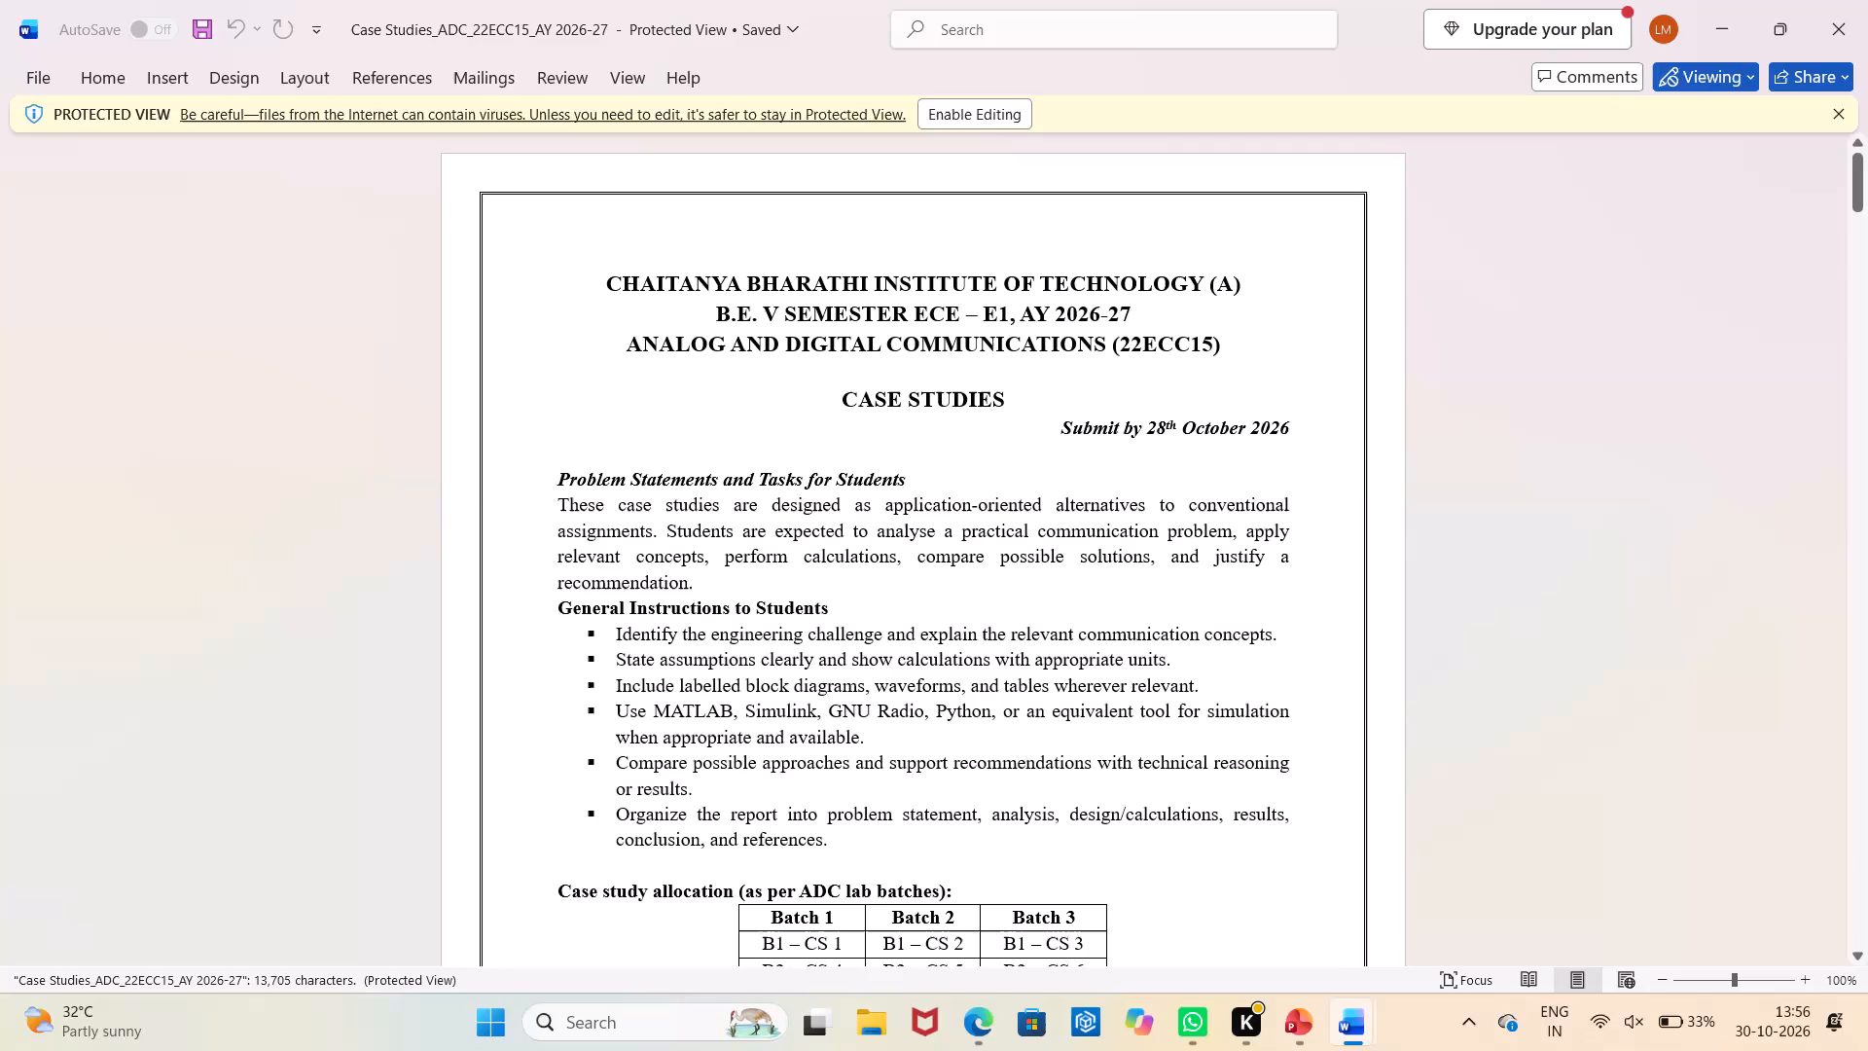
Look through the ADC case studies document, from the instructions and batch allocation table to Case Study 17.
scroll(977, 597, down, 1)
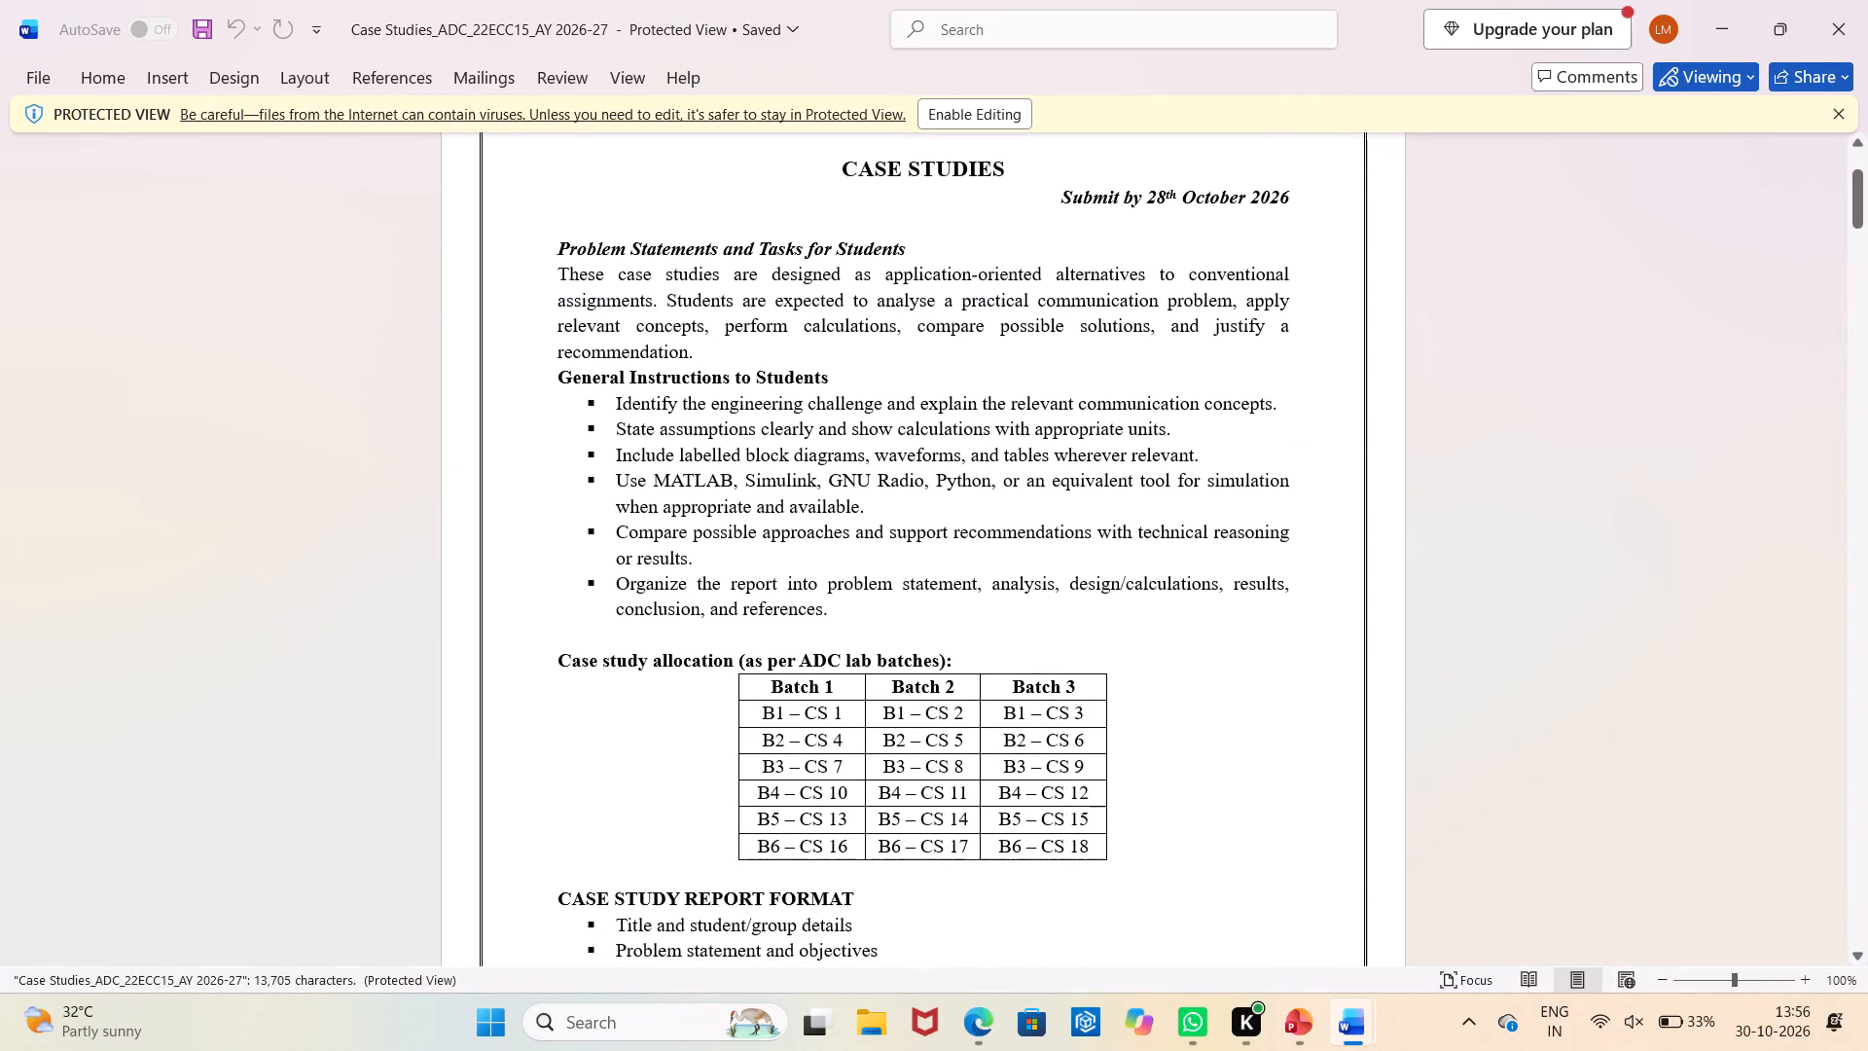
scroll(977, 597, down, 3)
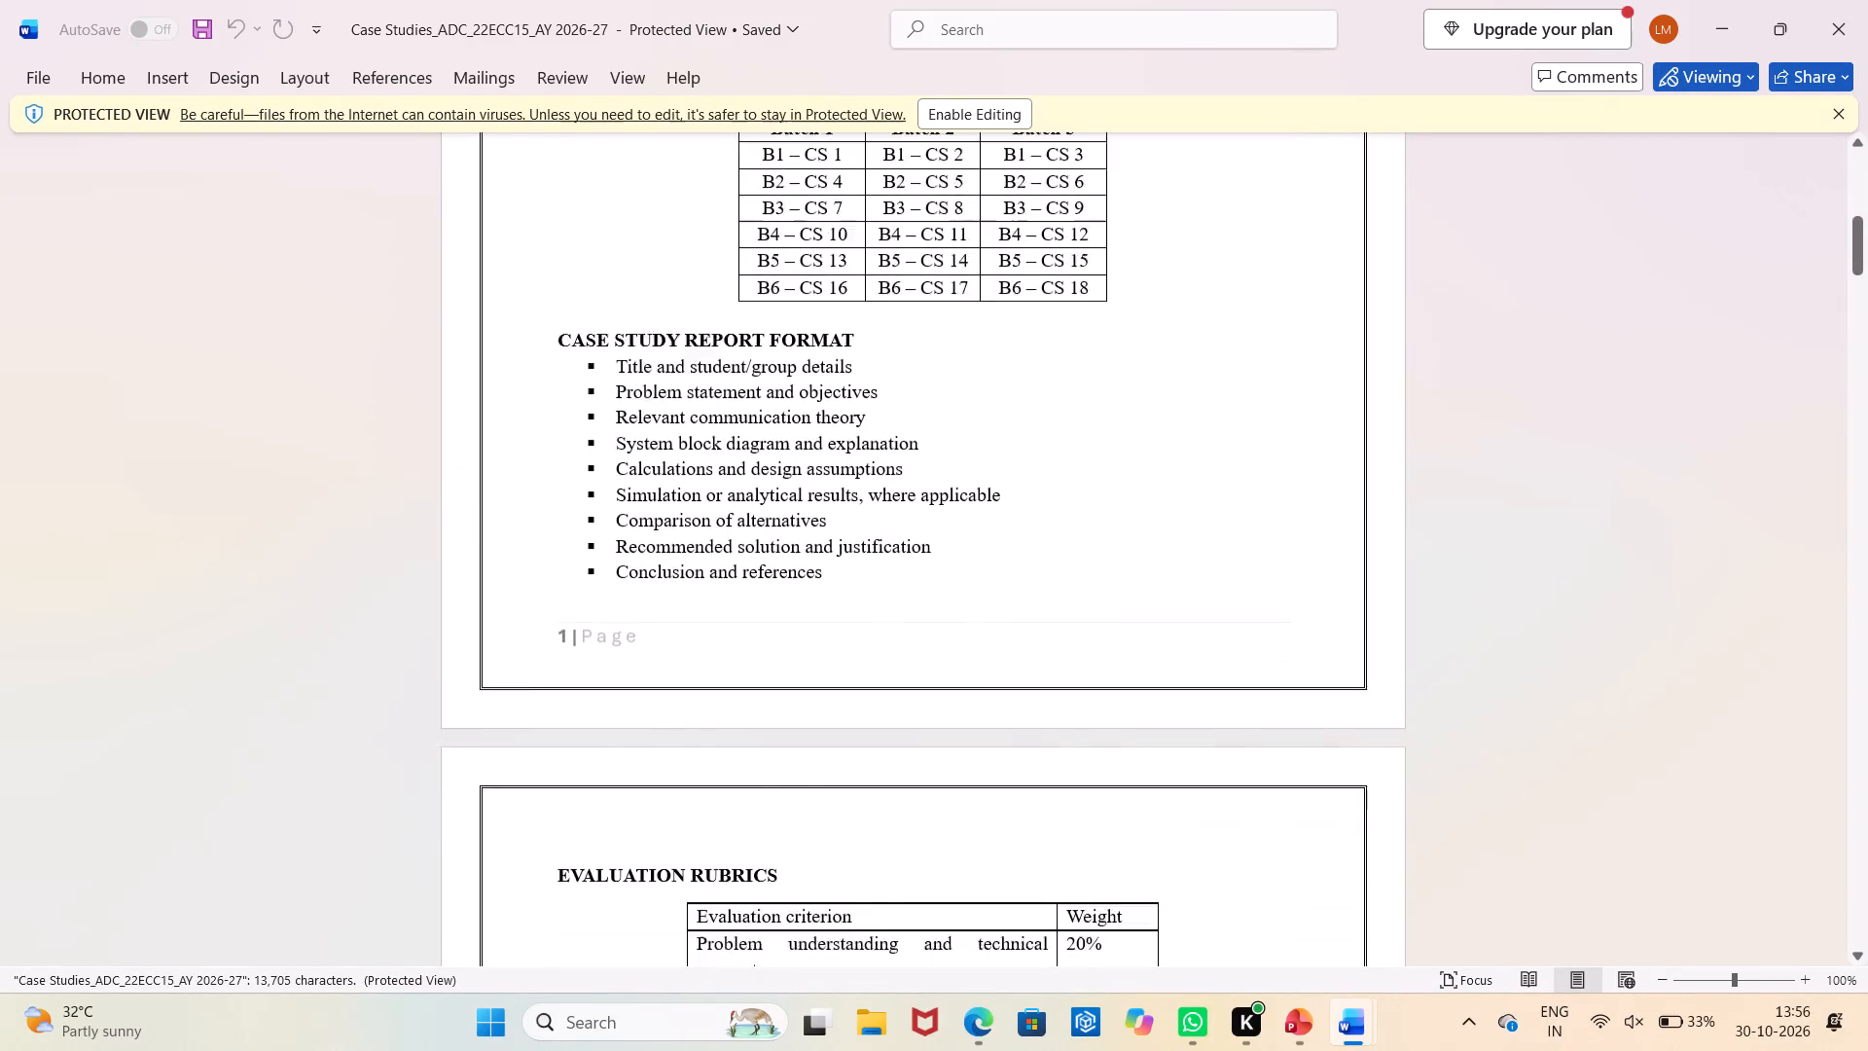
scroll(977, 597, down, 6)
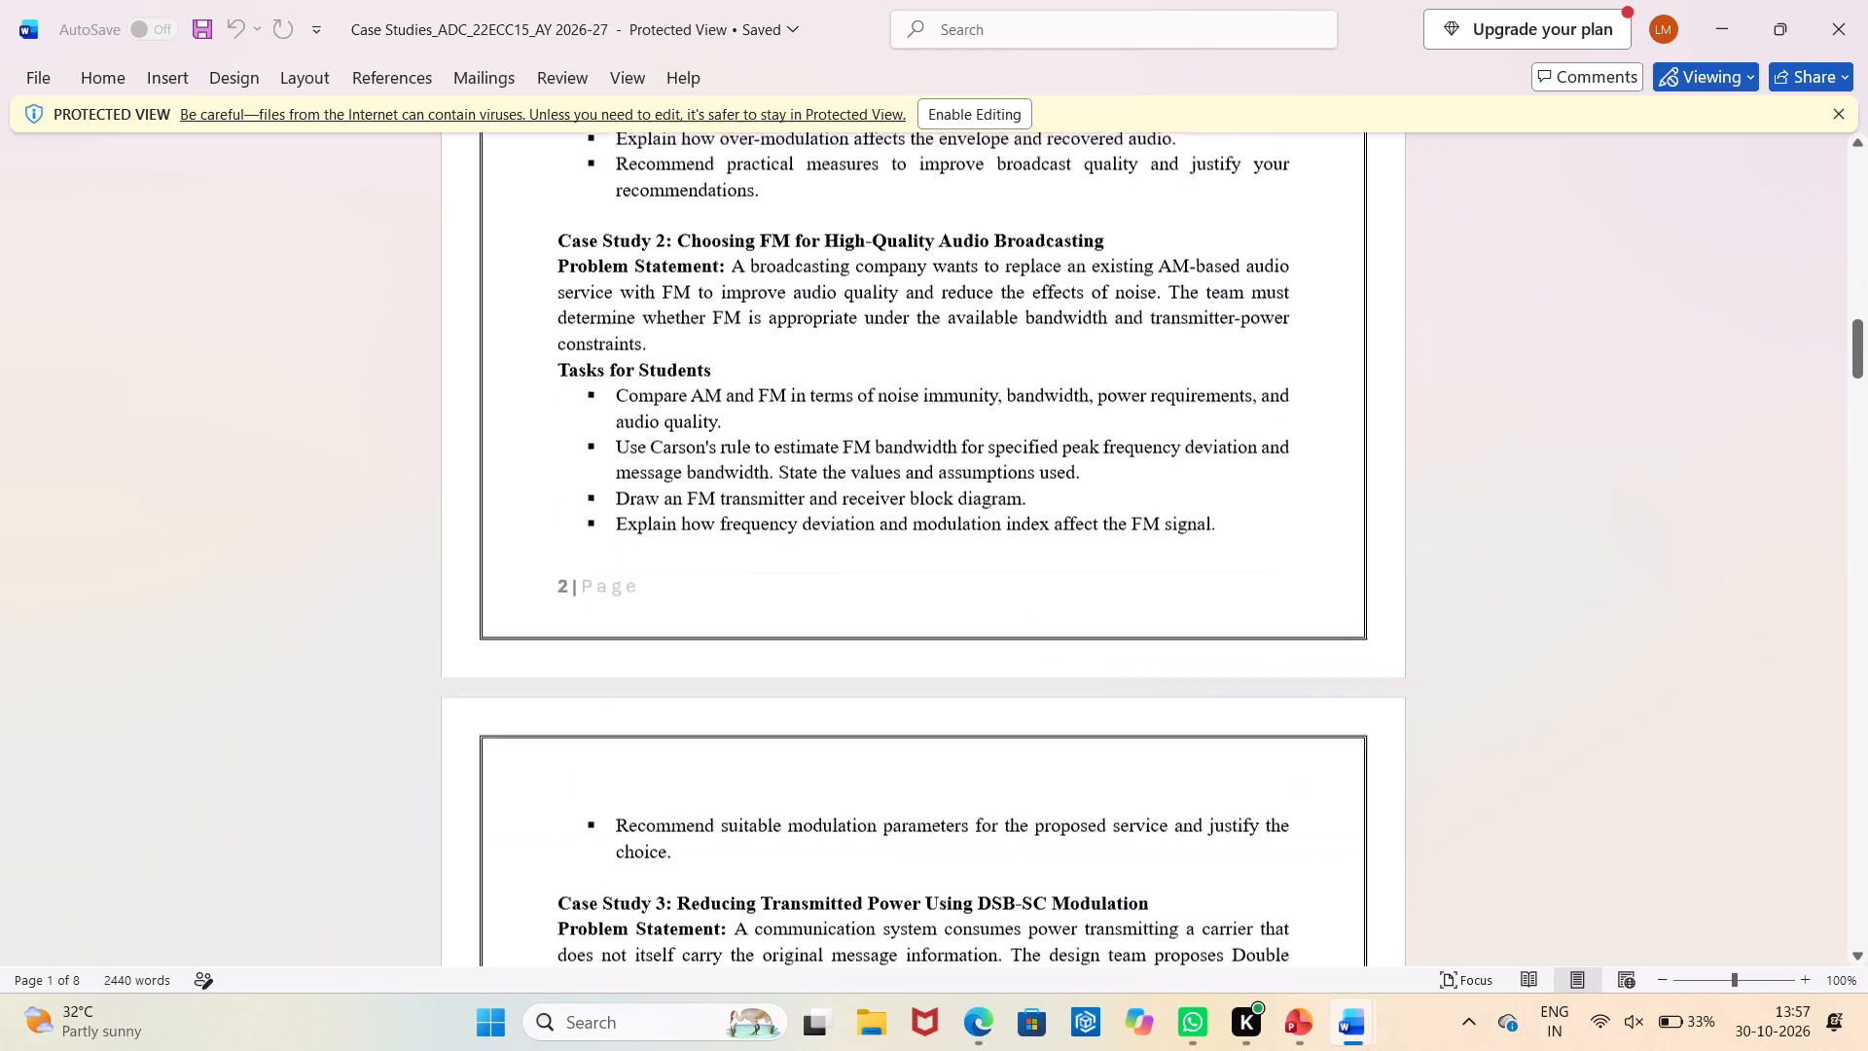
scroll(977, 597, down, 14)
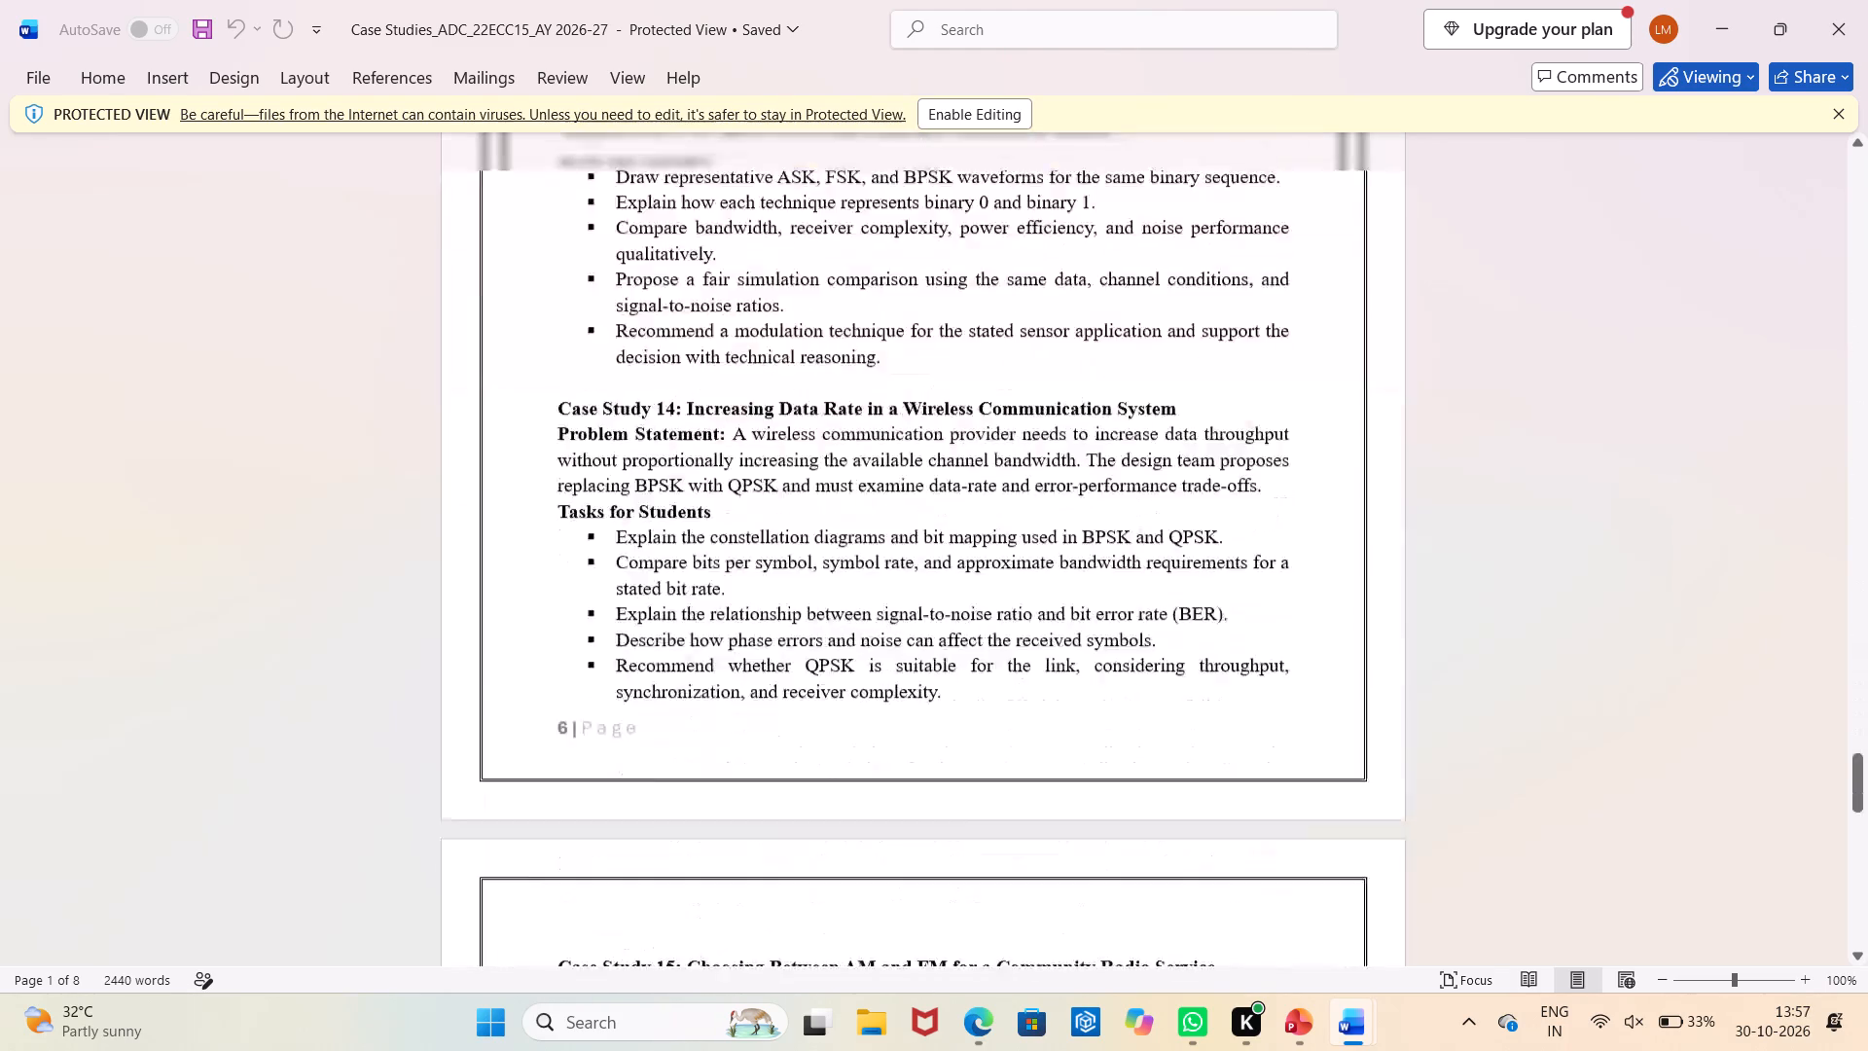
scroll(977, 597, down, 3)
scroll(977, 597, up, 3)
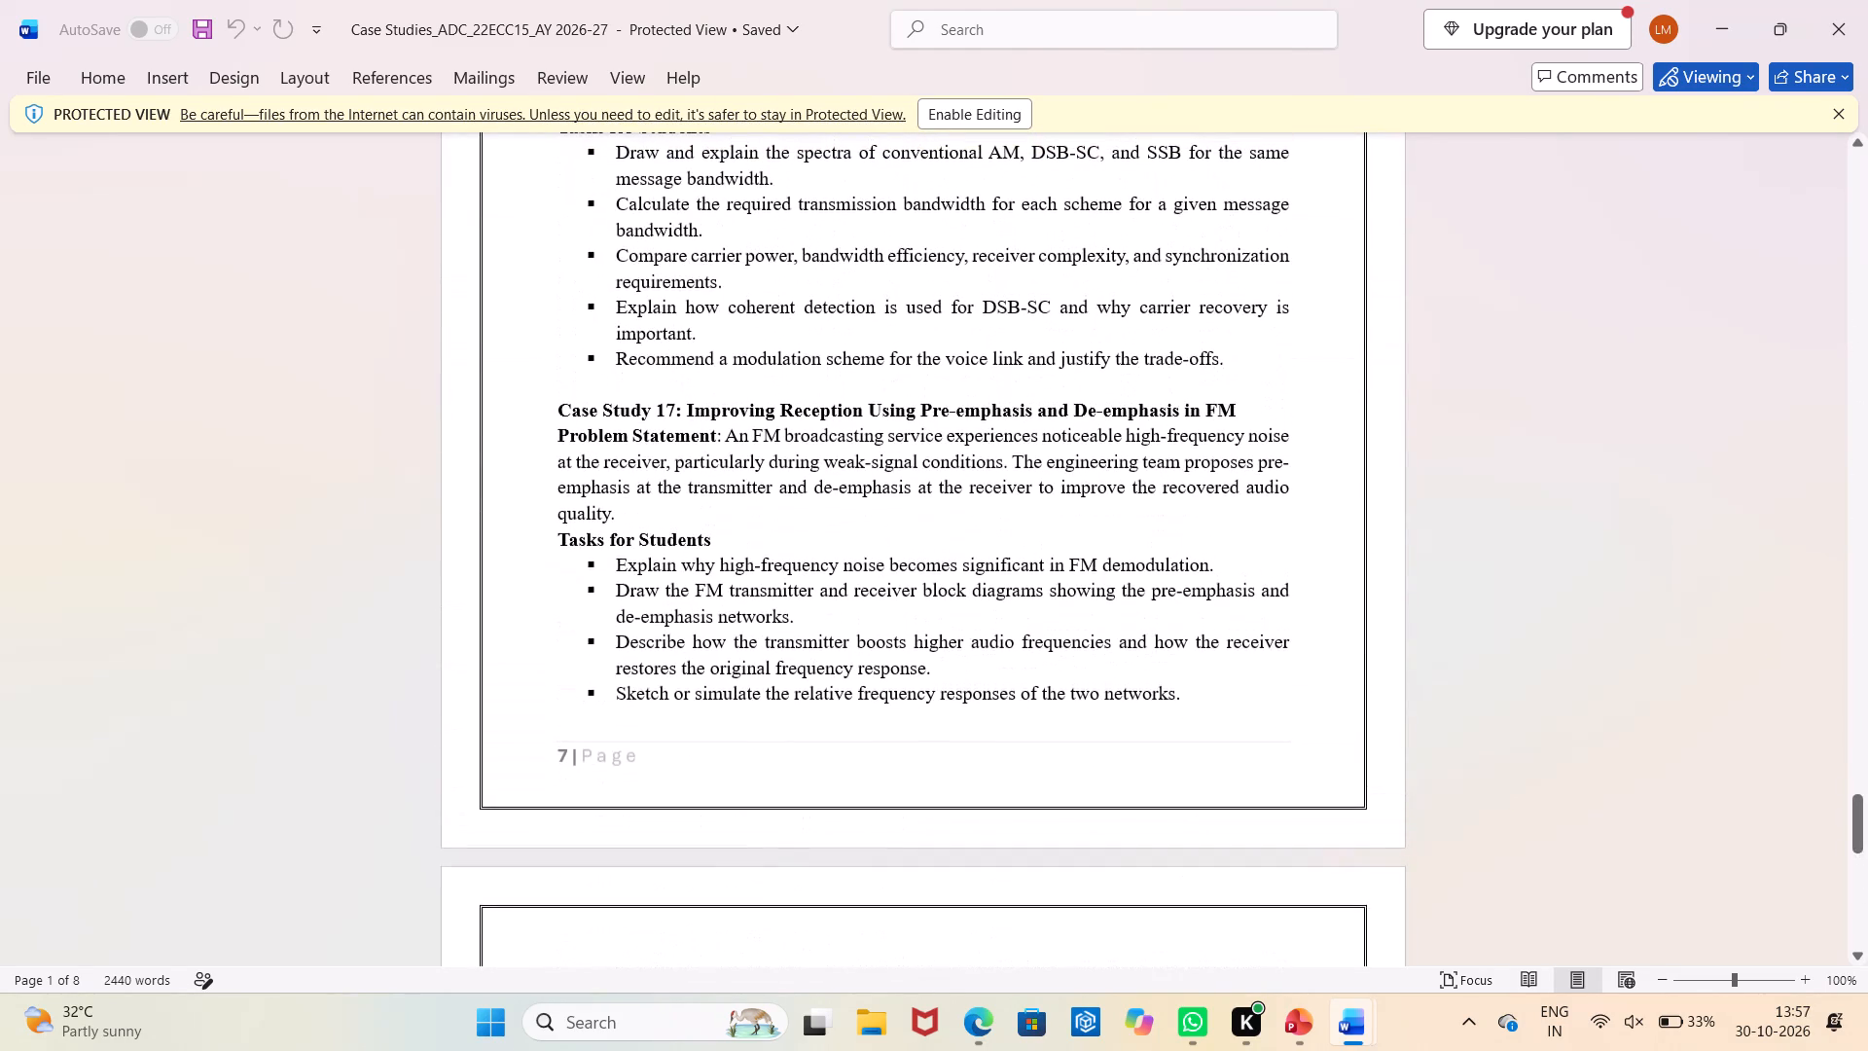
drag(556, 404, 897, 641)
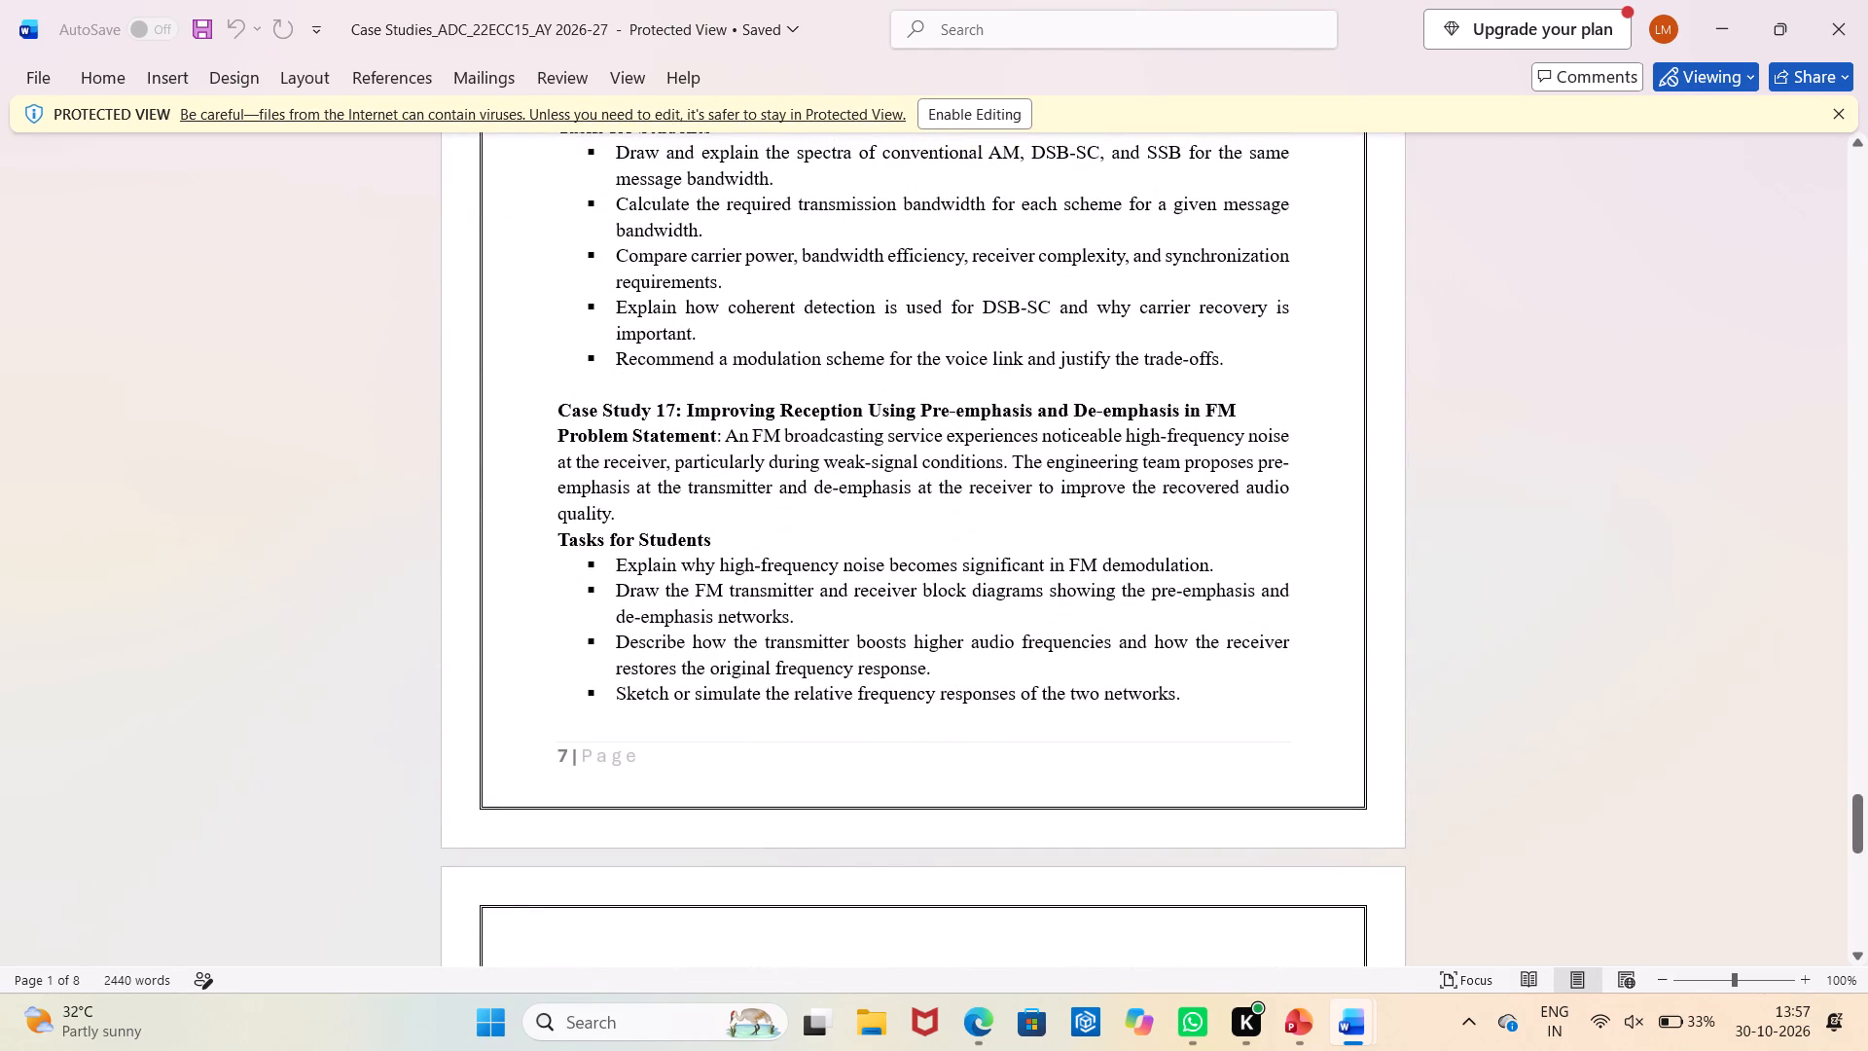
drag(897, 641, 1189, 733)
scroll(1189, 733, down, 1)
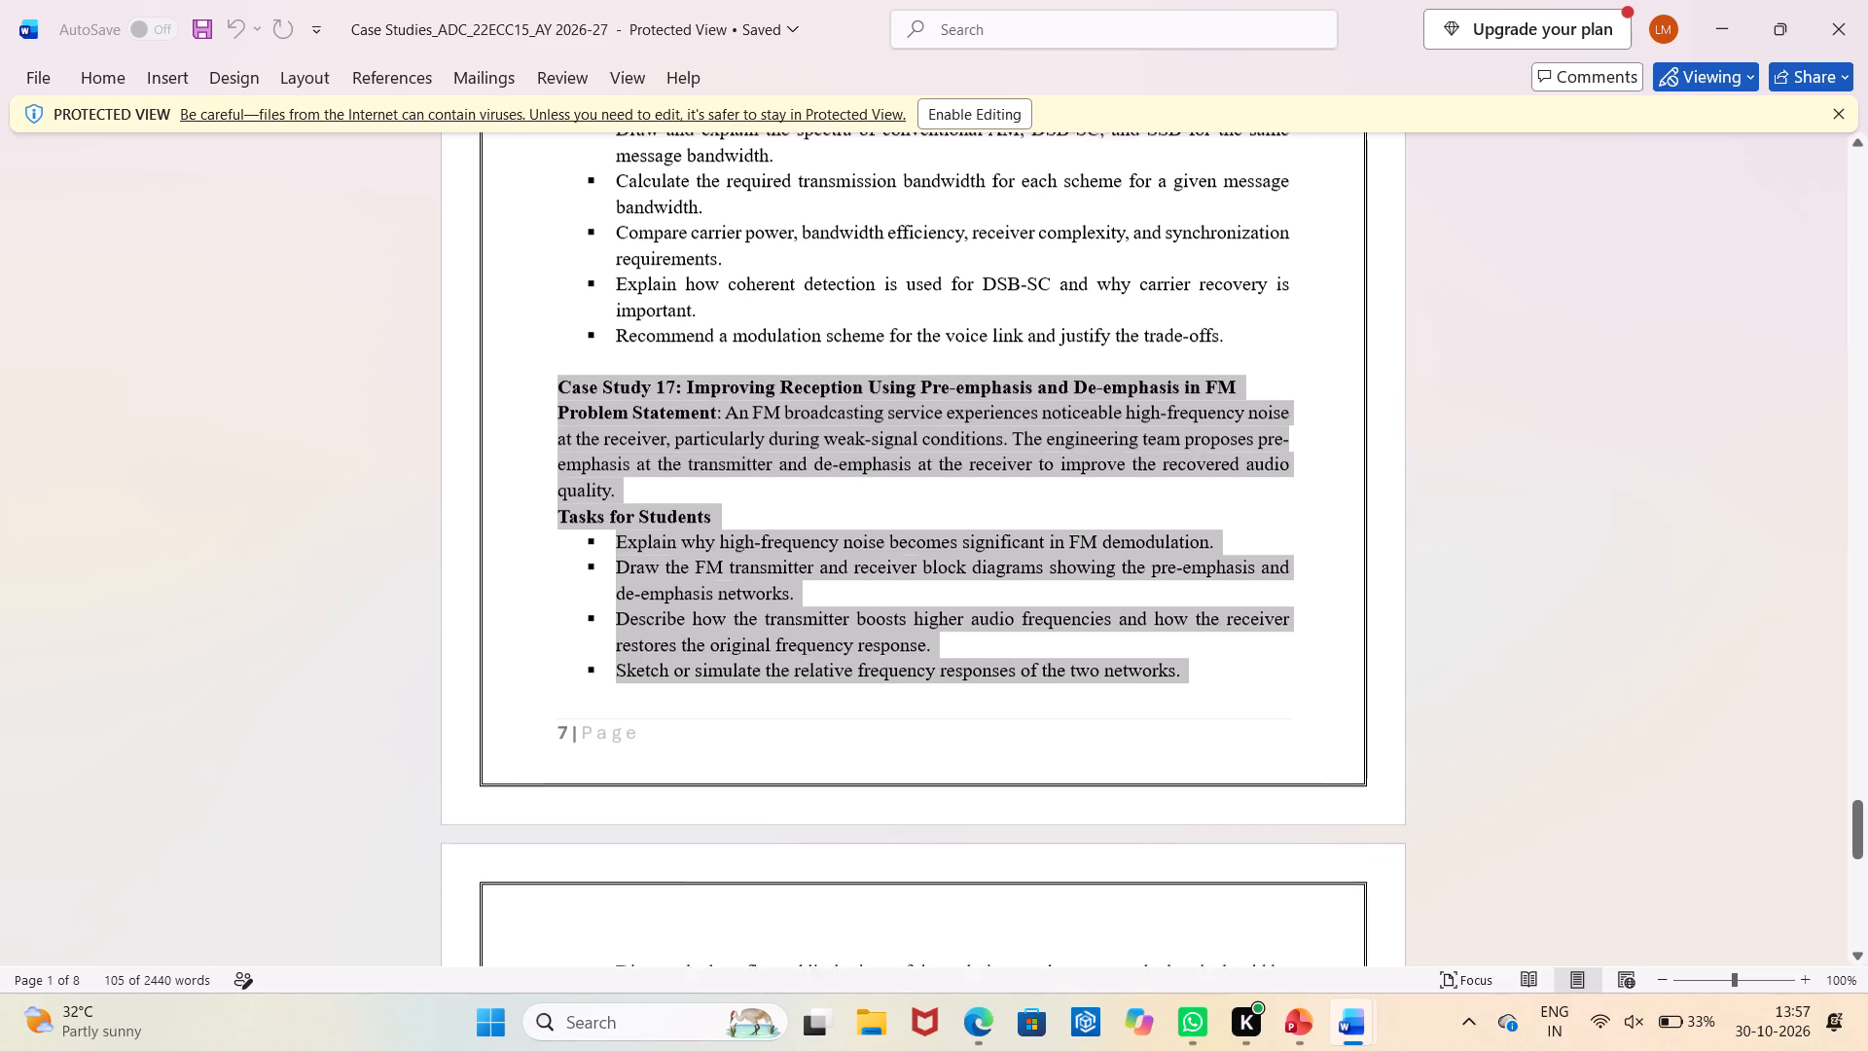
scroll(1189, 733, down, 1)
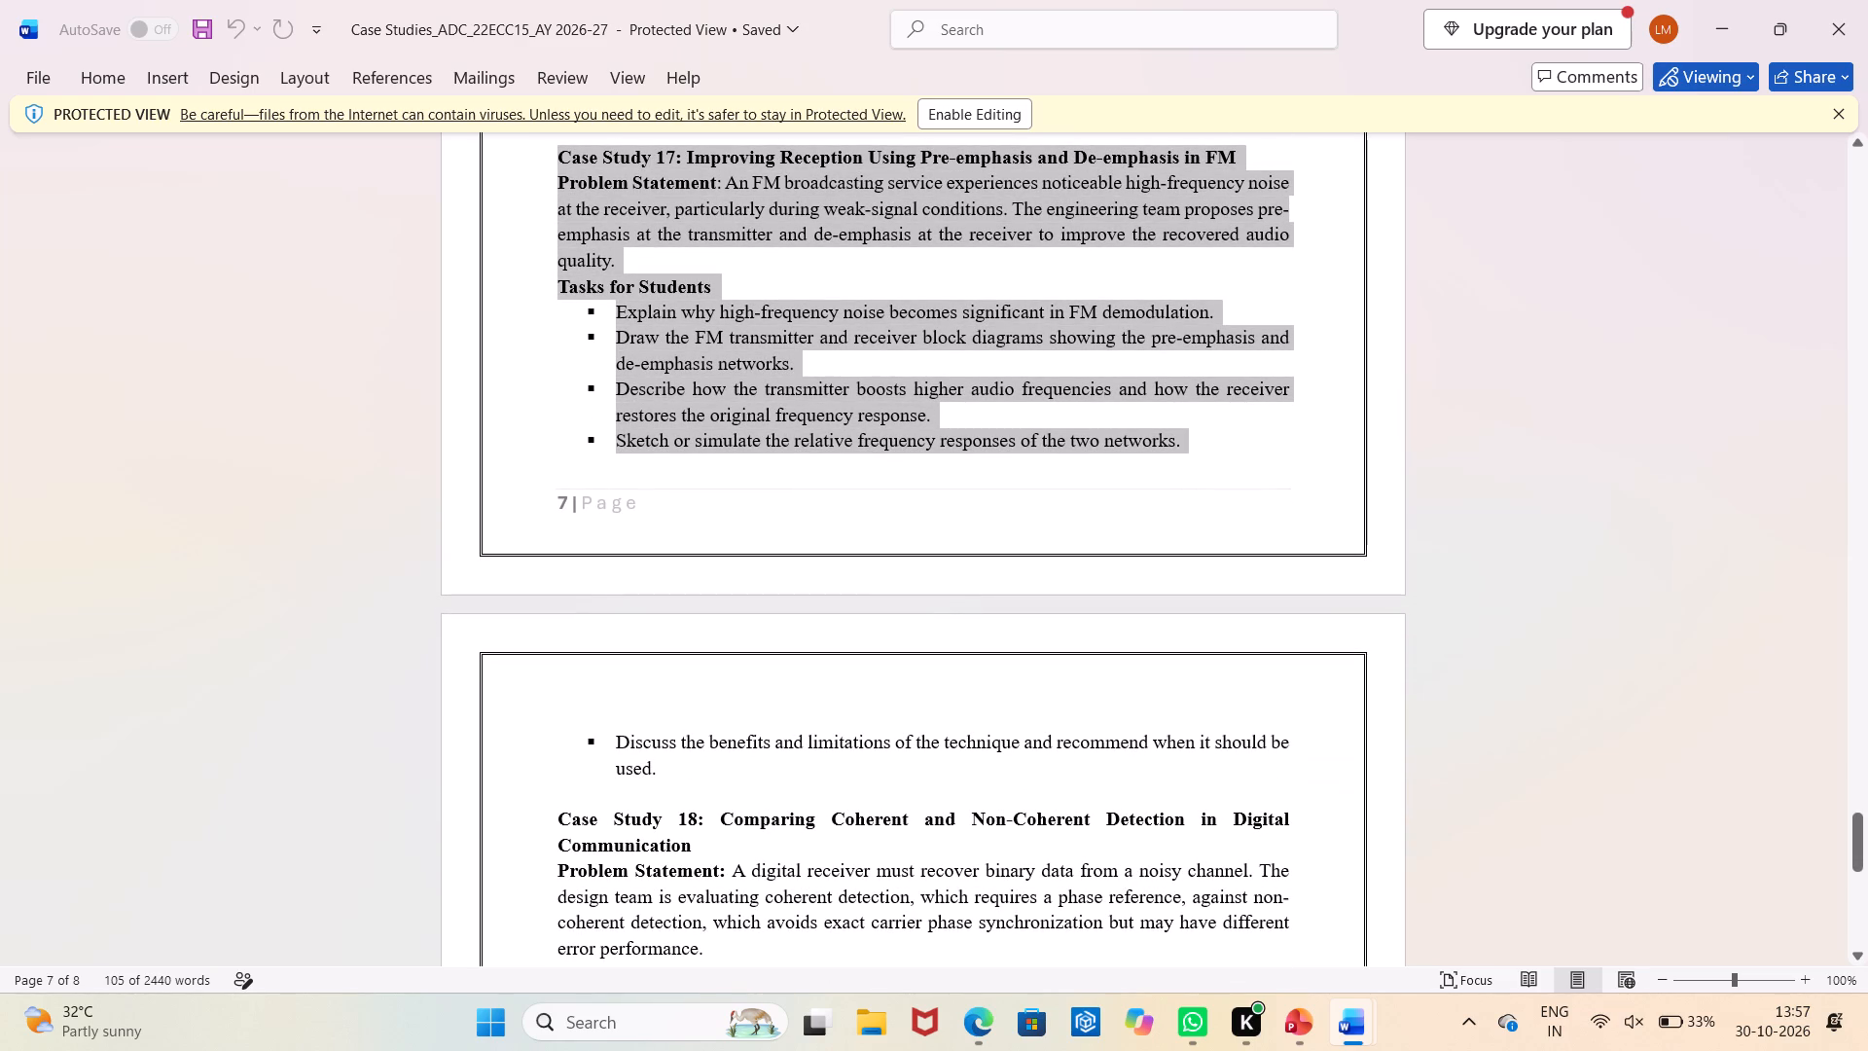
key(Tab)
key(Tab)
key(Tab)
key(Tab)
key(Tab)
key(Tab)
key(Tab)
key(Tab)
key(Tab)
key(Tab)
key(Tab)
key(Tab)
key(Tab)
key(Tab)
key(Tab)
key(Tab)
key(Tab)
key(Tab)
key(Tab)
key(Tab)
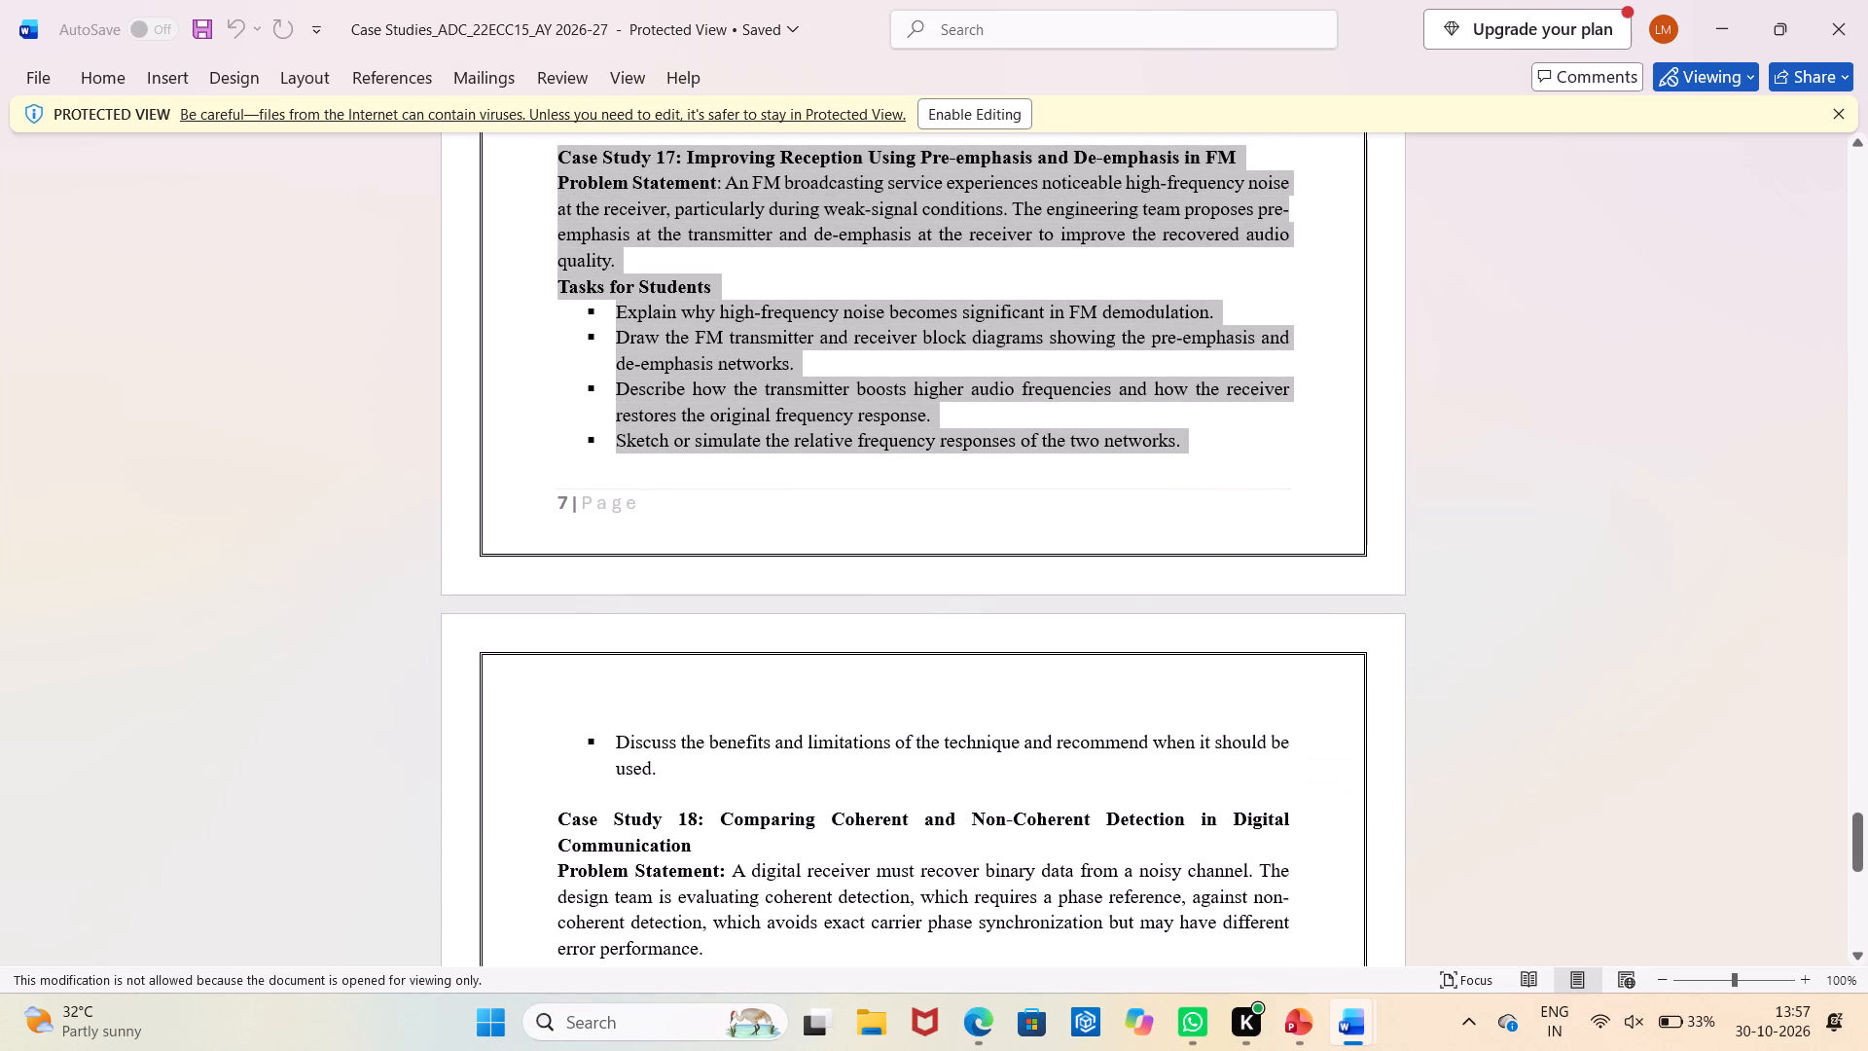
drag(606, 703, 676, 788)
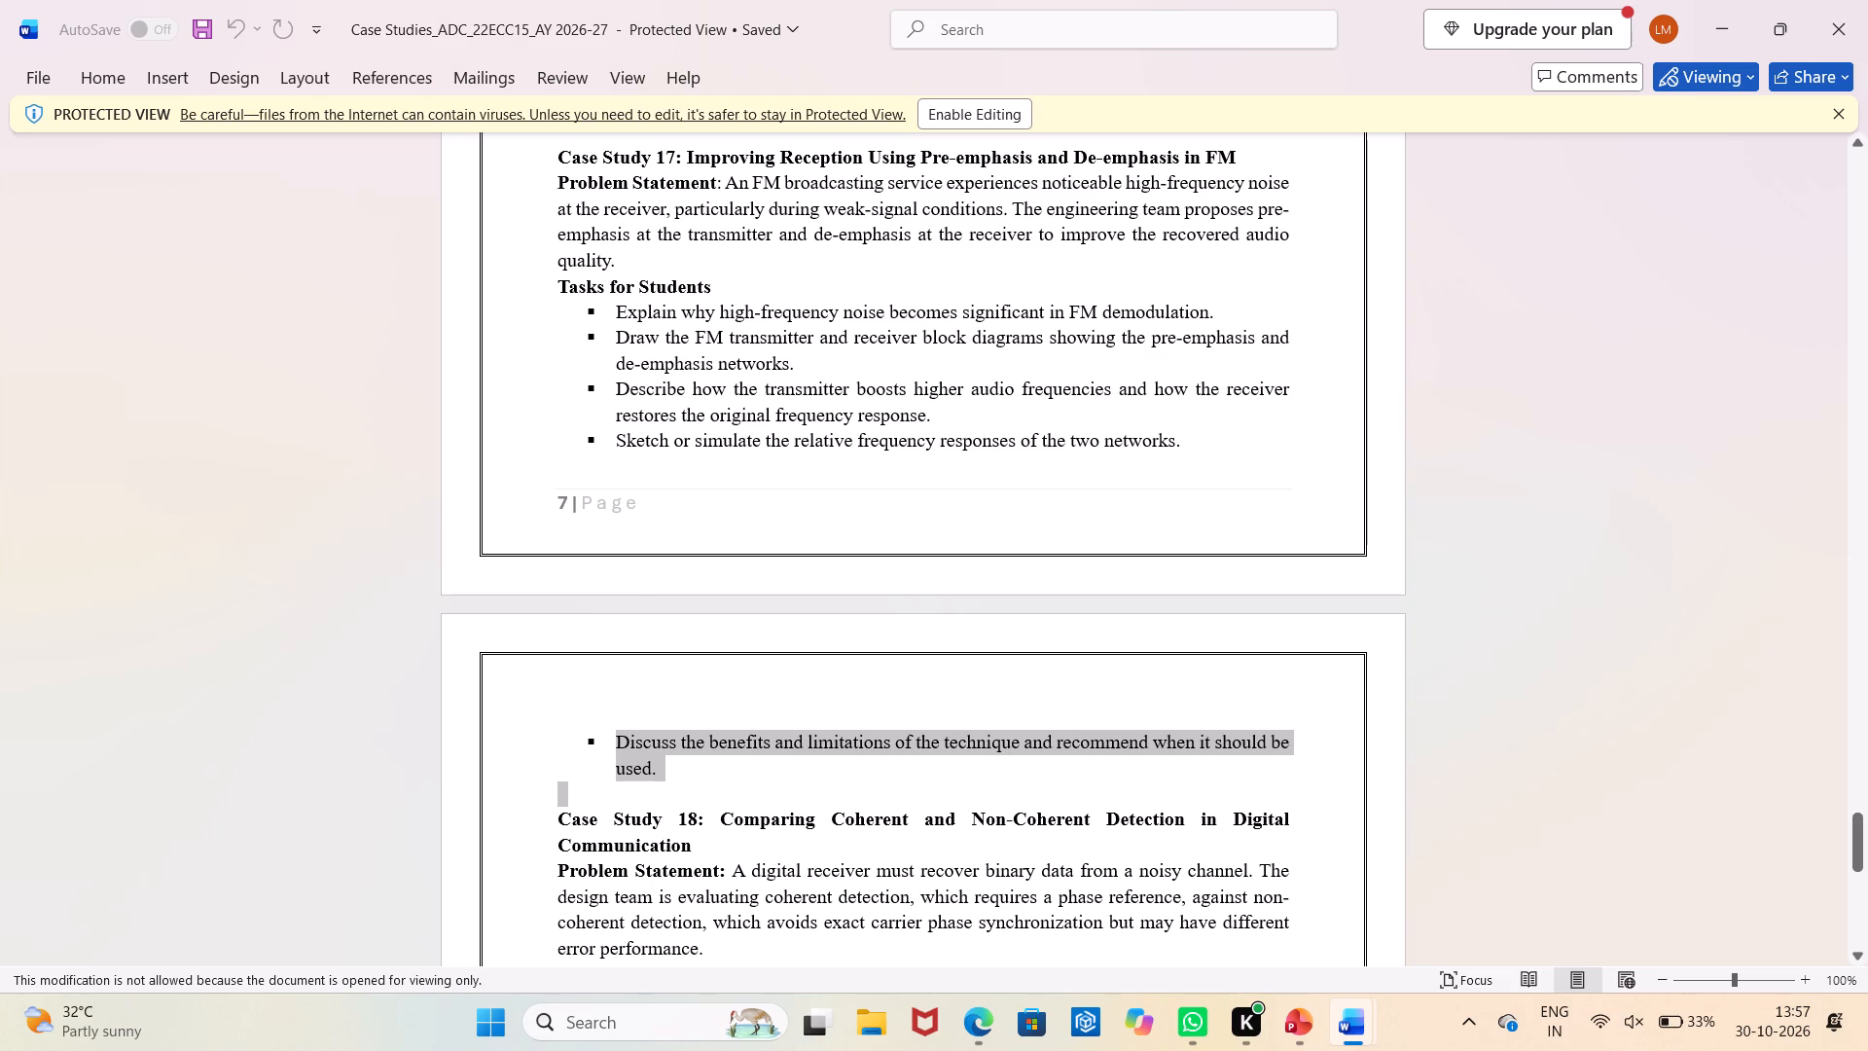
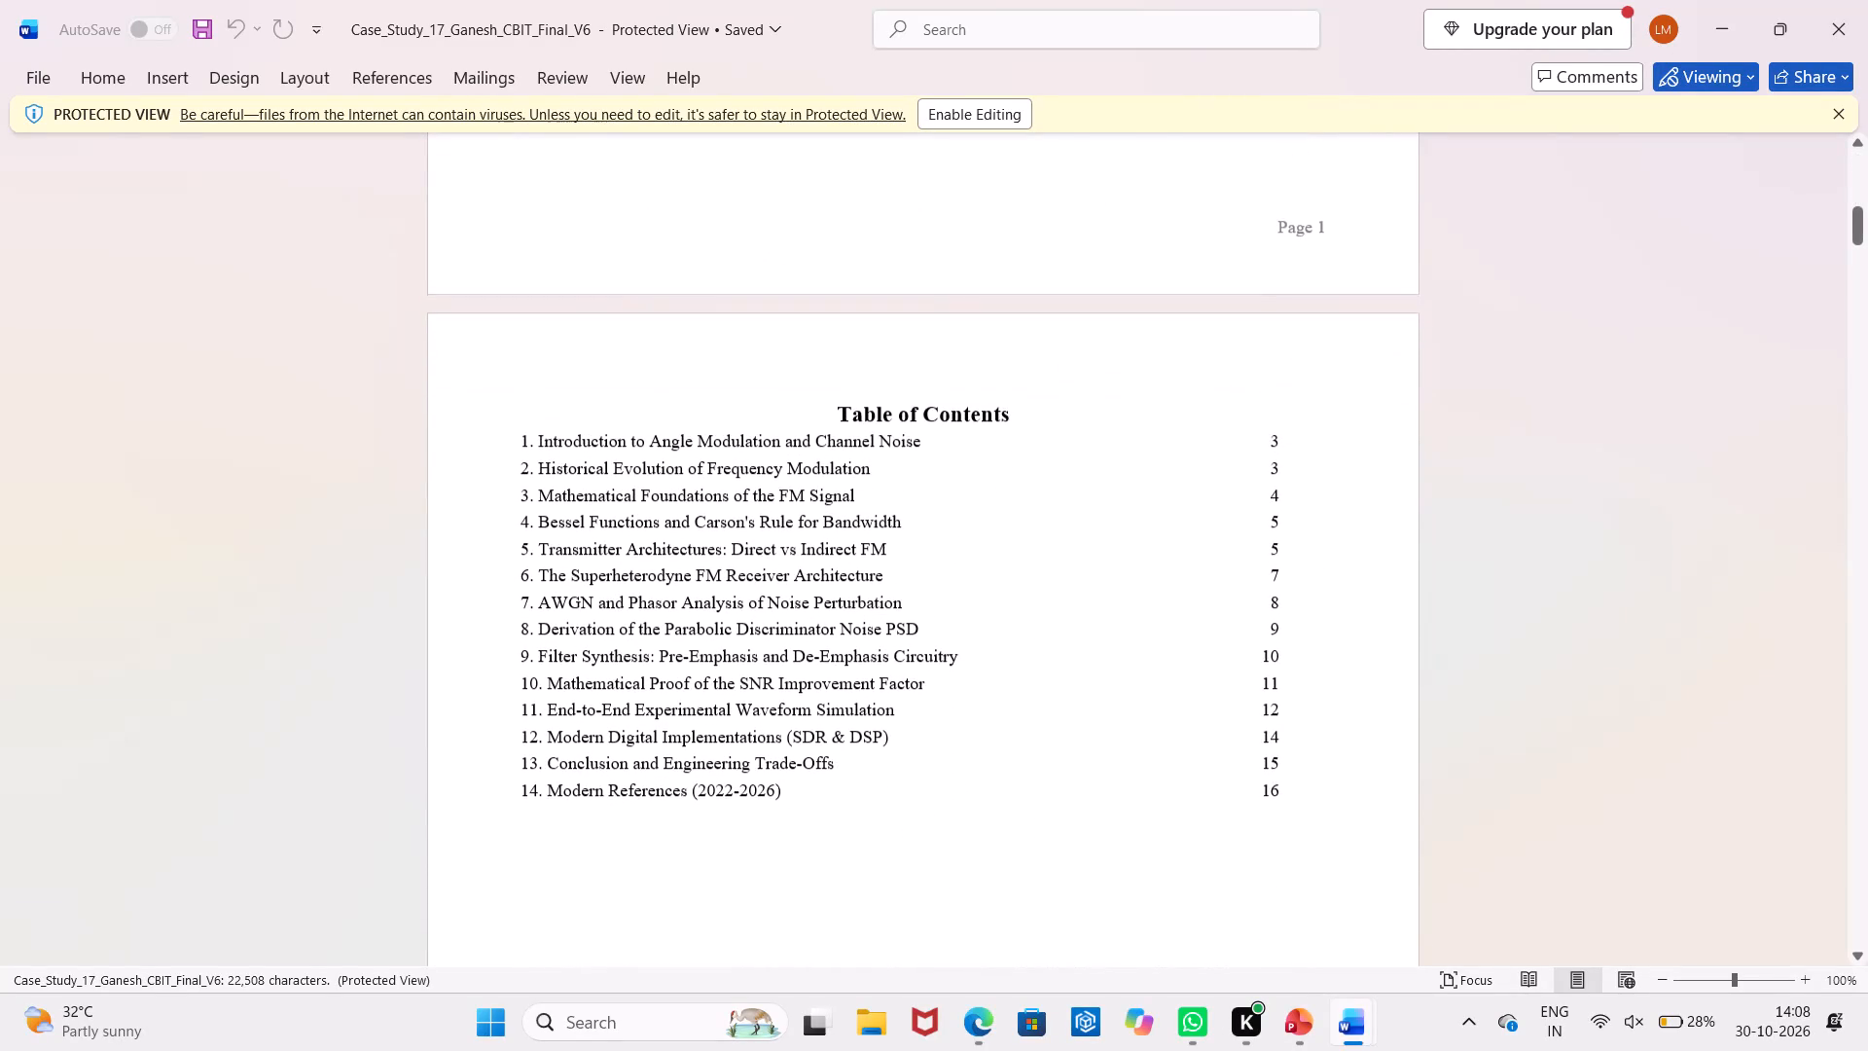
scroll(916, 701, down, 6)
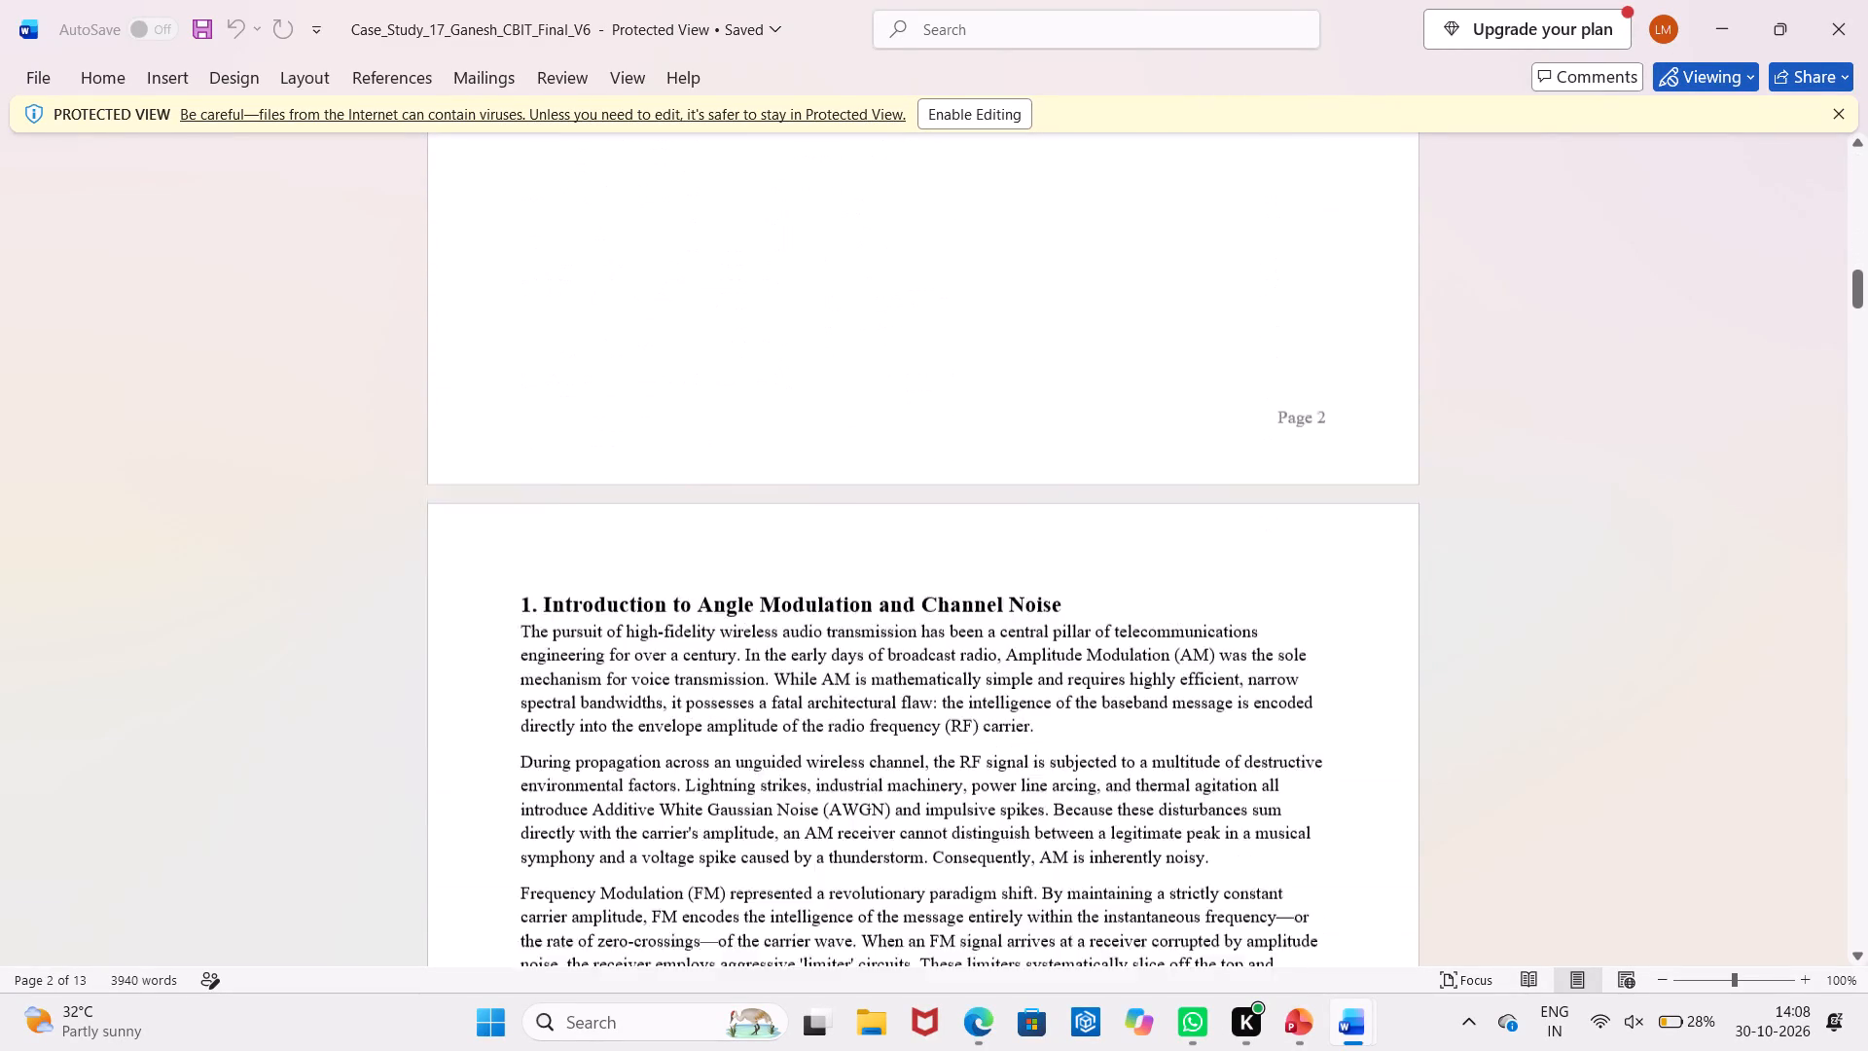
scroll(916, 701, down, 2)
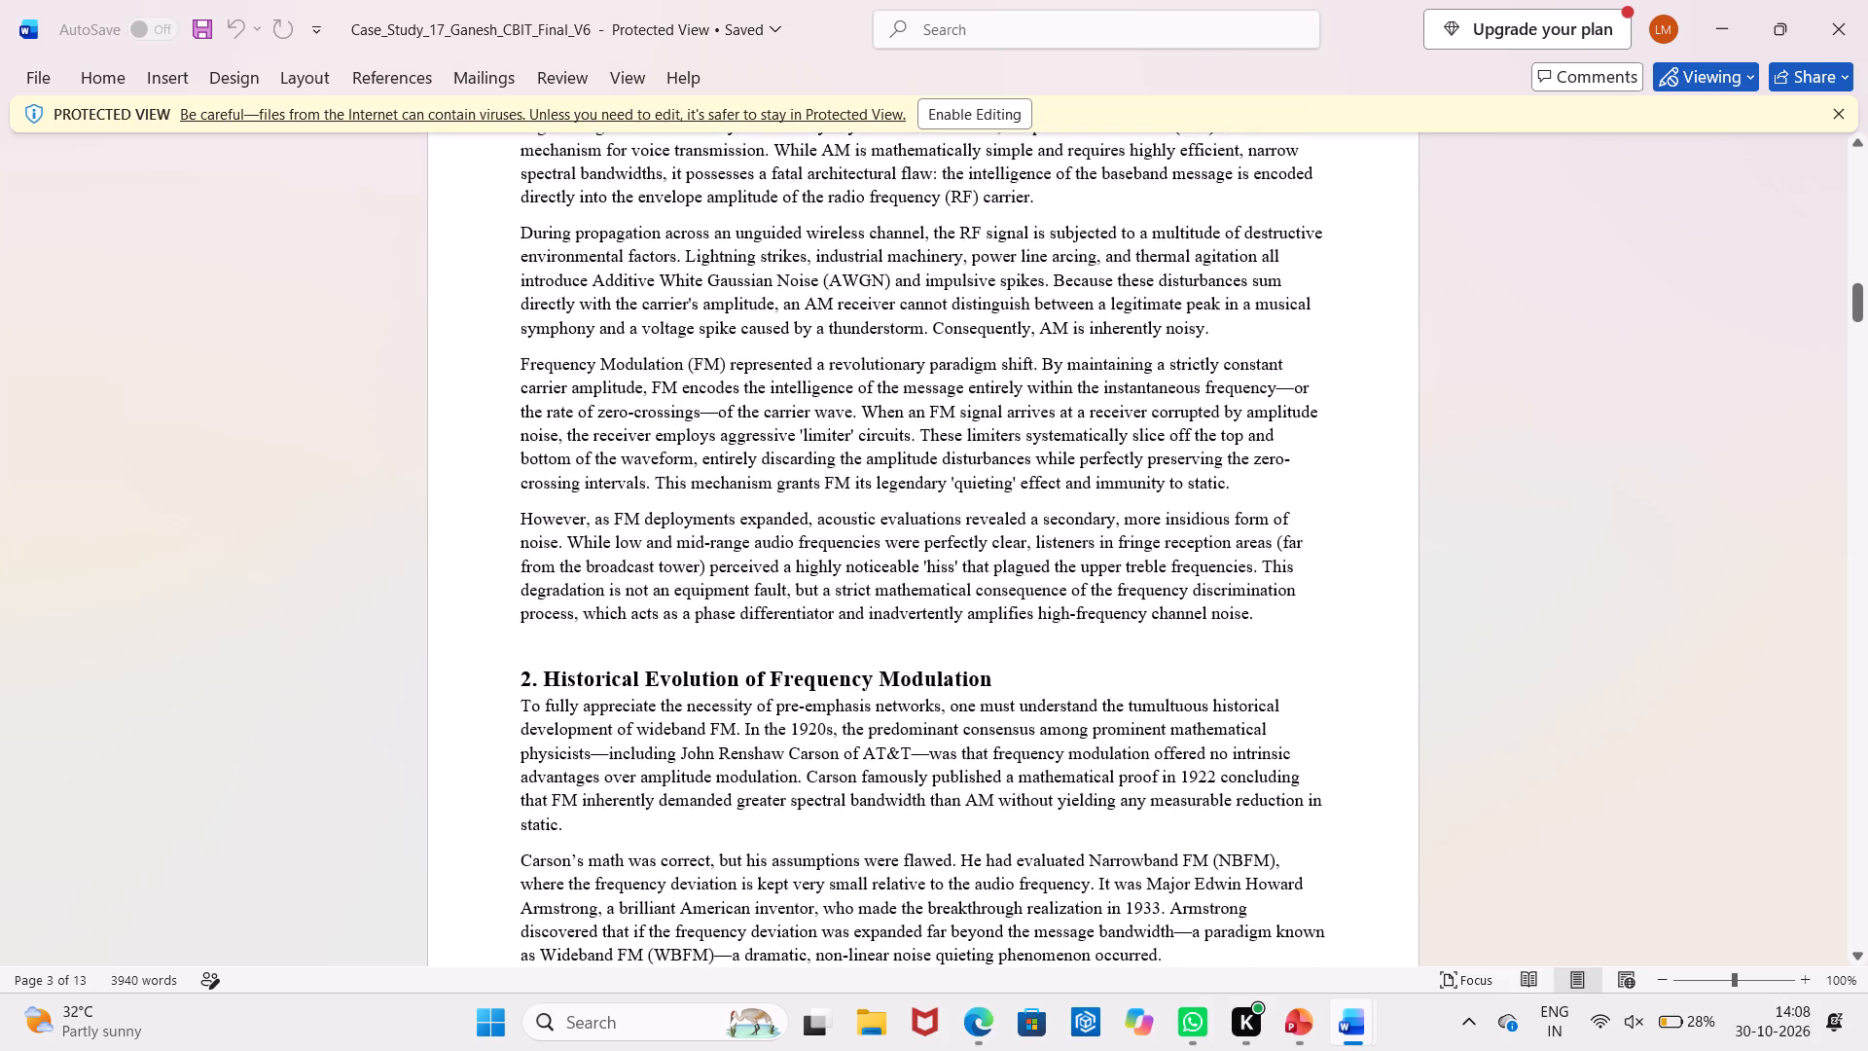
scroll(916, 701, down, 5)
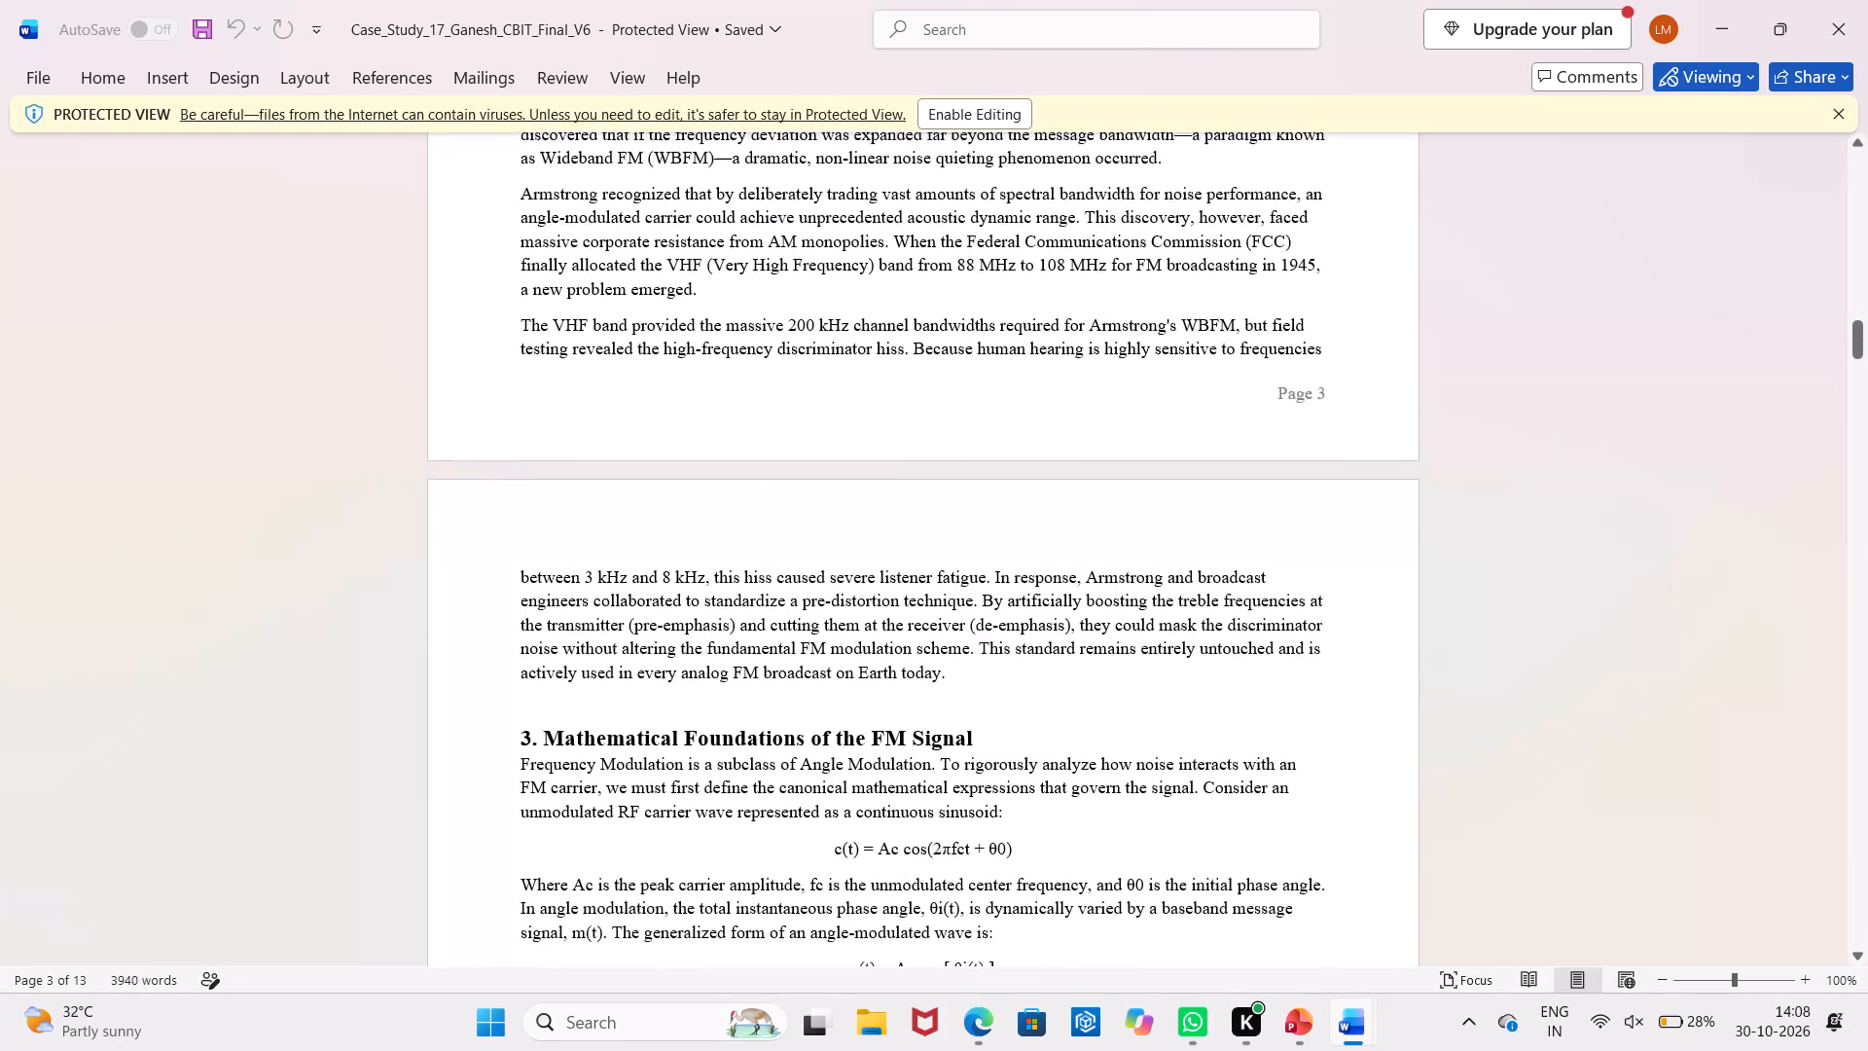
Examine how Equations 1 to 3 are rendered in the FM signal and Carson's Rule sections of the report.
scroll(916, 701, down, 2)
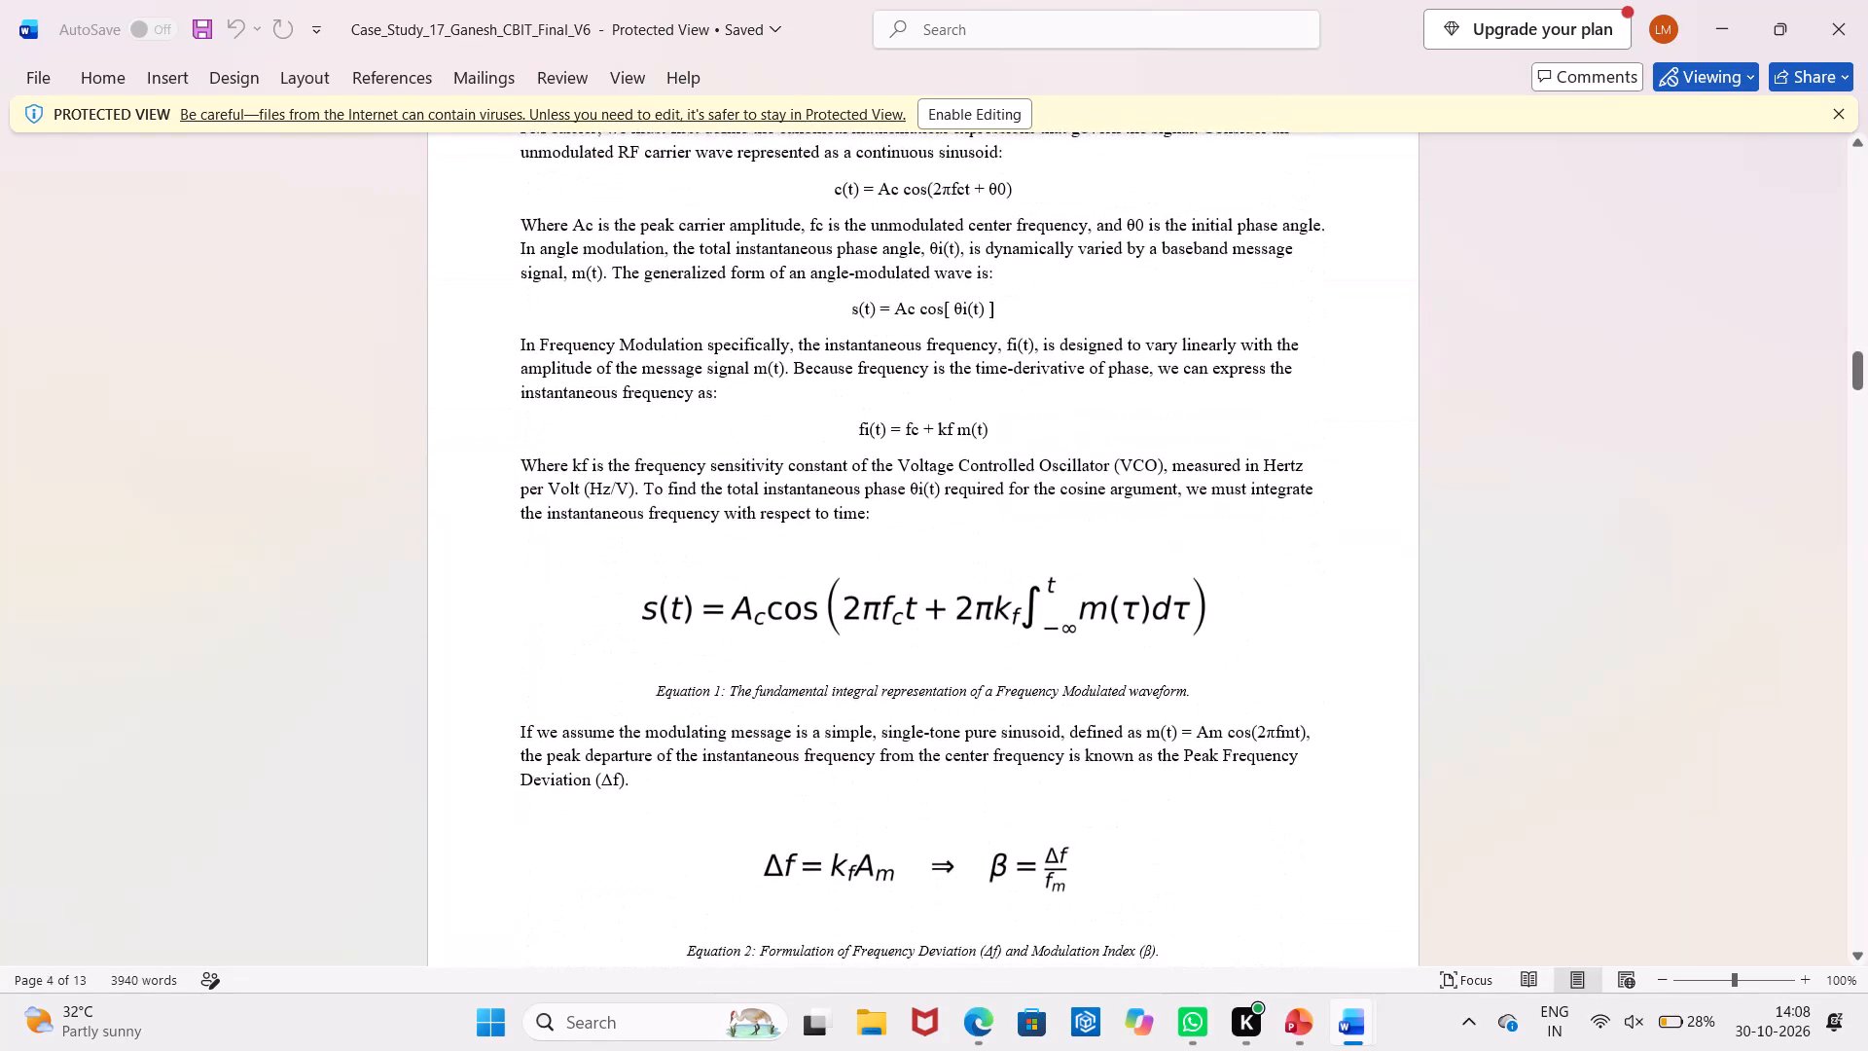
scroll(916, 701, down, 1)
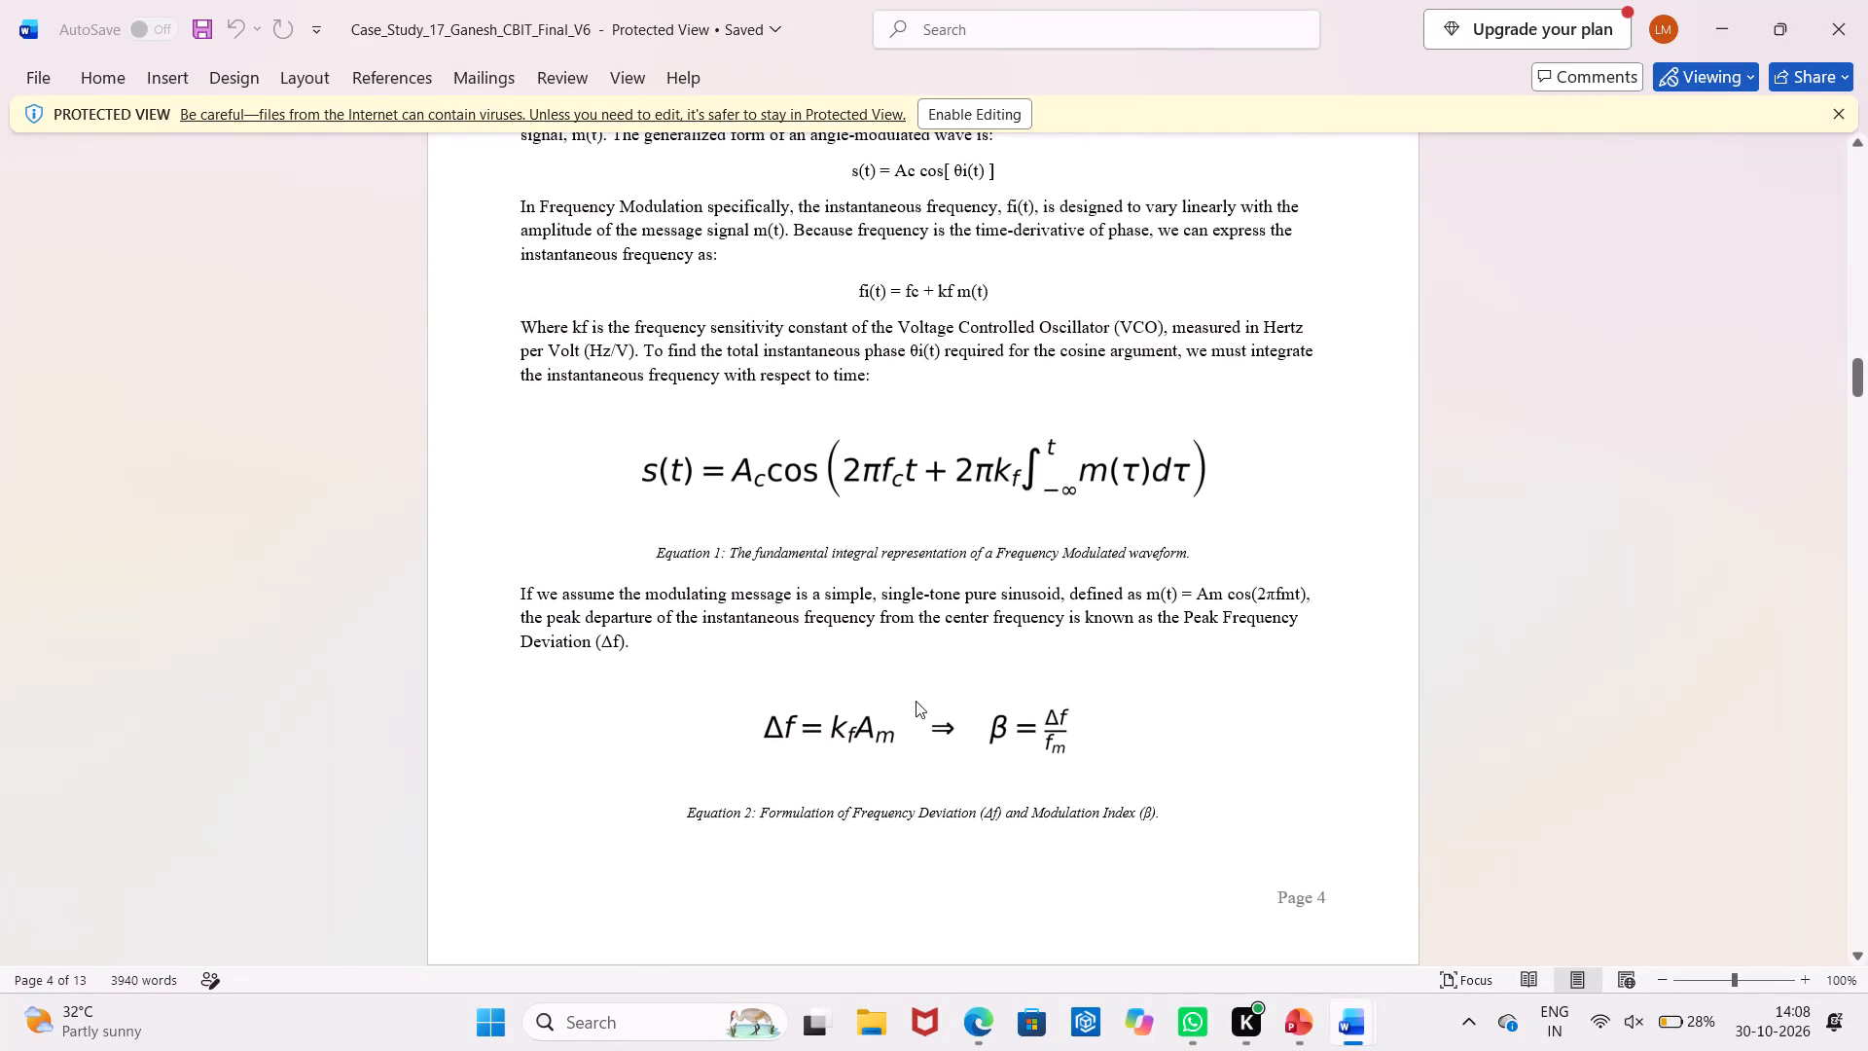
scroll(916, 701, down, 1)
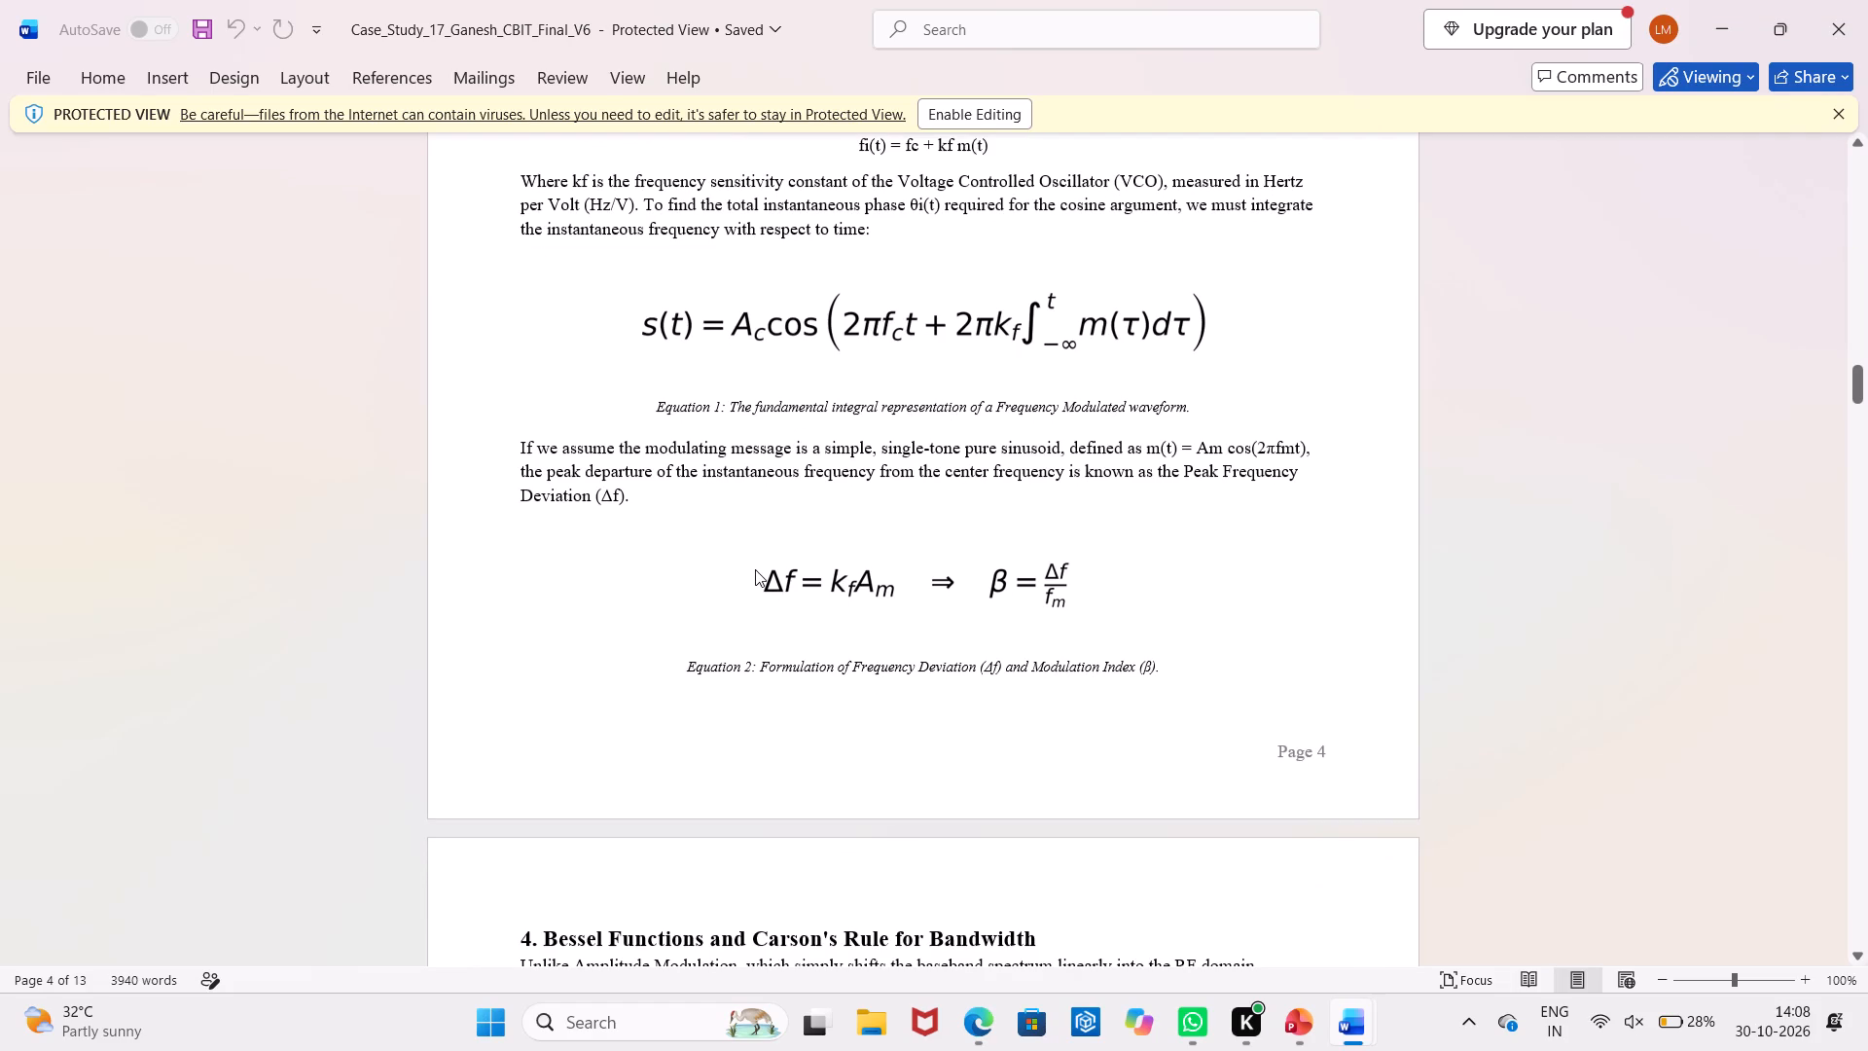
drag(755, 569, 1084, 587)
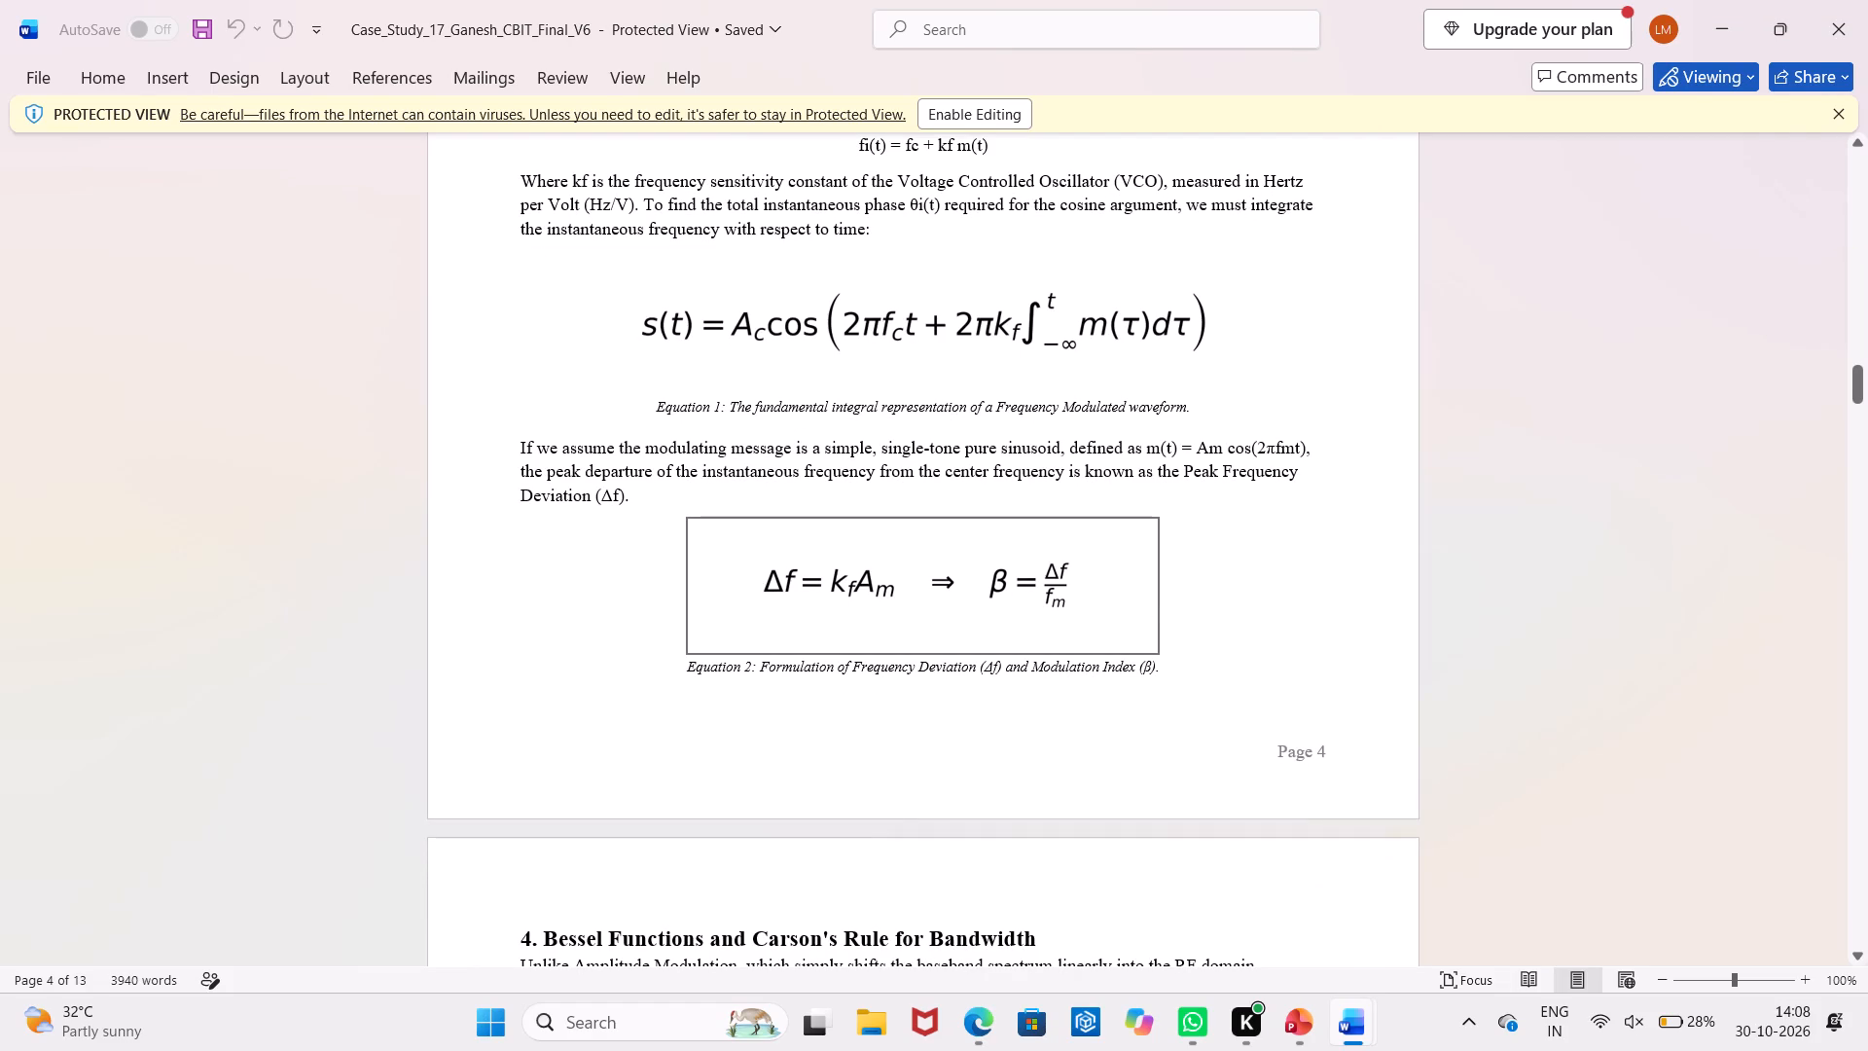
click(1217, 640)
scroll(1217, 640, down, 3)
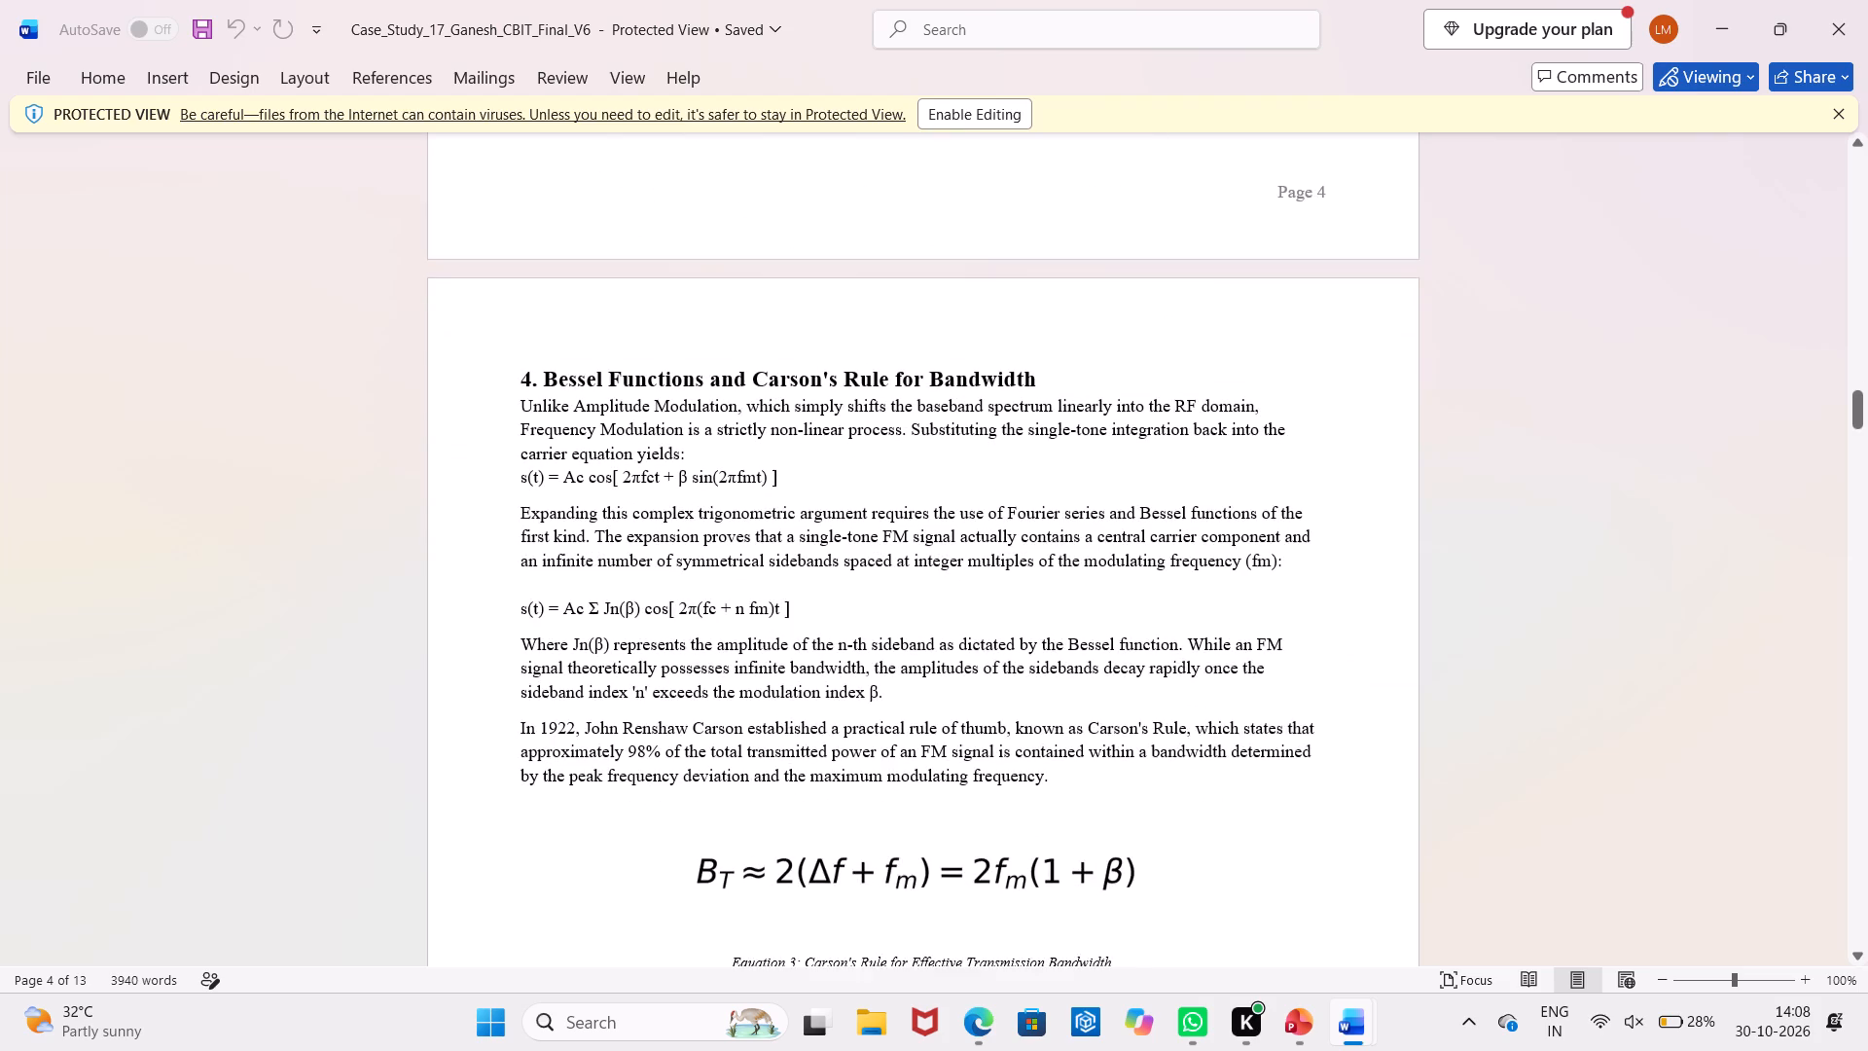
scroll(1217, 640, down, 1)
scroll(1217, 640, up, 1)
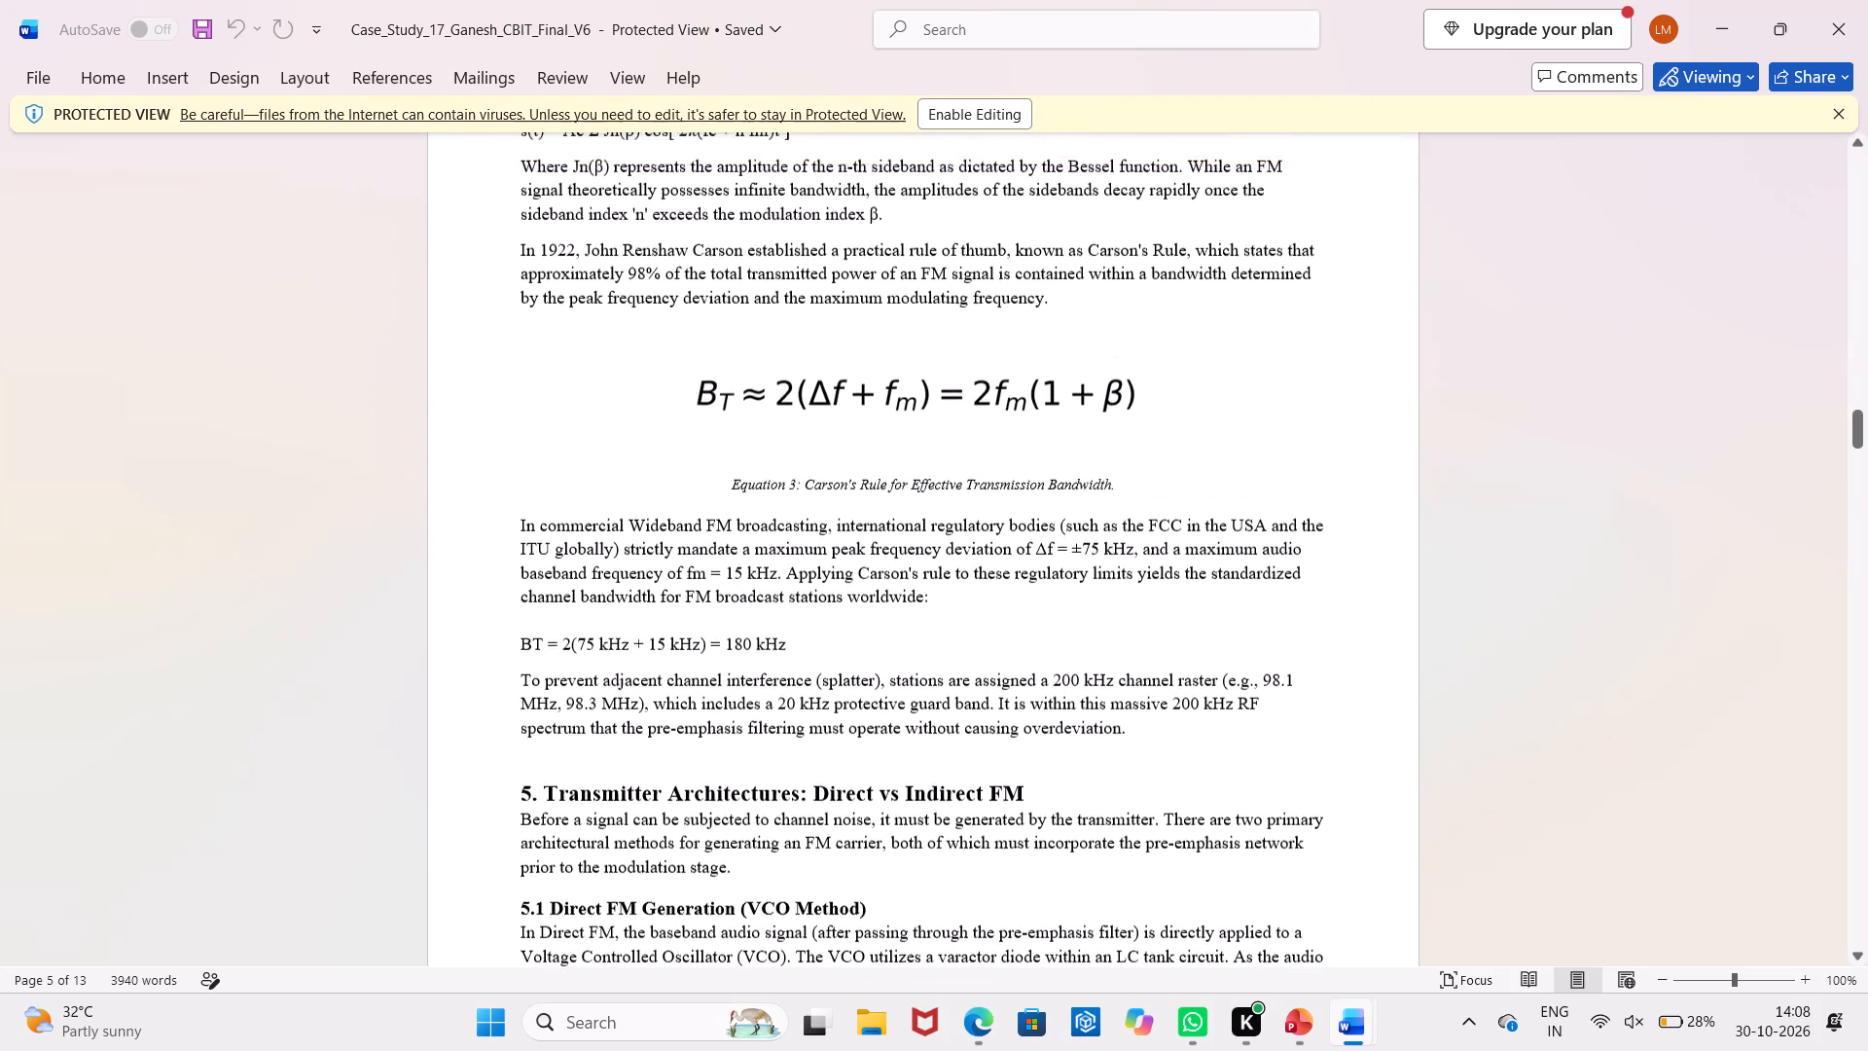
scroll(1217, 640, up, 3)
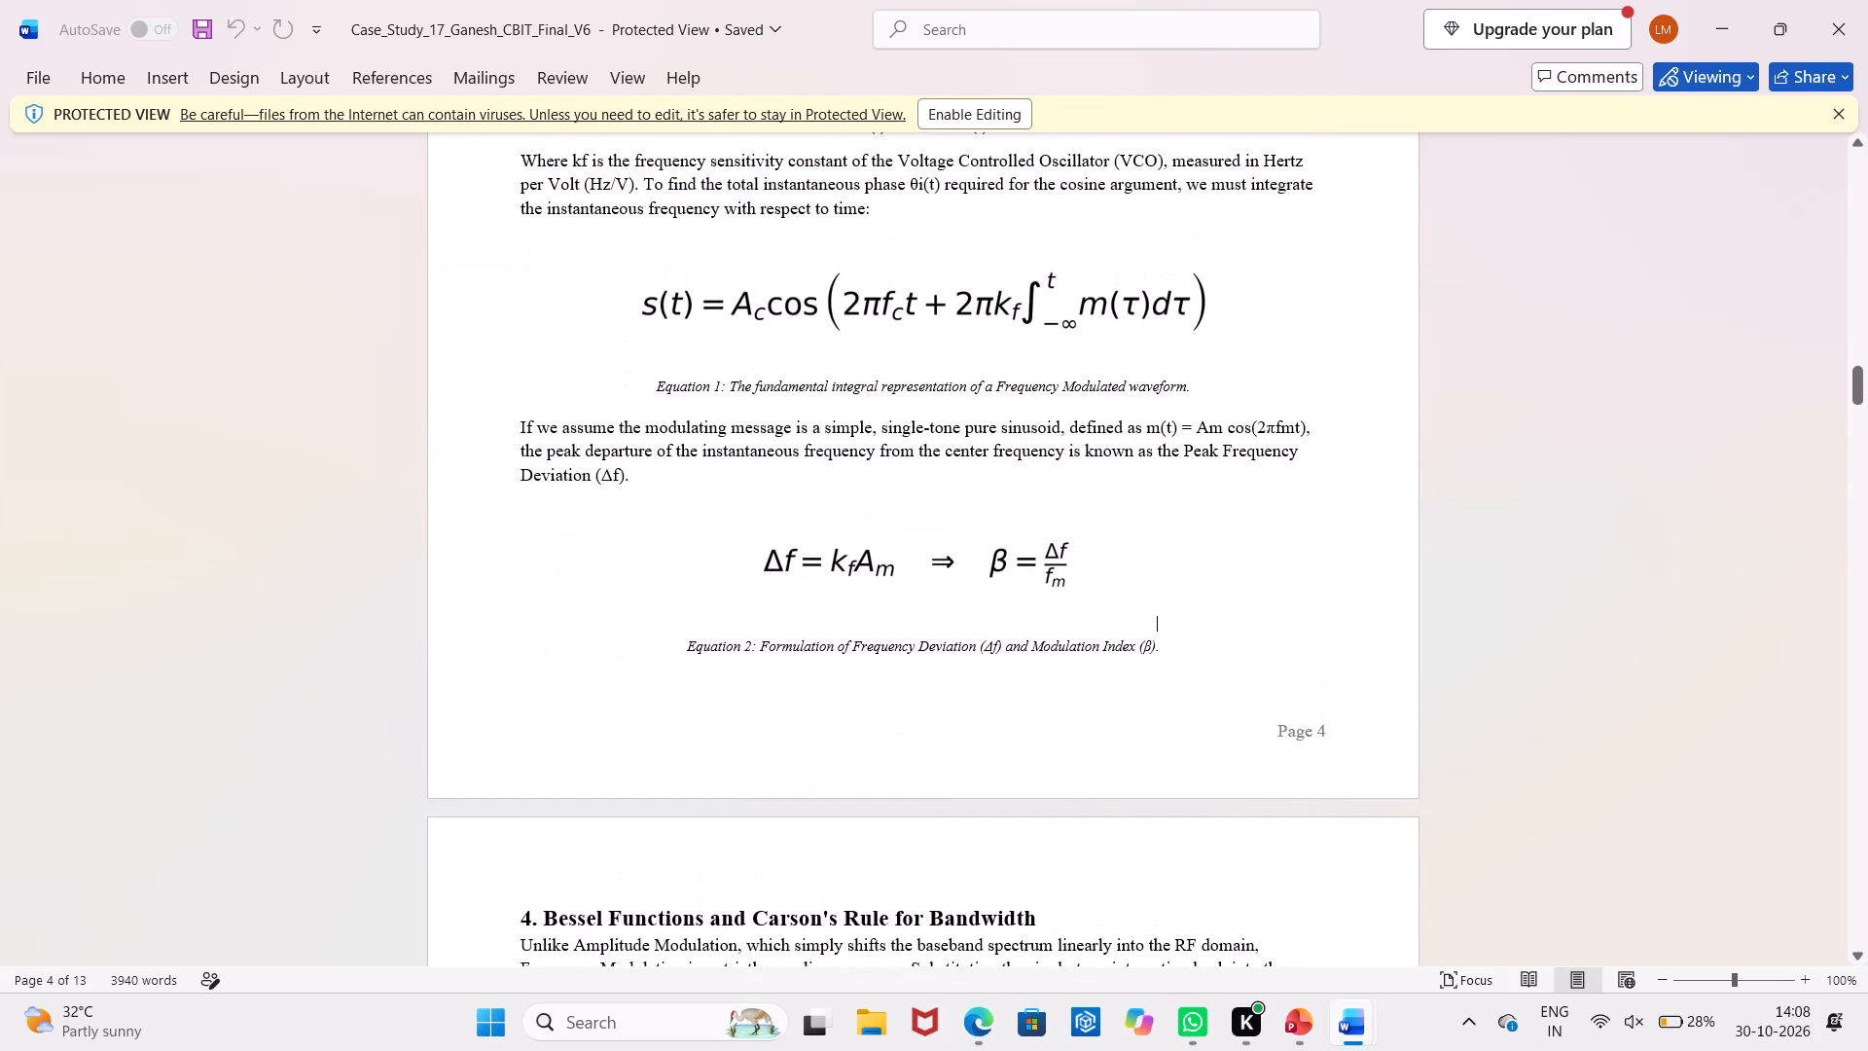
Enable editing for the protected Case Study 17 Final_V6 report.
click(974, 121)
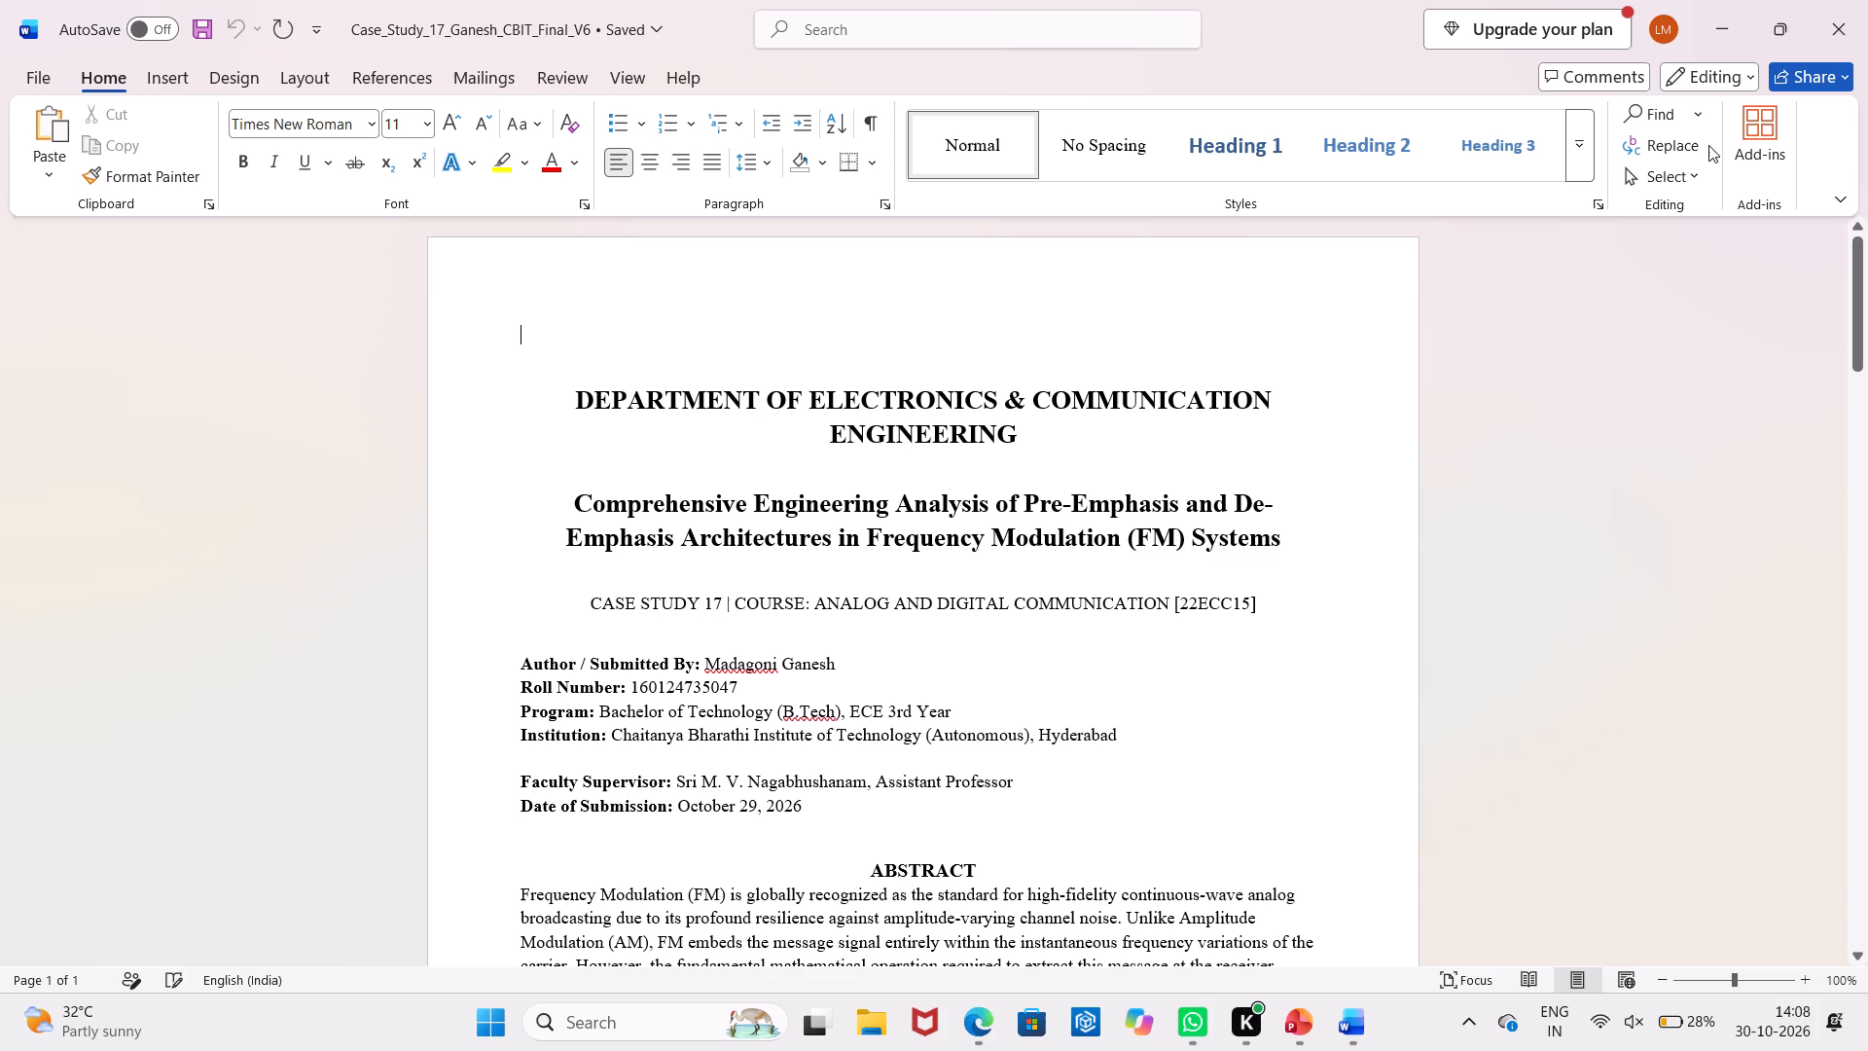
Open the start page listing recent documents from the report window.
click(51, 76)
click(81, 139)
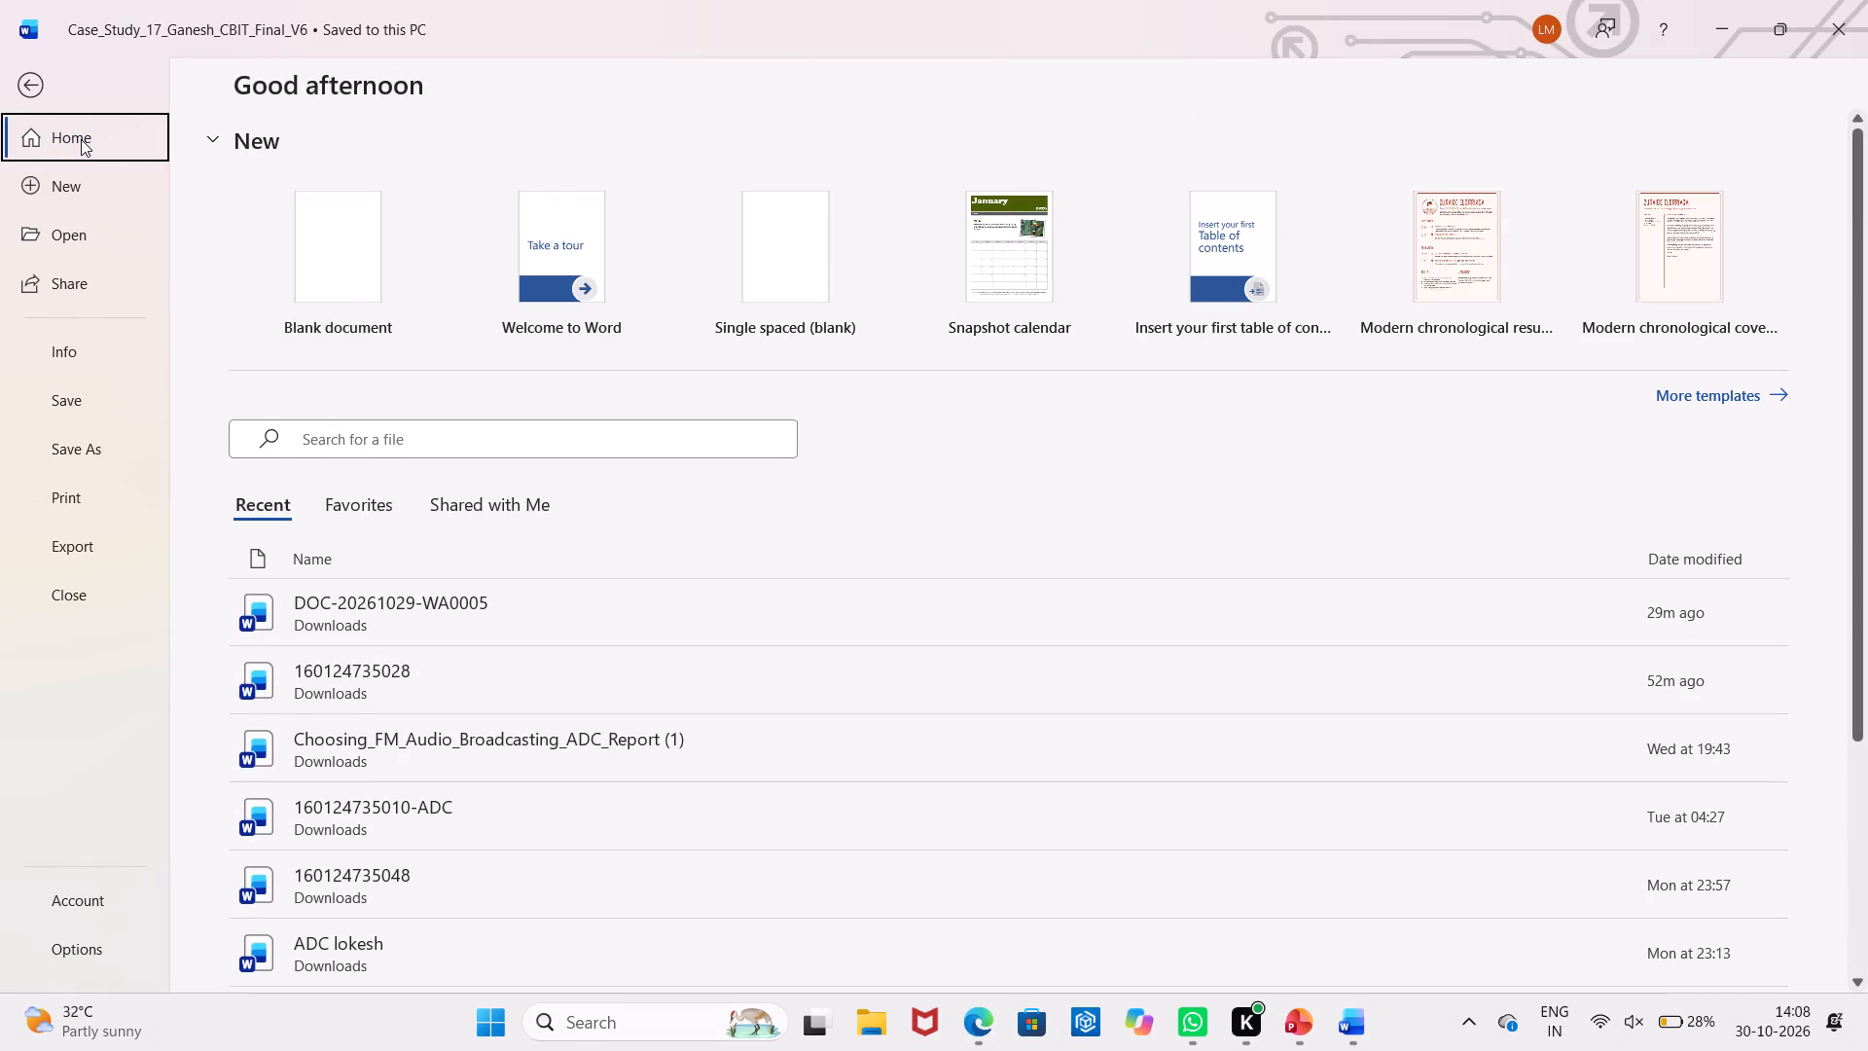
click(141, 15)
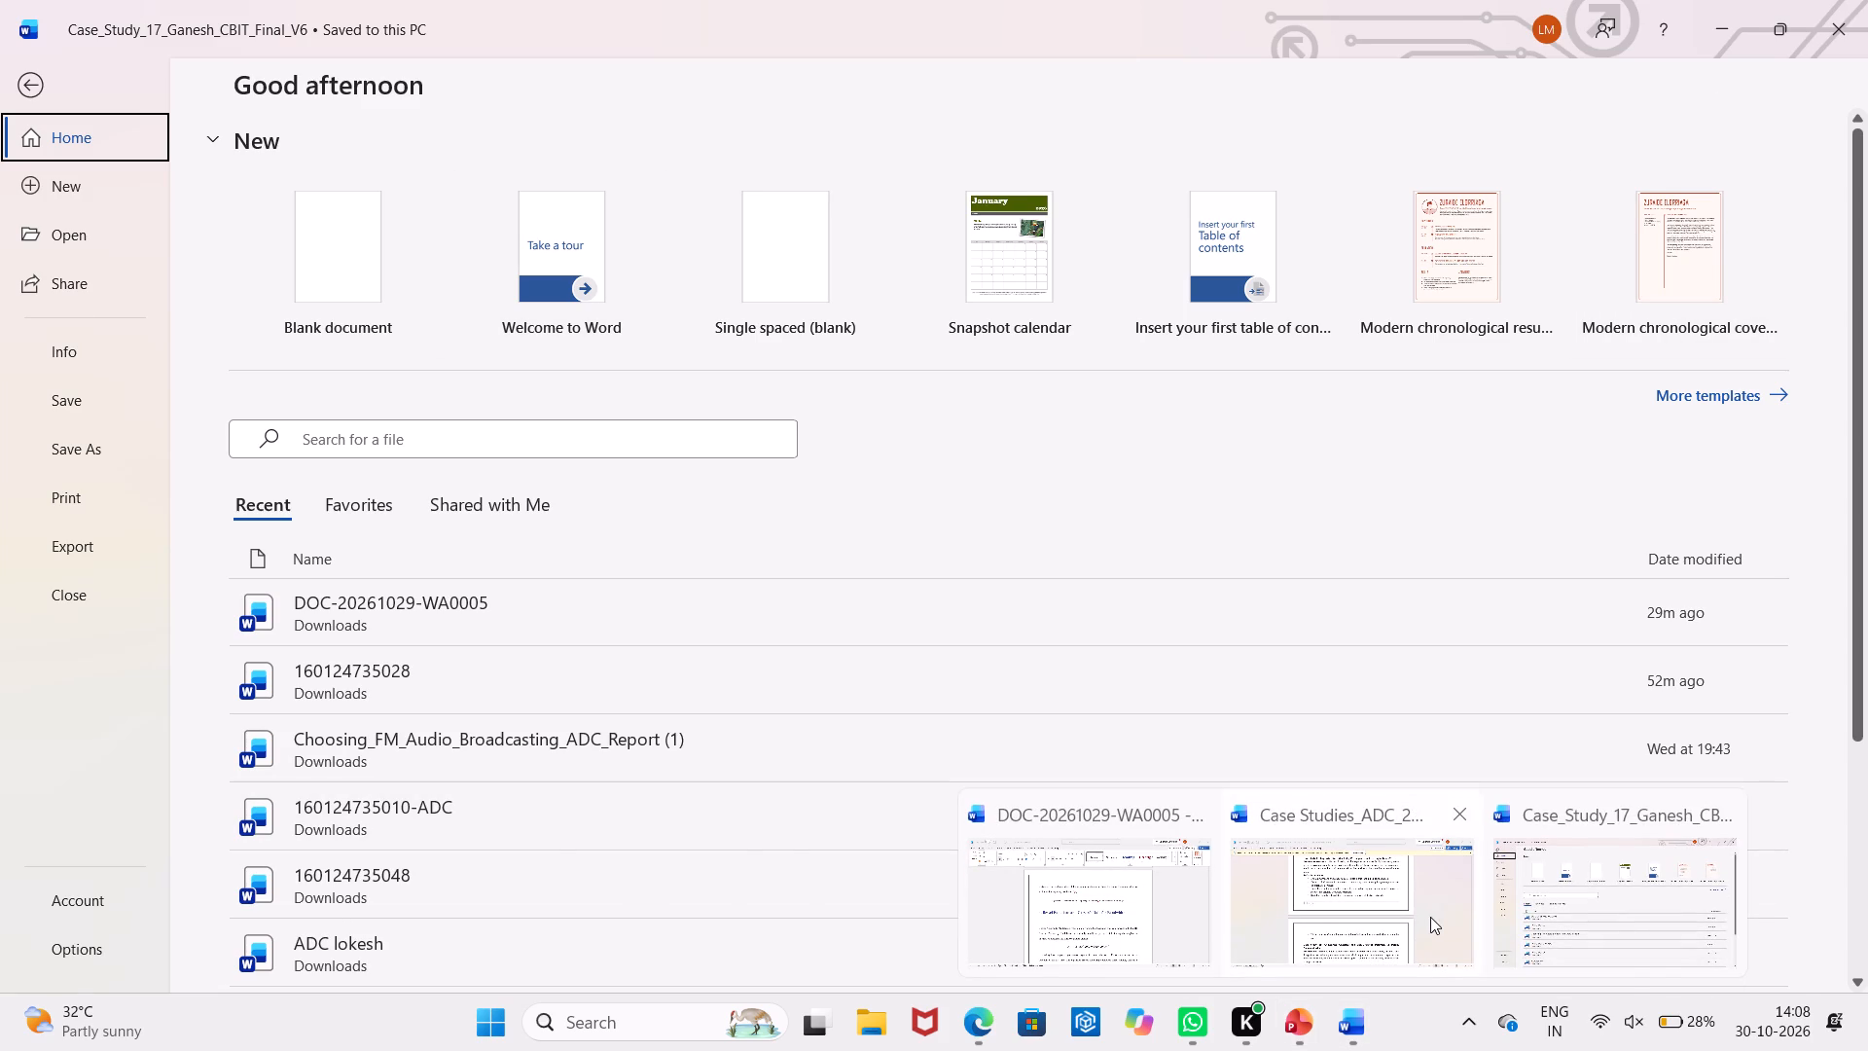
Check the Case Study 17 brief in the Case Studies_ADC_22ECC15 document, and return to the report window.
click(1430, 917)
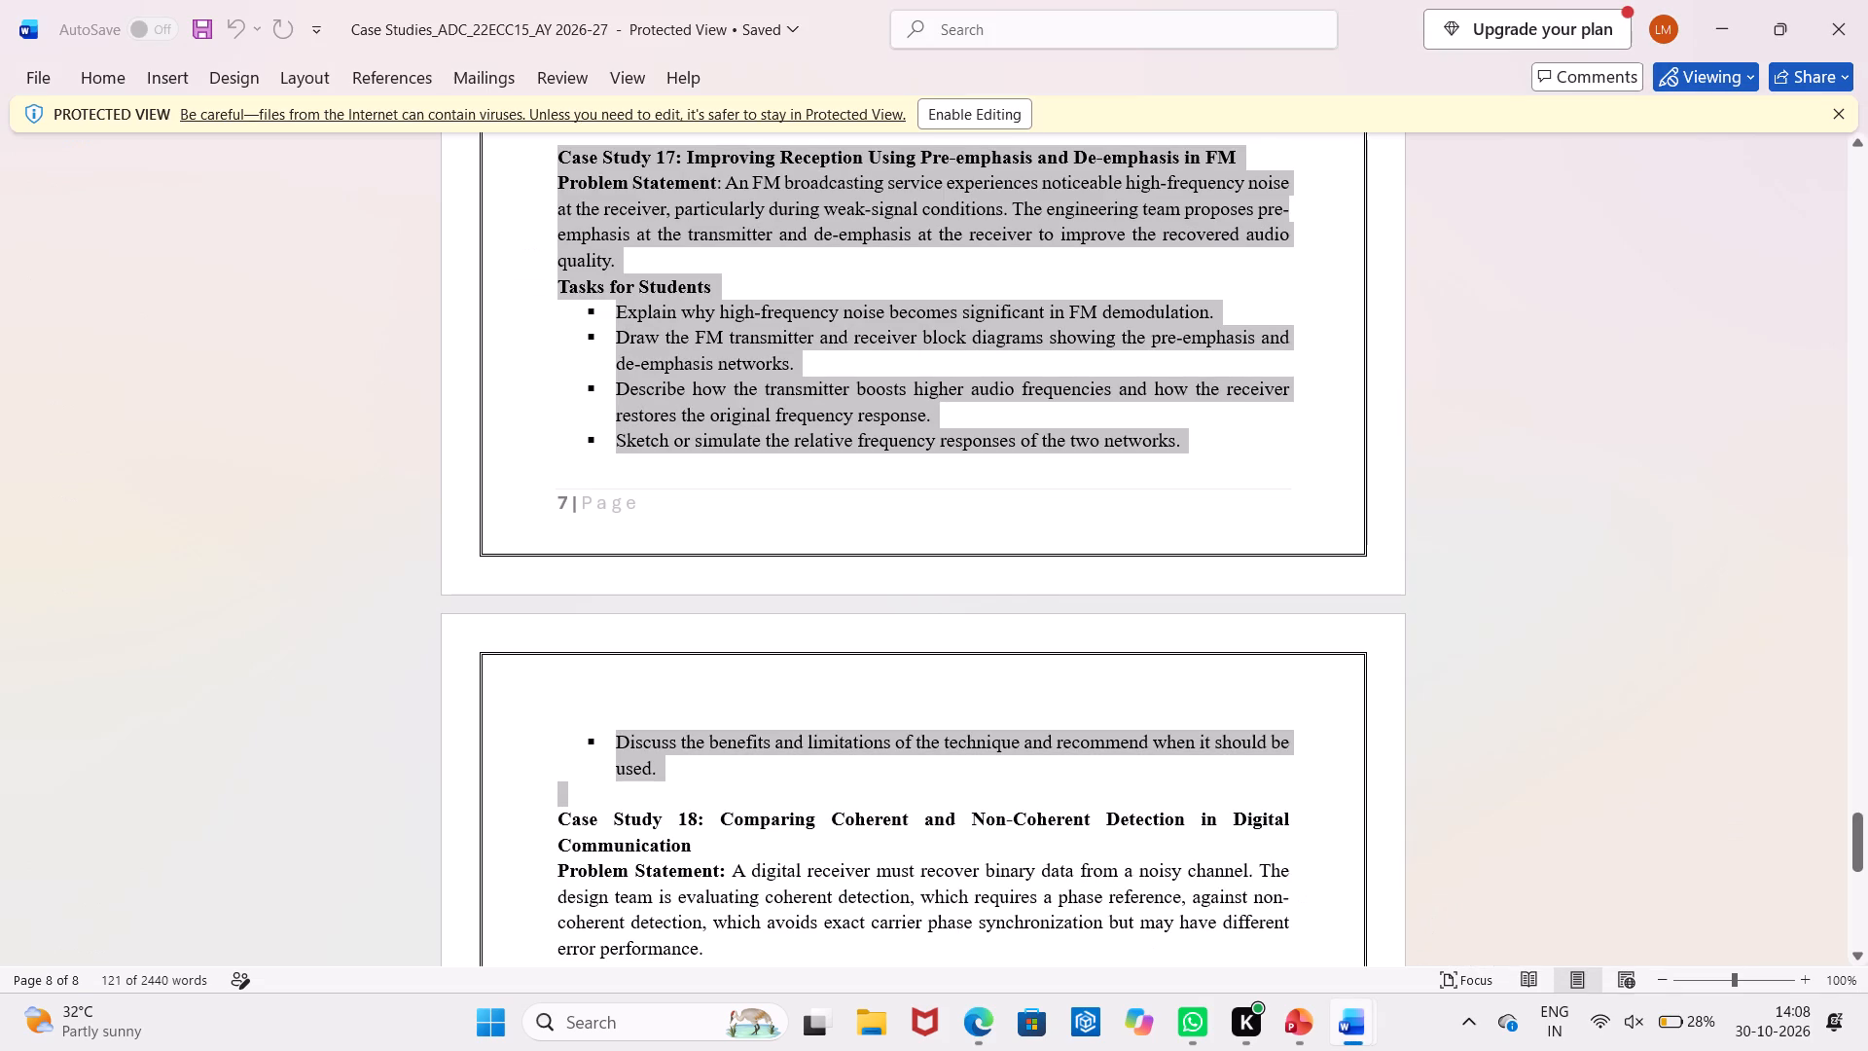
click(1011, 580)
scroll(1011, 580, up, 4)
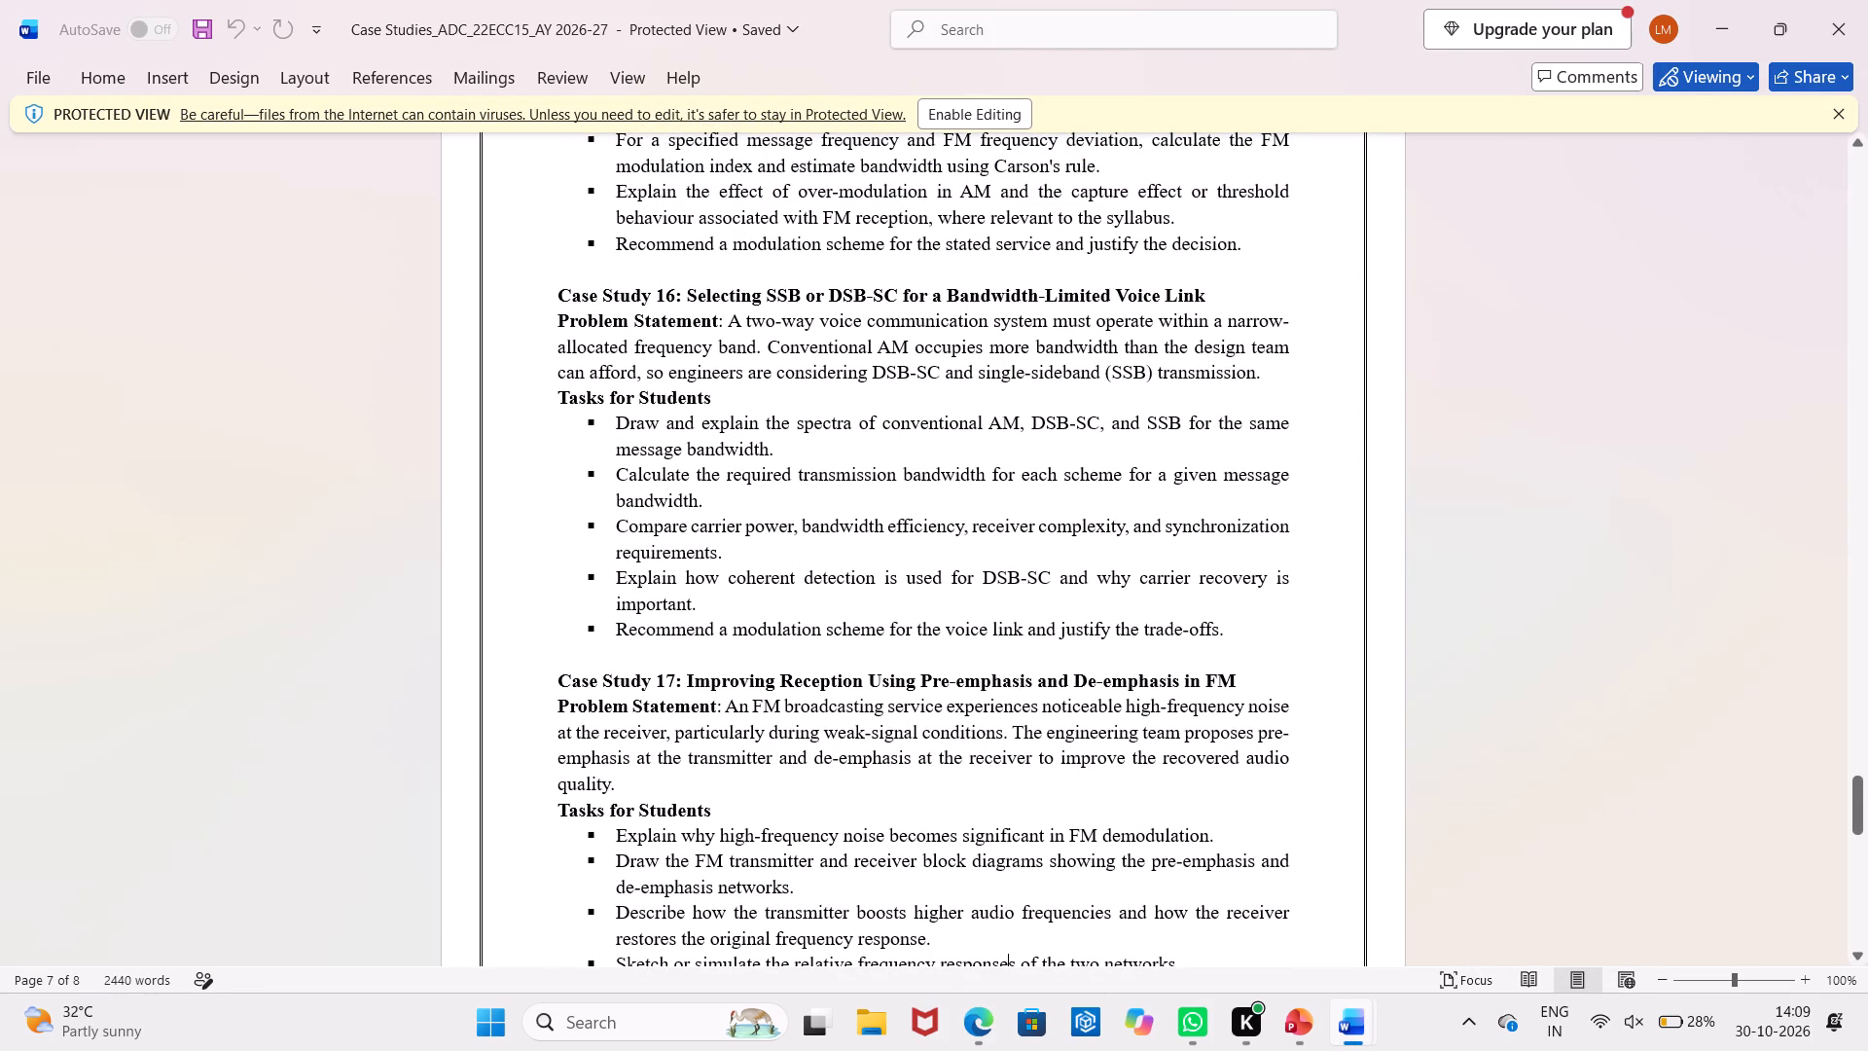
click(1362, 1033)
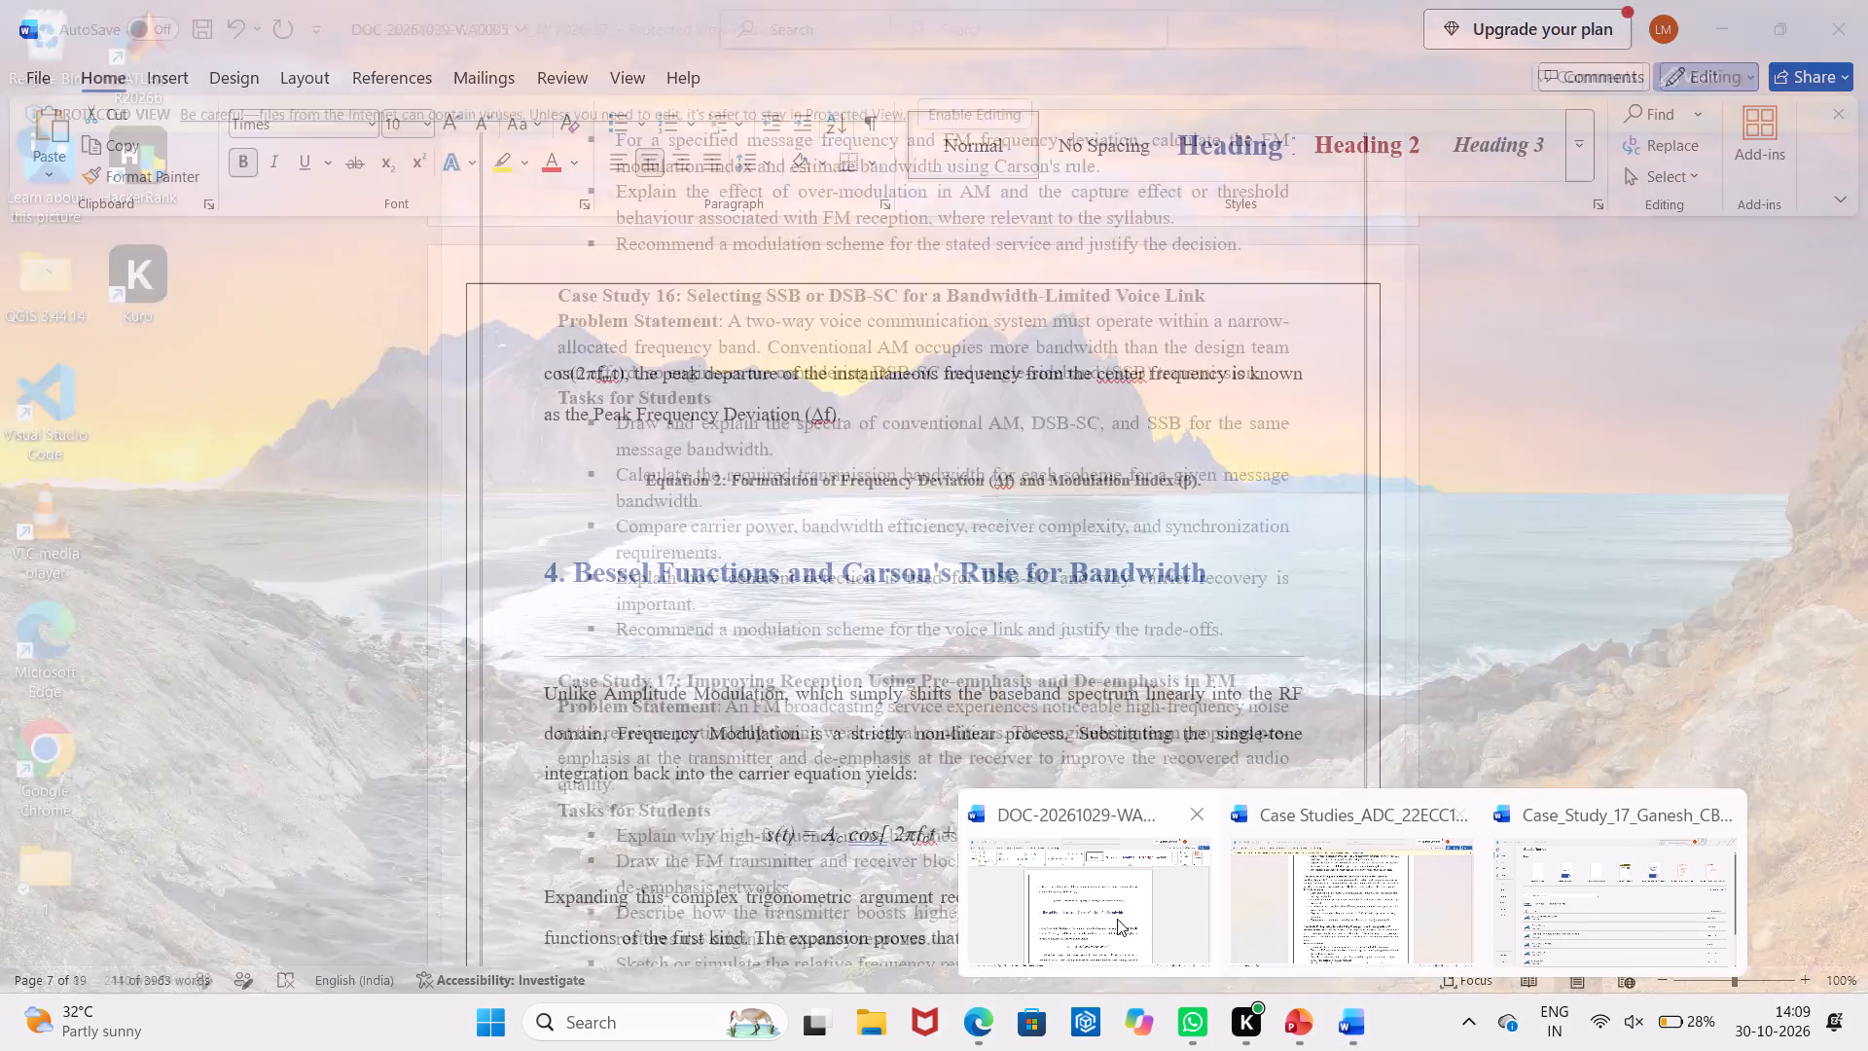
click(1610, 878)
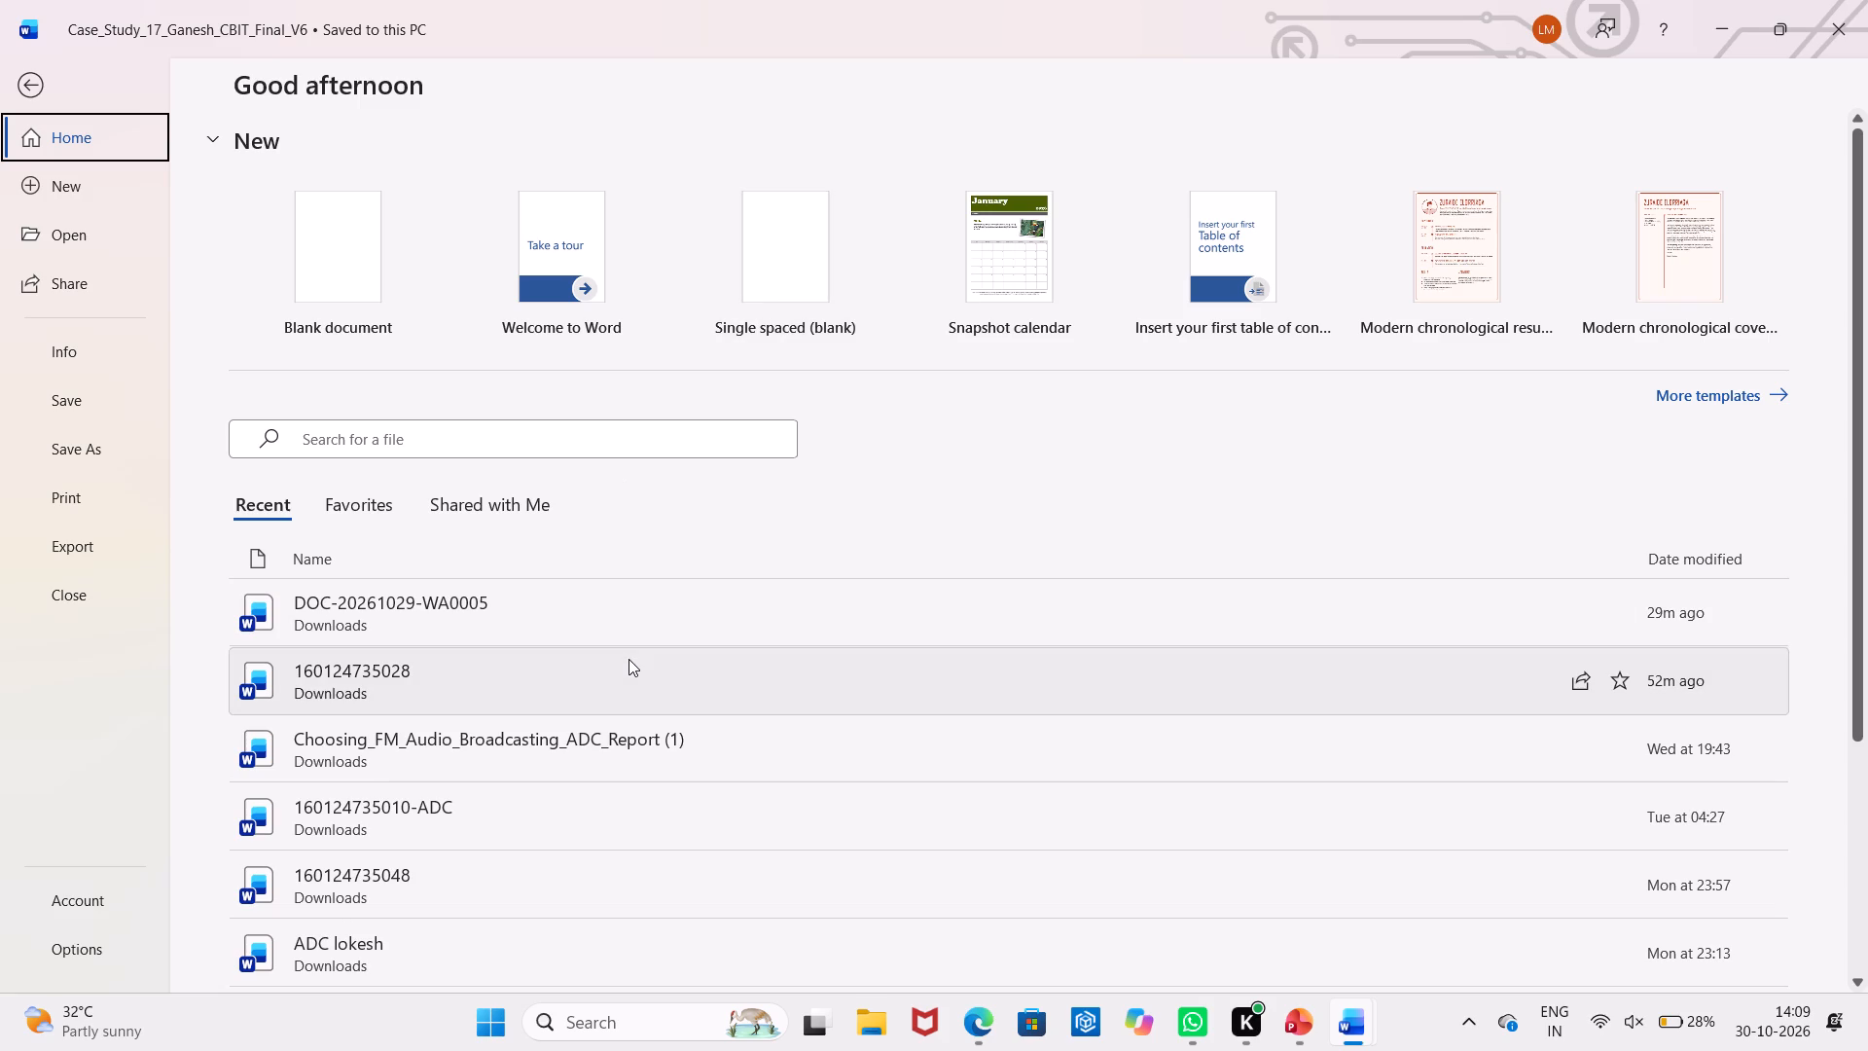
Close the Case Studies_ADC_22ECC15_AY 2026-27 document.
click(1353, 1034)
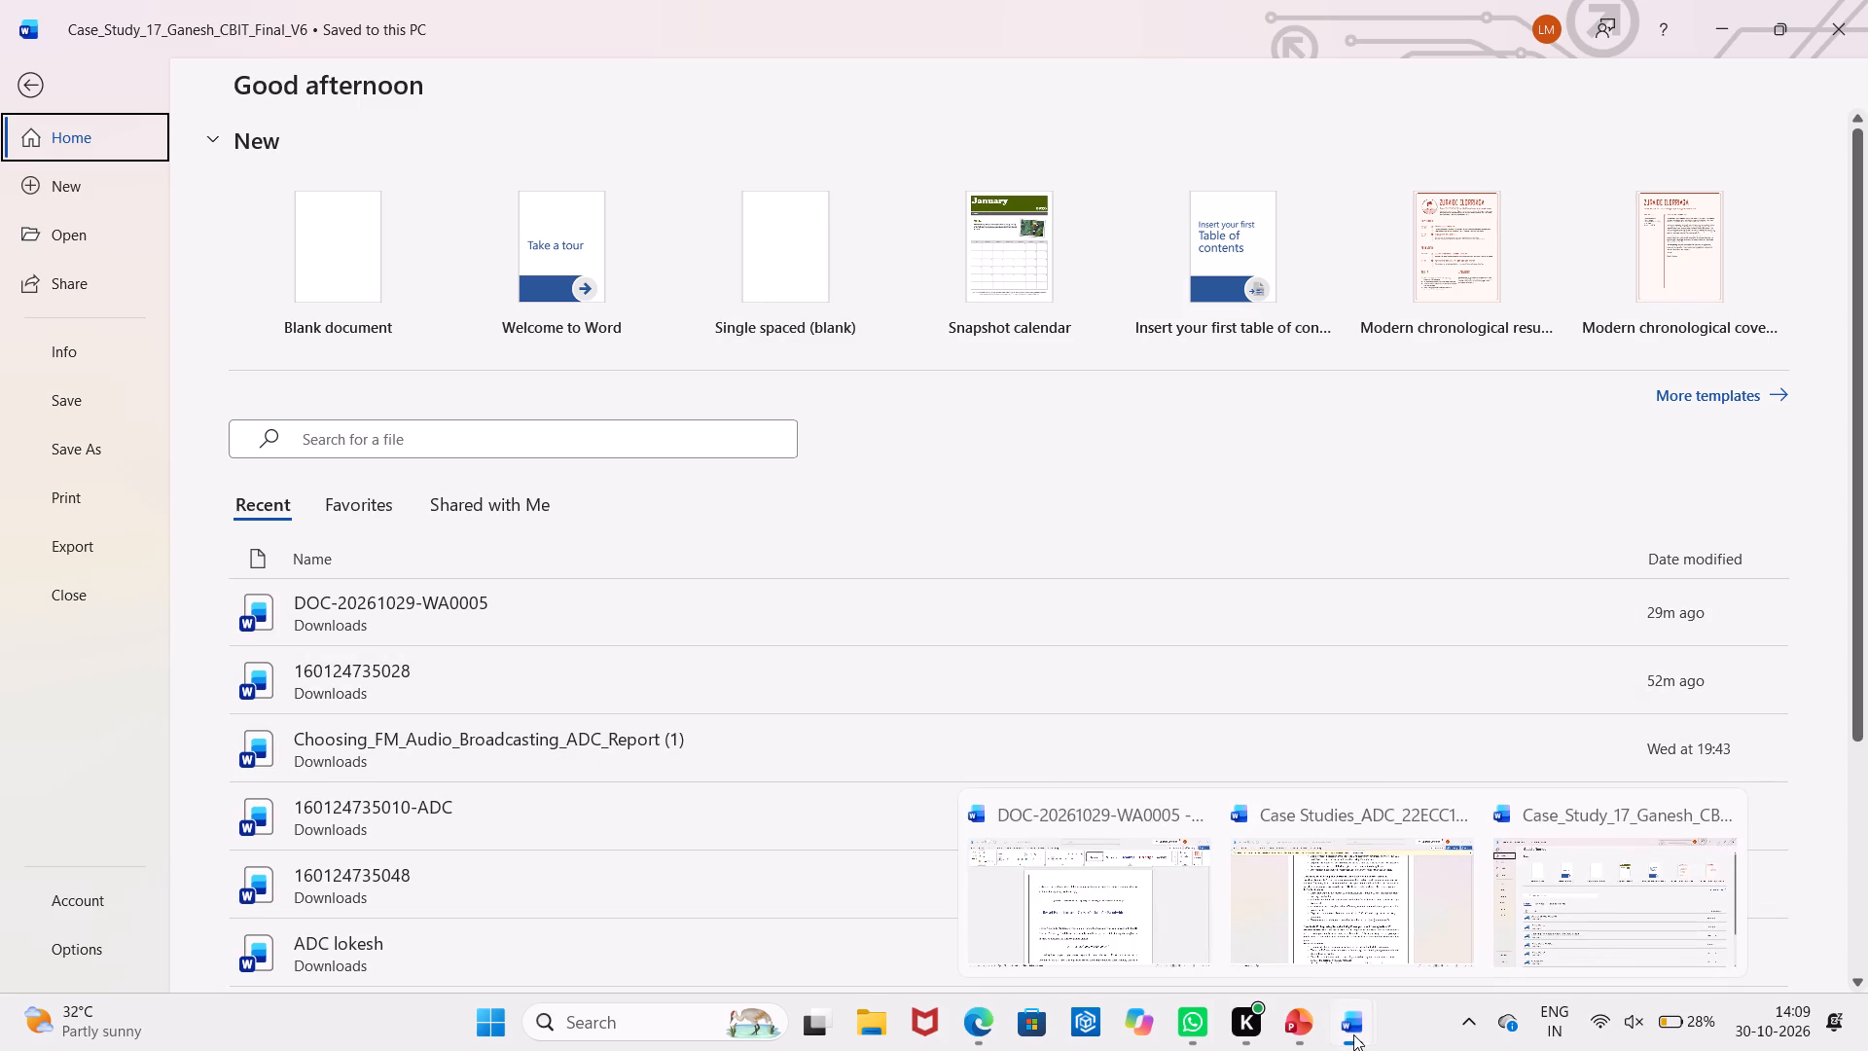
click(1203, 825)
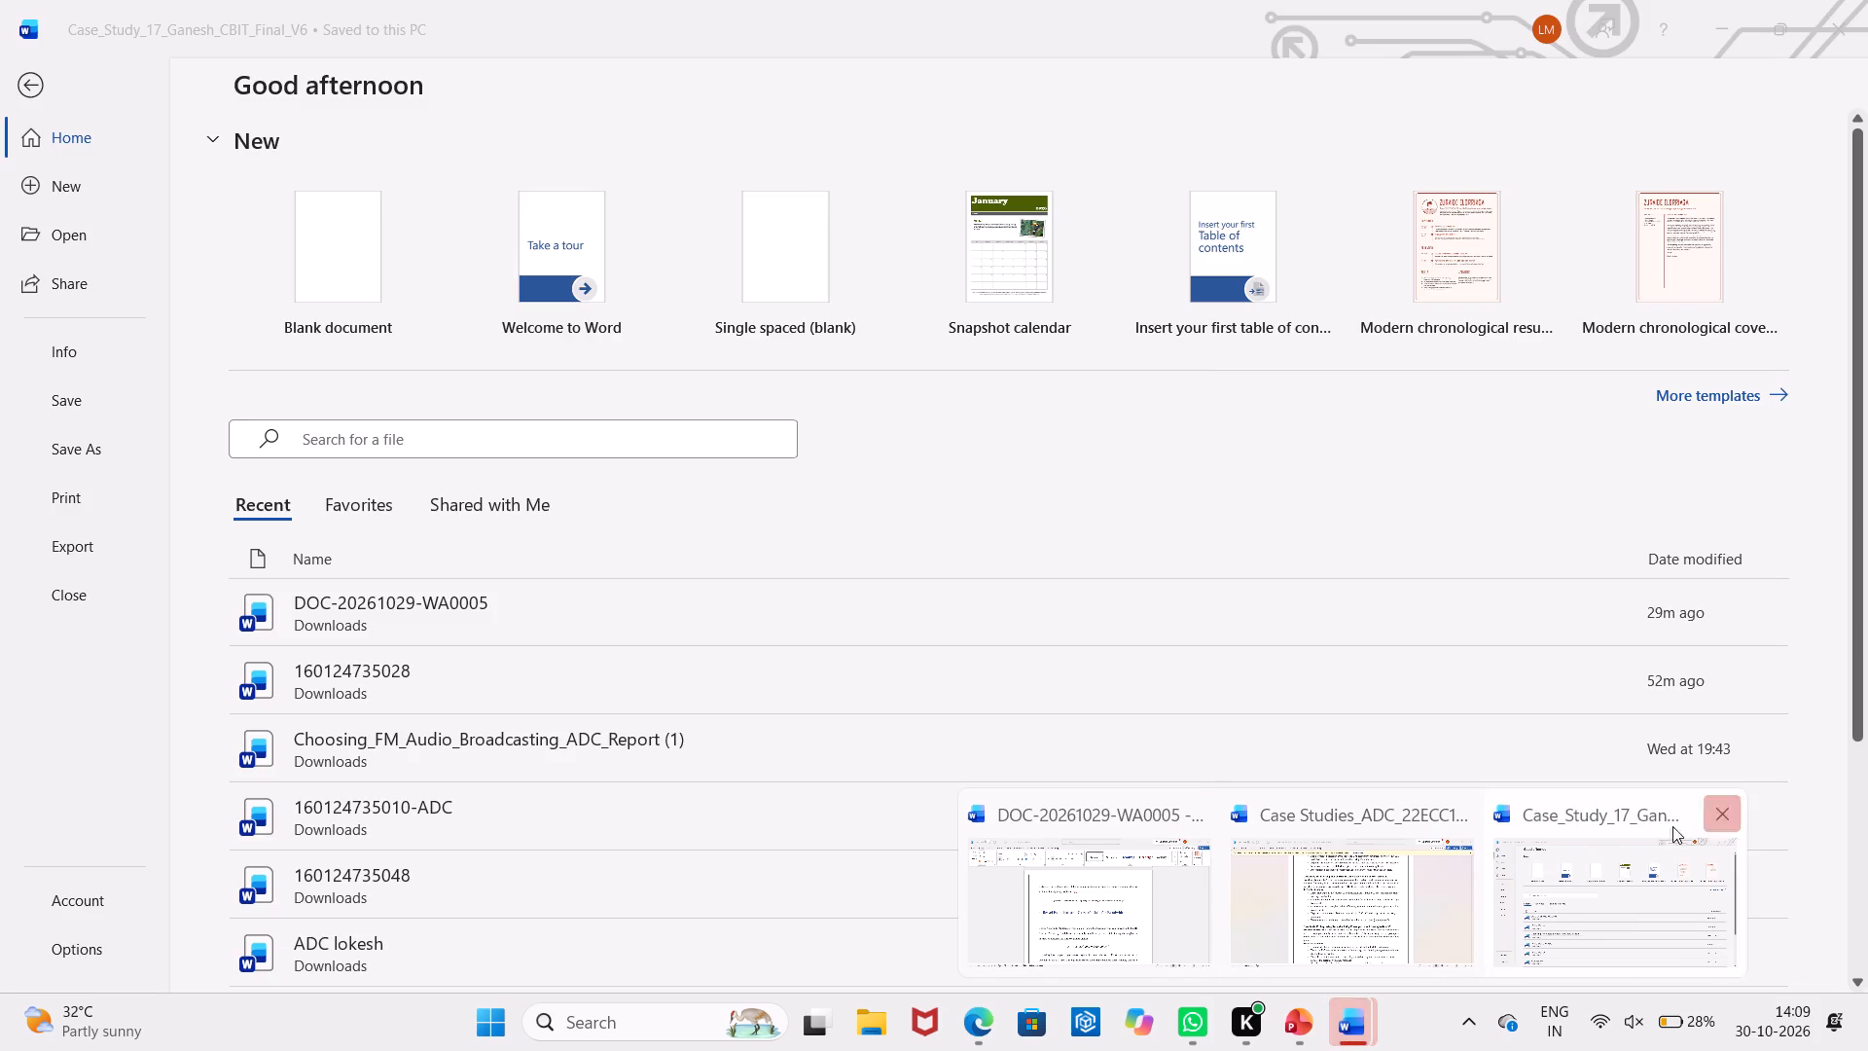
click(1462, 812)
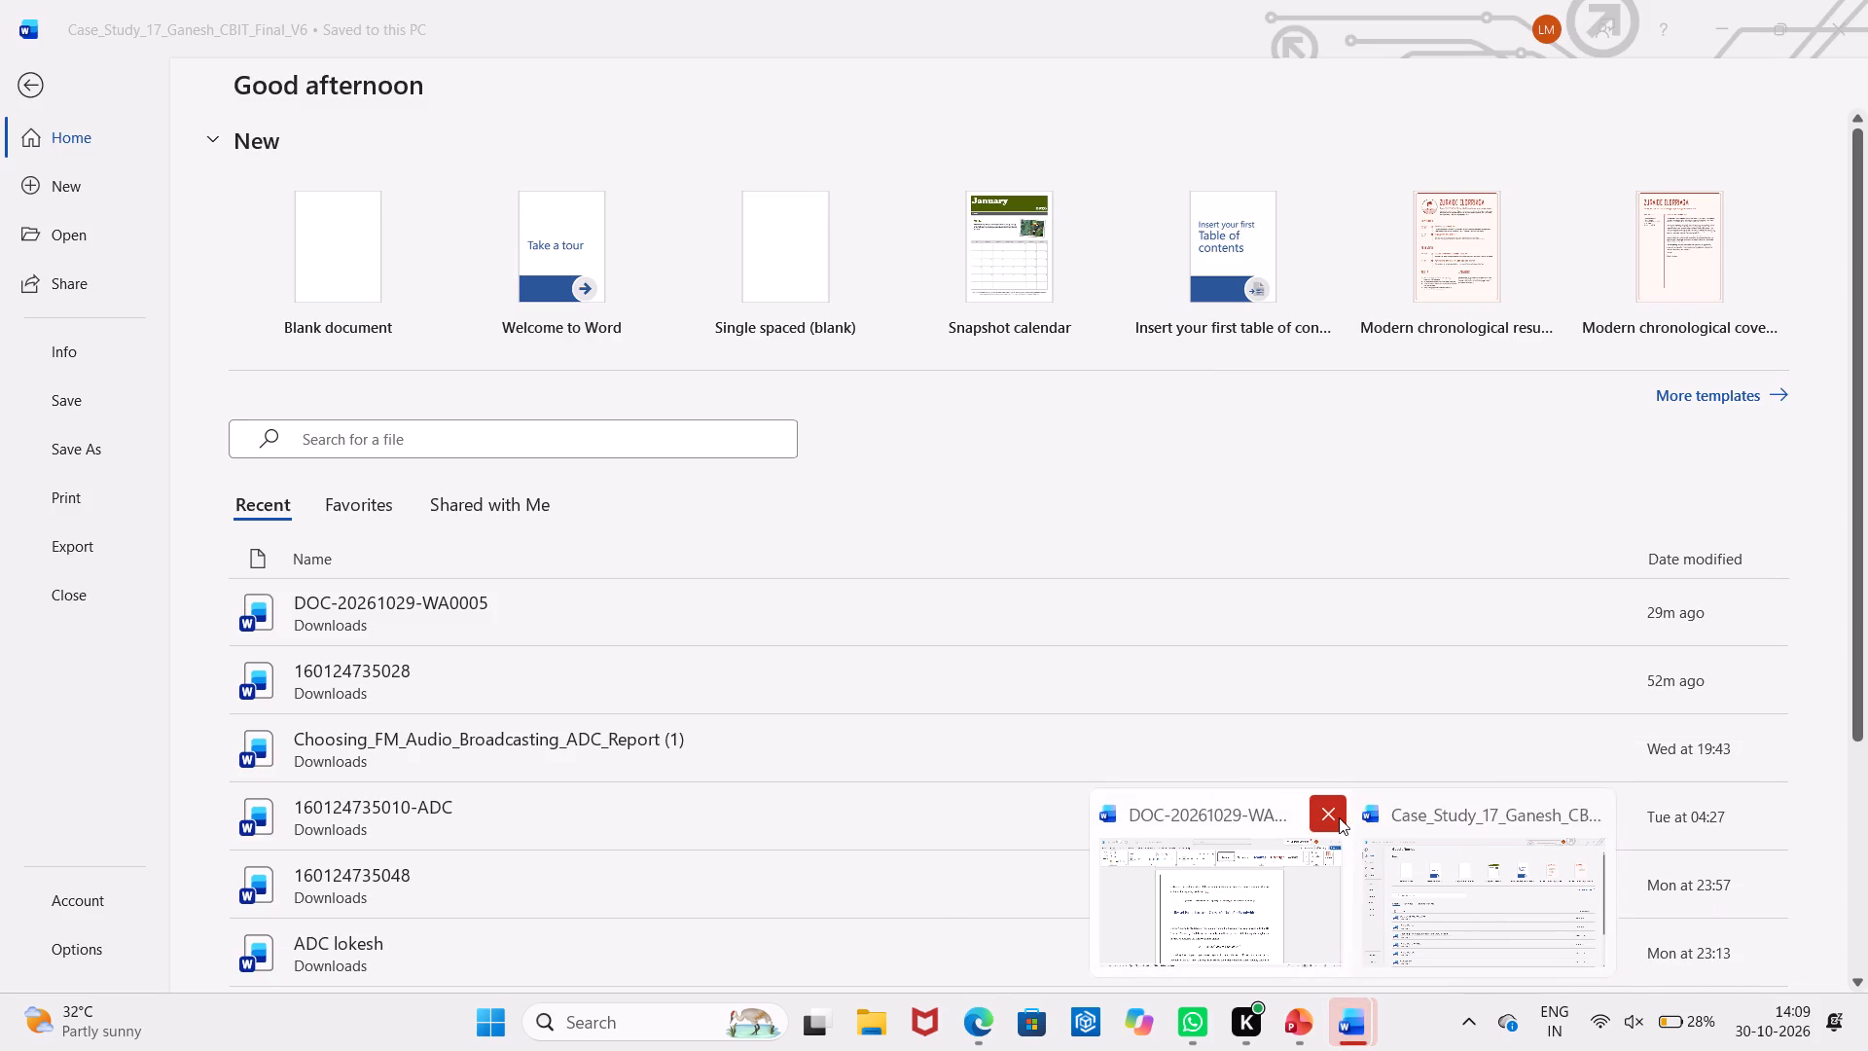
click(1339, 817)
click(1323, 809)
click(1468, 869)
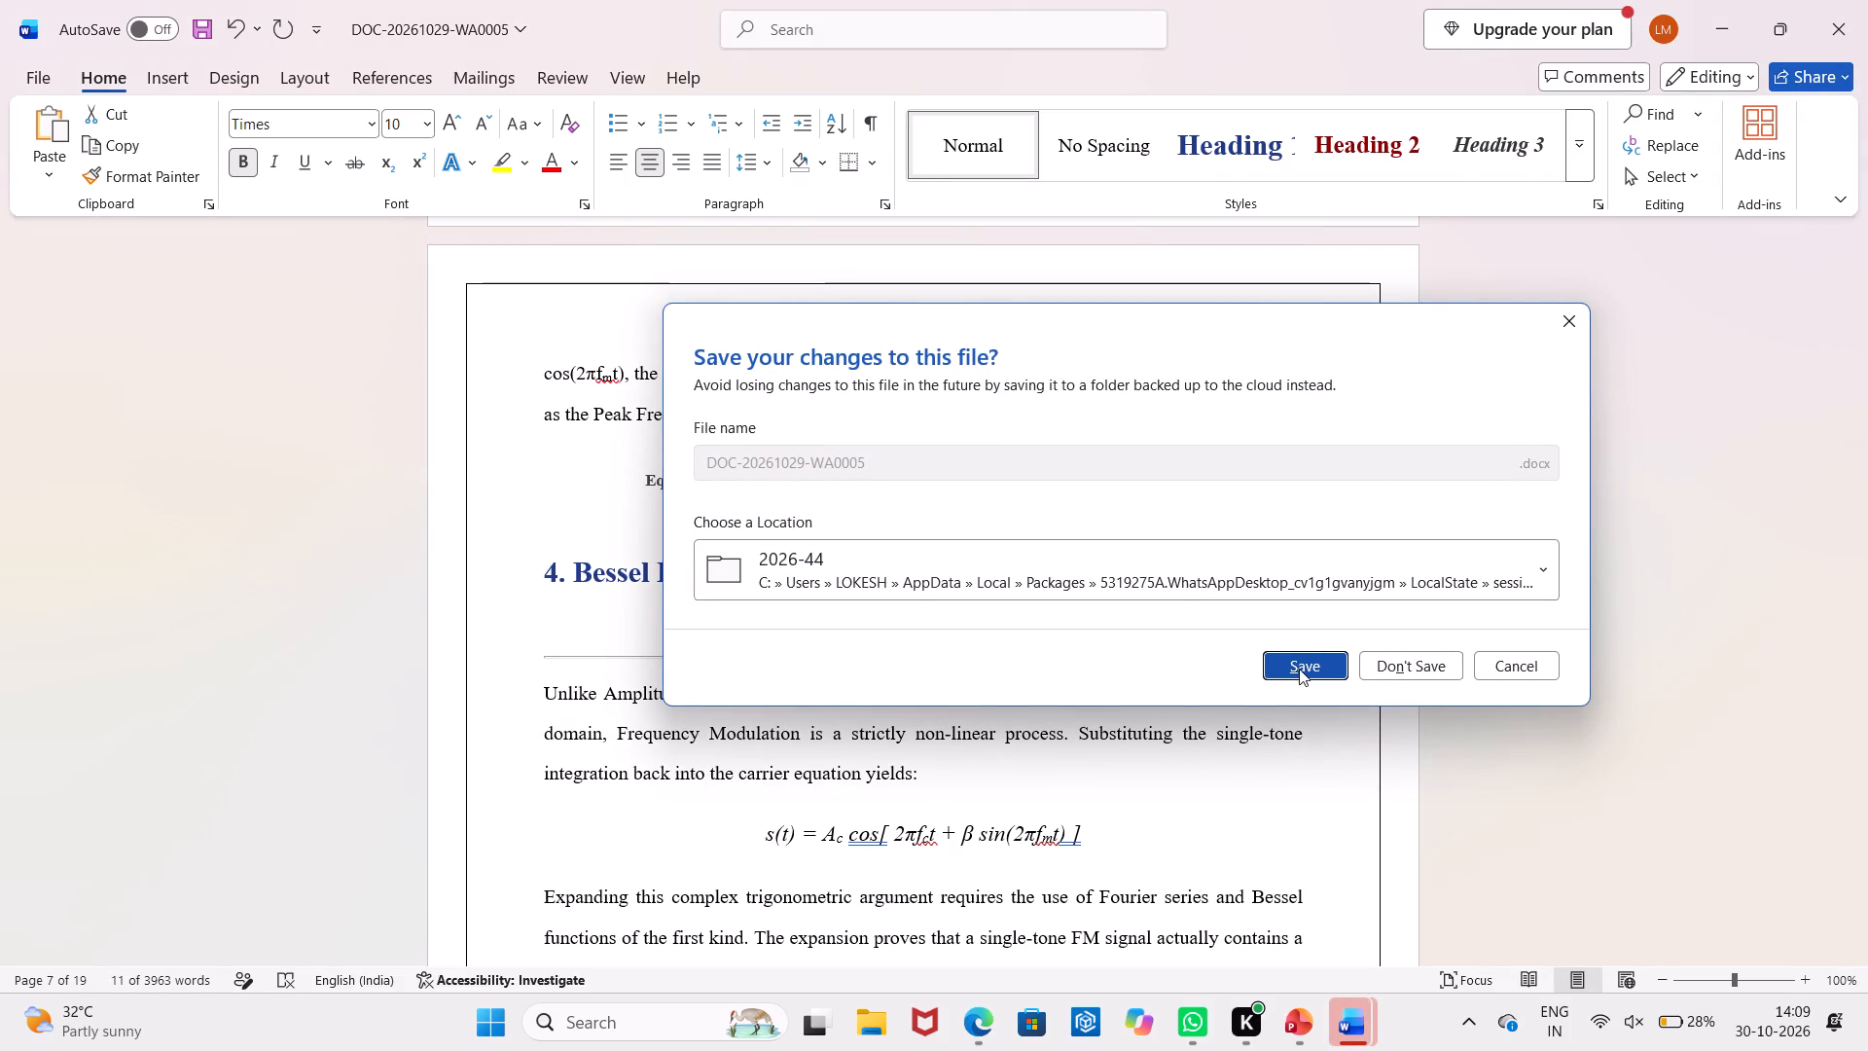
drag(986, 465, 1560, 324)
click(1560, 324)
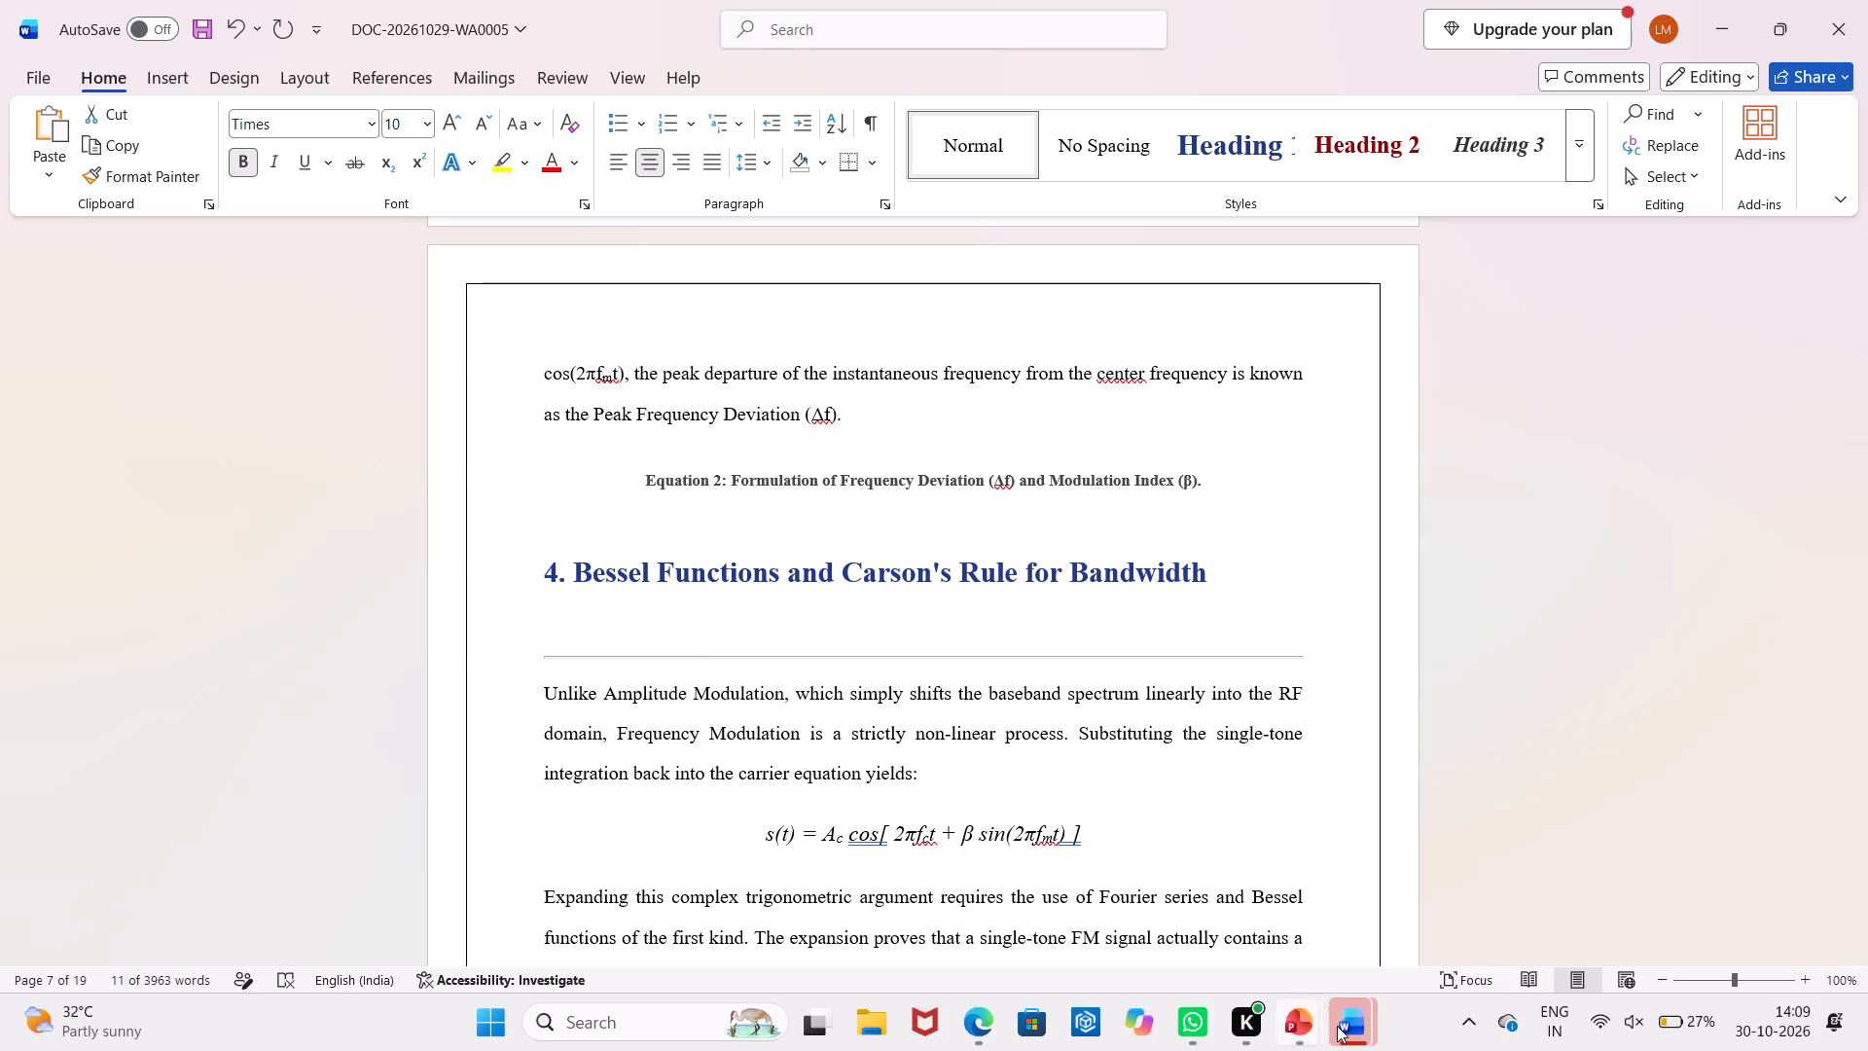
Close the DOC-20261029-WA0005 document without saving its changes.
click(1337, 1027)
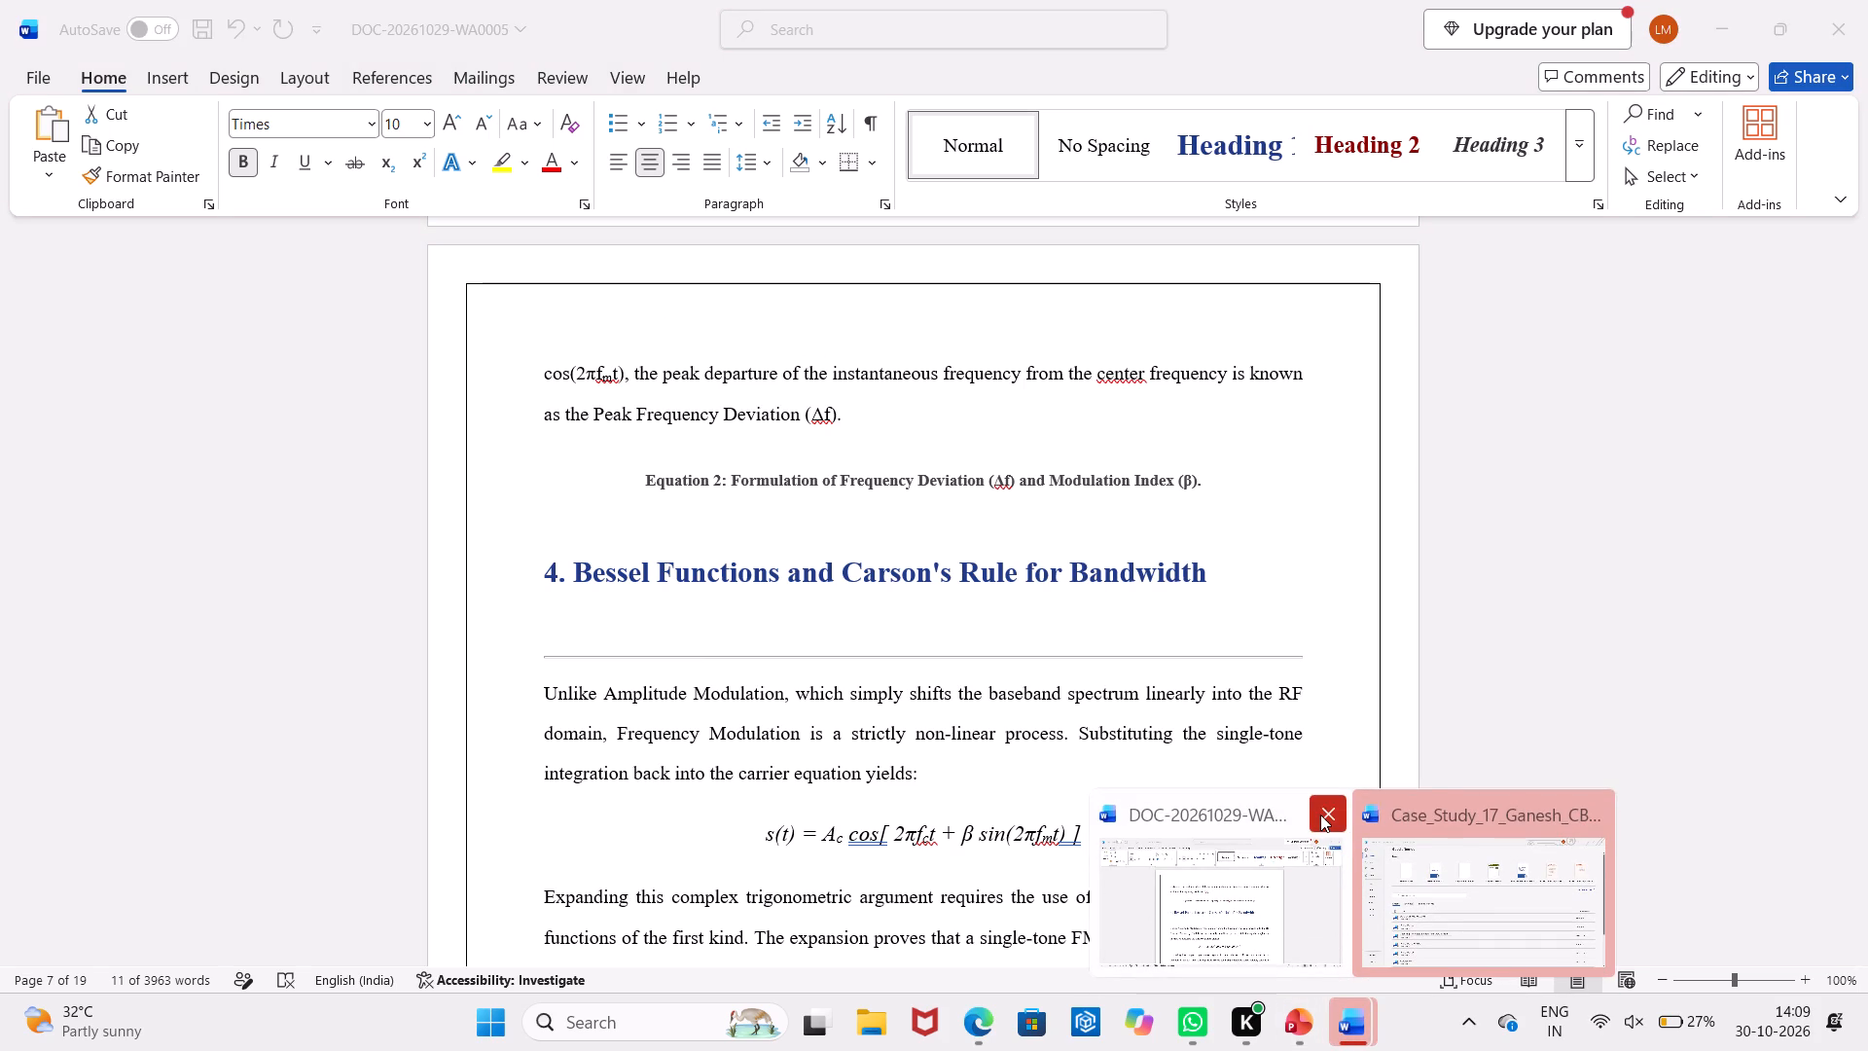
click(1320, 815)
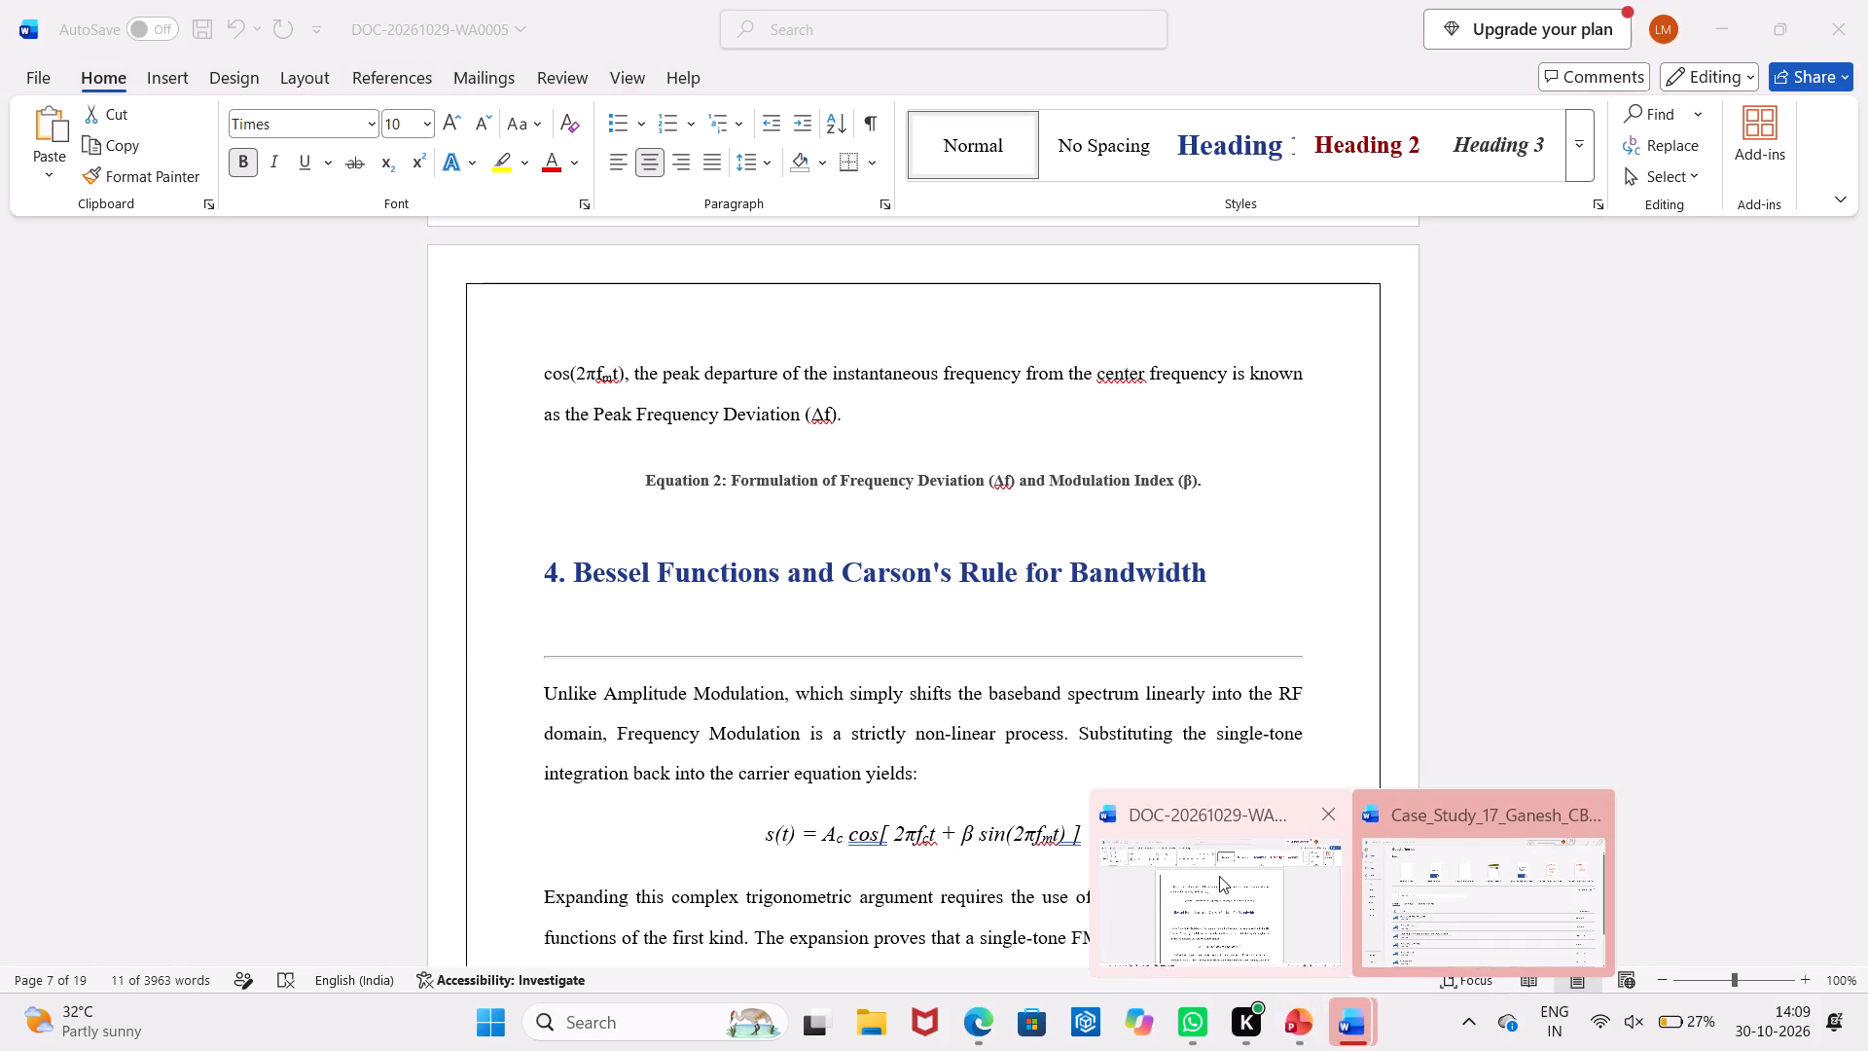
click(1219, 878)
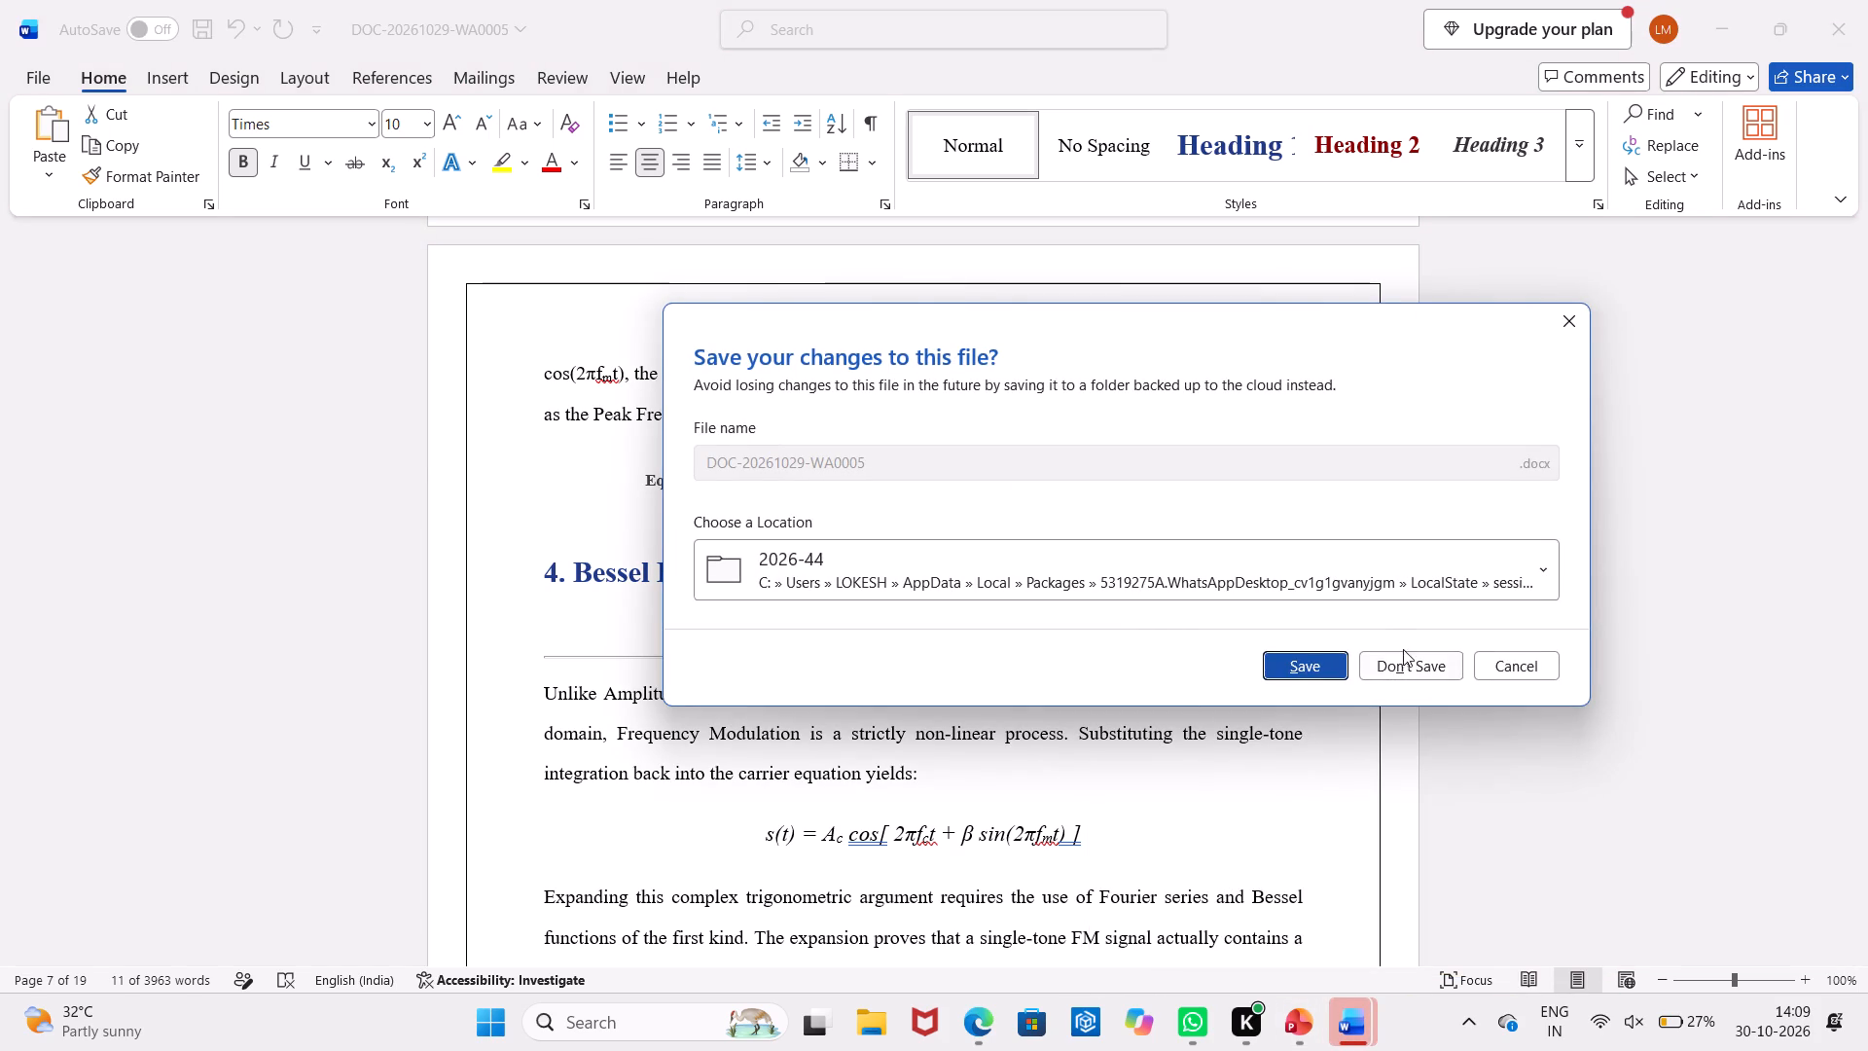
click(1398, 668)
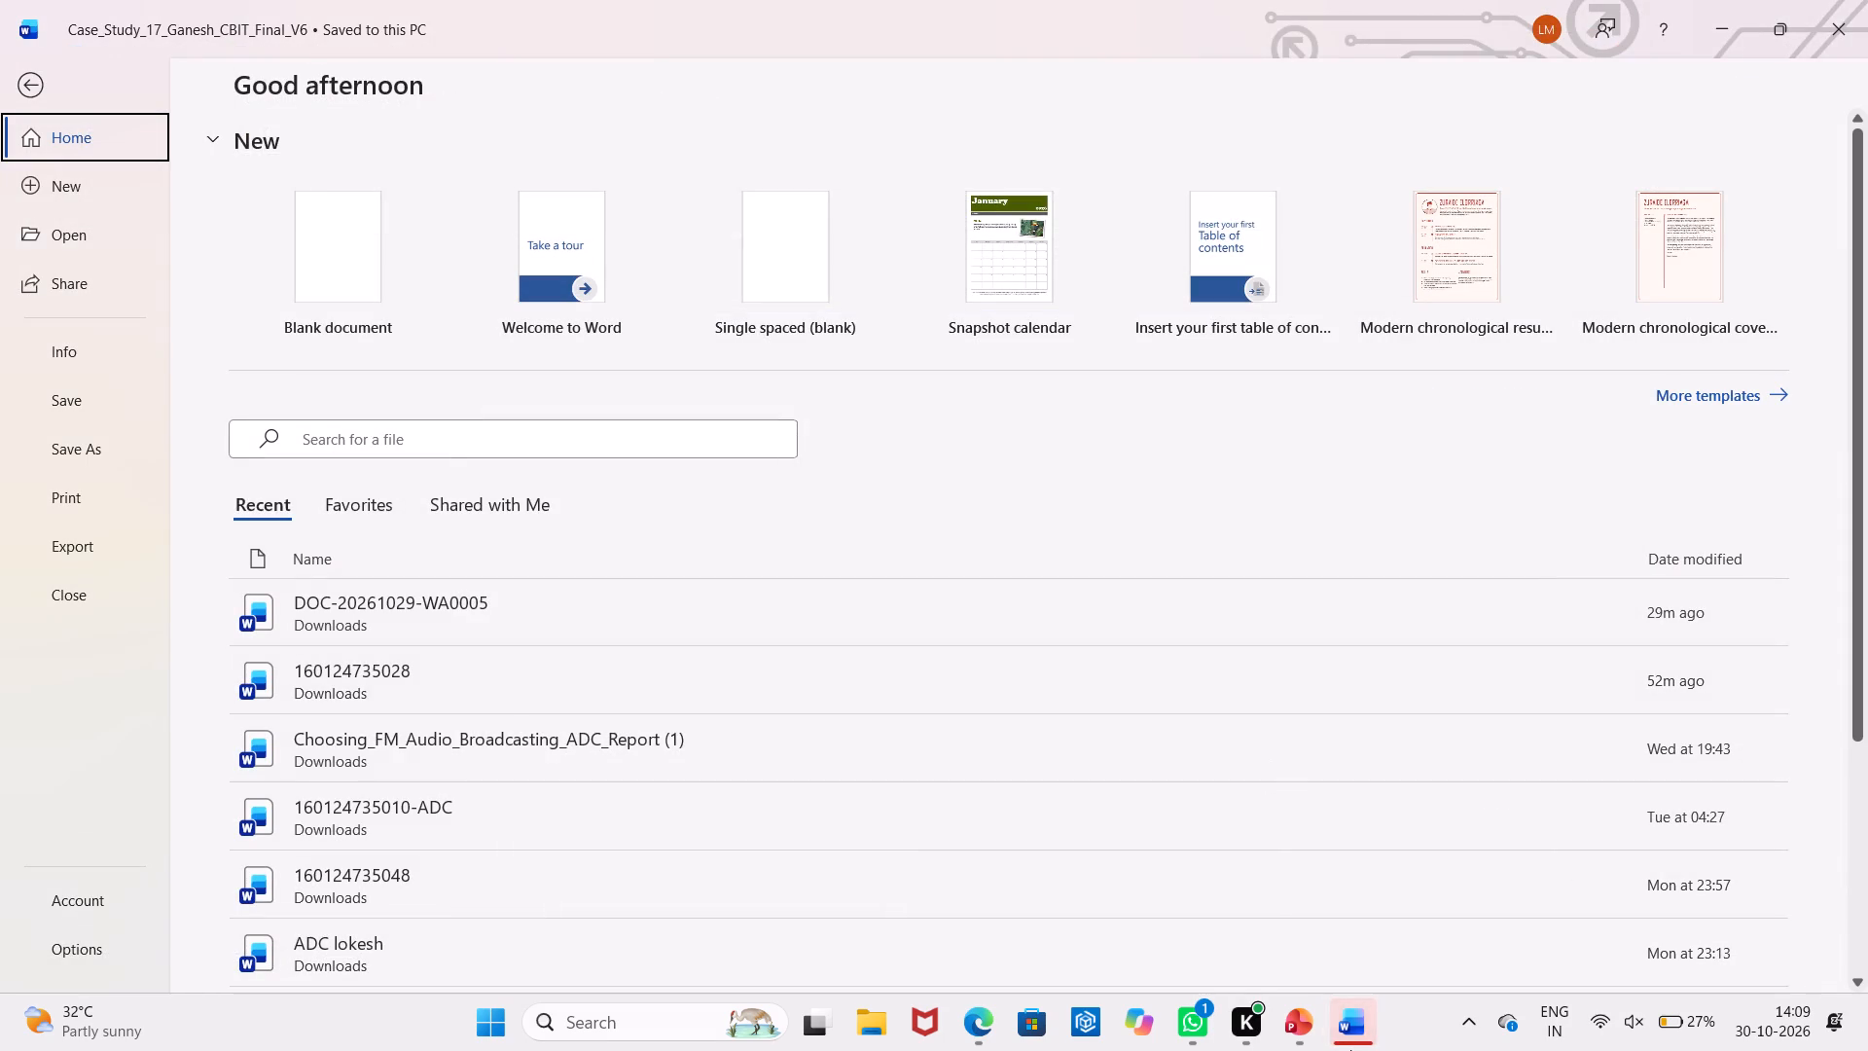
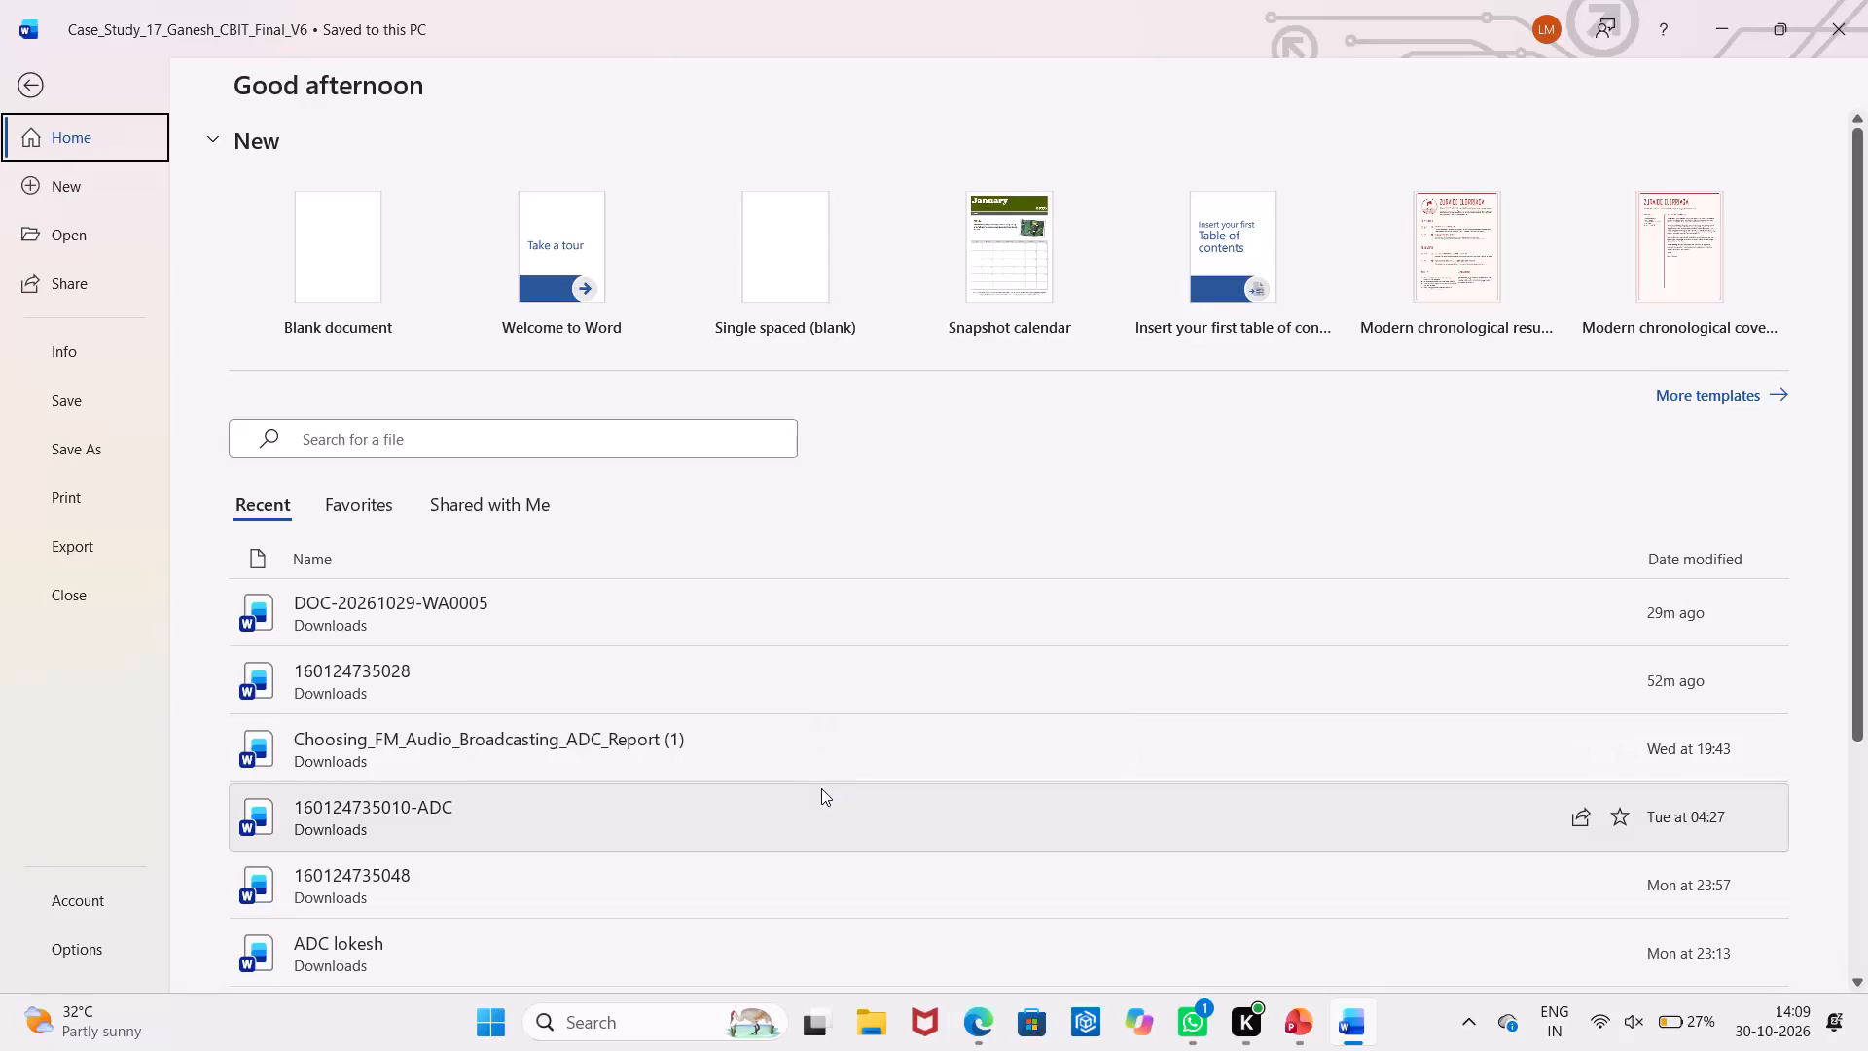
Look through the list of recent Word documents on the start page.
scroll(821, 788, down, 2)
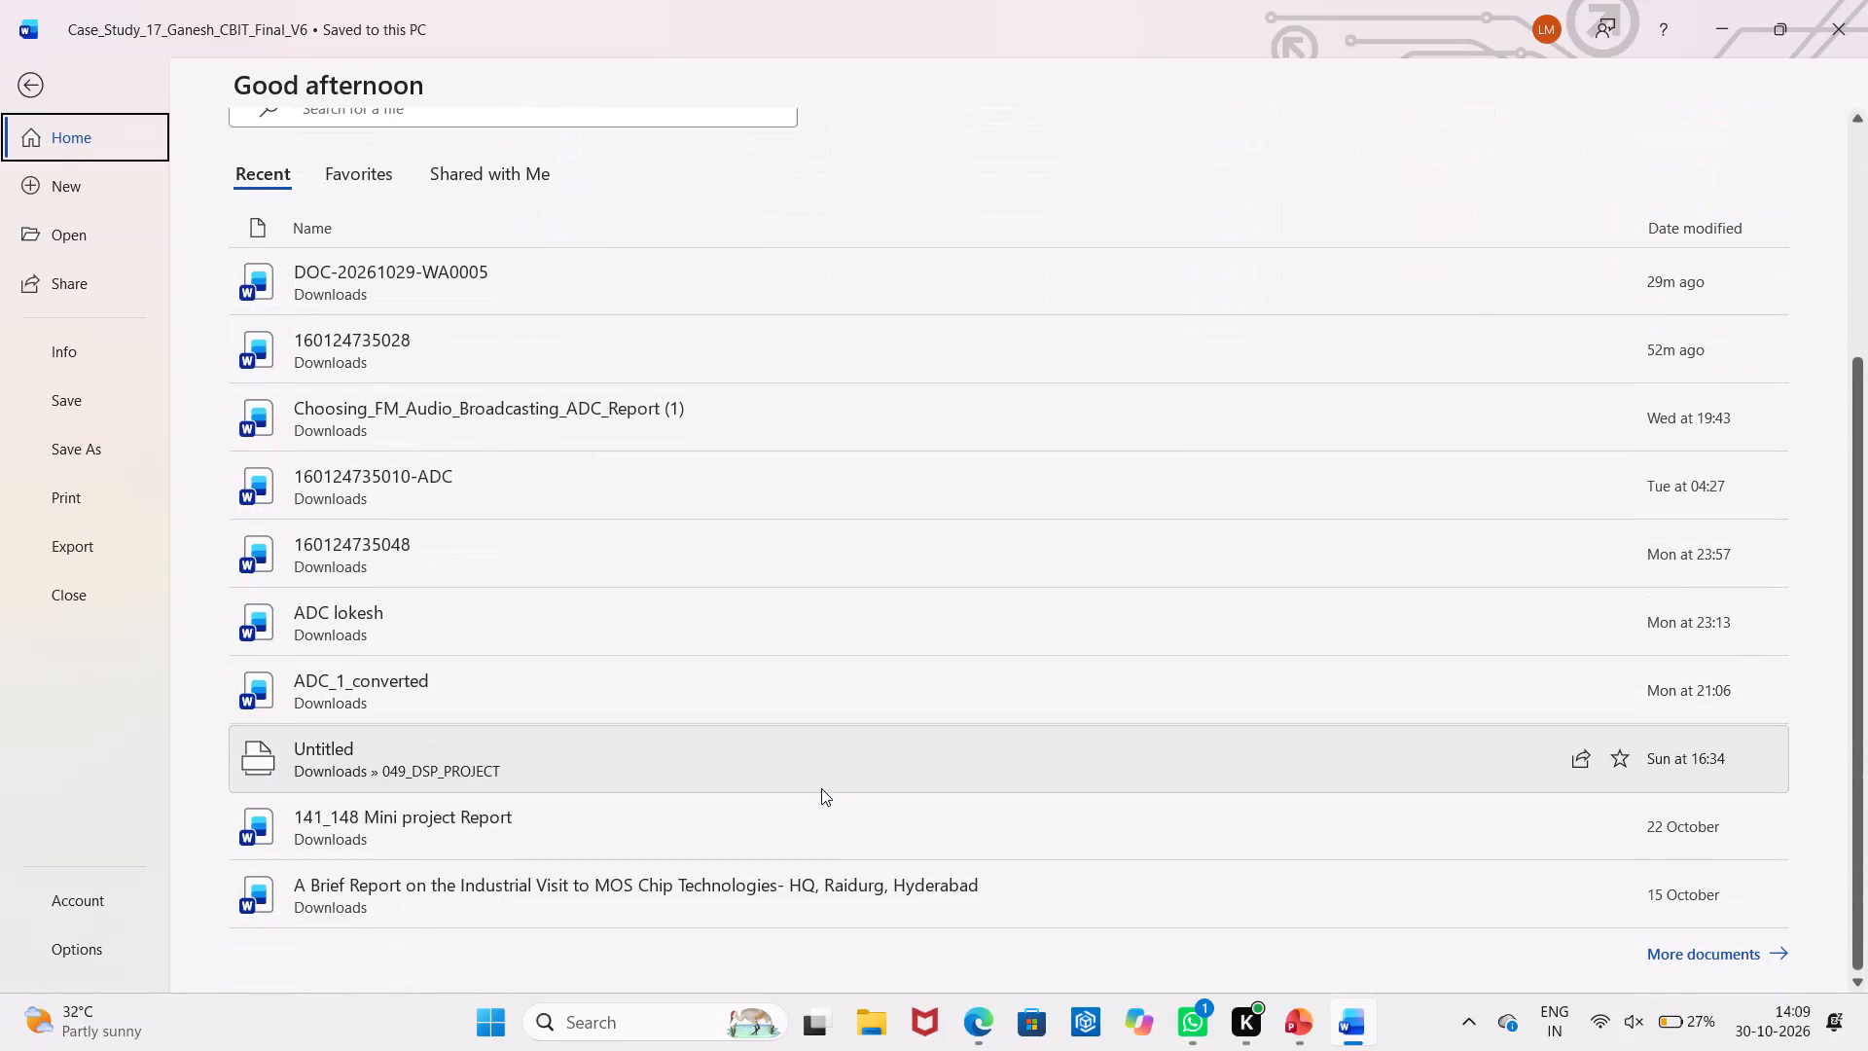
scroll(821, 788, down, 1)
scroll(821, 788, up, 1)
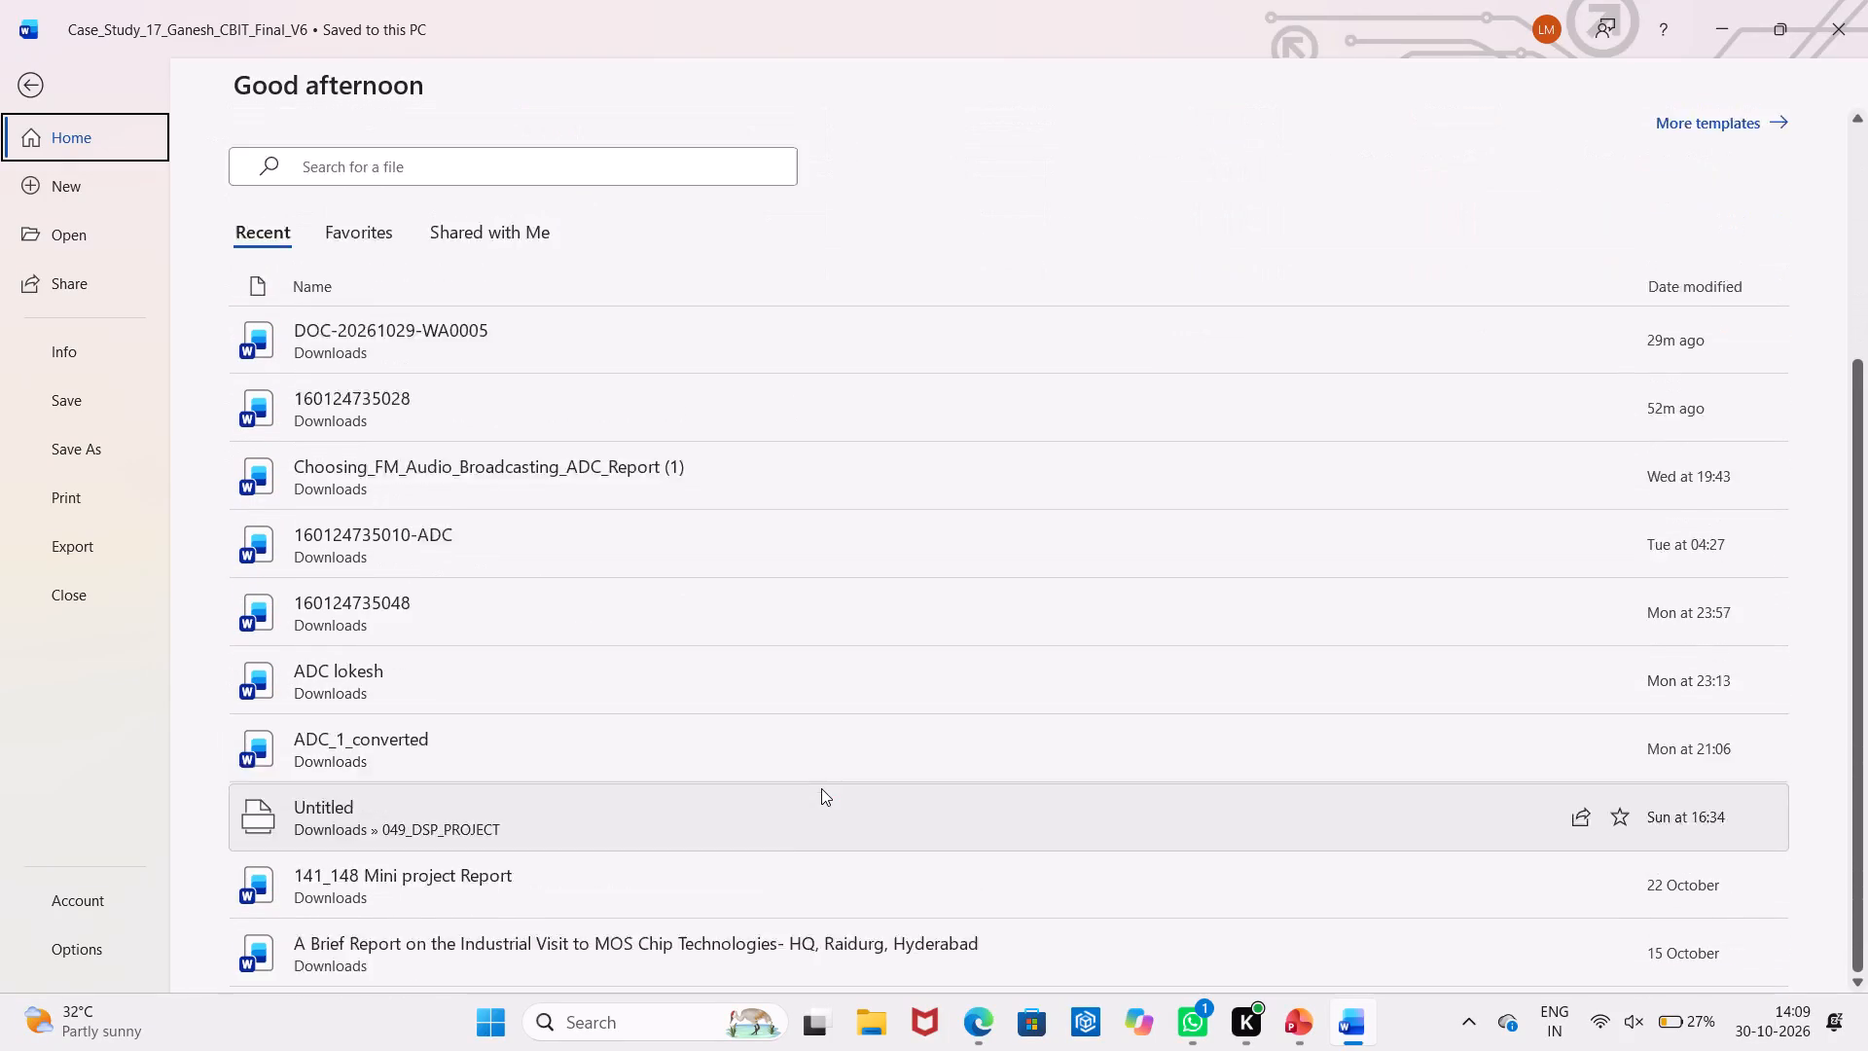
scroll(821, 788, up, 2)
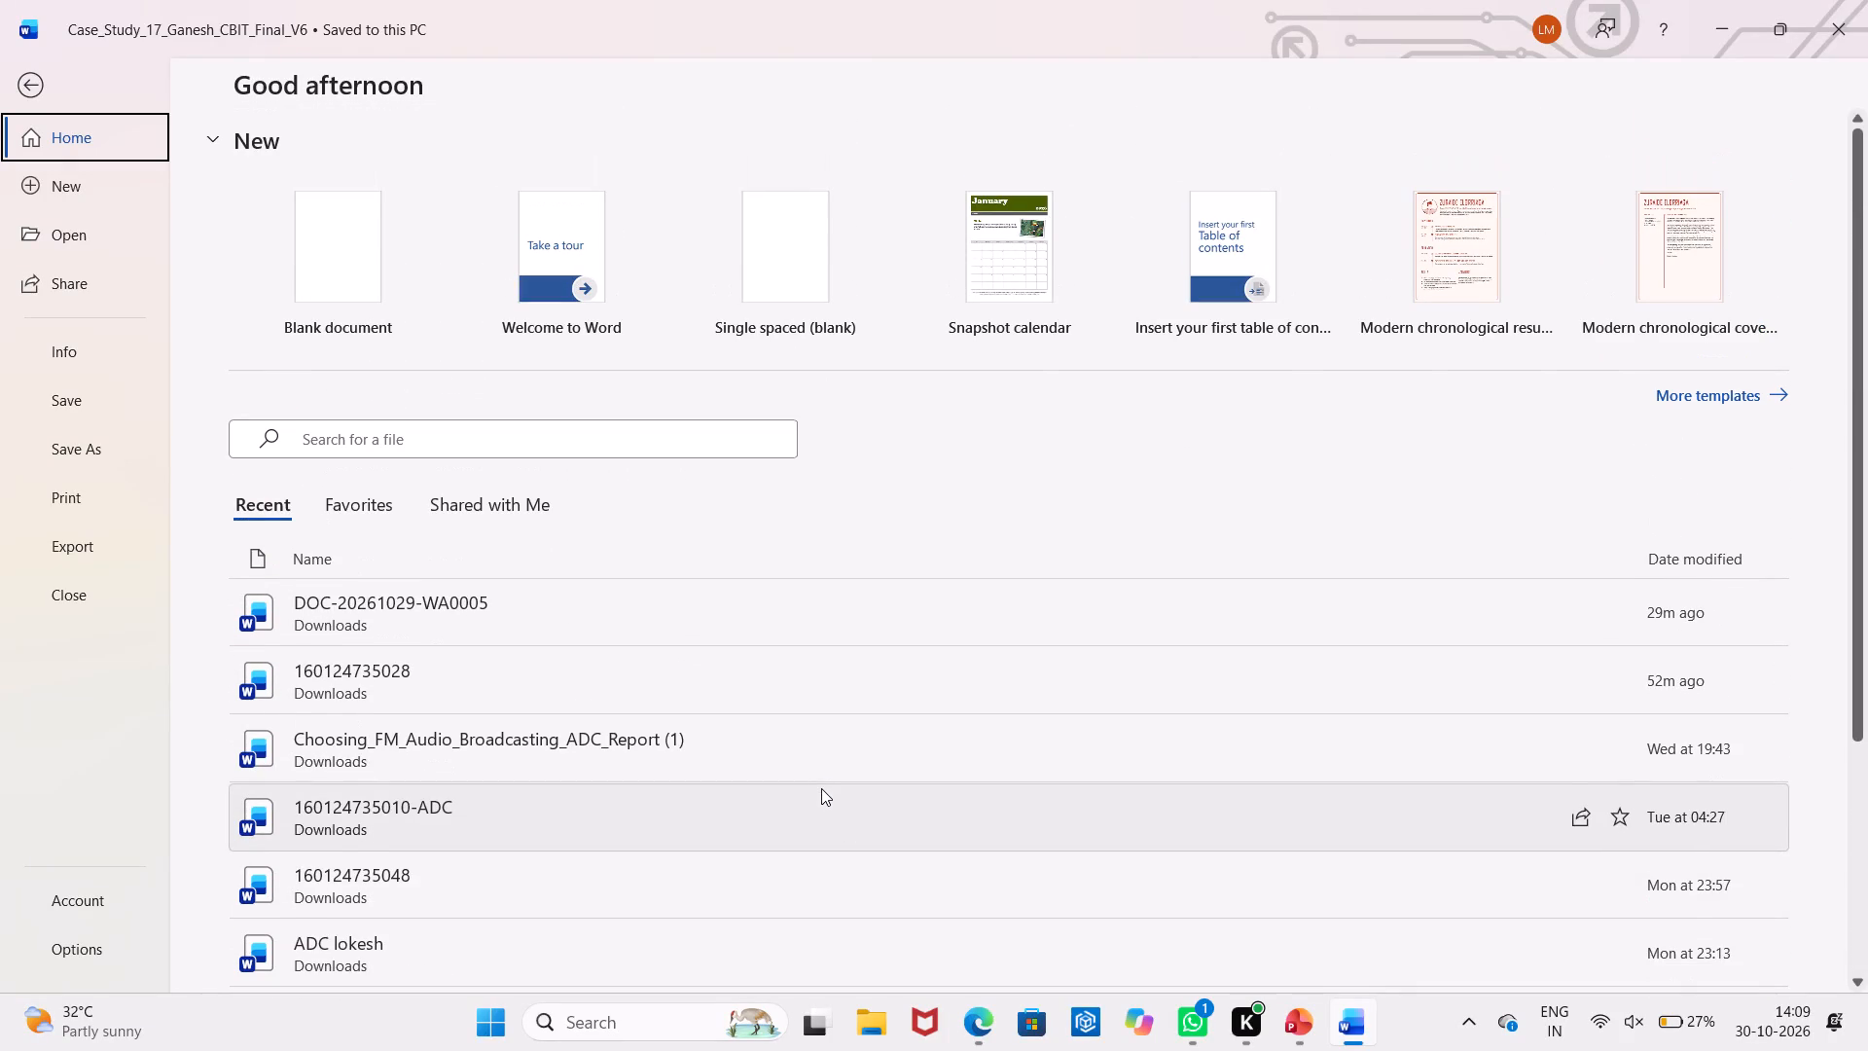
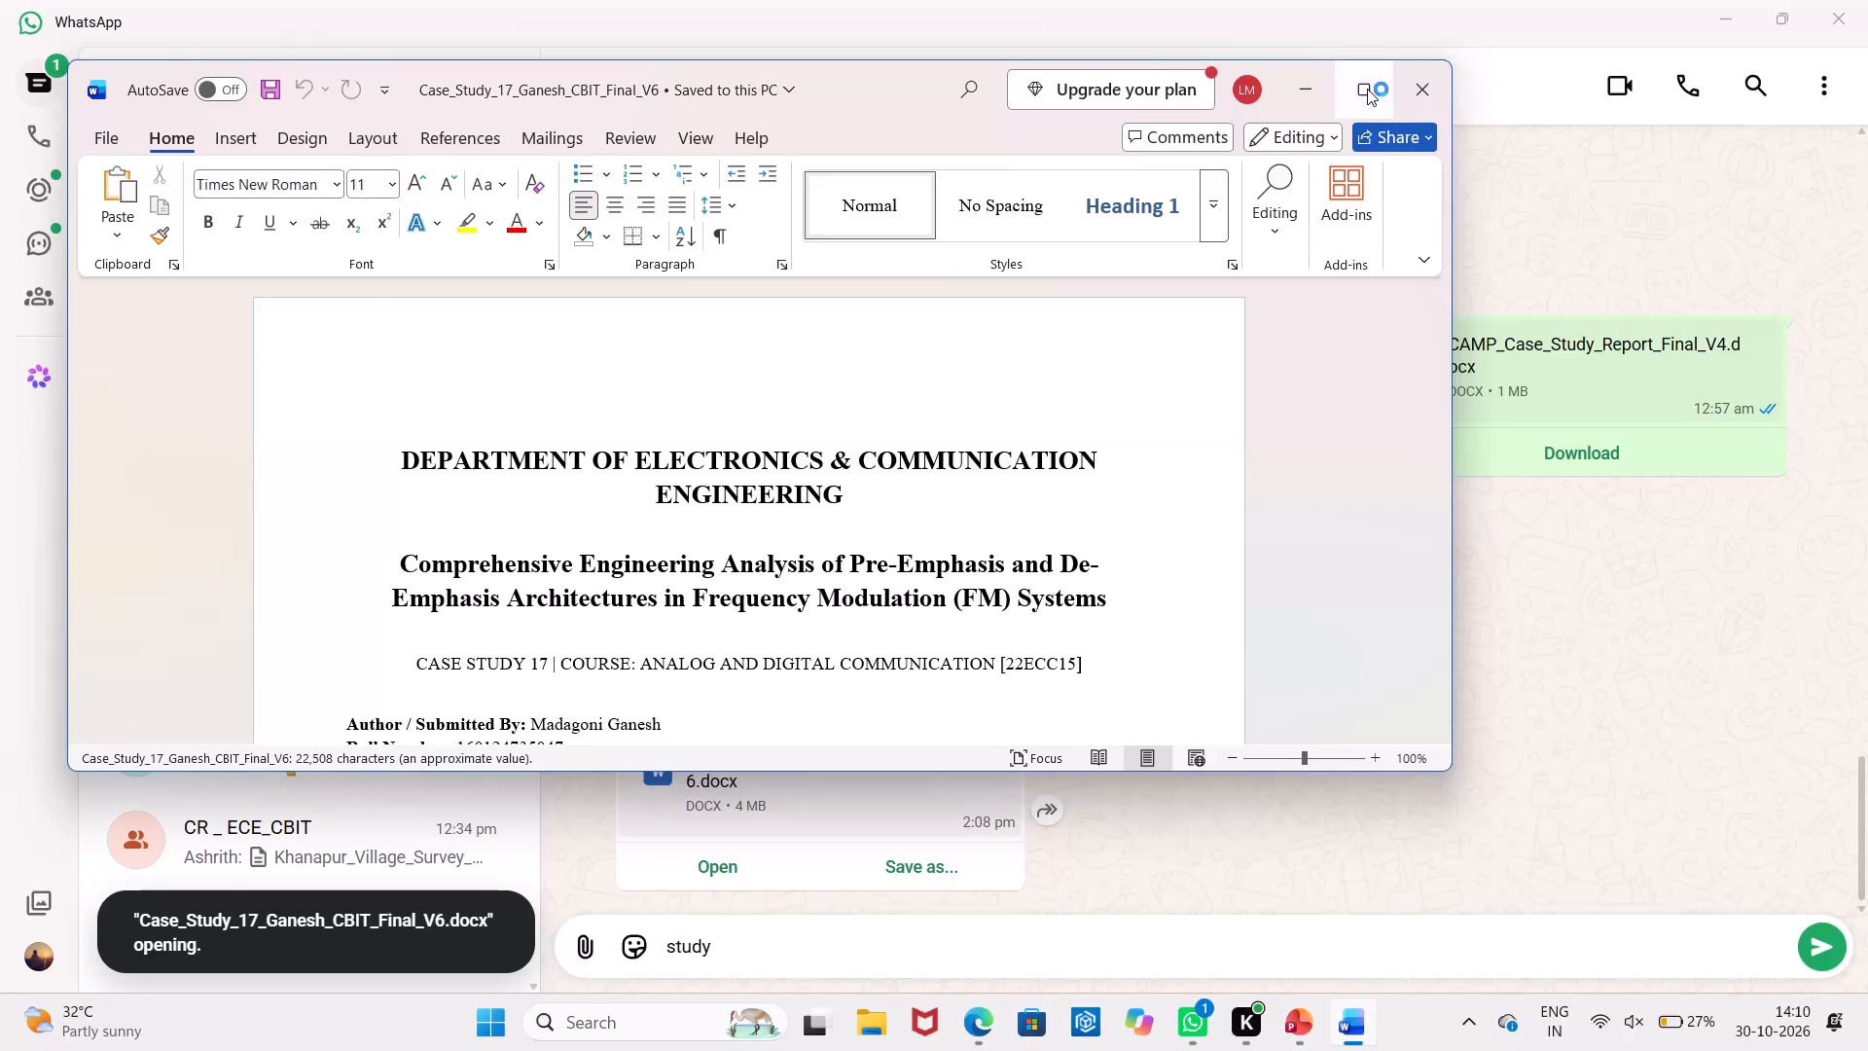
Add a ½ pt solid single-line page border on all four sides of the whole document.
click(1367, 90)
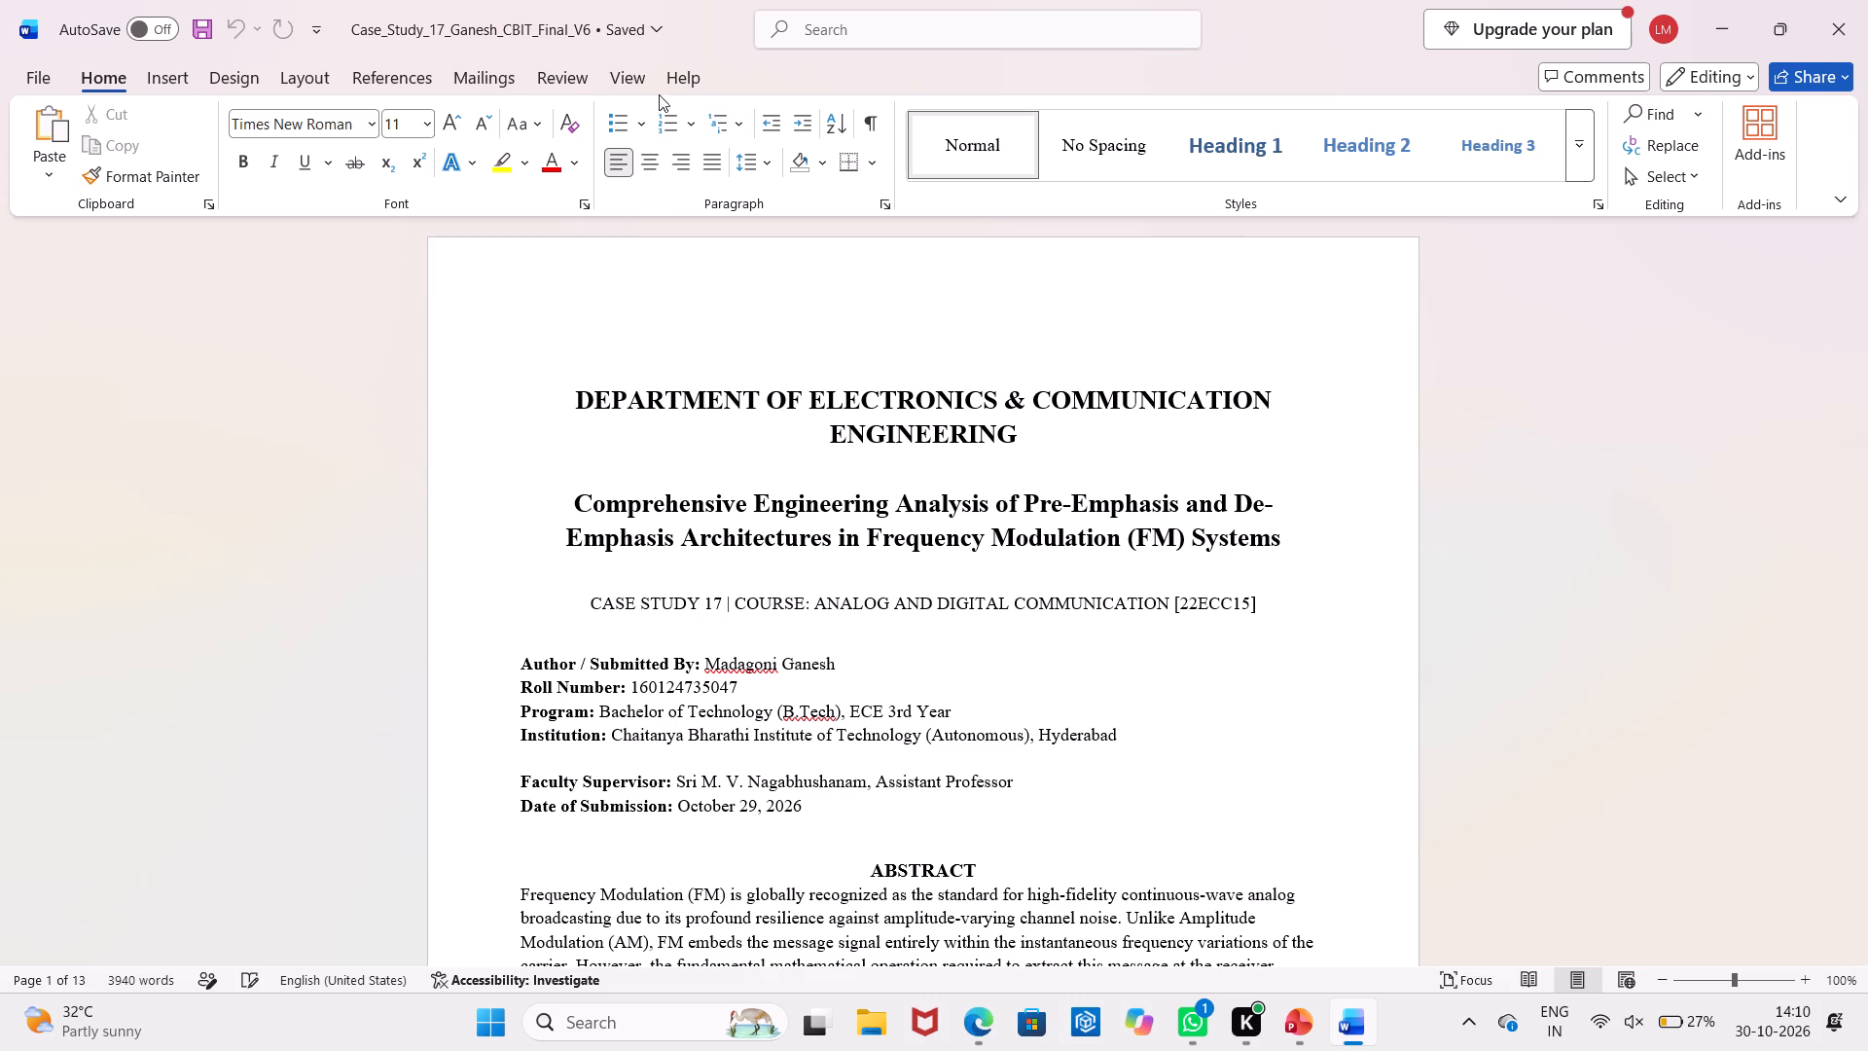
click(250, 79)
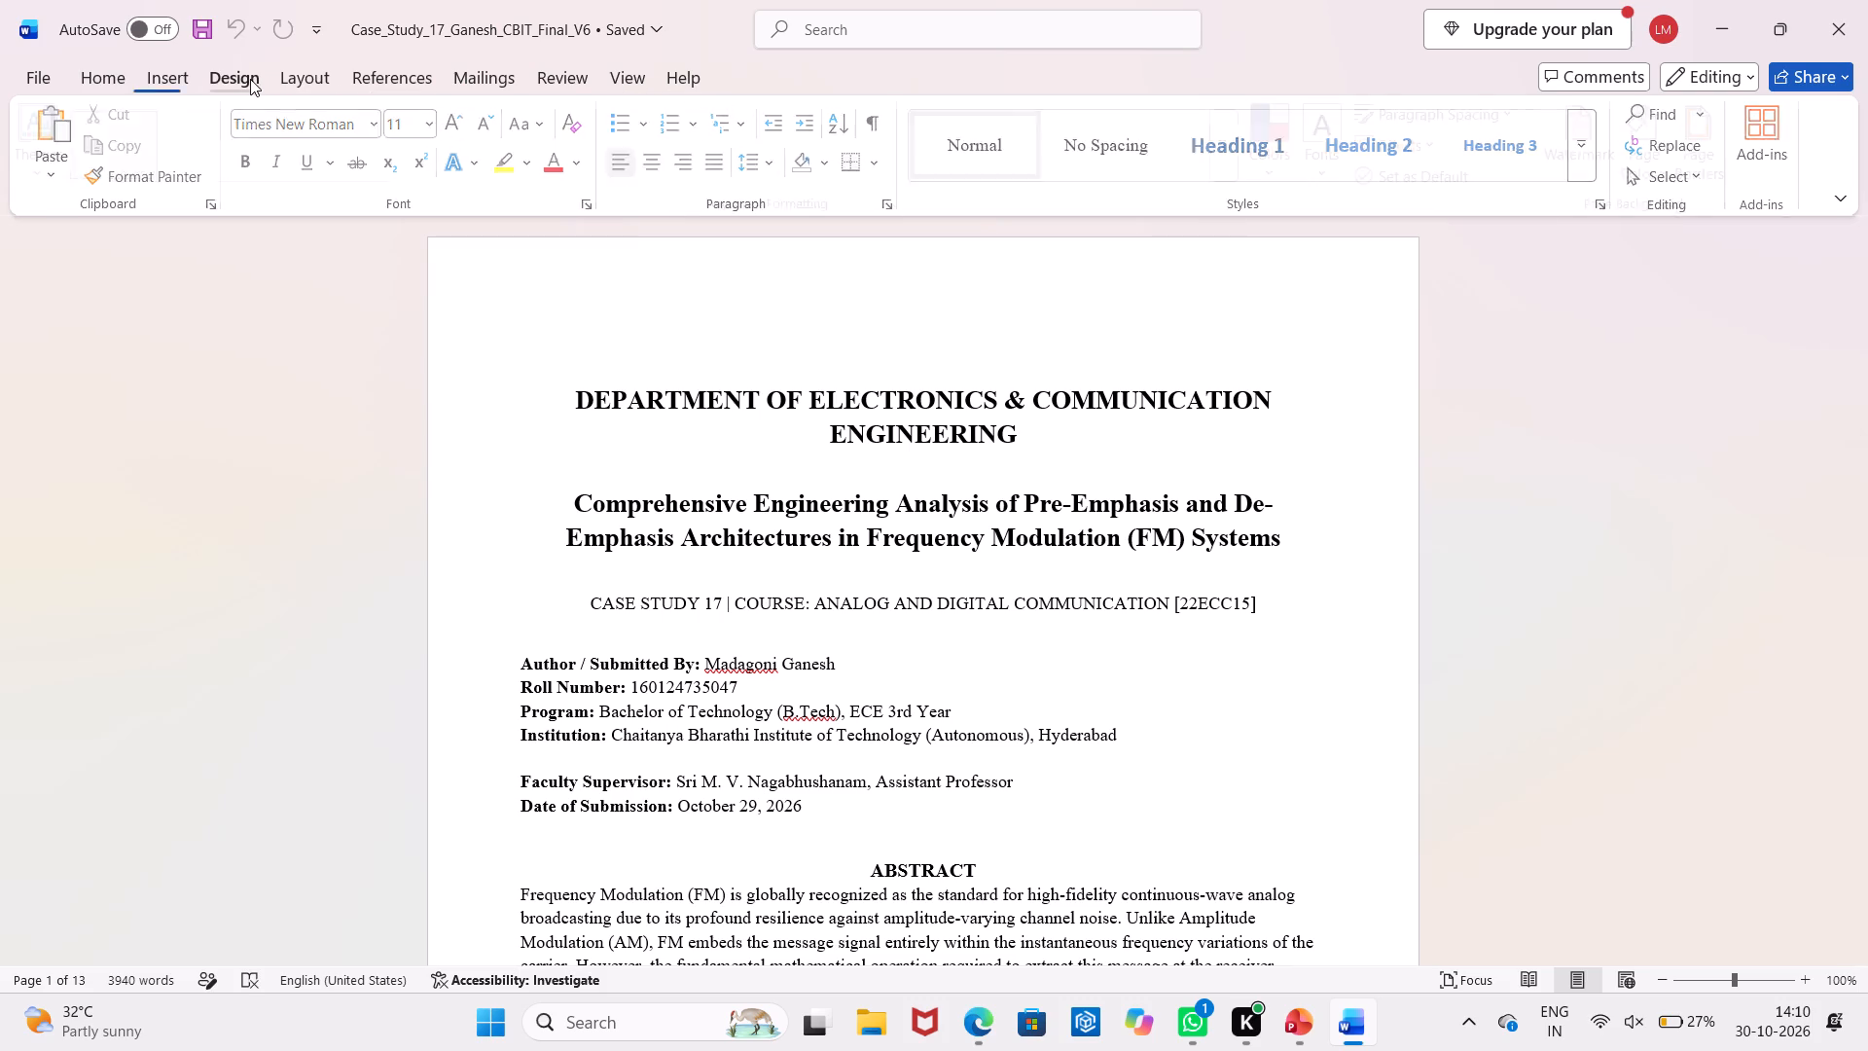
click(1707, 133)
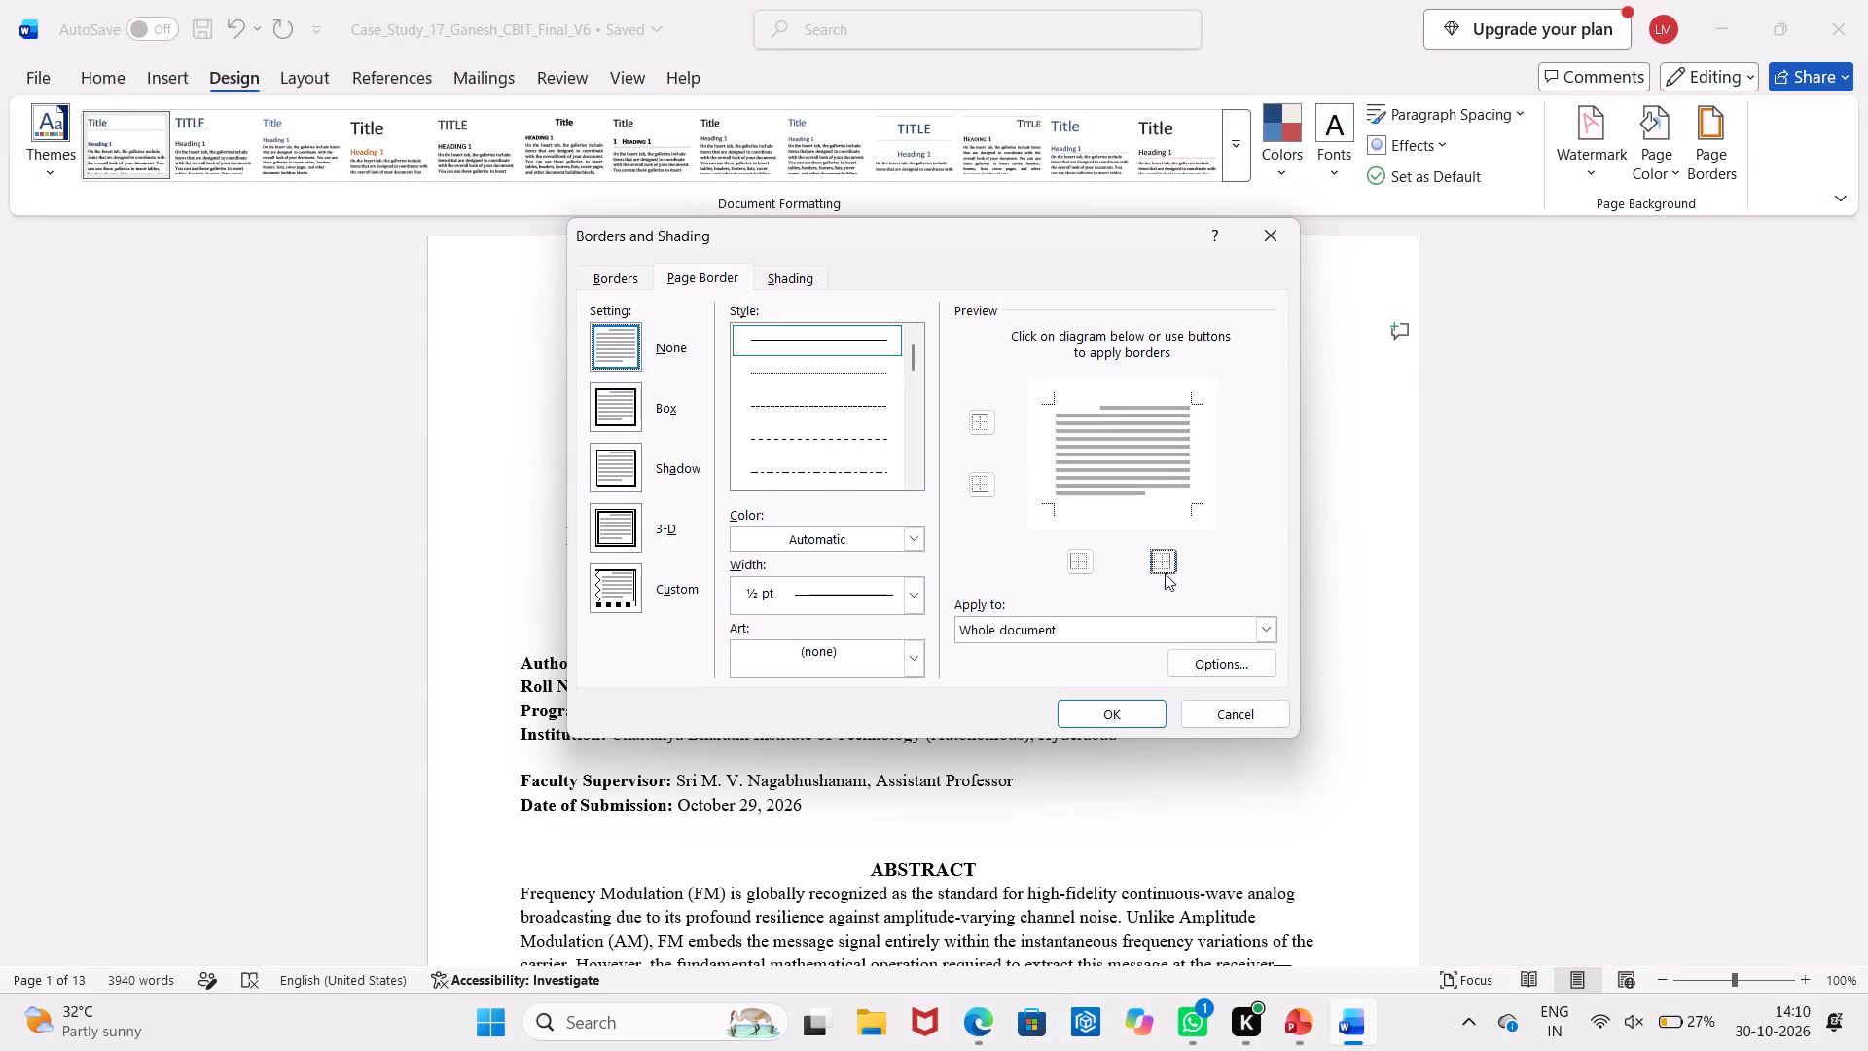
click(1160, 572)
click(1074, 567)
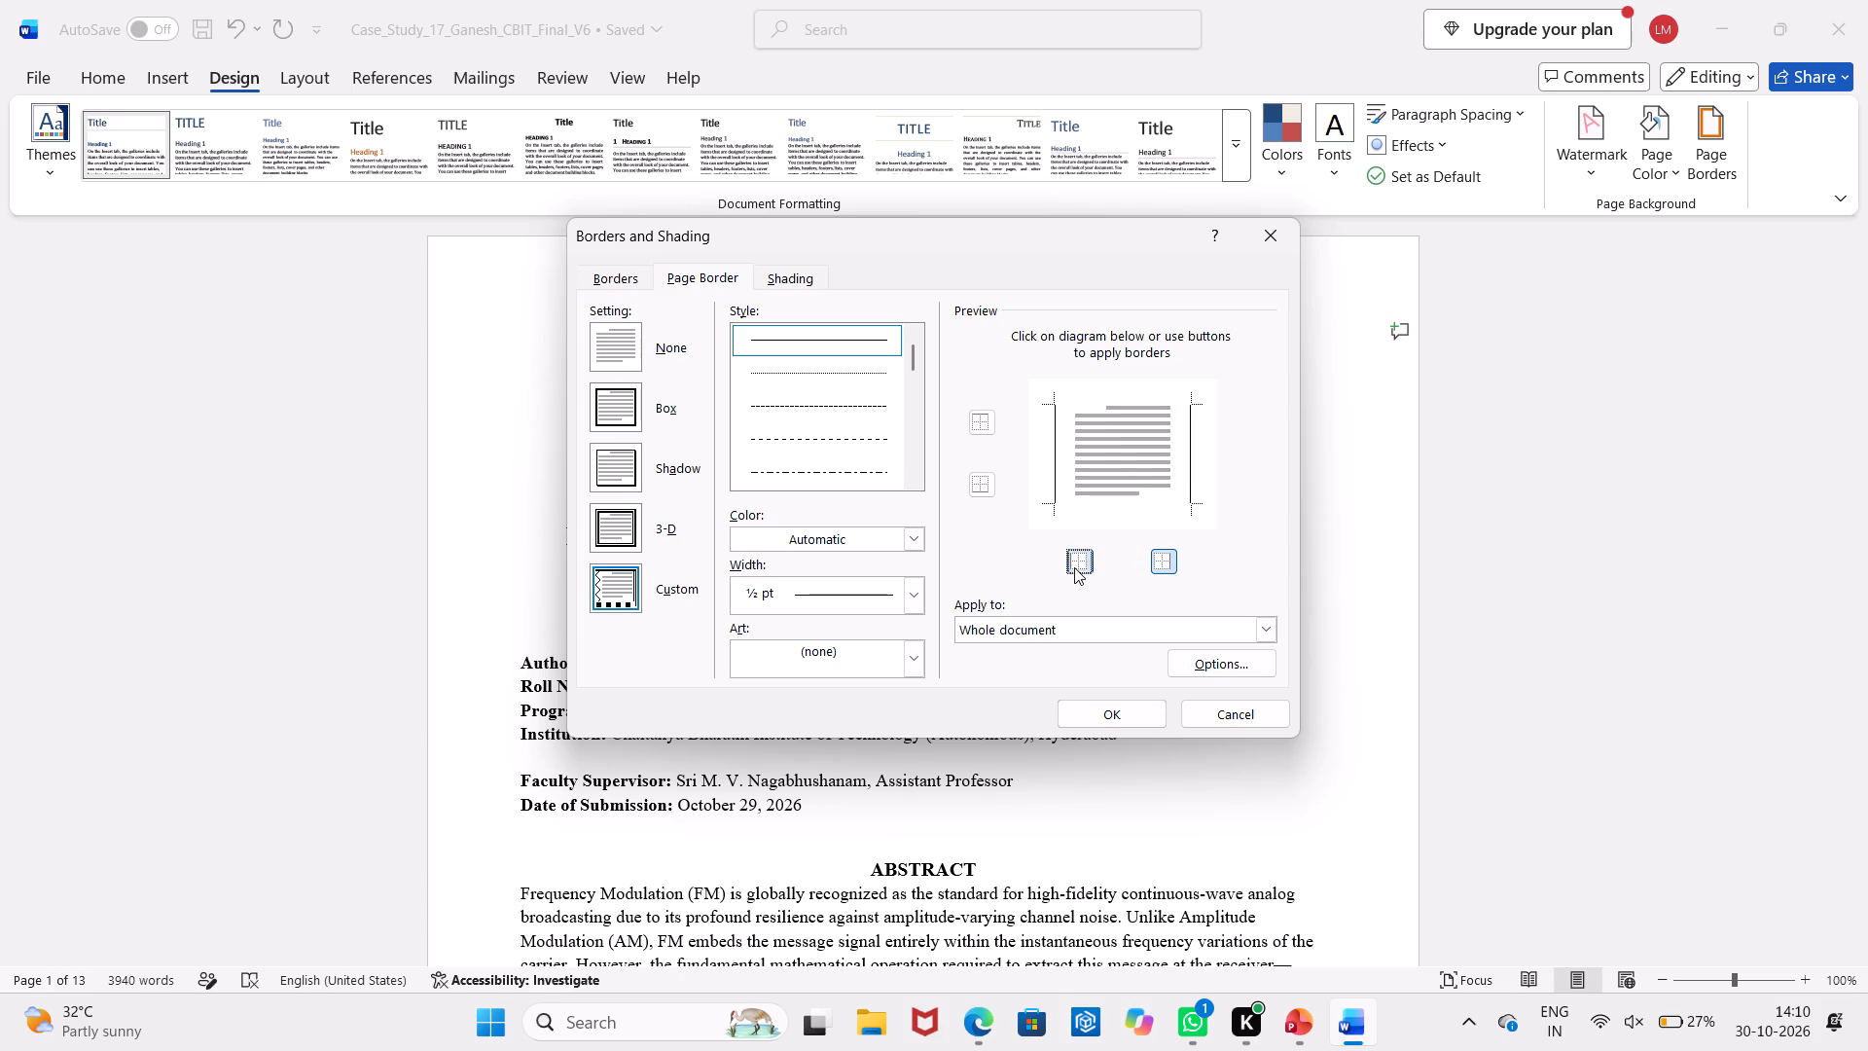
click(988, 489)
click(984, 412)
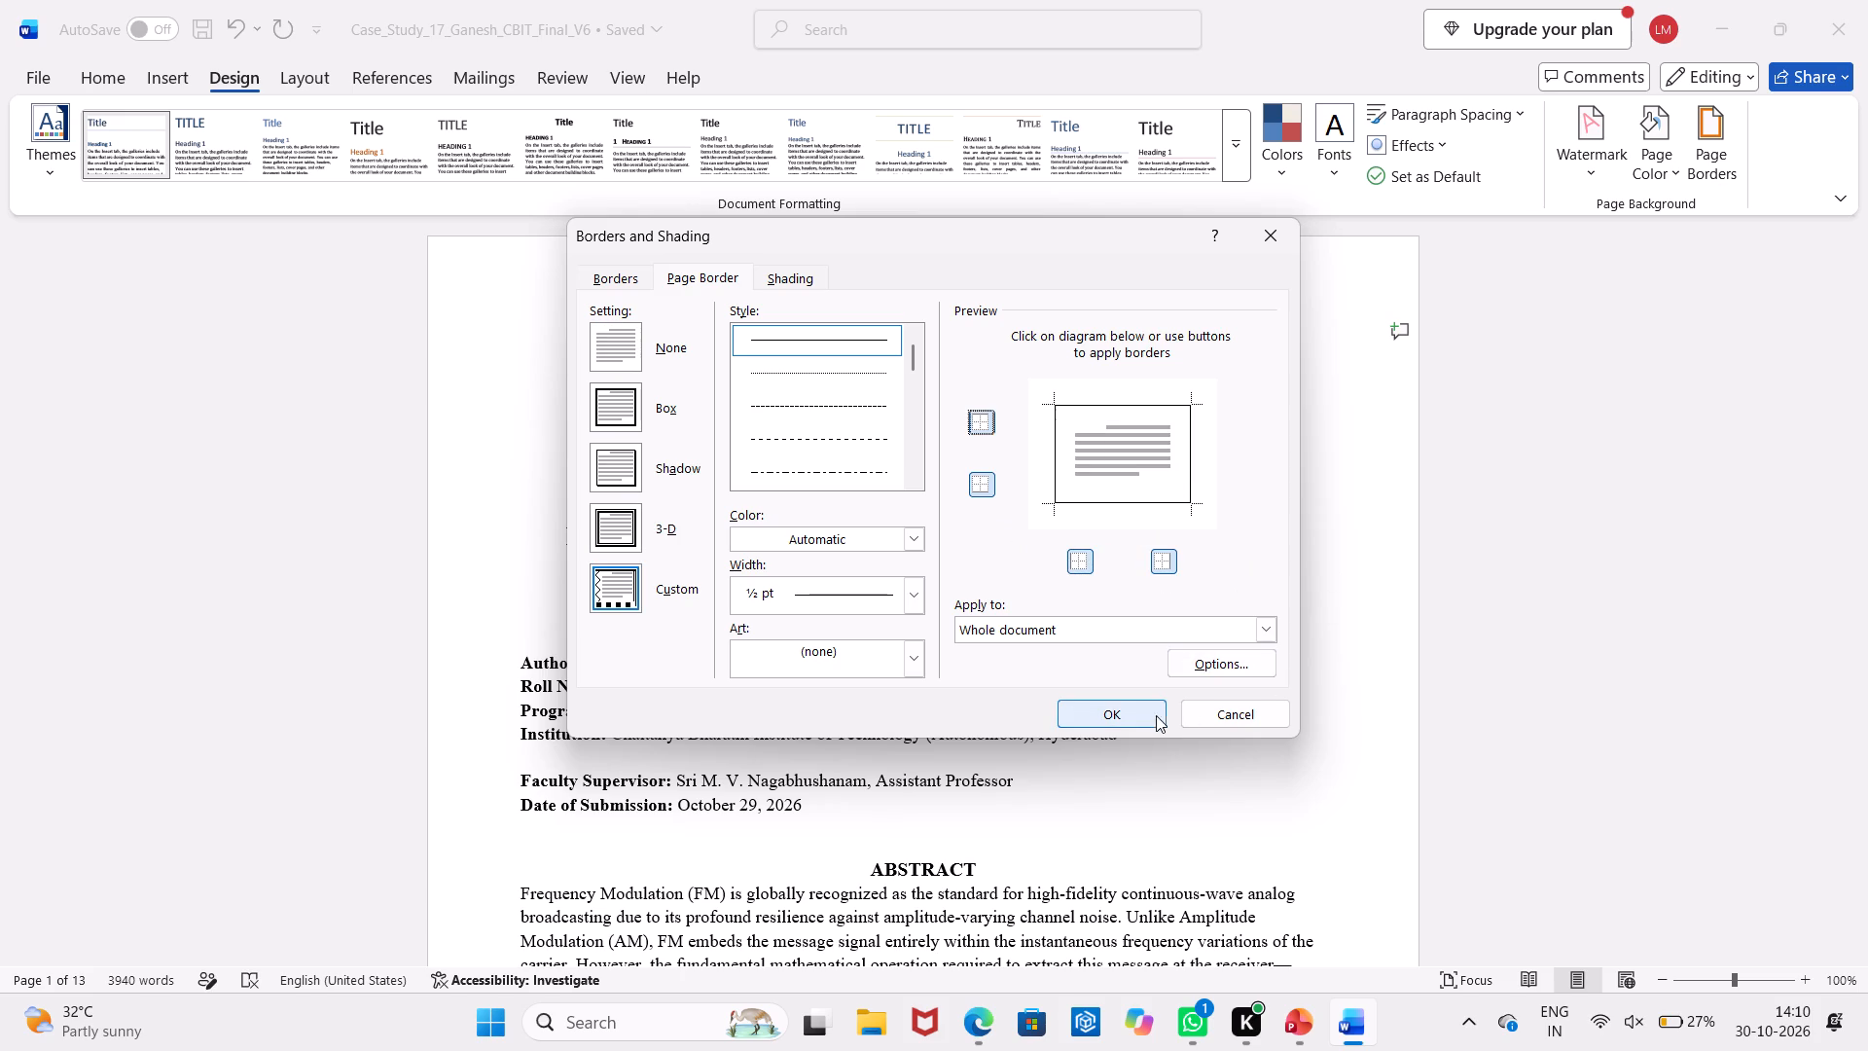
click(1125, 725)
Apply the Times New Roman font to the abstract paragraph on page 1.
scroll(1125, 725, down, 2)
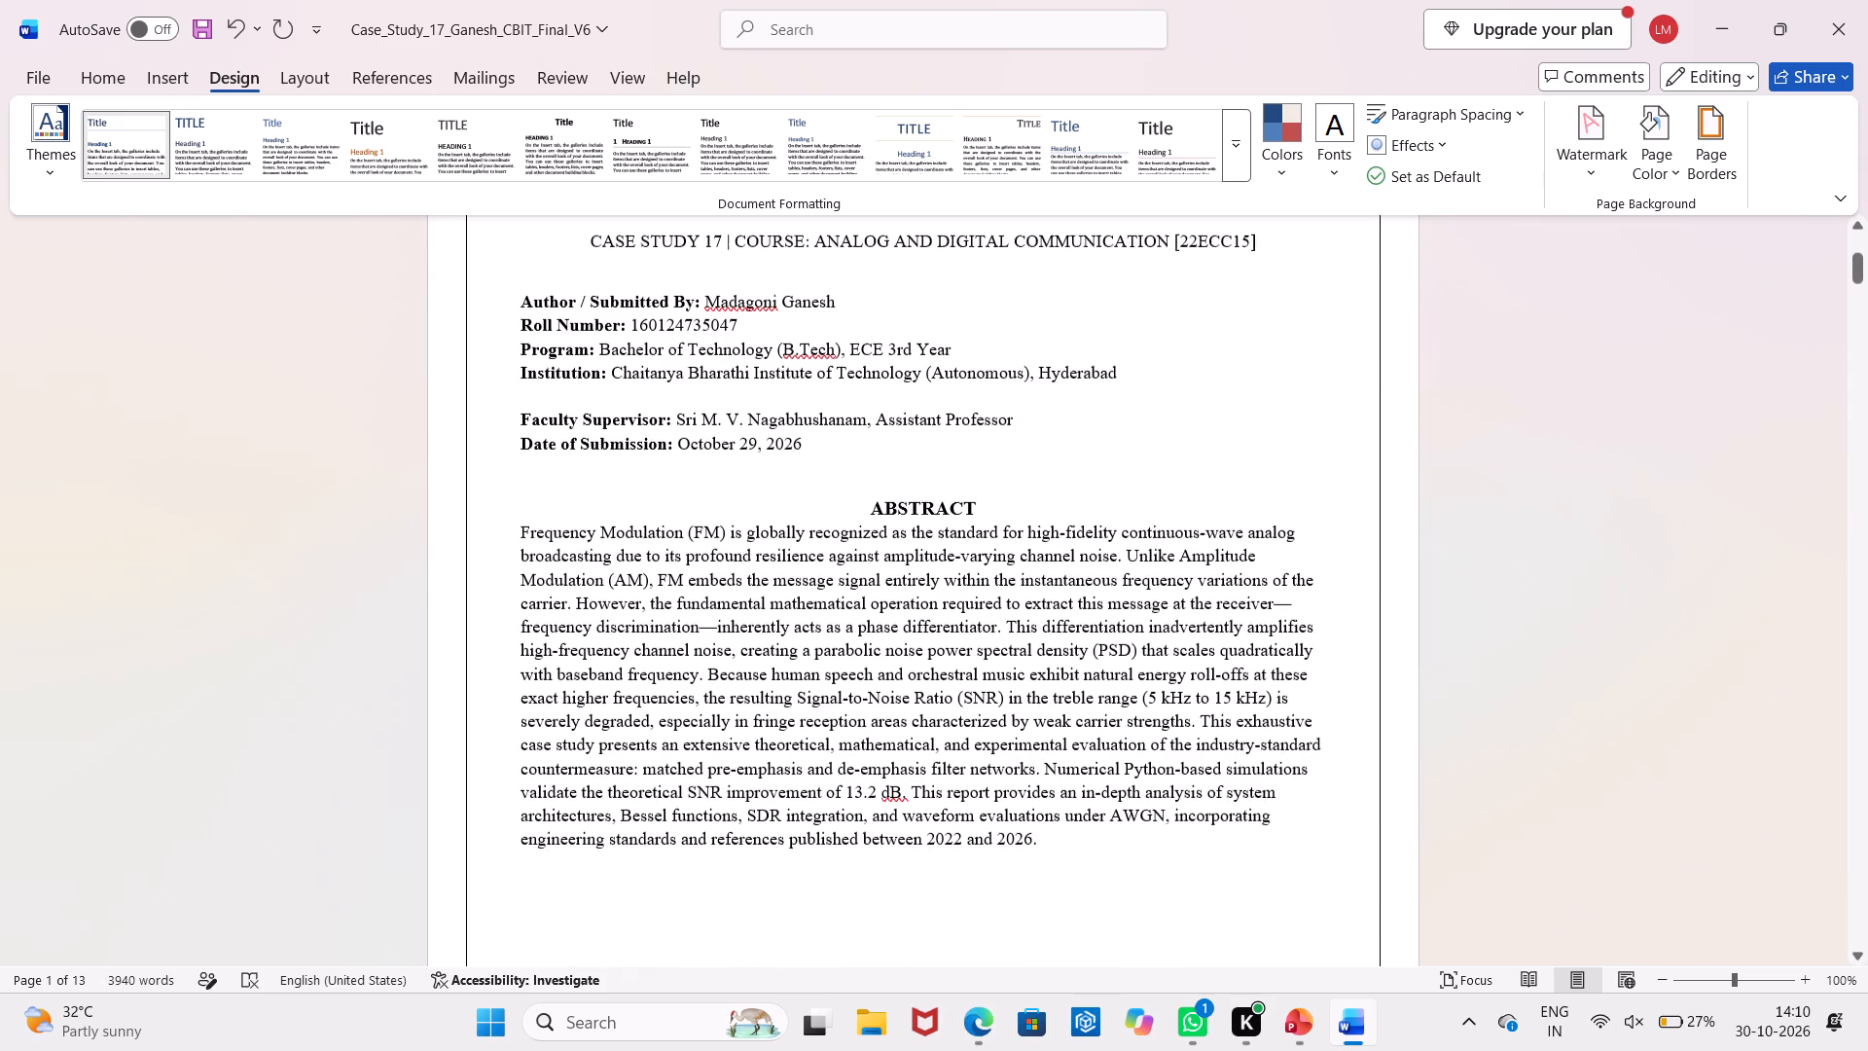
scroll(1125, 725, down, 1)
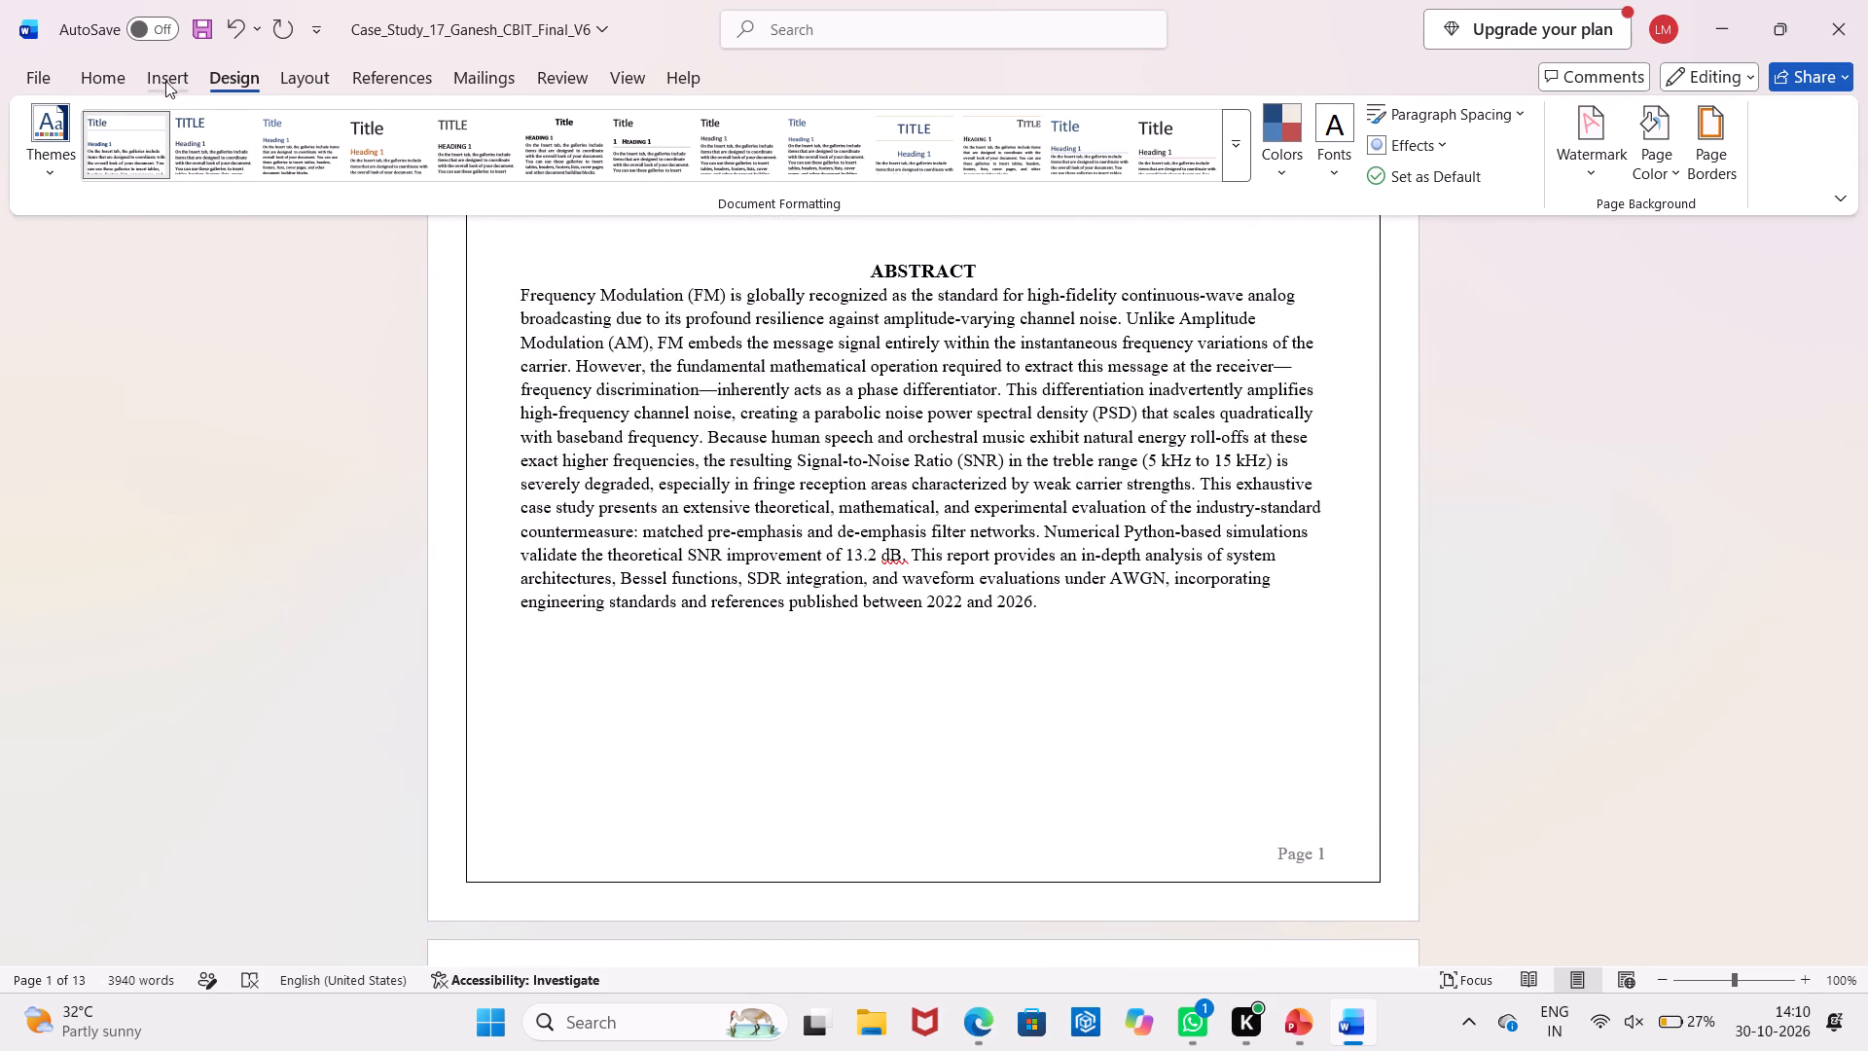
click(115, 76)
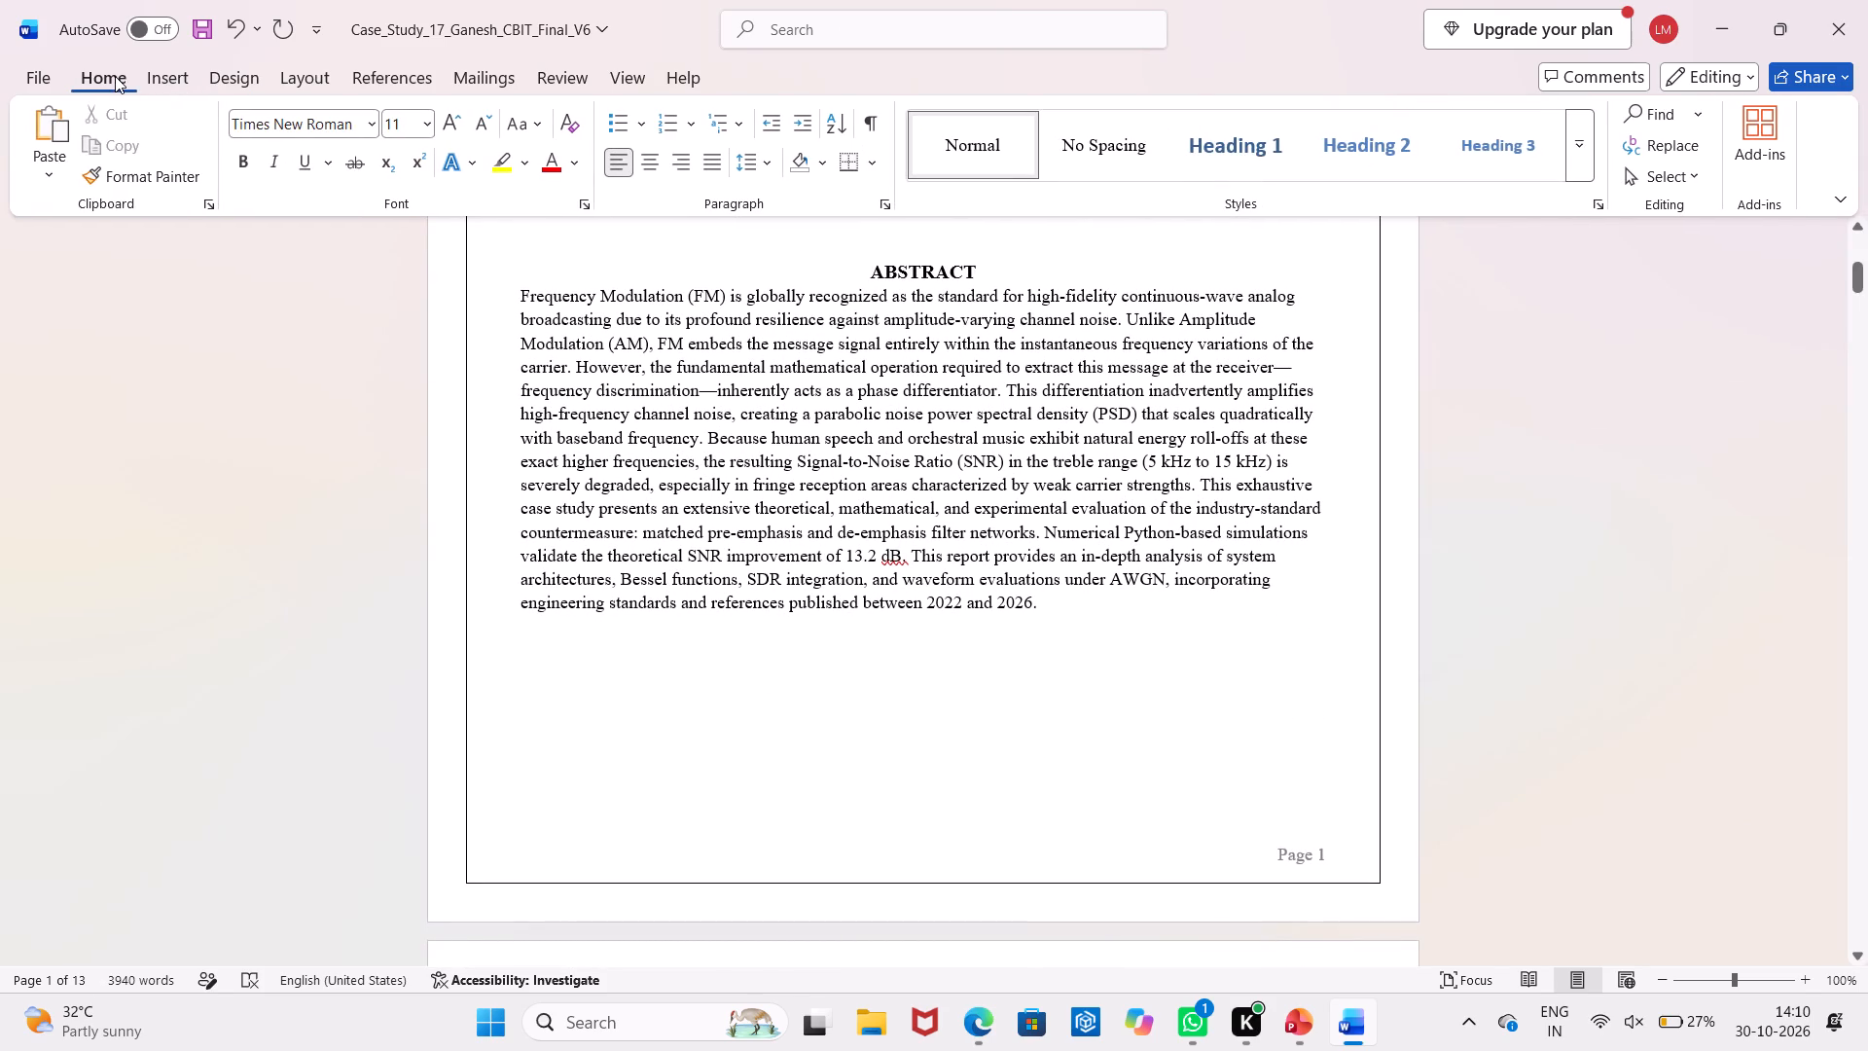
click(345, 128)
drag(538, 282, 544, 289)
drag(544, 289, 986, 783)
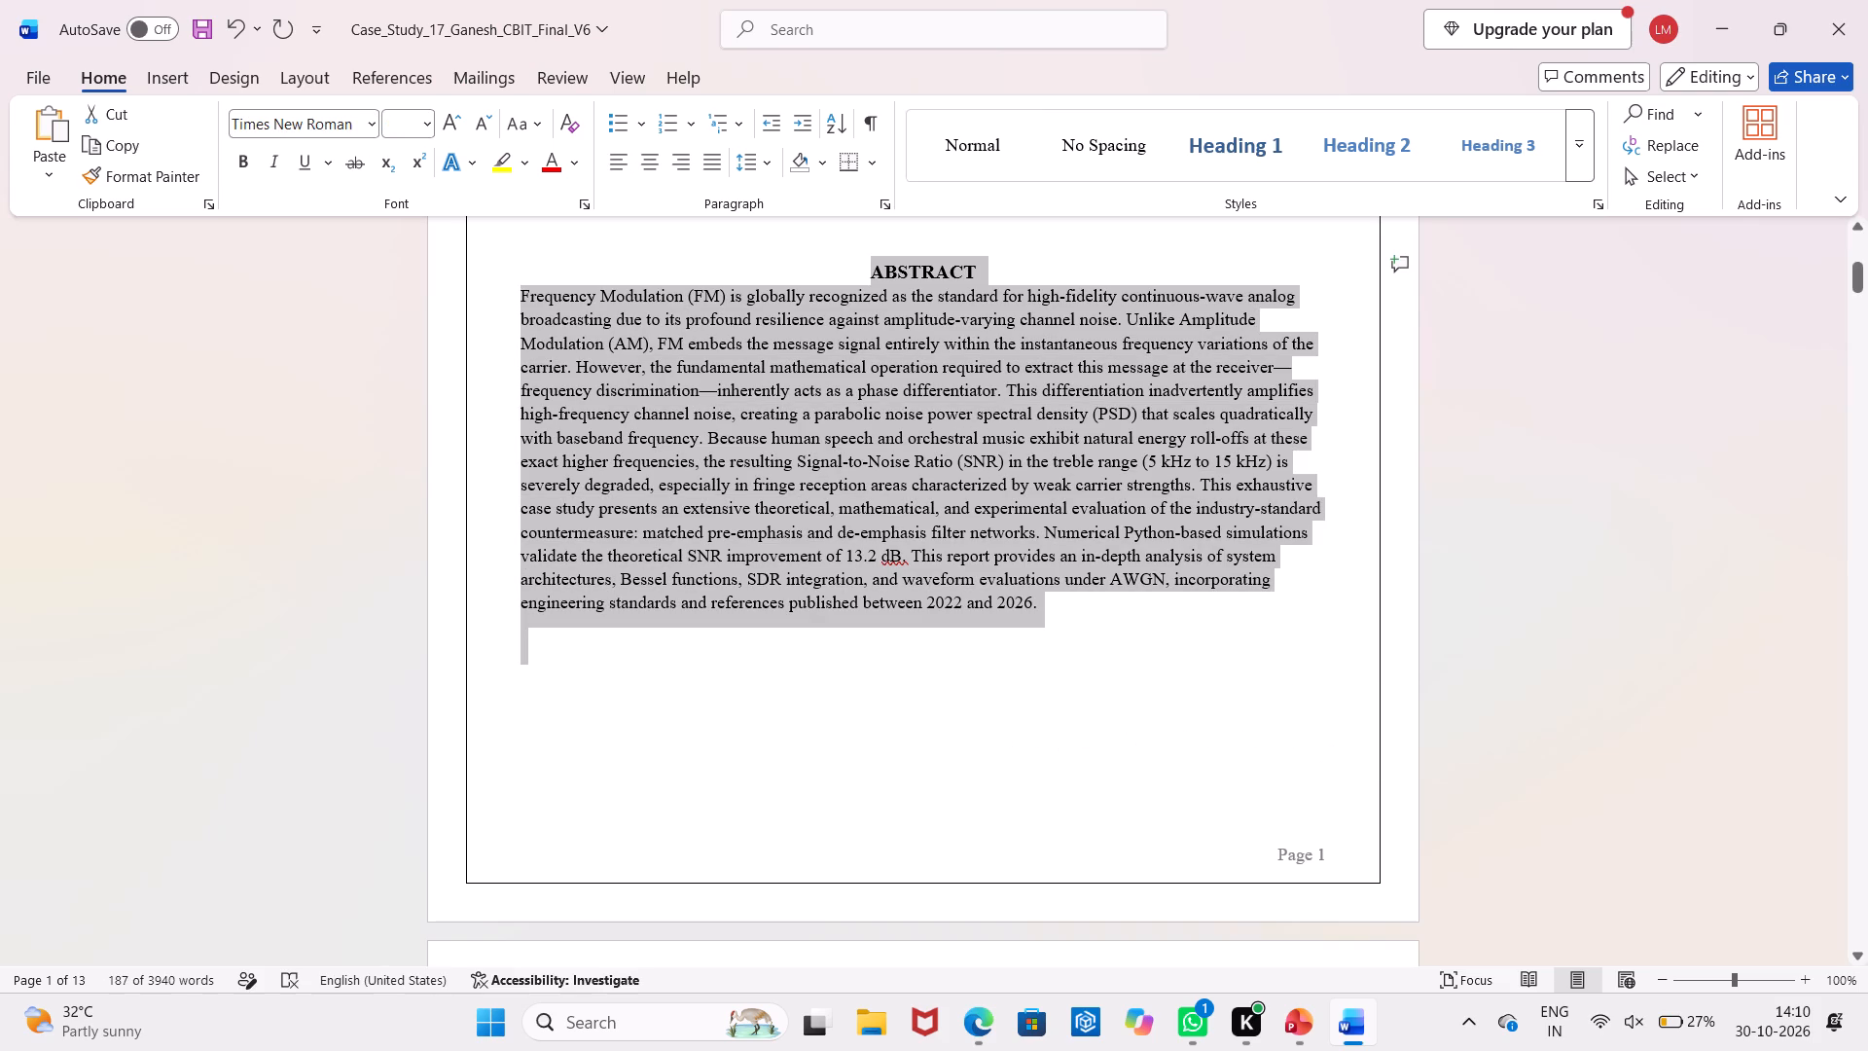
click(864, 739)
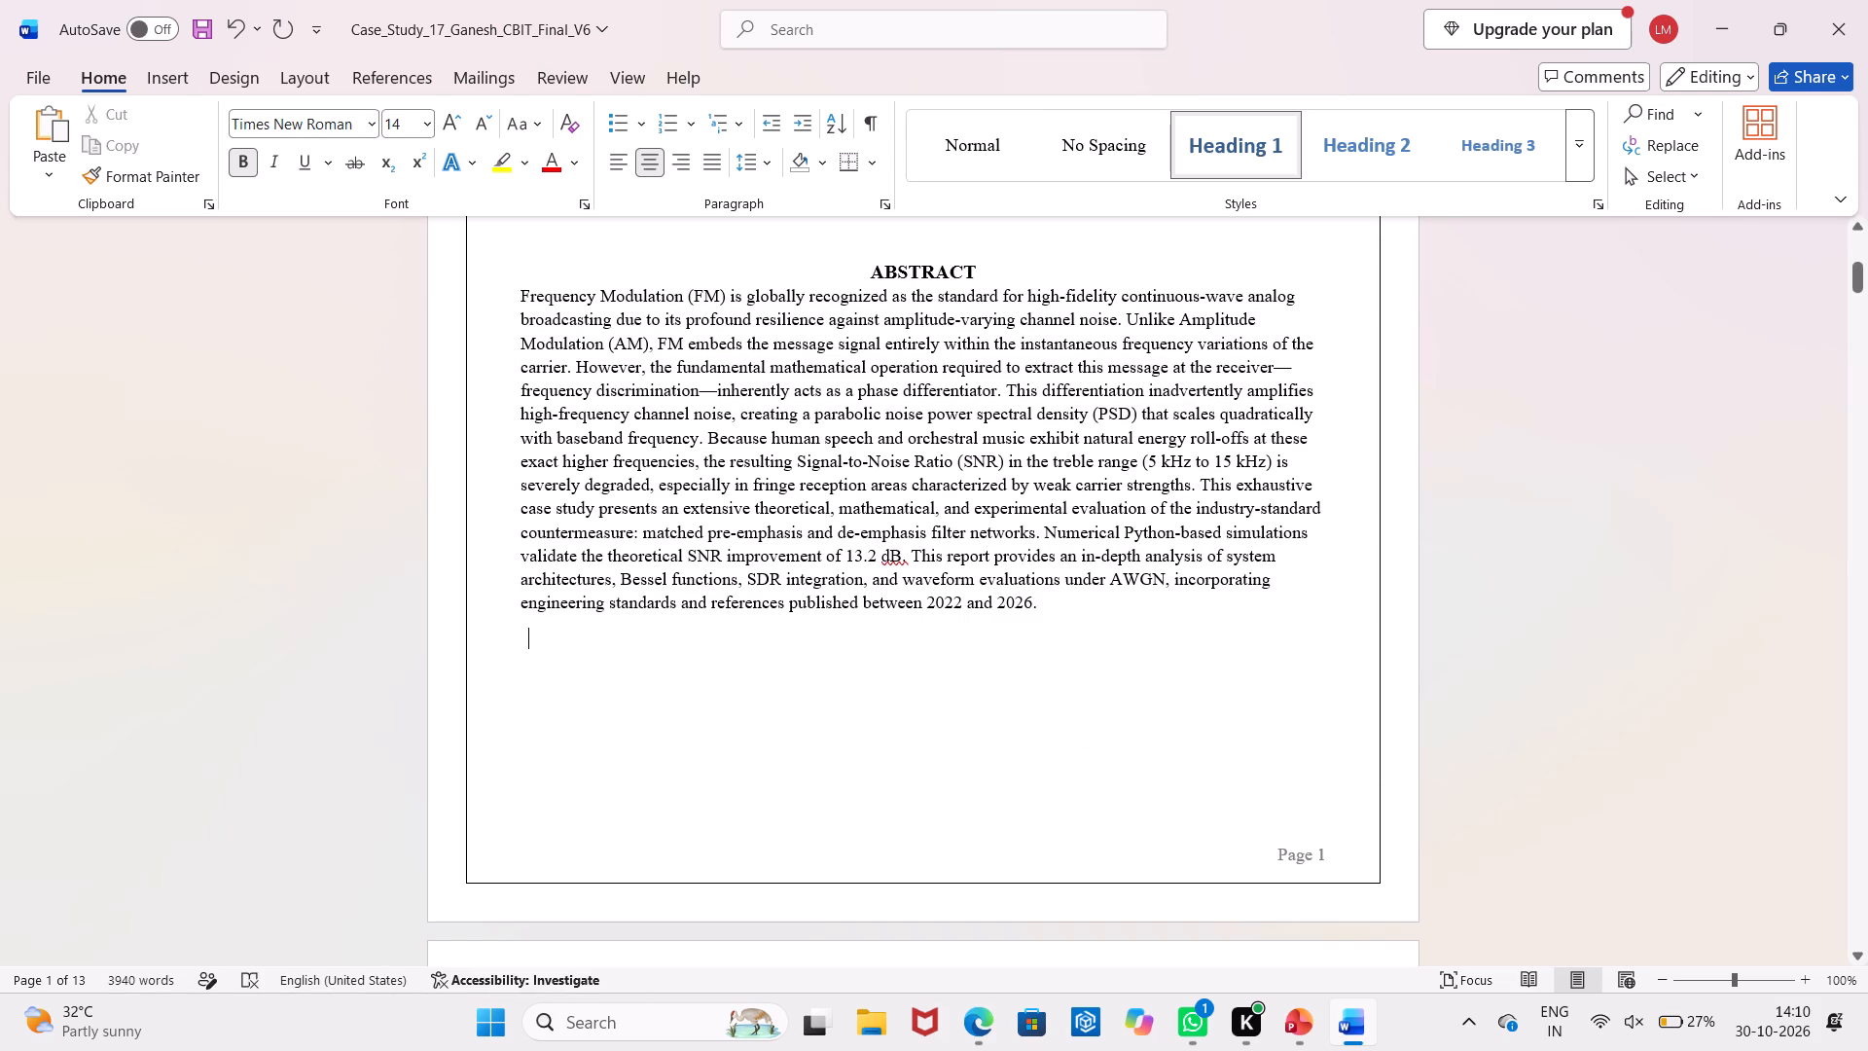
click(518, 302)
drag(518, 302, 934, 555)
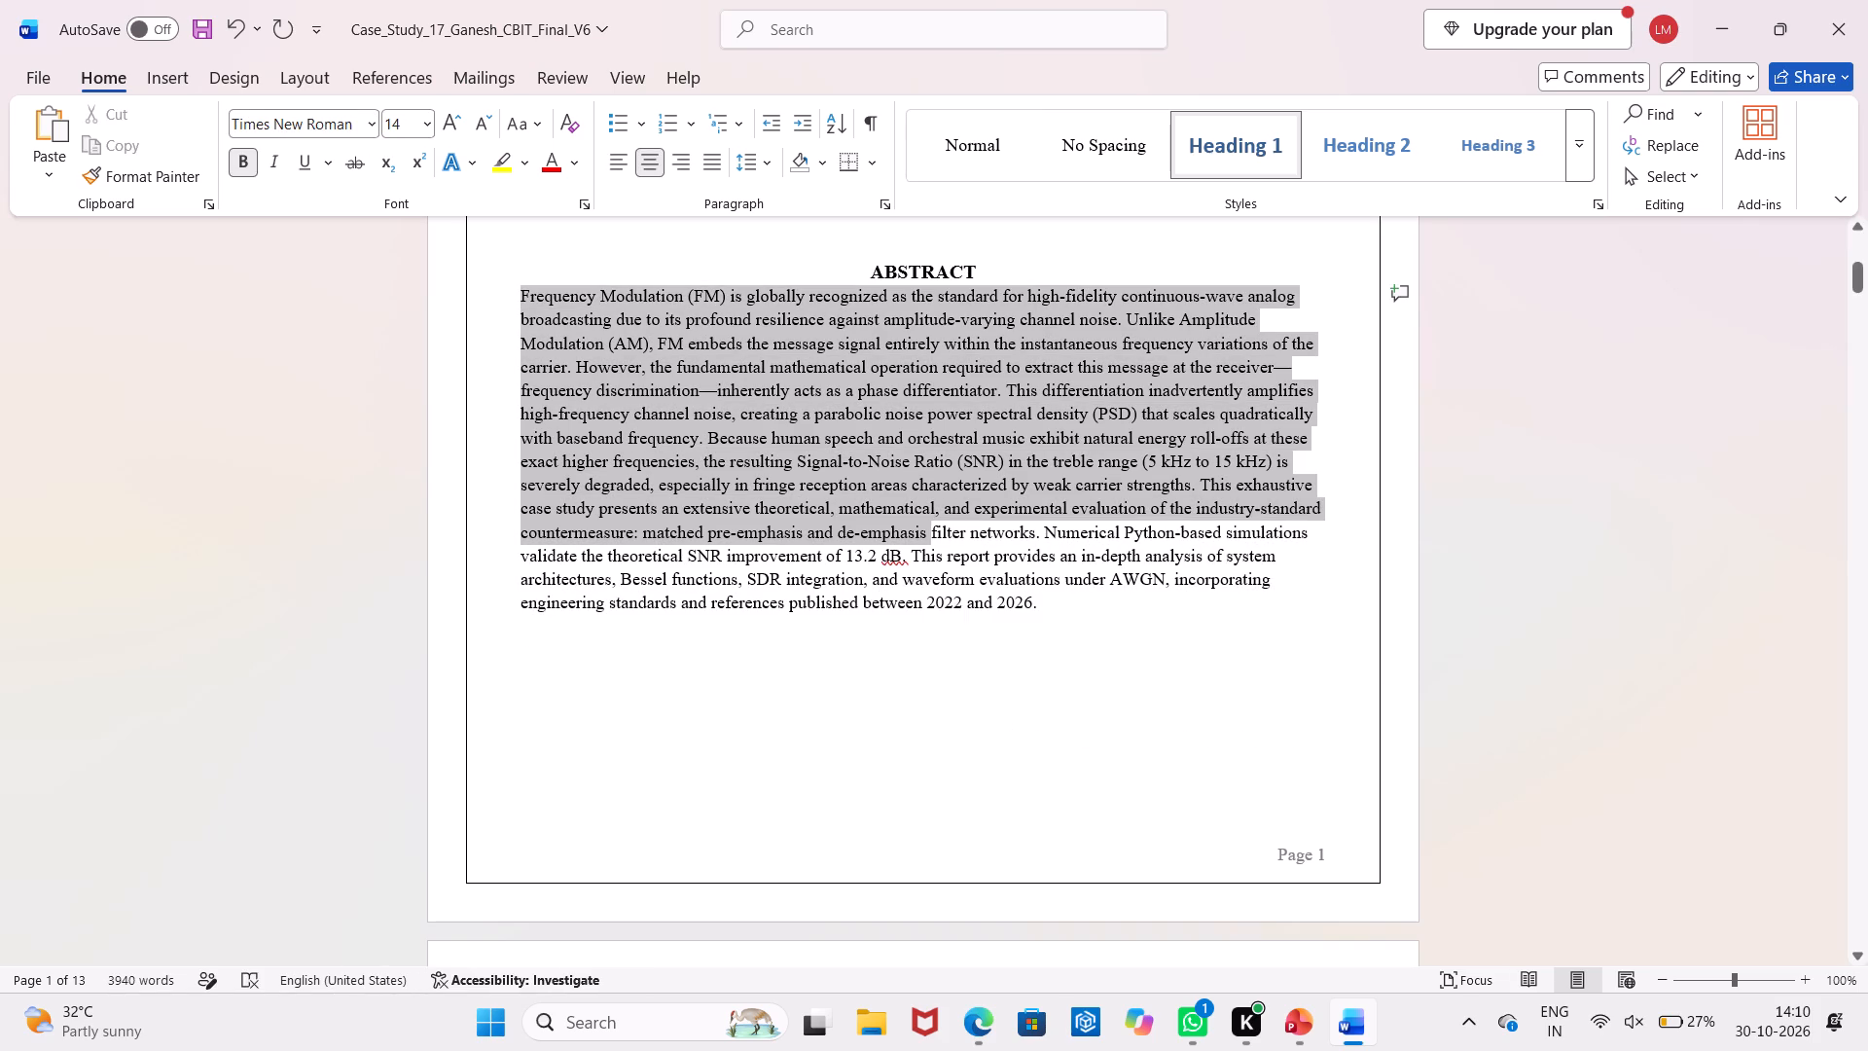
drag(934, 555, 1169, 627)
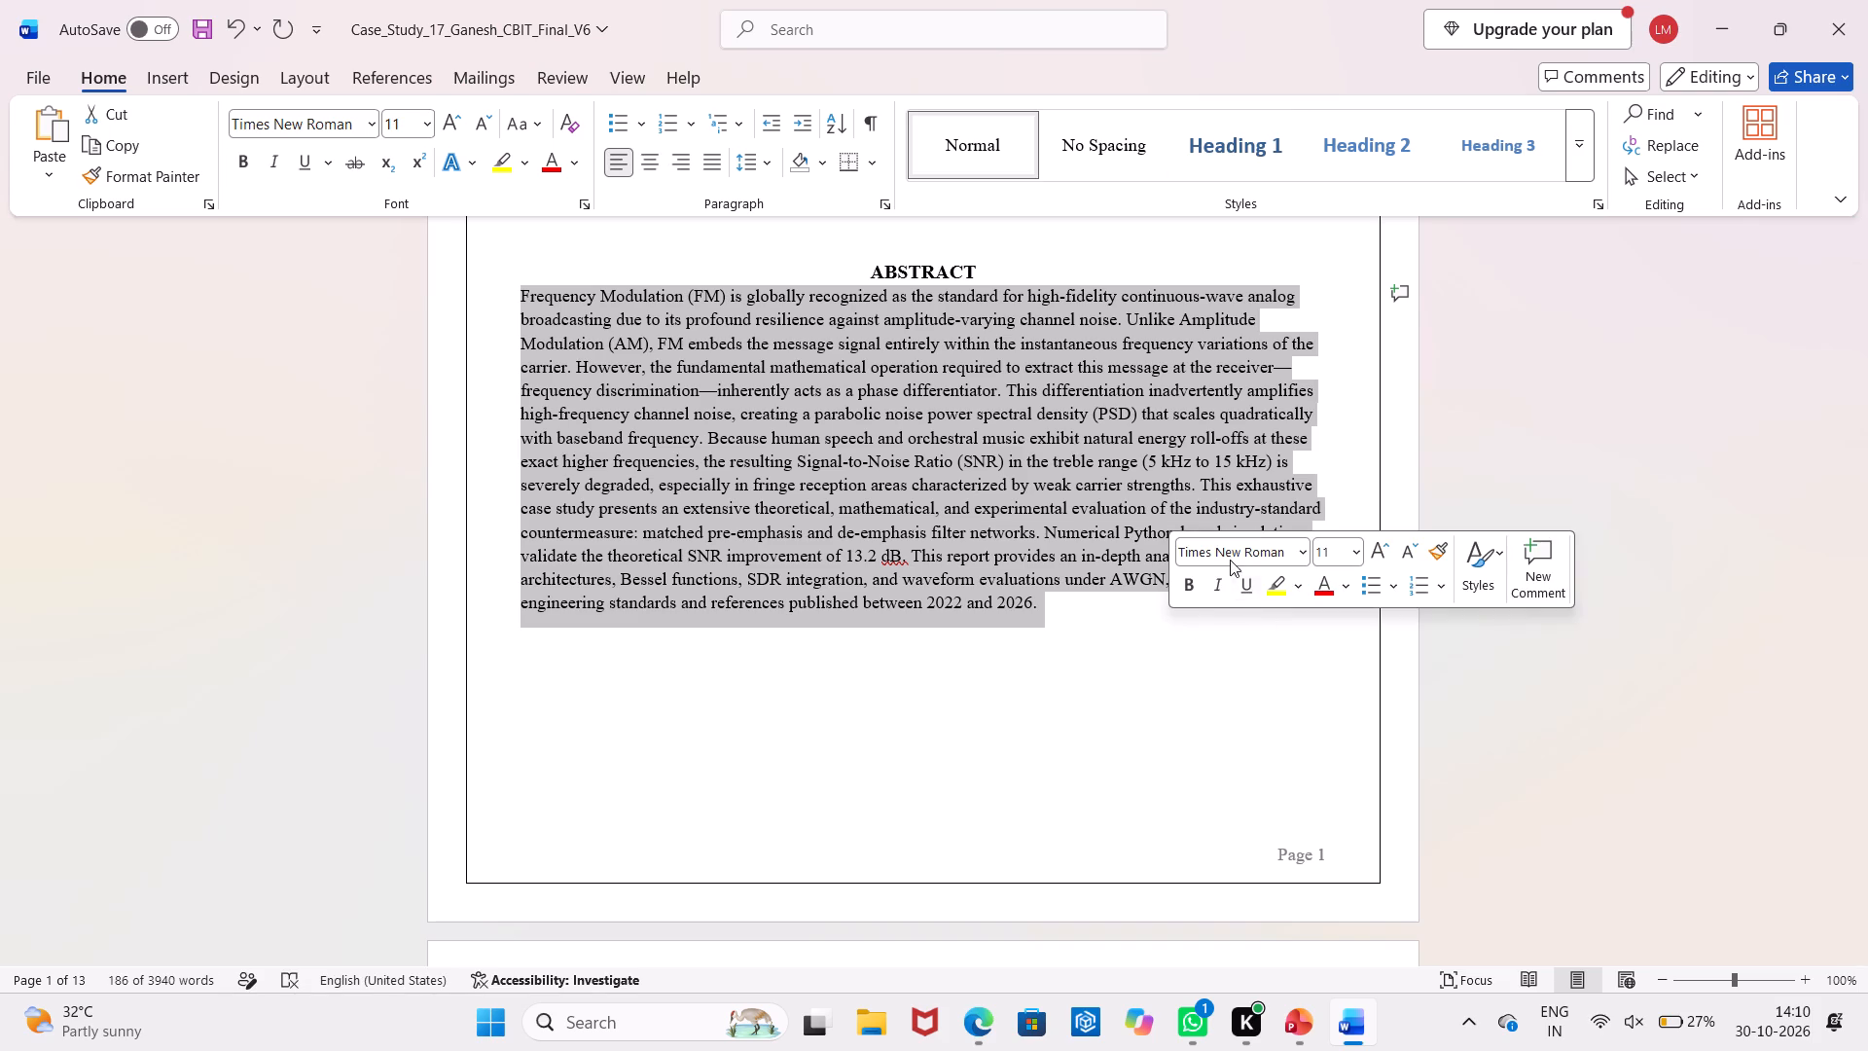
click(1228, 557)
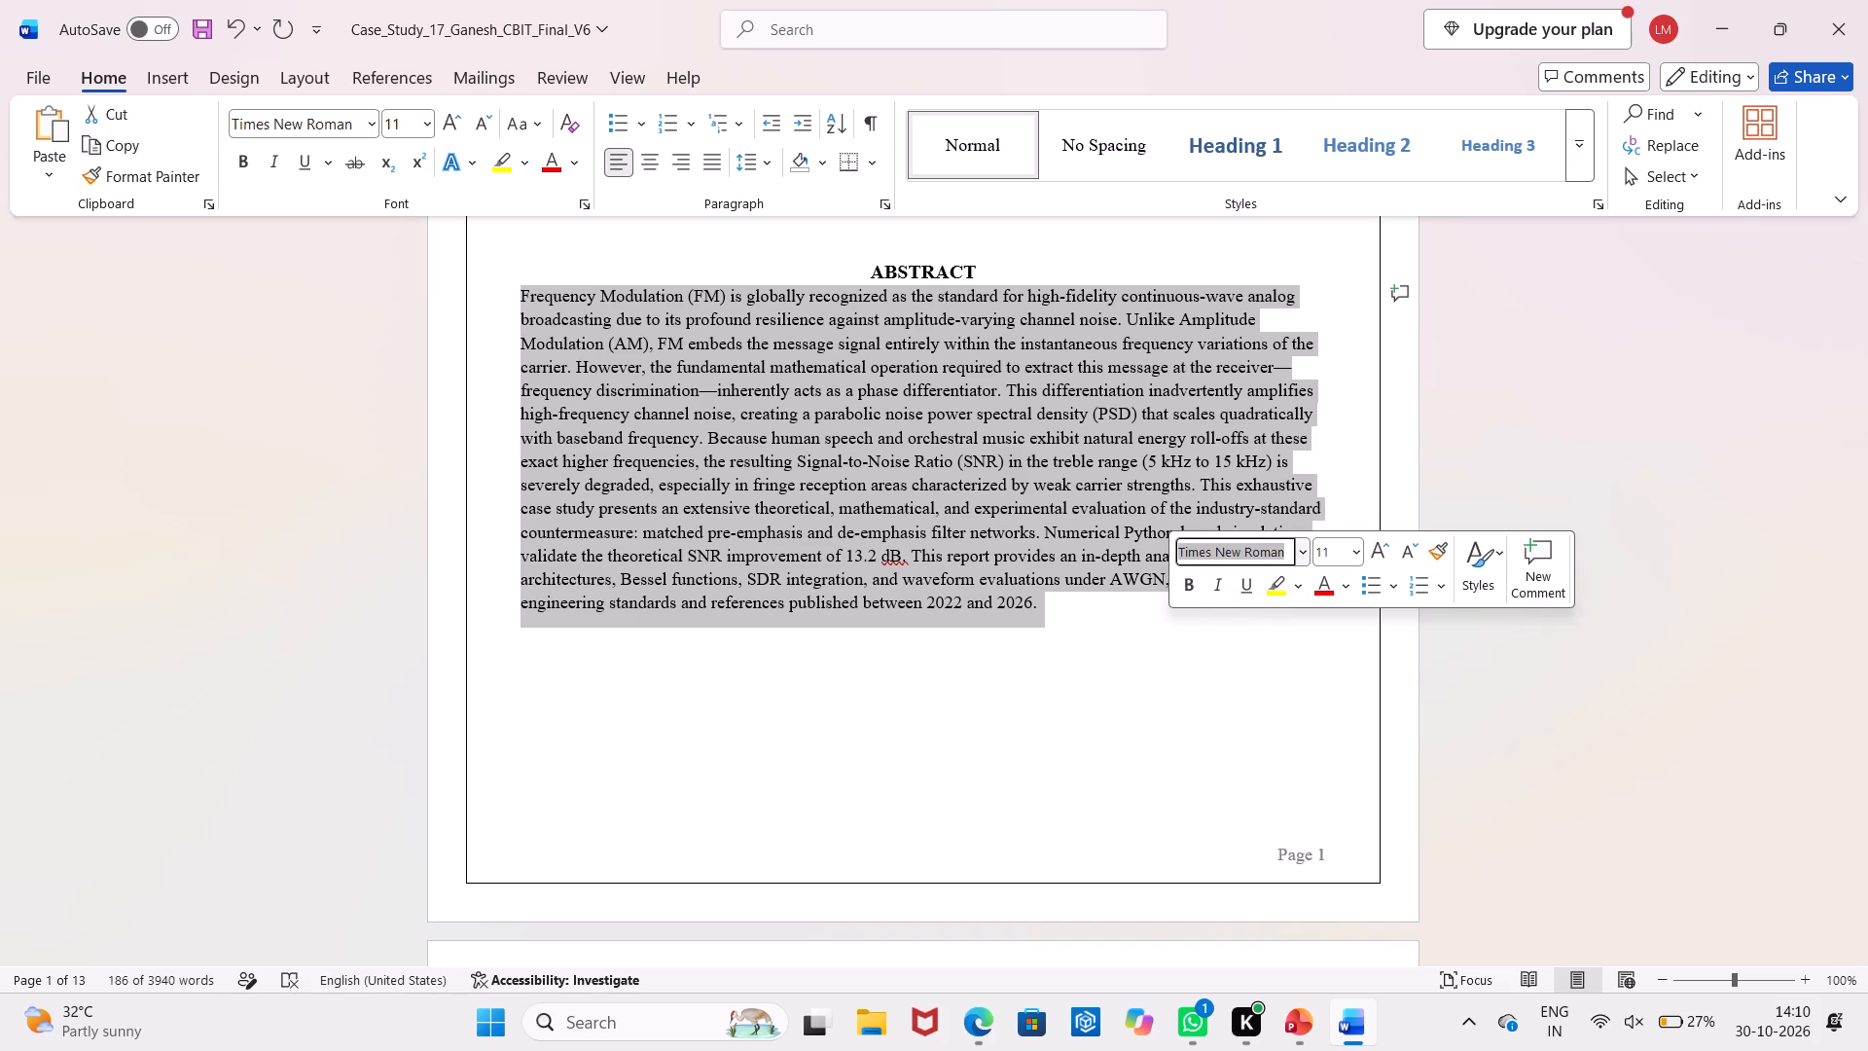
key(Return)
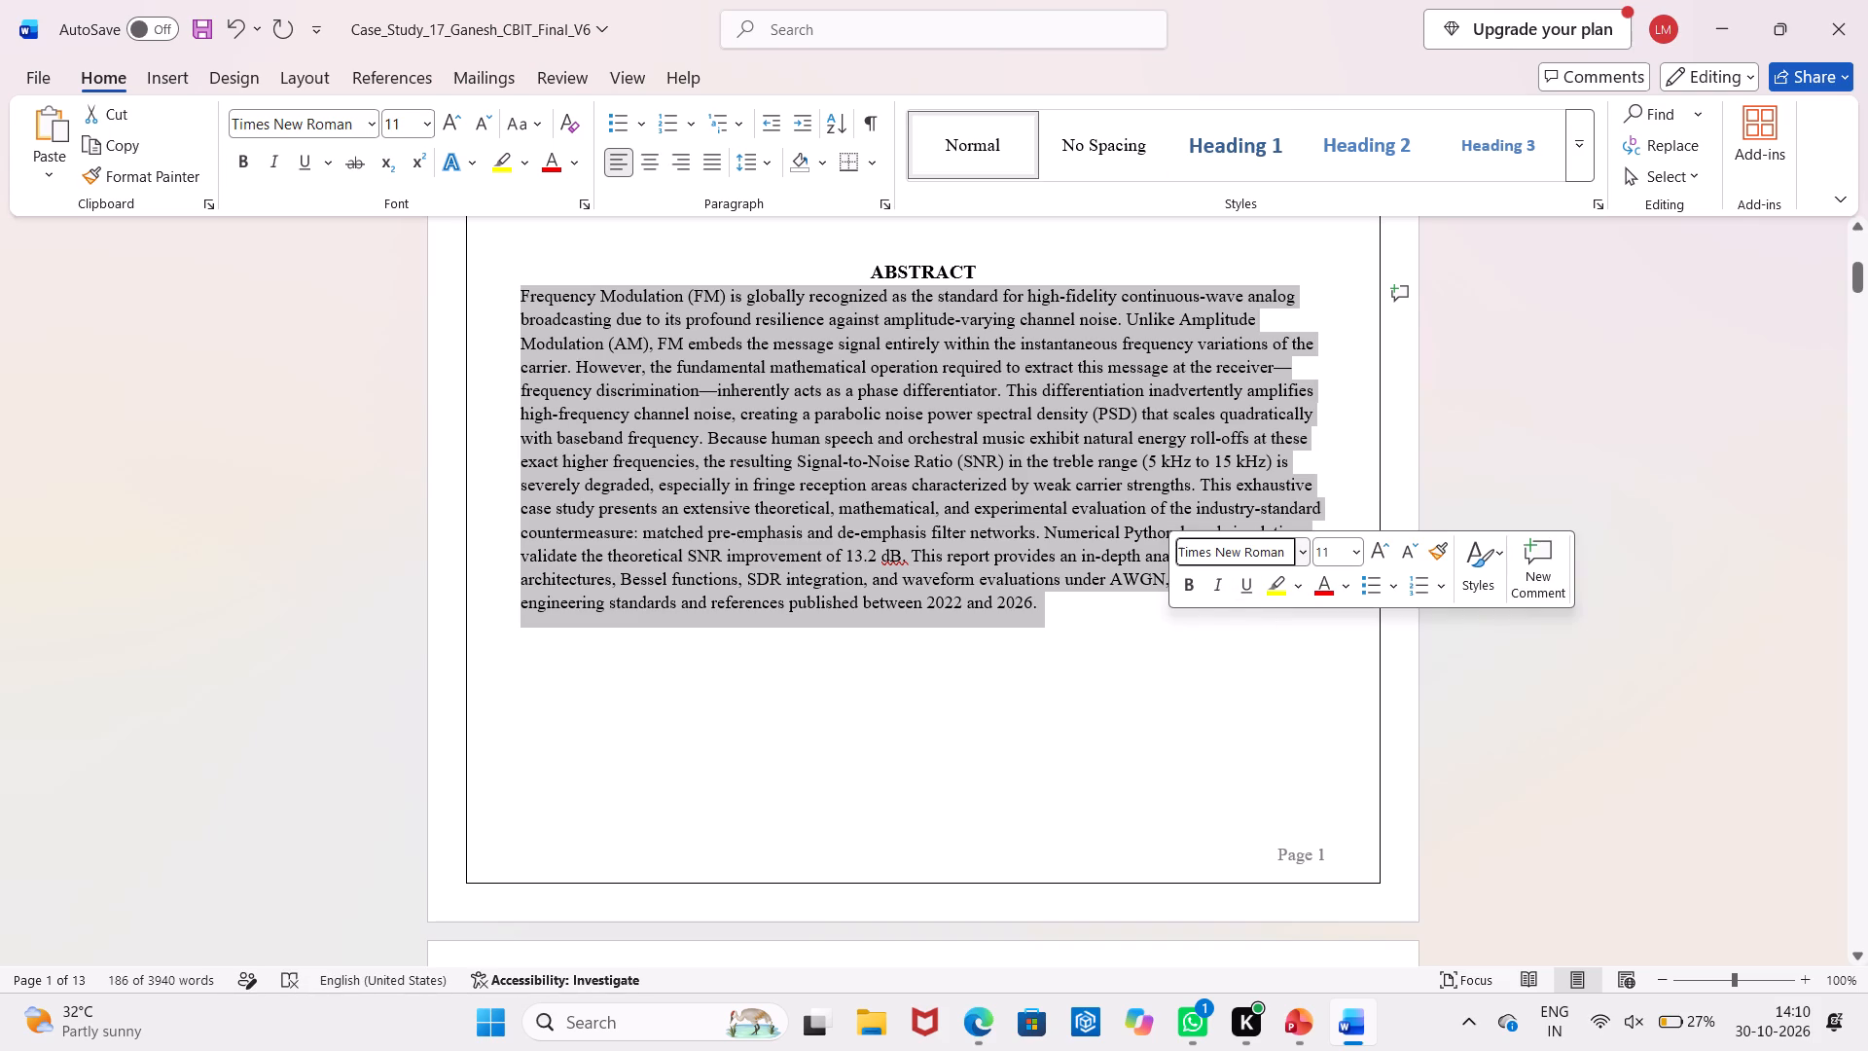
click(1169, 687)
Look through the report from the title page to the equations in section 3, Mathematical Foundations of the FM Signal.
scroll(1027, 634, up, 3)
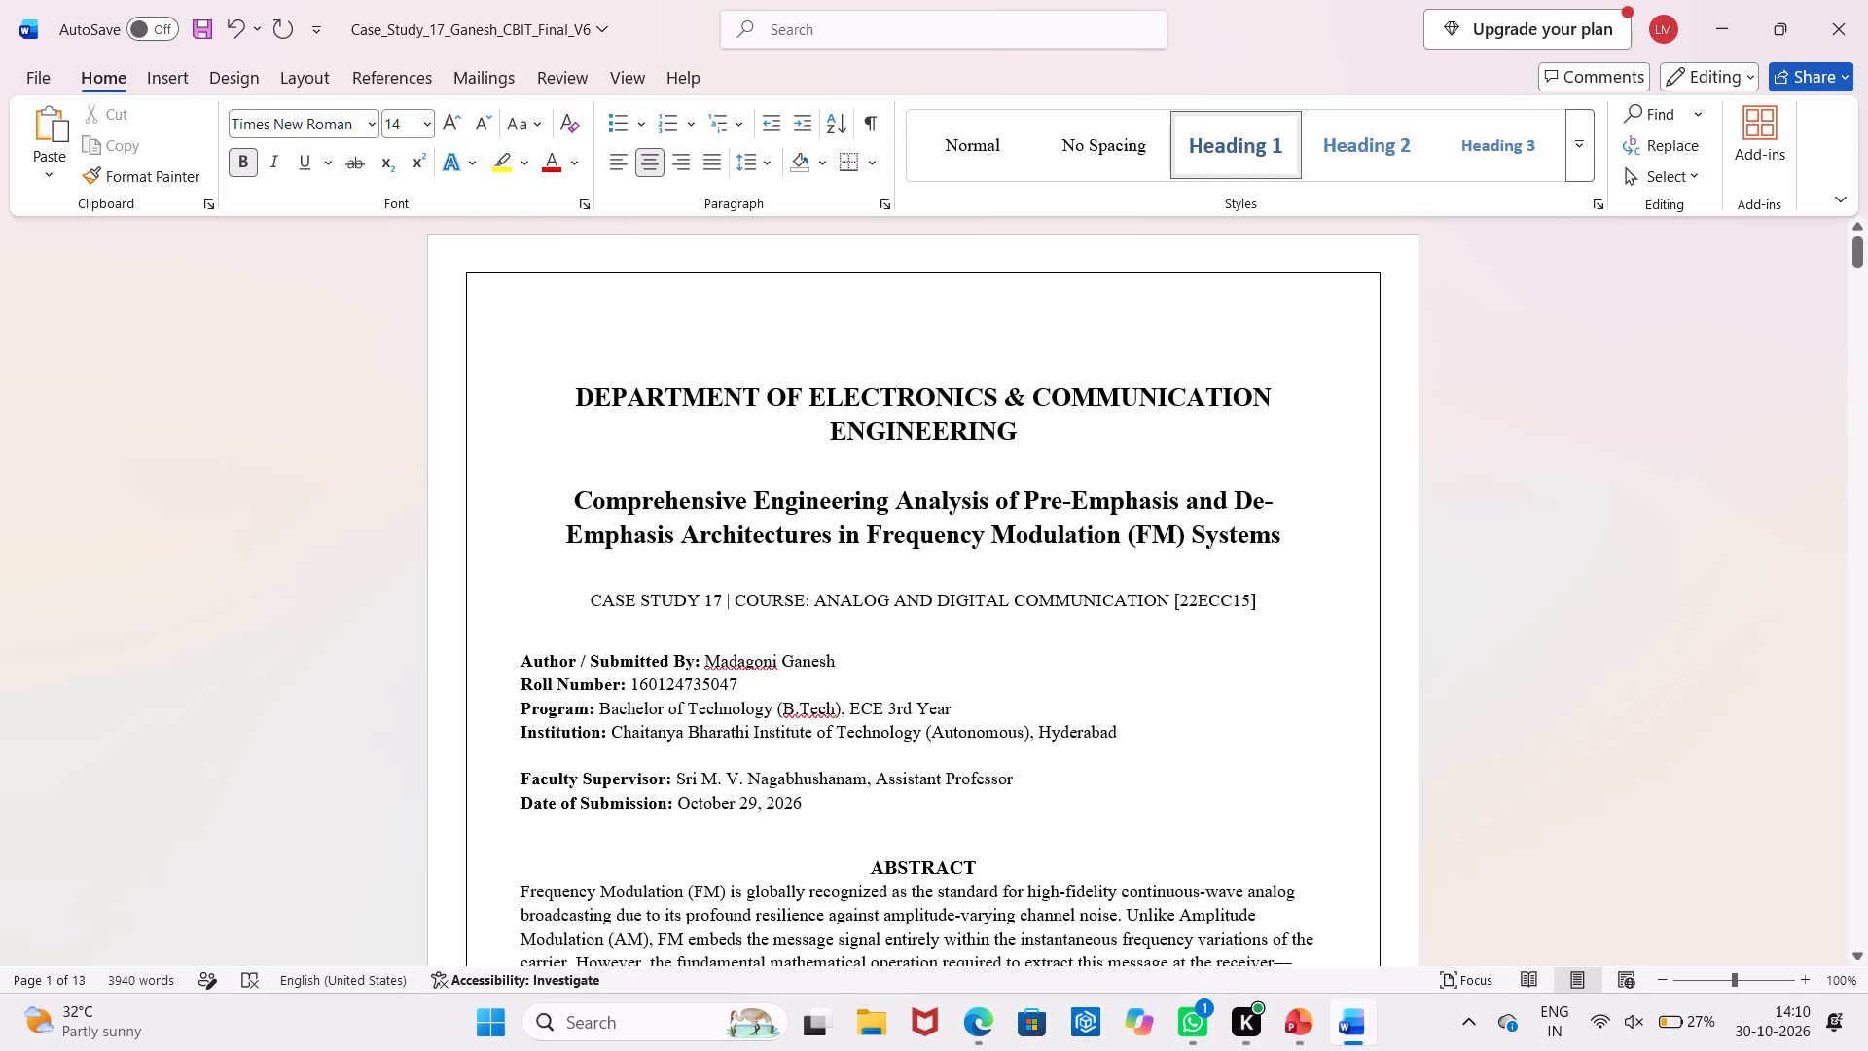
scroll(1027, 634, down, 2)
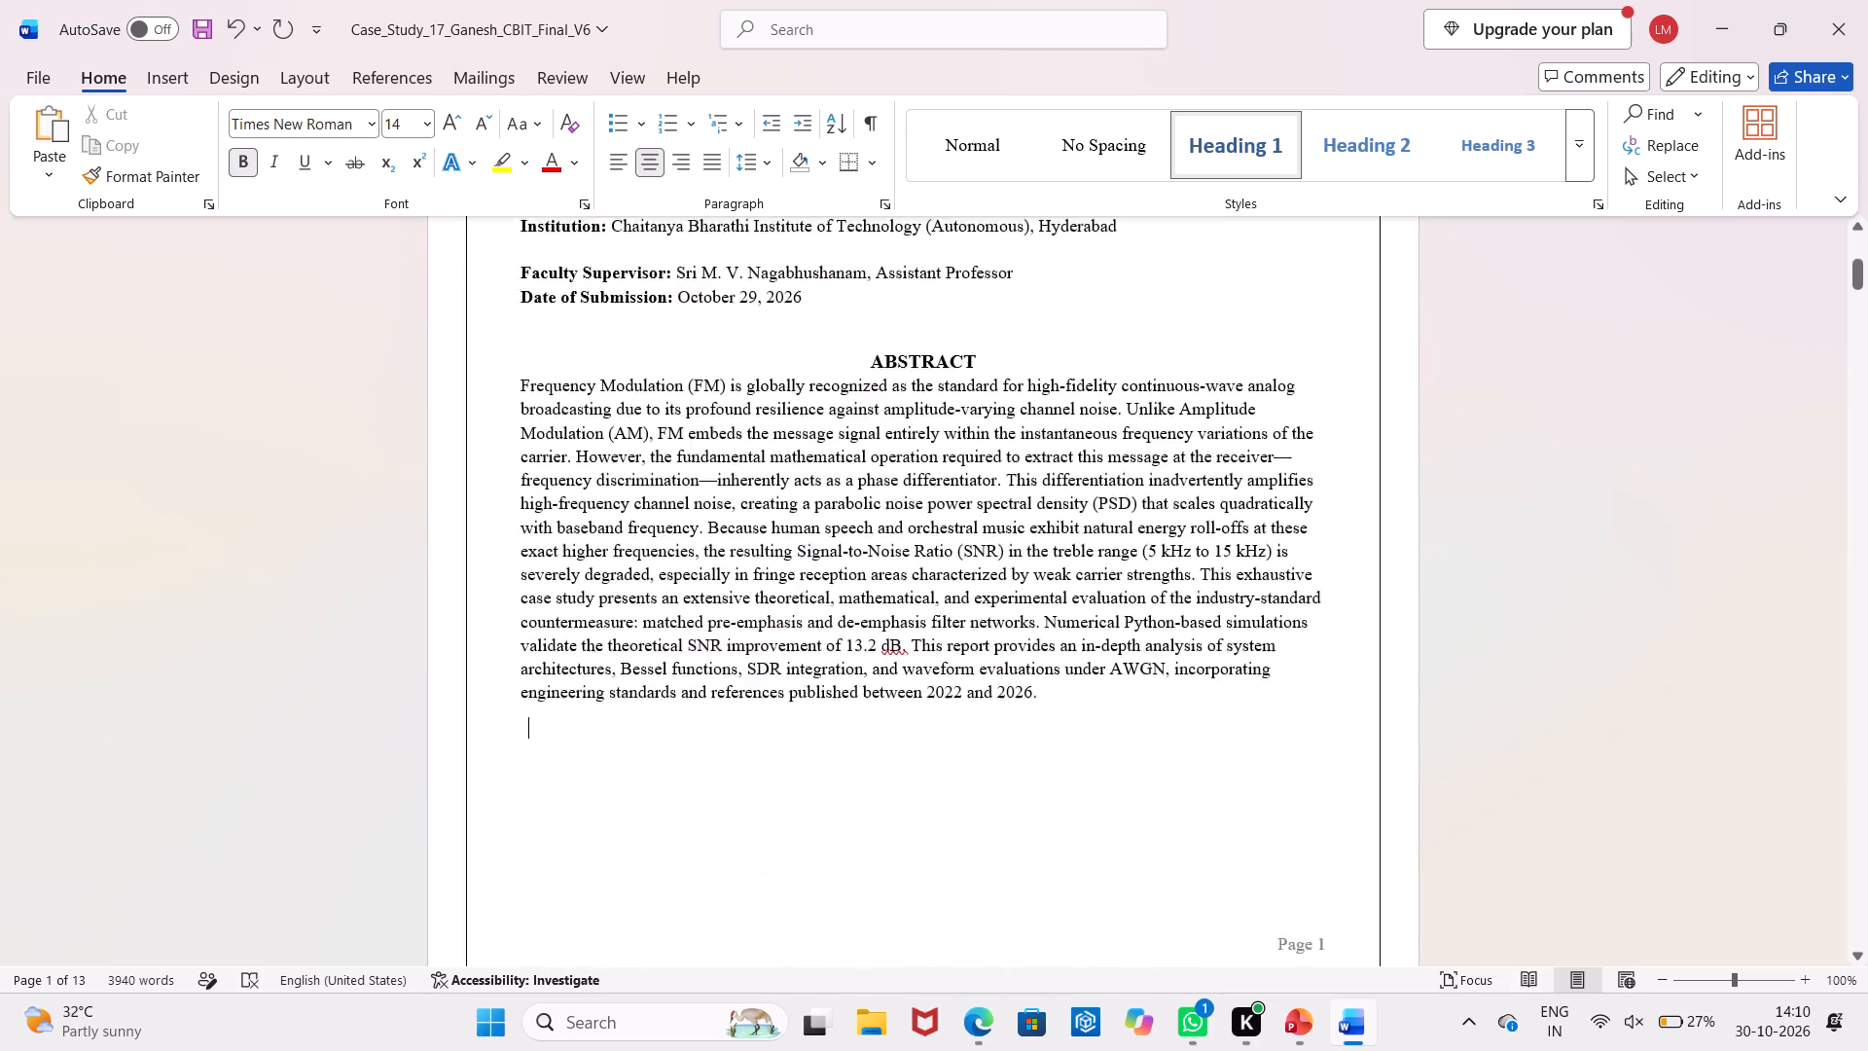
scroll(1027, 634, down, 4)
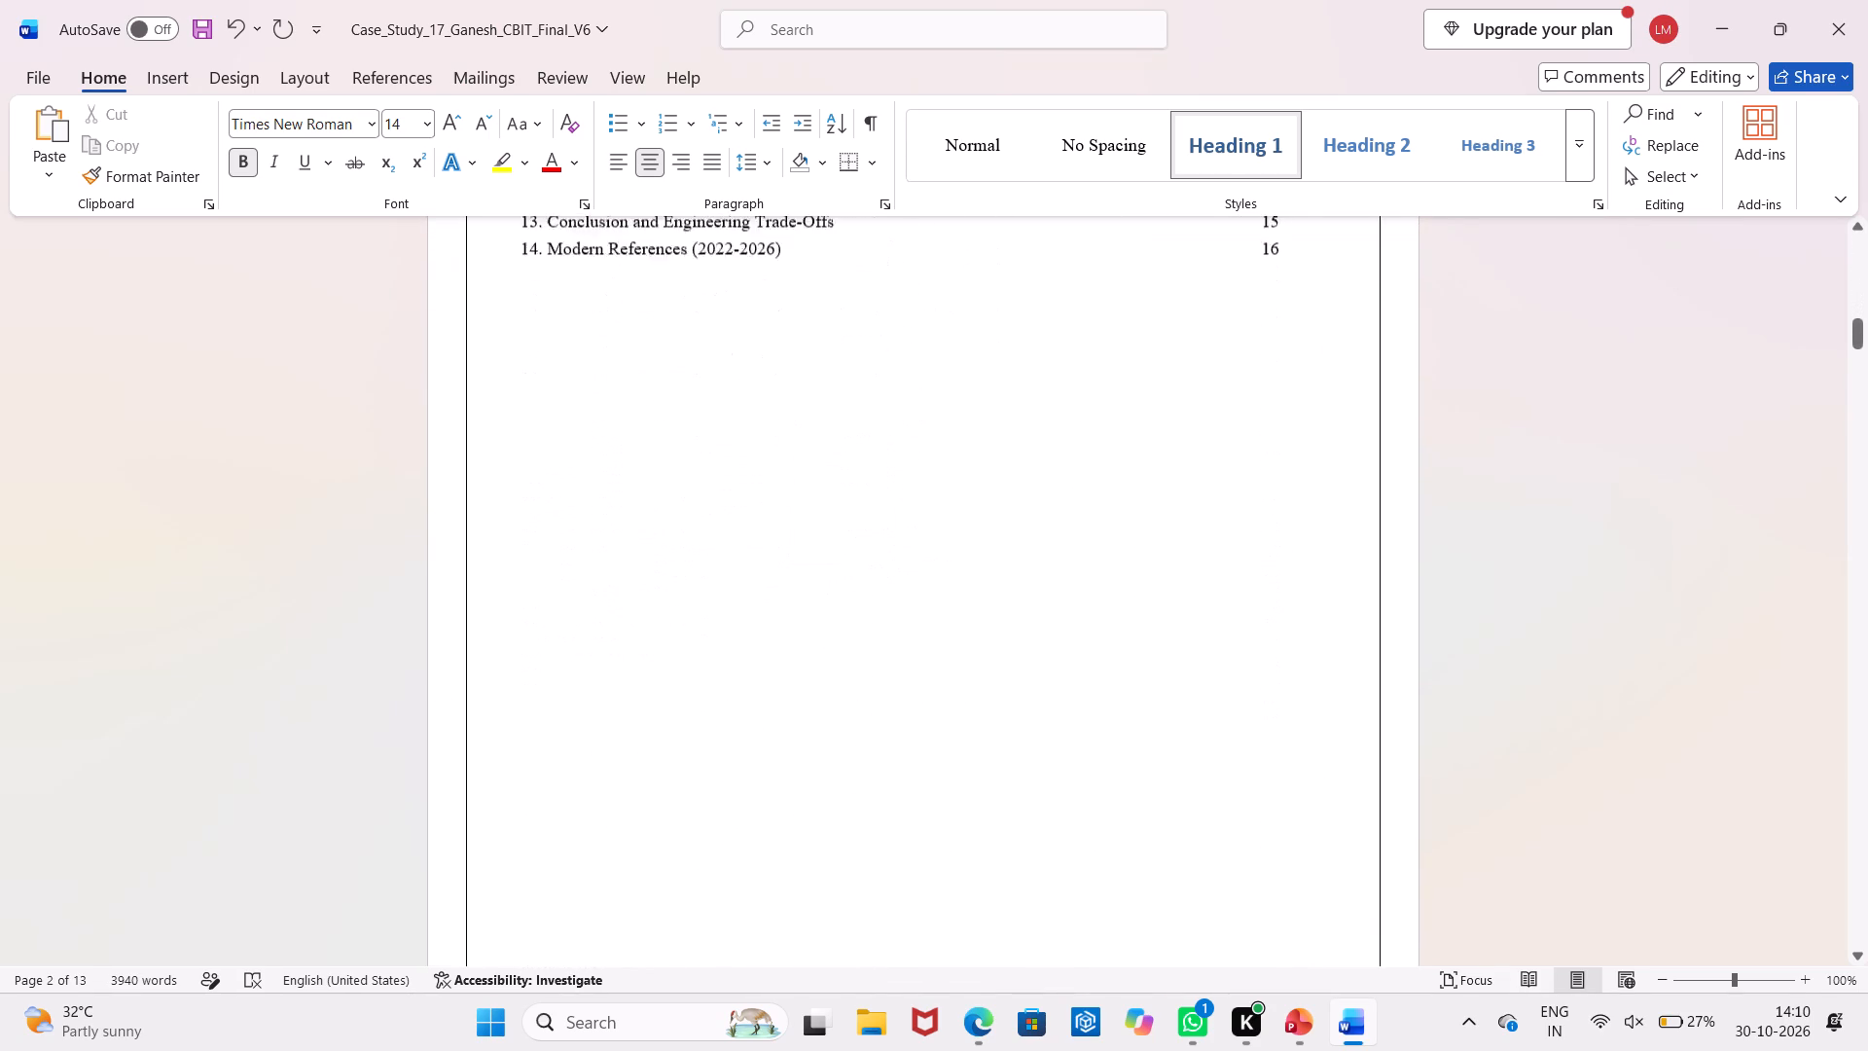
scroll(1027, 634, down, 6)
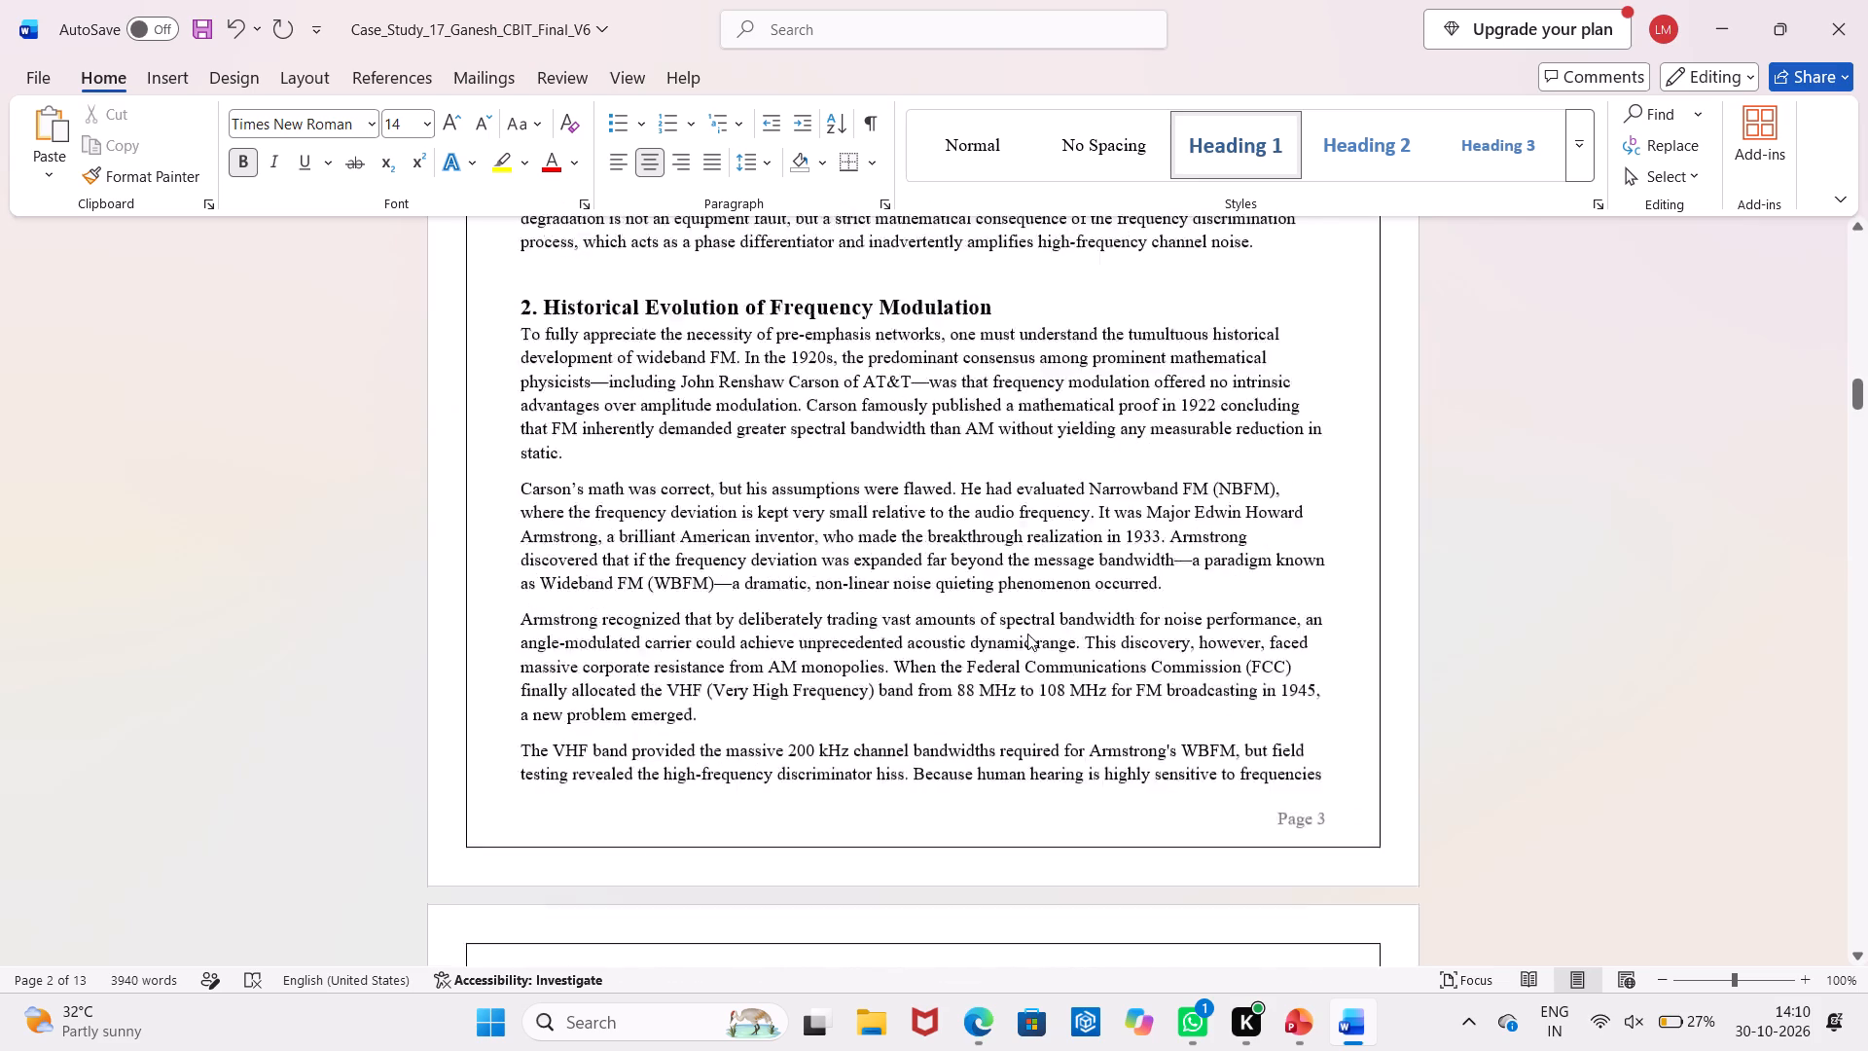
scroll(1027, 634, down, 3)
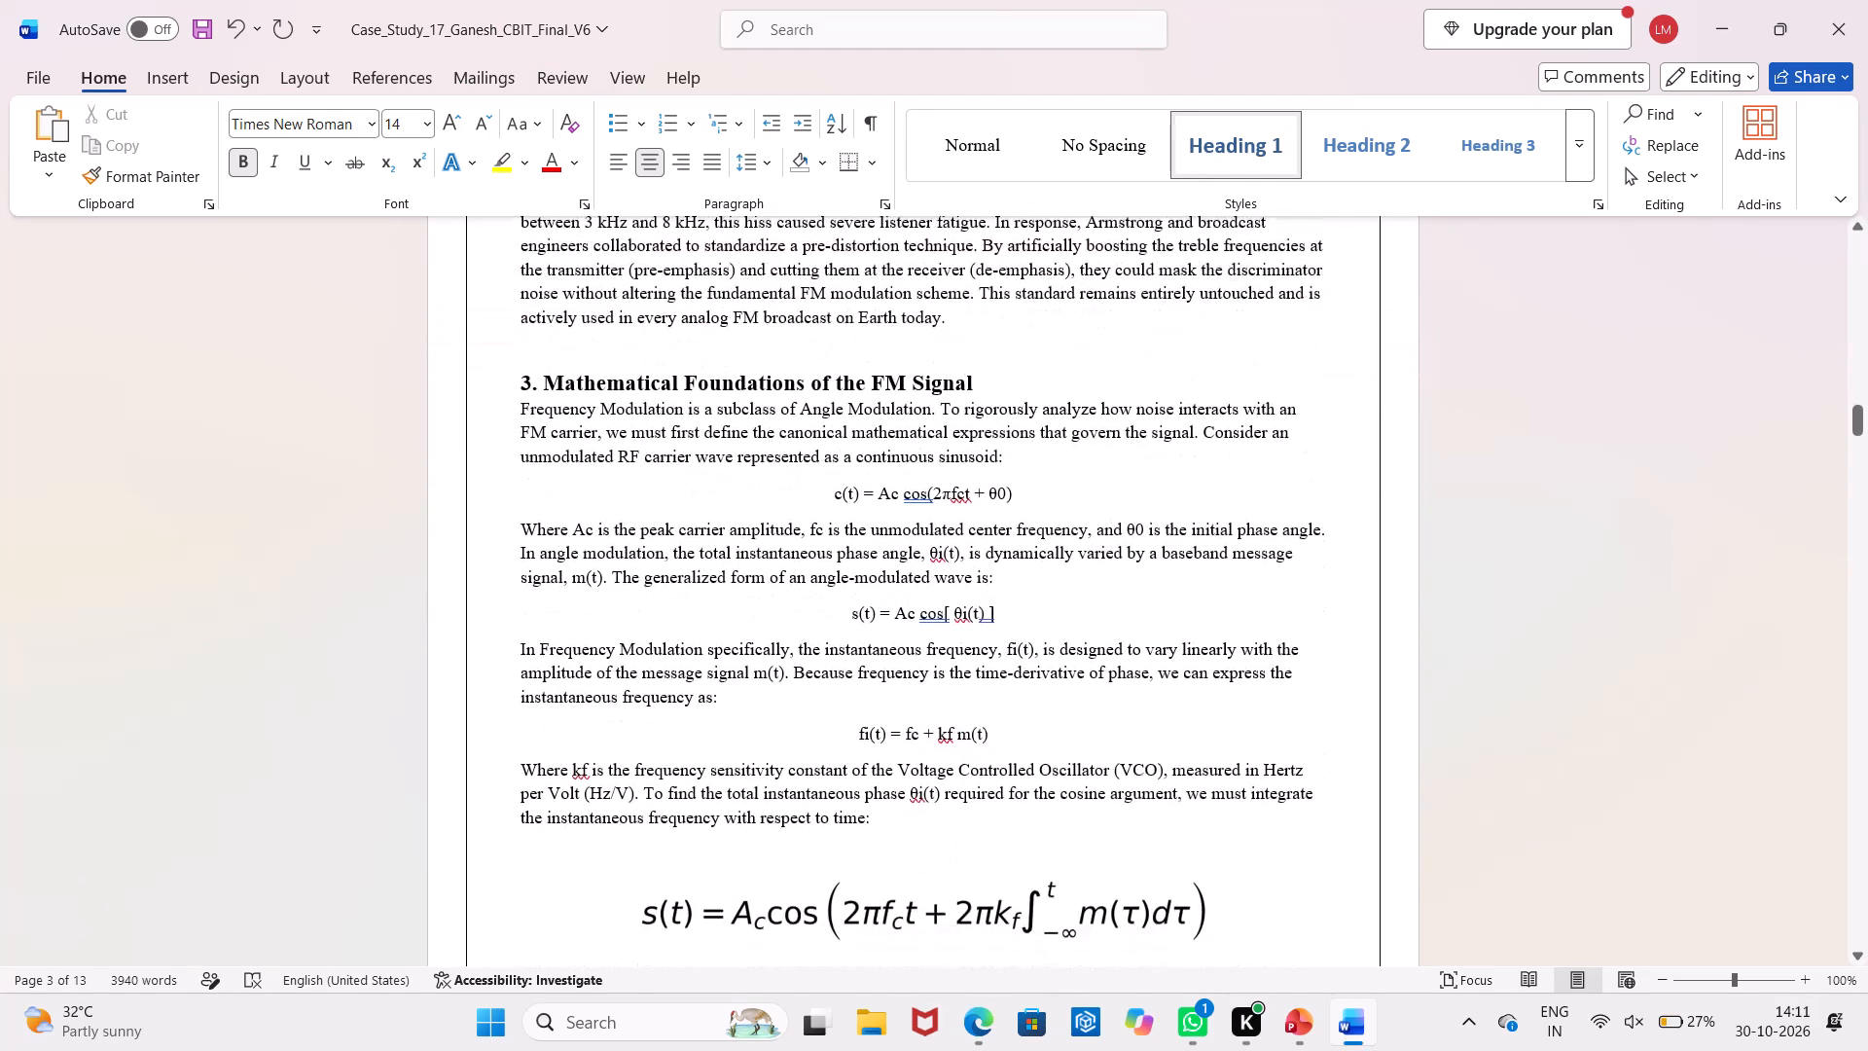
scroll(1027, 634, down, 1)
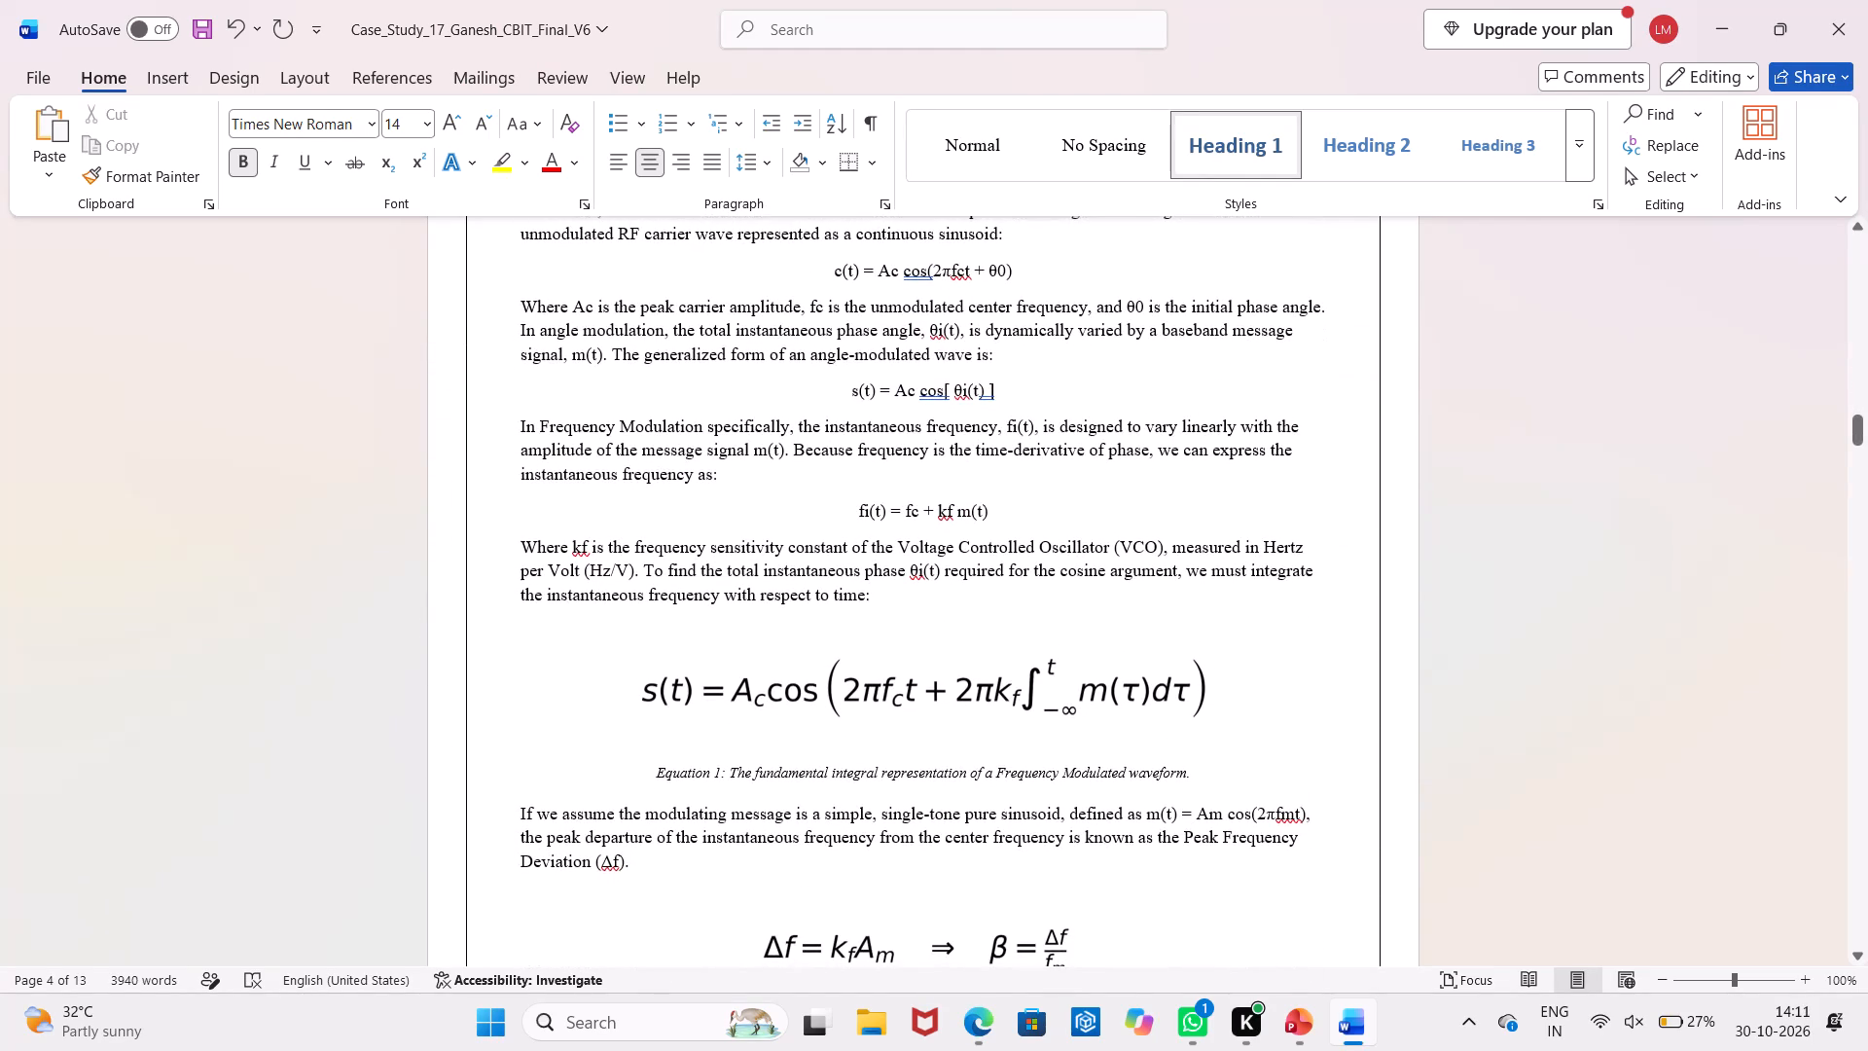
Copy the Equation 1 picture, the integral representation of the FM waveform.
drag(629, 672, 1178, 674)
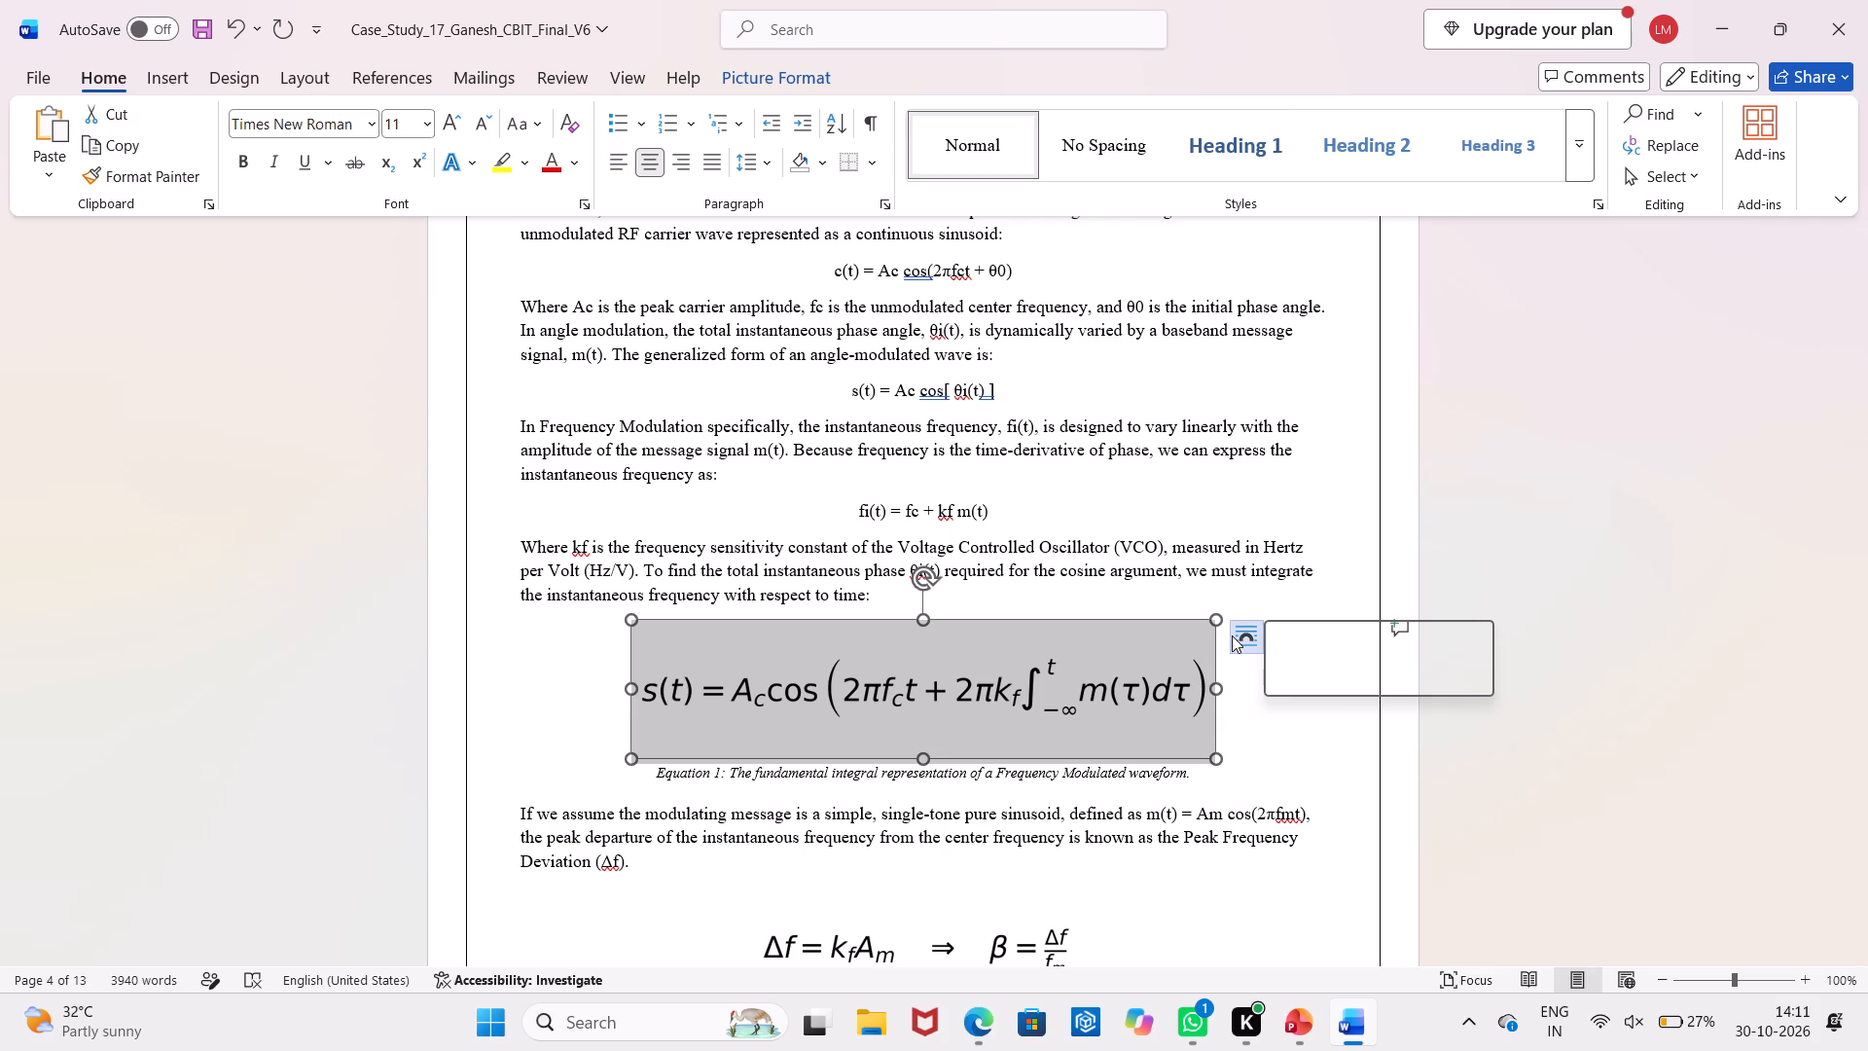
key(ctrl+c)
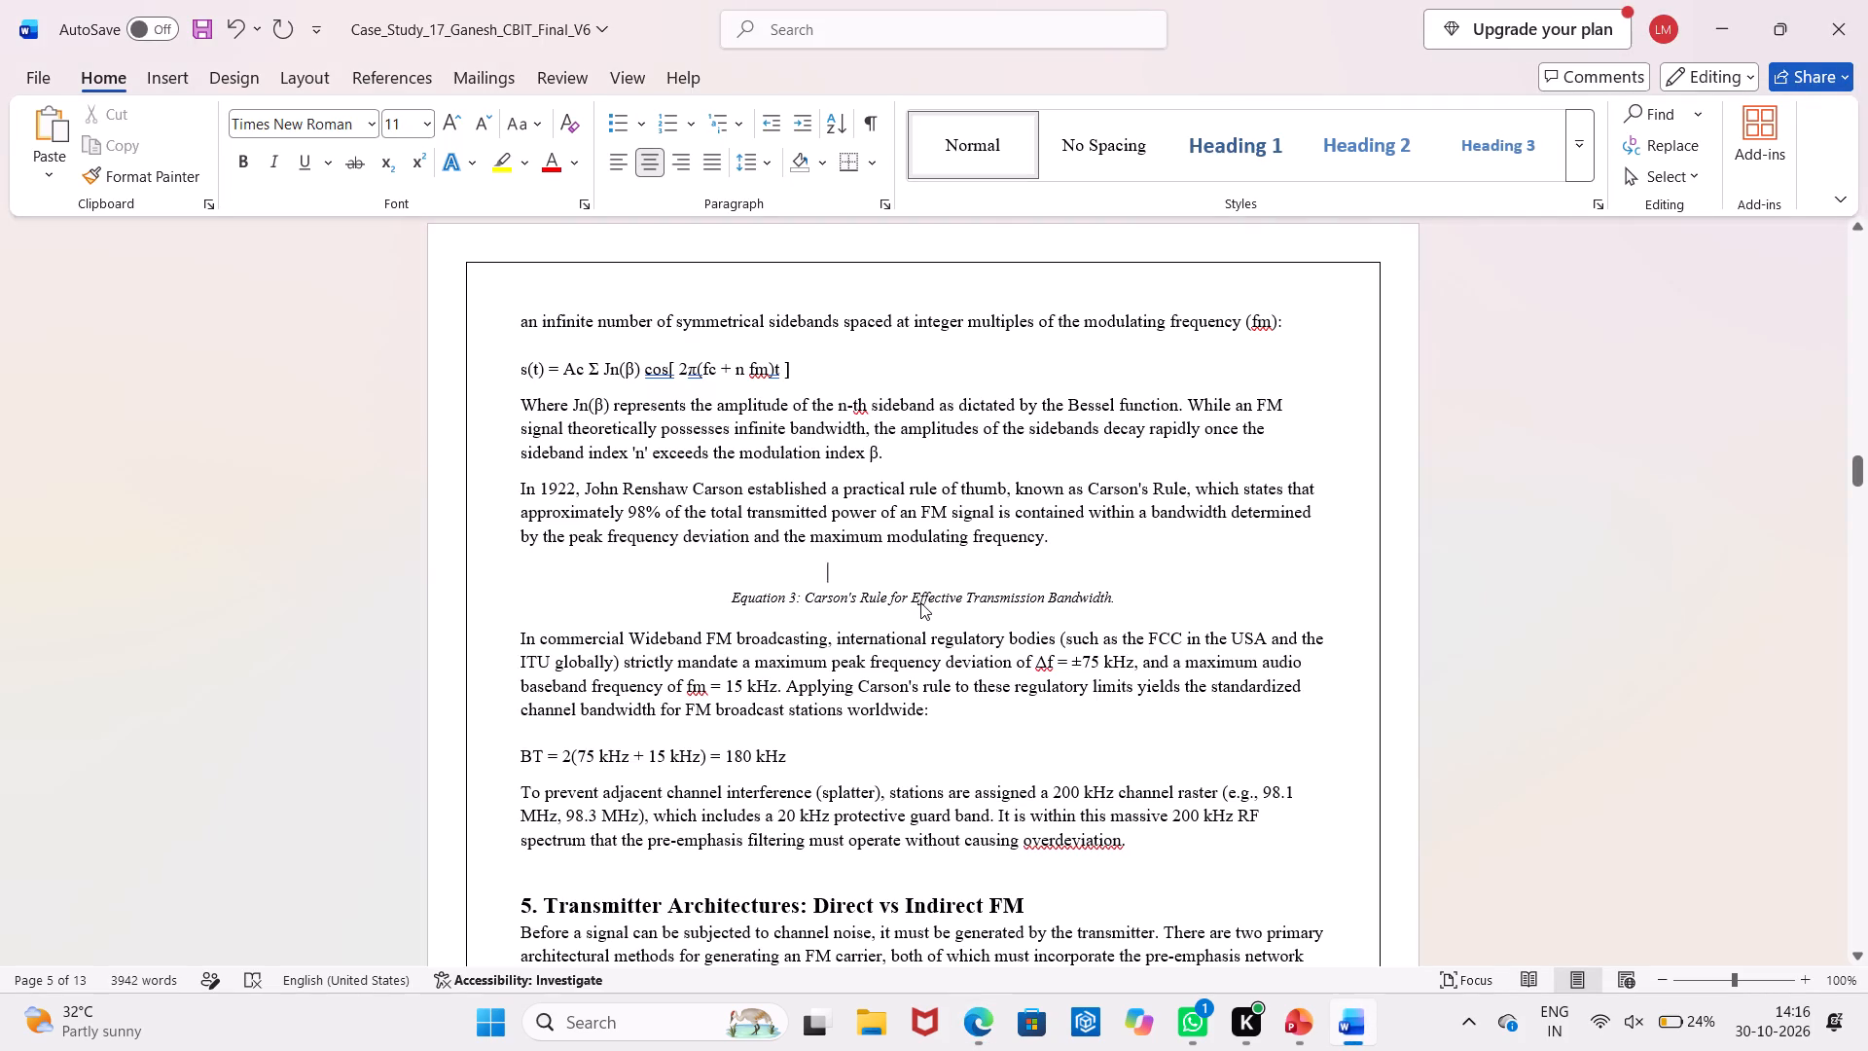
Make the pasted Equation 3 formula for Carson's Rule bold and deselect it.
click(242, 166)
double_click(242, 166)
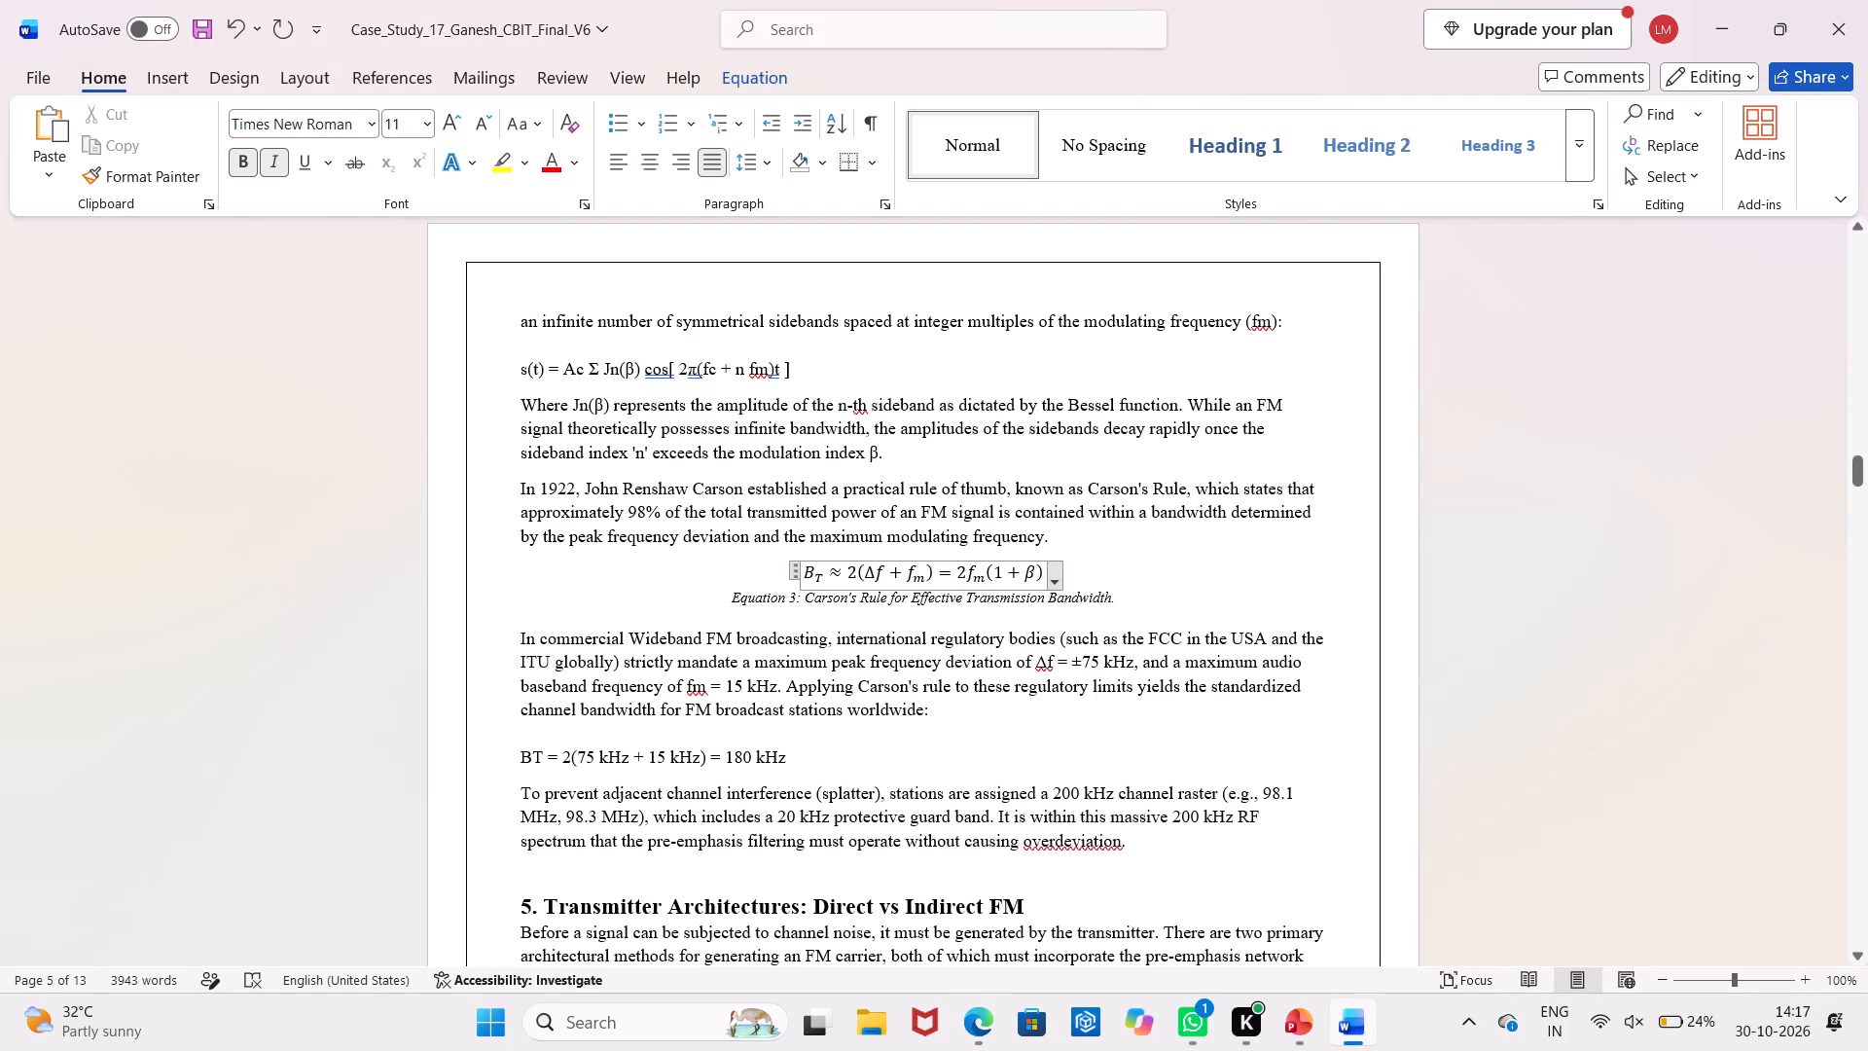
drag(745, 564, 1116, 571)
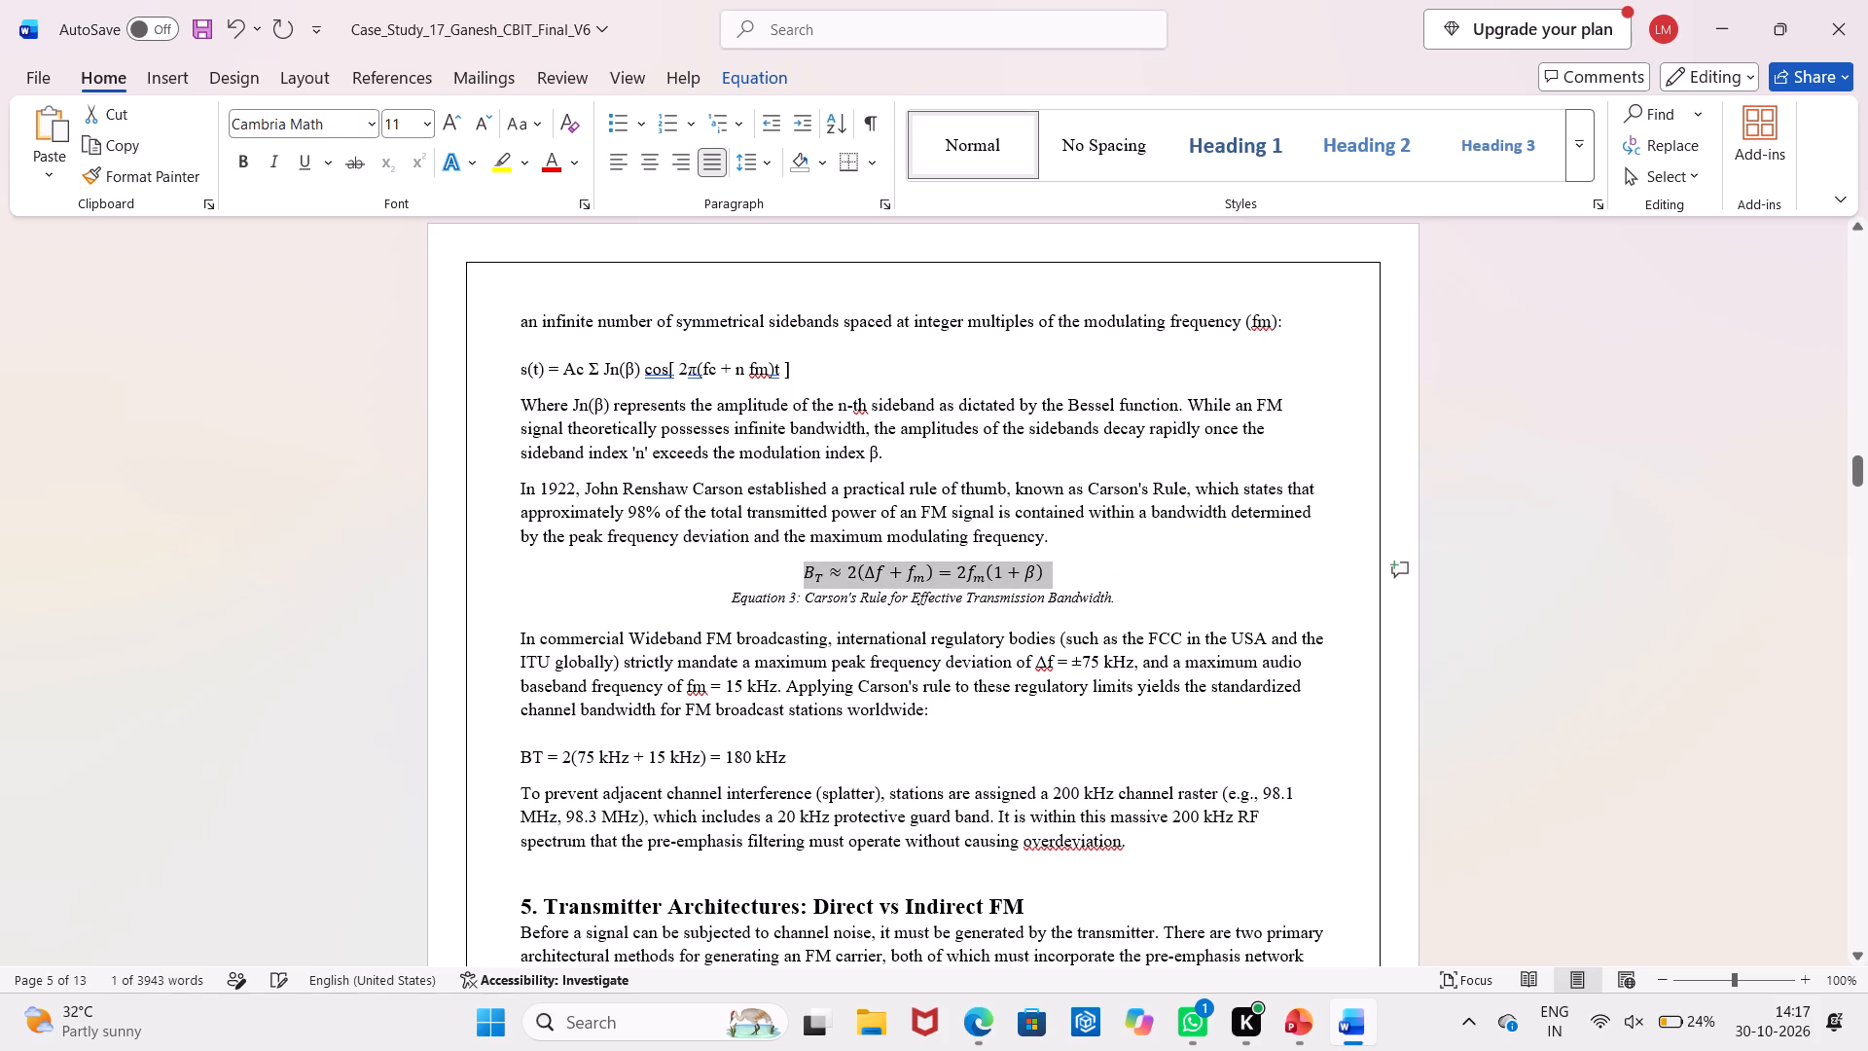
click(247, 156)
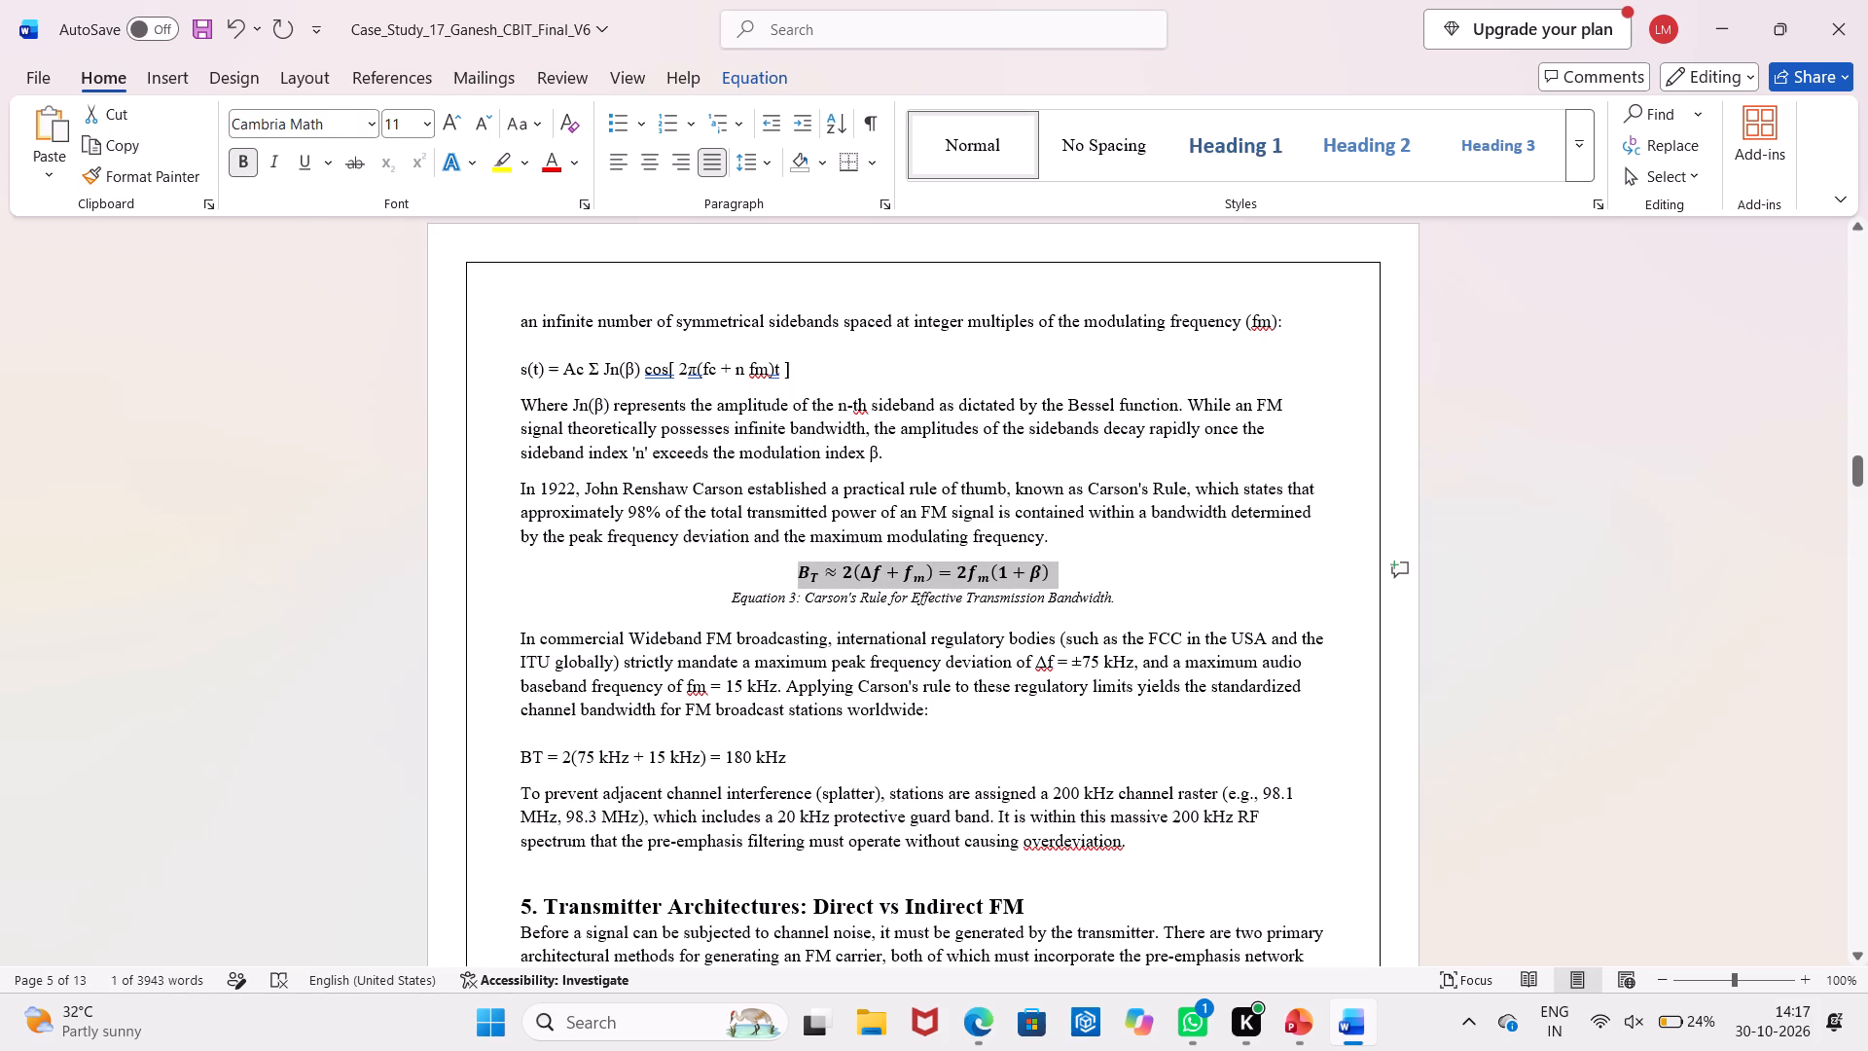
click(1137, 731)
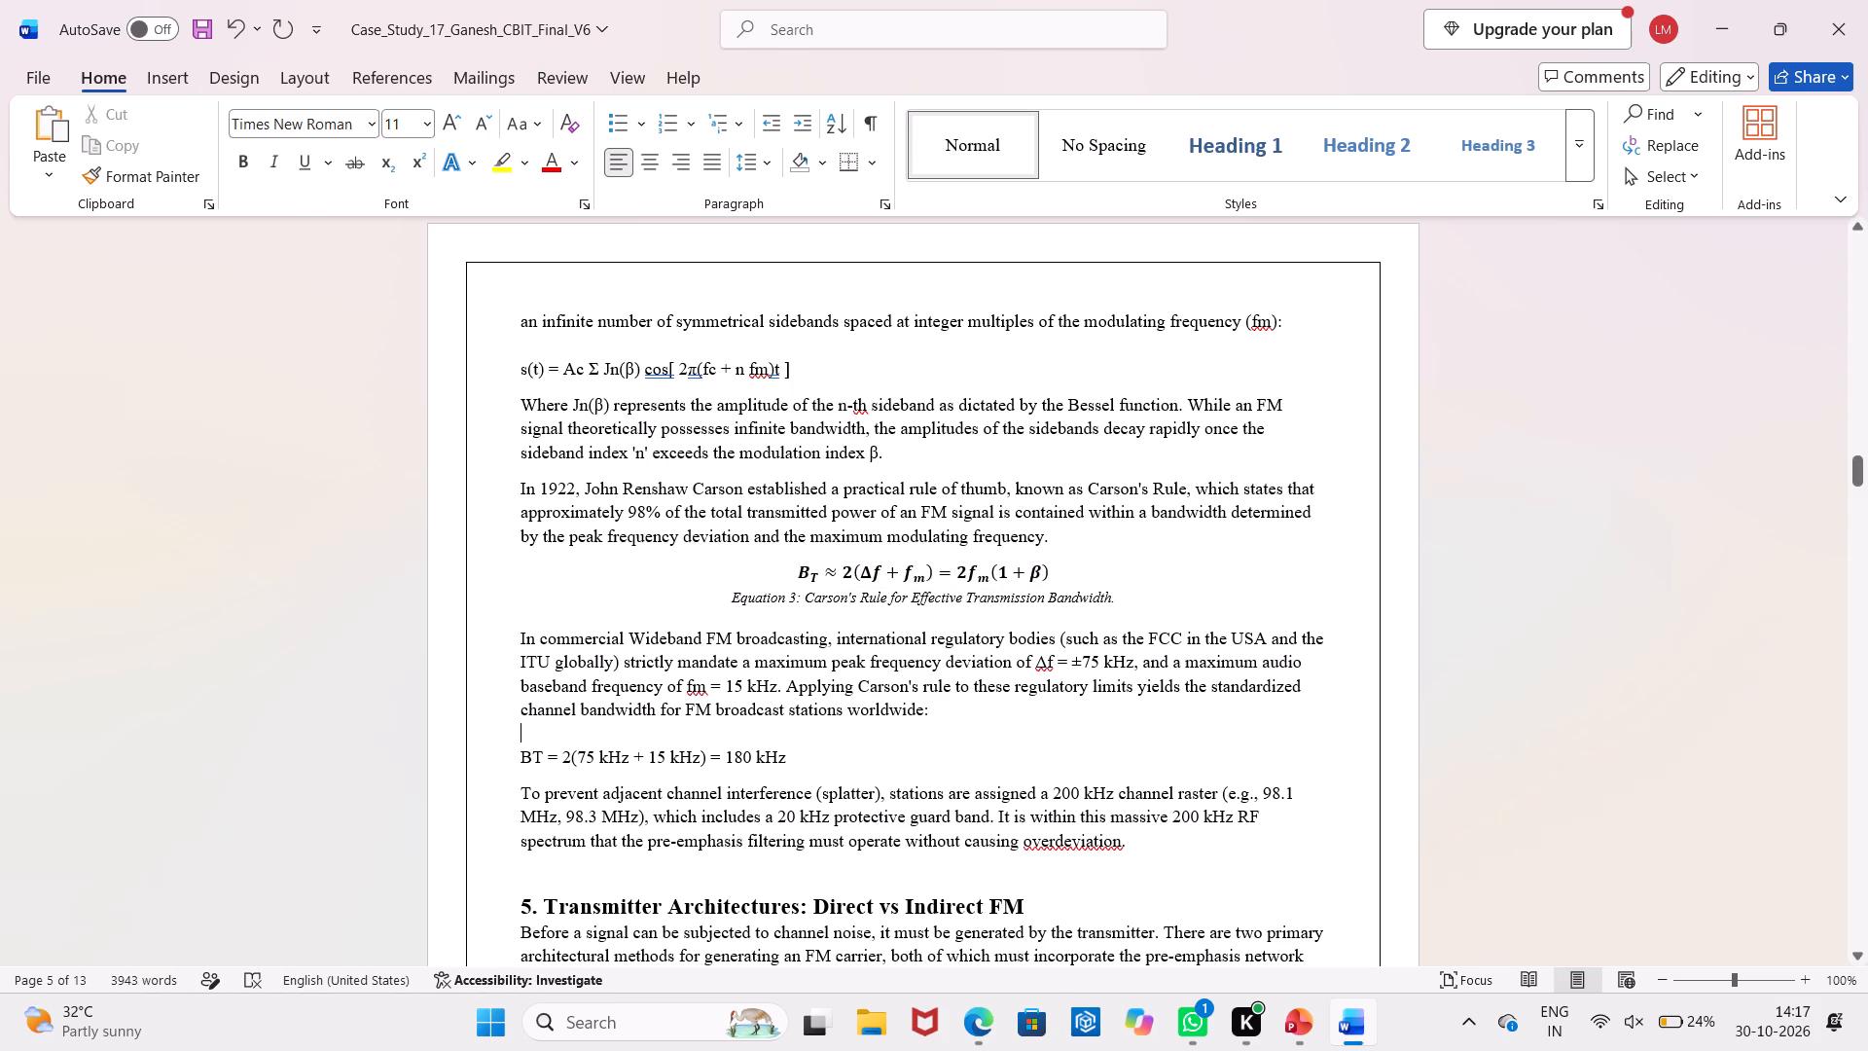
Make the sideband series formula s(t) = Ac Σ Jn(β) cos[ 2π(fc + n fm)t ] above the Bessel function explanation bold.
drag(520, 366, 829, 367)
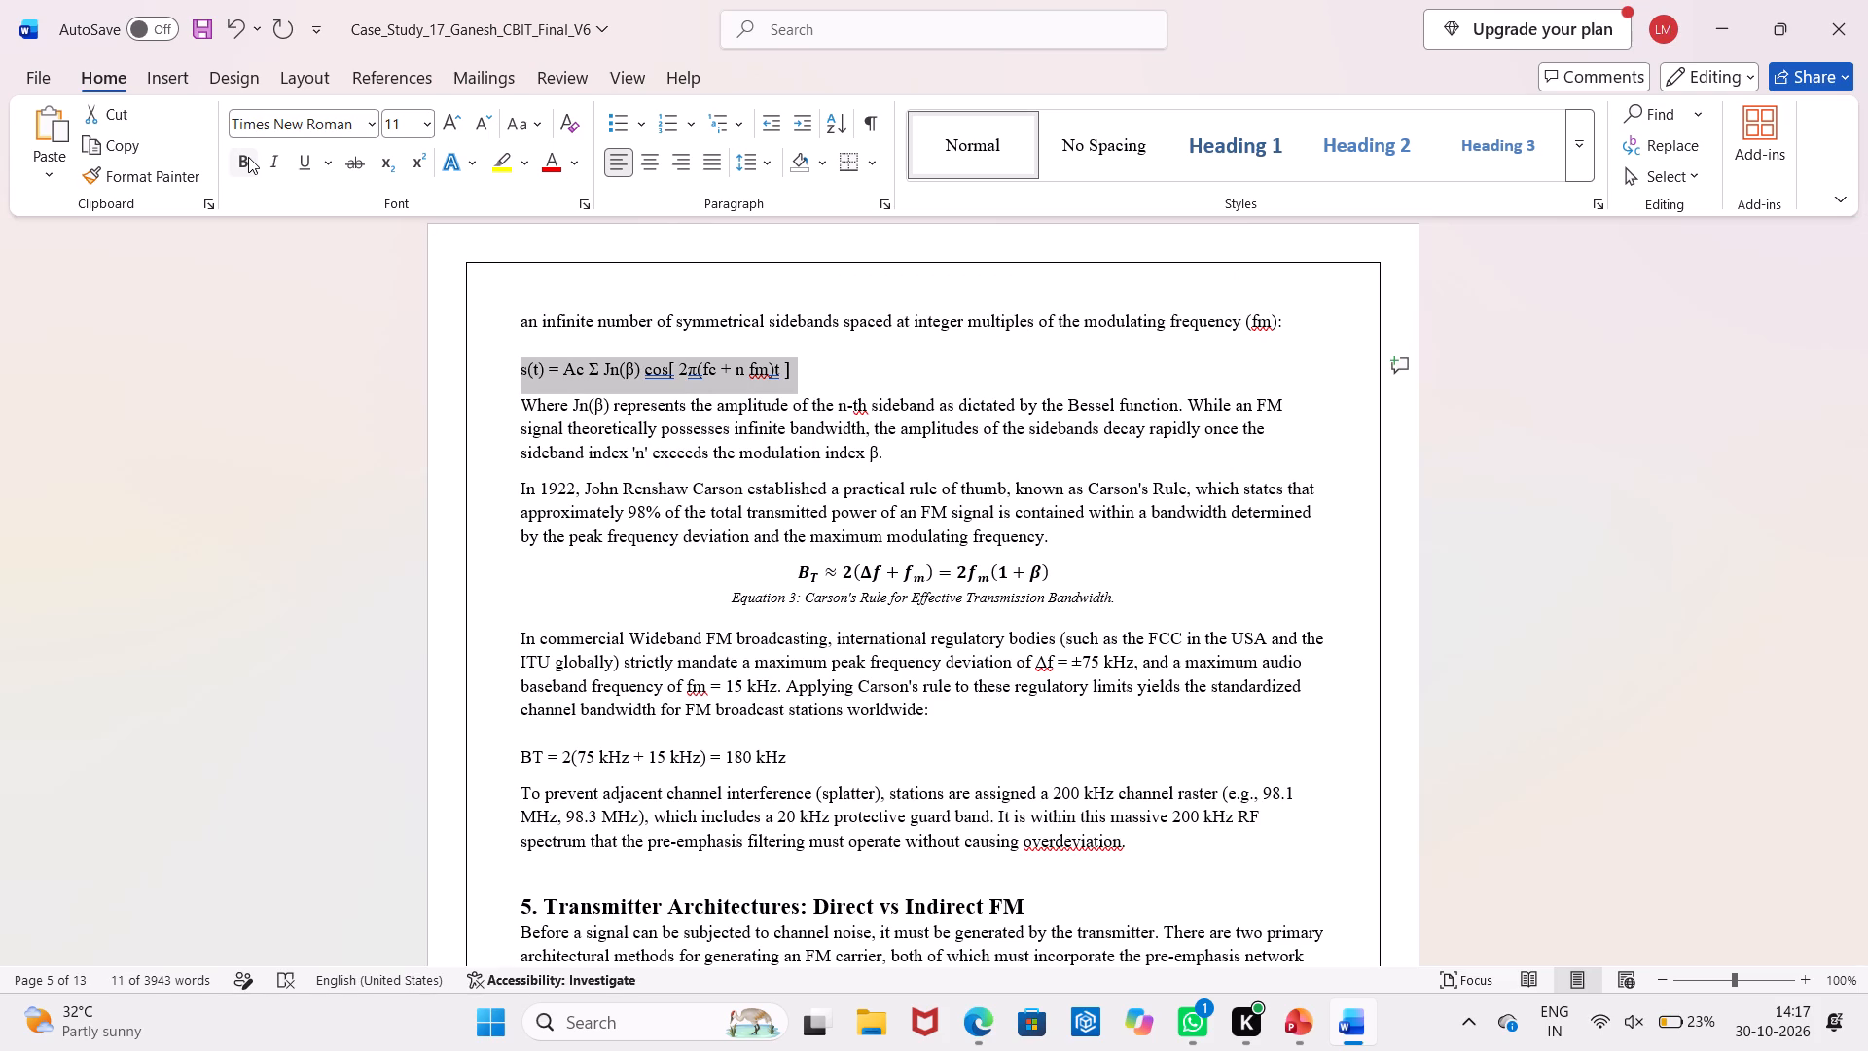
click(247, 157)
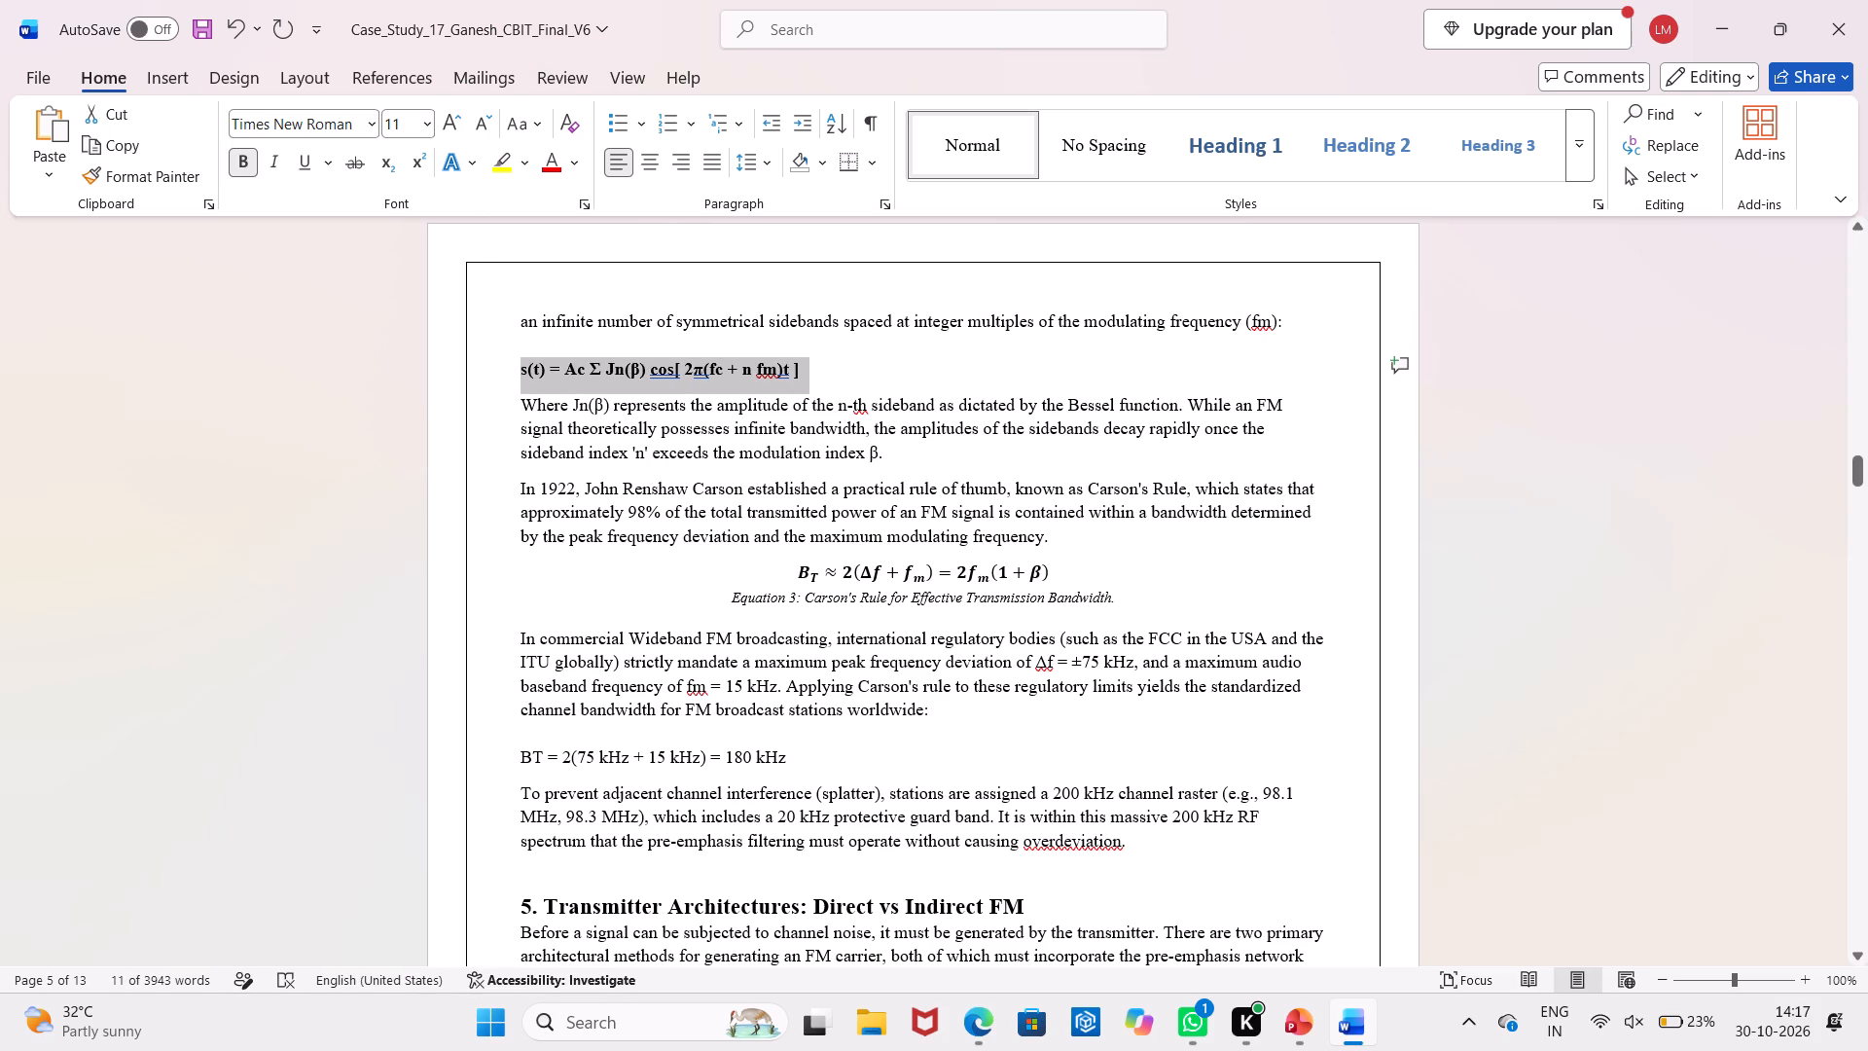
click(911, 352)
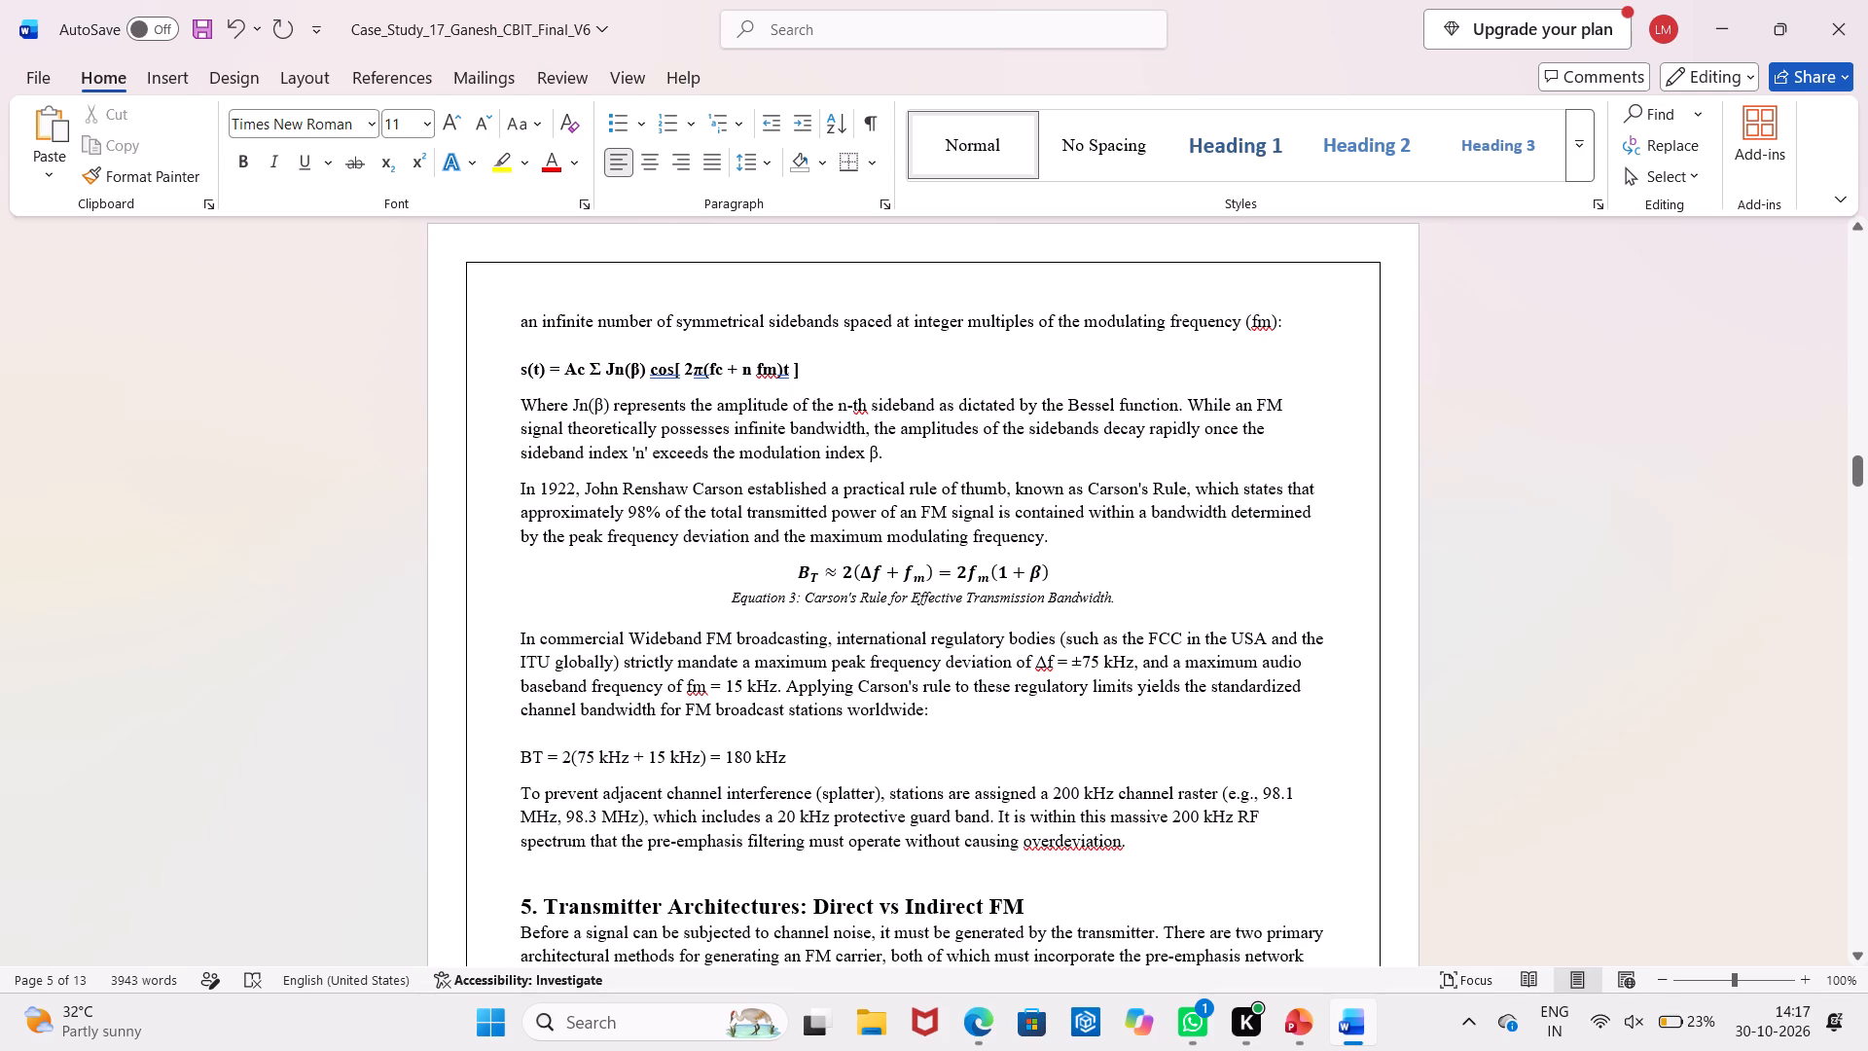
Split "Downconversion" in the 6.1 heading into two words, "Down conversion".
scroll(977, 649, down, 4)
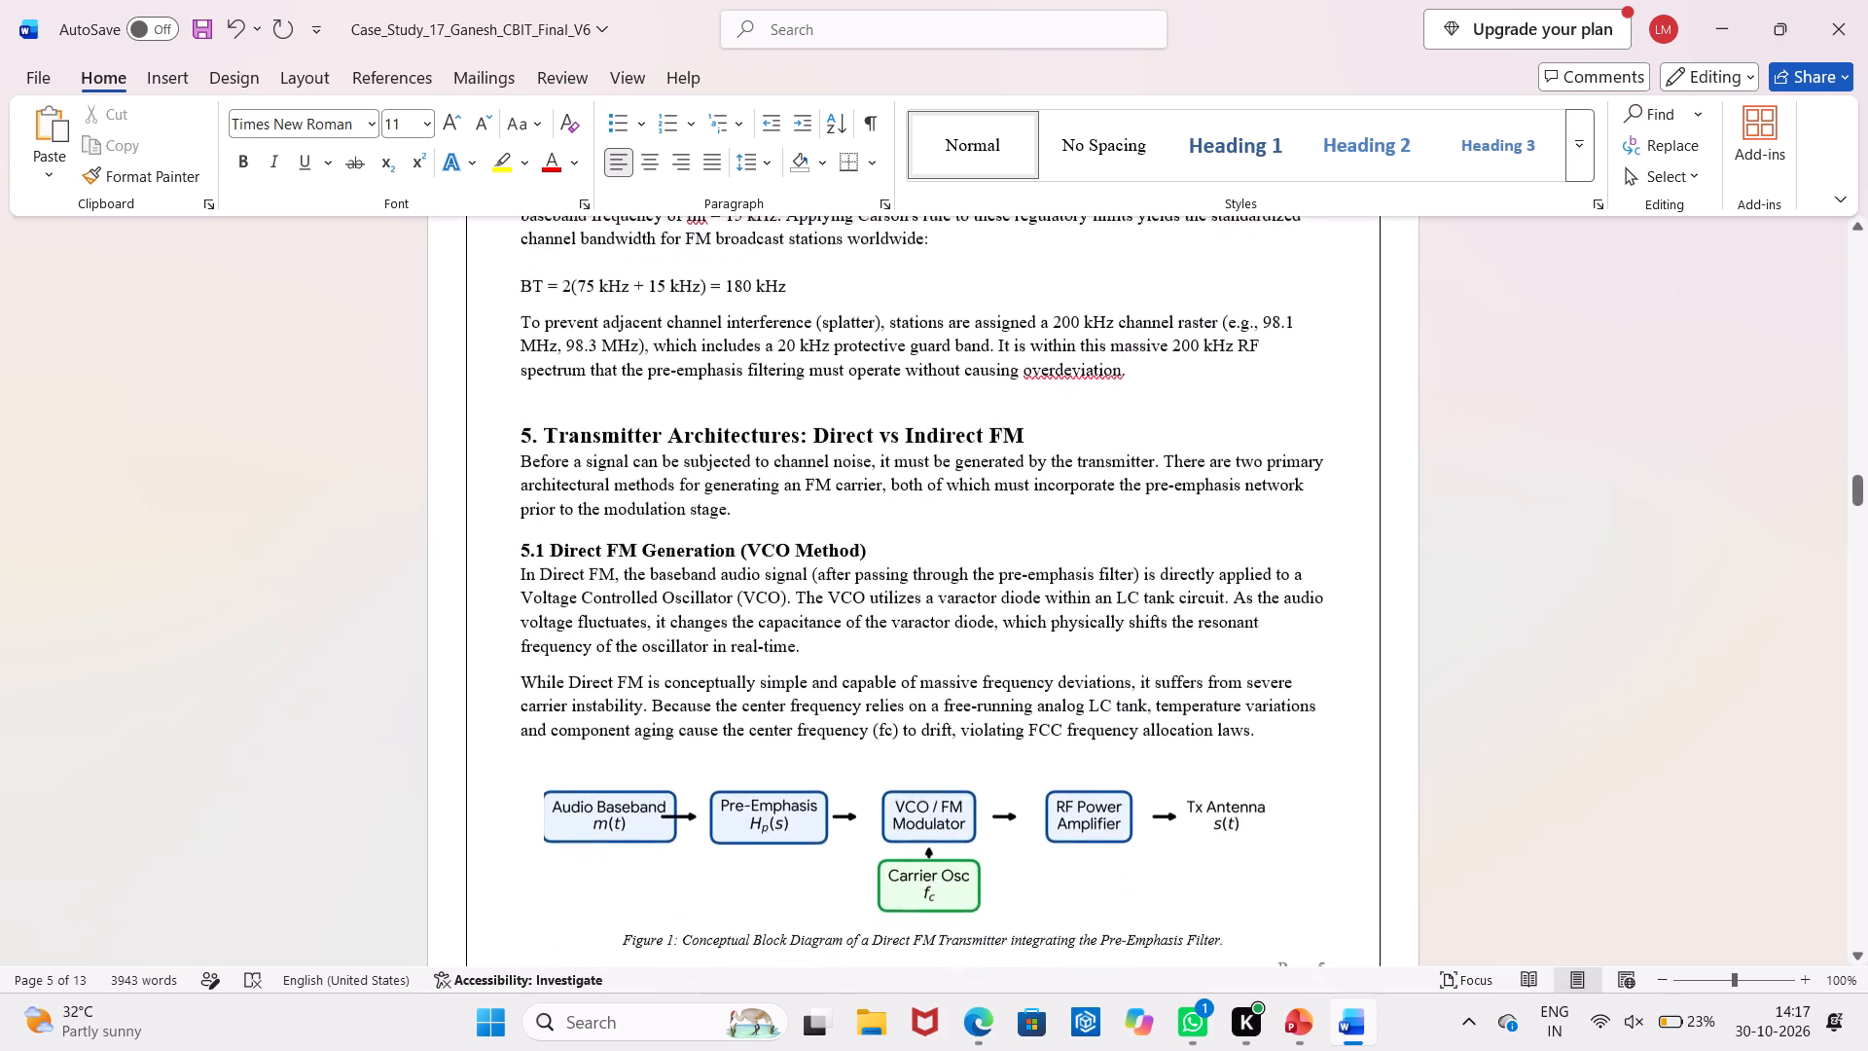
scroll(977, 649, down, 5)
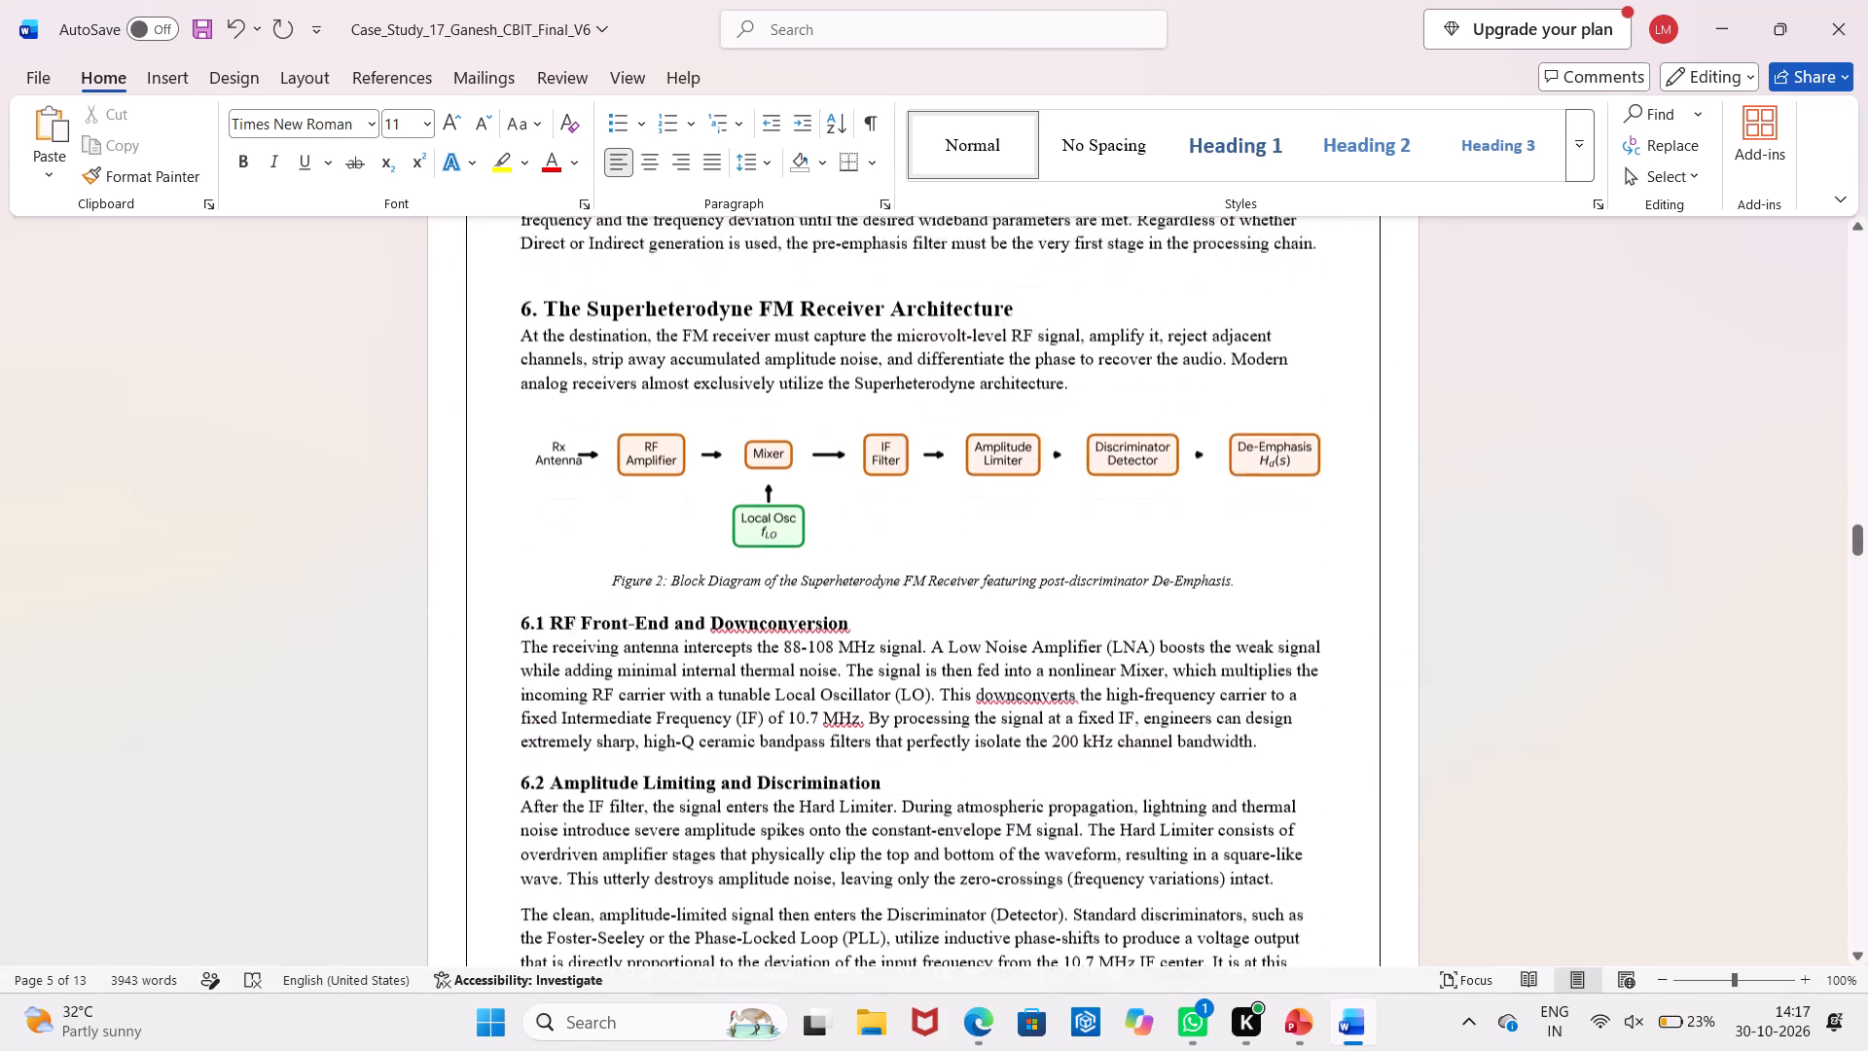
scroll(977, 649, down, 1)
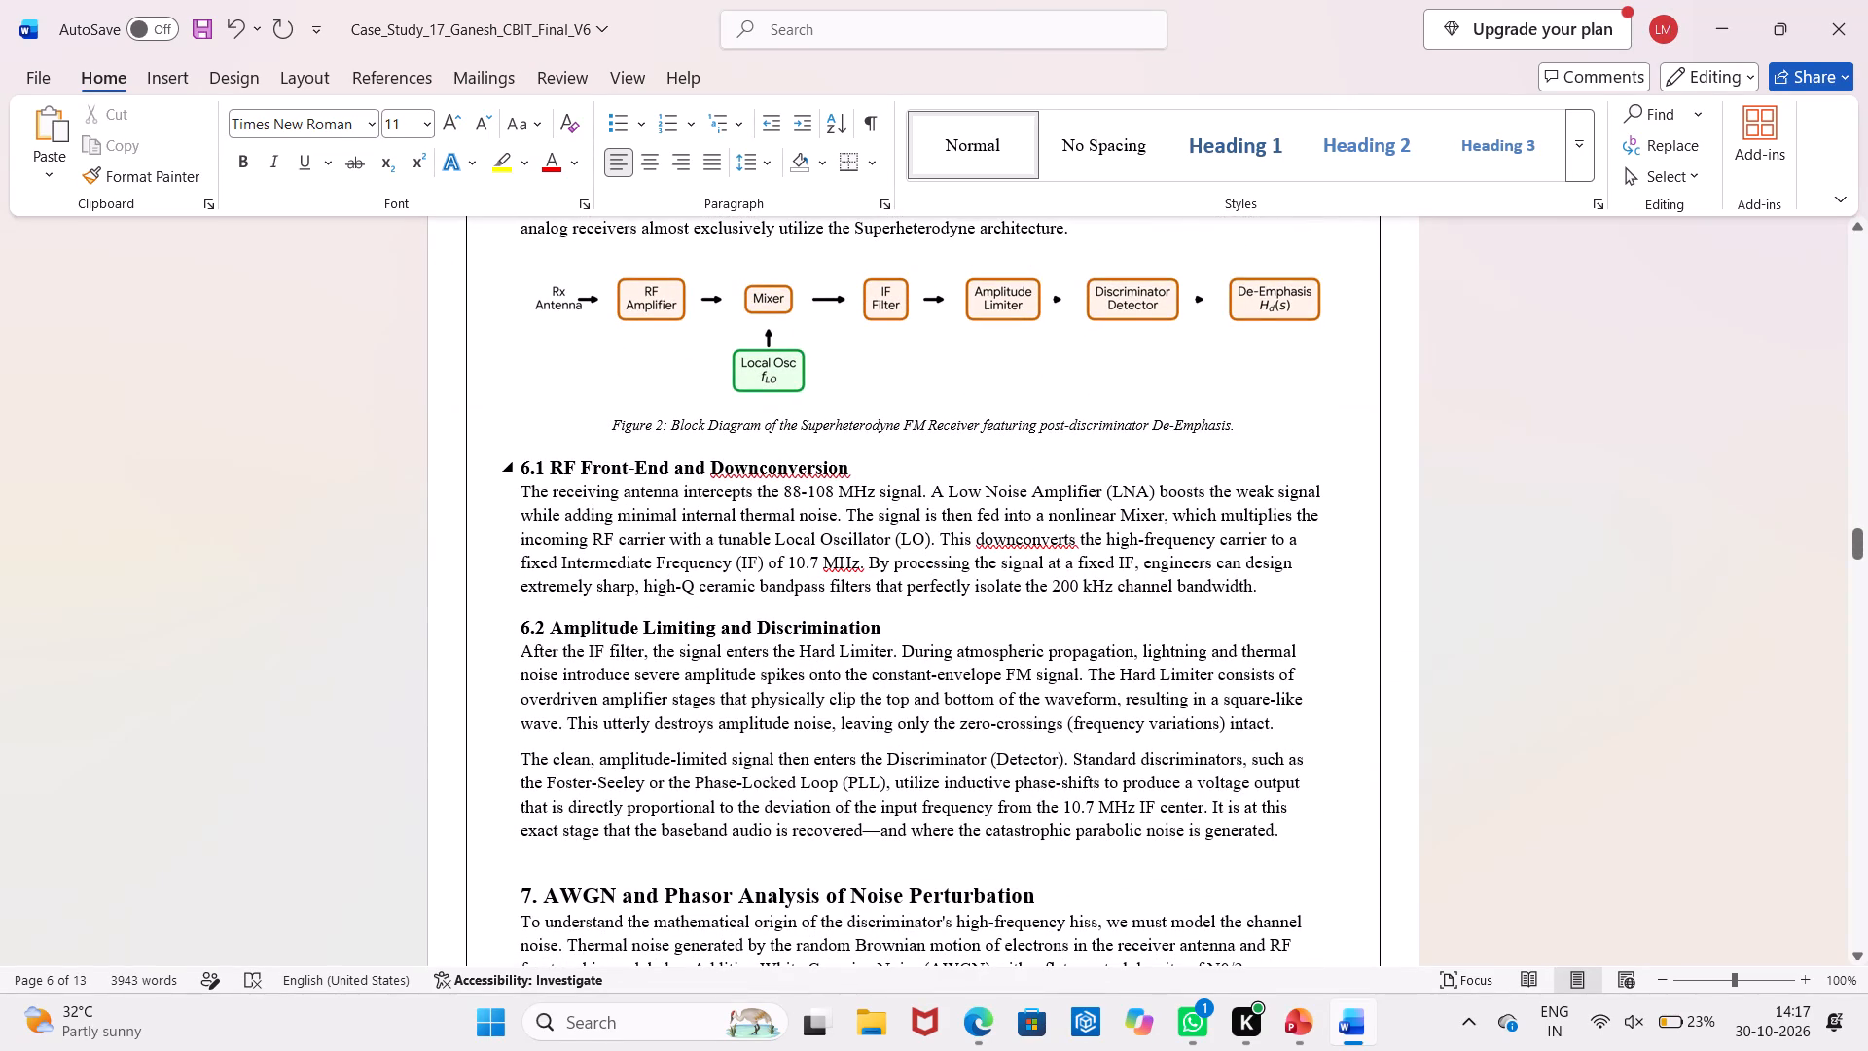
click(763, 463)
key(space)
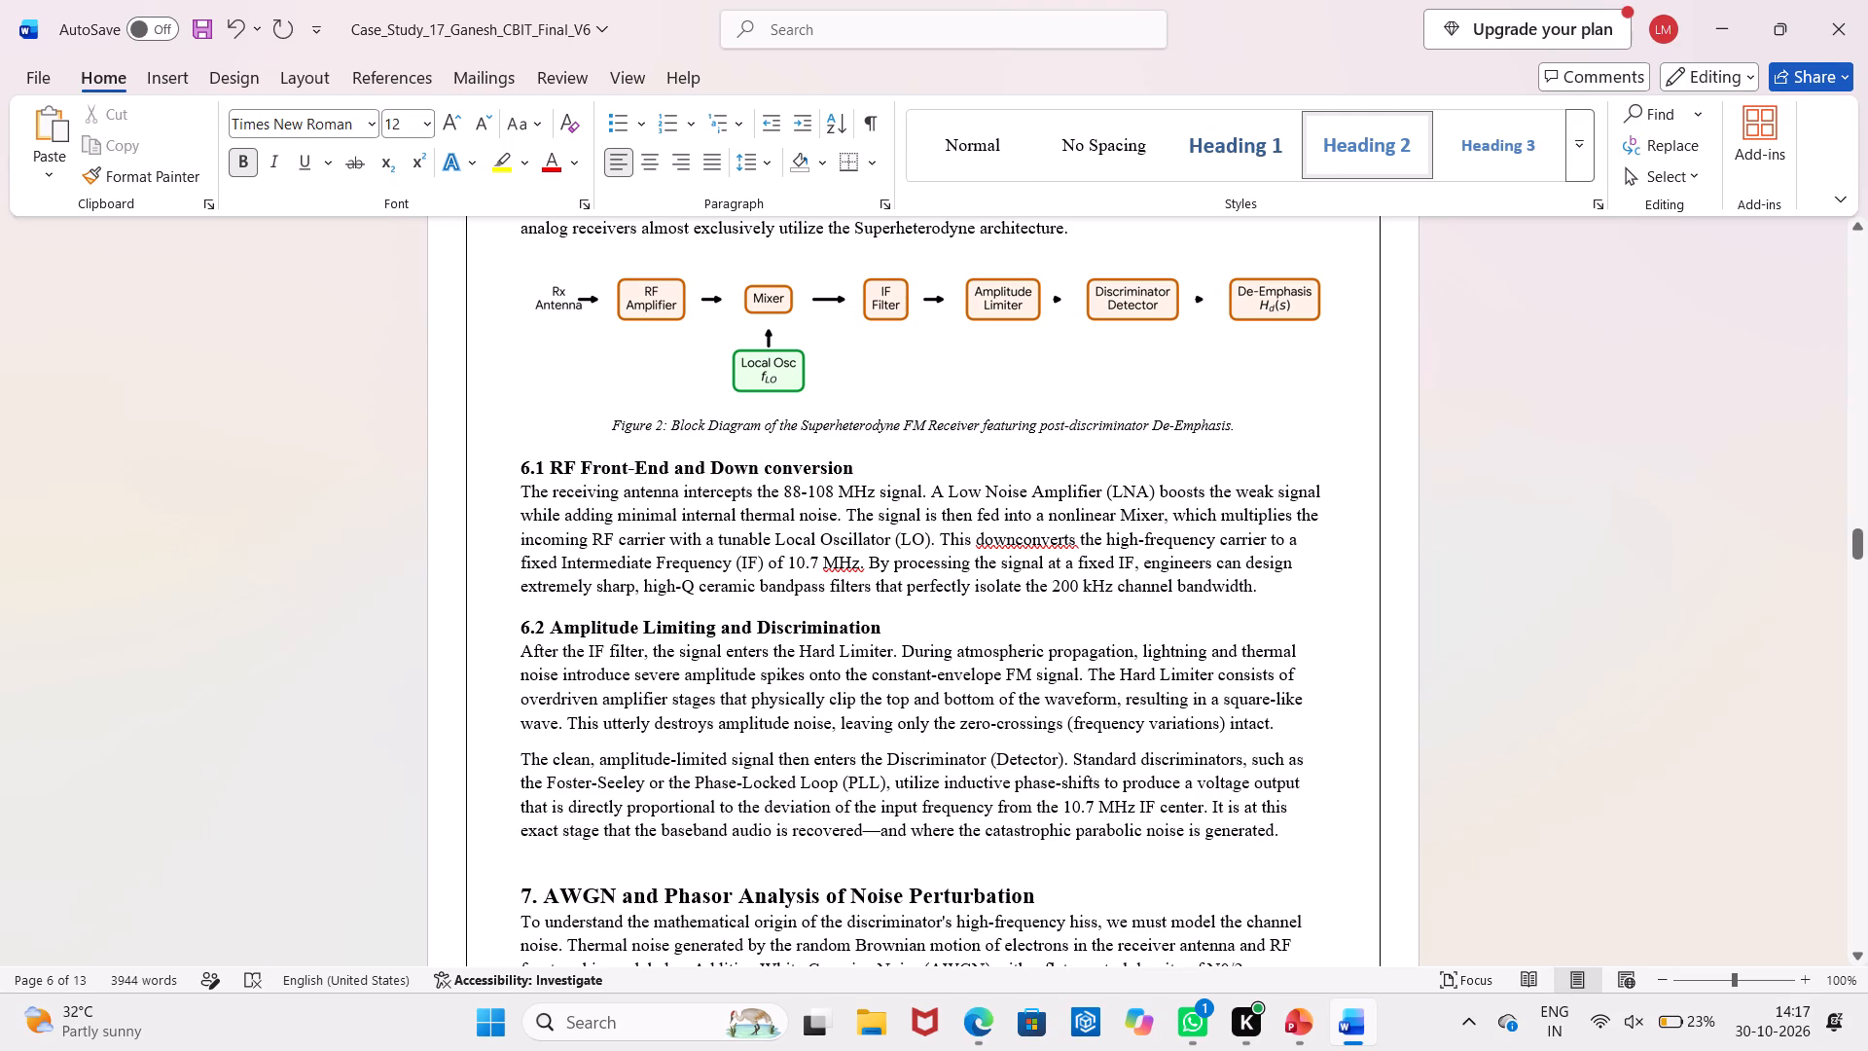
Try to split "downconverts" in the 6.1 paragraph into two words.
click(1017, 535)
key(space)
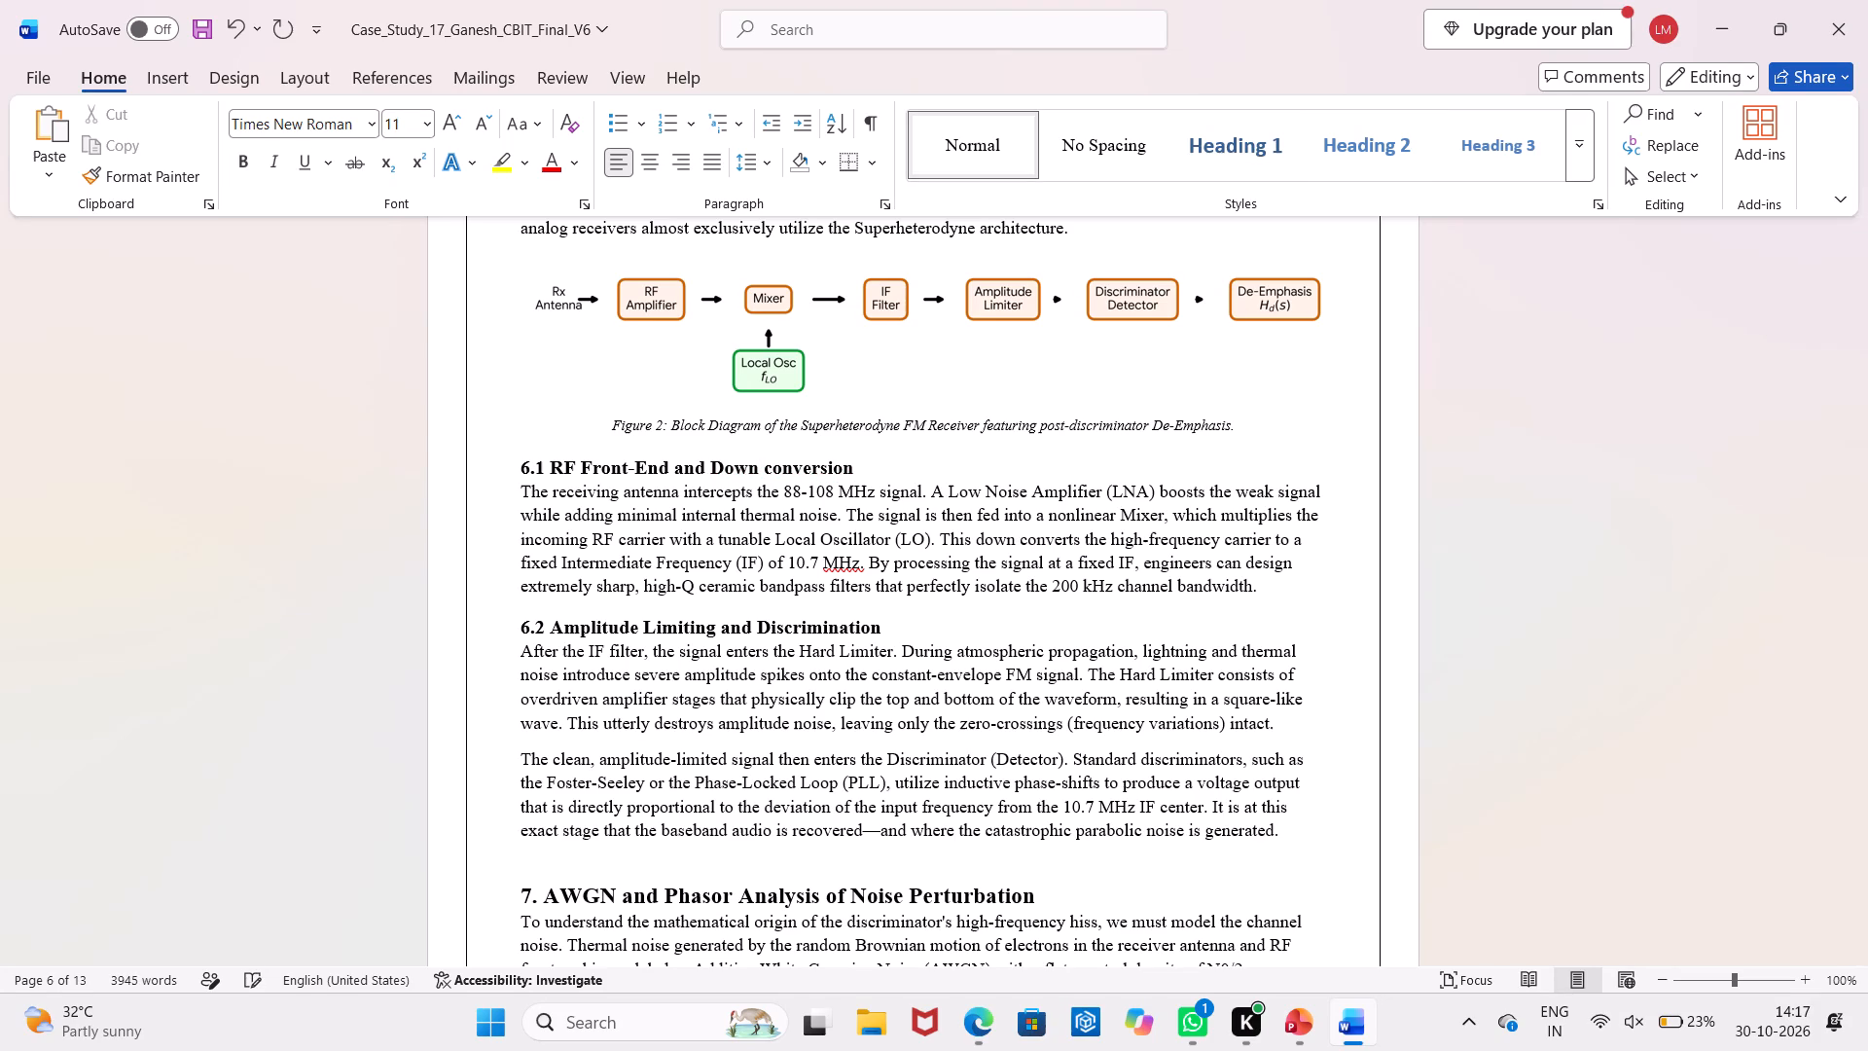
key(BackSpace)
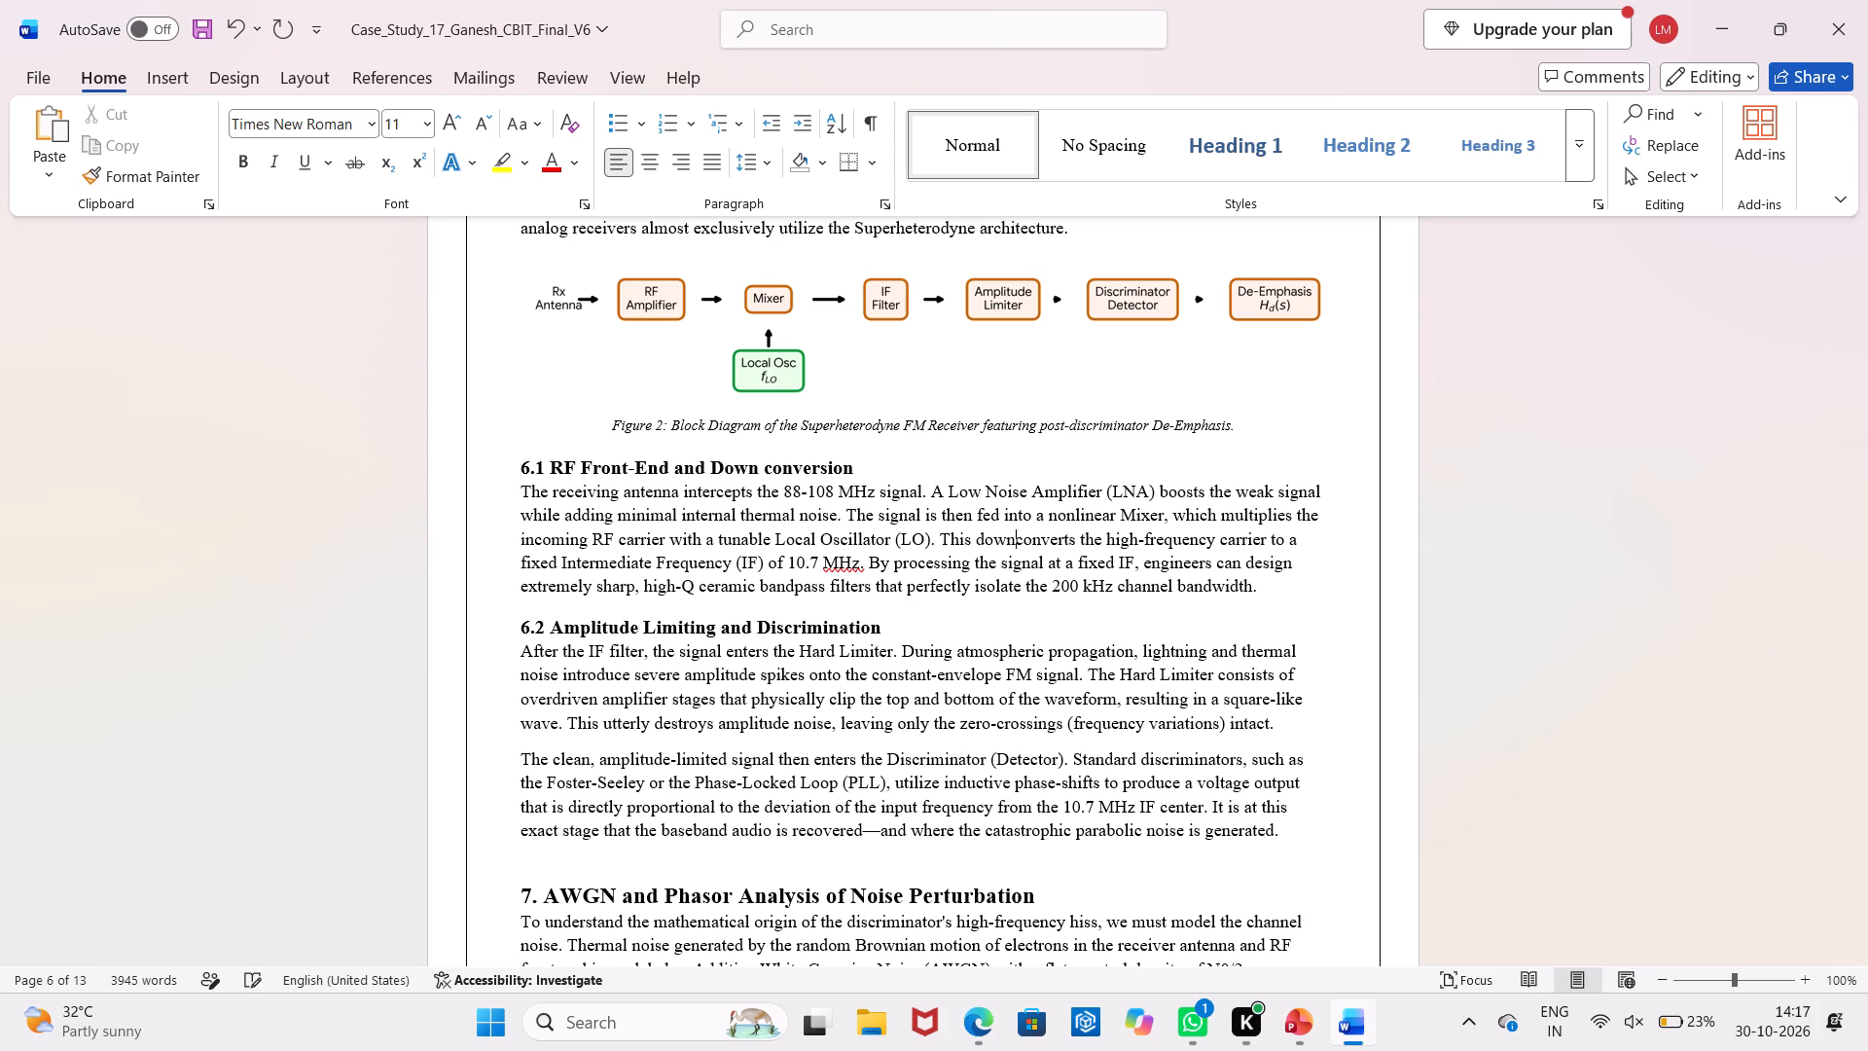
Make the narrowband noise formula n(t) = nc(t) cos(2πfct) - ns(t) sin(2πfct) in section 7 bold.
scroll(972, 655, down, 1)
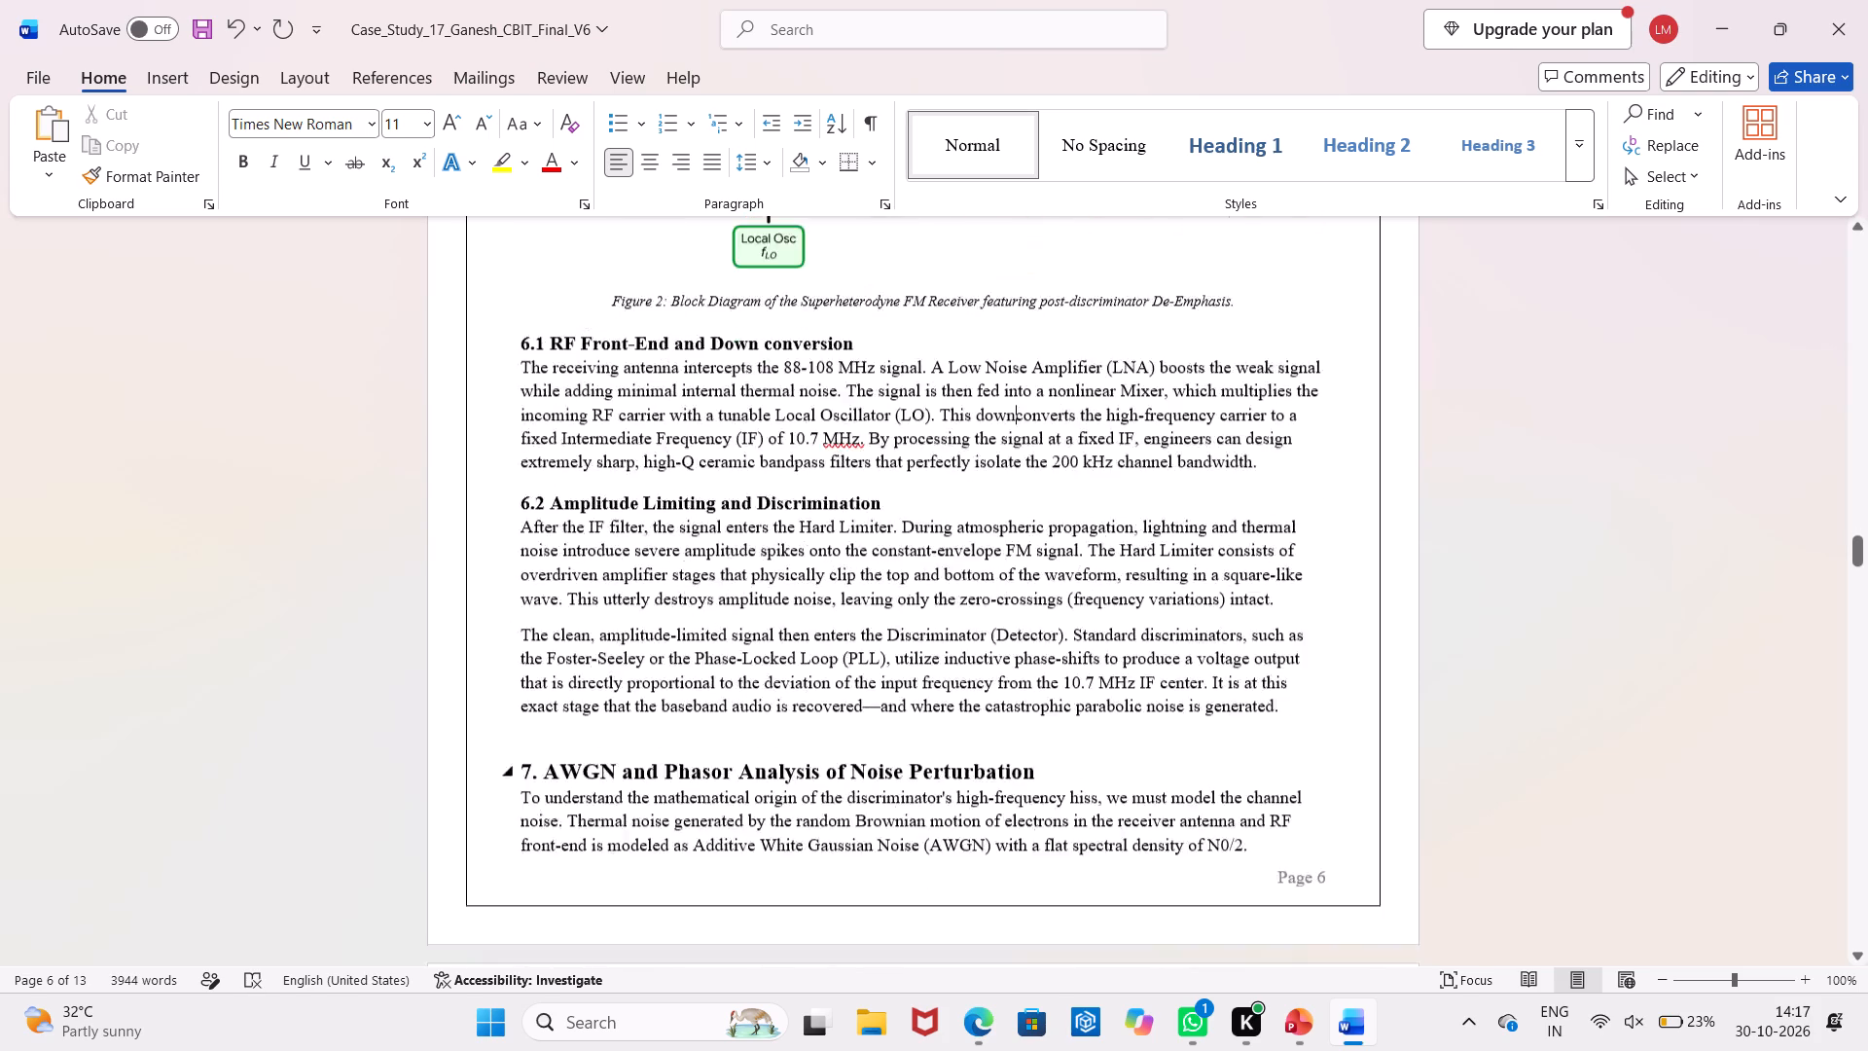
scroll(972, 655, down, 4)
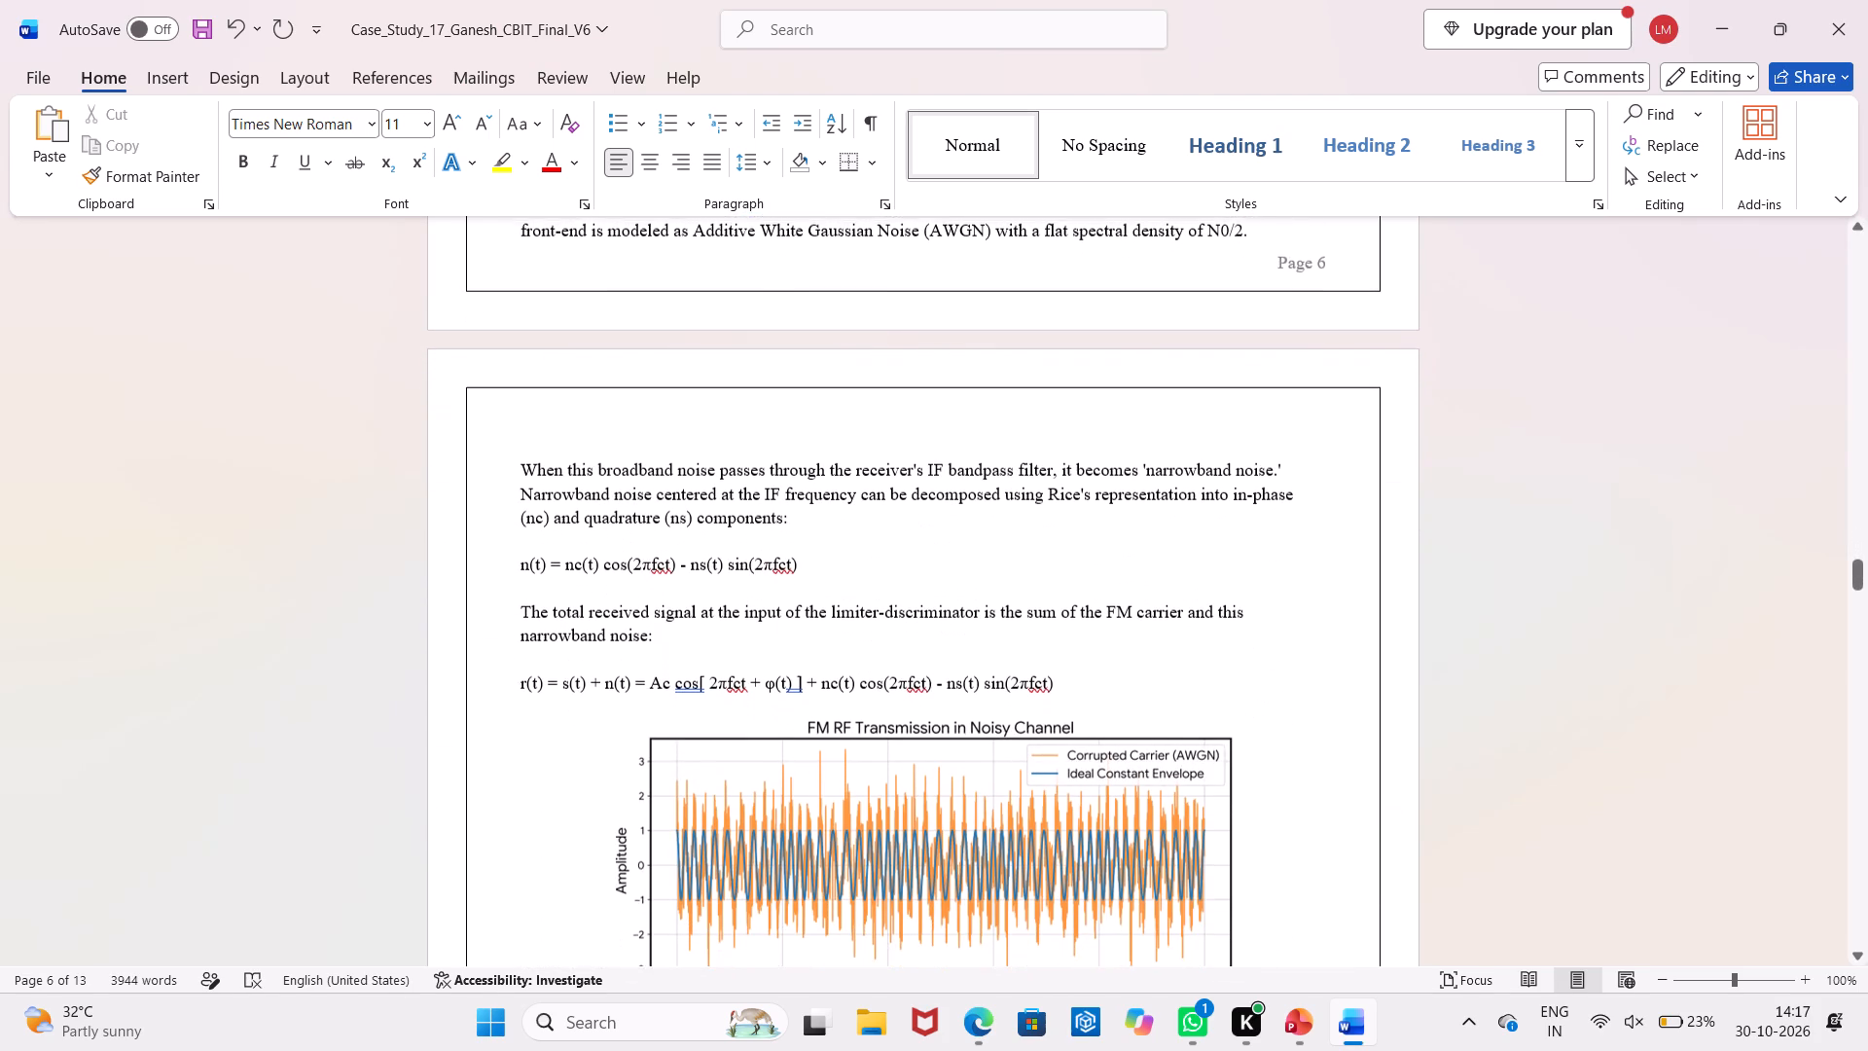
scroll(972, 655, down, 1)
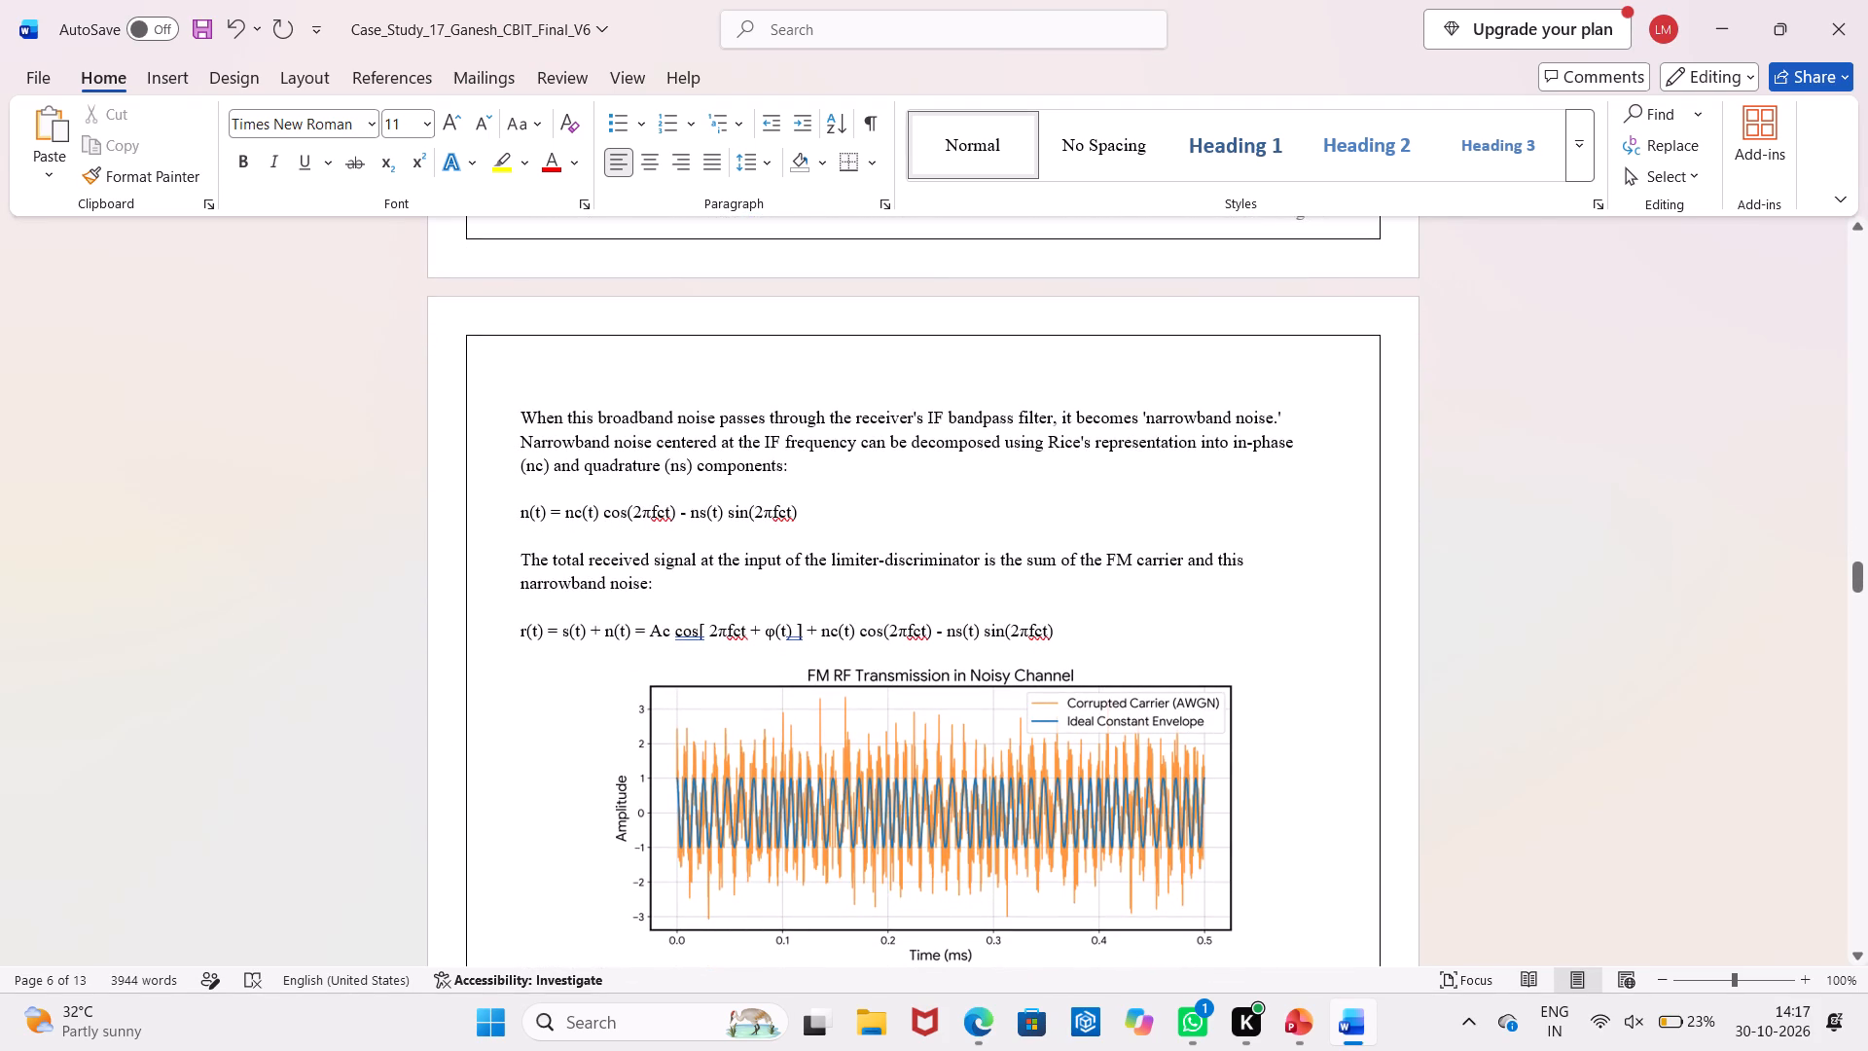
drag(520, 510, 827, 523)
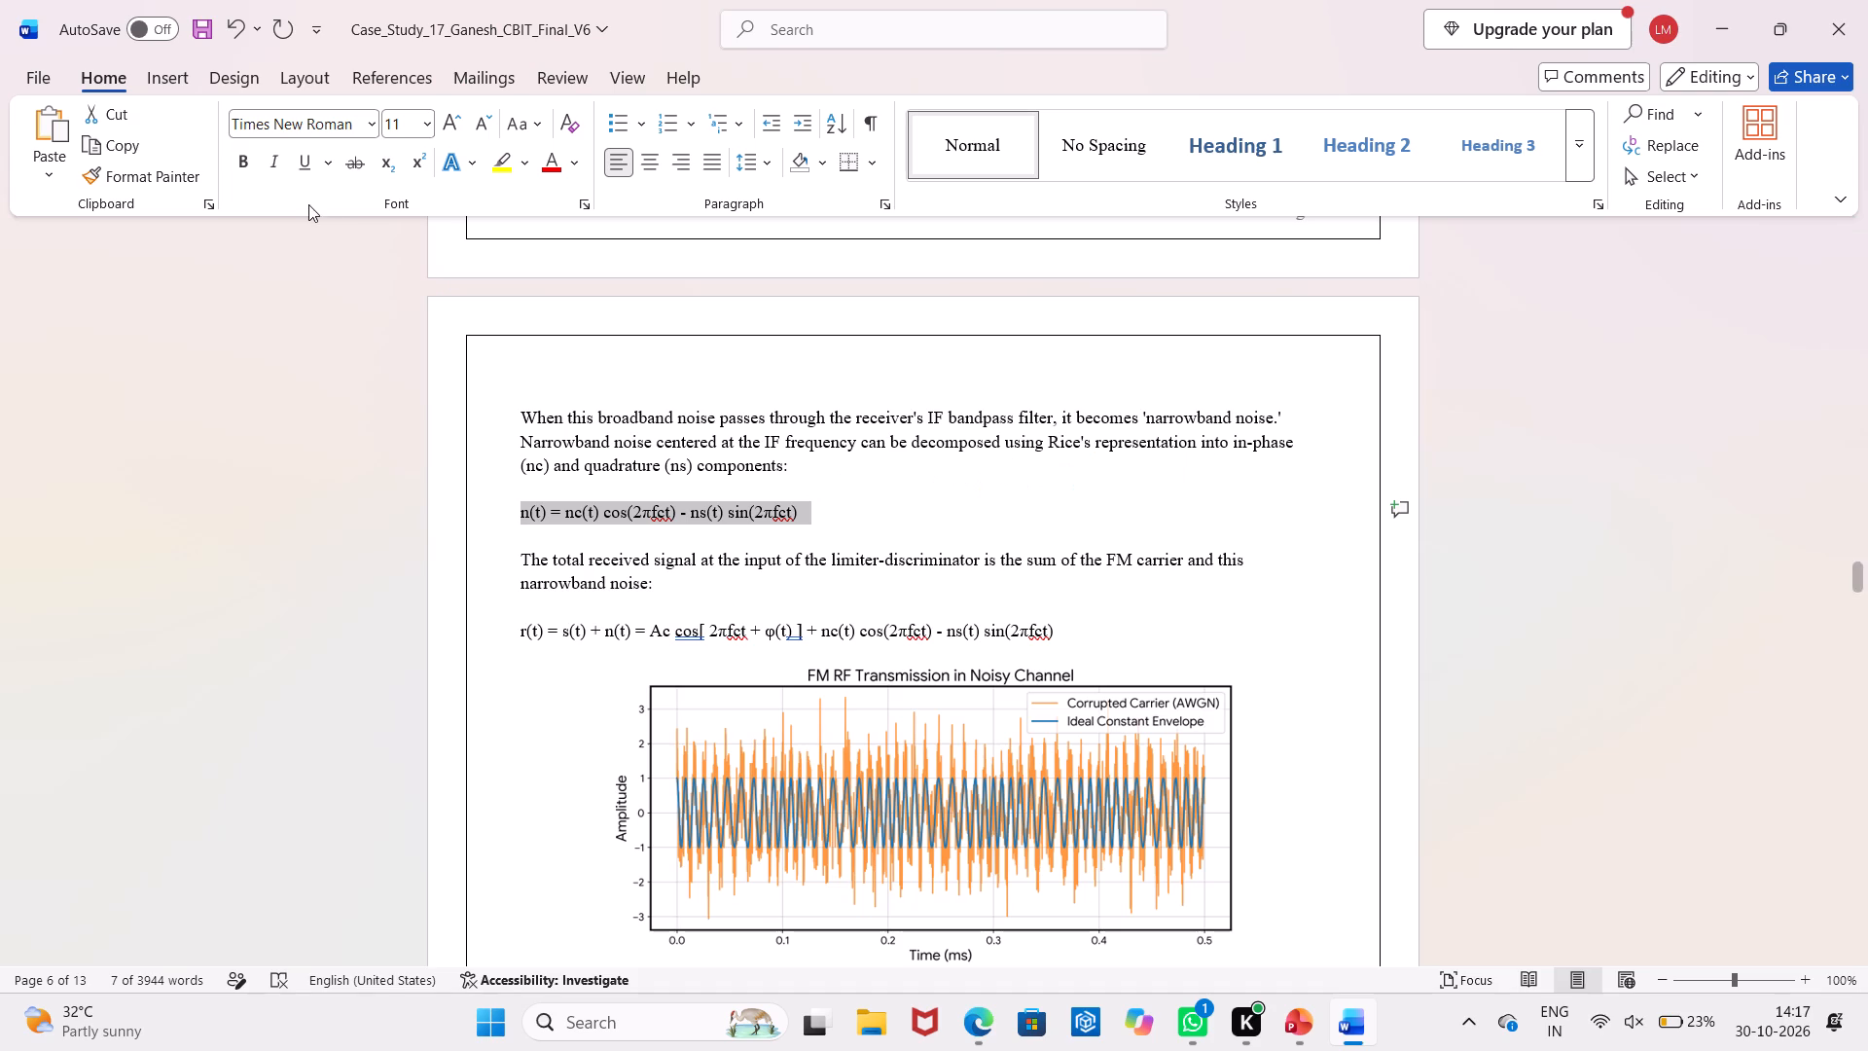
double_click(245, 168)
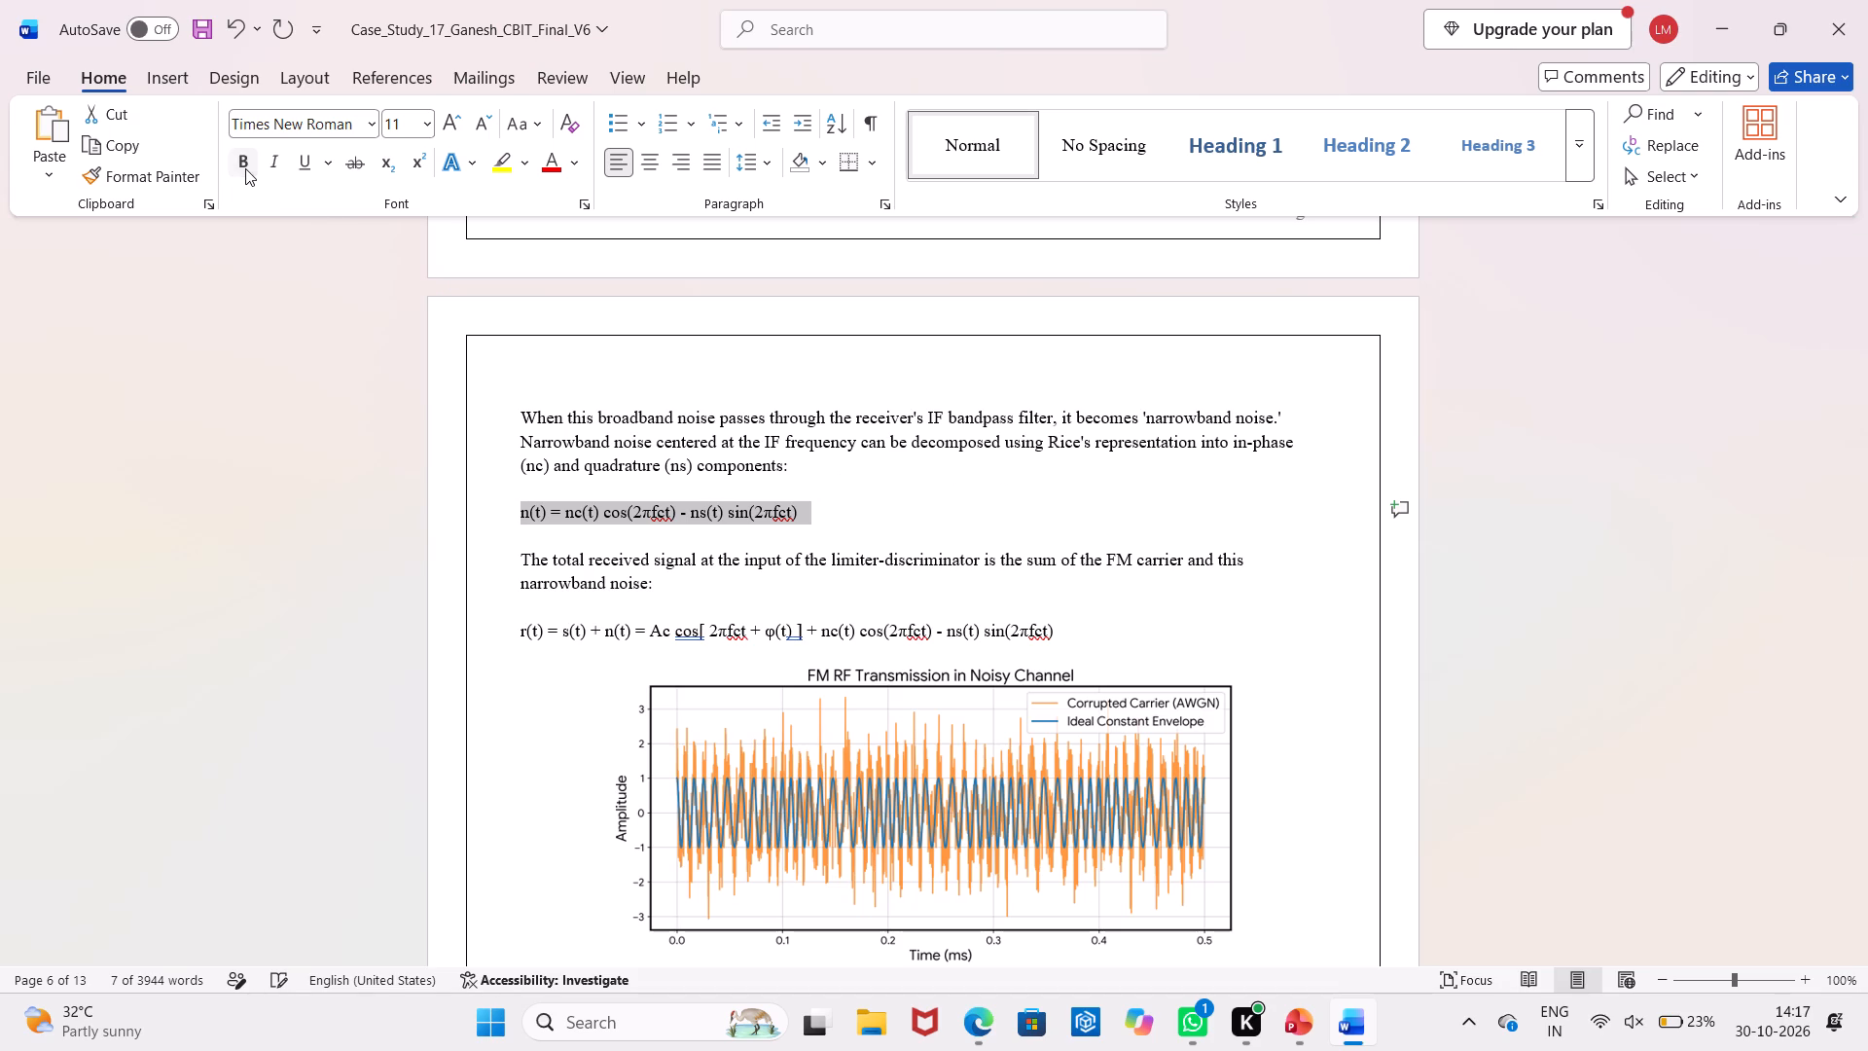
click(245, 168)
Make the total received signal formula r(t) = s(t) + n(t), above the noisy channel plot, bold and deselect it.
drag(512, 615, 1087, 629)
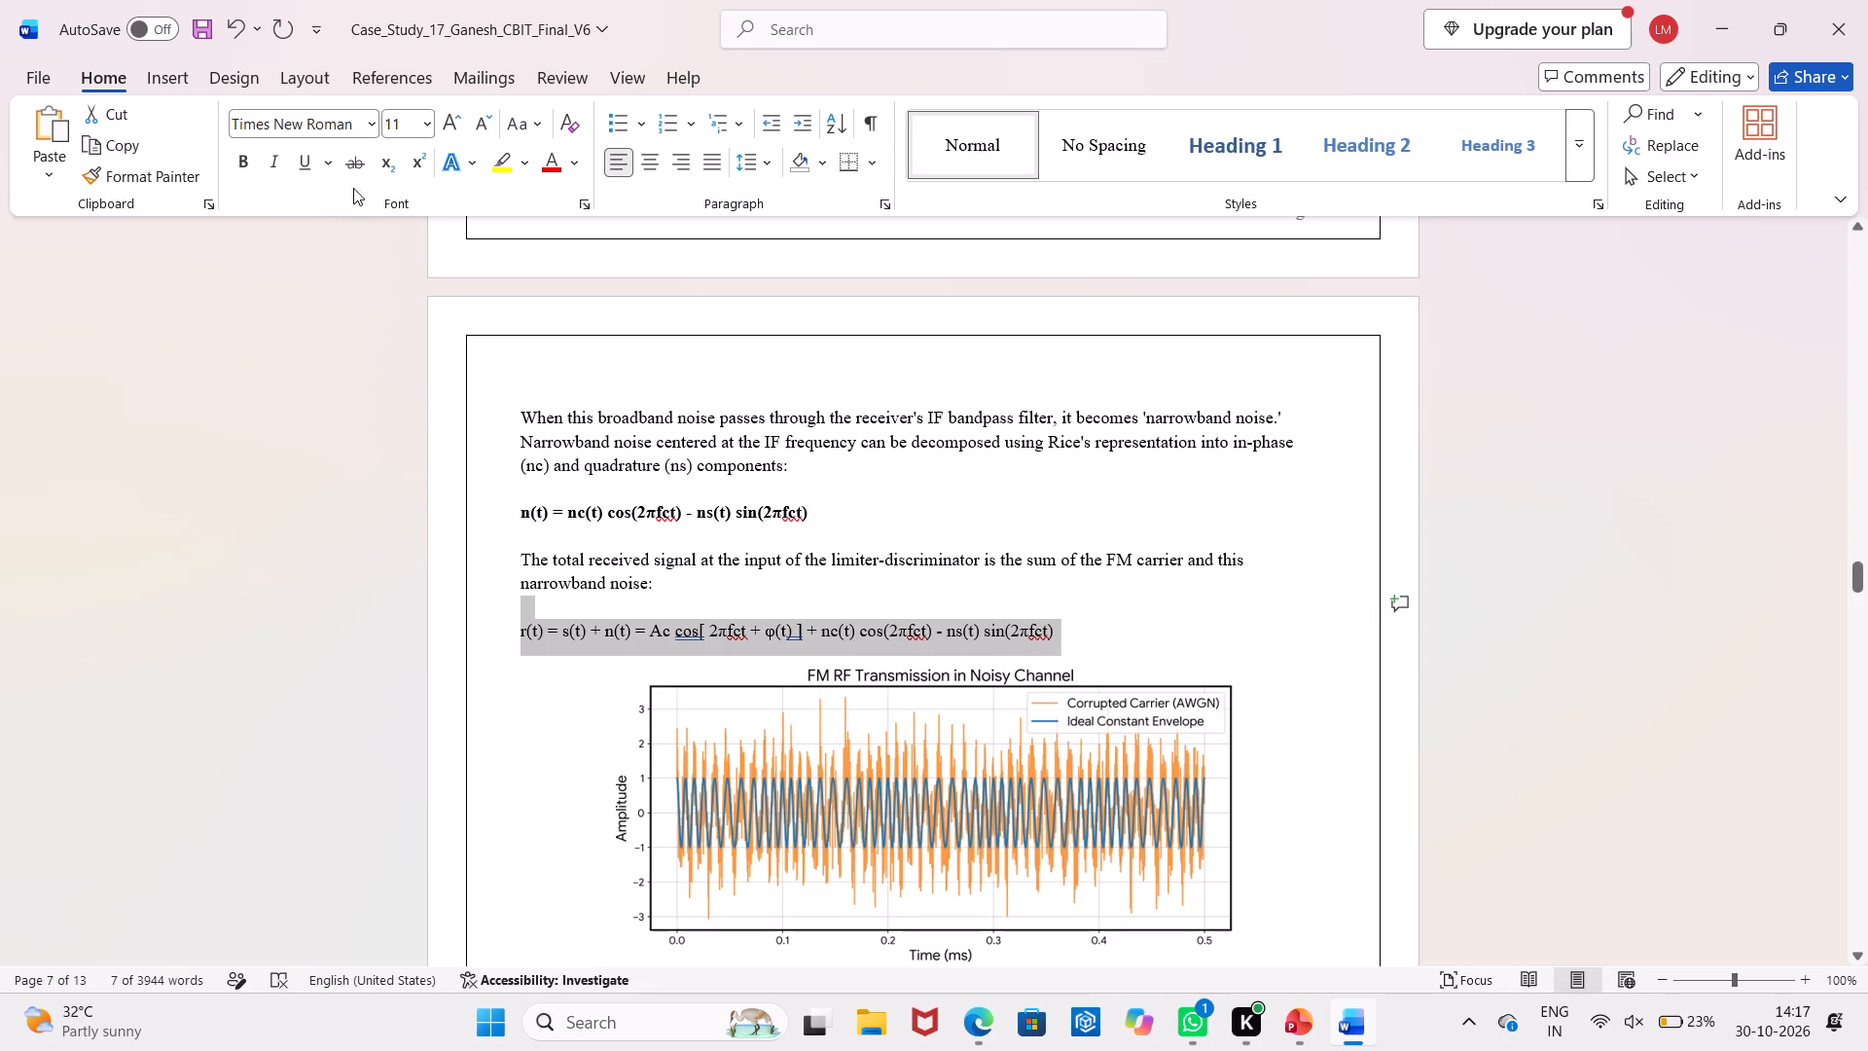
click(248, 164)
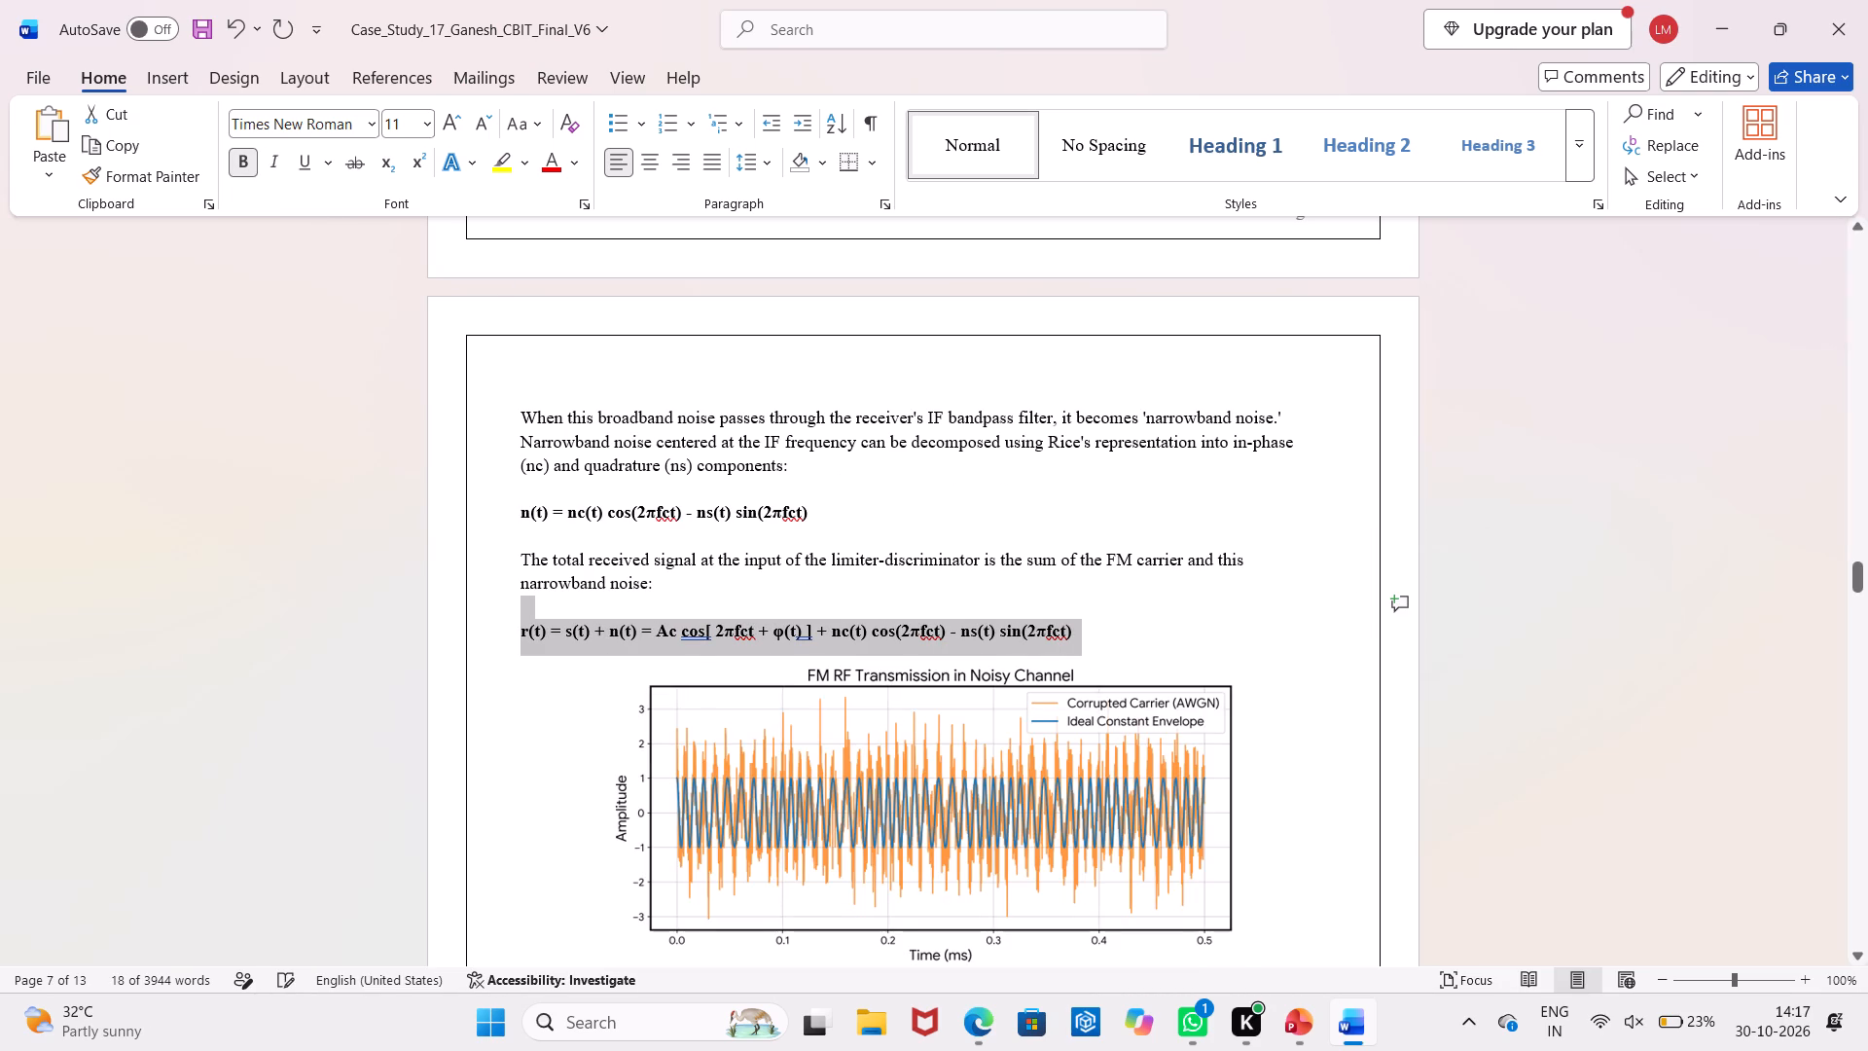
click(626, 731)
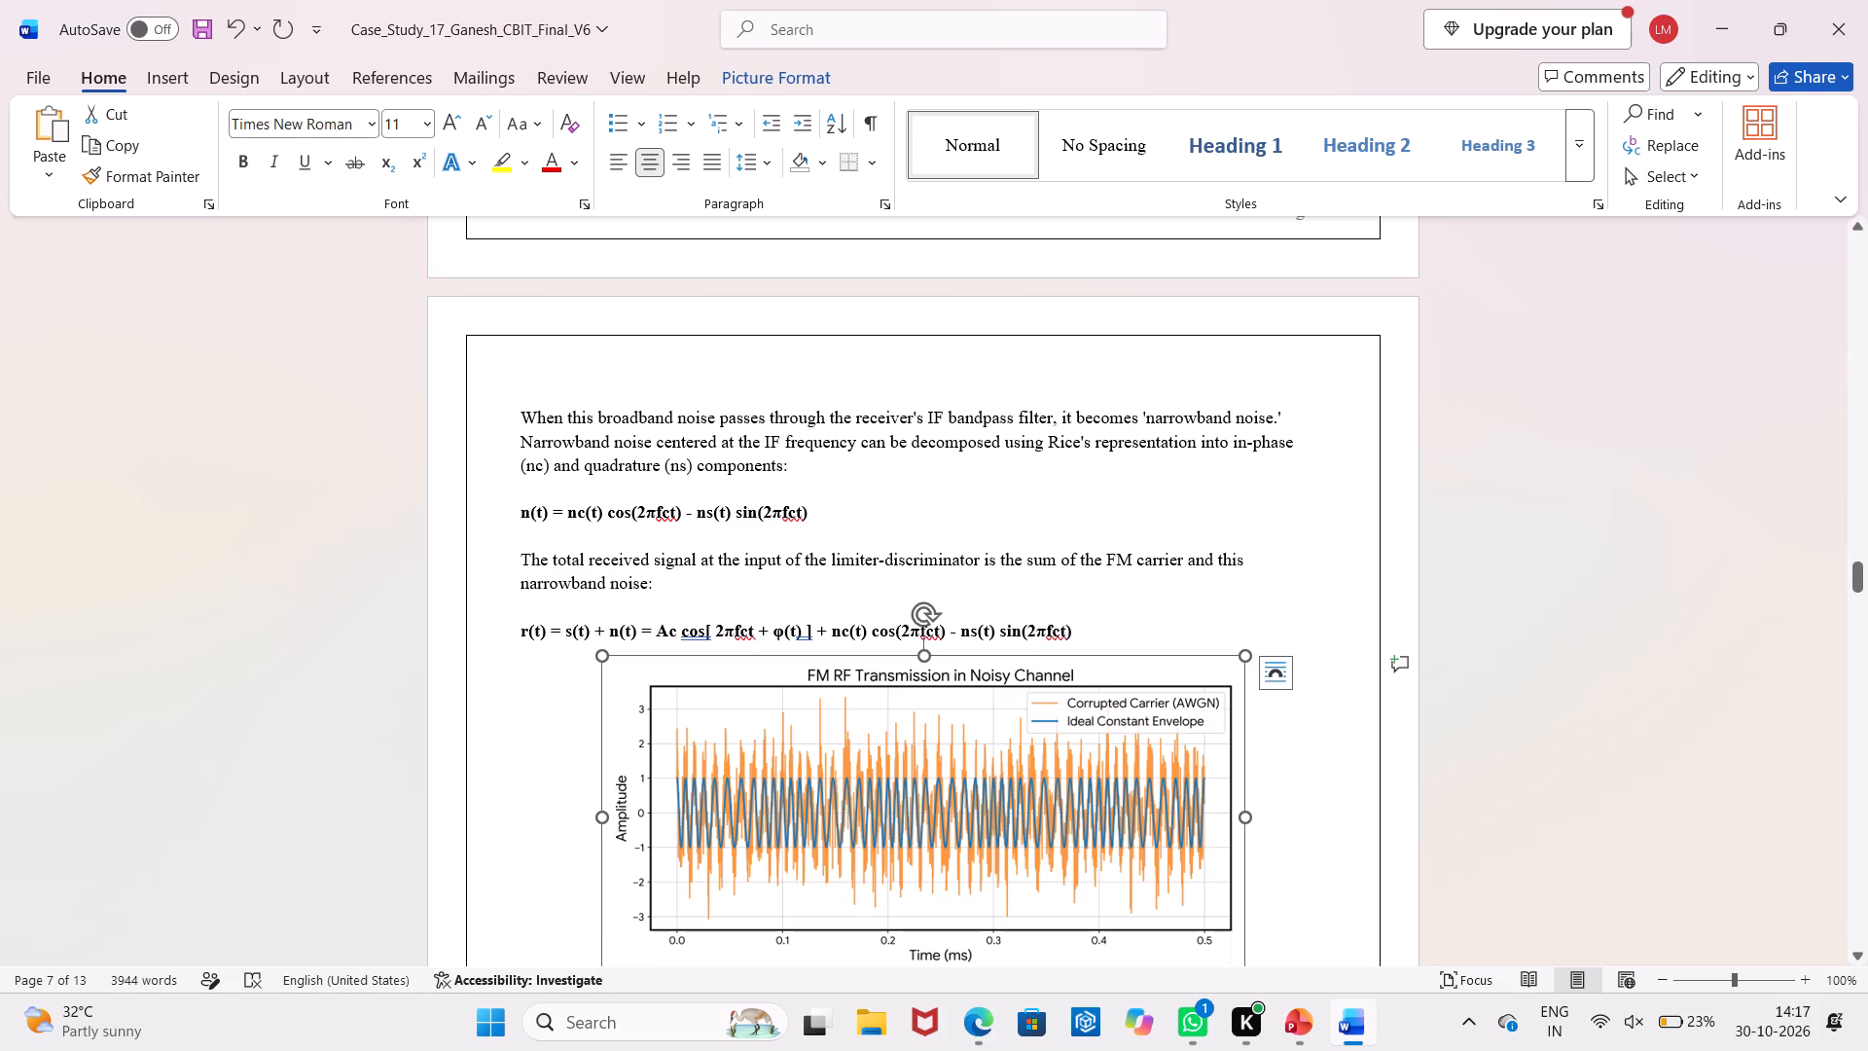
click(696, 637)
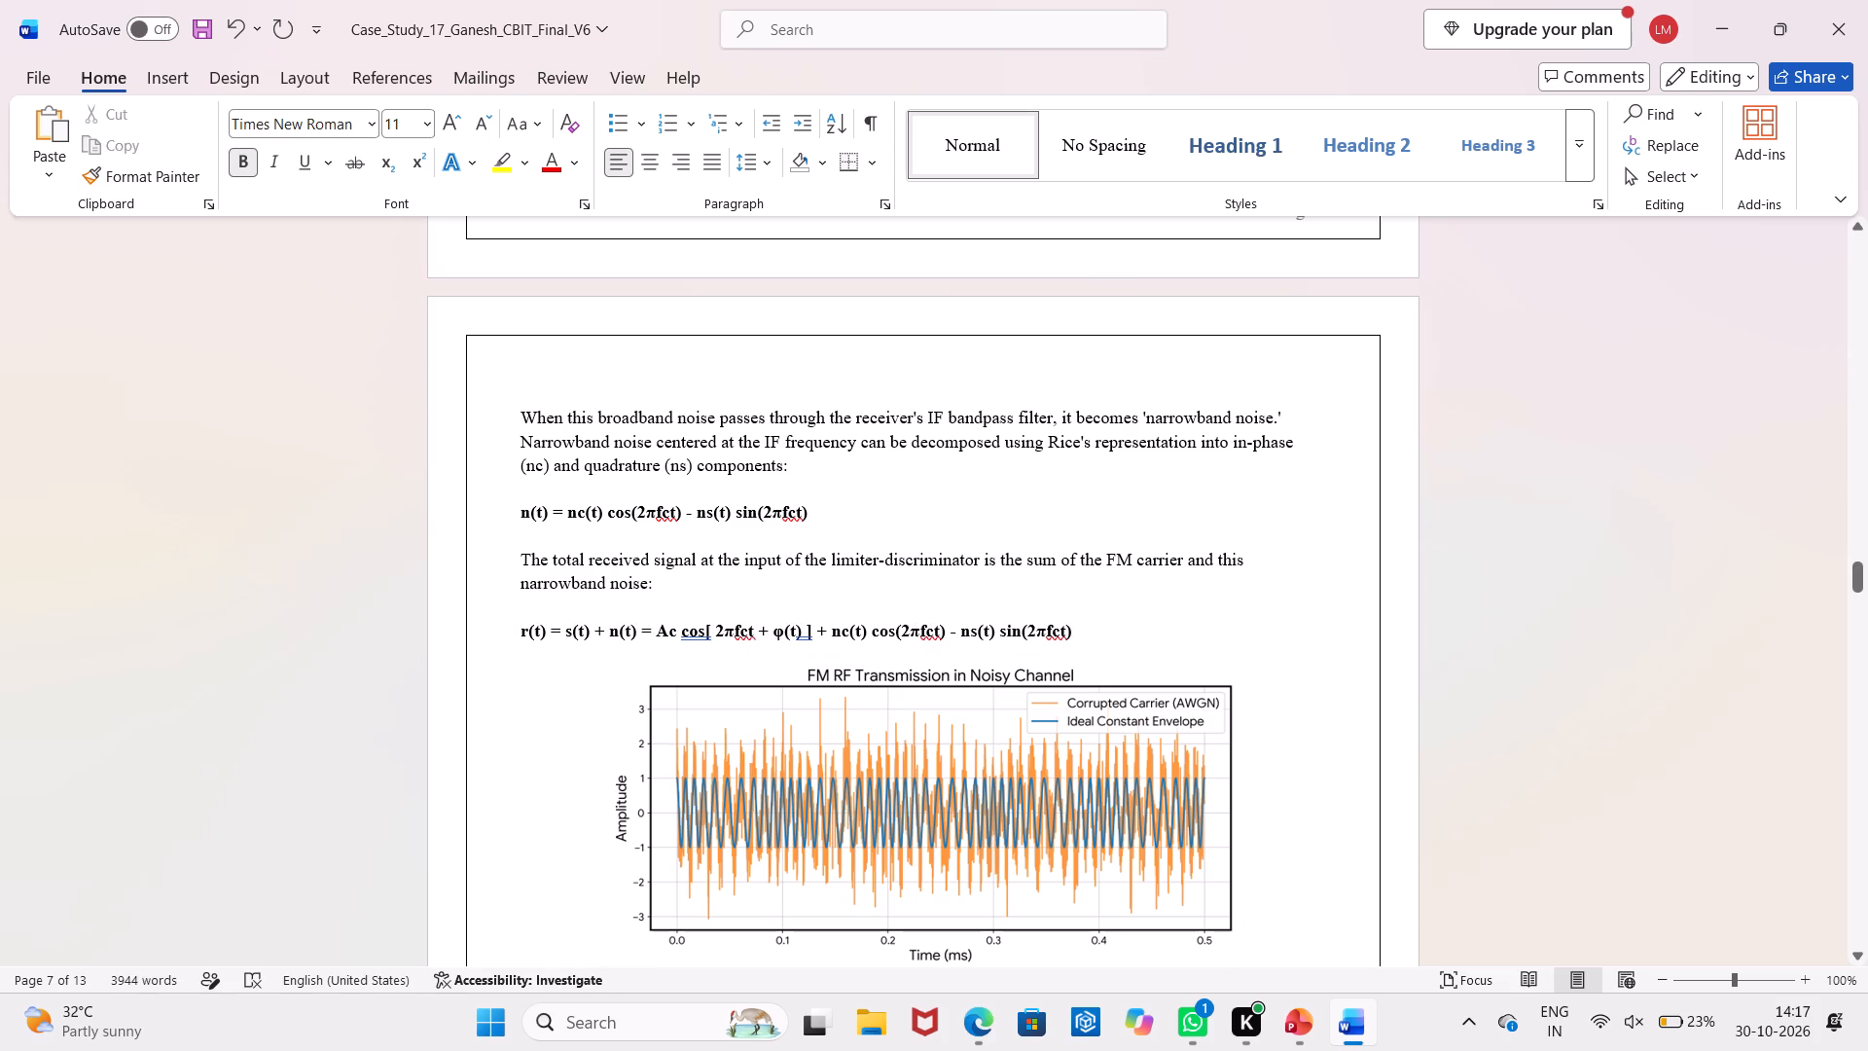
click(805, 632)
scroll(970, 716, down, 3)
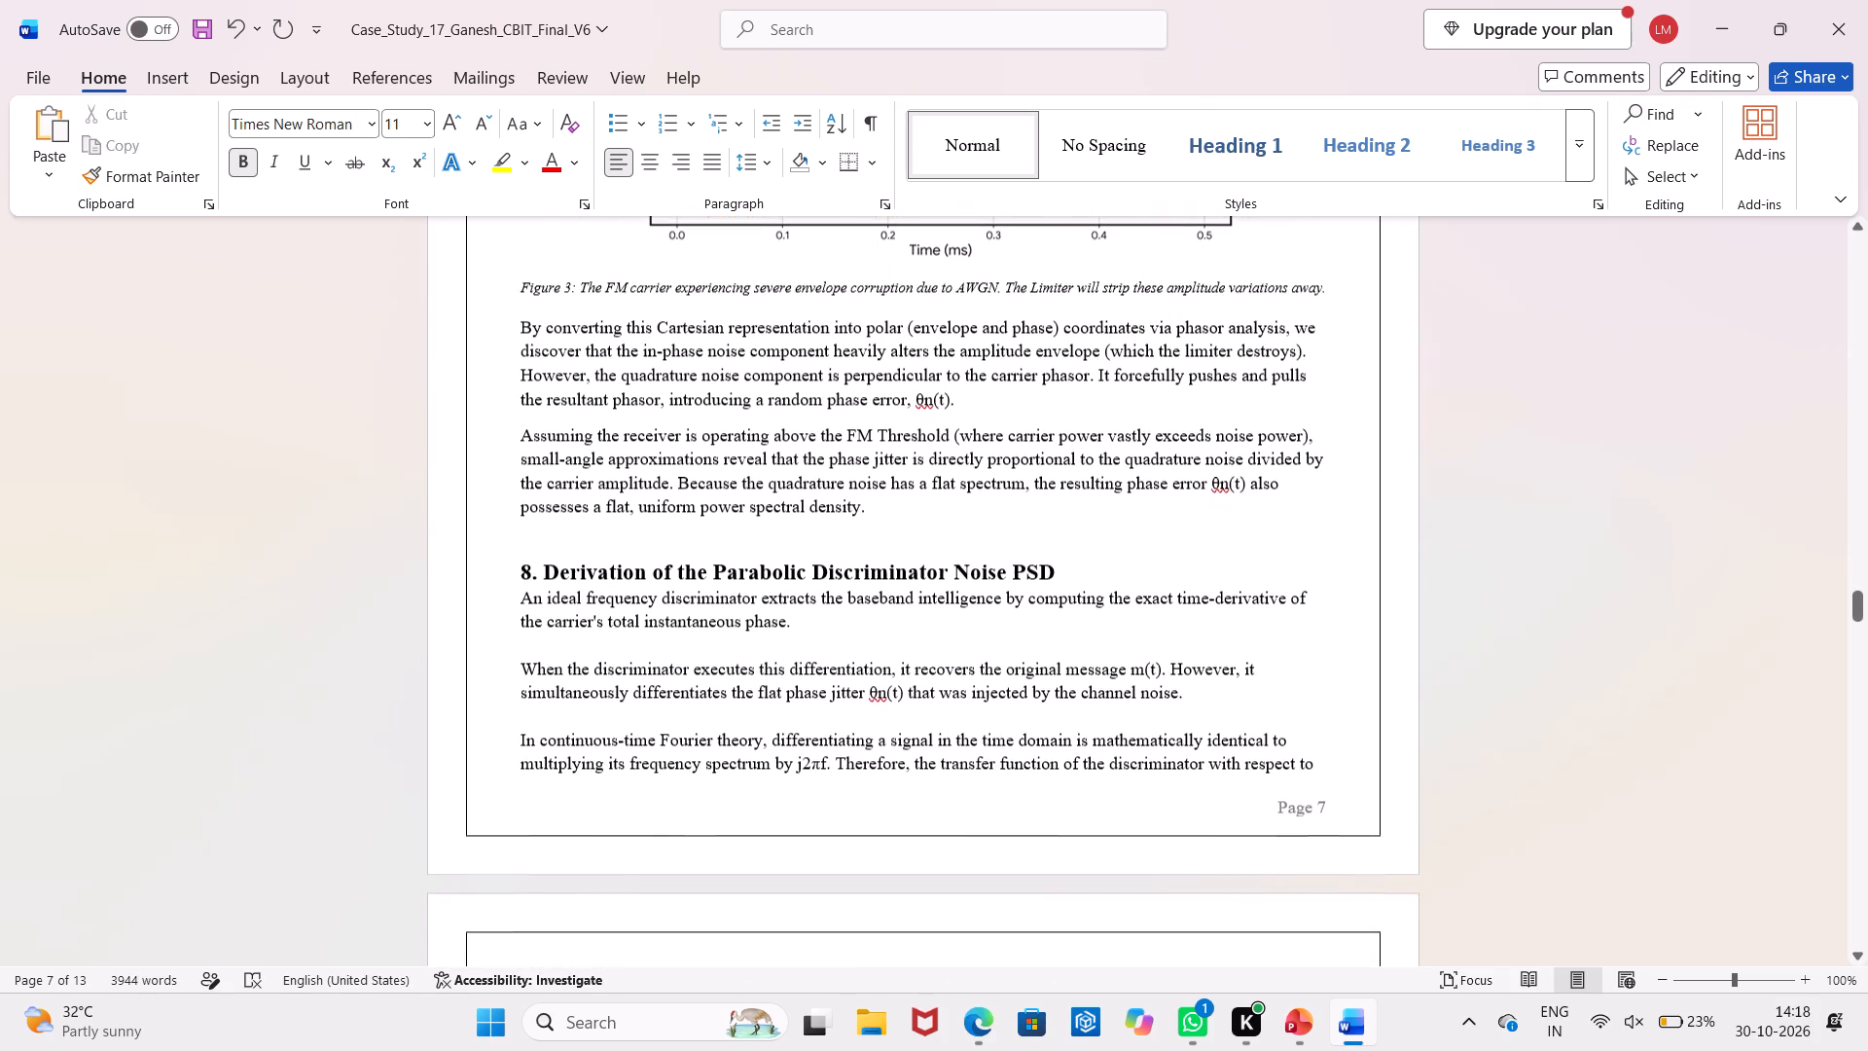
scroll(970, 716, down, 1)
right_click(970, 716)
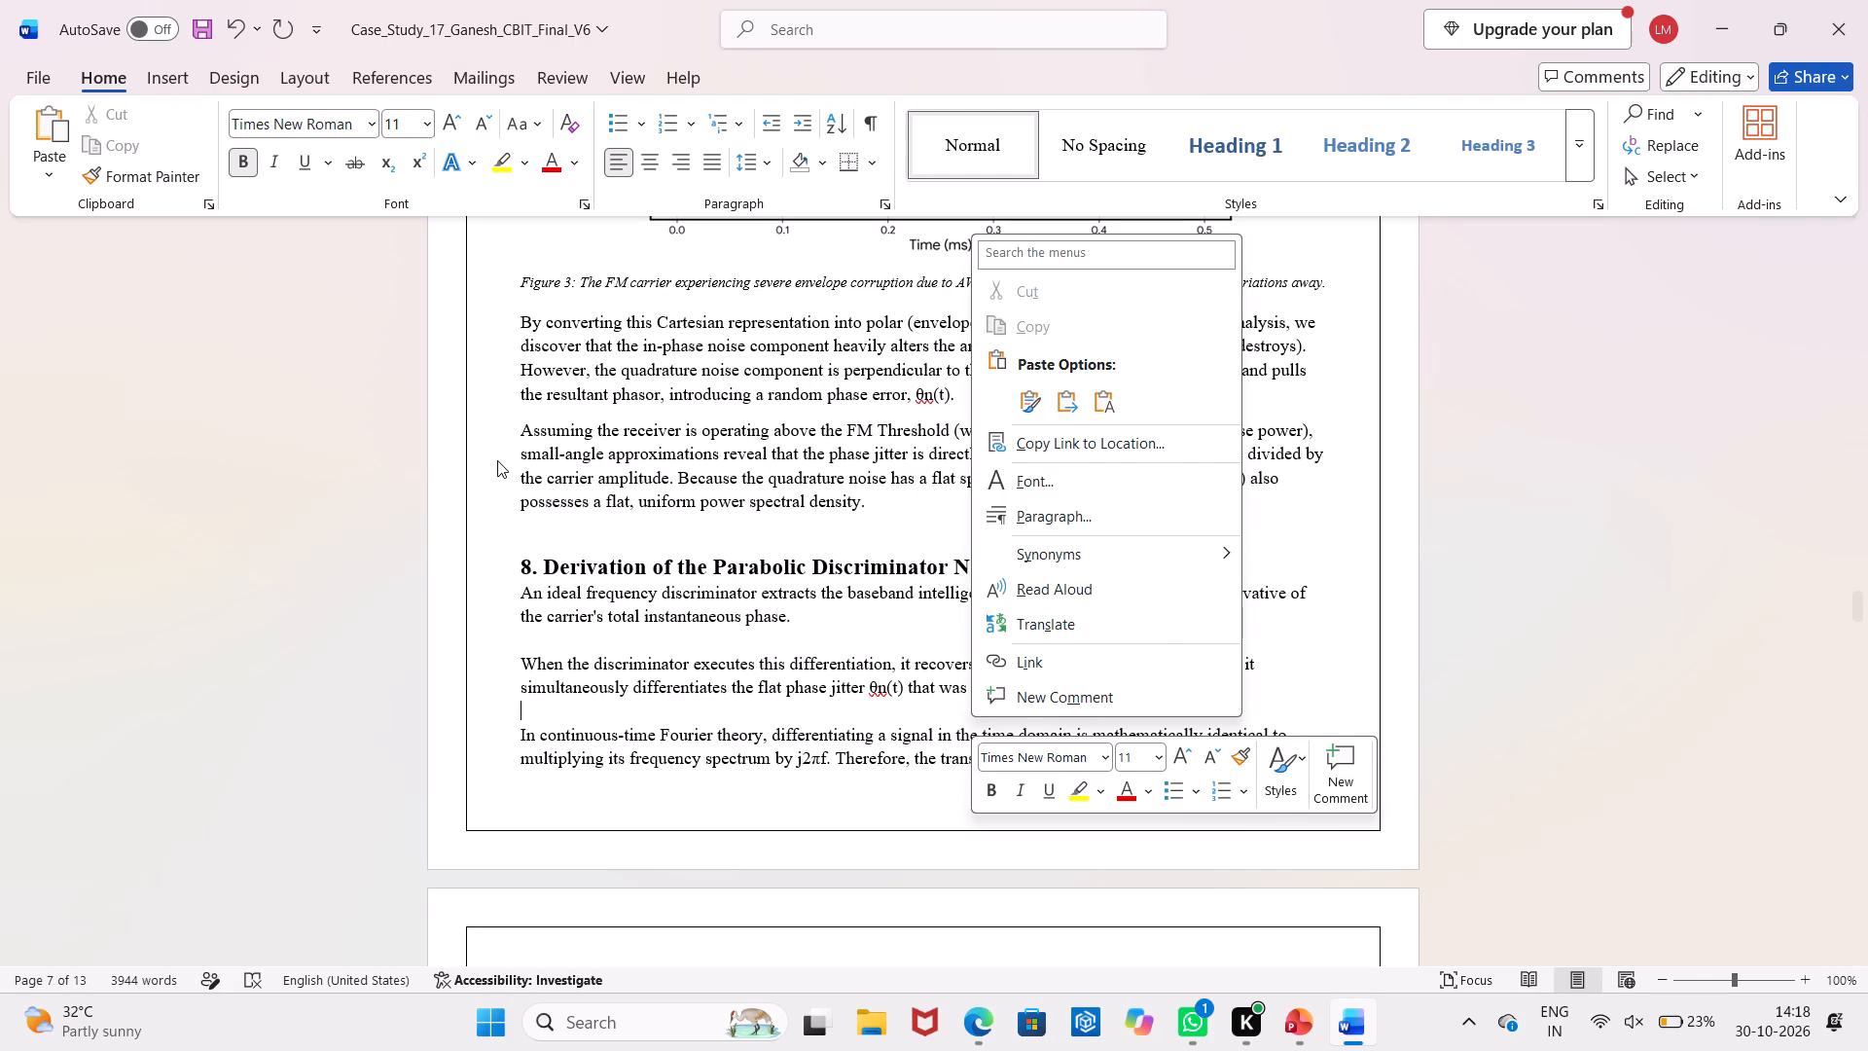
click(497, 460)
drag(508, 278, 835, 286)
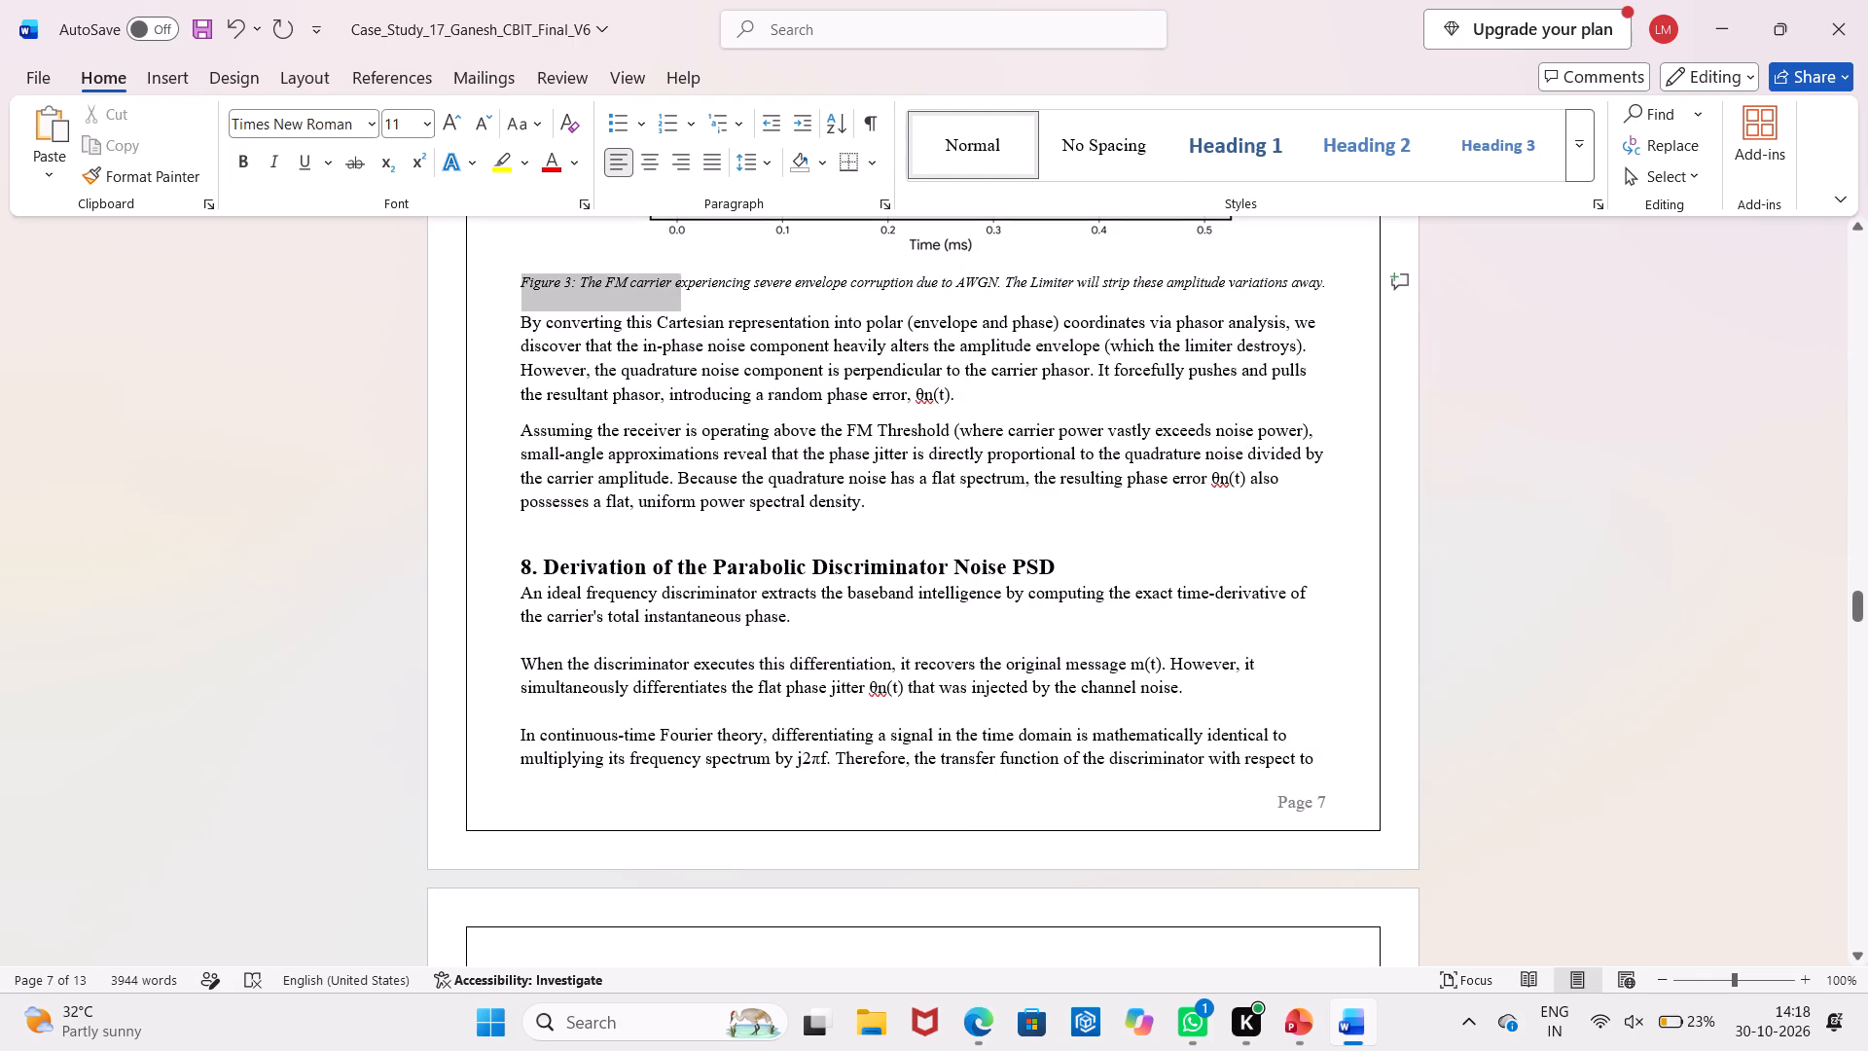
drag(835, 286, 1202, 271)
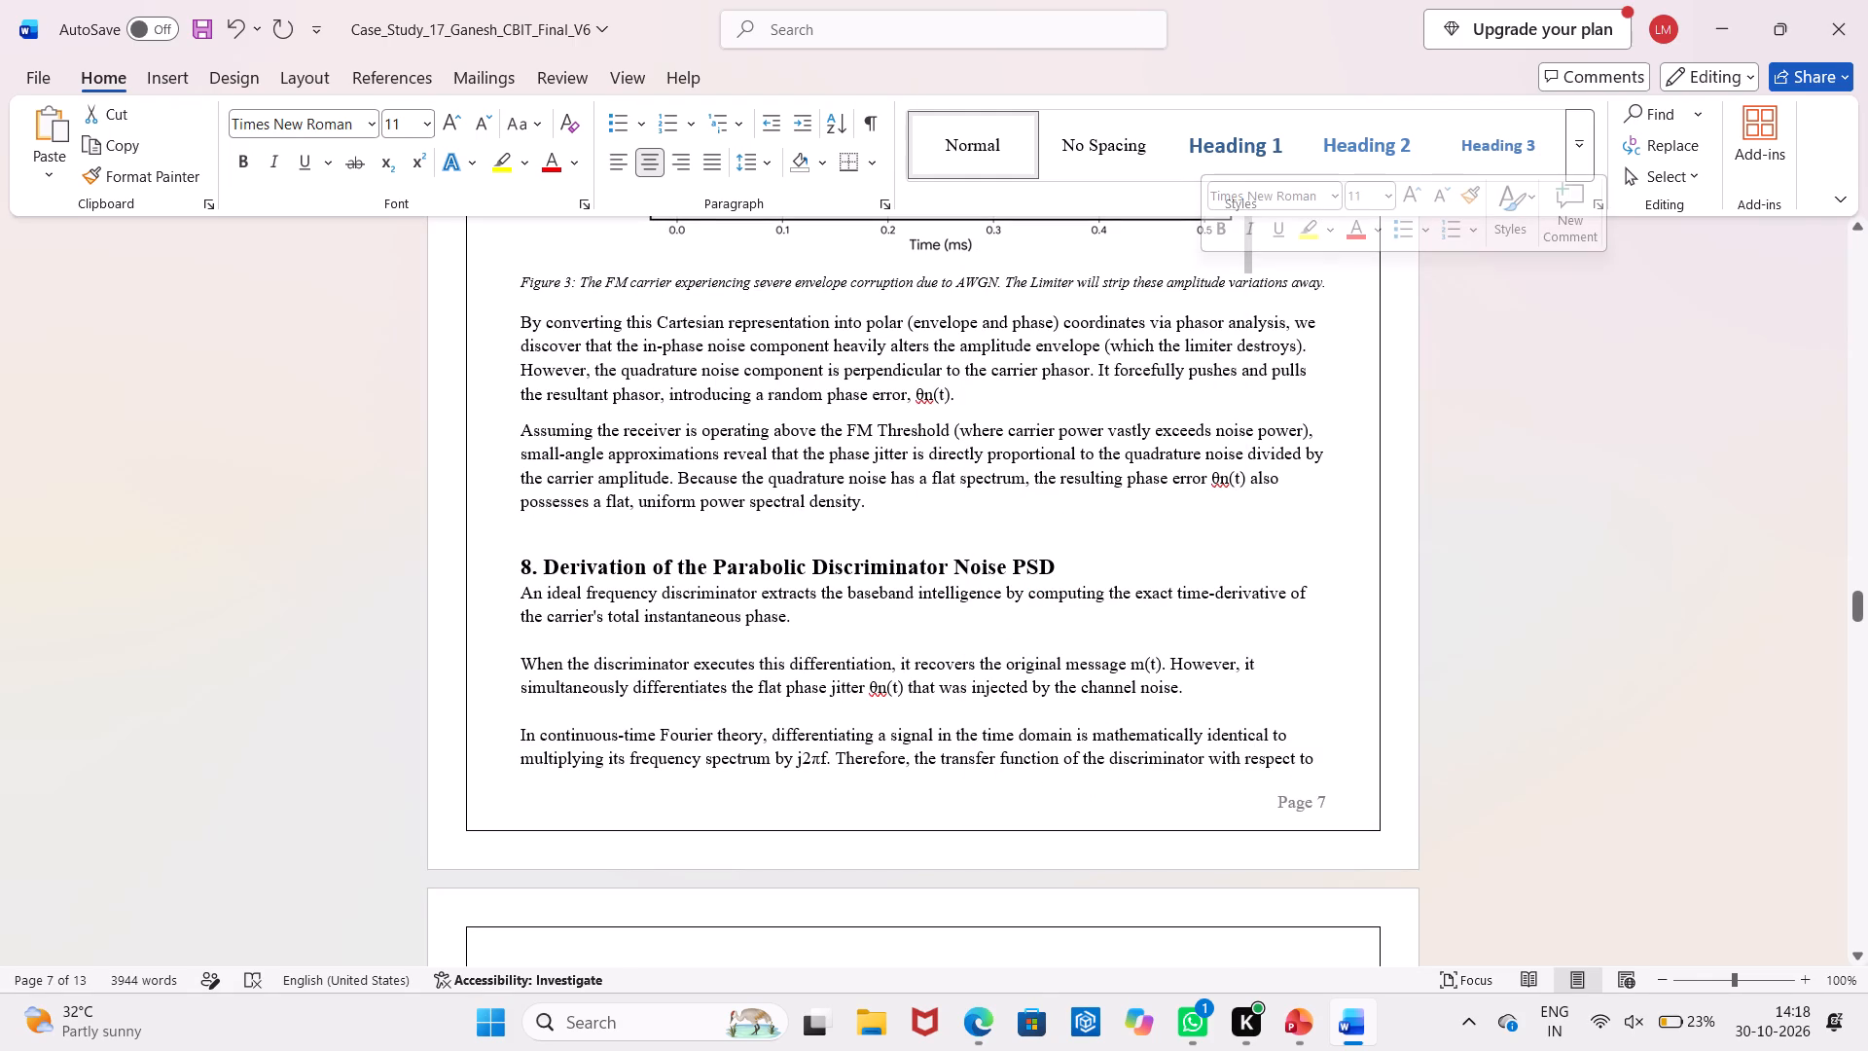
Delete the Equation 4 picture showing the output noise power derivation in section 8, keeping its caption.
scroll(949, 496, down, 2)
click(849, 820)
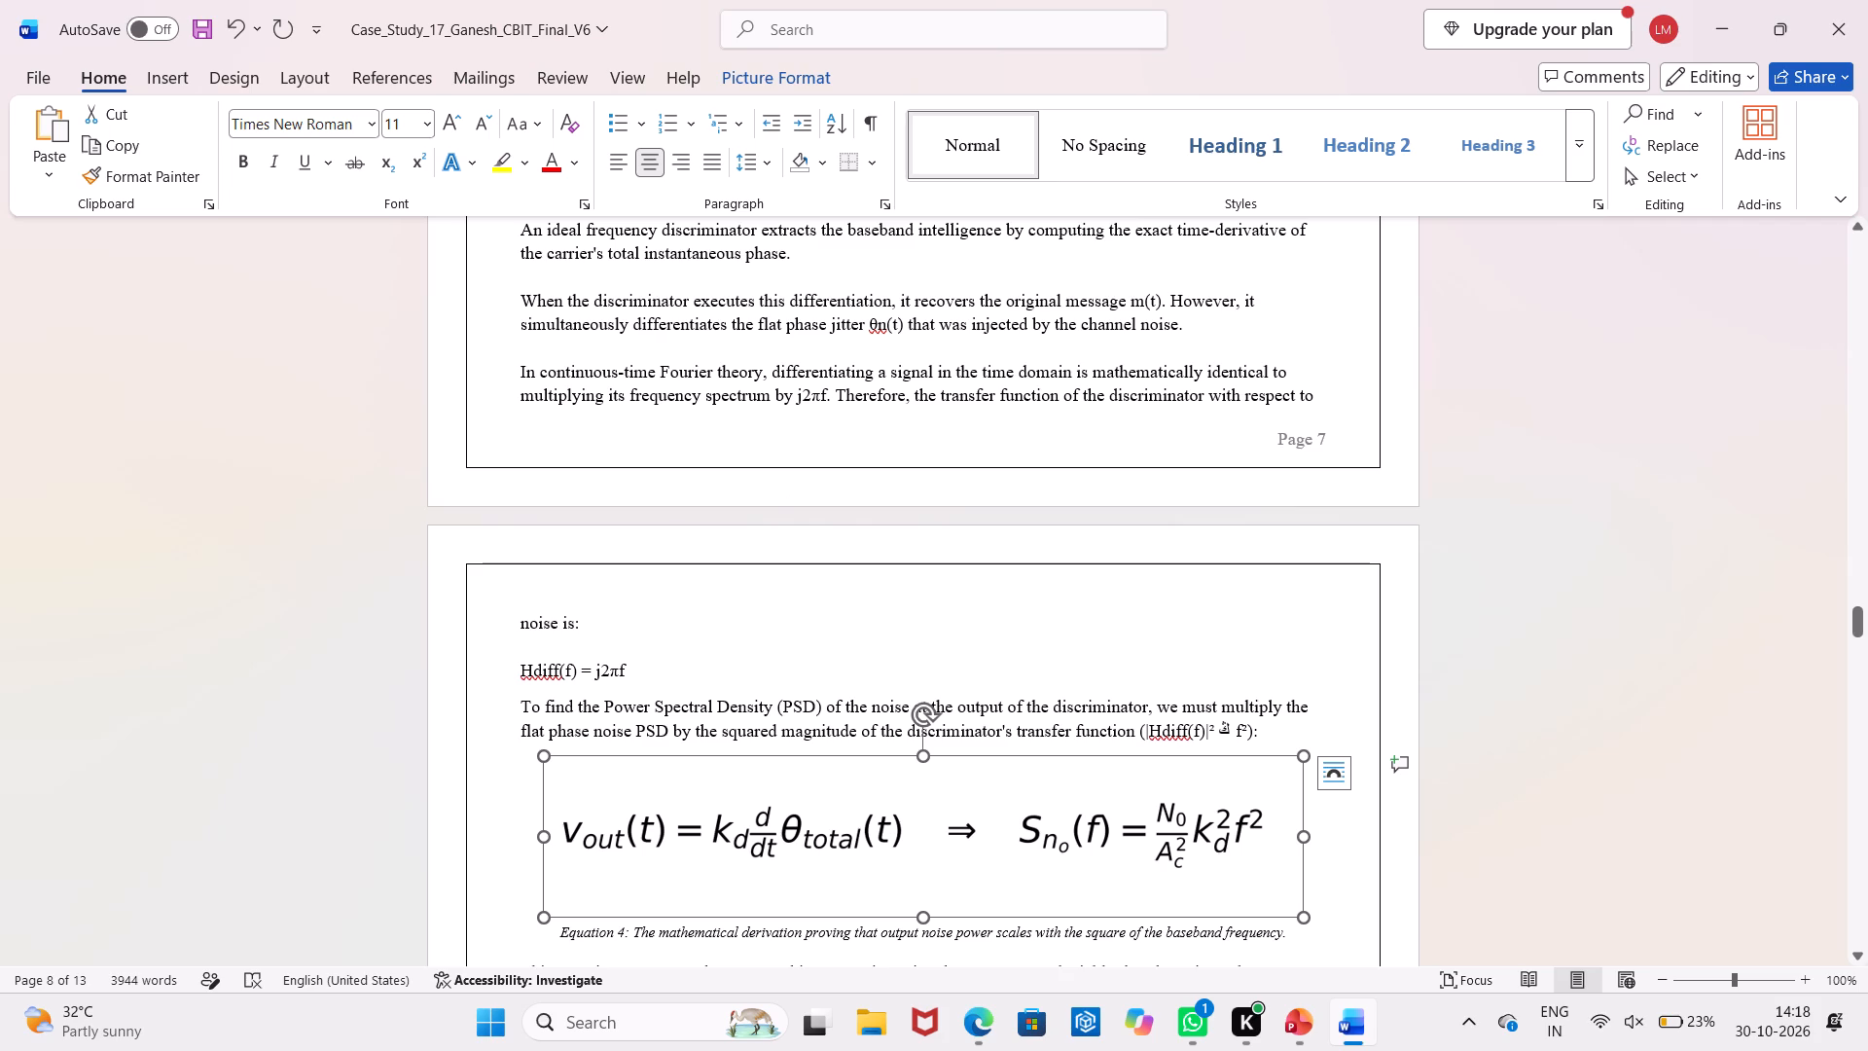
key(BackSpace)
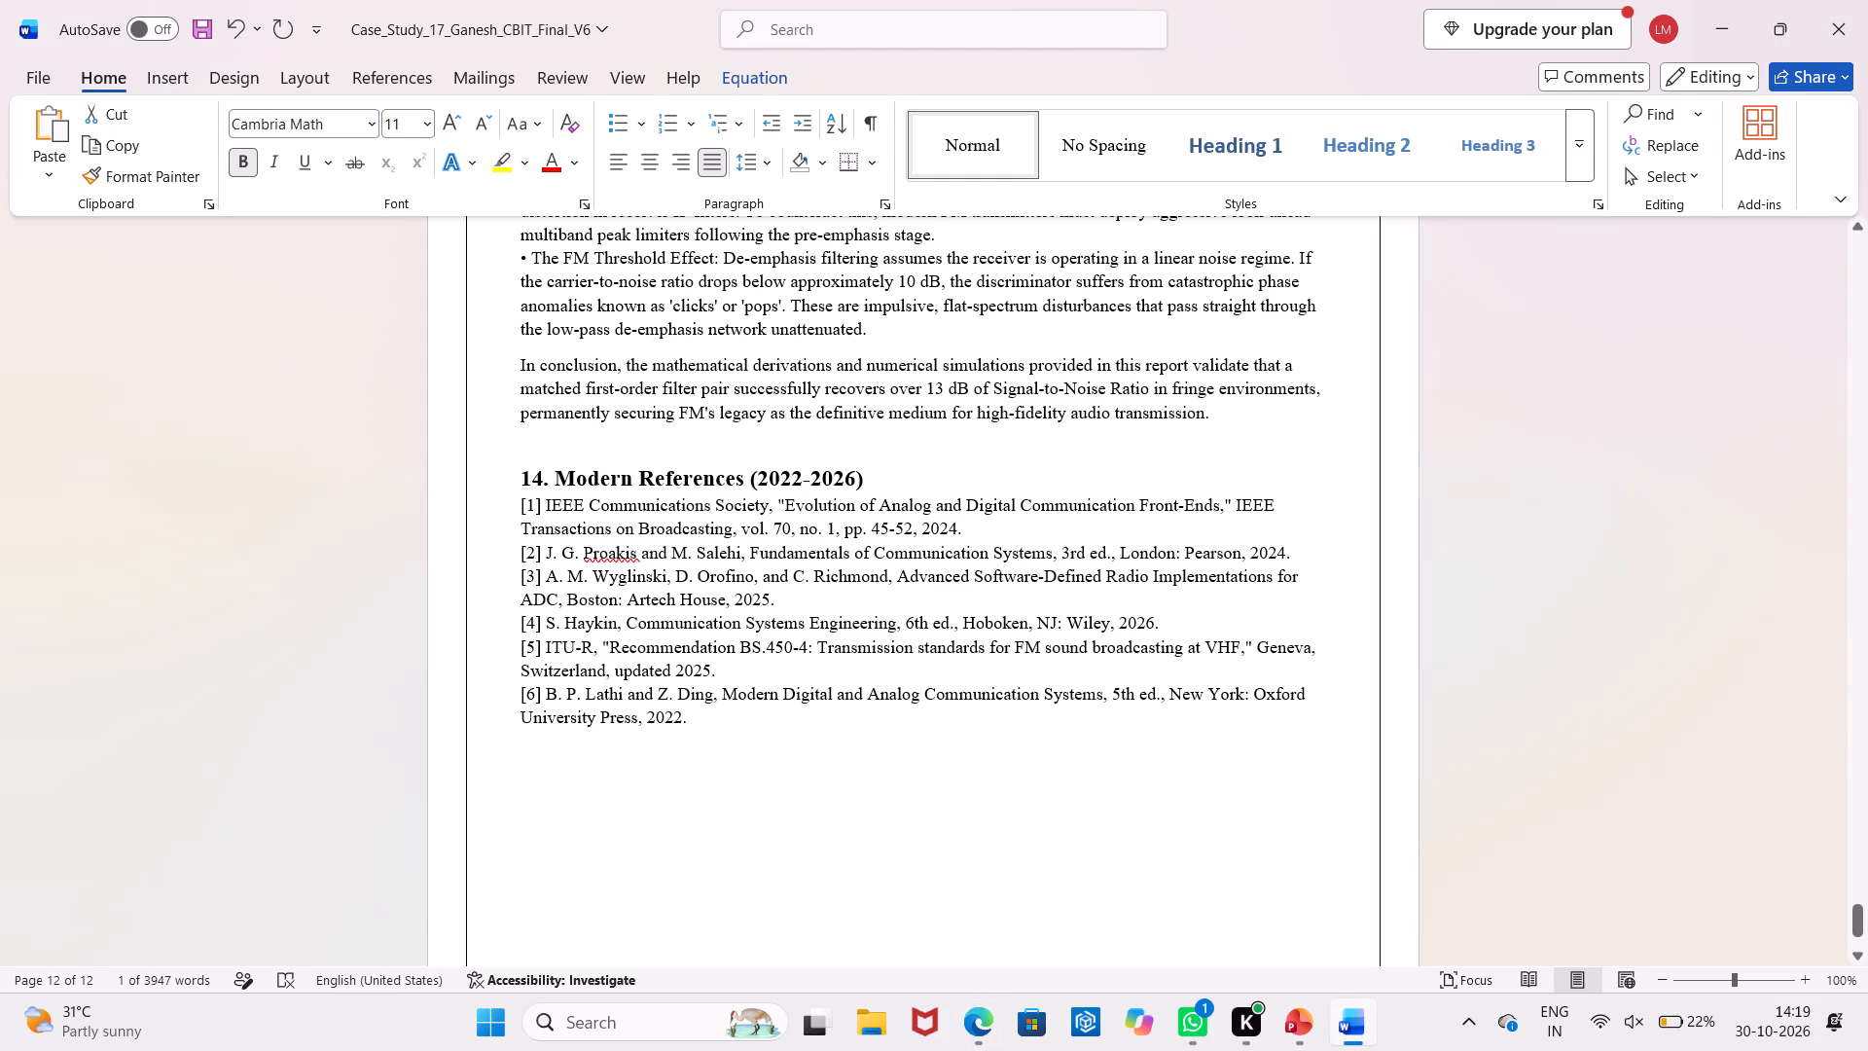
scroll(1169, 590, down, 3)
scroll(1169, 590, up, 17)
scroll(1169, 590, up, 6)
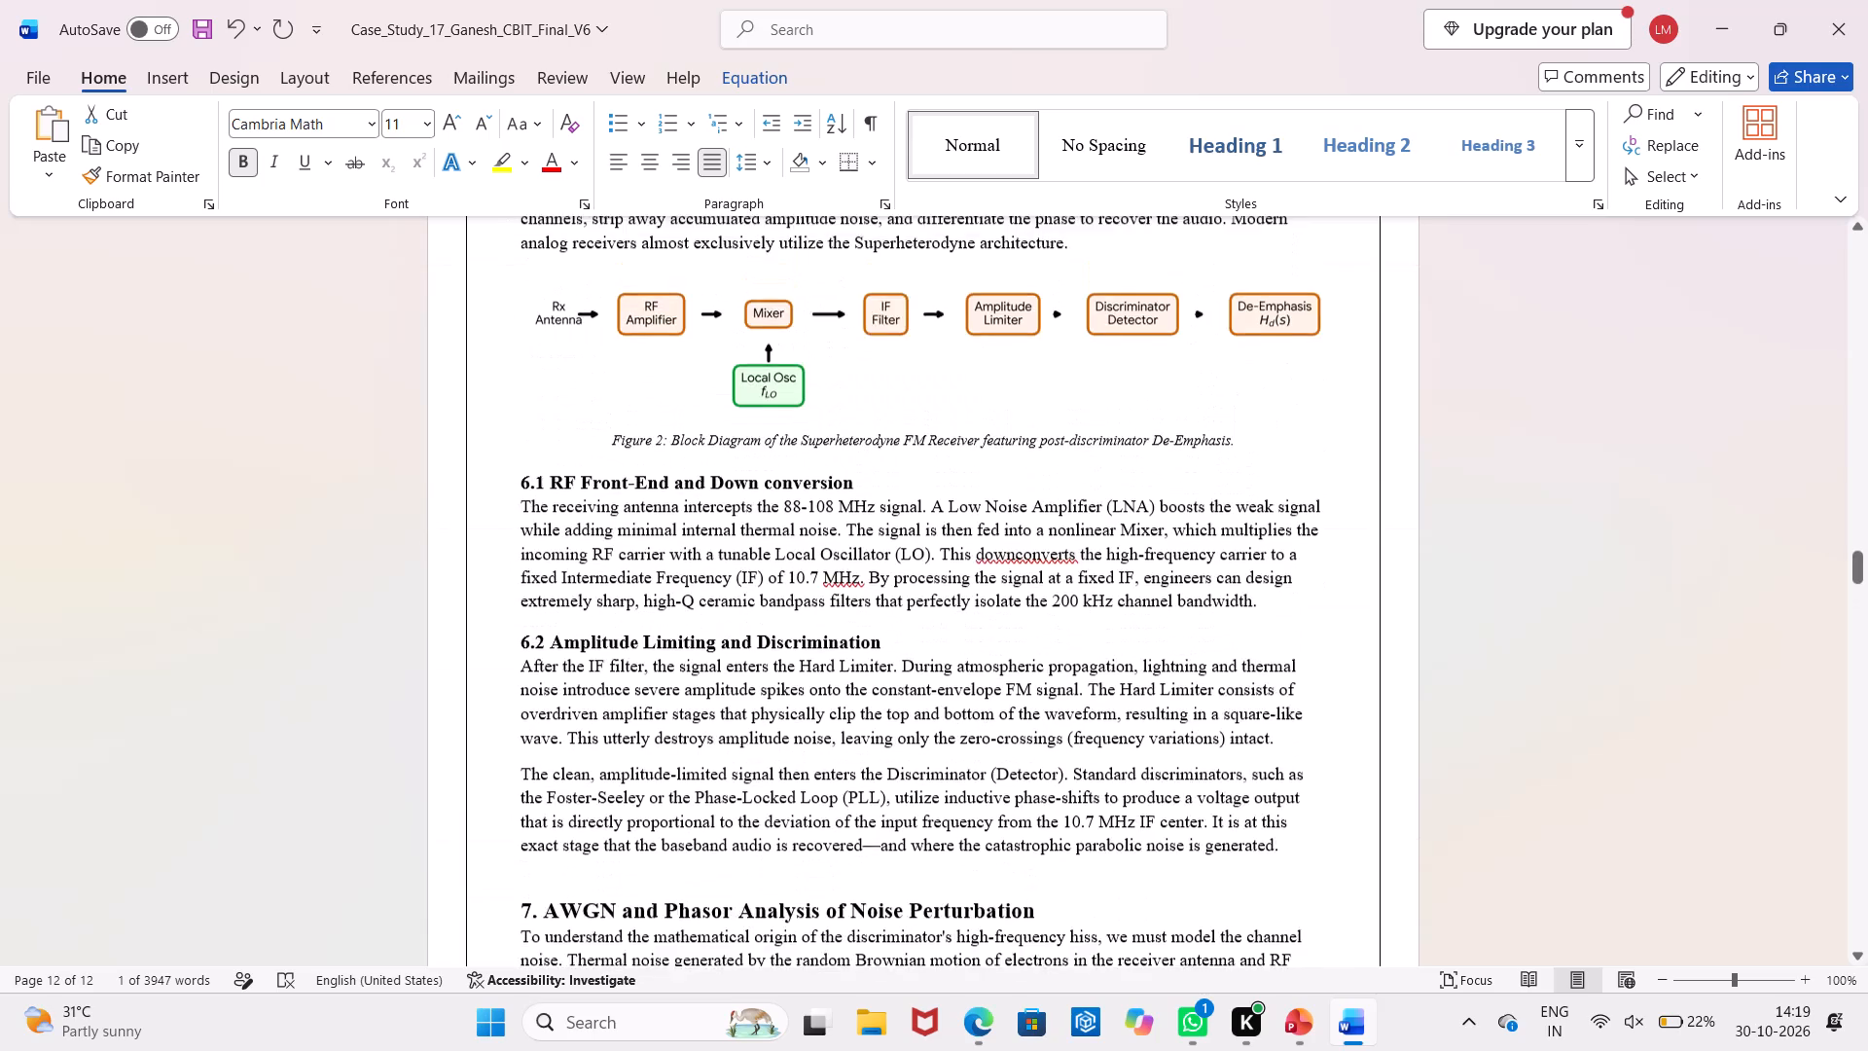
scroll(1169, 590, up, 14)
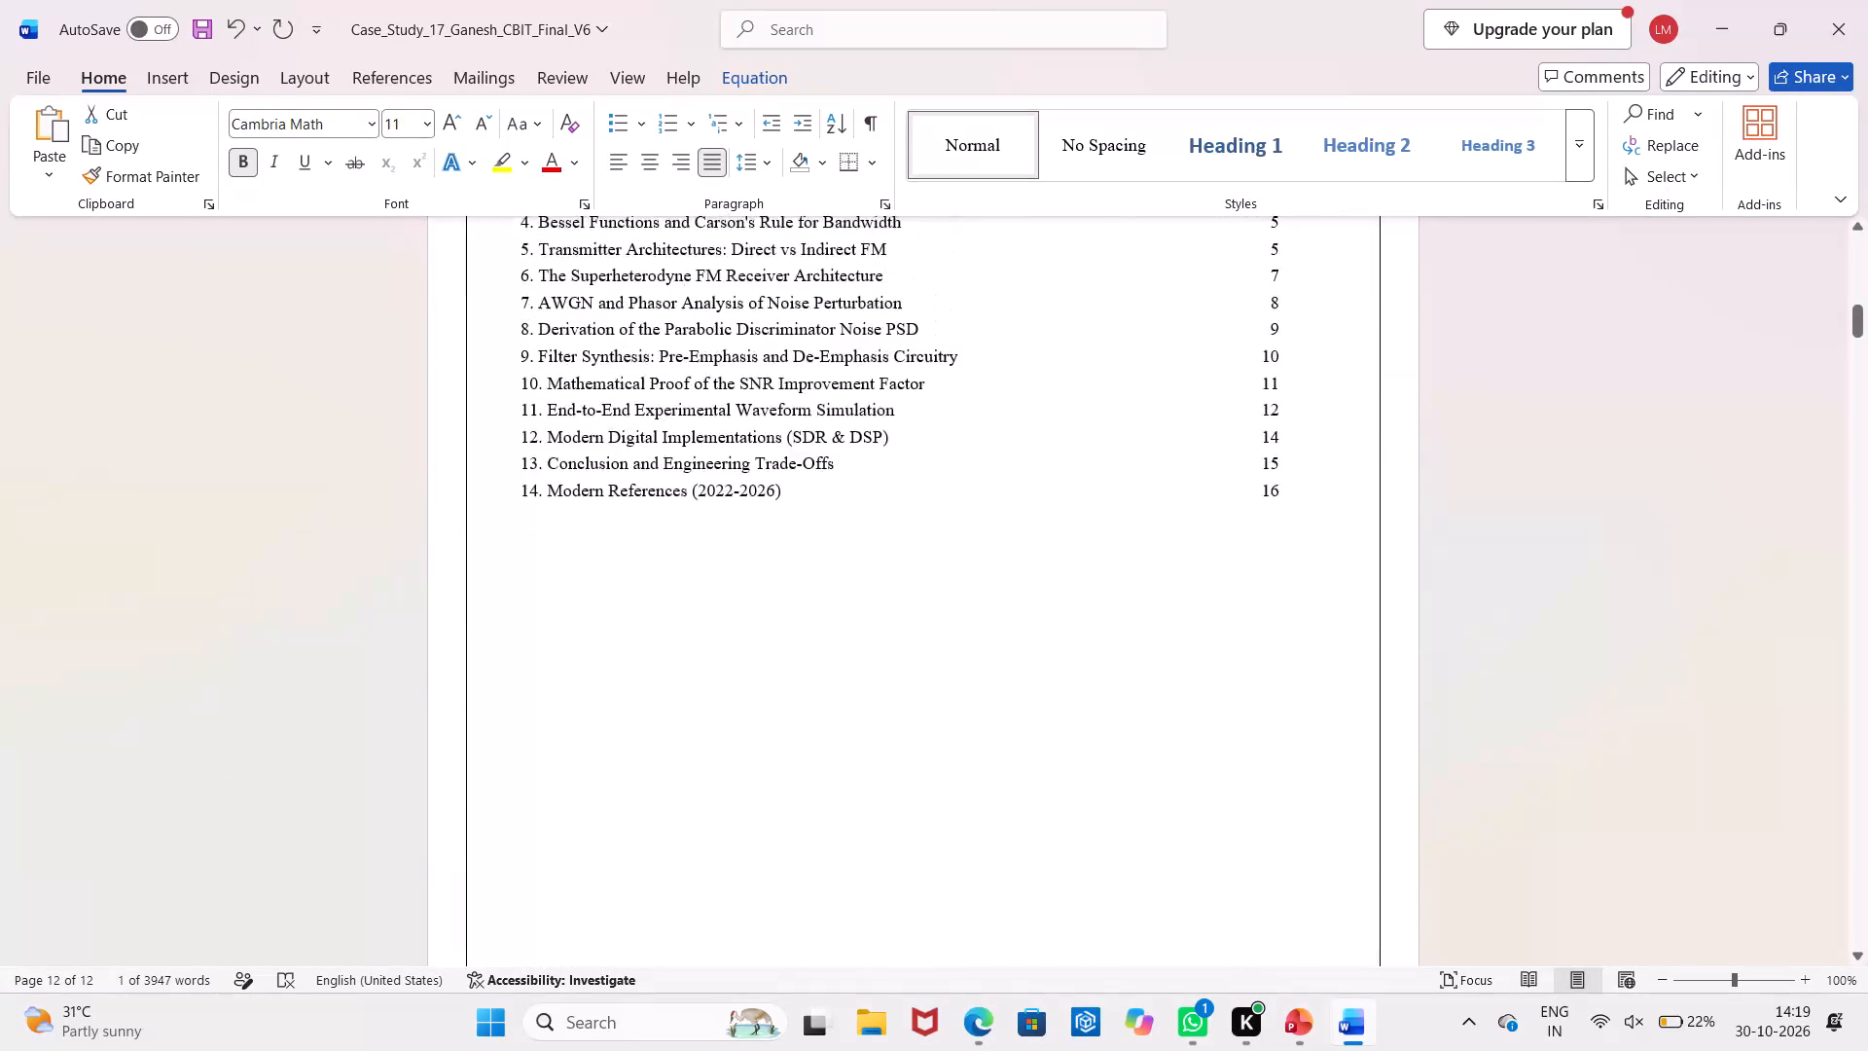
scroll(1169, 590, up, 5)
scroll(1169, 590, down, 1)
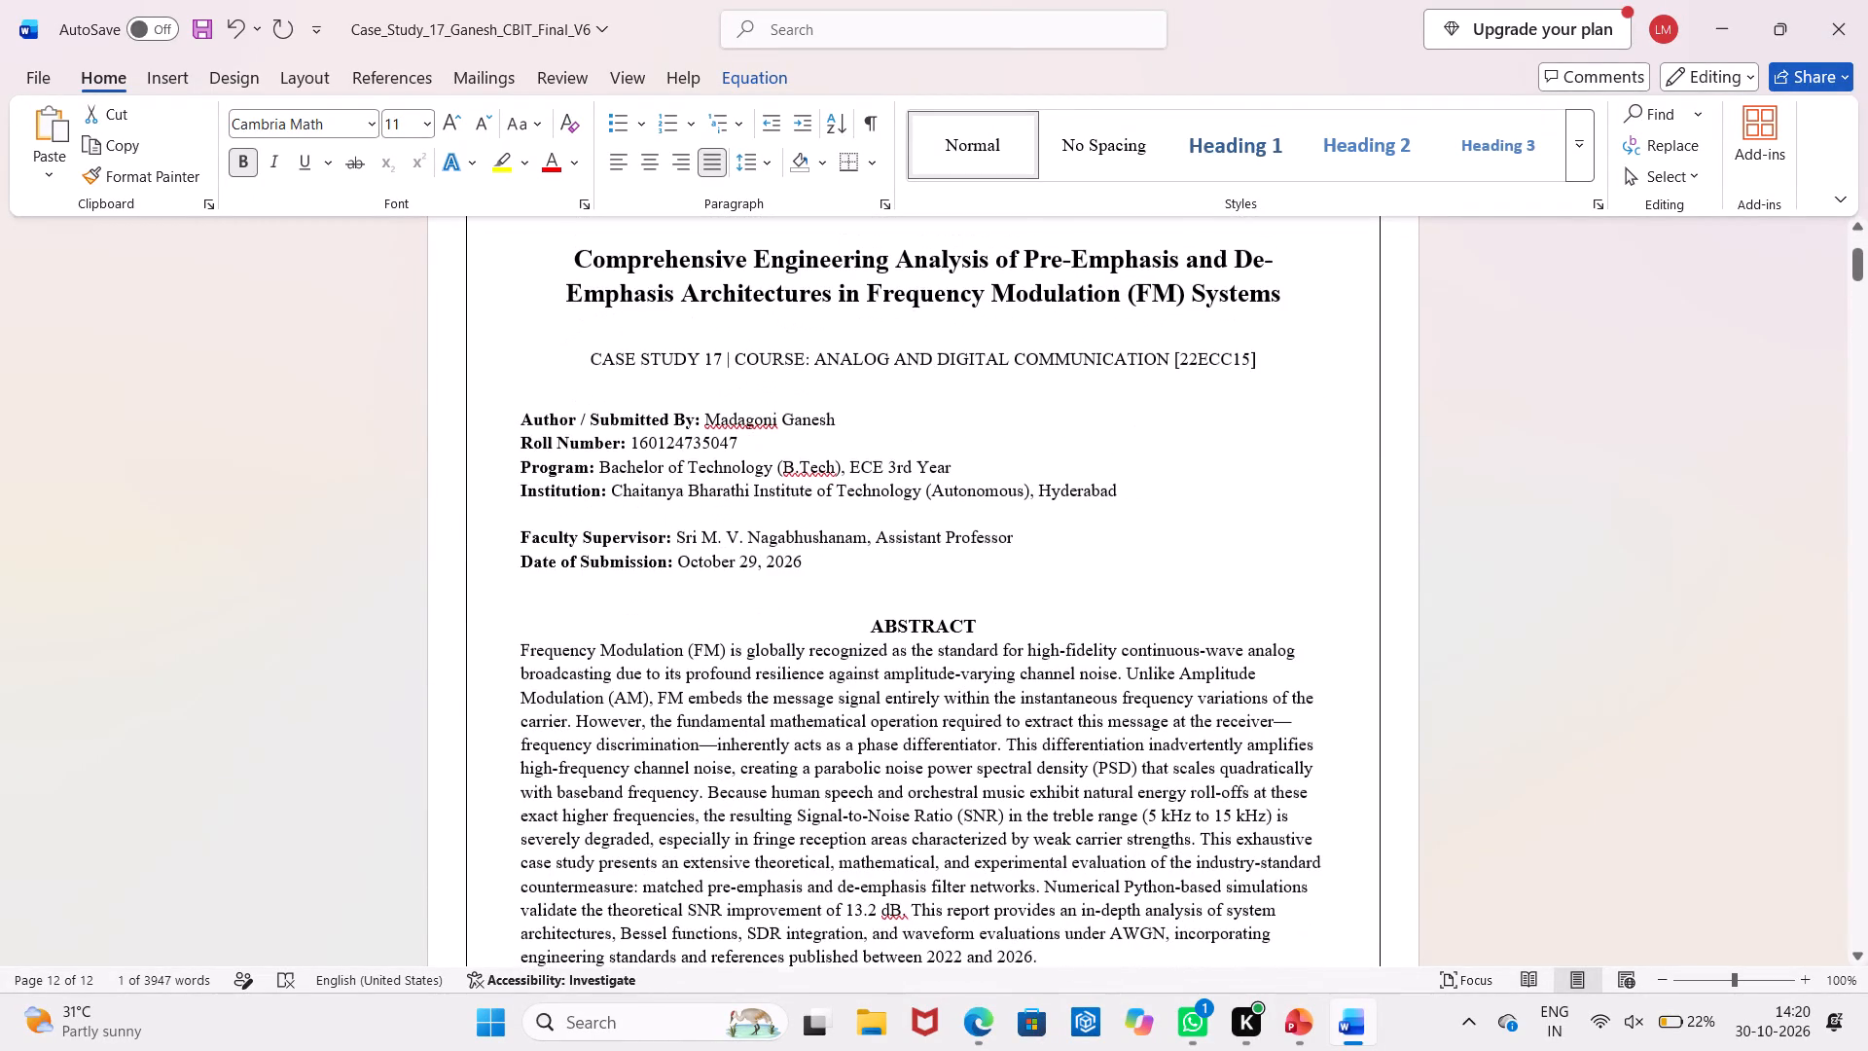
scroll(1169, 590, down, 2)
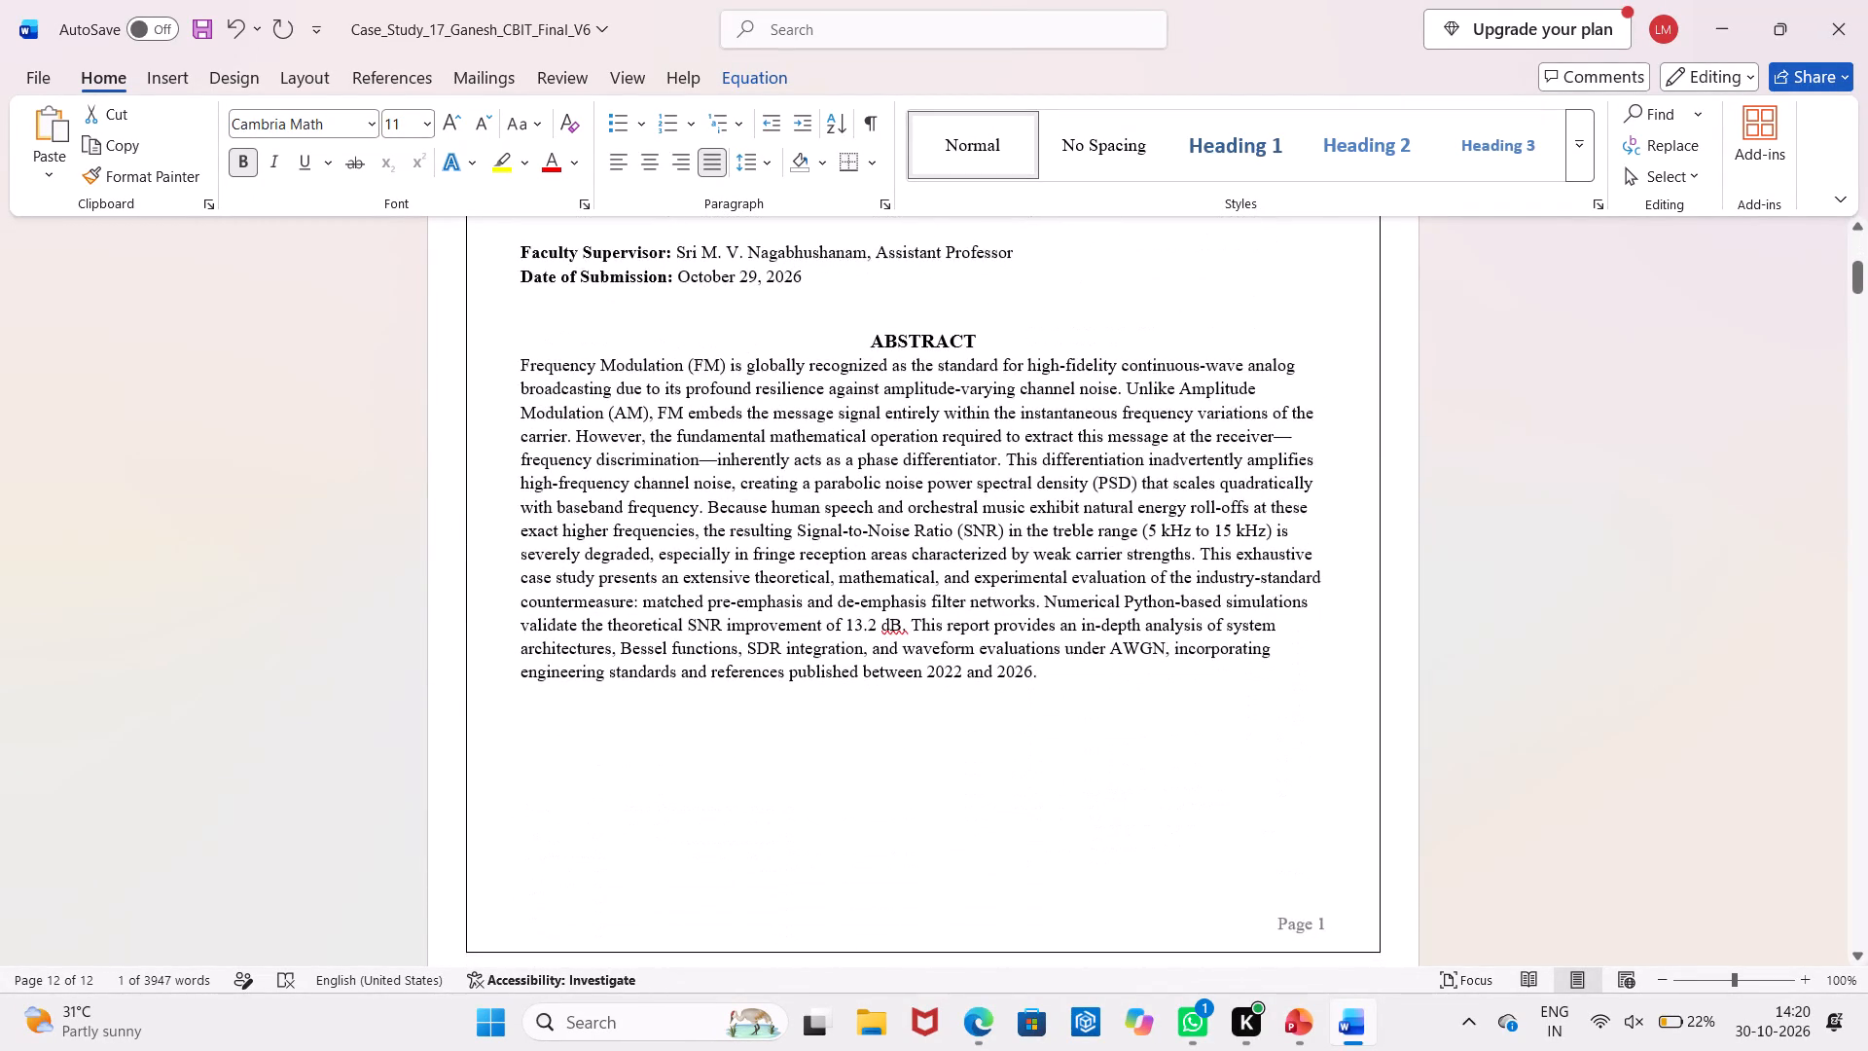
Select the Table of Contents heading with all 14 entries and open the font size choices.
scroll(1169, 590, down, 5)
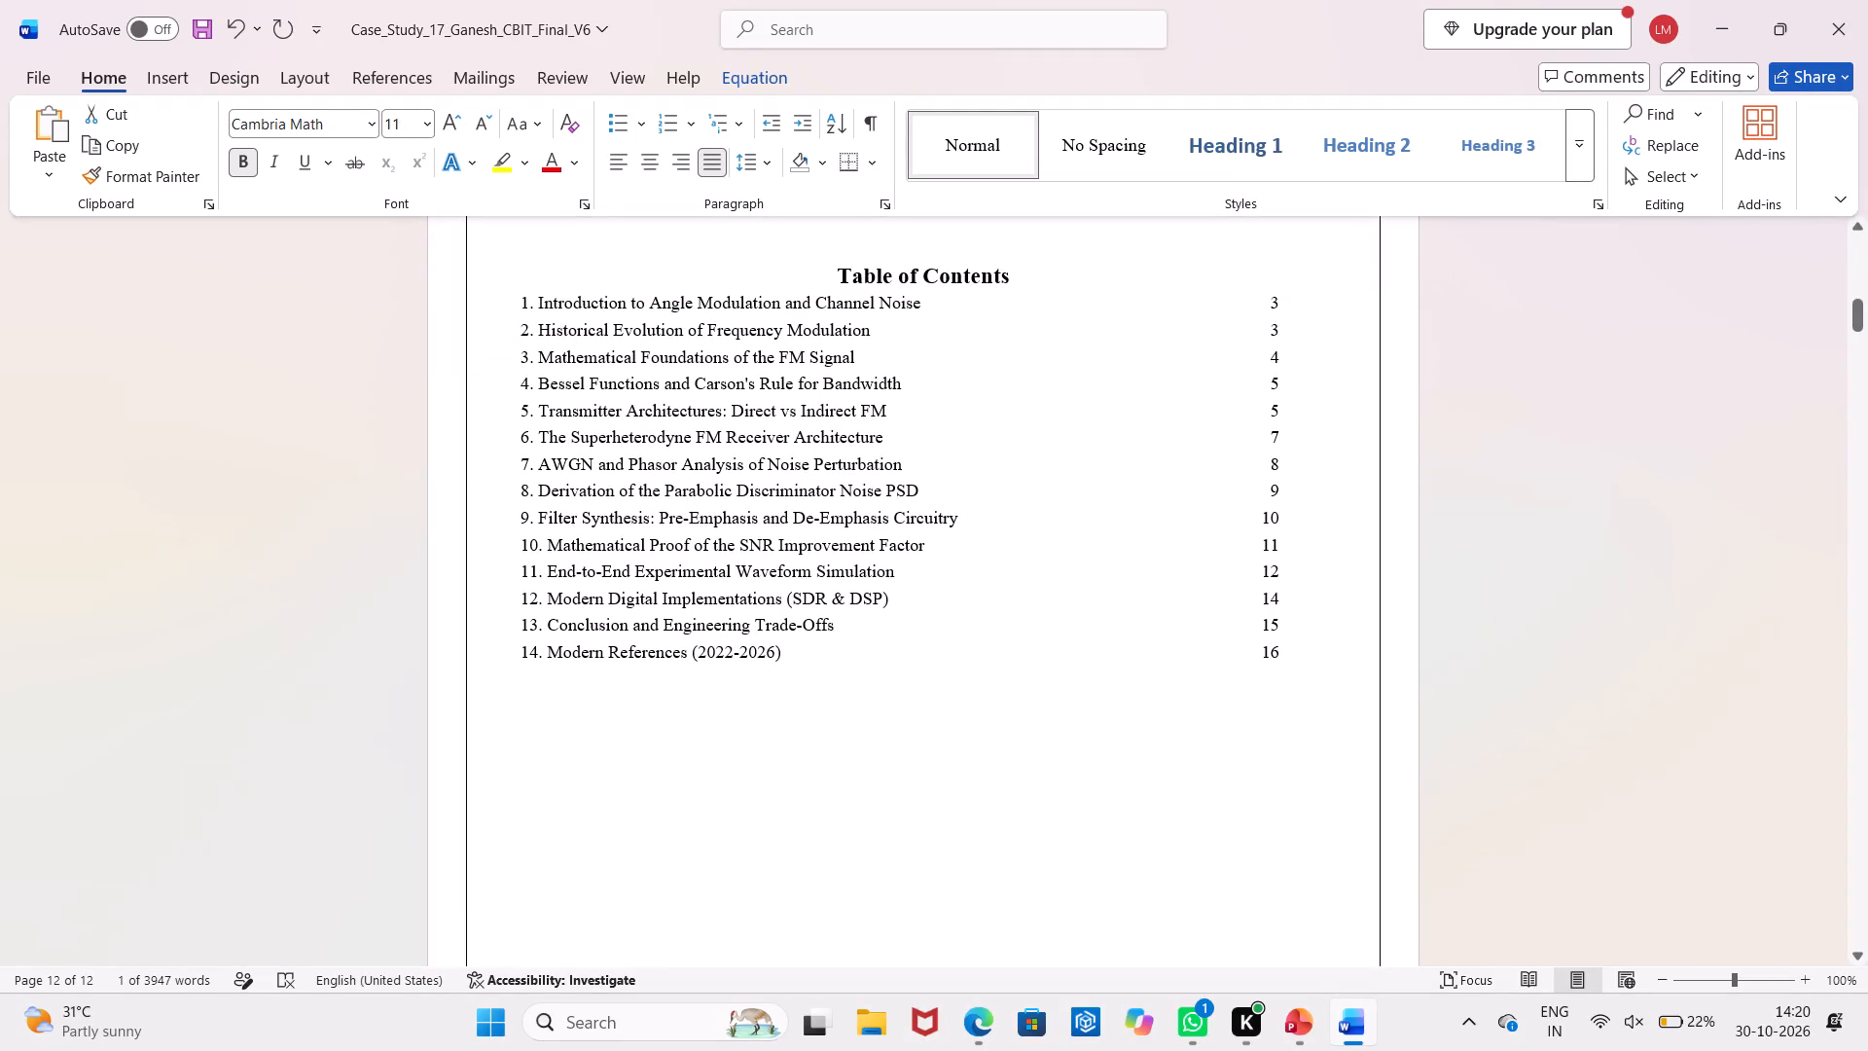
drag(505, 289, 892, 656)
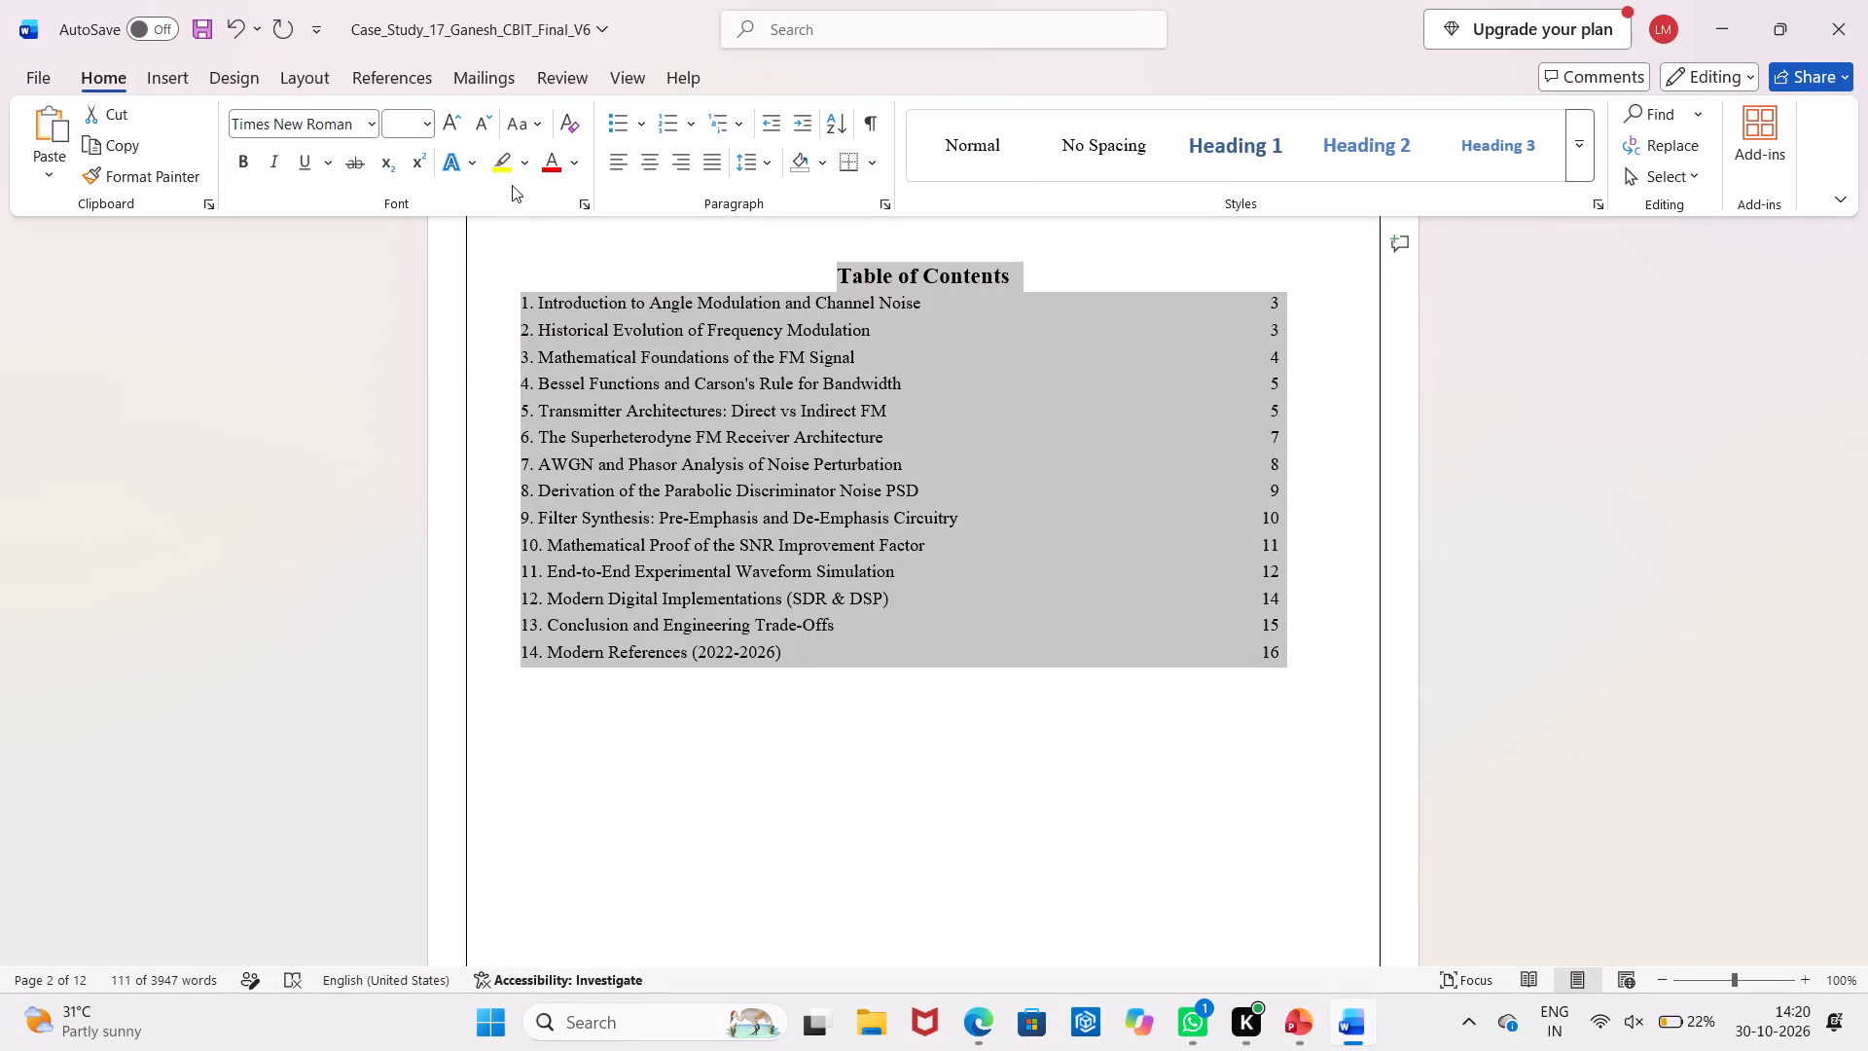
click(426, 127)
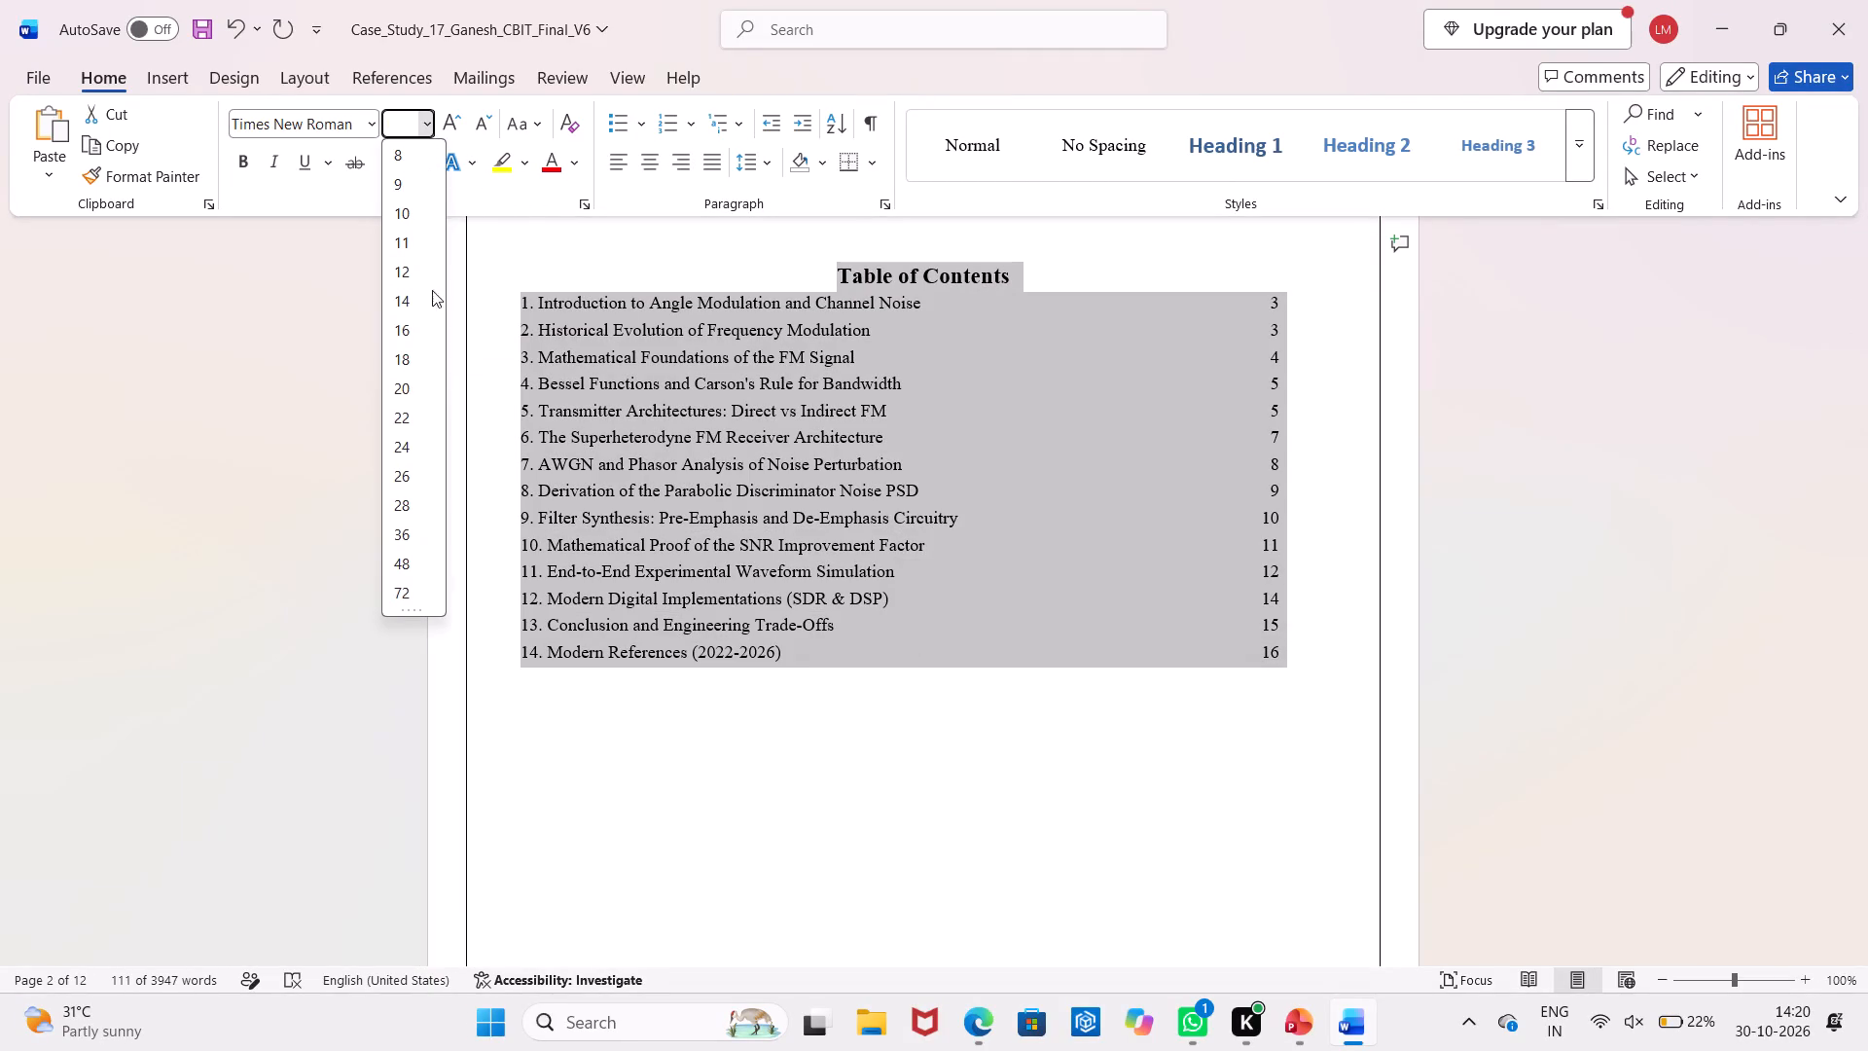
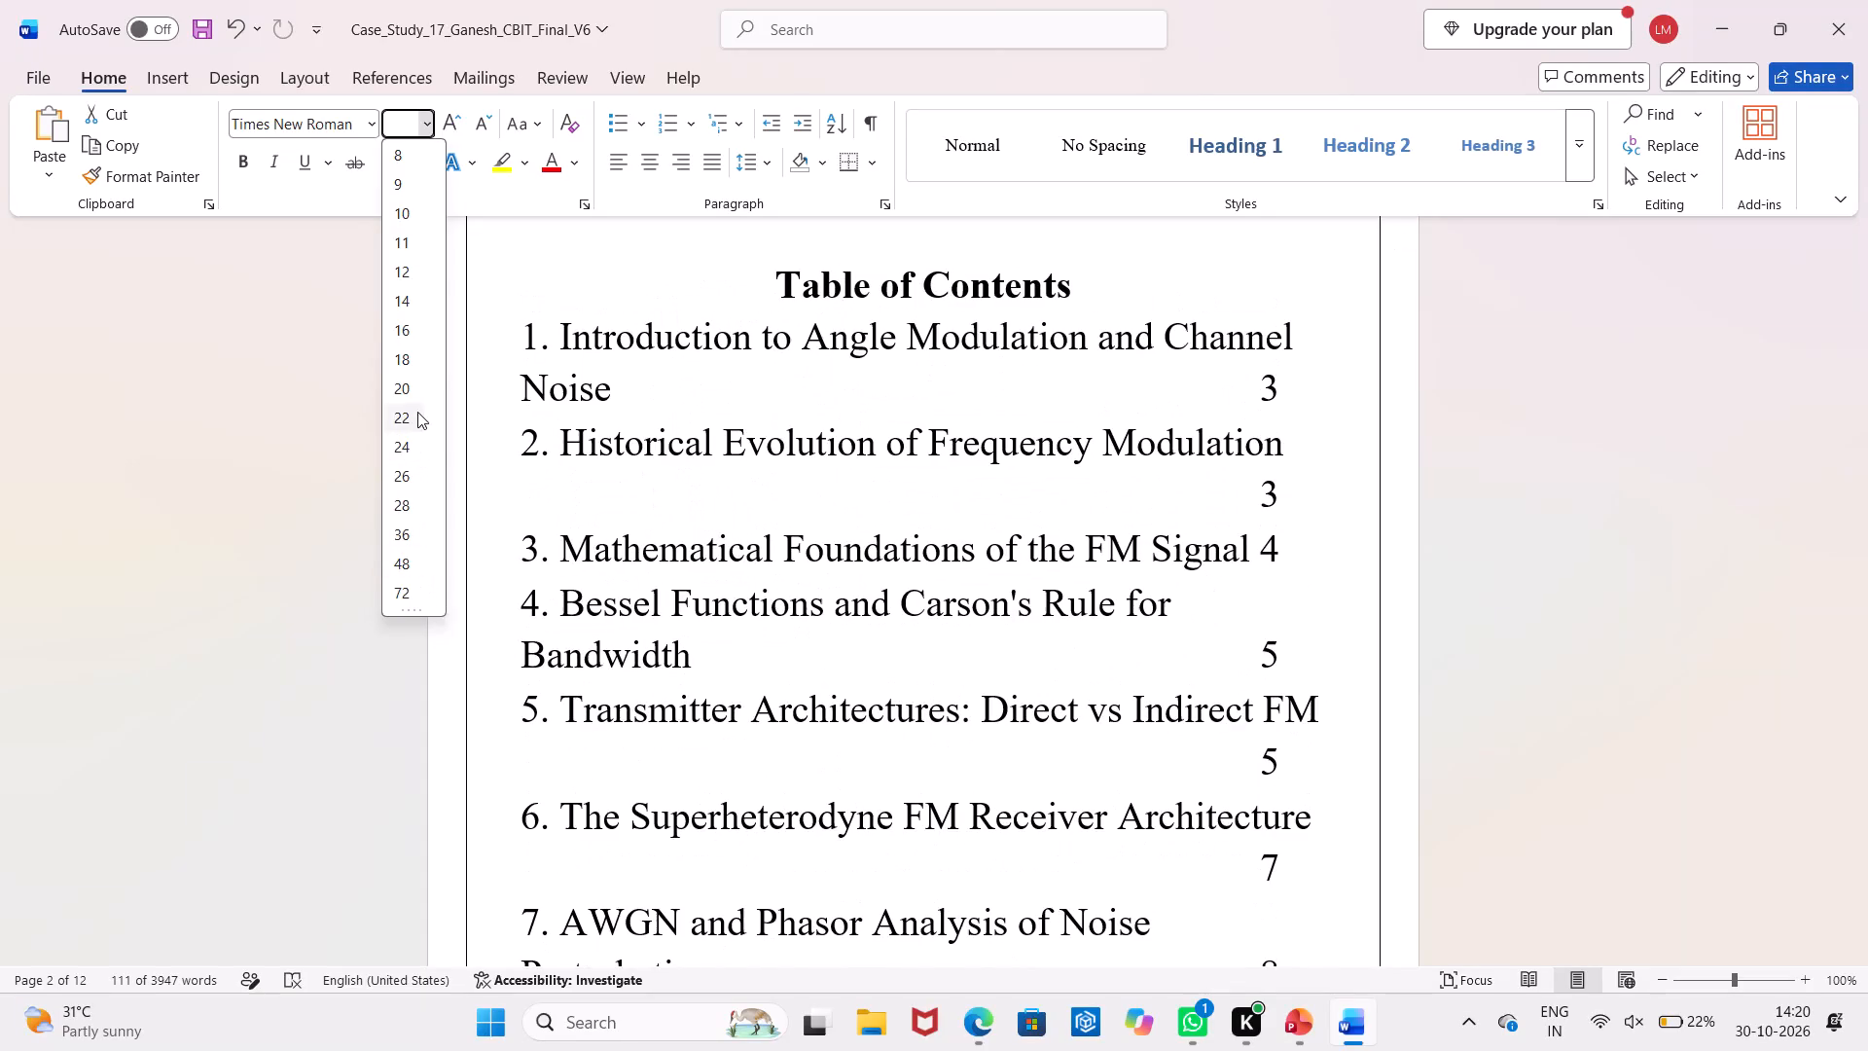
Set the font size of the selected Table of Contents heading and its entries to 12.
click(420, 269)
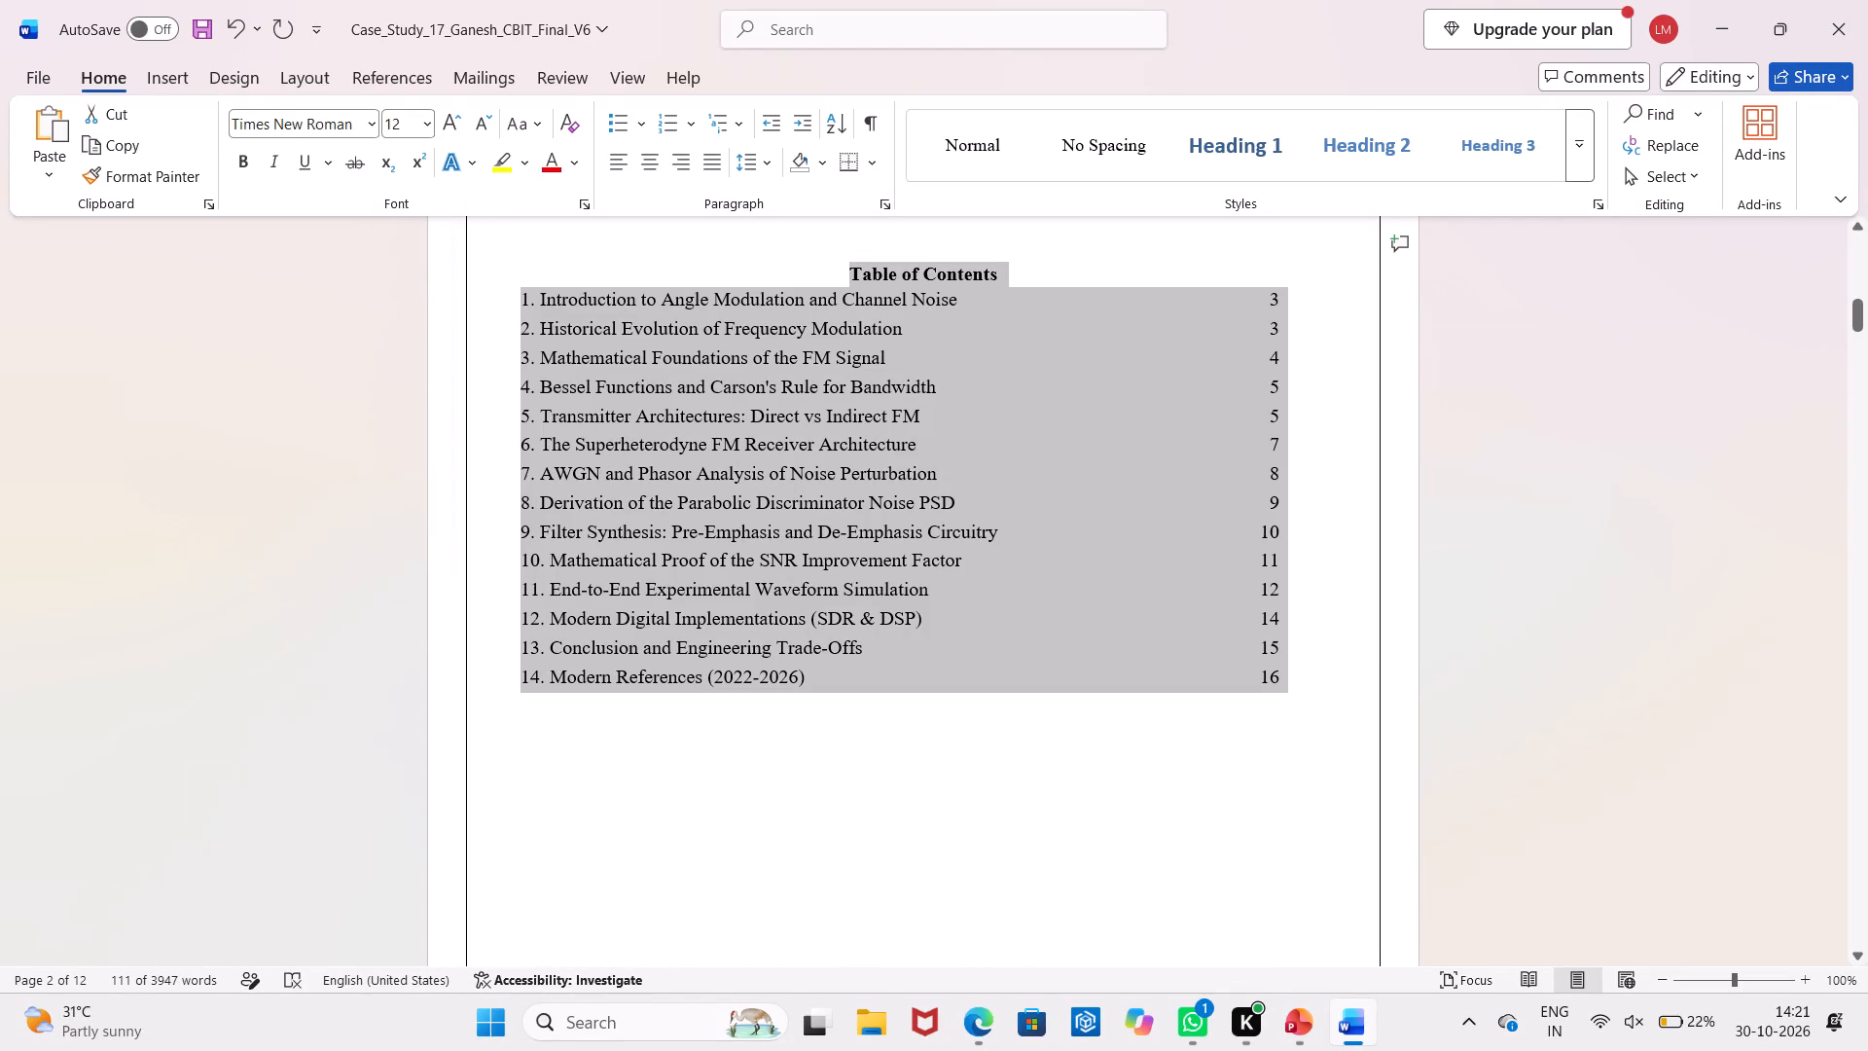
click(912, 779)
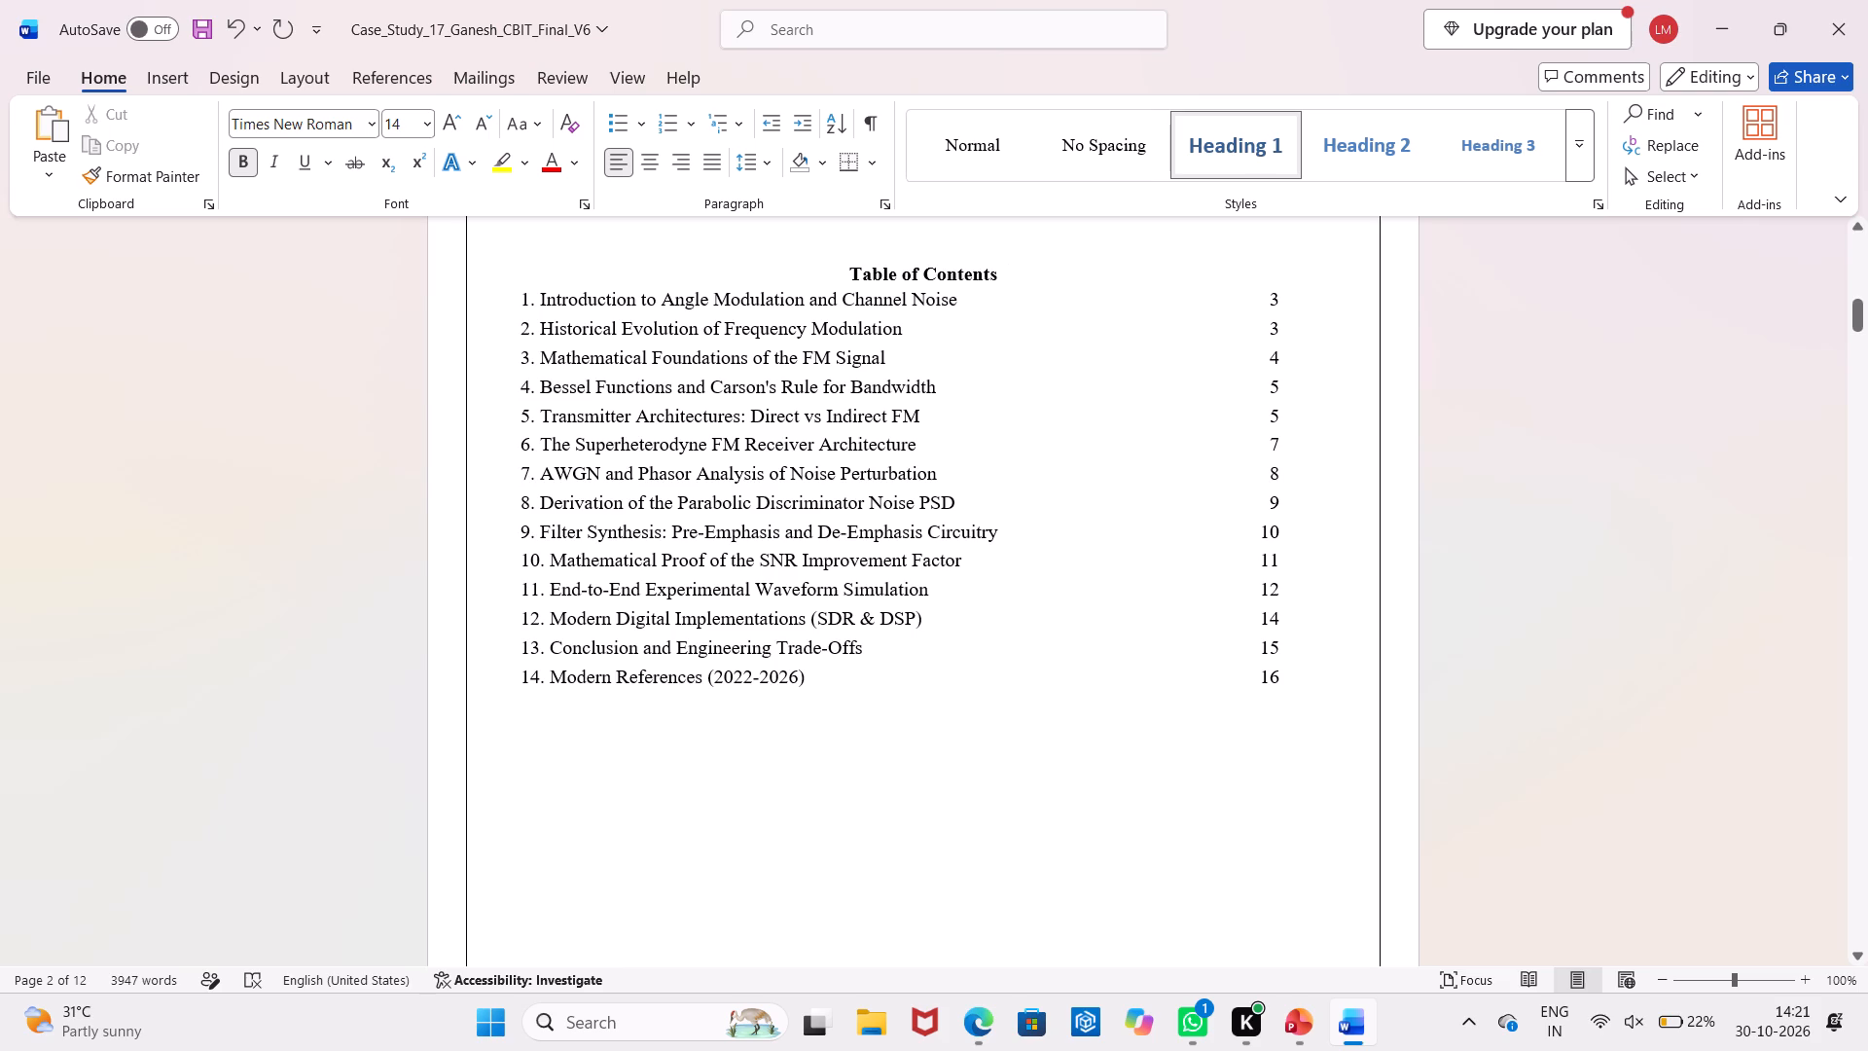
Enlarge only the Table of Contents heading to font size 16.
double_click(926, 276)
drag(803, 264, 829, 264)
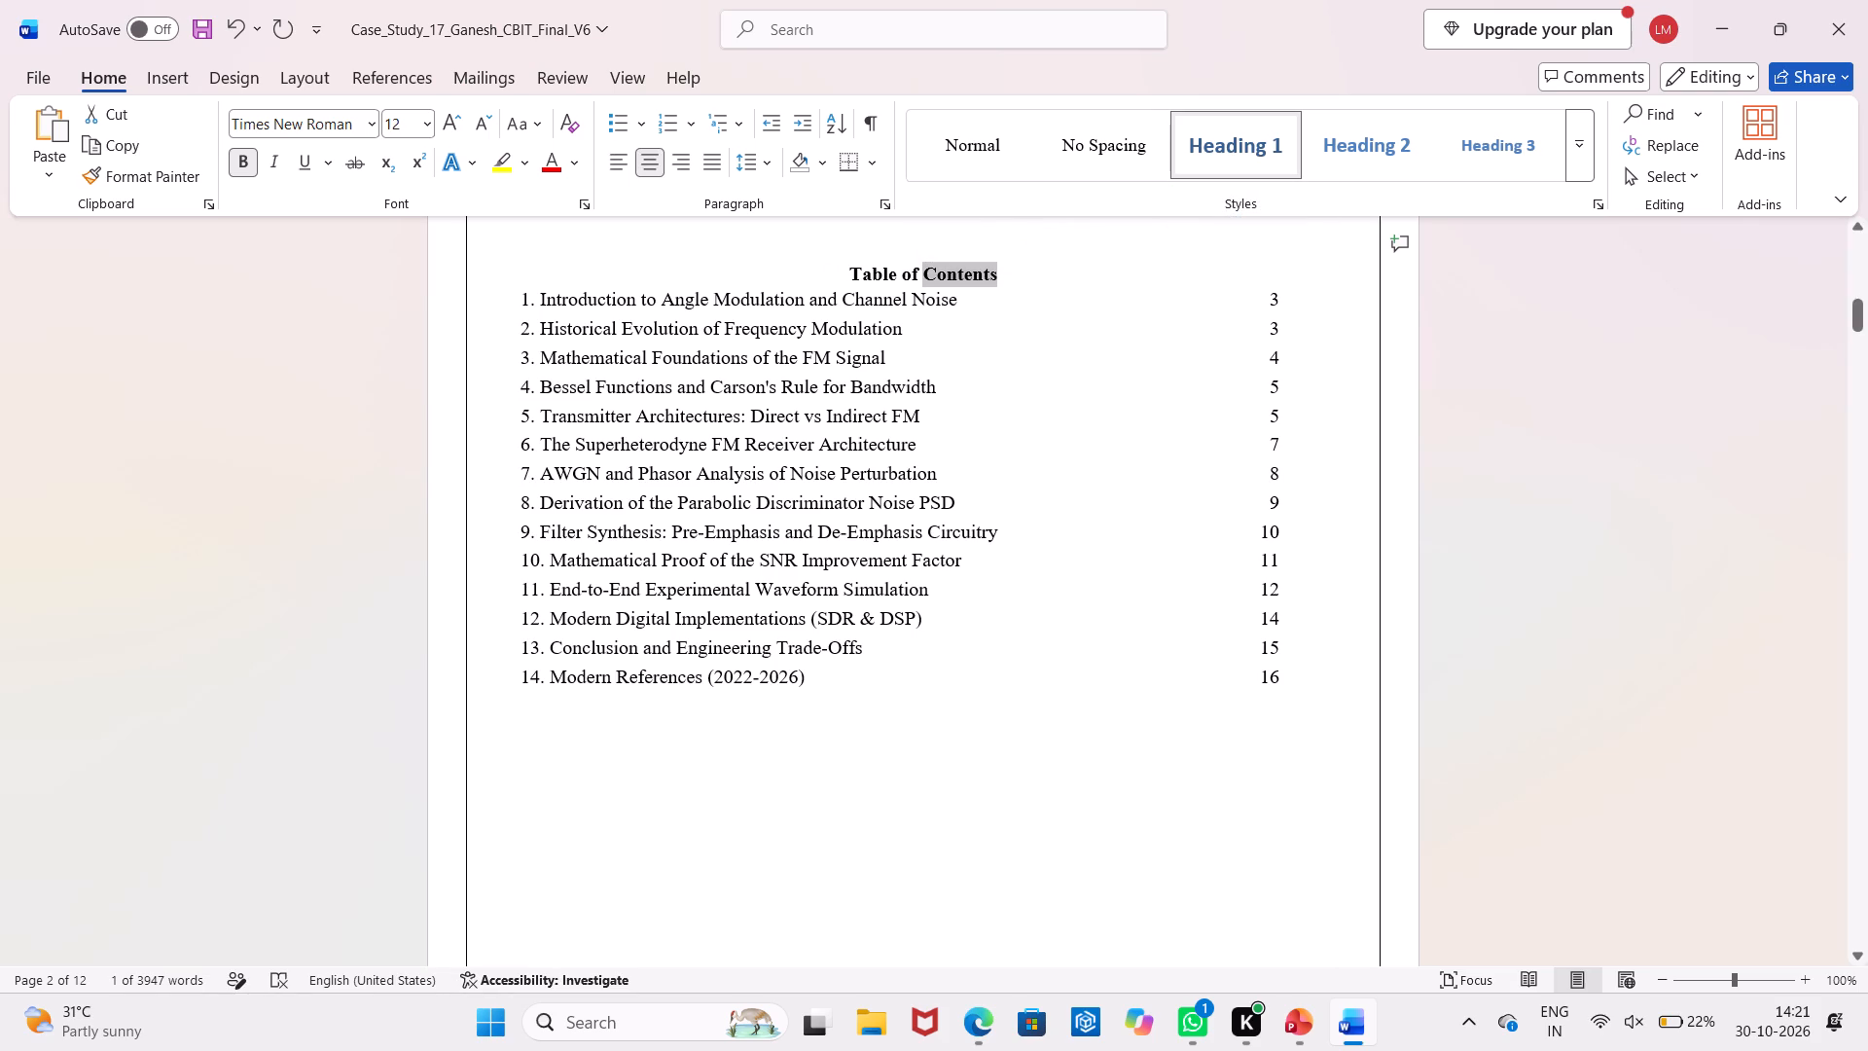
drag(829, 264, 1033, 276)
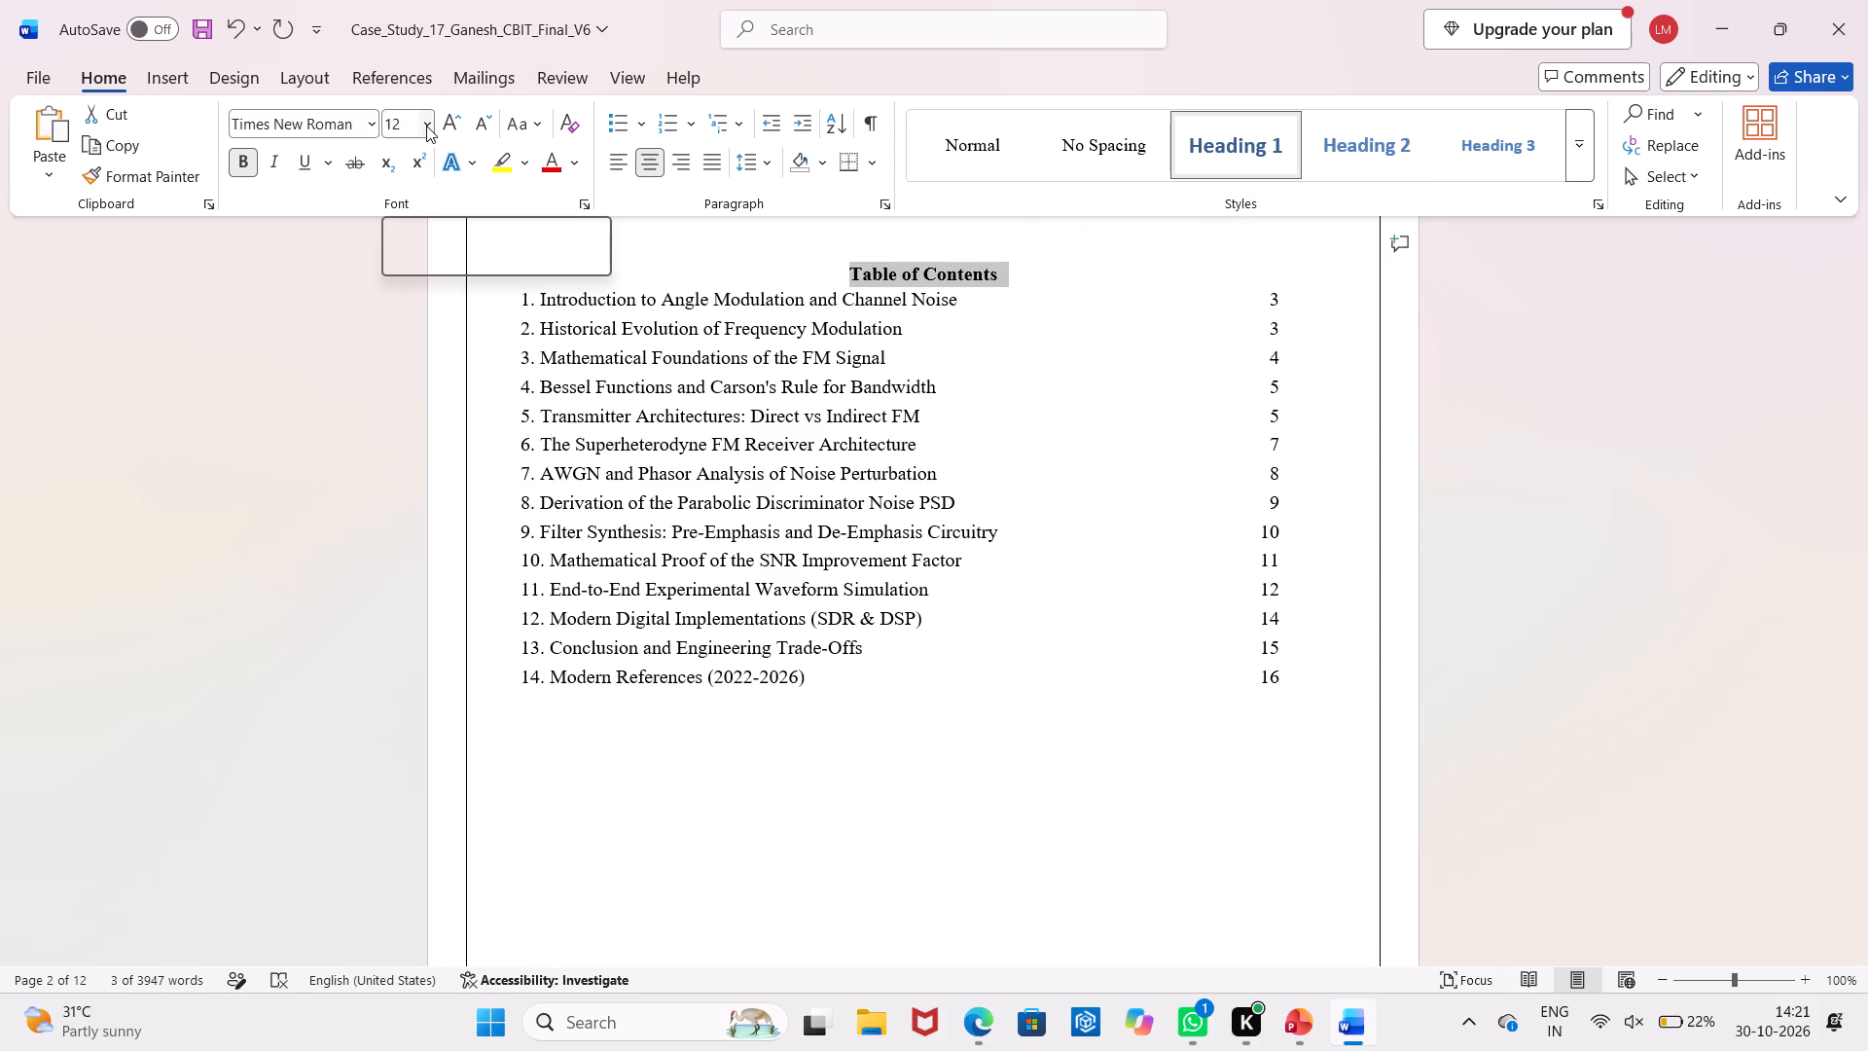
click(426, 126)
click(413, 298)
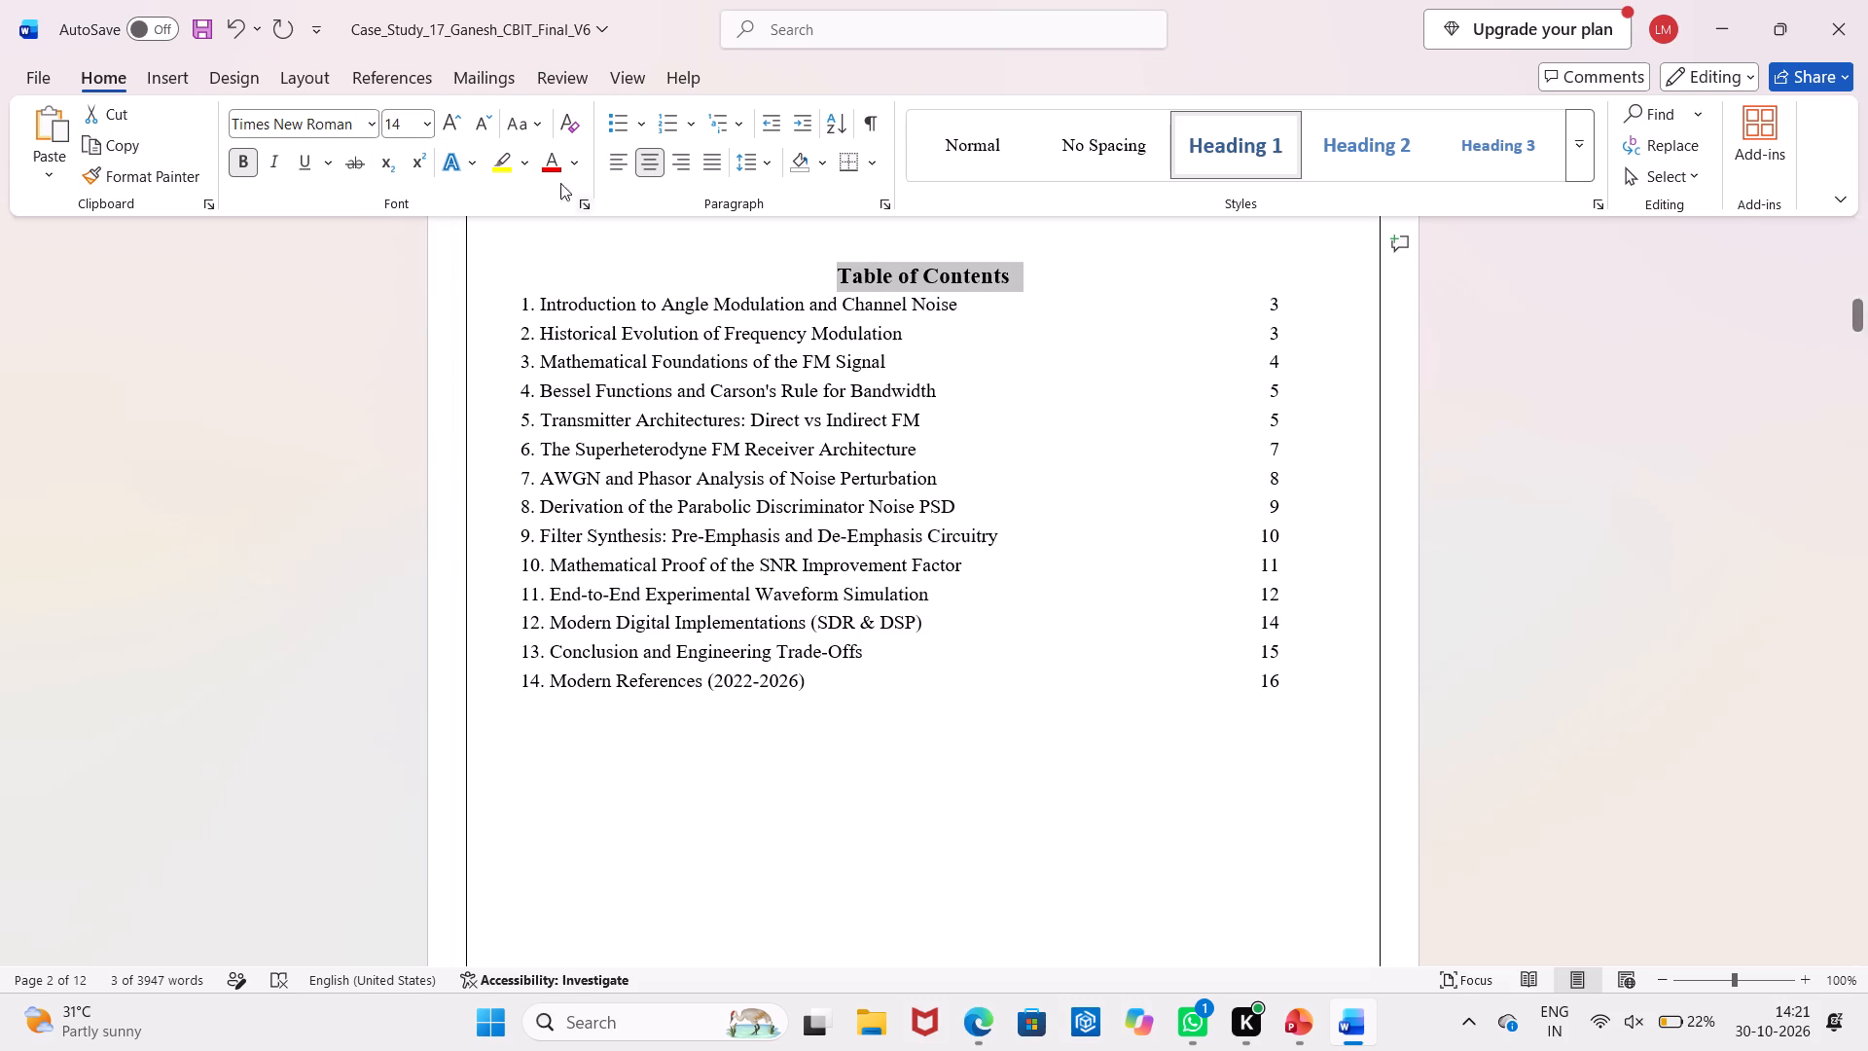
click(426, 123)
click(416, 333)
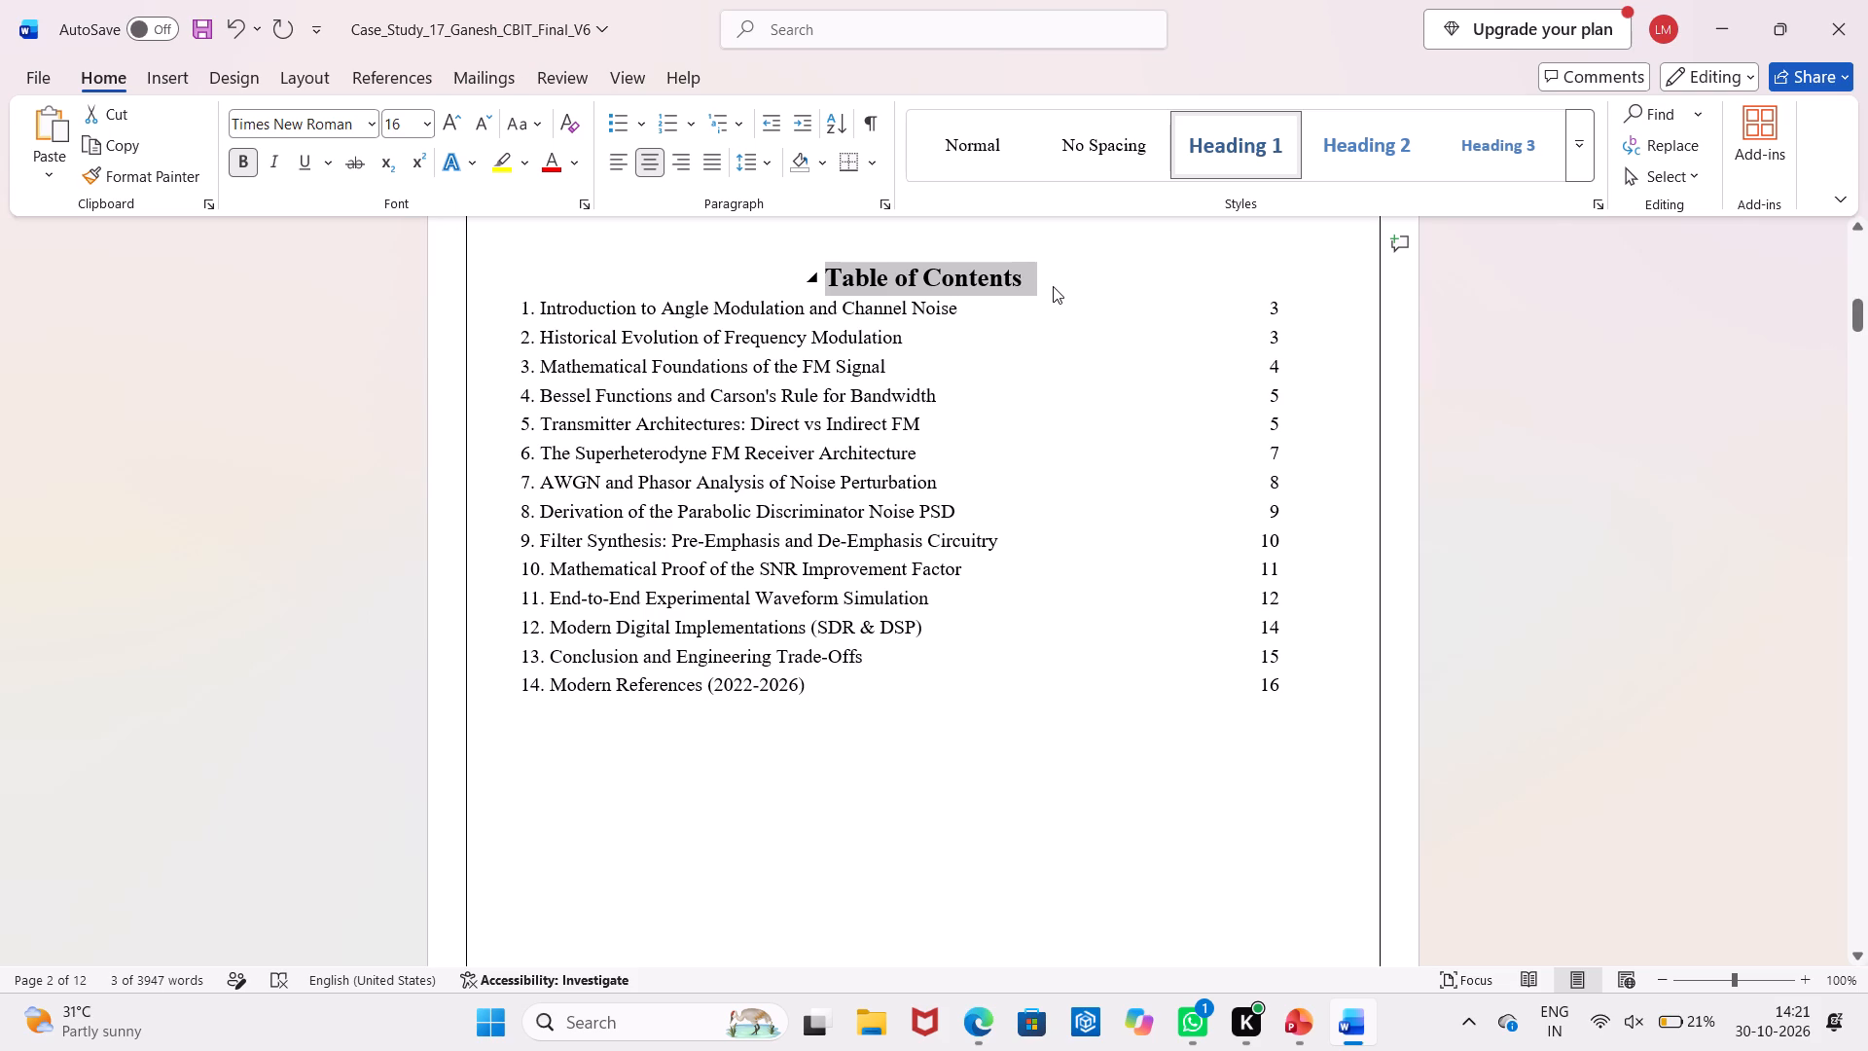
Remove the Table of Contents heading's centring and Heading 1 style, leaving it as left-aligned Normal text.
click(817, 271)
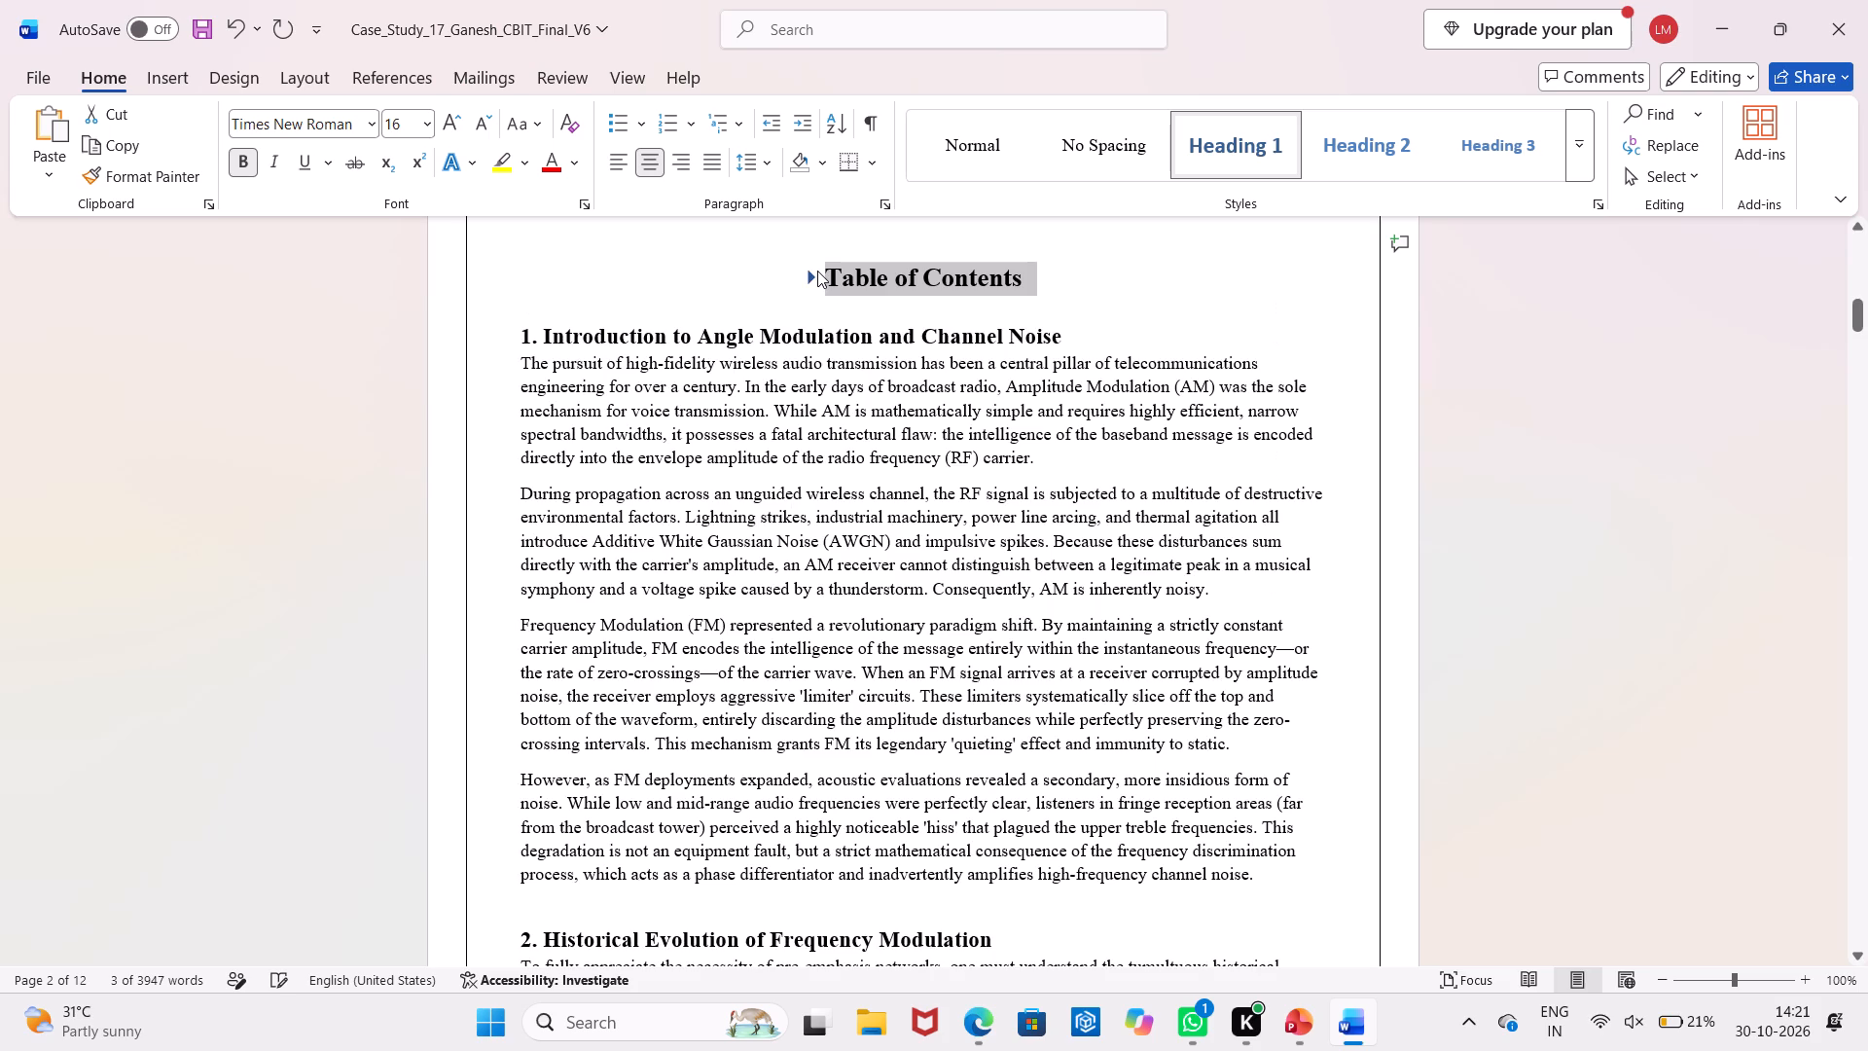
click(817, 271)
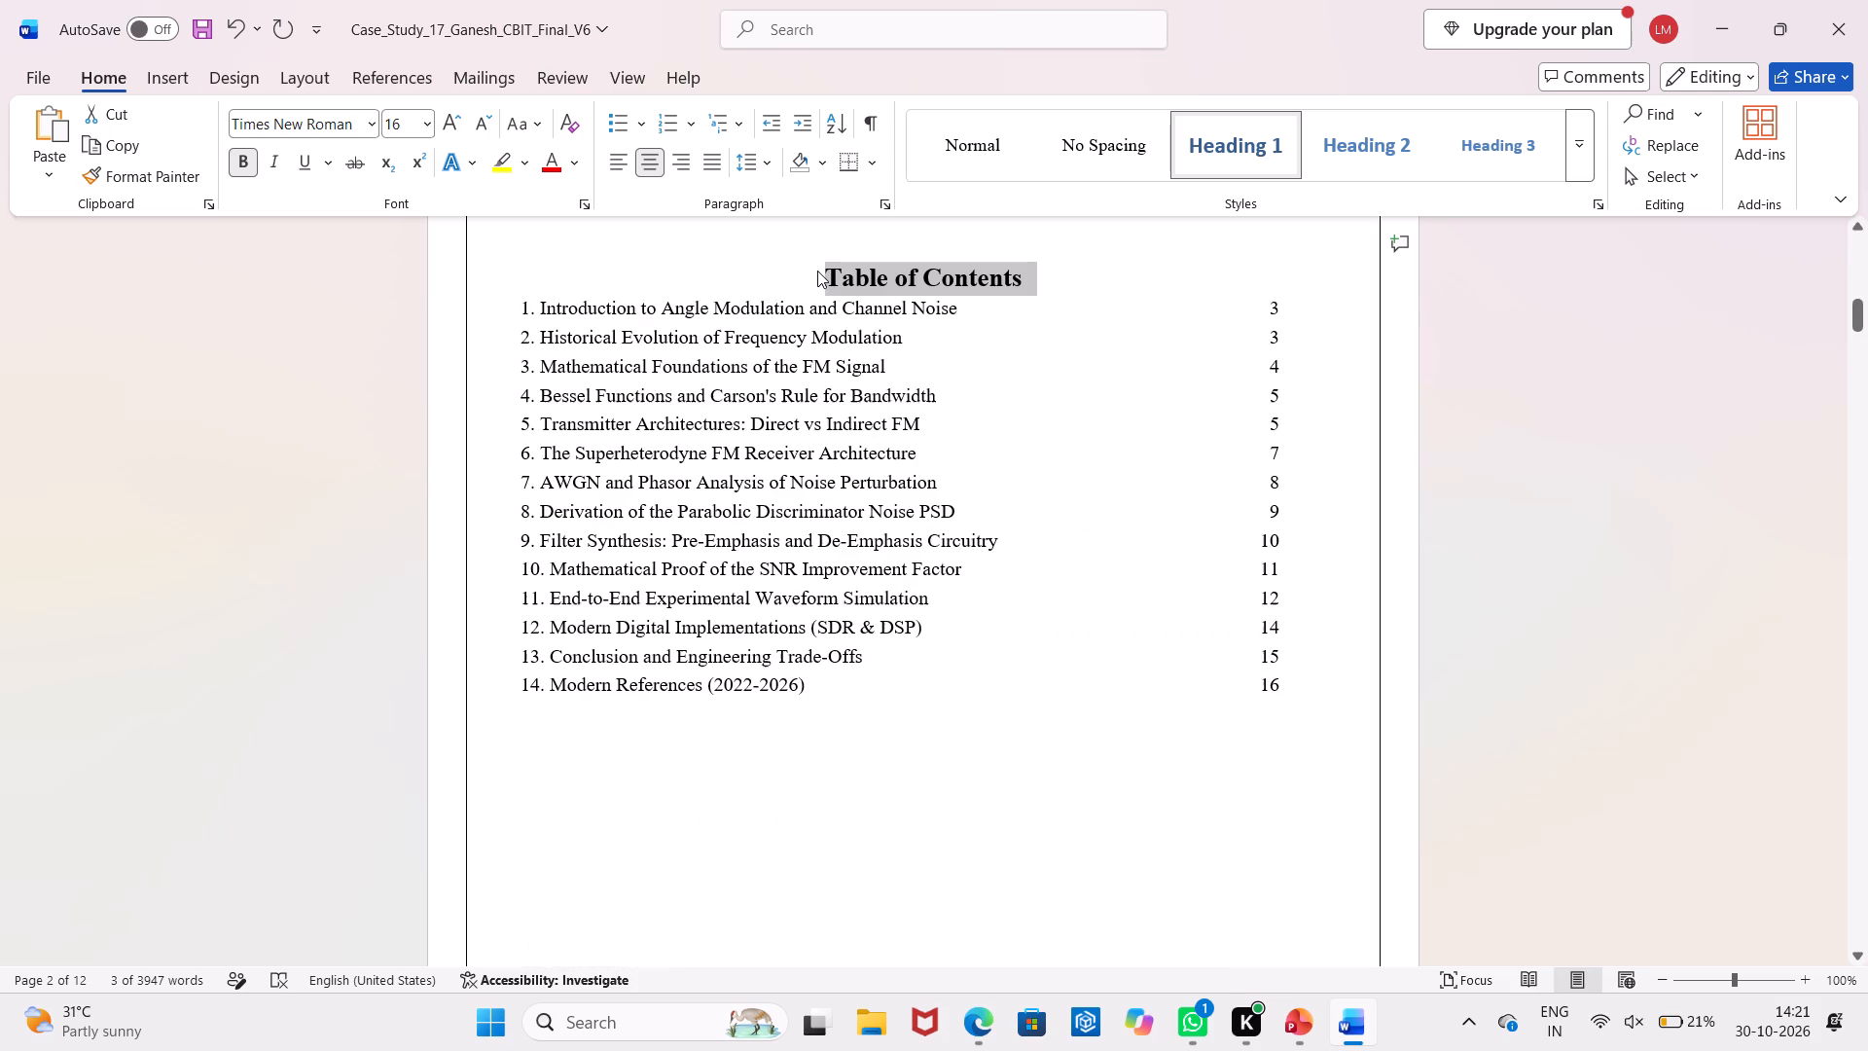
click(821, 268)
key(BackSpace)
key(BackSpace)
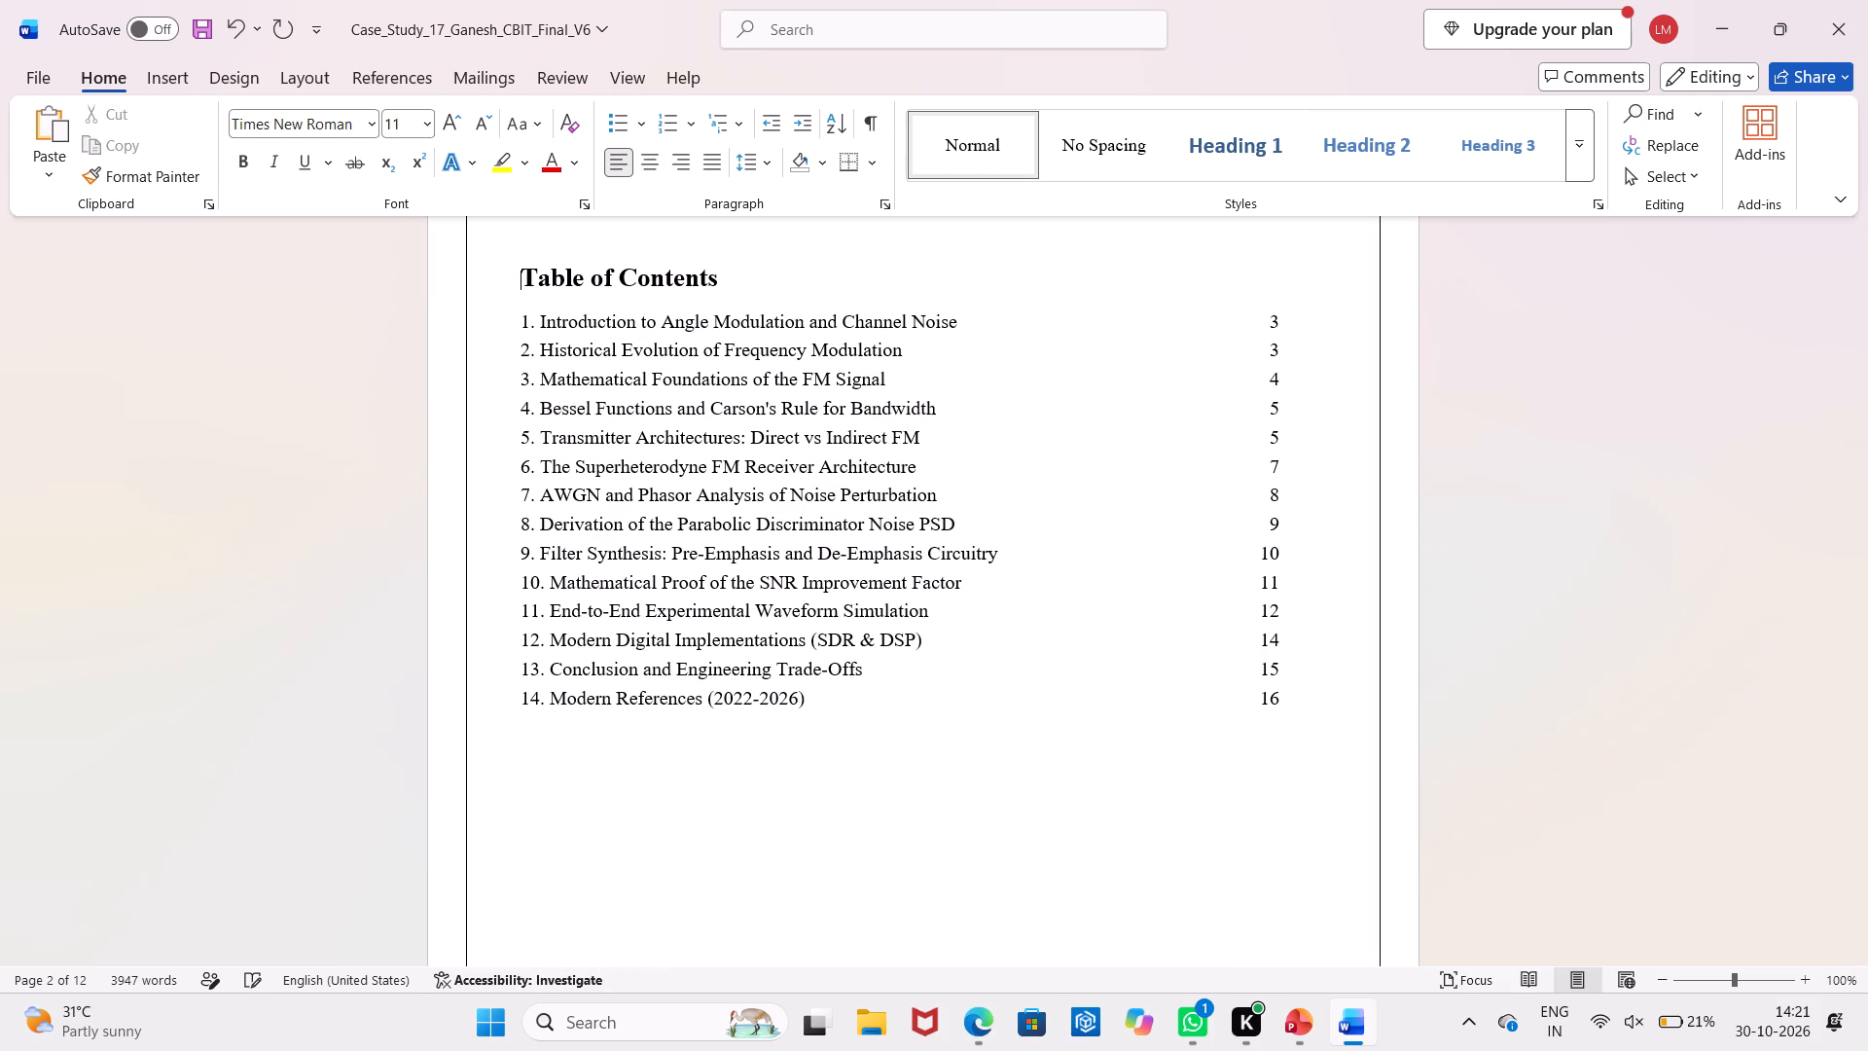
Set the ABSTRACT heading on the first page to font size 16.
scroll(928, 307, up, 1)
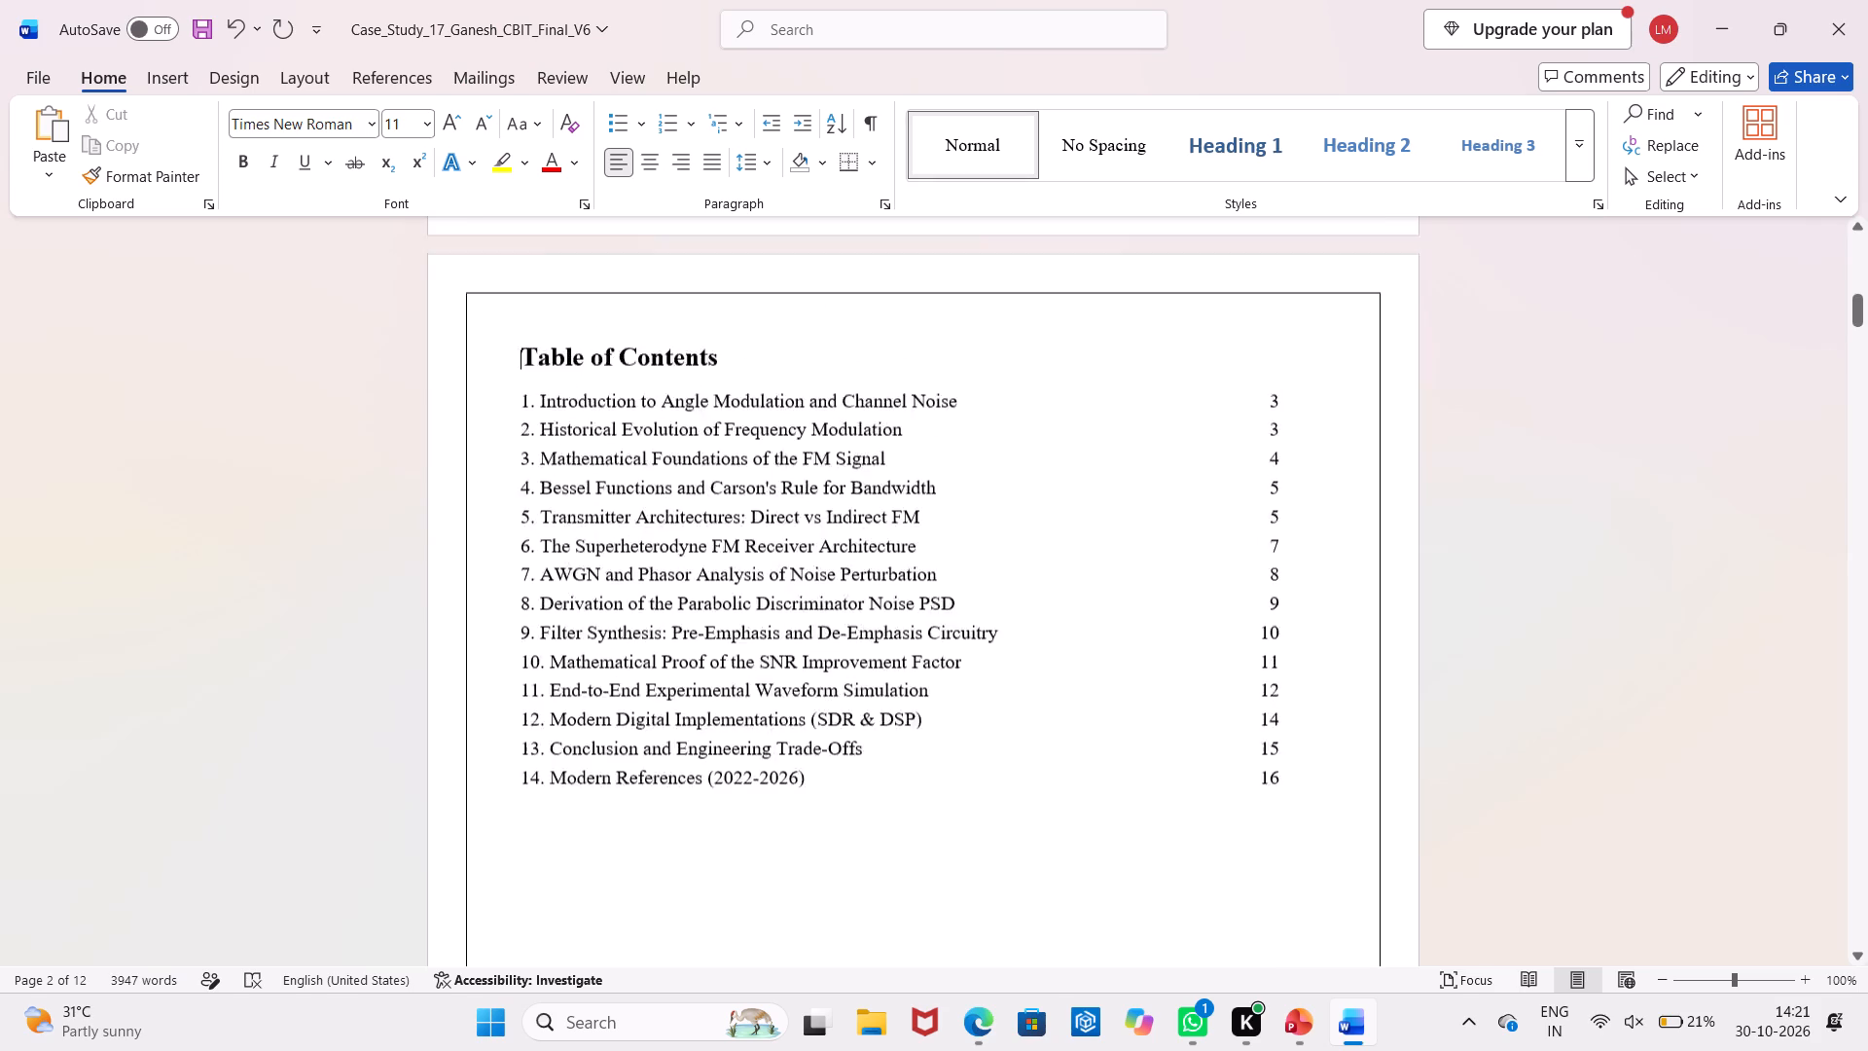
scroll(928, 307, up, 1)
scroll(928, 307, down, 1)
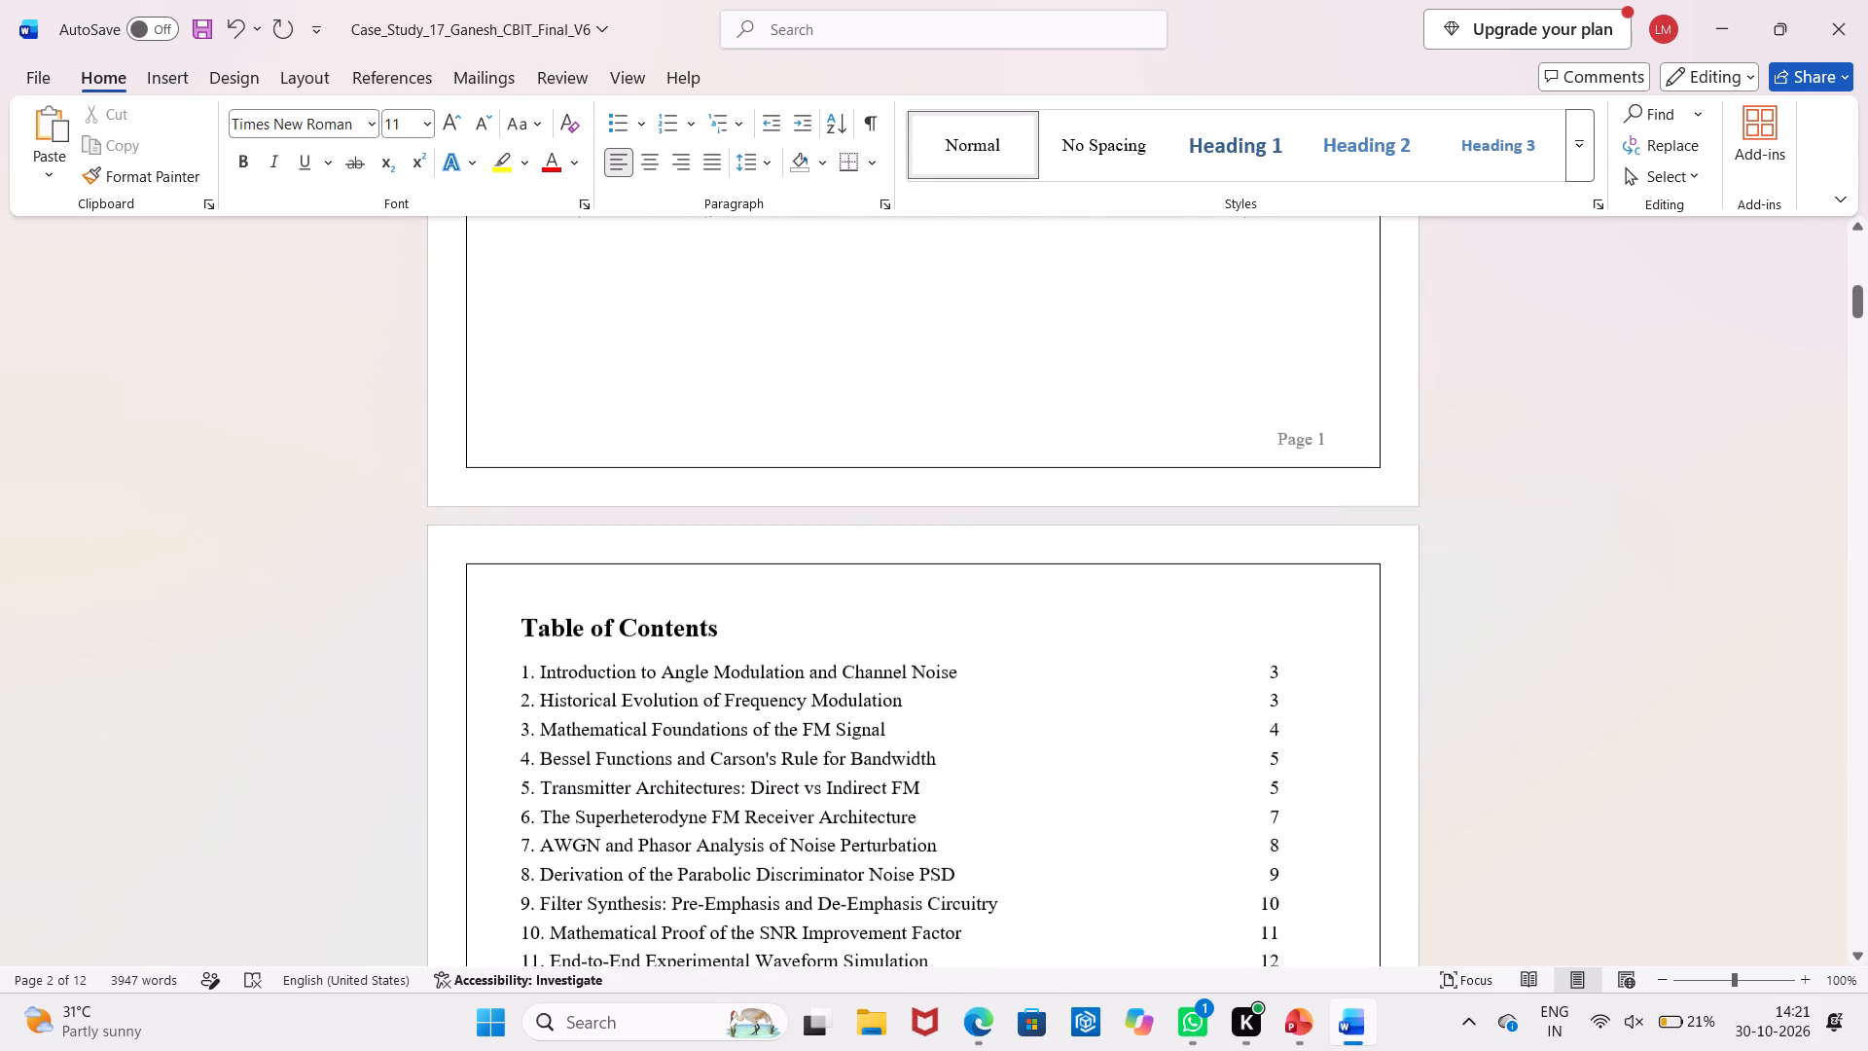
scroll(928, 307, down, 1)
scroll(928, 307, up, 1)
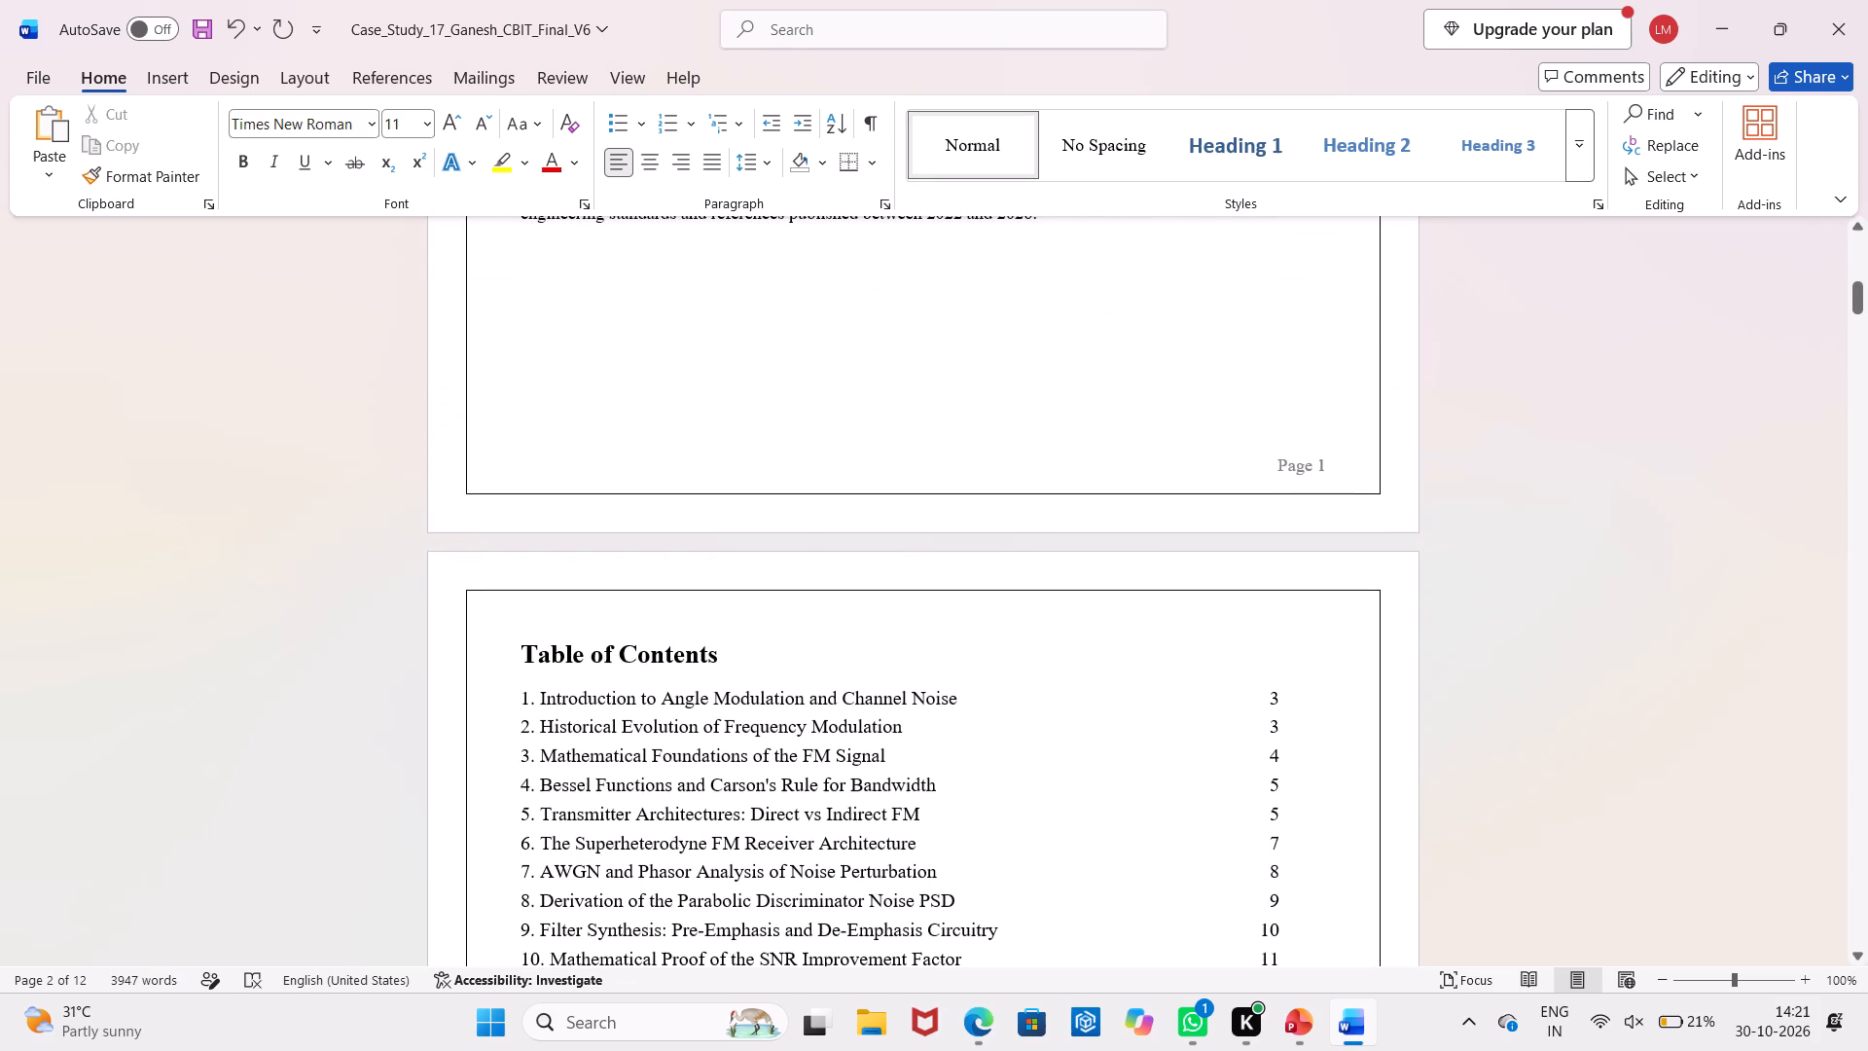
scroll(928, 307, up, 4)
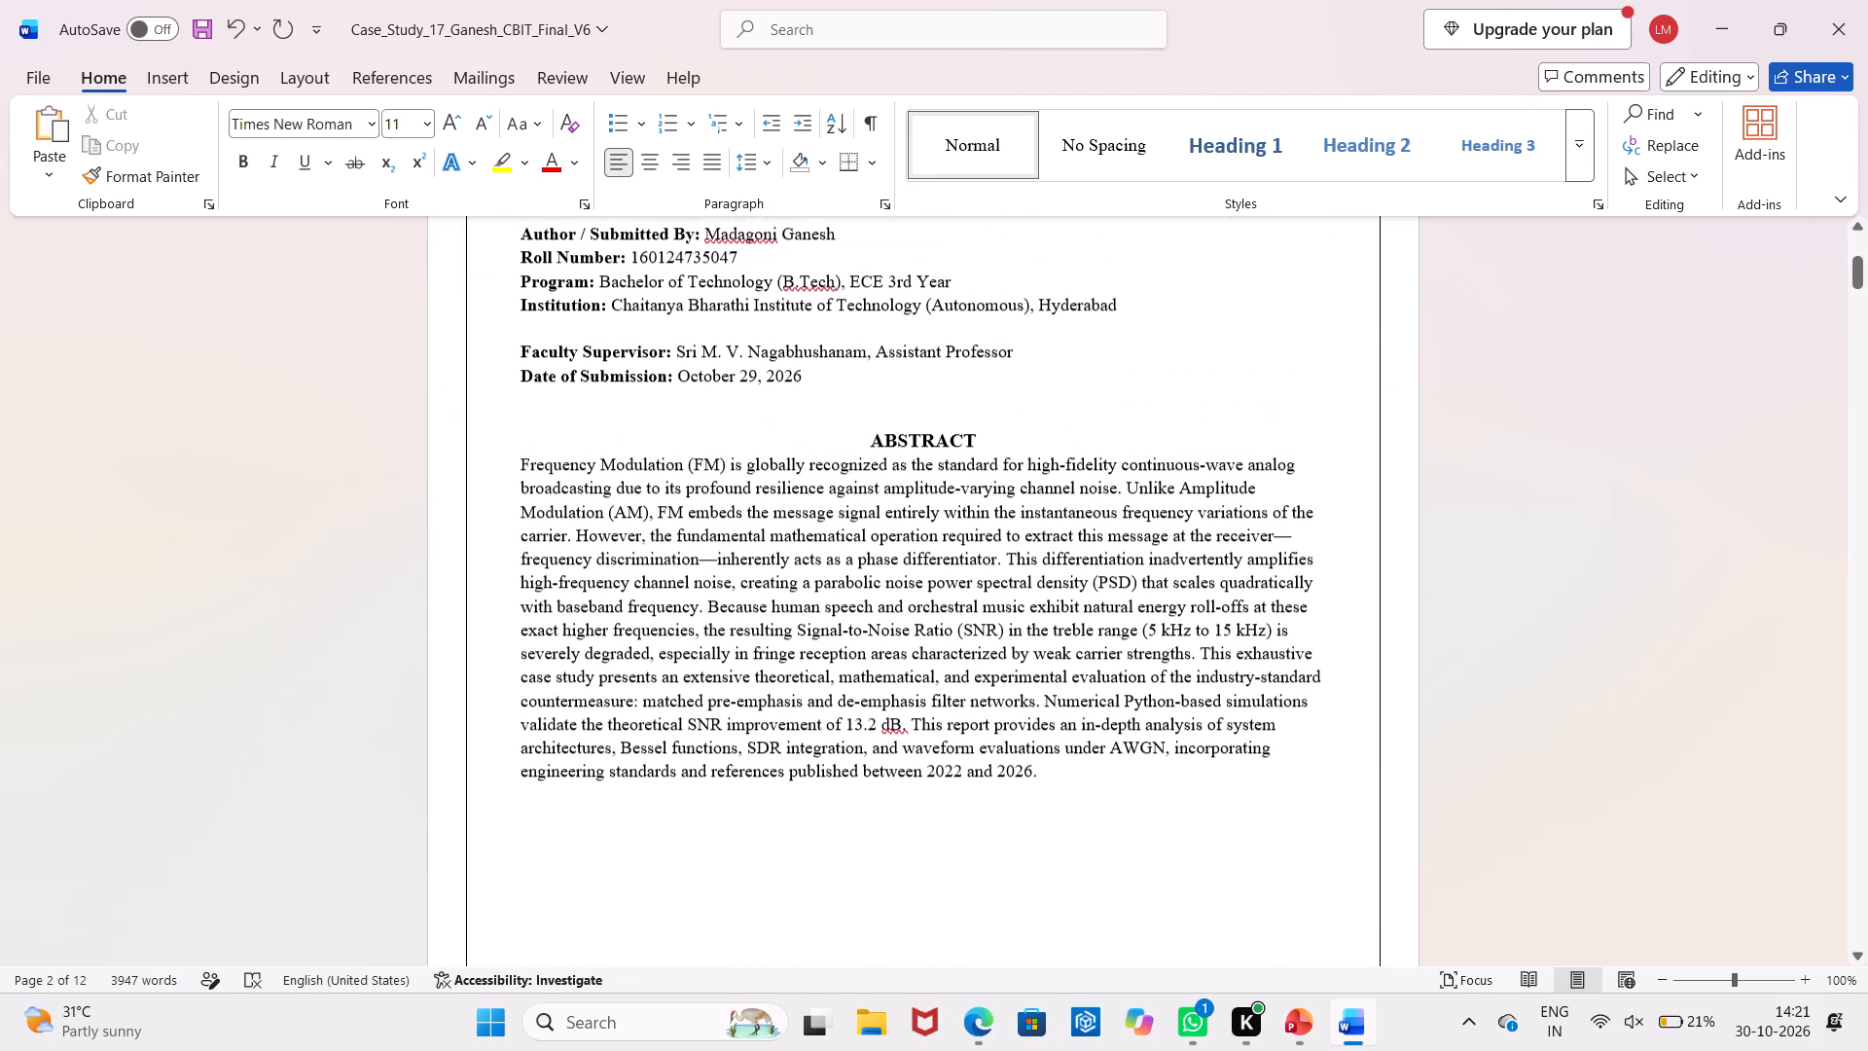
click(883, 440)
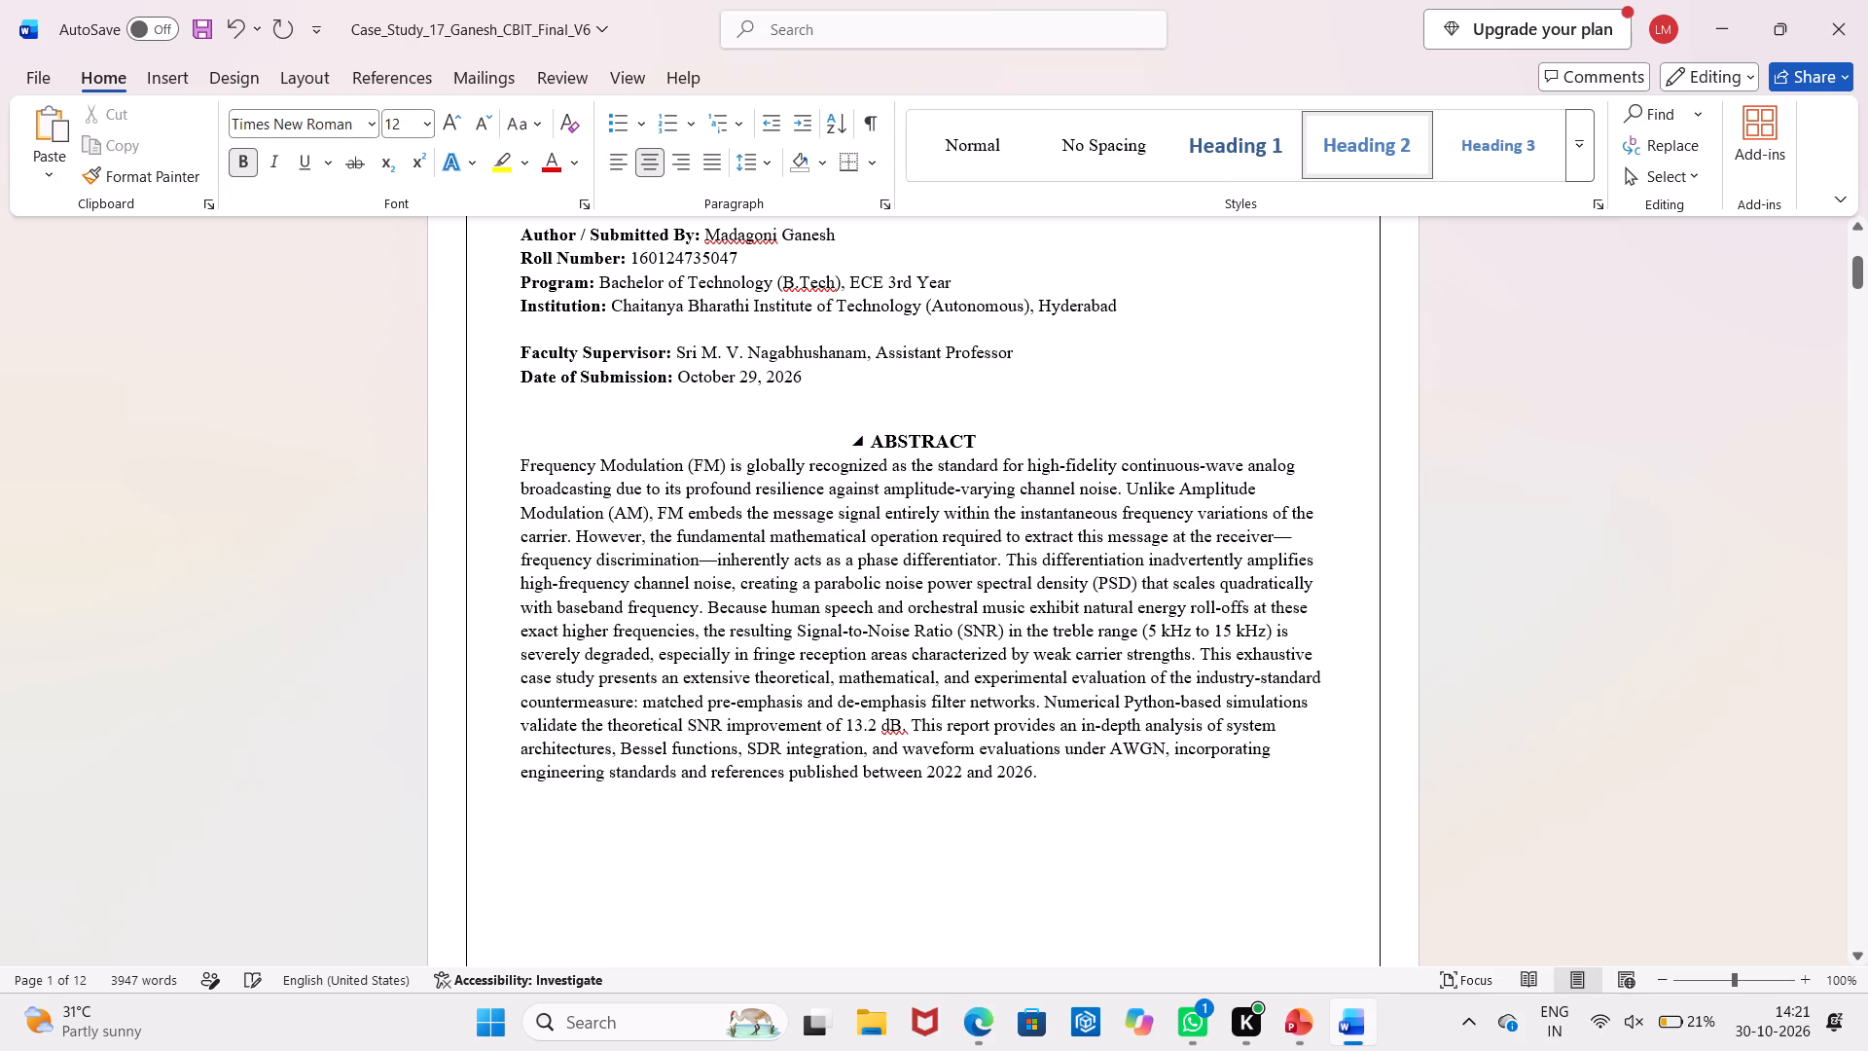
drag(978, 435, 872, 441)
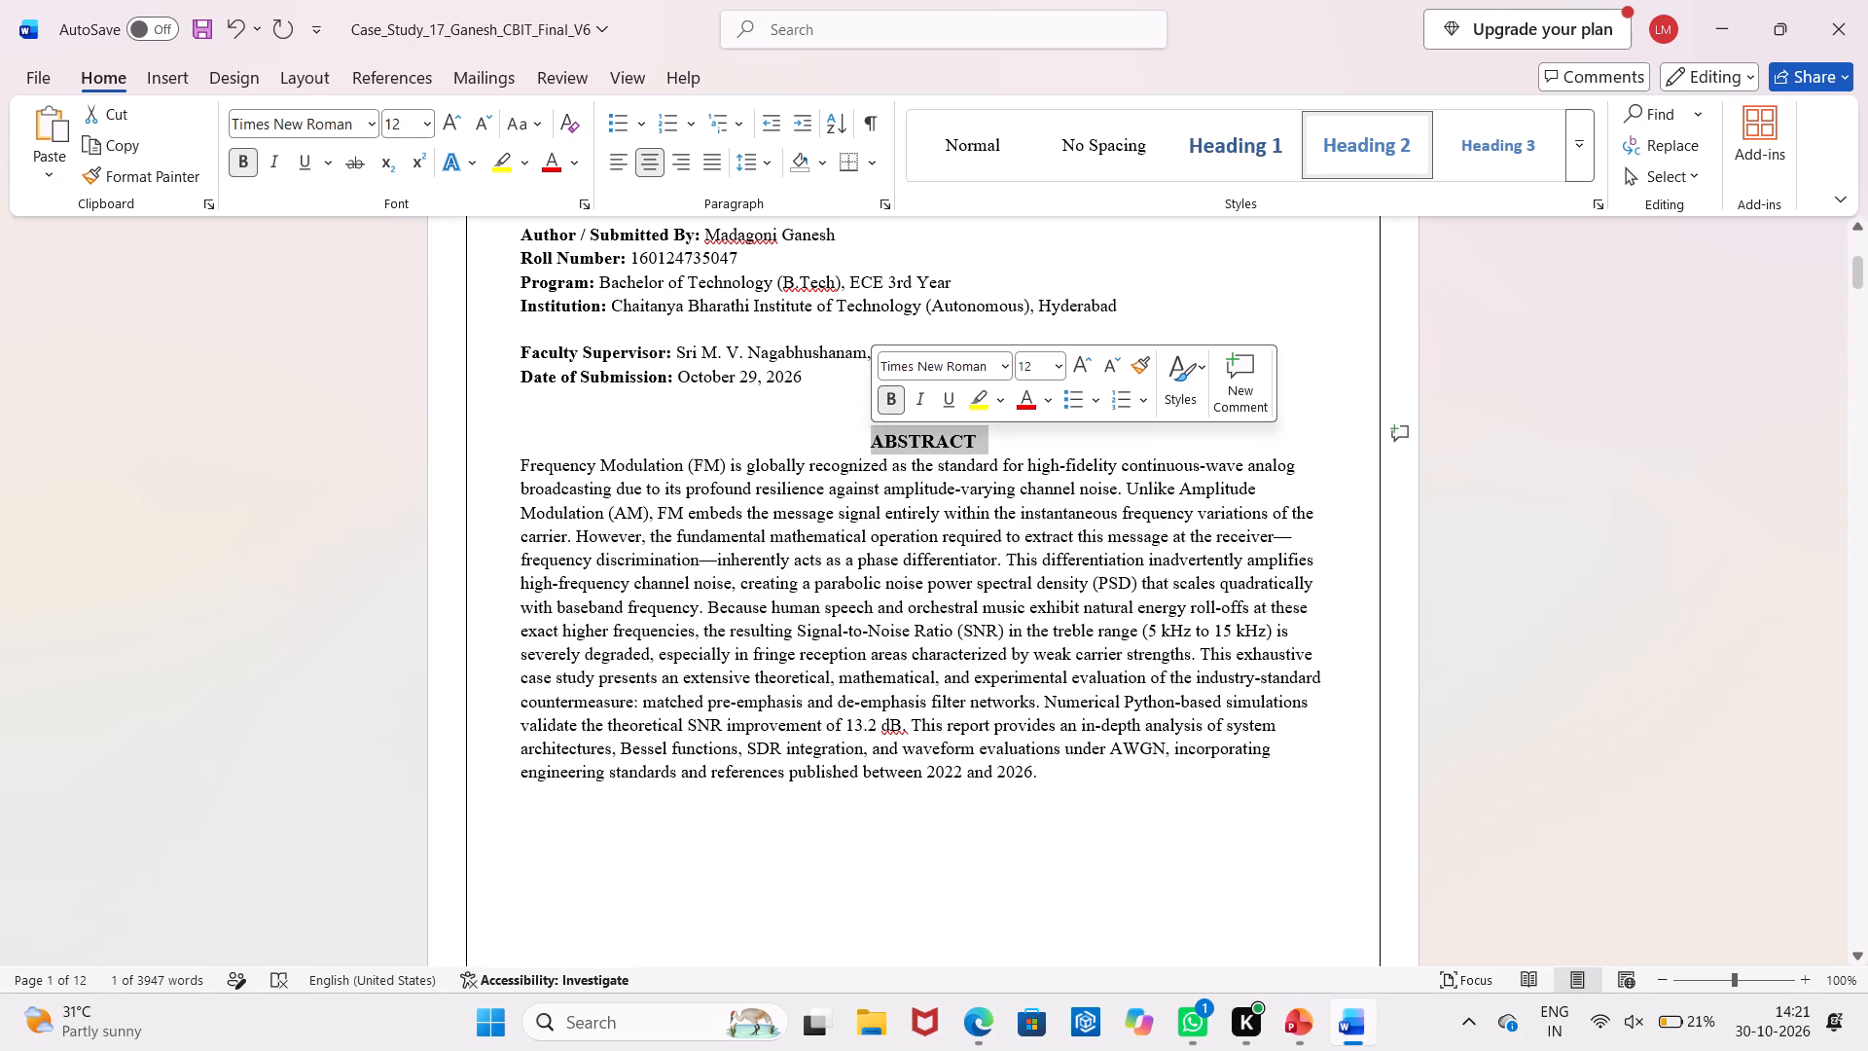
click(423, 122)
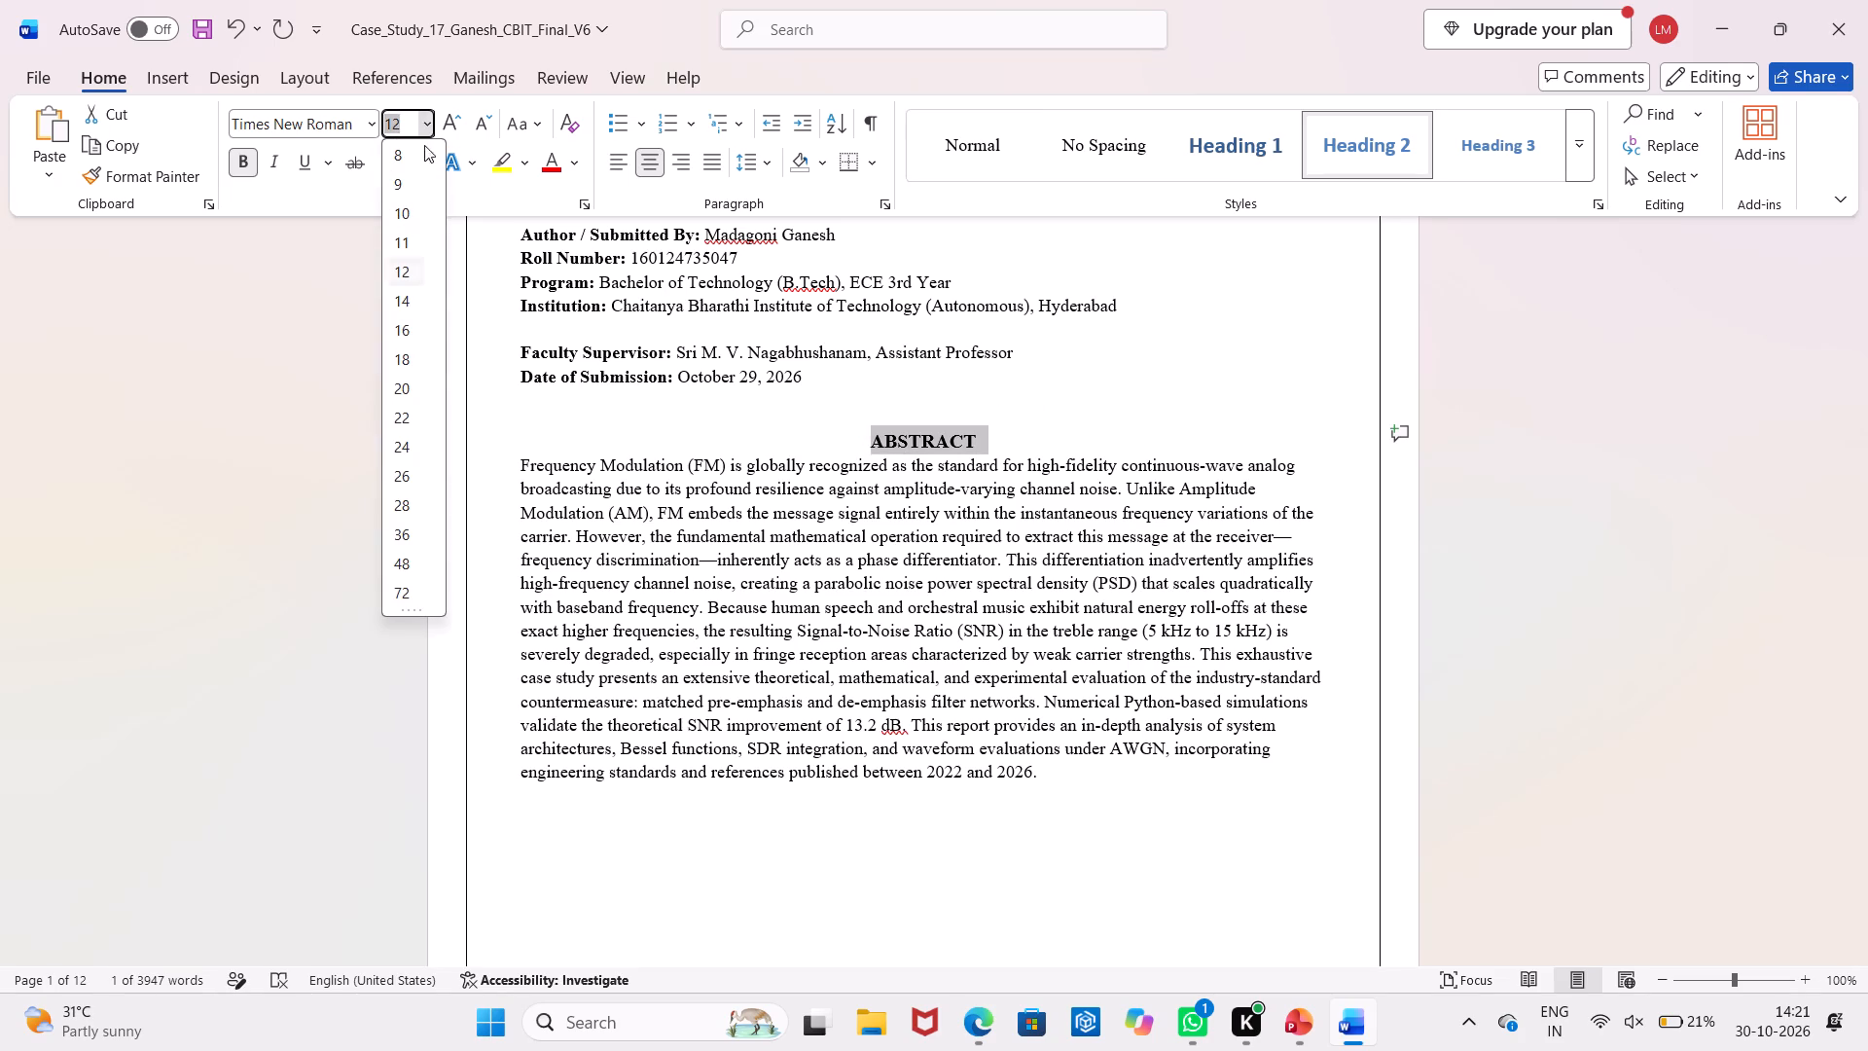
click(414, 329)
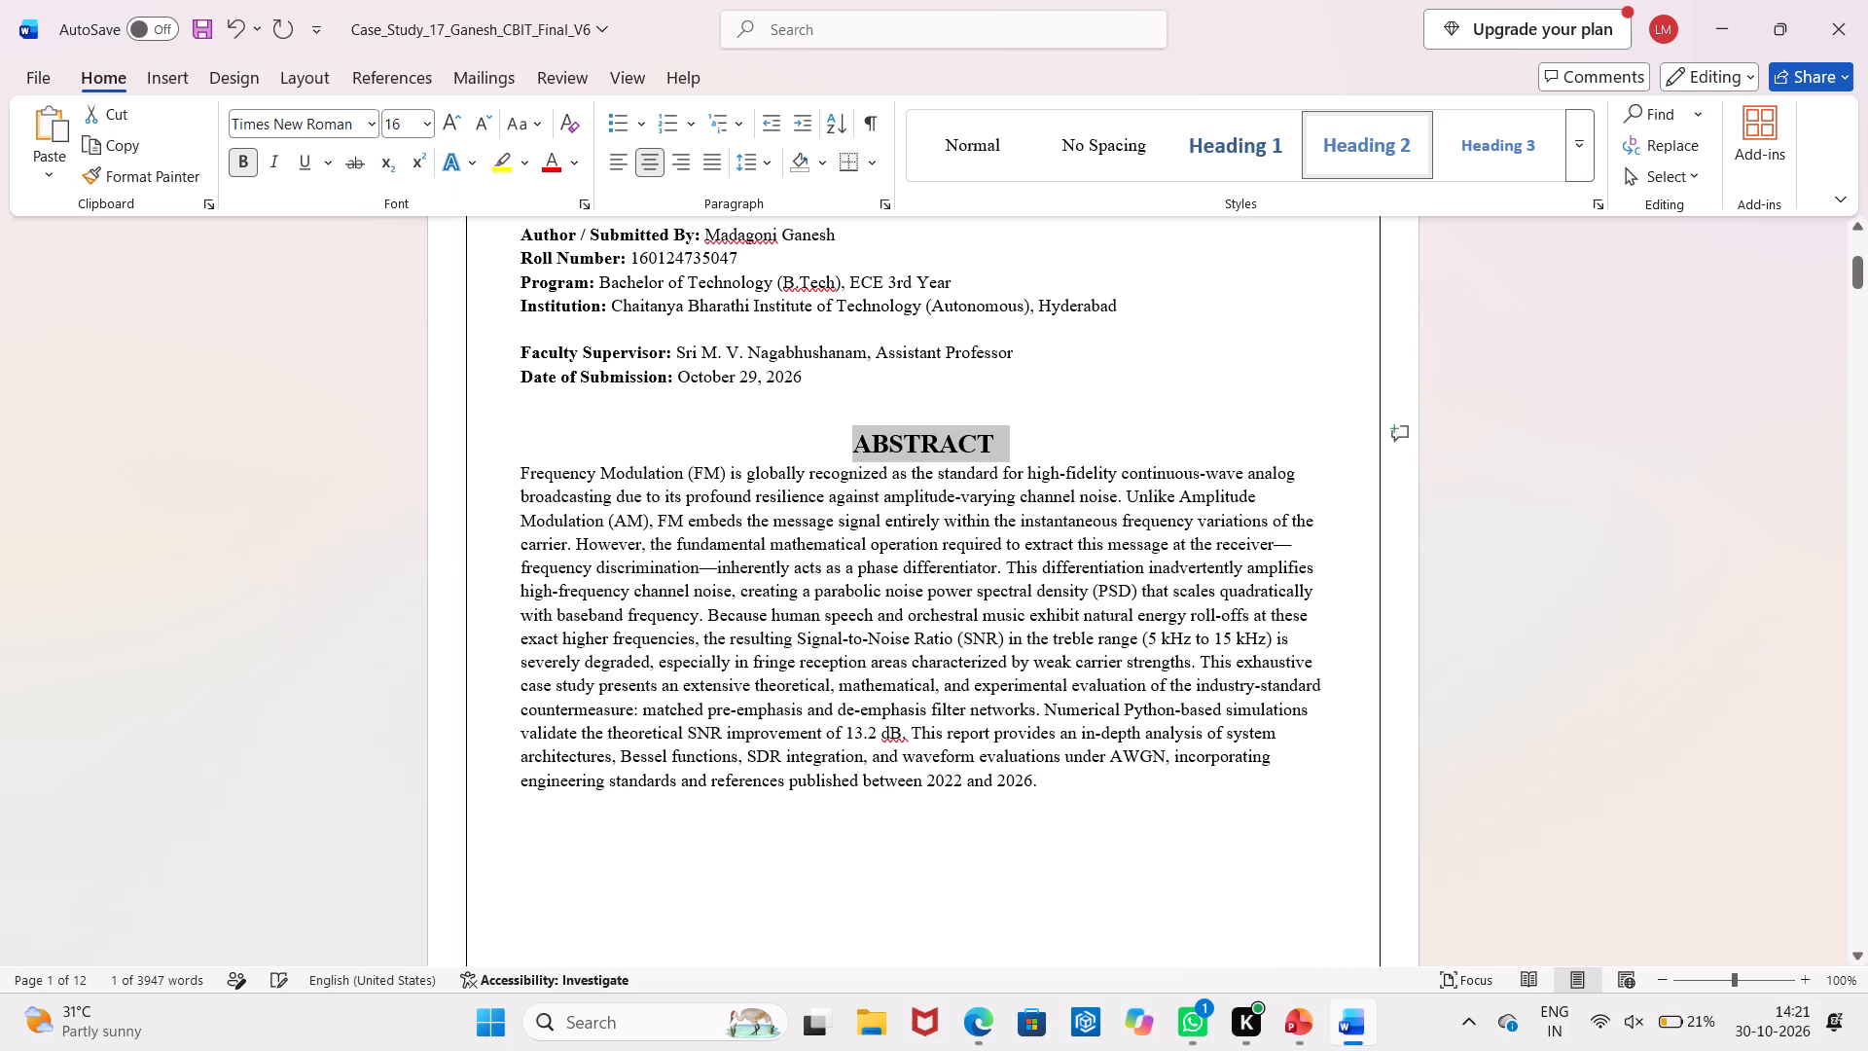
Set the whole abstract paragraph to font size 12.
drag(516, 467, 1060, 737)
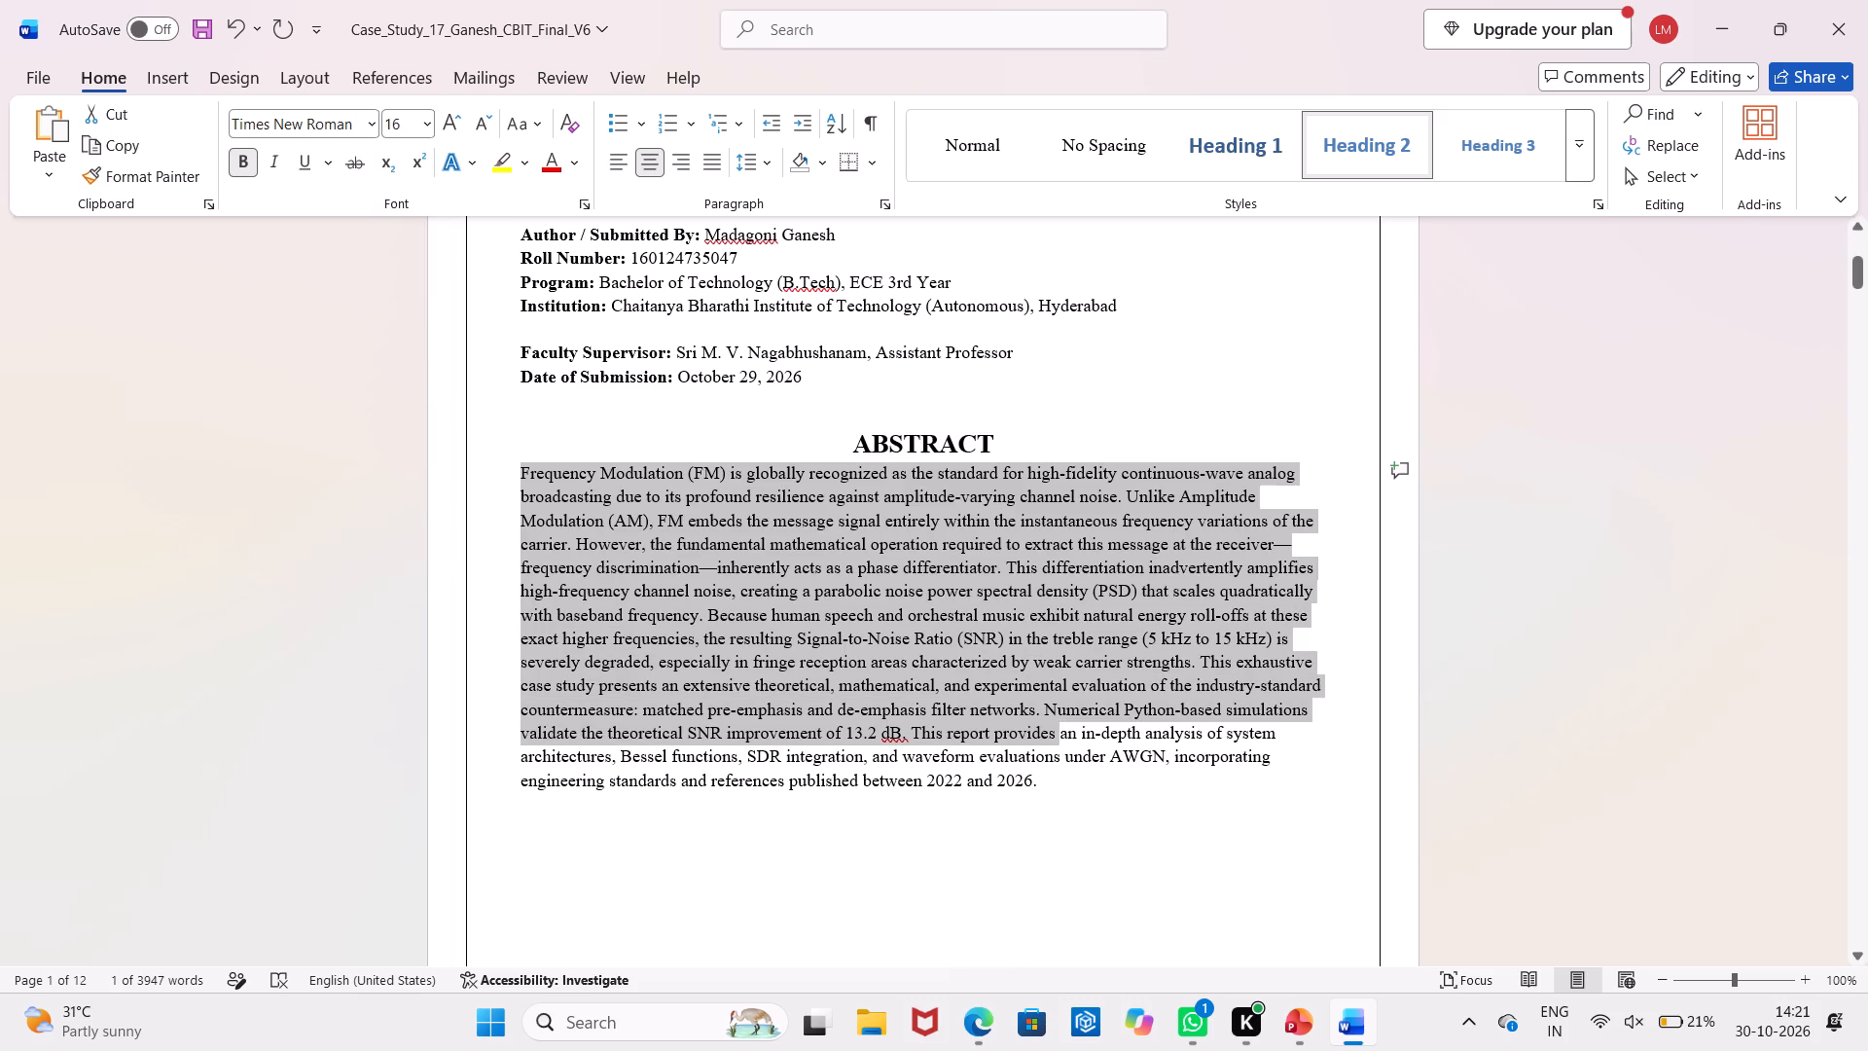
drag(1060, 737, 1106, 888)
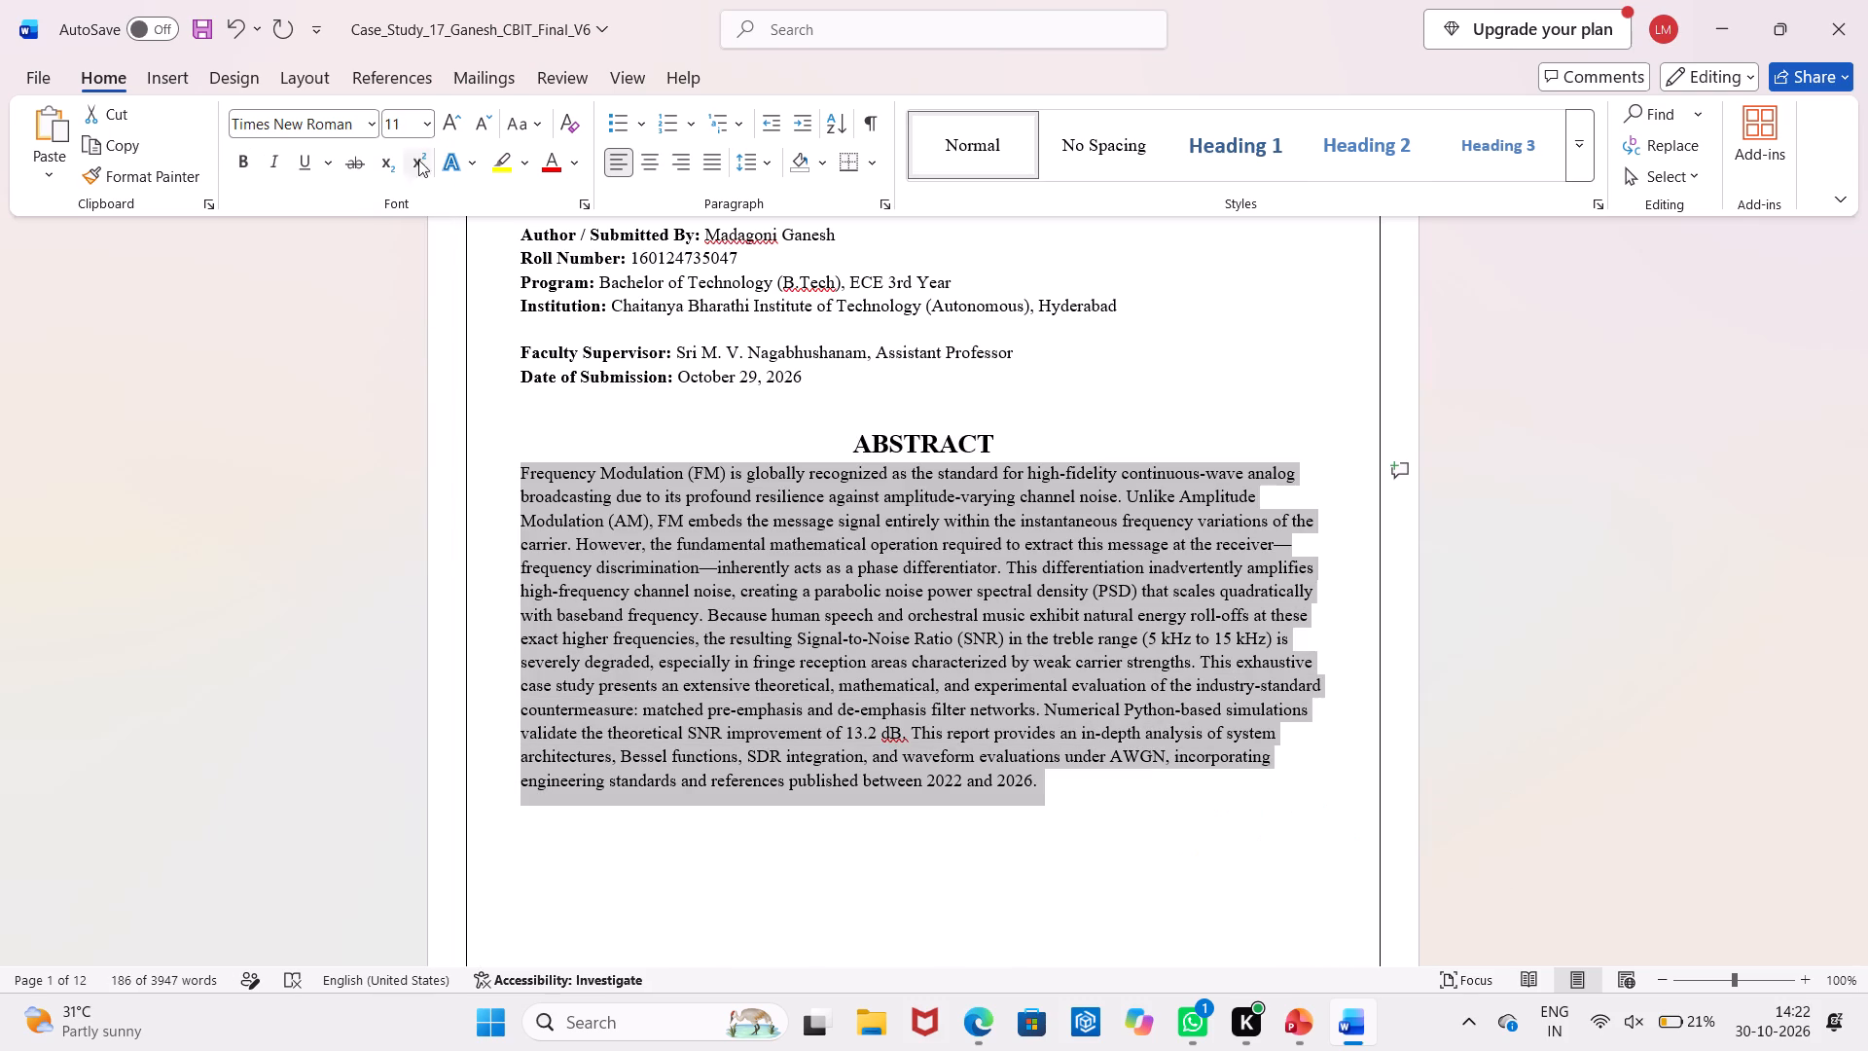
click(416, 128)
click(426, 127)
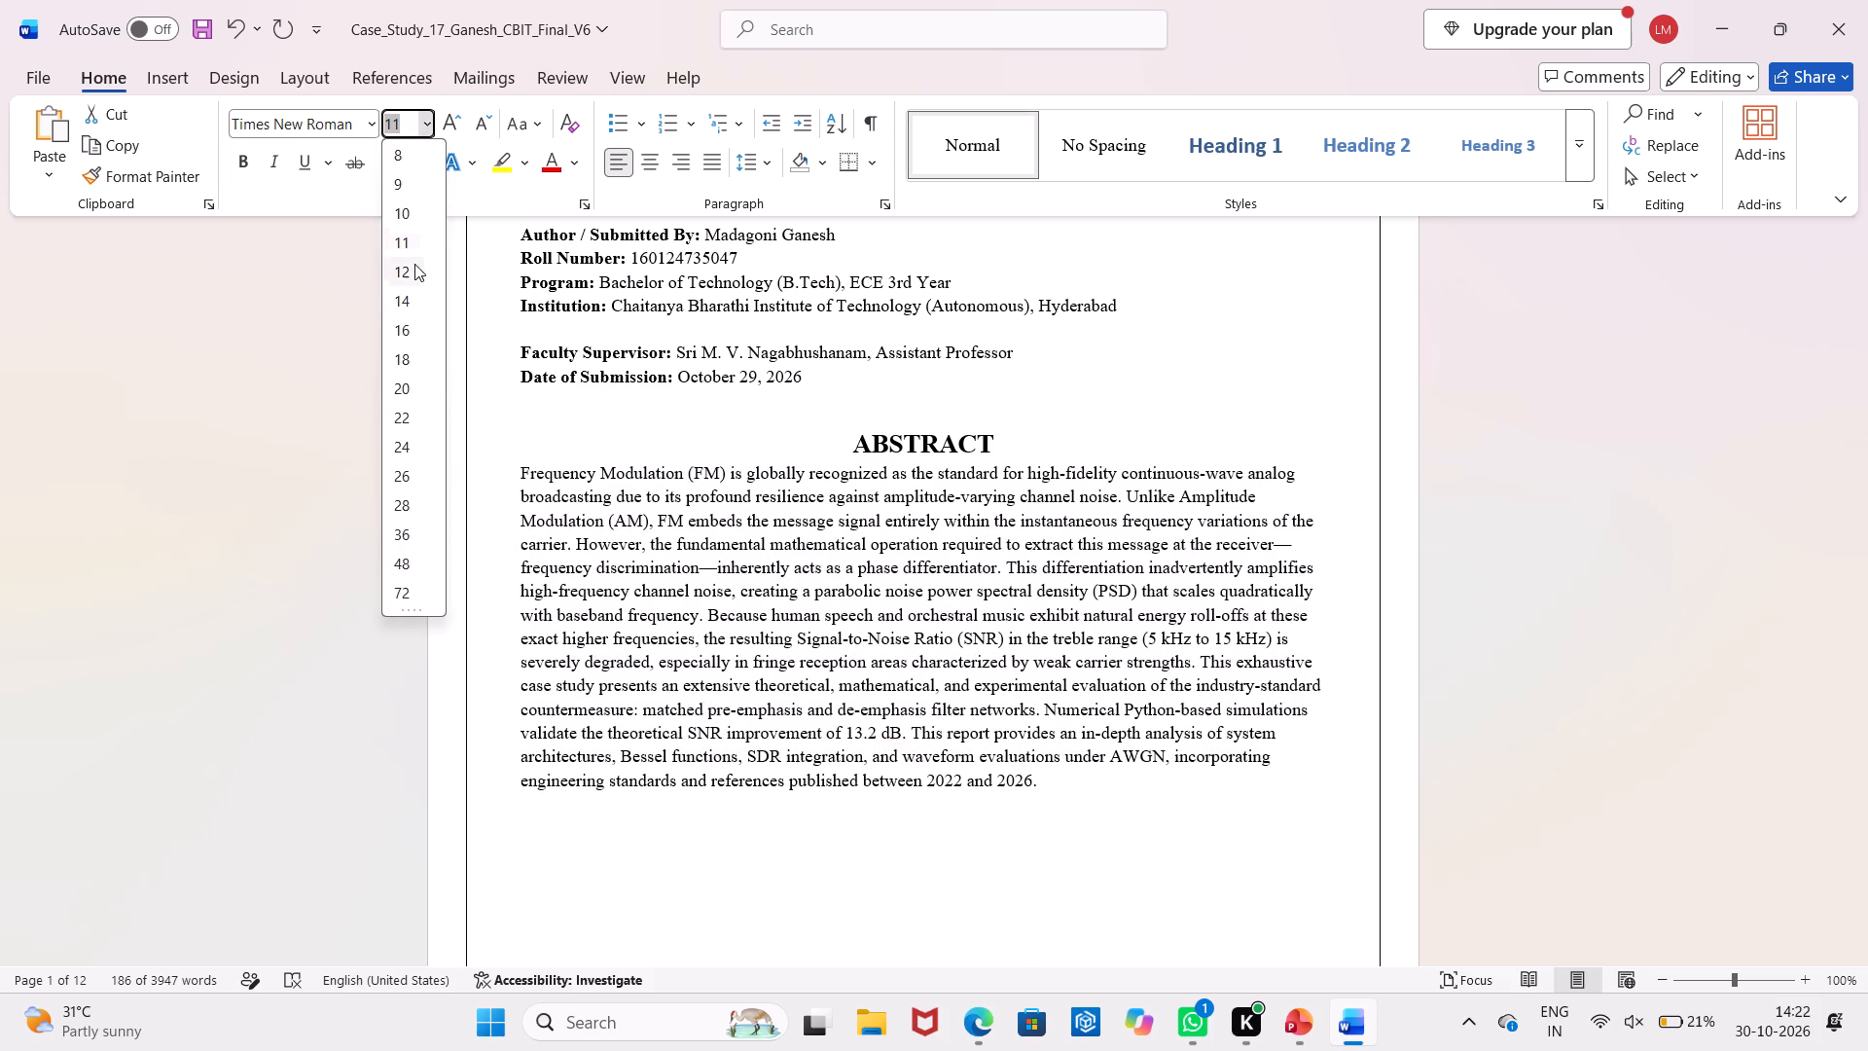
click(410, 296)
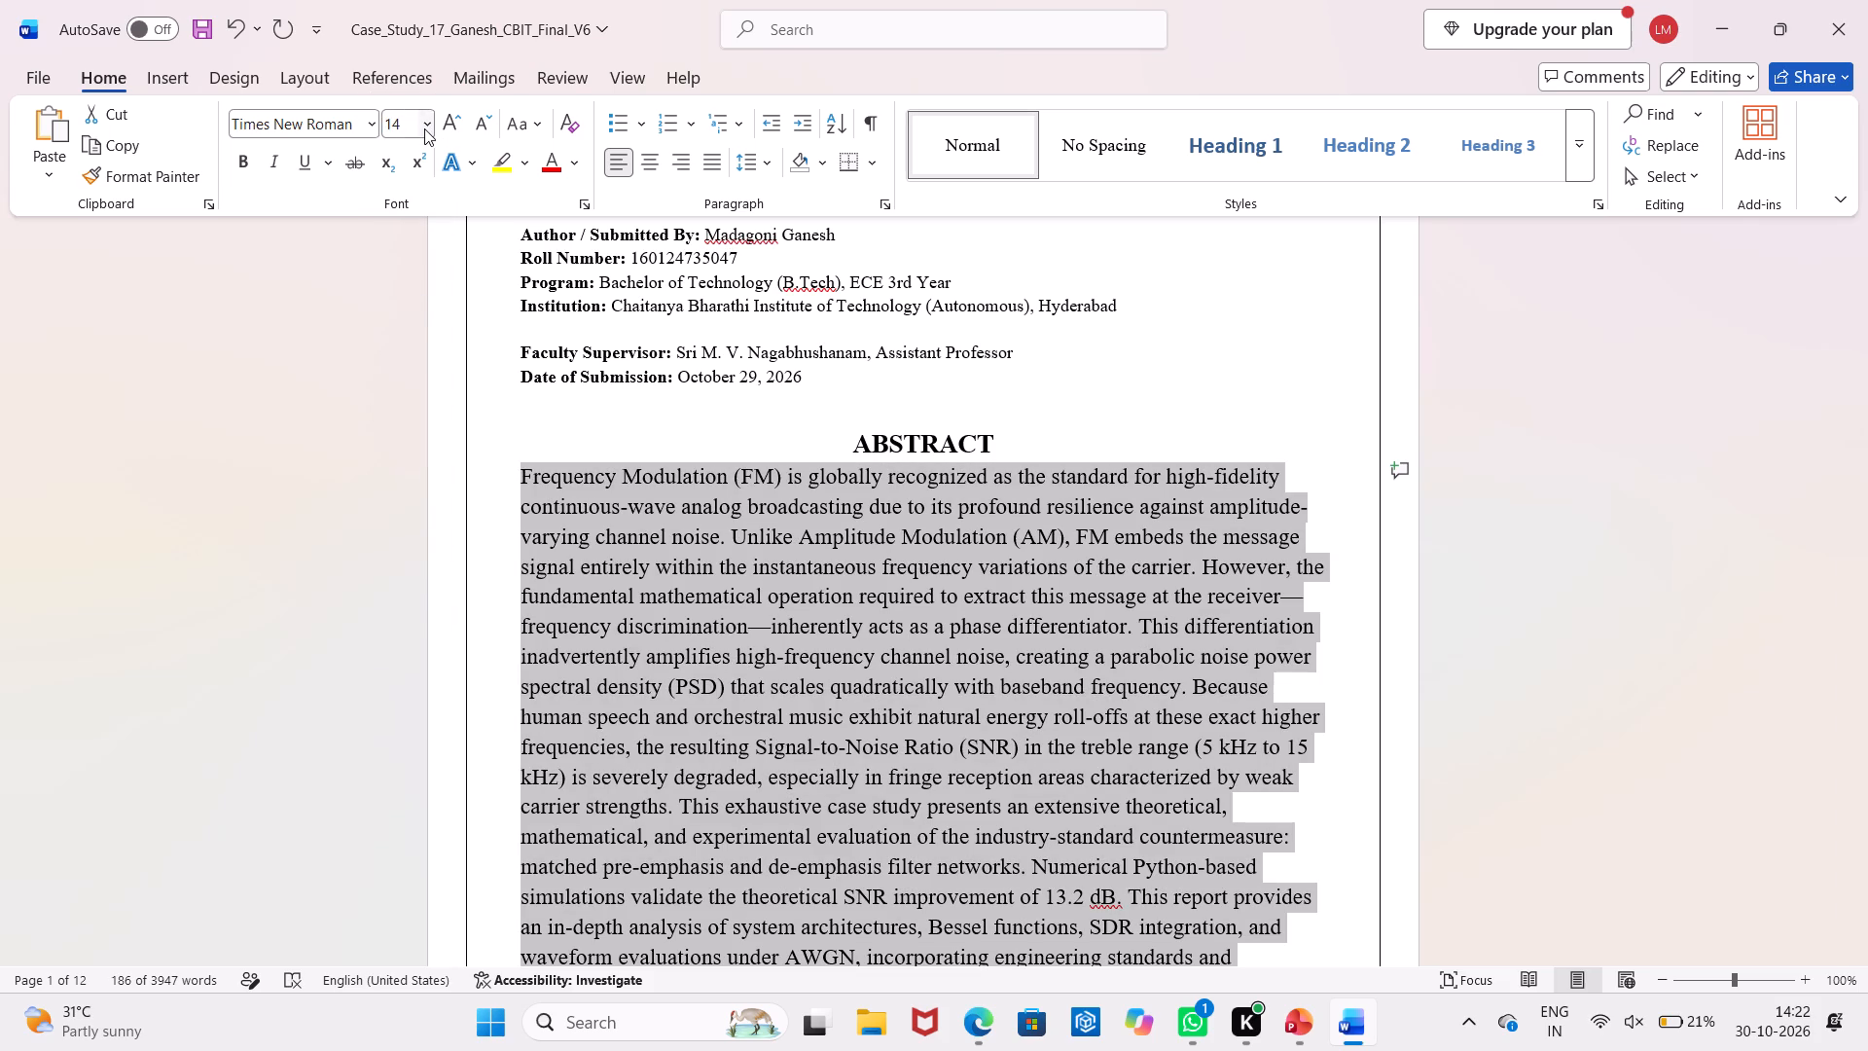
click(424, 128)
click(419, 266)
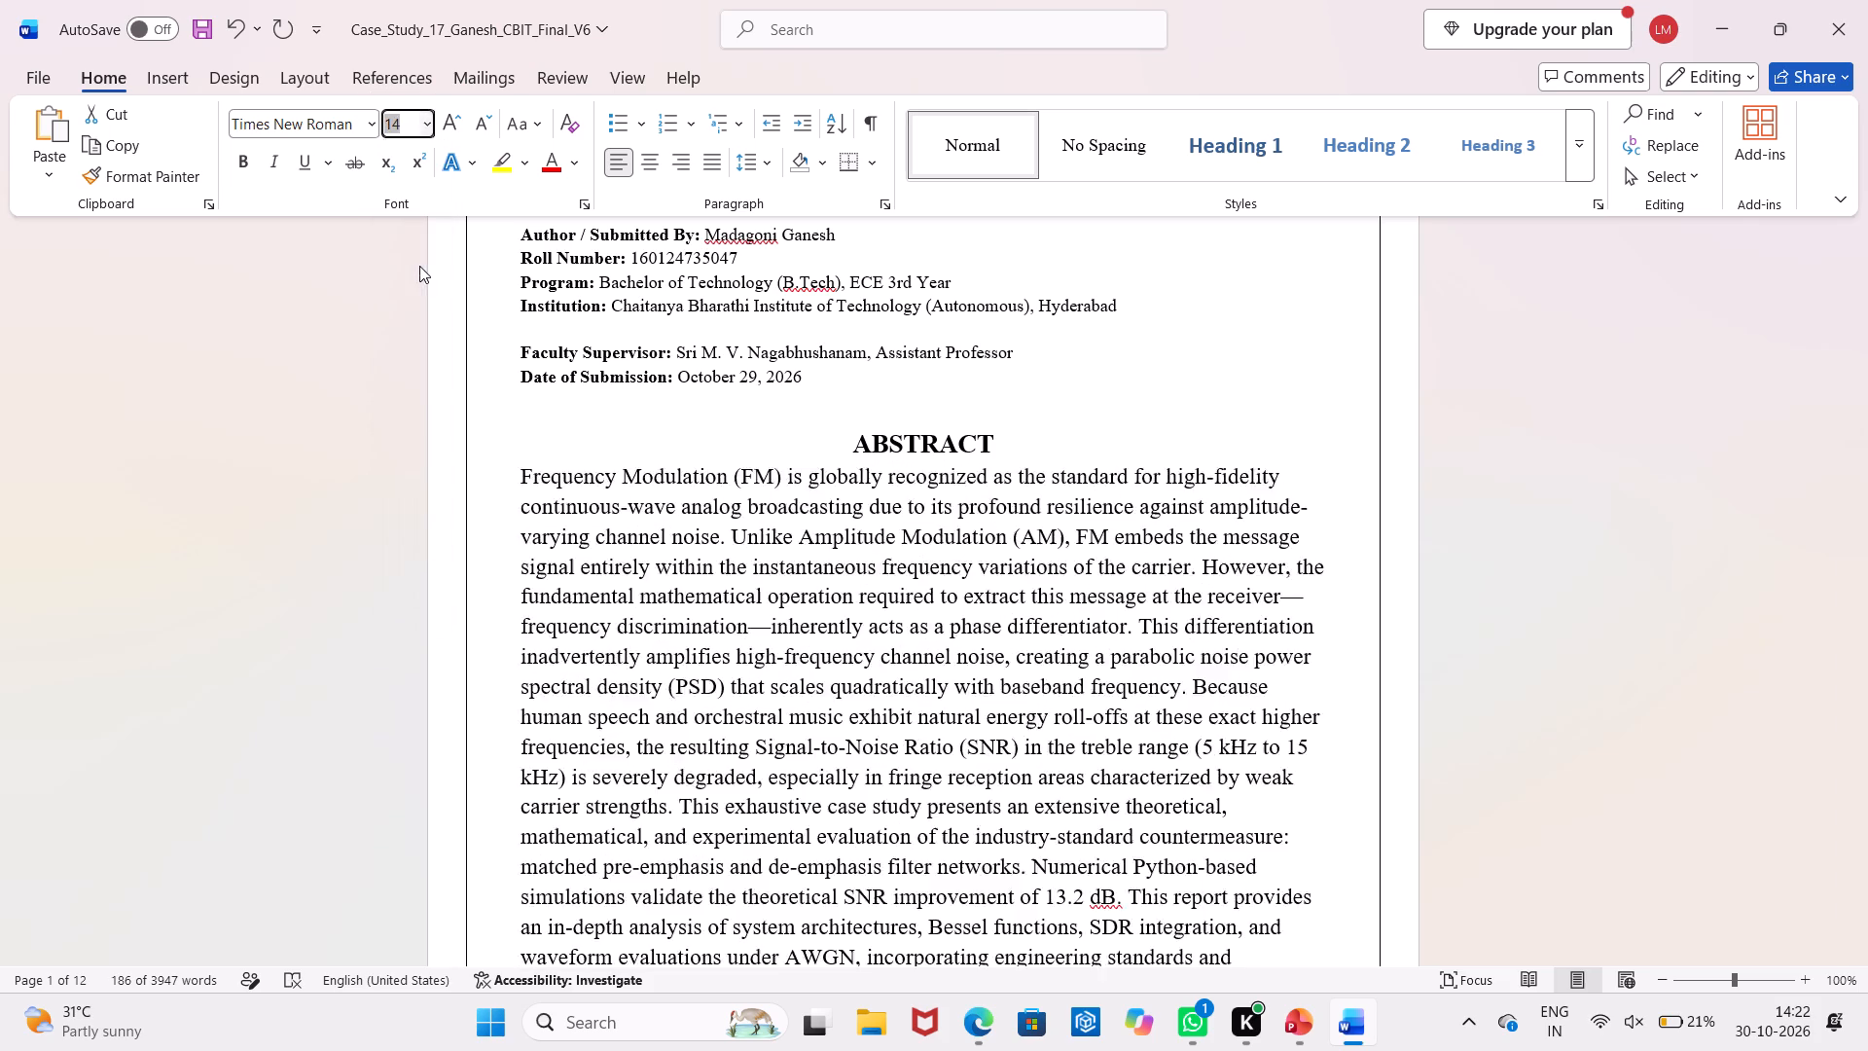
click(793, 577)
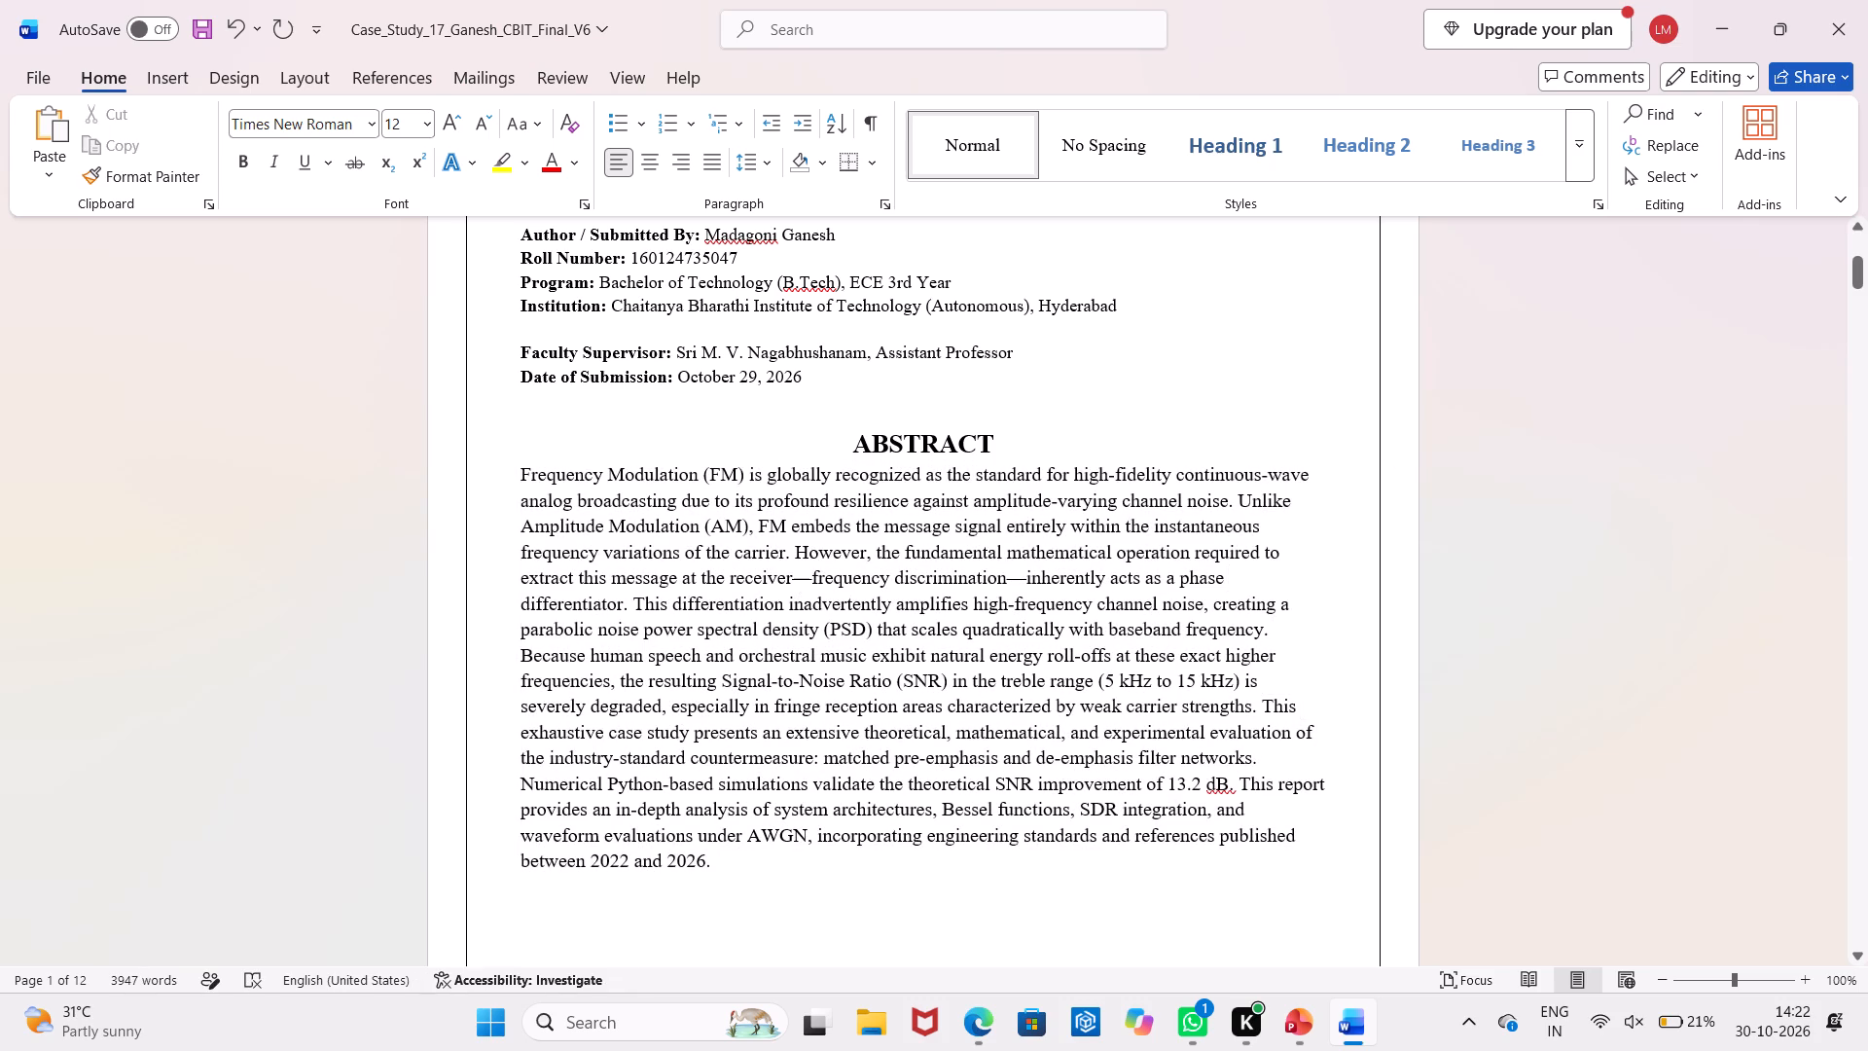
Compare the font formatting of the ABSTRACT heading with that of the Table of Contents heading.
scroll(853, 639, down, 3)
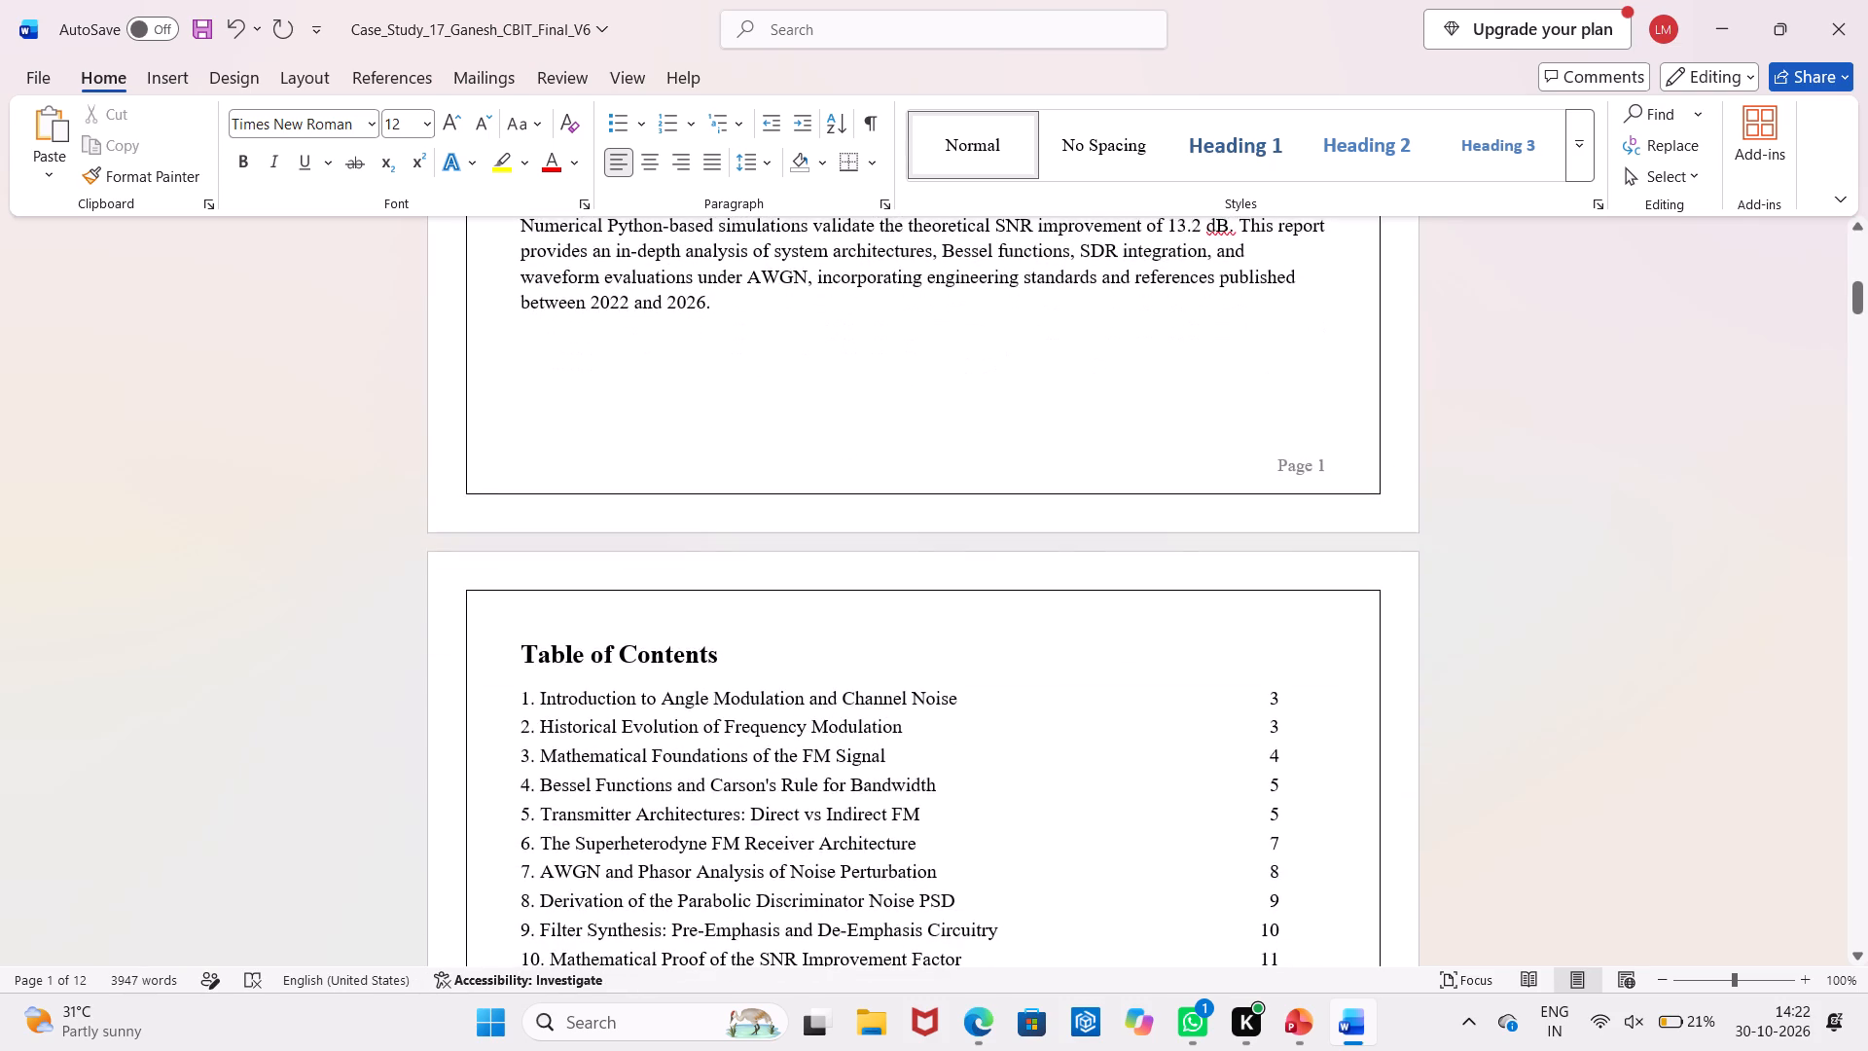
scroll(853, 639, up, 3)
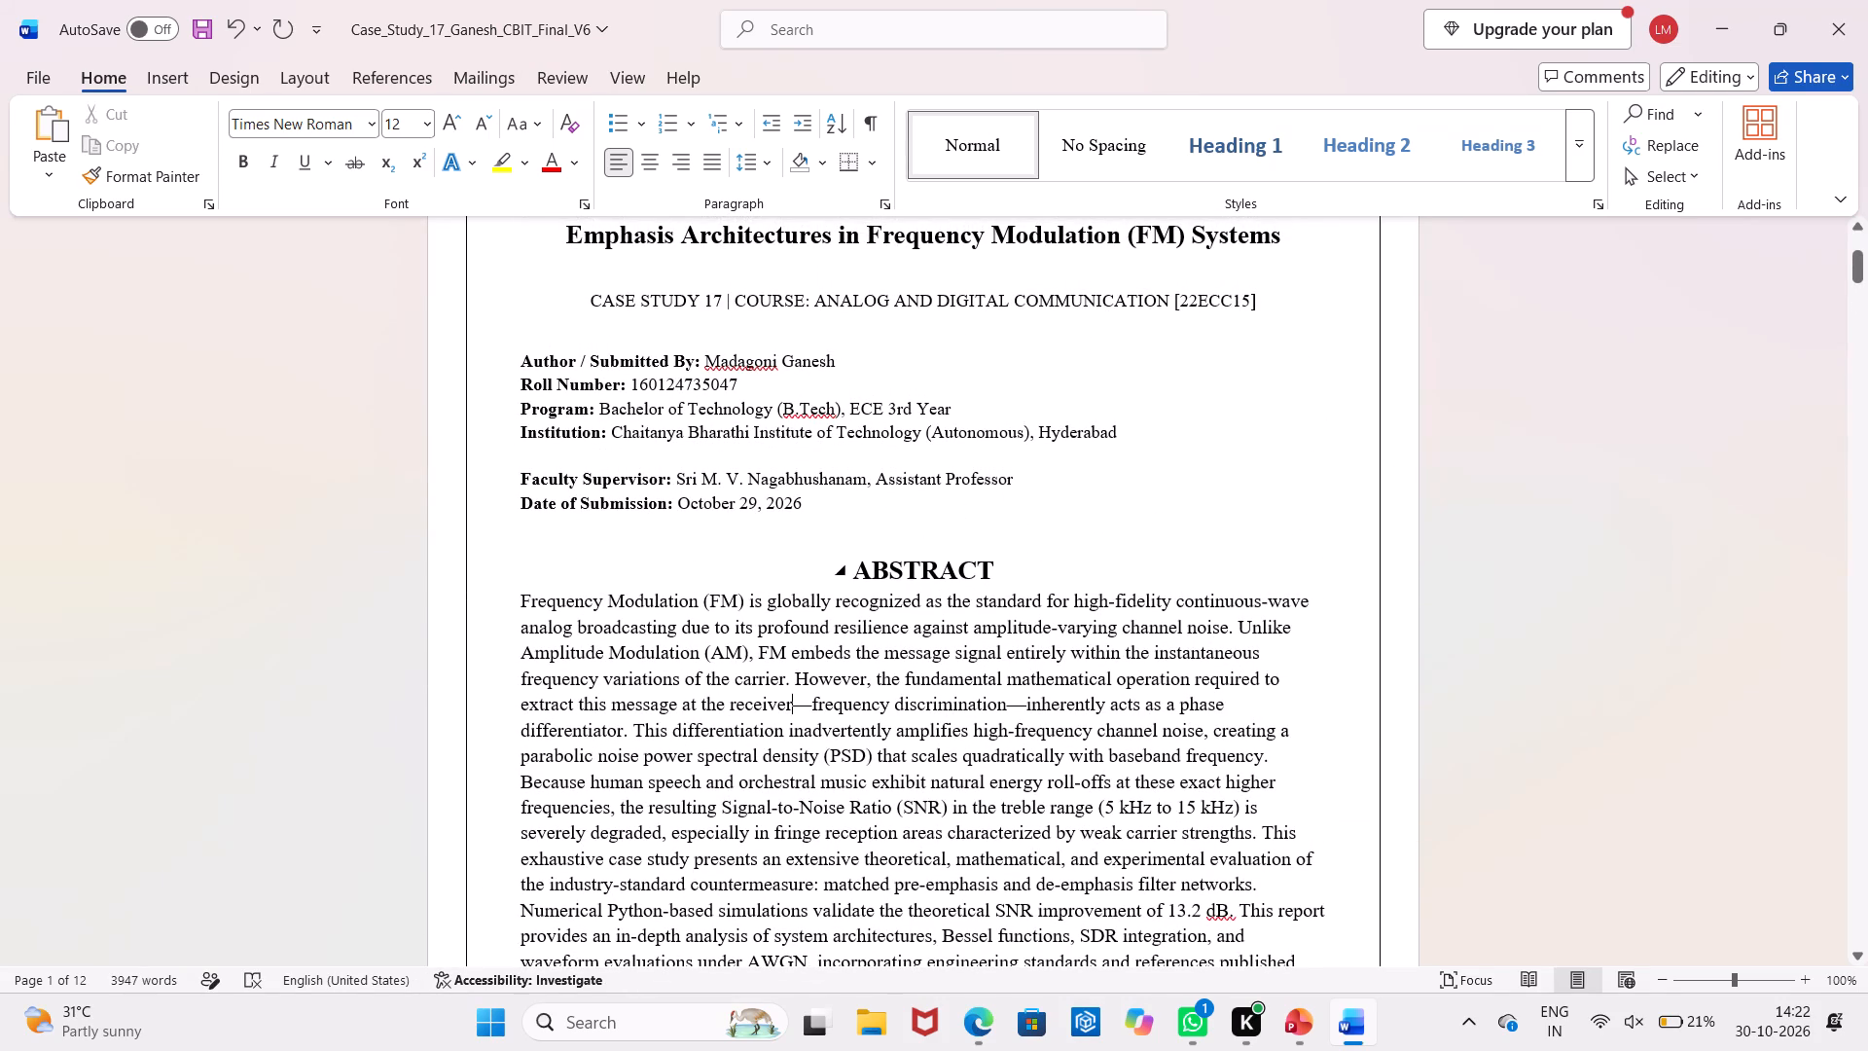
click(919, 576)
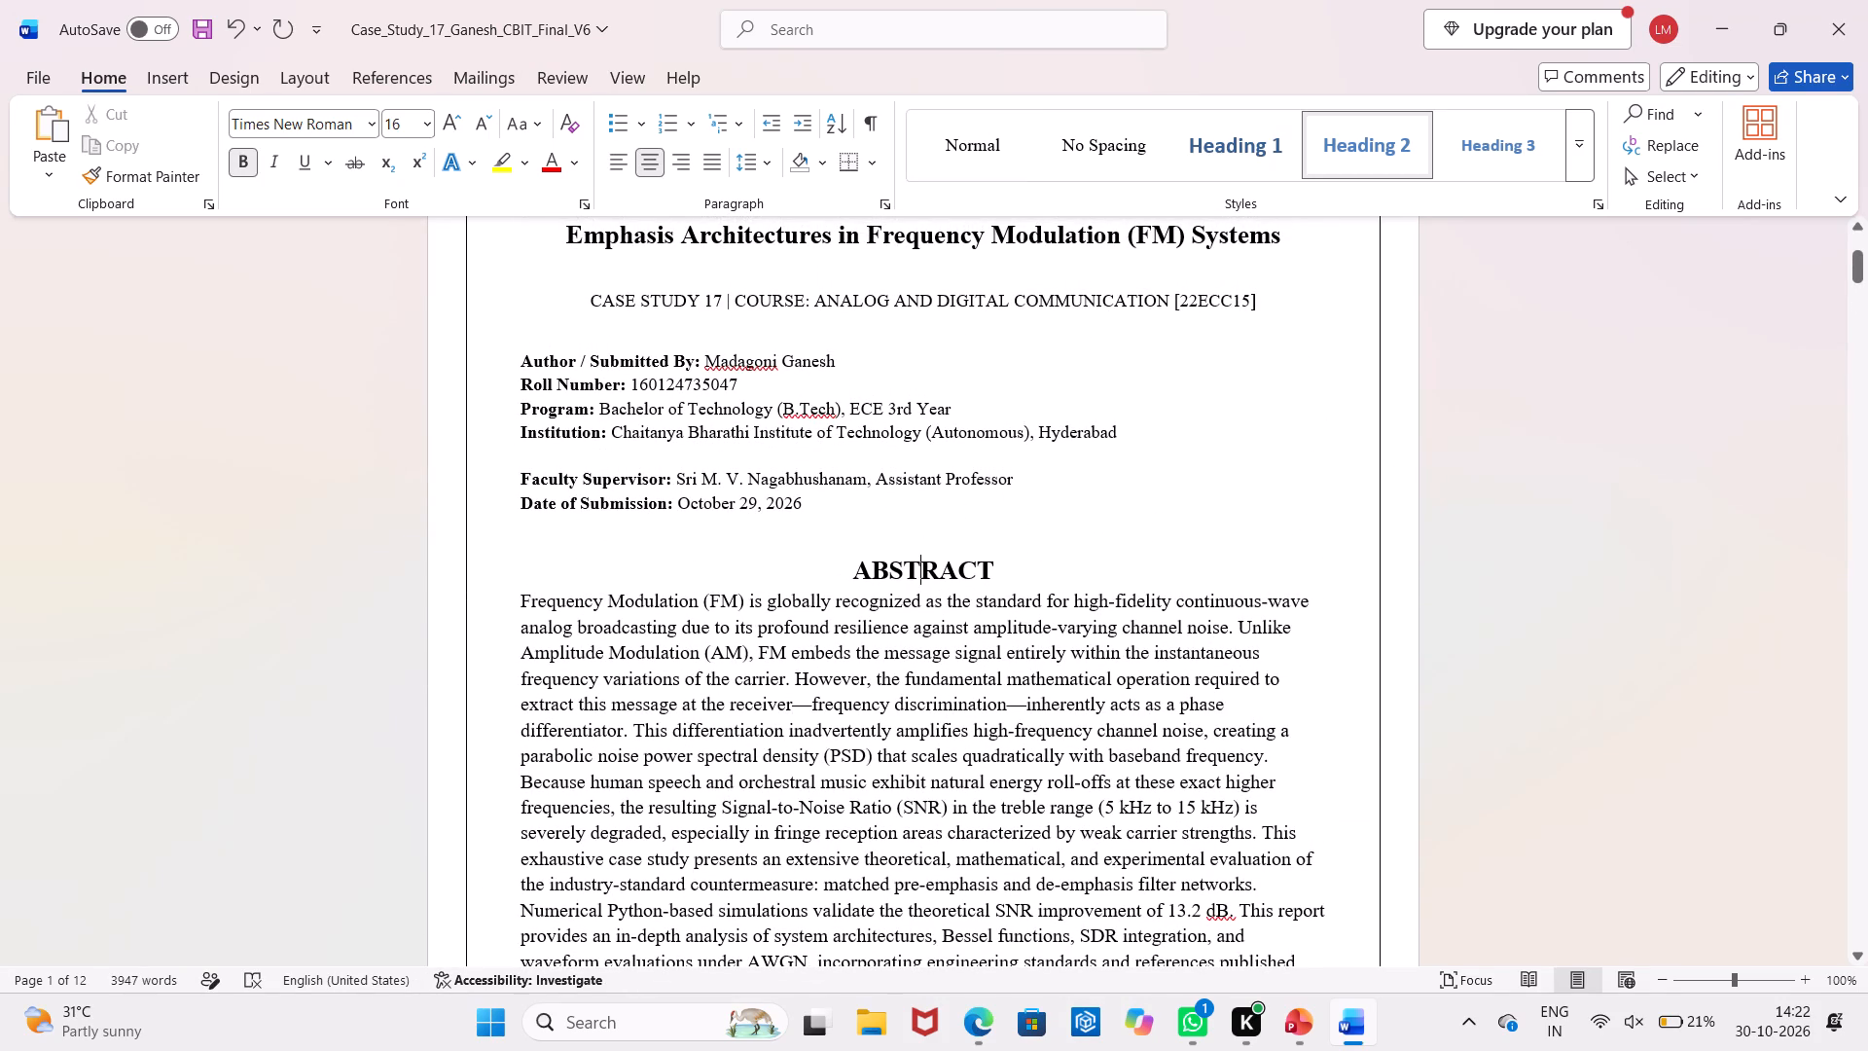
scroll(752, 703, down, 3)
click(667, 725)
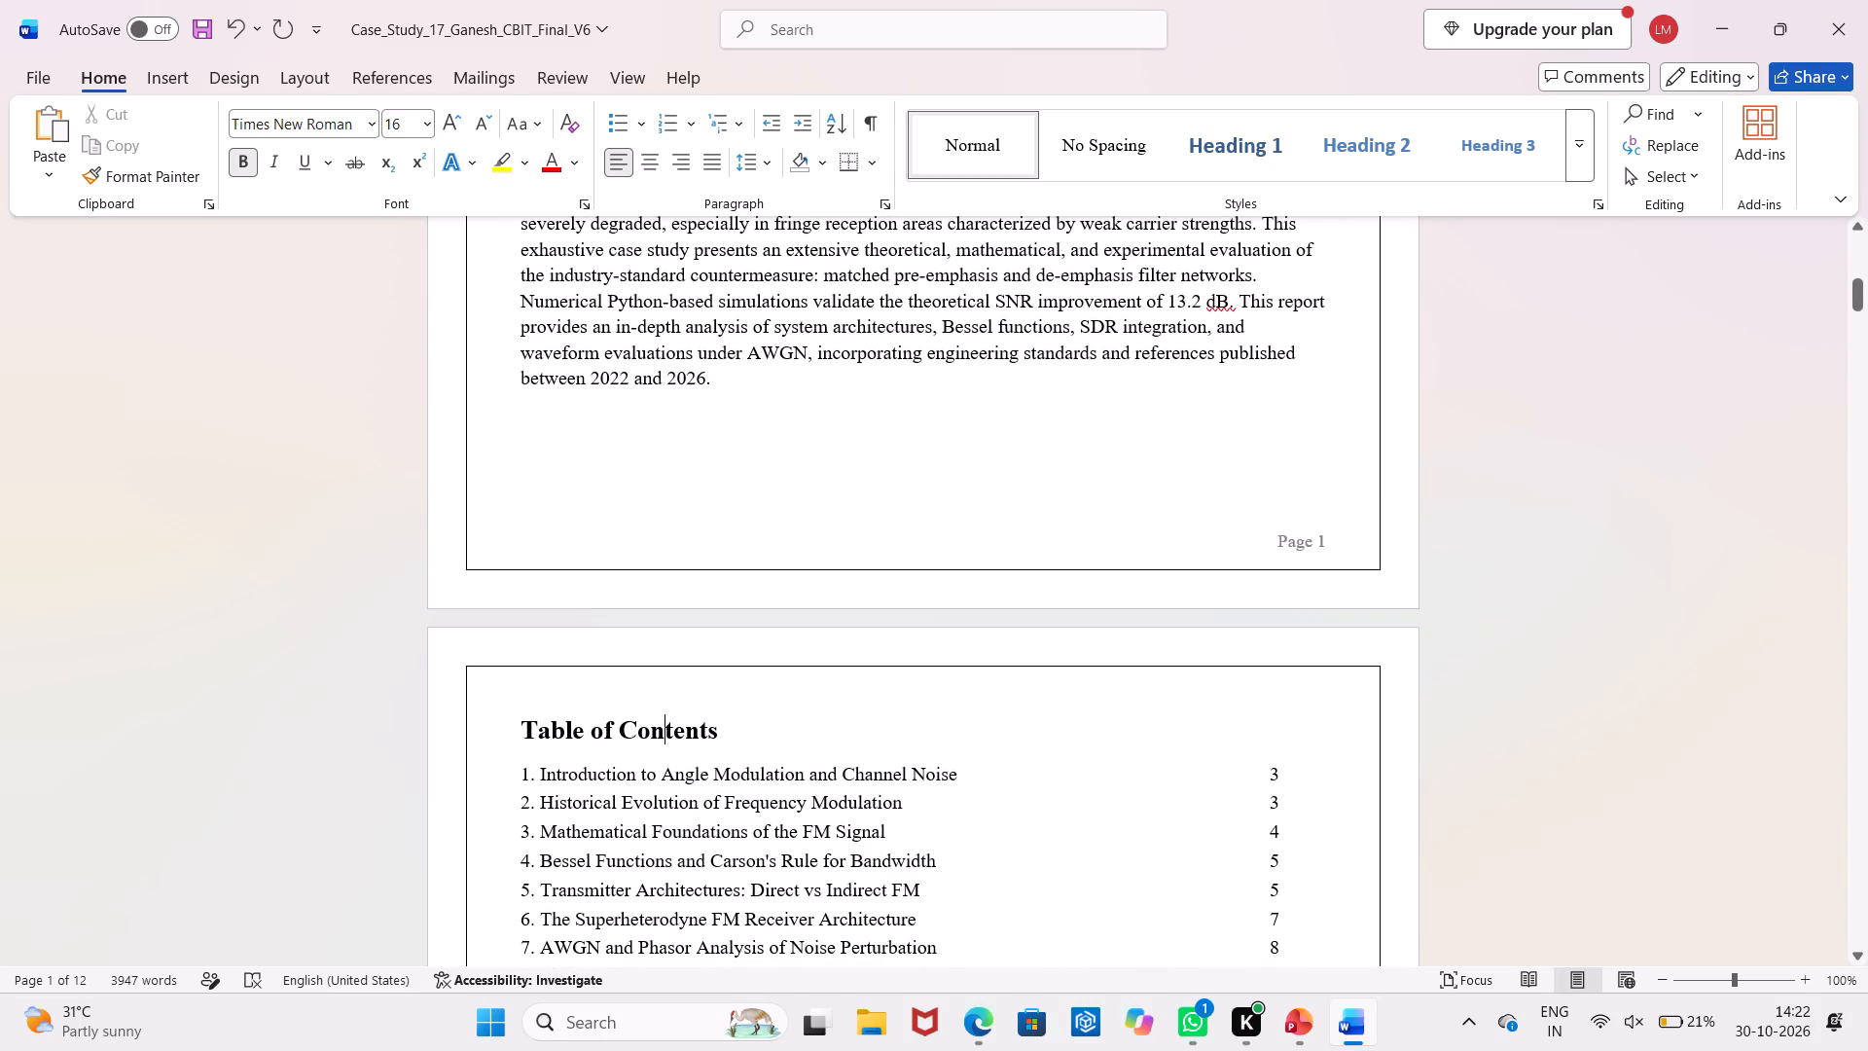
Set the title page details, from the author line through the date of submission, to font size 12.
scroll(747, 675, up, 2)
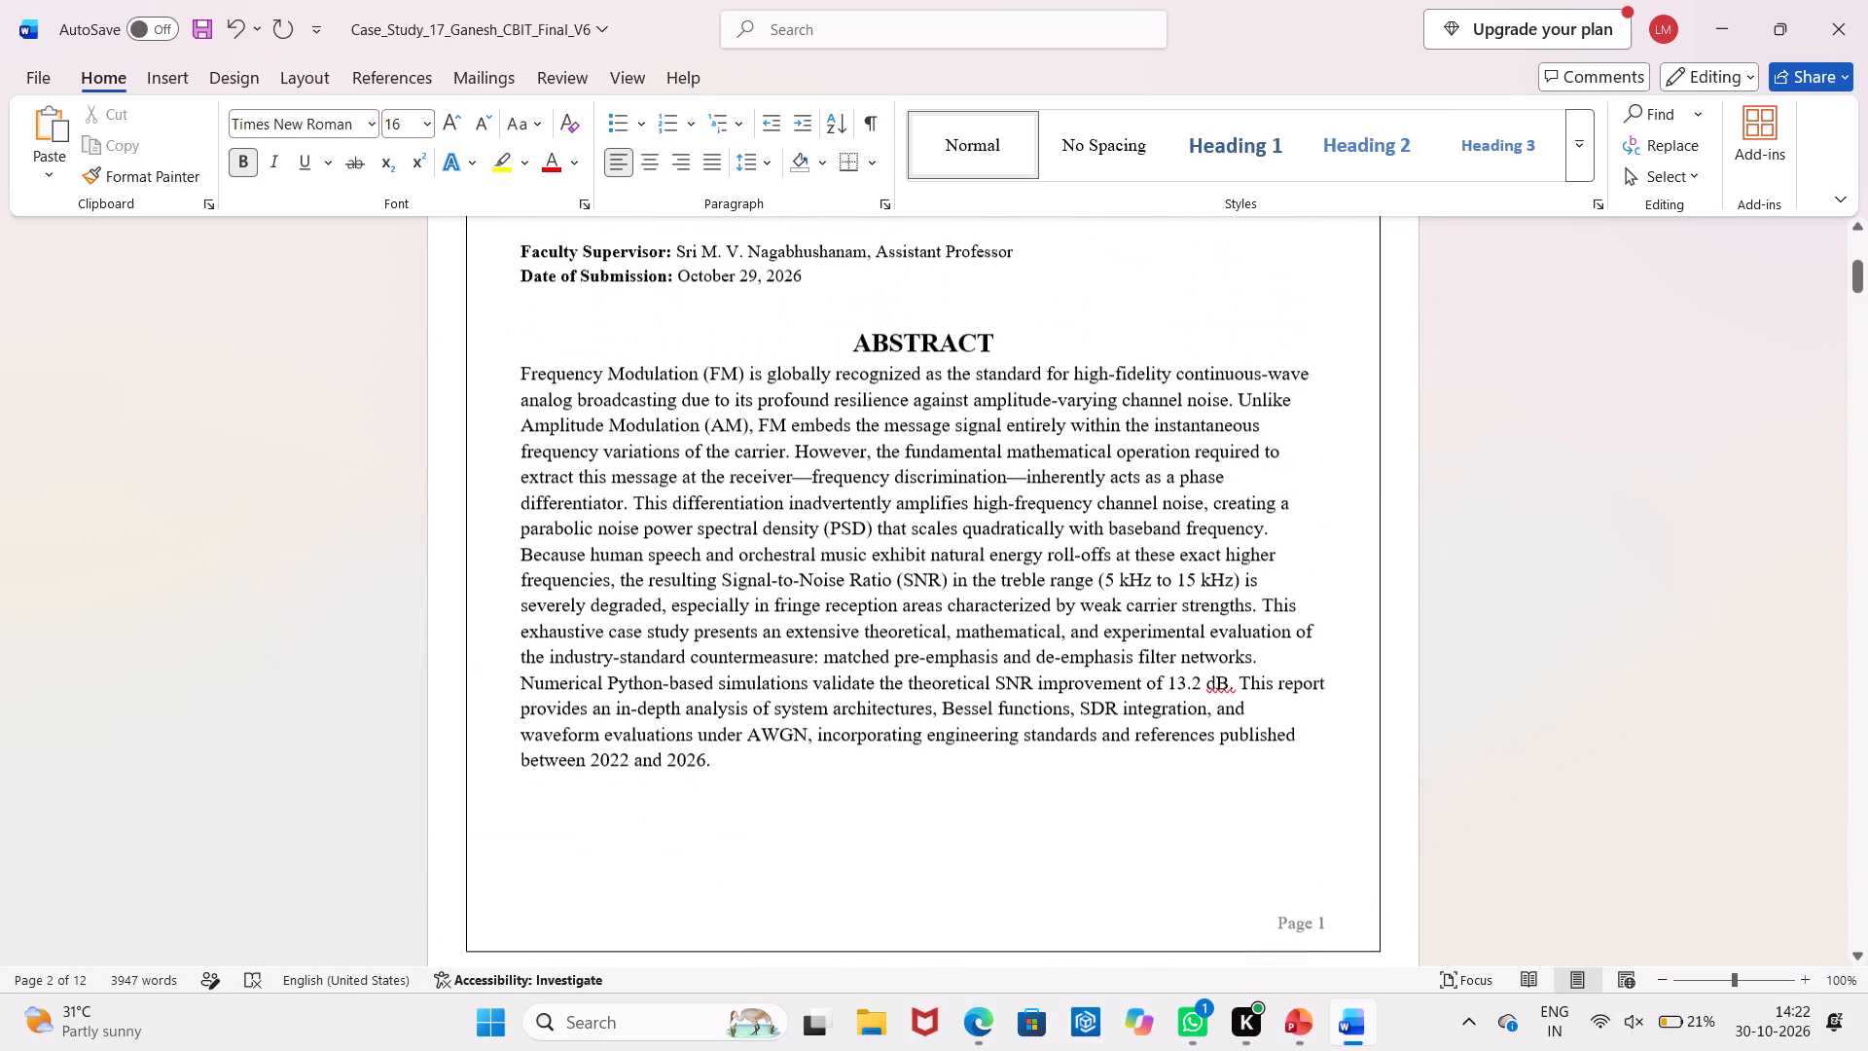
scroll(747, 675, up, 2)
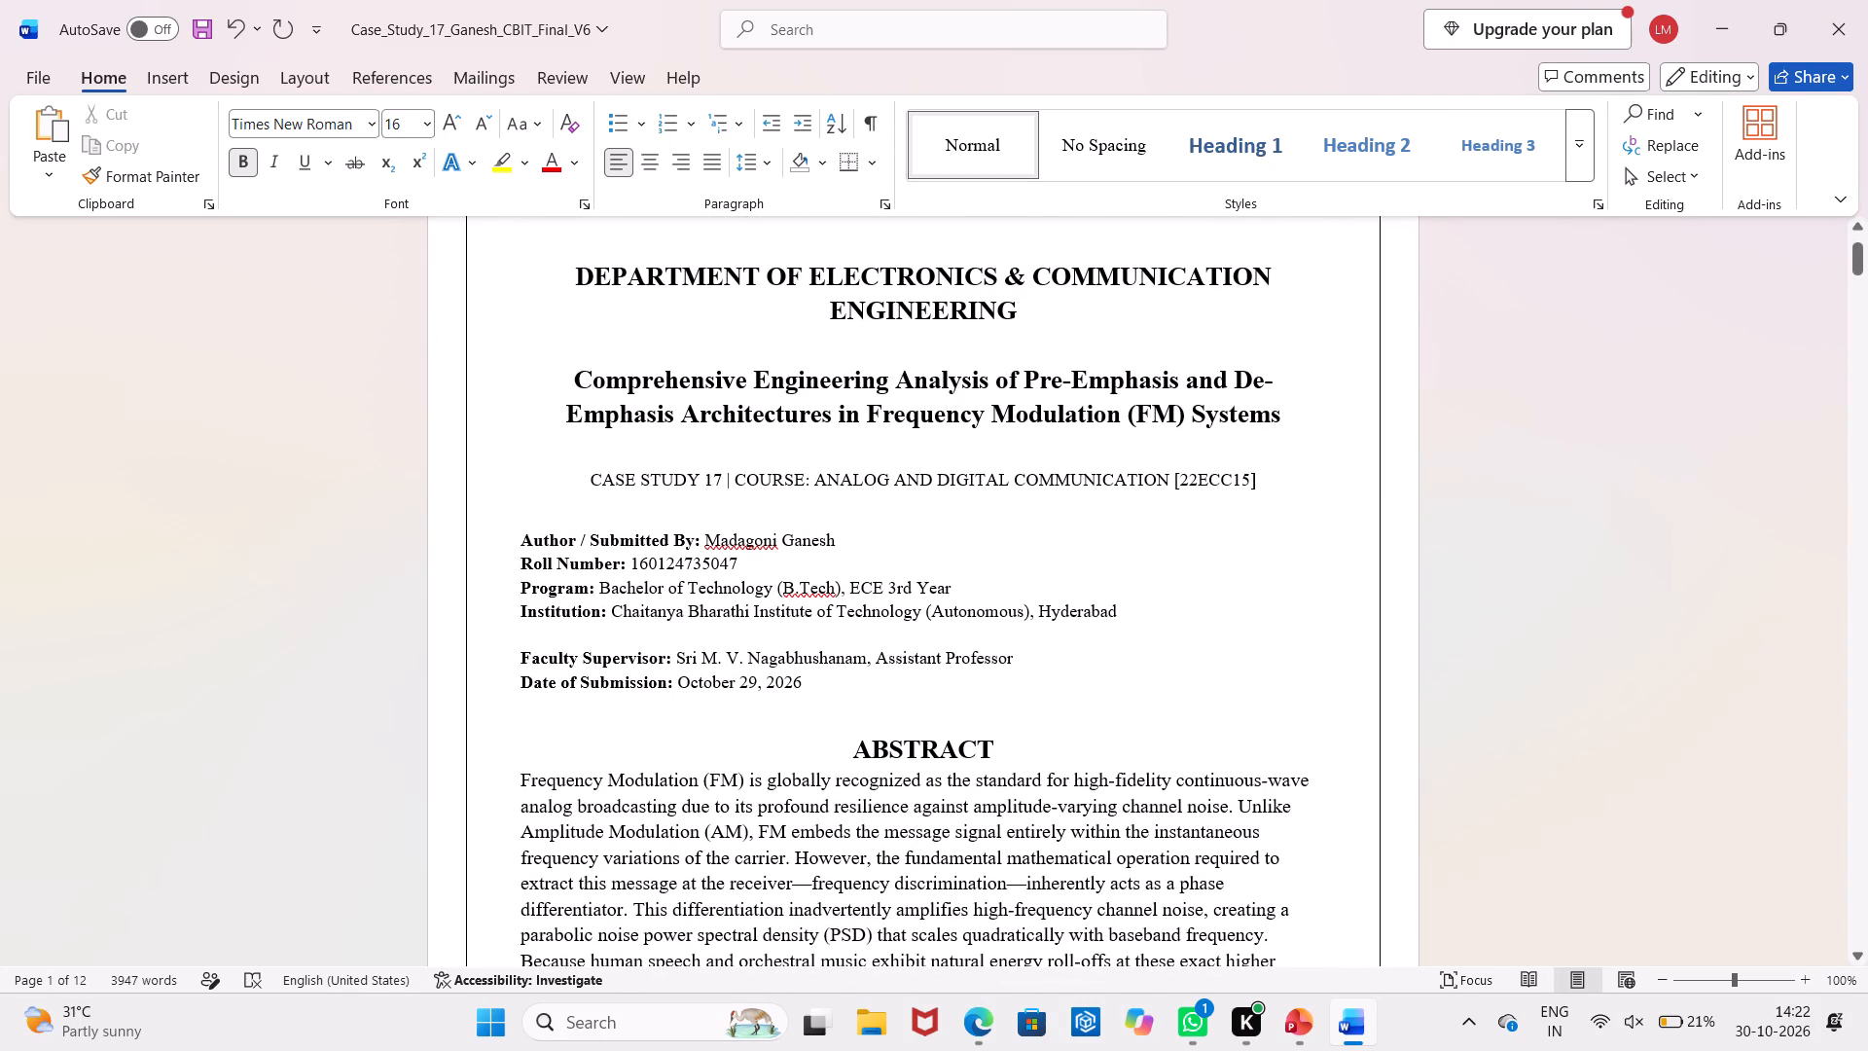
drag(514, 528, 794, 693)
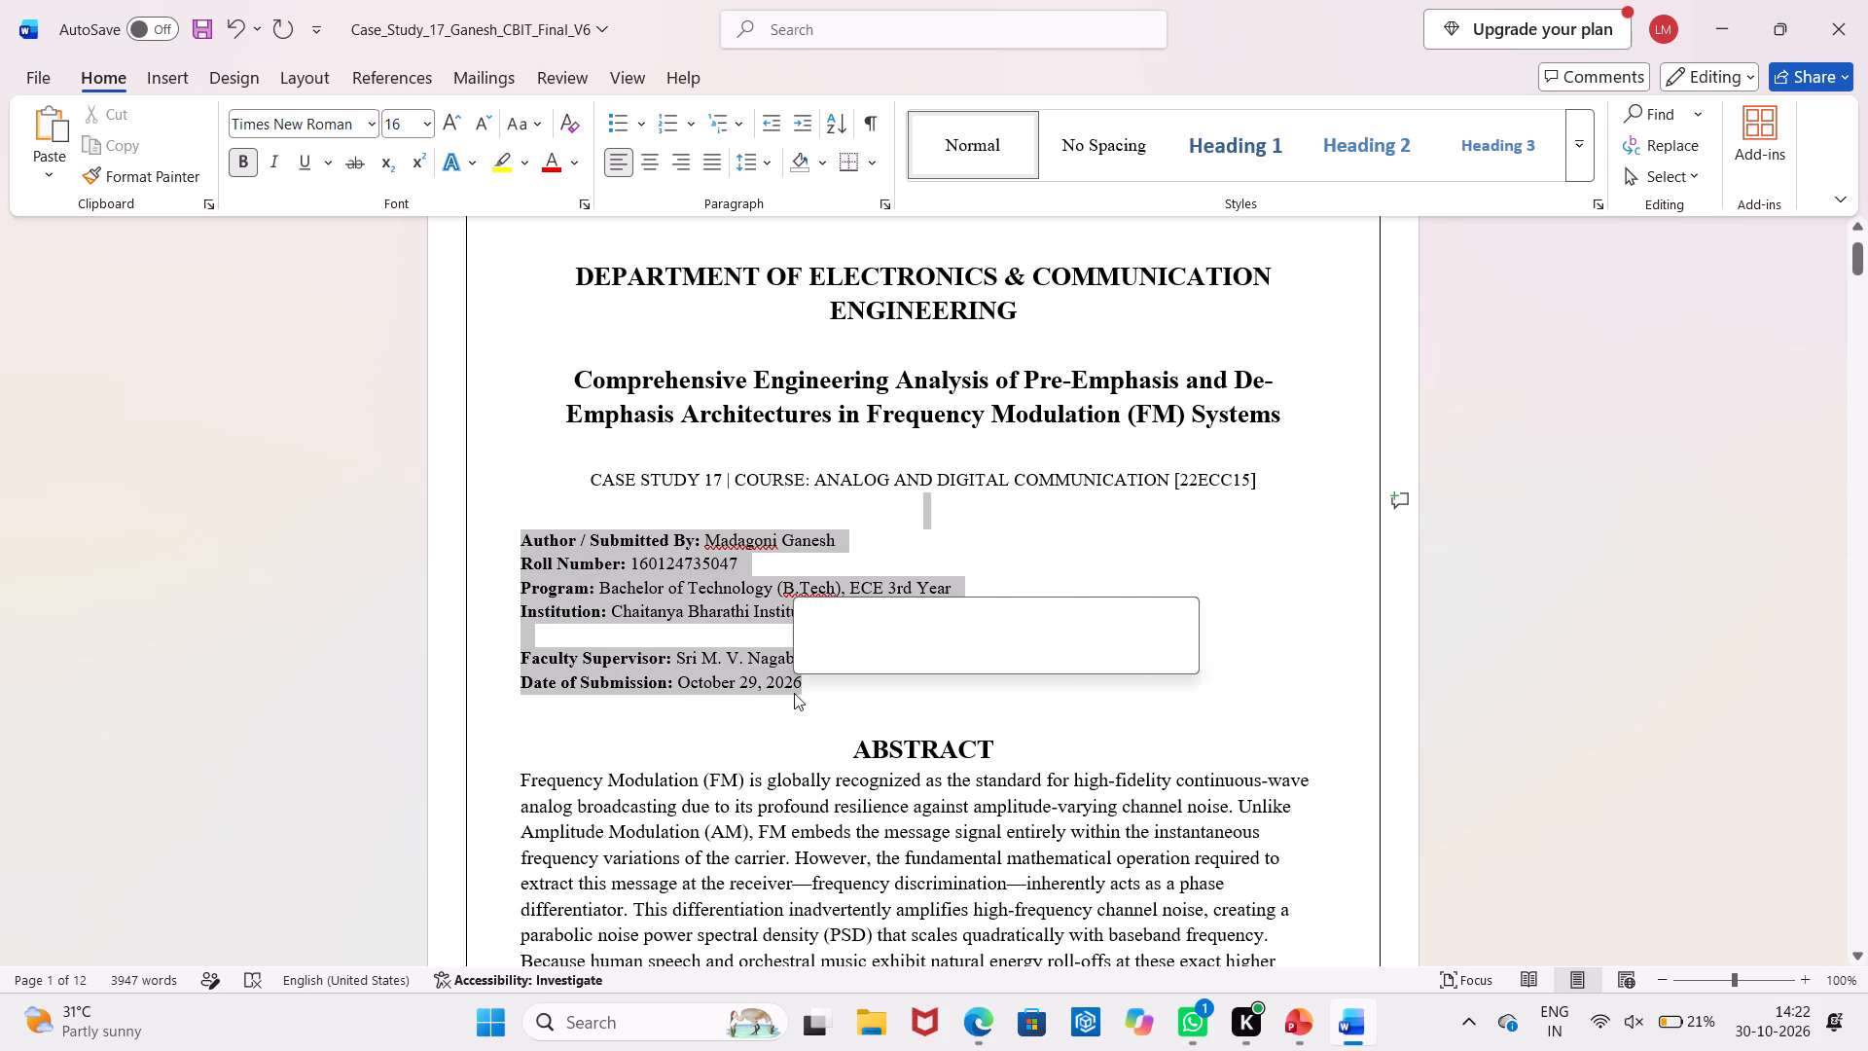
click(393, 129)
click(424, 121)
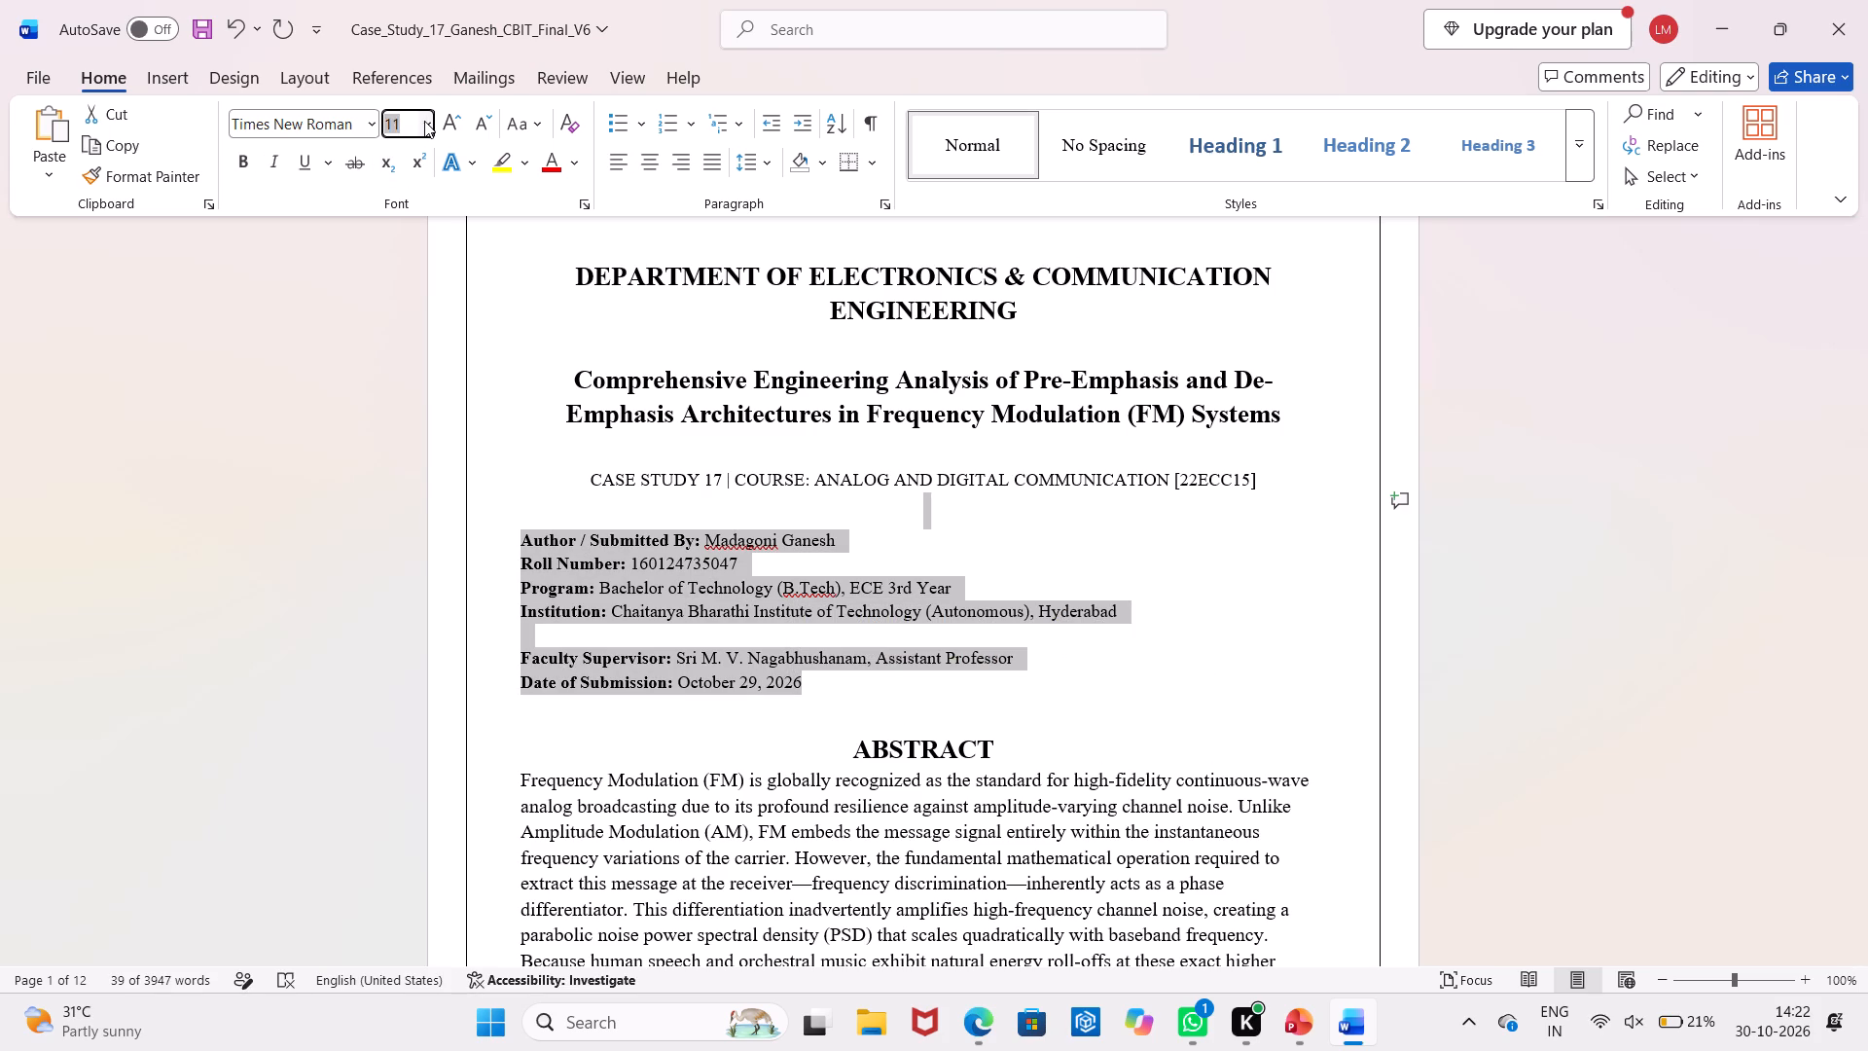
click(411, 259)
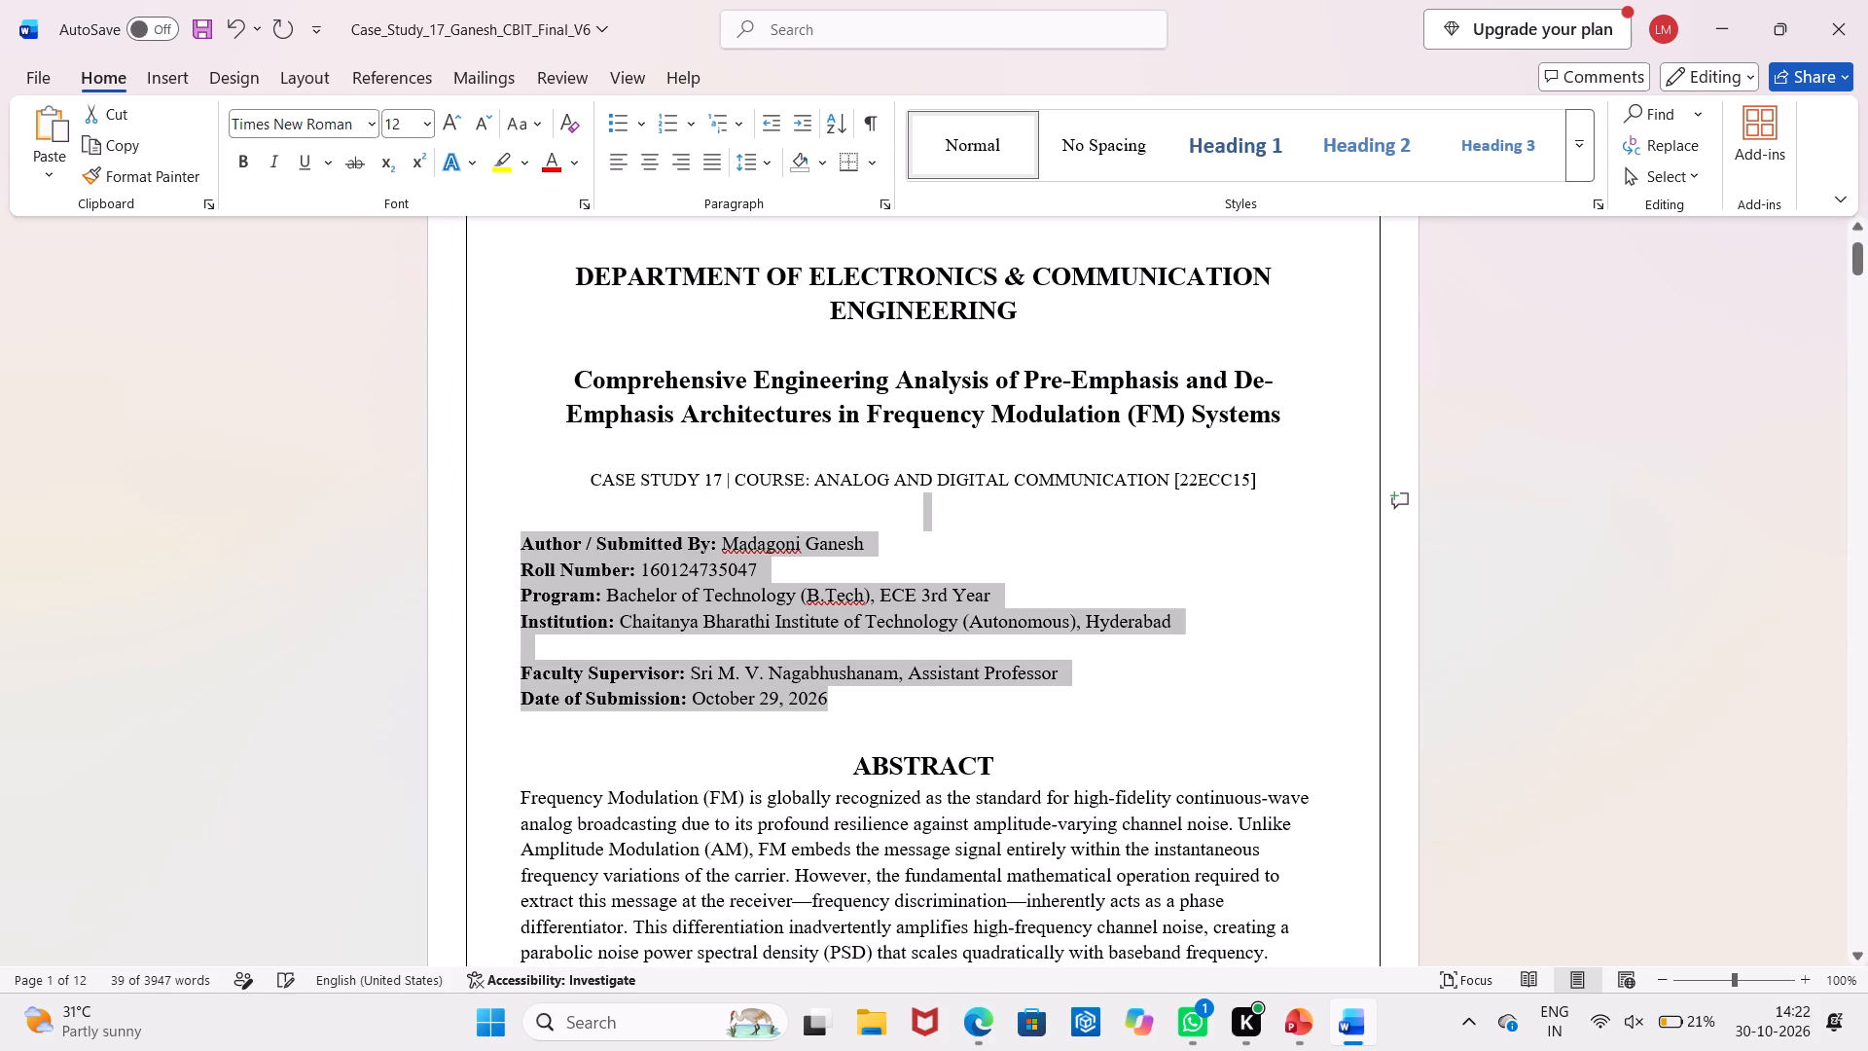
Set the heading "1. Introduction to Angle Modulation and Channel Noise" on page 3 to font size 16.
click(1050, 532)
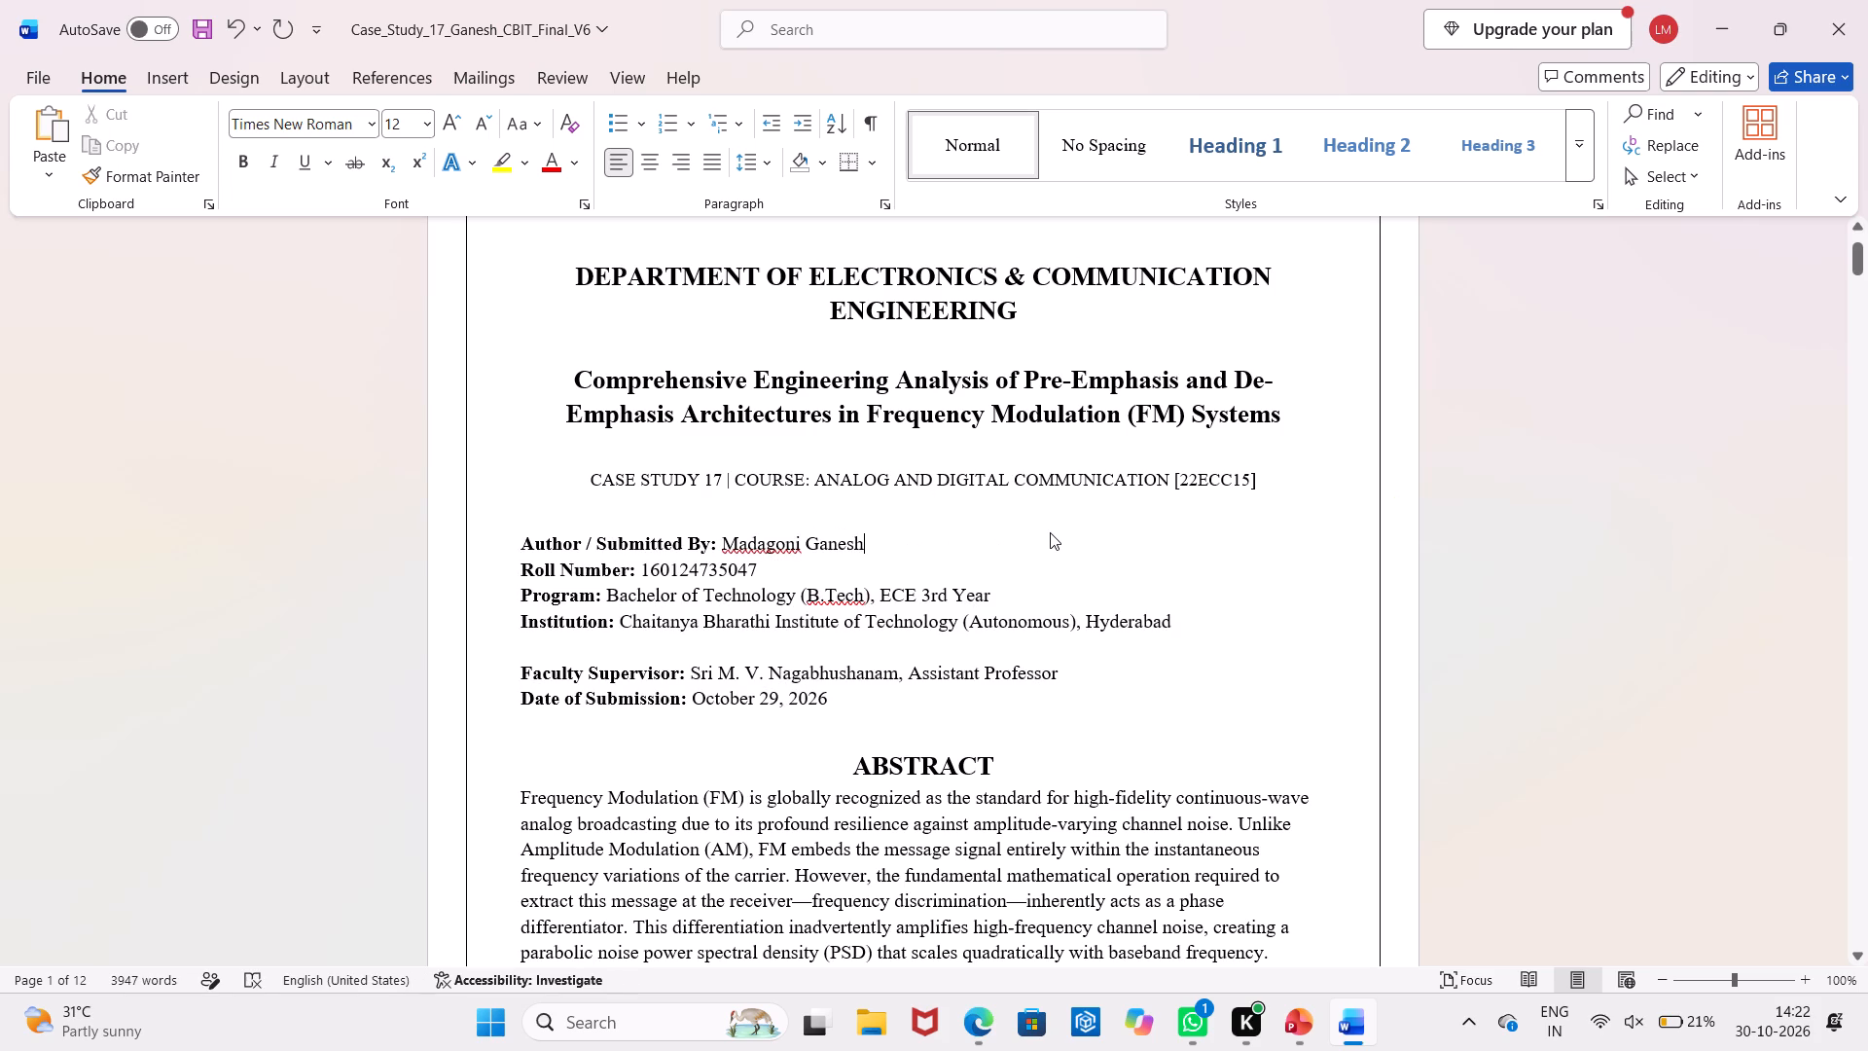
scroll(1050, 532, up, 1)
scroll(1050, 532, down, 1)
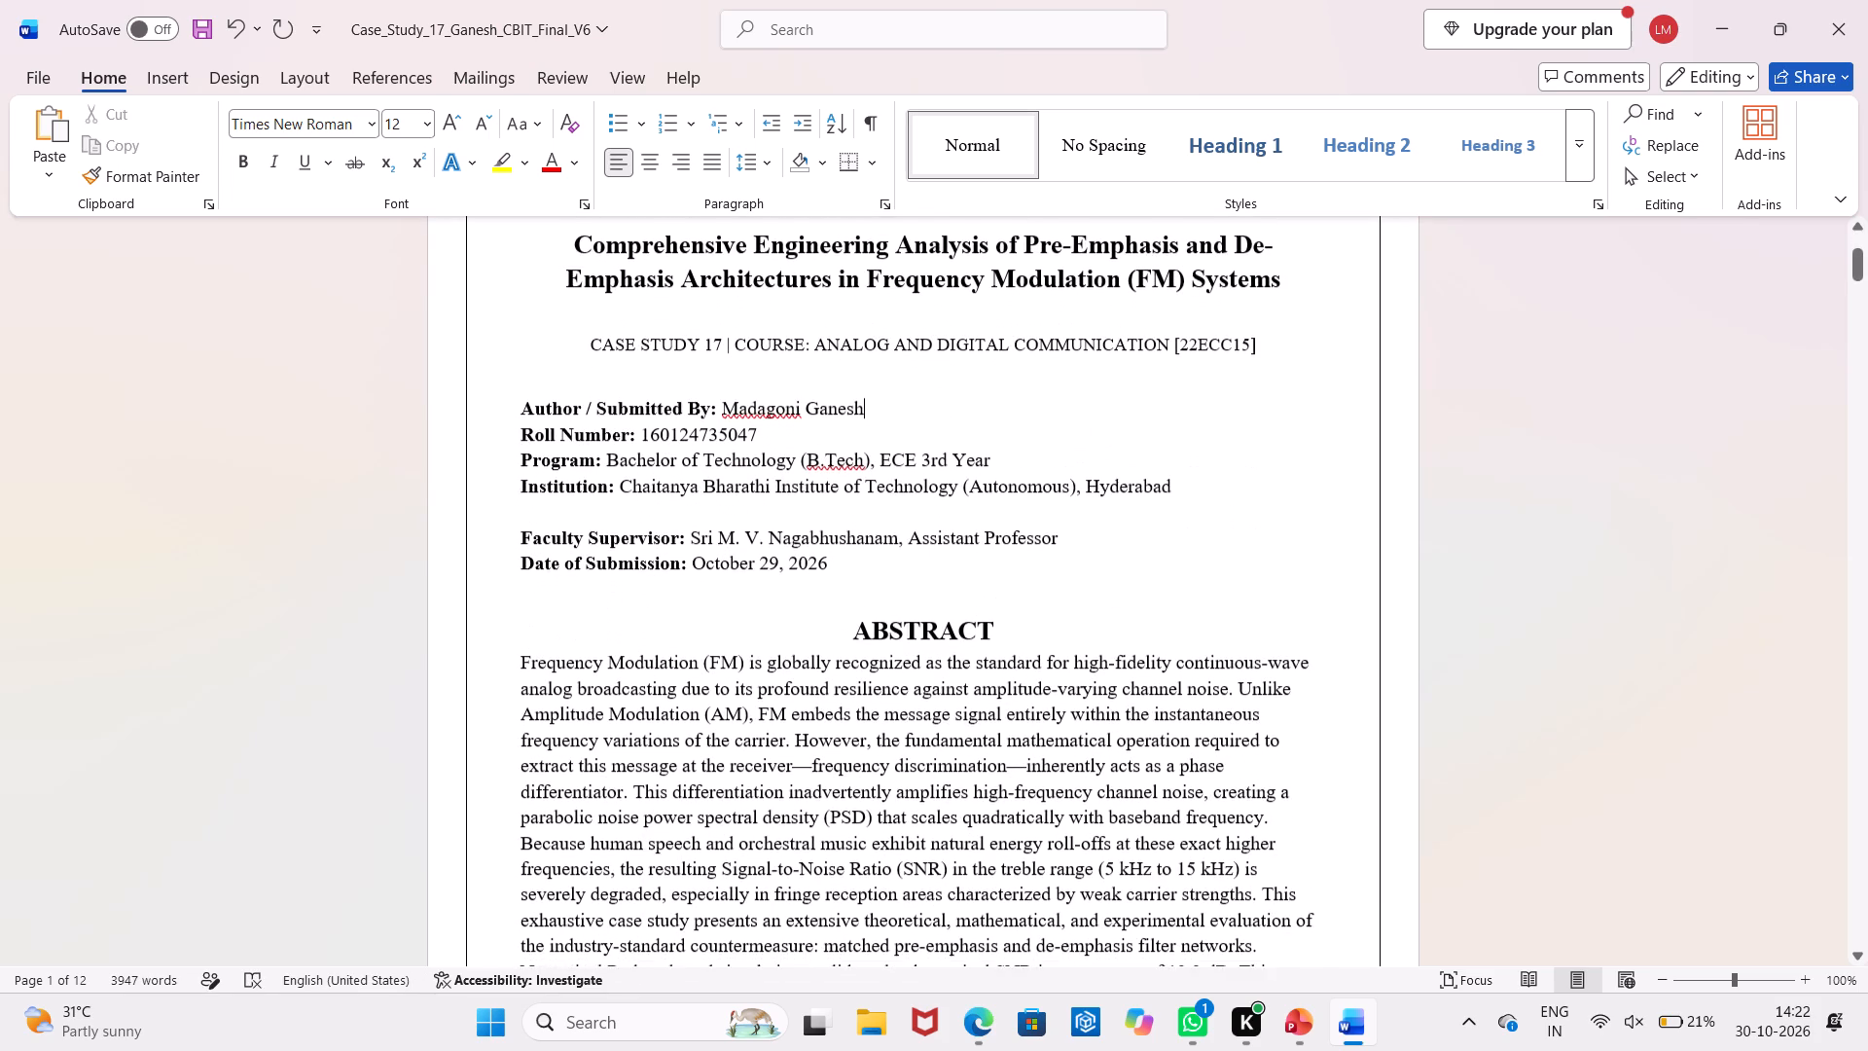
scroll(1050, 532, down, 1)
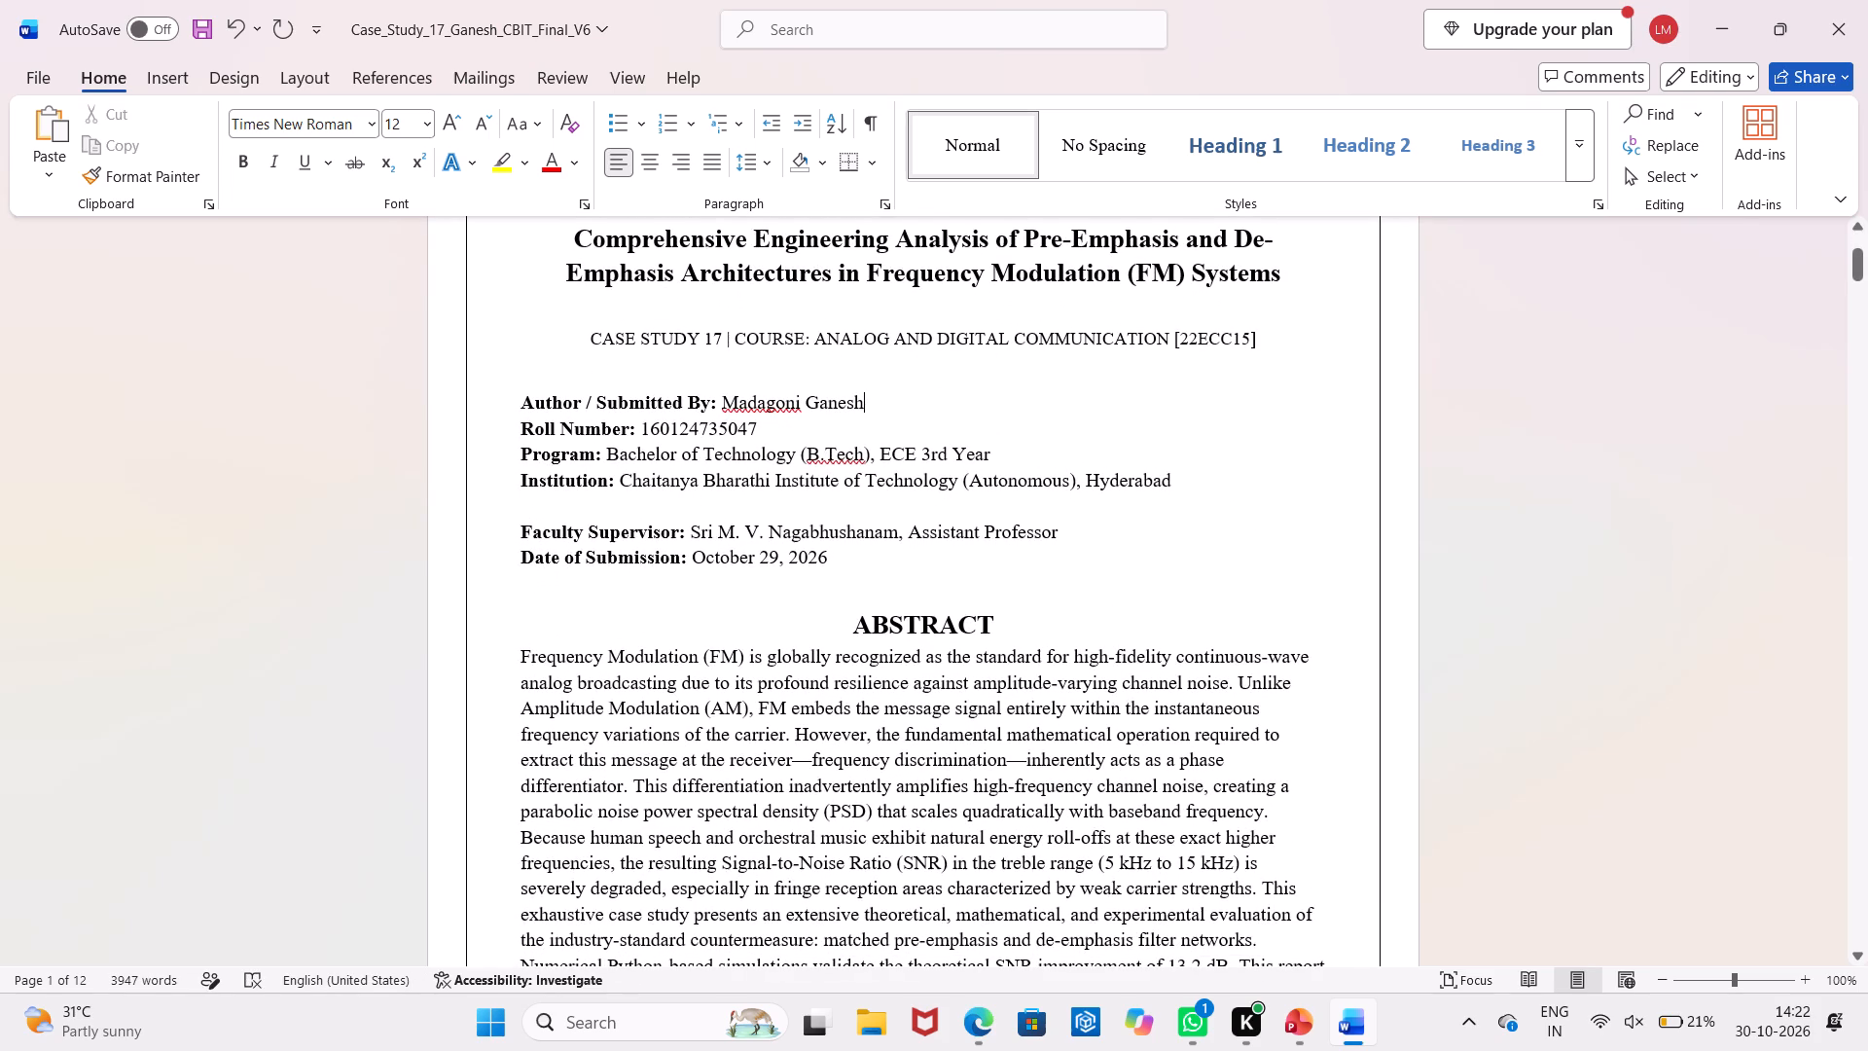
scroll(1050, 532, down, 4)
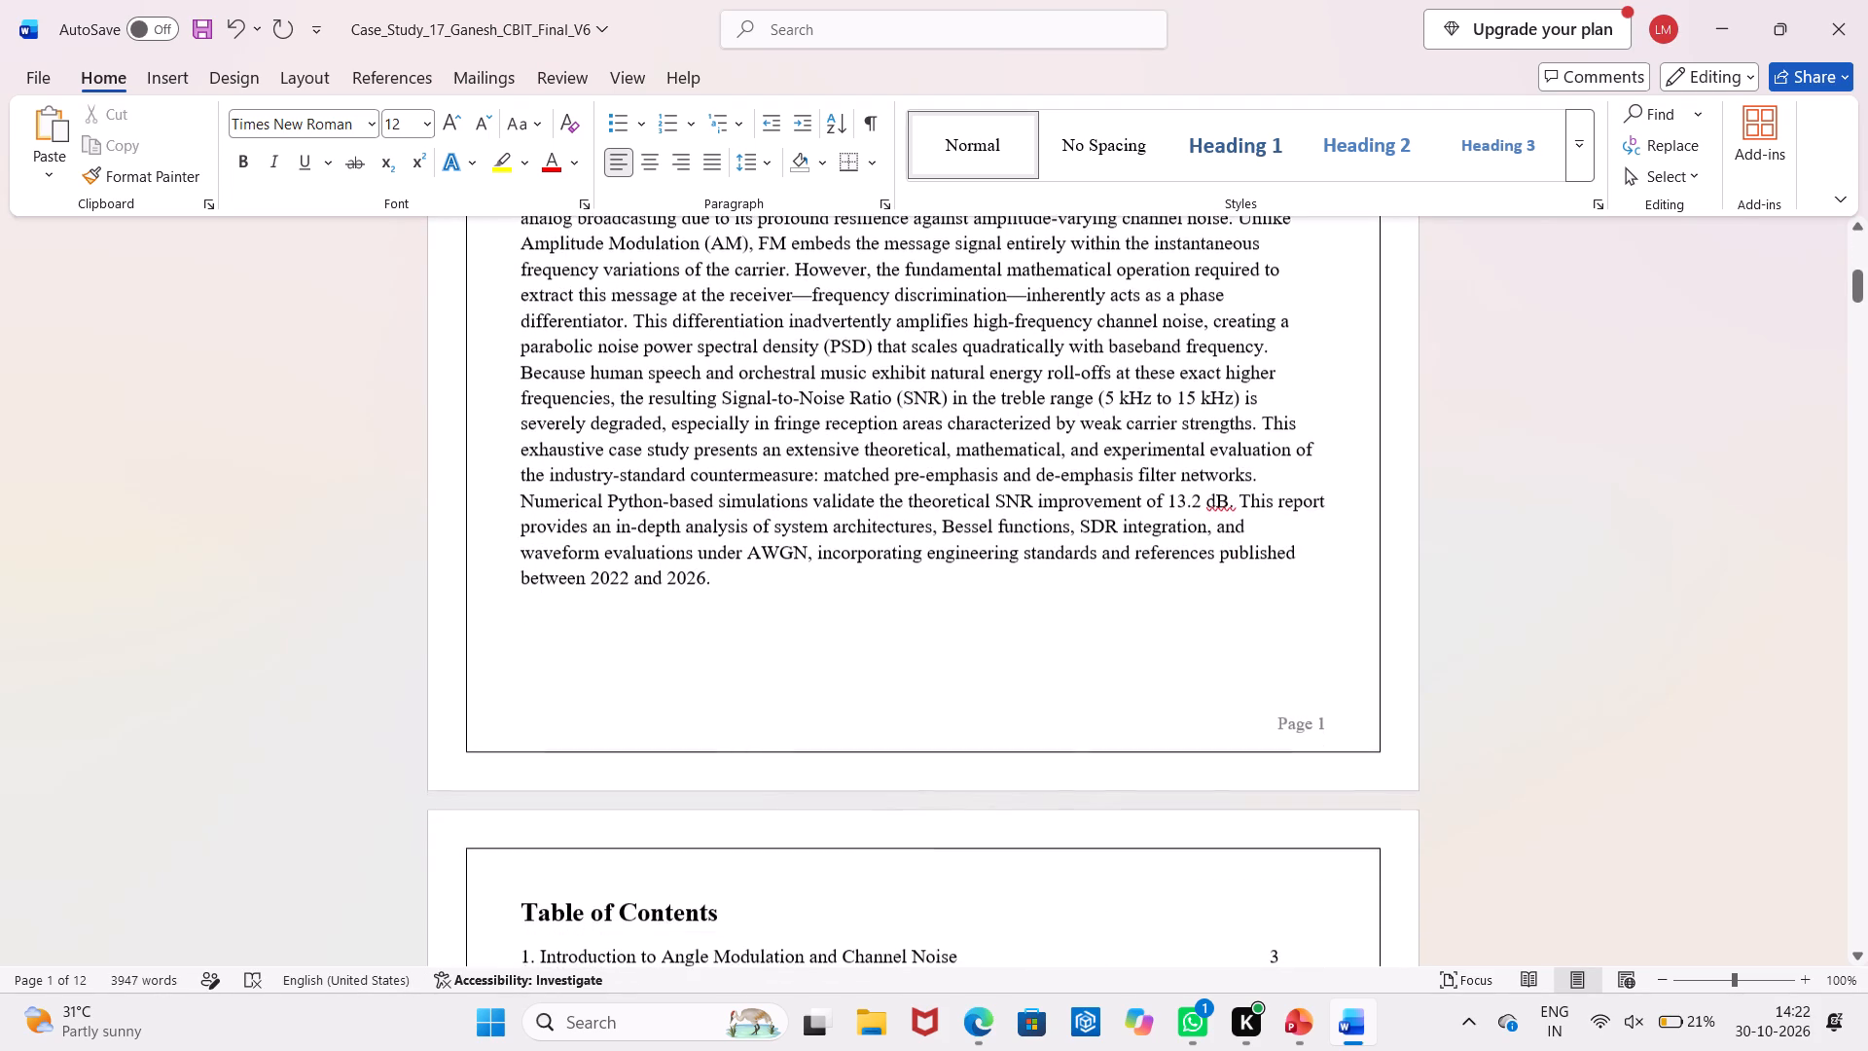
scroll(1050, 532, down, 2)
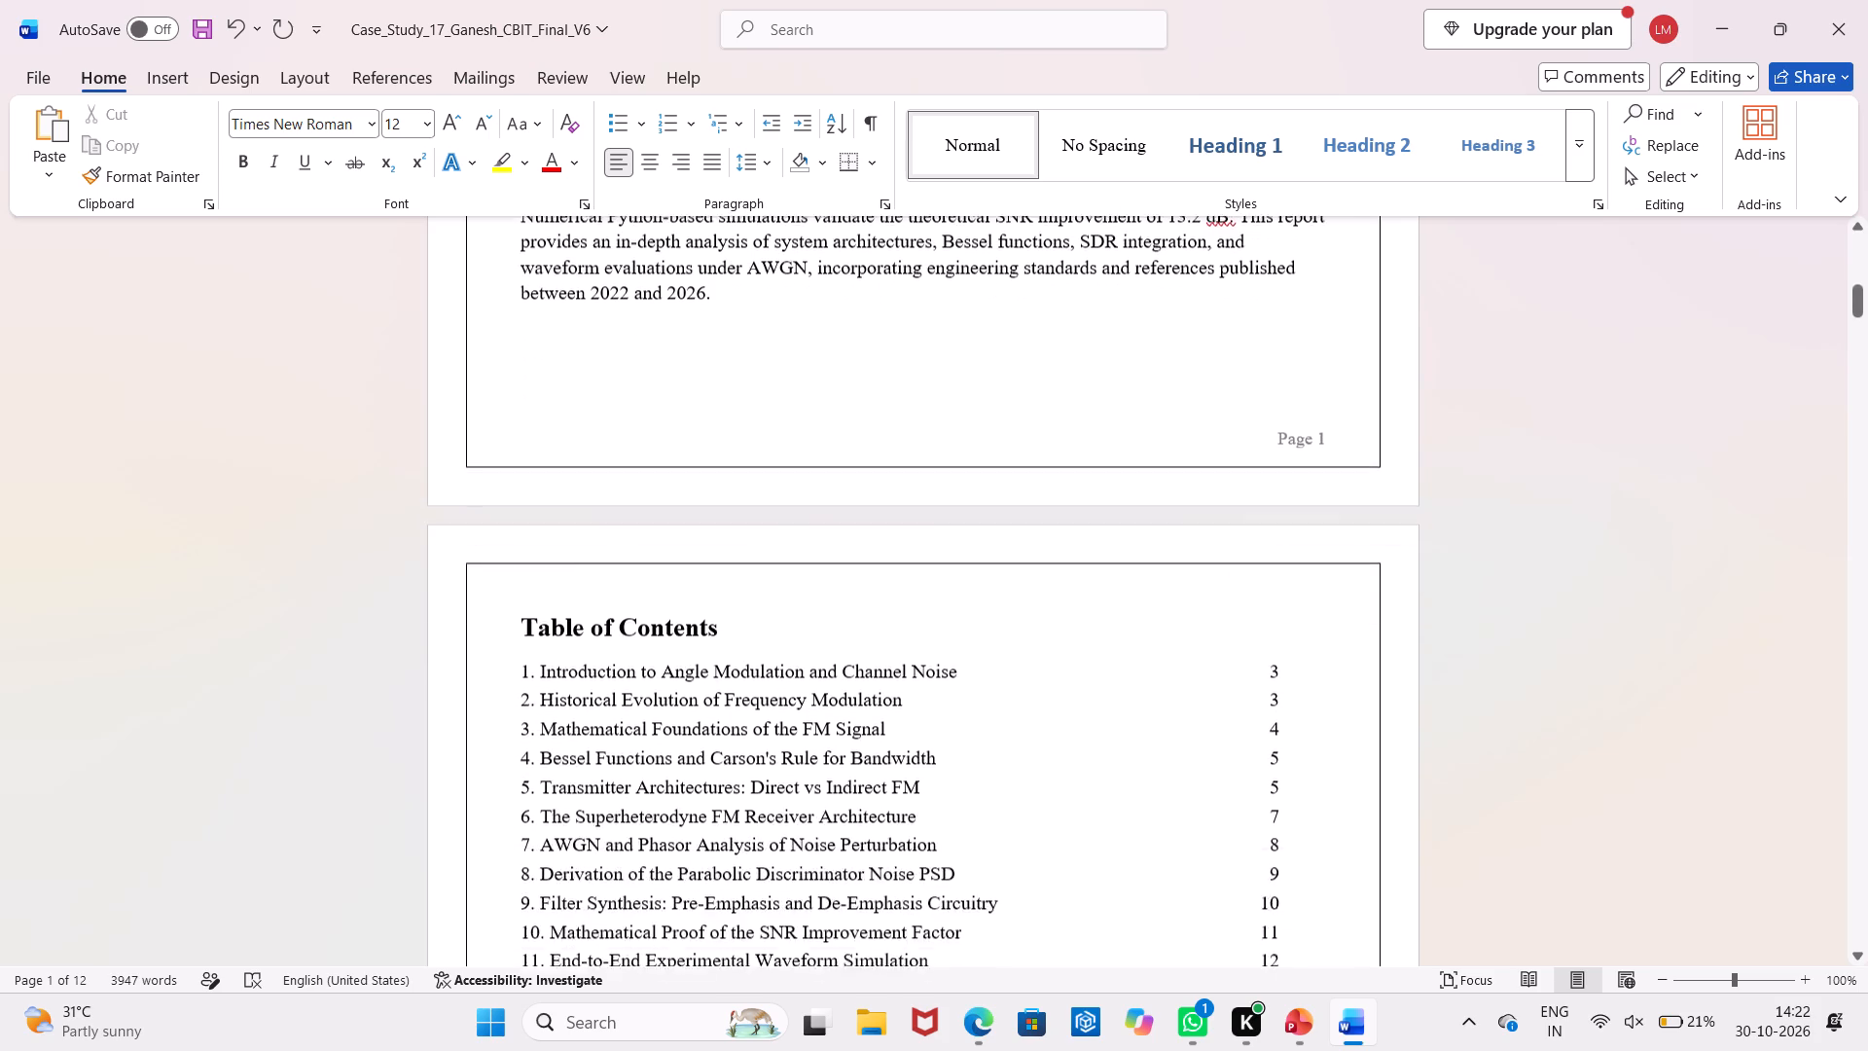
scroll(1050, 532, down, 5)
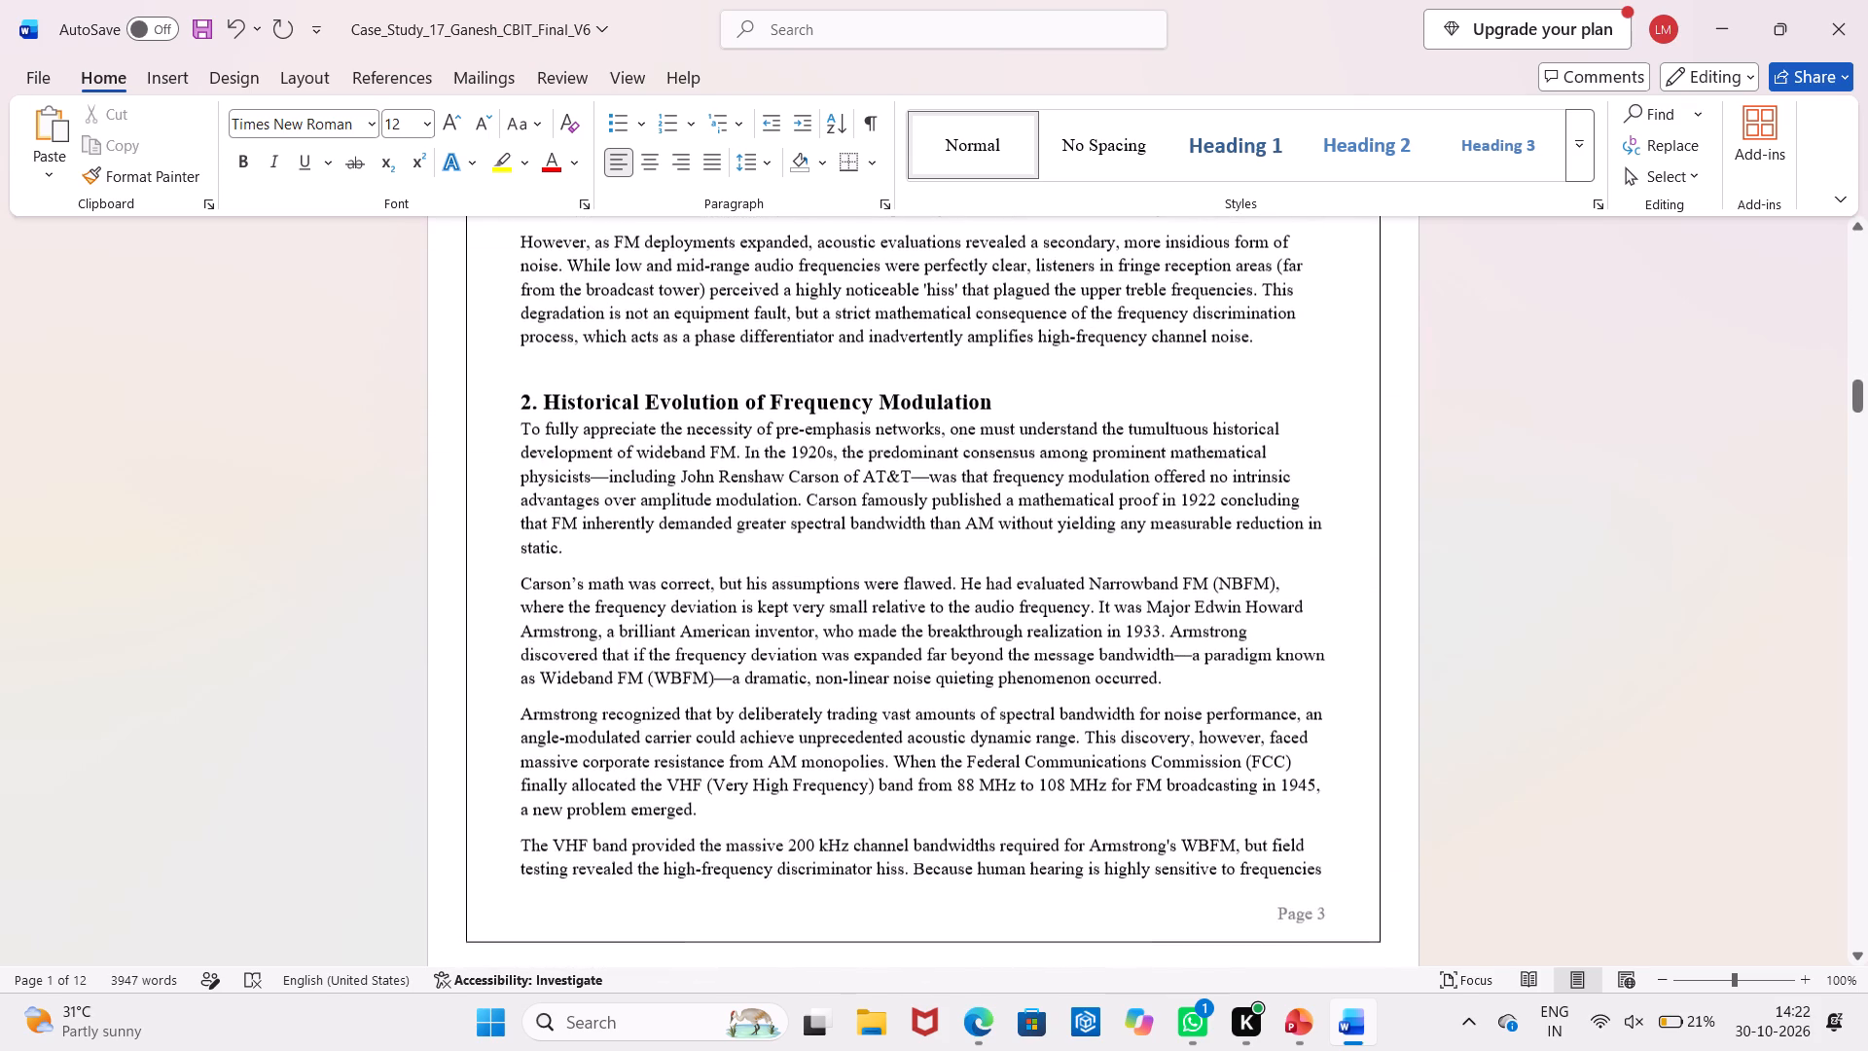
scroll(1050, 532, up, 4)
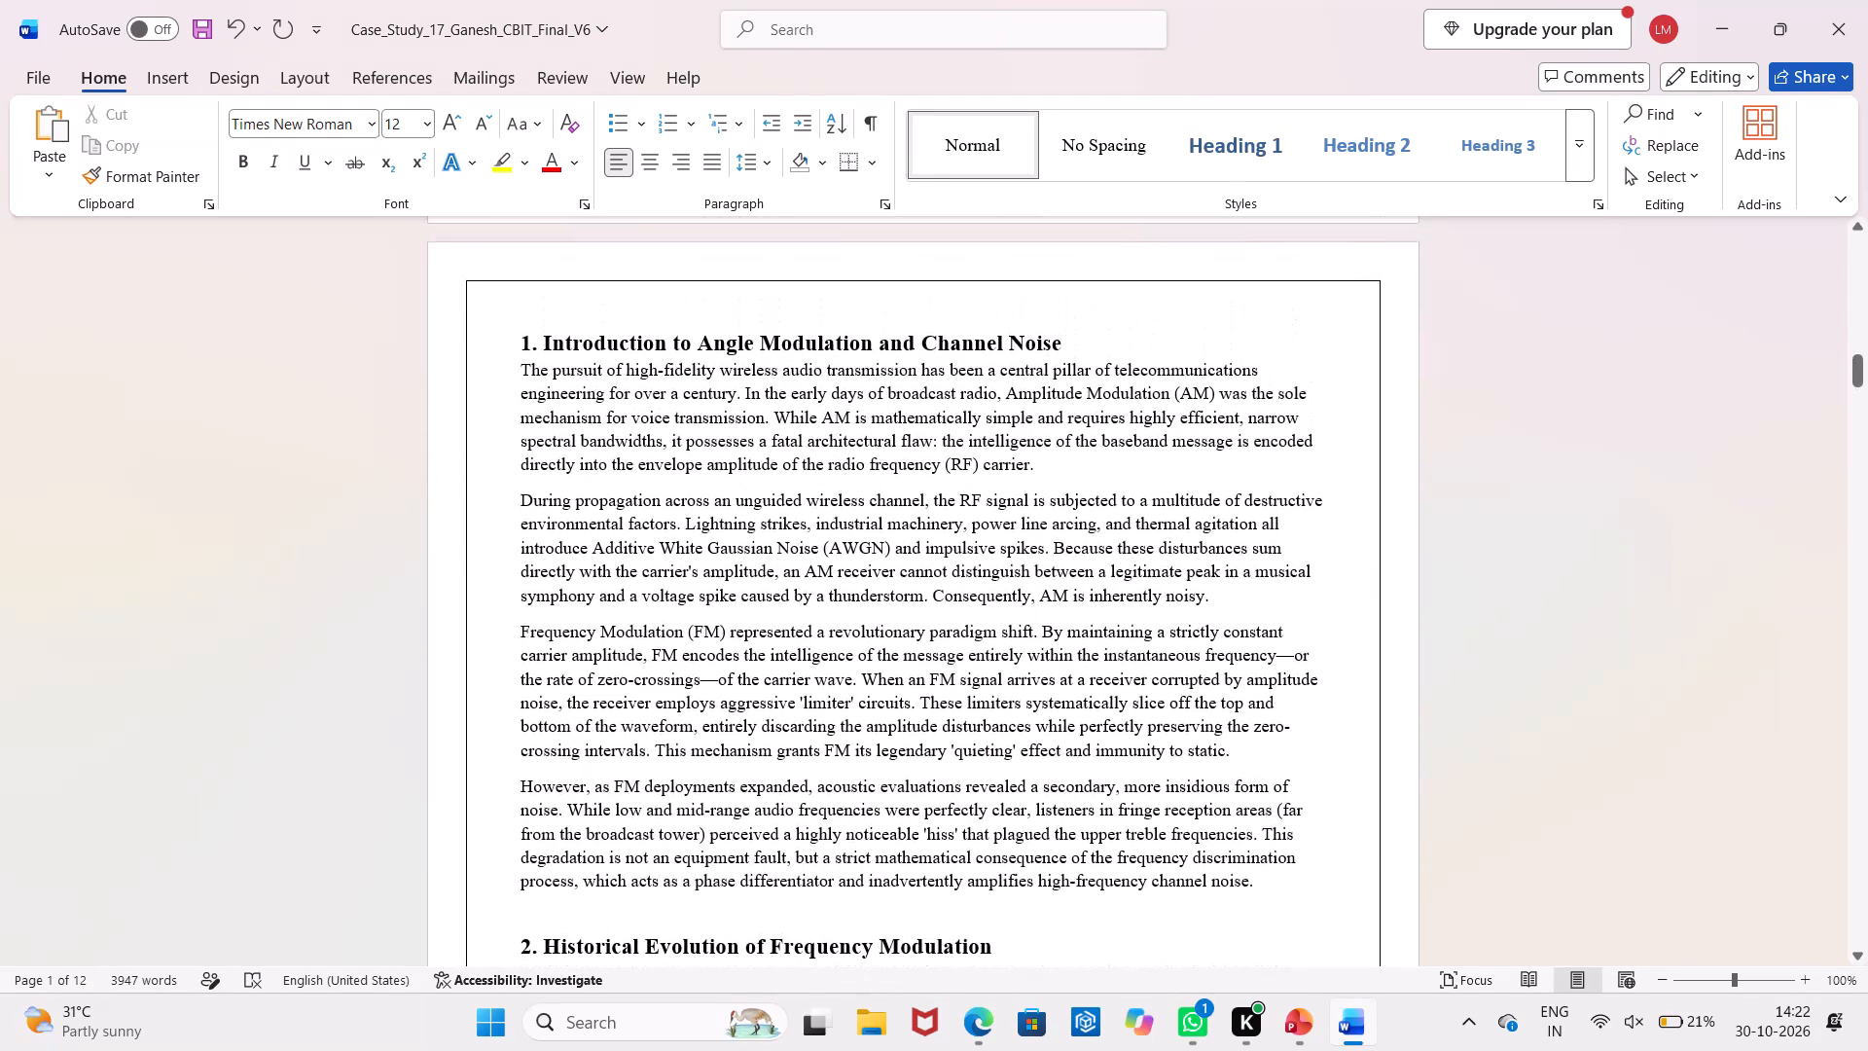
drag(520, 342, 573, 349)
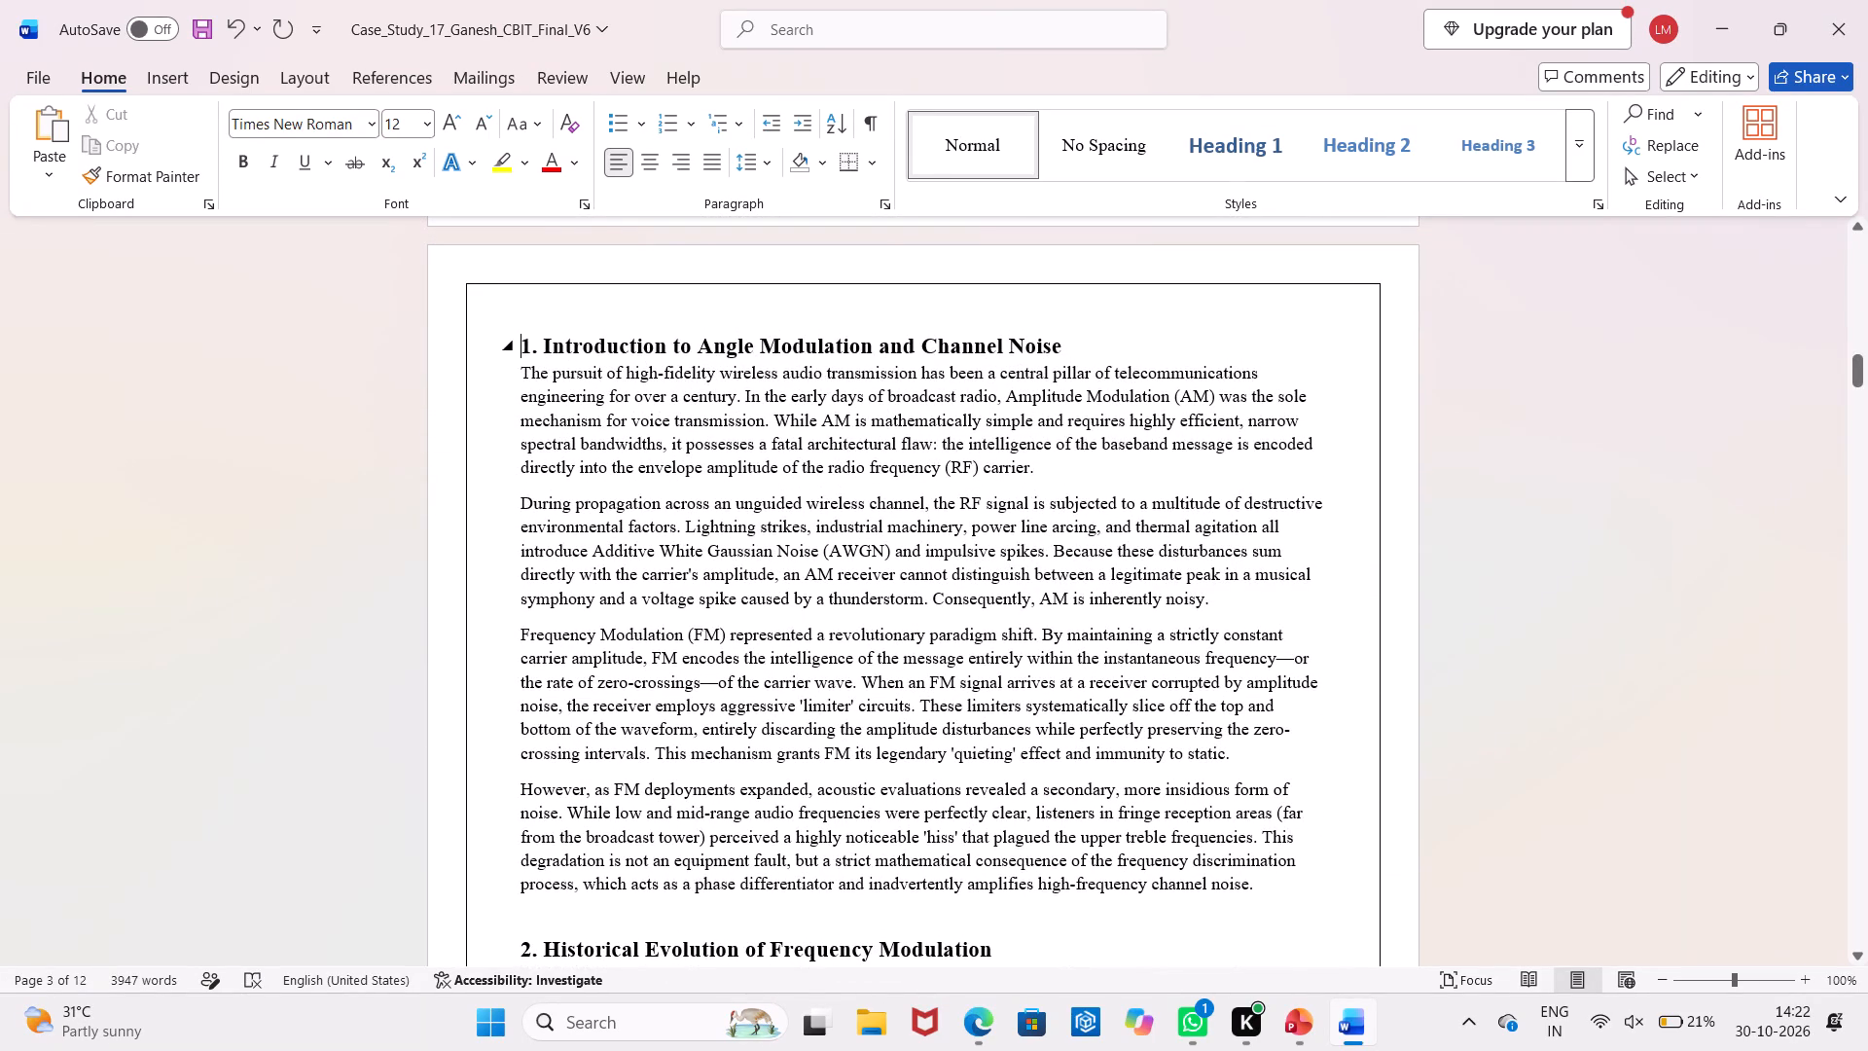
drag(573, 349, 1067, 324)
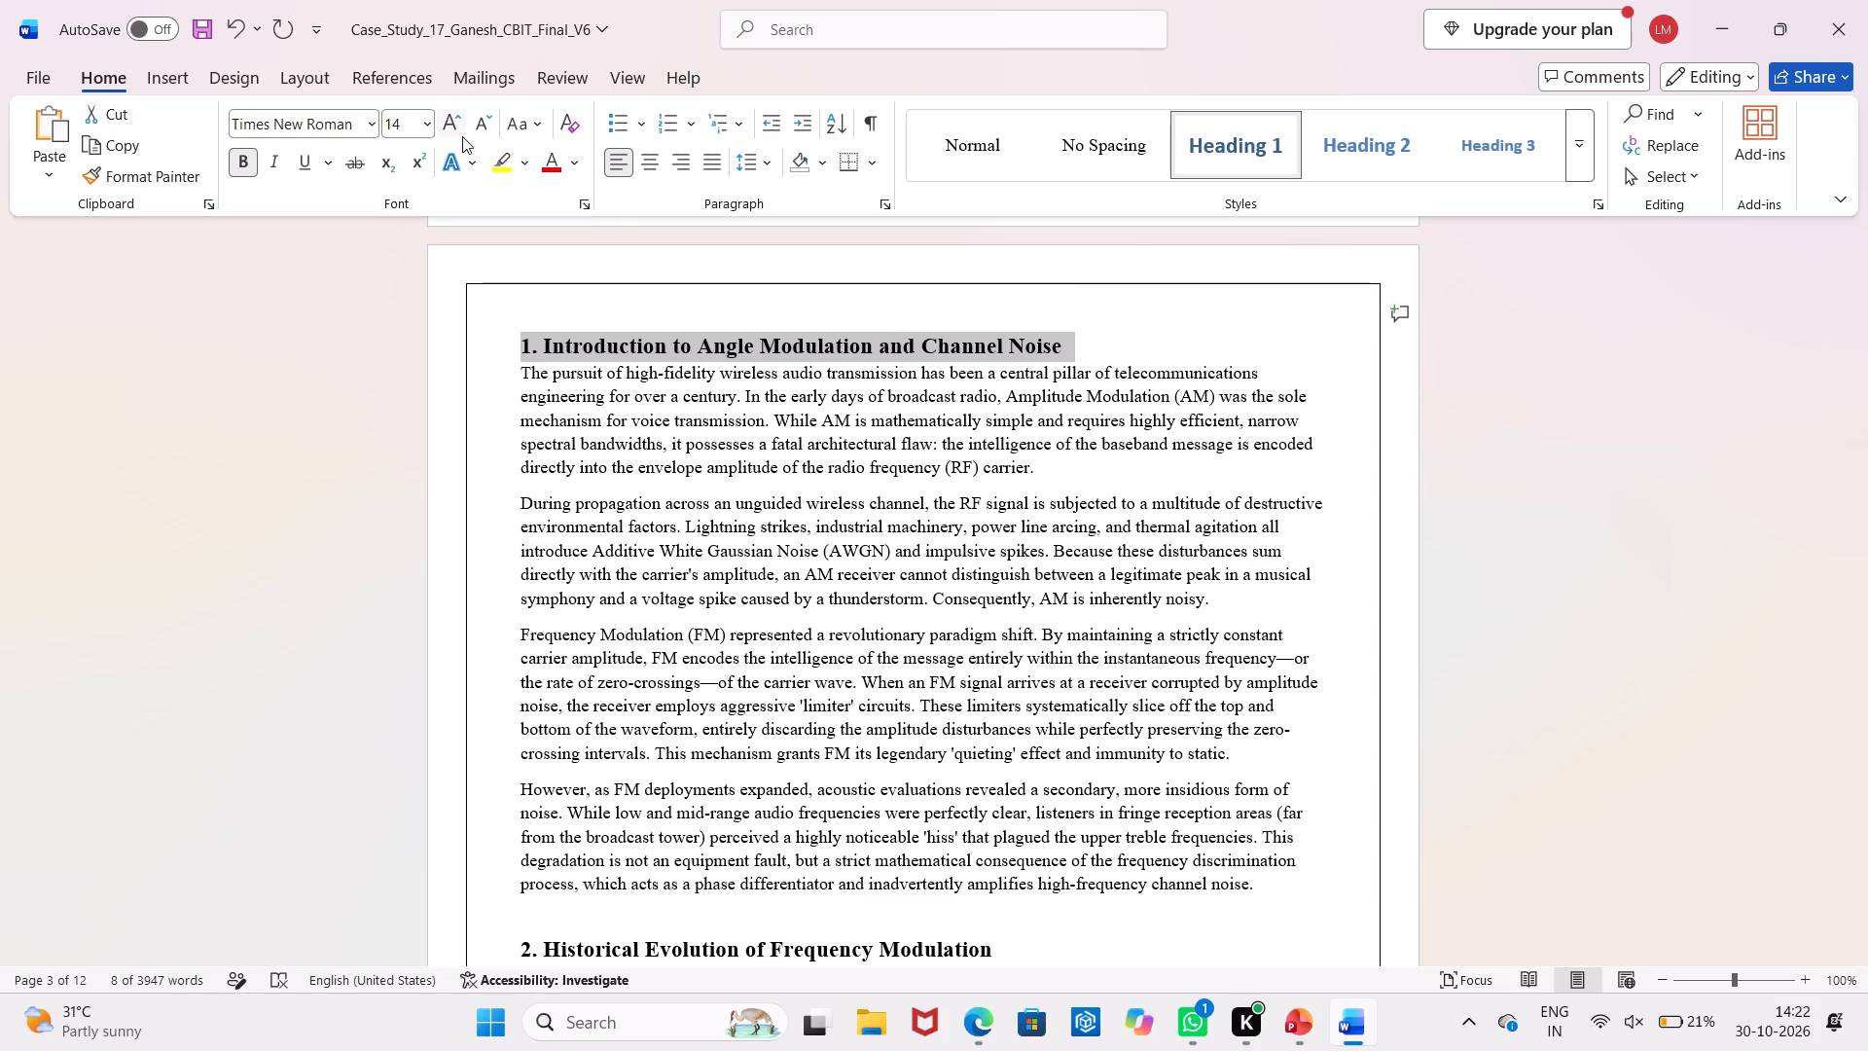
click(431, 128)
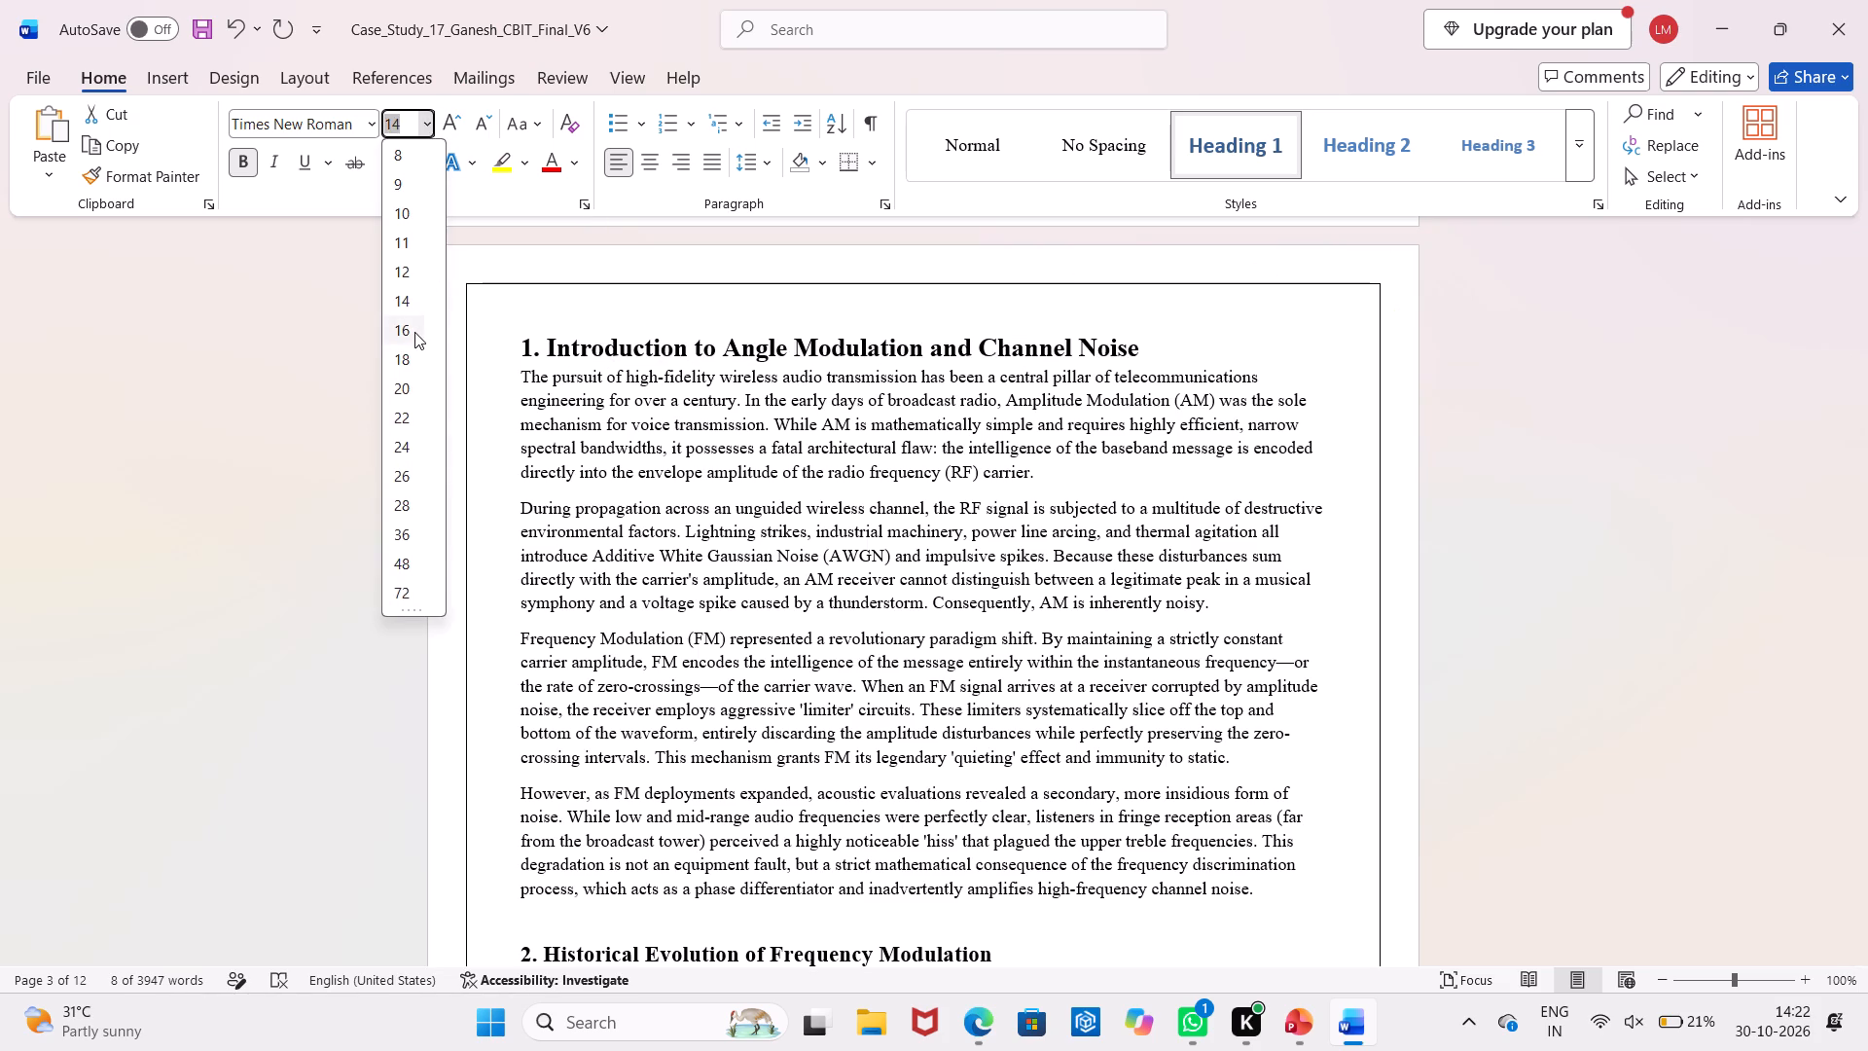
click(414, 332)
Set all body paragraphs of section 1, Introduction to Angle Modulation and Channel Noise, to font size 12.
drag(512, 370, 733, 568)
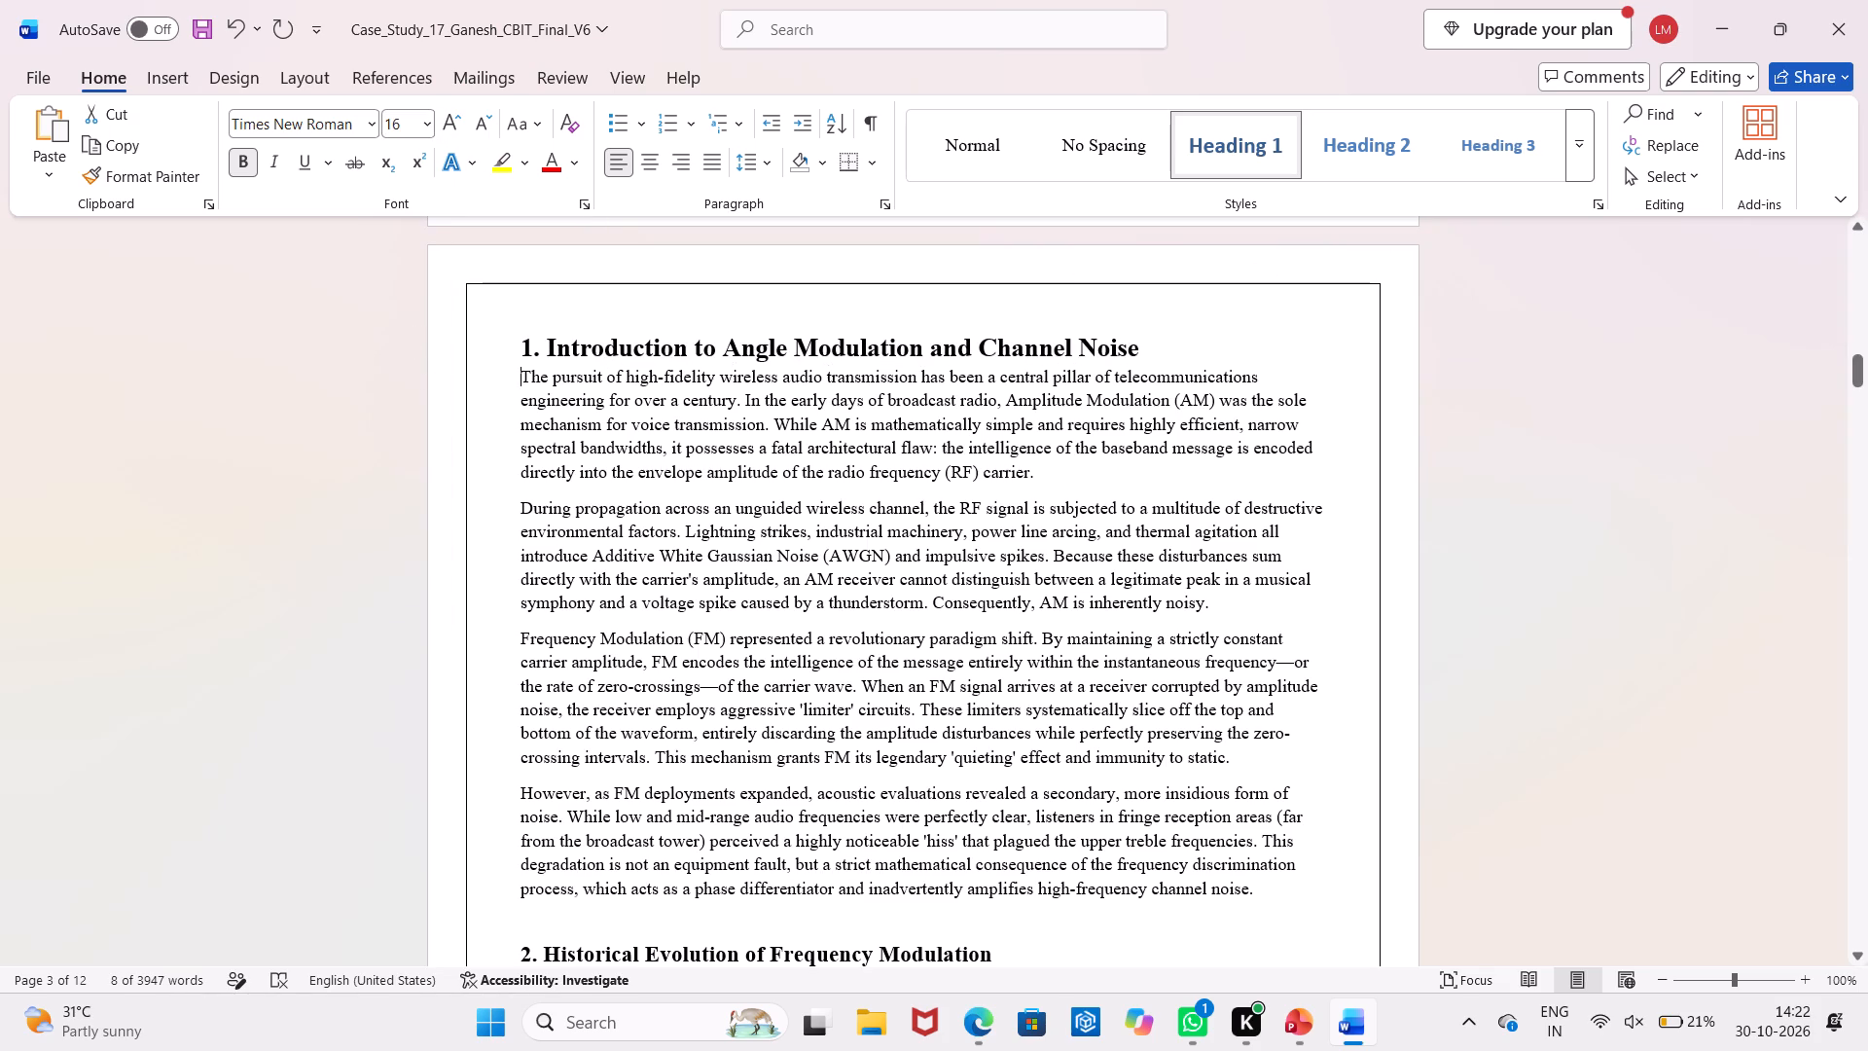
drag(733, 568, 1318, 864)
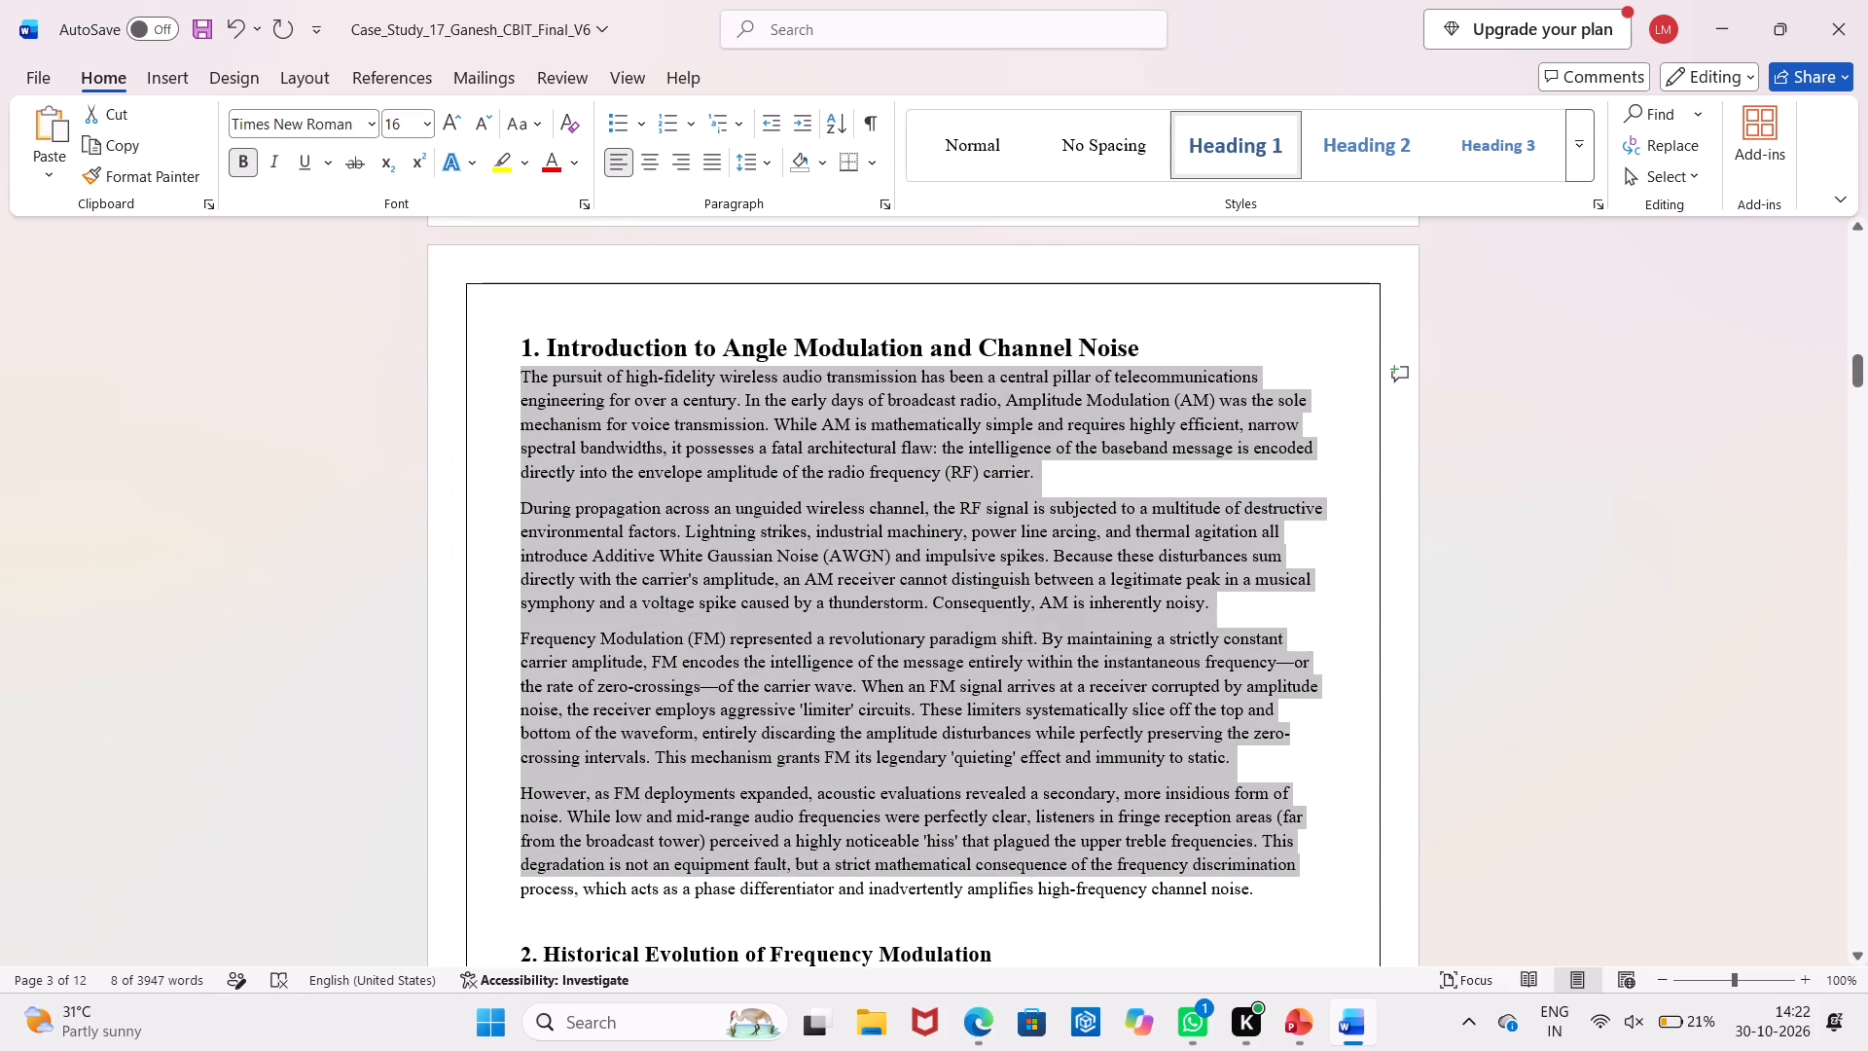
drag(1318, 864, 1312, 877)
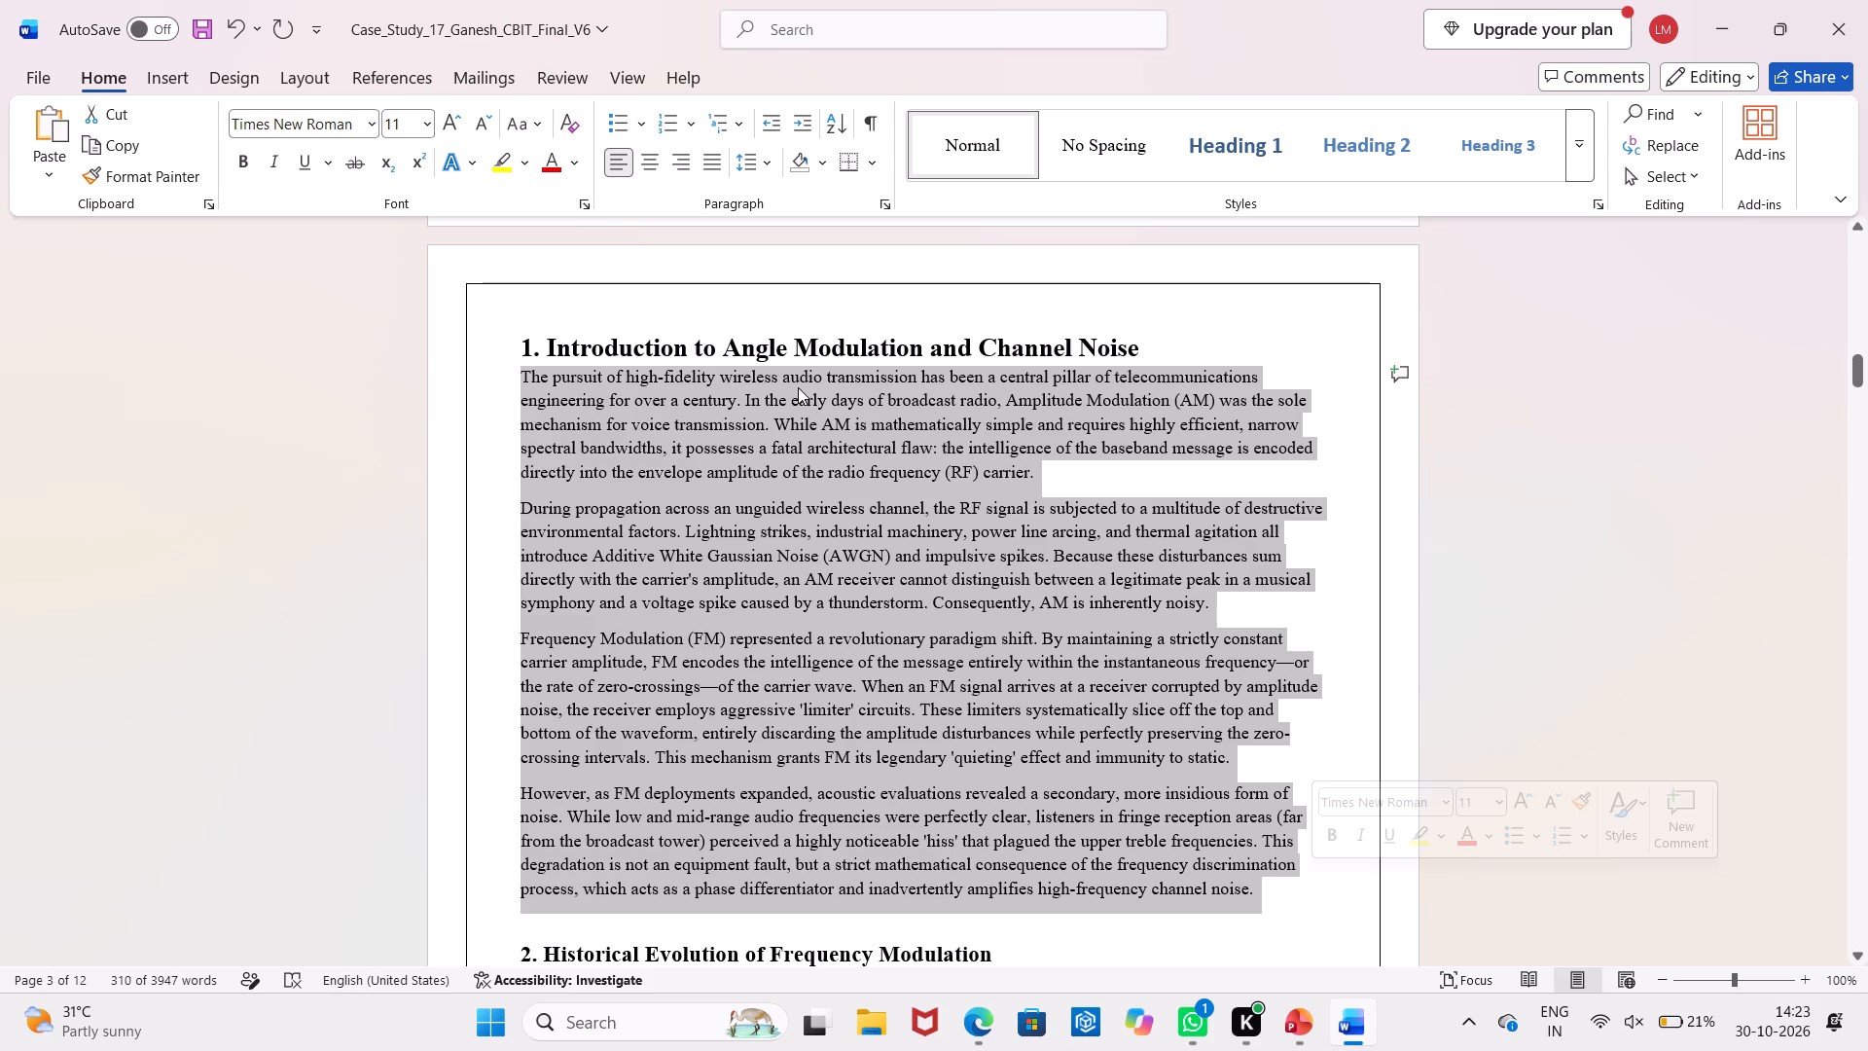
click(418, 127)
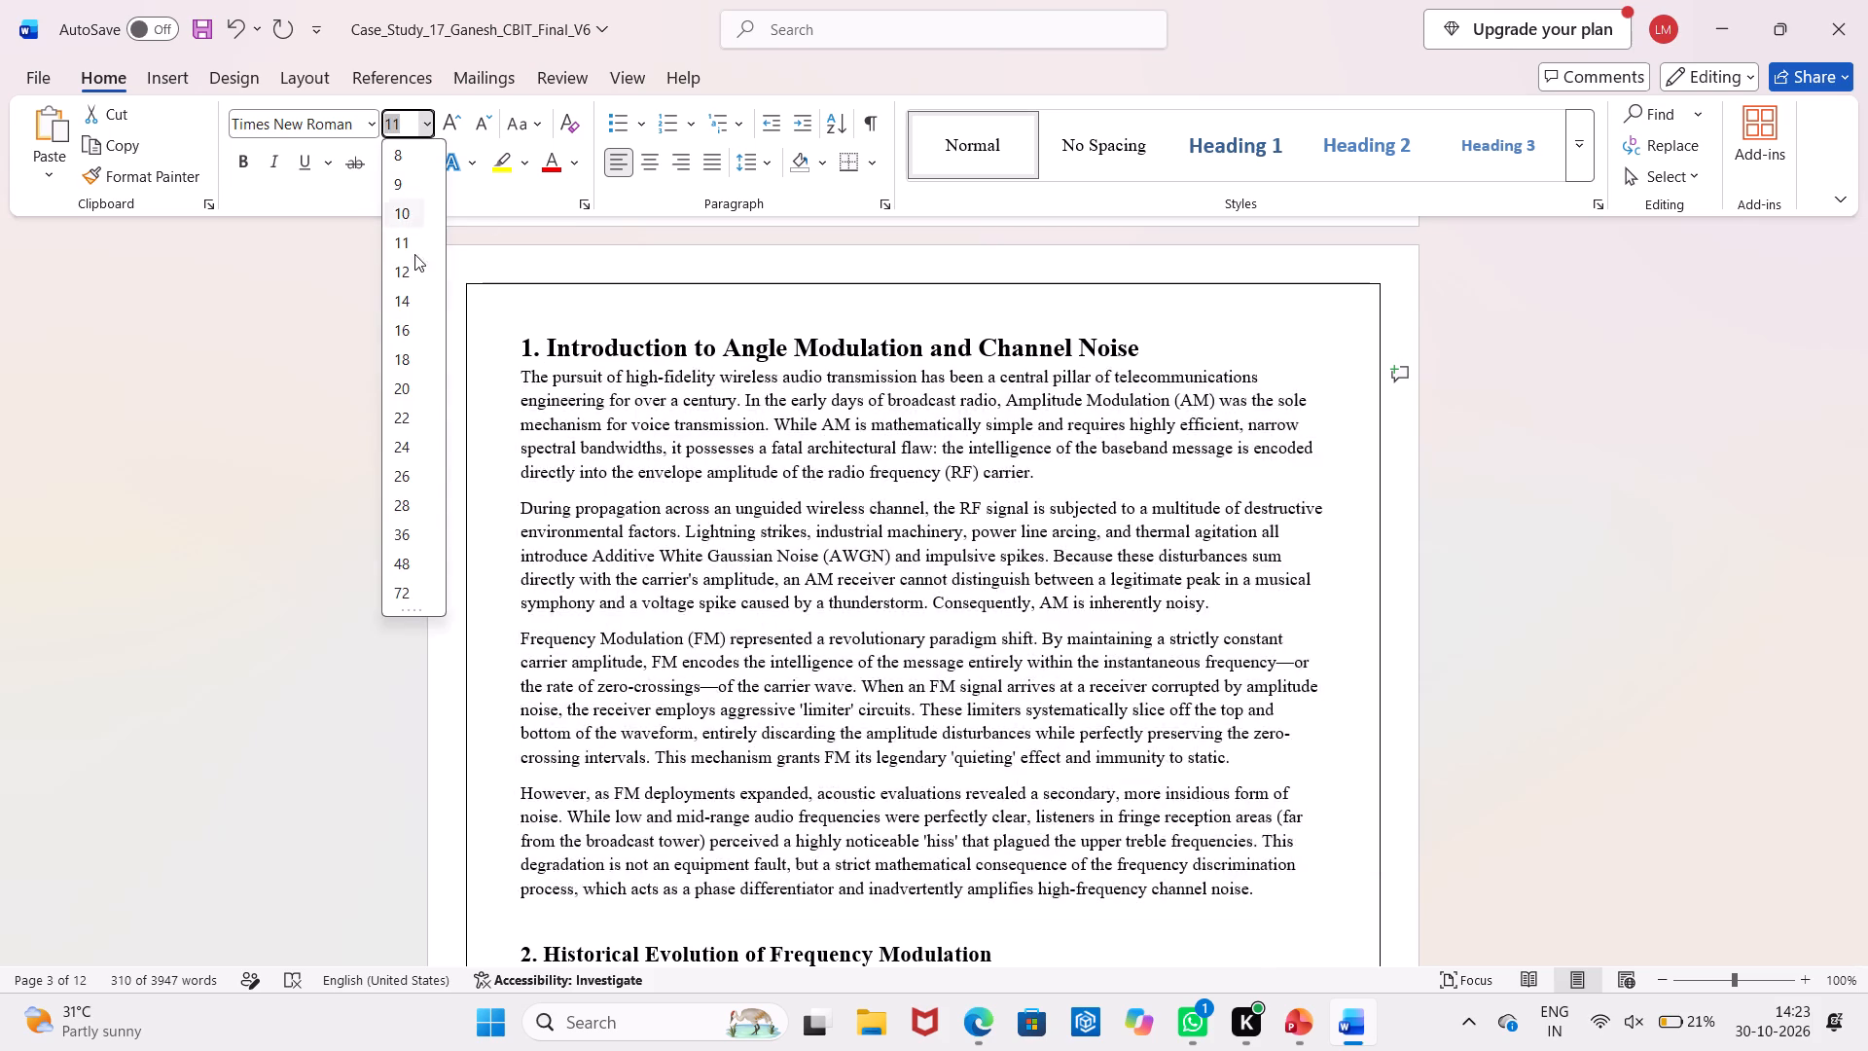
click(413, 265)
scroll(680, 470, down, 1)
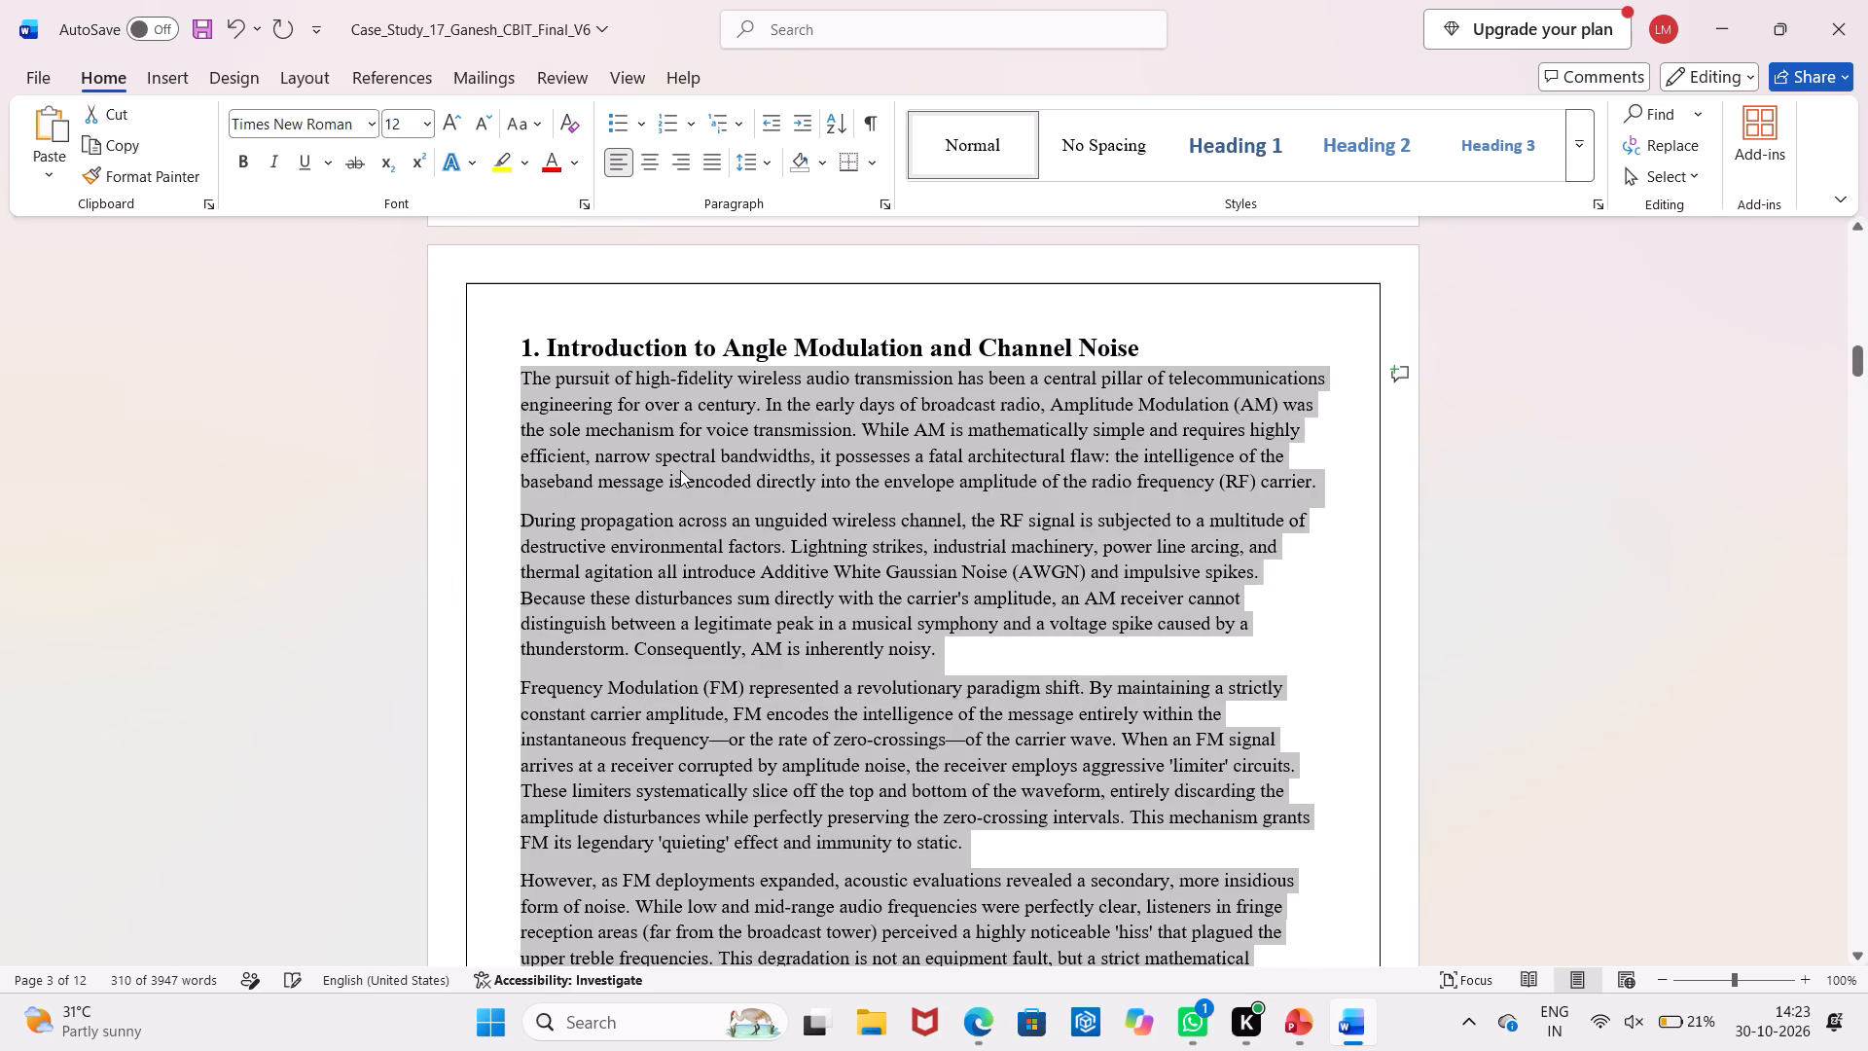
scroll(680, 470, down, 1)
click(1091, 599)
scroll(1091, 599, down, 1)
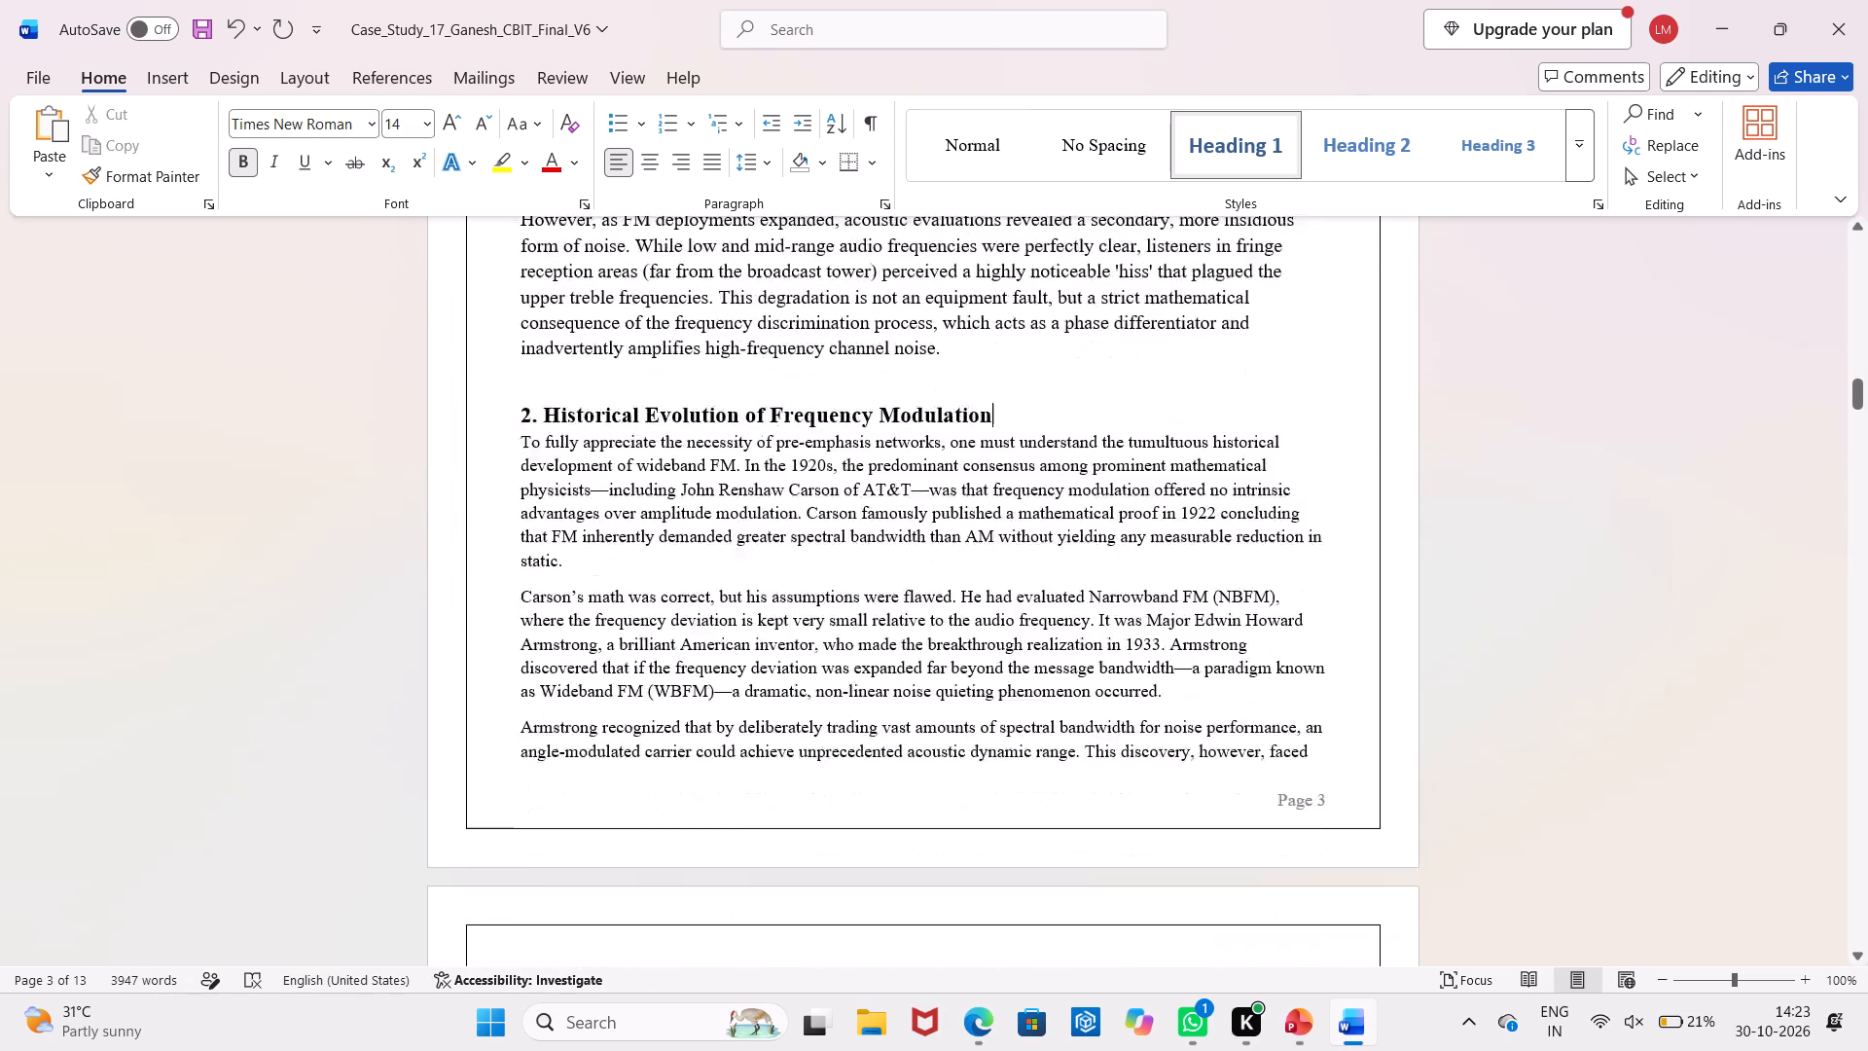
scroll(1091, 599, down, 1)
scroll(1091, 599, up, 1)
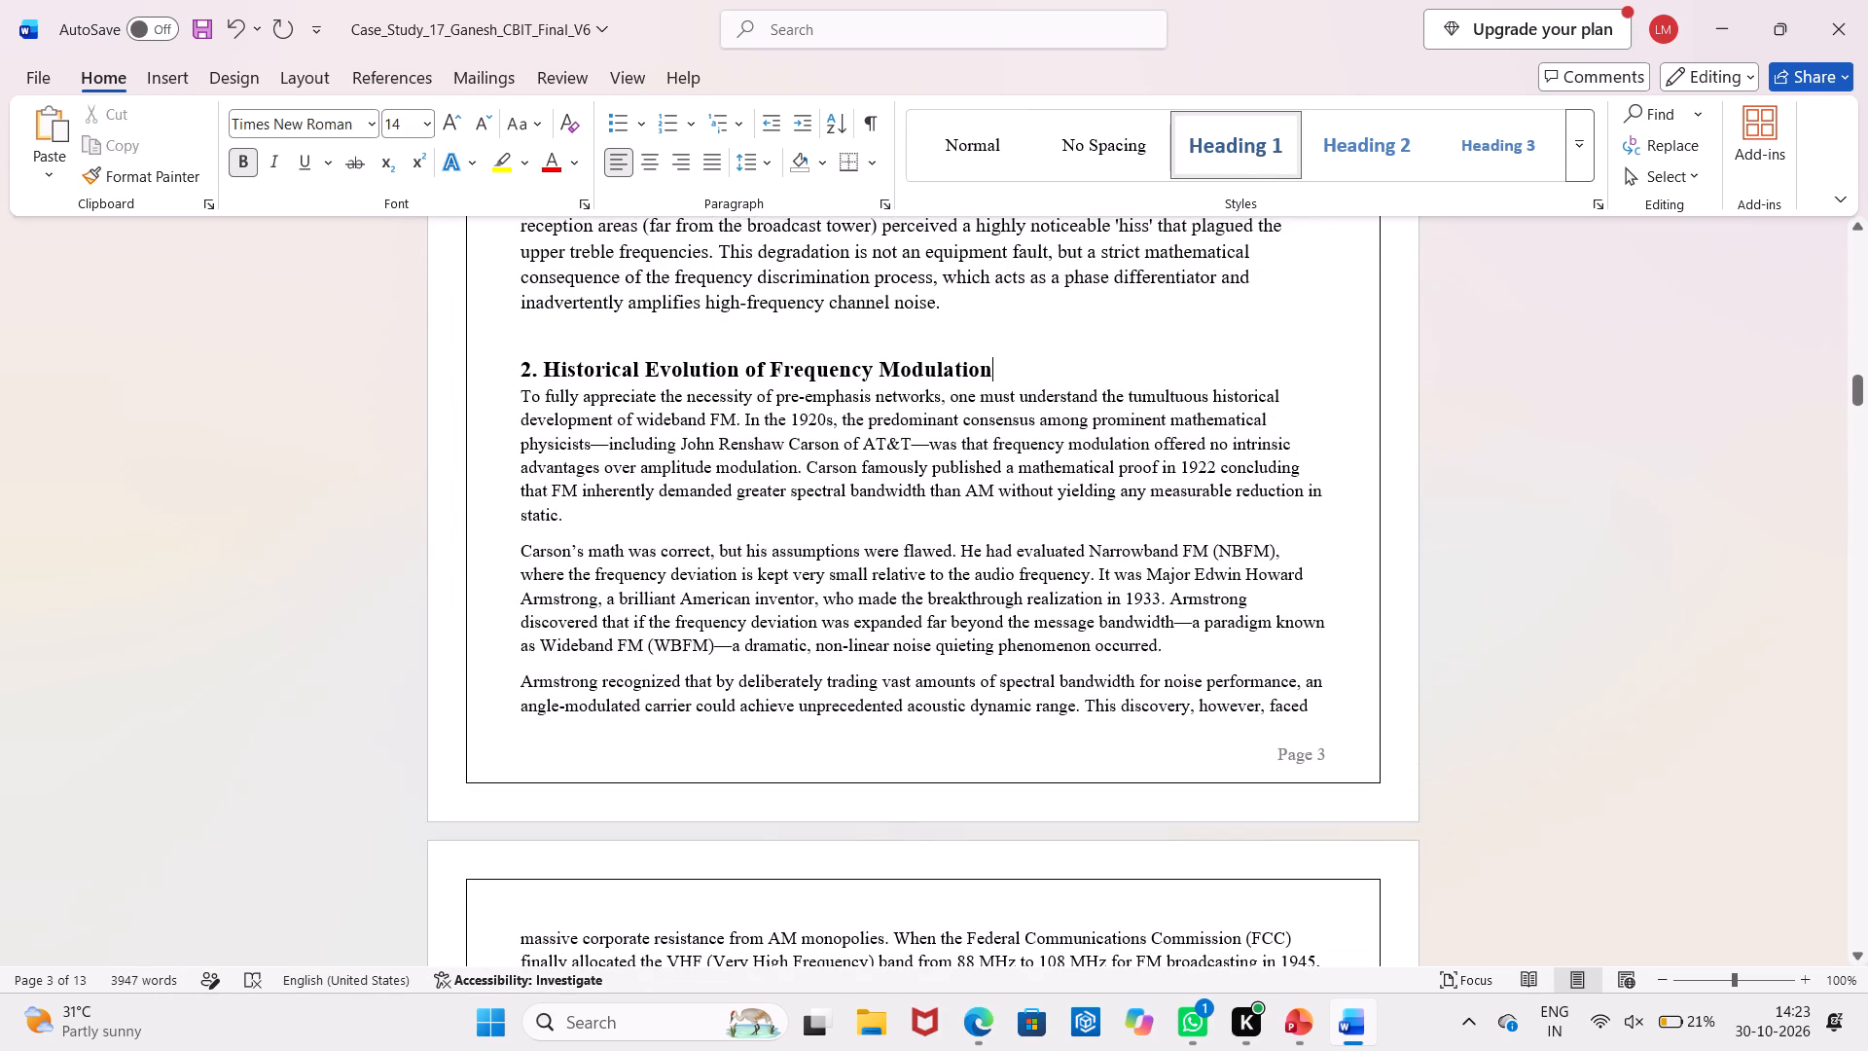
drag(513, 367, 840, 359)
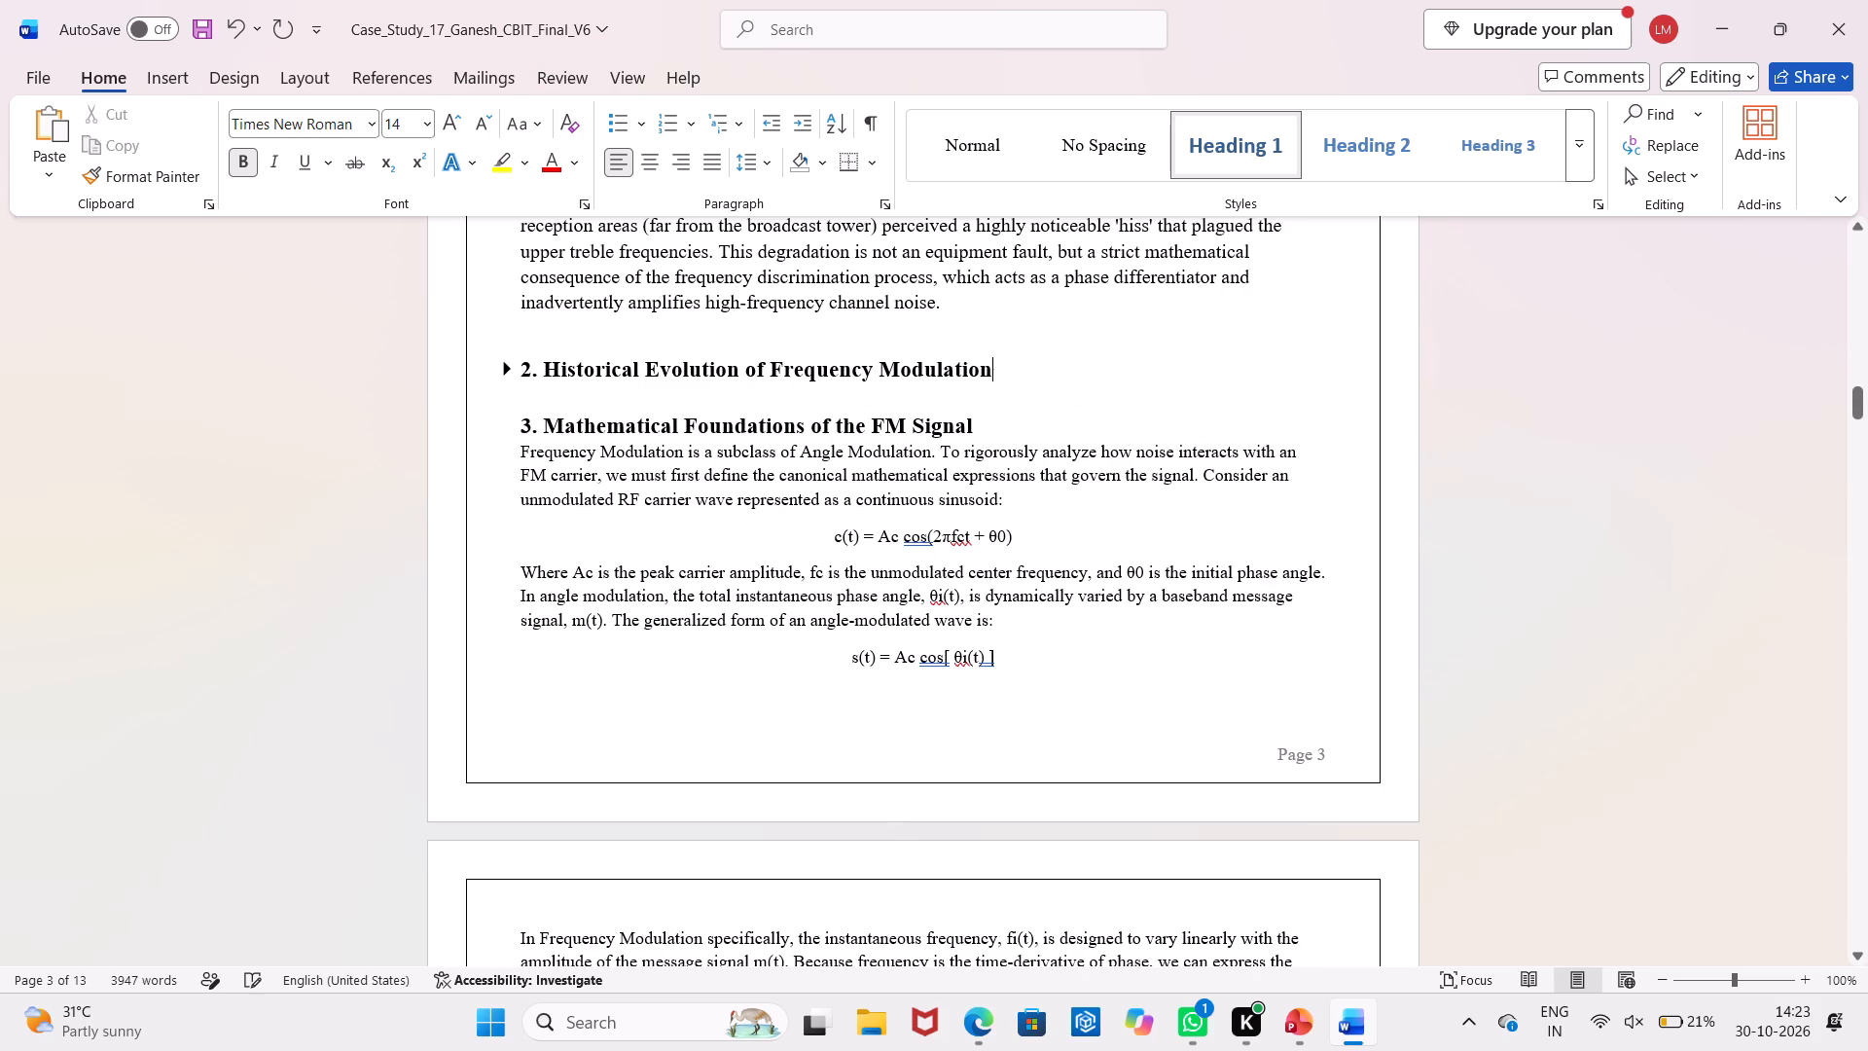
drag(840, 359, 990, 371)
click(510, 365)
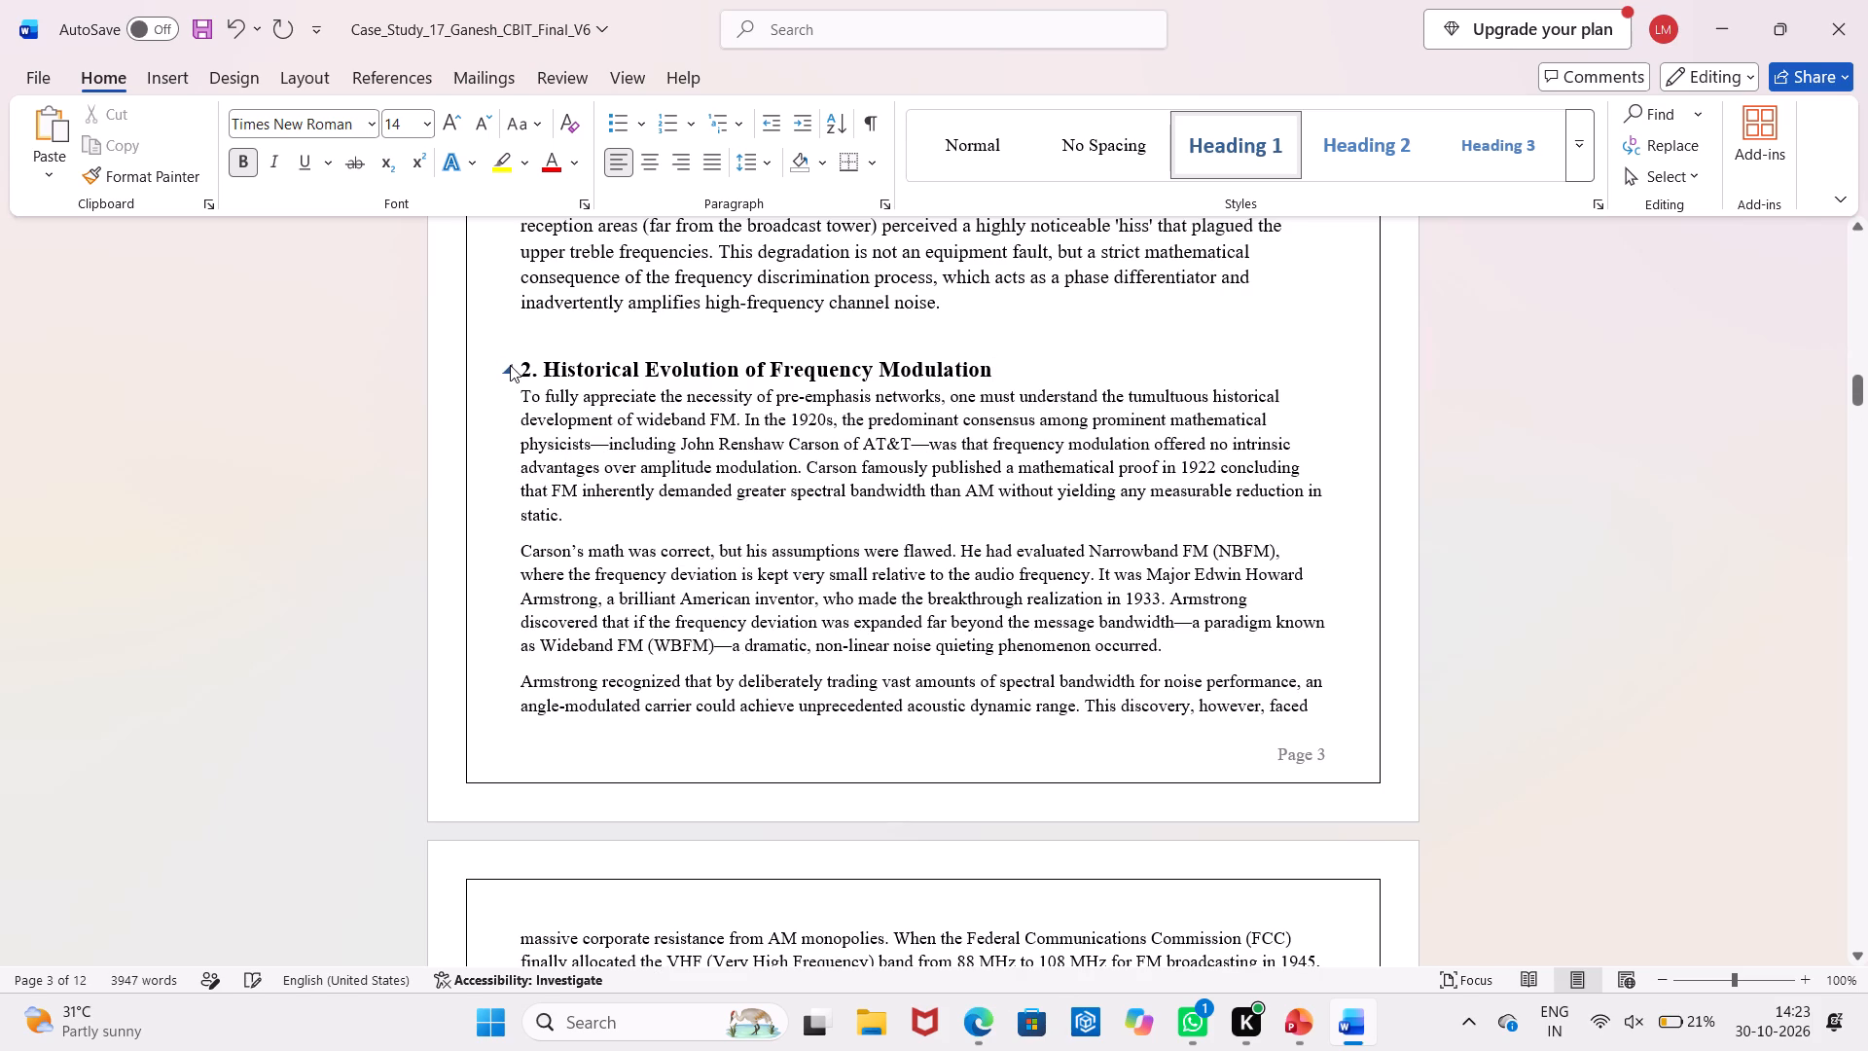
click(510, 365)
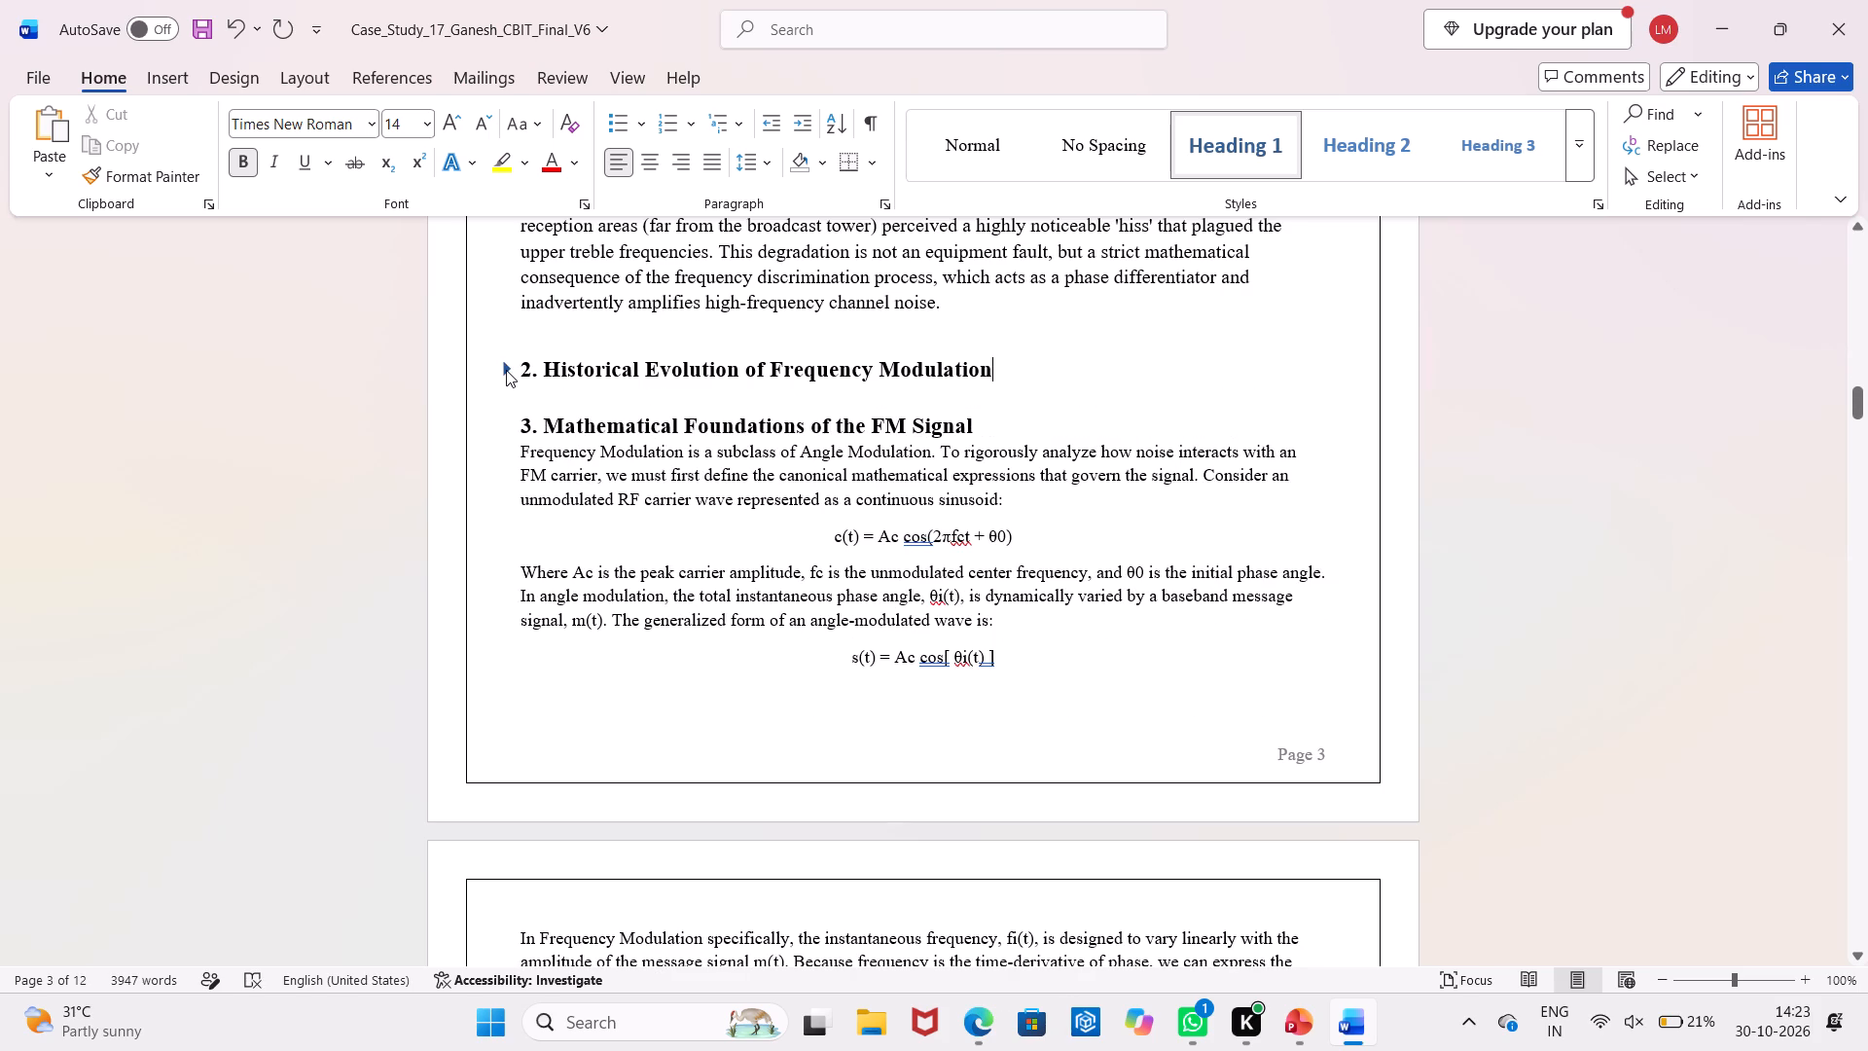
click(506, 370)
Set the heading "2. Historical Evolution of Frequency Modulation" to font size 16.
drag(522, 369, 918, 372)
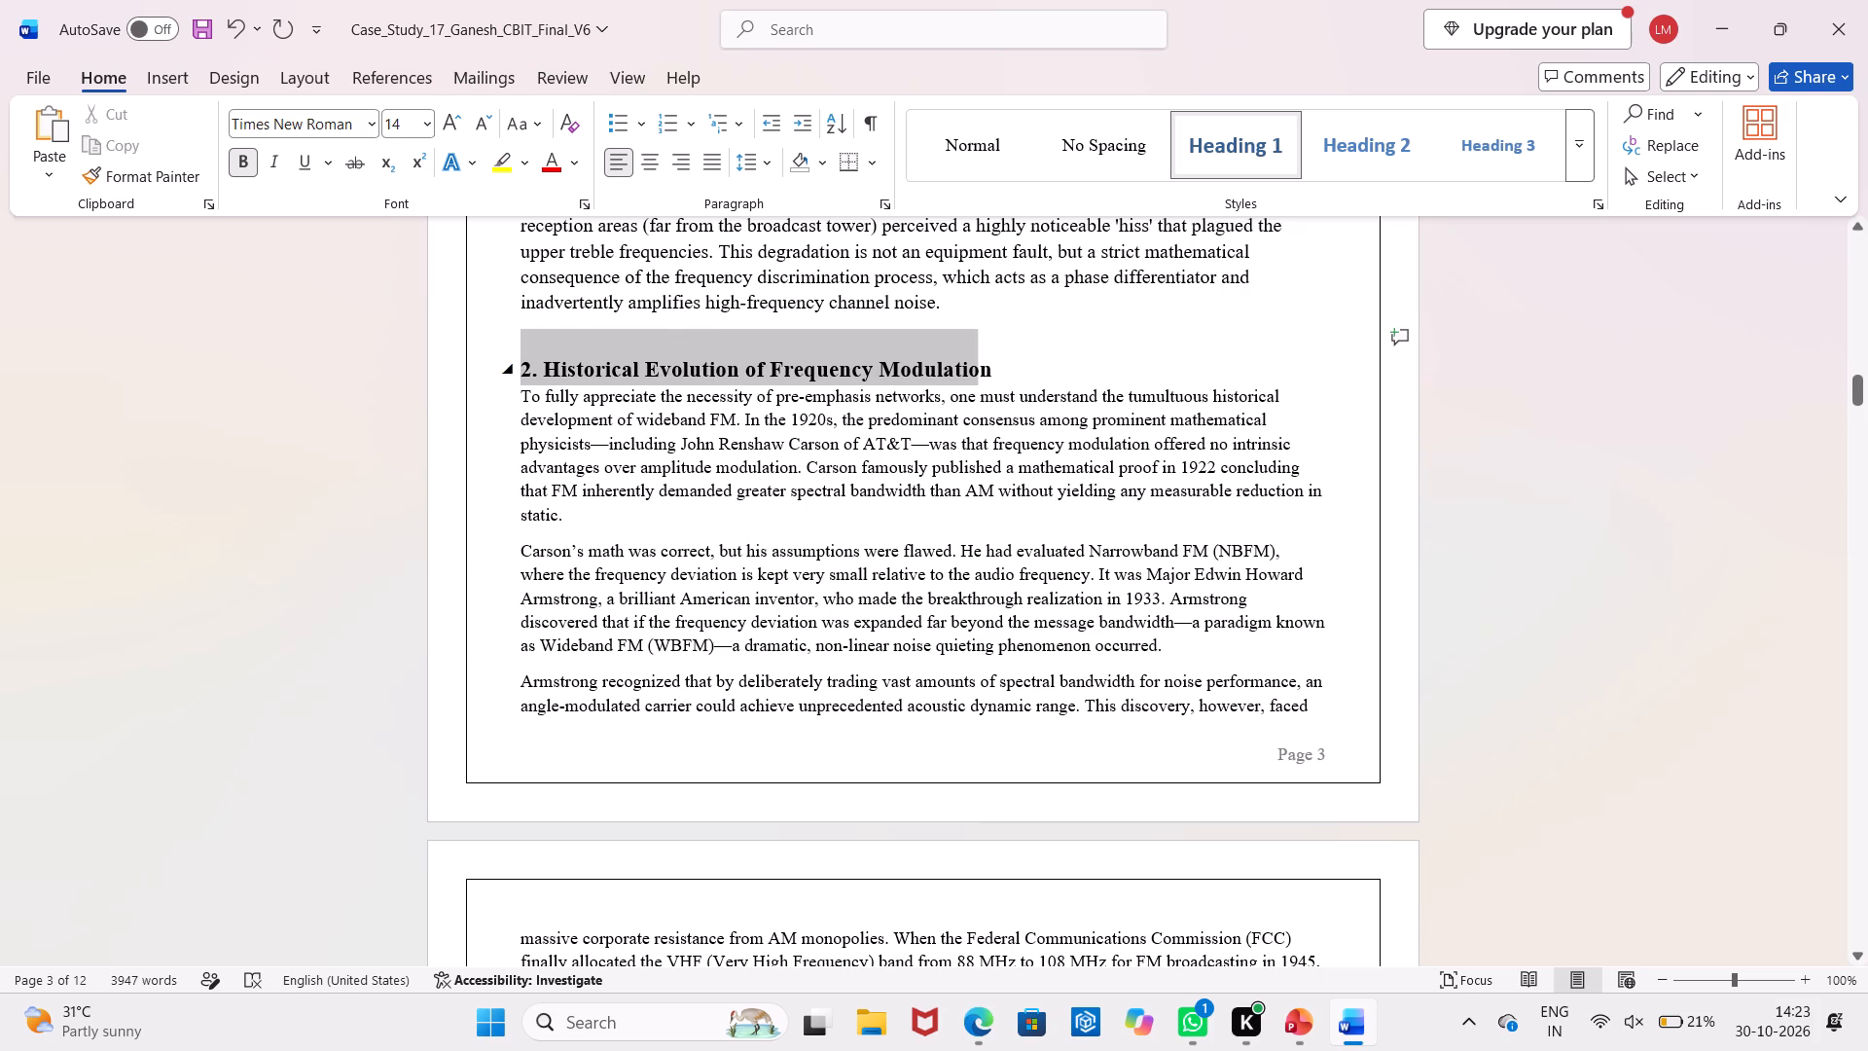
drag(918, 372, 1040, 374)
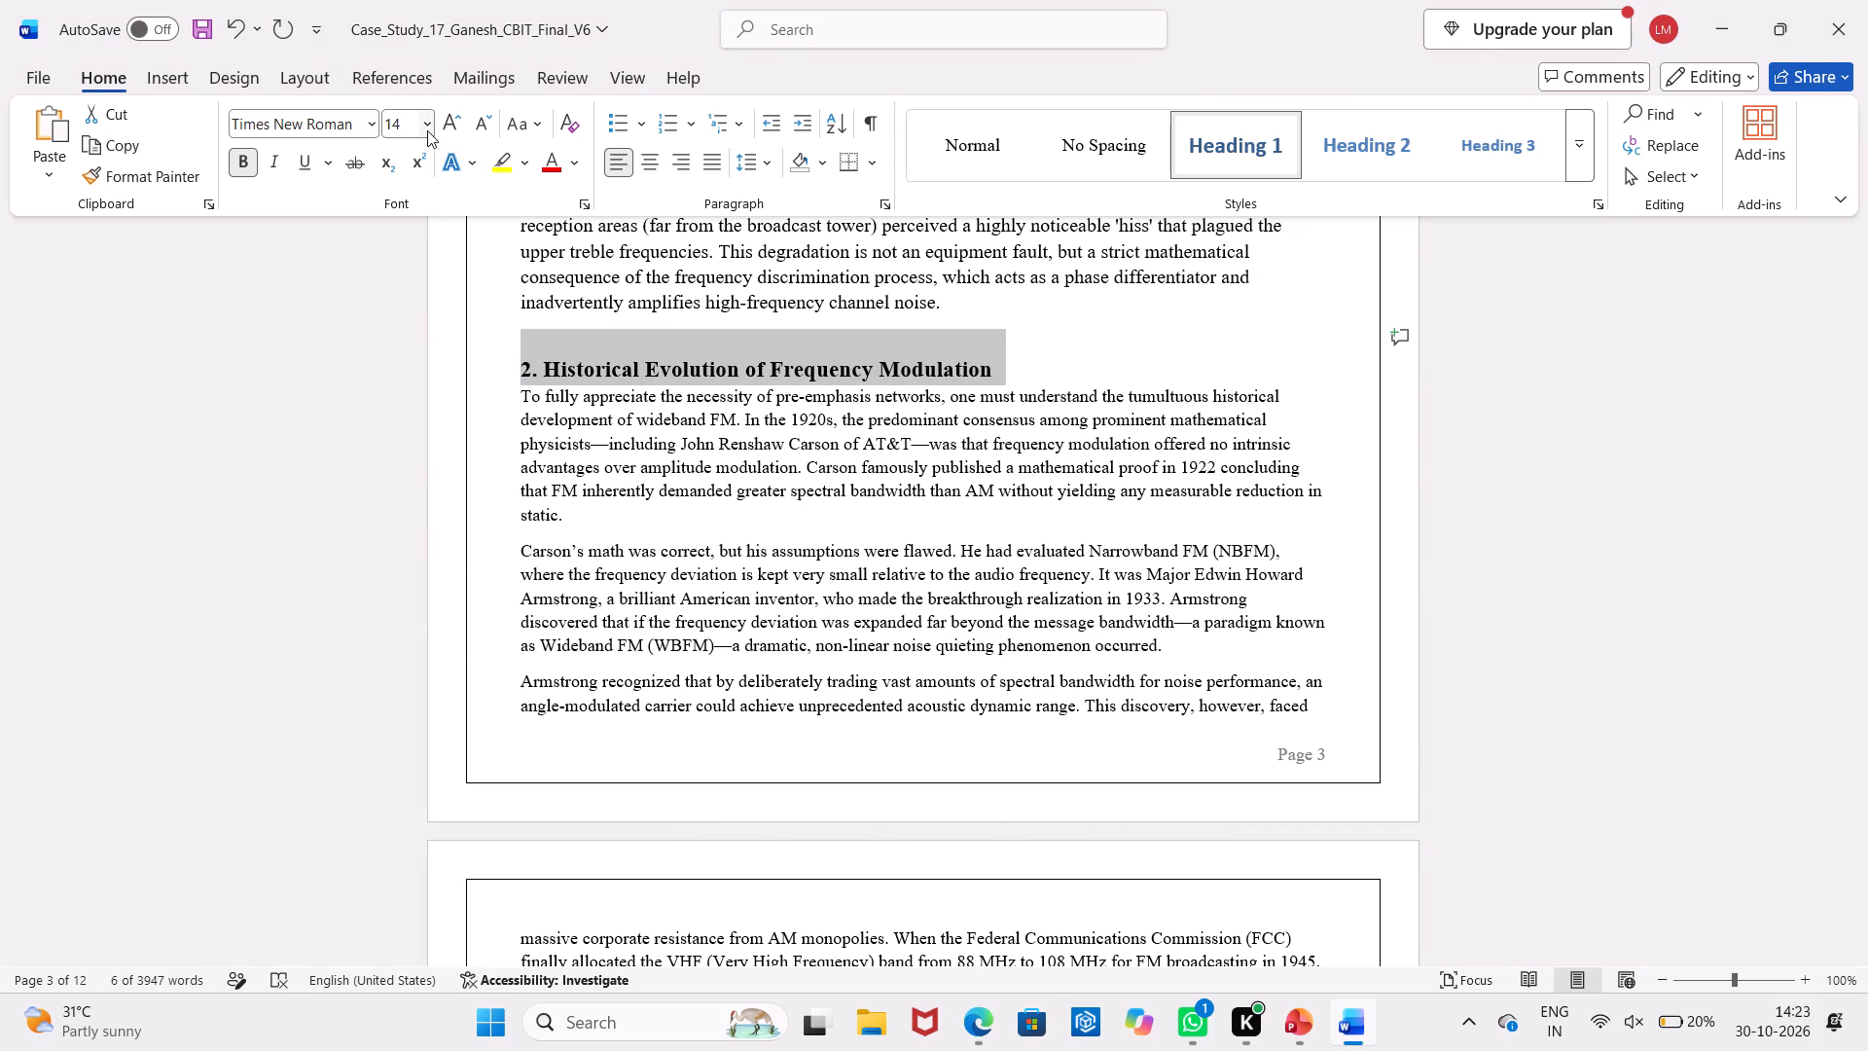
click(427, 130)
click(407, 327)
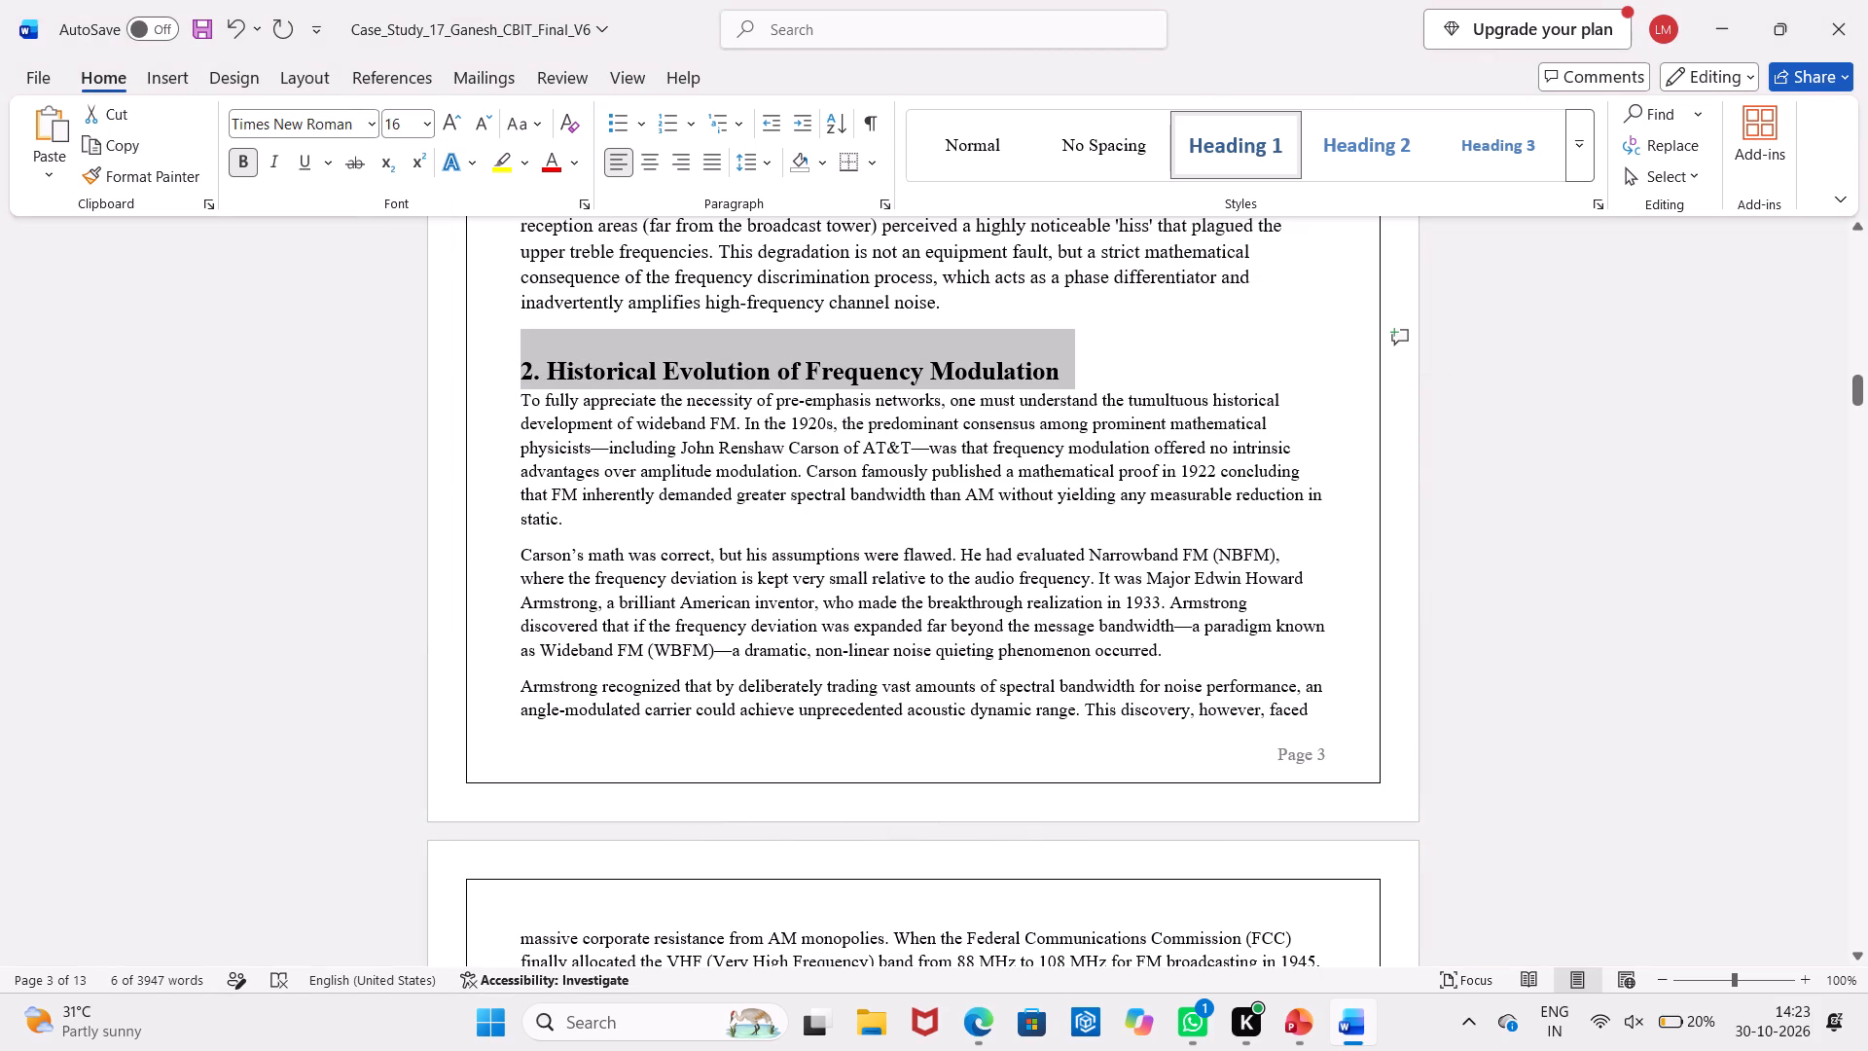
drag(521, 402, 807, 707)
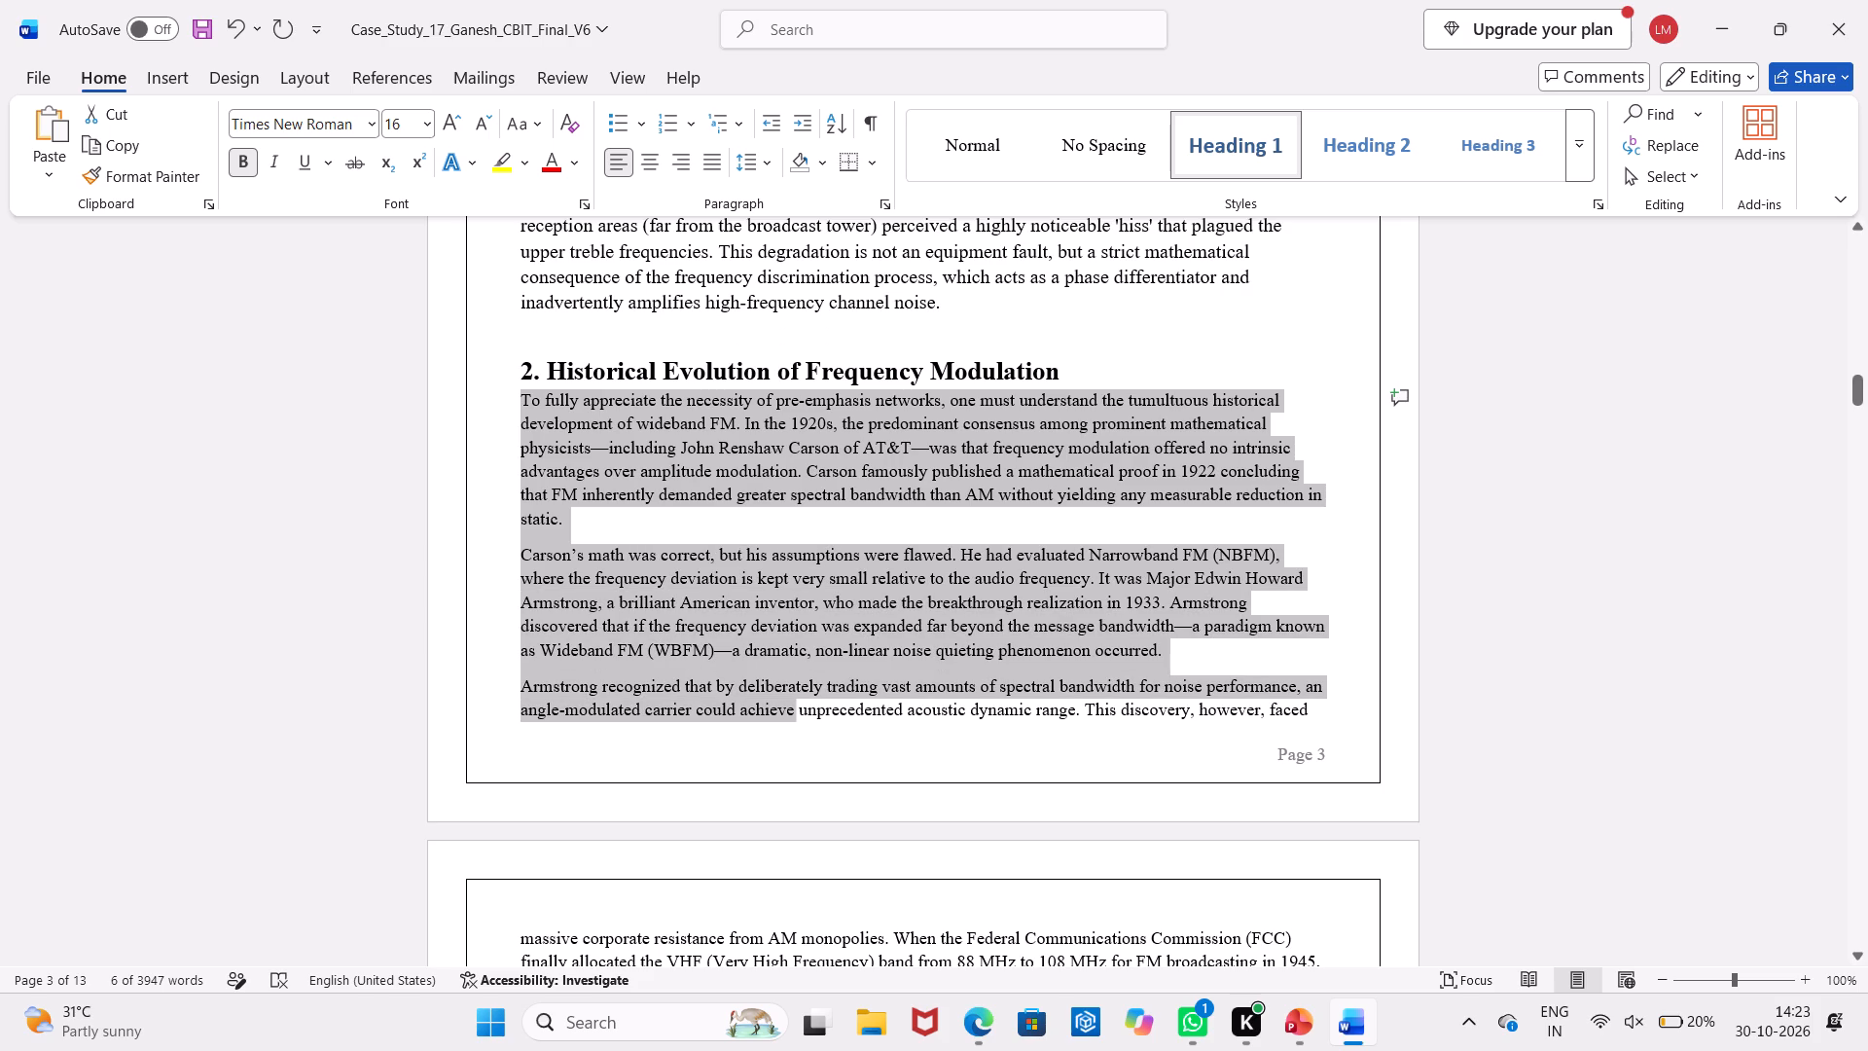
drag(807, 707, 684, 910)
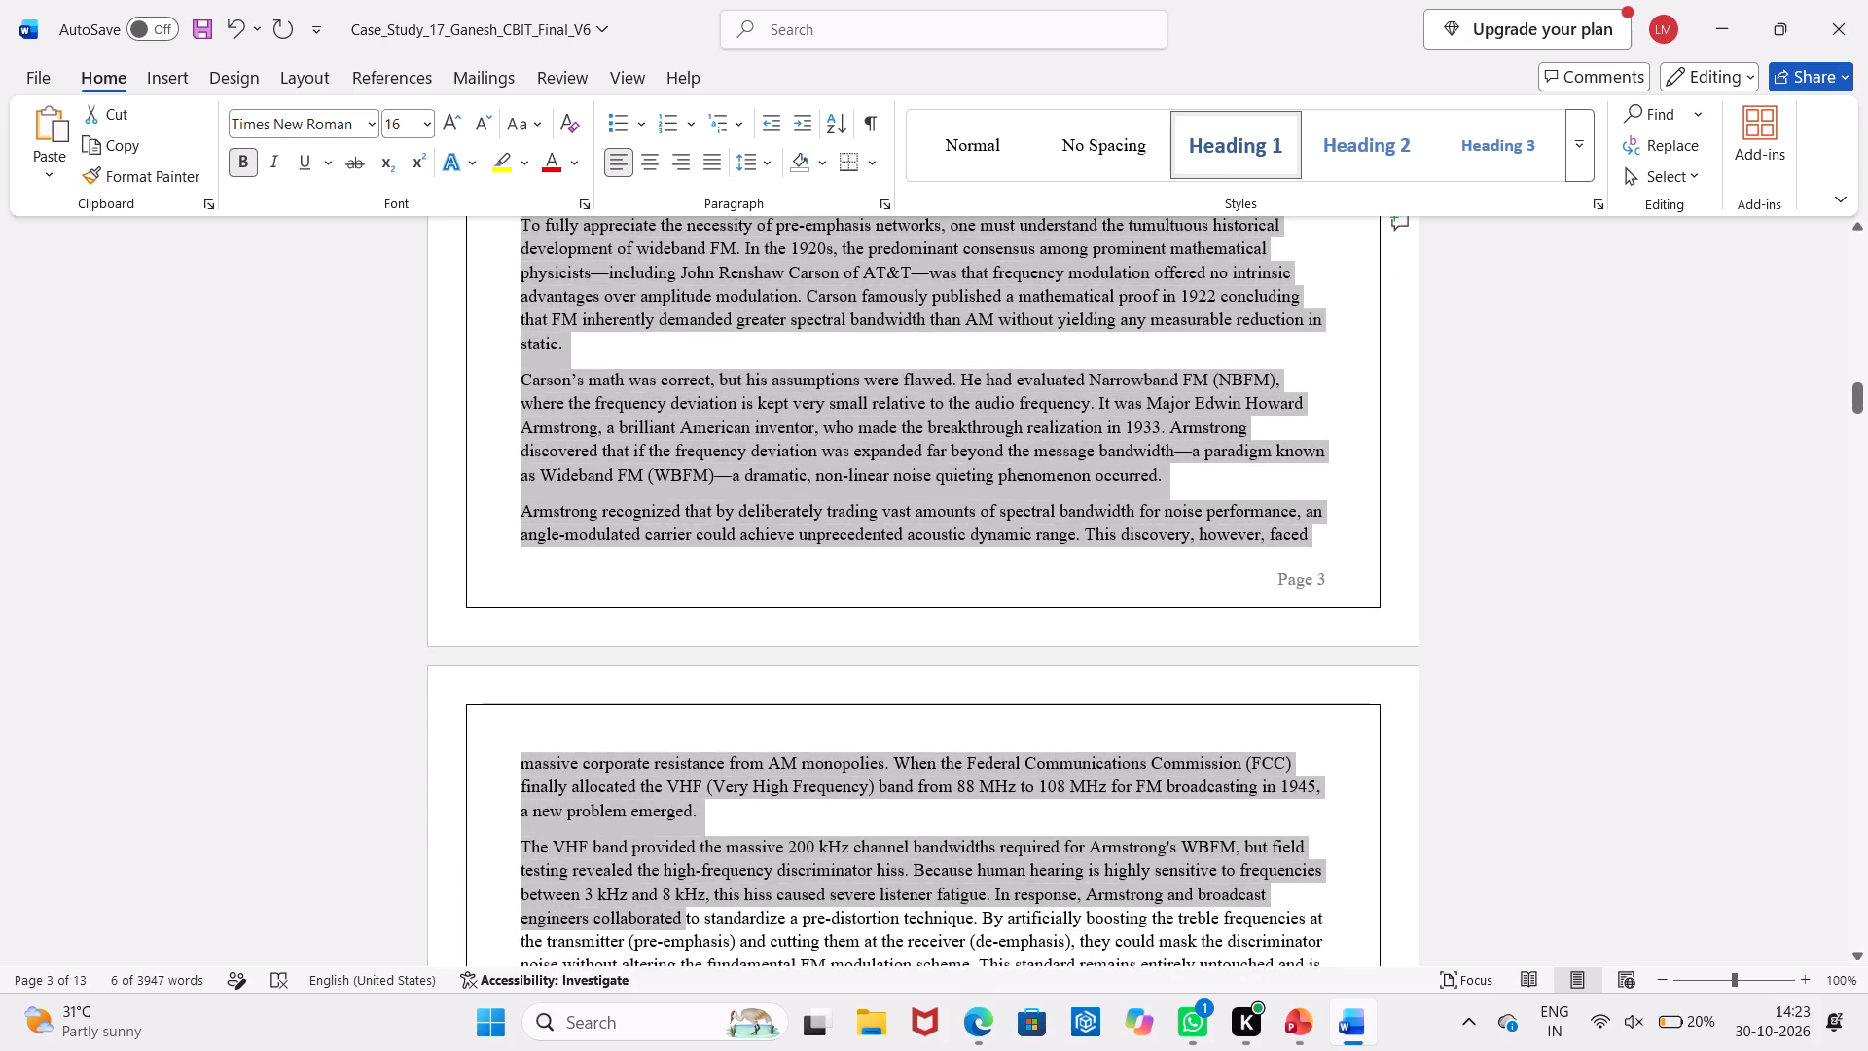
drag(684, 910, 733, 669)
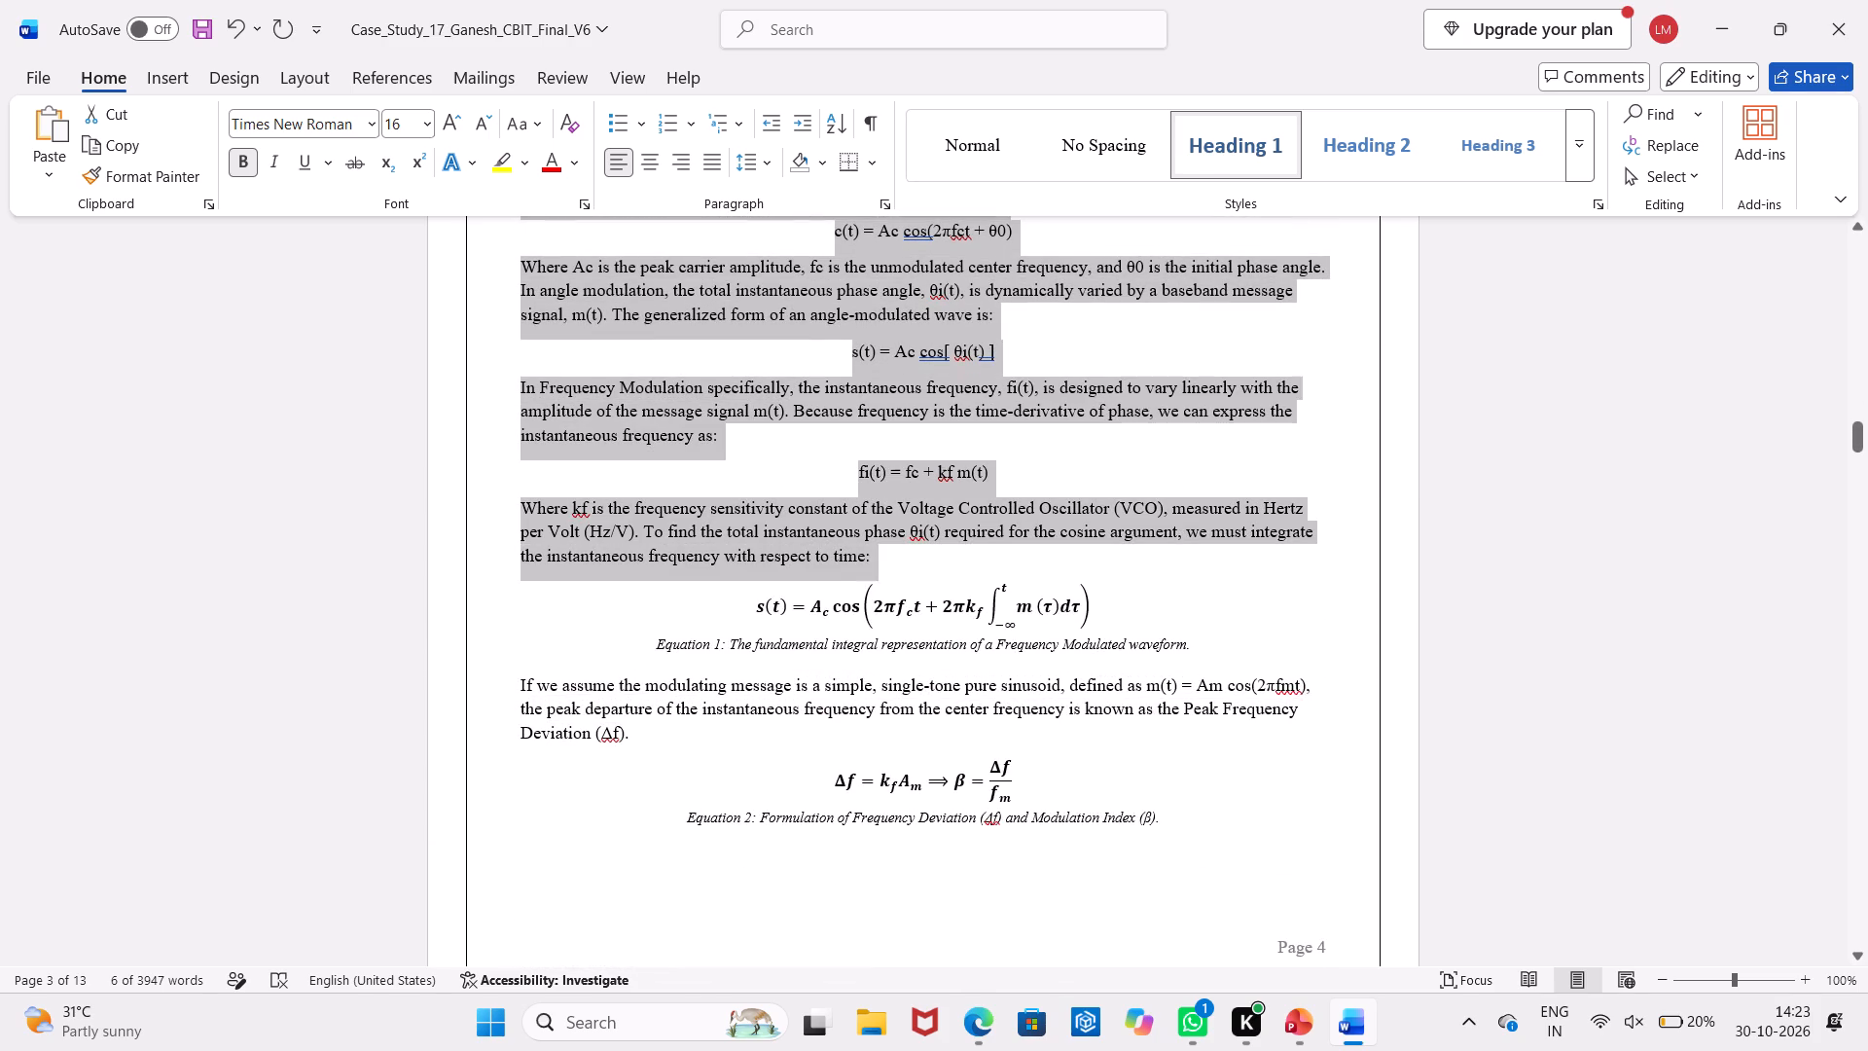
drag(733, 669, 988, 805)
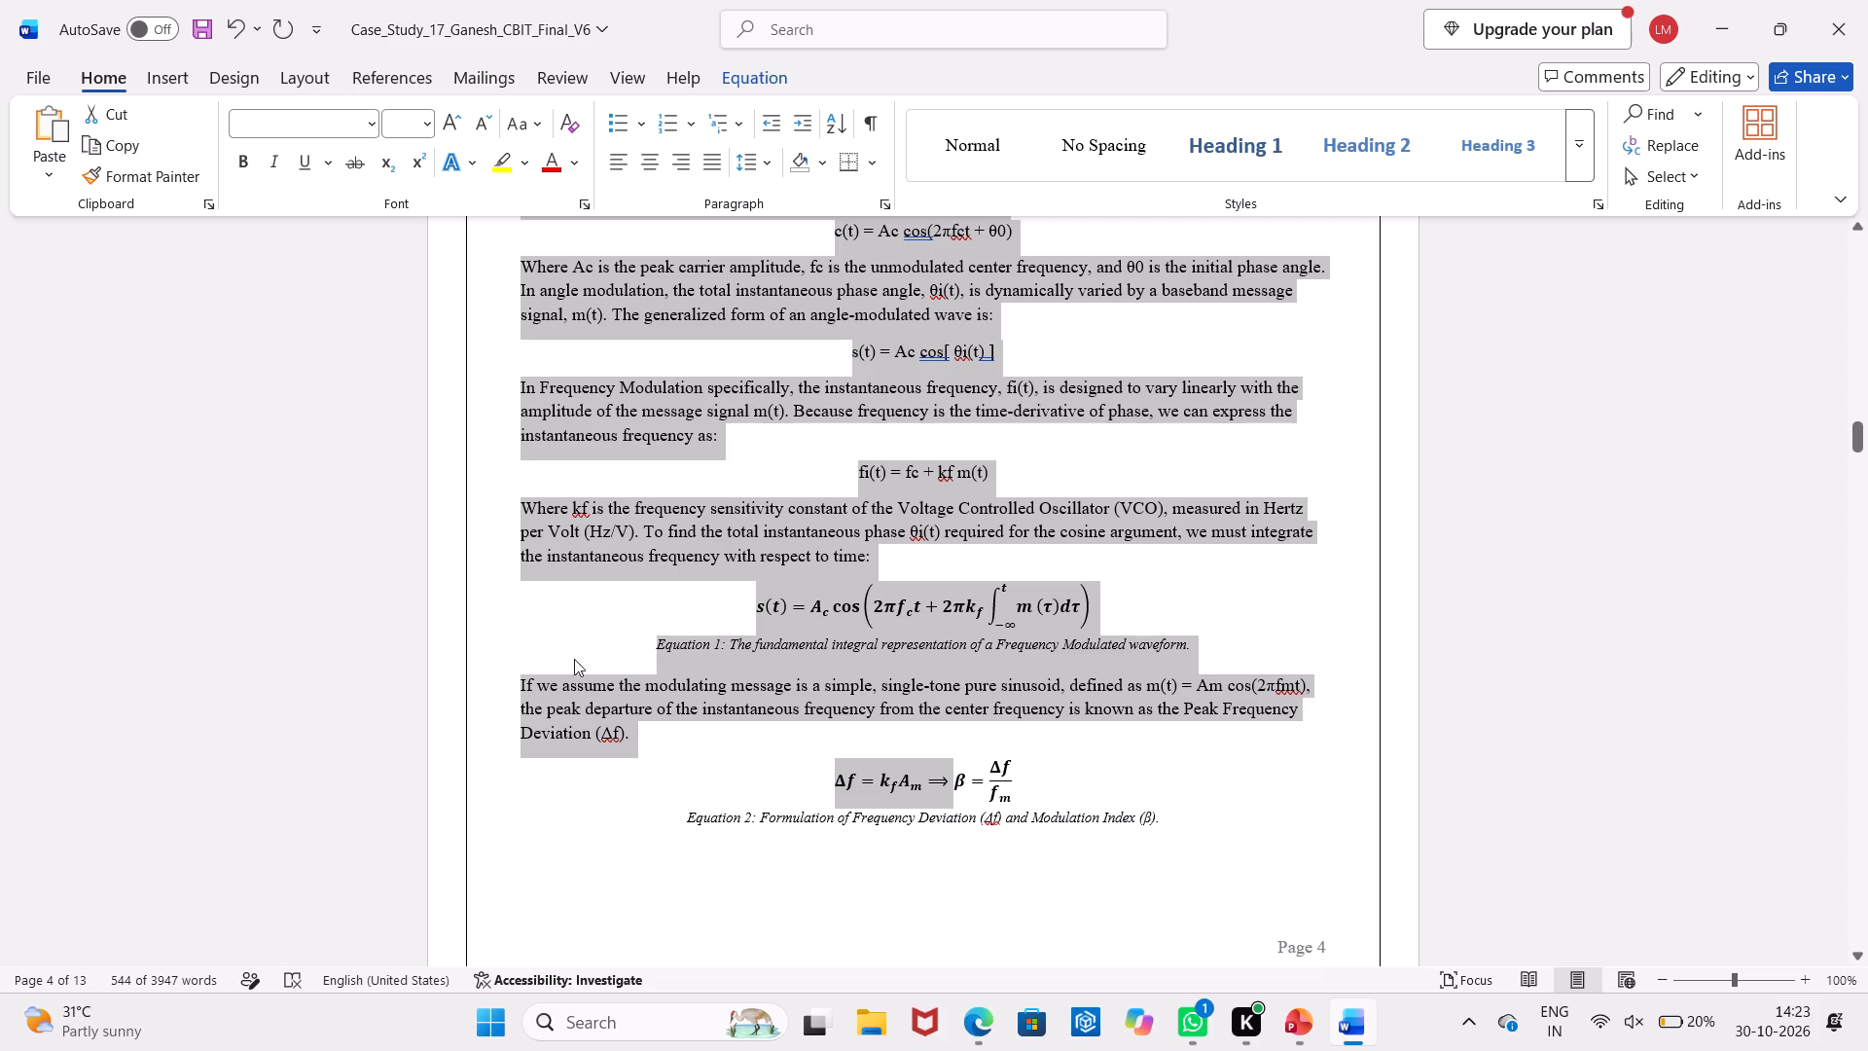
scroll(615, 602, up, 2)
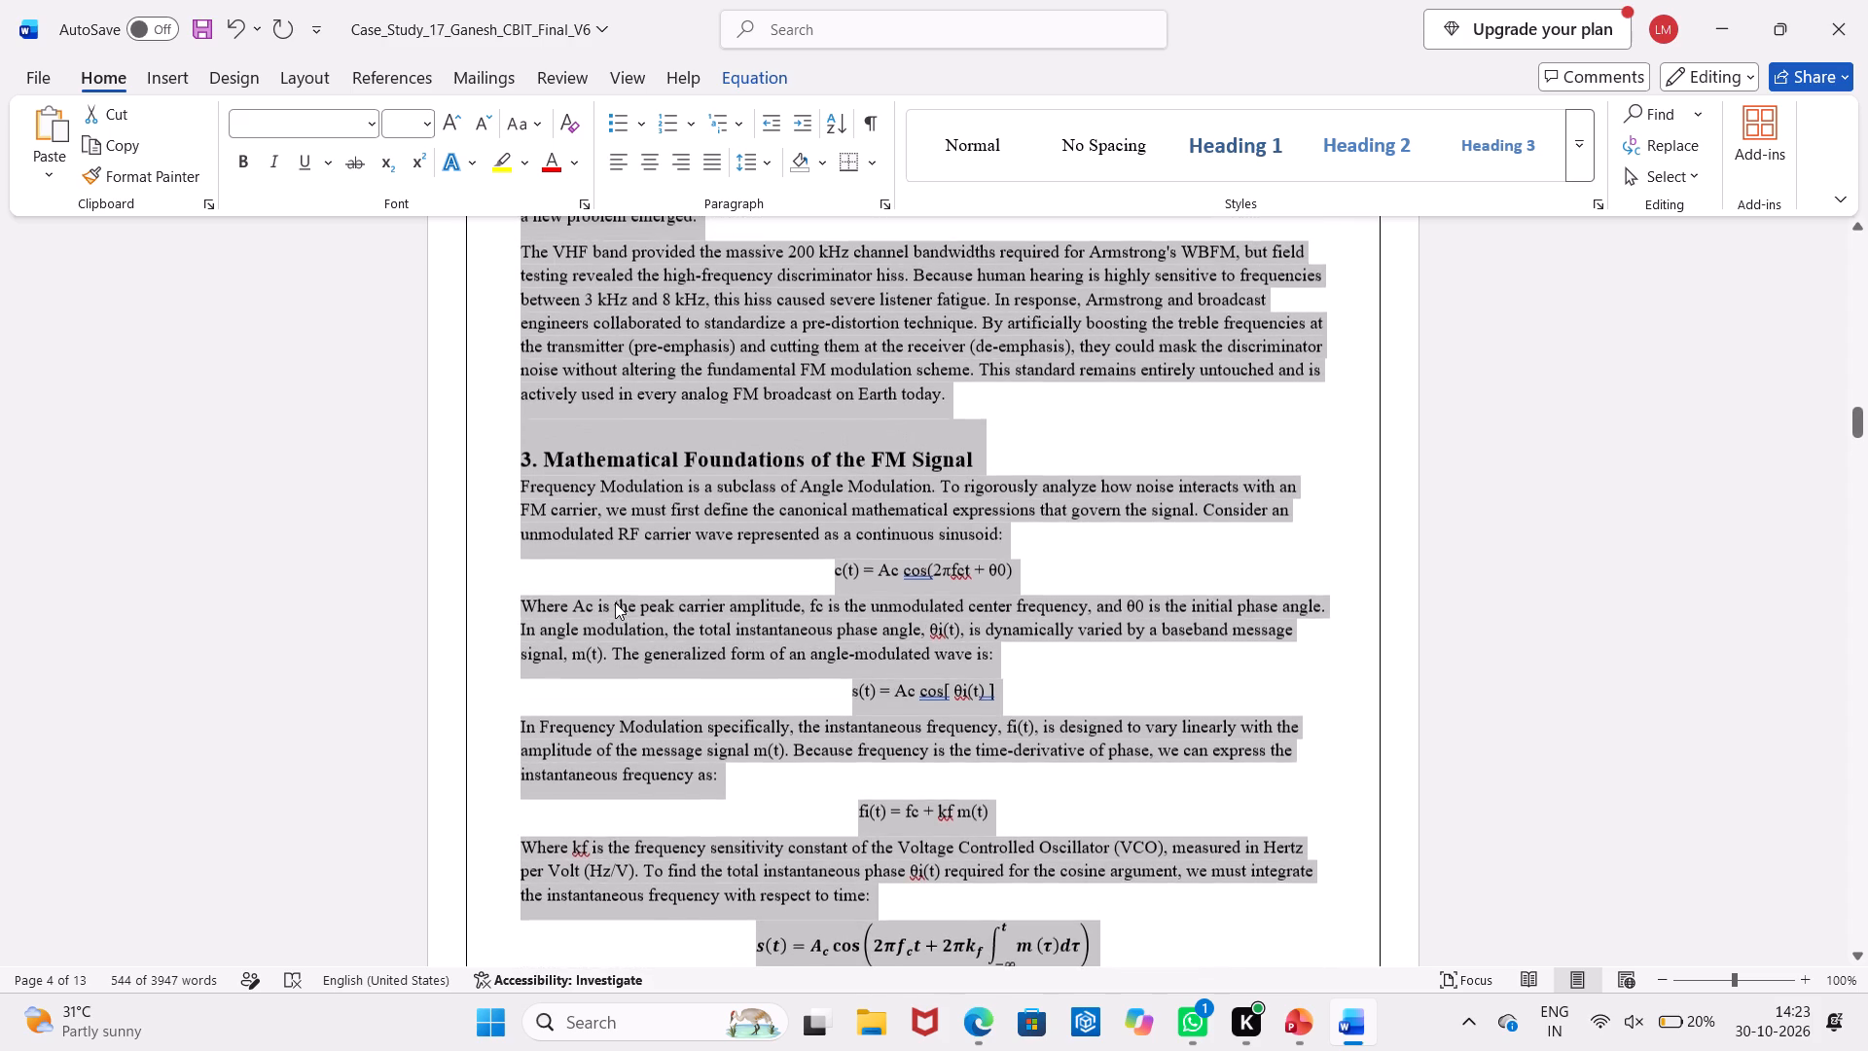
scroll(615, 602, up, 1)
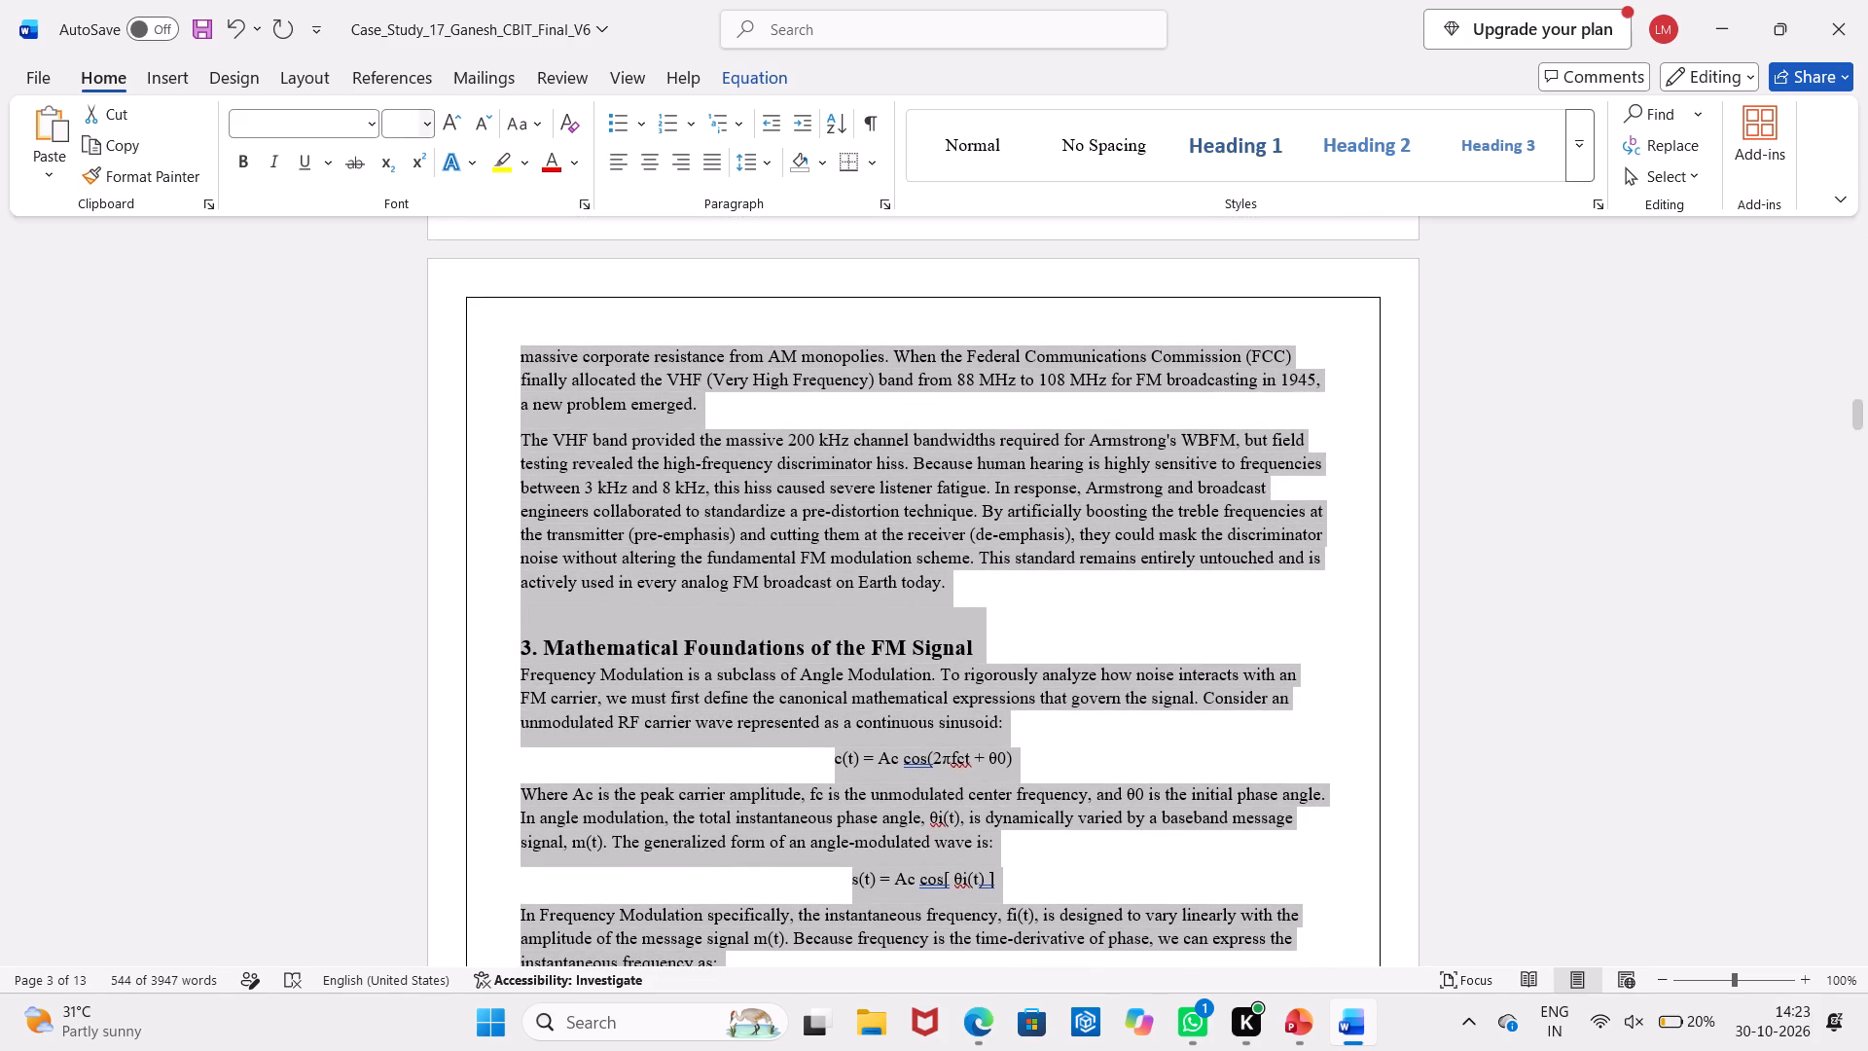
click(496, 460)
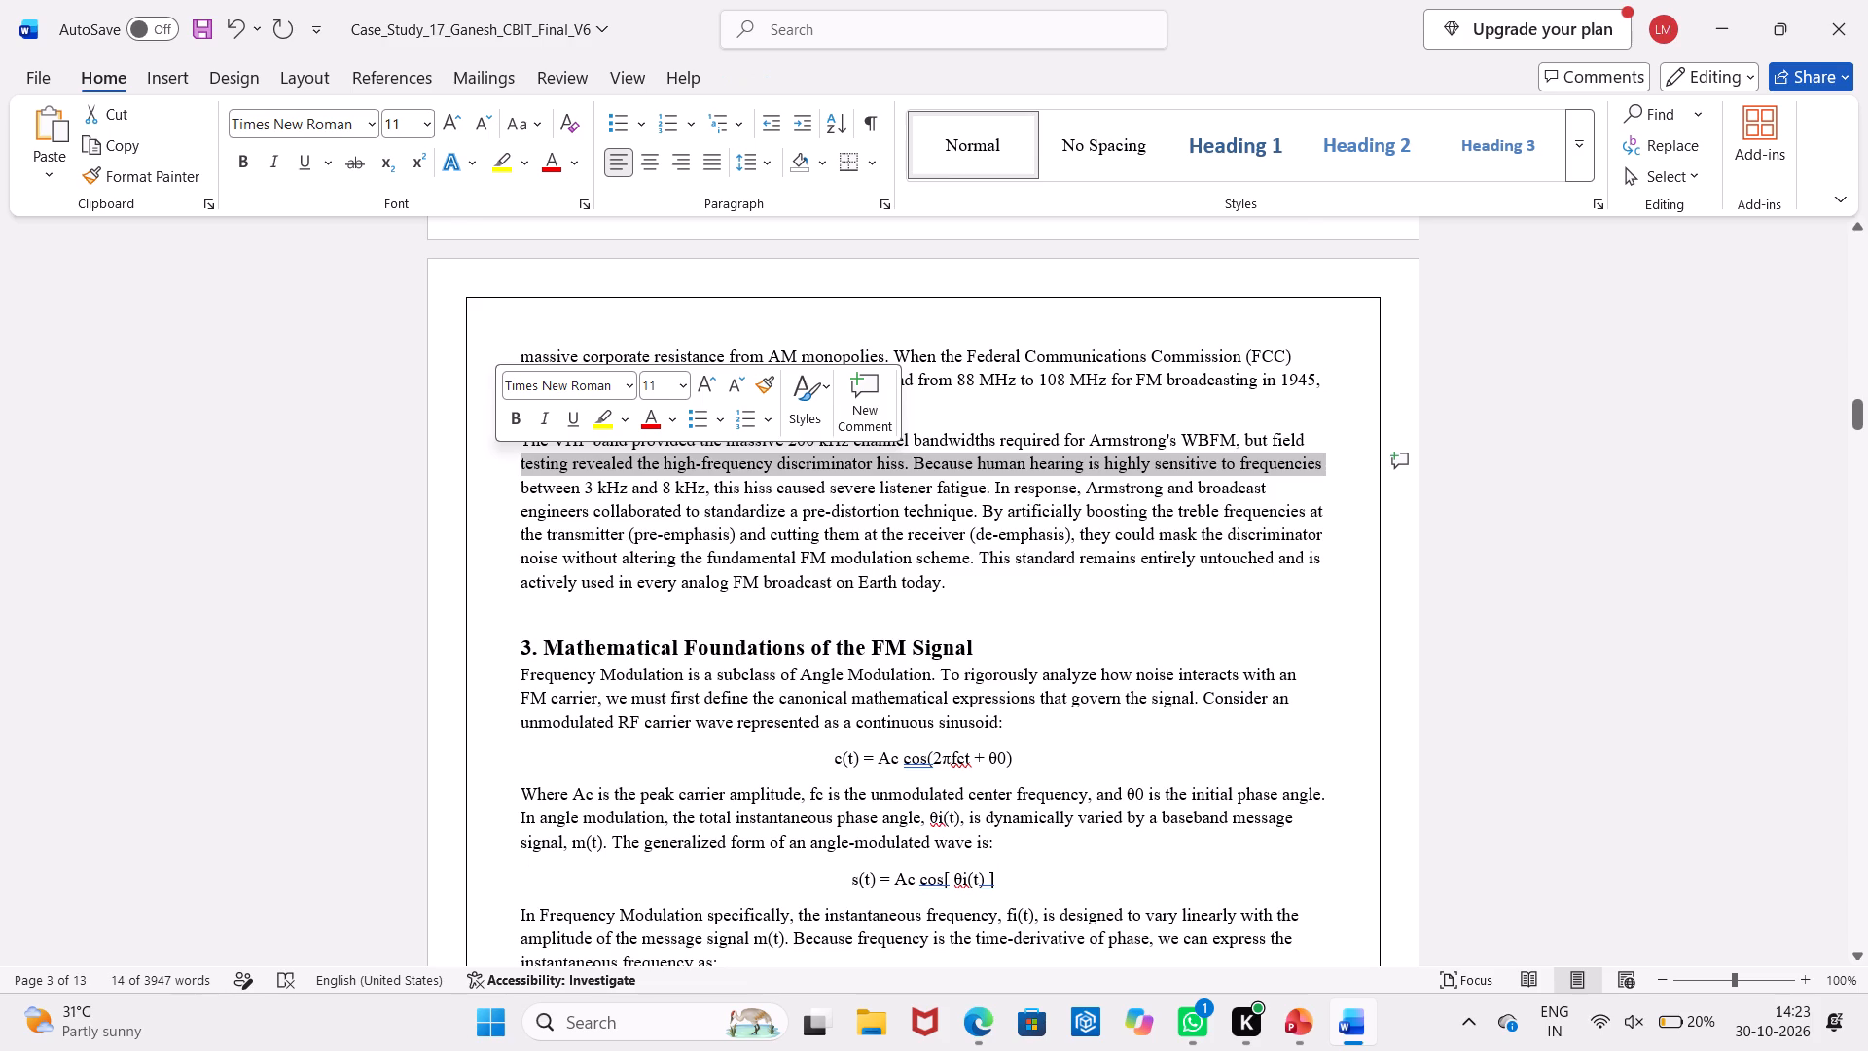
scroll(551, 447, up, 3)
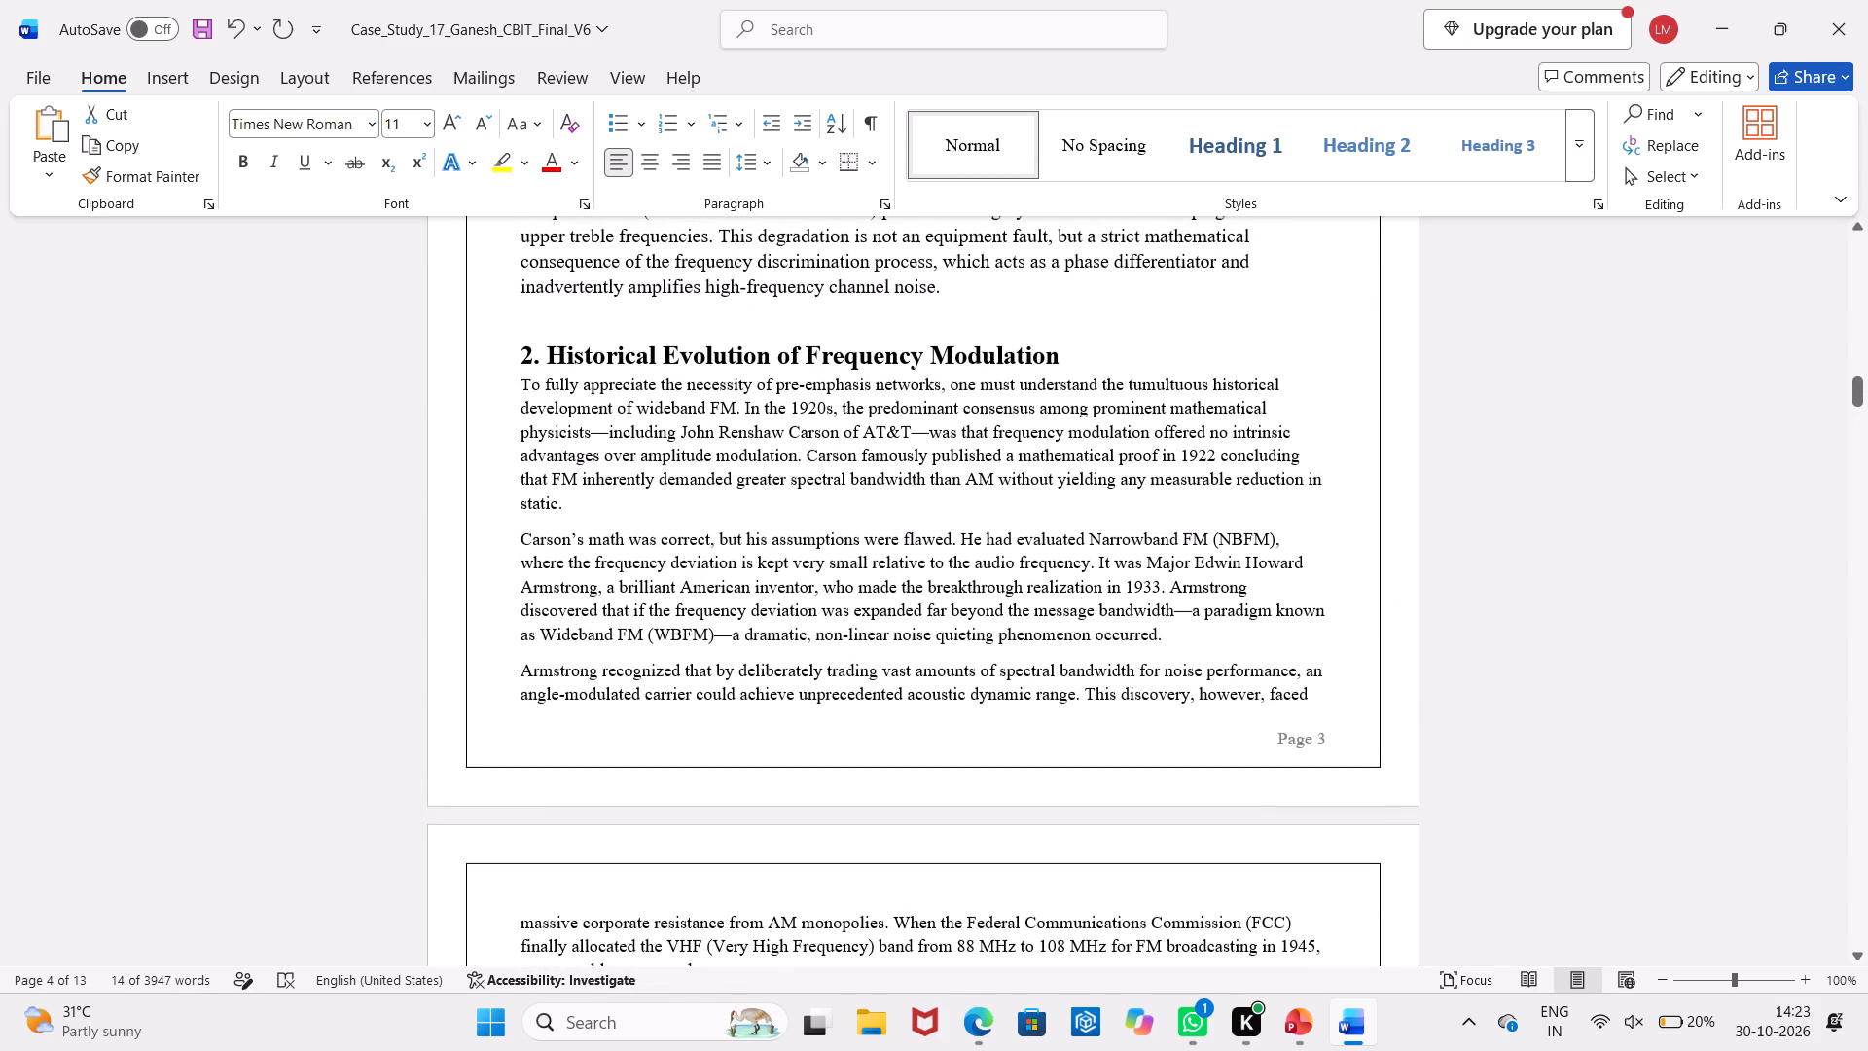
Set all body paragraphs of section 2, Historical Evolution of Frequency Modulation, to font size 12.
drag(516, 381, 1244, 649)
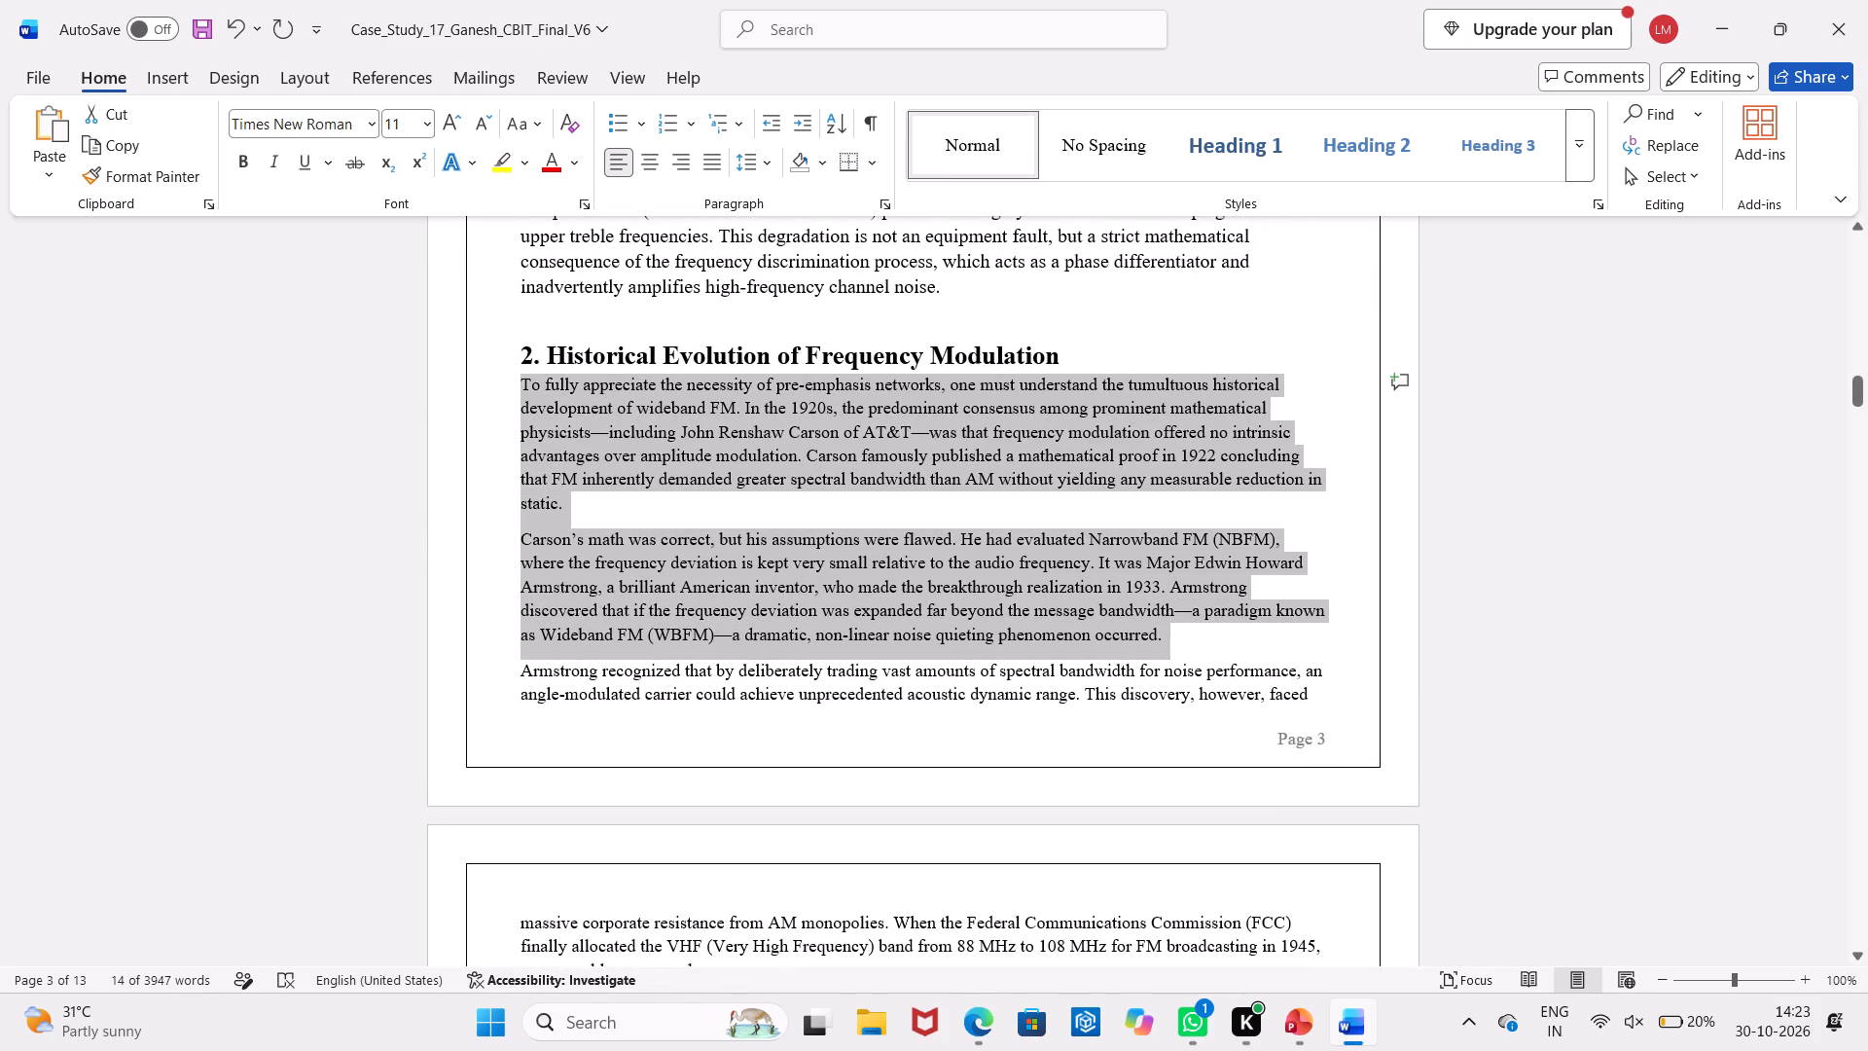
drag(1244, 649, 1183, 849)
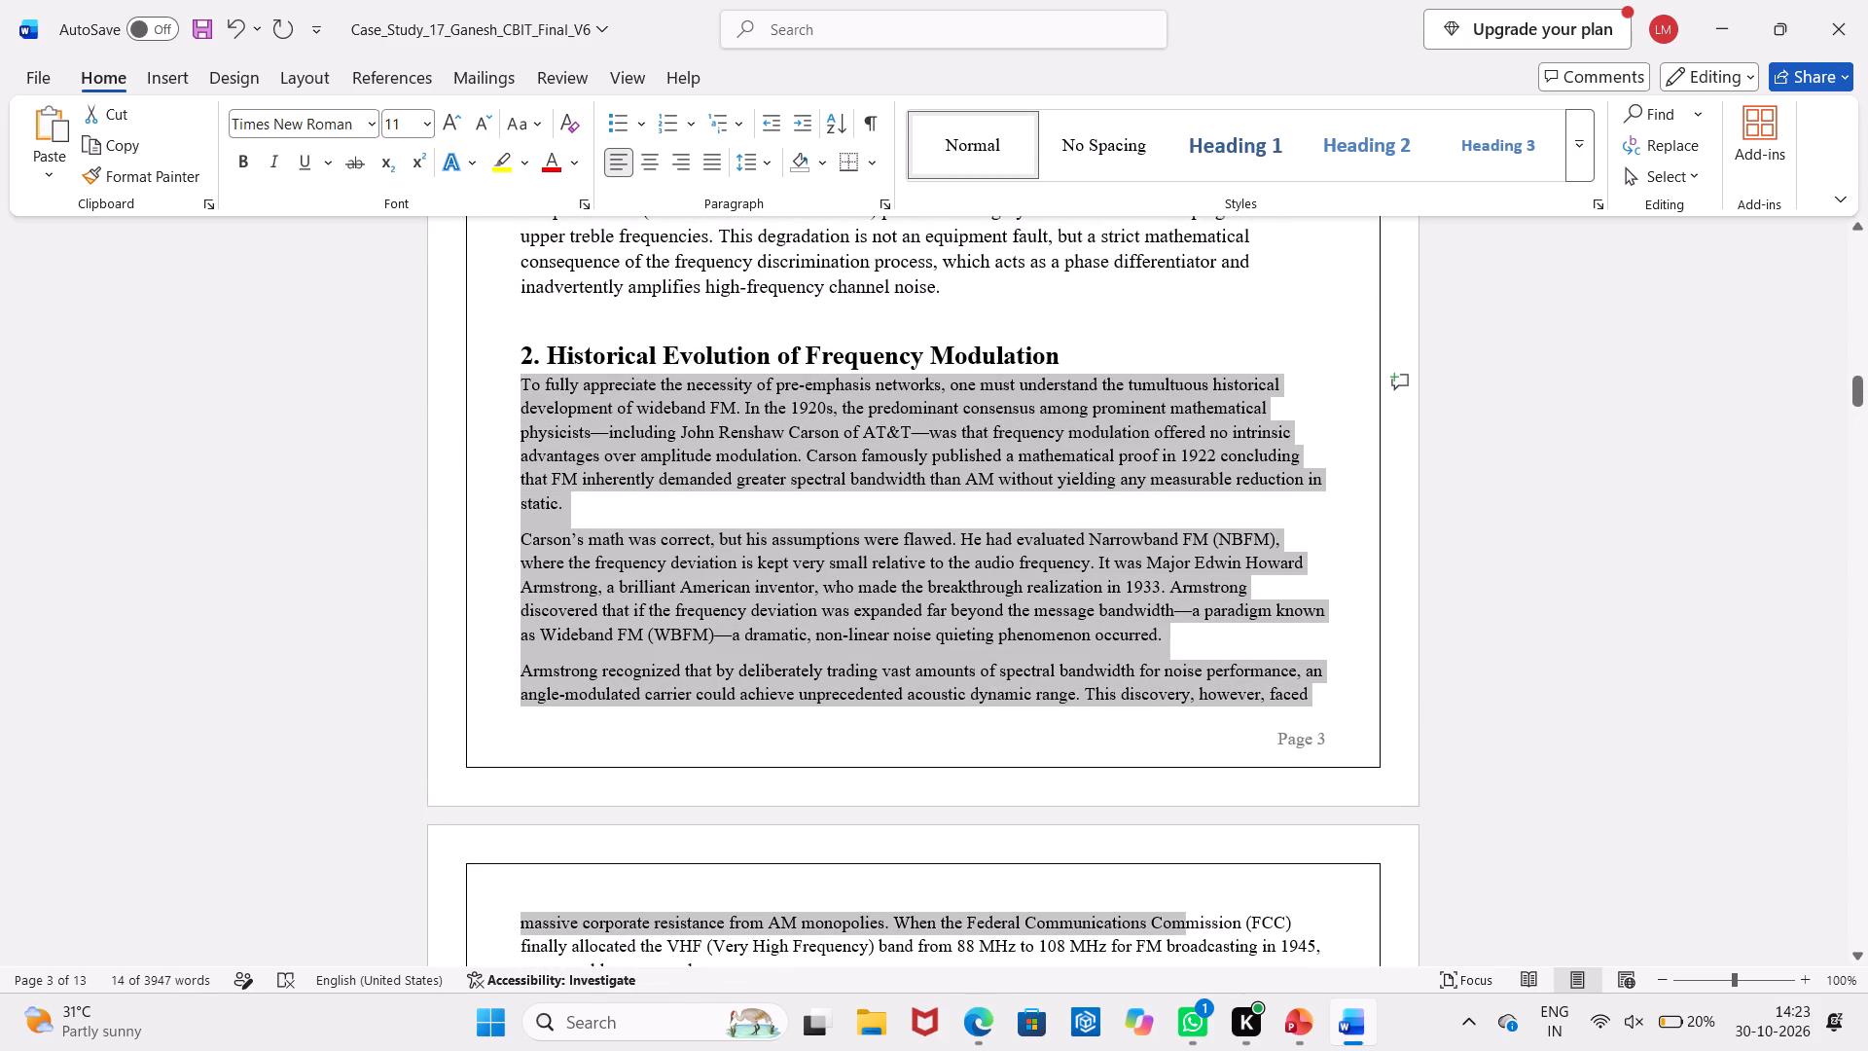
drag(1183, 849, 1044, 579)
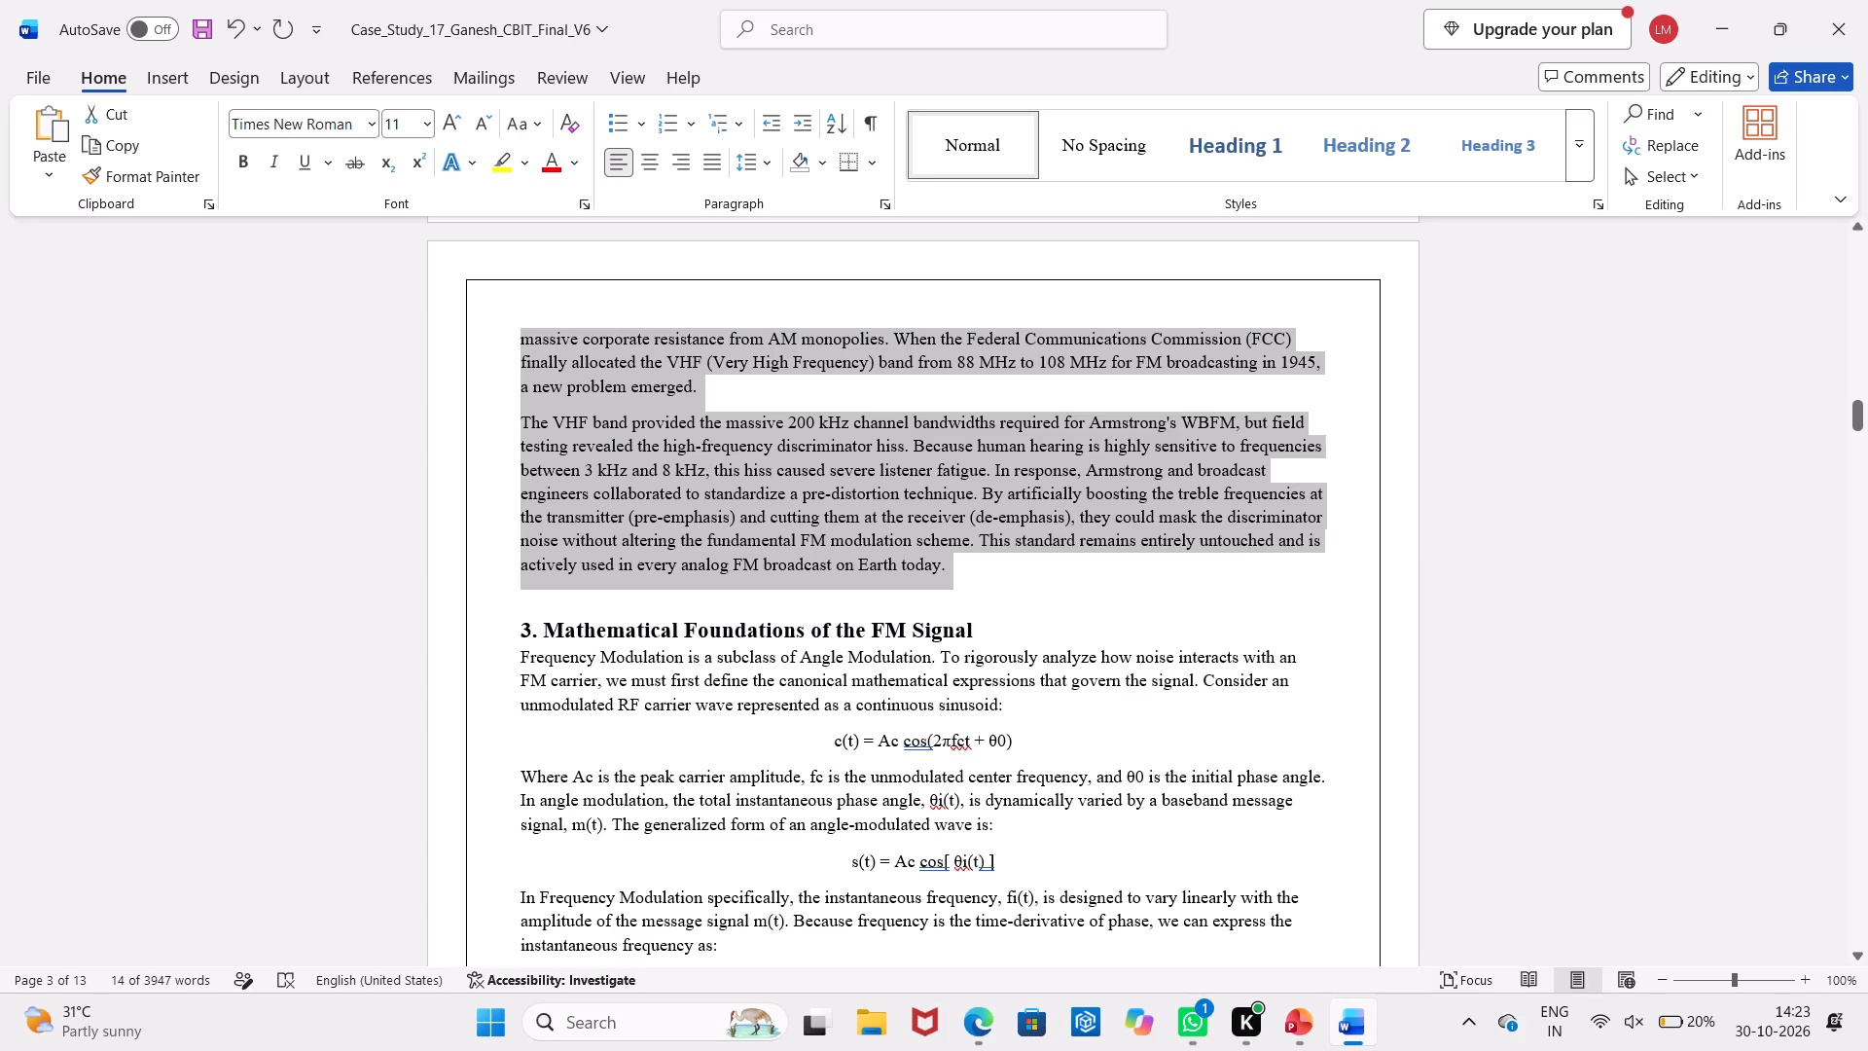
drag(1044, 579, 1032, 573)
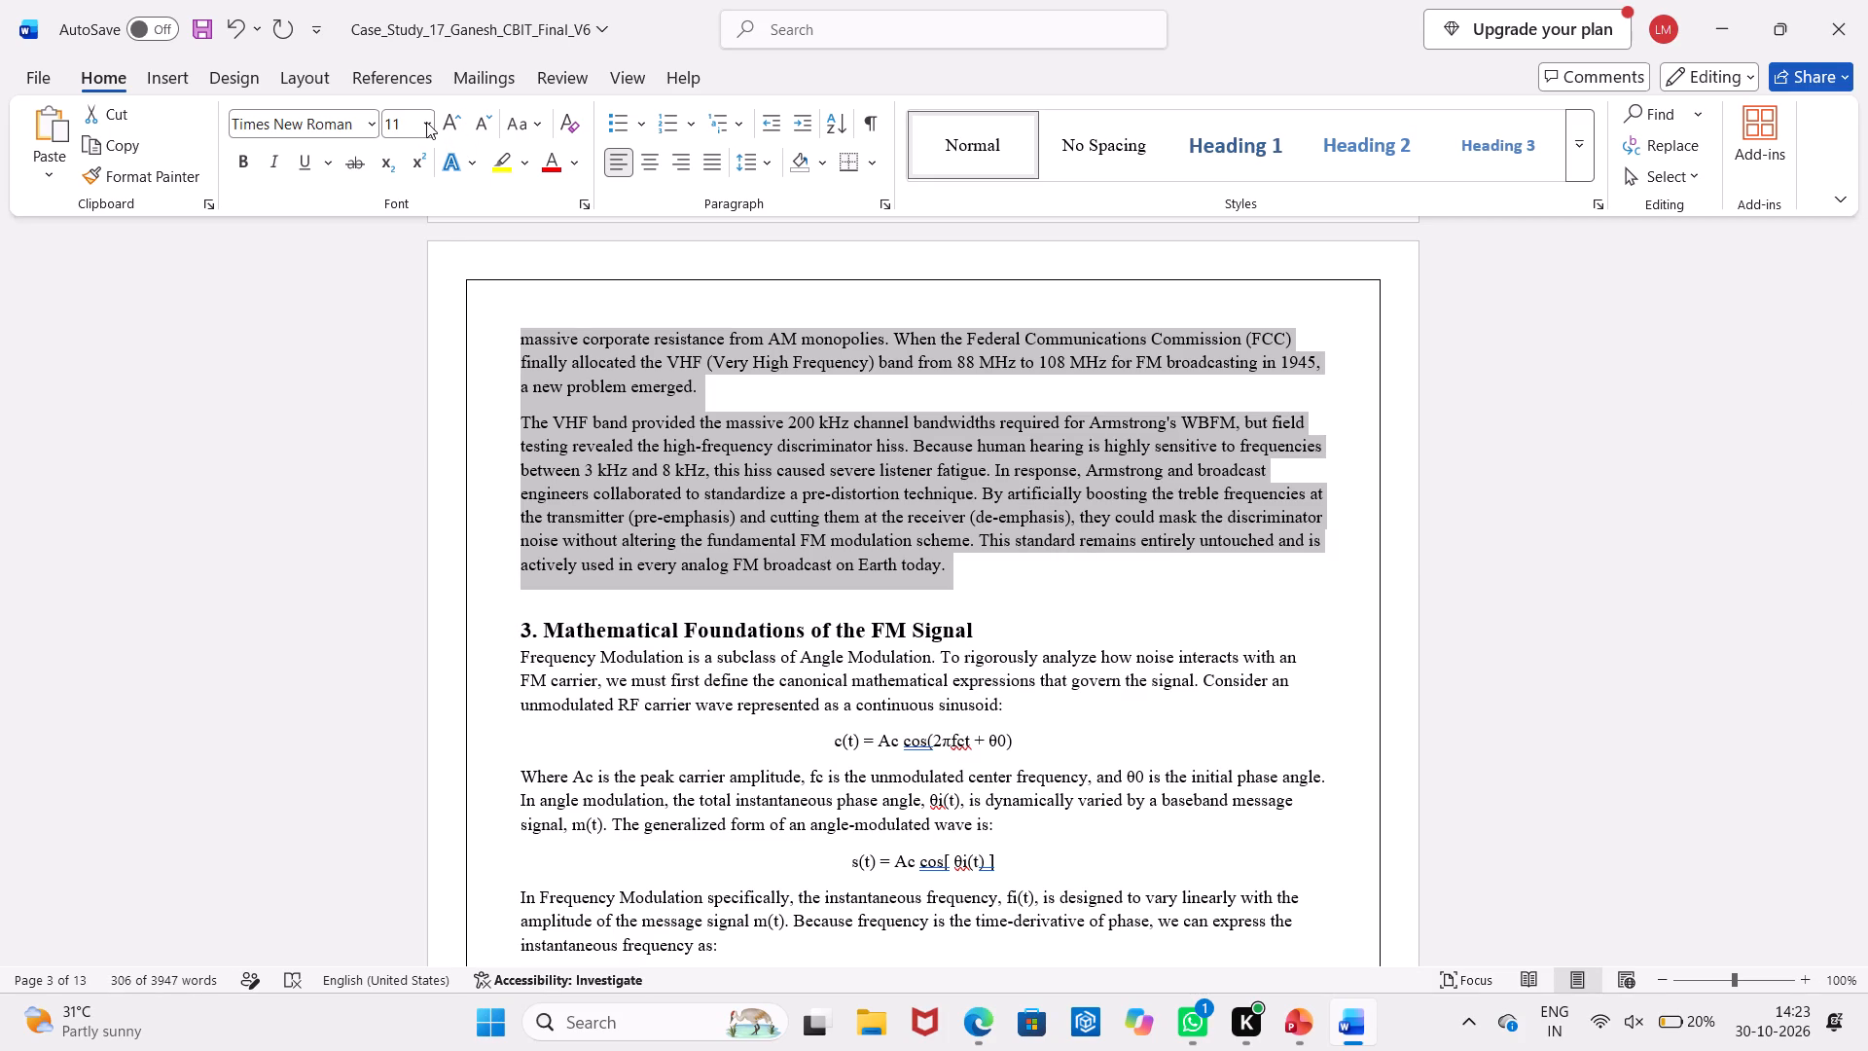
click(426, 122)
click(415, 270)
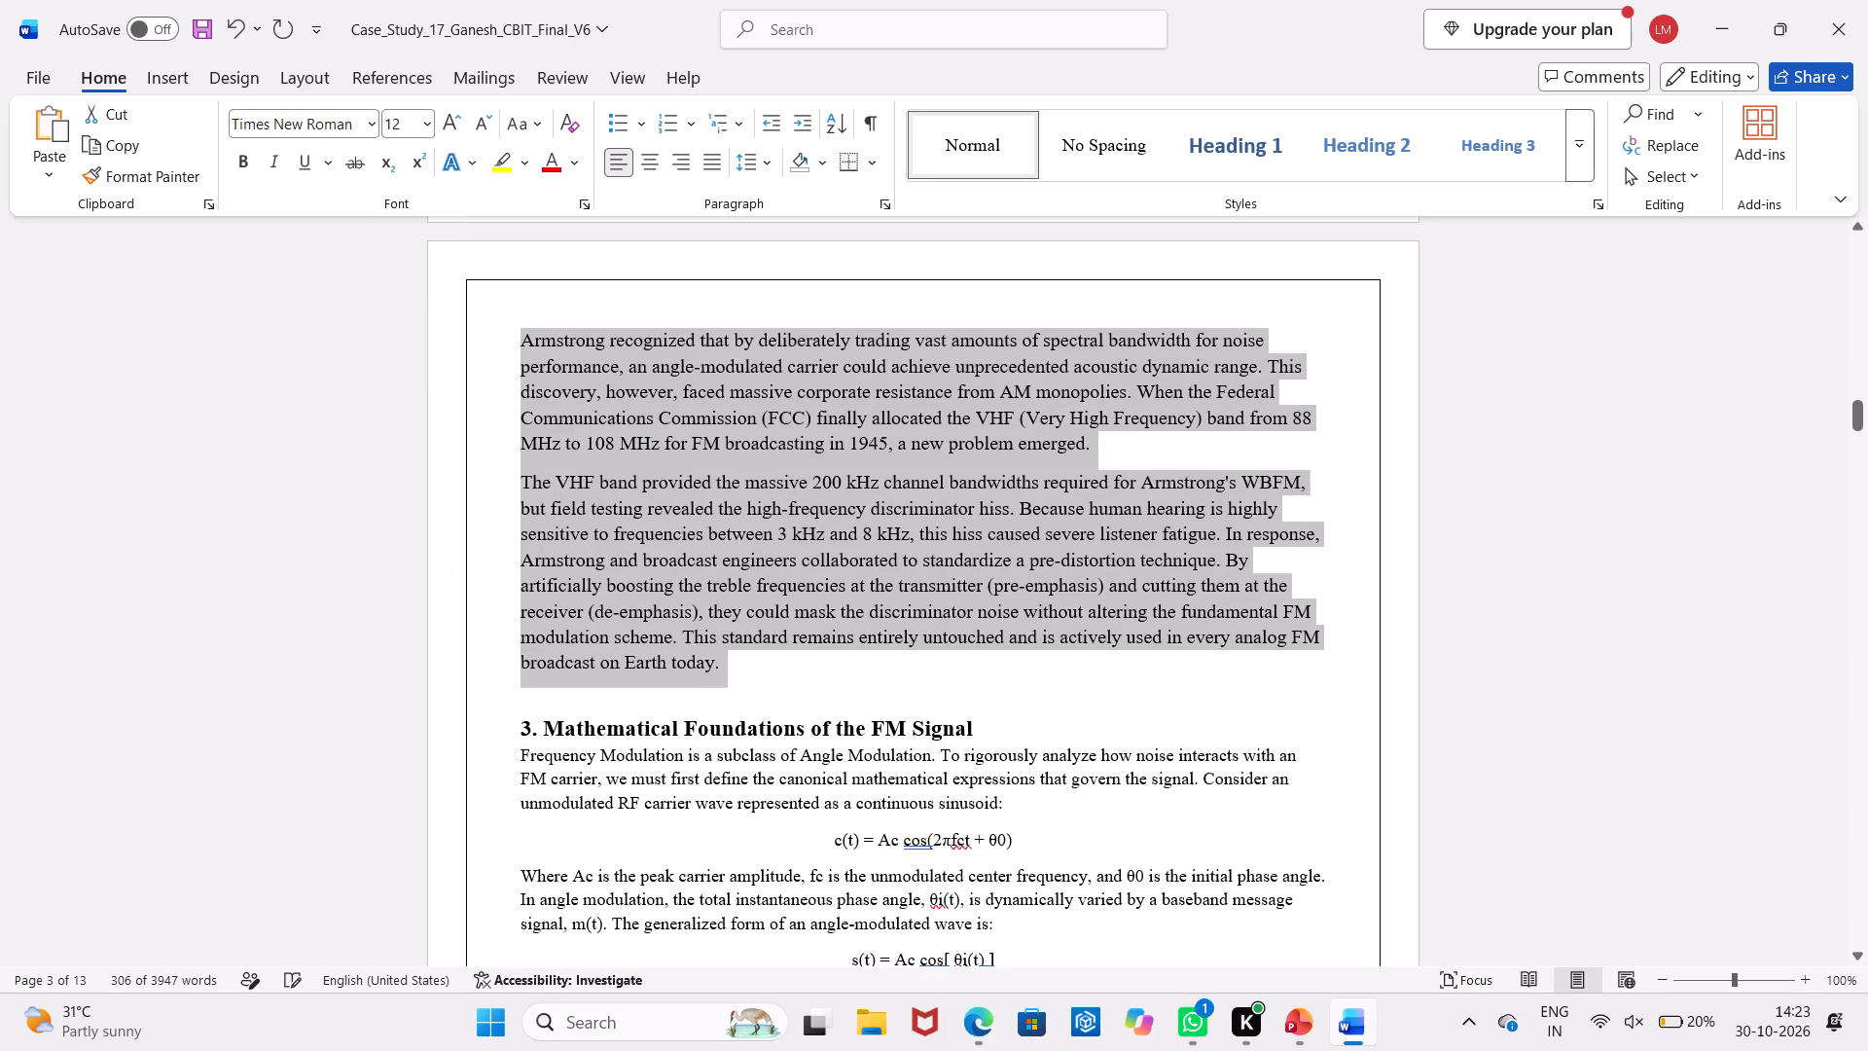
scroll(809, 577, up, 4)
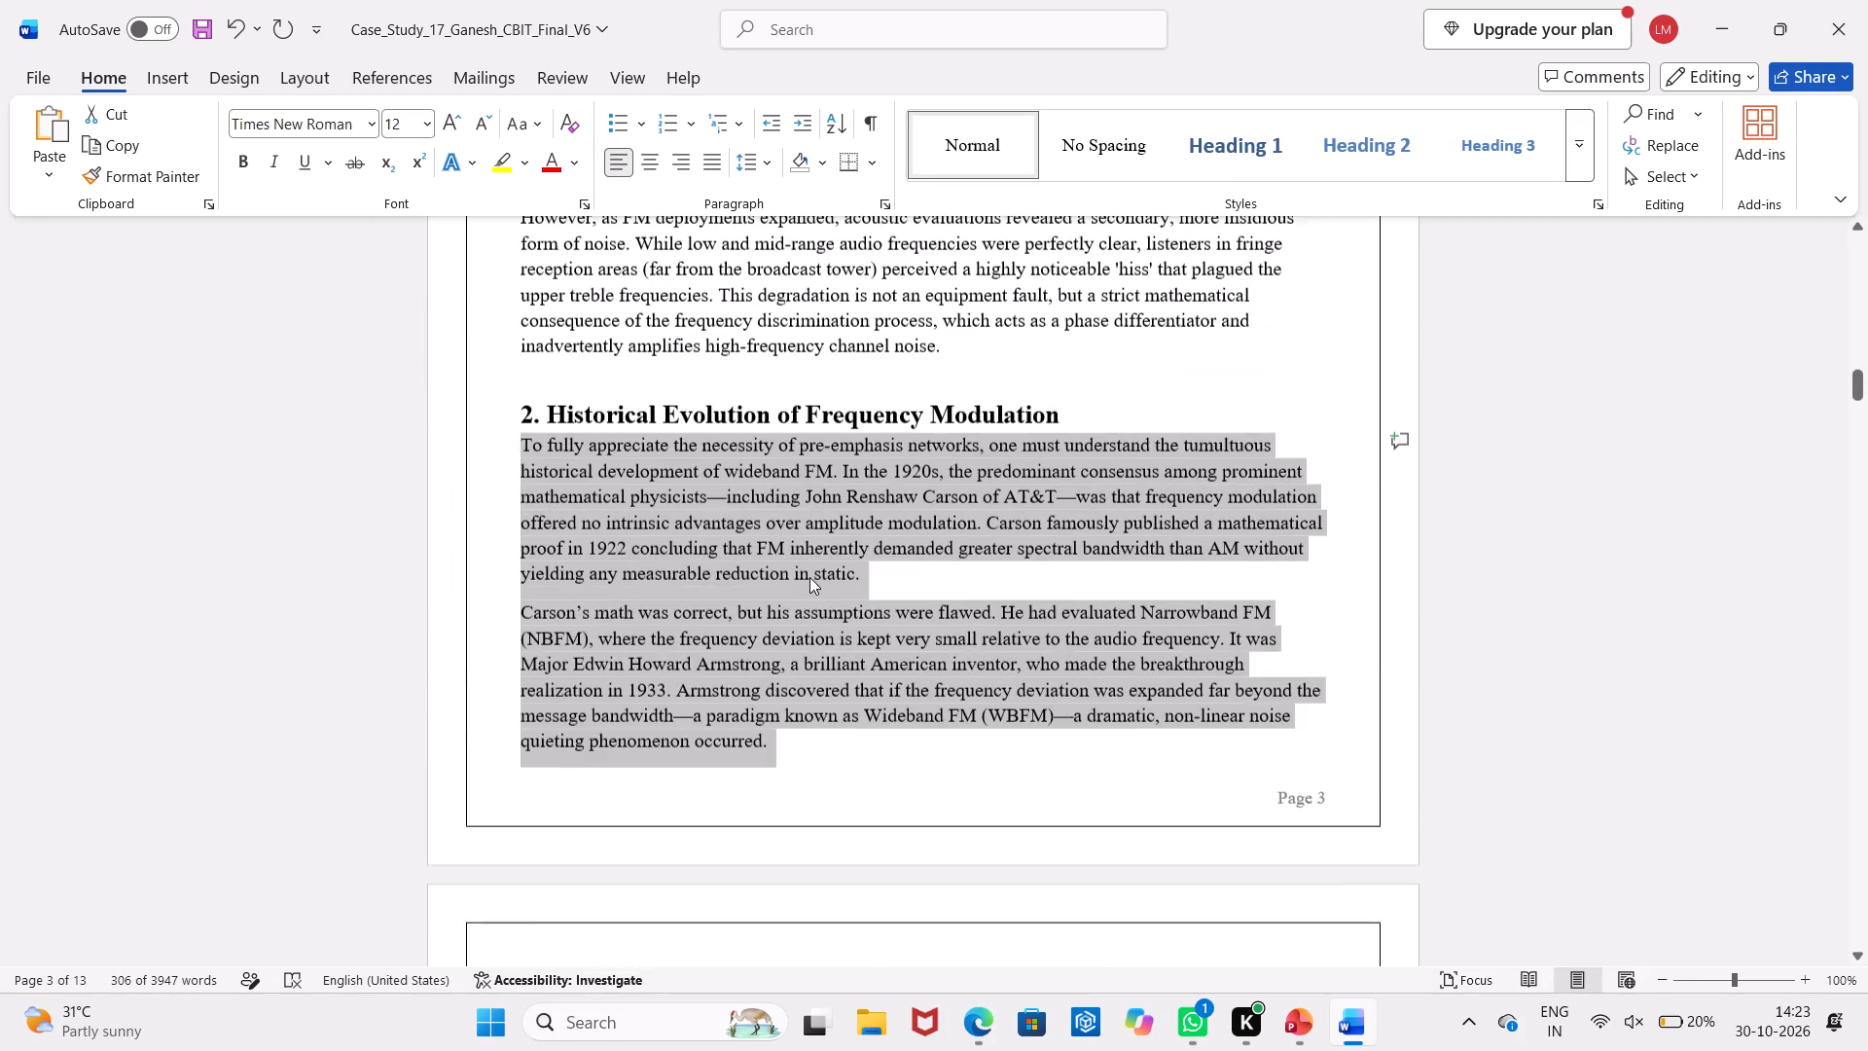
scroll(809, 577, up, 1)
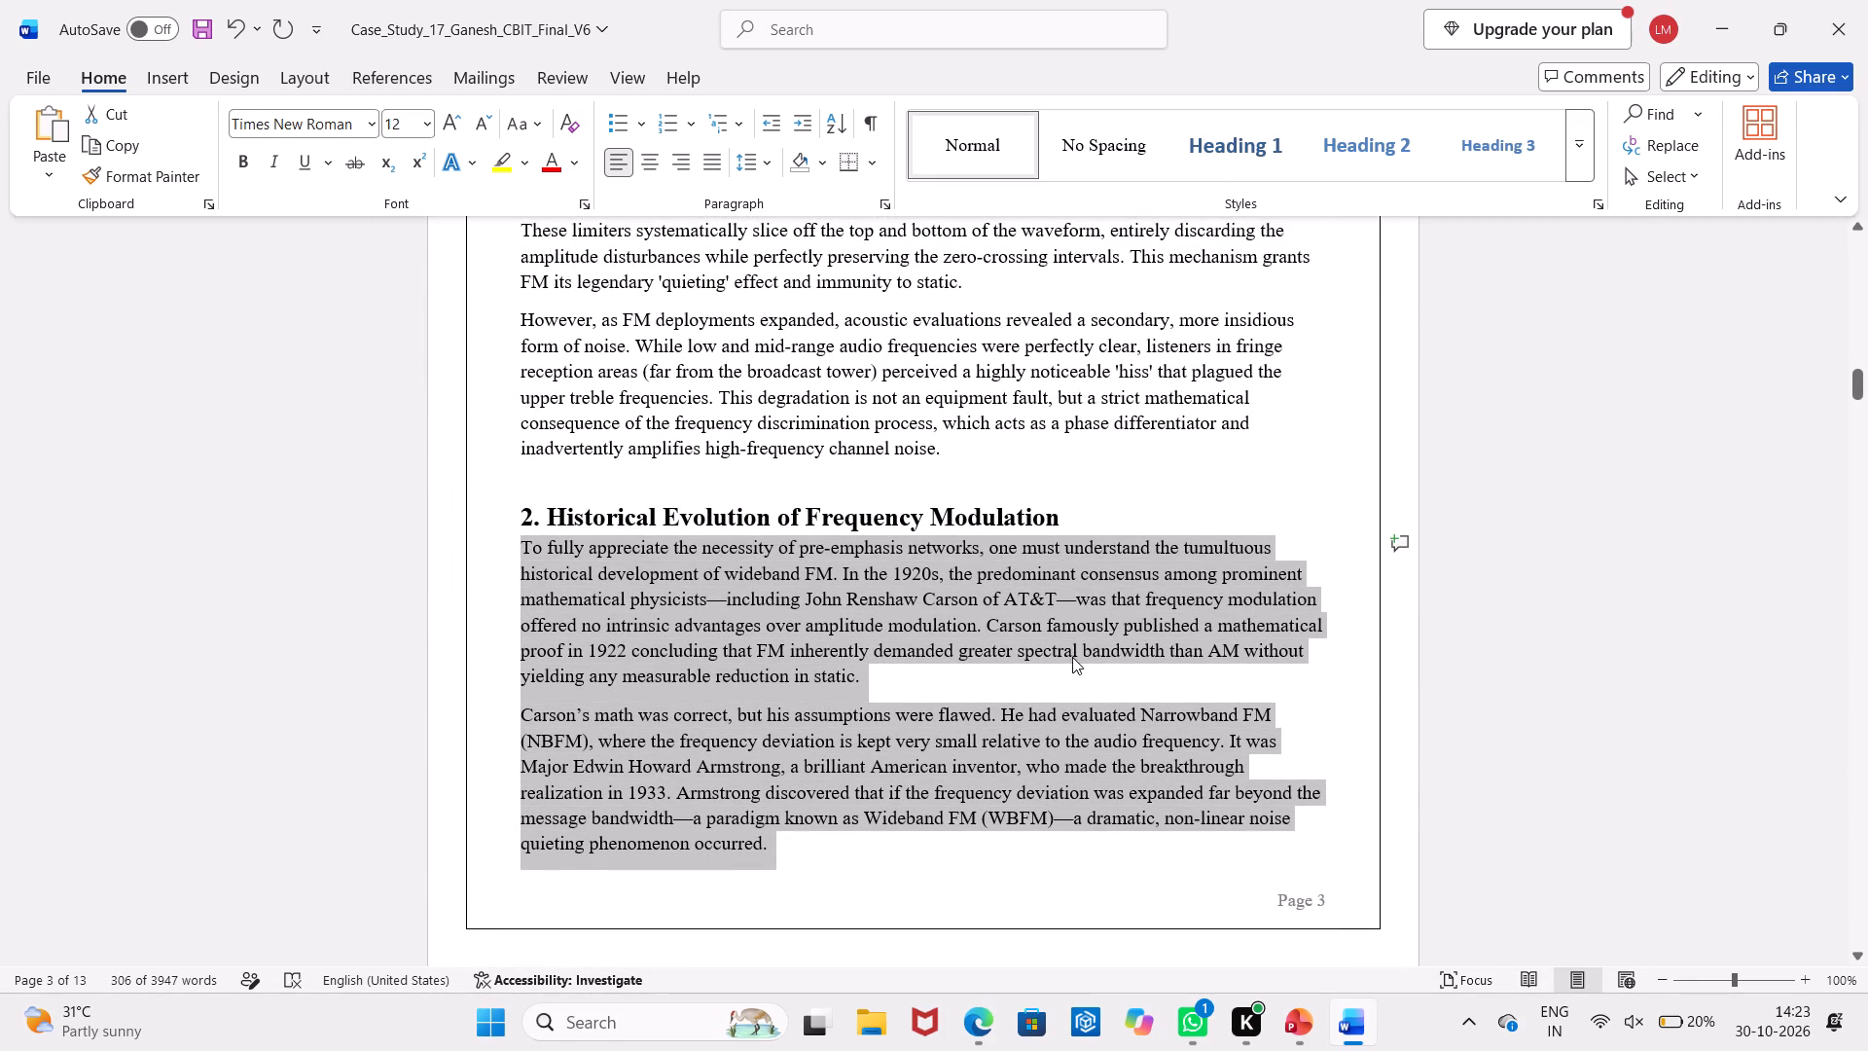
click(1068, 669)
scroll(1068, 669, up, 2)
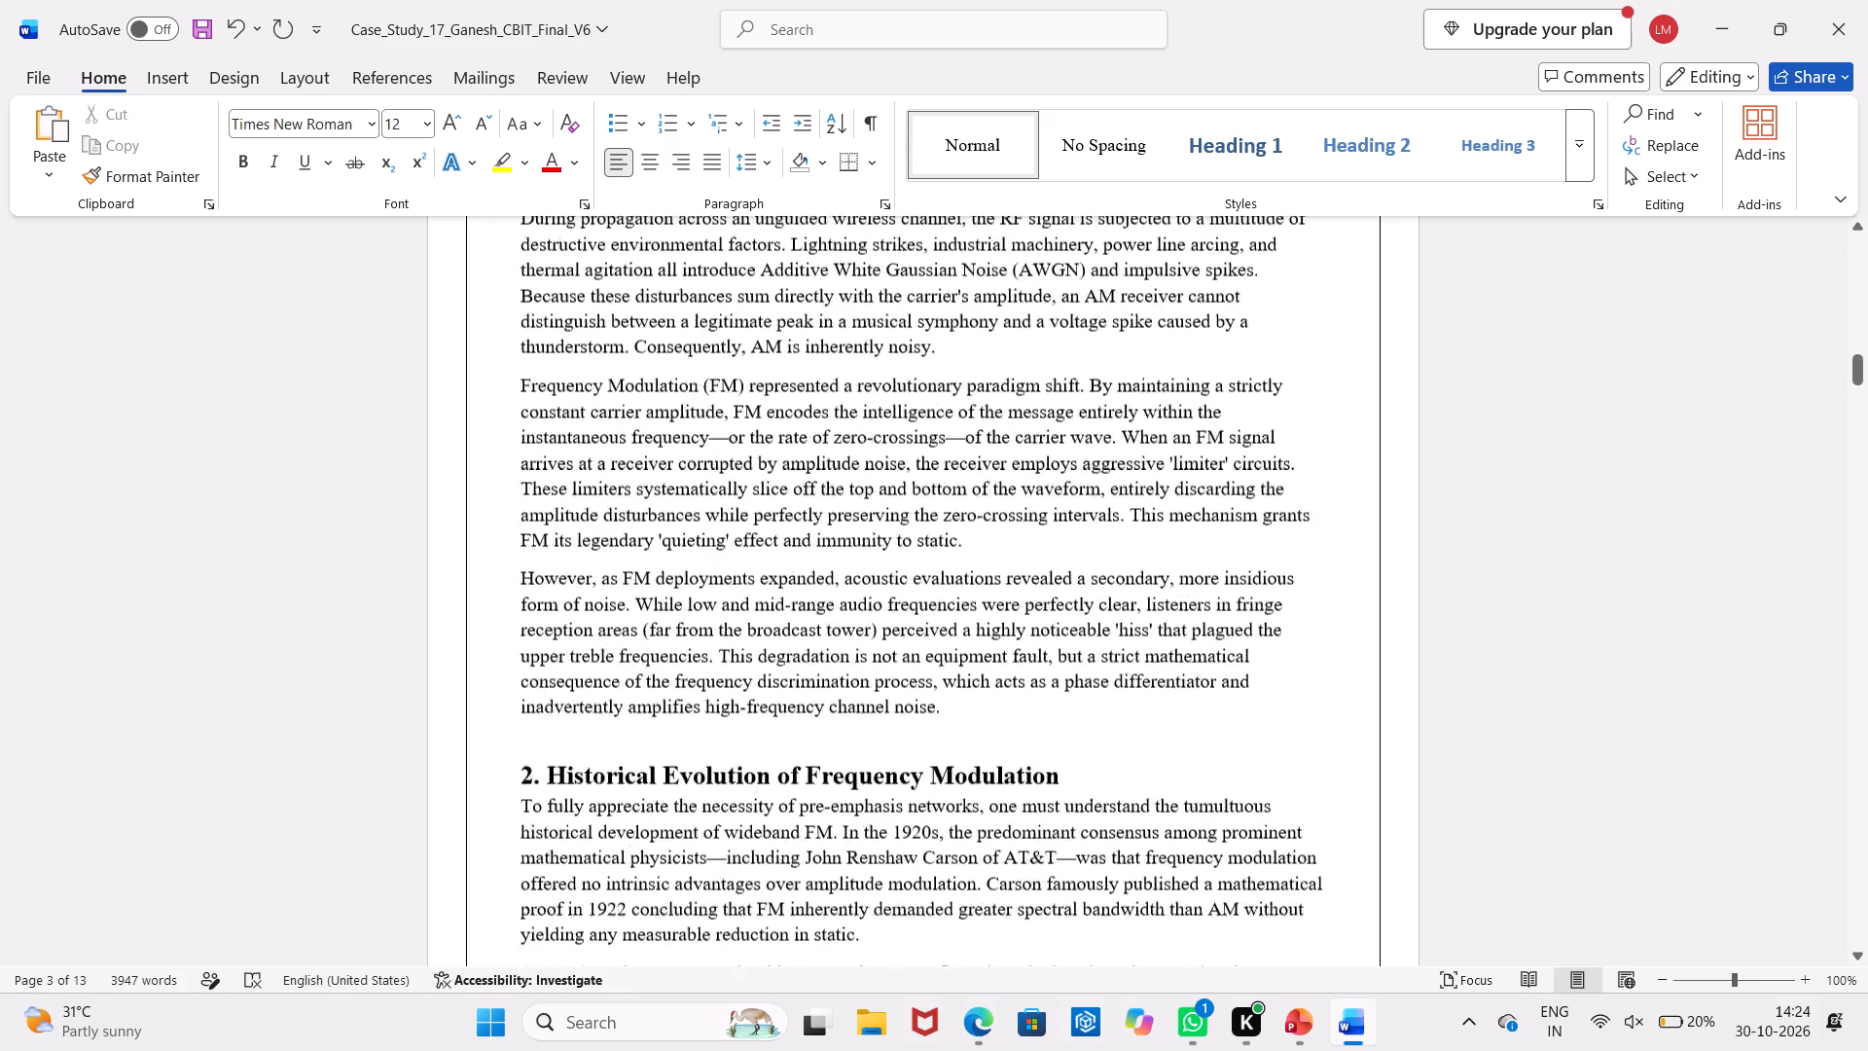
scroll(1068, 669, up, 2)
Set the heading "3. Mathematical Foundations of the FM Signal" on page 4 to font size 16.
scroll(1068, 669, down, 6)
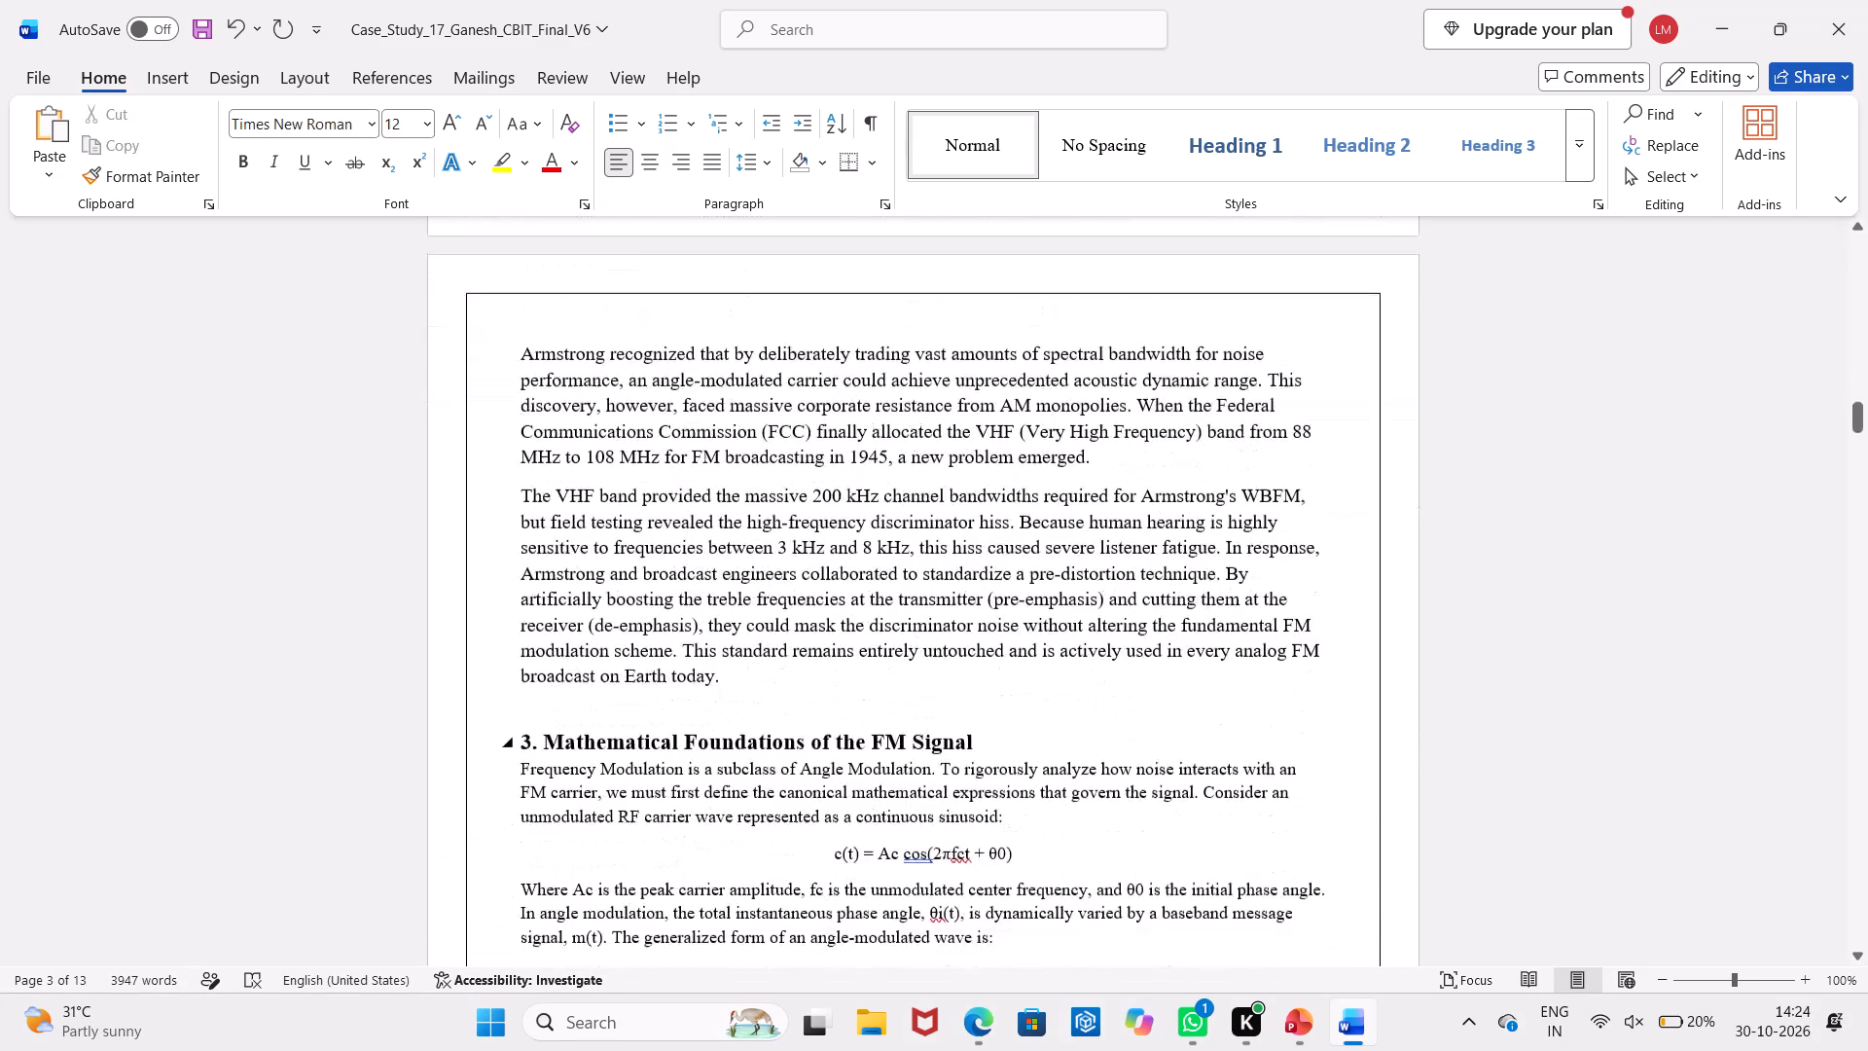
scroll(1068, 669, down, 1)
scroll(1068, 669, up, 1)
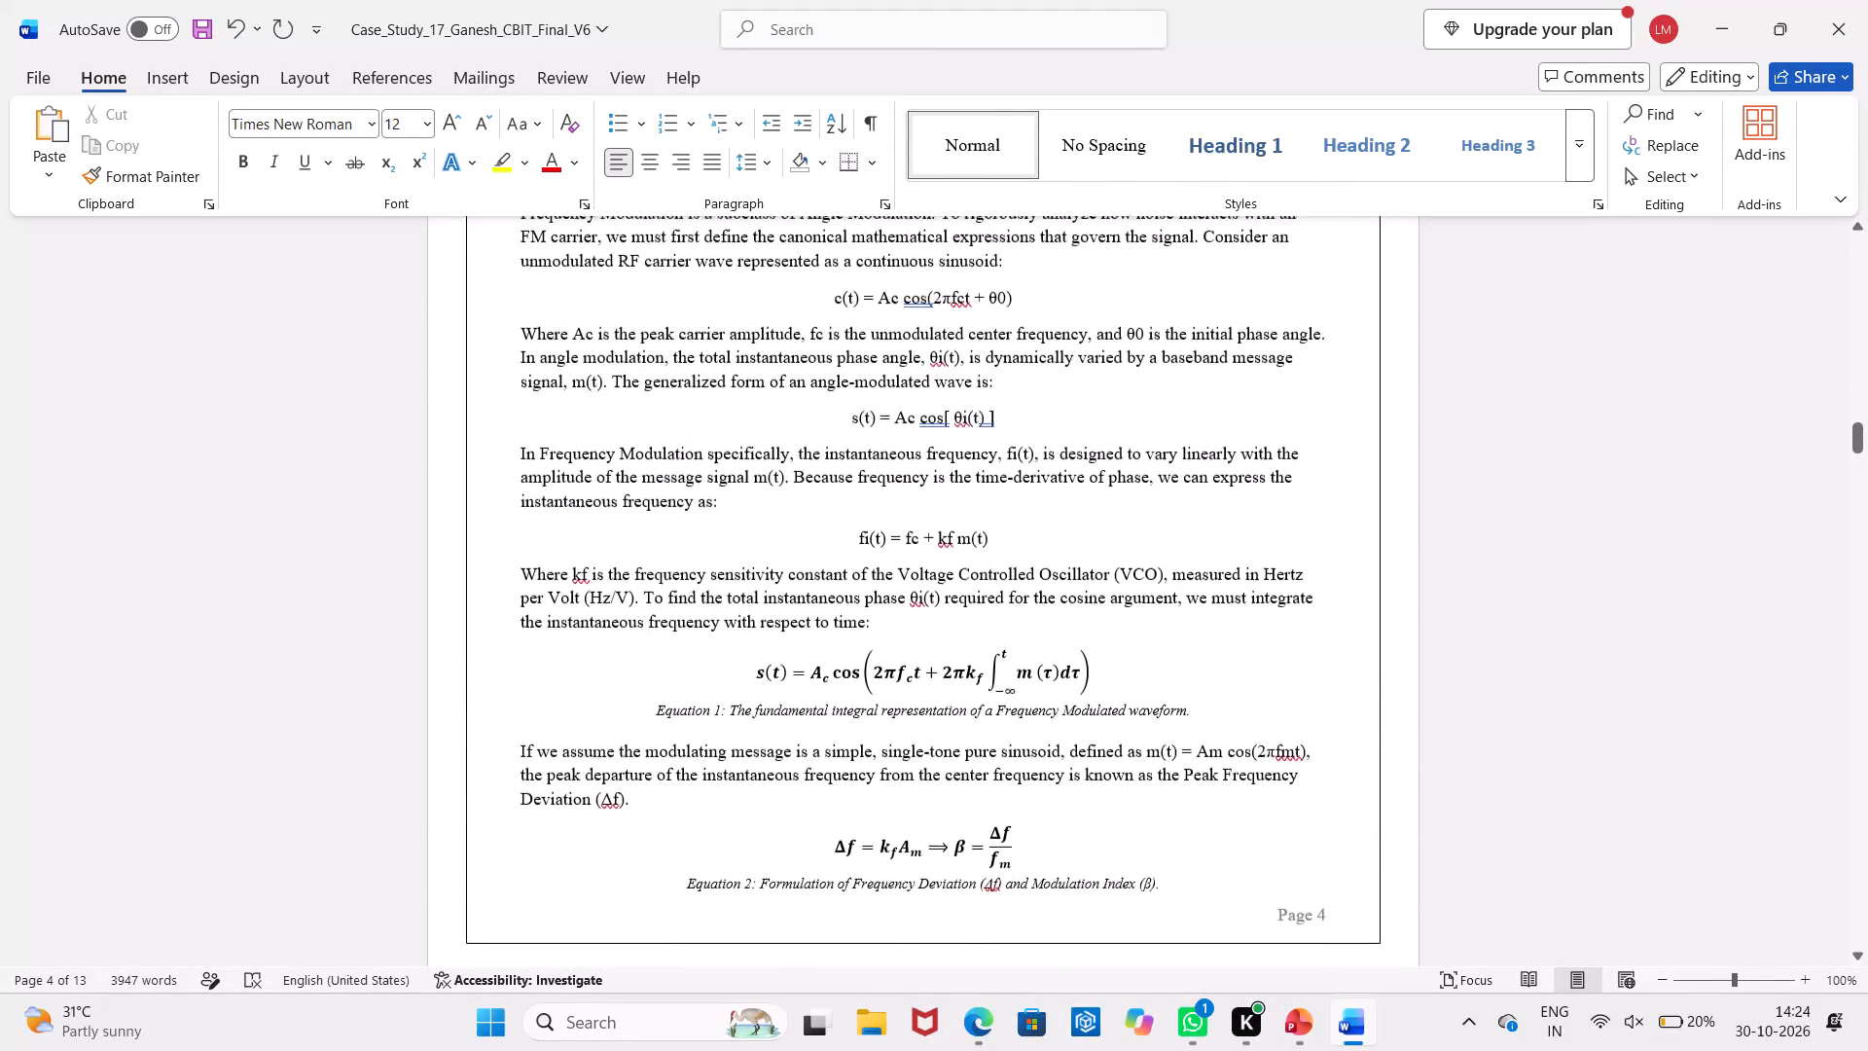
scroll(1068, 669, up, 1)
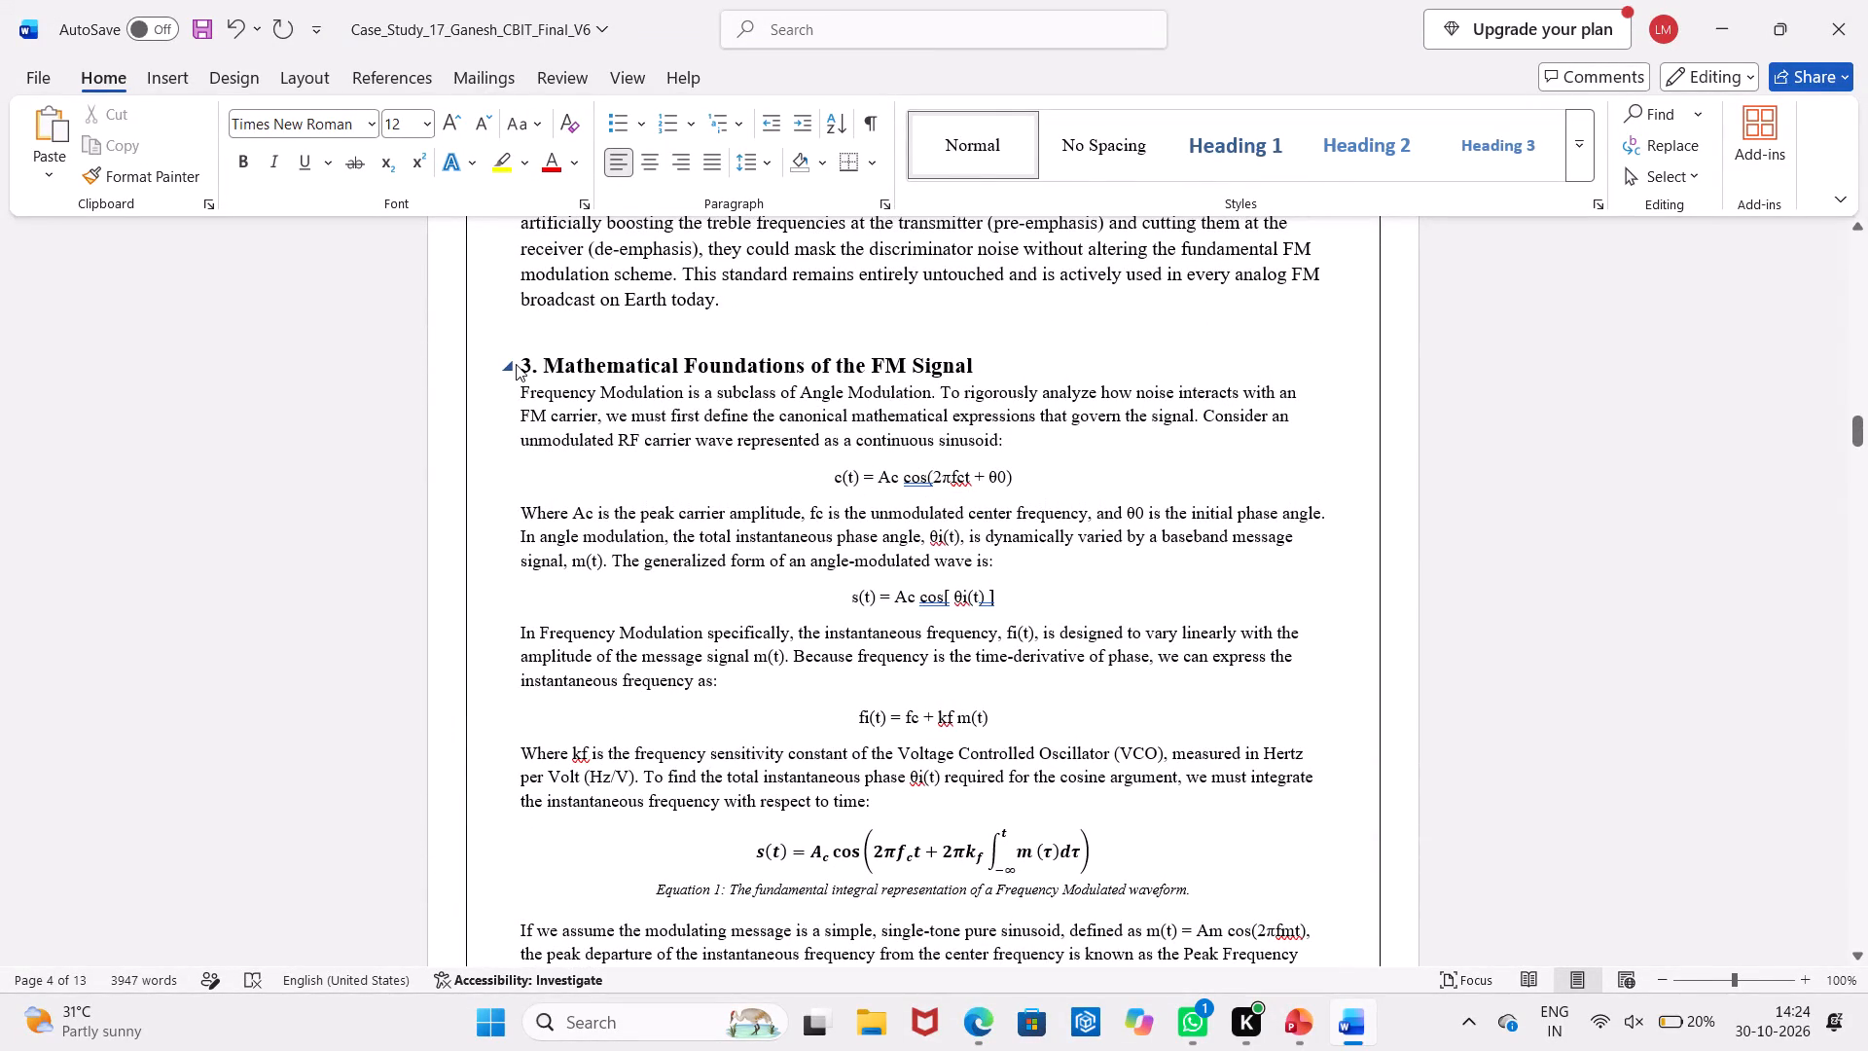
drag(516, 364, 526, 353)
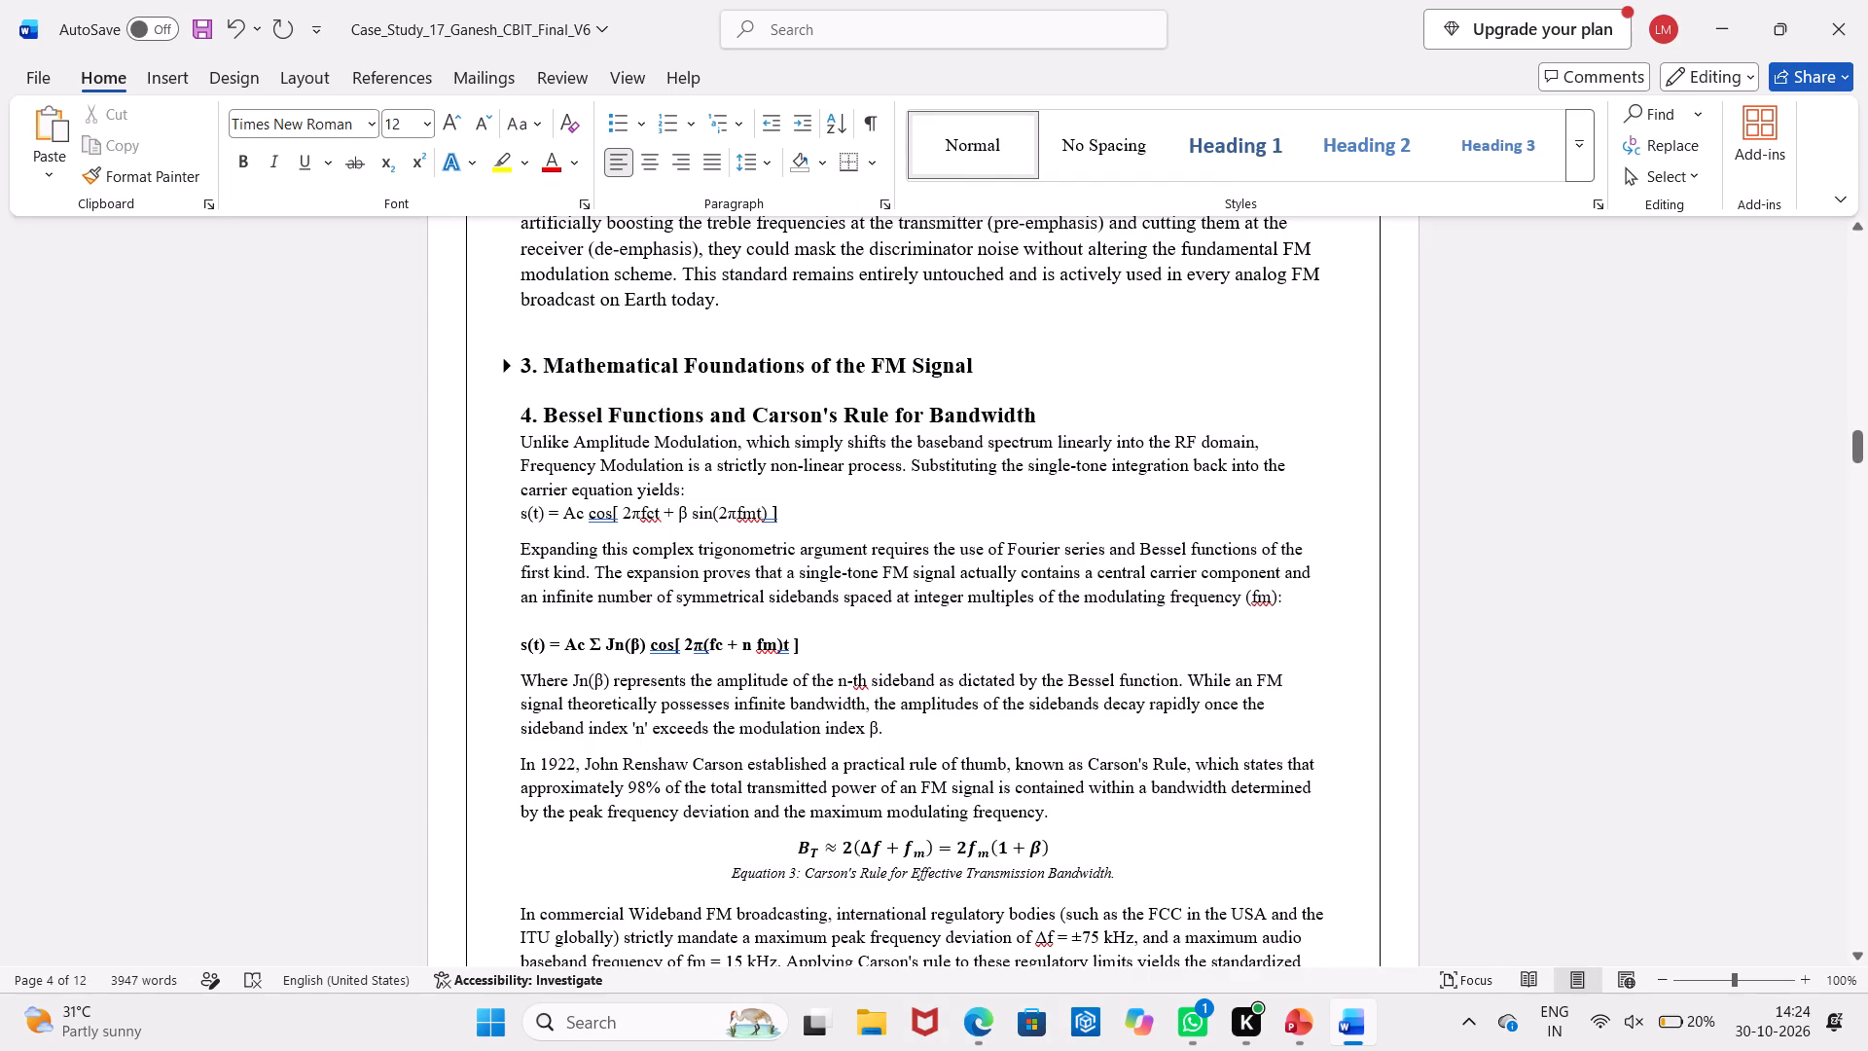
drag(526, 353, 507, 368)
click(507, 368)
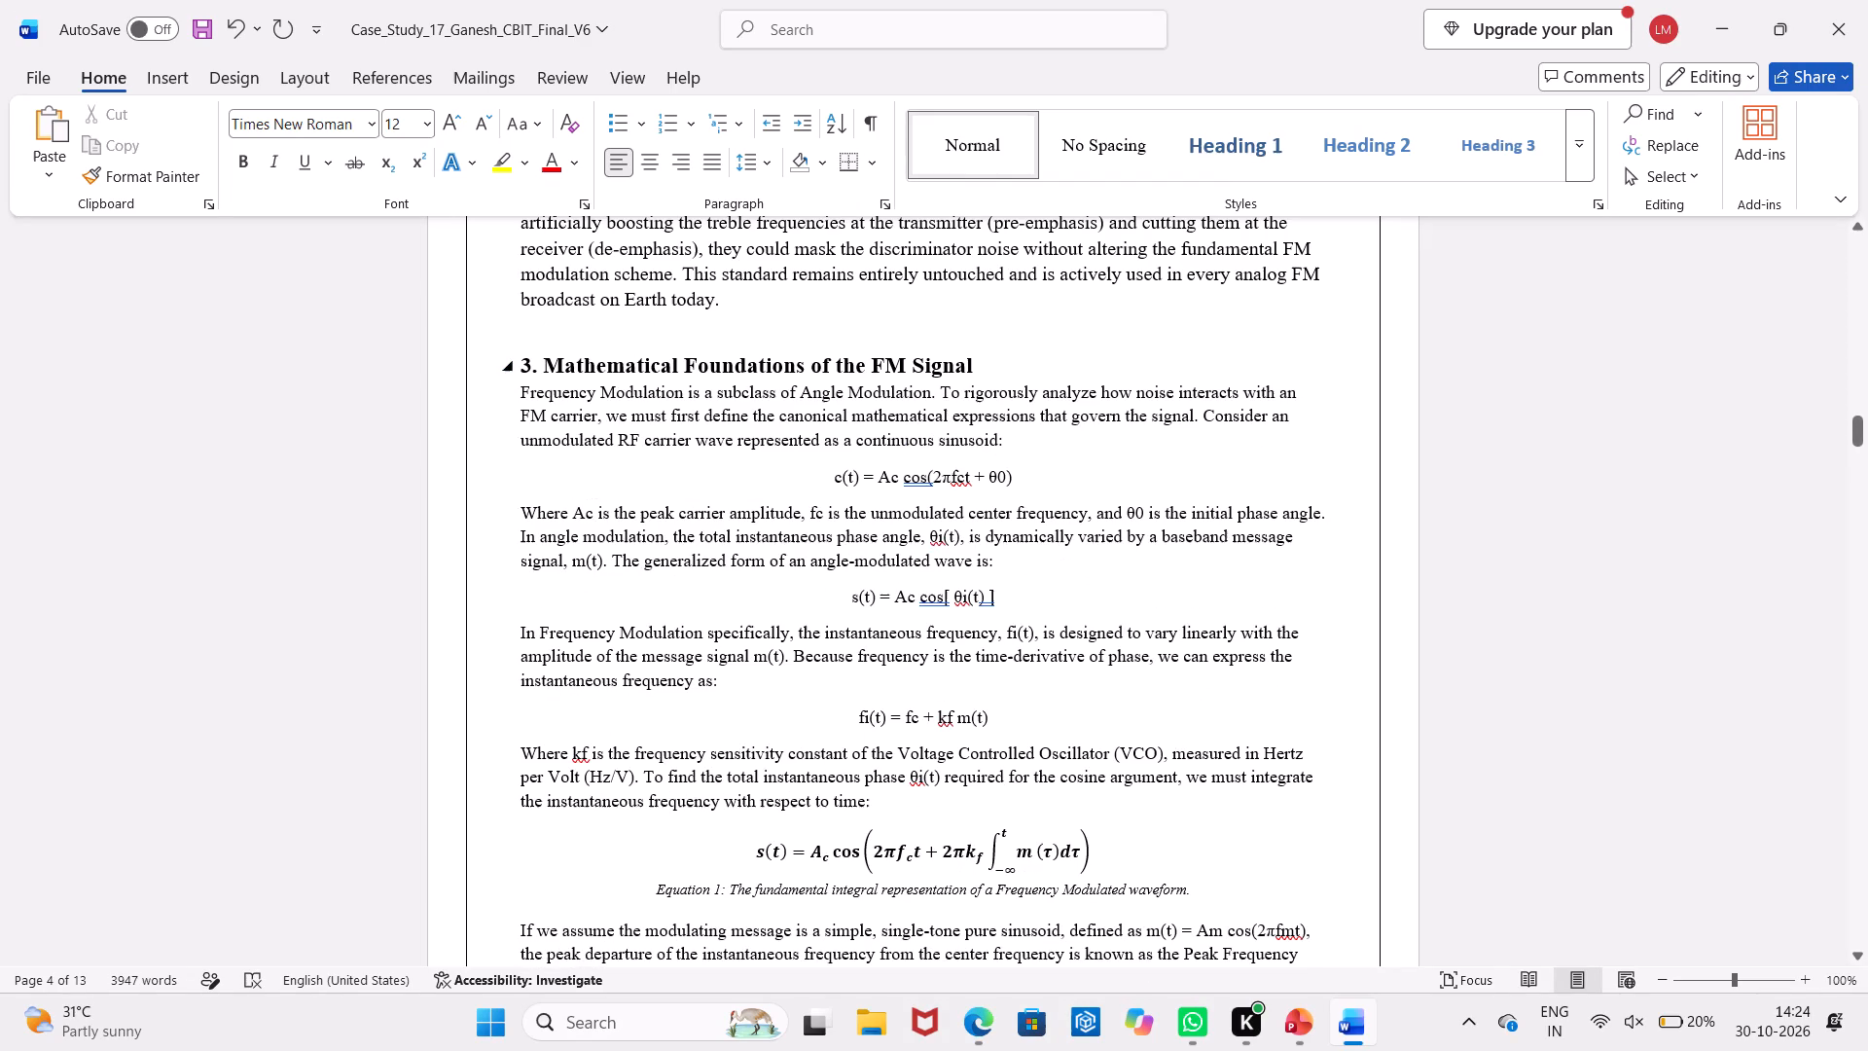
drag(517, 369, 969, 373)
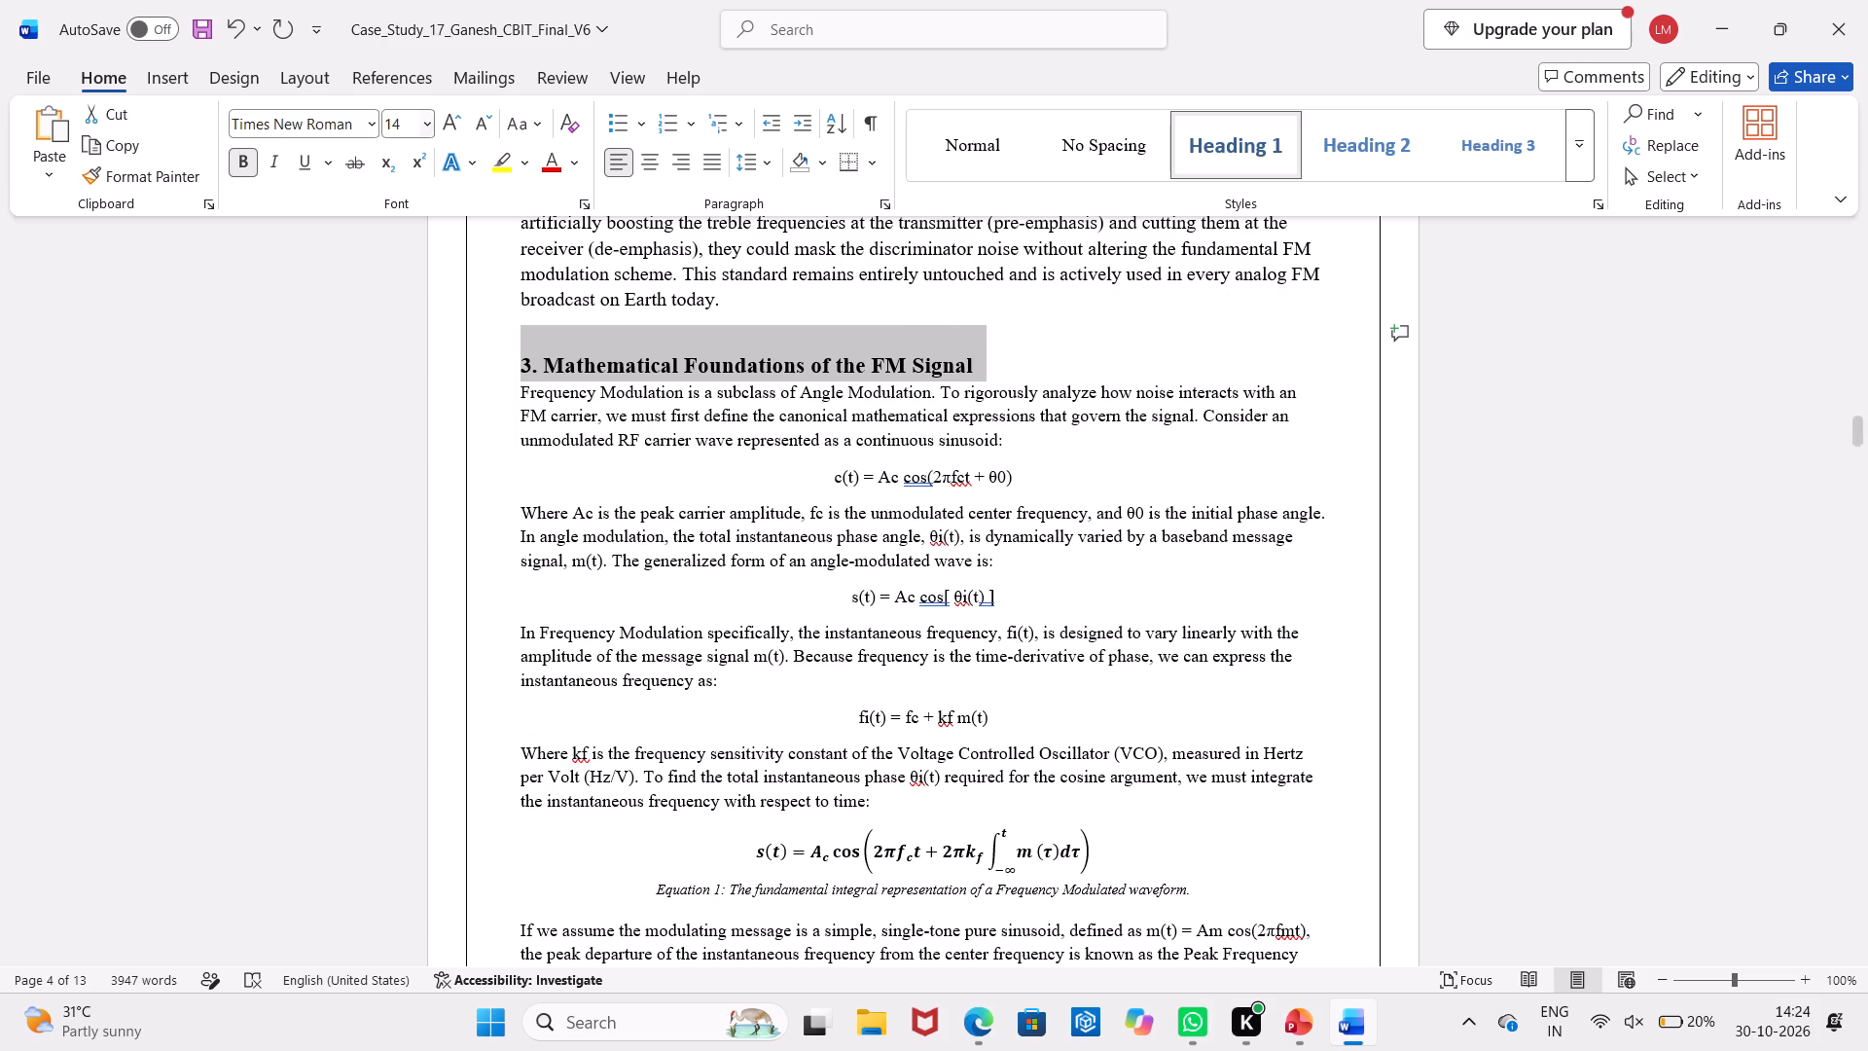
double_click(409, 125)
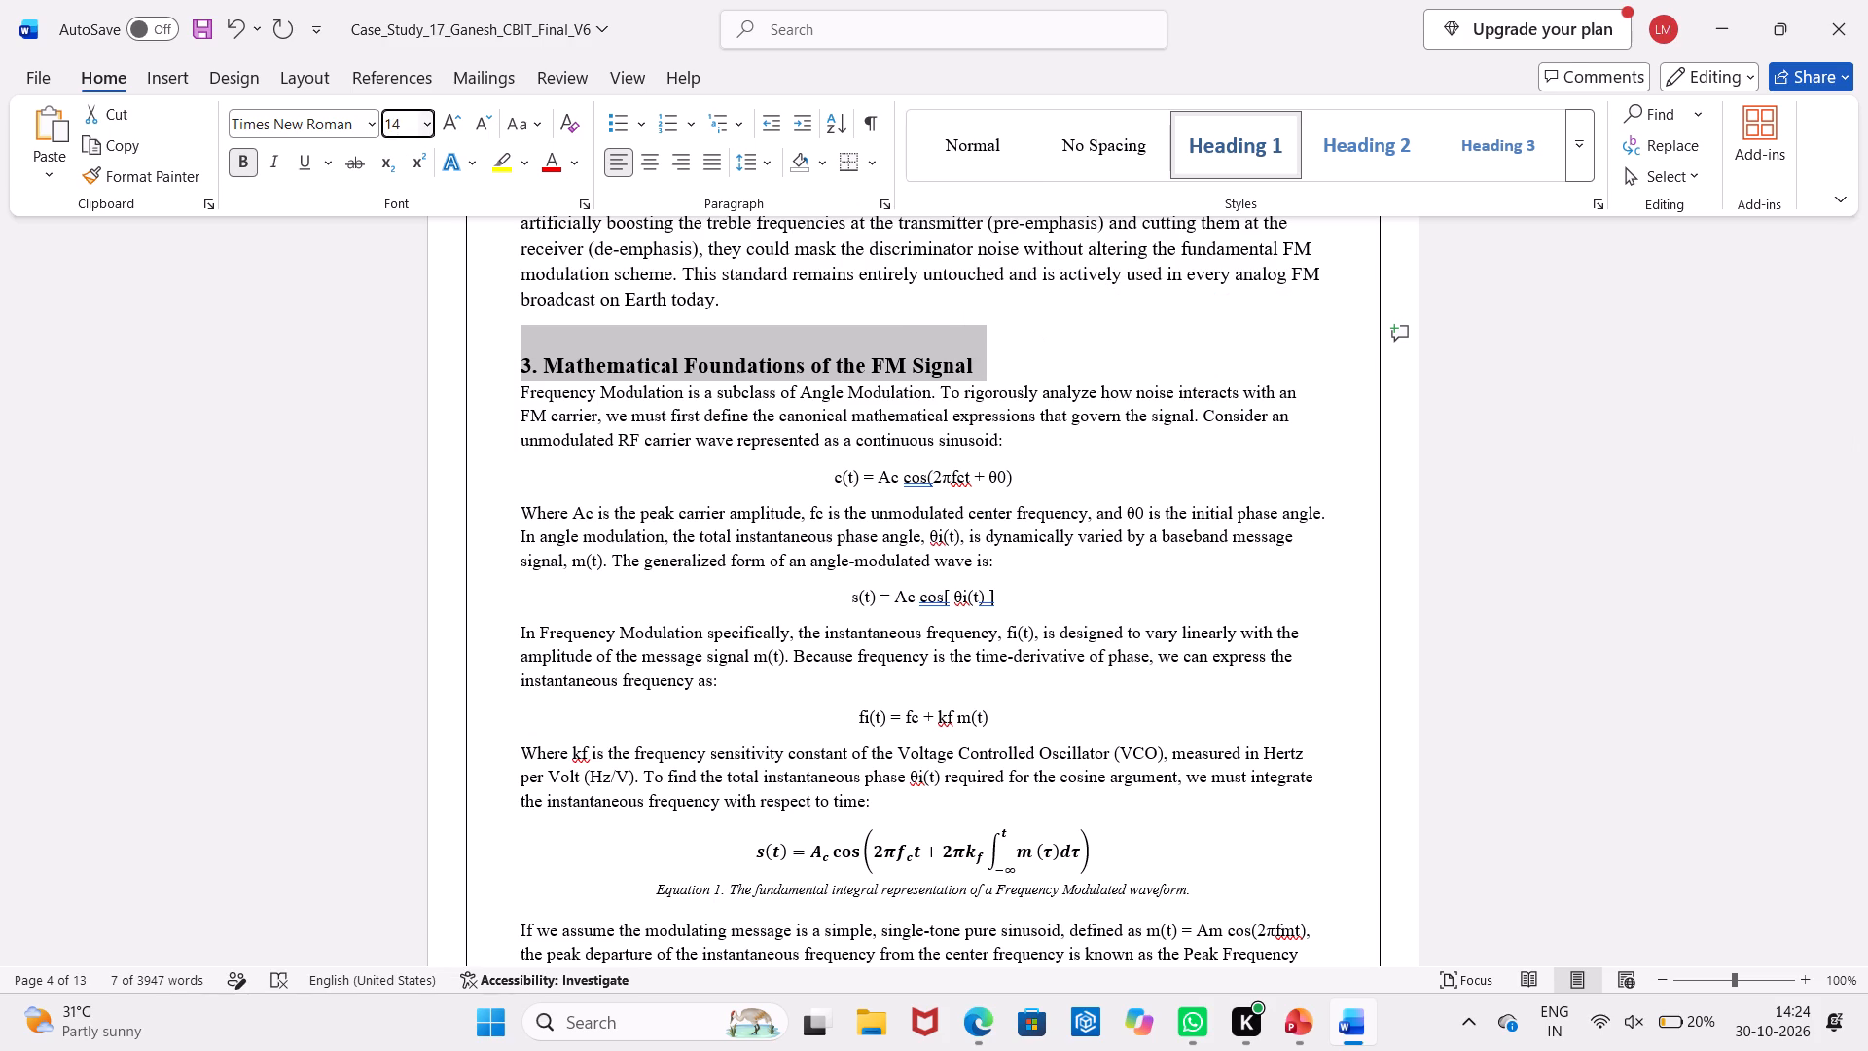
click(409, 125)
key(BackSpace)
key(Right)
key(Right)
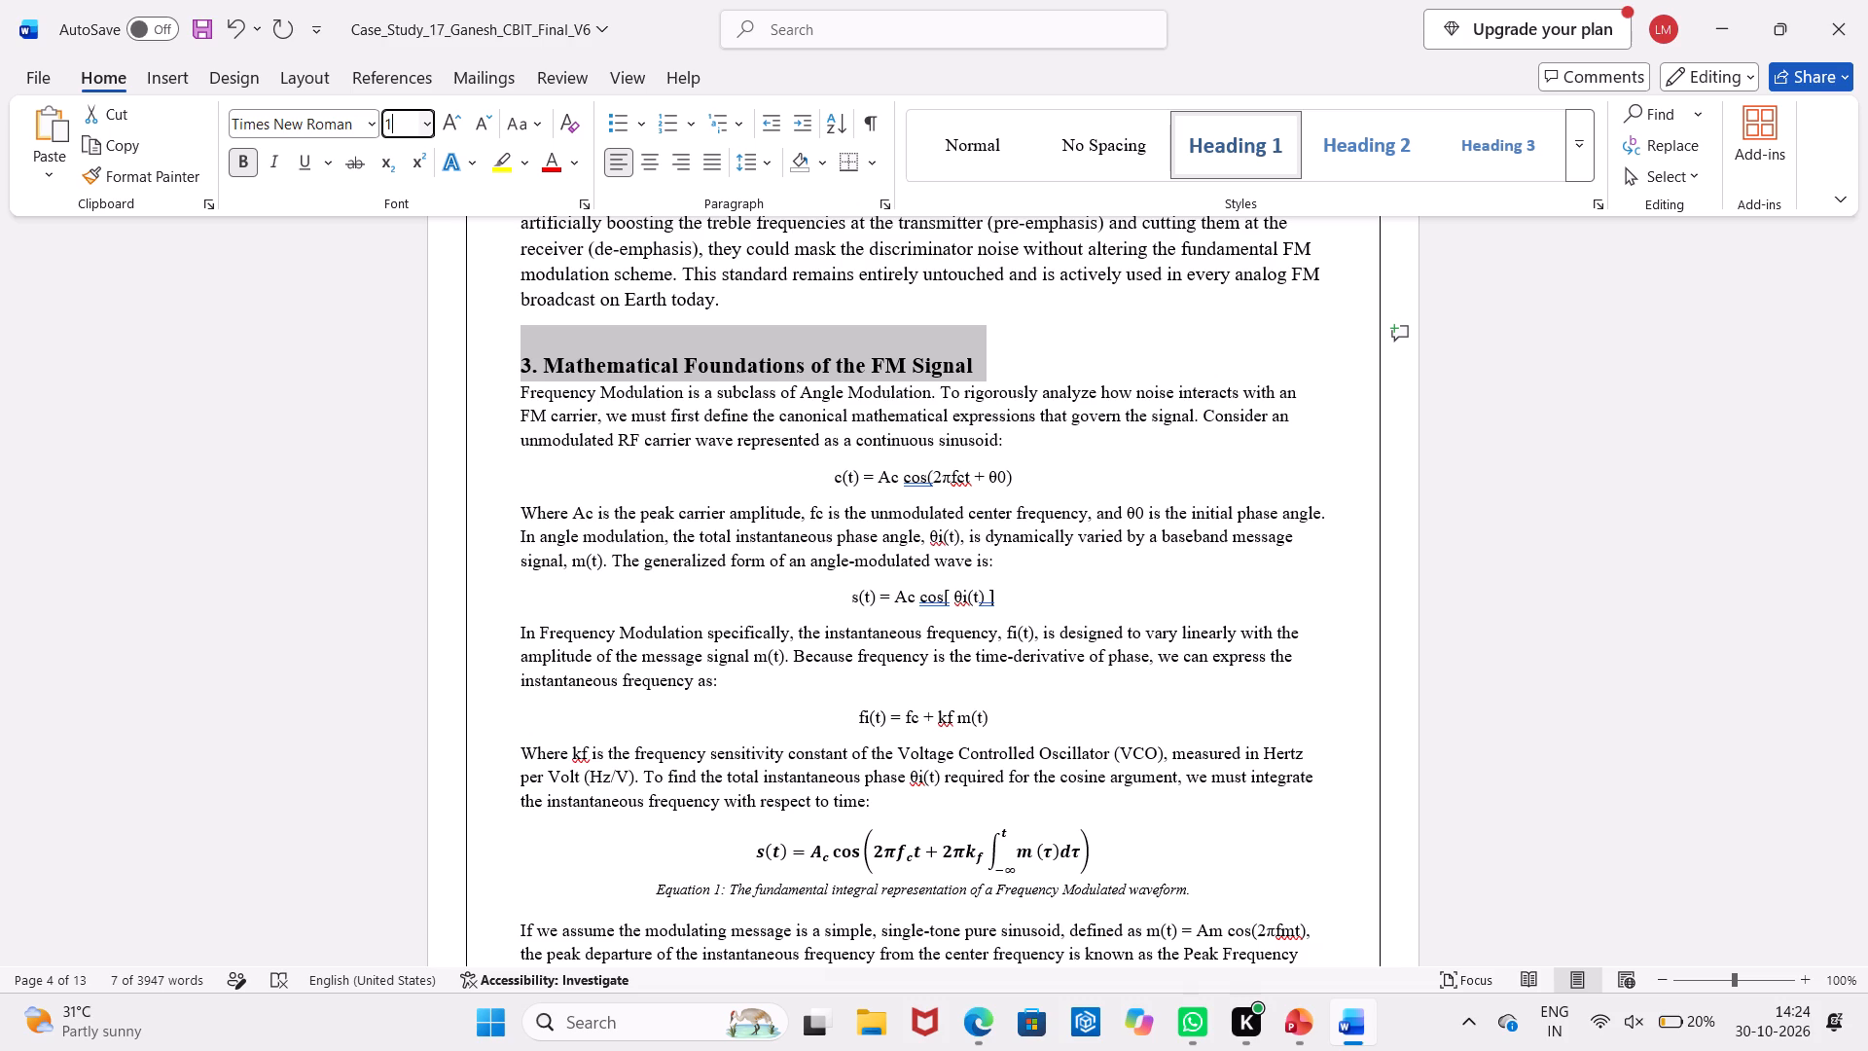
click(426, 124)
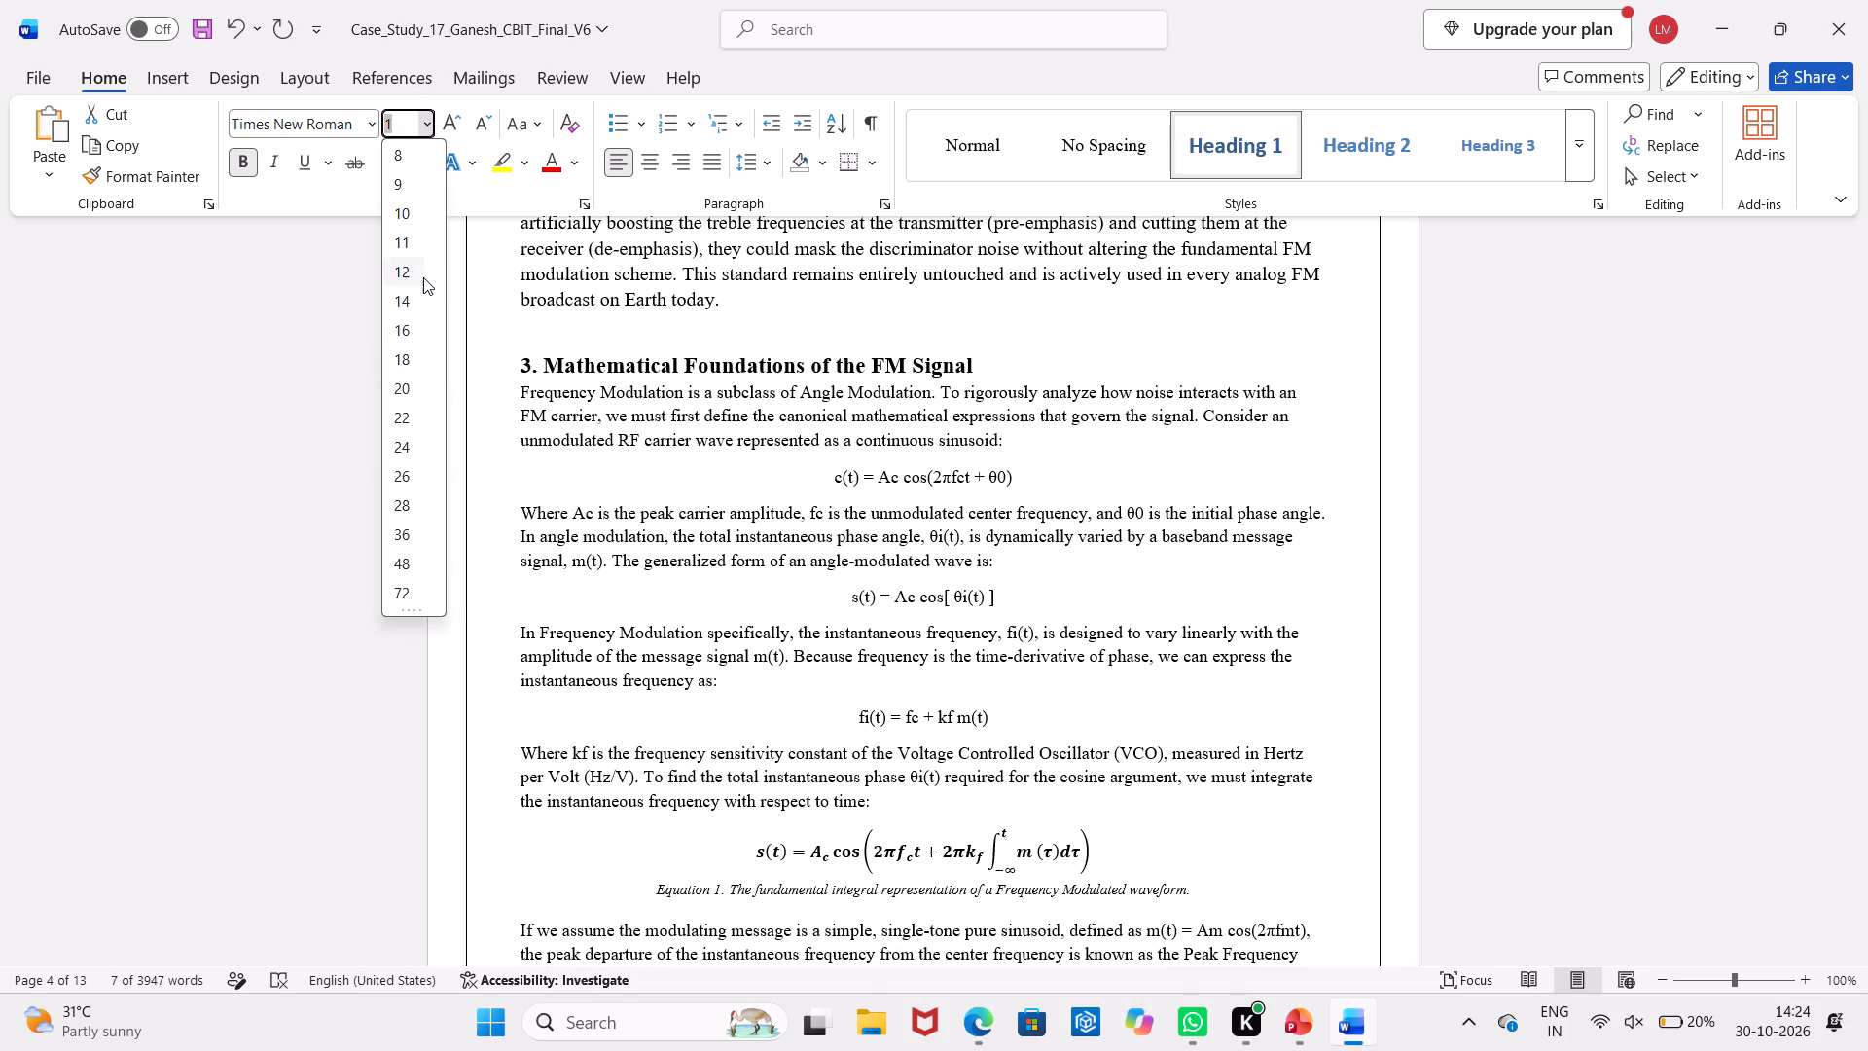
click(415, 327)
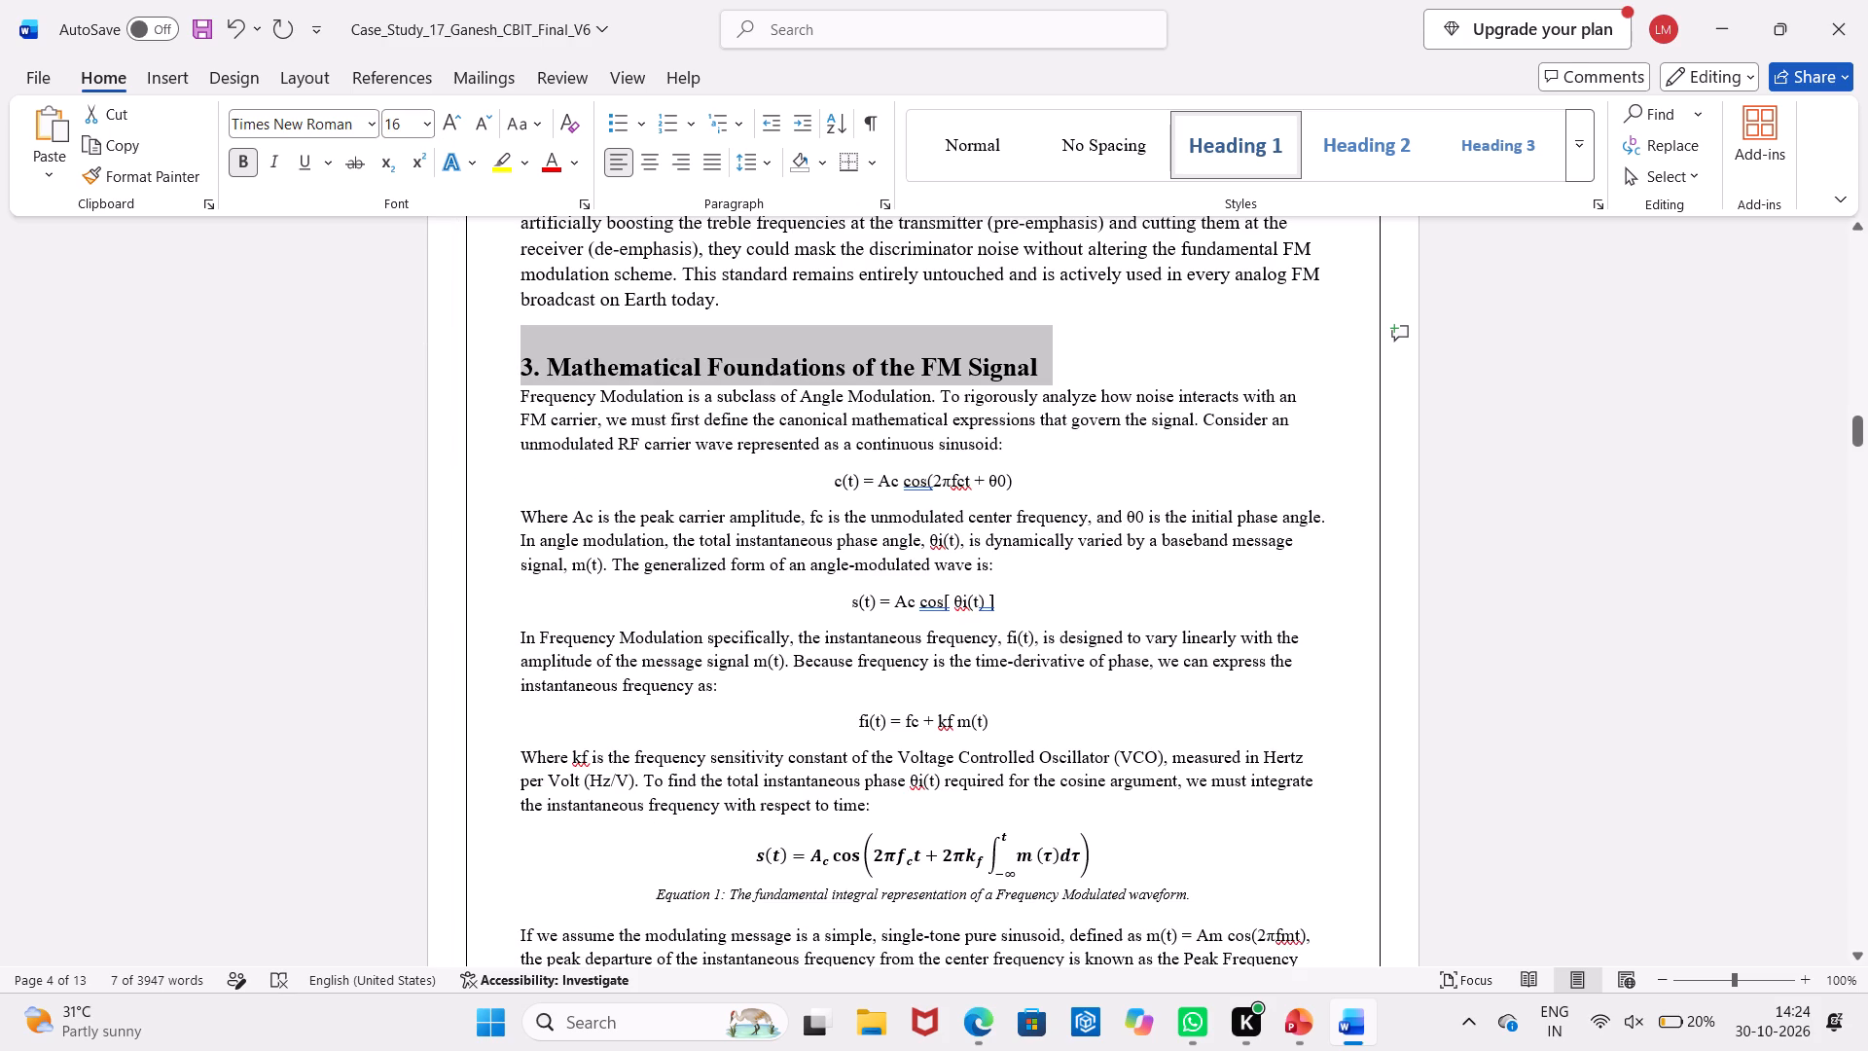
Set the whole body of section 3, including its formulas and captions through the Equation 2 caption, to font size 12.
drag(517, 394, 1035, 613)
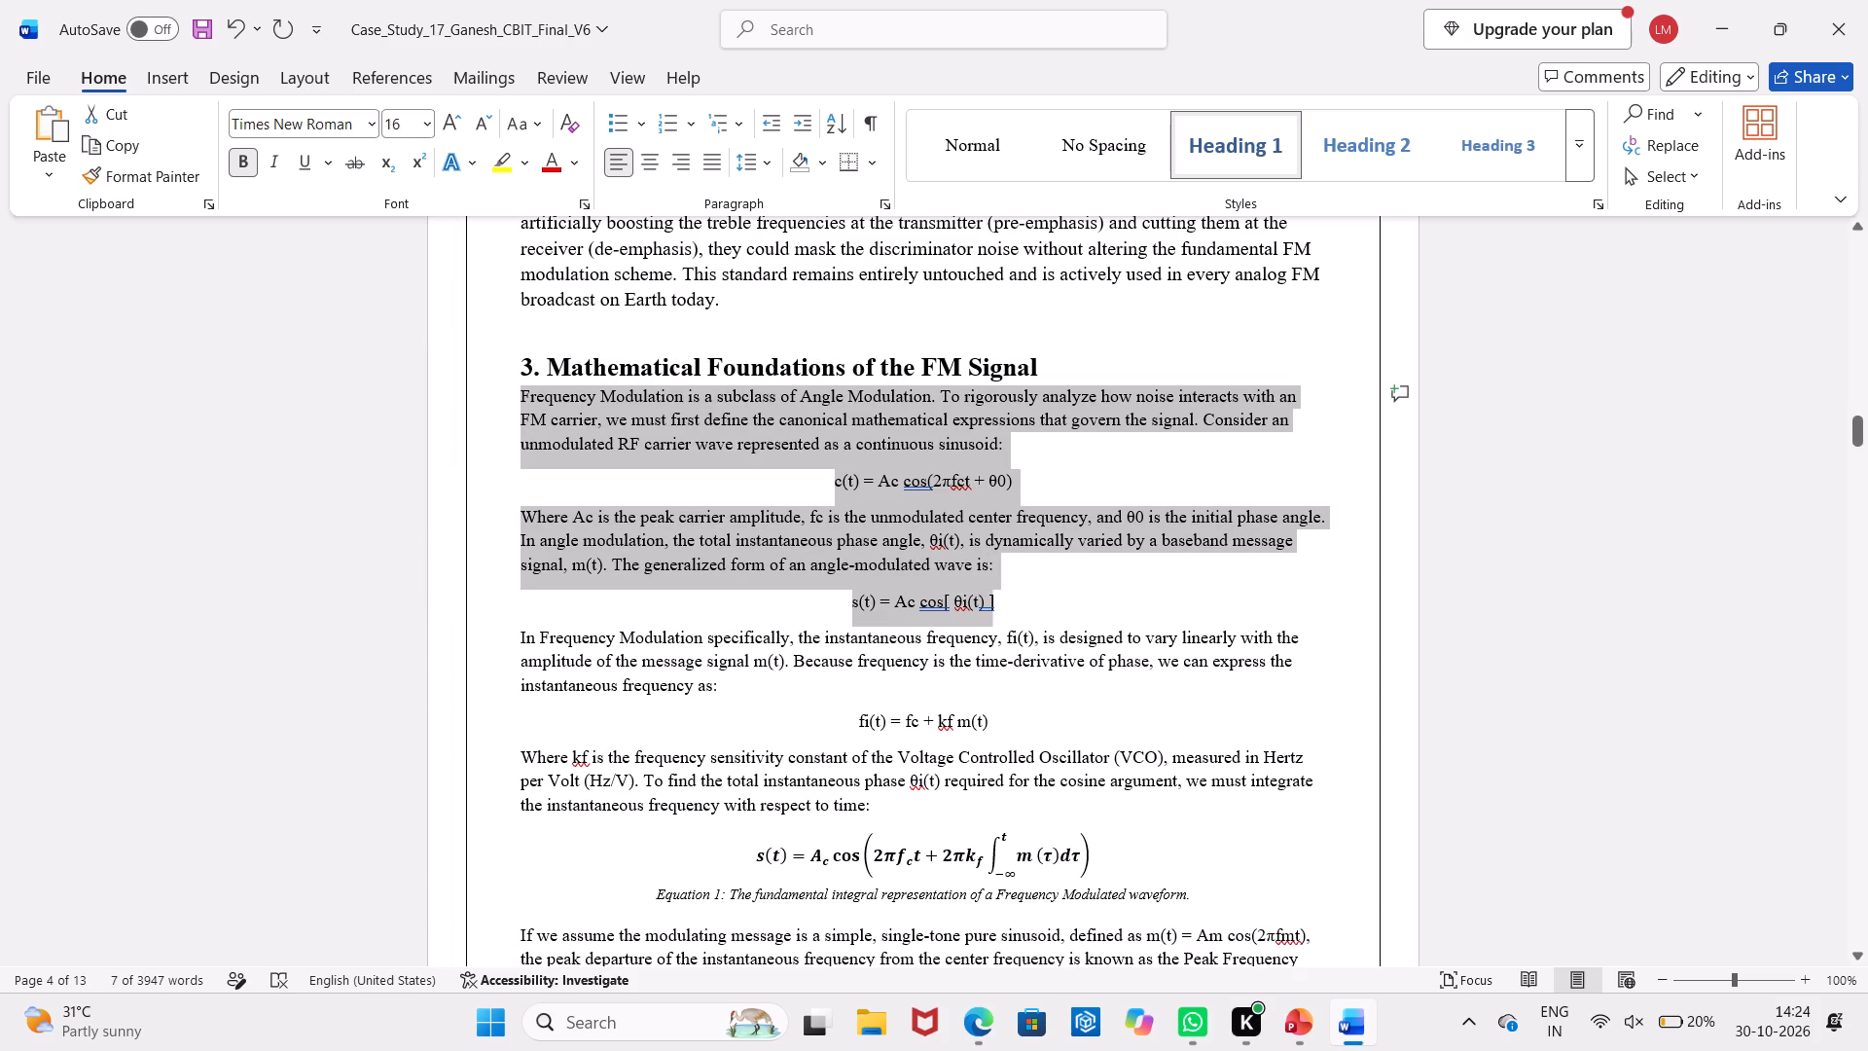
drag(1035, 613, 1138, 1021)
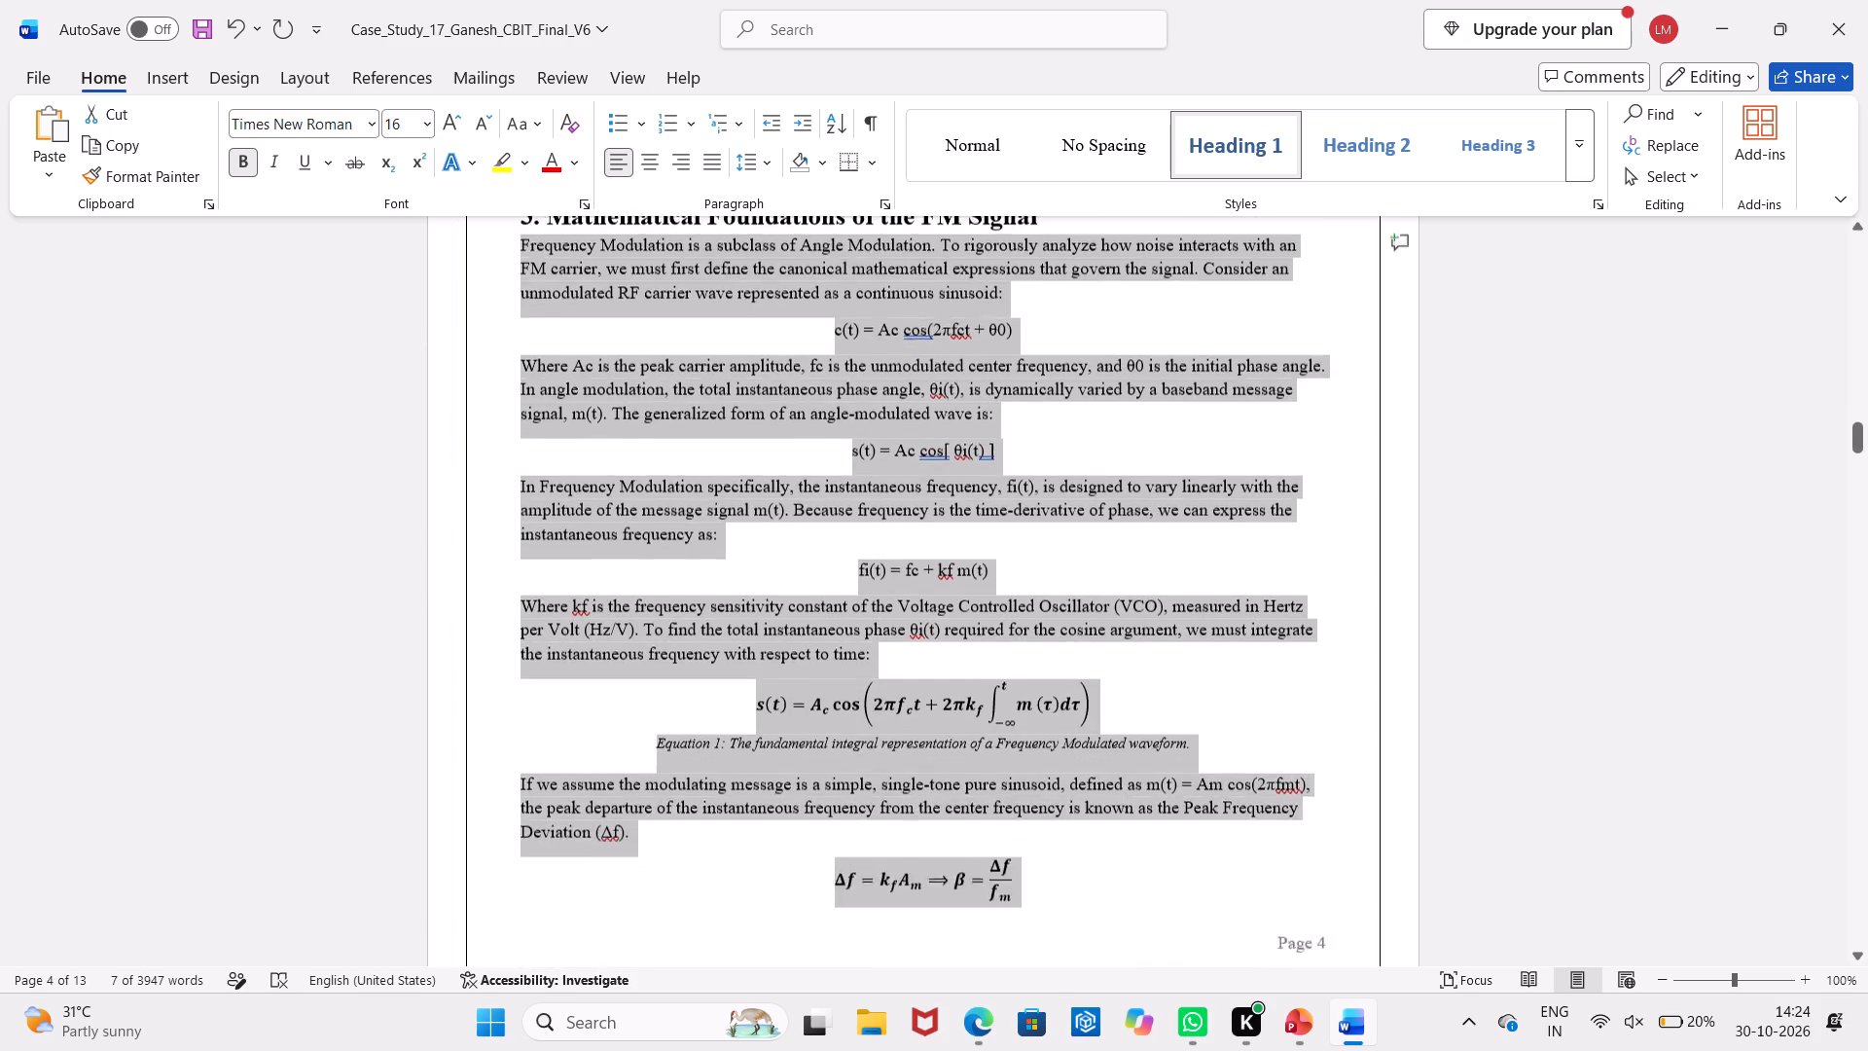
drag(1138, 1021, 1223, 551)
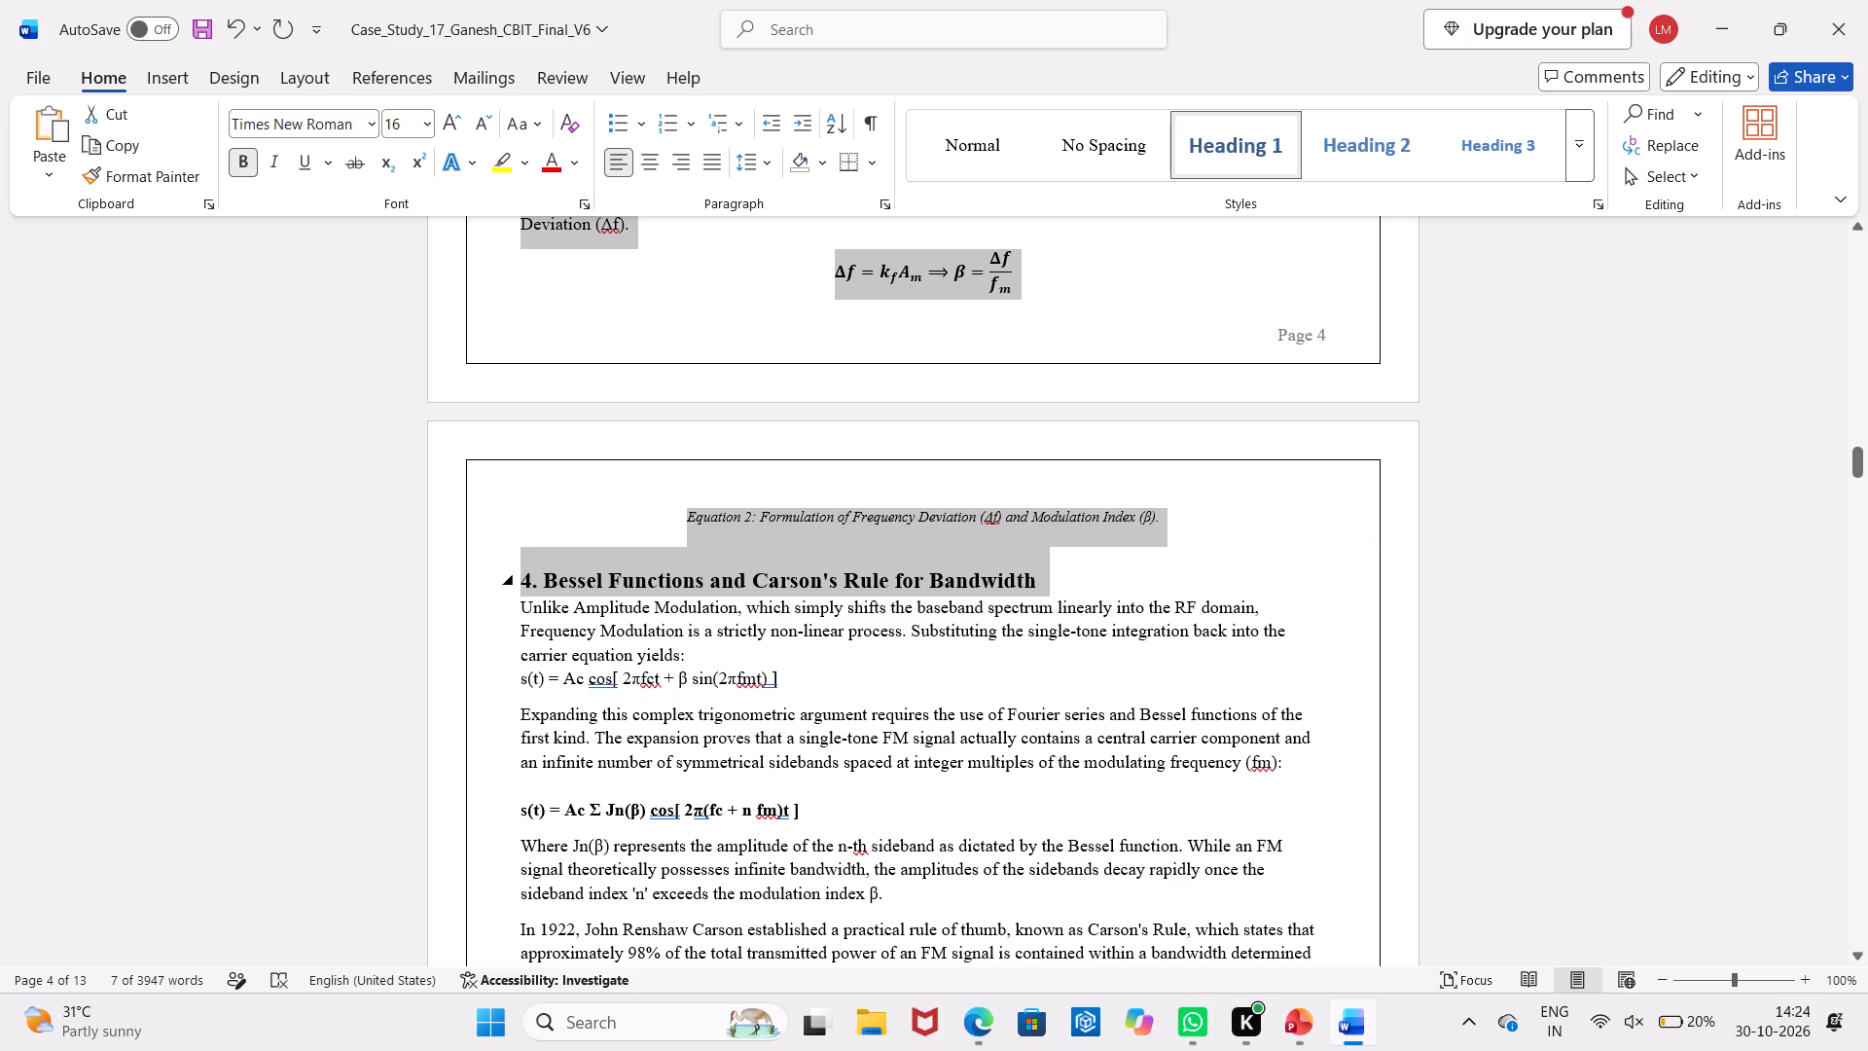
drag(1223, 551, 1213, 528)
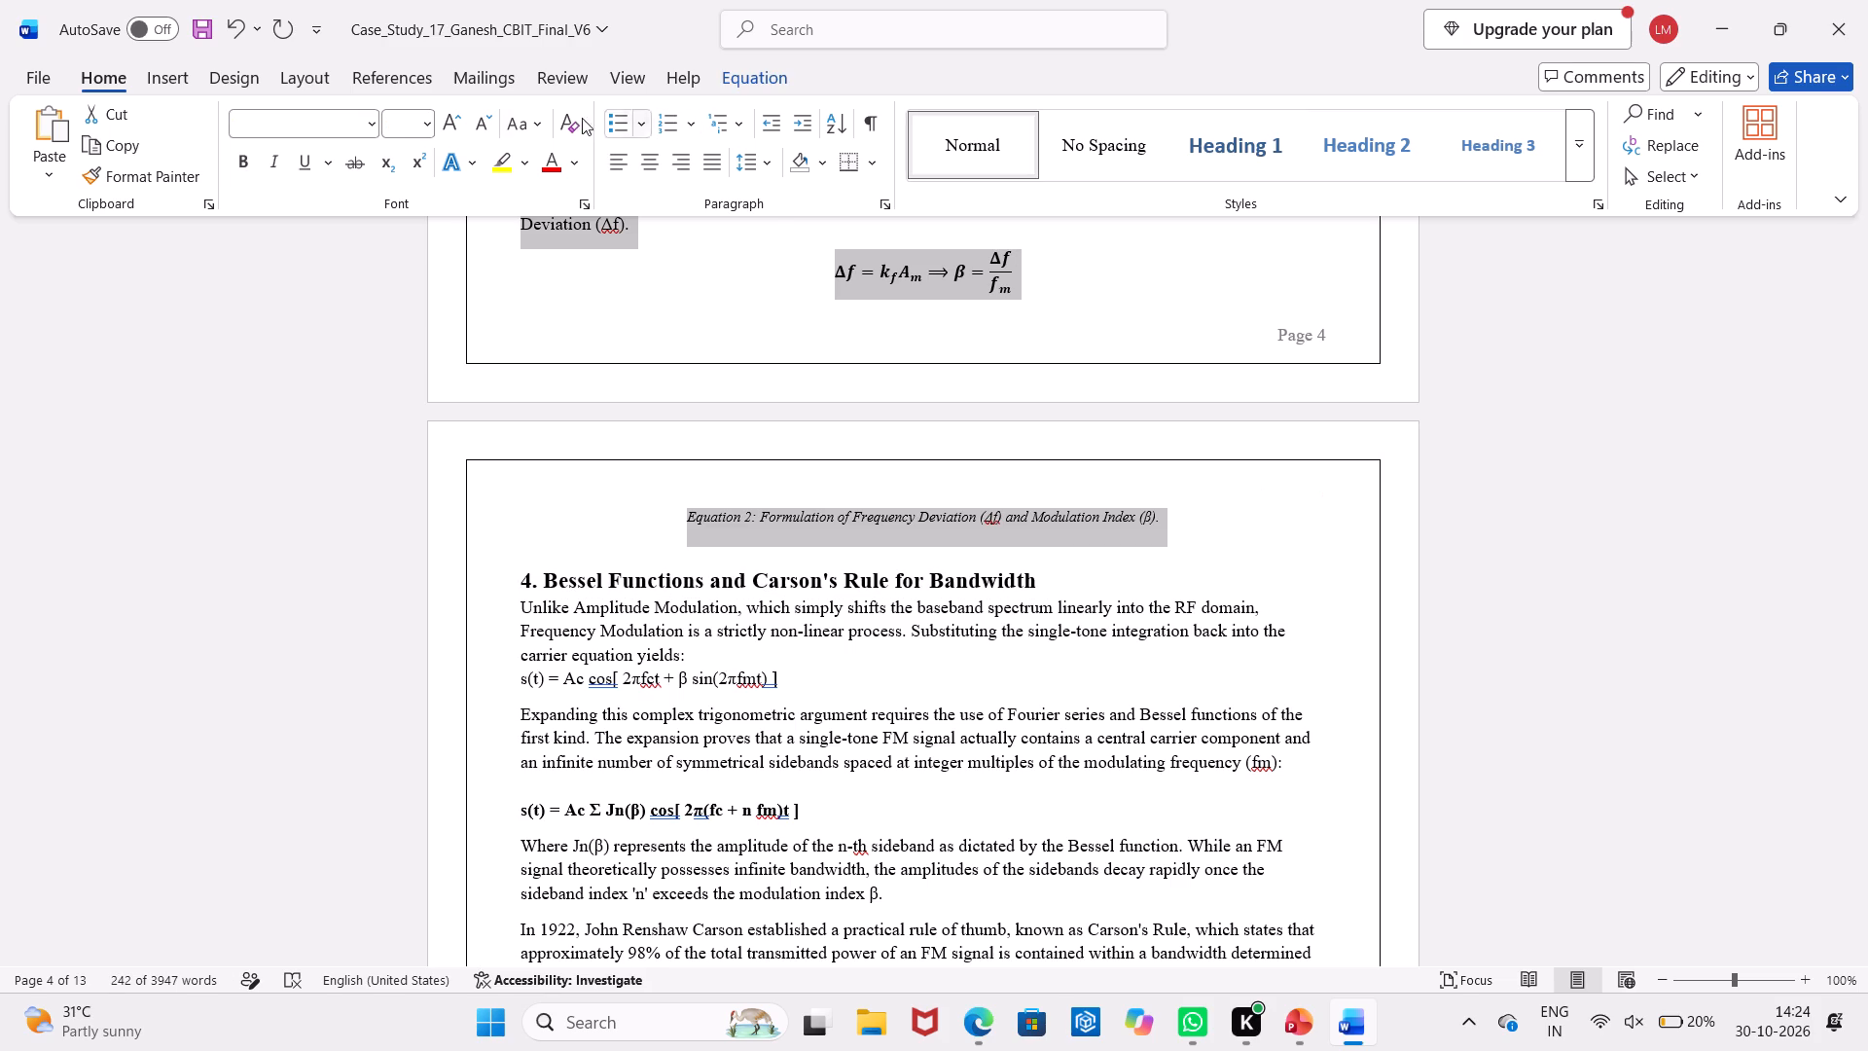
click(428, 124)
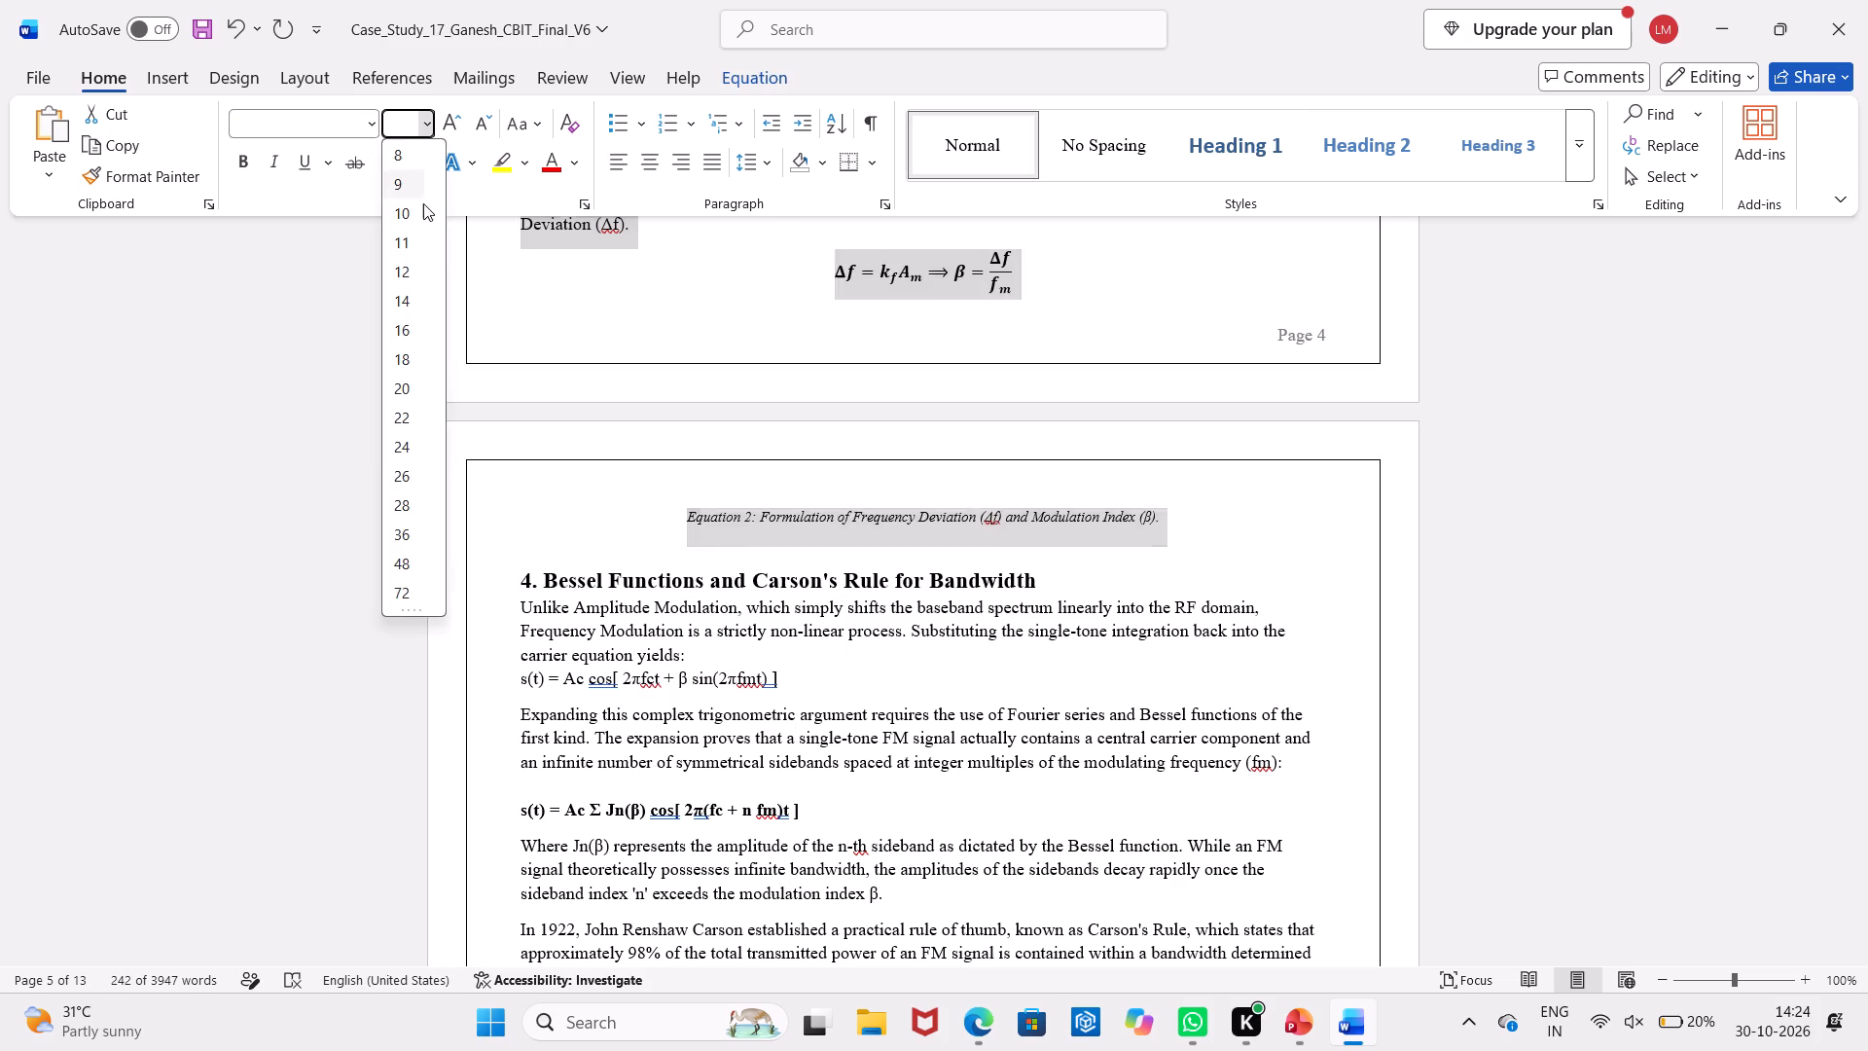
click(419, 284)
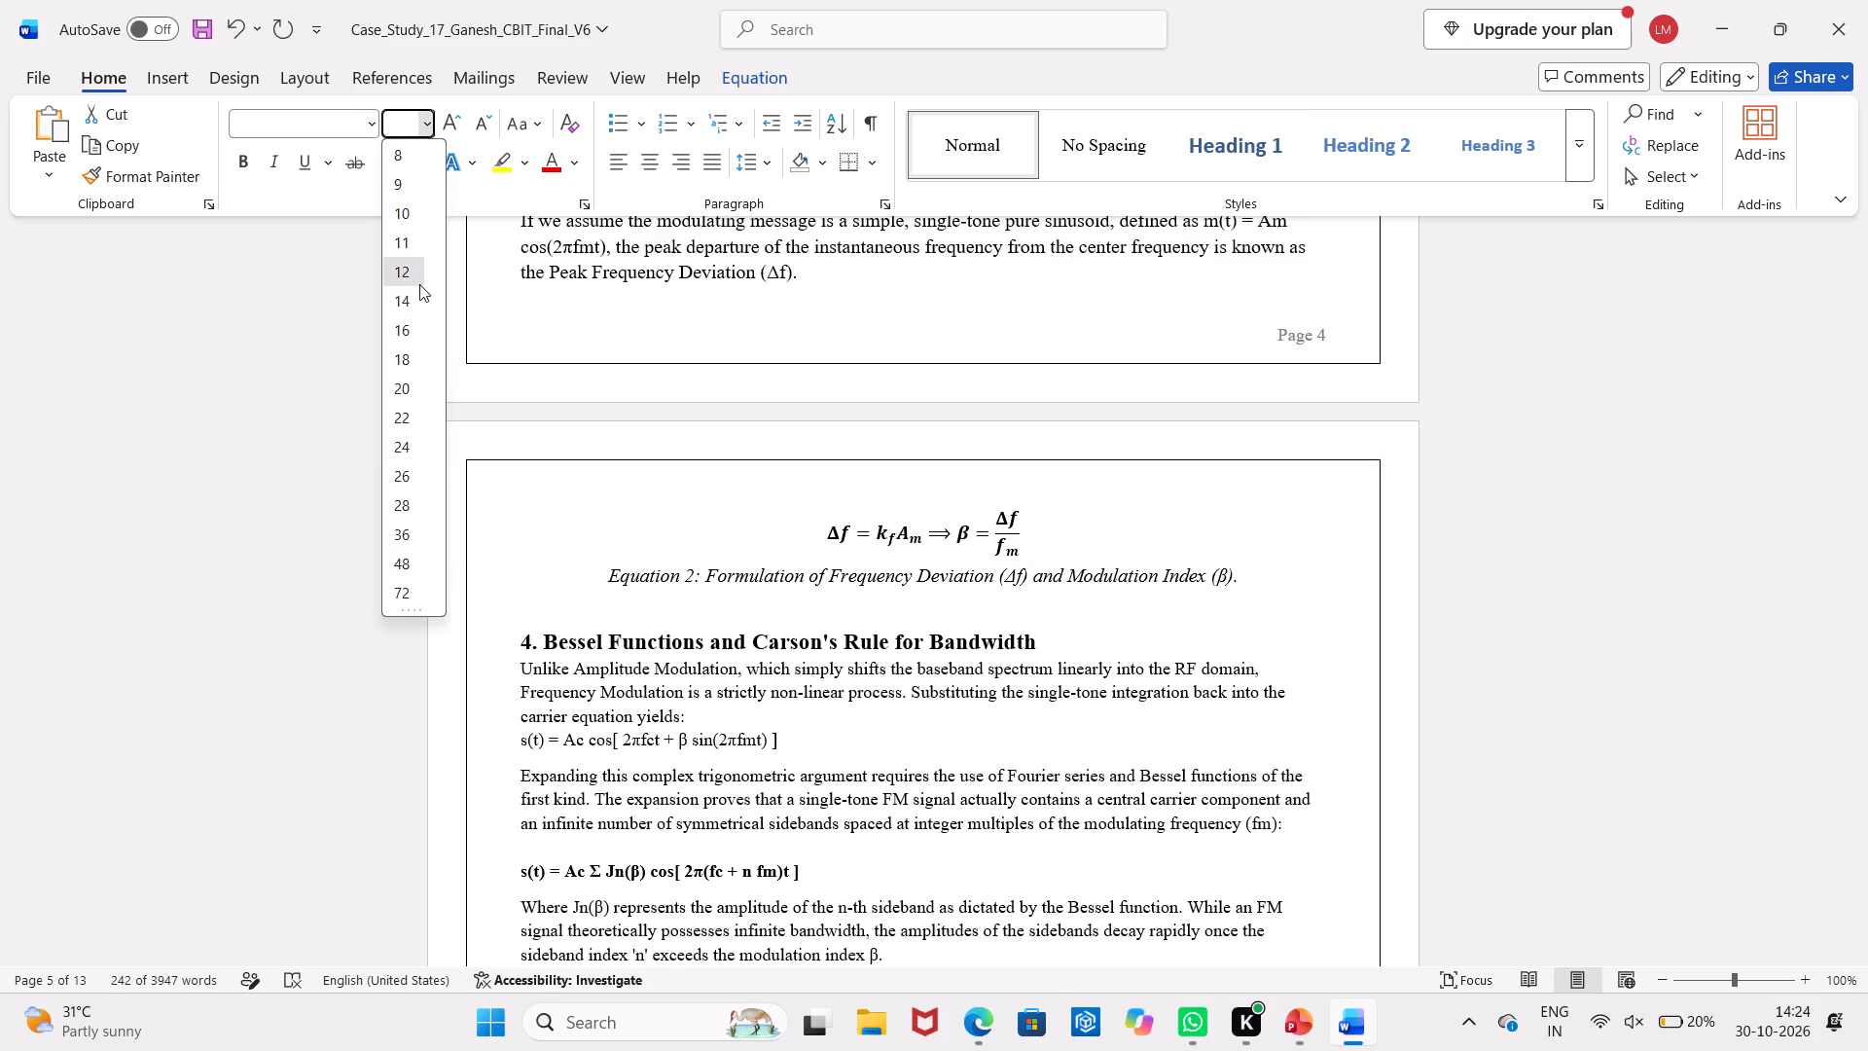
click(537, 487)
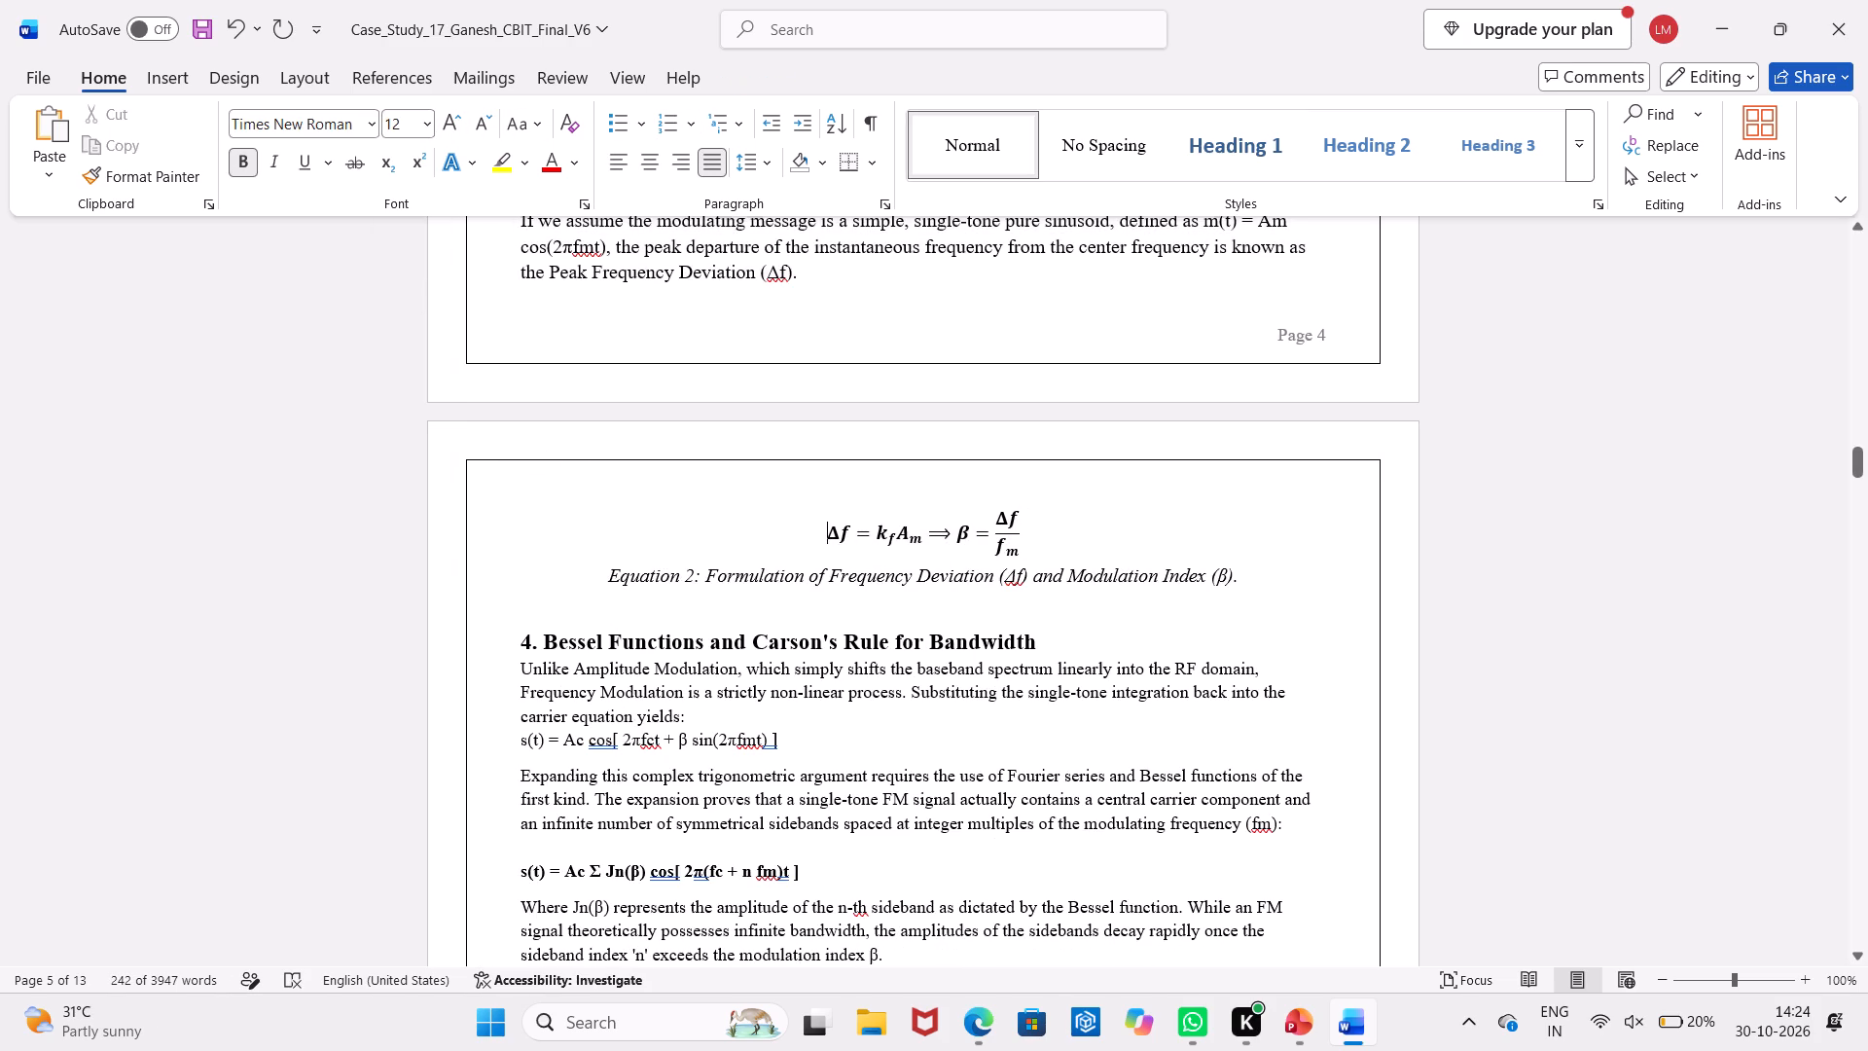
scroll(537, 487, up, 4)
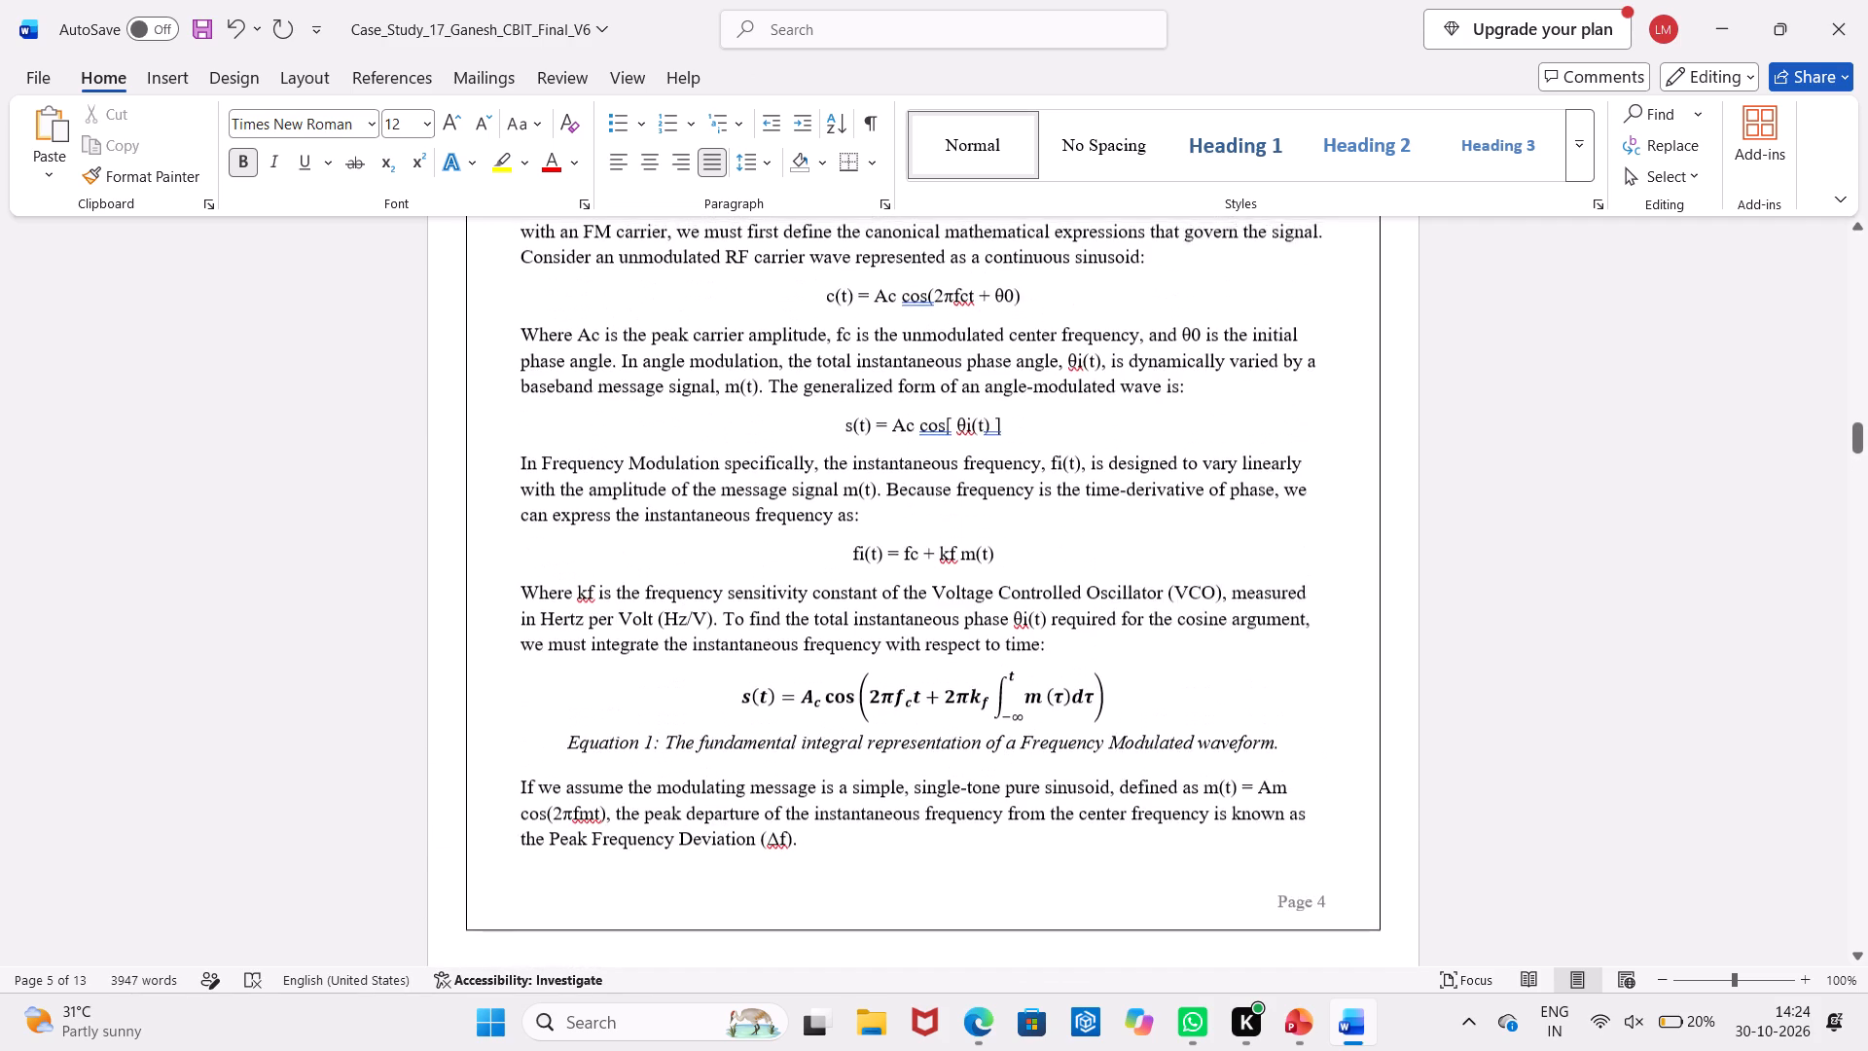
scroll(537, 487, up, 3)
Set the heading "4. Bessel Functions and Carson's Rule for Bandwidth" on page 5 to font size 16.
scroll(537, 487, down, 2)
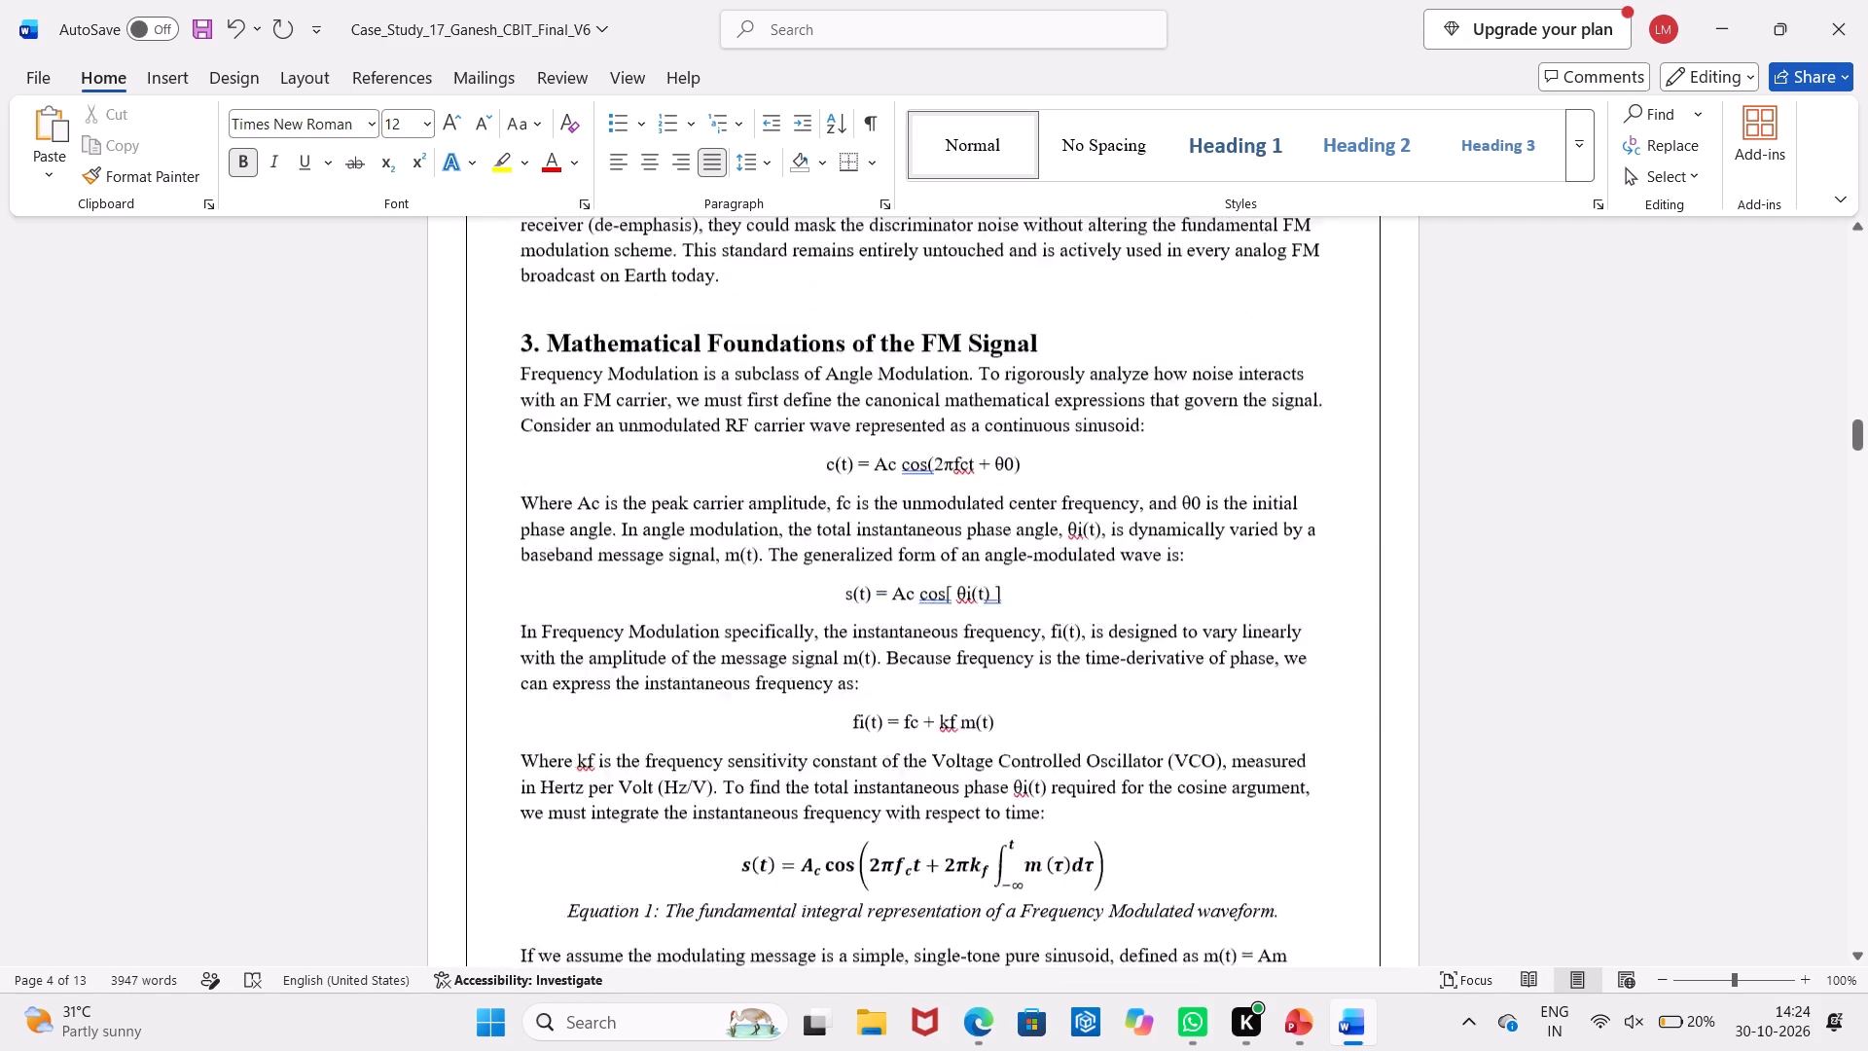
scroll(537, 487, down, 4)
drag(537, 487, 503, 413)
click(503, 413)
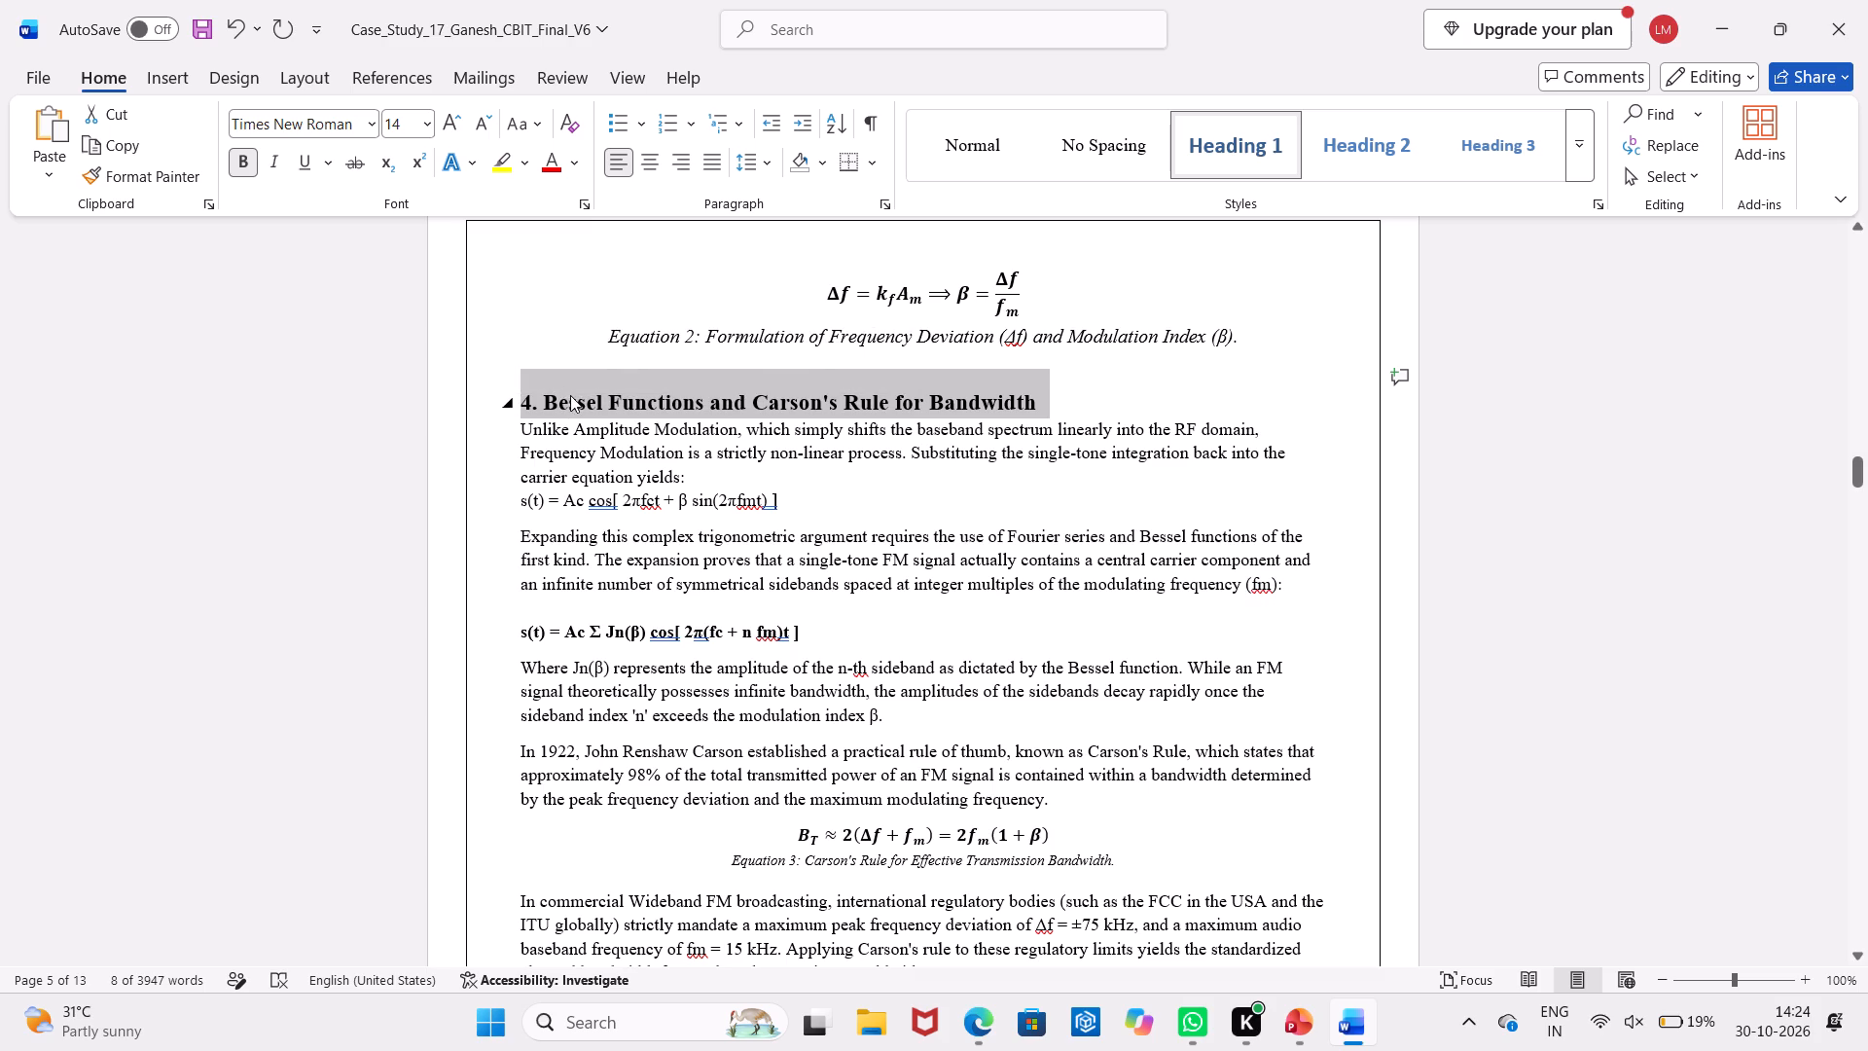
click(579, 389)
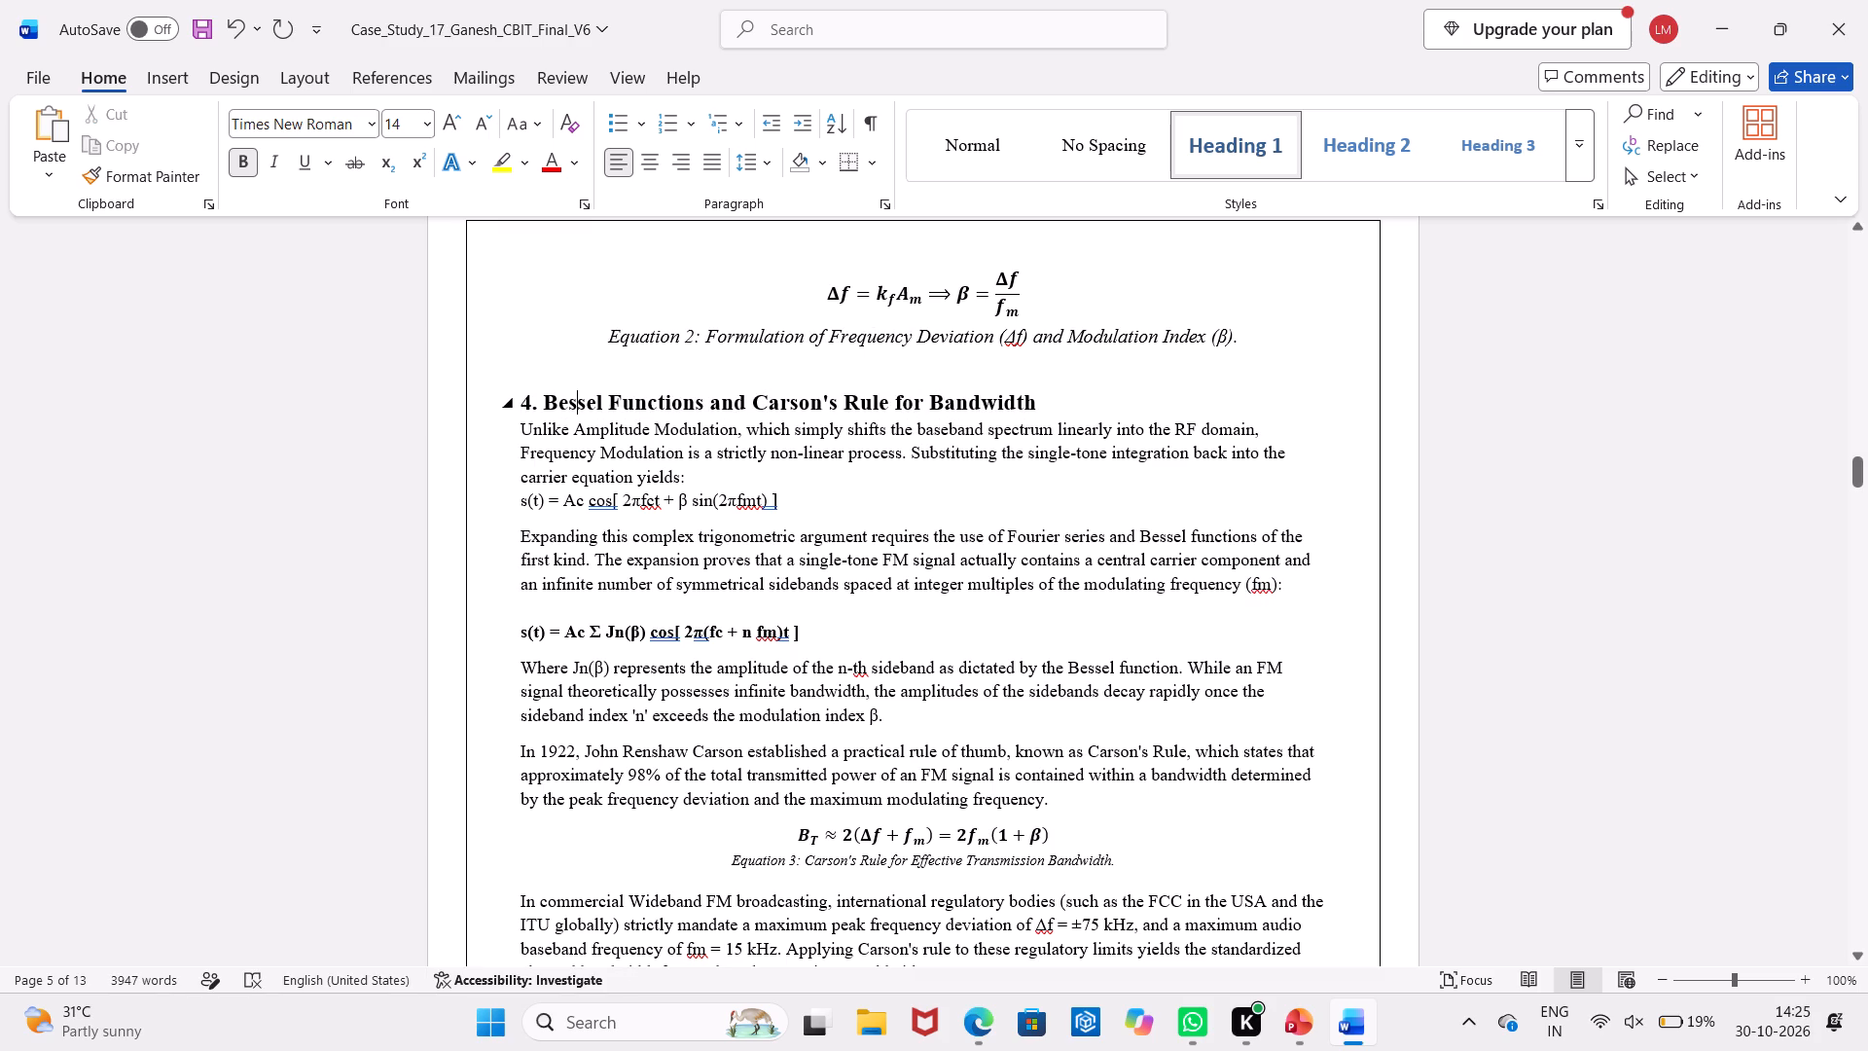
drag(521, 399, 999, 404)
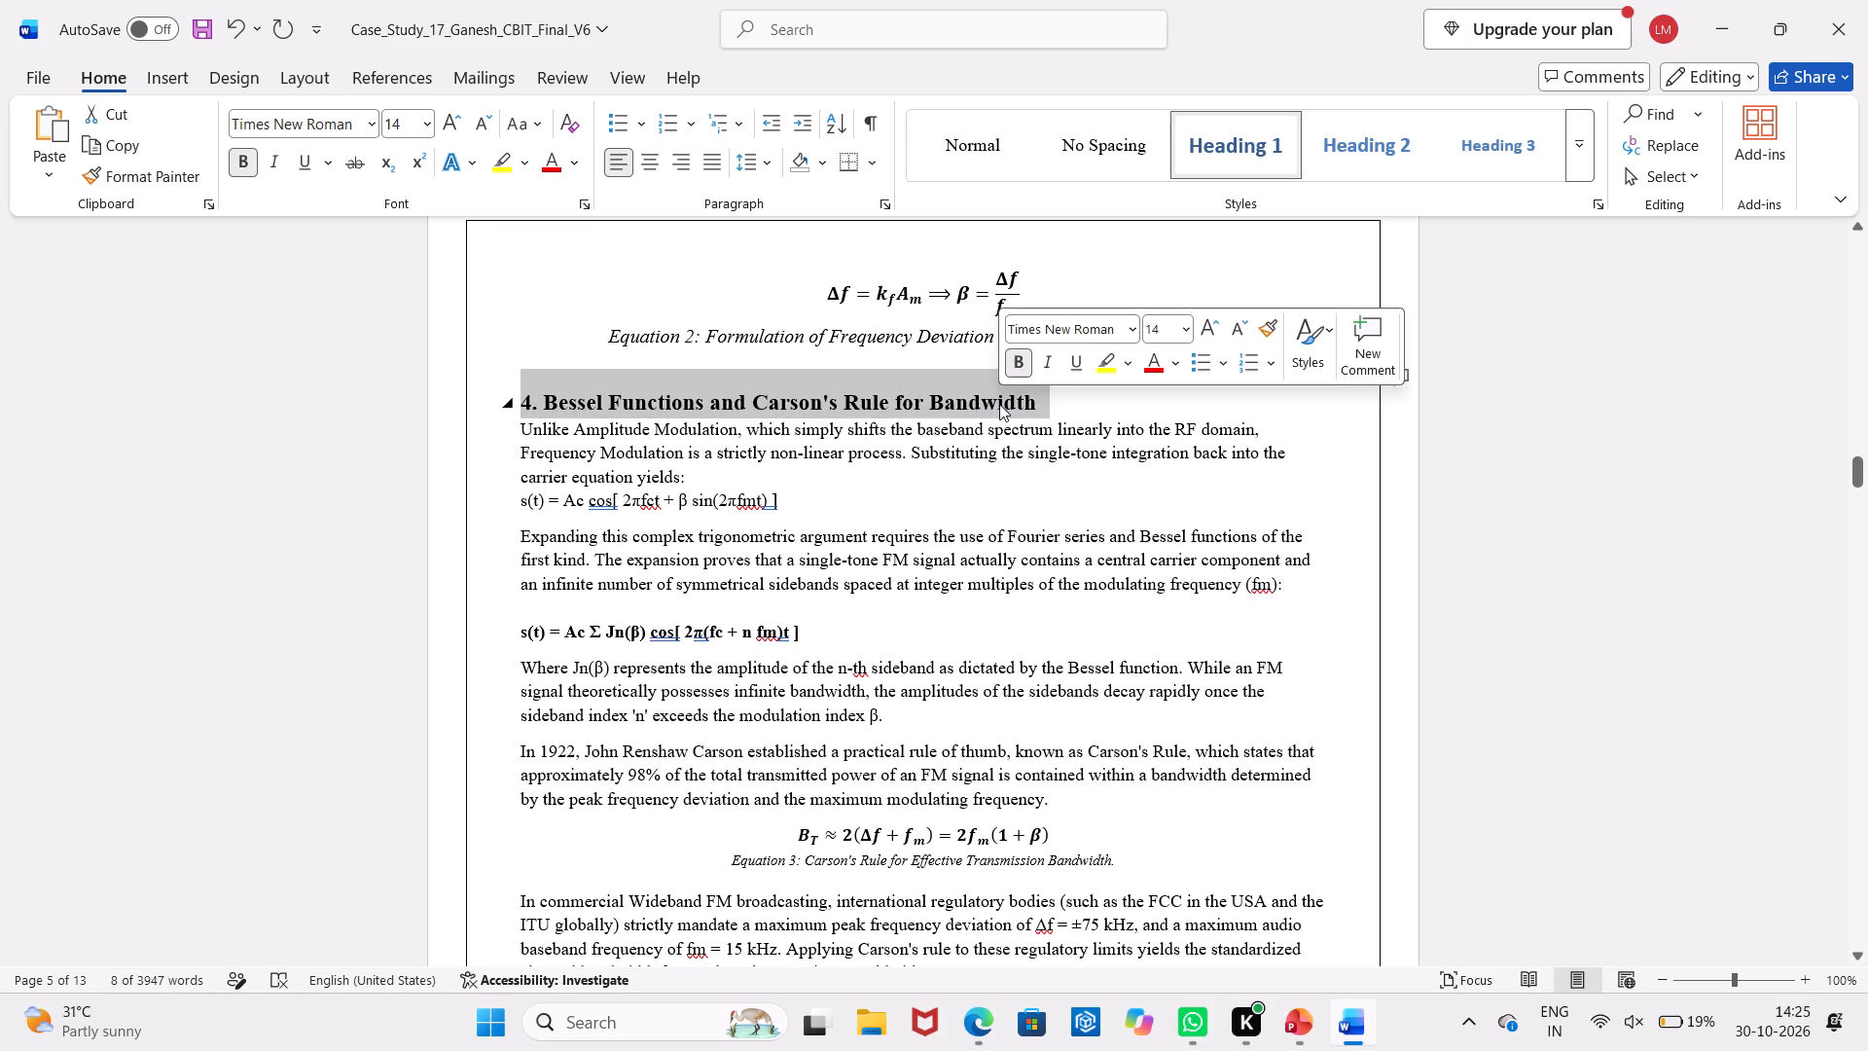
click(1167, 334)
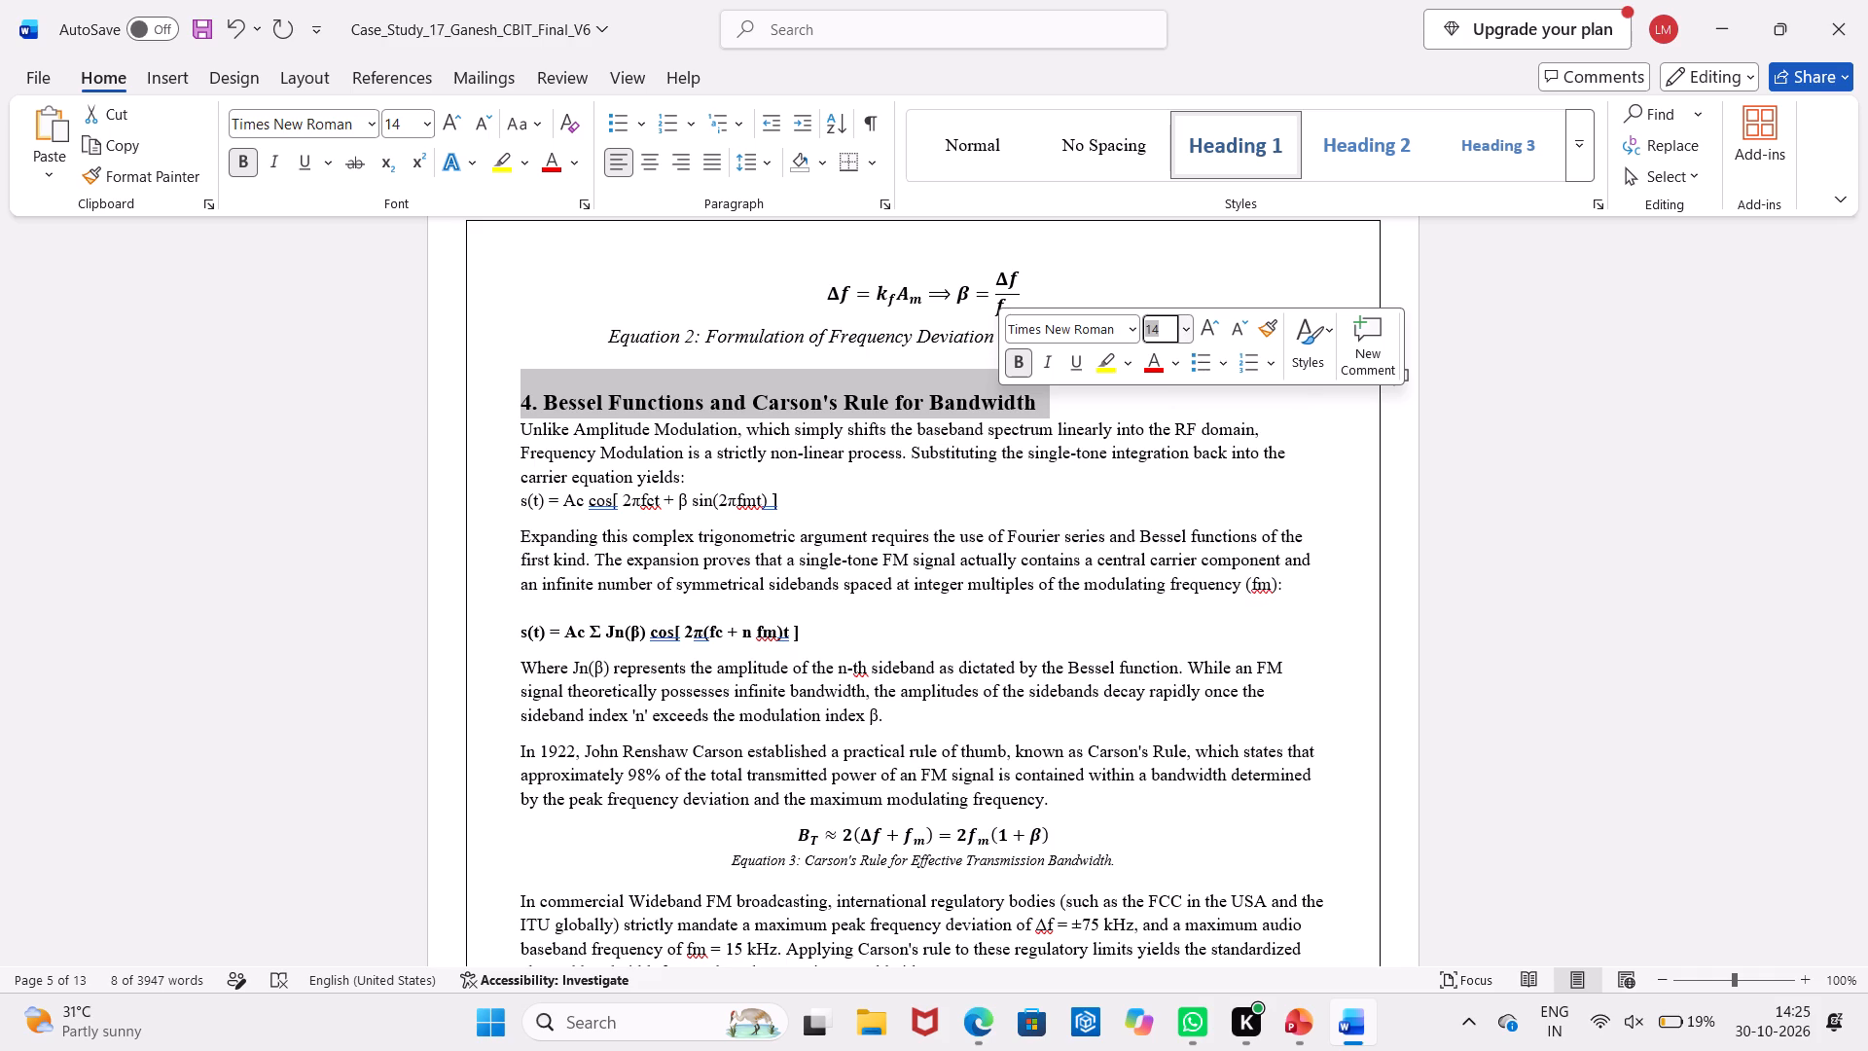
click(1181, 324)
click(1174, 531)
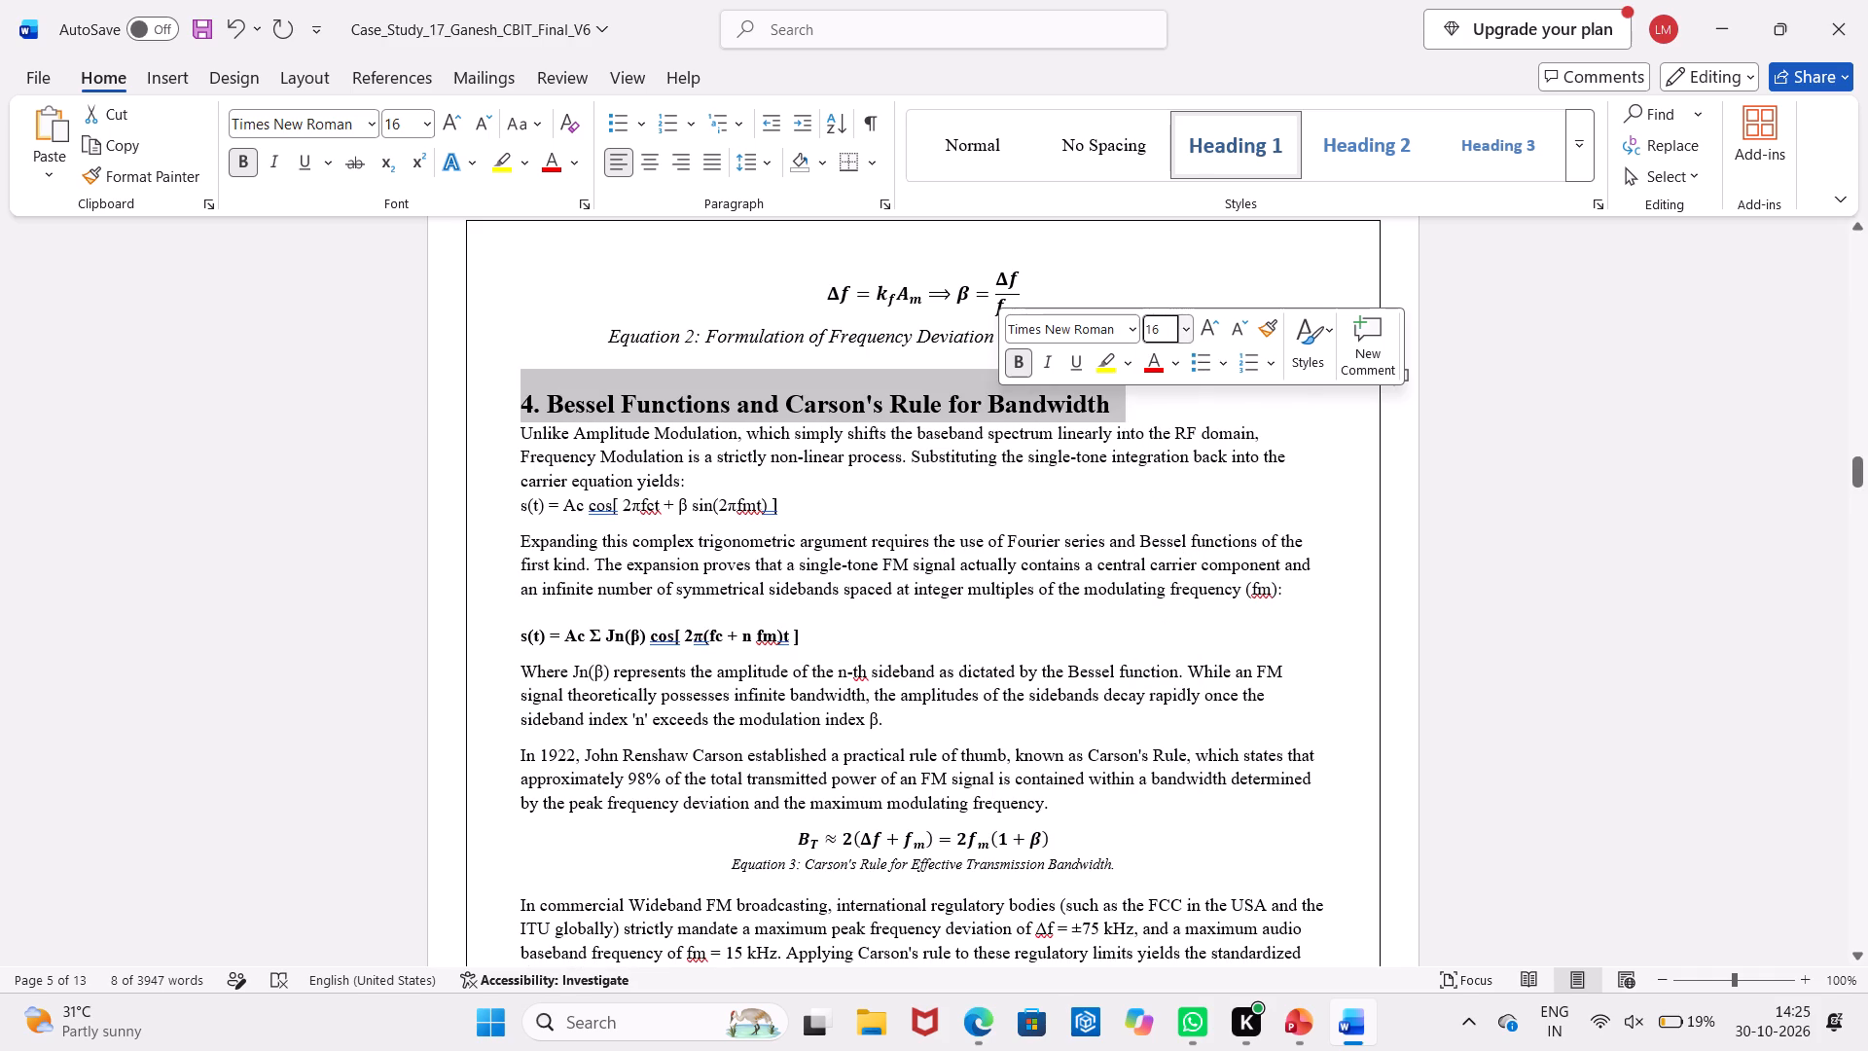
Set the whole body of section 4, including its formulas and the Equation 3 caption, to font size 12.
drag(516, 435, 1111, 974)
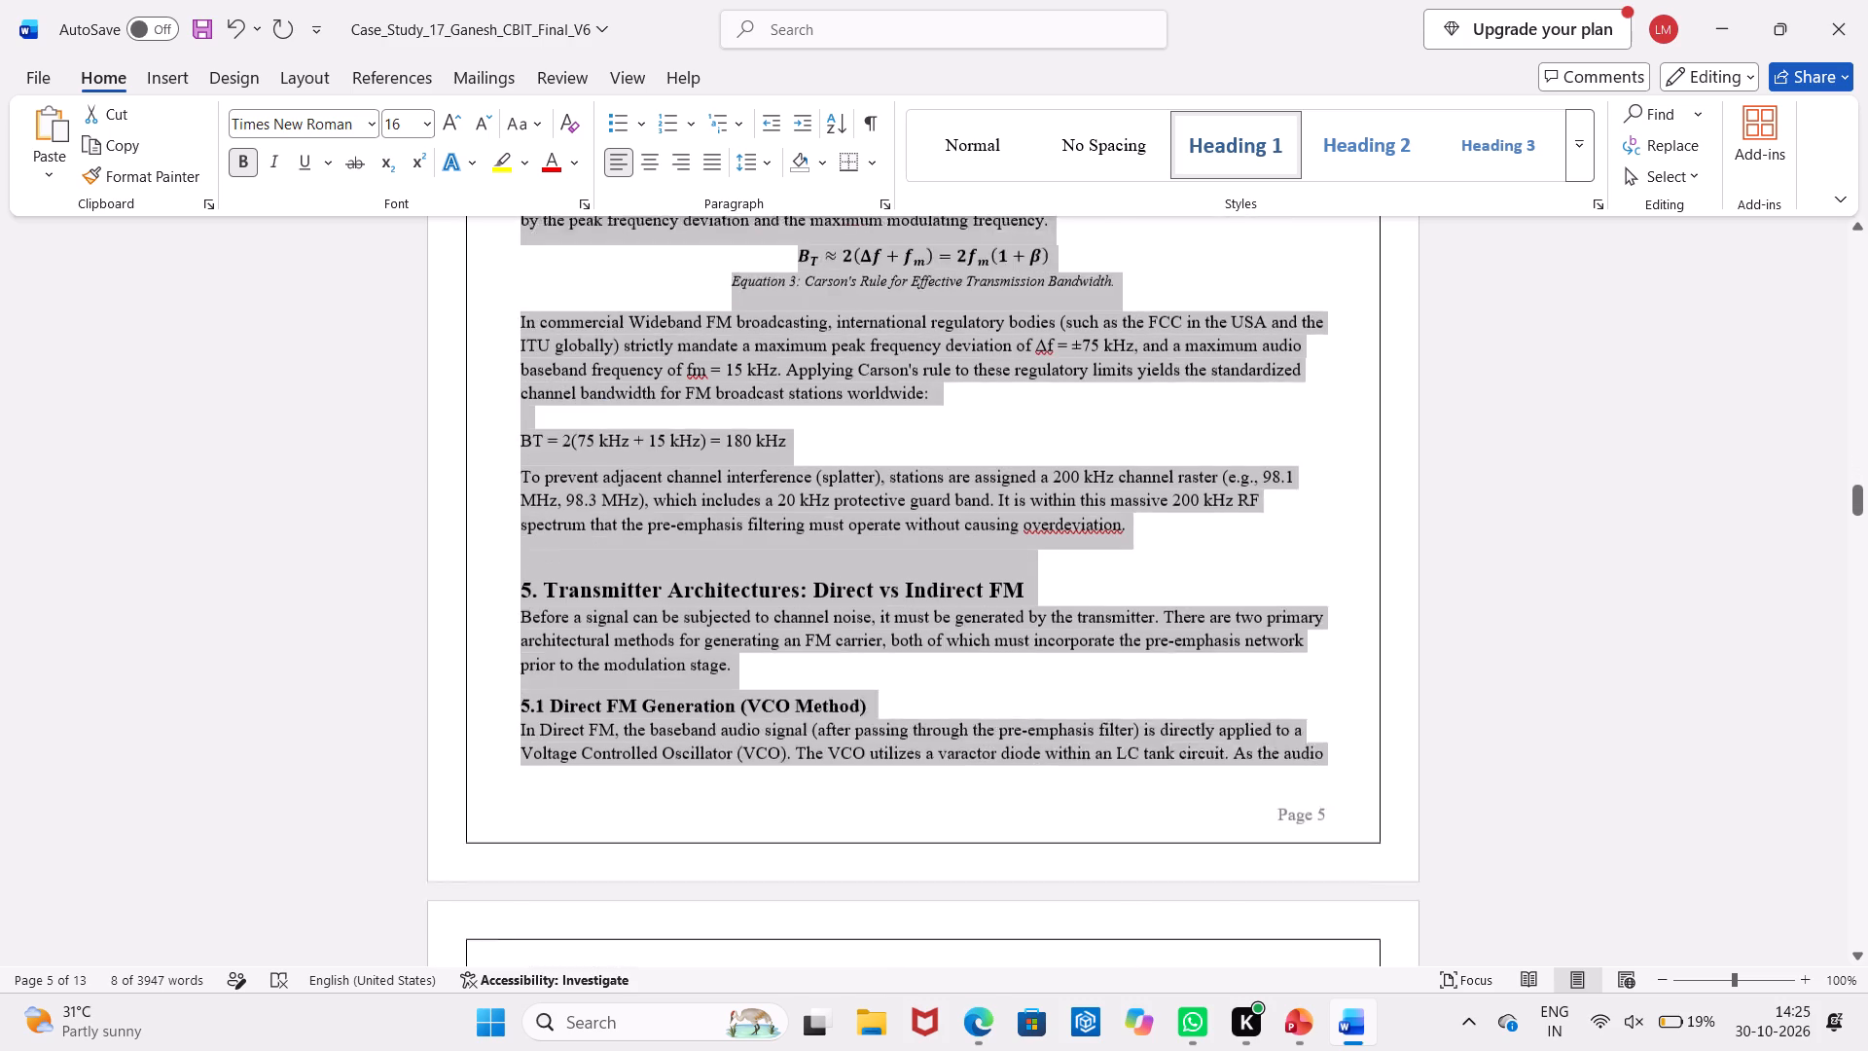
drag(1111, 974, 1130, 414)
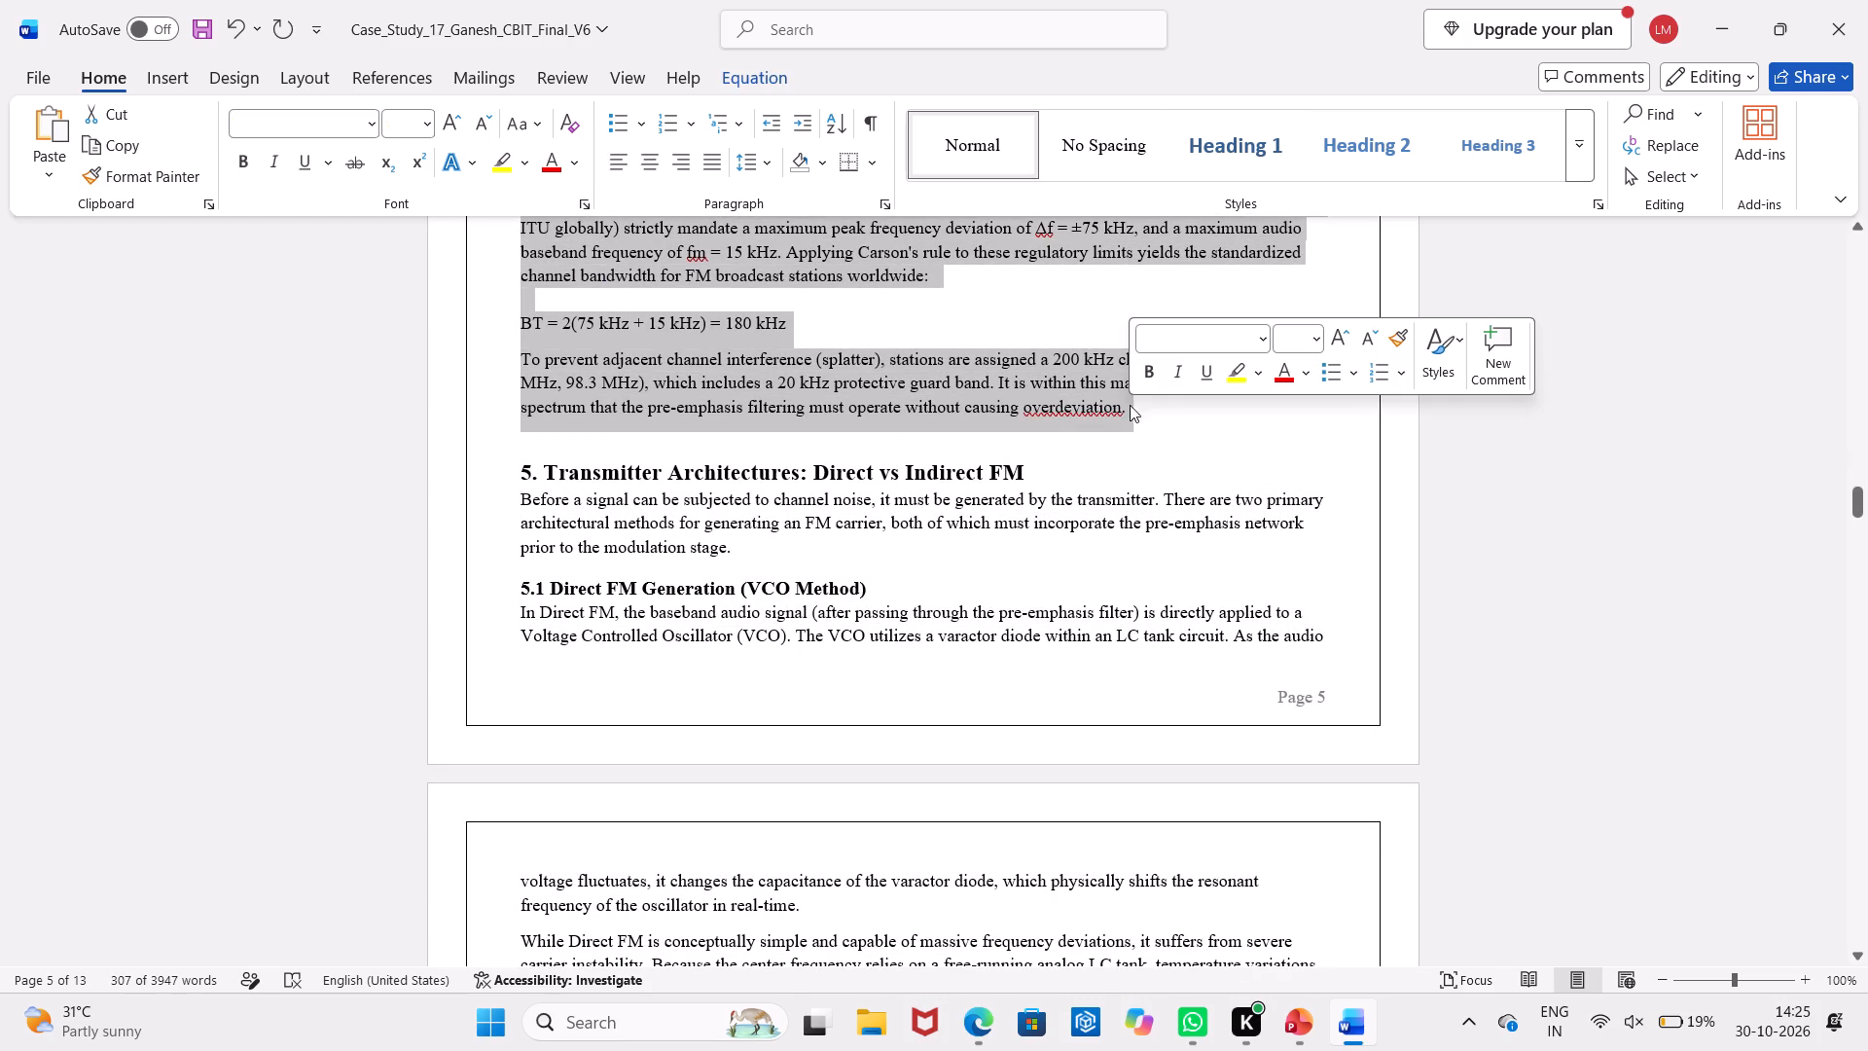
click(1307, 342)
key(End)
key(Down)
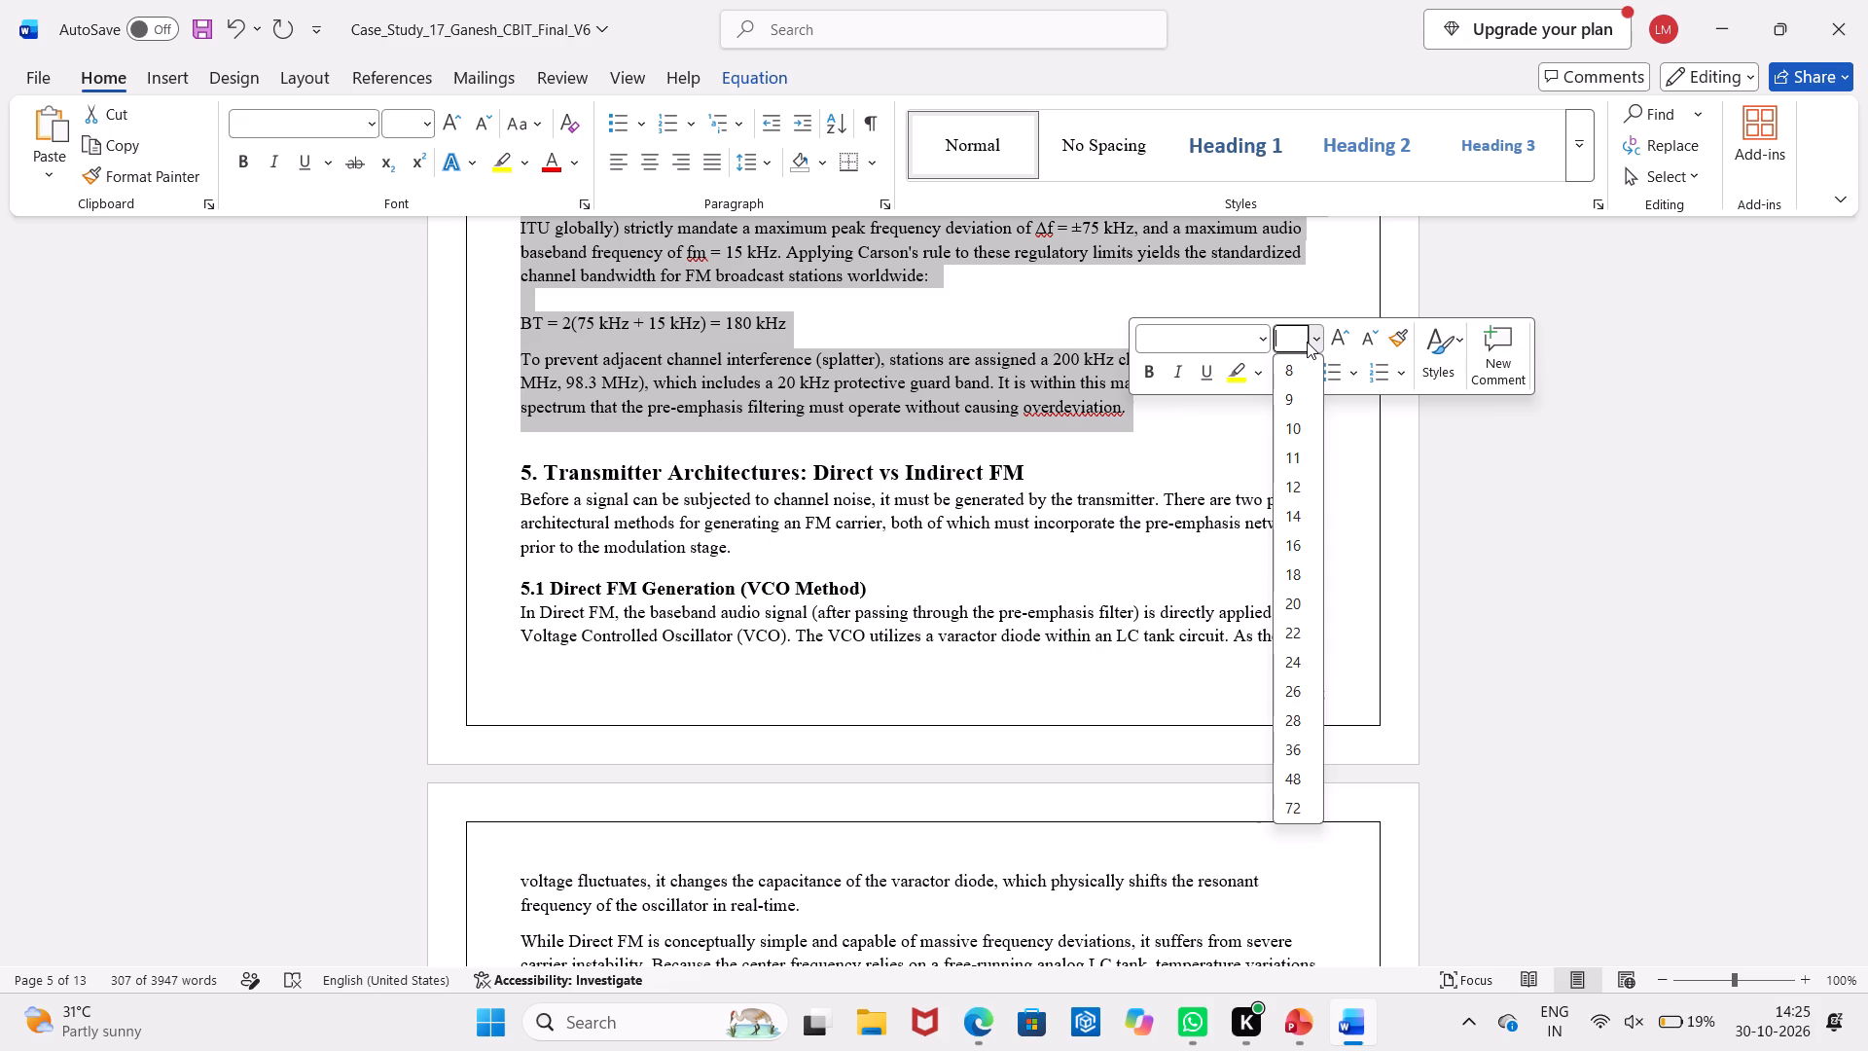
text(12)
key(Return)
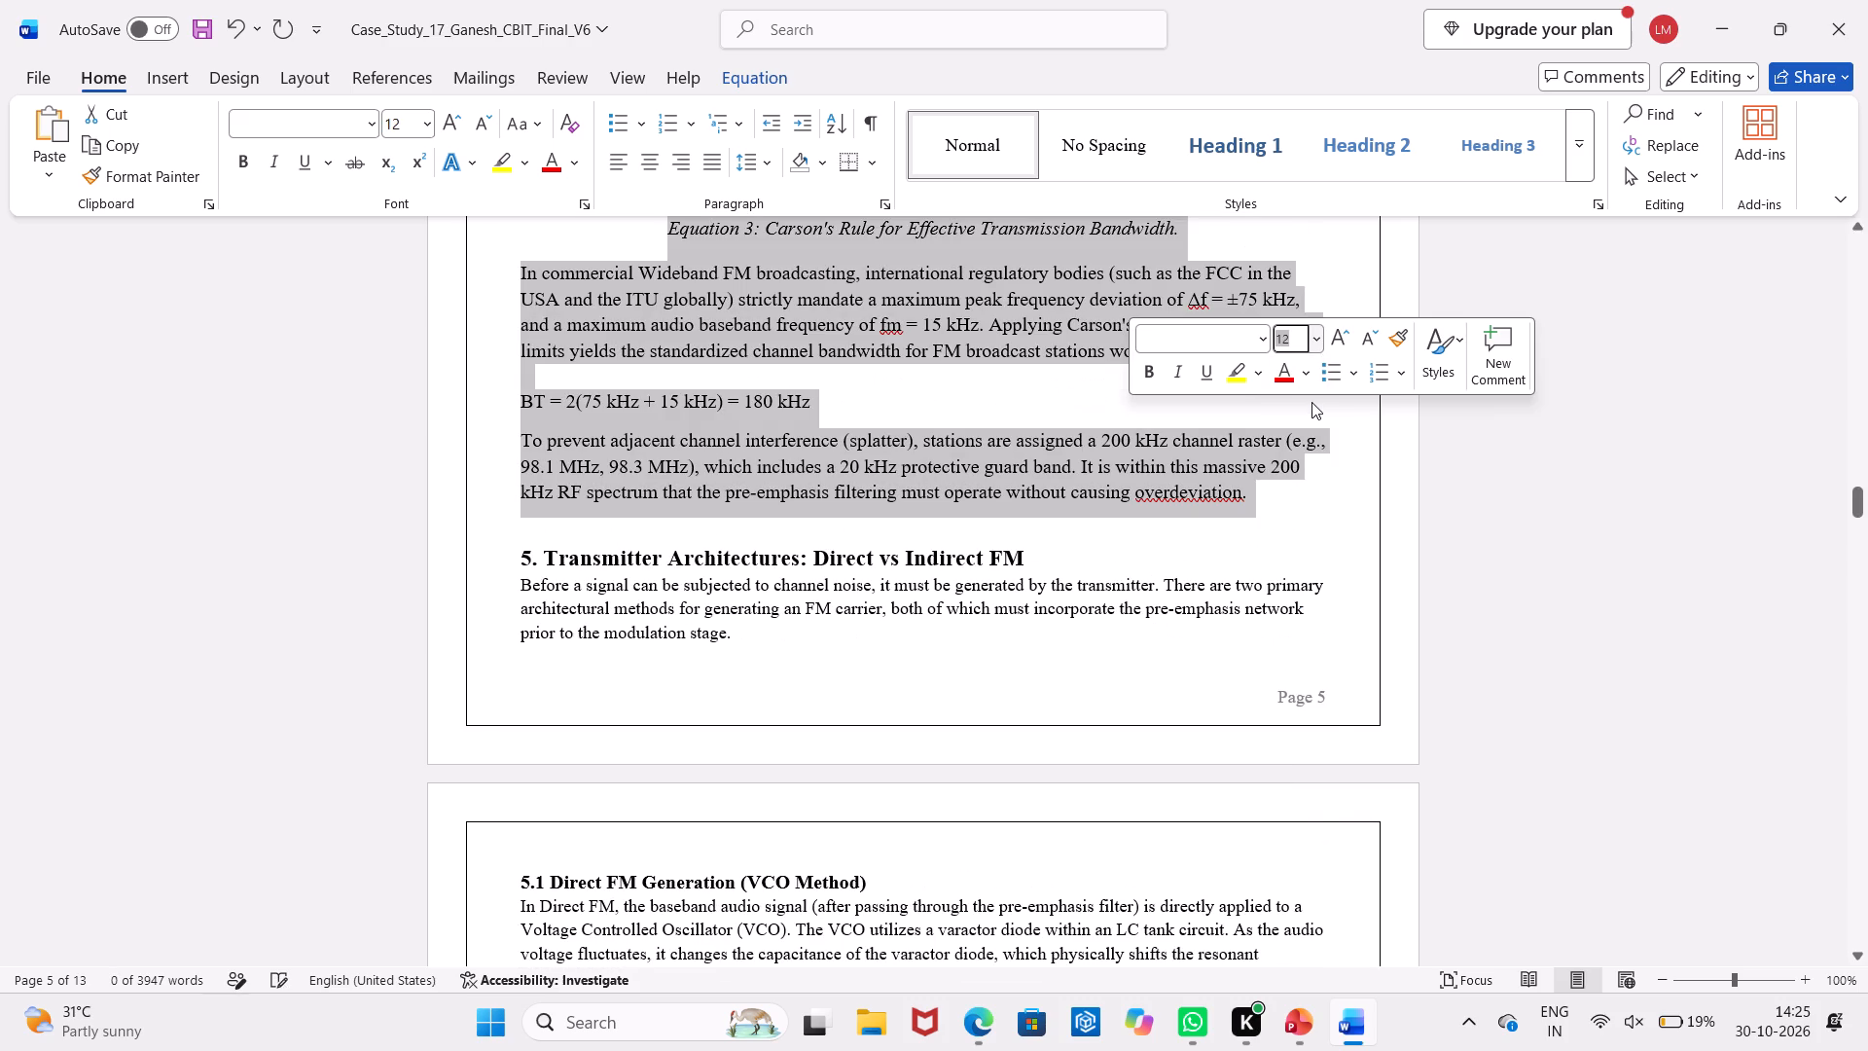
click(1296, 545)
Set the section 5 heading text "Transmitter Architectures: Direct vs Indirect FM", excluding its number, to font size 16.
scroll(1296, 545, up, 2)
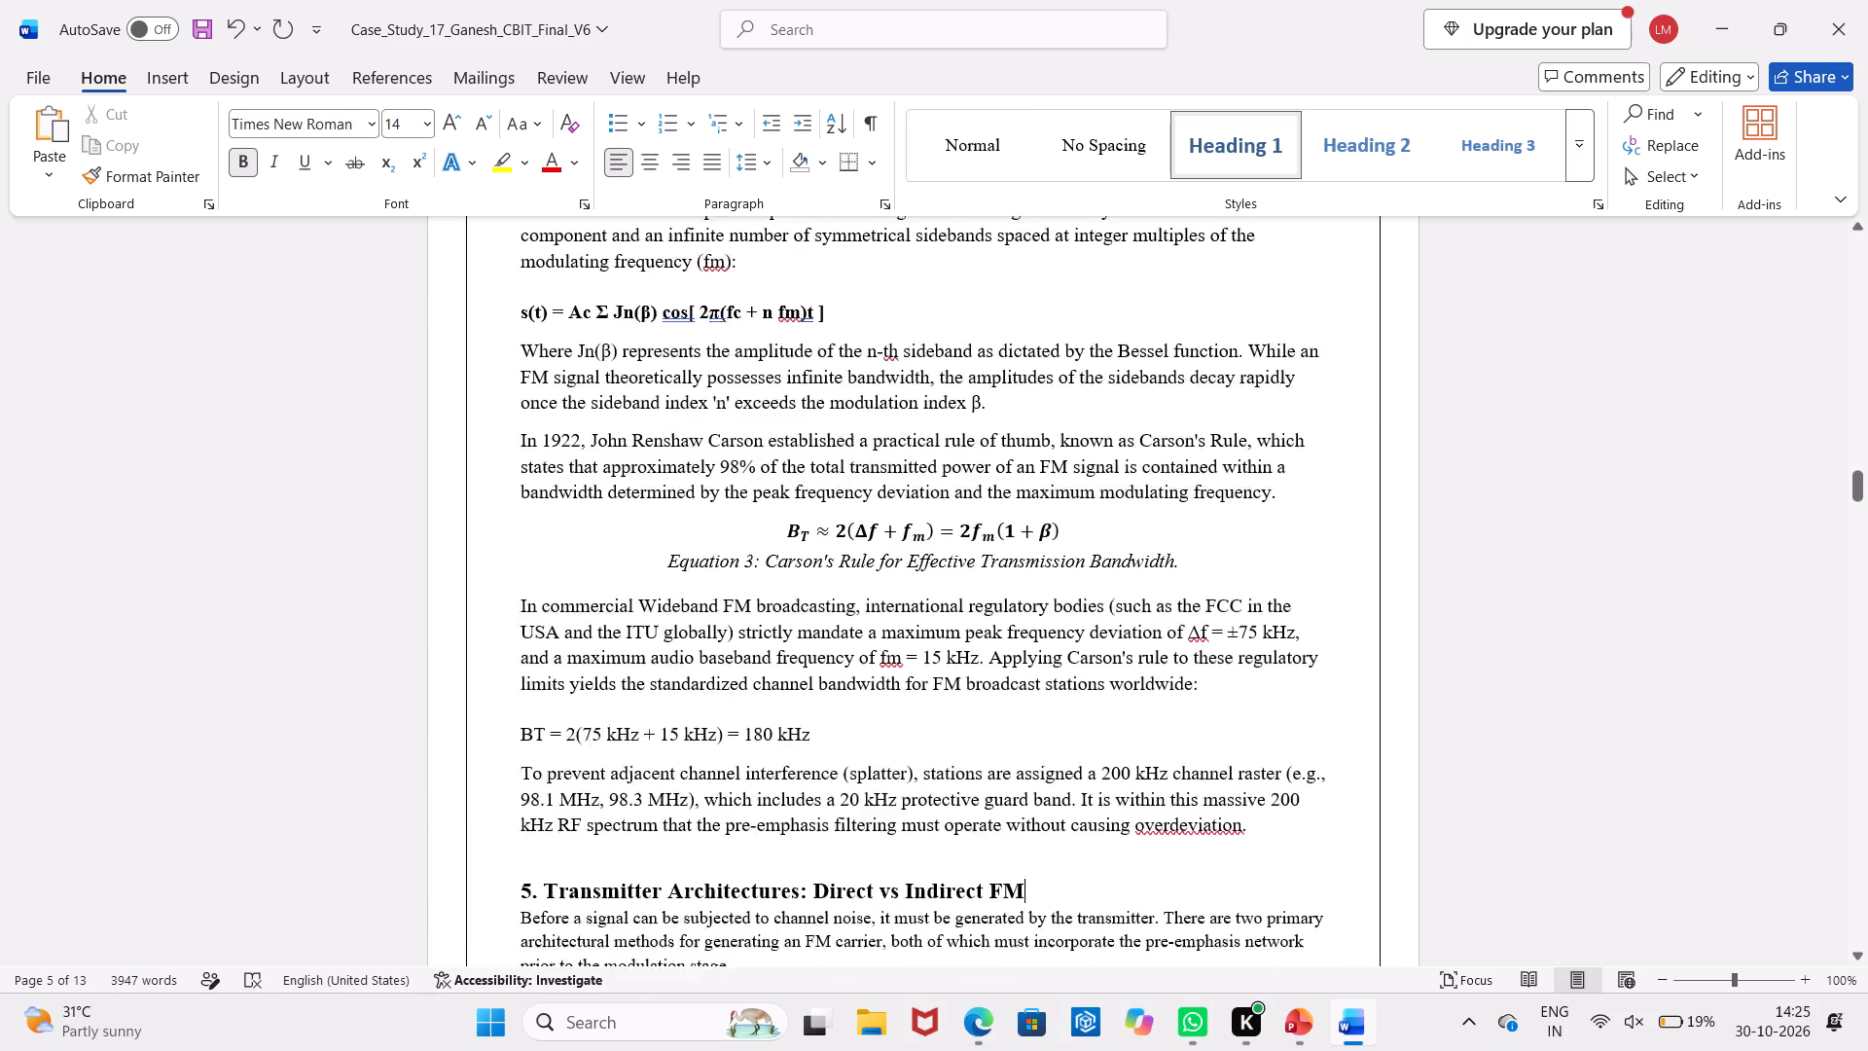
scroll(1296, 545, up, 1)
scroll(1296, 545, down, 2)
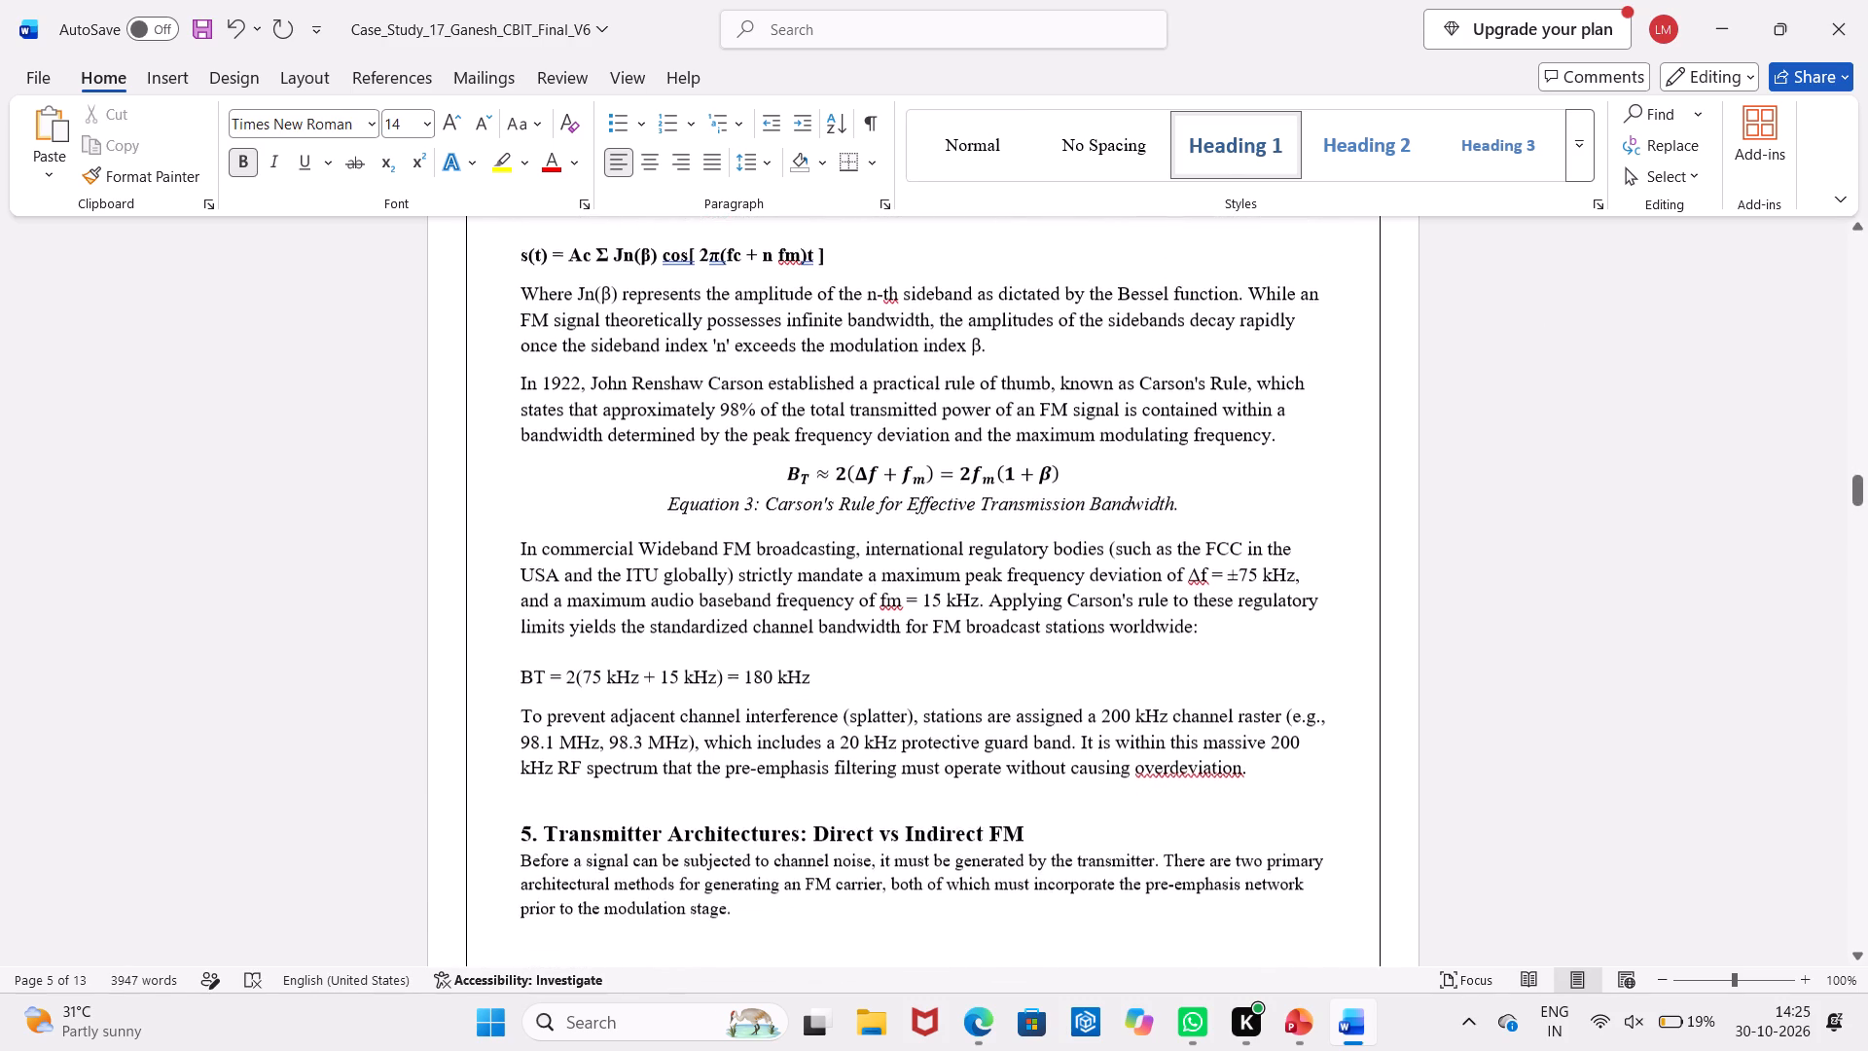
scroll(1296, 545, down, 4)
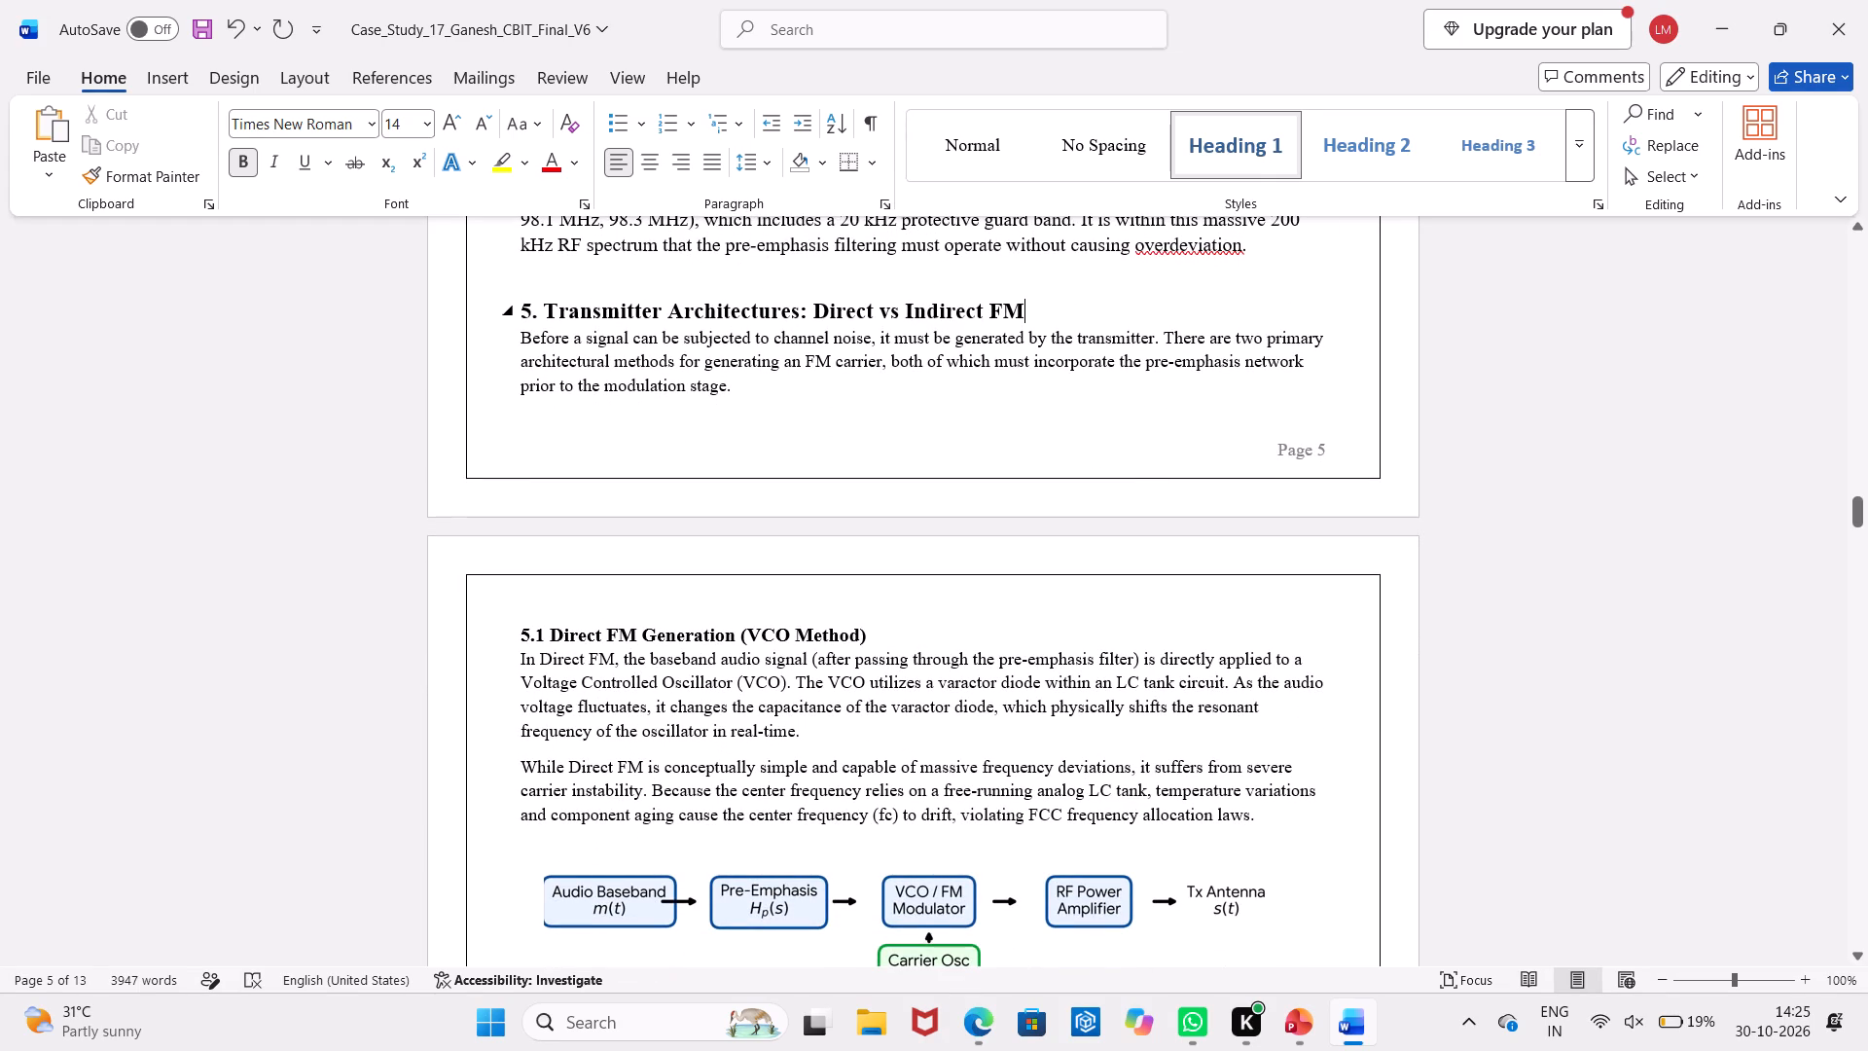
click(1039, 311)
drag(1039, 311, 864, 320)
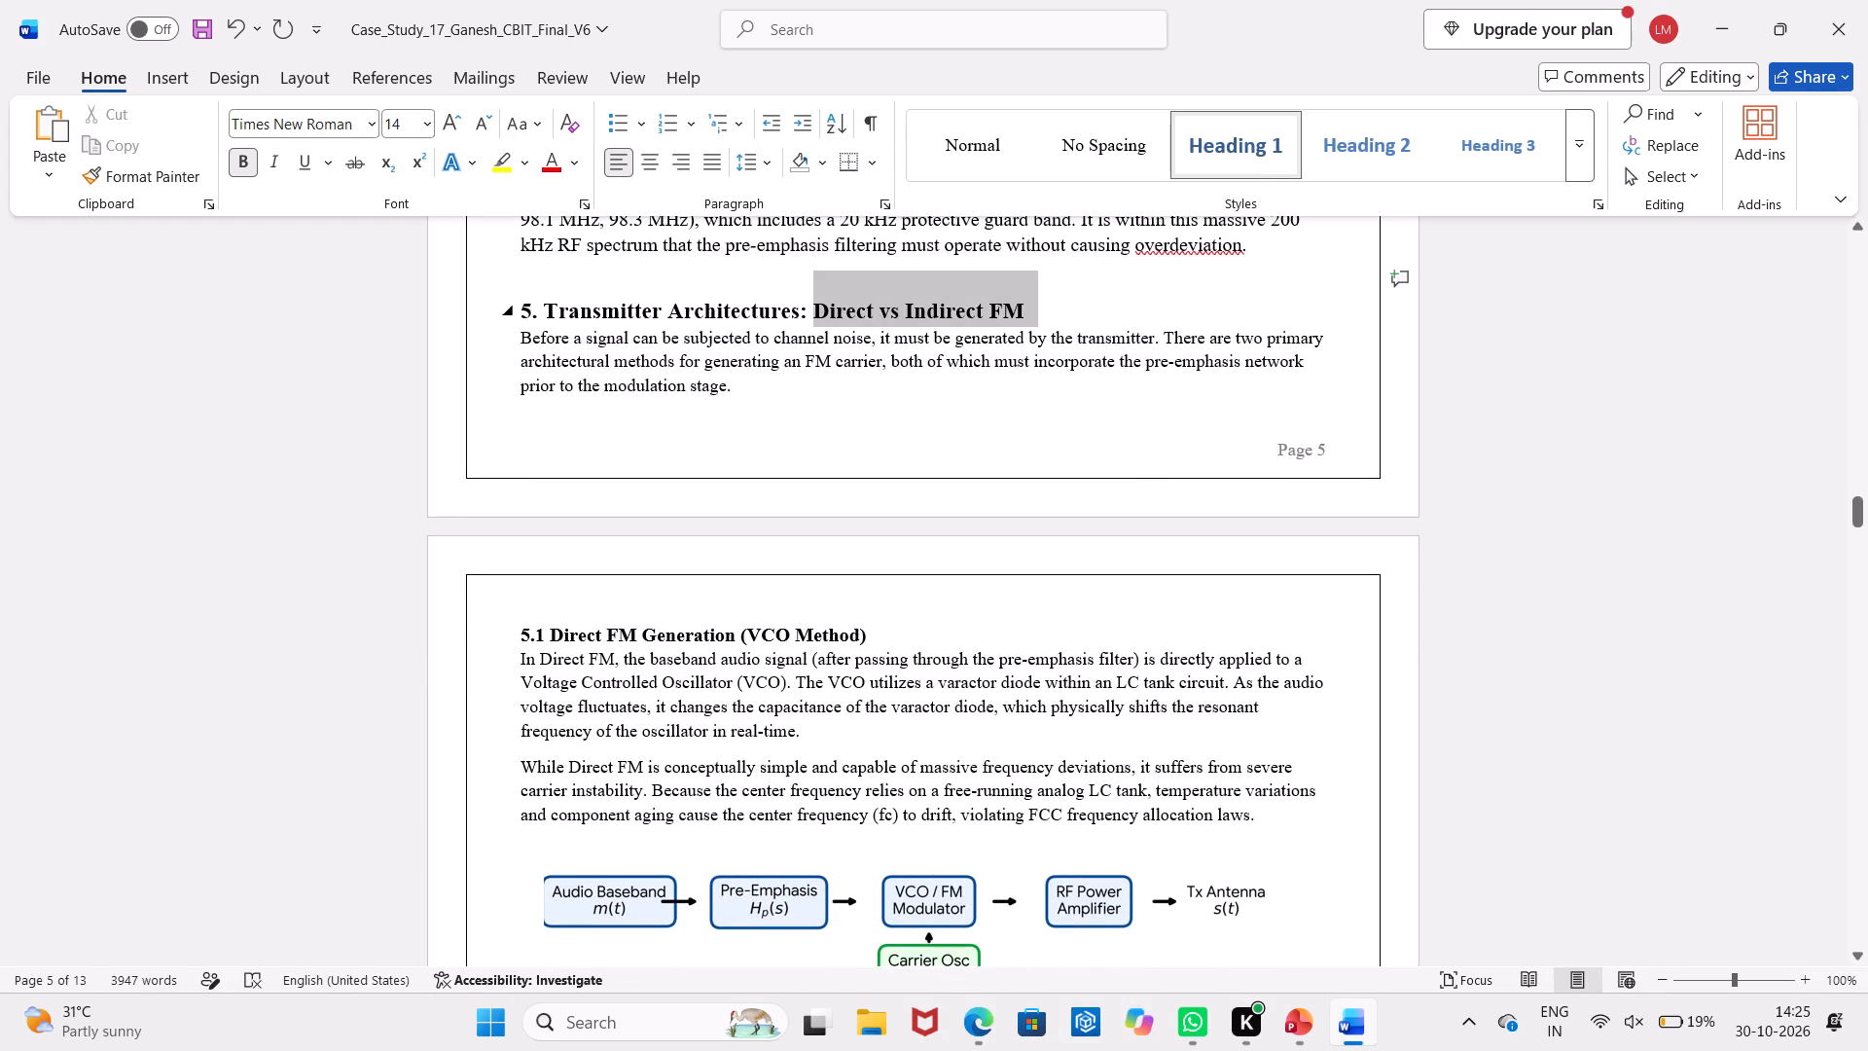
drag(864, 320, 557, 305)
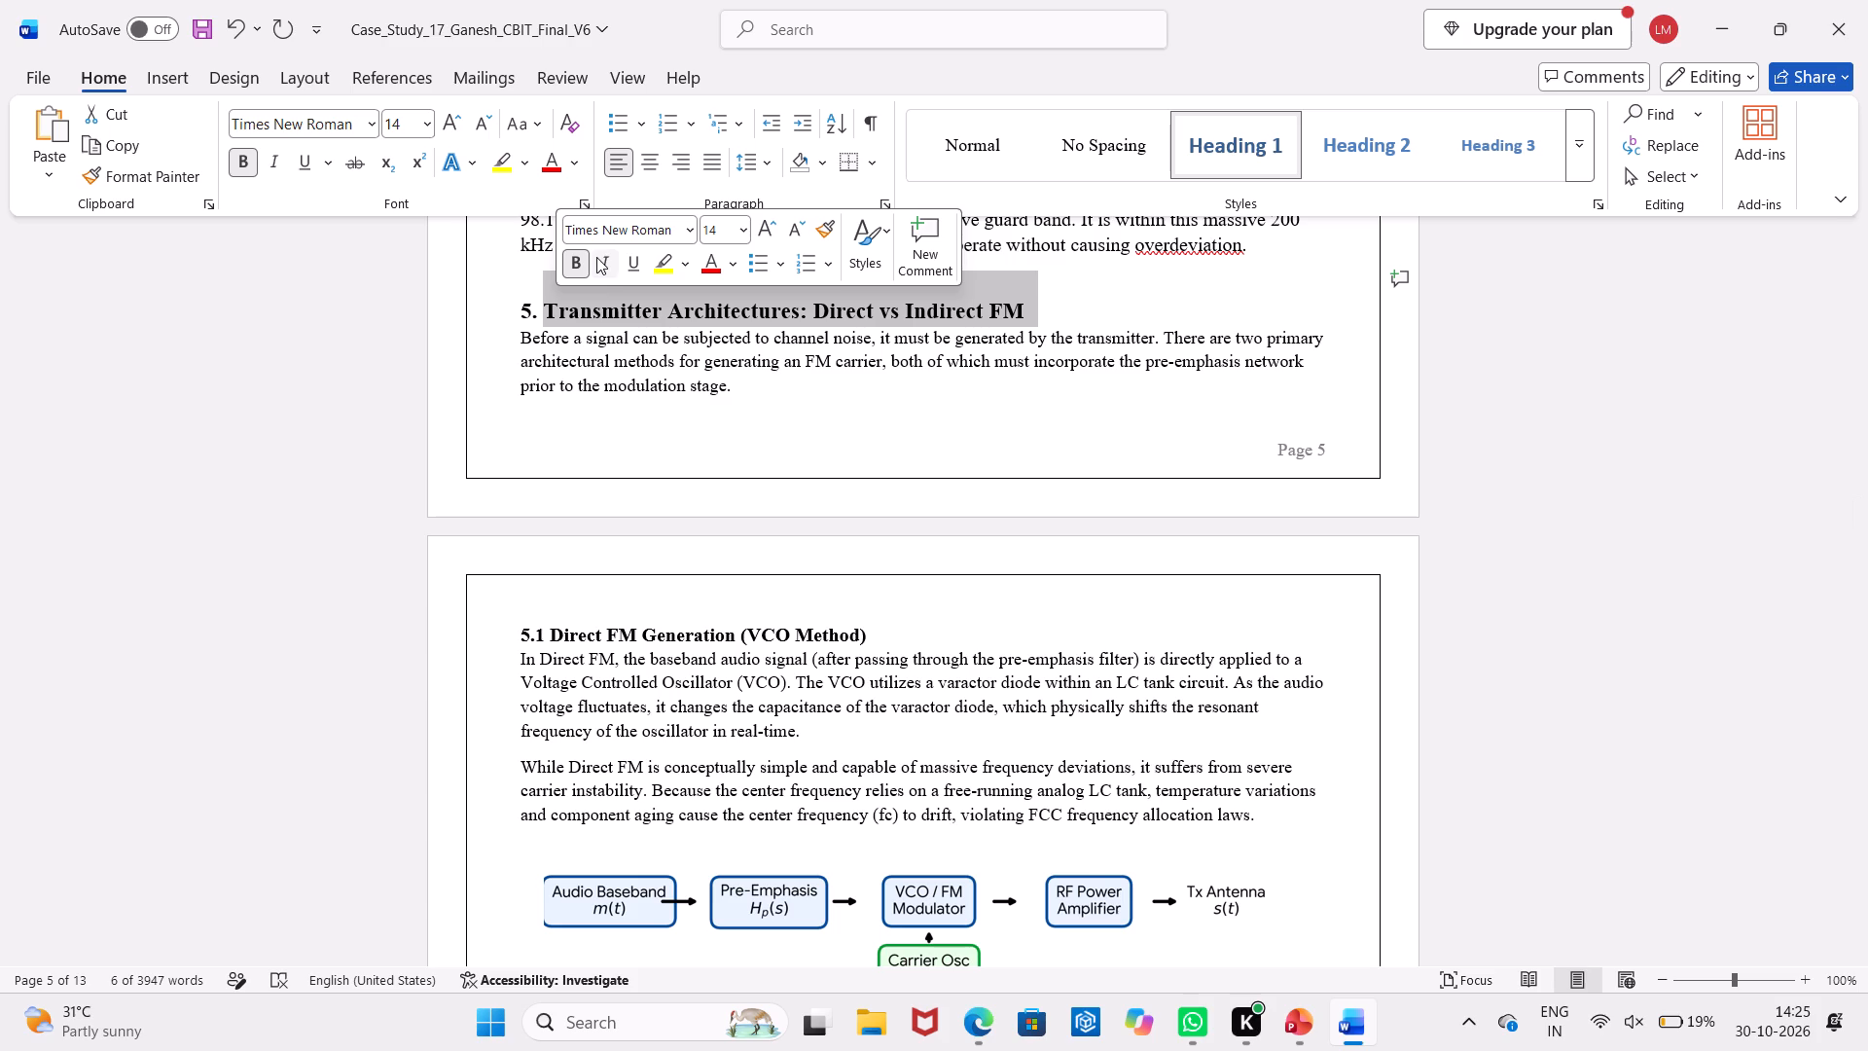
click(721, 227)
text(16)
key(Return)
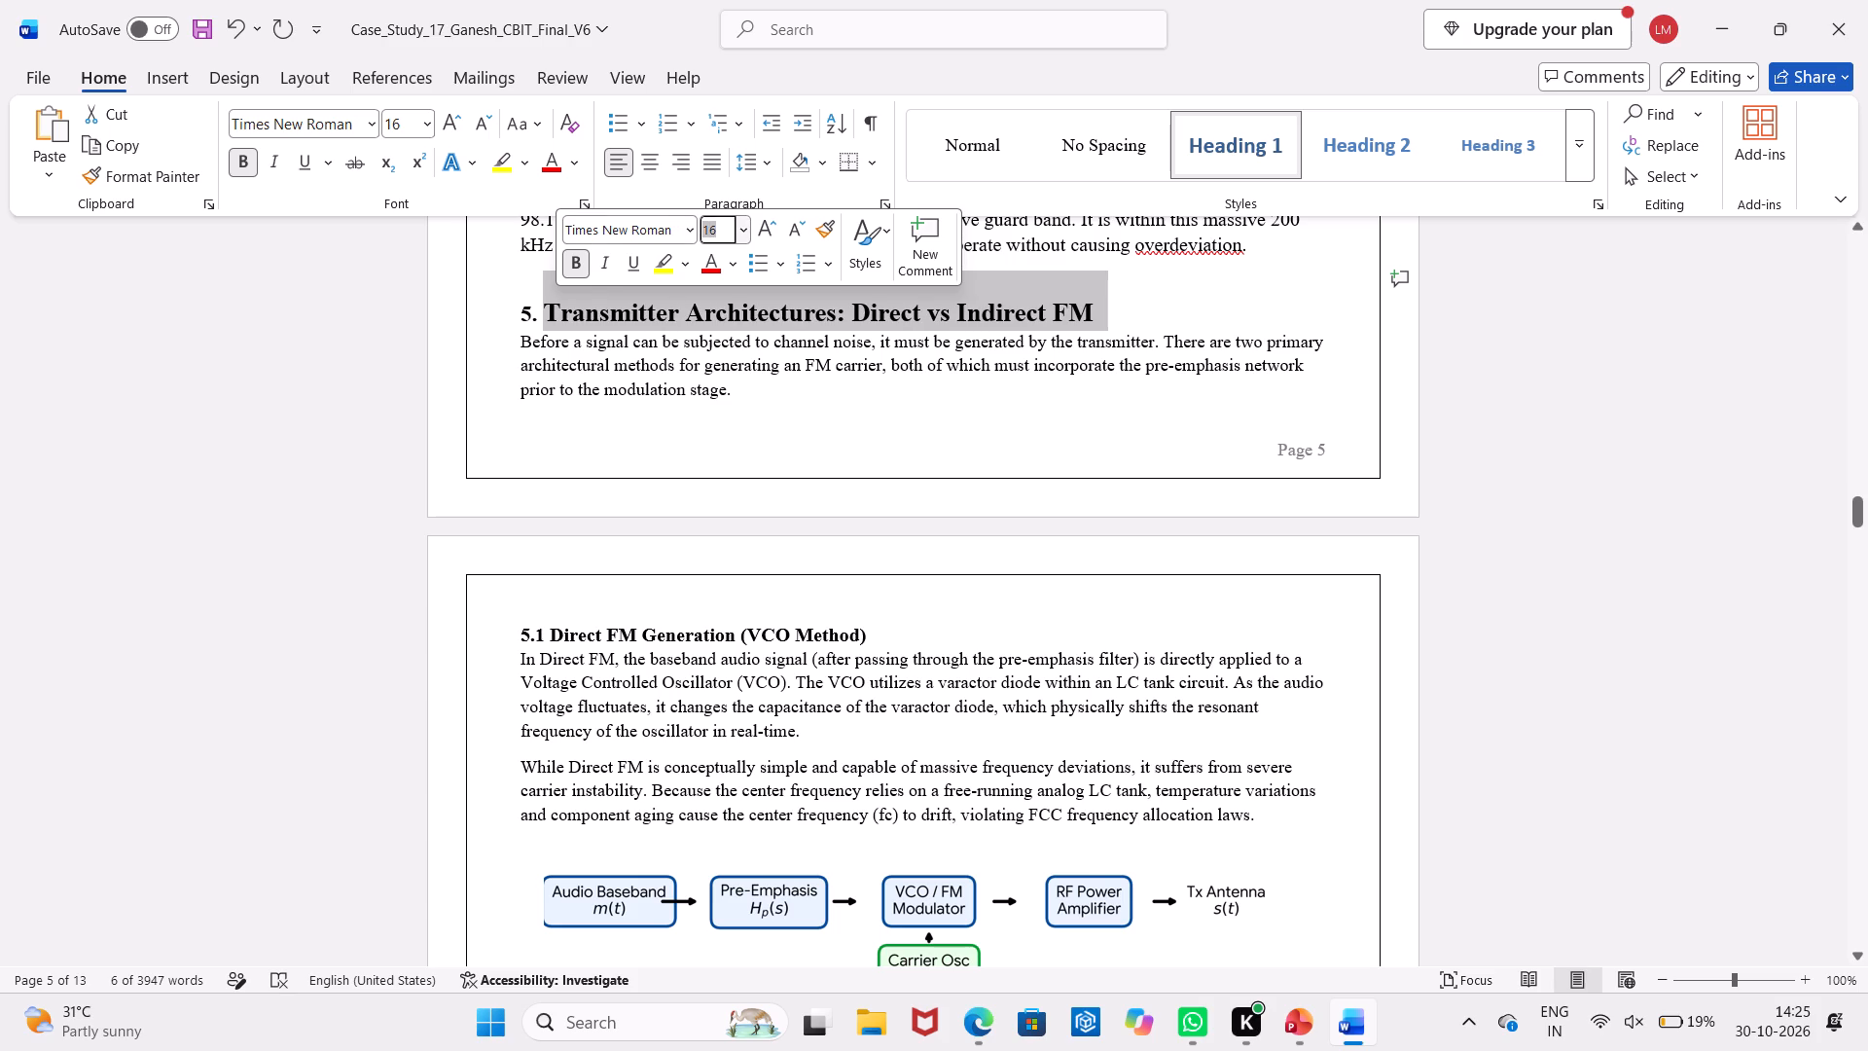
Set the section 5 introduction together with the 5.1 heading and its two paragraphs to font size 12.
drag(518, 334, 952, 690)
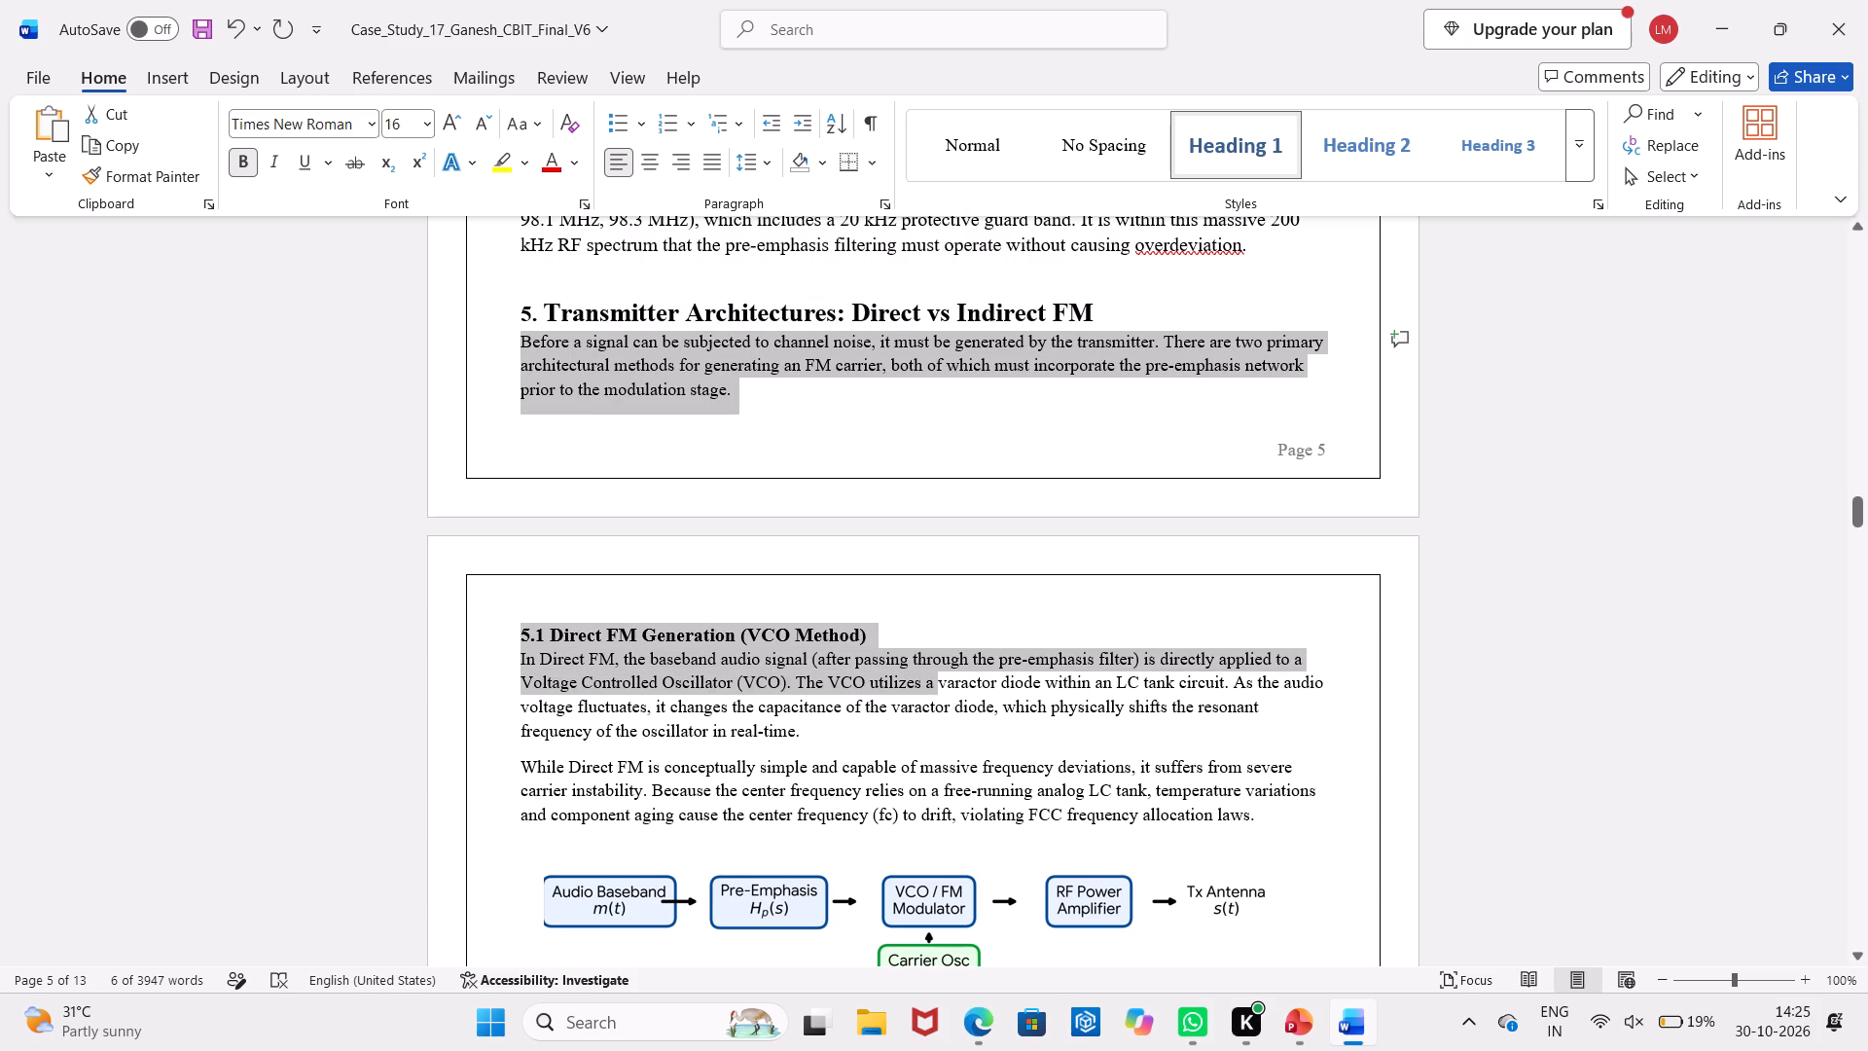
drag(952, 690, 1249, 826)
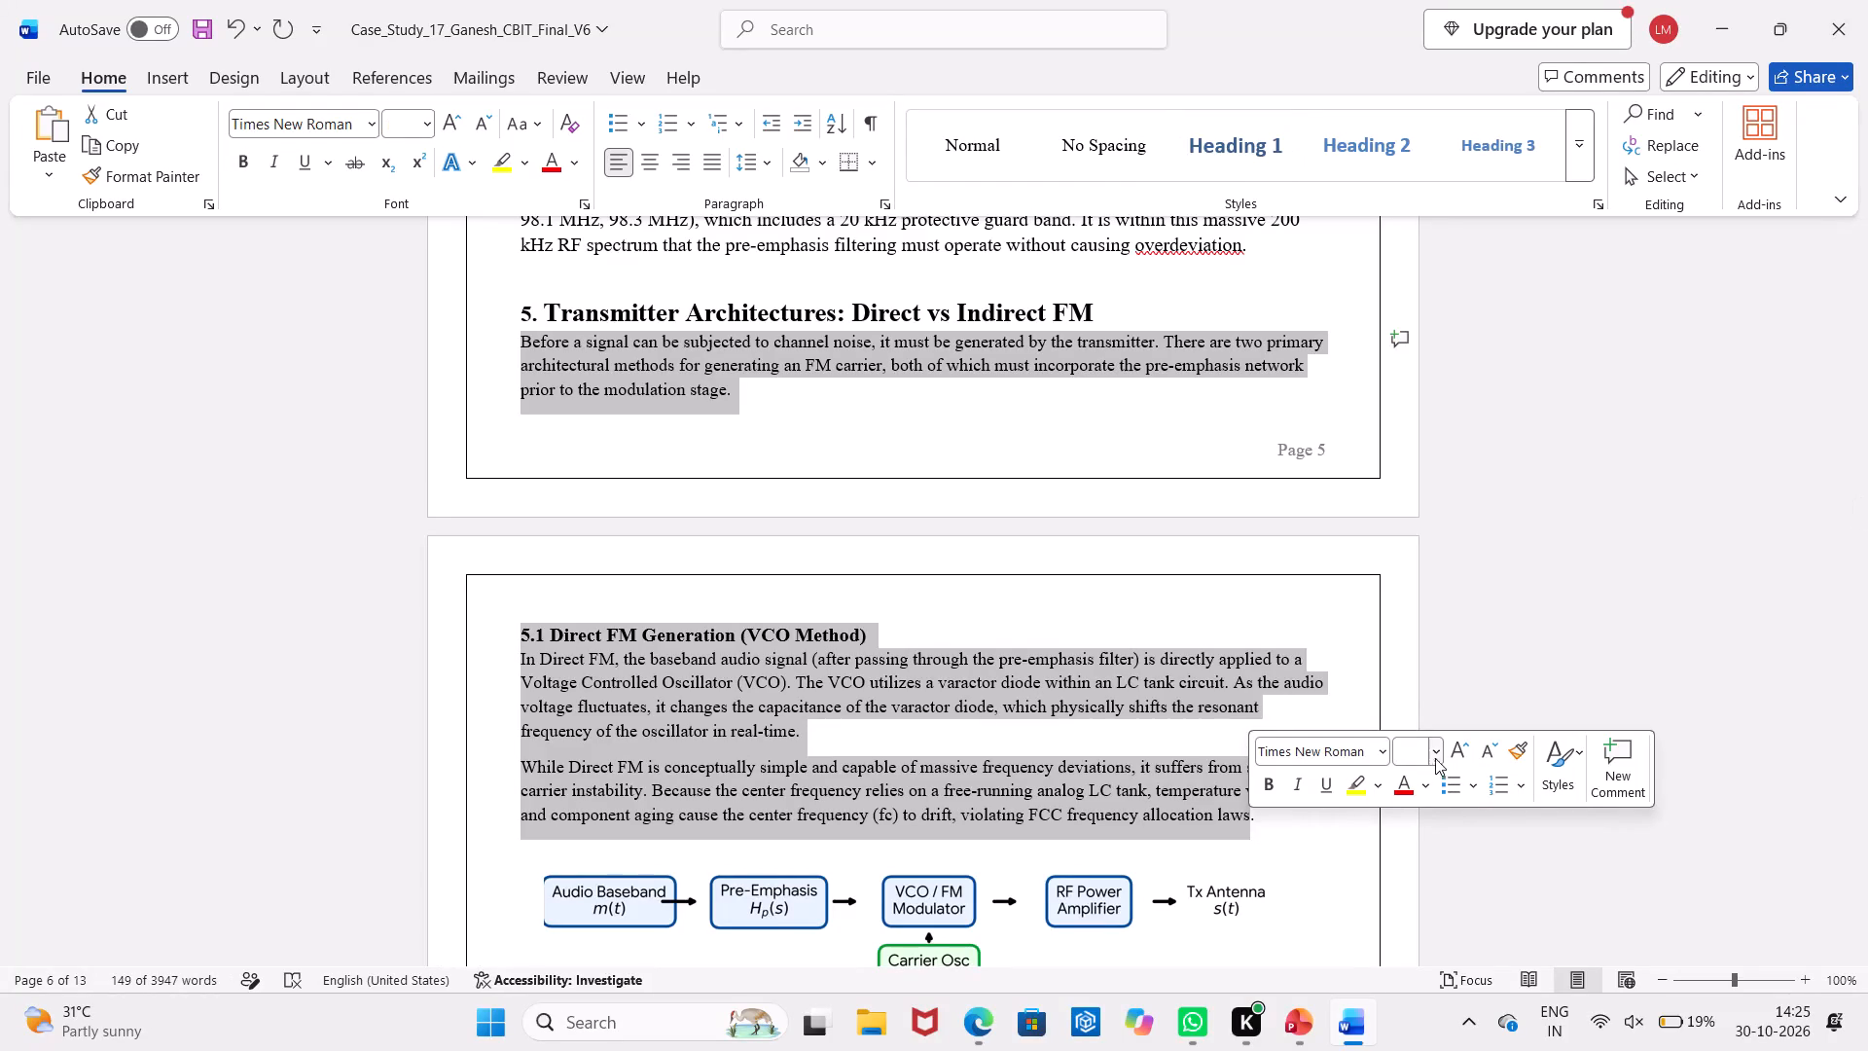
click(1430, 757)
text(12)
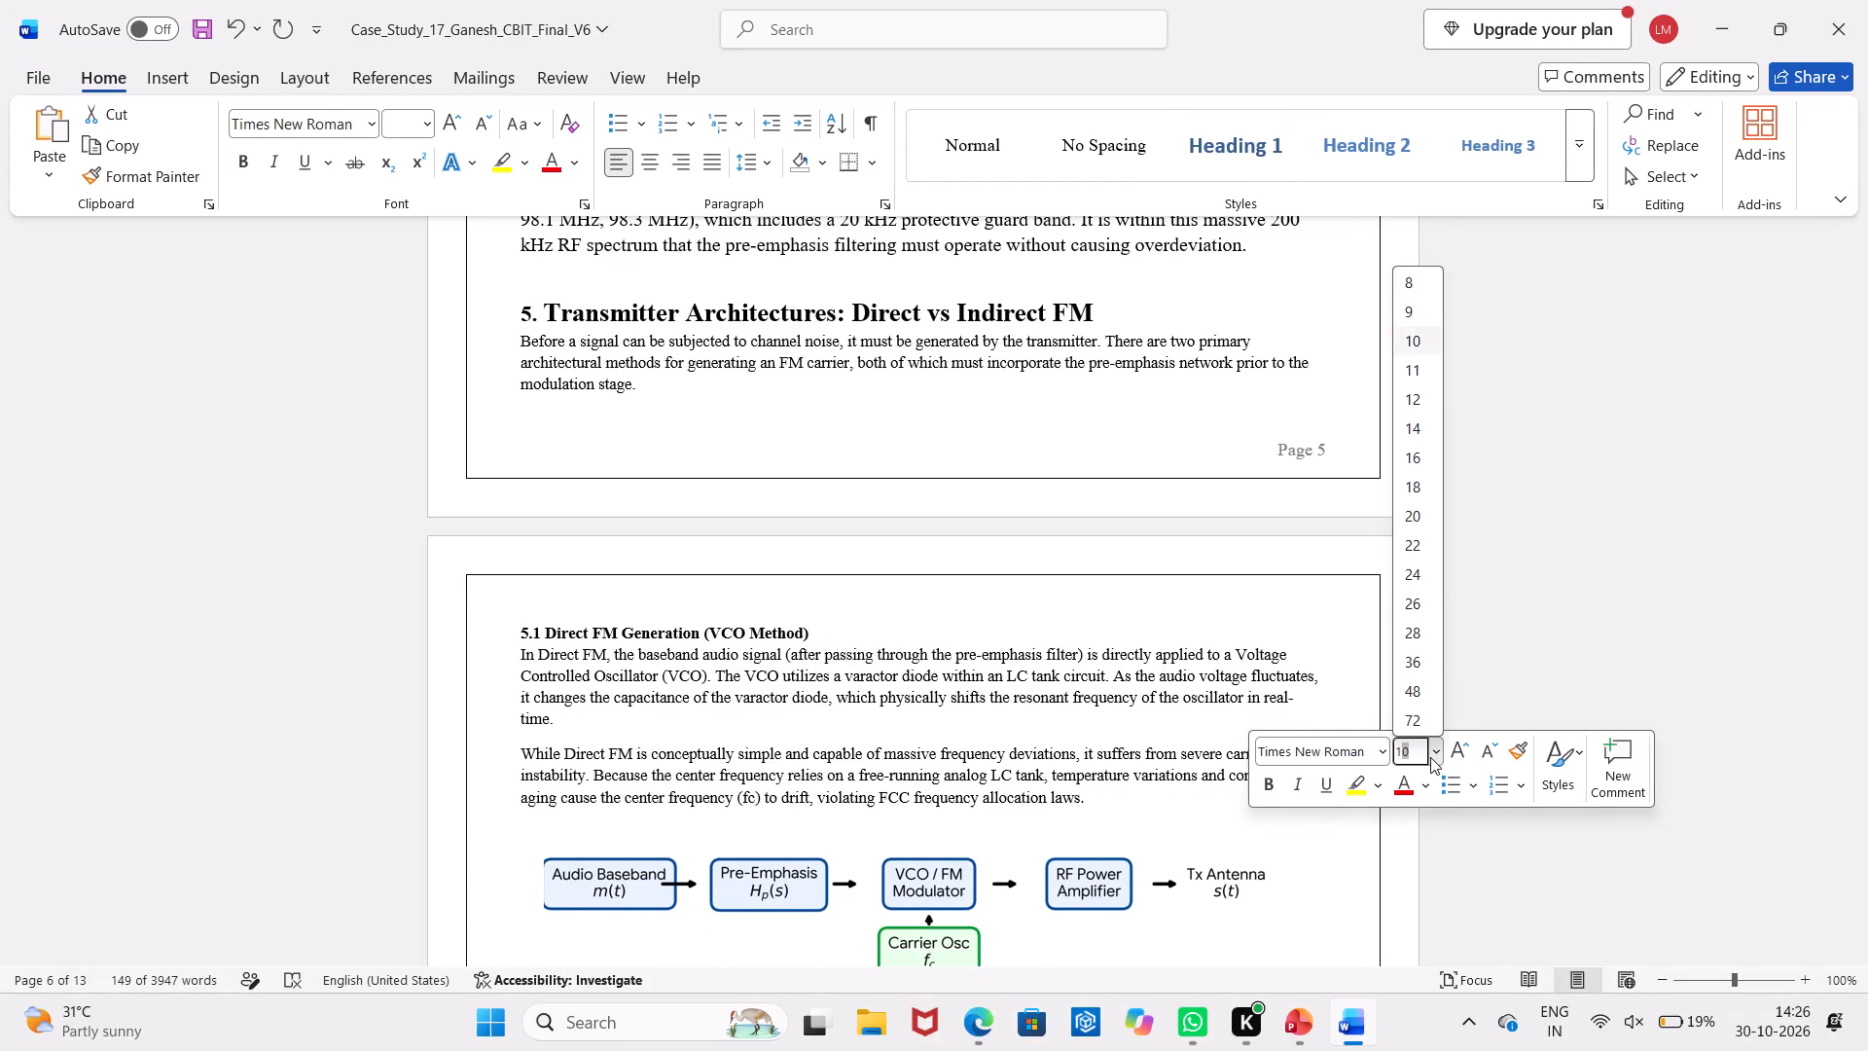
key(Return)
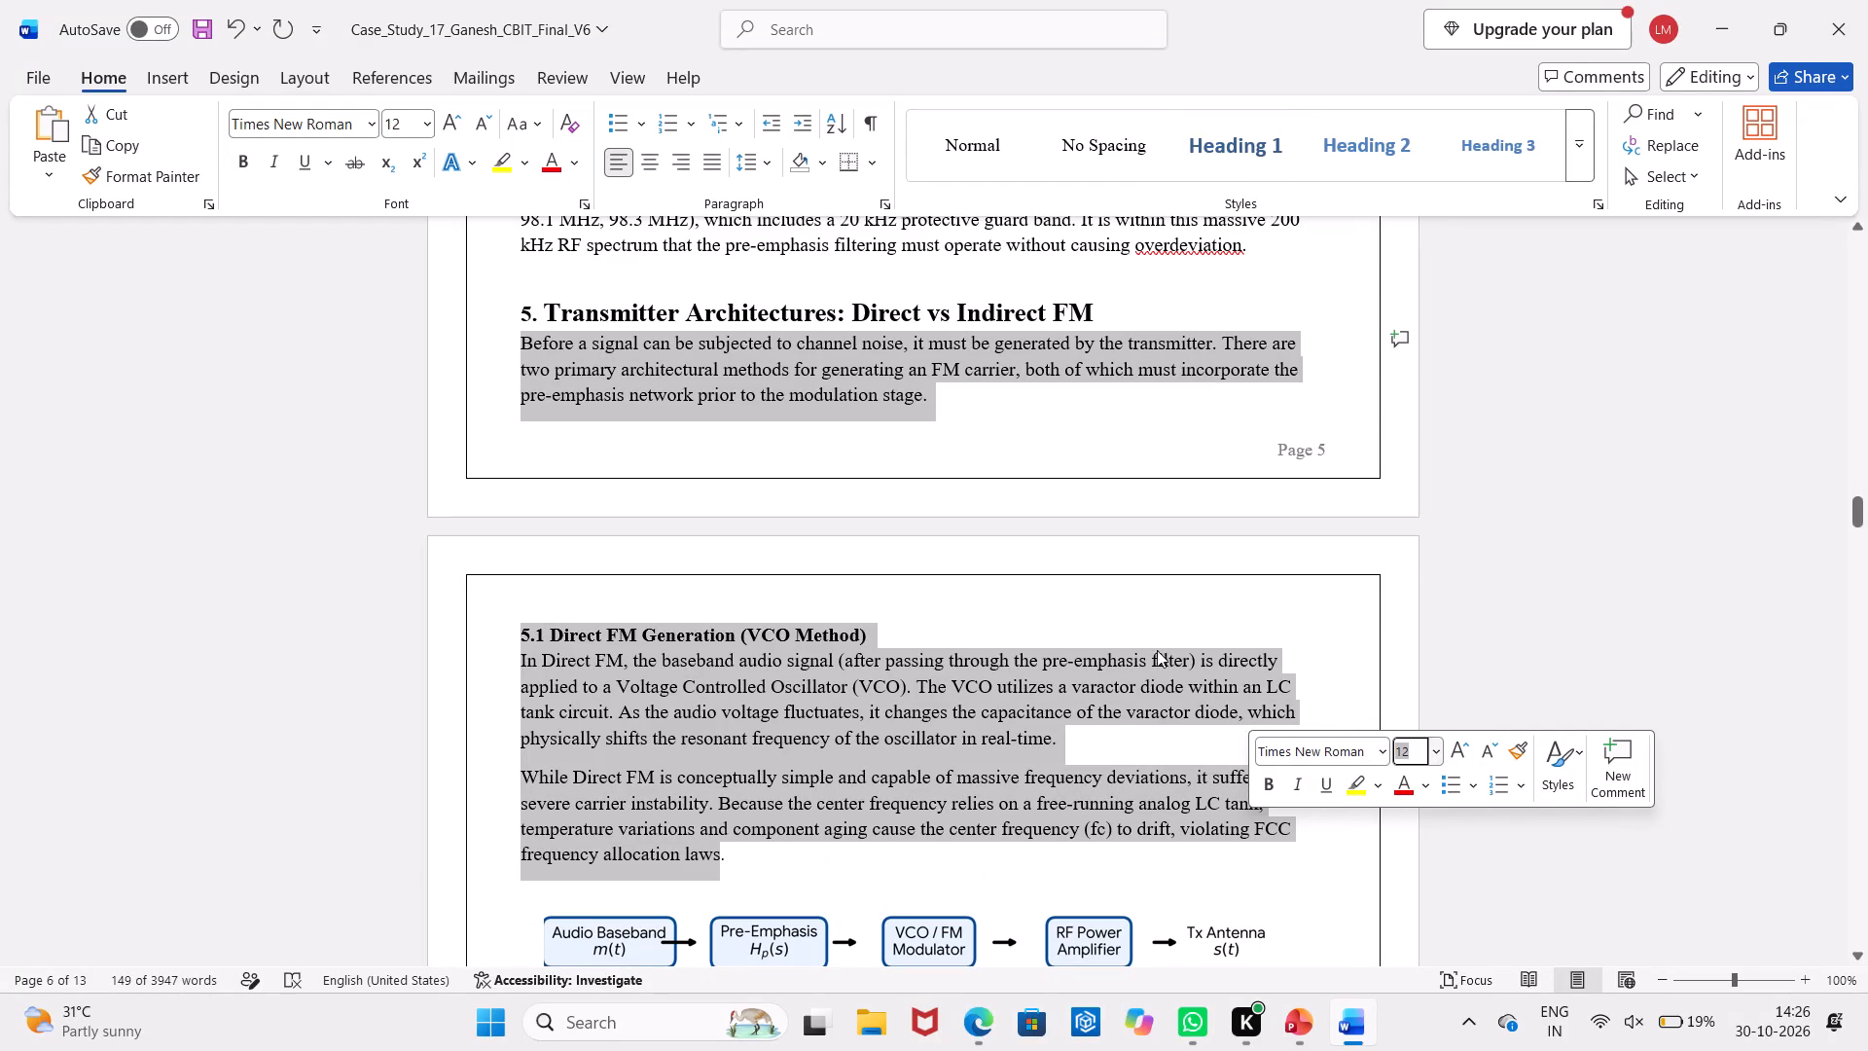
click(1128, 623)
Set the subheading "5.1 Direct FM Generation (VCO Method)" on page 6 to font size 14.
drag(937, 644, 806, 634)
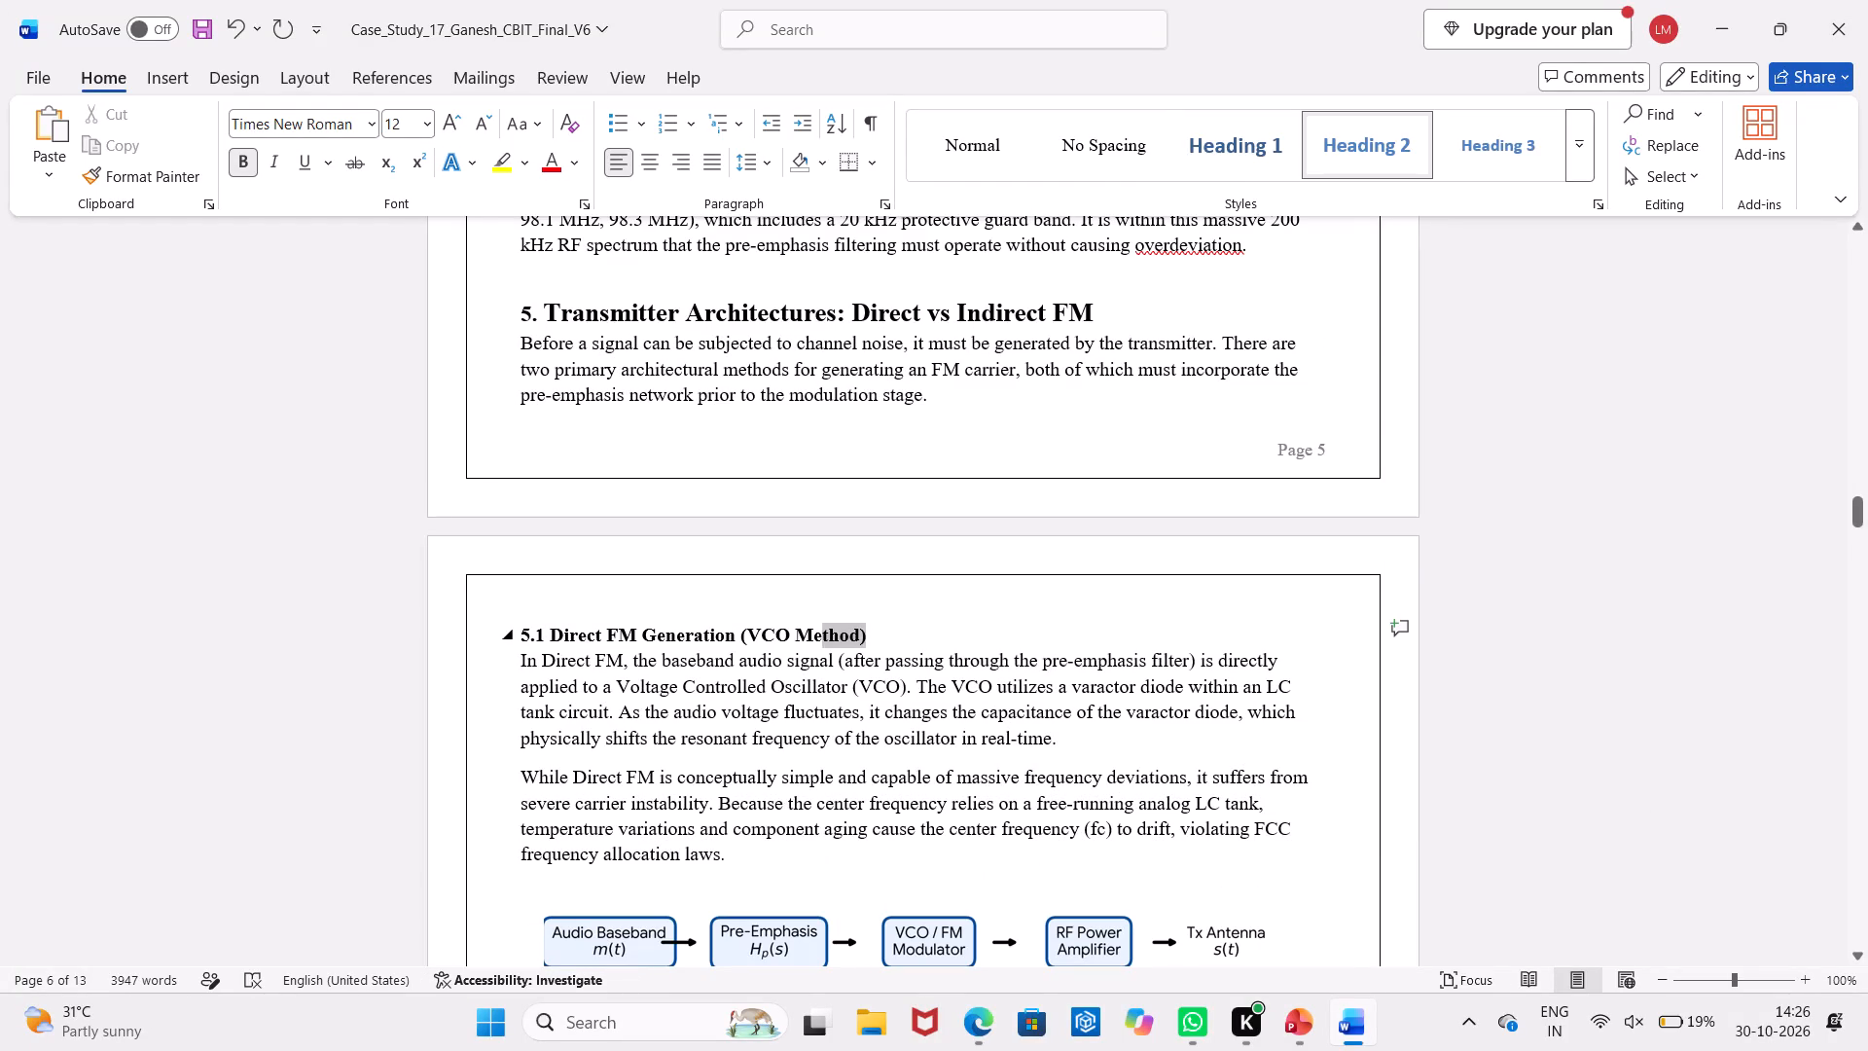
drag(806, 634, 514, 632)
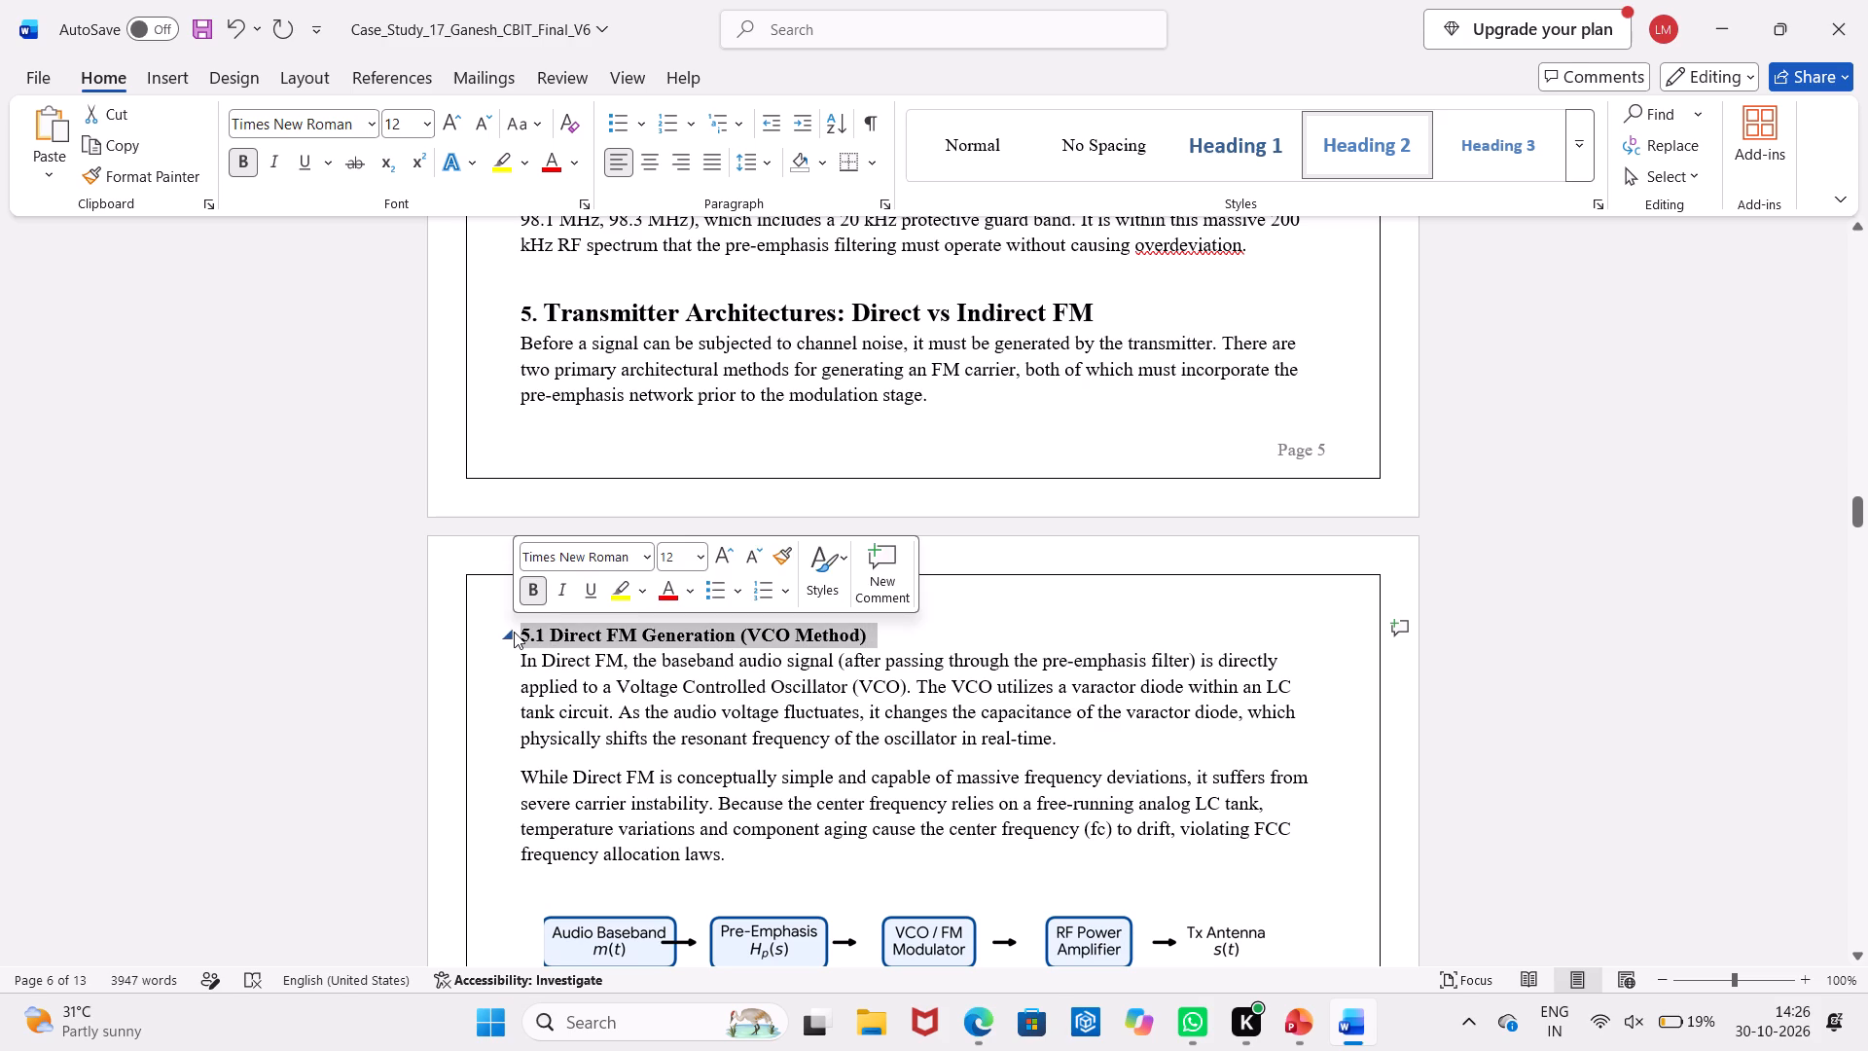
click(677, 554)
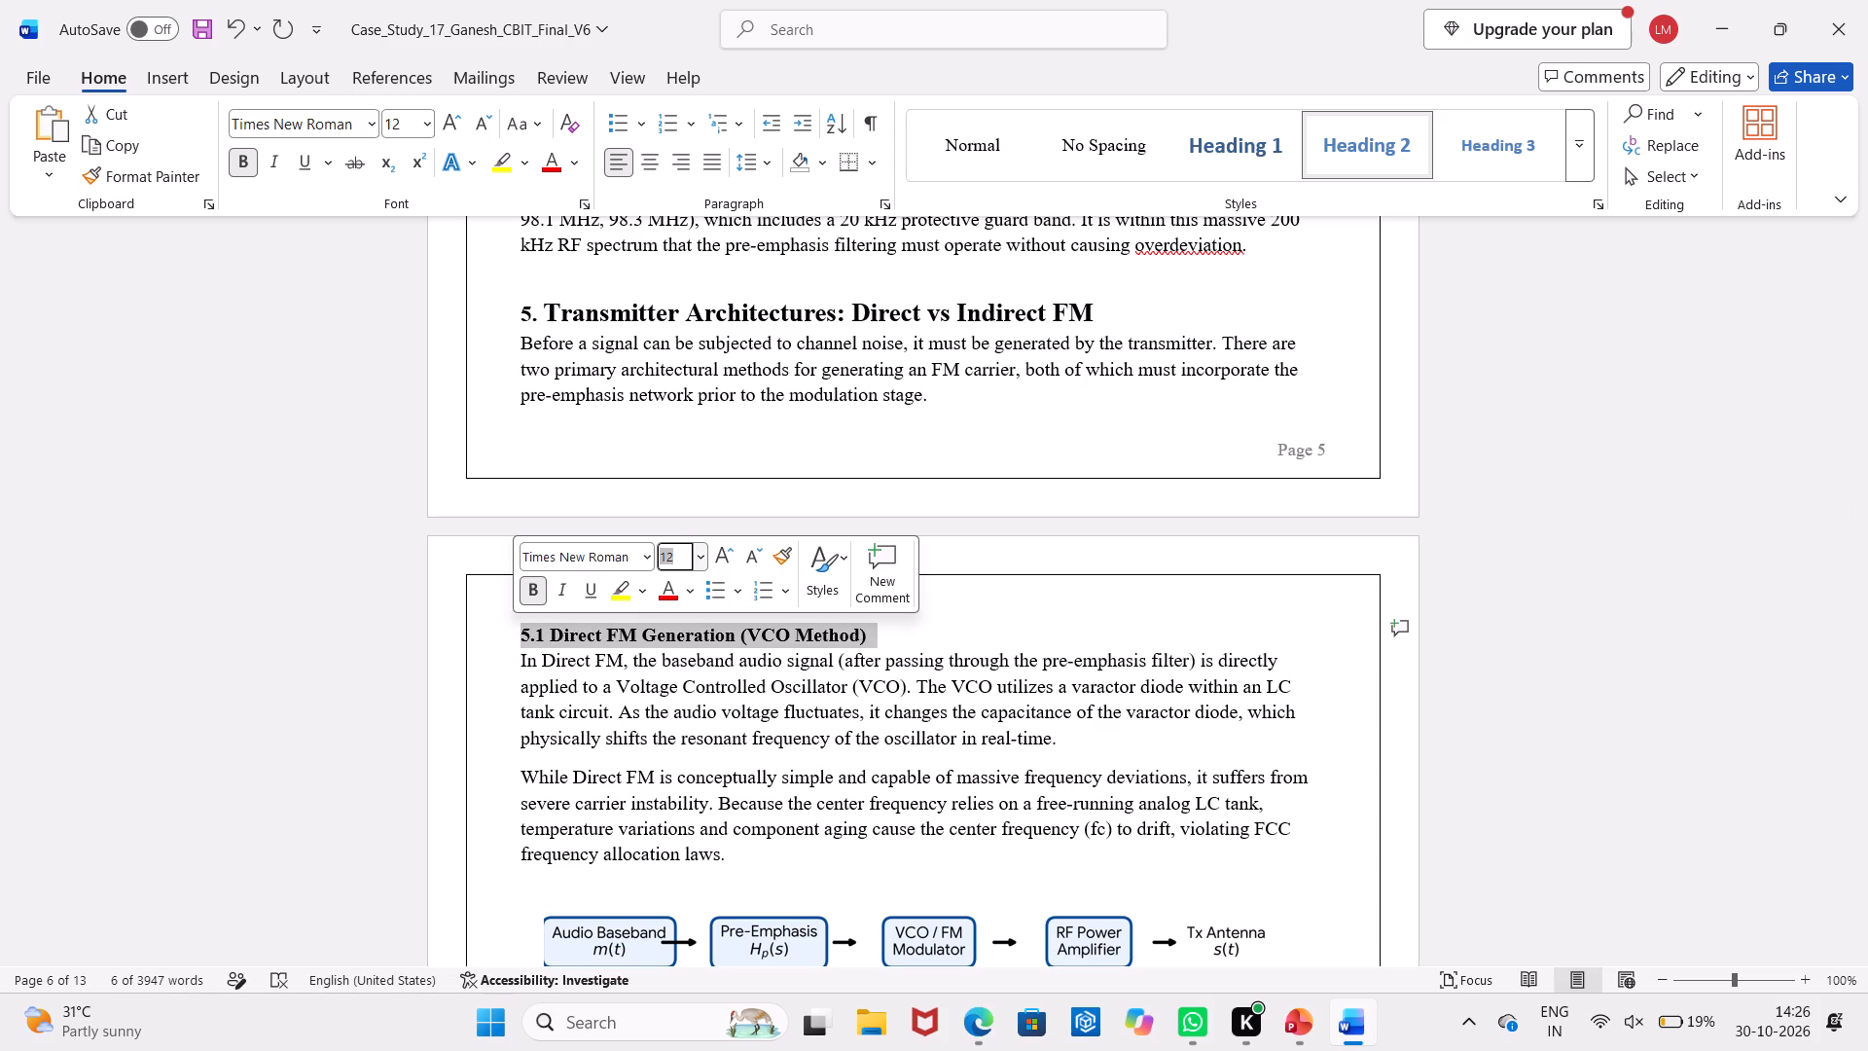
text(14)
key(Return)
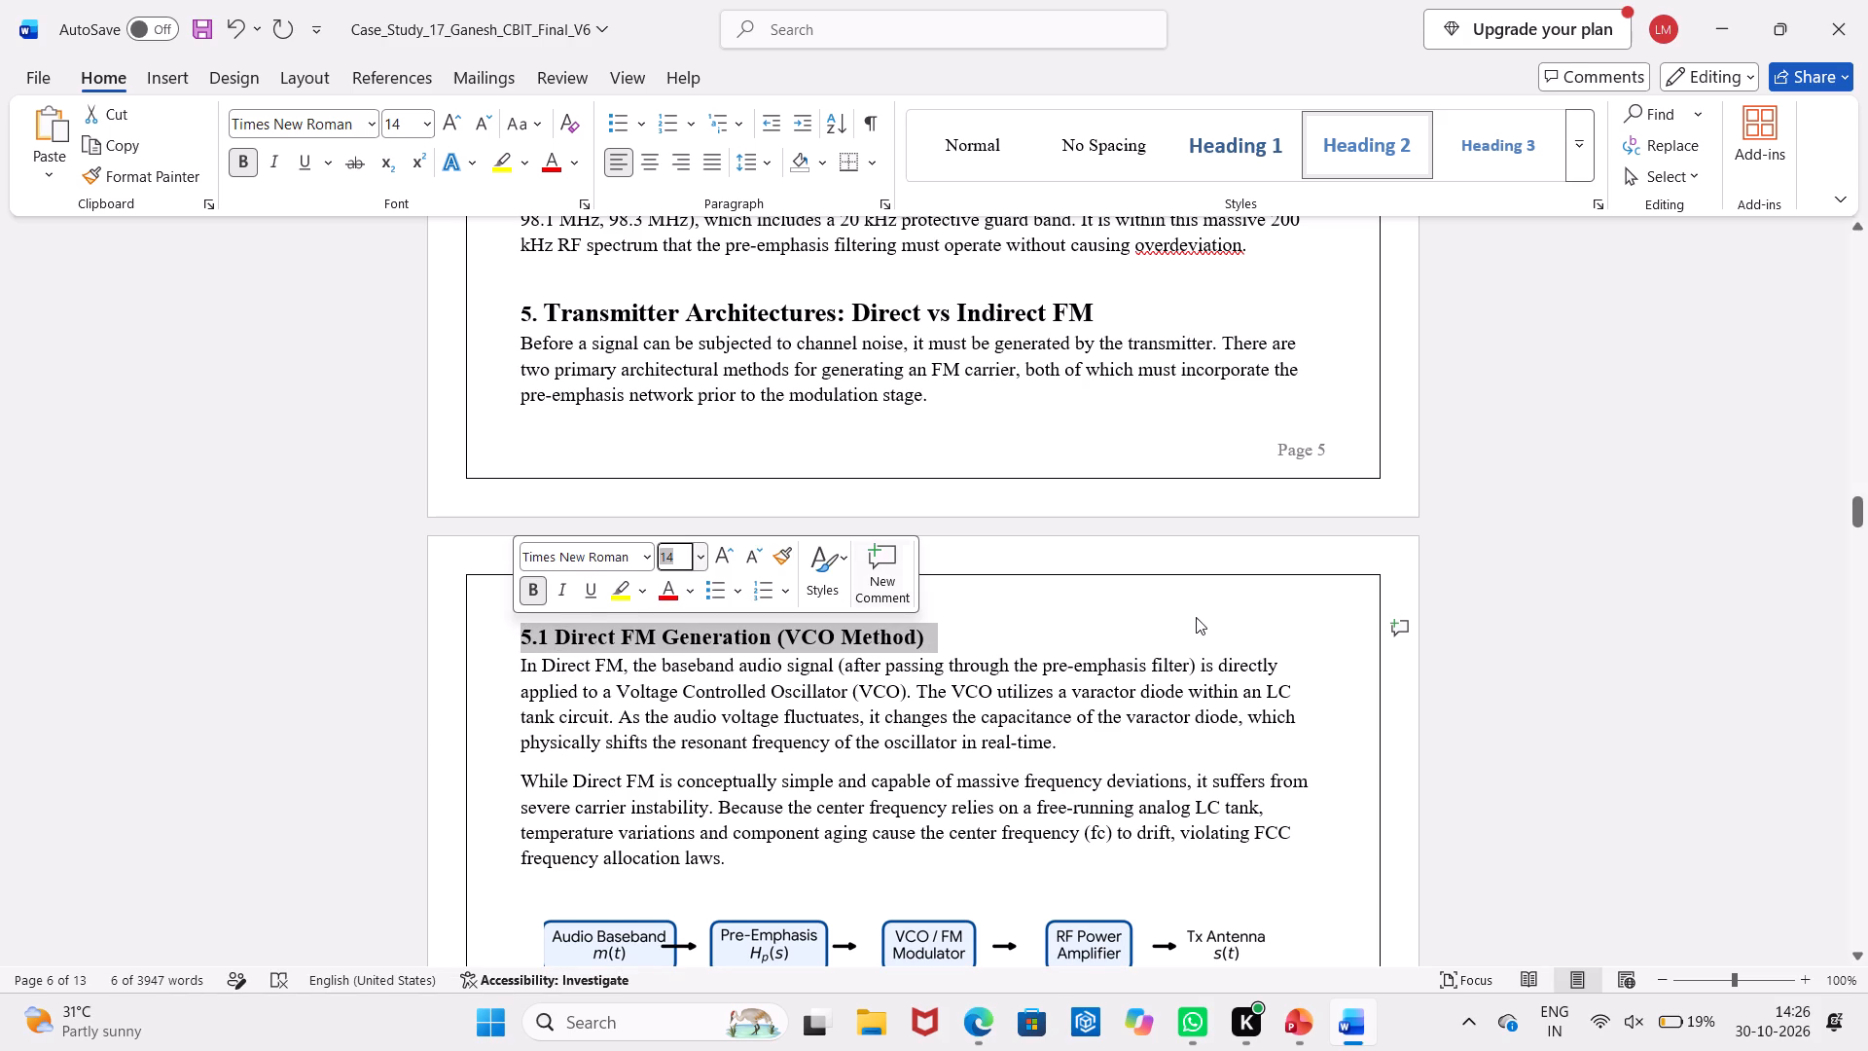
click(1206, 618)
Set the Figure 1 caption below the Direct FM transmitter block diagram to font size 12.
scroll(1050, 634, down, 1)
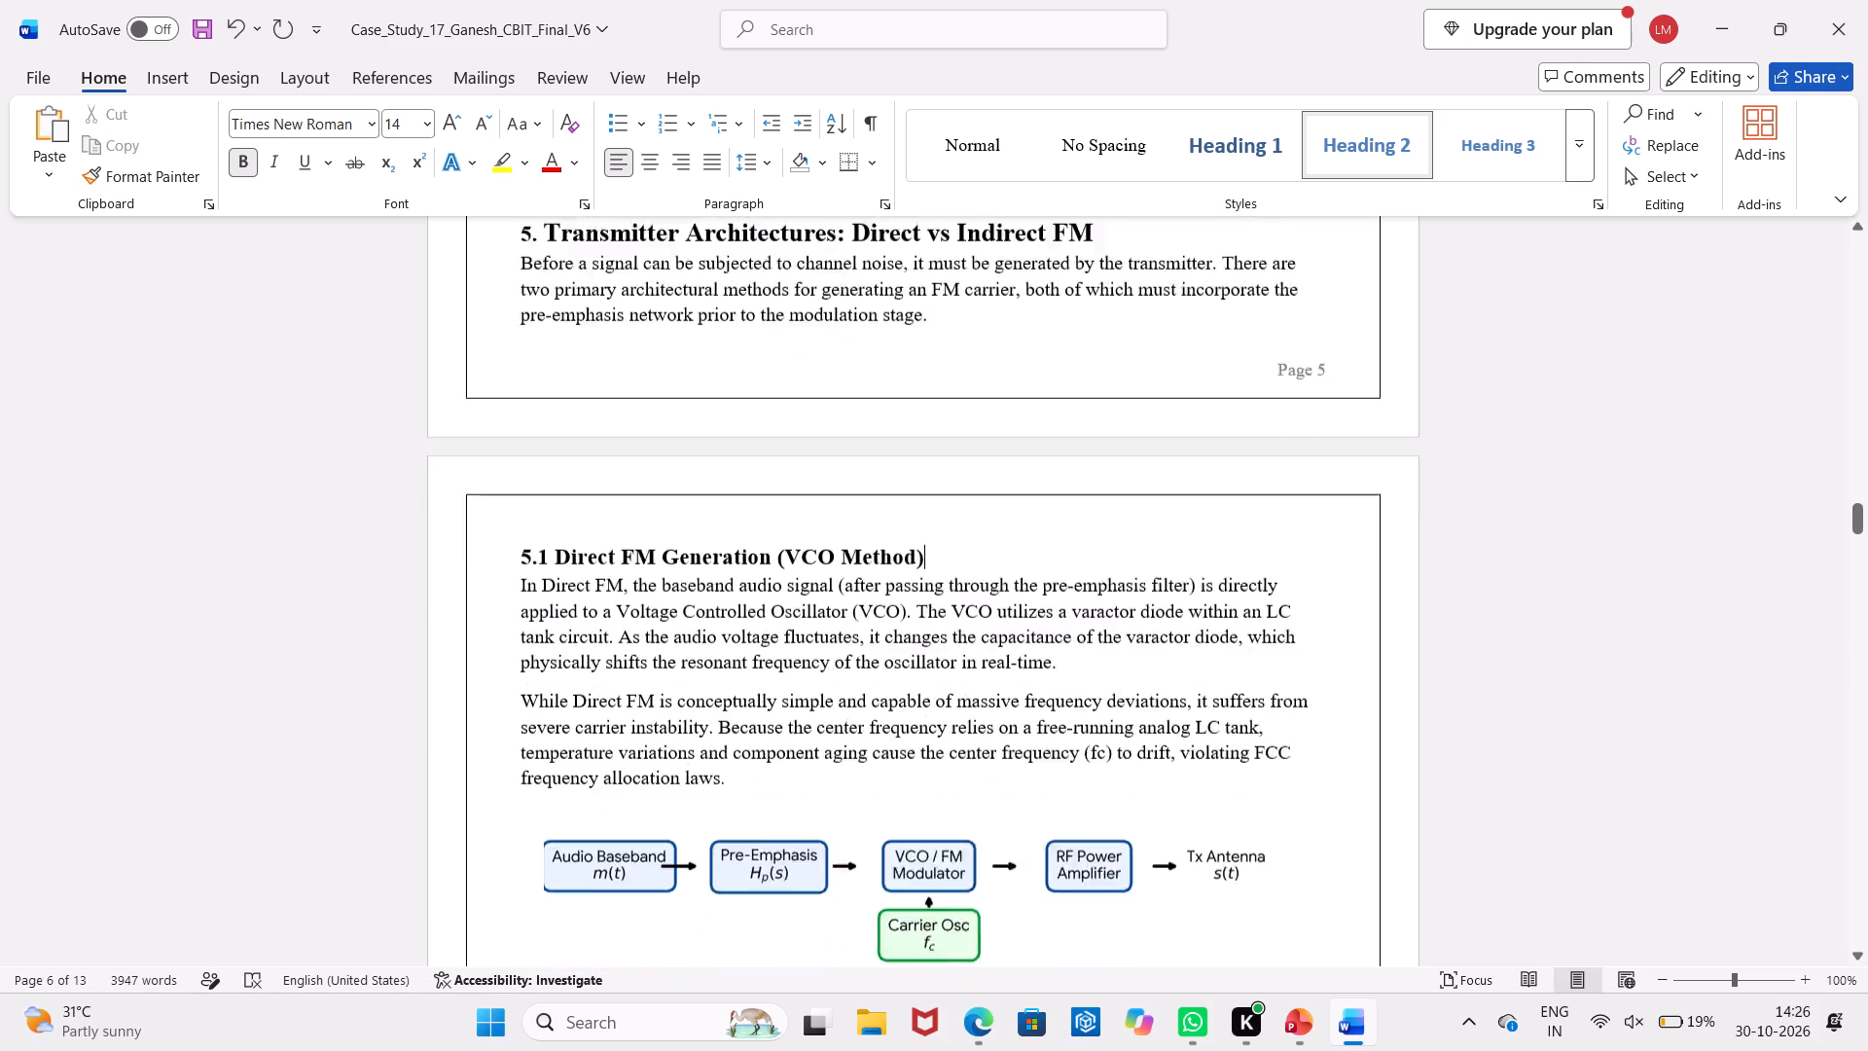
scroll(1050, 634, down, 1)
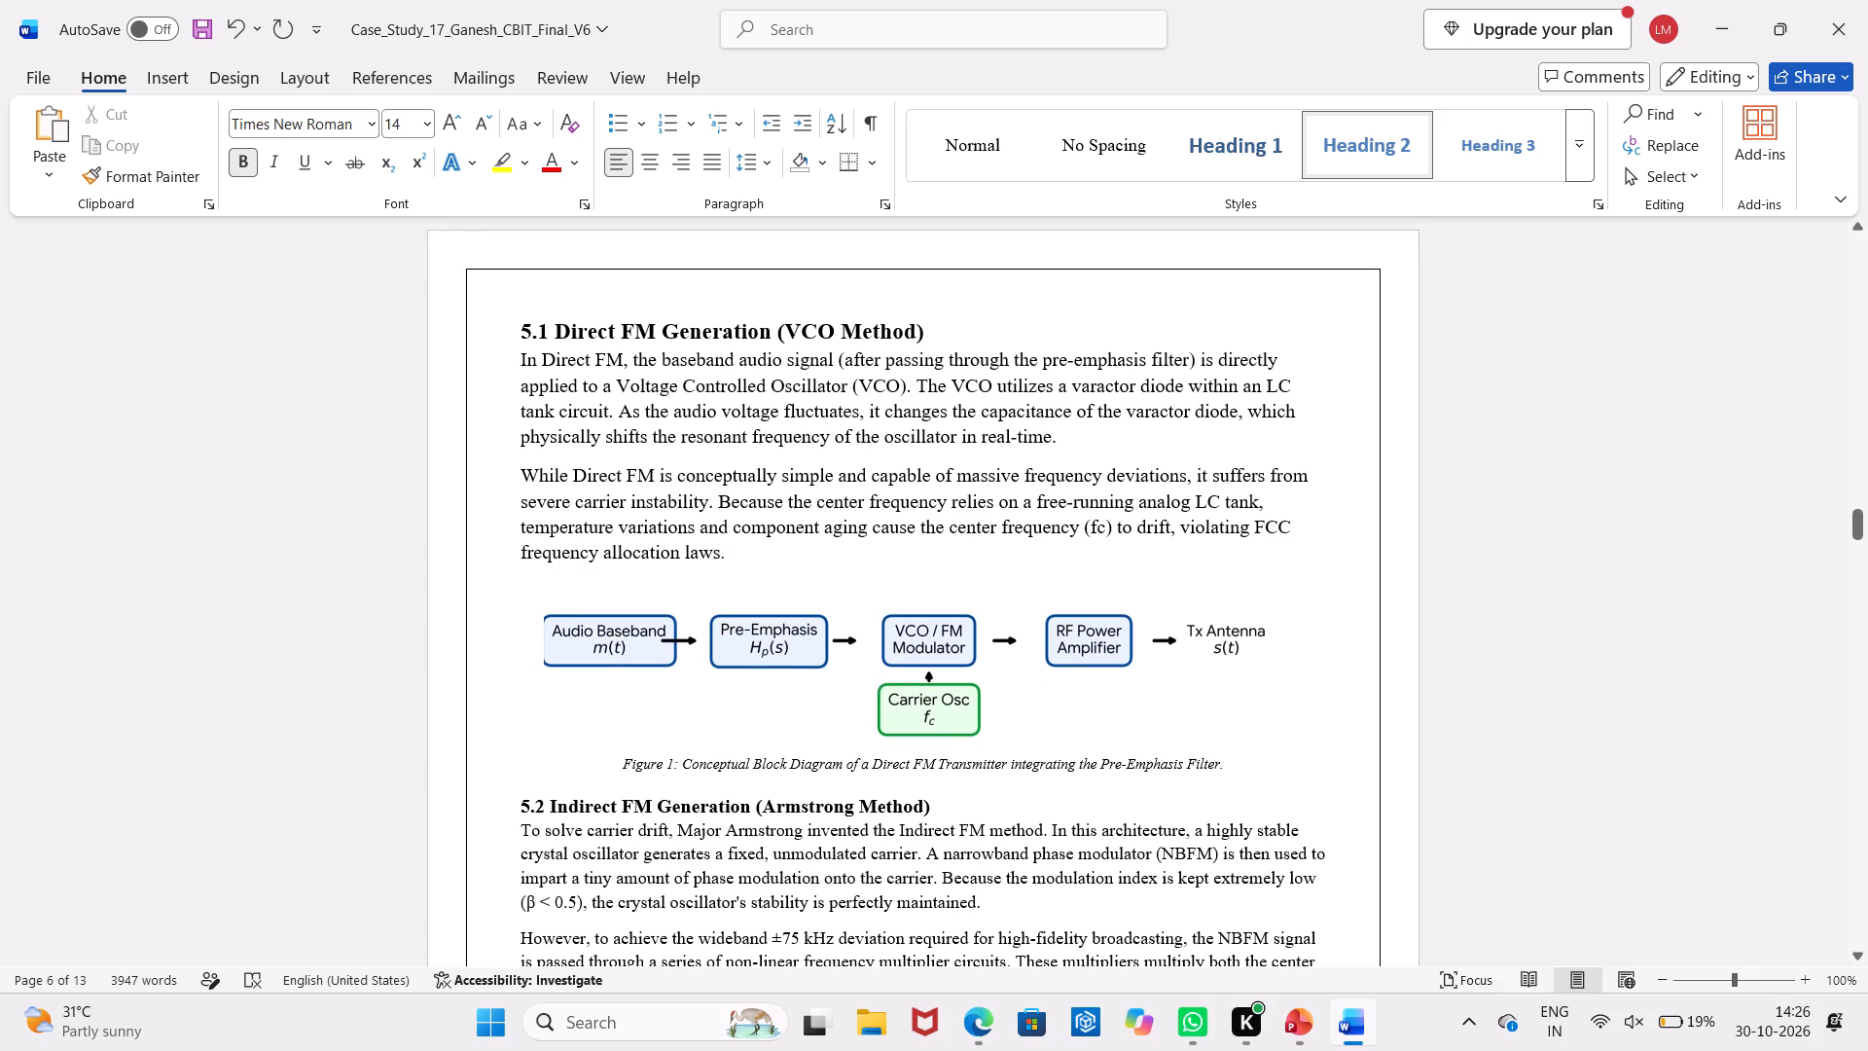
drag(626, 756, 1197, 776)
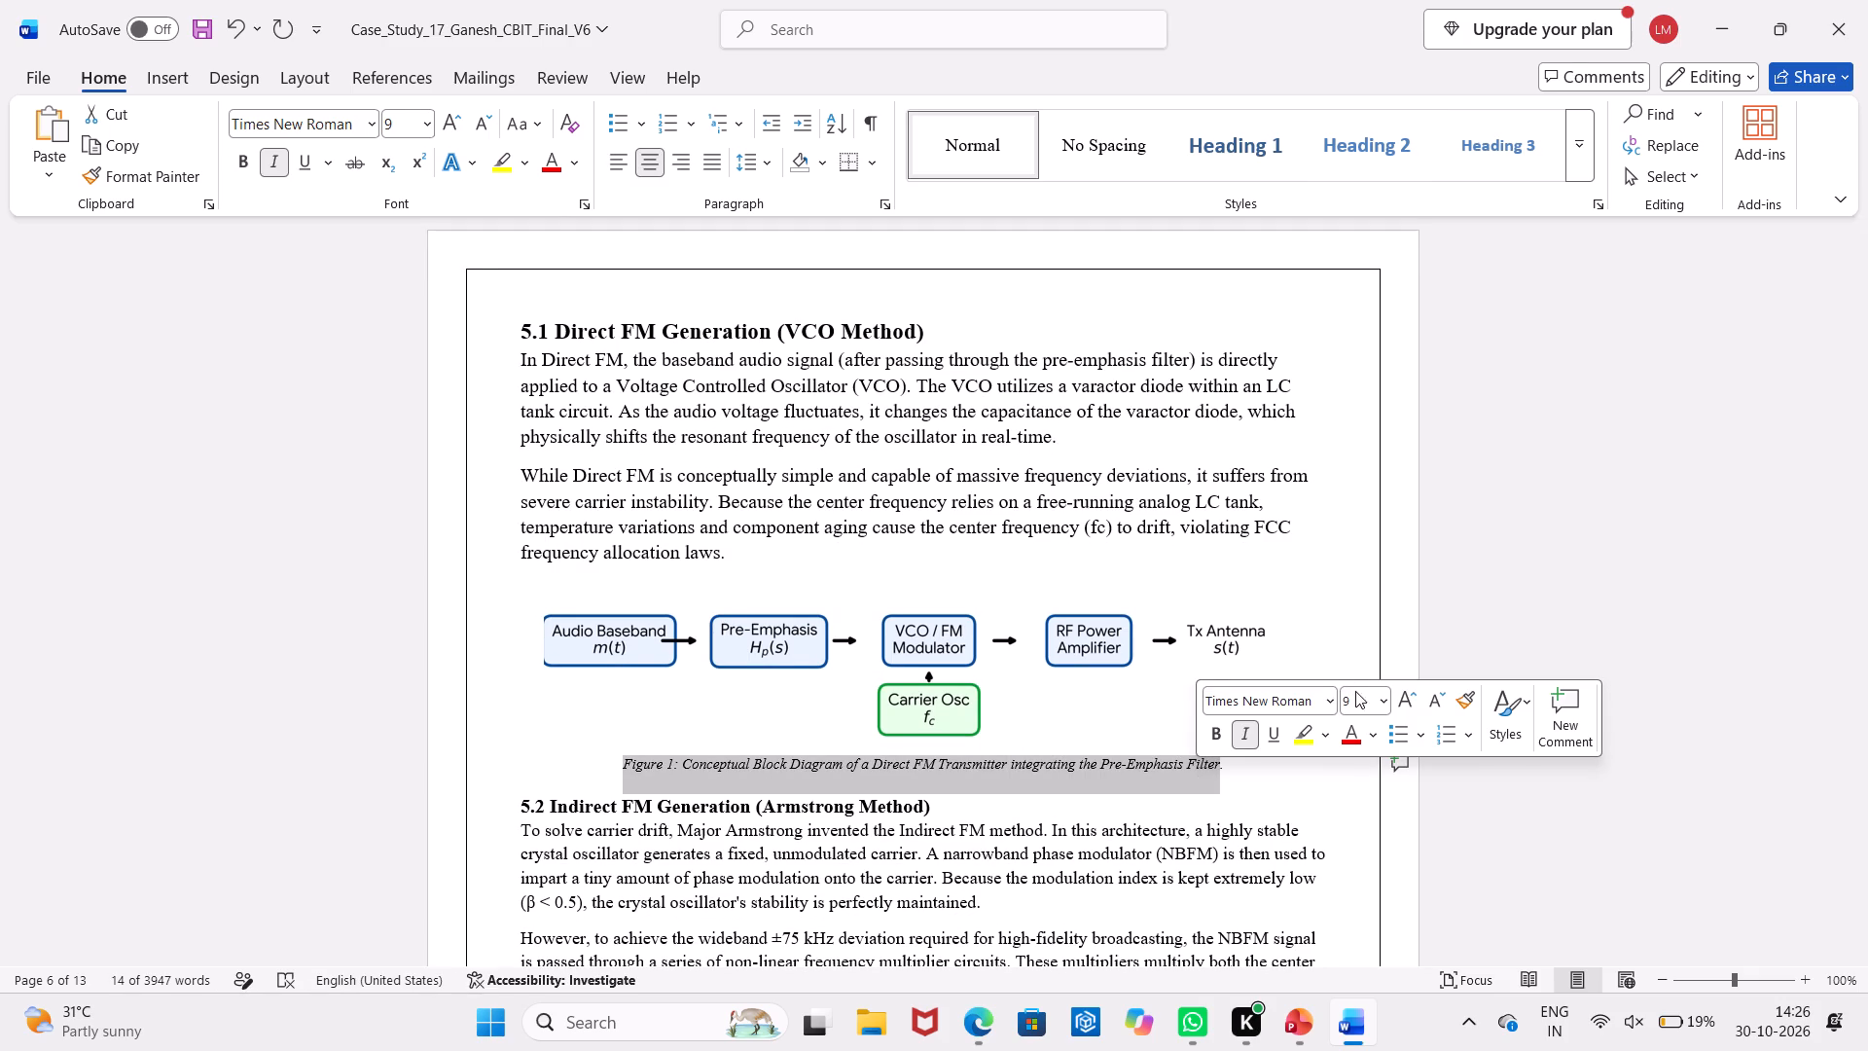
click(1358, 702)
text(12)
key(Return)
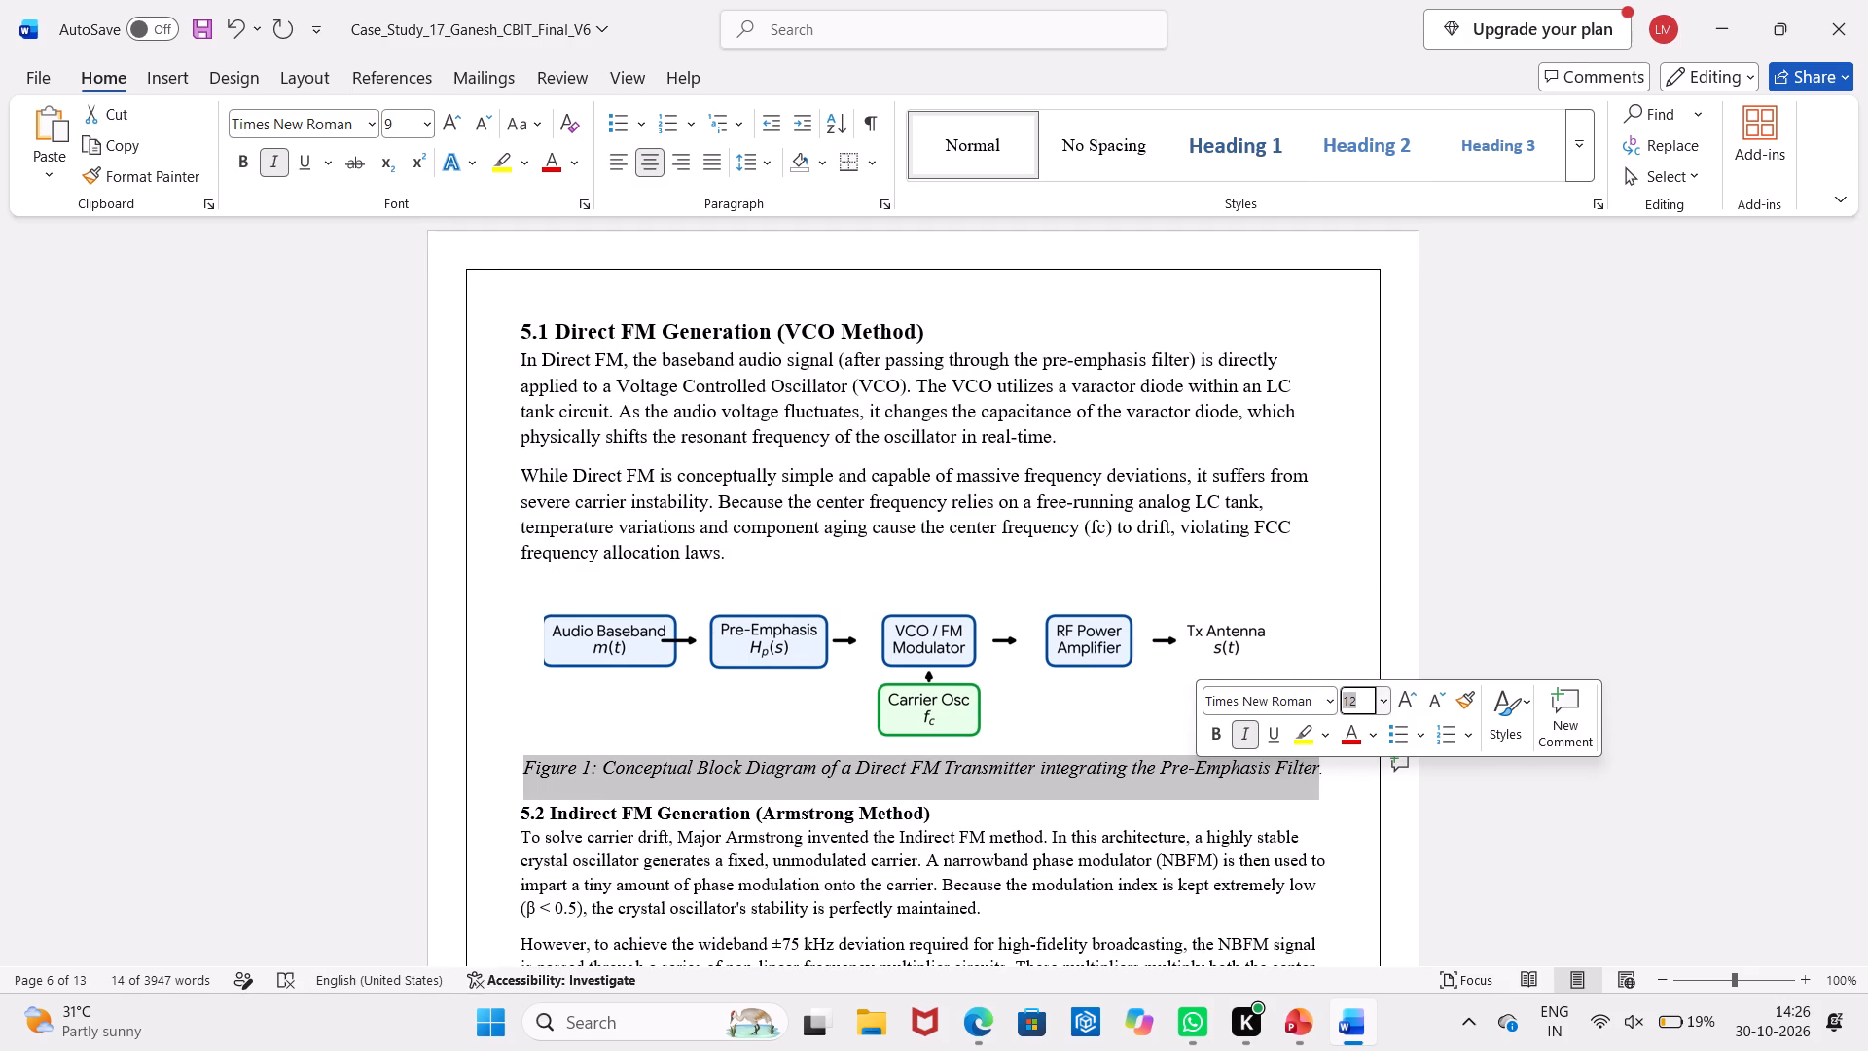
click(1344, 887)
Set the subheading "5.2 Indirect FM Generation (Armstrong Method)" to font size 14.
scroll(1344, 887, down, 1)
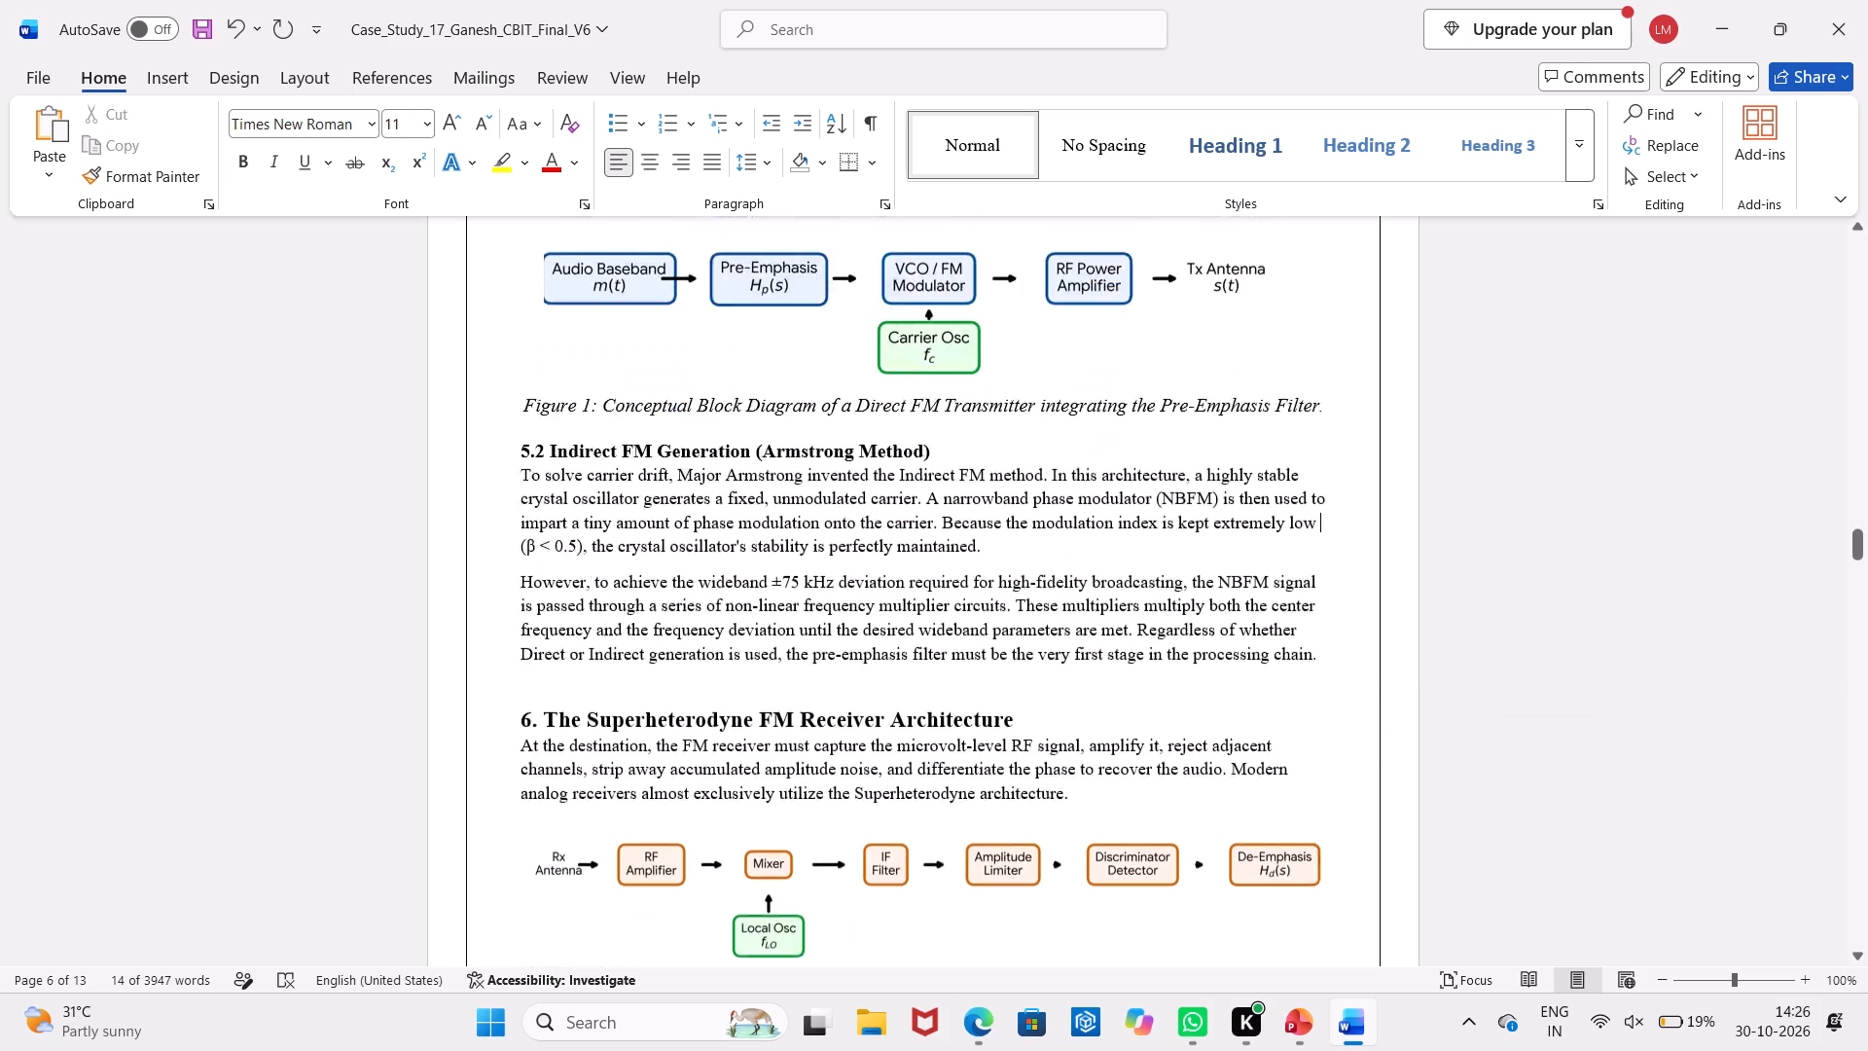
scroll(1344, 887, down, 1)
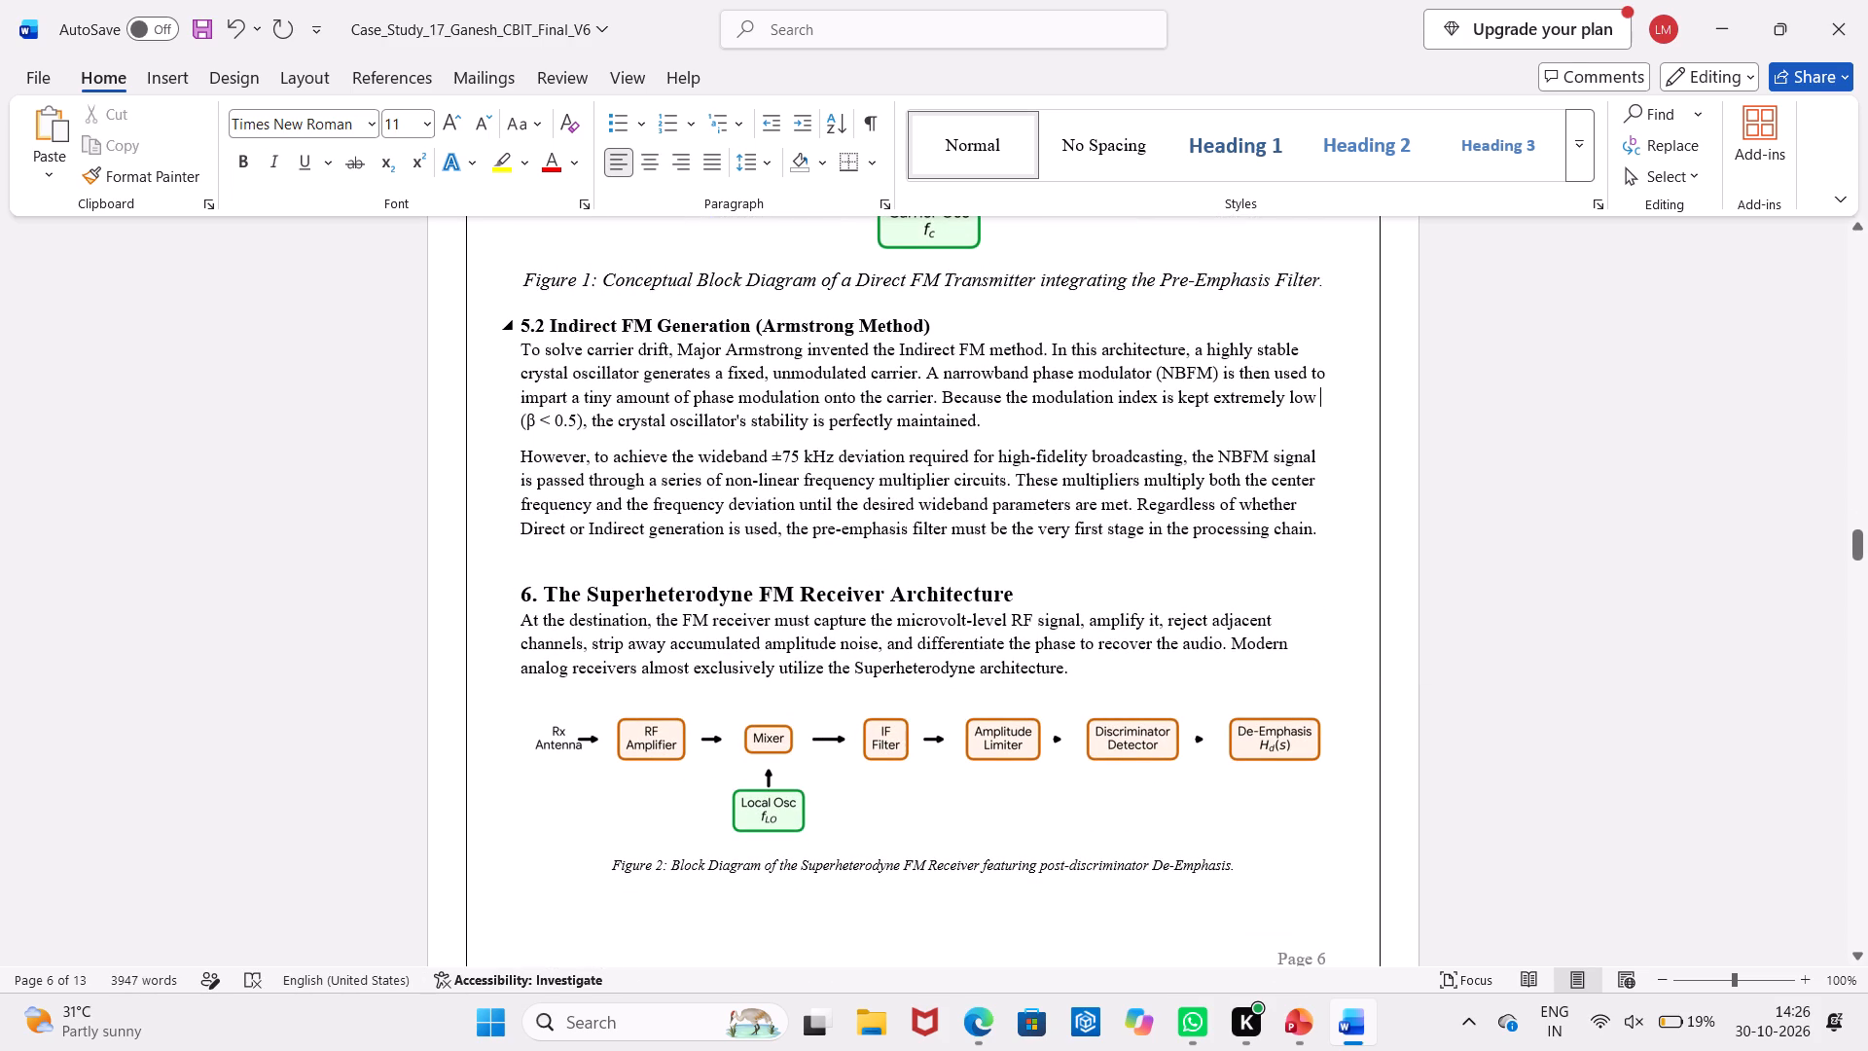
drag(946, 326, 512, 339)
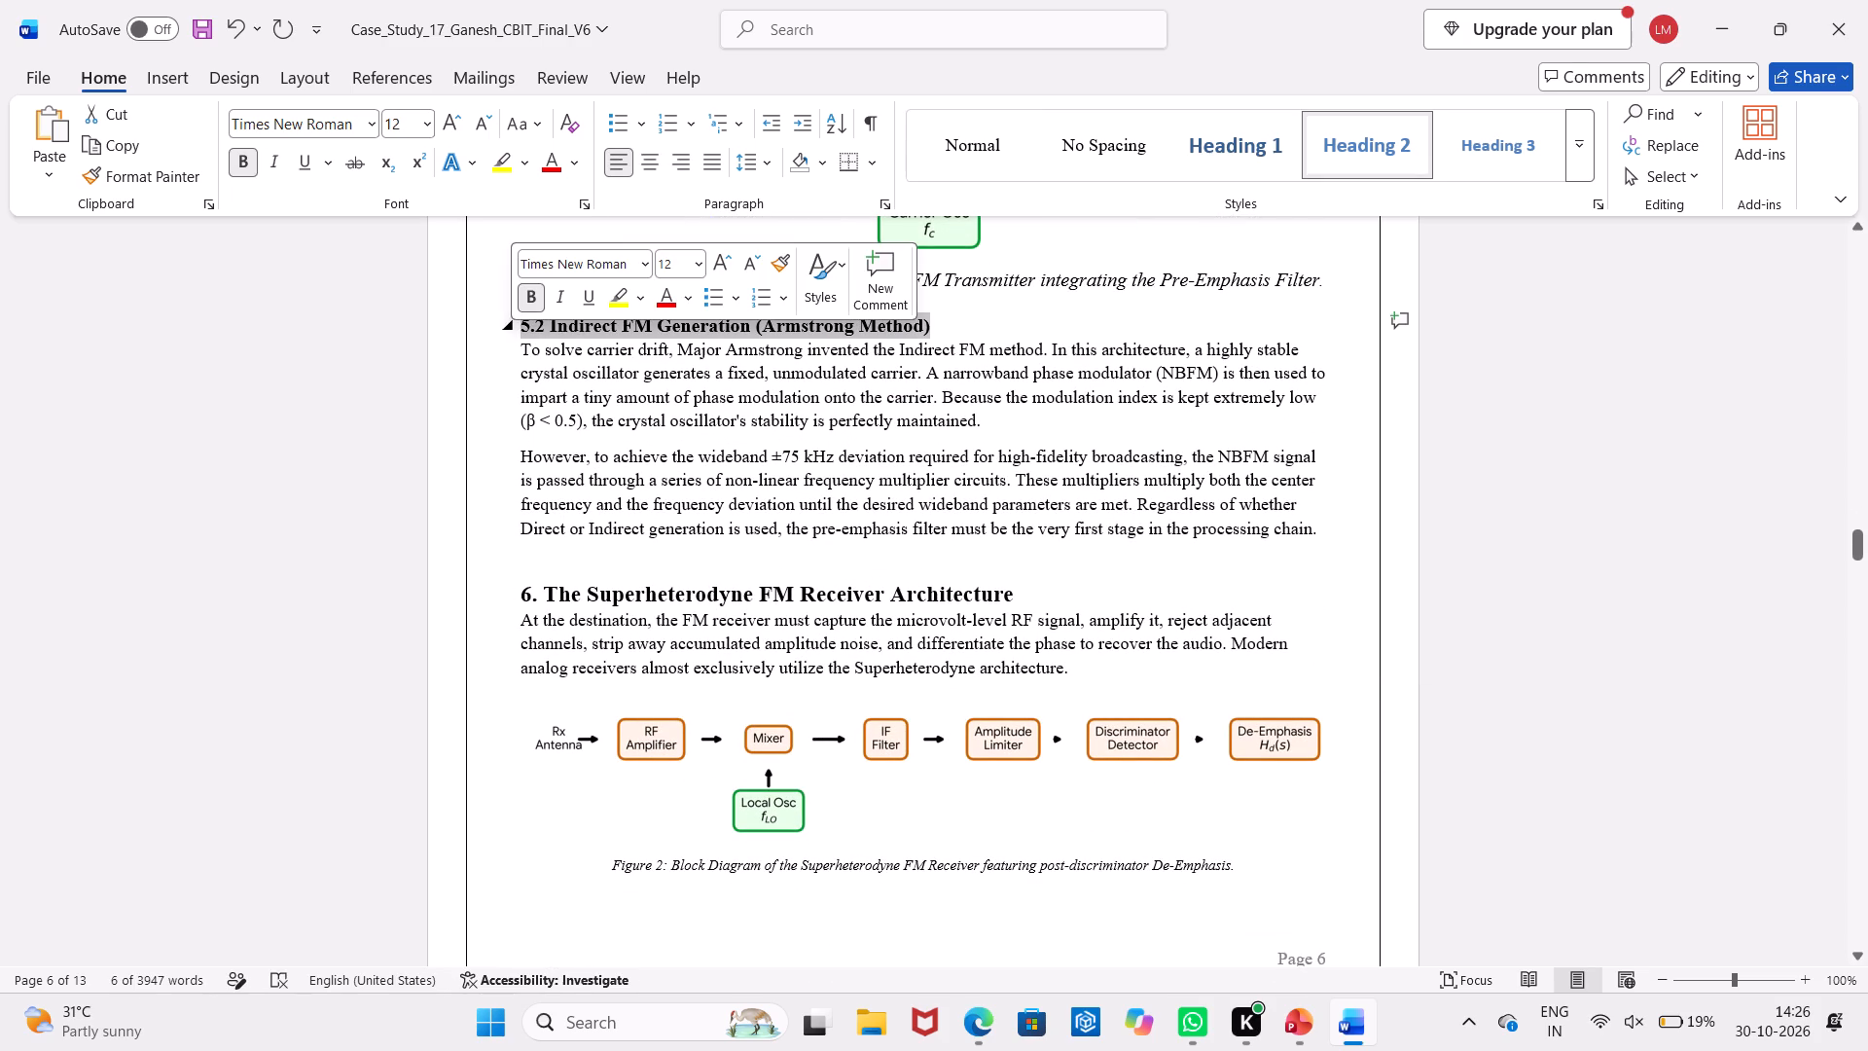
click(680, 260)
text(14)
key(Return)
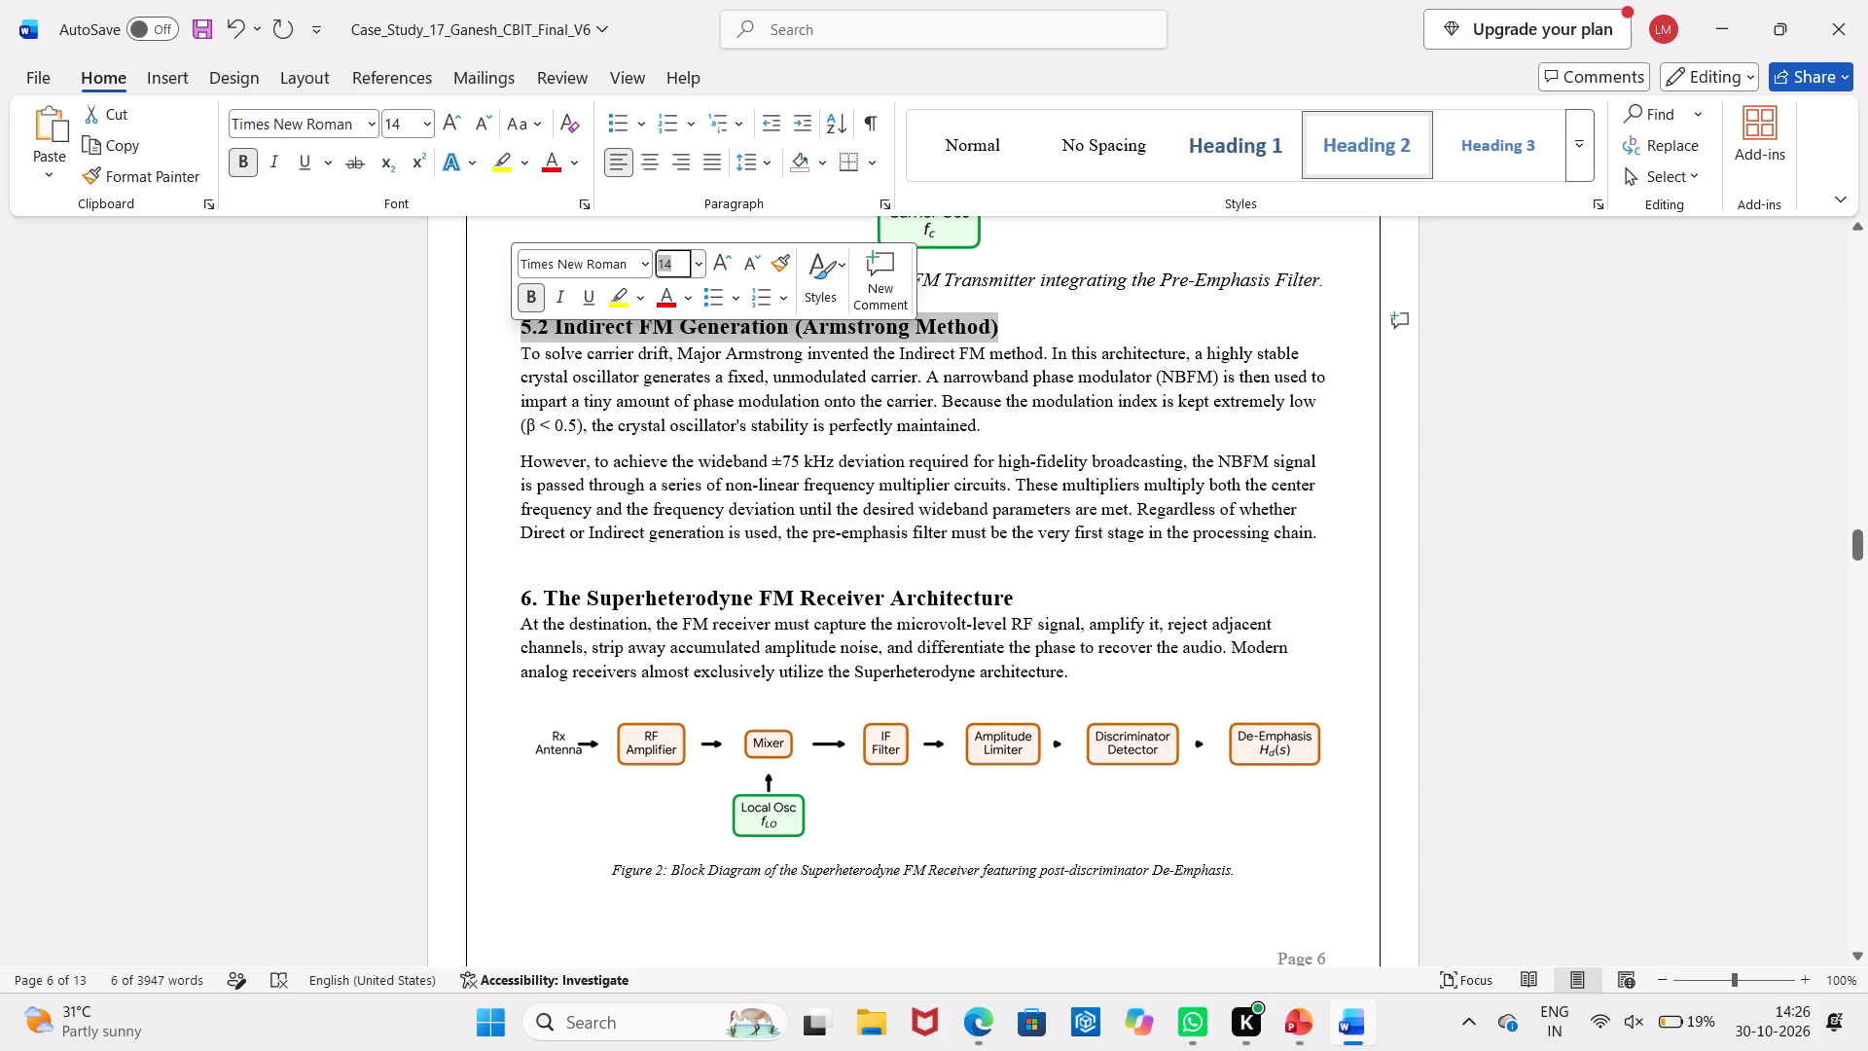
Set the 5.2 paragraphs together with the section 6 heading and its introductory paragraph to font size 12.
drag(508, 352, 1036, 577)
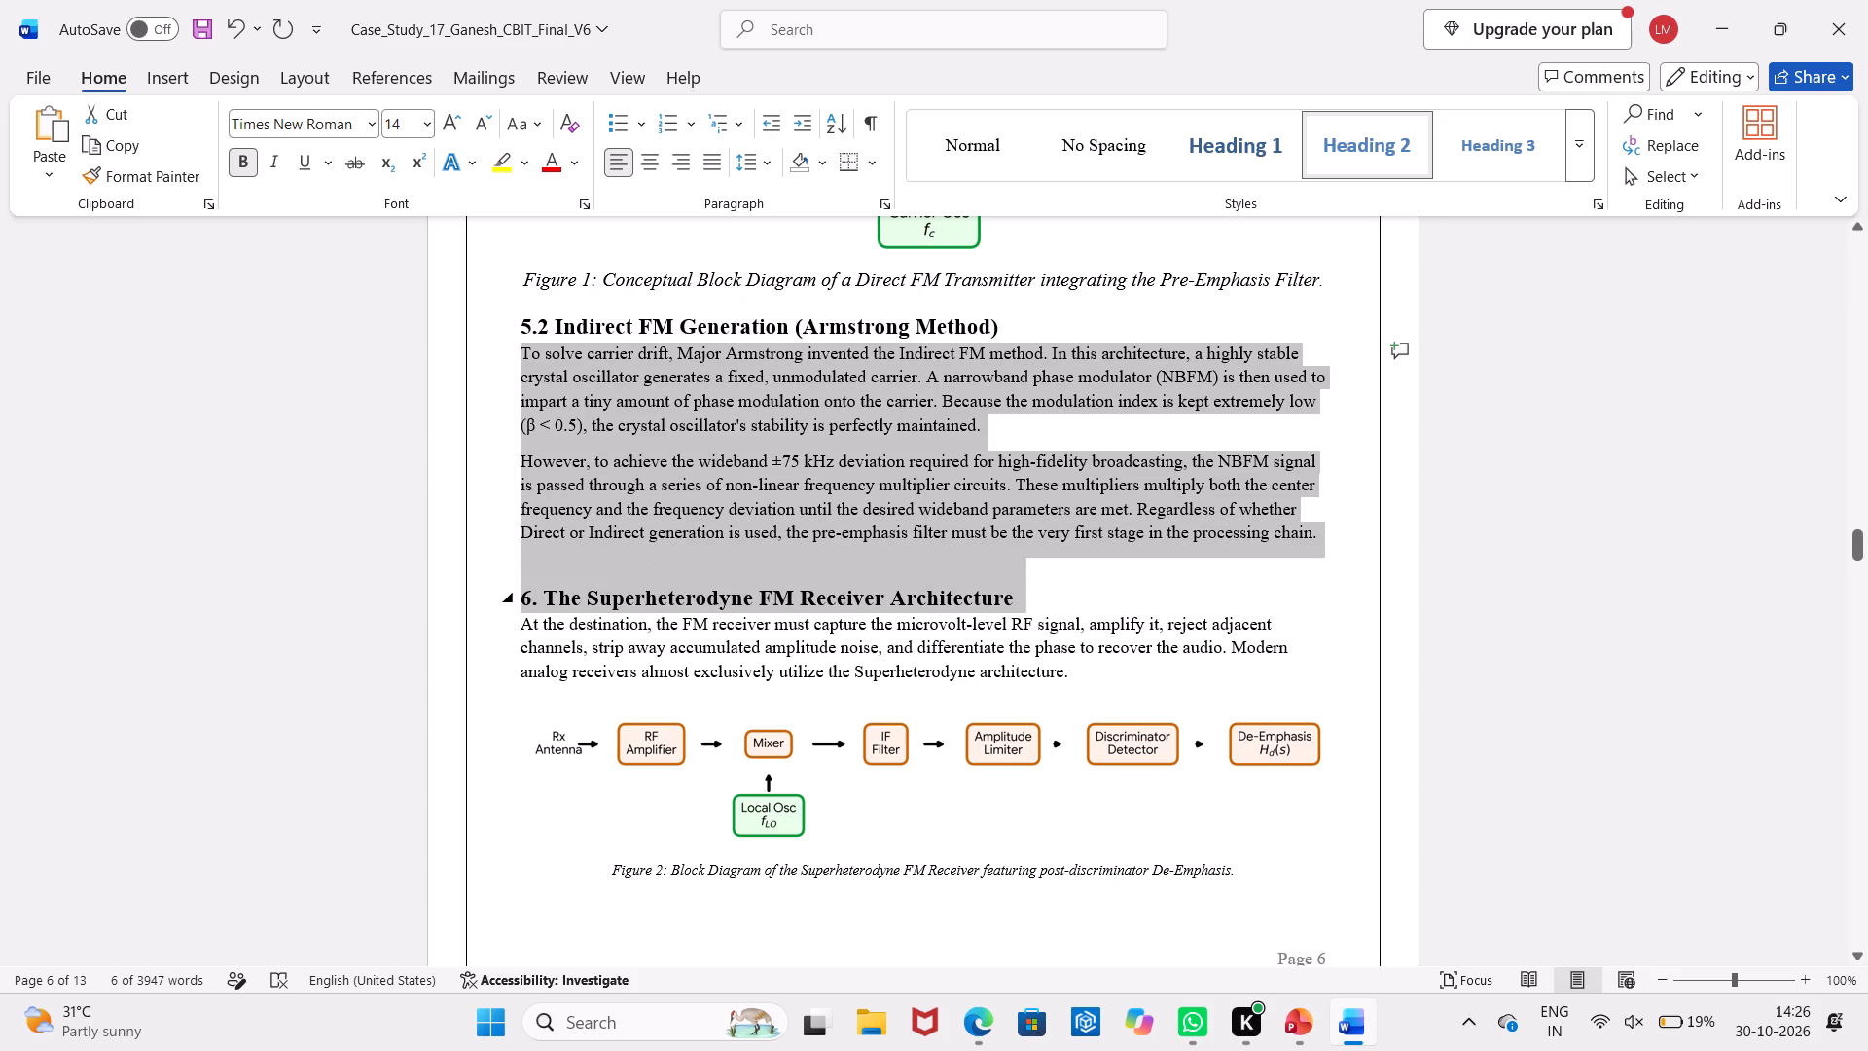
drag(1036, 577, 1096, 670)
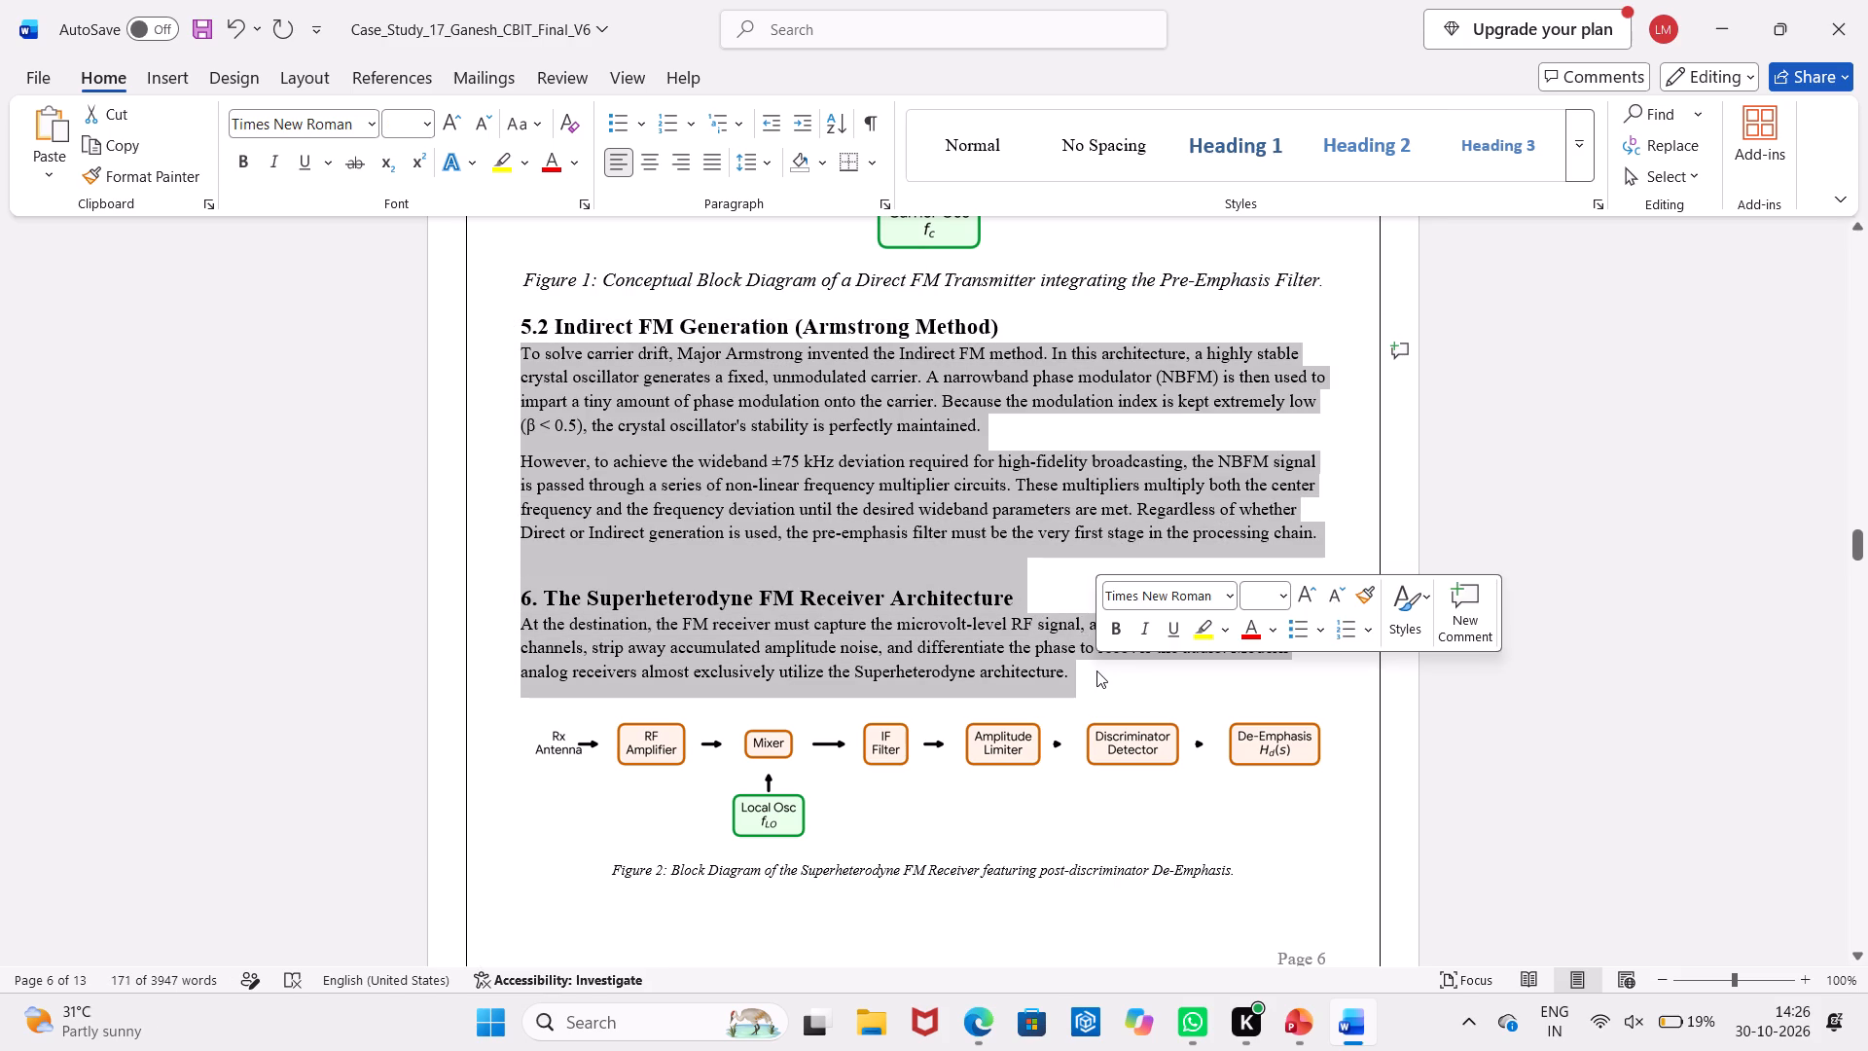
click(1262, 601)
key(1)
key(2)
key(Return)
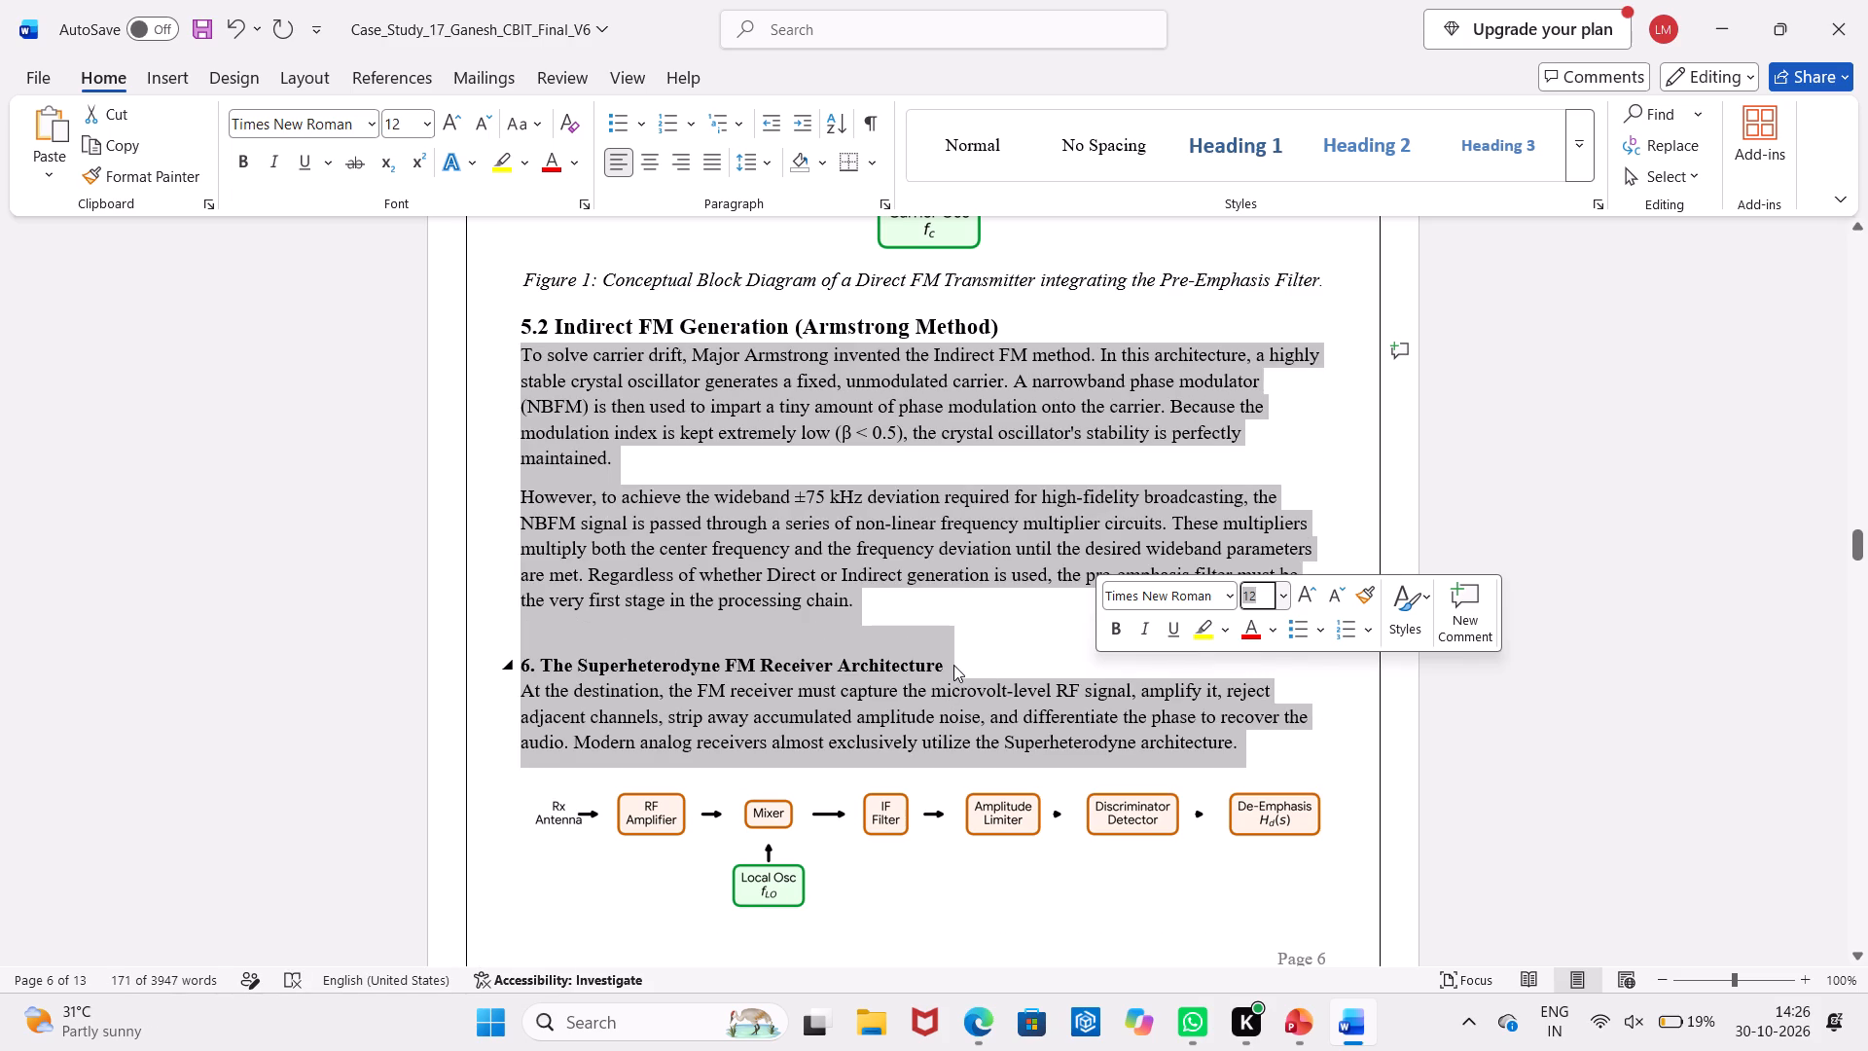
Set the heading "6. The Superheterodyne FM Receiver Architecture" to font size 16.
drag(953, 665, 943, 662)
drag(943, 662, 605, 629)
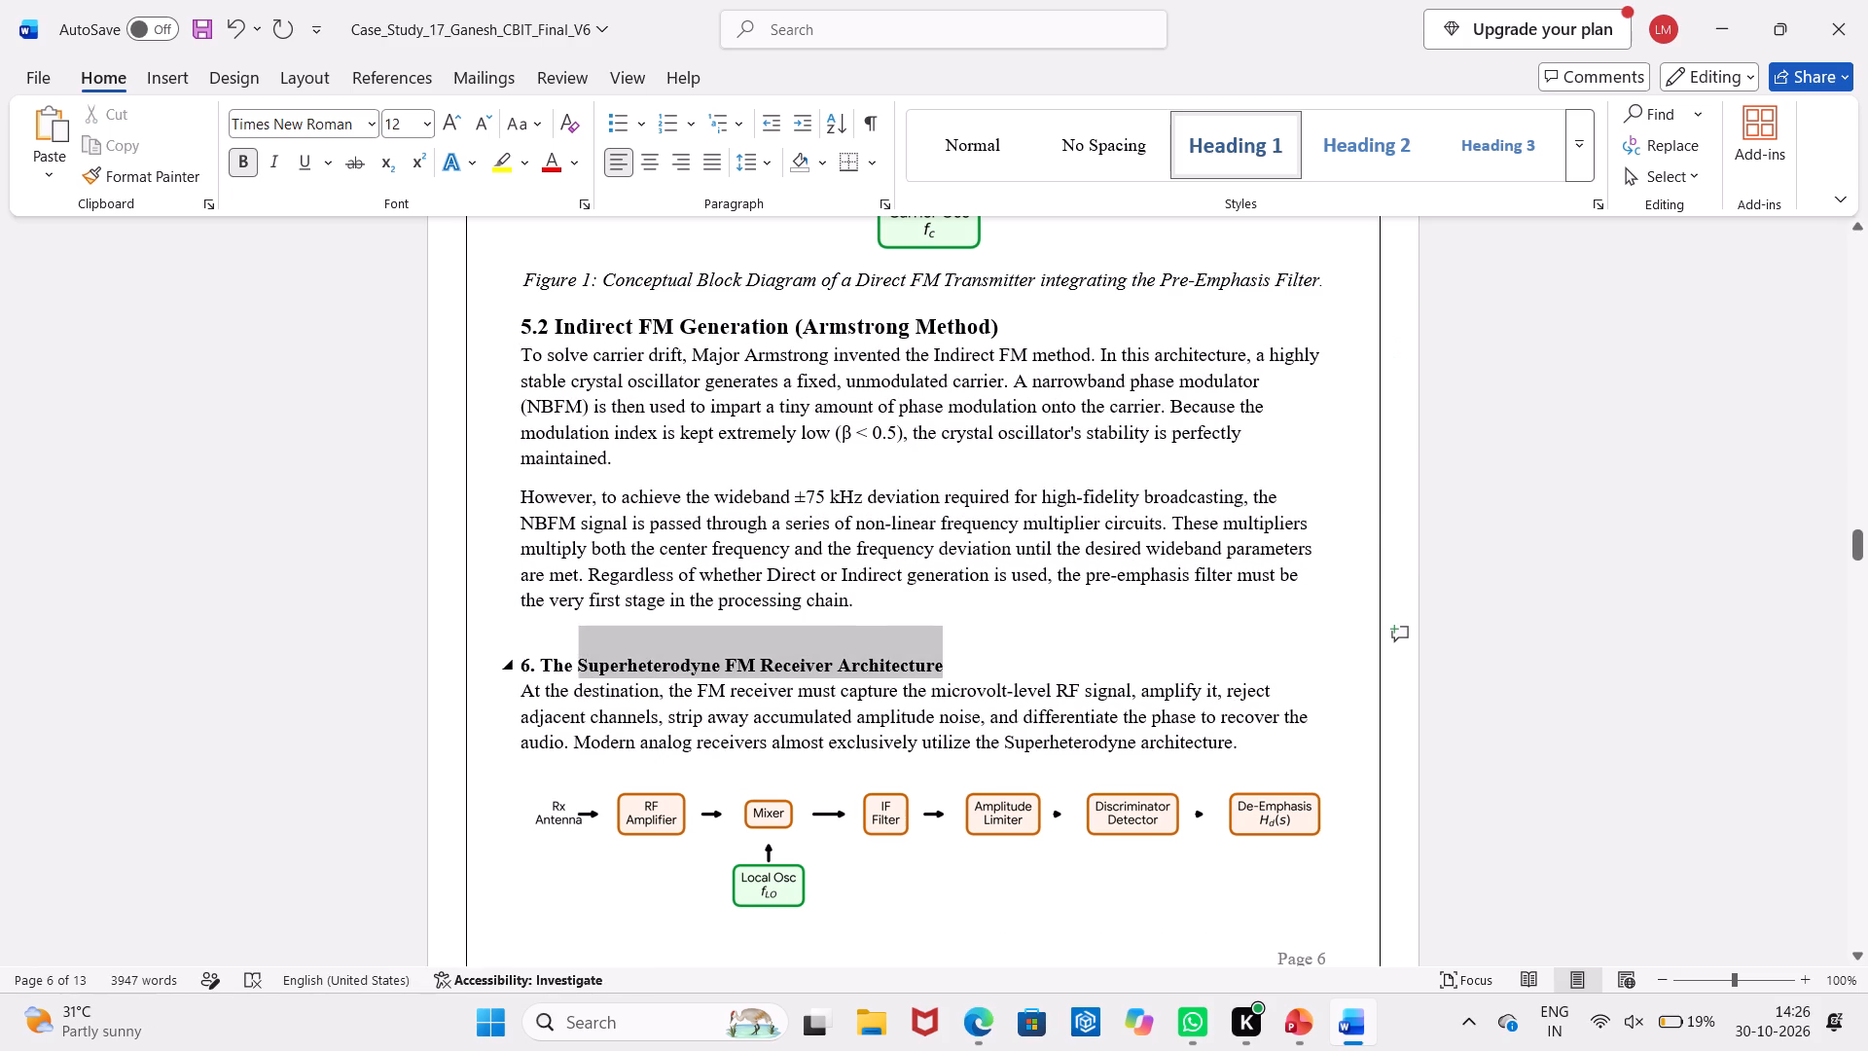
drag(605, 629, 519, 659)
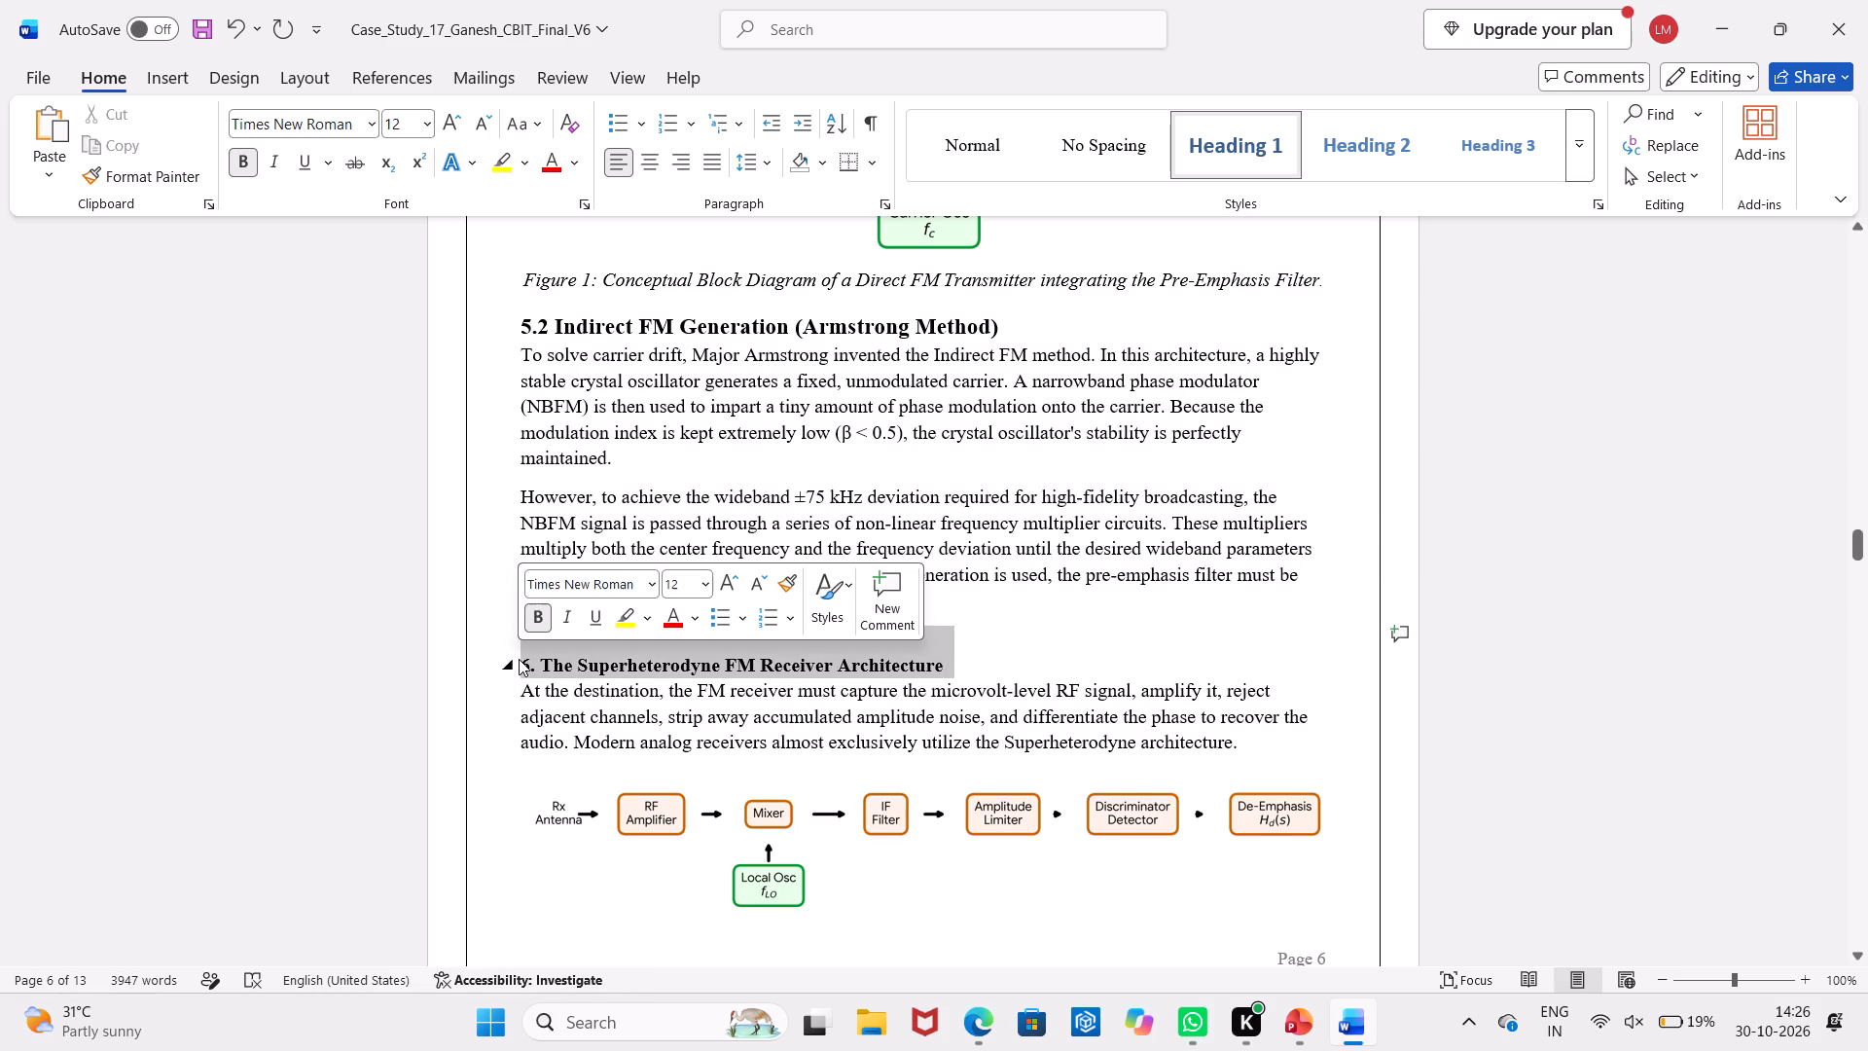
click(687, 589)
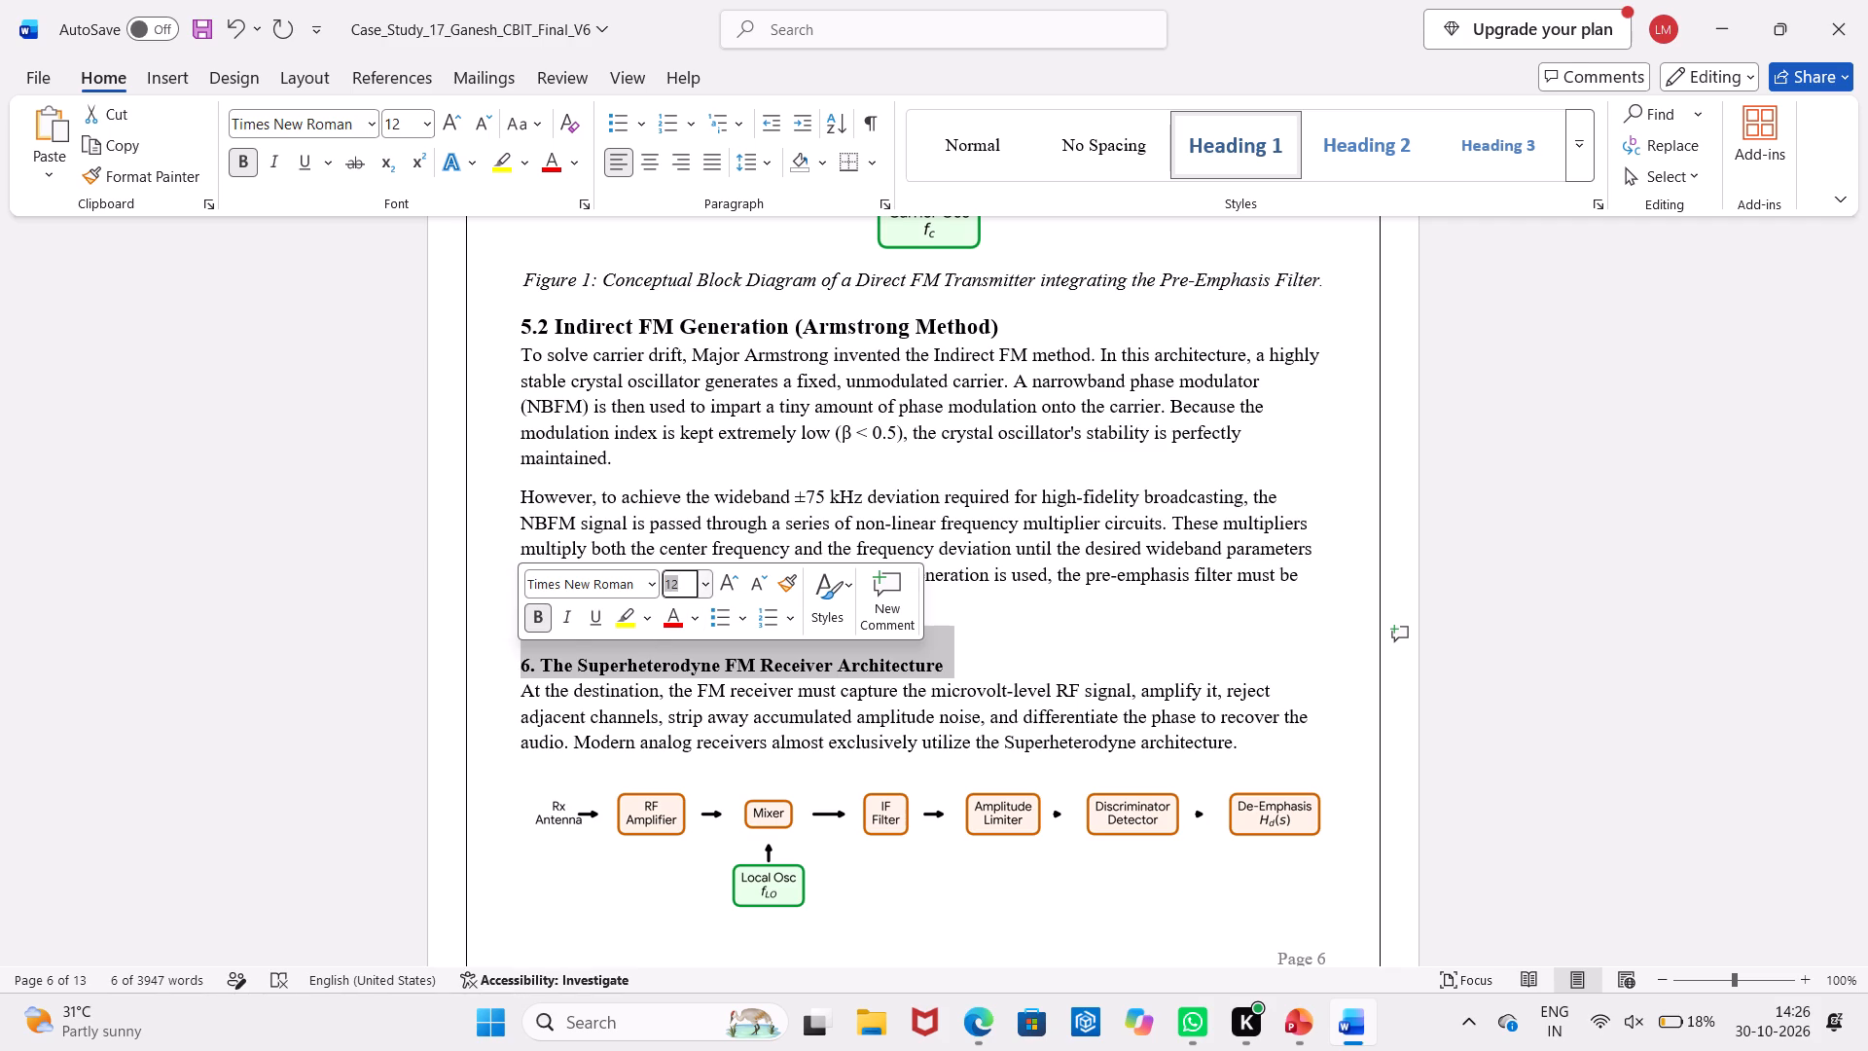
text(16)
key(Return)
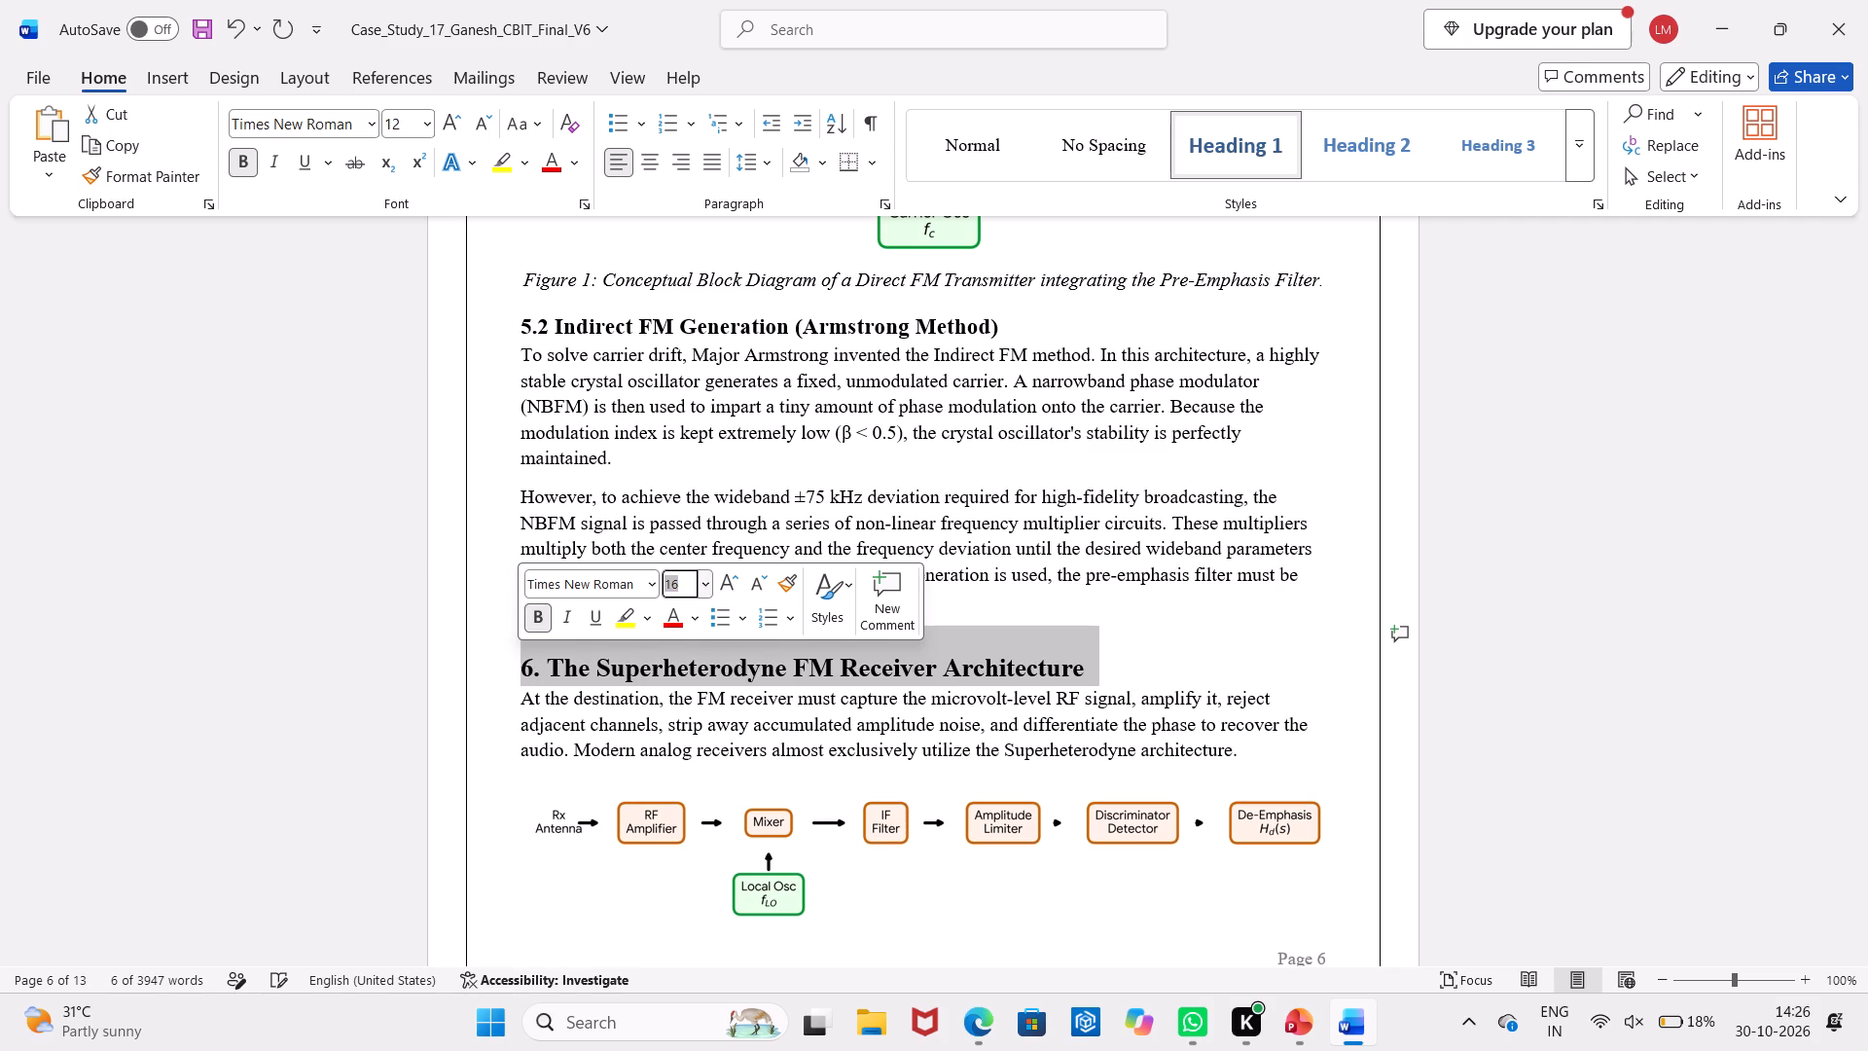
key(Return)
click(1235, 653)
Set the Figure 2 caption for the Superheterodyne FM Receiver block diagram, at the start of page 7, to font size 12.
scroll(1235, 653, down, 2)
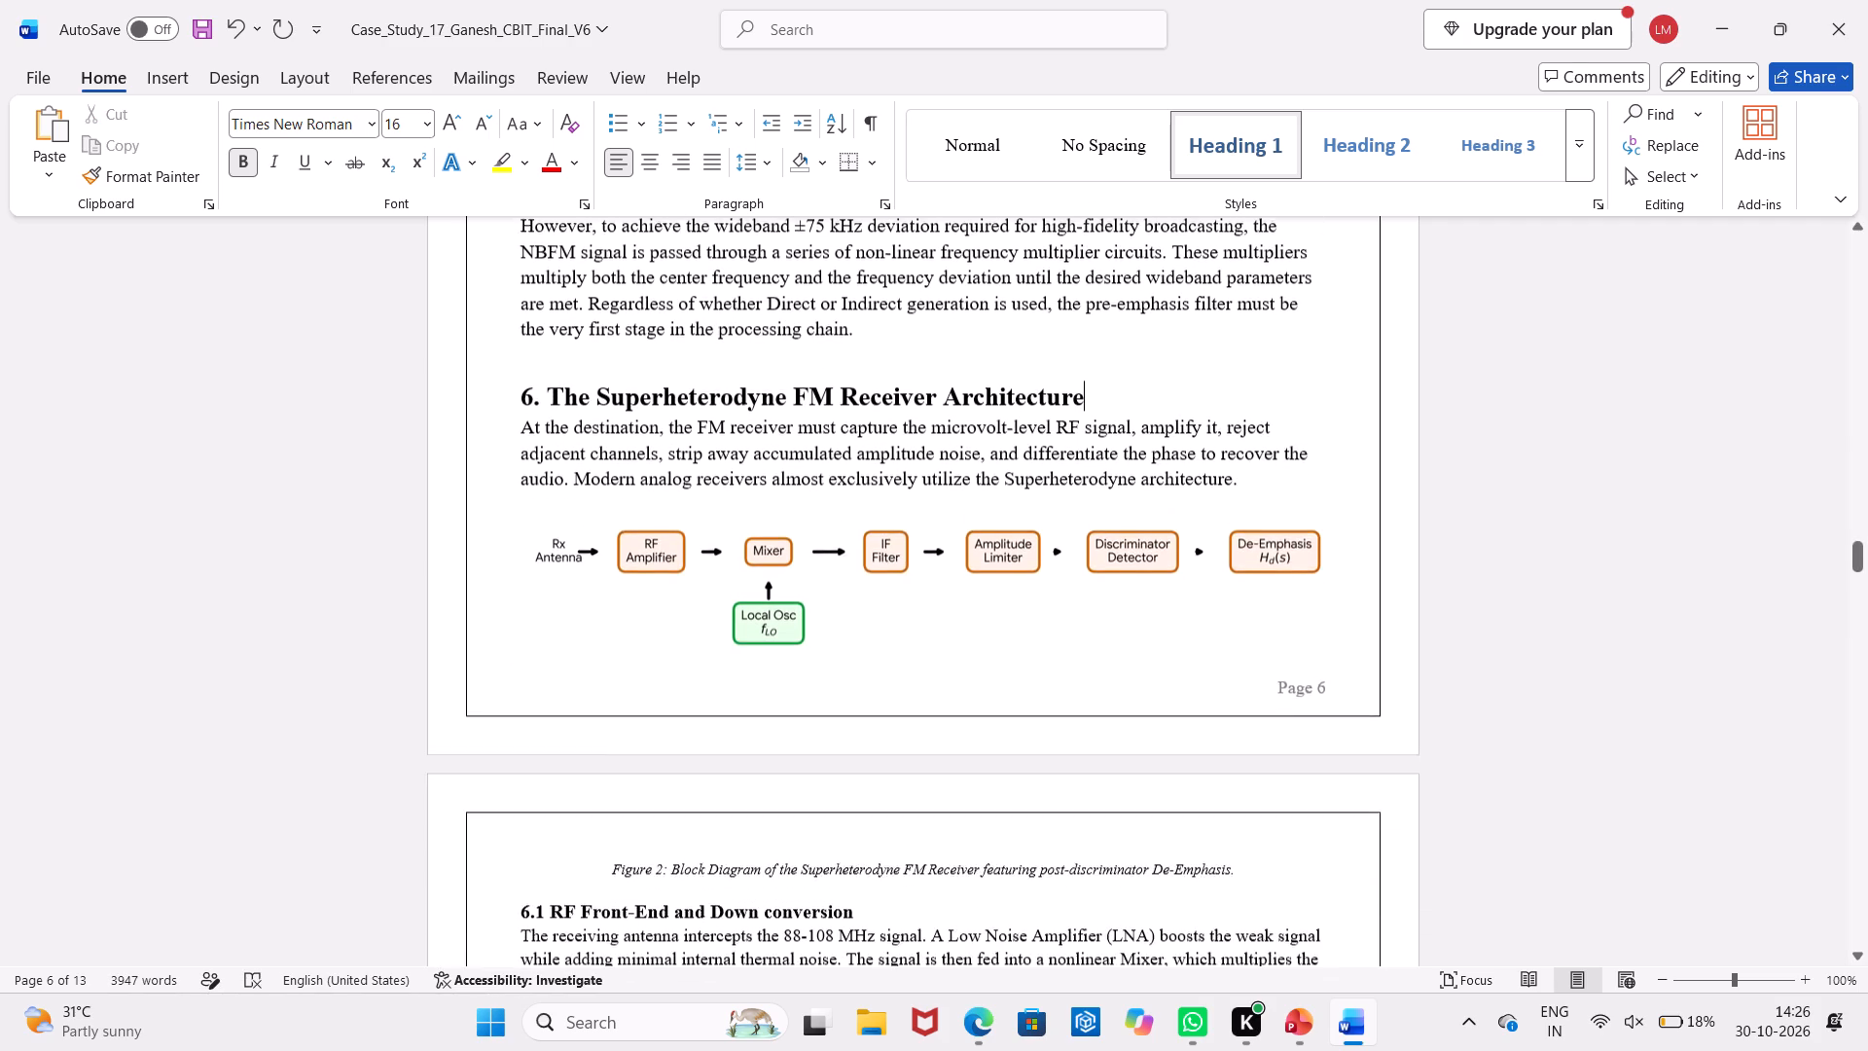
scroll(1235, 653, down, 2)
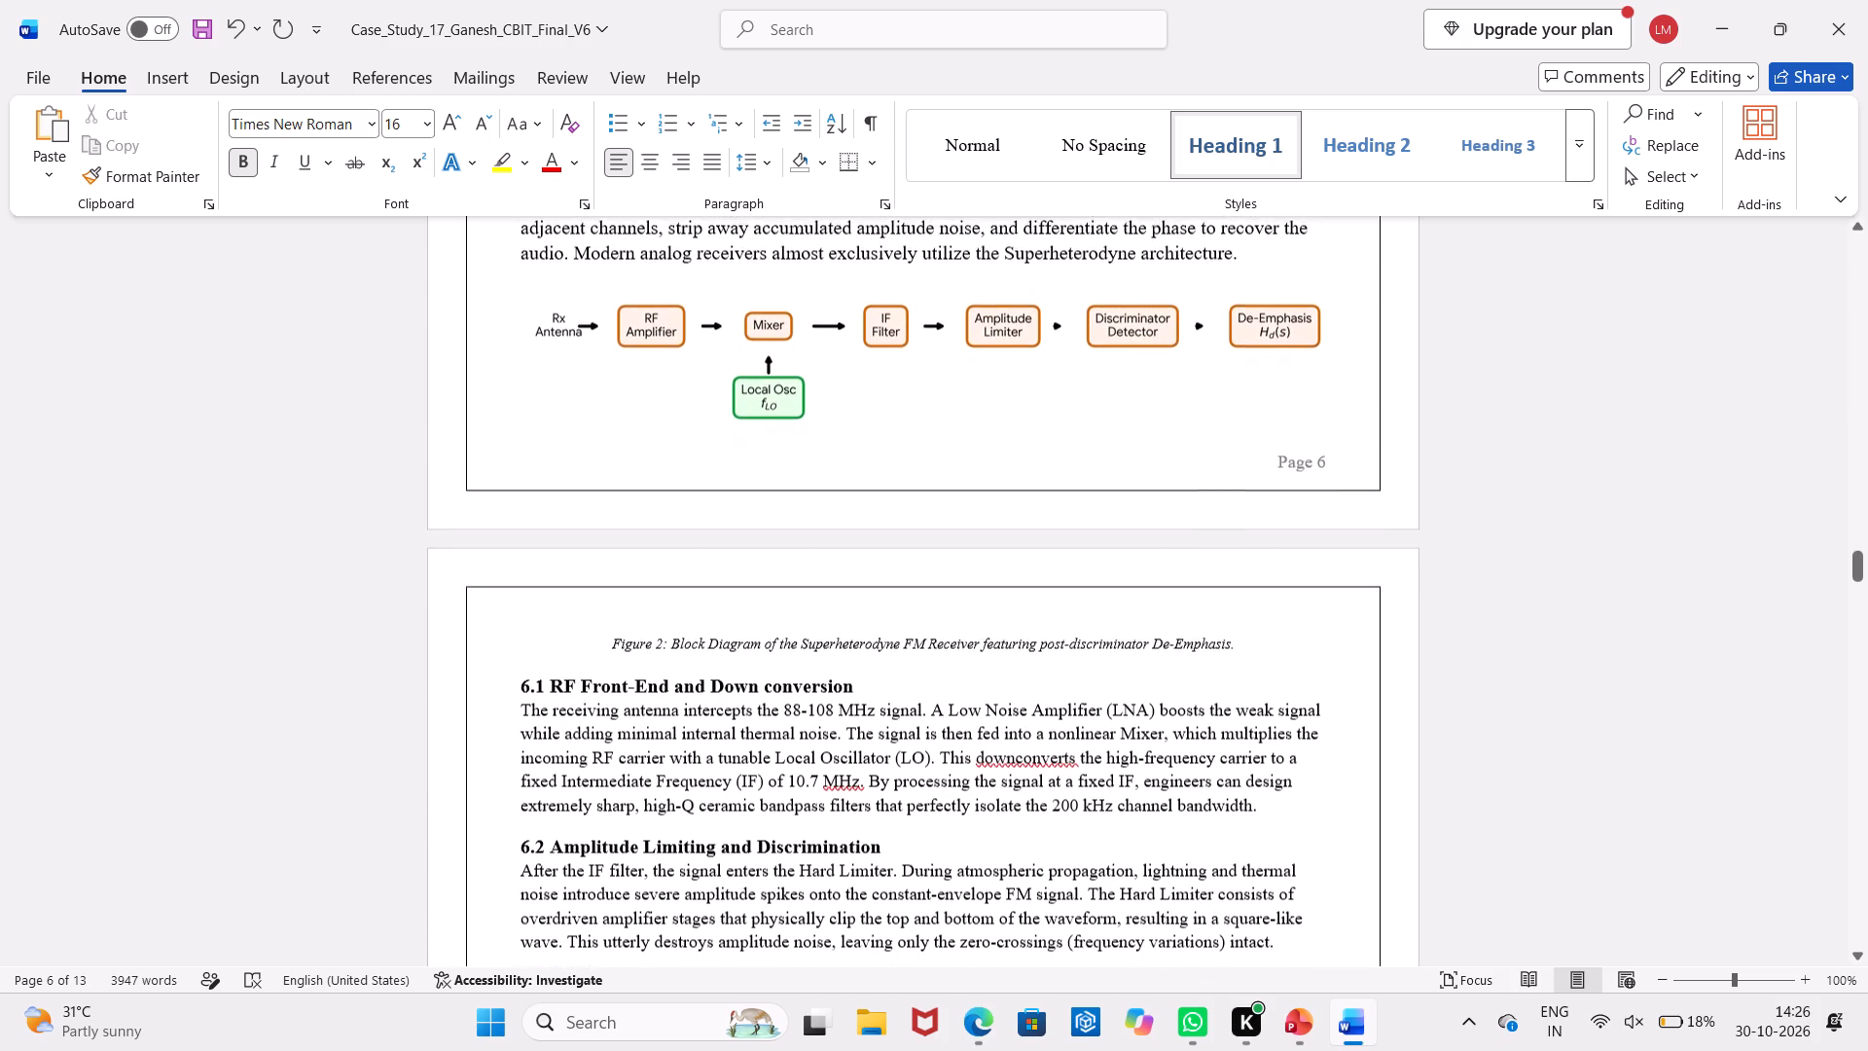
scroll(1235, 653, down, 1)
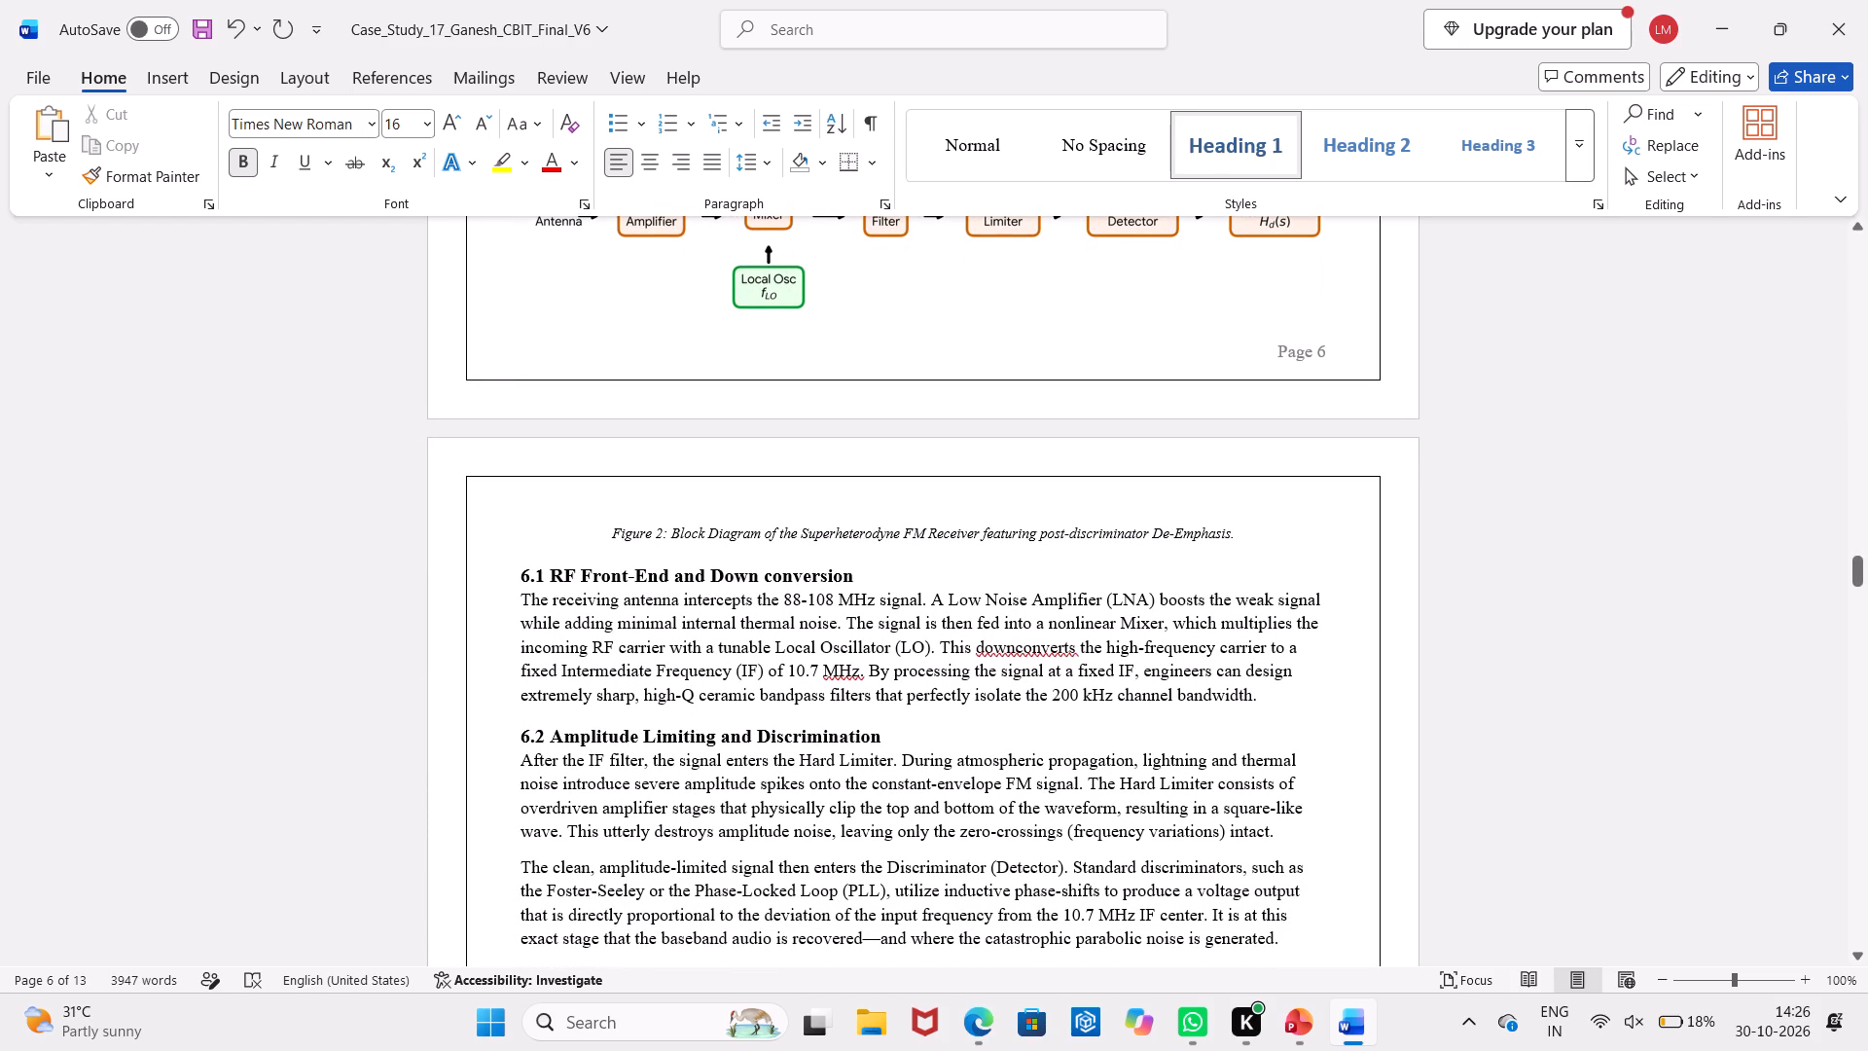
drag(603, 530, 1300, 545)
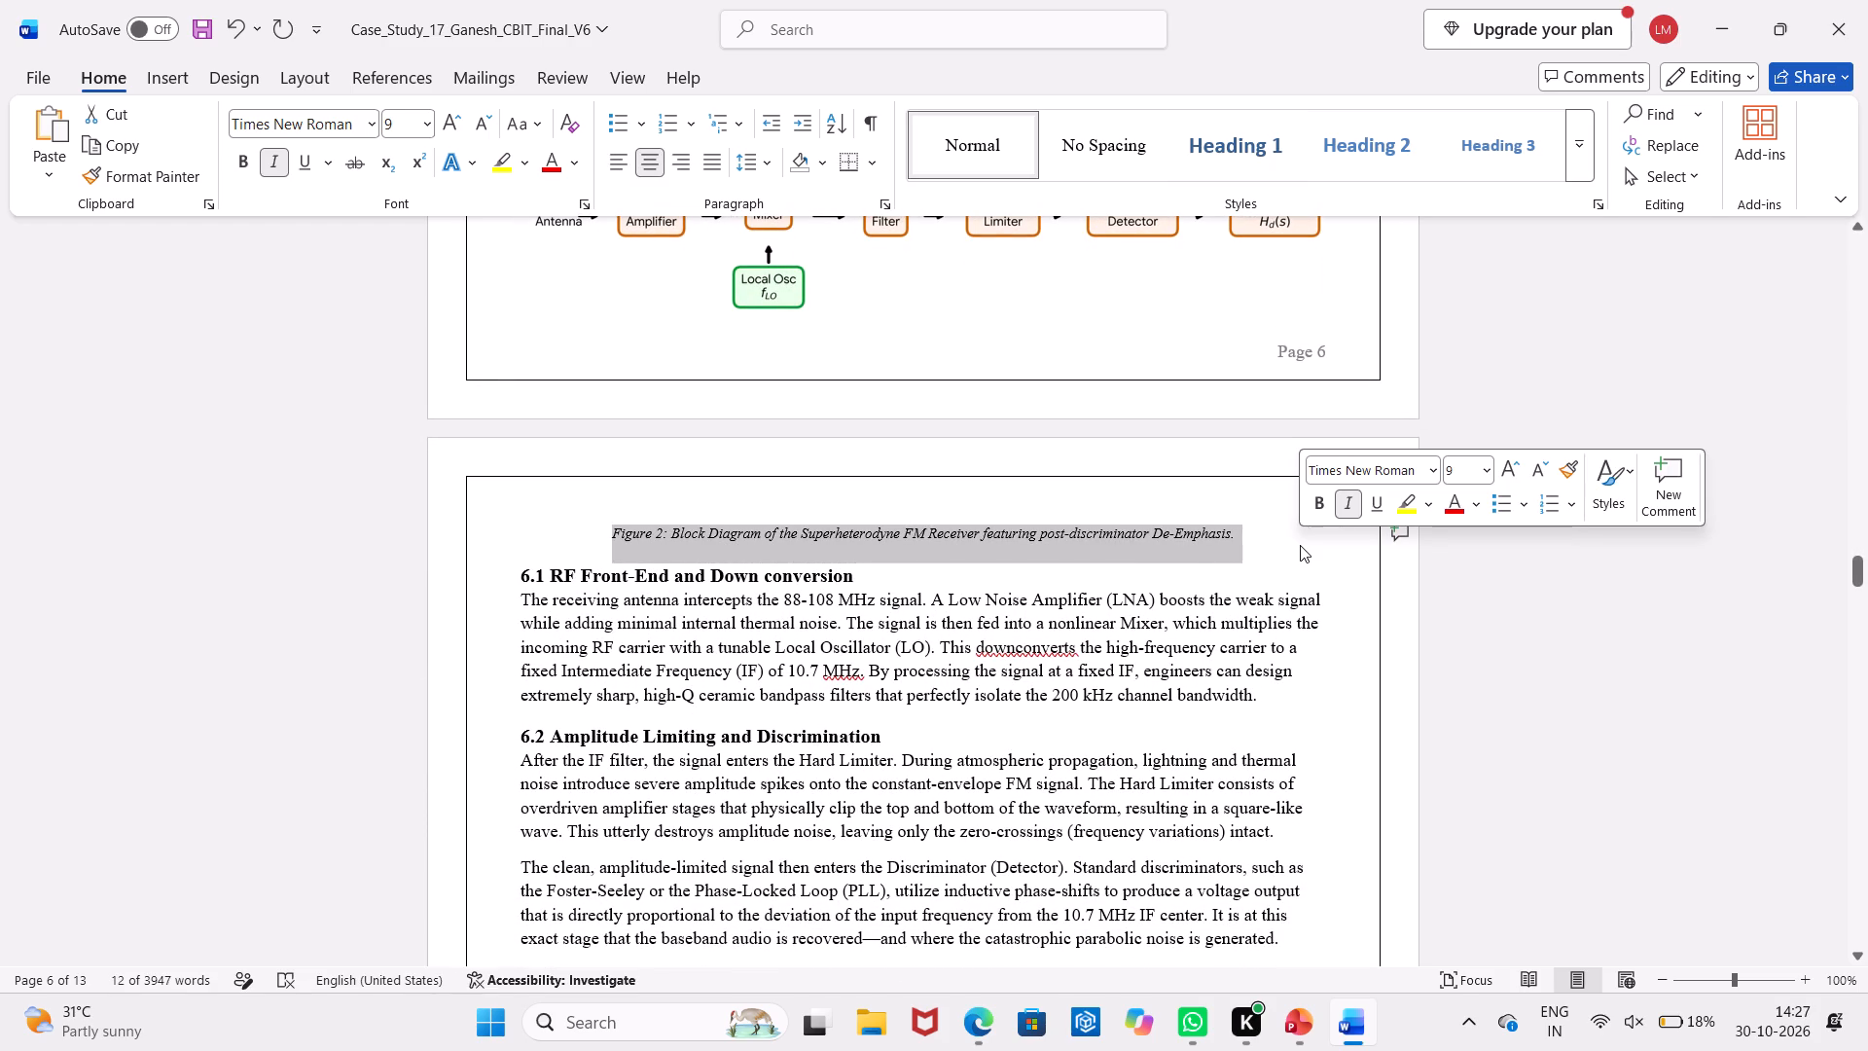
click(1478, 473)
text(12)
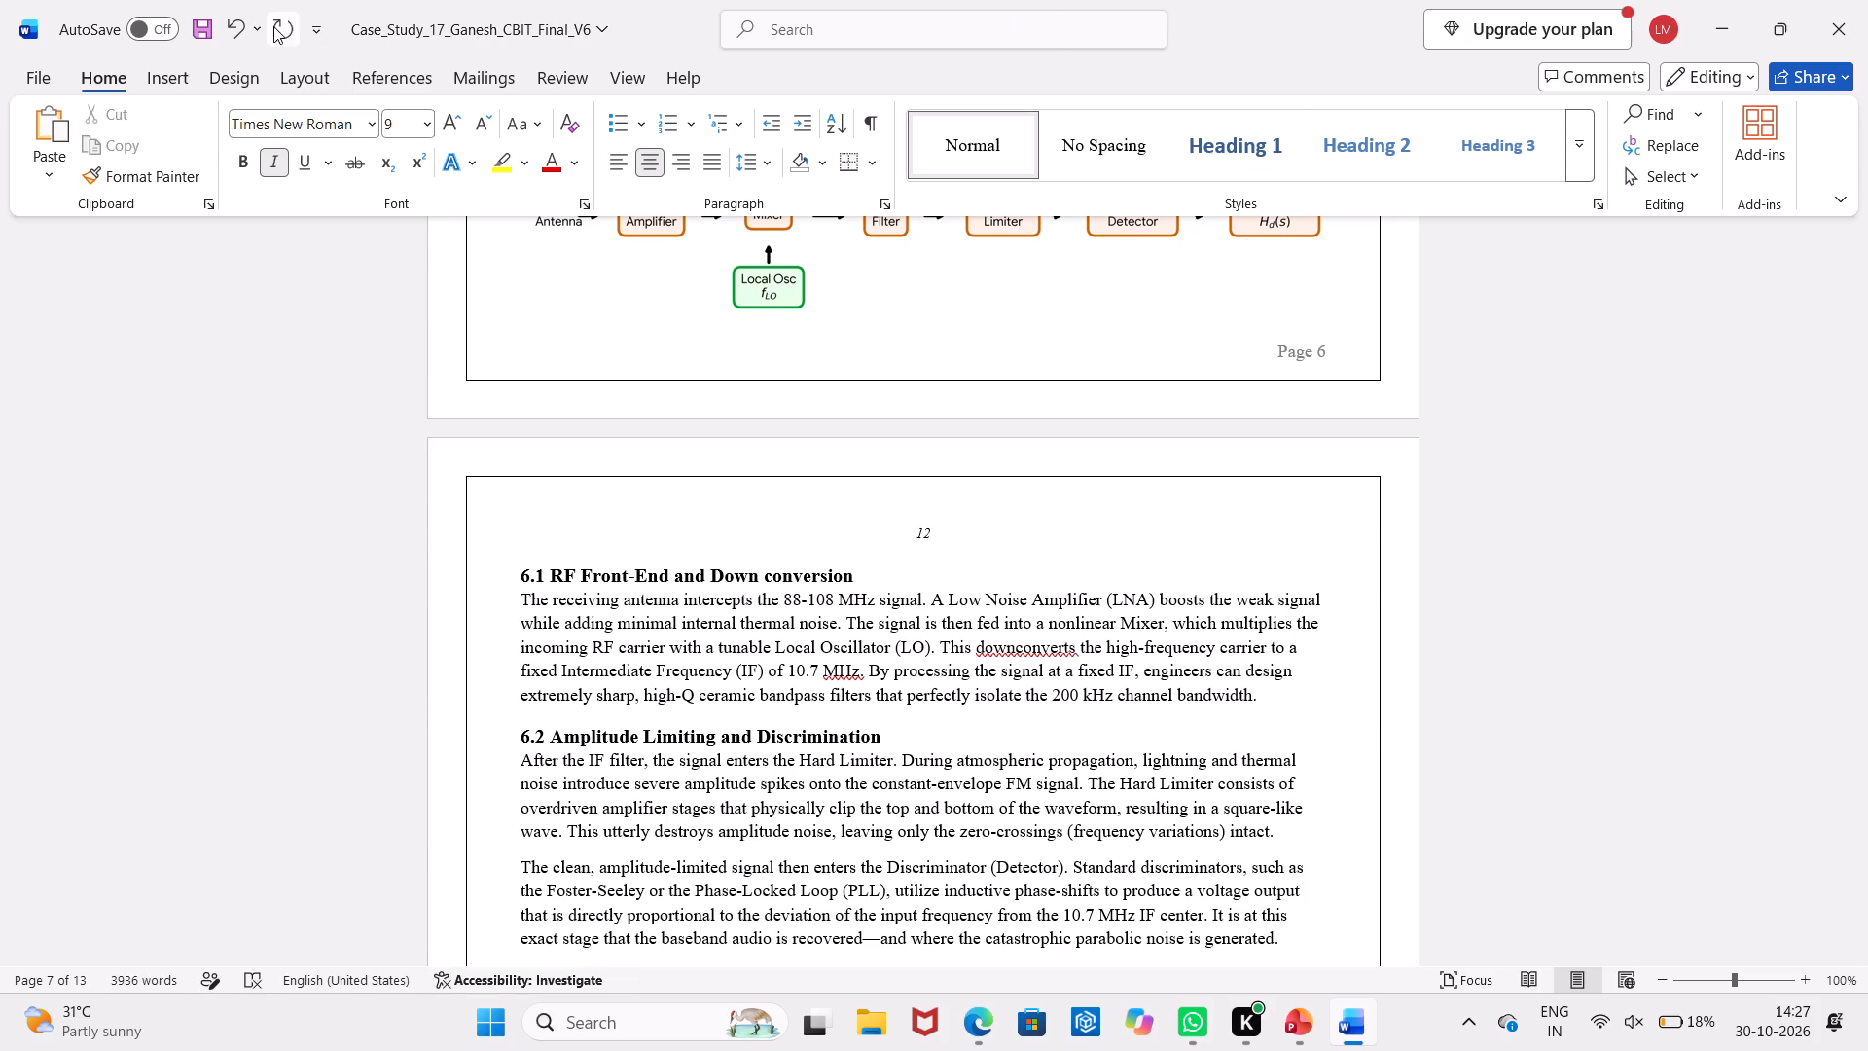
click(242, 21)
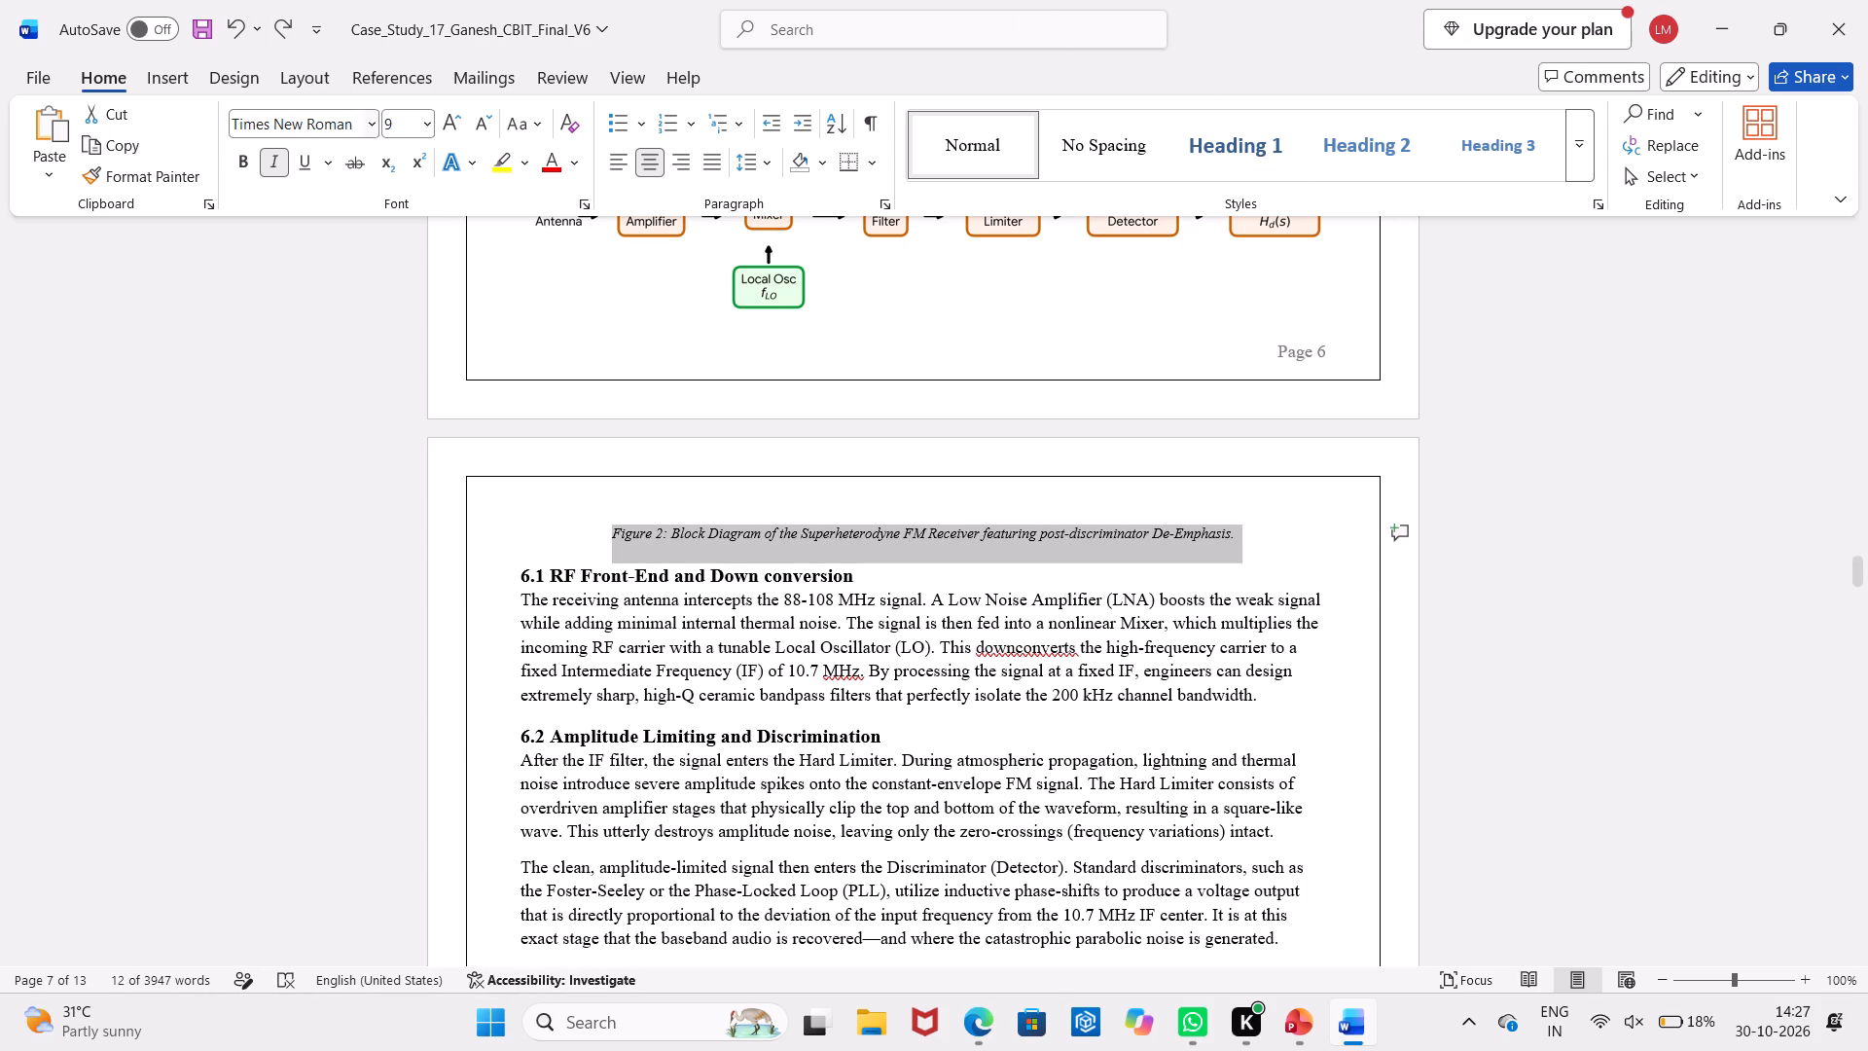
click(416, 126)
text(12)
key(Return)
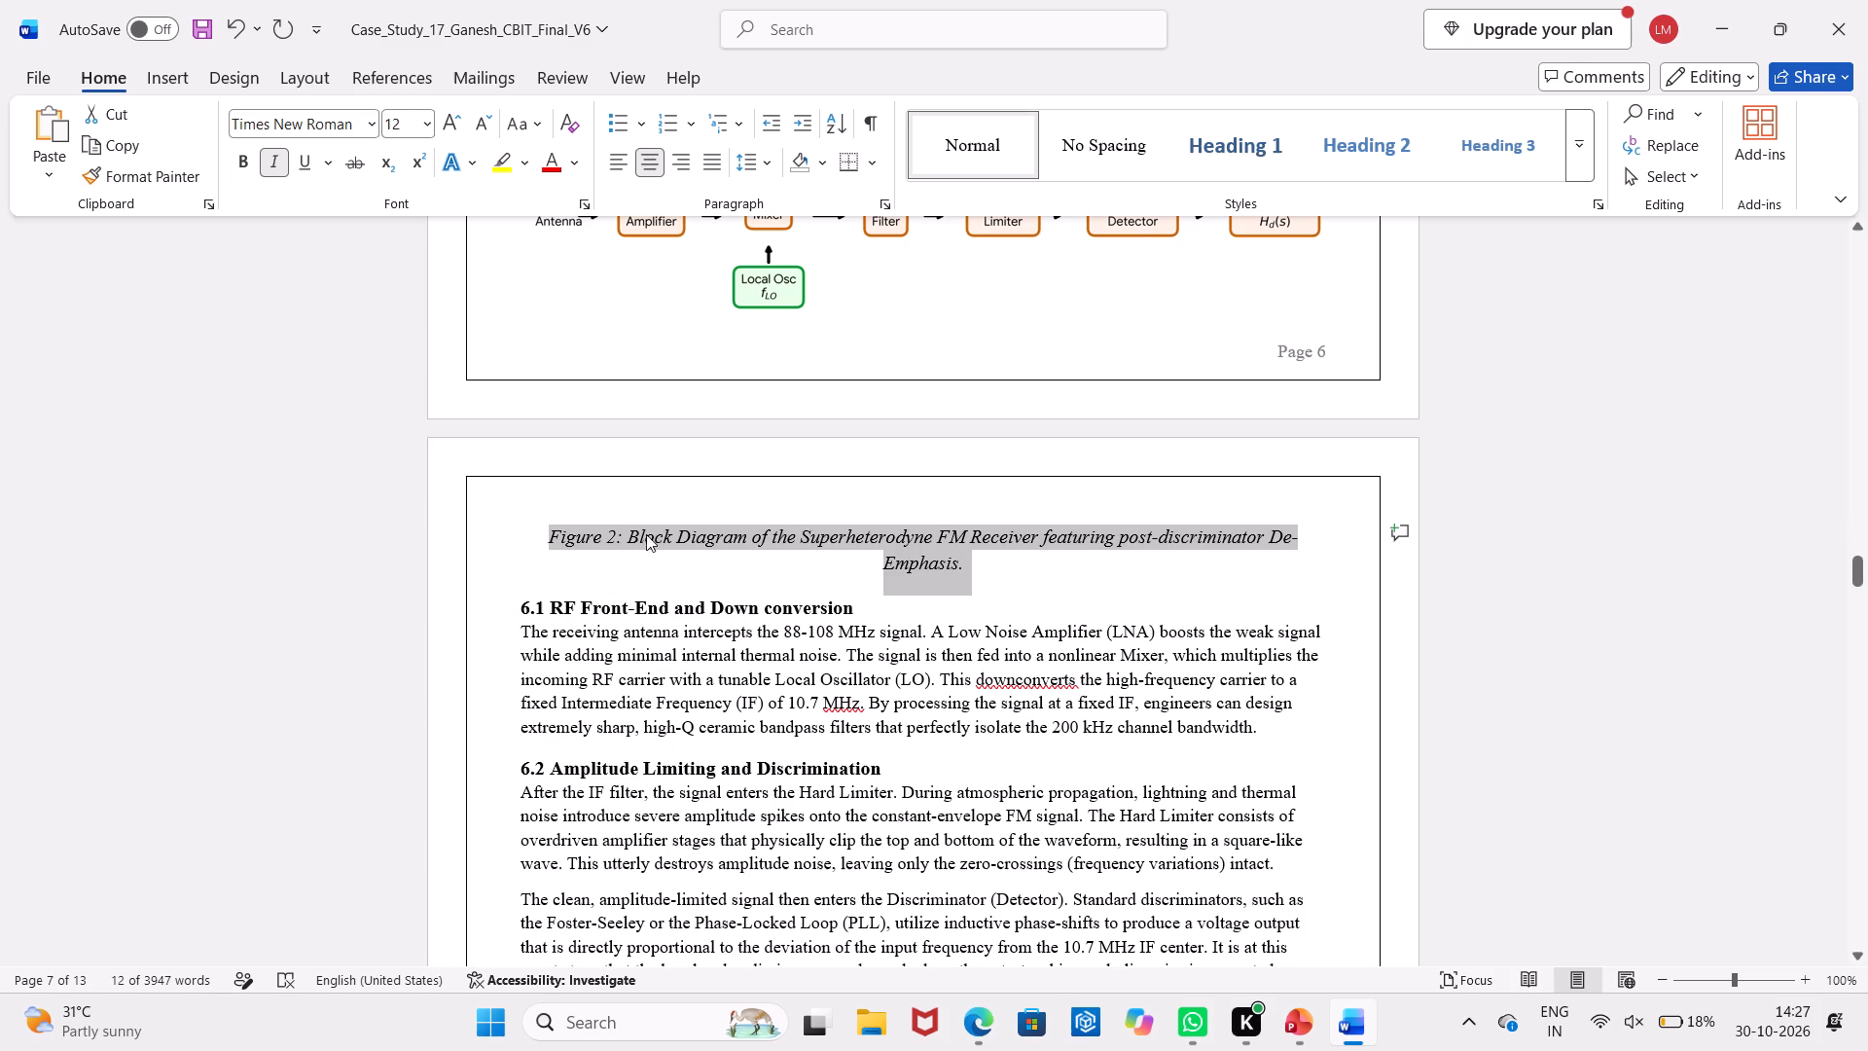
click(648, 570)
Break the Figure 2 caption before "De-Emphasis." so that the word stands whole on its own centred line.
scroll(648, 570, down, 1)
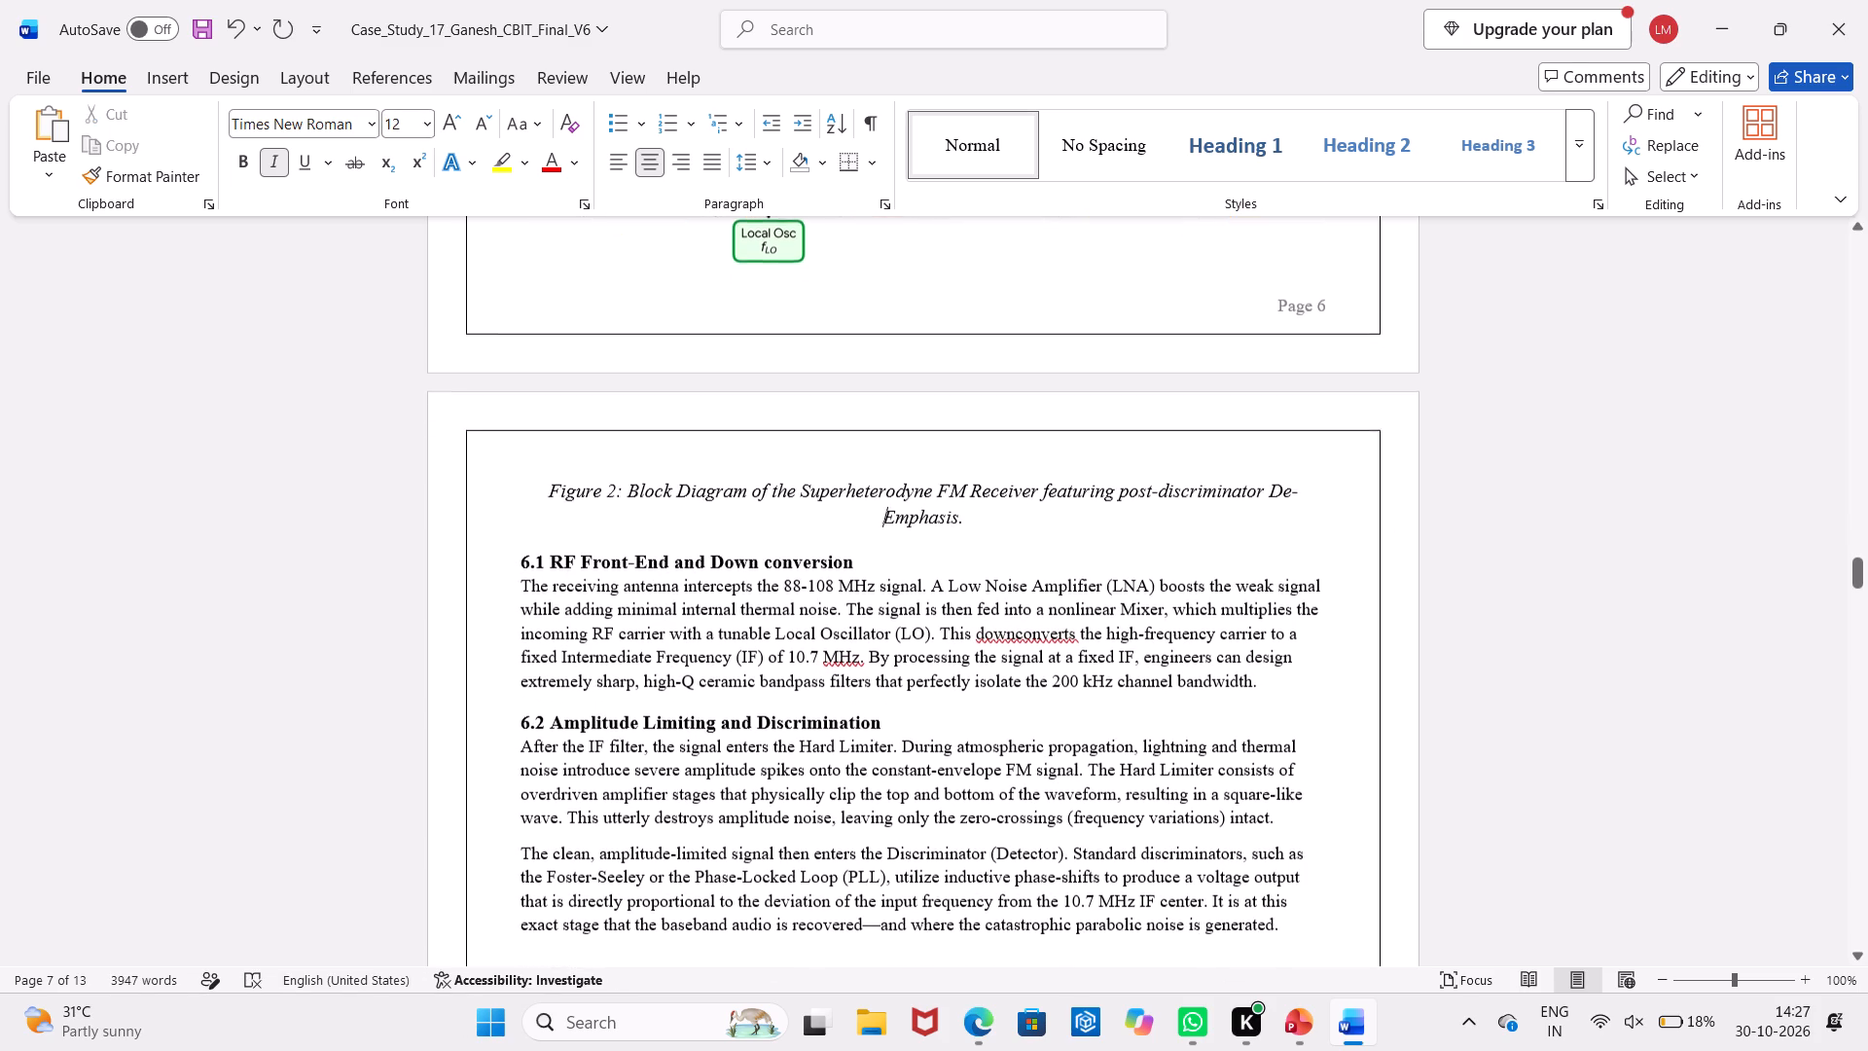
scroll(648, 570, down, 1)
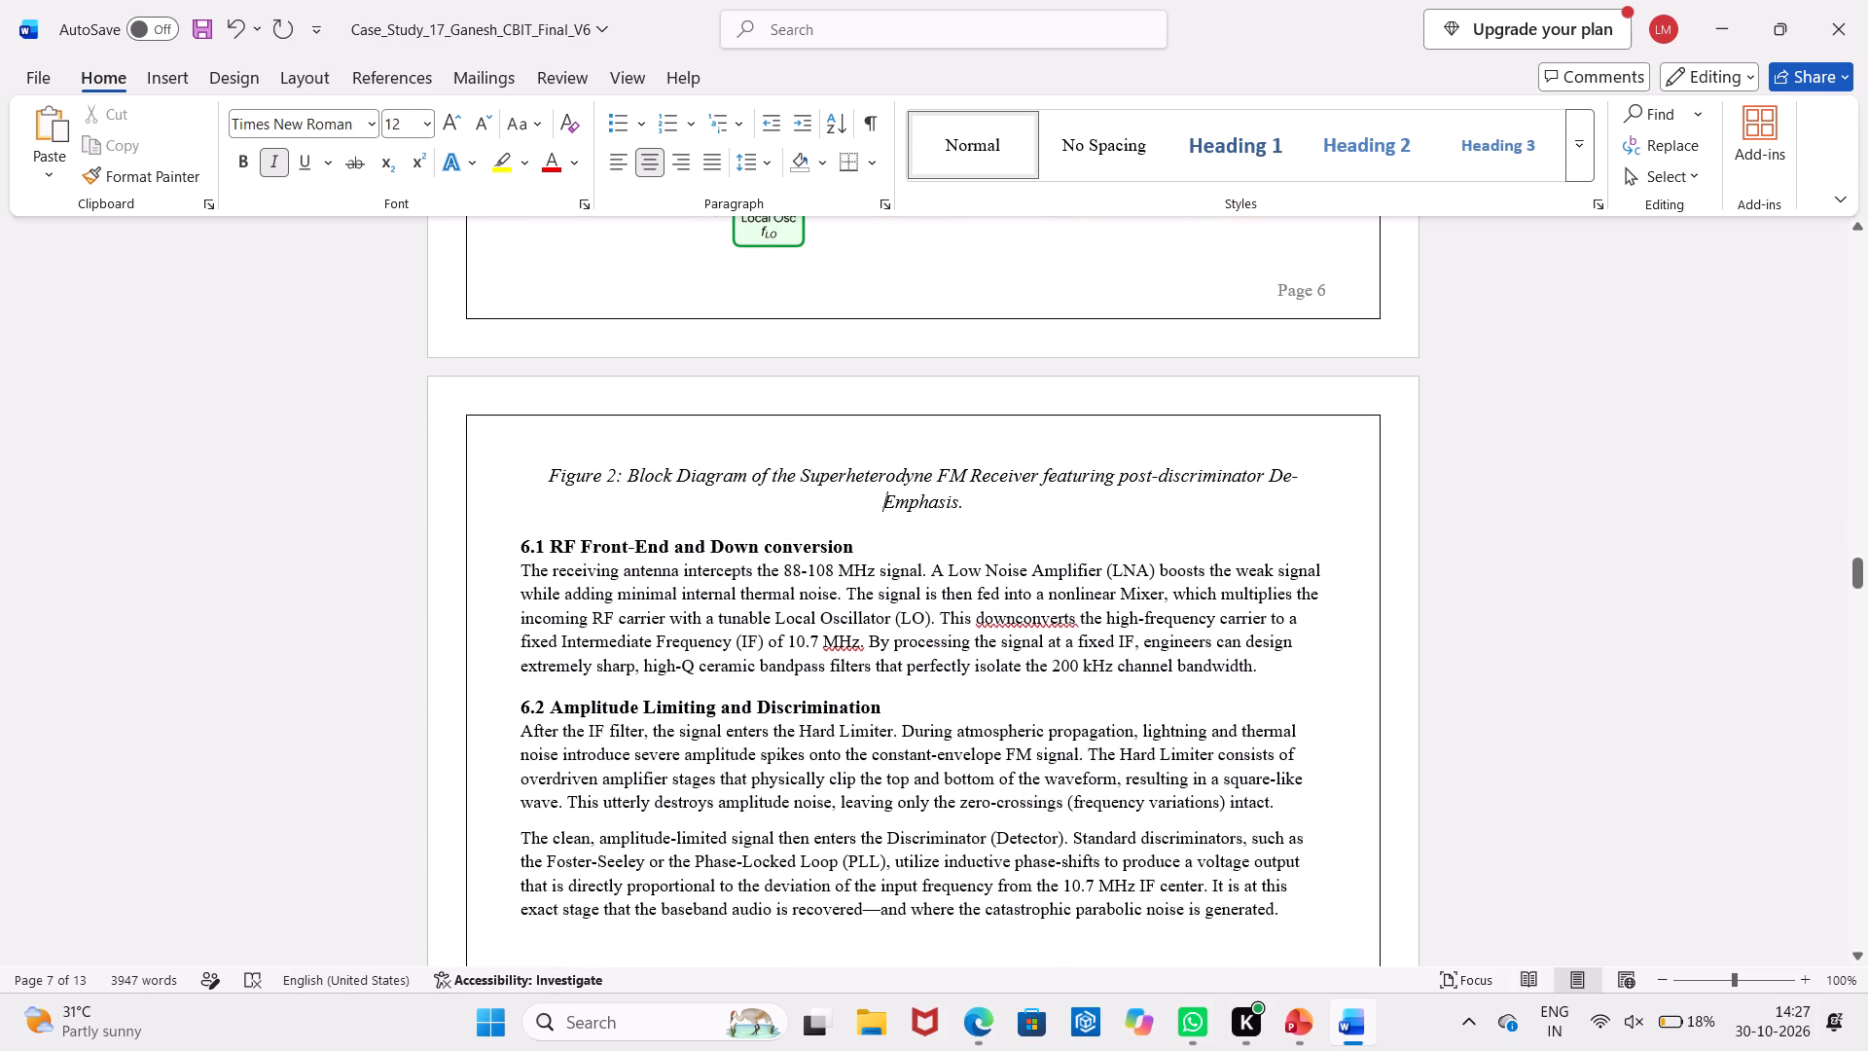
click(1267, 476)
key(Return)
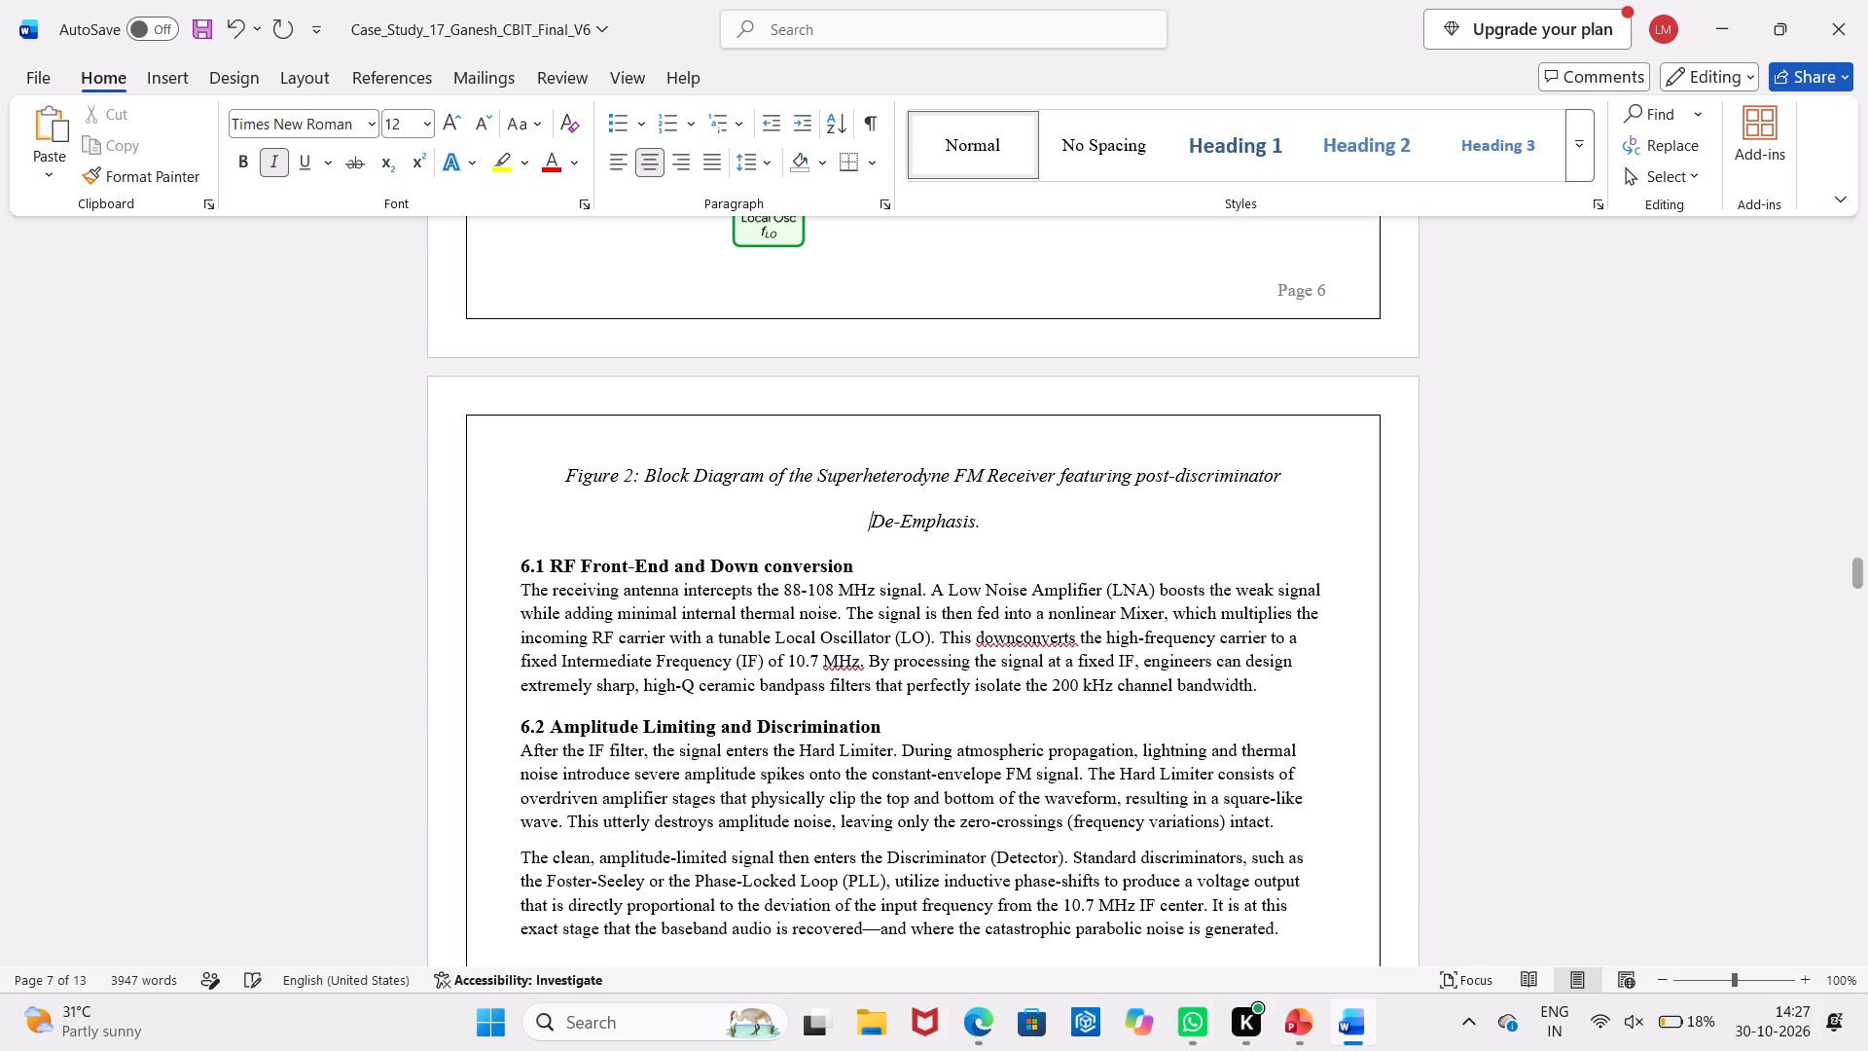
key(BackSpace)
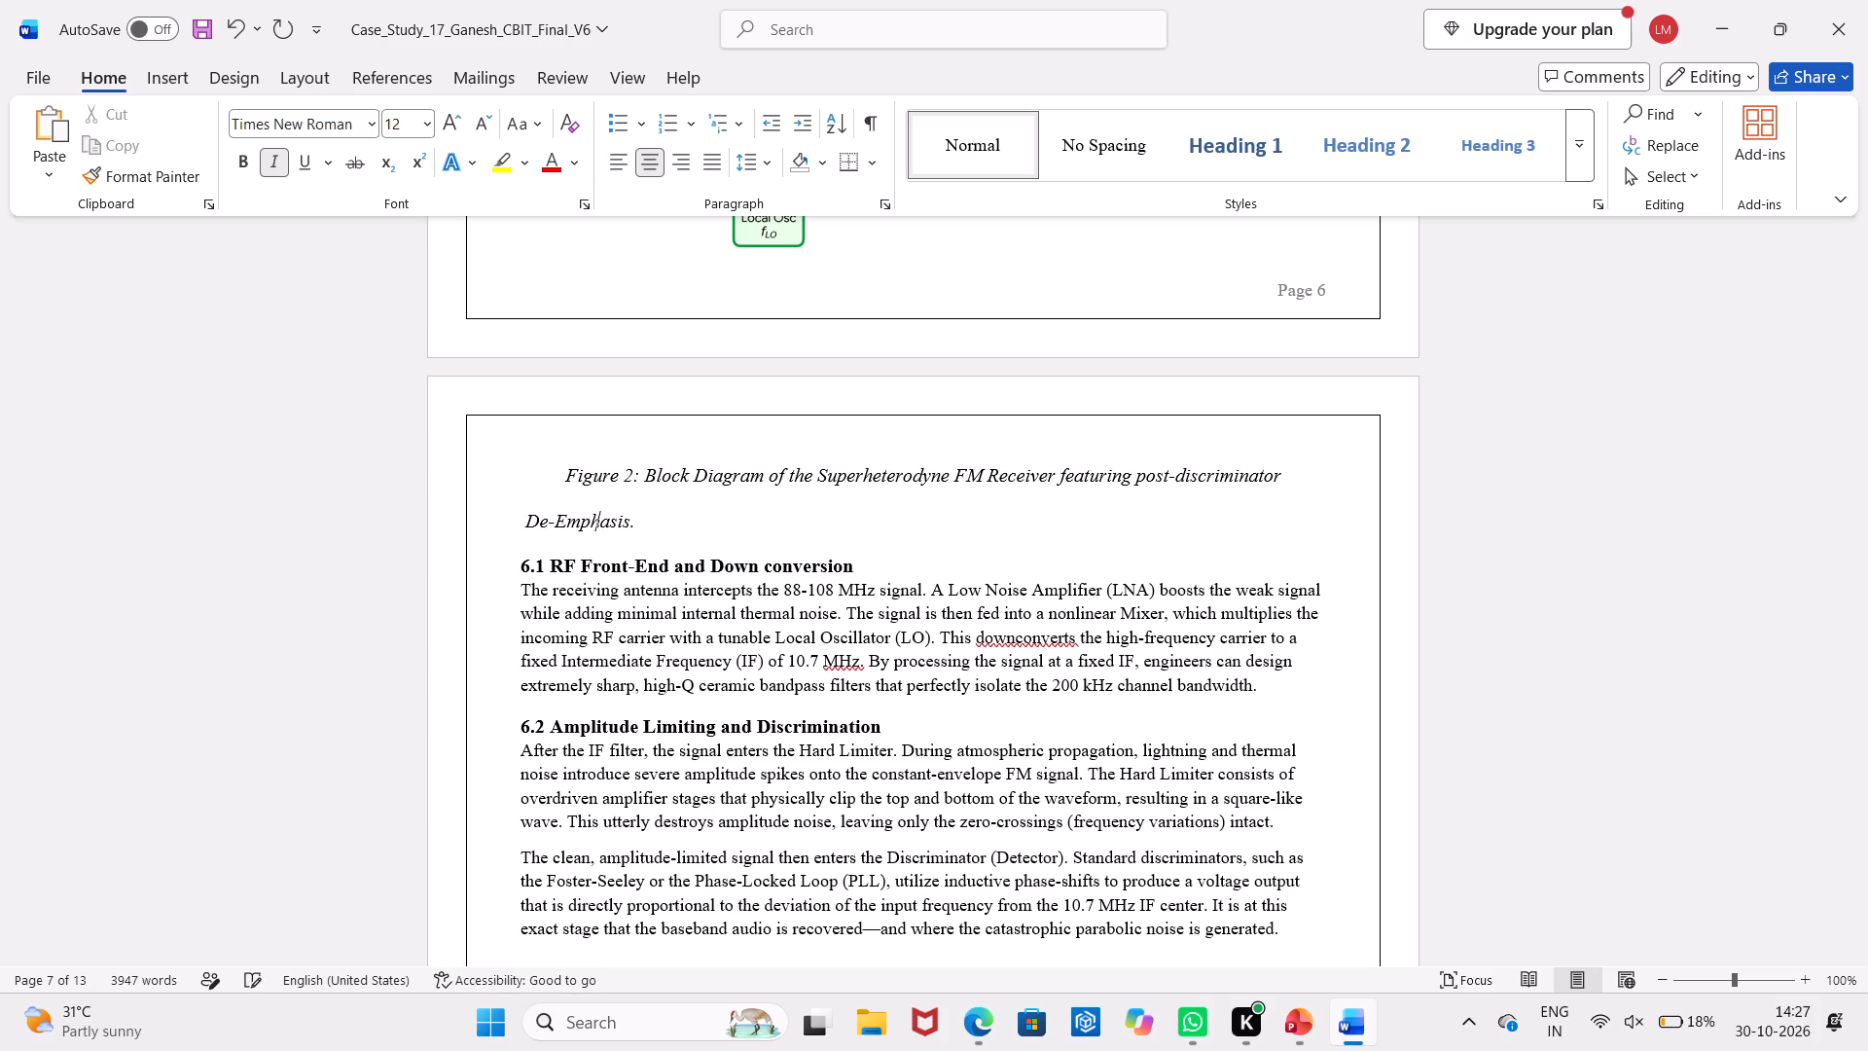
key(BackSpace)
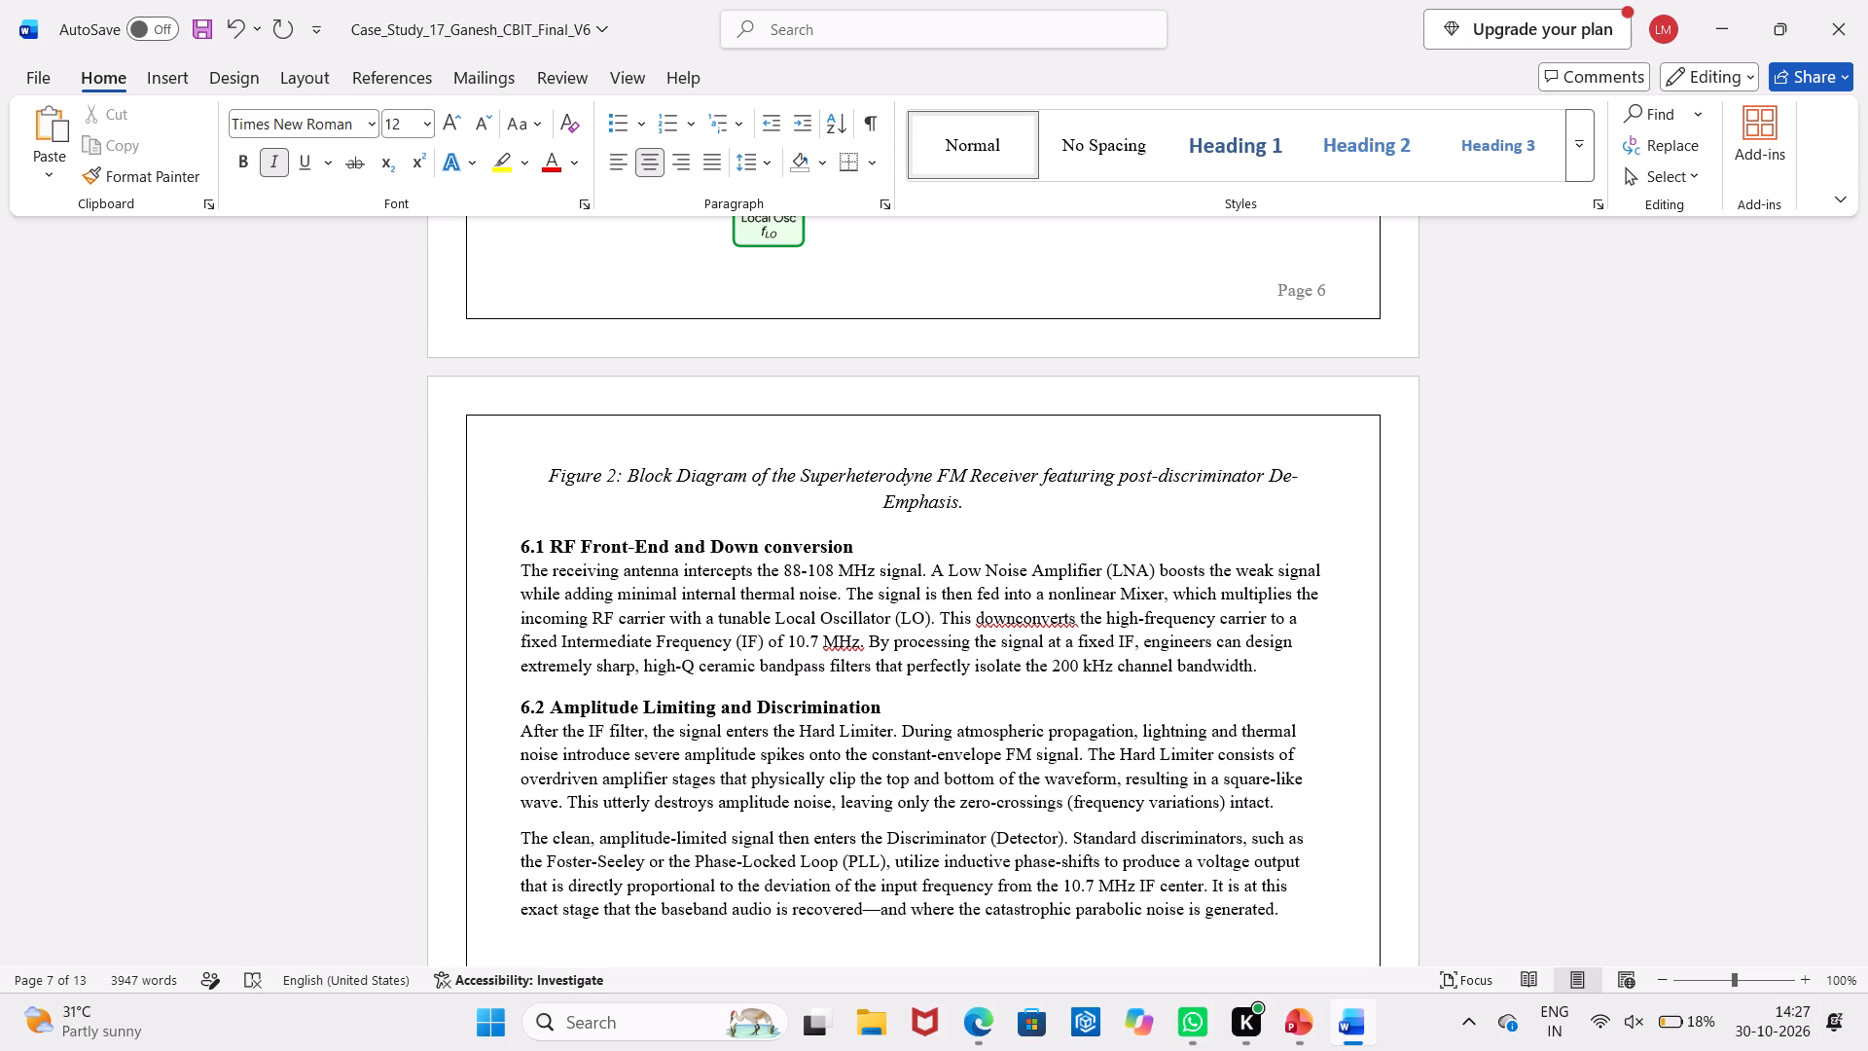
key(Return)
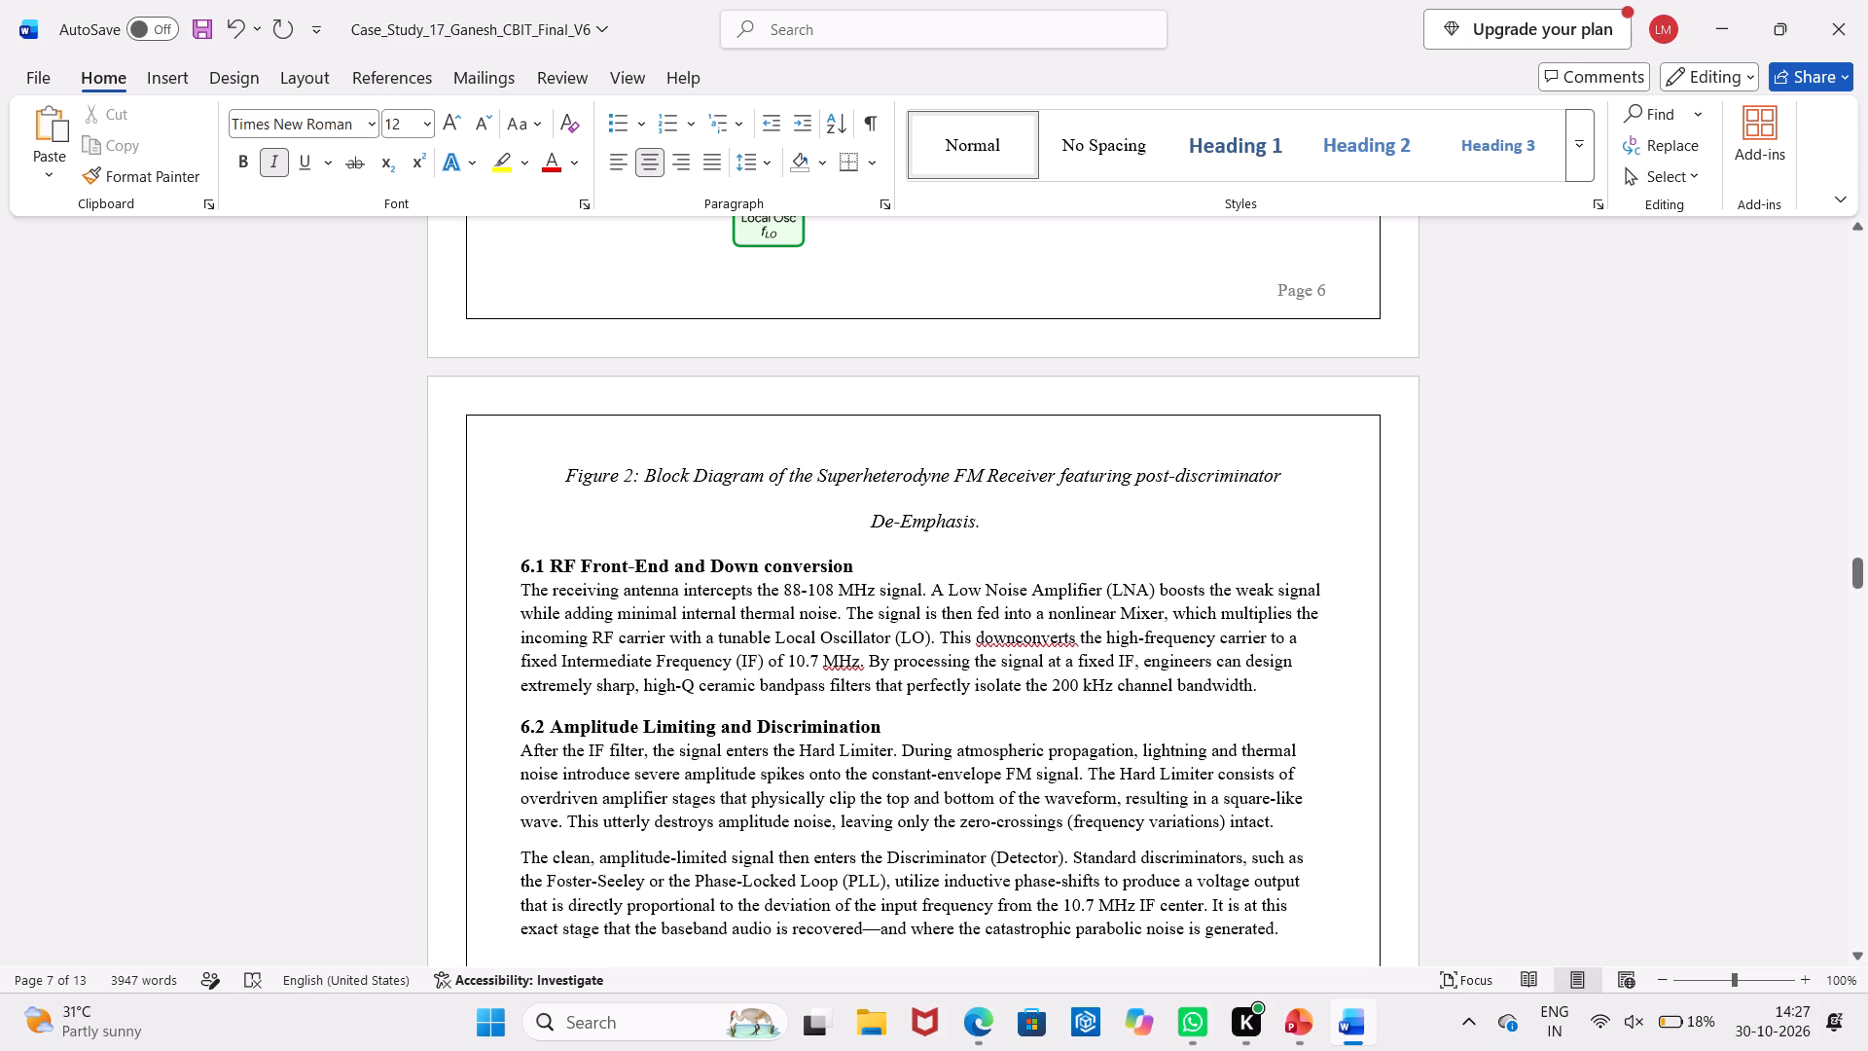
Make the carrier wave formula c(t) = Ac cos(2πfct + θ0) in section 3 on page 4 bold.
scroll(895, 567, up, 6)
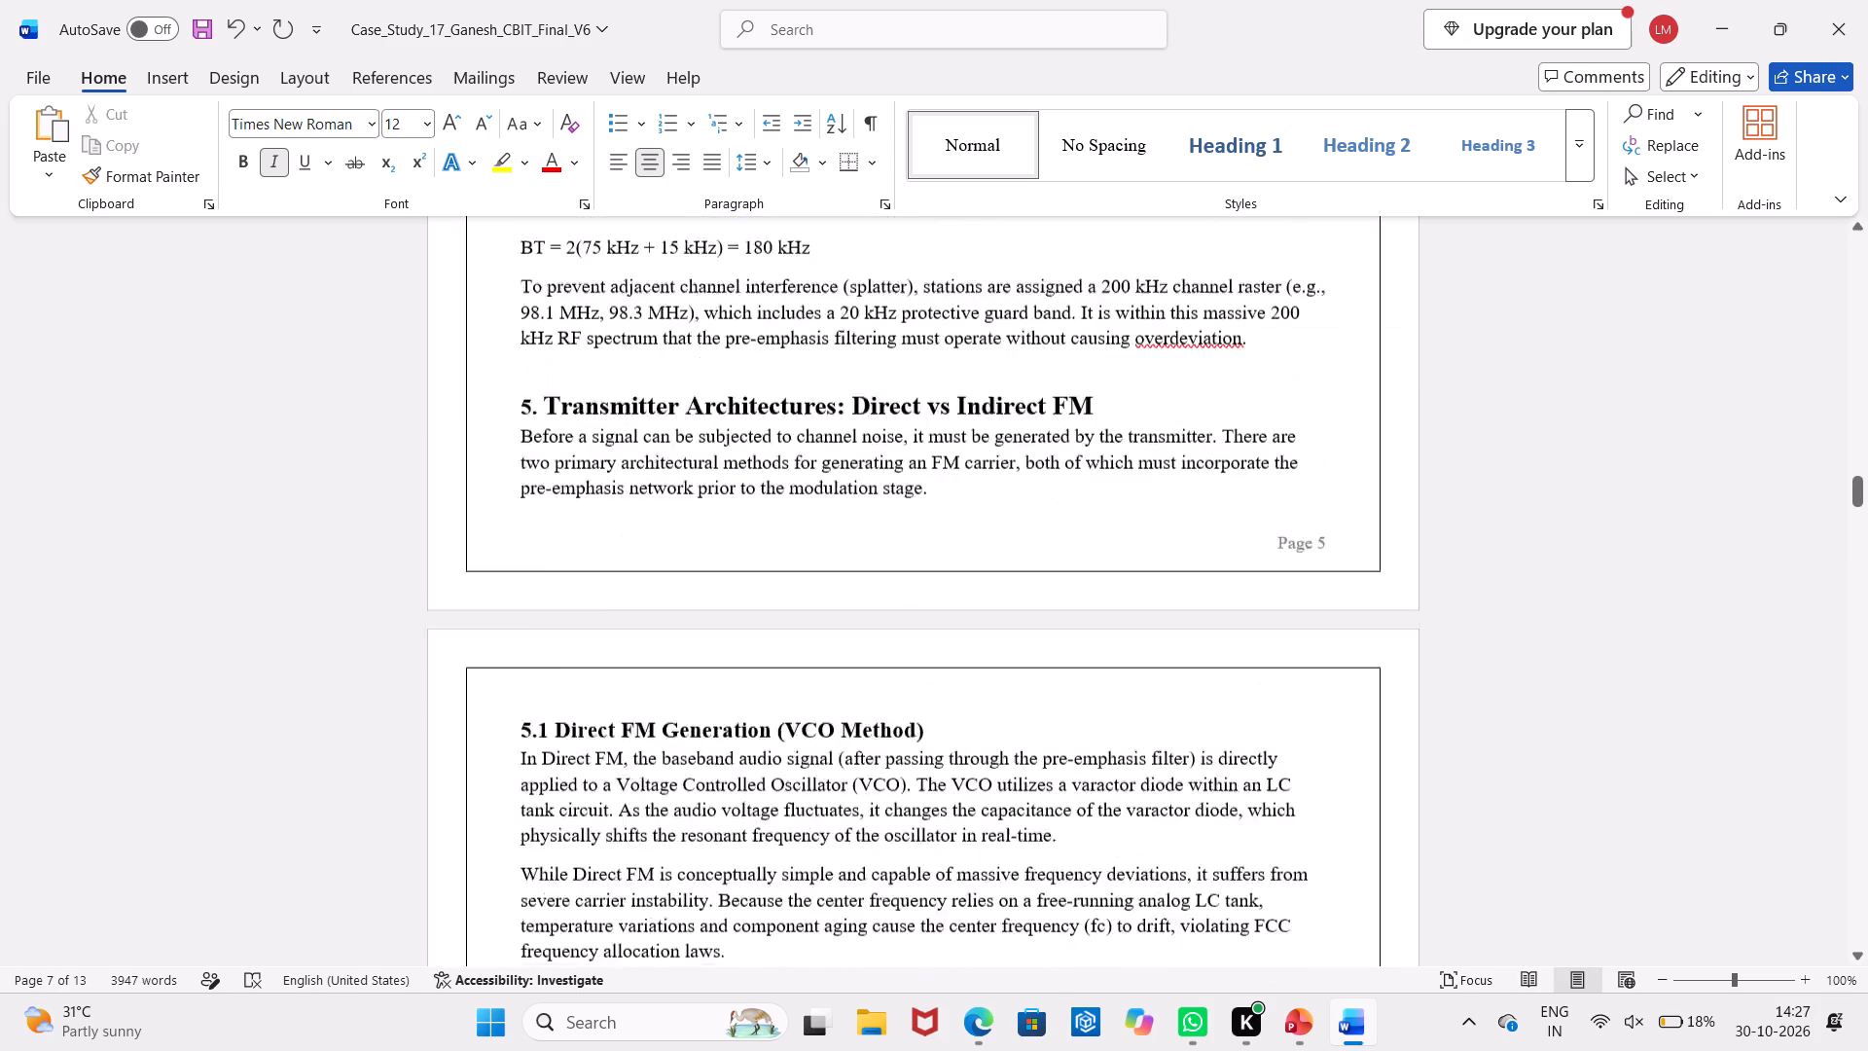
scroll(895, 567, up, 3)
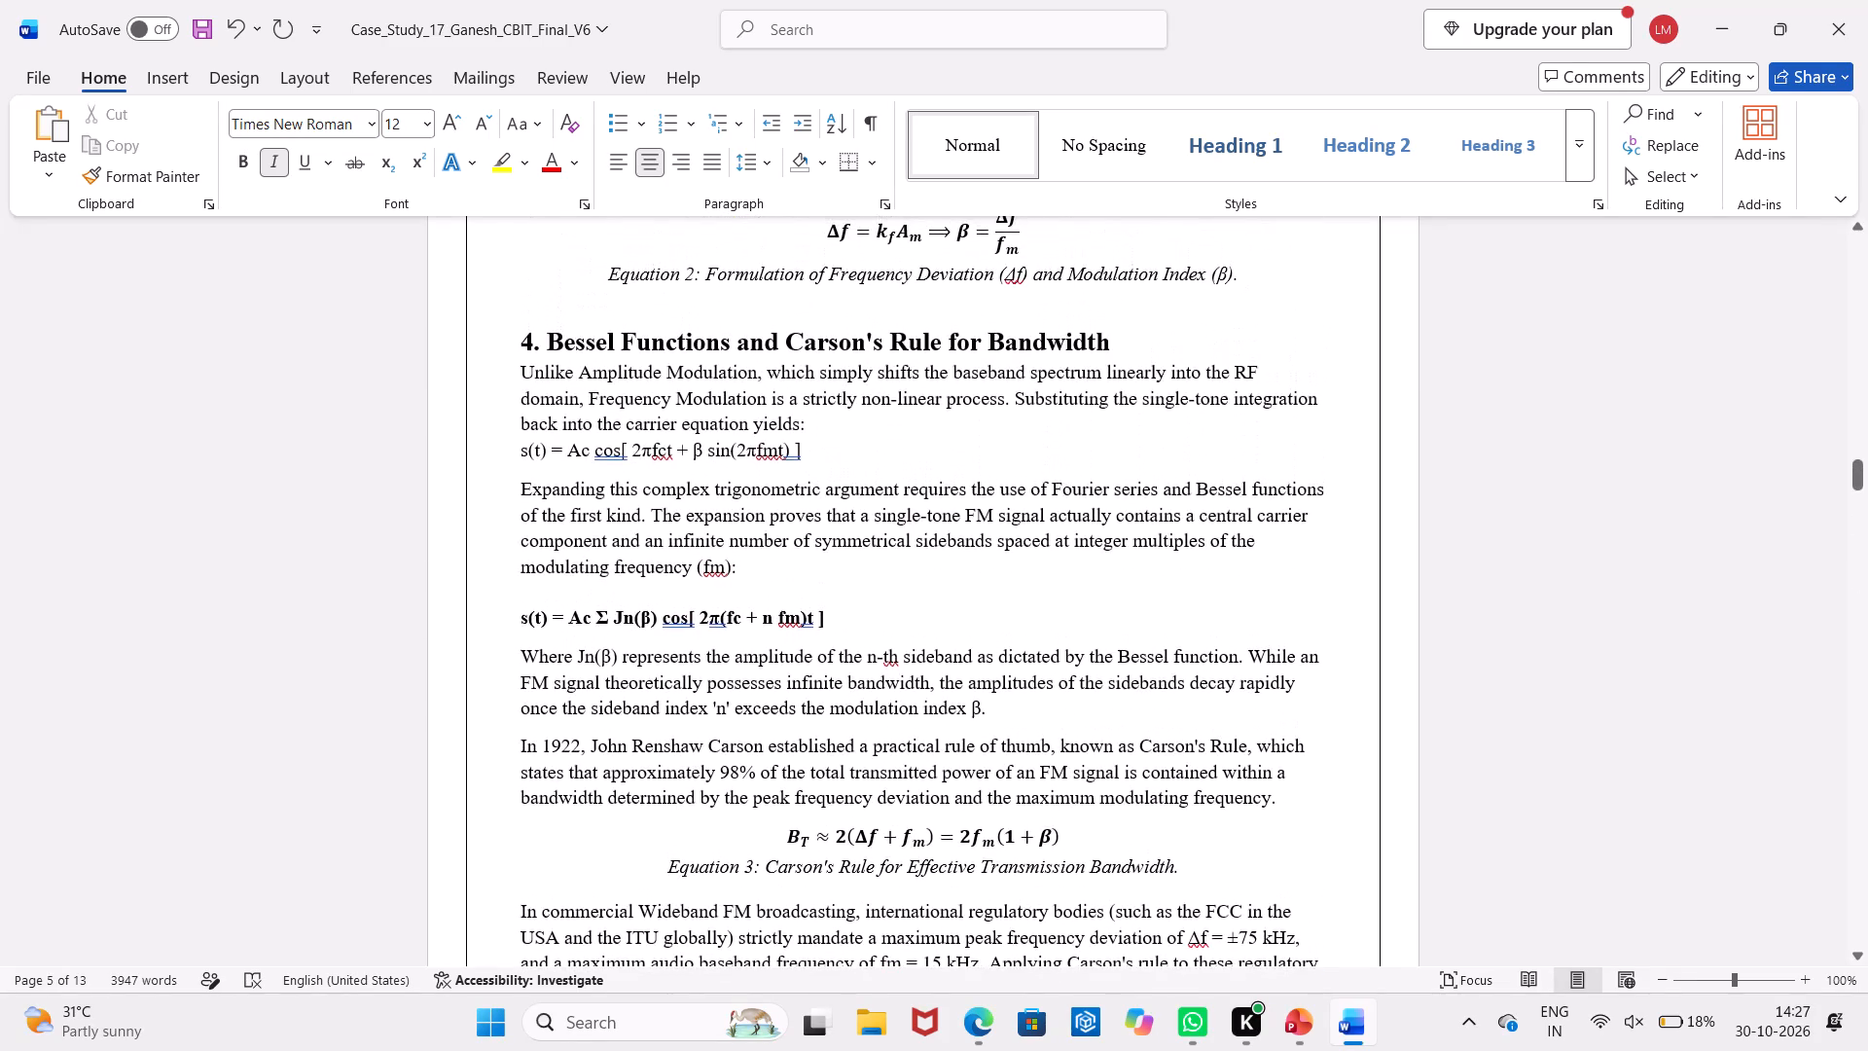
scroll(895, 567, up, 5)
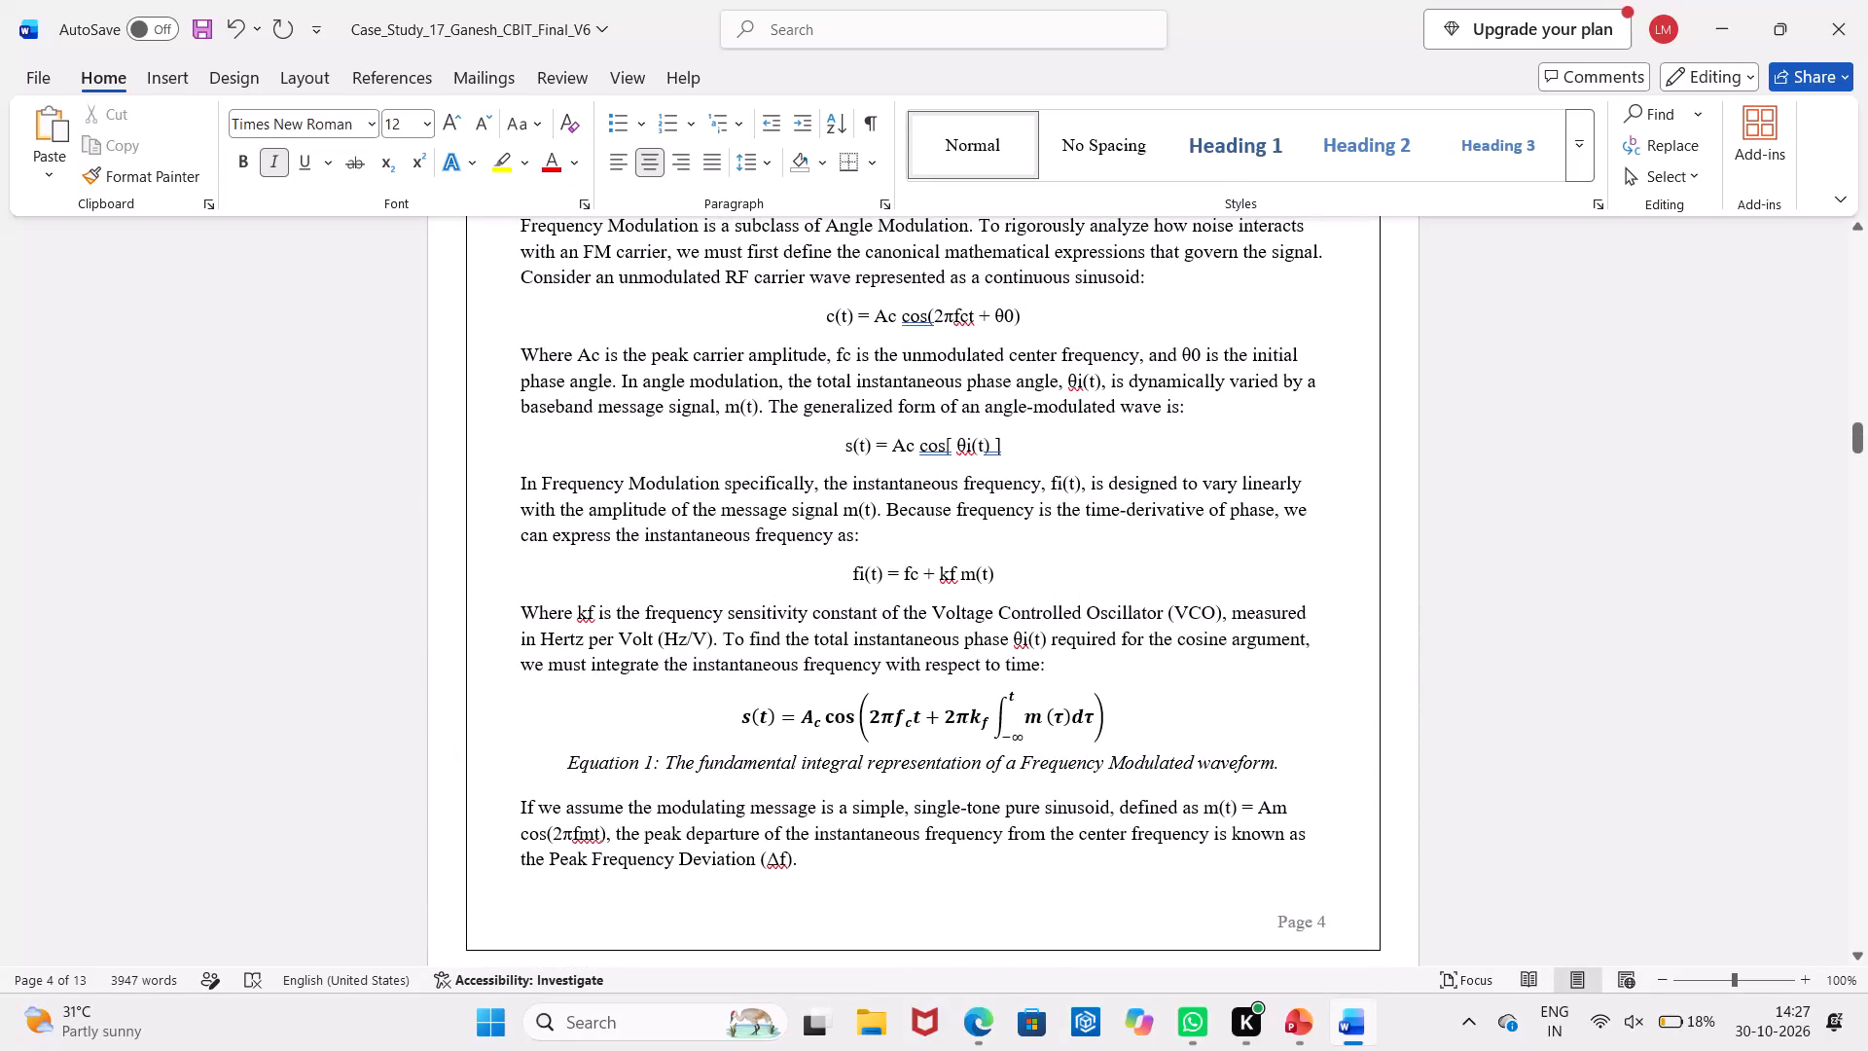
double_click(633, 391)
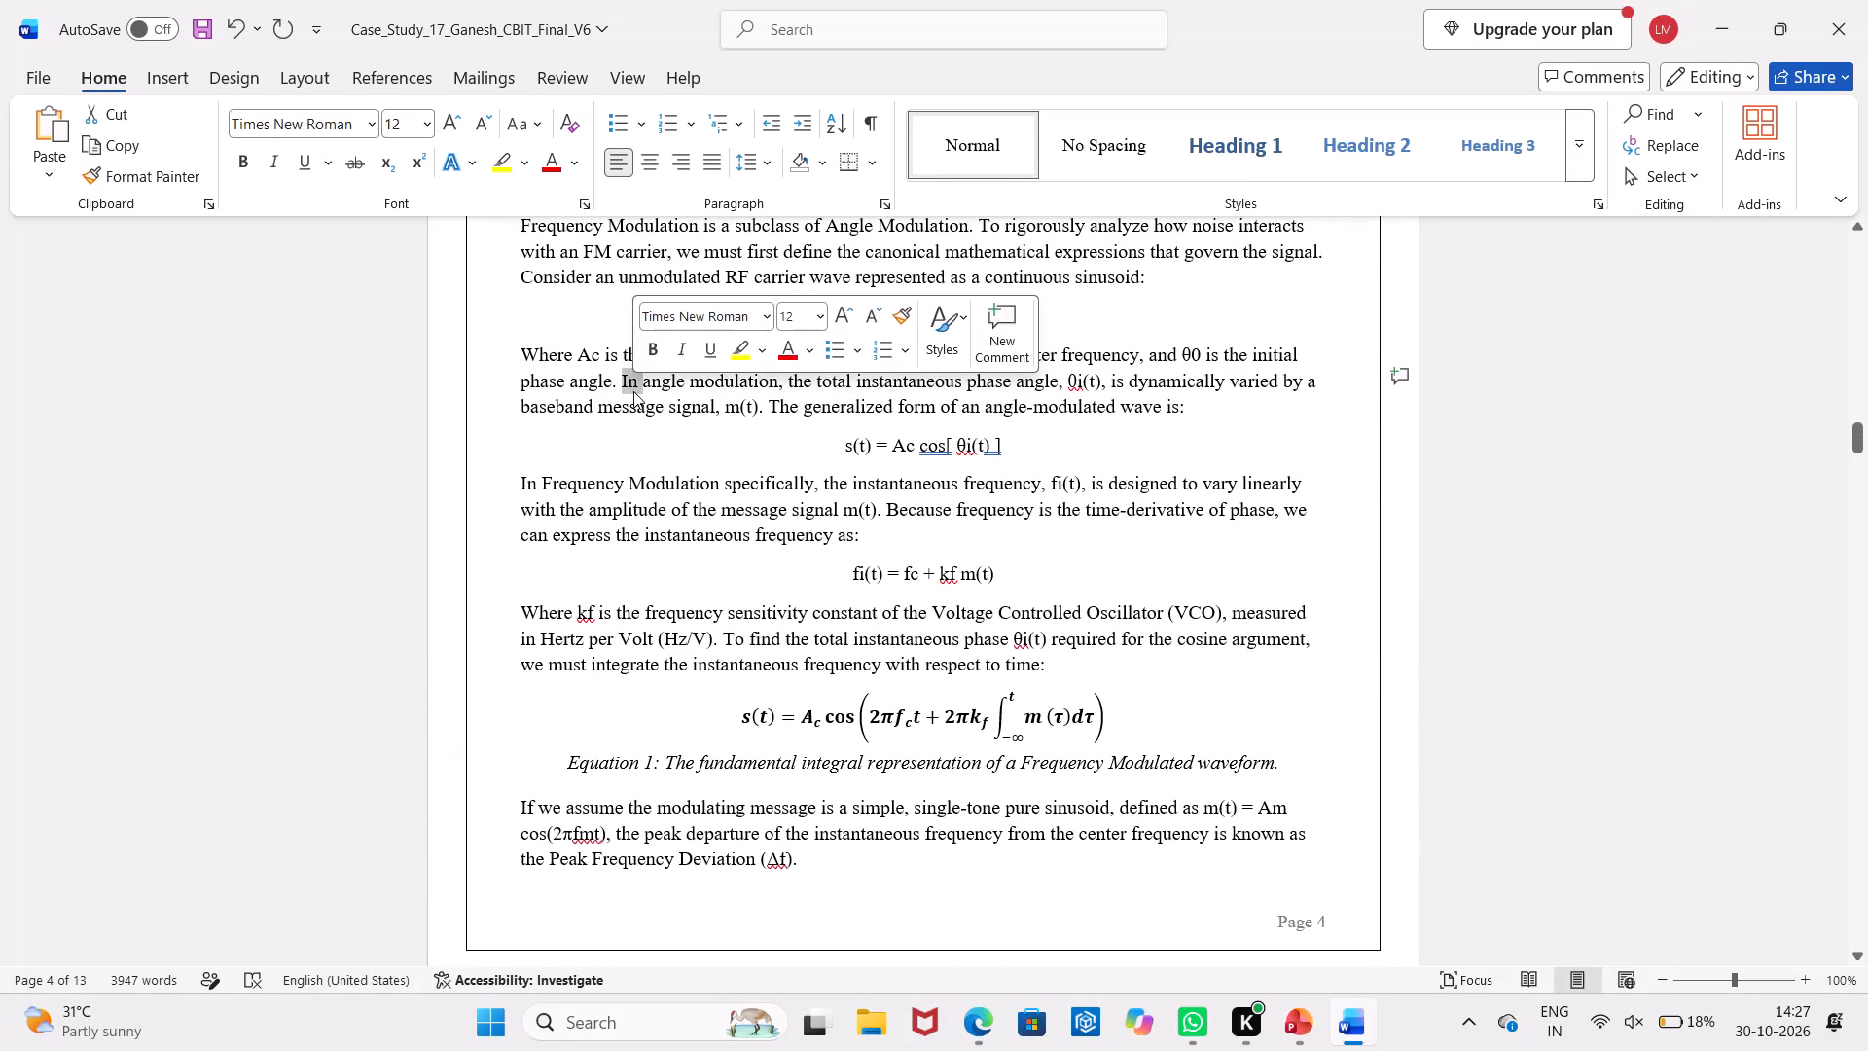
click(674, 461)
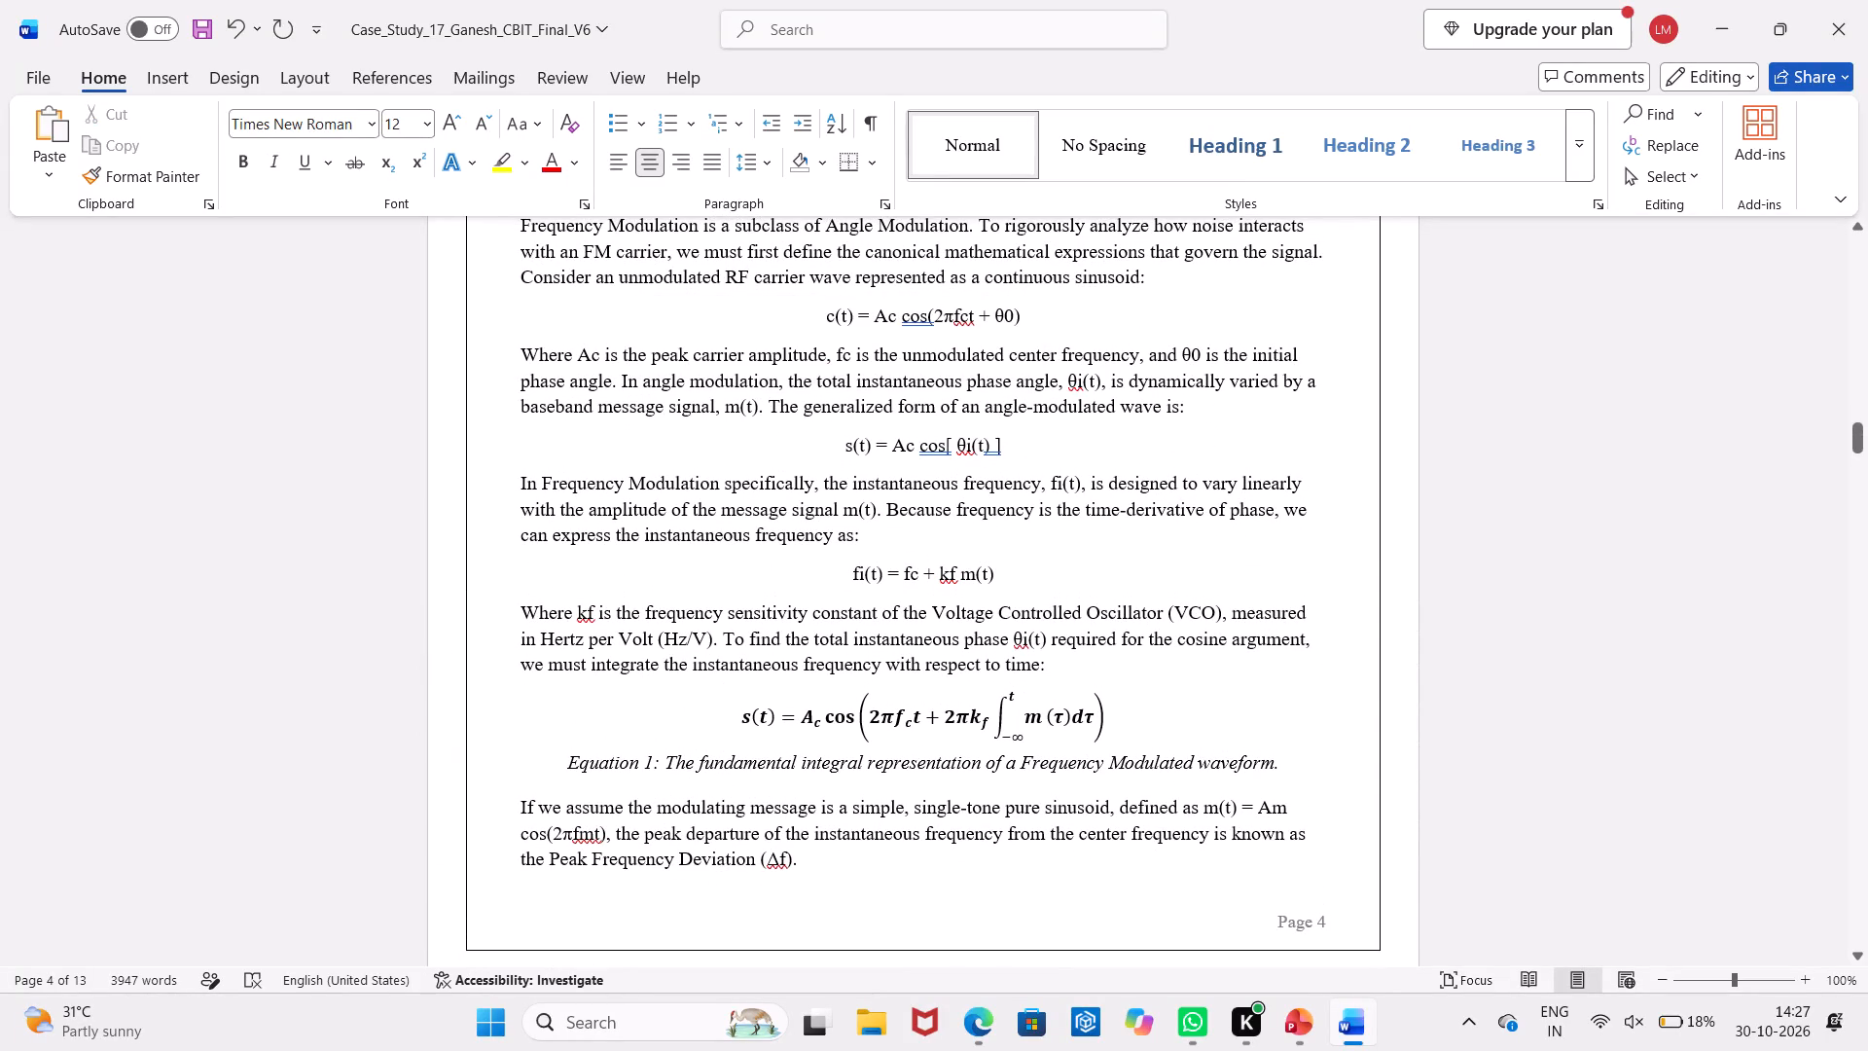
drag(818, 309, 1018, 325)
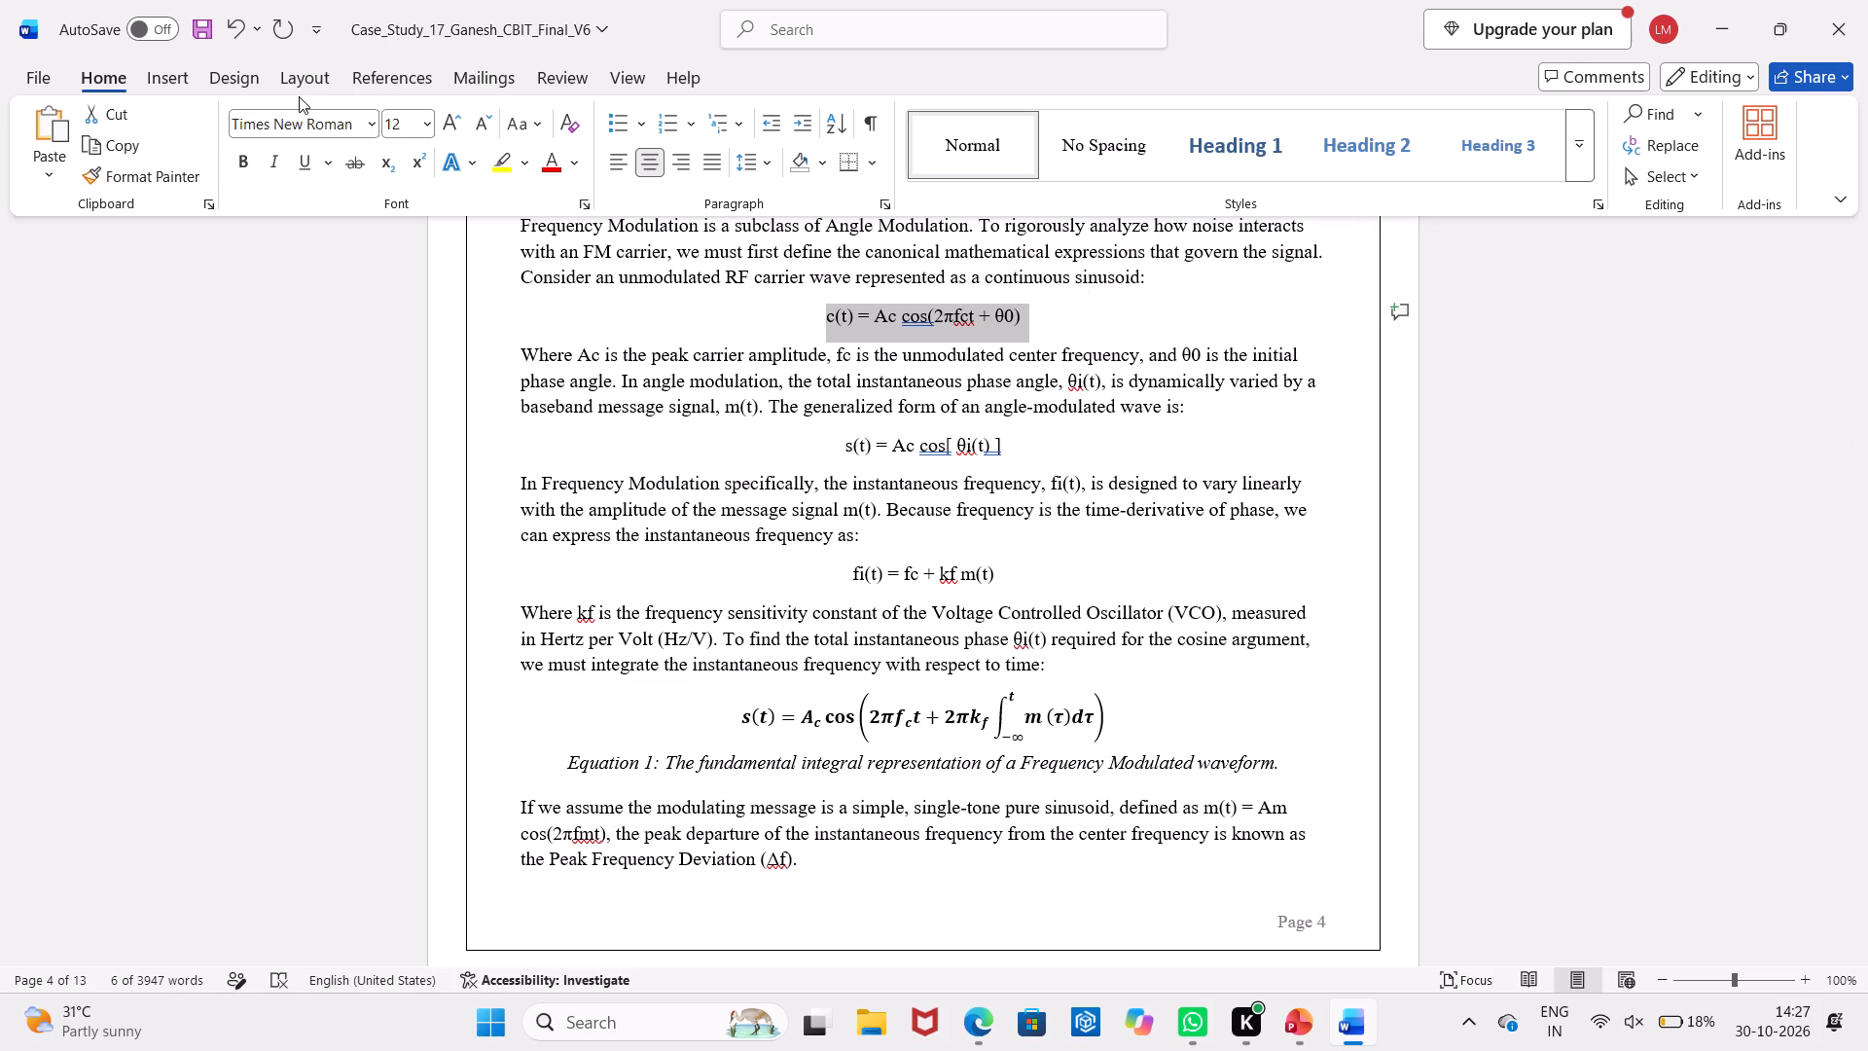
click(242, 166)
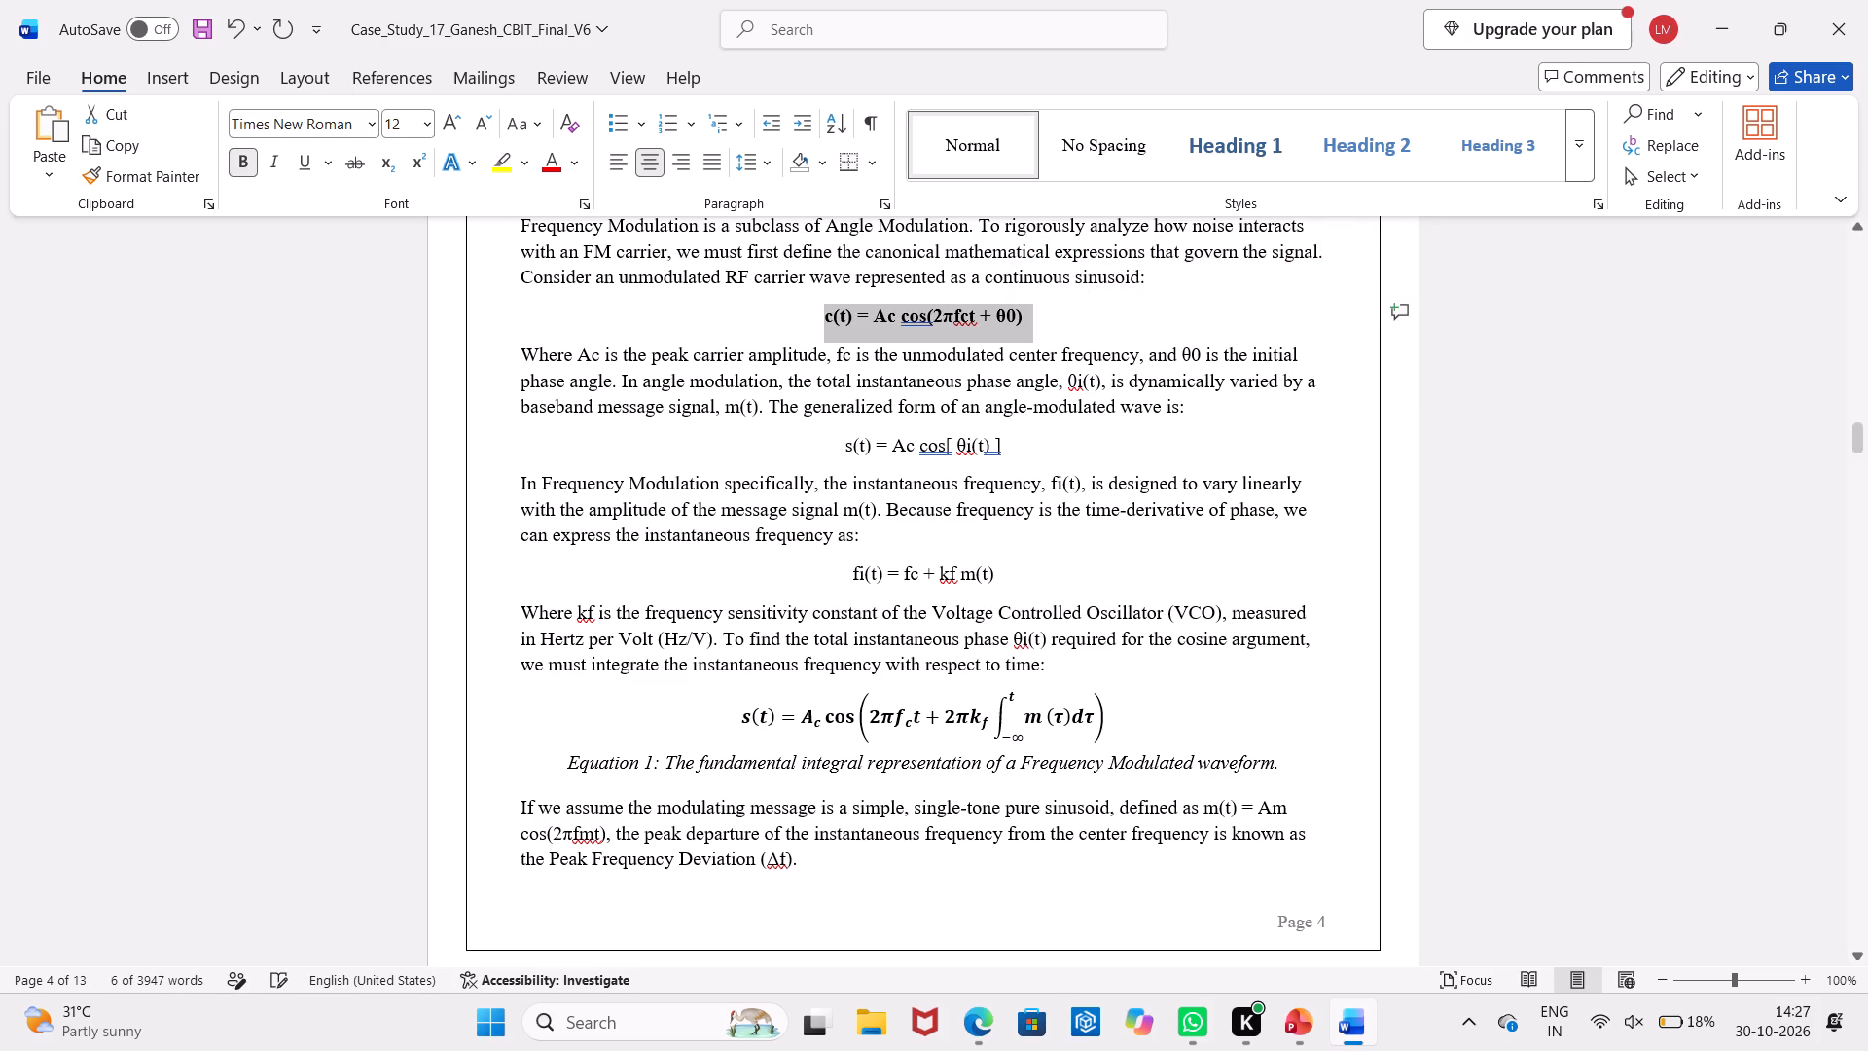
Make the section 3 formulas s(t) = Ac cos[ θi(t) ] and fi(t) = fc + kf m(t) bold.
drag(834, 440, 983, 450)
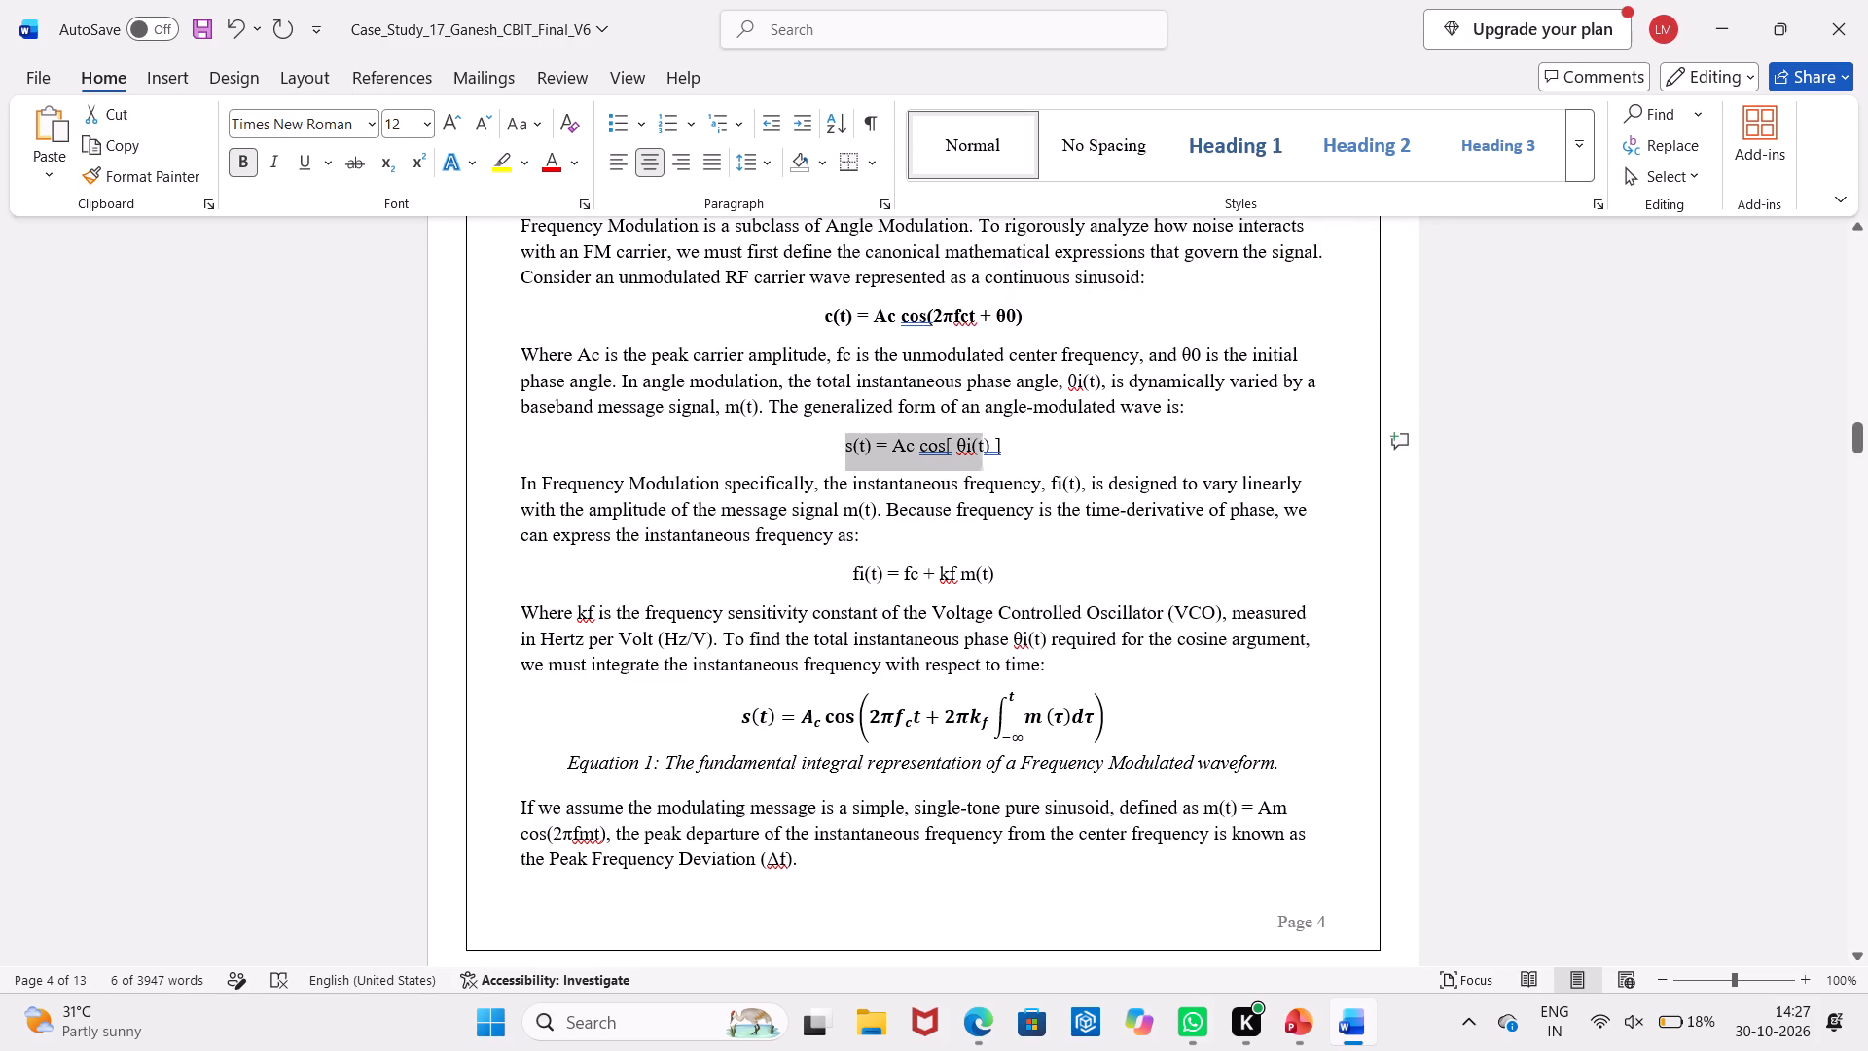
drag(983, 450, 1009, 448)
click(1040, 404)
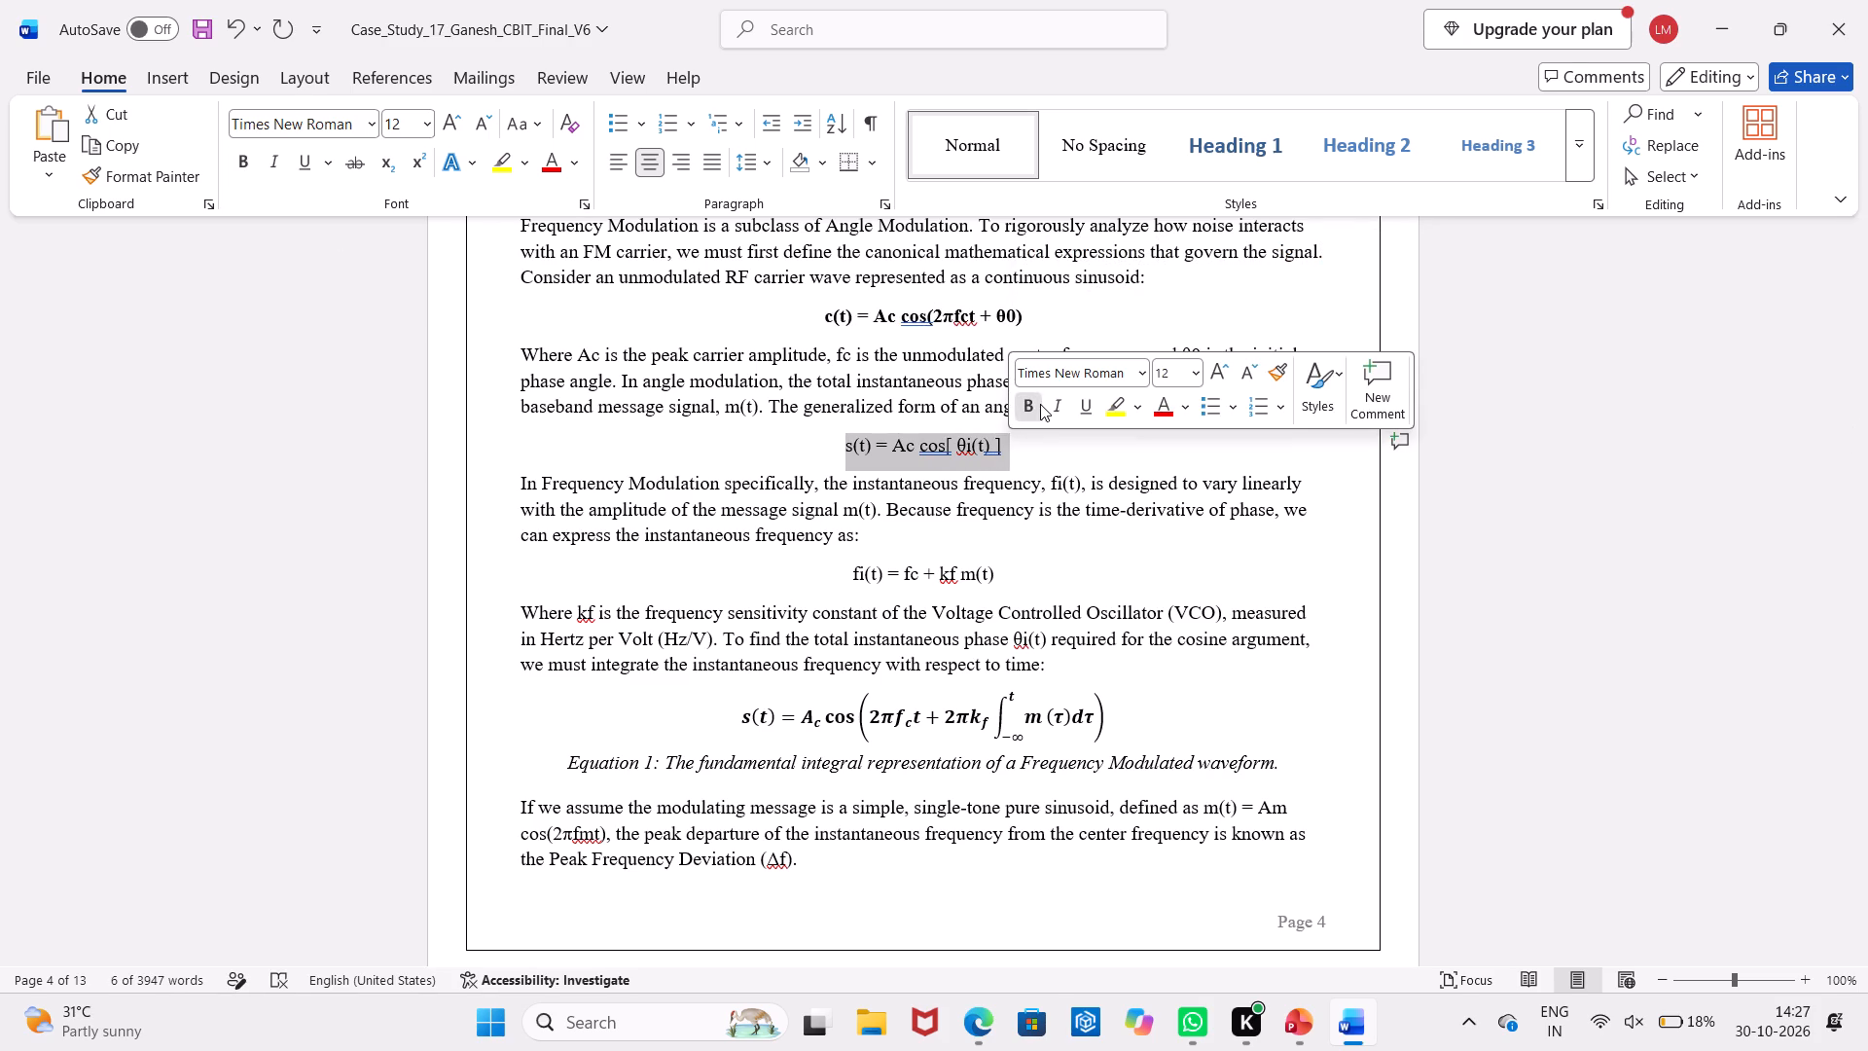
drag(830, 562, 995, 572)
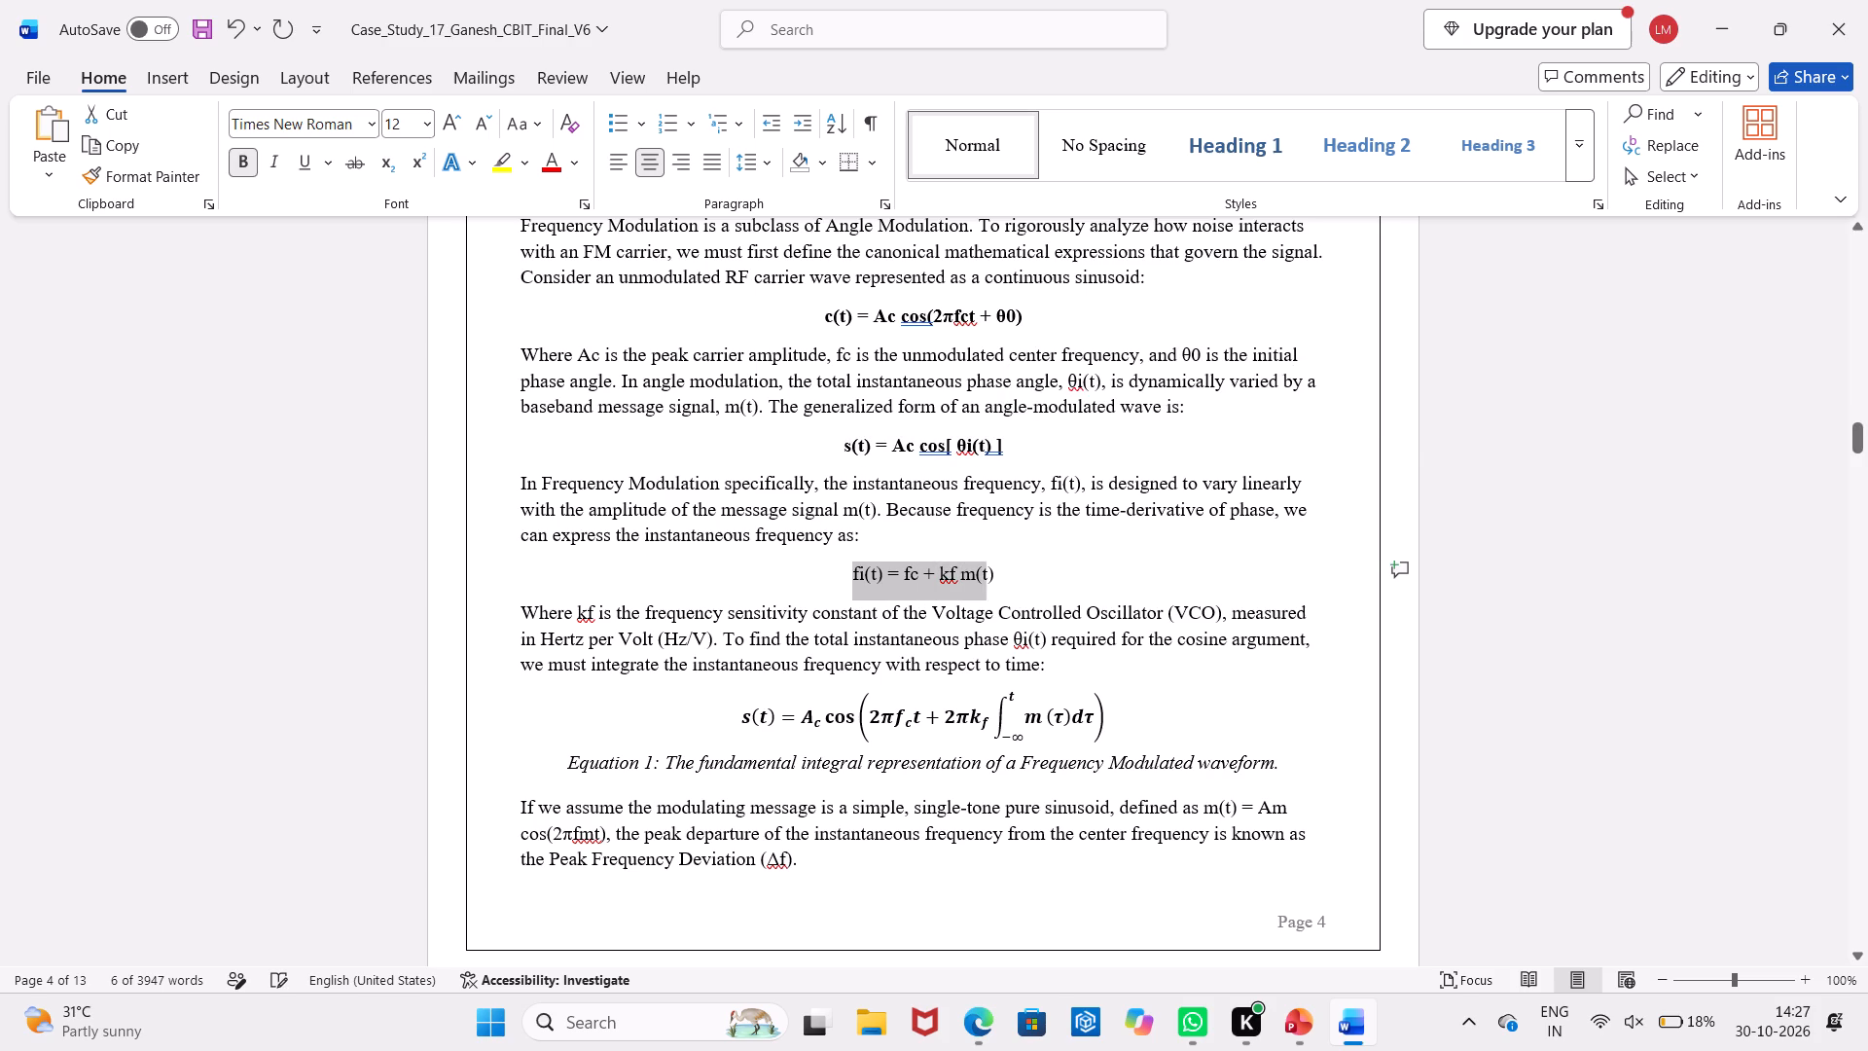
drag(995, 572, 997, 572)
click(1020, 526)
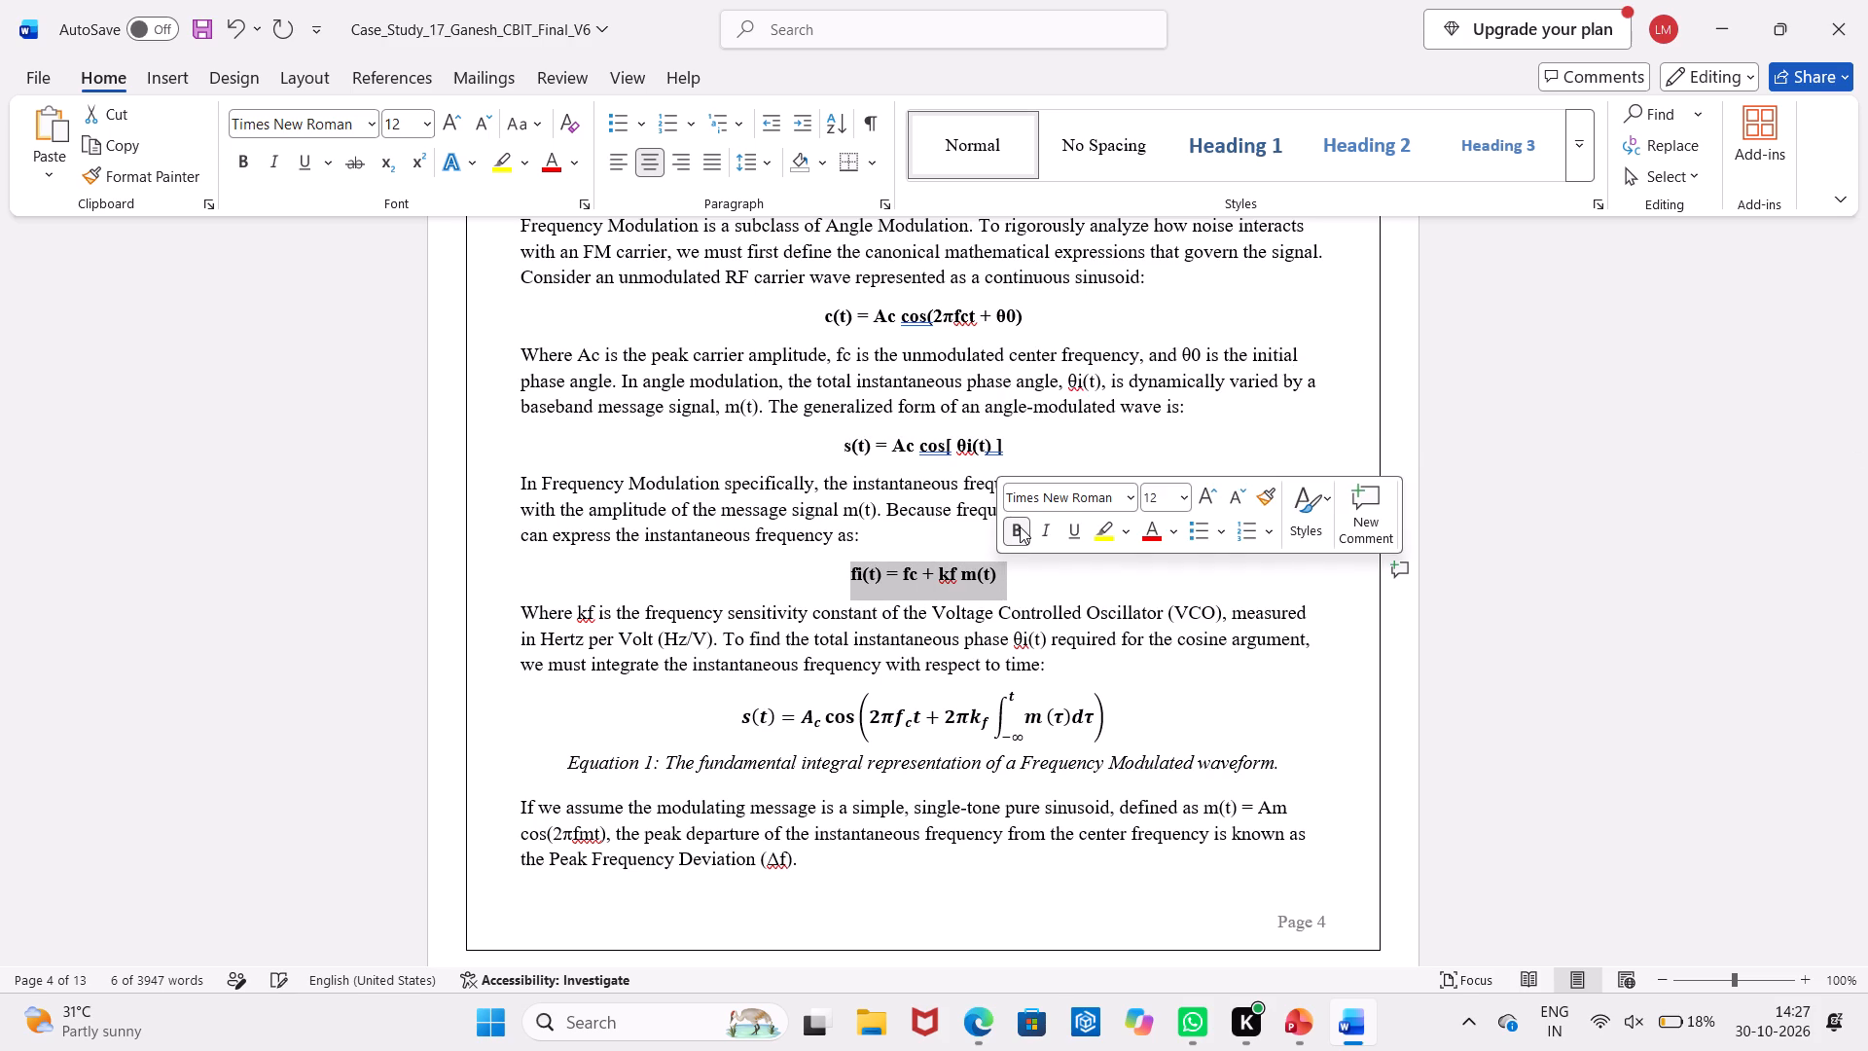
Look through the report from the table of contents to section 4, checking the formatting of headings, body text and formulas.
scroll(1020, 526, up, 3)
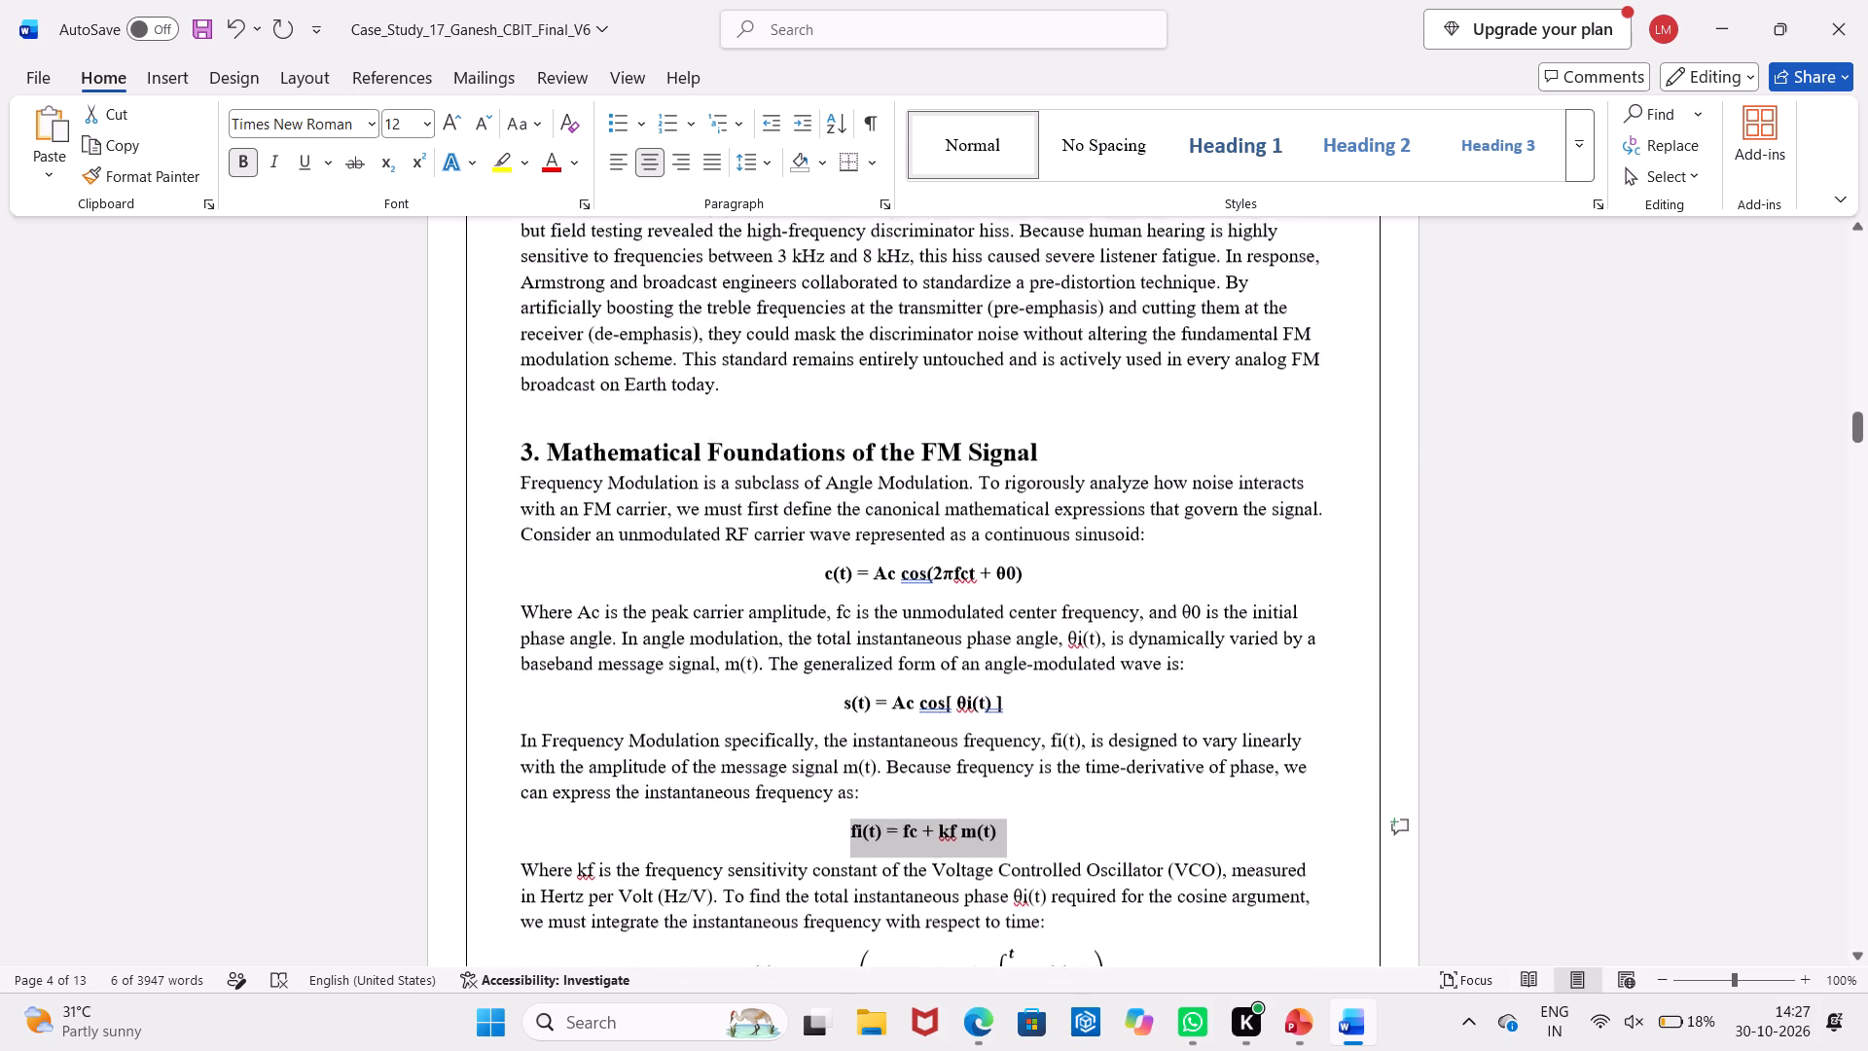
scroll(1020, 526, up, 6)
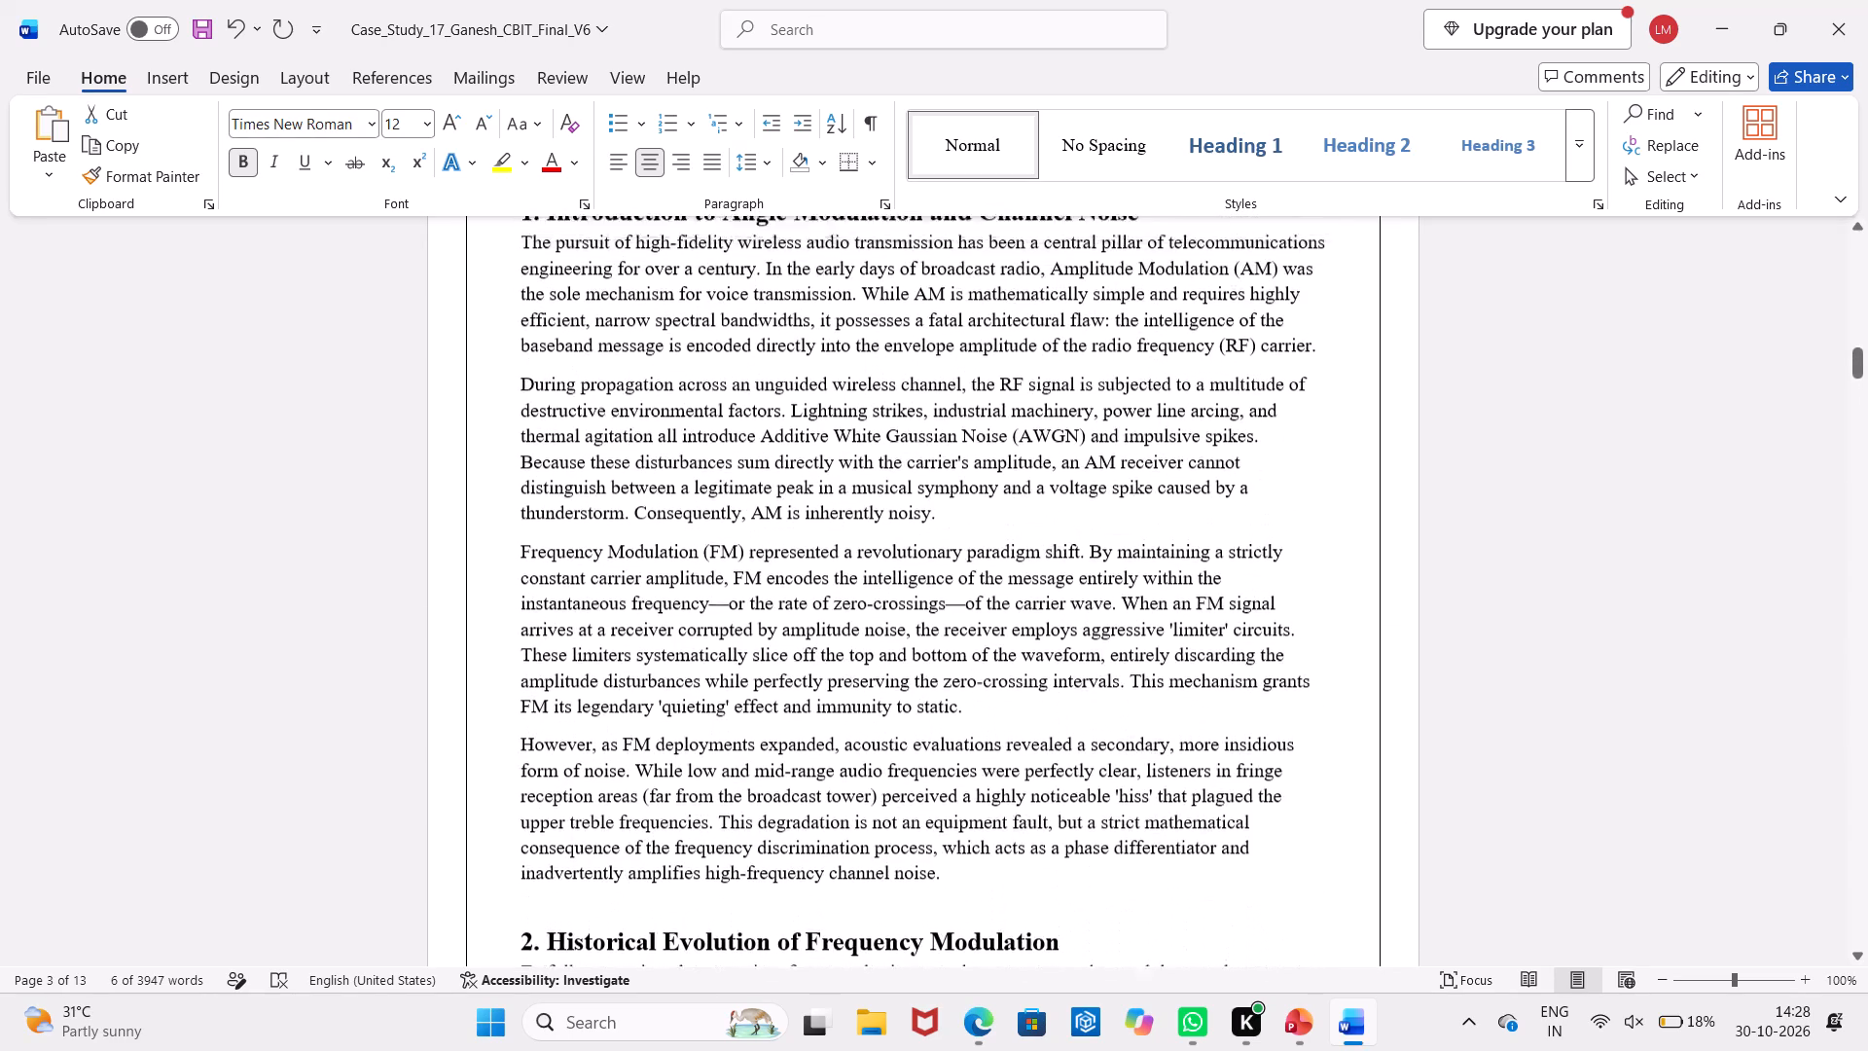
scroll(1020, 526, up, 7)
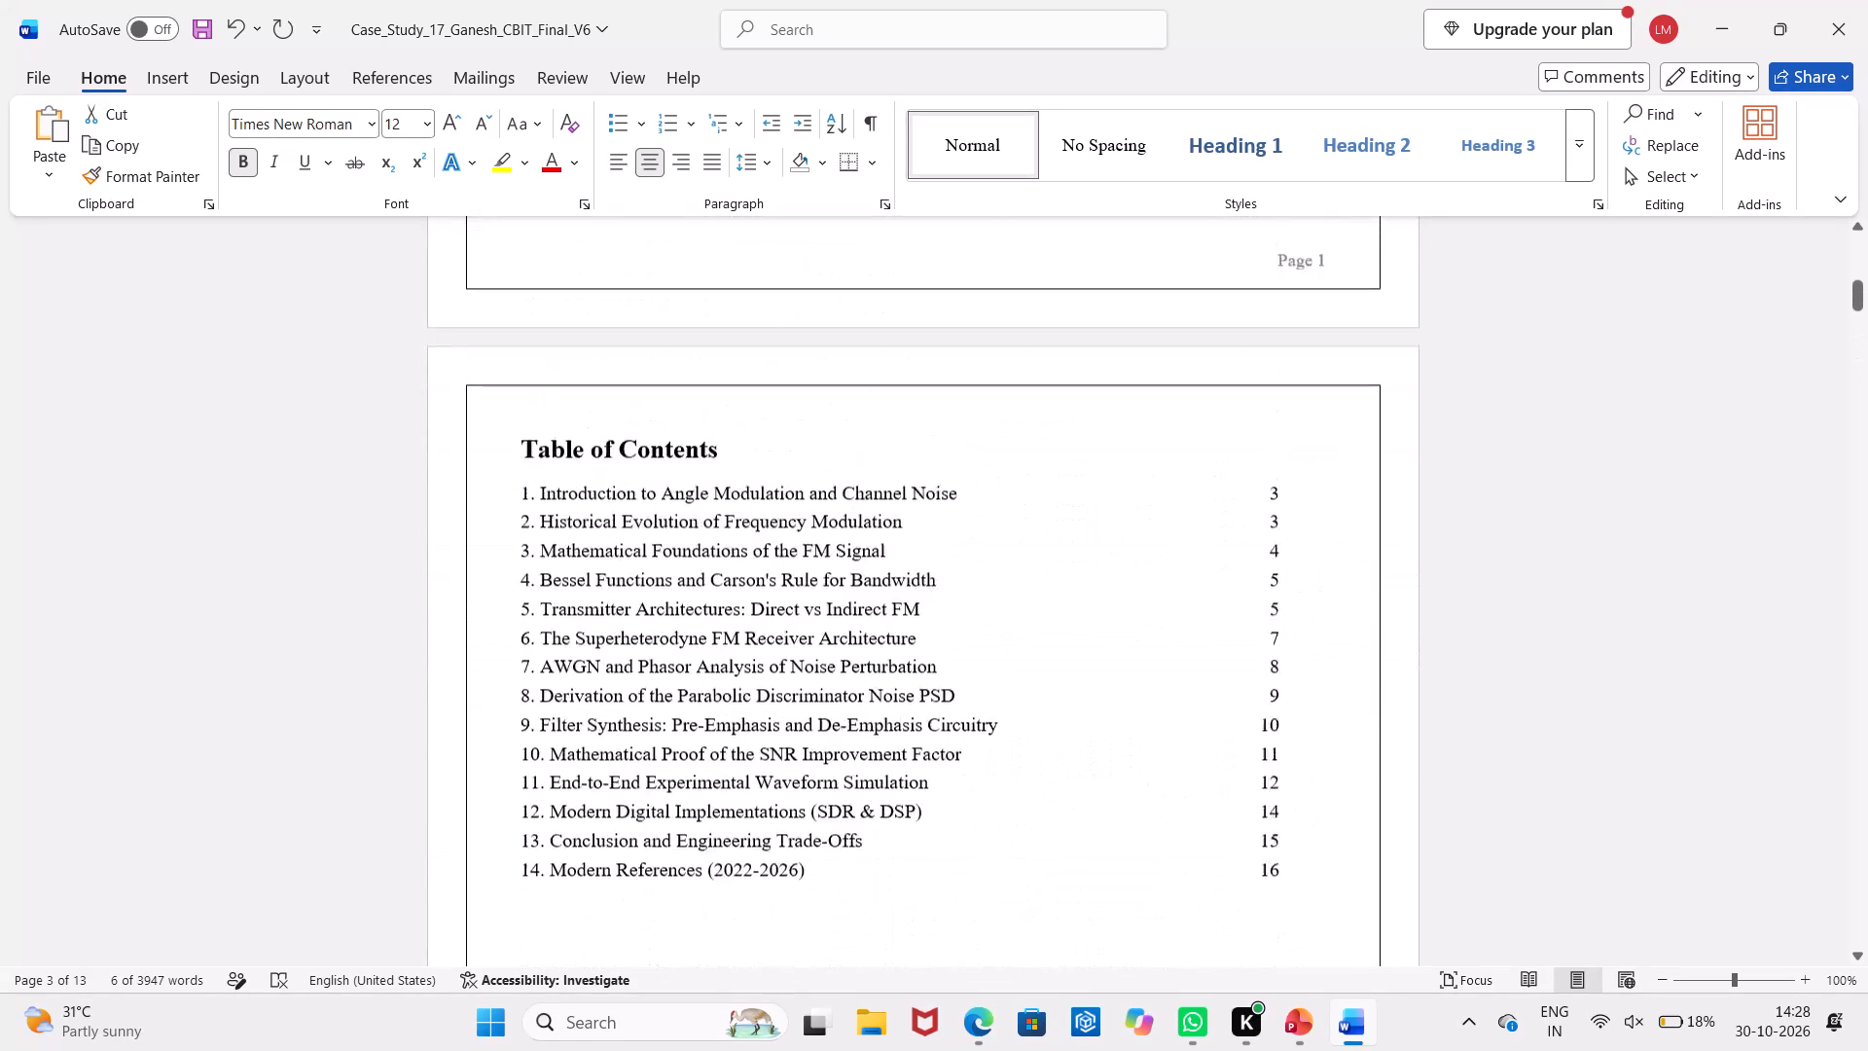
scroll(1020, 526, down, 2)
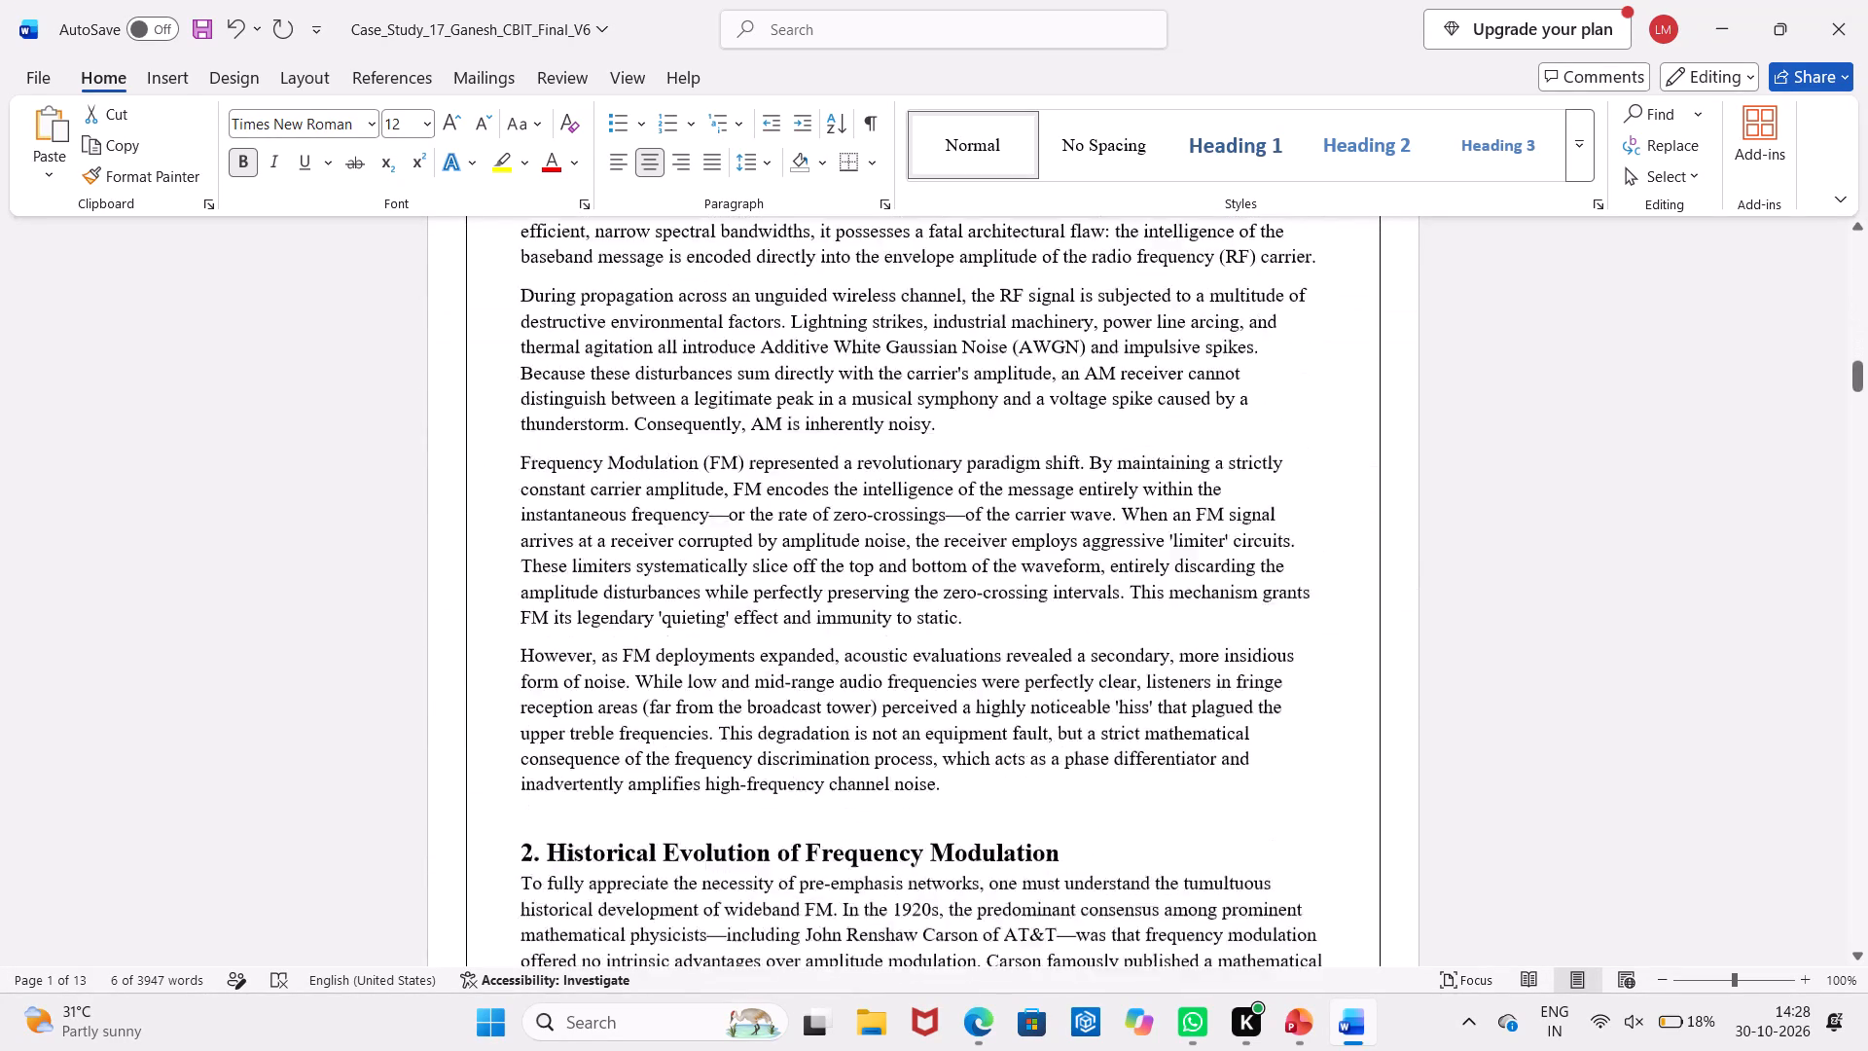
scroll(1020, 526, down, 8)
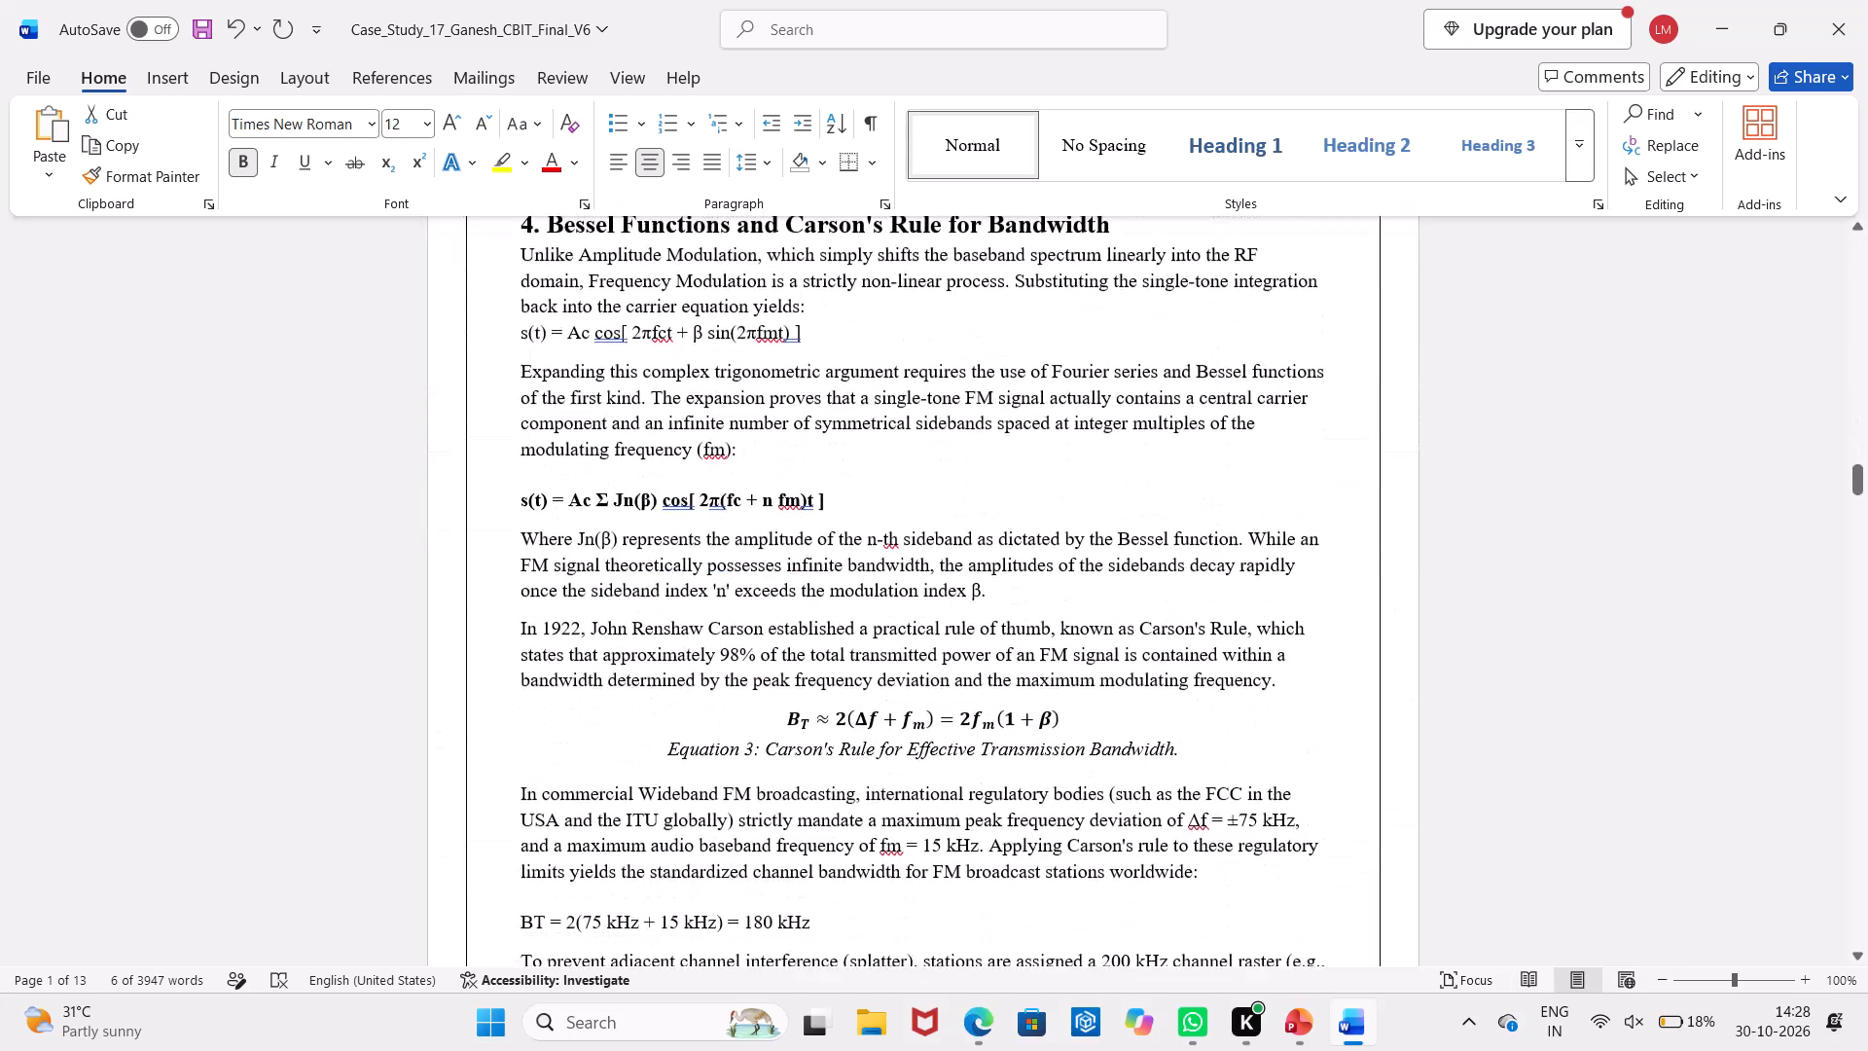
Look through the report from section 4 to section 7, checking the formatting of headings, formulas, captions and body text.
scroll(1020, 526, down, 1)
scroll(1020, 526, up, 1)
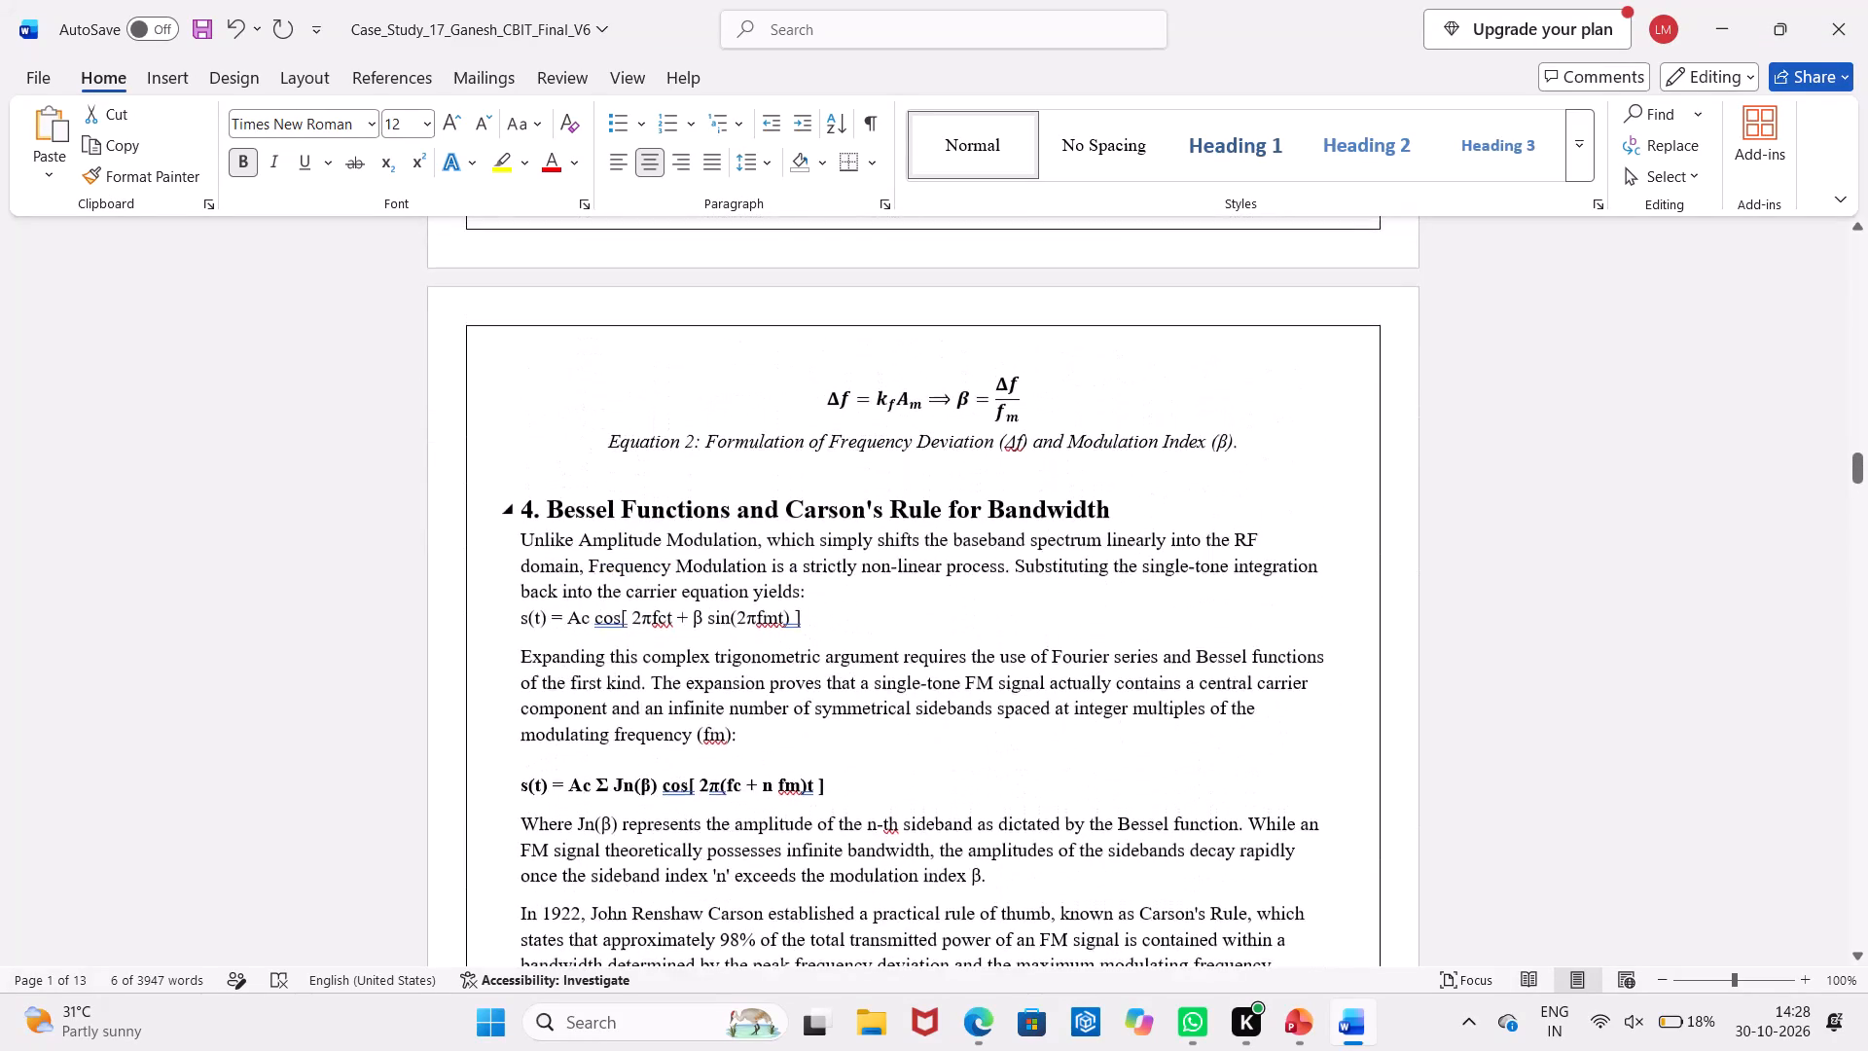
scroll(1020, 526, up, 1)
scroll(1020, 526, down, 1)
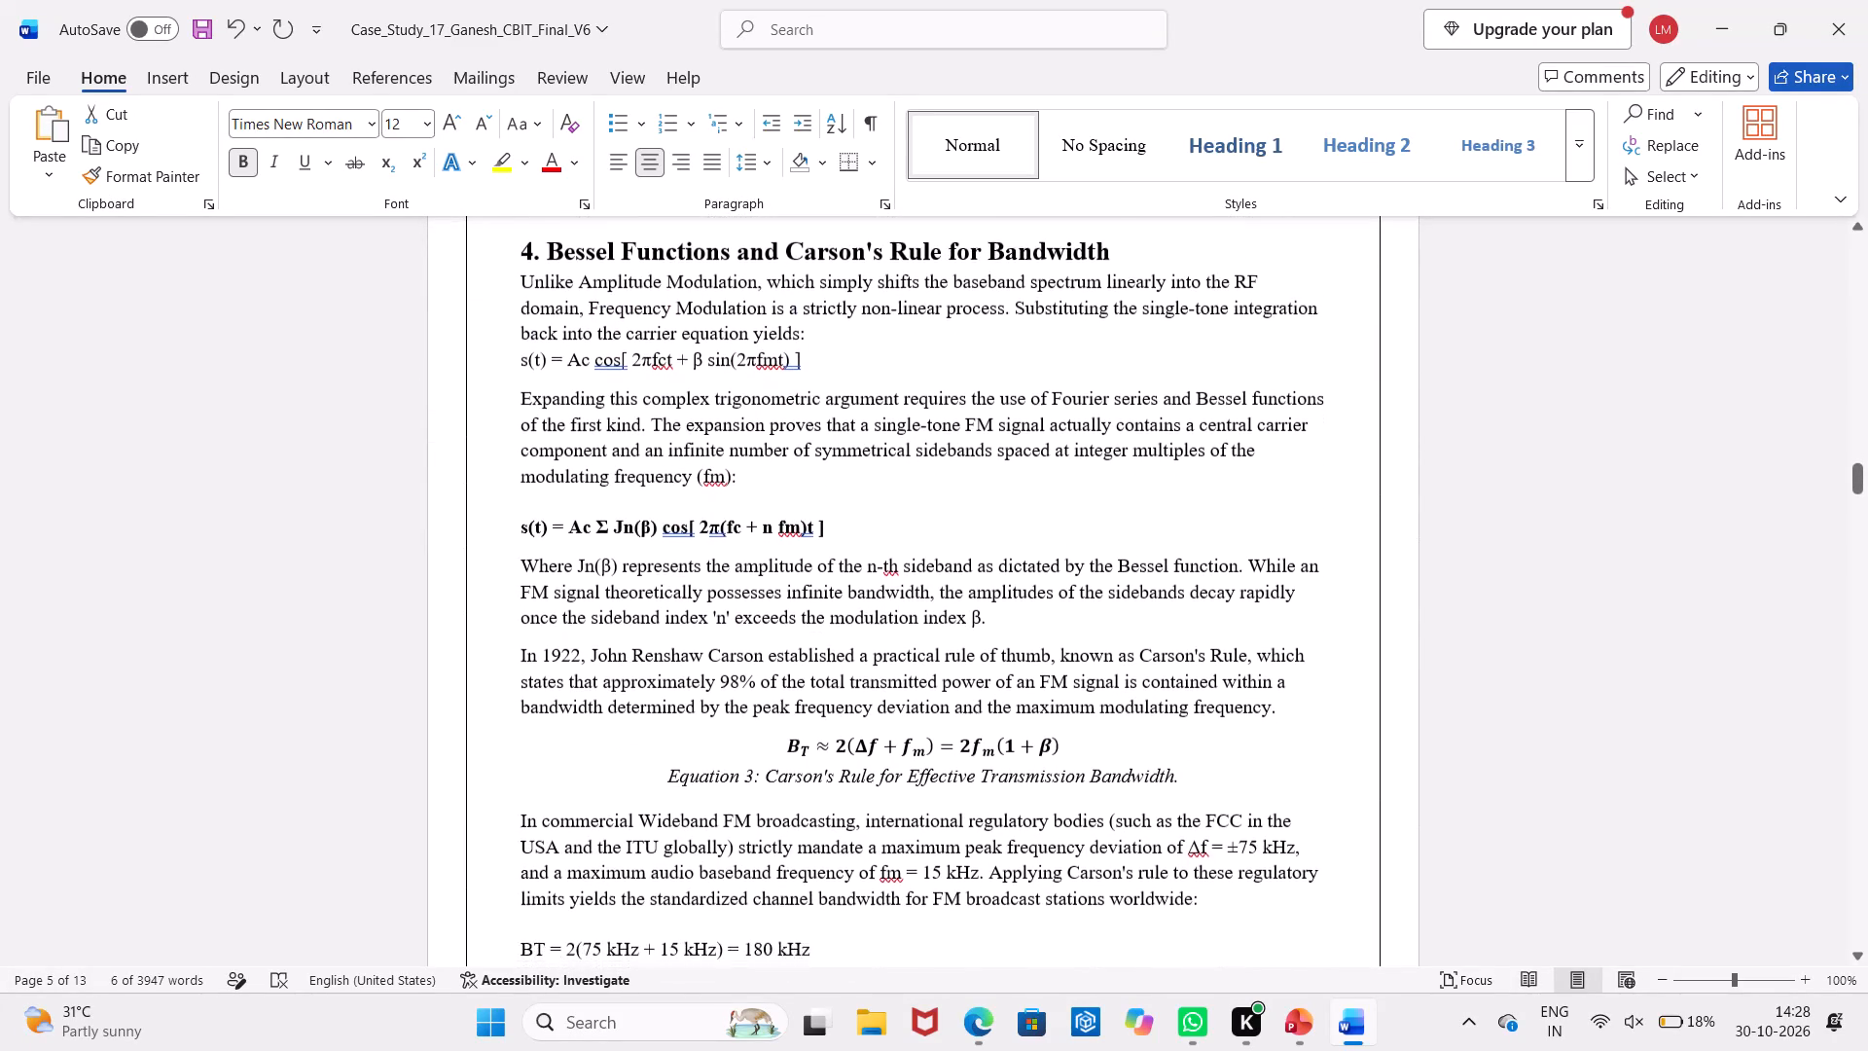
scroll(1020, 526, down, 1)
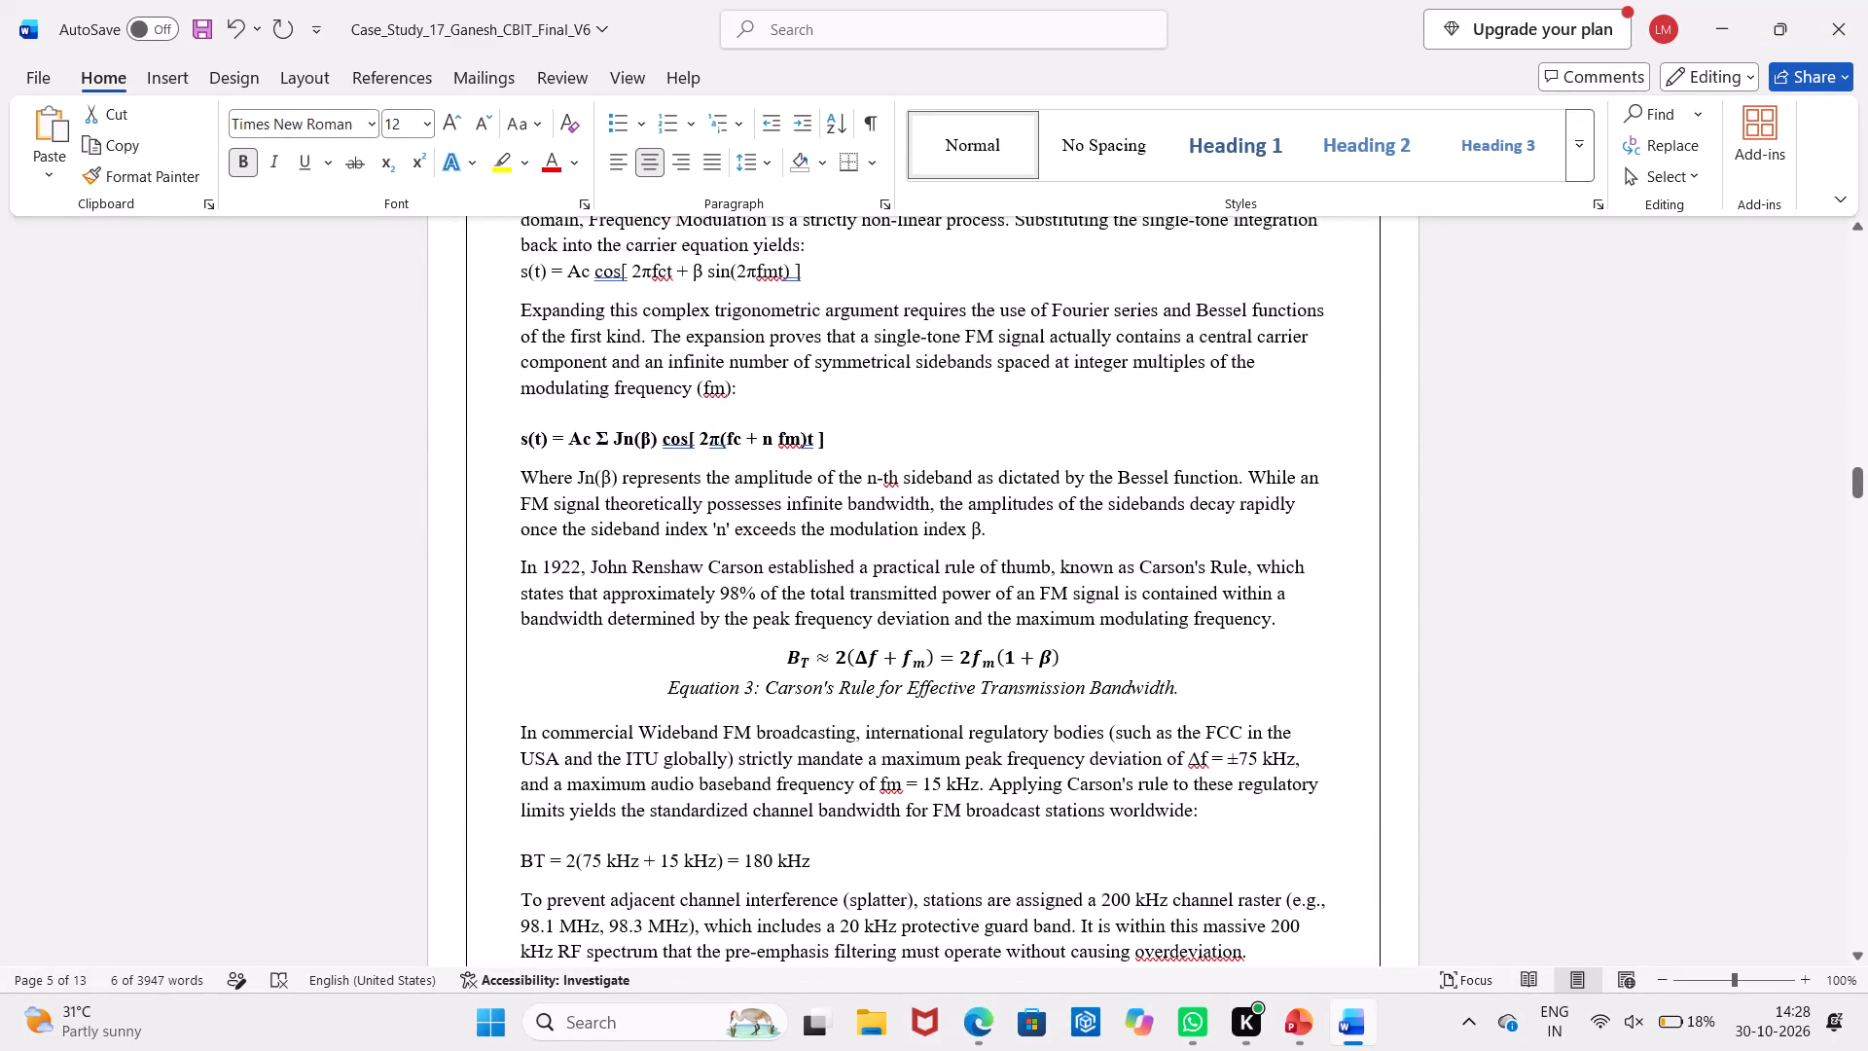
scroll(781, 455, down, 1)
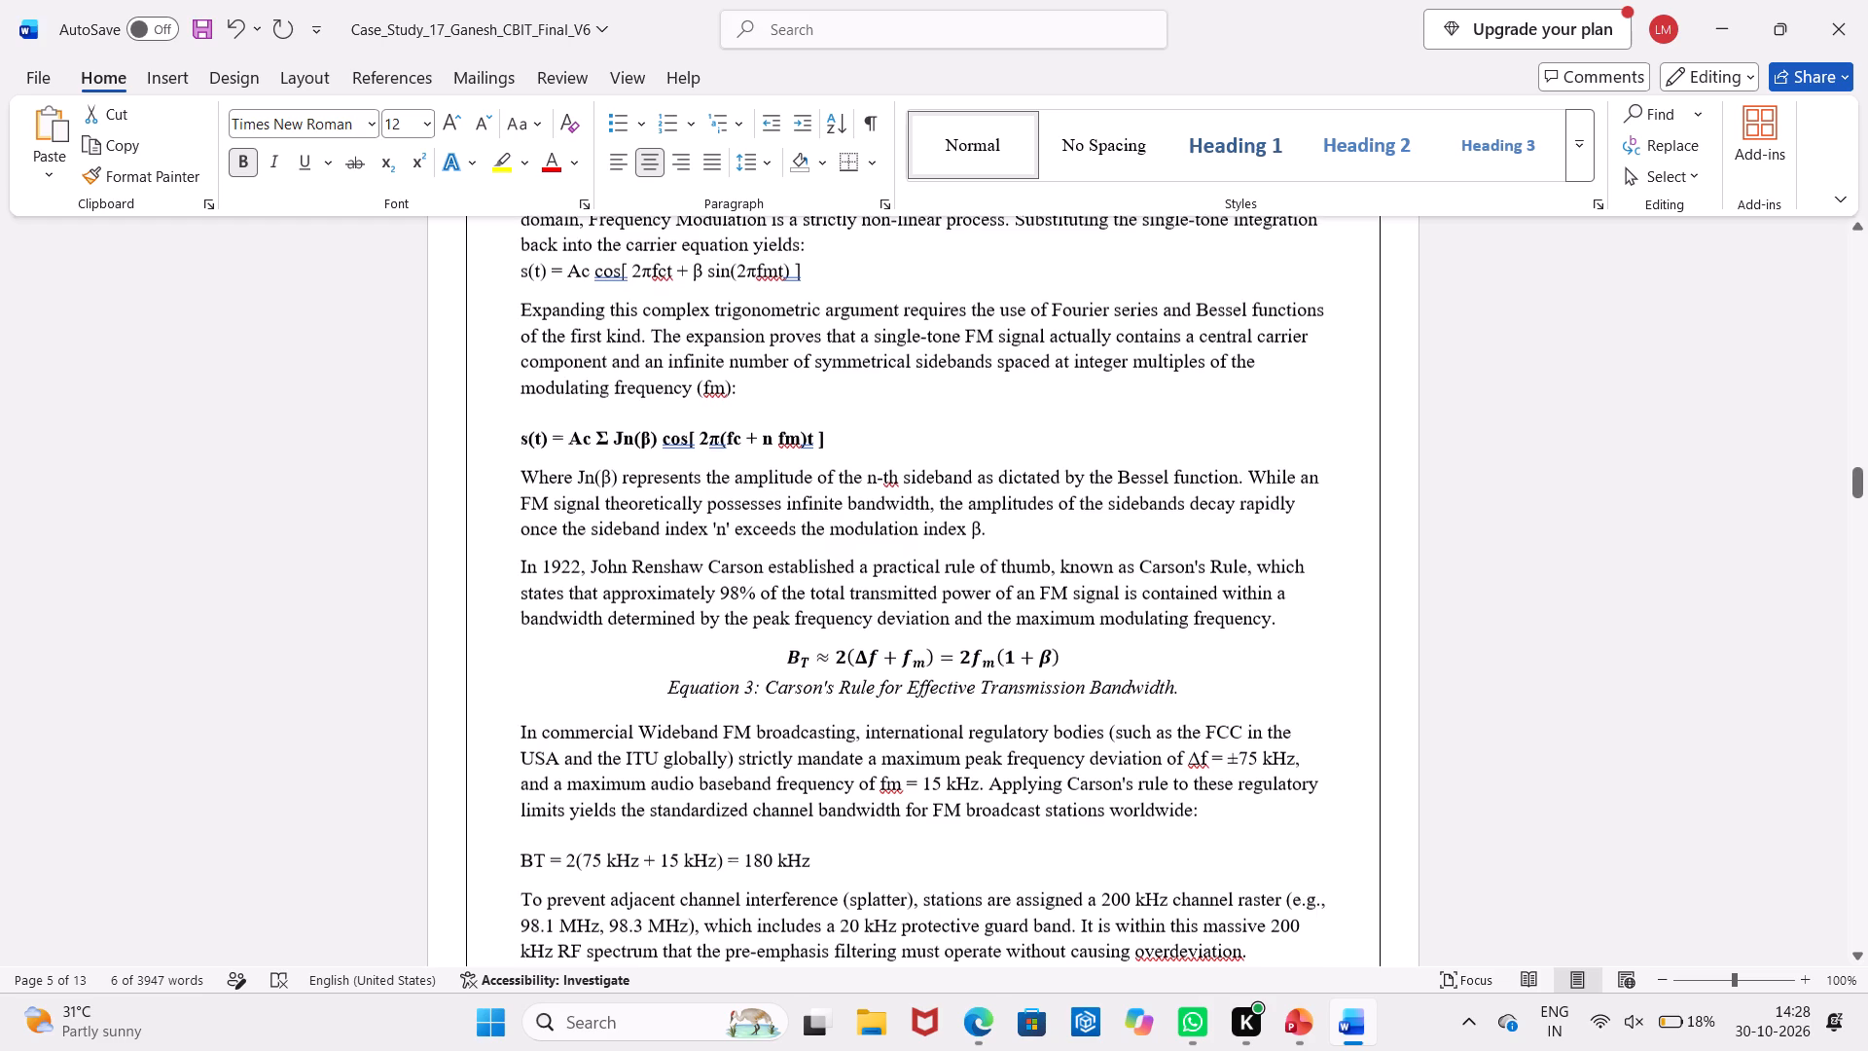
scroll(781, 455, down, 3)
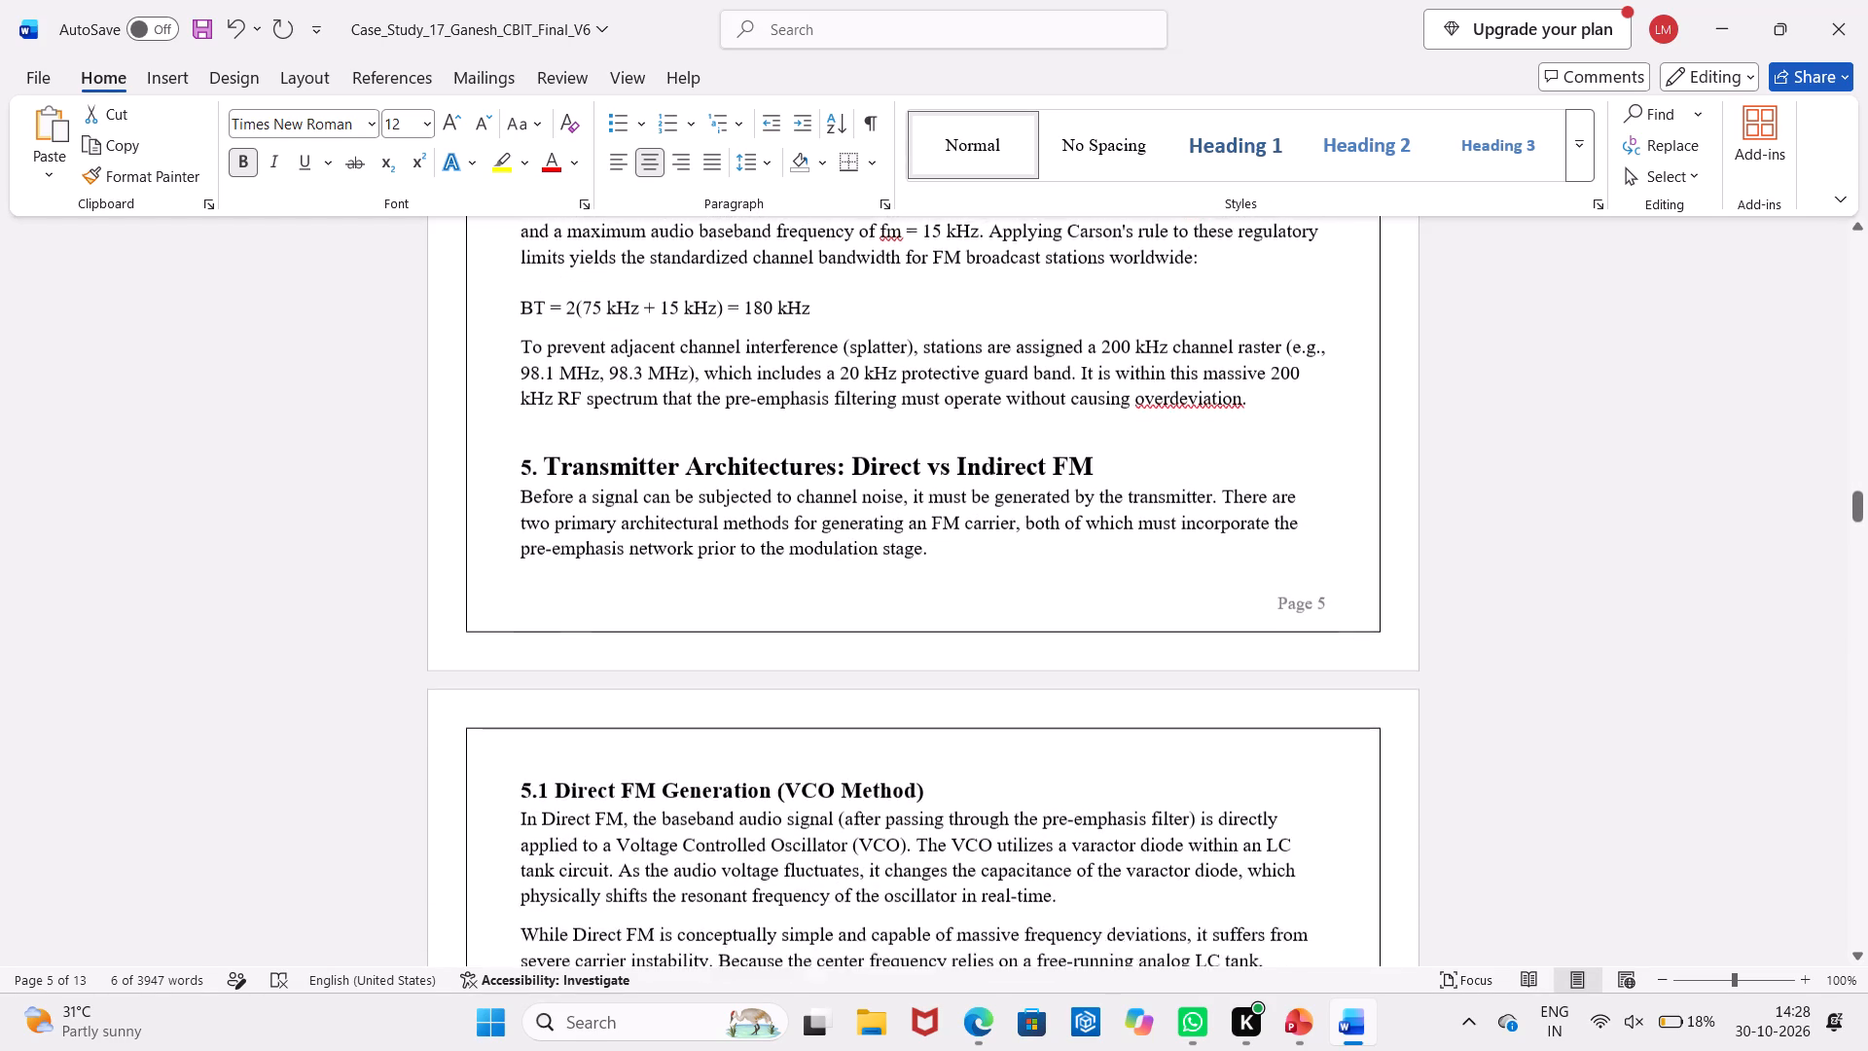
scroll(781, 455, down, 5)
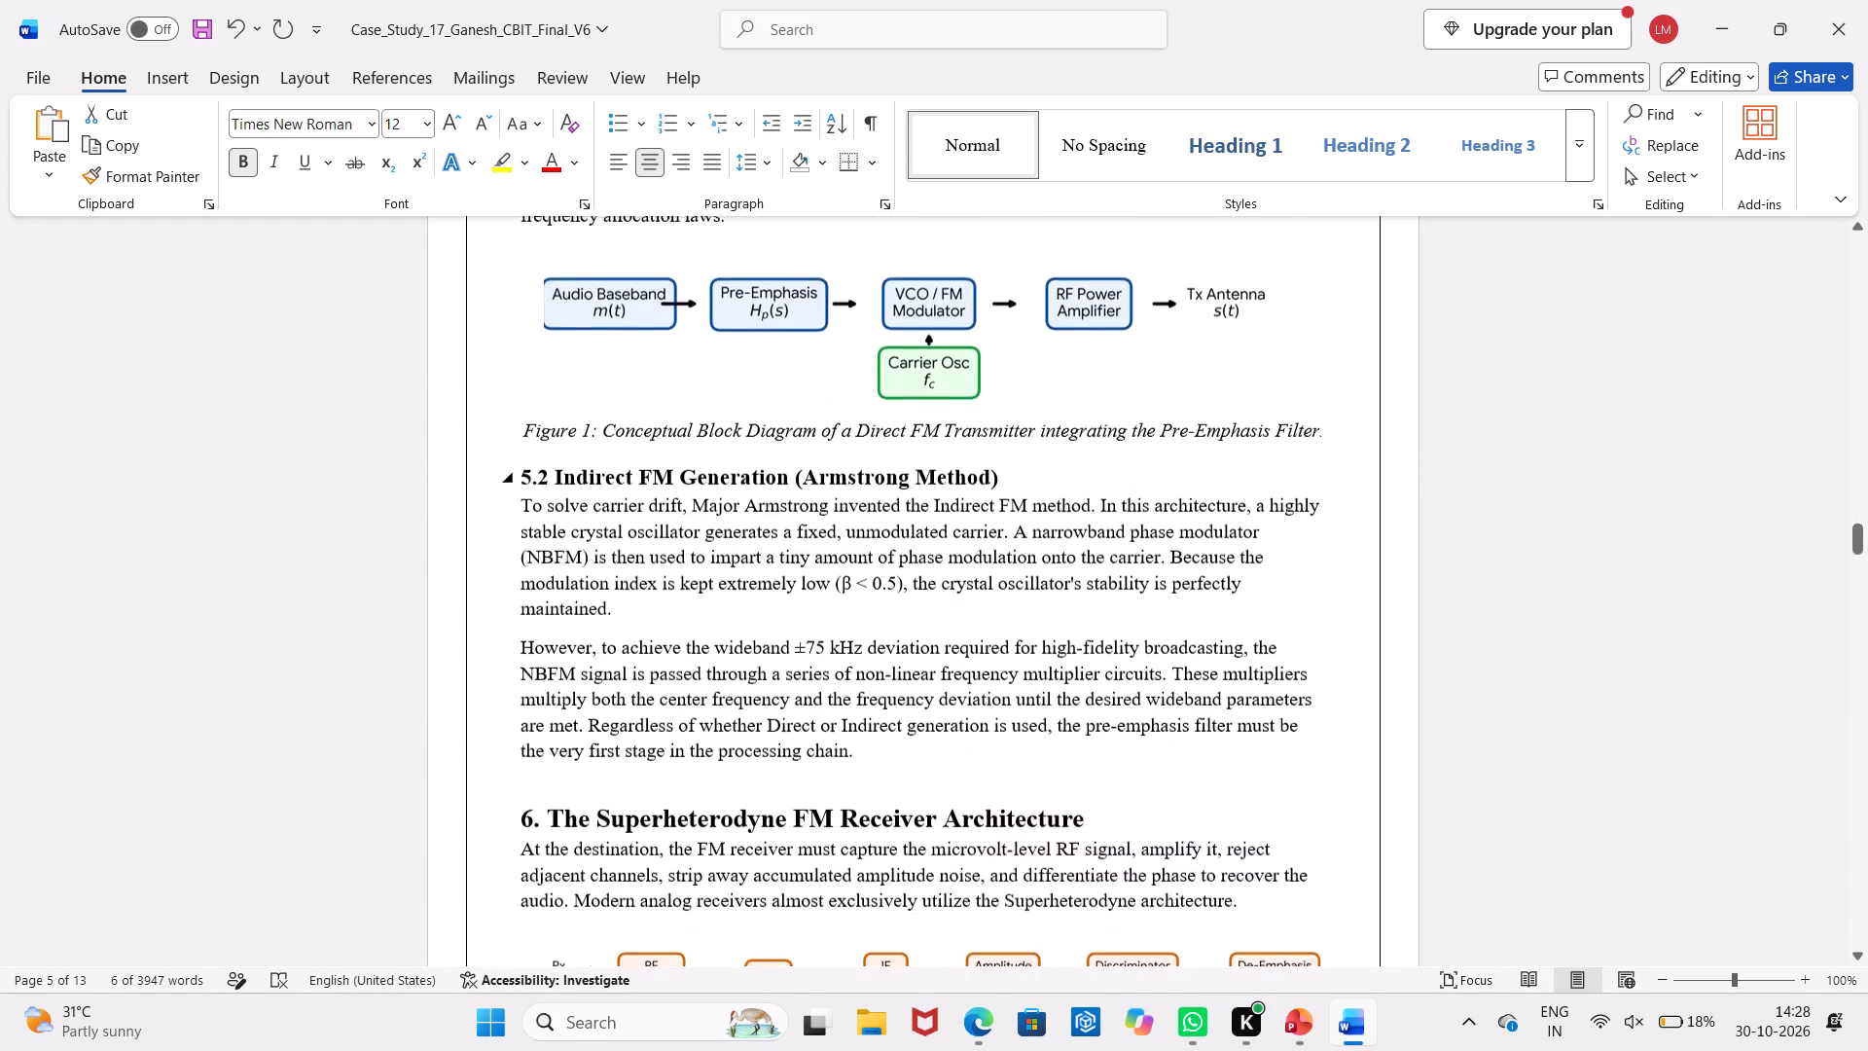
scroll(781, 455, down, 4)
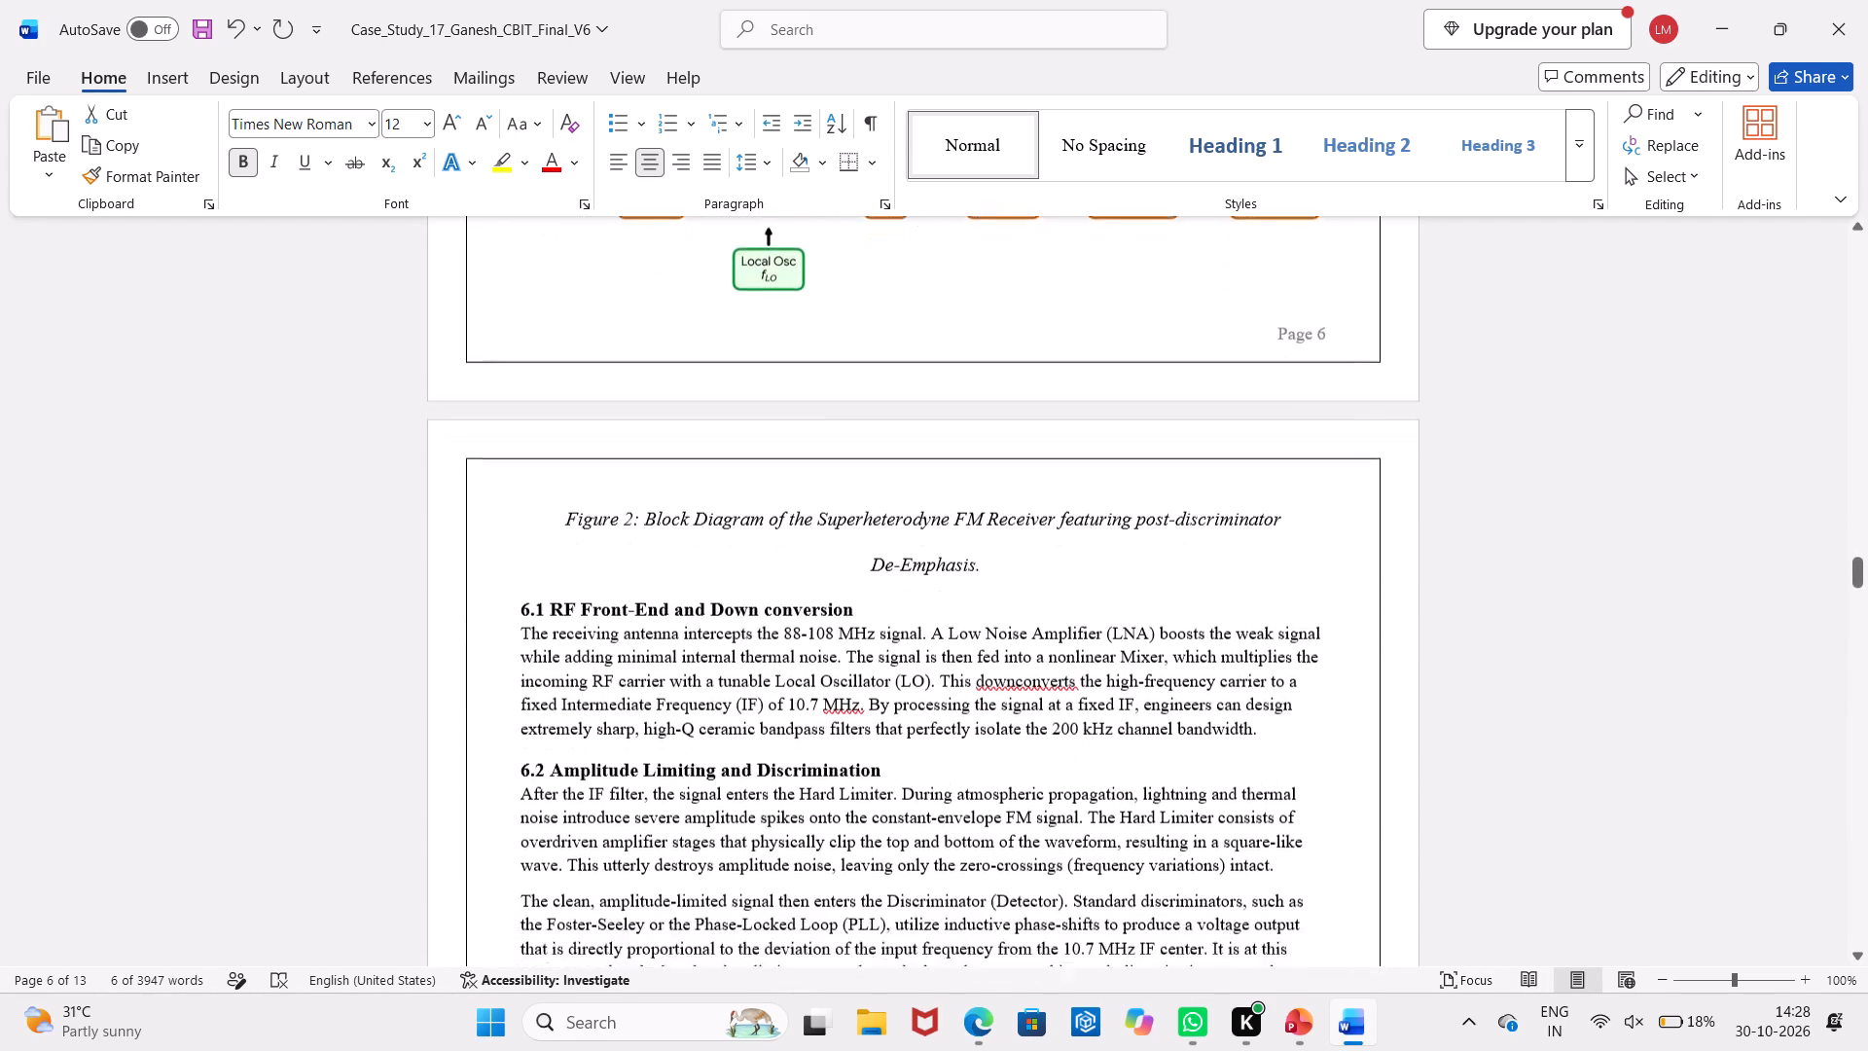
scroll(781, 455, down, 2)
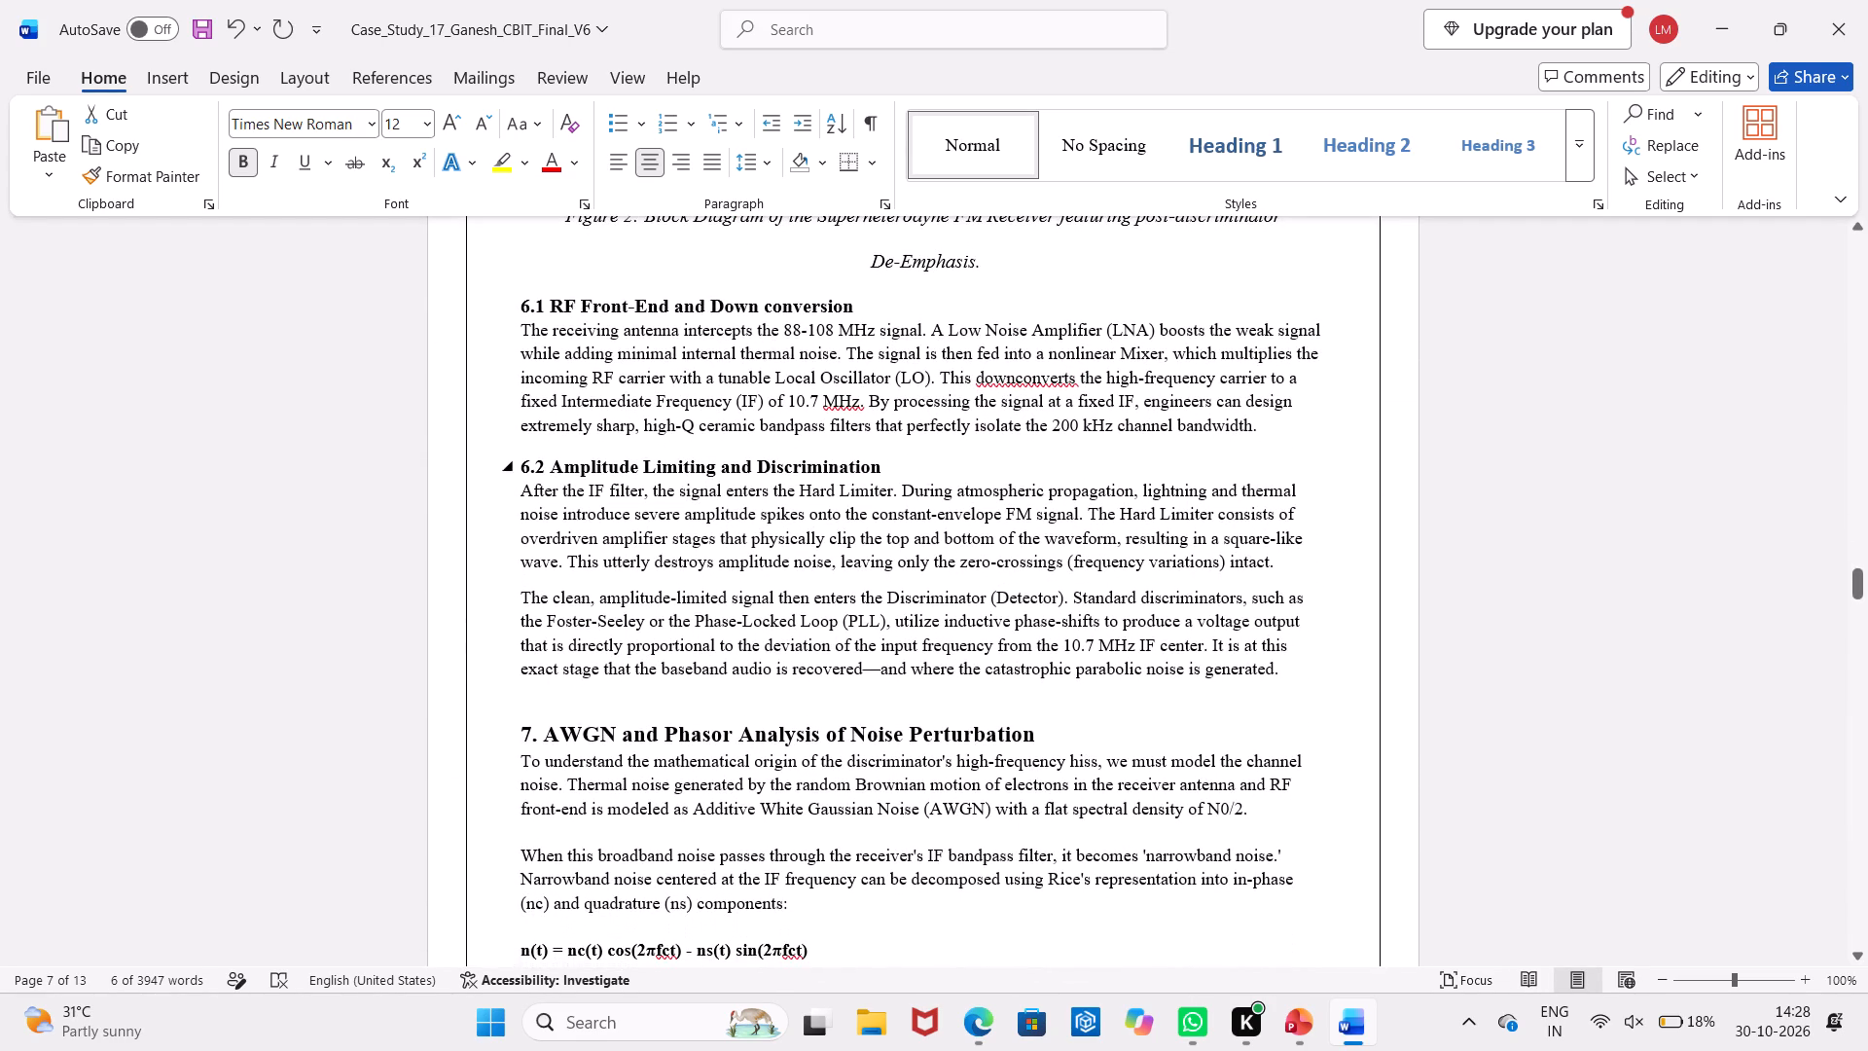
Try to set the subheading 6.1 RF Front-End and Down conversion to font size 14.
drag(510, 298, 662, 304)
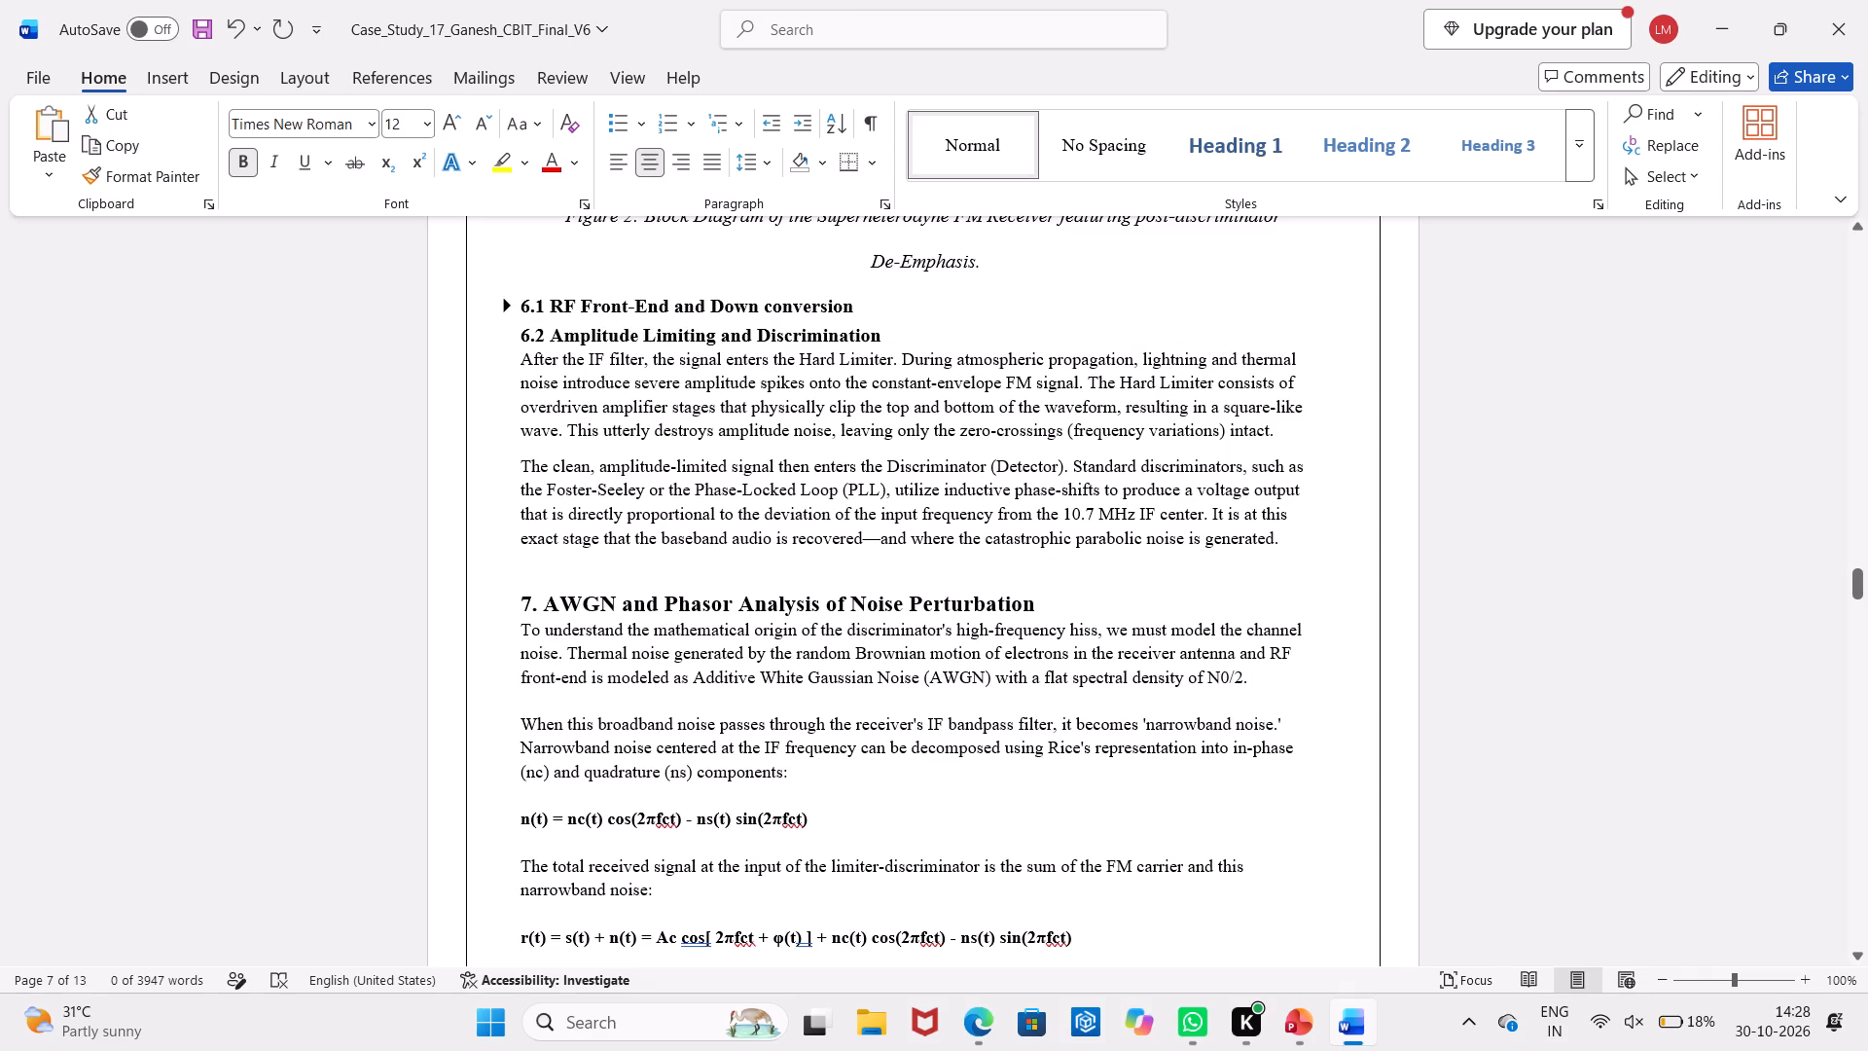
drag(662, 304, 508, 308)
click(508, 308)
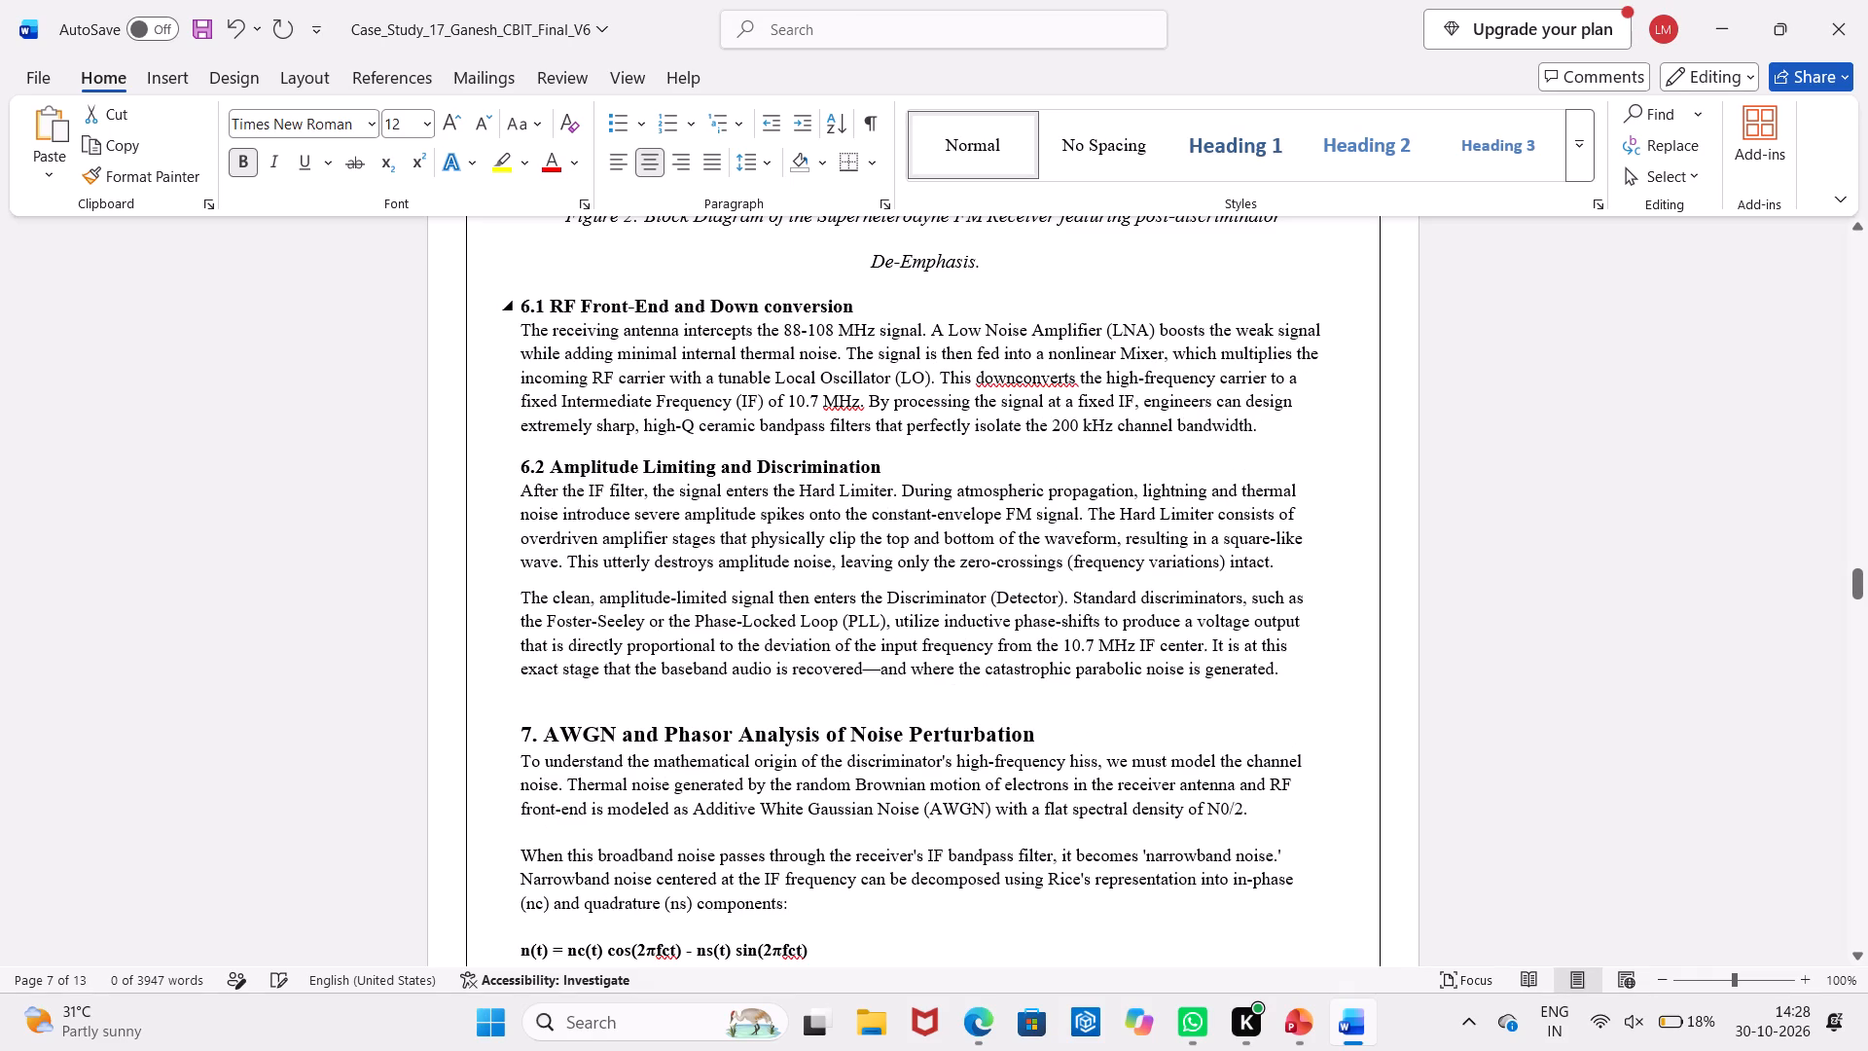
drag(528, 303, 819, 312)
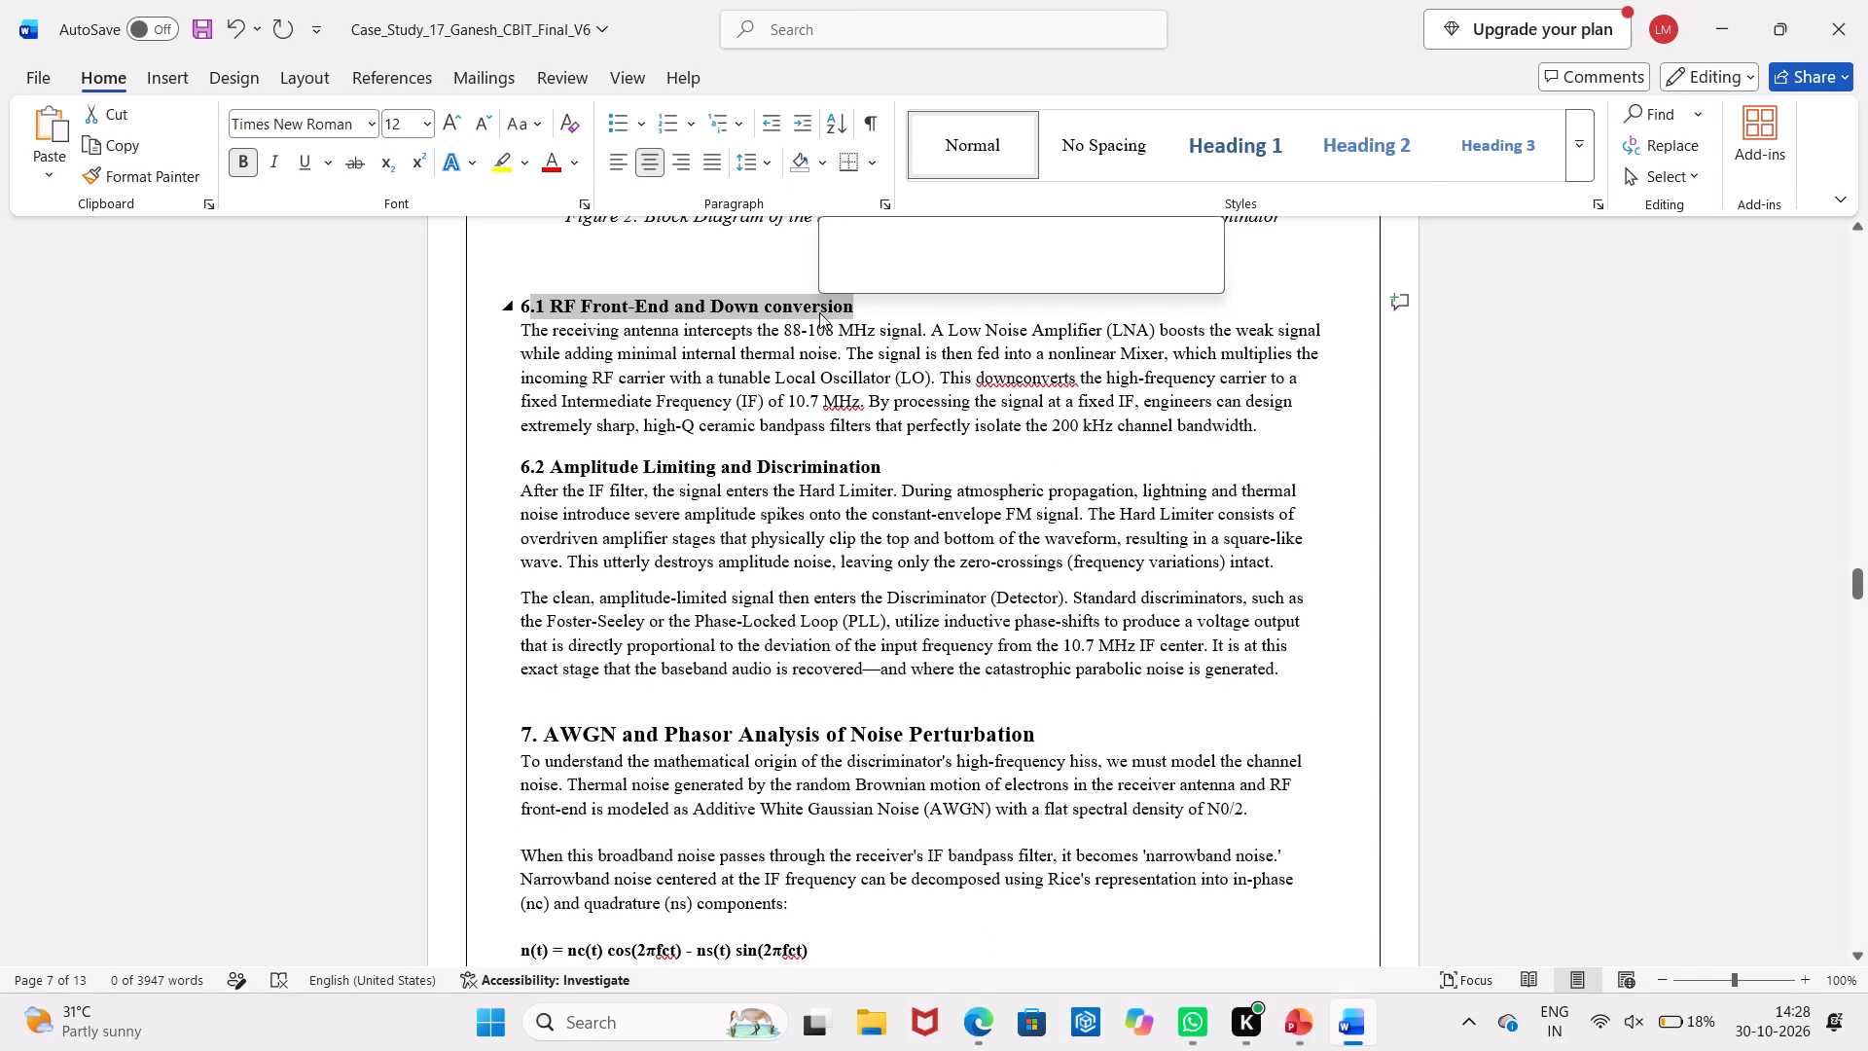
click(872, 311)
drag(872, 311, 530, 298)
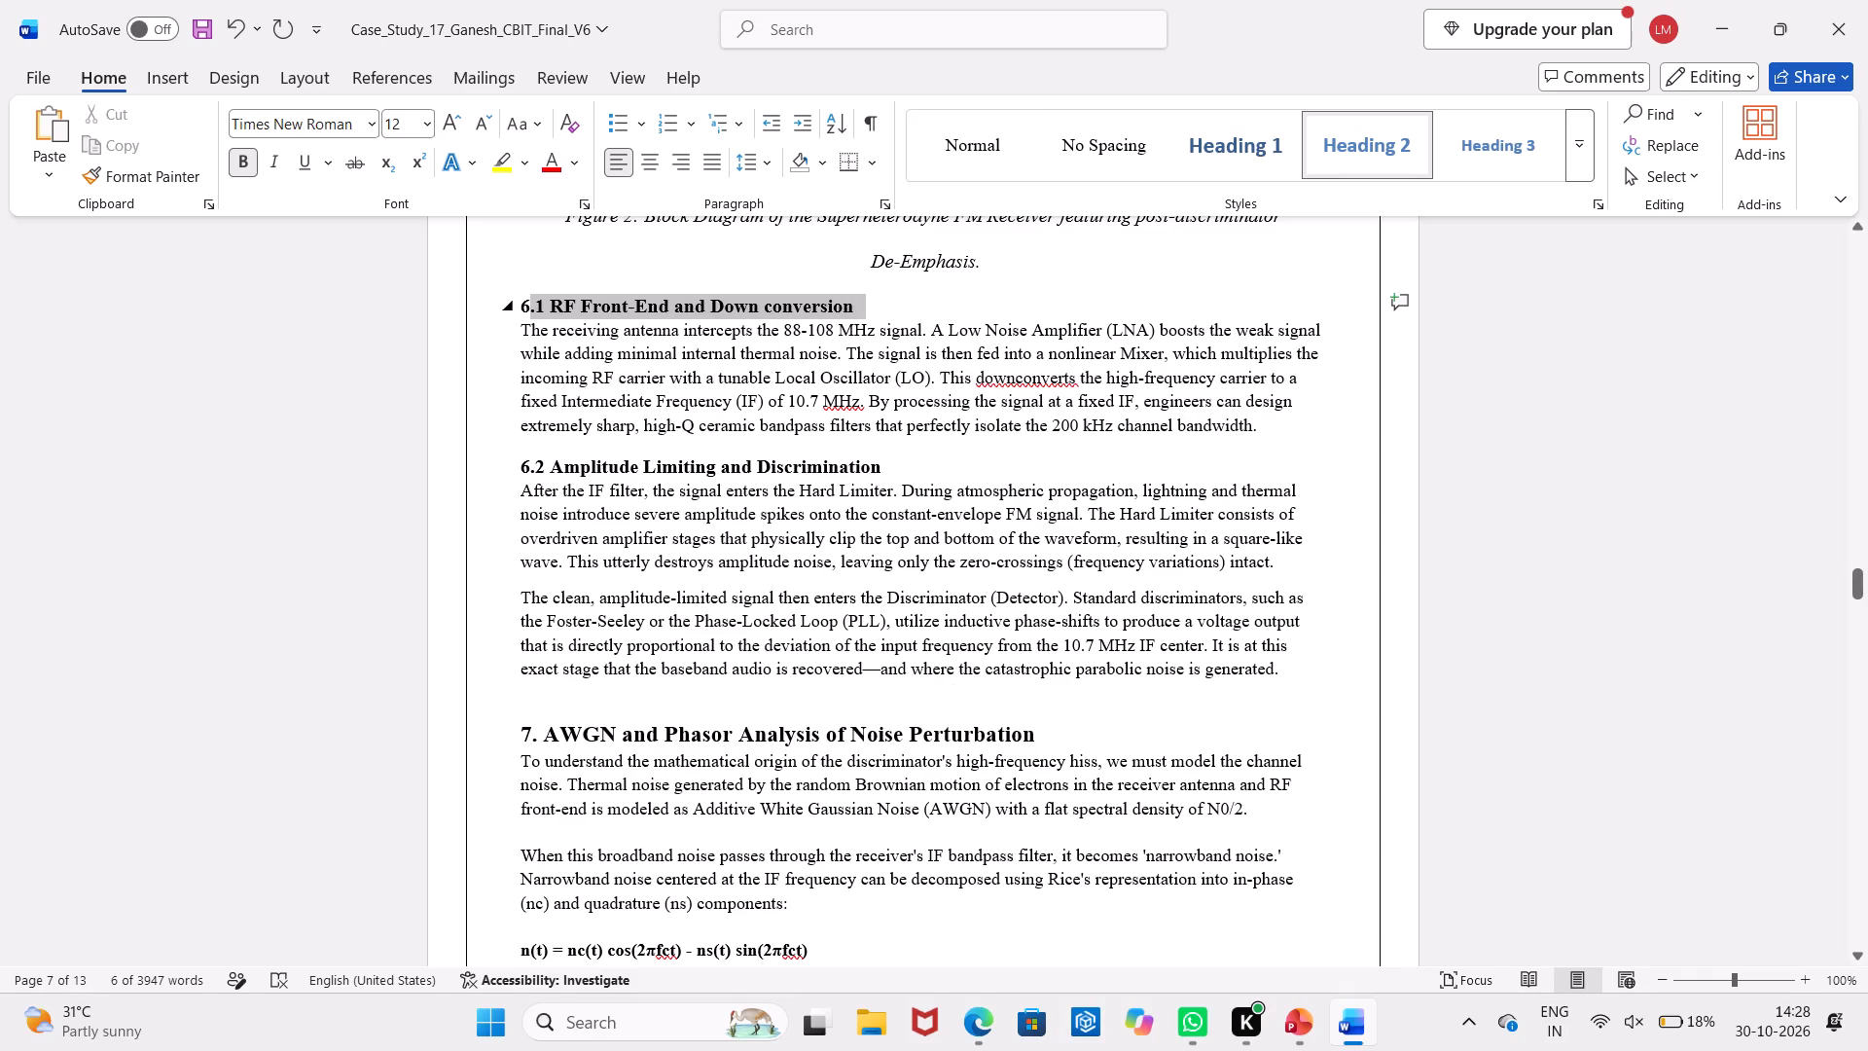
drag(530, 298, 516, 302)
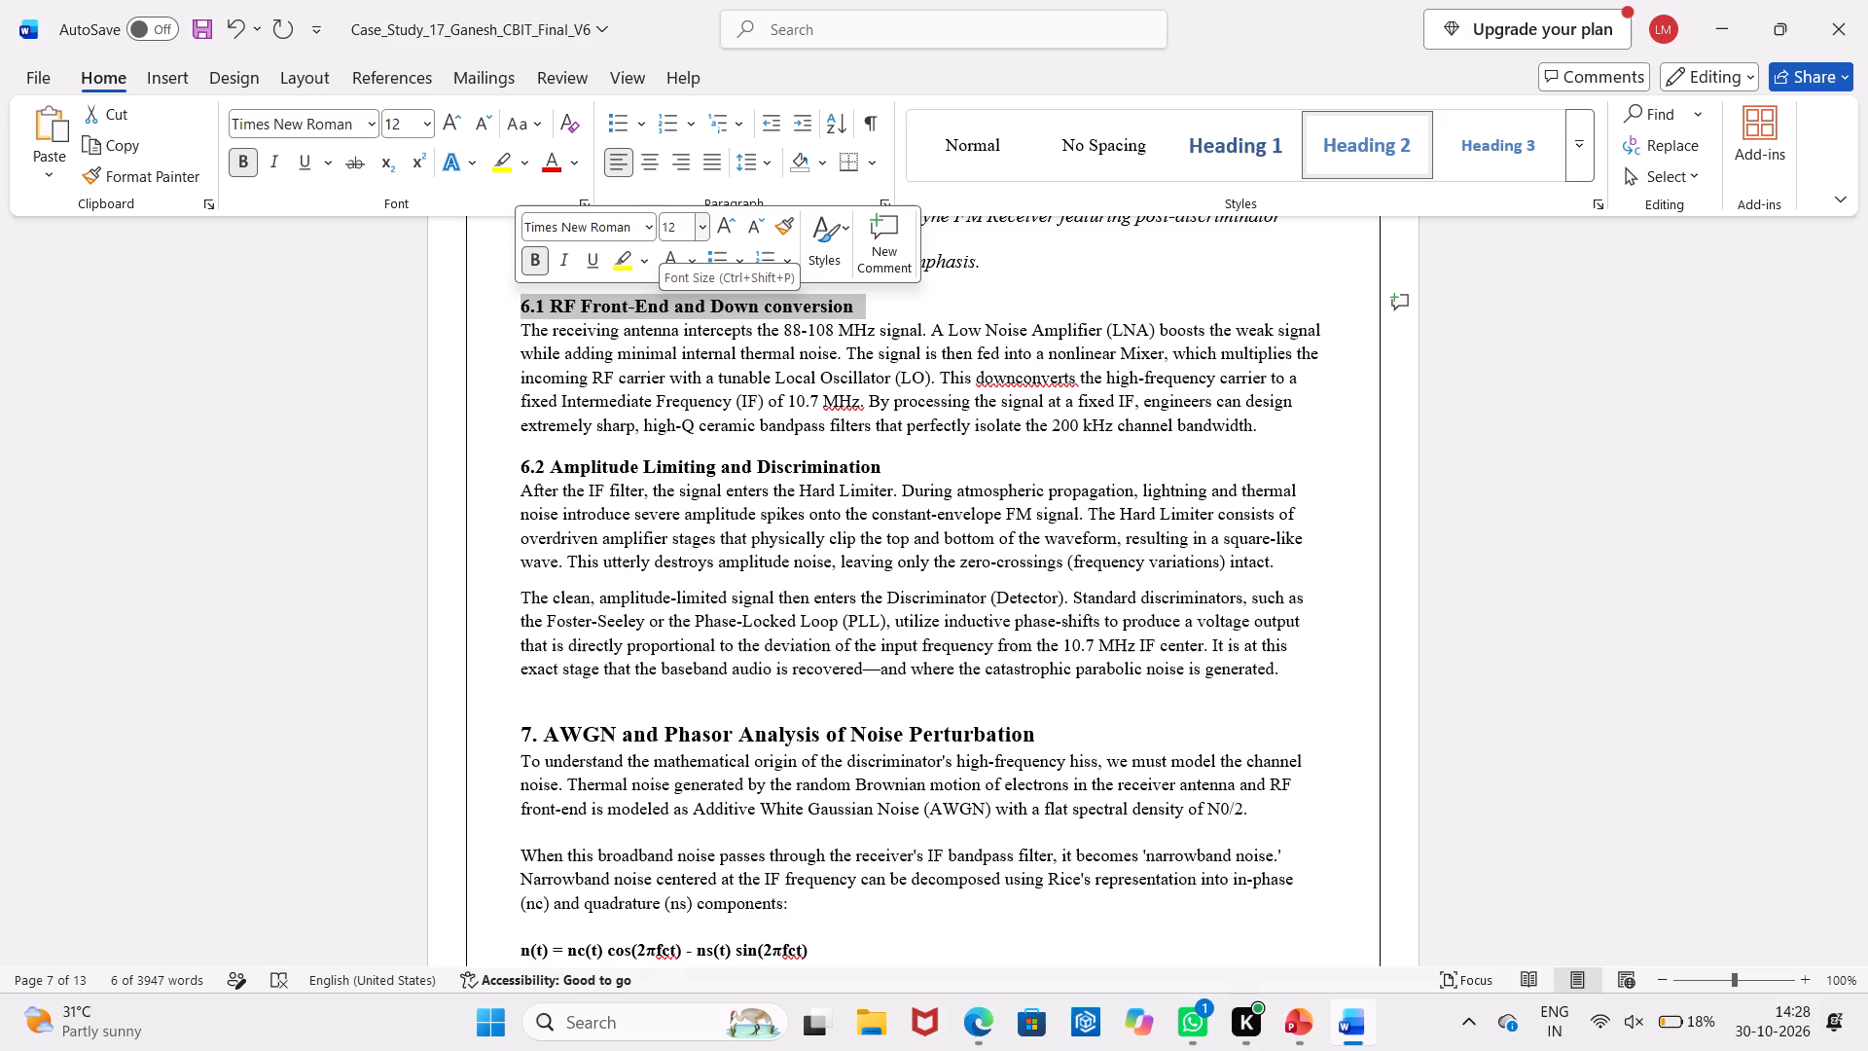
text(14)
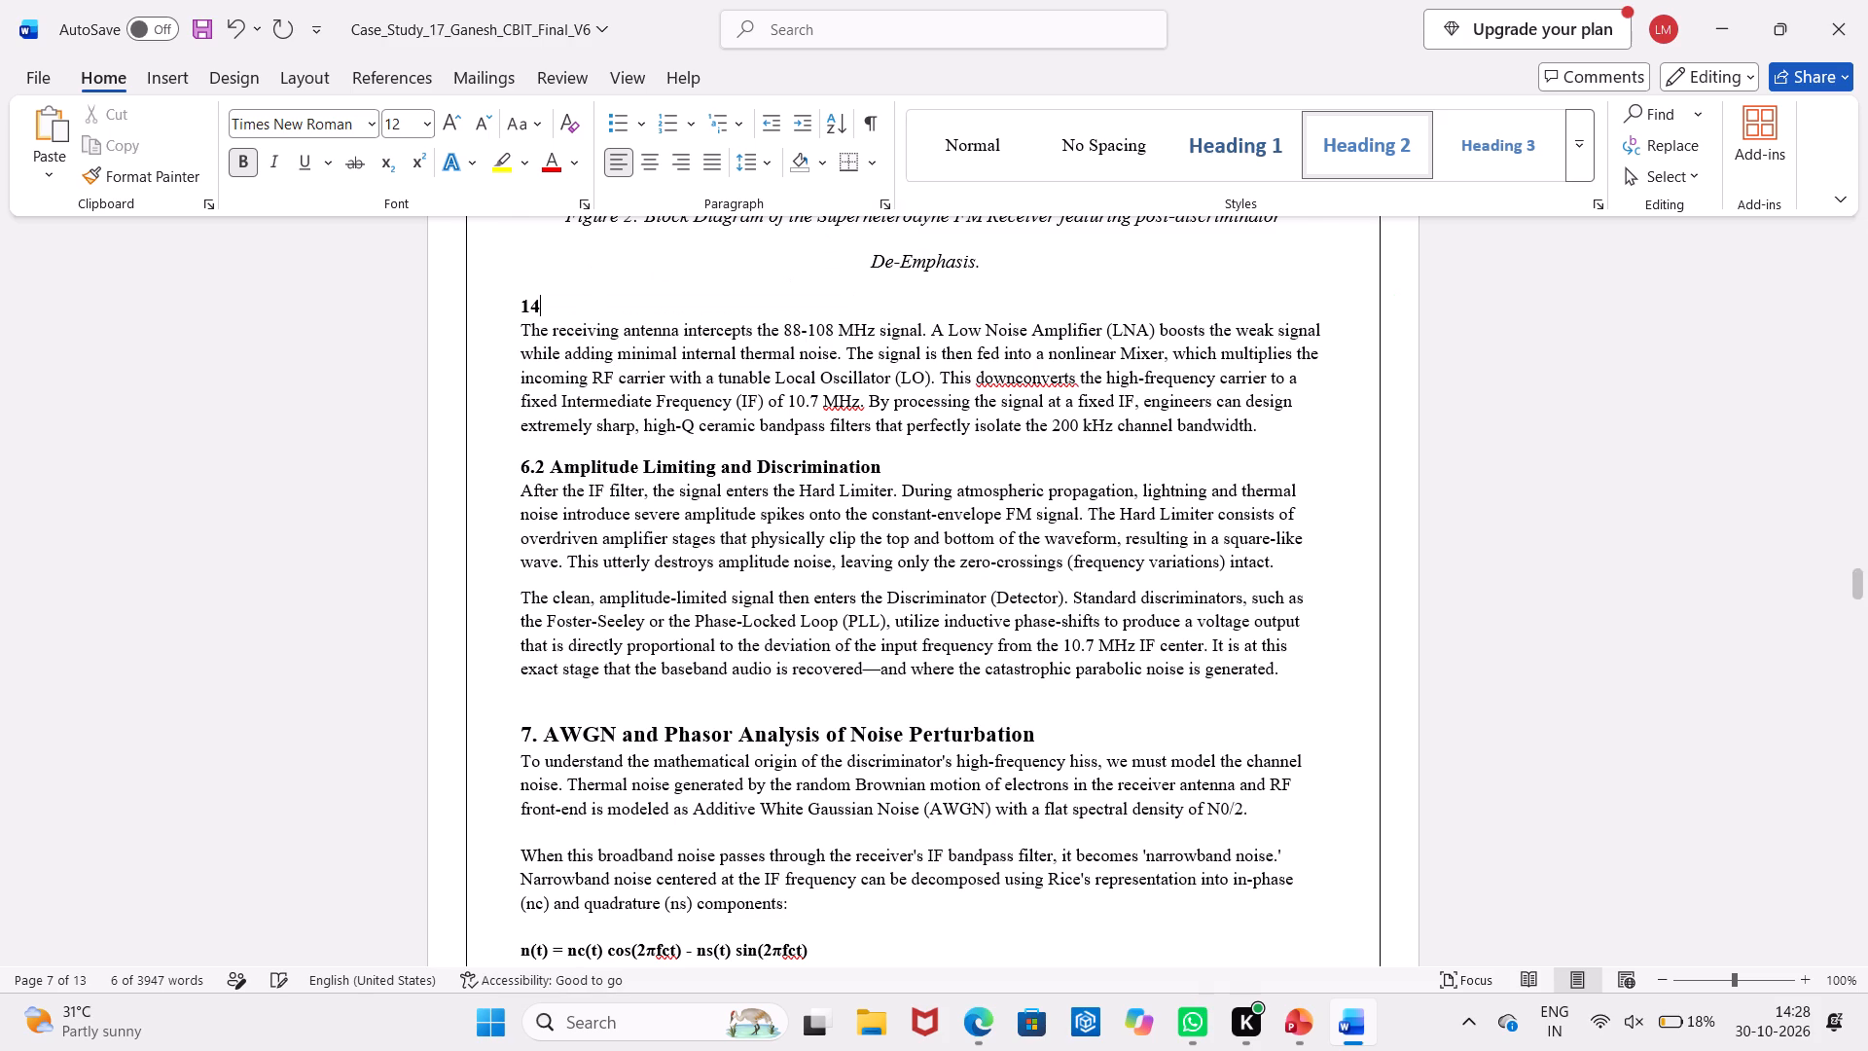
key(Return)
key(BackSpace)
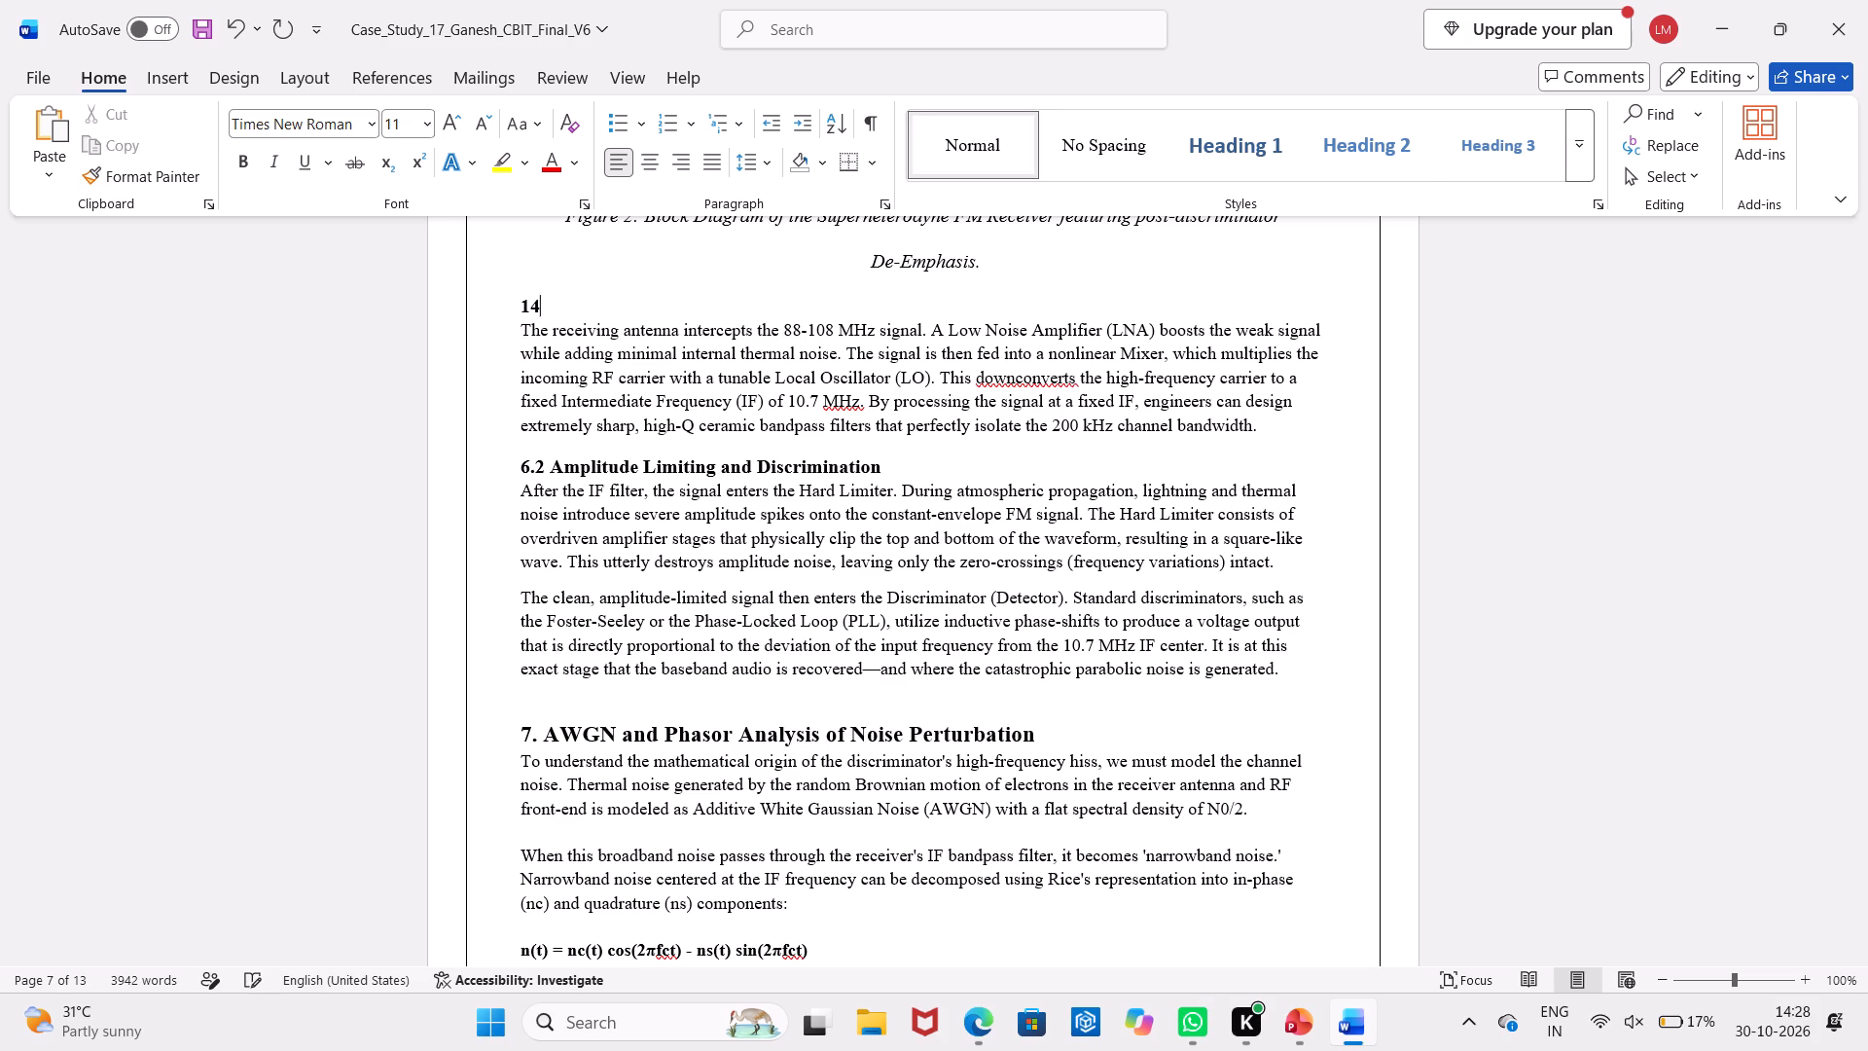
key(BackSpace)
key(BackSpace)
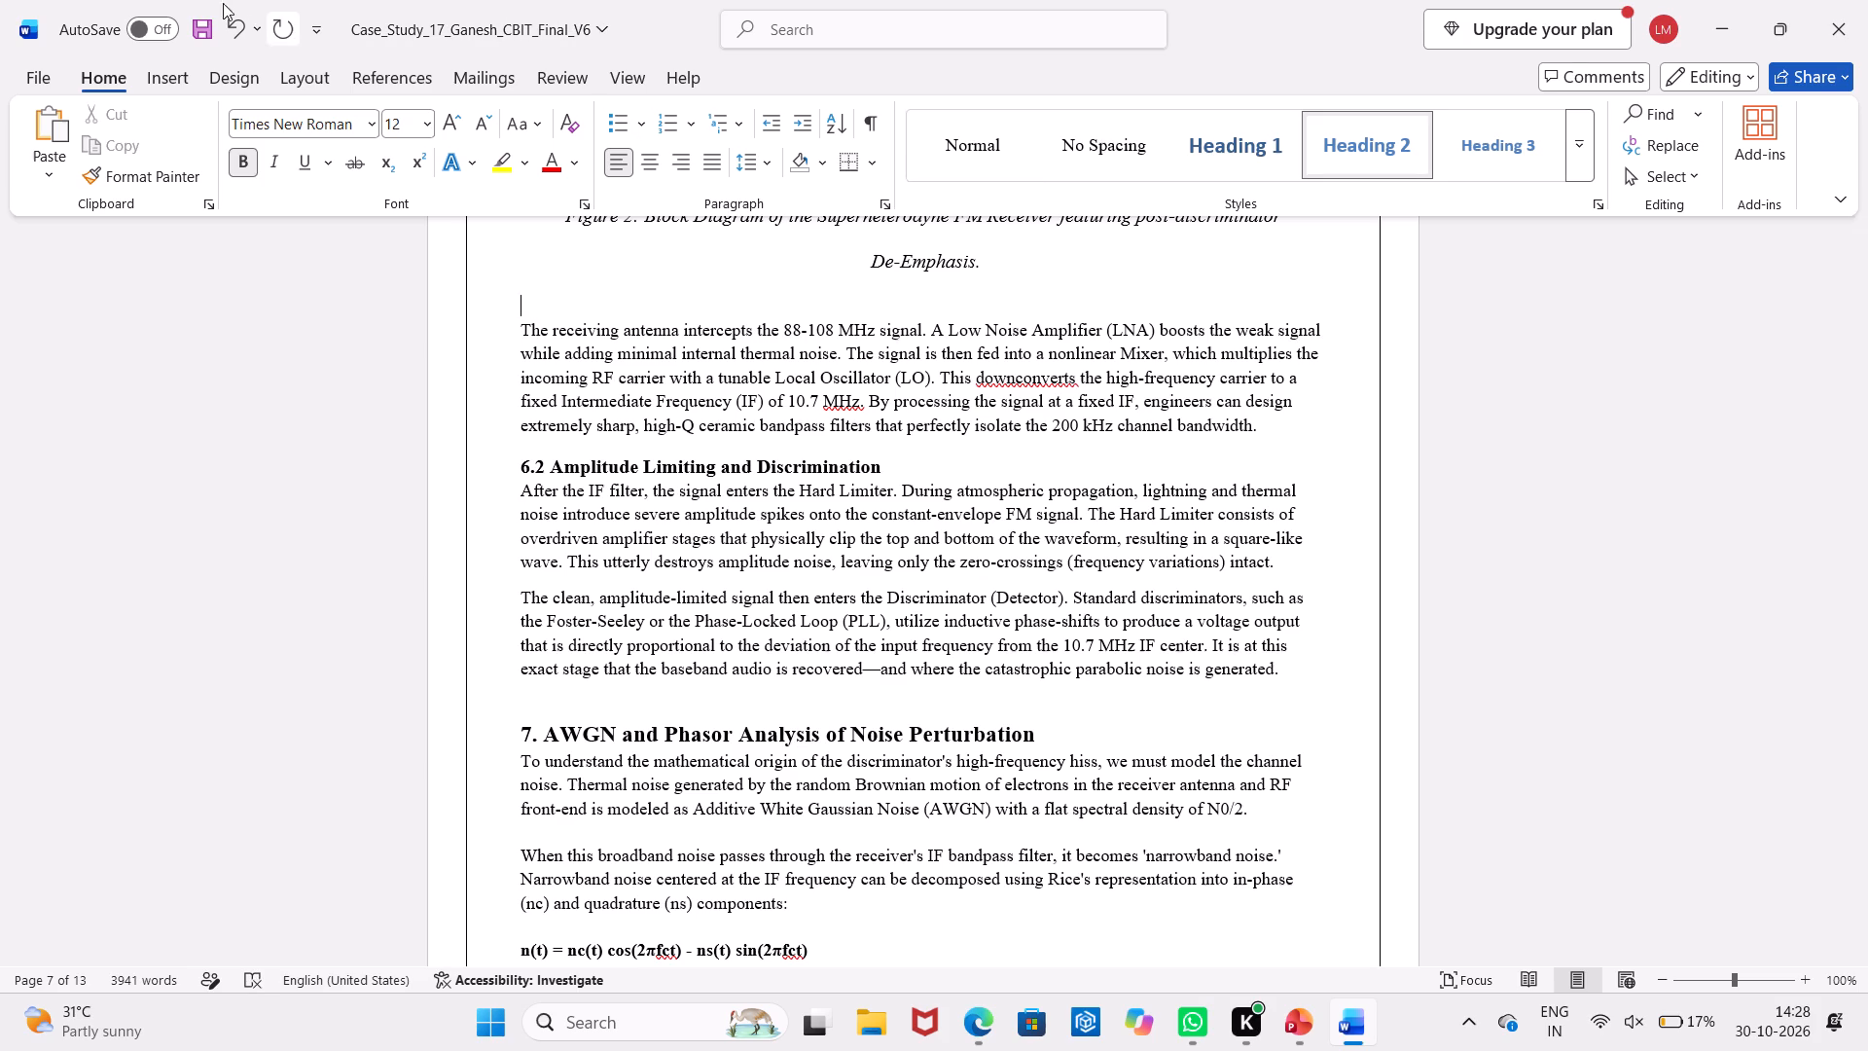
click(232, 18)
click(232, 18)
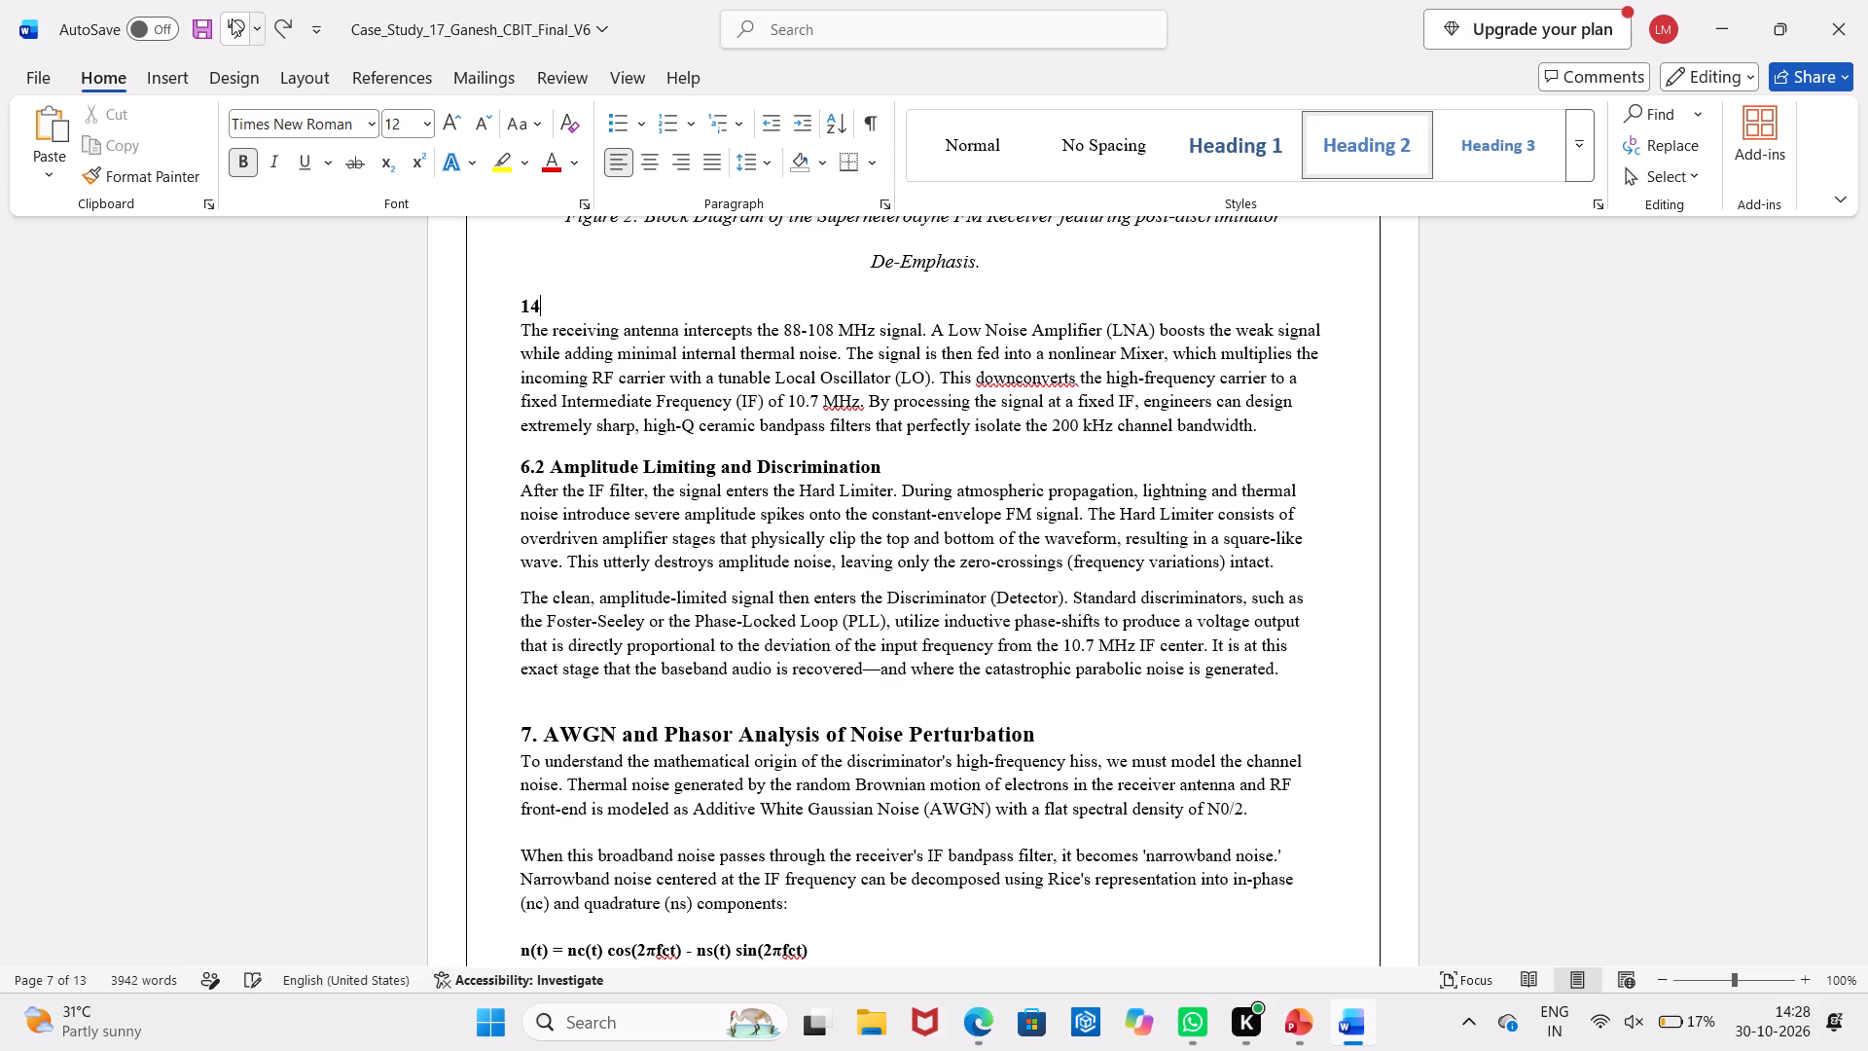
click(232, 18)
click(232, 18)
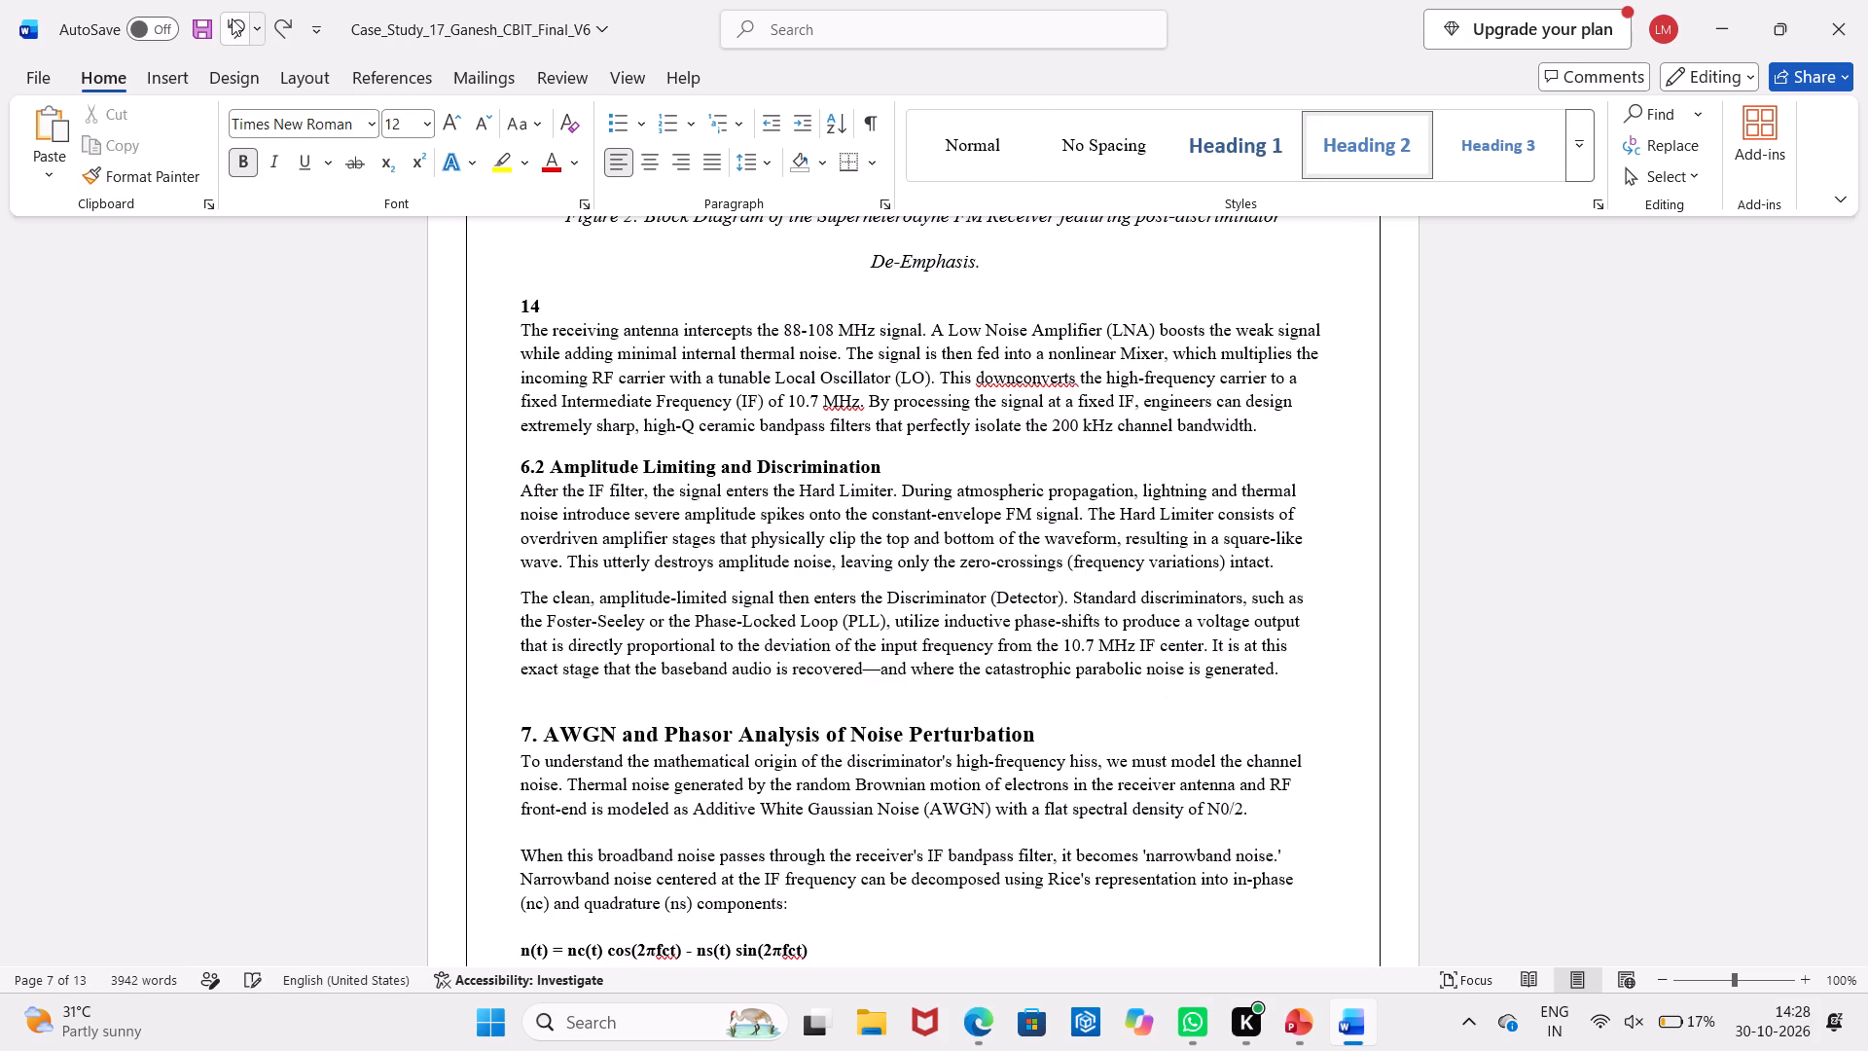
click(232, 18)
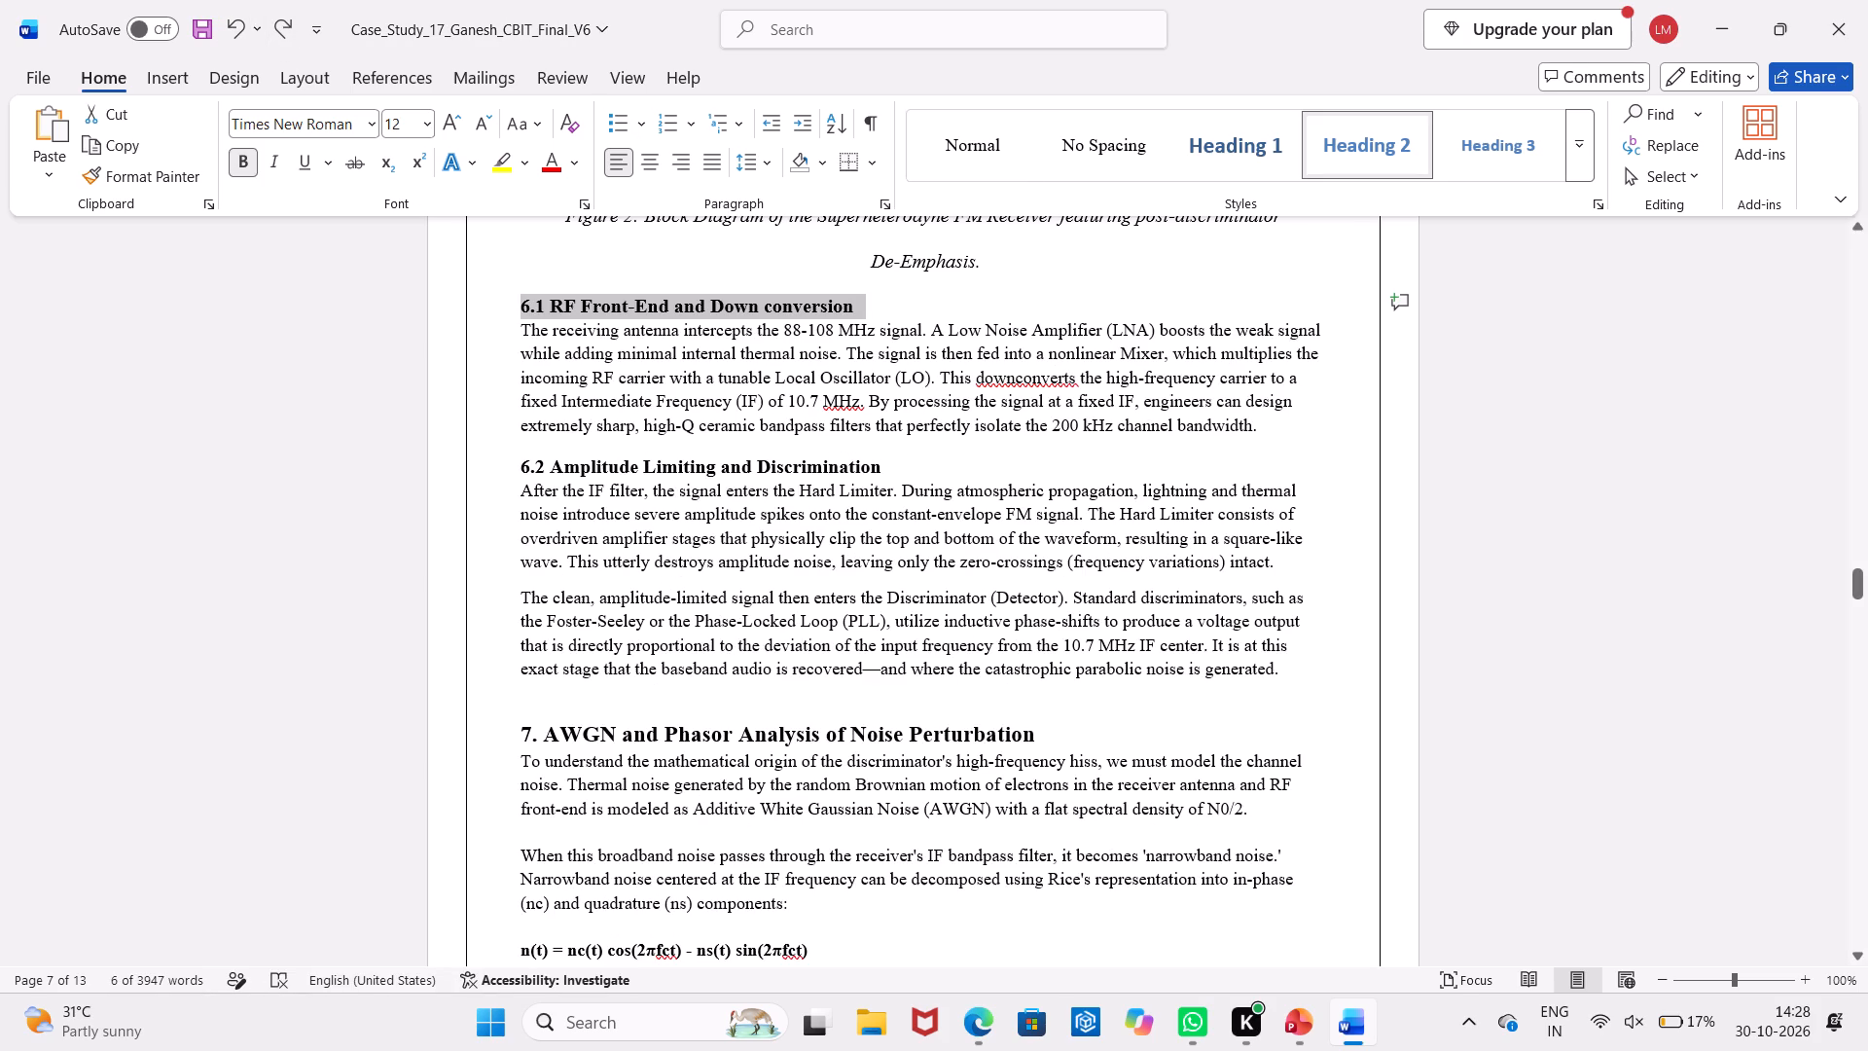
Set the subheading 6.1 RF Front-End and Down conversion to font size 14.
click(409, 130)
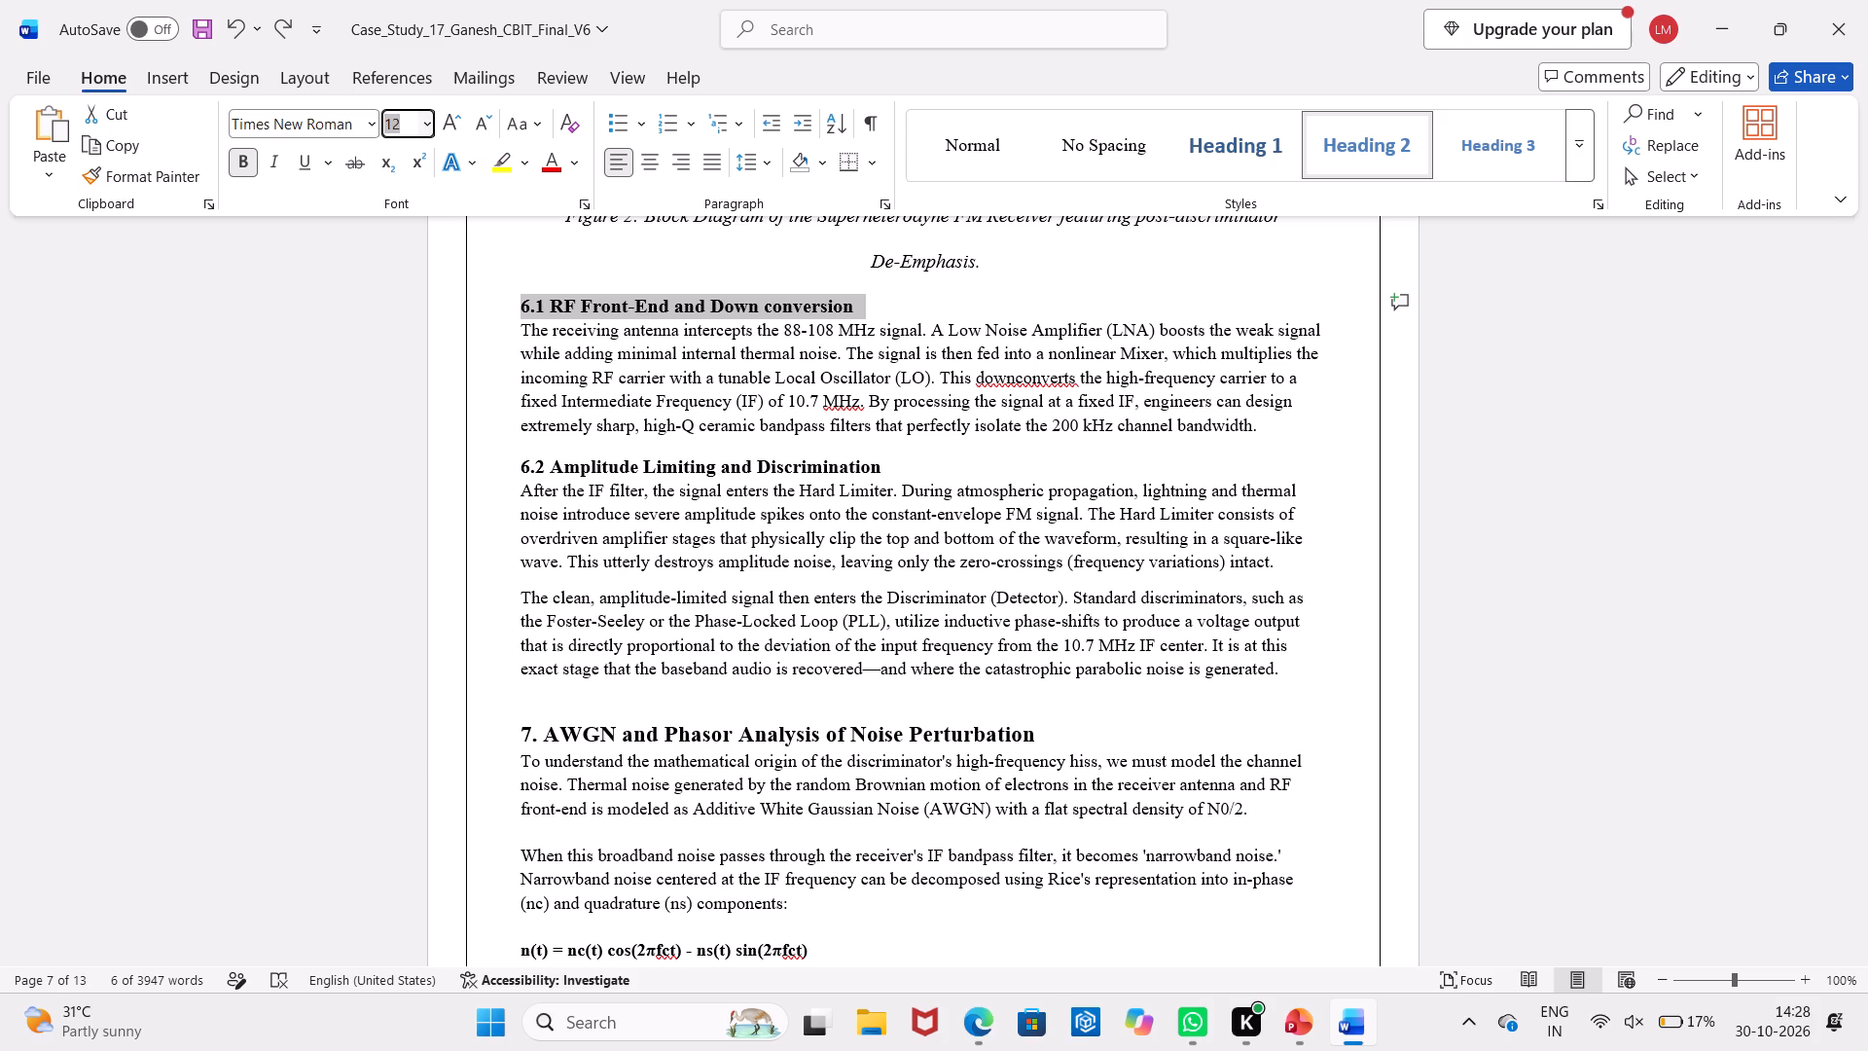
text(14)
key(Return)
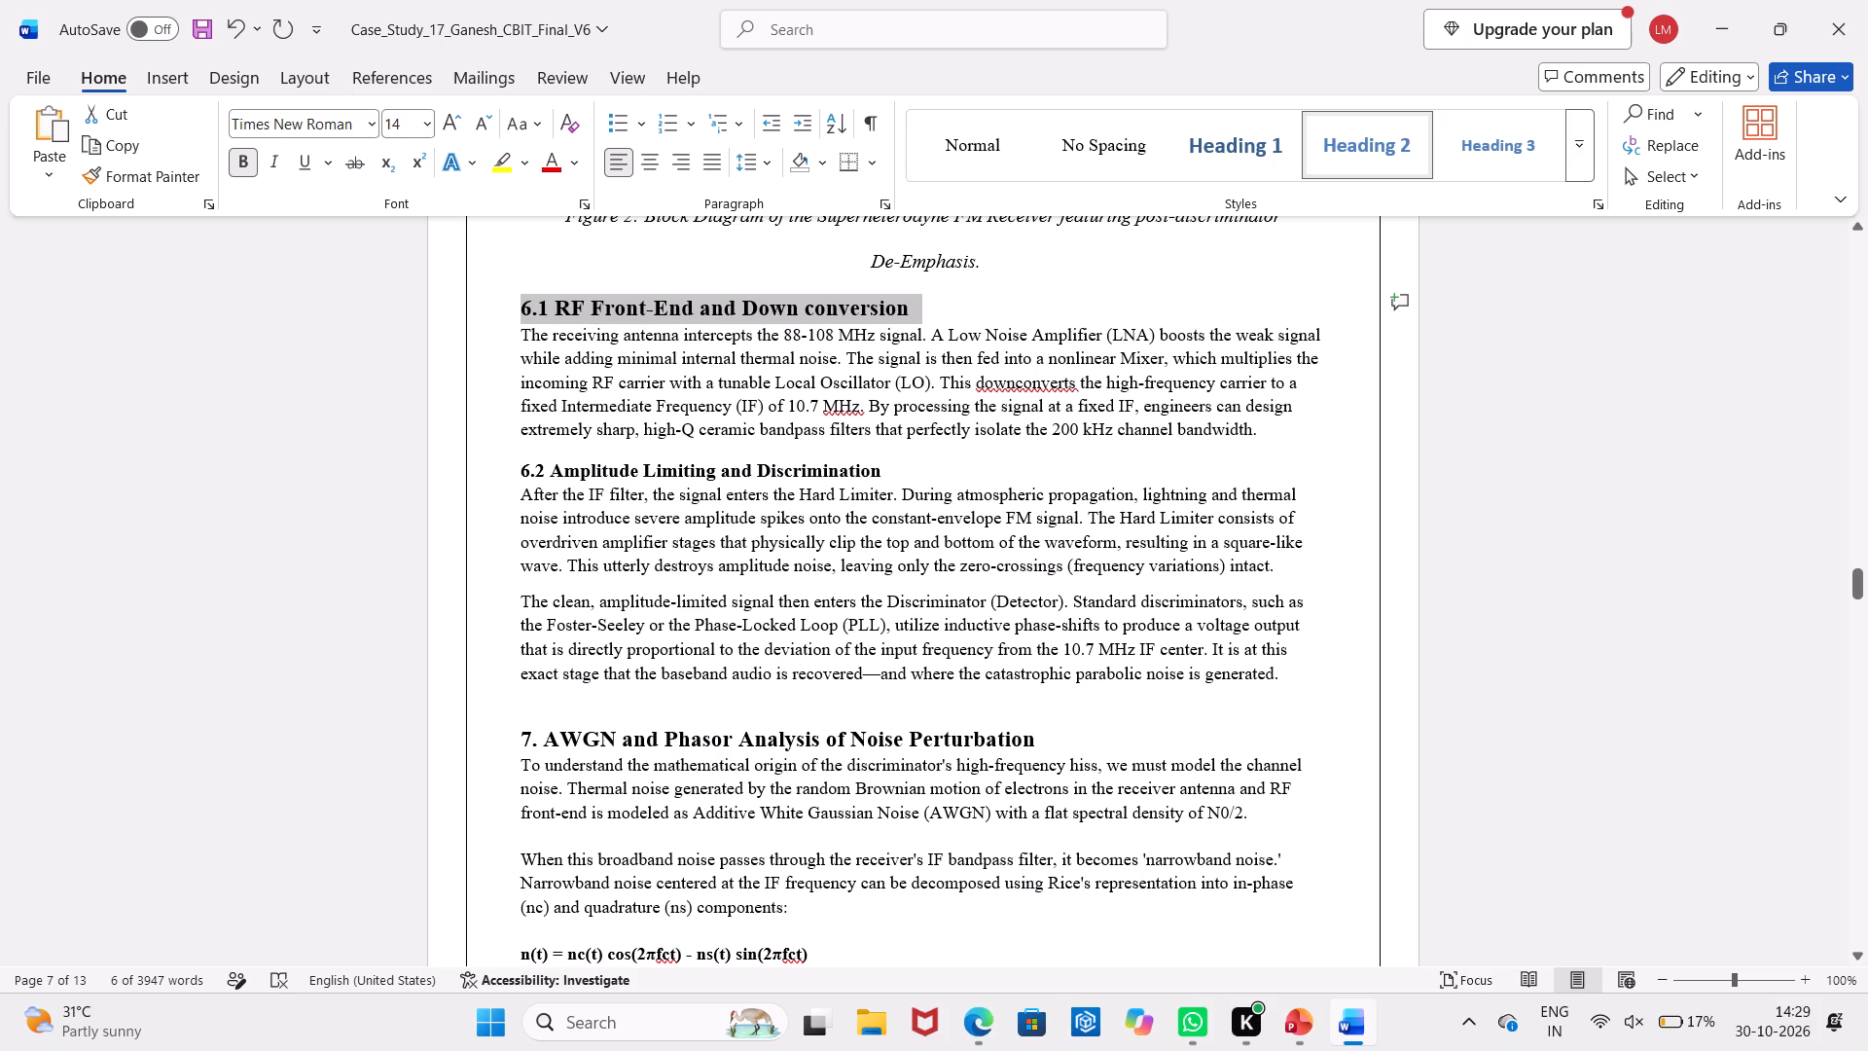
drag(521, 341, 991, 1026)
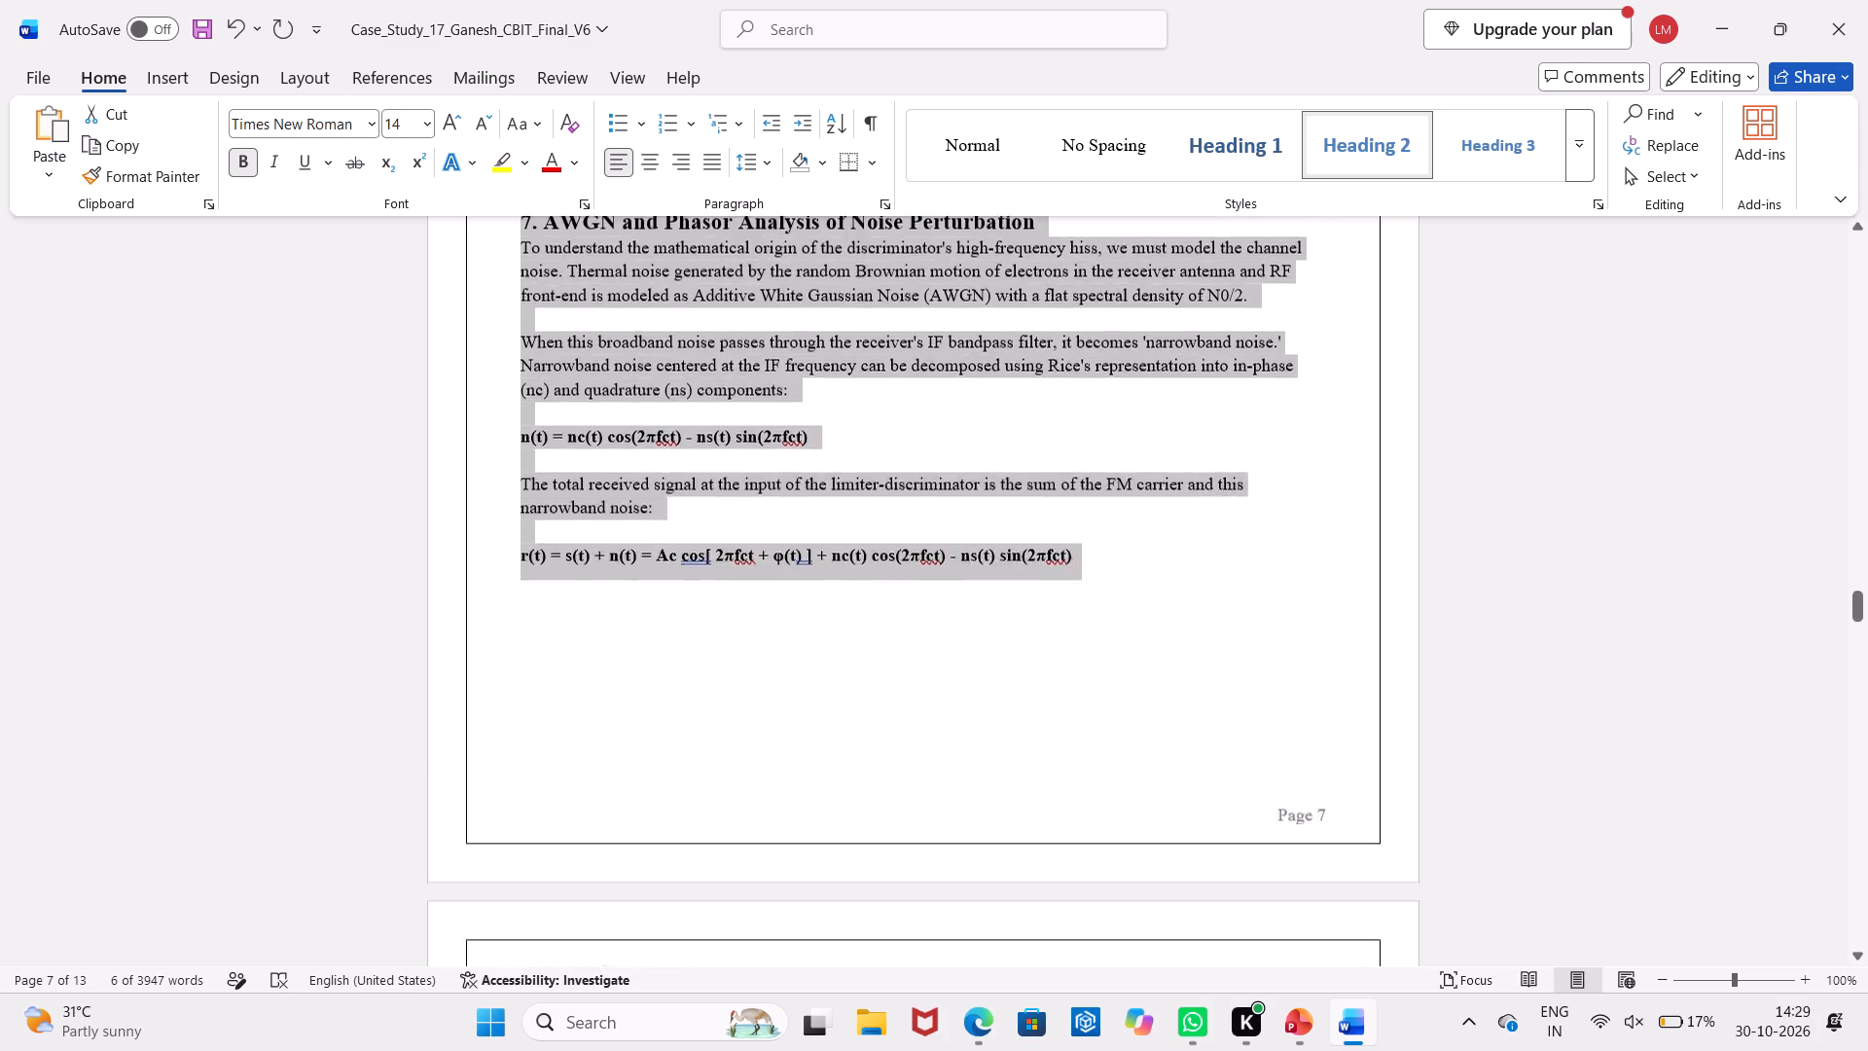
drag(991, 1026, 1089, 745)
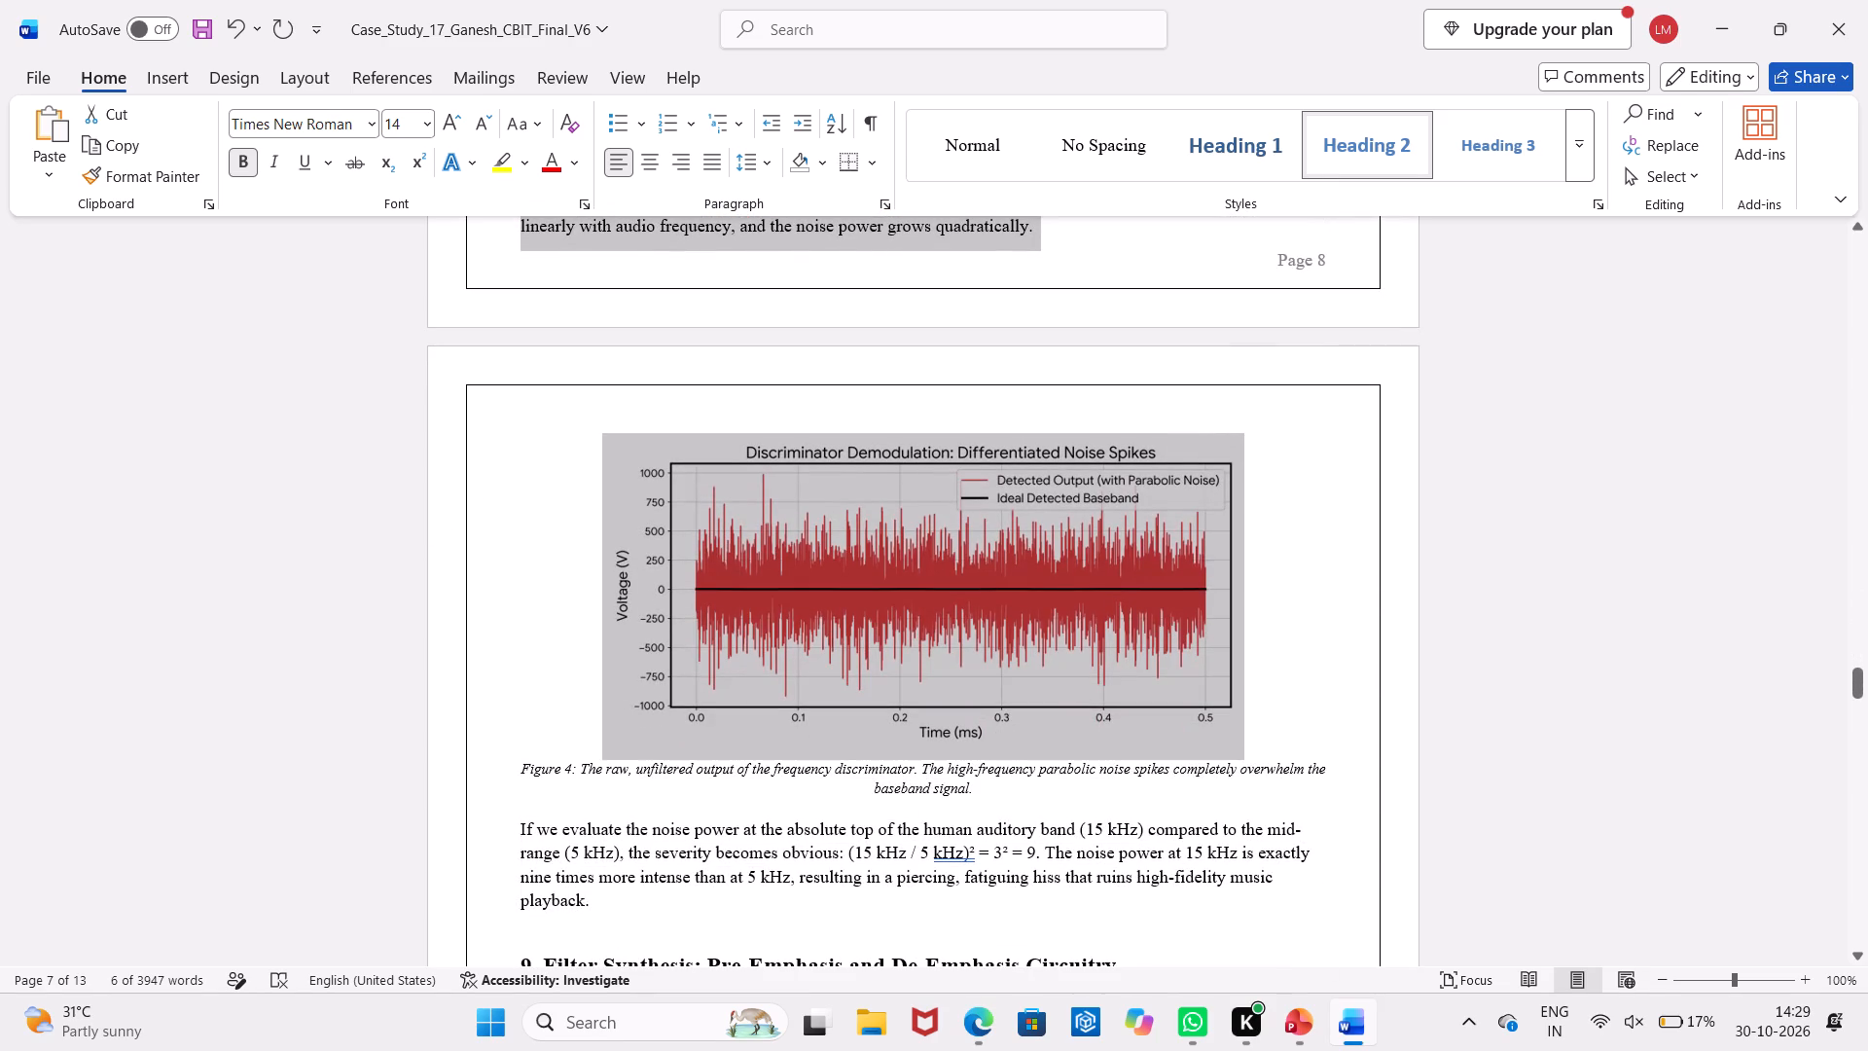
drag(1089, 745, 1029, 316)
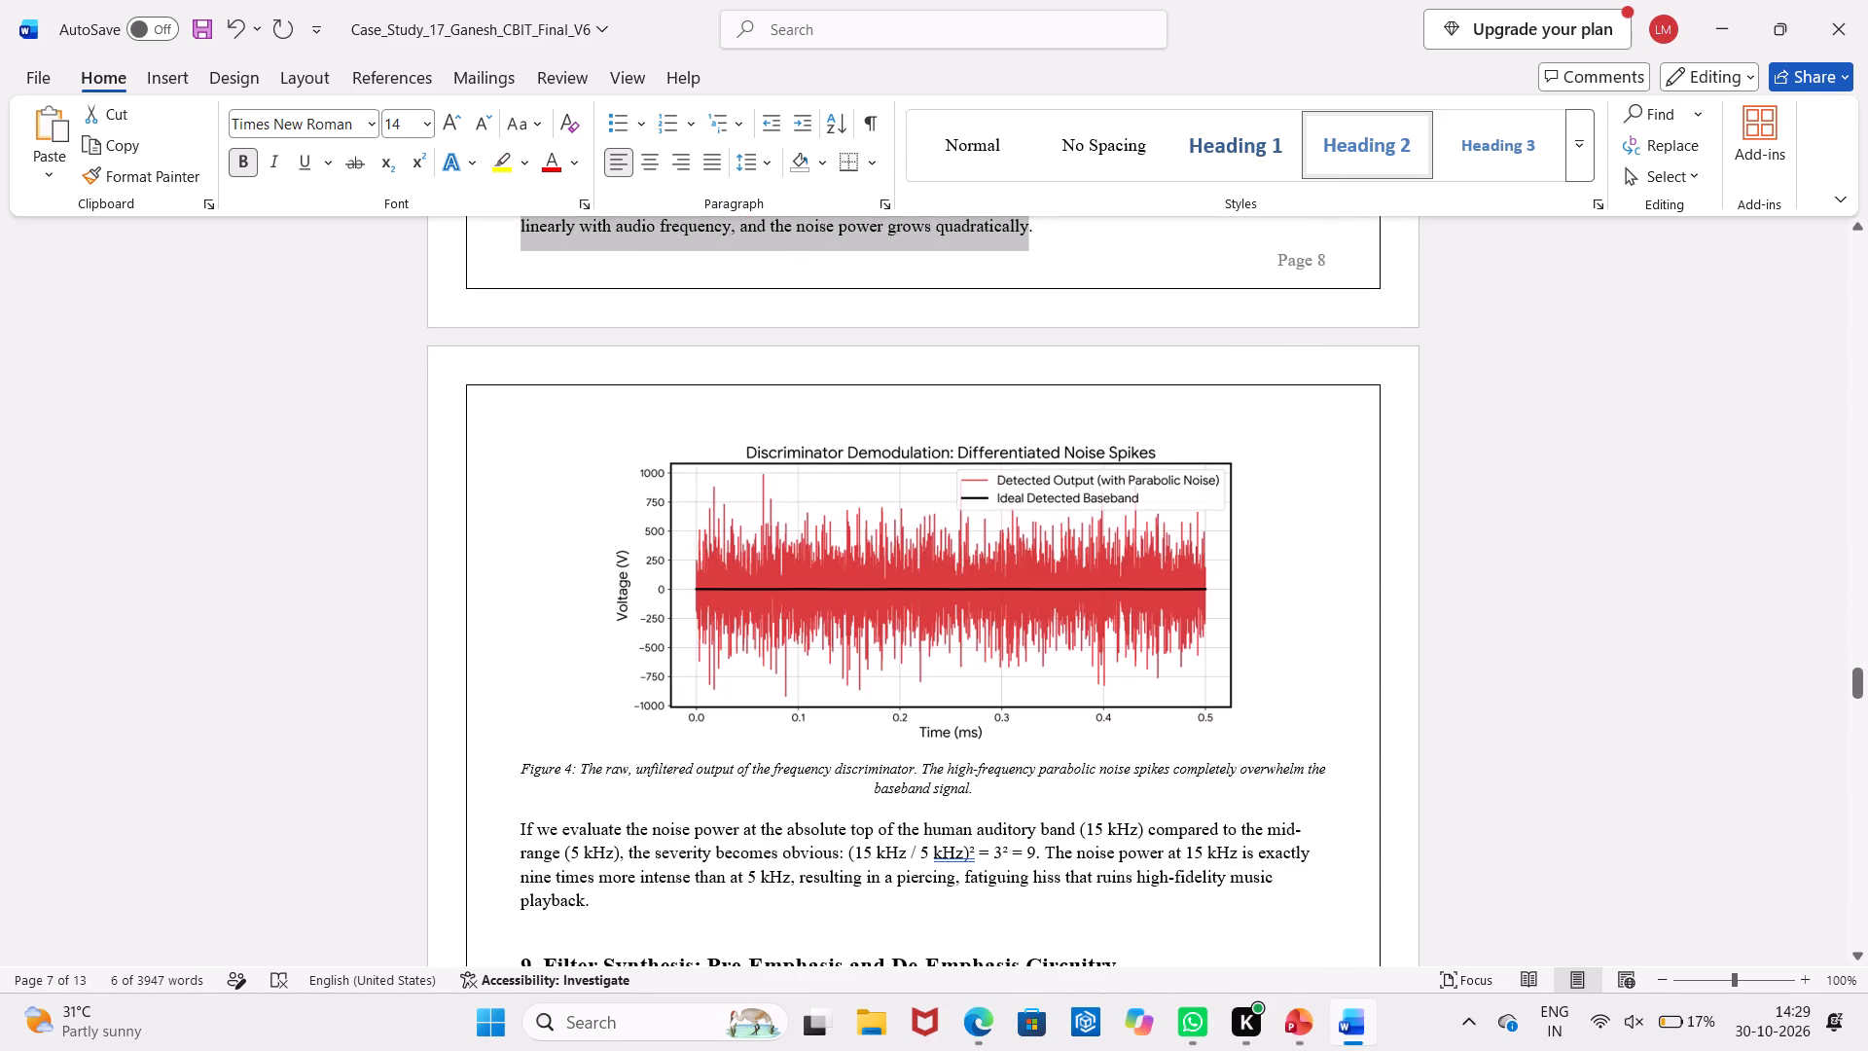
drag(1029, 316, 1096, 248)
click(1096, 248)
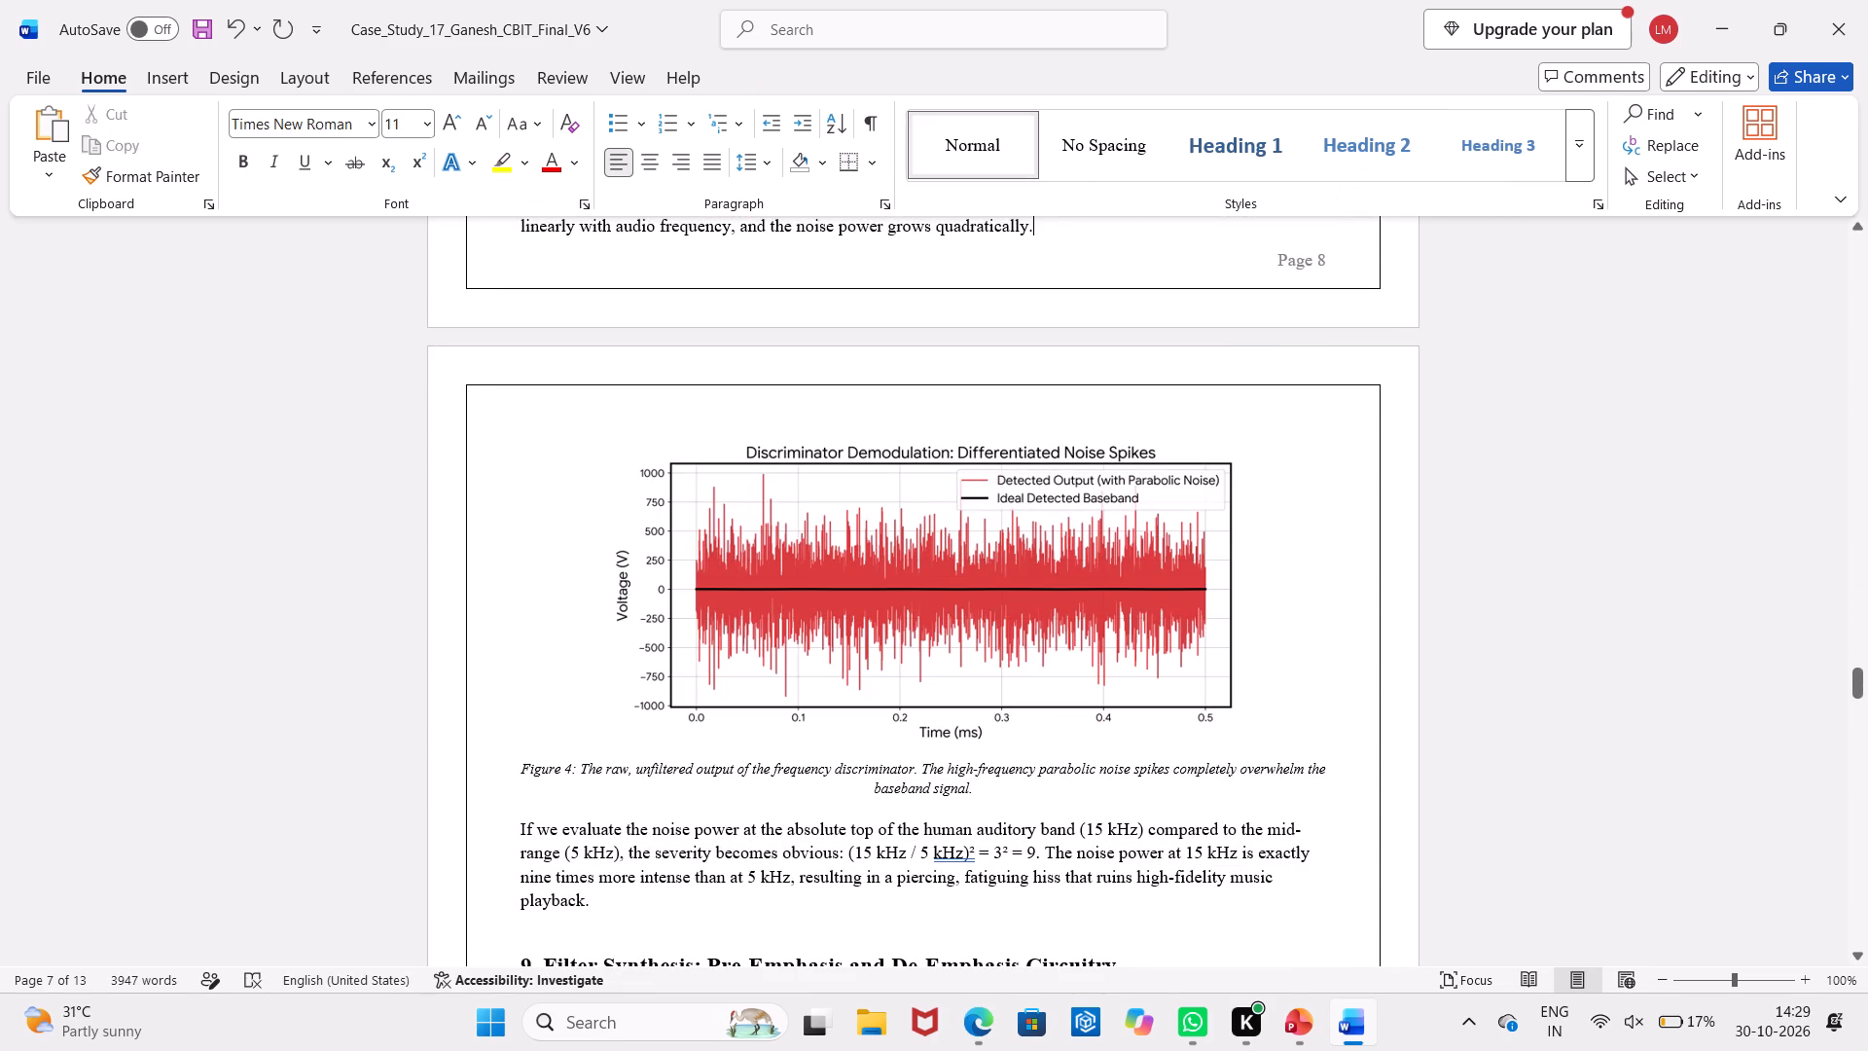
Set all text from the first paragraph under subheading 6.1 through the r(t) formula at the end of page 7 to size 12.
scroll(1096, 248, up, 7)
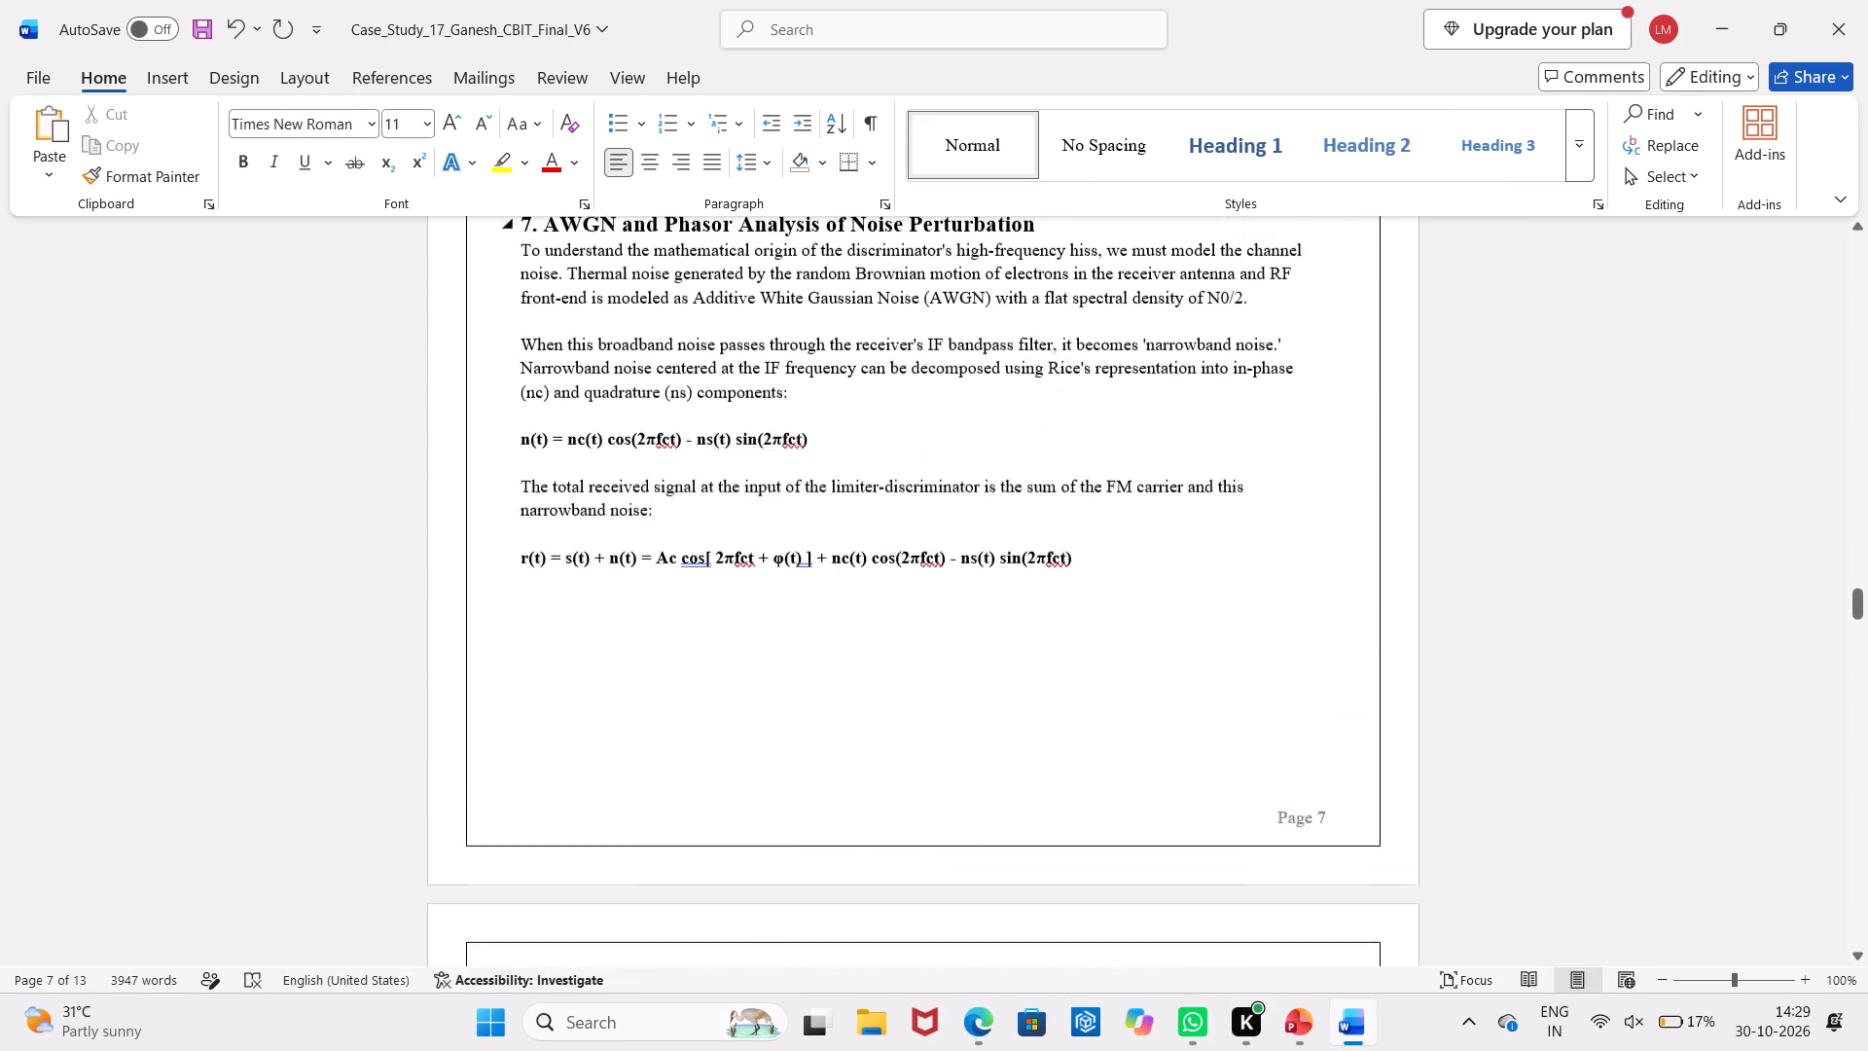
scroll(1096, 248, up, 3)
scroll(1096, 248, down, 1)
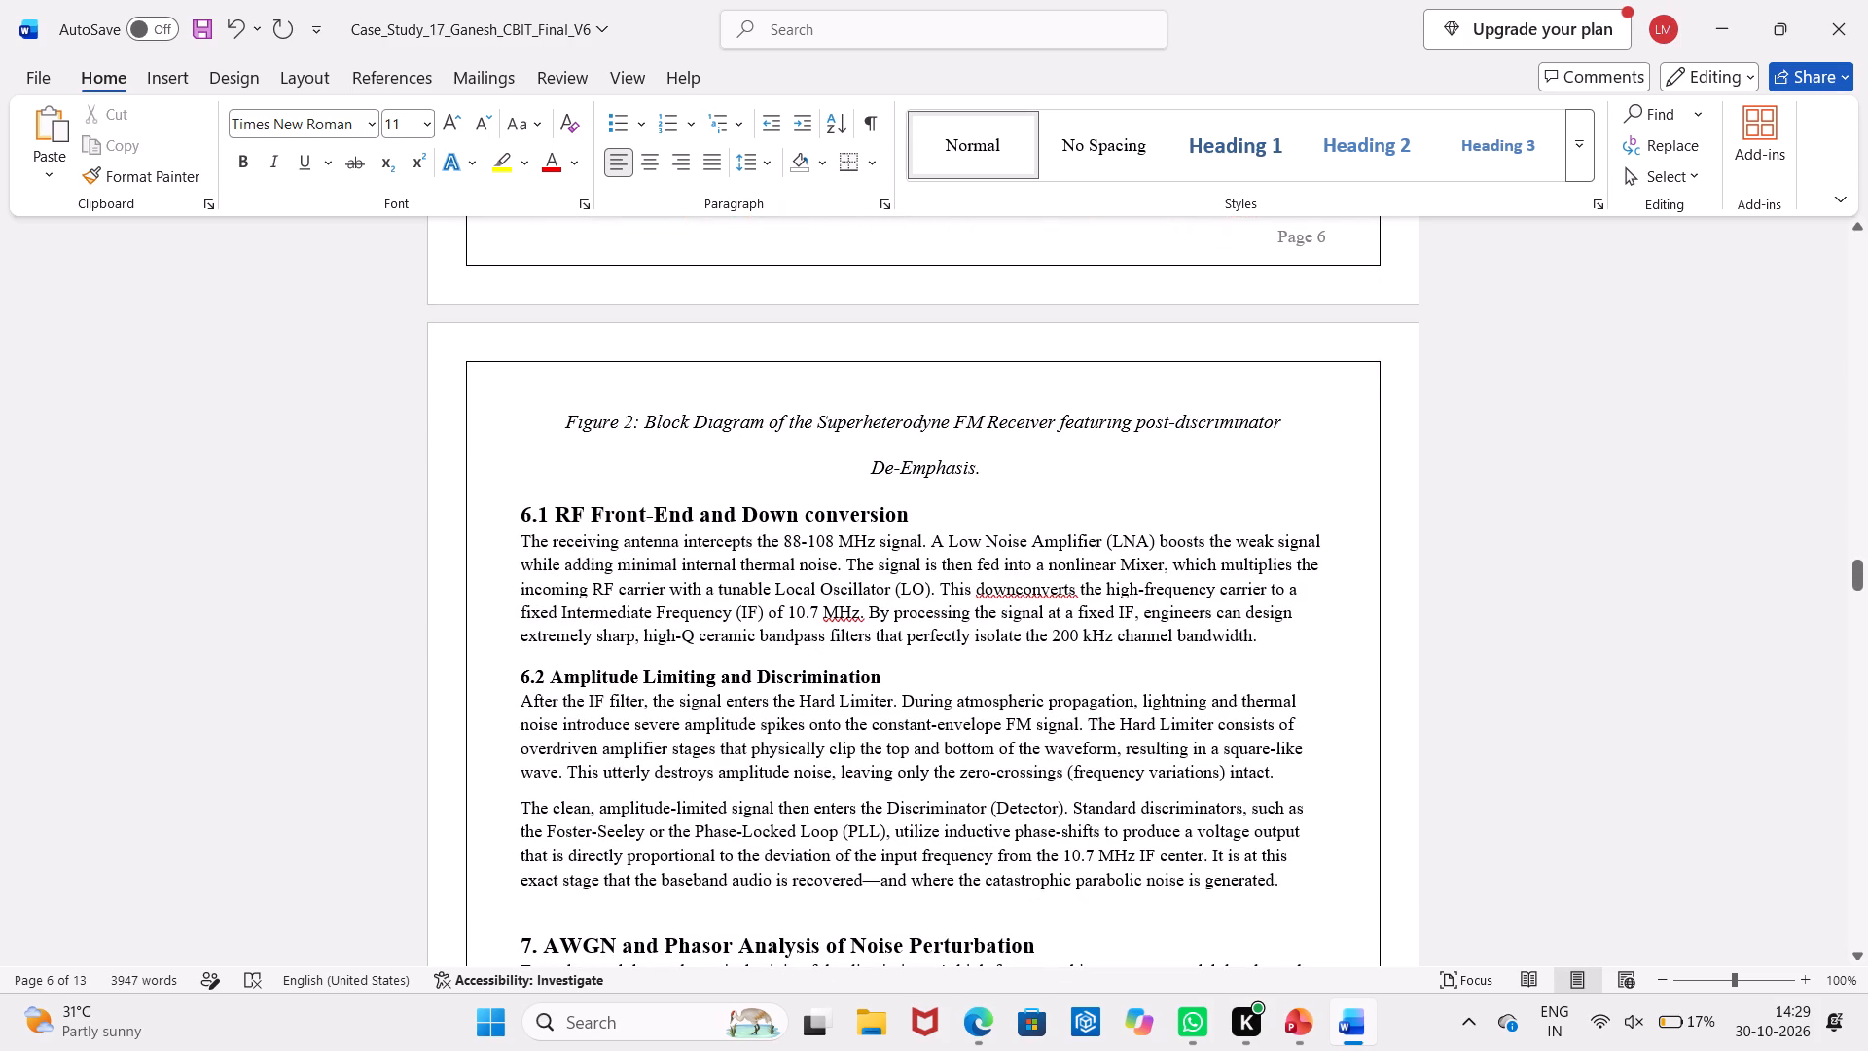
drag(518, 538, 987, 795)
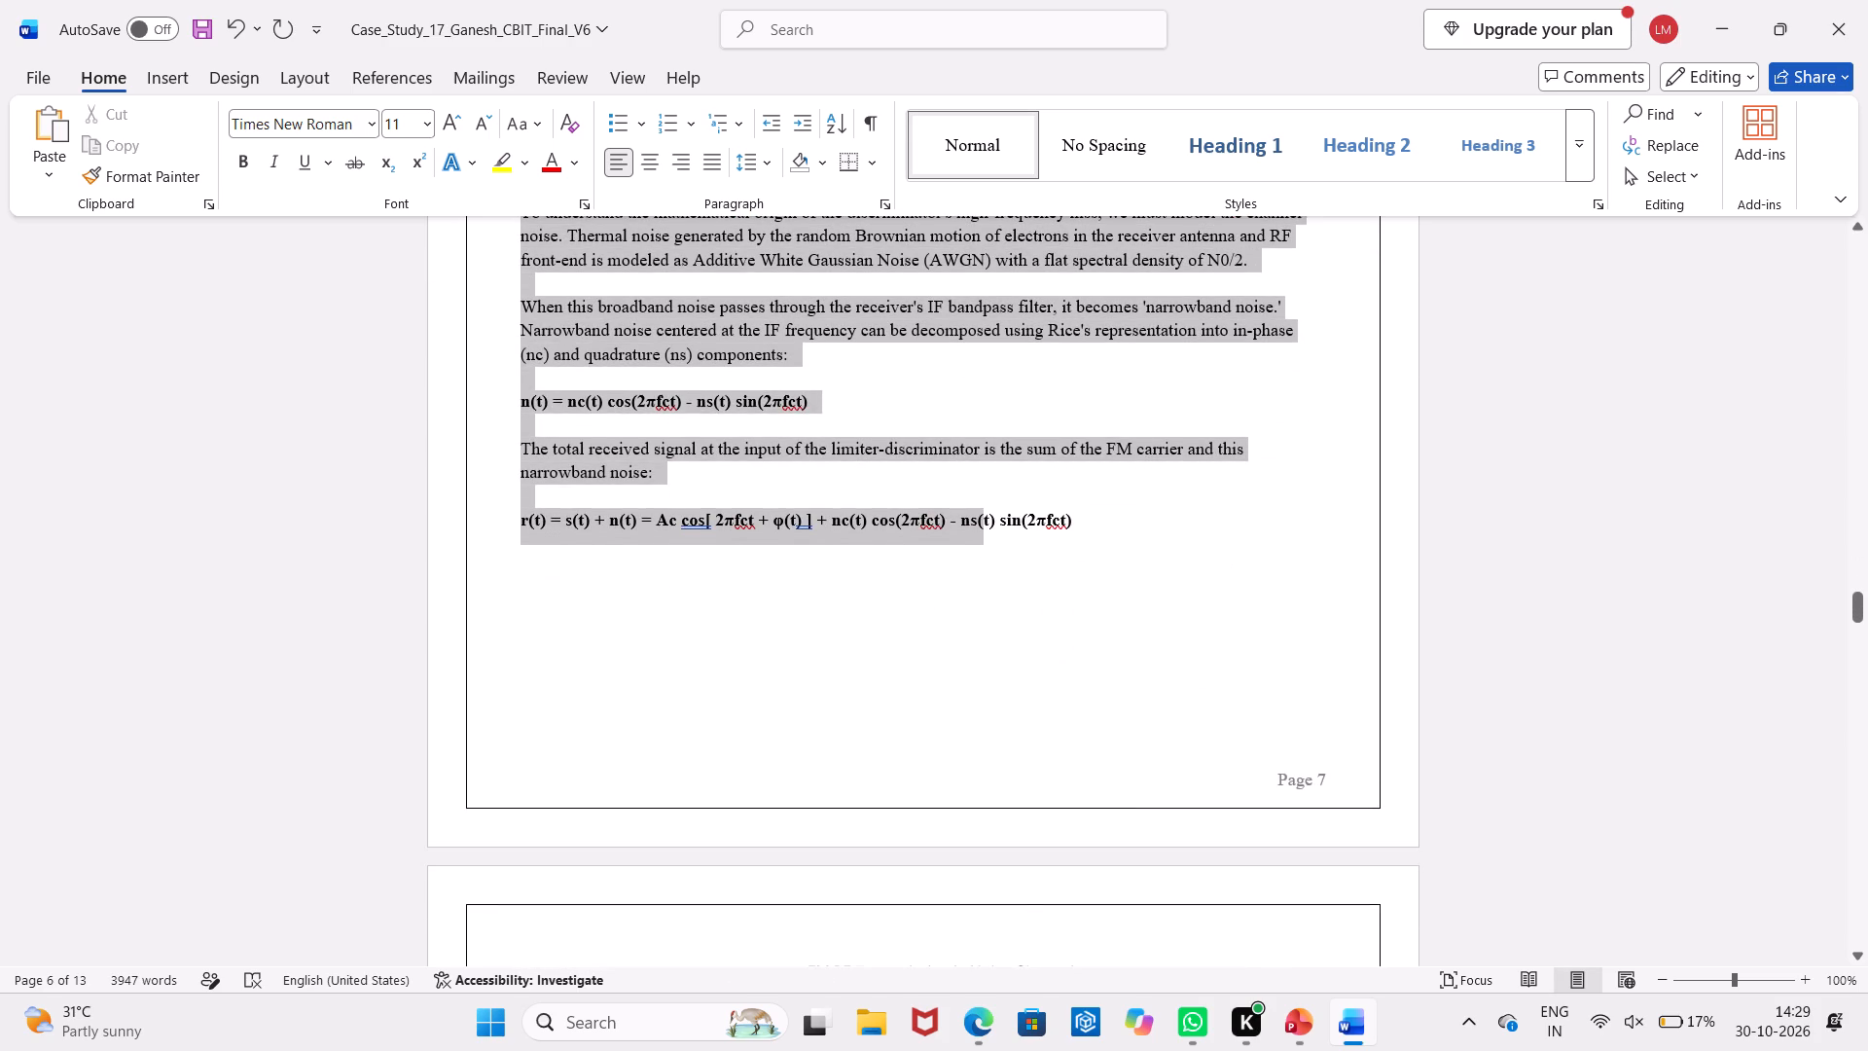
drag(987, 795, 1135, 663)
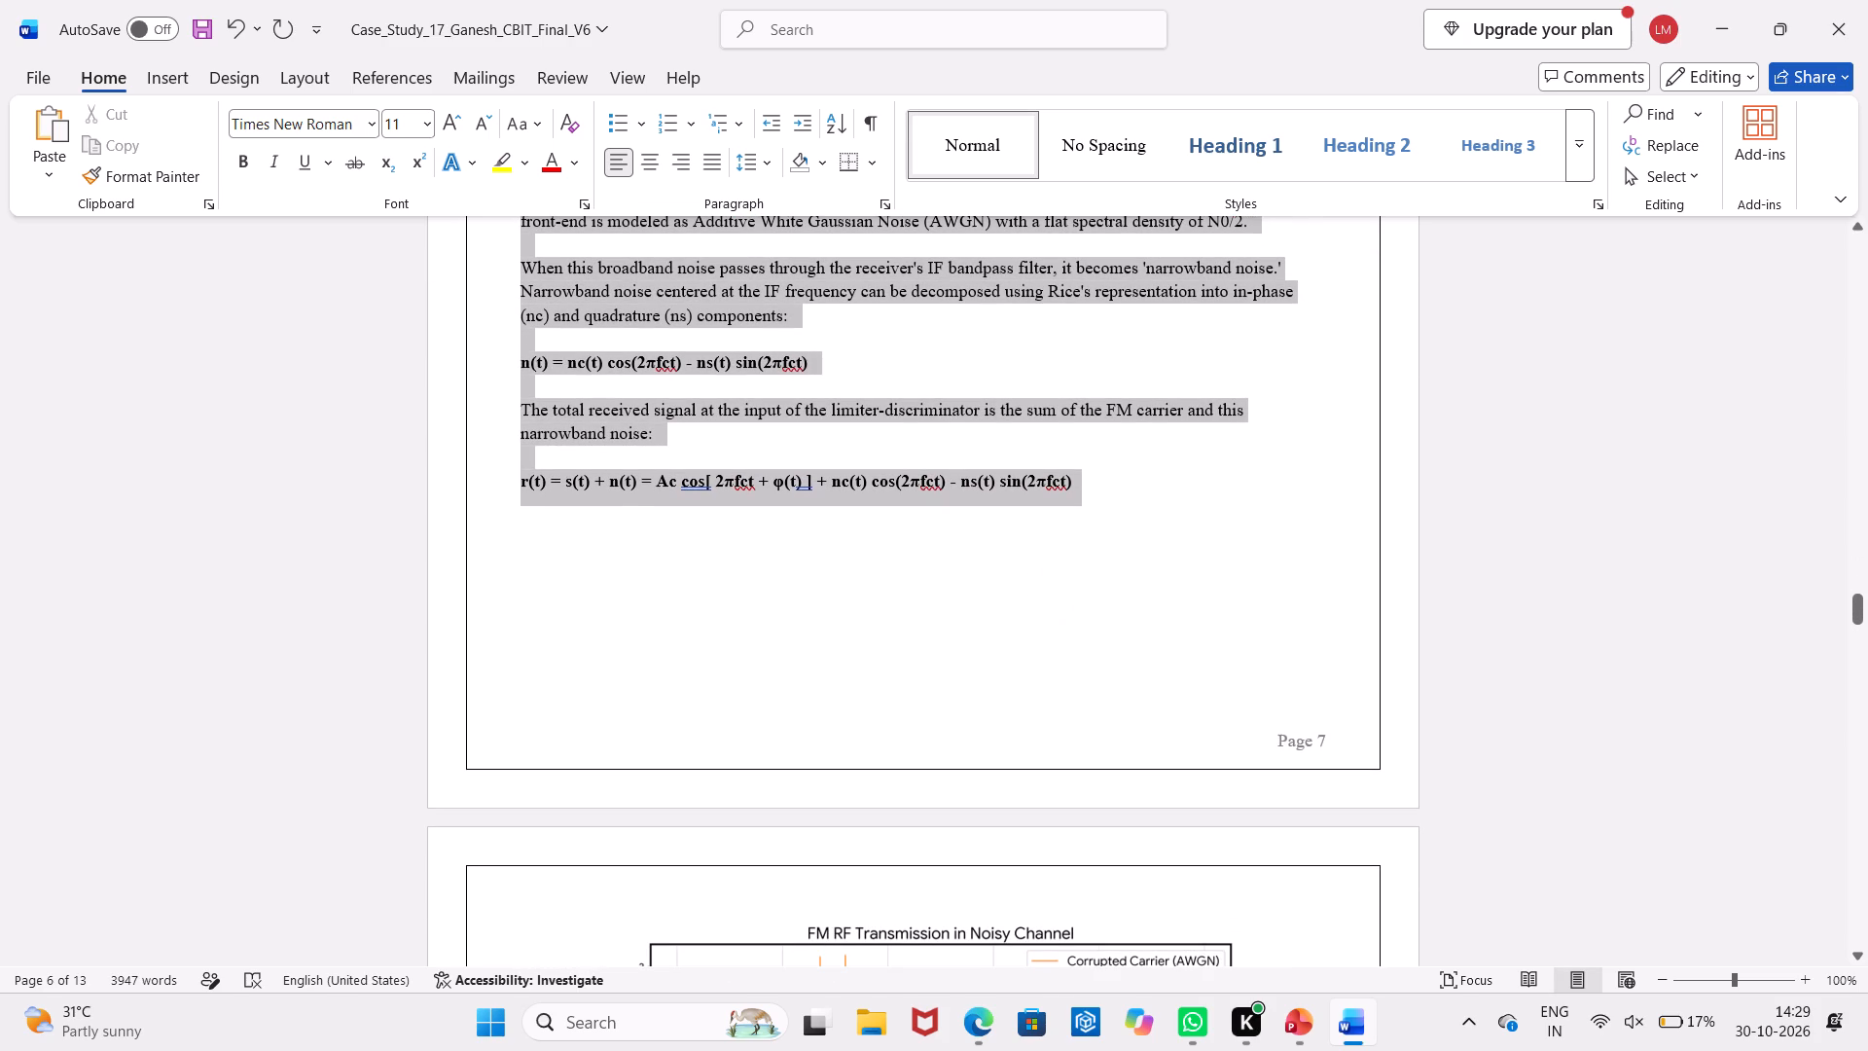
drag(1135, 663, 1127, 543)
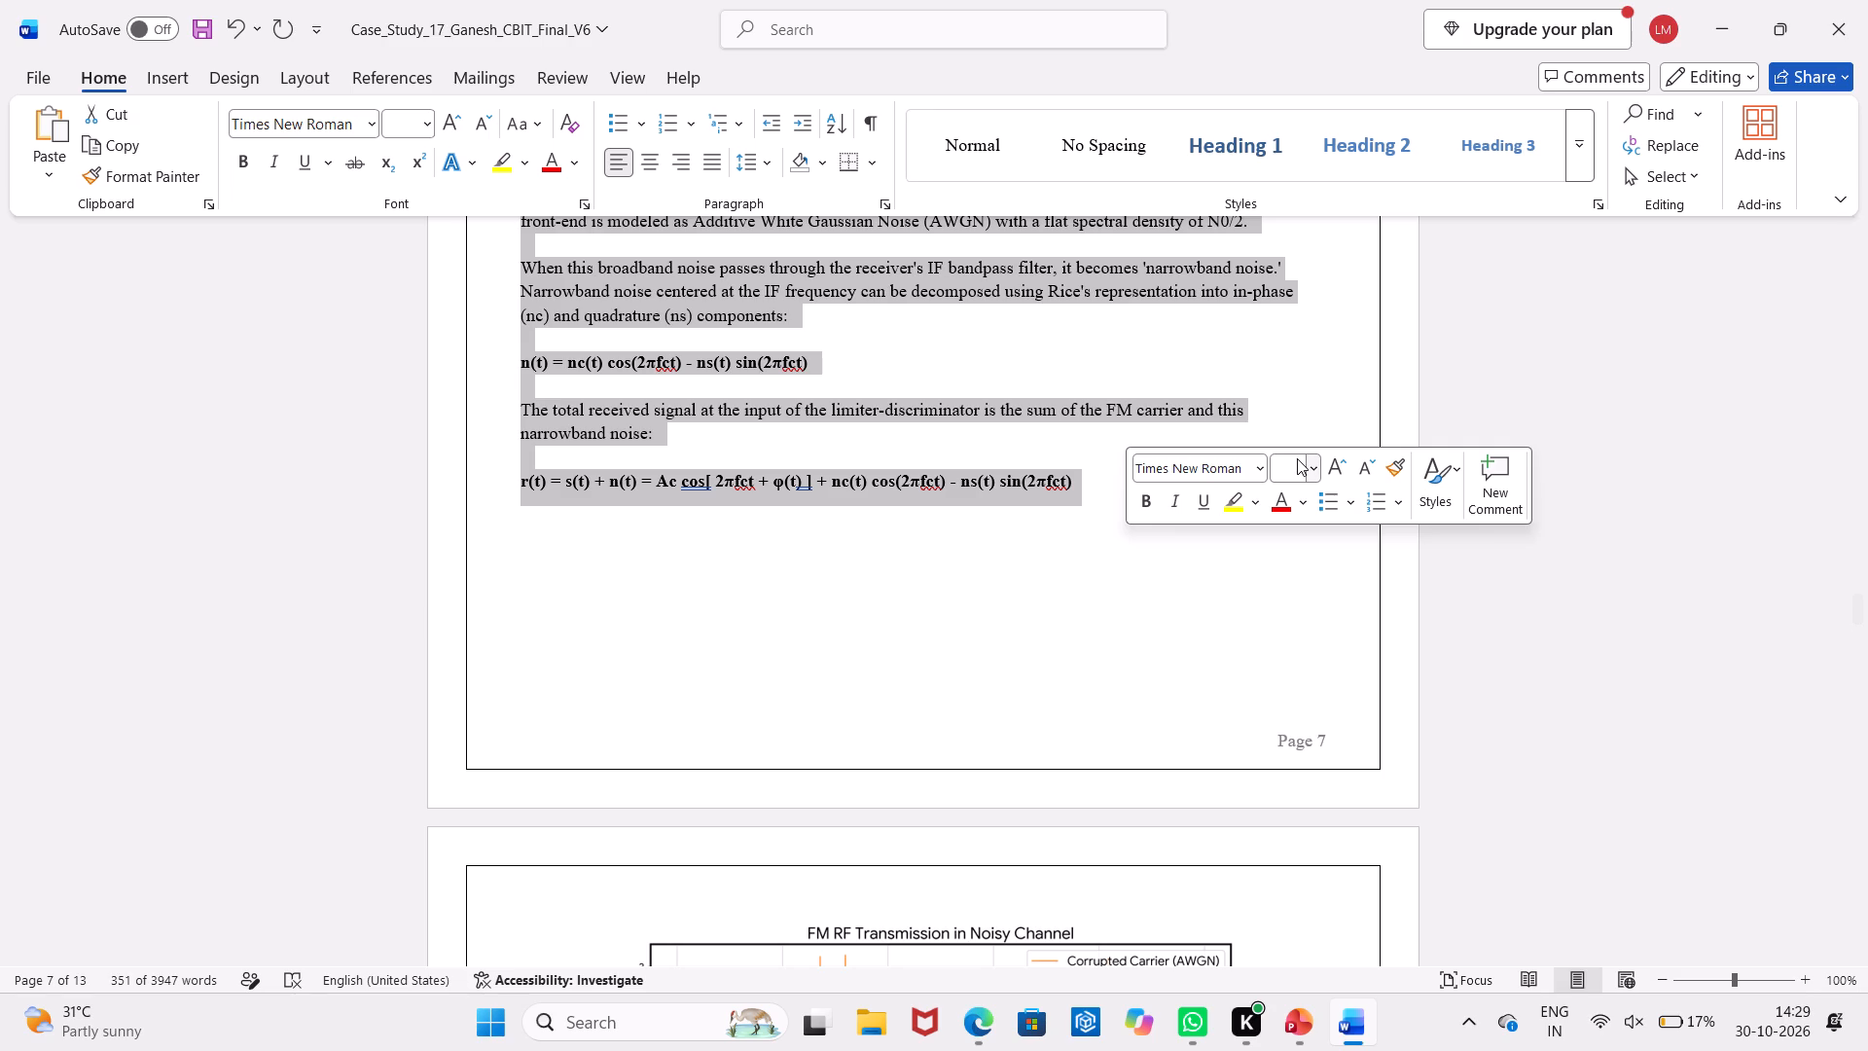
click(1297, 458)
text(12)
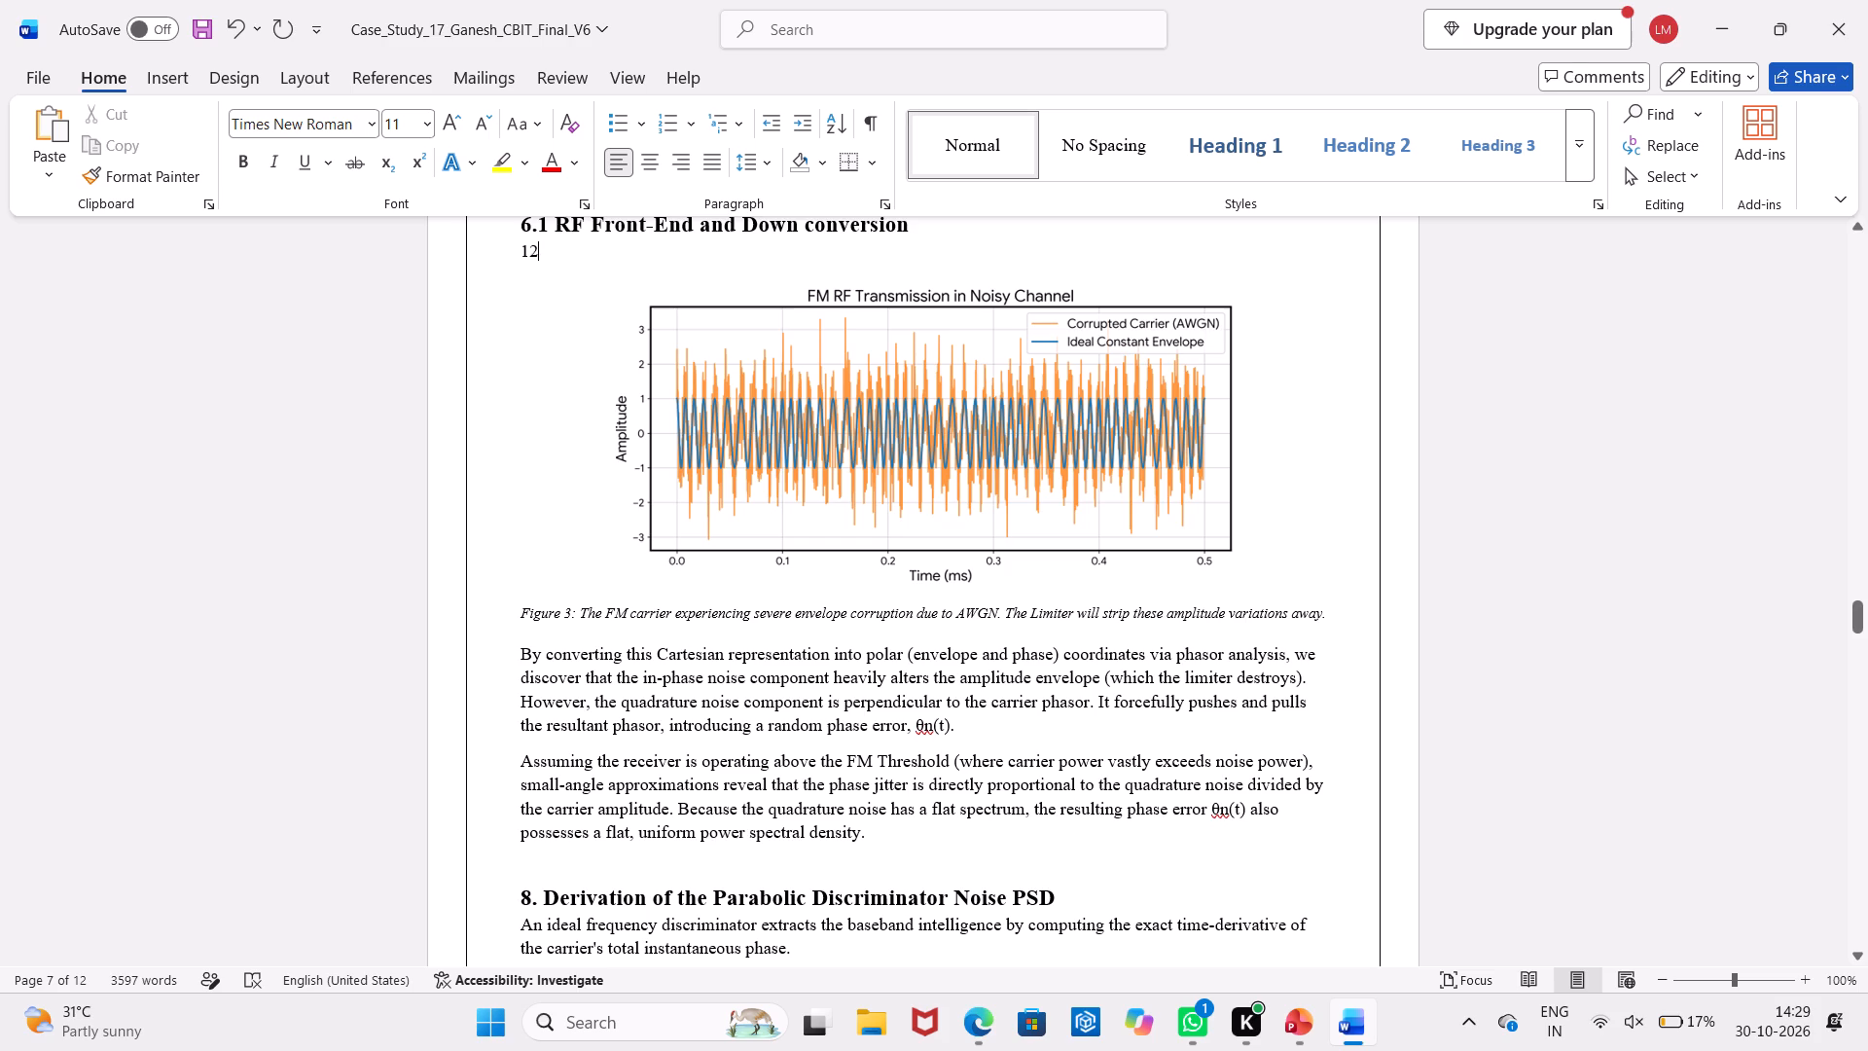
click(233, 33)
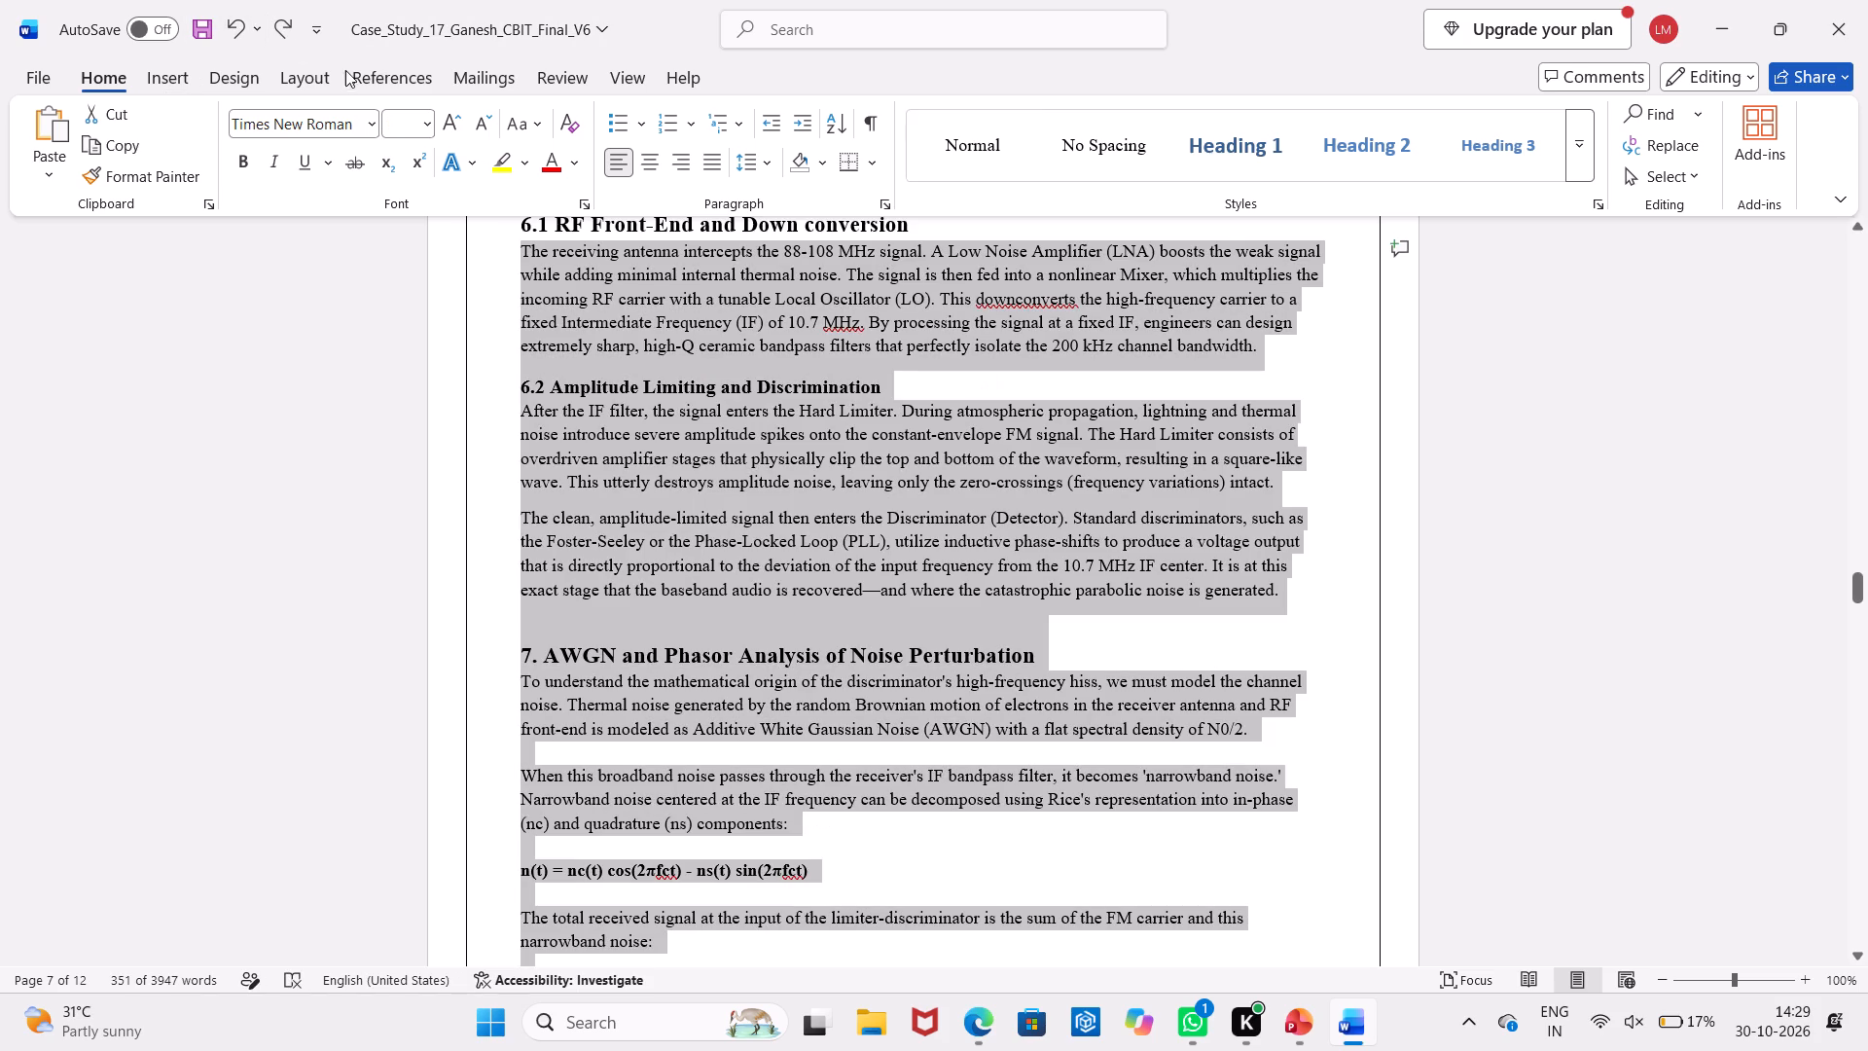
click(393, 123)
text(12)
key(Return)
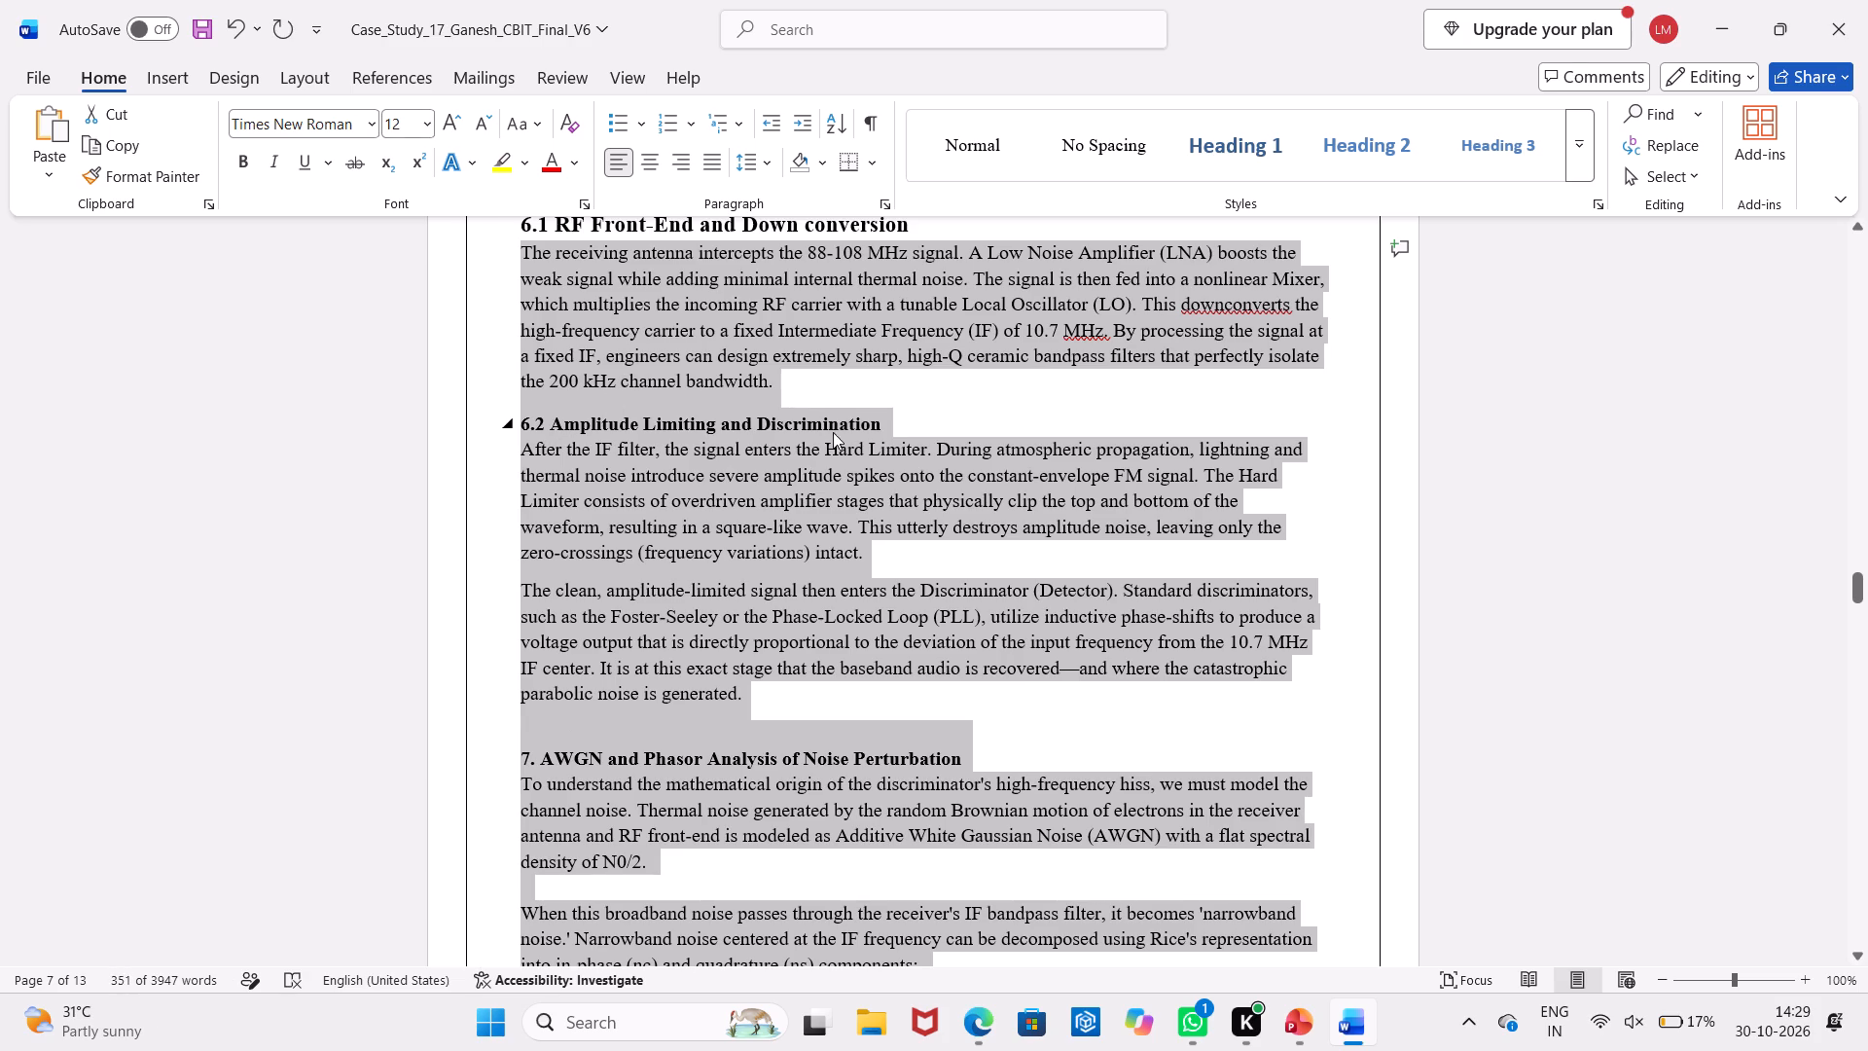
Set the subheading 6.2 Amplitude Limiting and Discrimination to font size 14.
click(925, 408)
drag(886, 422, 511, 427)
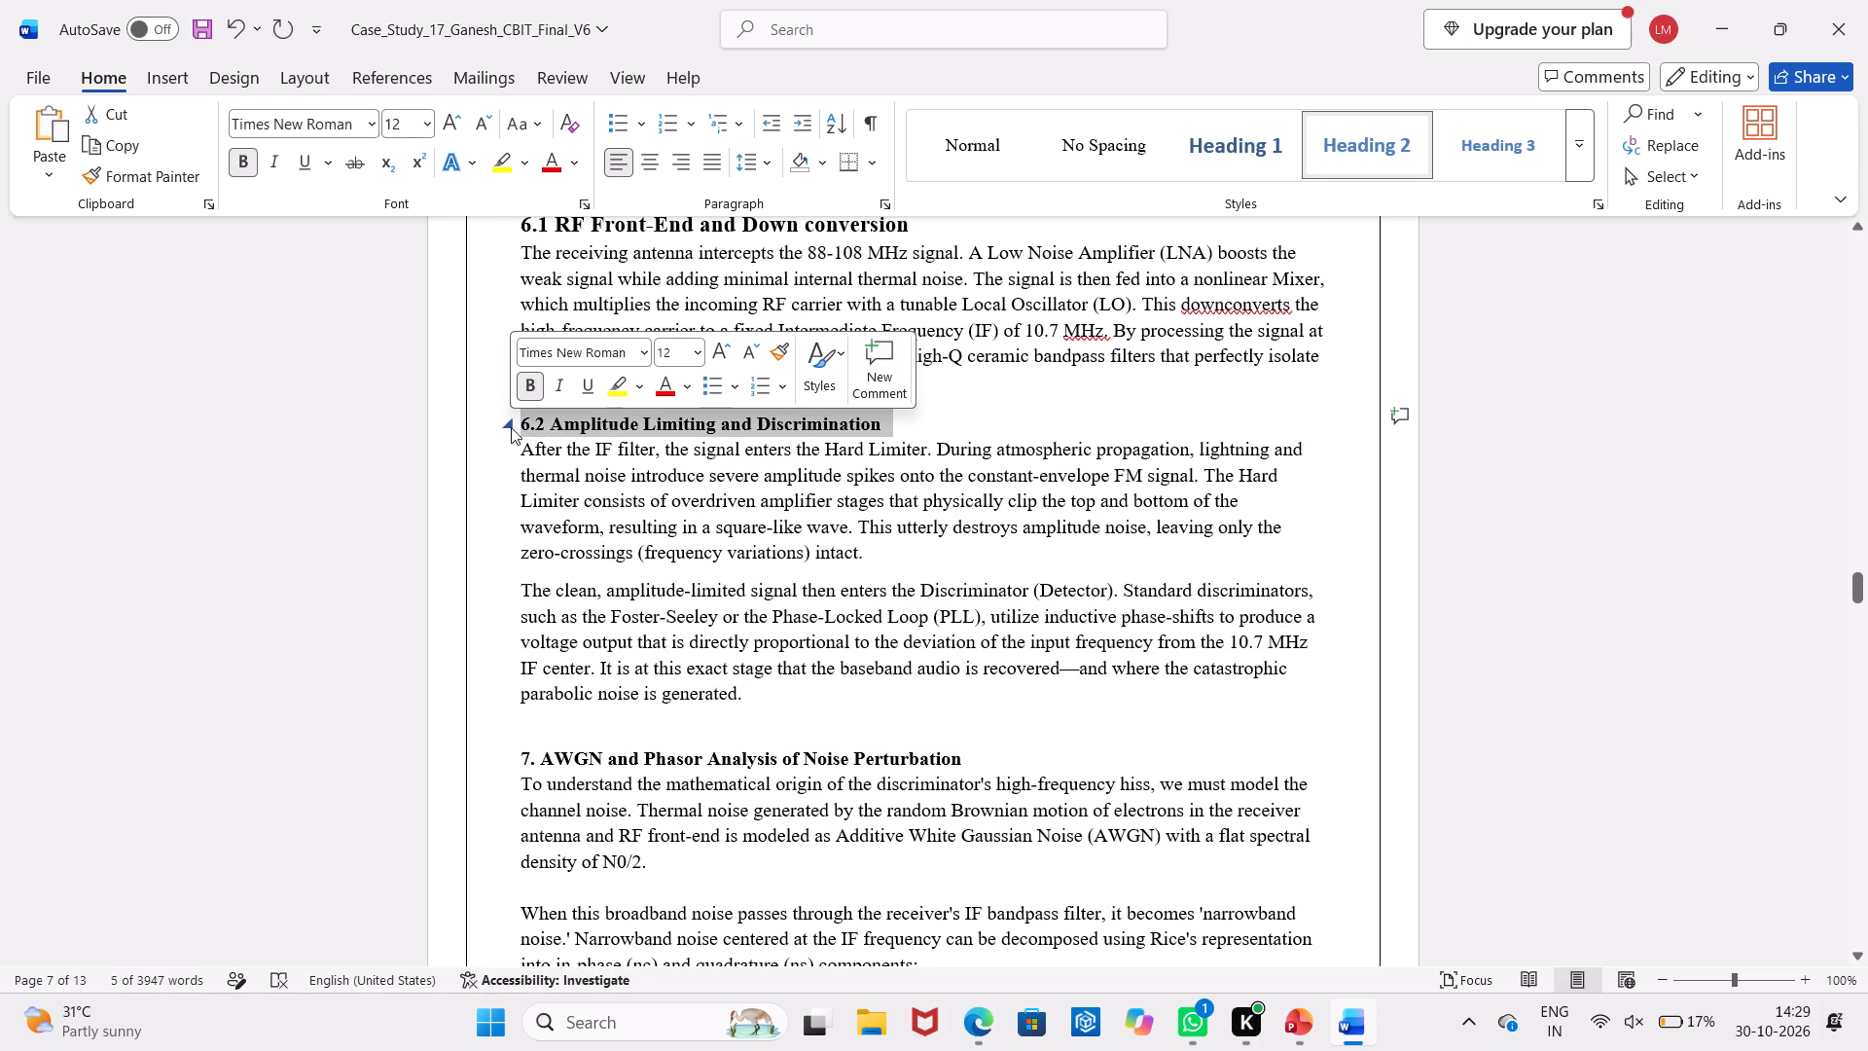
click(678, 356)
text(14)
key(Return)
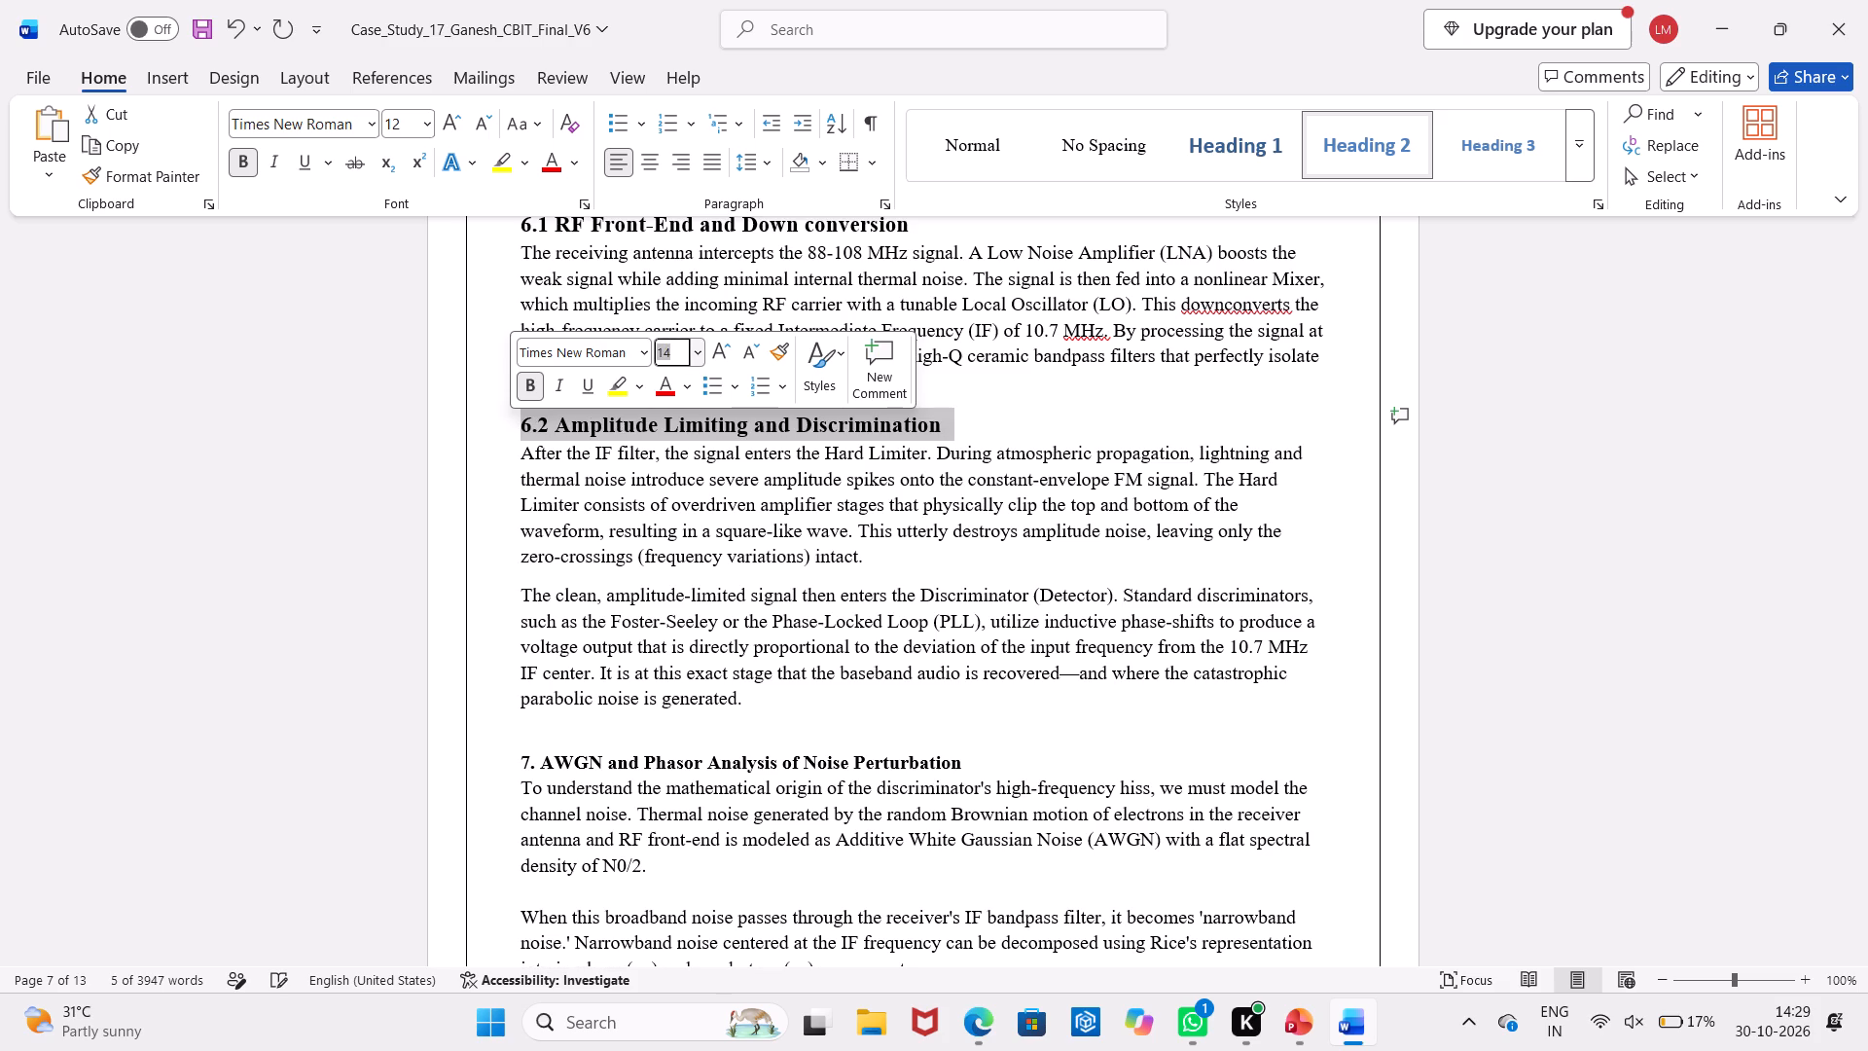
Set the heading 7. AWGN and Phasor Analysis of Noise Perturbation to font size 14.
drag(969, 764, 511, 761)
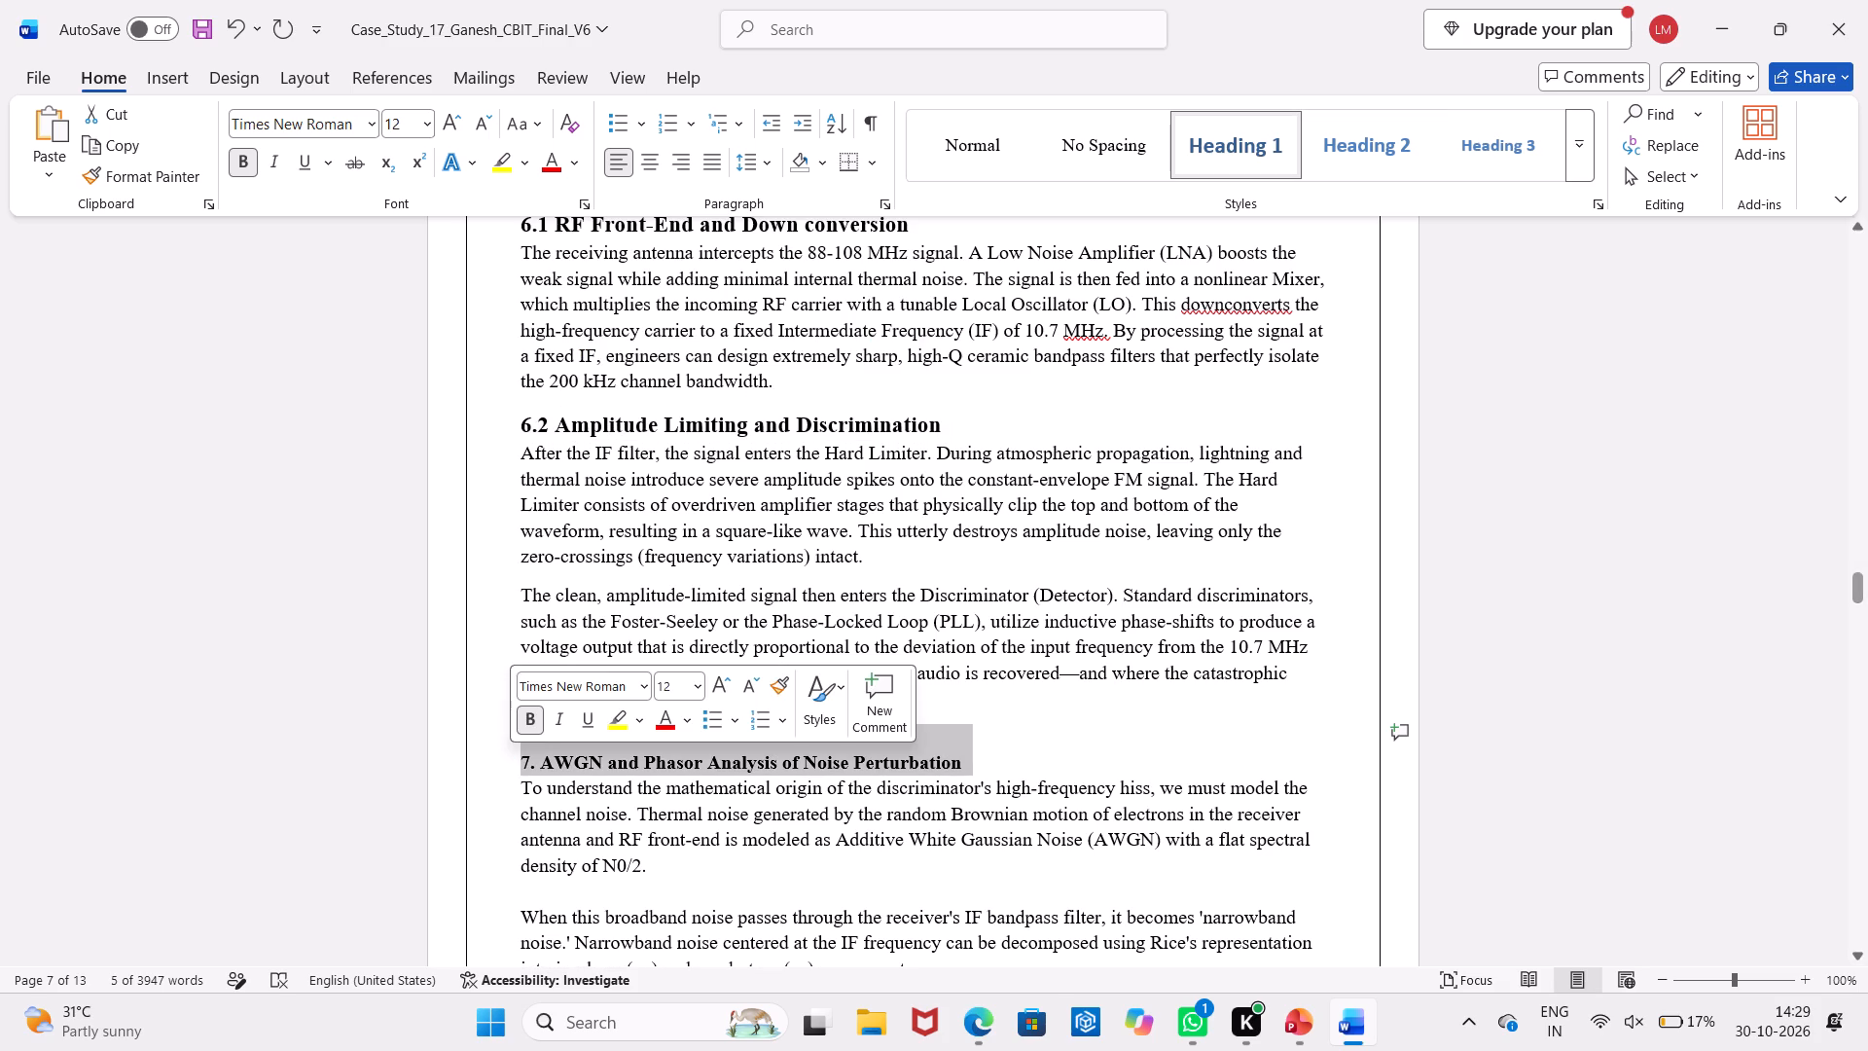
click(685, 687)
text(14)
key(Return)
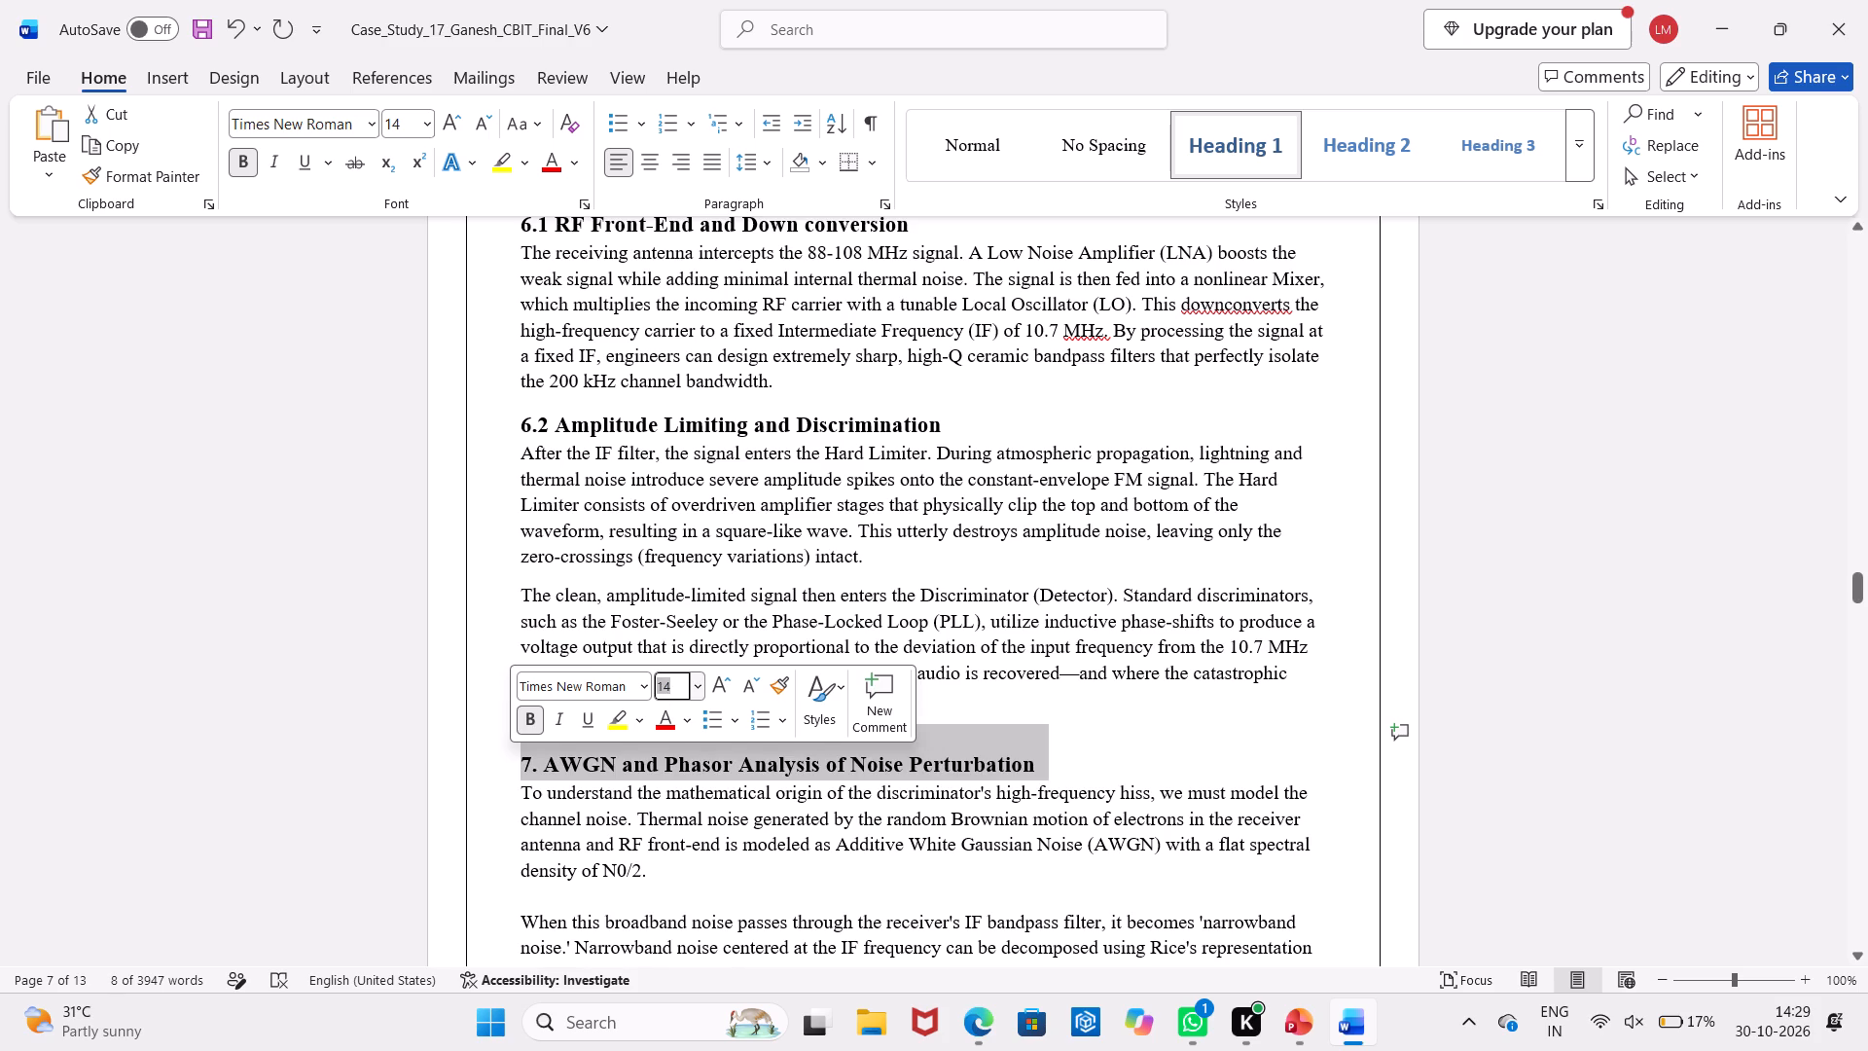
click(1182, 682)
Set the Figure 3 caption about the FM carrier's envelope corruption on page 8 to font size 12.
scroll(1182, 682, down, 3)
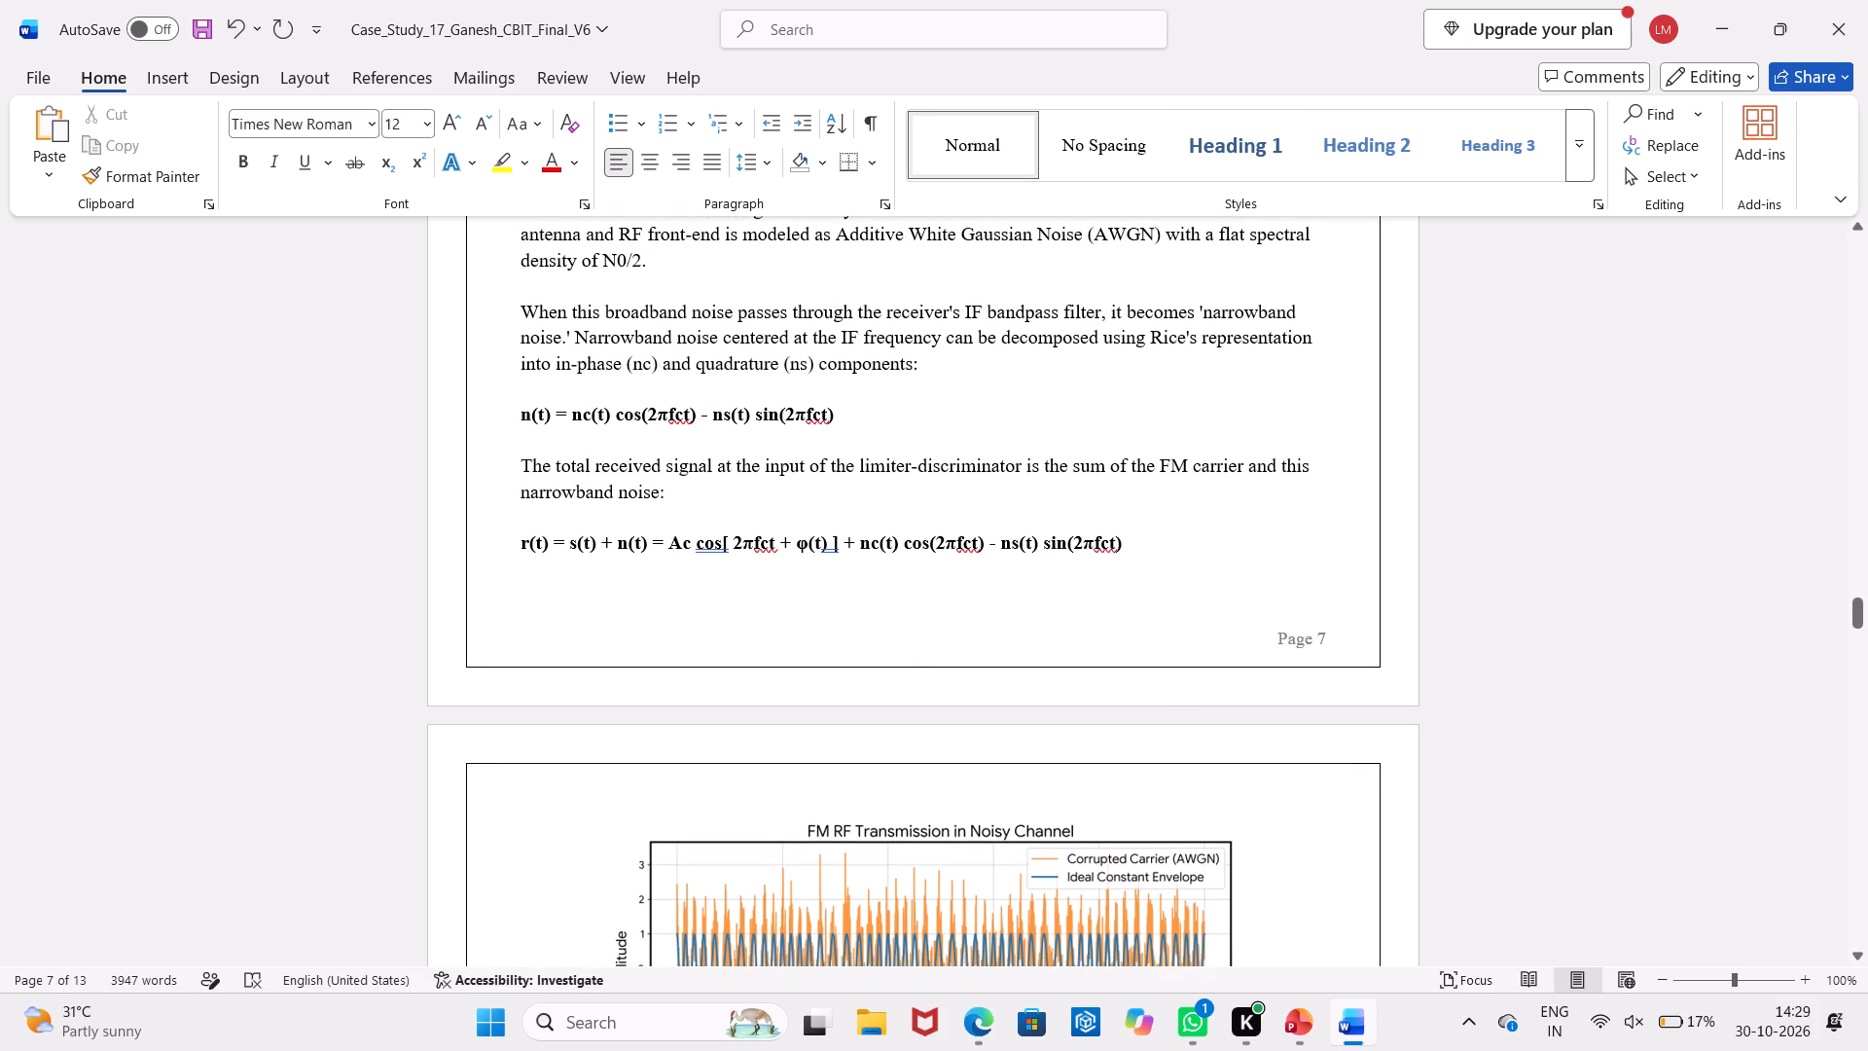
scroll(914, 682, down, 4)
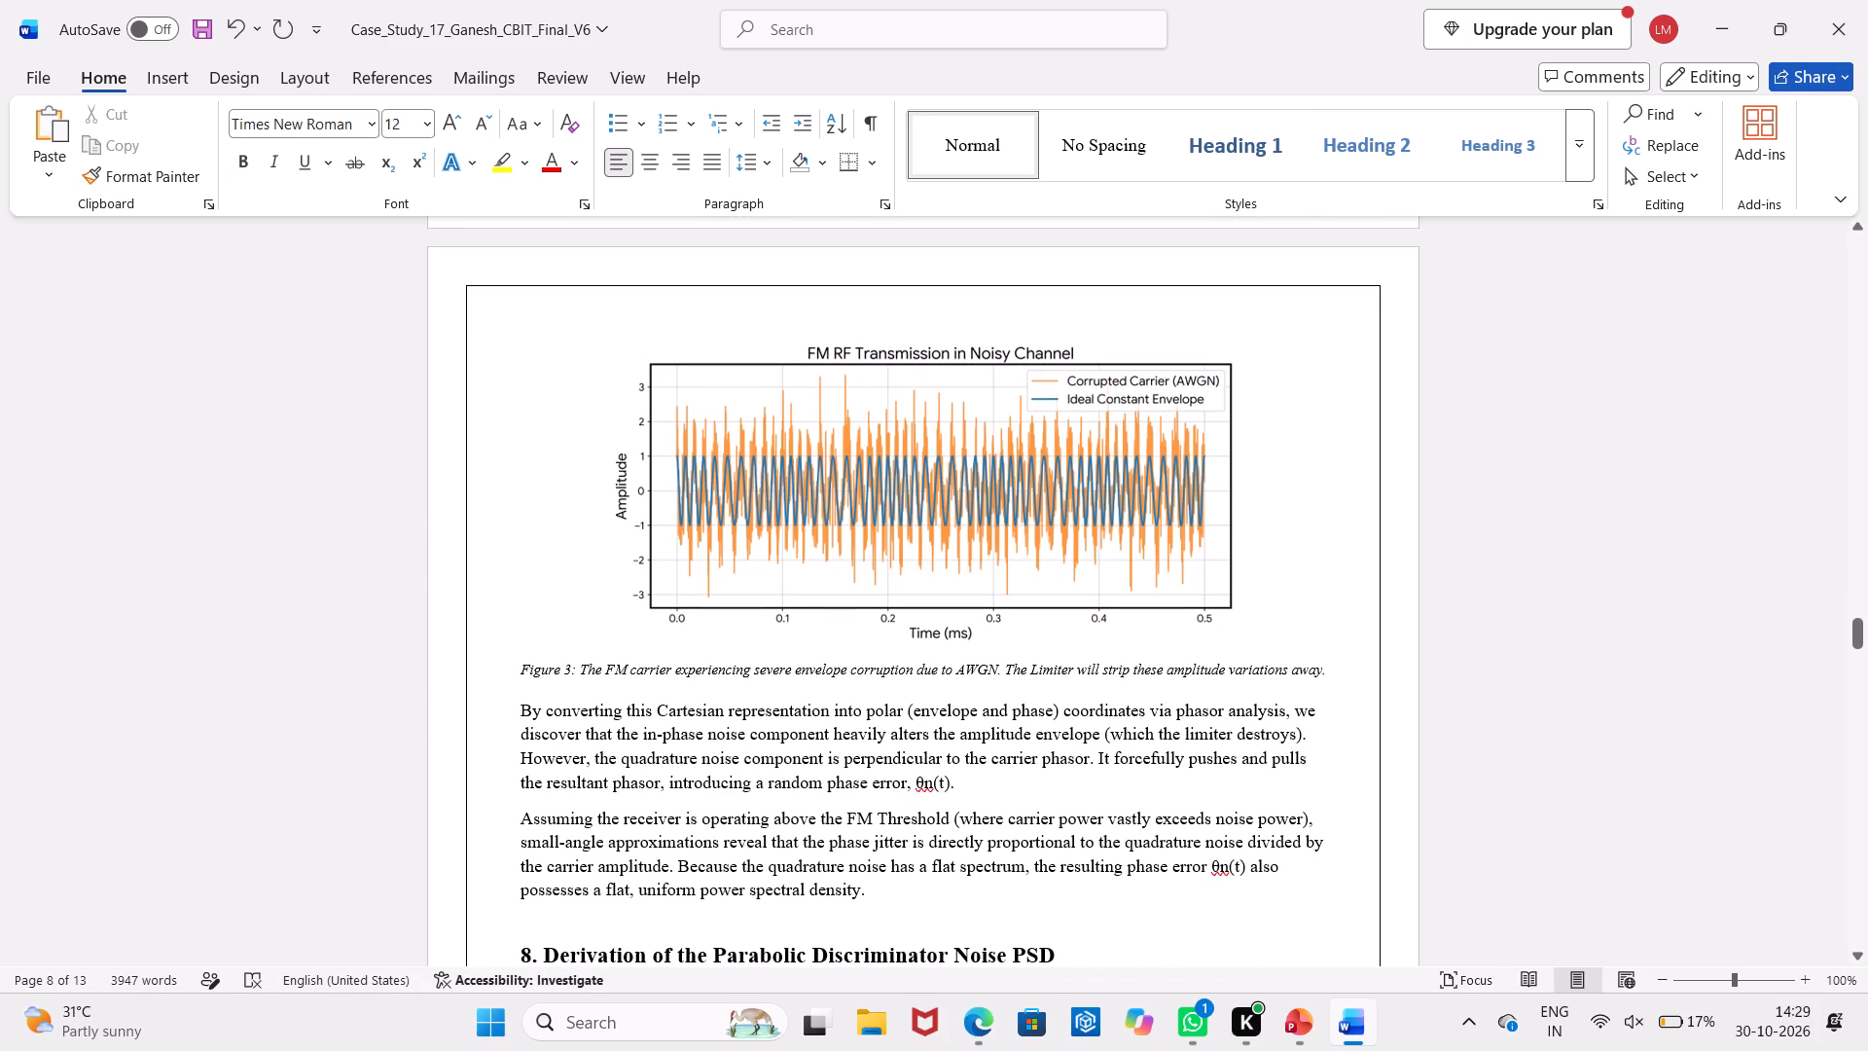
drag(519, 658, 964, 845)
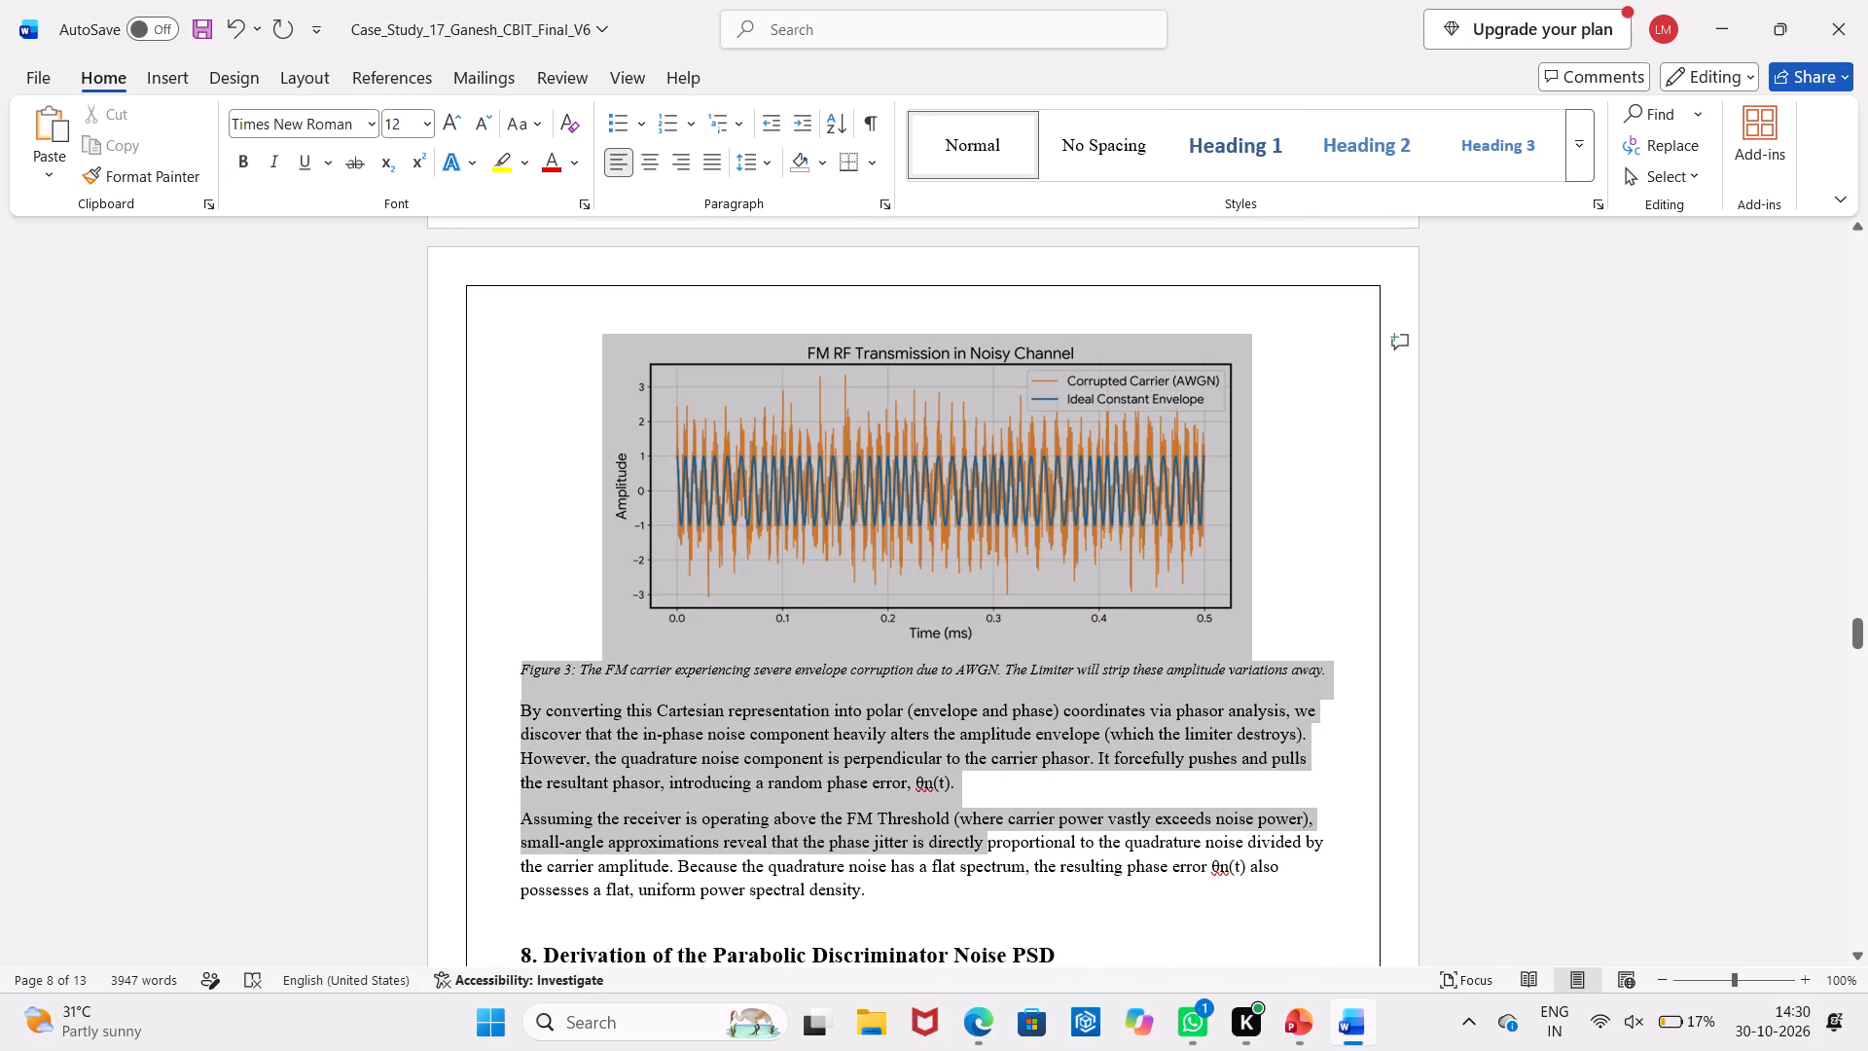
drag(964, 845, 941, 909)
click(941, 909)
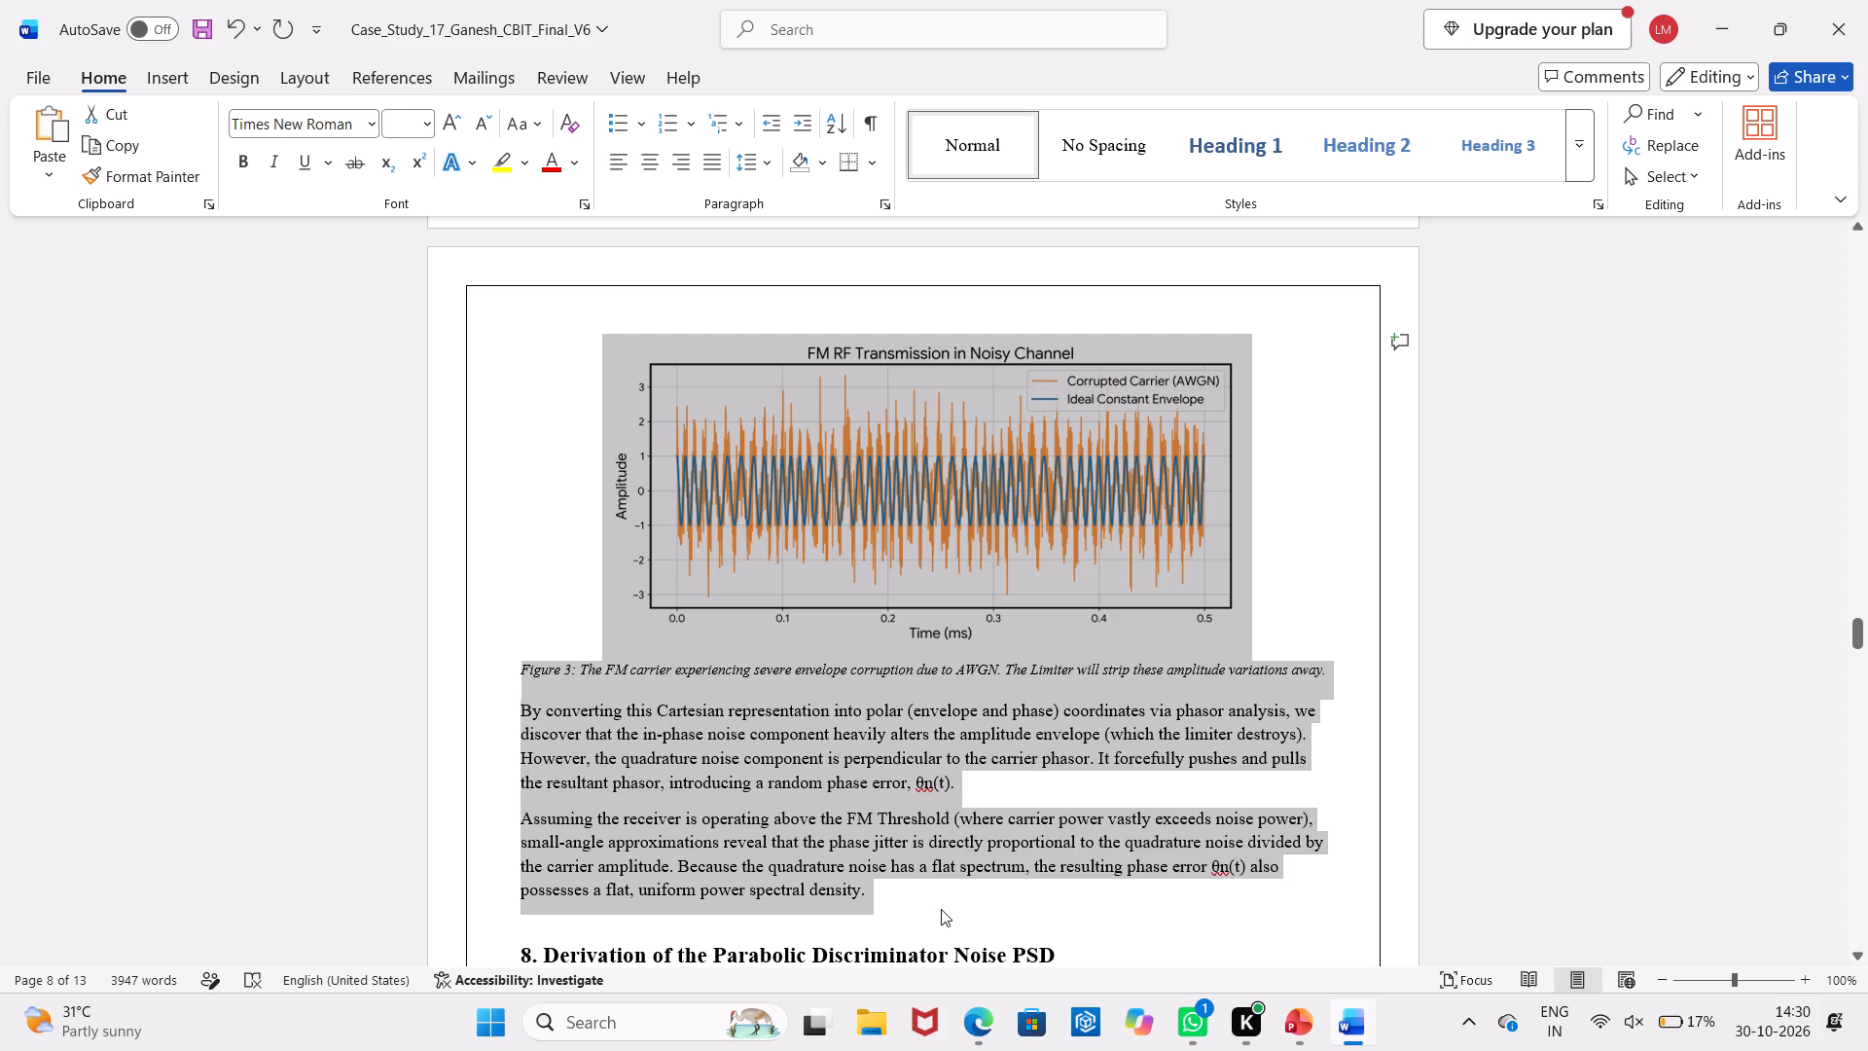
drag(509, 659, 665, 663)
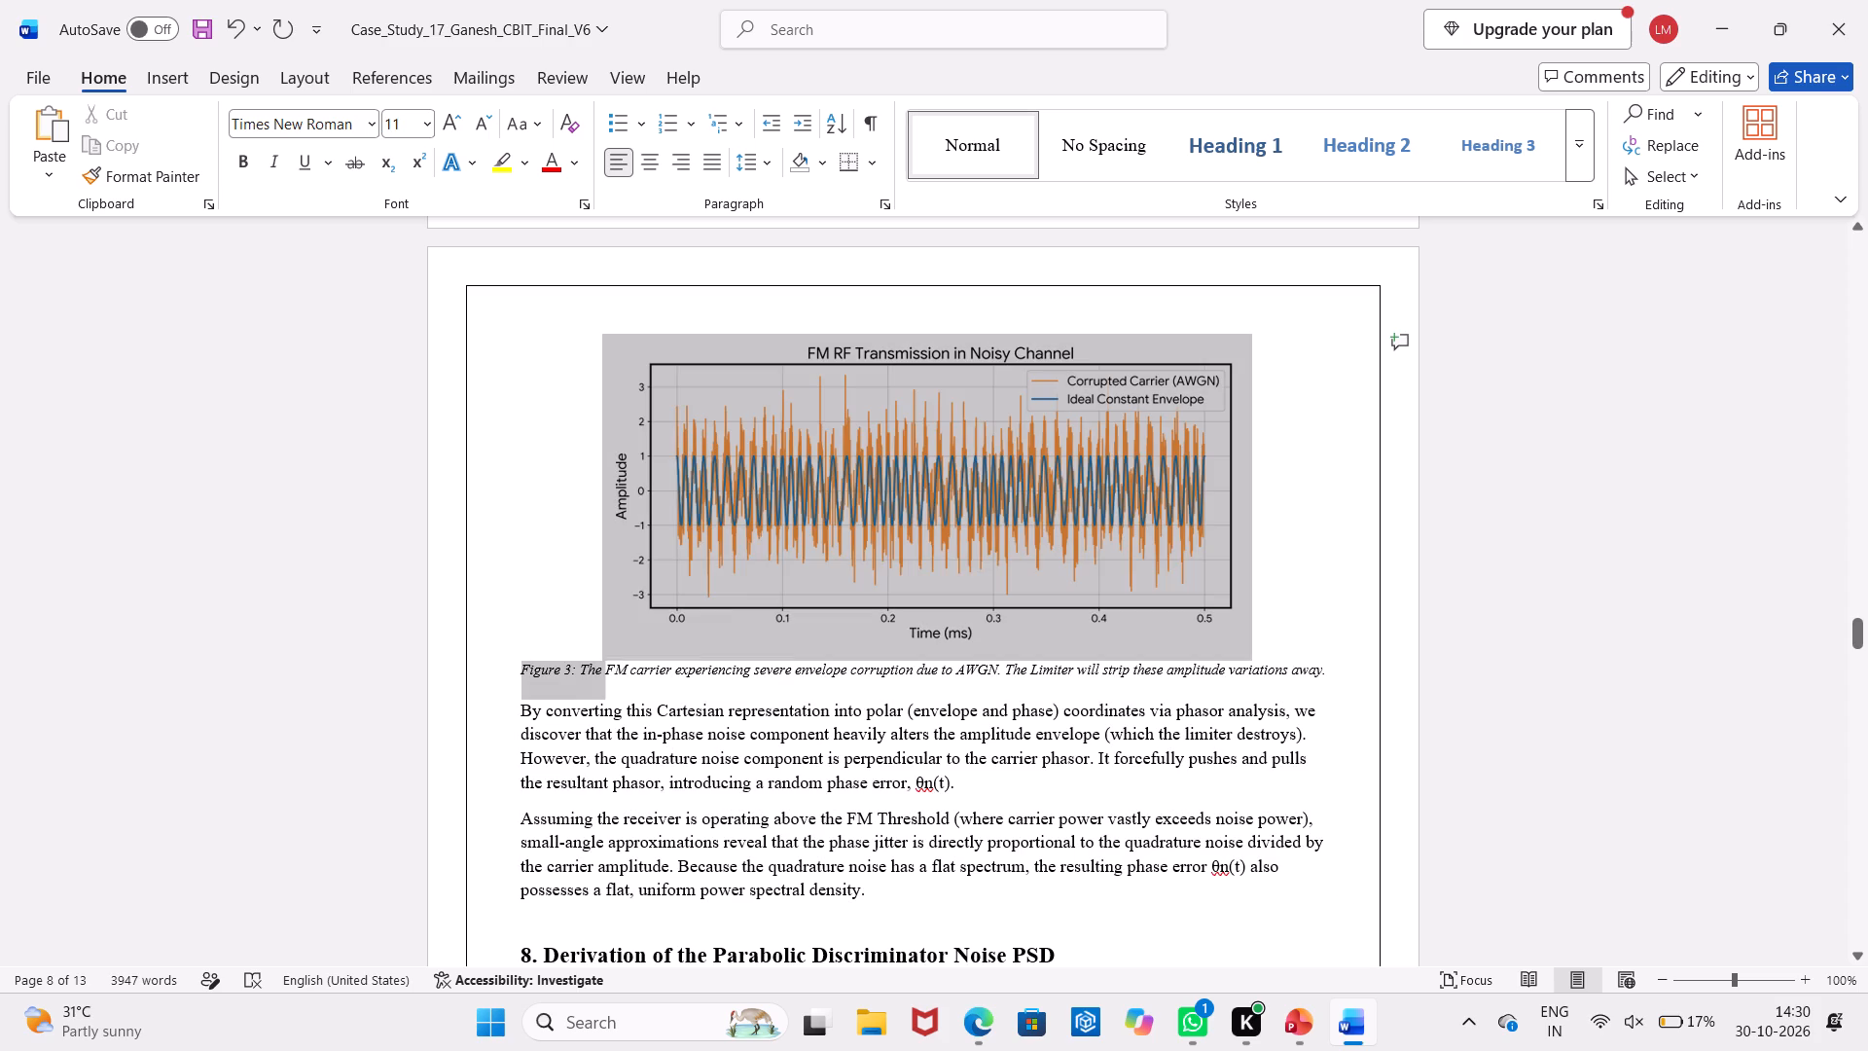
drag(665, 663, 1322, 671)
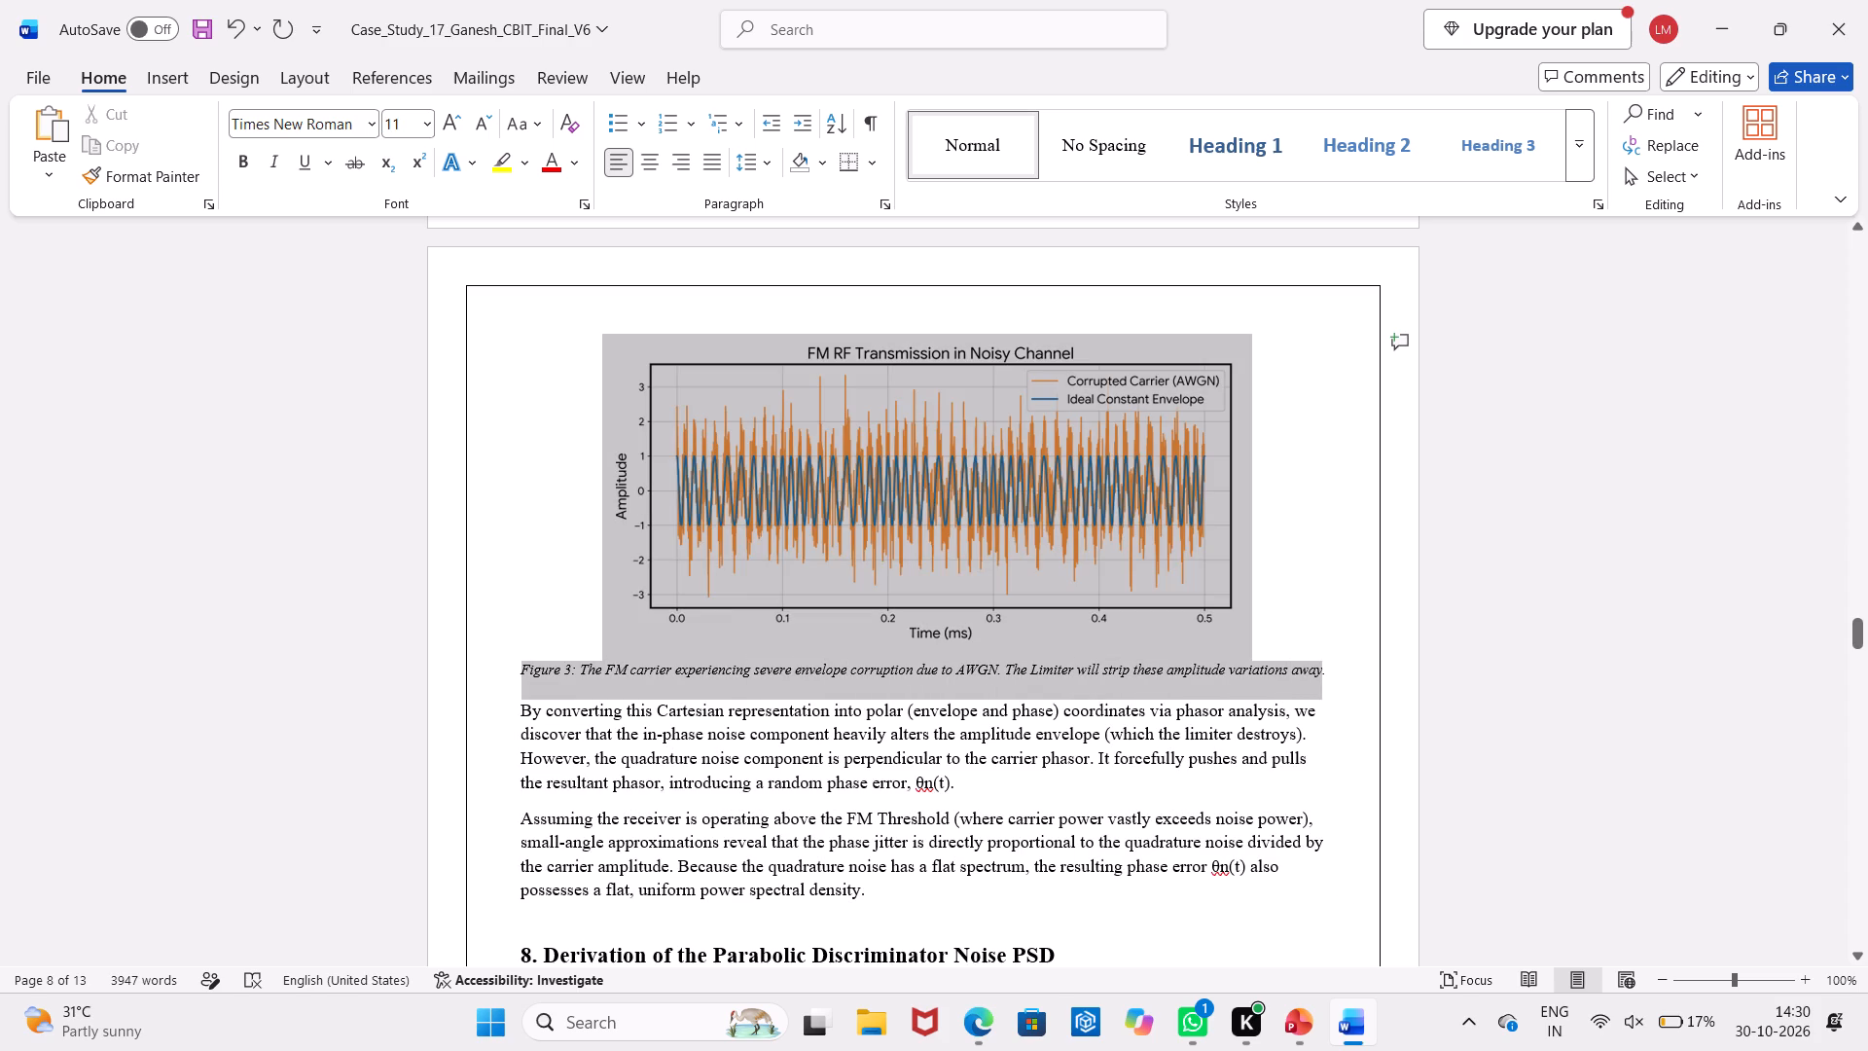
drag(1322, 671, 1371, 672)
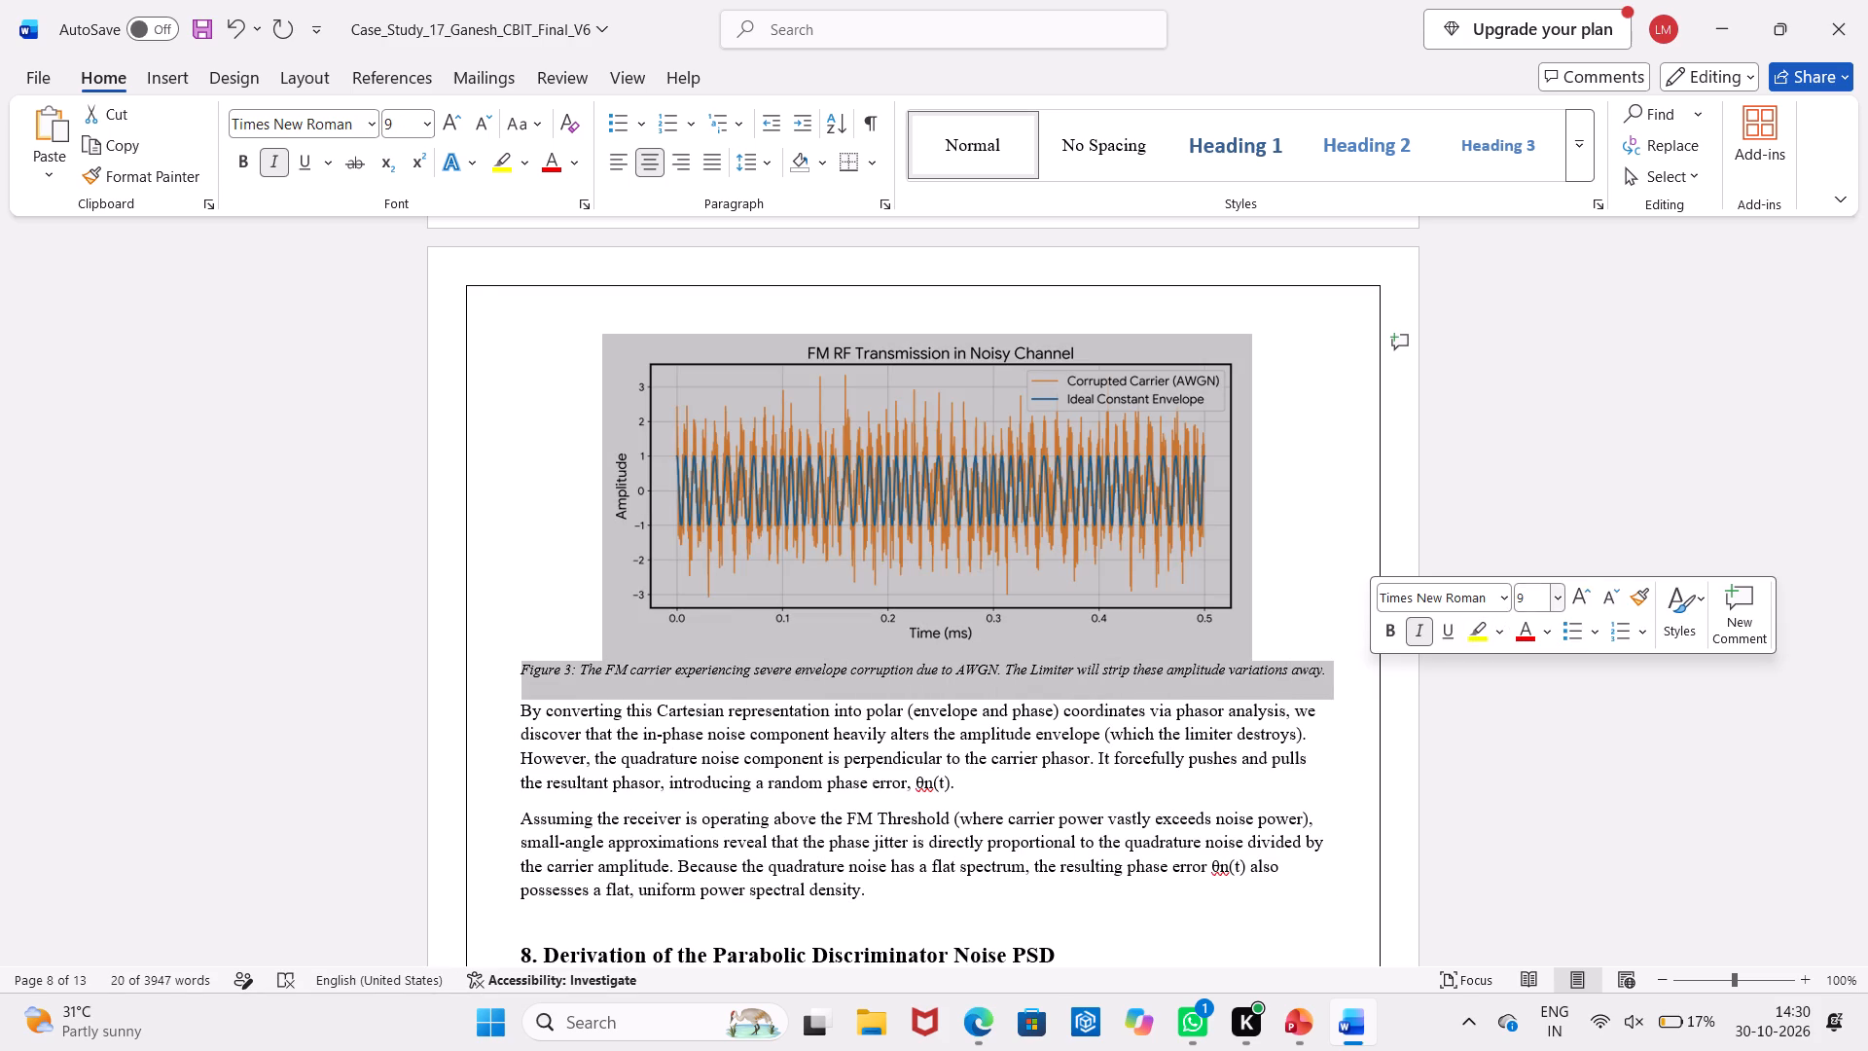
click(1534, 598)
text(12)
key(Return)
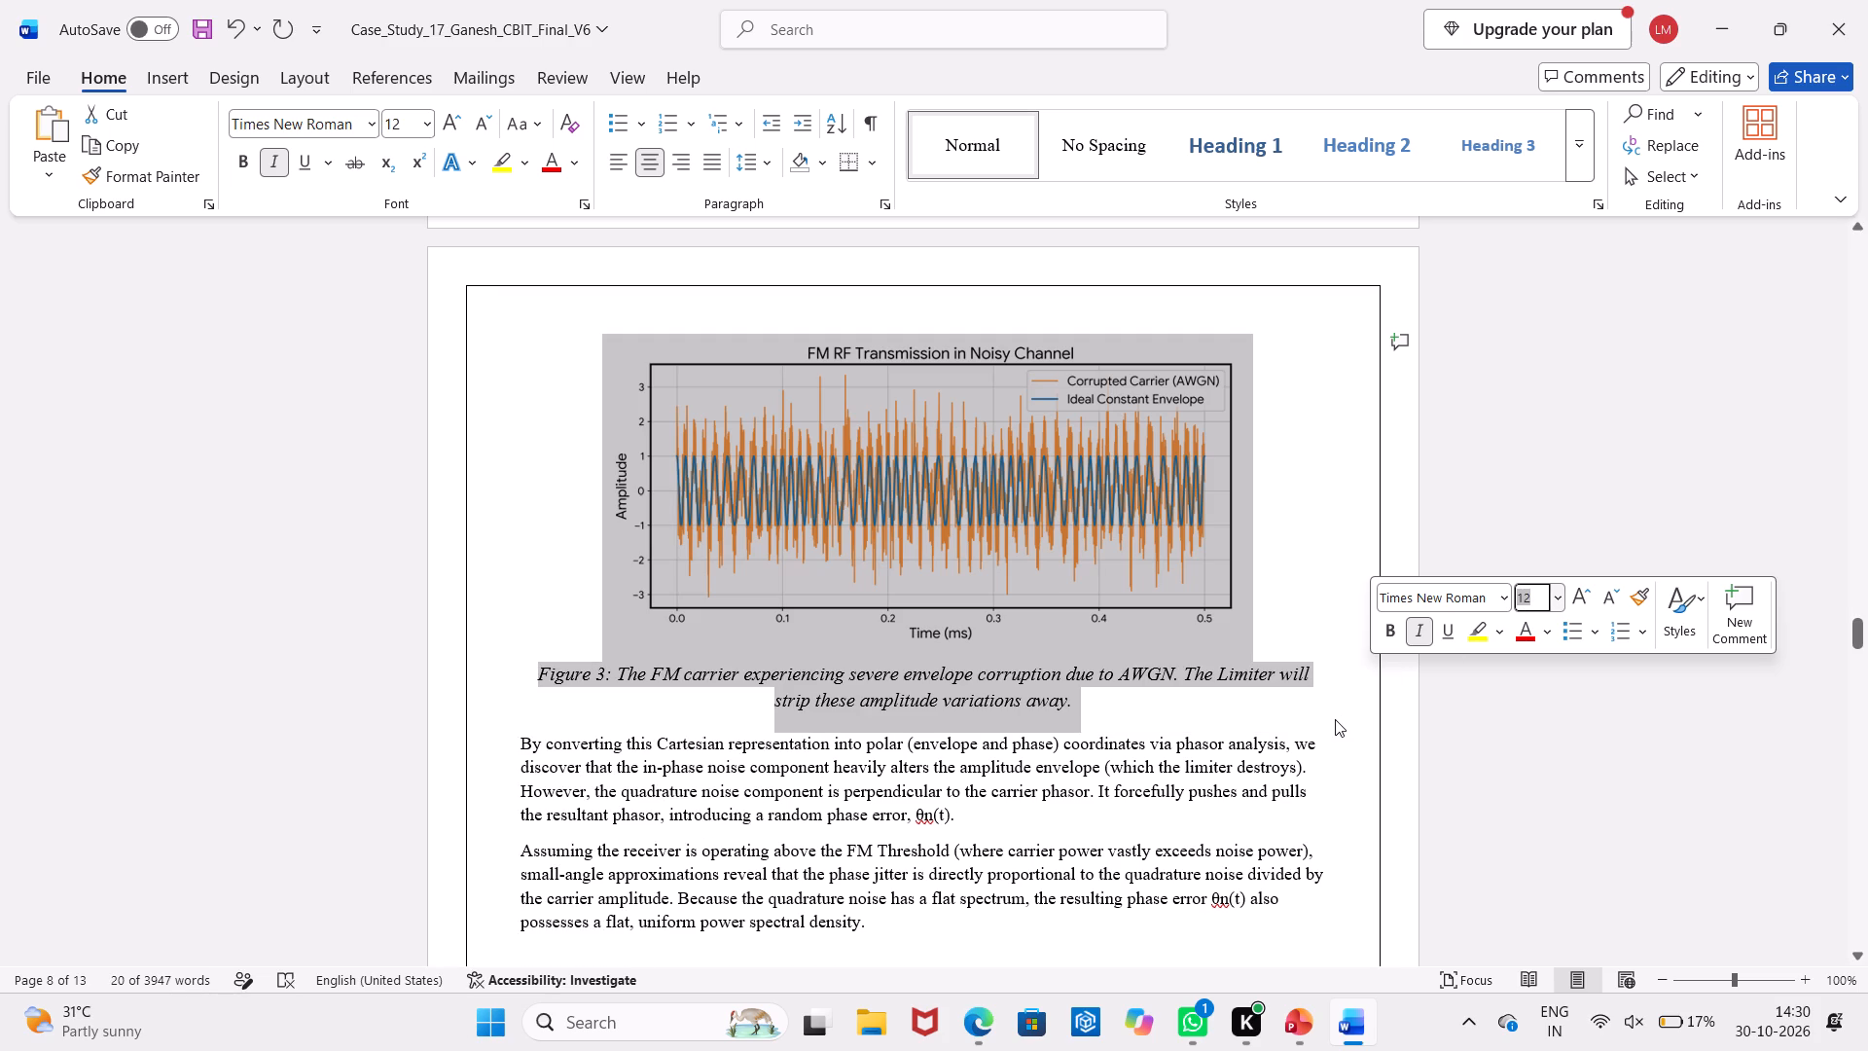
click(1330, 725)
Set all content from the end of the Figure 3 caption through the last reference at the document's end to font size 12.
scroll(1212, 772, down, 1)
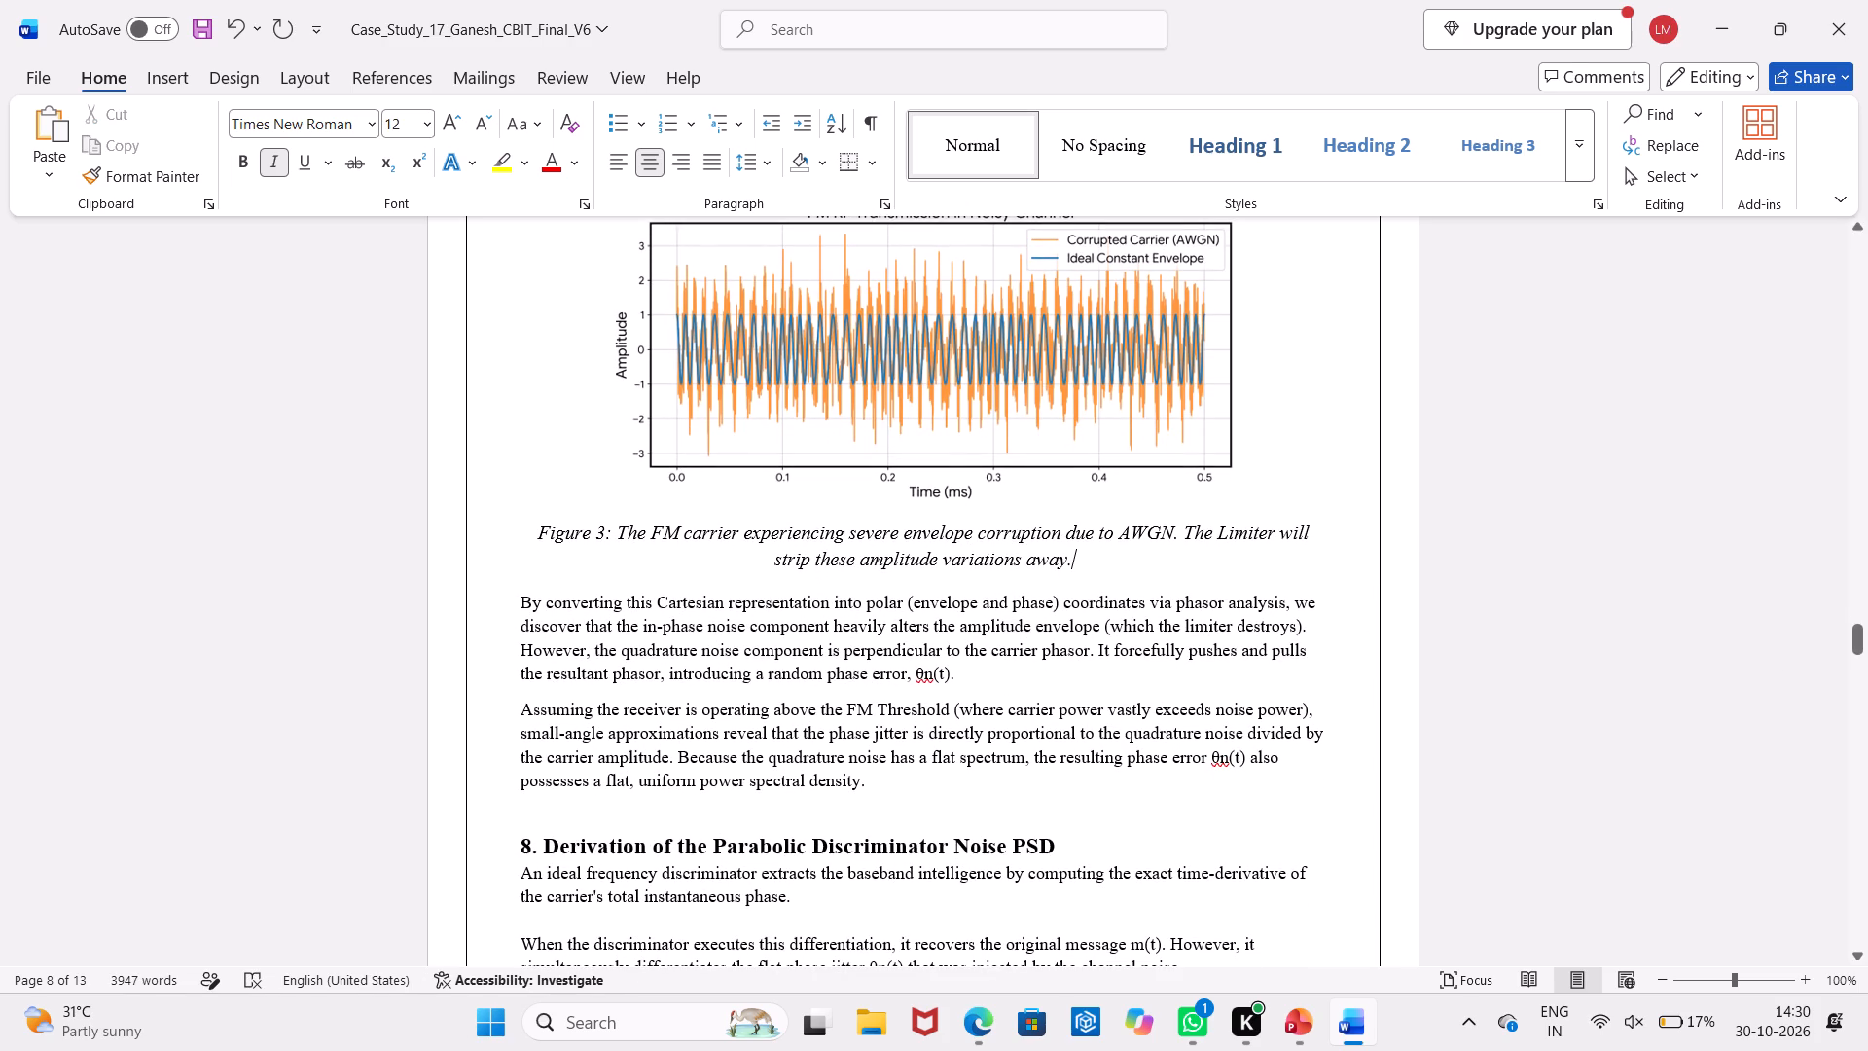
drag(526, 584, 905, 1050)
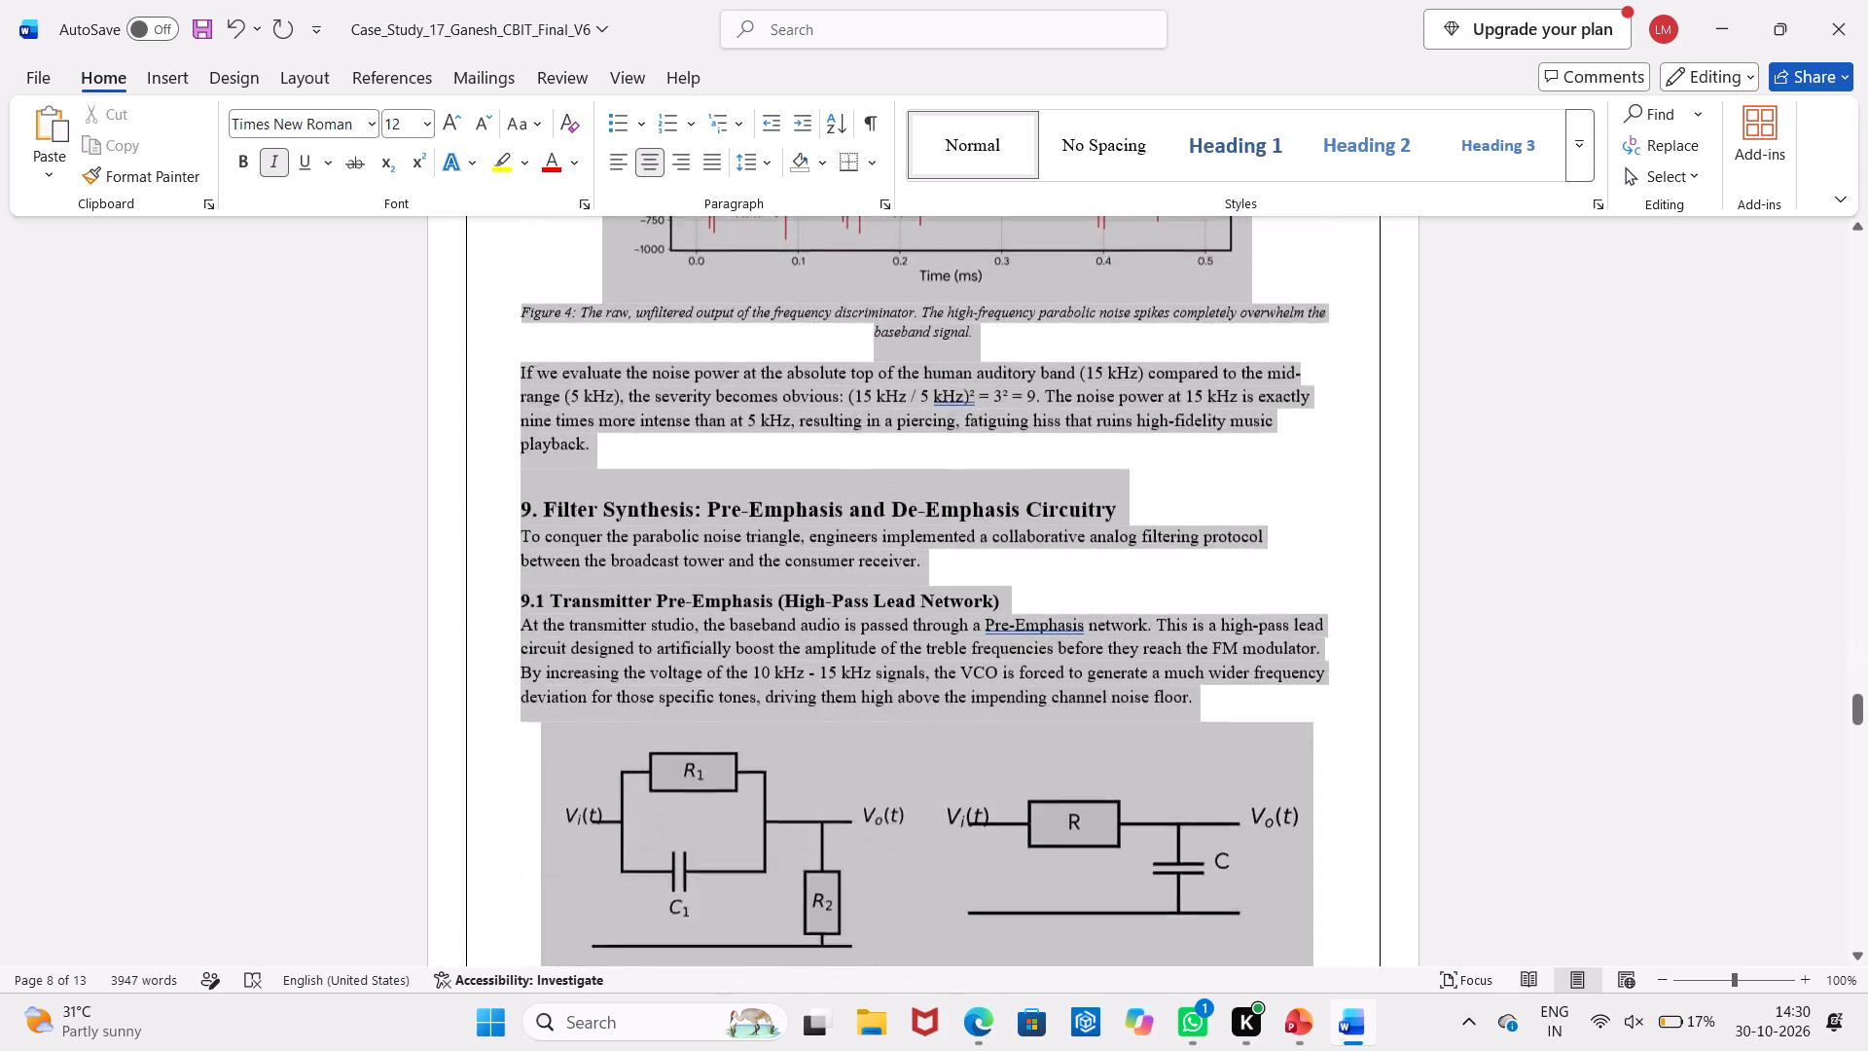
drag(905, 1050, 922, 1043)
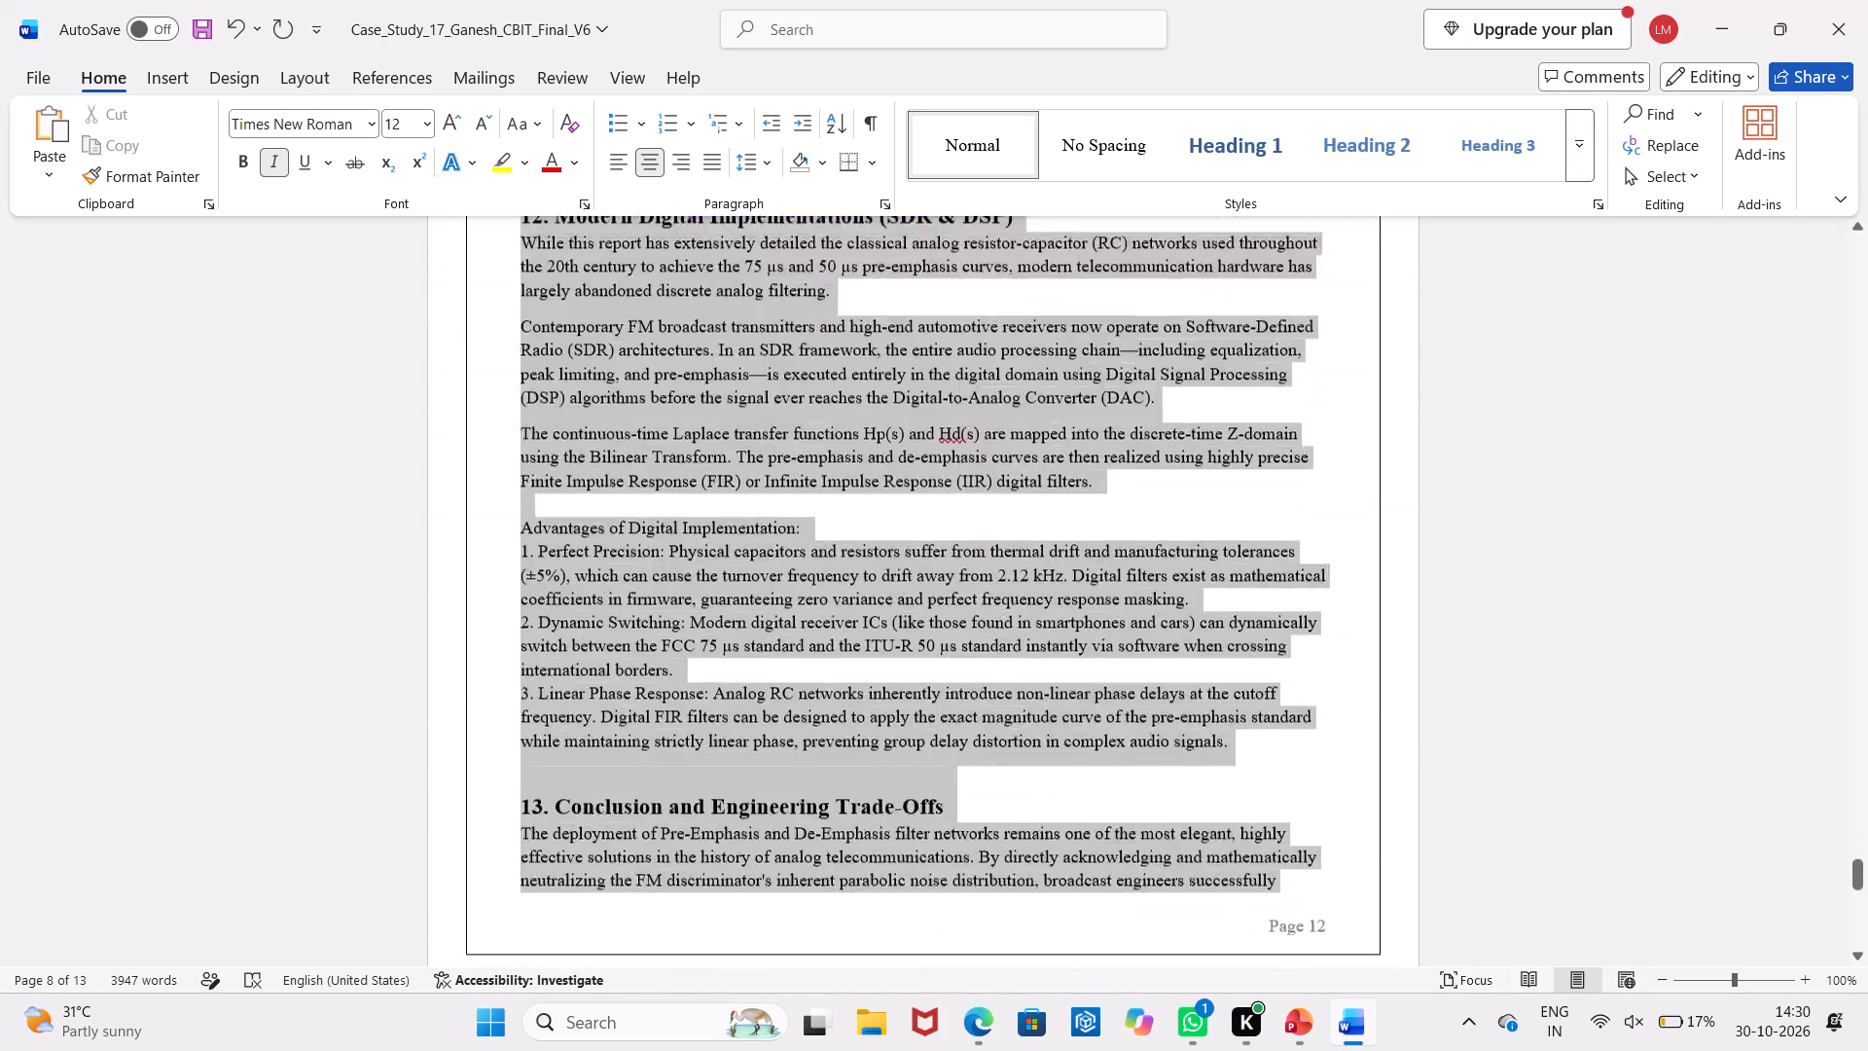
drag(922, 1043, 947, 700)
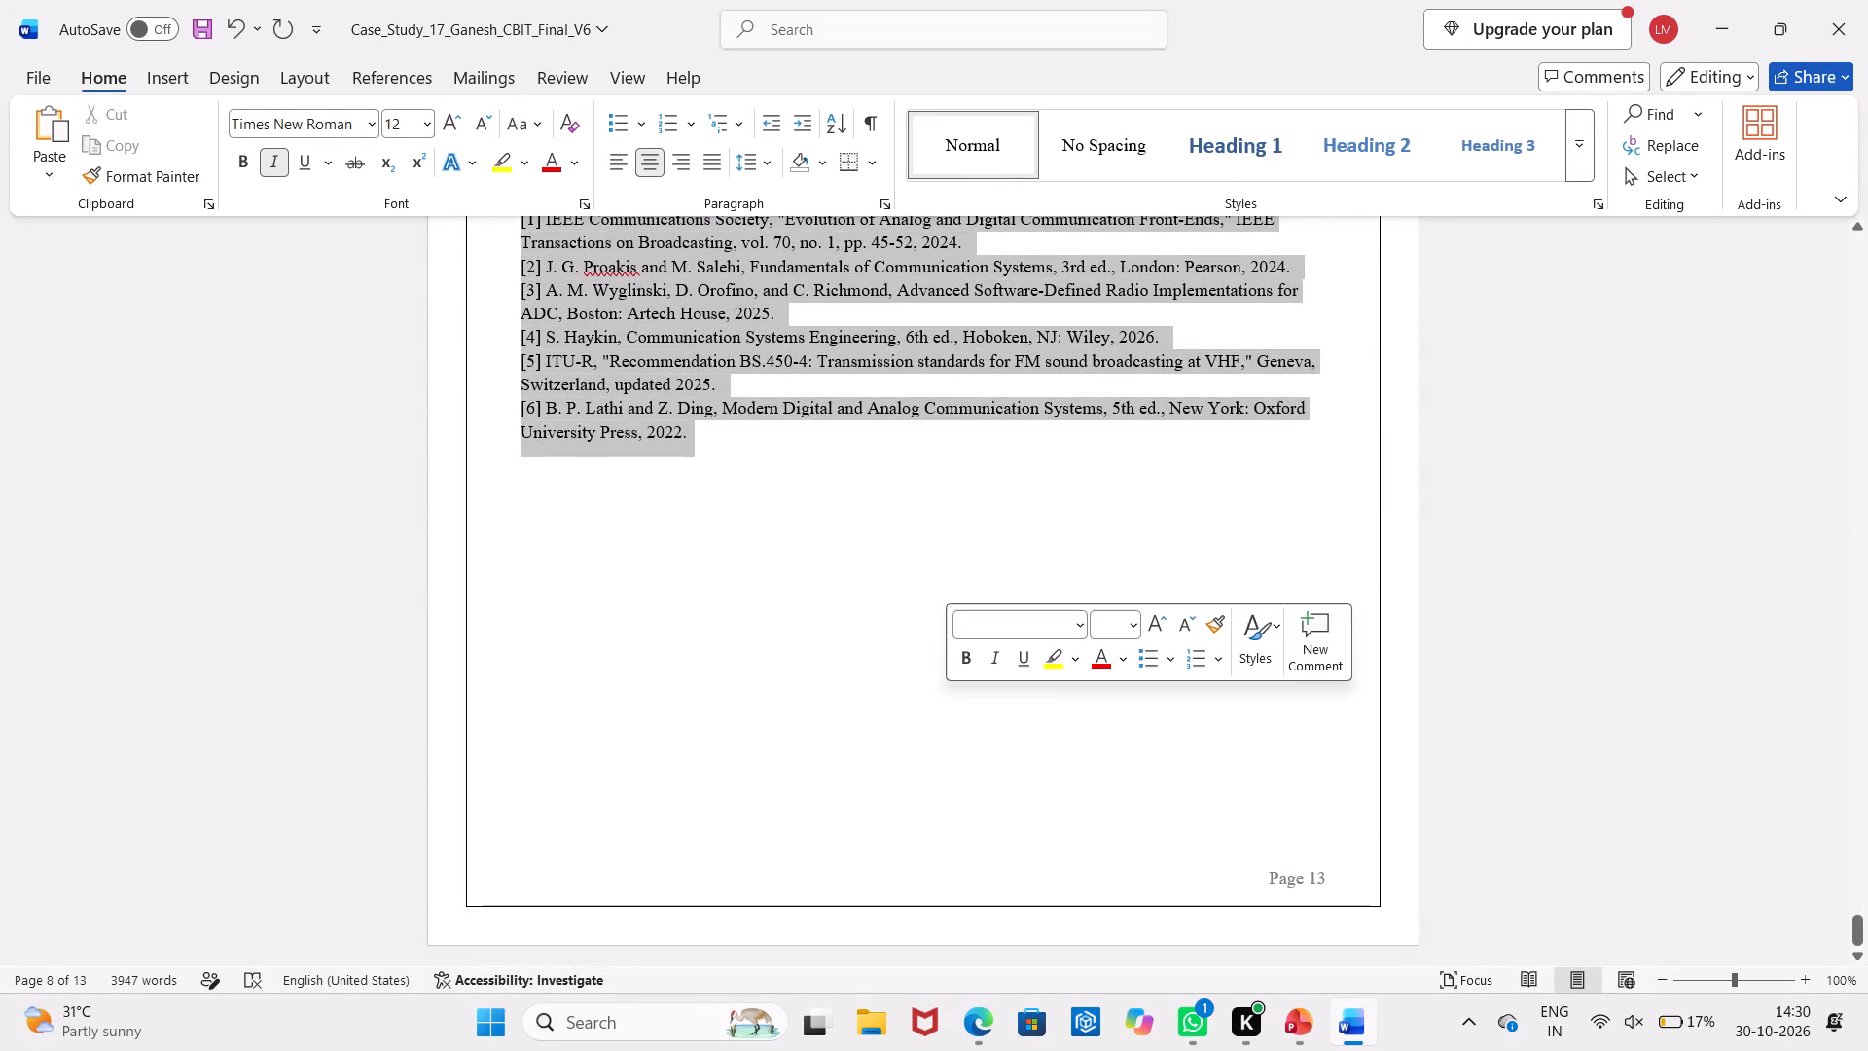
click(1117, 628)
text(12)
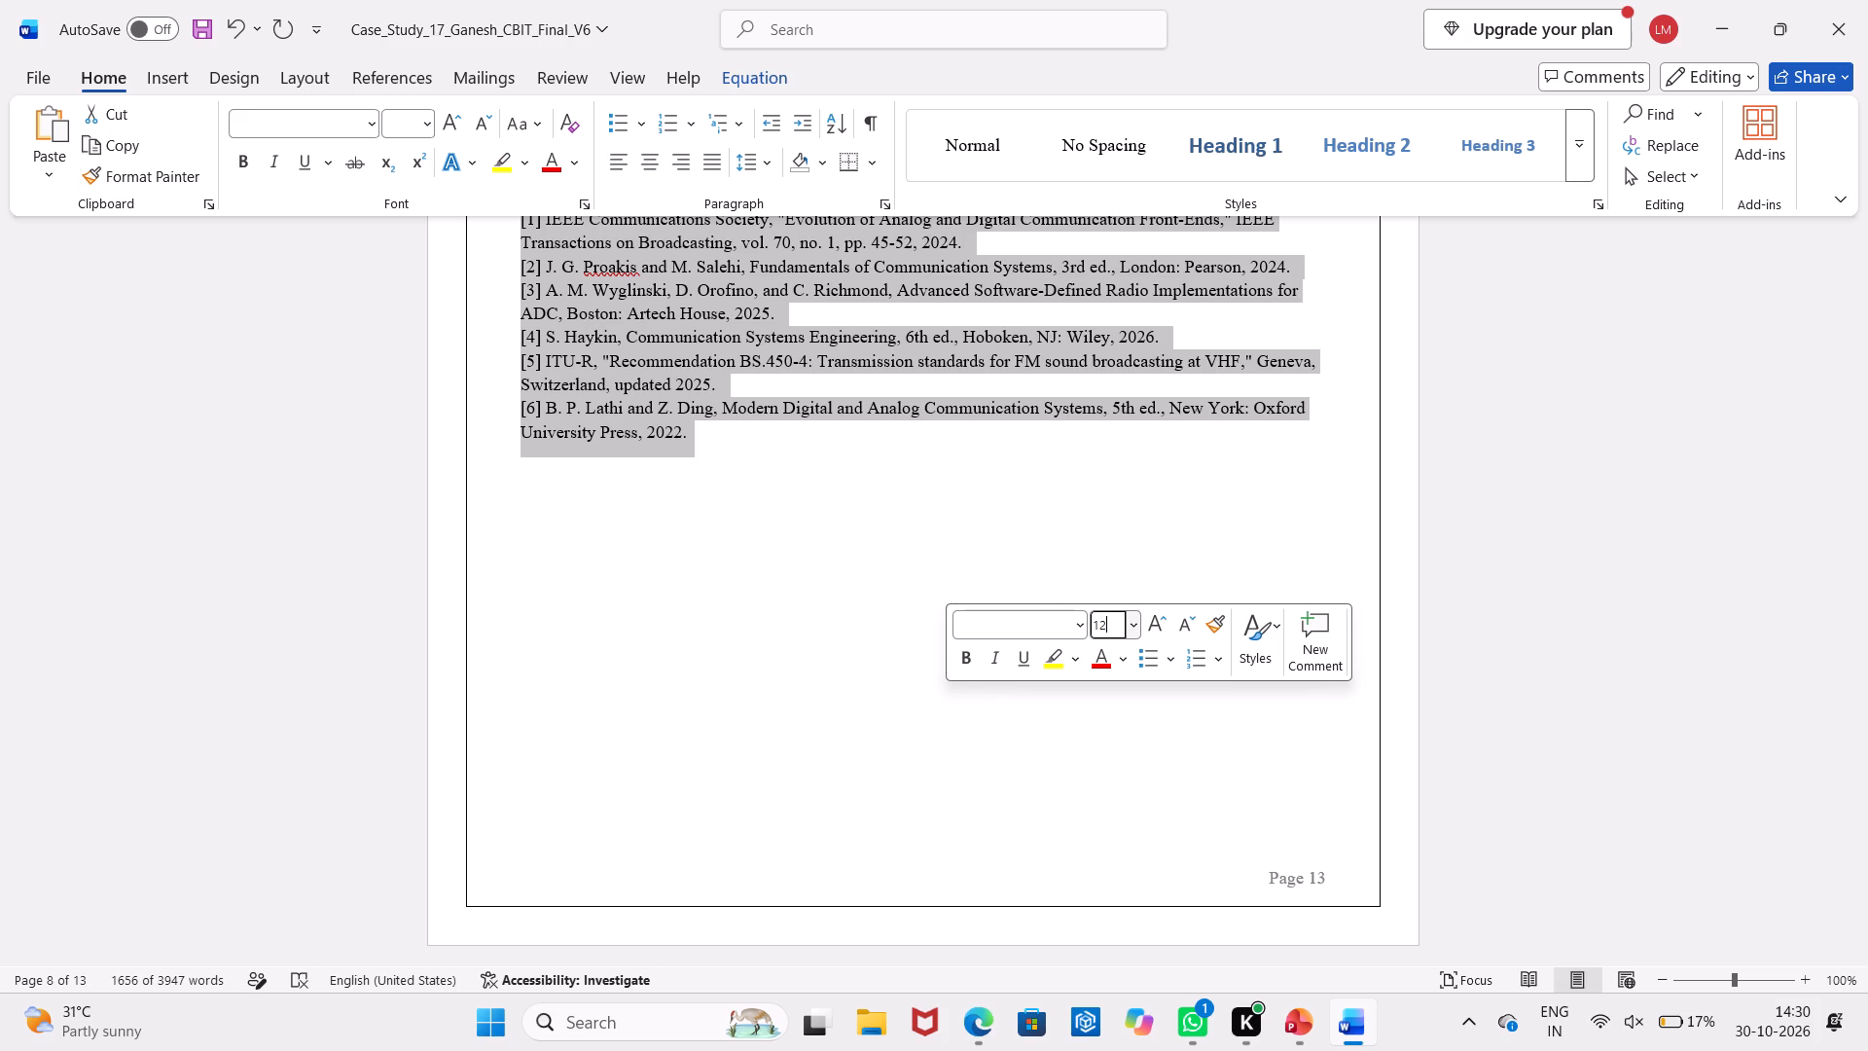
key(Return)
Set the heading 8. Derivation of the Parabolic Discriminator Noise PSD to font size 16.
scroll(1117, 628, up, 11)
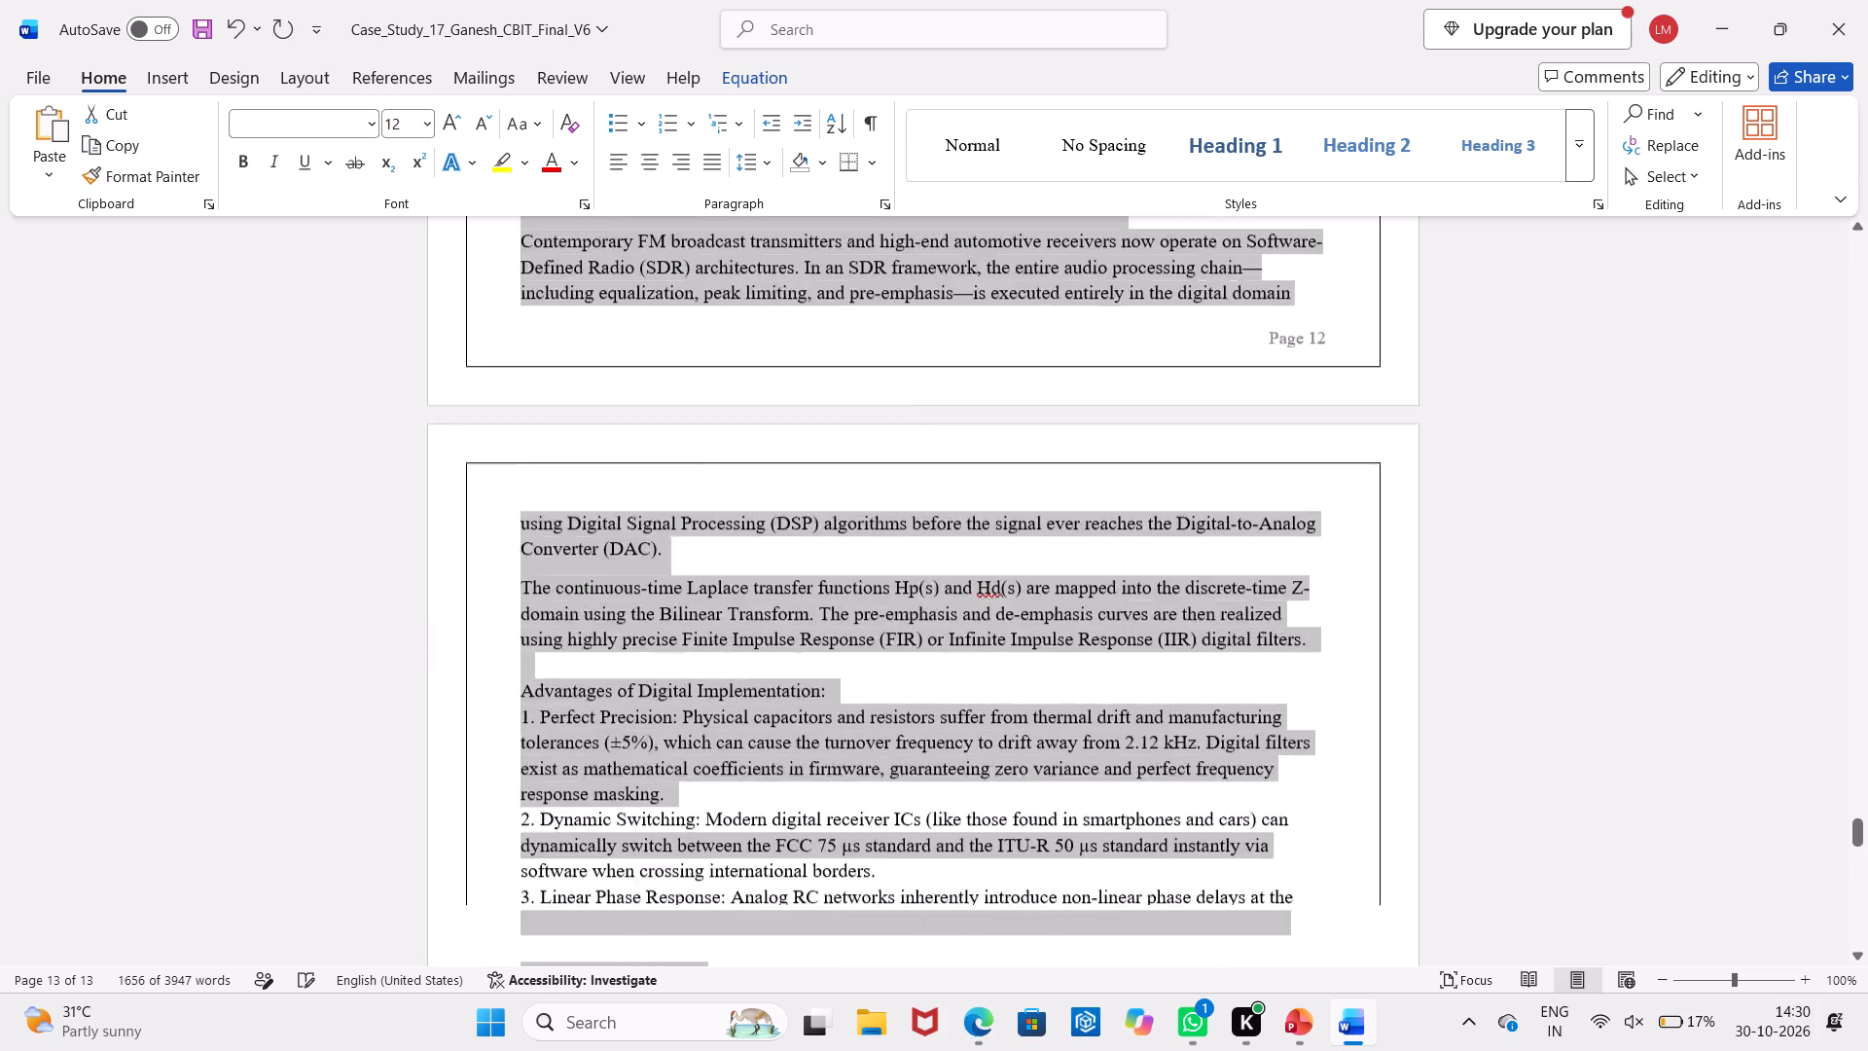
scroll(1117, 628, up, 9)
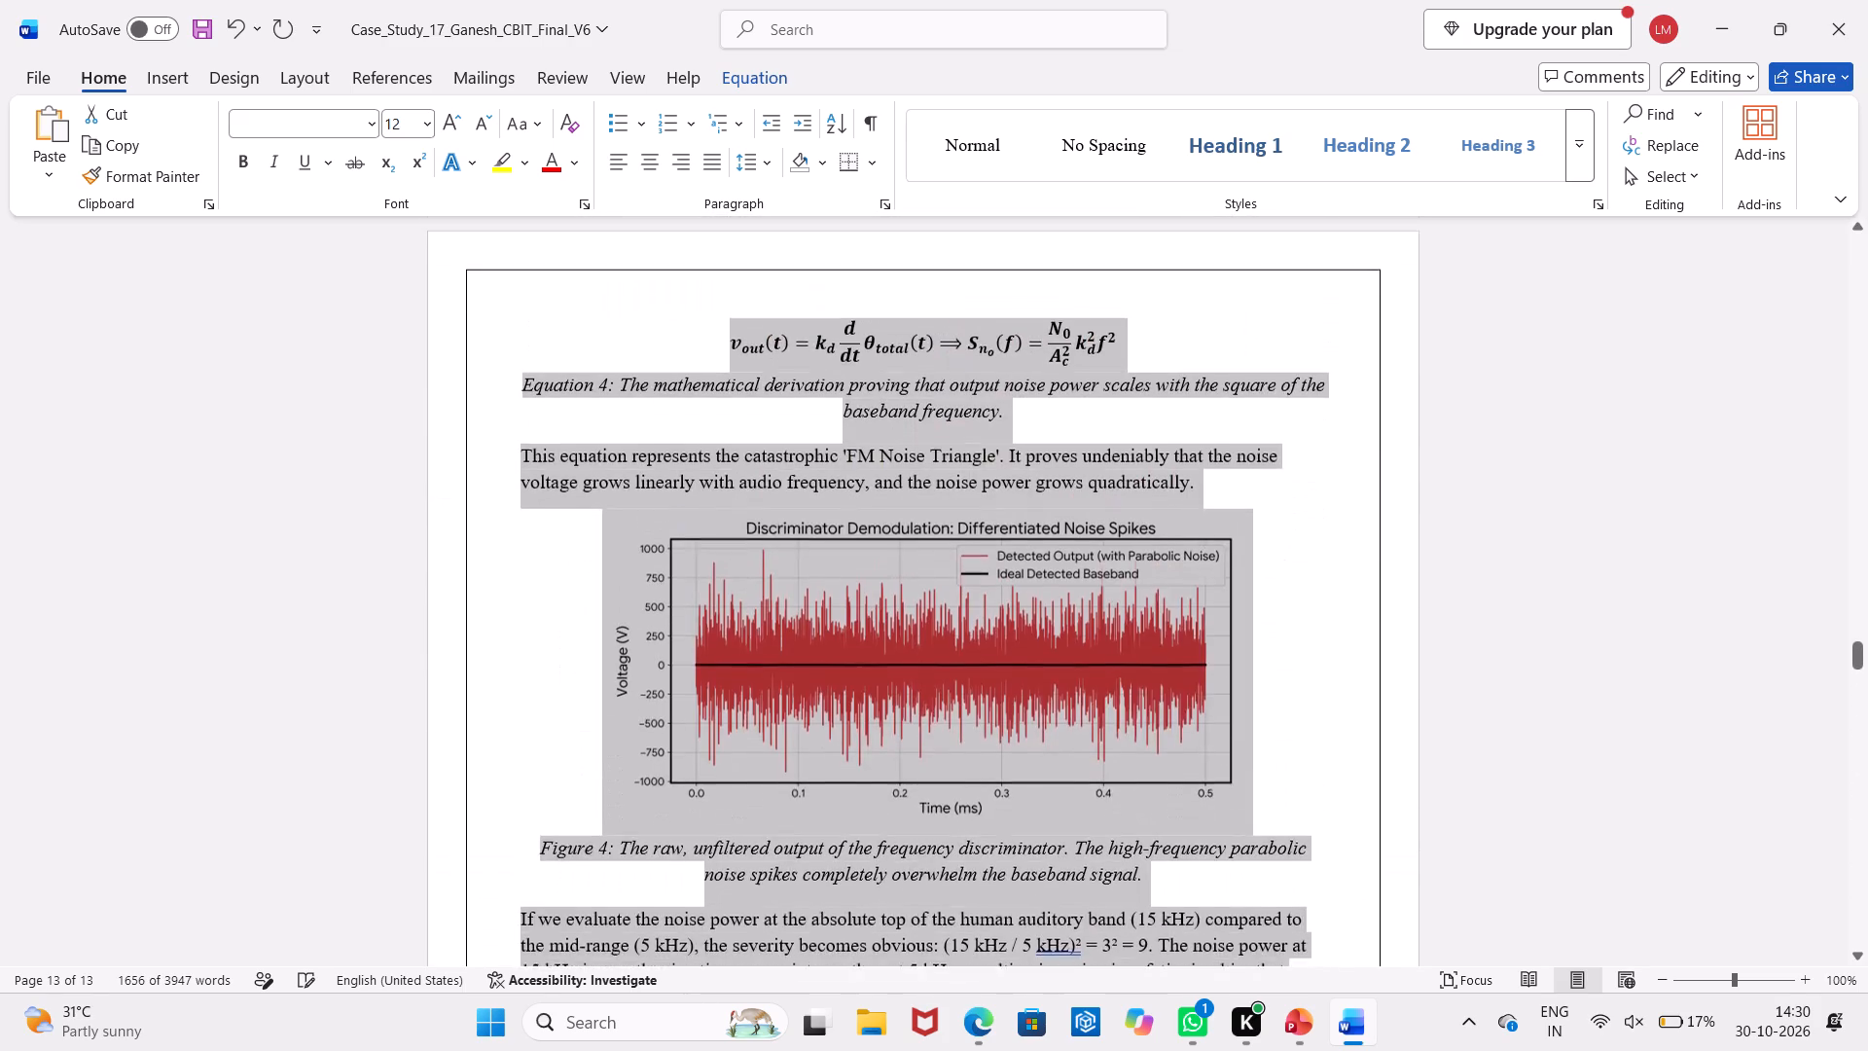
scroll(1117, 628, up, 6)
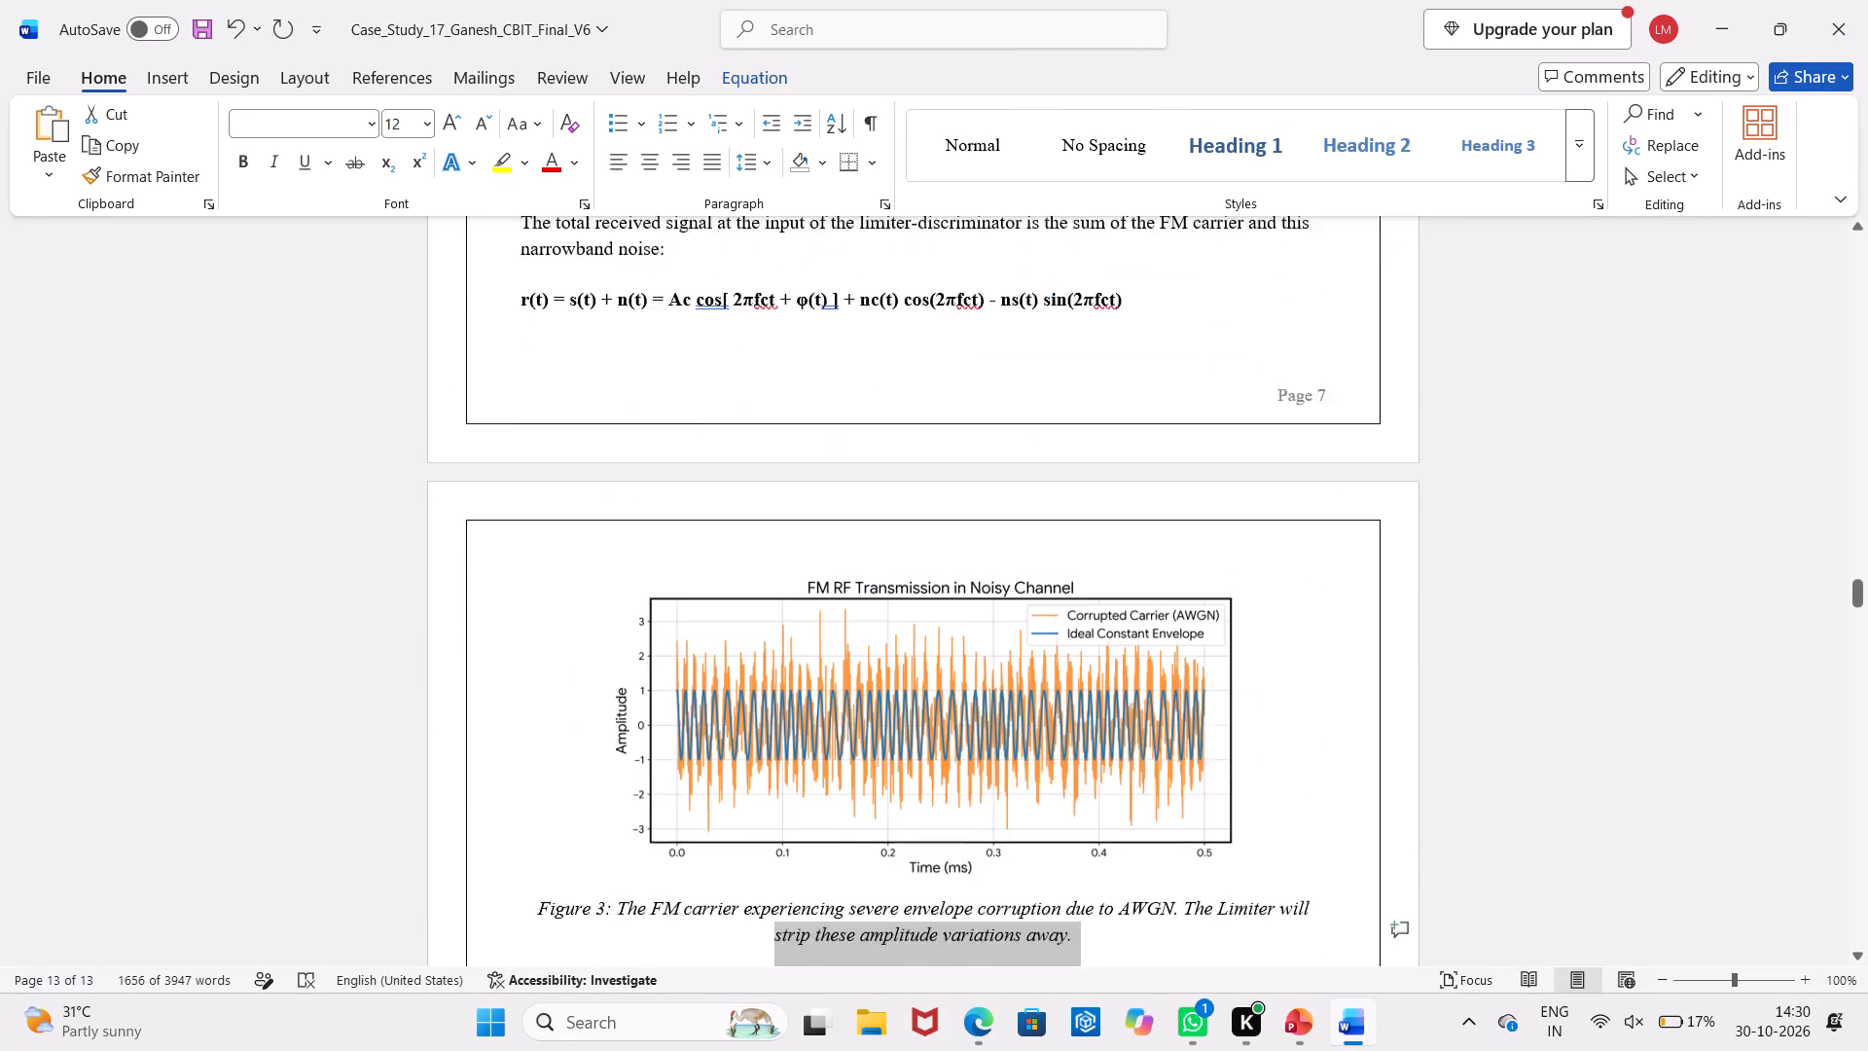
scroll(1117, 628, down, 2)
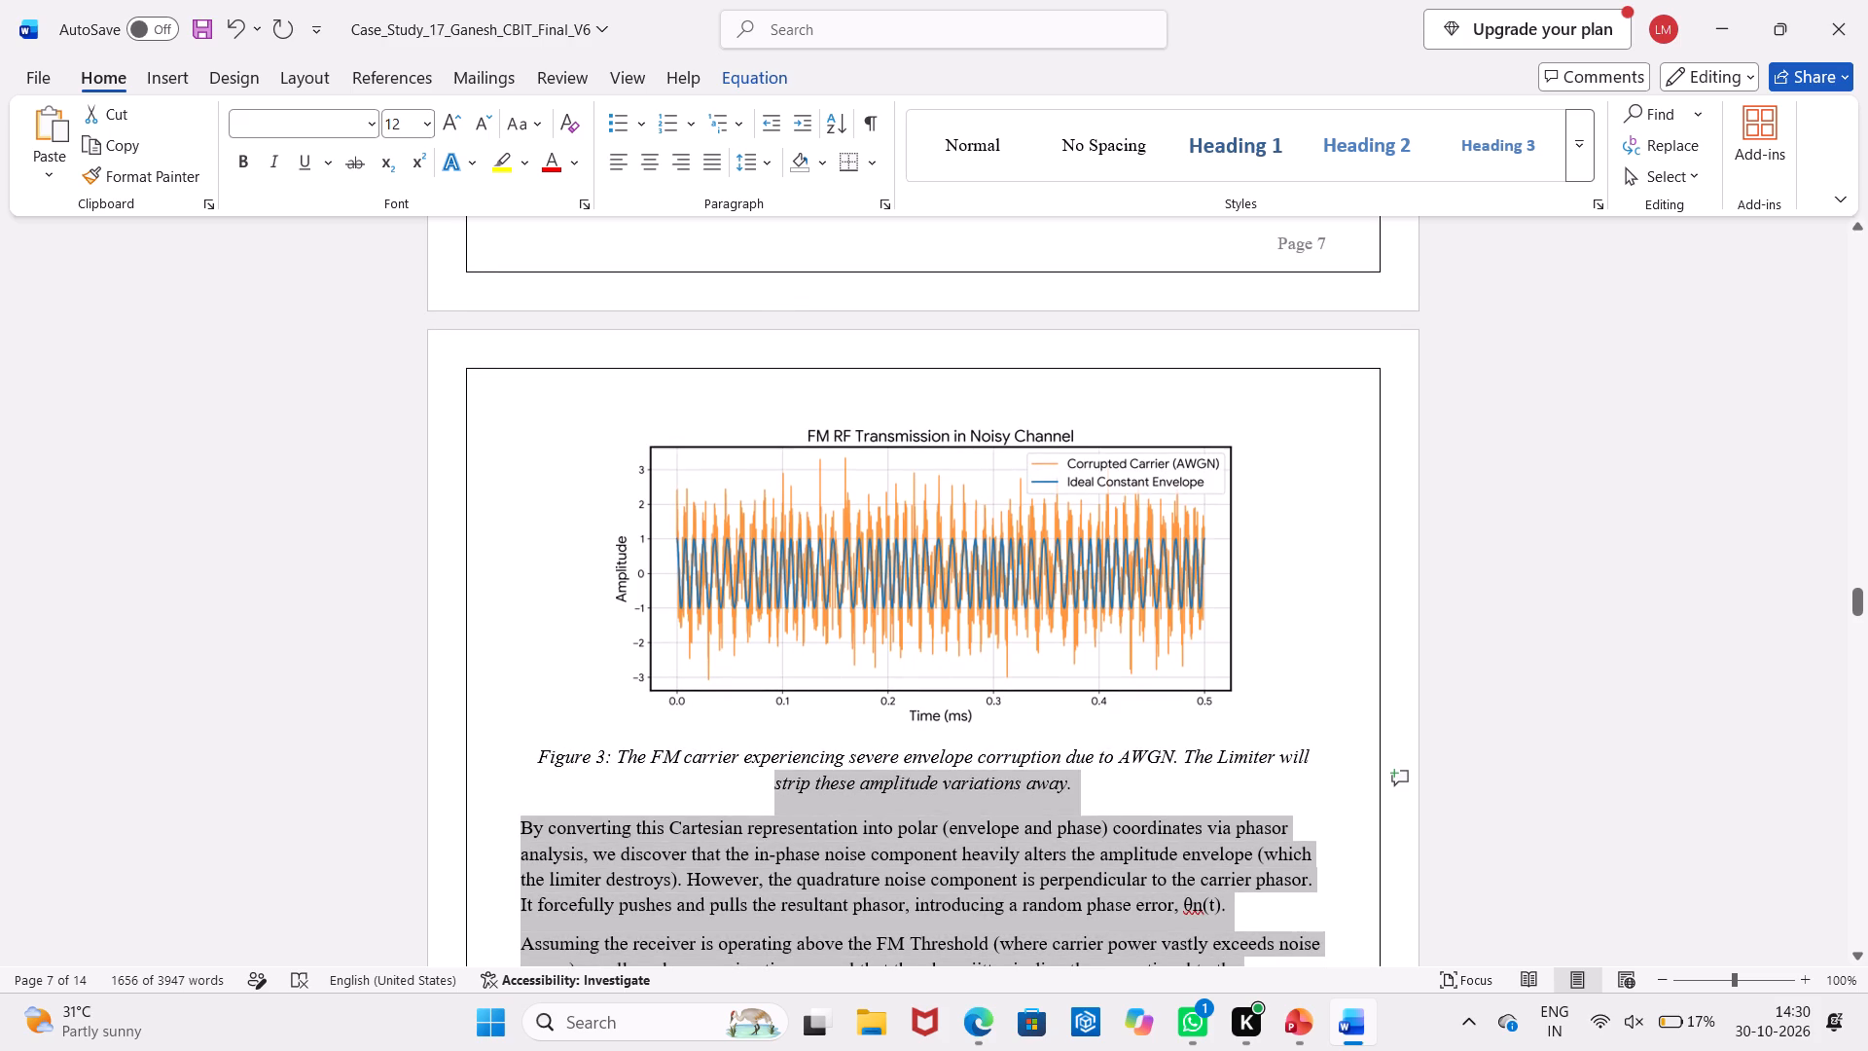
click(1298, 616)
scroll(1071, 791, down, 3)
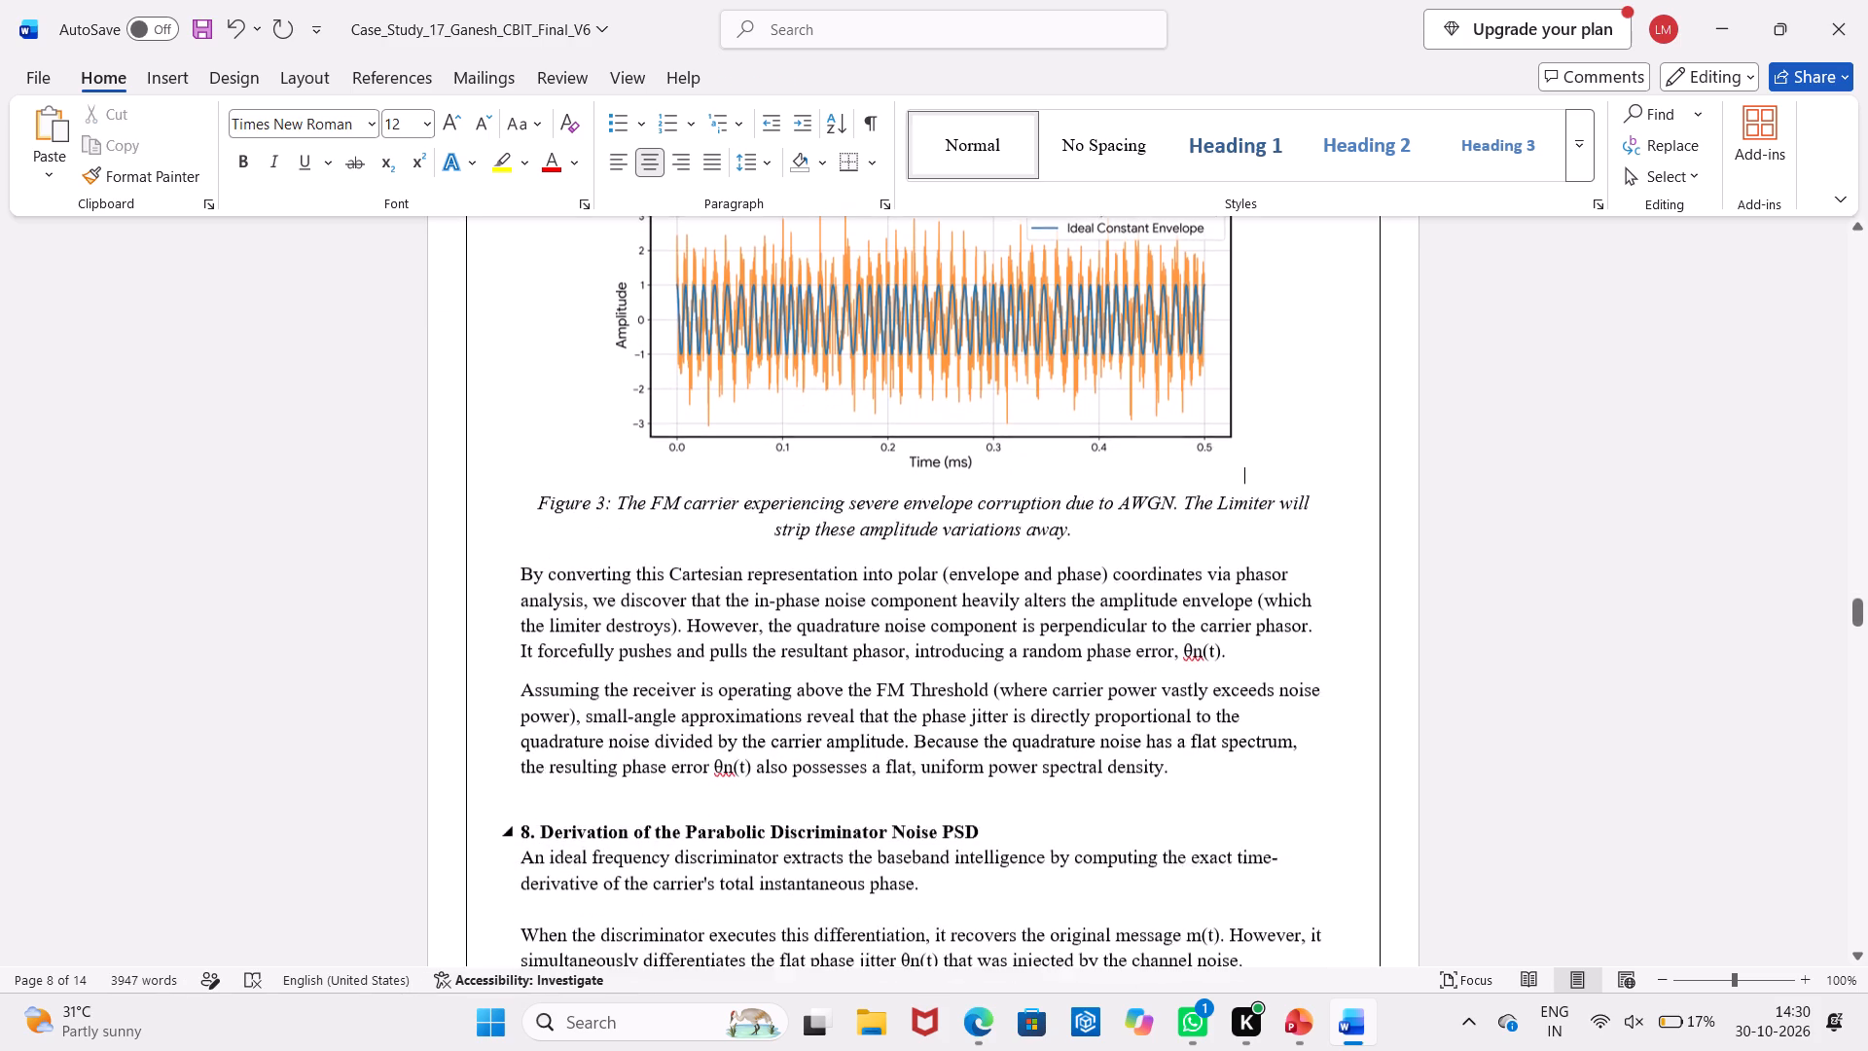
scroll(1071, 791, down, 1)
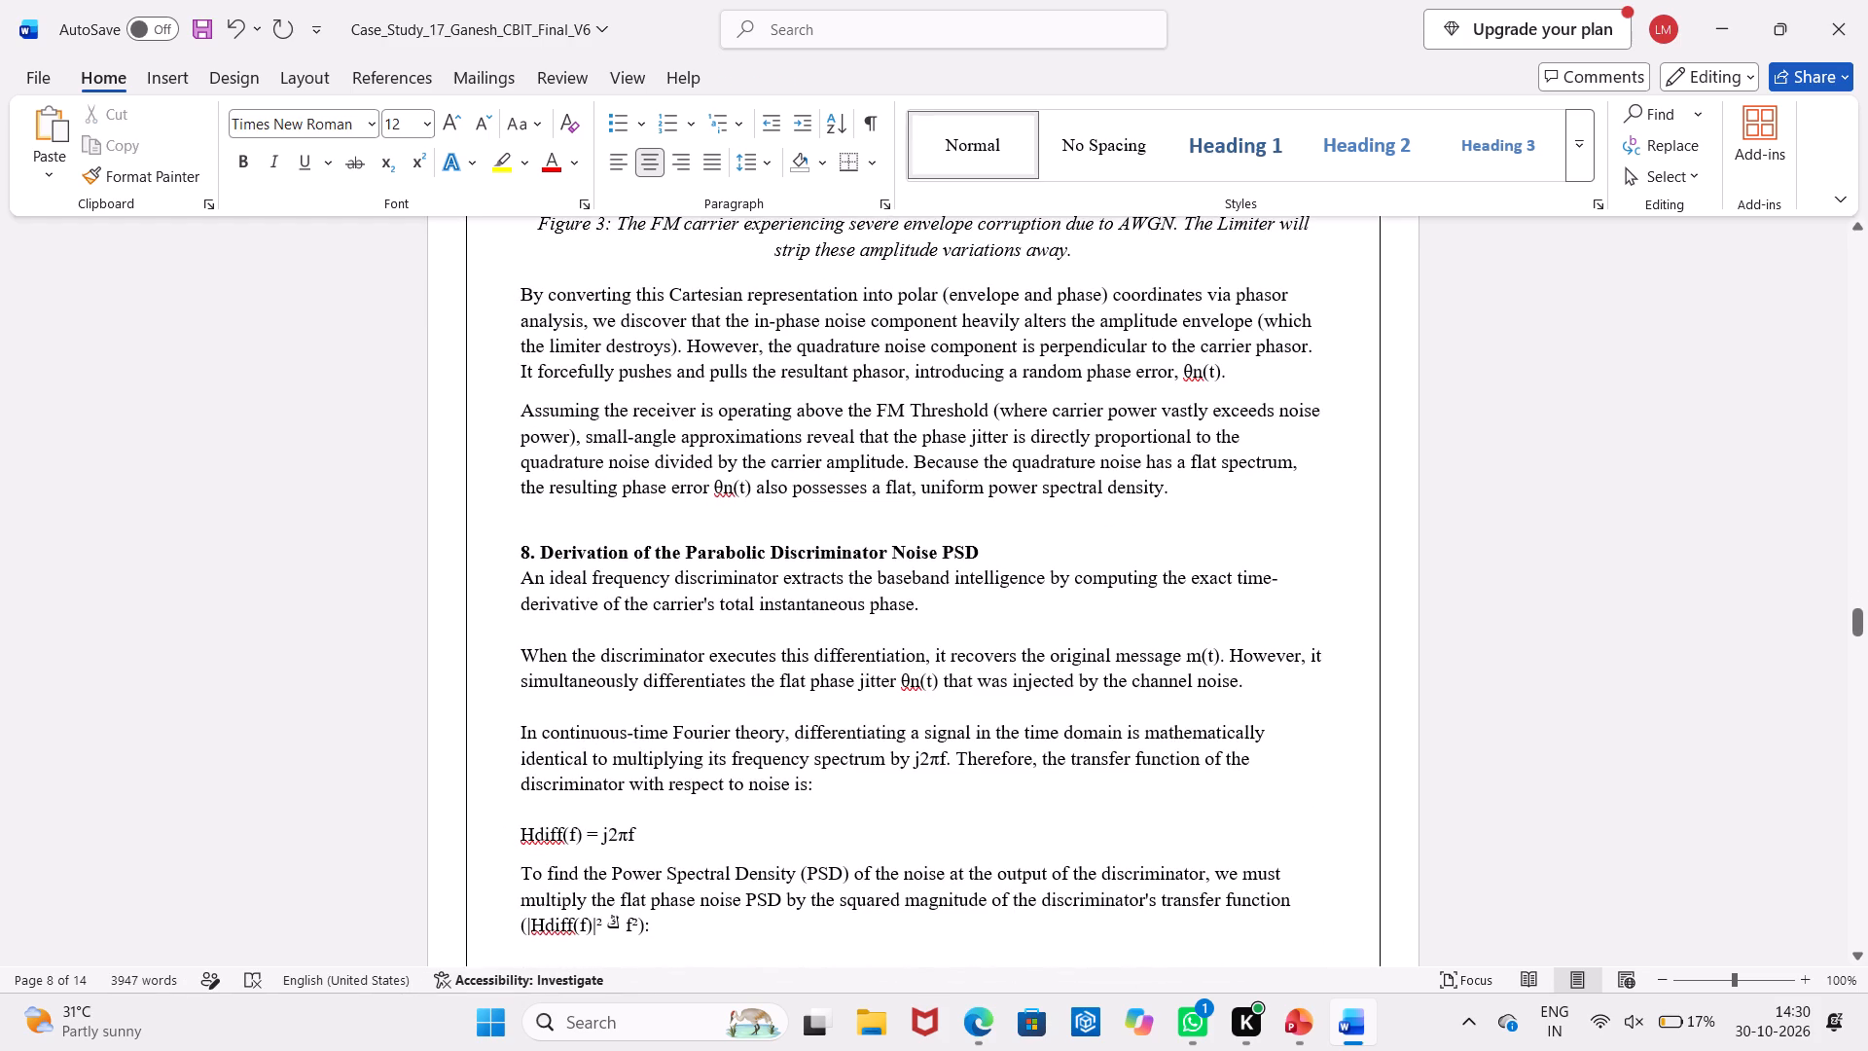
drag(1000, 550, 530, 562)
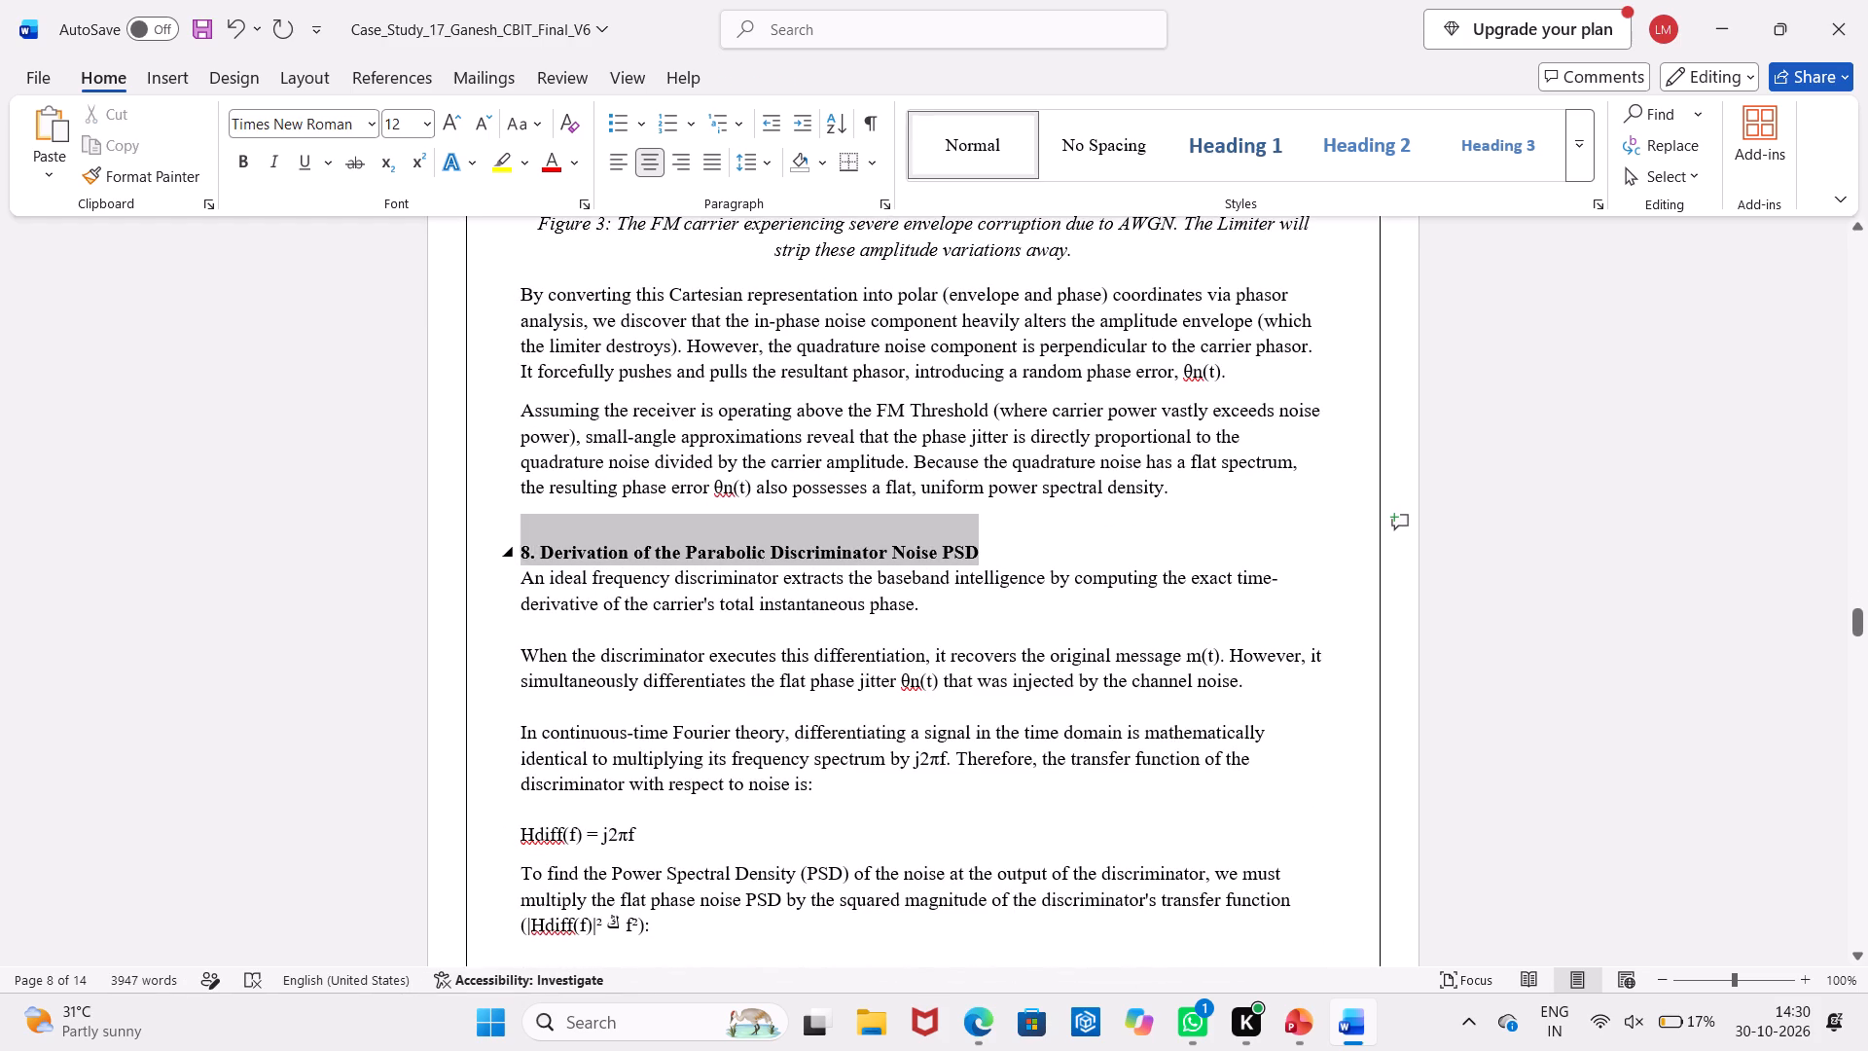
drag(530, 562, 518, 551)
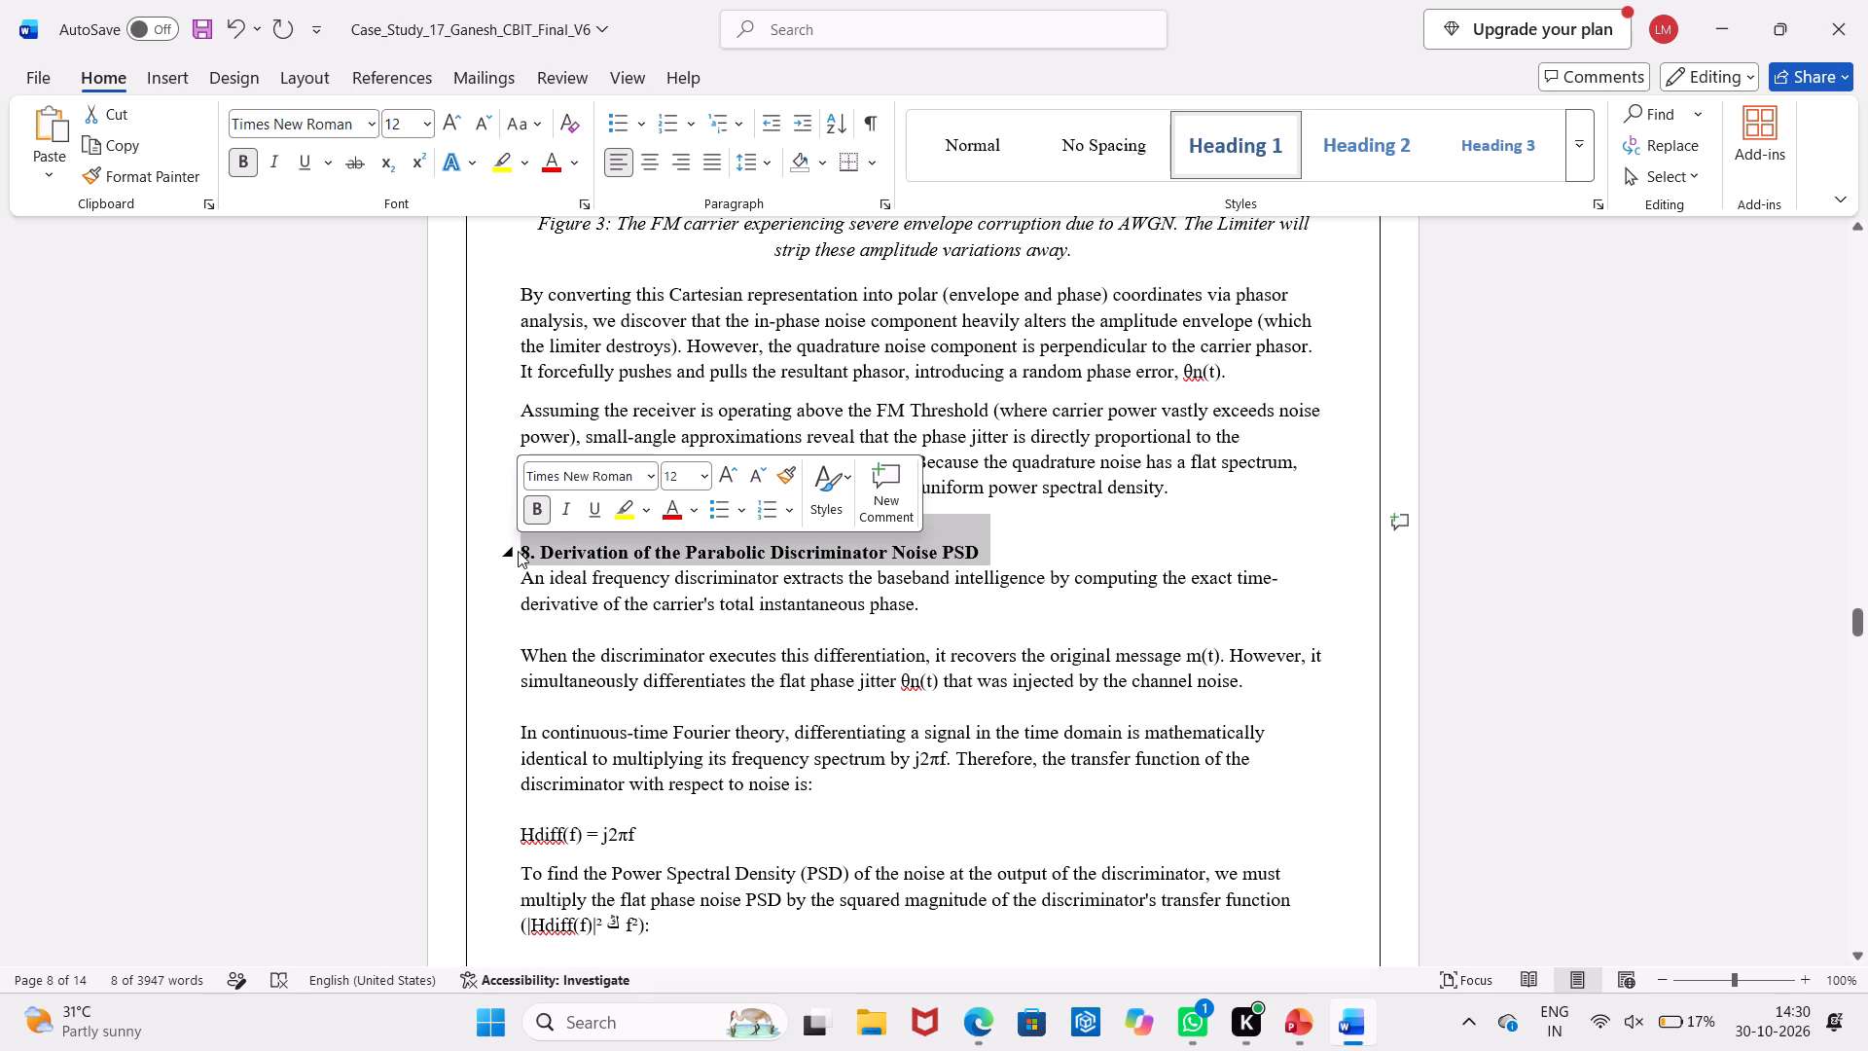
click(672, 475)
text(16)
key(Return)
Set the heading 9. Filter Synthesis: Pre-Emphasis and De-Emphasis Circuitry to font size 16.
scroll(791, 667, down, 1)
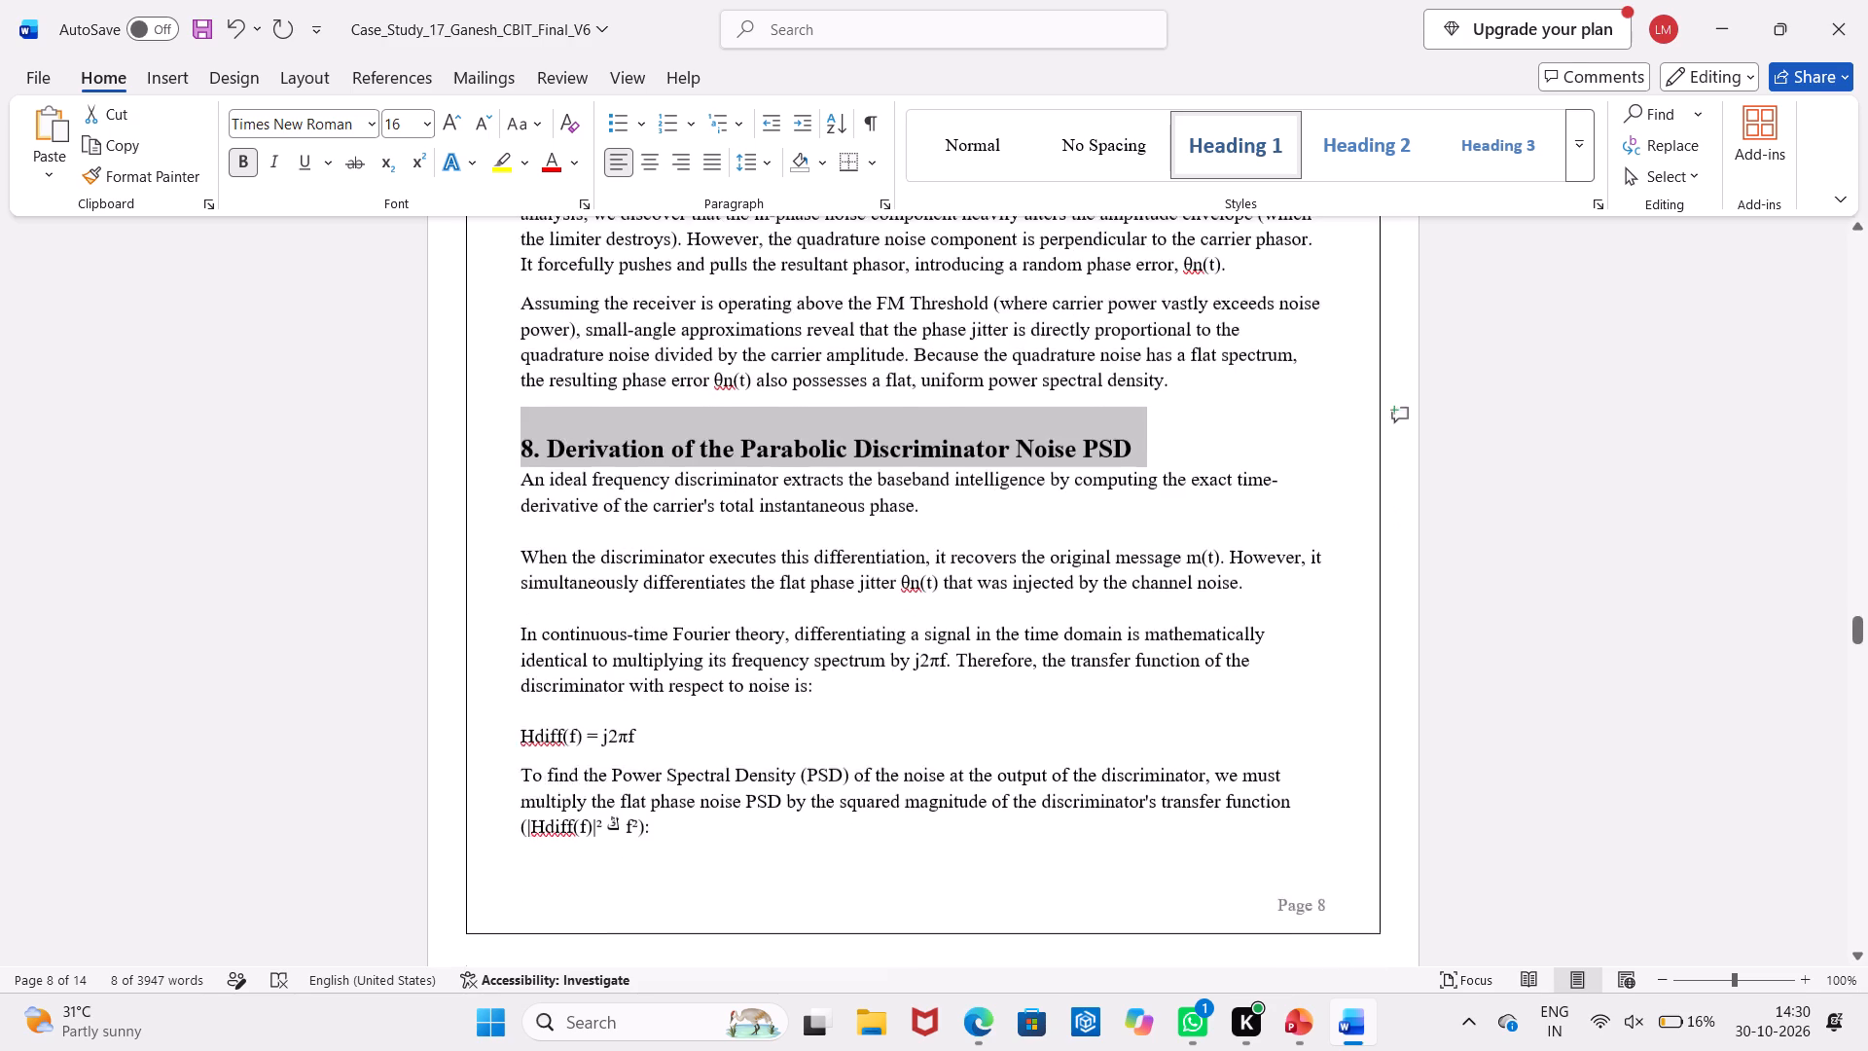
scroll(791, 667, down, 3)
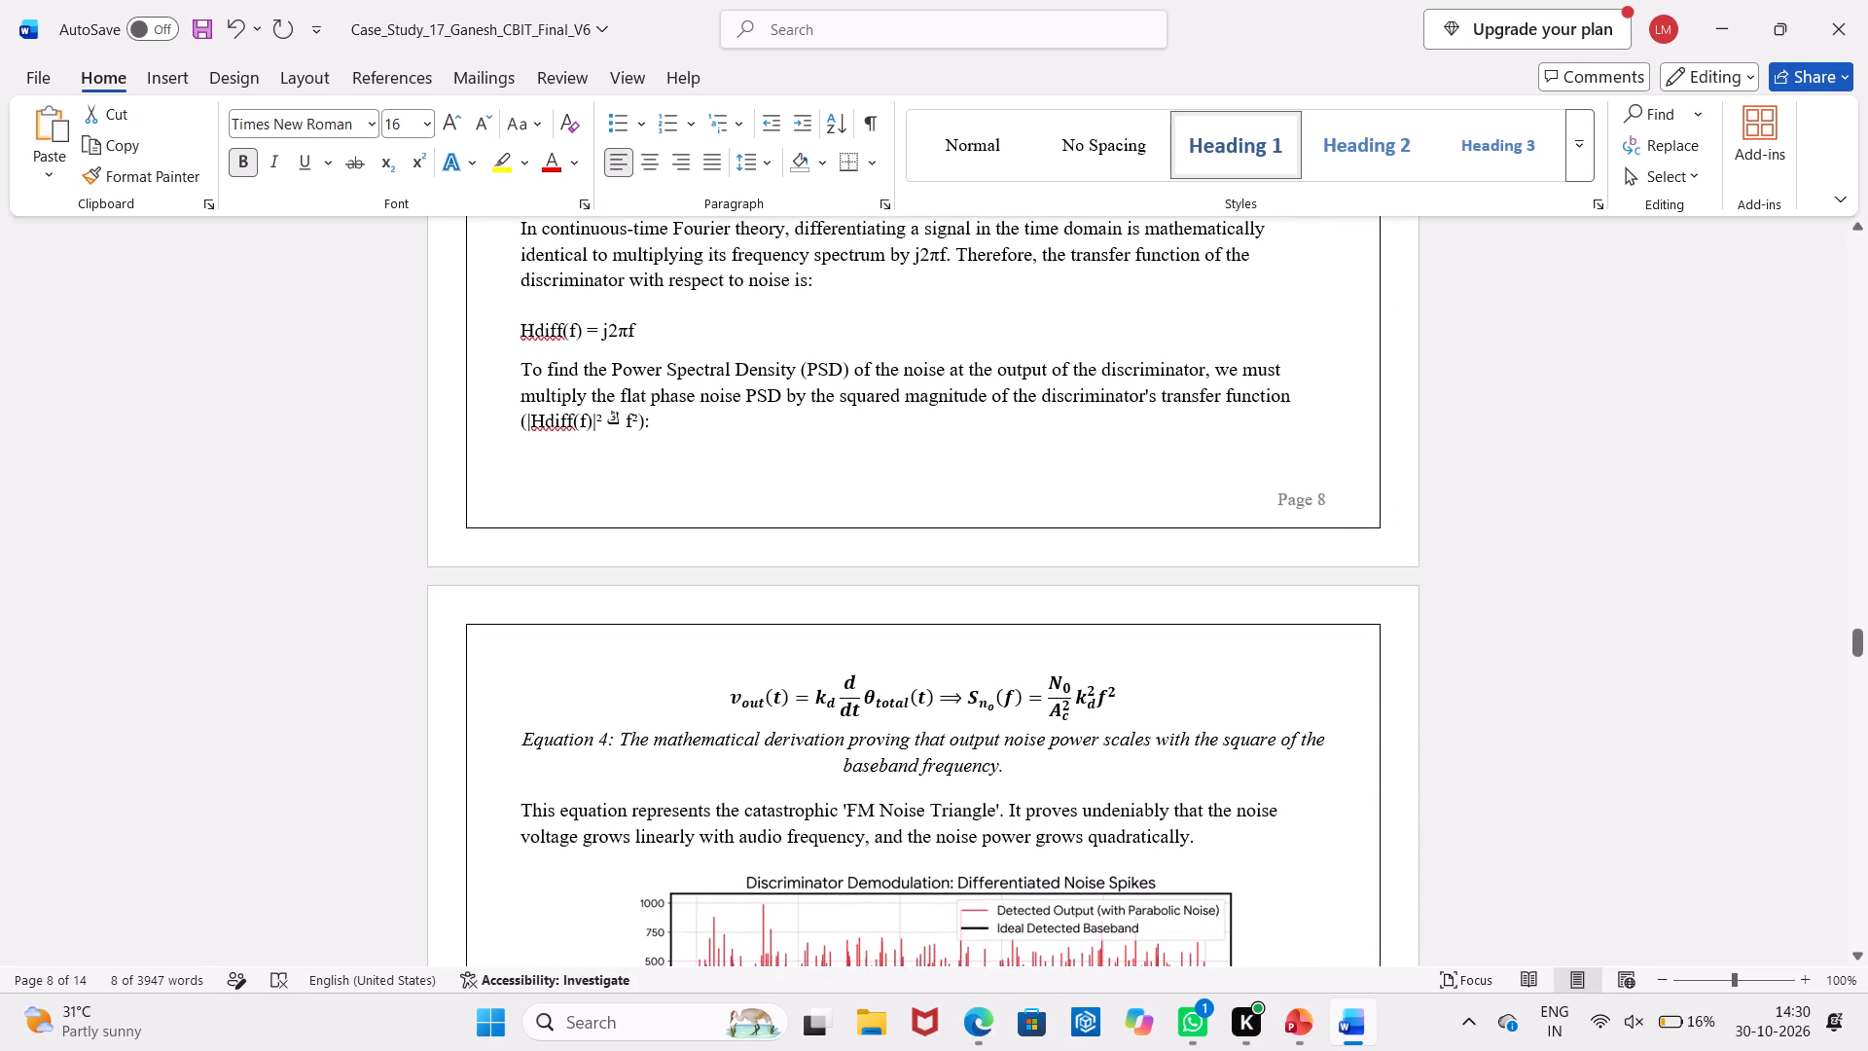
scroll(791, 655, down, 2)
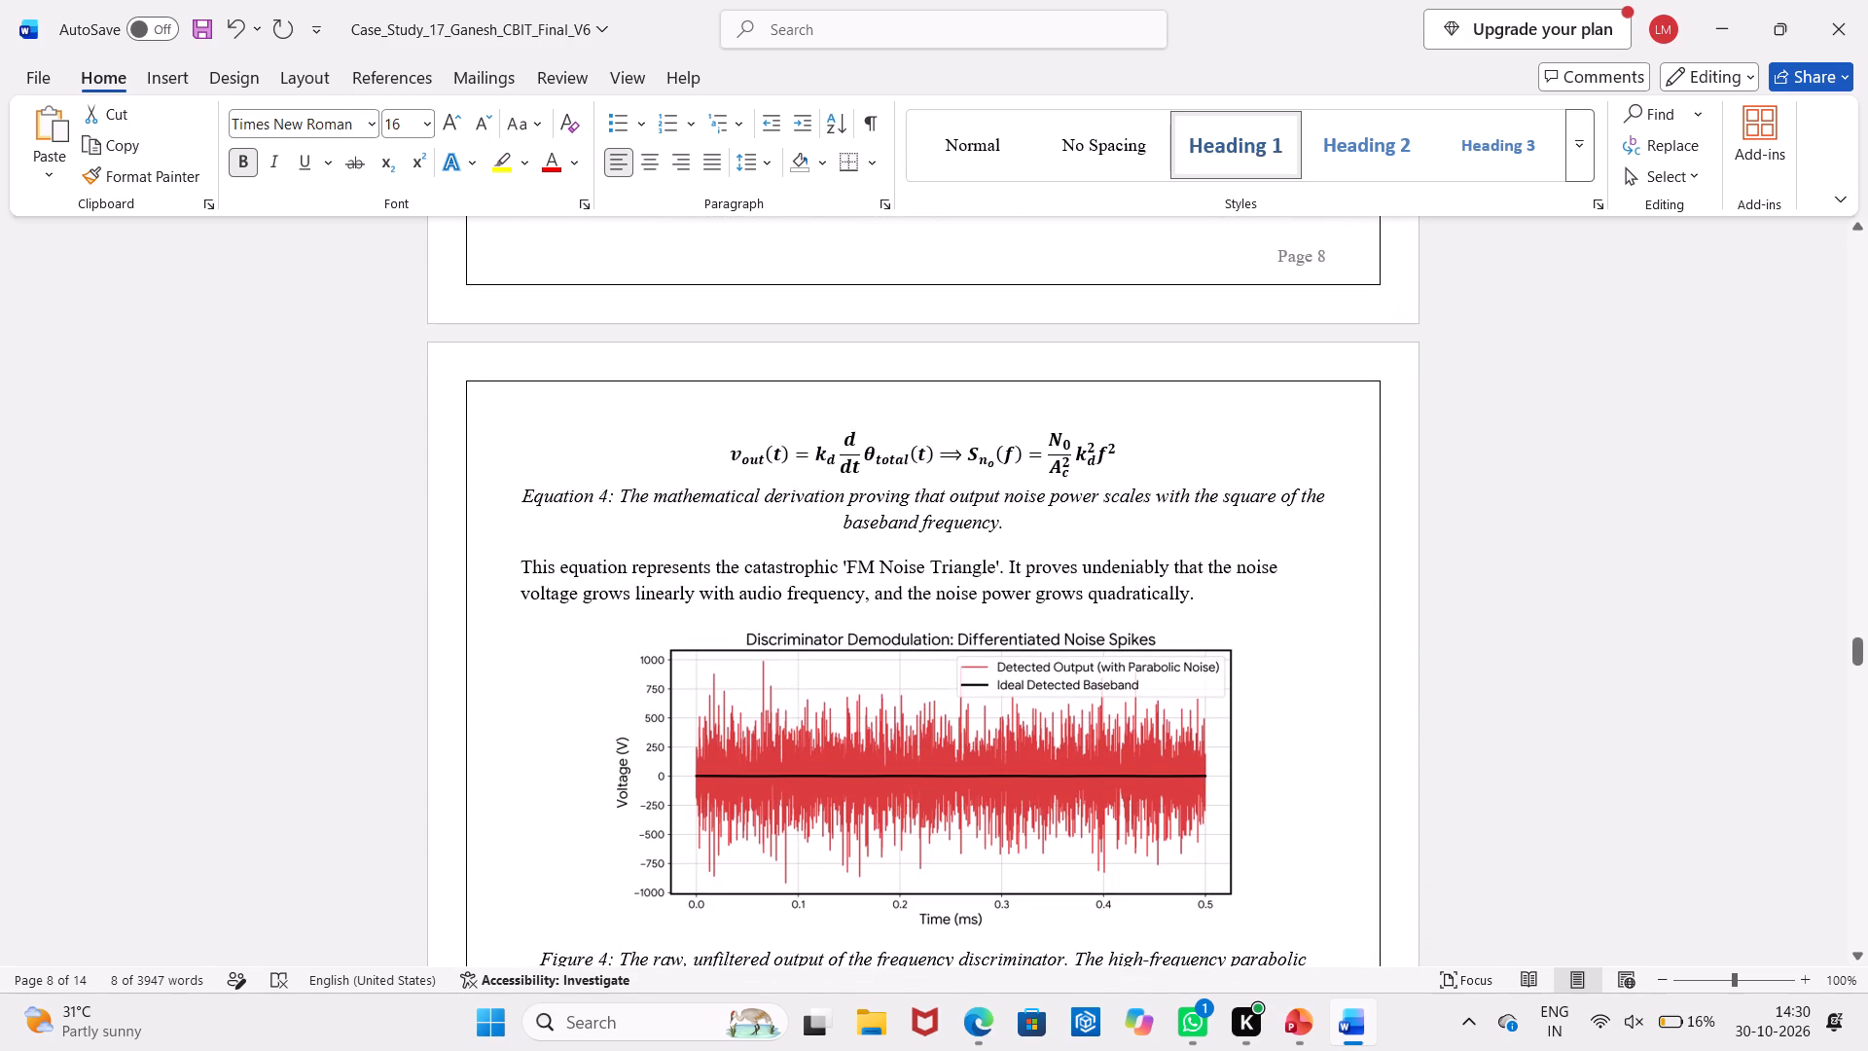
scroll(782, 714, down, 4)
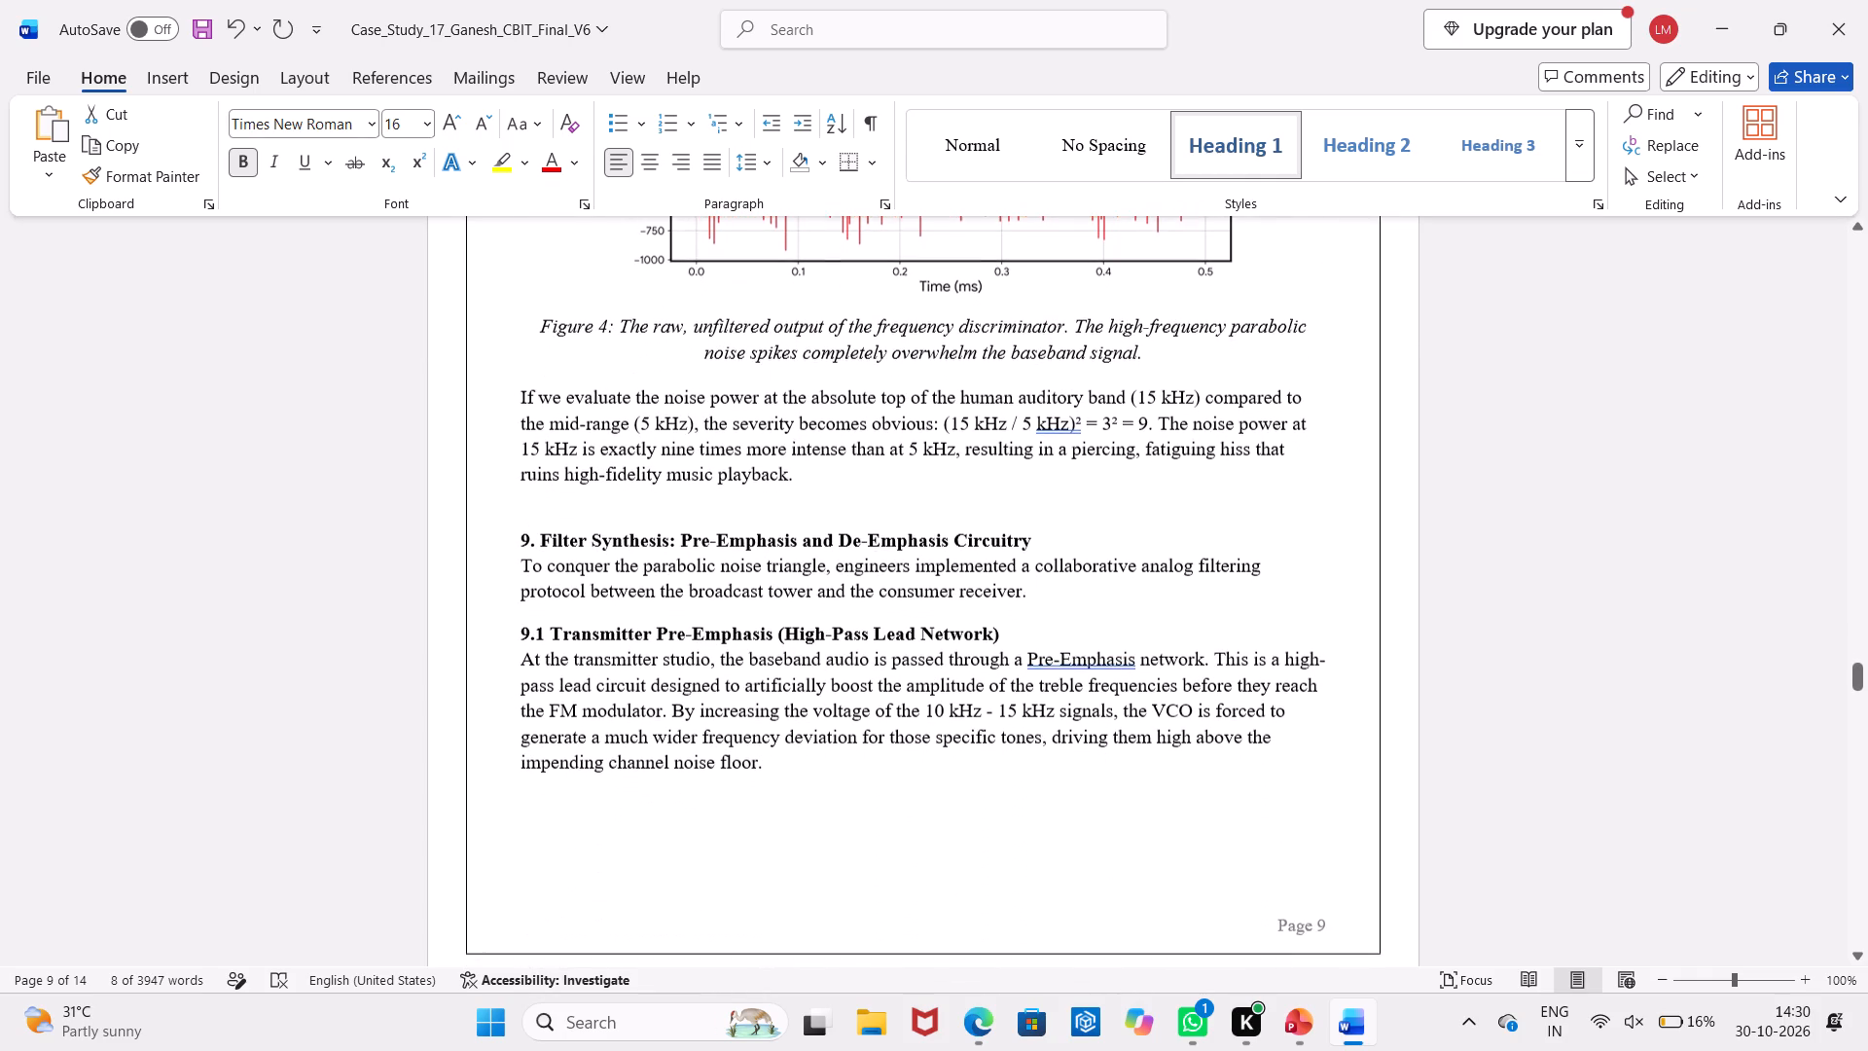
drag(1074, 535, 519, 575)
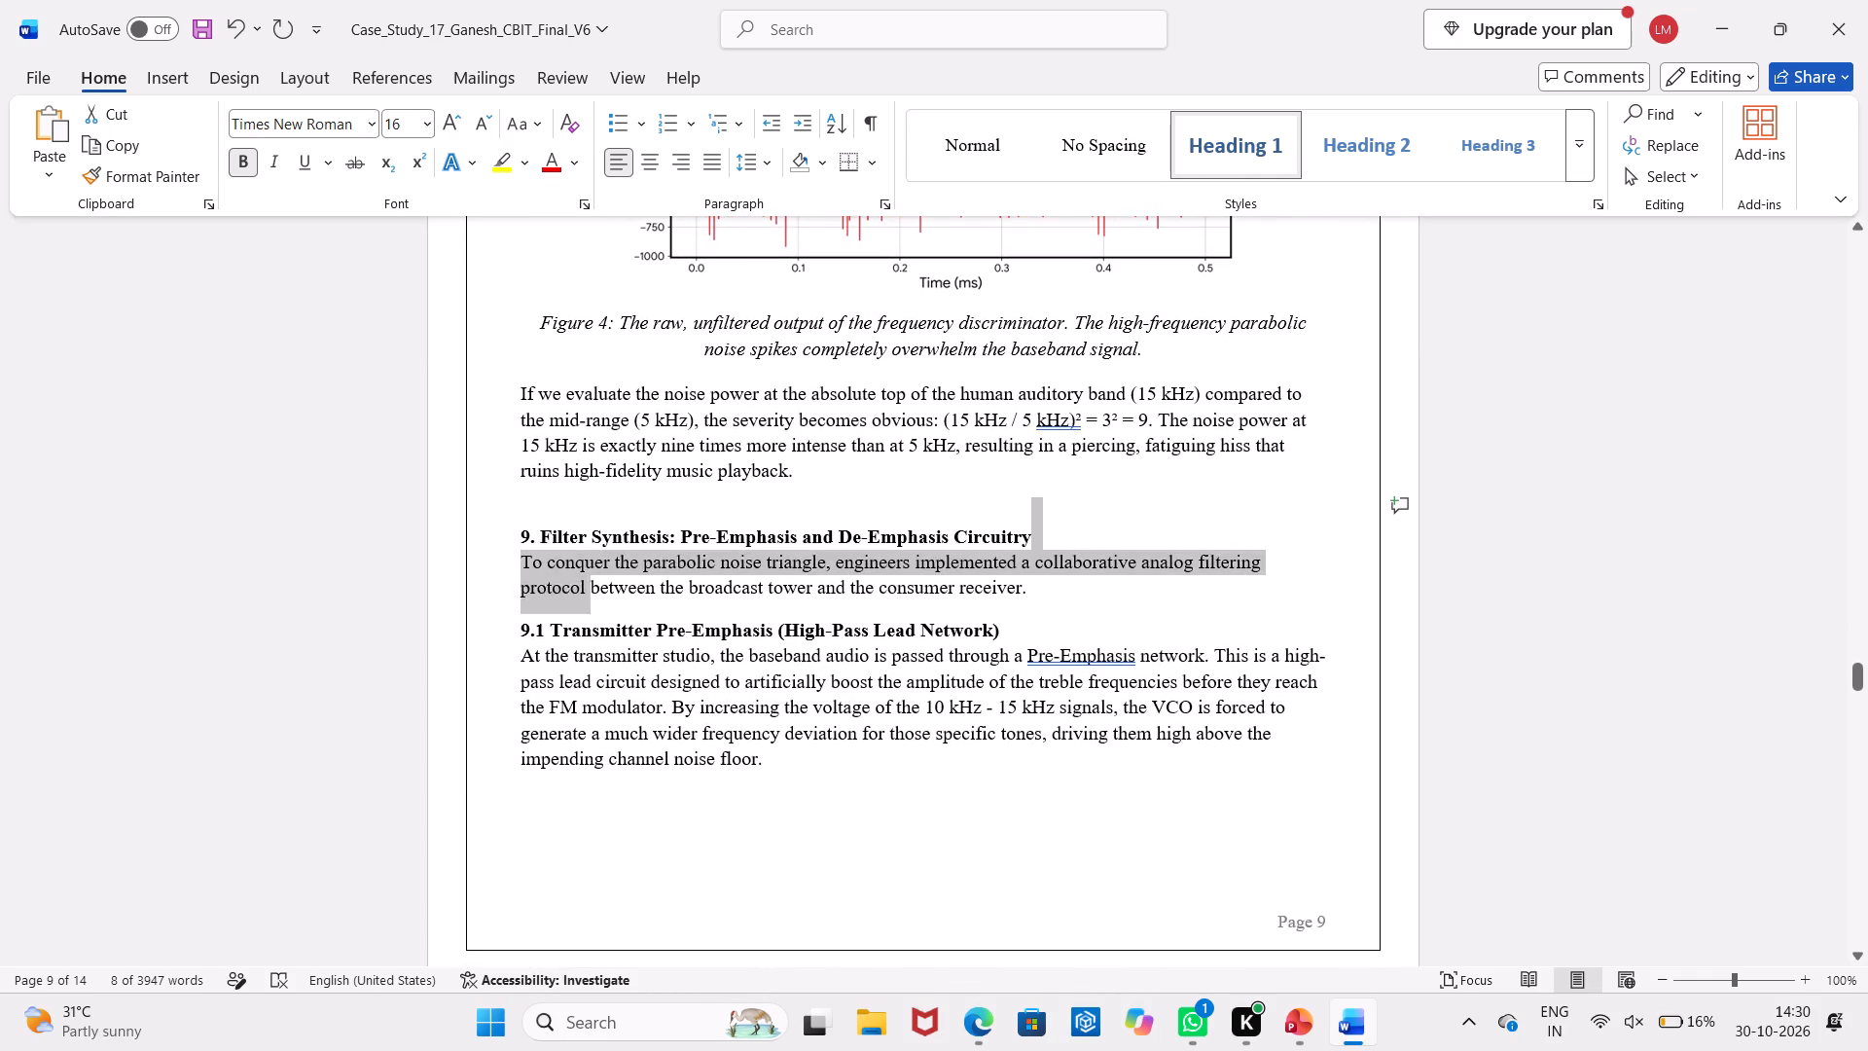
drag(519, 575, 502, 544)
click(673, 462)
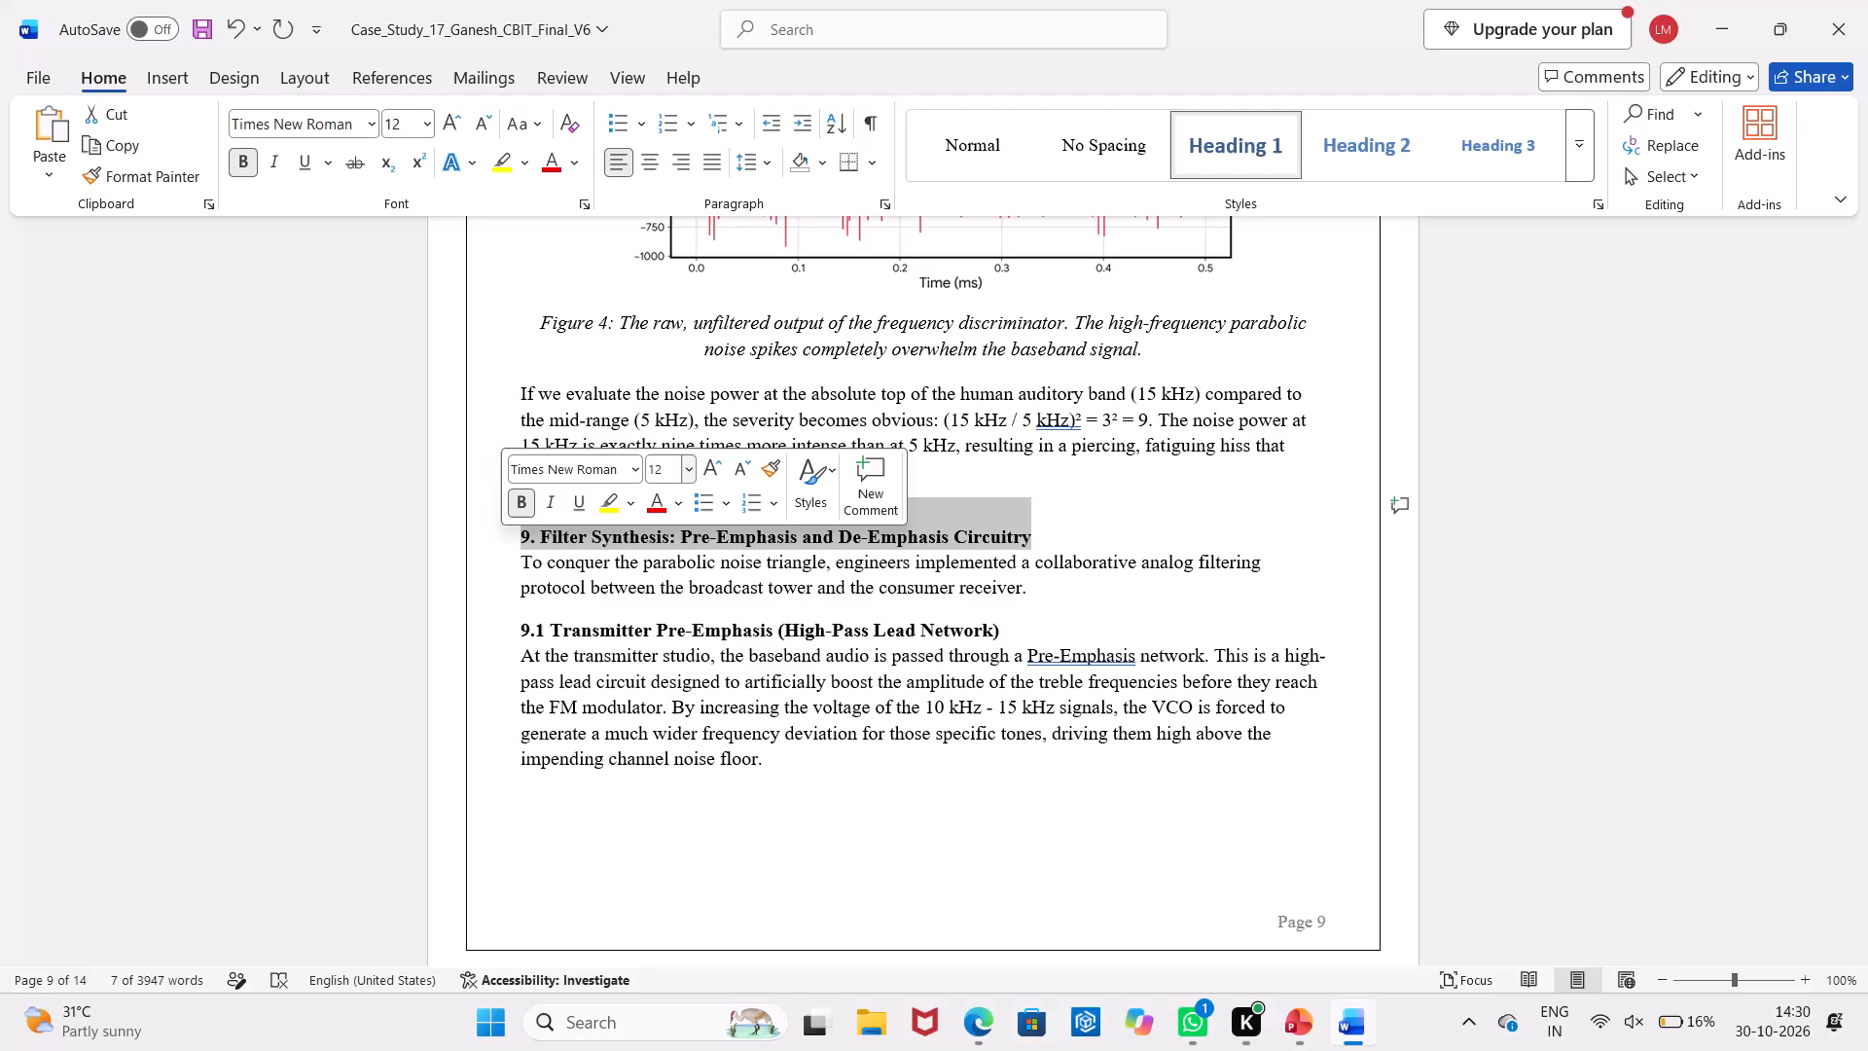
text(16)
key(Return)
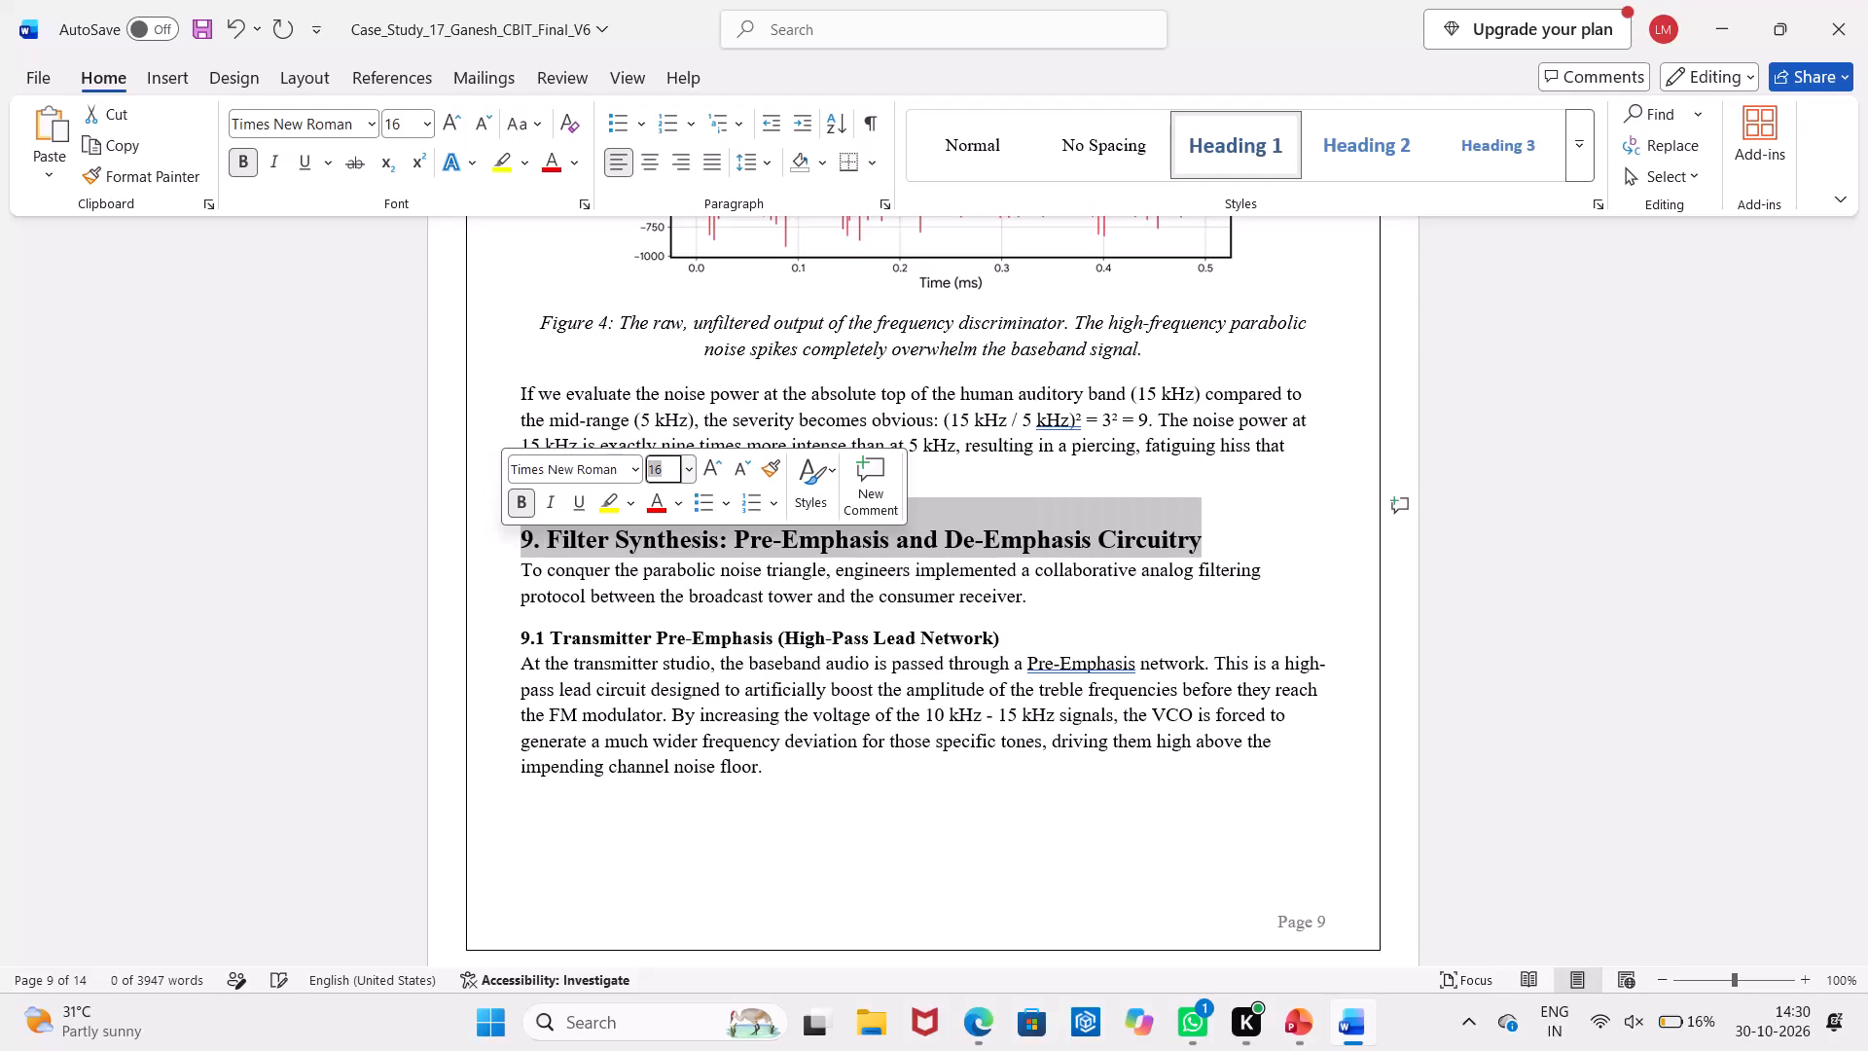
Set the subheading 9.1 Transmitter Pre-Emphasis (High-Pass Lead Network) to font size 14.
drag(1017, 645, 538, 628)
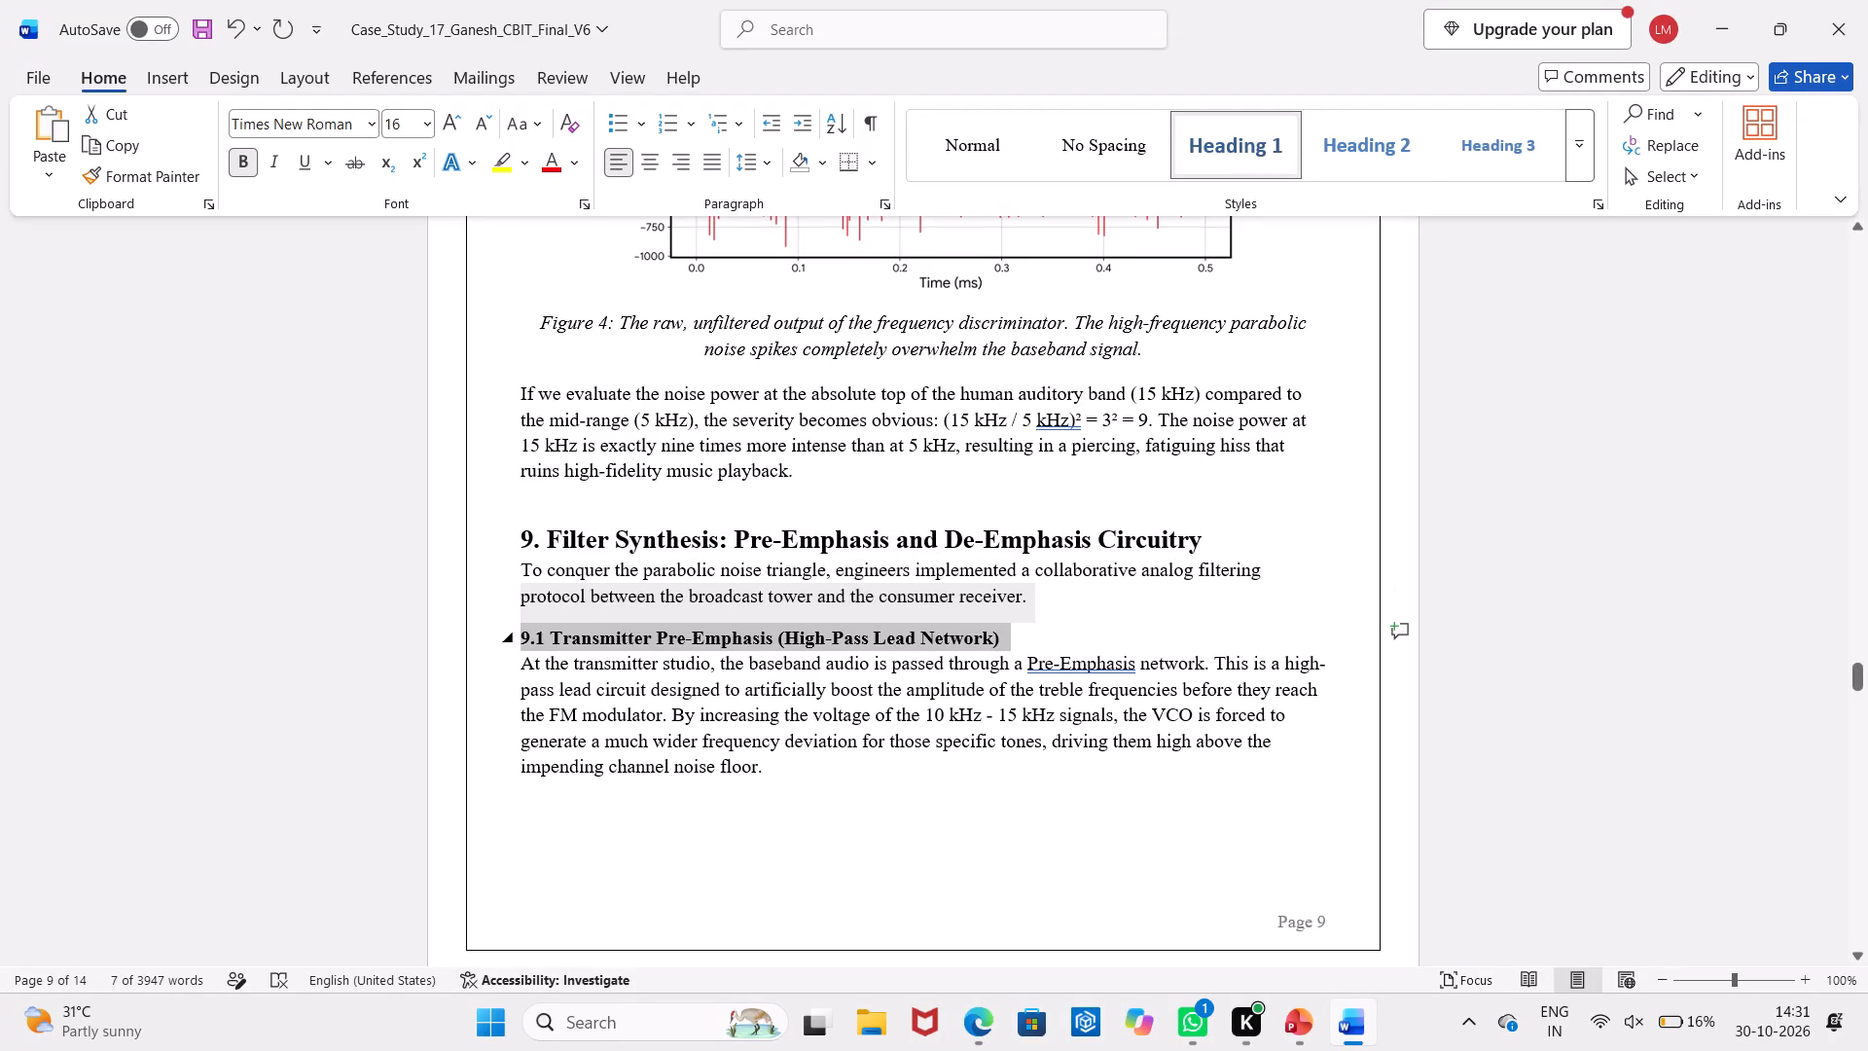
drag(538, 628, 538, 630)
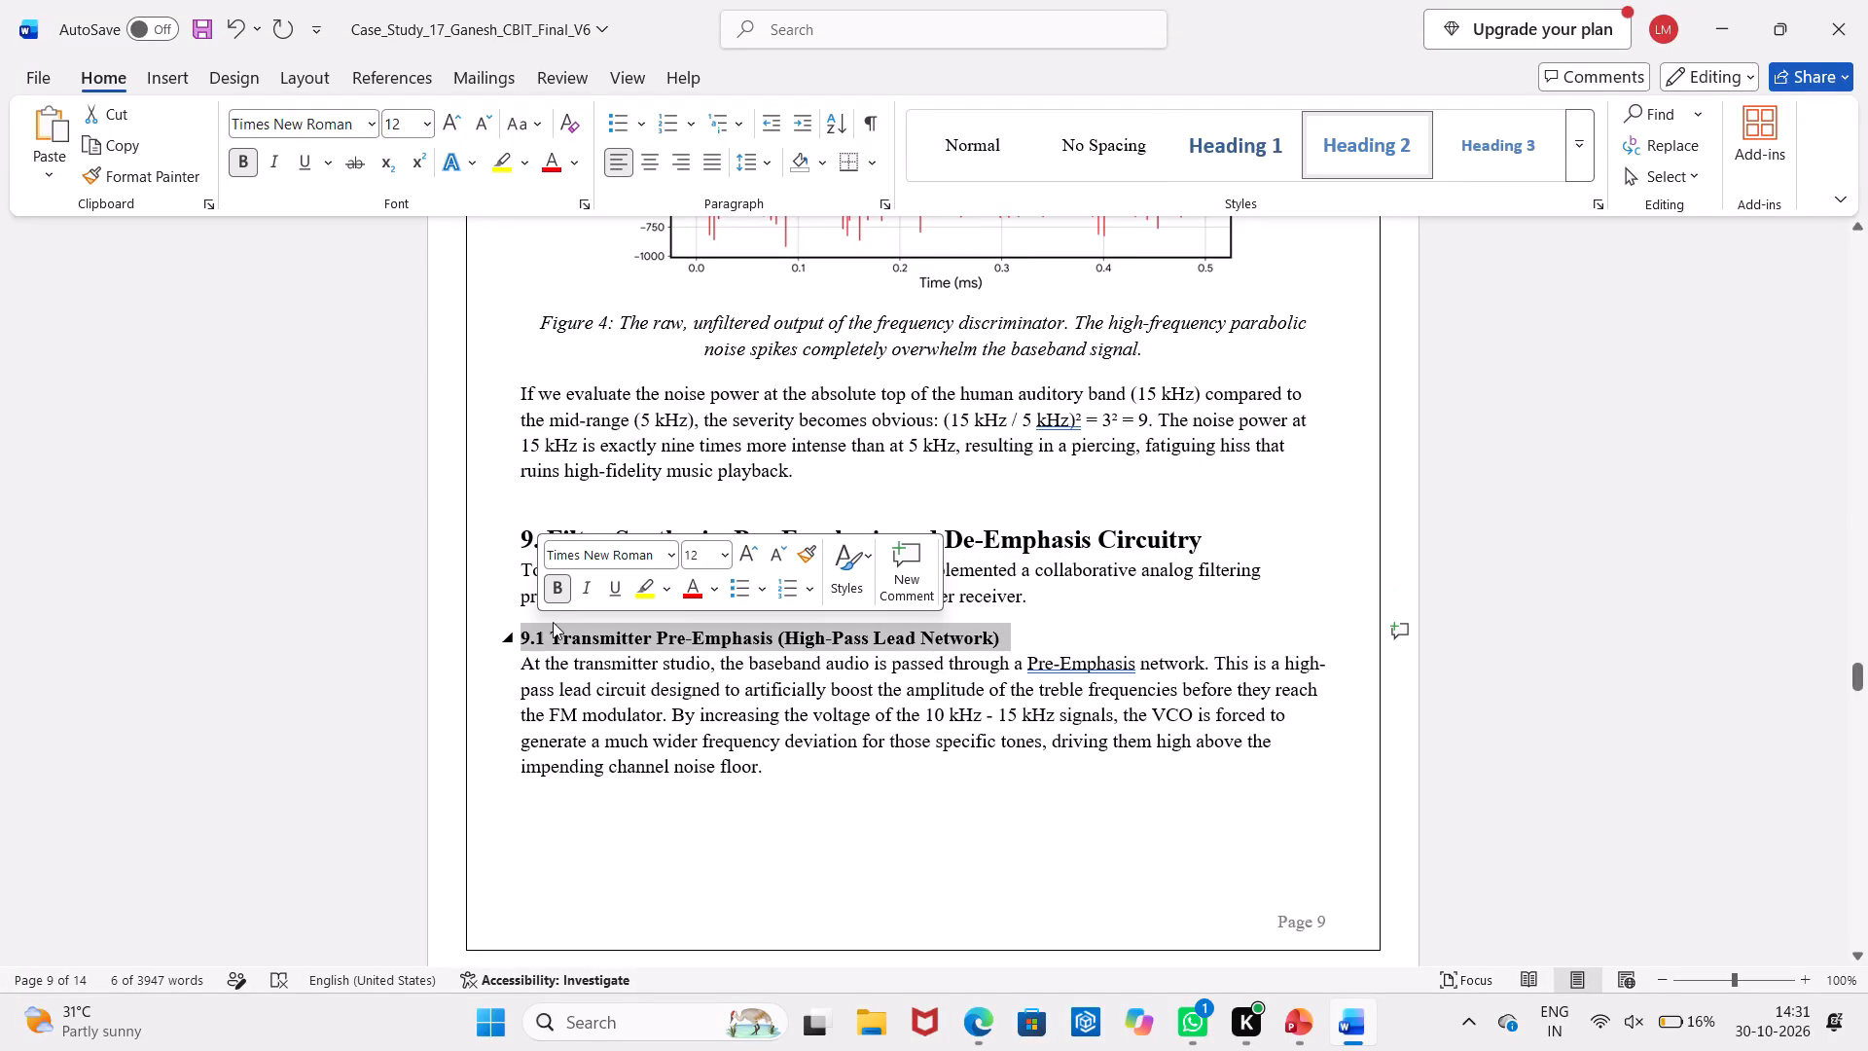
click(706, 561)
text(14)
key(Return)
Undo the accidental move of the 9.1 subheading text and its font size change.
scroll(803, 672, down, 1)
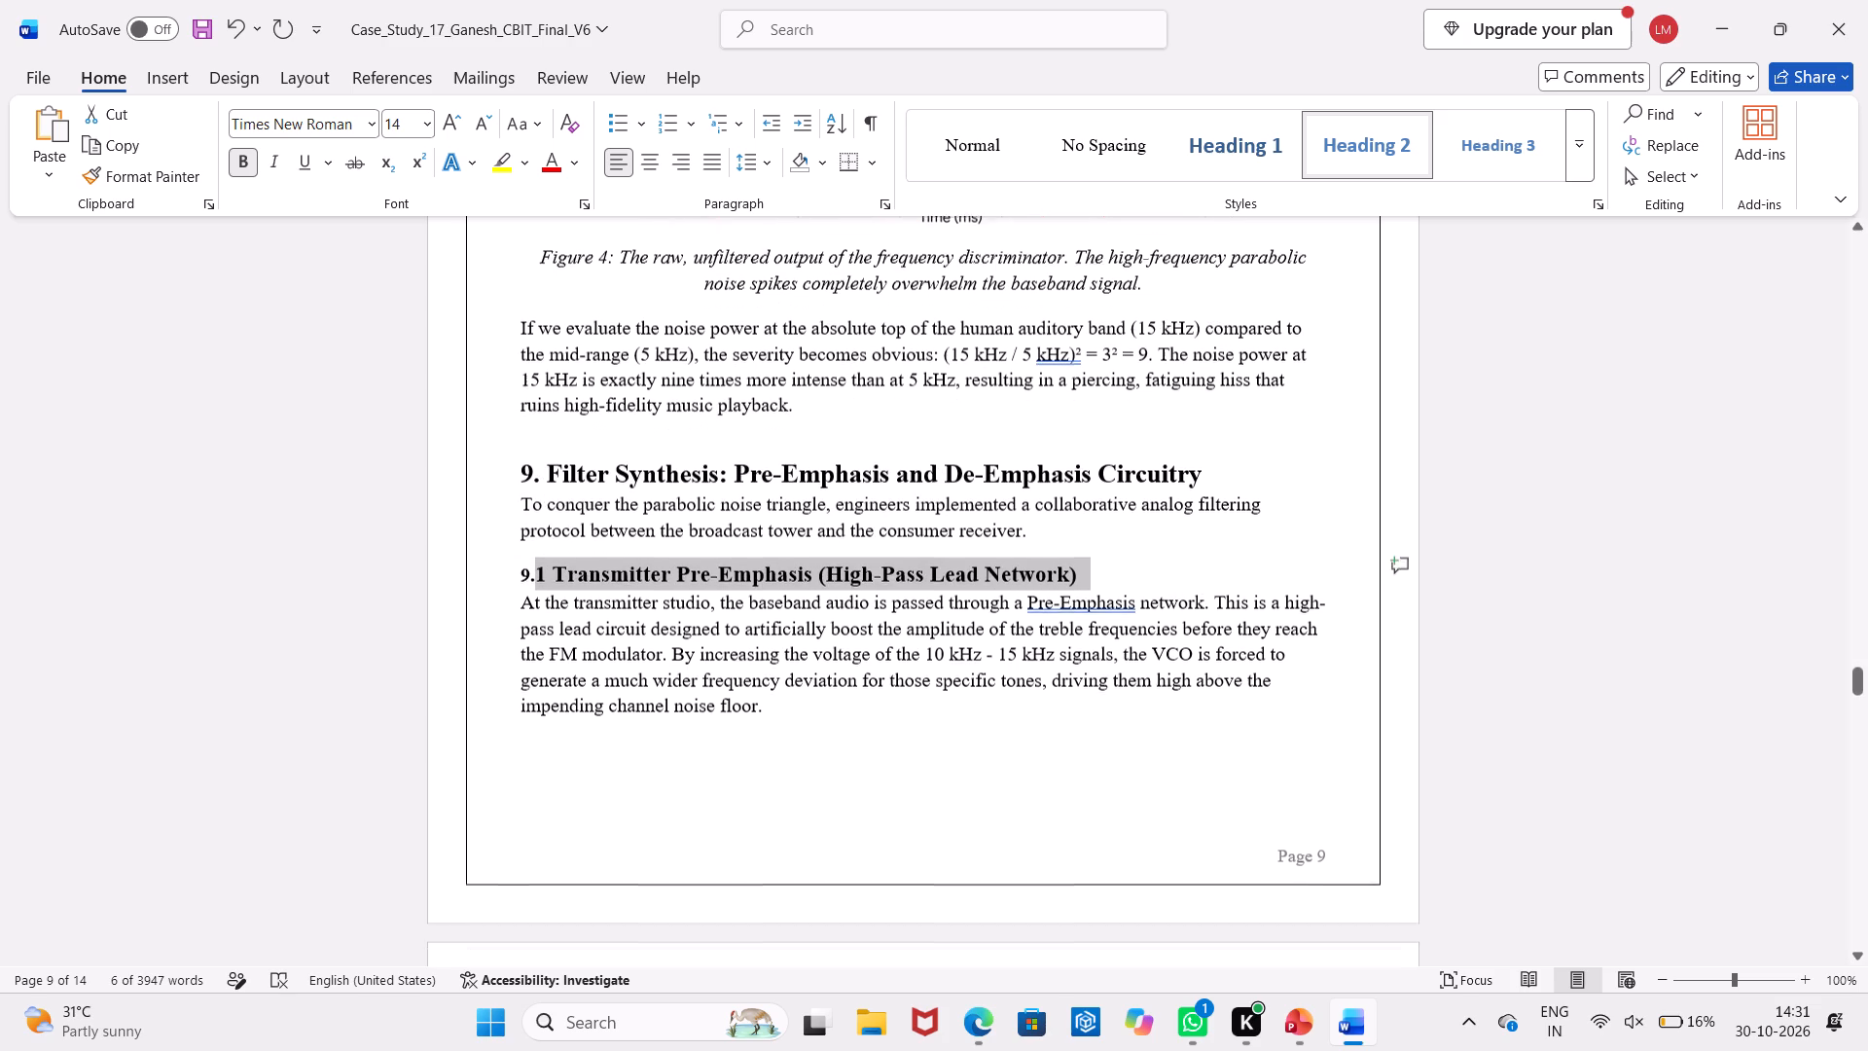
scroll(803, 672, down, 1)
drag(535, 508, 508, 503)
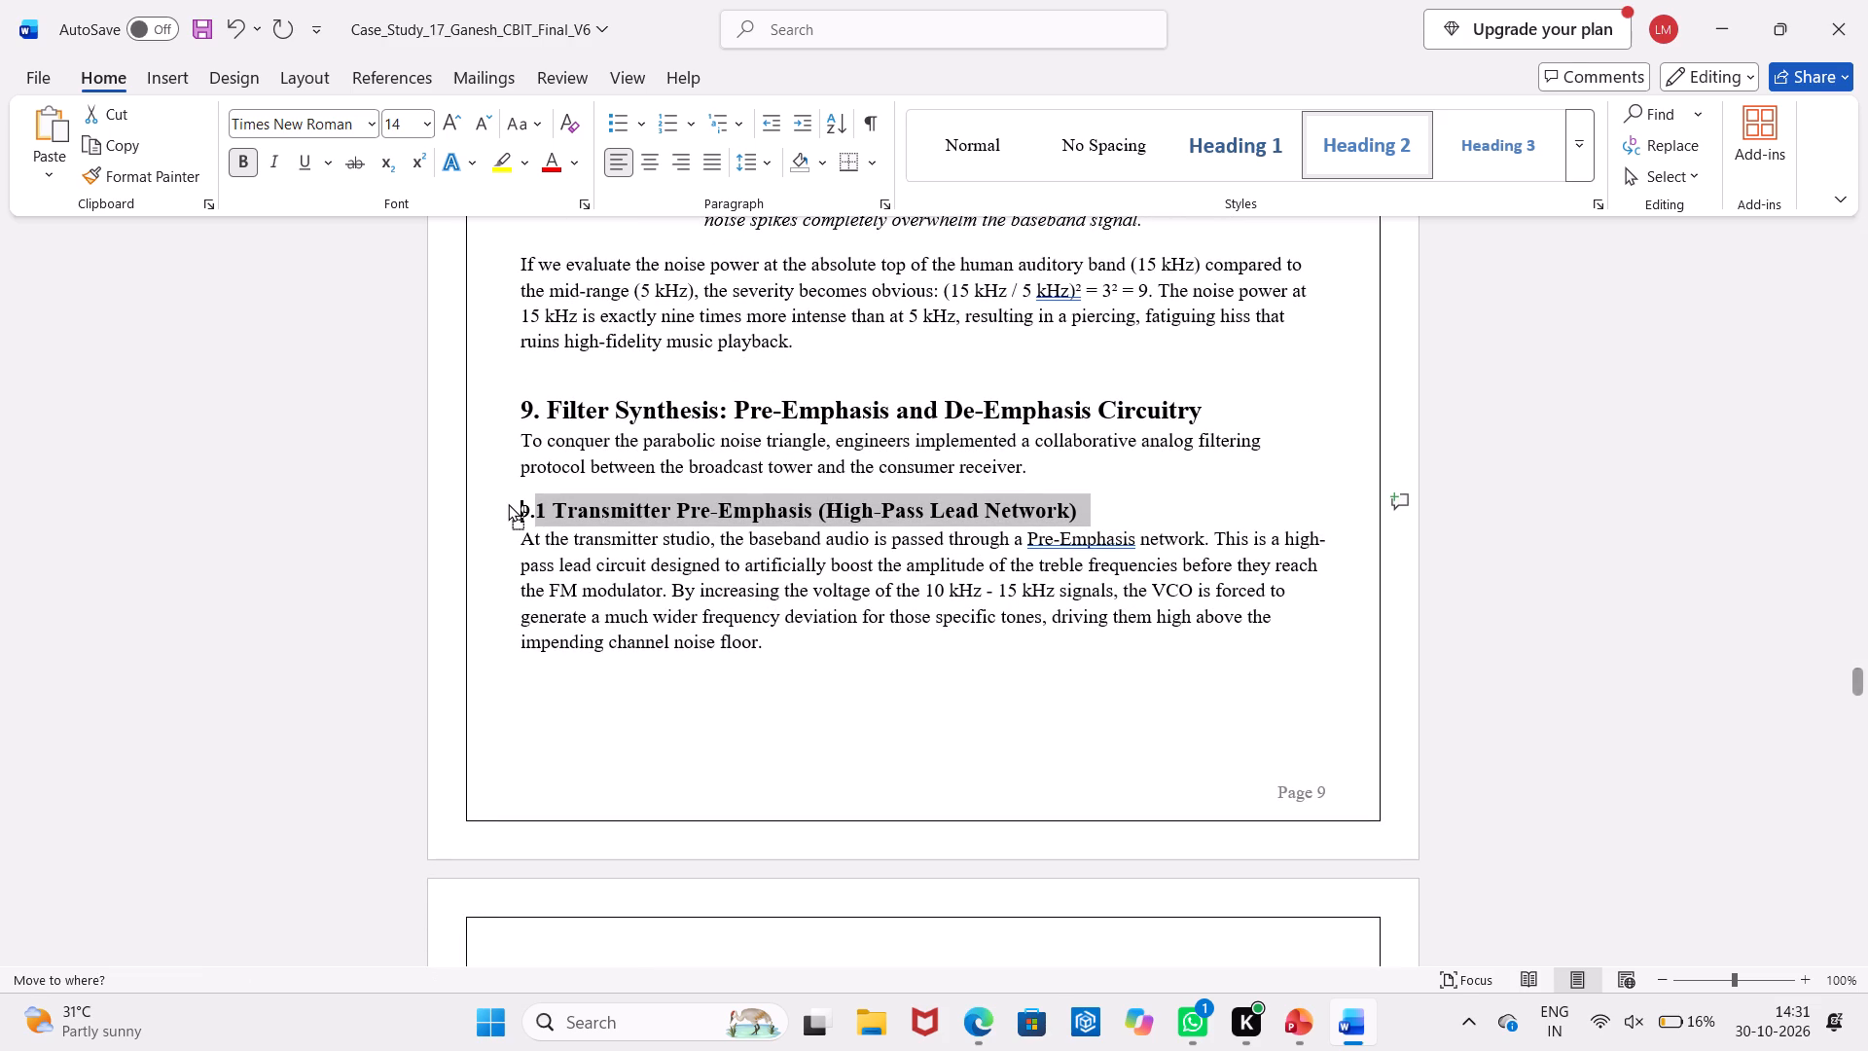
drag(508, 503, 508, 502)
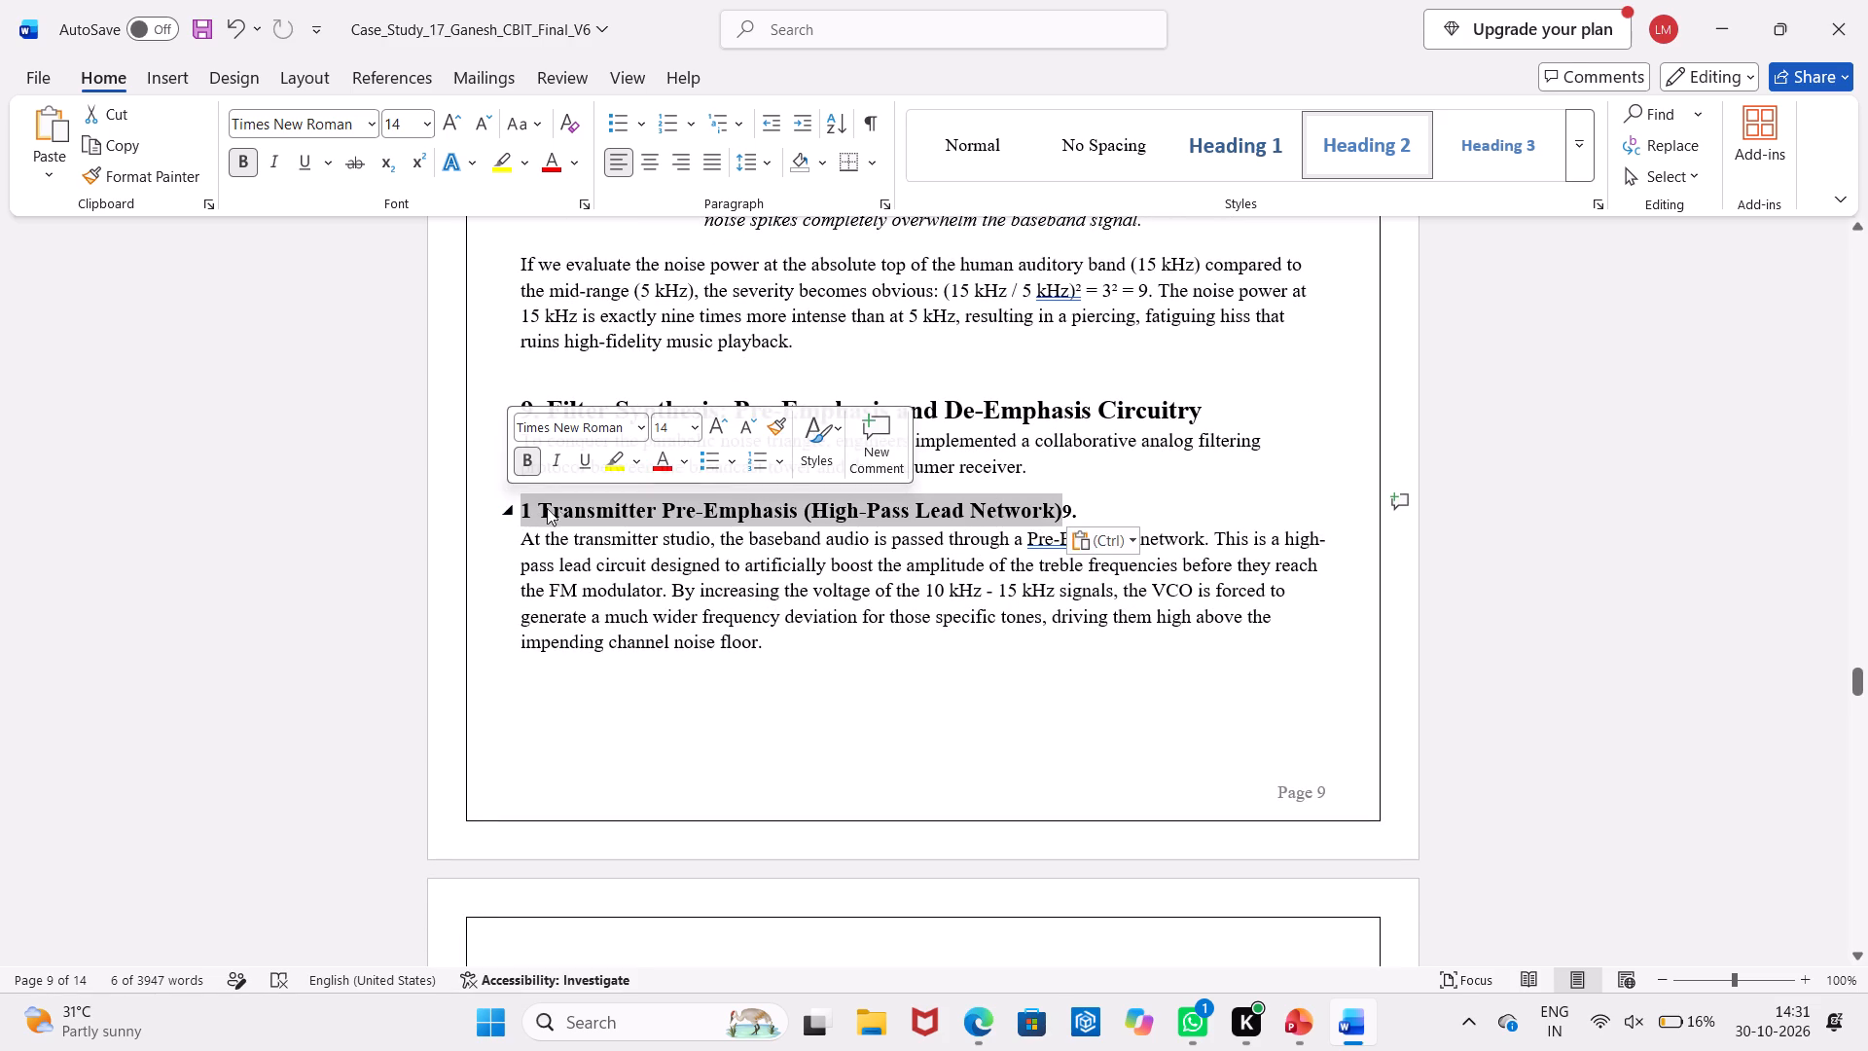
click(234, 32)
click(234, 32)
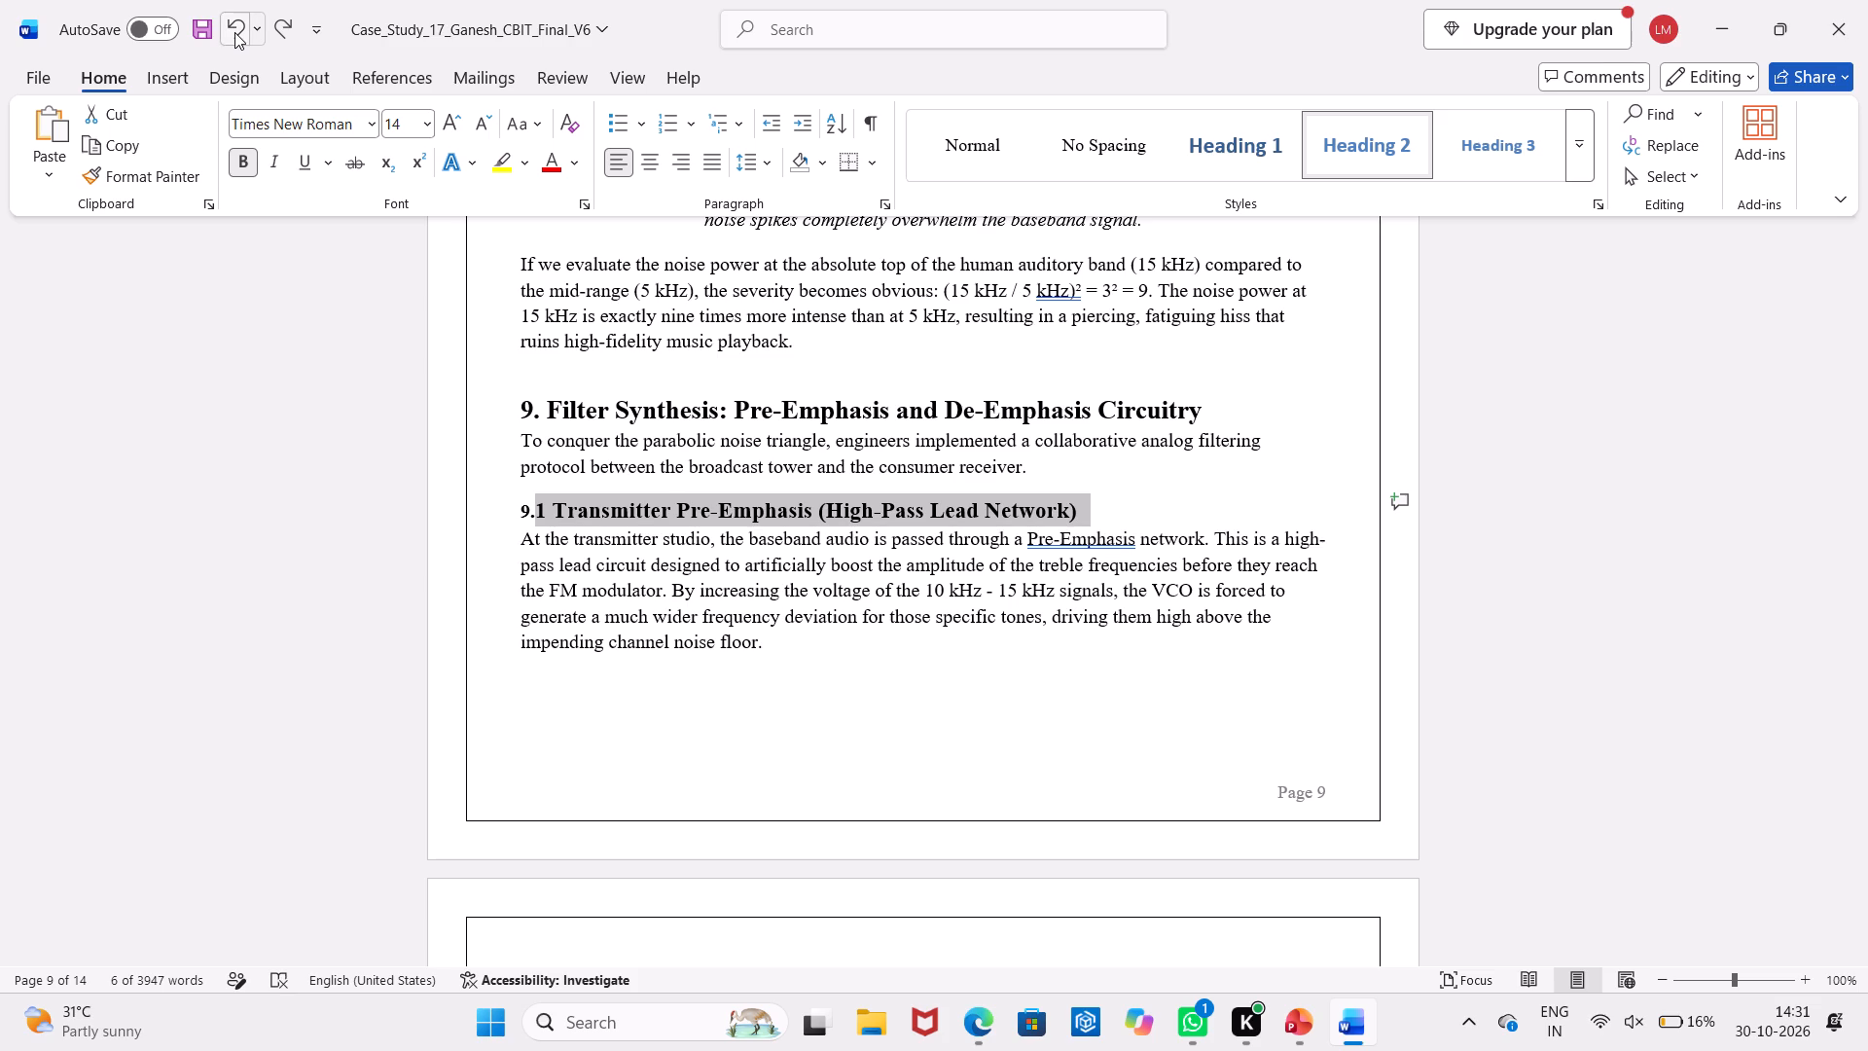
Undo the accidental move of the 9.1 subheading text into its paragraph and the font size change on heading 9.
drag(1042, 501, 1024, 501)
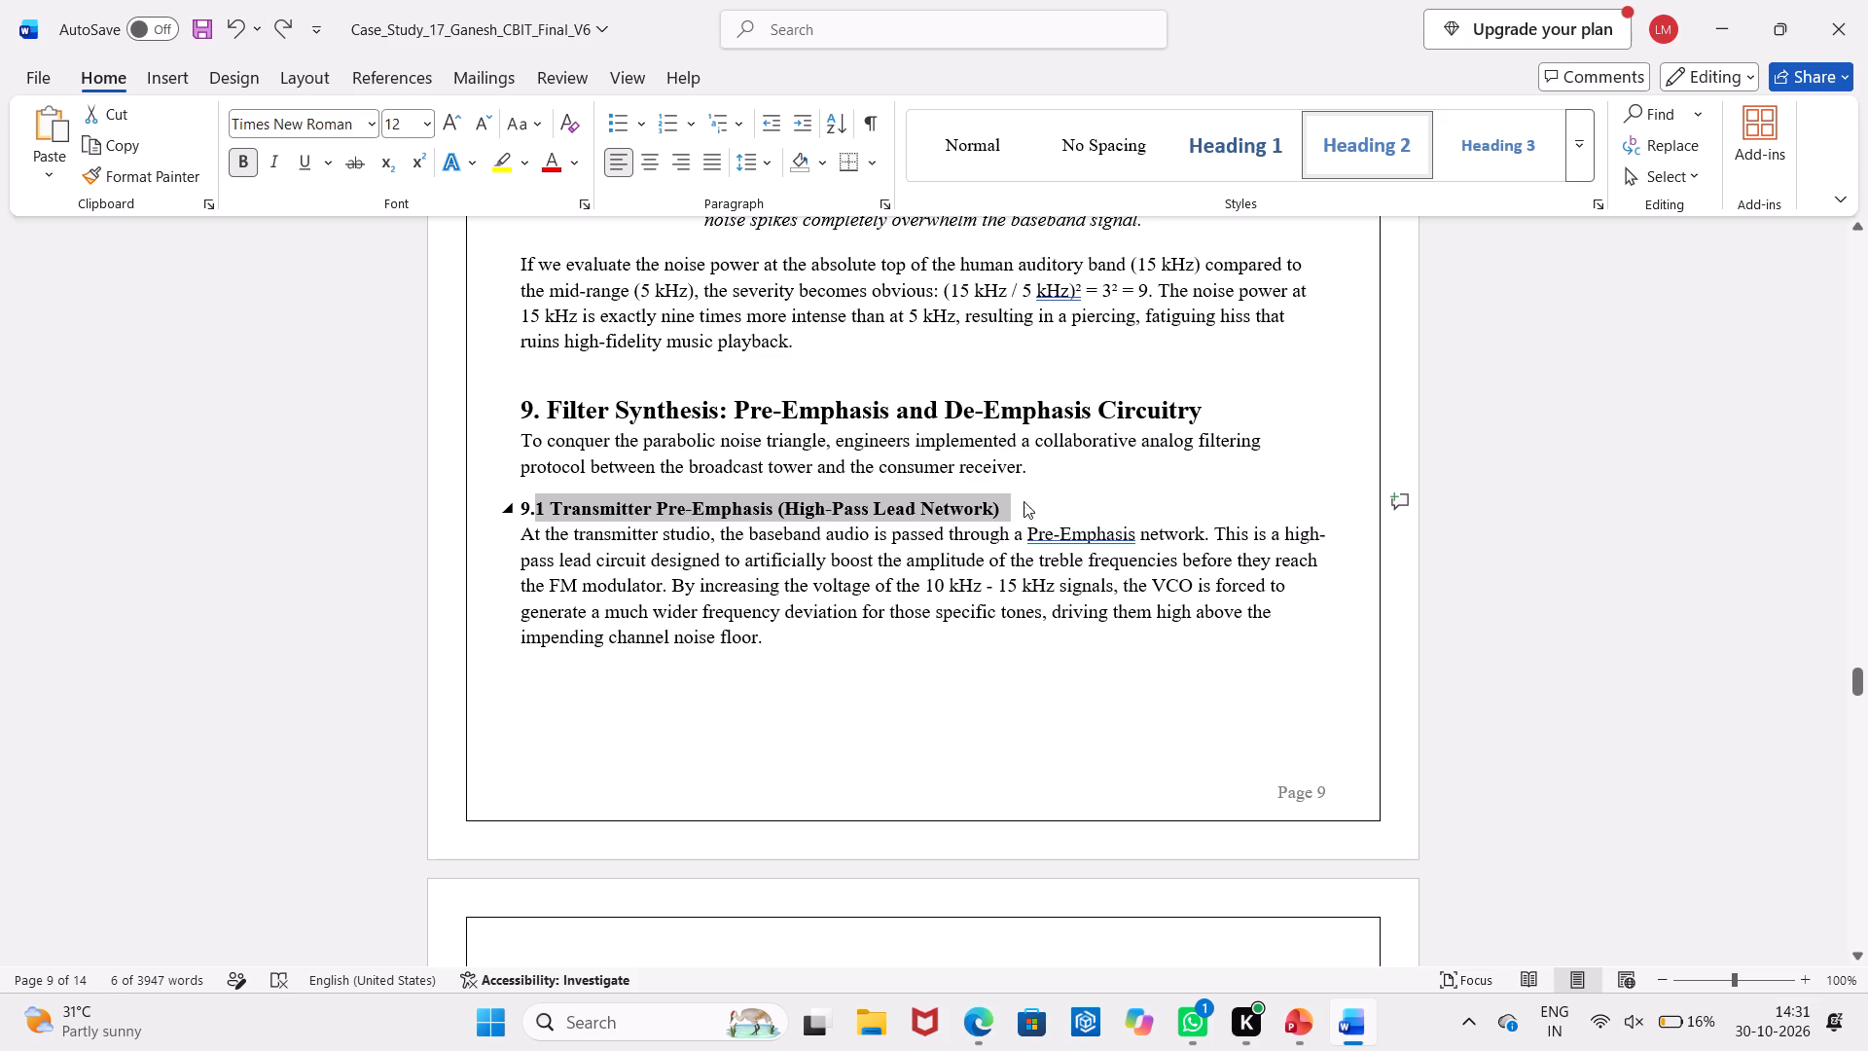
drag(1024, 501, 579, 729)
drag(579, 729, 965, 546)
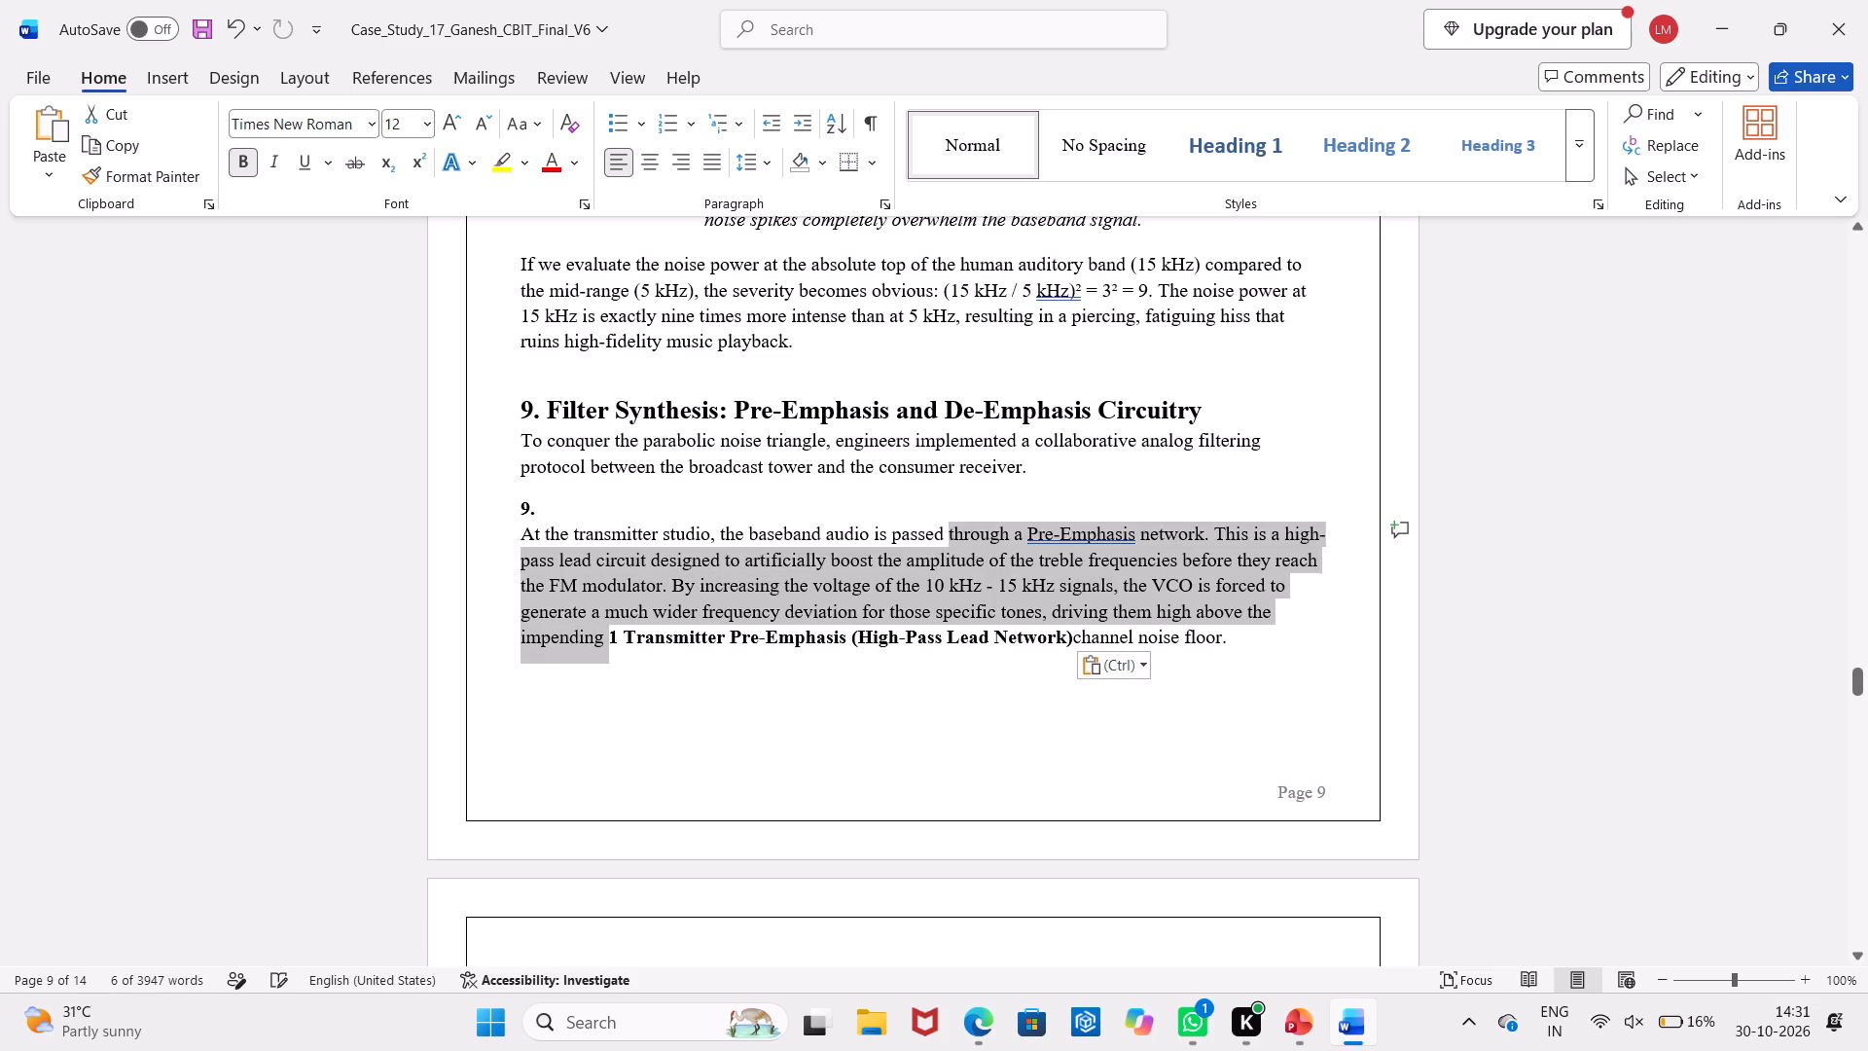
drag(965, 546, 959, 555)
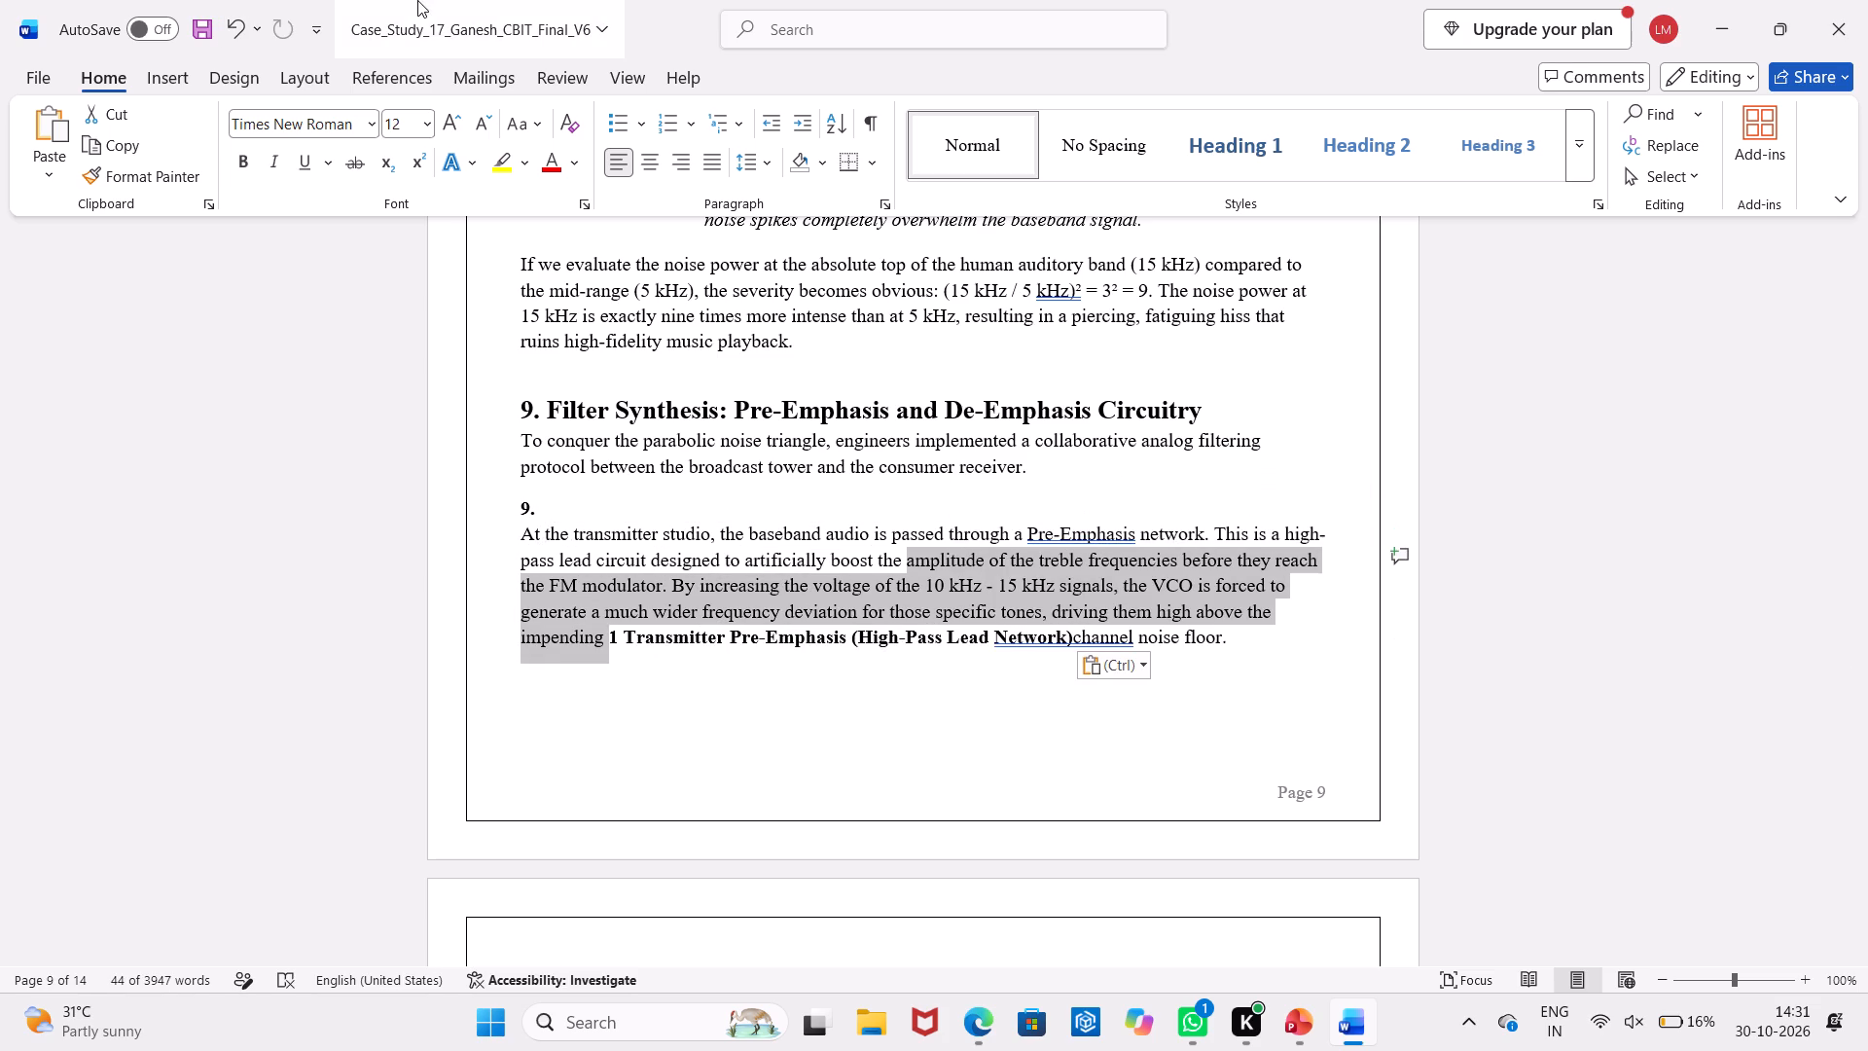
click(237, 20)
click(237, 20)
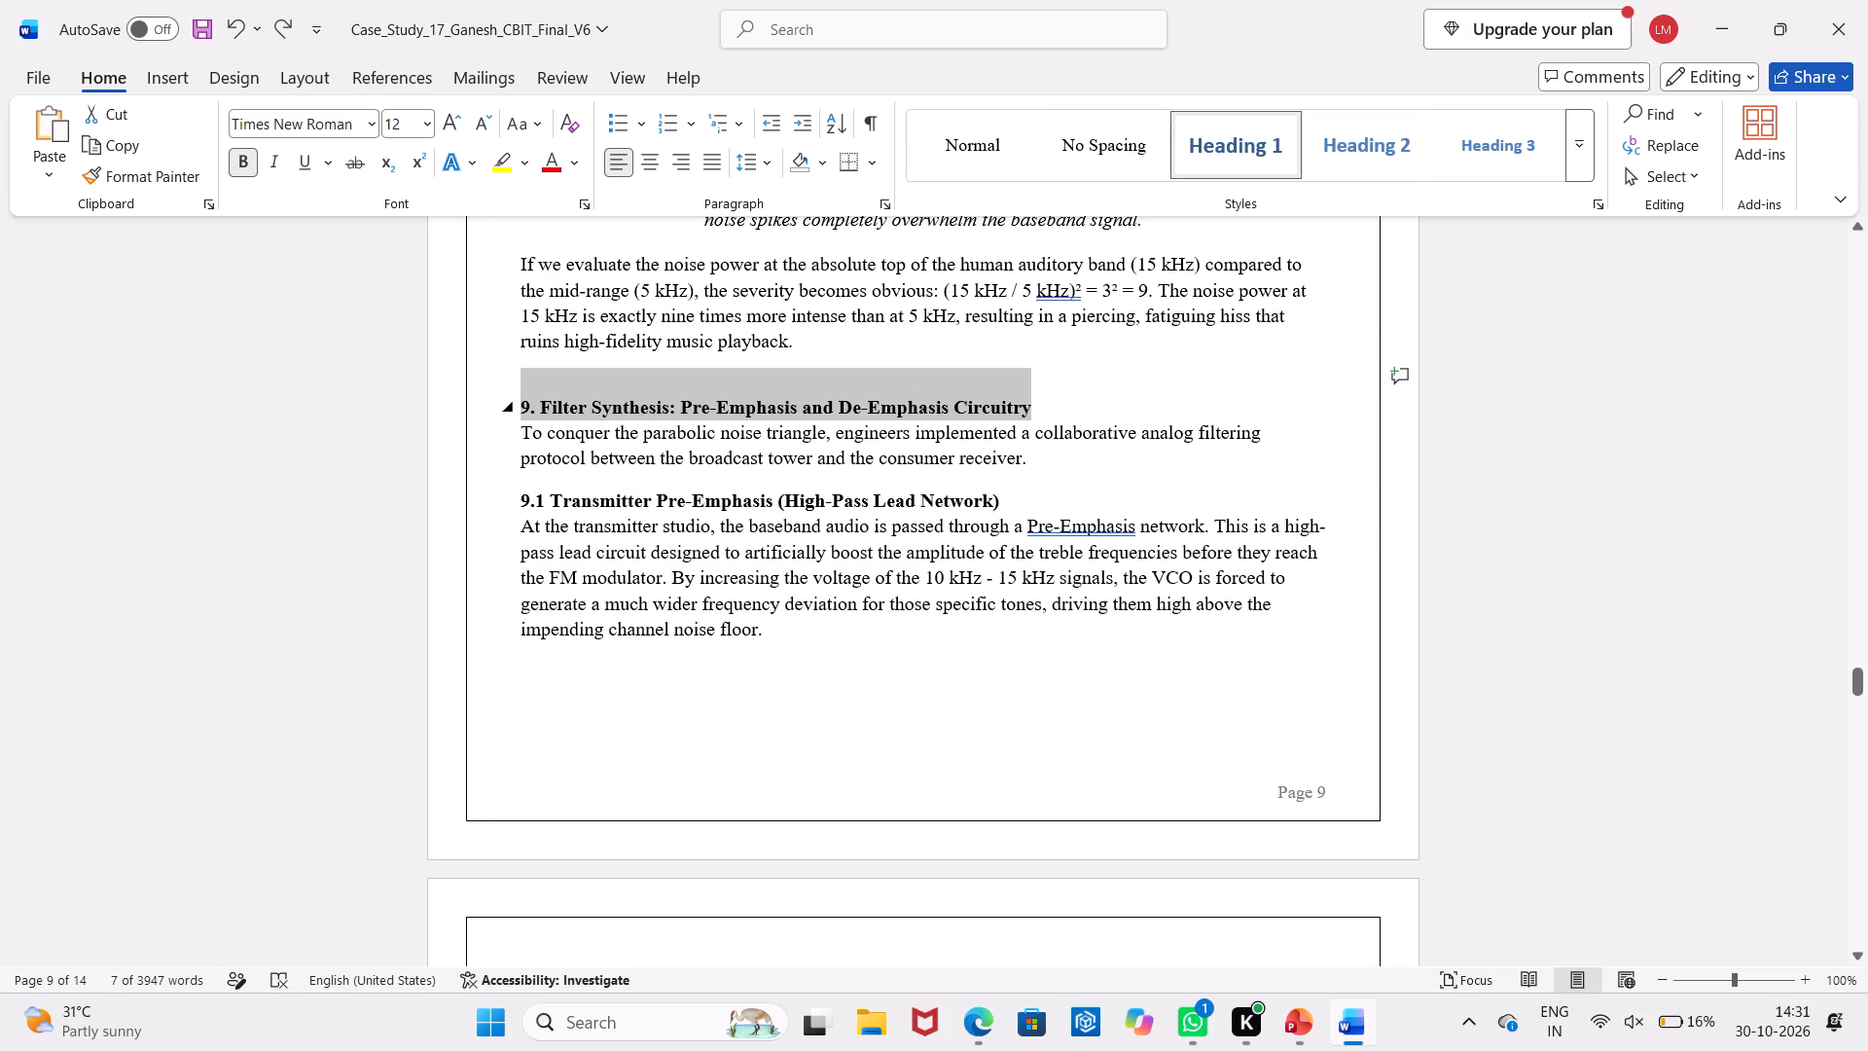
Set the heading 9. Filter Synthesis: Pre-Emphasis and De-Emphasis Circuitry to font size 16 again.
click(408, 126)
text(16)
key(Return)
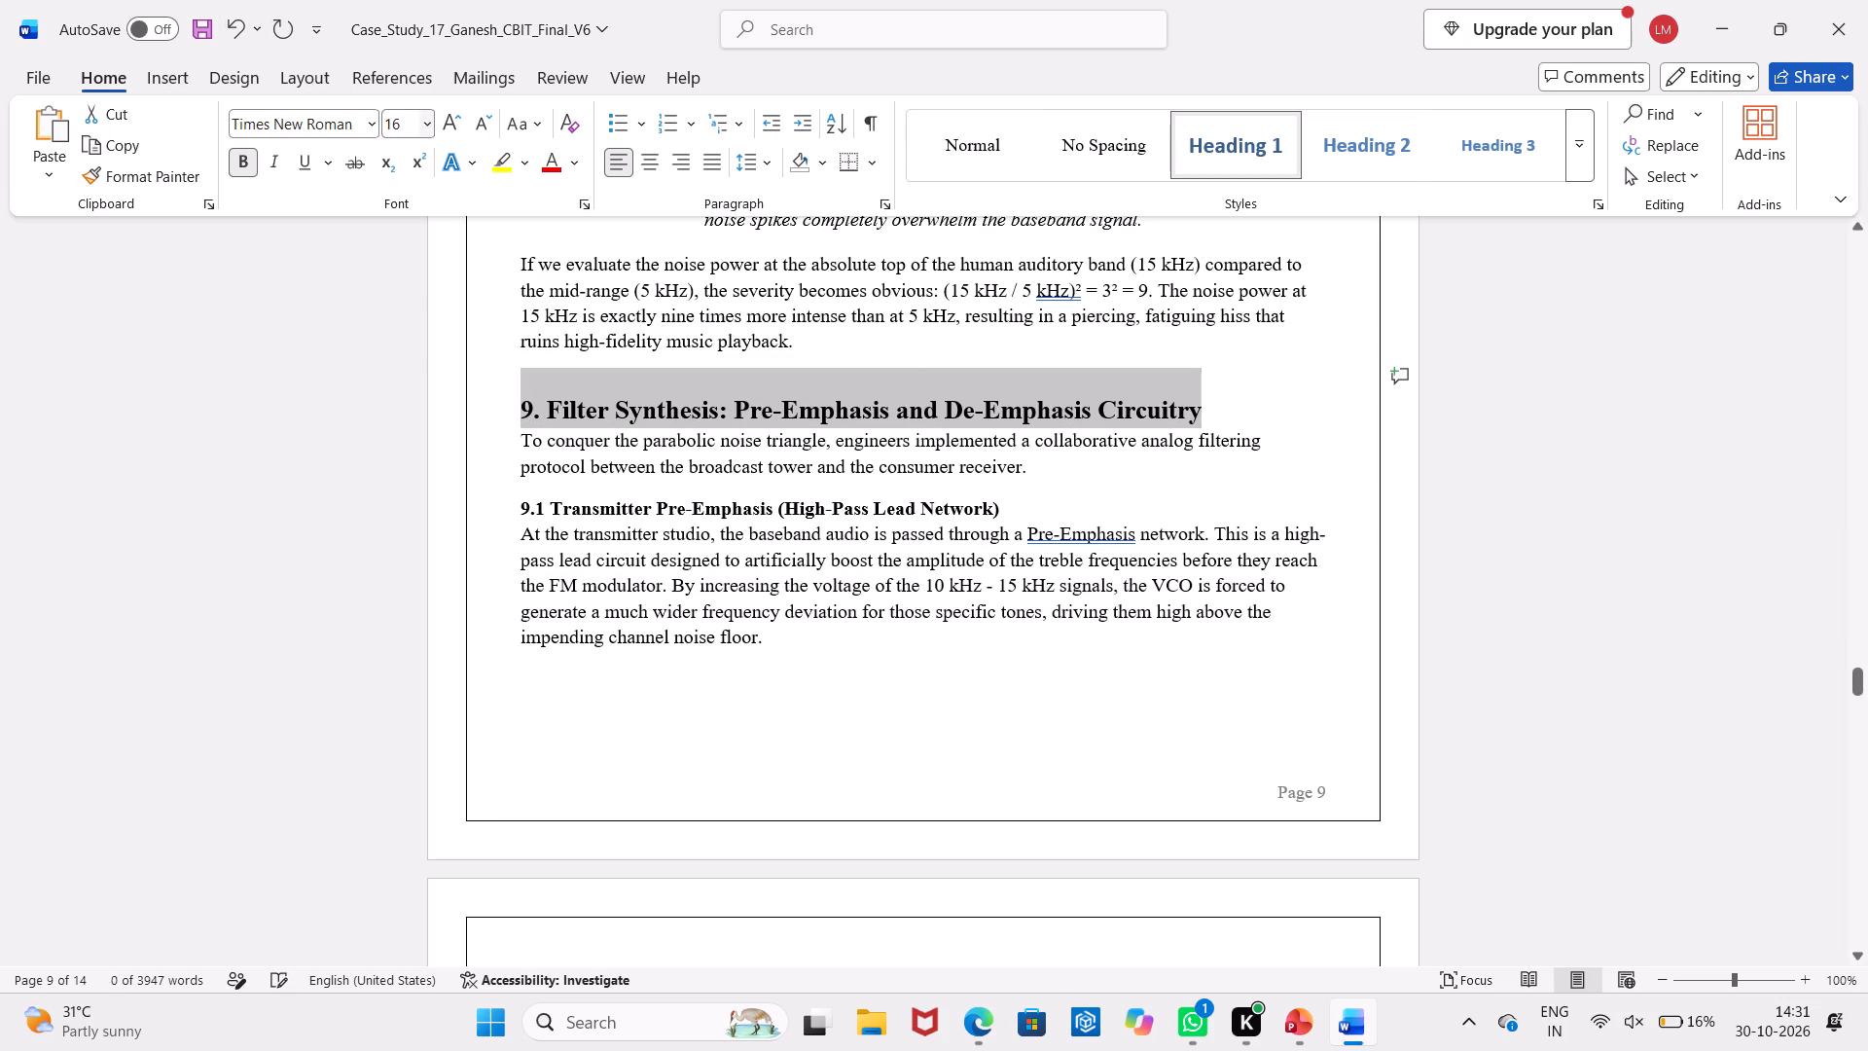
Set the whole subheading 9.1 Transmitter Pre-Emphasis (High-Pass Lead Network), including its number, to font size 14.
drag(1014, 508, 534, 488)
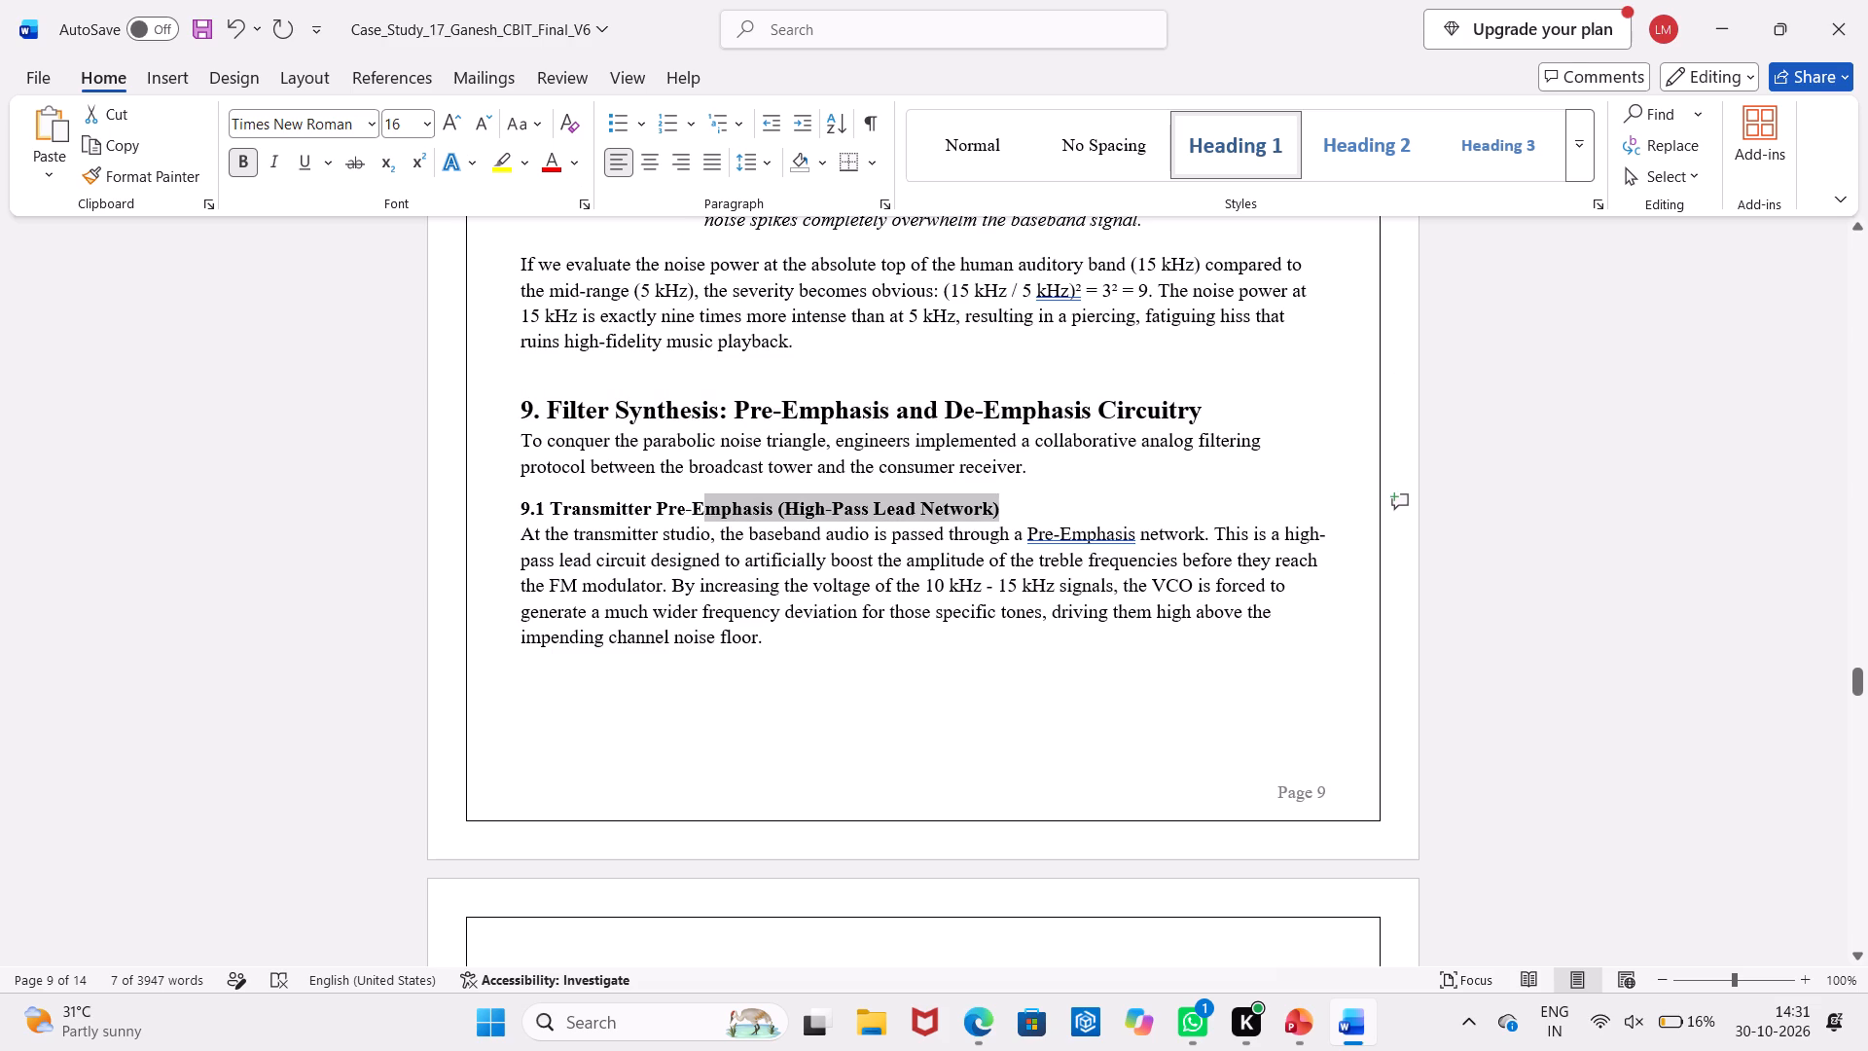
drag(534, 488, 516, 521)
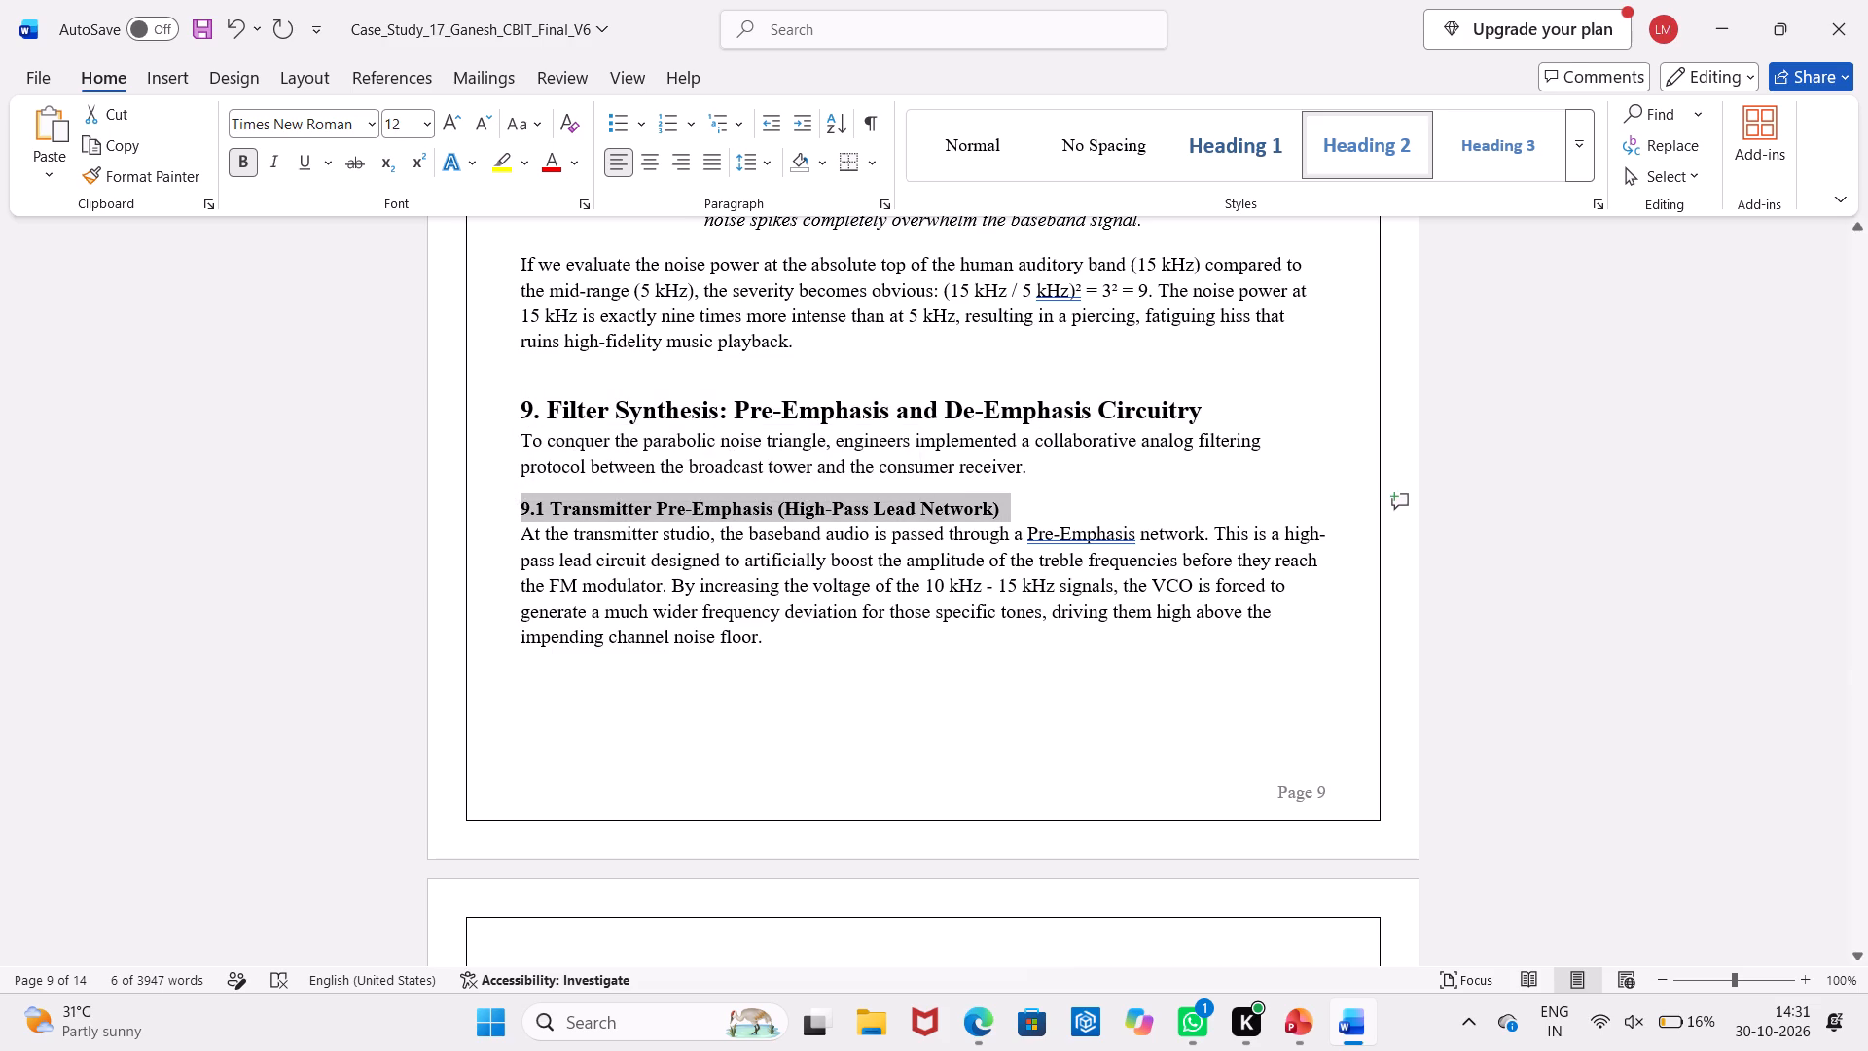
click(404, 121)
text(14)
key(Return)
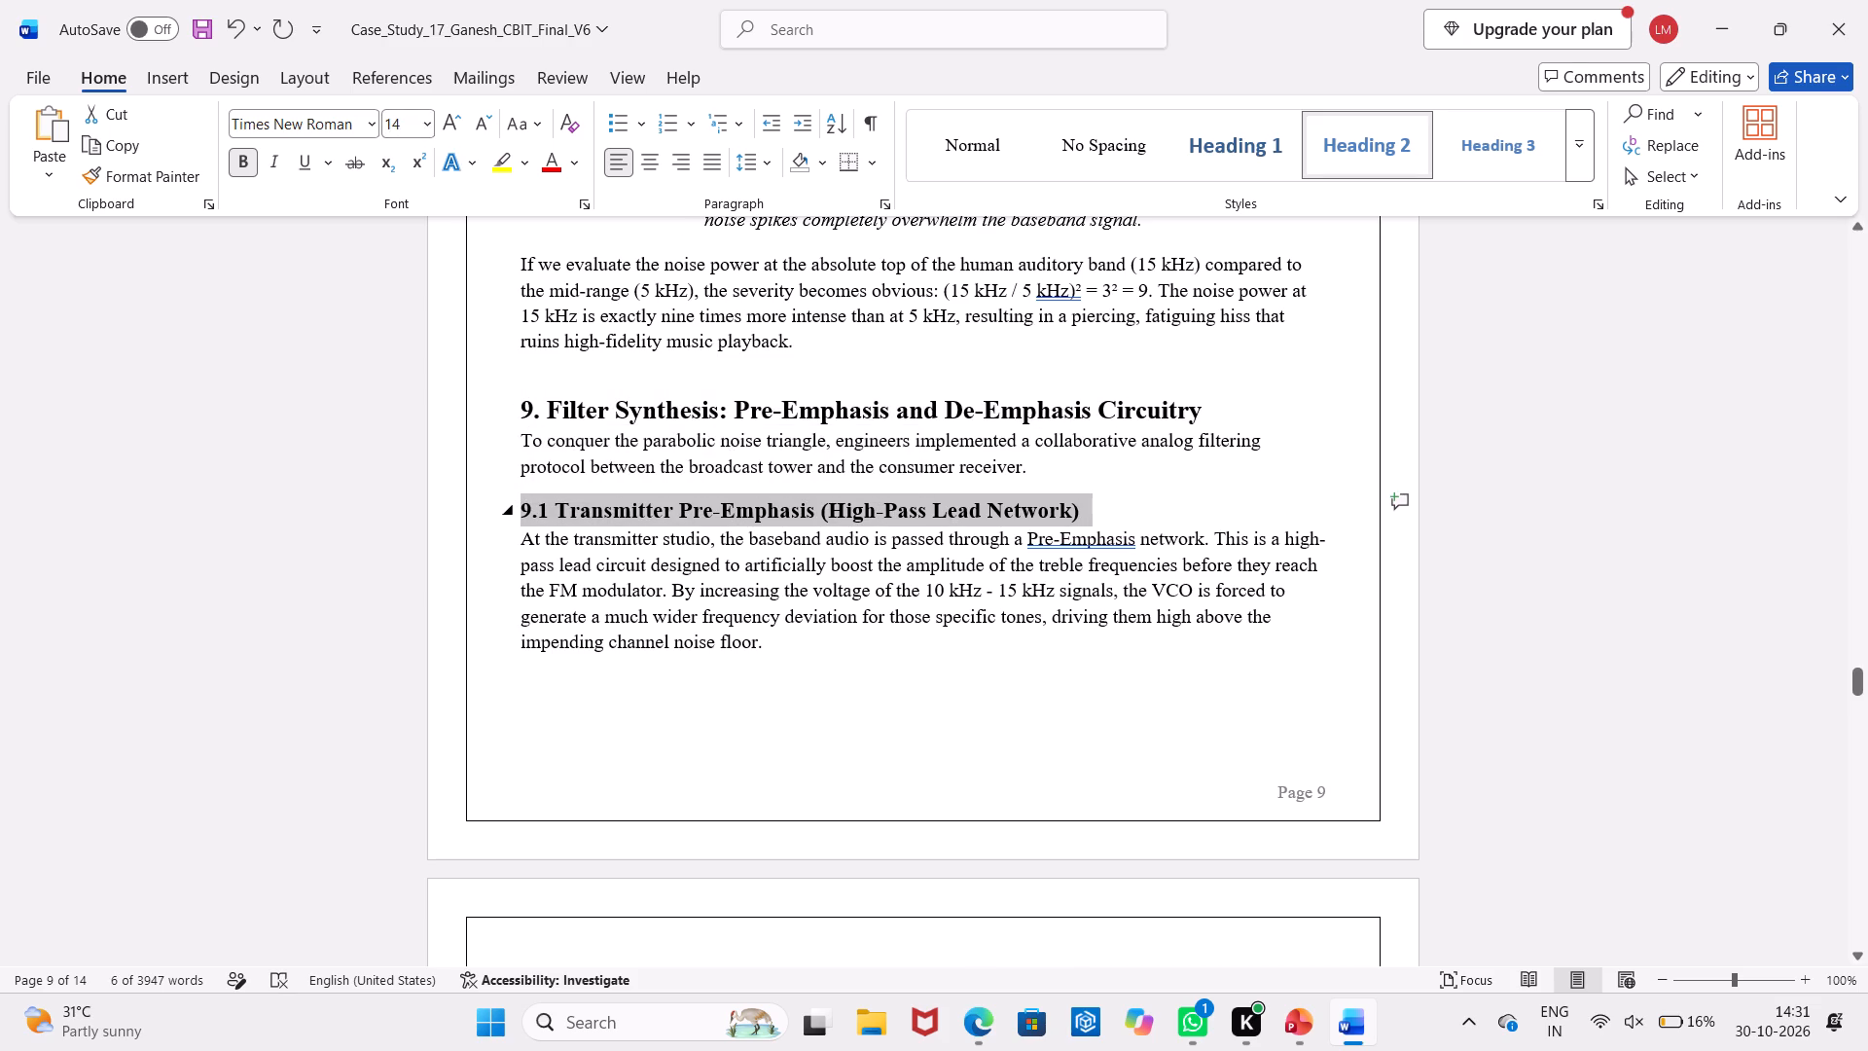
click(818, 642)
Set the subheading 9.2 Receiver De-Emphasis (Low-Pass Lag Network) on page 10 to font size 14.
scroll(818, 642, down, 3)
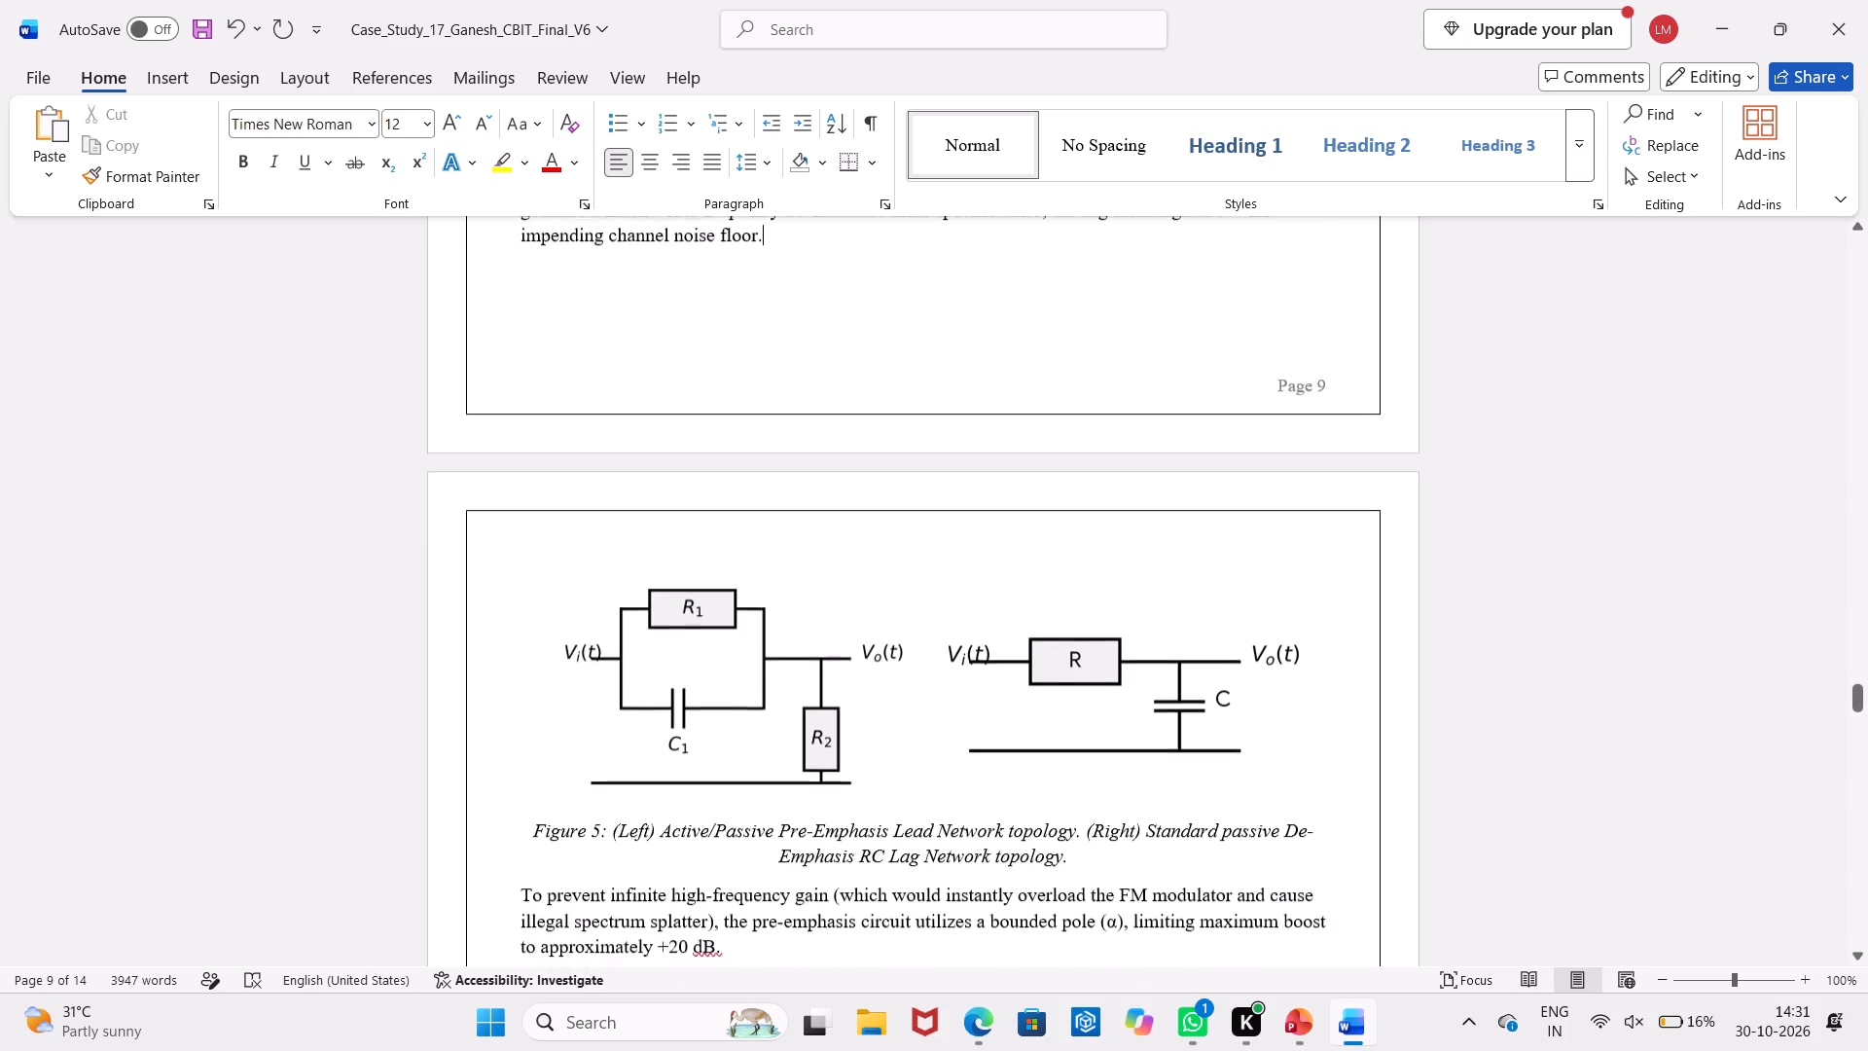
scroll(818, 642, down, 2)
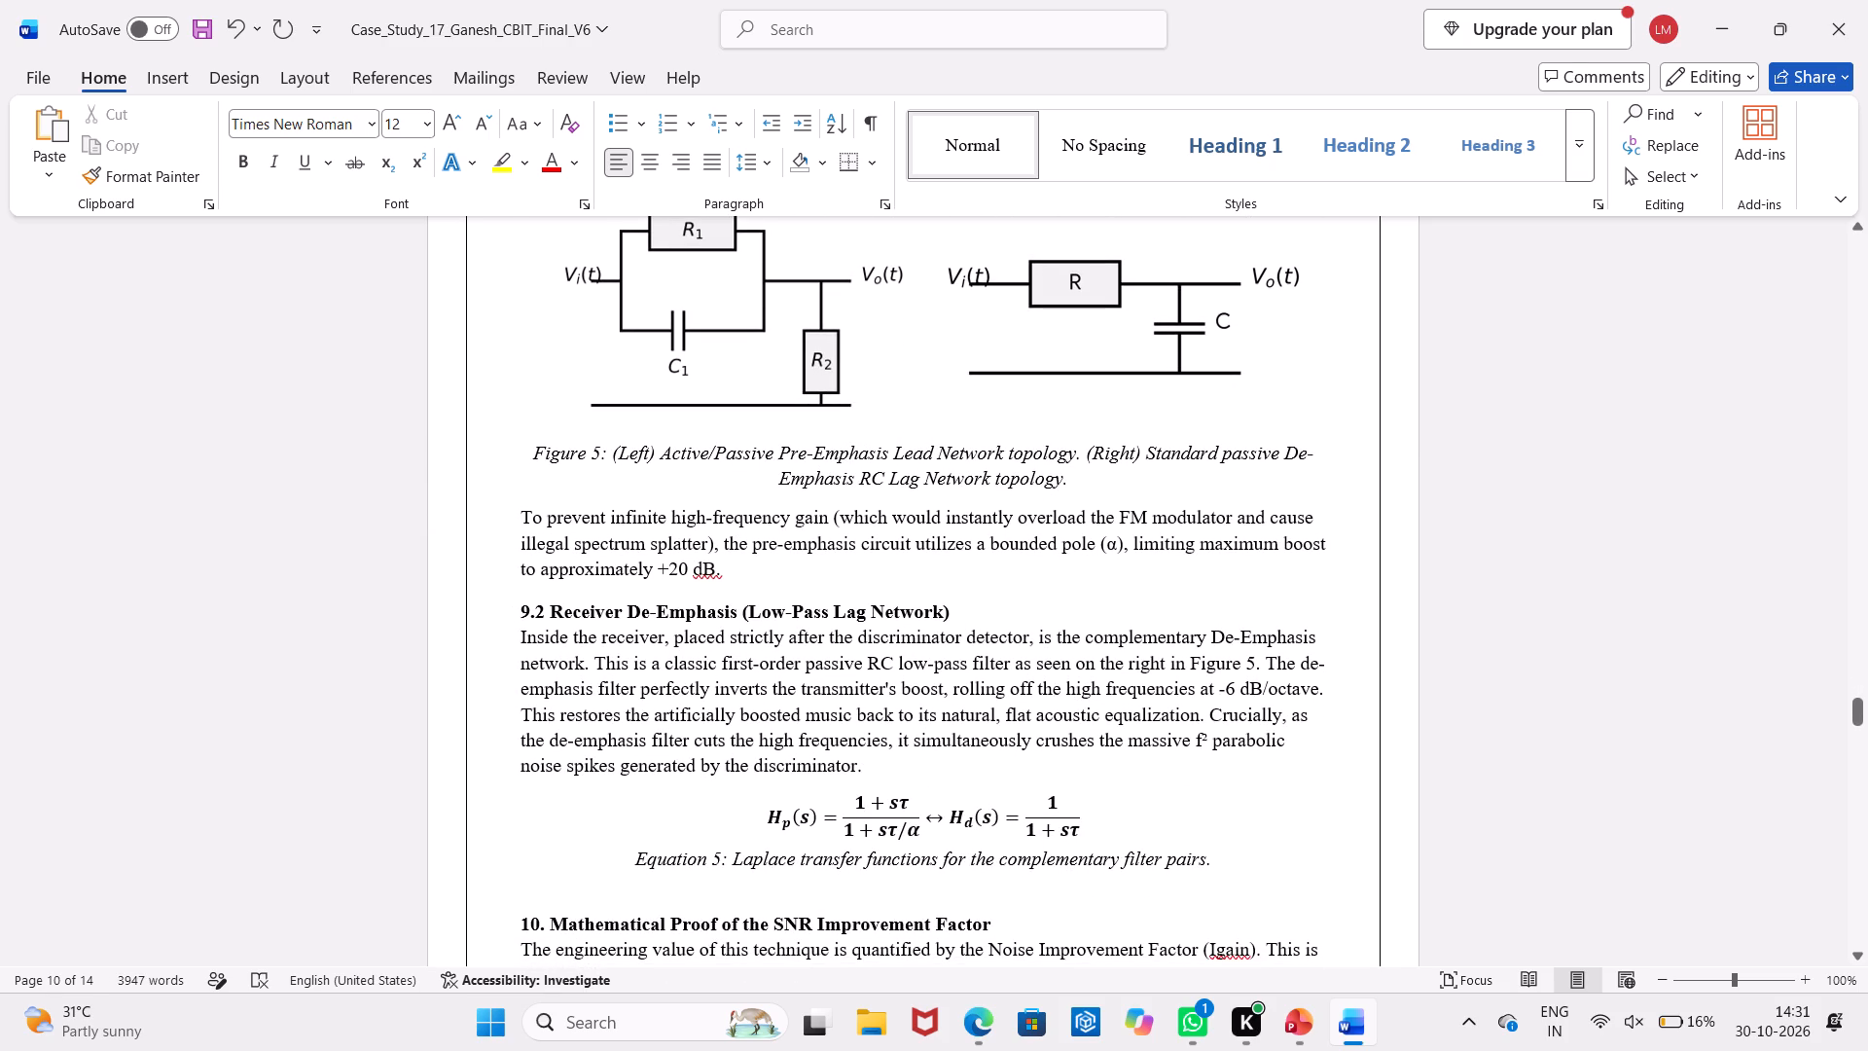
drag(961, 608, 530, 615)
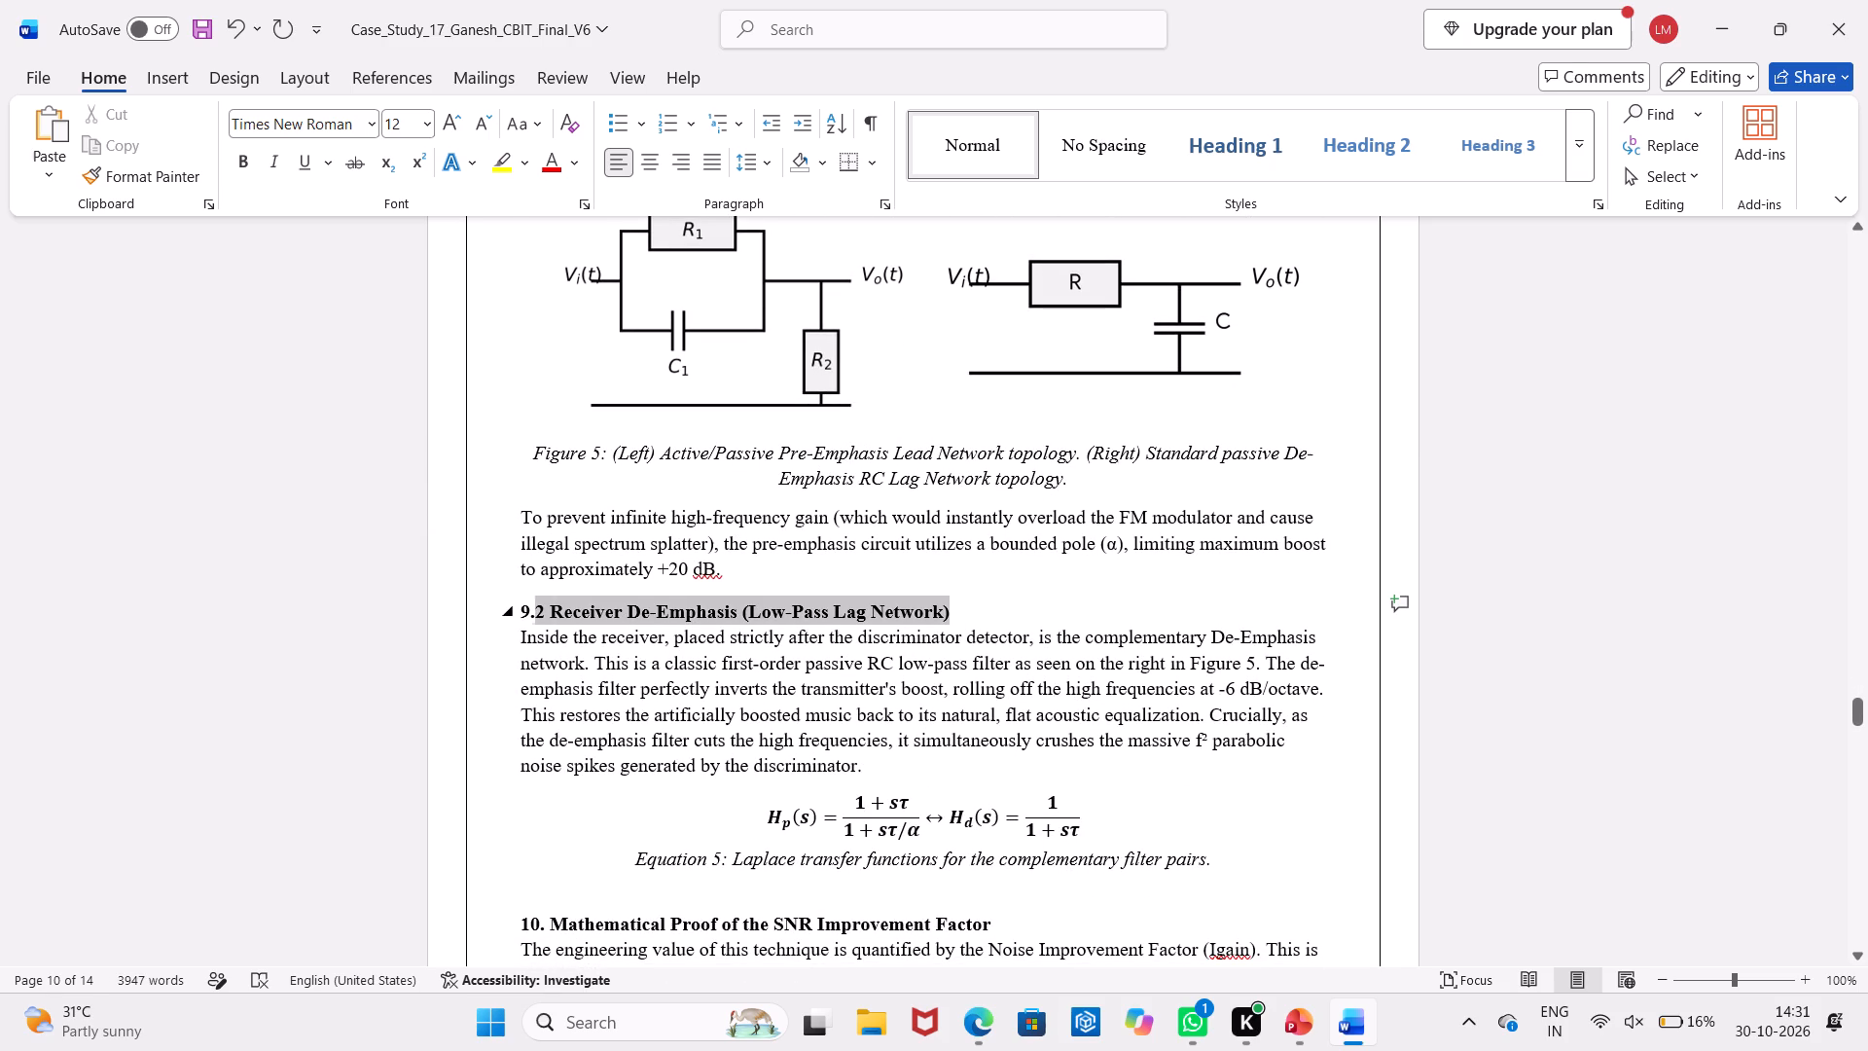
drag(530, 615, 518, 618)
click(700, 551)
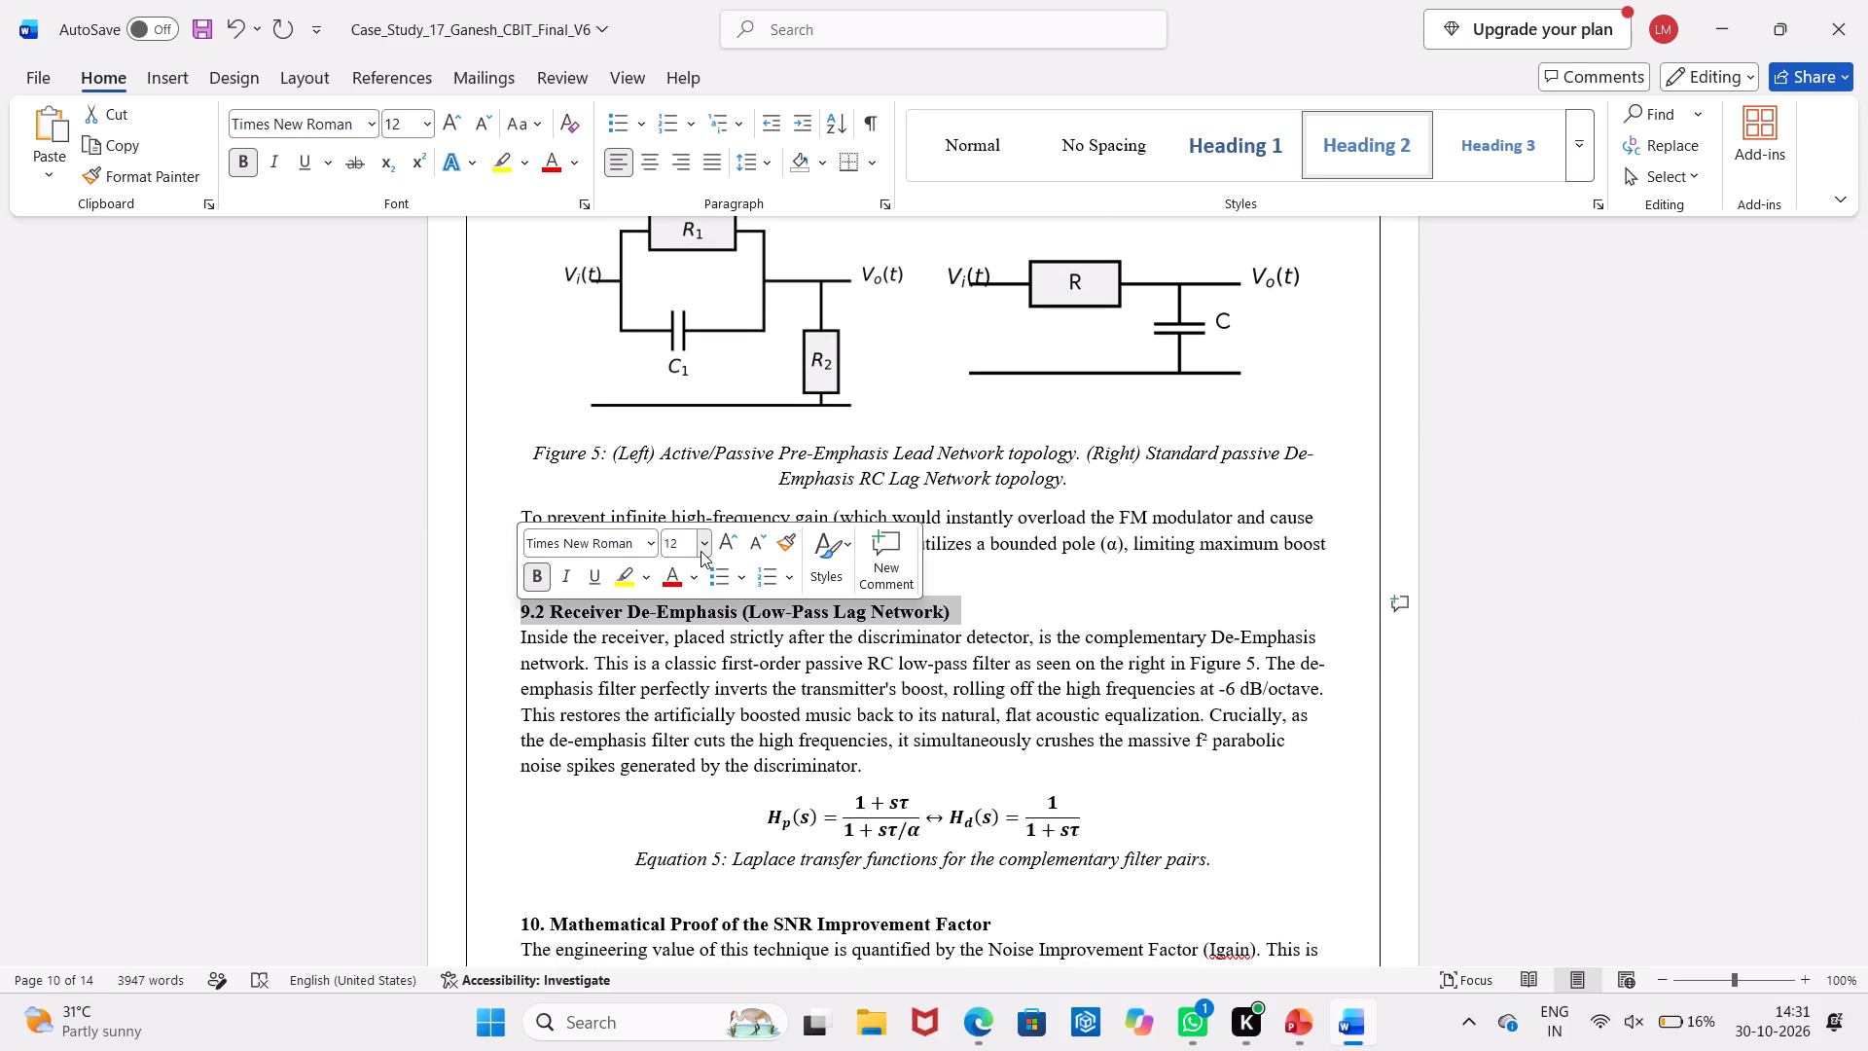
text(14)
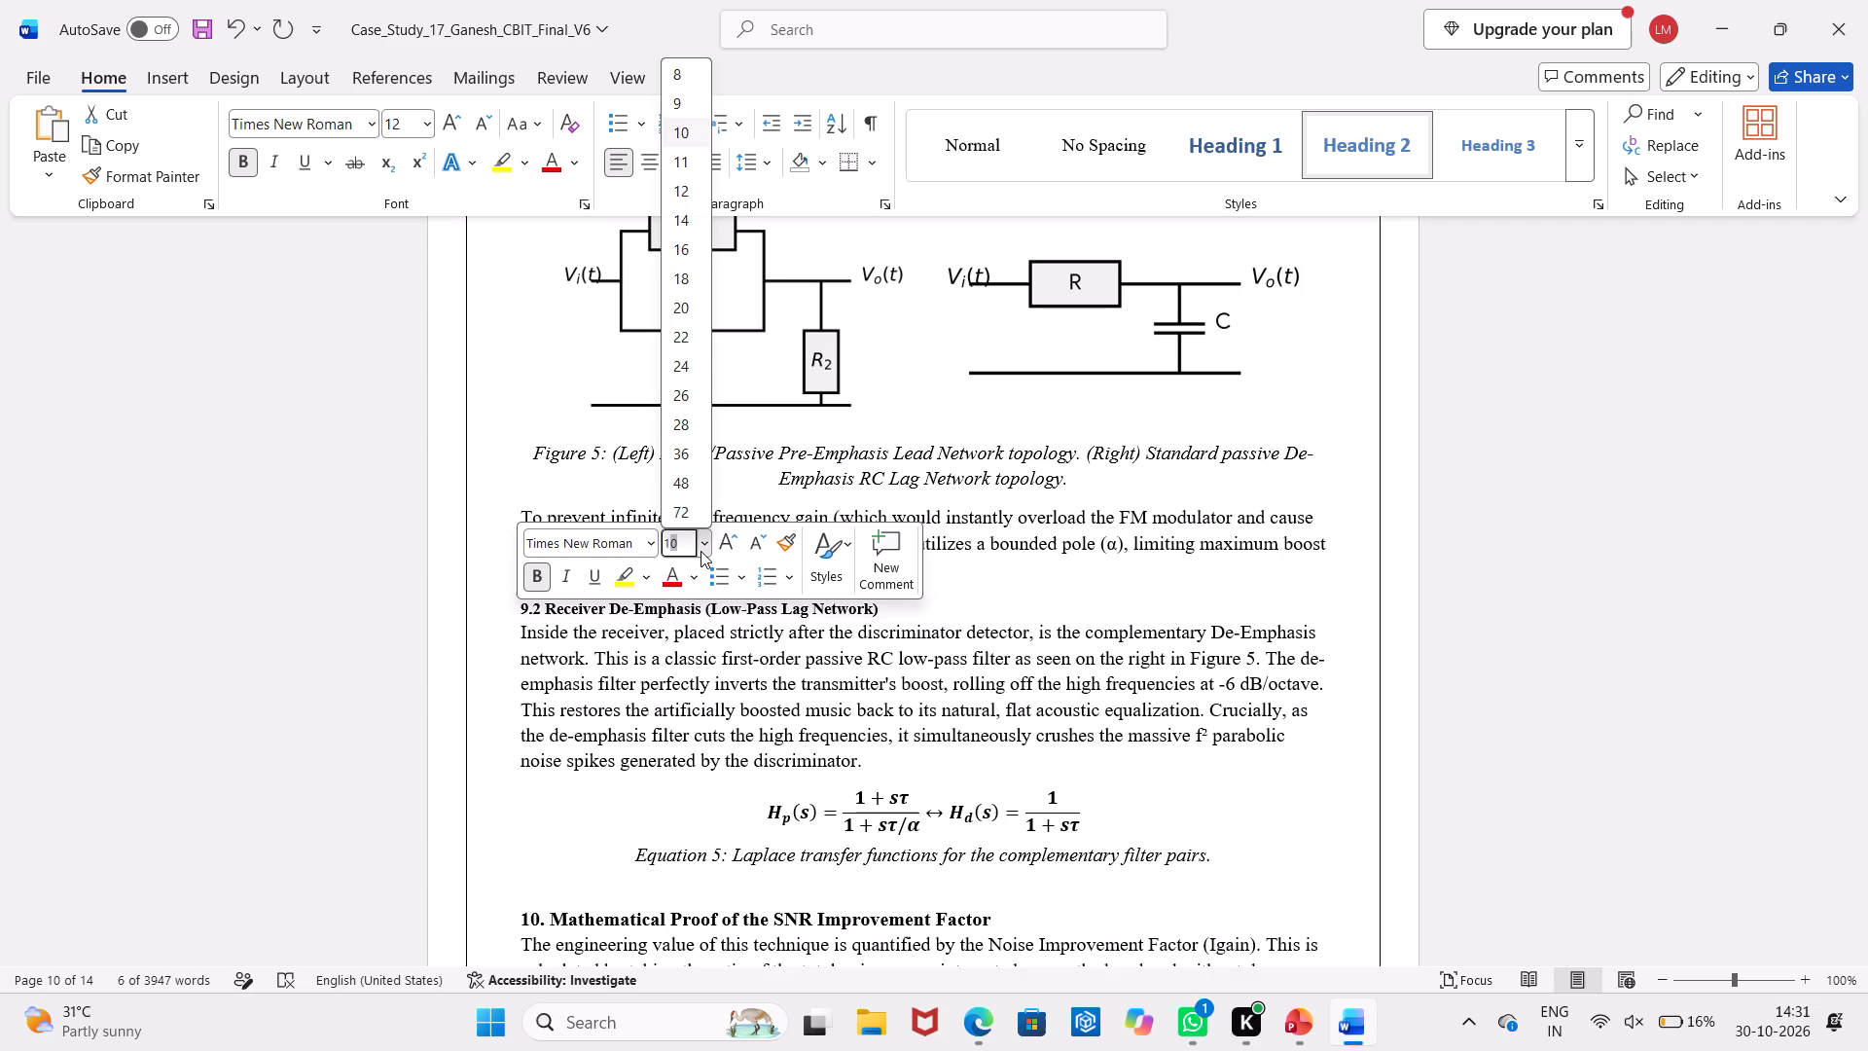
key(Return)
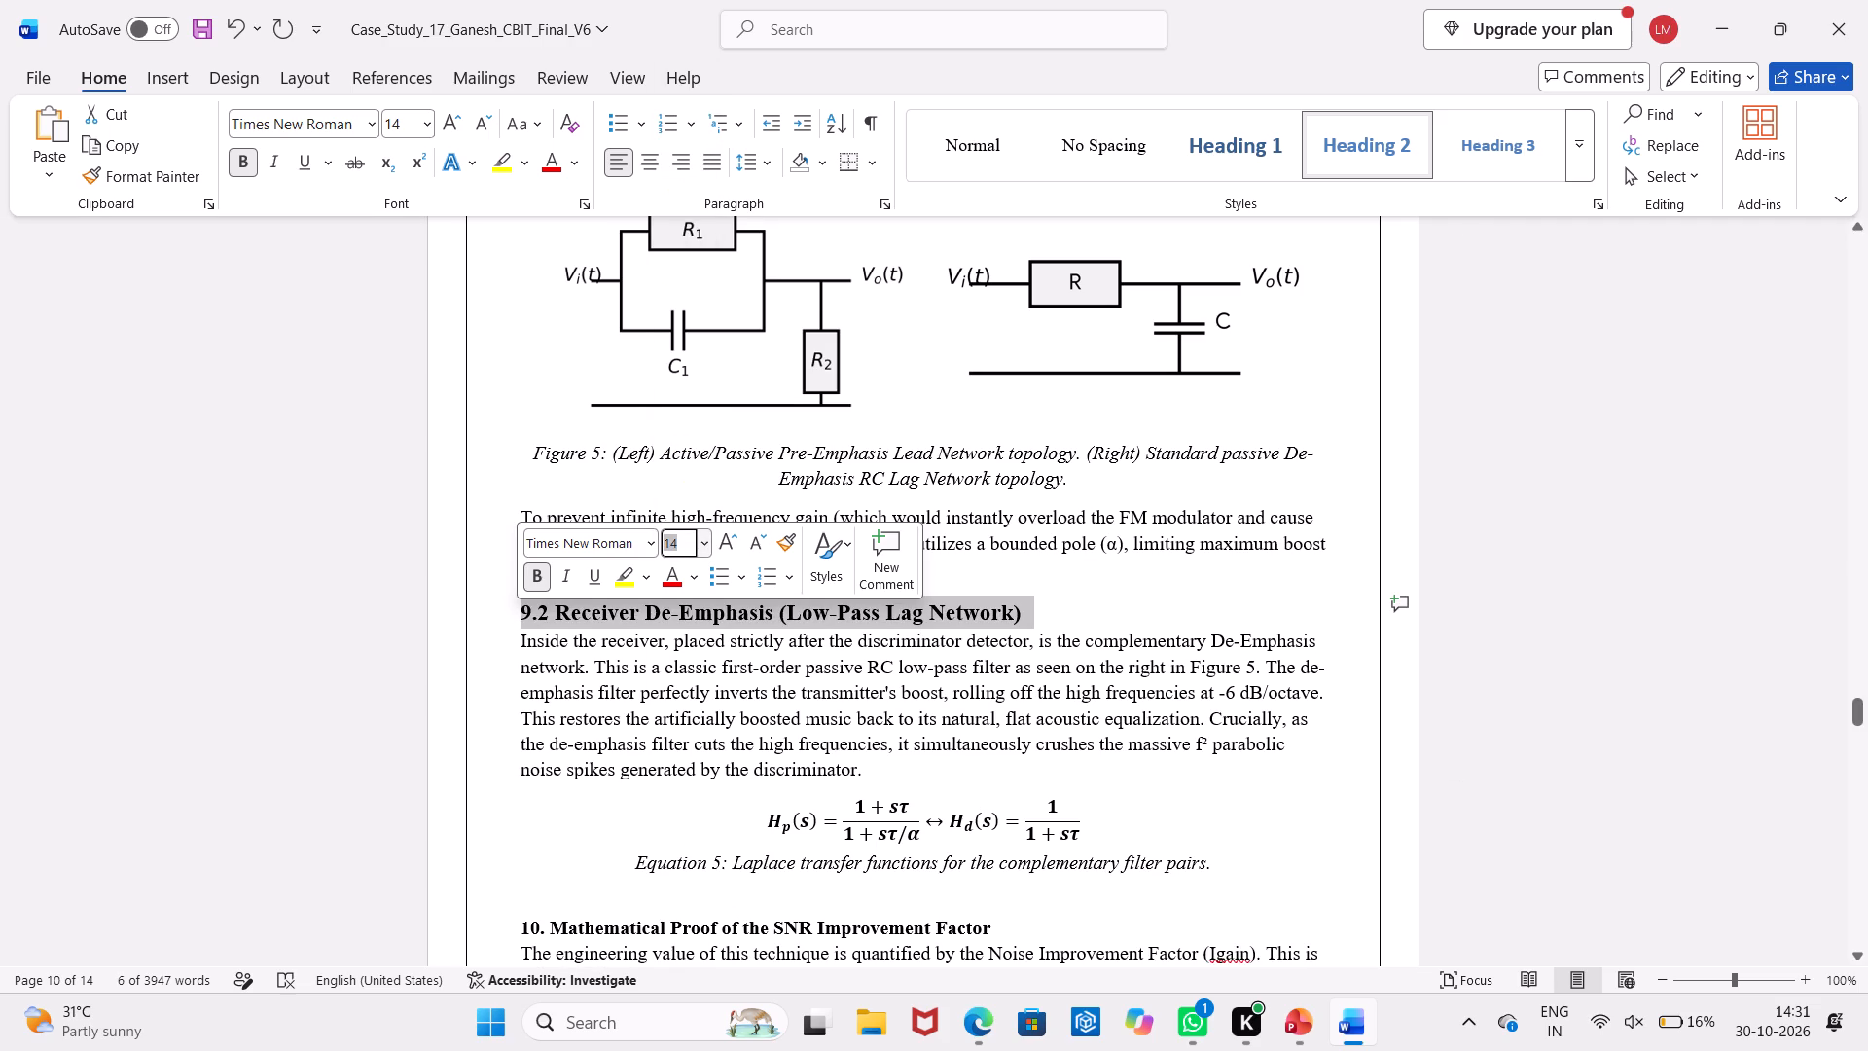
Set the heading 10. Mathematical Proof of the SNR Improvement Factor to font size 16.
scroll(1008, 741, down, 3)
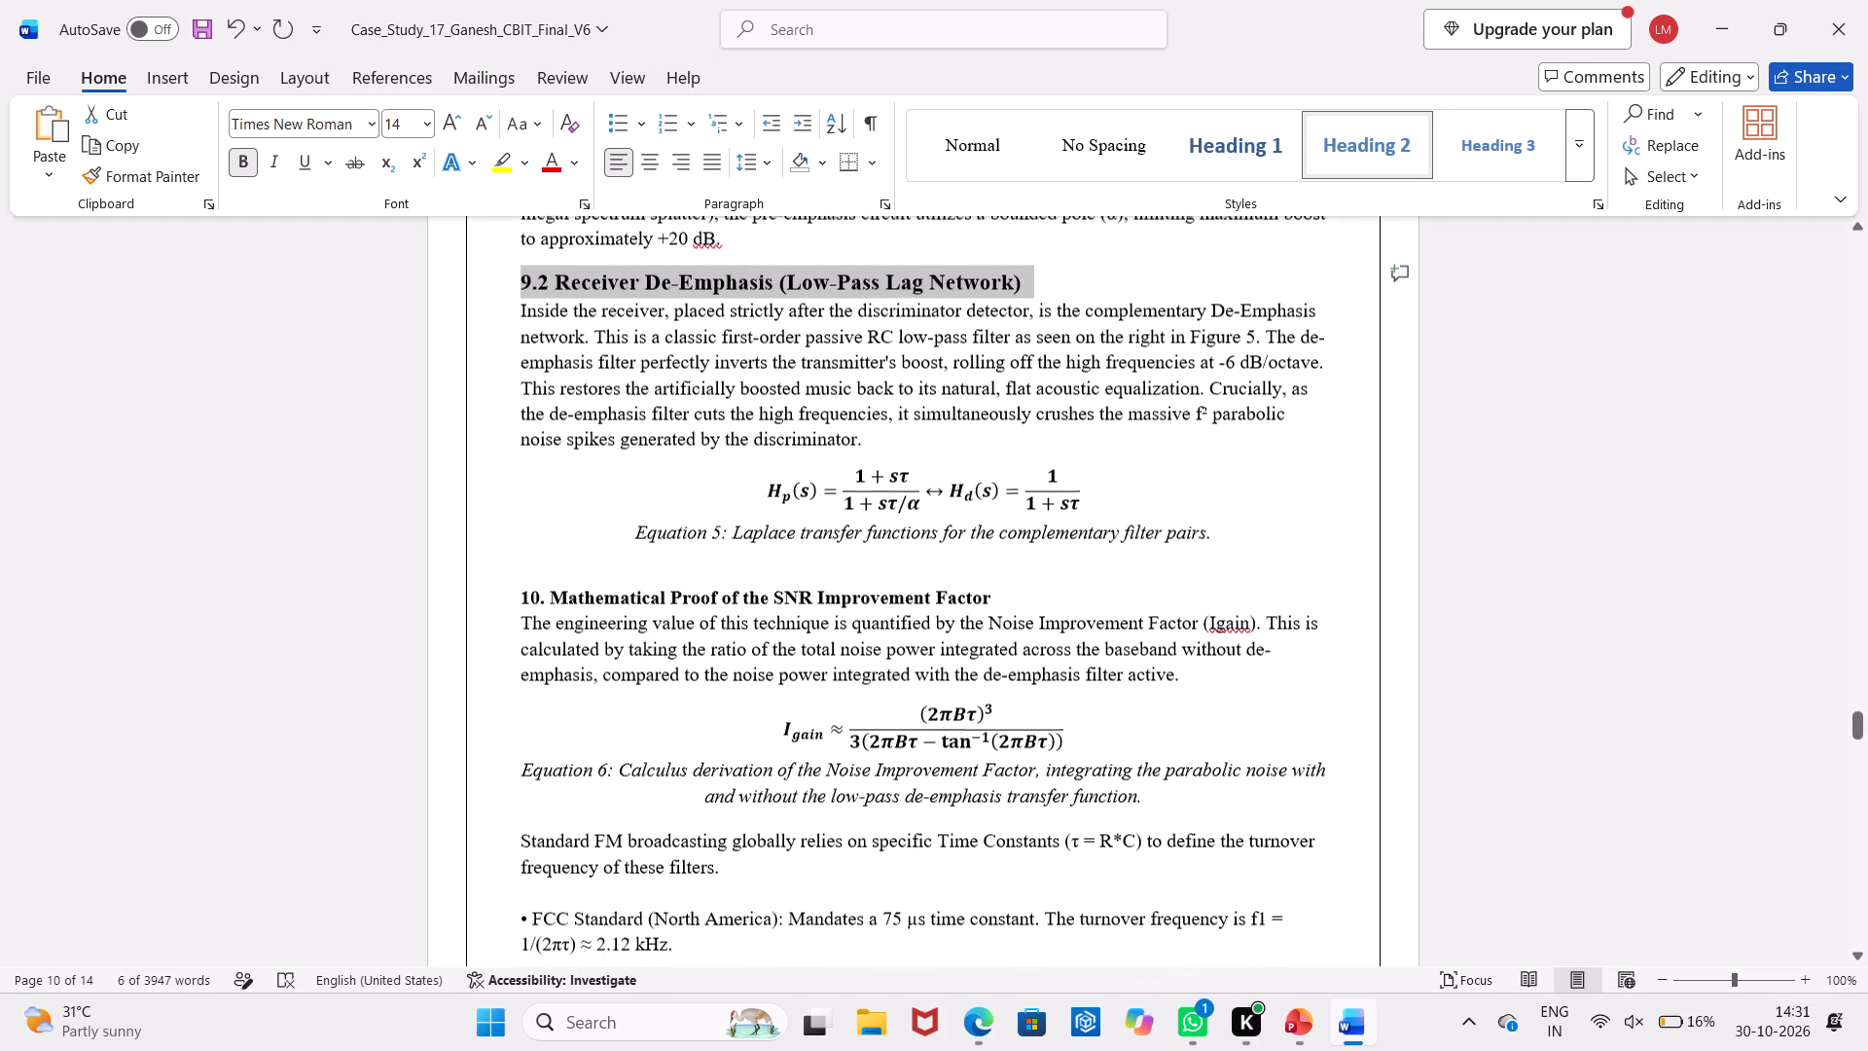
drag(1016, 601, 543, 598)
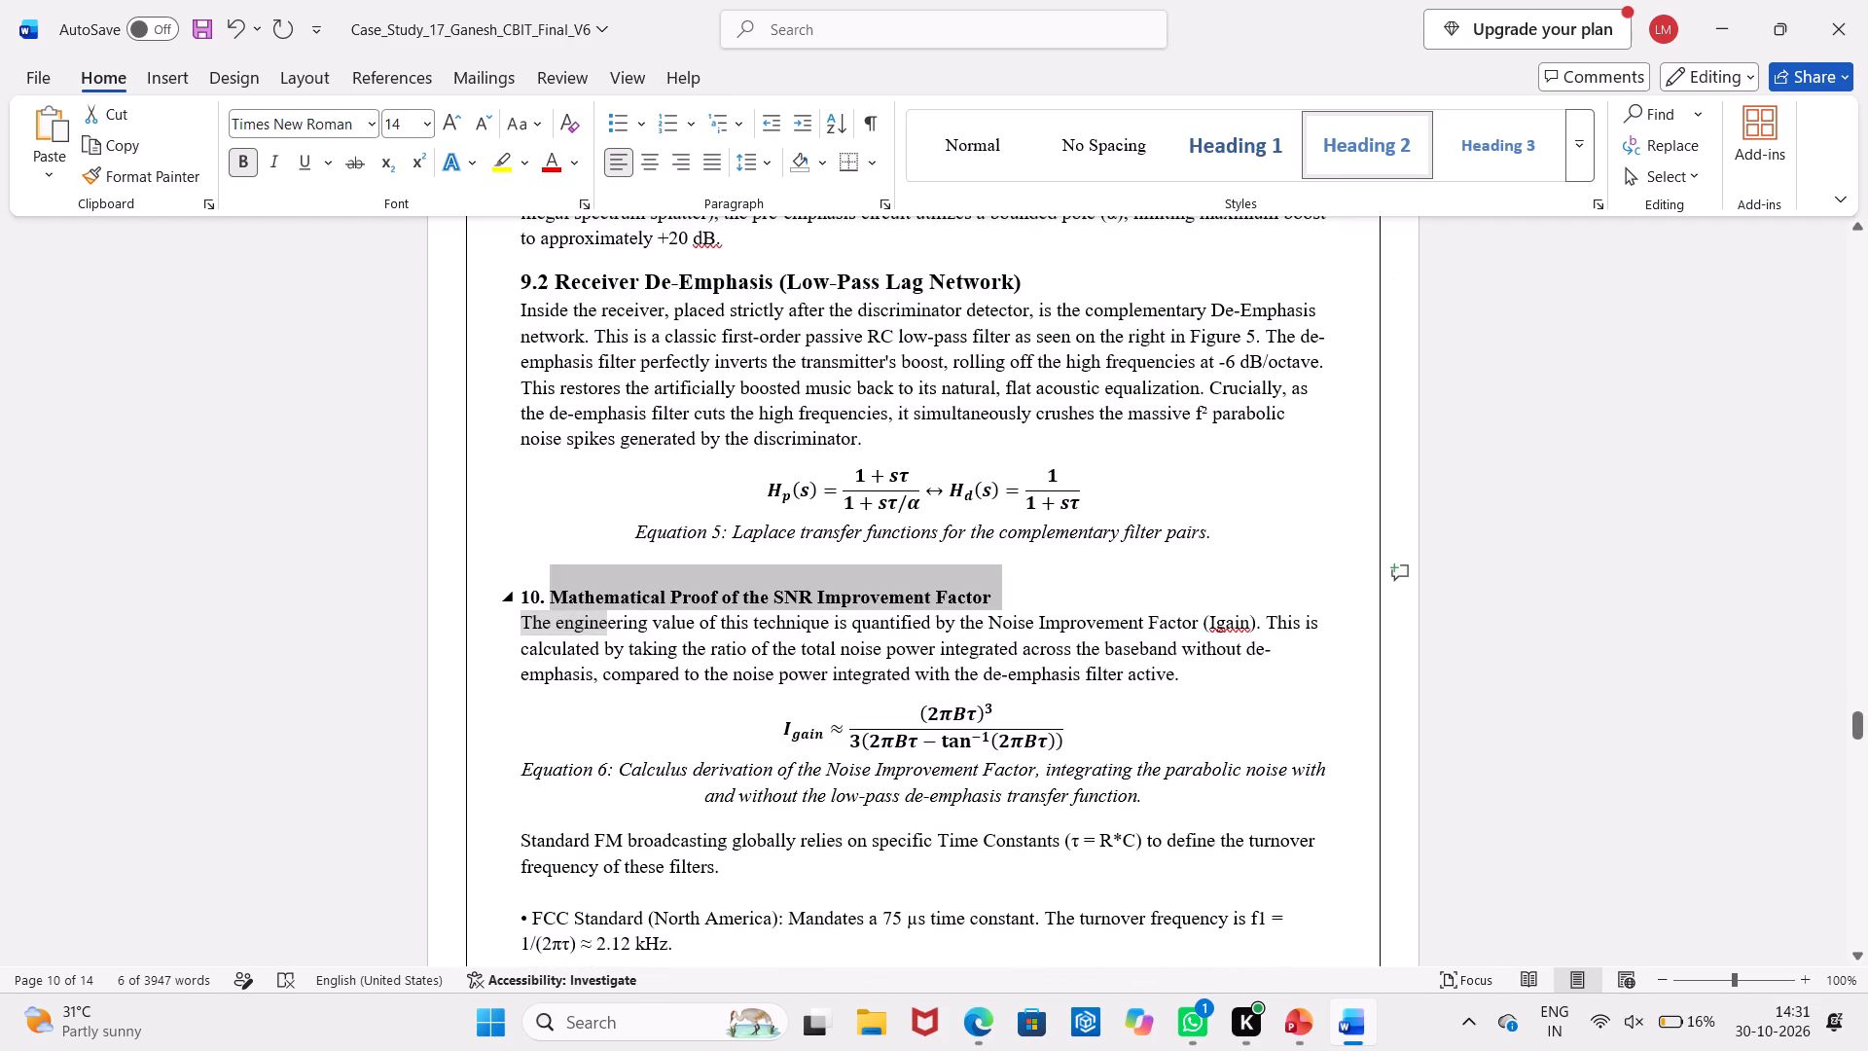
drag(543, 598, 523, 598)
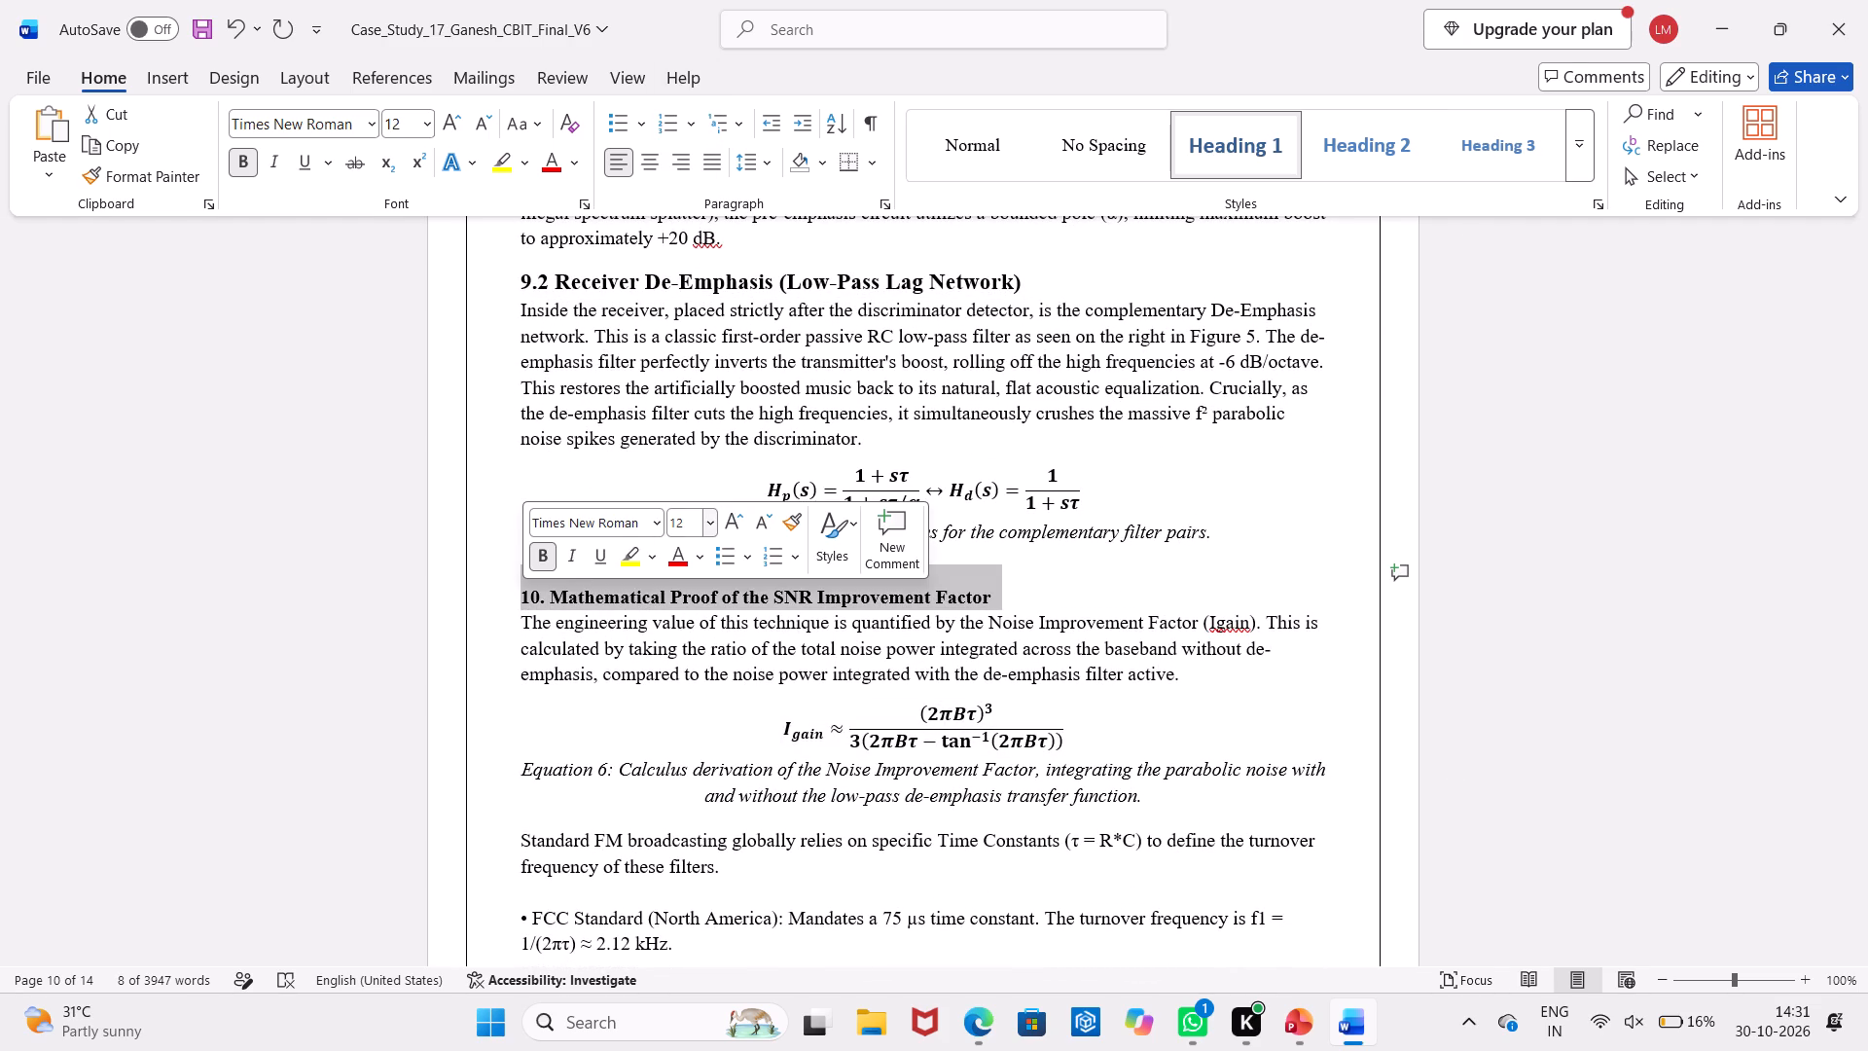
click(693, 521)
text(16)
key(Return)
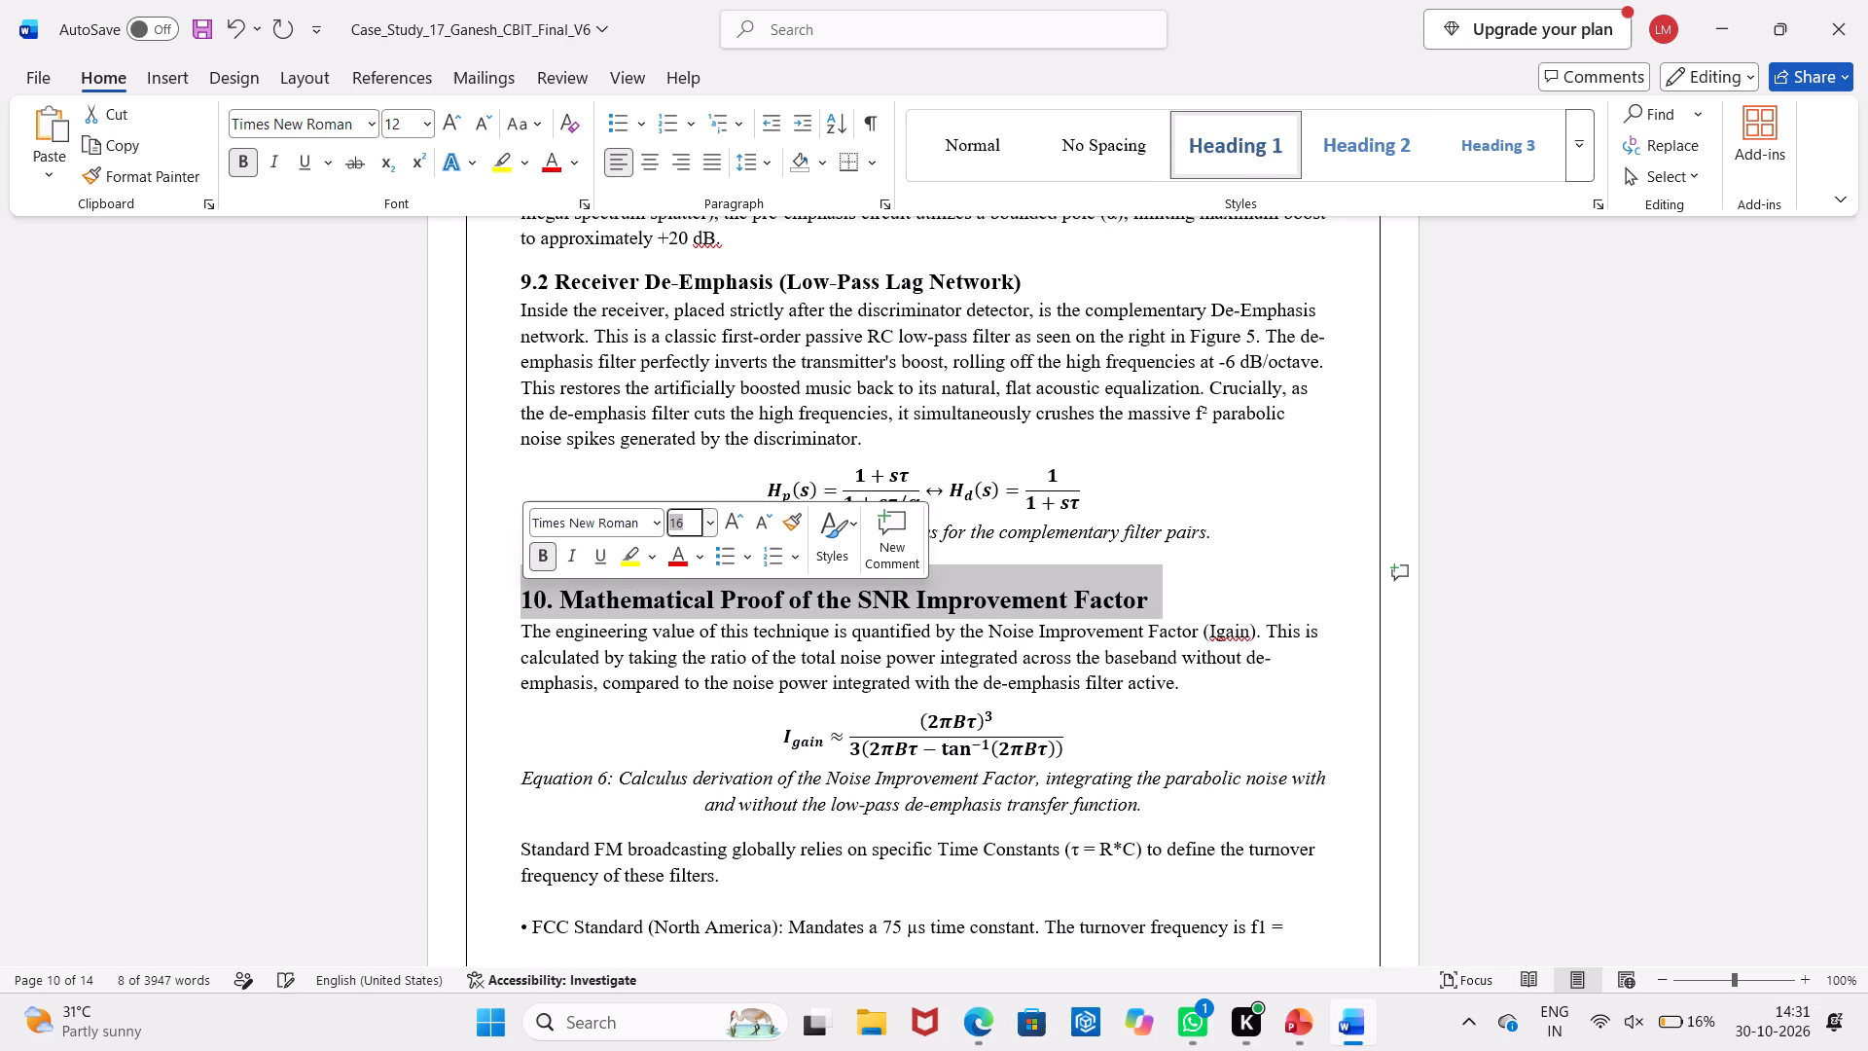
Set the heading 11. End-to-End Experimental Waveform Simulation on page 11 to font size 16.
scroll(926, 750, down, 2)
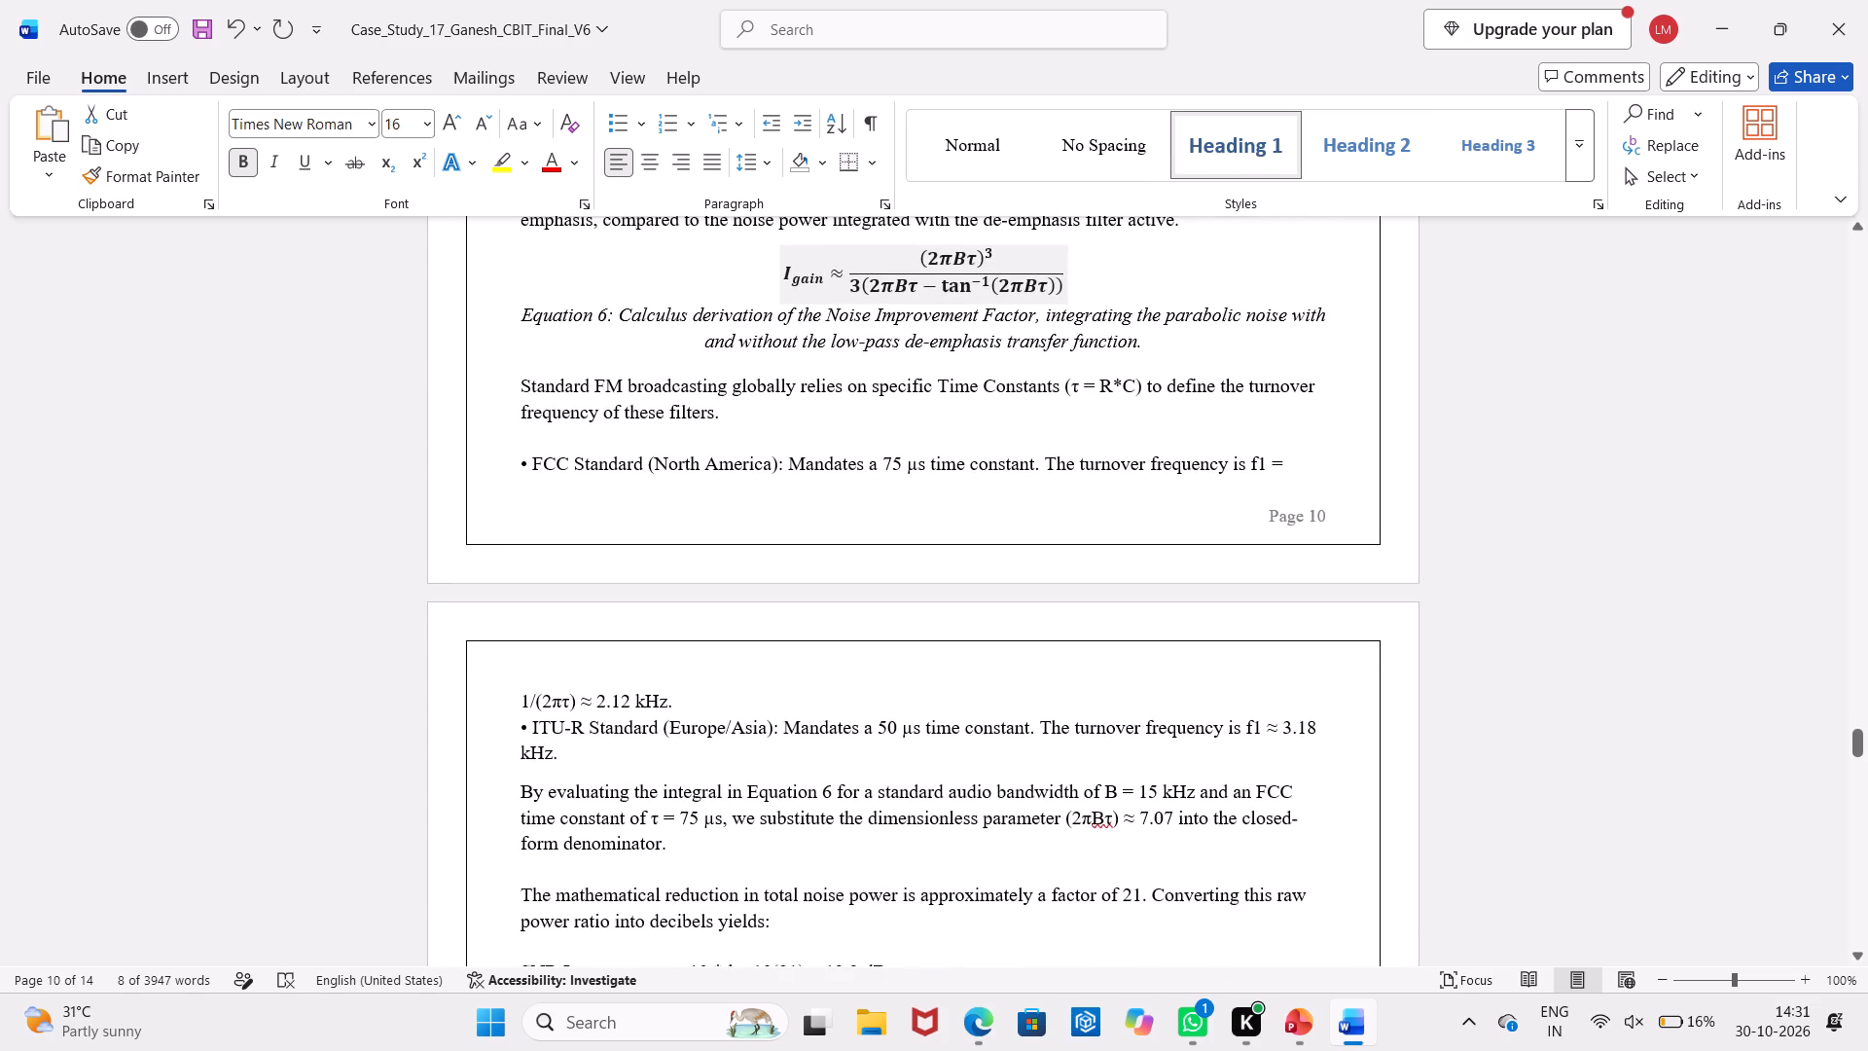
scroll(926, 750, down, 4)
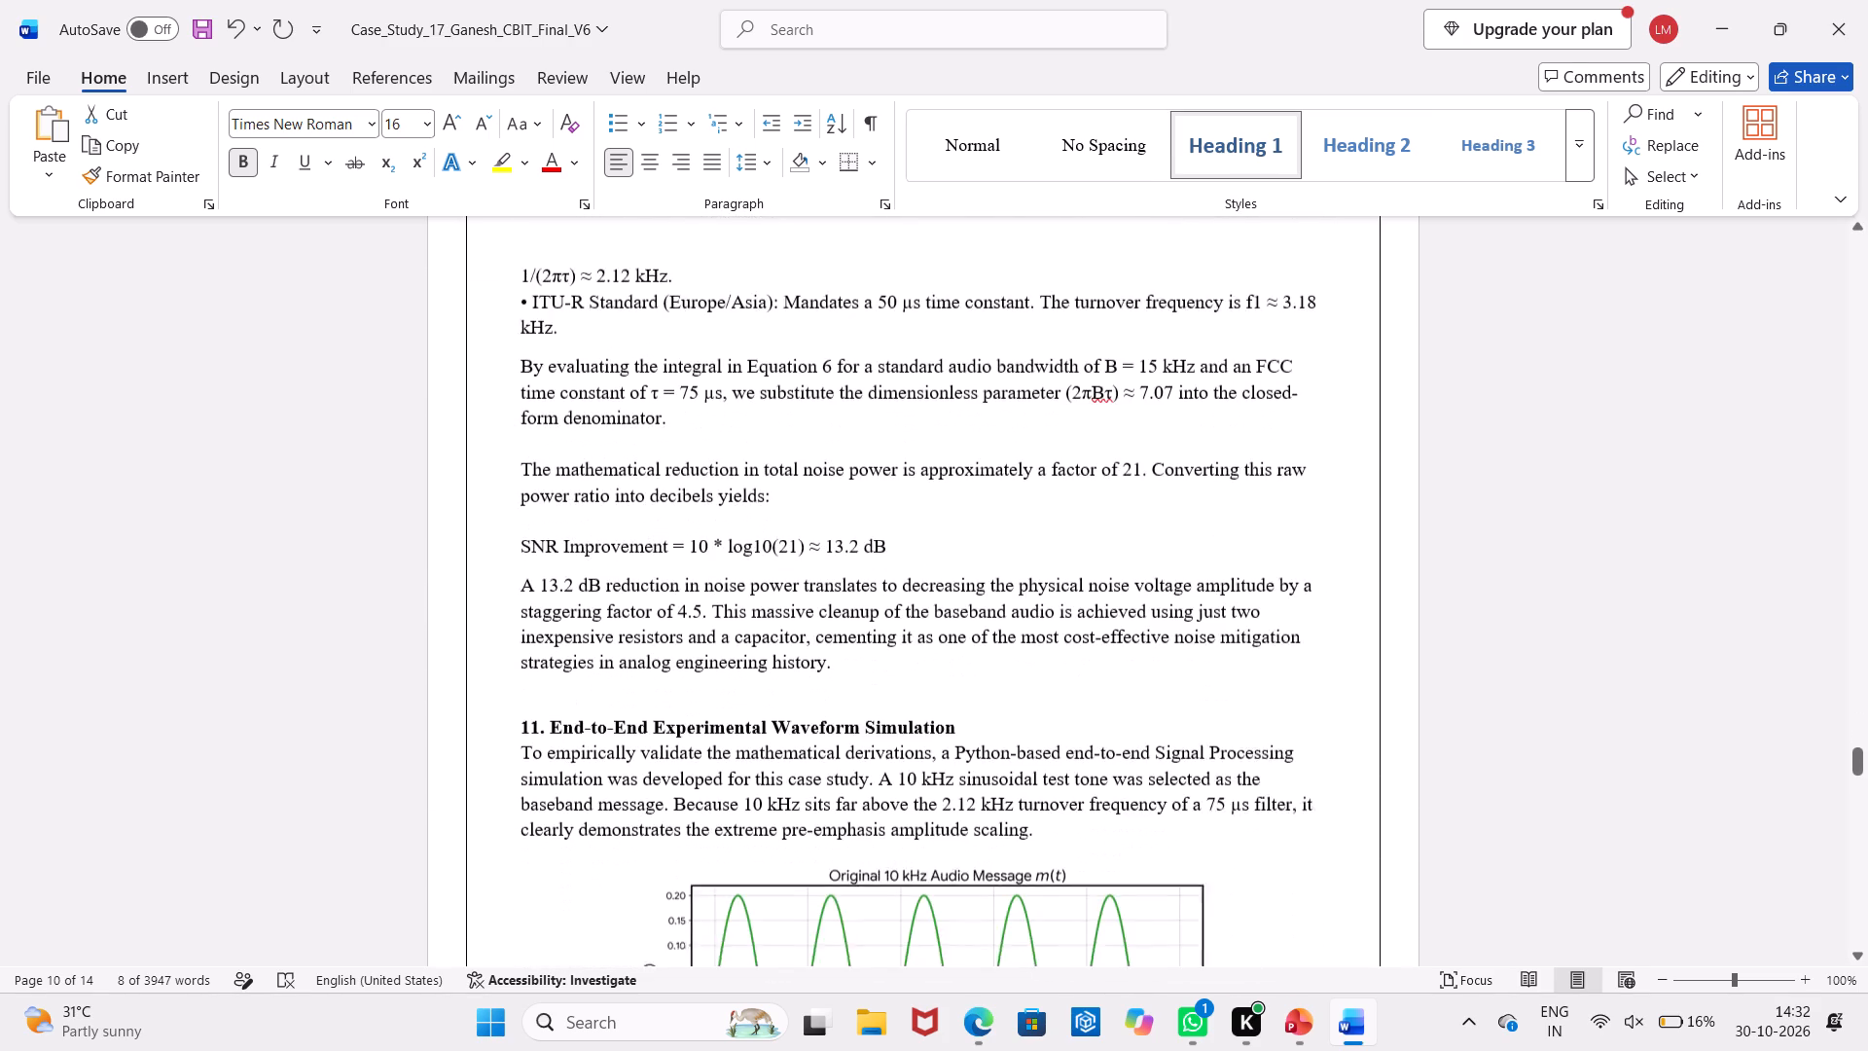
scroll(926, 750, down, 1)
drag(965, 602, 933, 602)
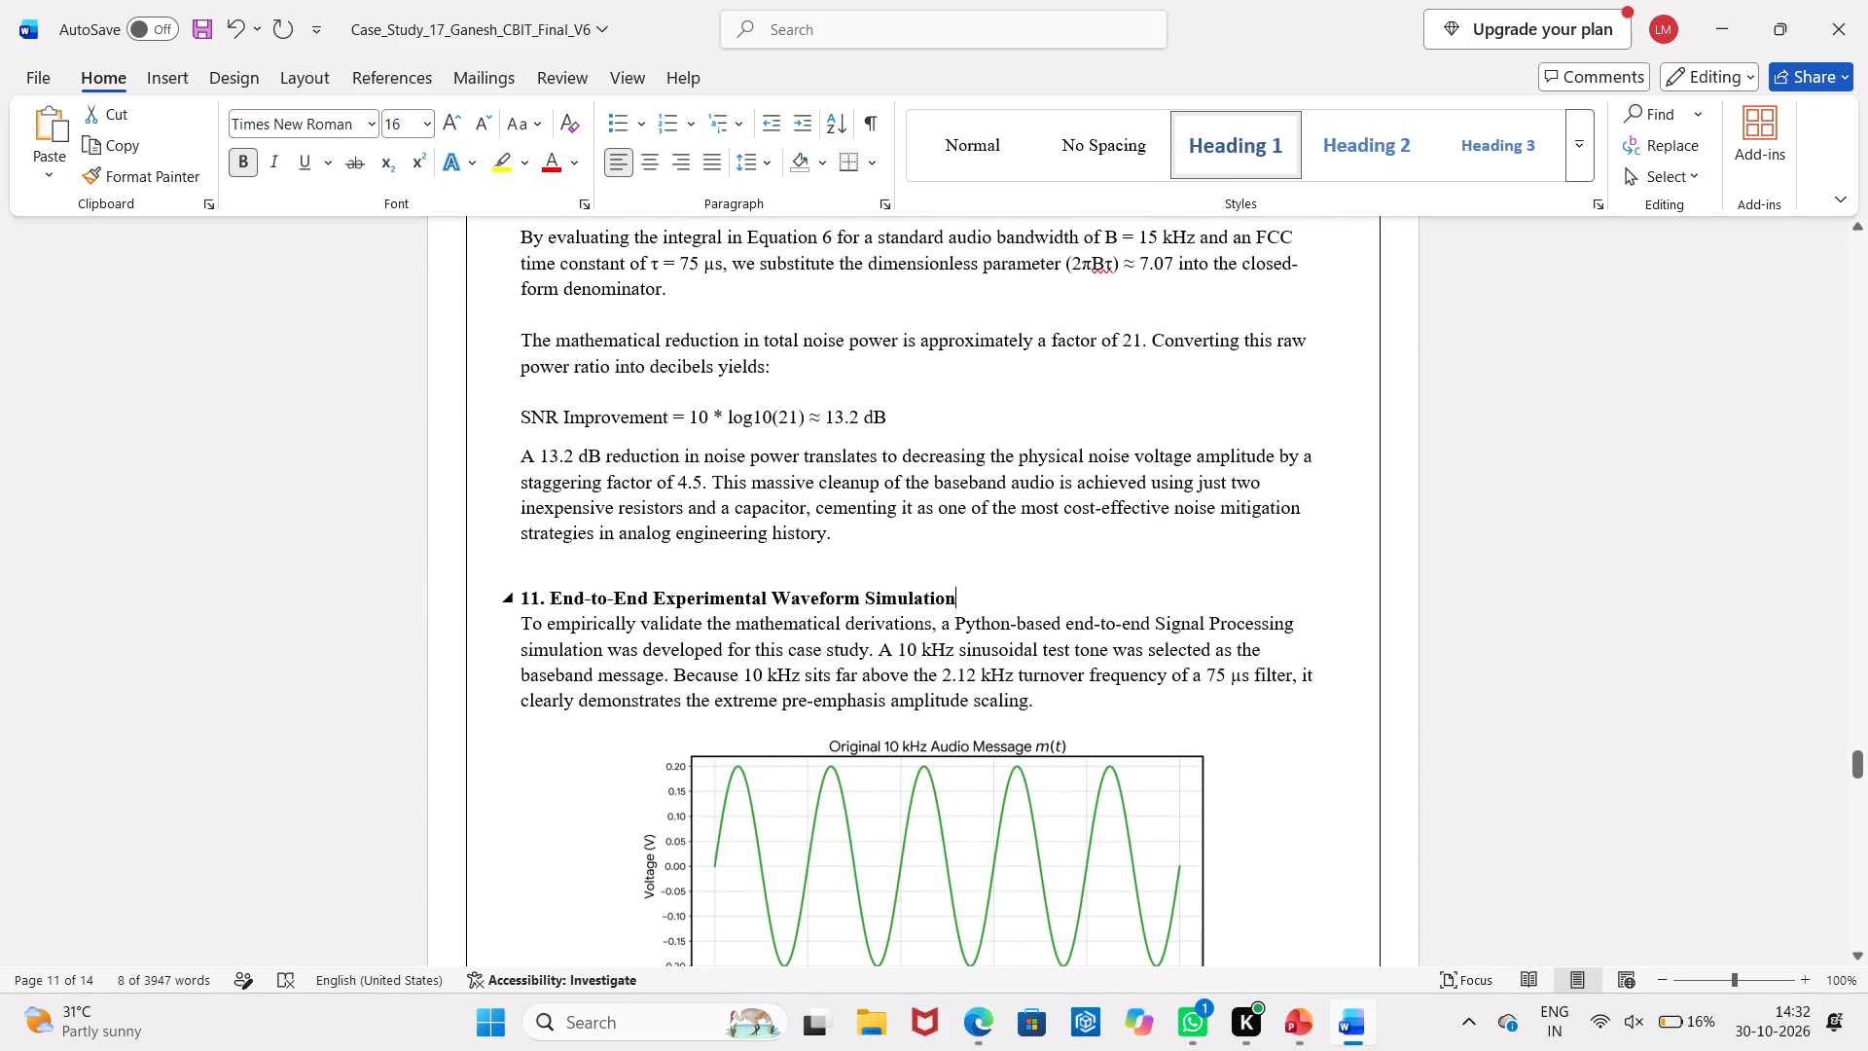
drag(933, 602, 525, 601)
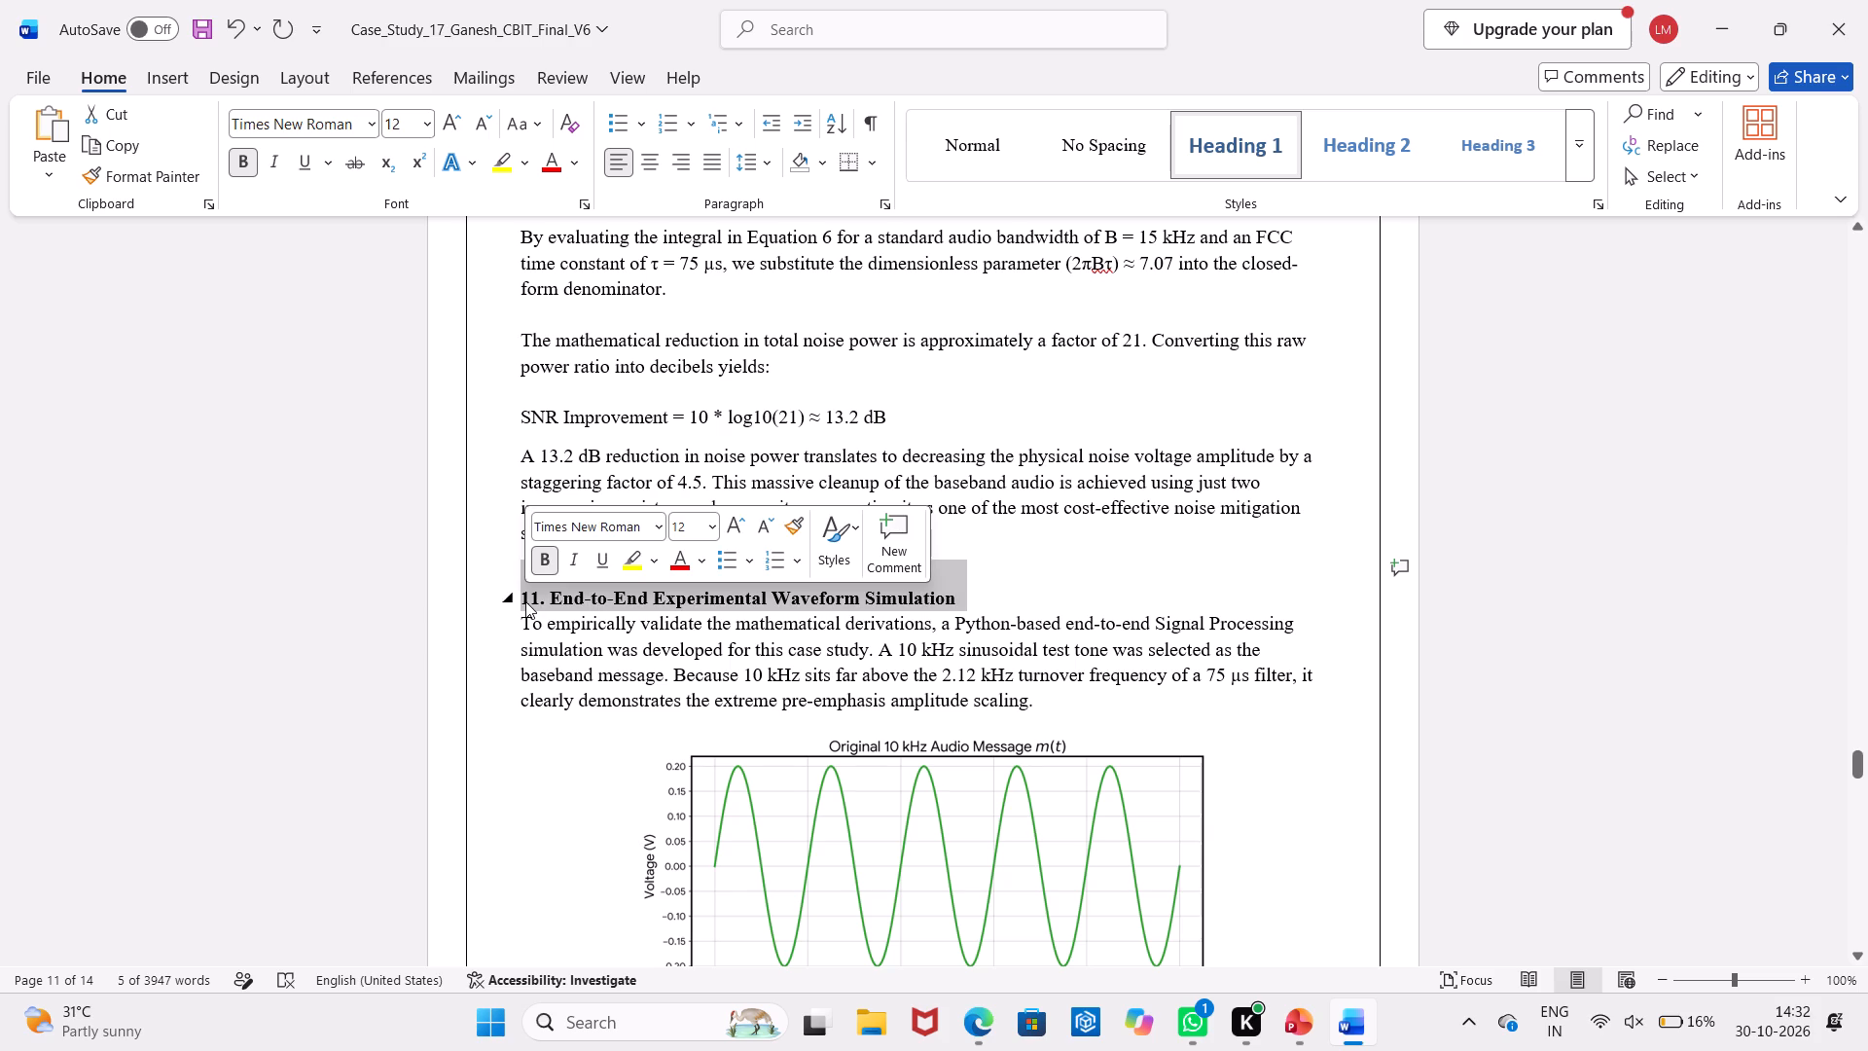
click(694, 532)
text(16)
key(Return)
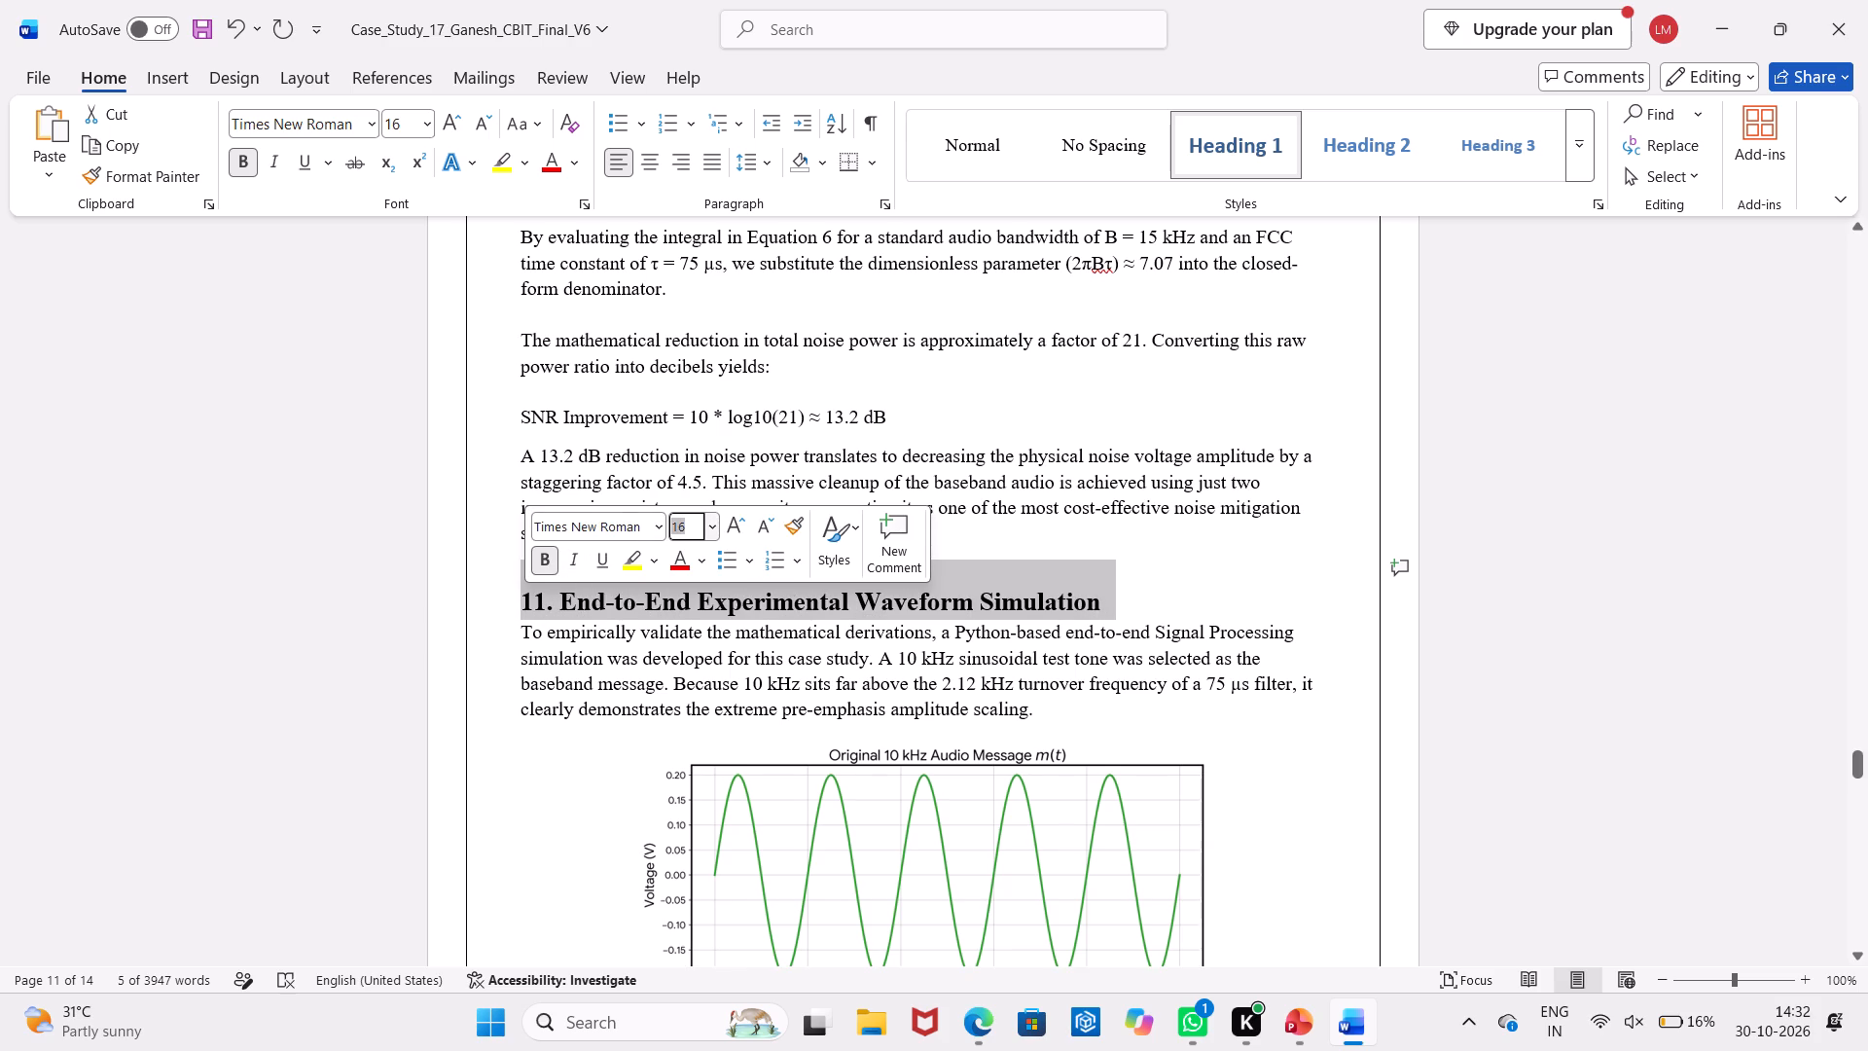
Set the heading 12. Modern Digital Implementations (SDR & DSP) on page 12 to font size 16.
scroll(942, 704, down, 6)
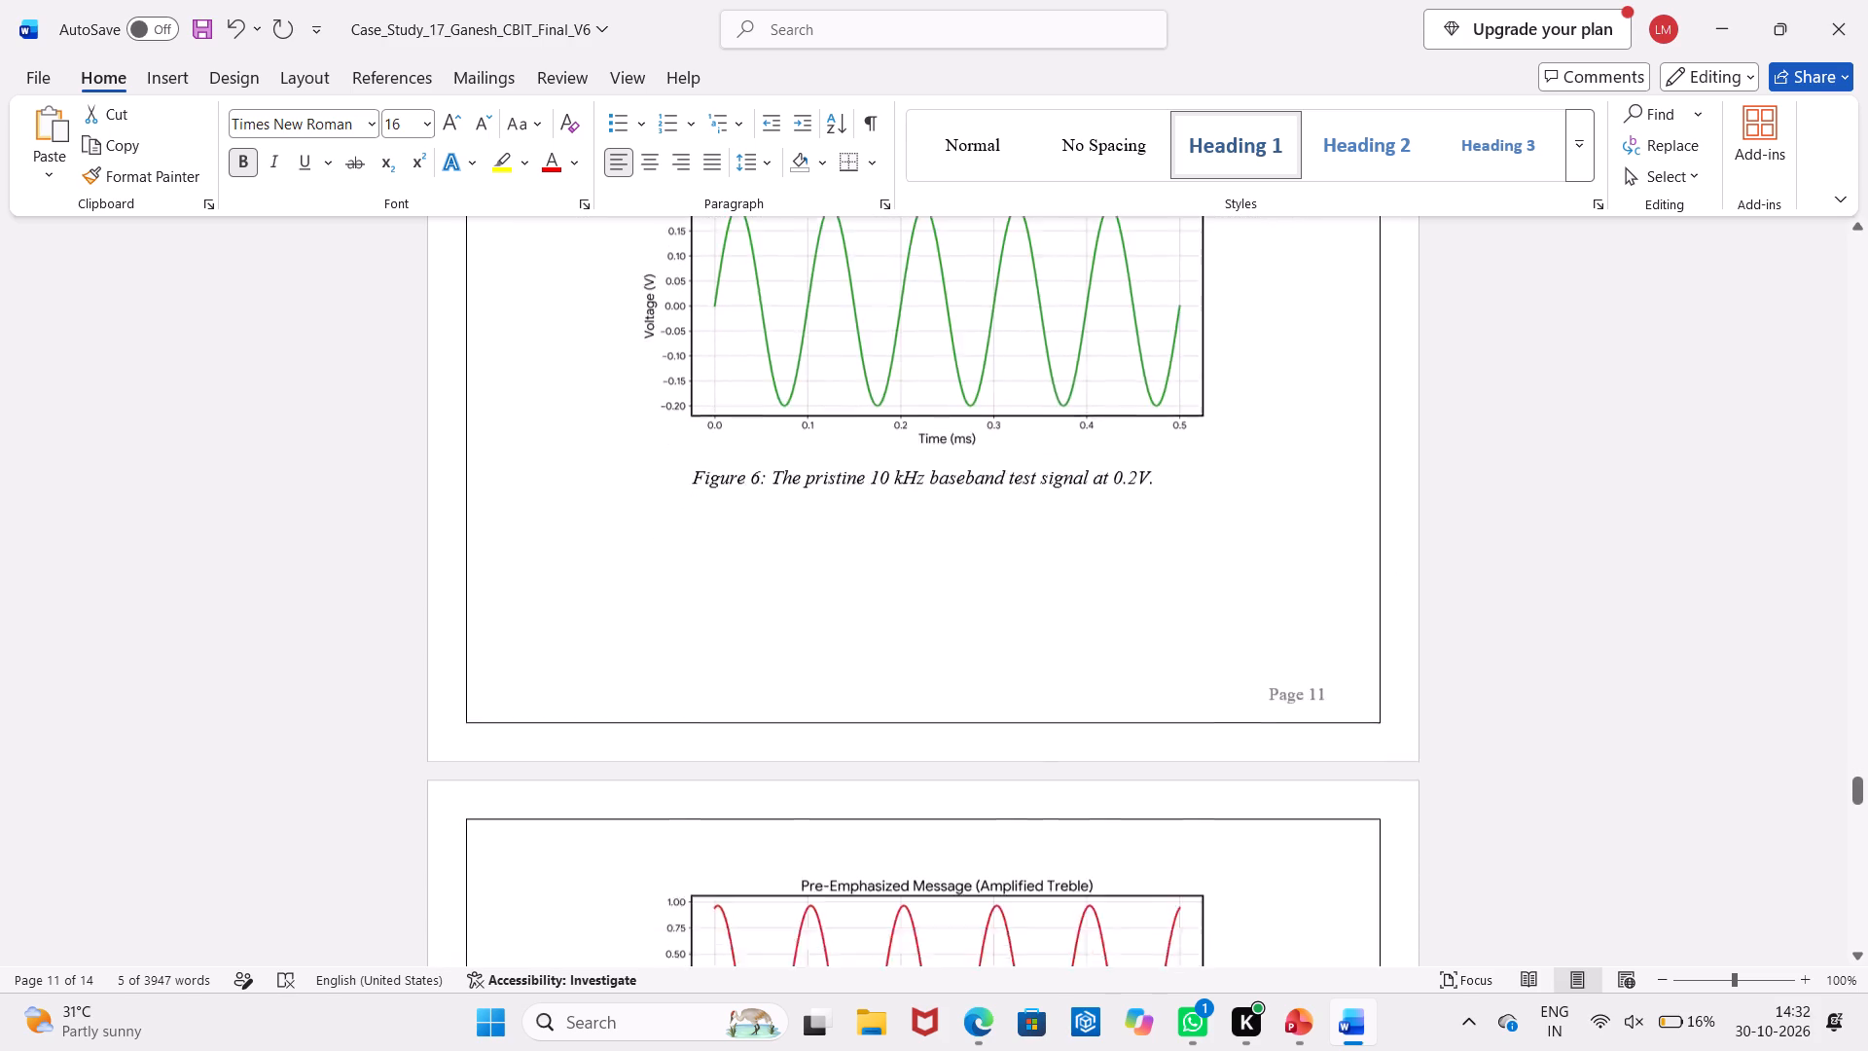
scroll(942, 704, down, 3)
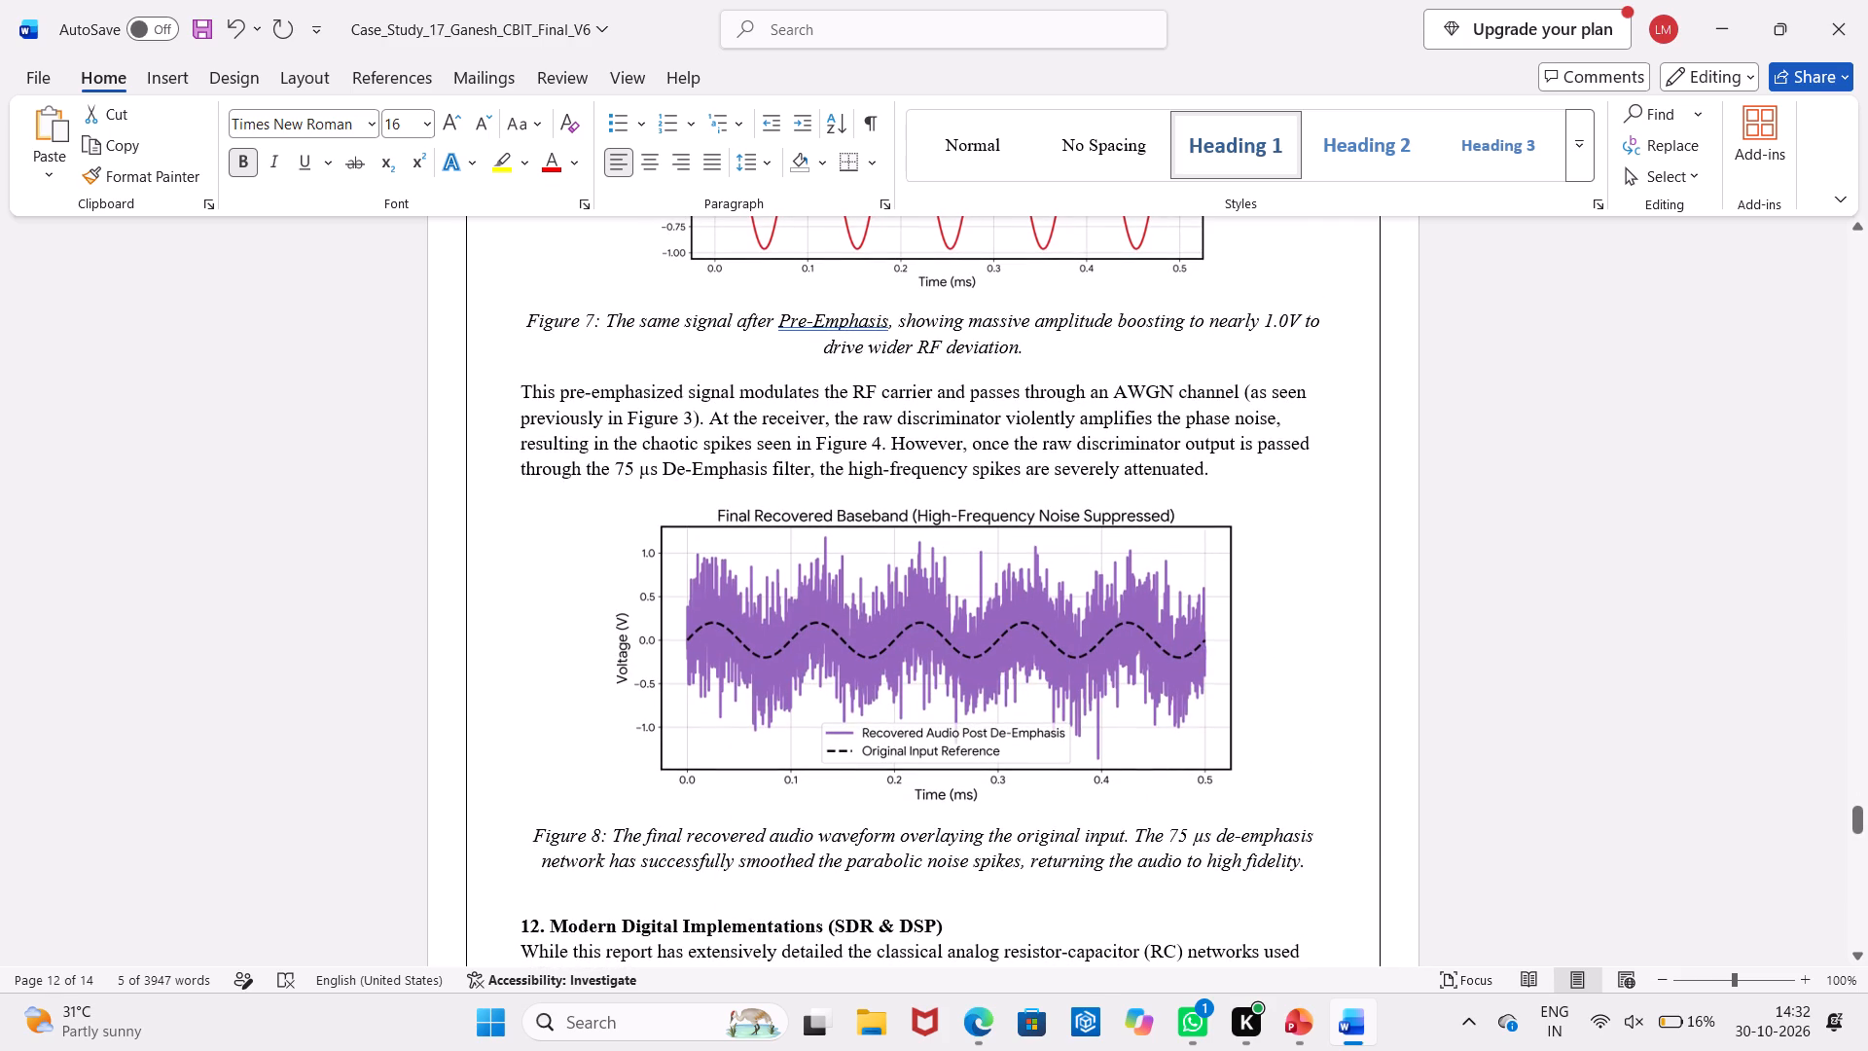
scroll(992, 583, down, 2)
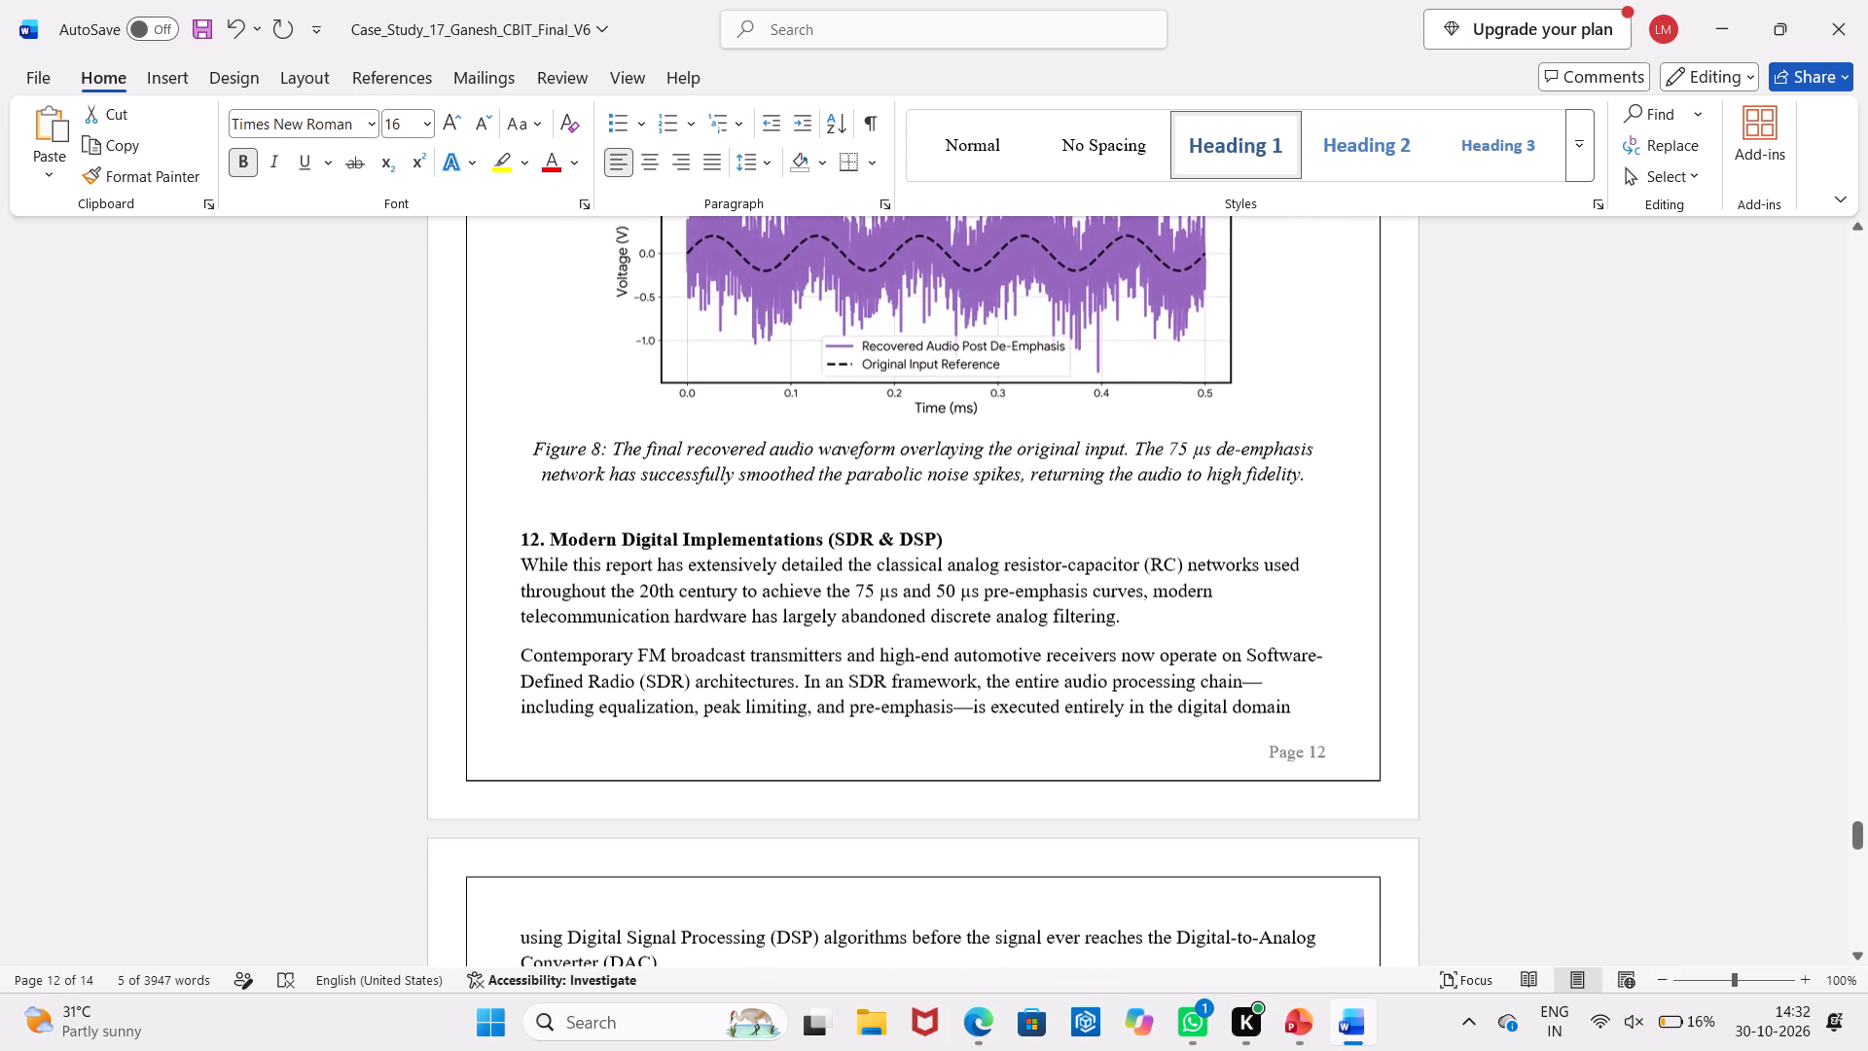
scroll(992, 583, down, 2)
drag(1002, 308, 525, 318)
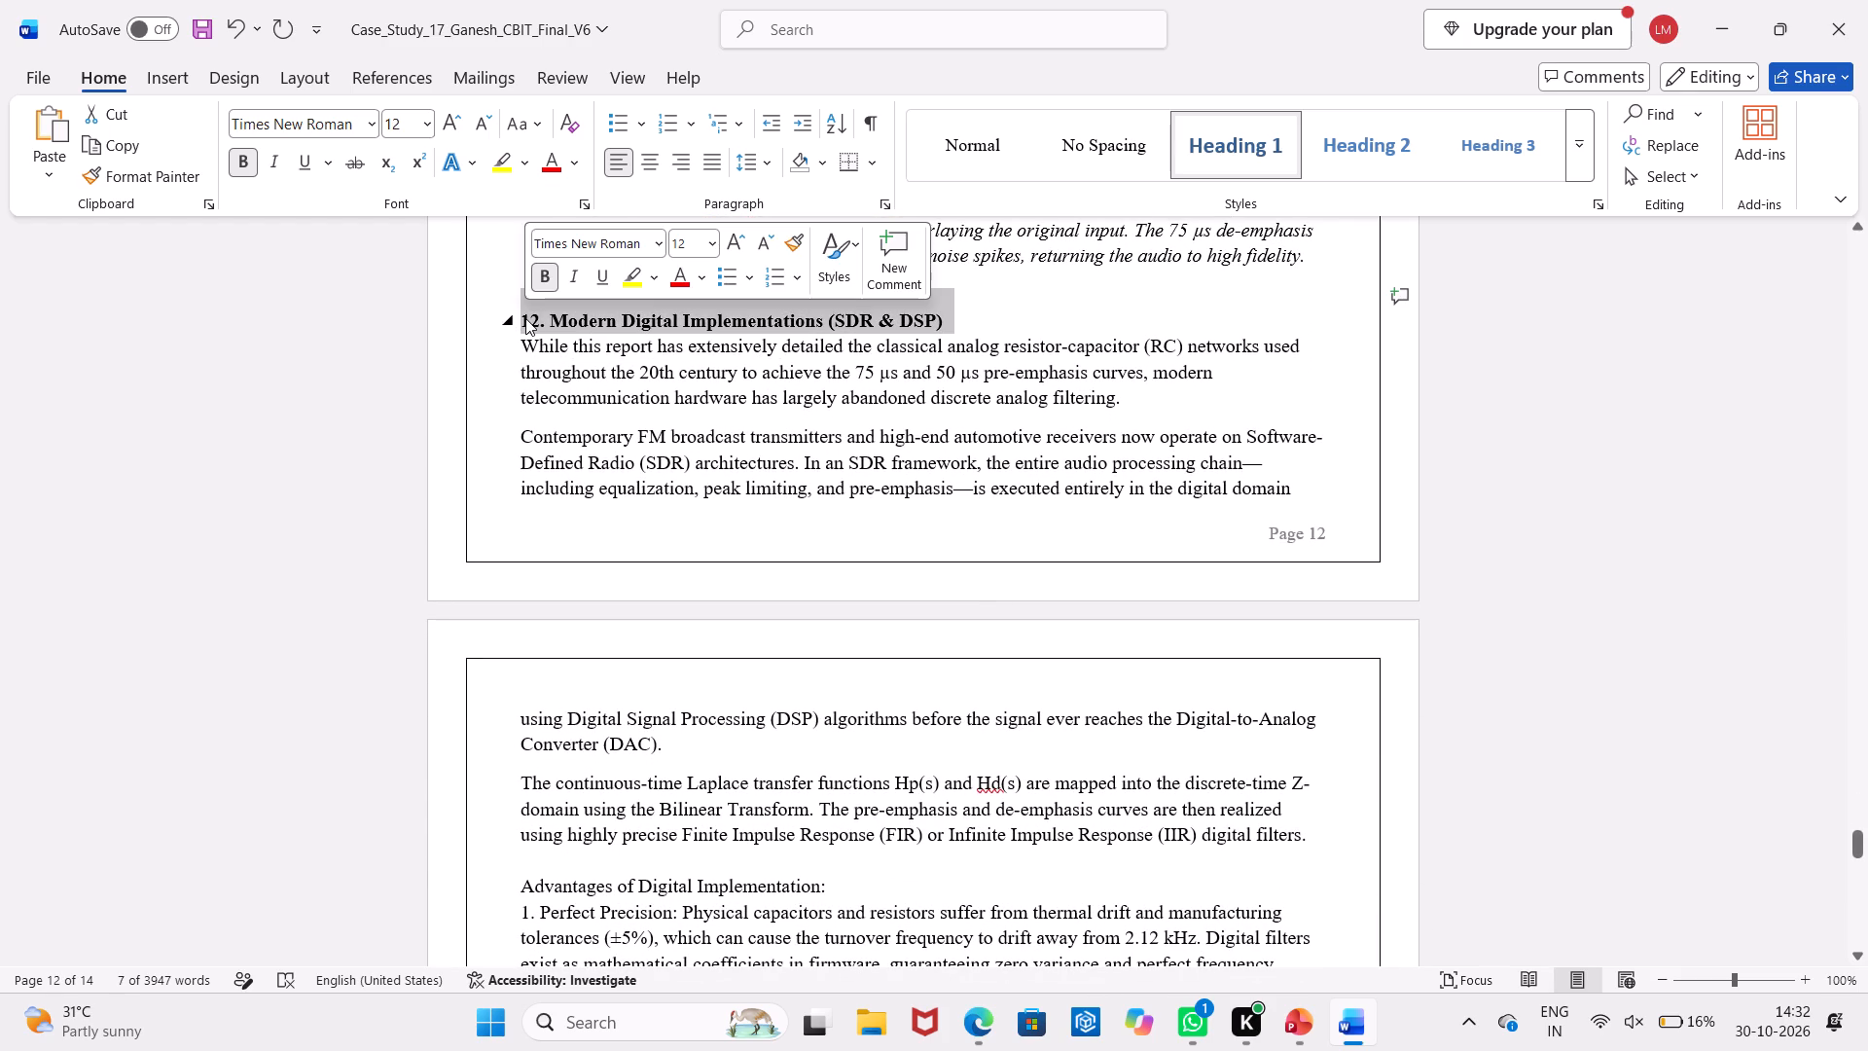
click(690, 244)
text(16)
key(Return)
Set the heading 13. Conclusion and Engineering Trade-Offs on page 13 to font size 16.
scroll(817, 491, down, 1)
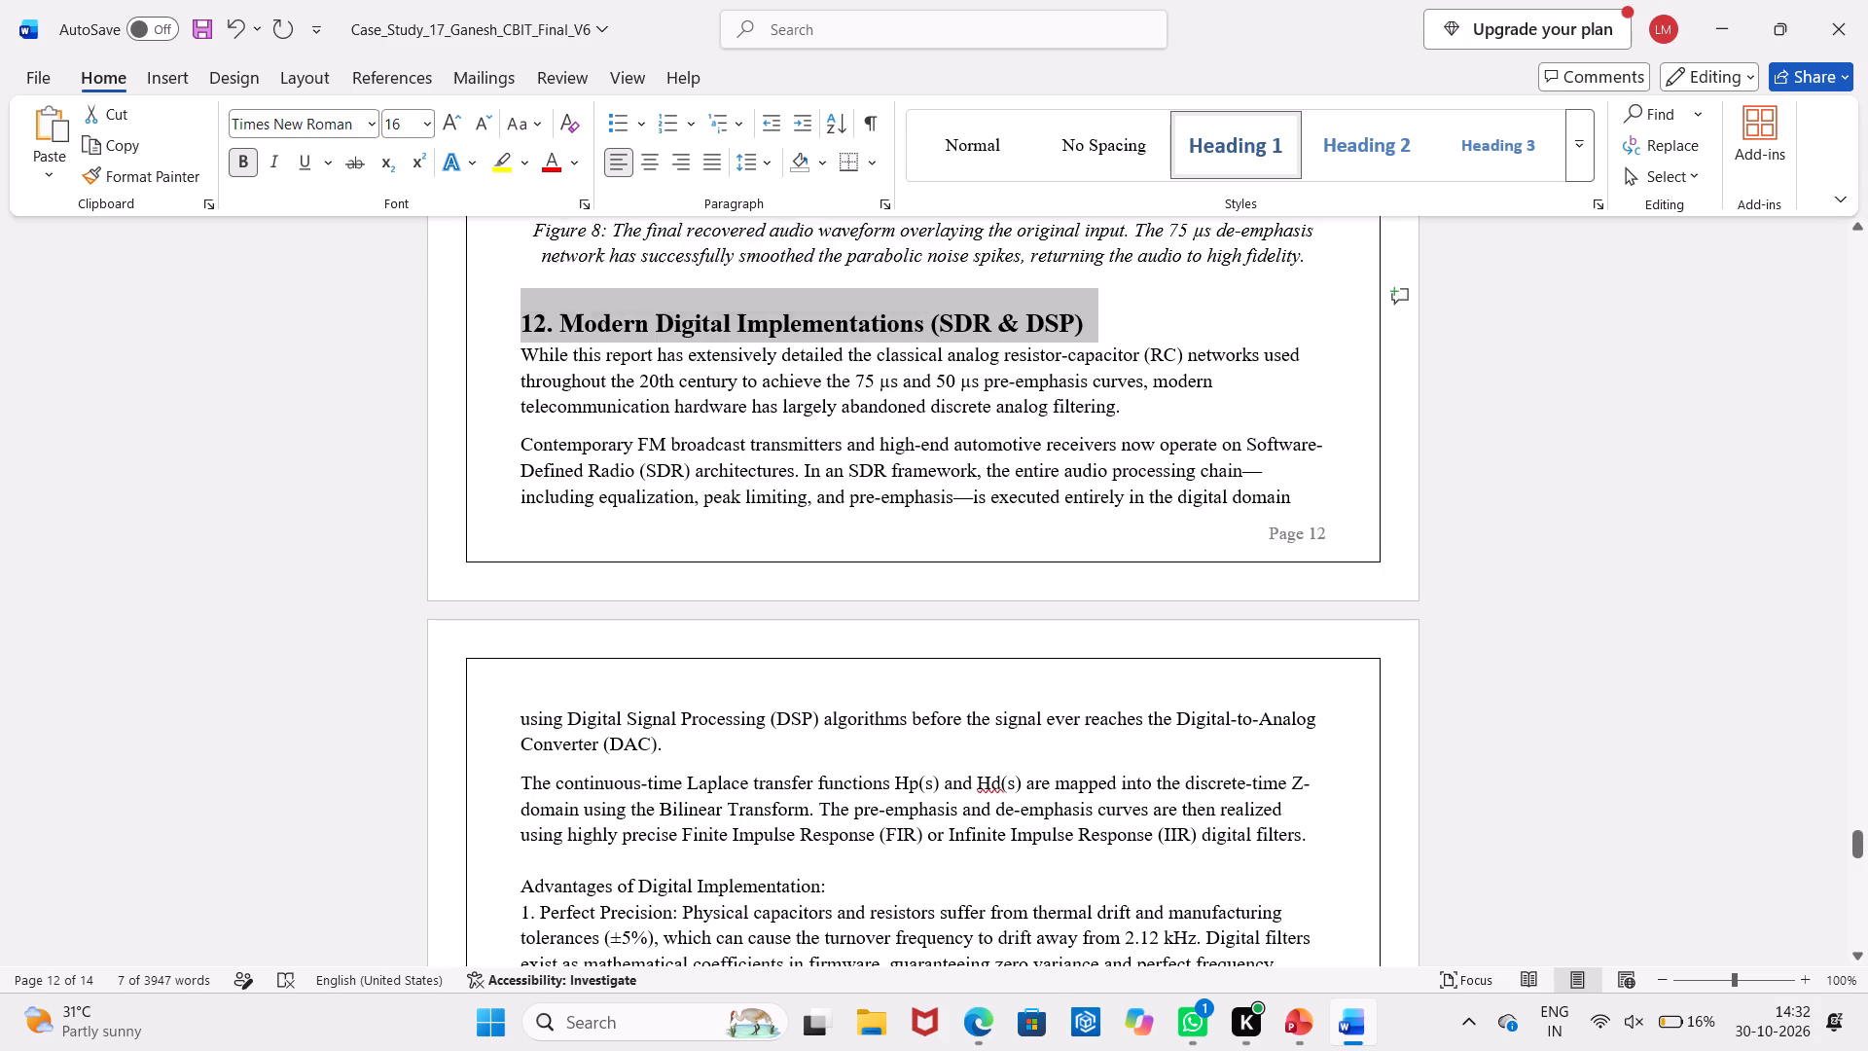
scroll(817, 491, down, 3)
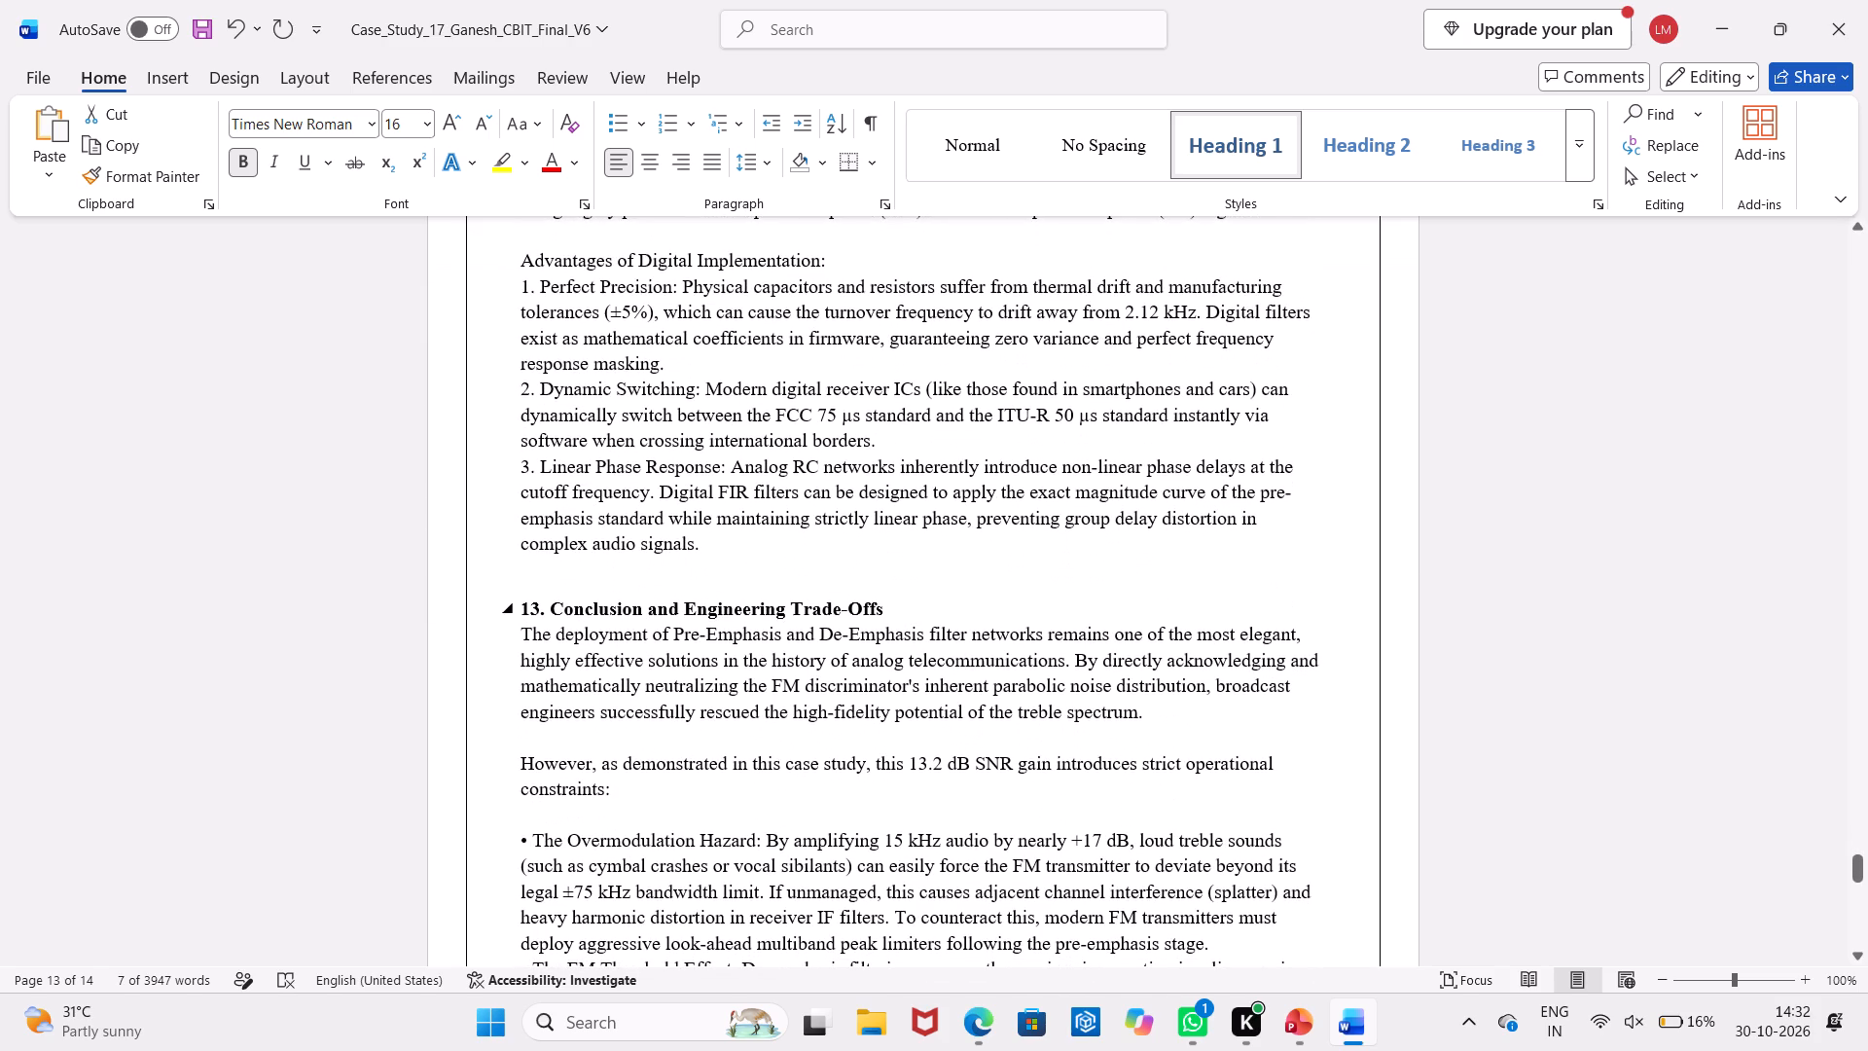
drag(902, 601, 524, 605)
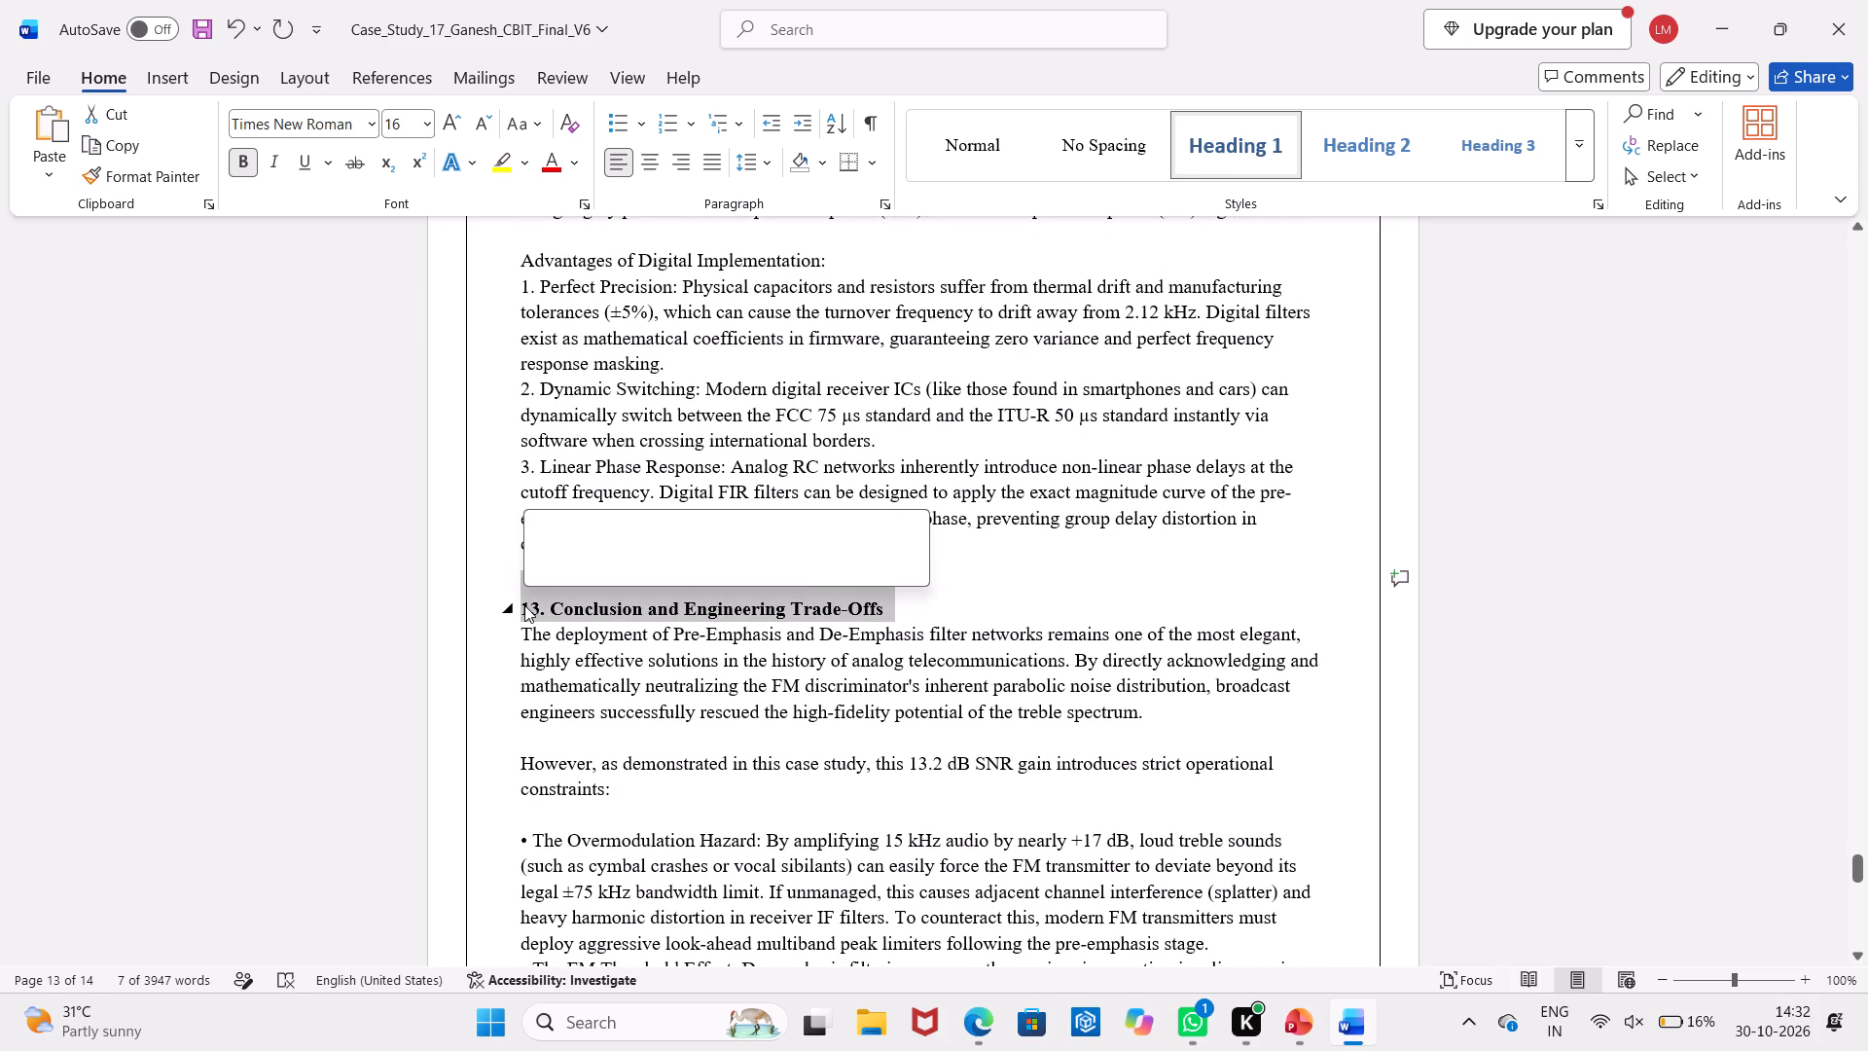
click(690, 537)
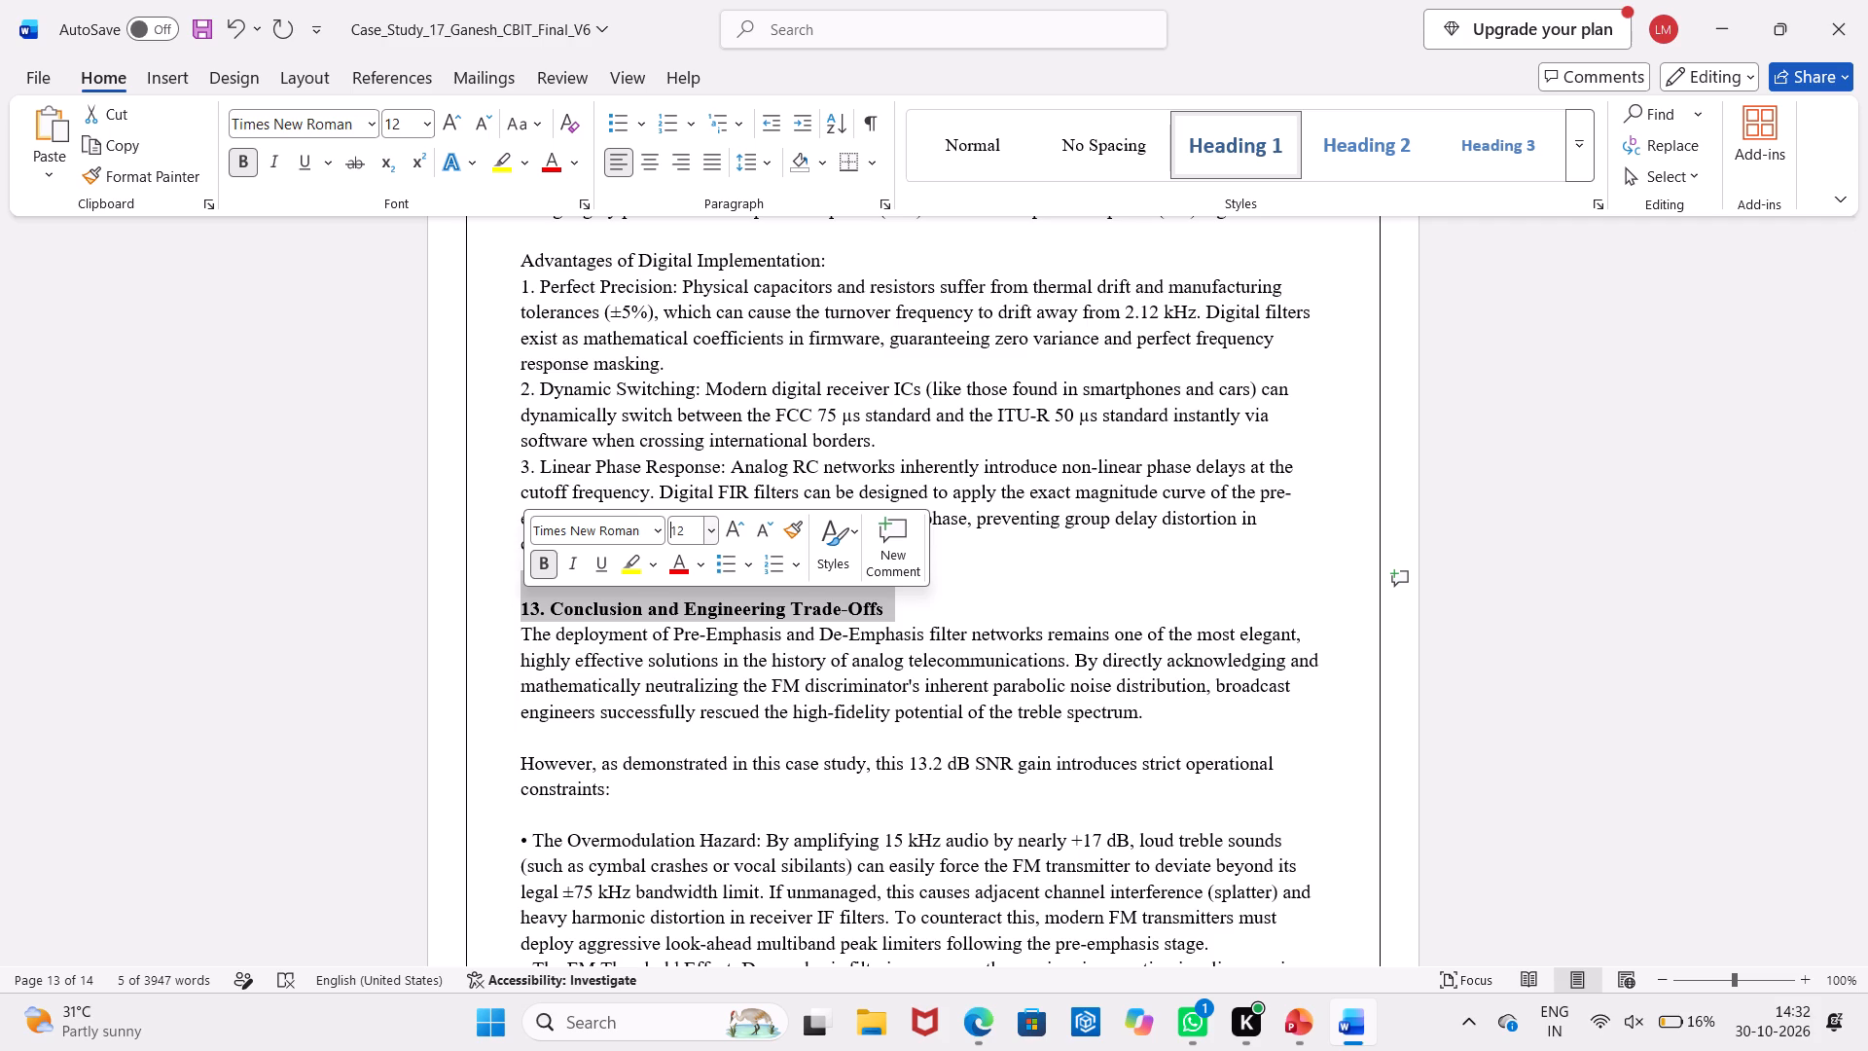
key(1)
key(6)
key(Return)
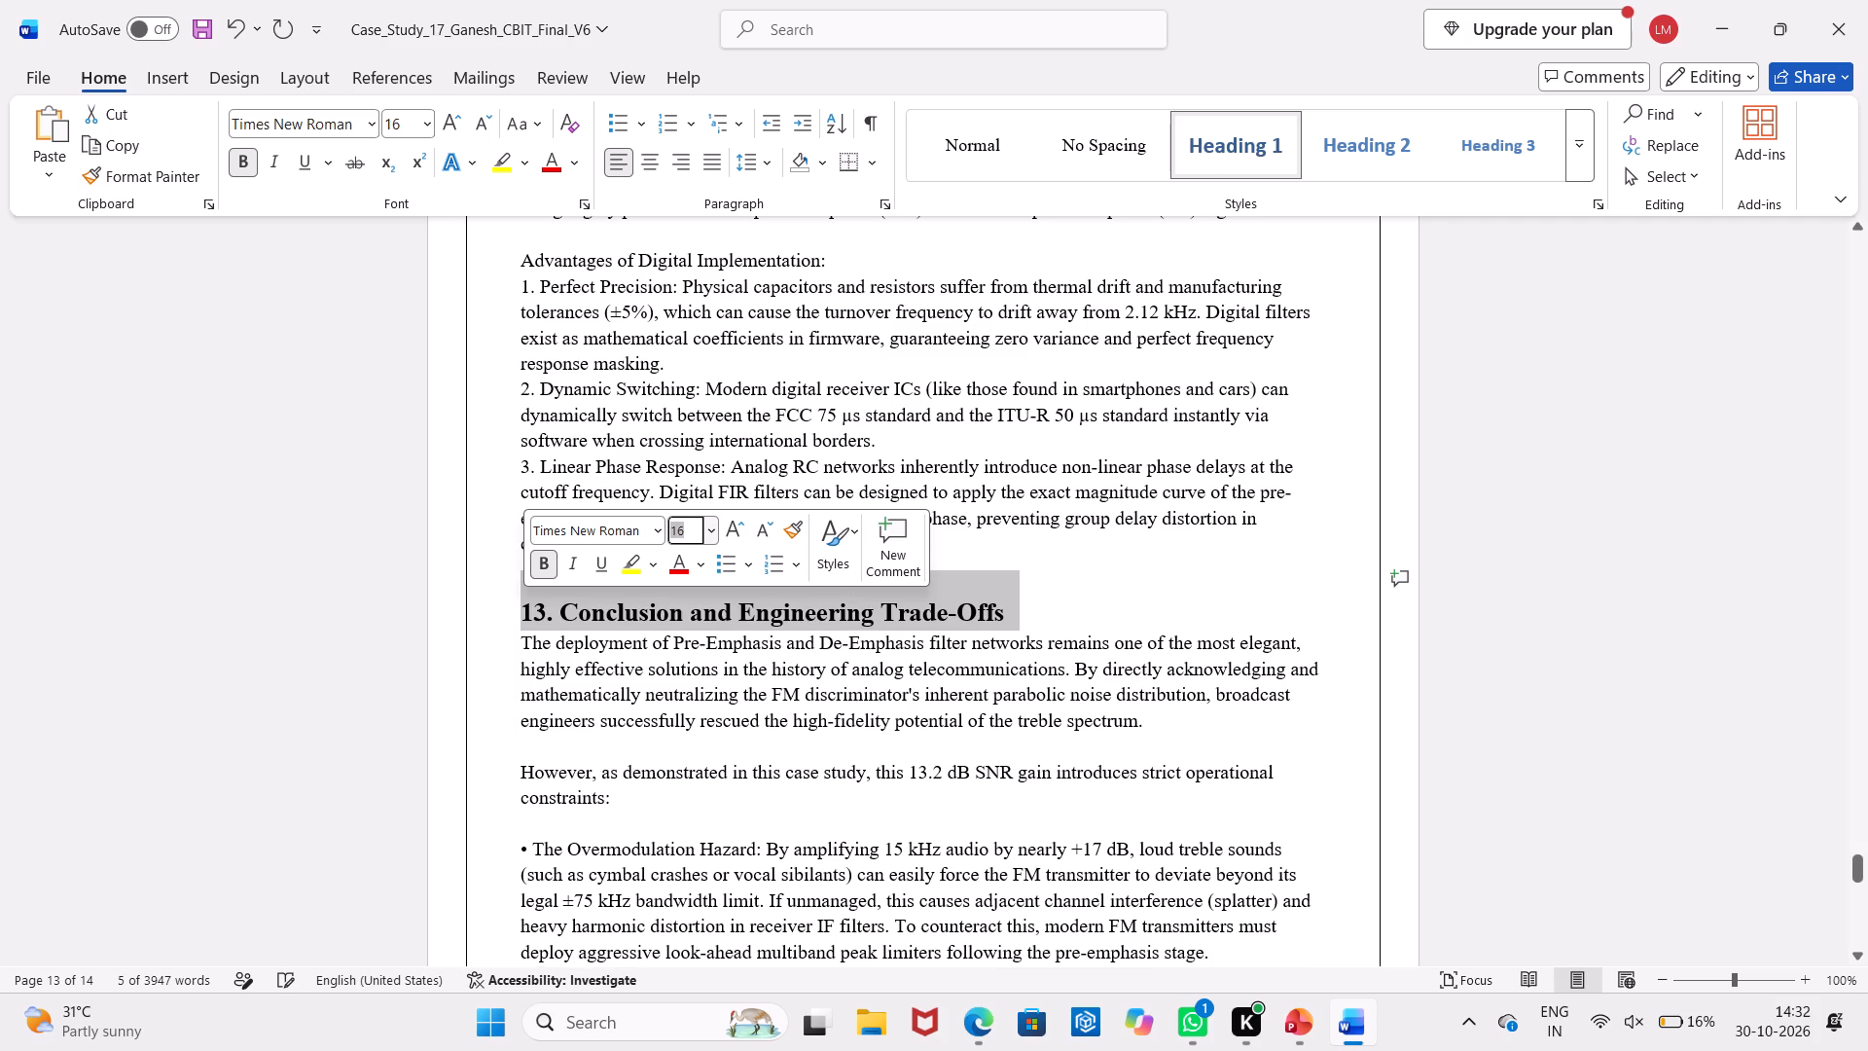
click(1152, 549)
Set the heading 14. Modern References (2022-2026) on page 14 to font size 16.
scroll(1152, 549, down, 4)
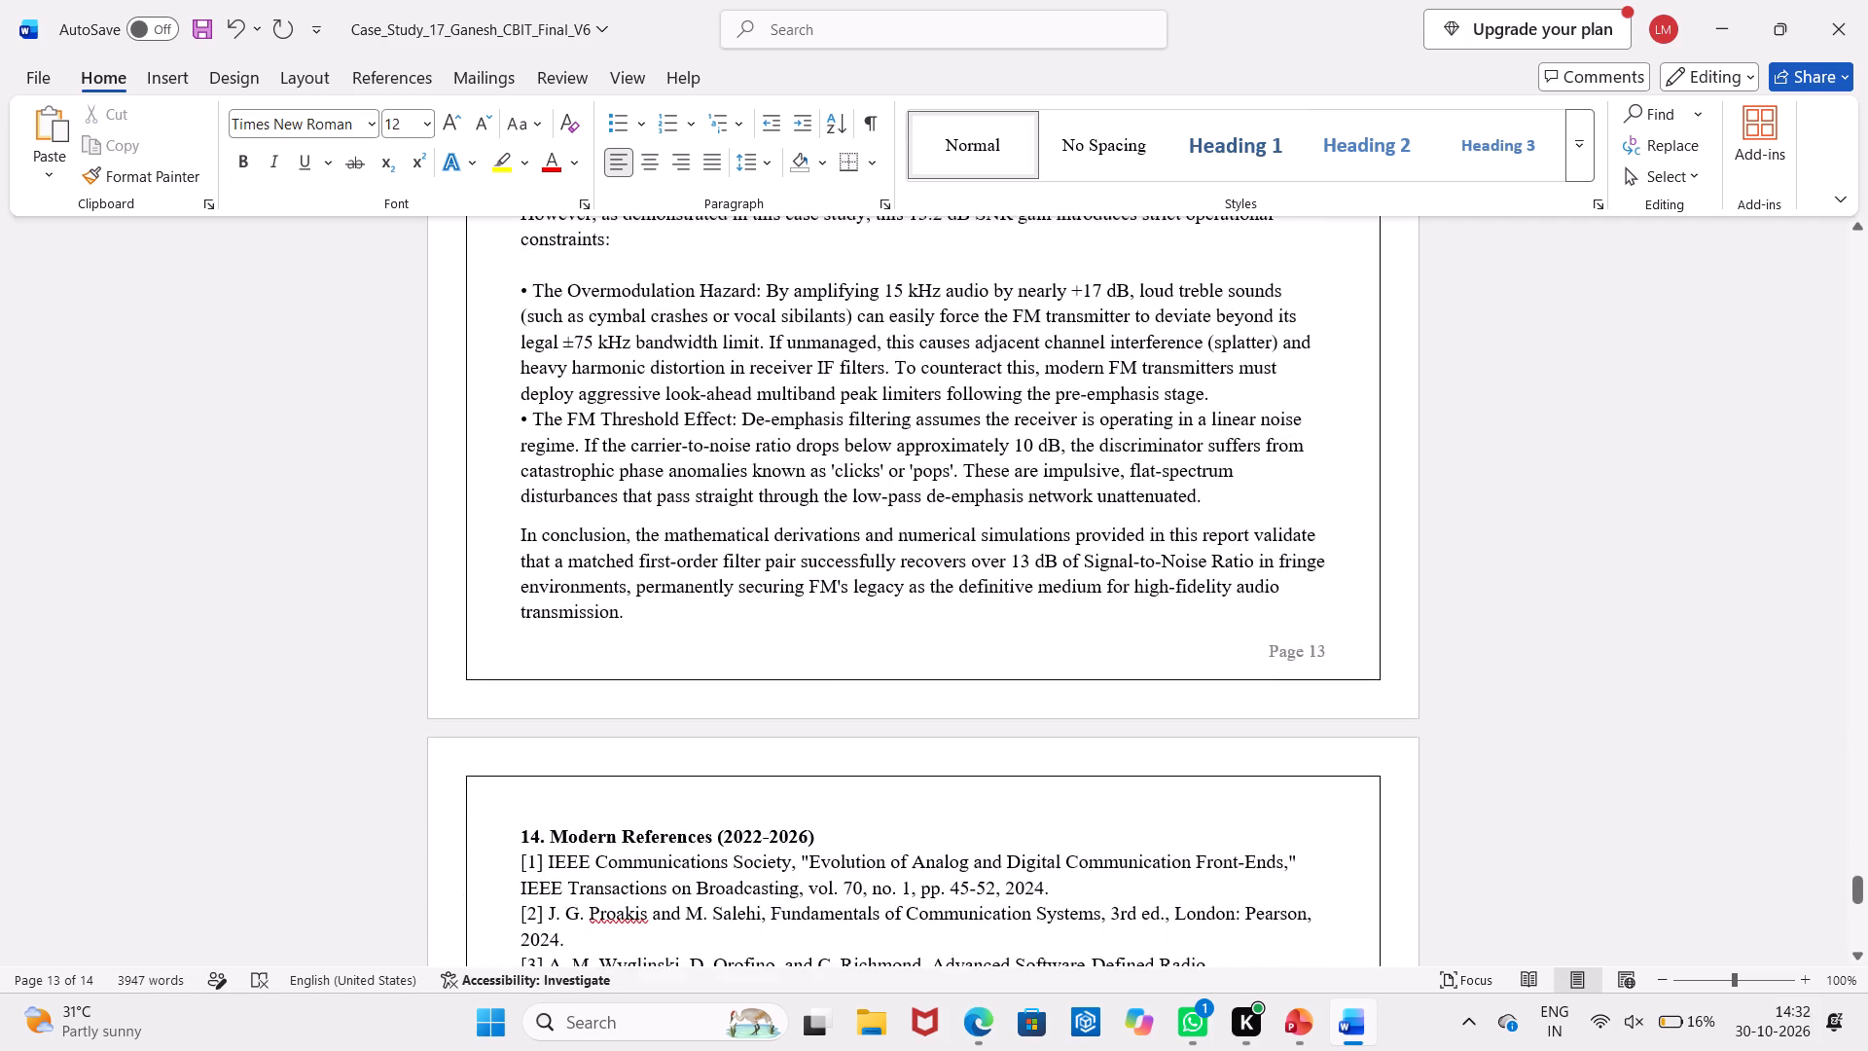
scroll(1152, 549, down, 1)
drag(879, 670, 707, 665)
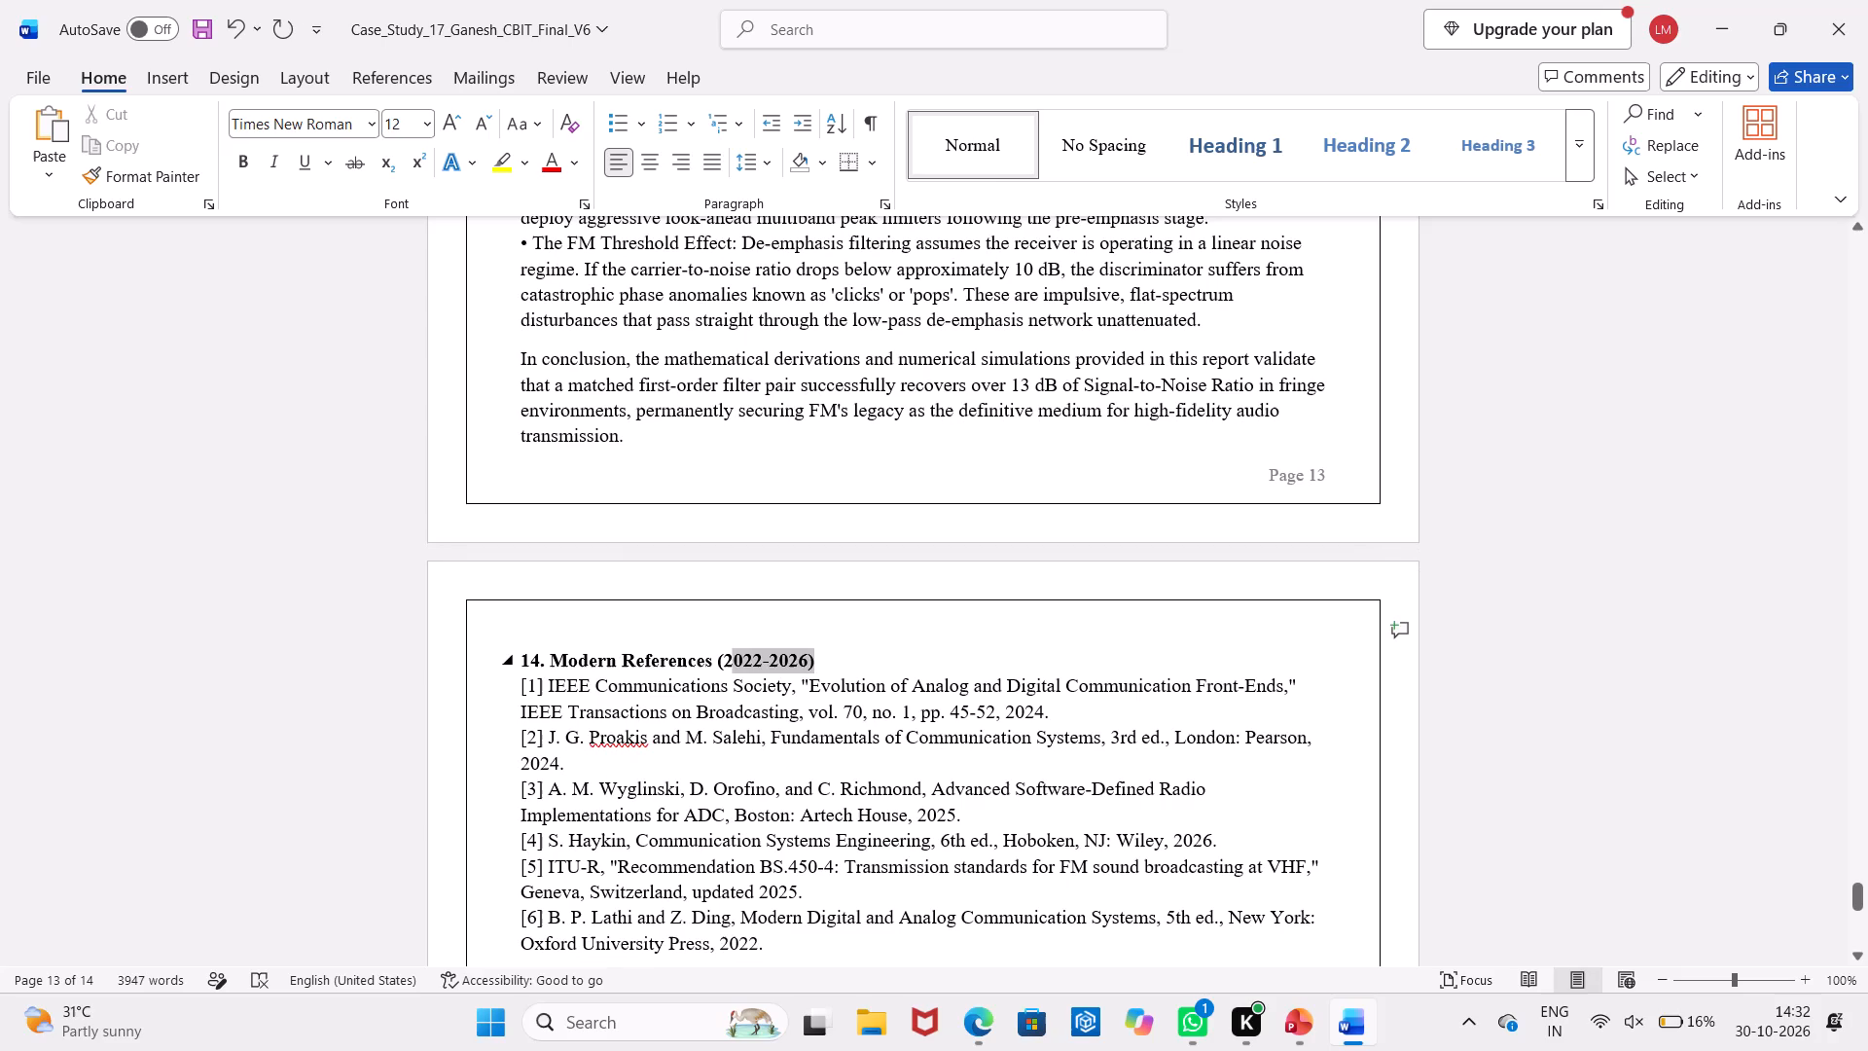
drag(707, 665, 523, 662)
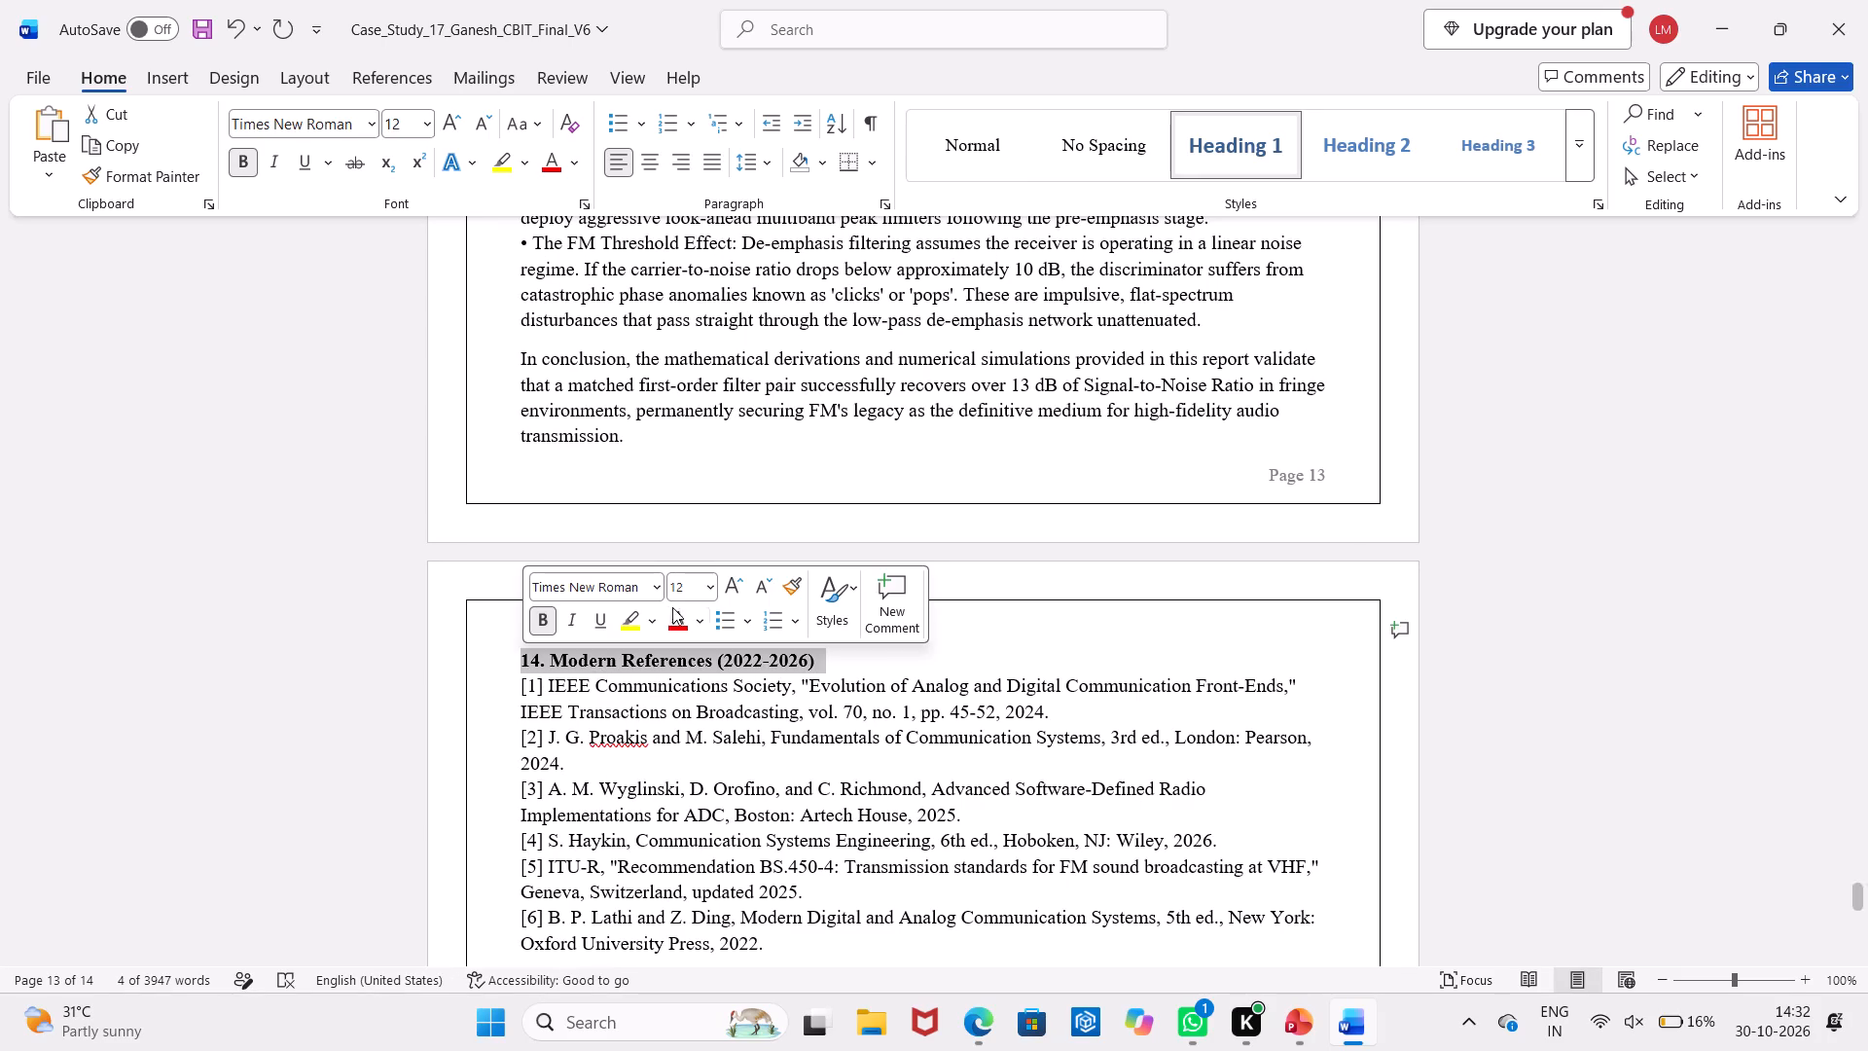
click(692, 594)
text(16)
key(Return)
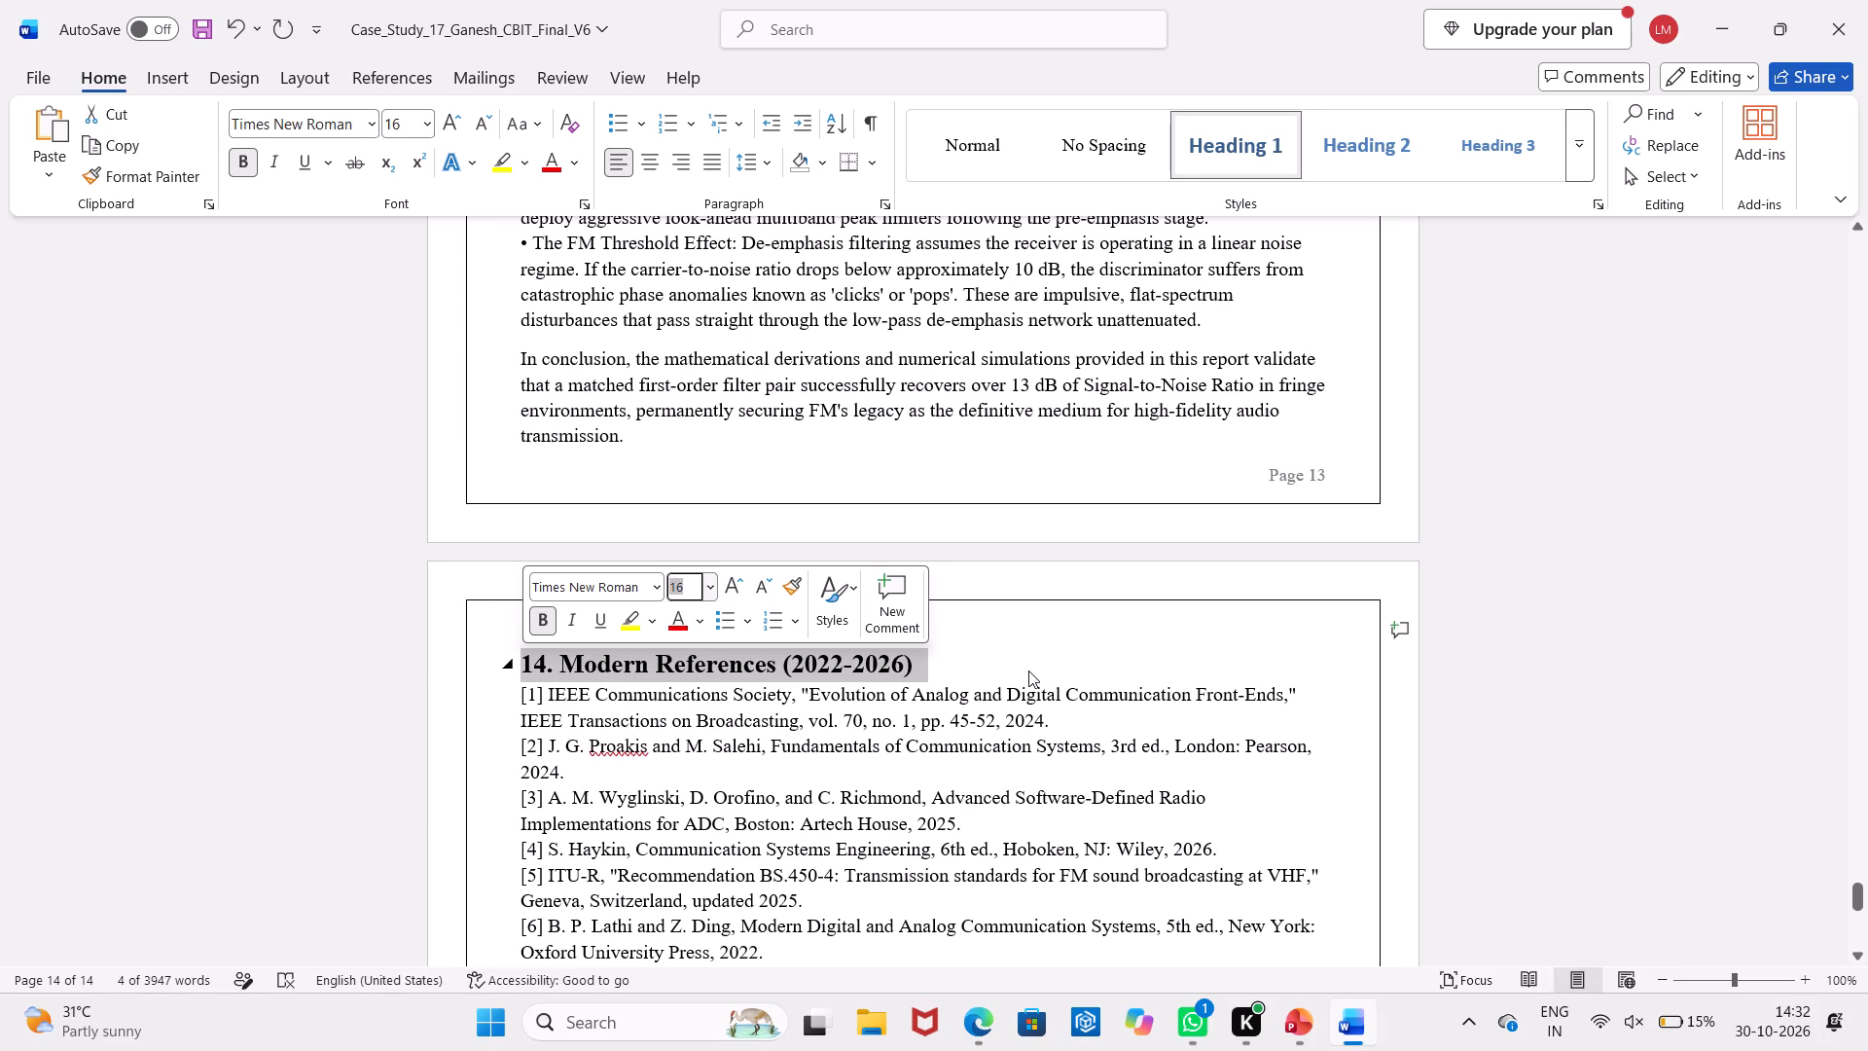
Delete the year range (2022-2026), including its parentheses, from the end of the section 14 heading on page 14.
click(967, 670)
click(939, 664)
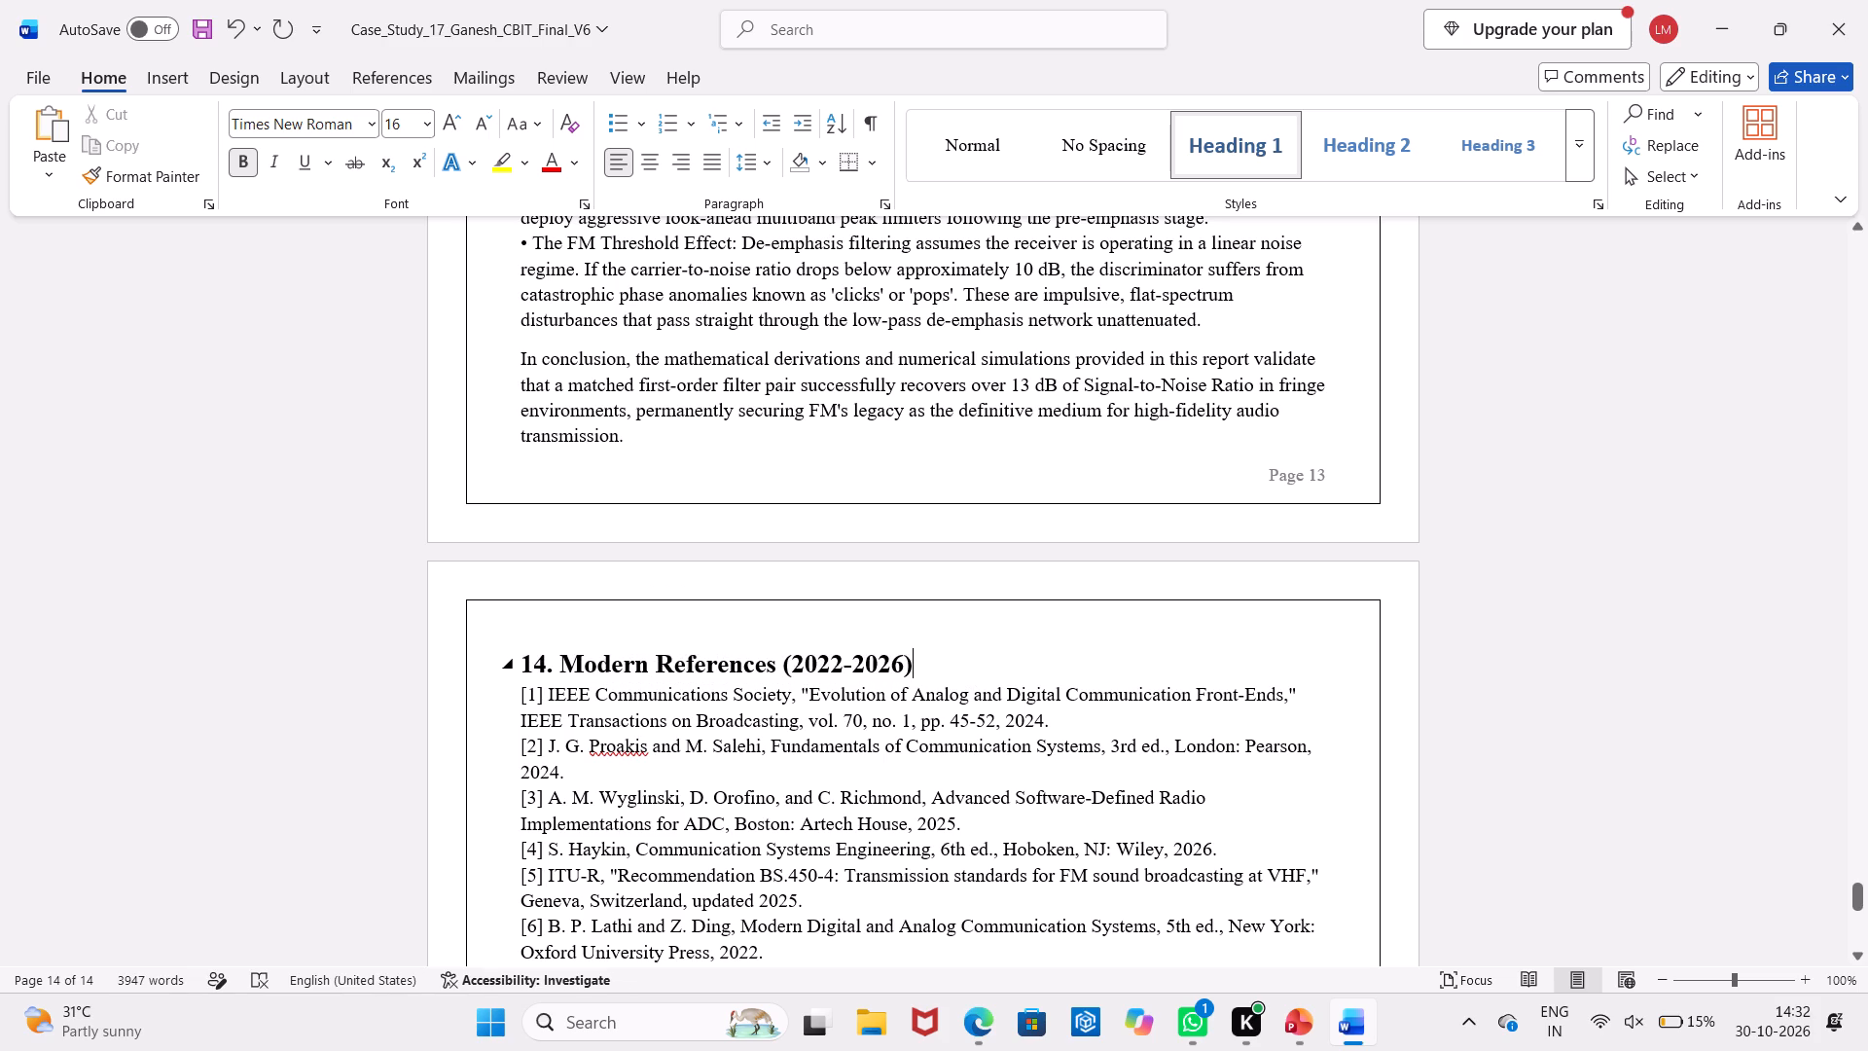
key(BackSpace)
key(BackSpace)
key(BackSpace)
key(BackSpace)
key(BackSpace)
key(BackSpace)
key(BackSpace)
key(BackSpace)
key(BackSpace)
key(BackSpace)
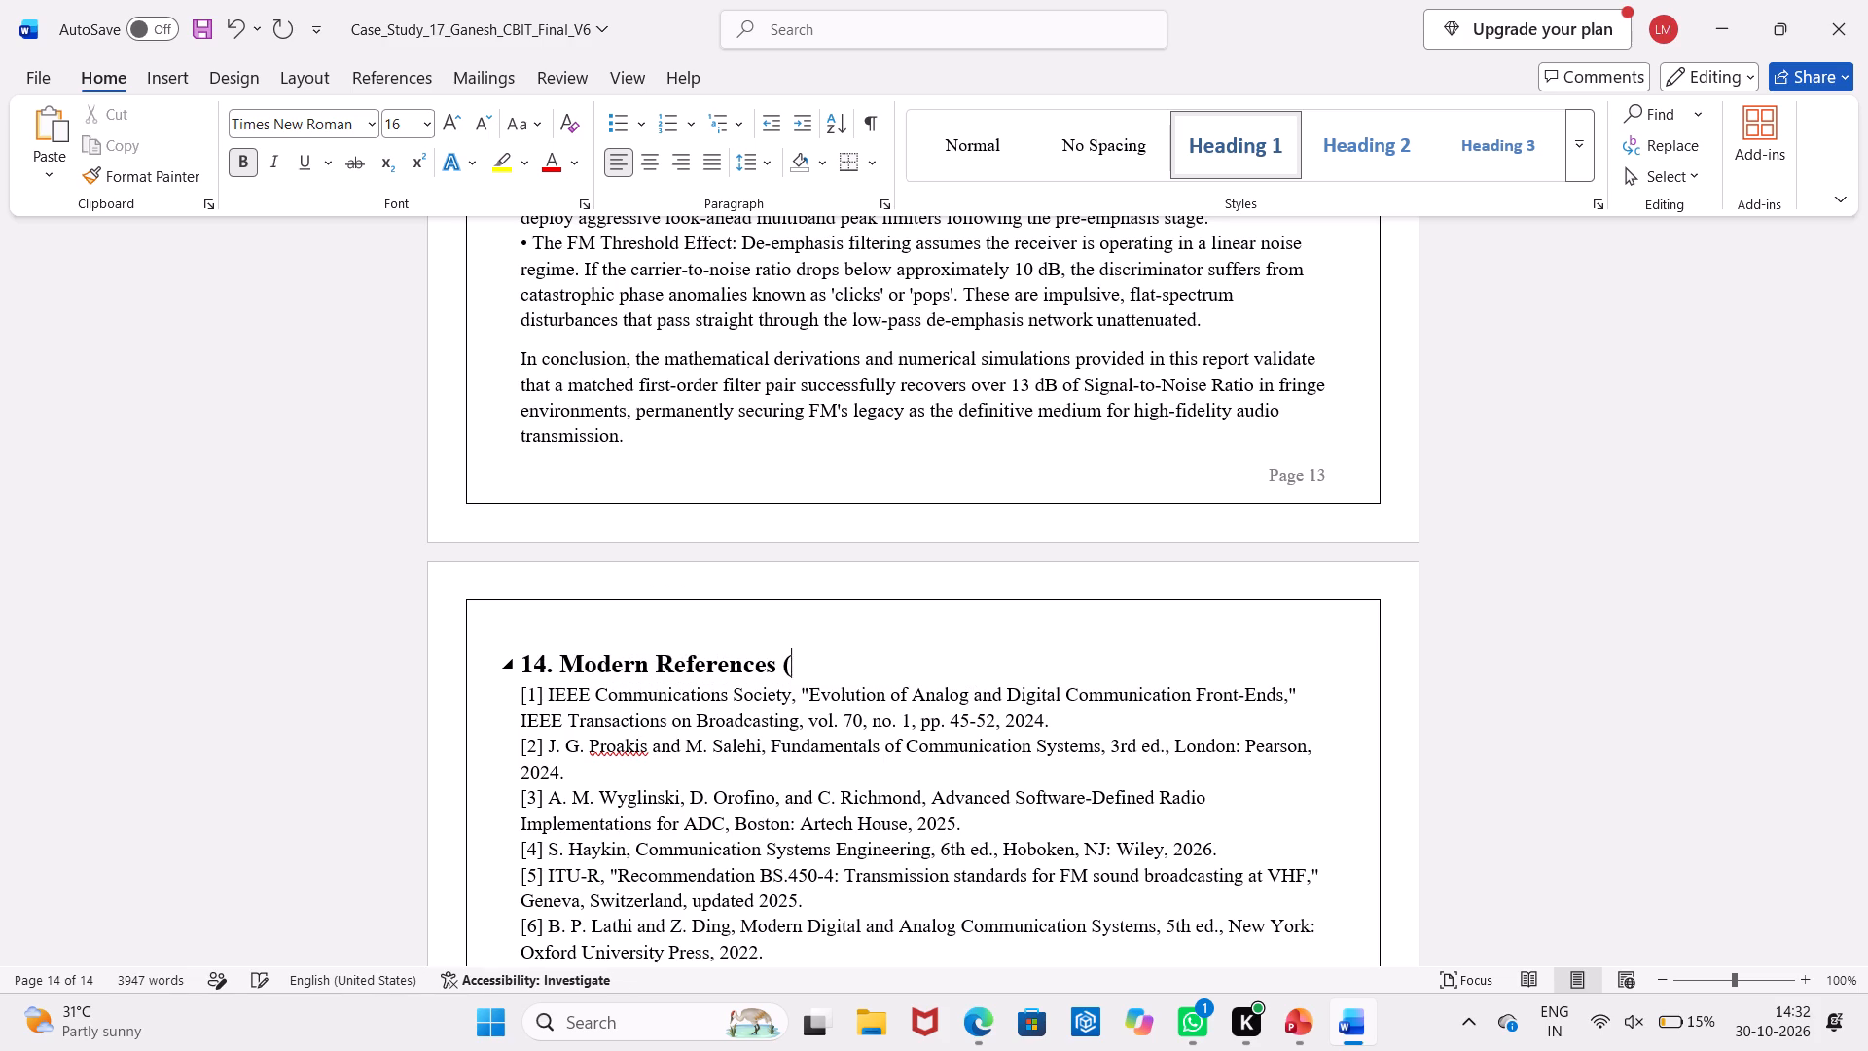
key(BackSpace)
Delete the word Modern from the section 14 heading so it reads 14. References.
key(Left)
key(Left)
key(Left)
key(Left)
key(Left)
key(Left)
key(Left)
key(Left)
key(Left)
key(Left)
key(Left)
key(Left)
key(Left)
key(Right)
key(BackSpace)
key(BackSpace)
key(BackSpace)
key(BackSpace)
key(BackSpace)
key(BackSpace)
key(BackSpace)
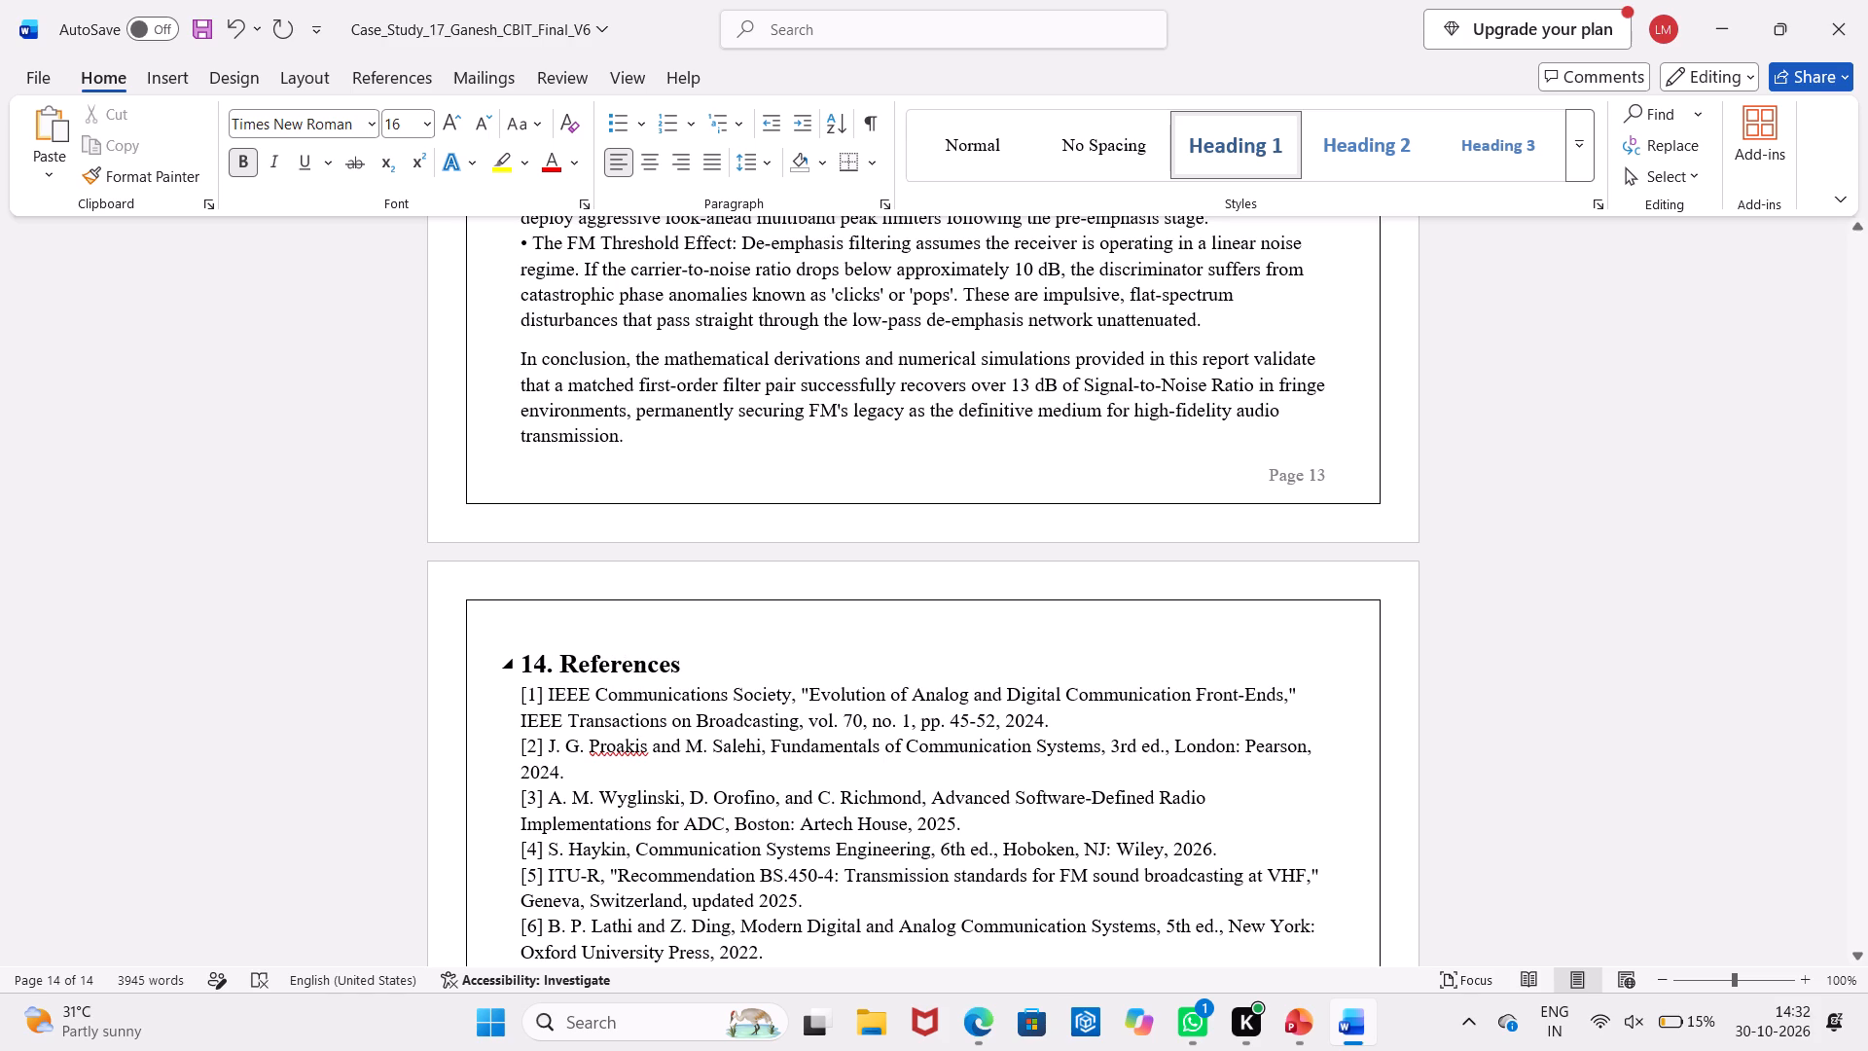
In the table of contents on page 2, delete the year range (2022-2026) from the entry for section 14.
scroll(984, 651, down, 4)
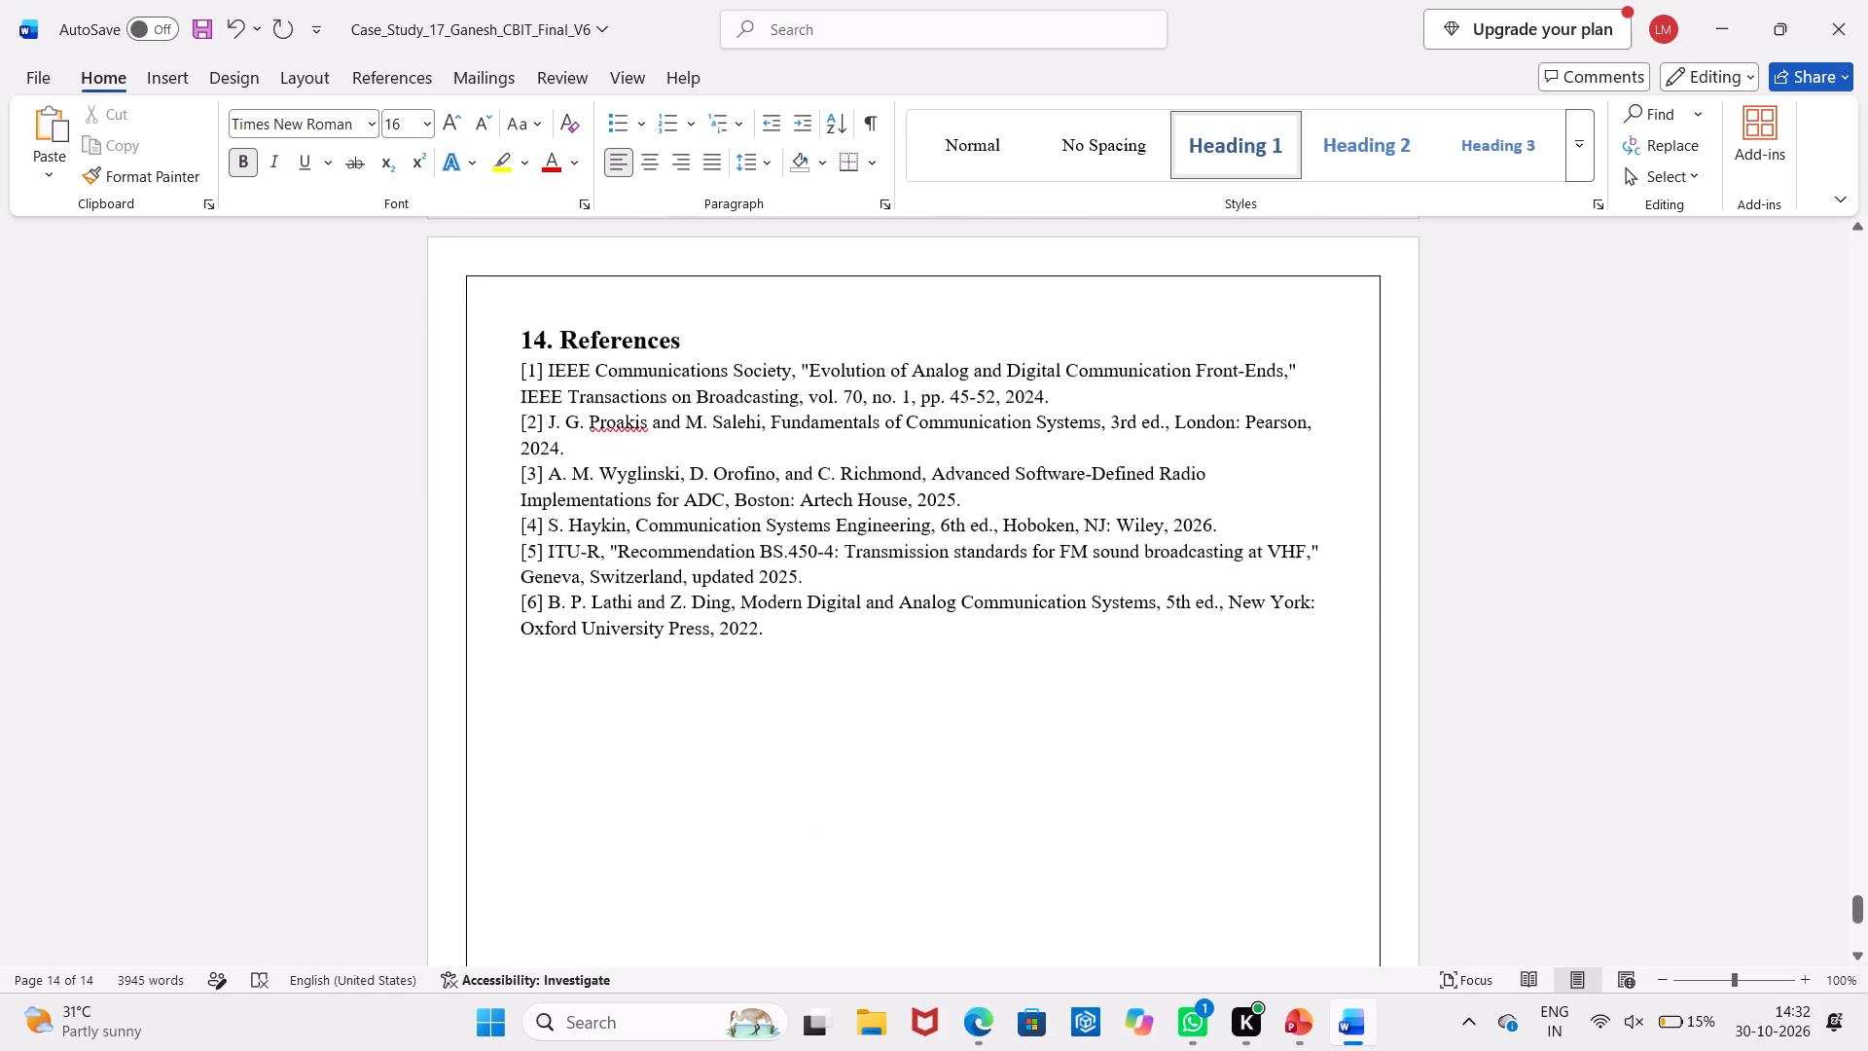
scroll(984, 651, down, 3)
scroll(984, 651, up, 5)
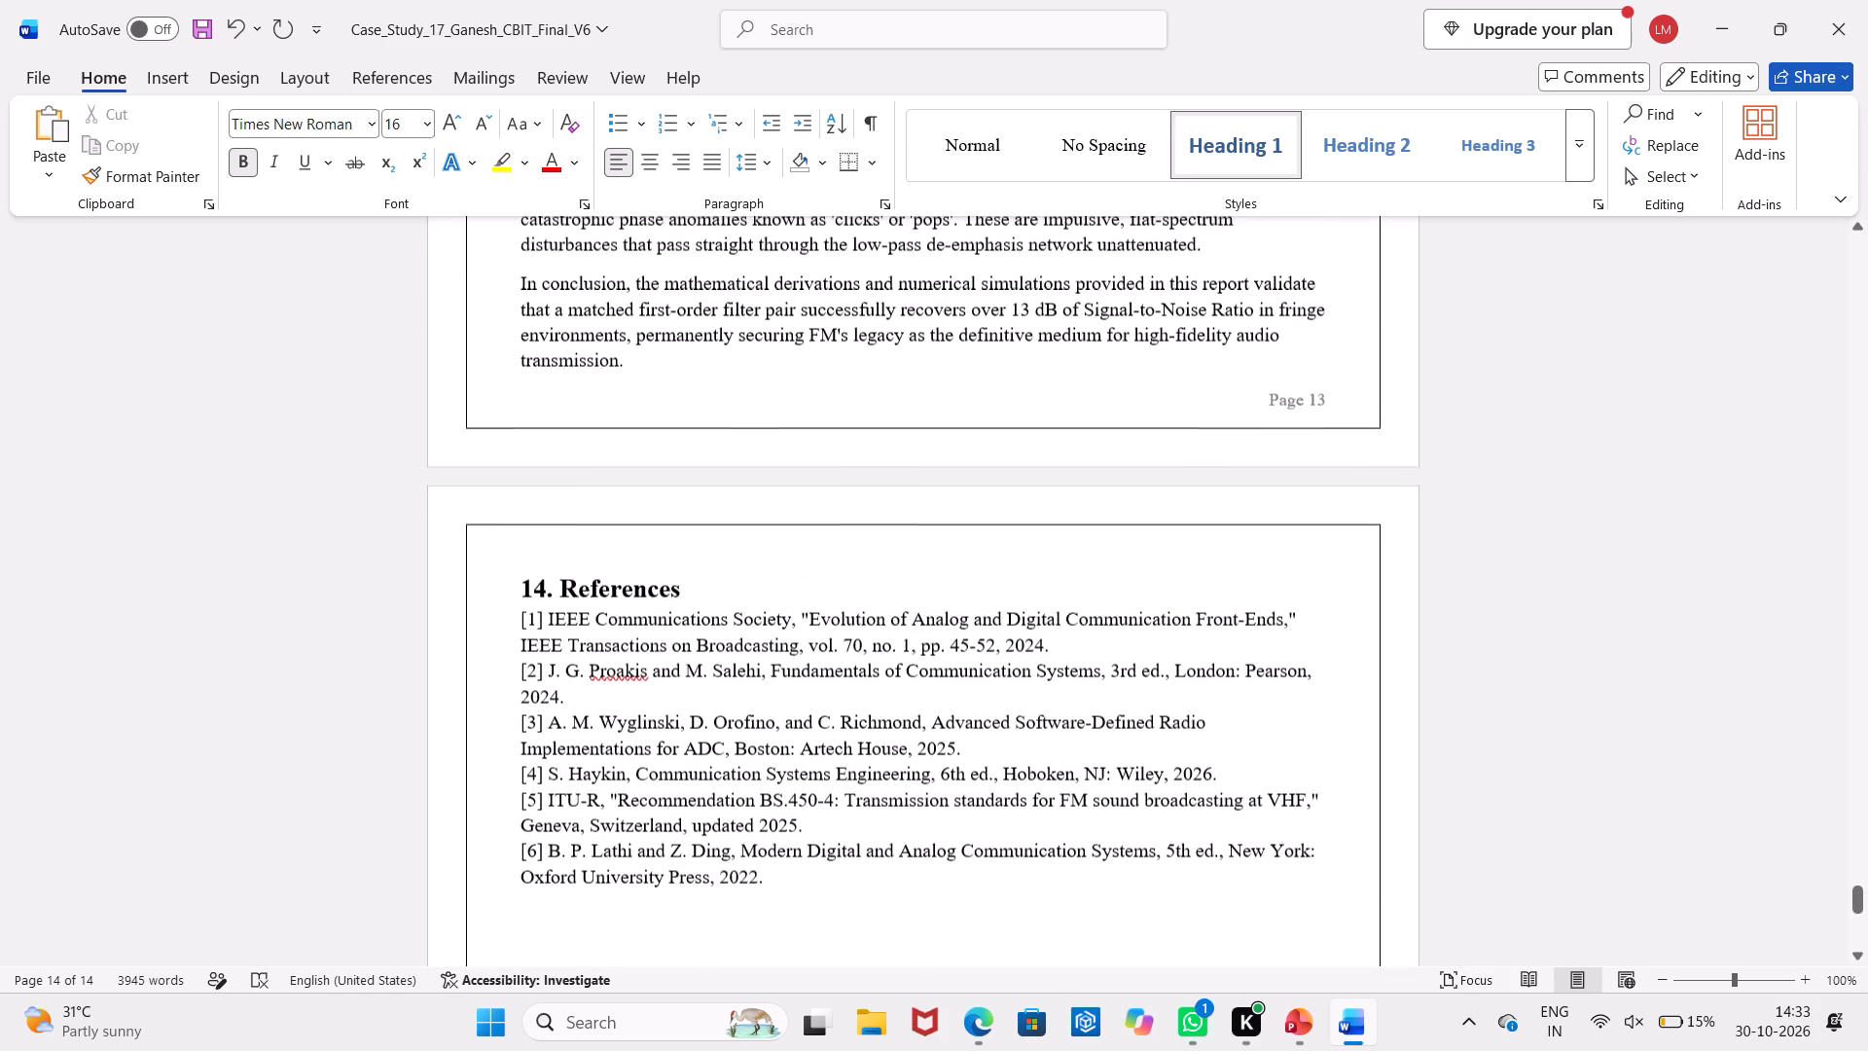
scroll(984, 651, up, 7)
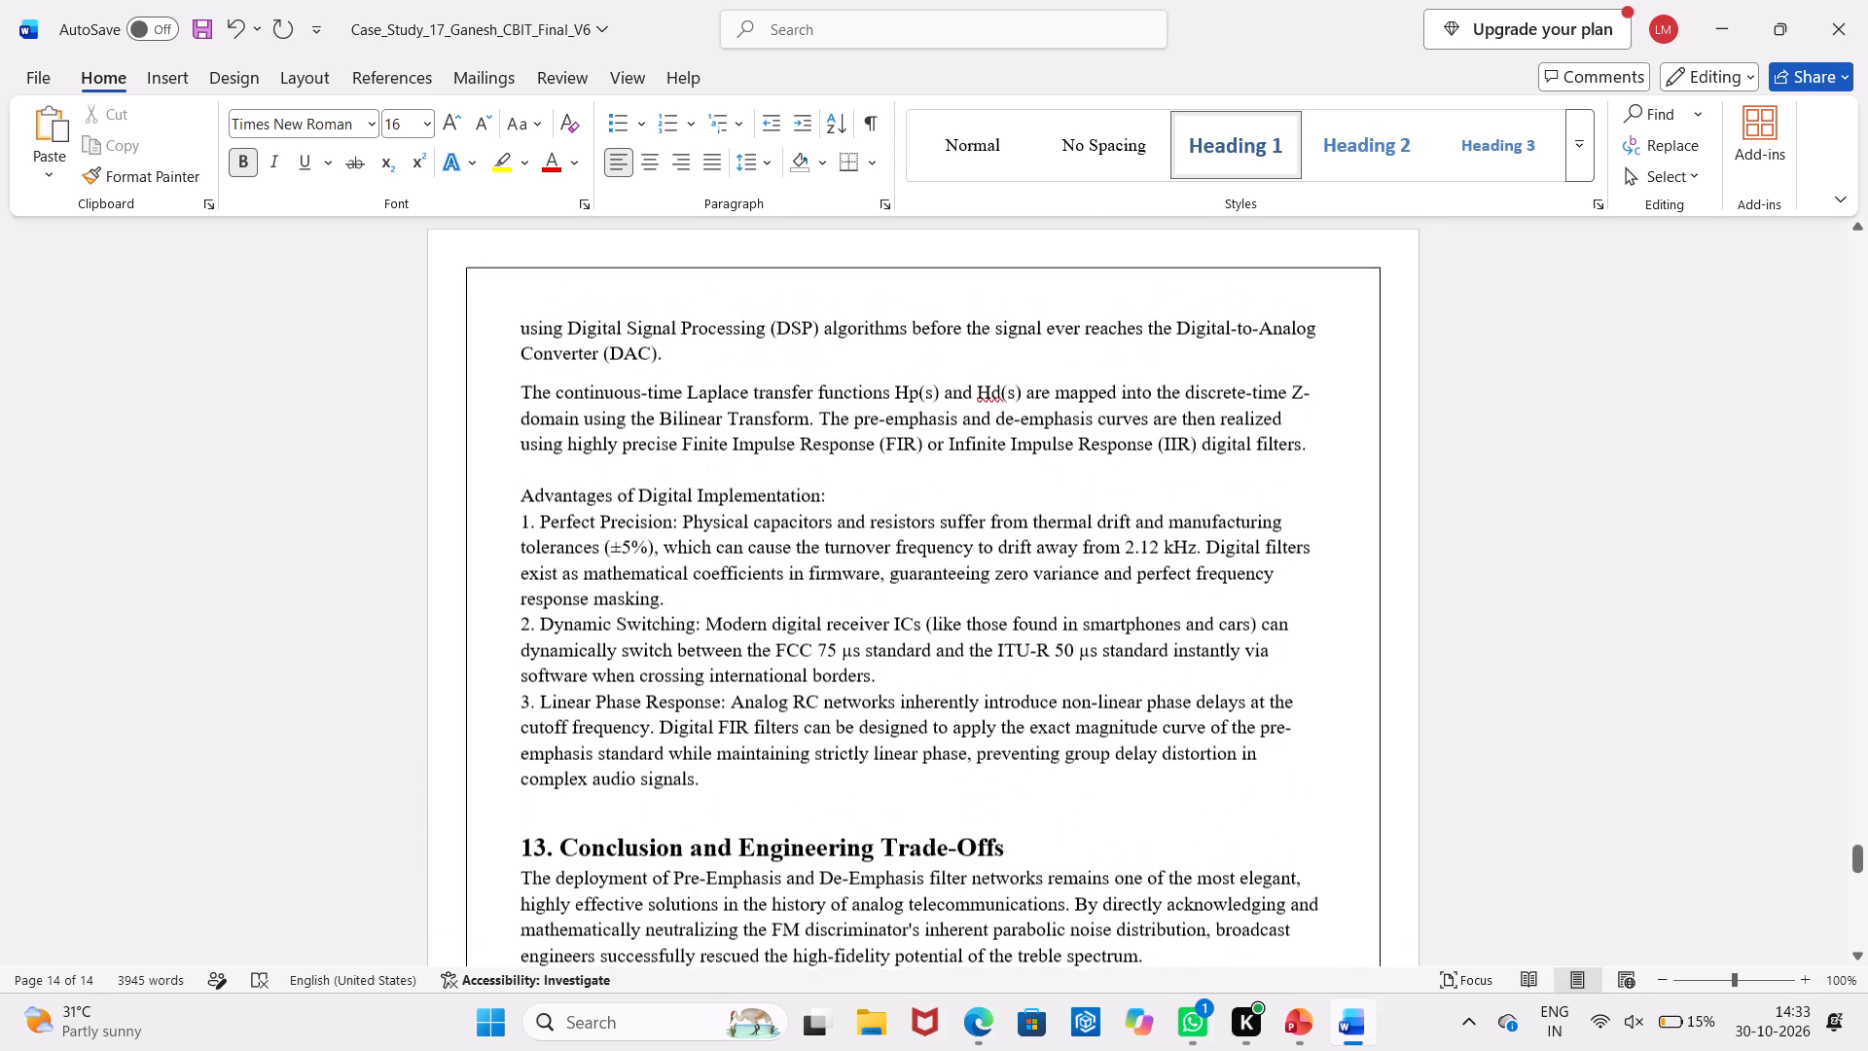
scroll(984, 651, up, 3)
scroll(984, 651, down, 2)
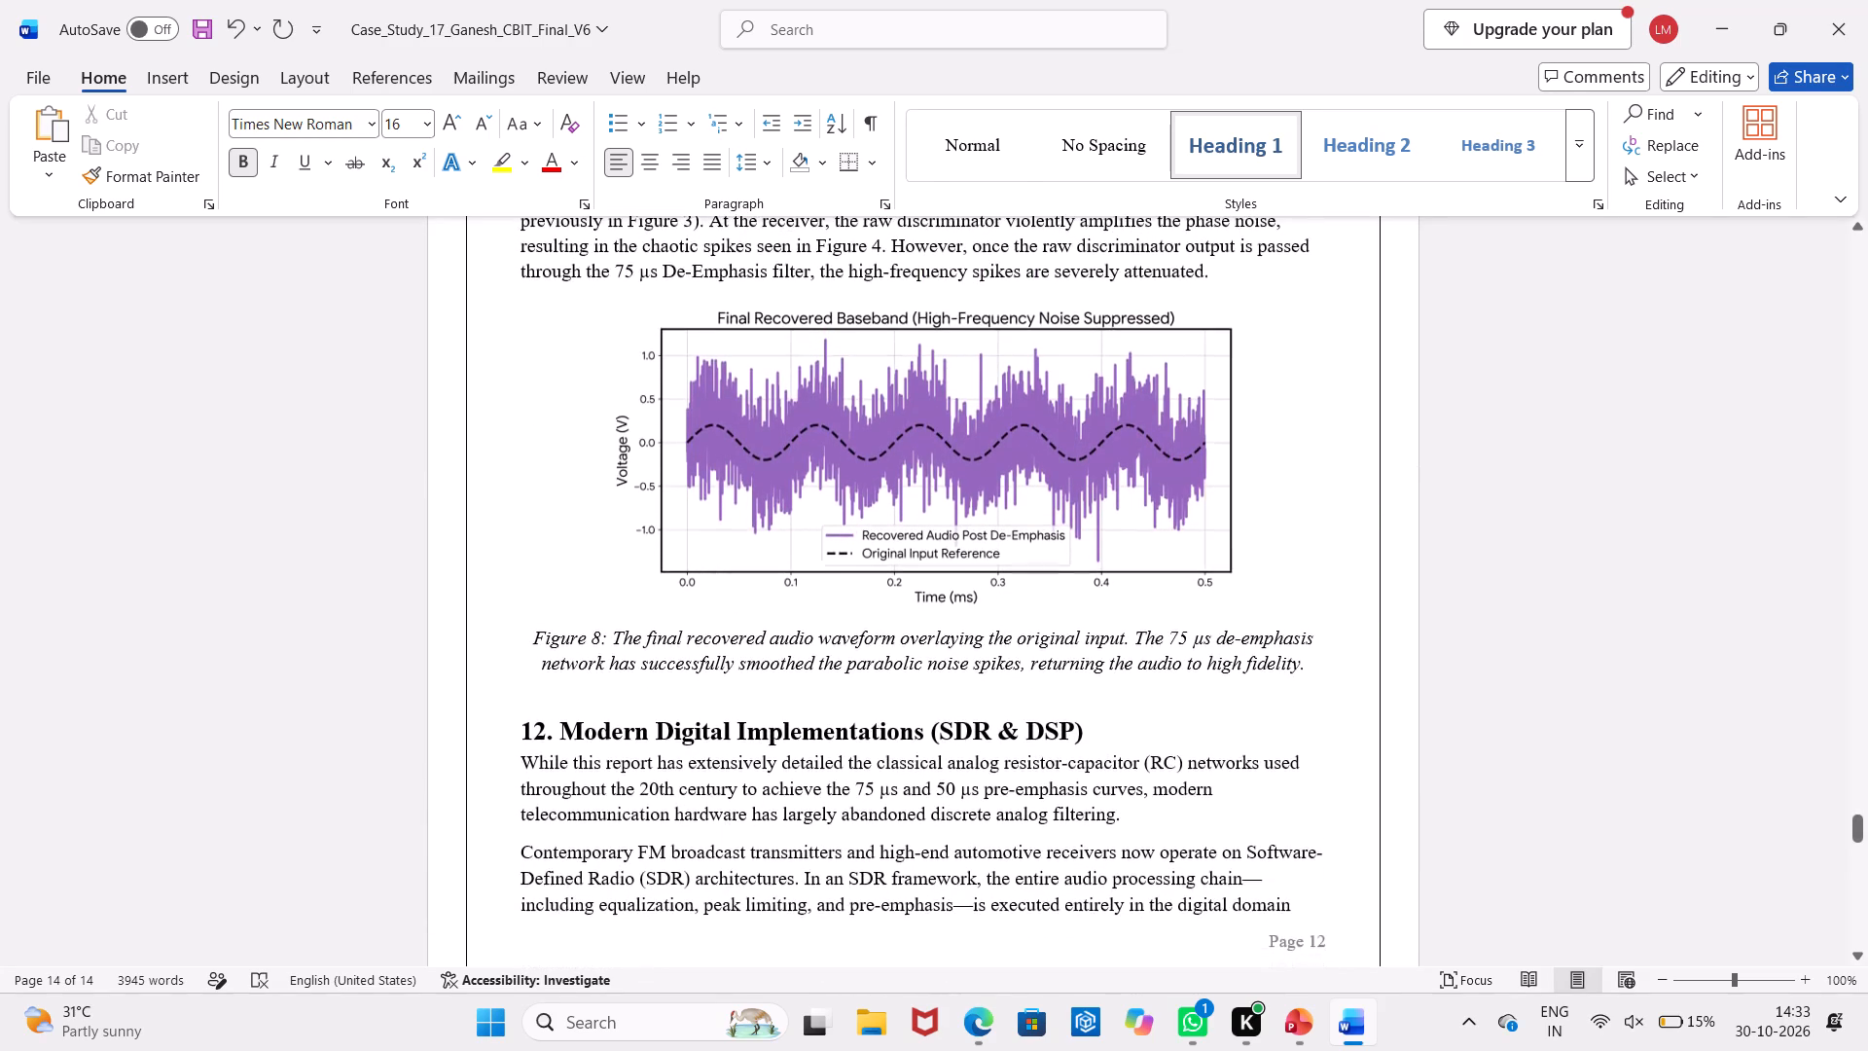
scroll(984, 651, up, 3)
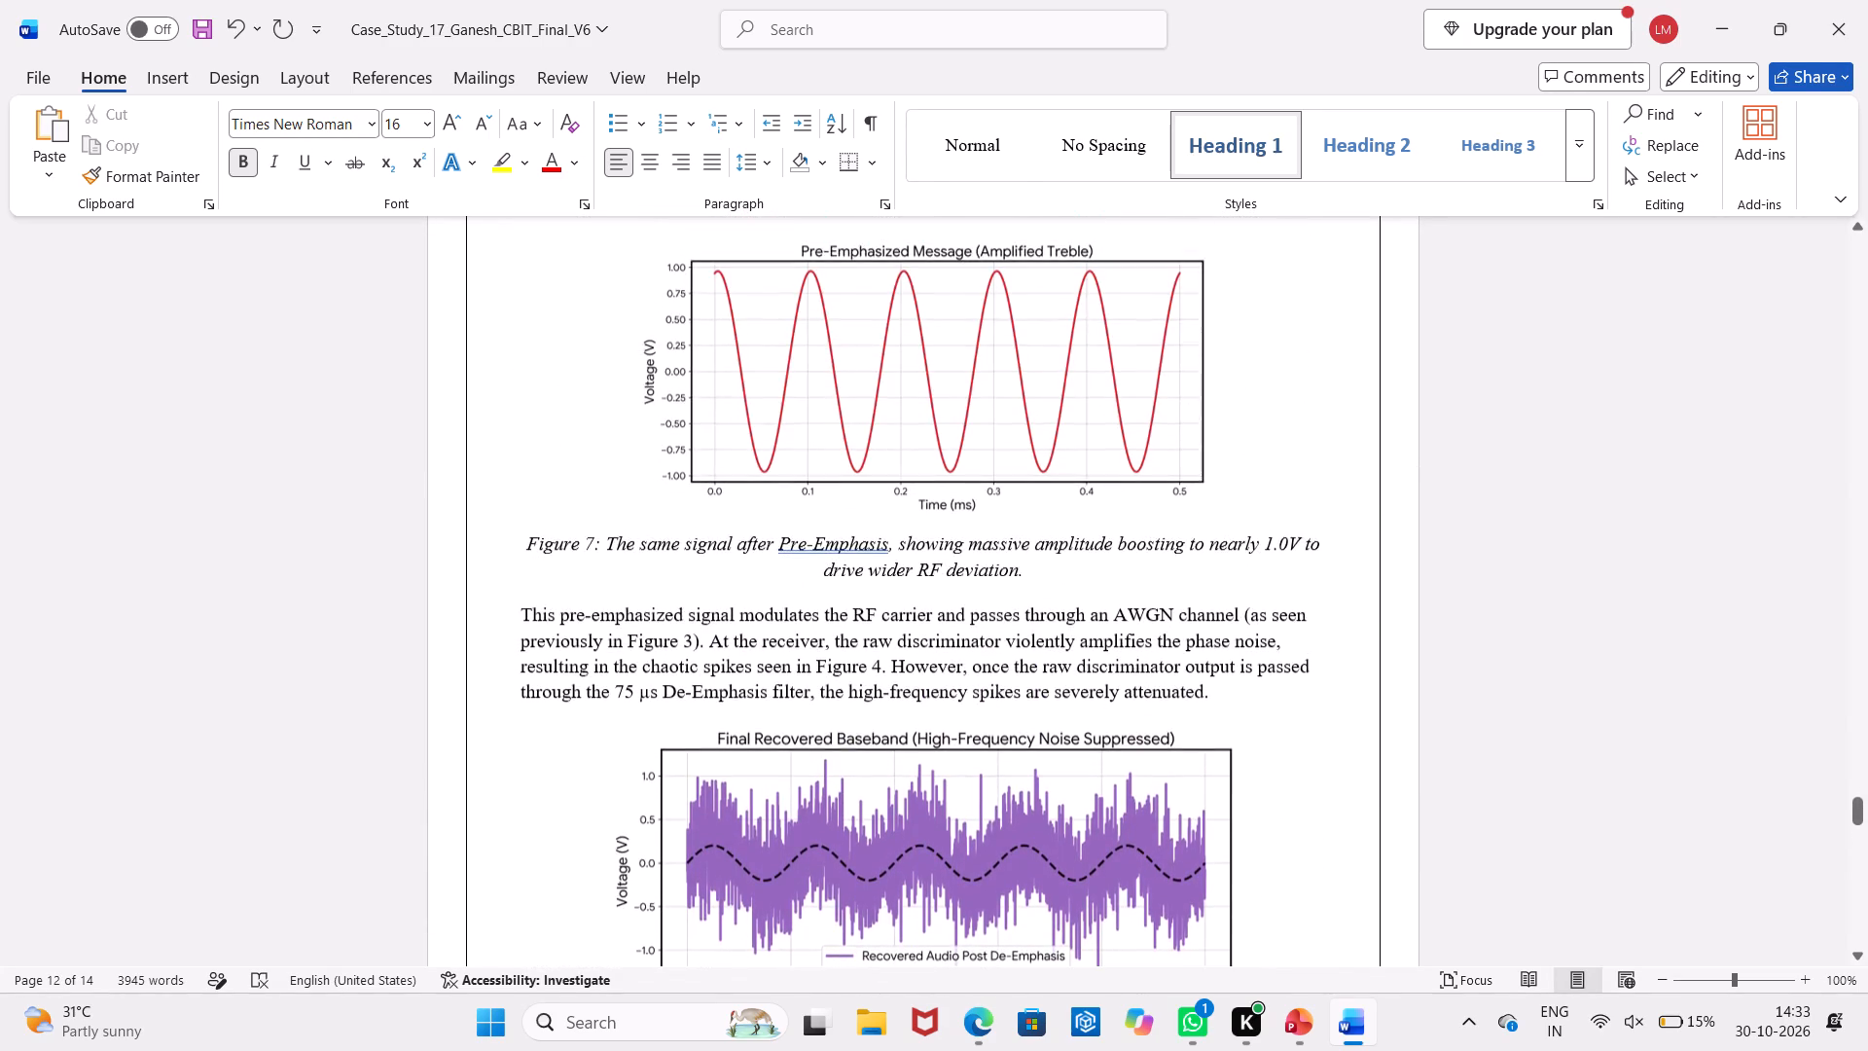
scroll(984, 651, up, 6)
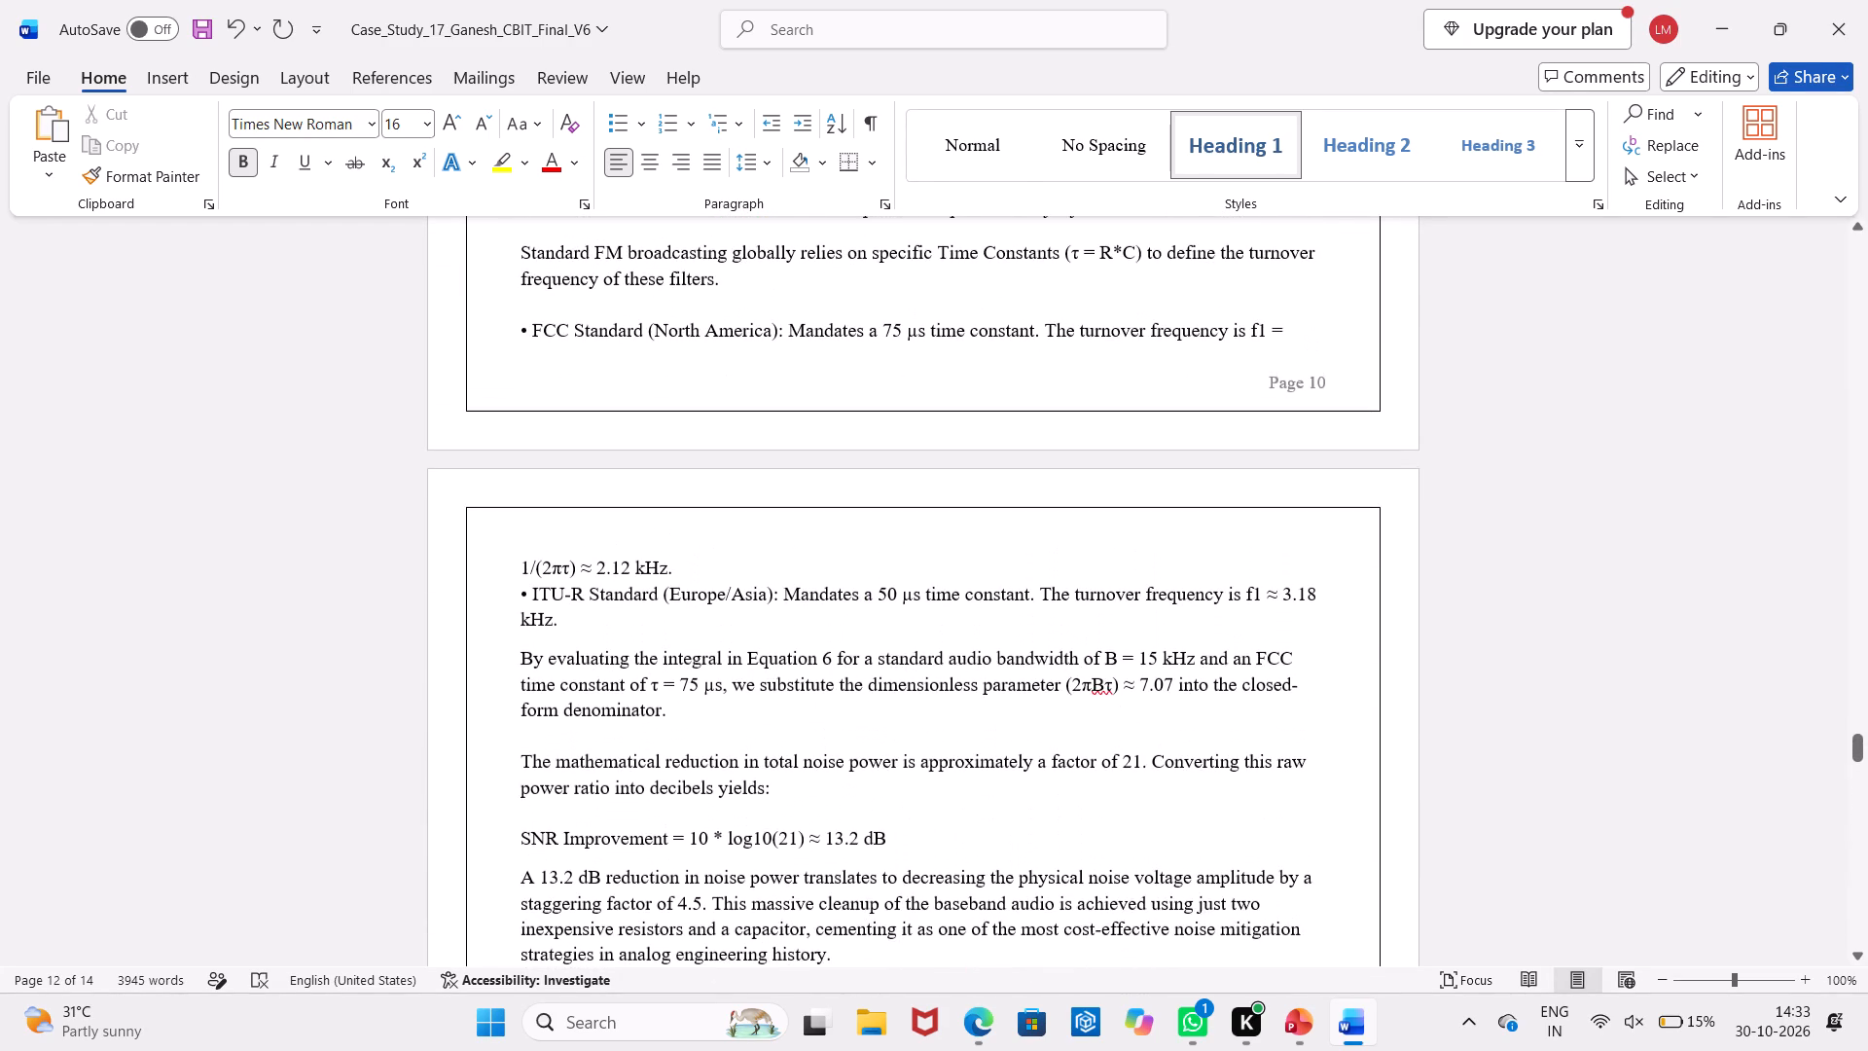
scroll(984, 651, up, 15)
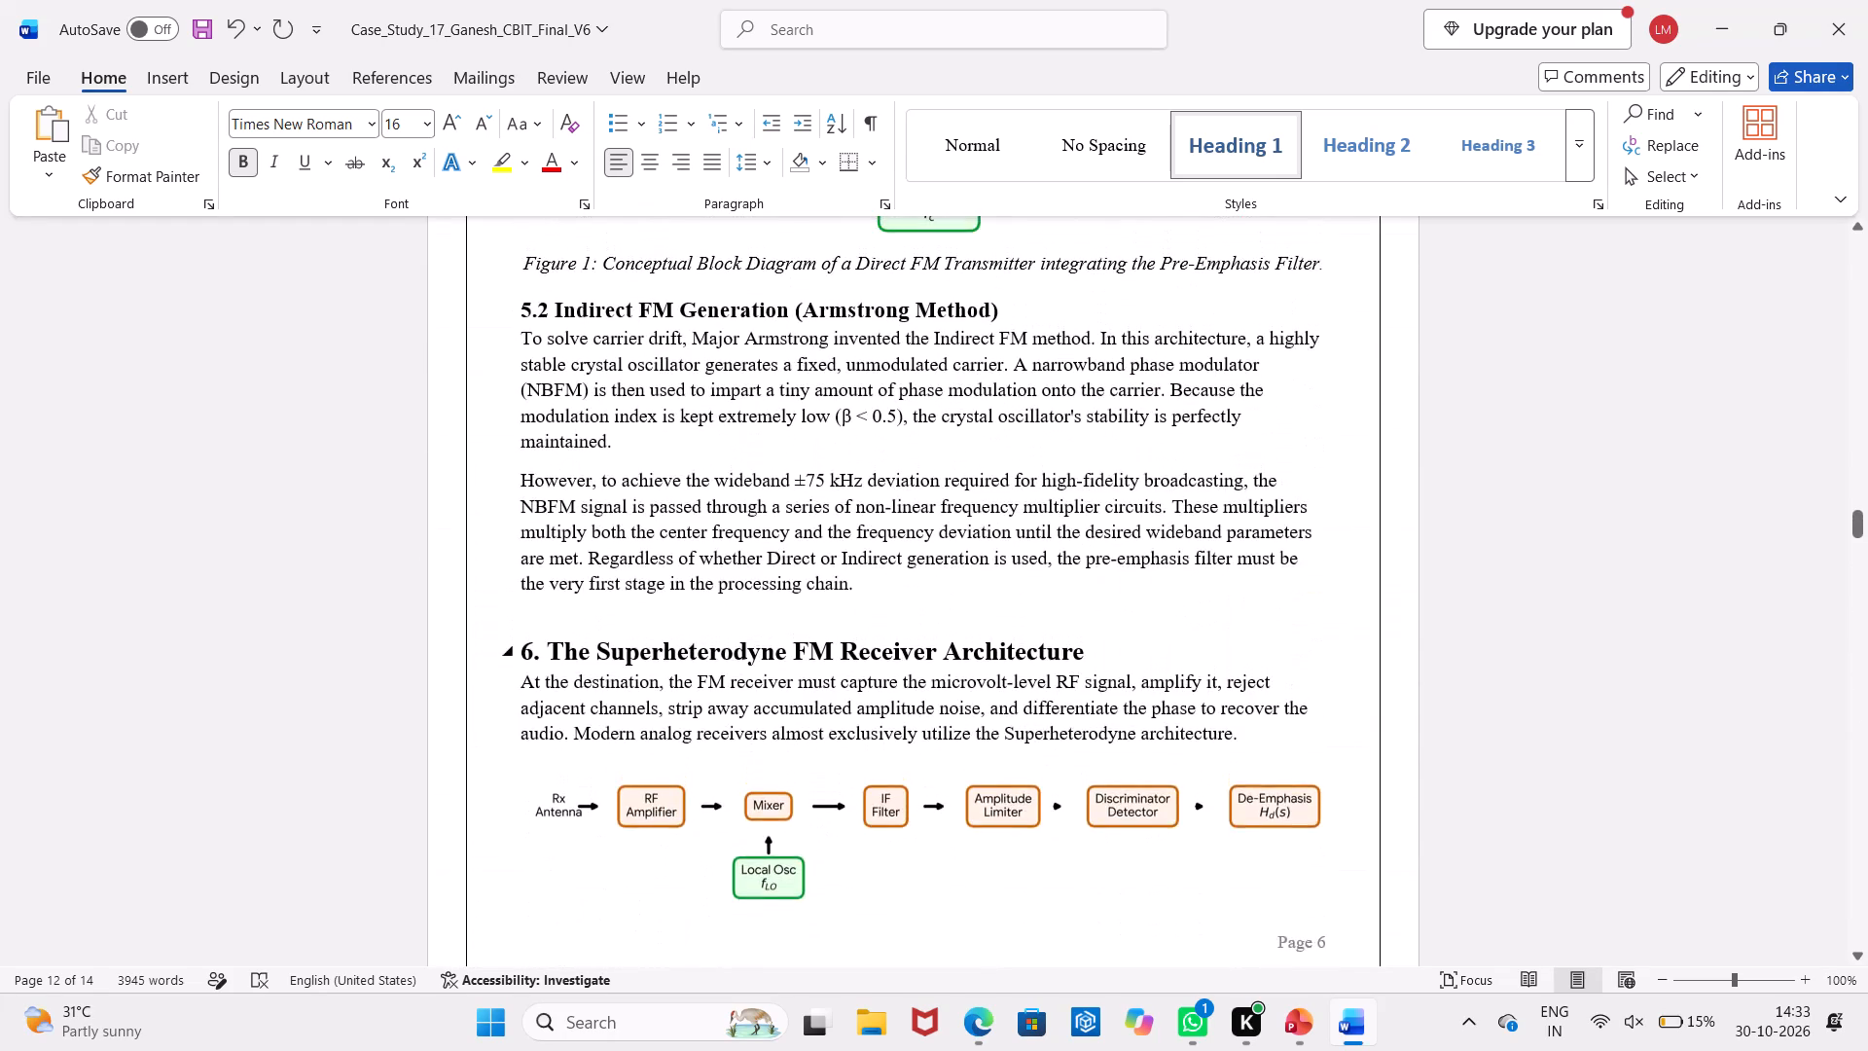
scroll(984, 651, up, 13)
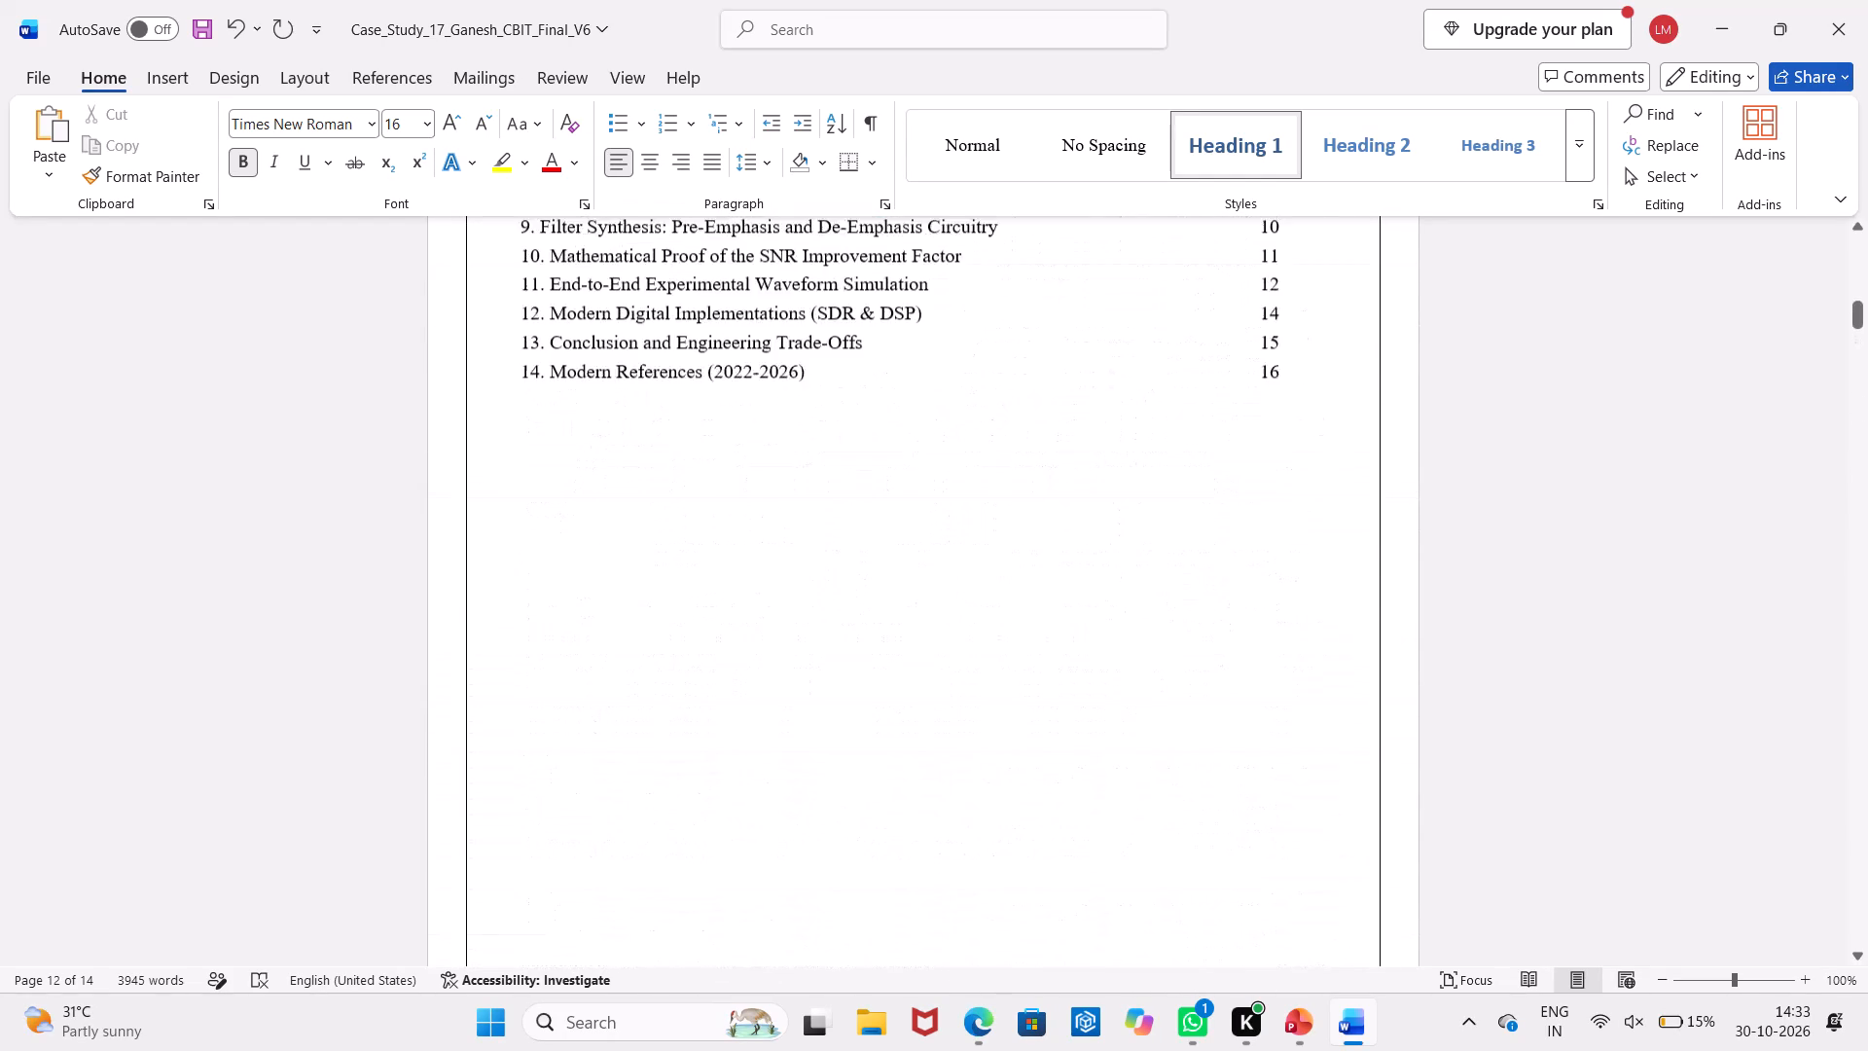
scroll(984, 651, up, 1)
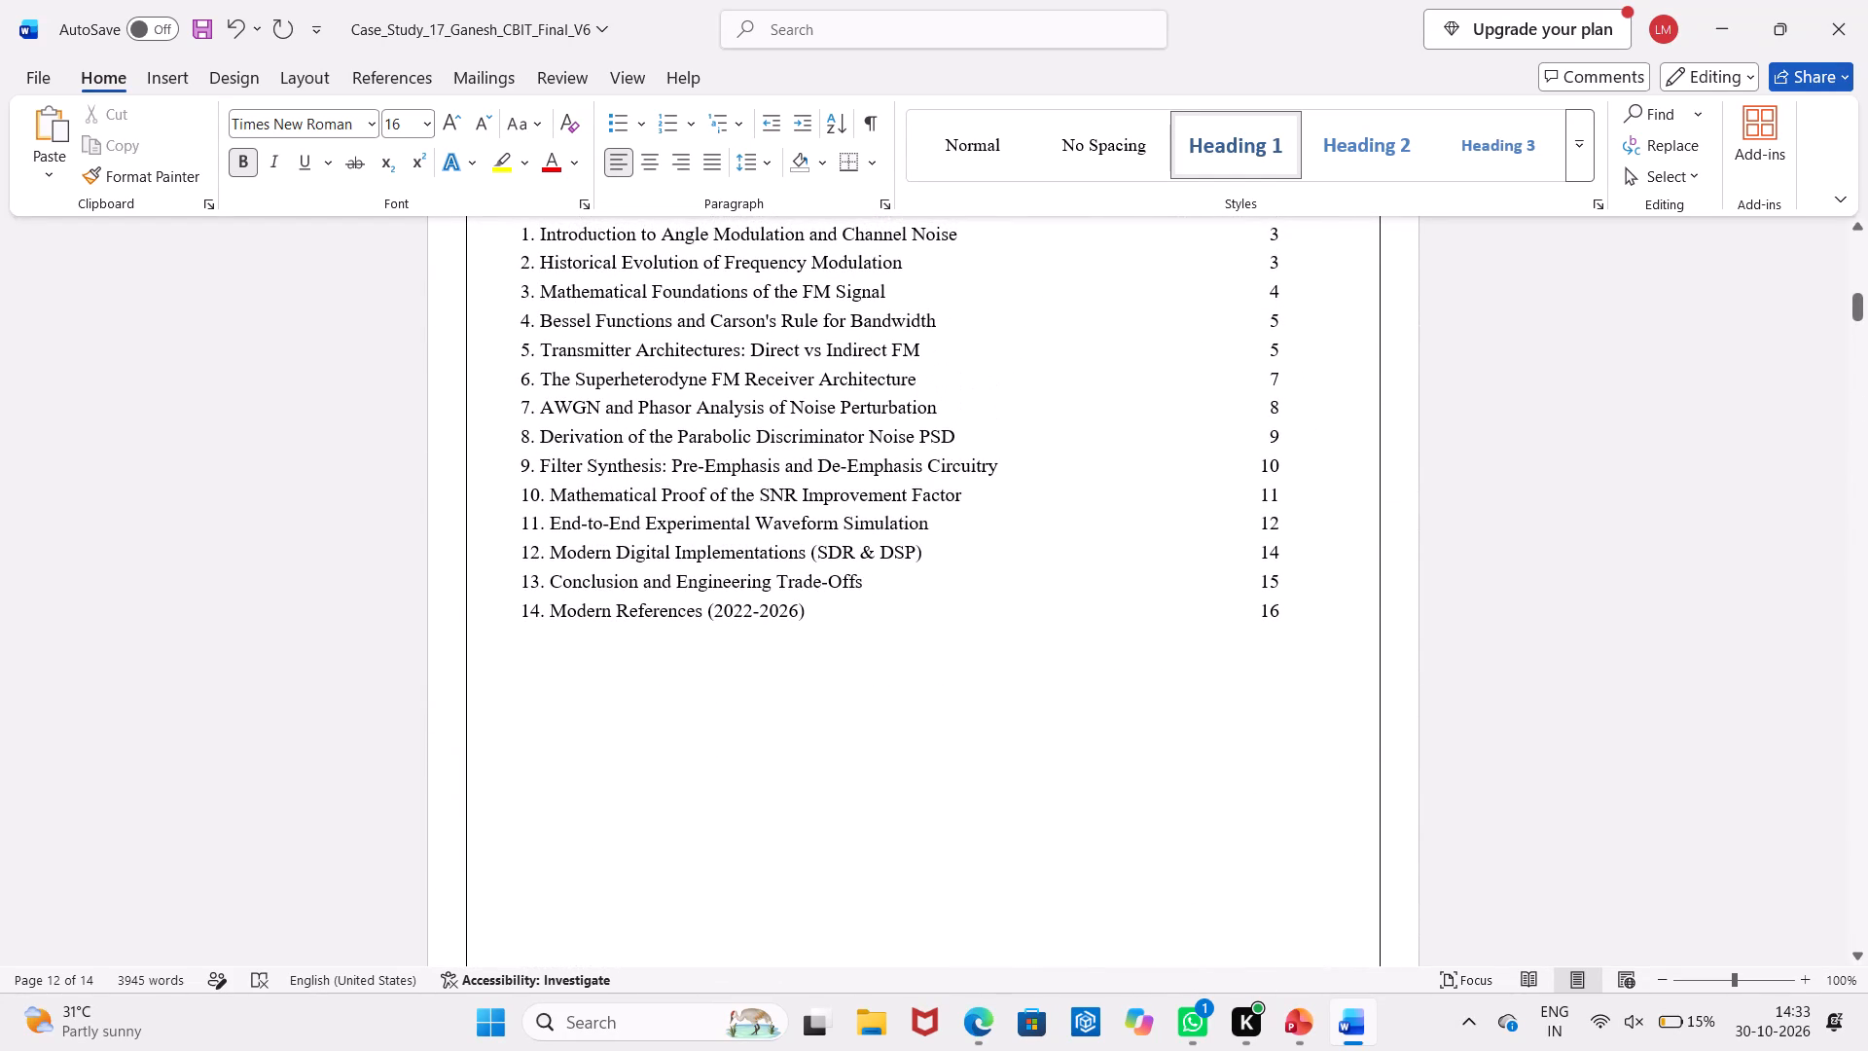
click(812, 622)
key(BackSpace)
key(BackSpace)
key(BackSpace)
key(BackSpace)
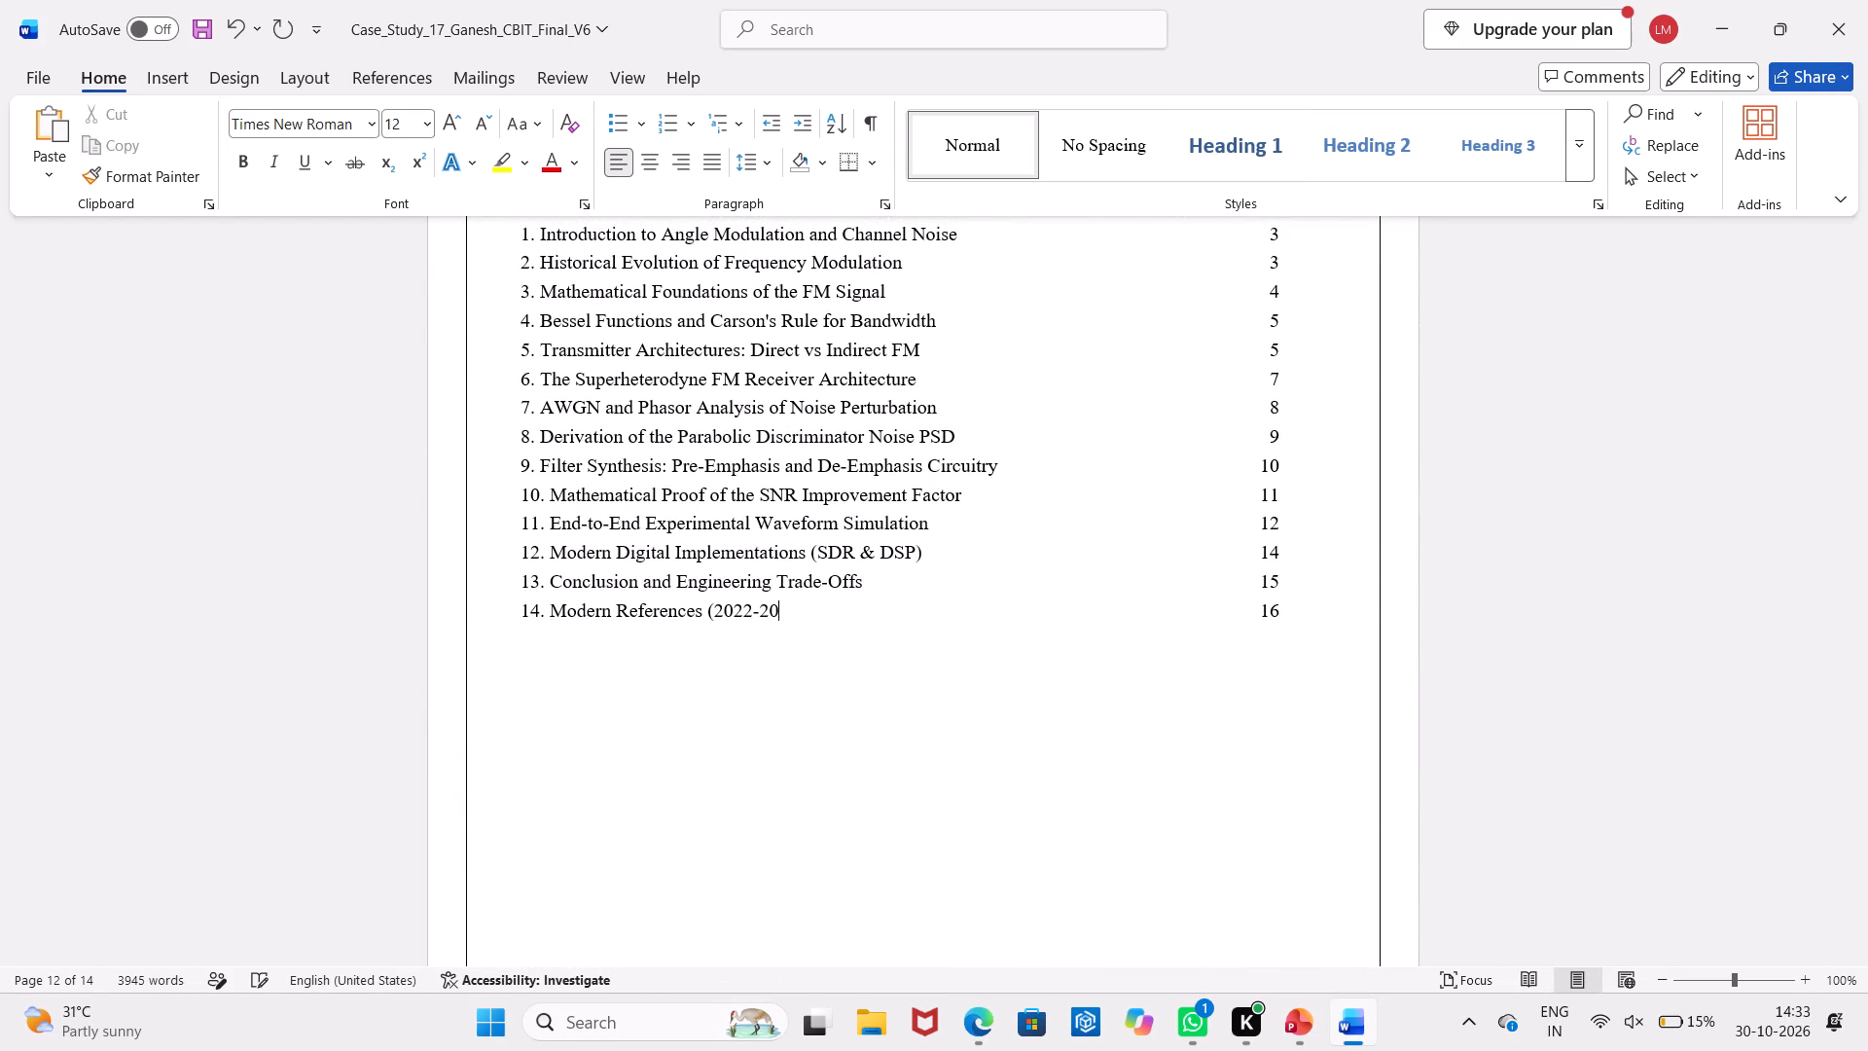
key(BackSpace)
key(BackSpace)
key(BackSpace)
key(BackSpace)
key(BackSpace)
key(BackSpace)
key(BackSpace)
Delete the word Modern from the section 14 contents entry so it reads 14. References, keeping the period after the number.
key(Left)
key(Left)
key(Left)
key(Left)
key(Left)
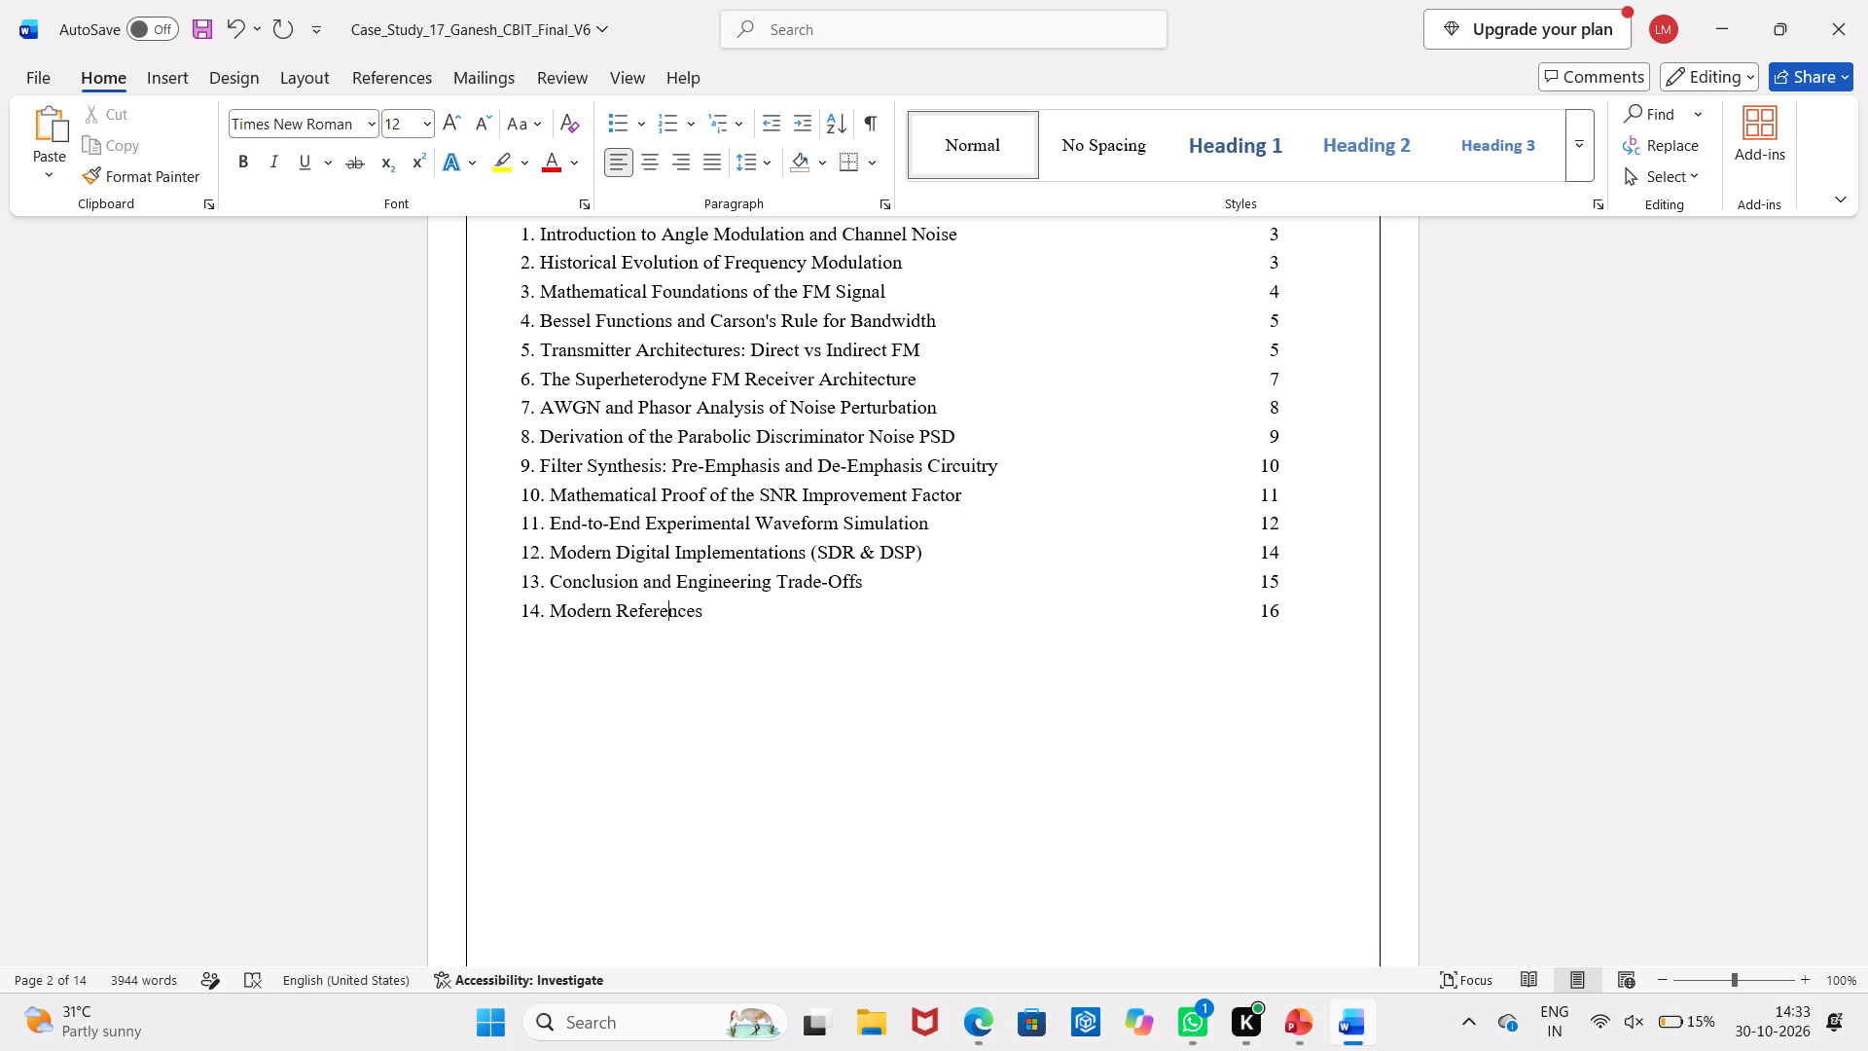
key(Left)
key(Left)
key(Left)
key(Left)
key(Left)
key(Left)
key(Left)
key(BackSpace)
key(ctrl+BackSpace)
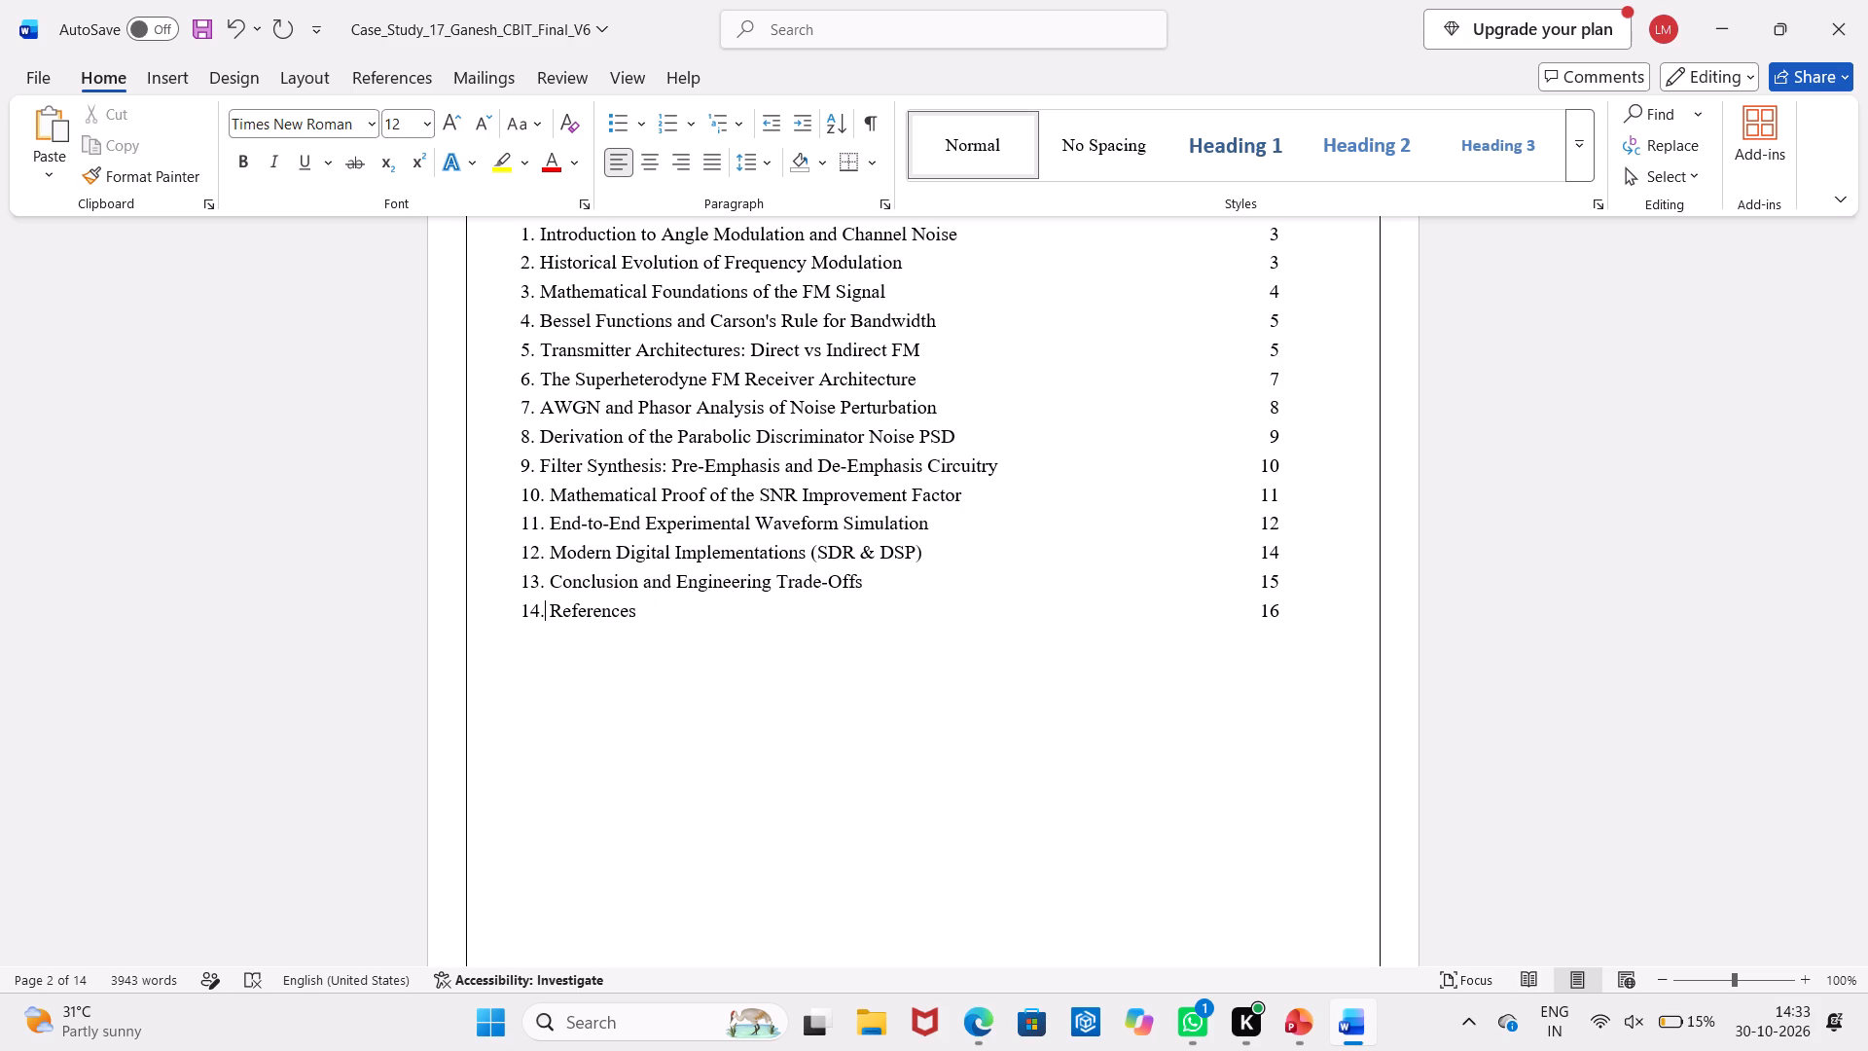
key(BackSpace)
key(period)
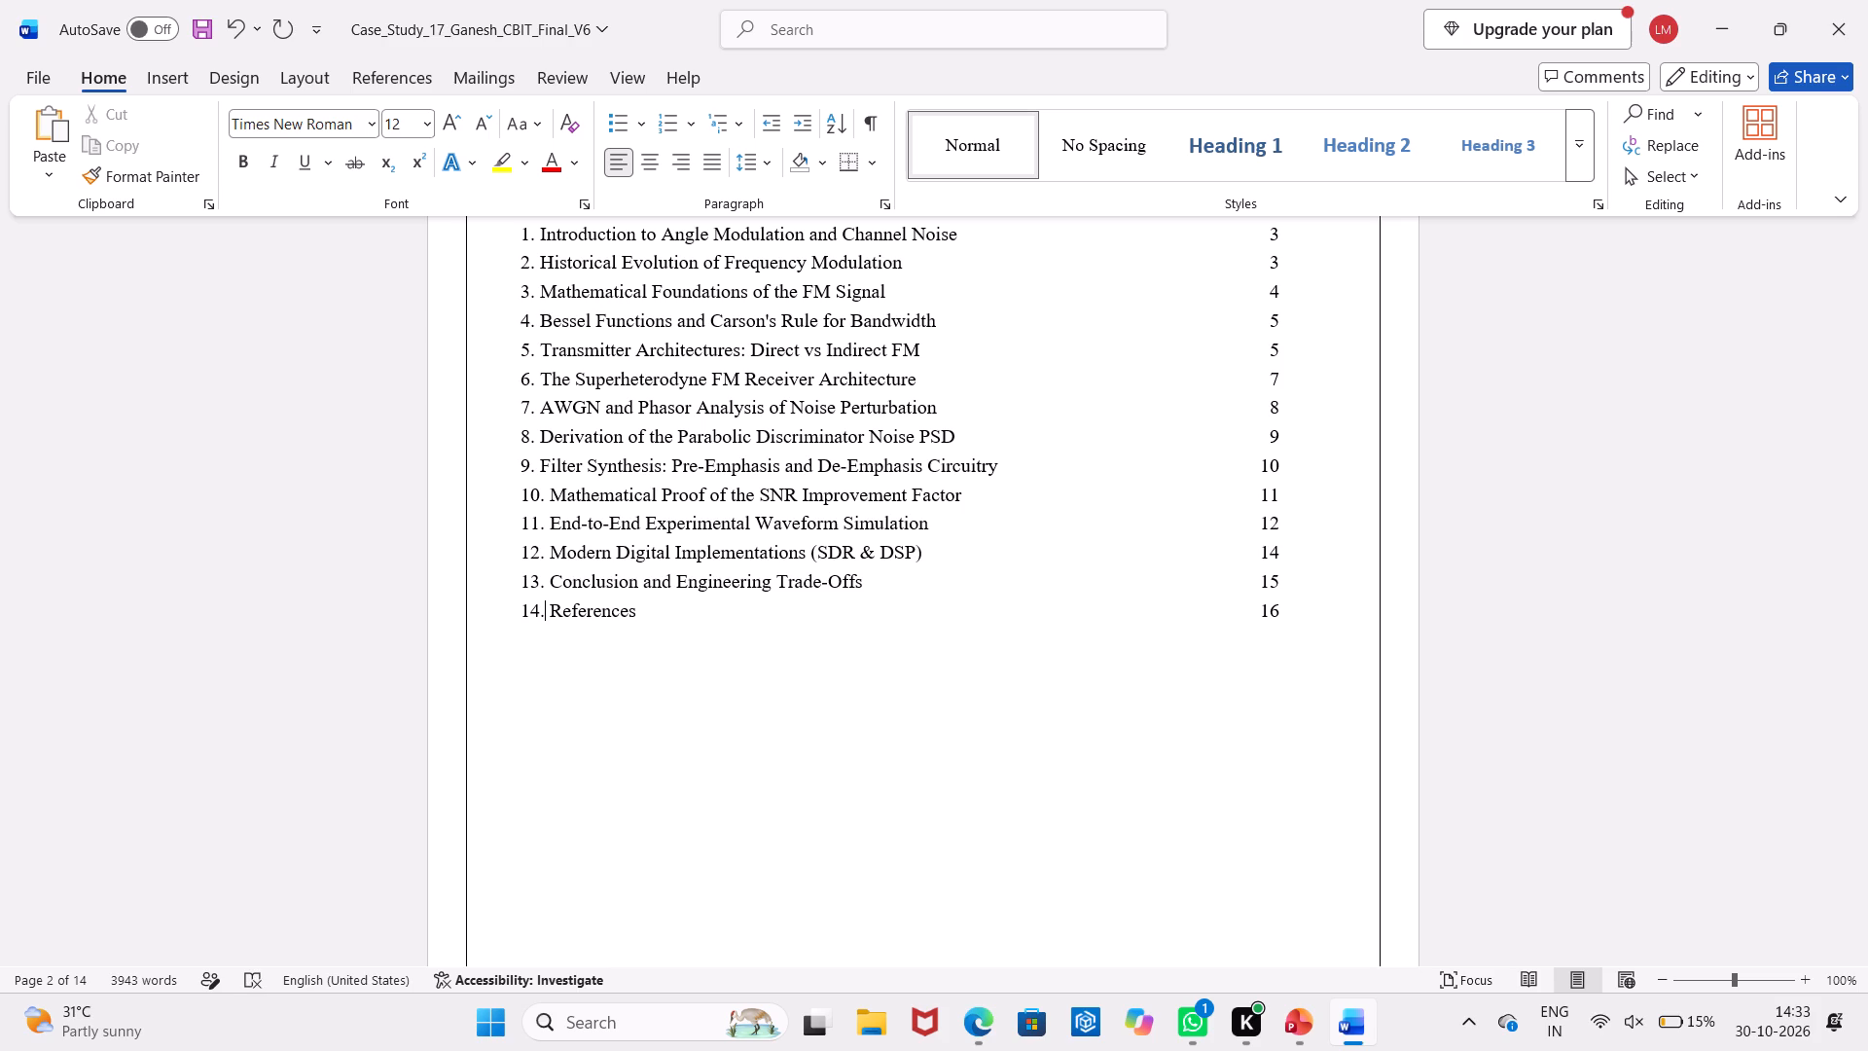
Delete the cover details above the ABSTRACT heading on page 1, from the department title to the submission date, plus one leftover blank line.
key(Up)
scroll(864, 634, up, 2)
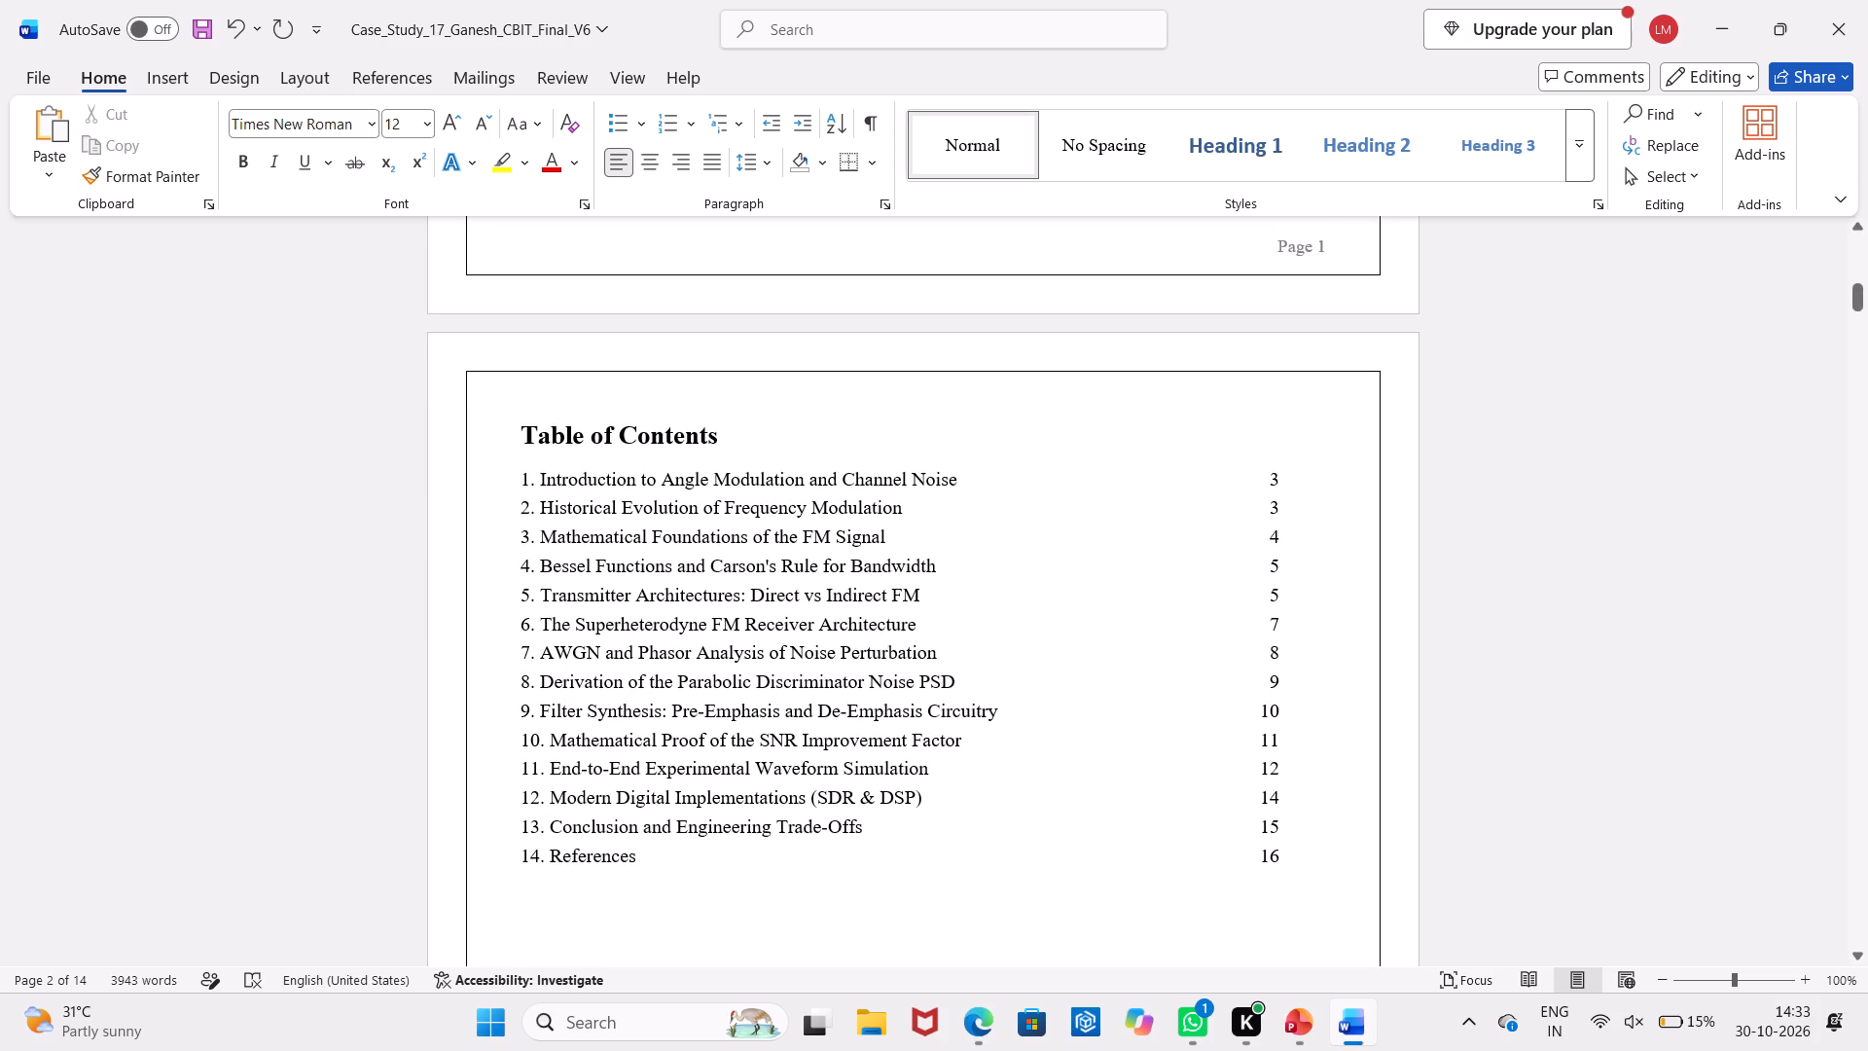
scroll(793, 526, up, 4)
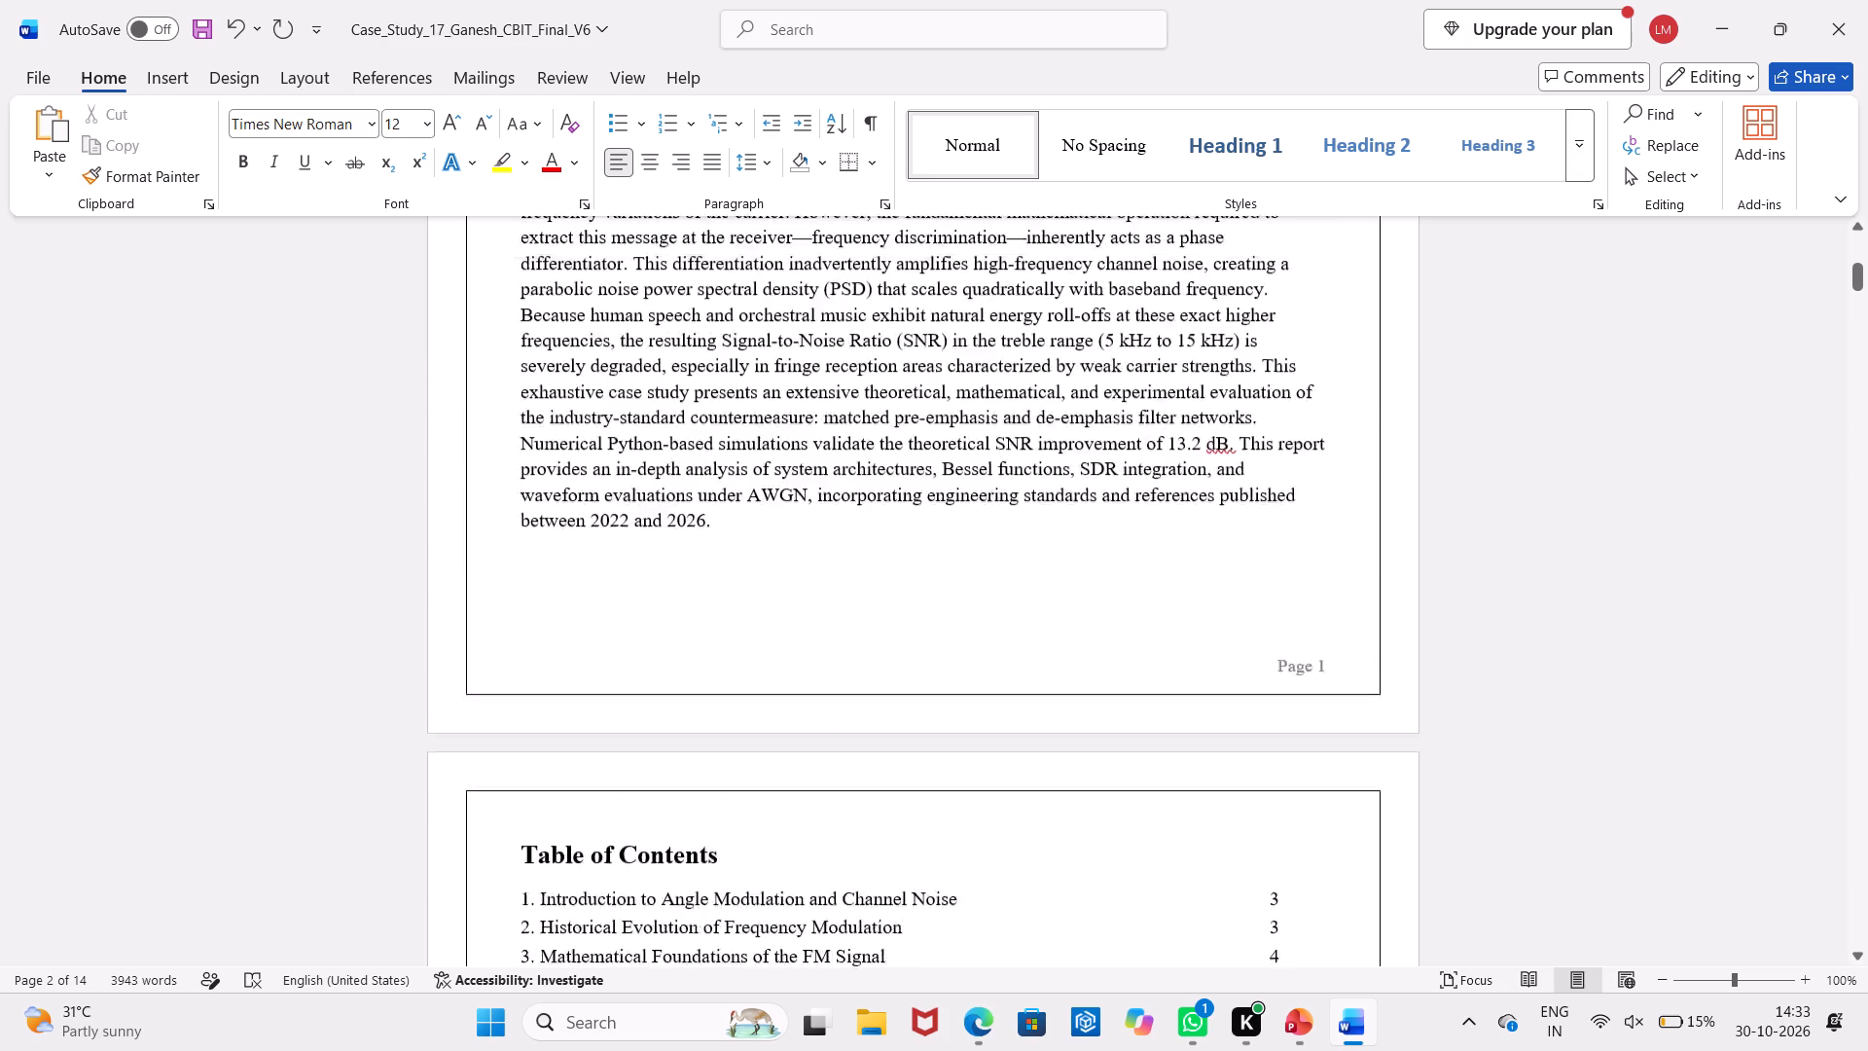
scroll(793, 526, up, 3)
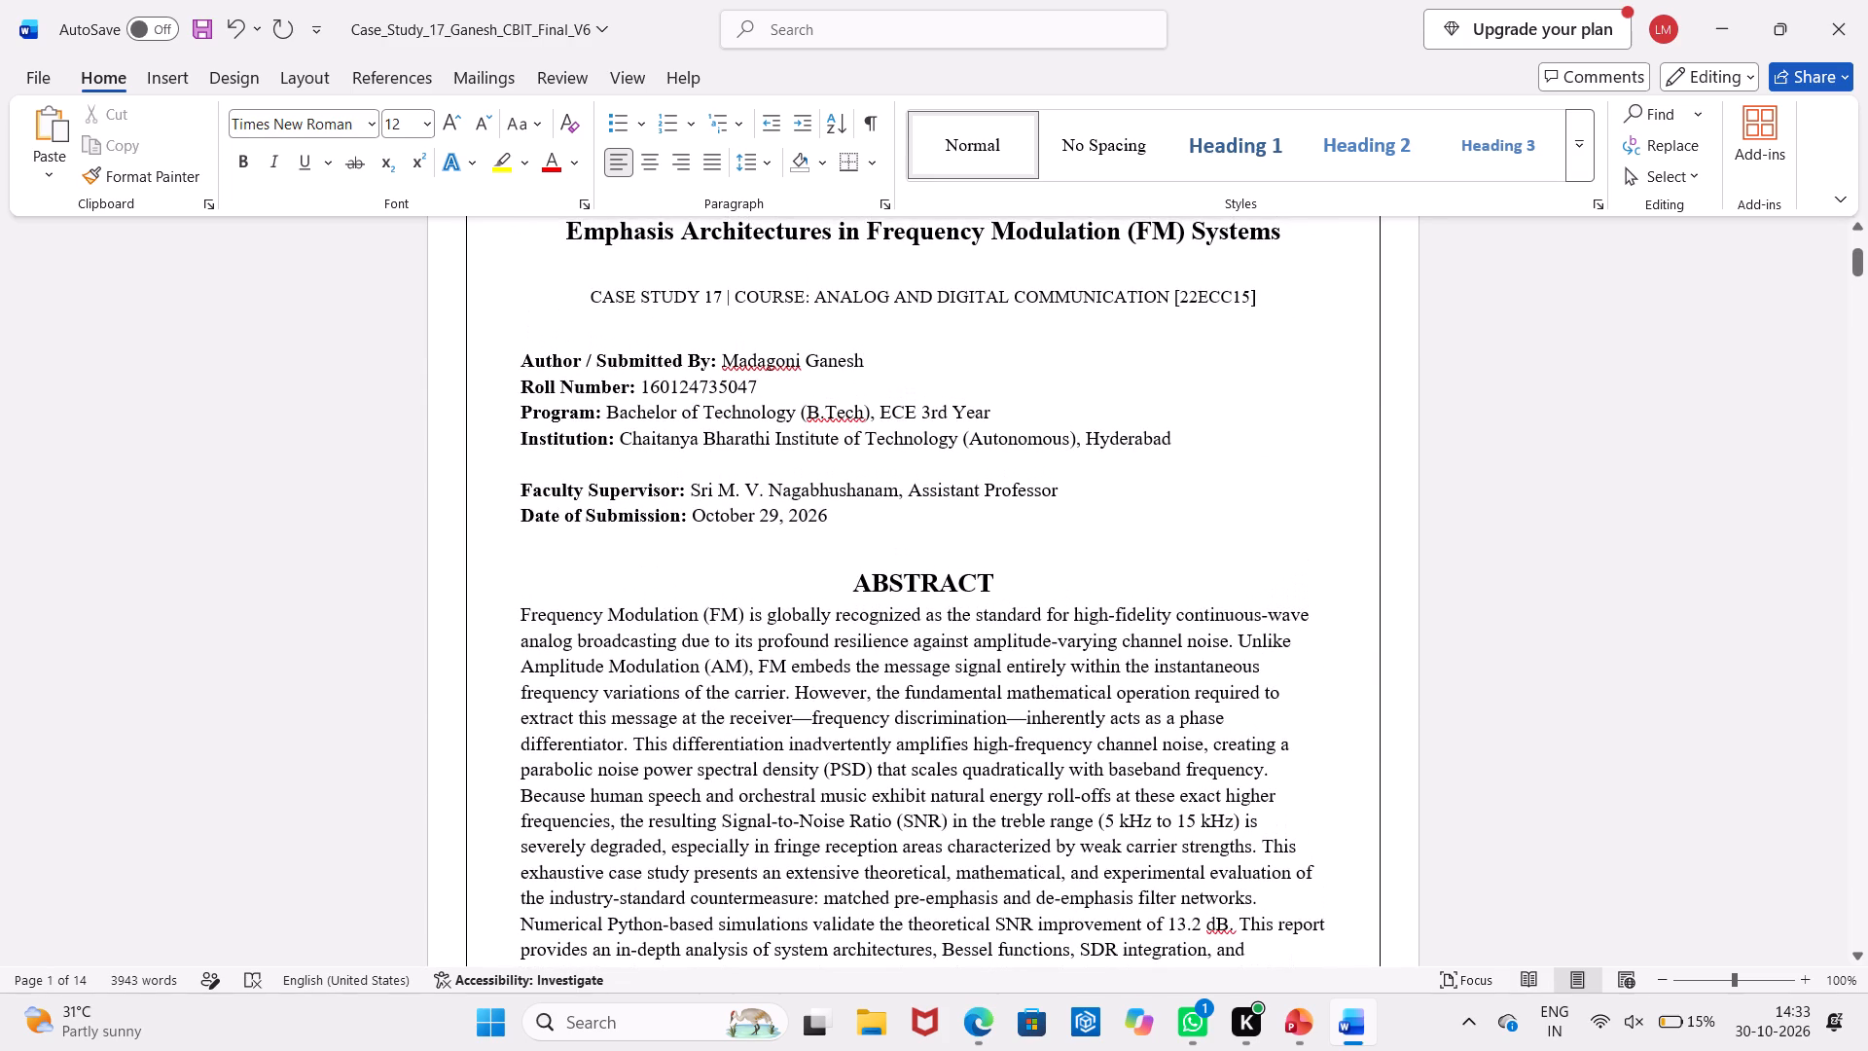
scroll(793, 526, right, 1)
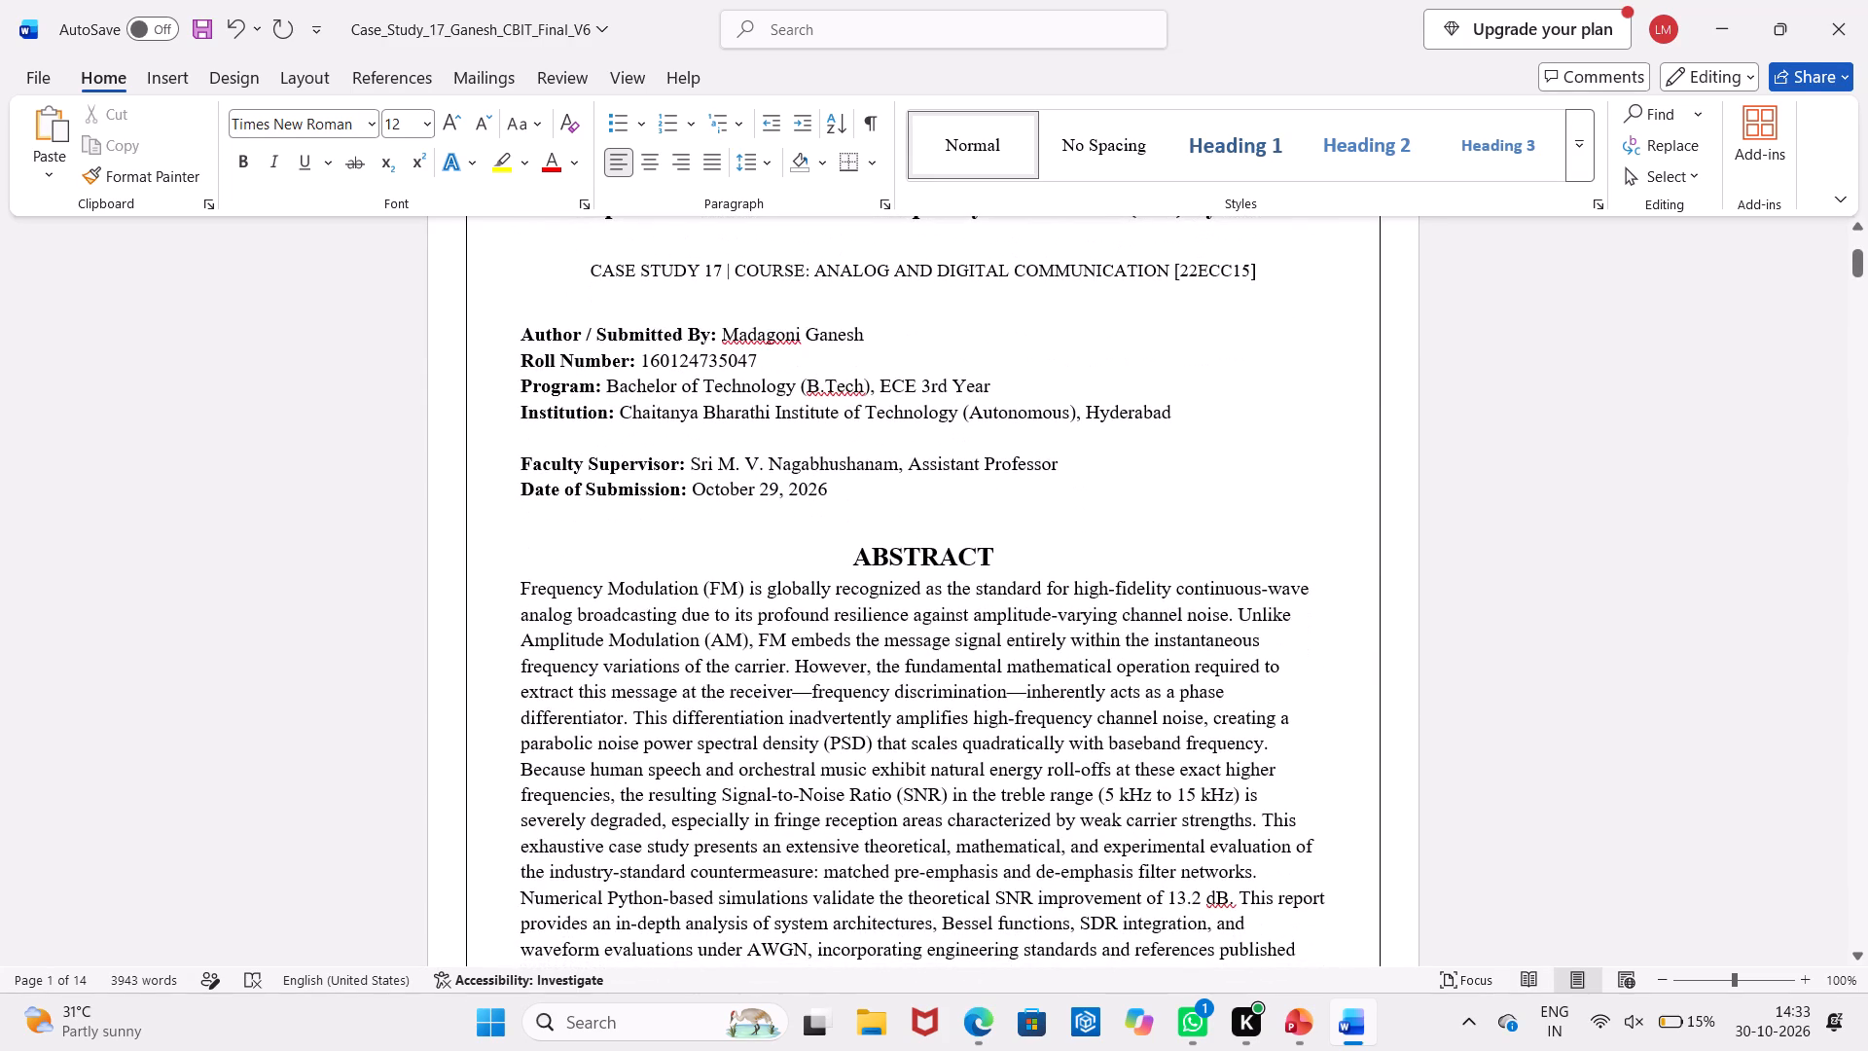
scroll(793, 526, up, 3)
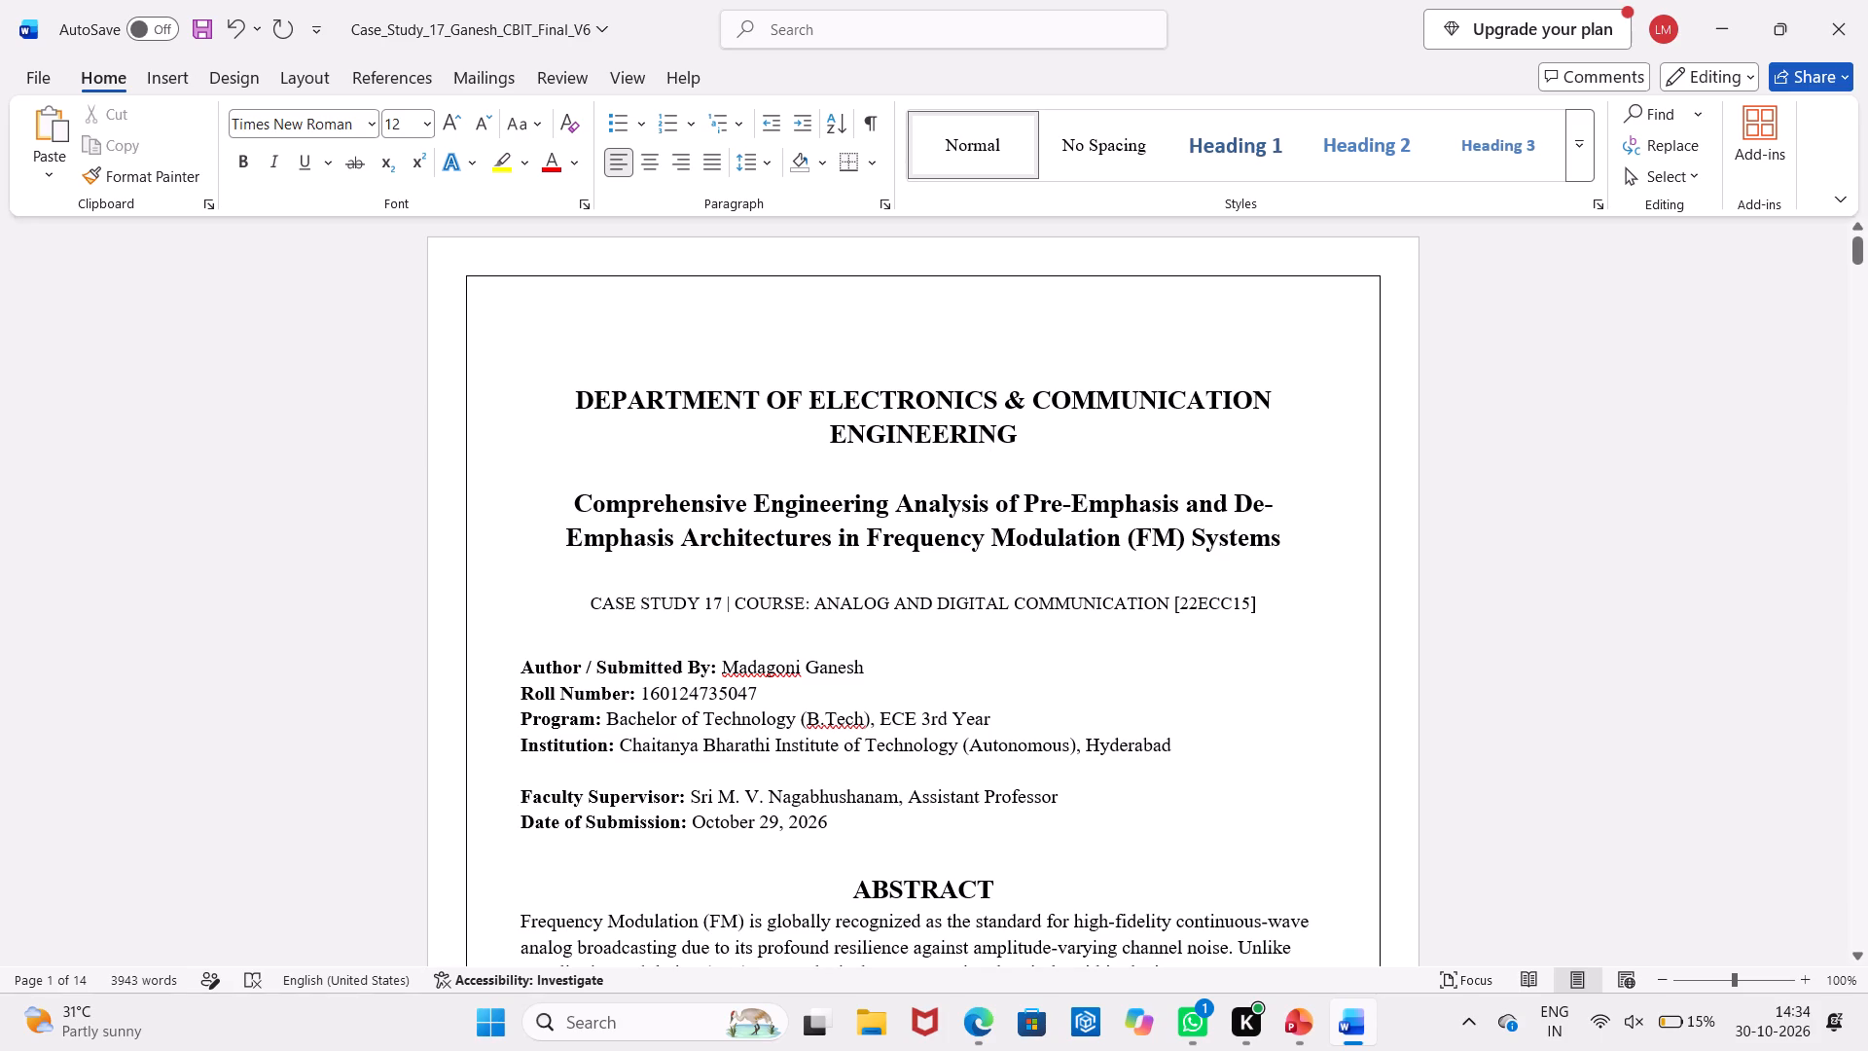
drag(563, 380, 888, 825)
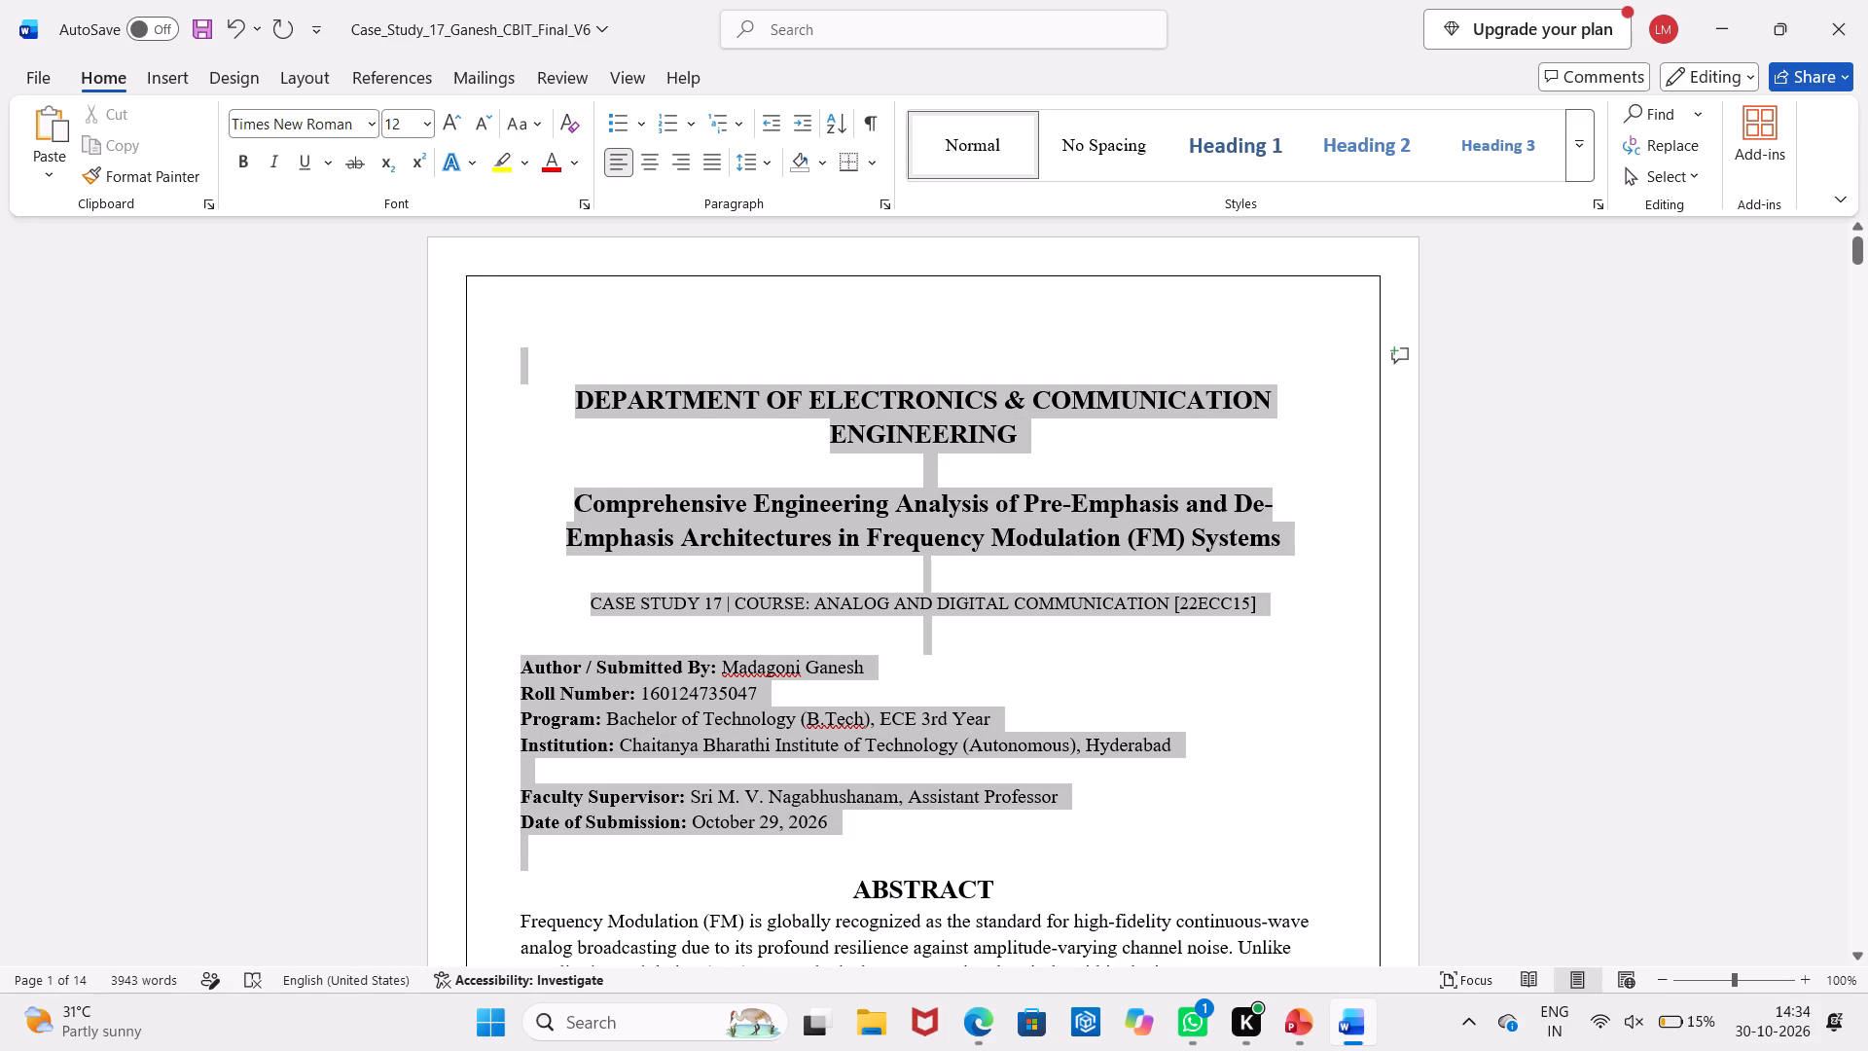
key(BackSpace)
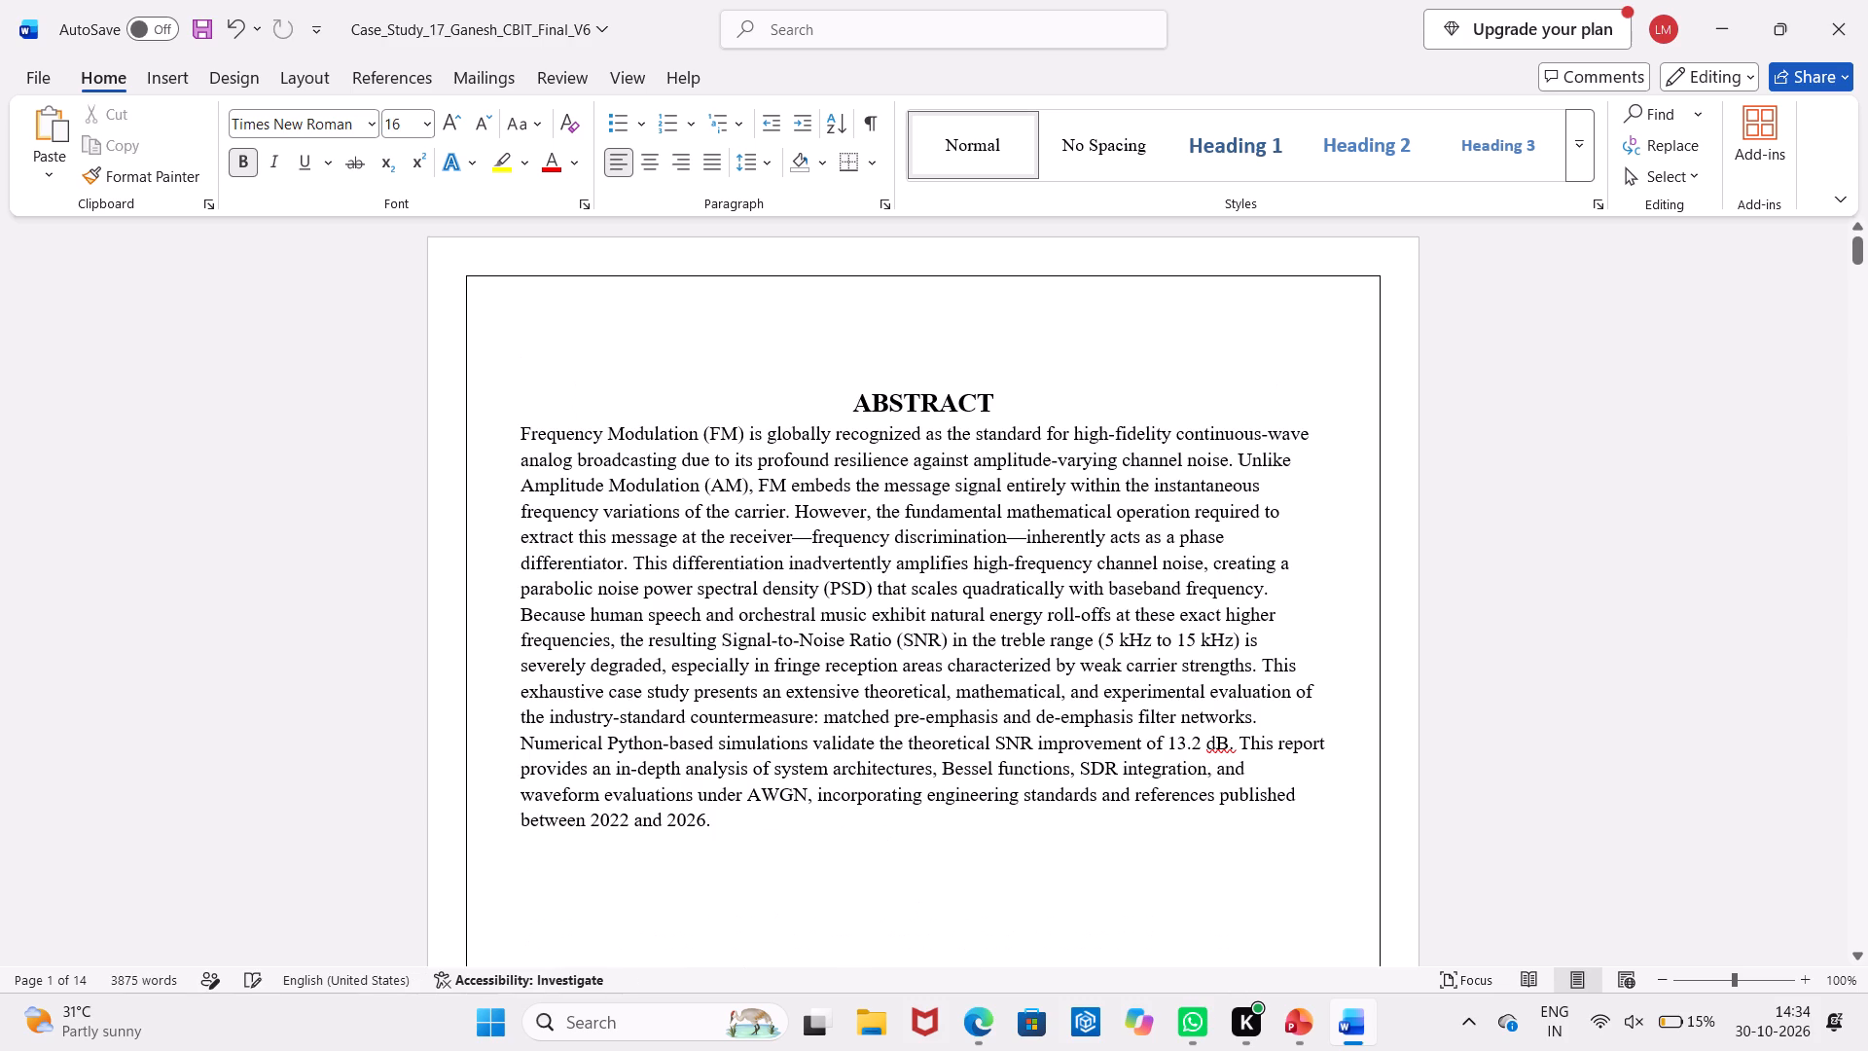
key(BackSpace)
scroll(888, 825, up, 1)
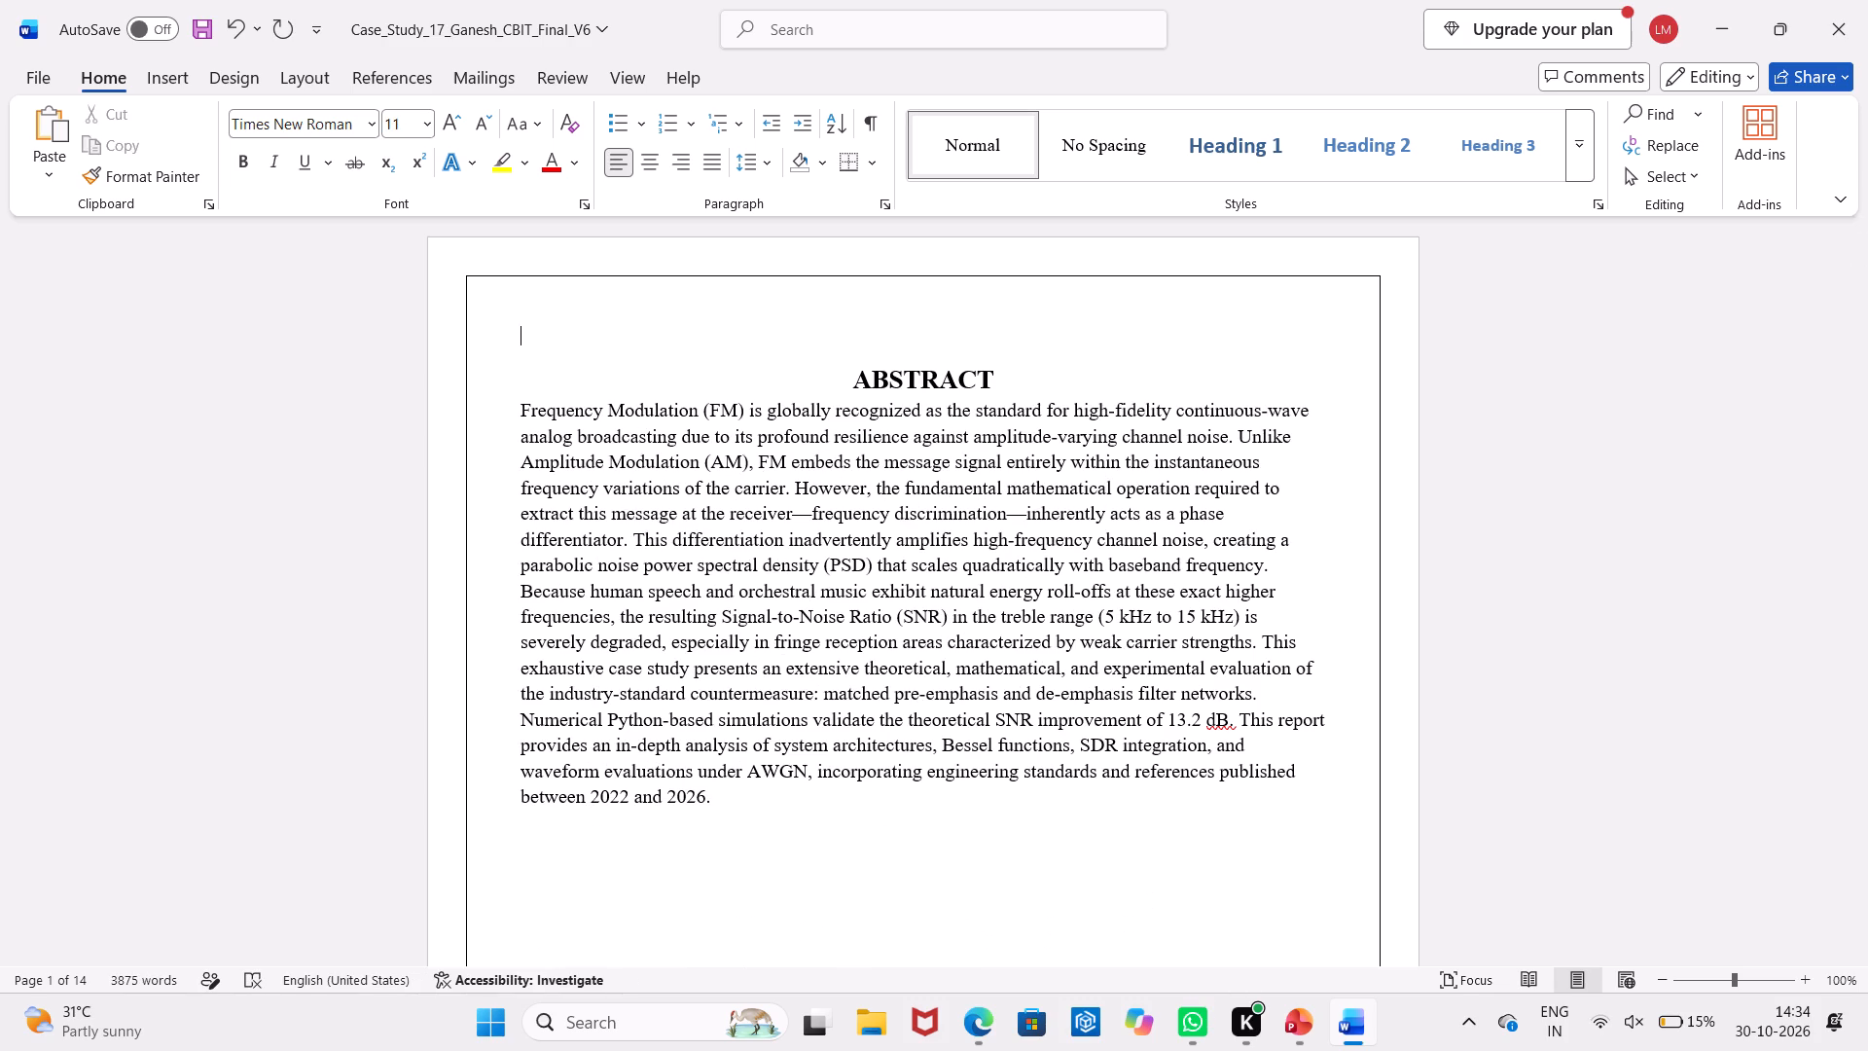
scroll(888, 825, up, 1)
Open the footer with the page number on page 1 for editing.
scroll(1135, 929, down, 2)
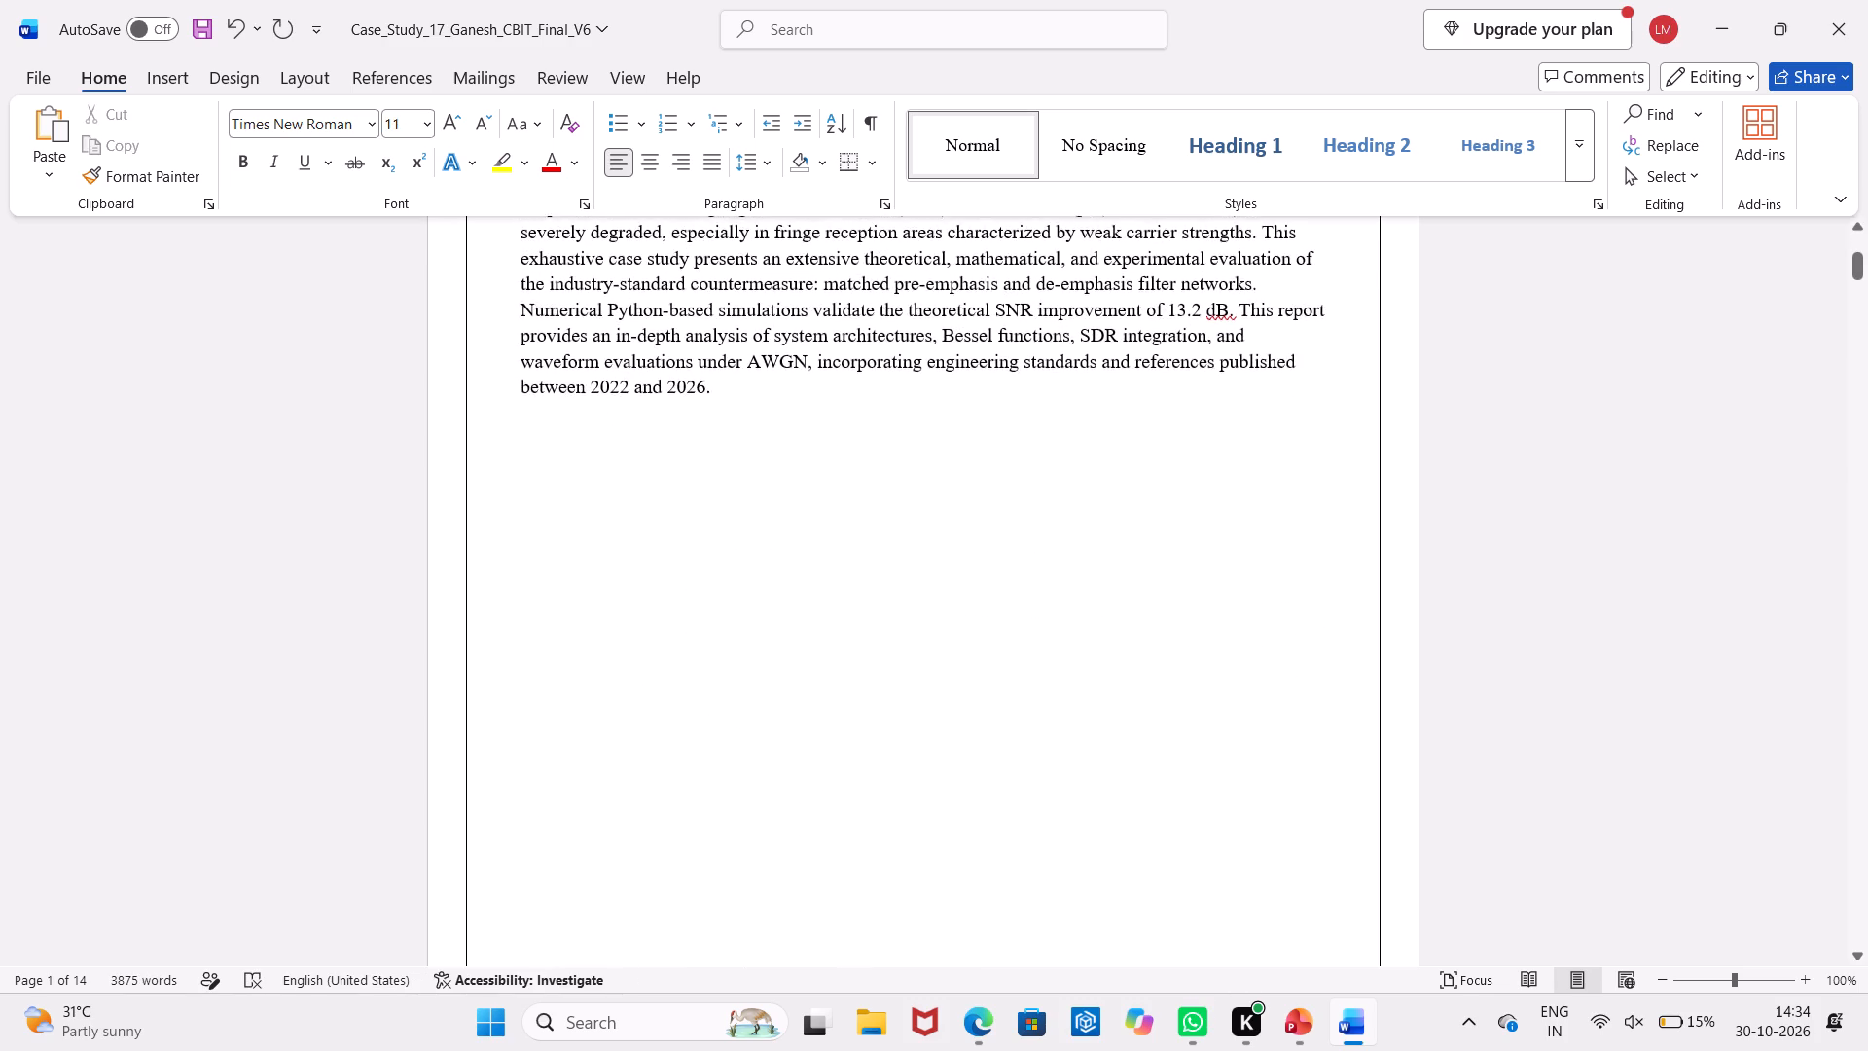
scroll(1135, 929, down, 3)
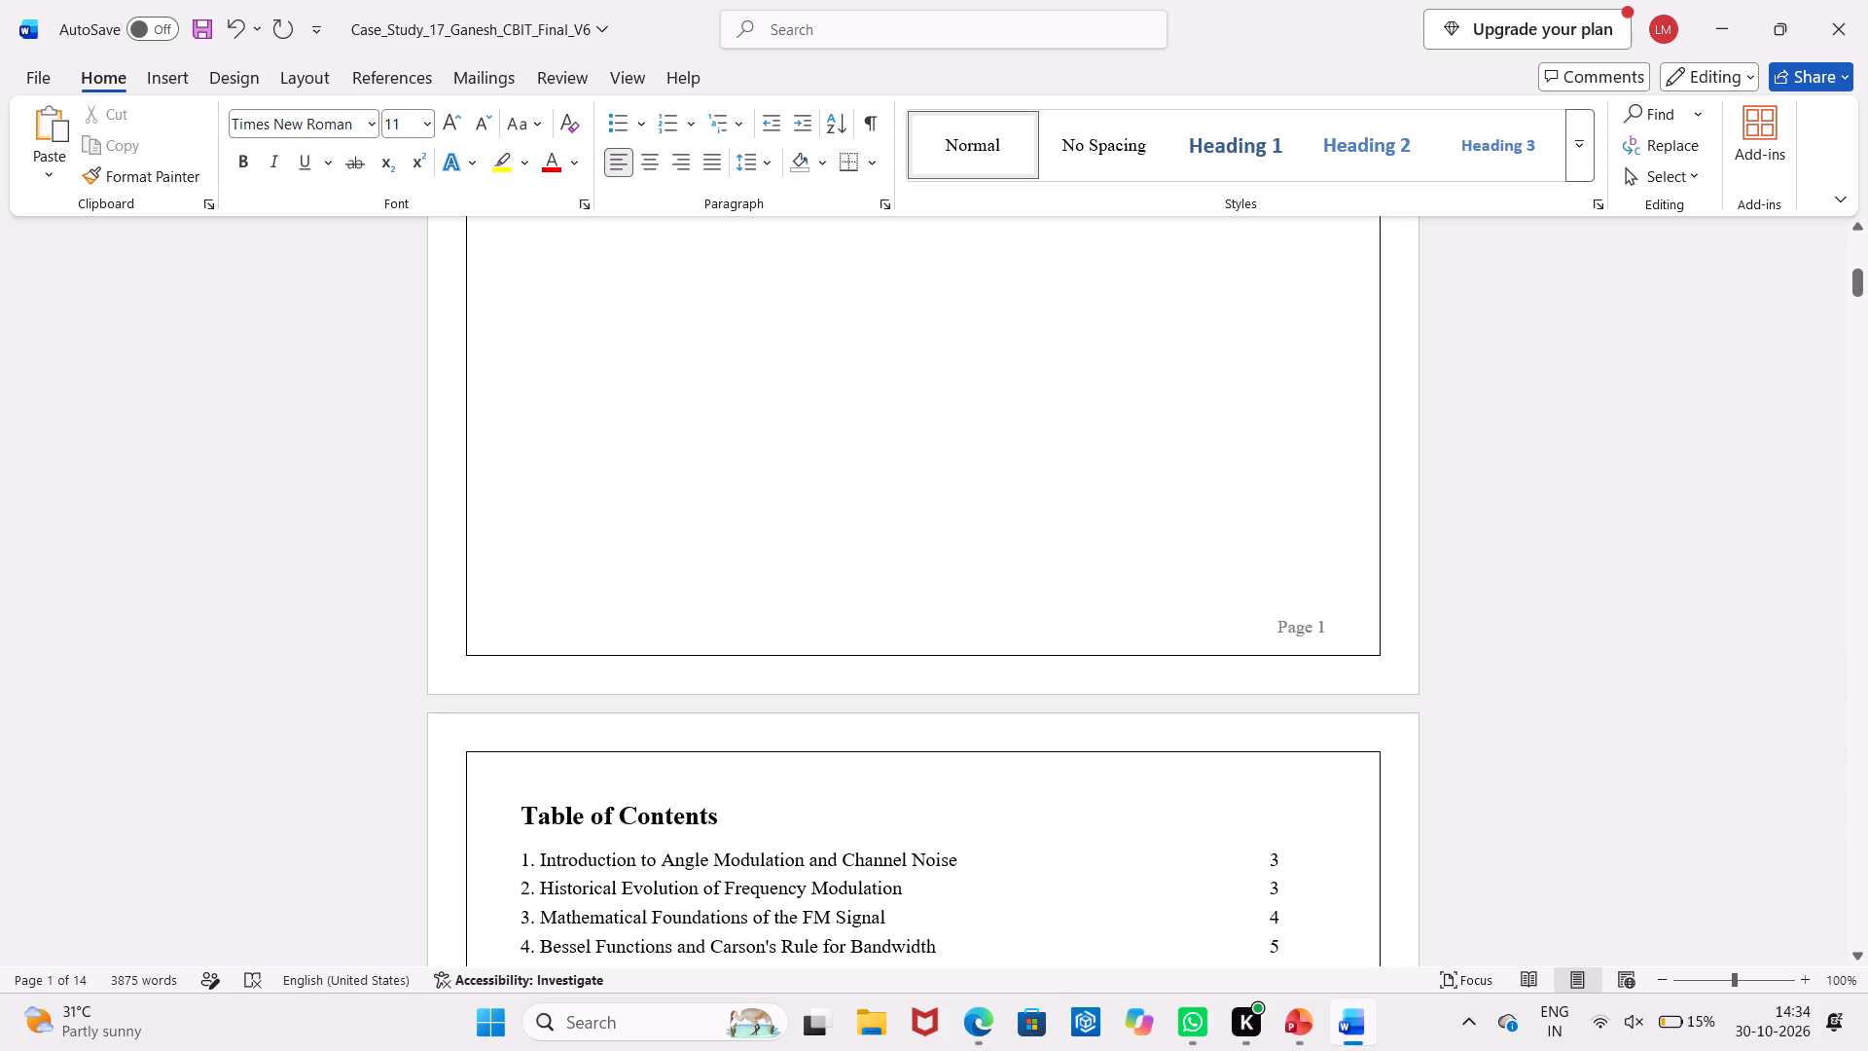
click(1338, 626)
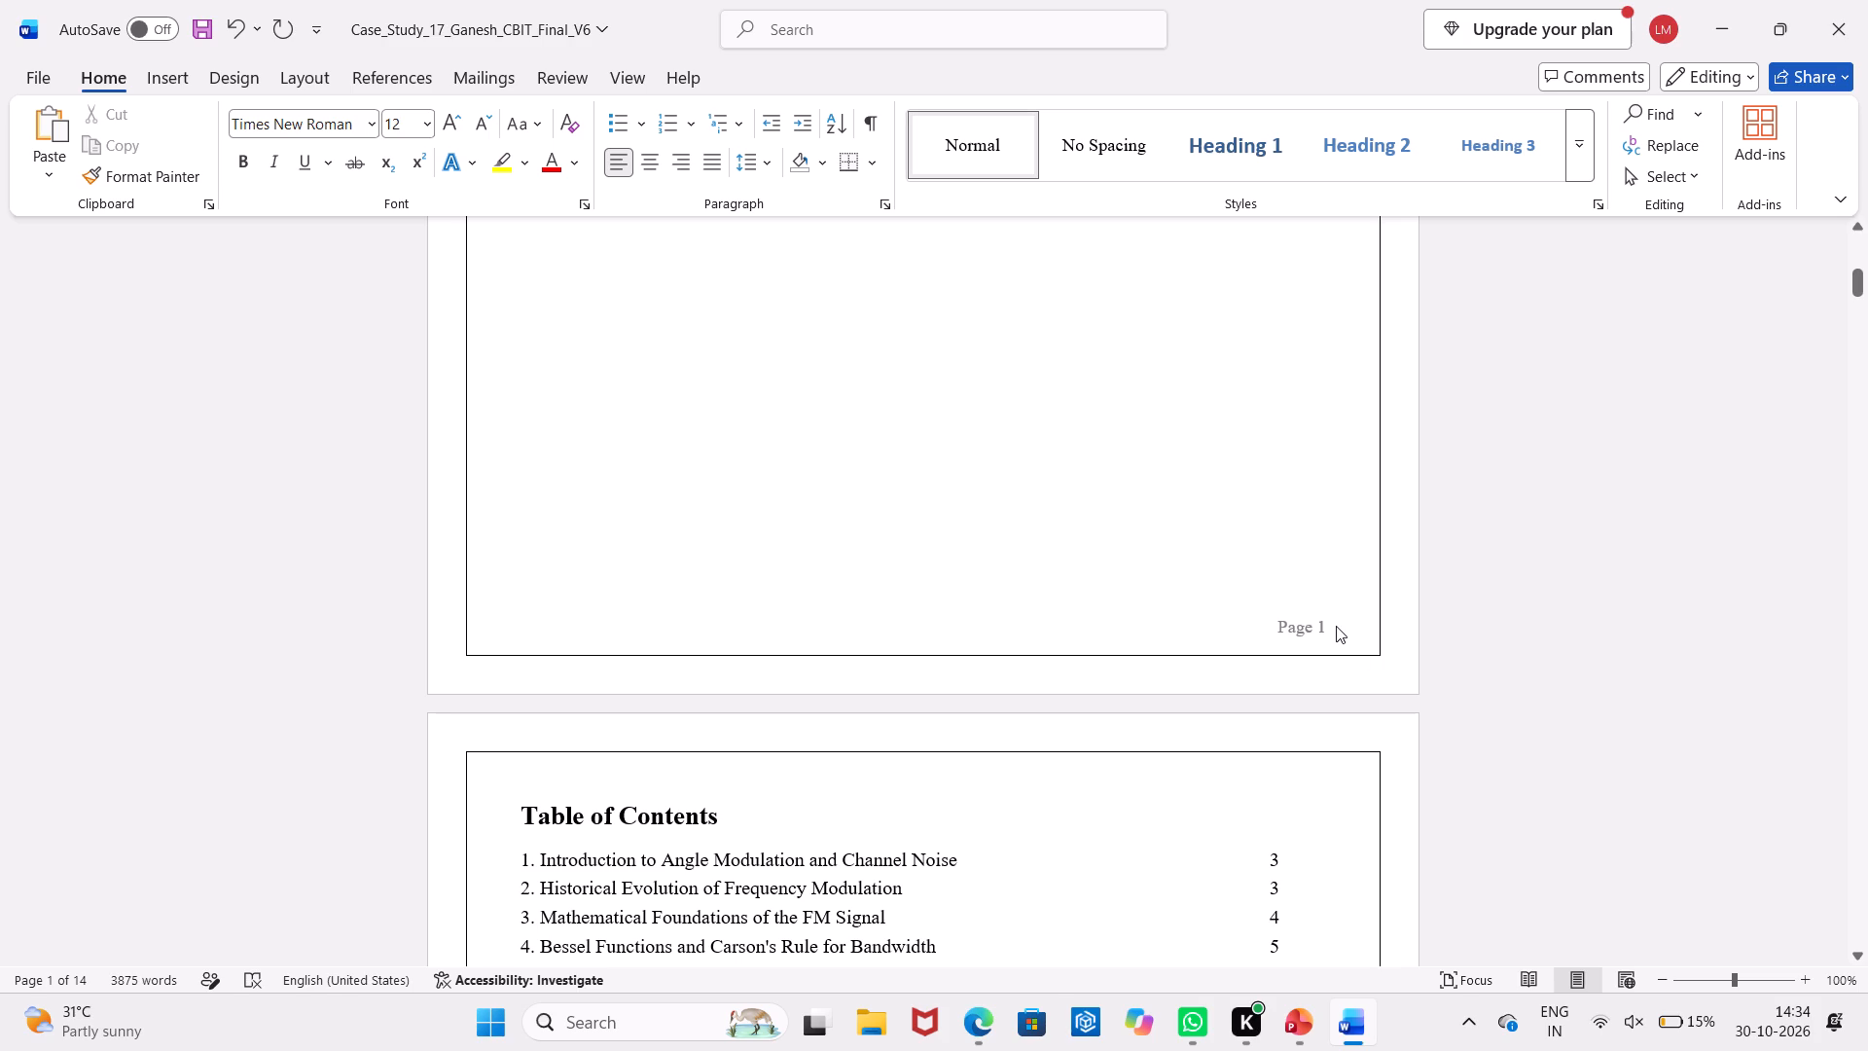
double_click(1312, 623)
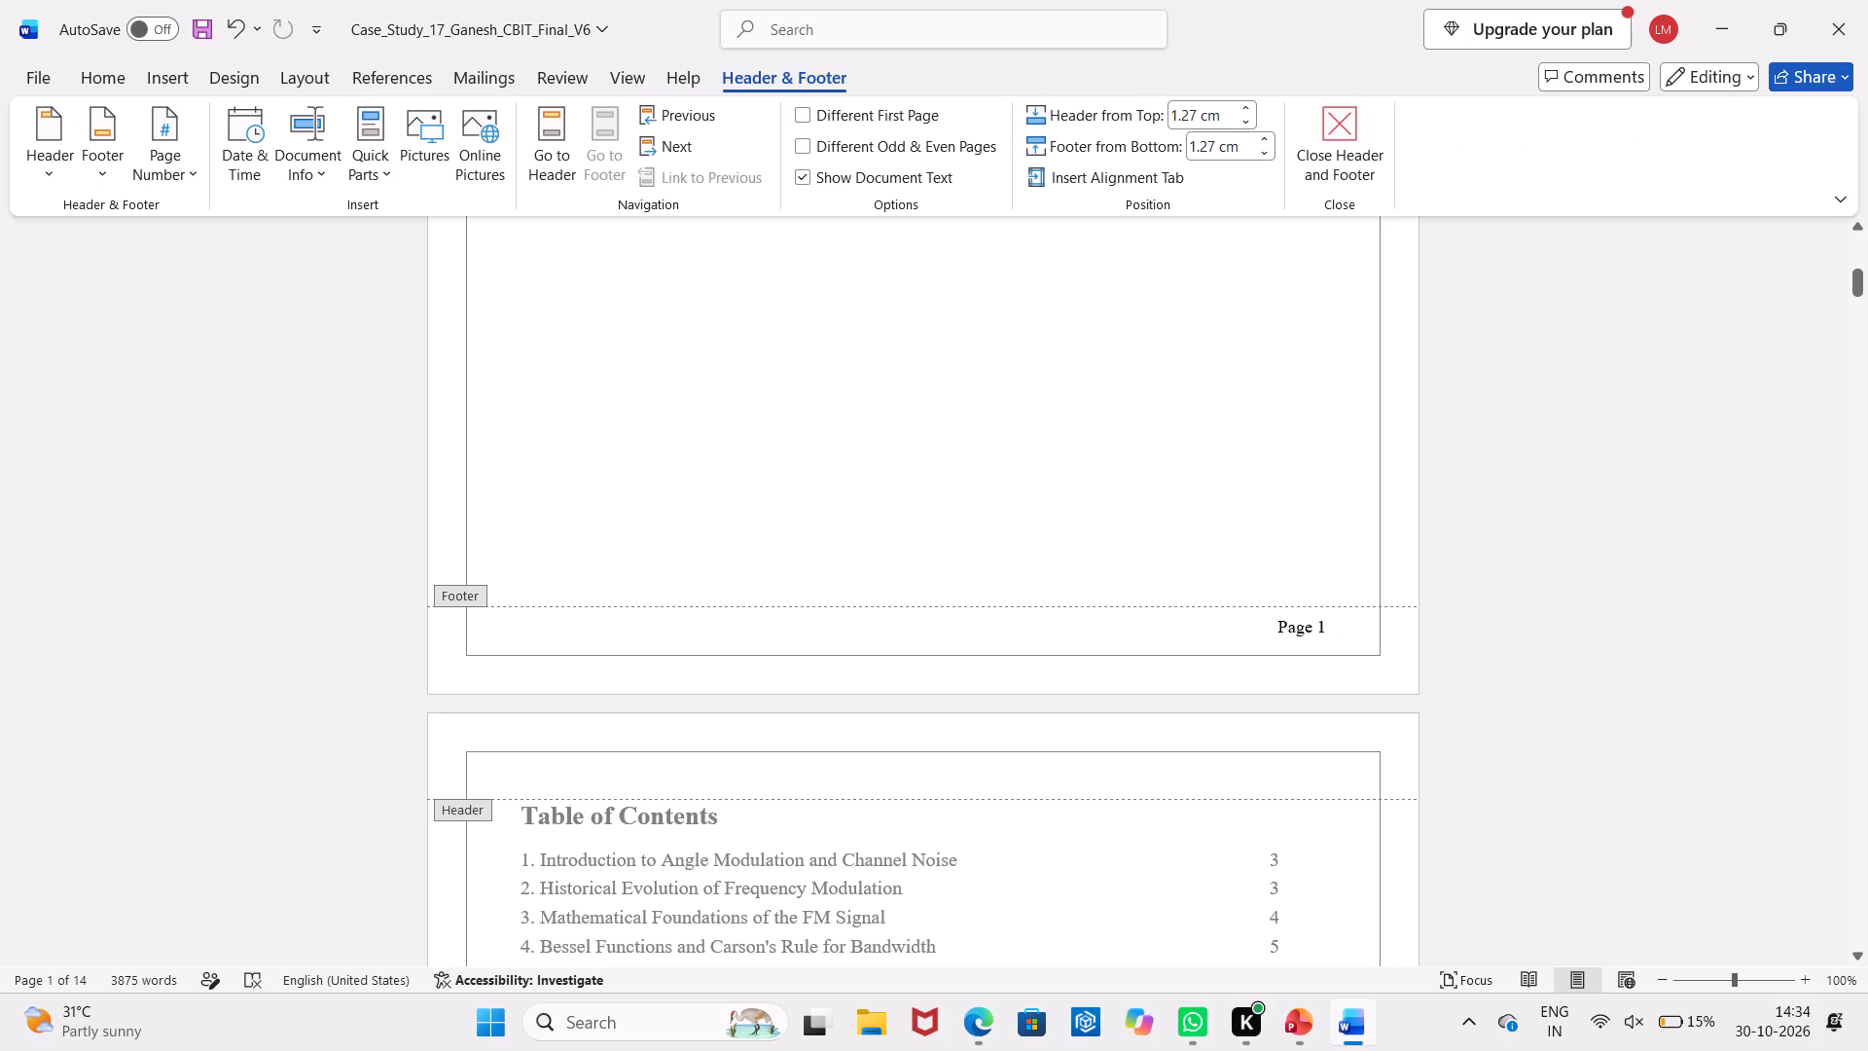
click(1236, 569)
click(267, 710)
drag(267, 710, 259, 761)
click(259, 761)
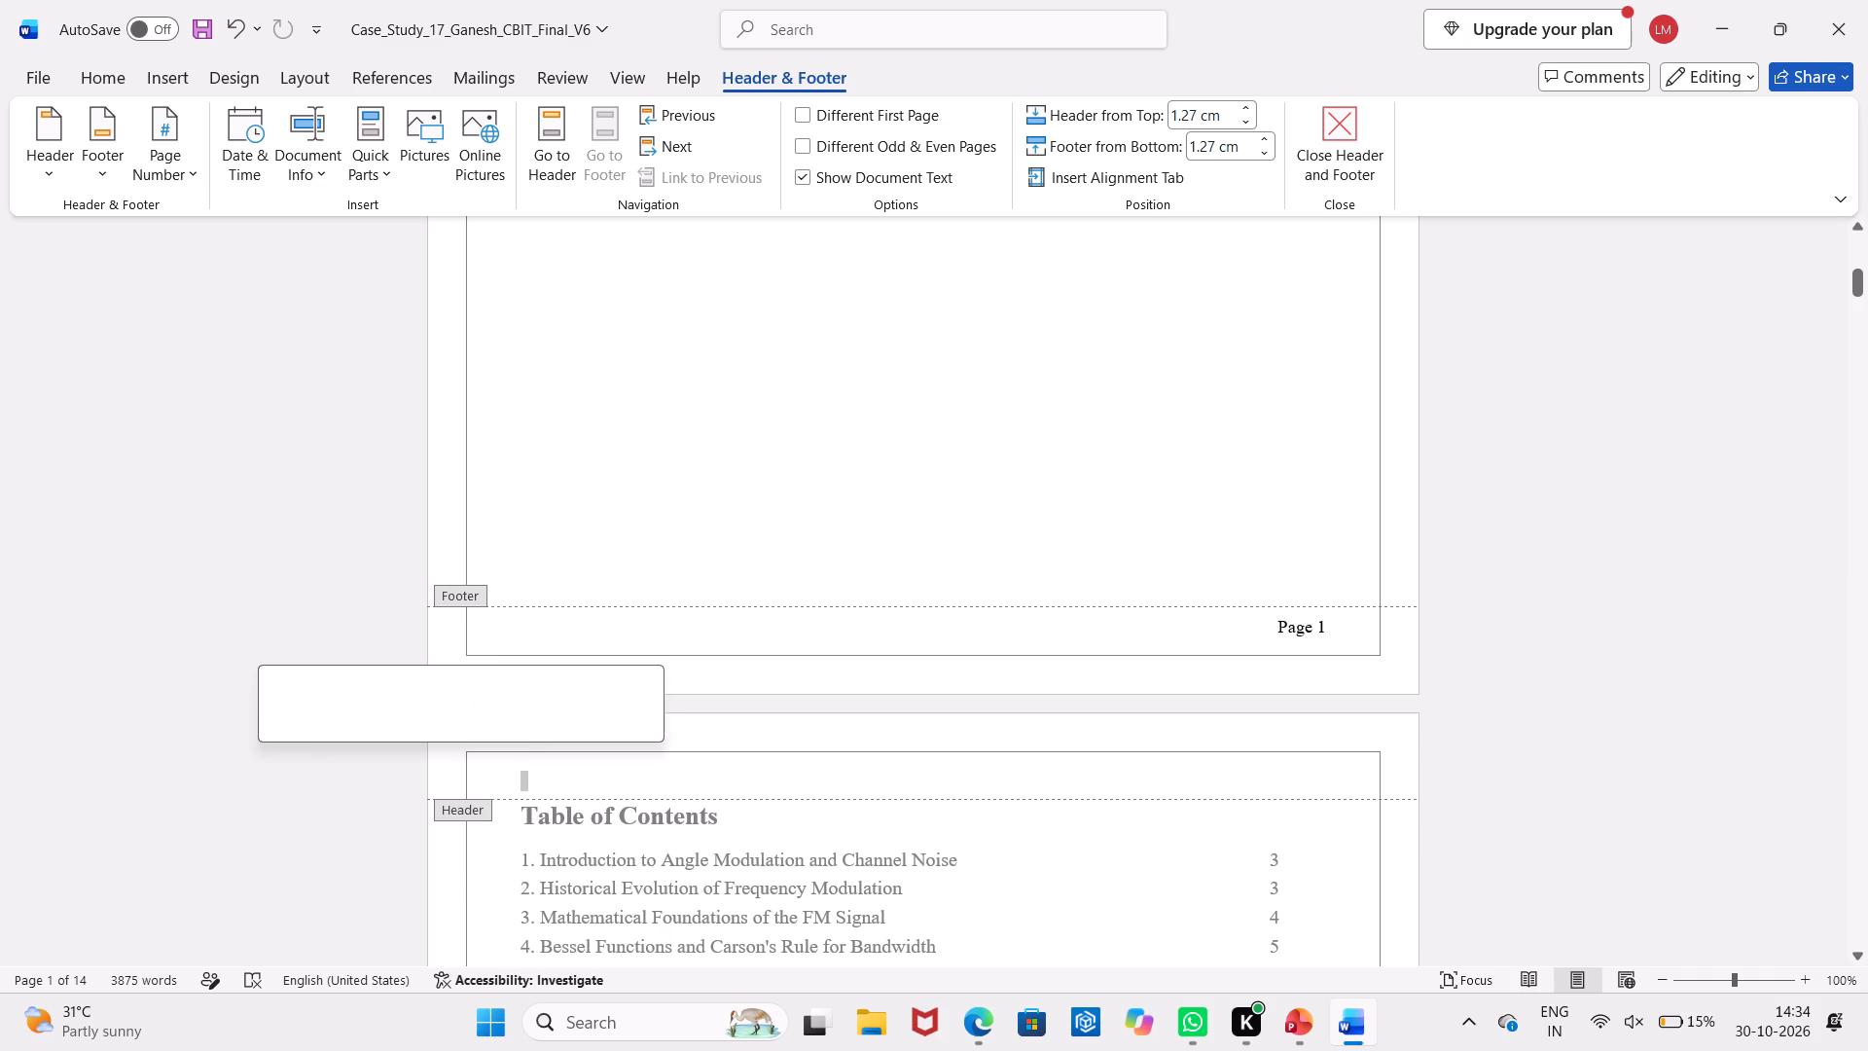
scroll(930, 449, up, 5)
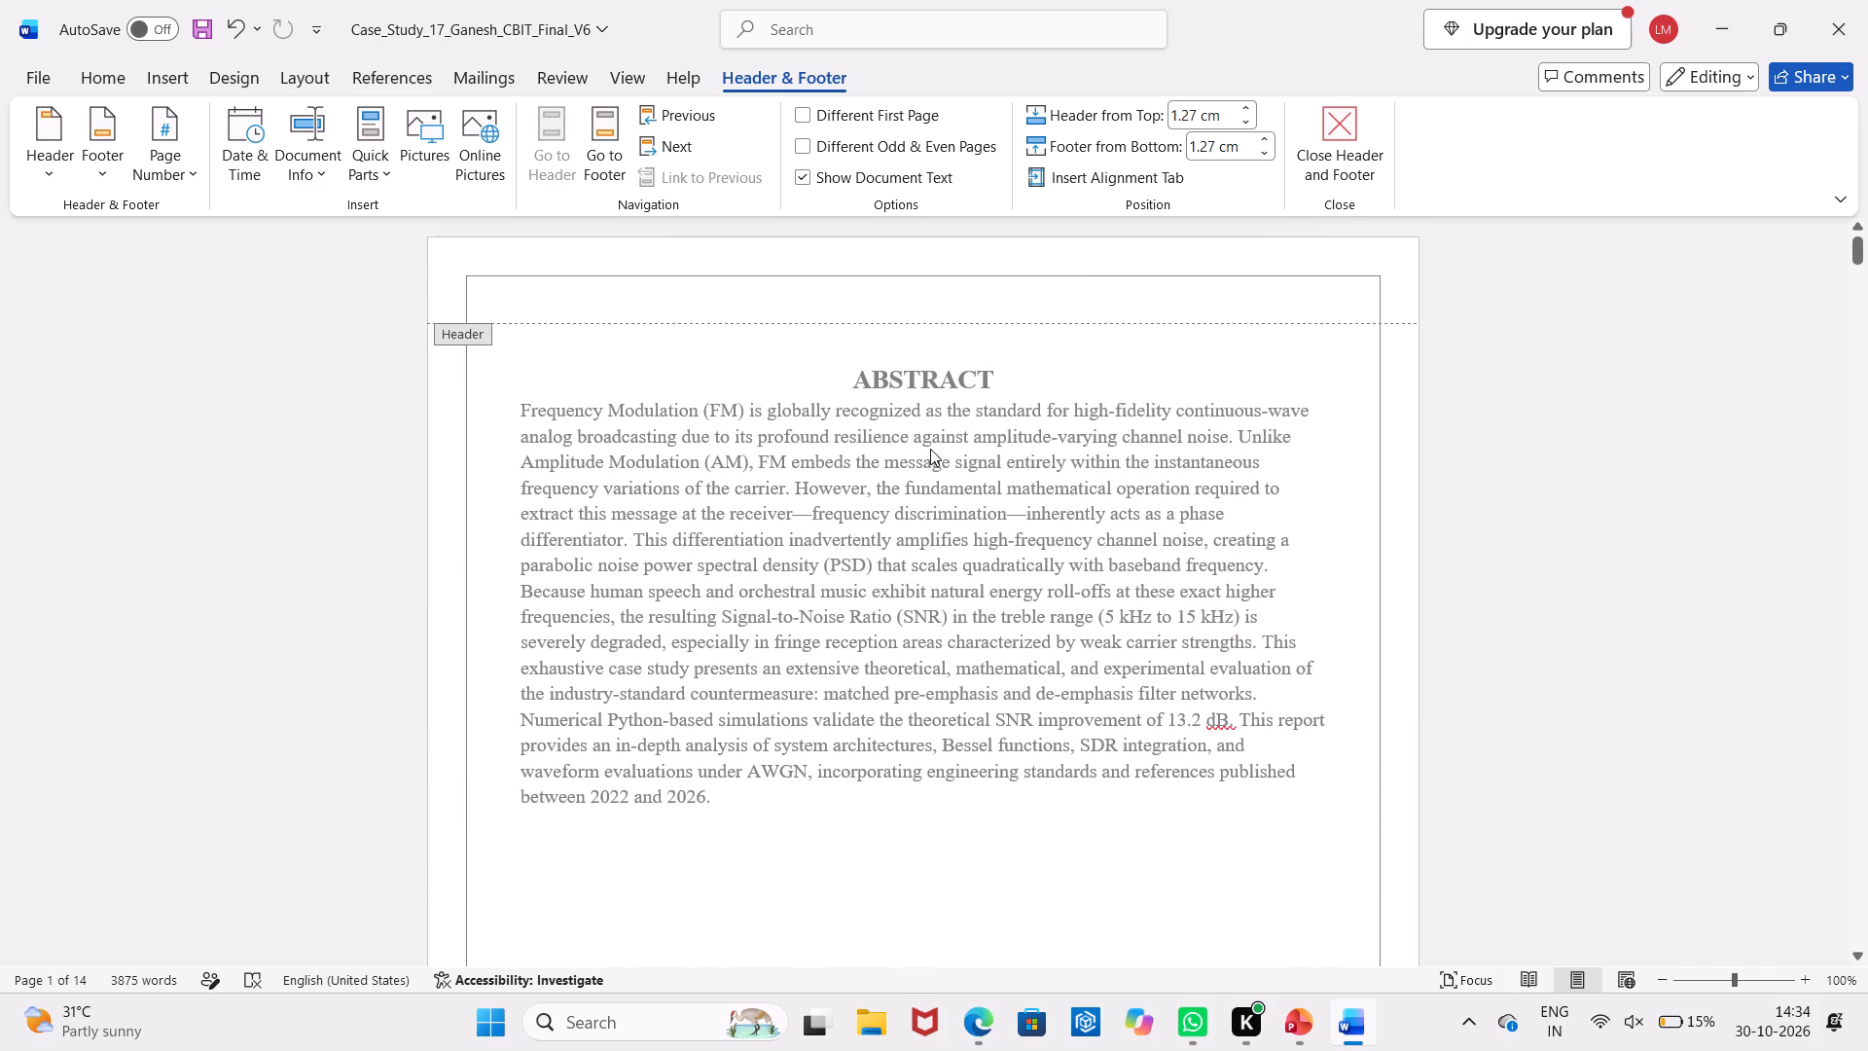
click(1286, 353)
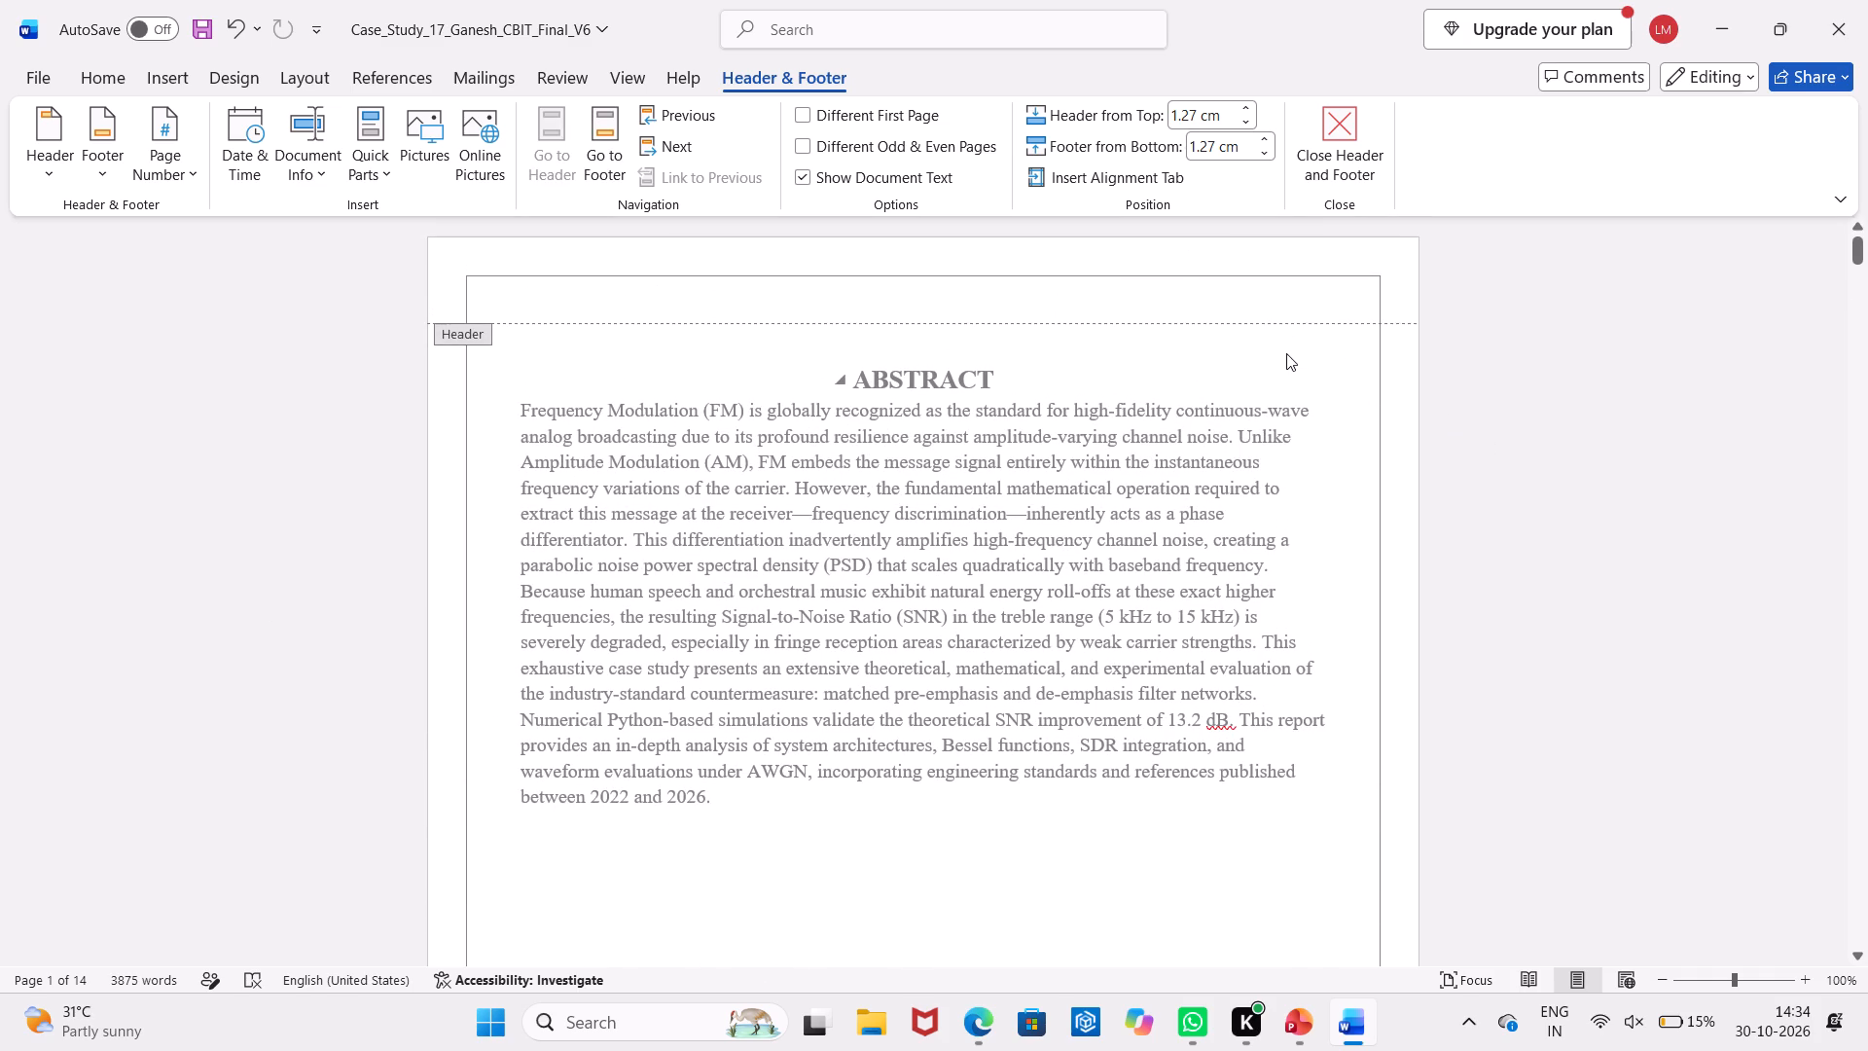
Leave header and footer editing and return to the body text on page 1.
double_click(1277, 353)
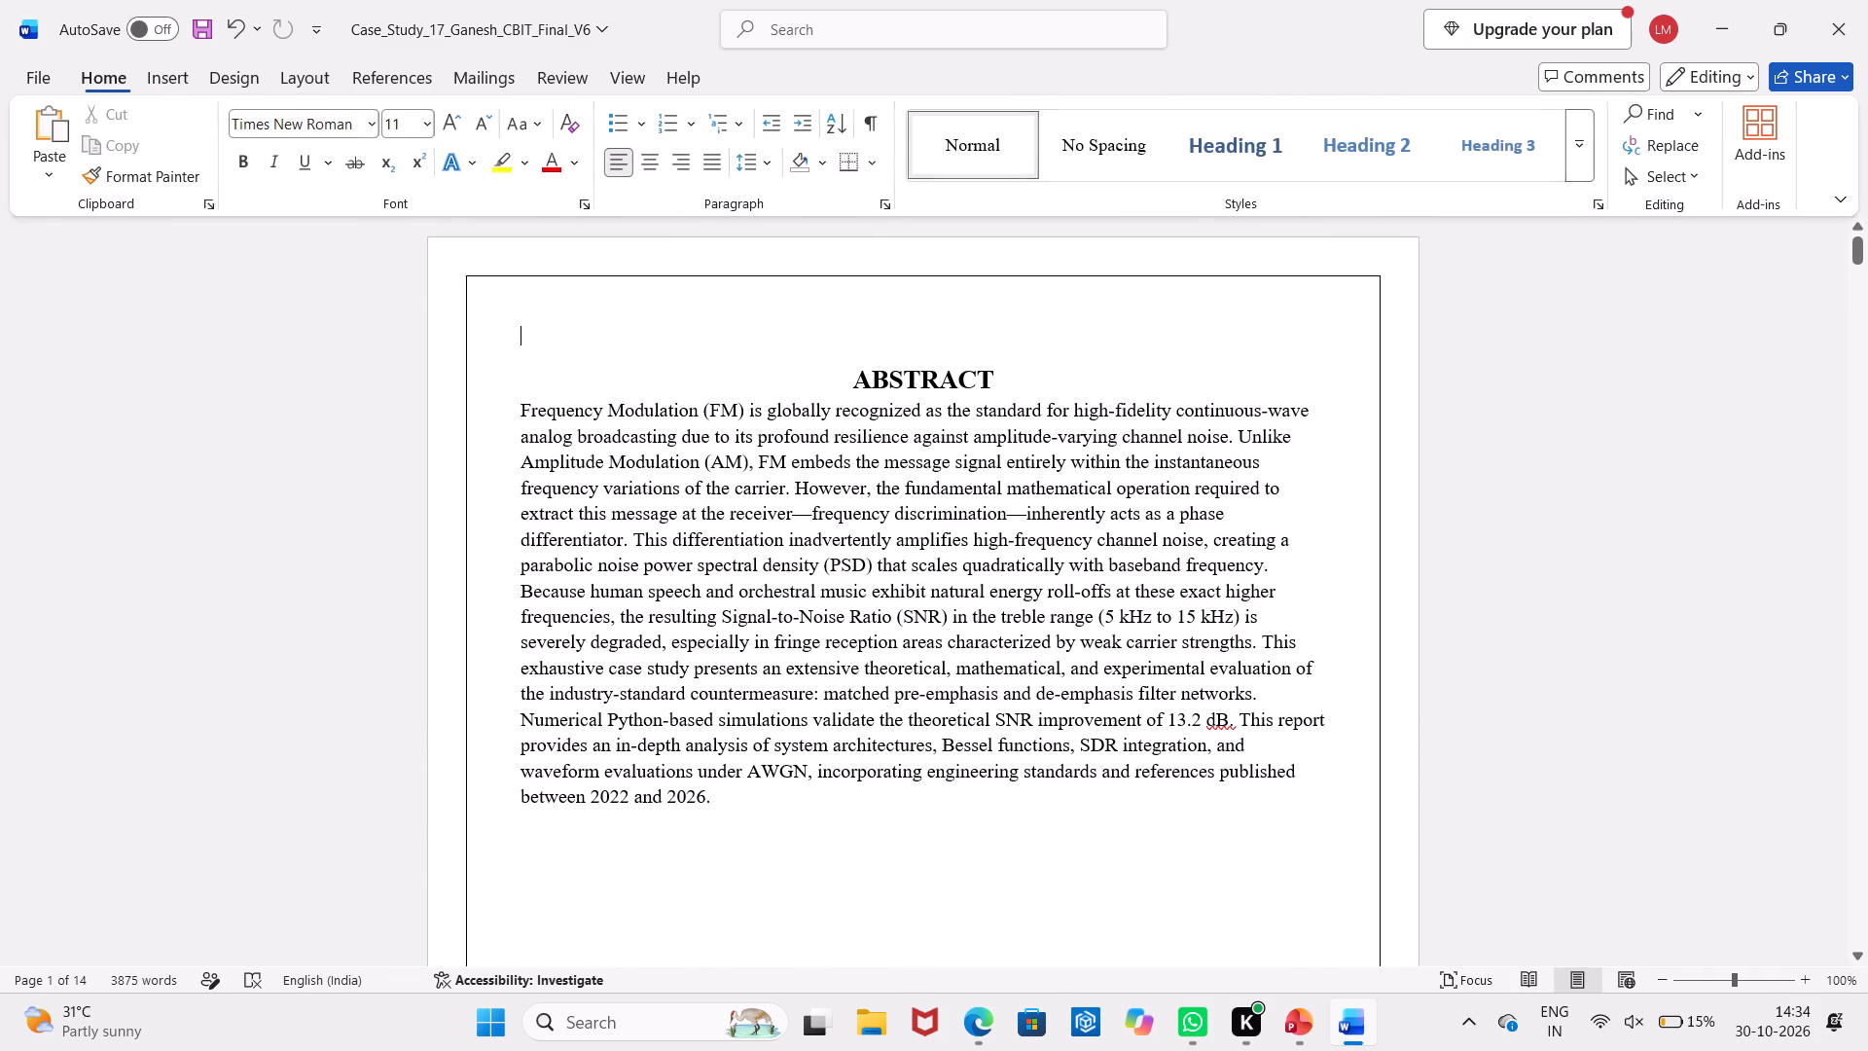
Review the report from the abstract through section 11, examining its page layout, section text, figures, equations and footer page numbers.
scroll(1040, 565, right, 1)
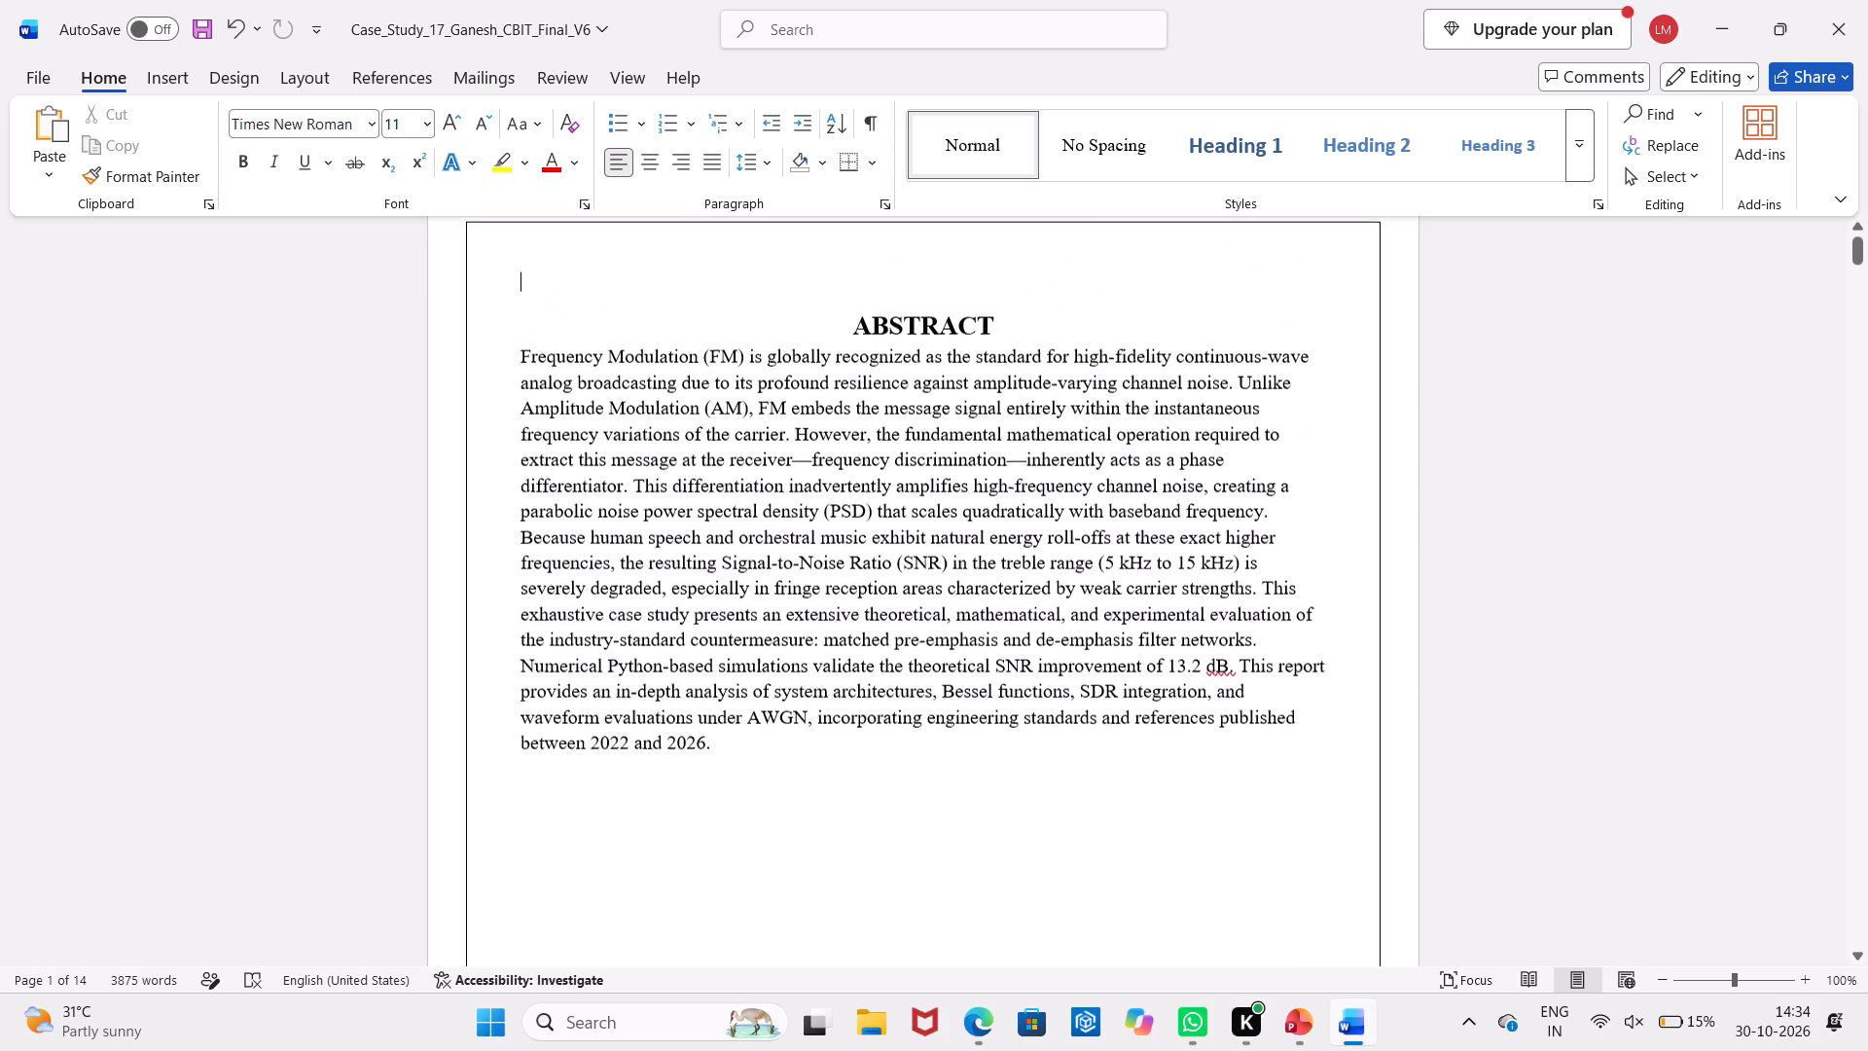
scroll(1040, 565, down, 9)
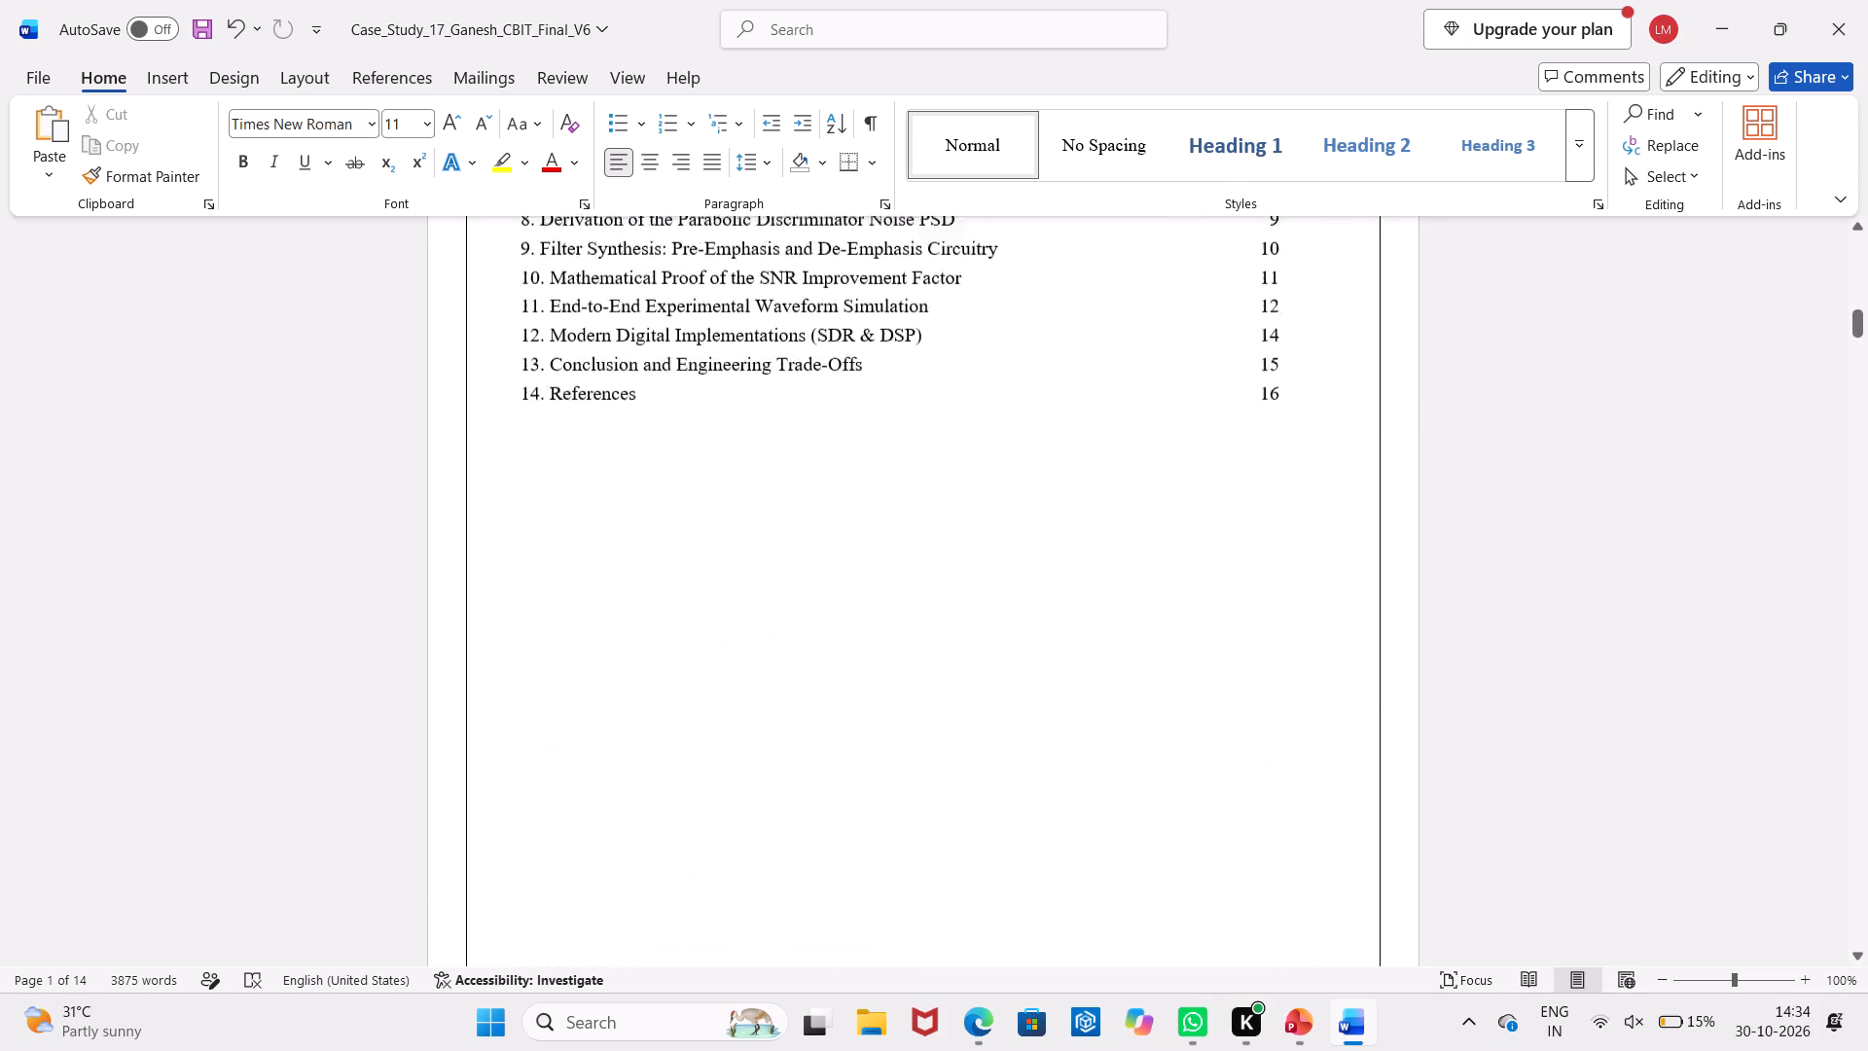
scroll(1040, 565, down, 12)
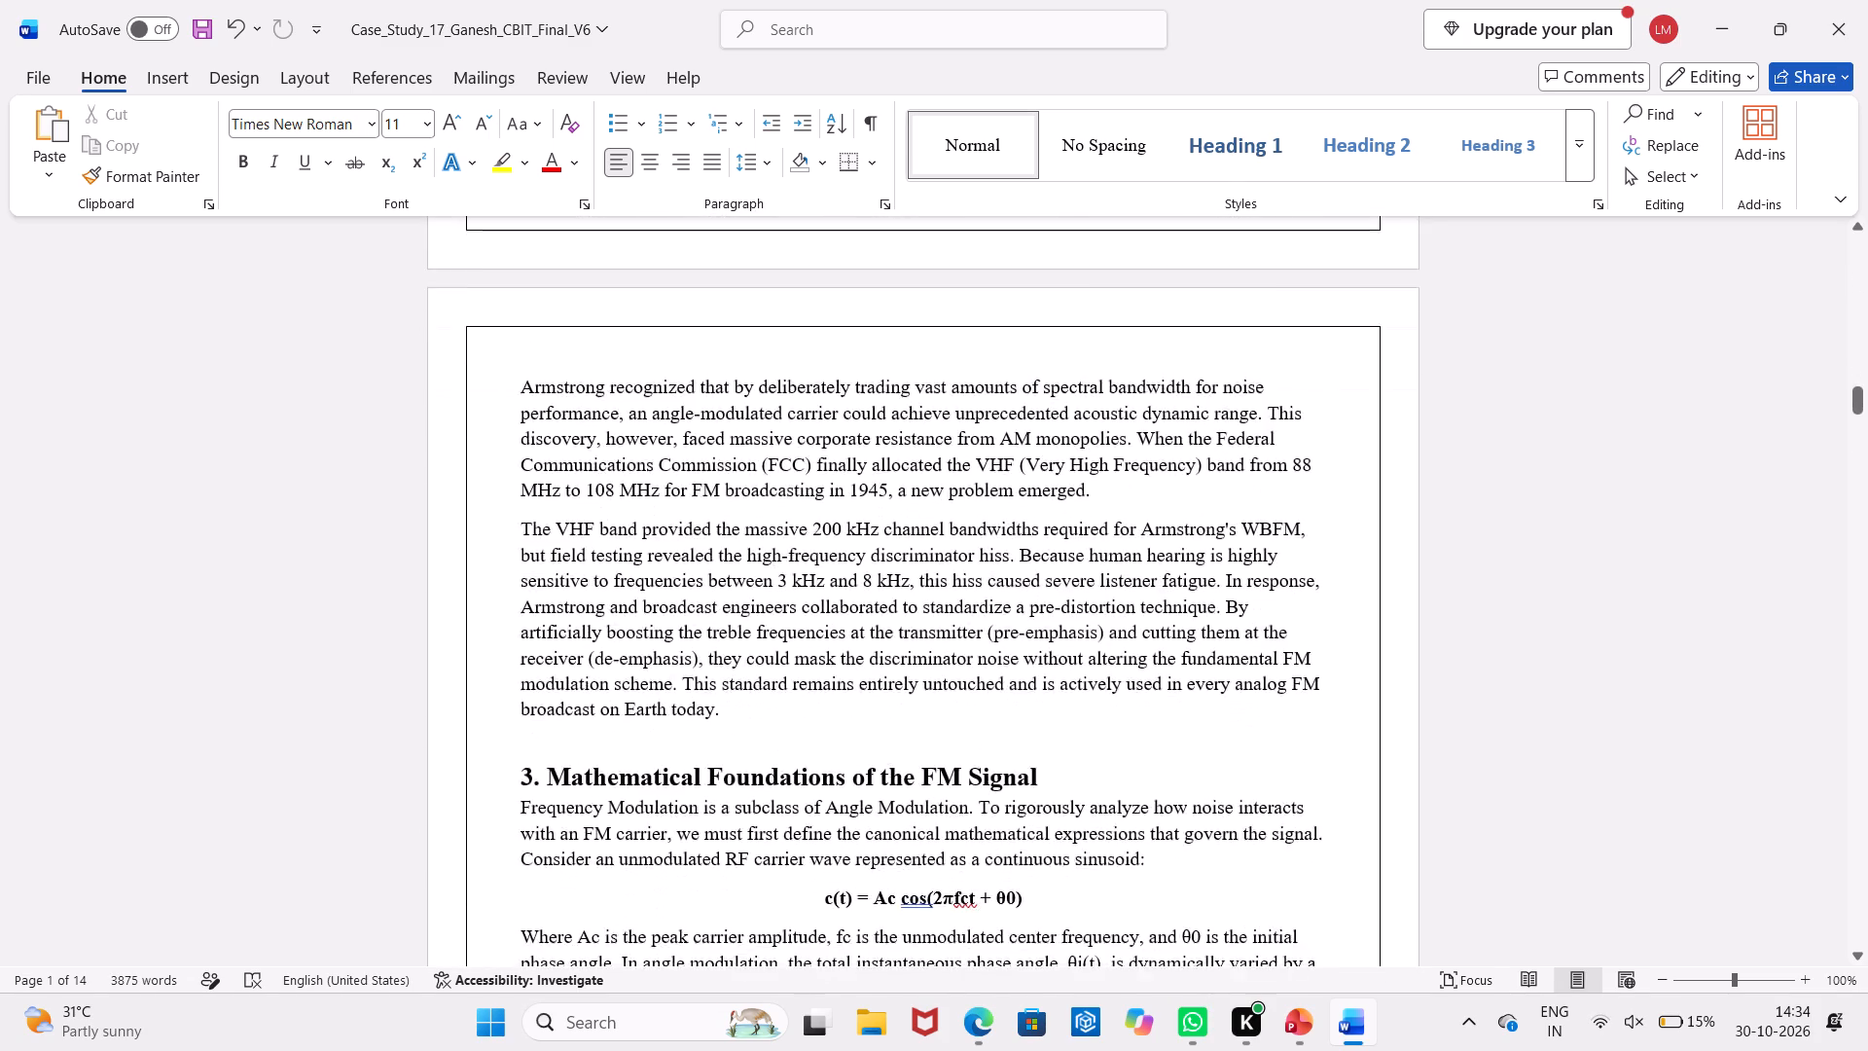
scroll(1040, 565, down, 4)
scroll(1040, 565, right, 5)
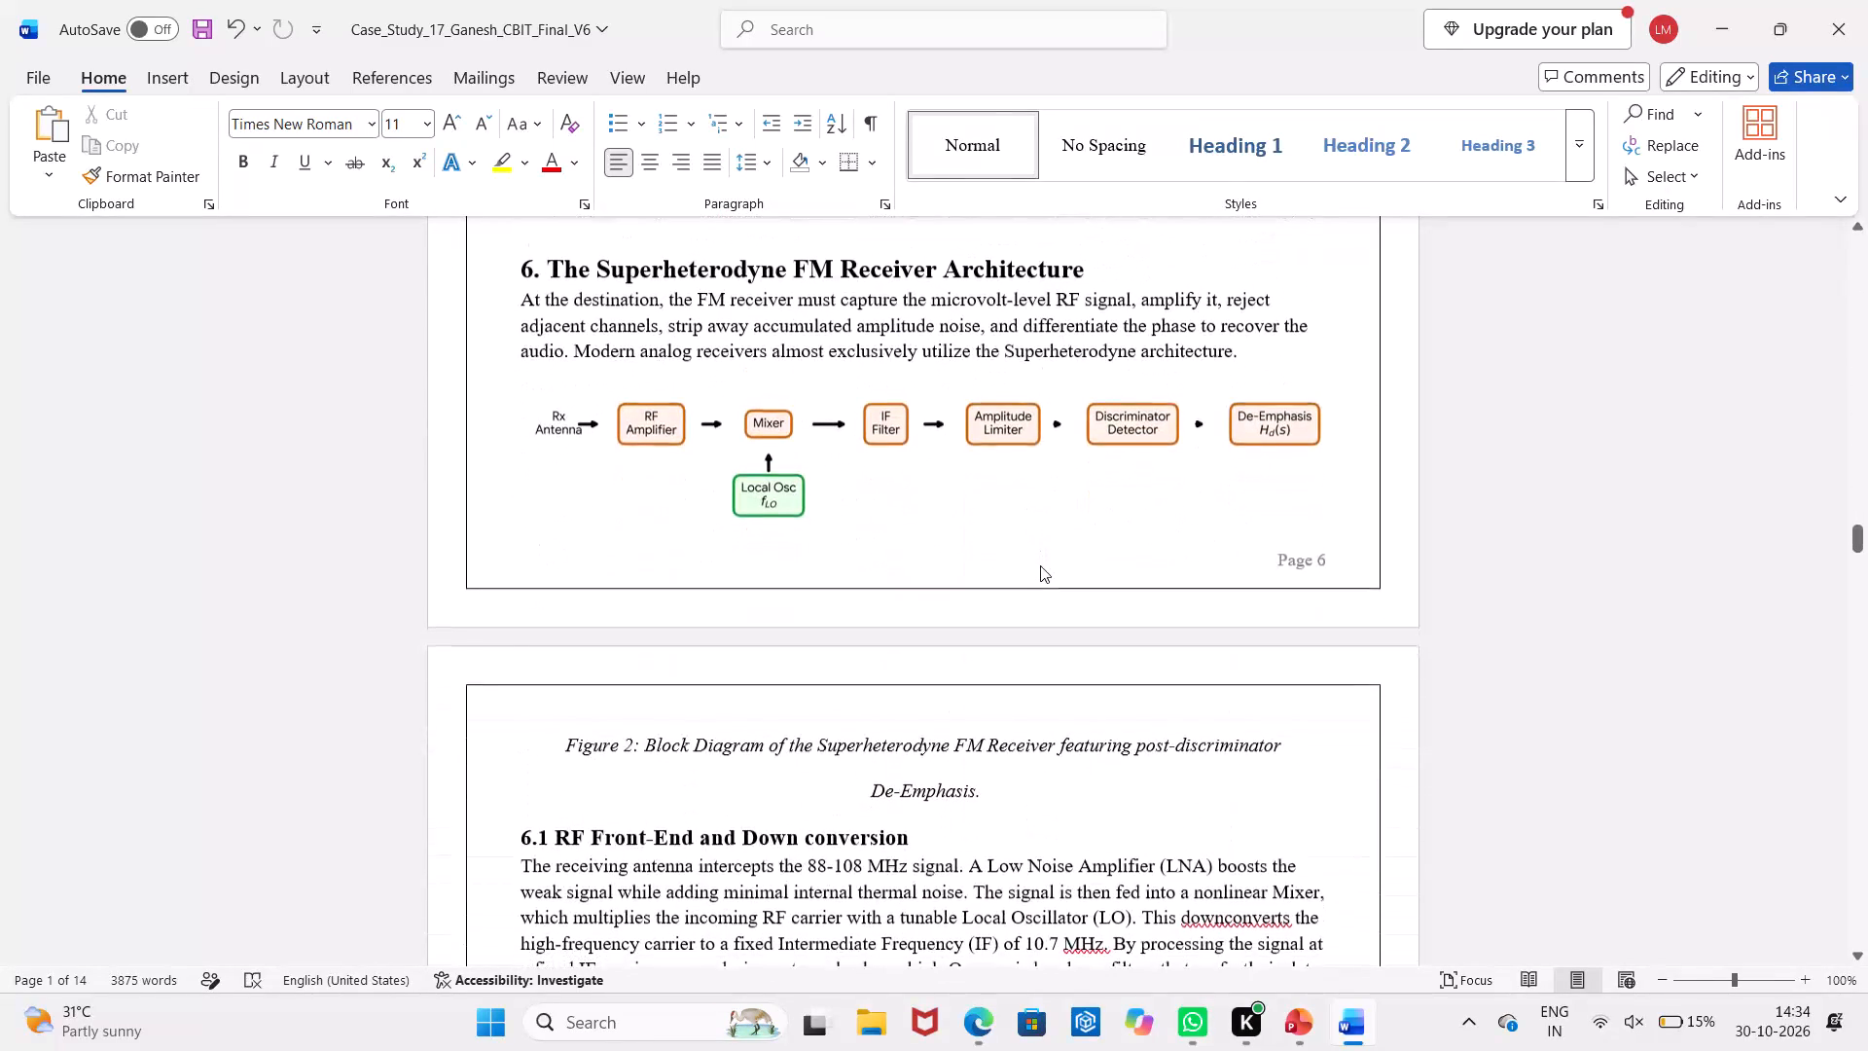
scroll(1040, 565, right, 2)
scroll(1040, 565, down, 3)
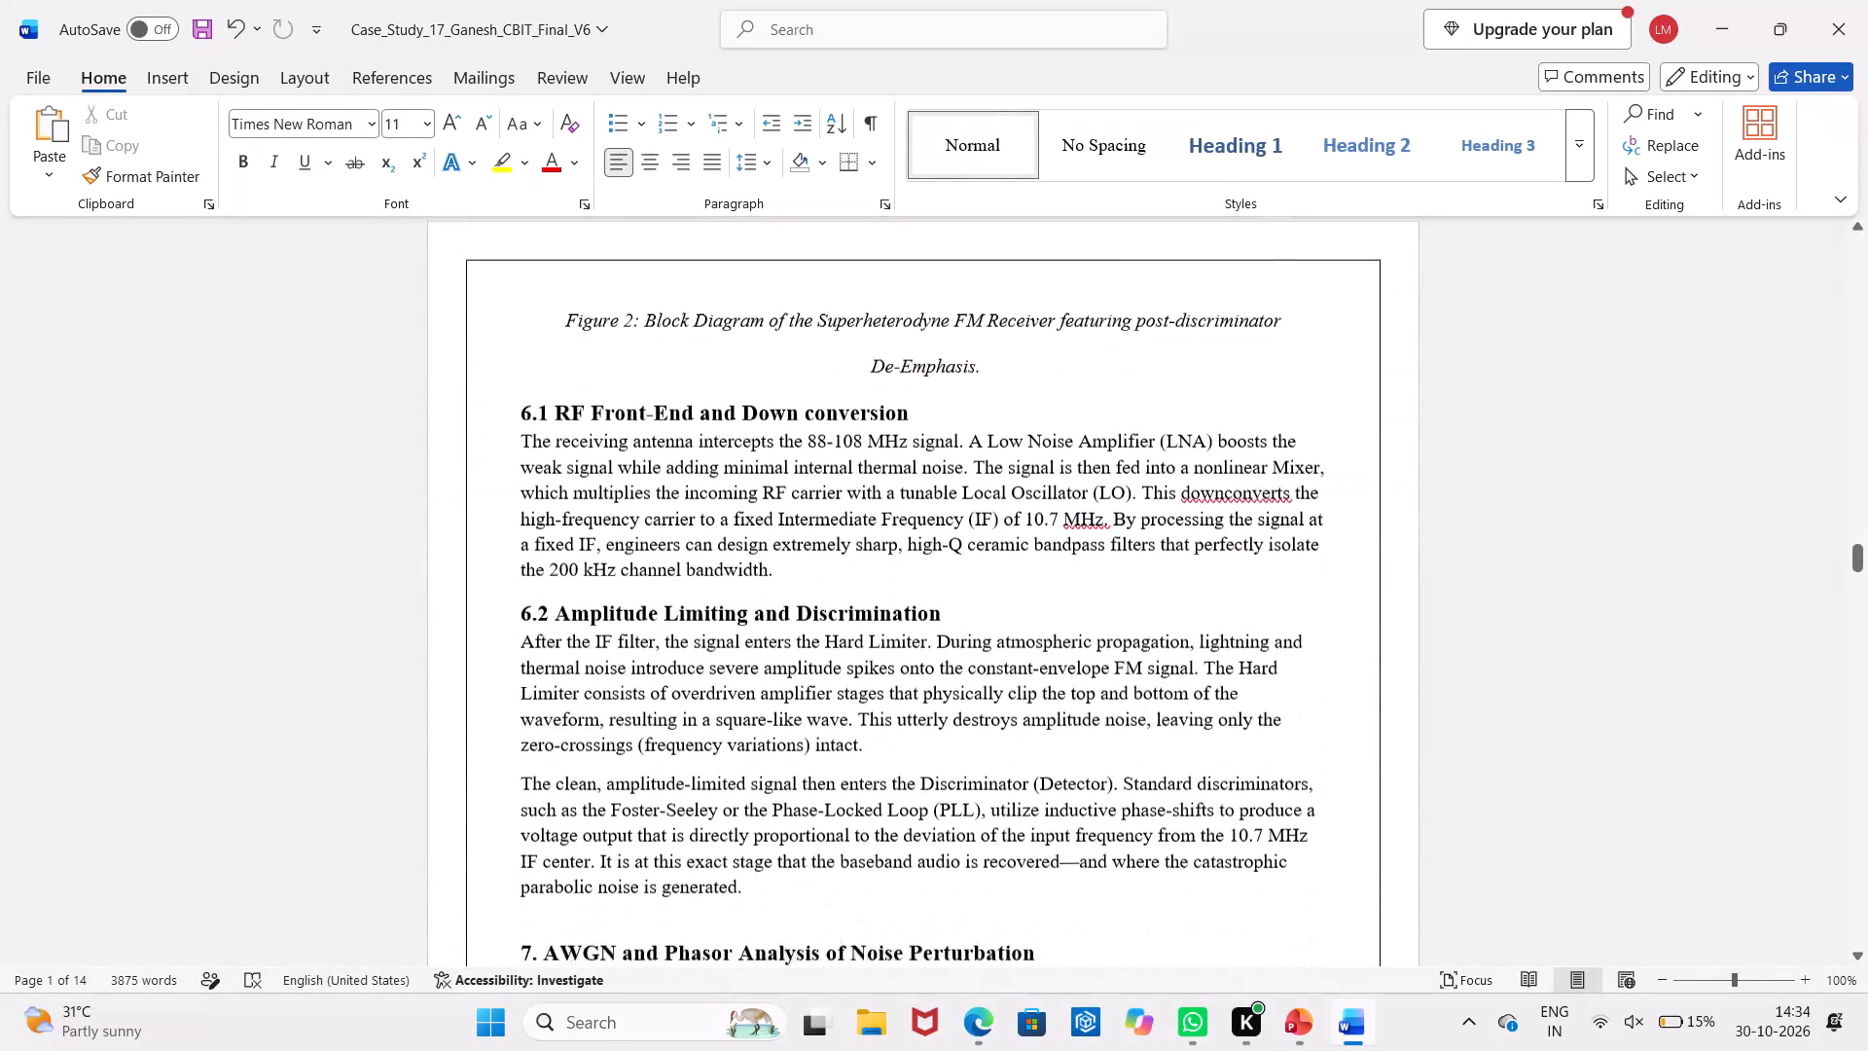
scroll(1040, 565, down, 7)
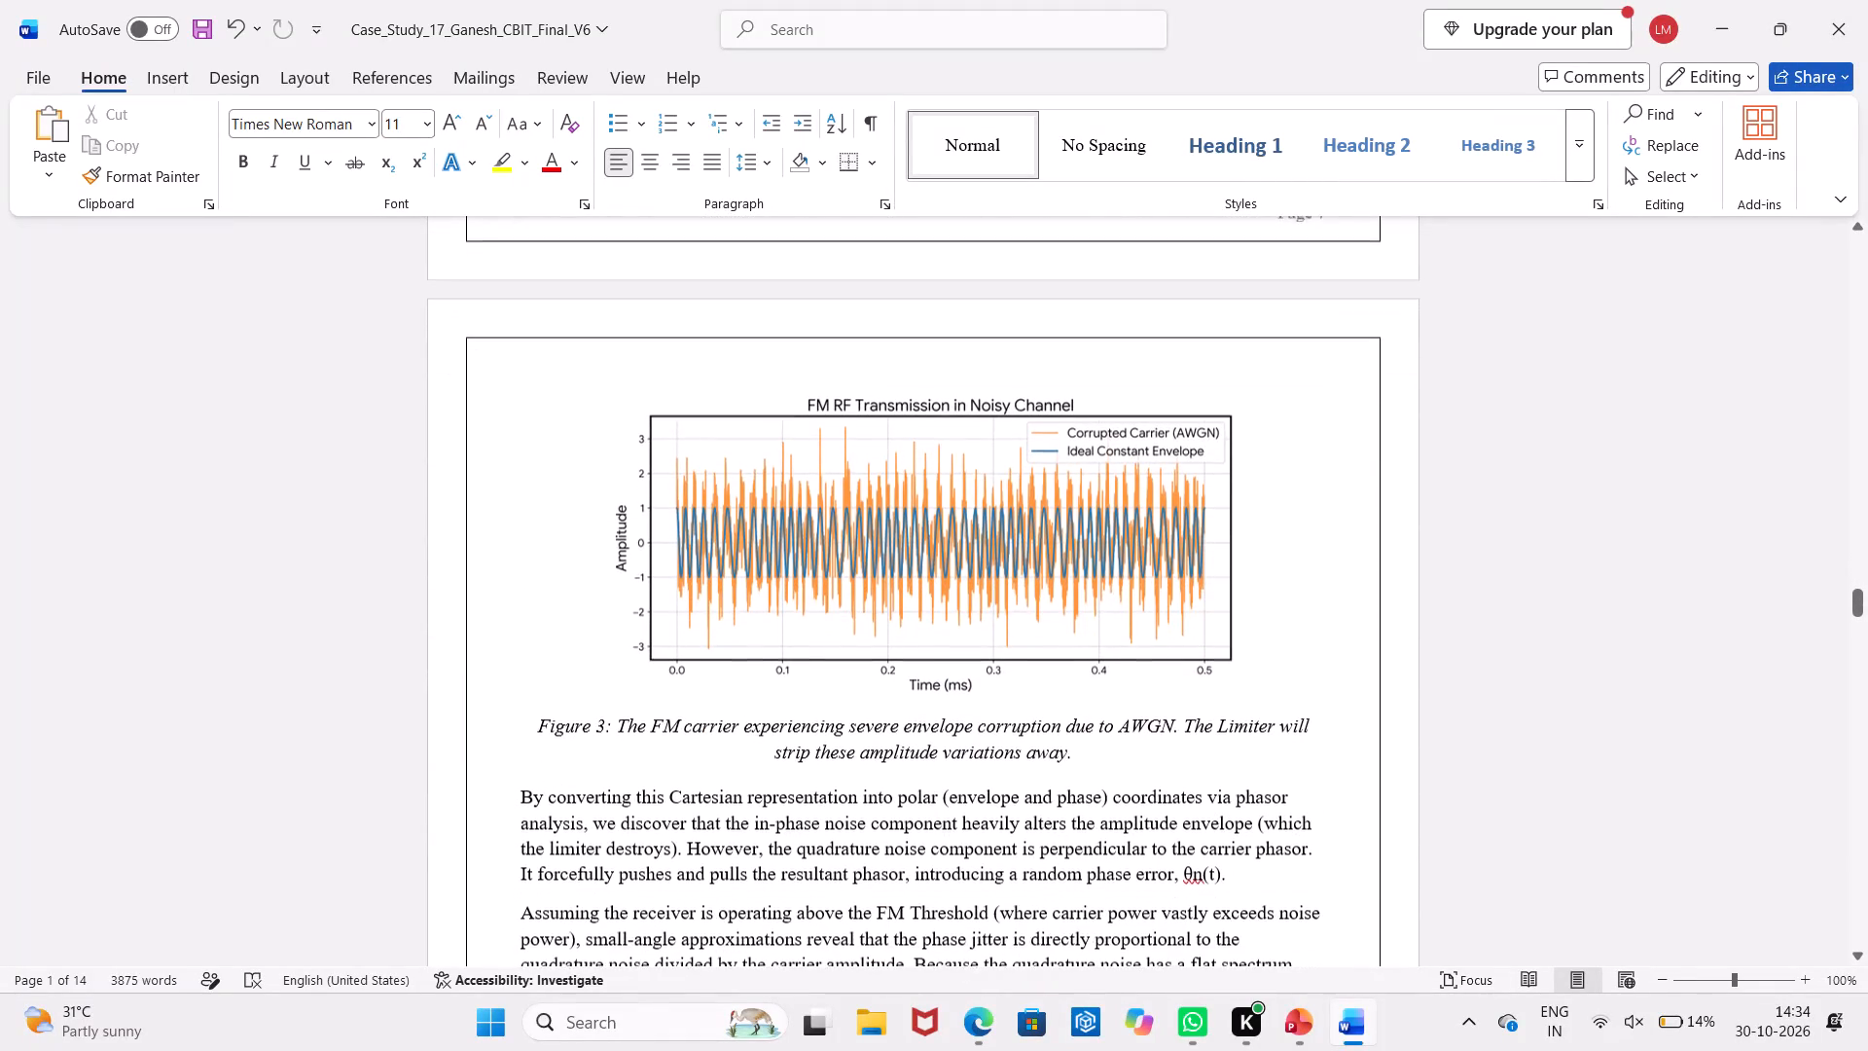
scroll(1040, 565, up, 5)
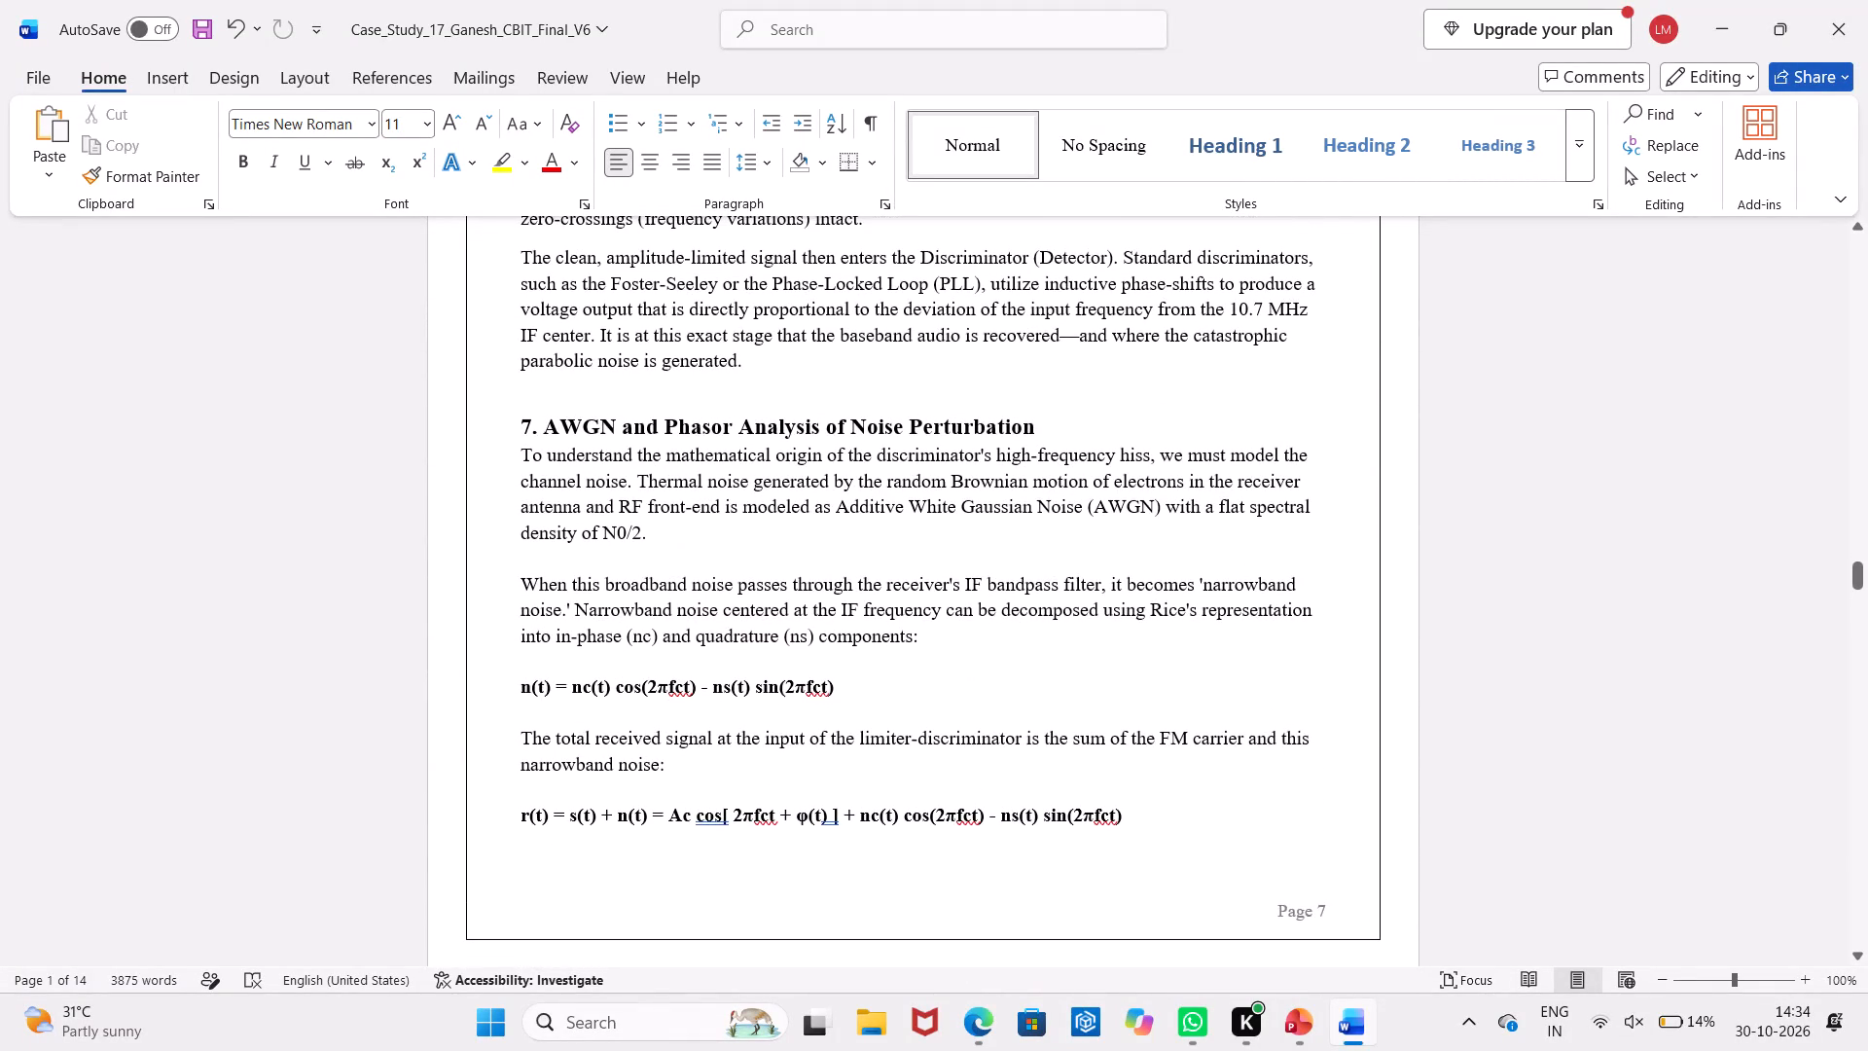
scroll(1040, 565, down, 6)
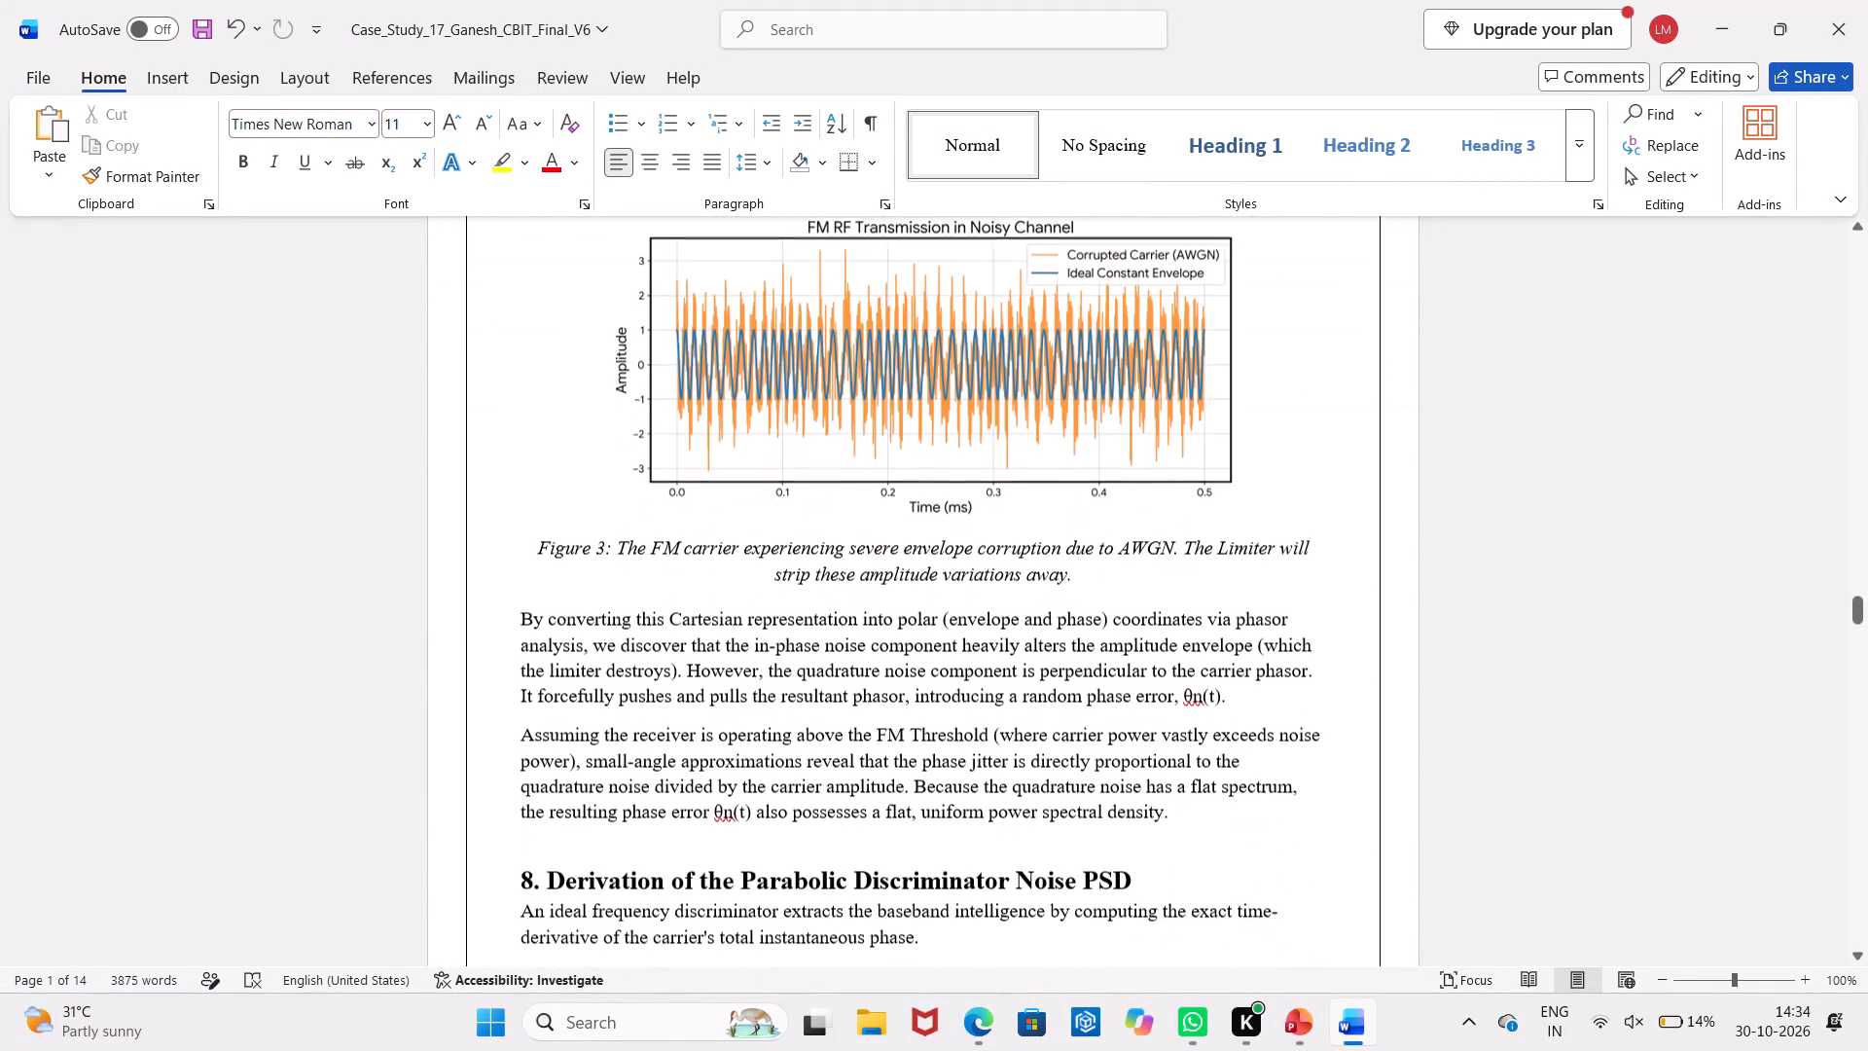
scroll(1040, 565, down, 6)
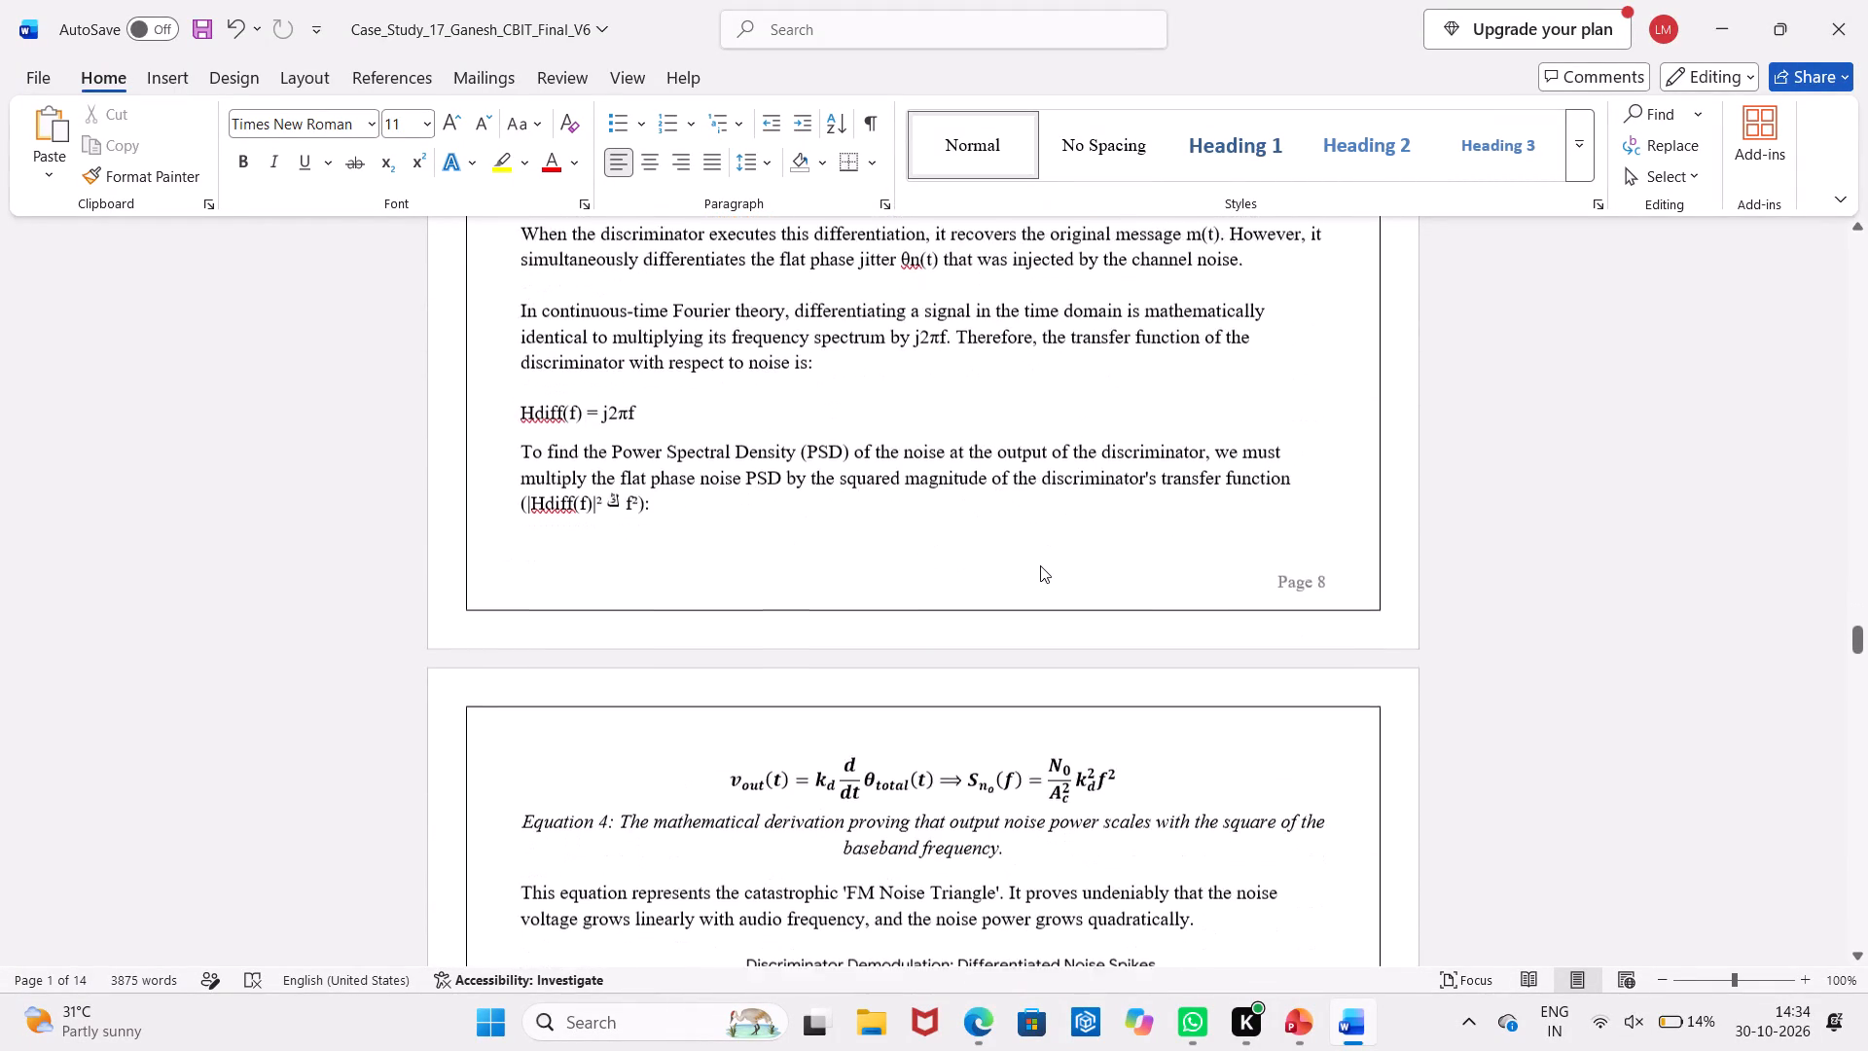
scroll(1040, 565, down, 5)
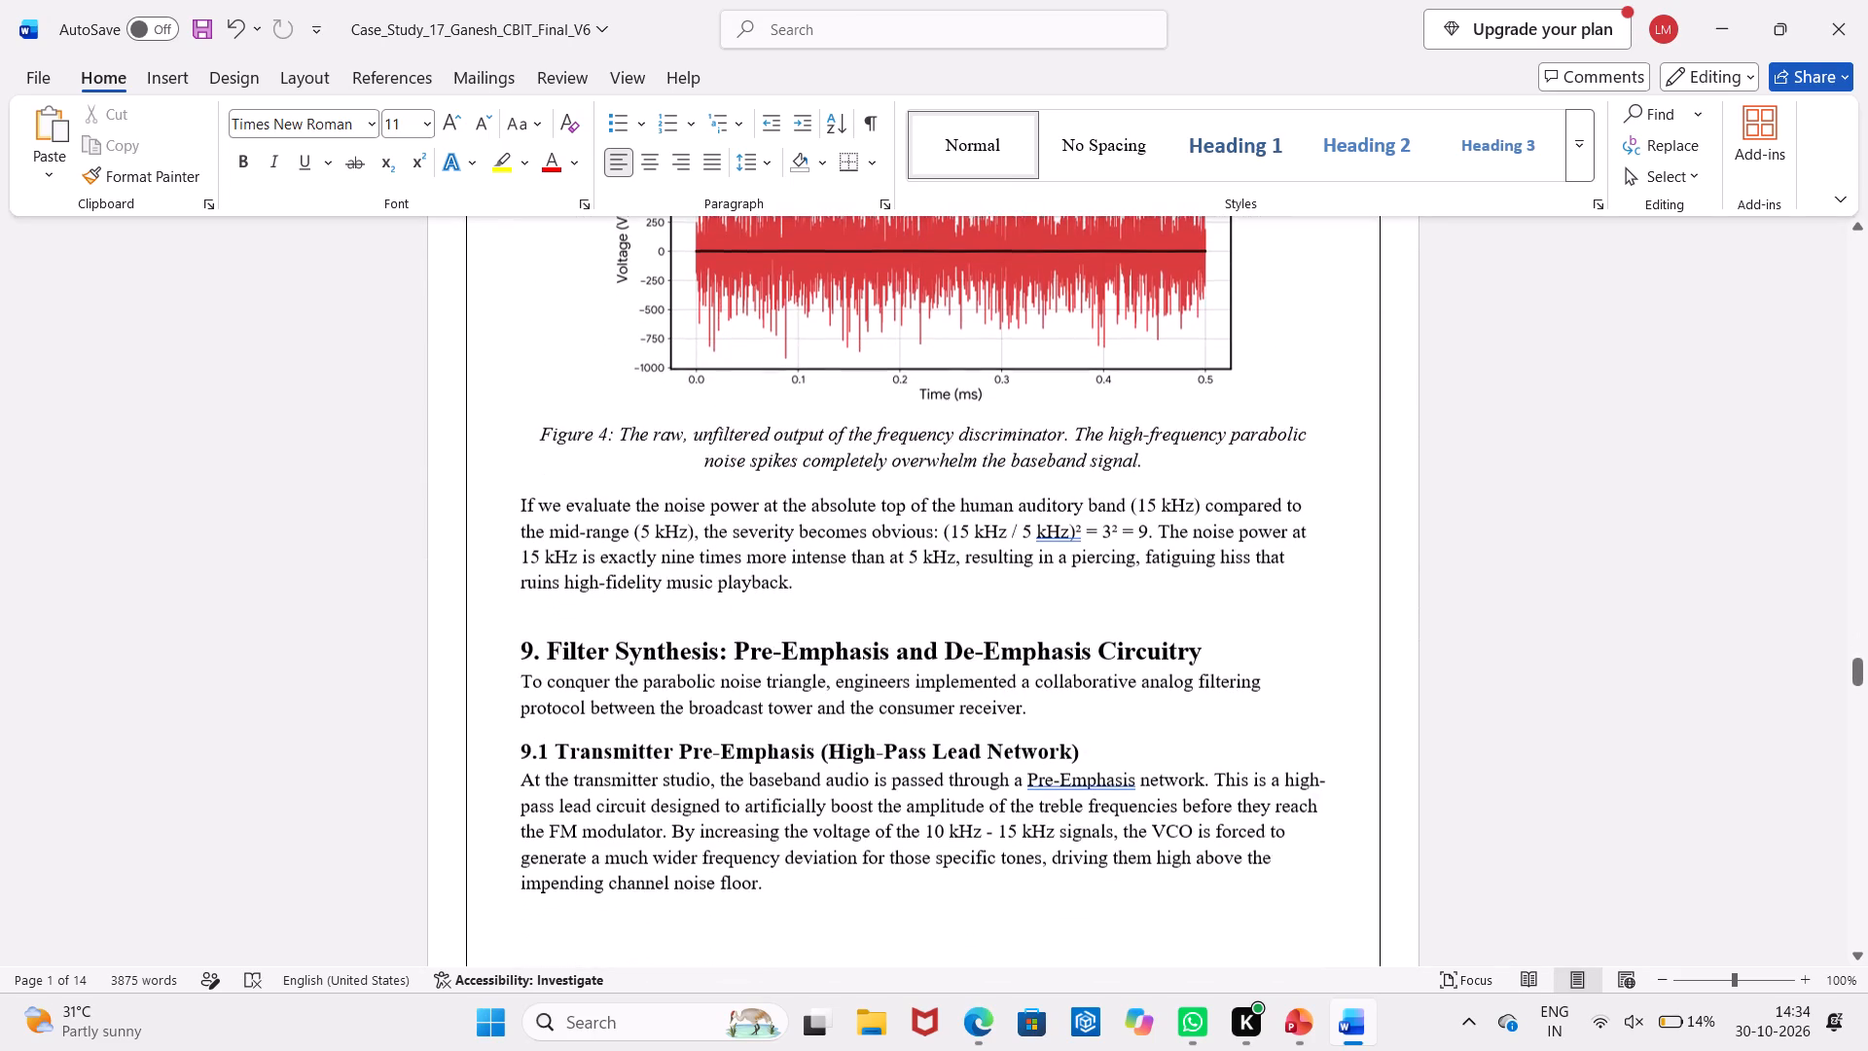
scroll(1040, 565, down, 3)
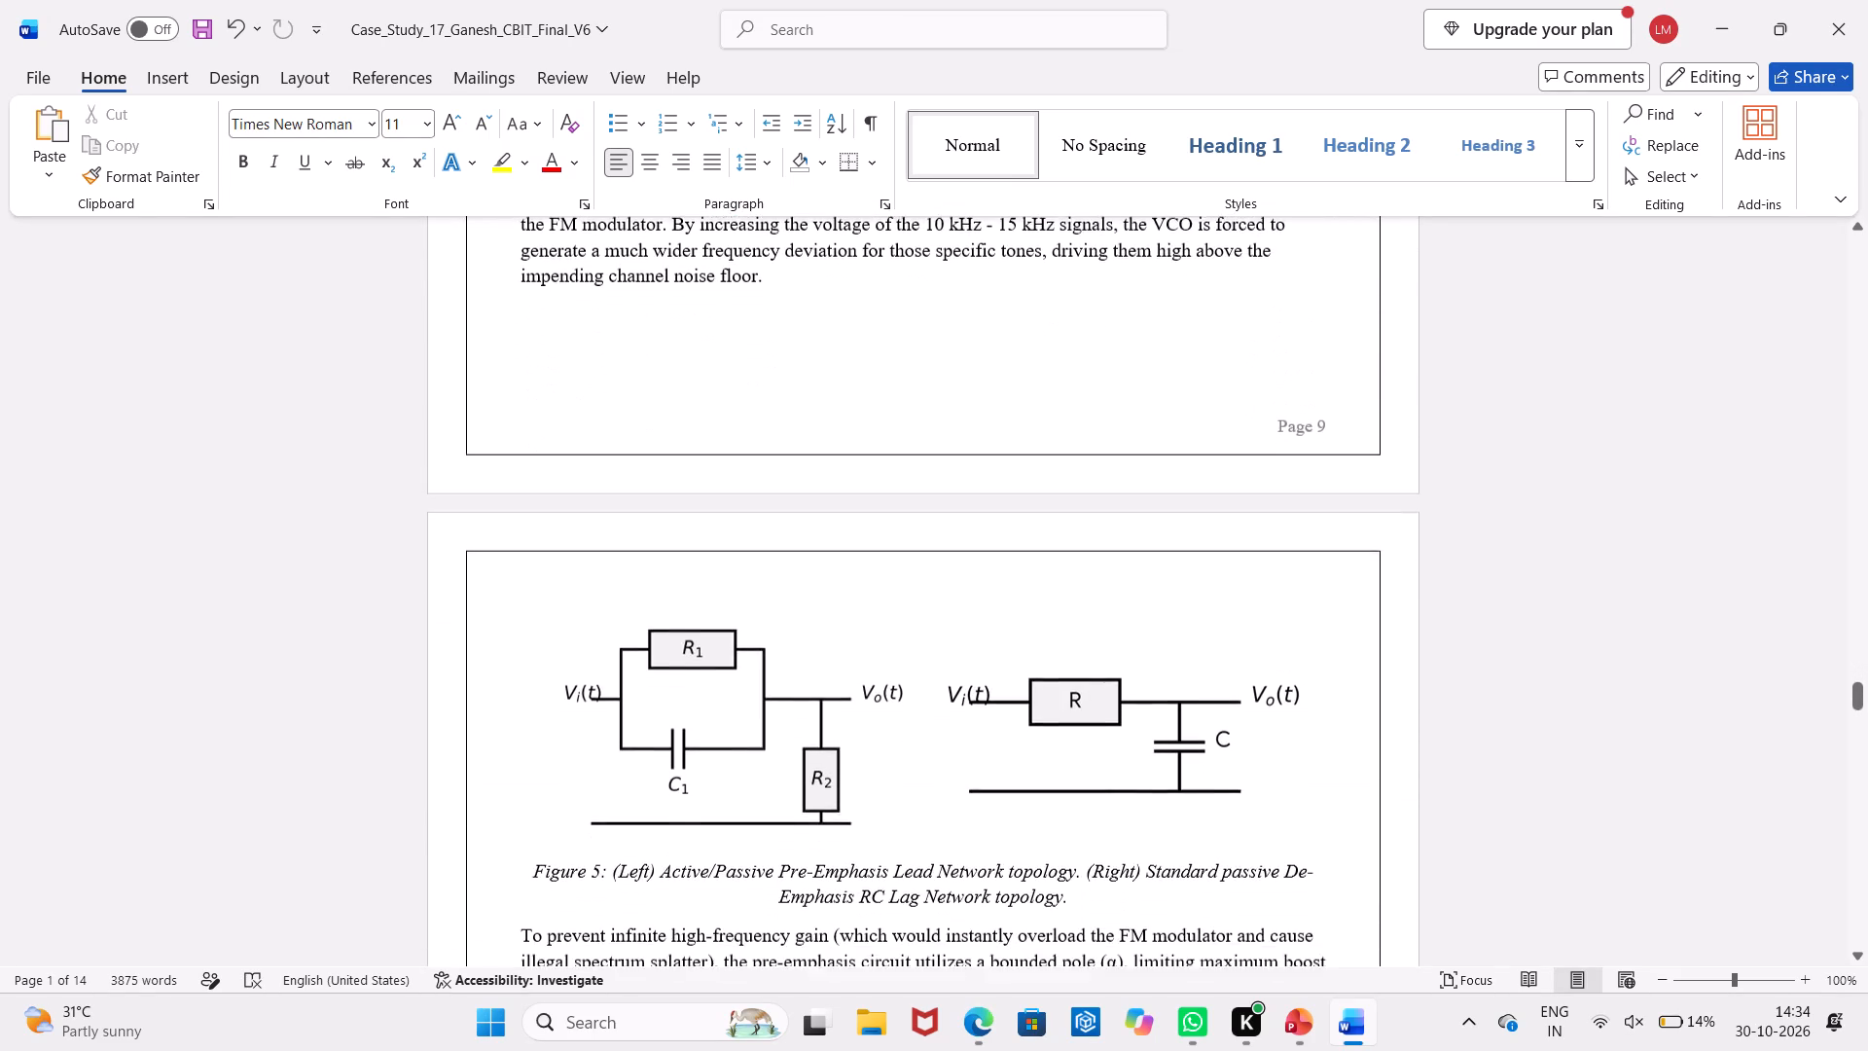
scroll(1040, 565, down, 2)
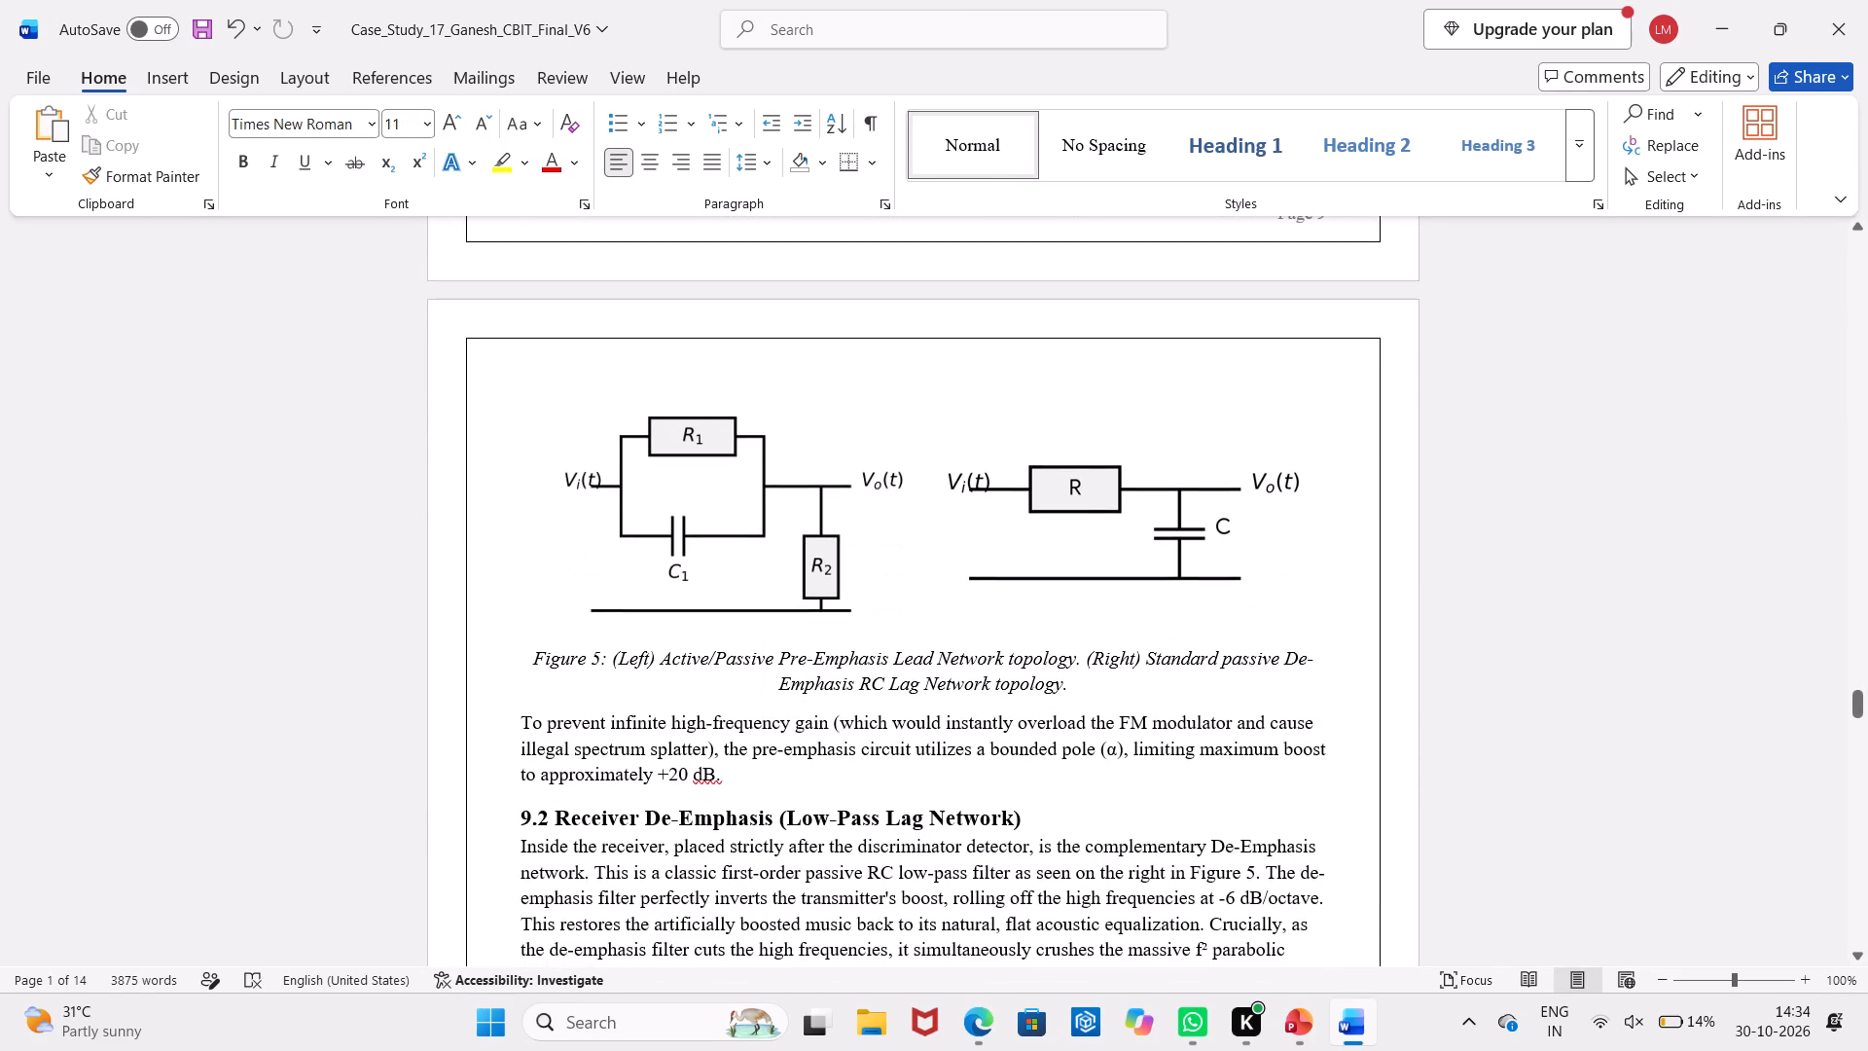
scroll(1040, 565, up, 4)
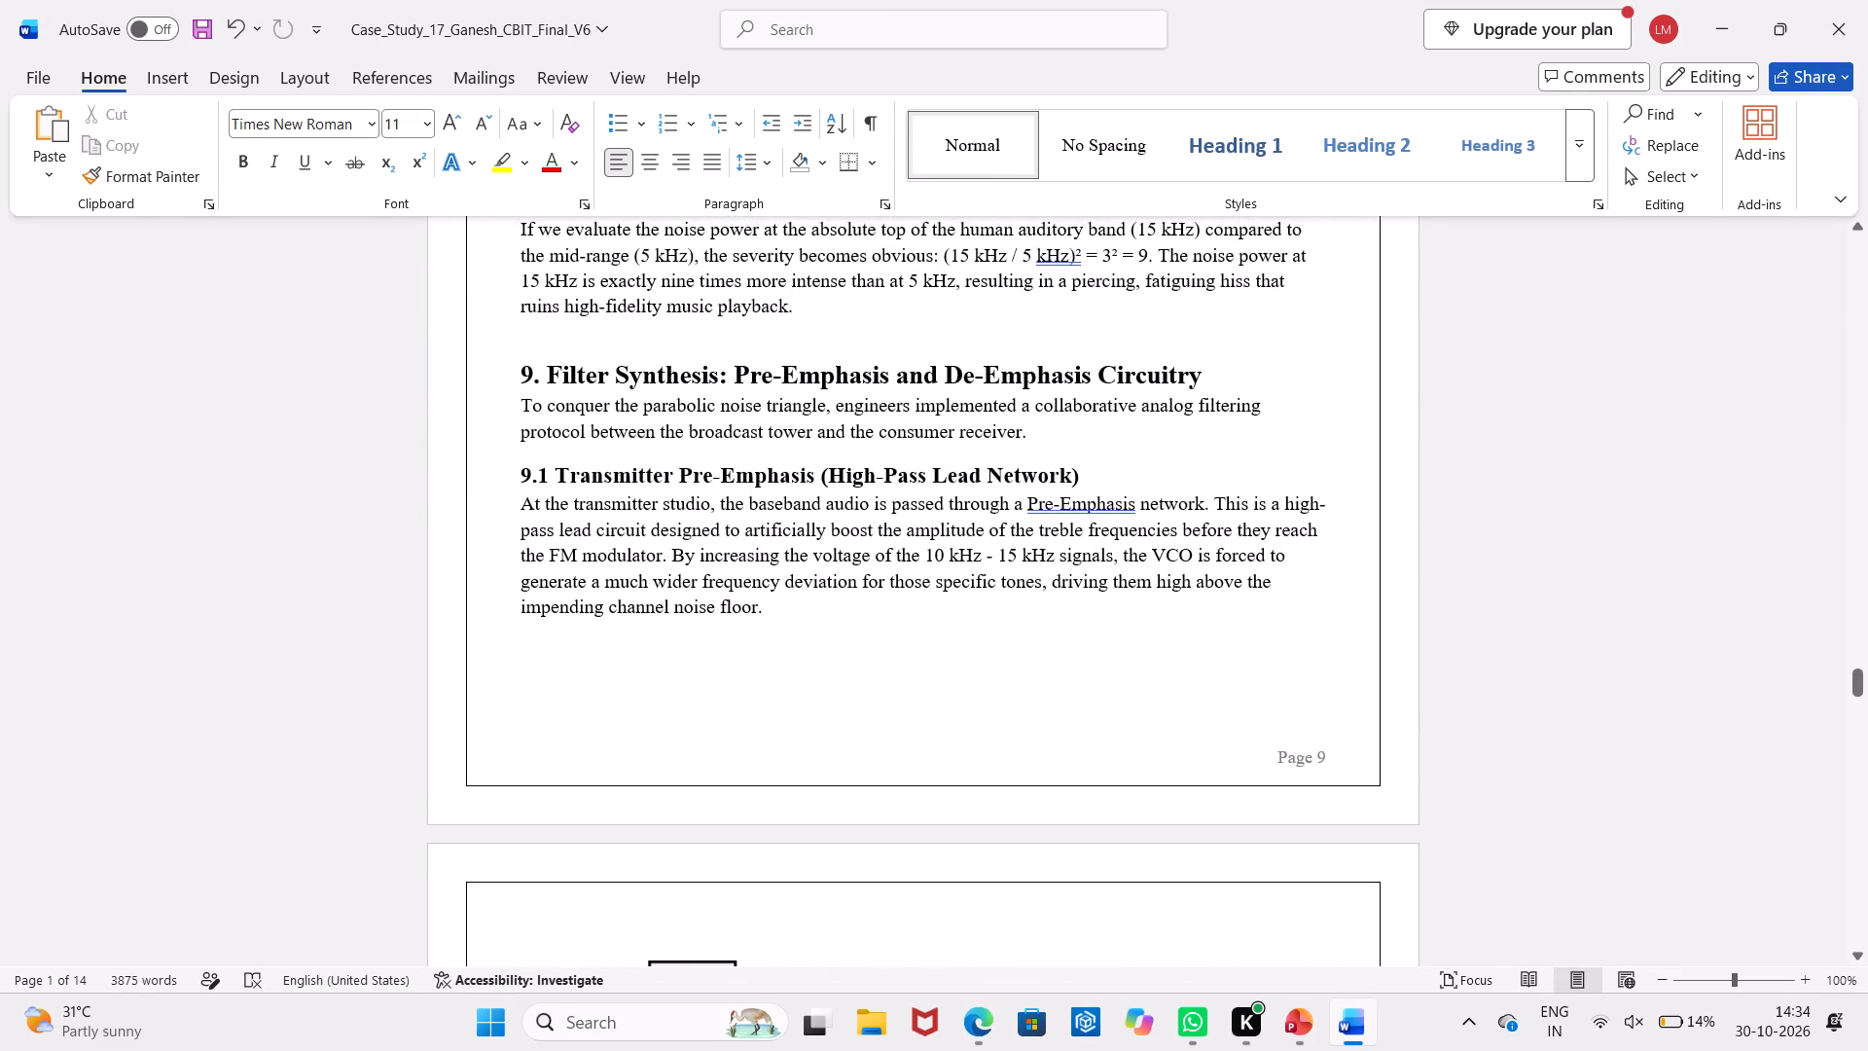
scroll(1040, 565, down, 6)
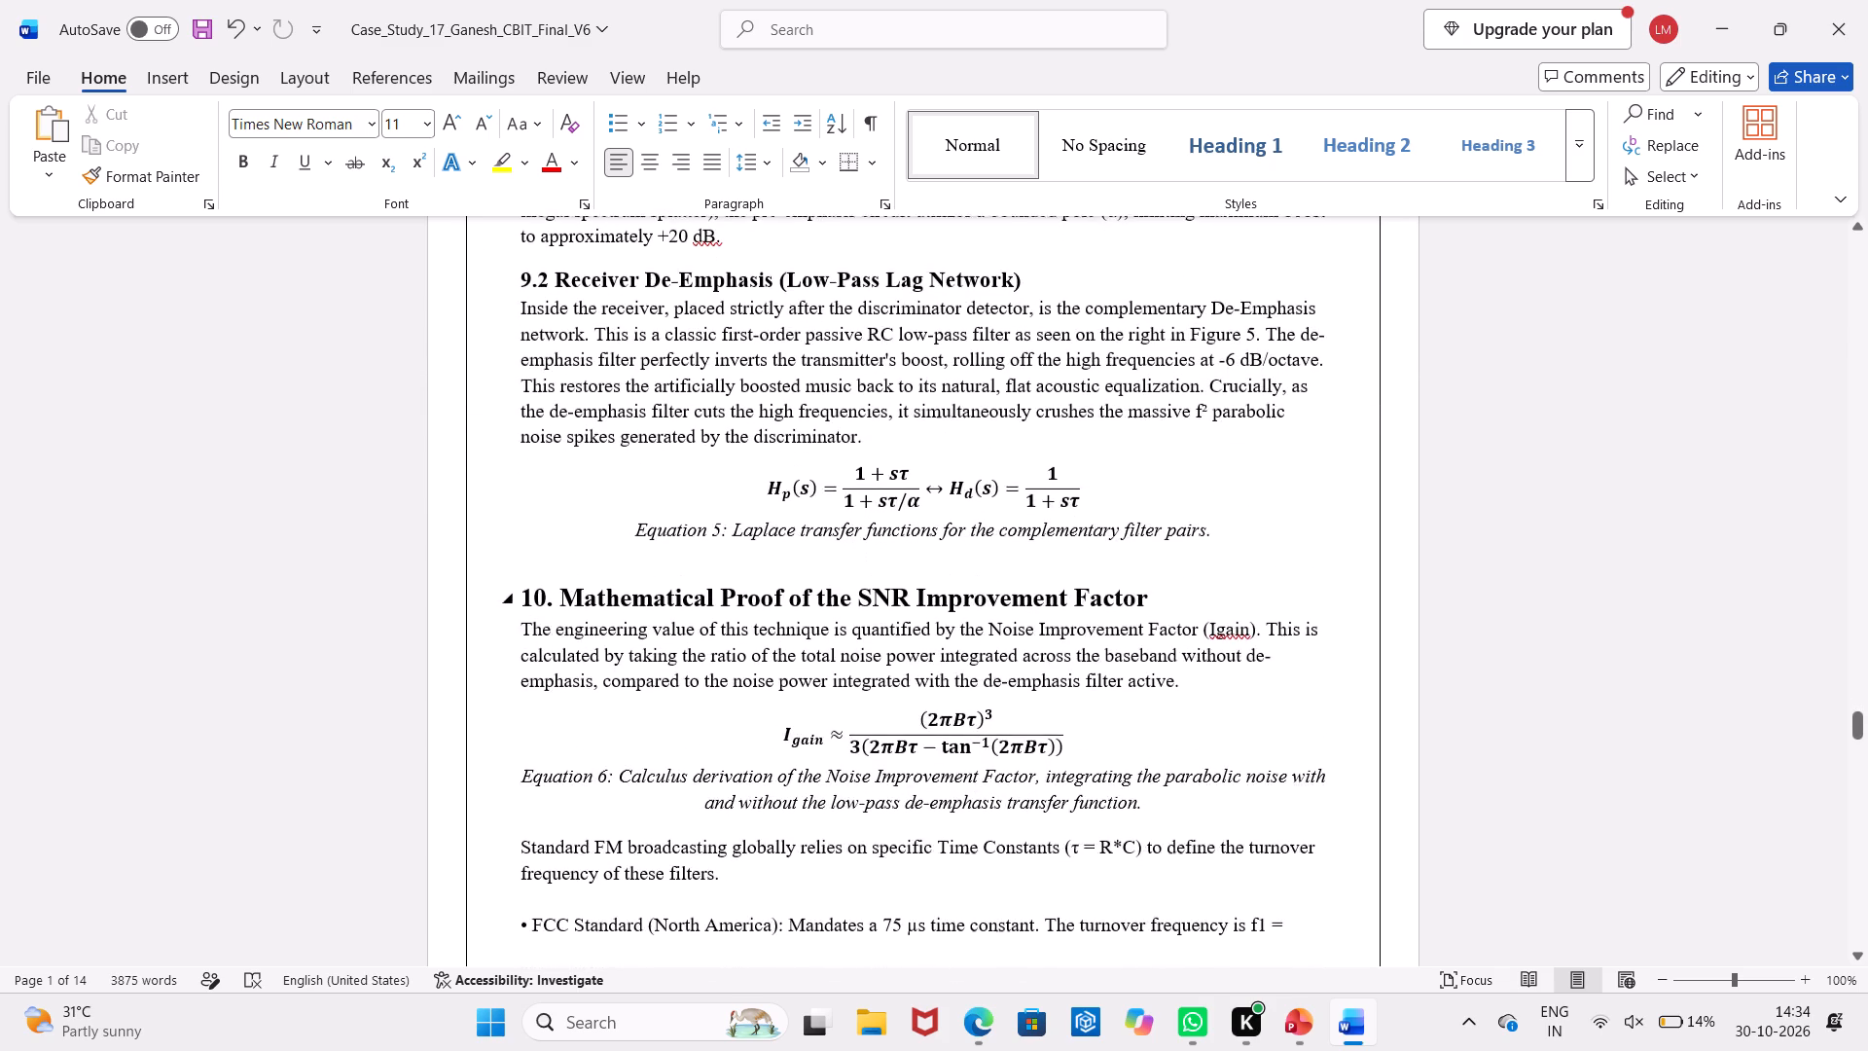
scroll(1040, 565, down, 3)
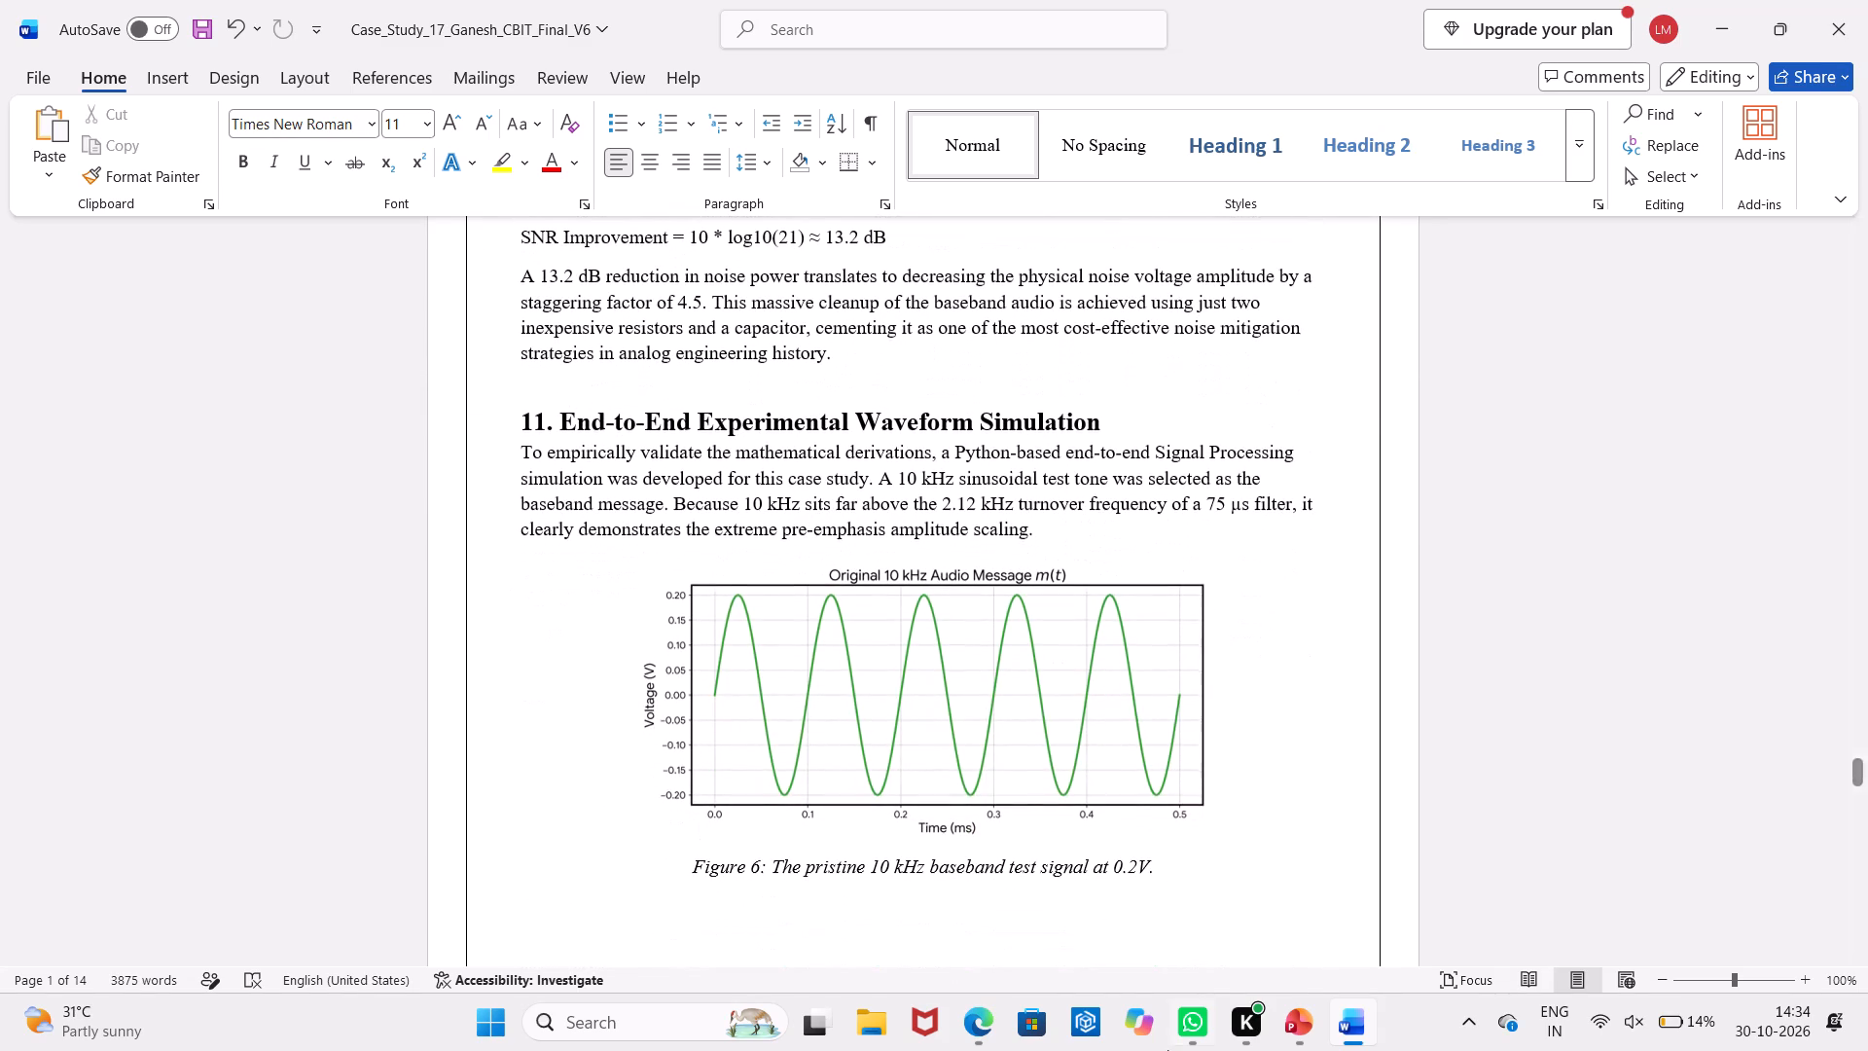
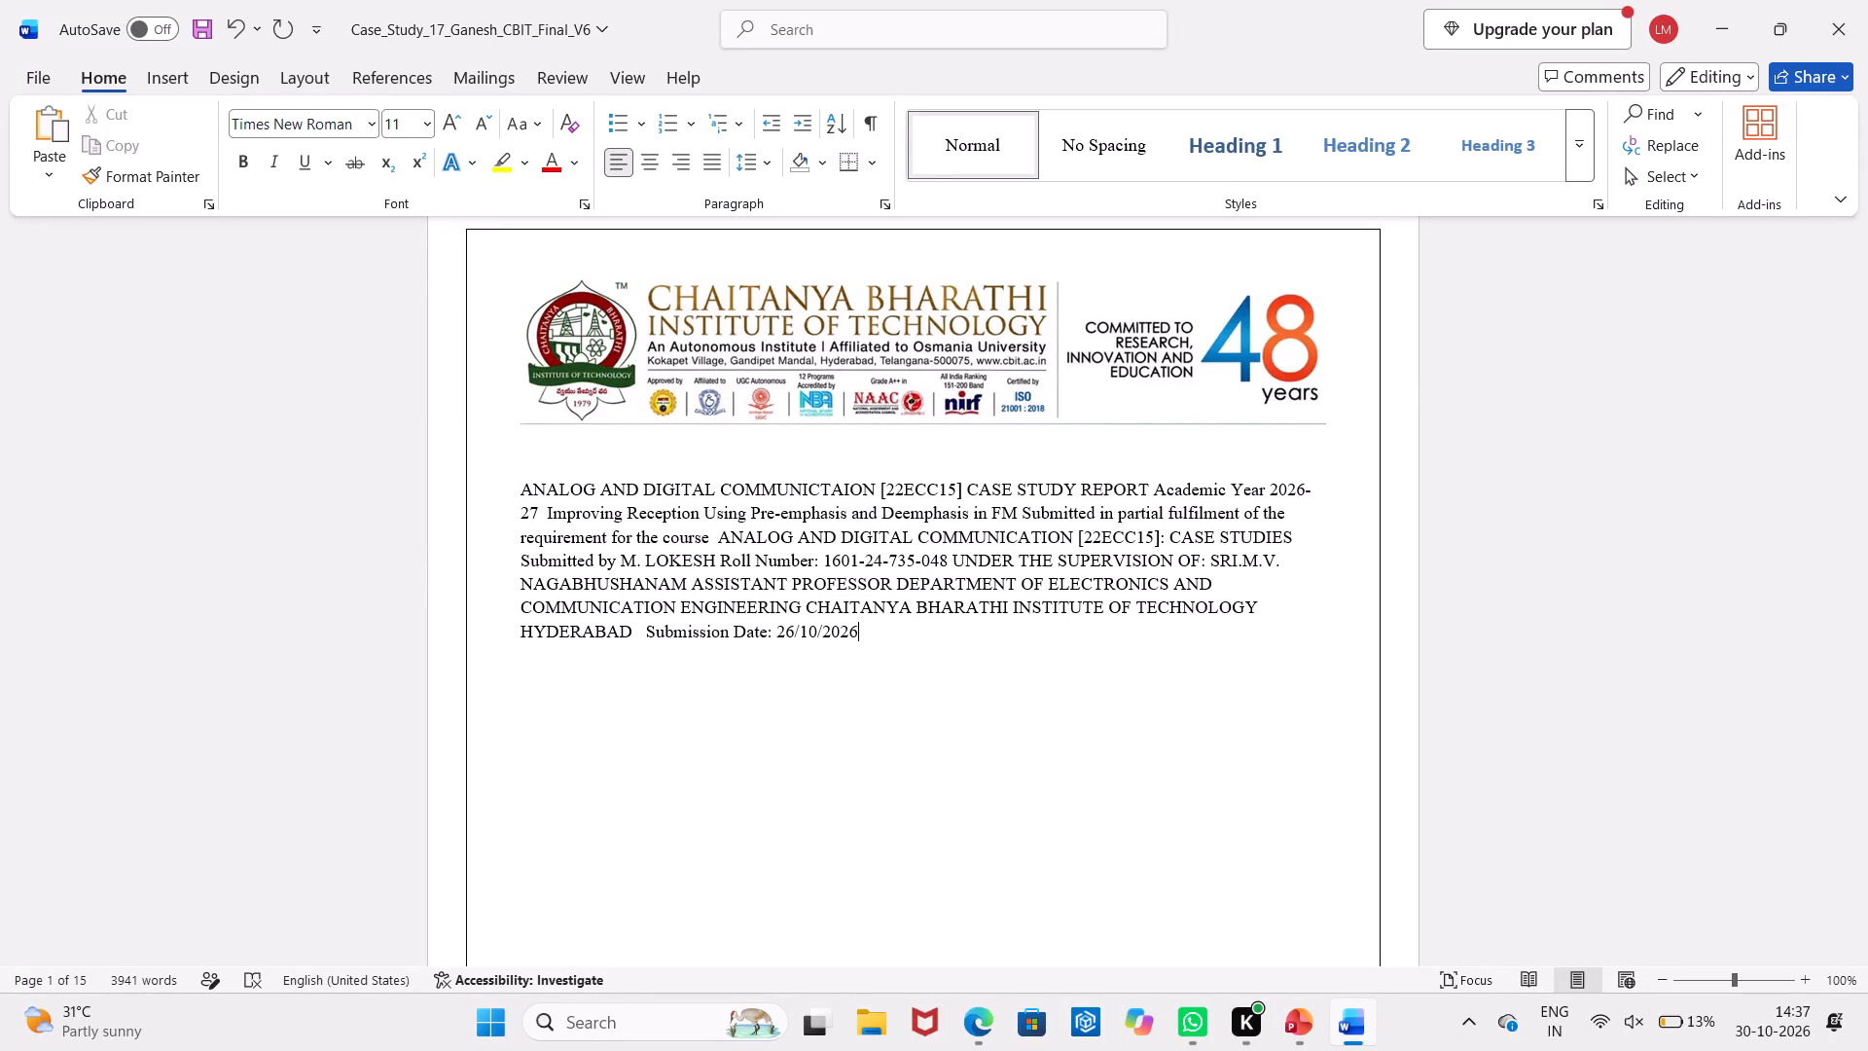
Delete the whole unformatted cover text paragraph below the college header on page 1, from the course title through the submission date.
drag(503, 459, 749, 627)
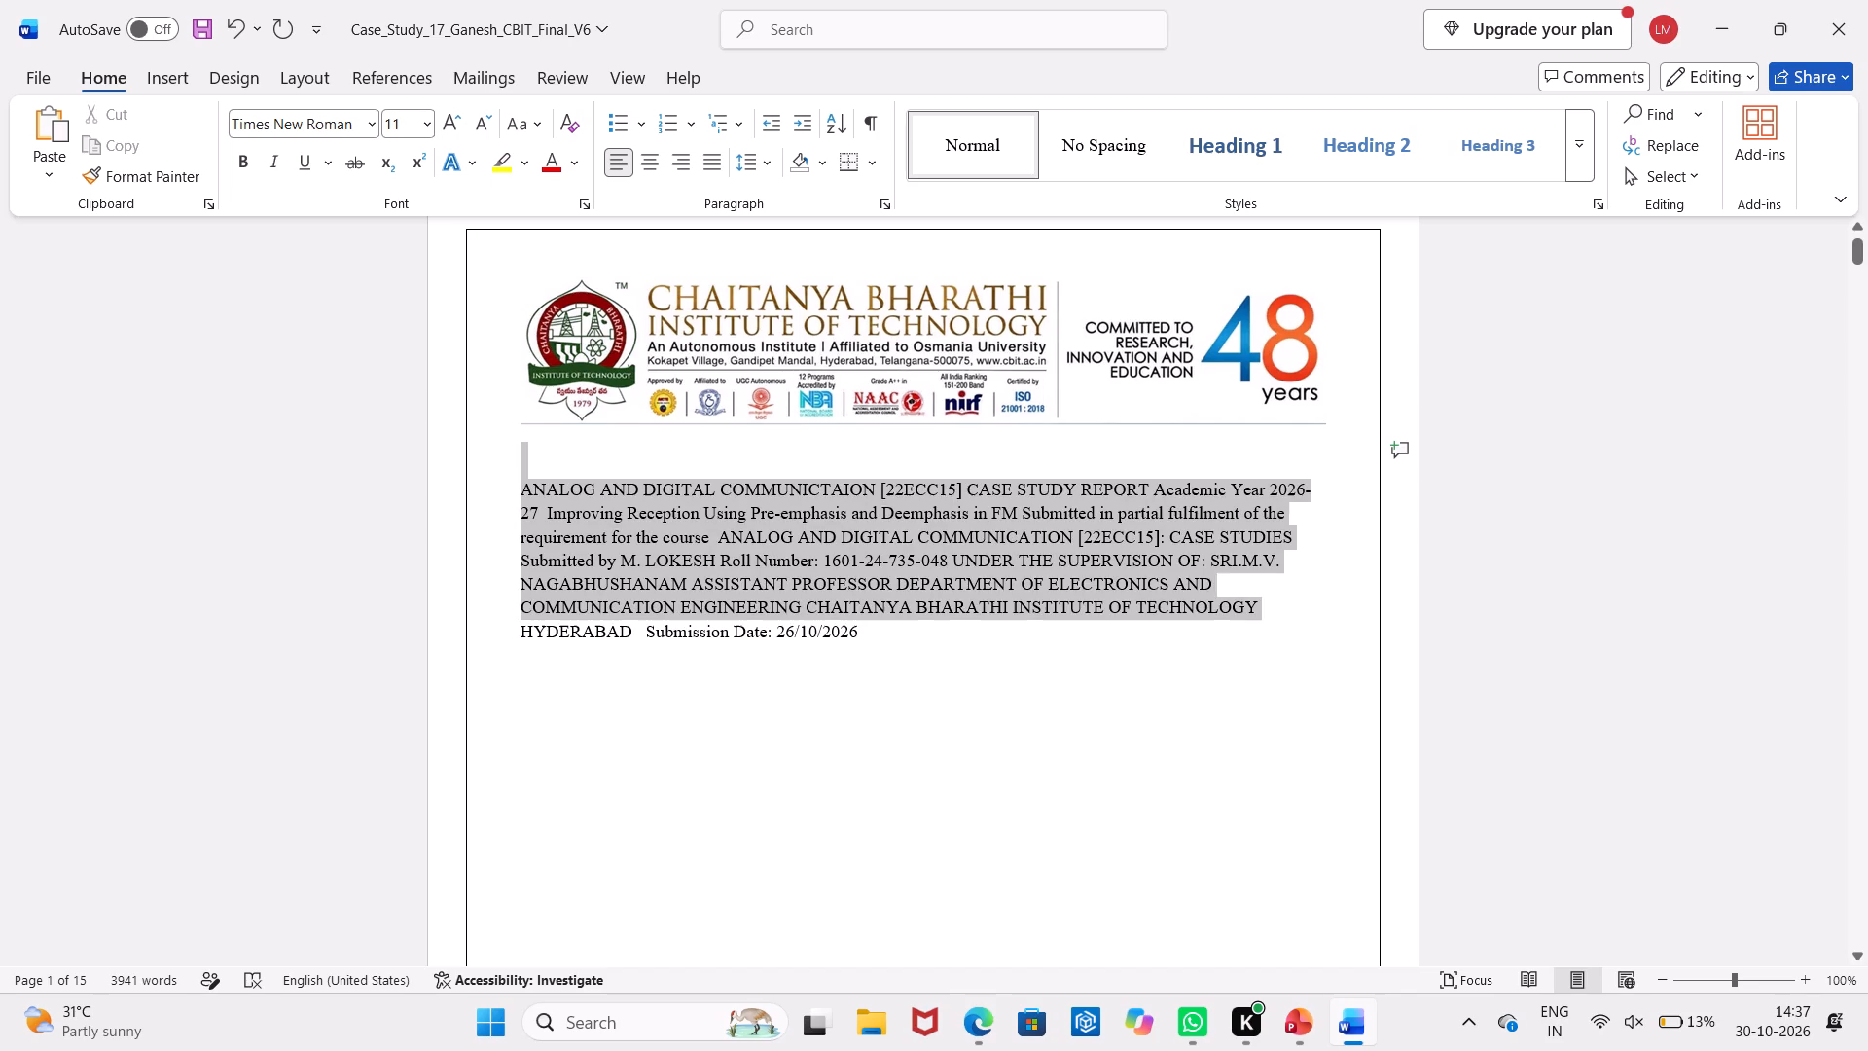
drag(749, 627, 896, 673)
key(BackSpace)
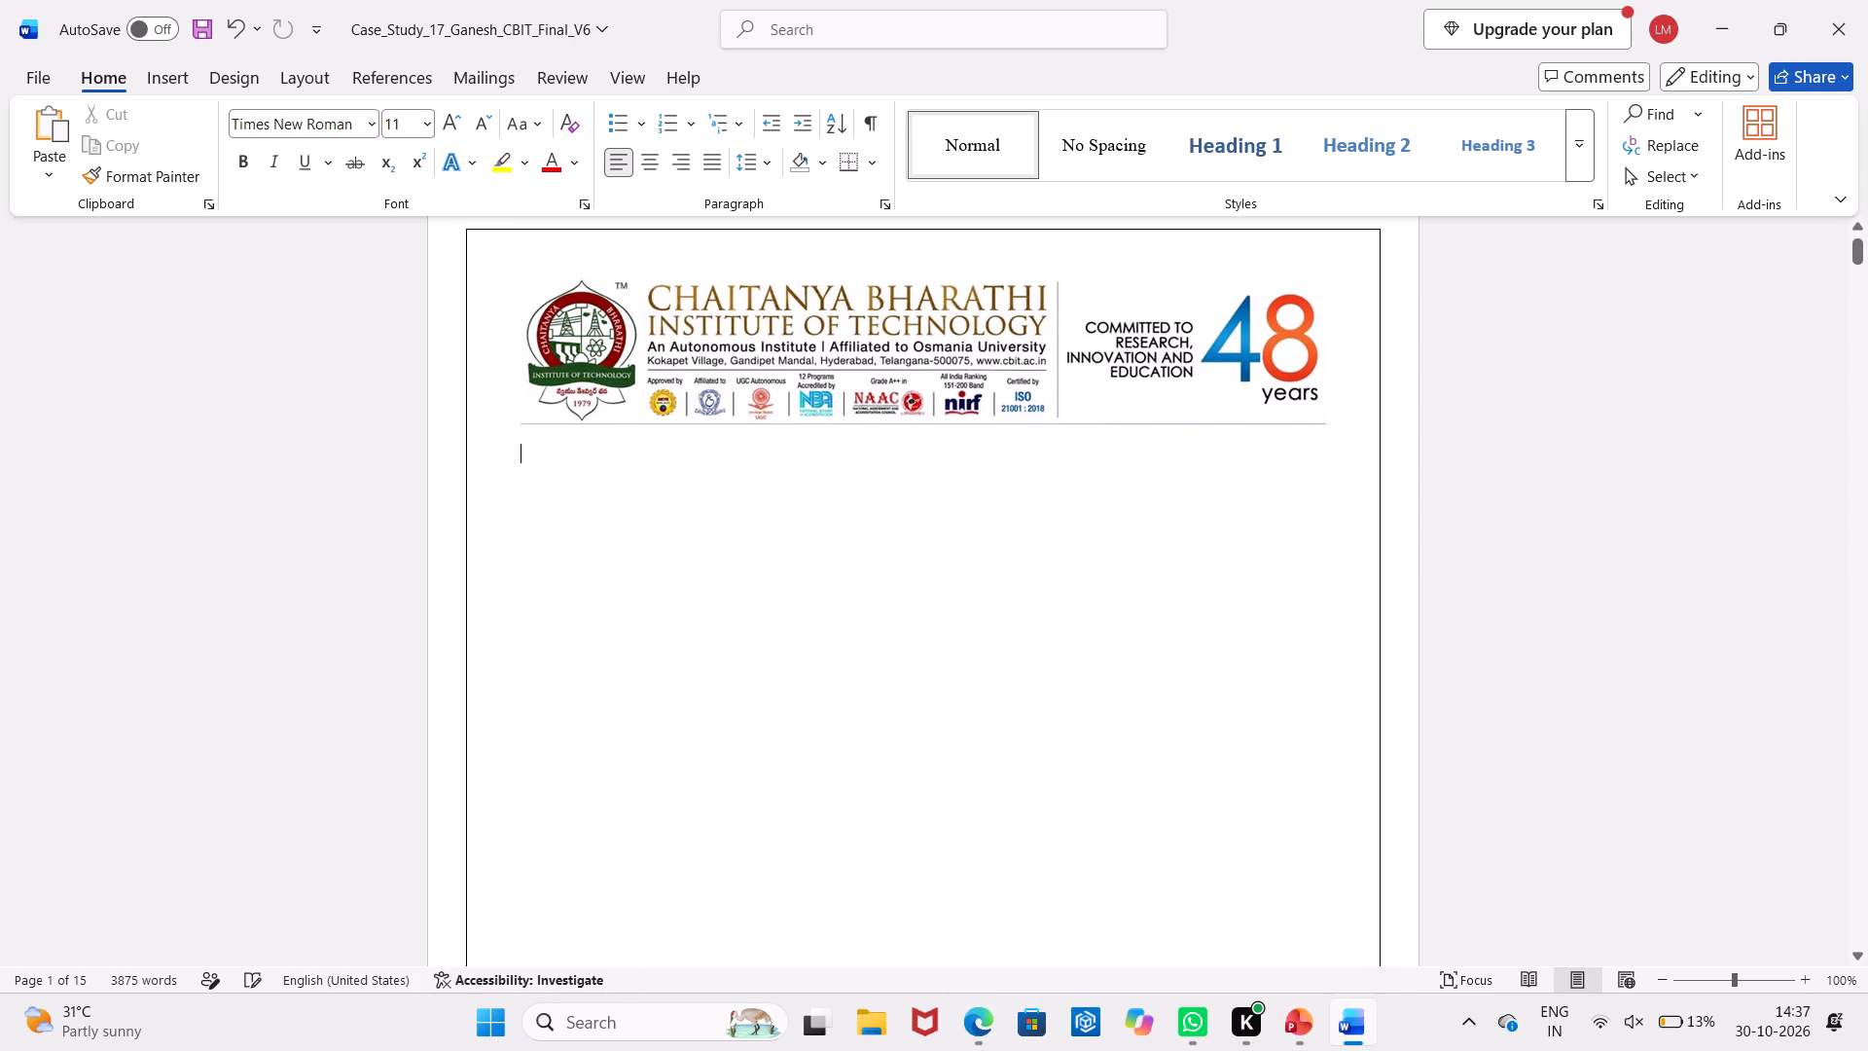
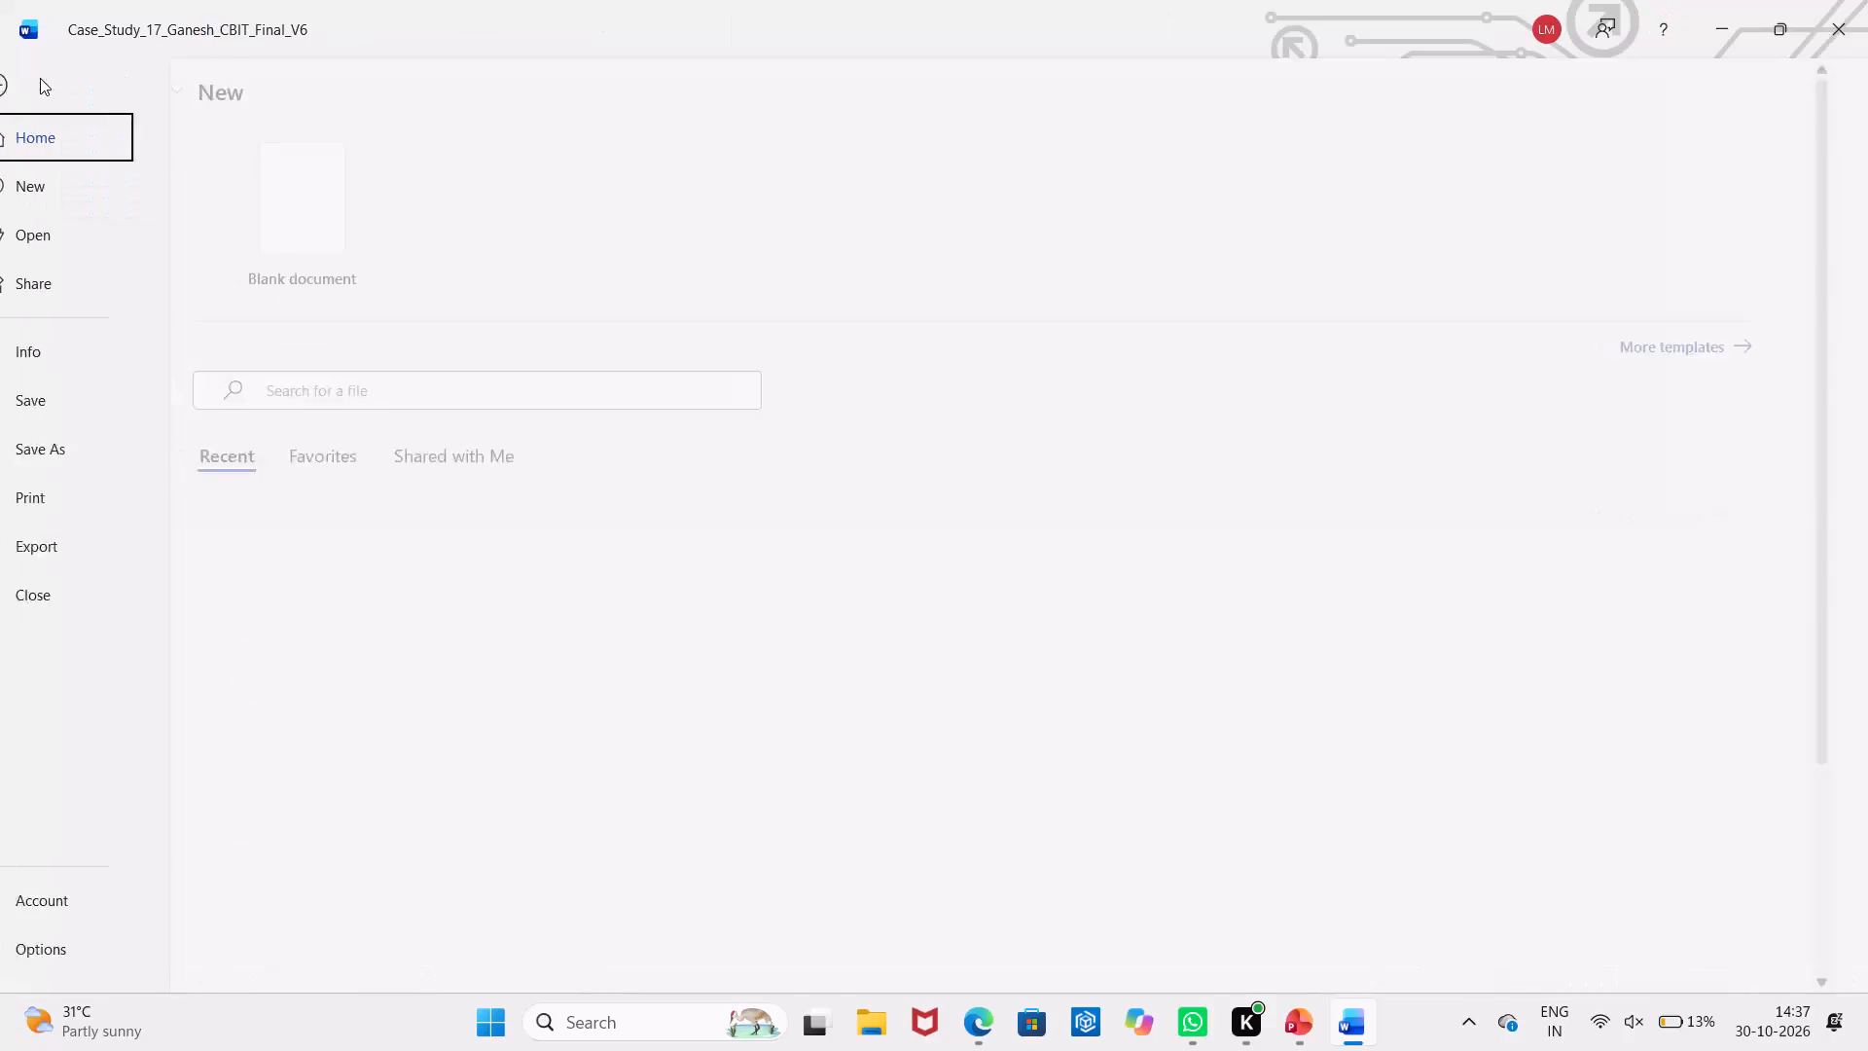
Search the files available to open for adc, and clear the search.
click(101, 222)
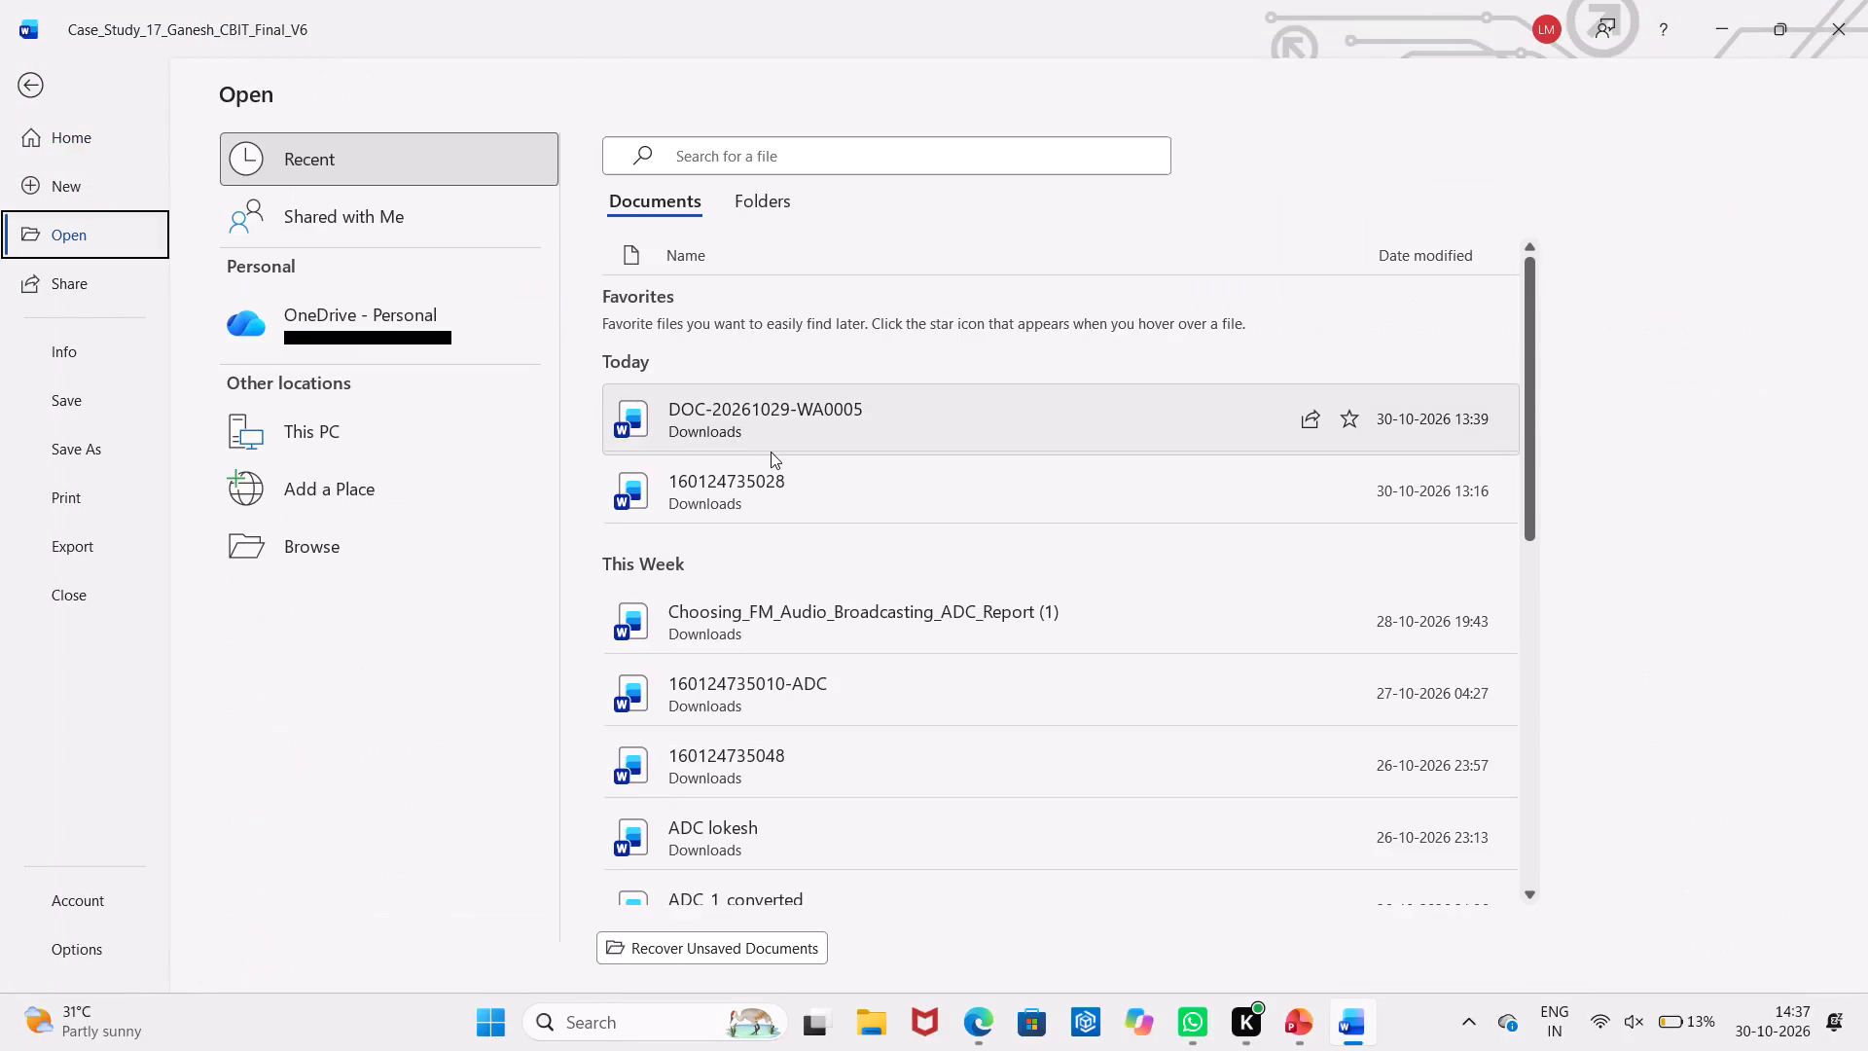
click(809, 155)
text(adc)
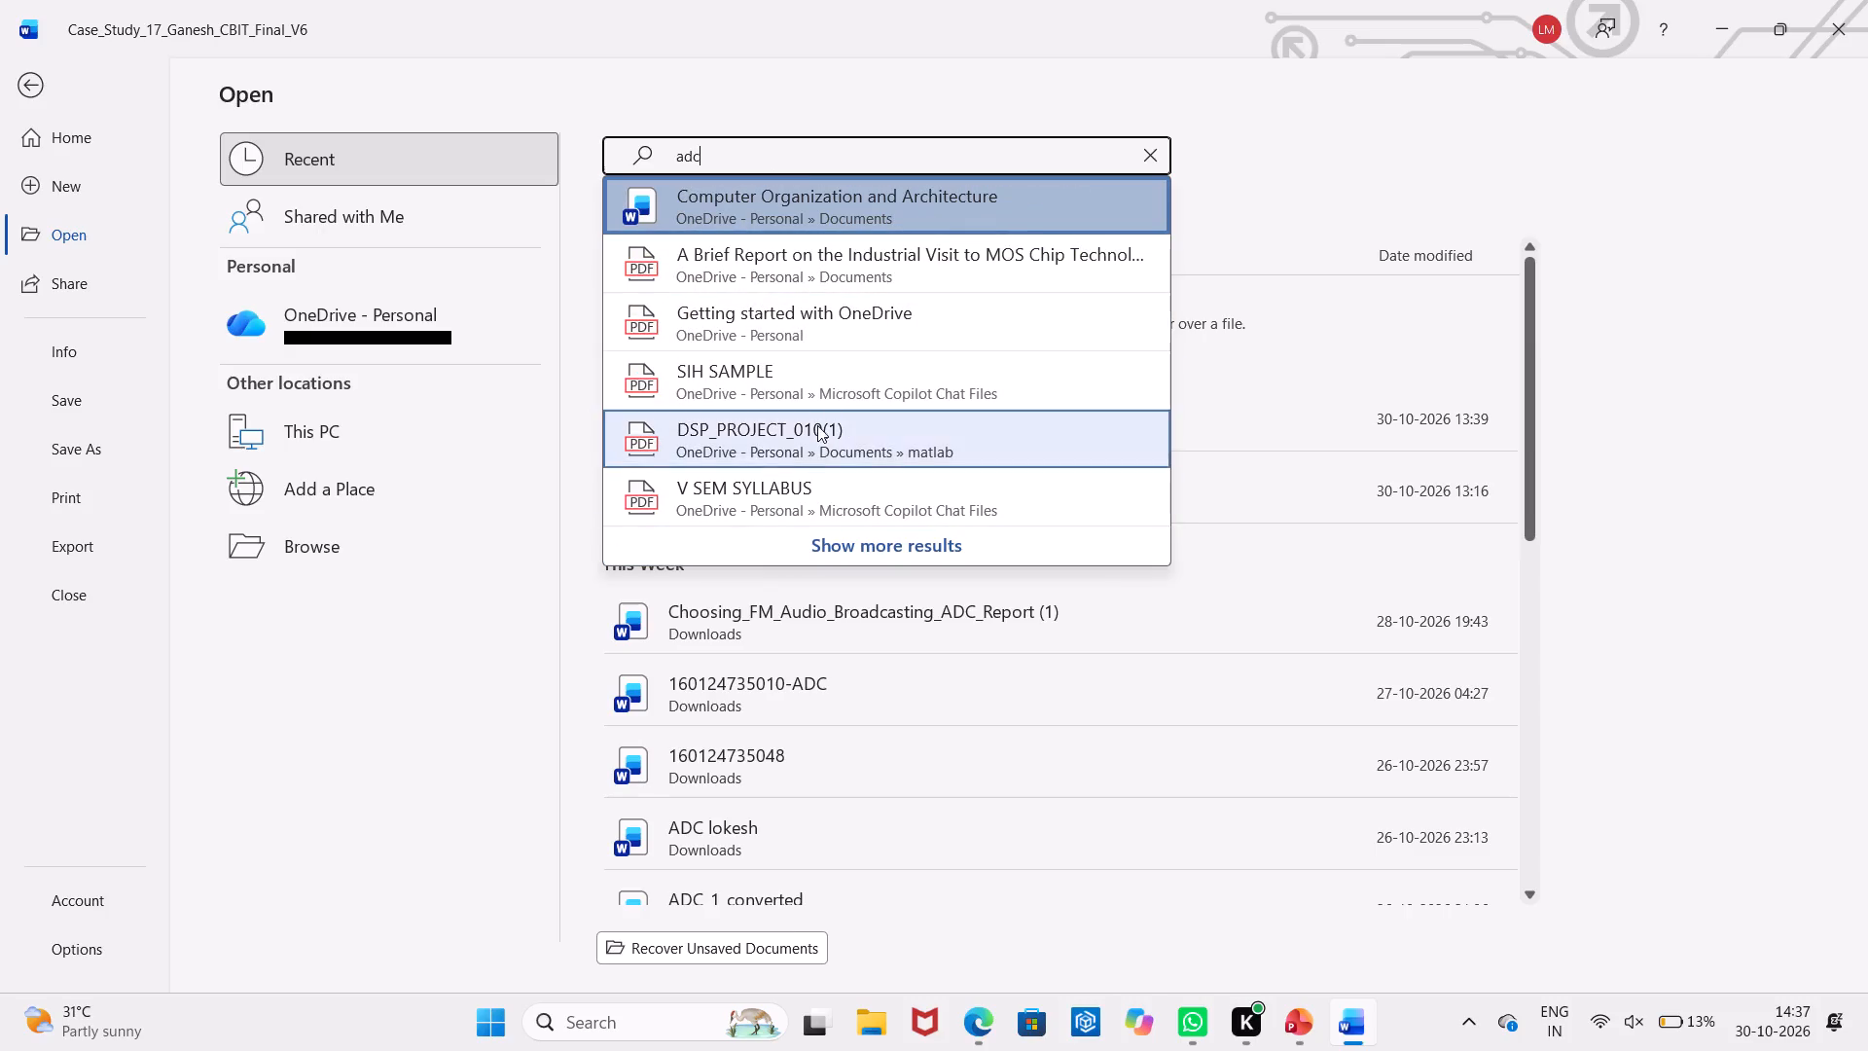
scroll(860, 329, down, 4)
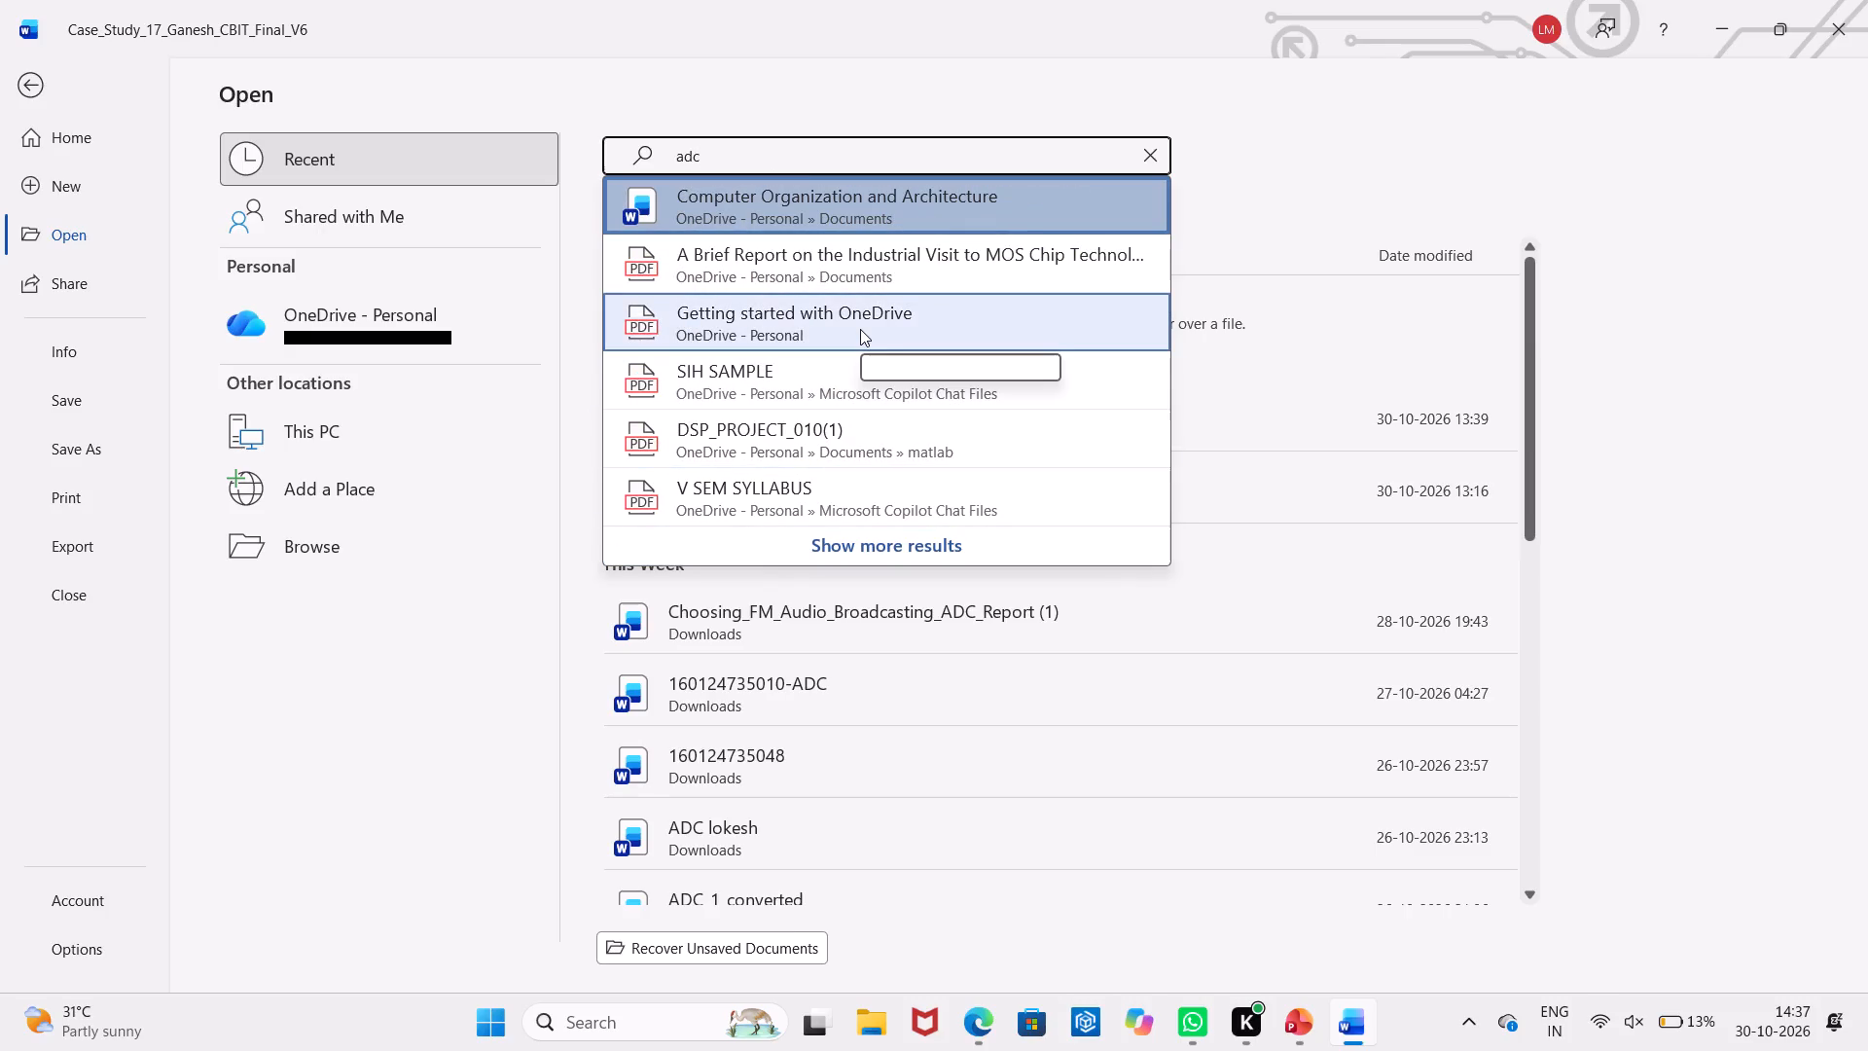
scroll(860, 329, down, 2)
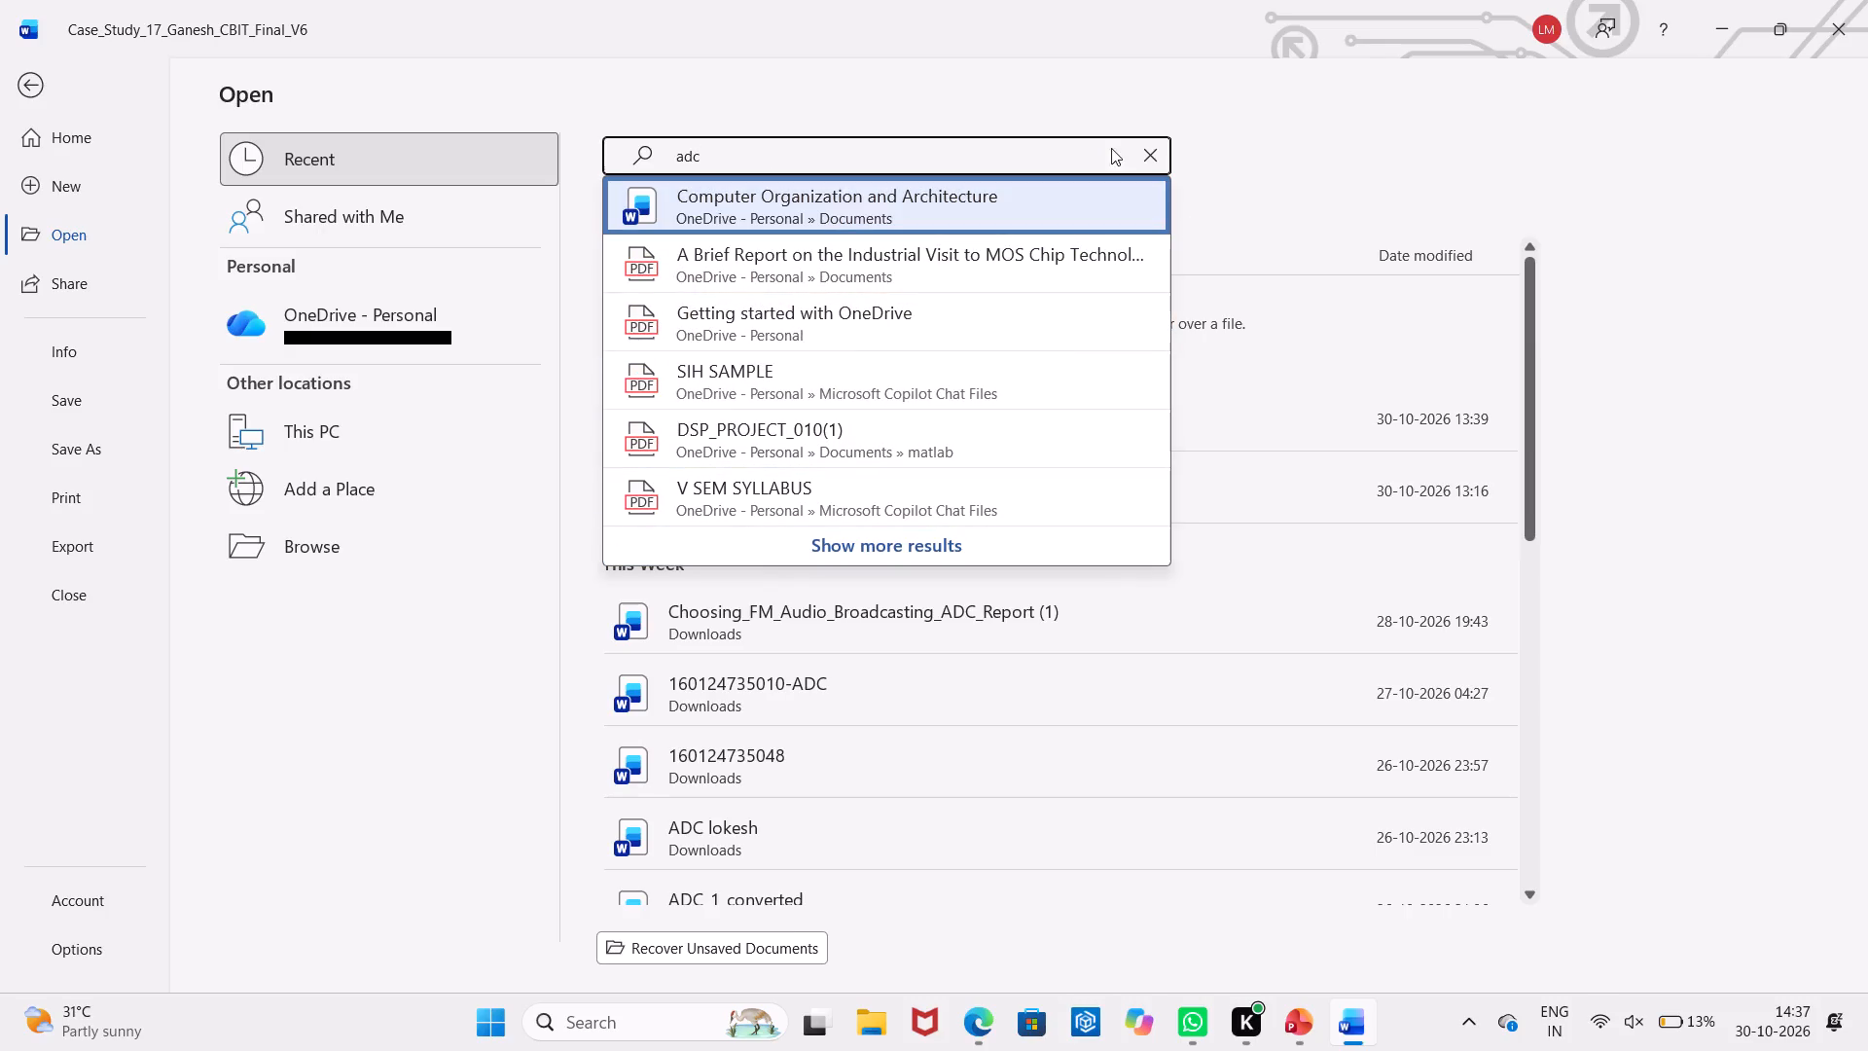
click(1153, 150)
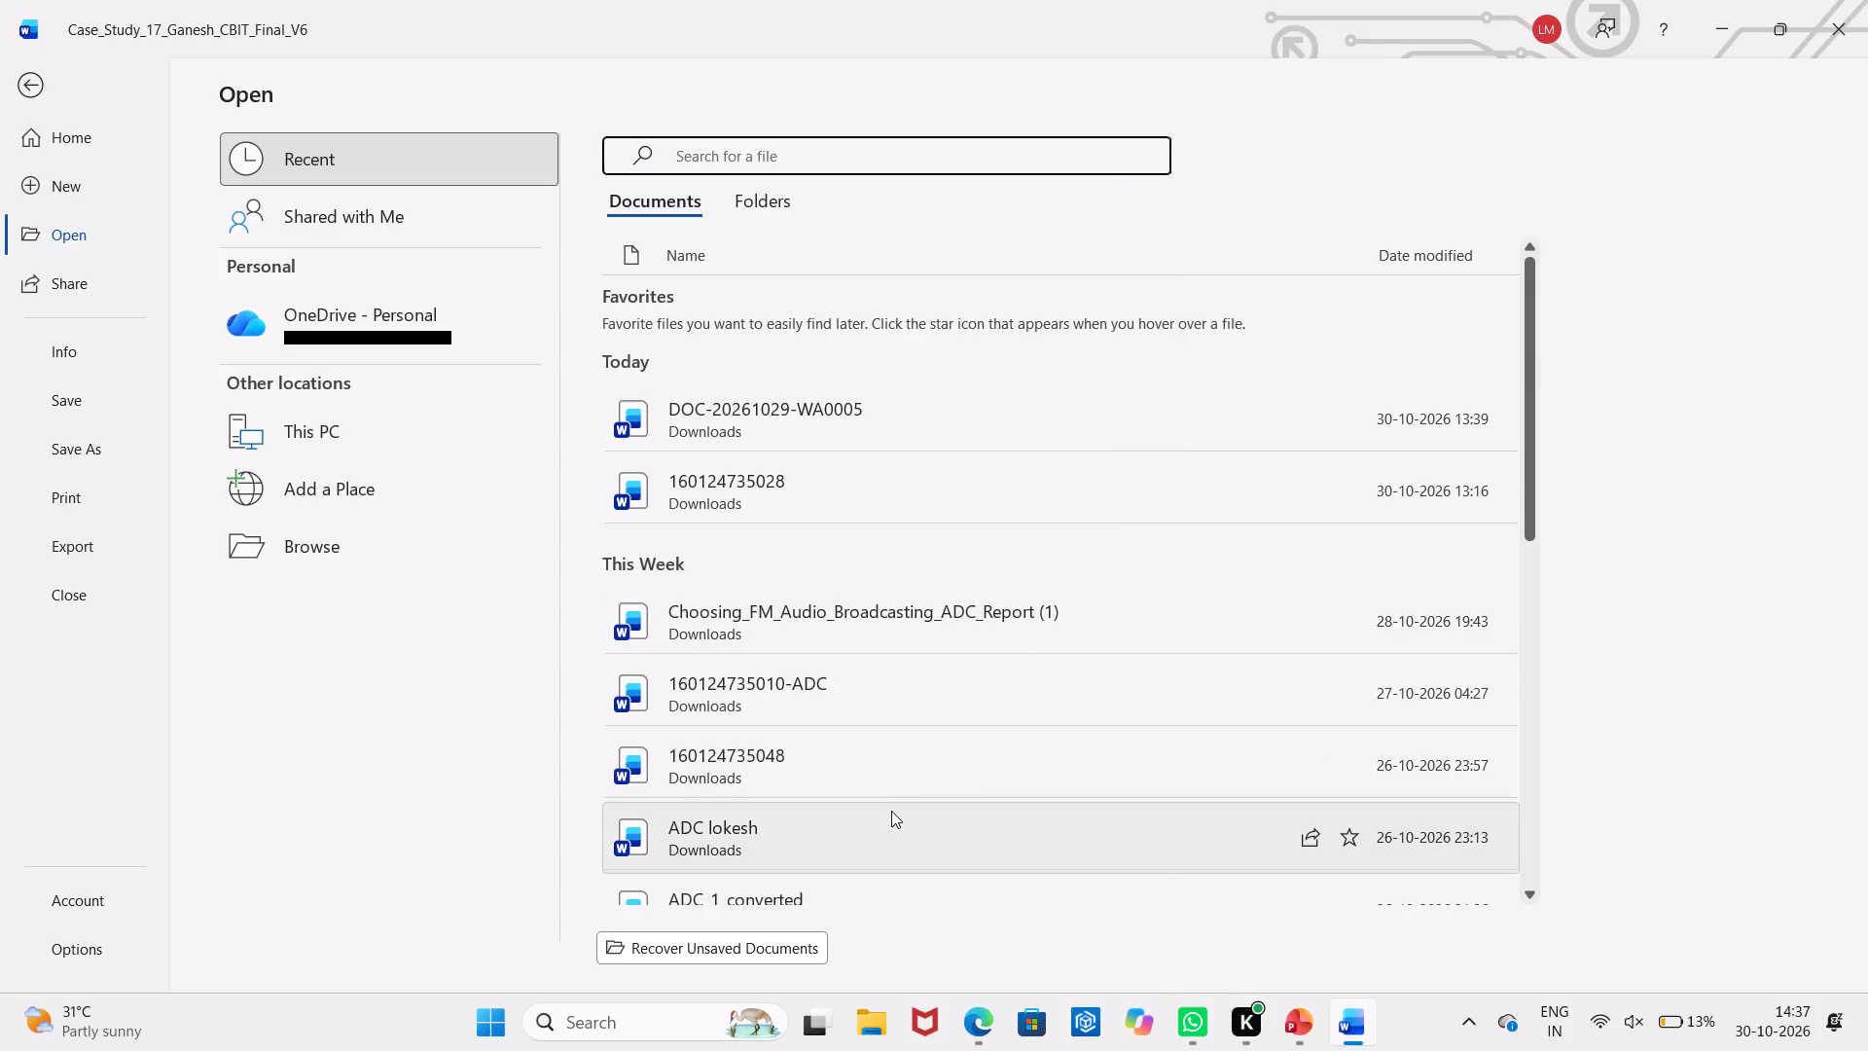
double_click(821, 769)
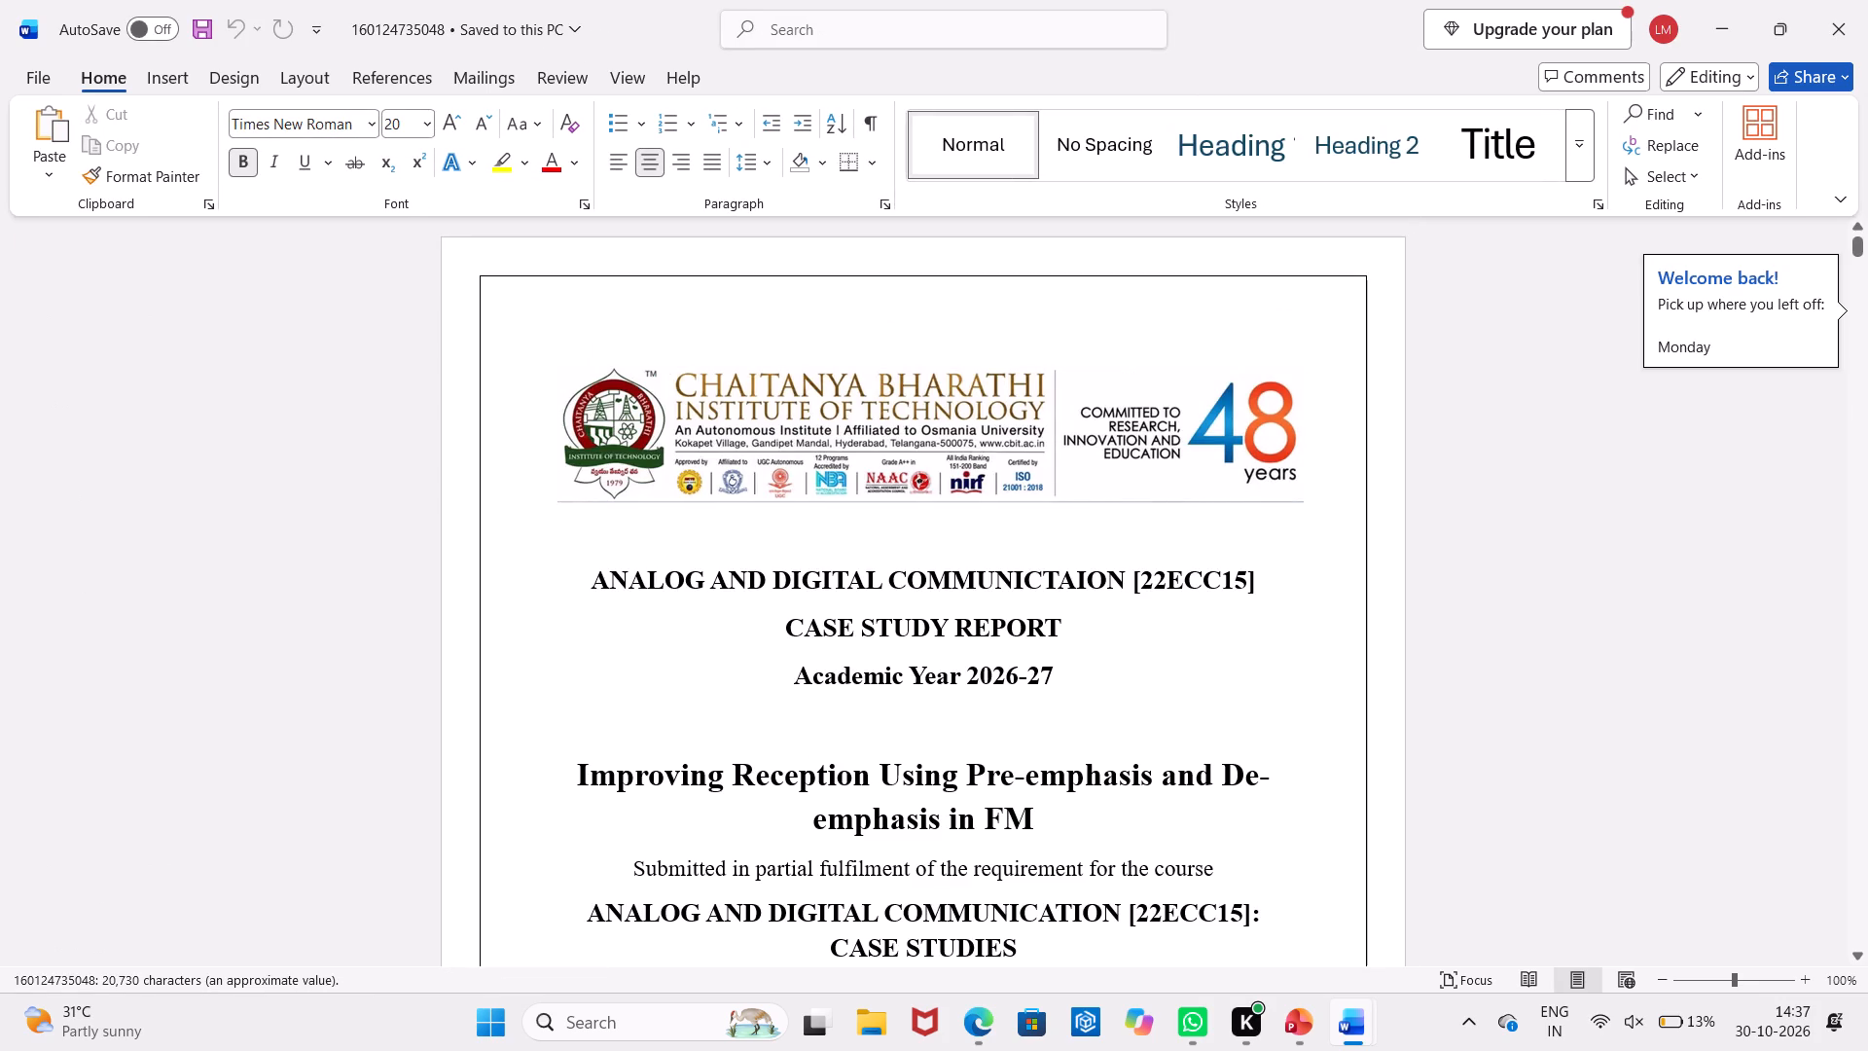
Copy this report's cover text, from the course title to the submission date, and paste it below the college banner in the Case Study 17 report.
drag(589, 594, 976, 1050)
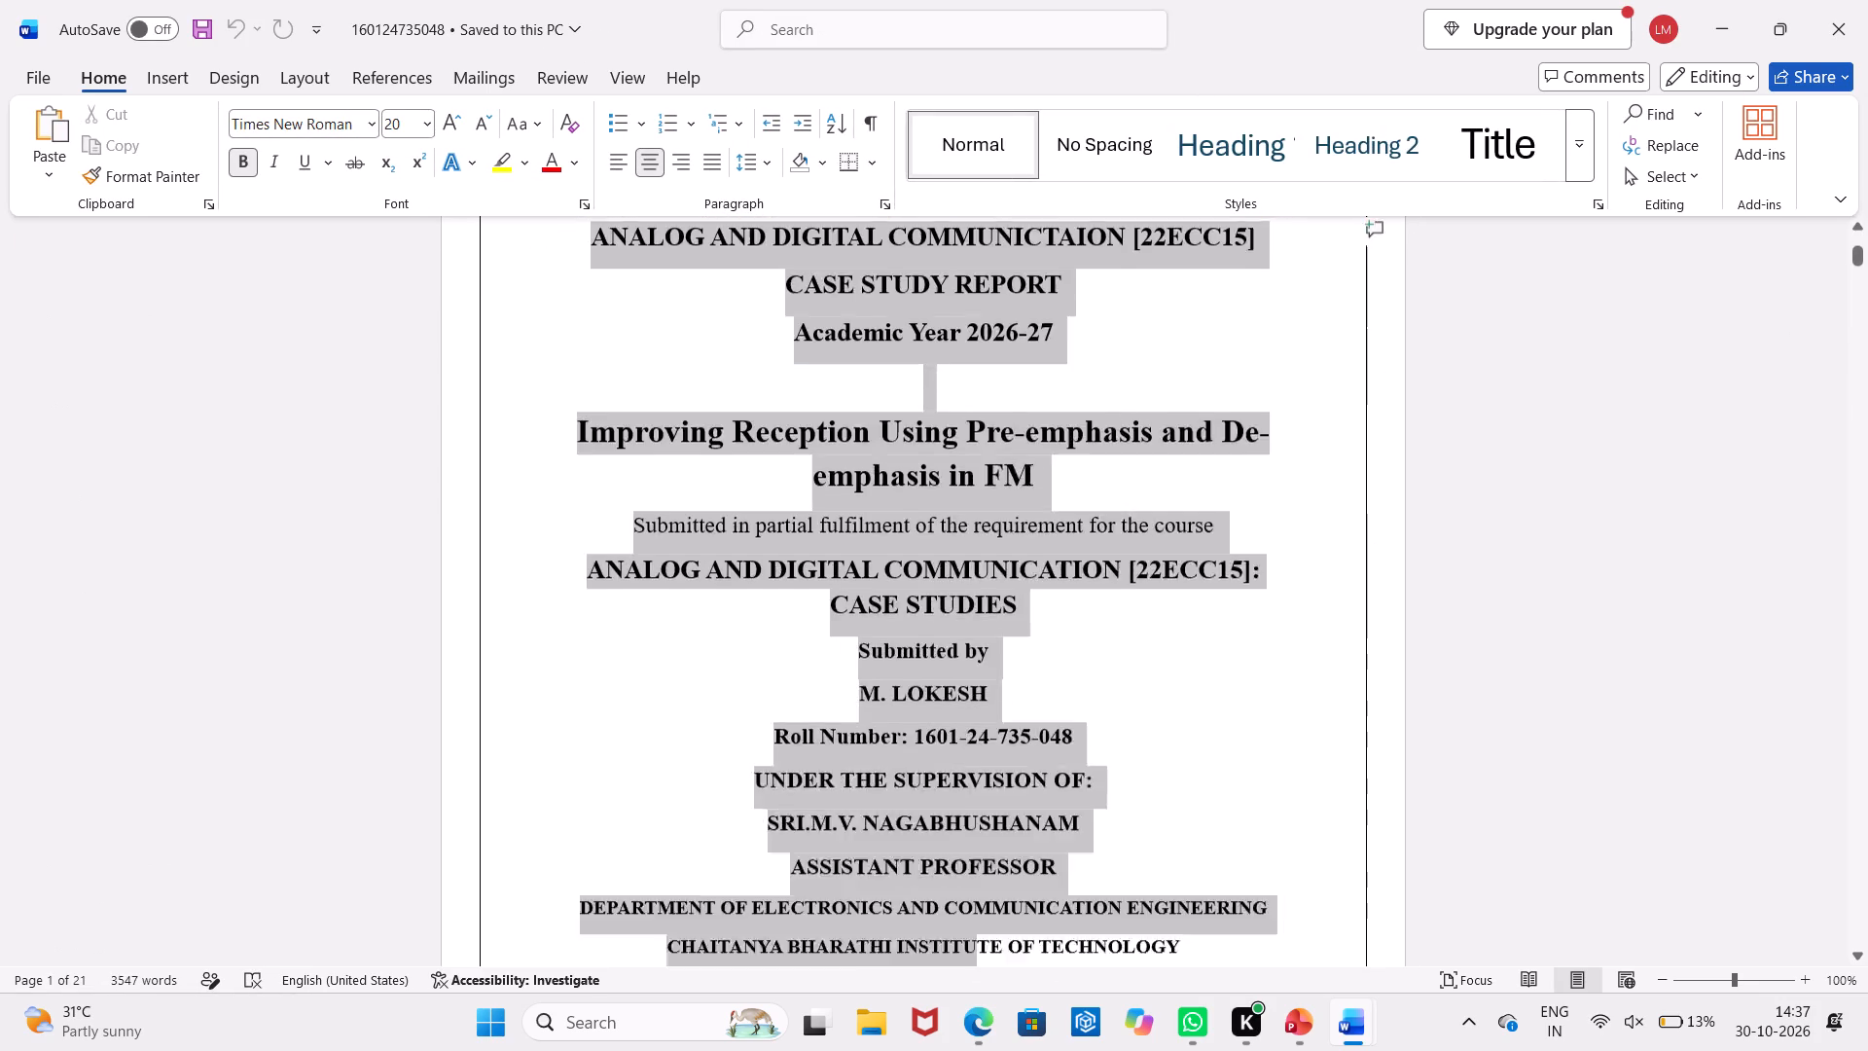
drag(976, 1050, 1076, 671)
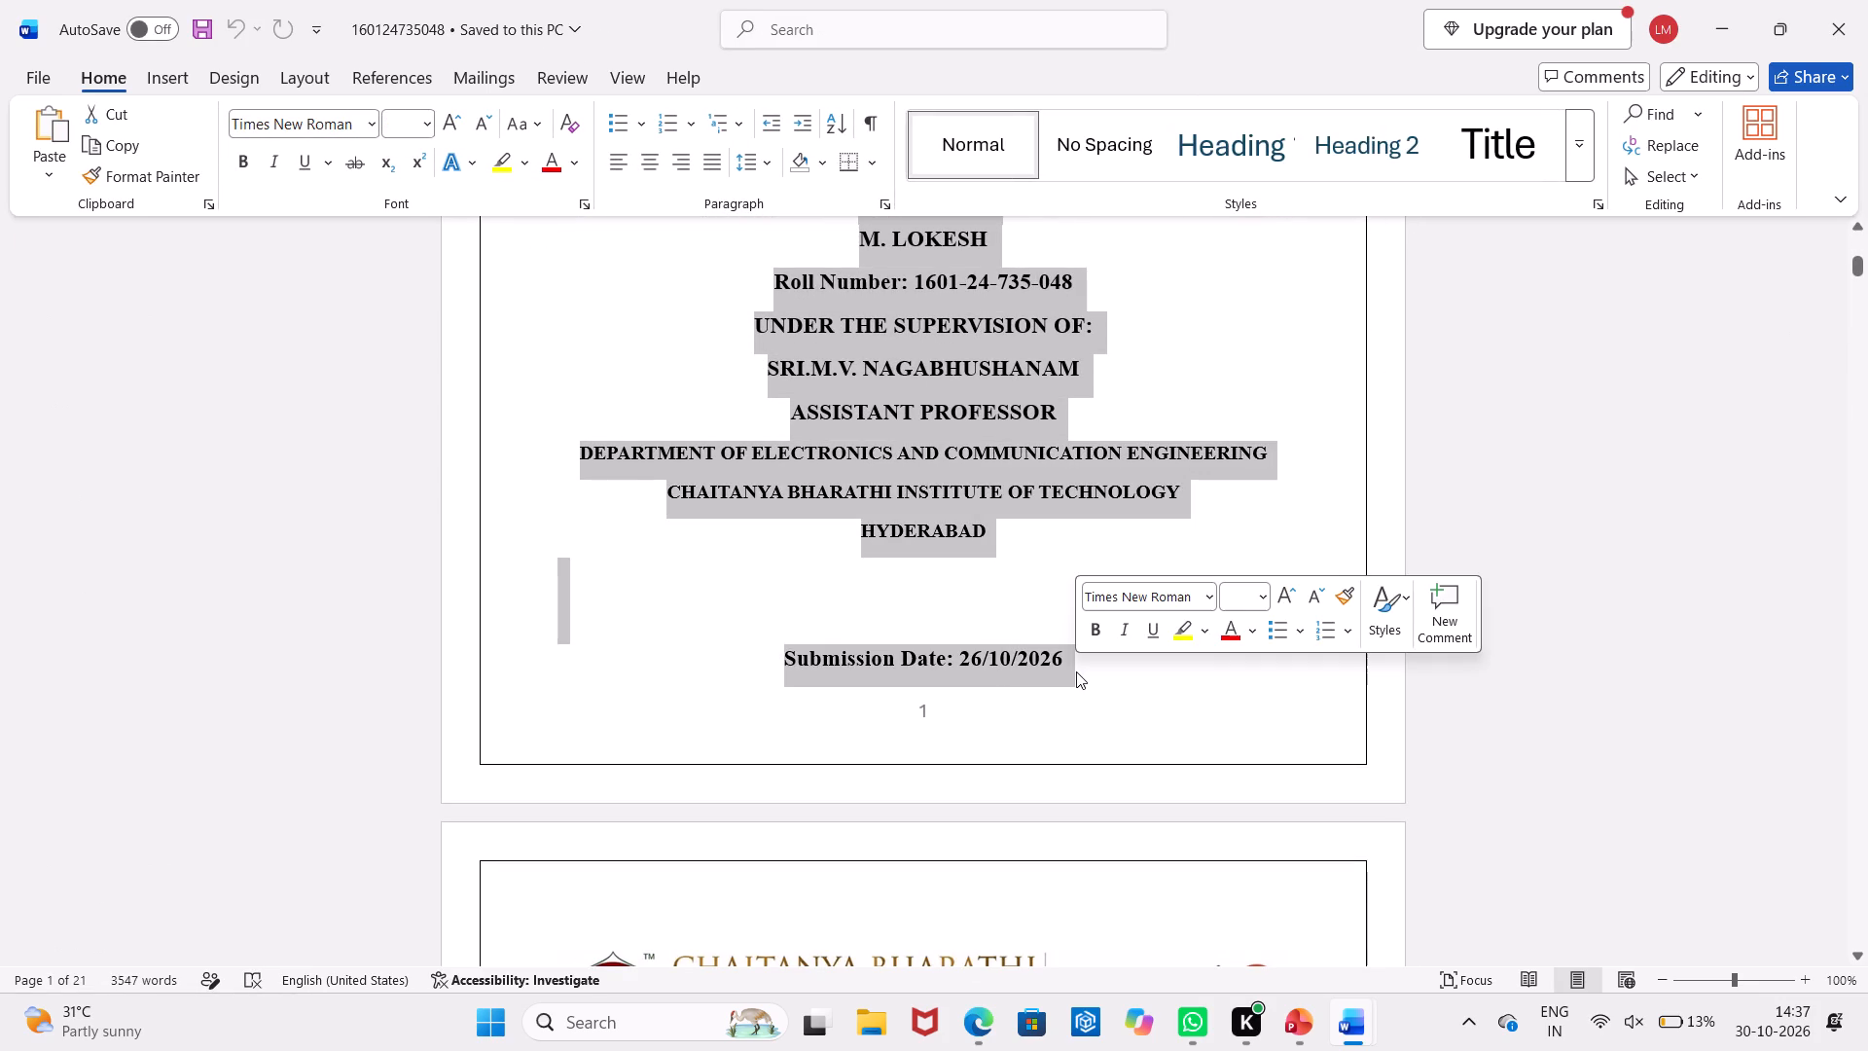
key(ctrl+c)
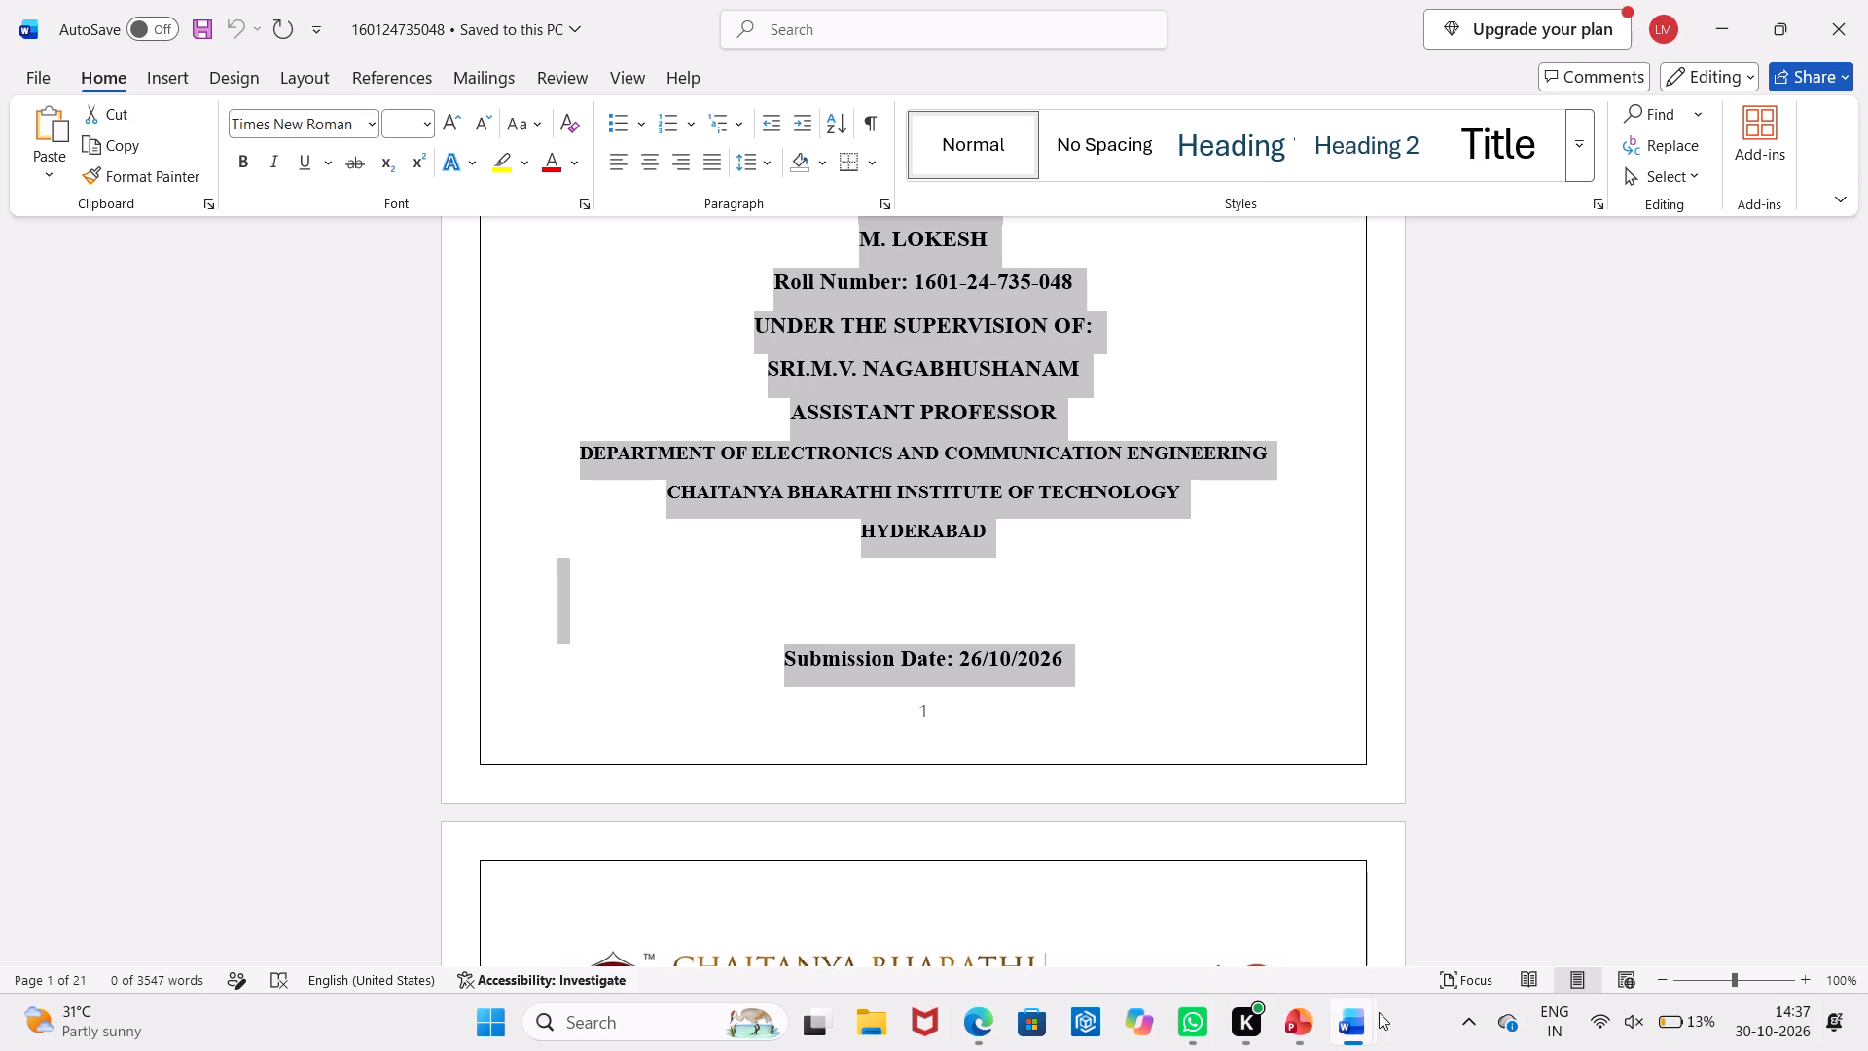
click(1262, 892)
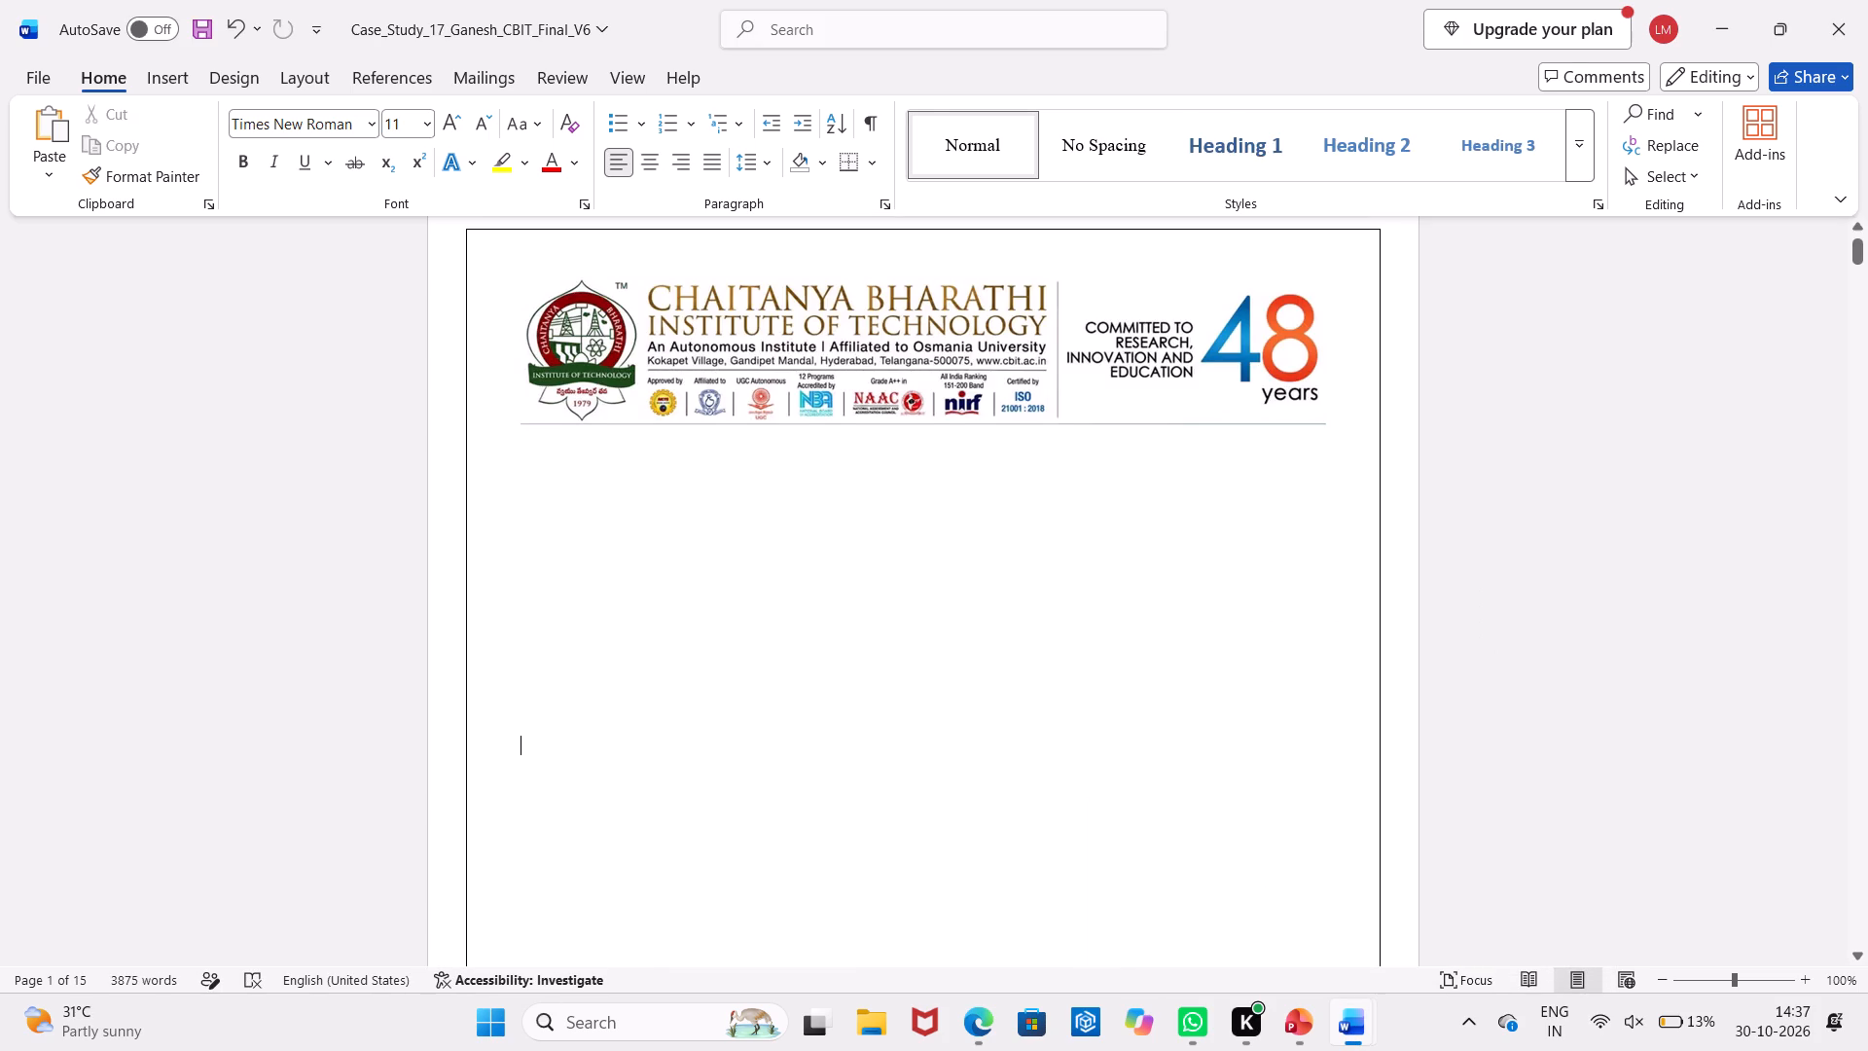
click(675, 448)
key(ctrl+v)
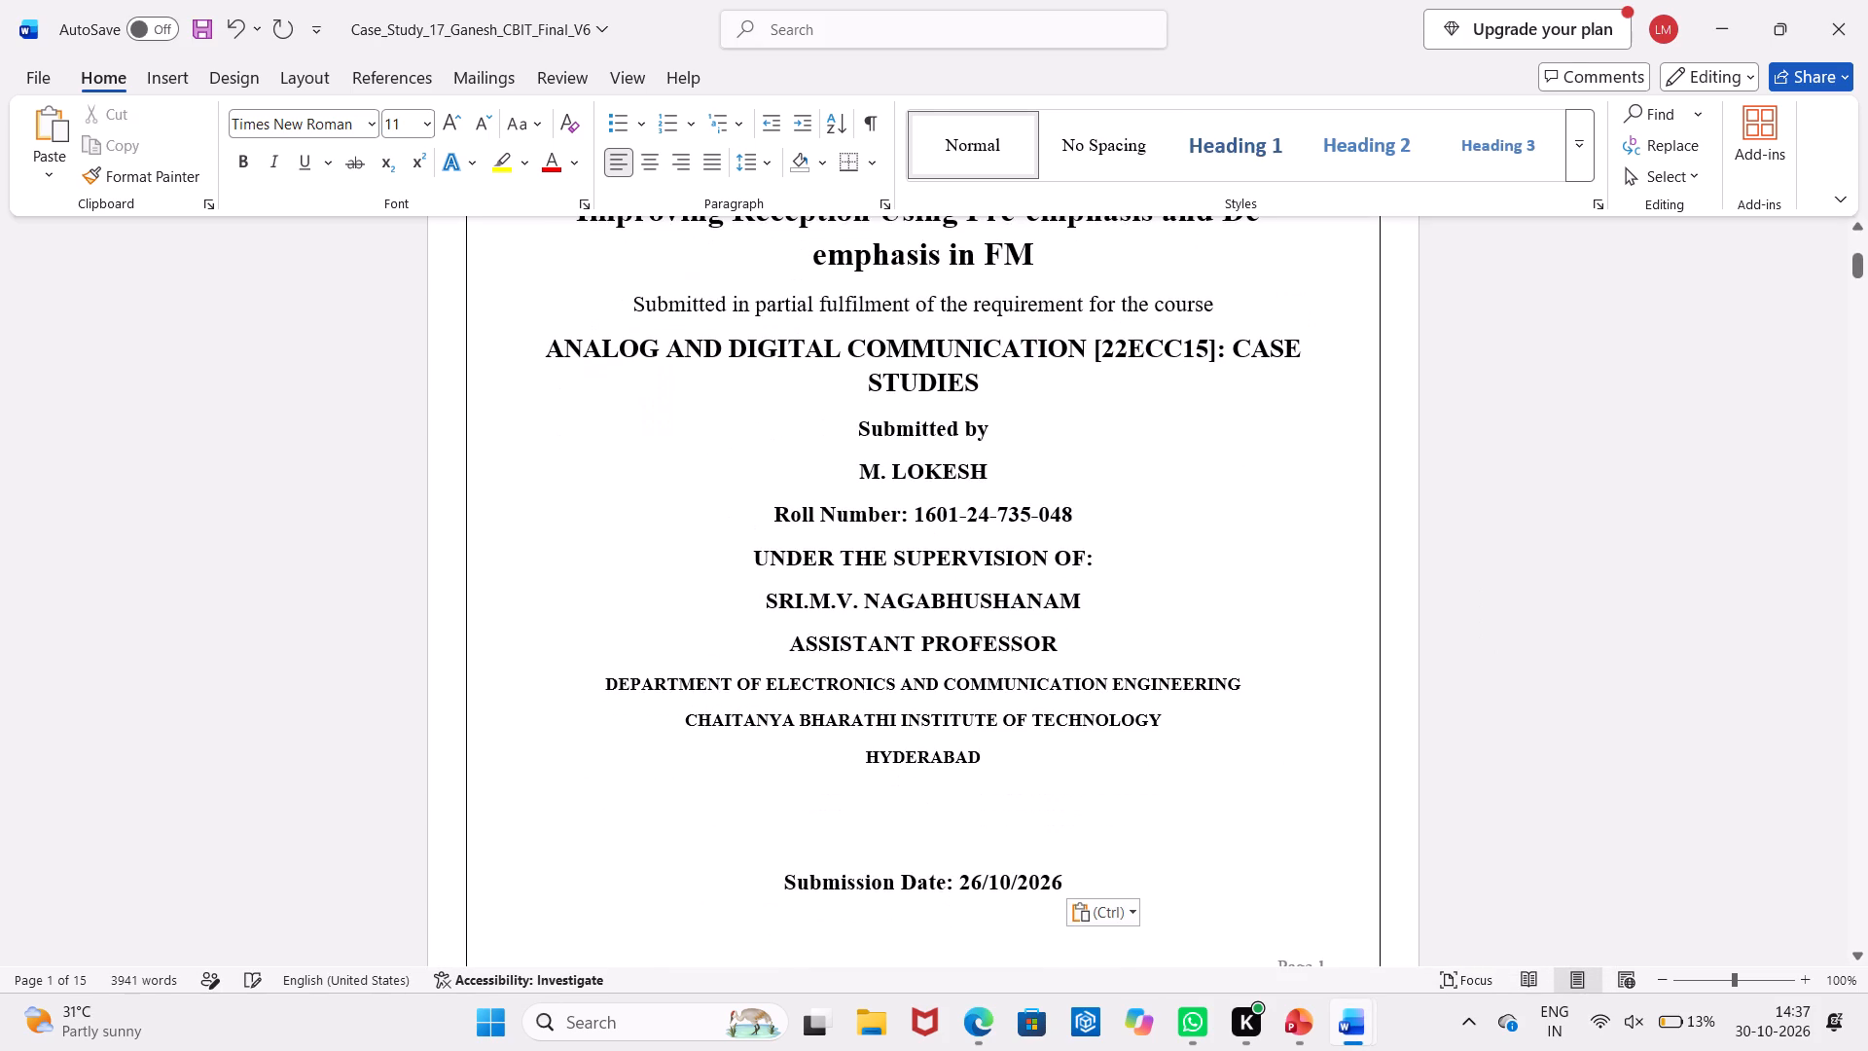
click(1171, 809)
Replace the student name under Submitted by on the cover page with the Case Study 17 author's full name in capitals.
scroll(1168, 796, up, 2)
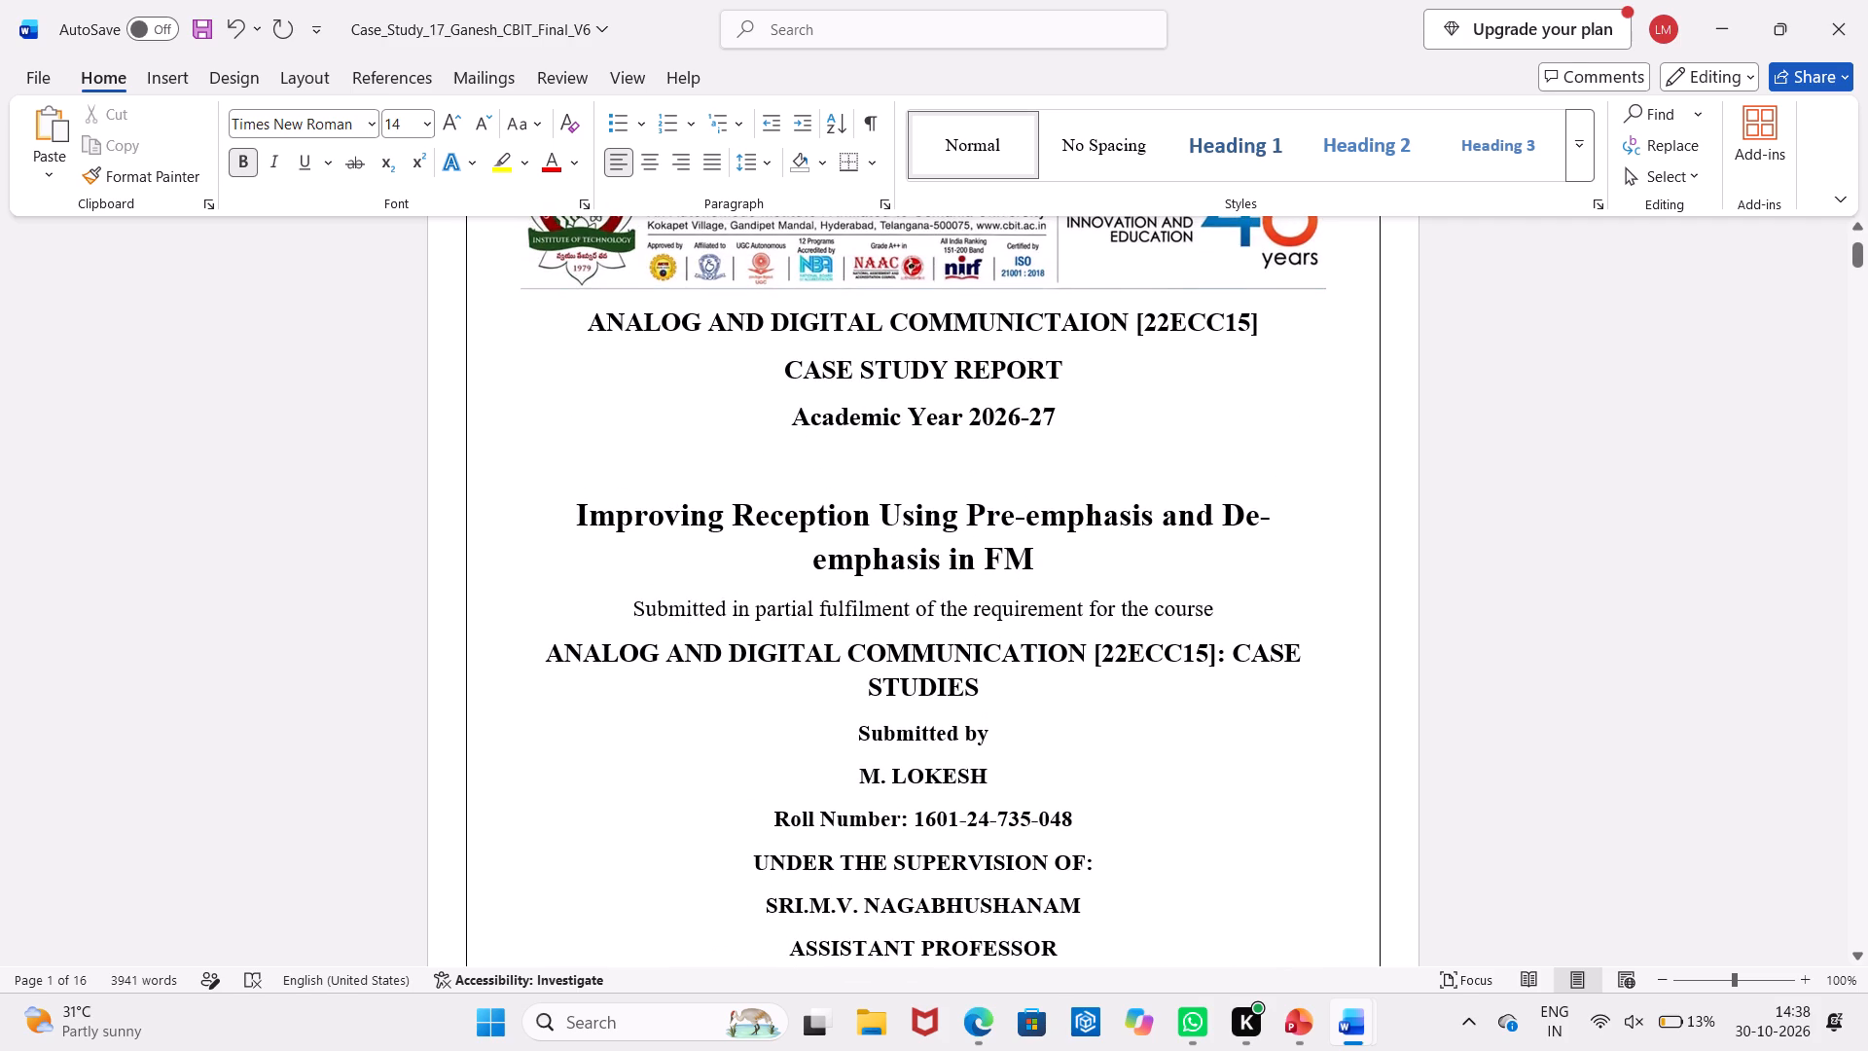
click(995, 772)
key(BackSpace)
key(BackSpace)
key(BackSpace)
key(BackSpace)
key(BackSpace)
key(BackSpace)
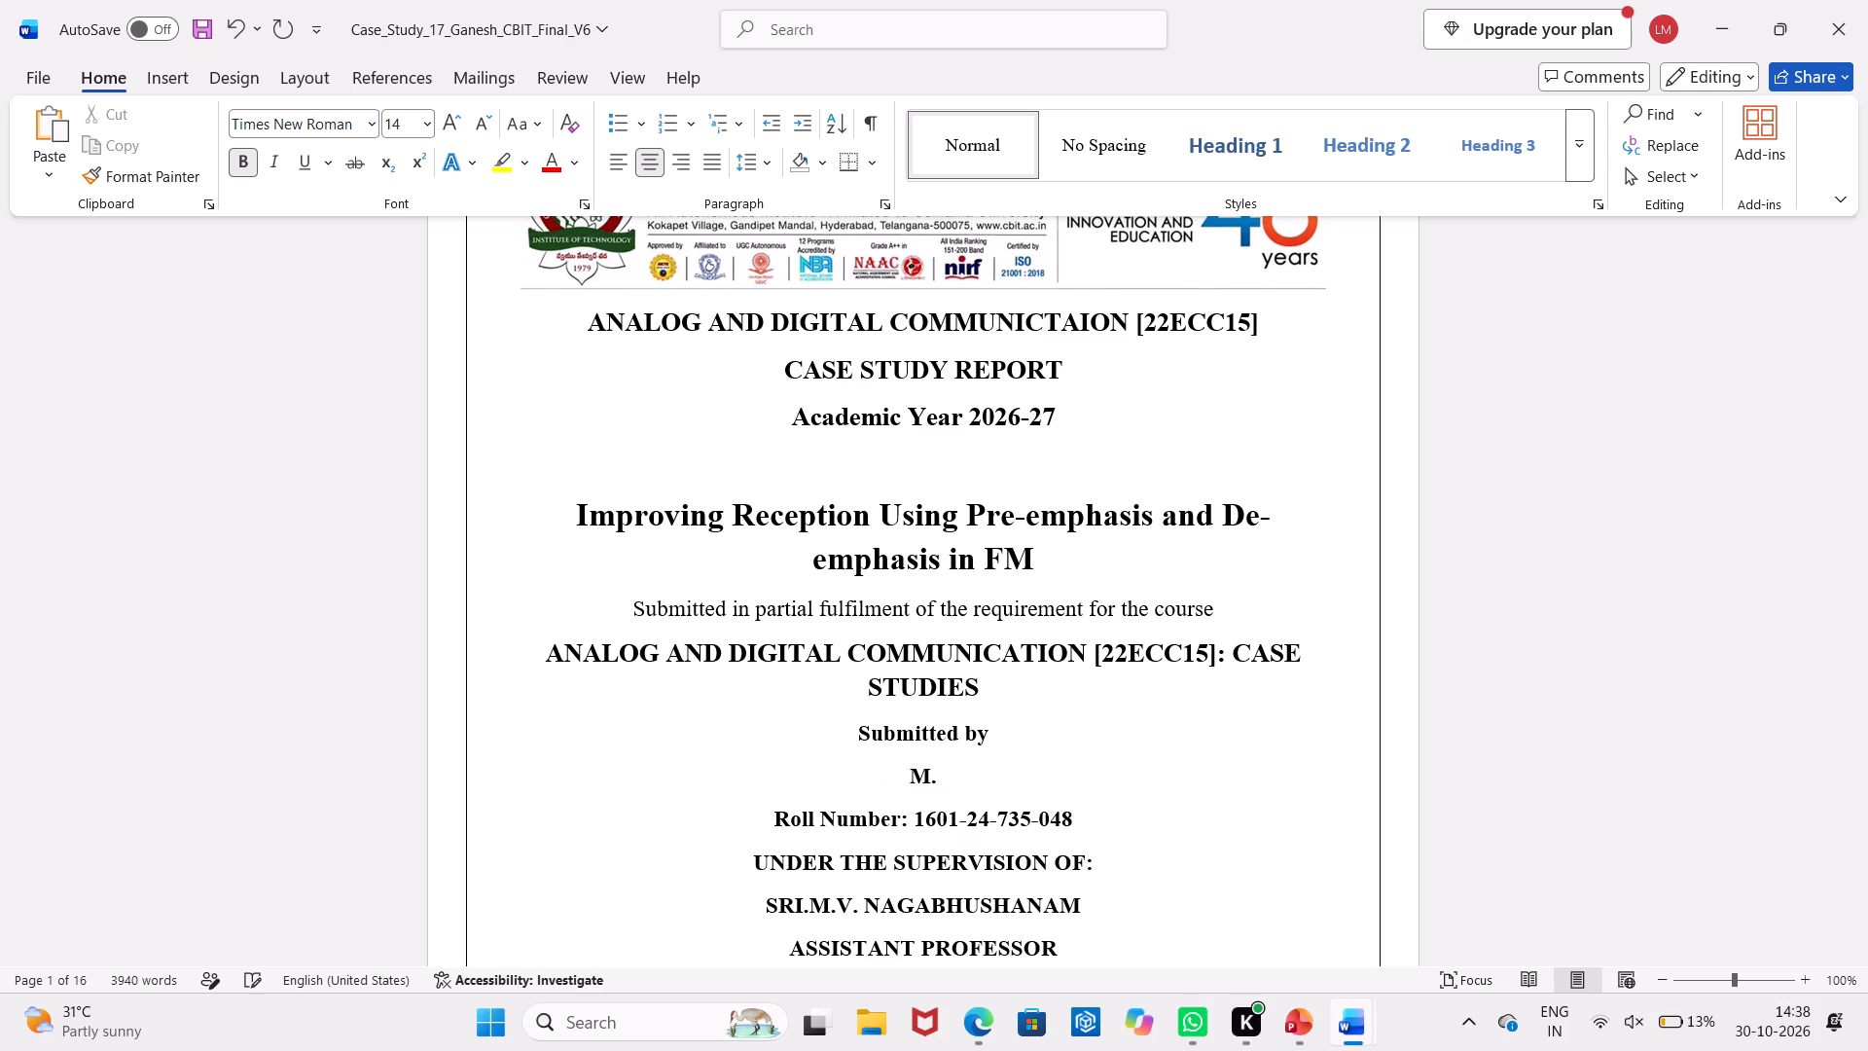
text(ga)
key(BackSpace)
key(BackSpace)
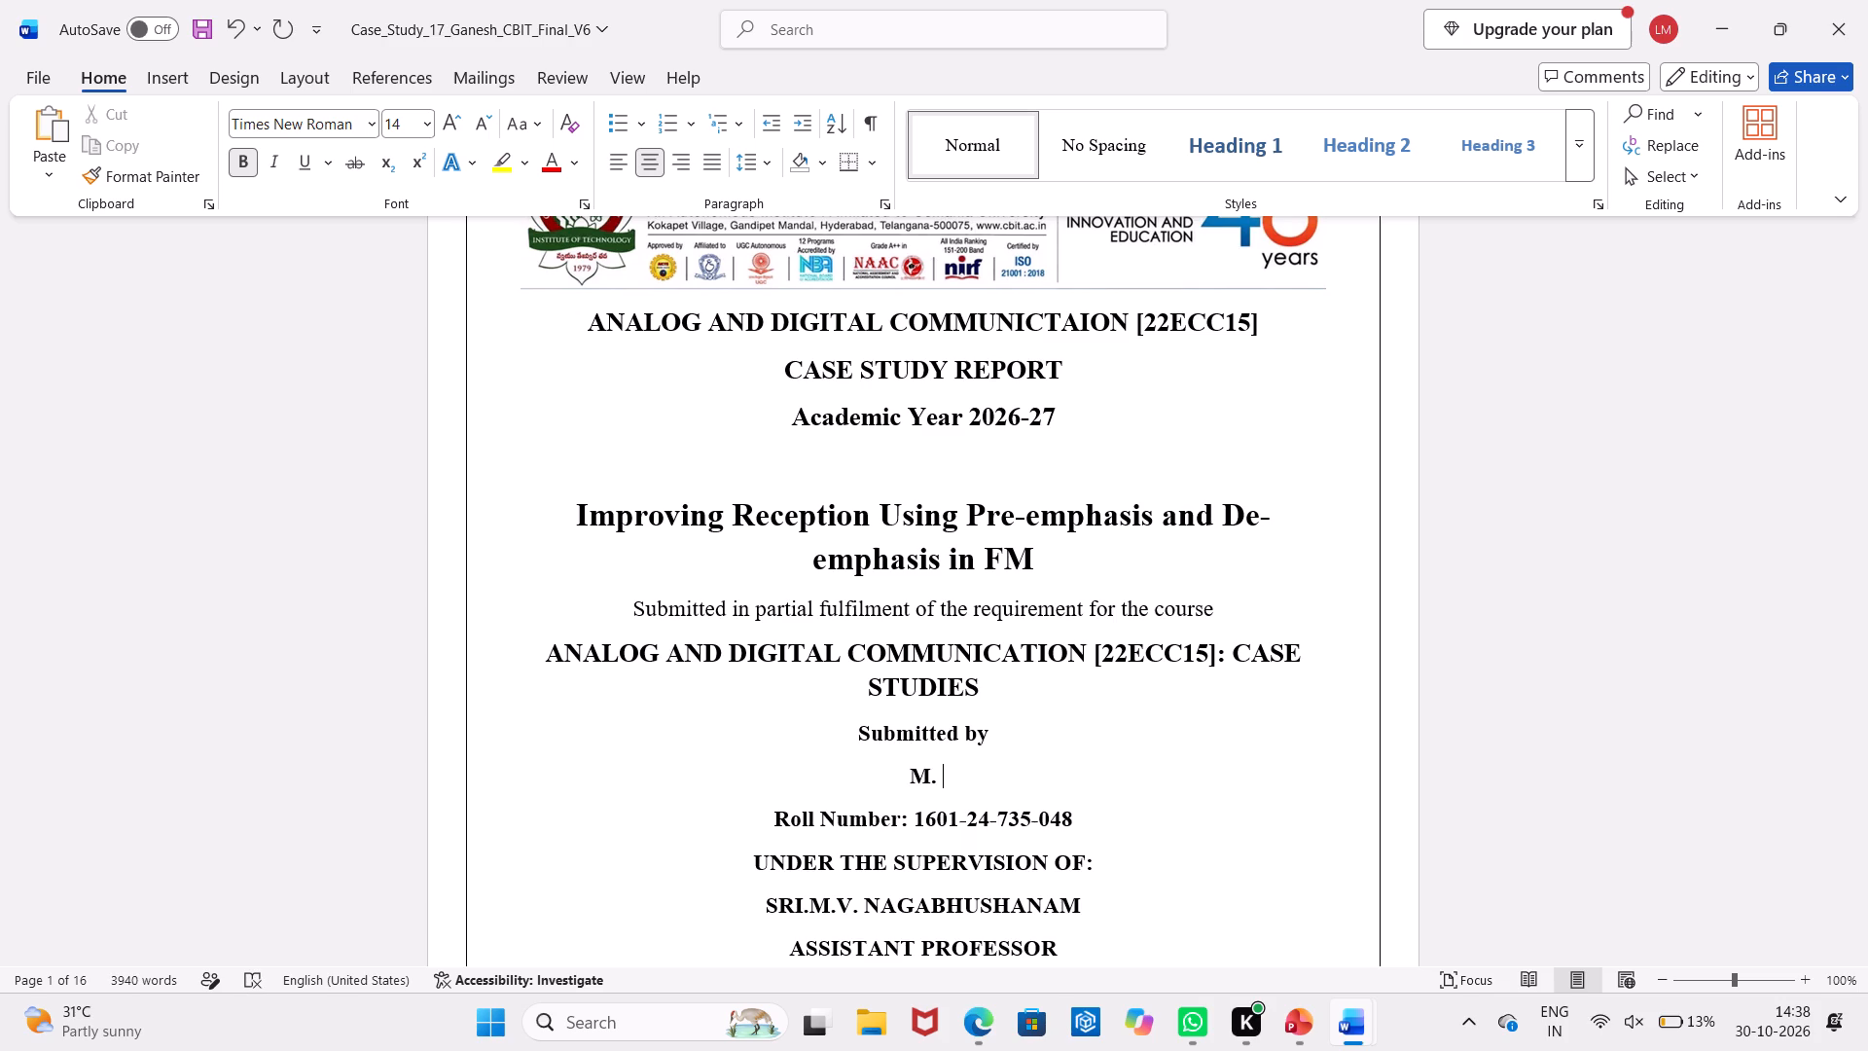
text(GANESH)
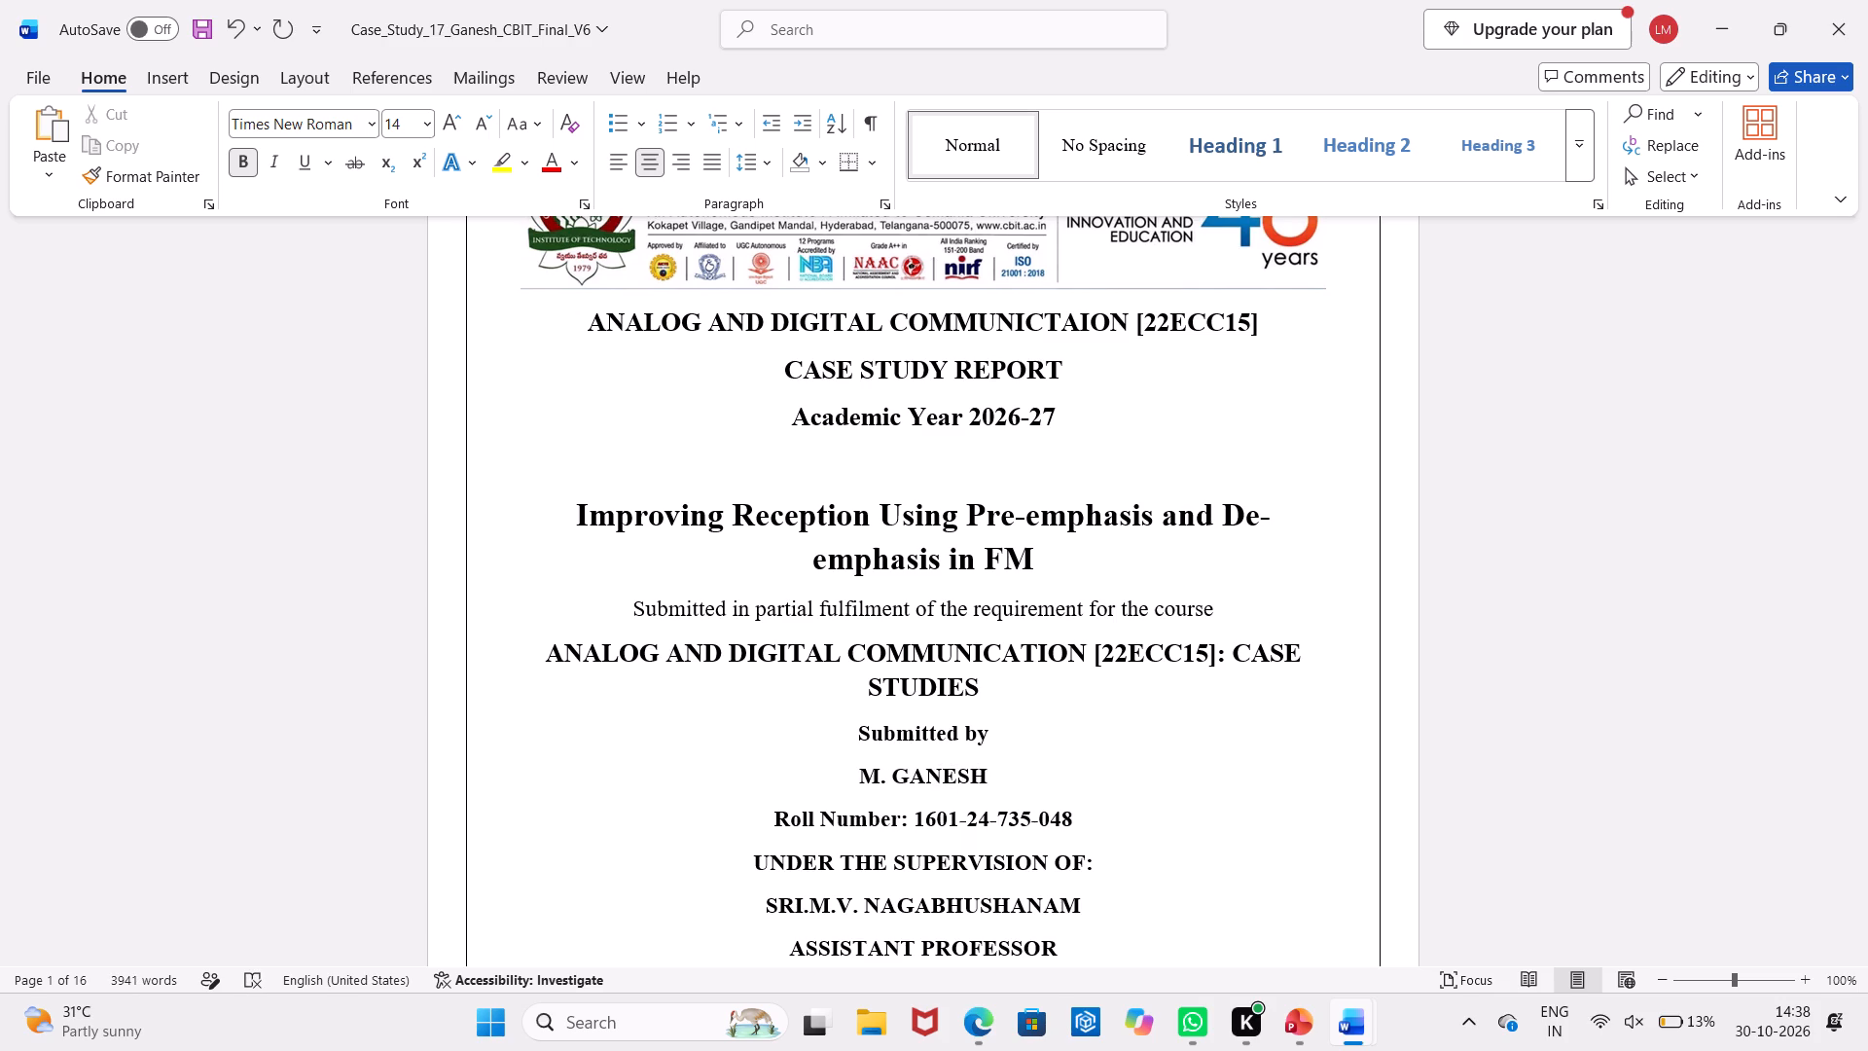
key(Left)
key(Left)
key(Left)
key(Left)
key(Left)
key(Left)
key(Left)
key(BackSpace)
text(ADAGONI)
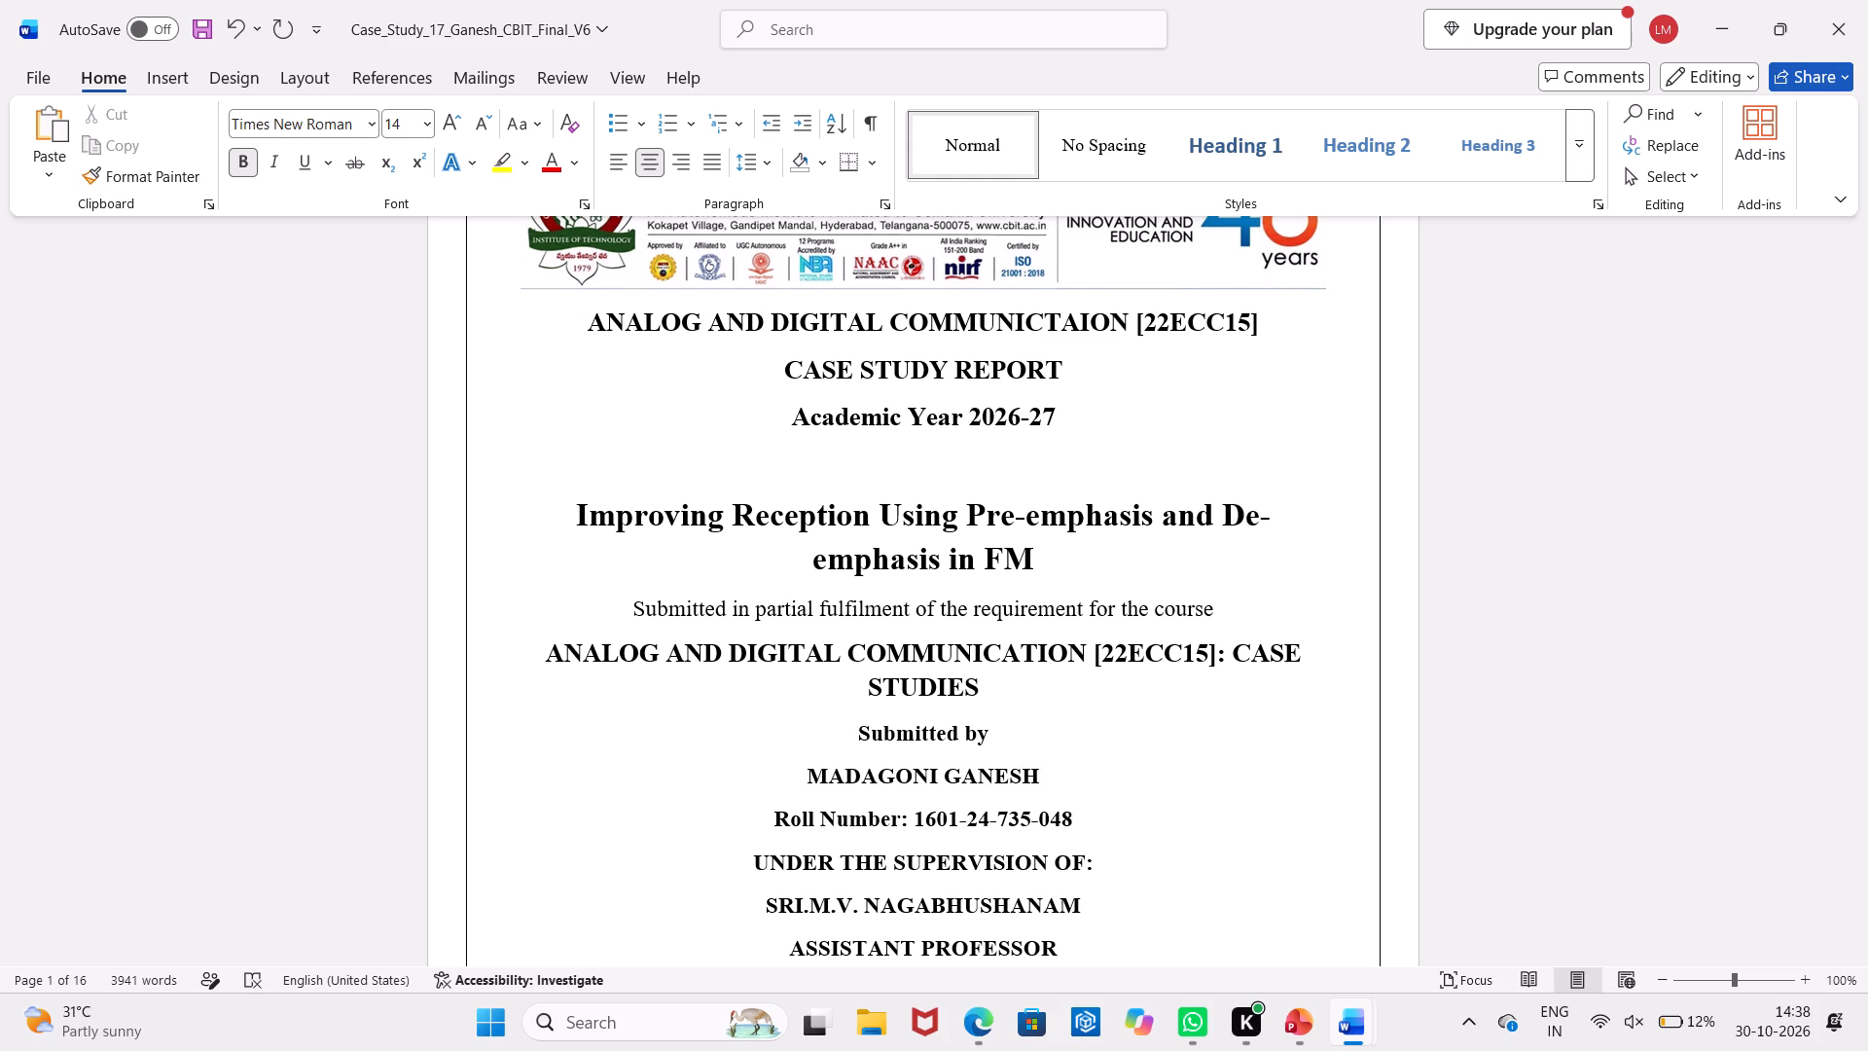
Change the last digit of the roll number on the cover page to 7.
click(1076, 816)
key(BackSpace)
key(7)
Look through the report from the cover page to the last page and back to check the layout.
scroll(1076, 816, down, 3)
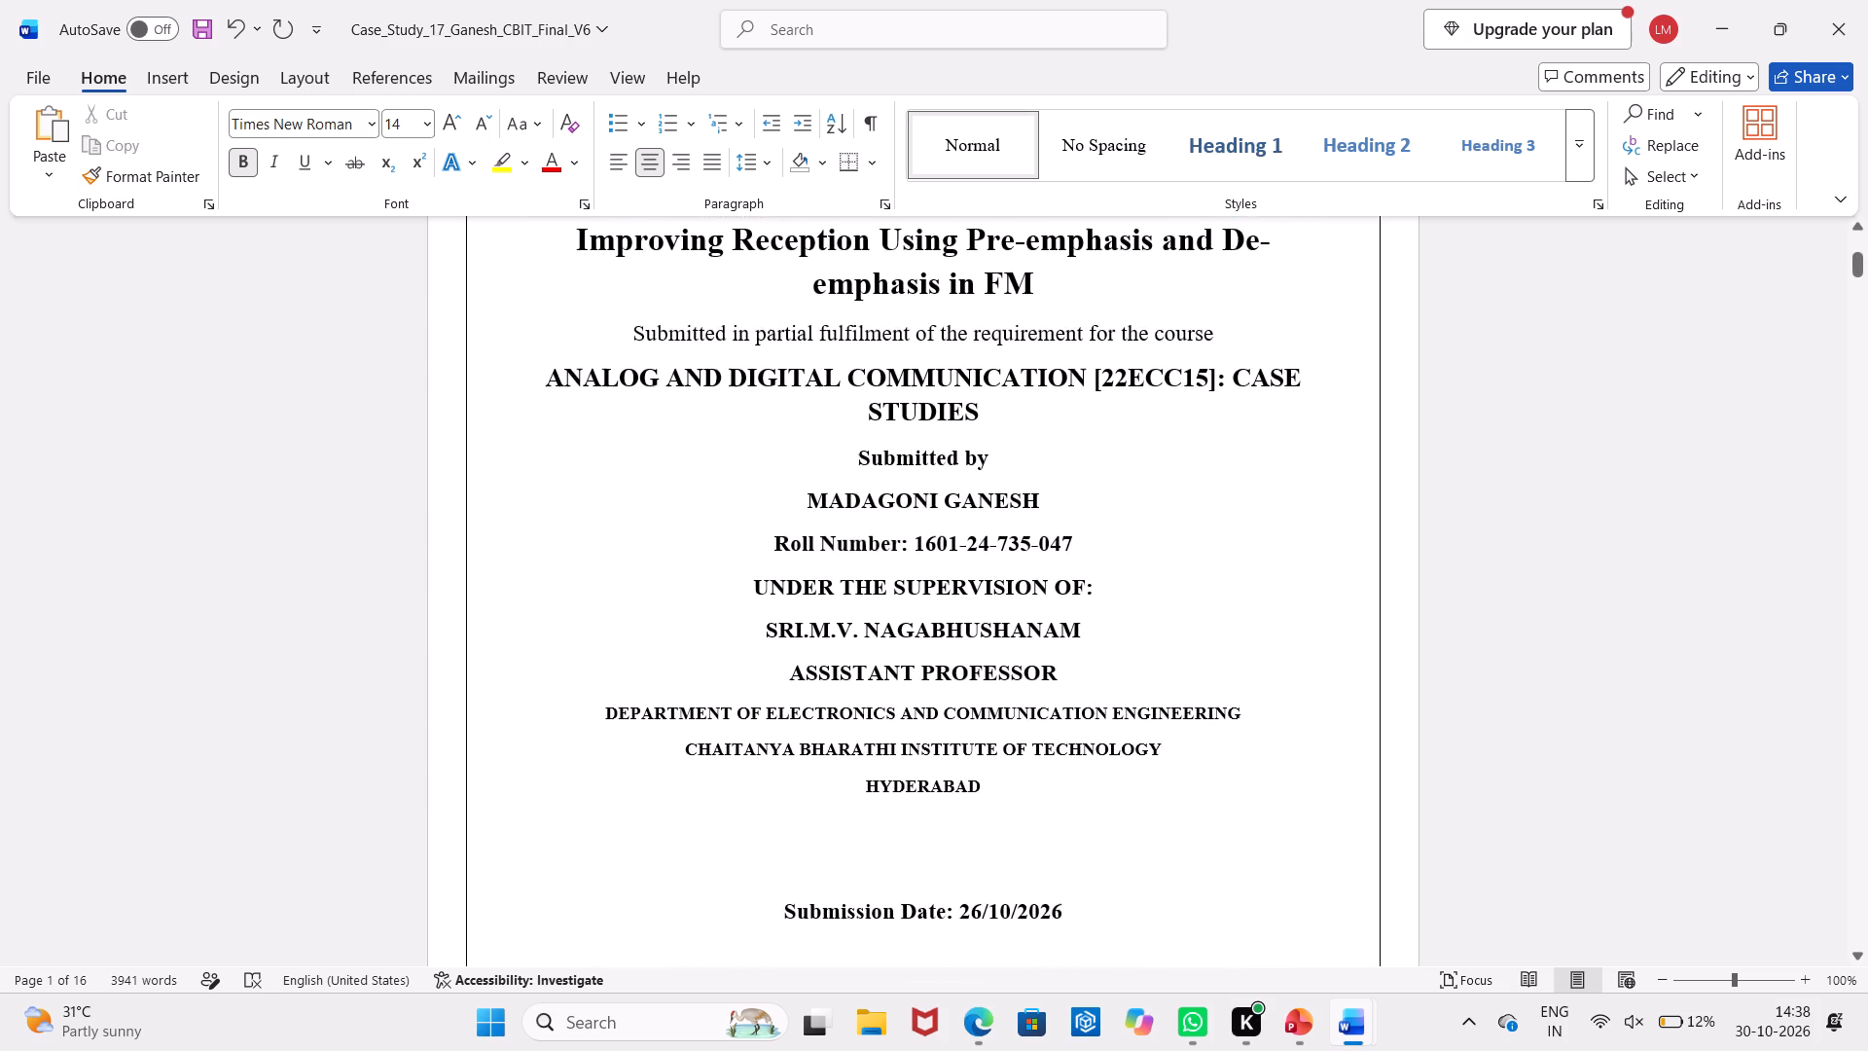
scroll(1076, 816, down, 1)
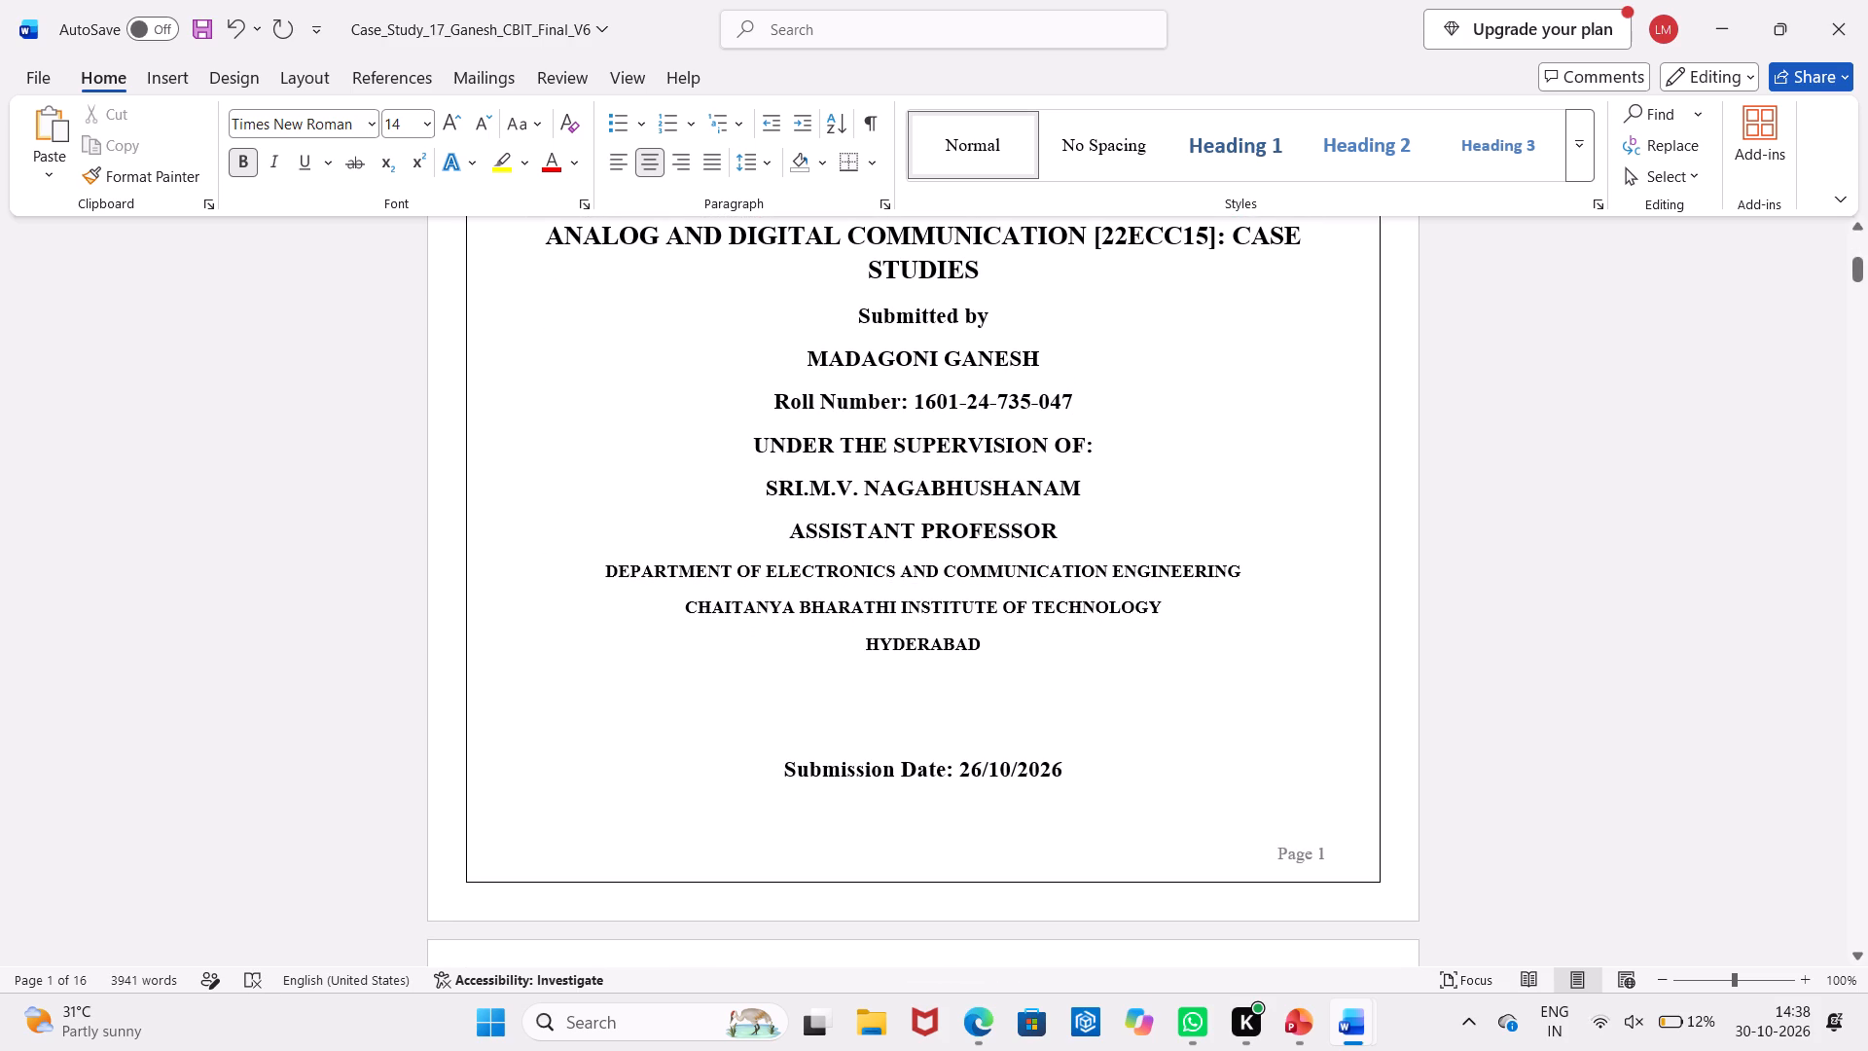
scroll(1099, 729, down, 20)
scroll(1099, 729, down, 20)
scroll(1099, 729, down, 20)
scroll(1099, 729, down, 4)
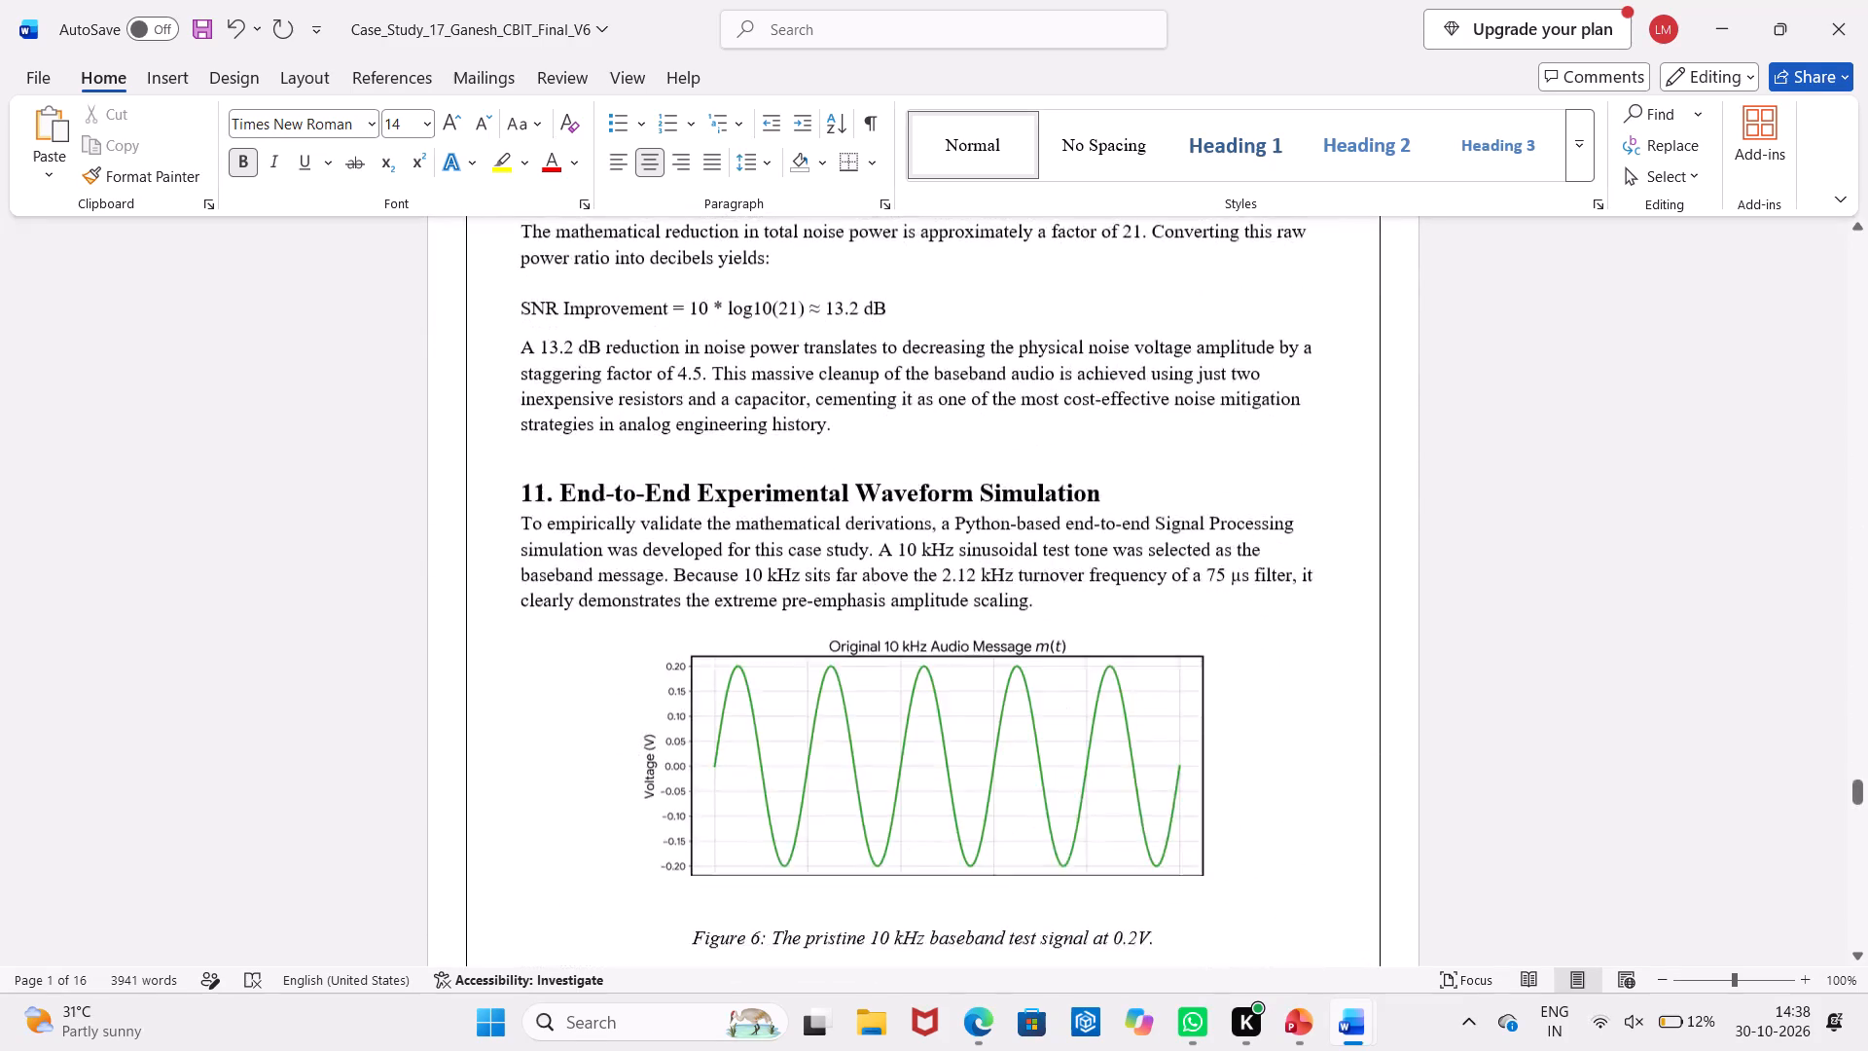
scroll(1099, 729, down, 16)
scroll(1099, 729, down, 6)
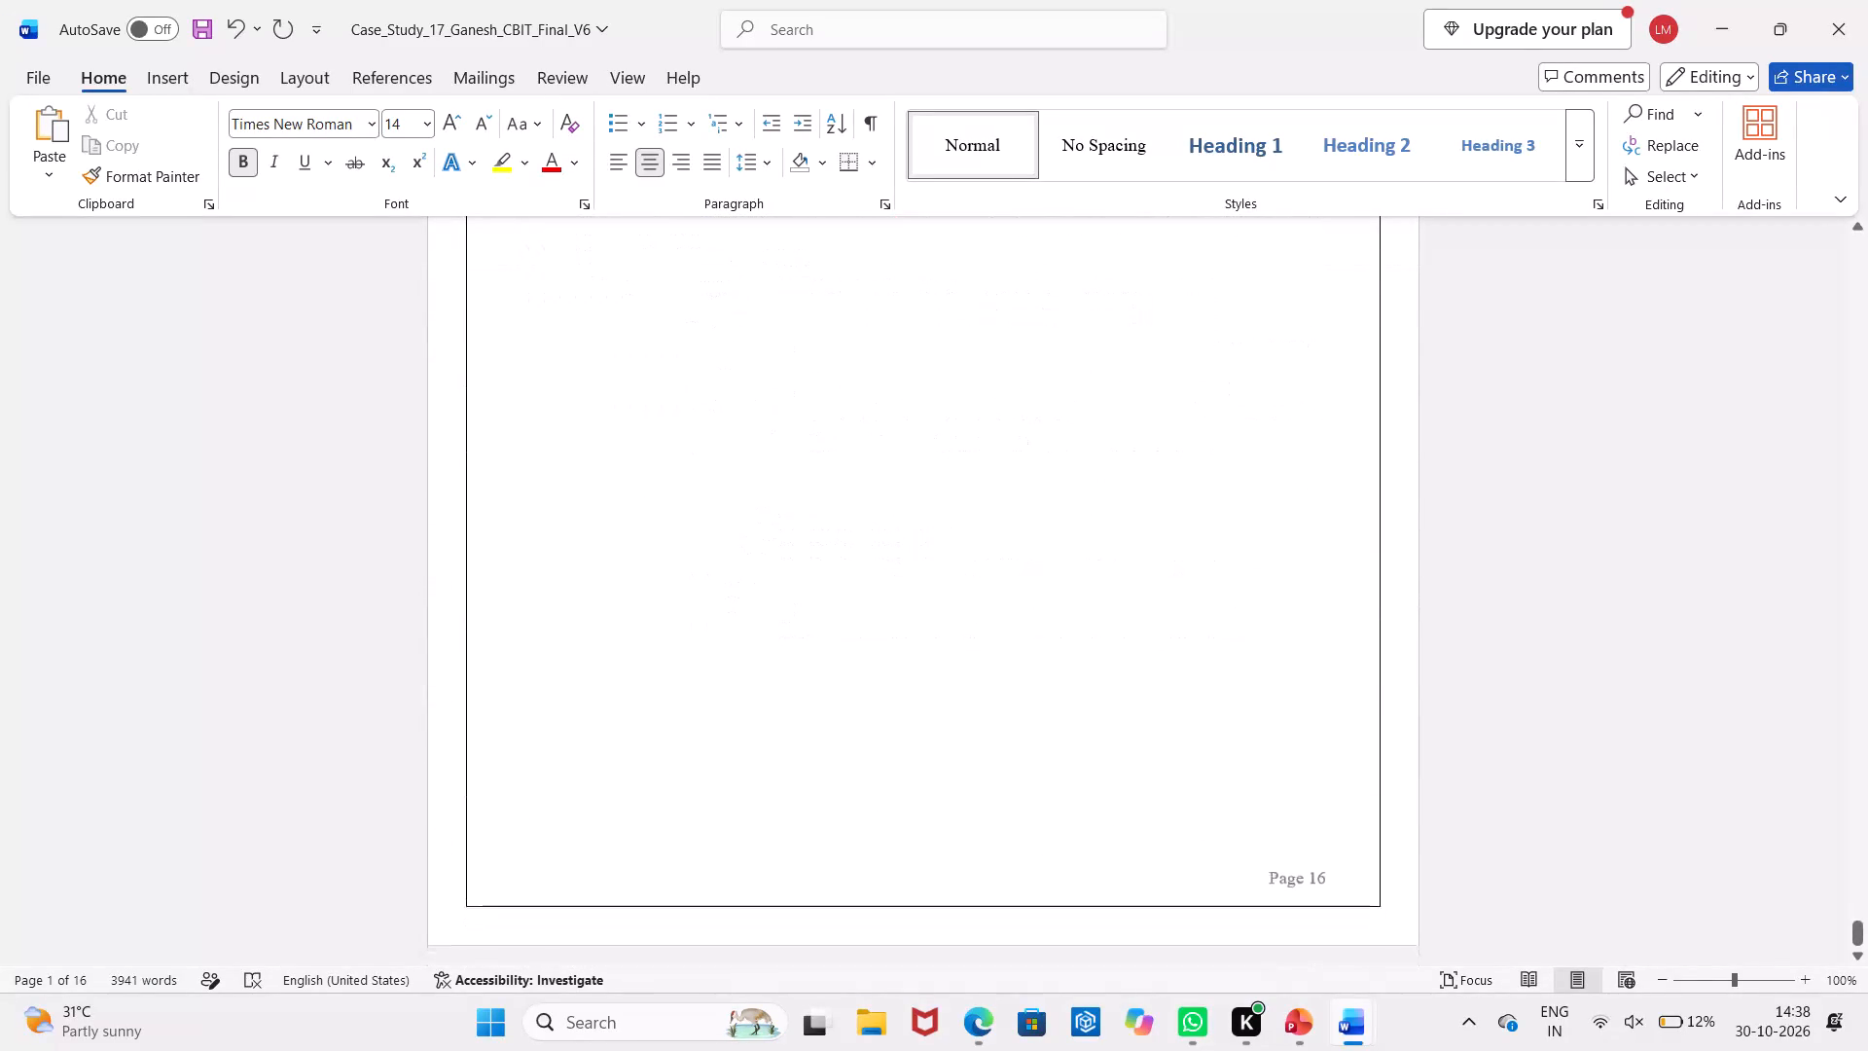
scroll(1099, 729, up, 13)
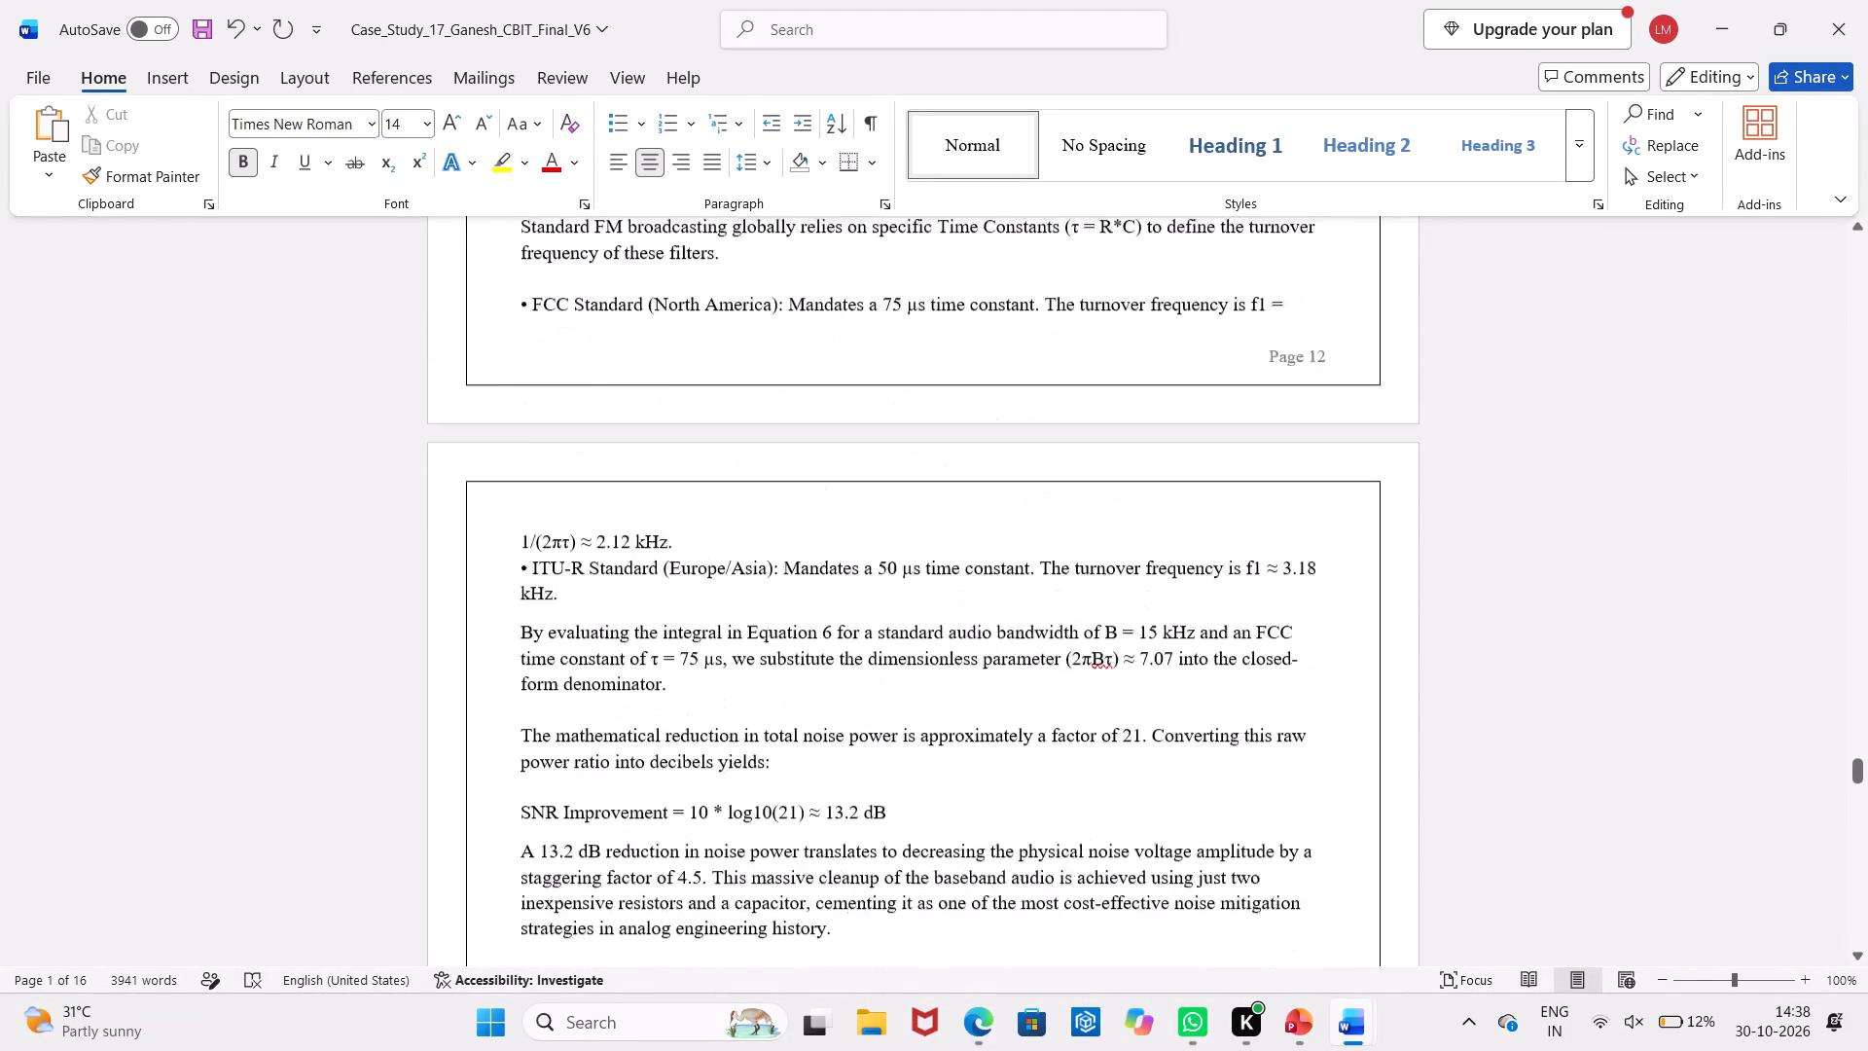
scroll(1099, 729, up, 7)
scroll(1099, 729, up, 16)
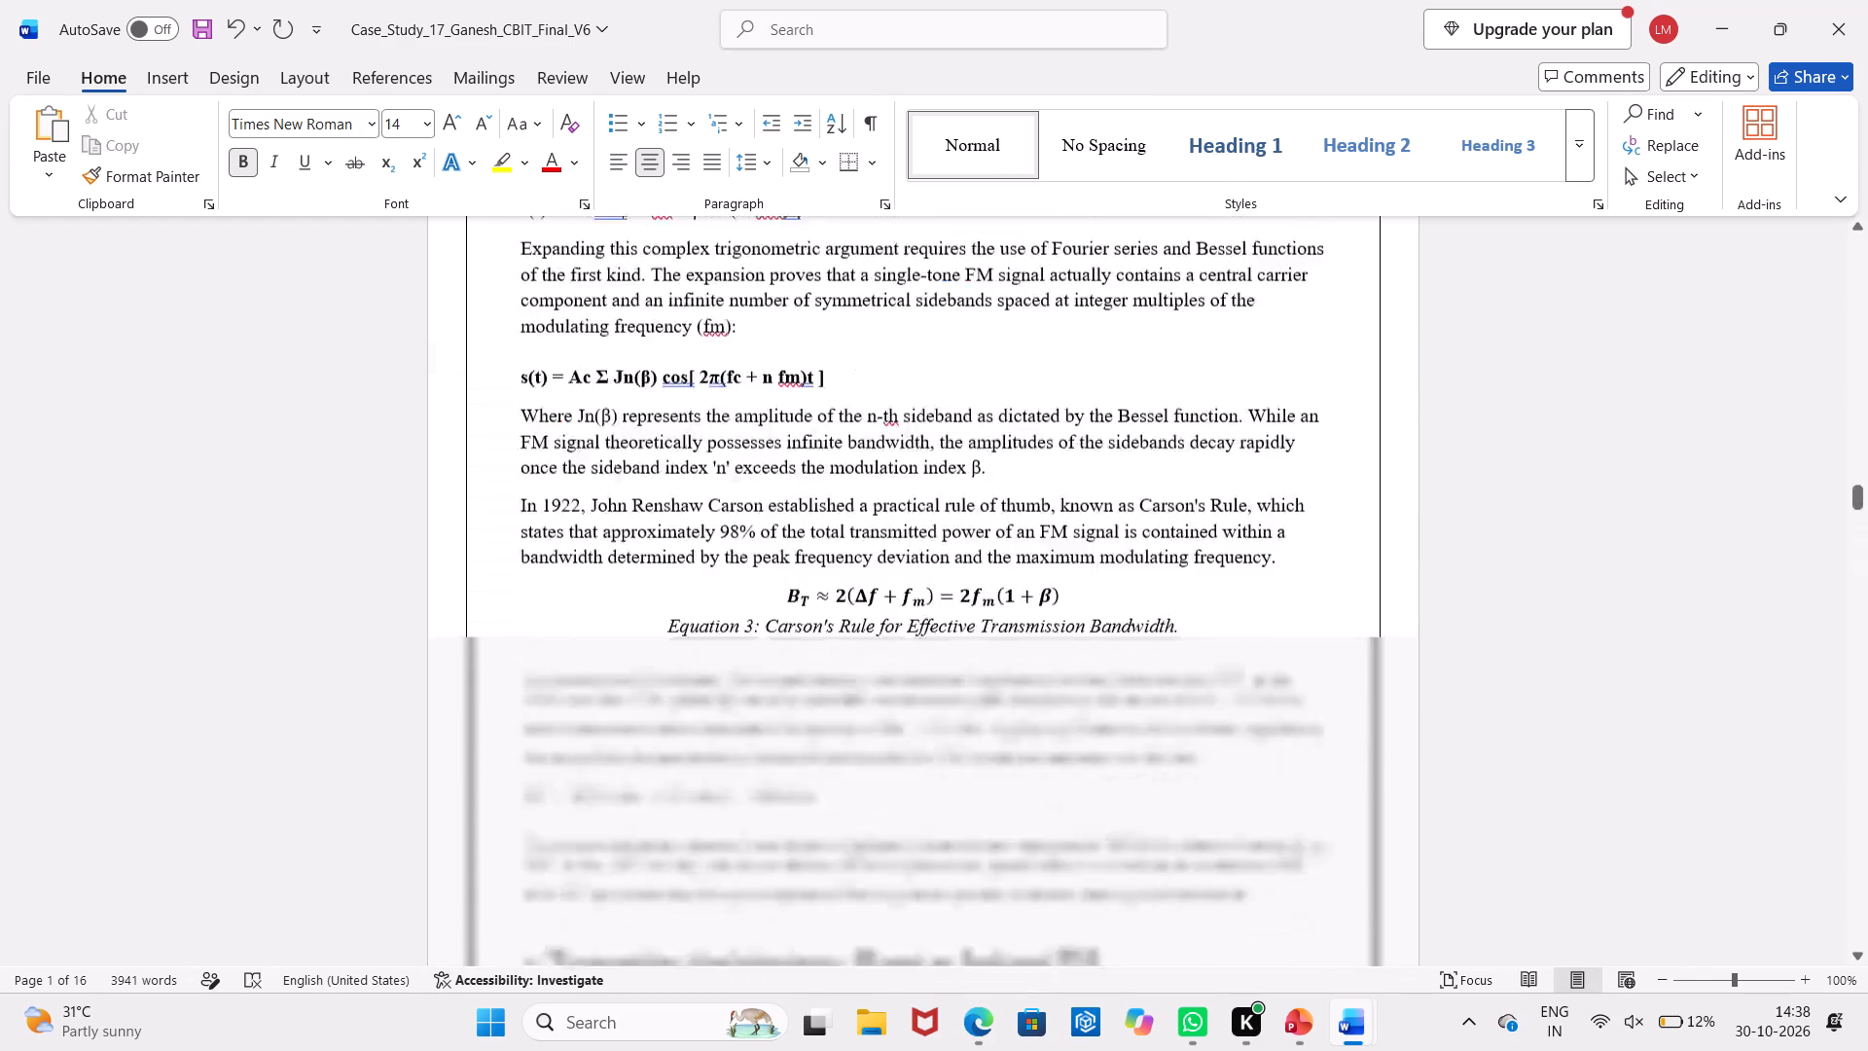
scroll(1099, 729, up, 12)
scroll(1099, 729, up, 11)
Delete the blank lines above the ABSTRACT heading so that it starts at the top of page 2.
scroll(1099, 729, down, 6)
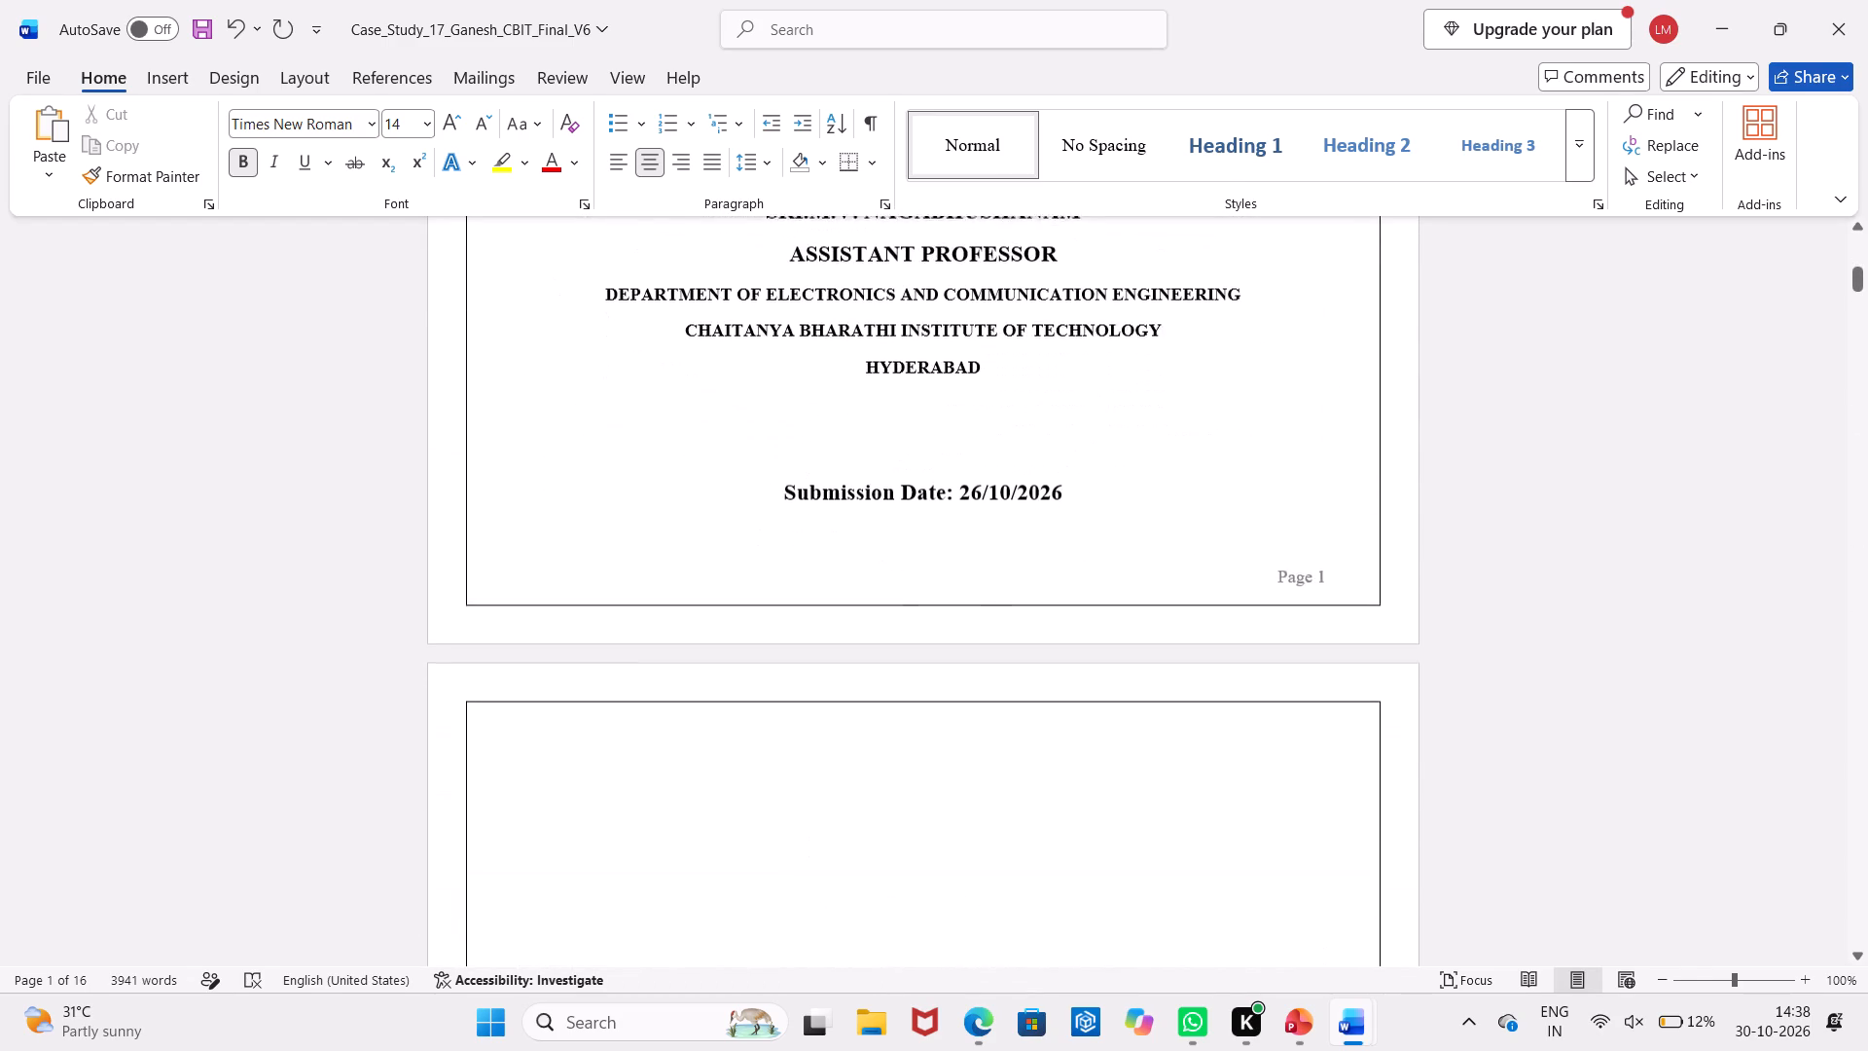
scroll(1099, 729, down, 5)
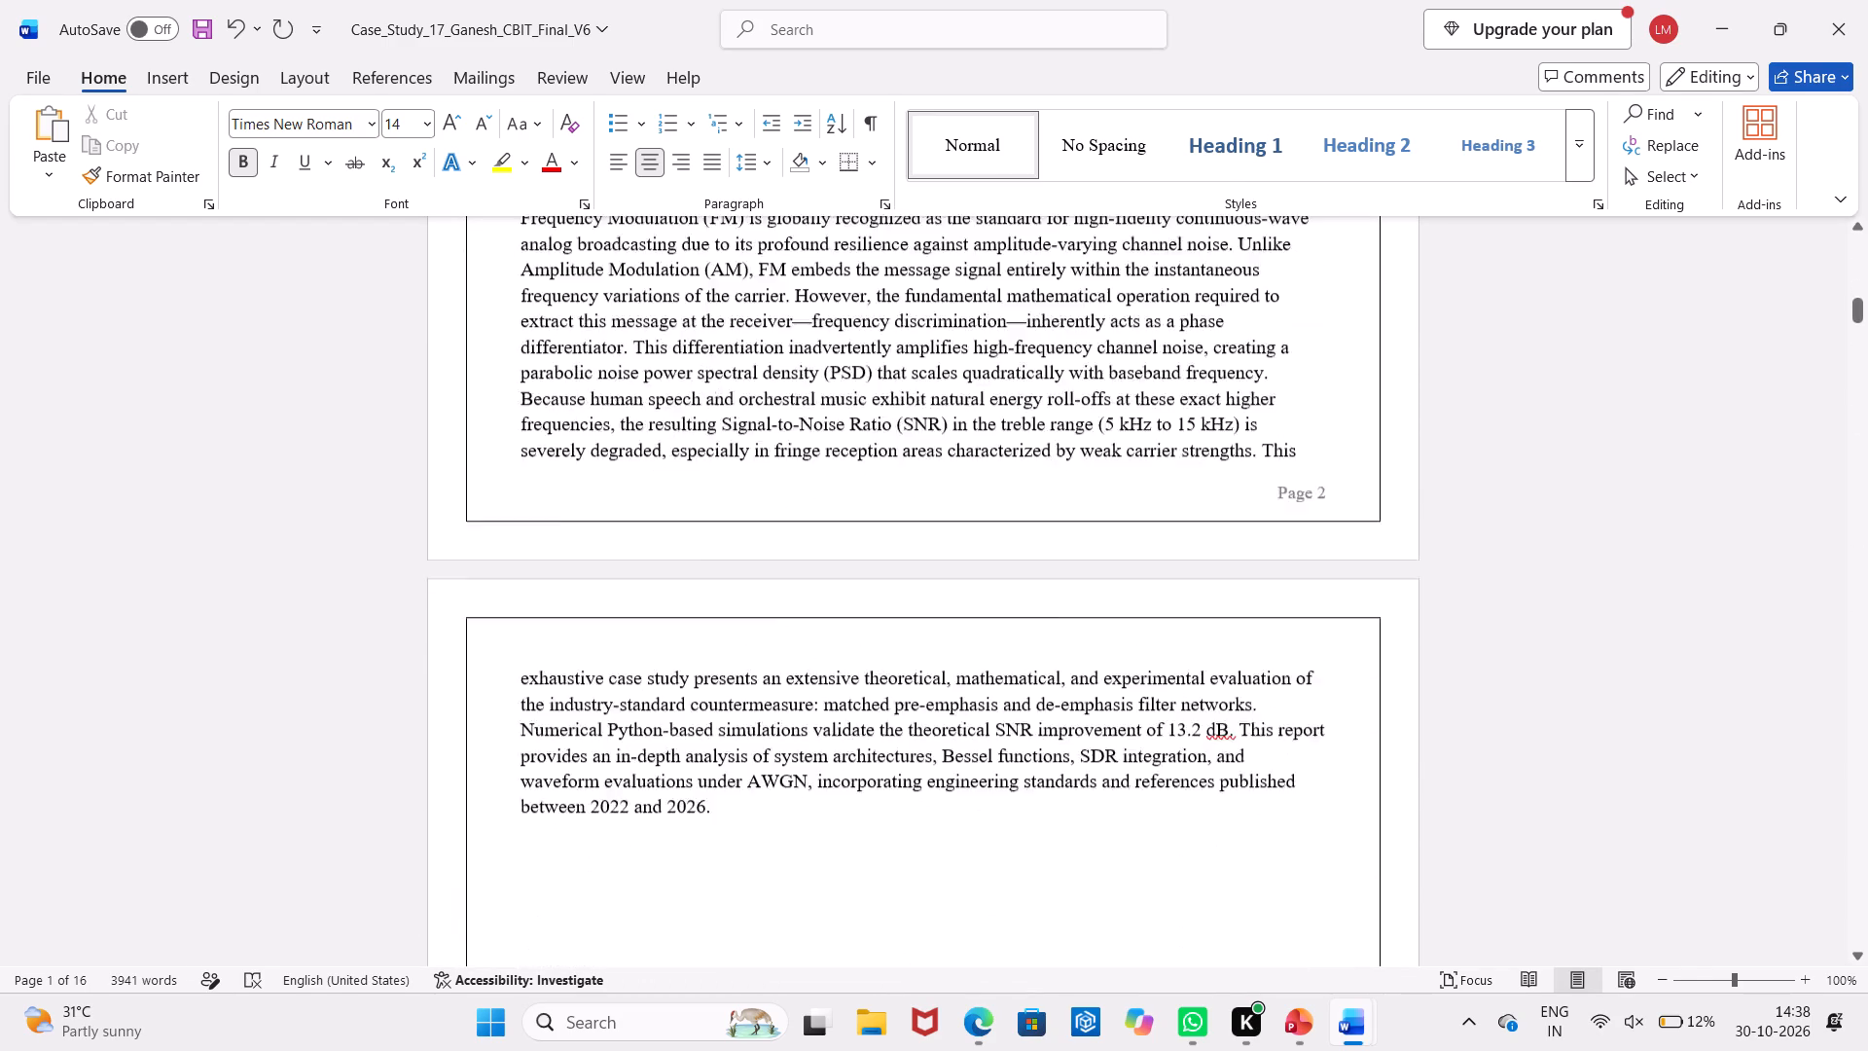
scroll(1099, 718, down, 1)
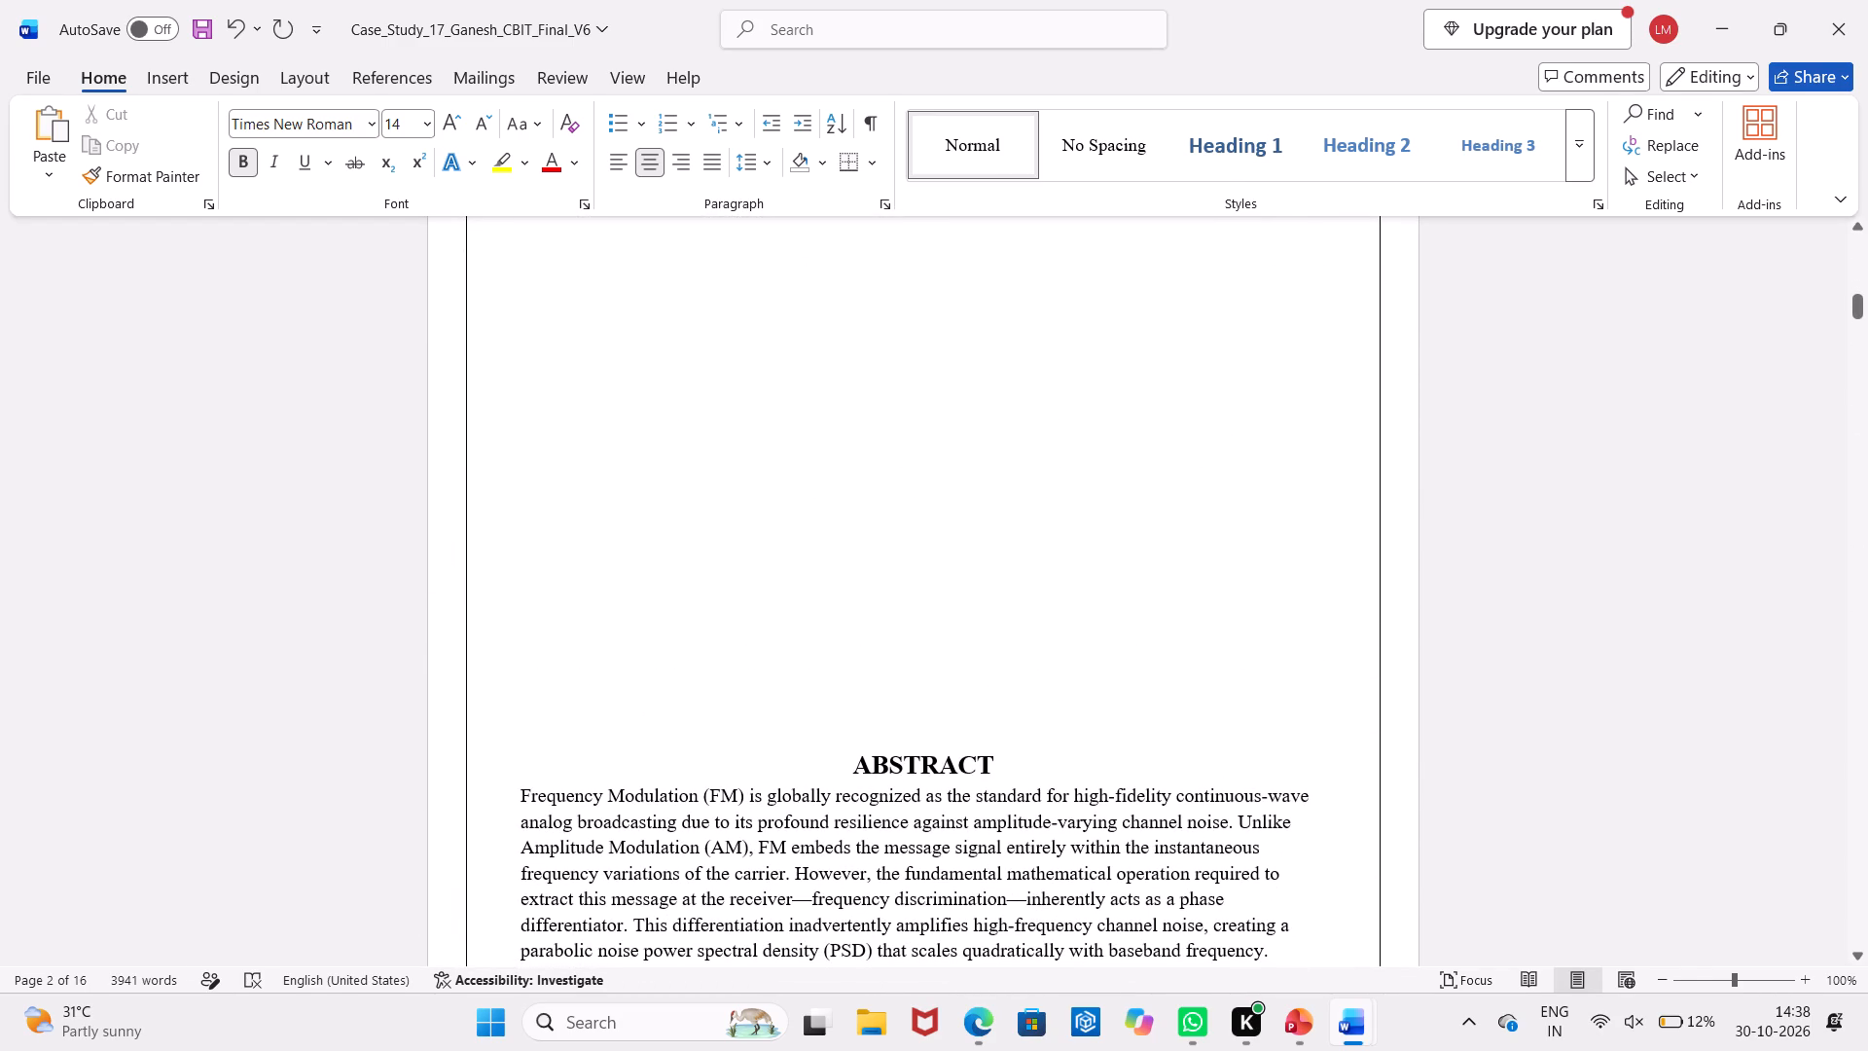
click(824, 735)
key(BackSpace)
key(BackSpace)
key(BackSpace)
key(BackSpace)
key(BackSpace)
key(BackSpace)
key(BackSpace)
key(BackSpace)
key(BackSpace)
key(BackSpace)
key(BackSpace)
key(BackSpace)
key(BackSpace)
key(BackSpace)
key(BackSpace)
key(BackSpace)
key(BackSpace)
key(BackSpace)
key(BackSpace)
key(BackSpace)
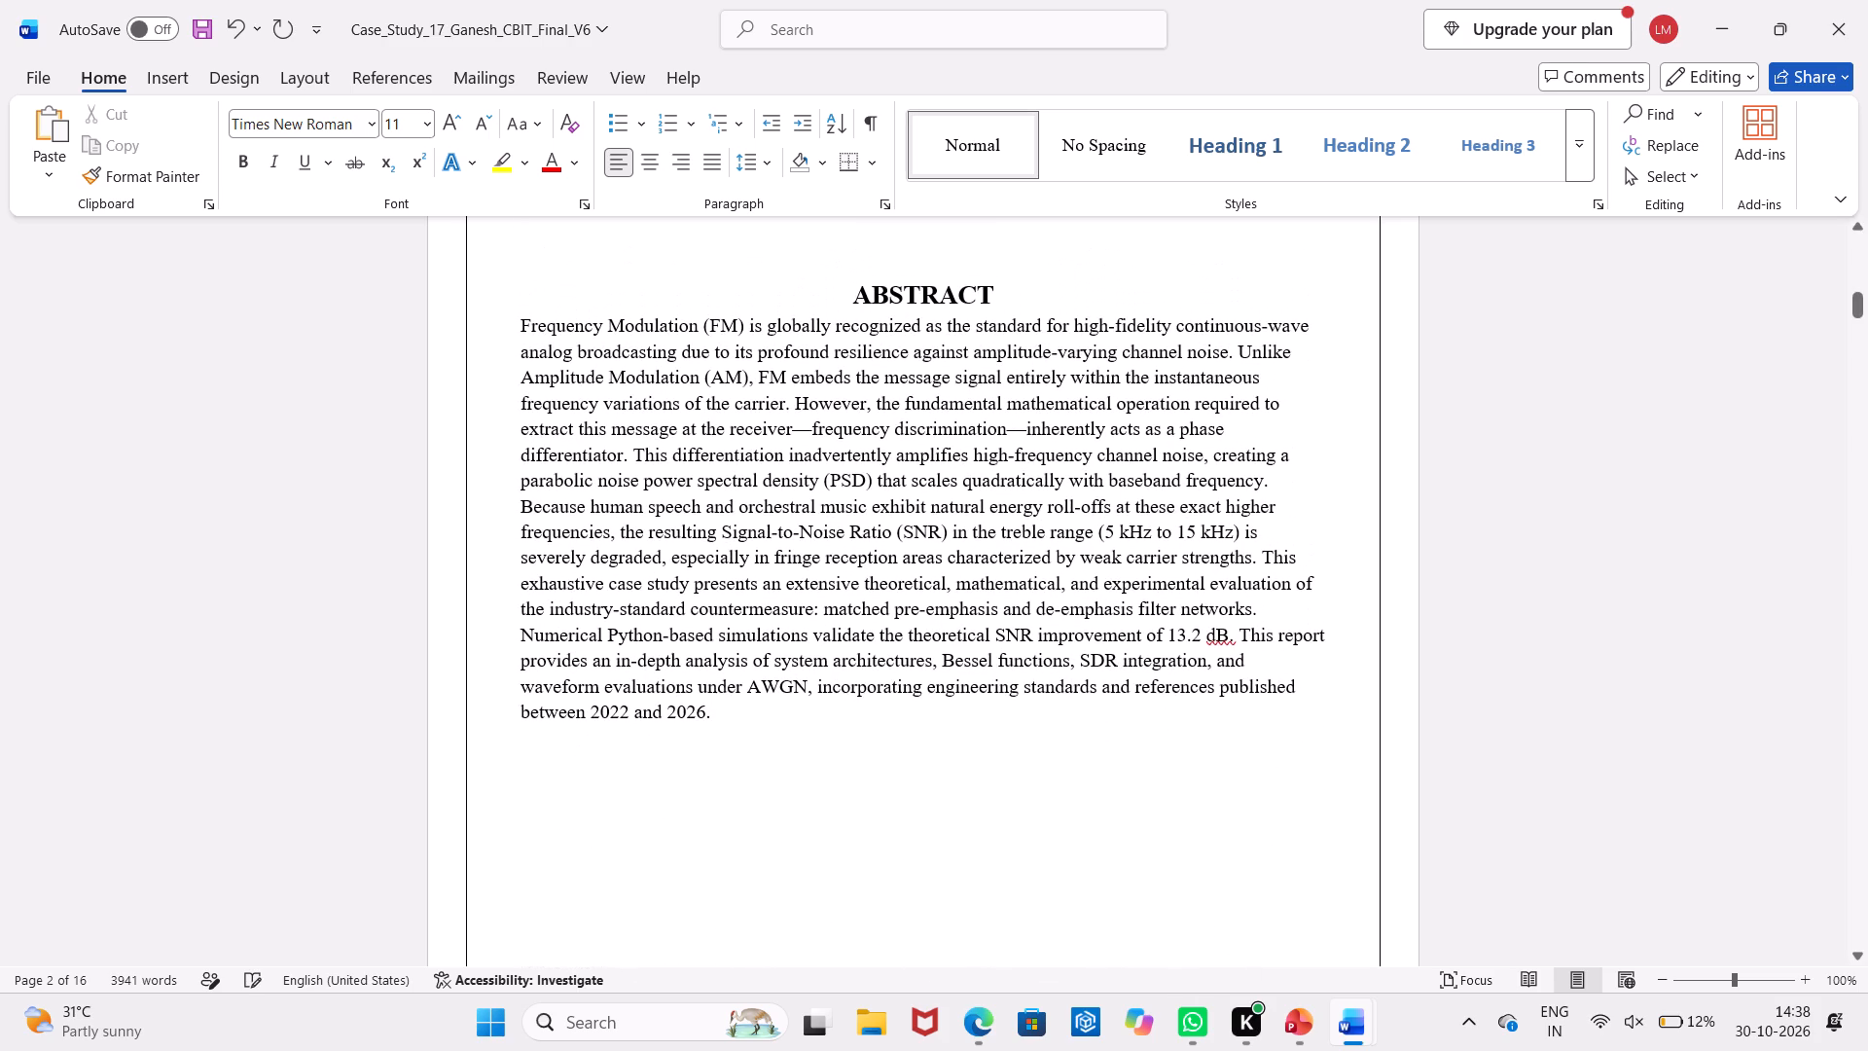
scroll(743, 903, up, 3)
key(BackSpace)
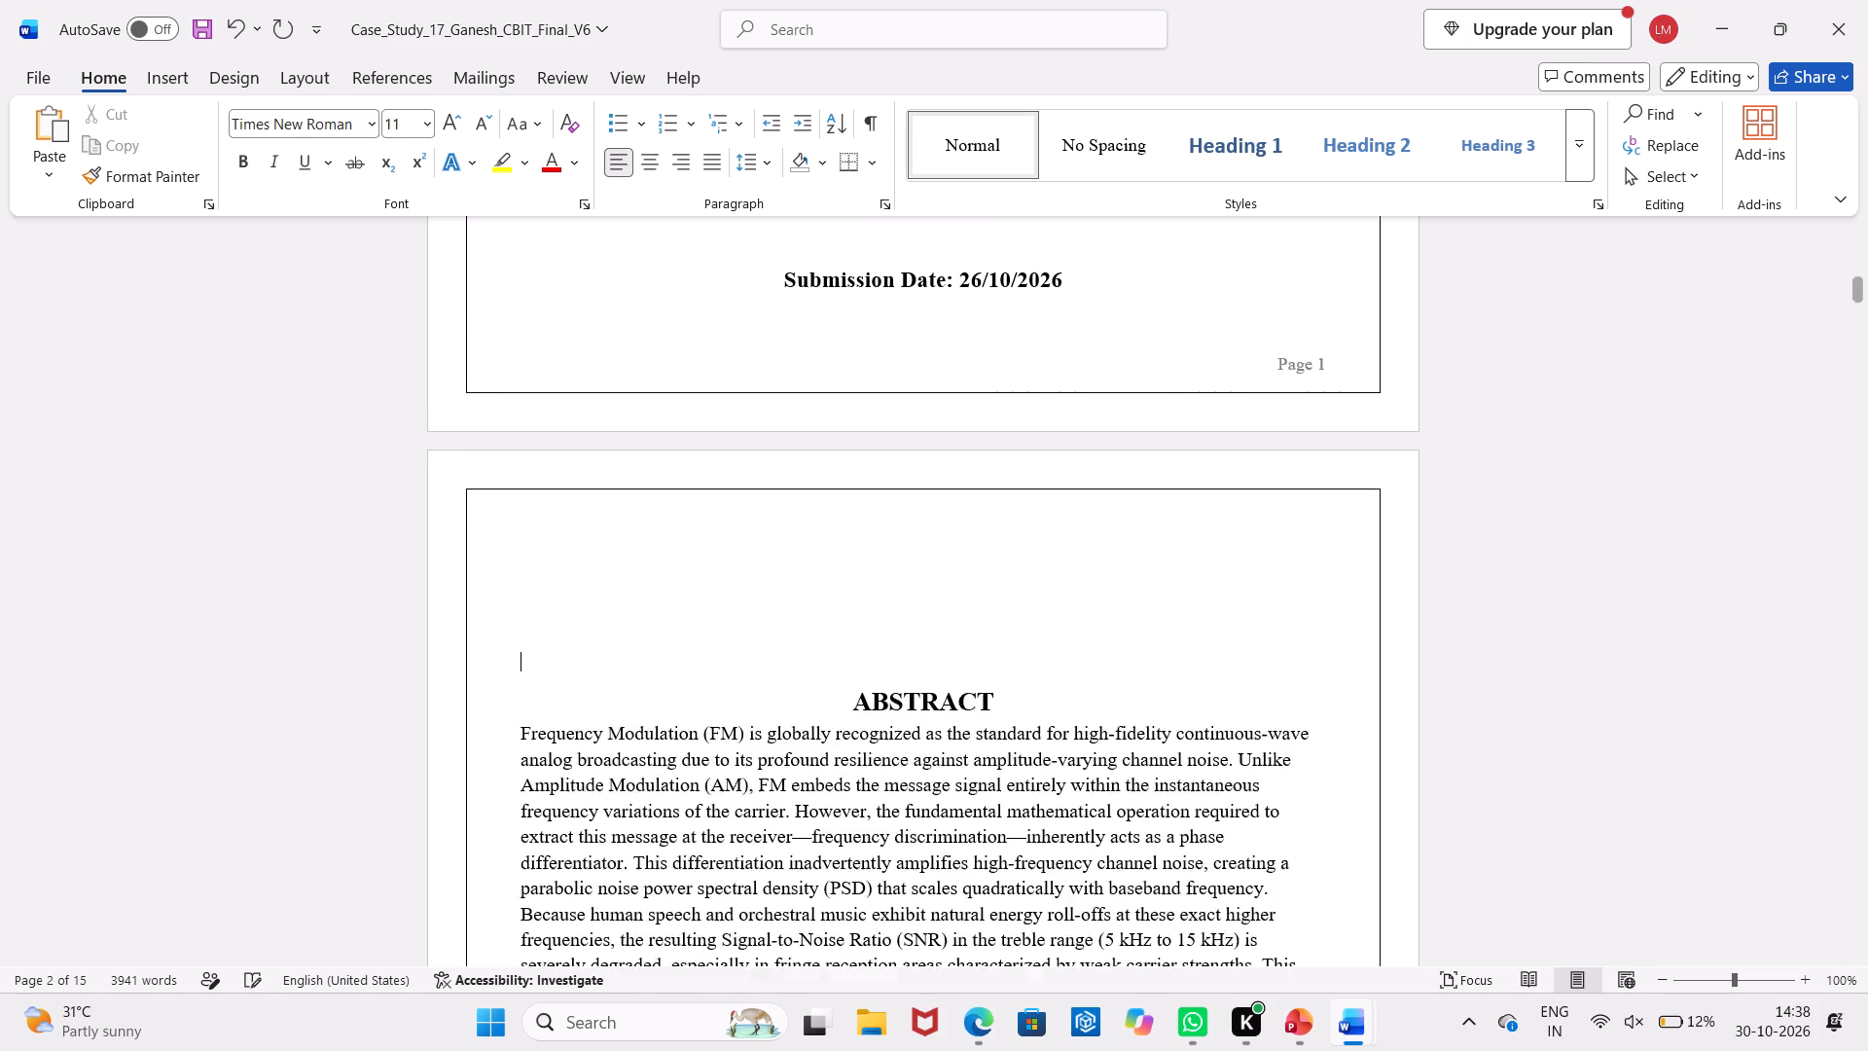
key(BackSpace)
key(BackSpace)
key(BackSpace)
key(BackSpace)
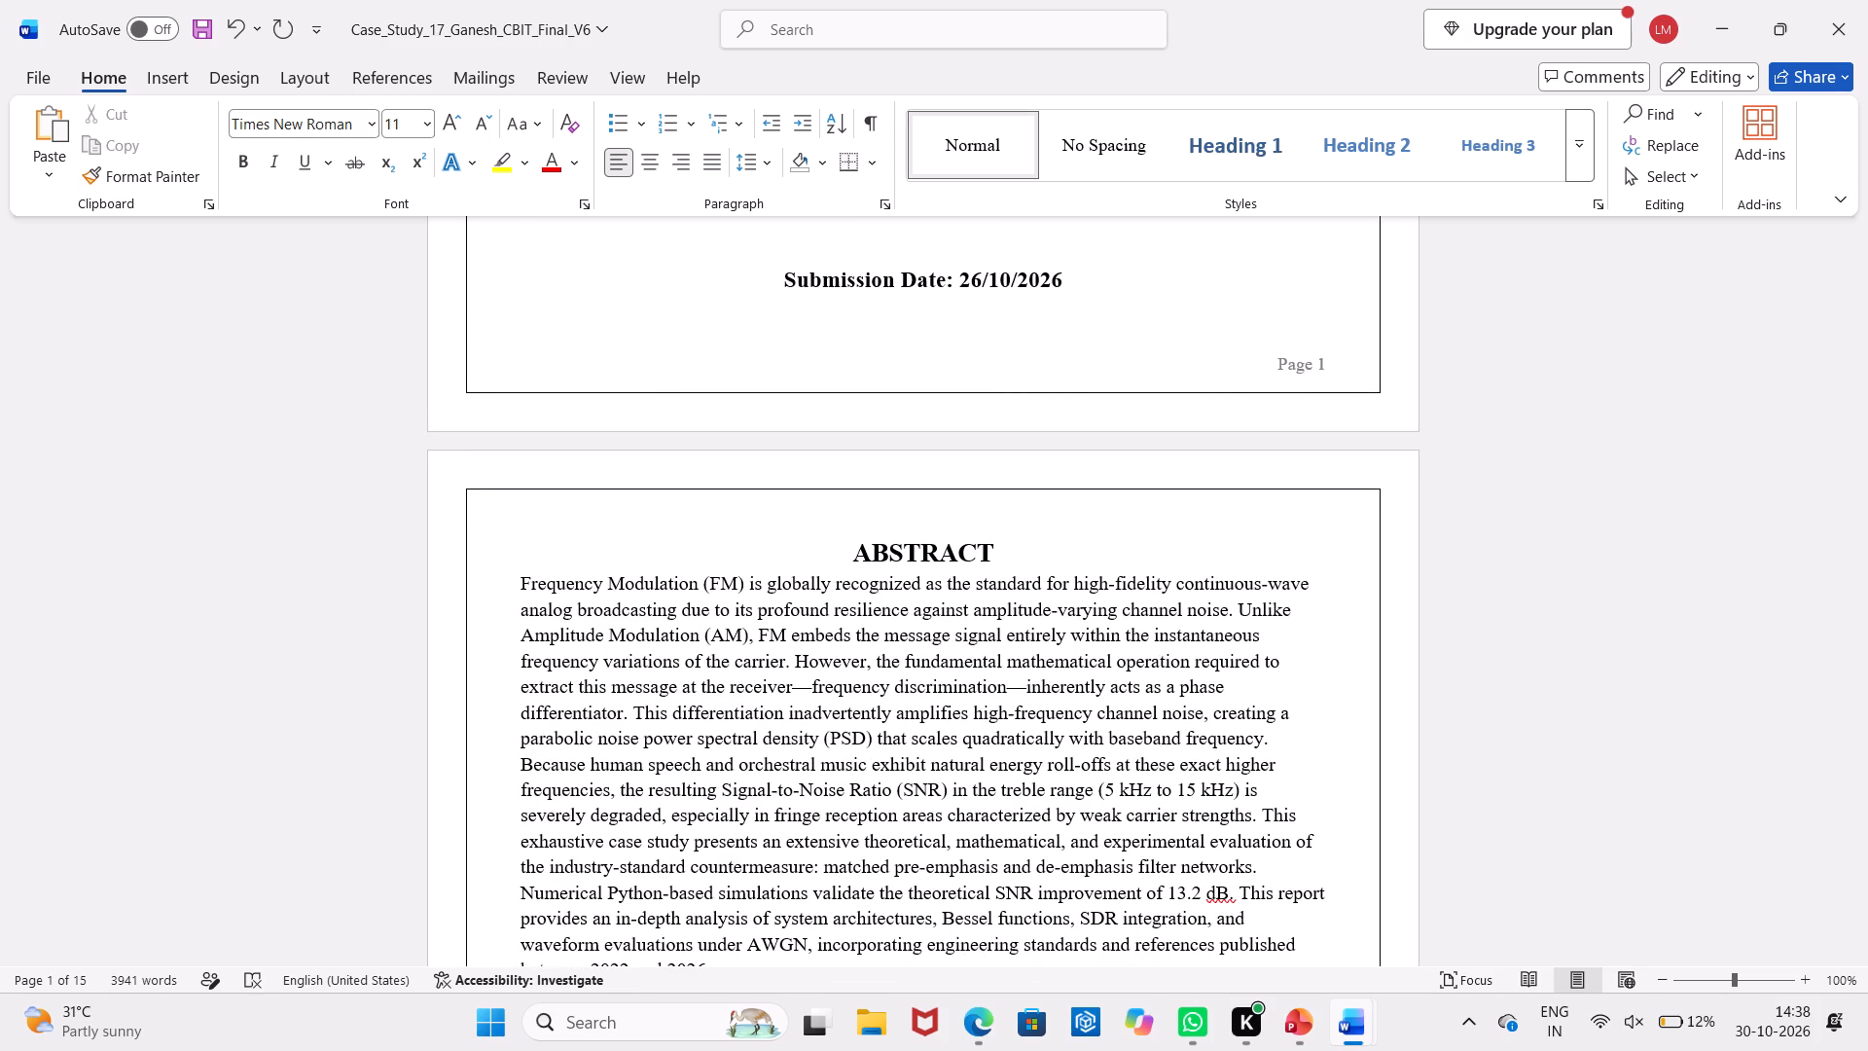
Look through the report from the cover page to Figure 8 in the waveform section to check the text layout.
scroll(990, 615, up, 3)
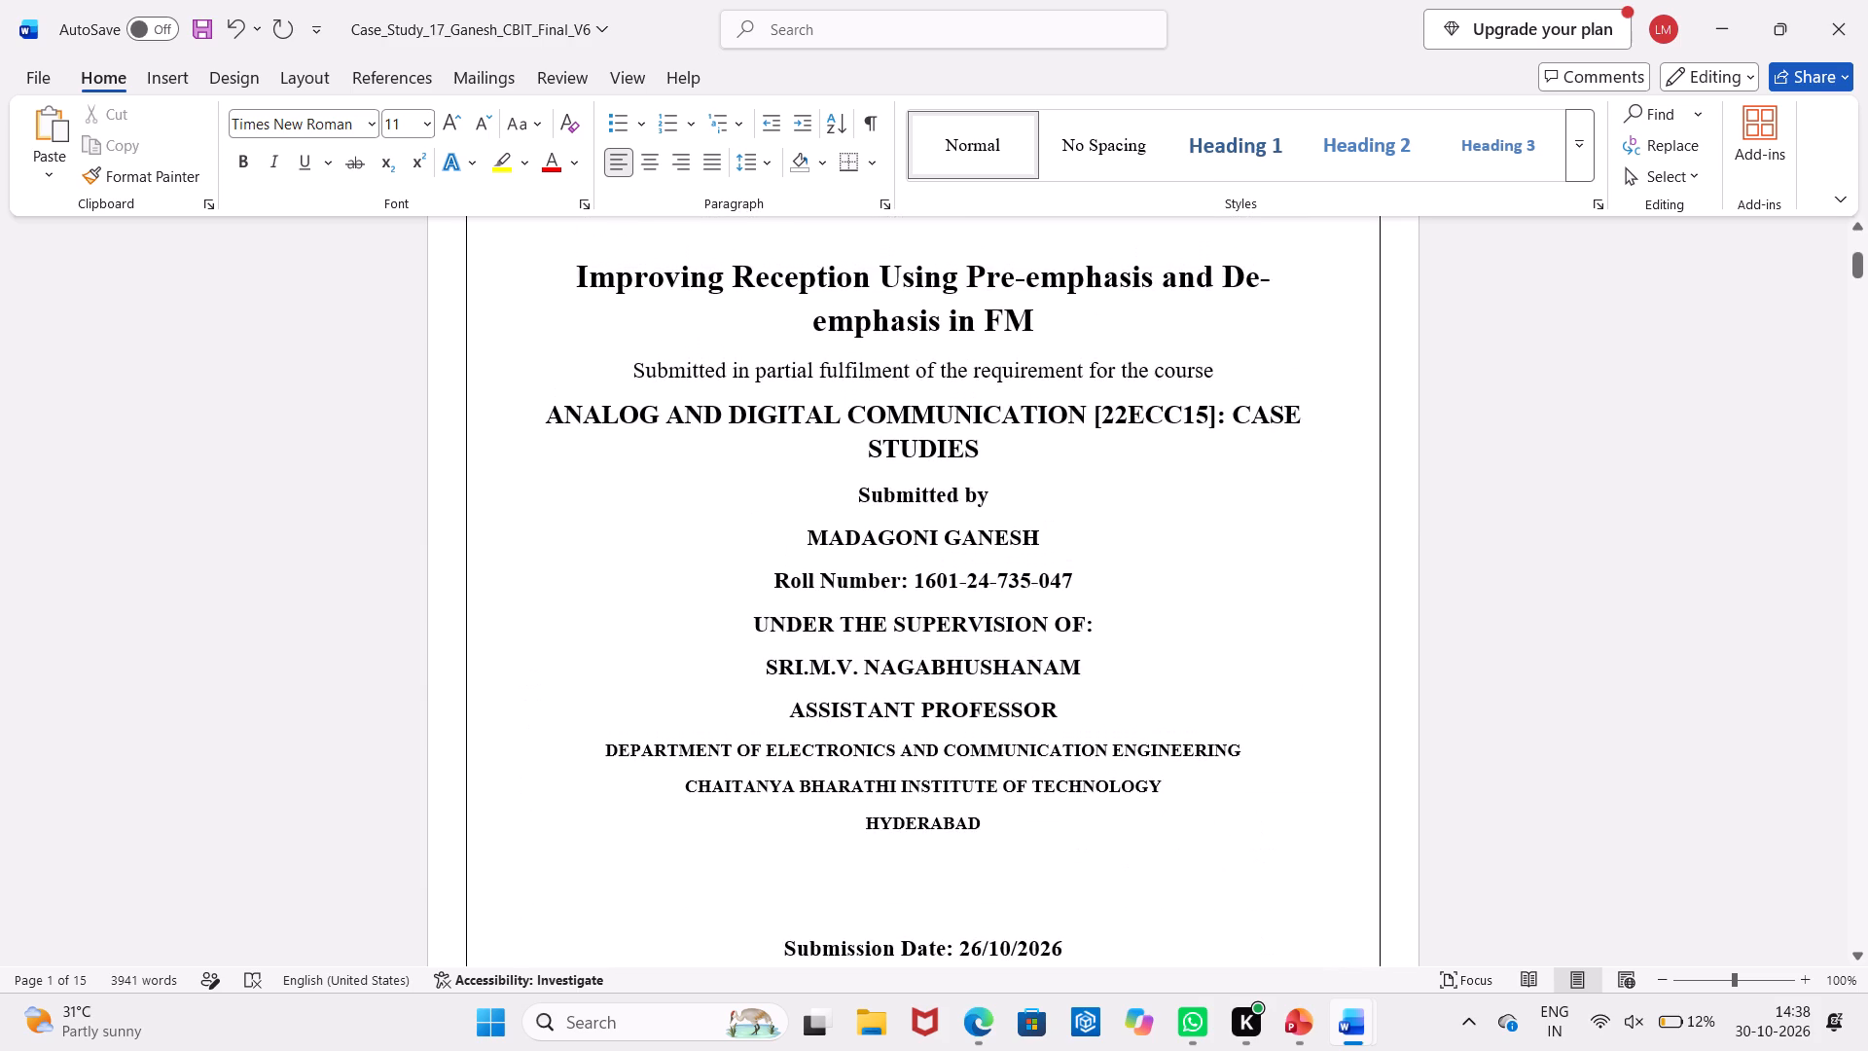
scroll(990, 615, down, 14)
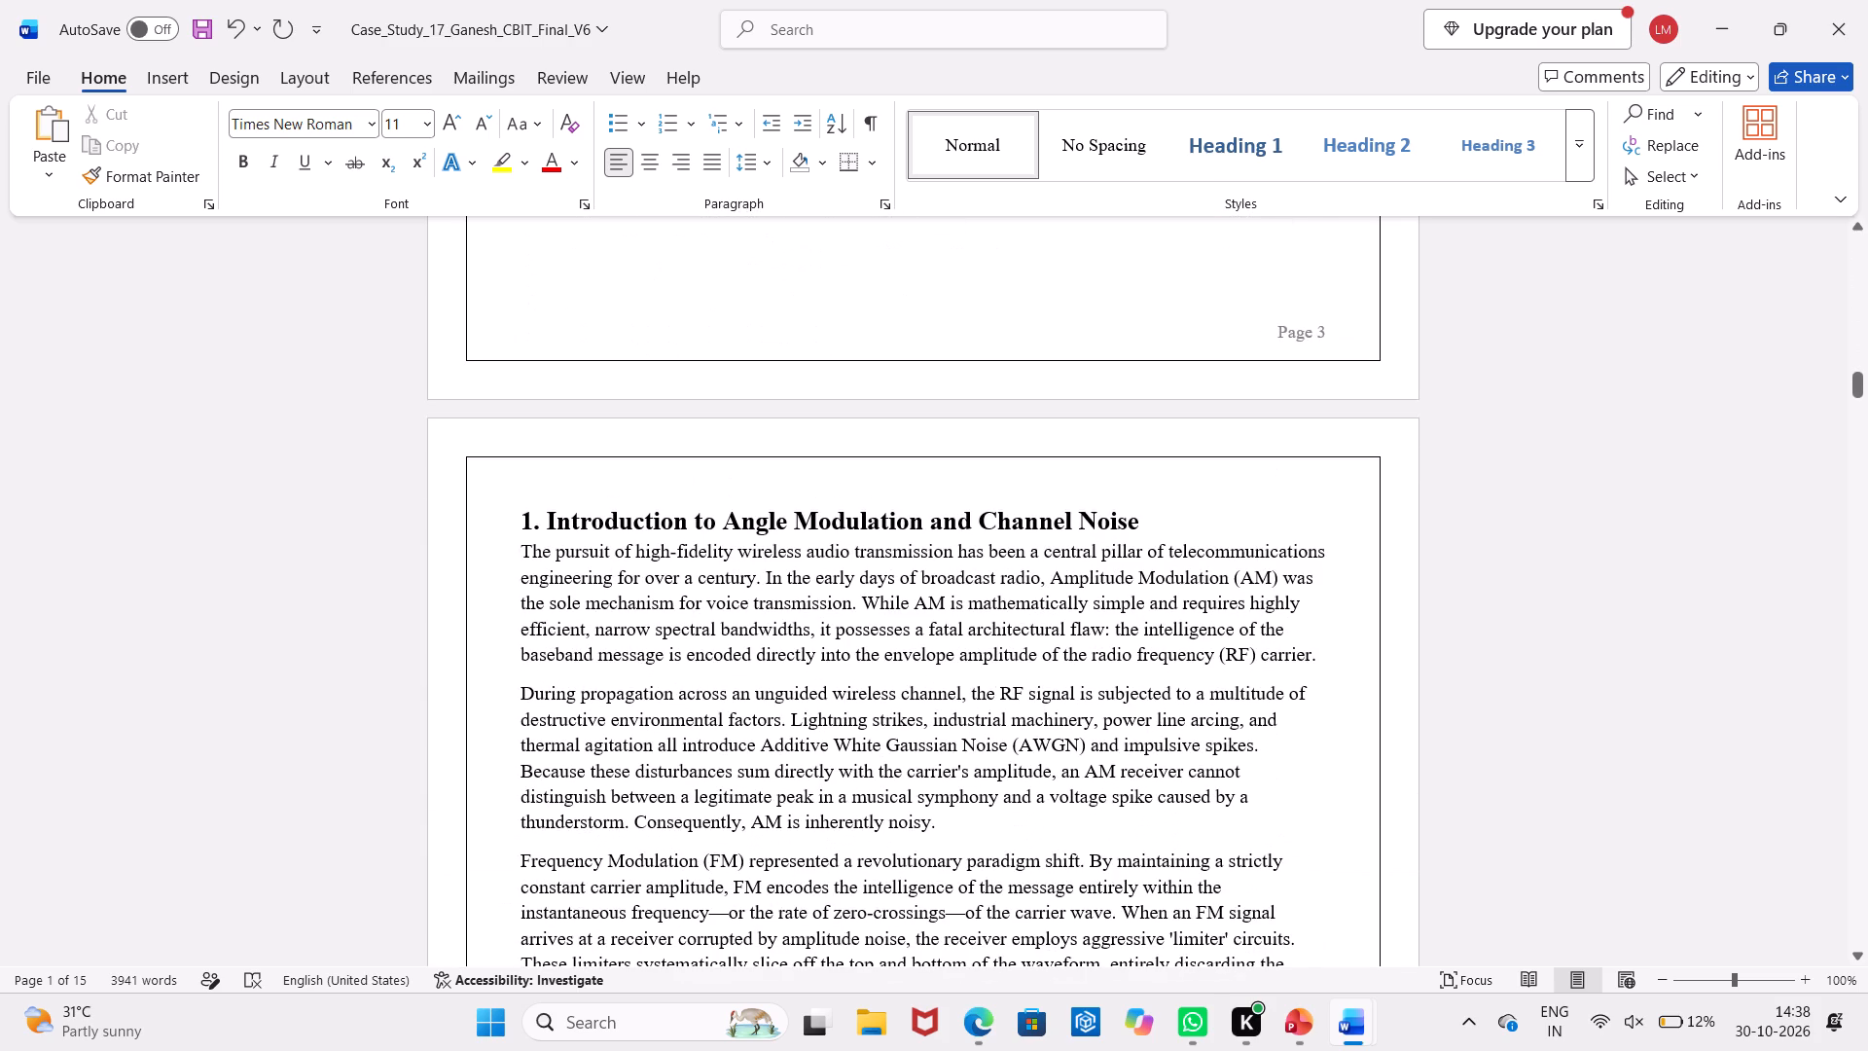
scroll(990, 615, down, 11)
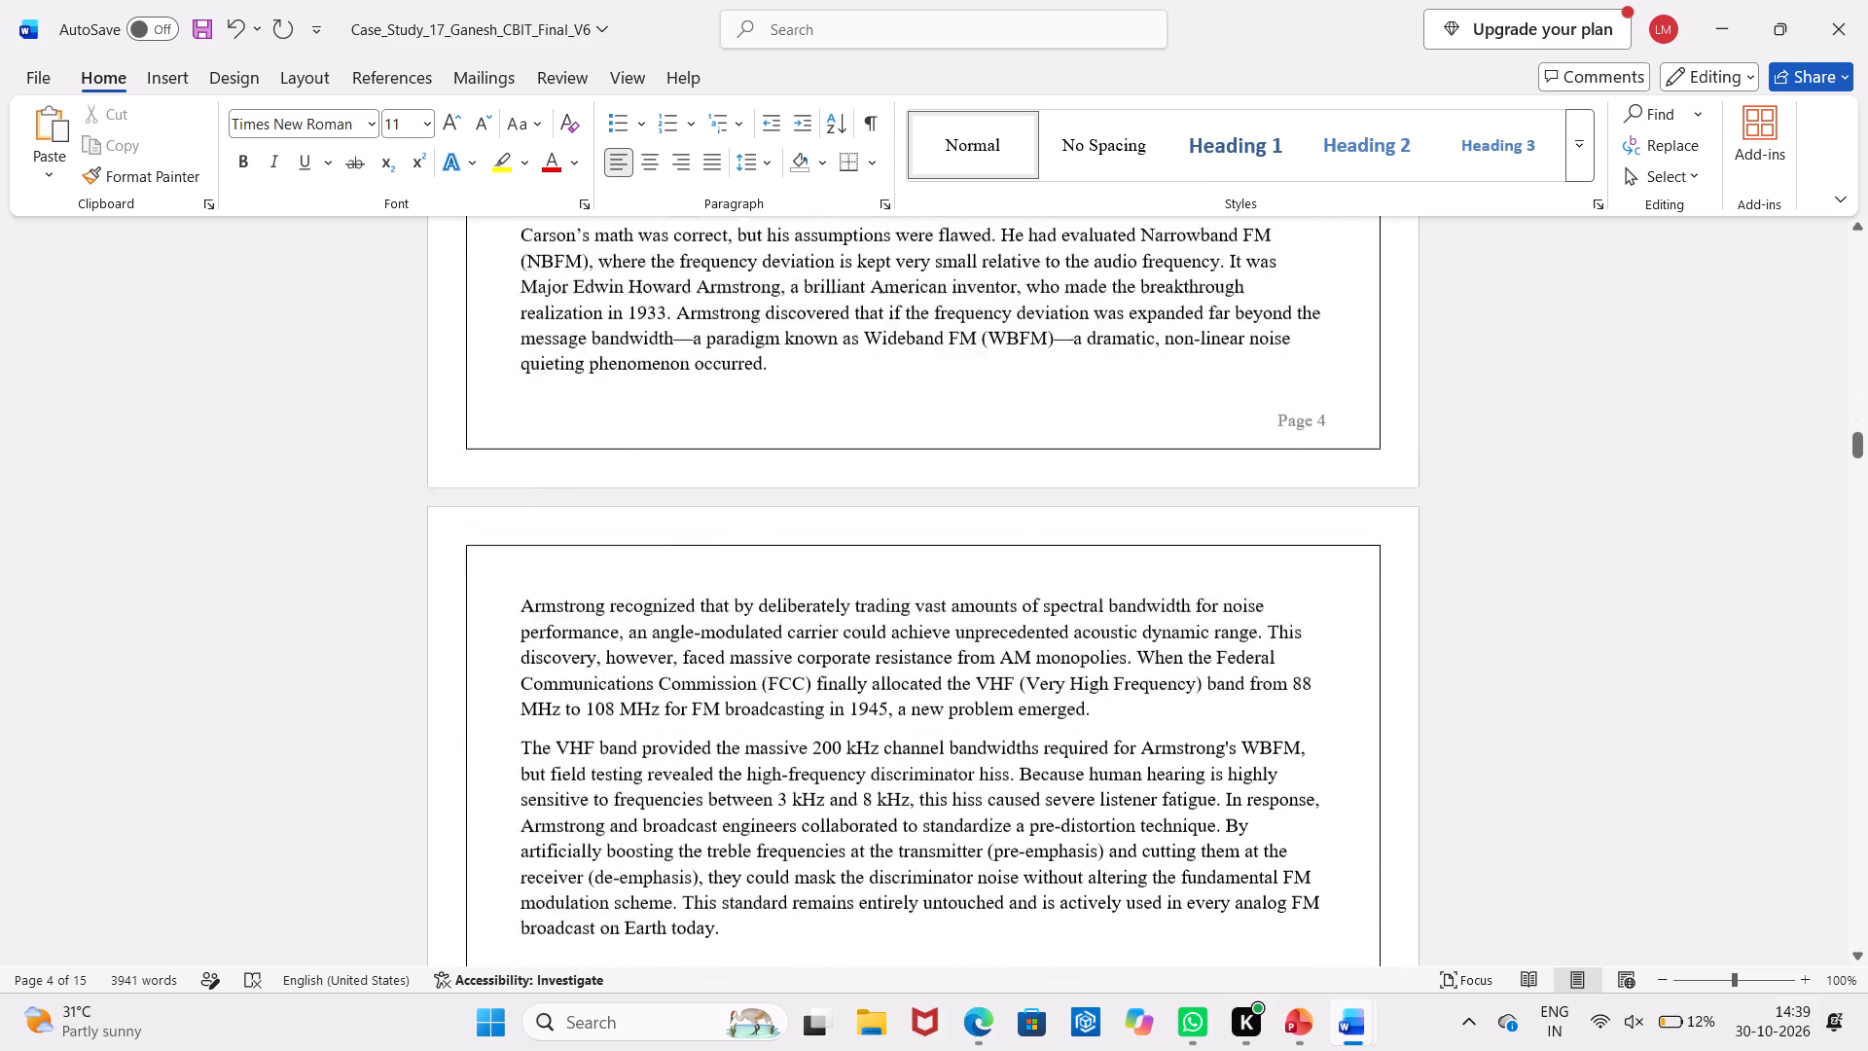
scroll(990, 615, down, 8)
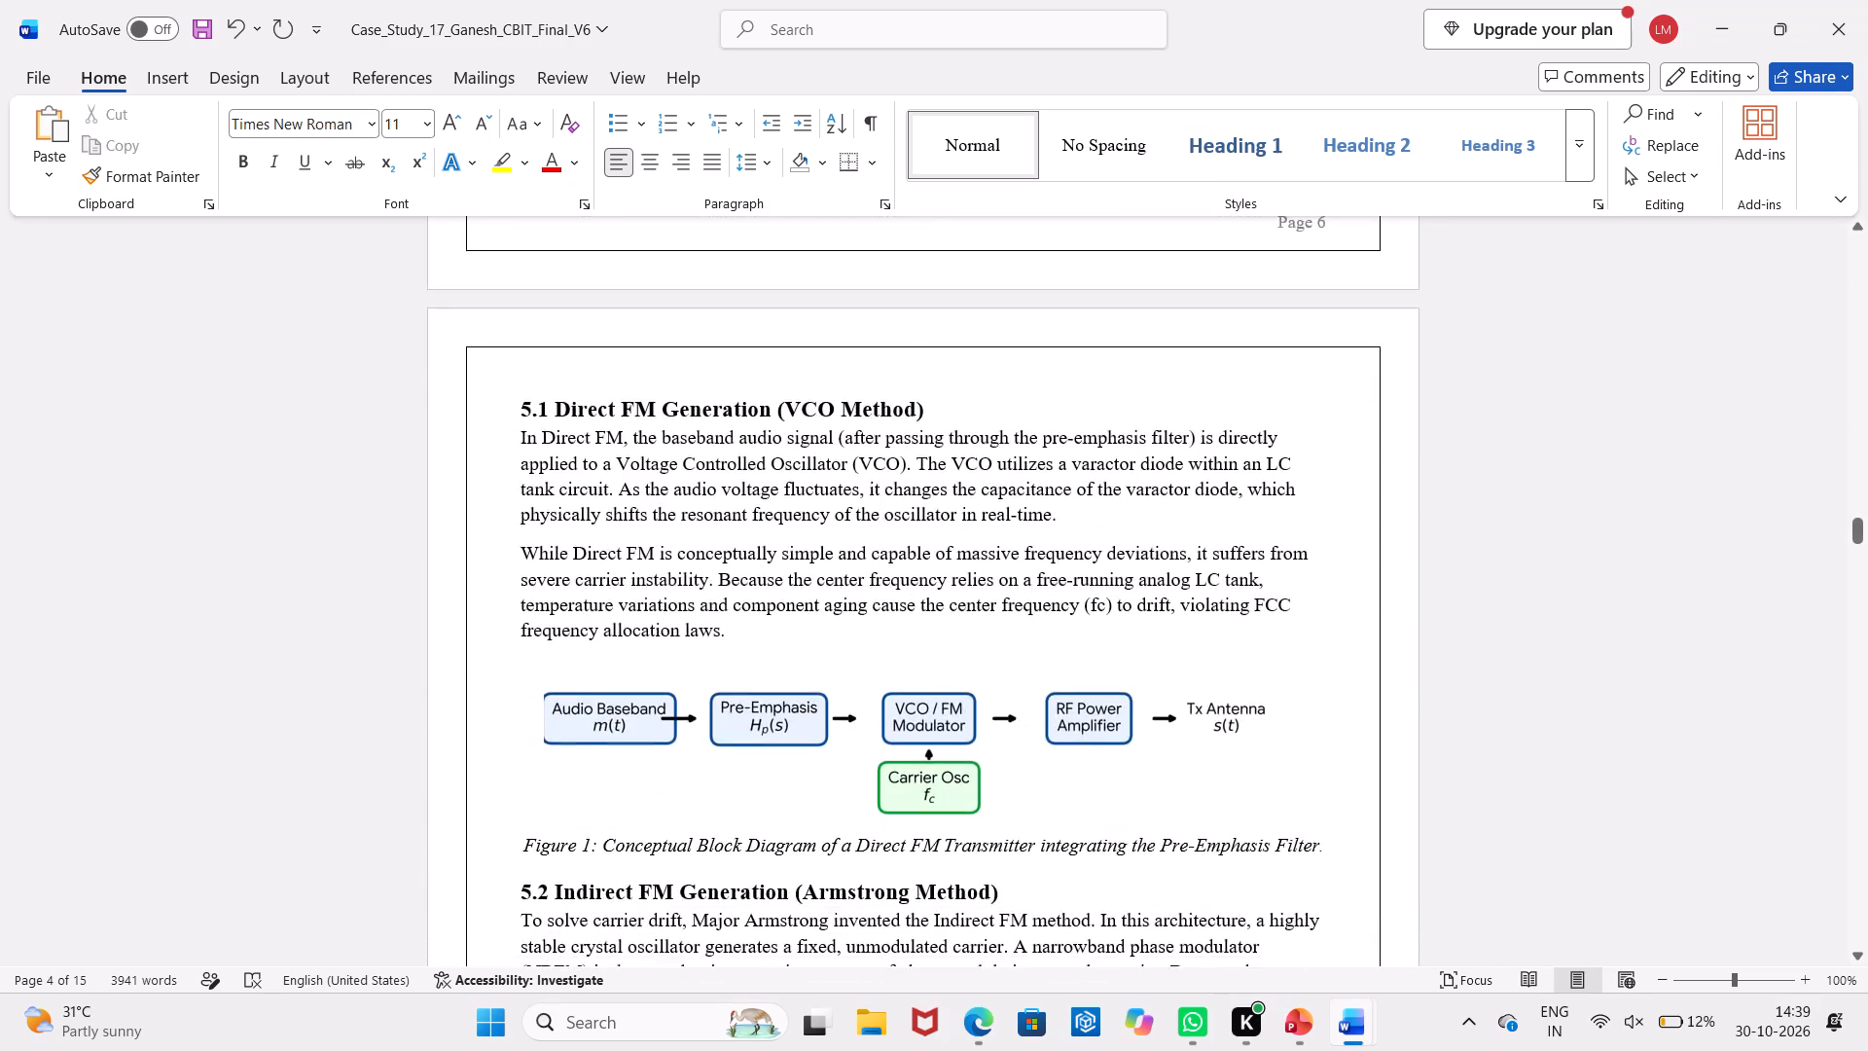
scroll(990, 615, down, 17)
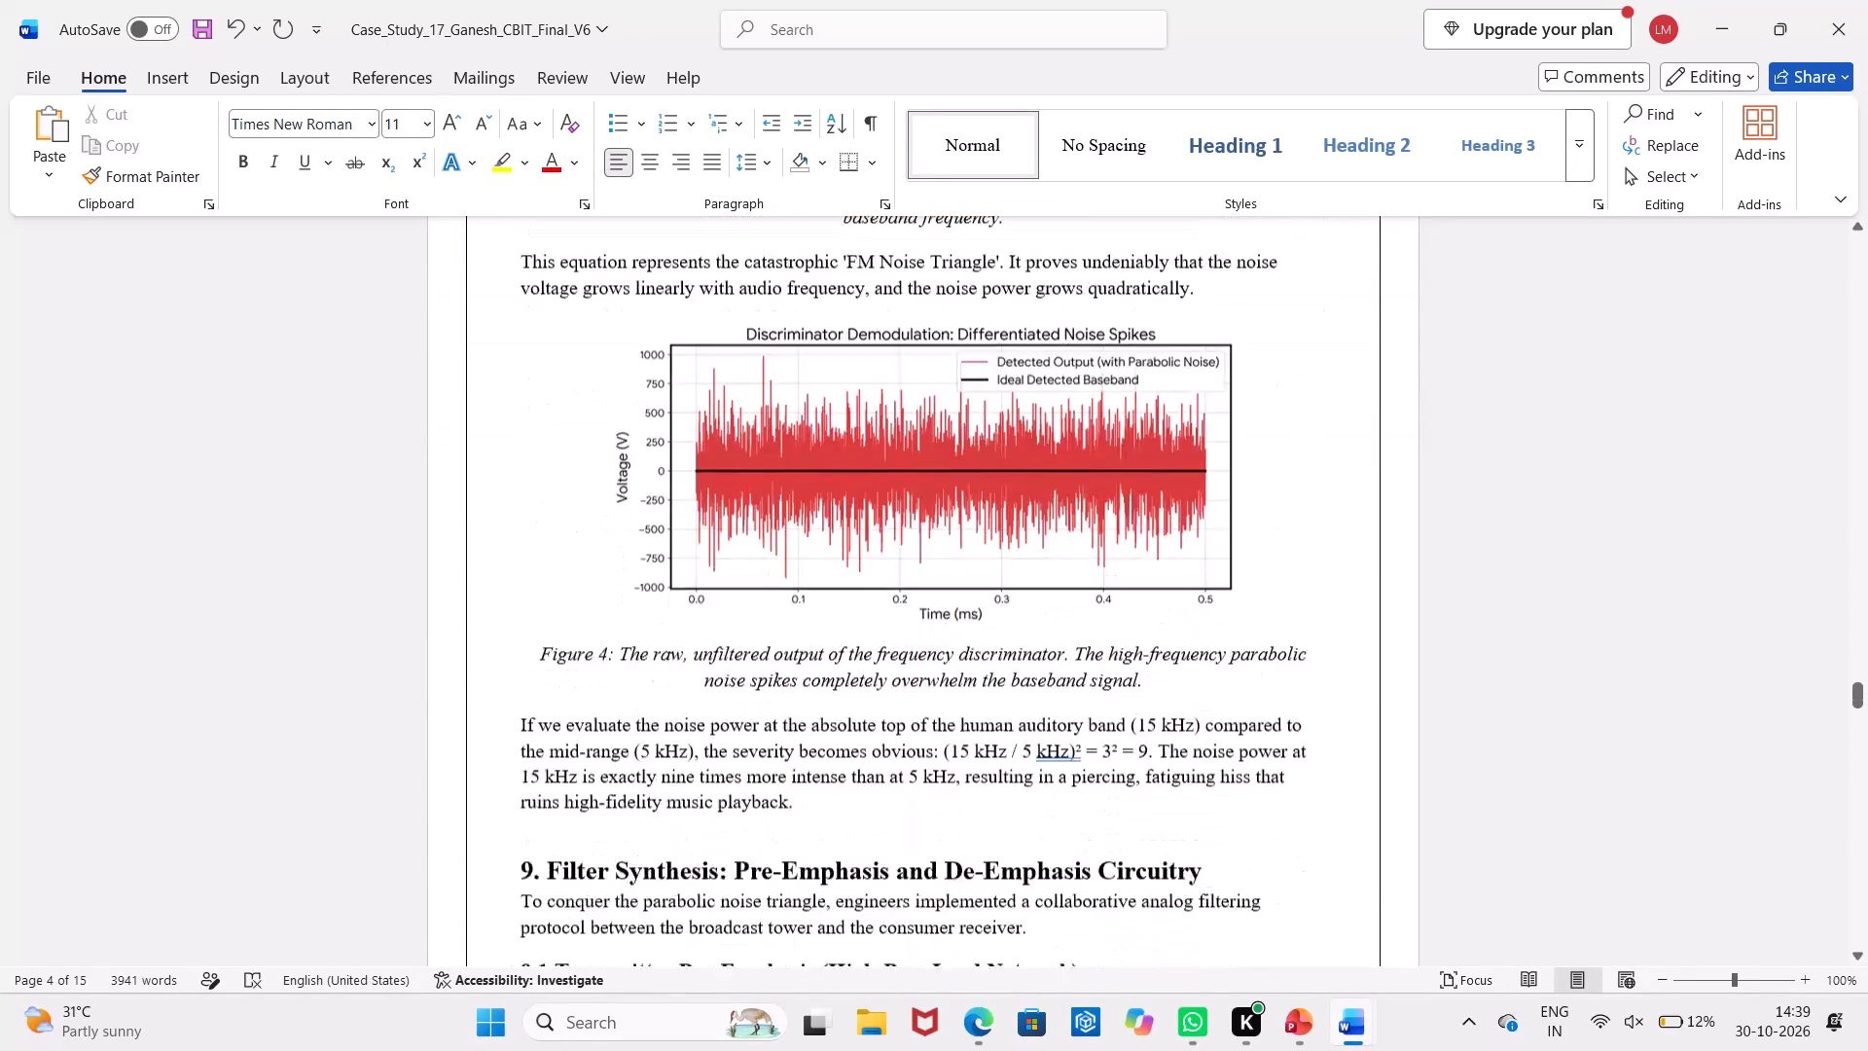
scroll(990, 615, down, 7)
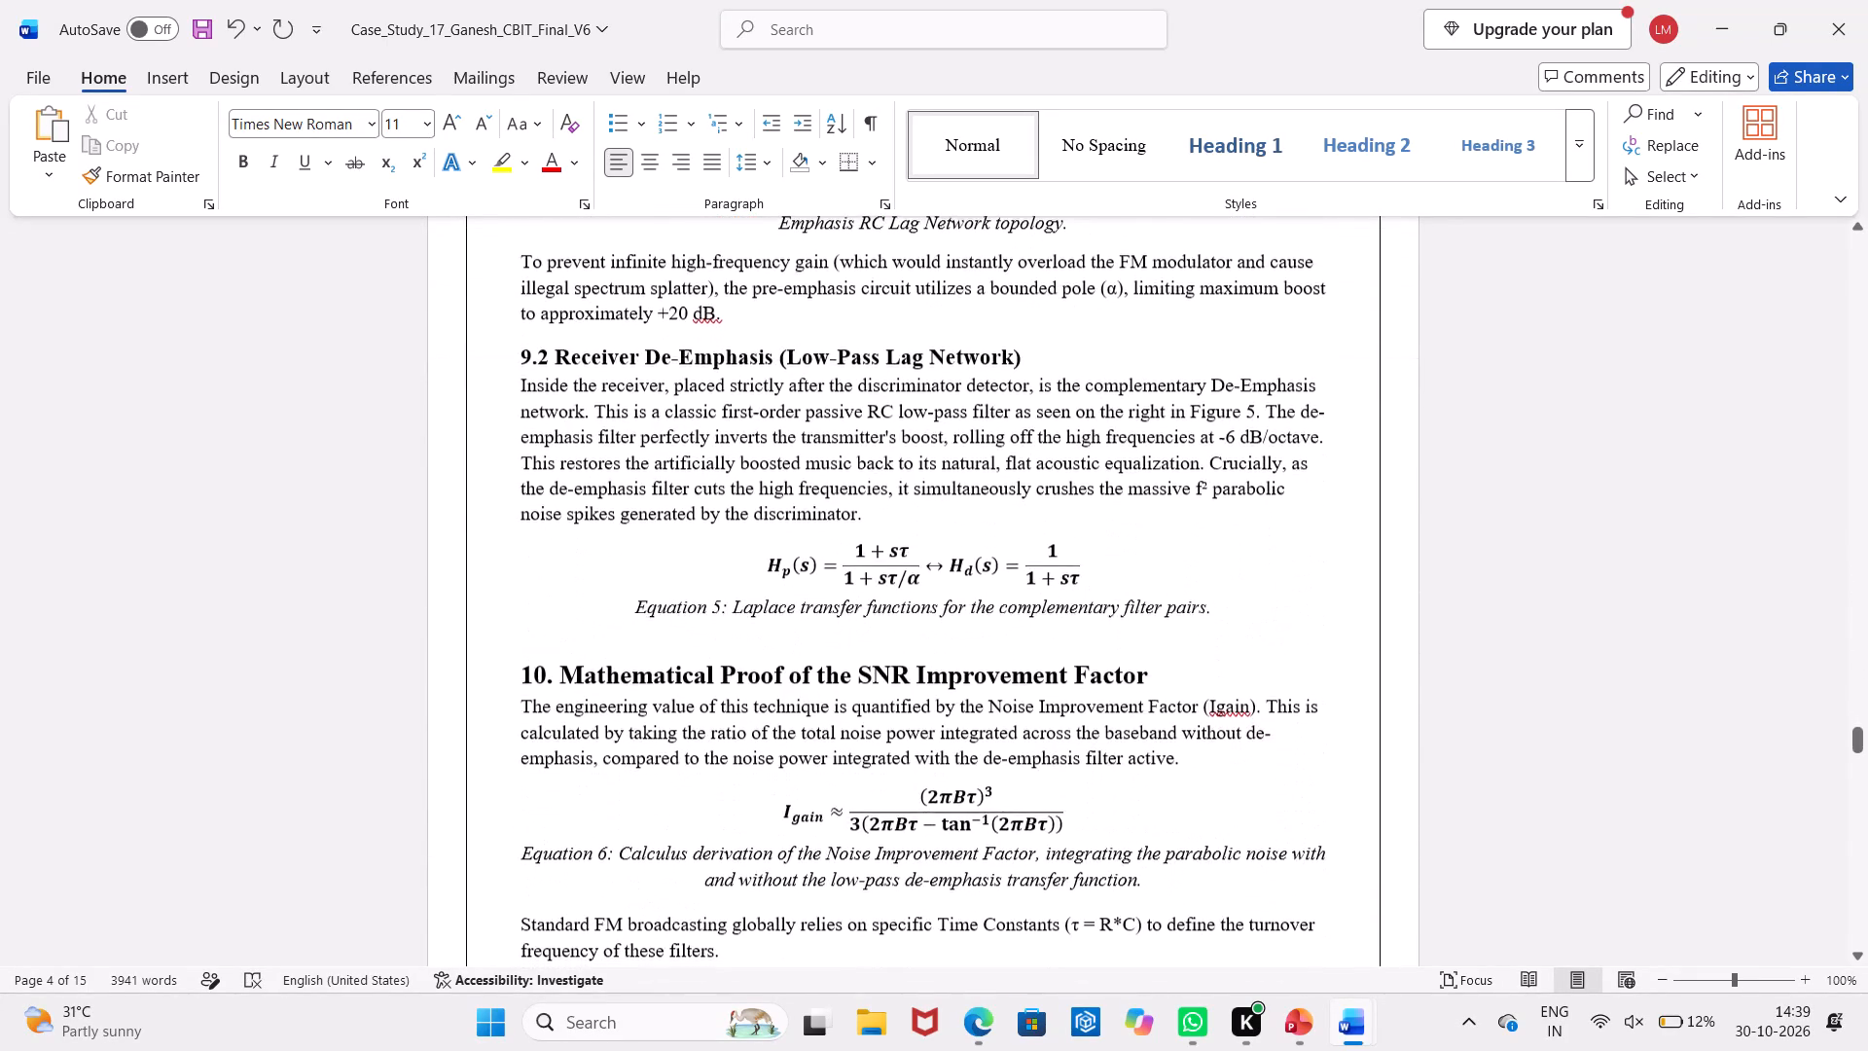
scroll(990, 615, down, 7)
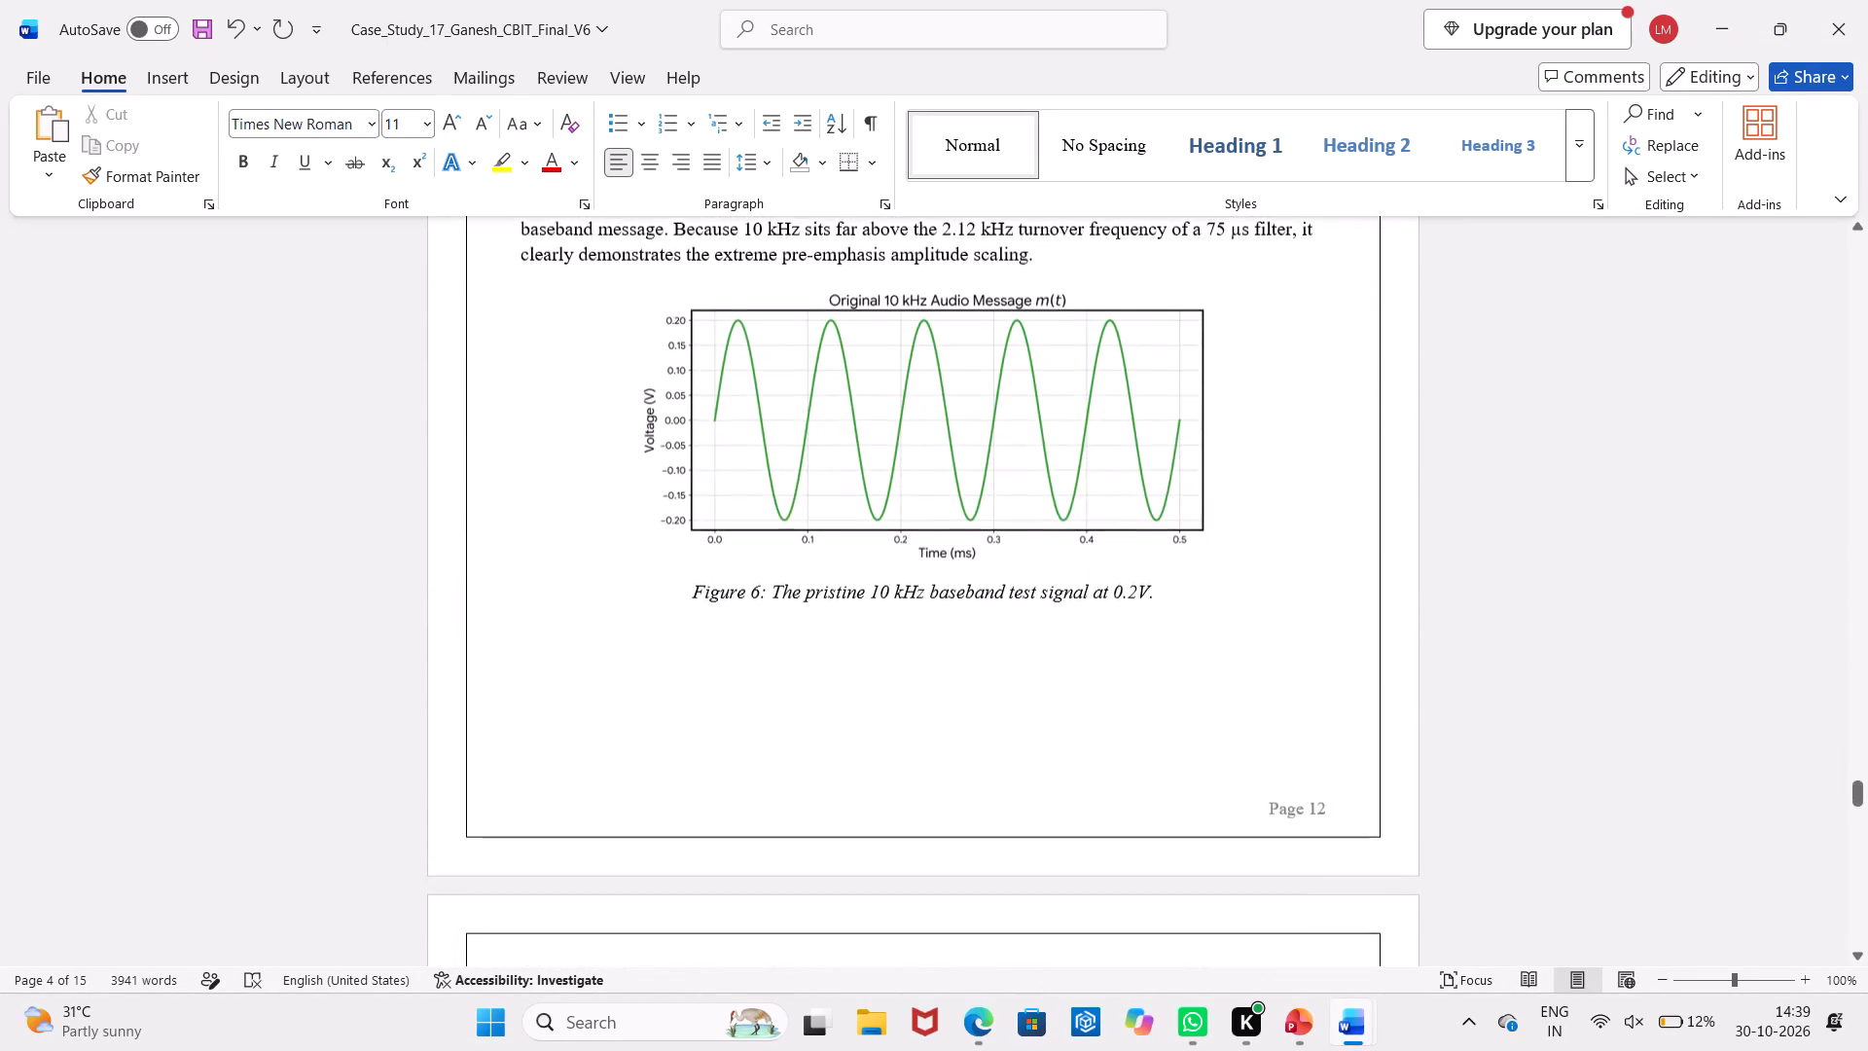
scroll(990, 615, down, 5)
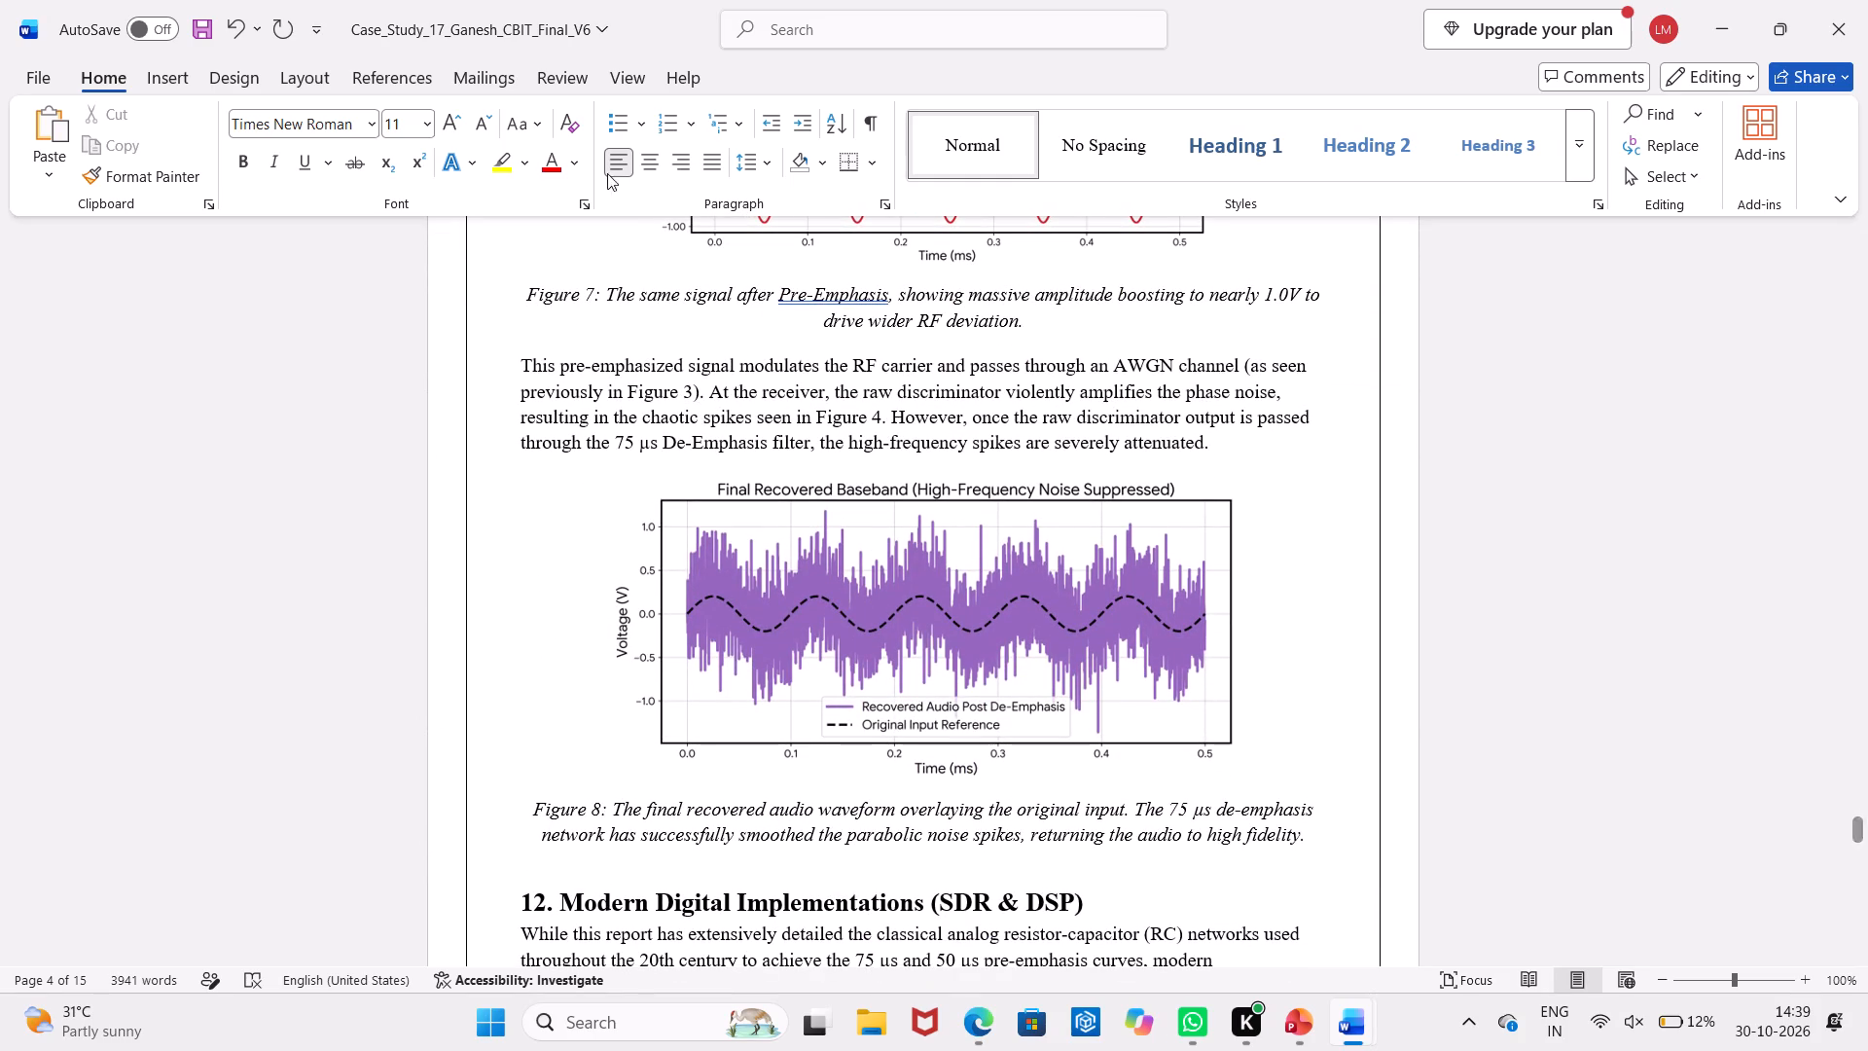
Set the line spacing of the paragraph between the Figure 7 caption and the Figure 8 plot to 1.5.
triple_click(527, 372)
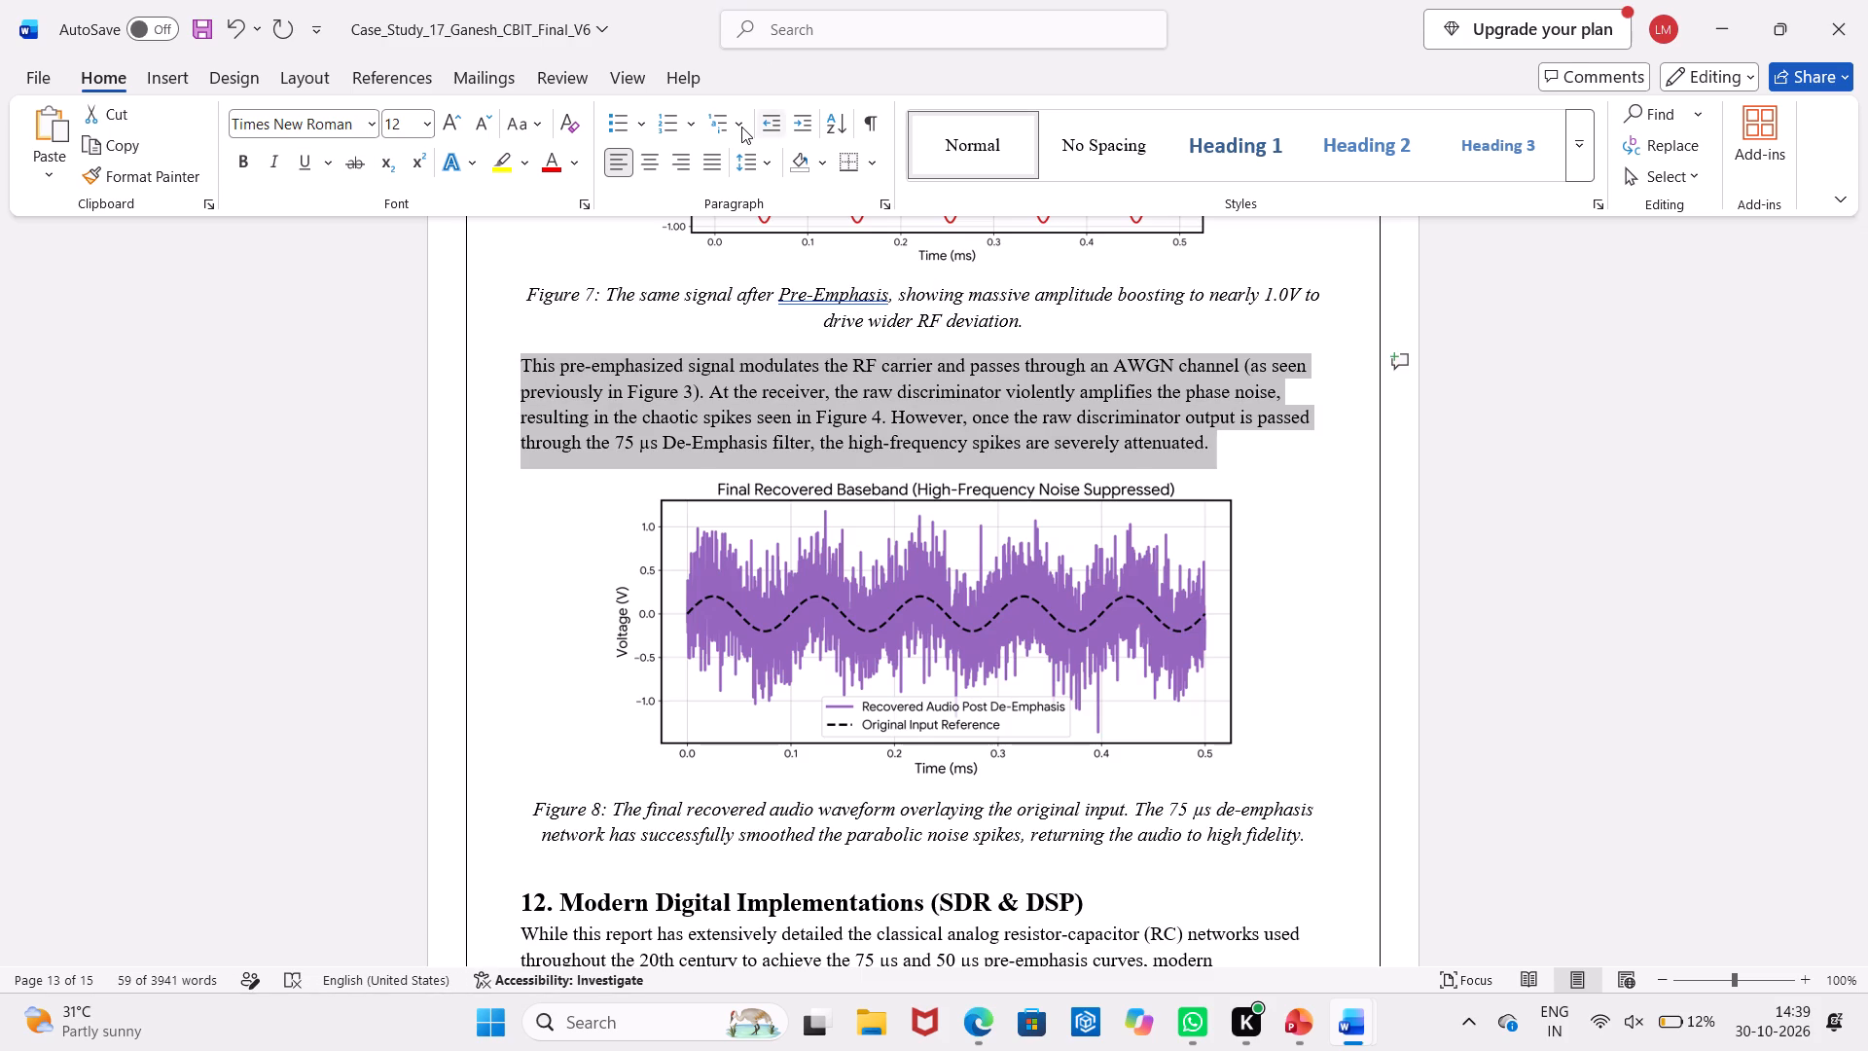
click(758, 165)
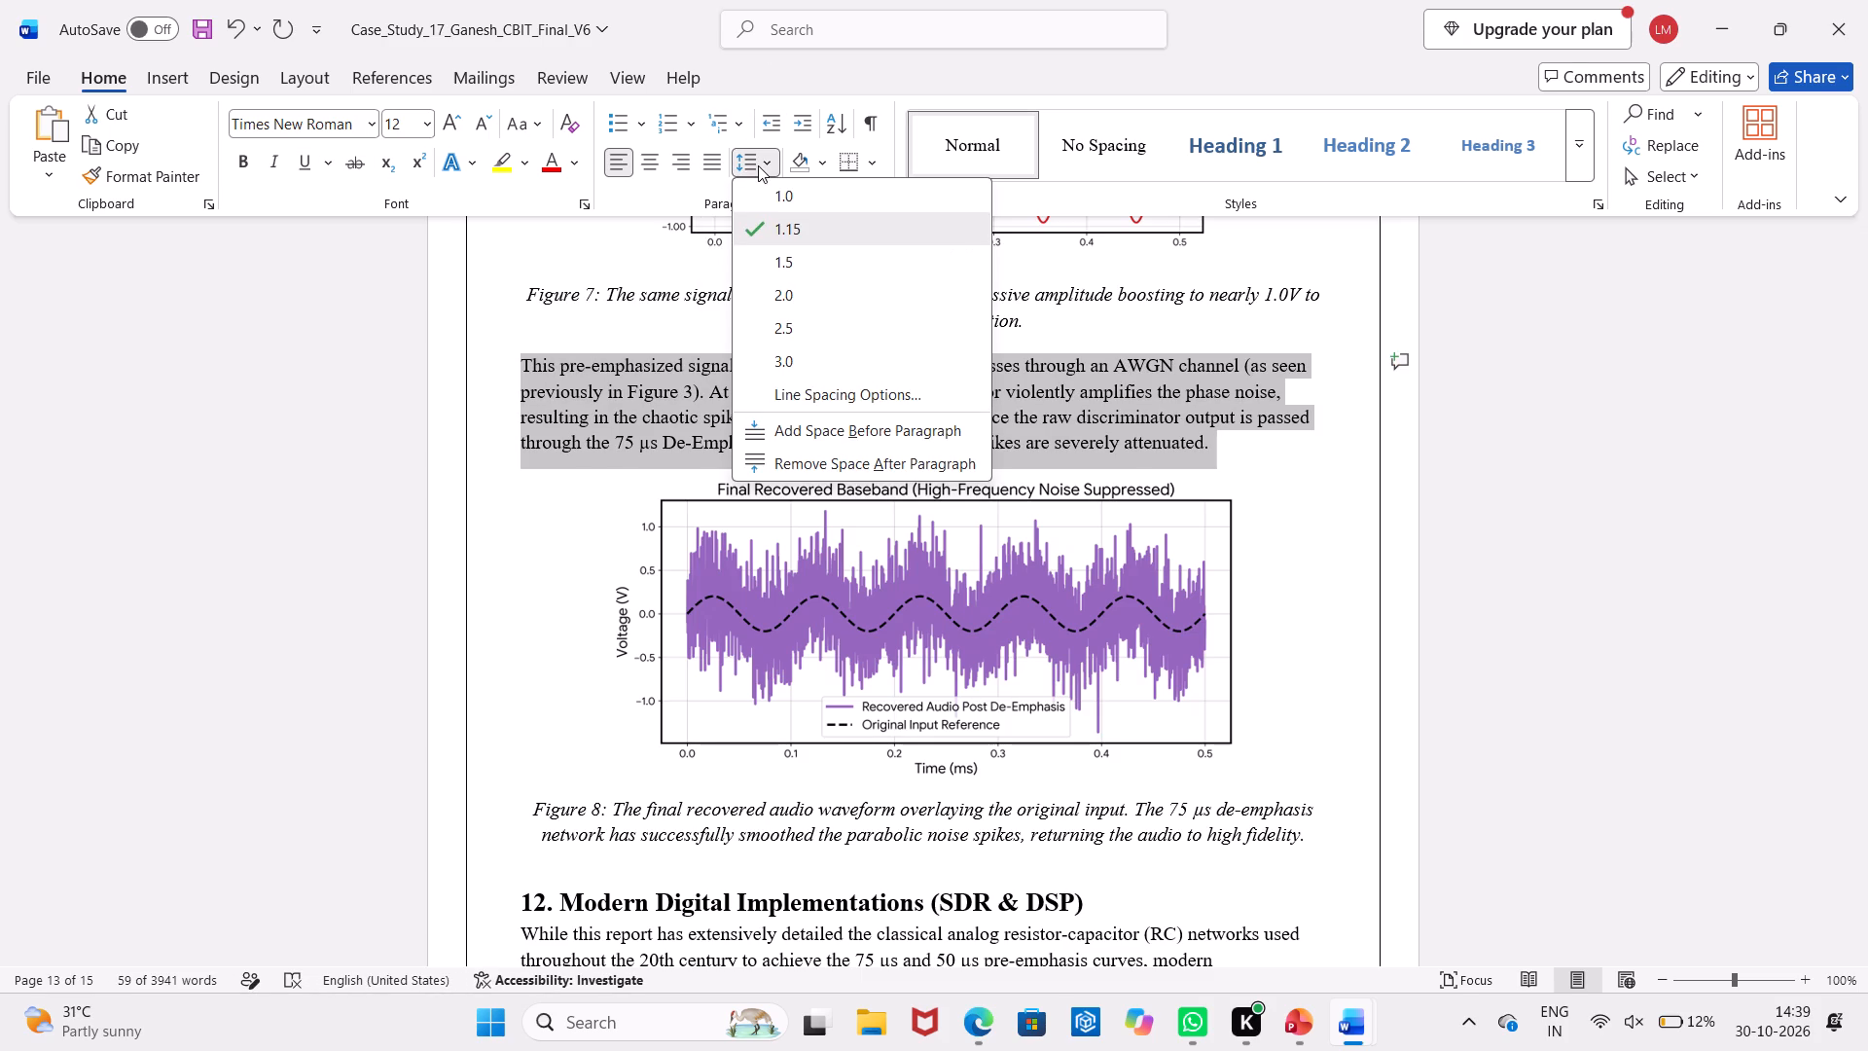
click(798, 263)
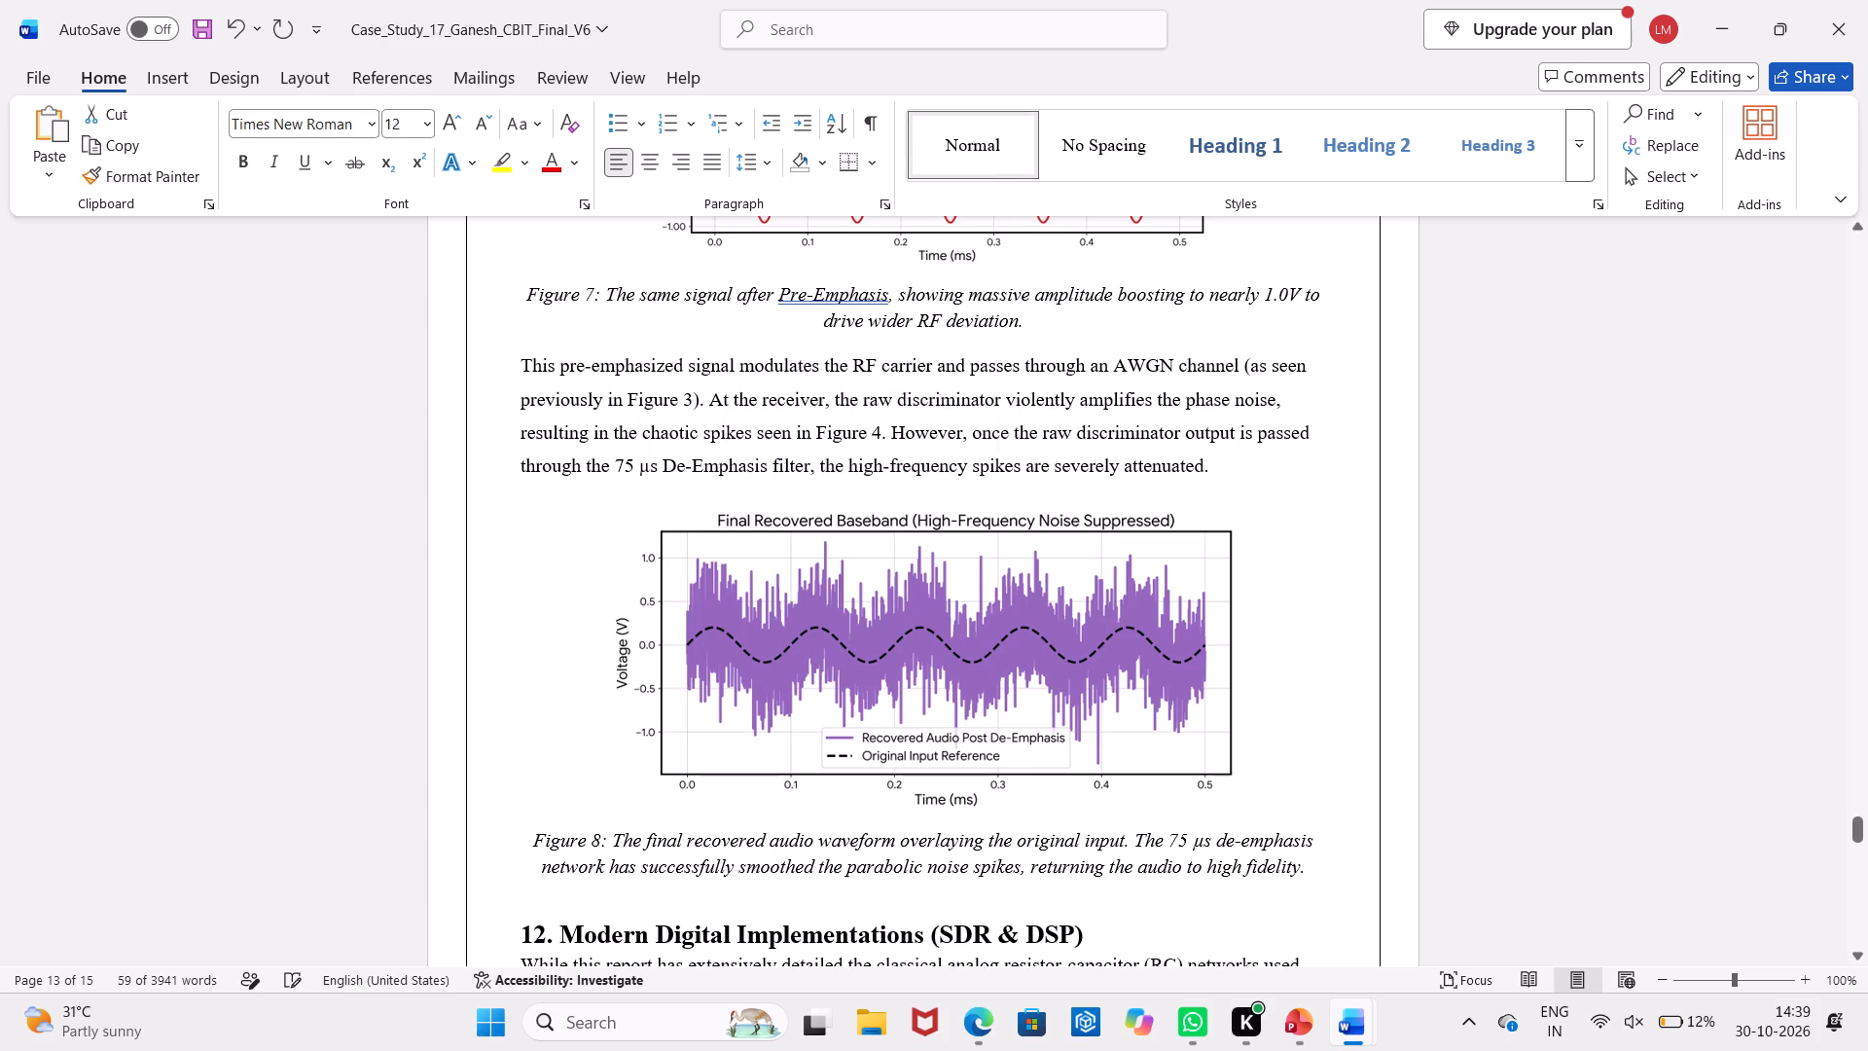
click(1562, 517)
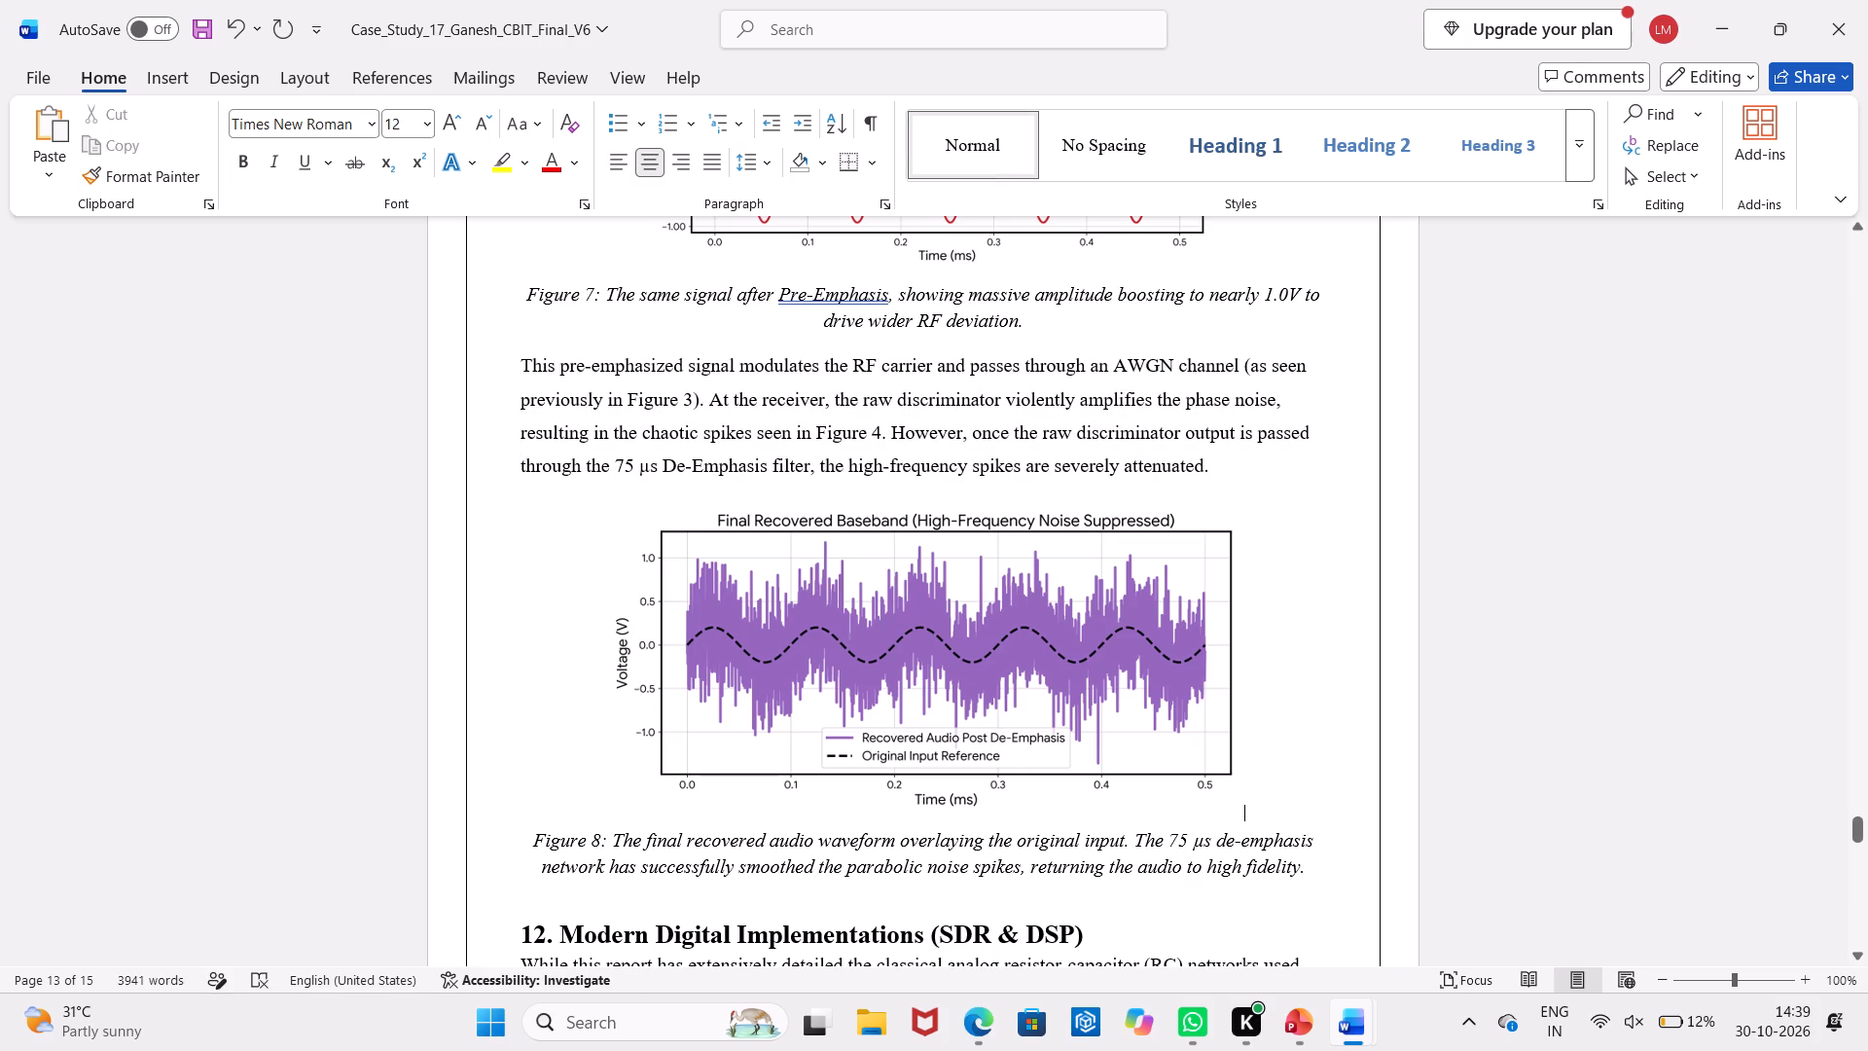
Set the line spacing of the entire document to 1.5.
click(1310, 409)
key(ctrl+a)
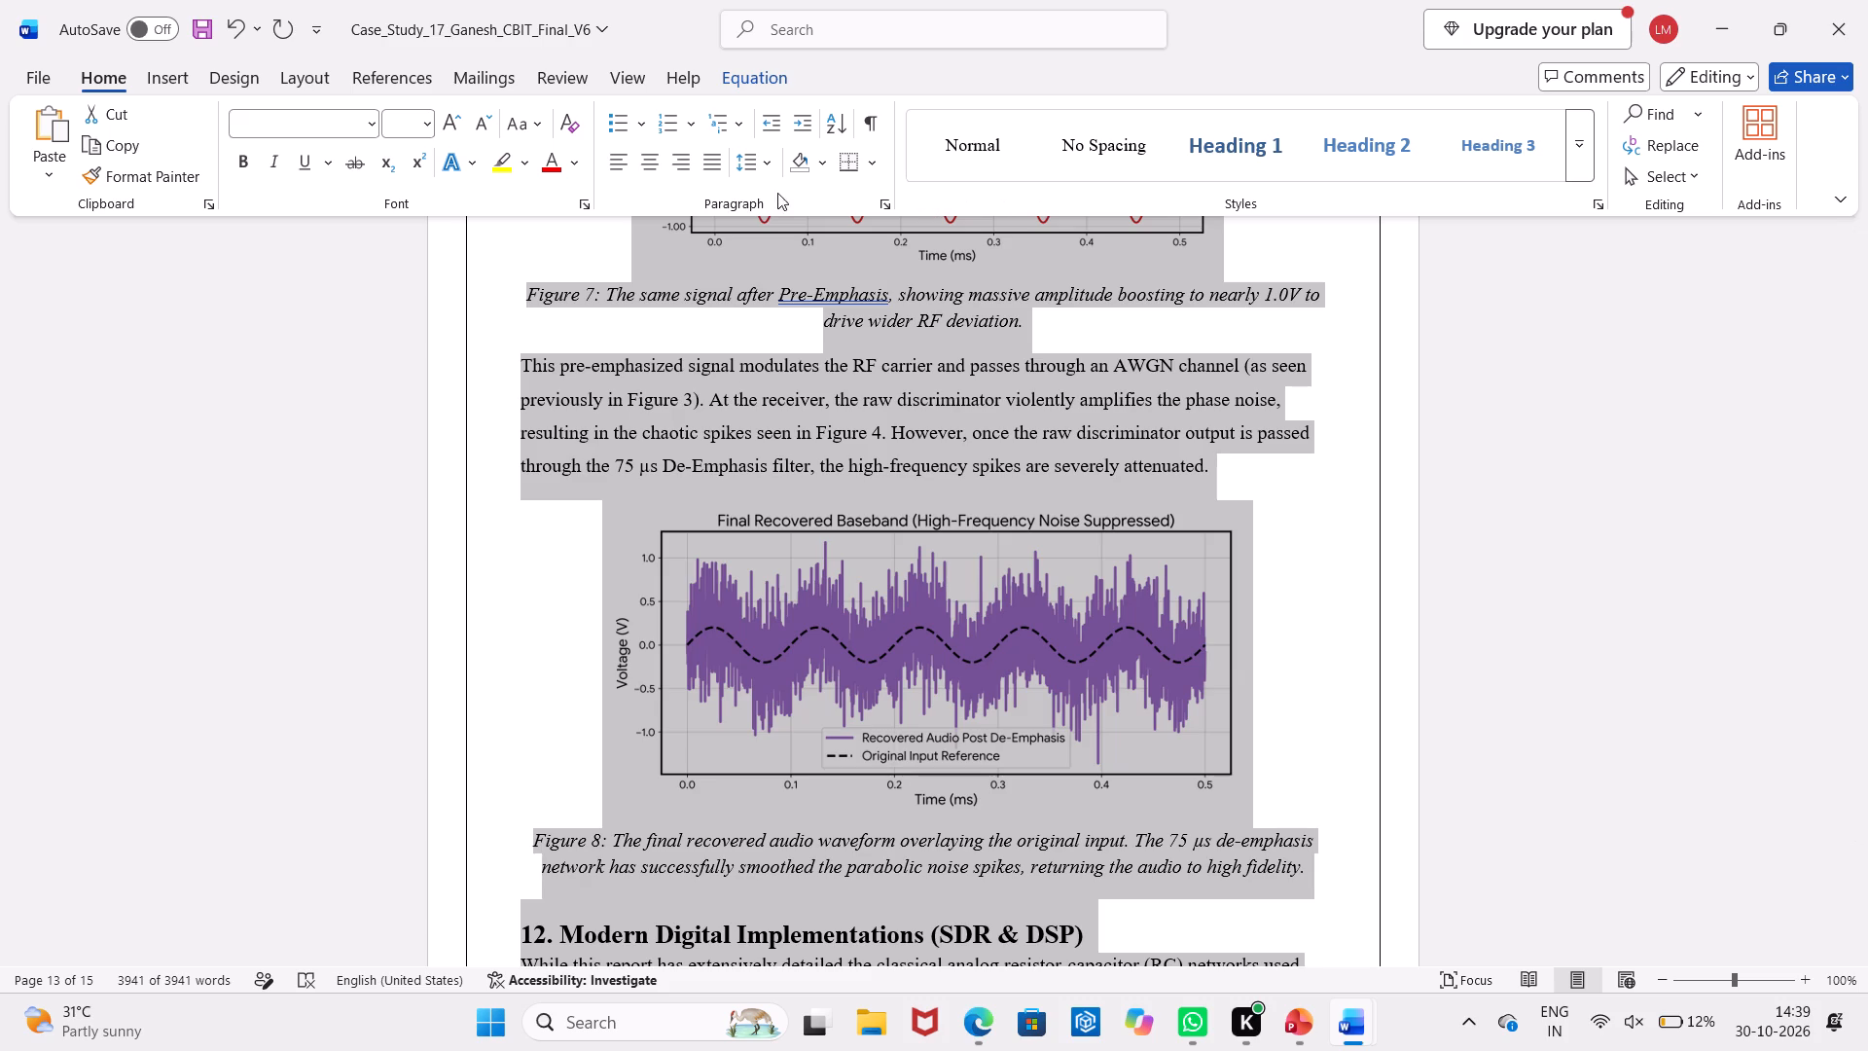
click(751, 151)
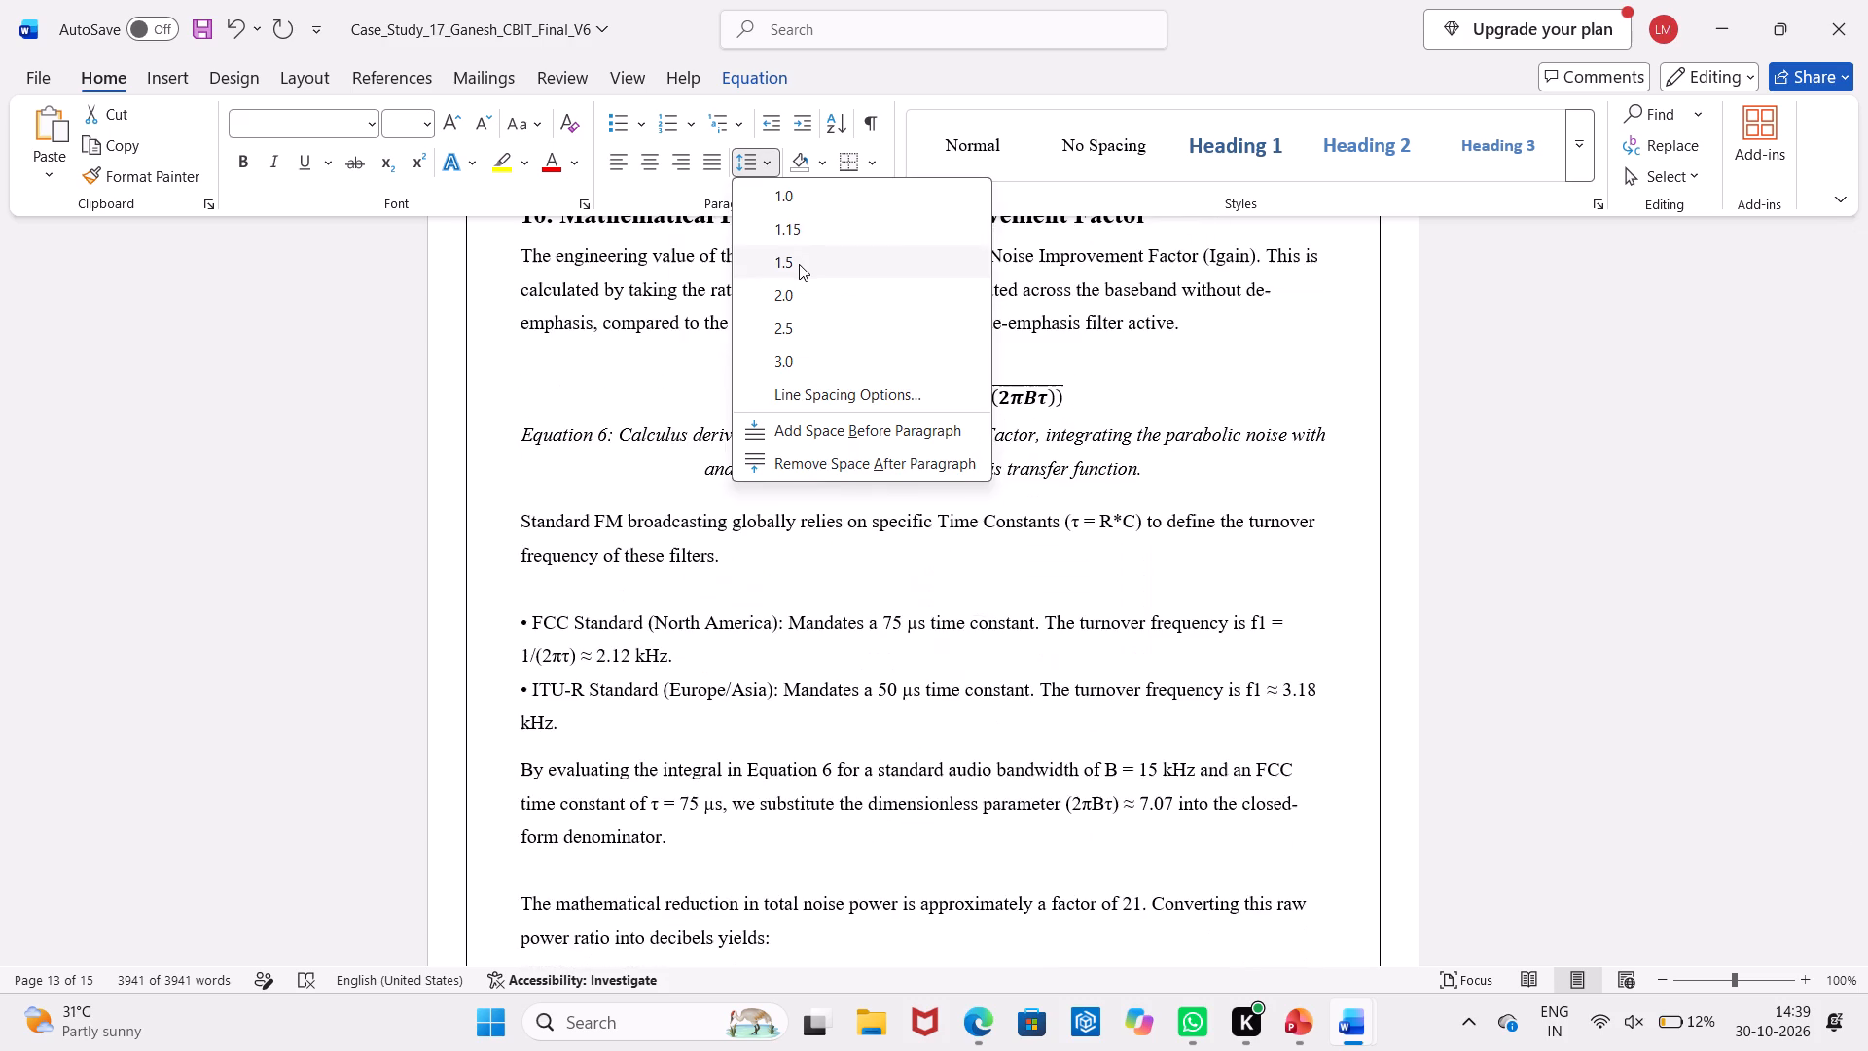
click(799, 264)
scroll(1263, 624, up, 9)
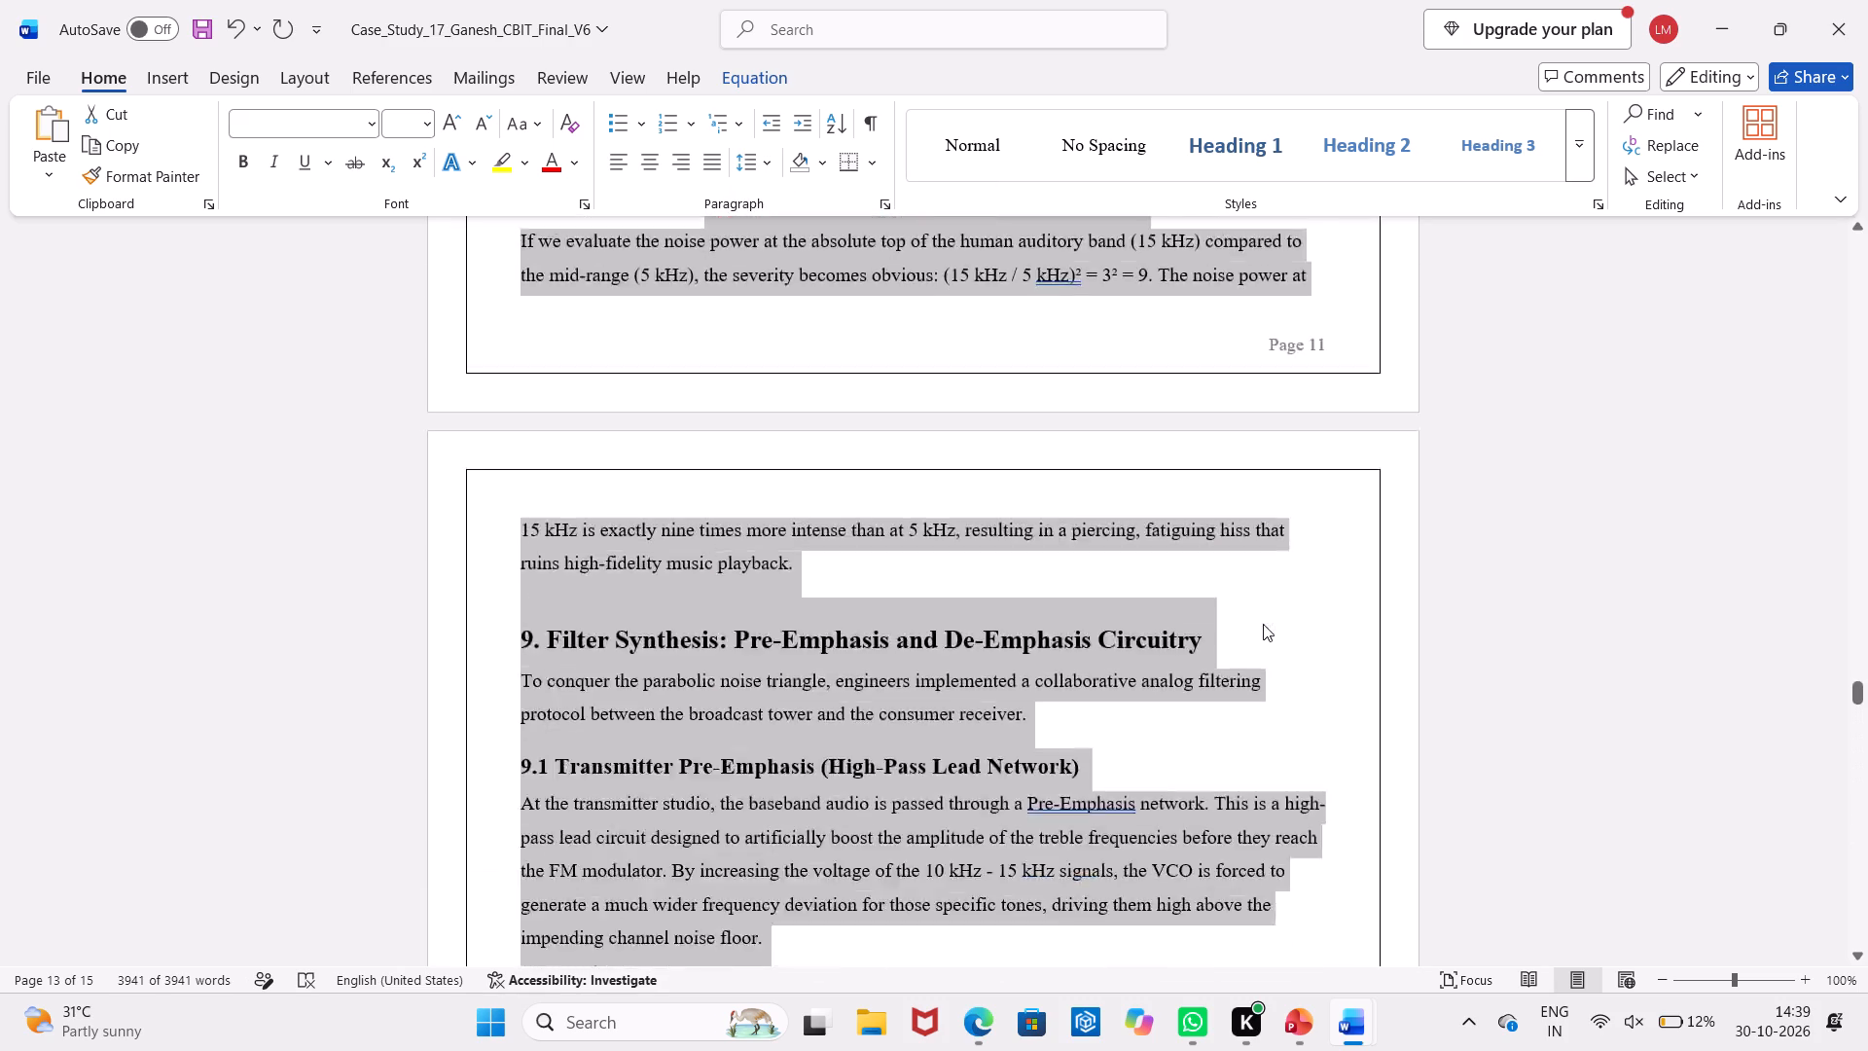
scroll(1263, 624, up, 20)
scroll(1263, 624, up, 11)
scroll(1263, 624, up, 13)
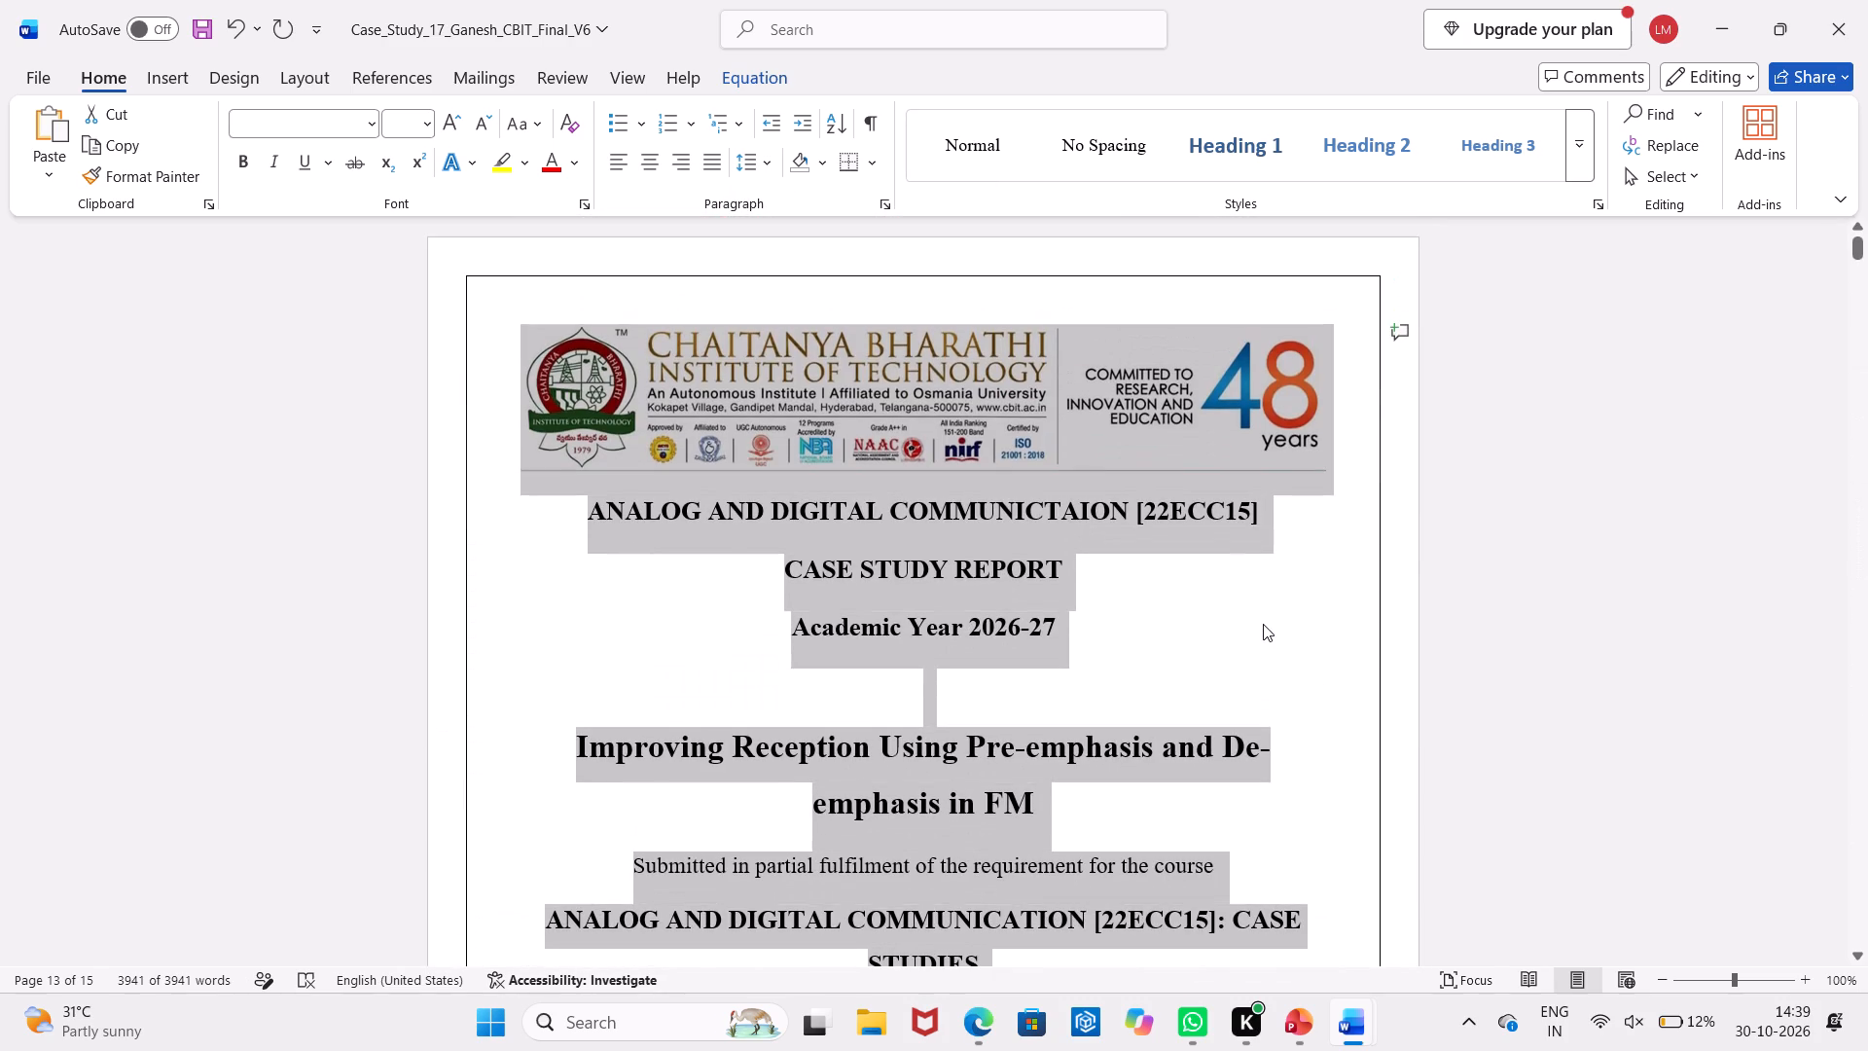
click(1612, 661)
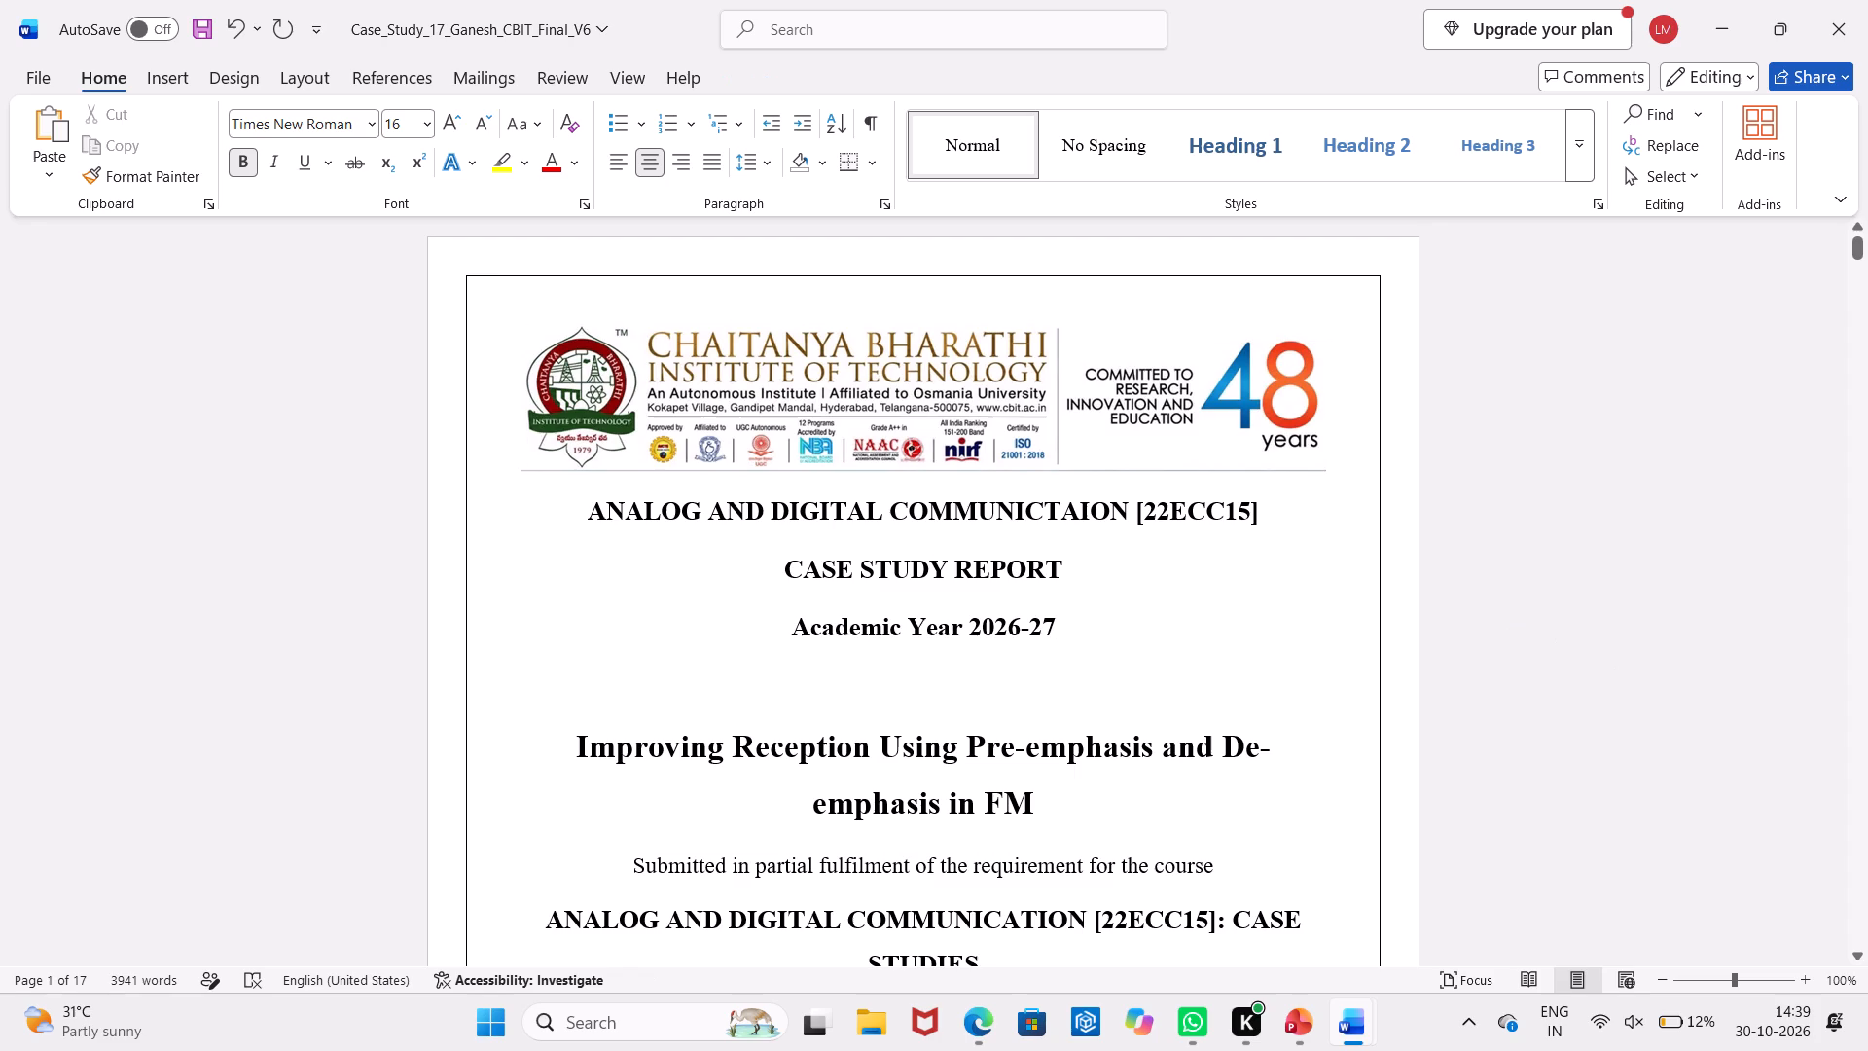
Look through the whole report from the cover page to the References and back to check the line spacing.
scroll(1348, 626, down, 19)
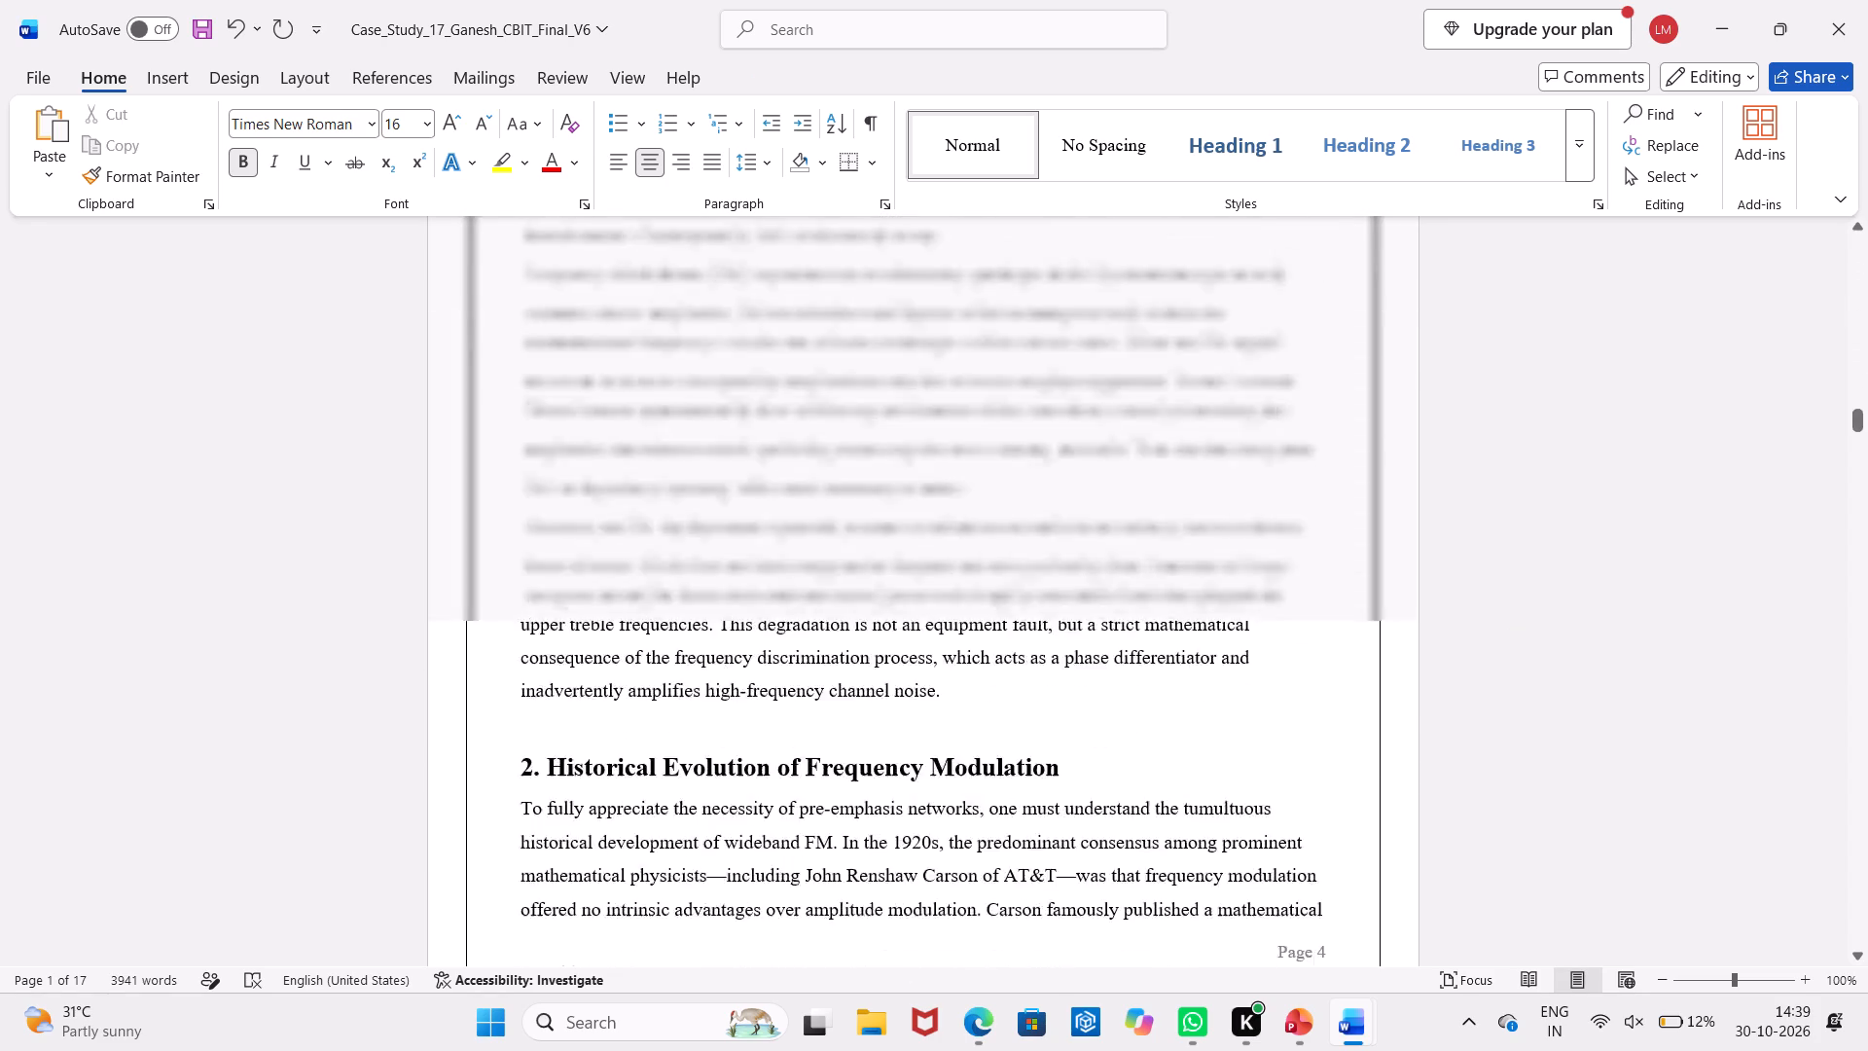
scroll(1348, 626, down, 13)
scroll(1348, 626, up, 5)
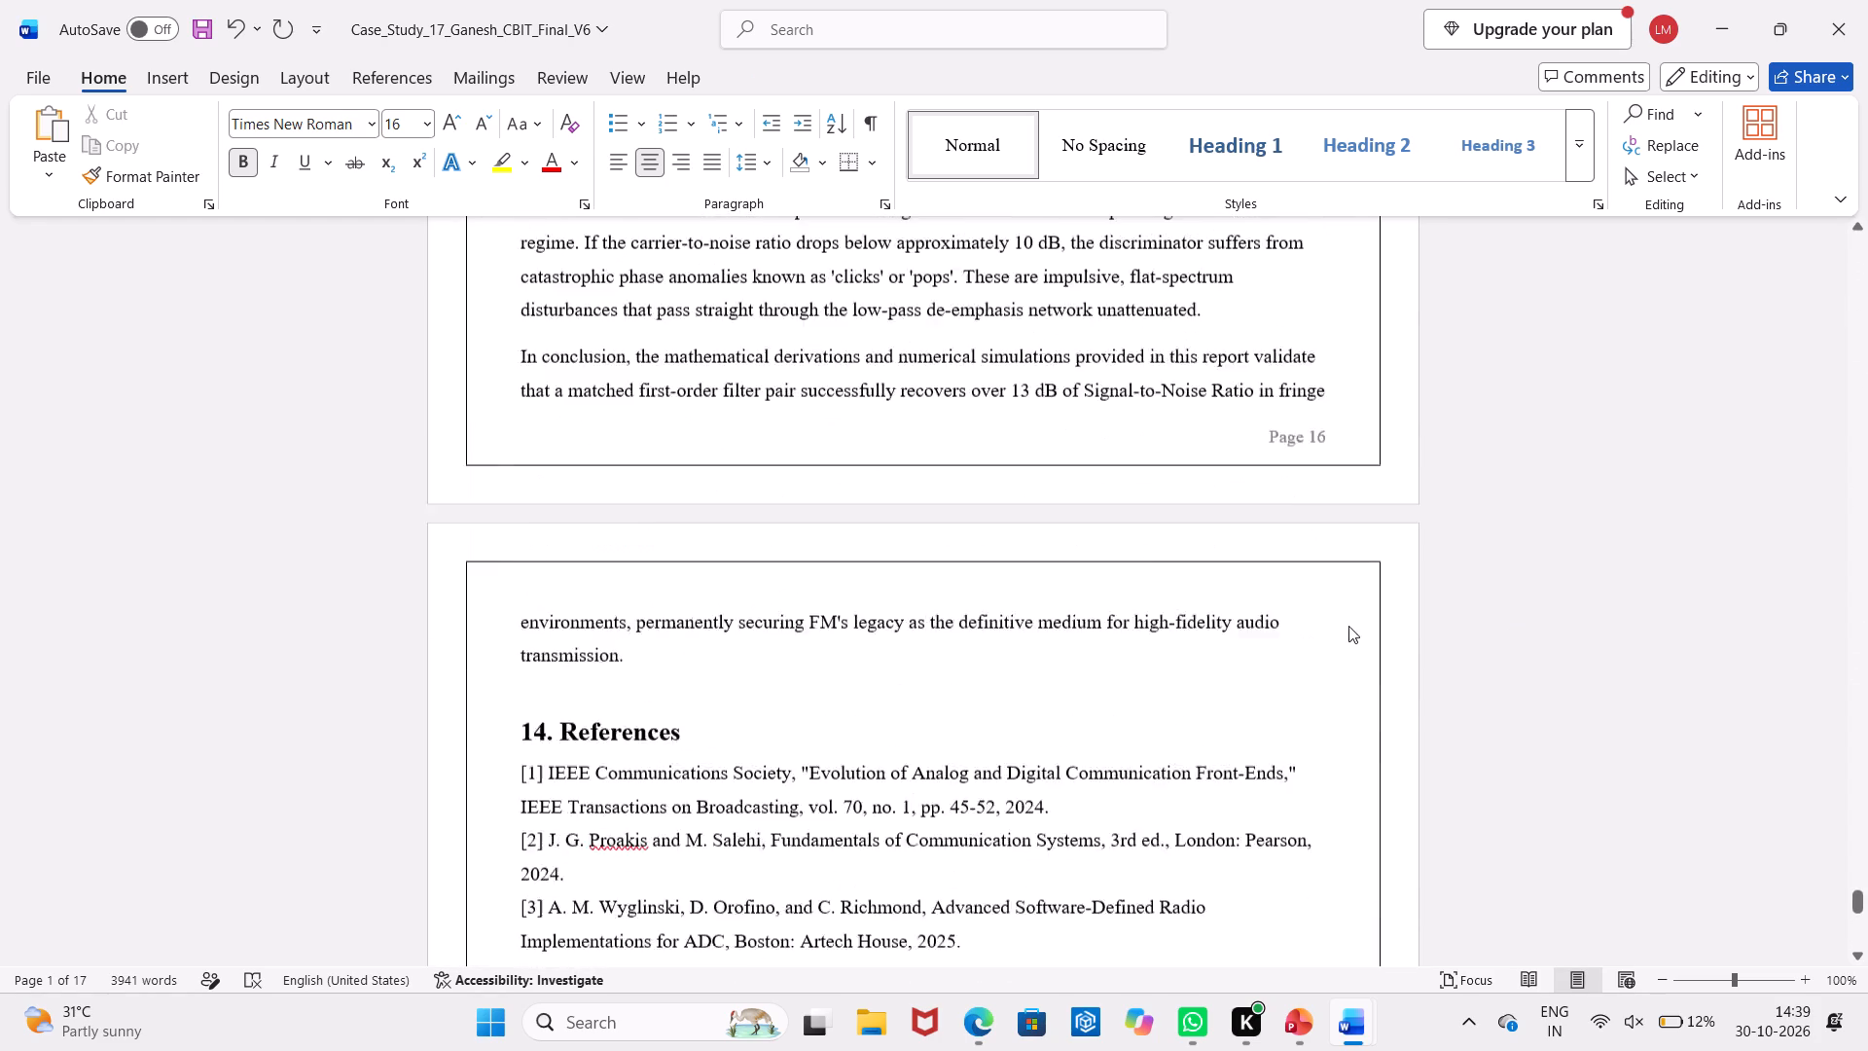
scroll(1348, 626, up, 9)
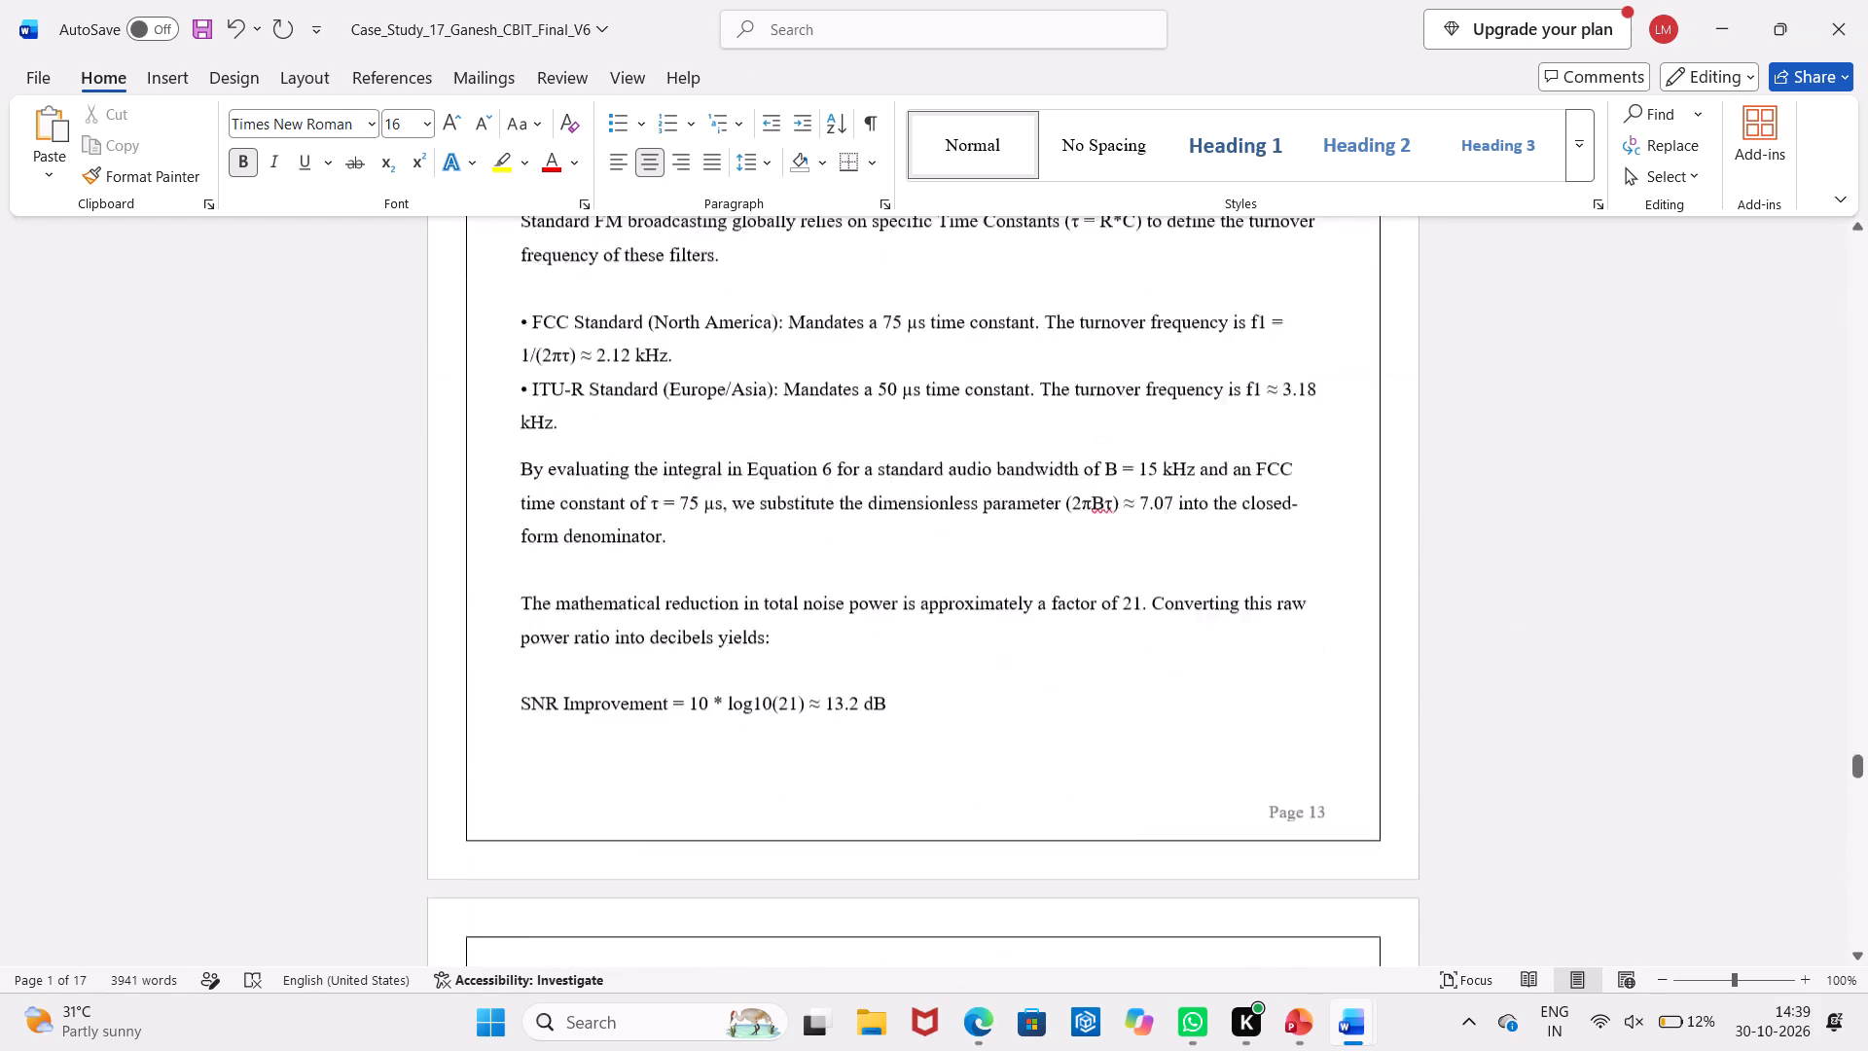
scroll(1348, 626, up, 10)
scroll(1348, 626, up, 18)
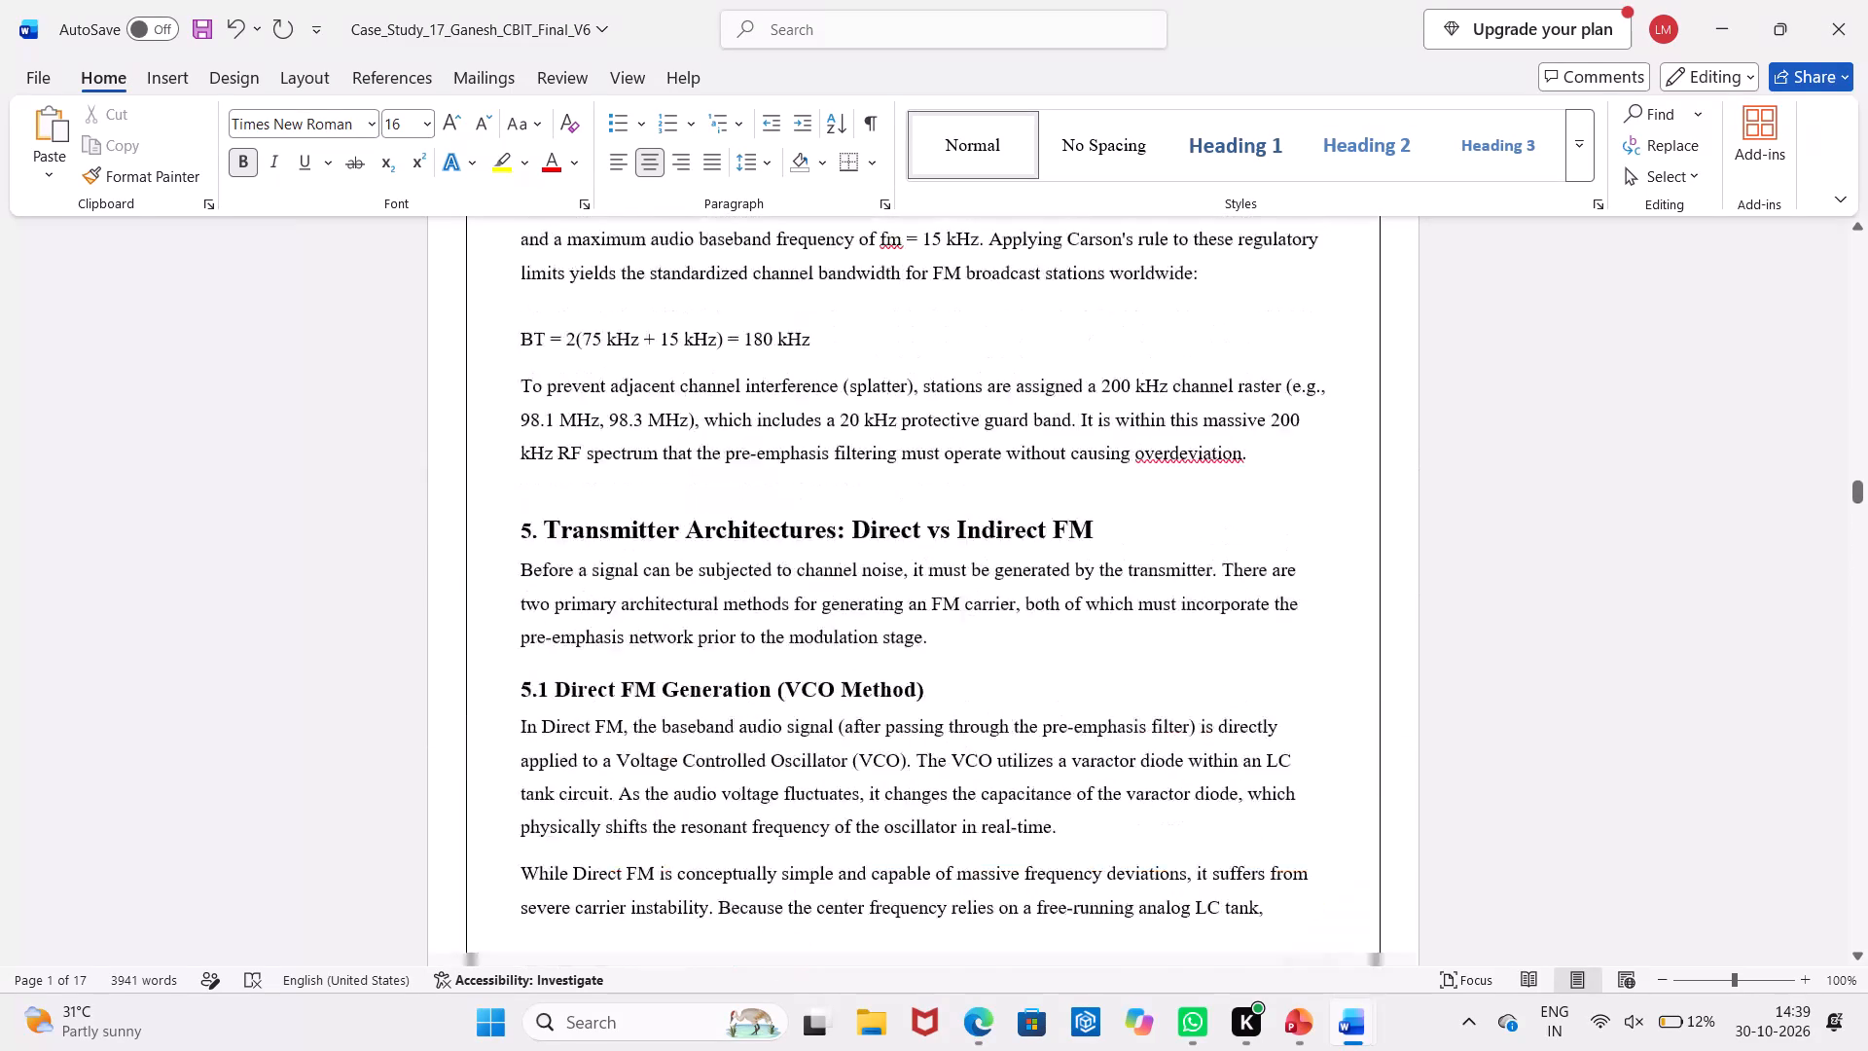
scroll(1348, 626, up, 9)
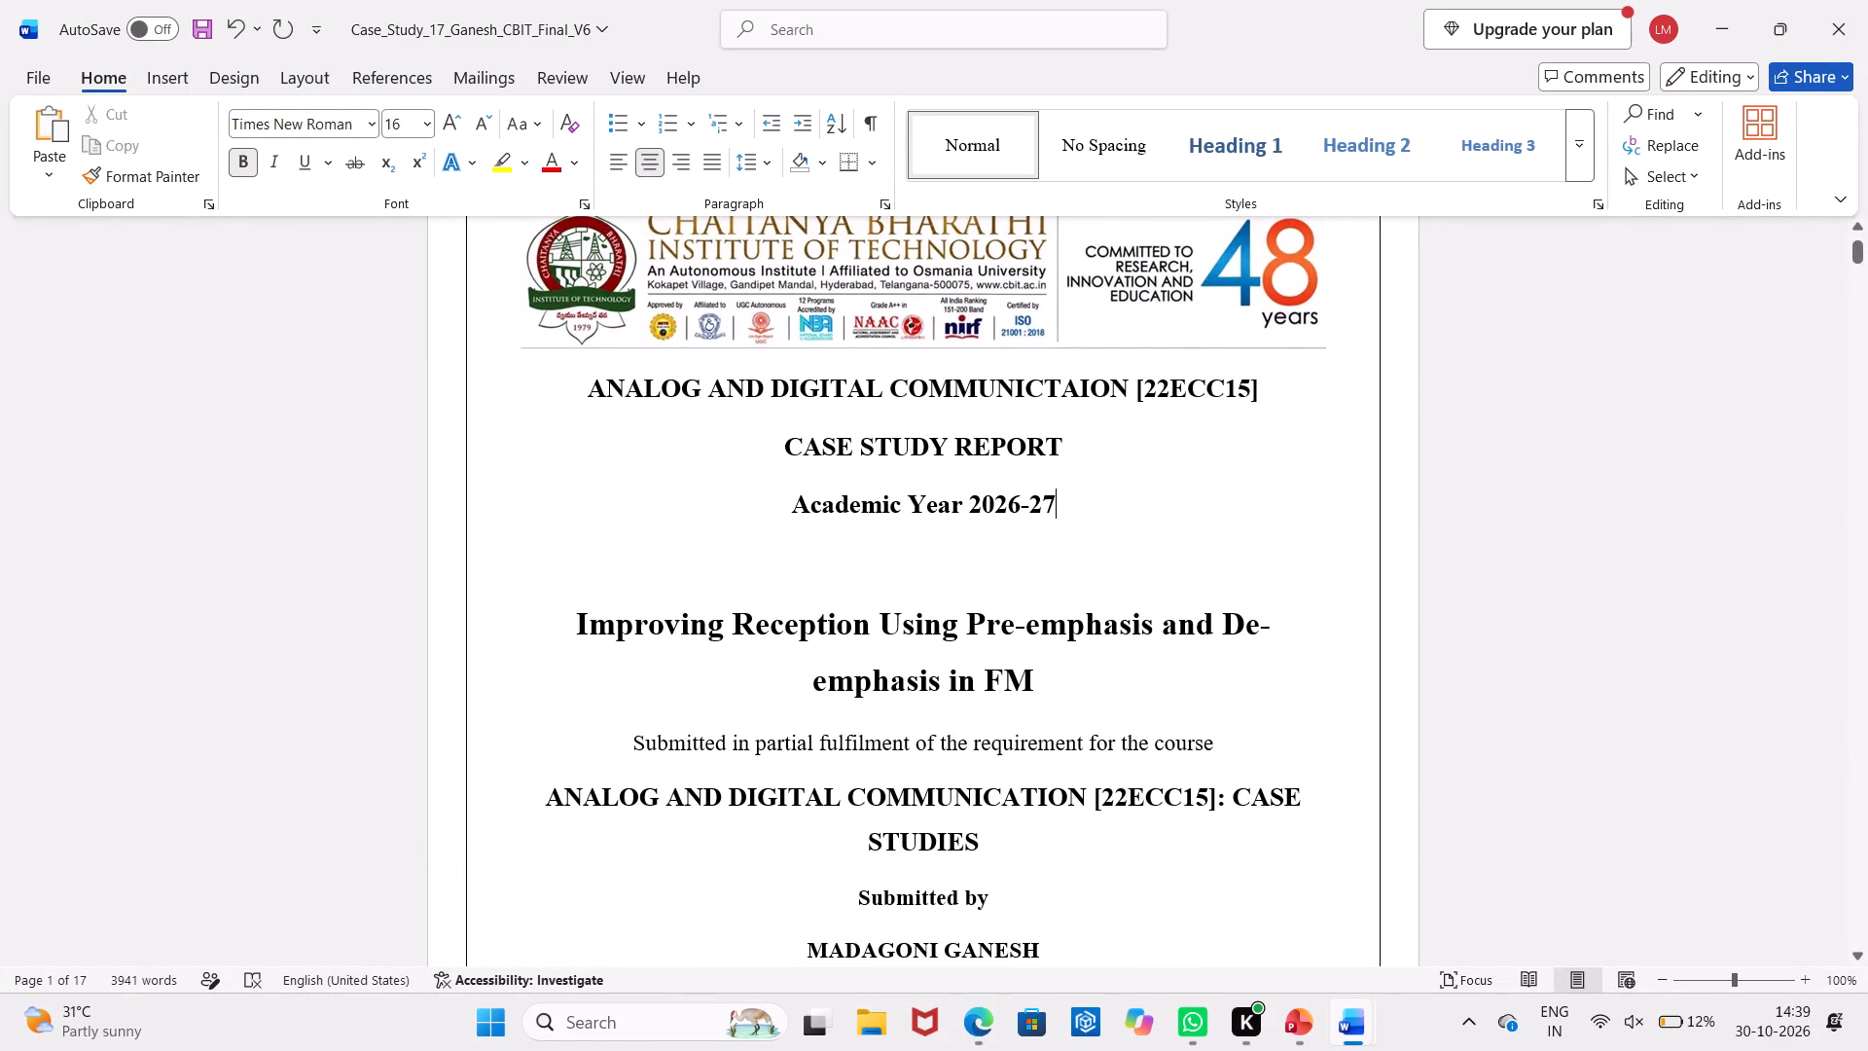
Delete the blank line above the report title on the cover page and keep the title centred.
click(574, 612)
key(BackSpace)
key(BackSpace)
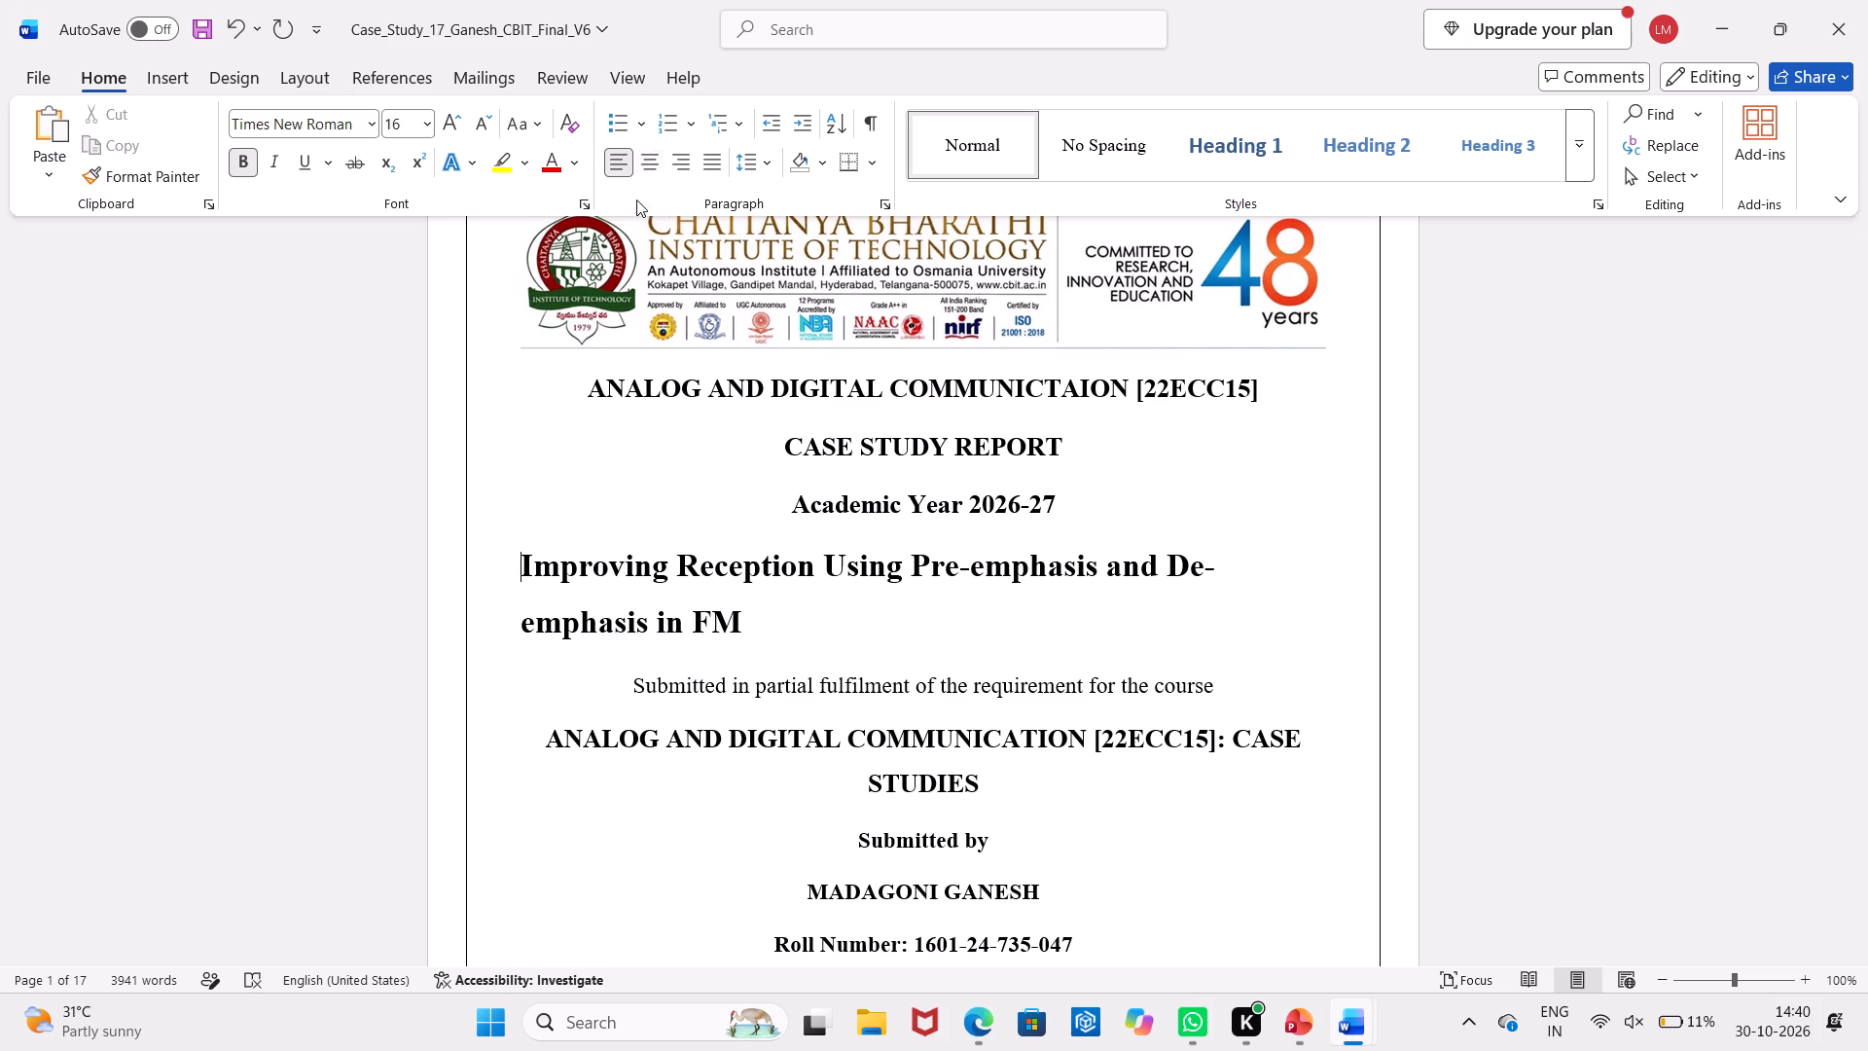
click(652, 163)
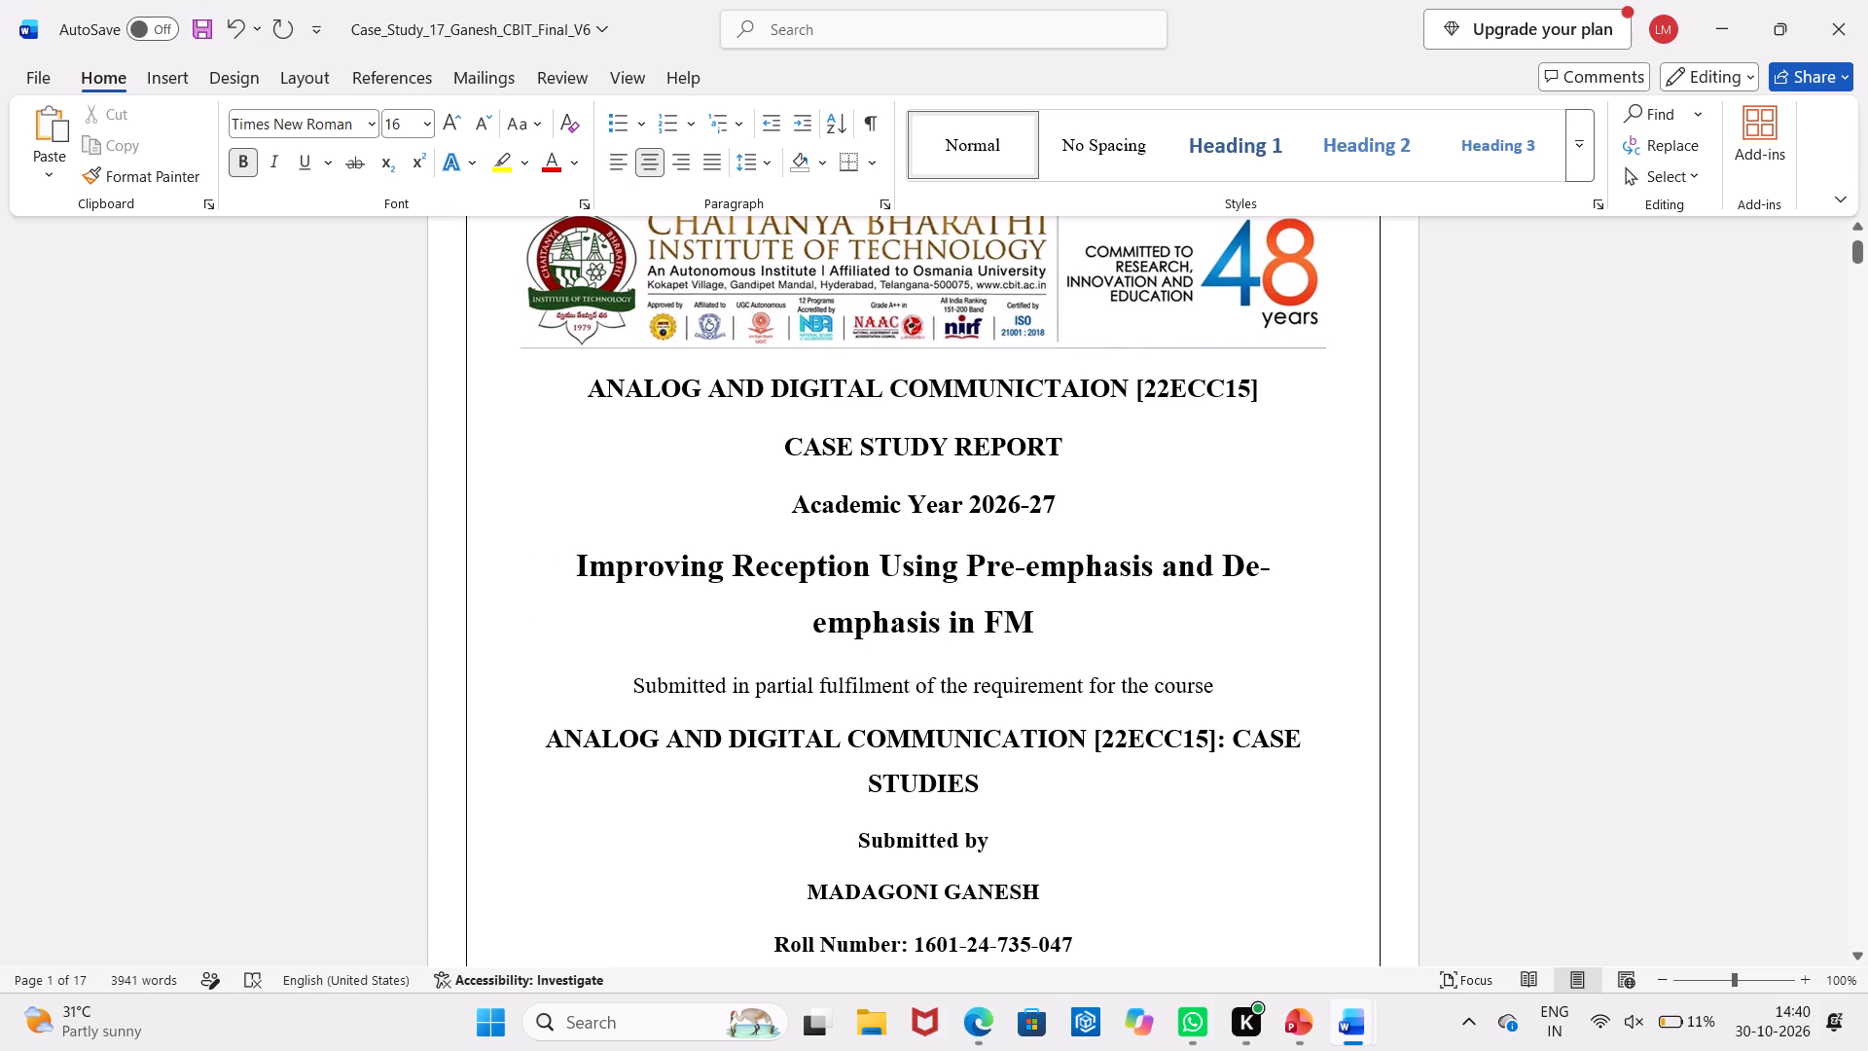
click(1364, 589)
click(1500, 616)
Check how the cover page text fits on page 1.
scroll(1324, 634, down, 3)
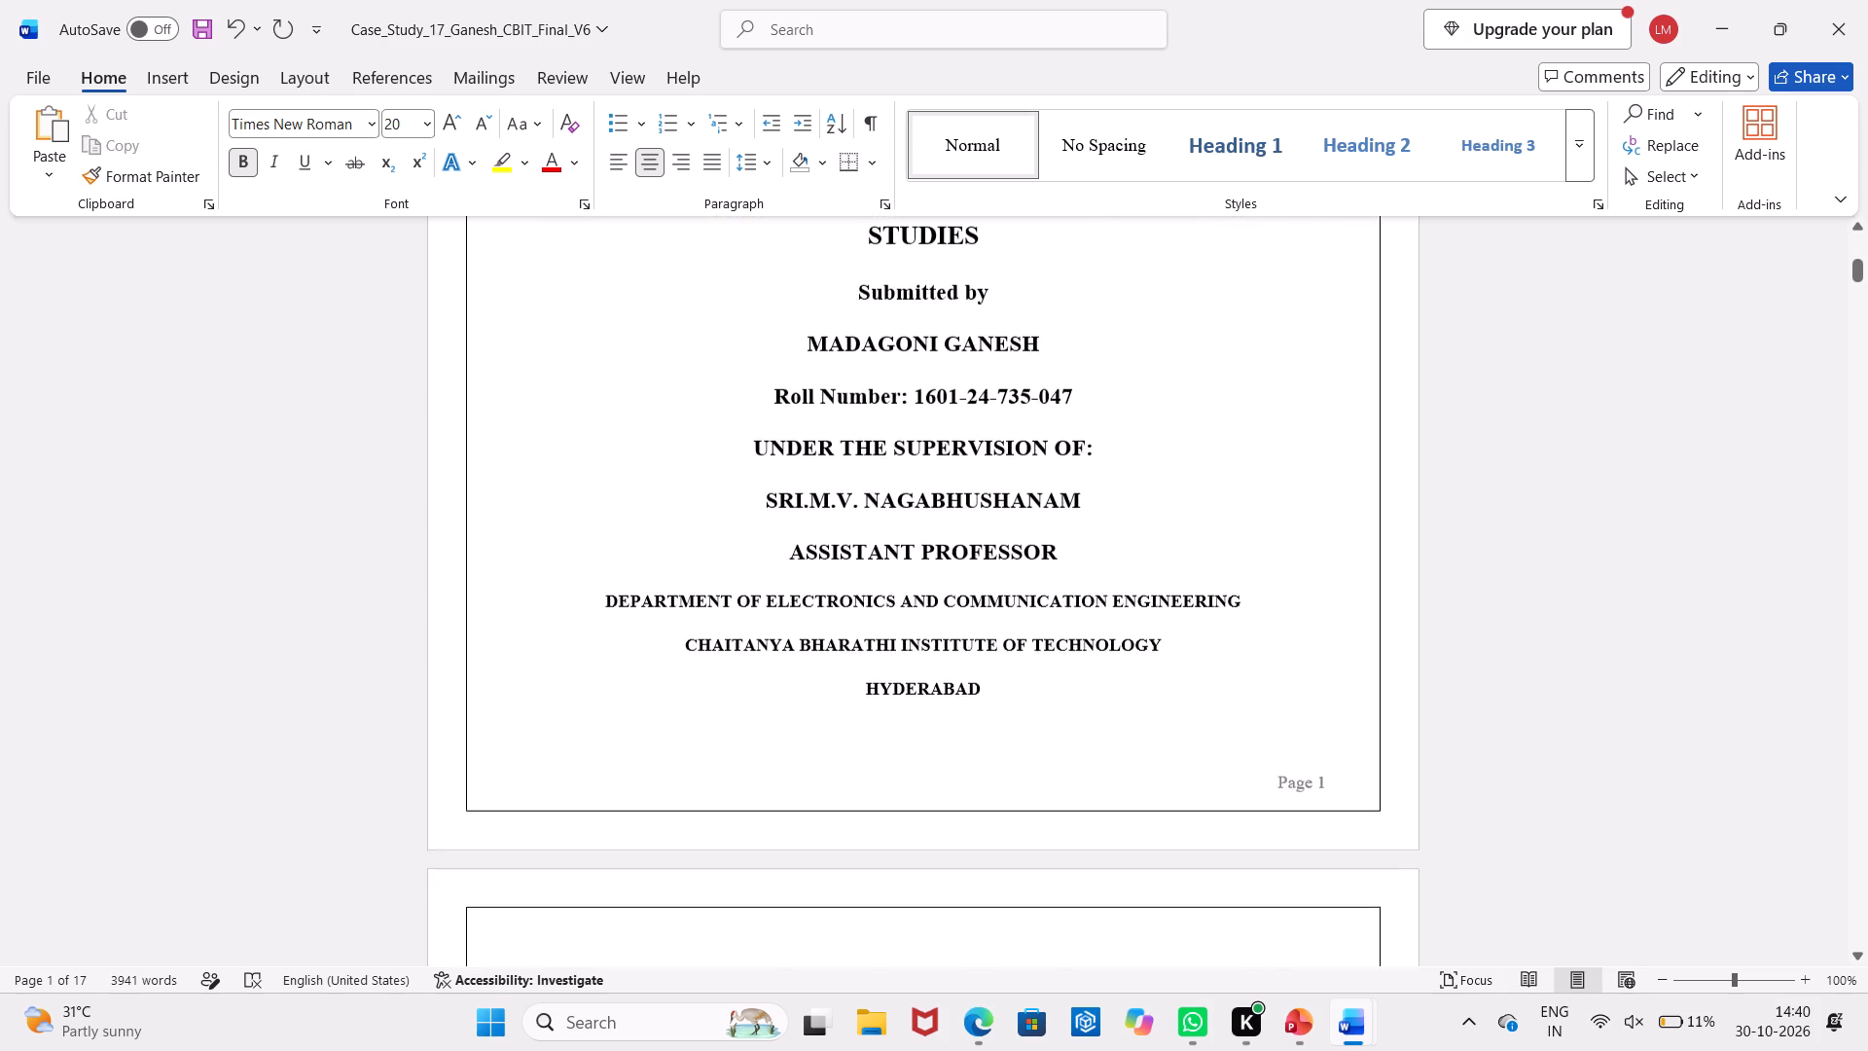
scroll(1324, 634, down, 2)
scroll(1324, 634, up, 8)
scroll(865, 540, up, 1)
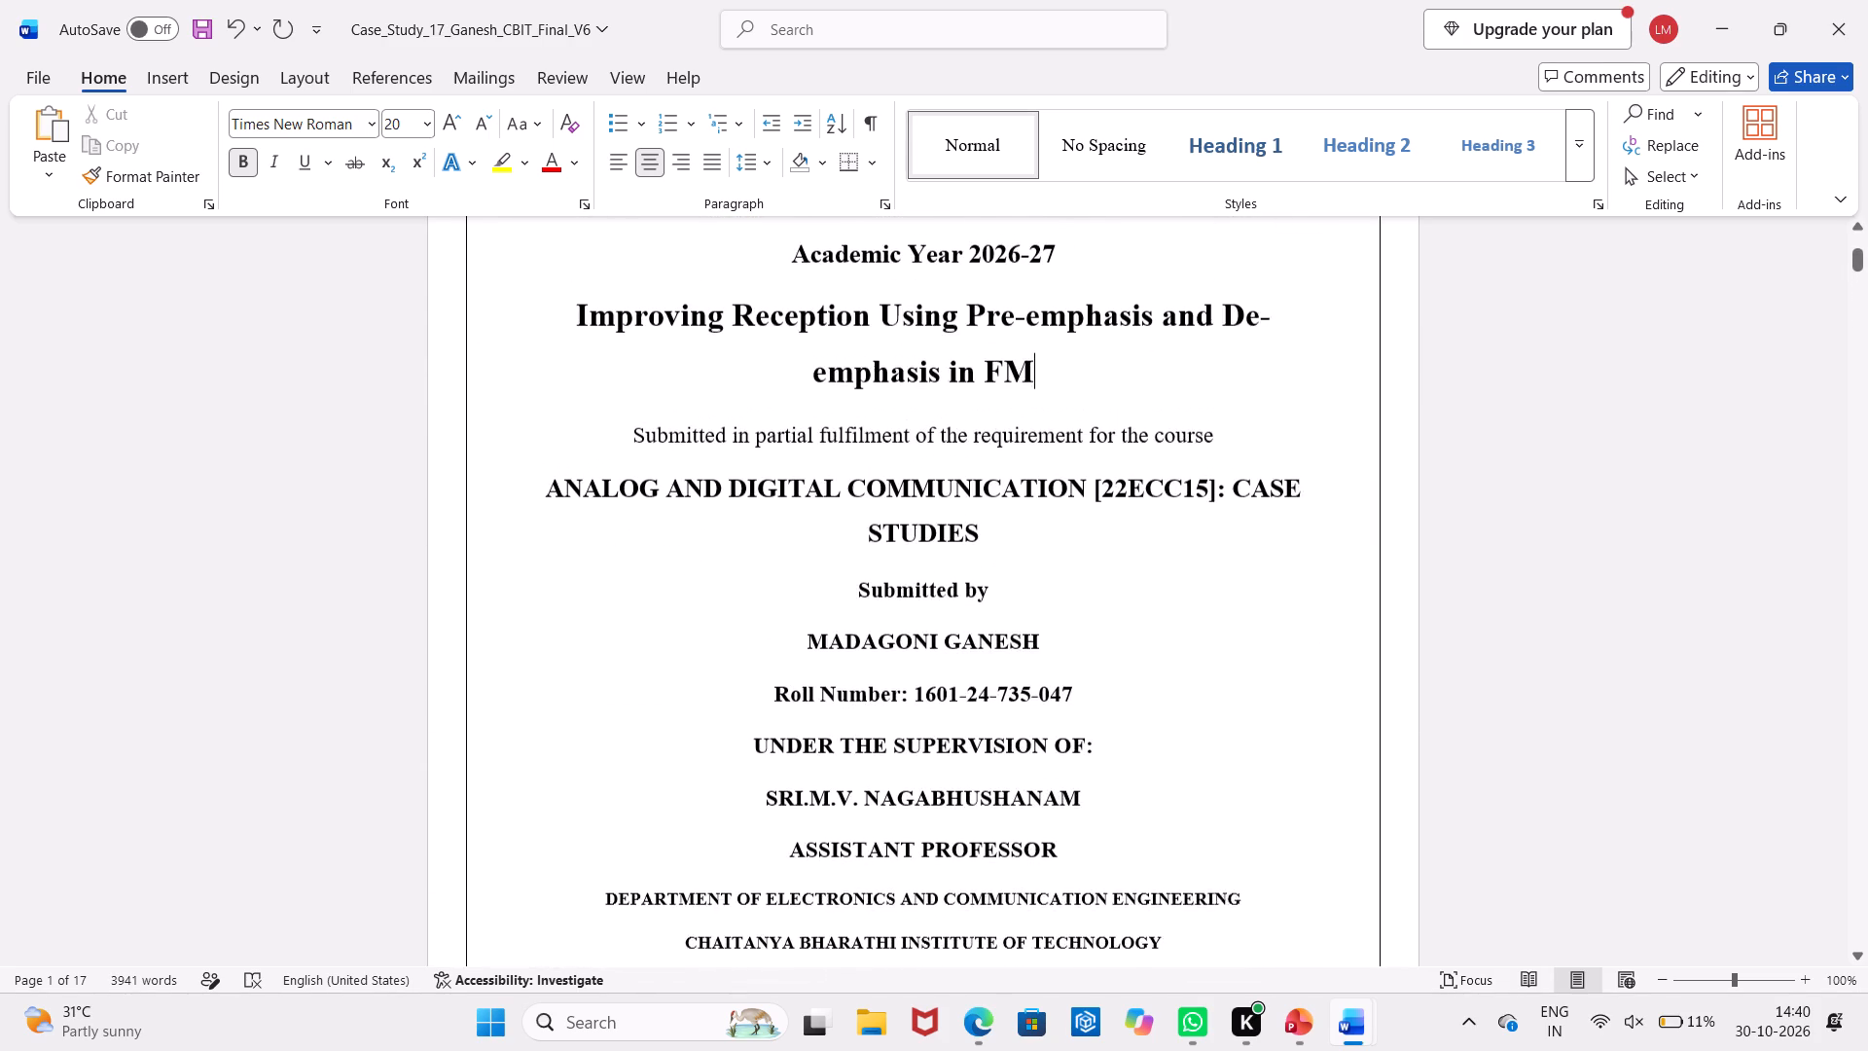
scroll(865, 540, up, 2)
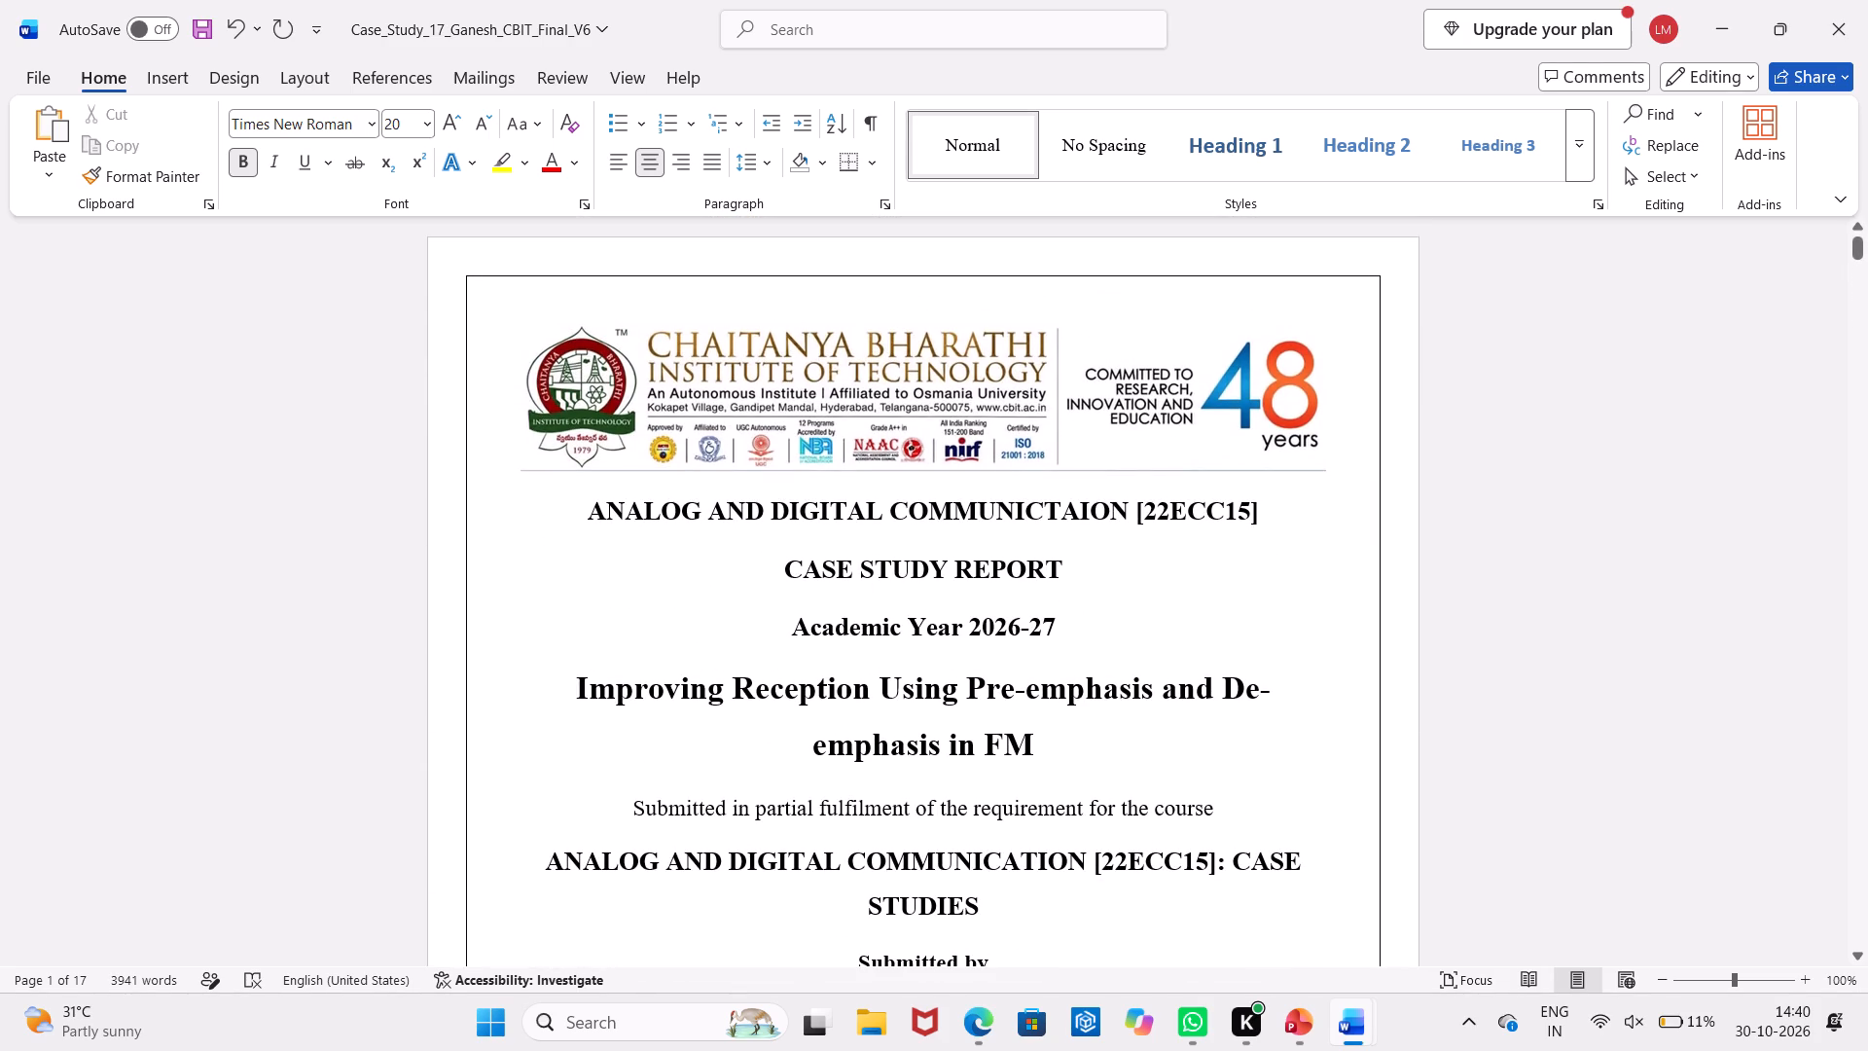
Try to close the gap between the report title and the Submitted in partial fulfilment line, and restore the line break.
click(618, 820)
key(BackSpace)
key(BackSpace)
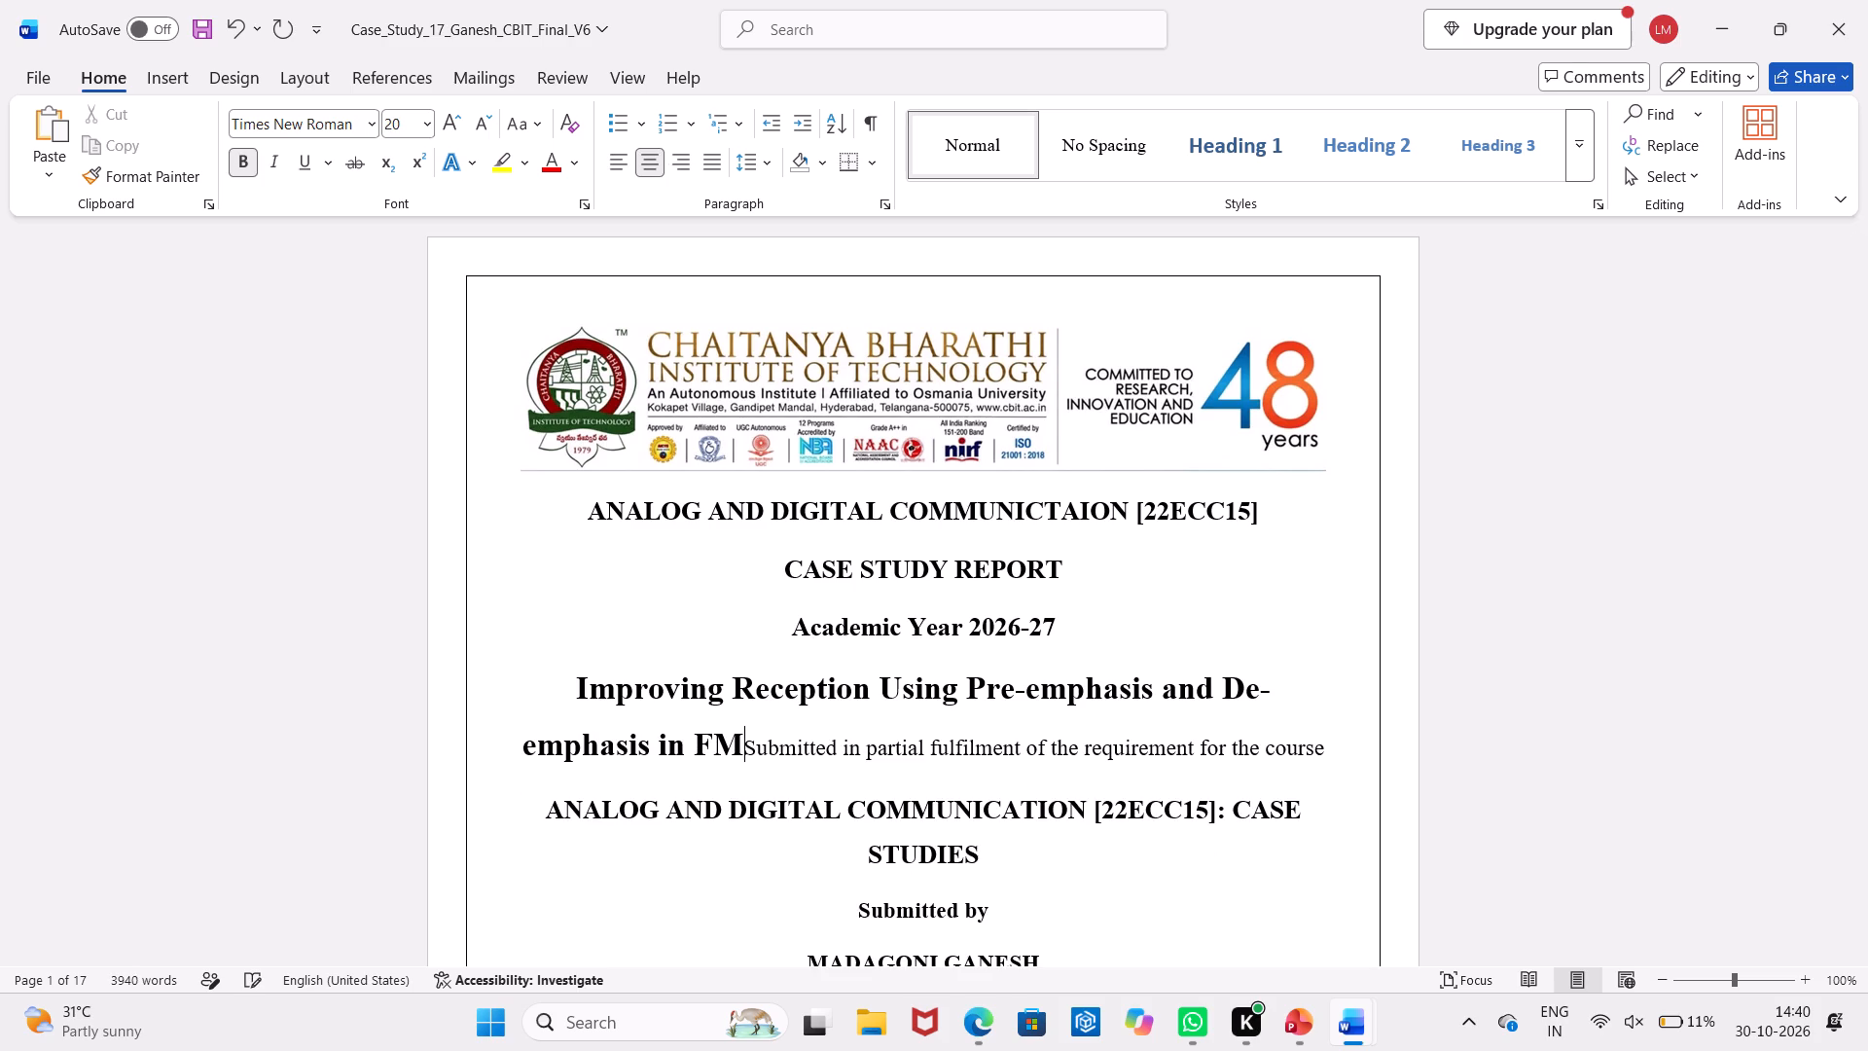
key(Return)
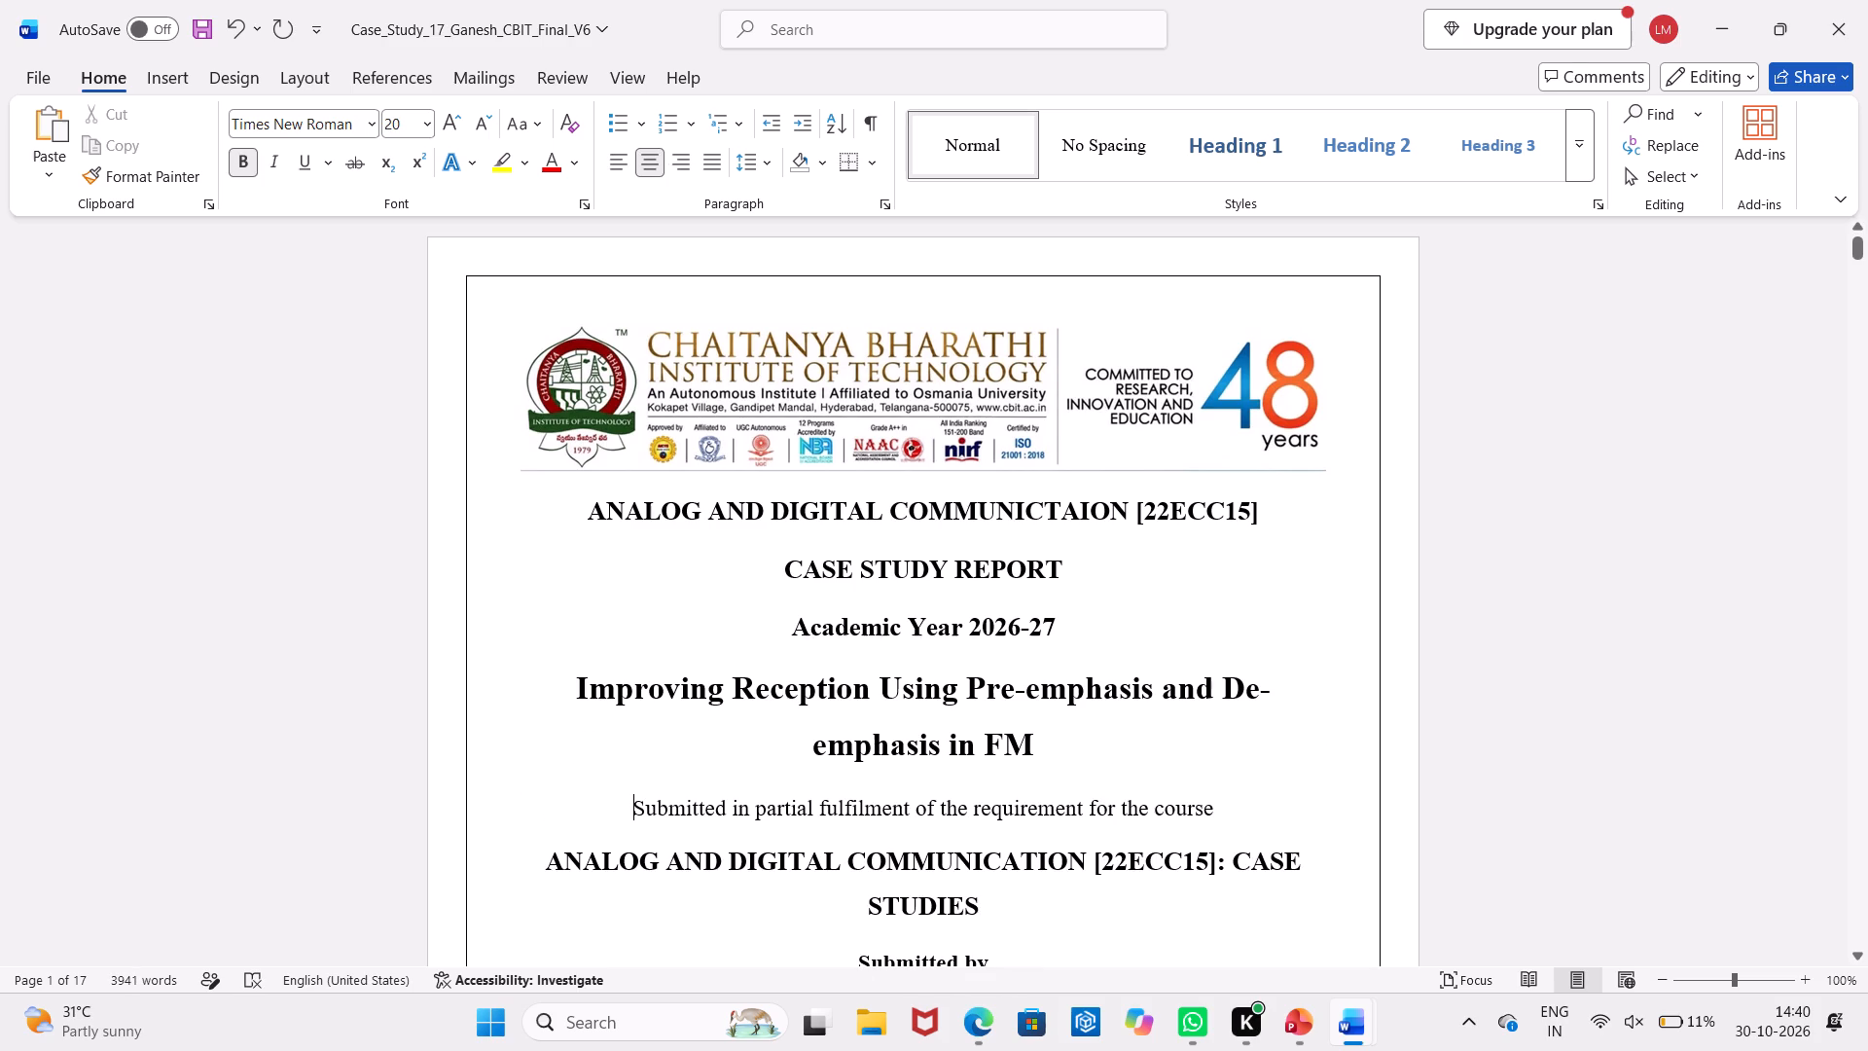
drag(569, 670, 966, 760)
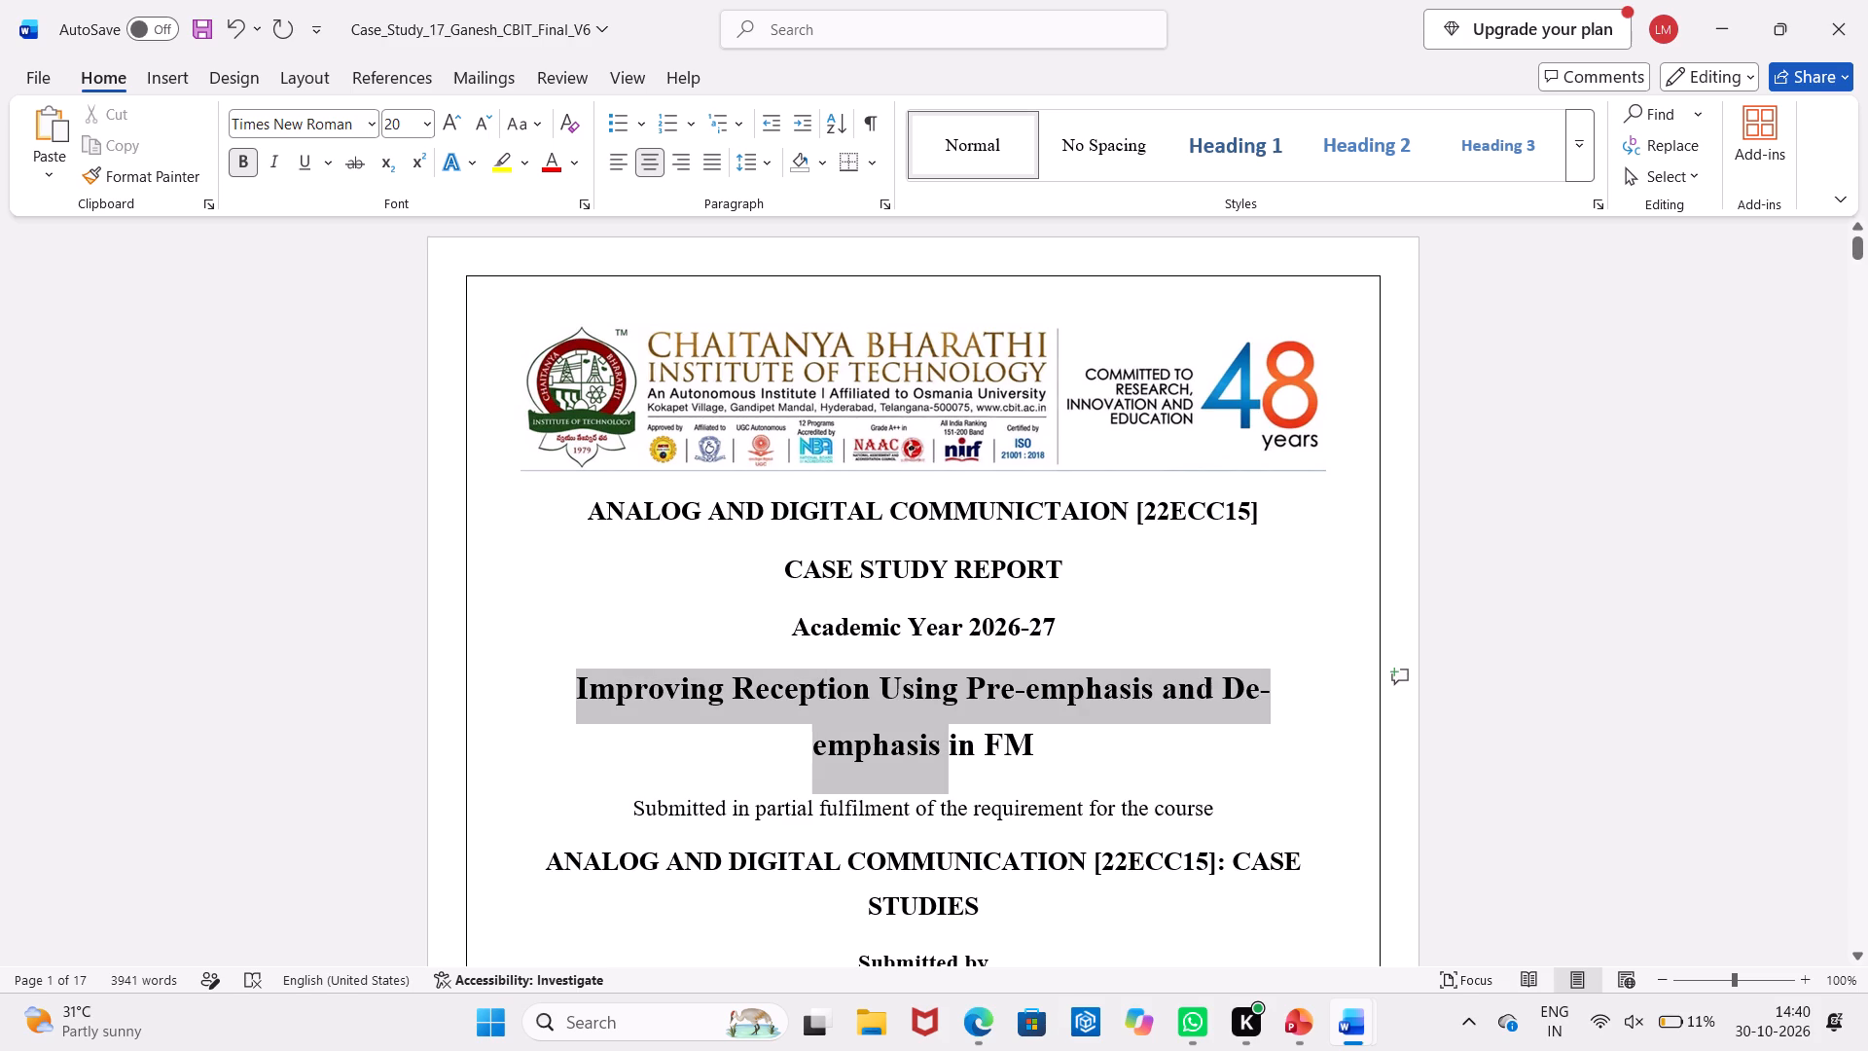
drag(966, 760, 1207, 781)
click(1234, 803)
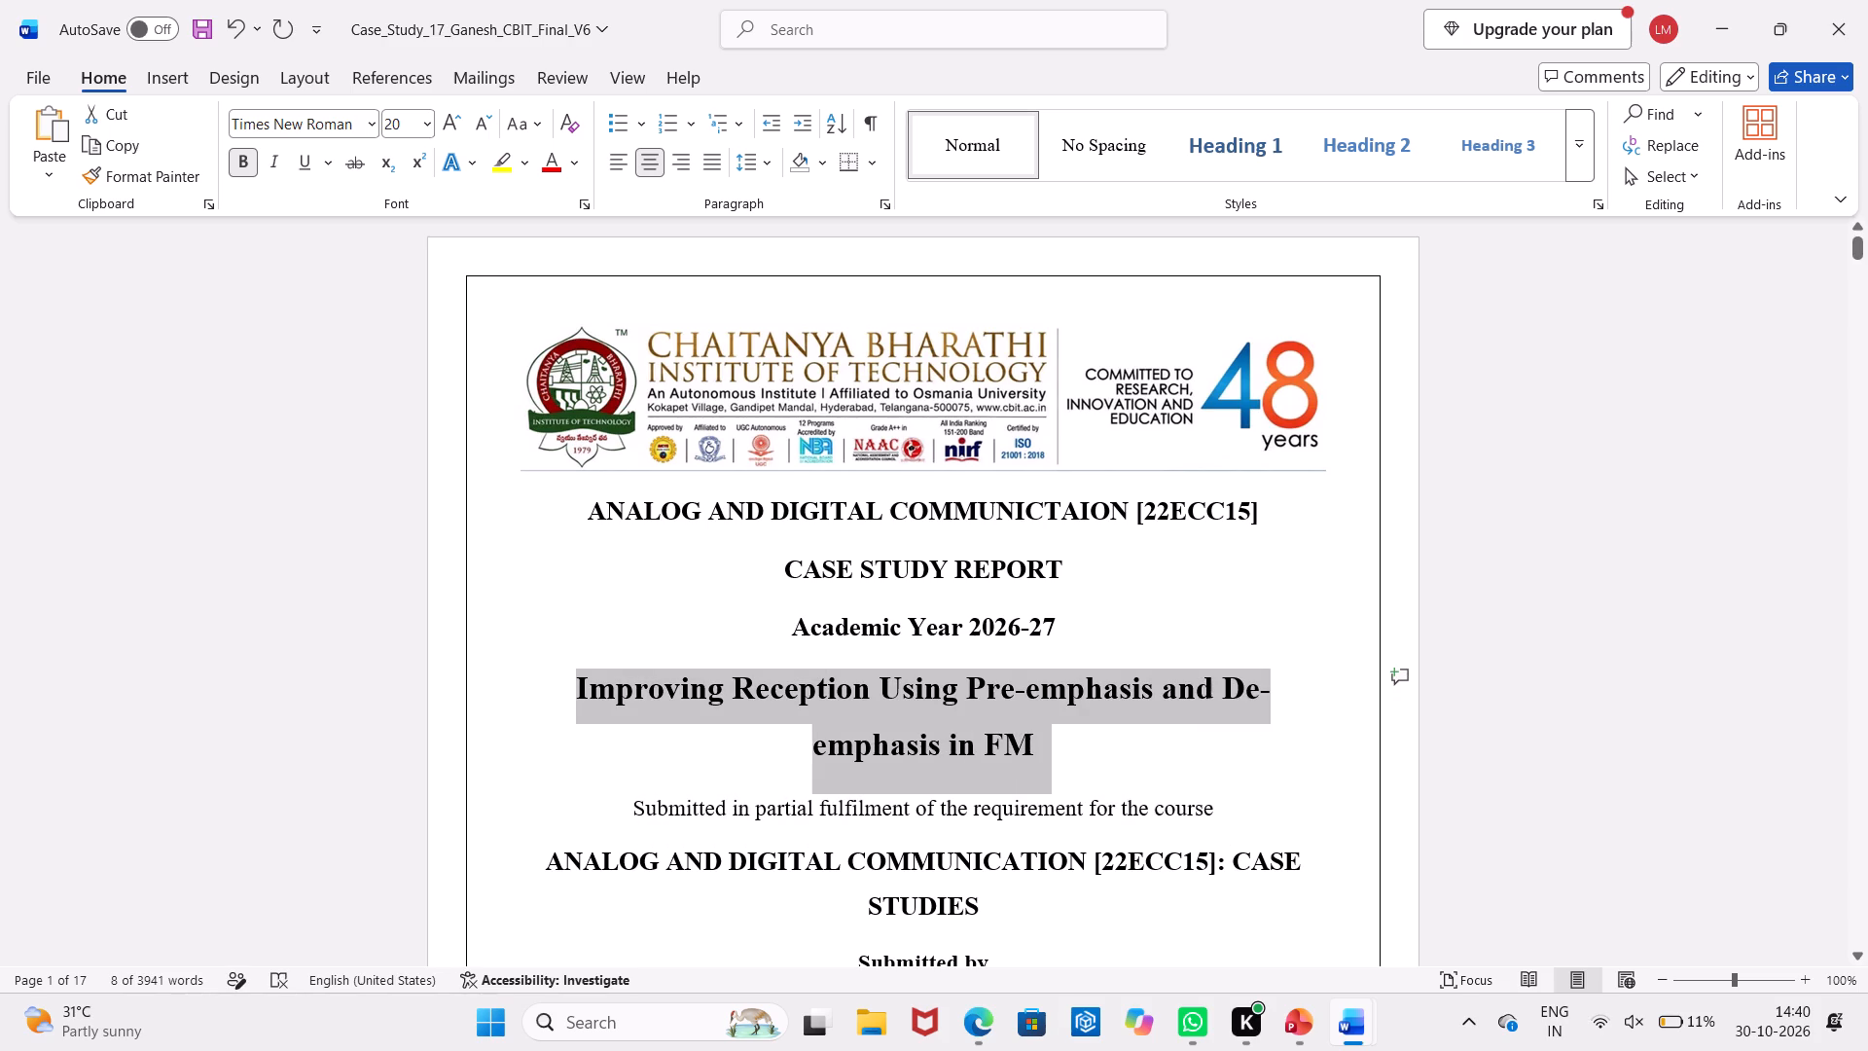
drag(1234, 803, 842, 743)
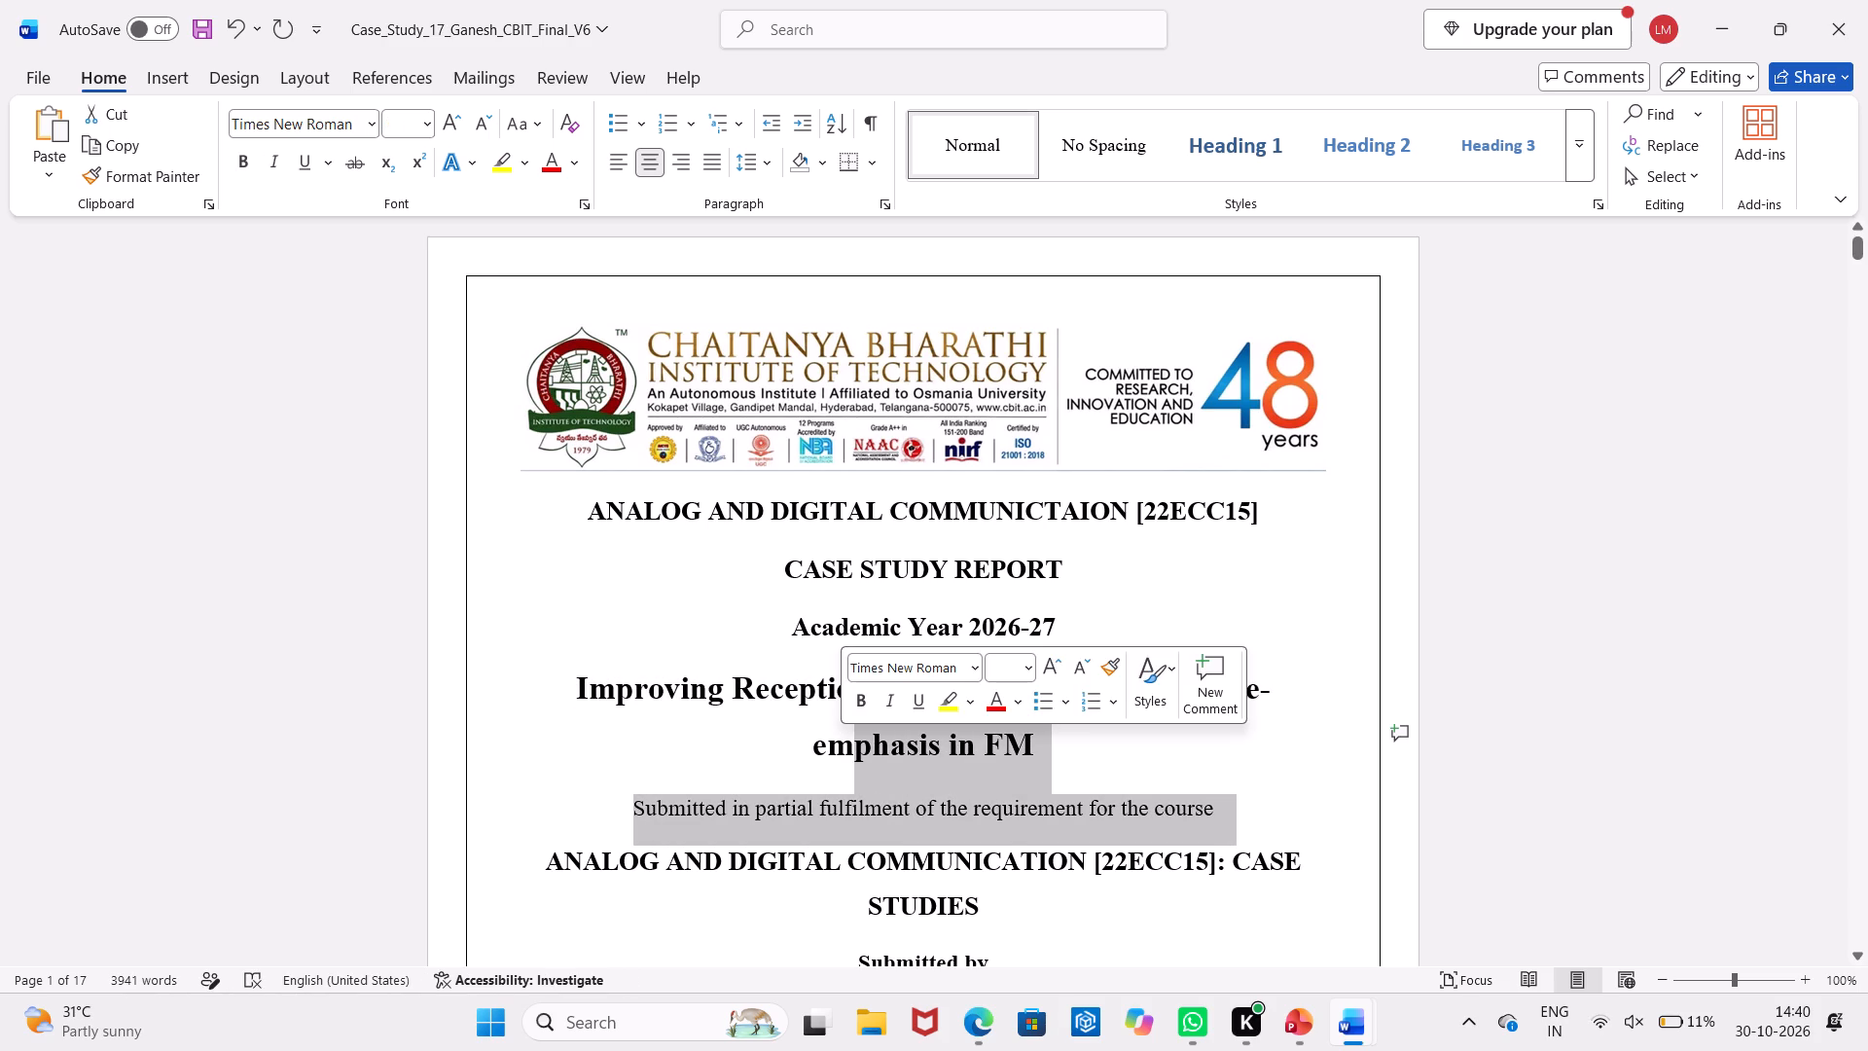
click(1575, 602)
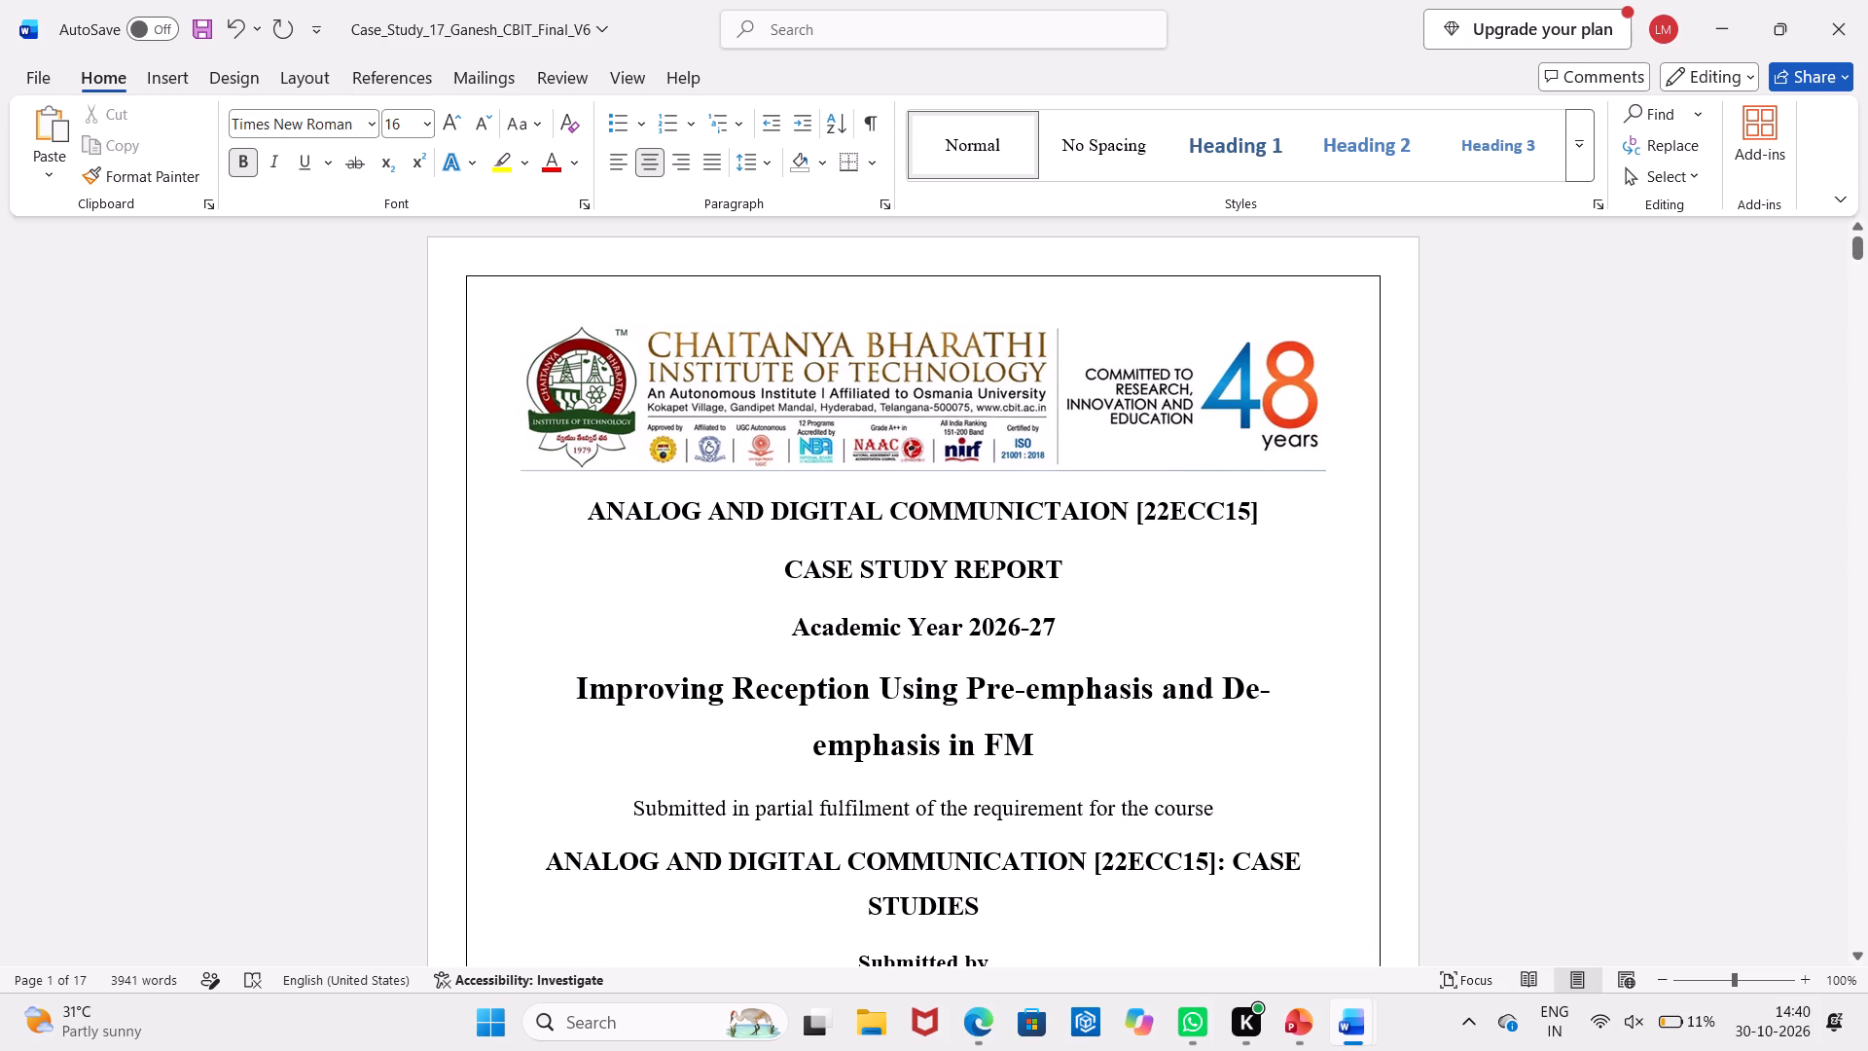
Set the line spacing of the CASE STUDY REPORT and Academic Year 2026-27 lines on the cover to 1.15.
drag(777, 561, 1073, 630)
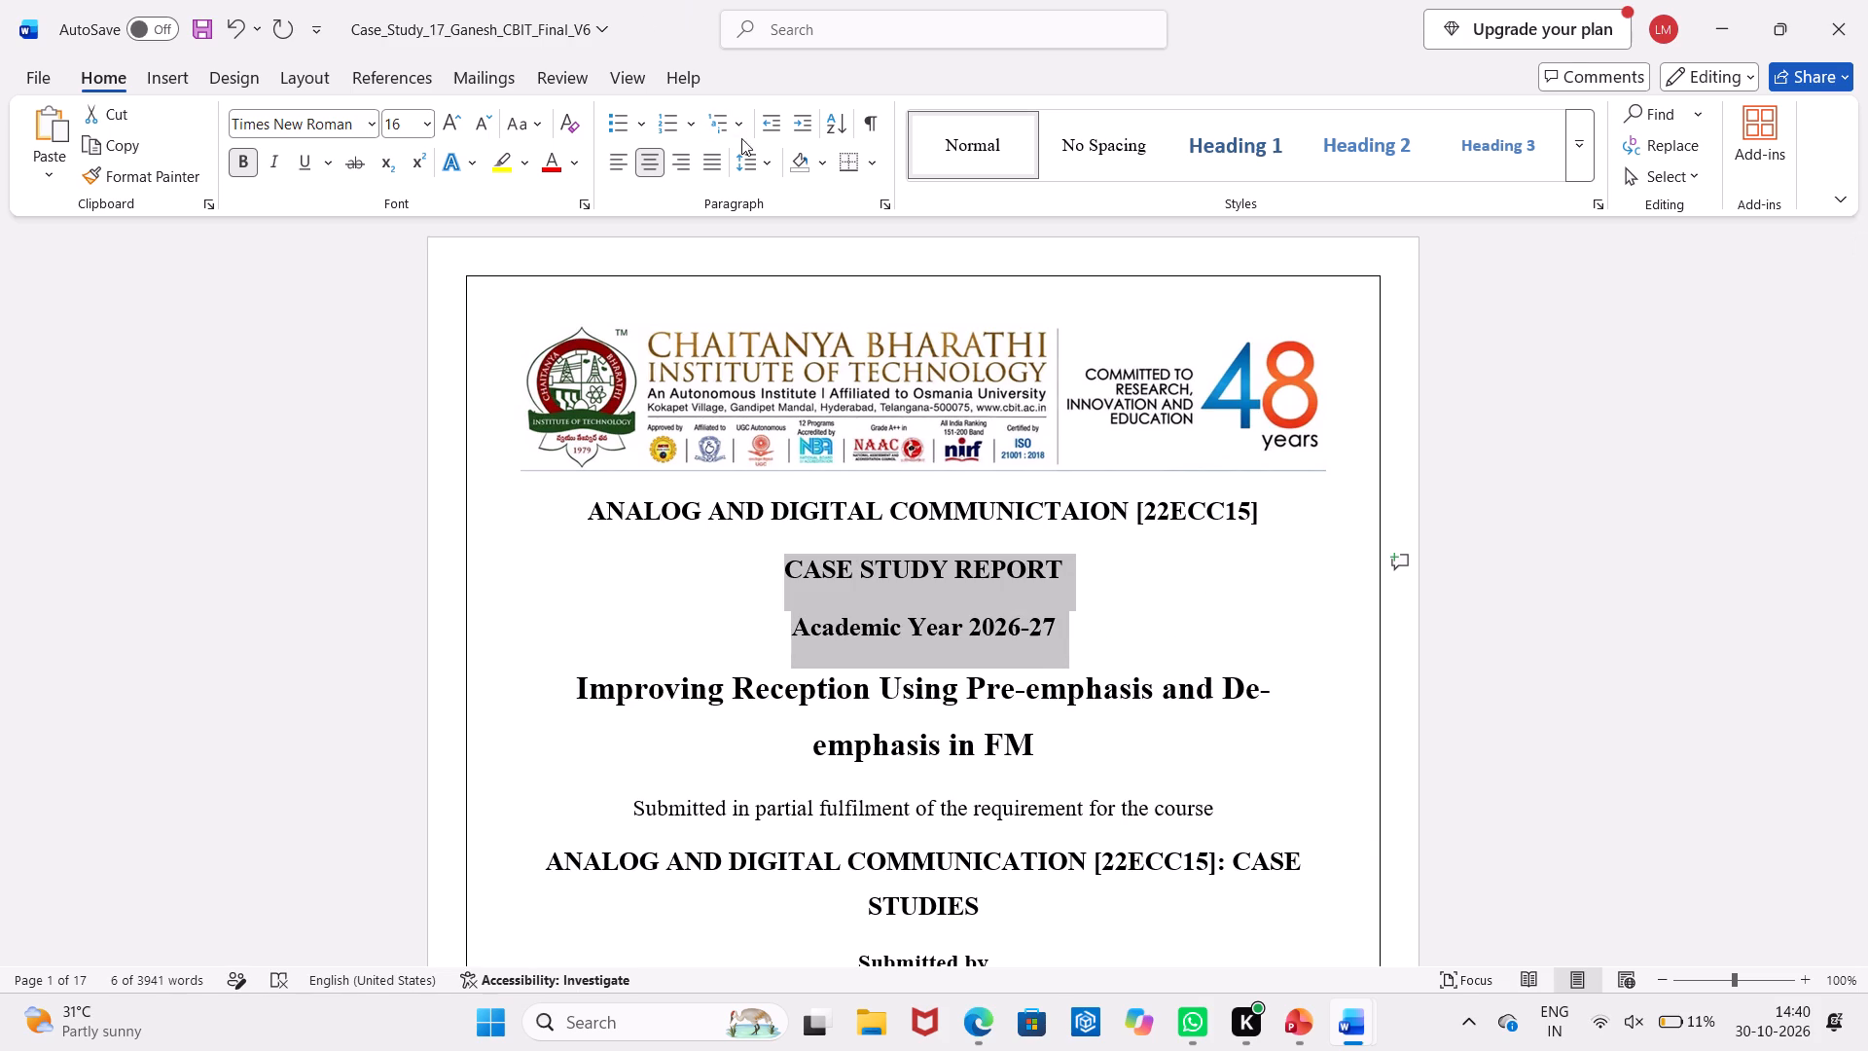
click(758, 163)
click(846, 238)
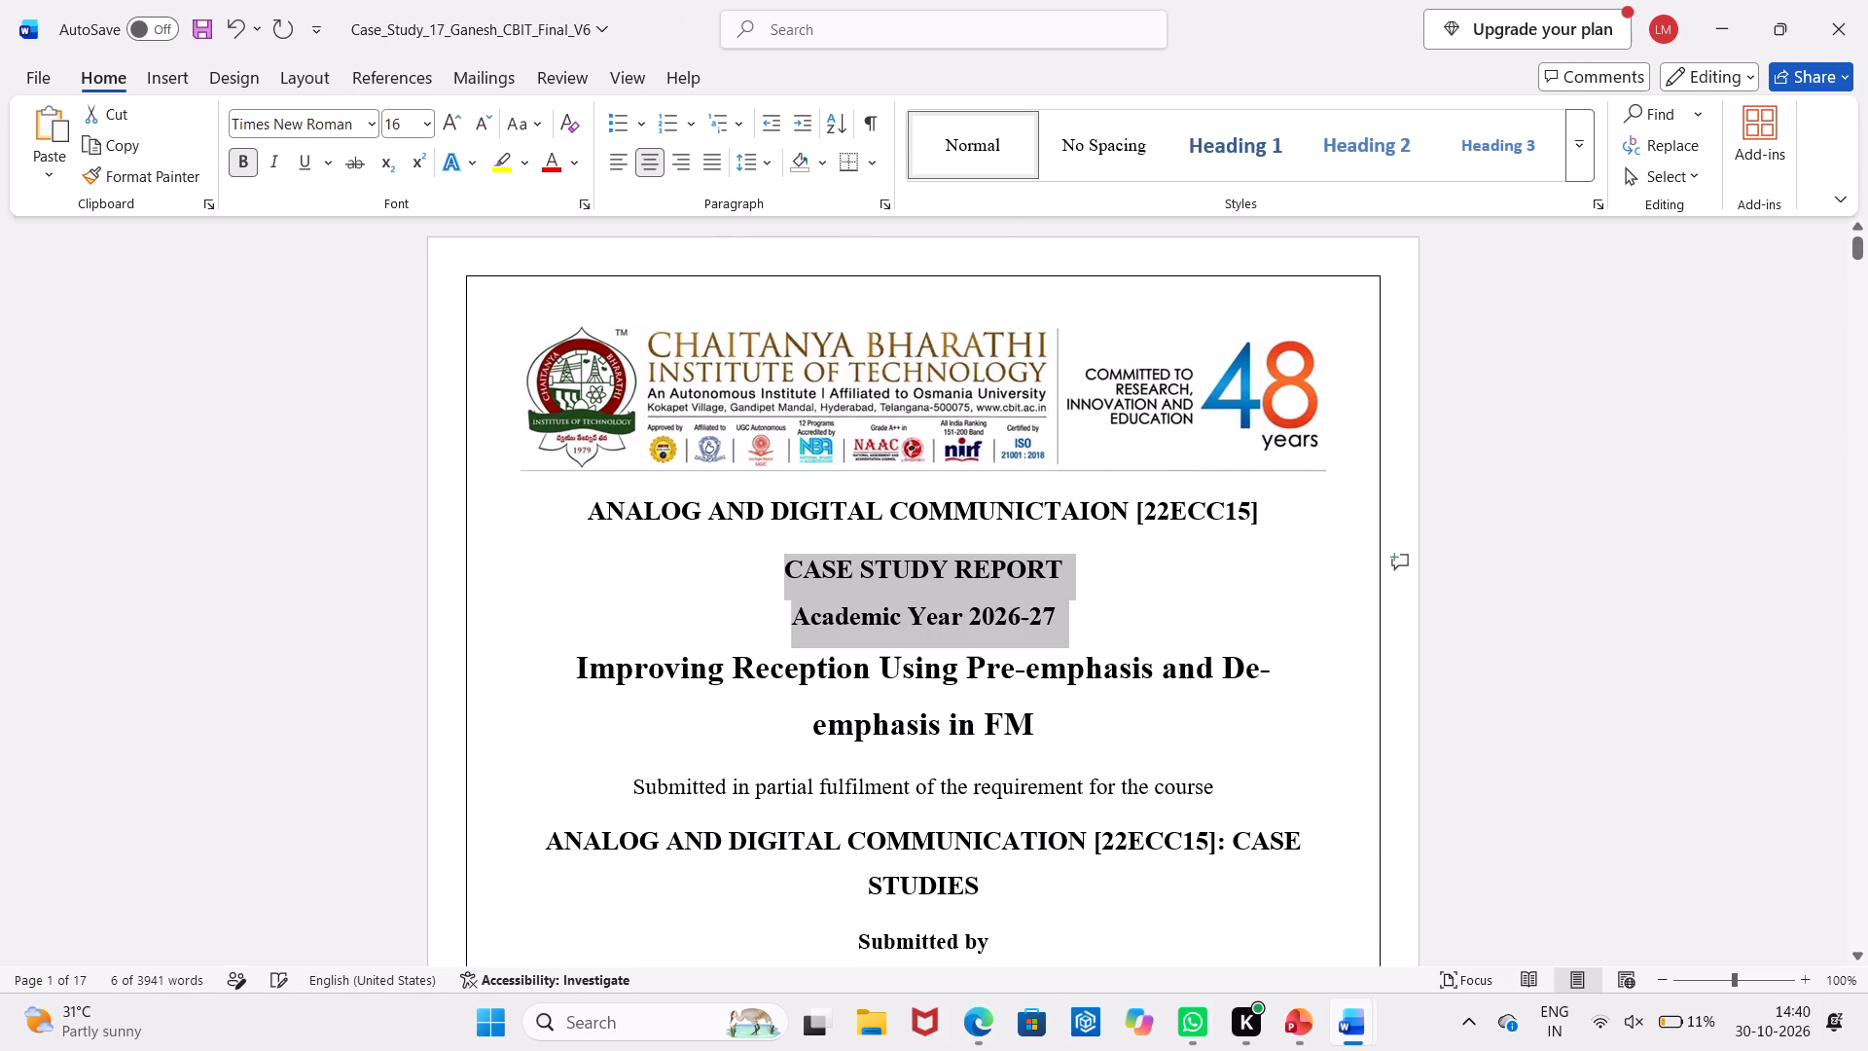
click(1618, 623)
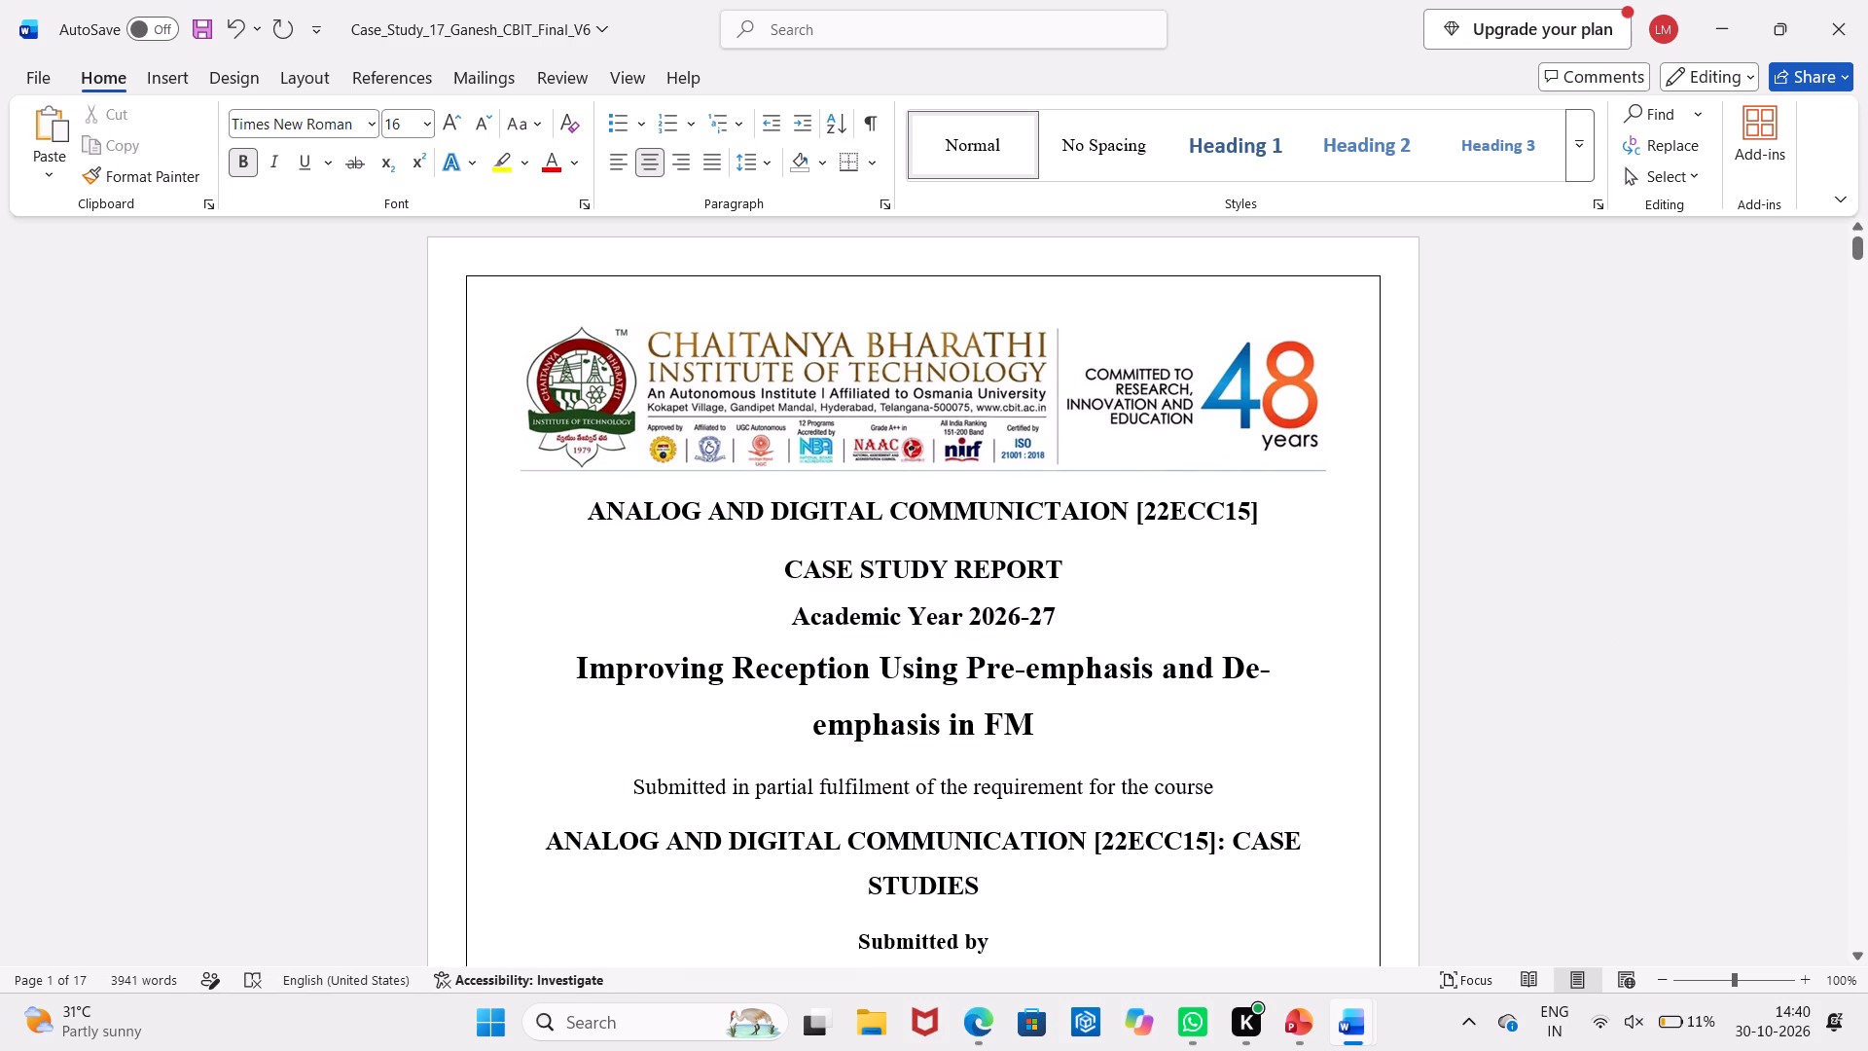
Set the cover page lines from Submitted by down to HYDERABAD to 1.15 line spacing.
scroll(1159, 698, down, 4)
scroll(1159, 698, up, 1)
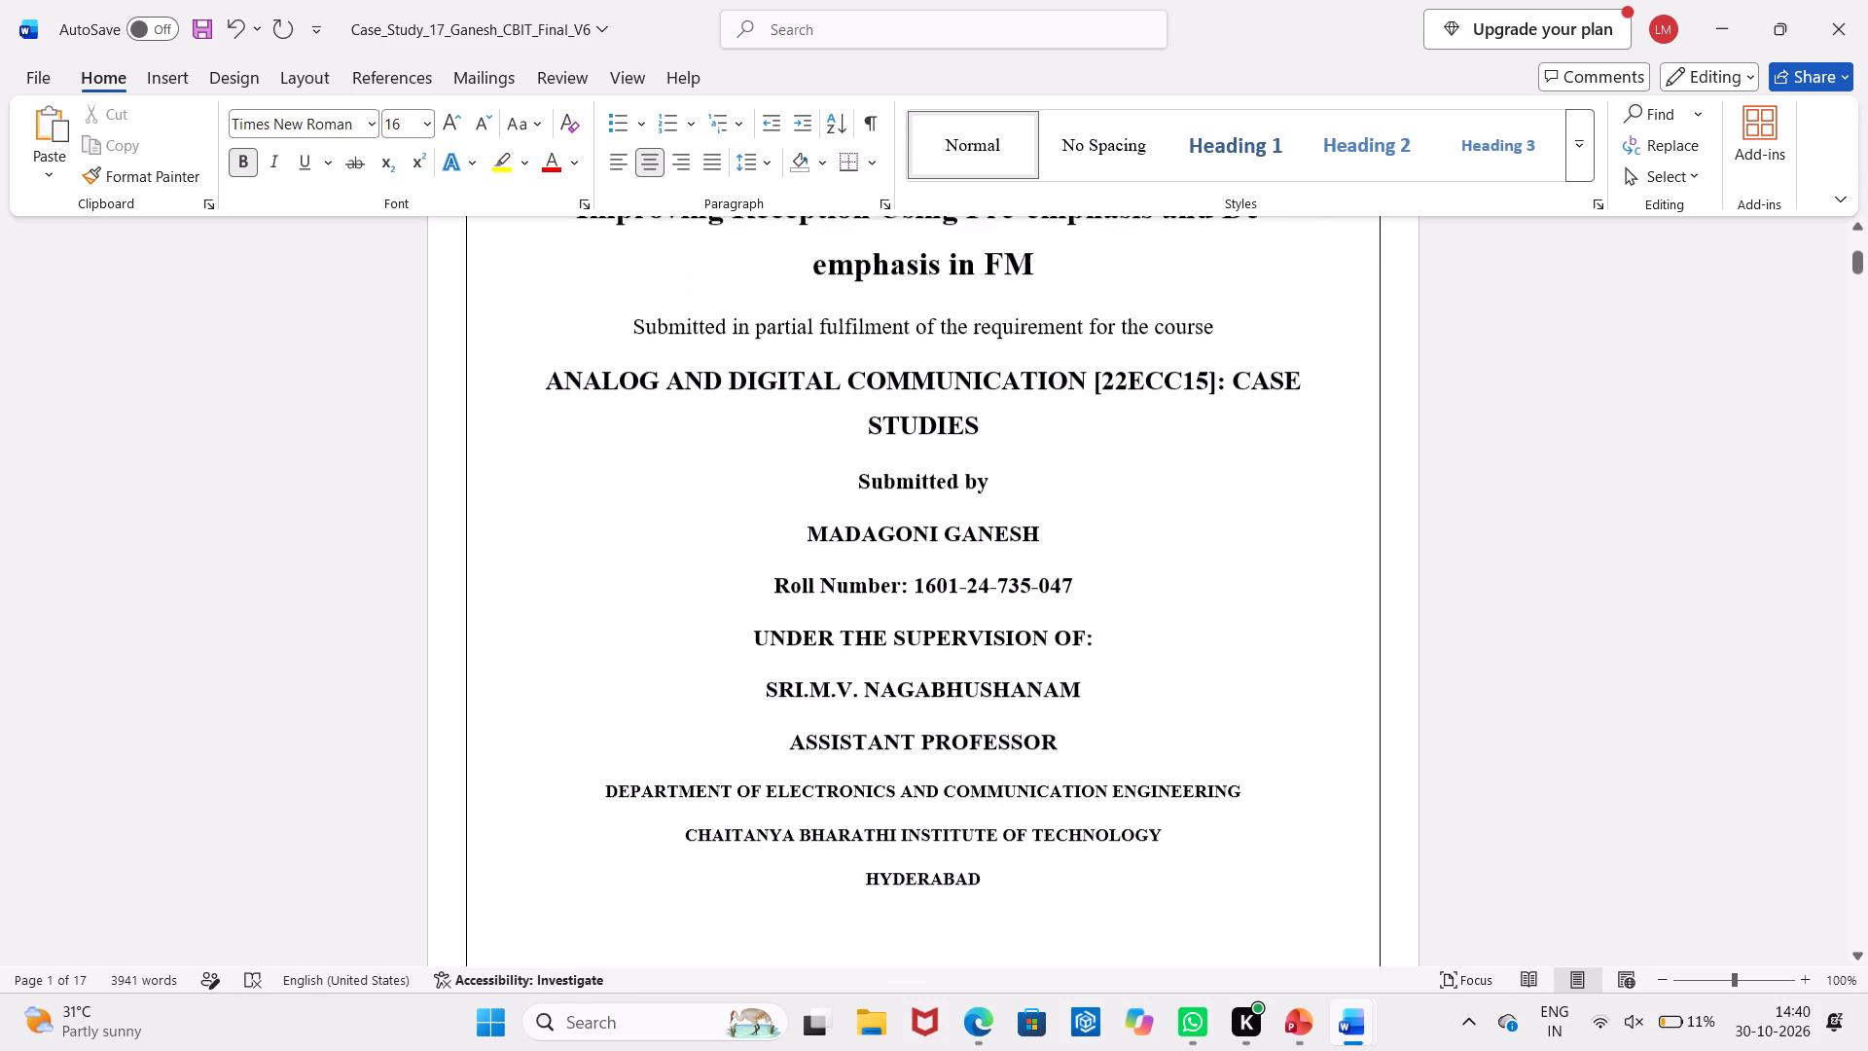
scroll(1159, 698, up, 1)
drag(838, 511, 1102, 824)
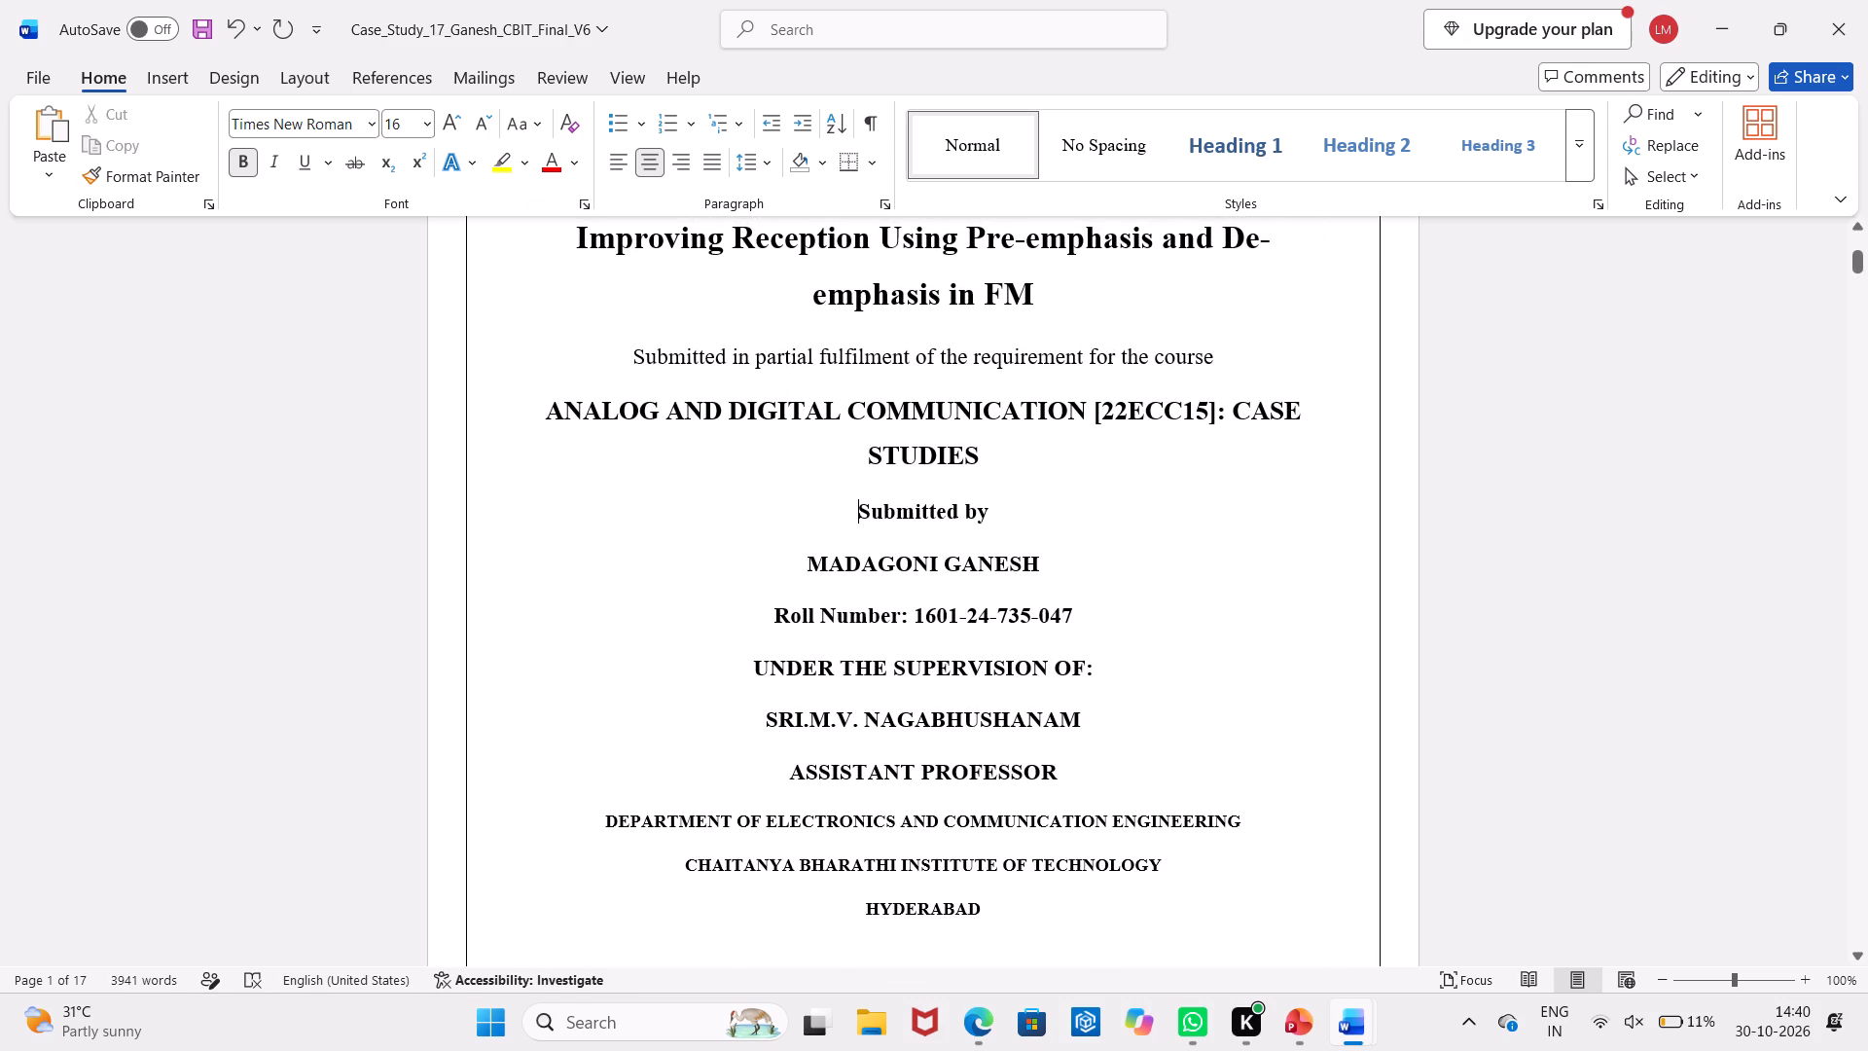
drag(1102, 824, 1051, 909)
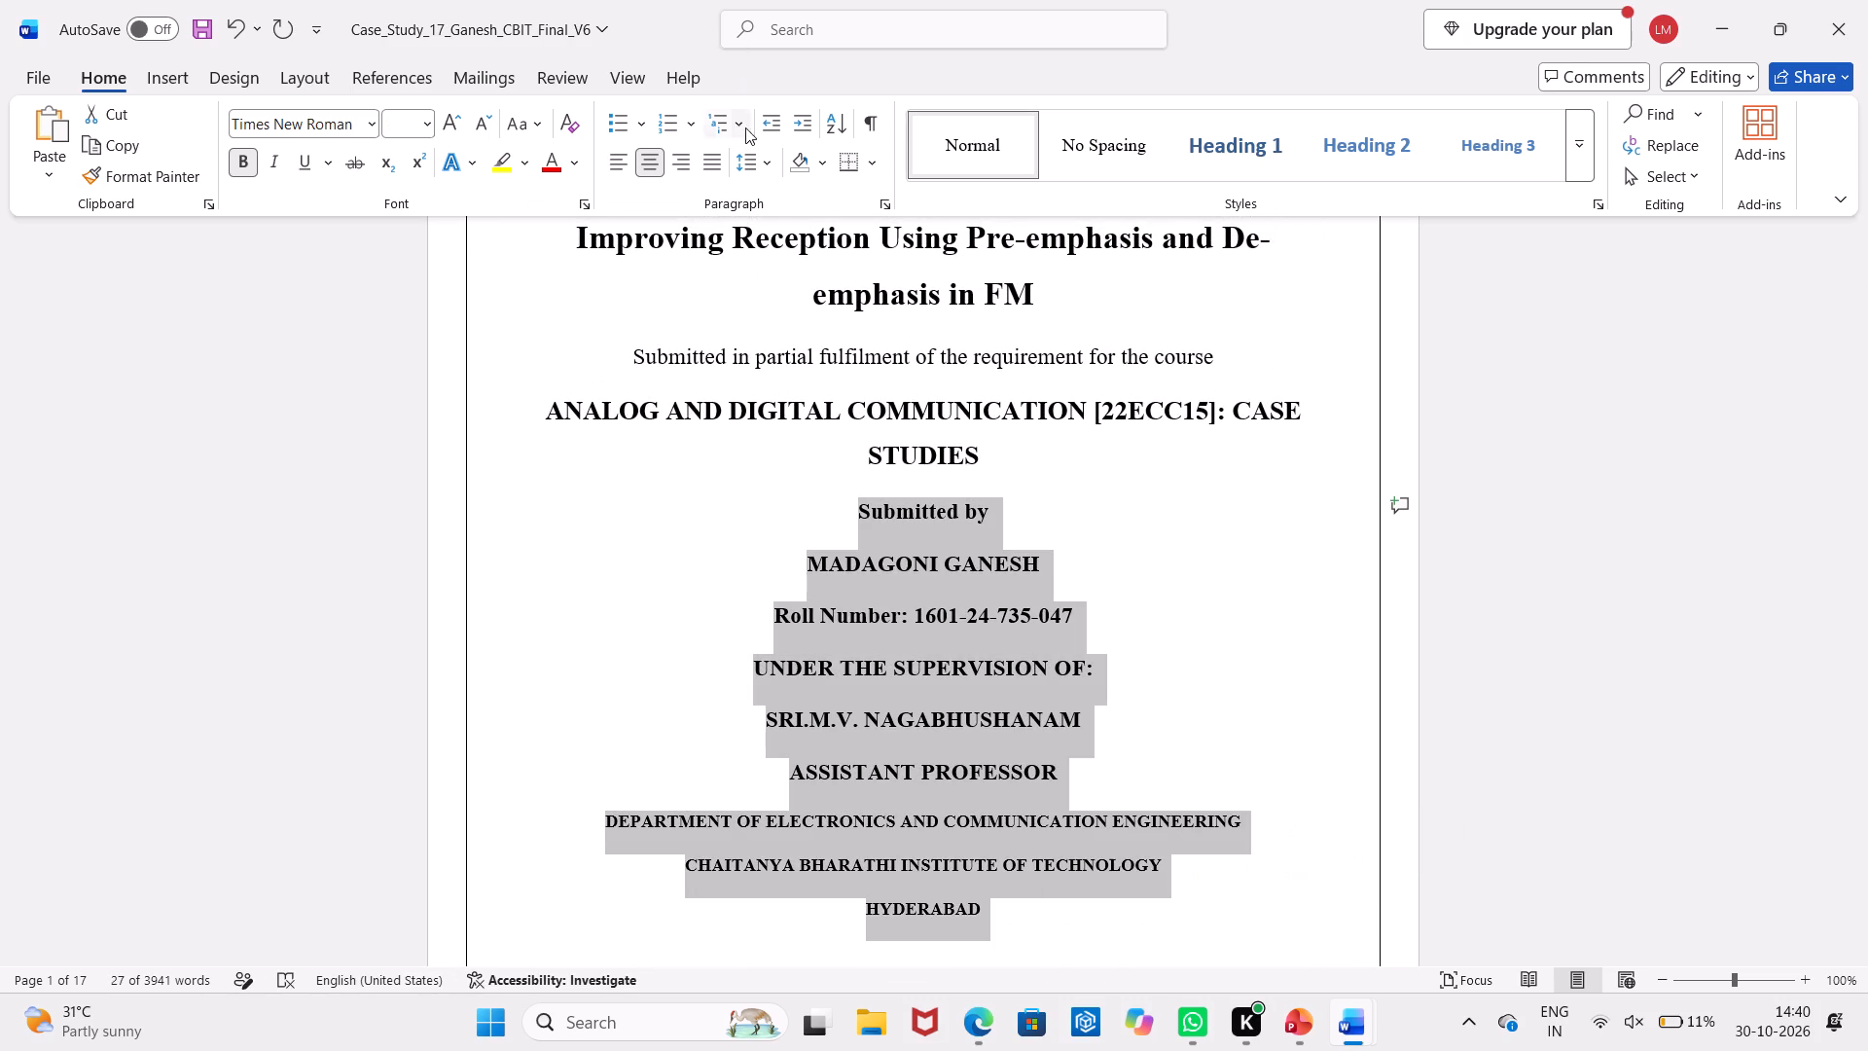
click(745, 170)
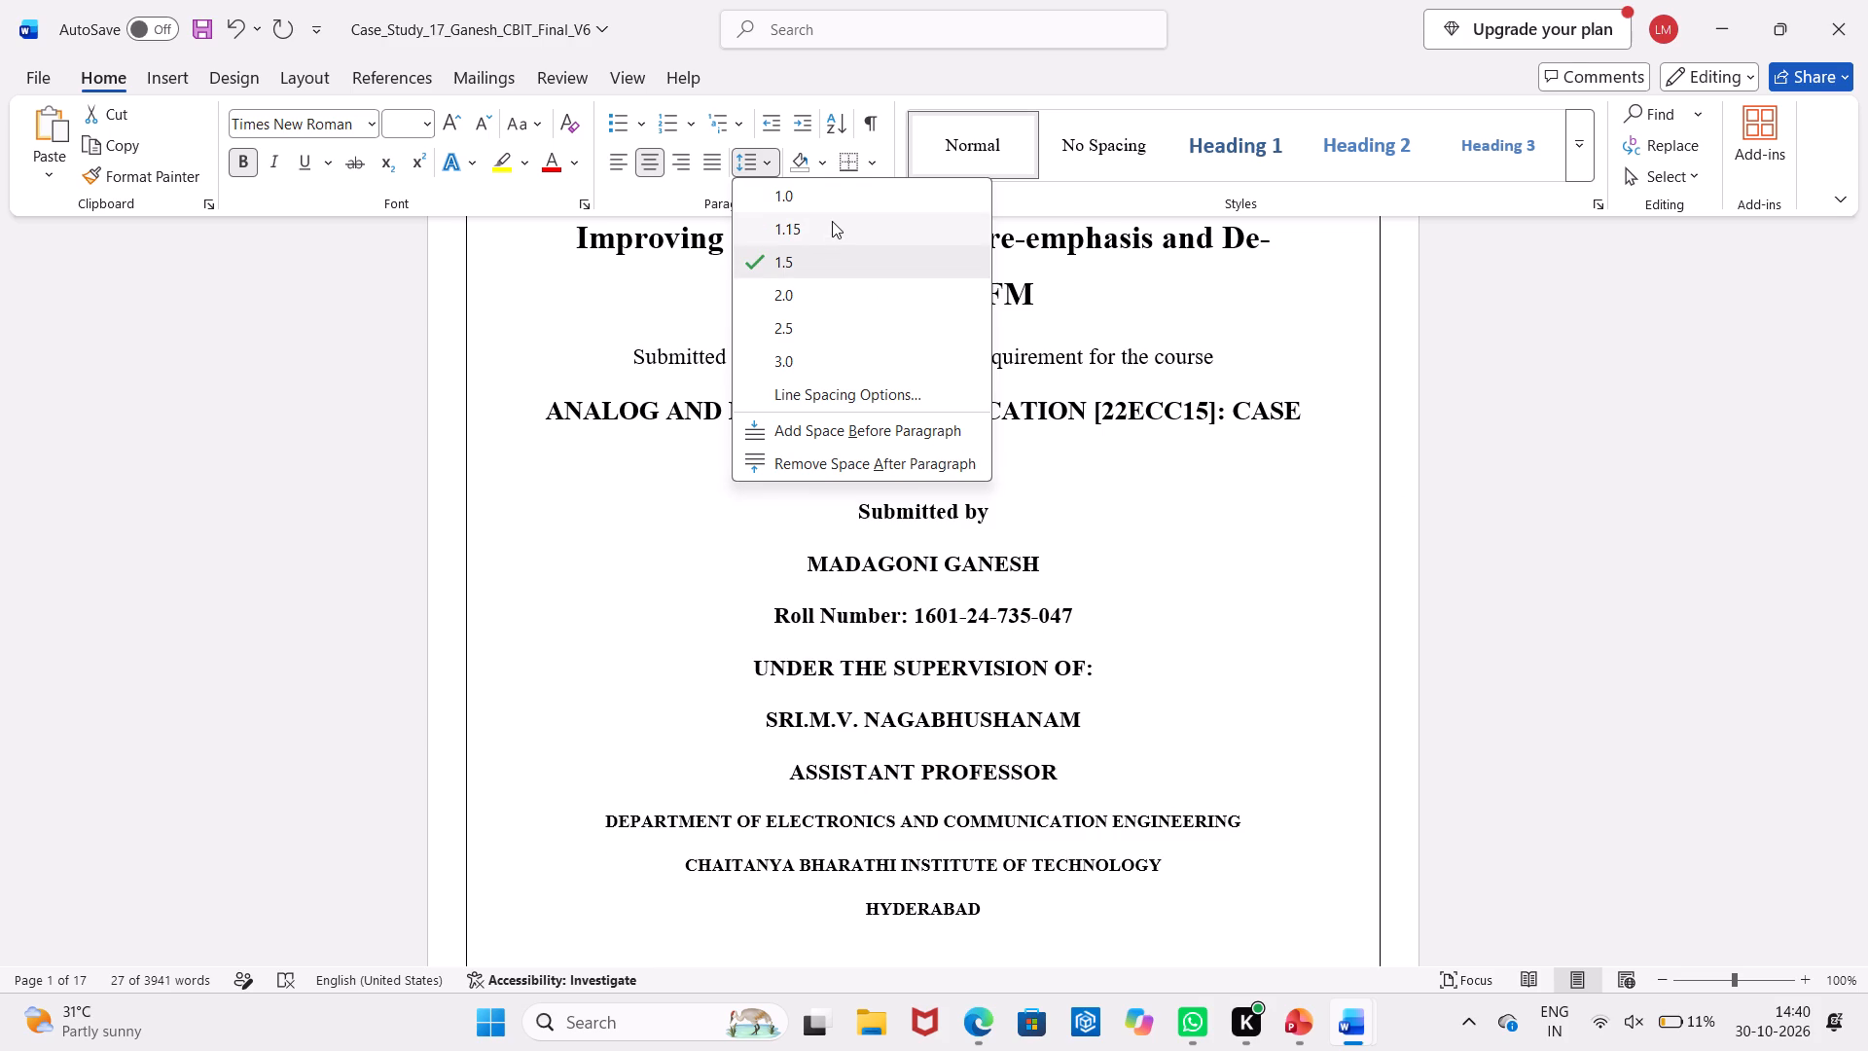
click(832, 221)
click(1548, 610)
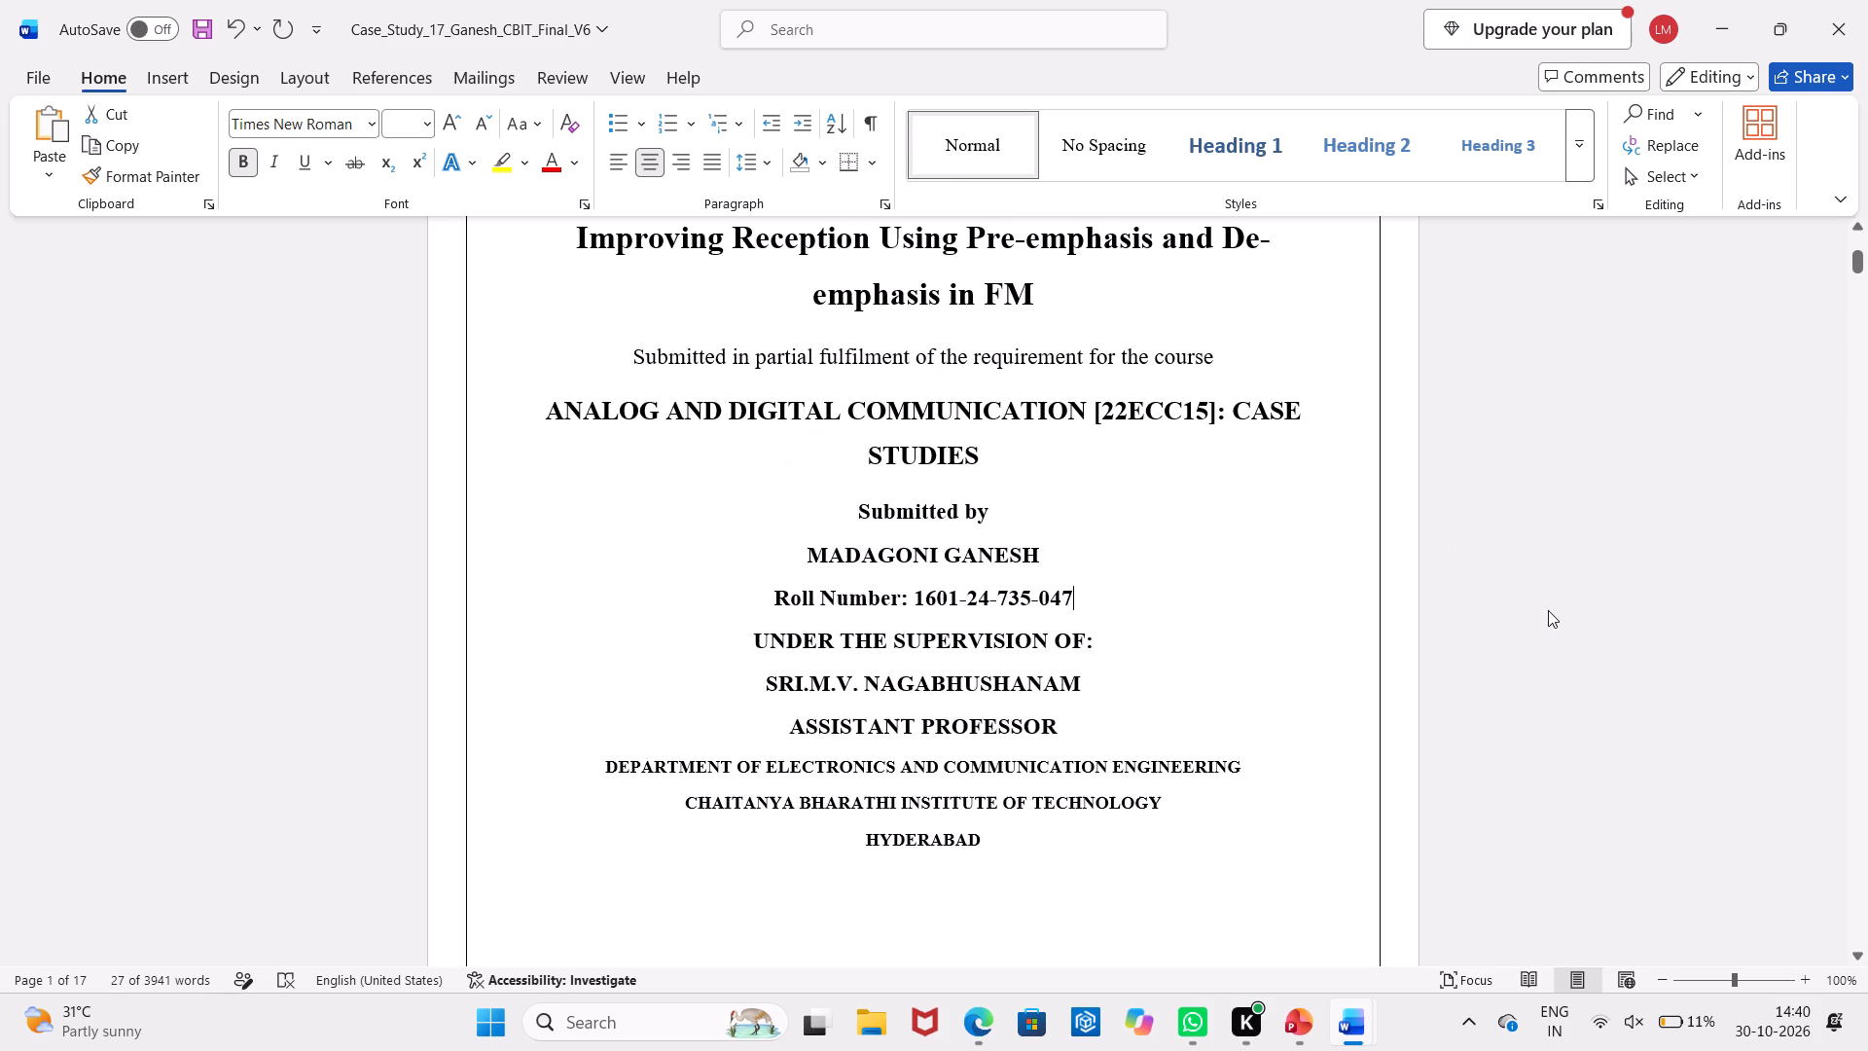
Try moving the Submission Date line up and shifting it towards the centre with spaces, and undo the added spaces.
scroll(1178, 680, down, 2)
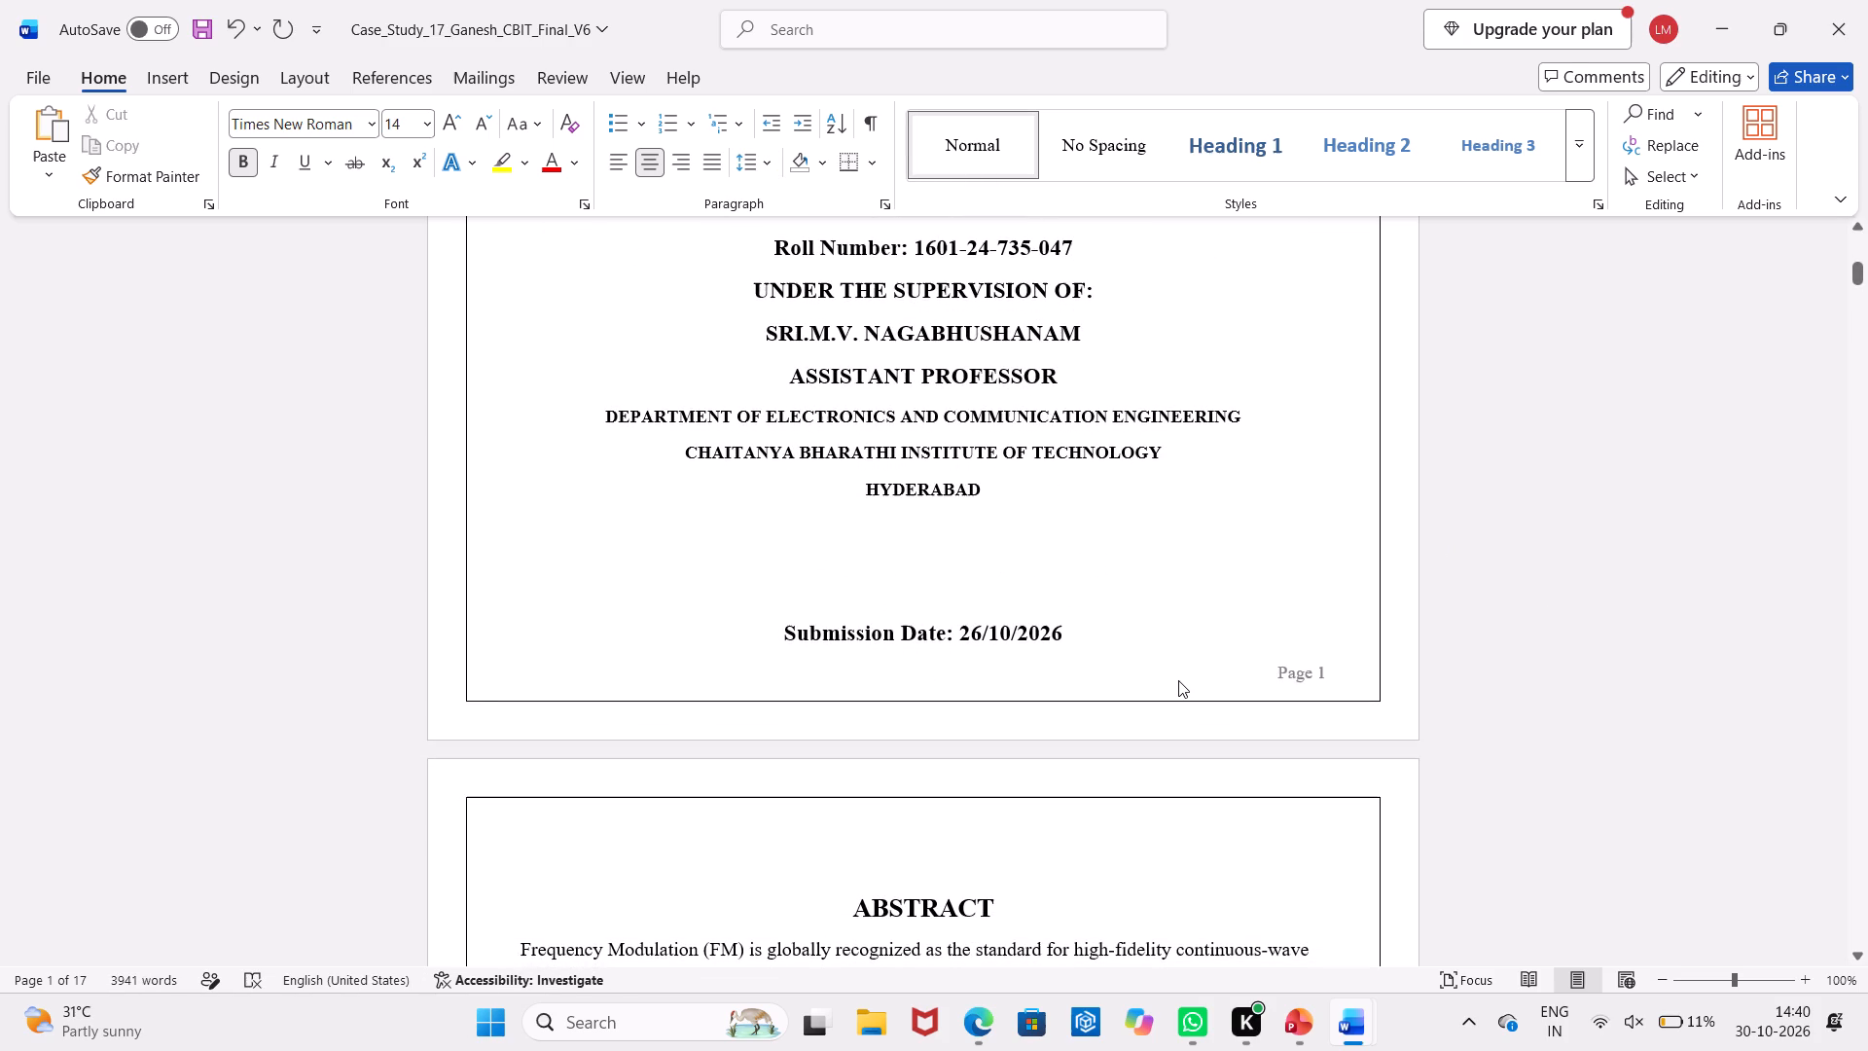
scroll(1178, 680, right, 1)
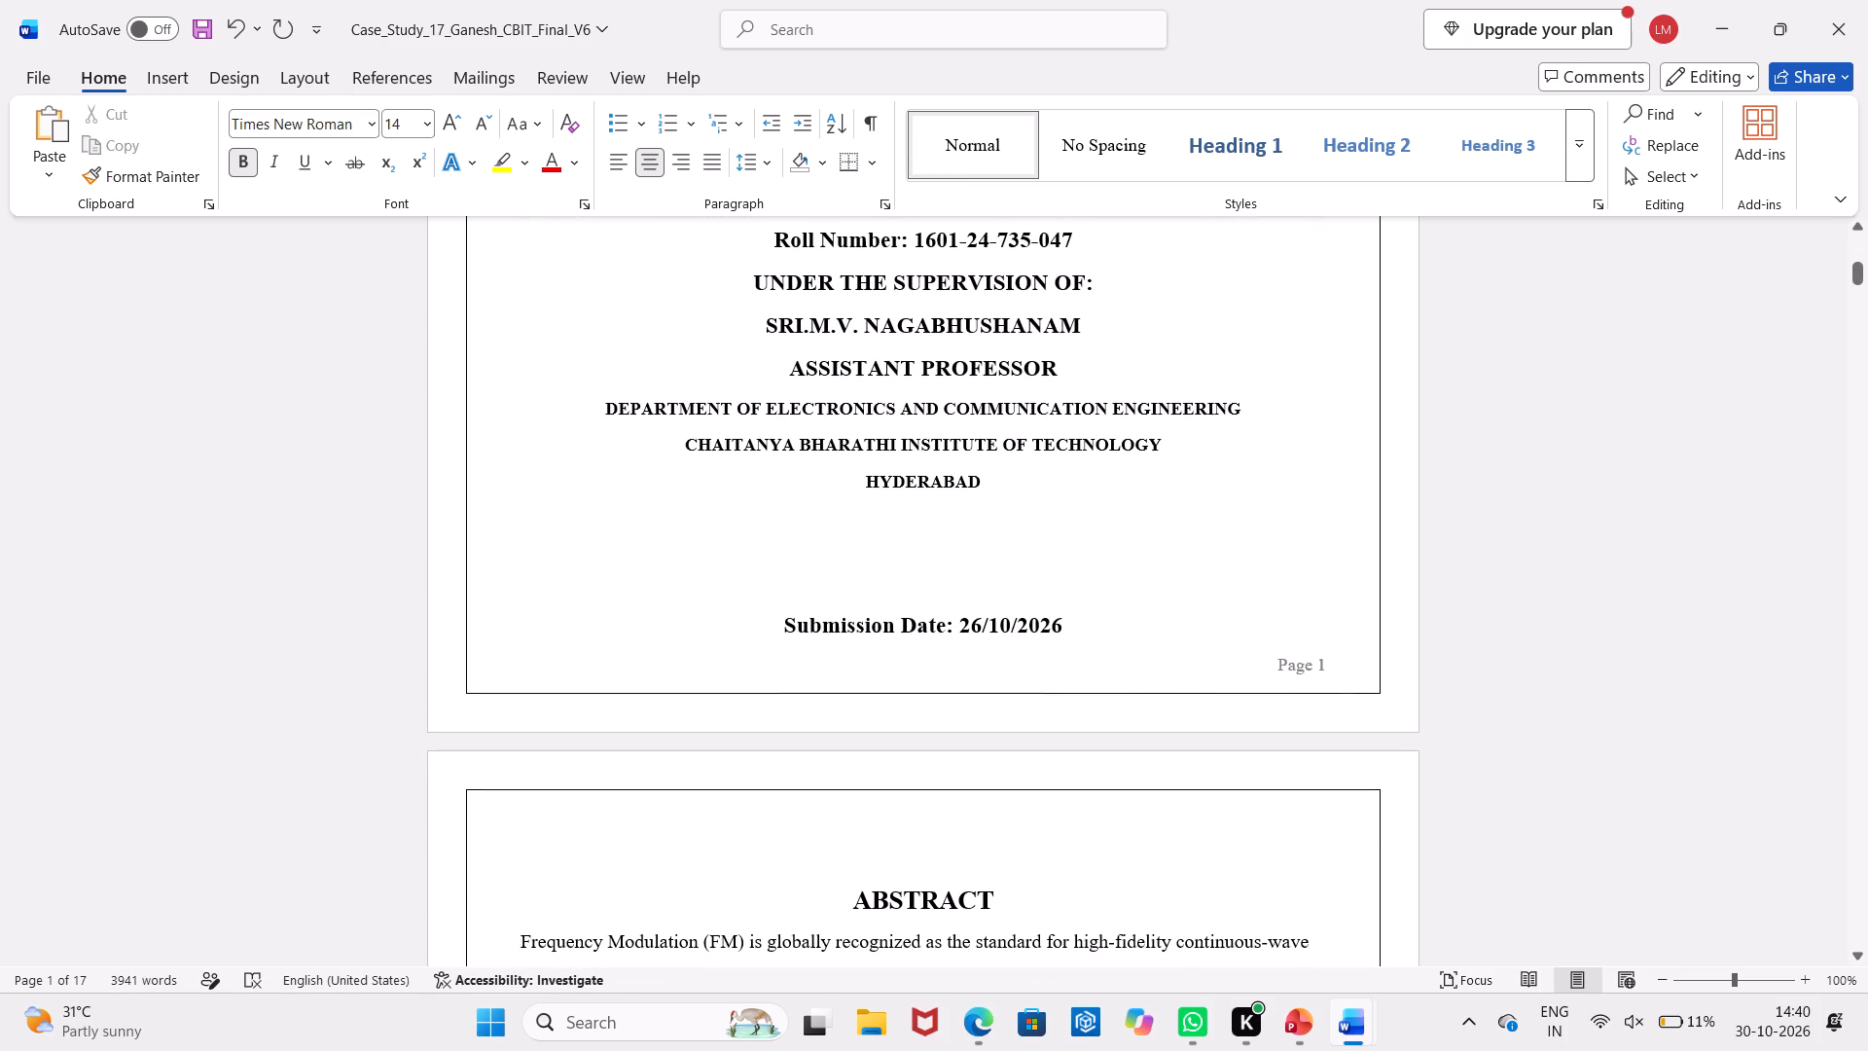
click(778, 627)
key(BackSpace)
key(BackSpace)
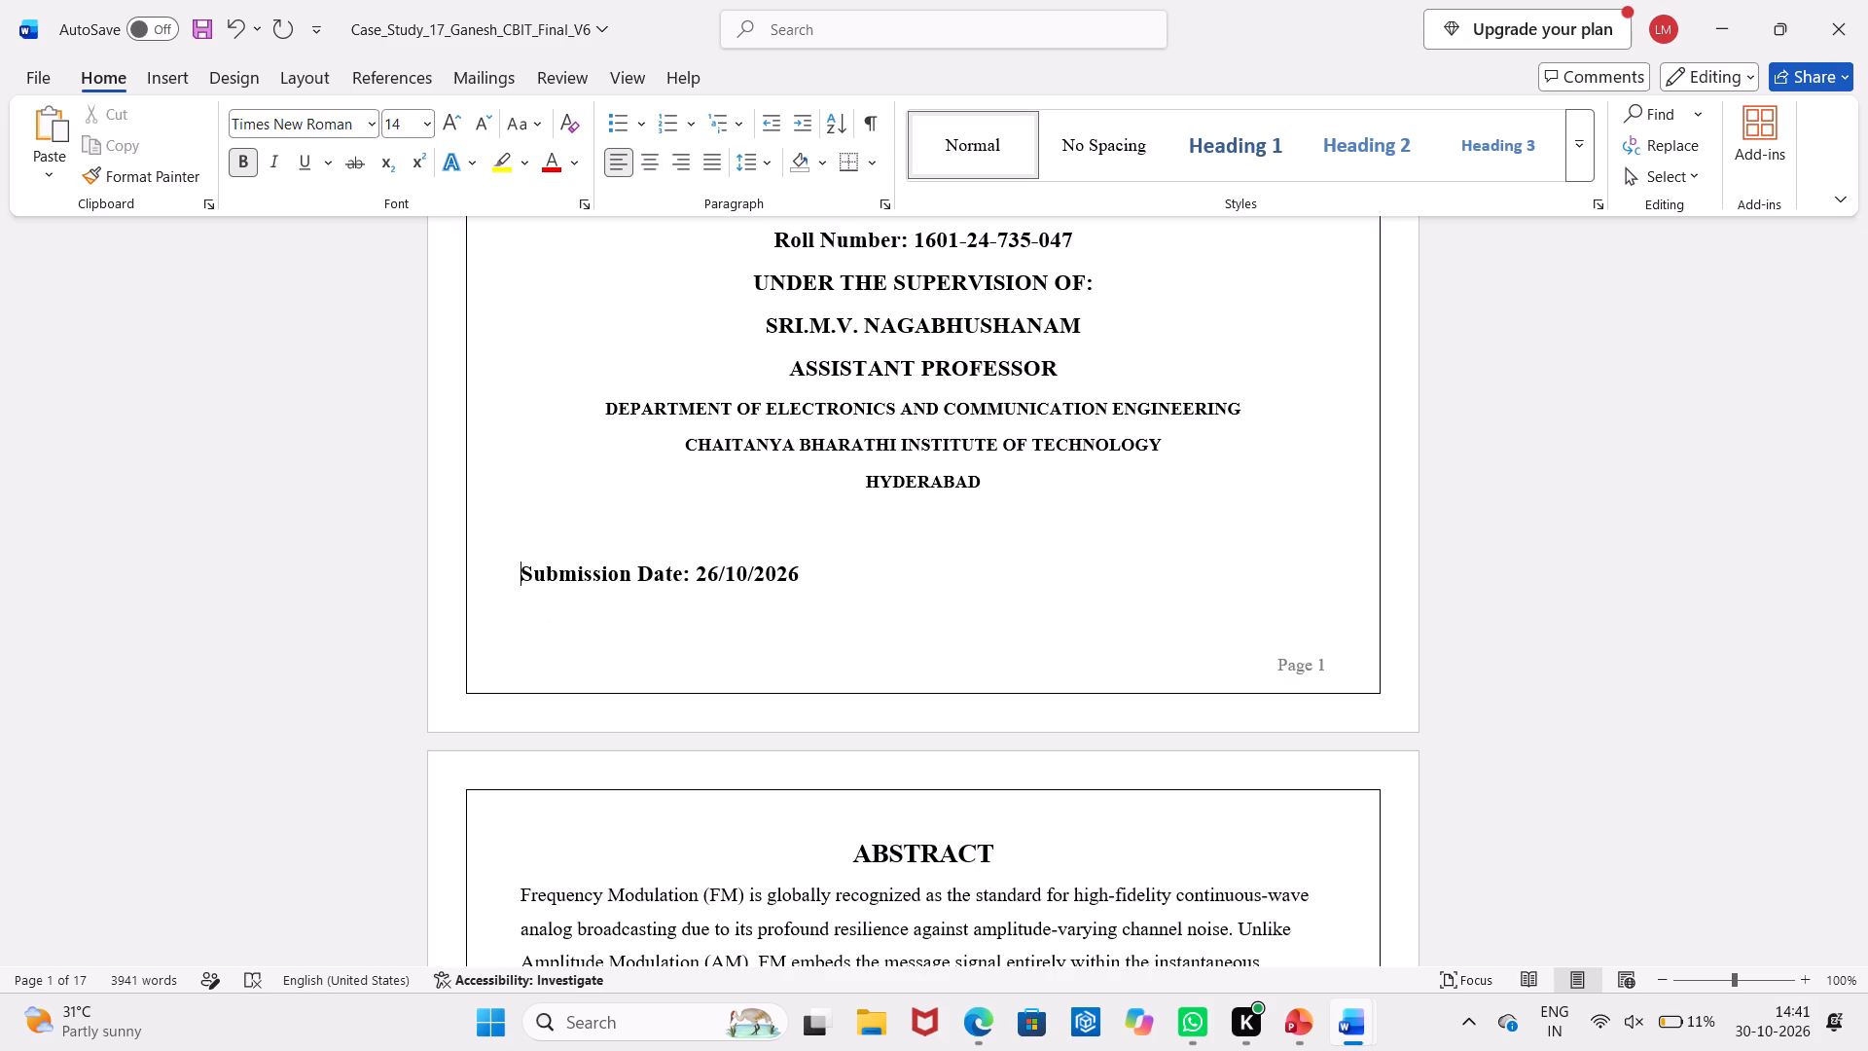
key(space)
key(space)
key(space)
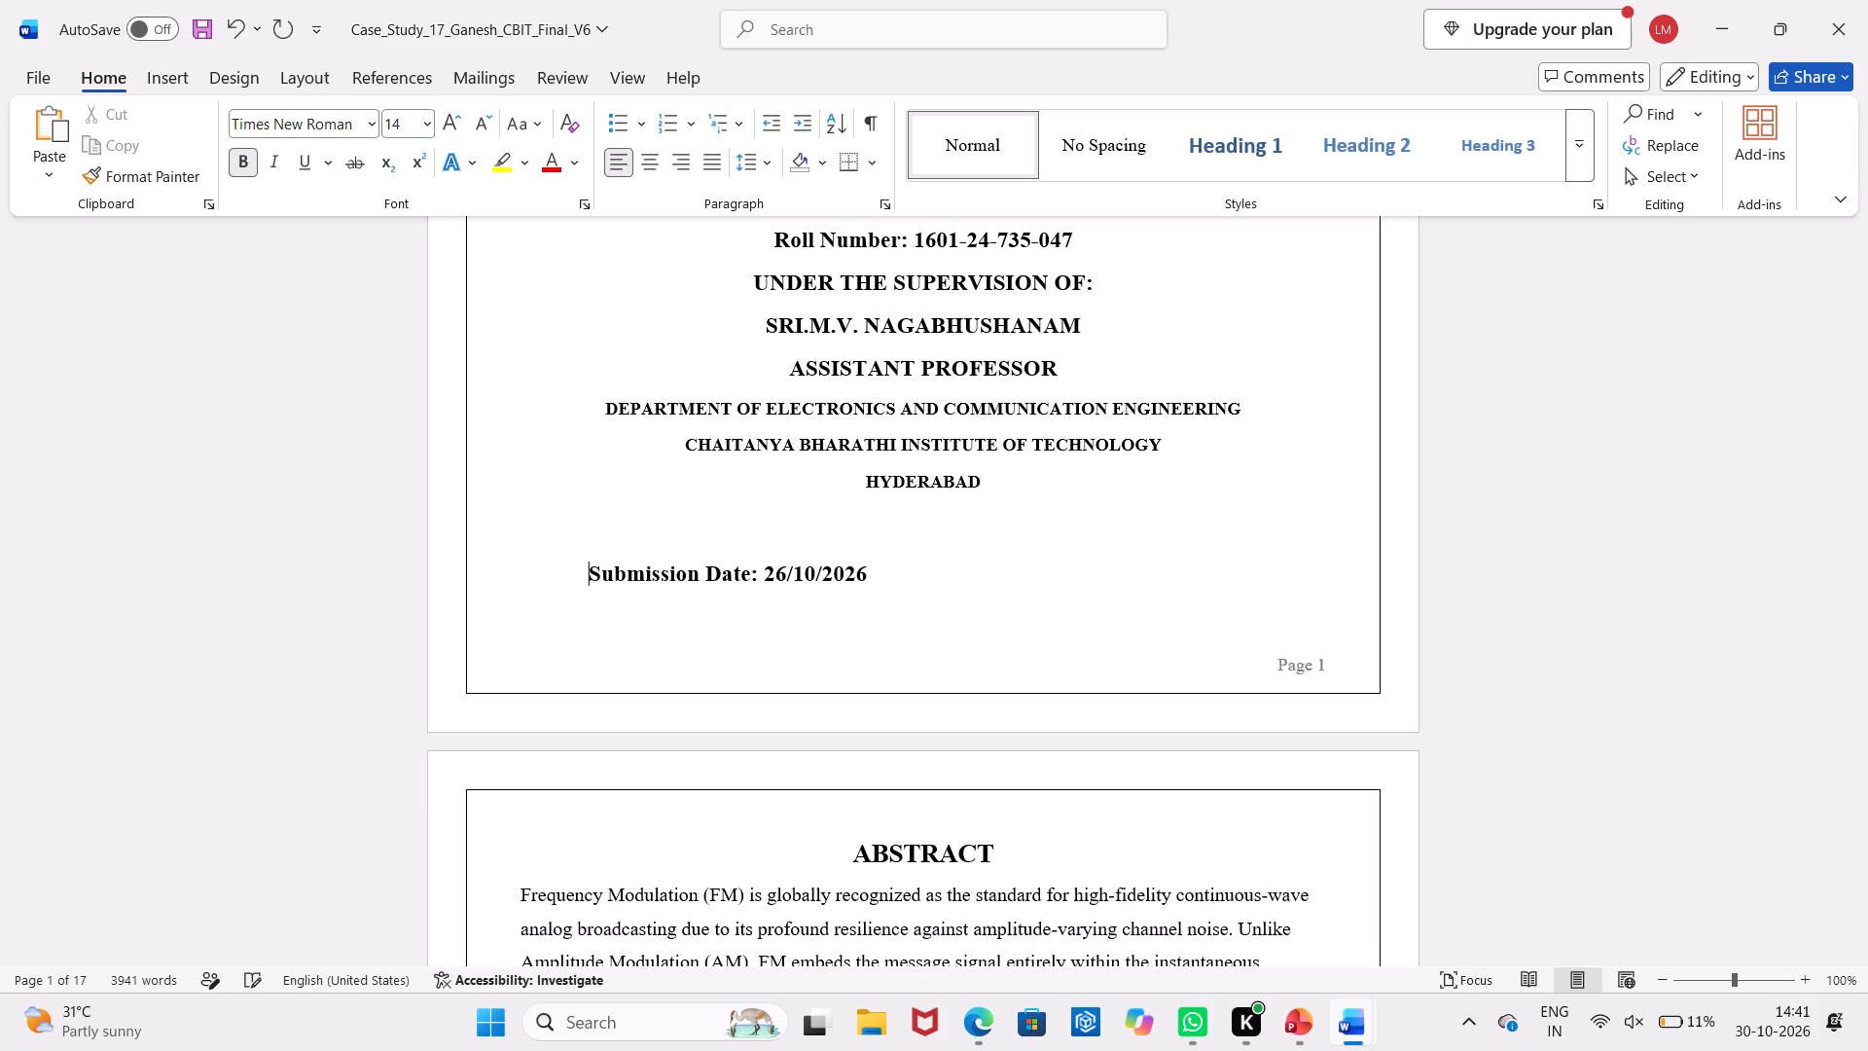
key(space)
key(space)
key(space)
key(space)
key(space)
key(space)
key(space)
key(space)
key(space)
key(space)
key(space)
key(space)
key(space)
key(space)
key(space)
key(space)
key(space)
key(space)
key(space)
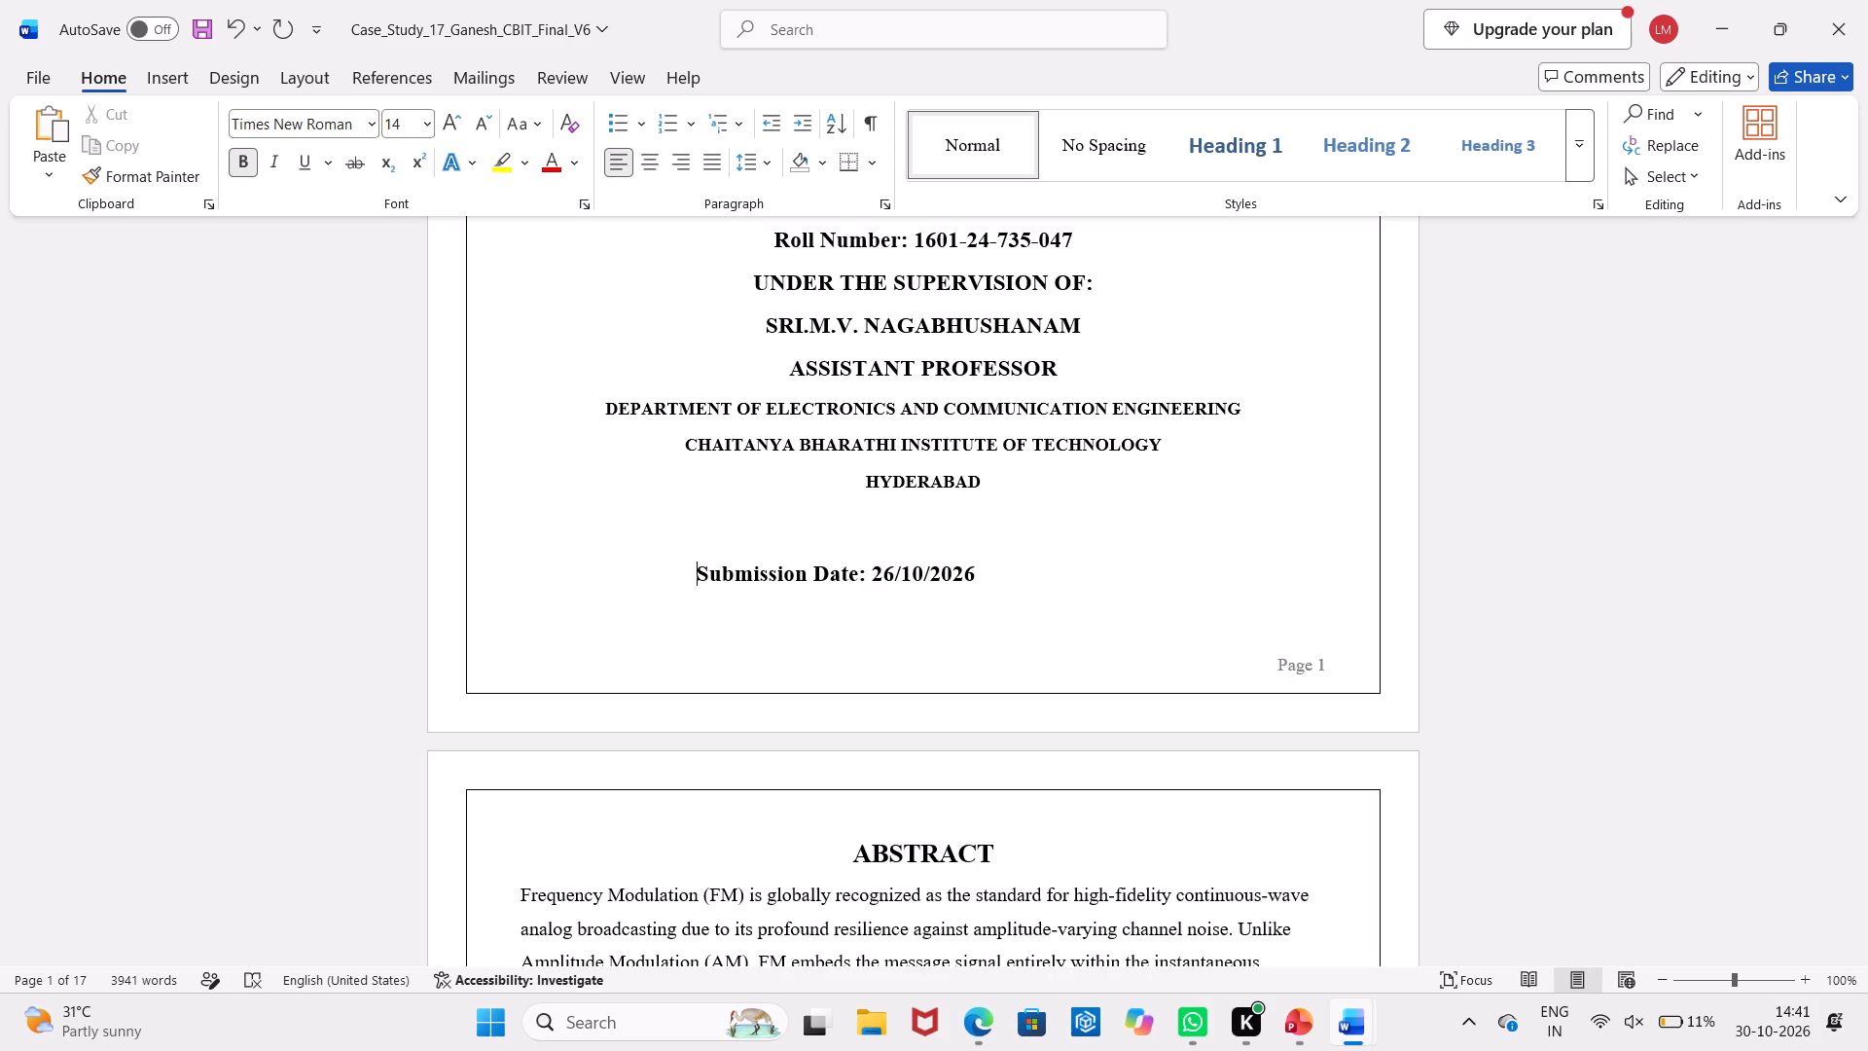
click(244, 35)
Join the Submission Date line to HYDERABAD and split it off again as a centred line, with three blank lines between them.
key(BackSpace)
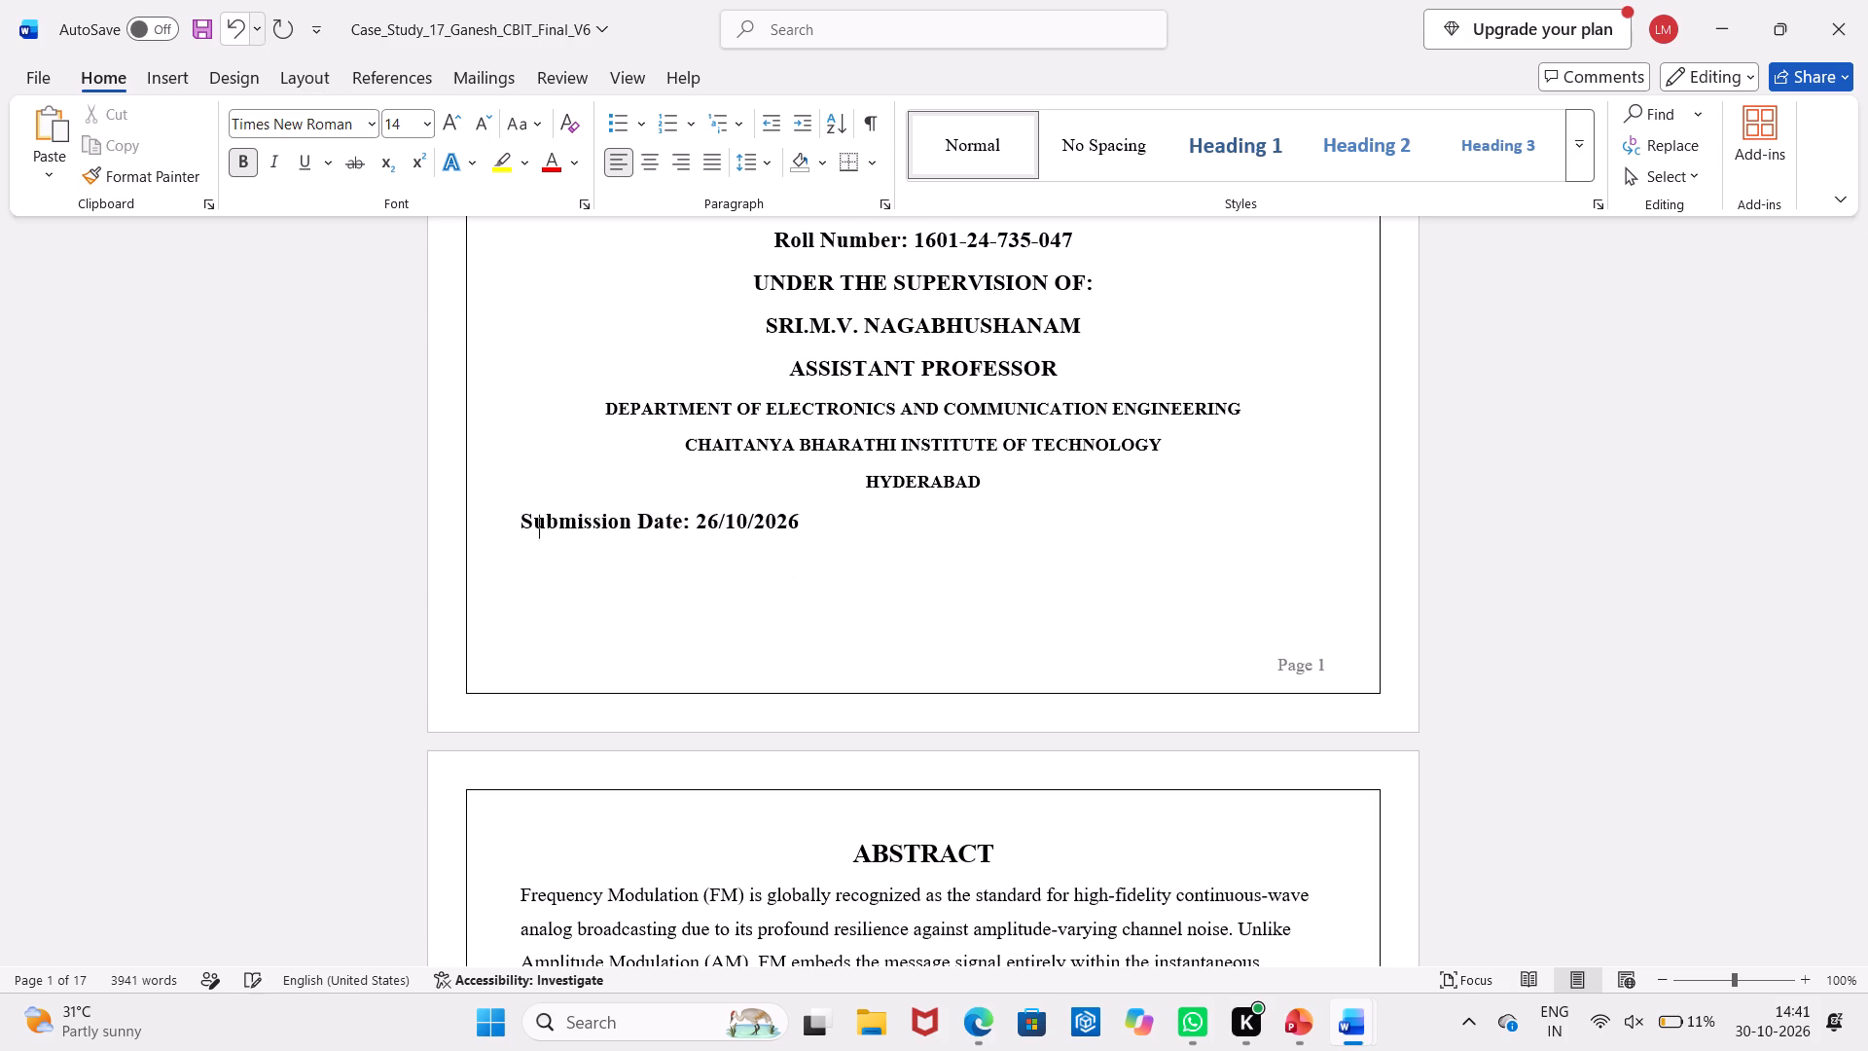
key(BackSpace)
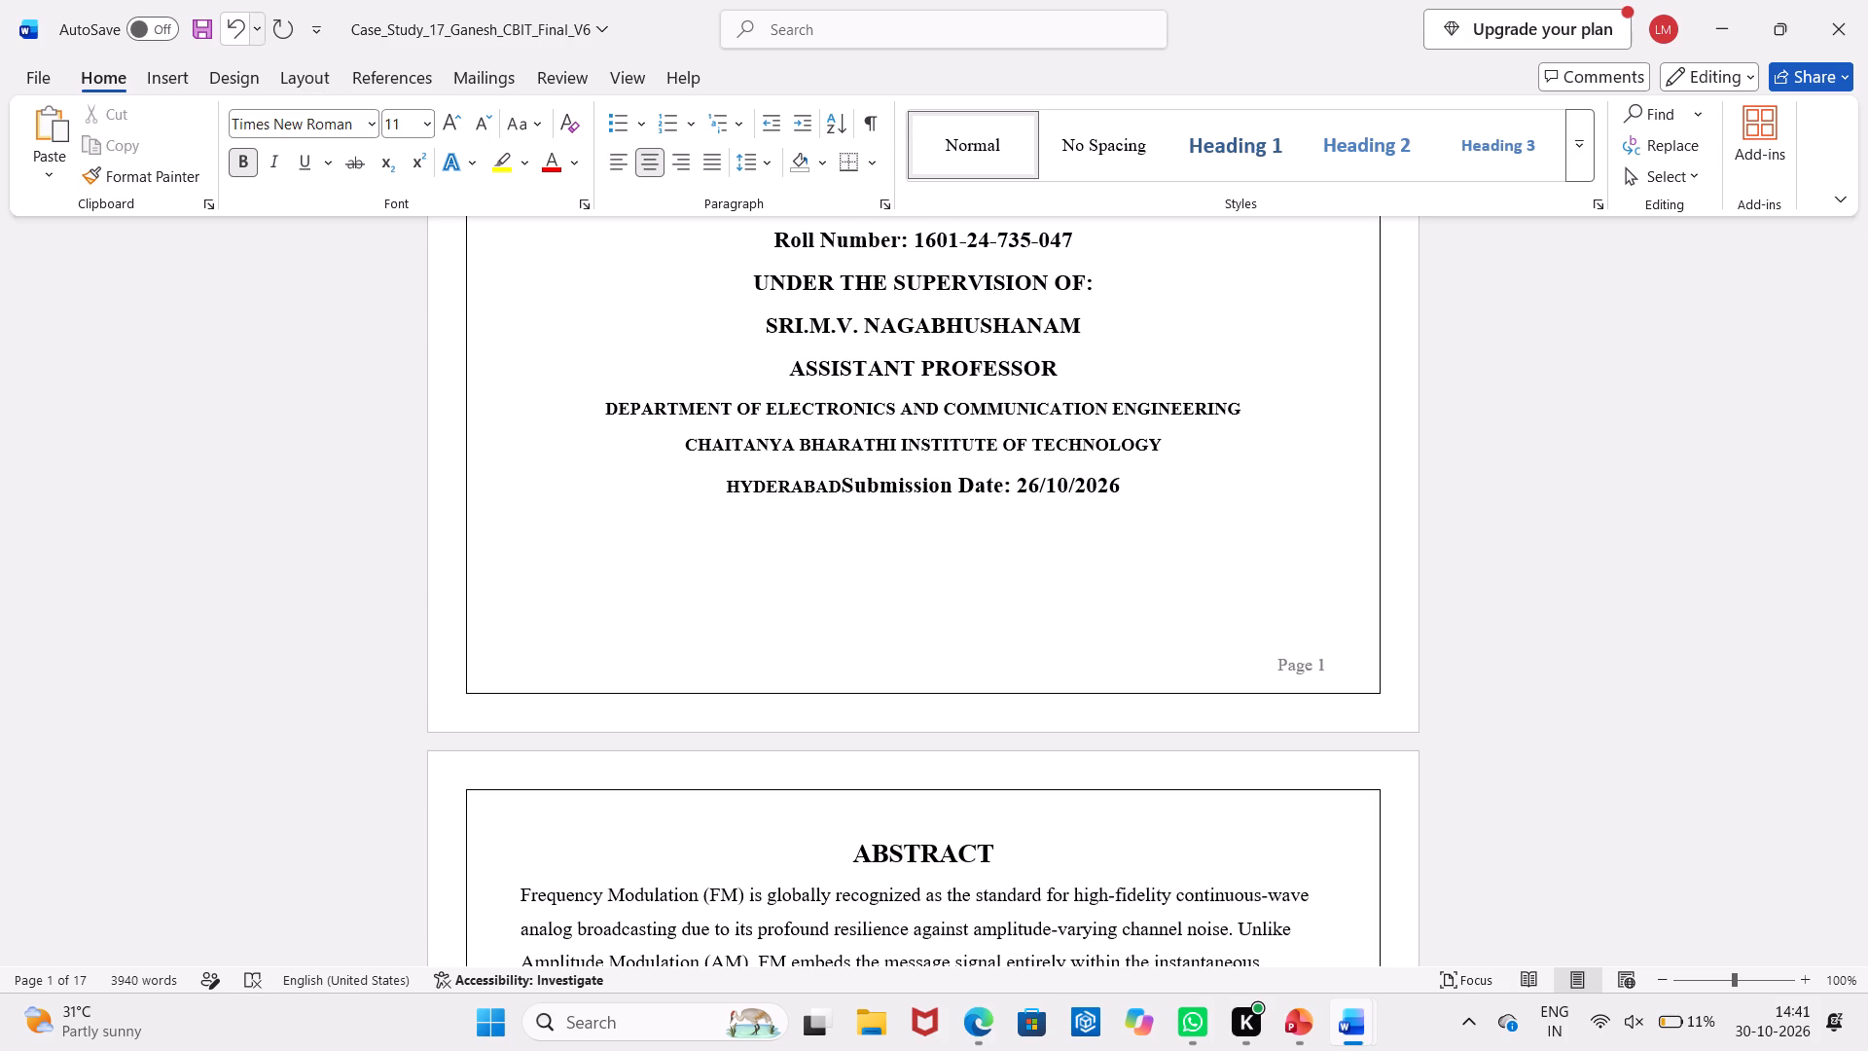
key(Return)
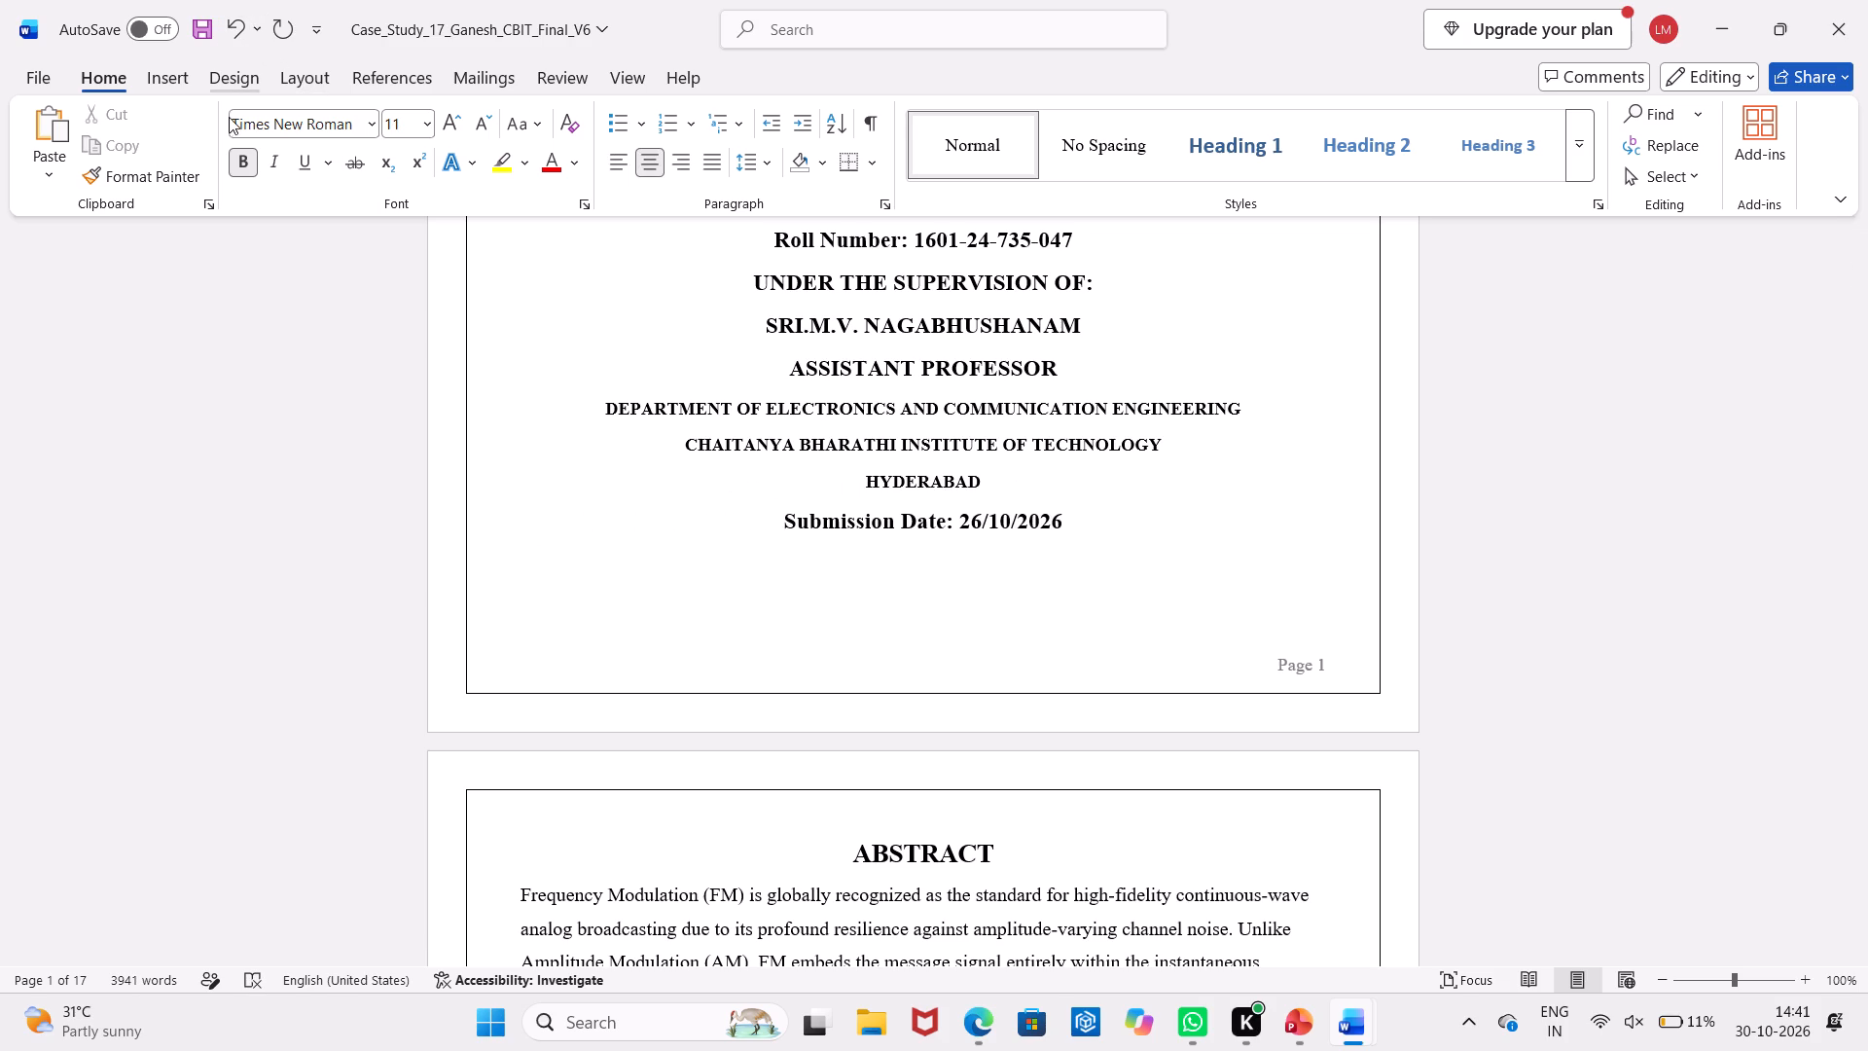
key(Return)
key(Return)
key(Return)
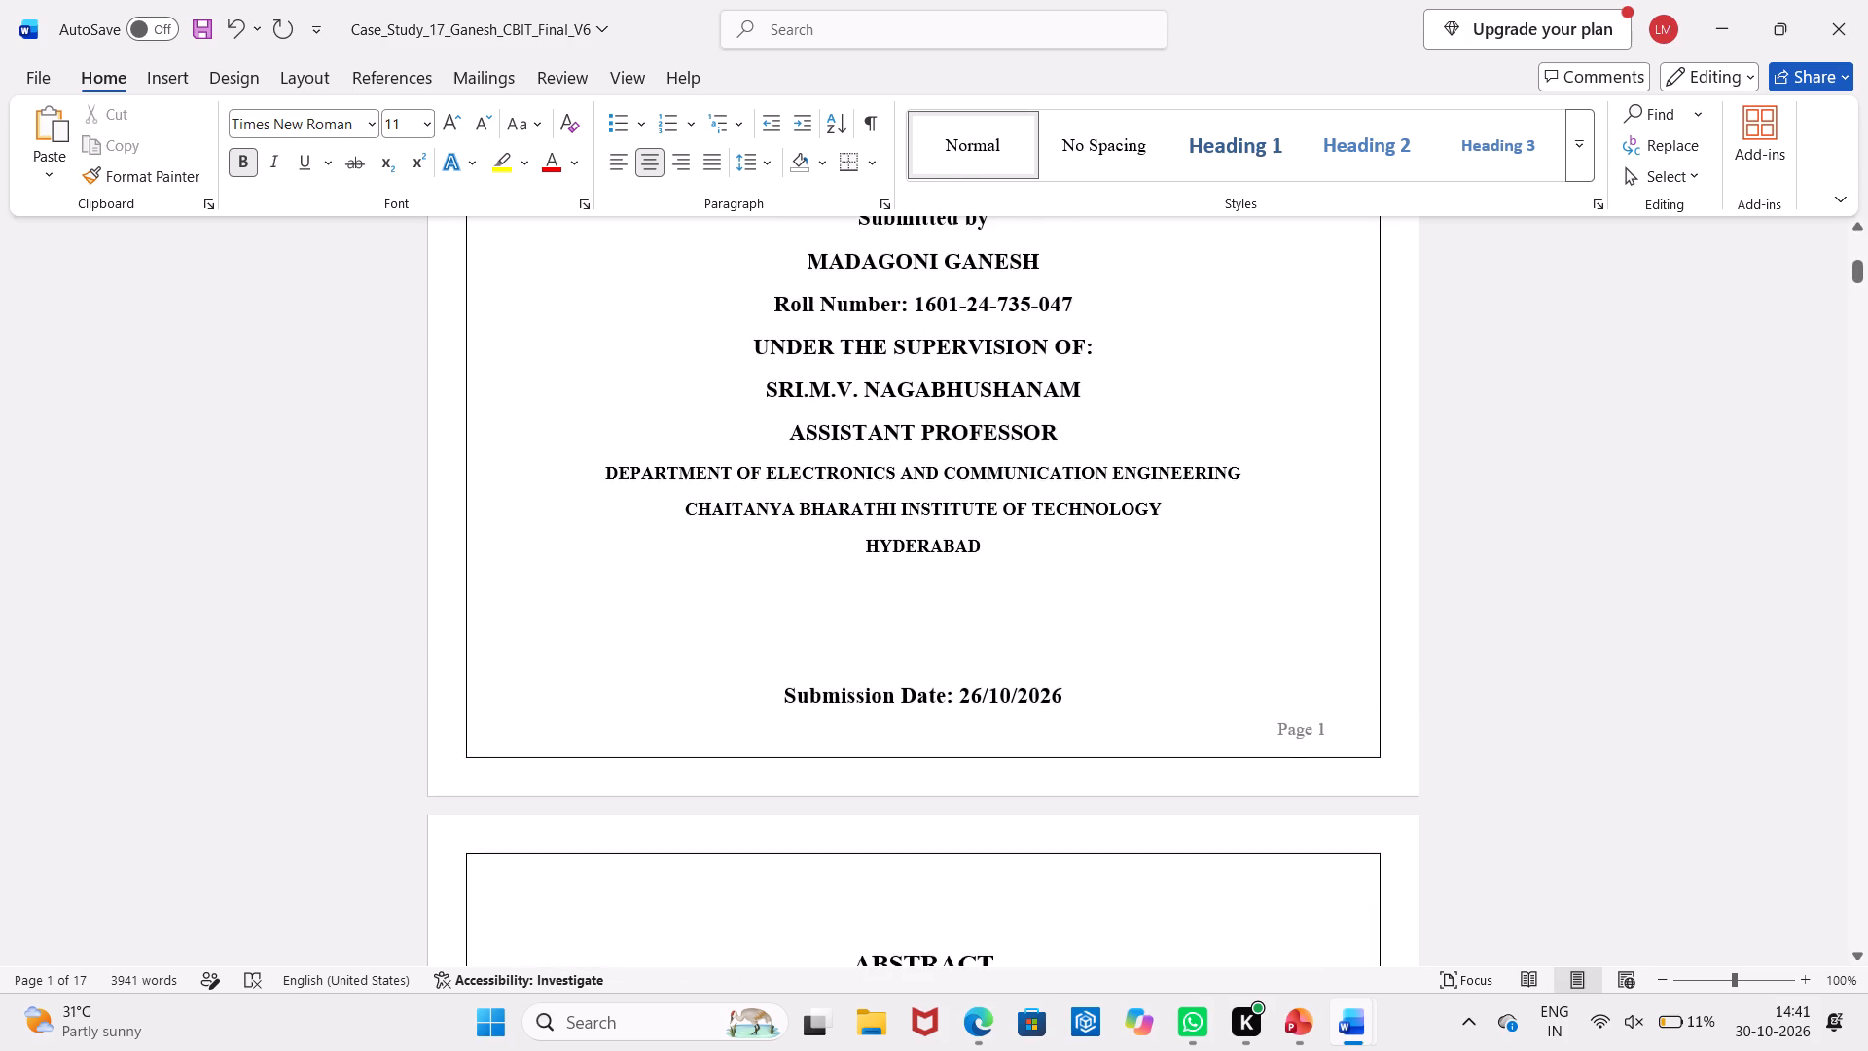
Switch to the other open case study document and copy its whole Declaration page, from the college banner to Student Signature.
scroll(820, 626, up, 3)
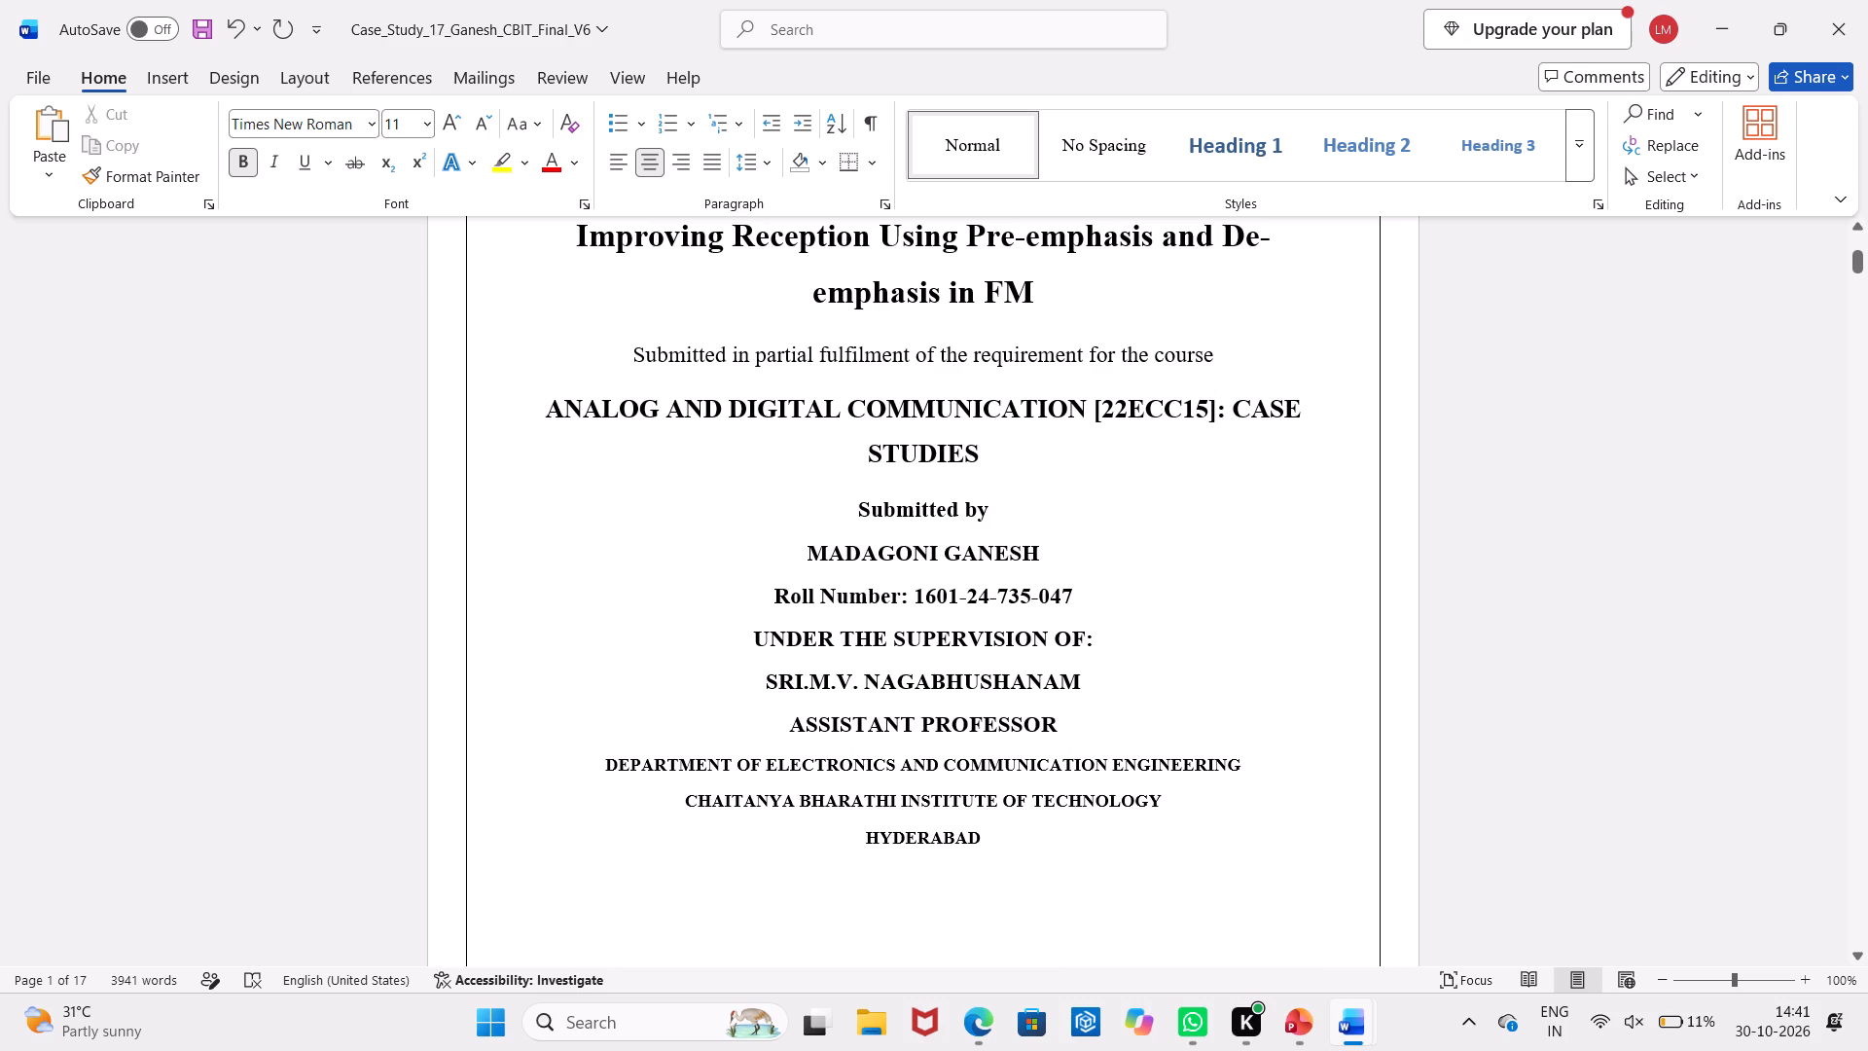
scroll(1030, 677, down, 4)
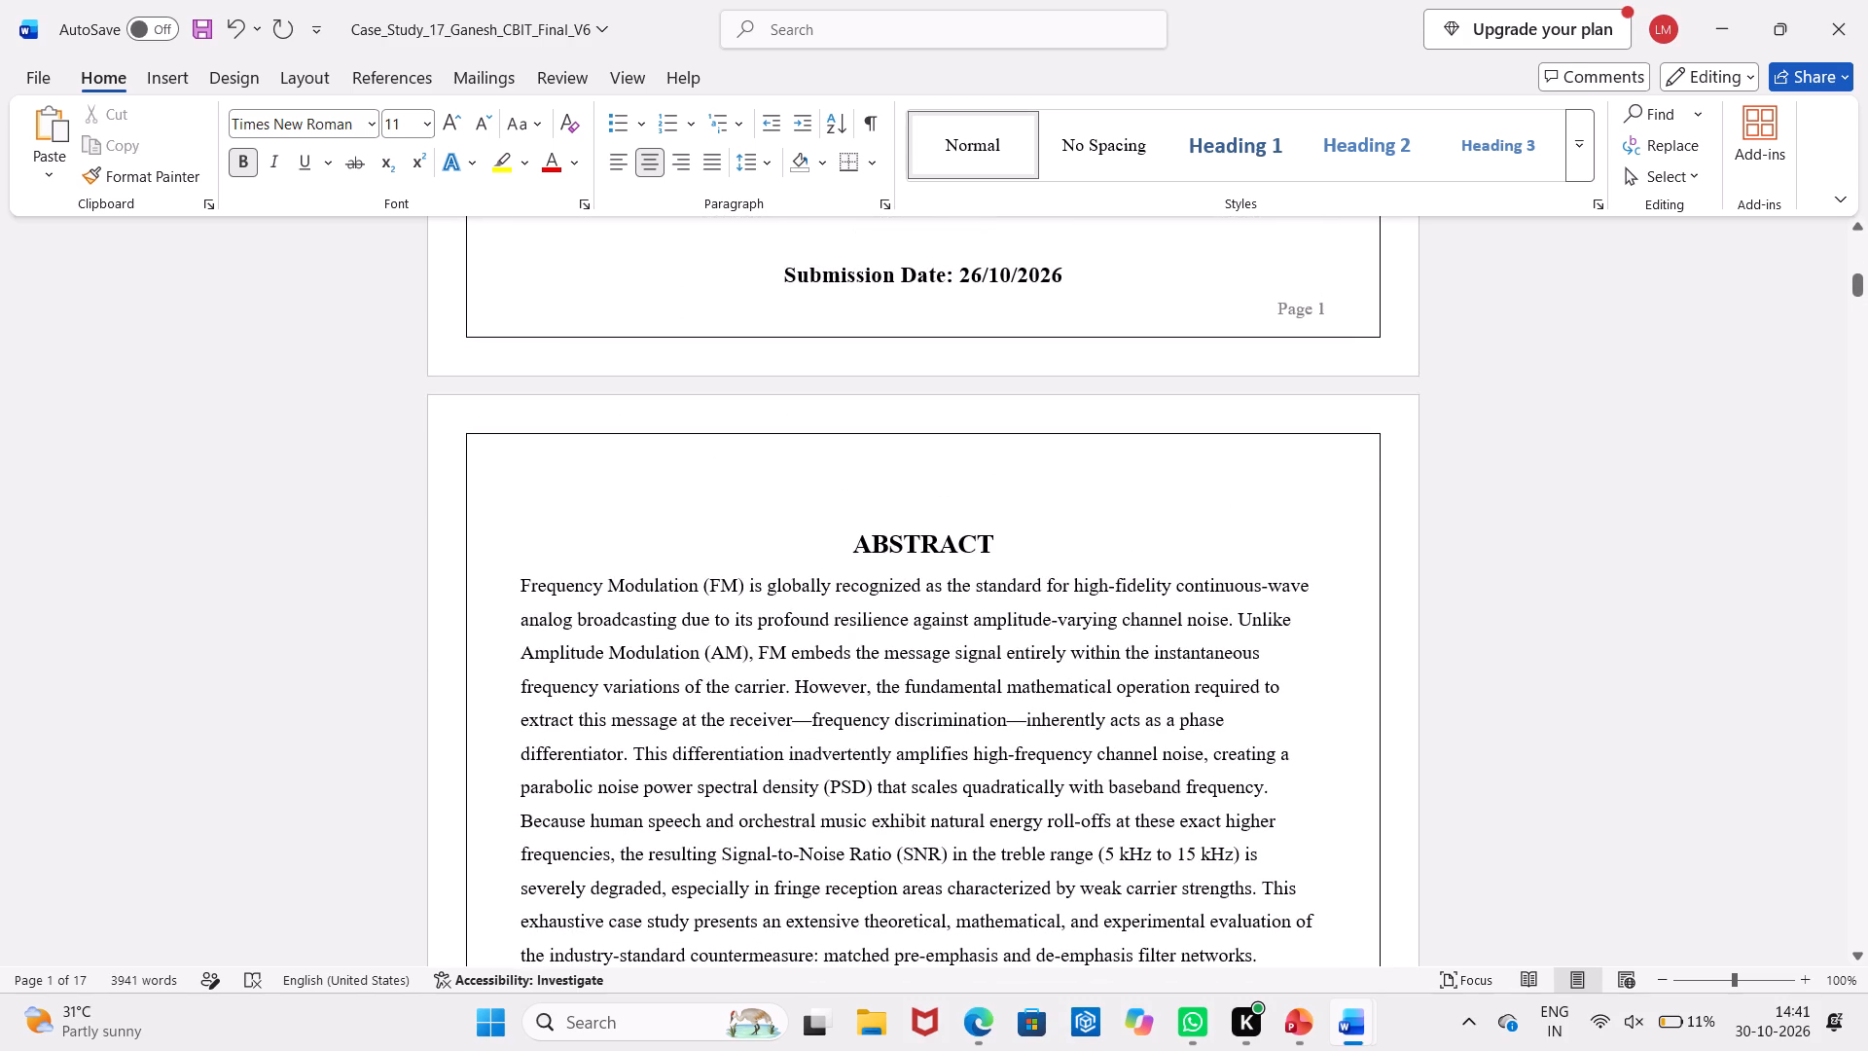
click(849, 539)
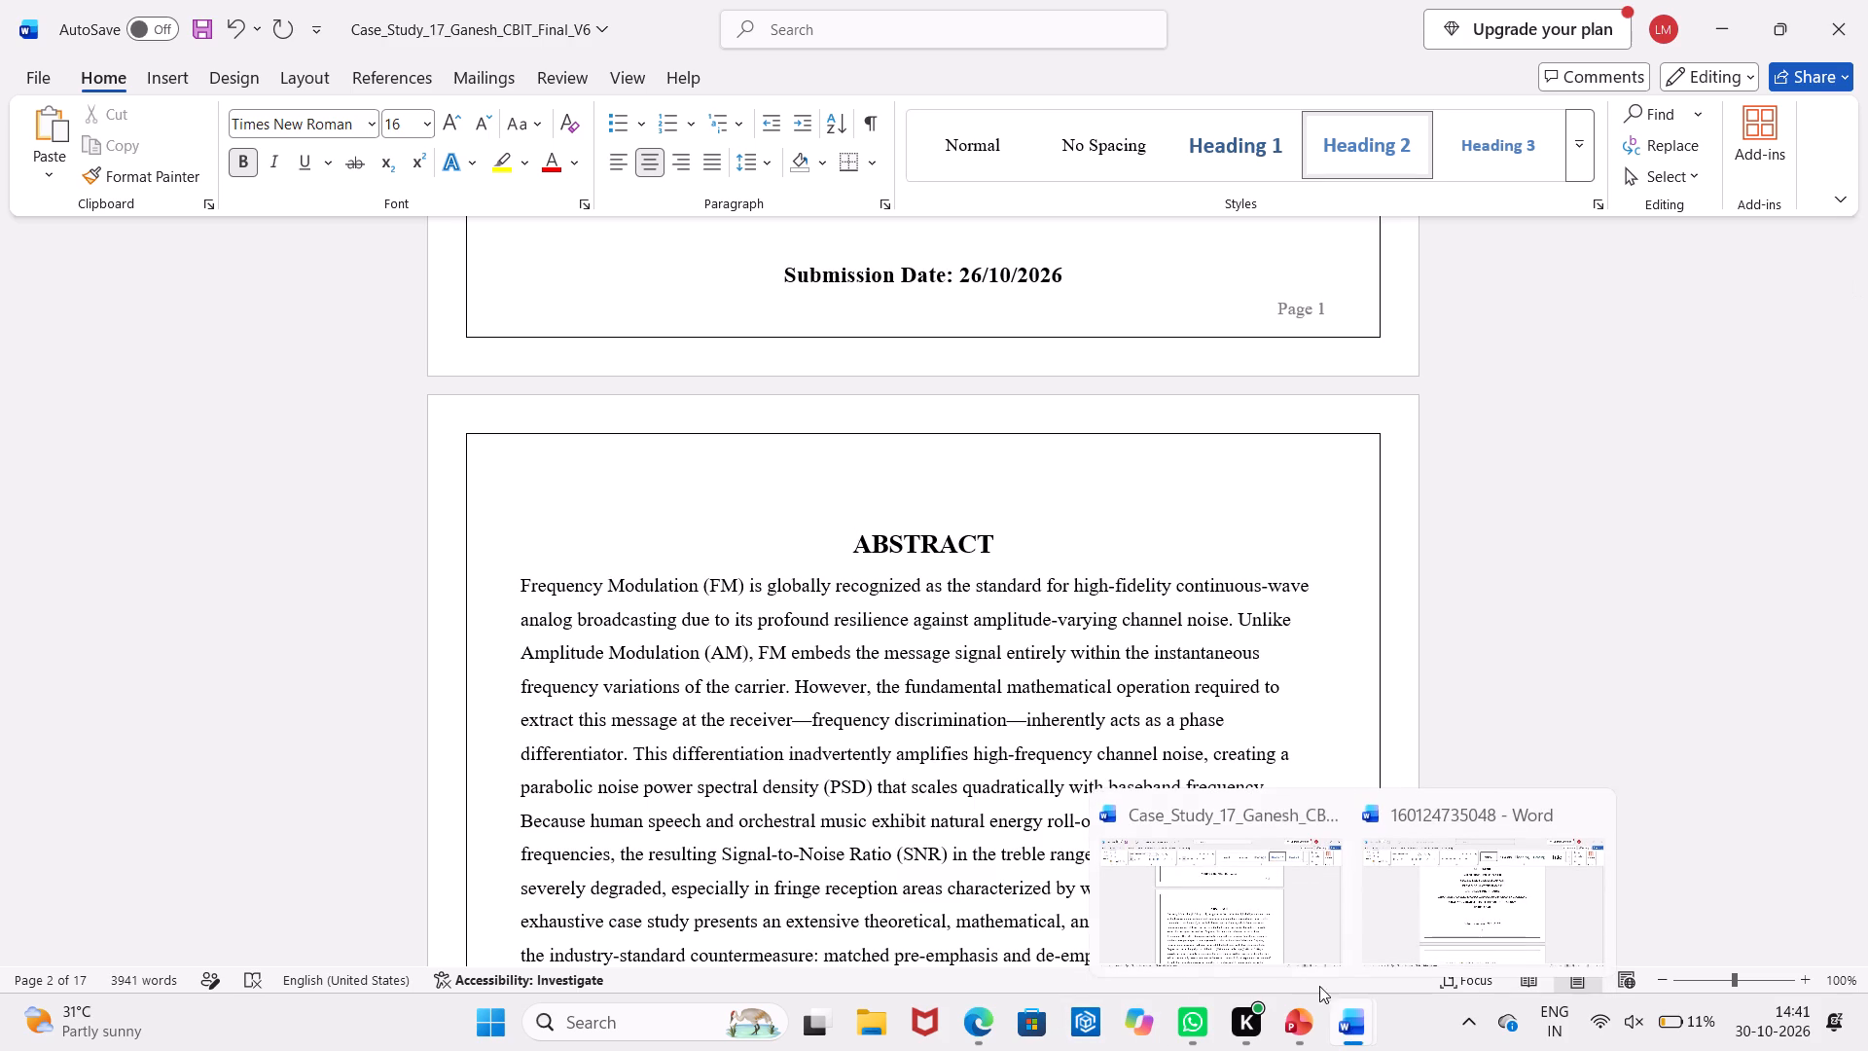
click(1272, 901)
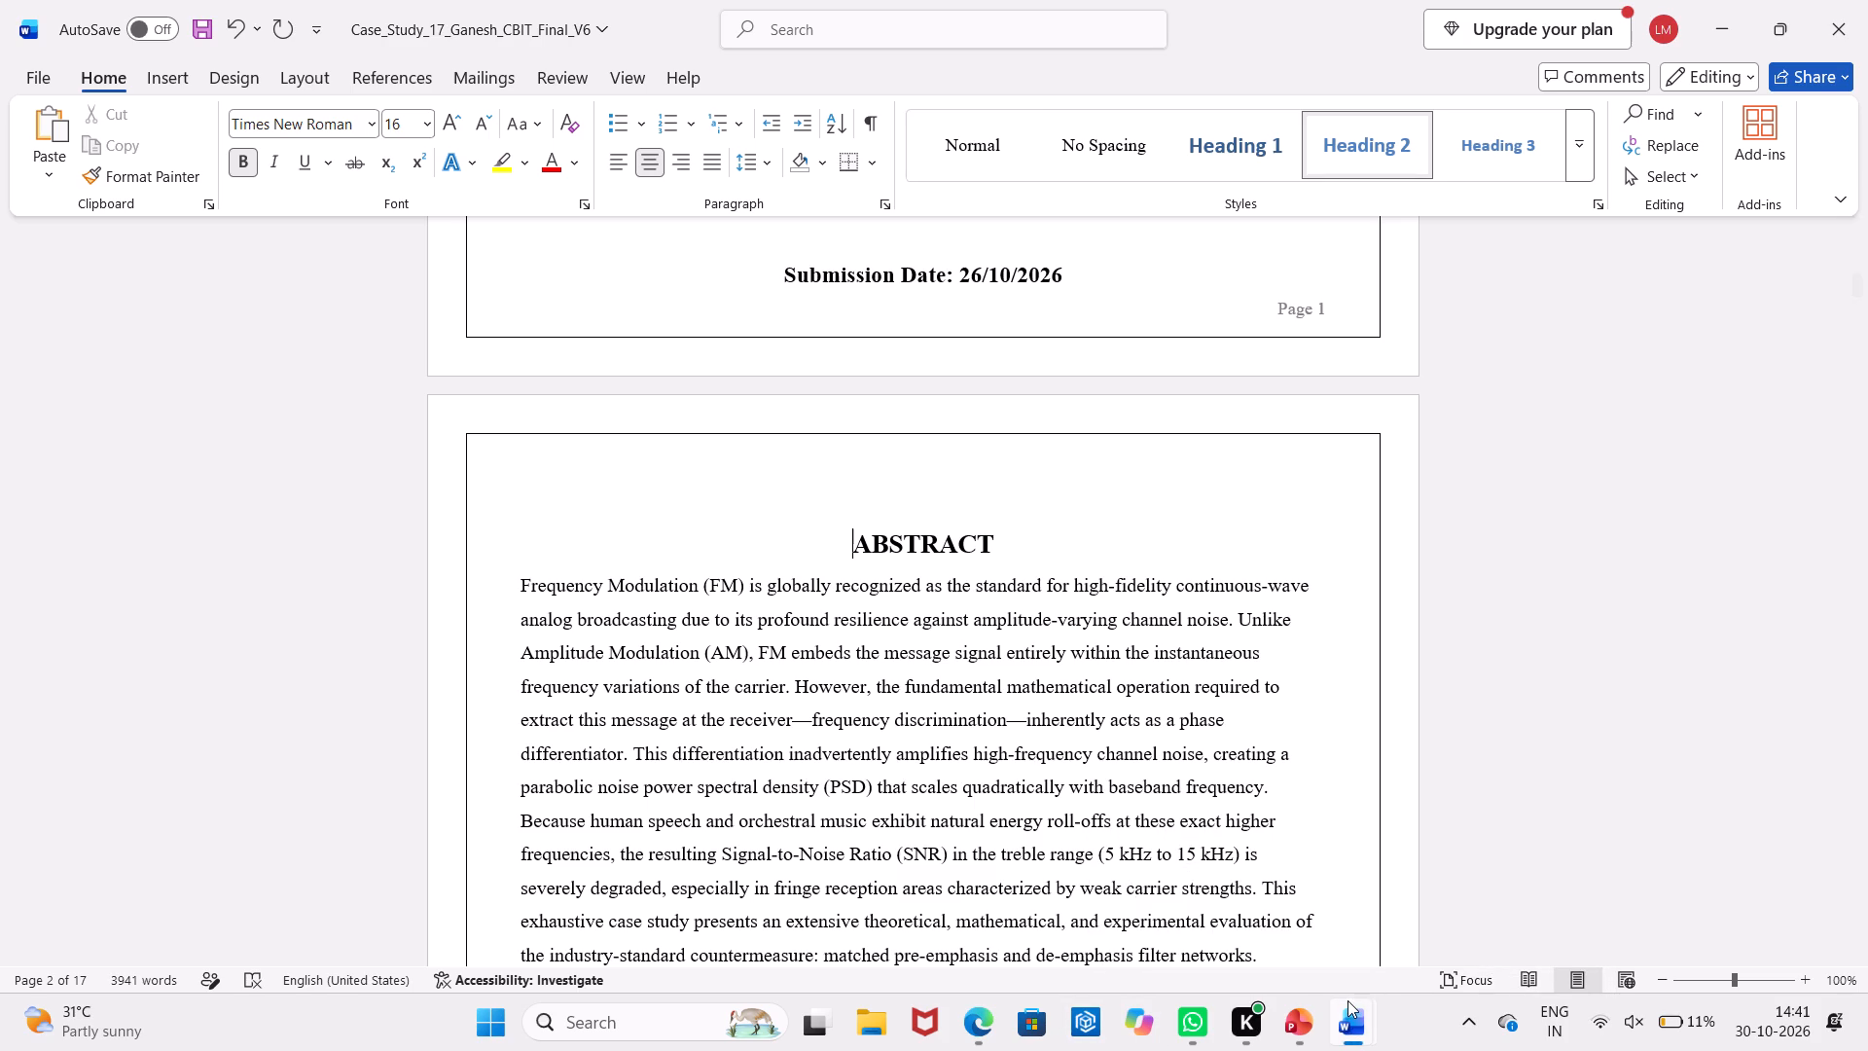
click(1449, 877)
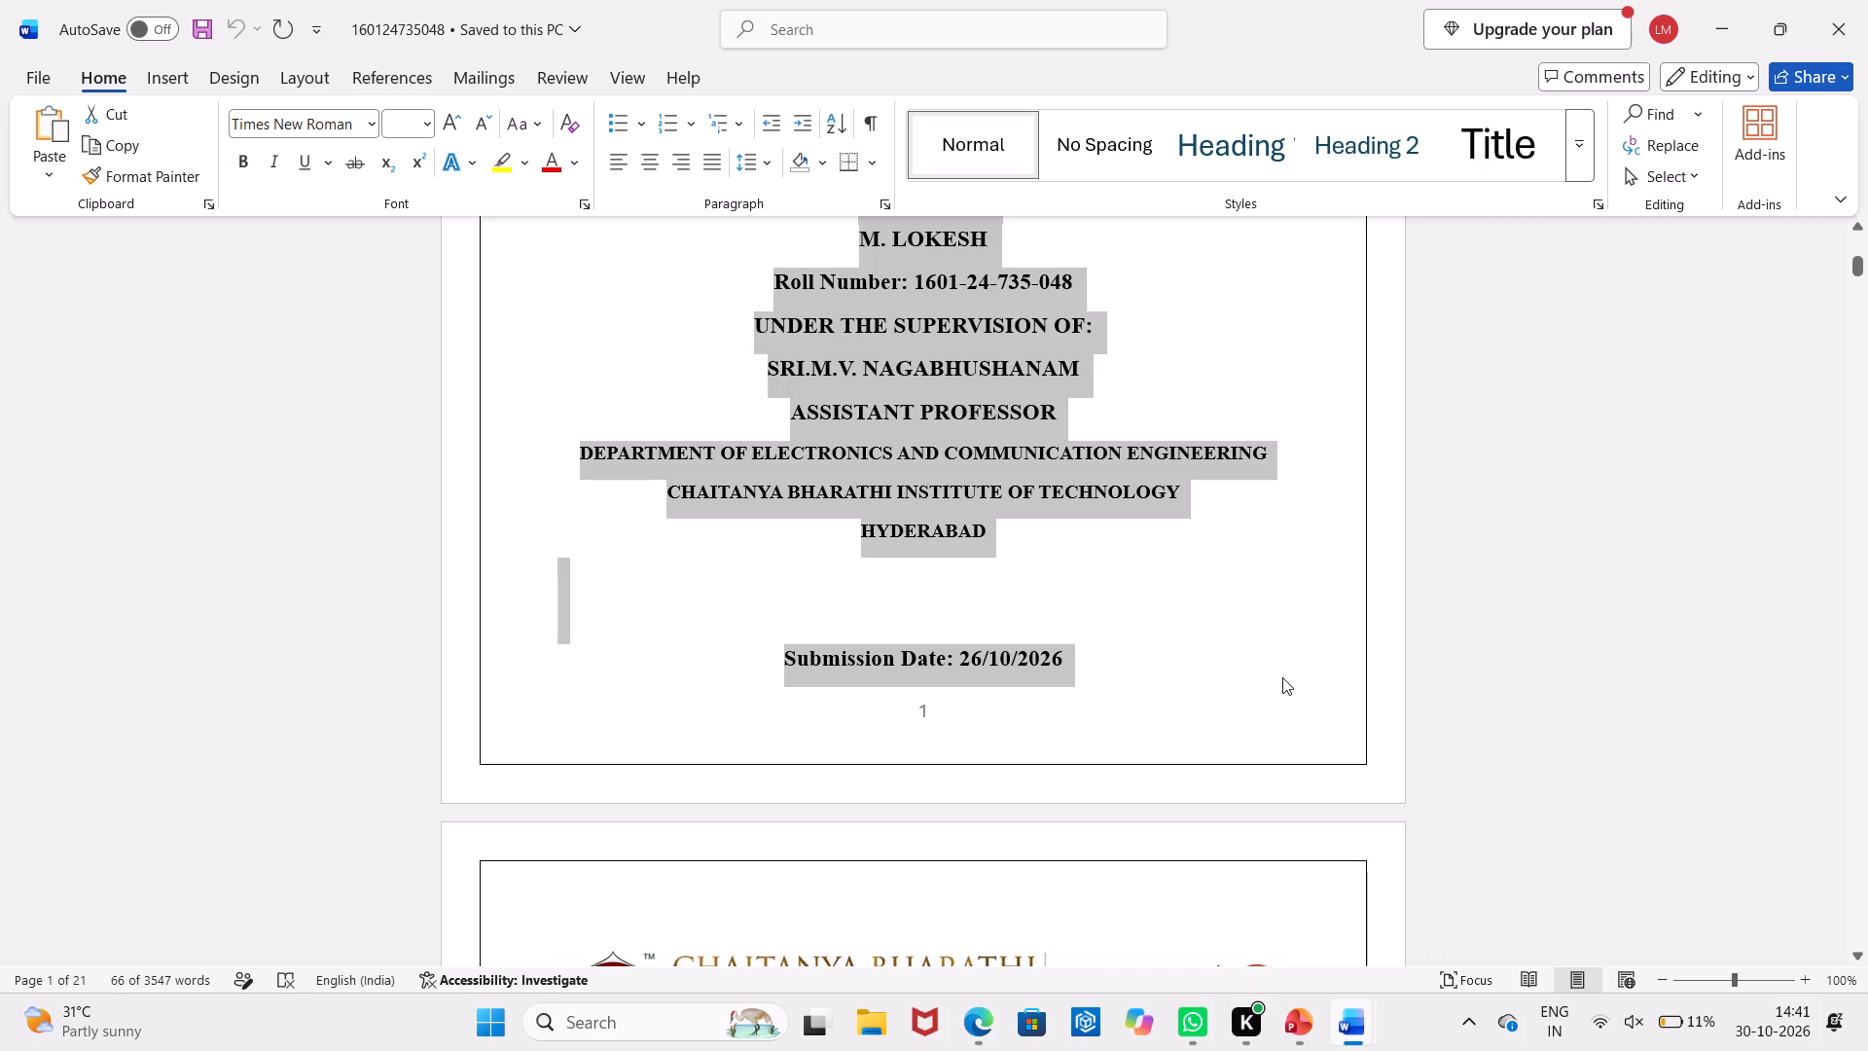
scroll(1282, 677, down, 3)
click(1334, 880)
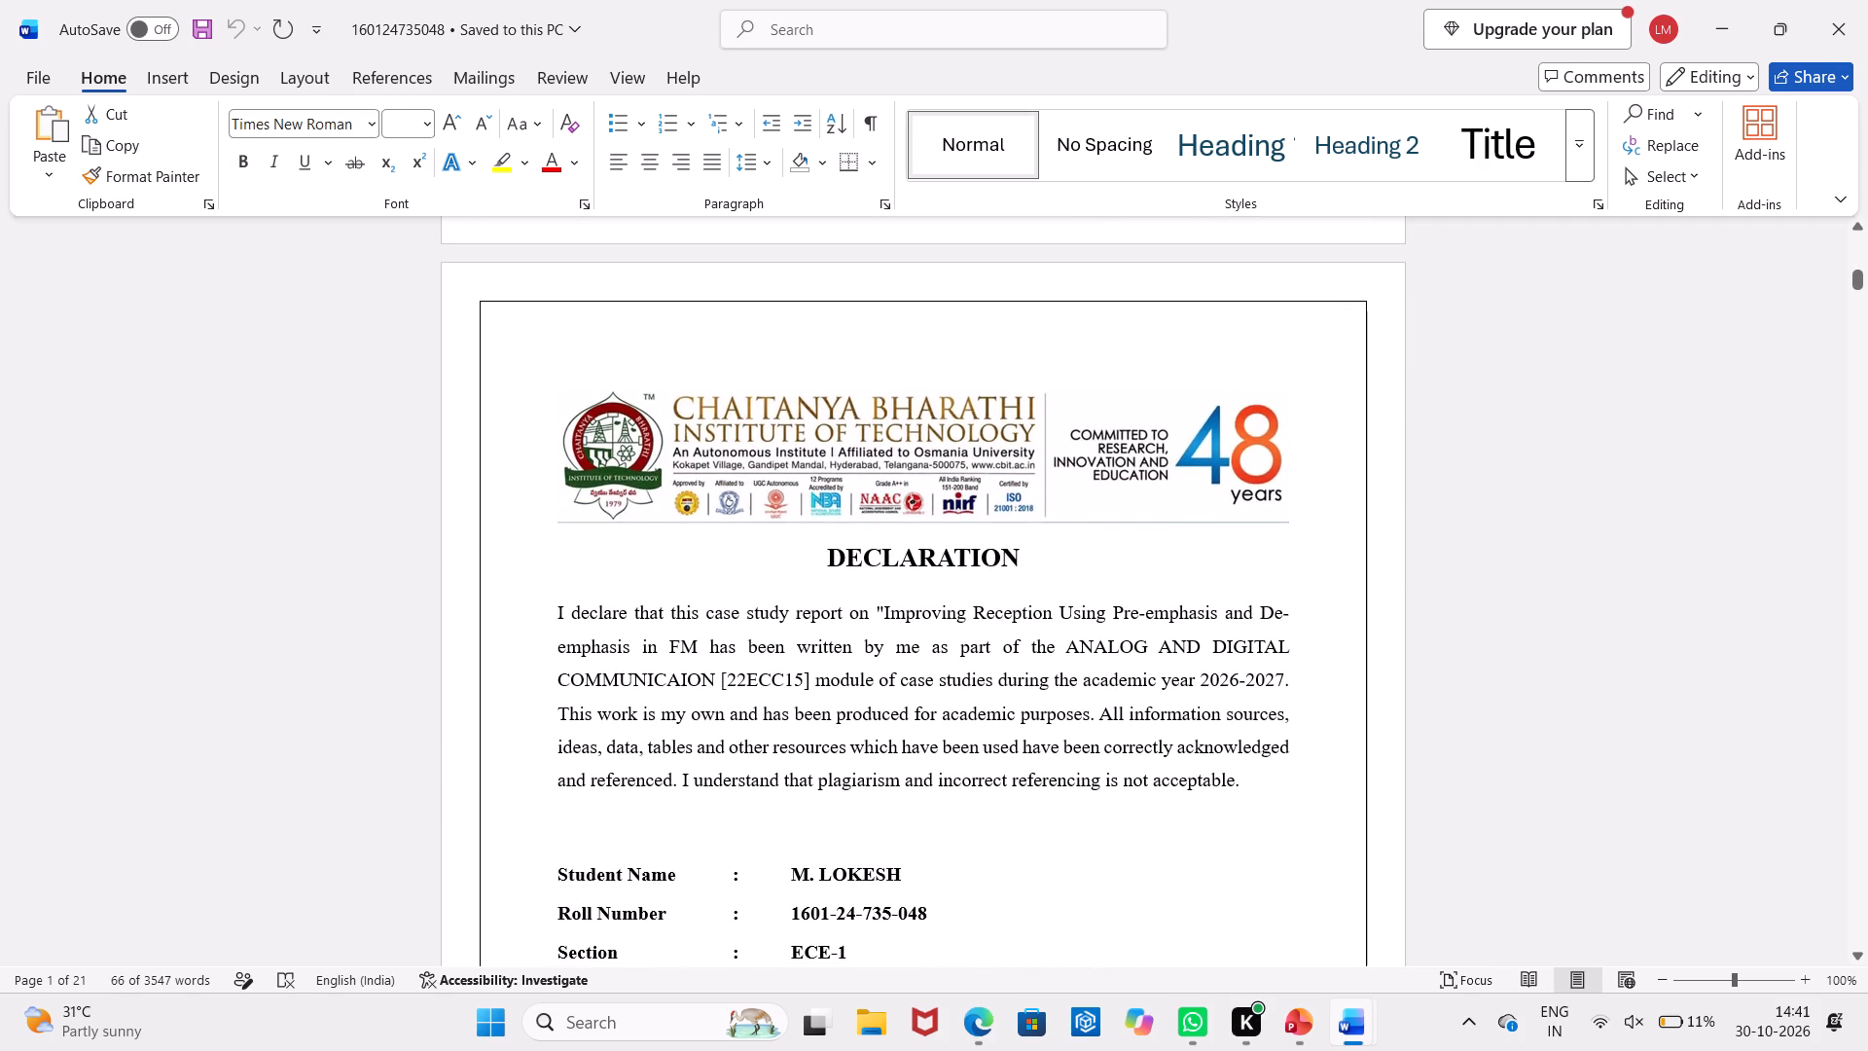
click(575, 393)
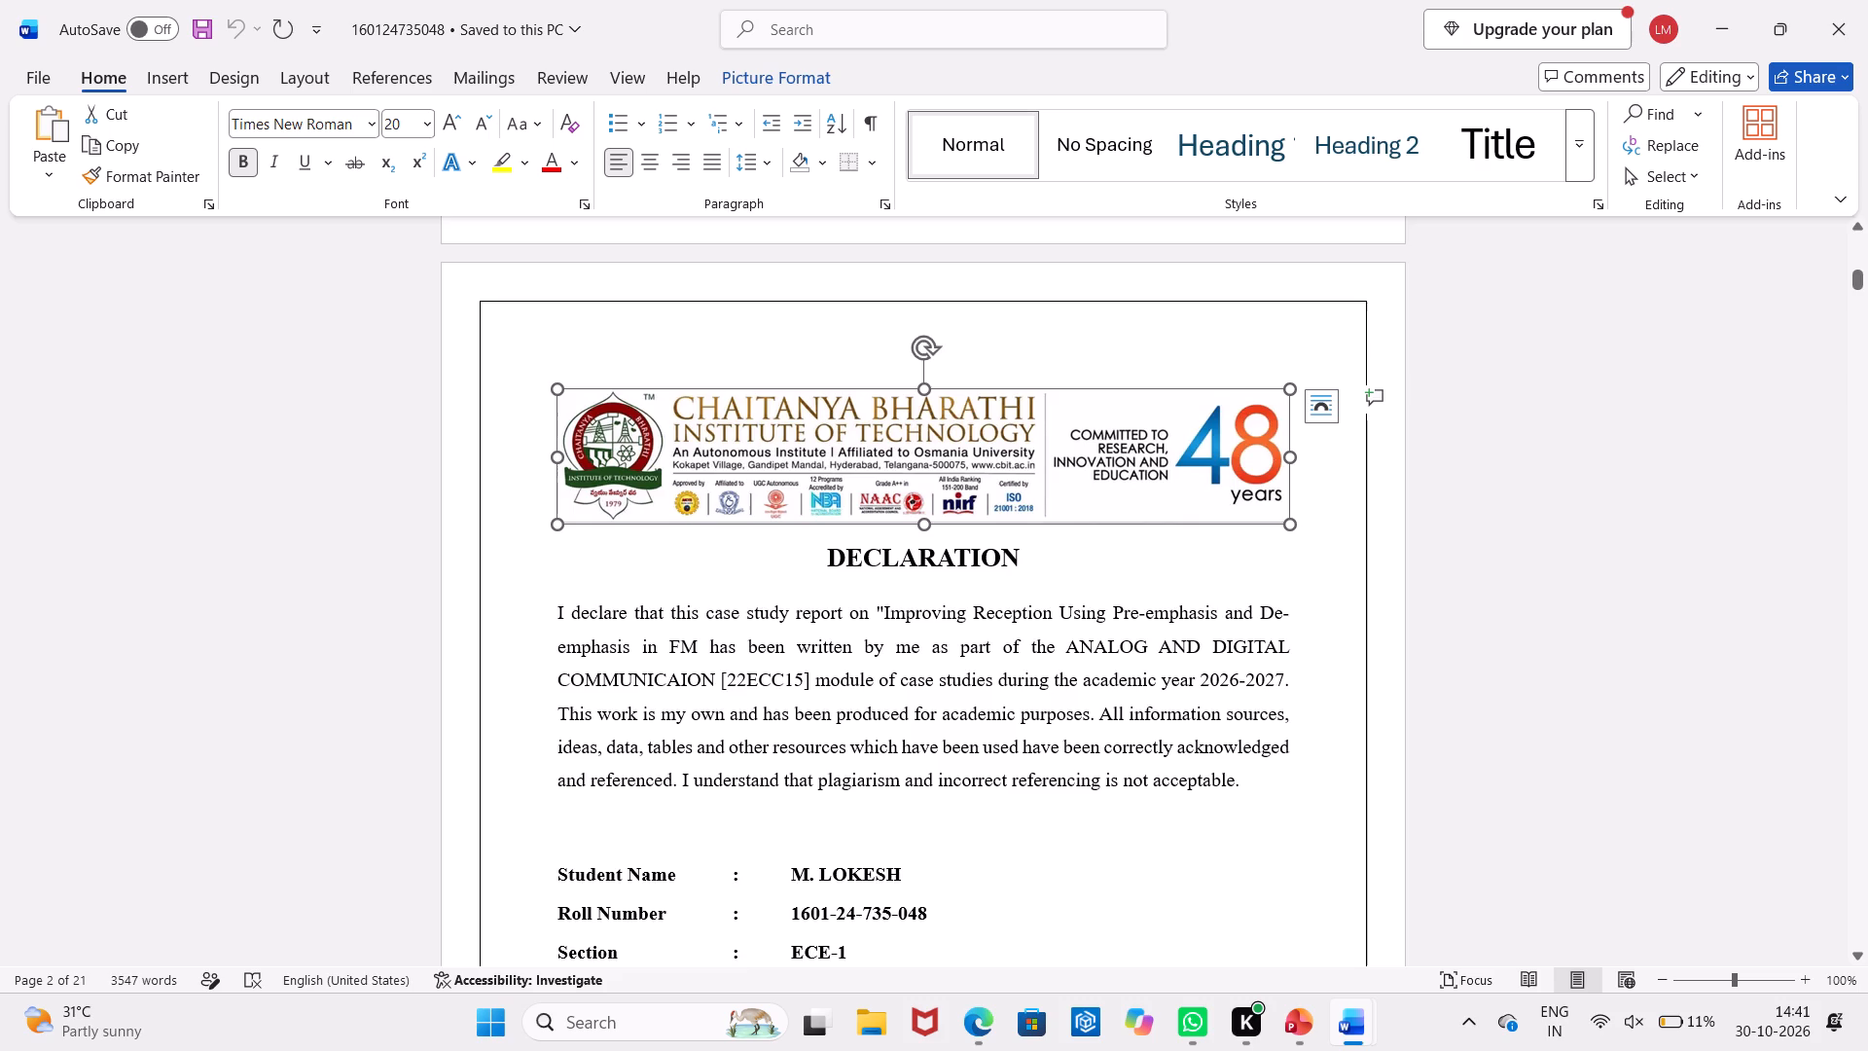
scroll(918, 923, down, 2)
drag(1293, 777, 1077, 633)
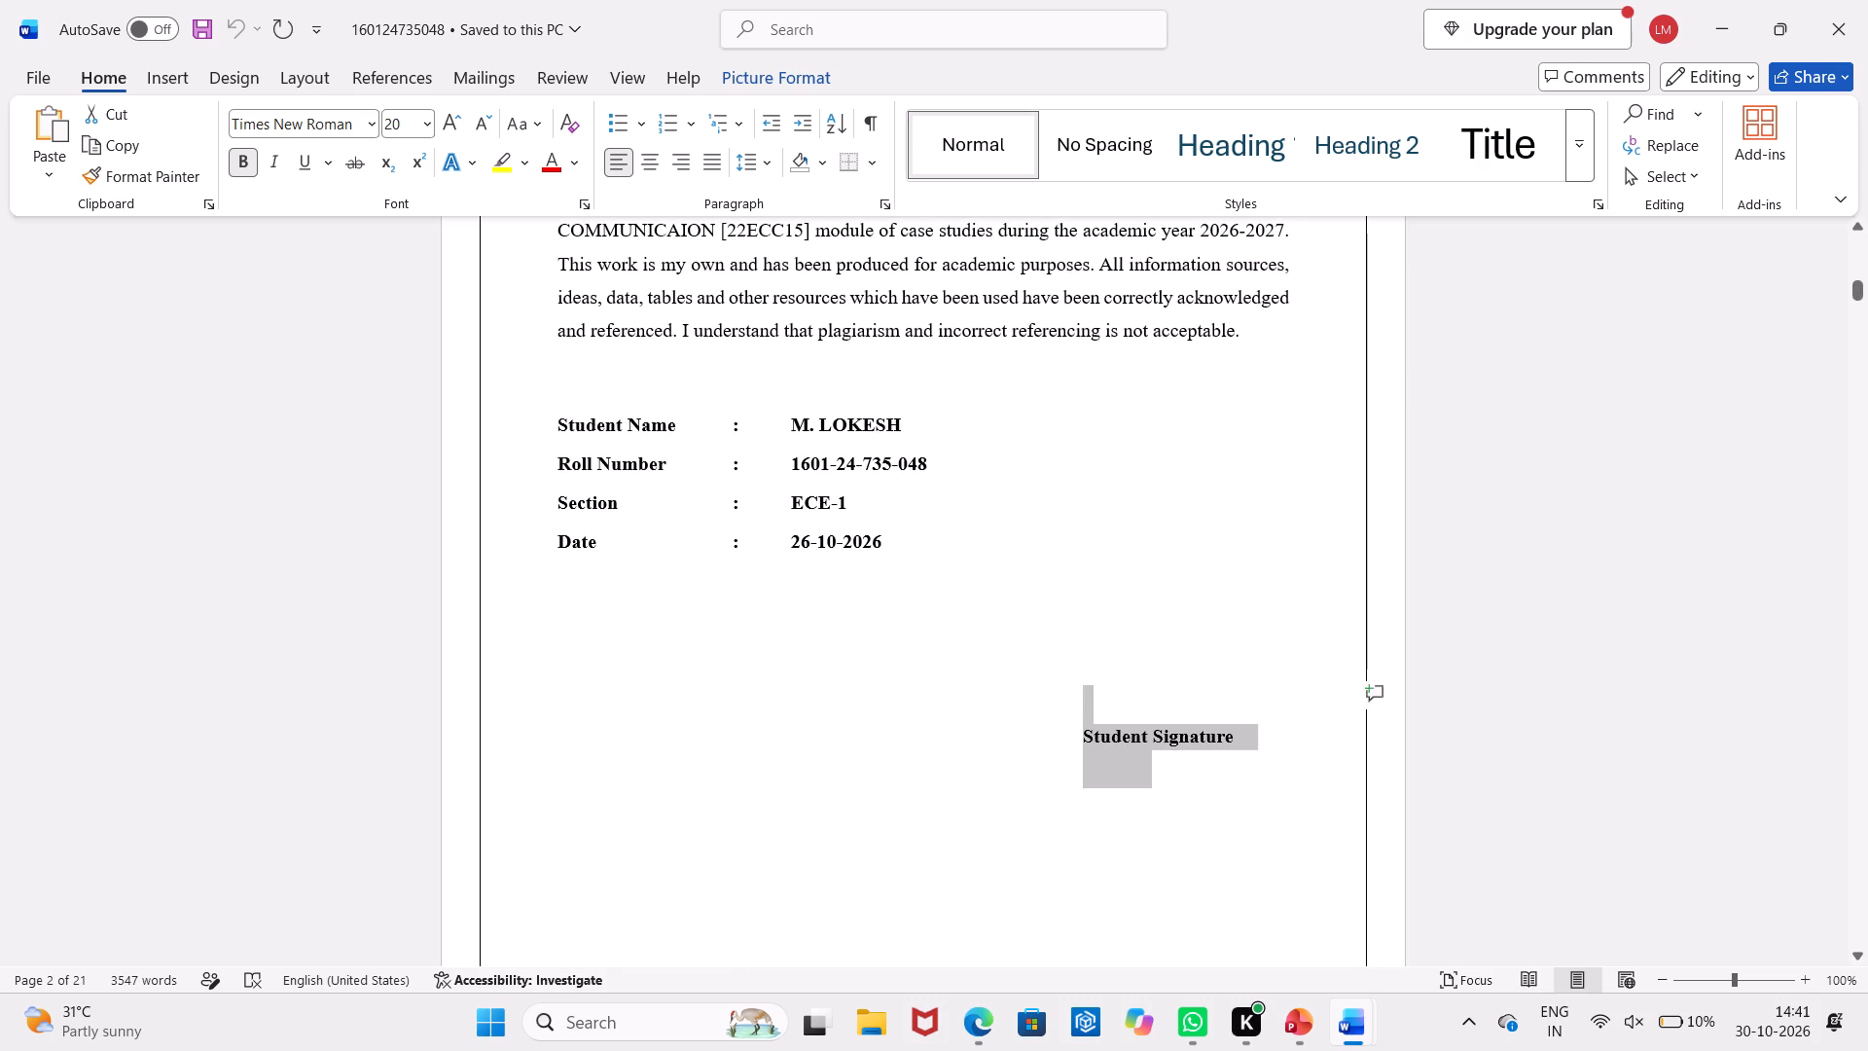
drag(1077, 633, 530, 247)
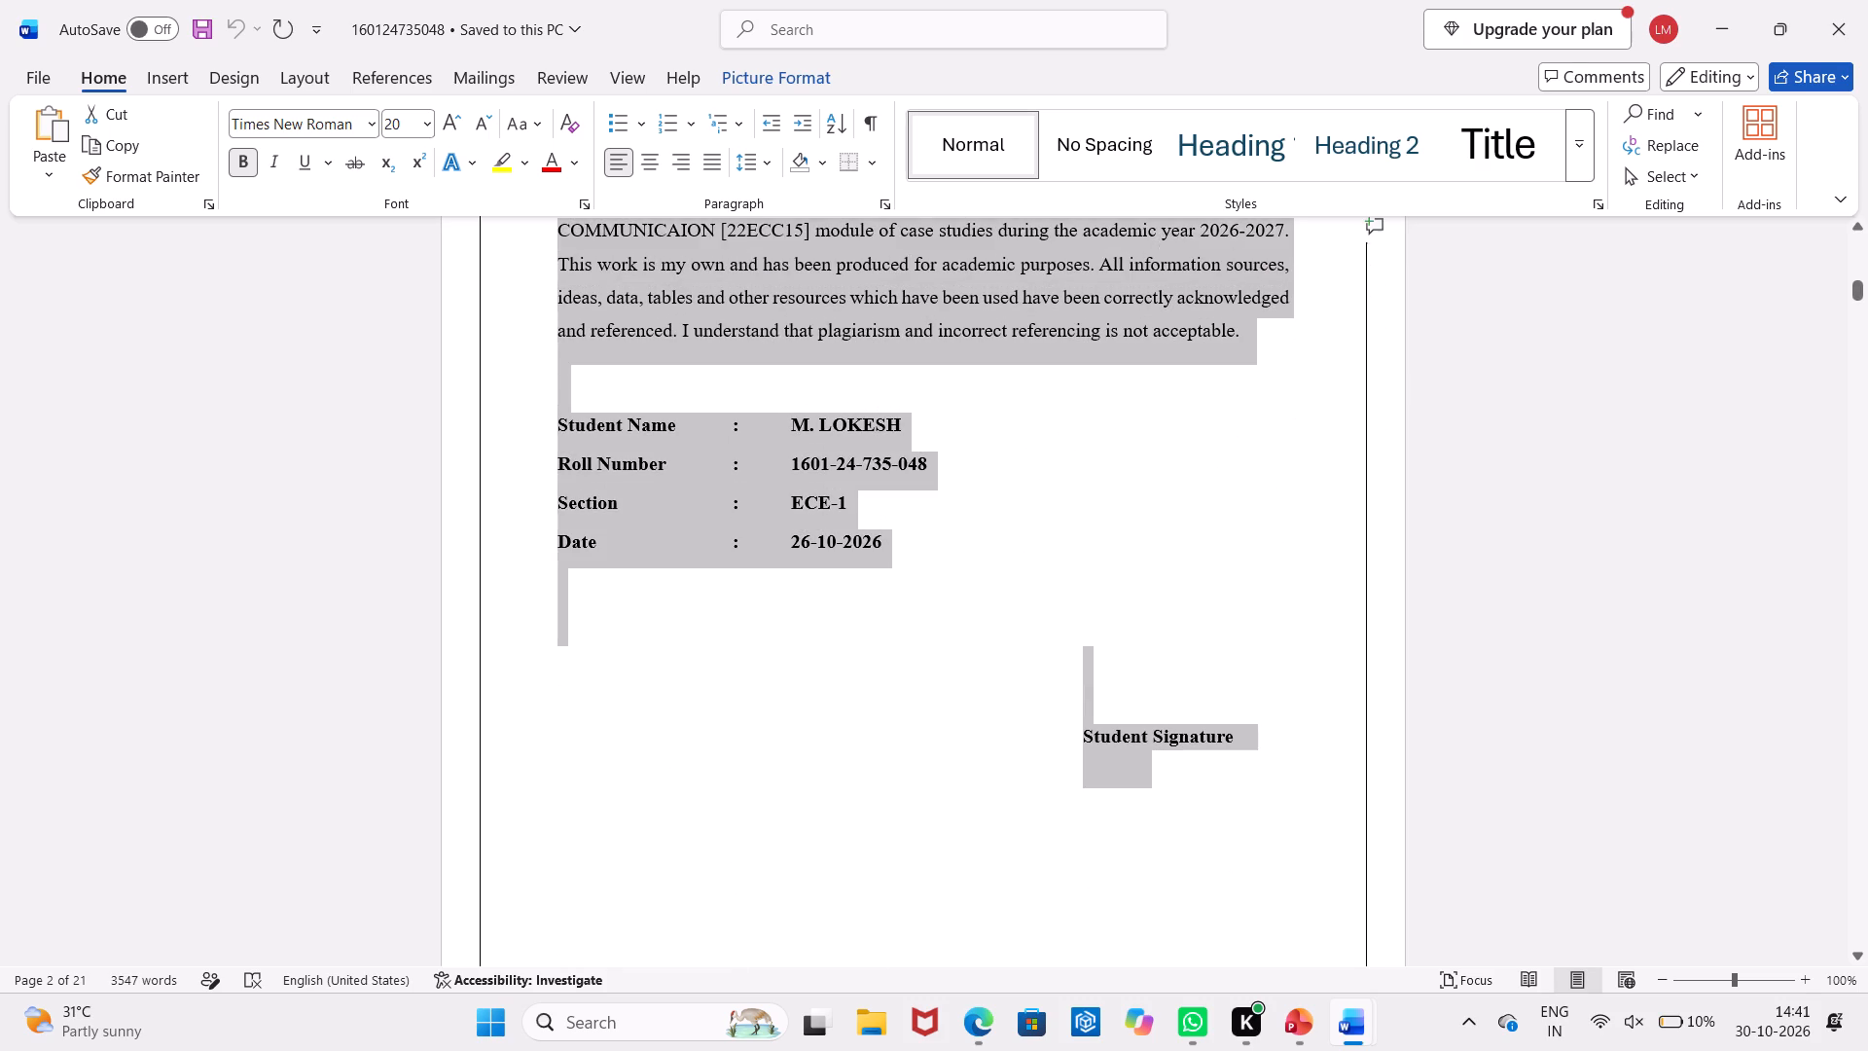
drag(530, 247, 543, 731)
key(ctrl+c)
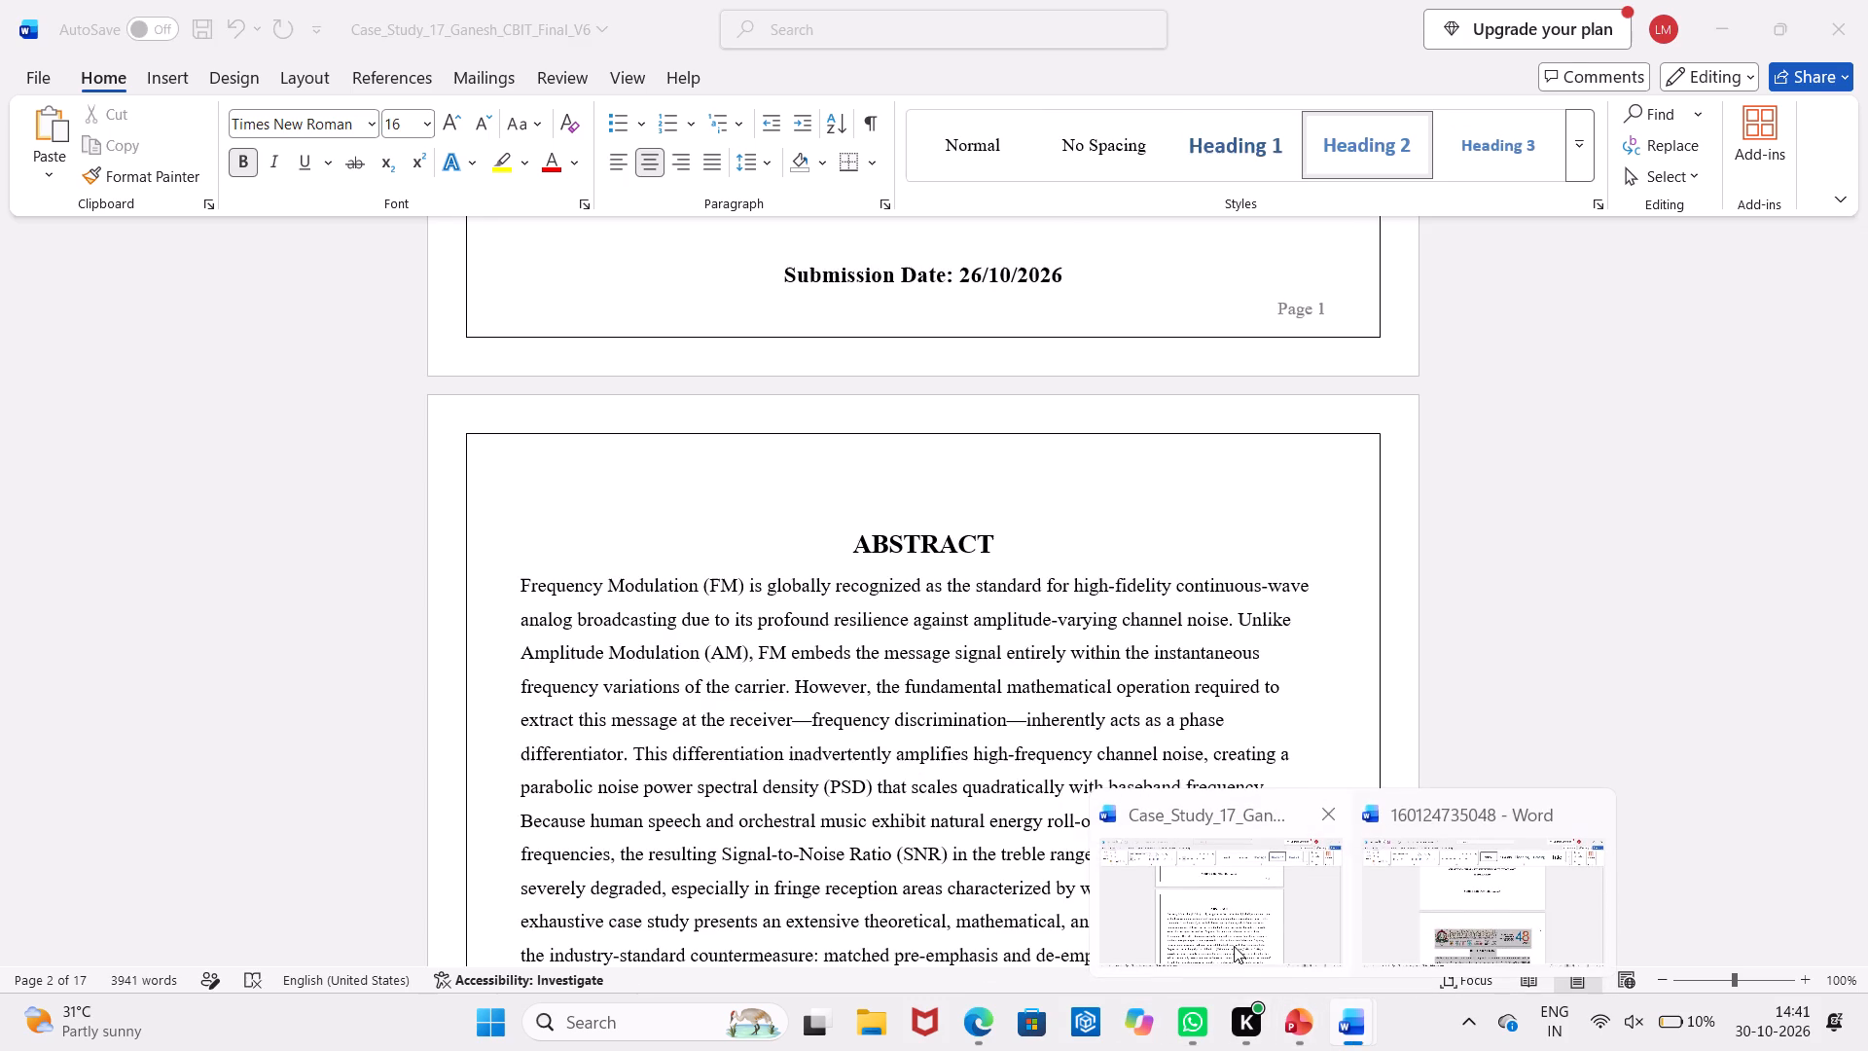
Return to the Case Study 17 report and paste the Declaration content on page 2, above the ABSTRACT heading.
click(1234, 946)
click(622, 470)
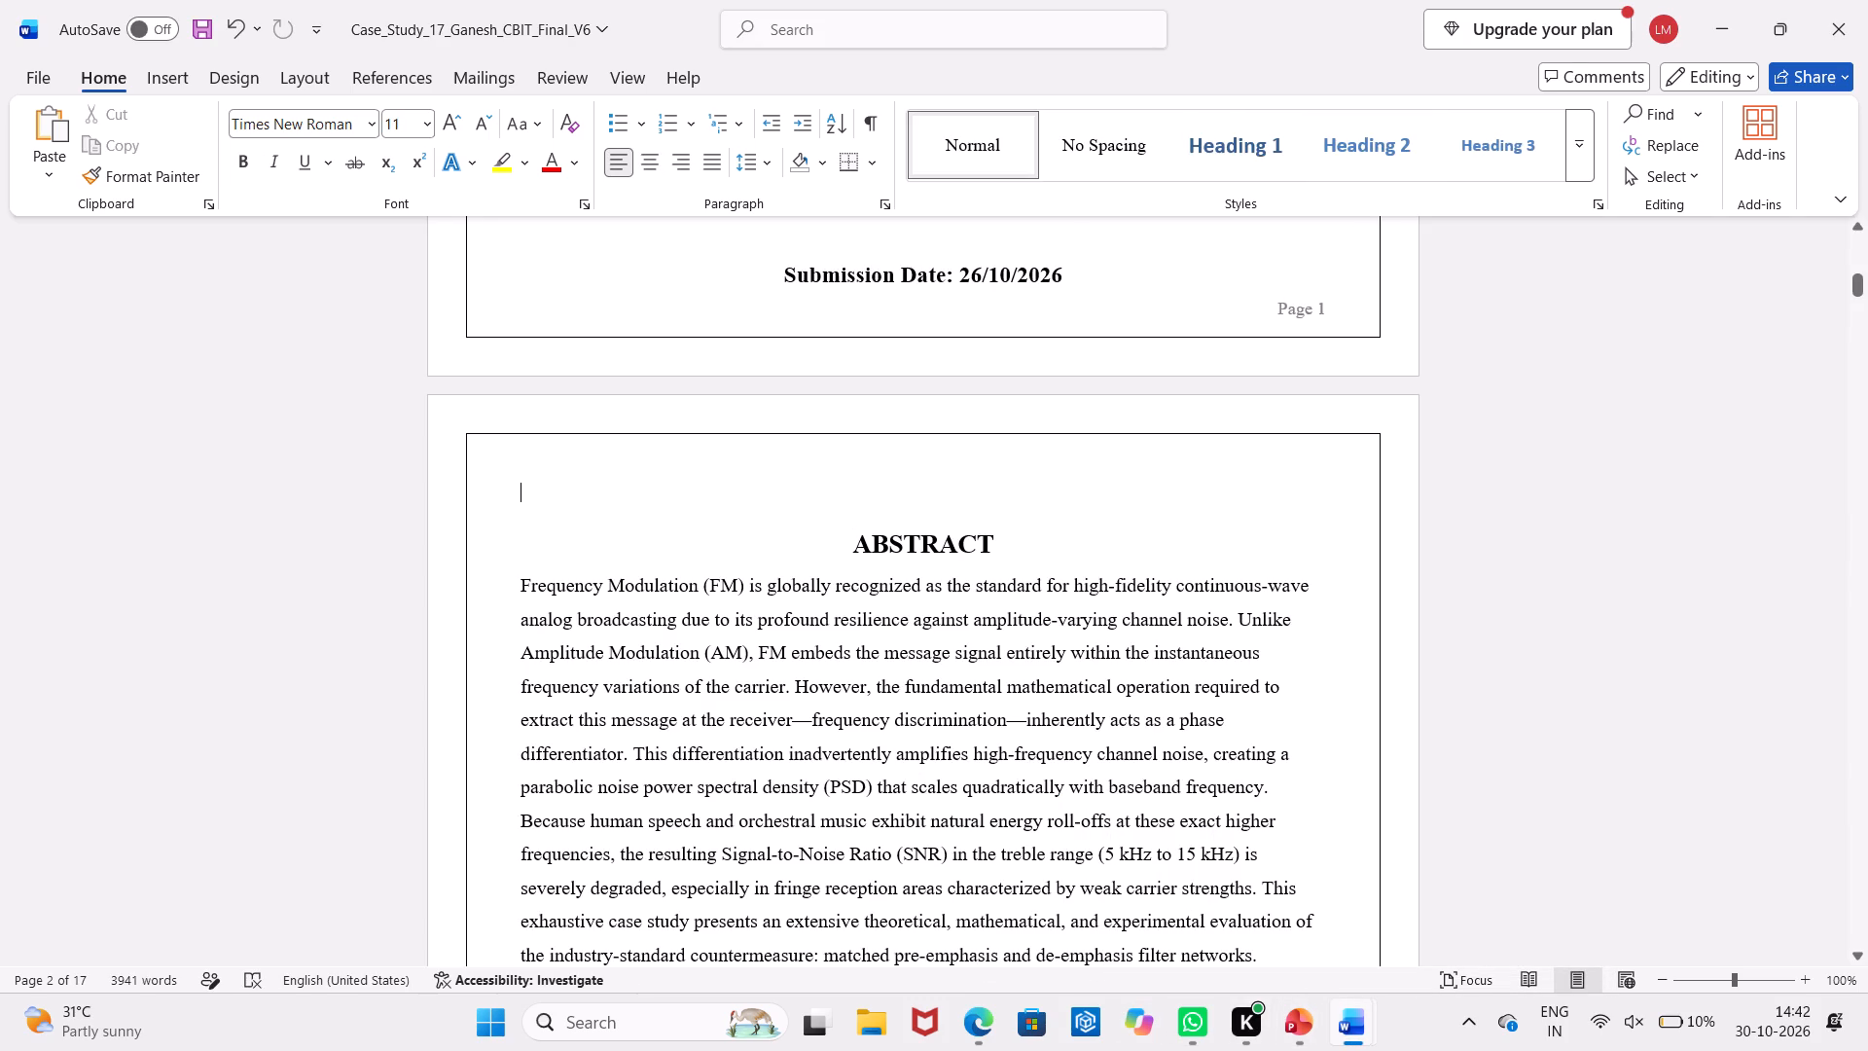
key(ctrl+v)
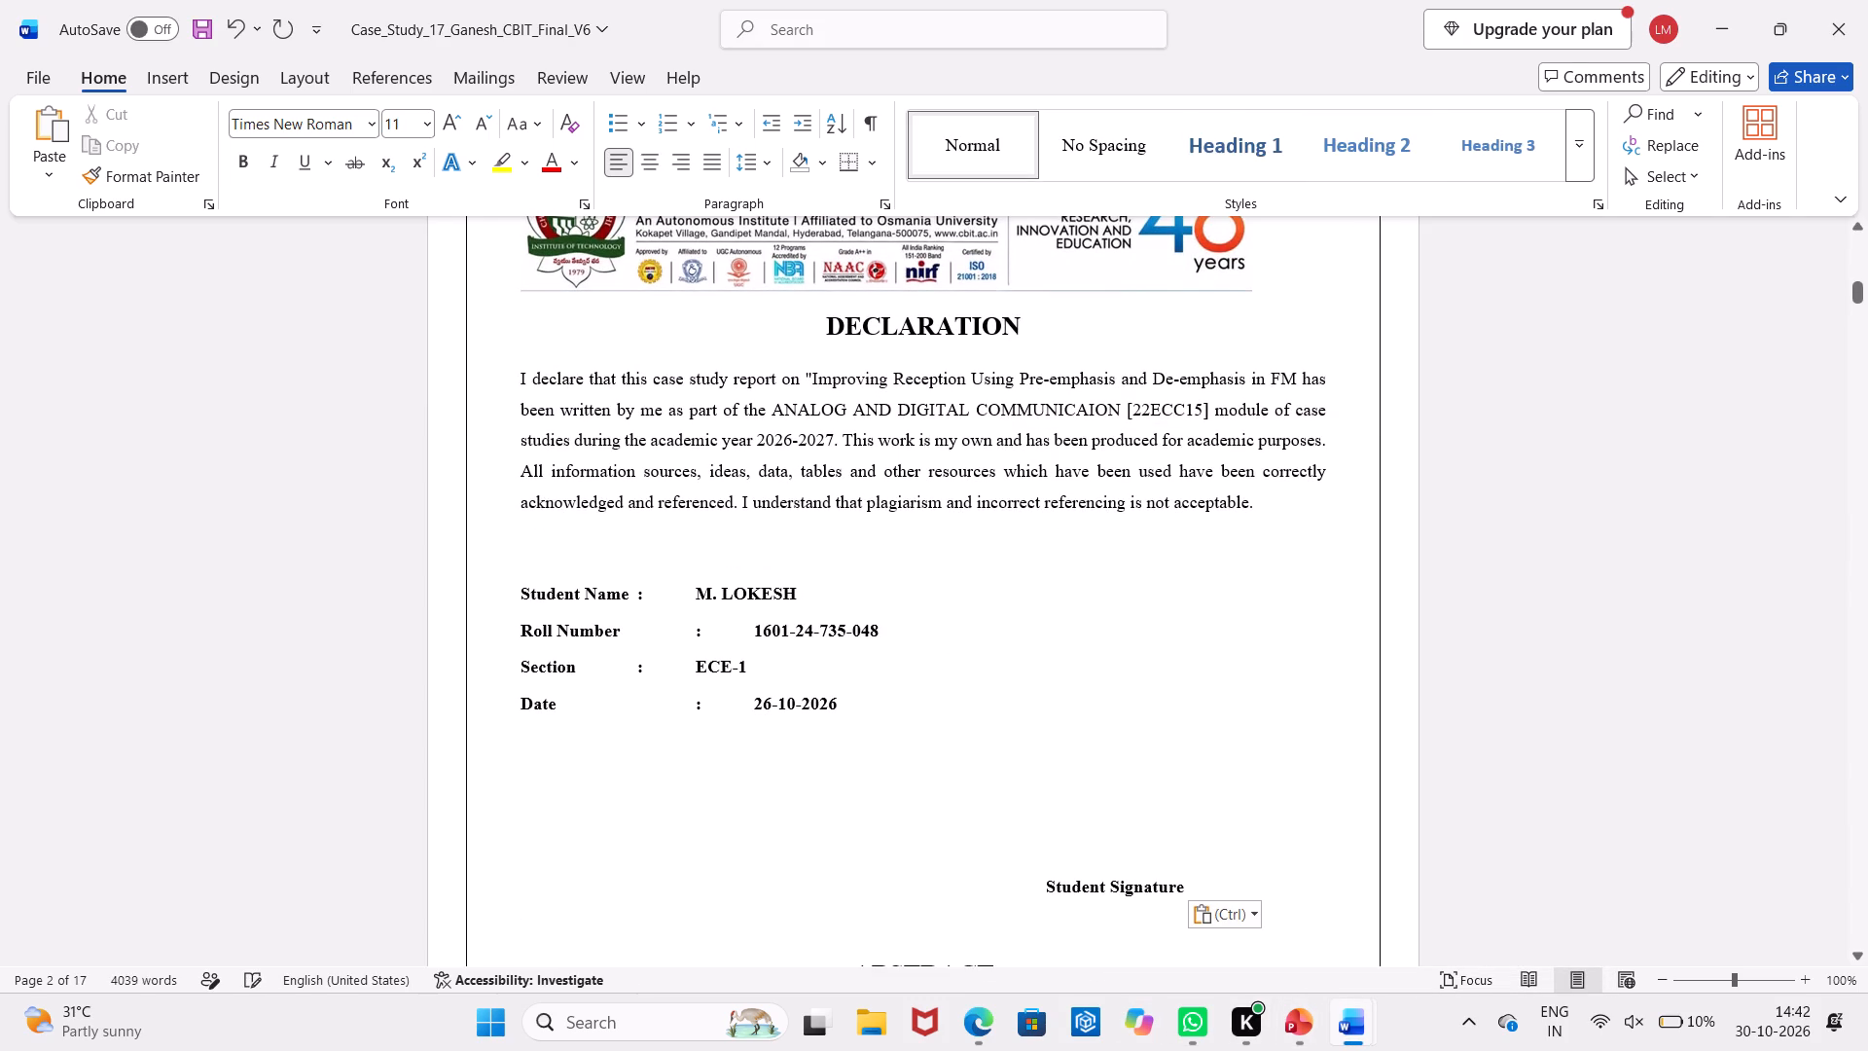
Add a tab before the colons of the Student Name and Section lines so they align with Roll Number and Date.
scroll(774, 635, right, 2)
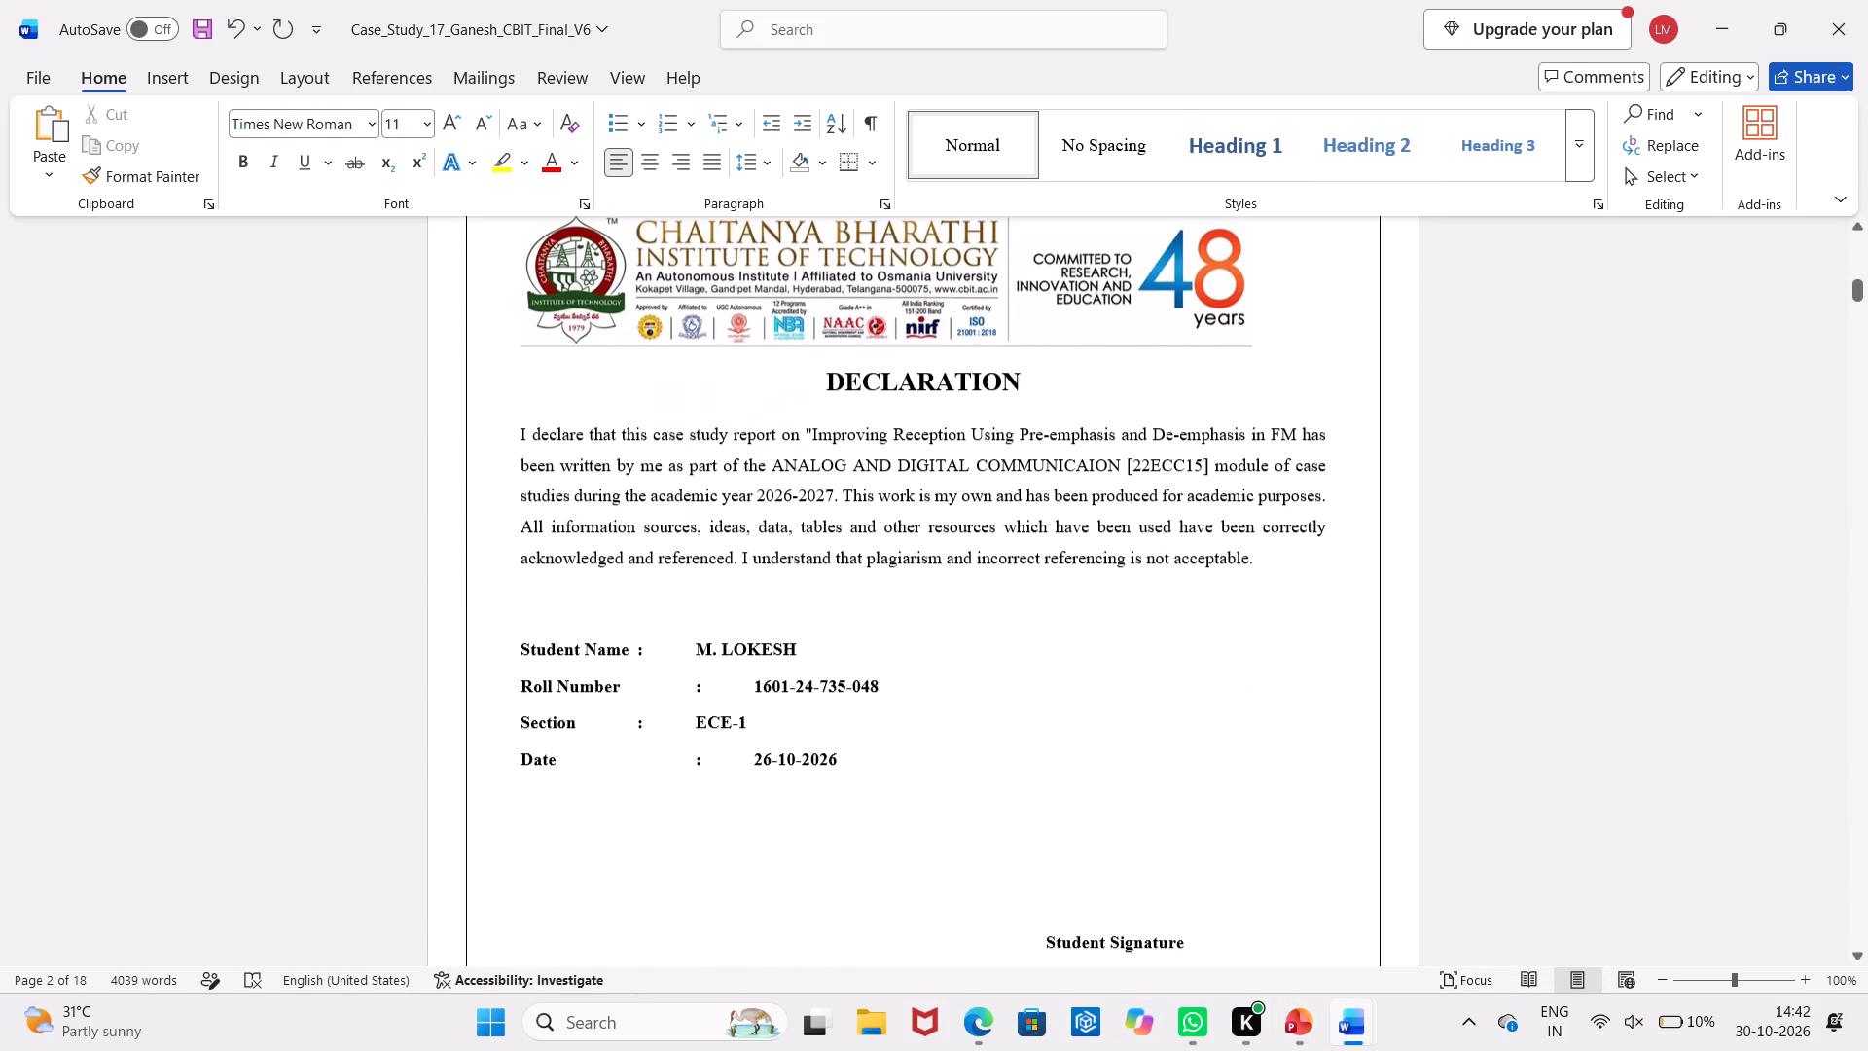
click(639, 640)
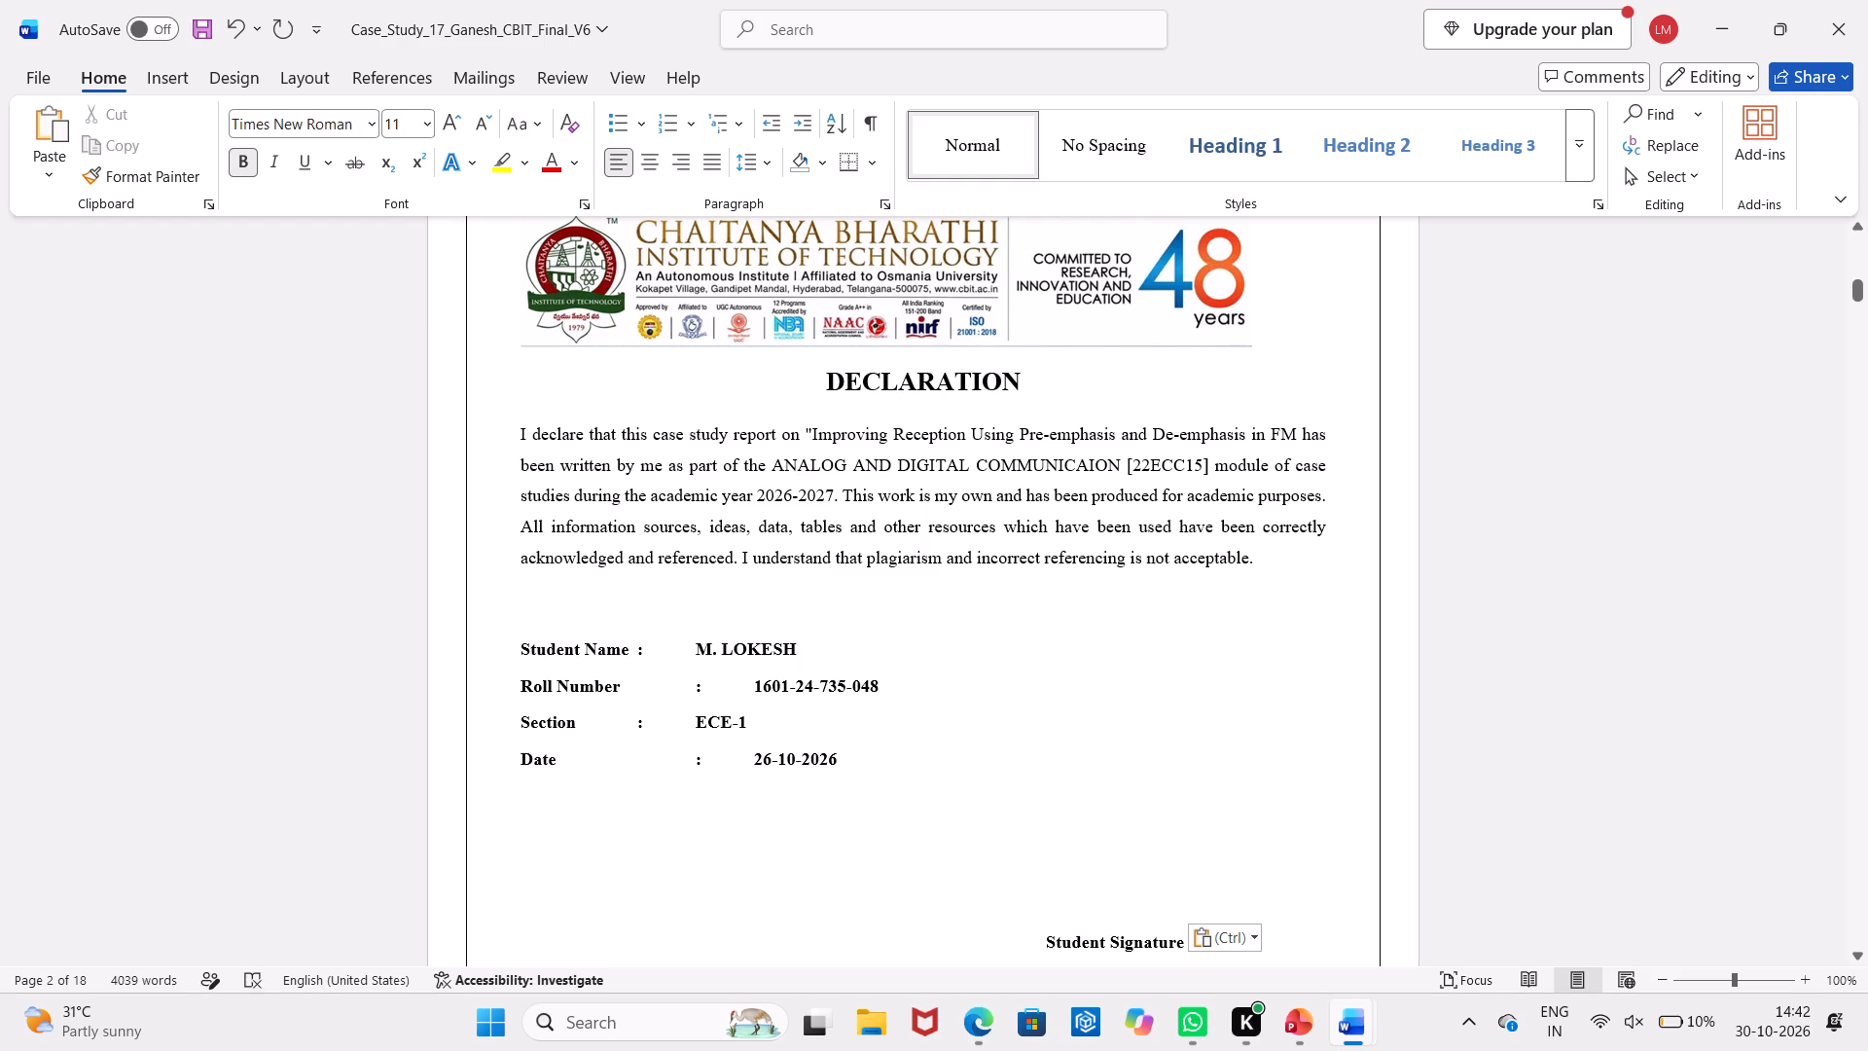
key(Tab)
click(635, 730)
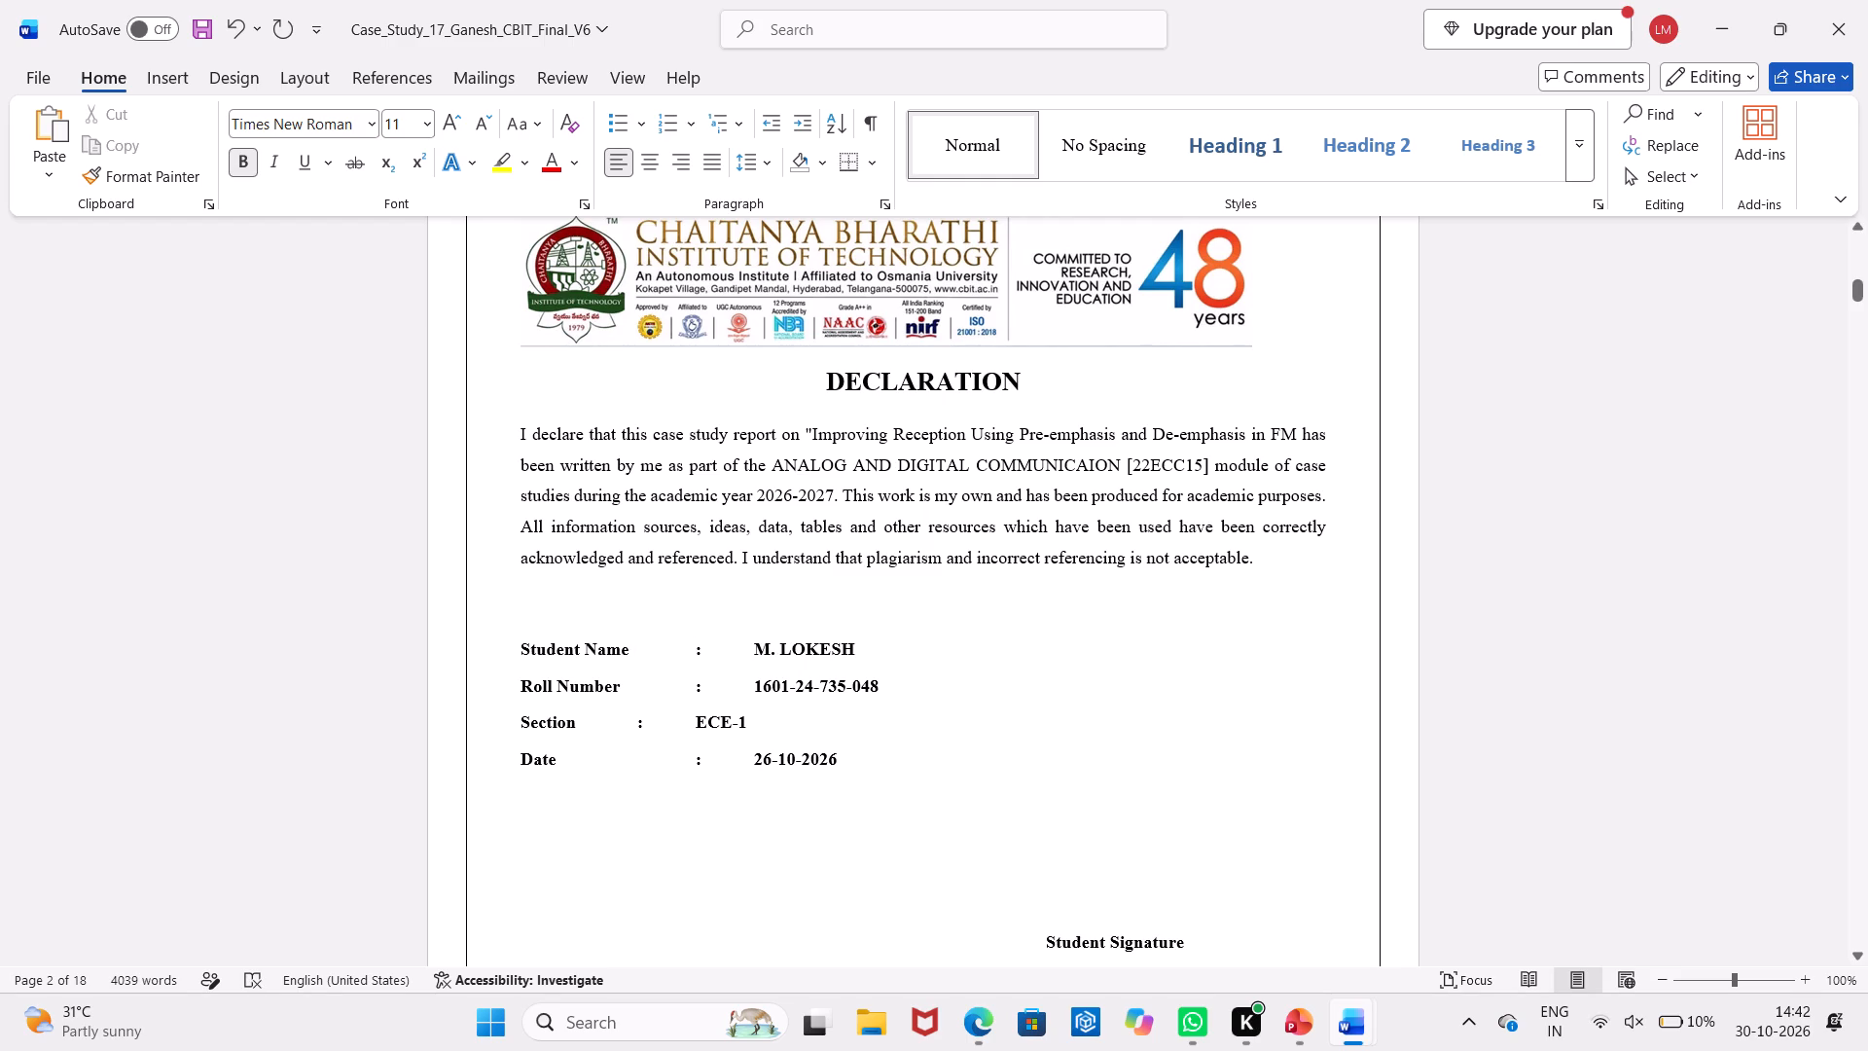
key(Tab)
Insert six blank lines between Student Signature and the ABSTRACT heading to move the abstract onto the following page.
scroll(1063, 731, down, 2)
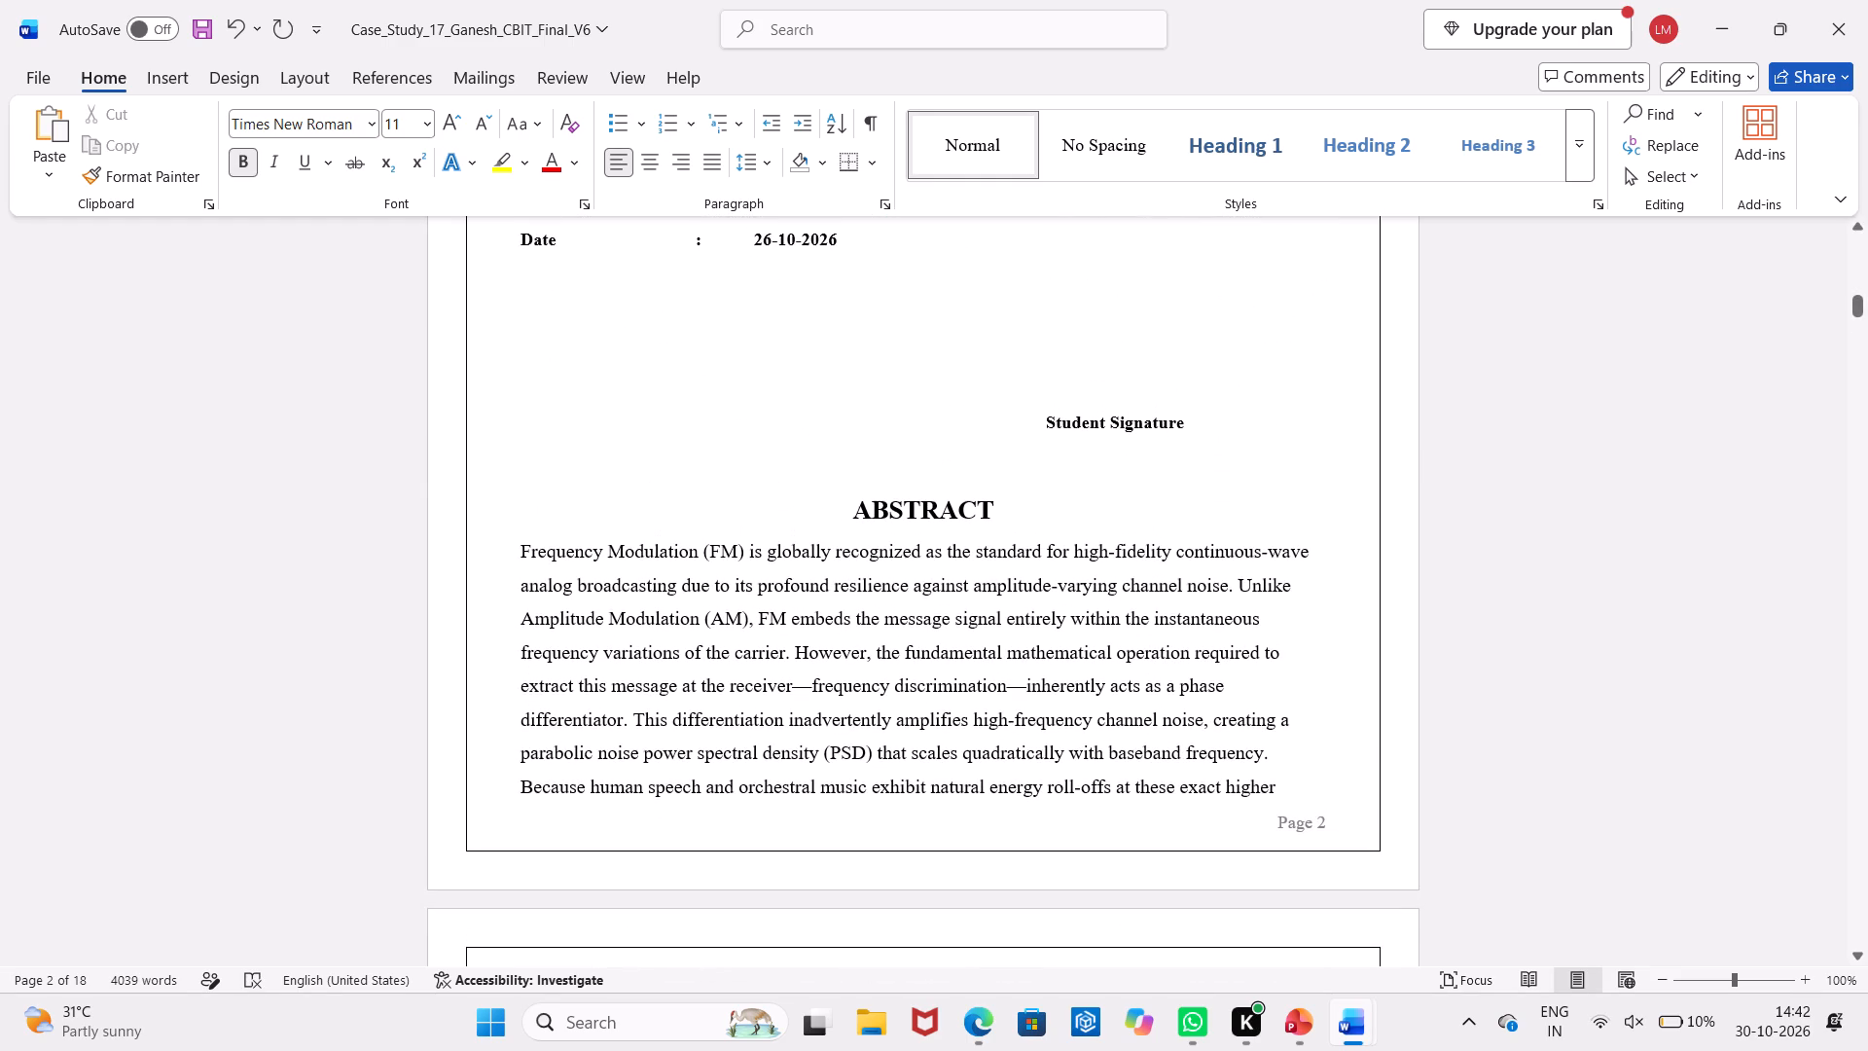
click(656, 483)
key(Return)
key(Return)
key(Return)
key(Return)
key(Return)
key(Return)
scroll(656, 483, right, 1)
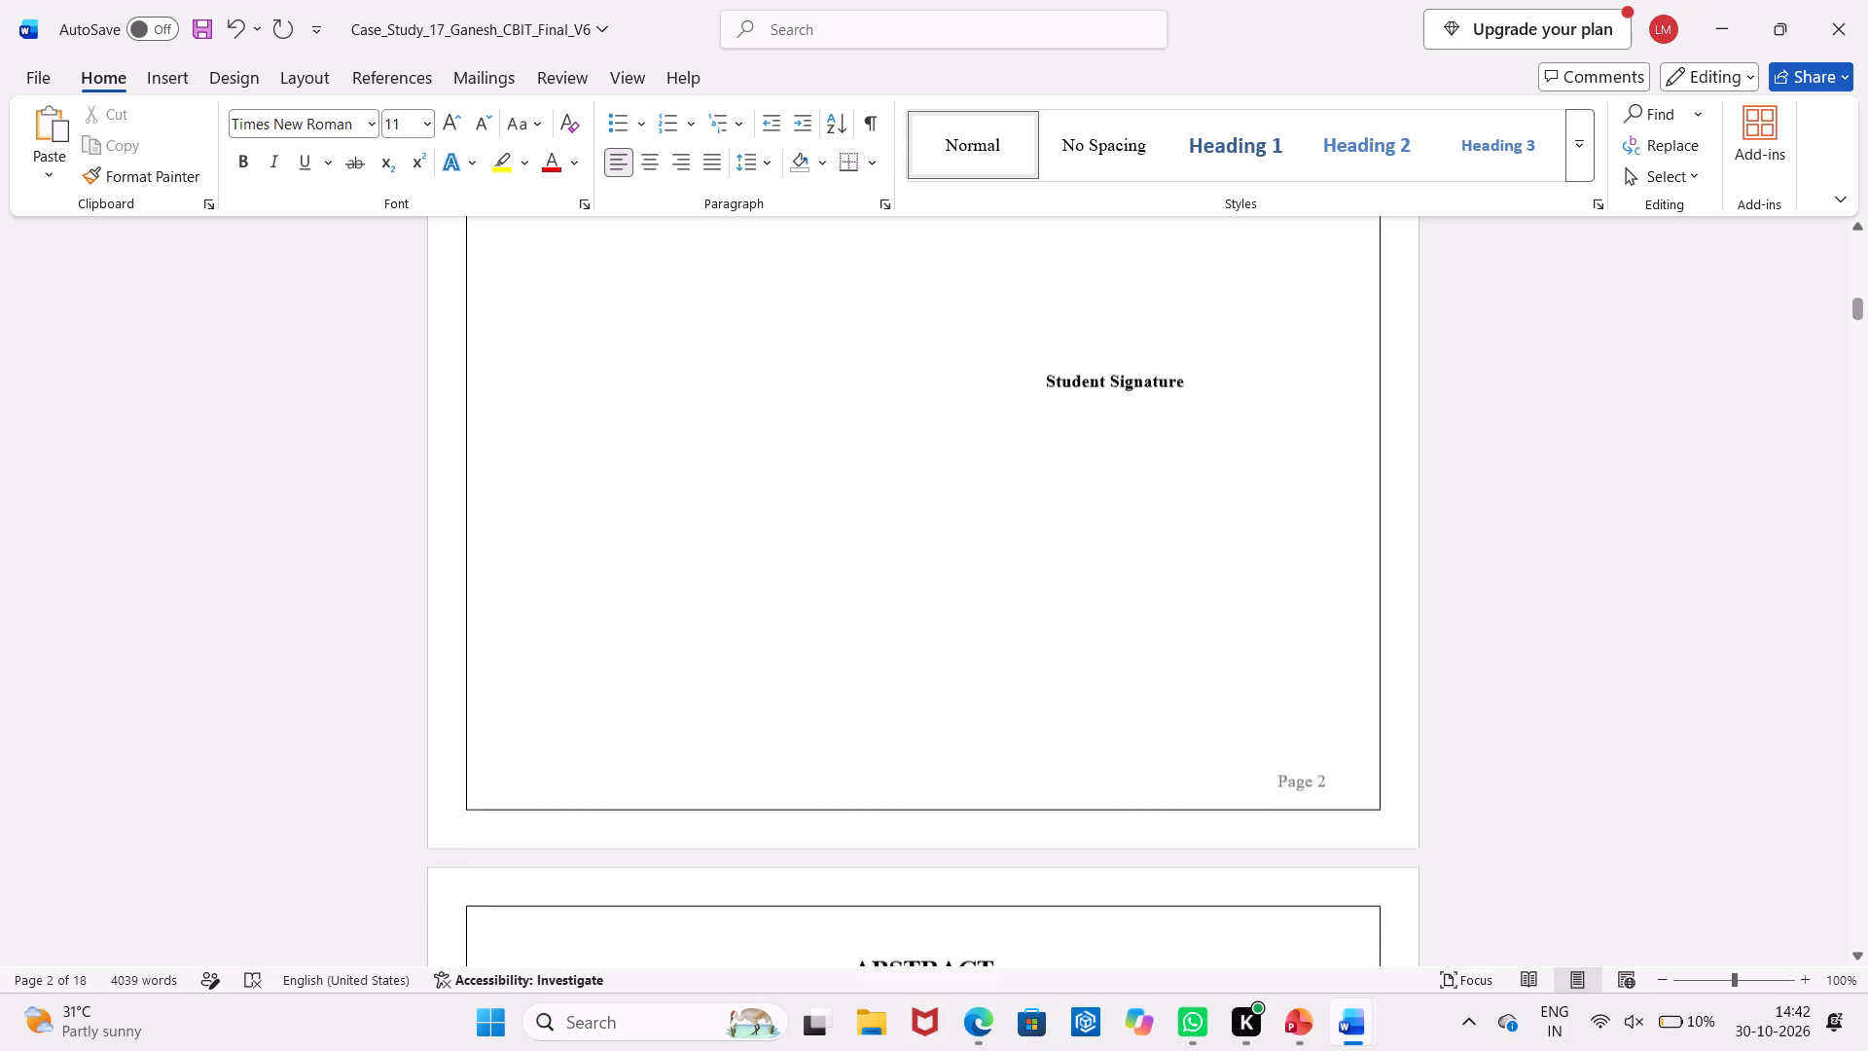
scroll(656, 483, right, 1)
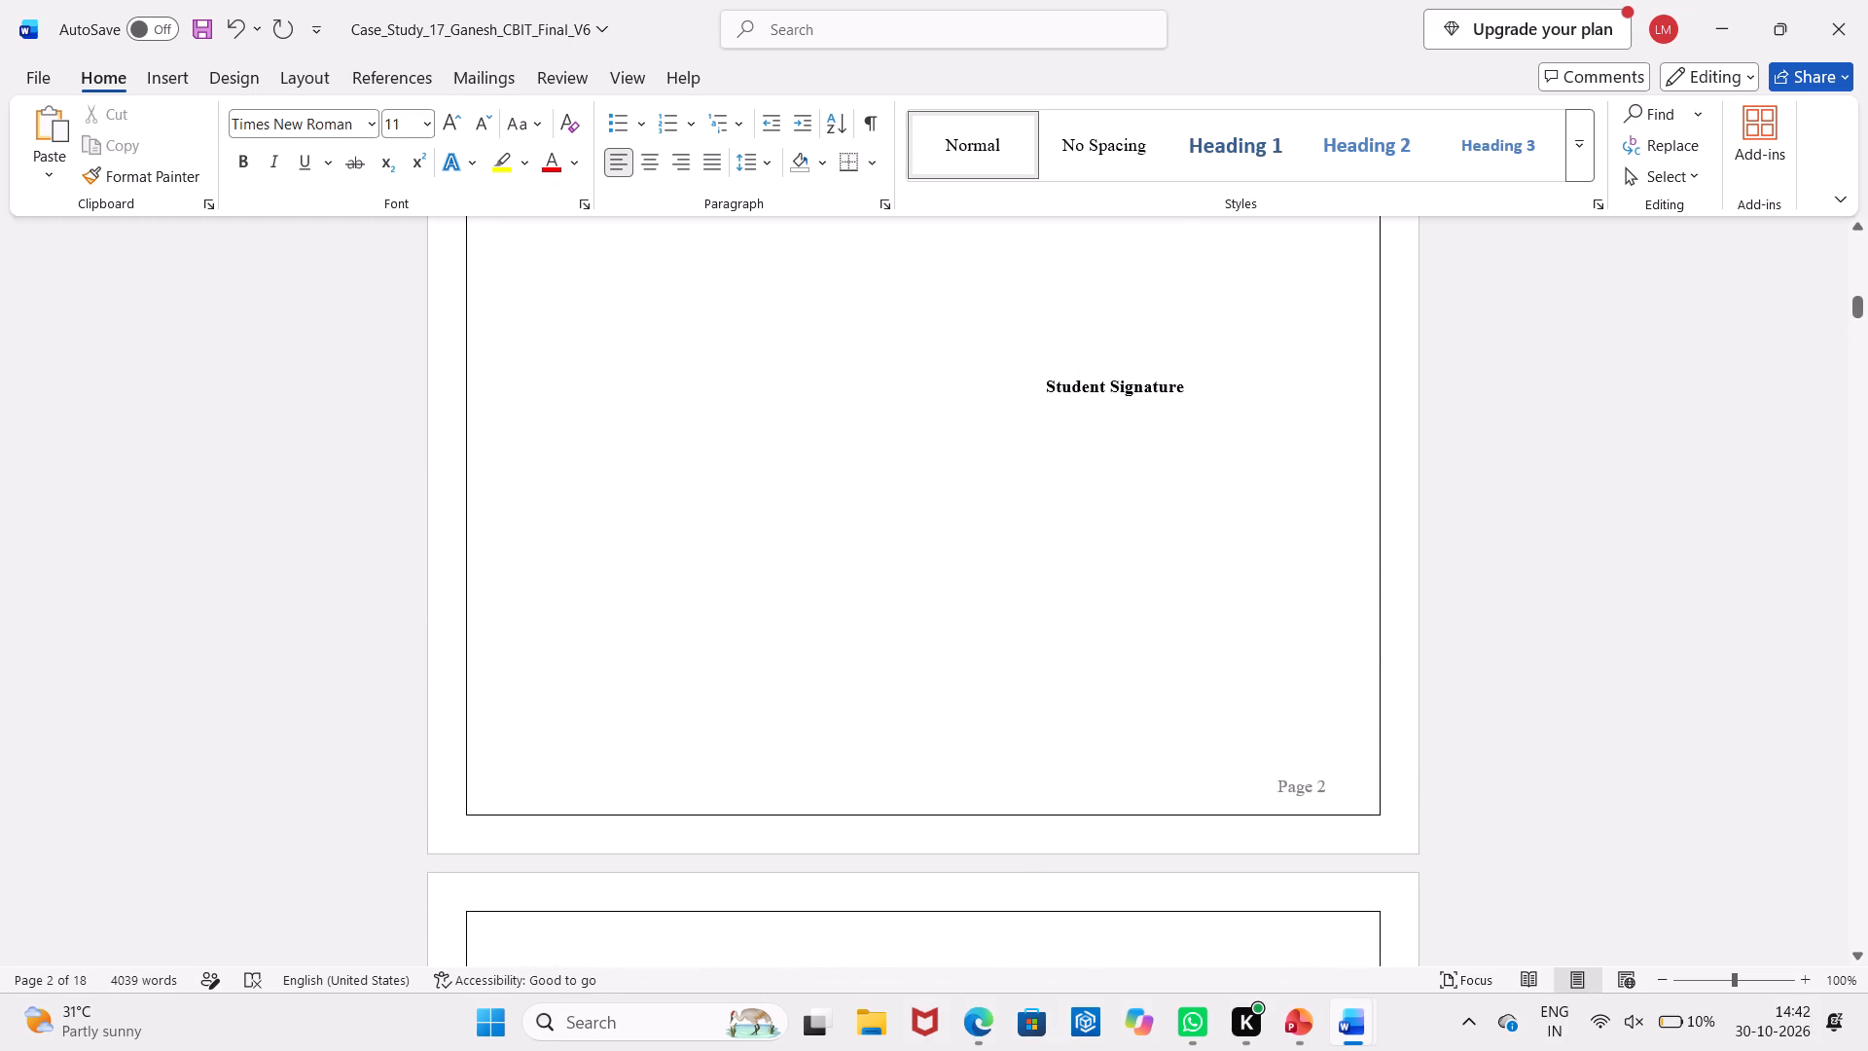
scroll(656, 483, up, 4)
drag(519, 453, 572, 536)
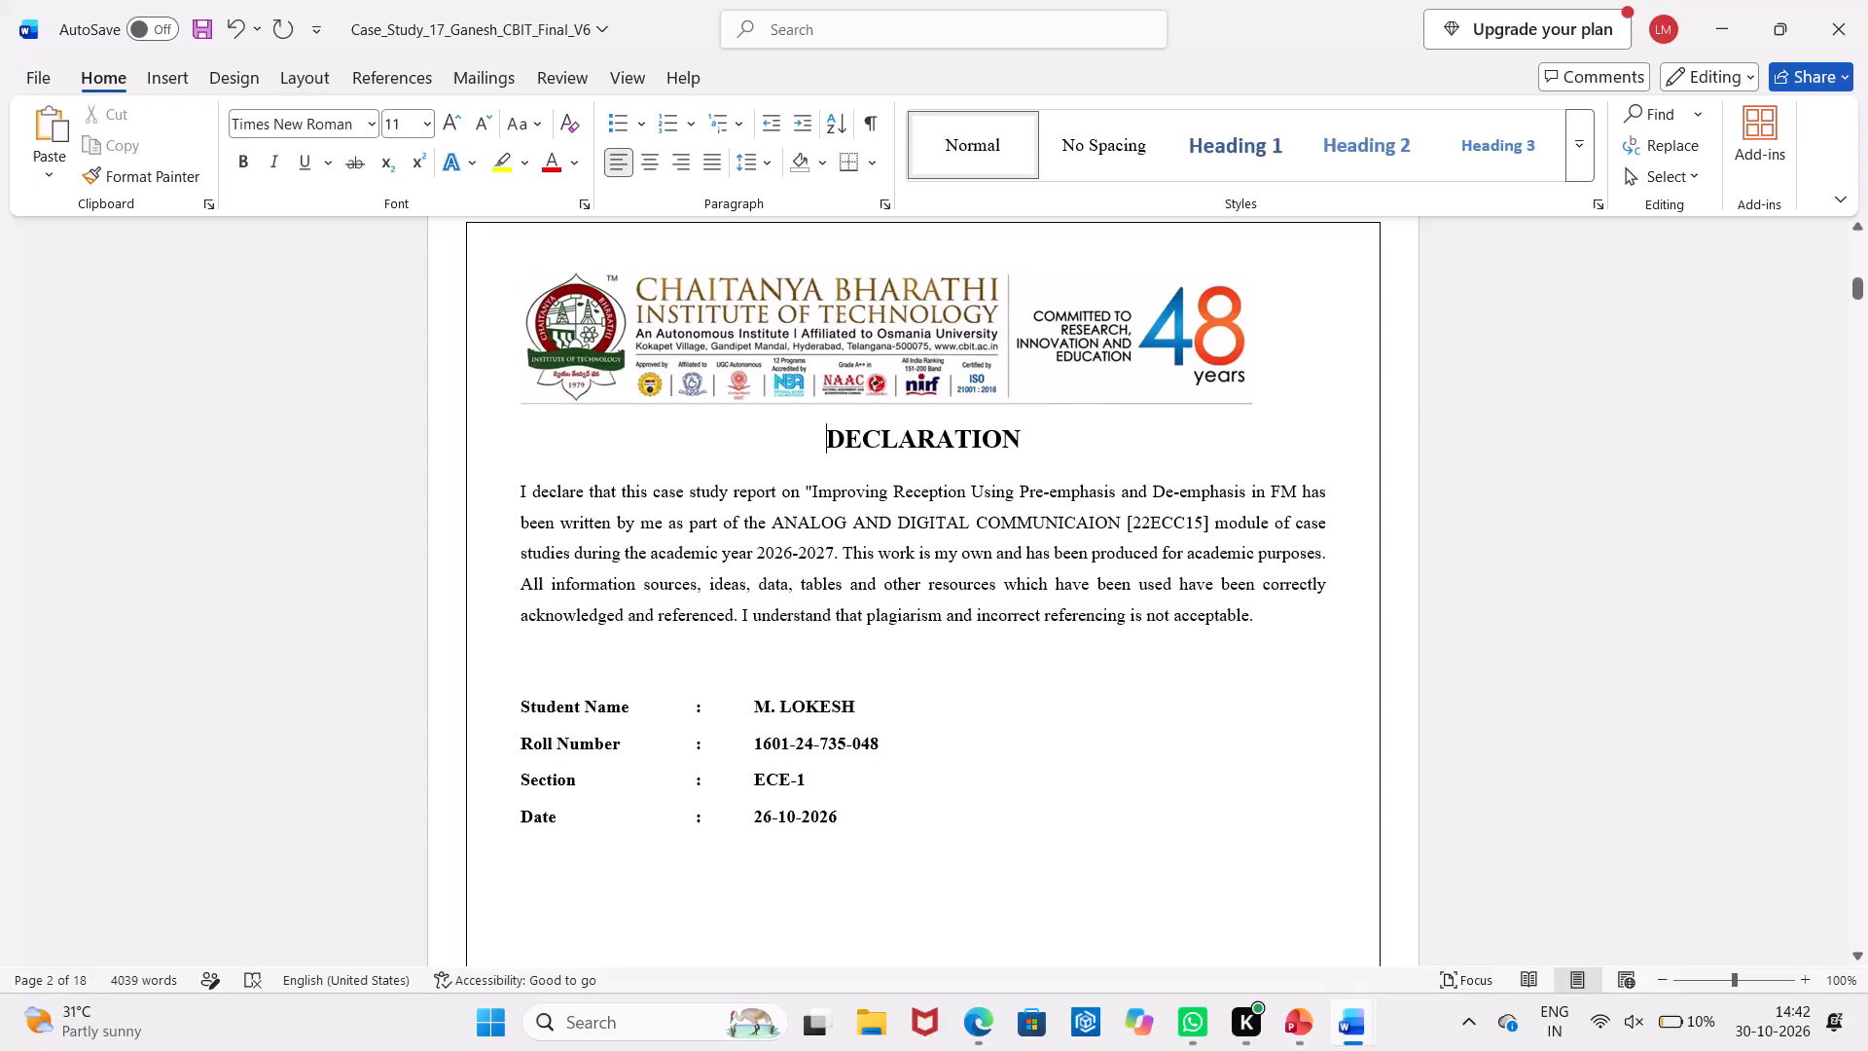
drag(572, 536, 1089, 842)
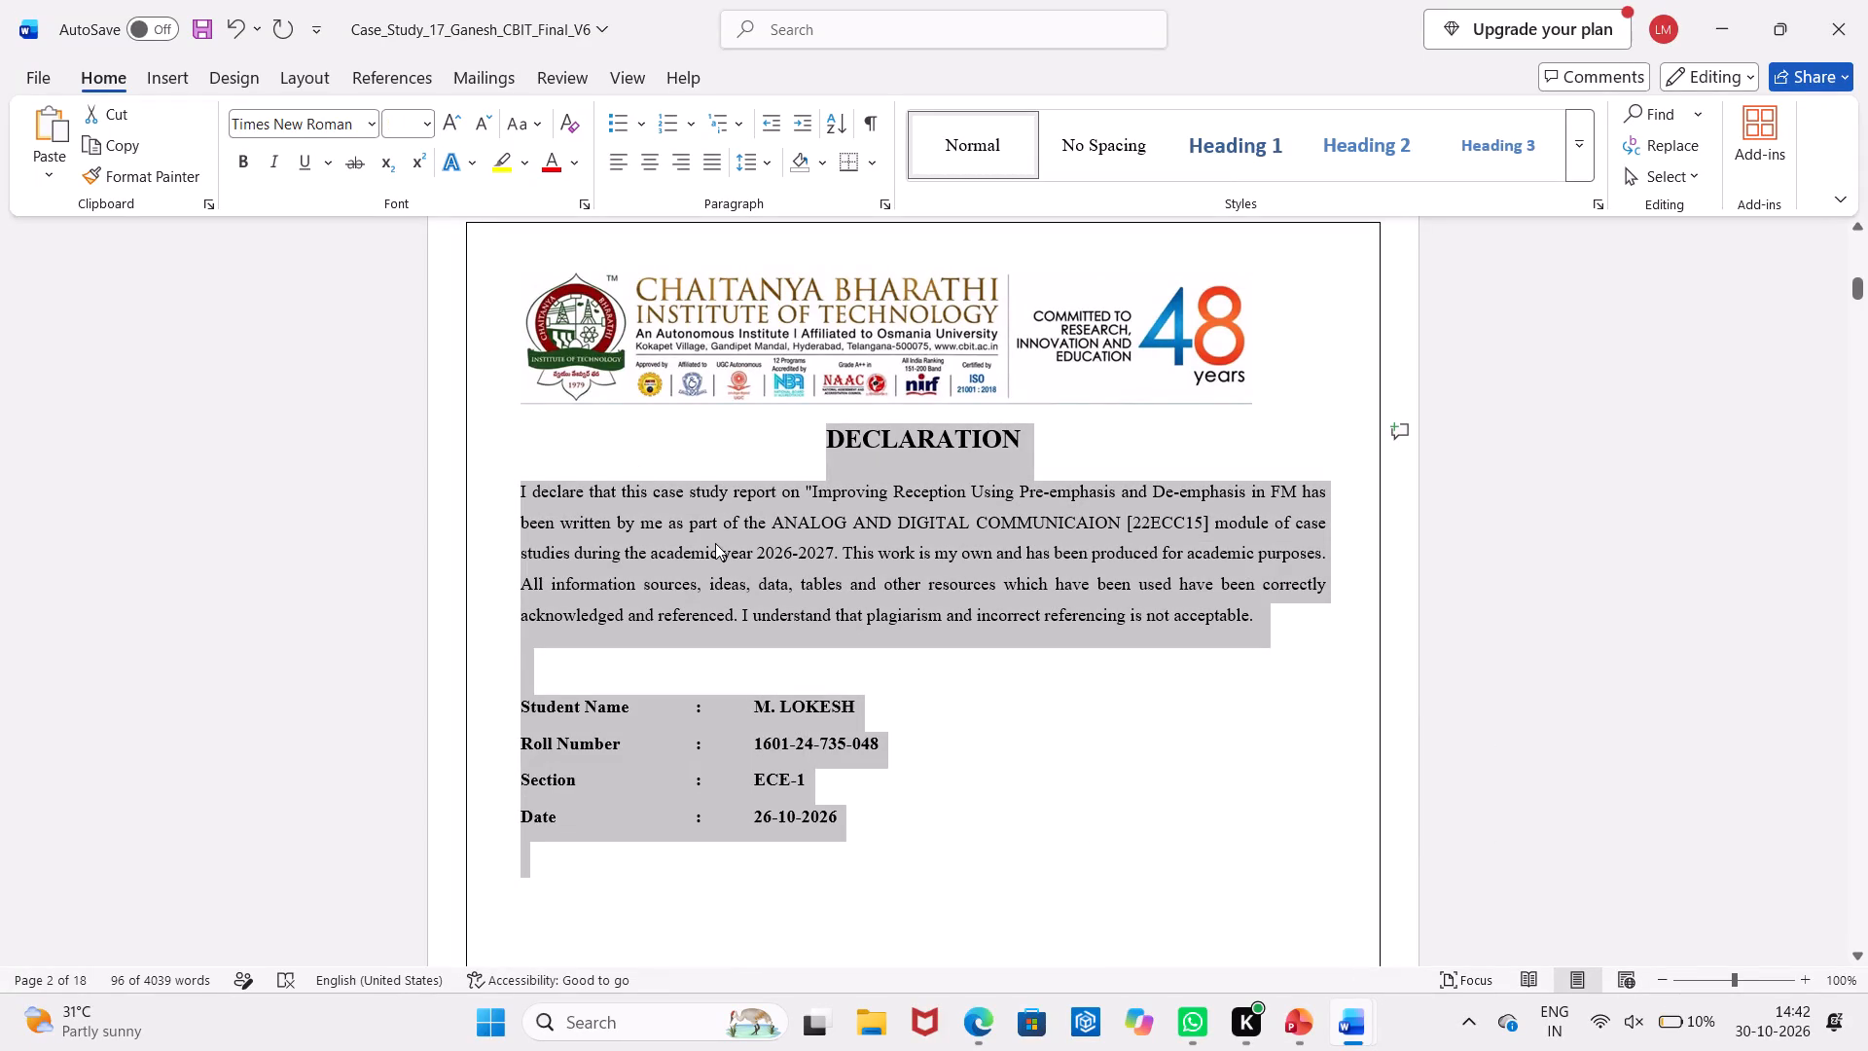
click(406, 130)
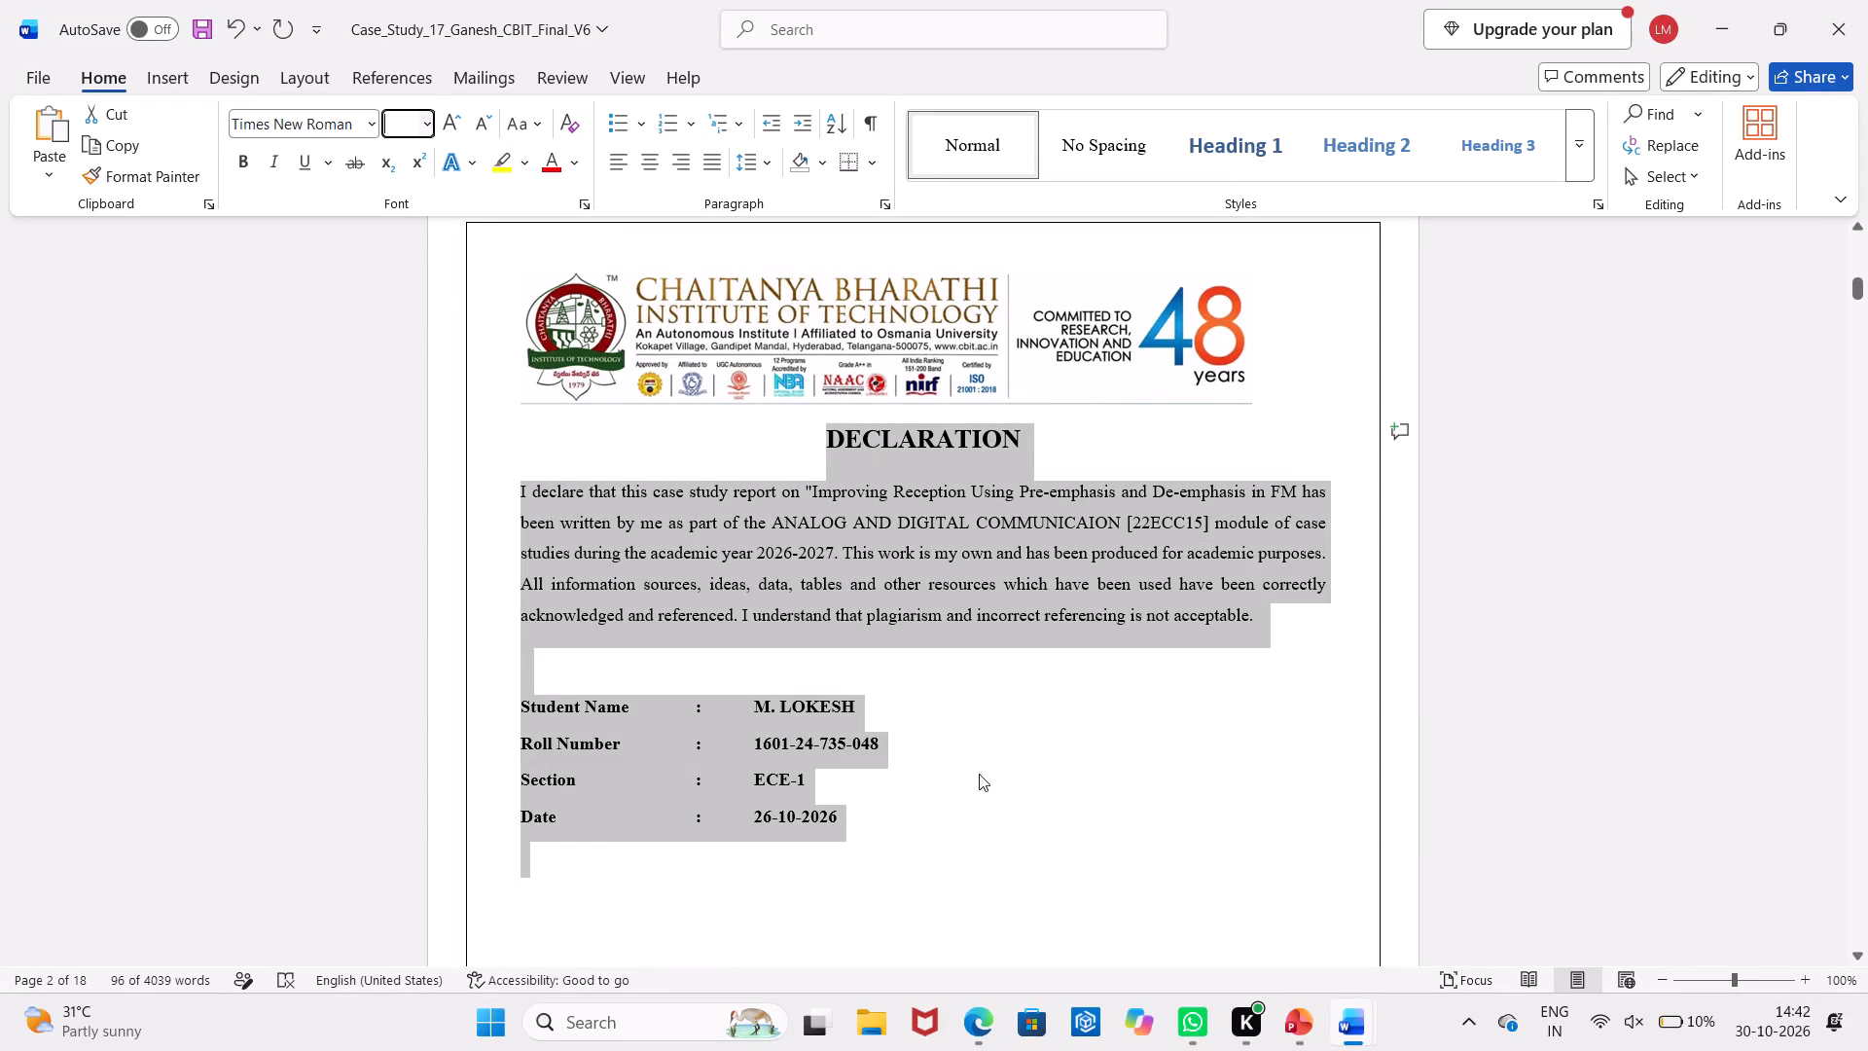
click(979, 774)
Set the DECLARATION heading and the declaration paragraph below it to font size 12.
drag(521, 474, 666, 549)
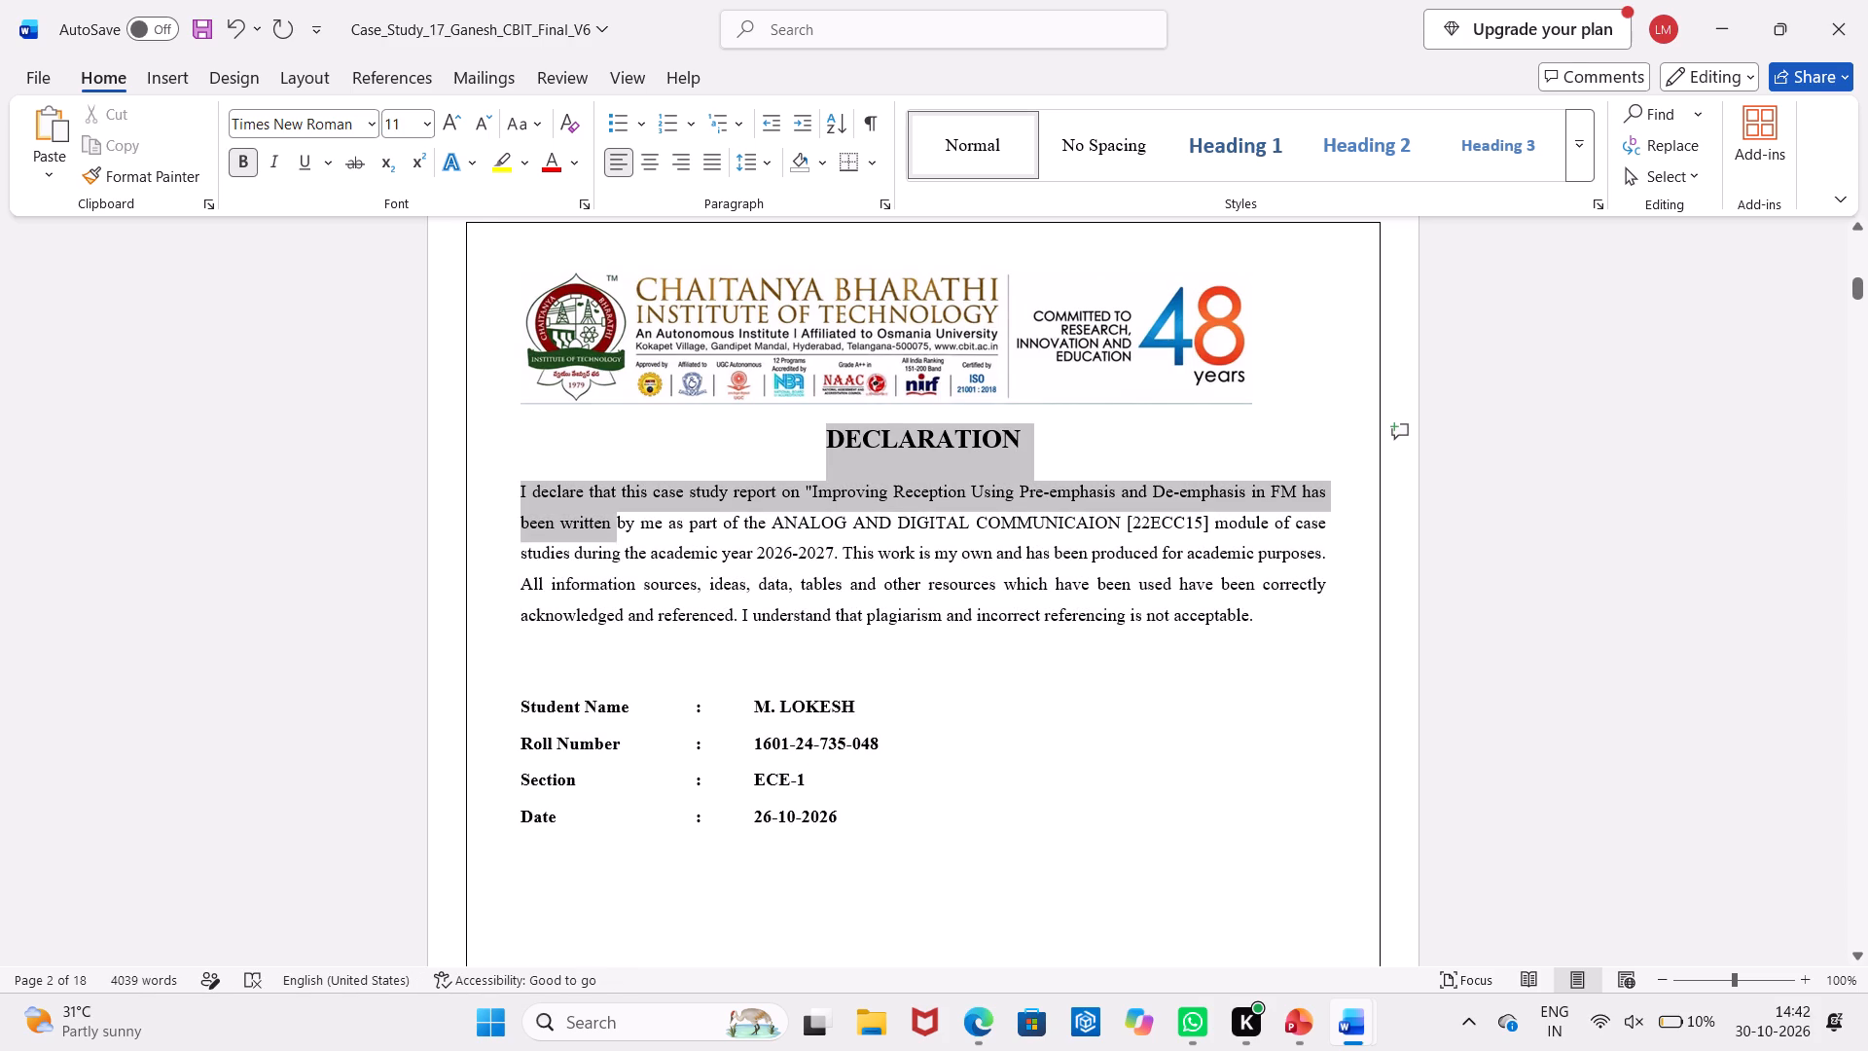
drag(666, 549, 1187, 691)
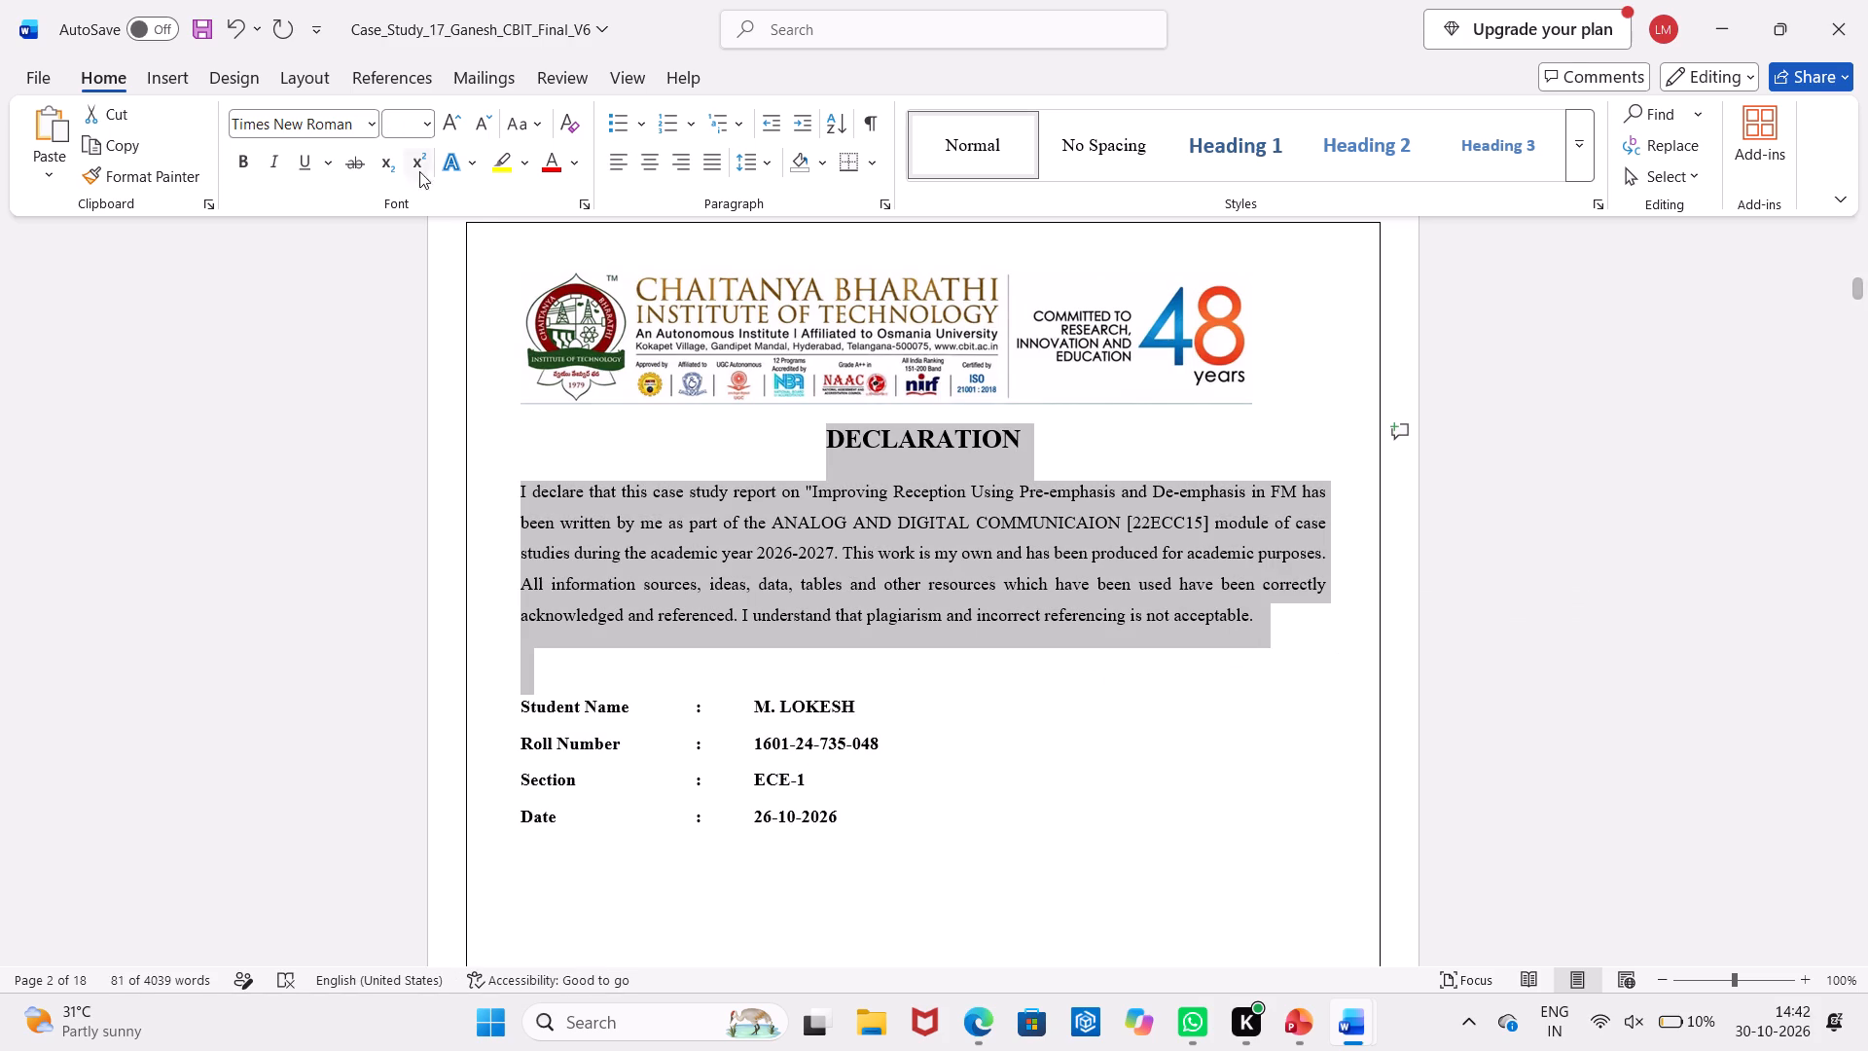
click(413, 119)
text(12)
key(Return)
click(1033, 690)
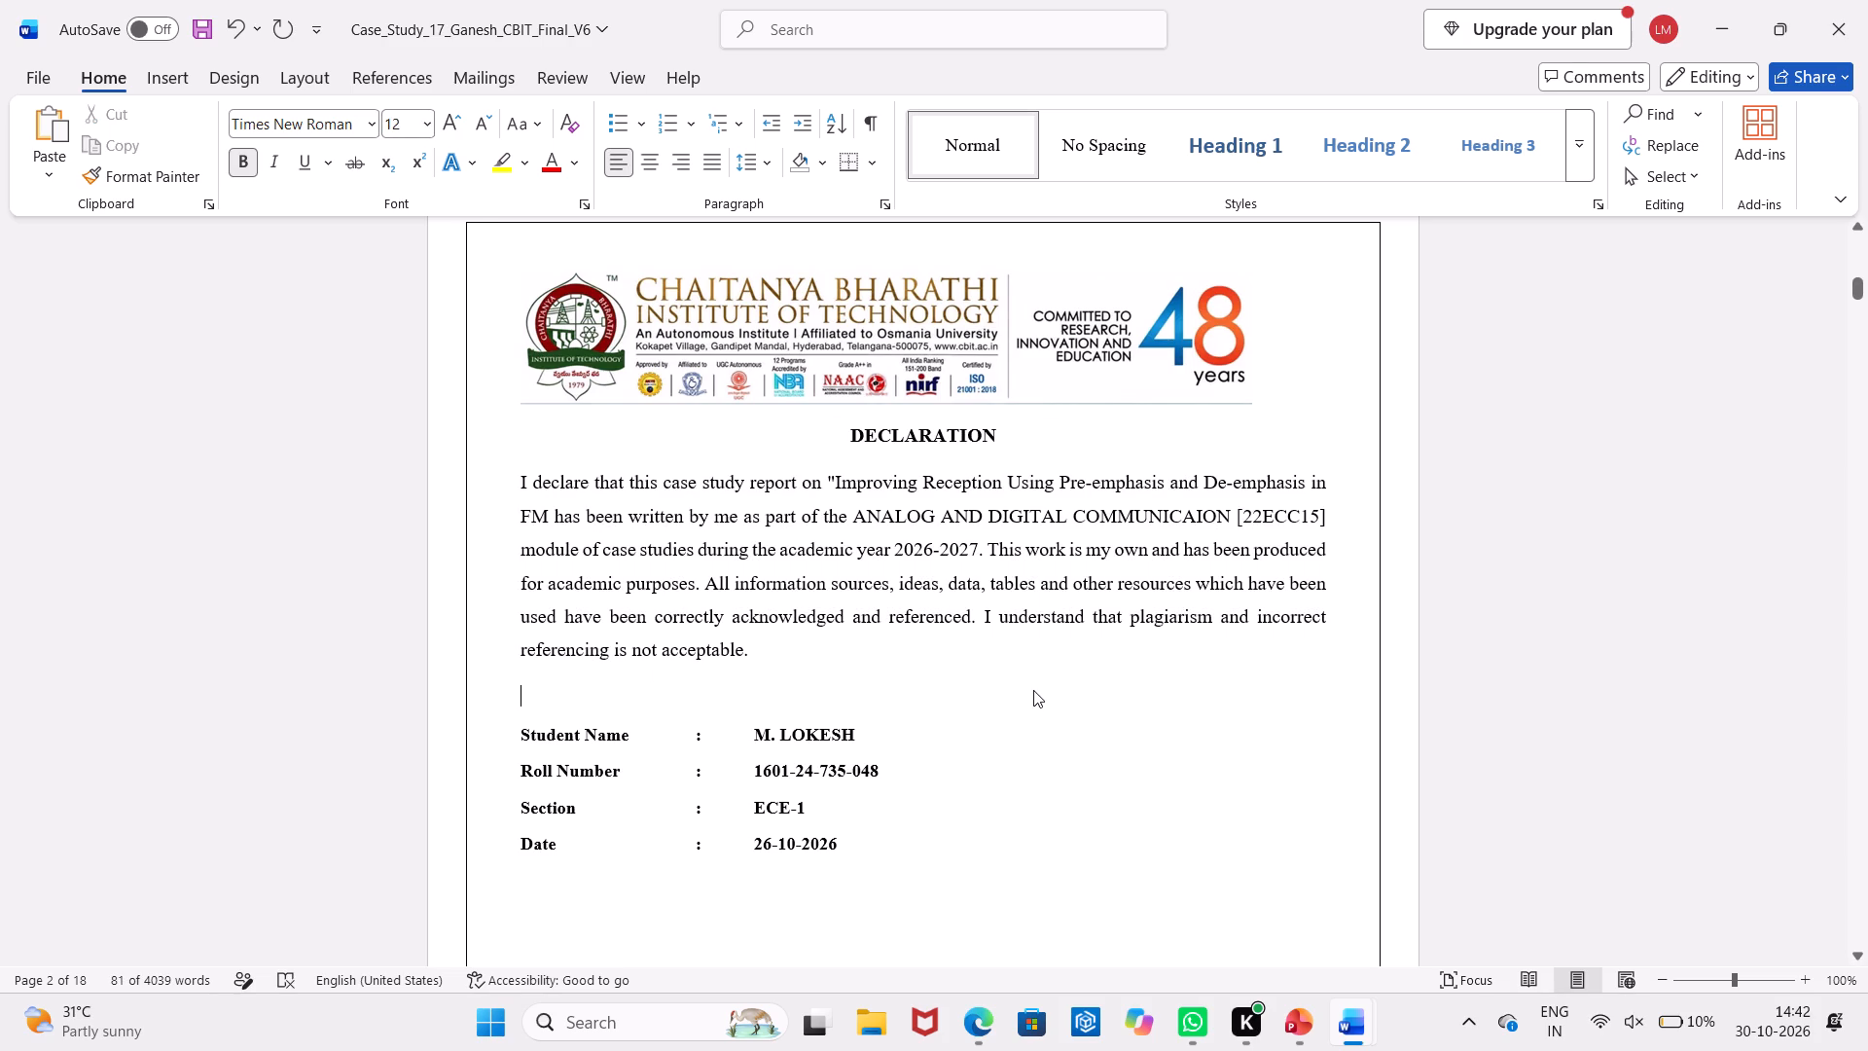
Set the DECLARATION heading to font size 16.
drag(1029, 448, 825, 429)
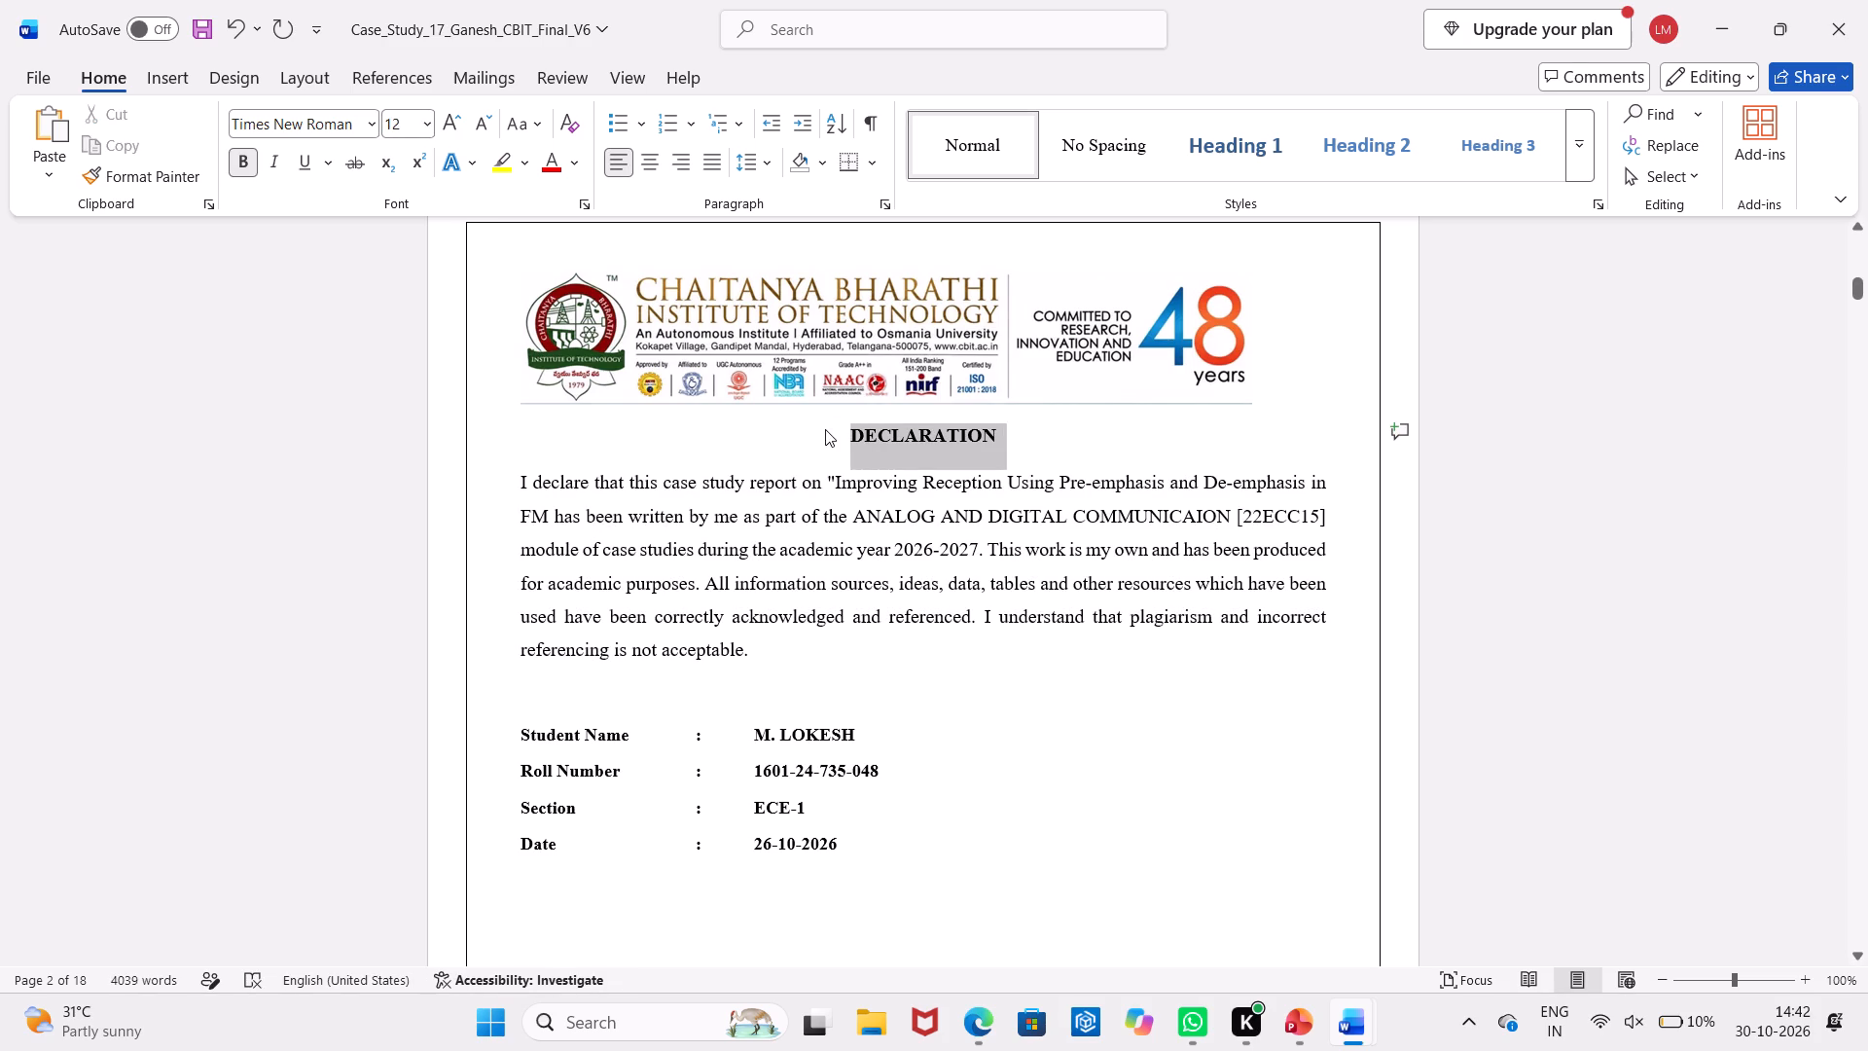
click(414, 118)
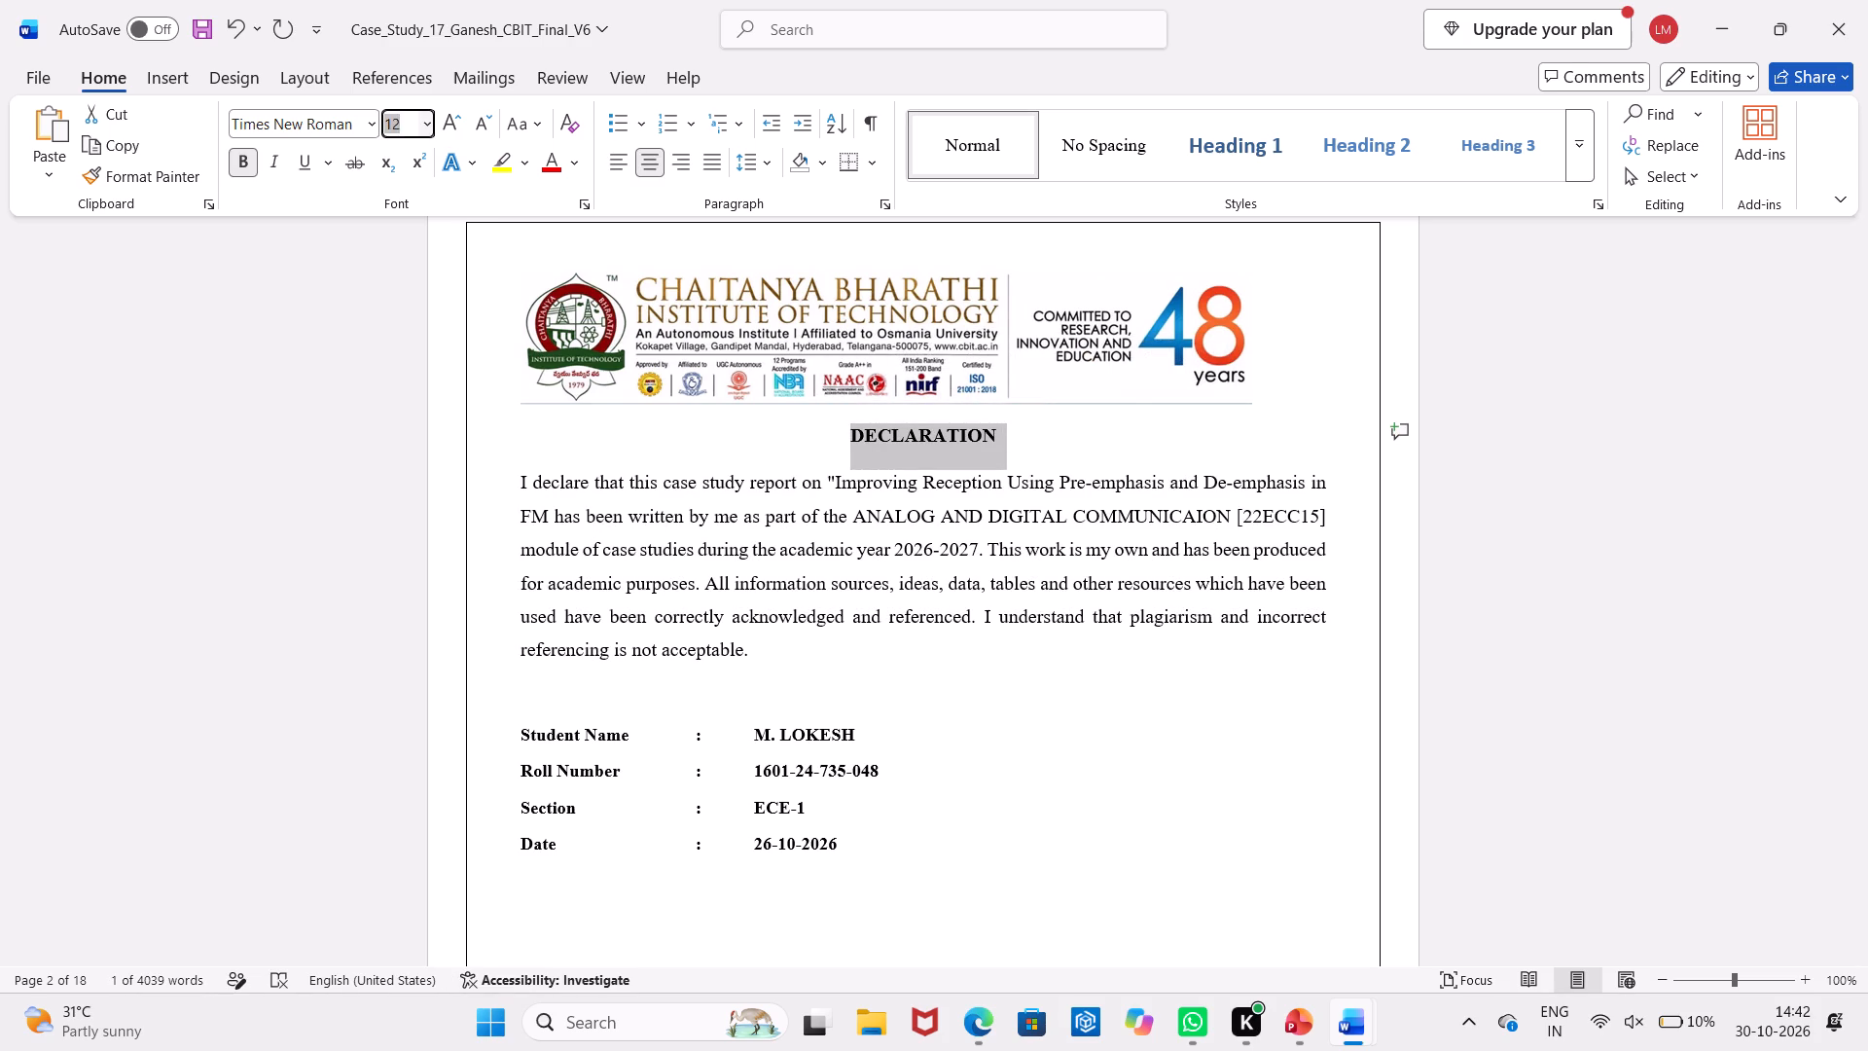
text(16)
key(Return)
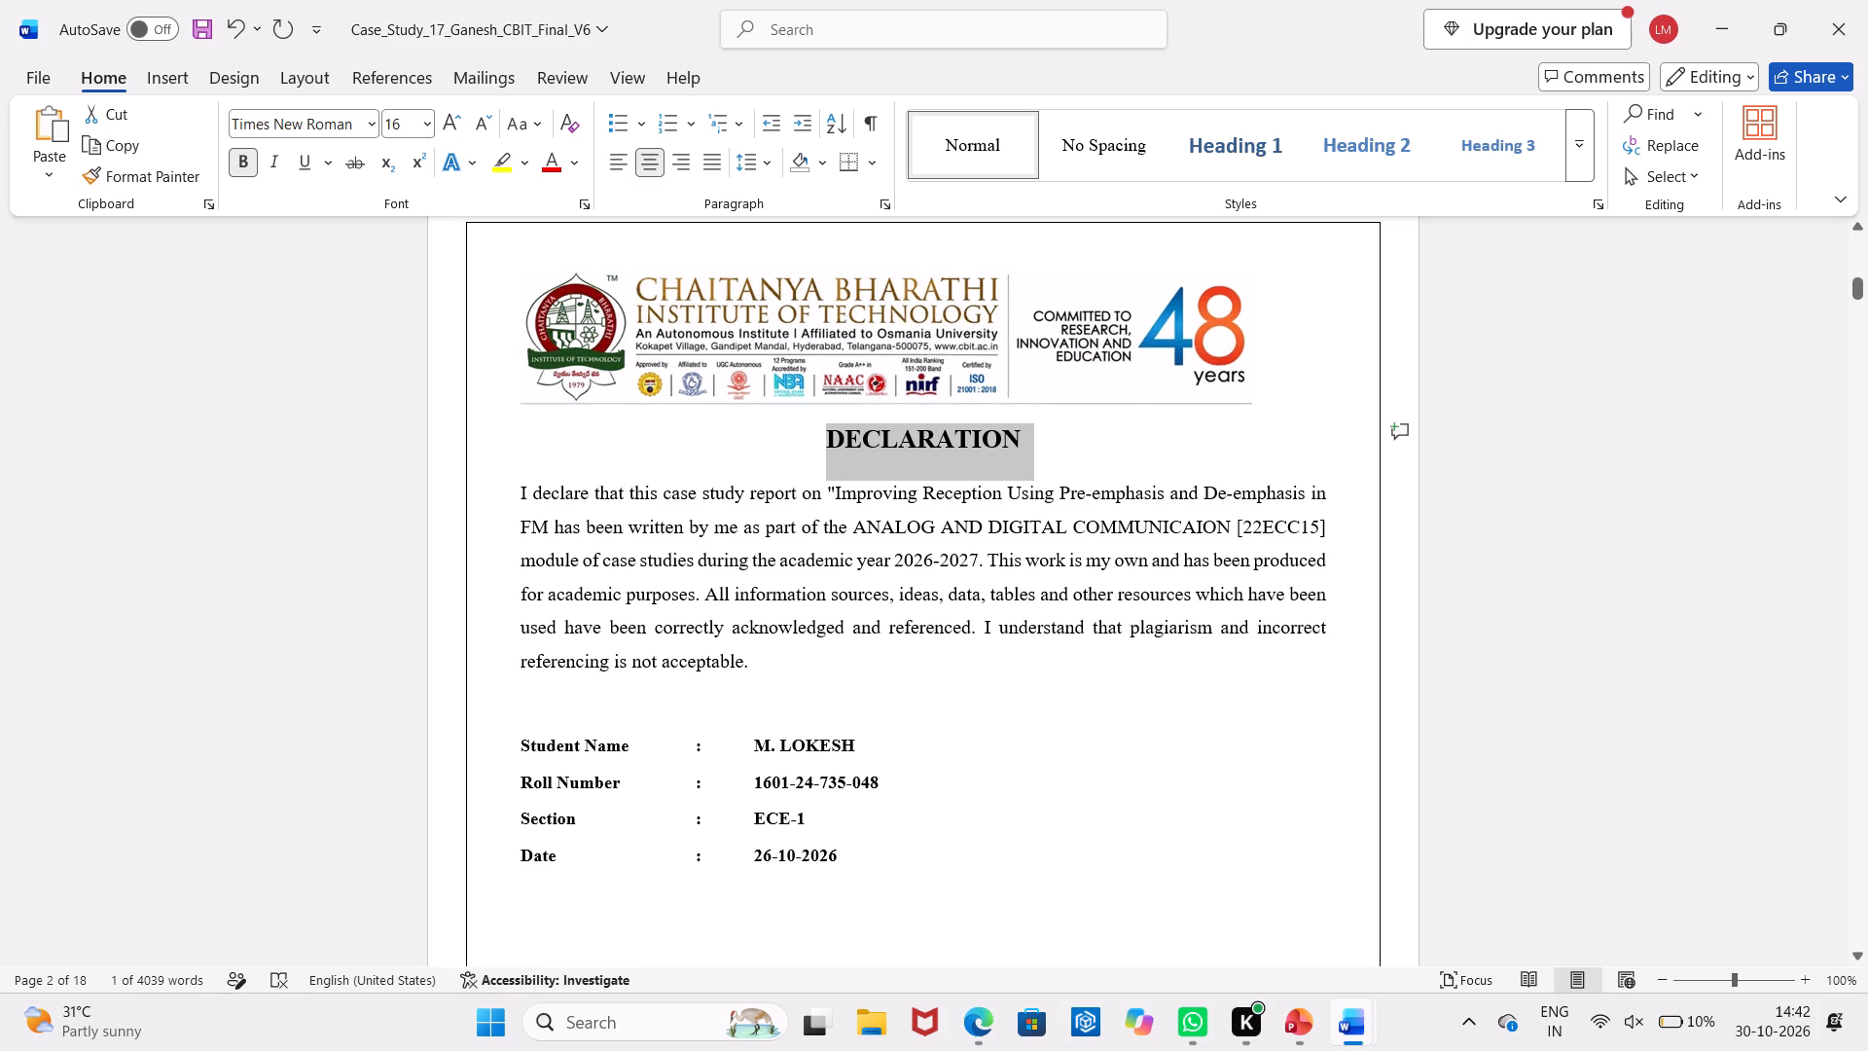
click(874, 852)
Set the four student detail lines, from Student Name to Date, to font size 12.
drag(503, 738, 773, 933)
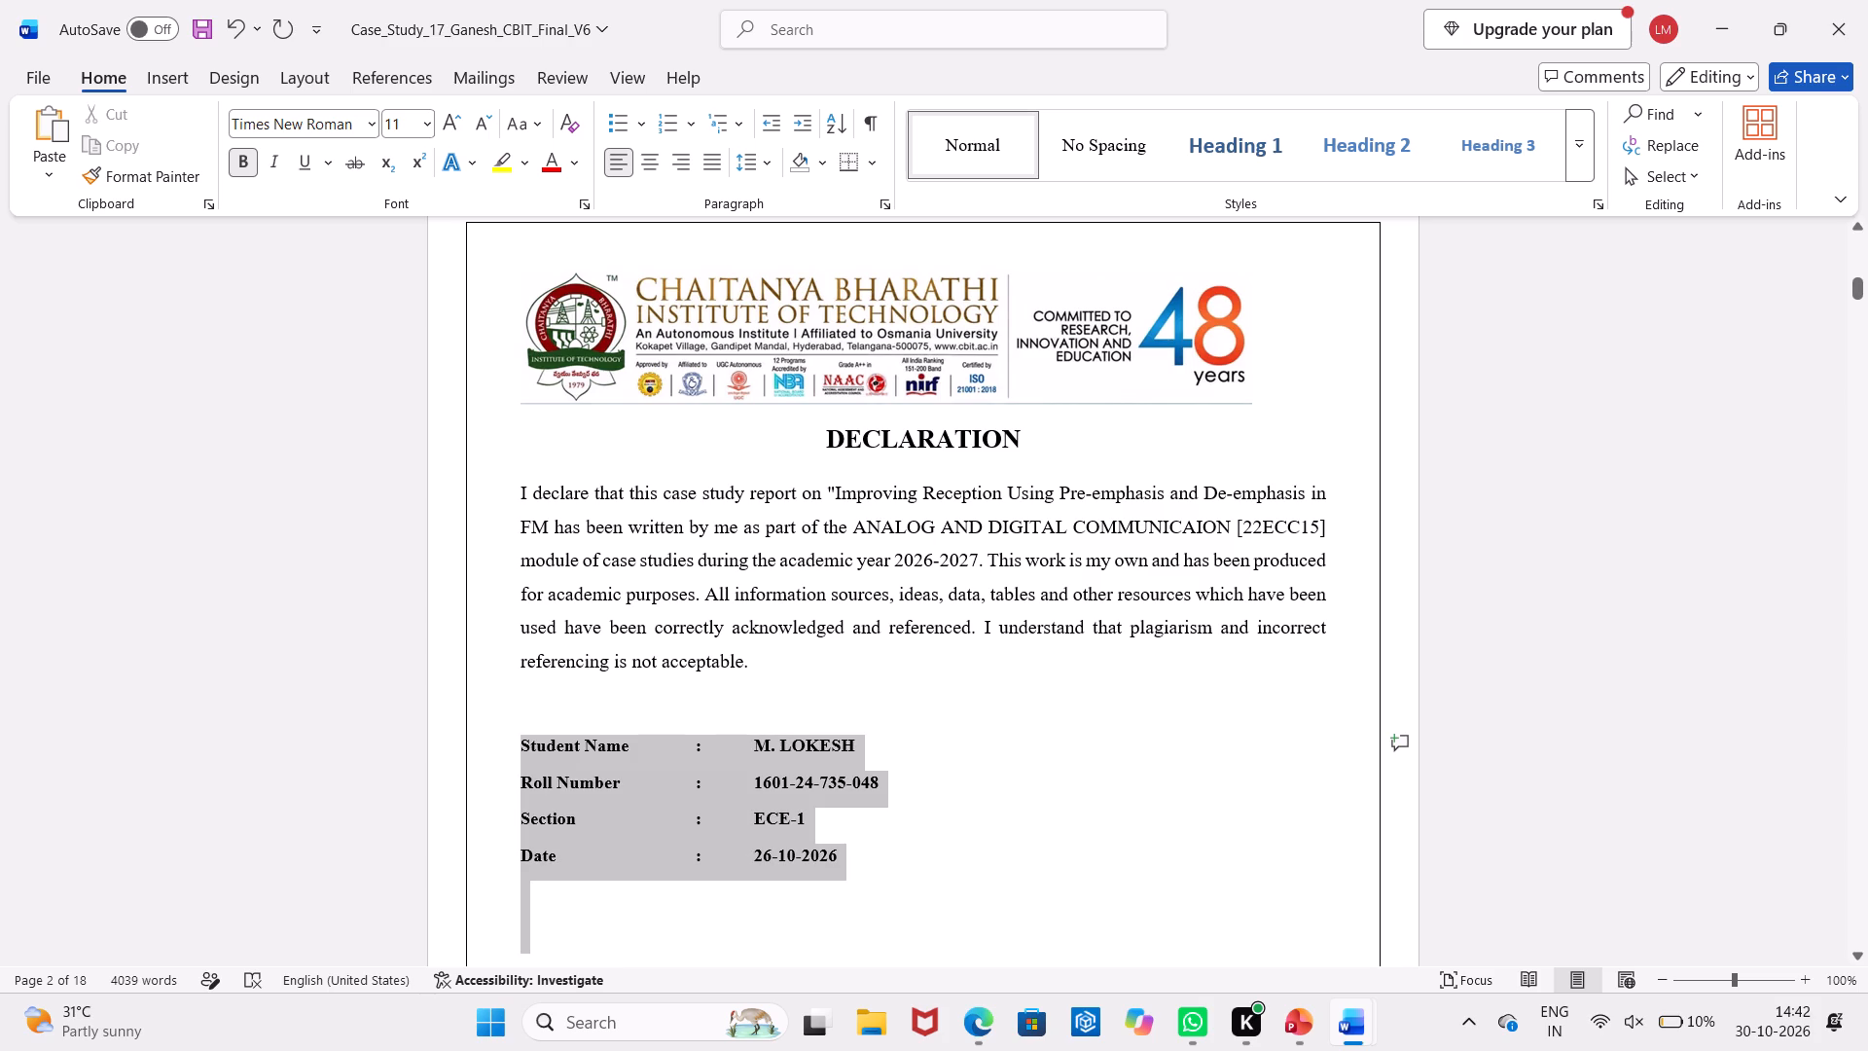
drag(773, 933, 855, 880)
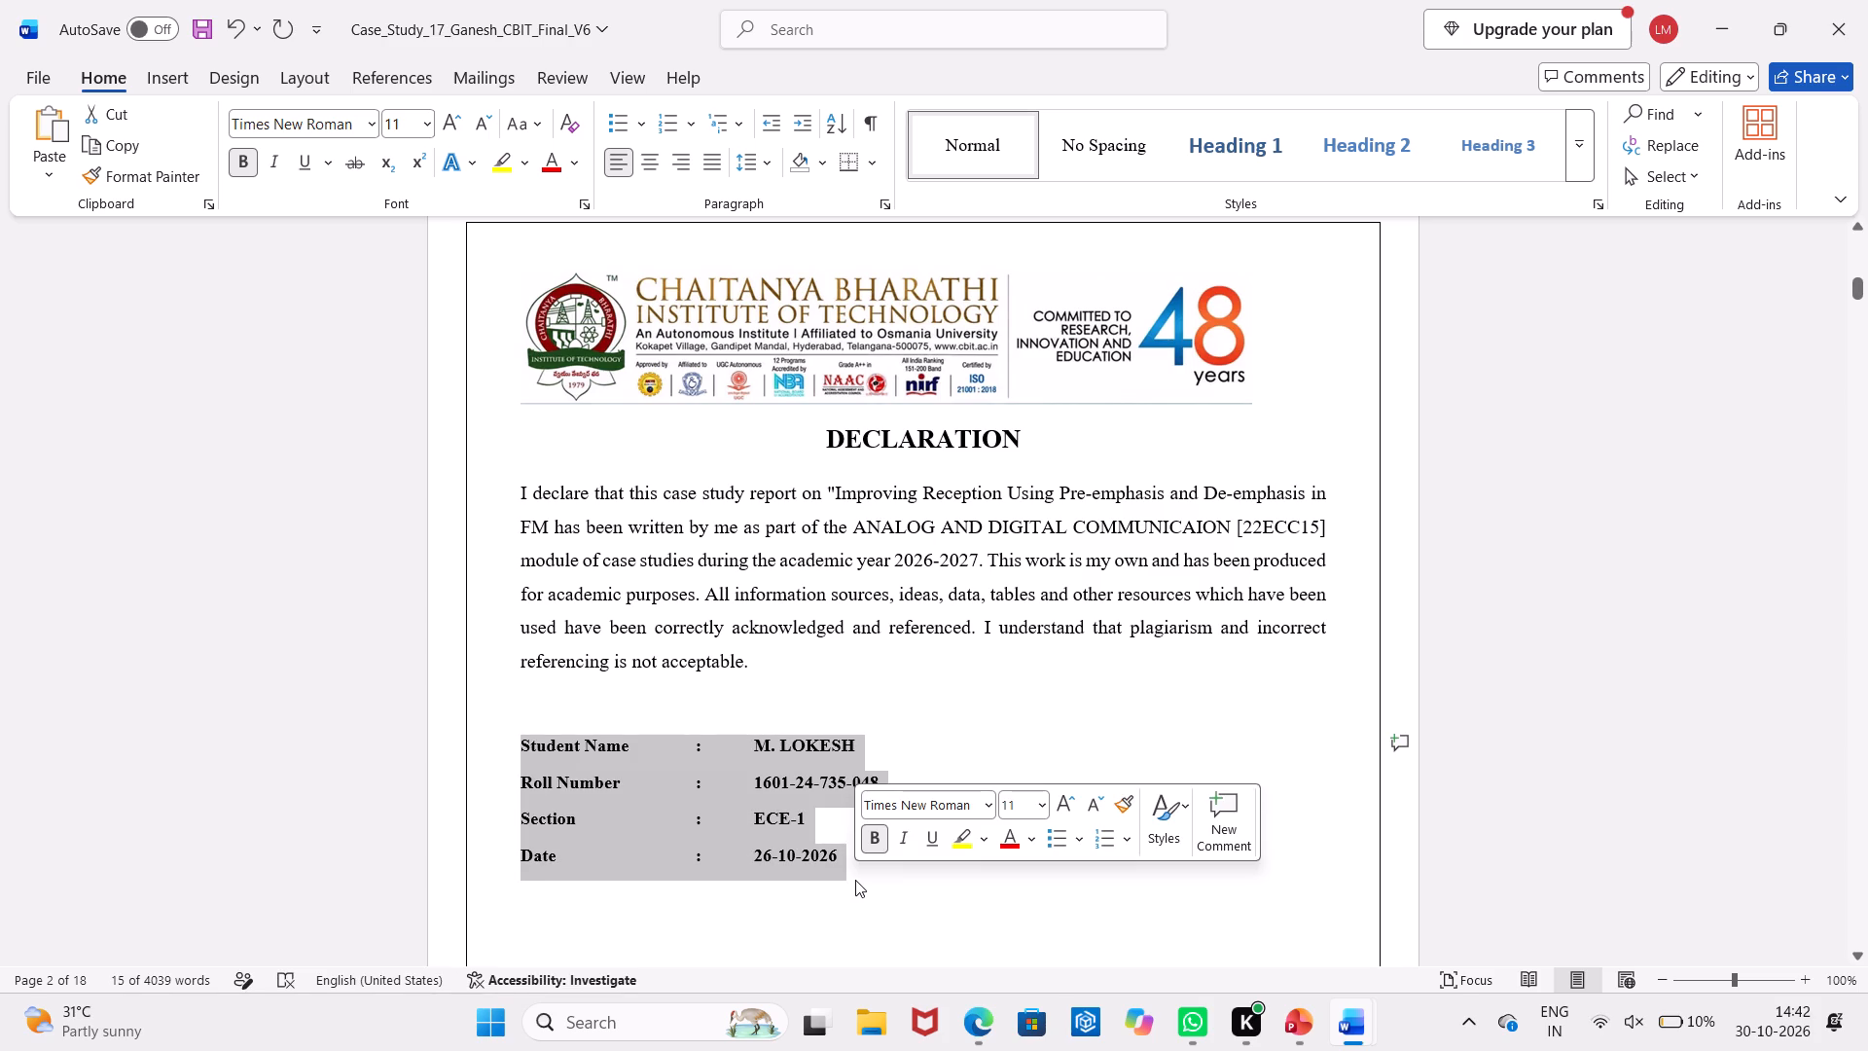
click(1002, 803)
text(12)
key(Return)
click(1258, 680)
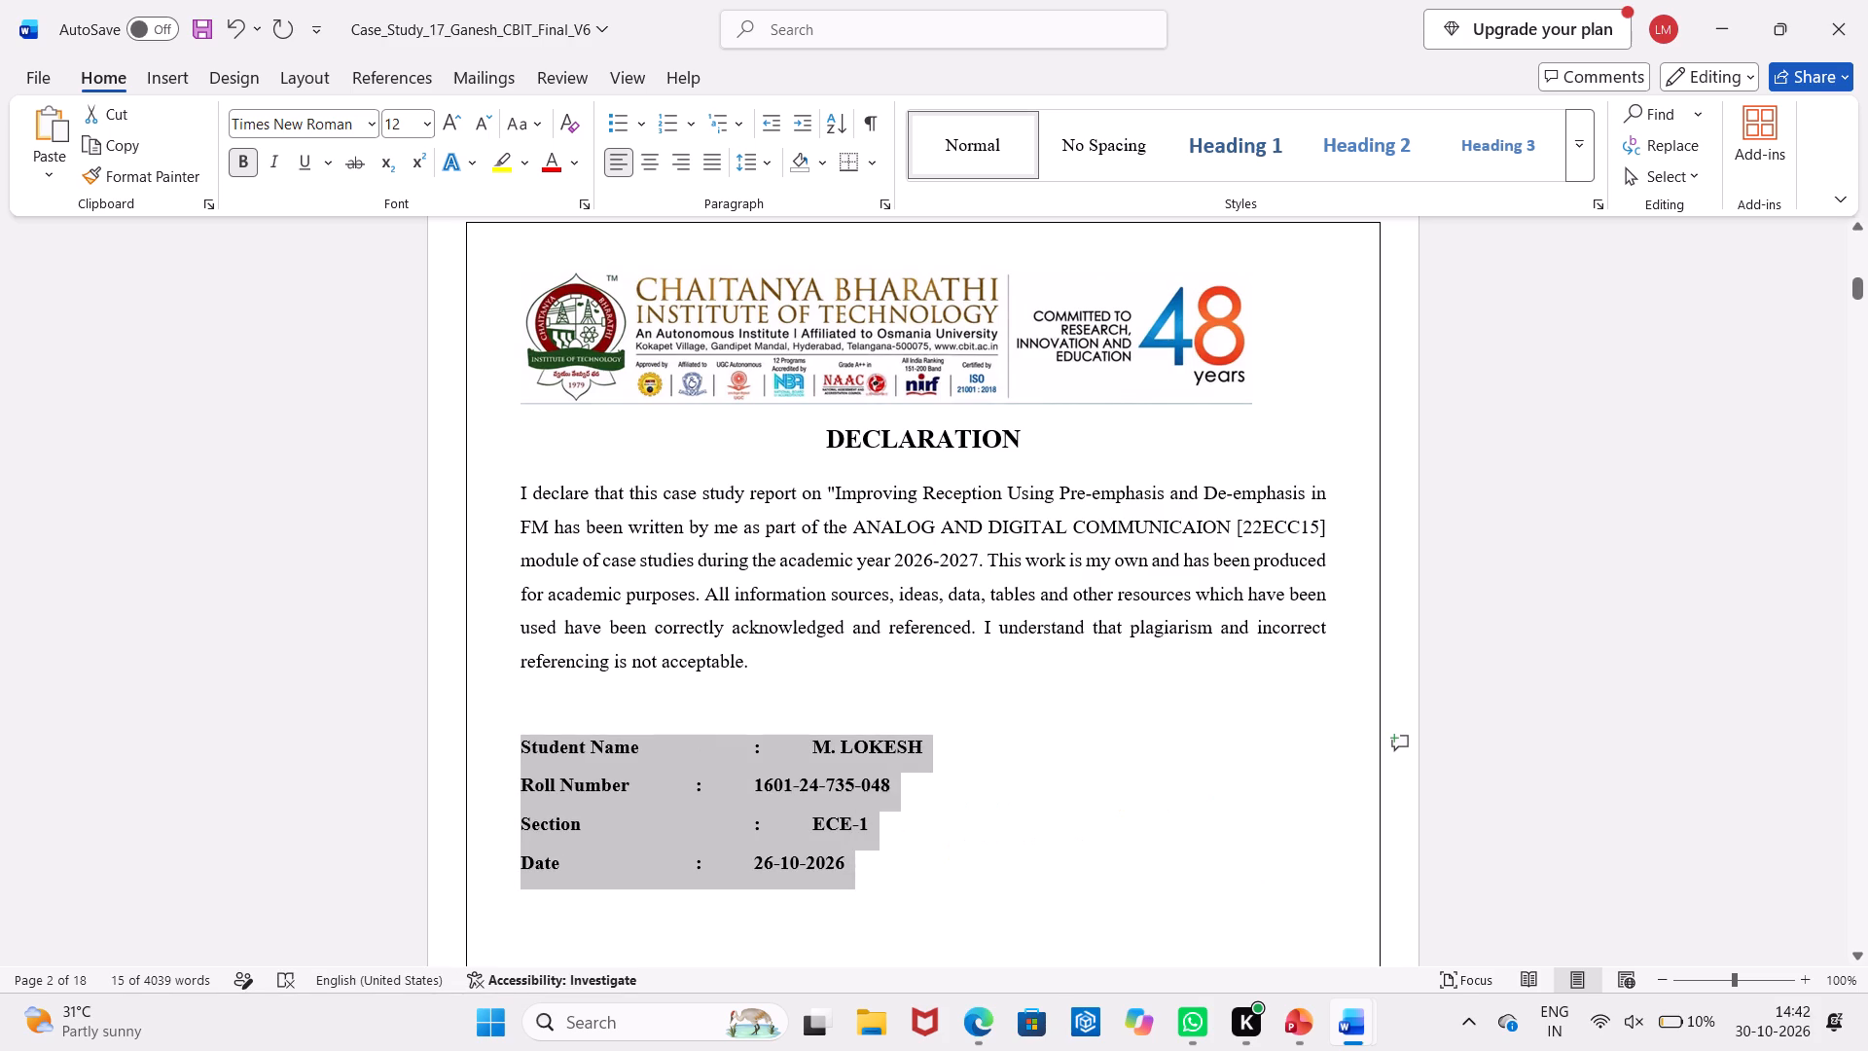
Adjust the tabs in the Roll Number and Date lines so their colons and values align with Student Name and Section.
click(689, 786)
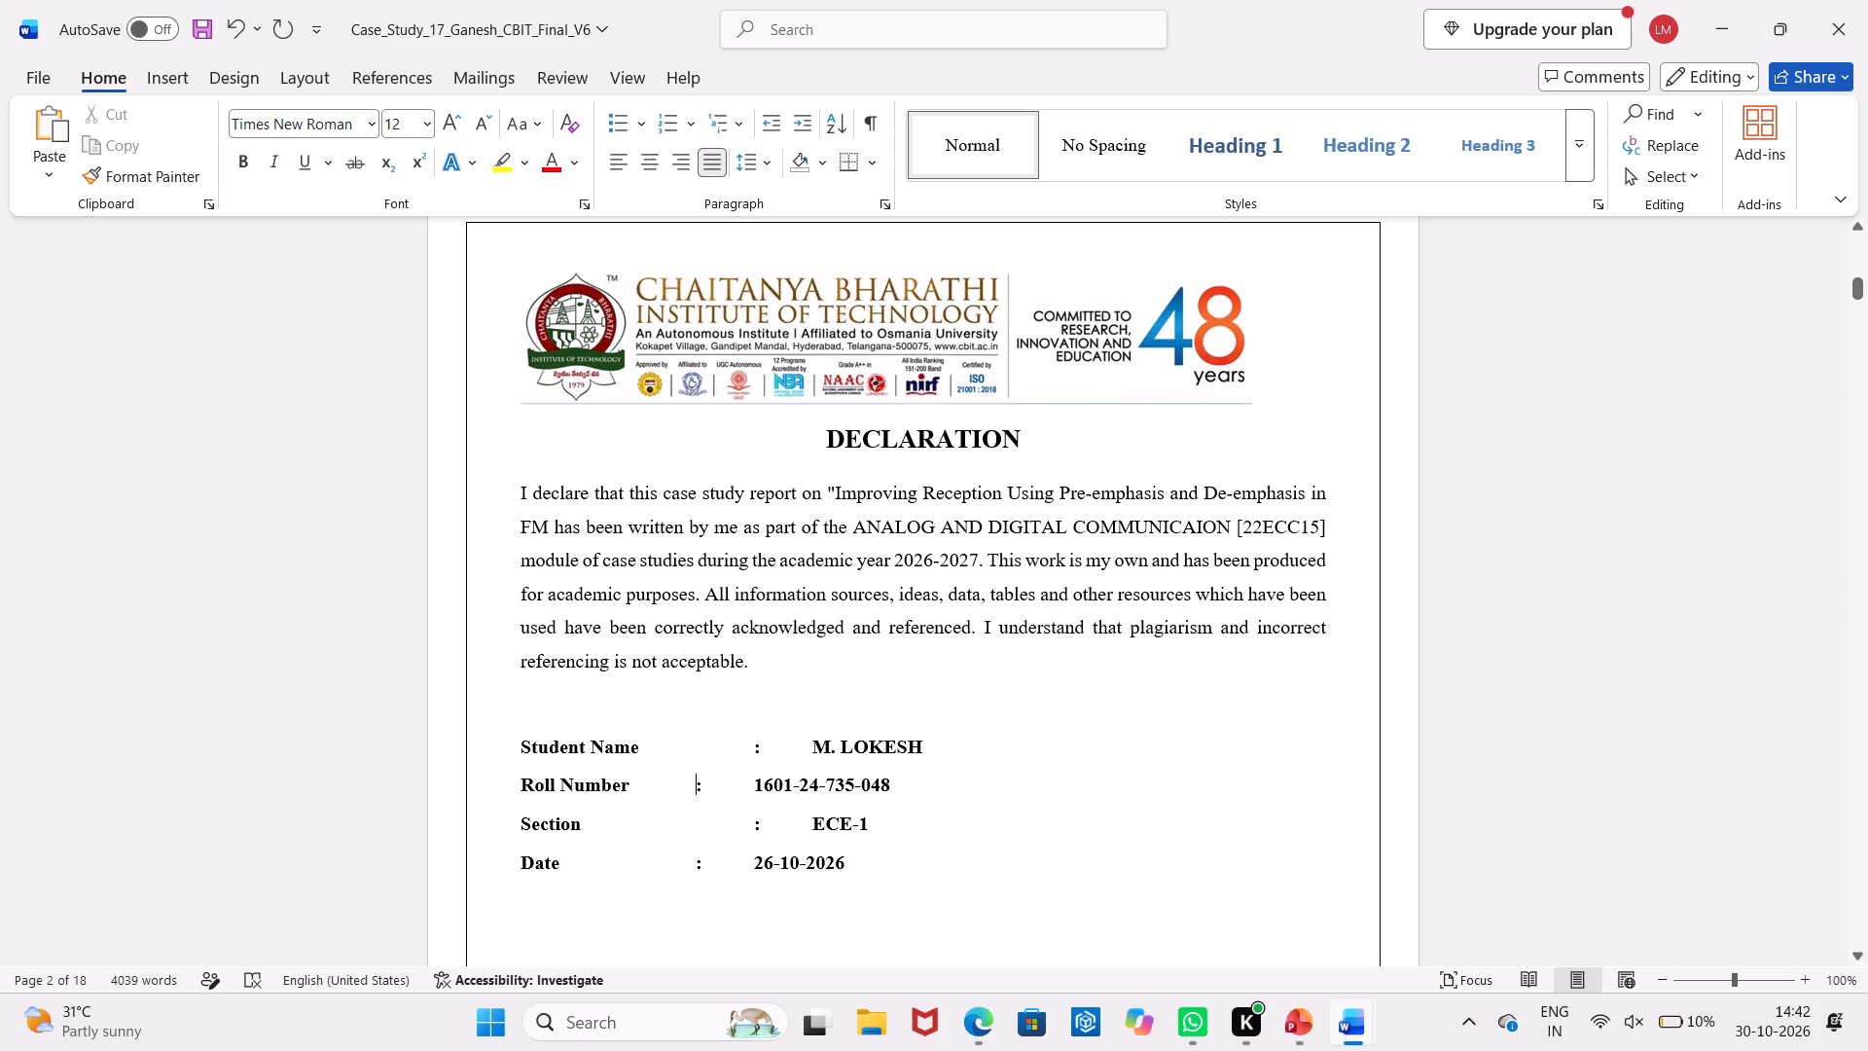
key(Tab)
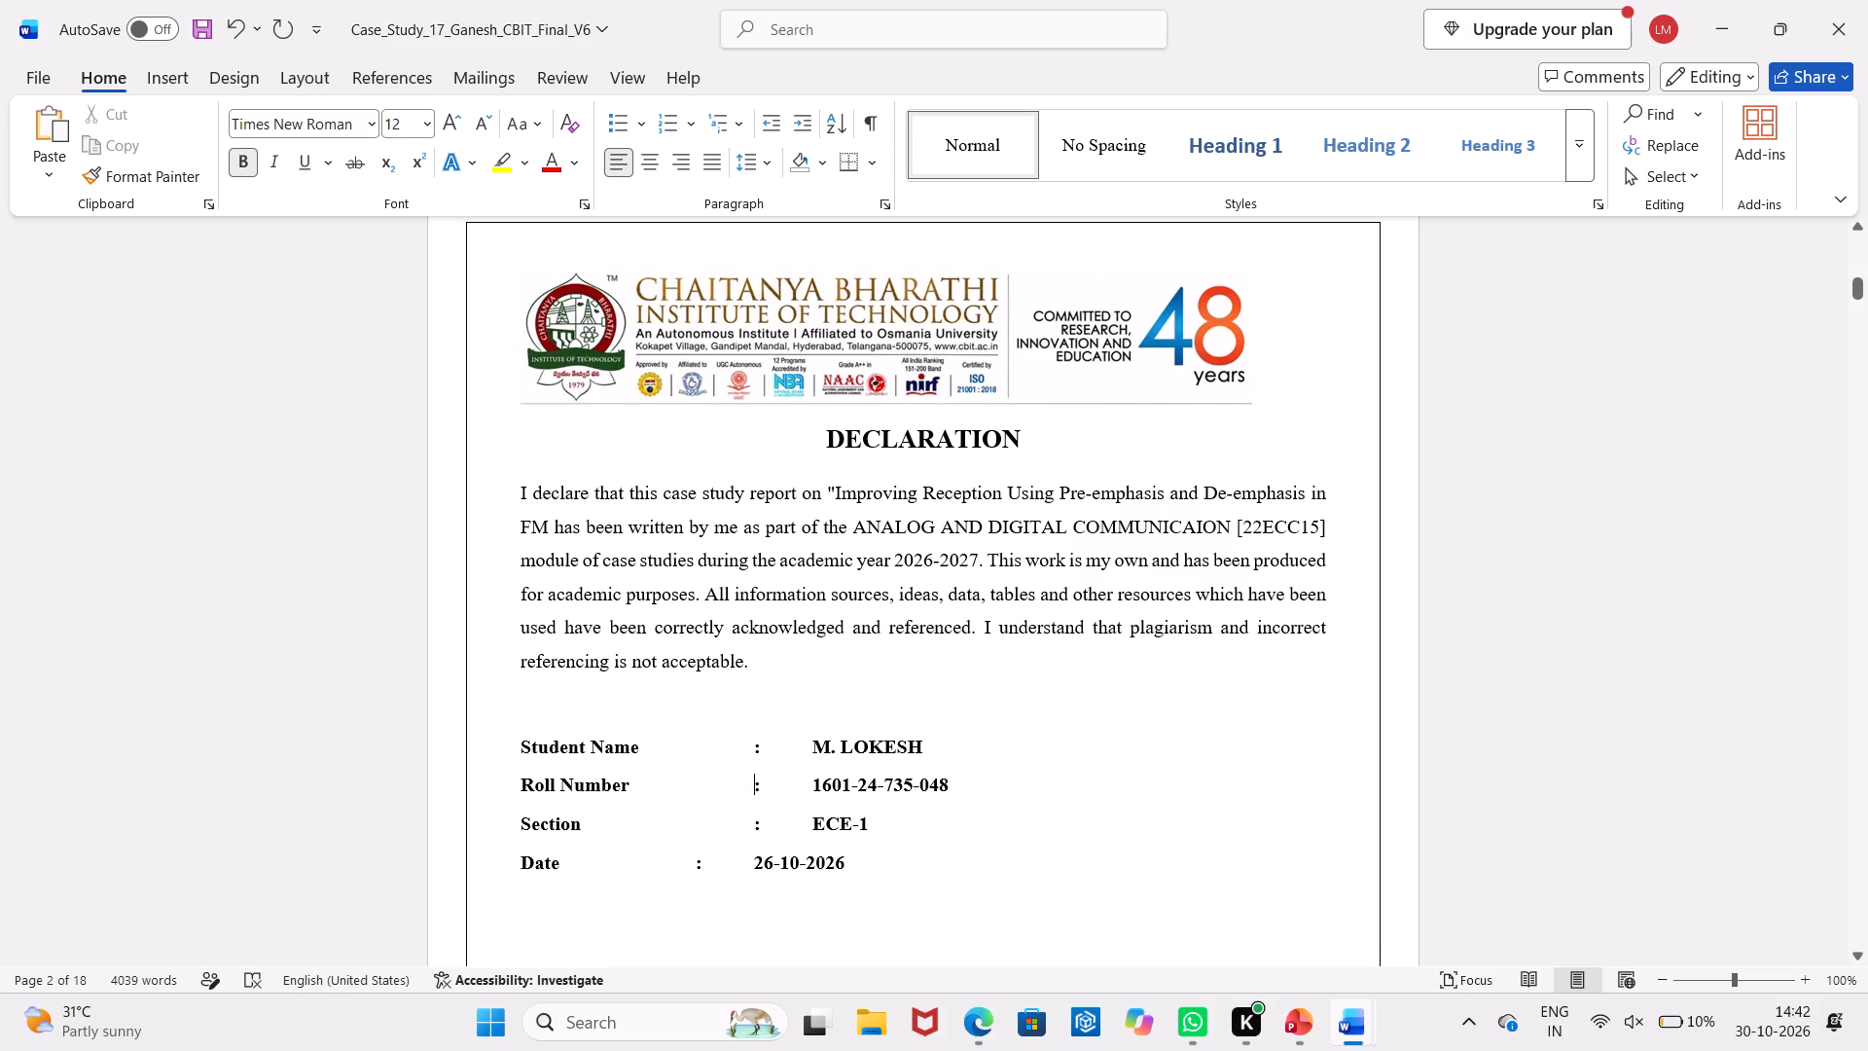
click(684, 864)
key(Tab)
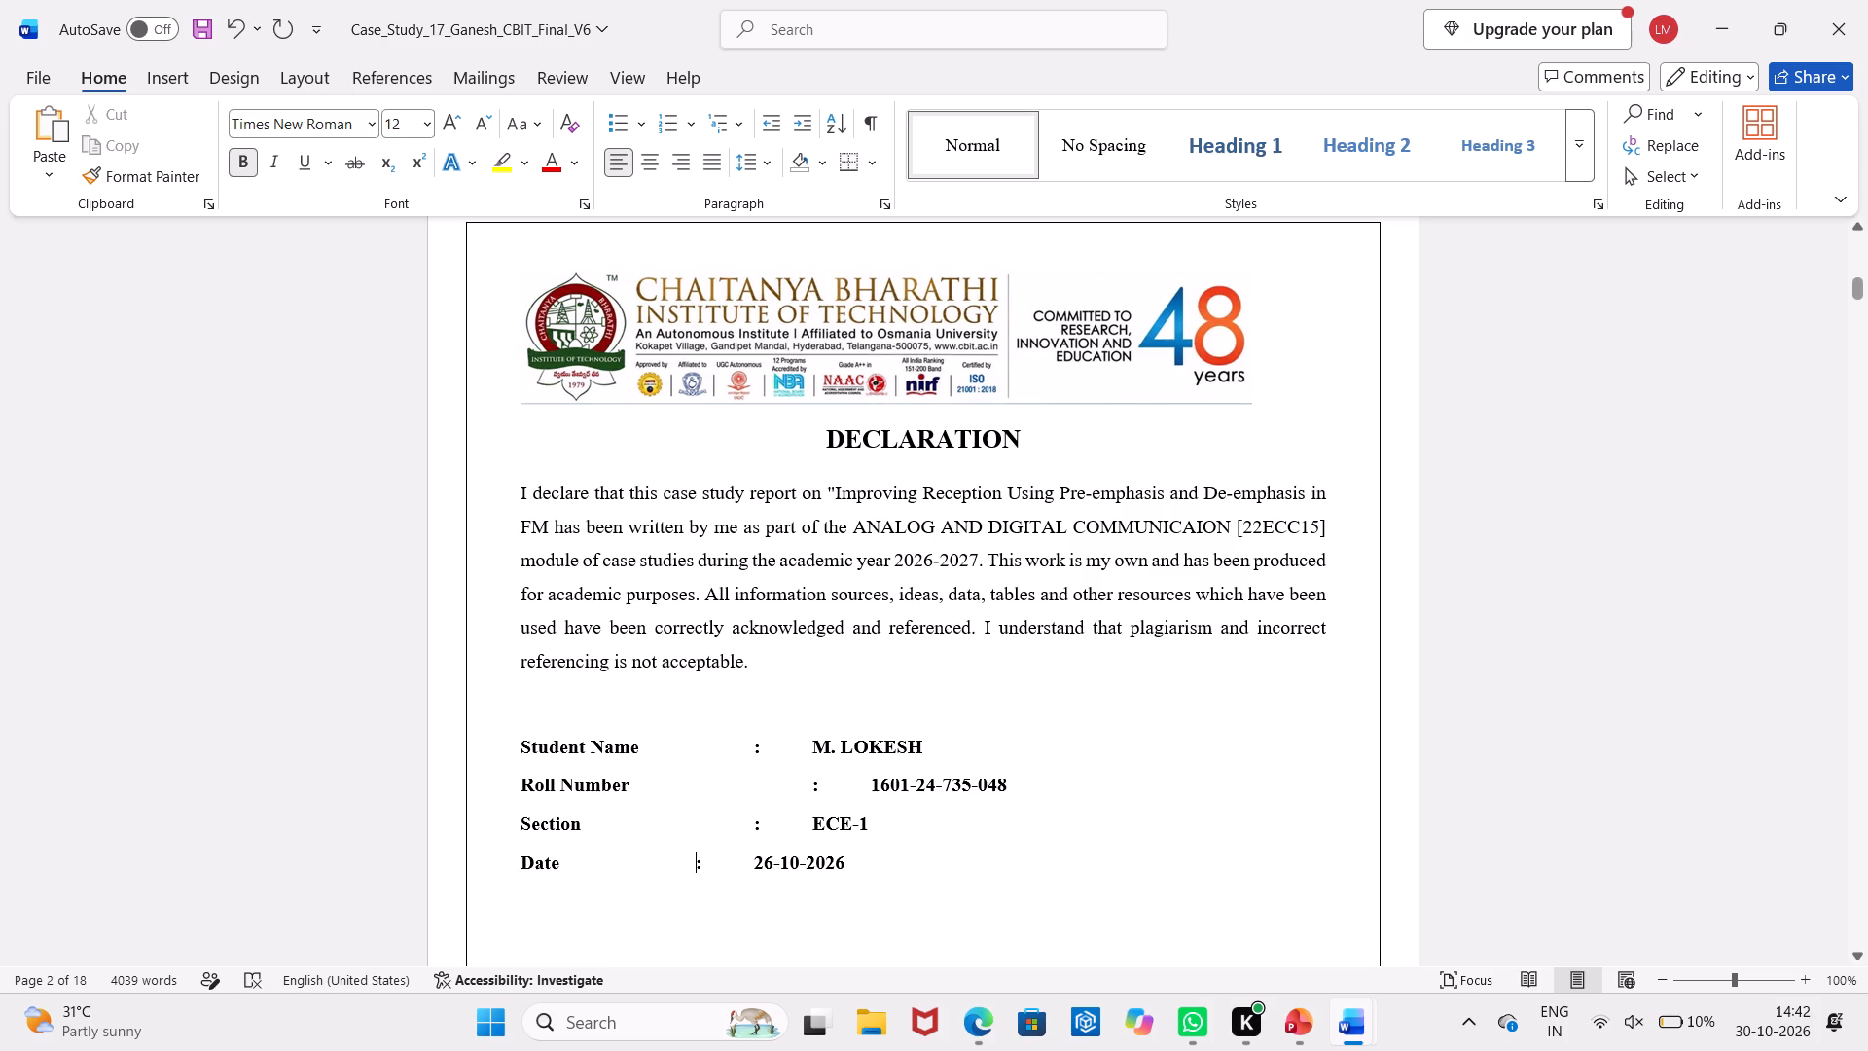
key(BackSpace)
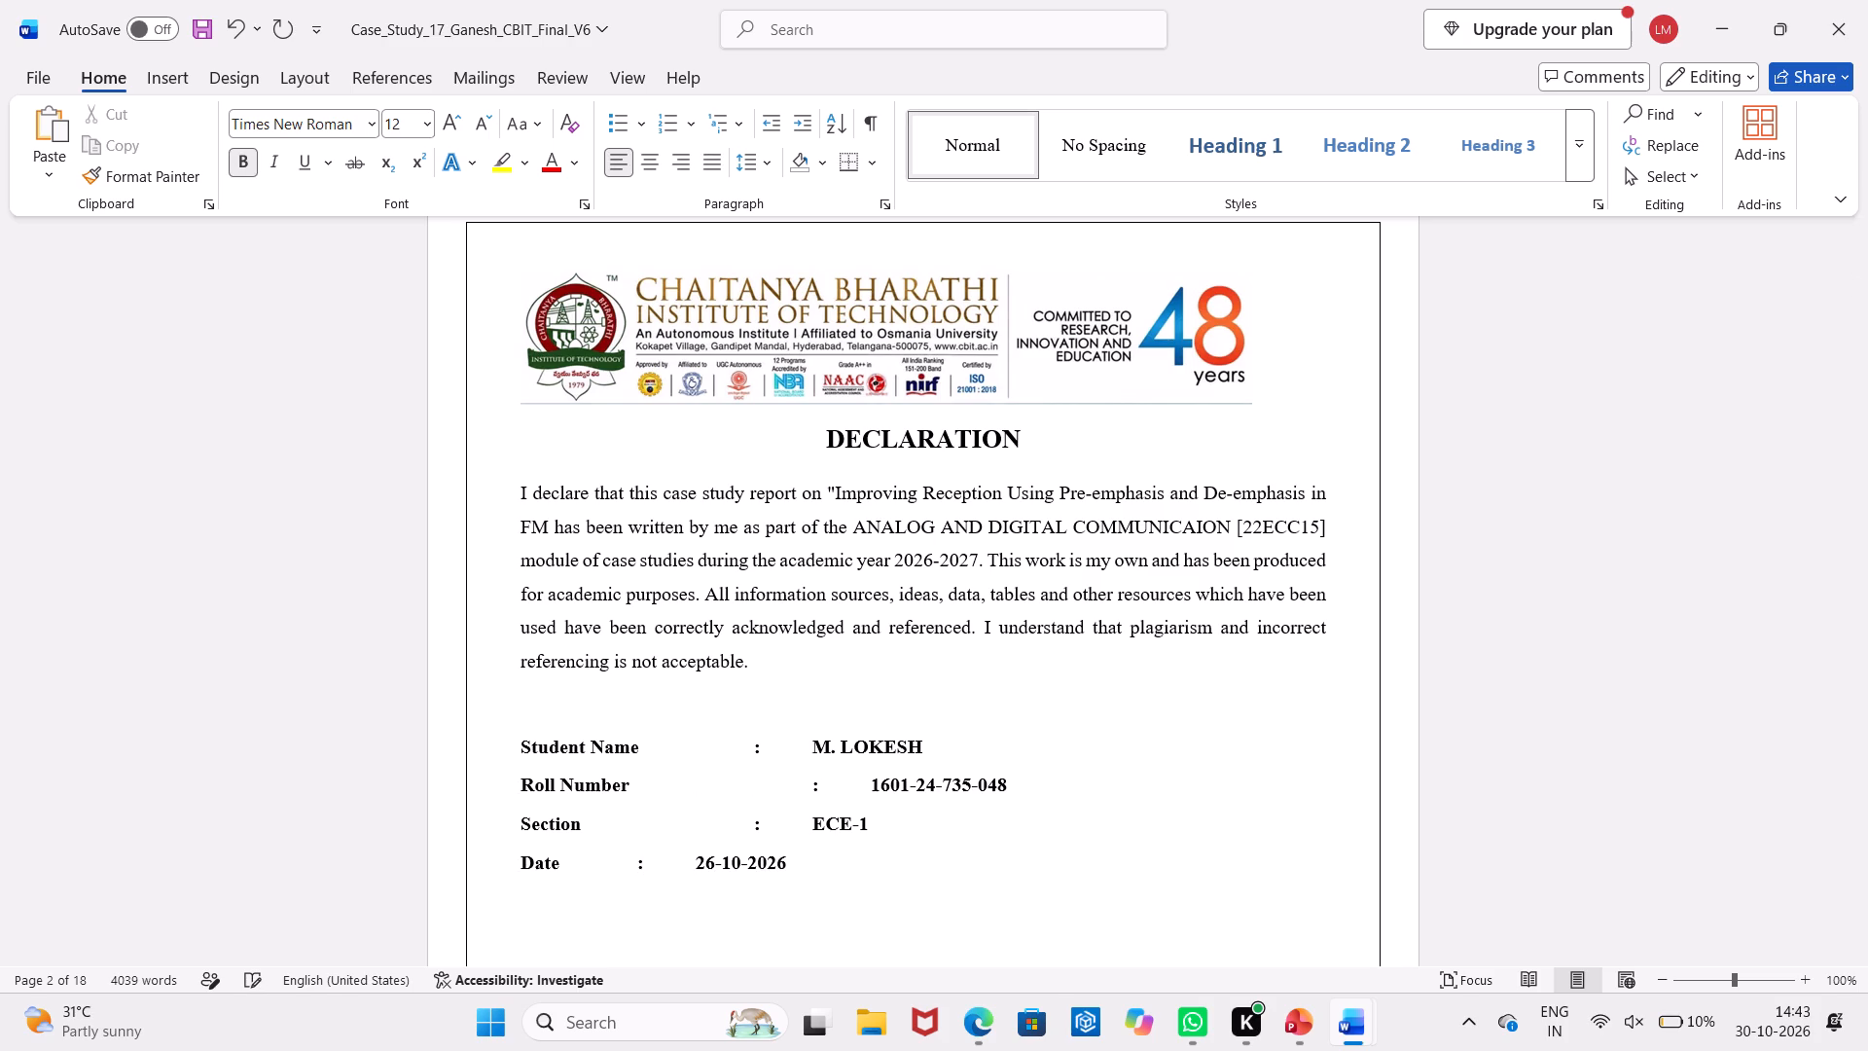
key(Tab)
key(Tab)
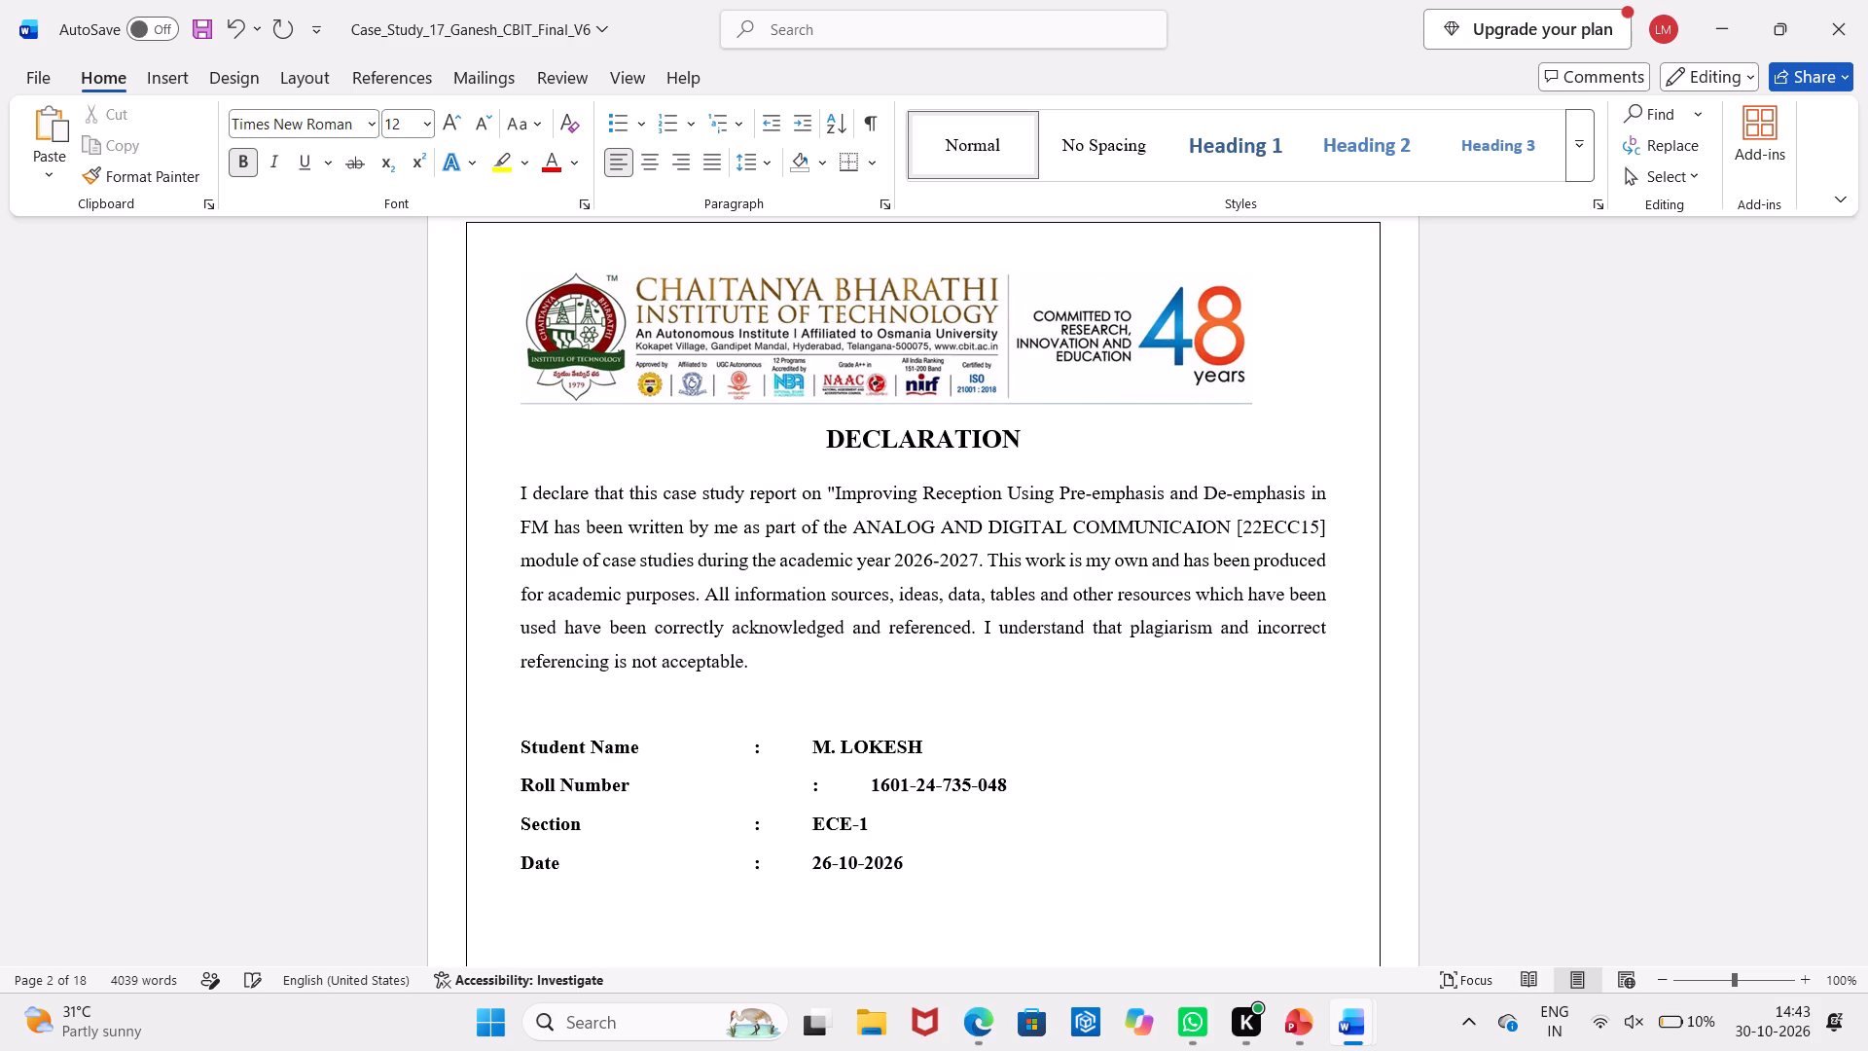
click(806, 772)
key(Down)
key(BackSpace)
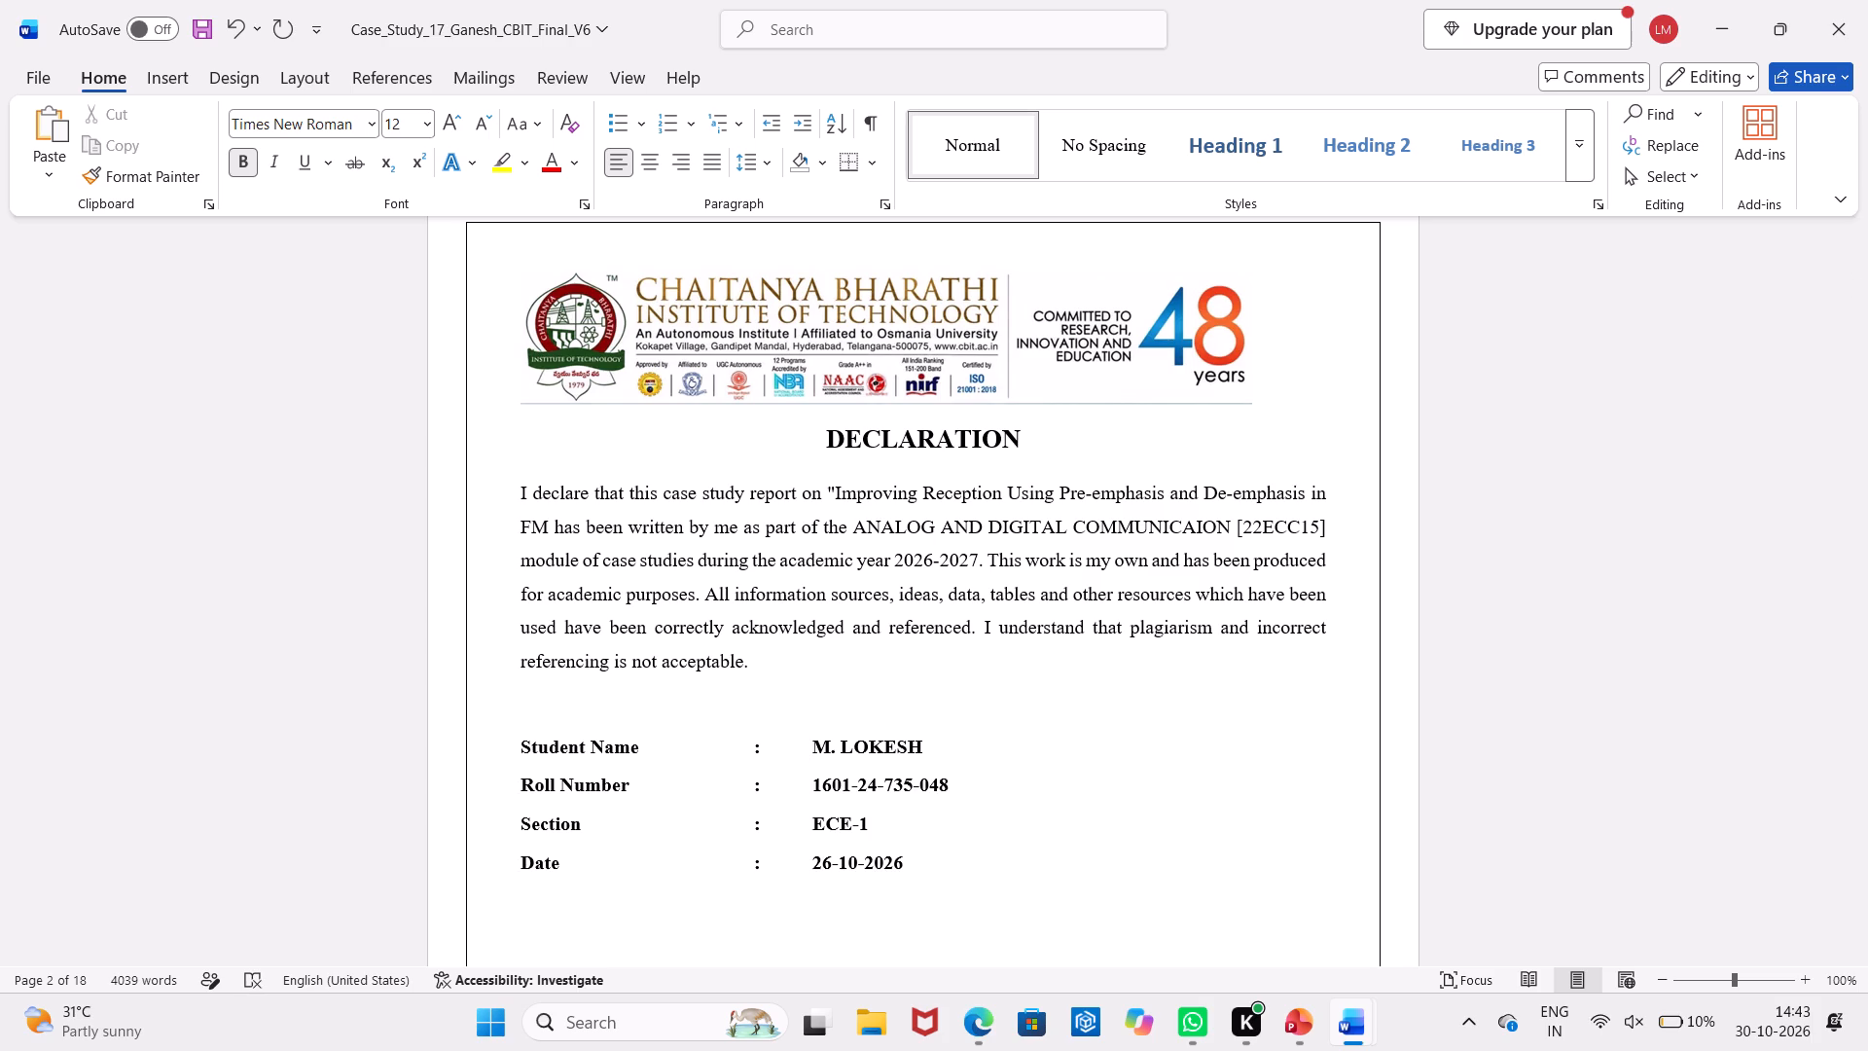
Replace the student name with the report author's full name and change the last digit of the roll number to 7.
drag(940, 745, 808, 750)
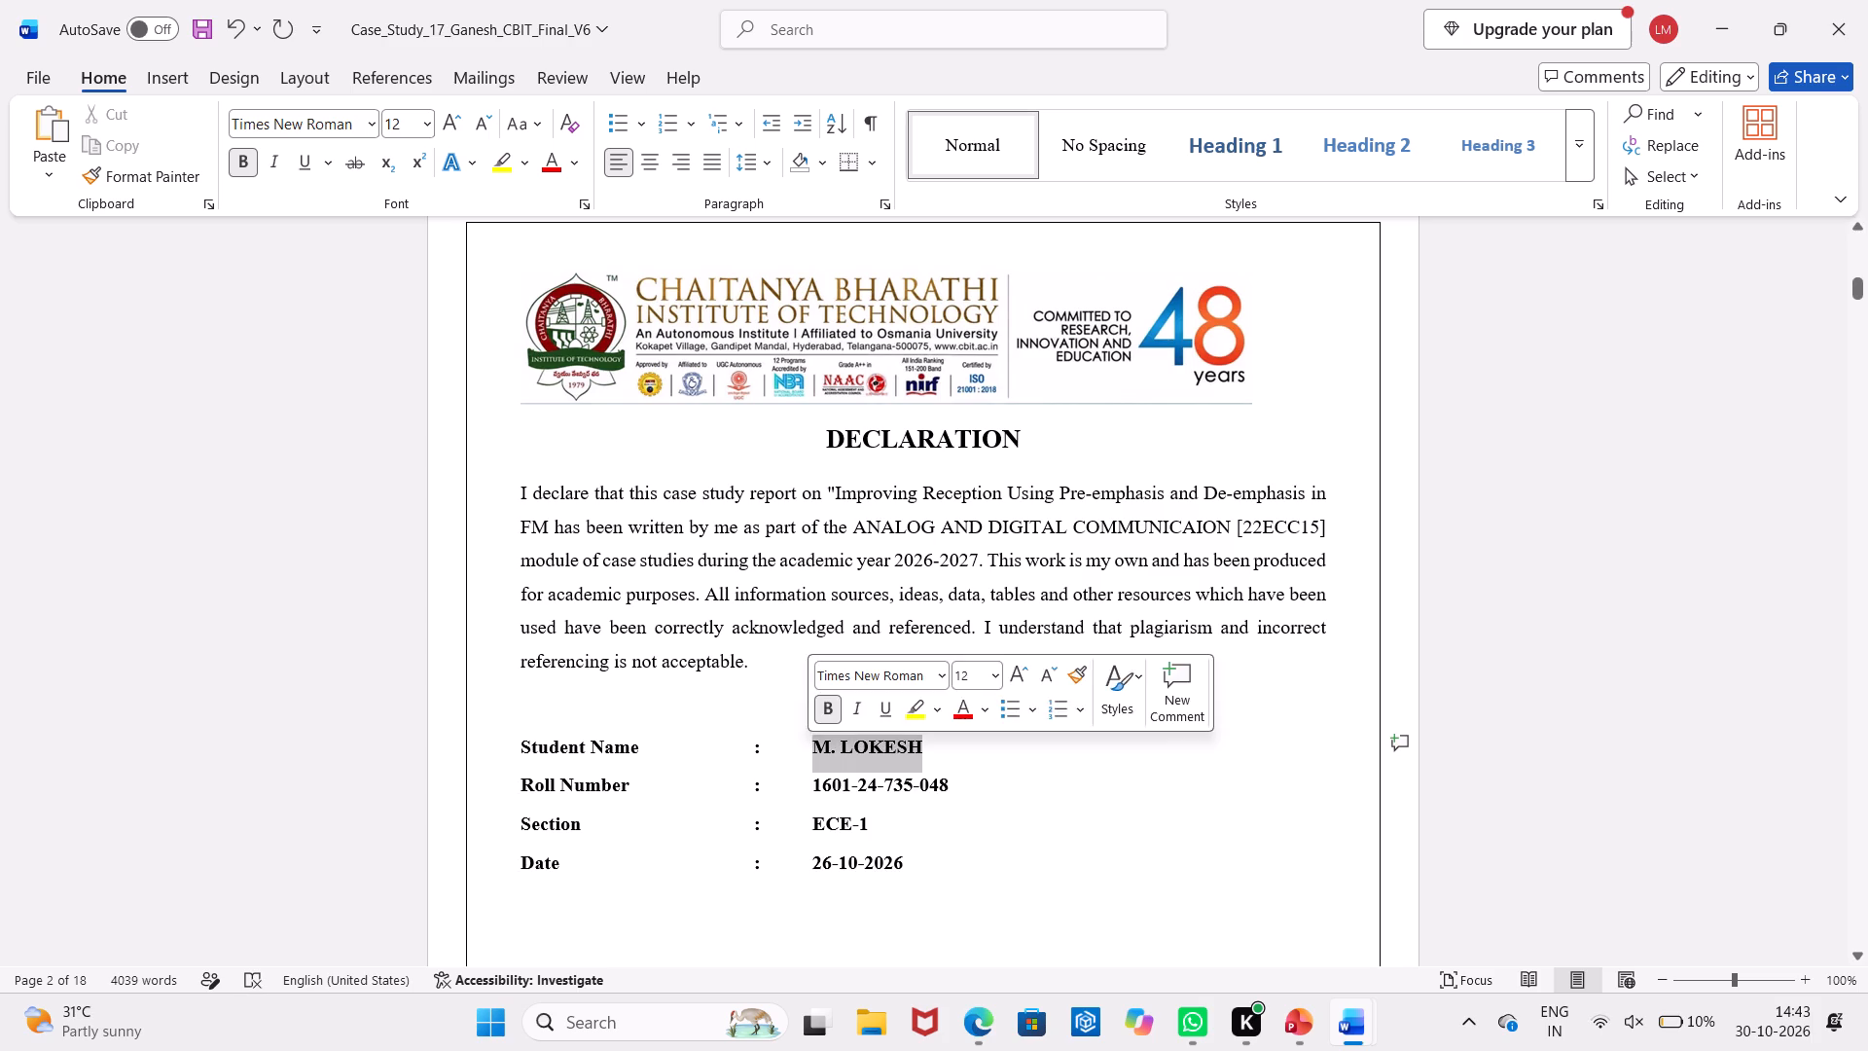
key(BackSpace)
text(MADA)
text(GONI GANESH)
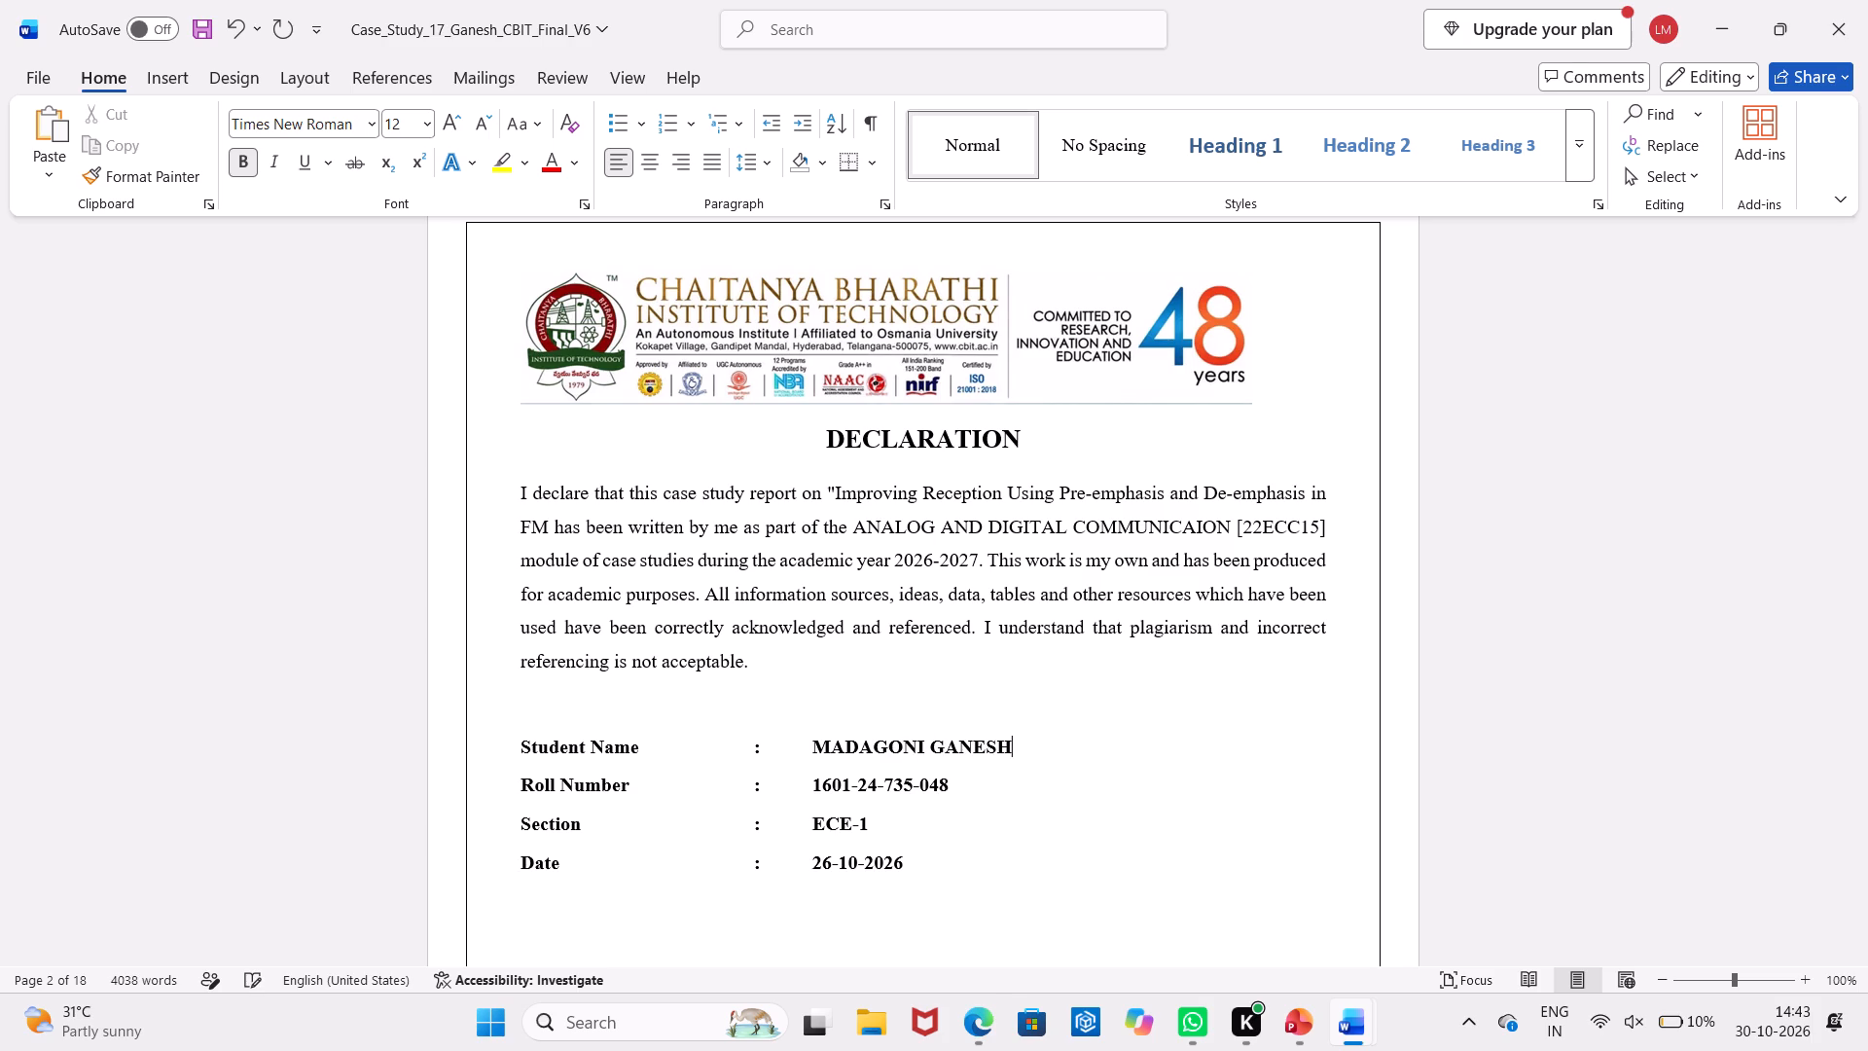
click(951, 790)
key(BackSpace)
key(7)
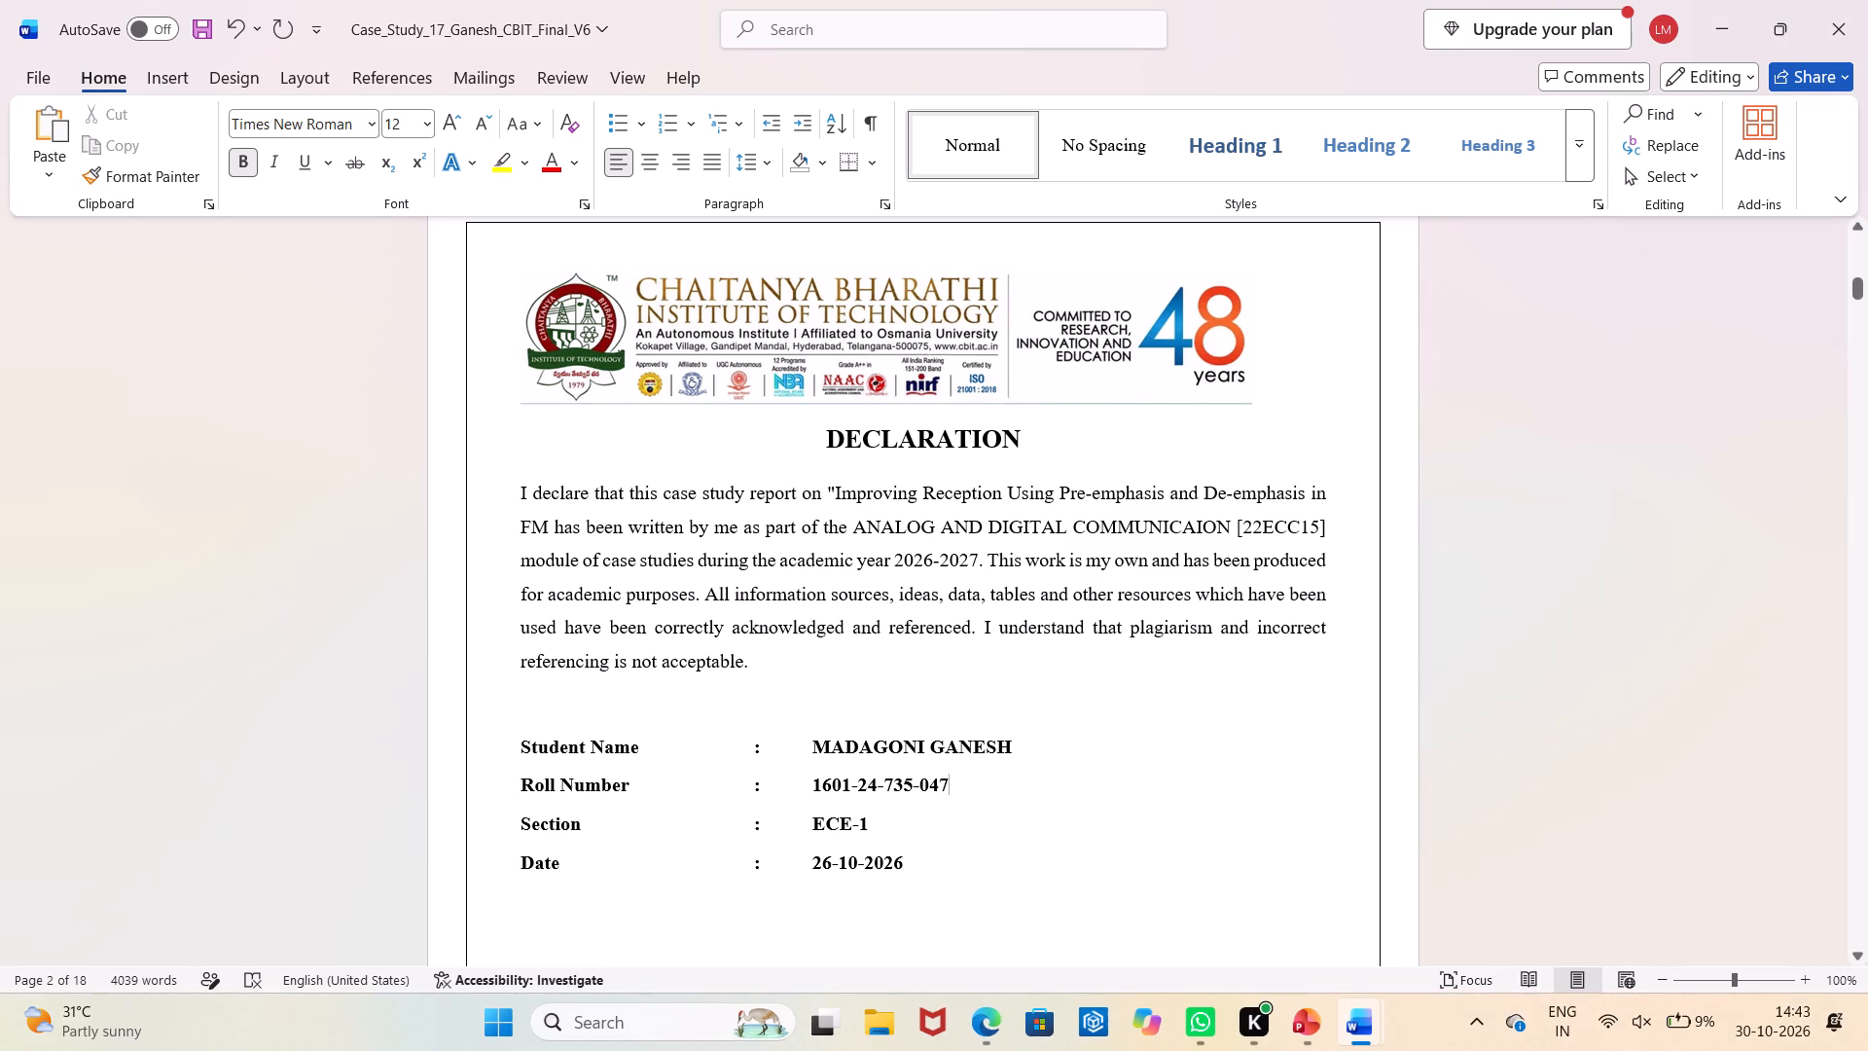
Review the rest of the Declaration page, the Abstract page and the Table of Contents entries with their page numbers.
scroll(951, 850, down, 4)
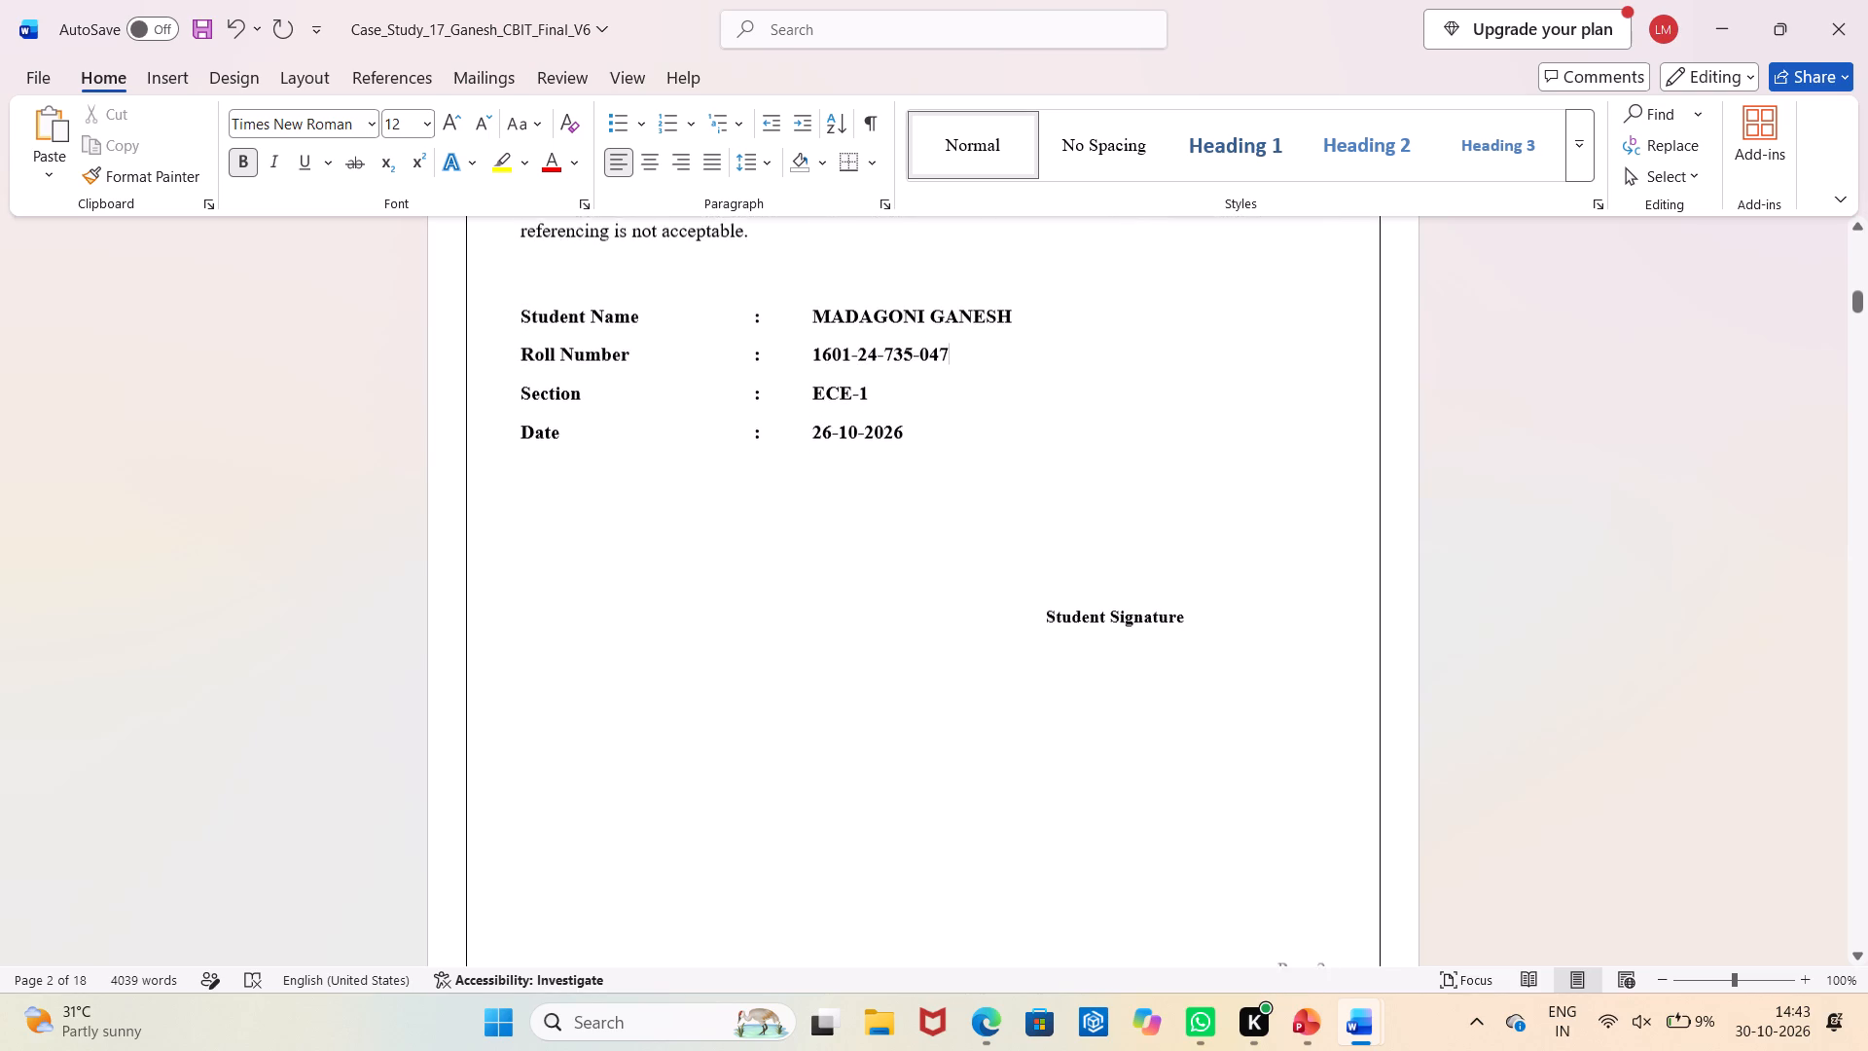
scroll(951, 850, down, 1)
click(1060, 557)
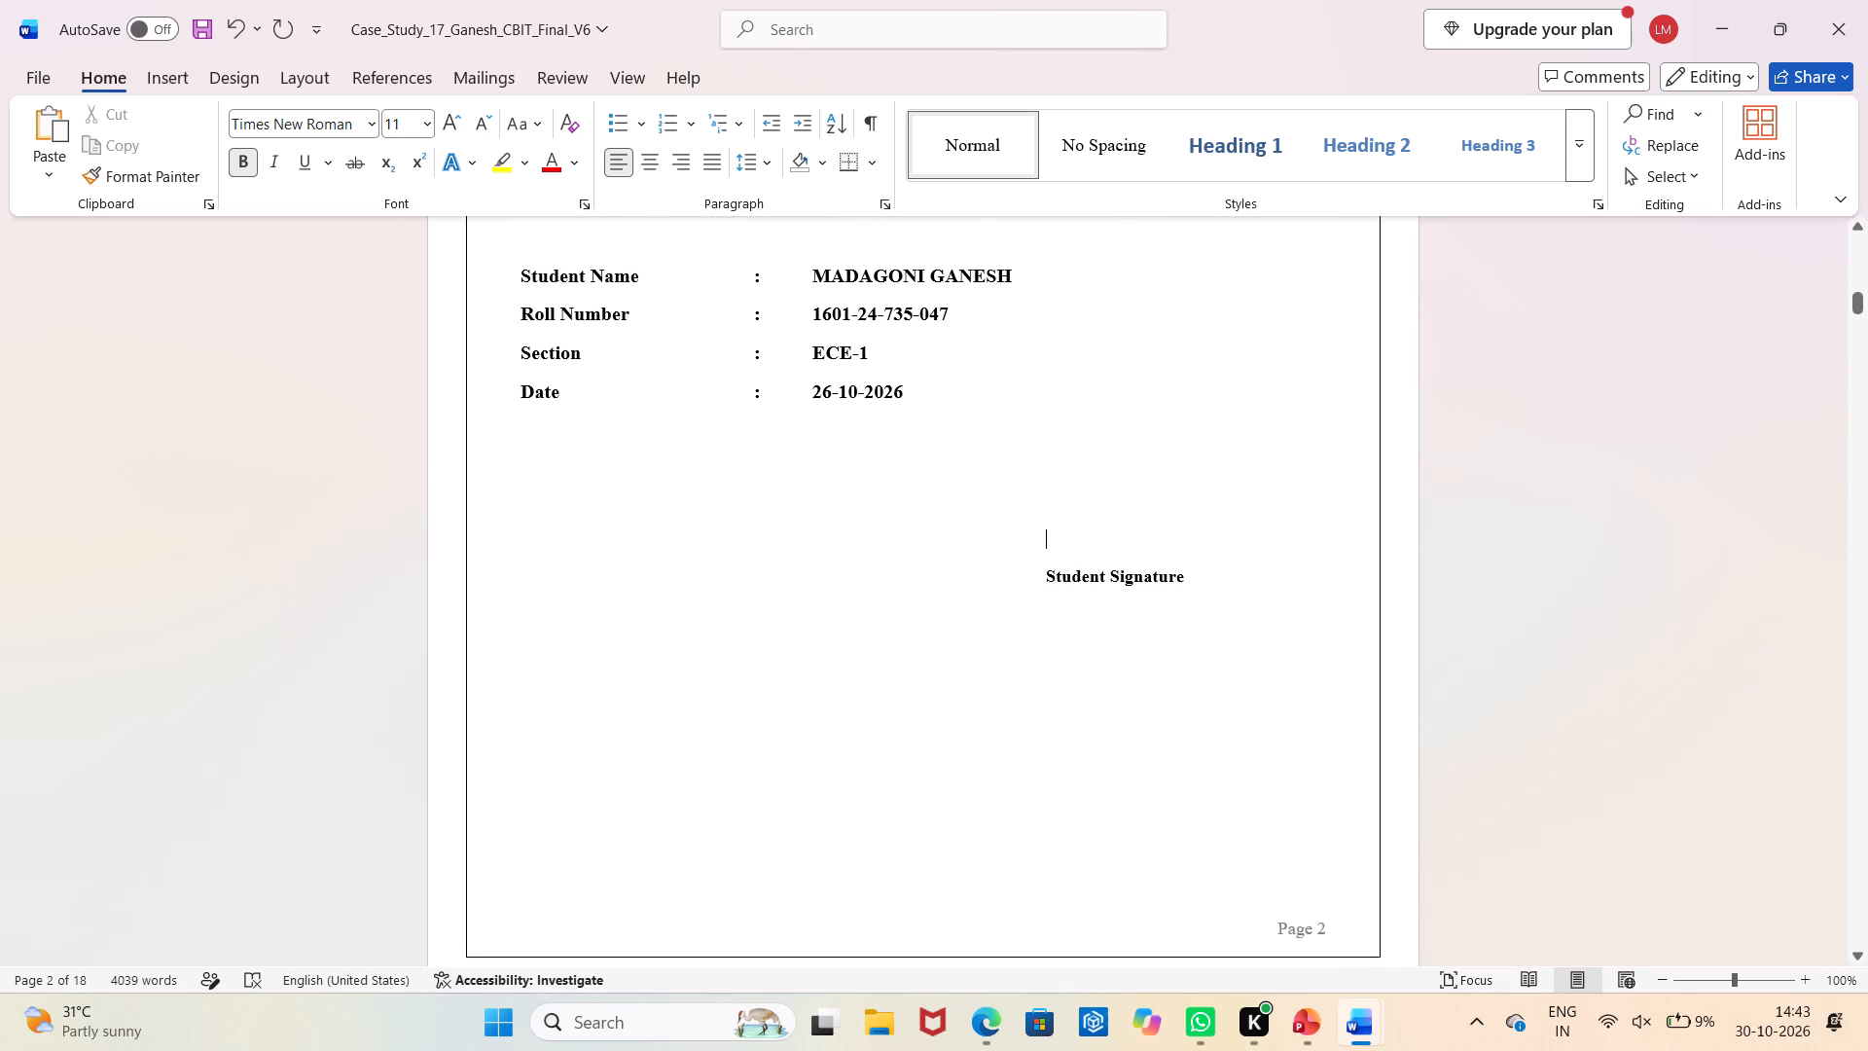
scroll(1000, 715, down, 7)
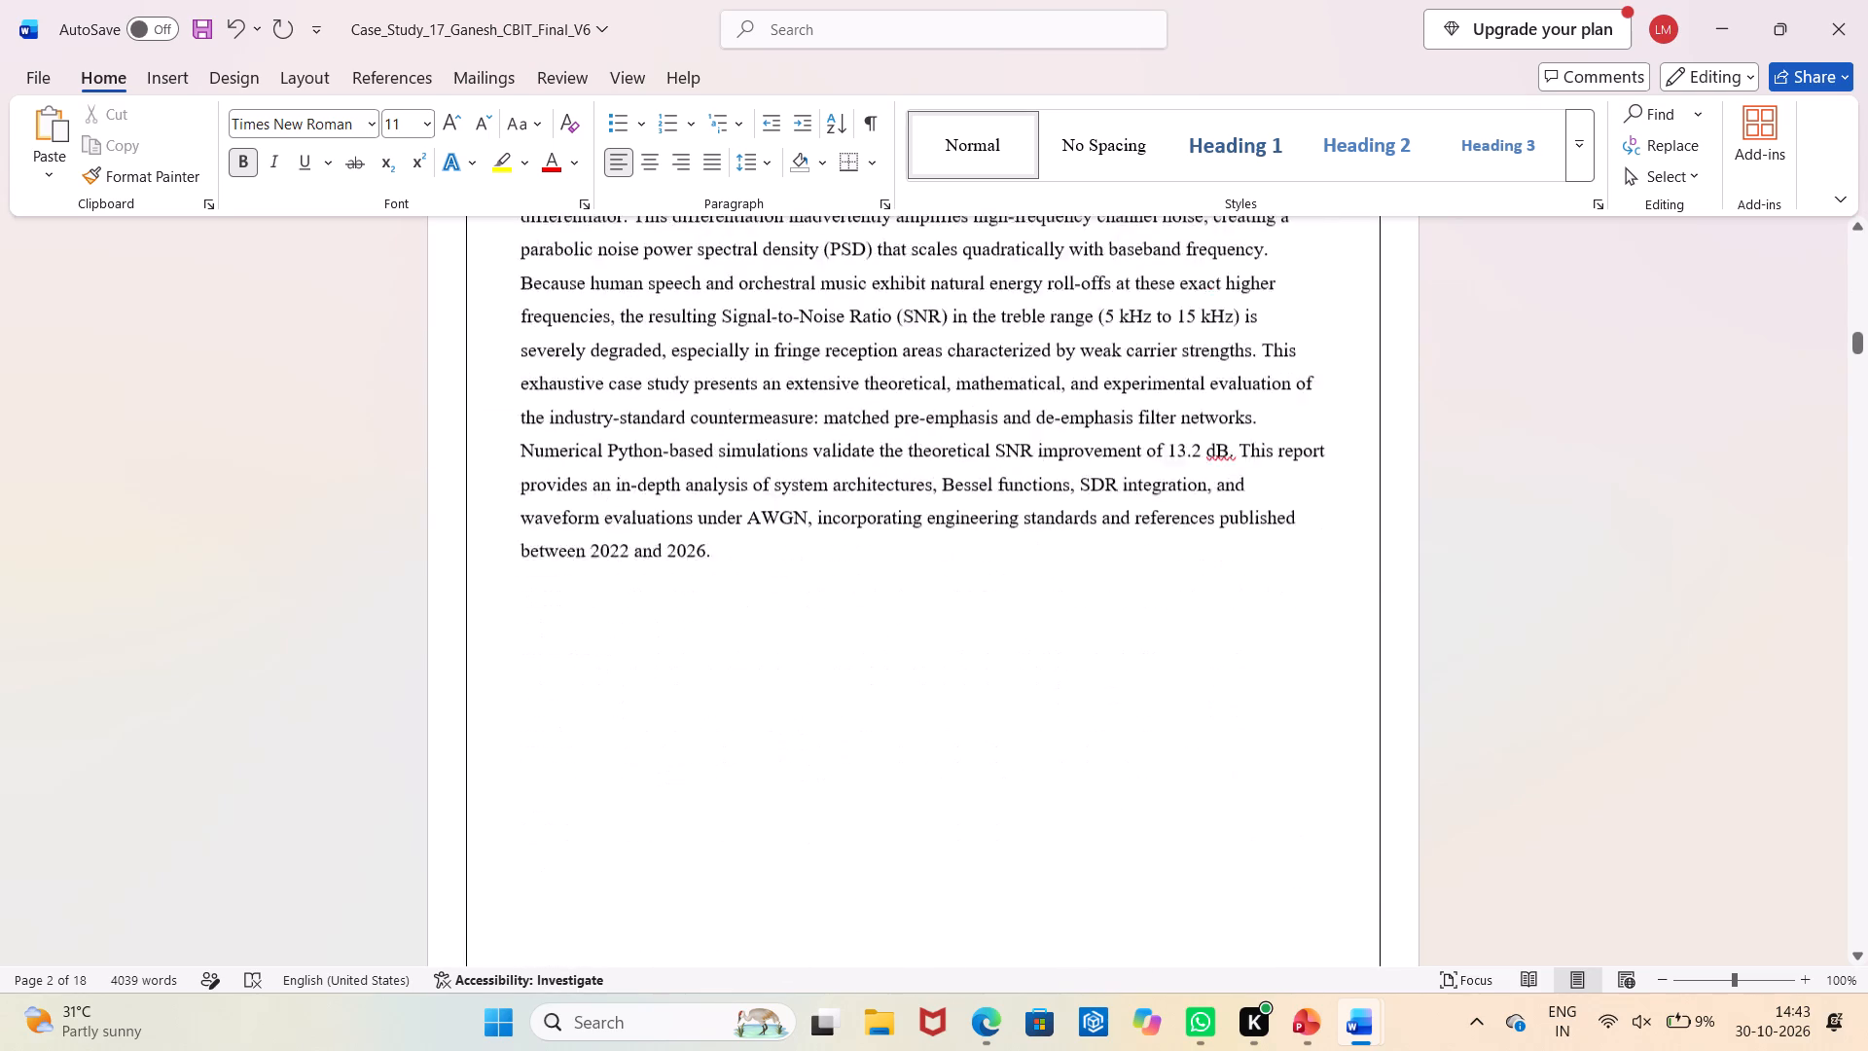
scroll(1000, 715, down, 2)
scroll(1000, 715, up, 2)
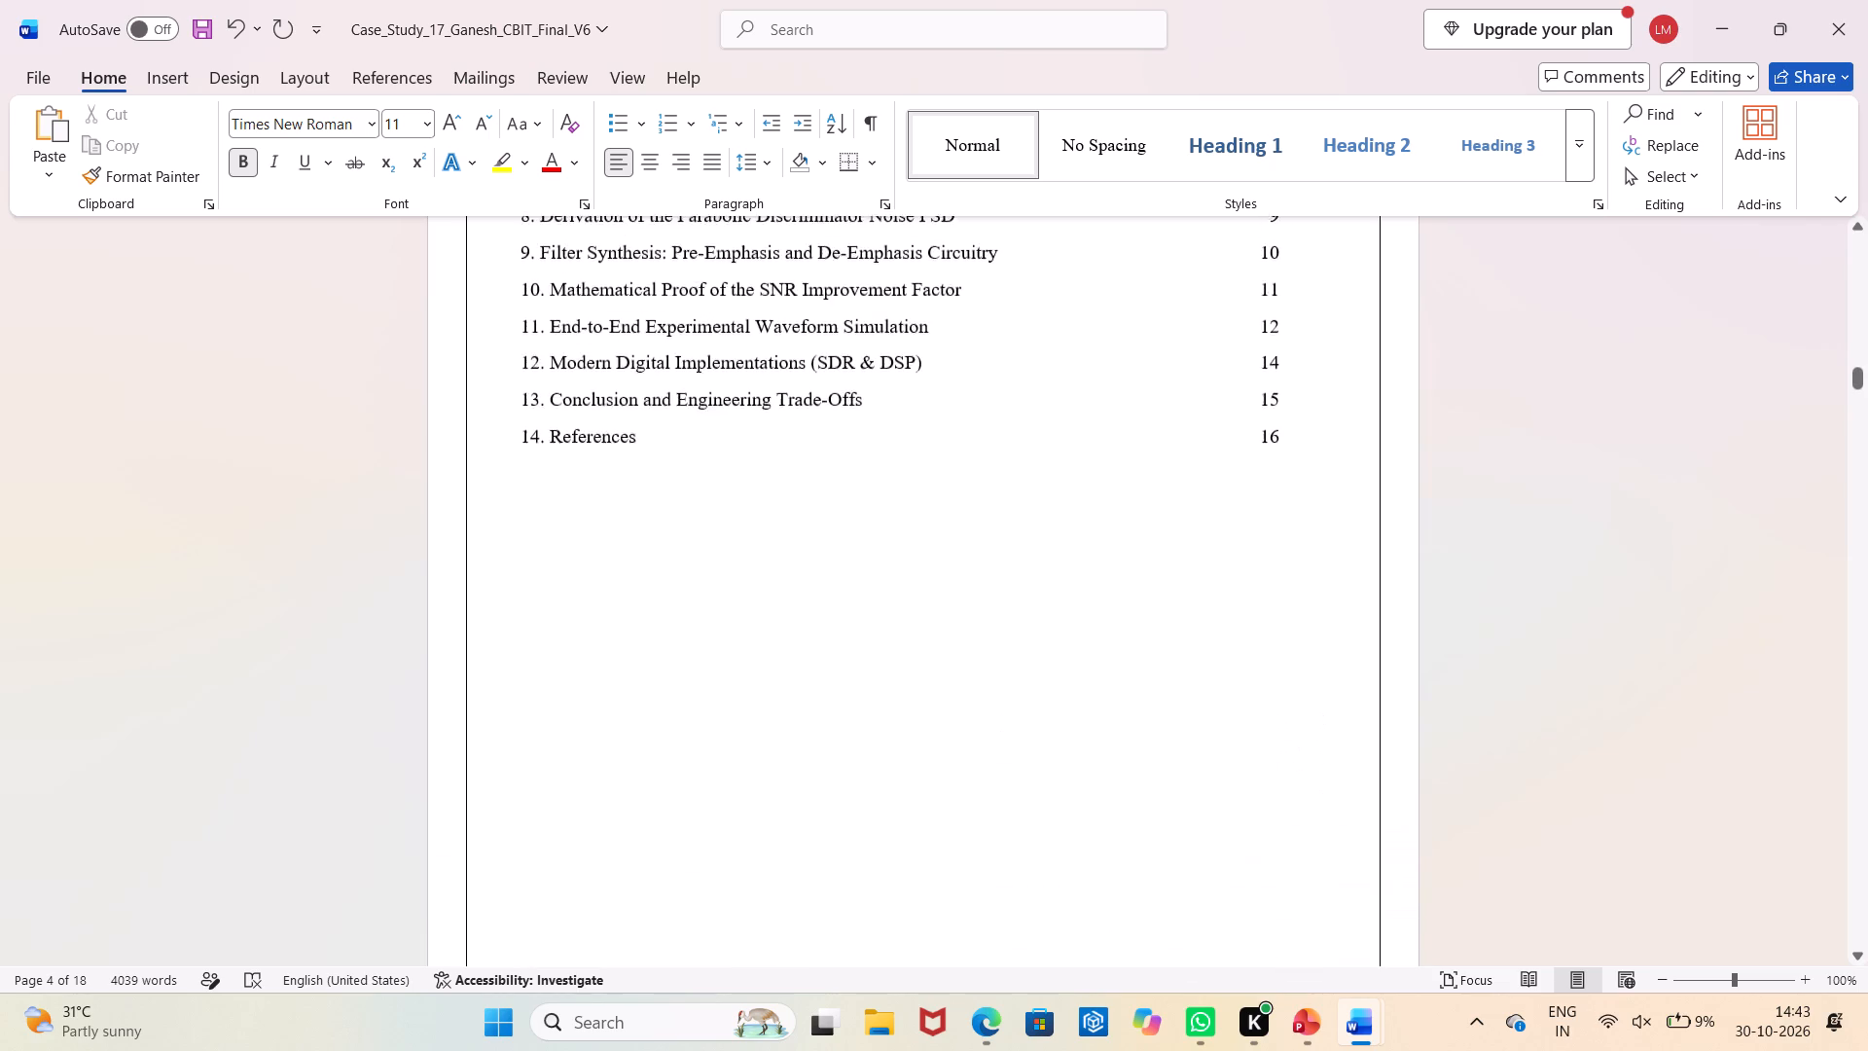
scroll(1000, 715, up, 3)
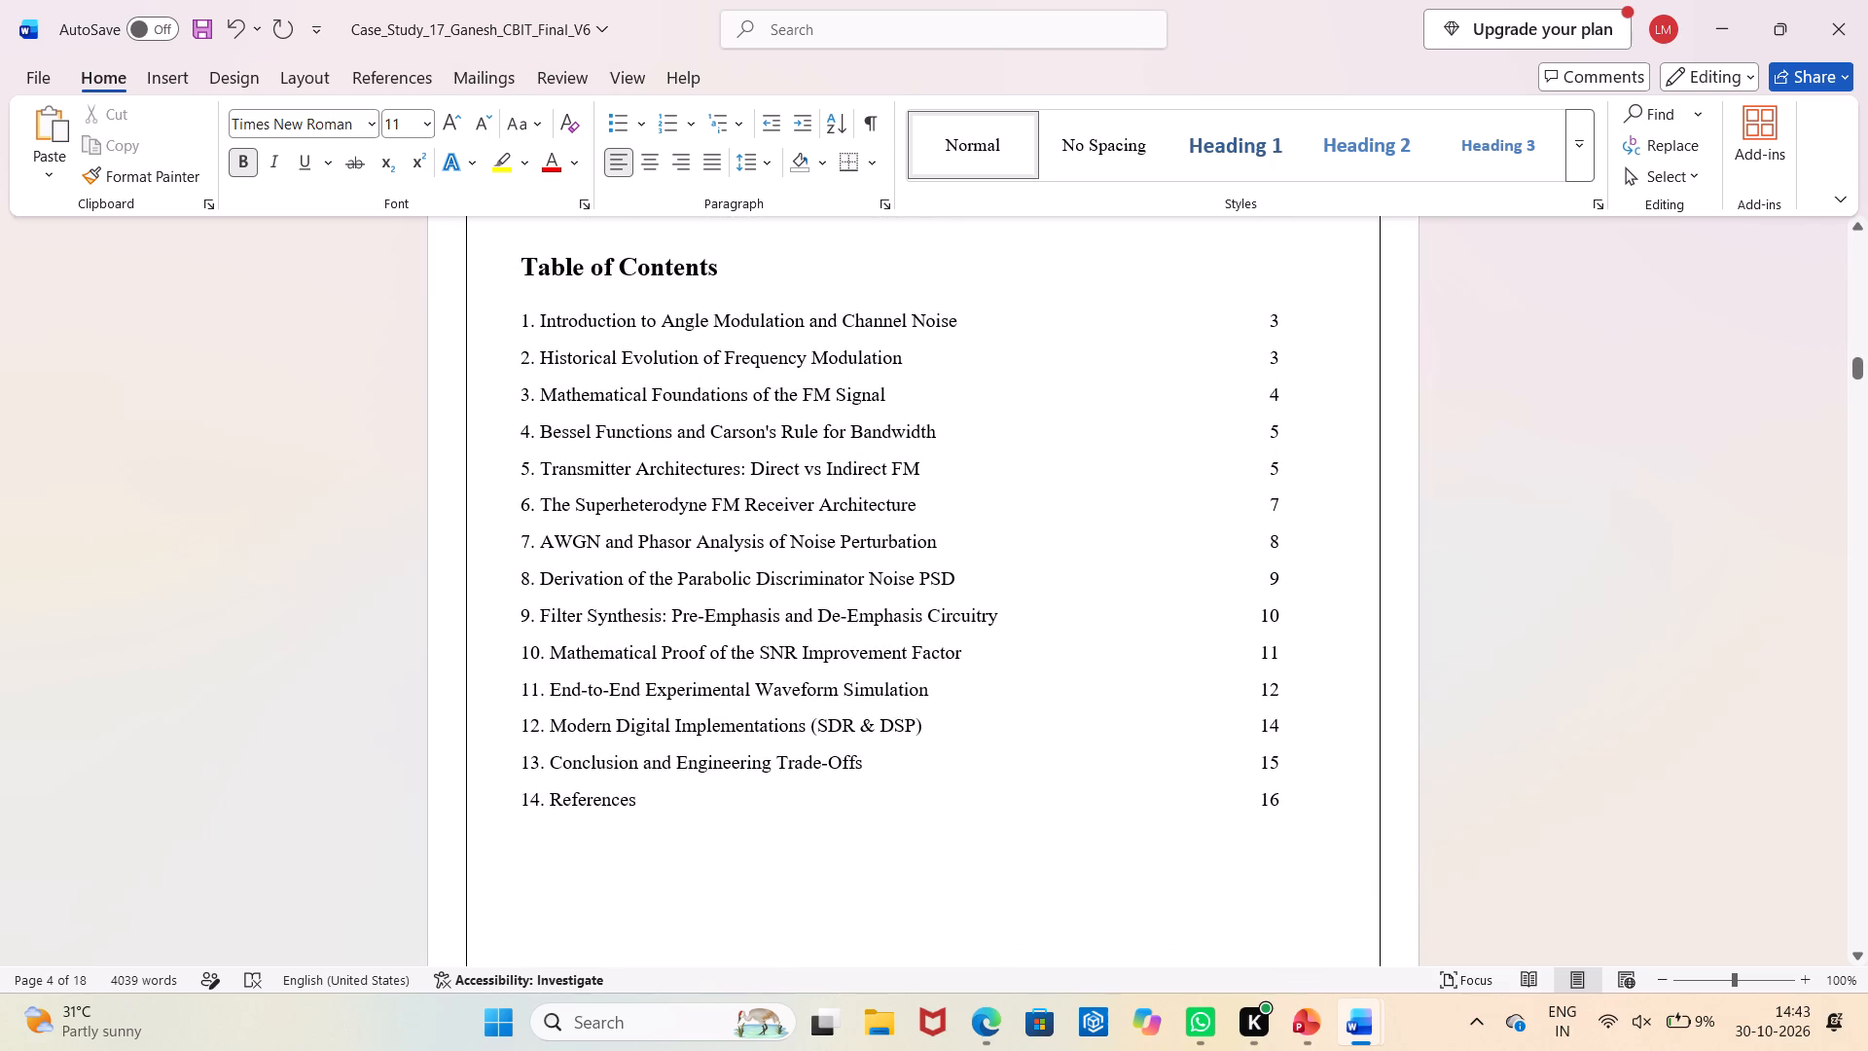
scroll(1173, 560, down, 3)
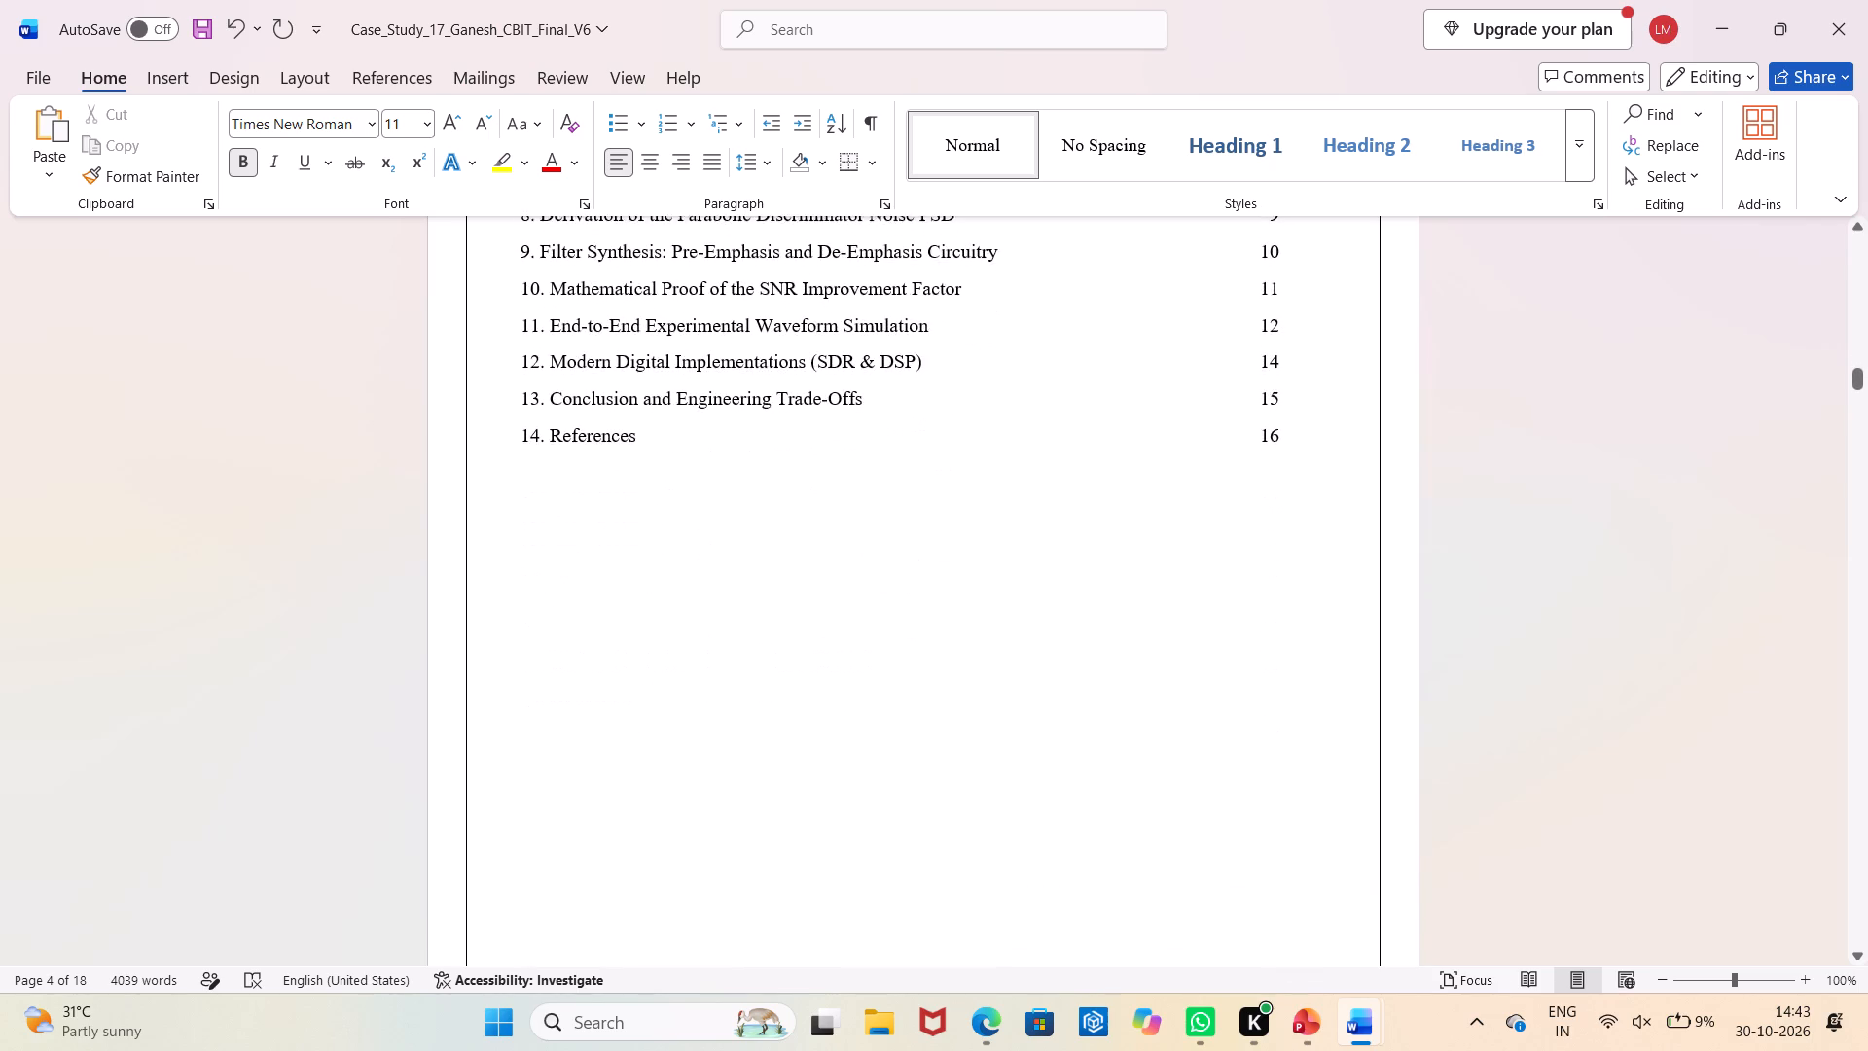
scroll(1173, 560, up, 8)
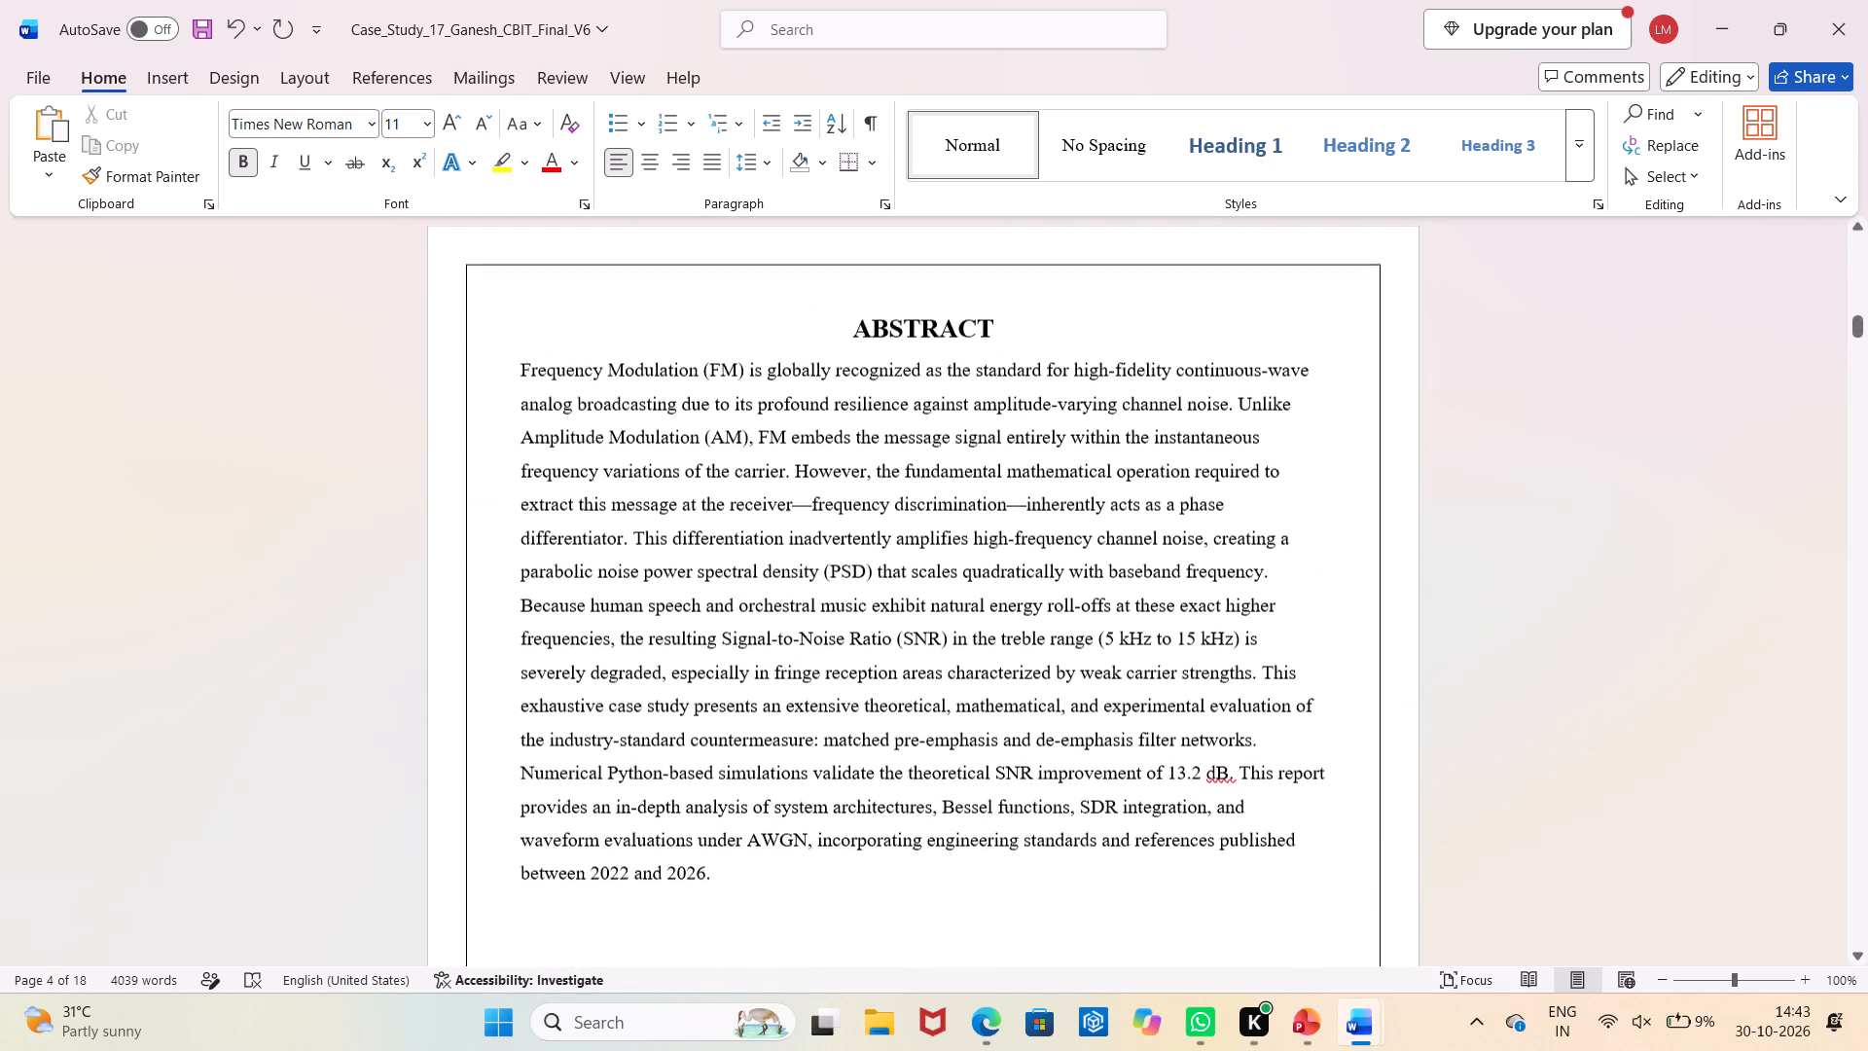
scroll(1173, 560, up, 7)
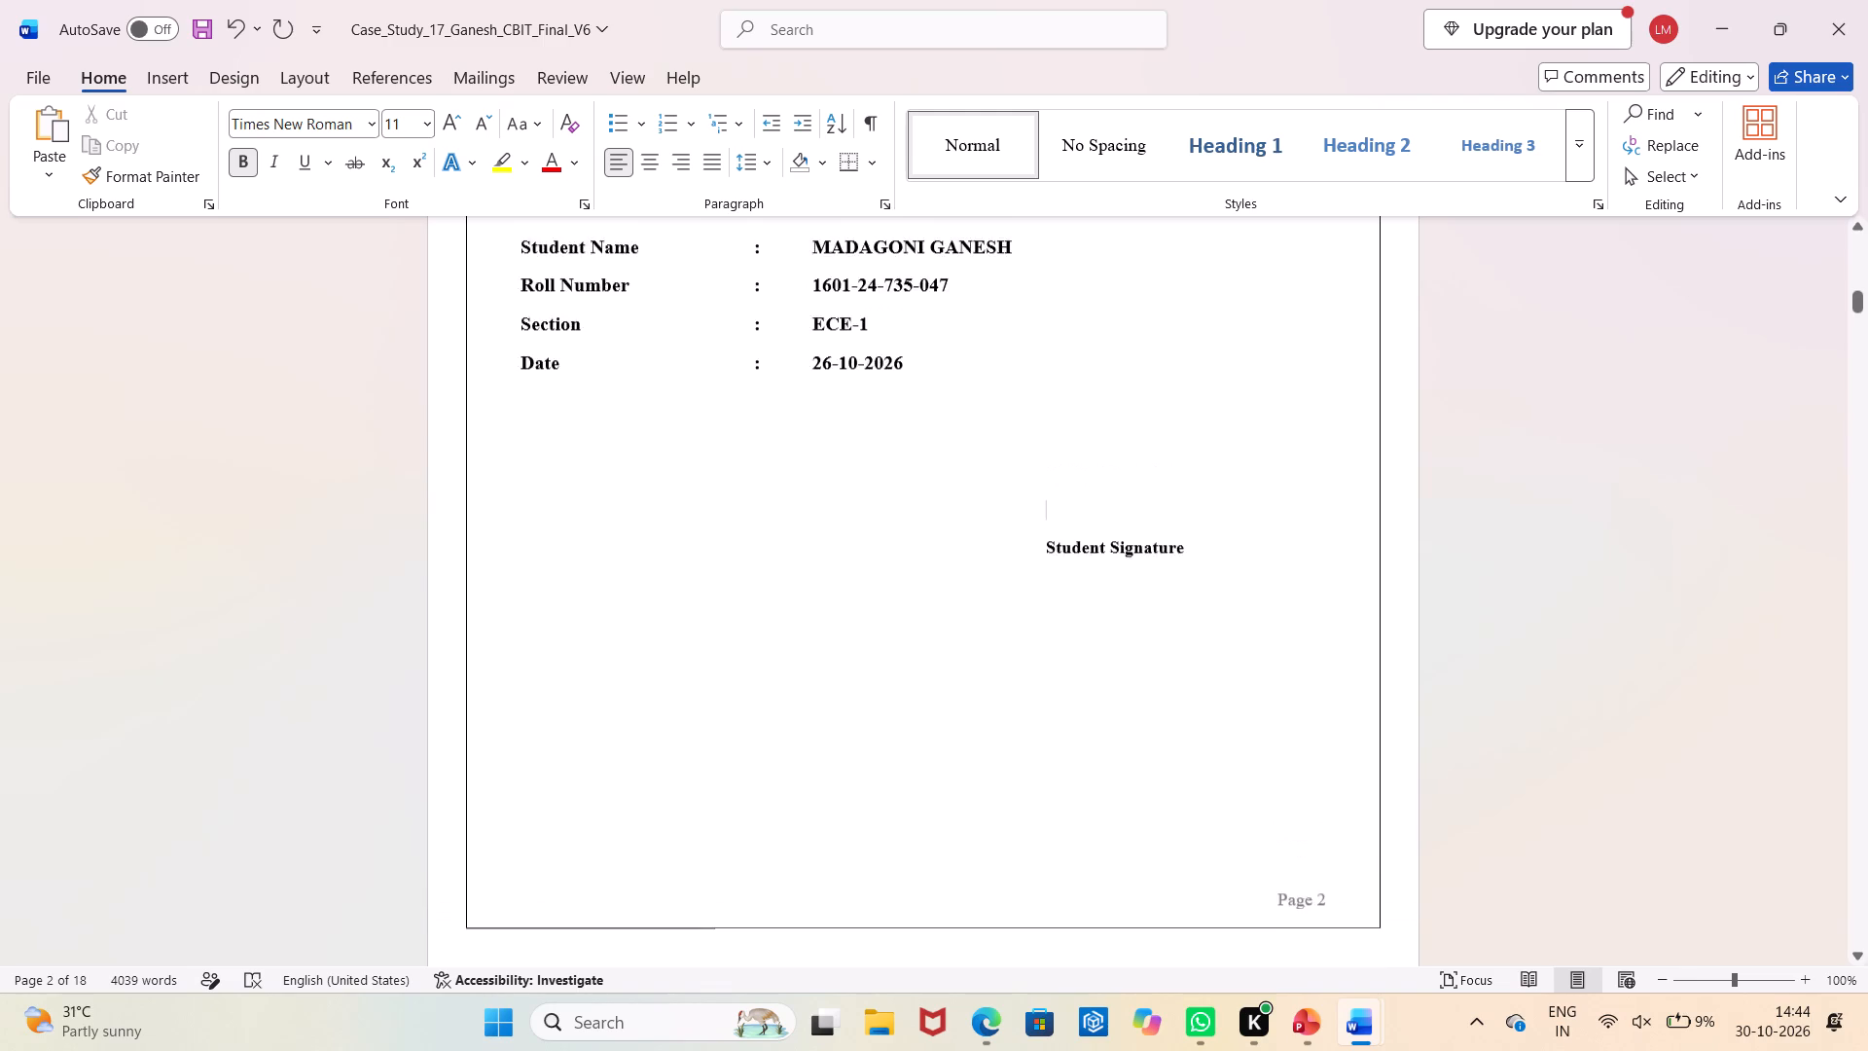
scroll(1173, 560, up, 2)
scroll(1173, 560, down, 2)
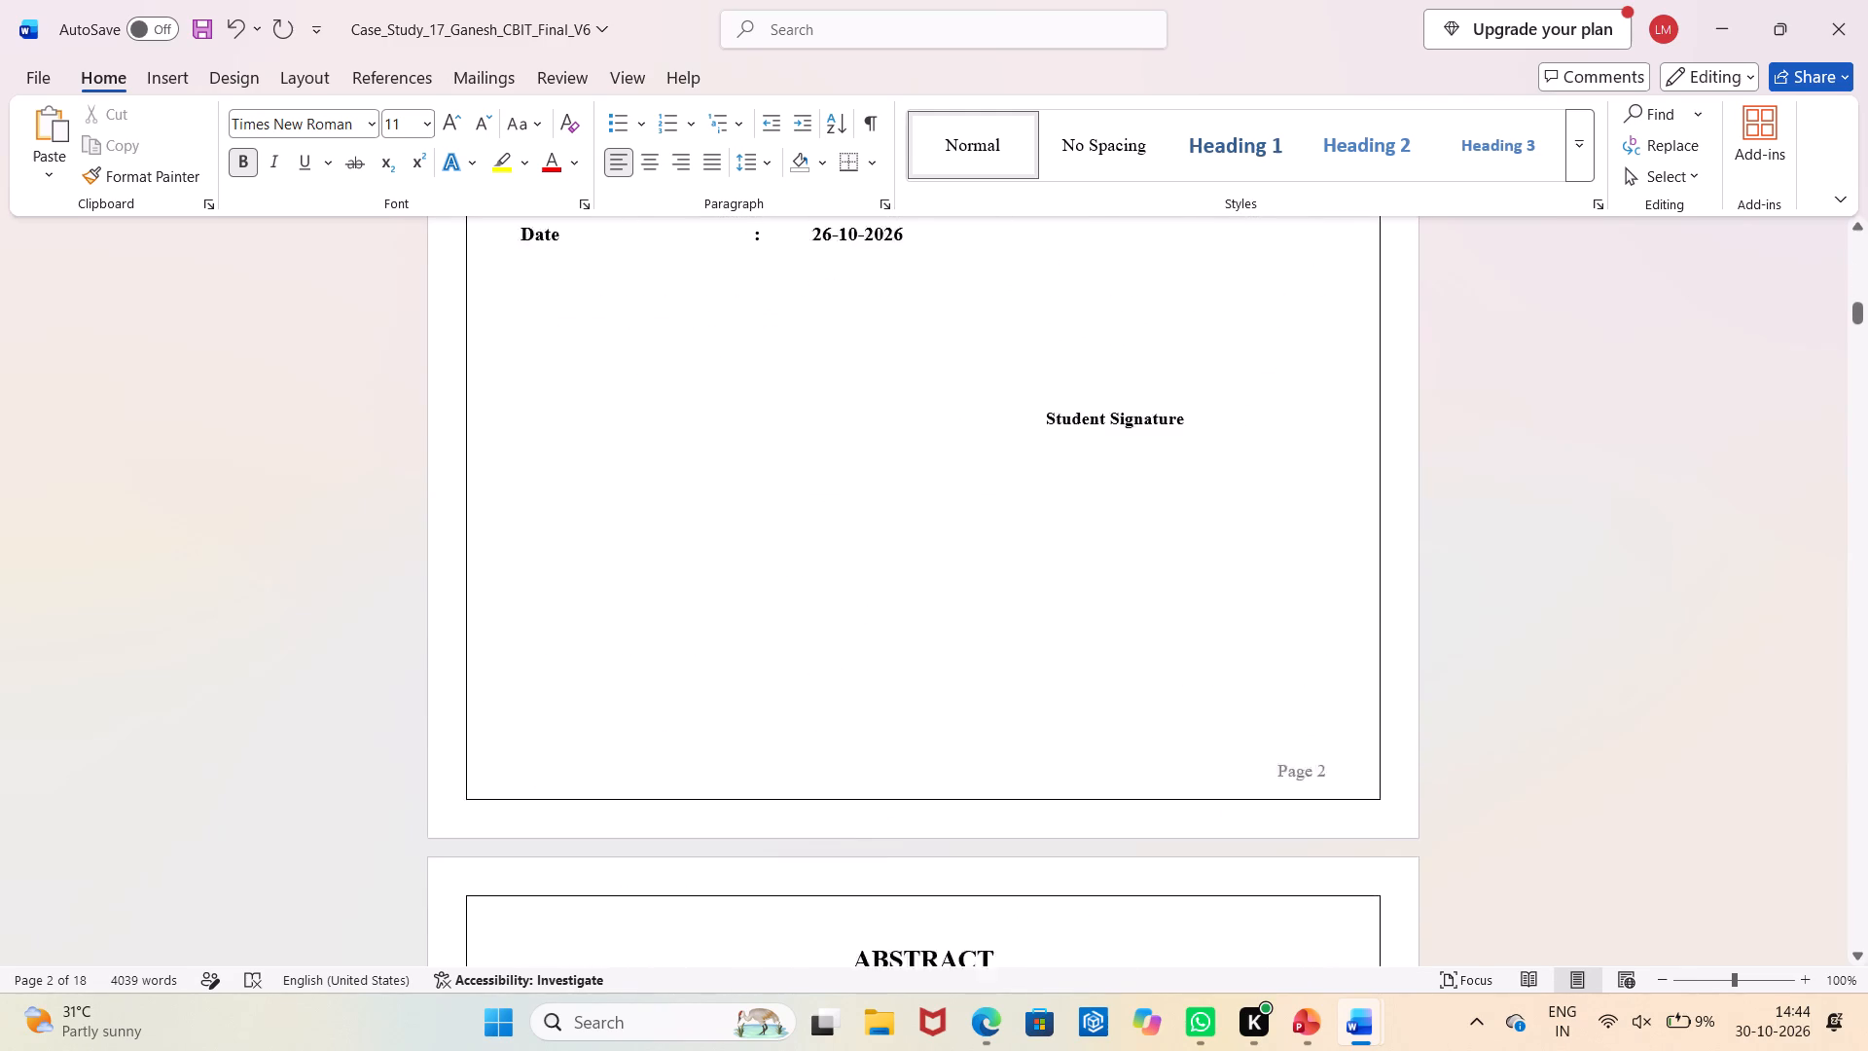
scroll(1173, 560, down, 3)
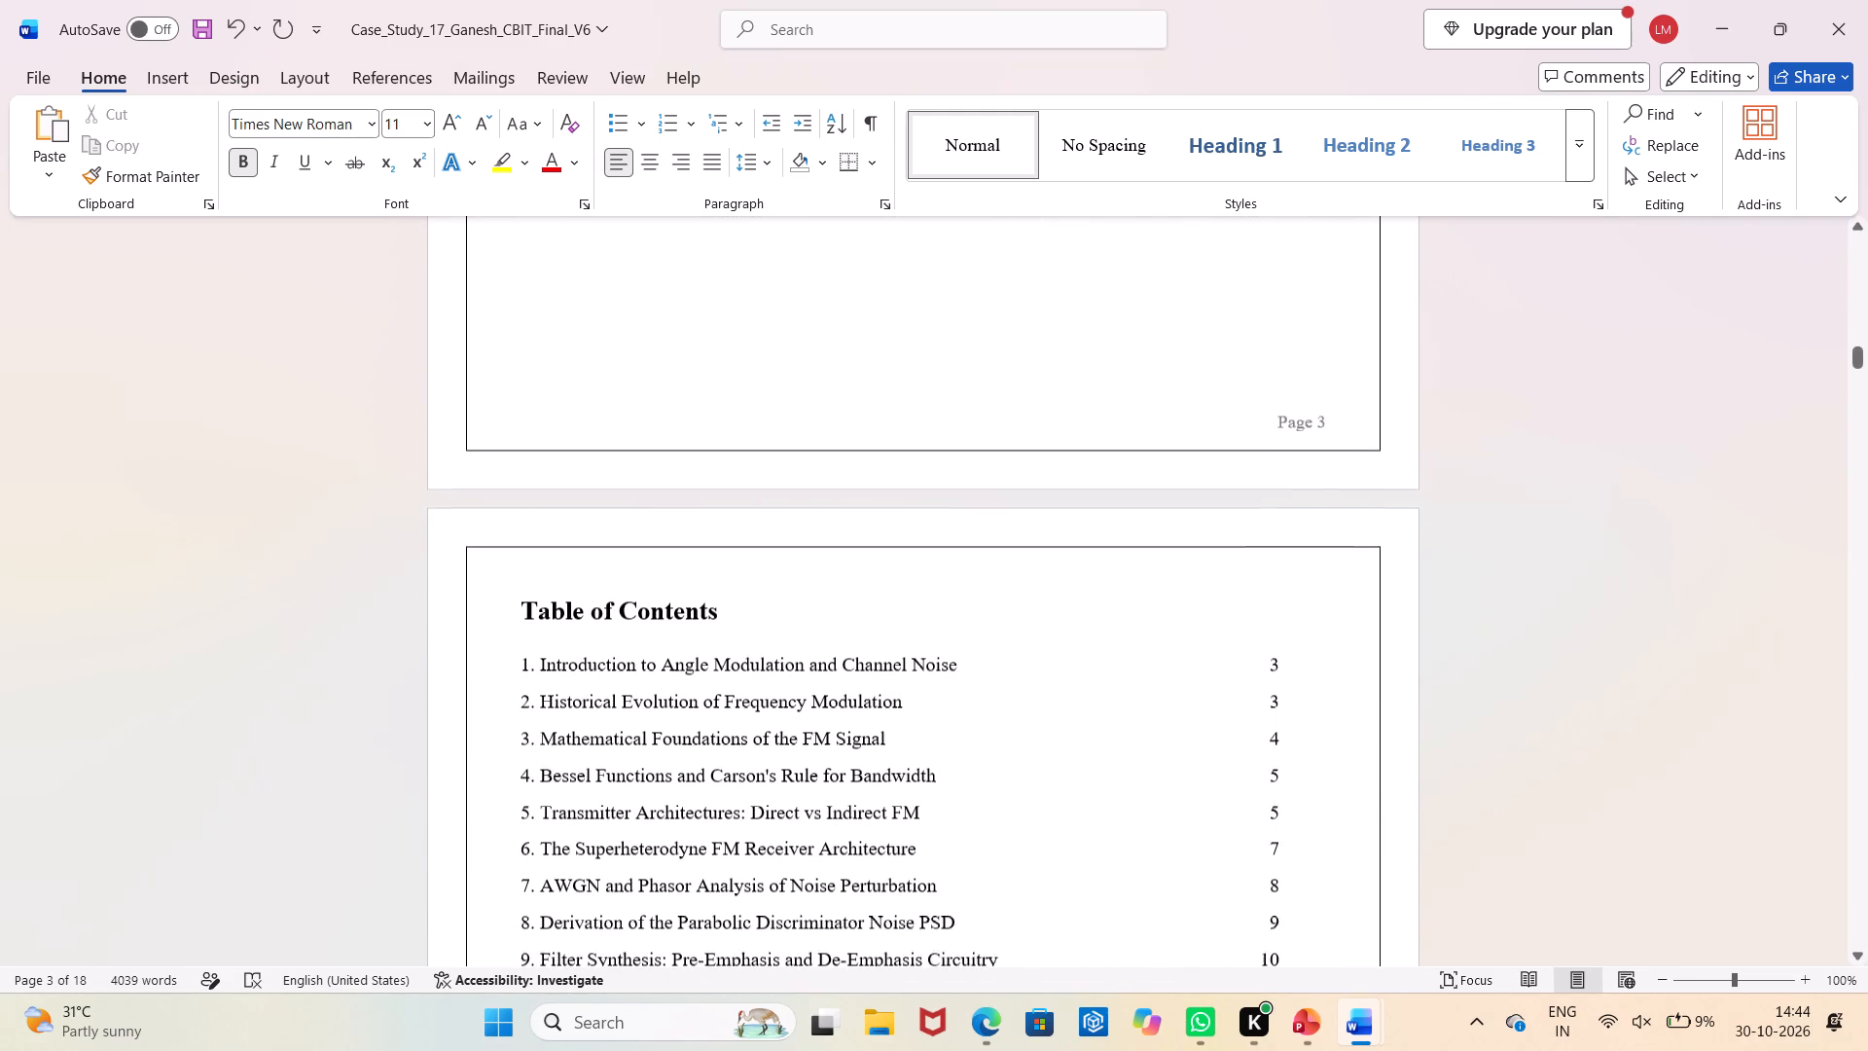
scroll(1173, 560, down, 2)
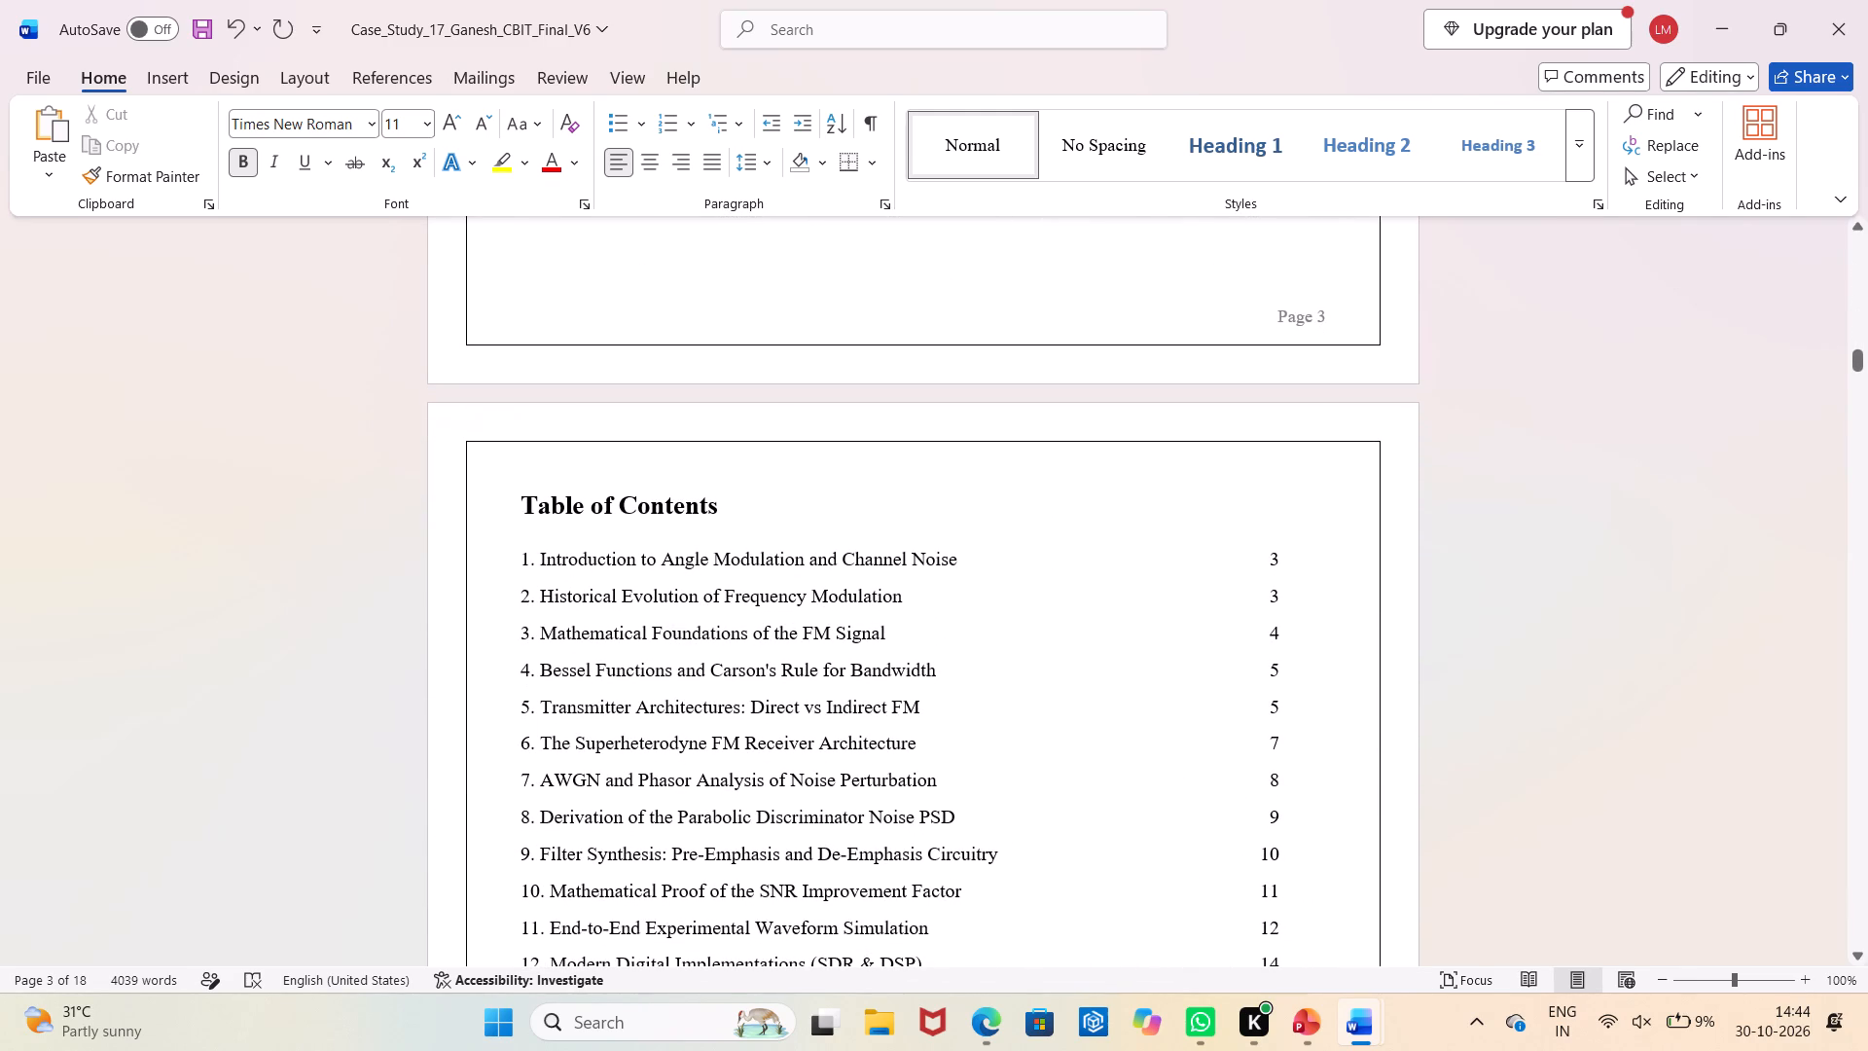
Try Heading 2, Heading 3 and No Spacing on the first Table of Contents entry and settle on the Heading 1 style.
click(1281, 555)
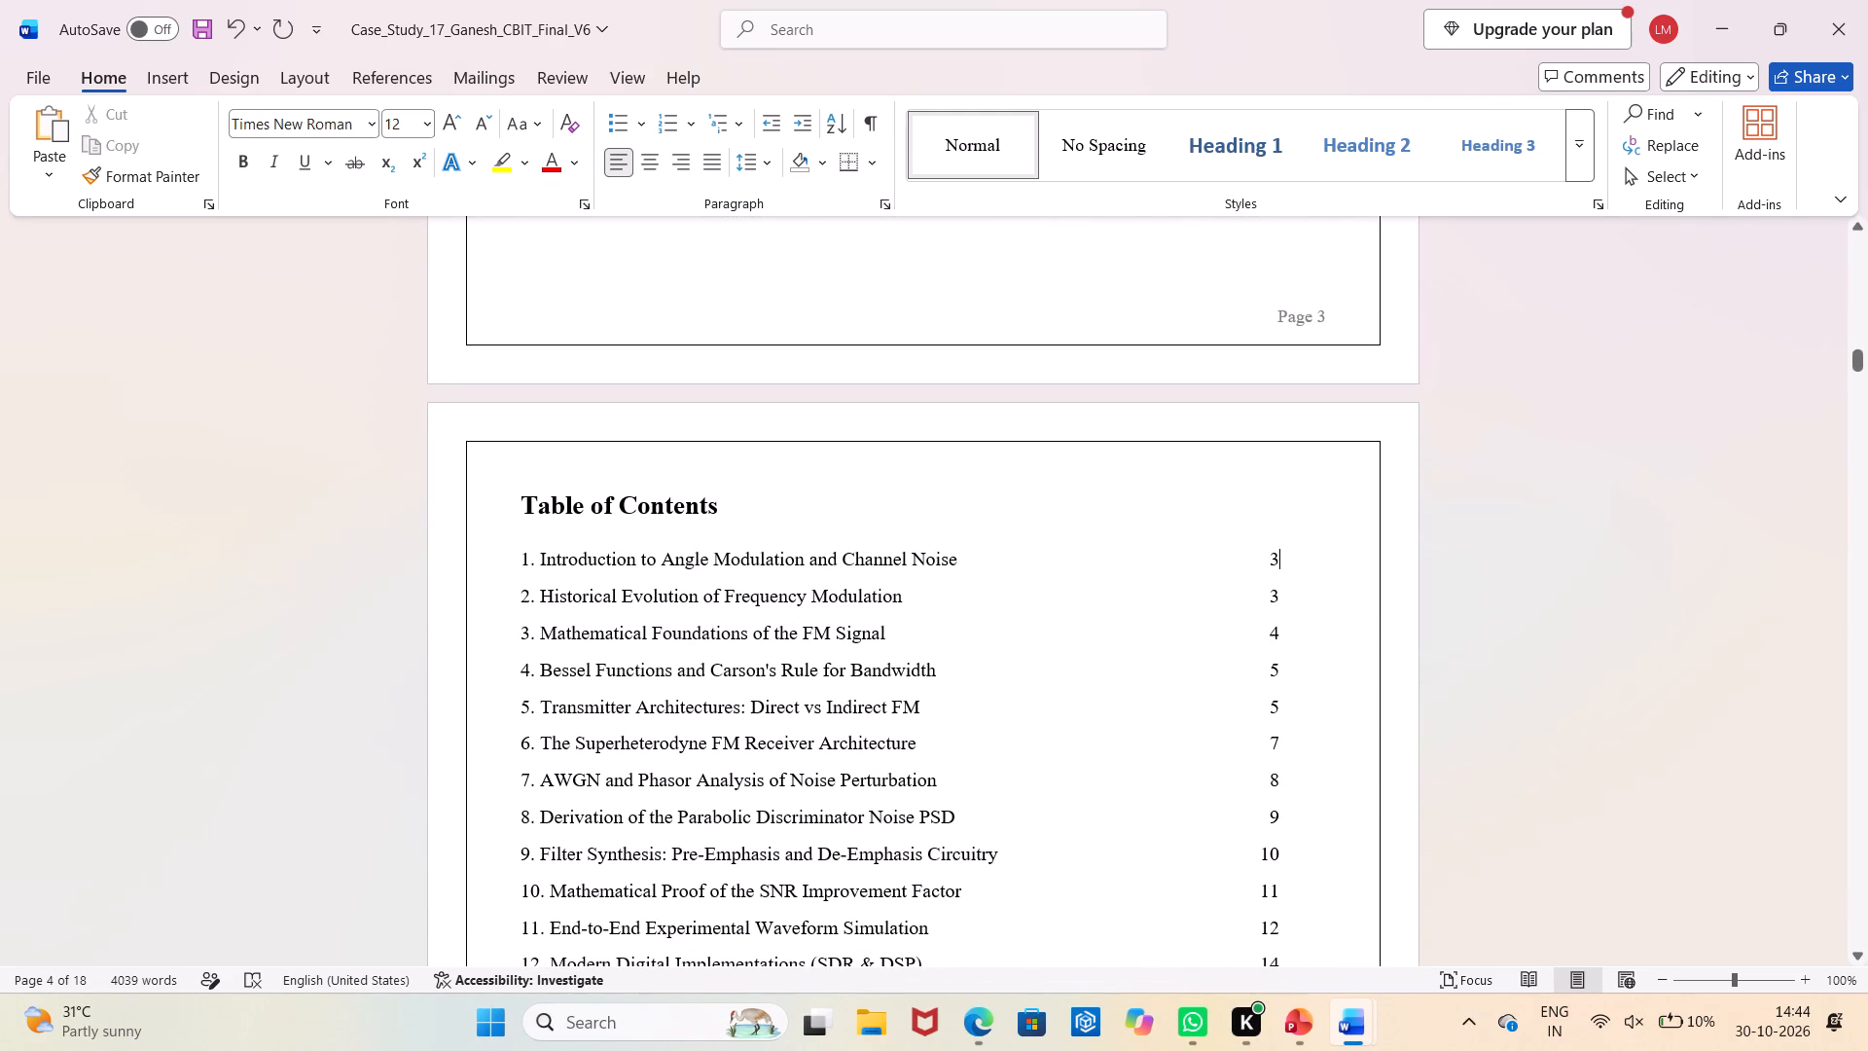
scroll(1222, 577, down, 2)
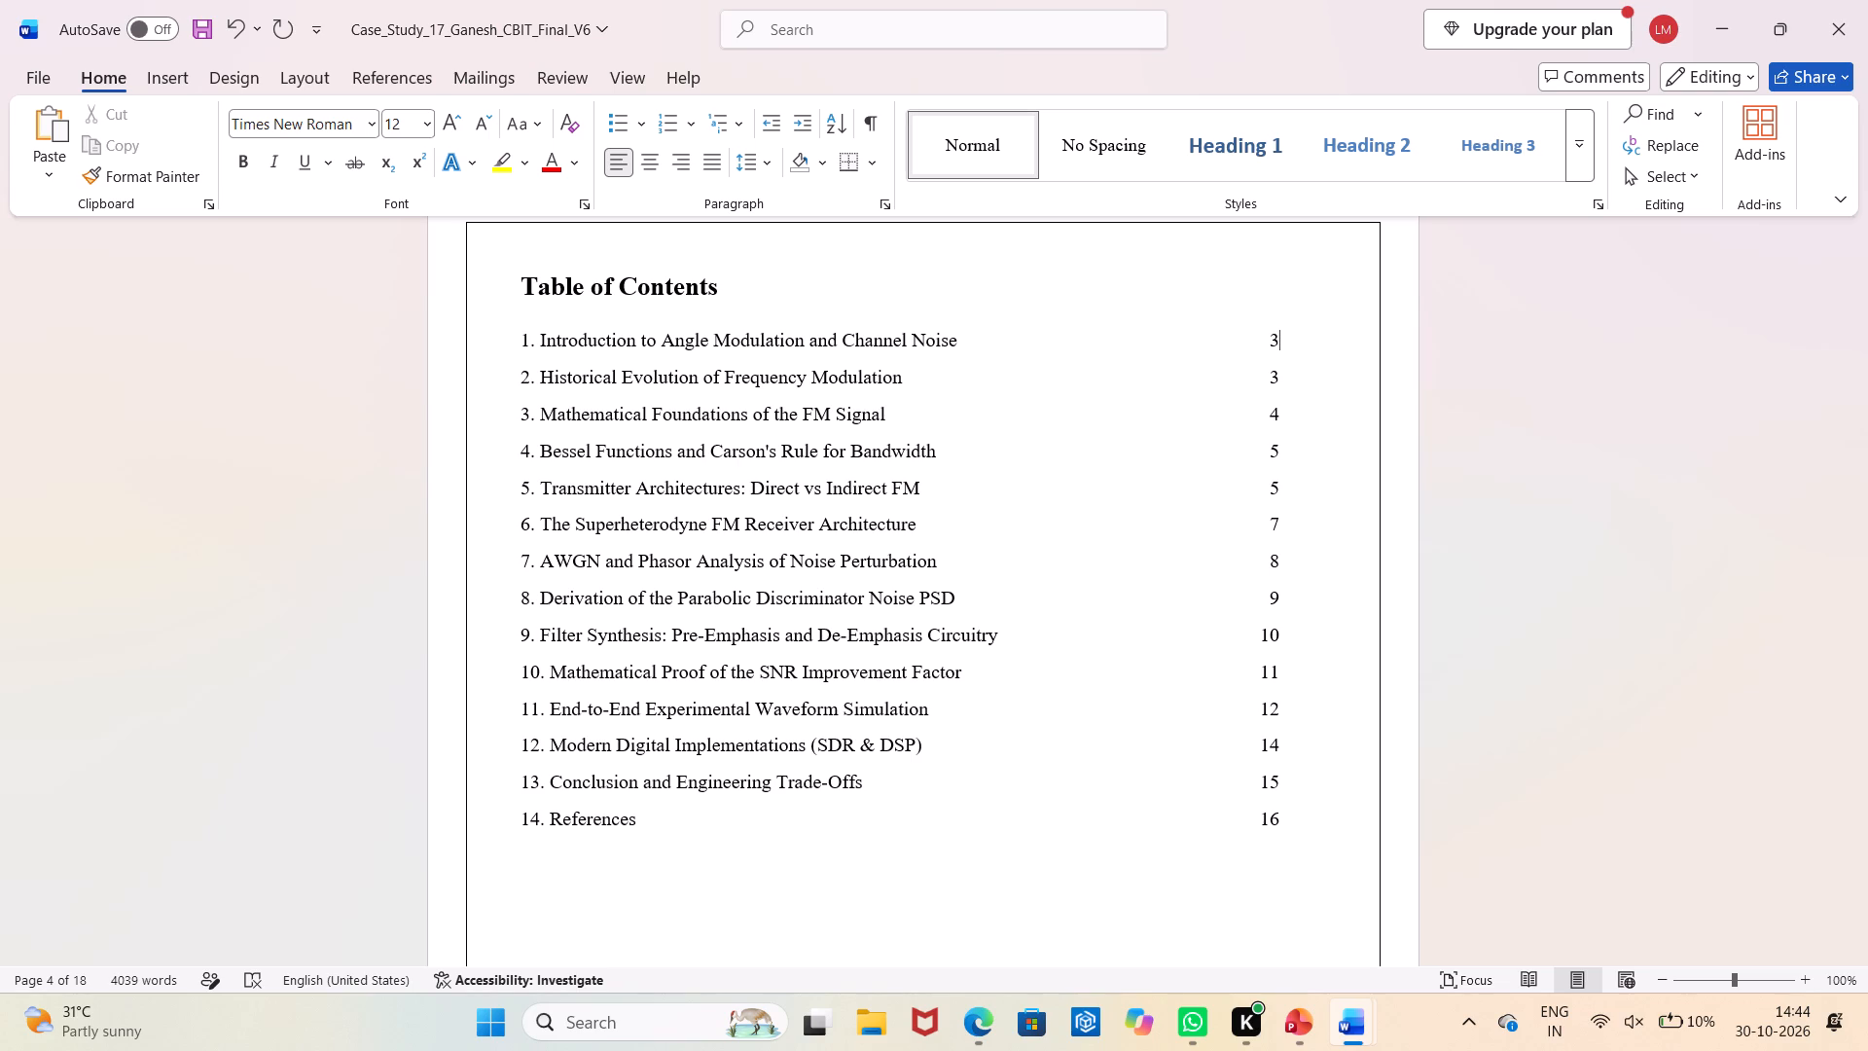
click(1244, 143)
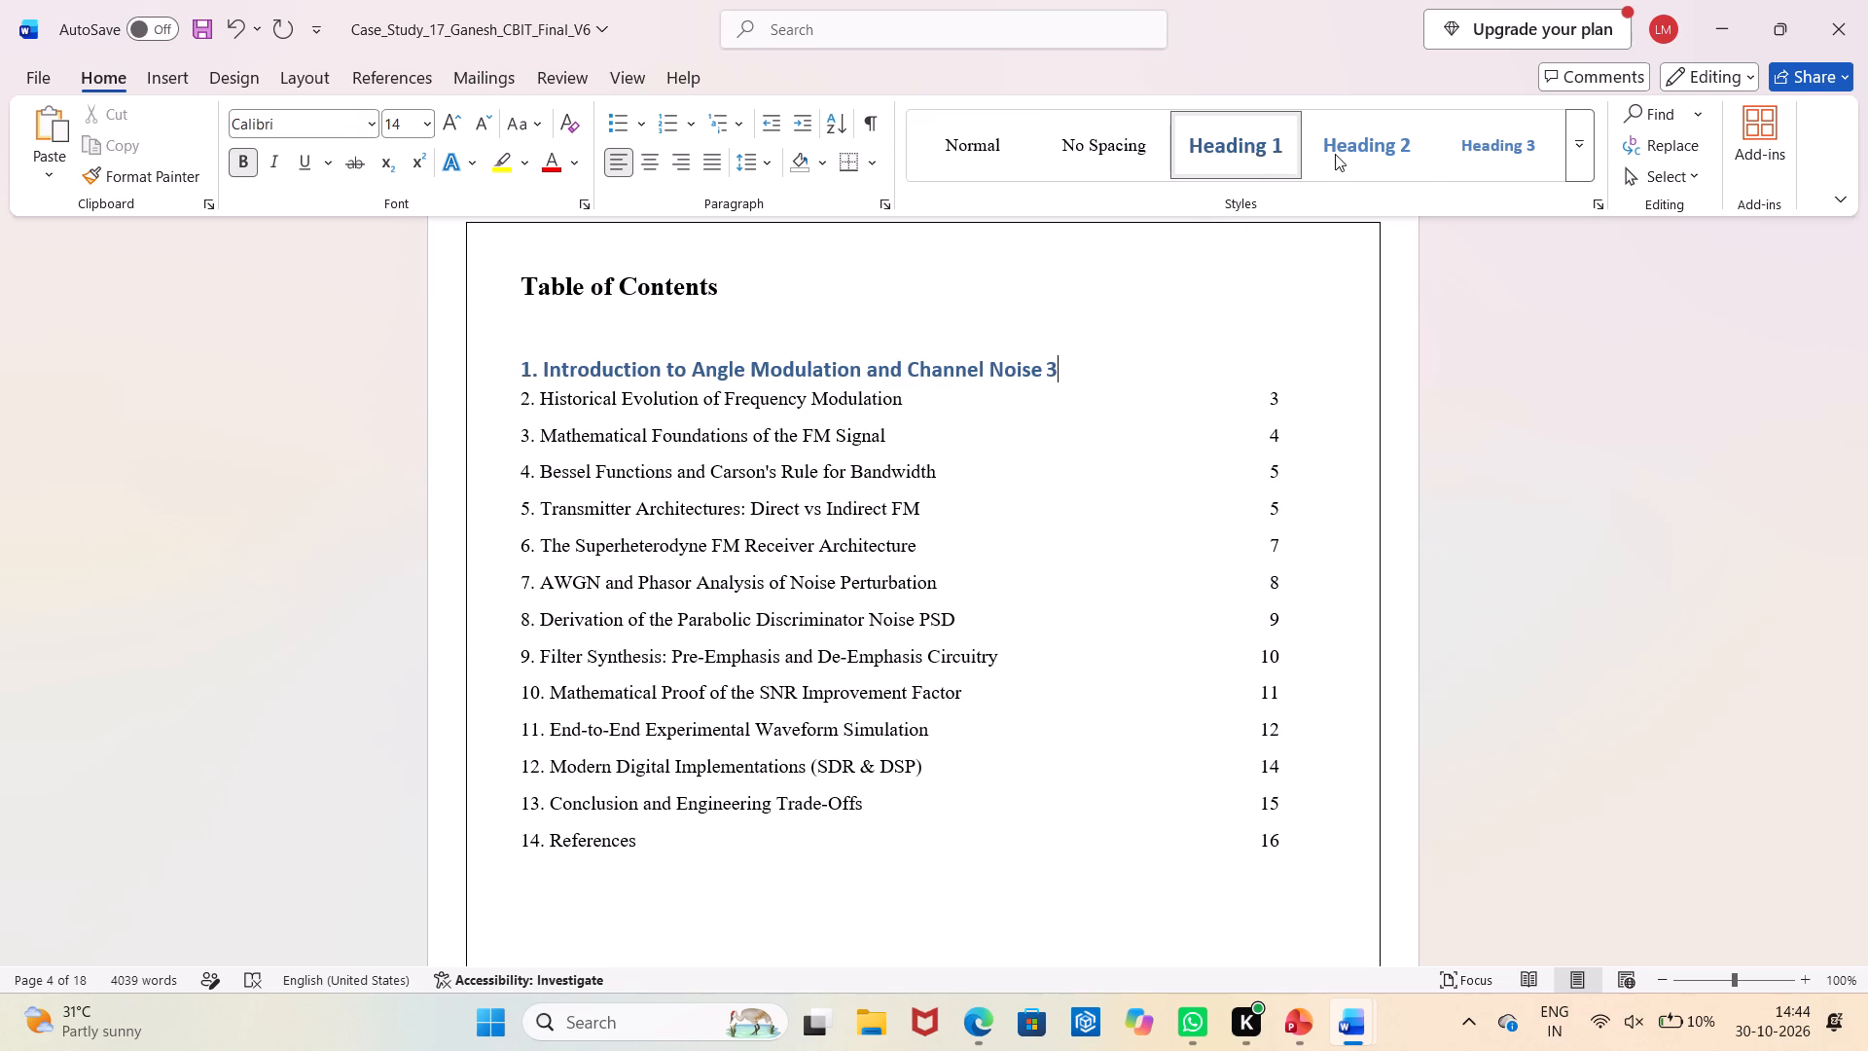
click(1338, 152)
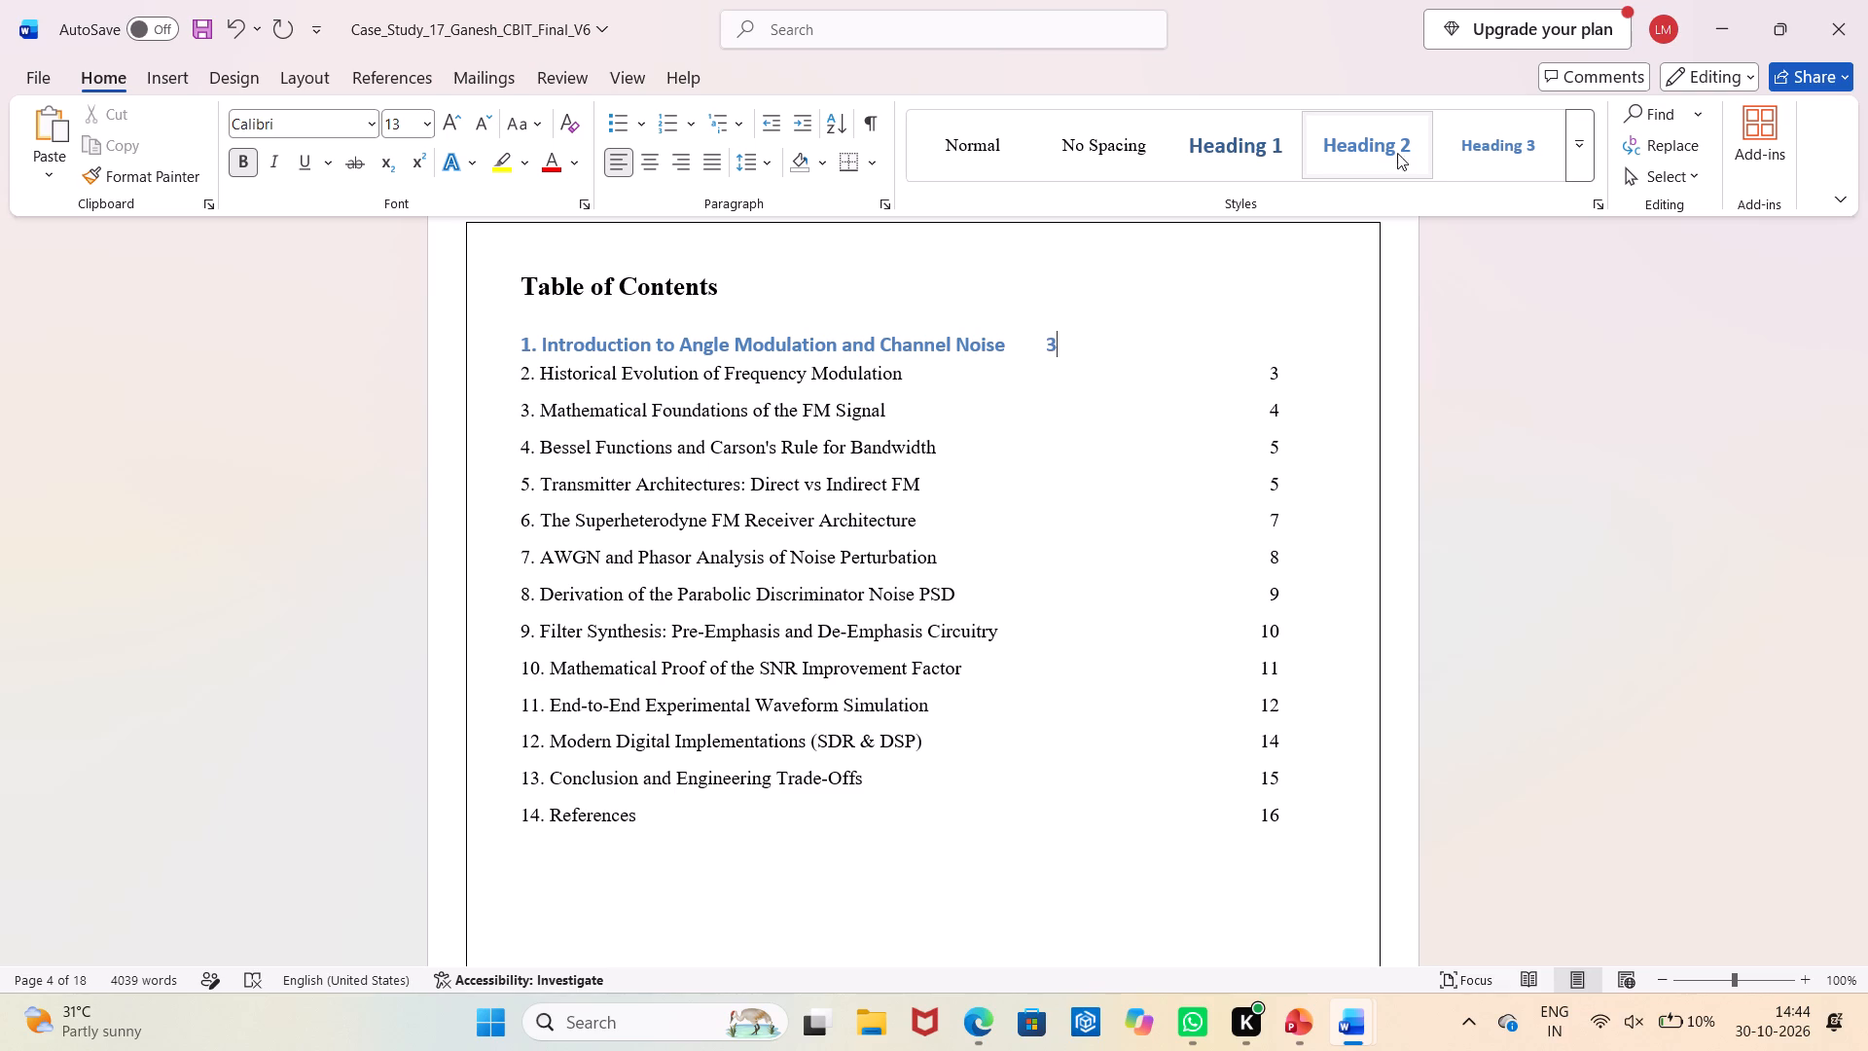
click(1468, 163)
click(1251, 142)
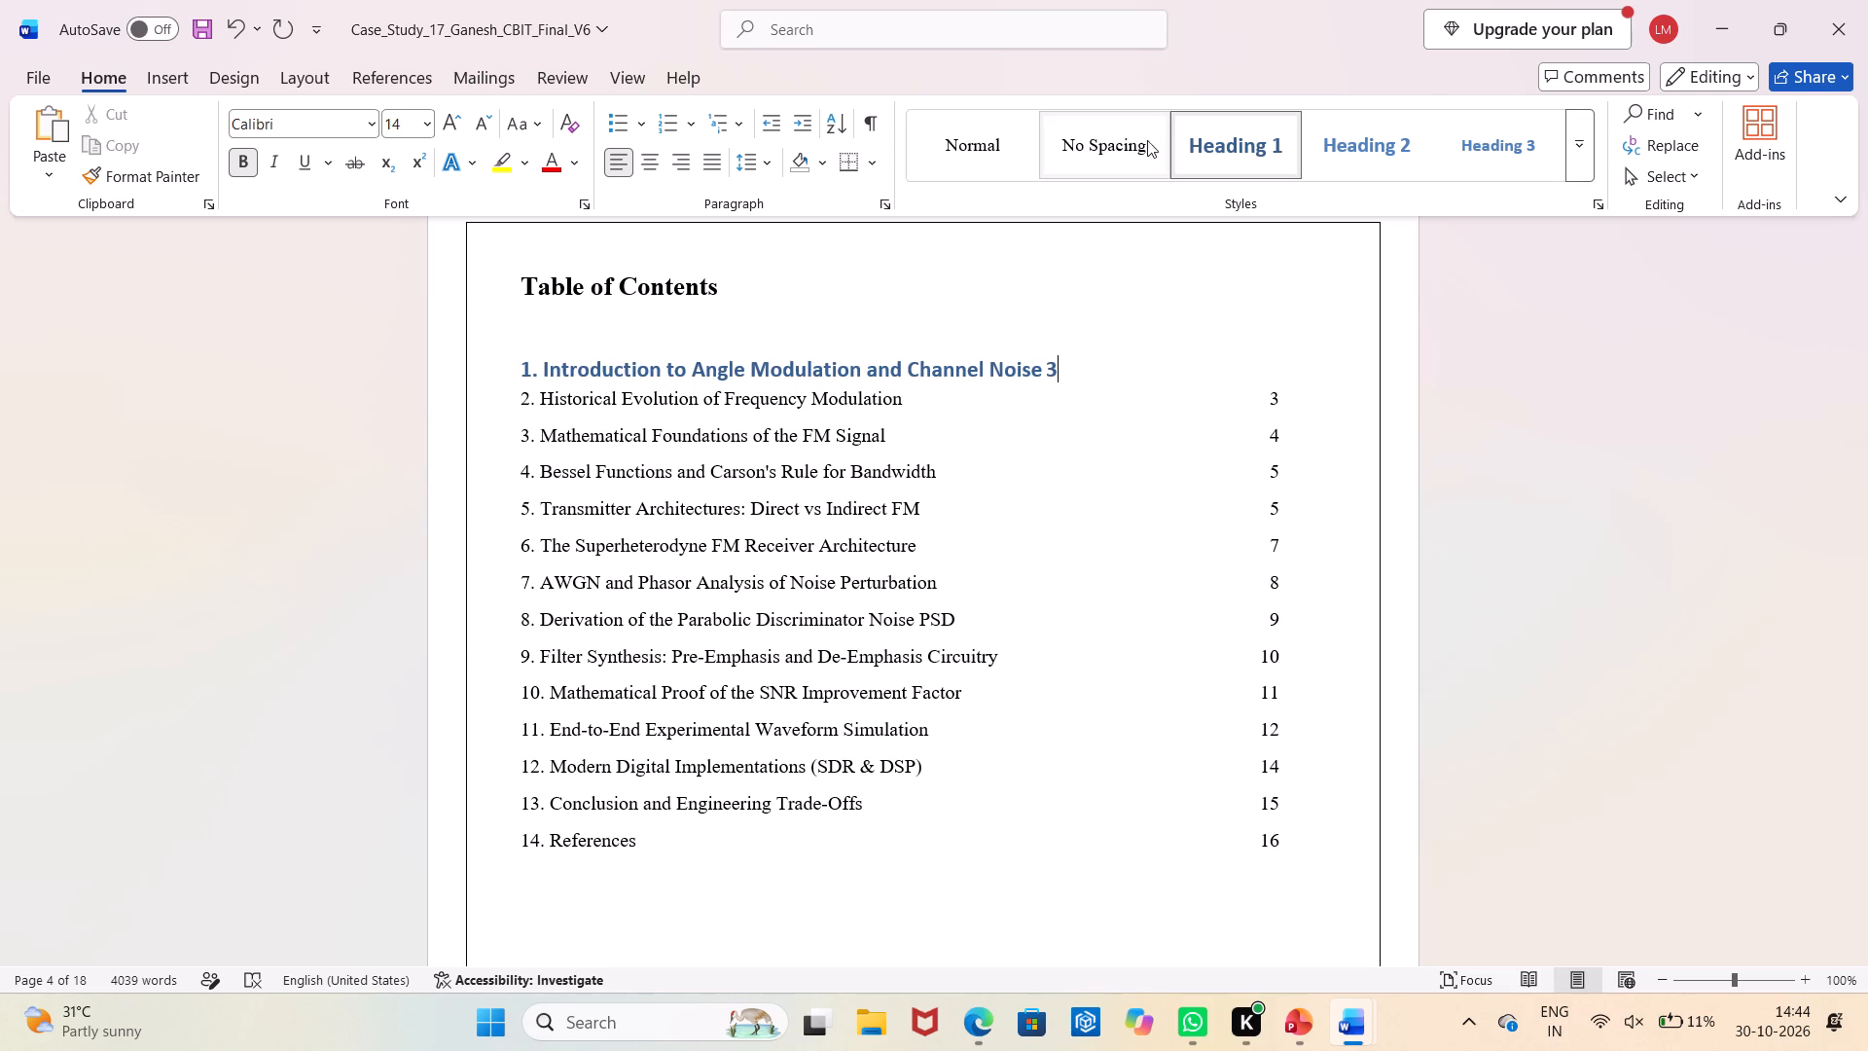
click(1109, 140)
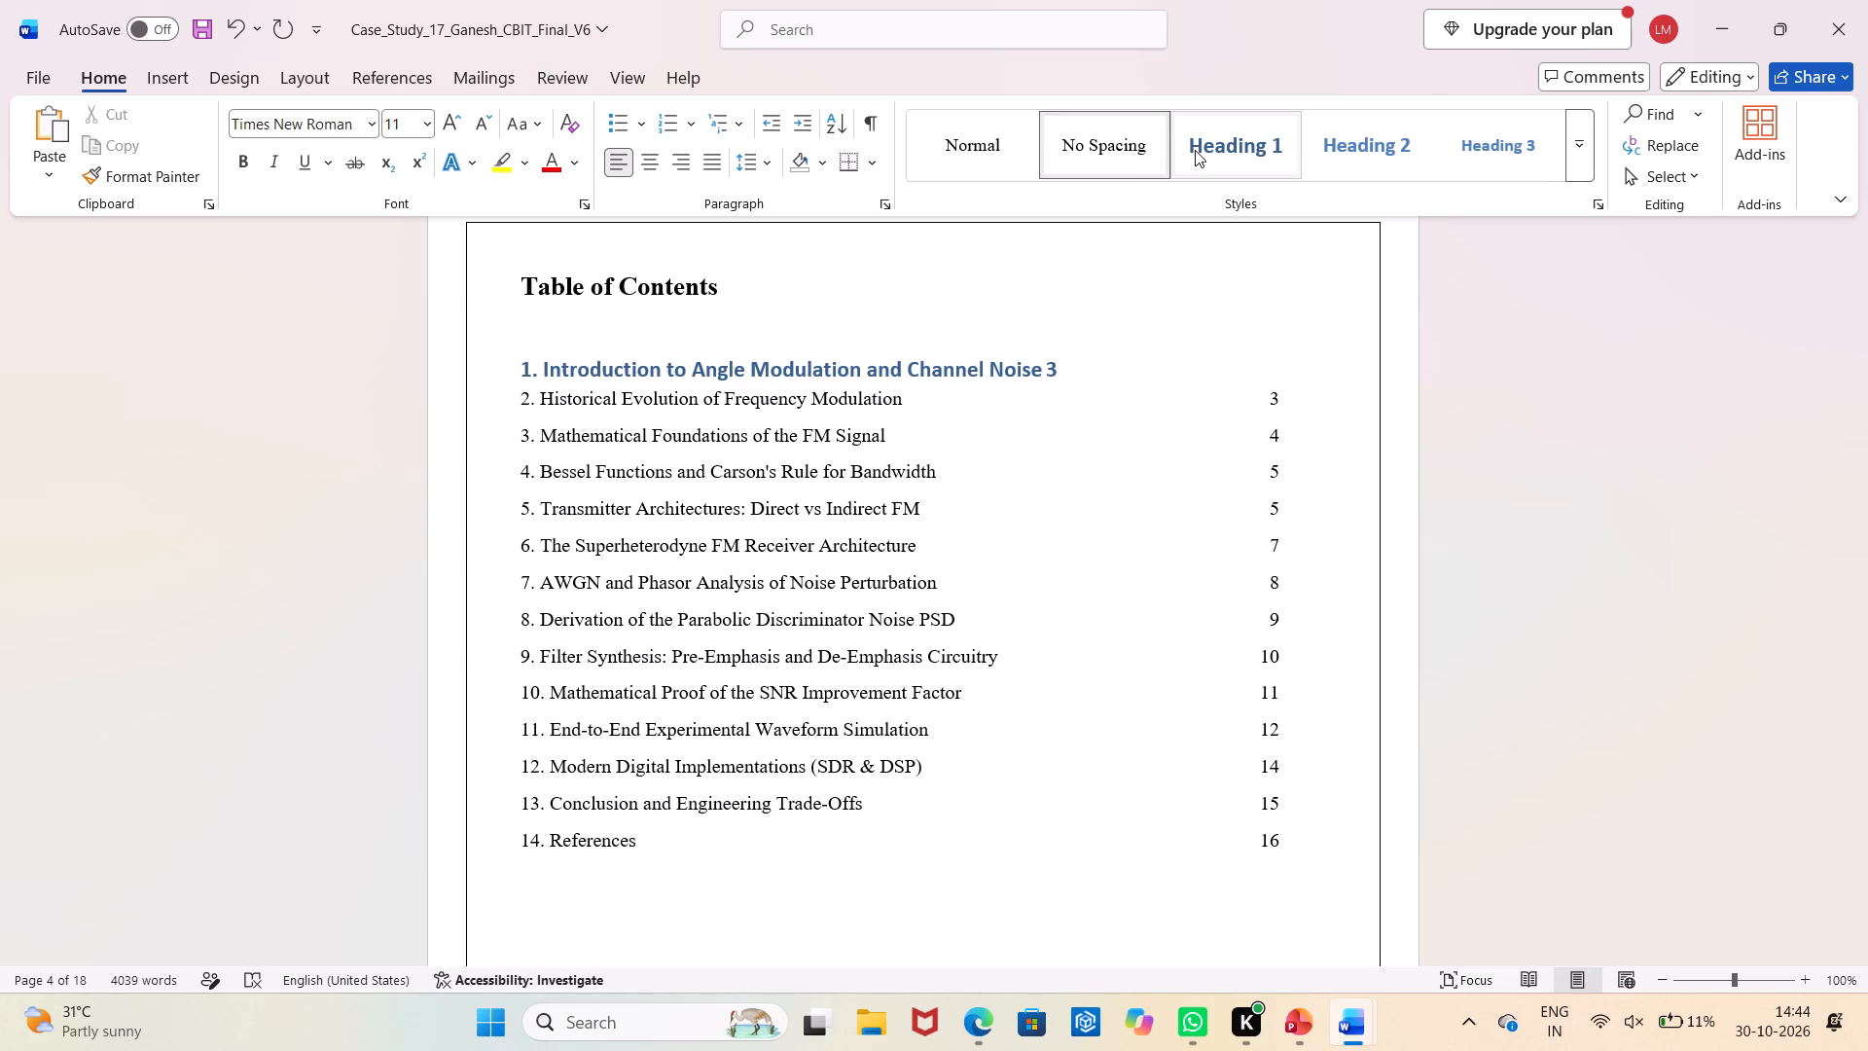
click(1195, 150)
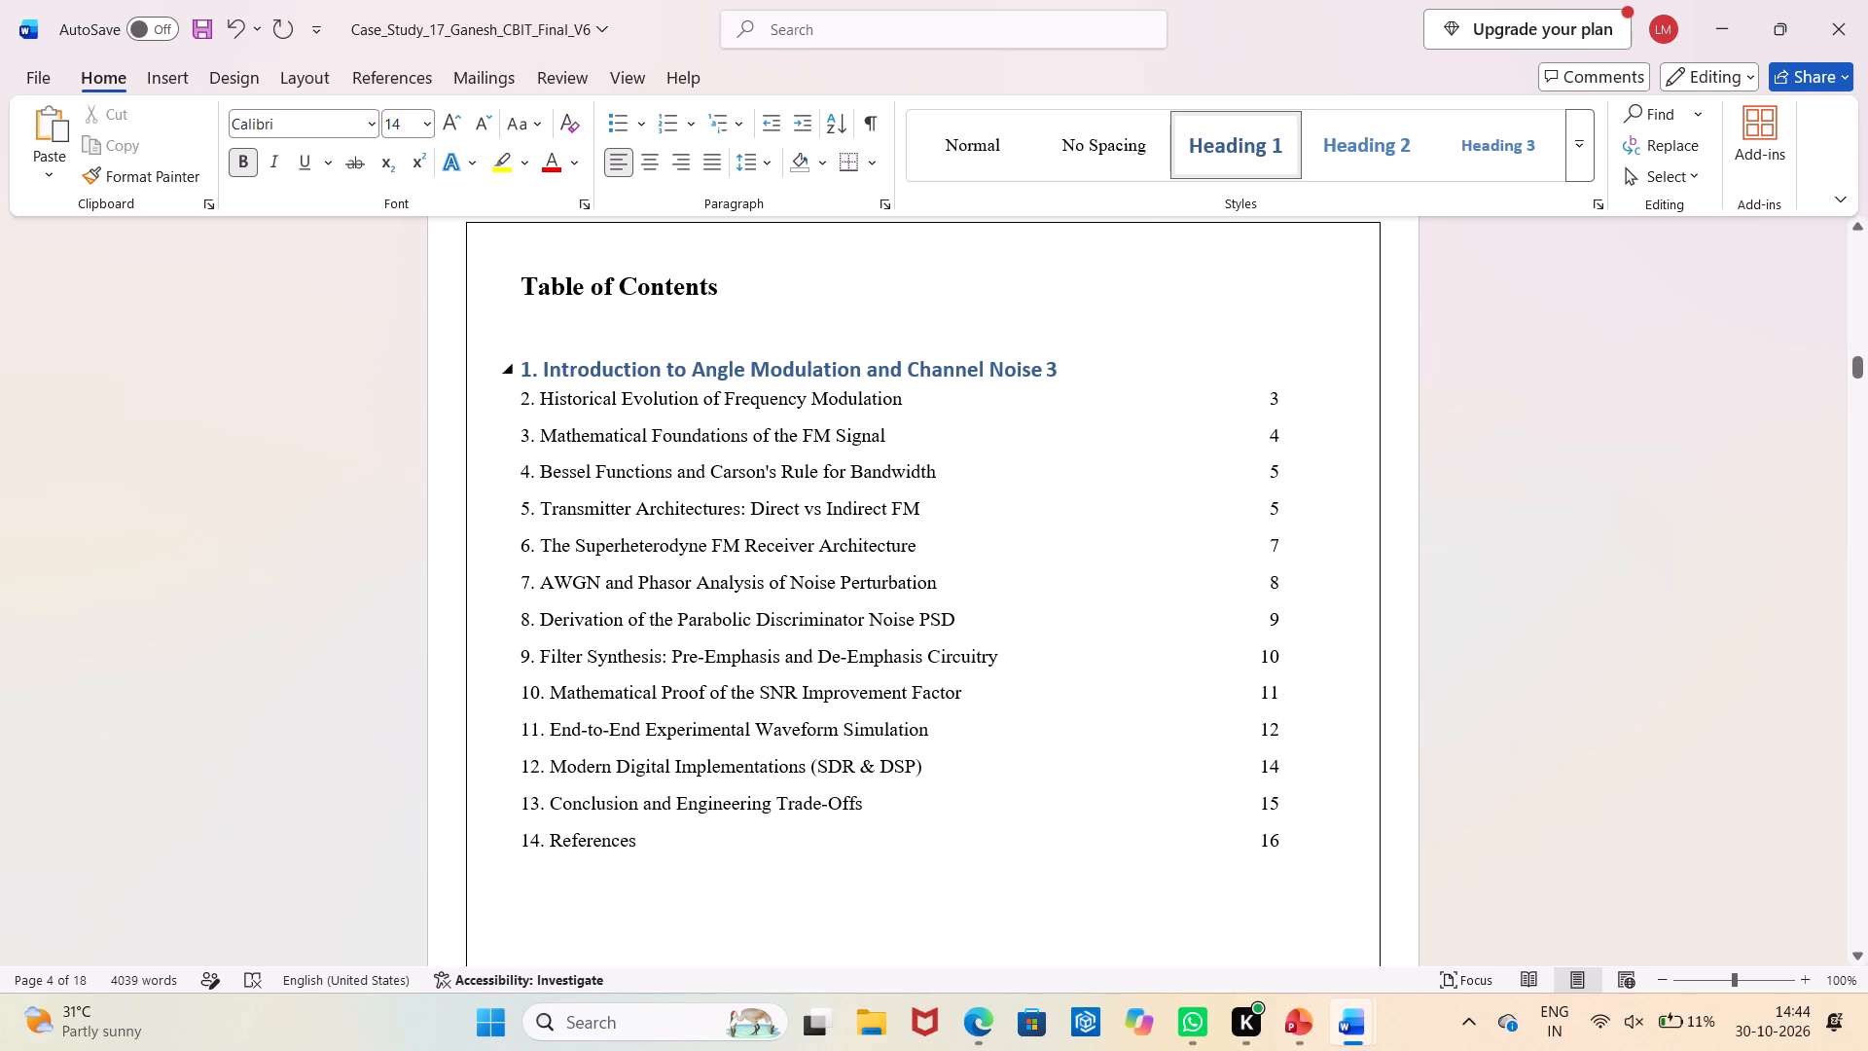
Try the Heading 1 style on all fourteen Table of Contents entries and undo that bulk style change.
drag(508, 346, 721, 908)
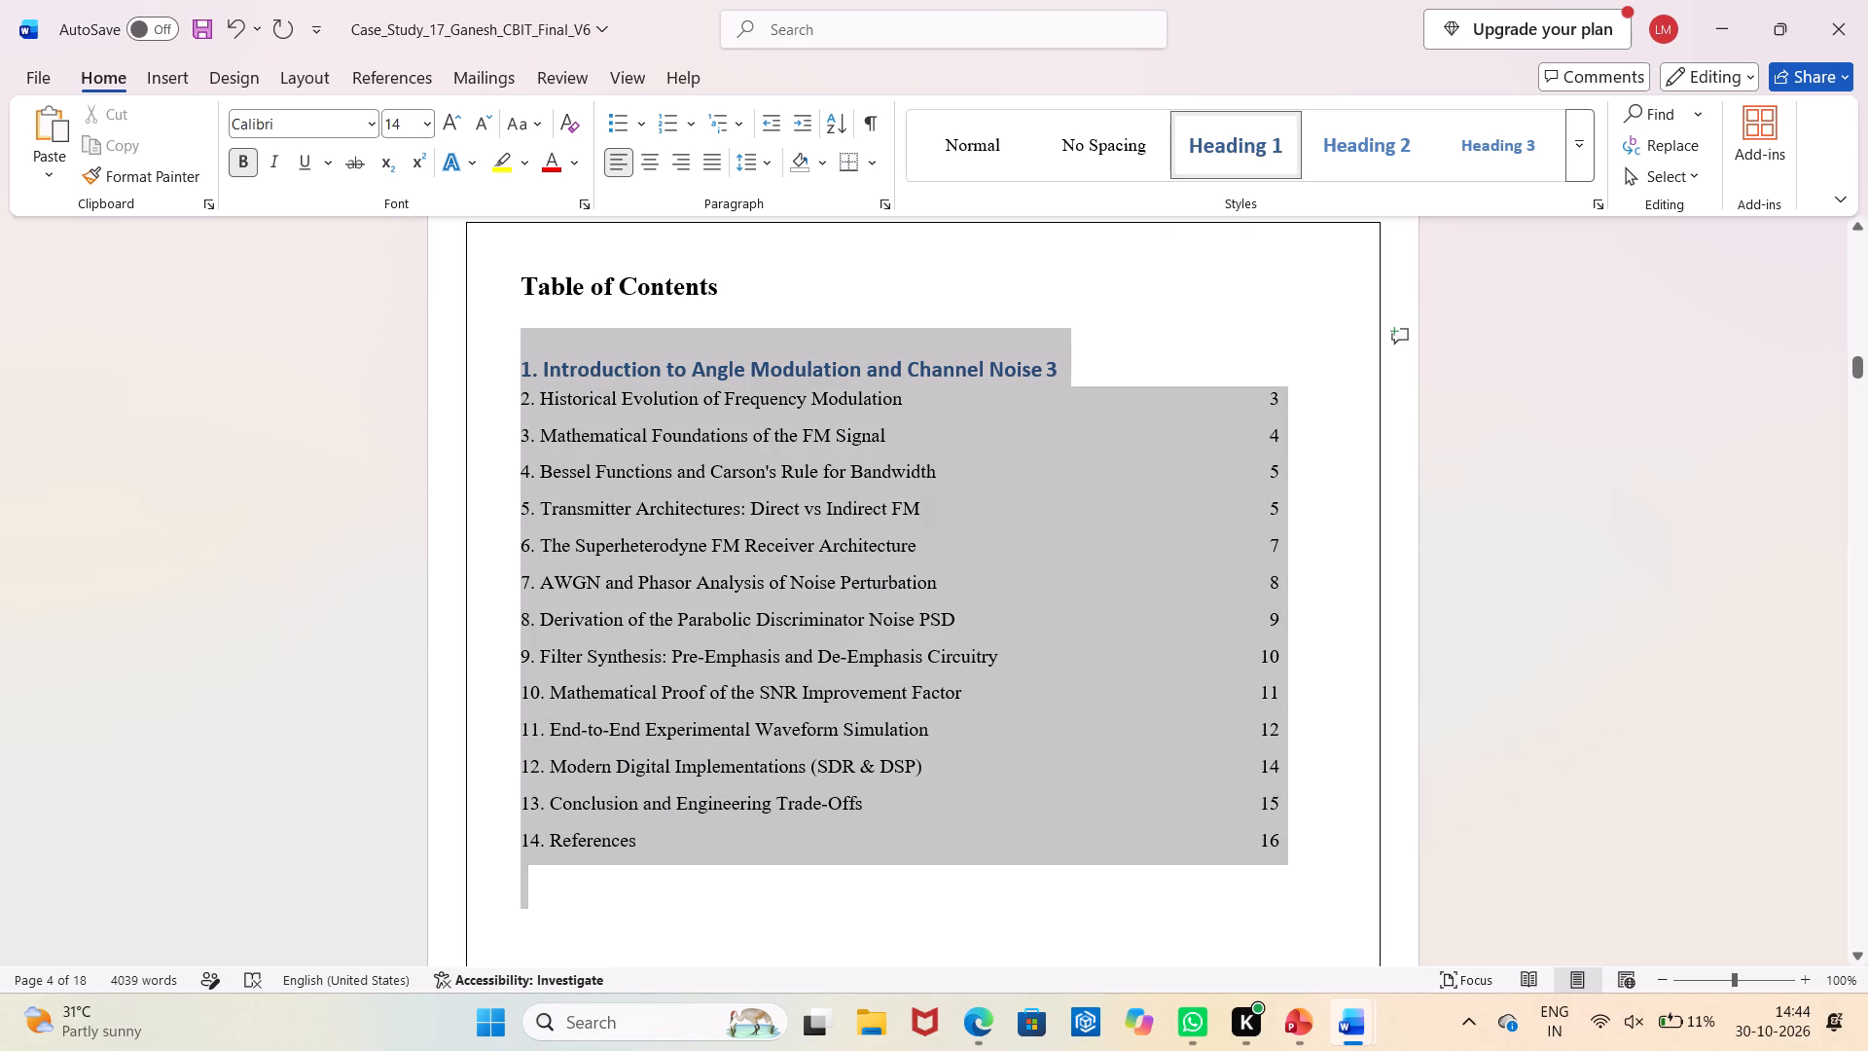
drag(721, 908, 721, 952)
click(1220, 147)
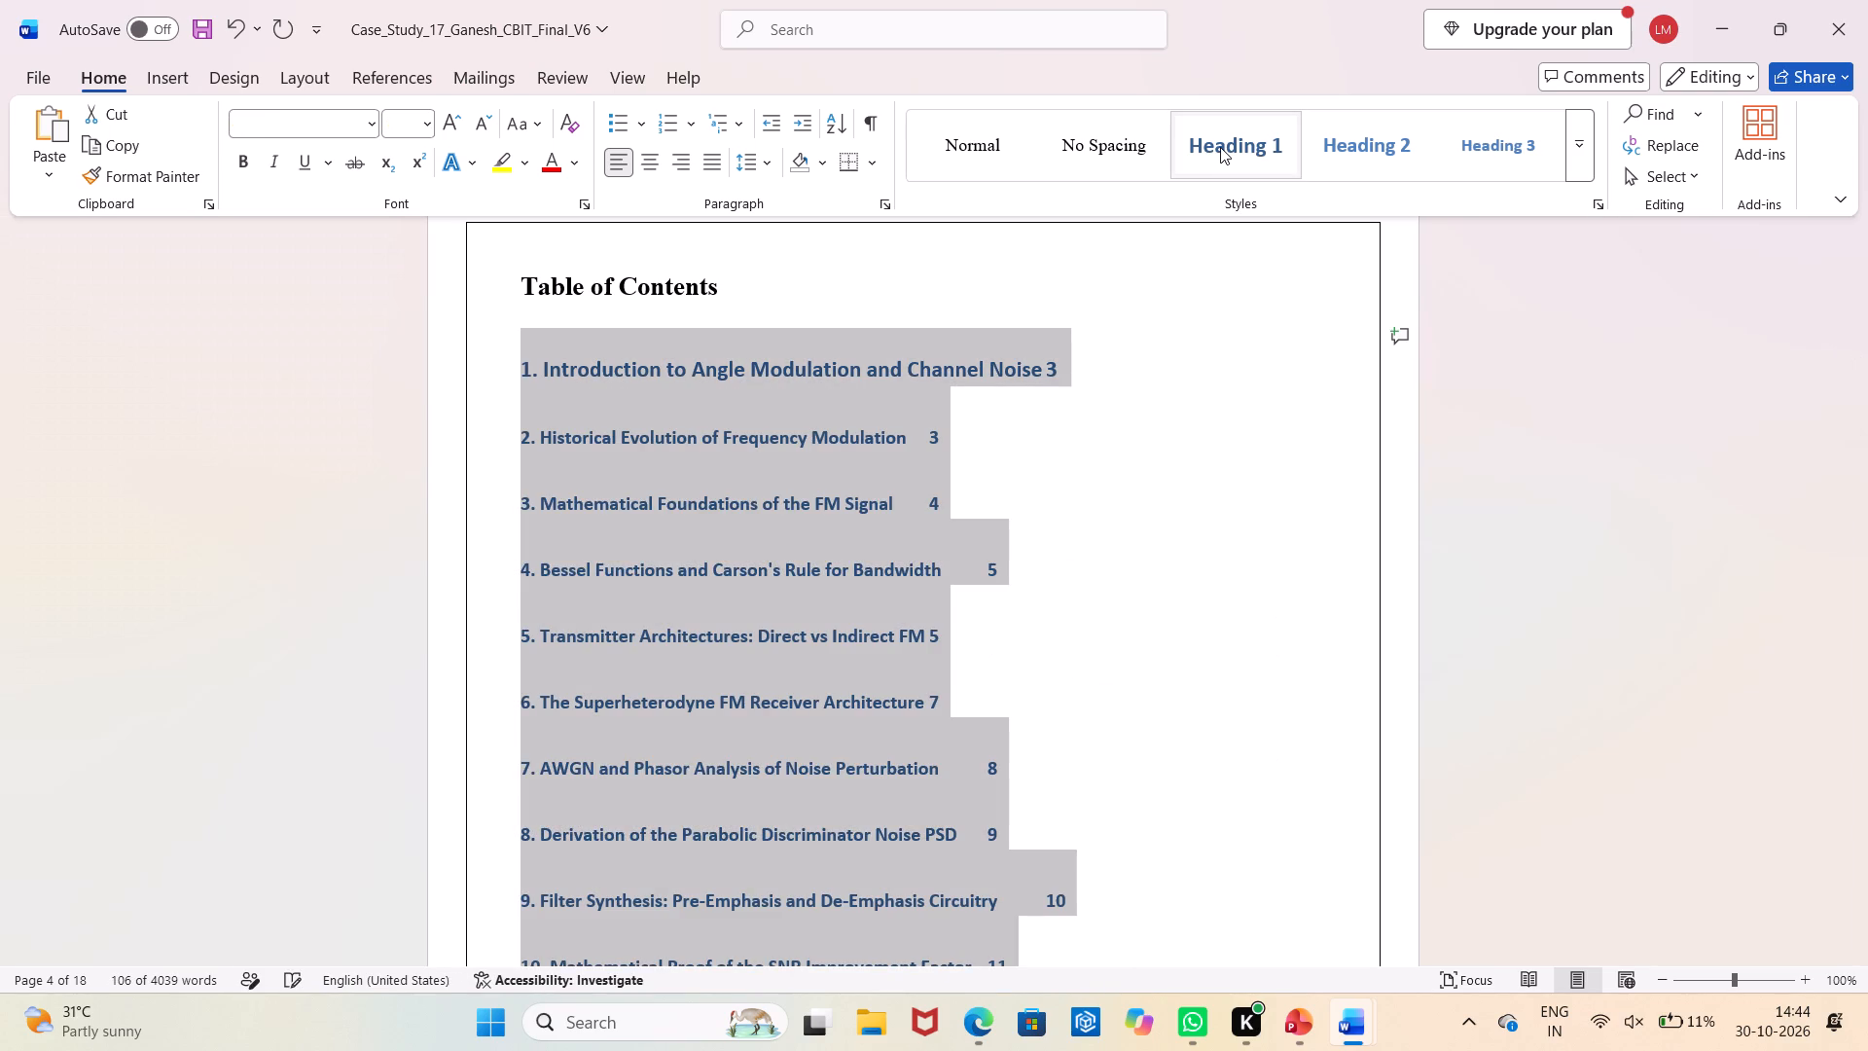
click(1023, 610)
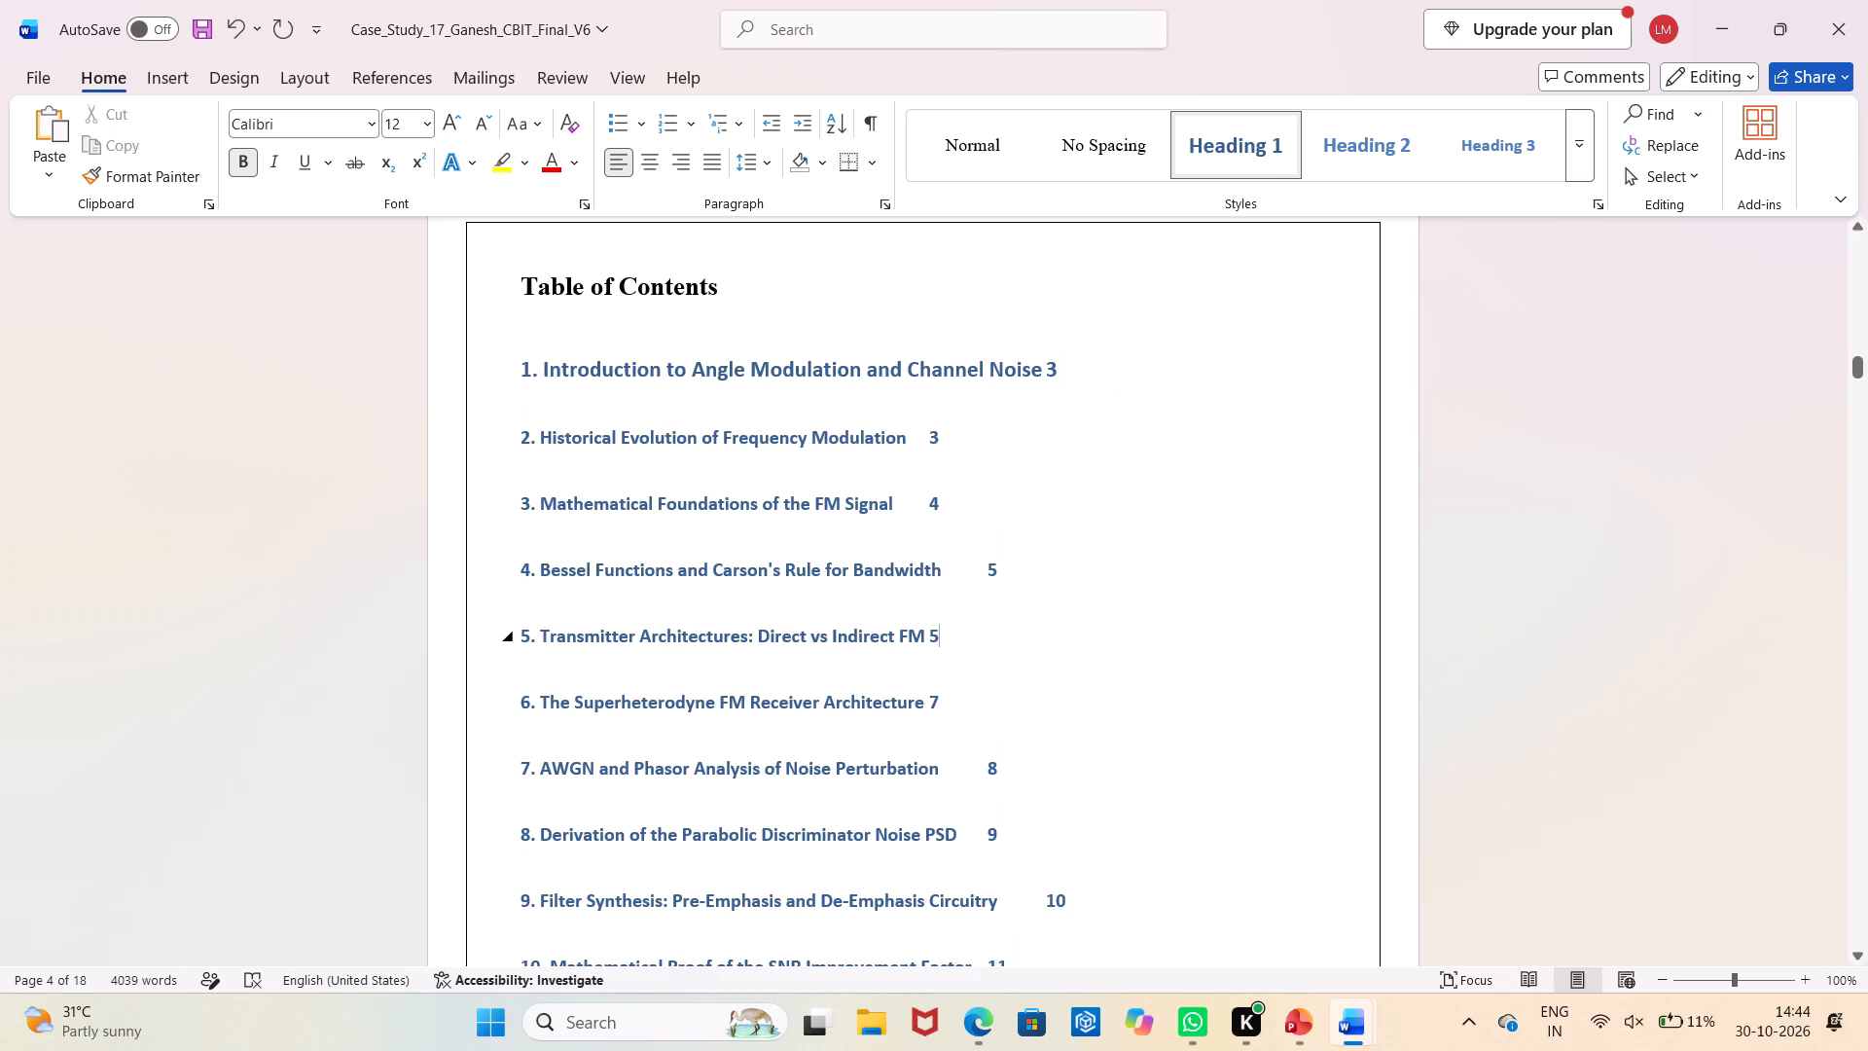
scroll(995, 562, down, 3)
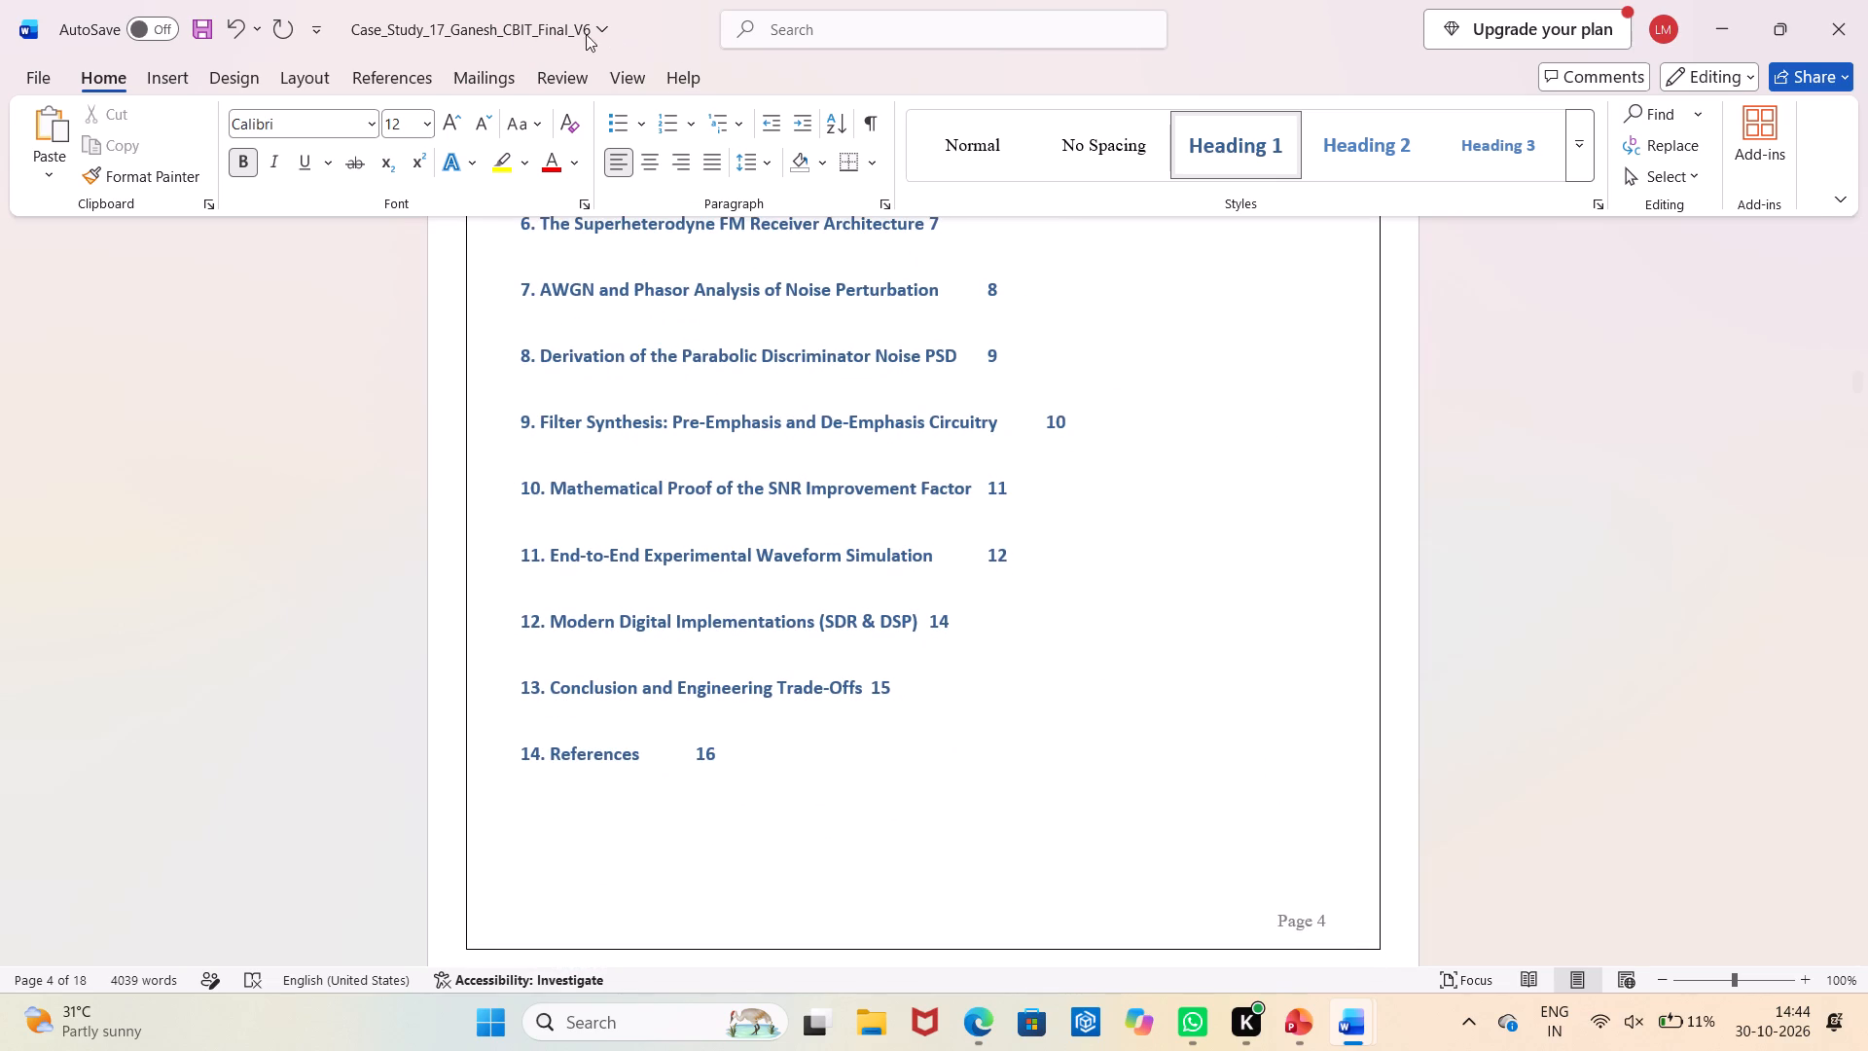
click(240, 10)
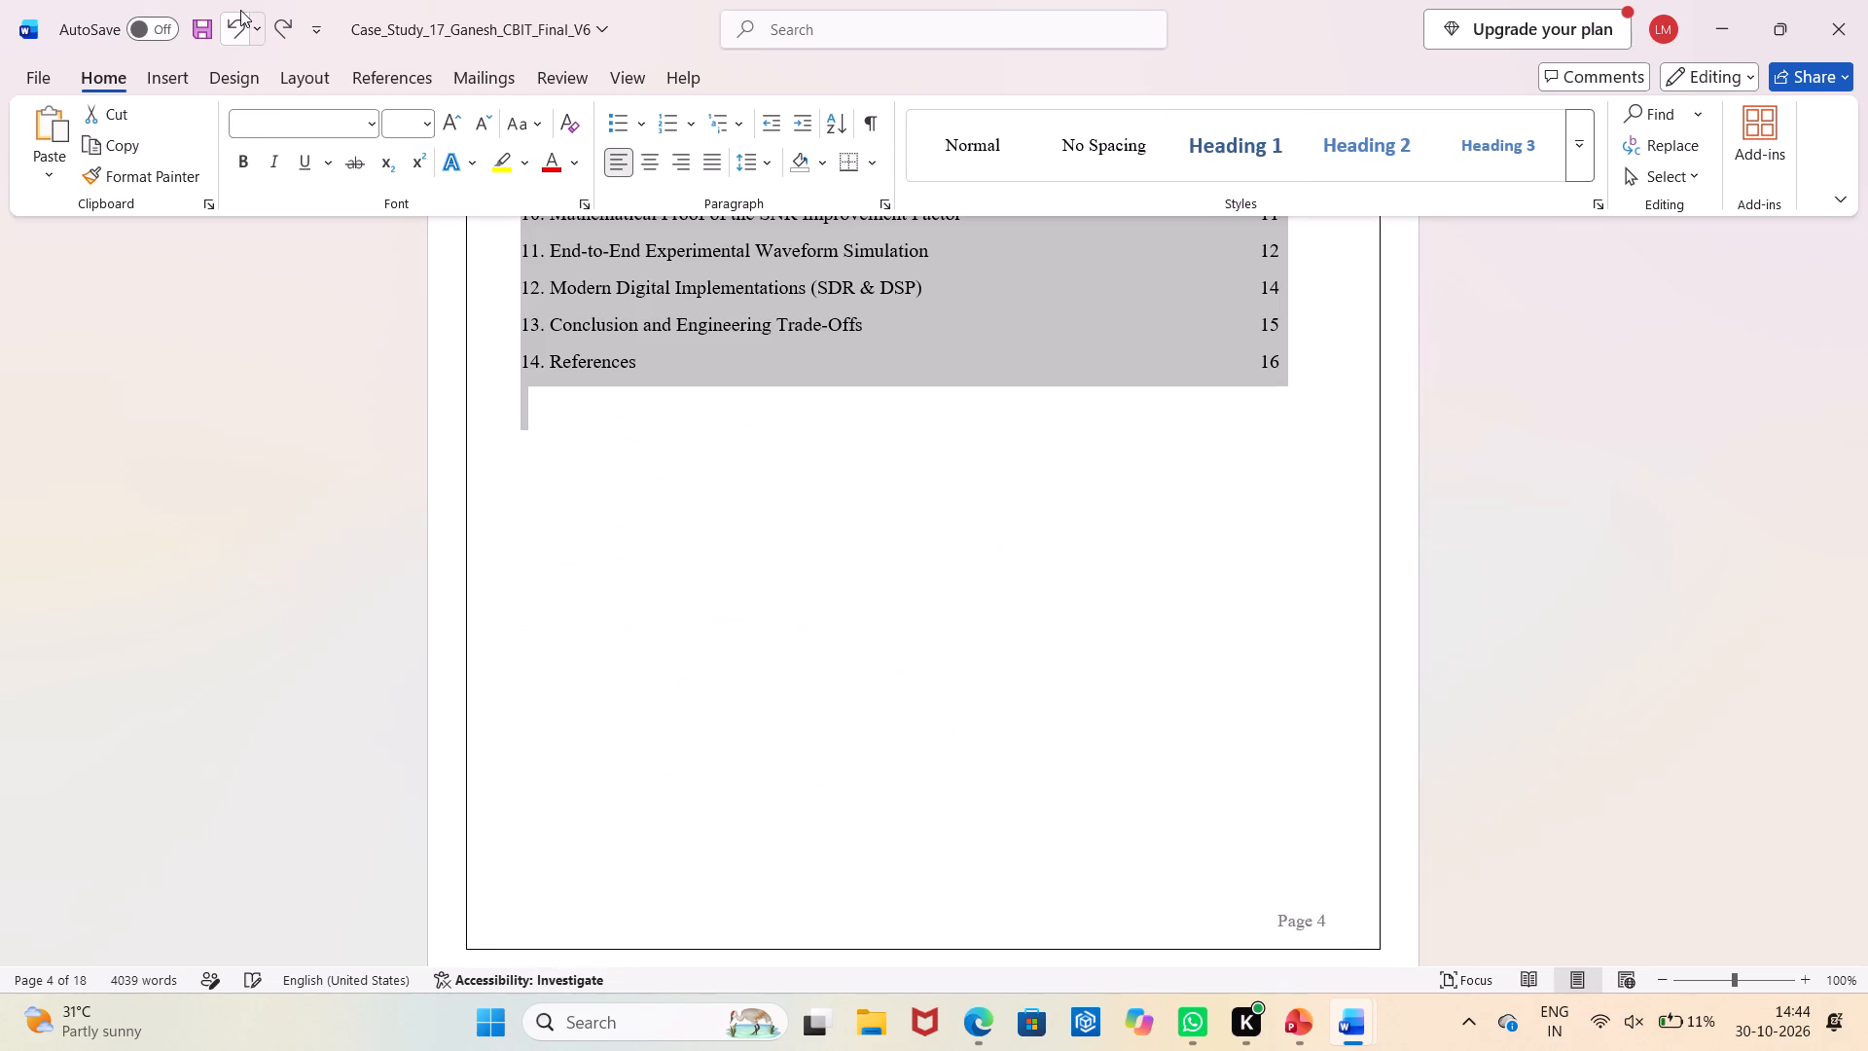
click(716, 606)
Look through the report's numbered sections, from Introduction to Angle Modulation and Channel Noise to Transmitter Architectures.
scroll(716, 606, up, 1)
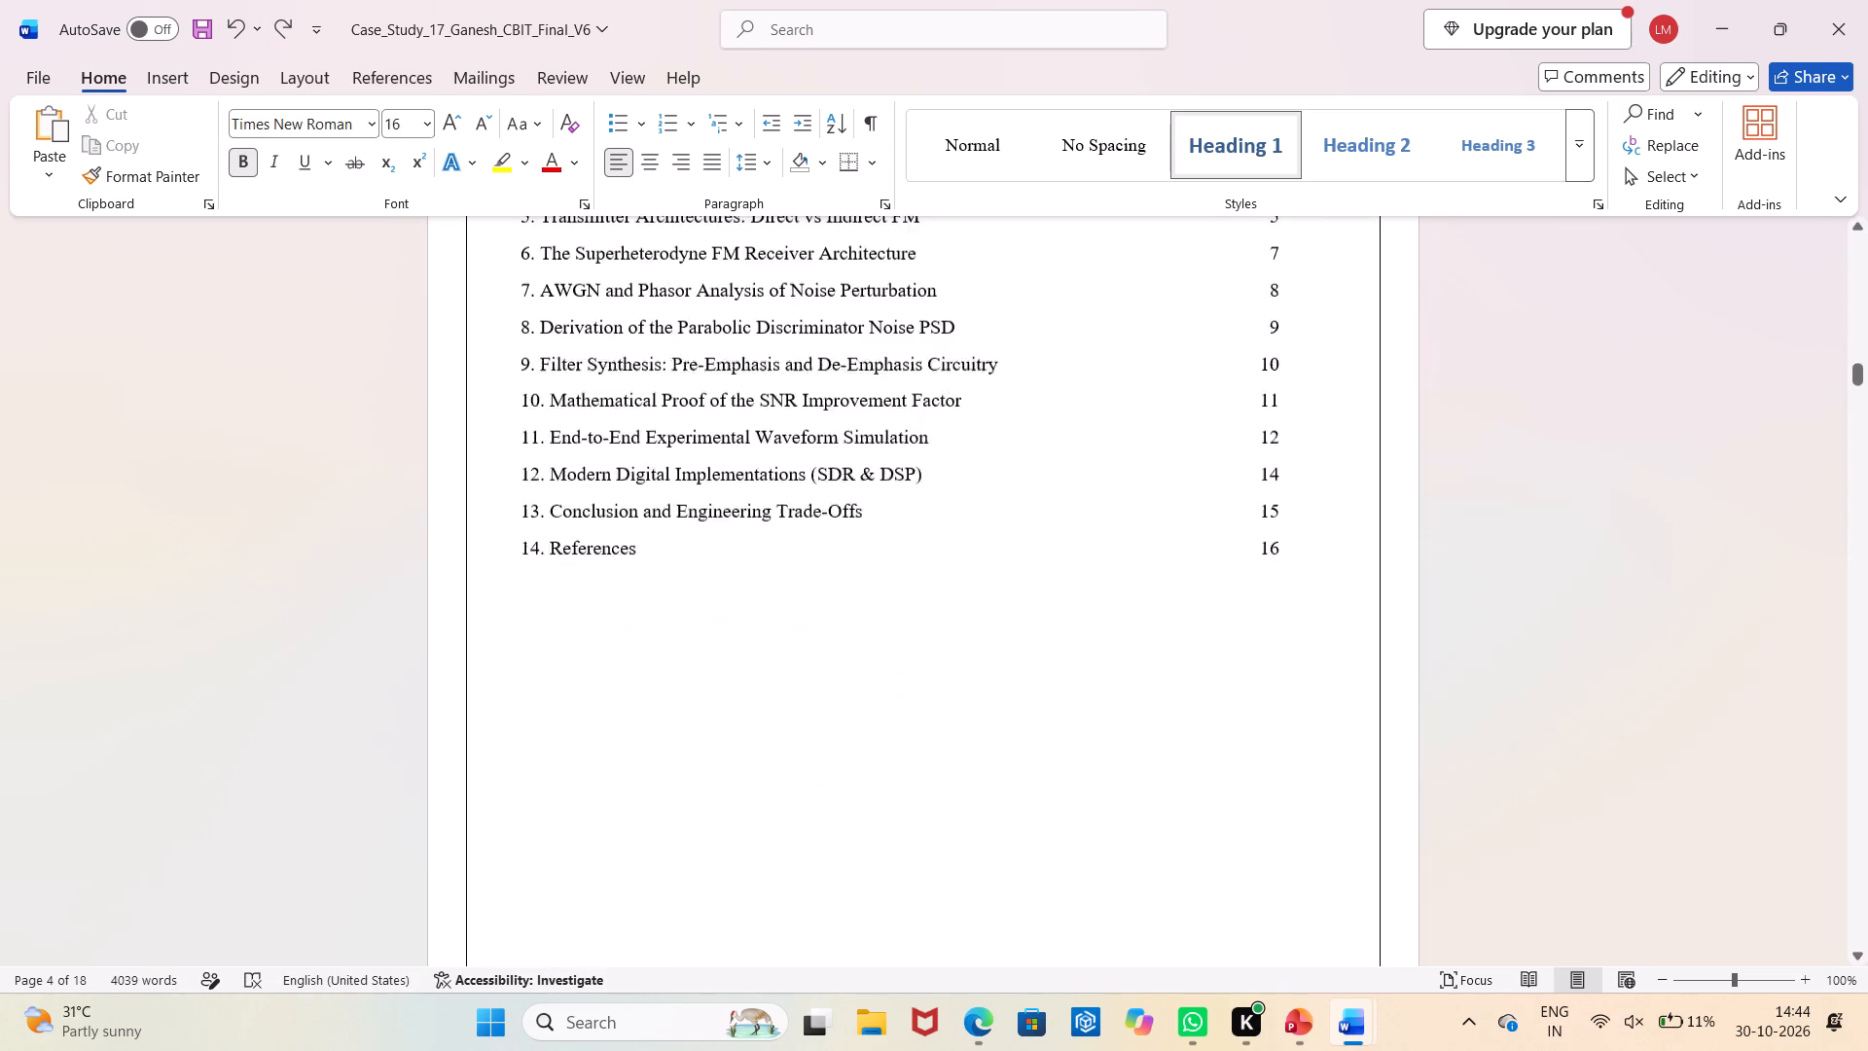
scroll(716, 606, up, 2)
scroll(716, 606, down, 4)
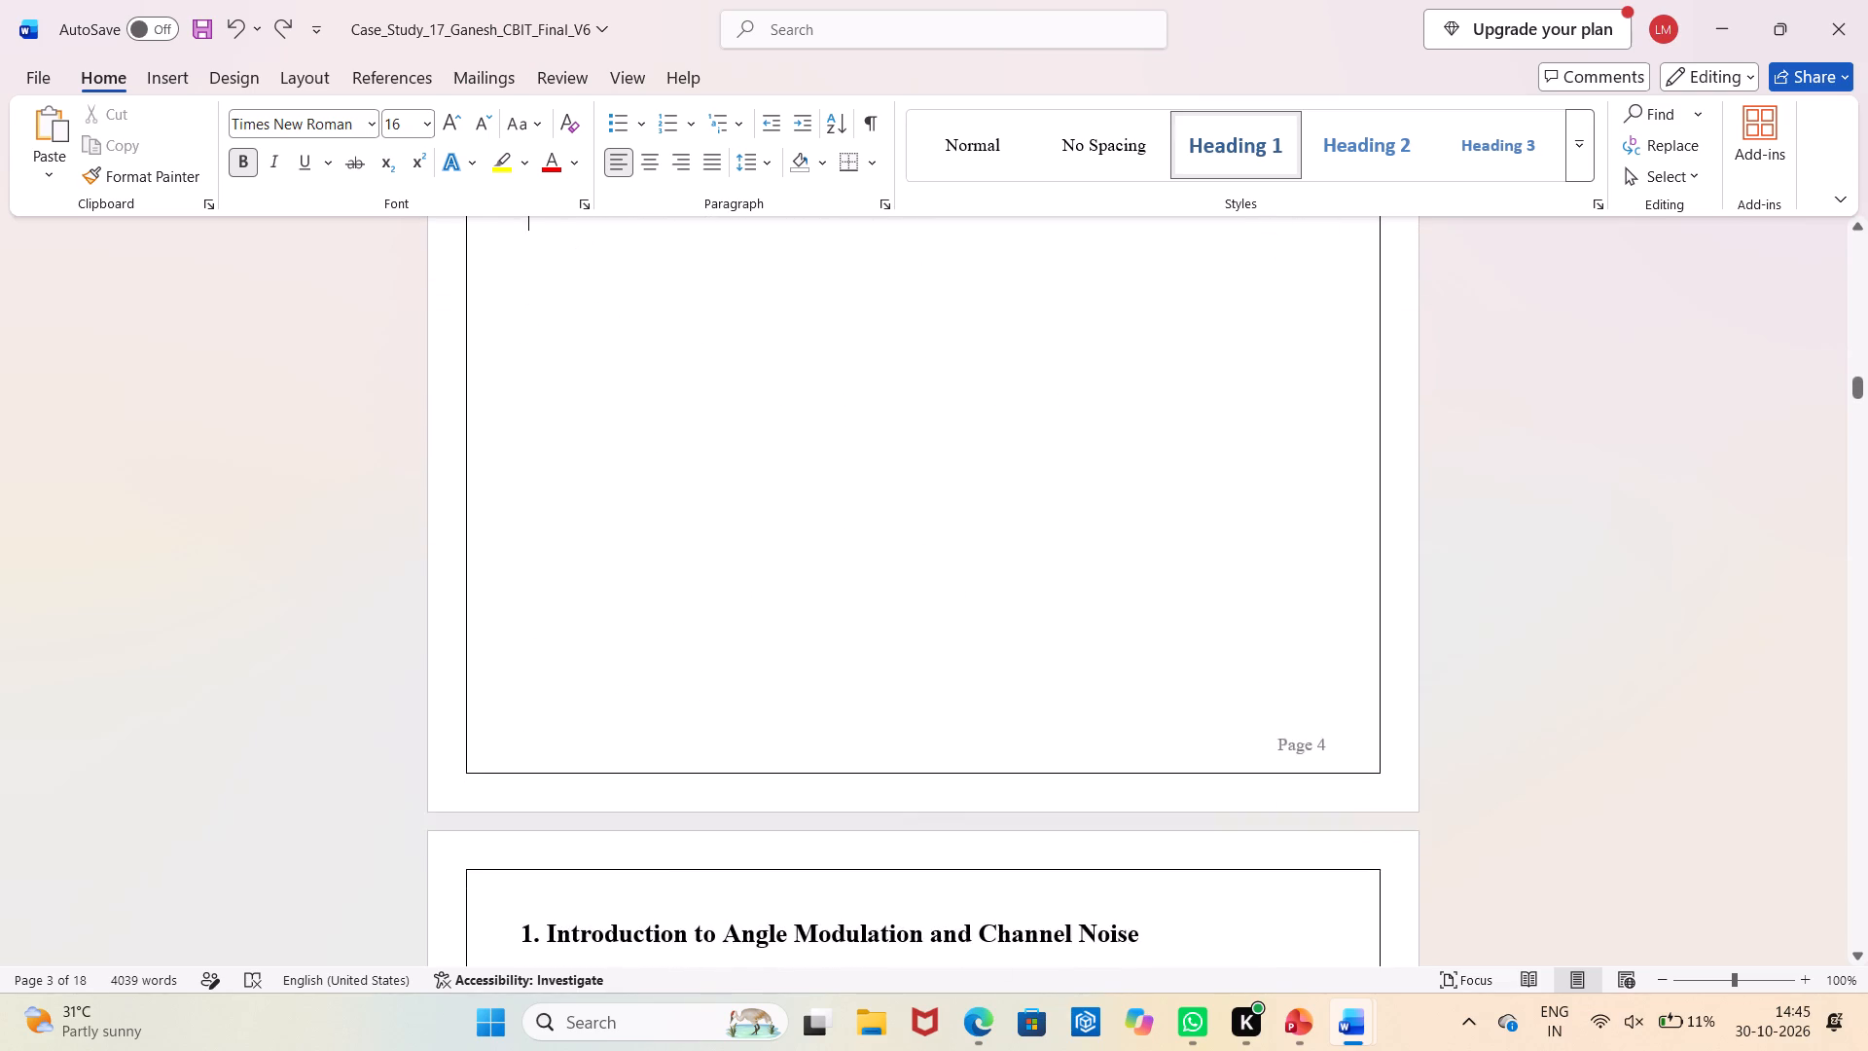
scroll(716, 606, down, 3)
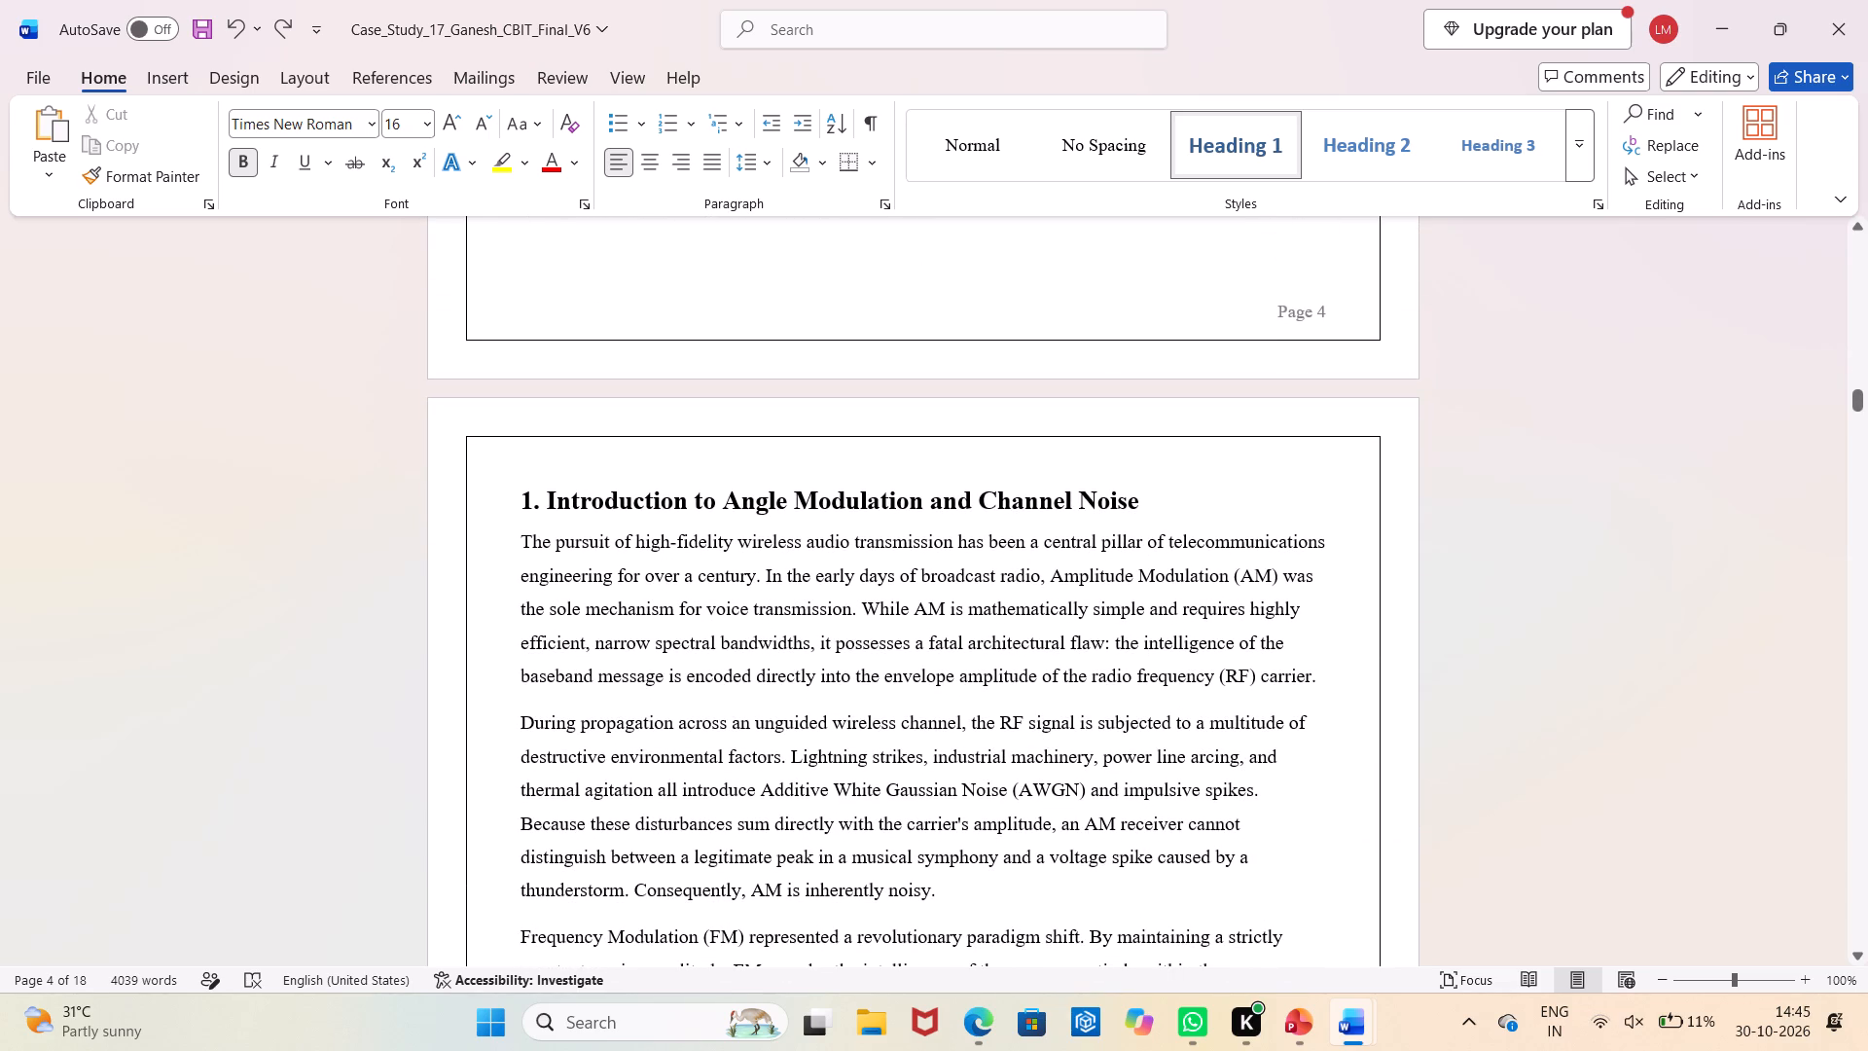
scroll(716, 606, down, 5)
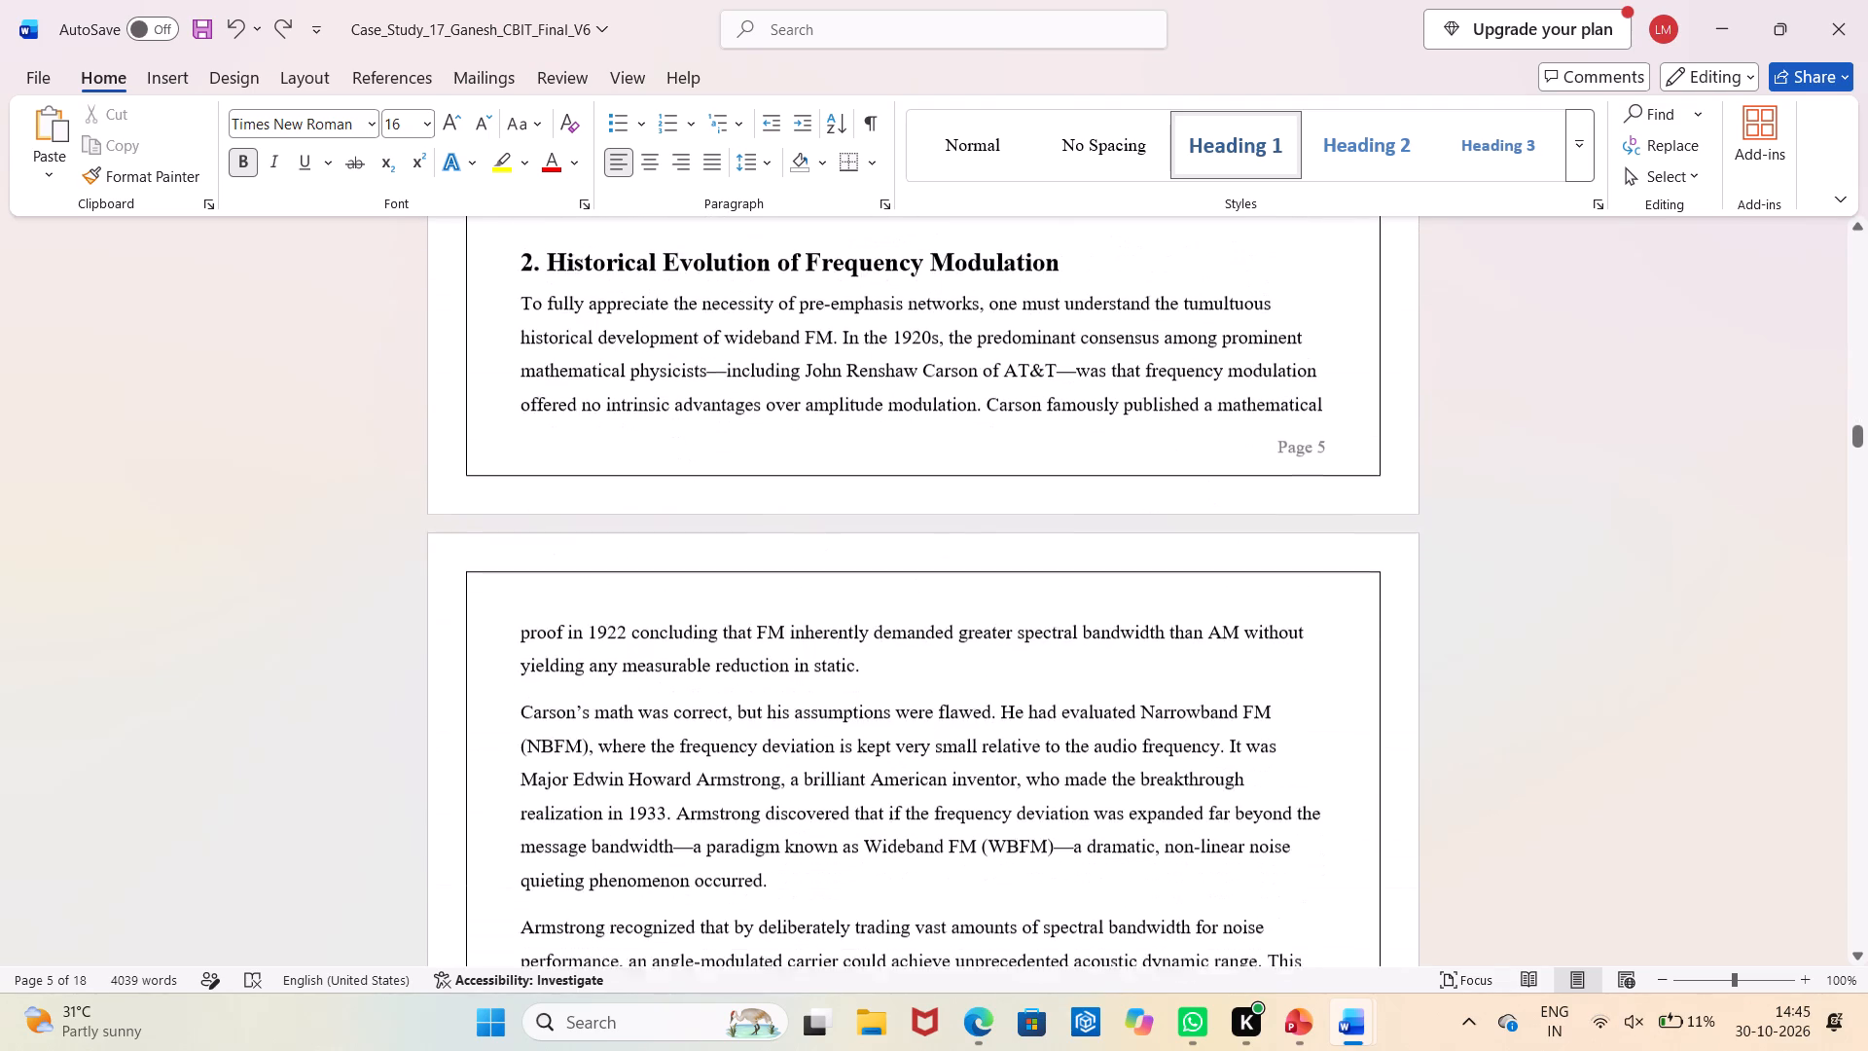
scroll(716, 606, down, 7)
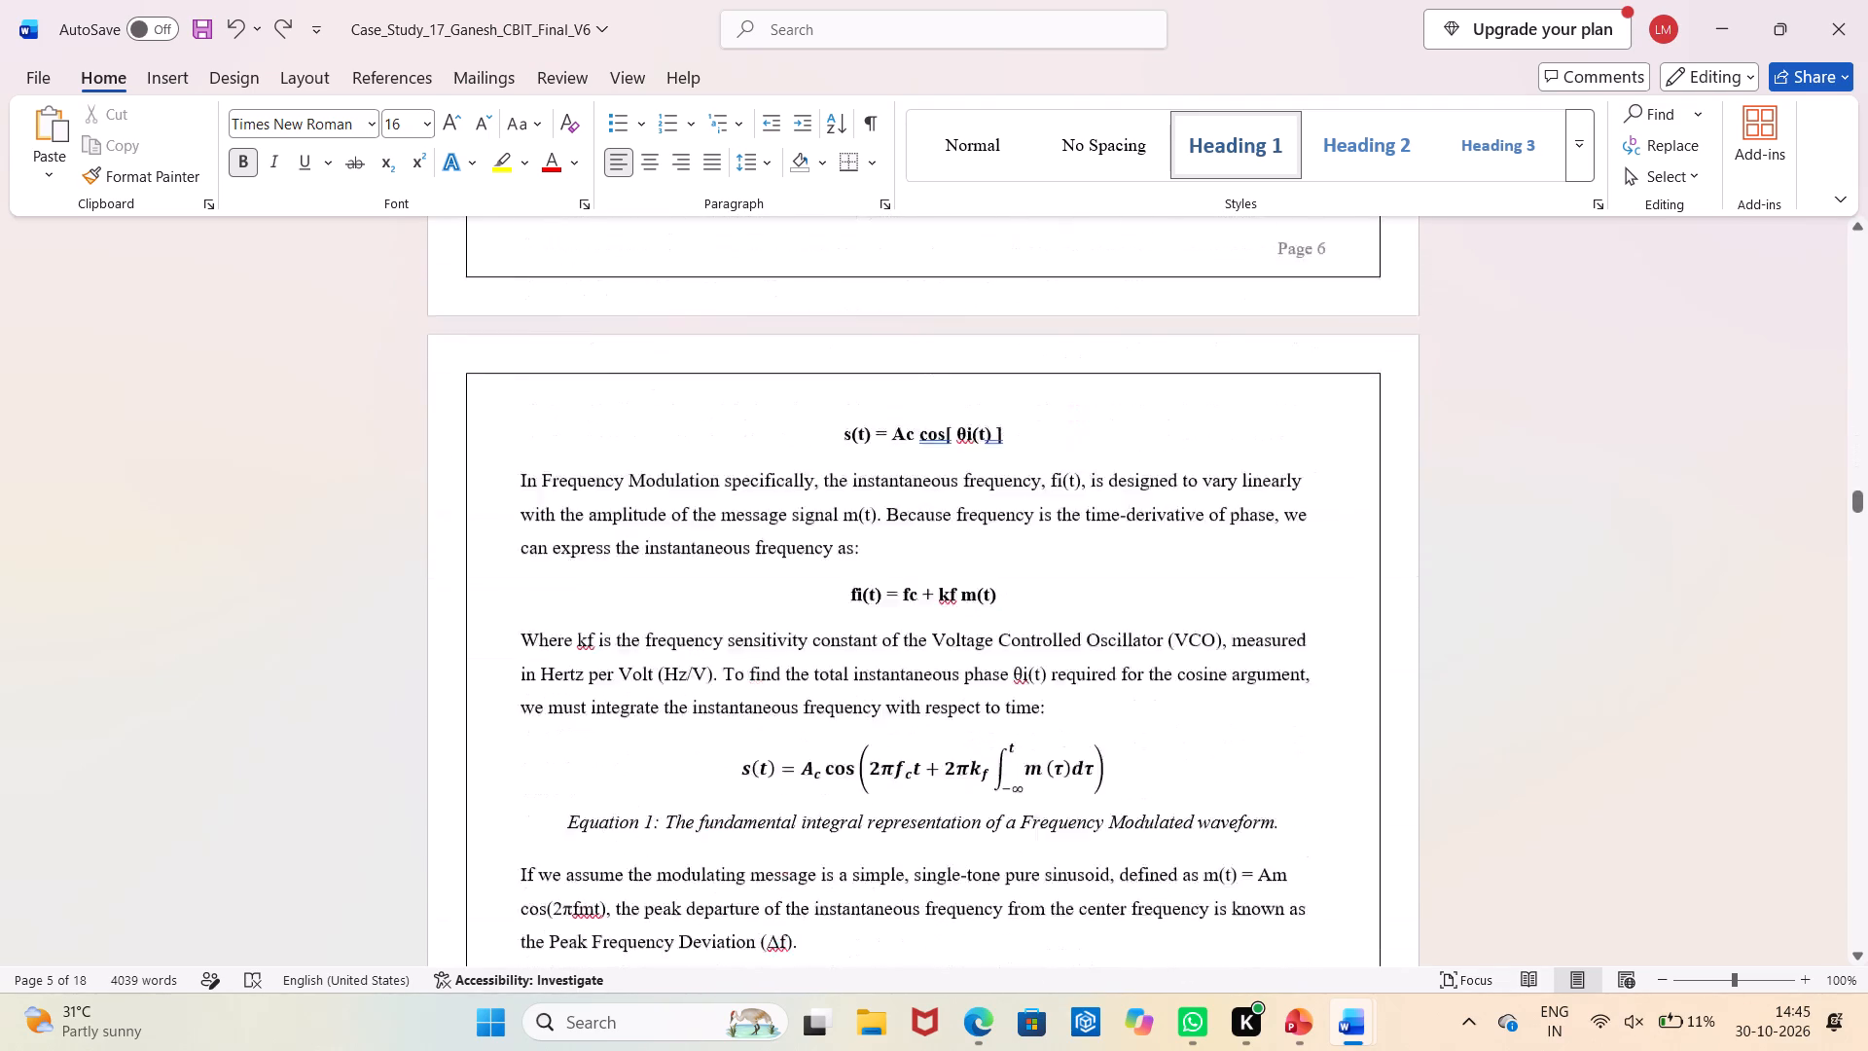
scroll(716, 606, down, 1)
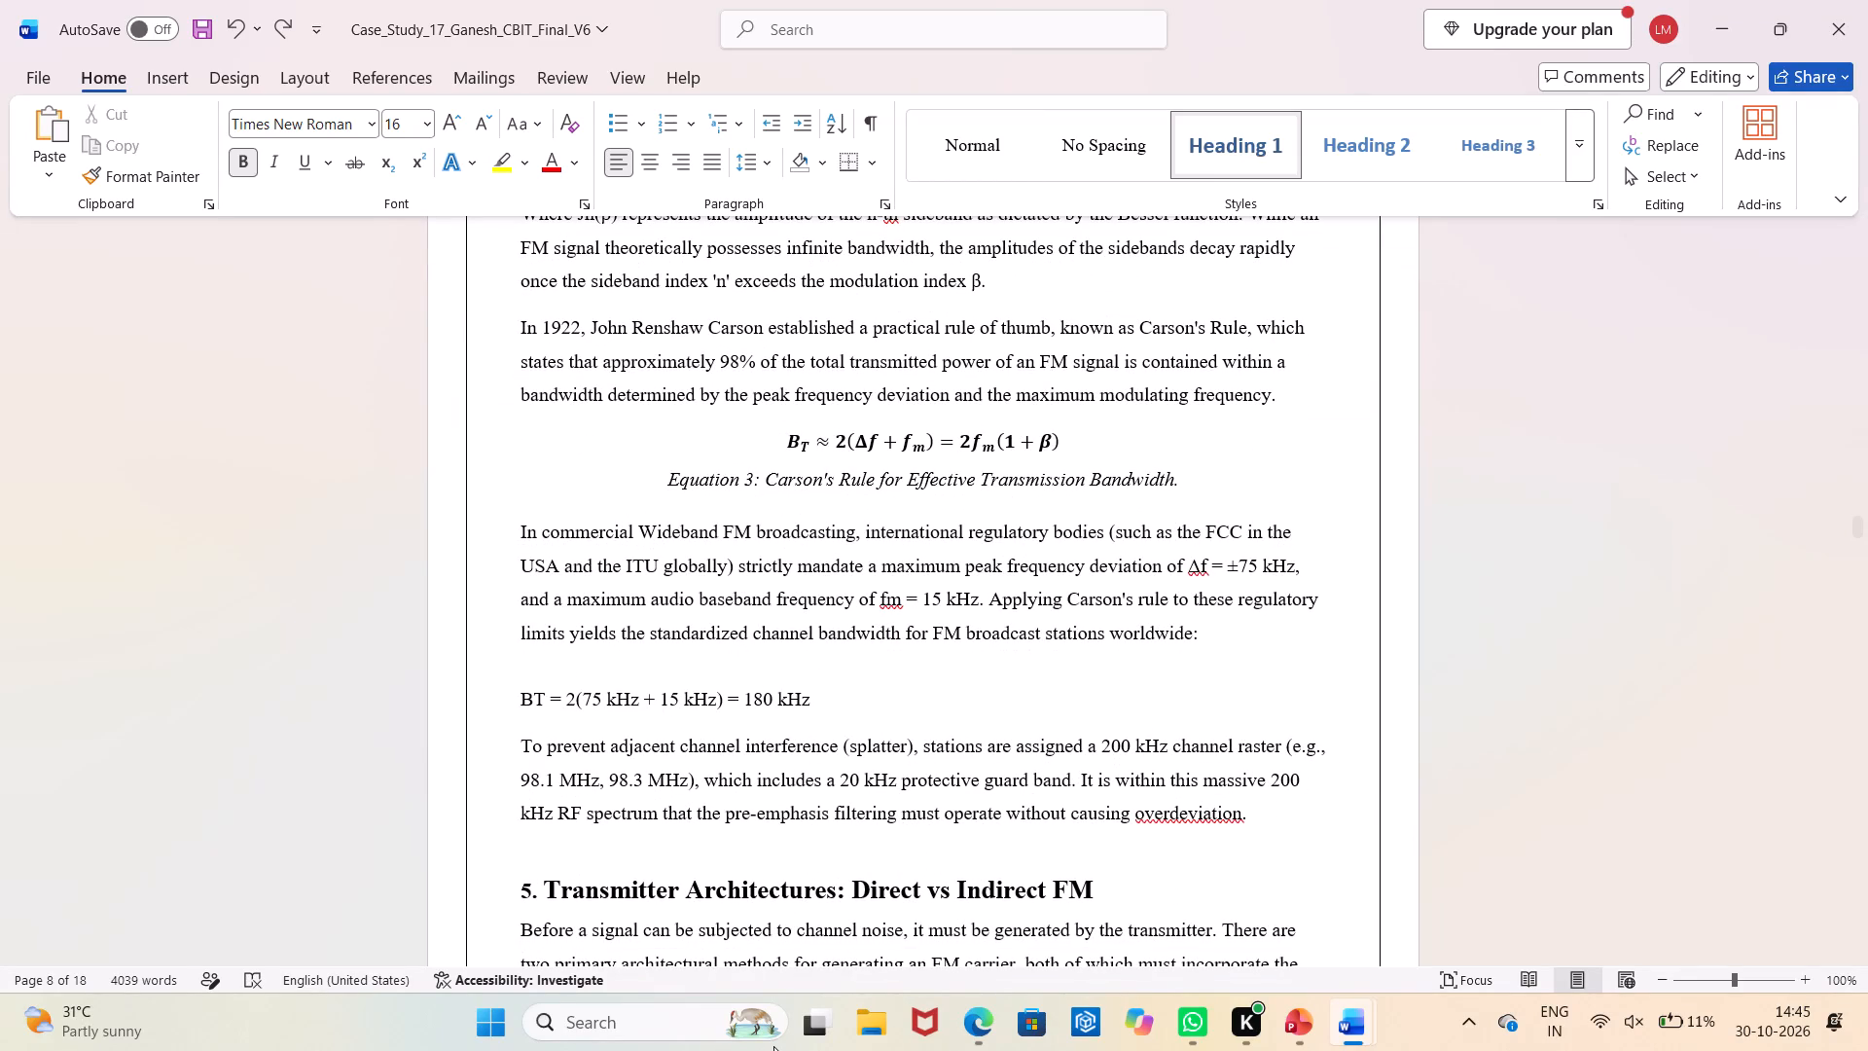
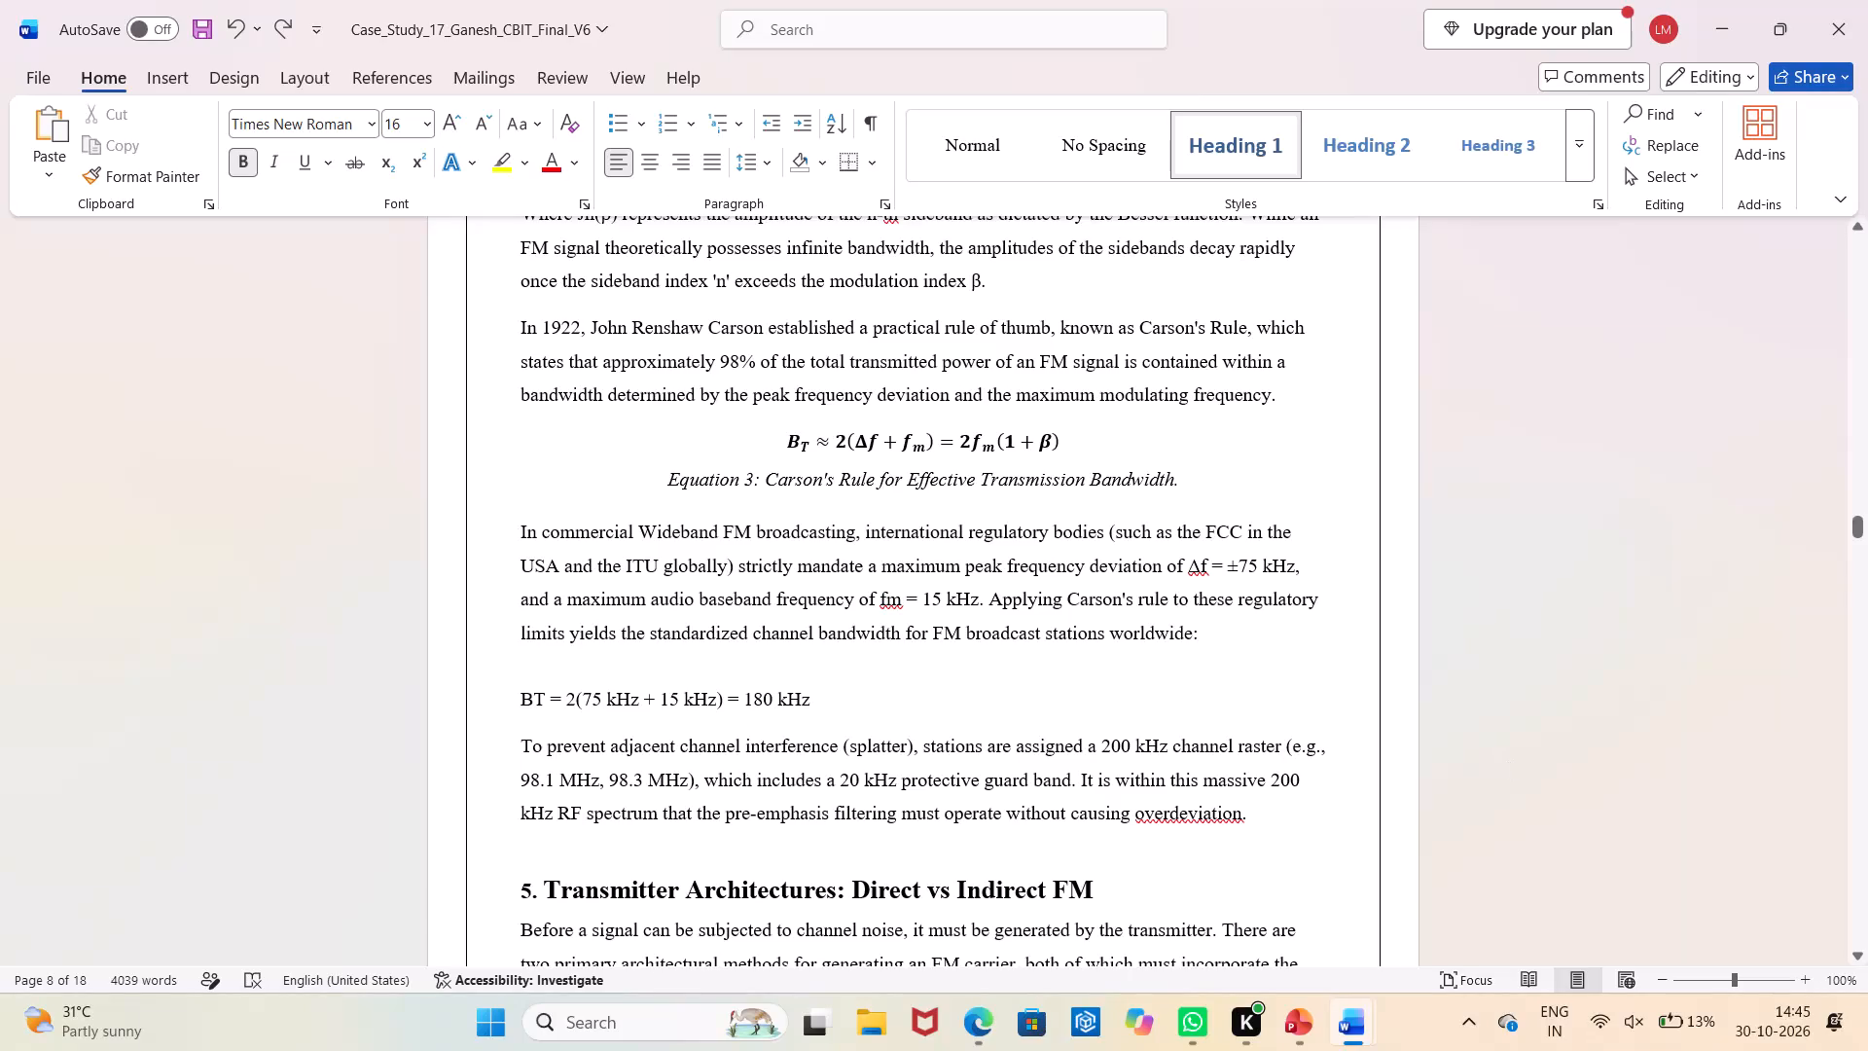
Look through the case study from the Carson's Rule bandwidth discussion to section 8 on the parabolic discriminator noise PSD.
scroll(1180, 606, down, 6)
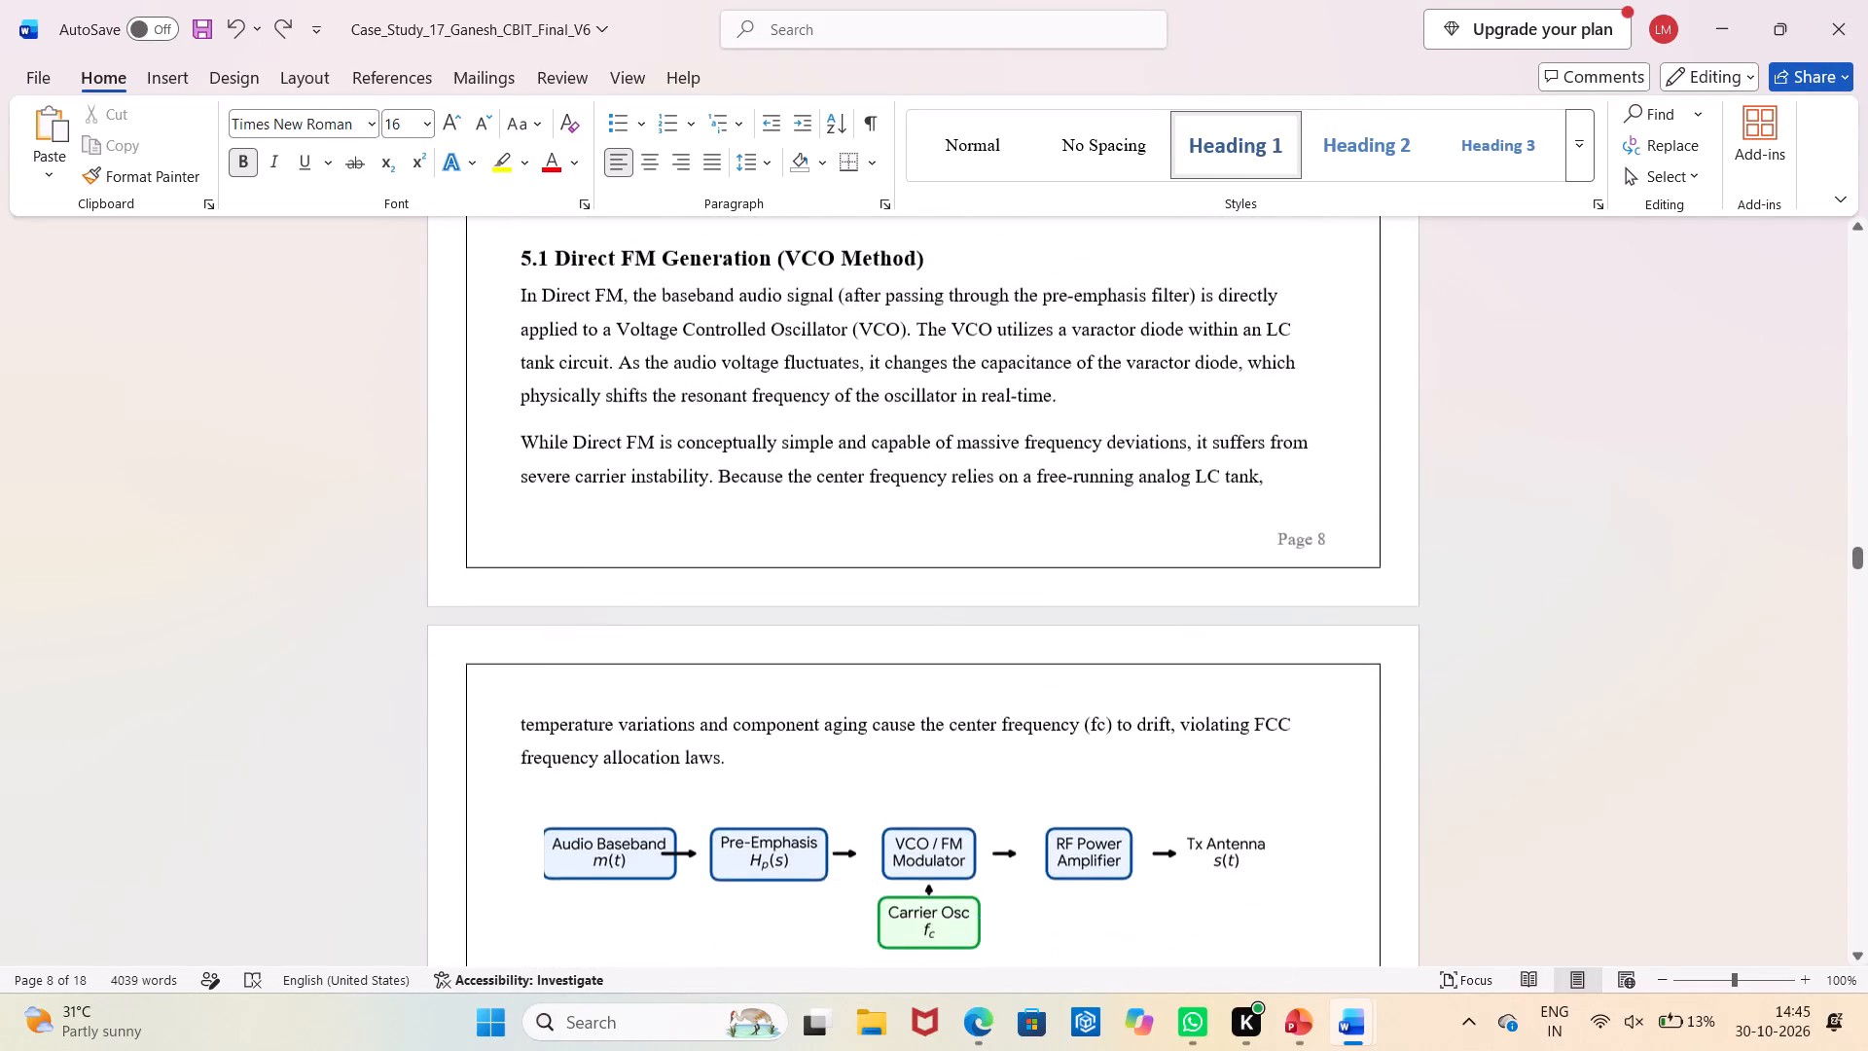
scroll(1180, 606, down, 9)
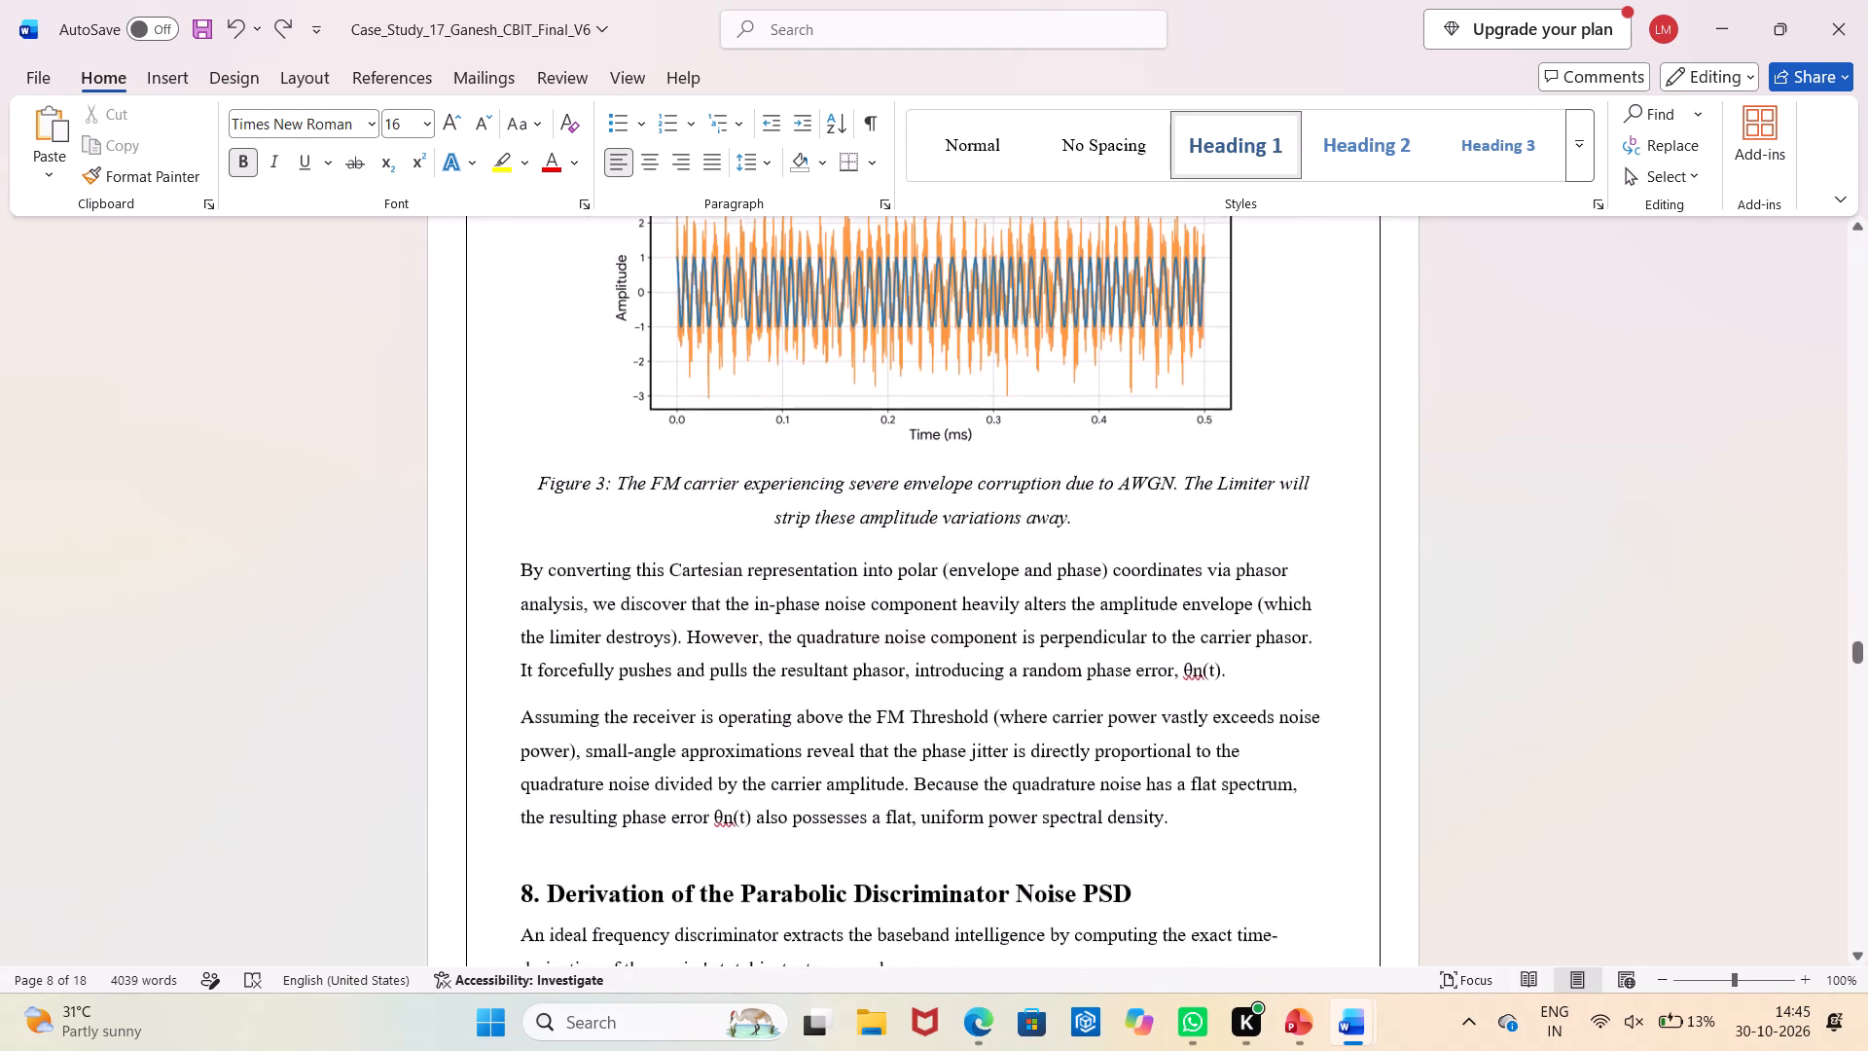
scroll(1180, 606, down, 2)
Switch to the other open case study report and examine its title page, abstract and table of contents.
click(1372, 1025)
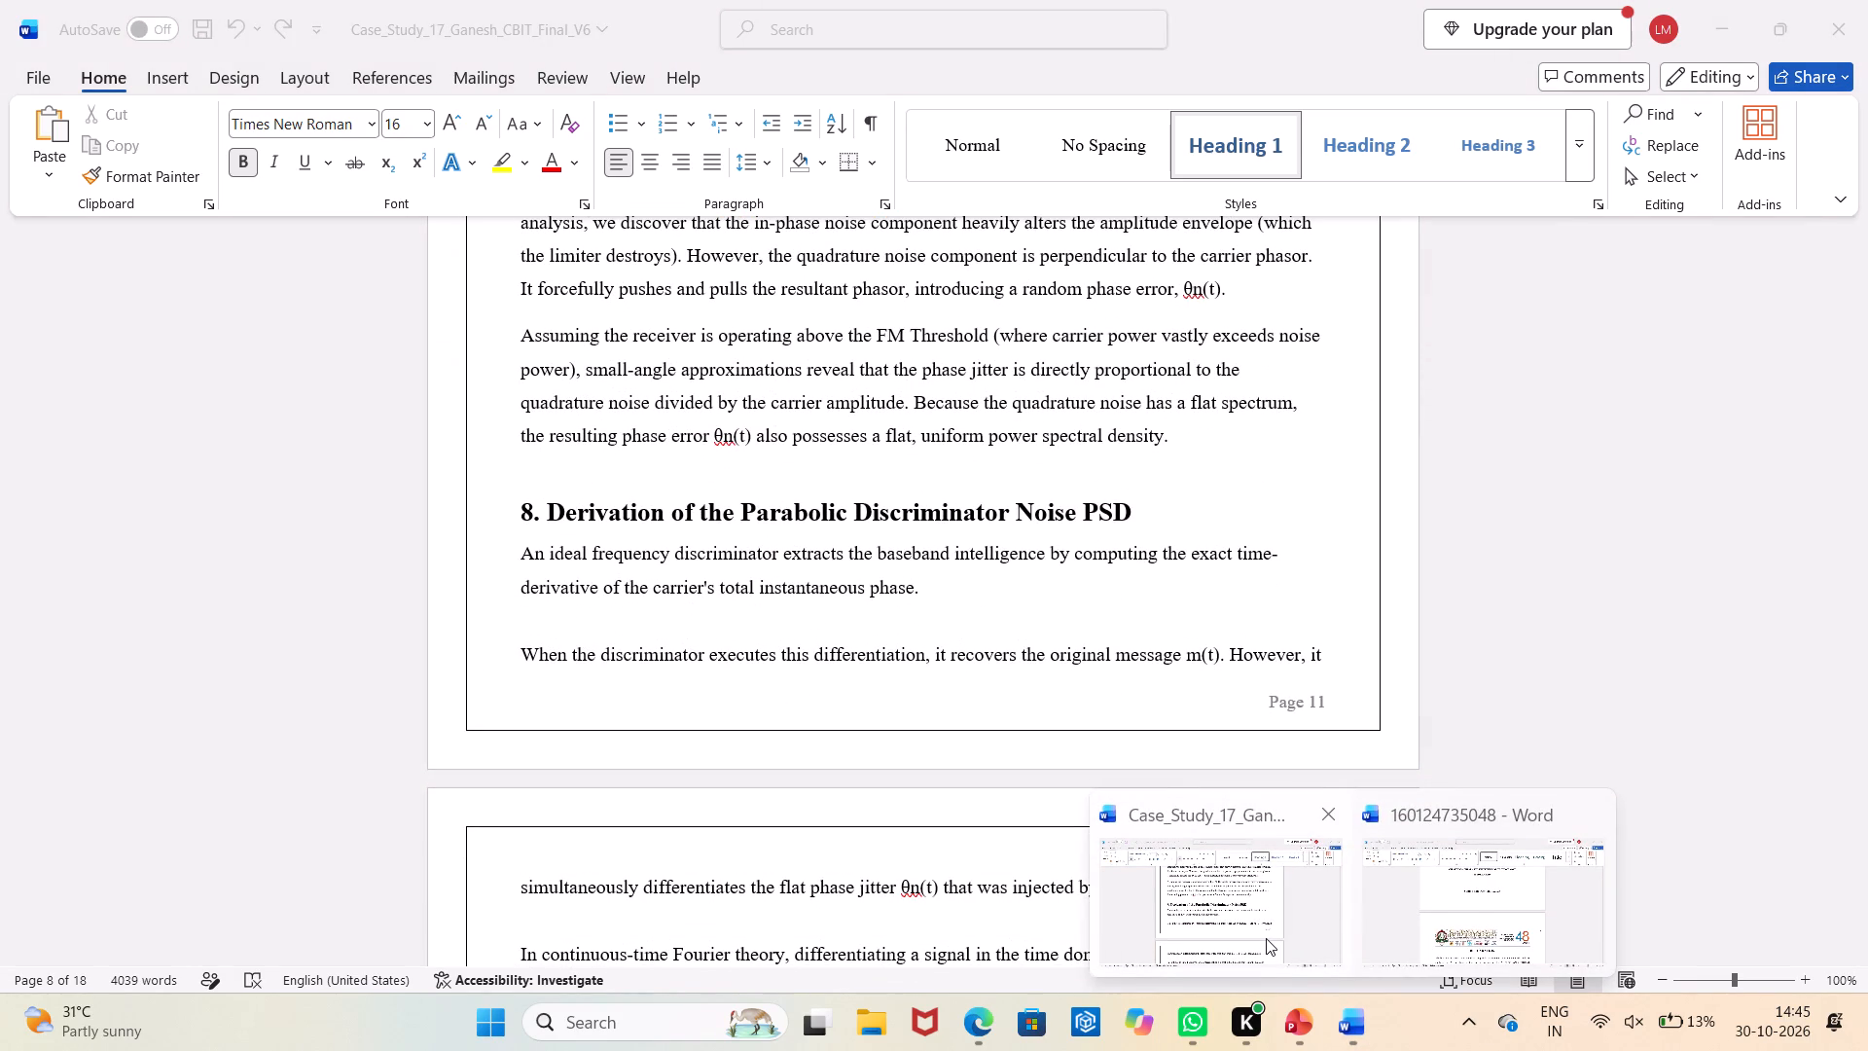
click(1538, 895)
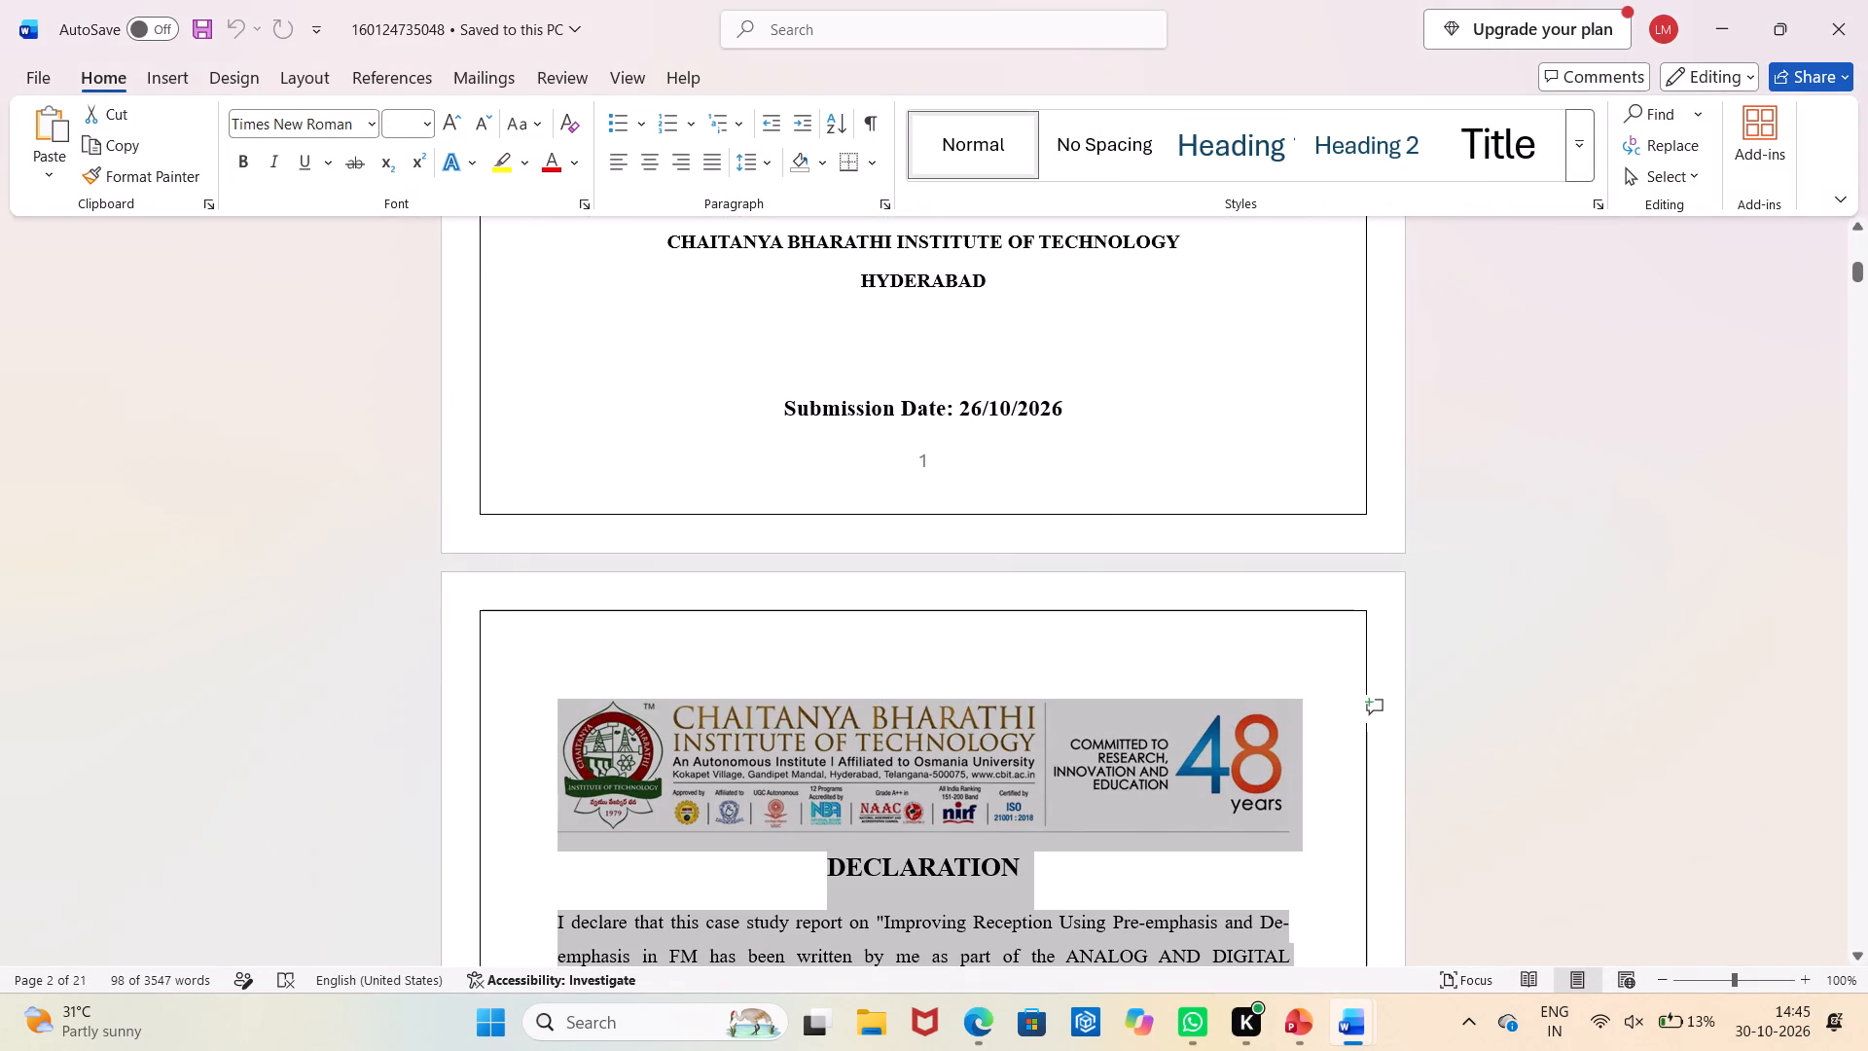
click(964, 634)
scroll(964, 634, up, 5)
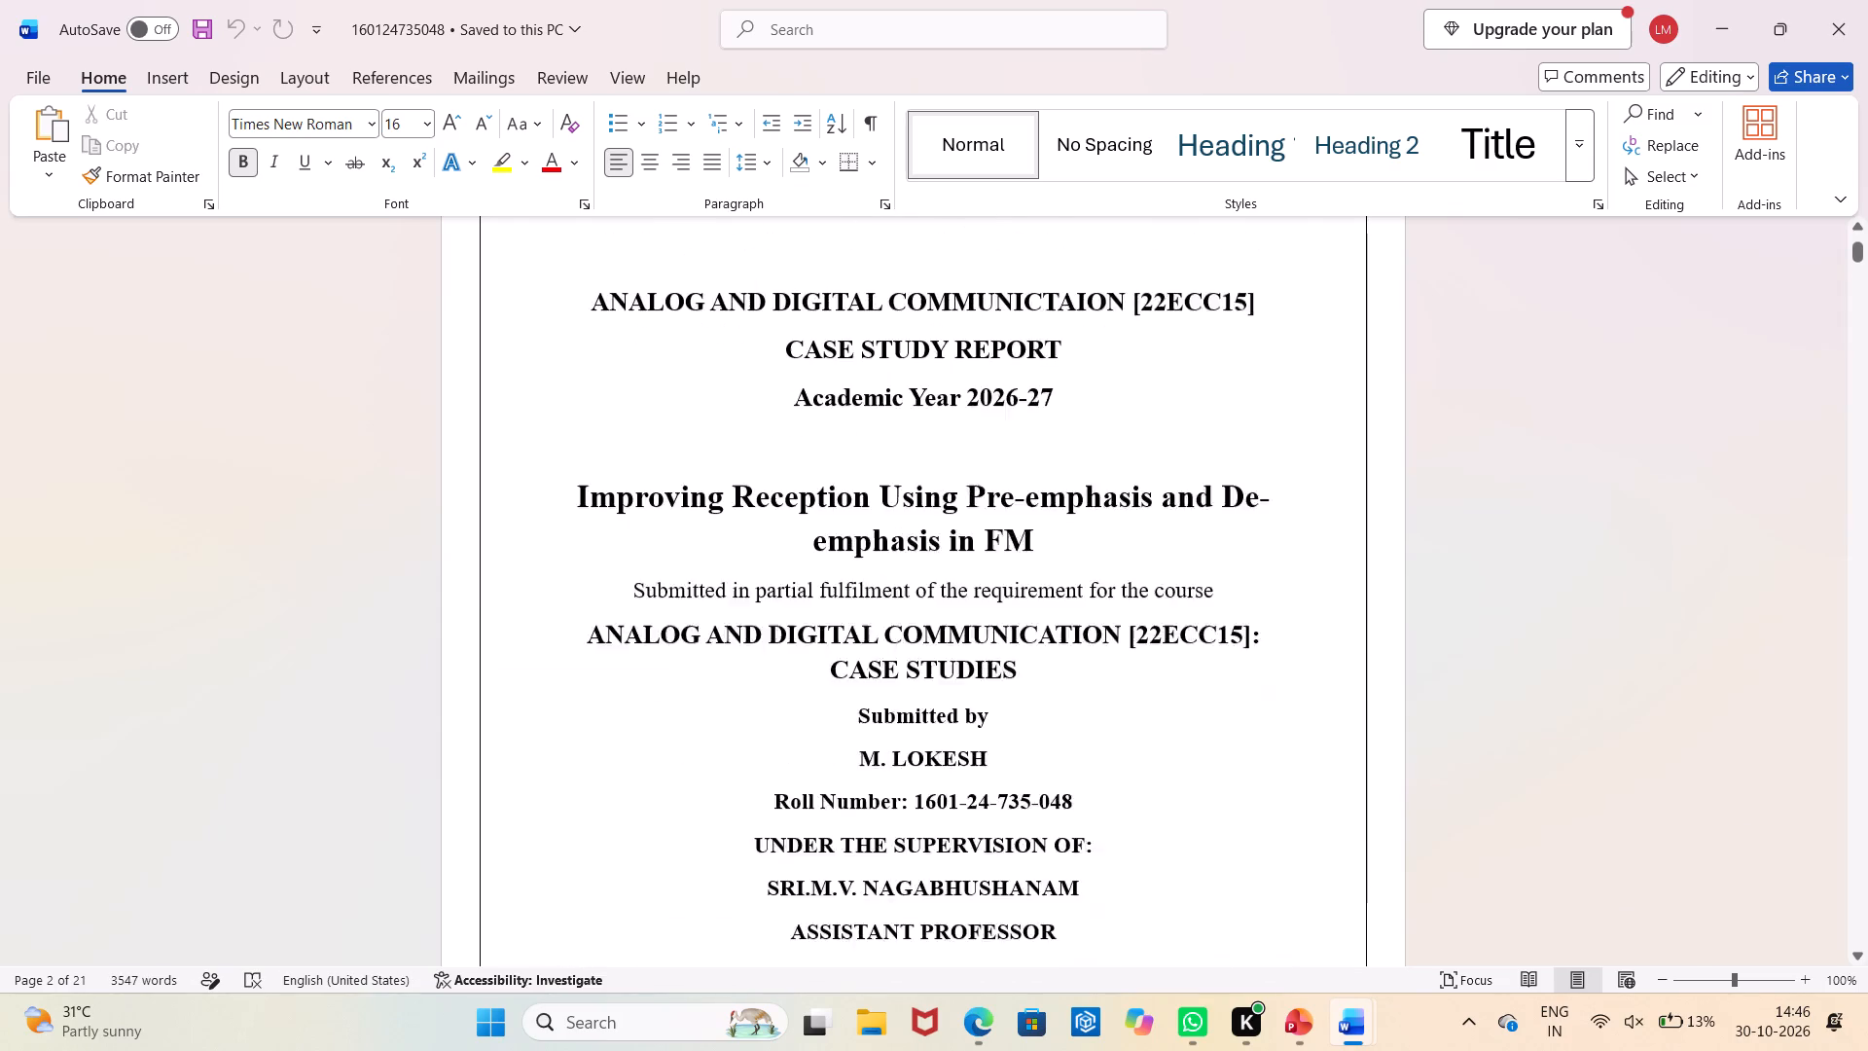
scroll(964, 634, down, 12)
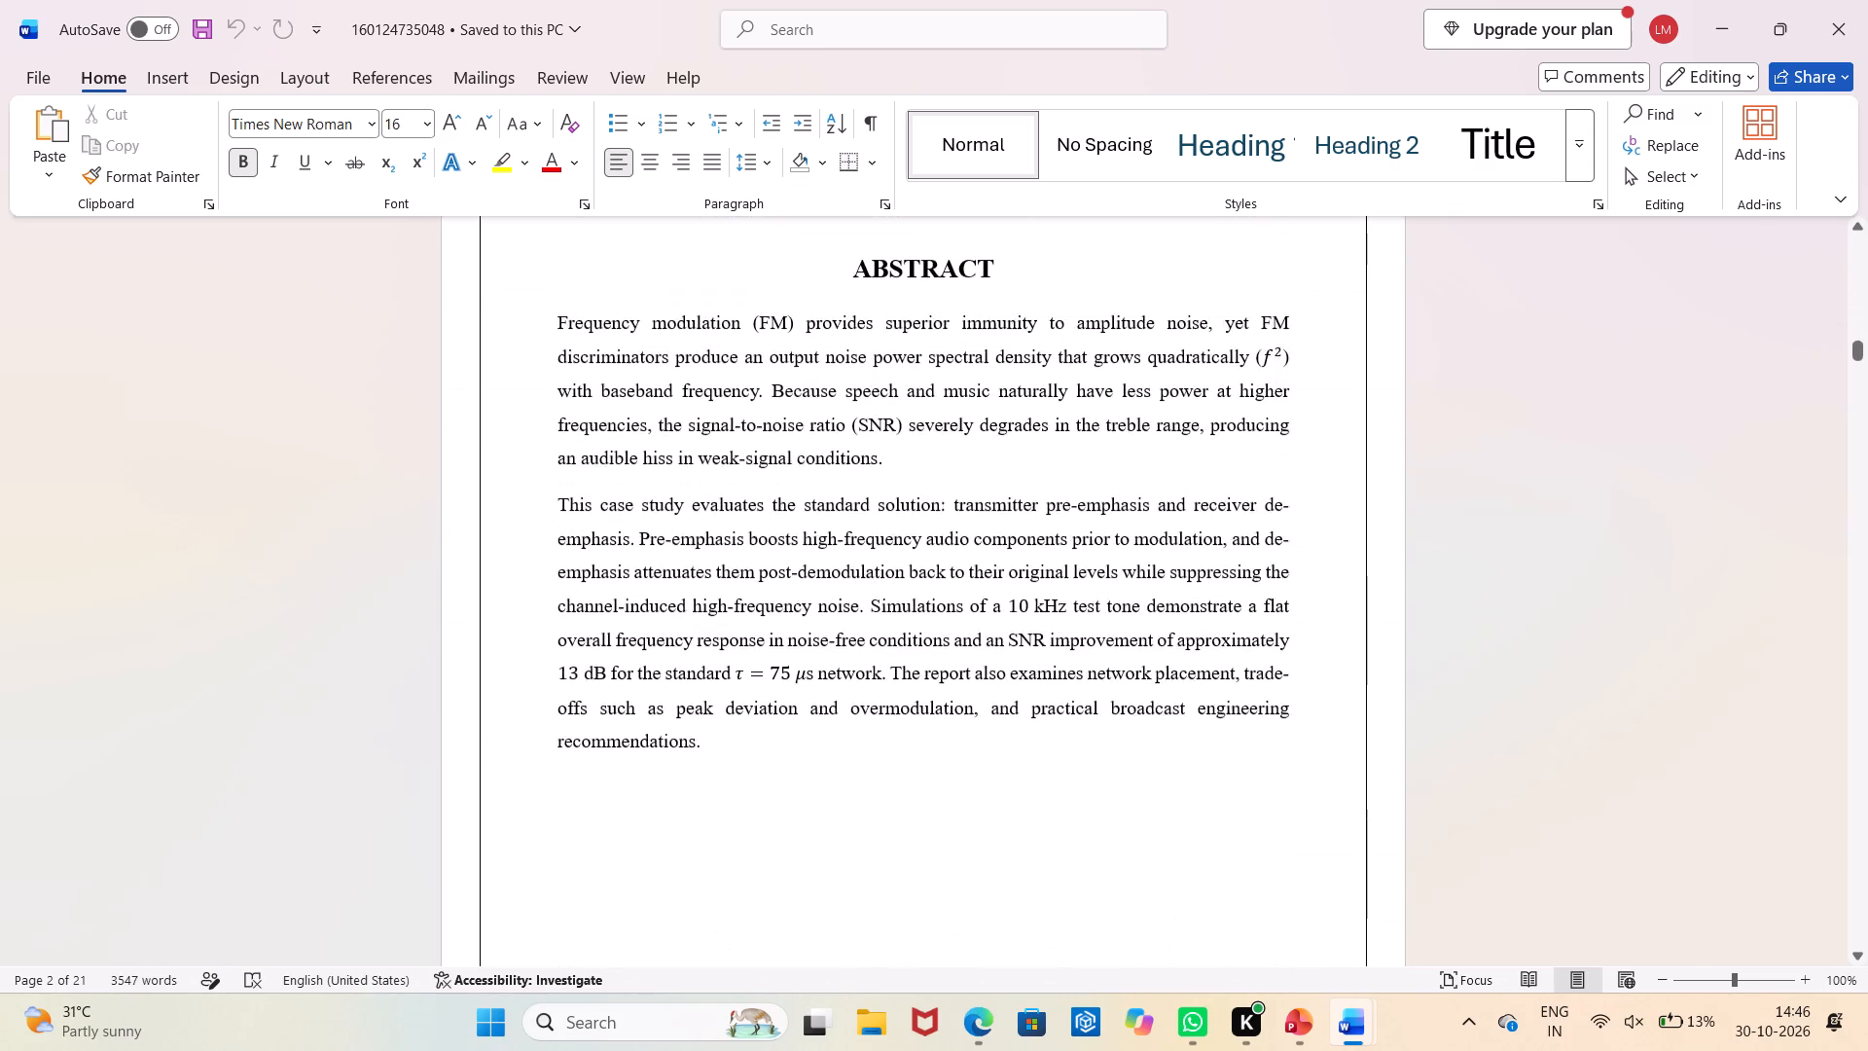
scroll(964, 634, down, 3)
scroll(964, 634, up, 5)
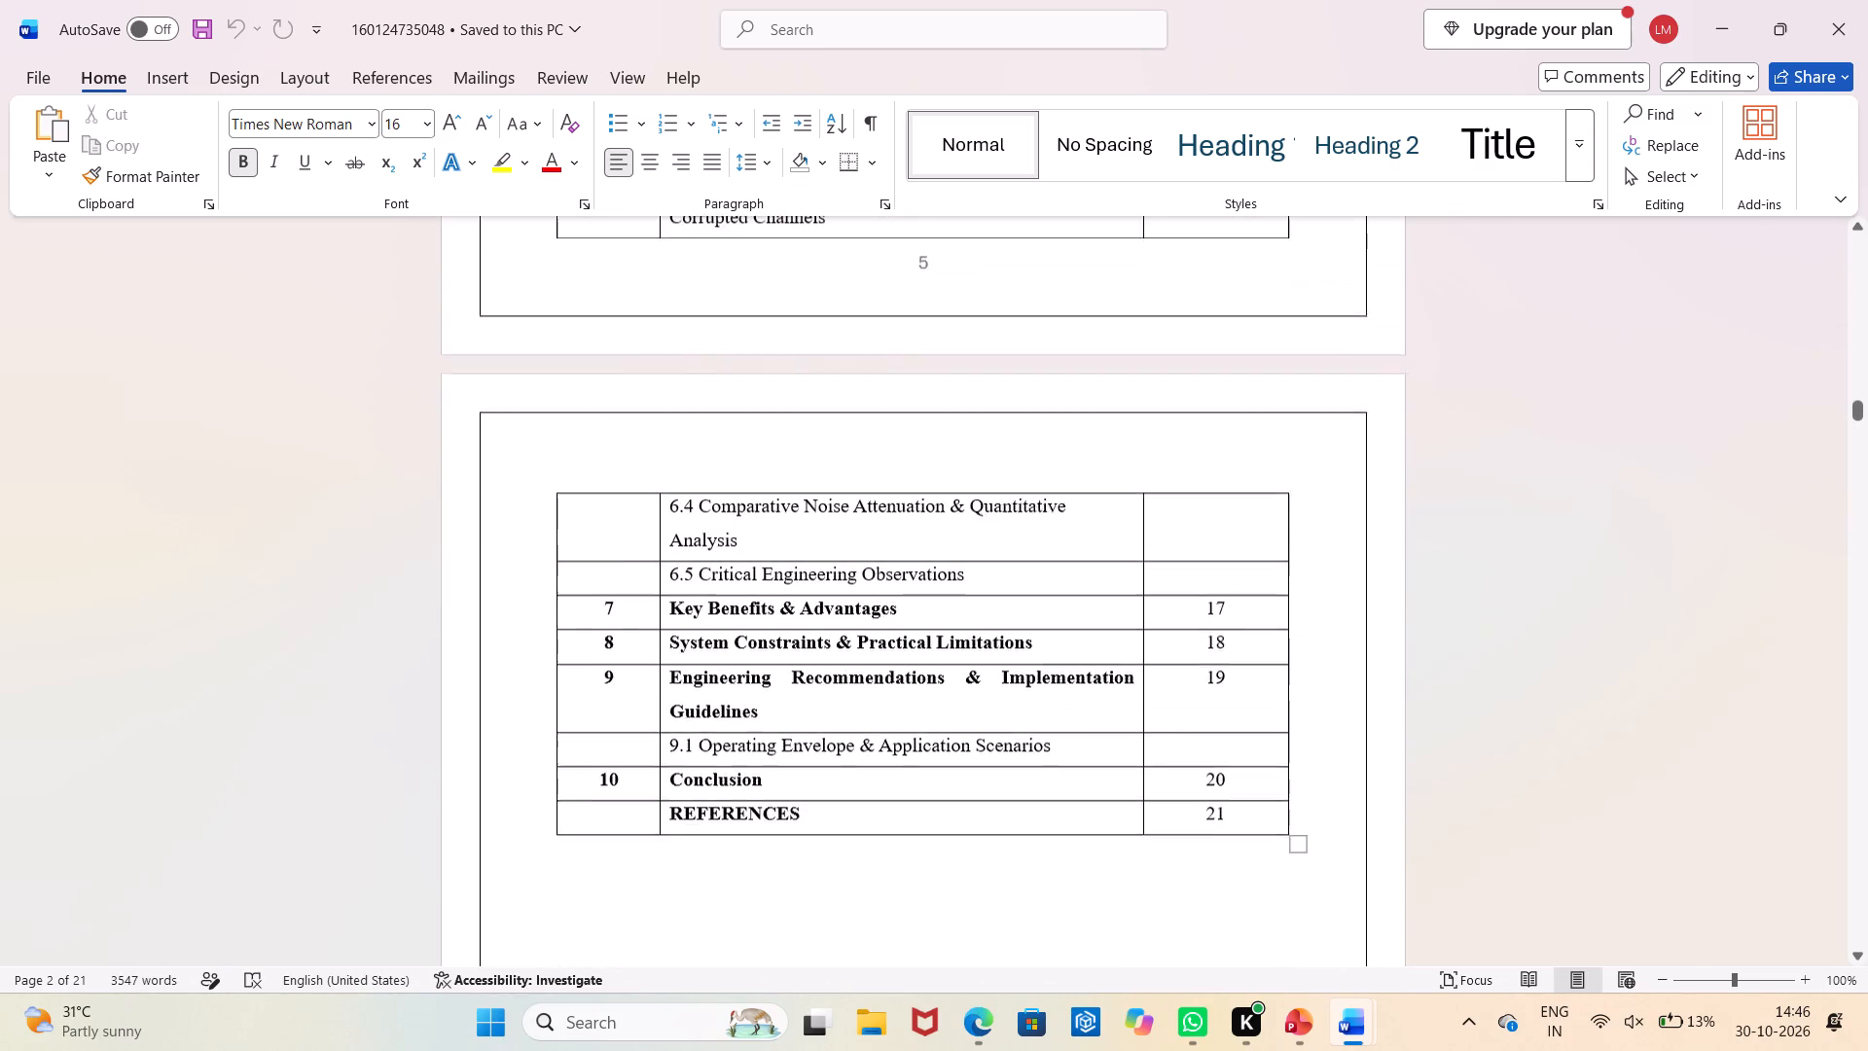
scroll(964, 634, up, 1)
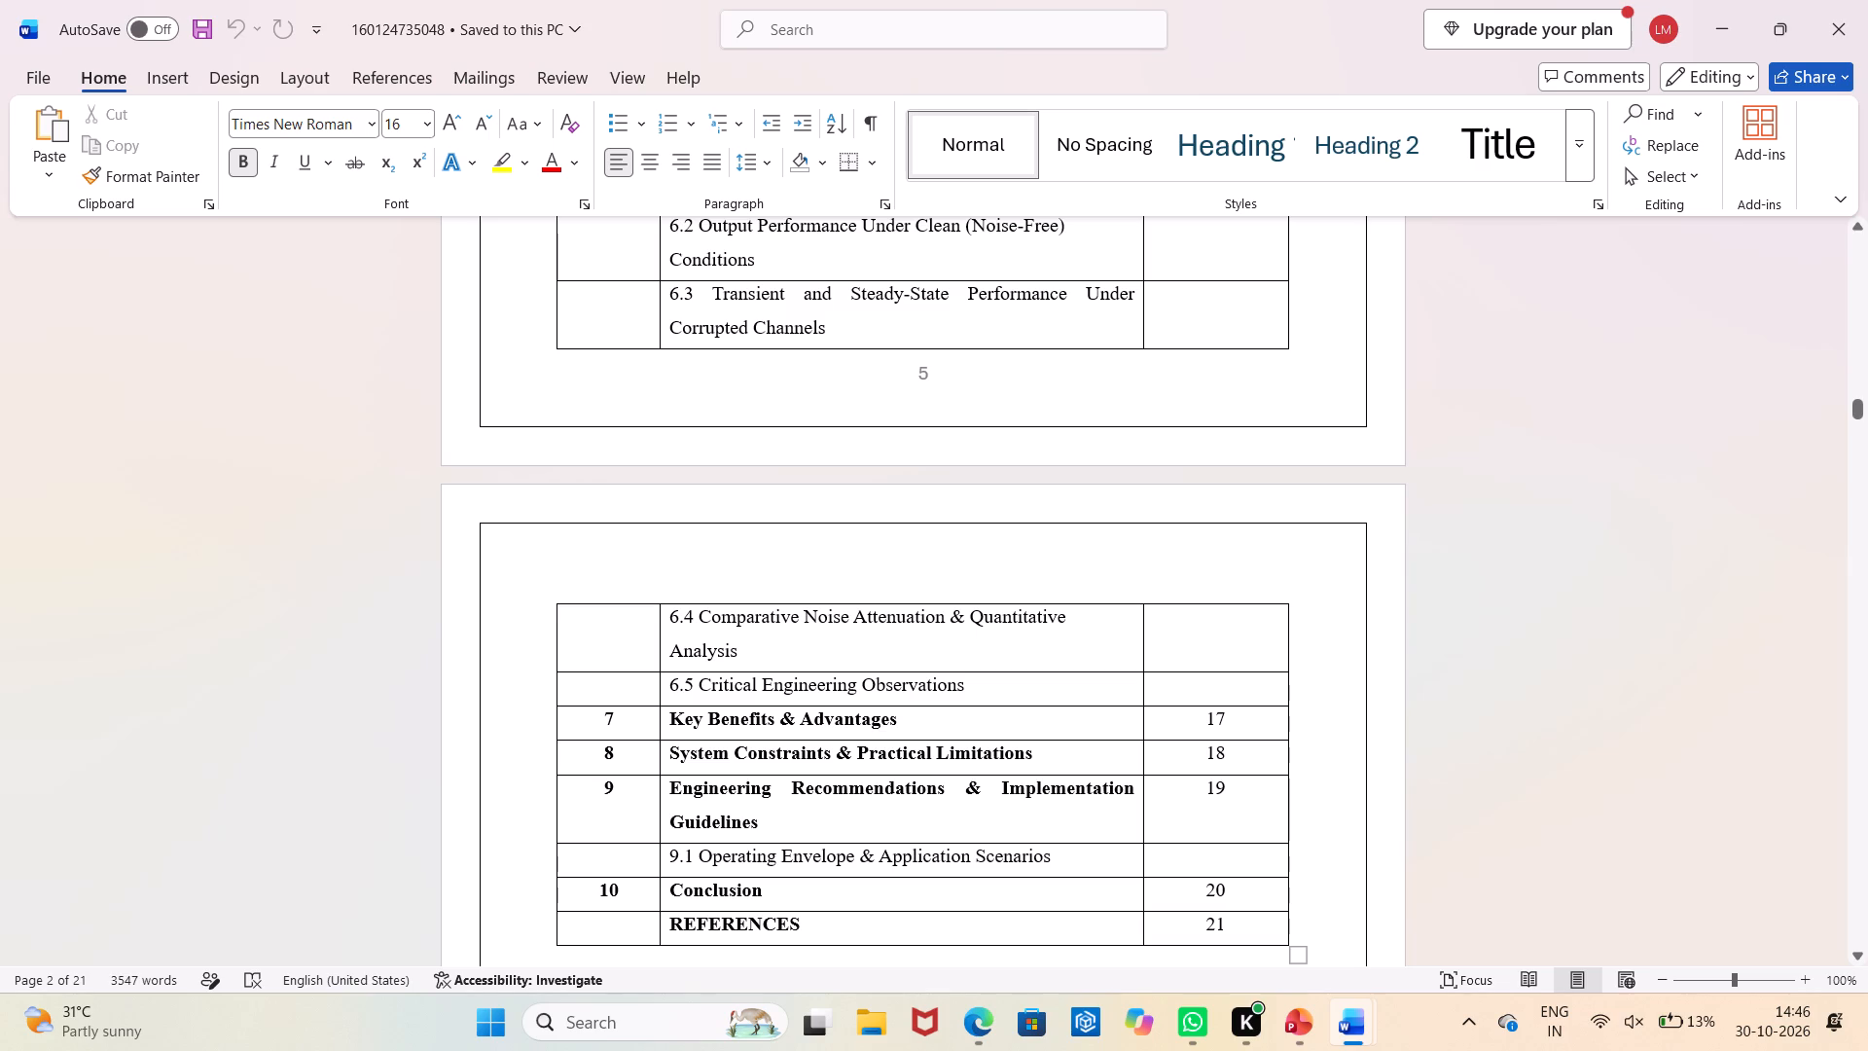
scroll(750, 823, up, 2)
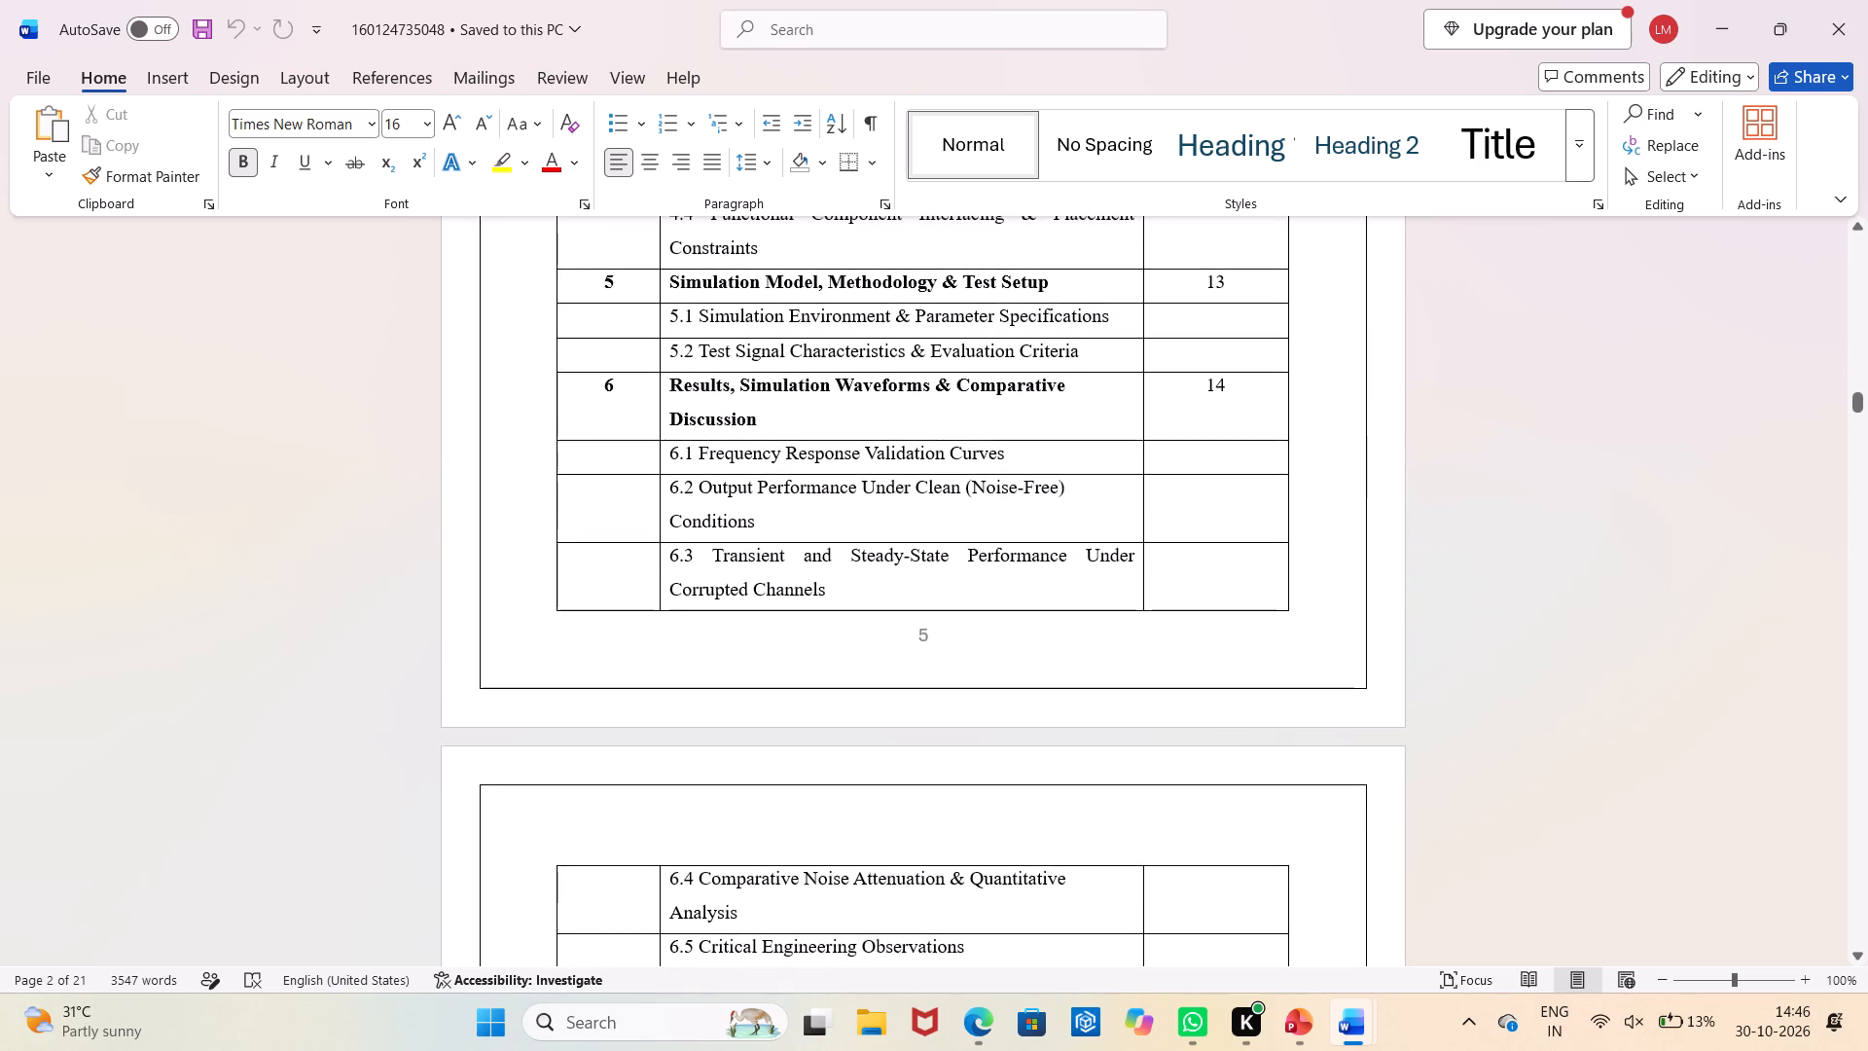
scroll(750, 823, up, 2)
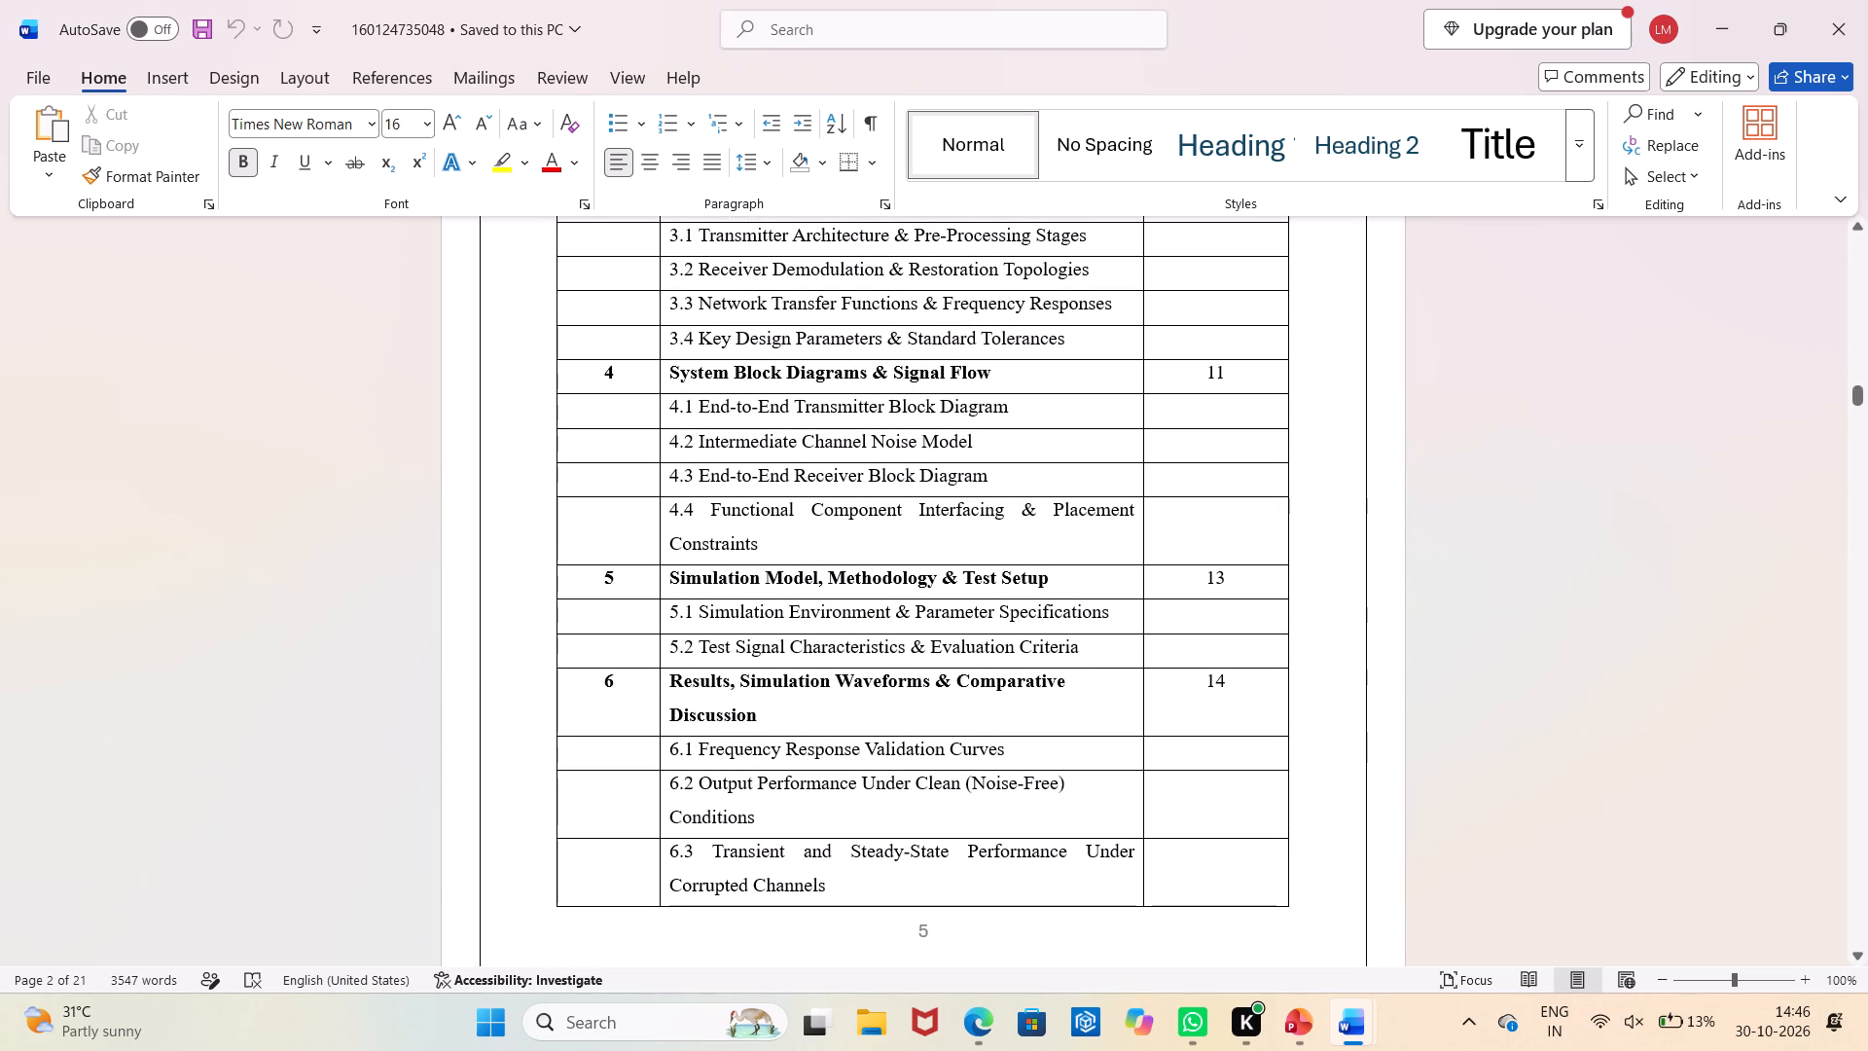
scroll(748, 402, up, 2)
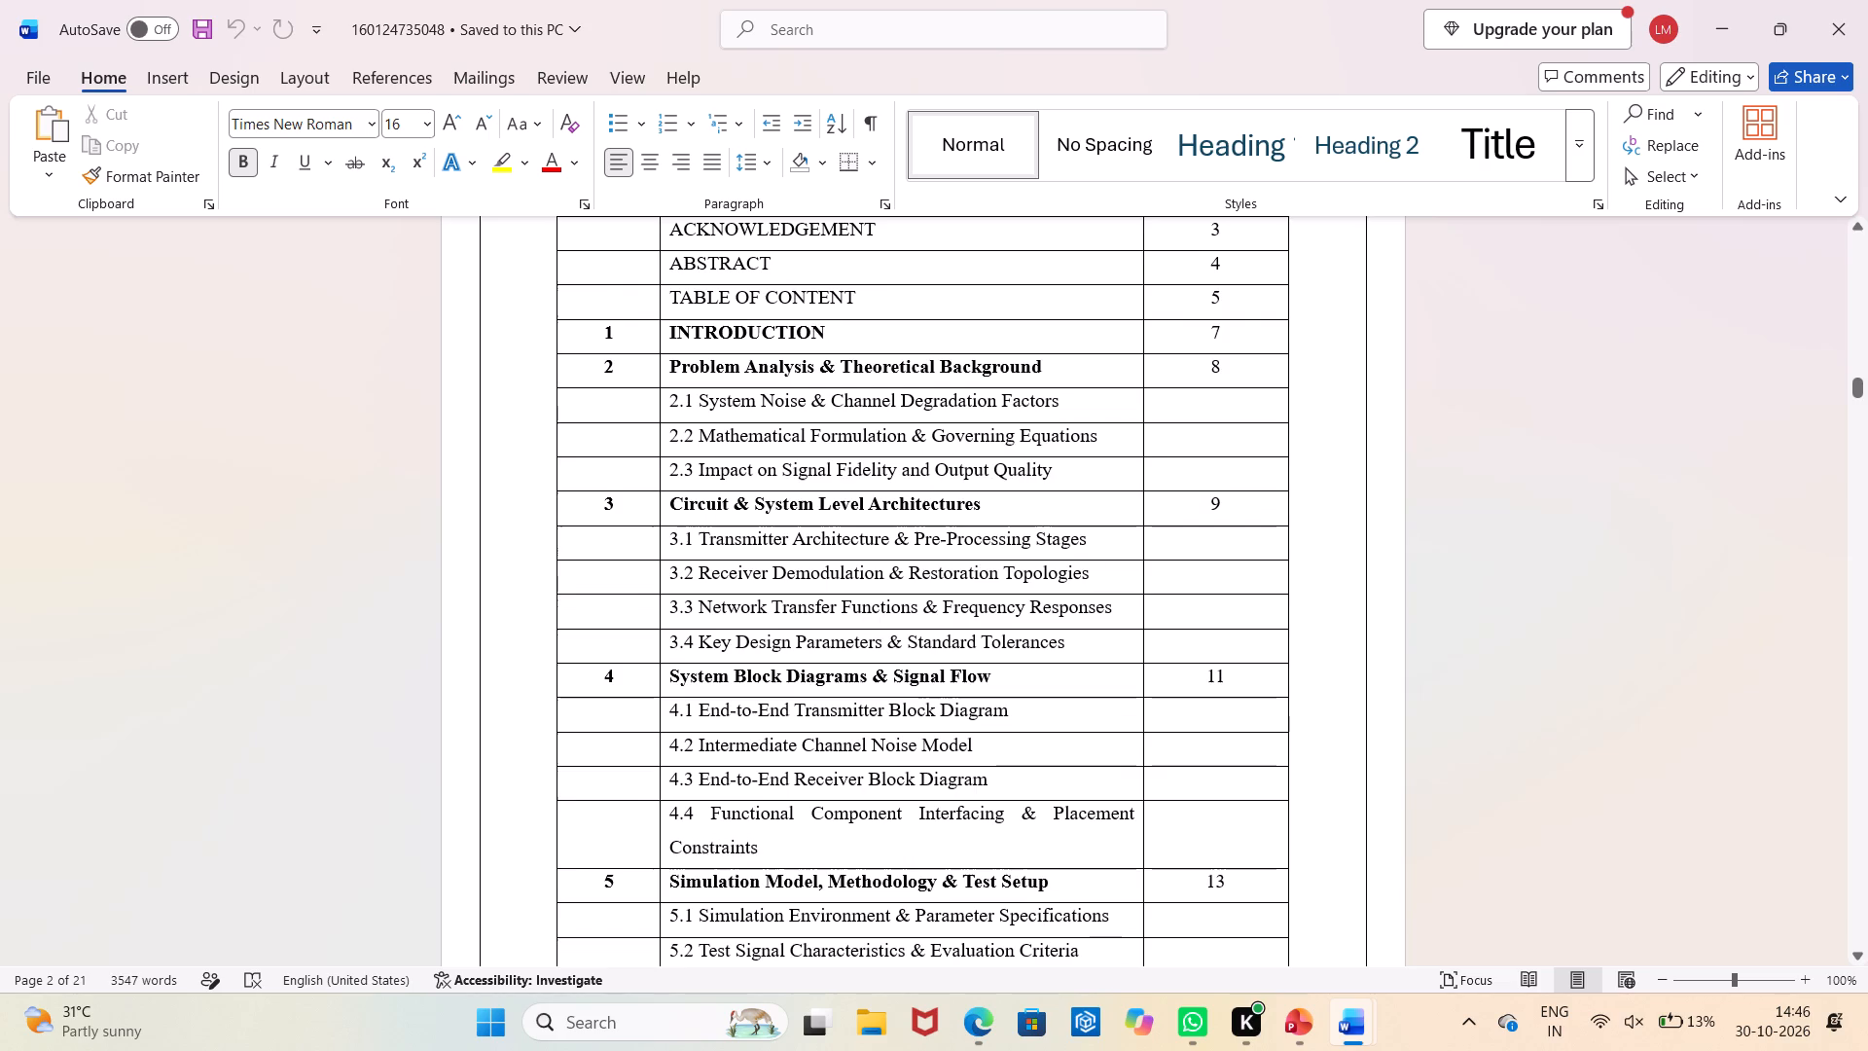
scroll(748, 402, up, 1)
scroll(742, 496, down, 7)
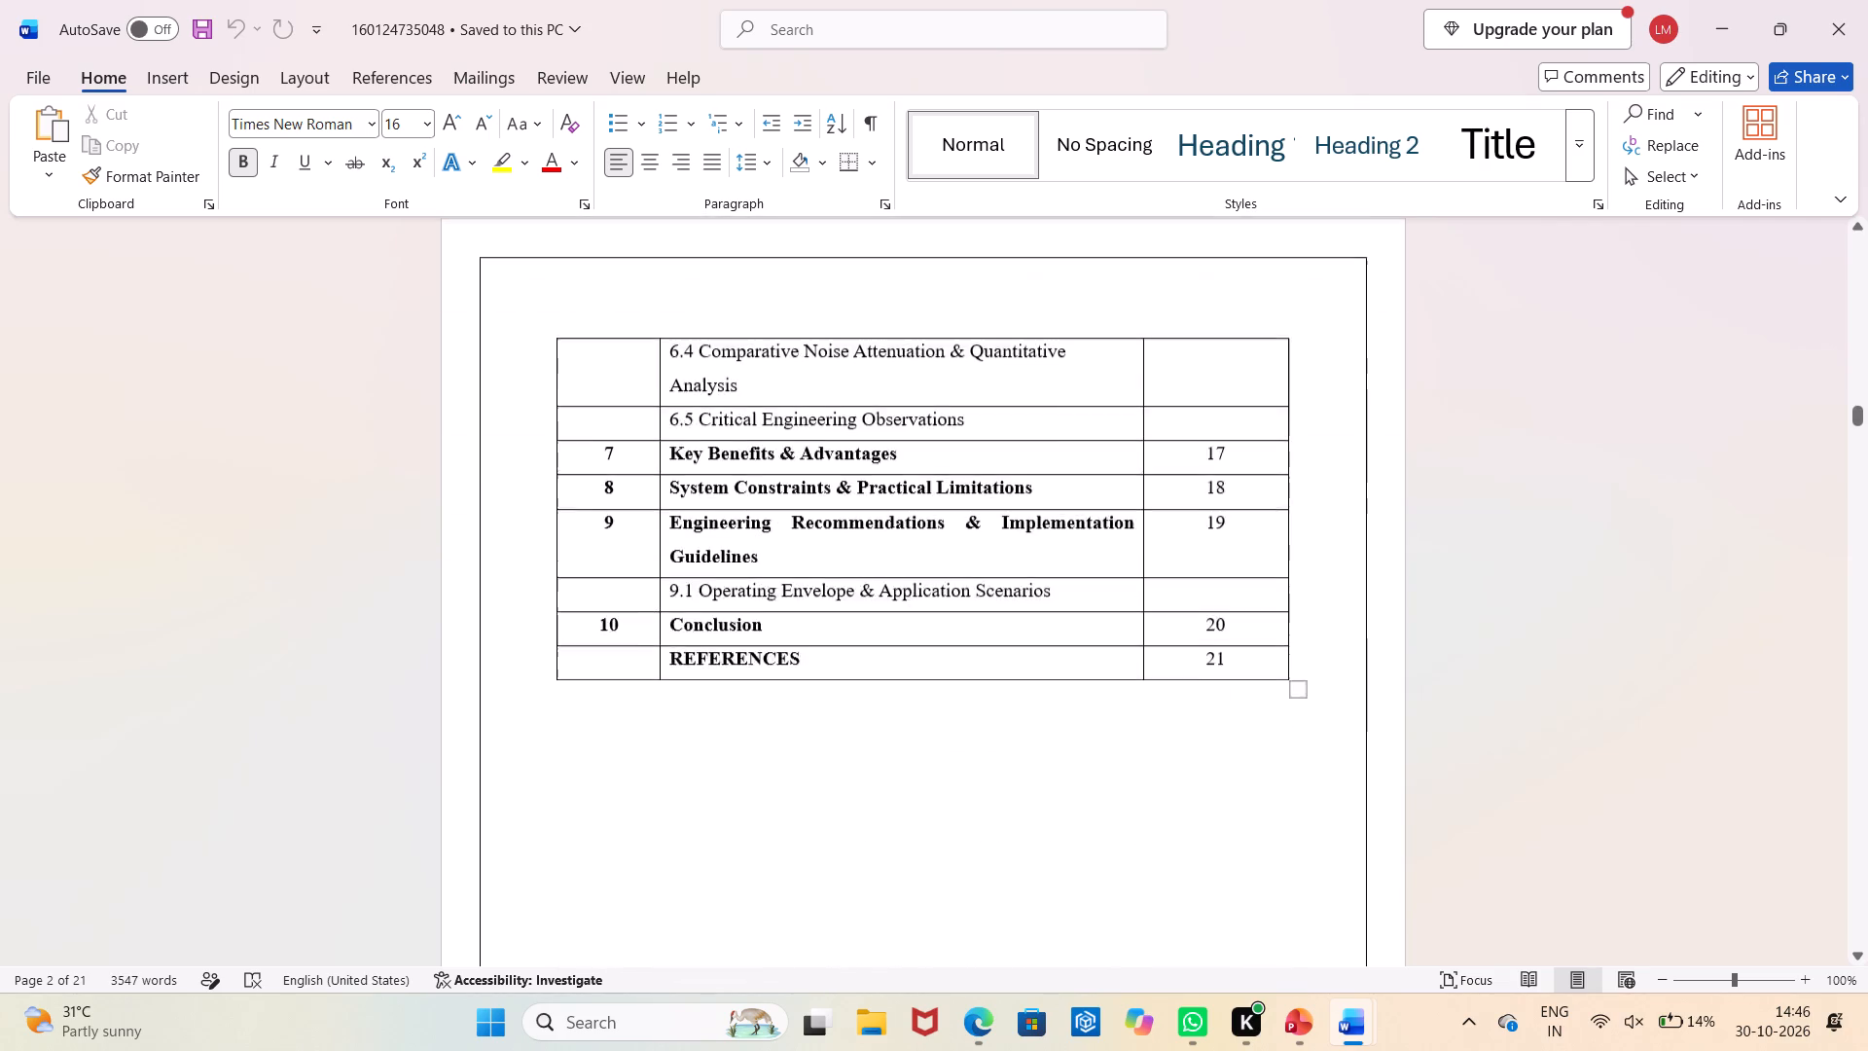
Examine the report body from section 2 through the pre-emphasis theory and FM receiver sections to section 6, Results and Discussion.
scroll(742, 496, down, 8)
scroll(742, 496, up, 1)
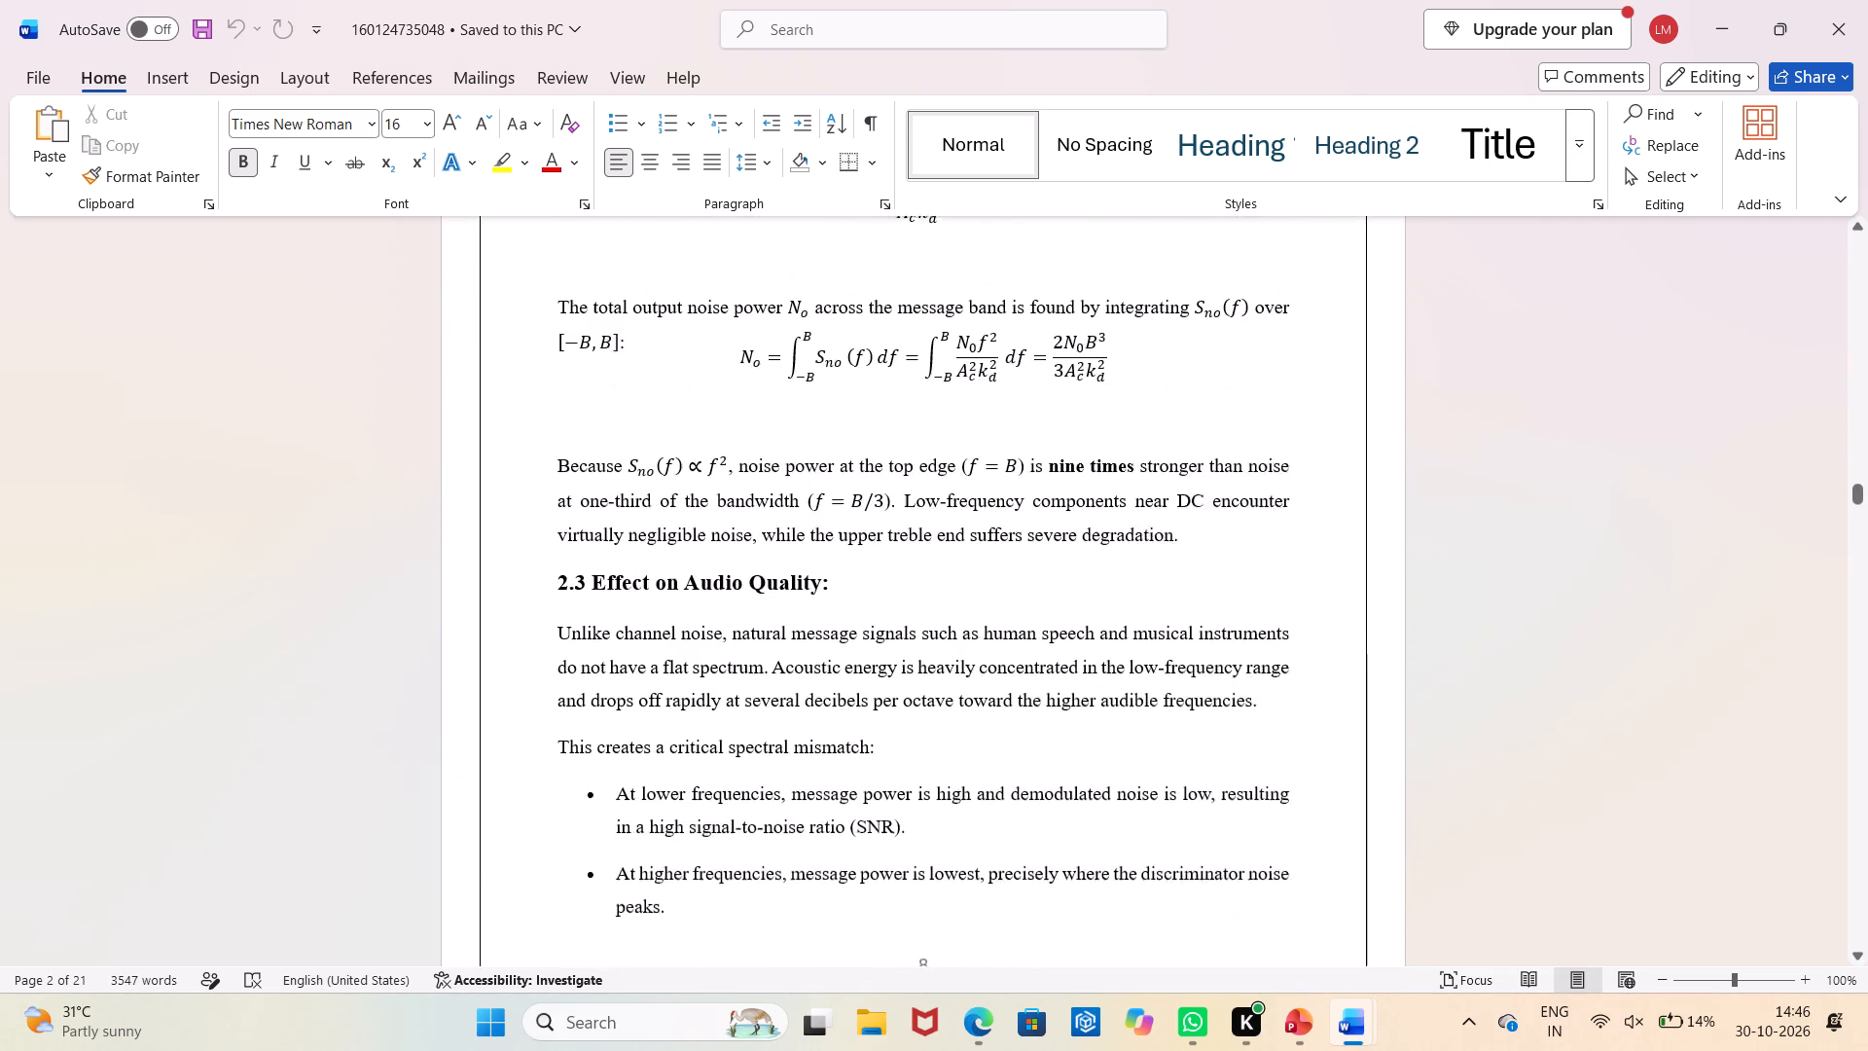
scroll(742, 496, up, 1)
scroll(742, 496, down, 5)
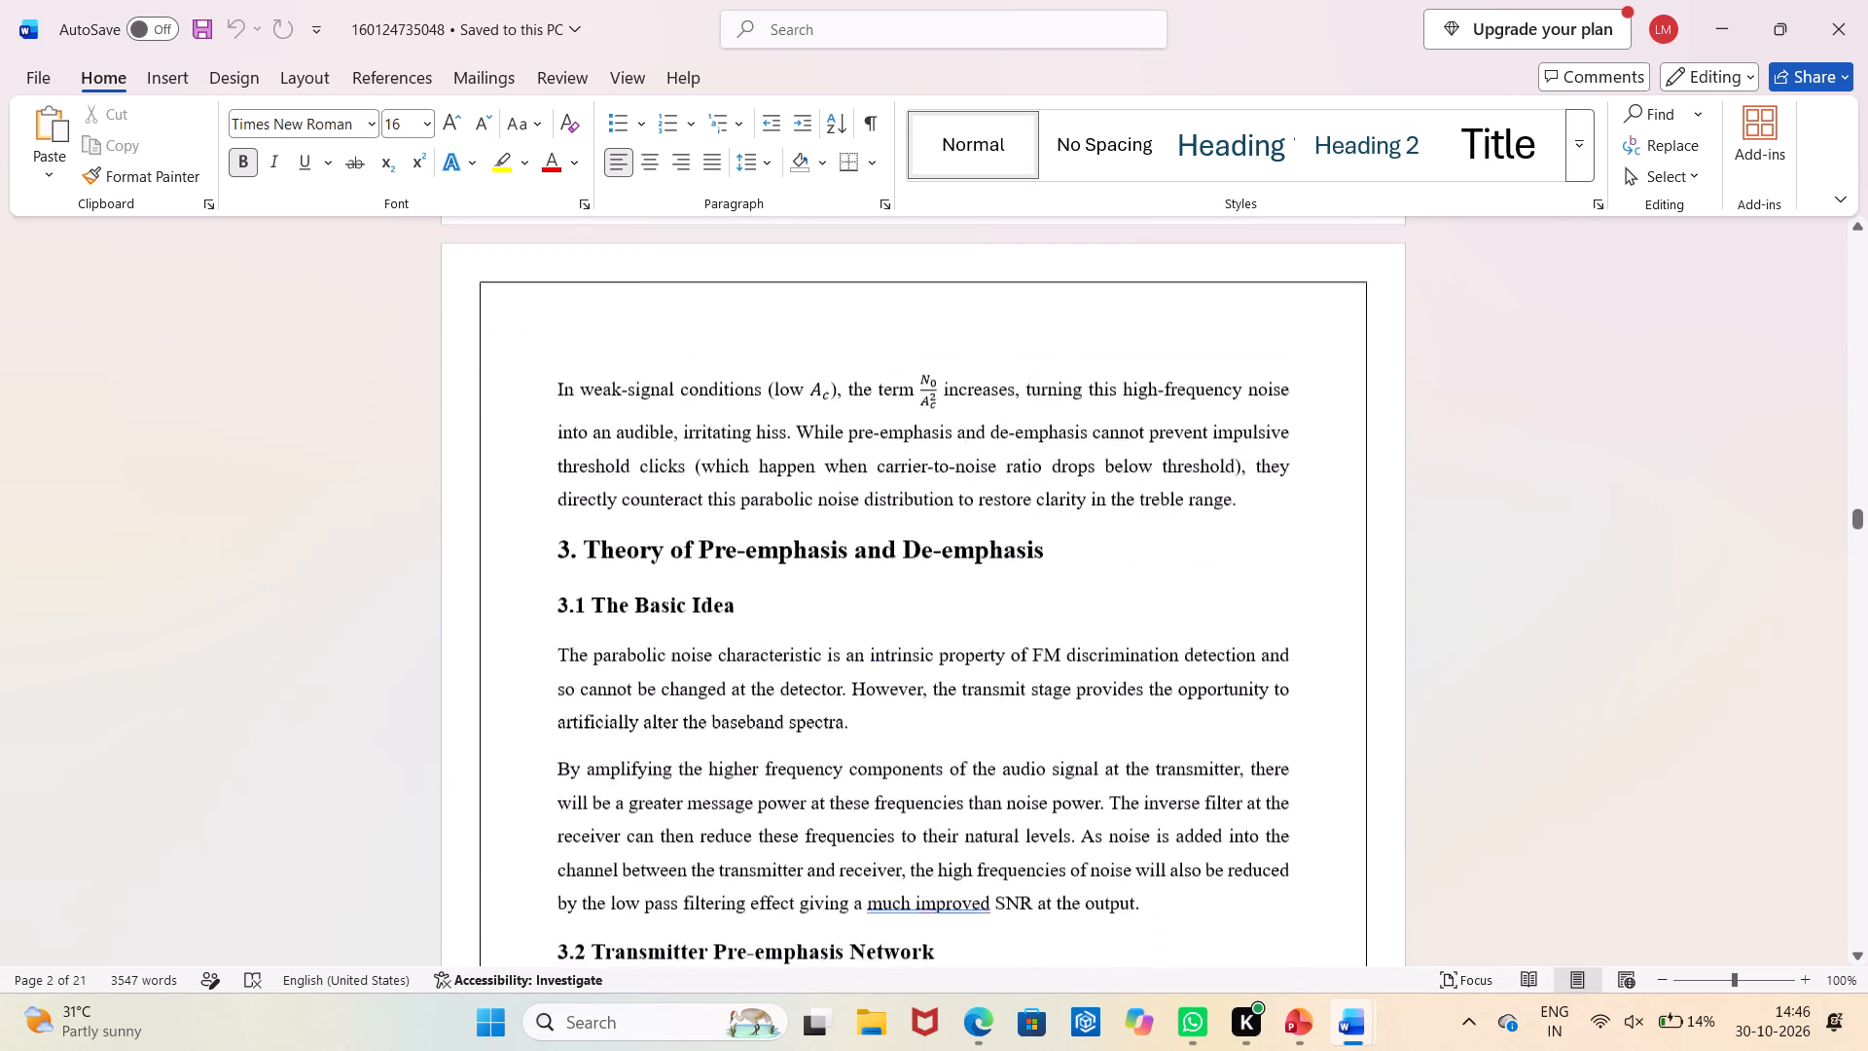
scroll(742, 496, down, 7)
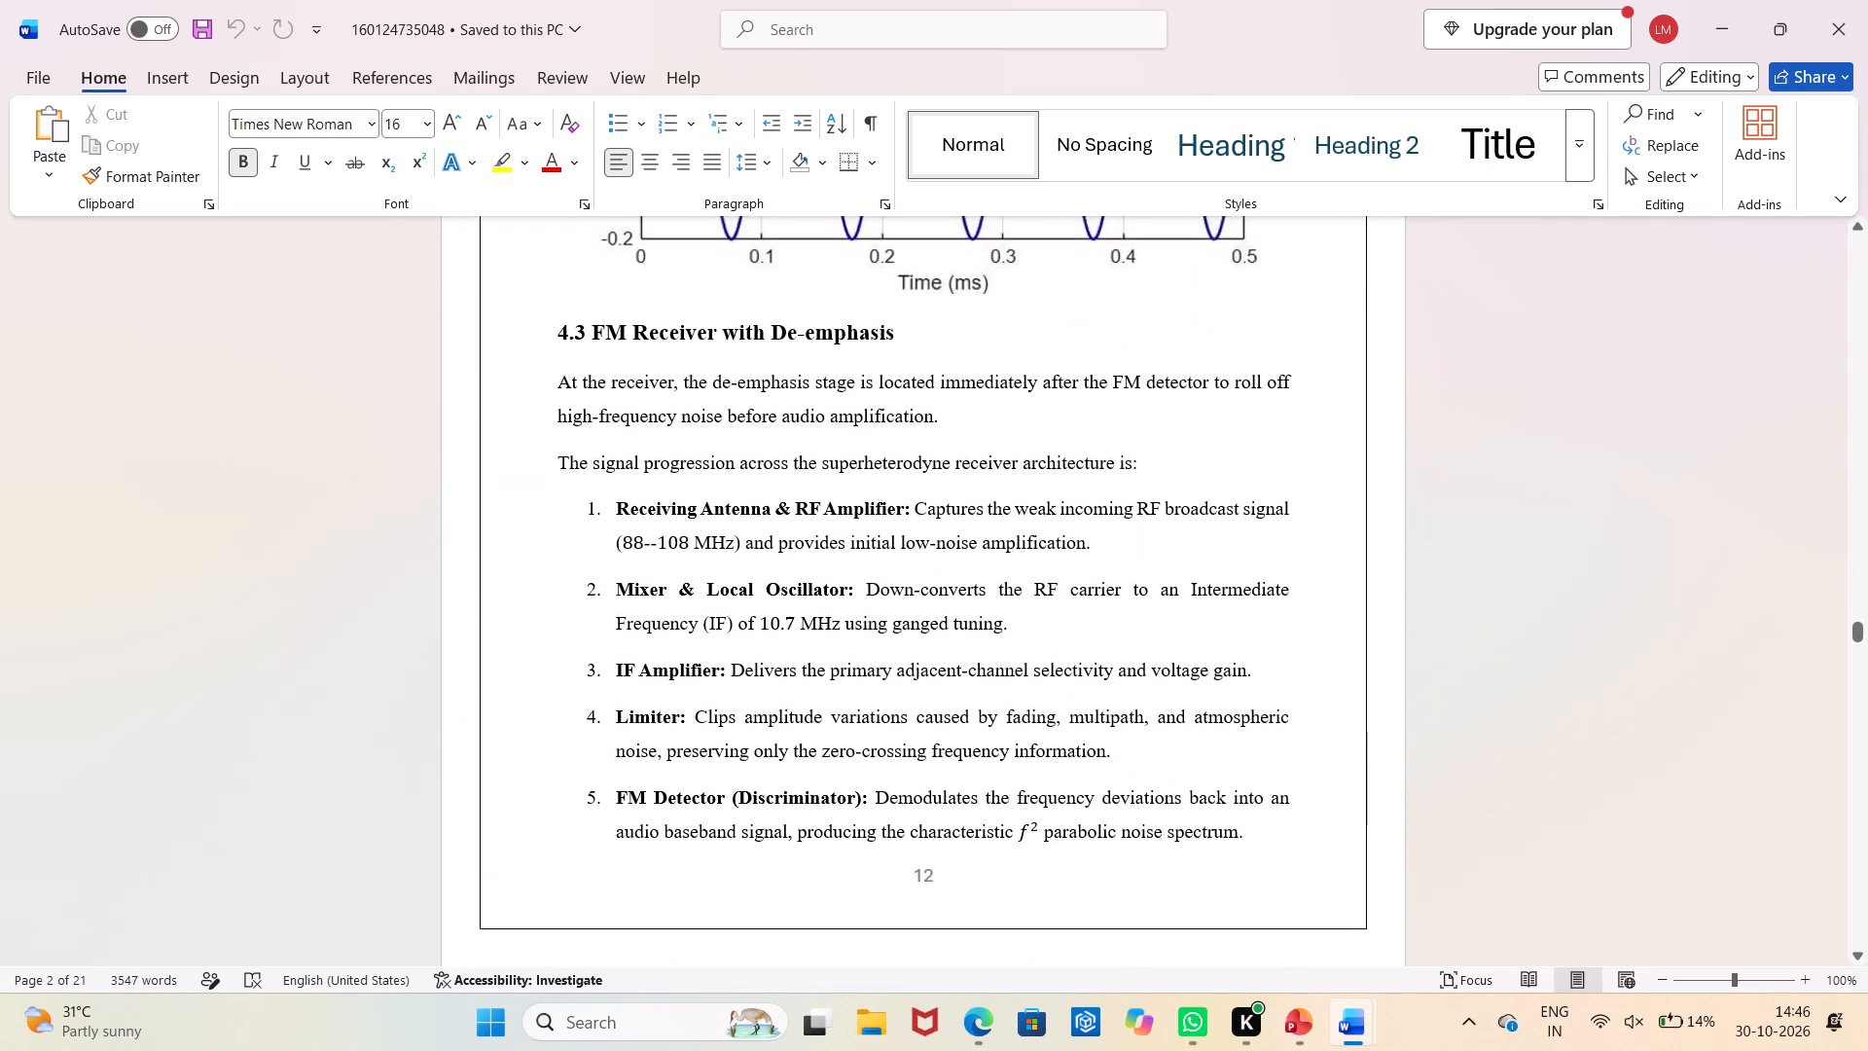
scroll(742, 496, up, 5)
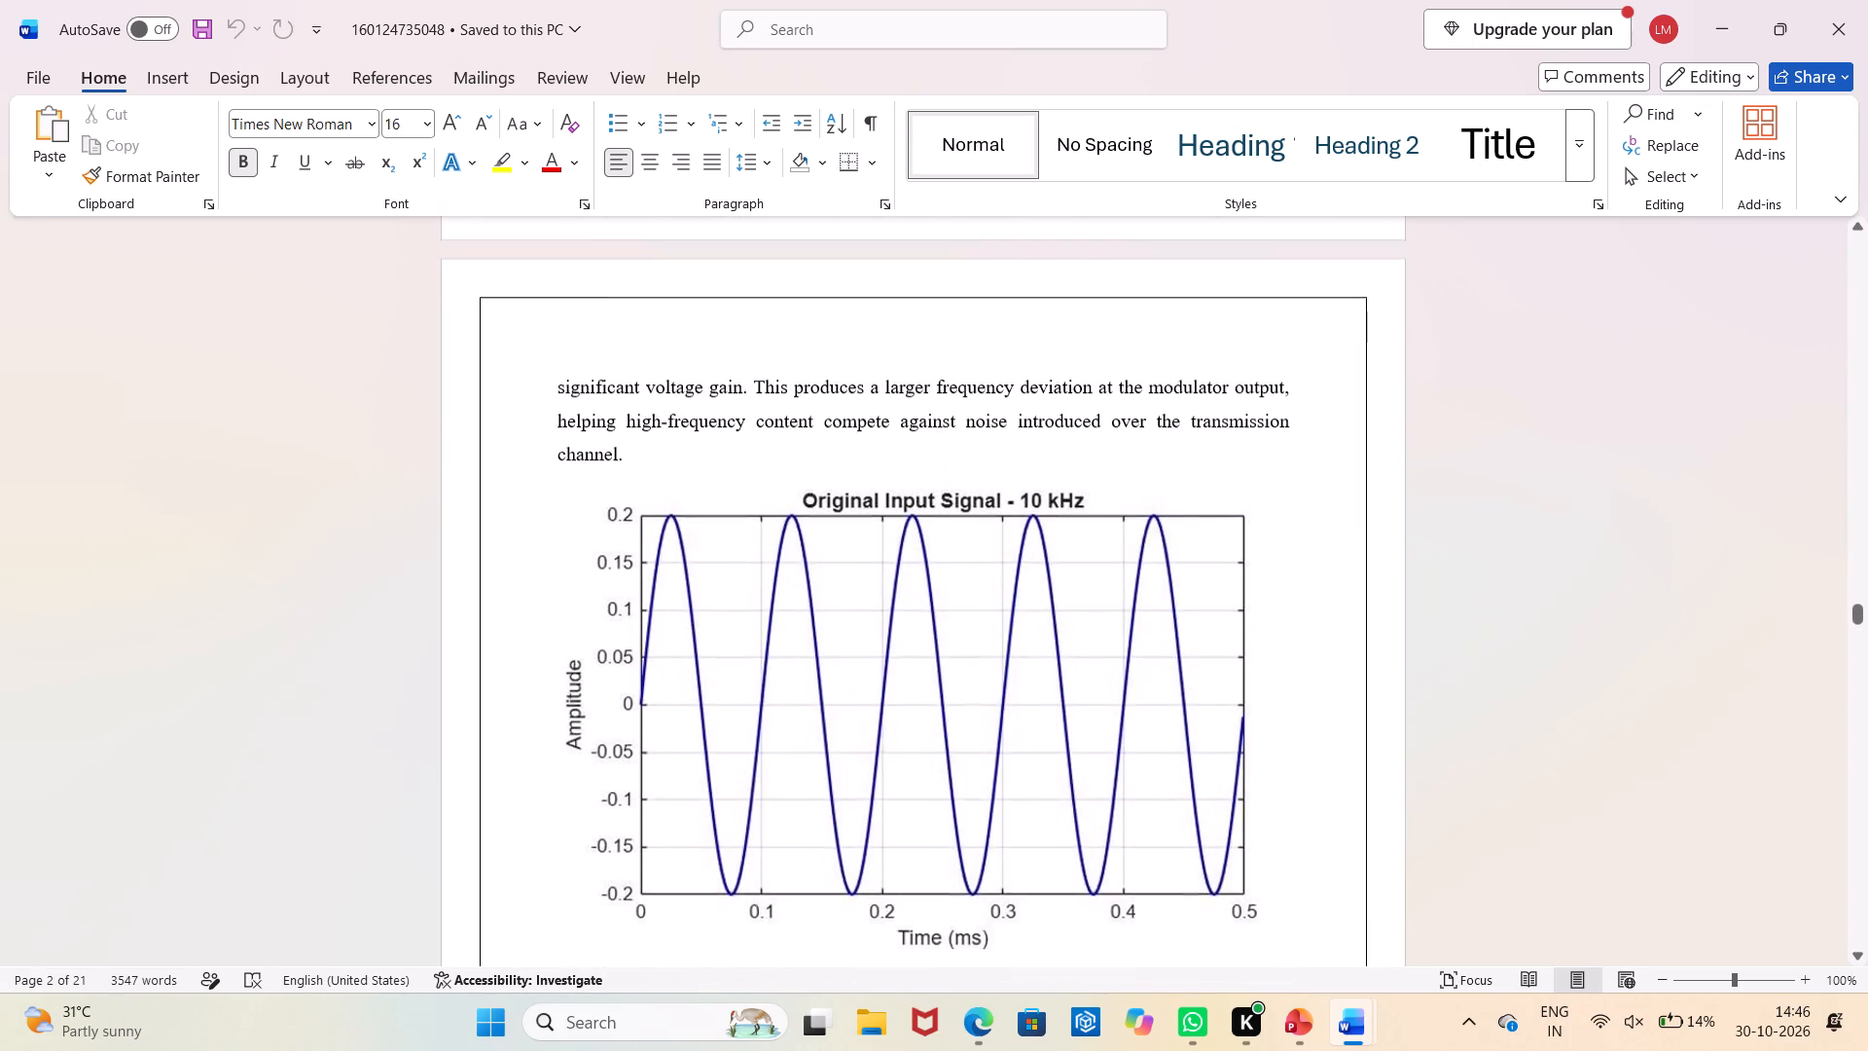
scroll(742, 496, up, 2)
scroll(742, 496, down, 5)
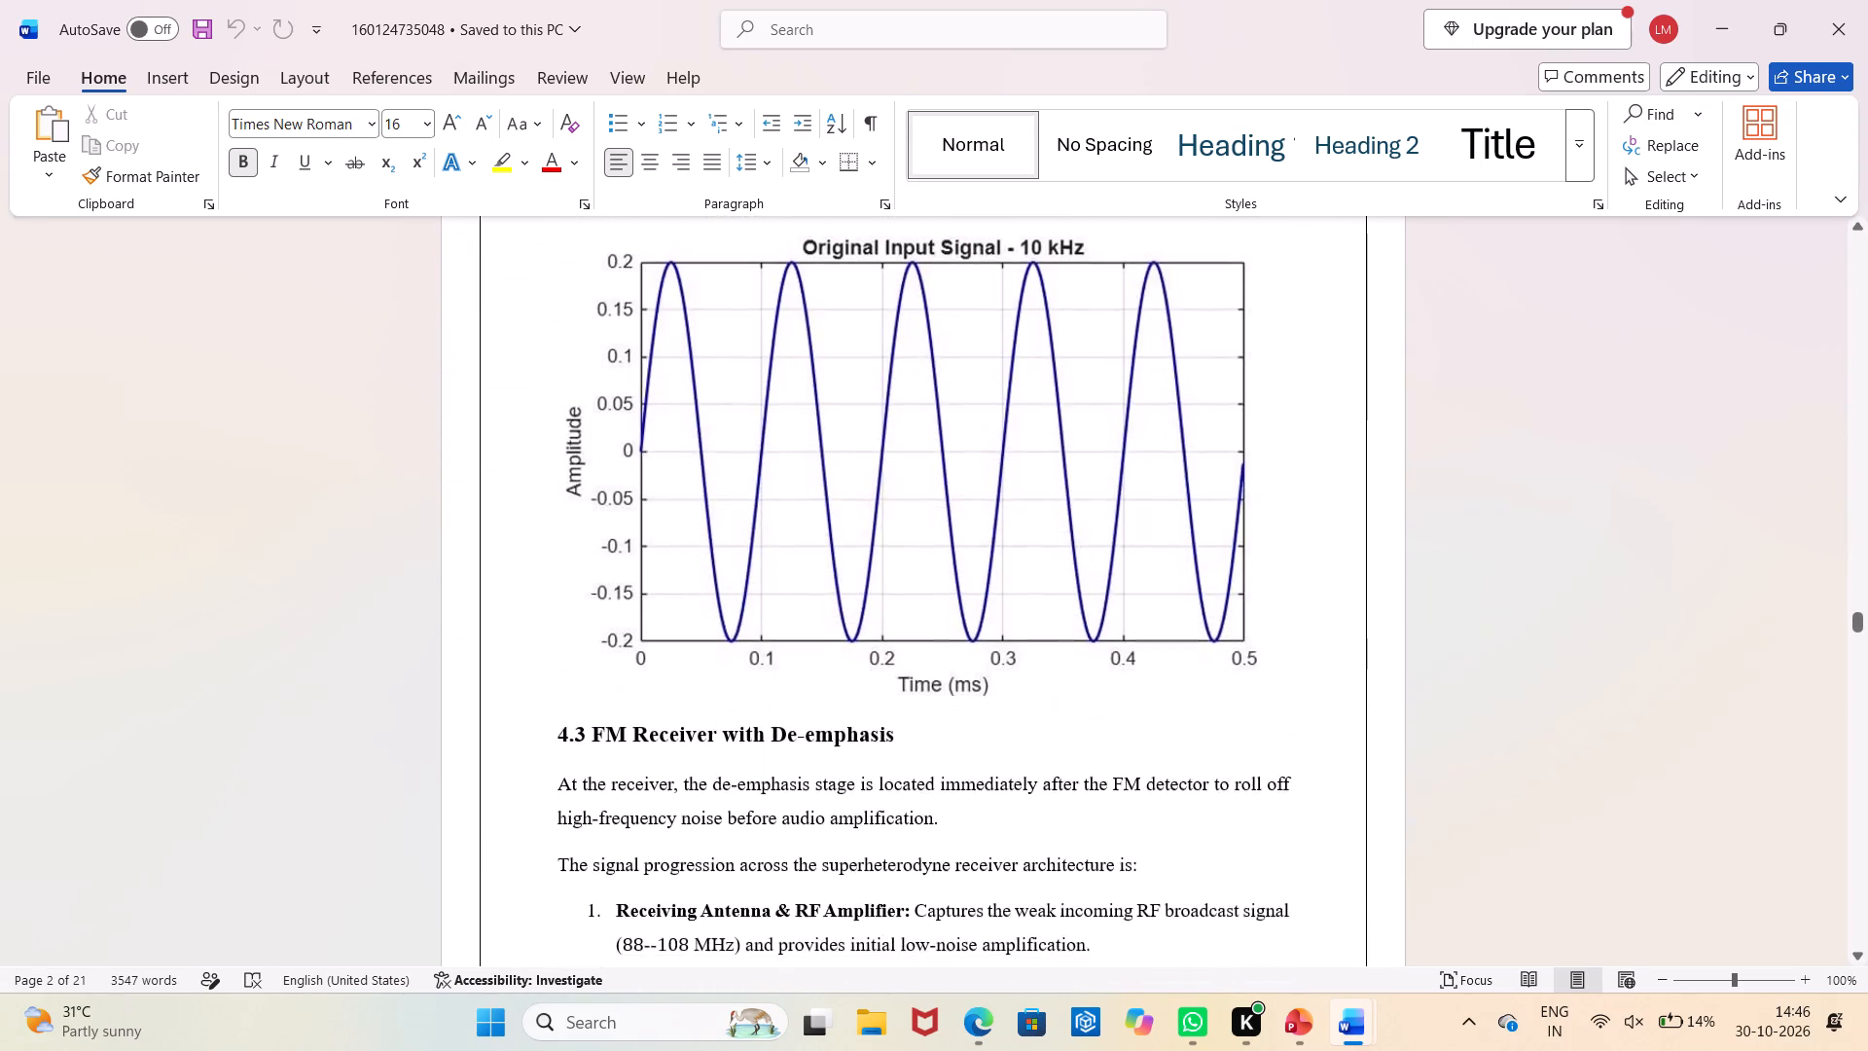
scroll(742, 496, down, 9)
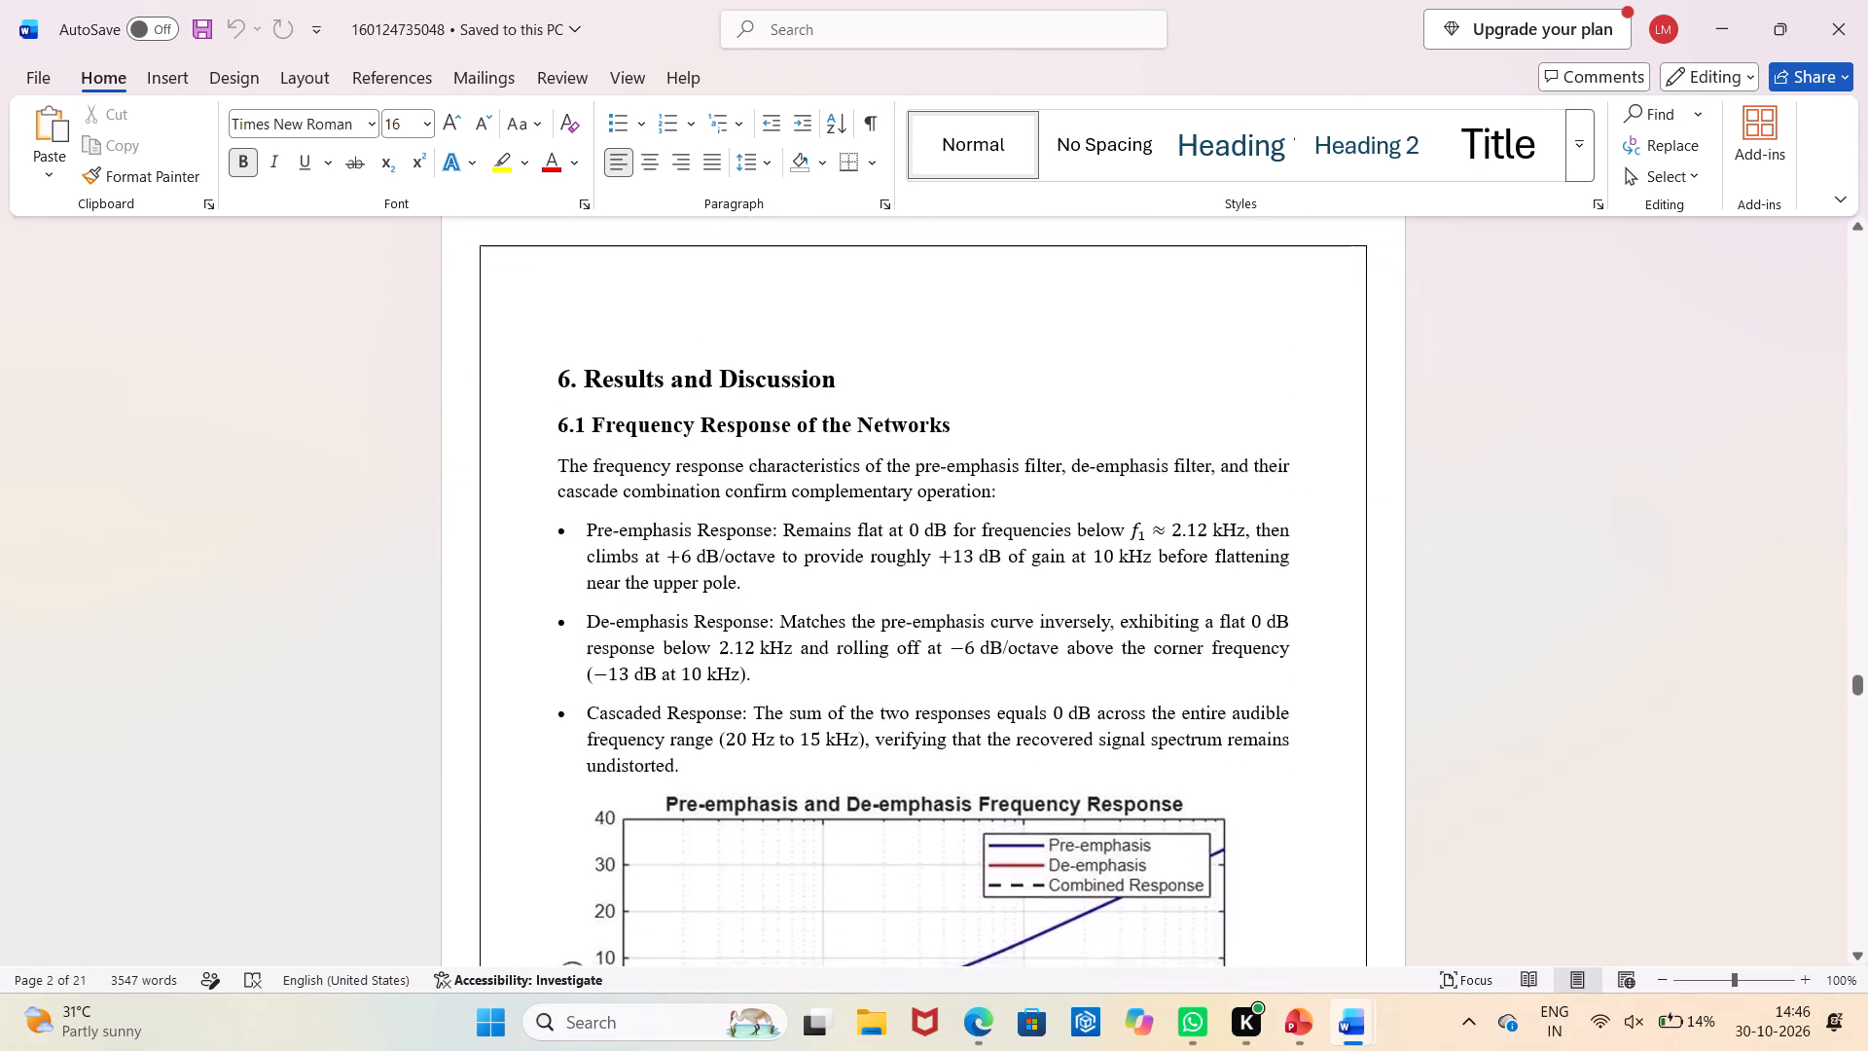
Examine the simulation result plots and the benefits and limitations sections, up to section 9, Recommendations.
scroll(742, 496, down, 12)
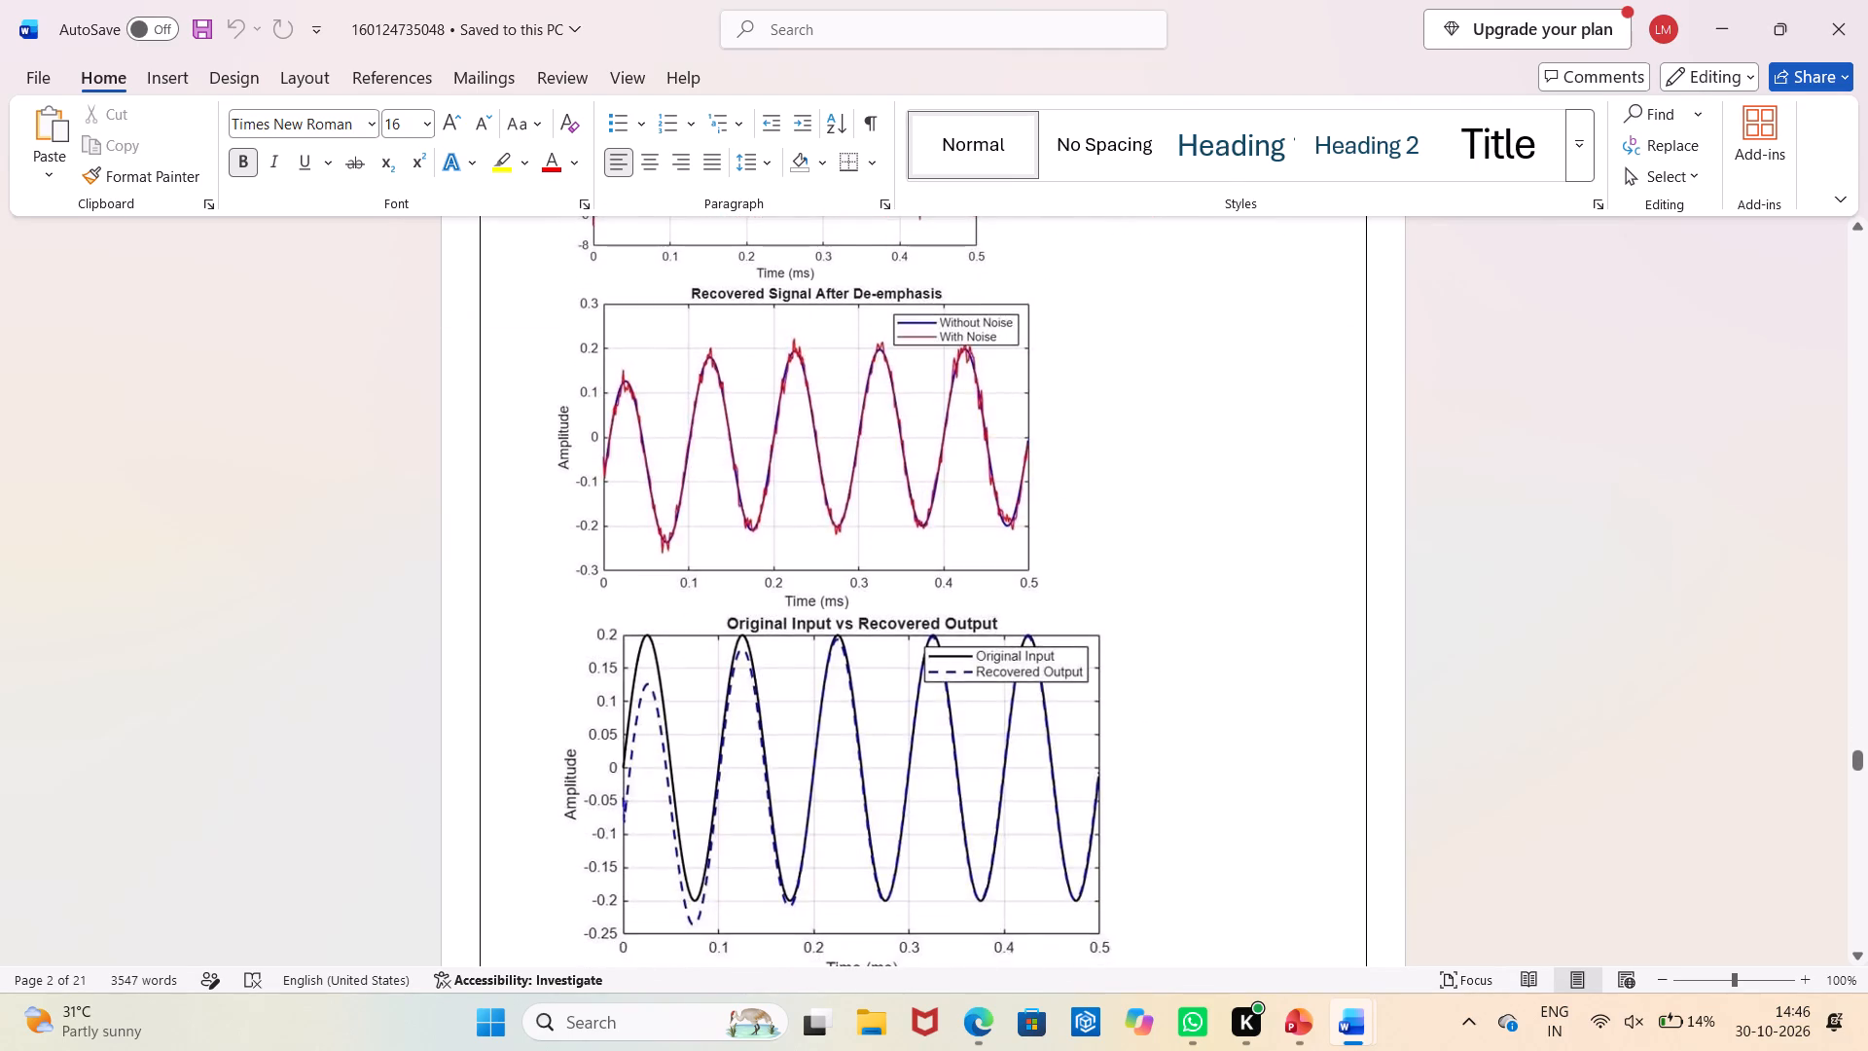
scroll(742, 496, down, 2)
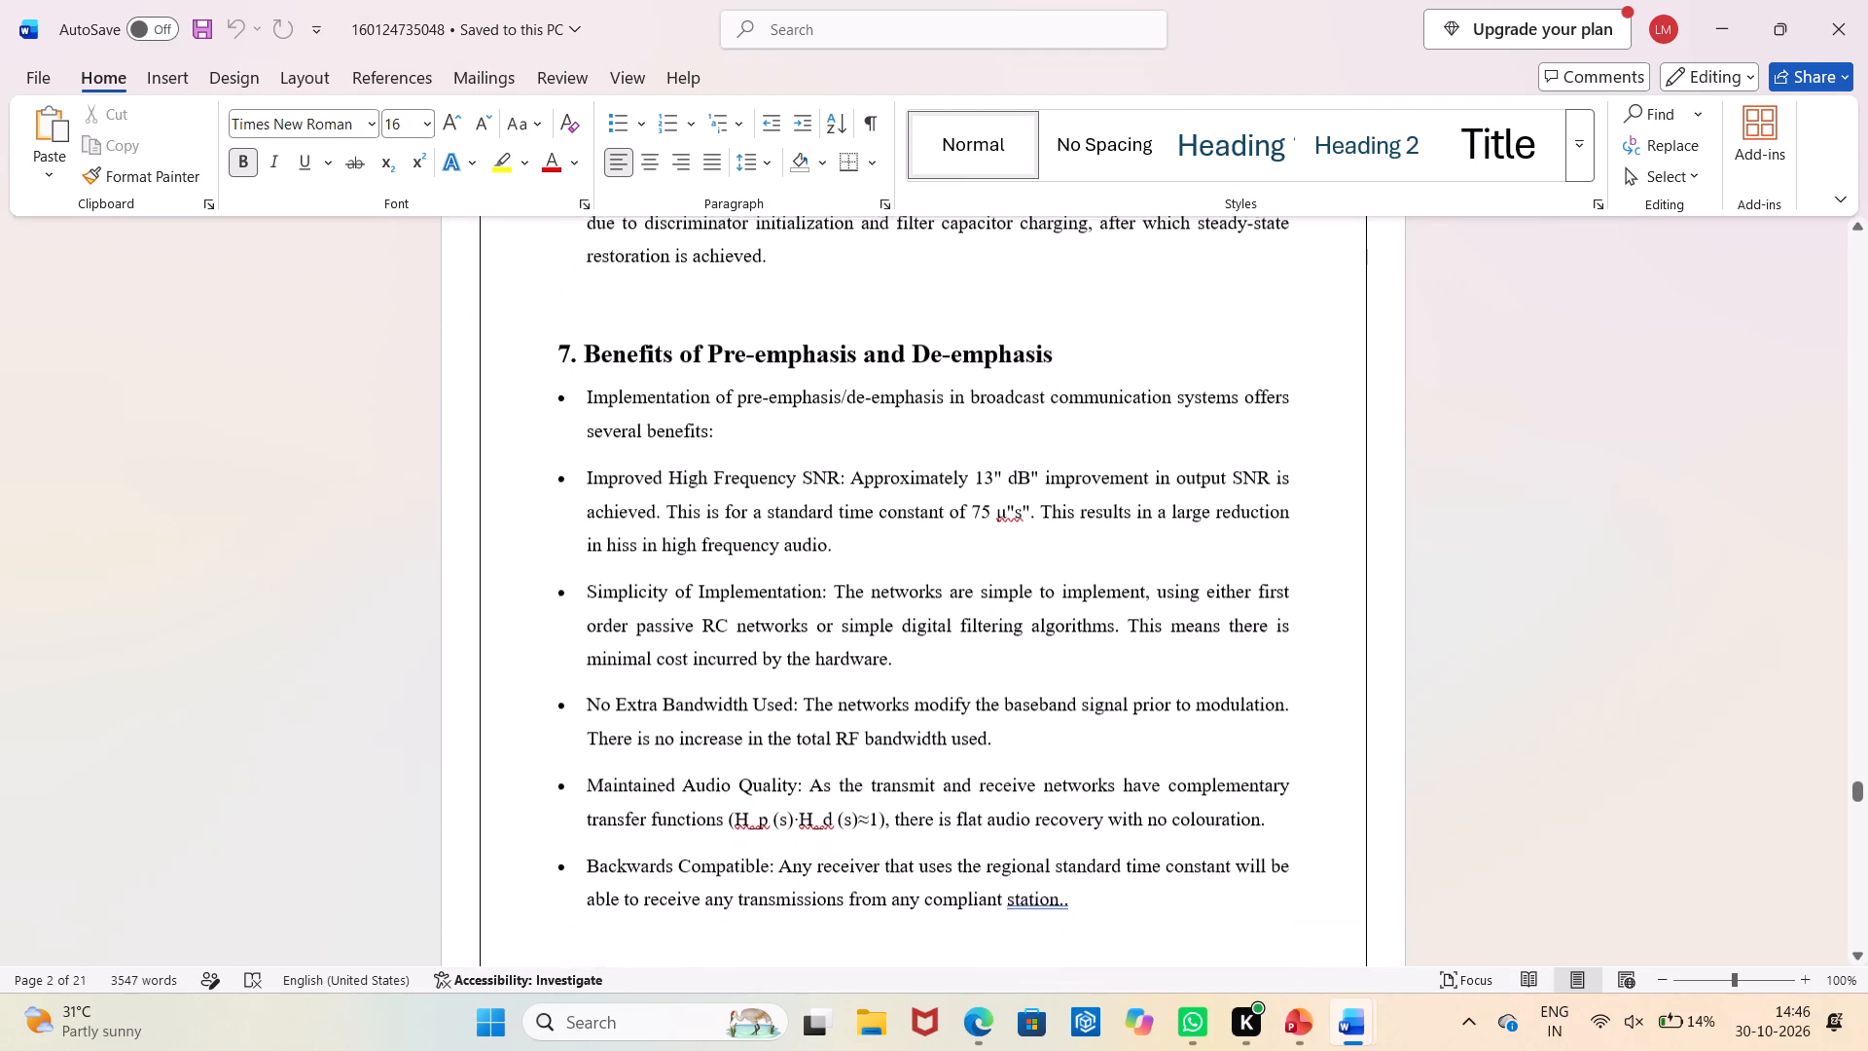
scroll(742, 496, down, 4)
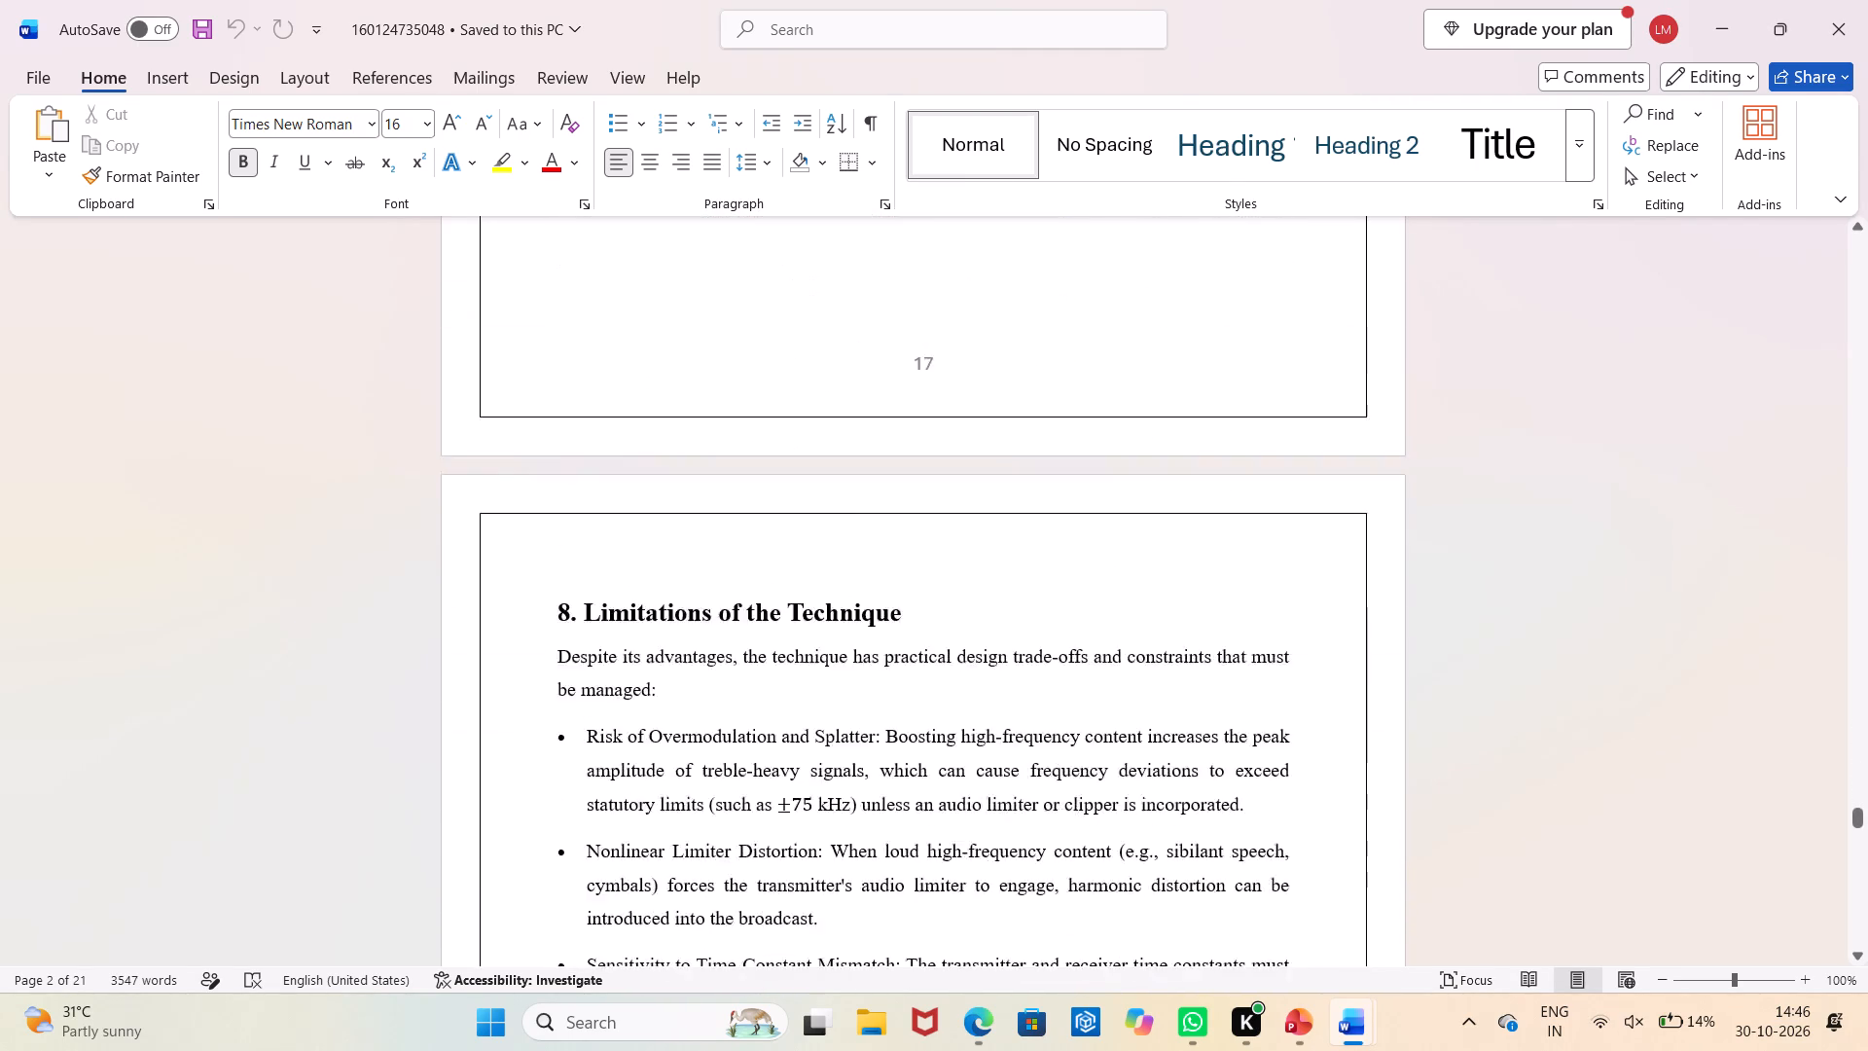
scroll(746, 509, down, 4)
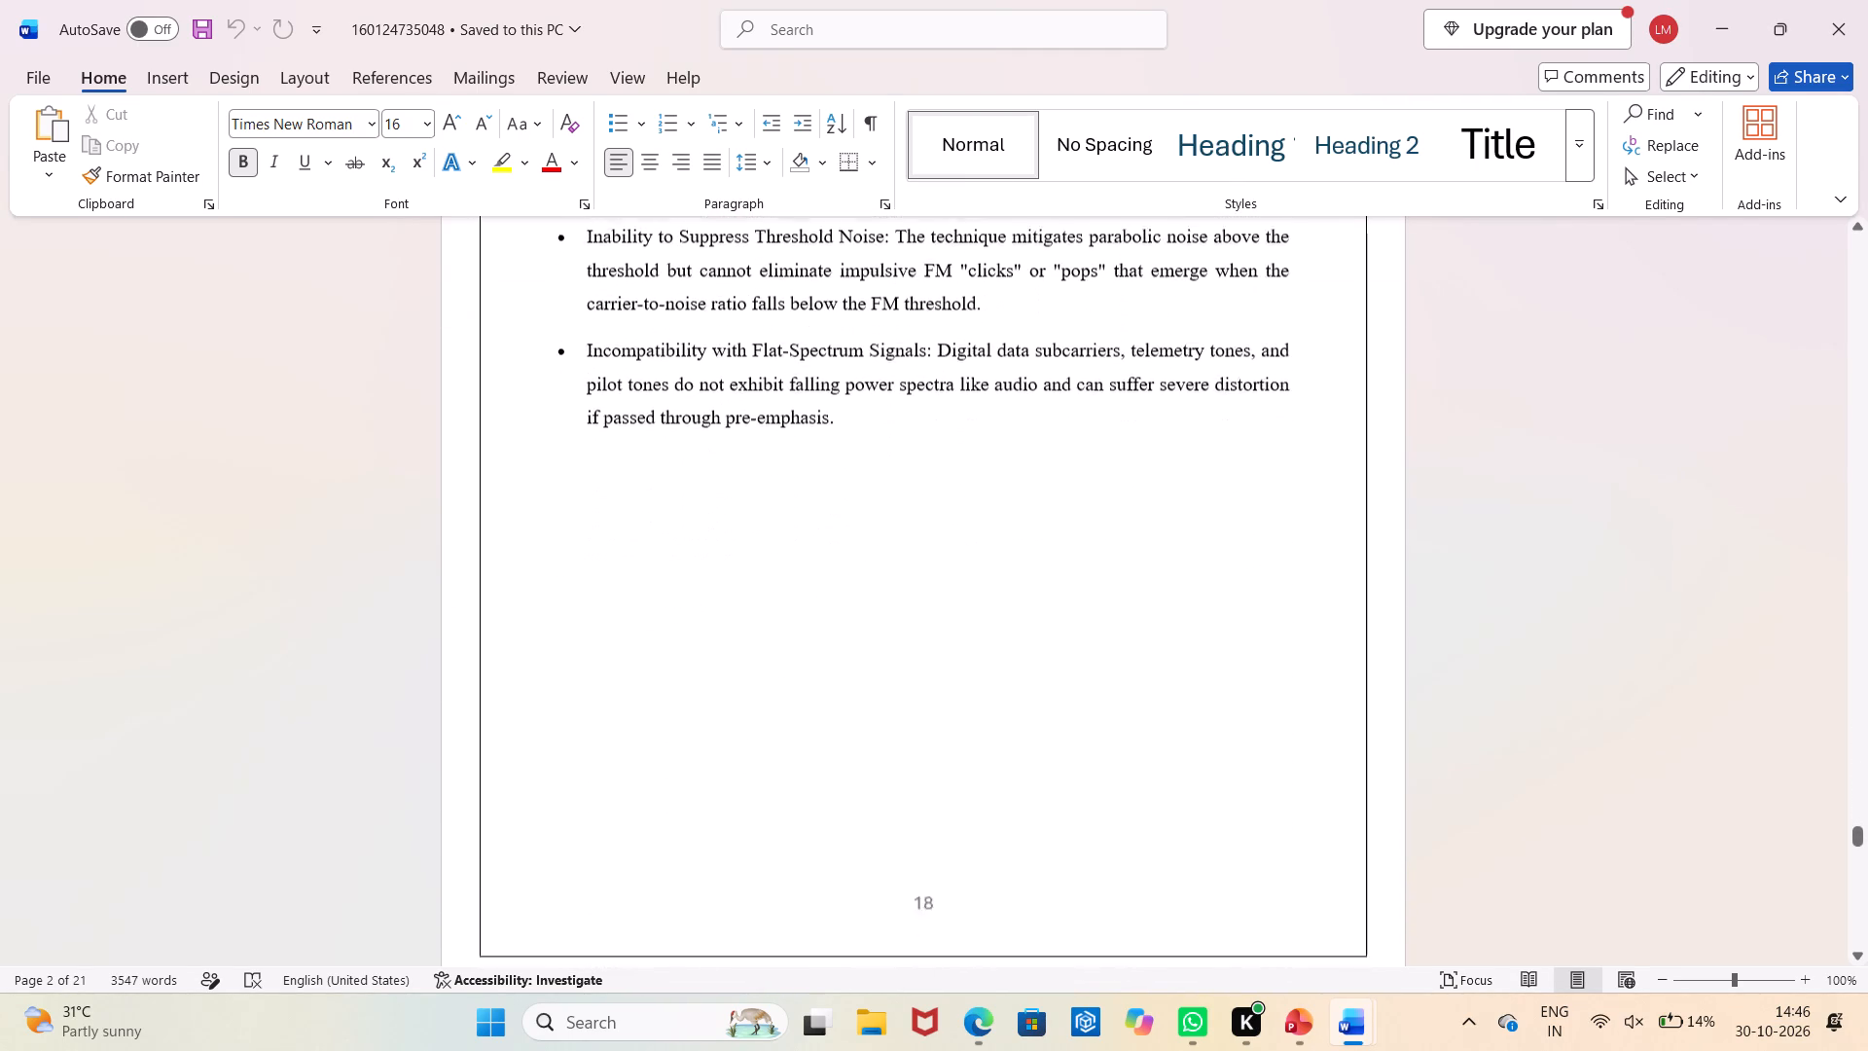
scroll(746, 509, down, 1)
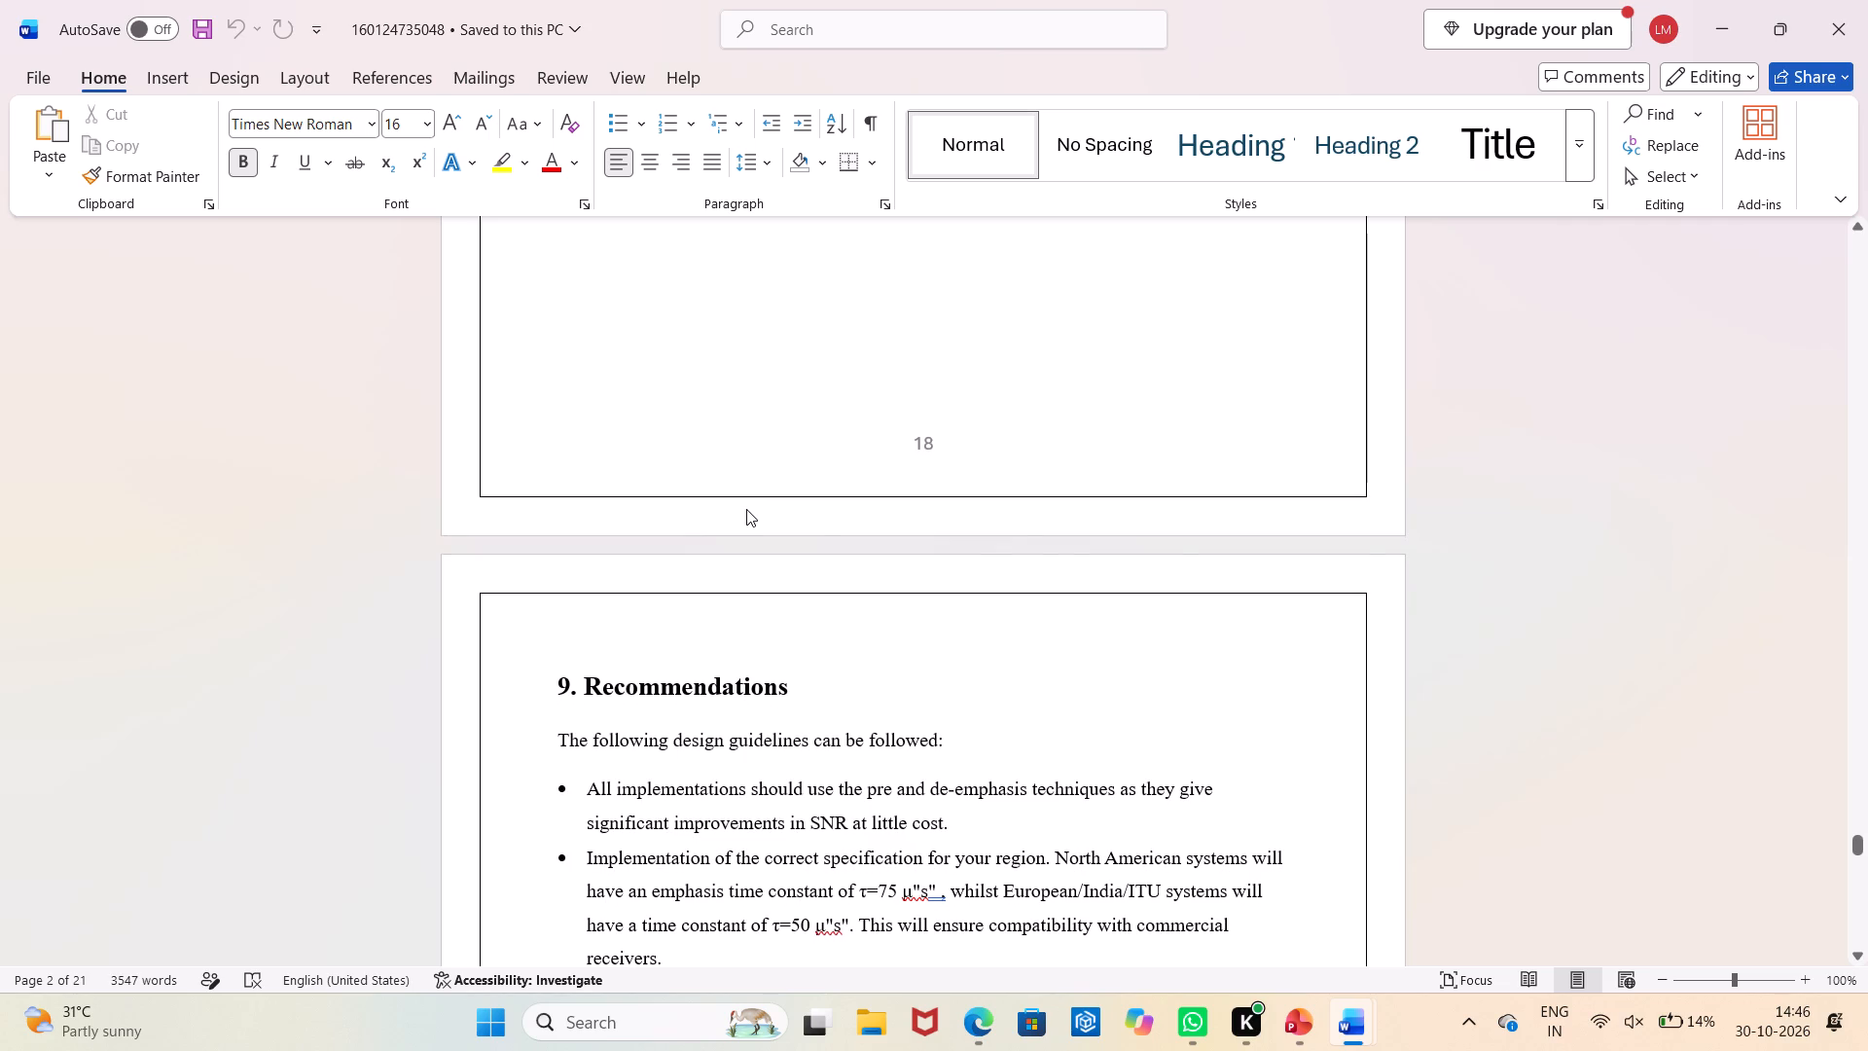
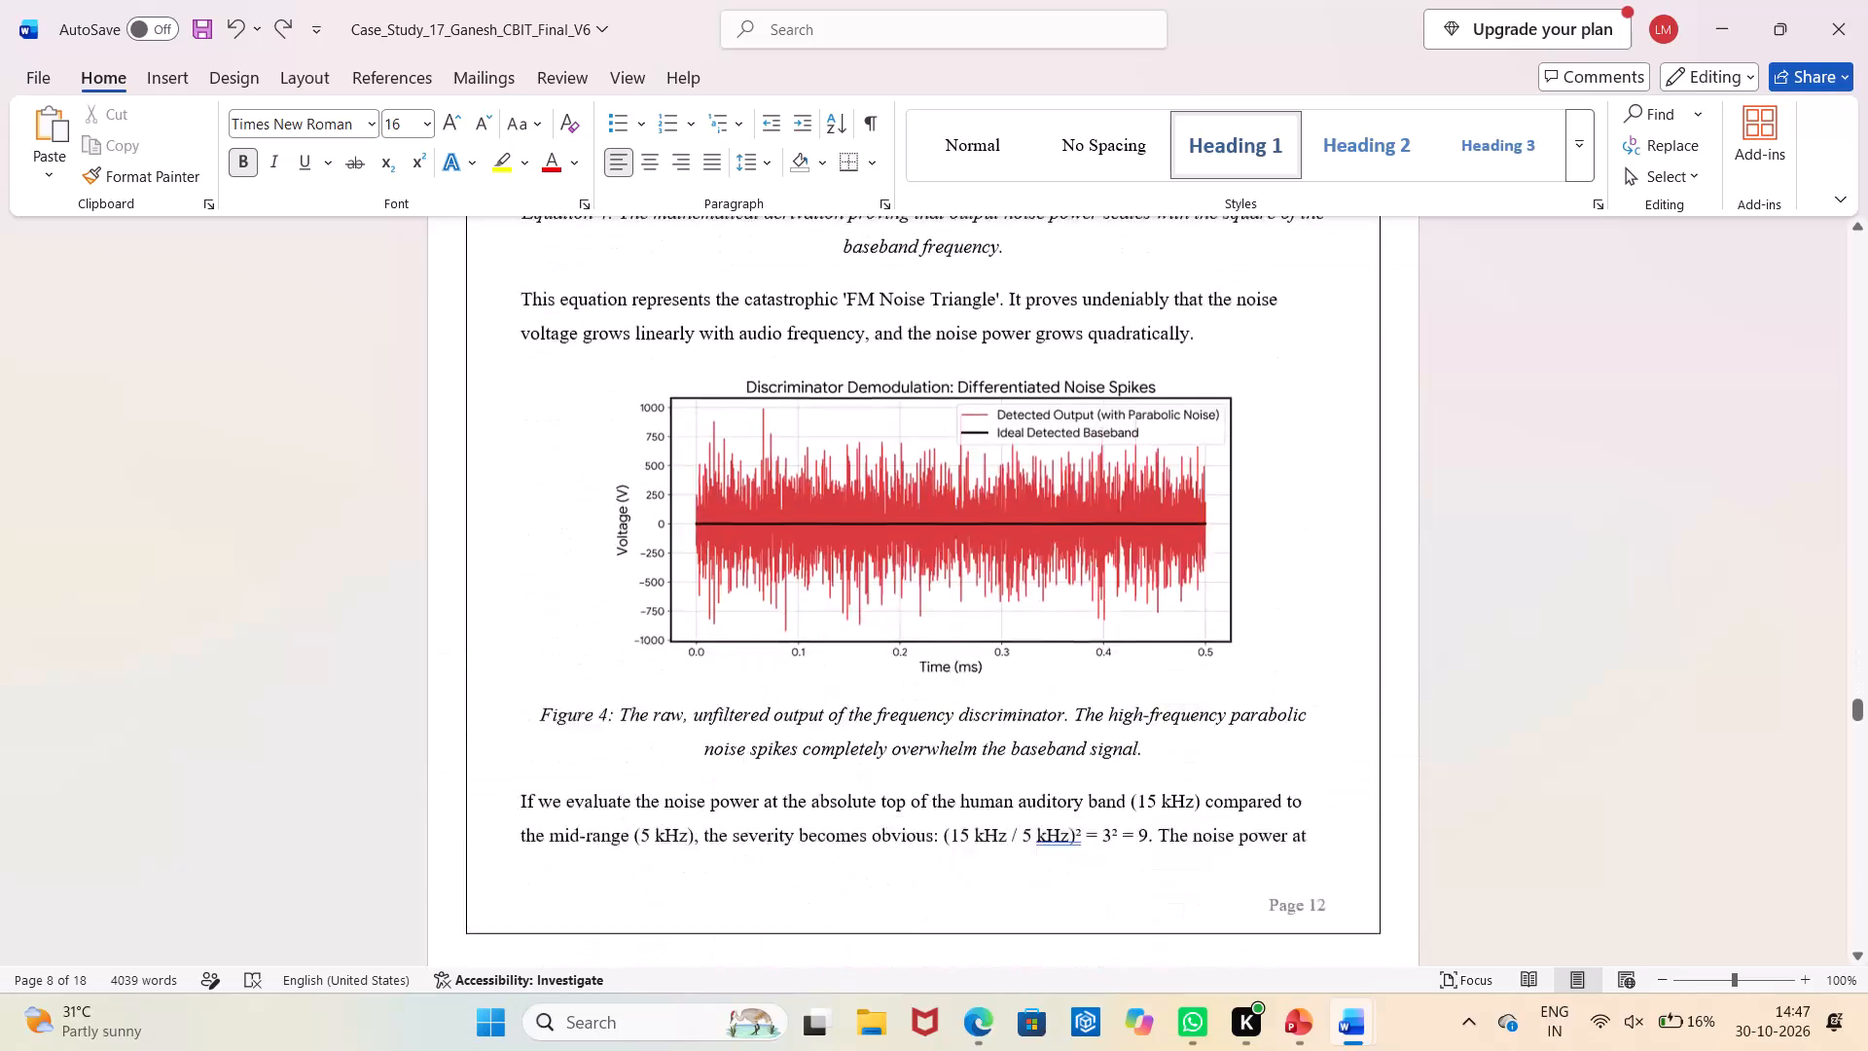
Append the copied references [7] to [12] on a new line after reference [6] in section 14, References.
scroll(1034, 754, down, 5)
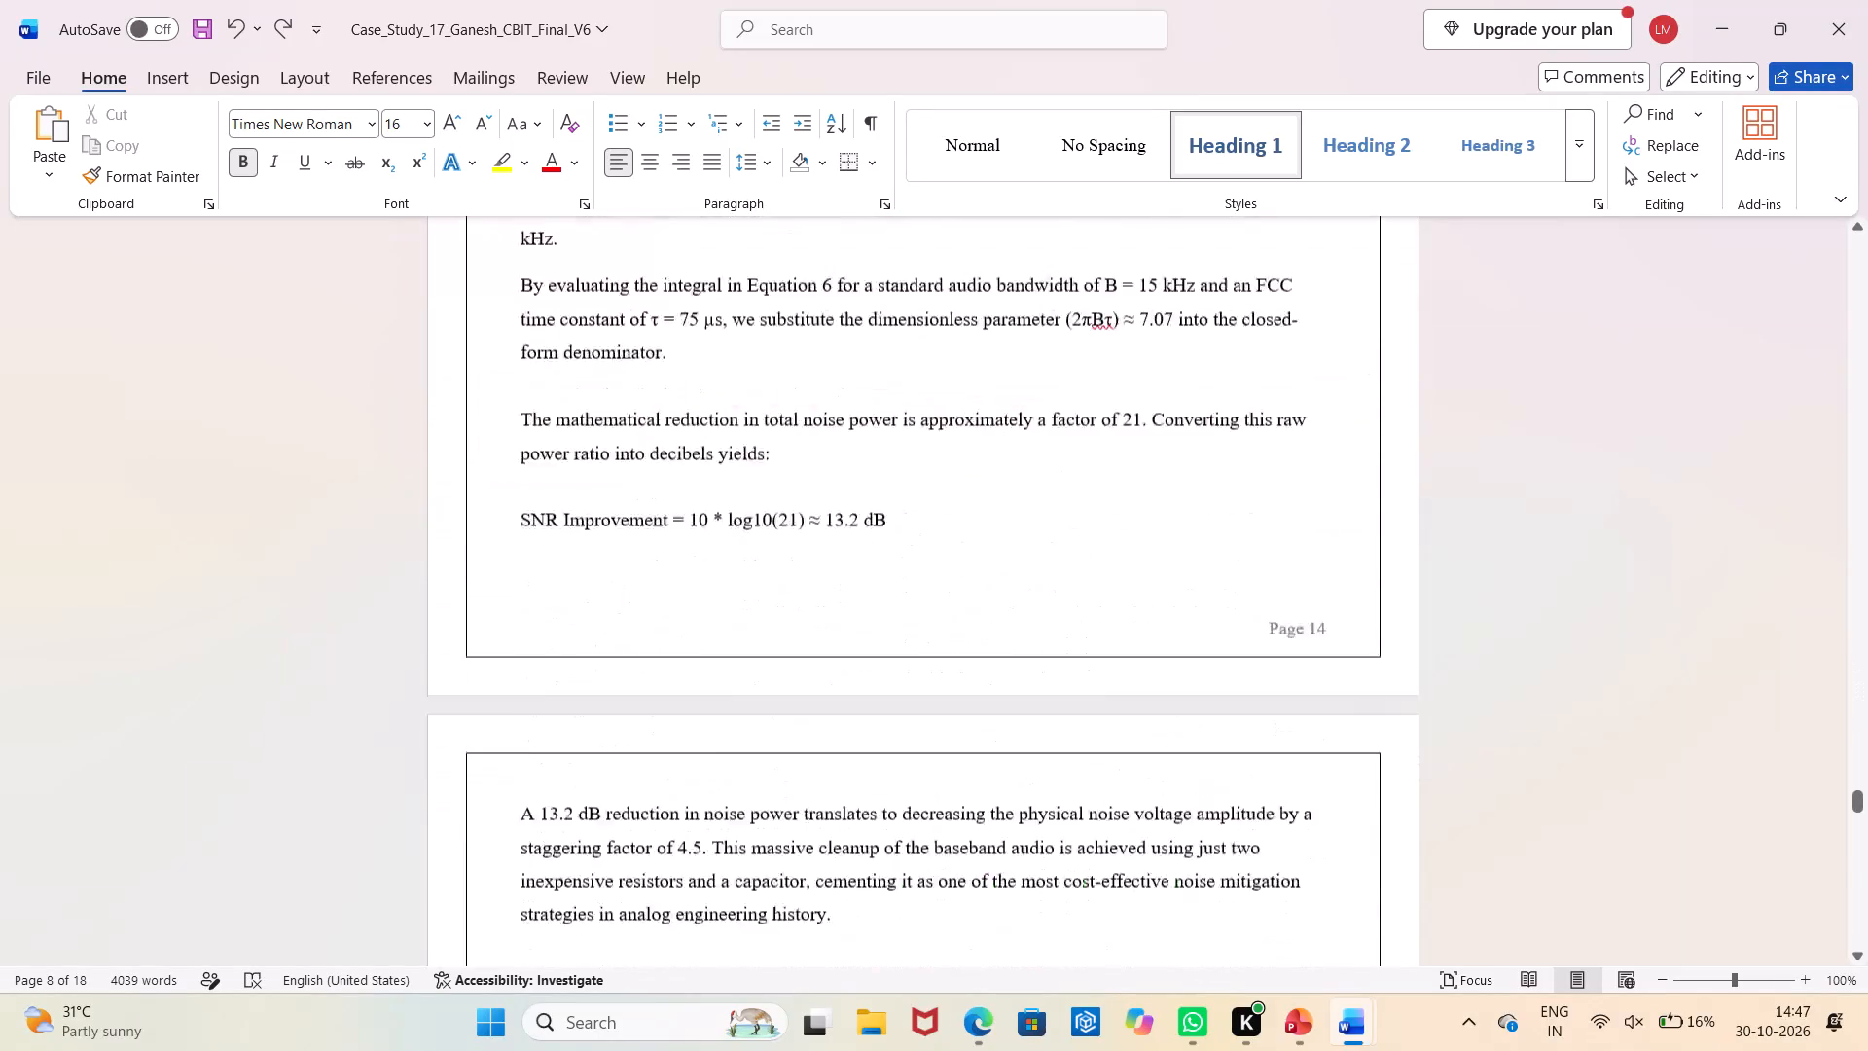
scroll(1034, 754, down, 4)
scroll(1034, 754, up, 1)
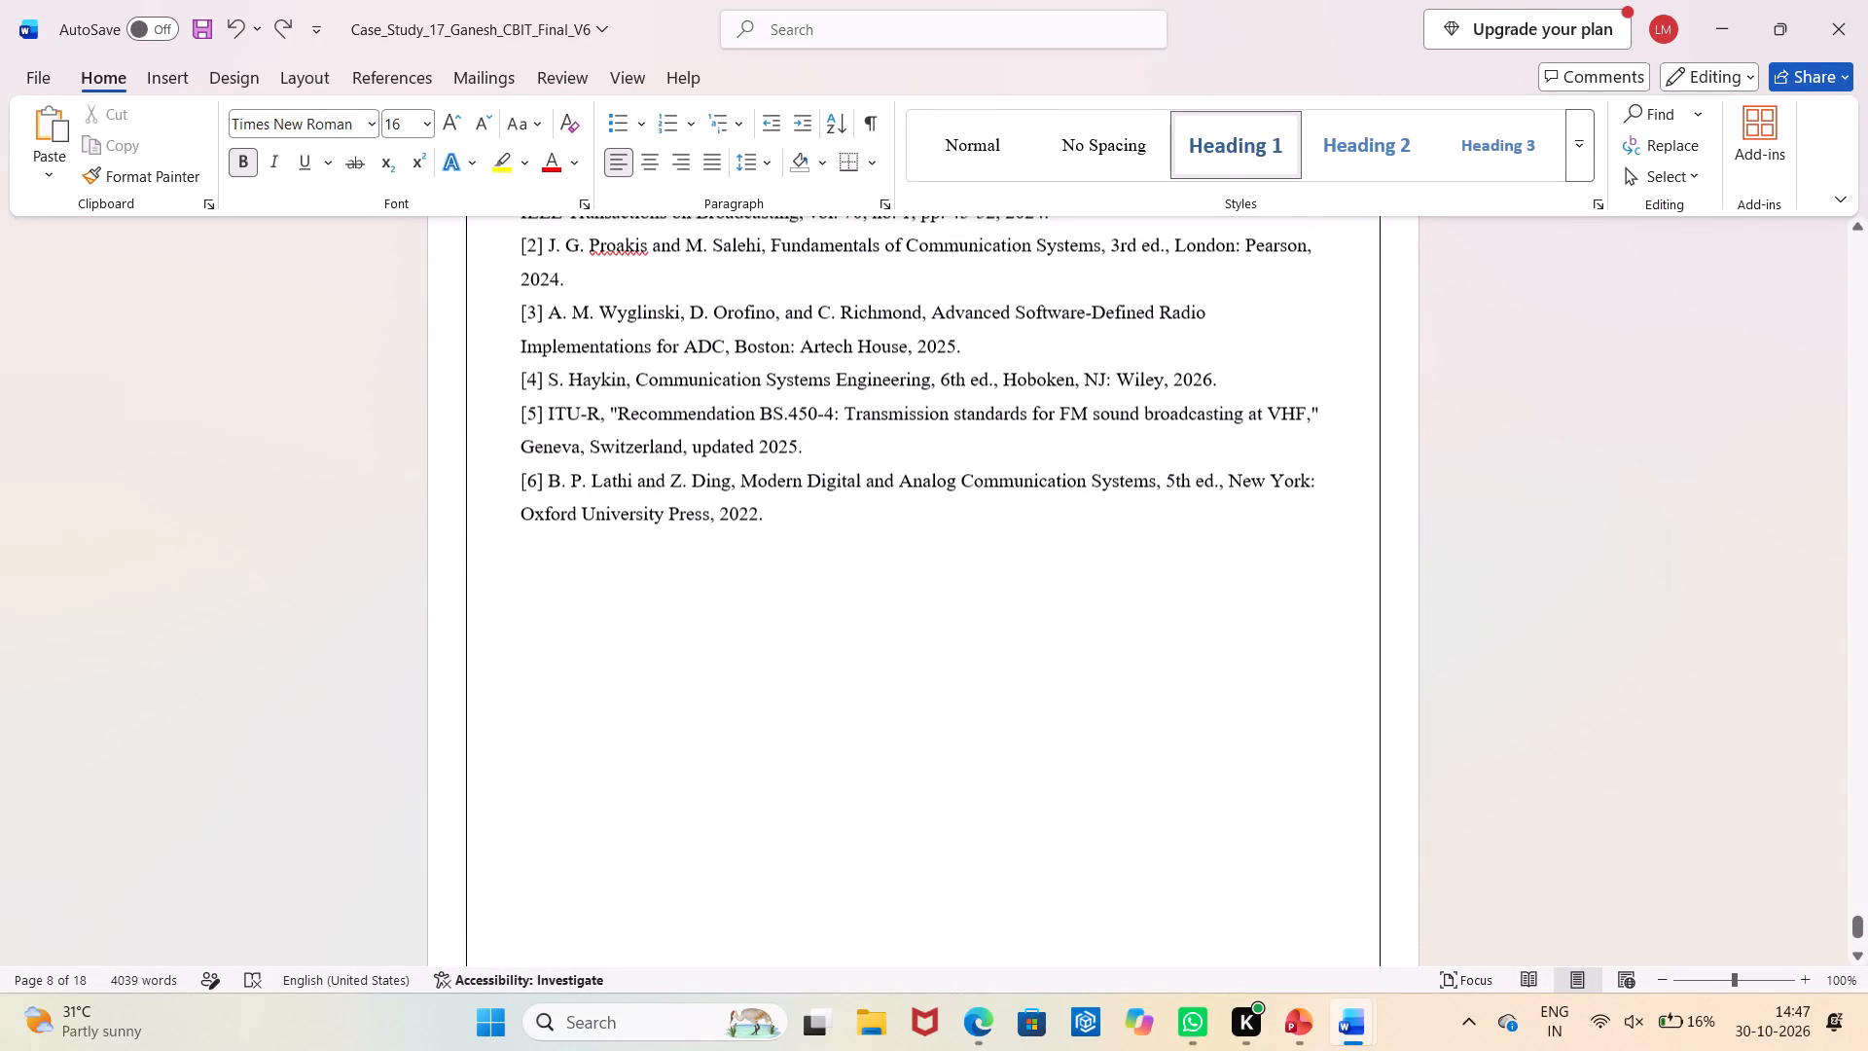
click(522, 552)
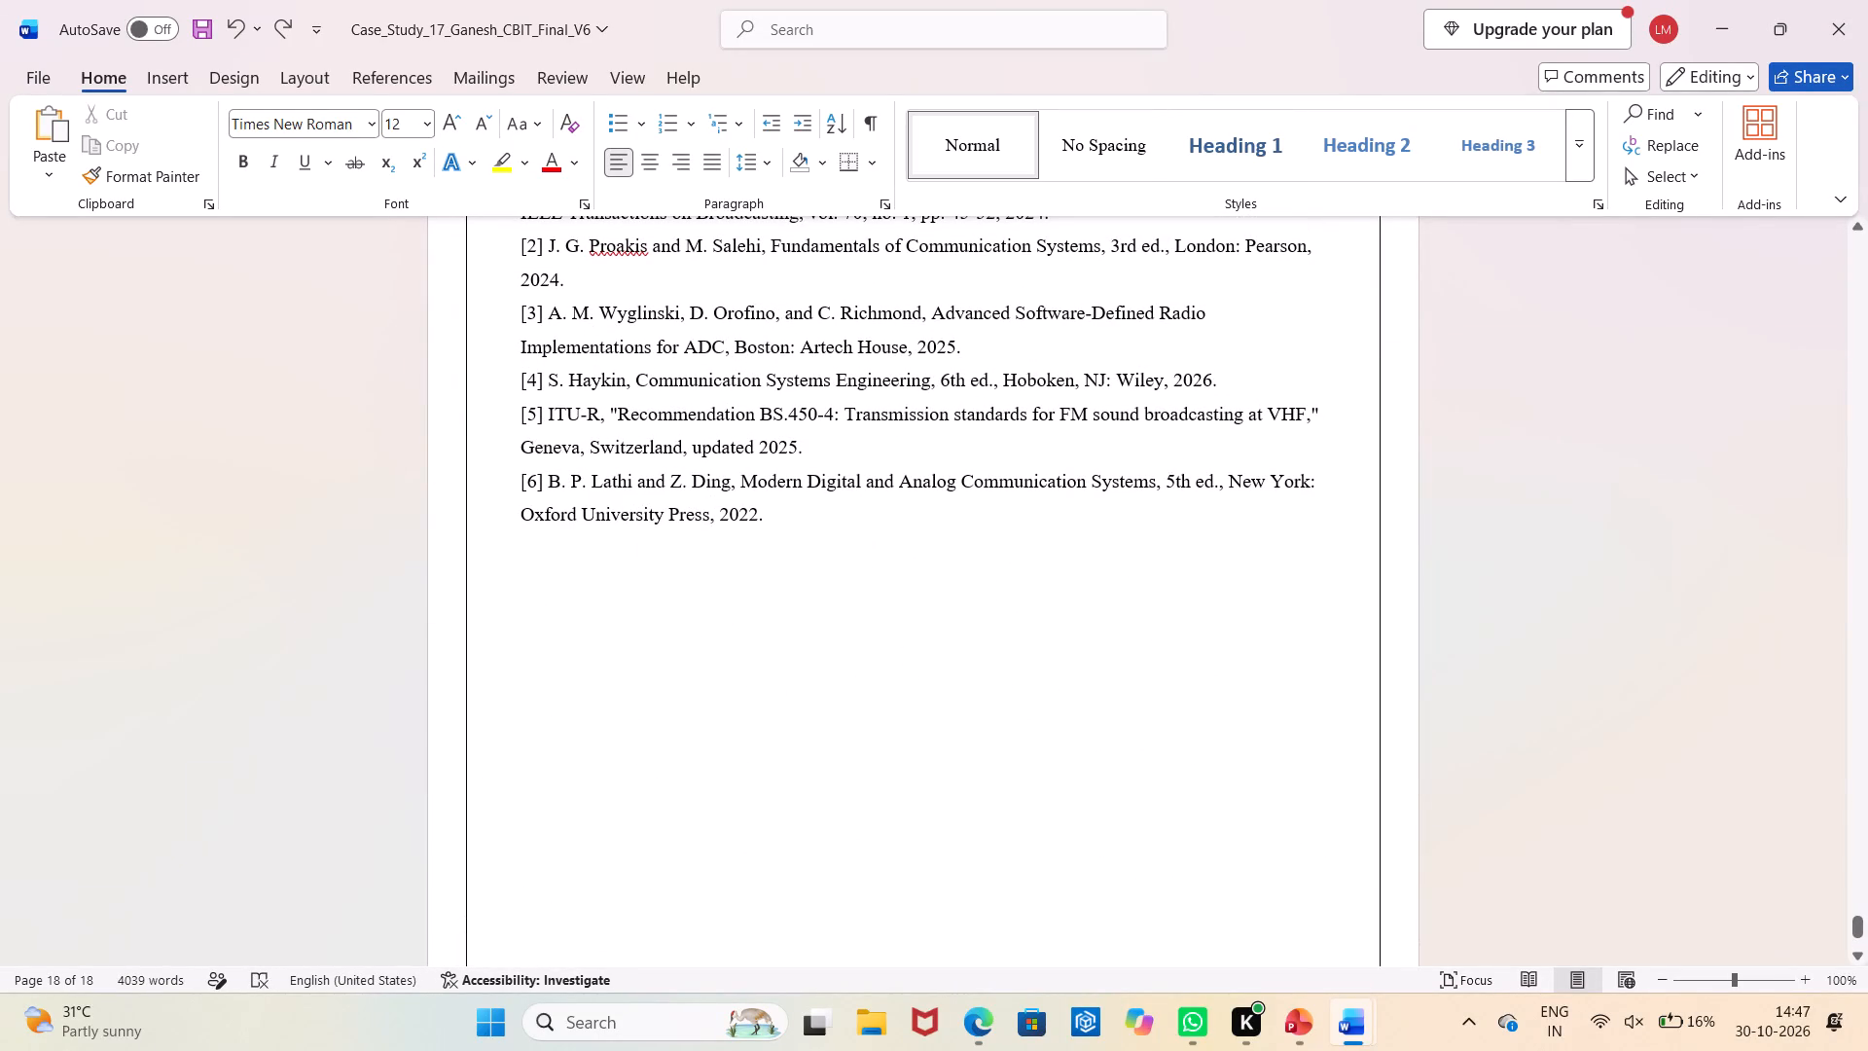
click(522, 552)
key(Down)
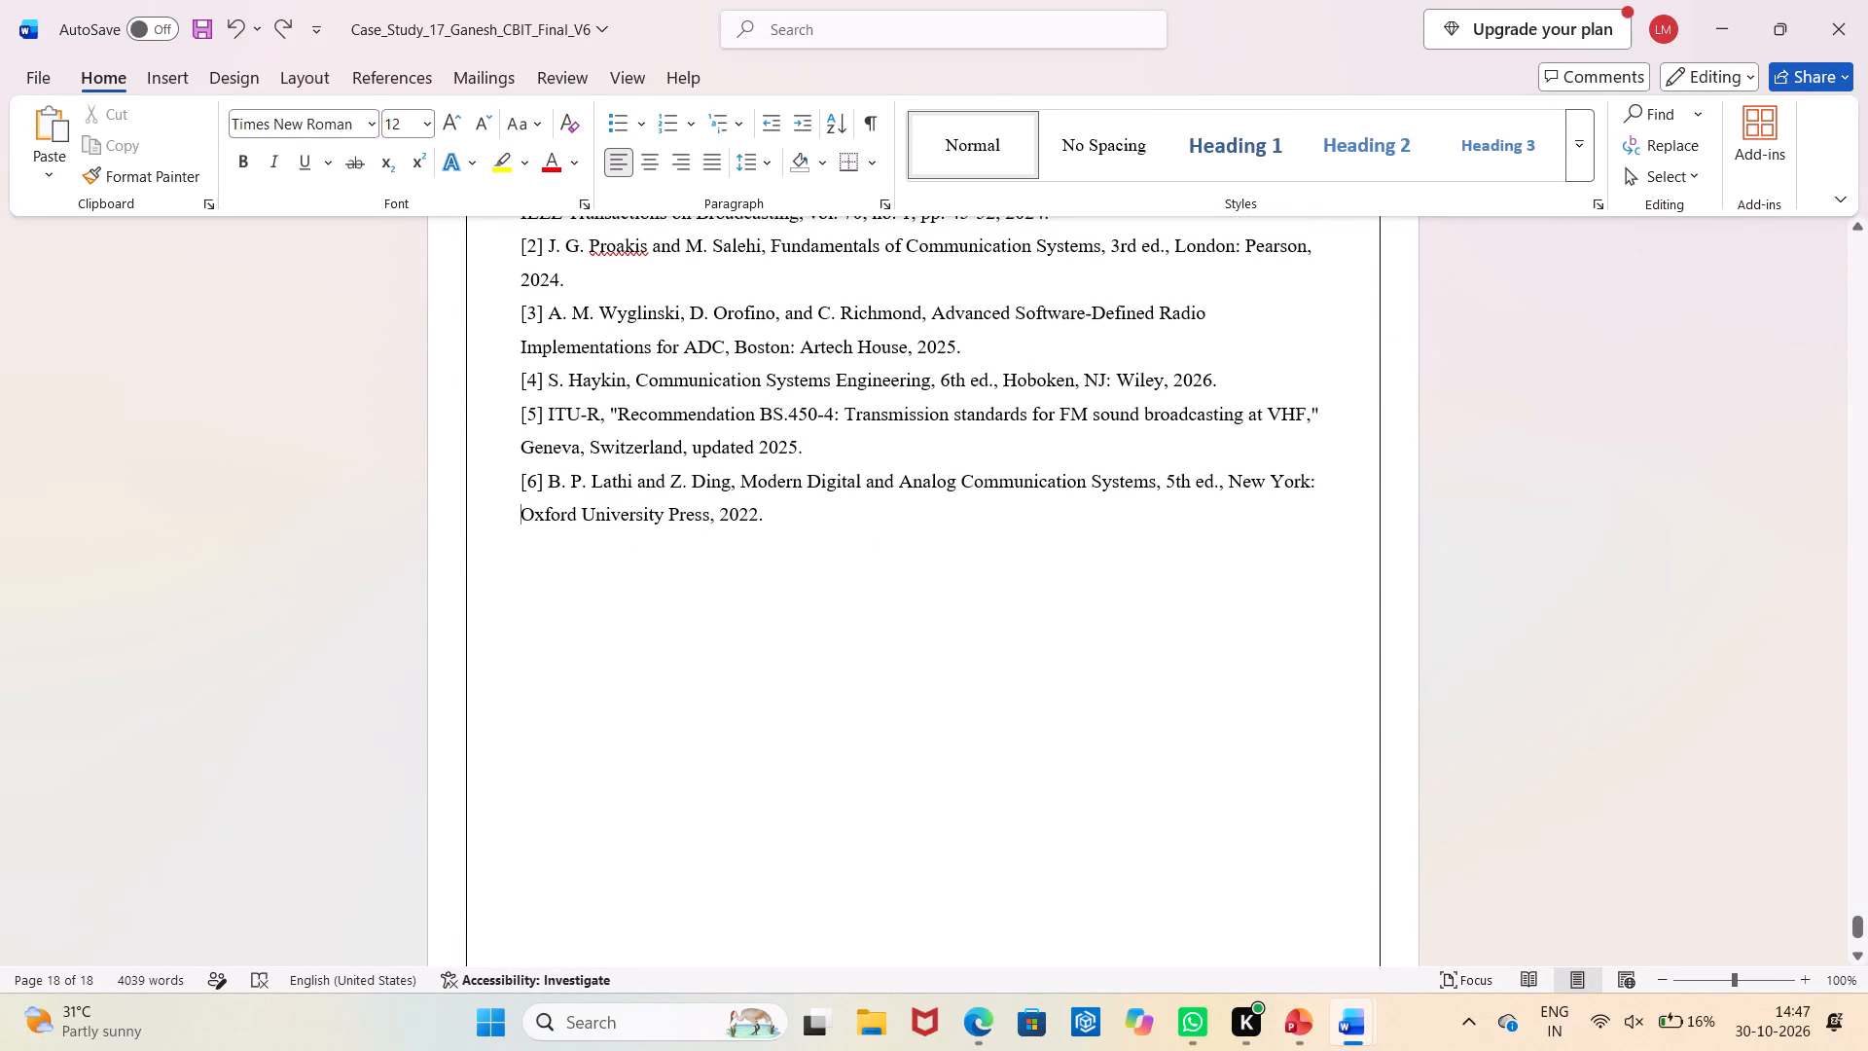
key(Down)
click(533, 544)
click(760, 519)
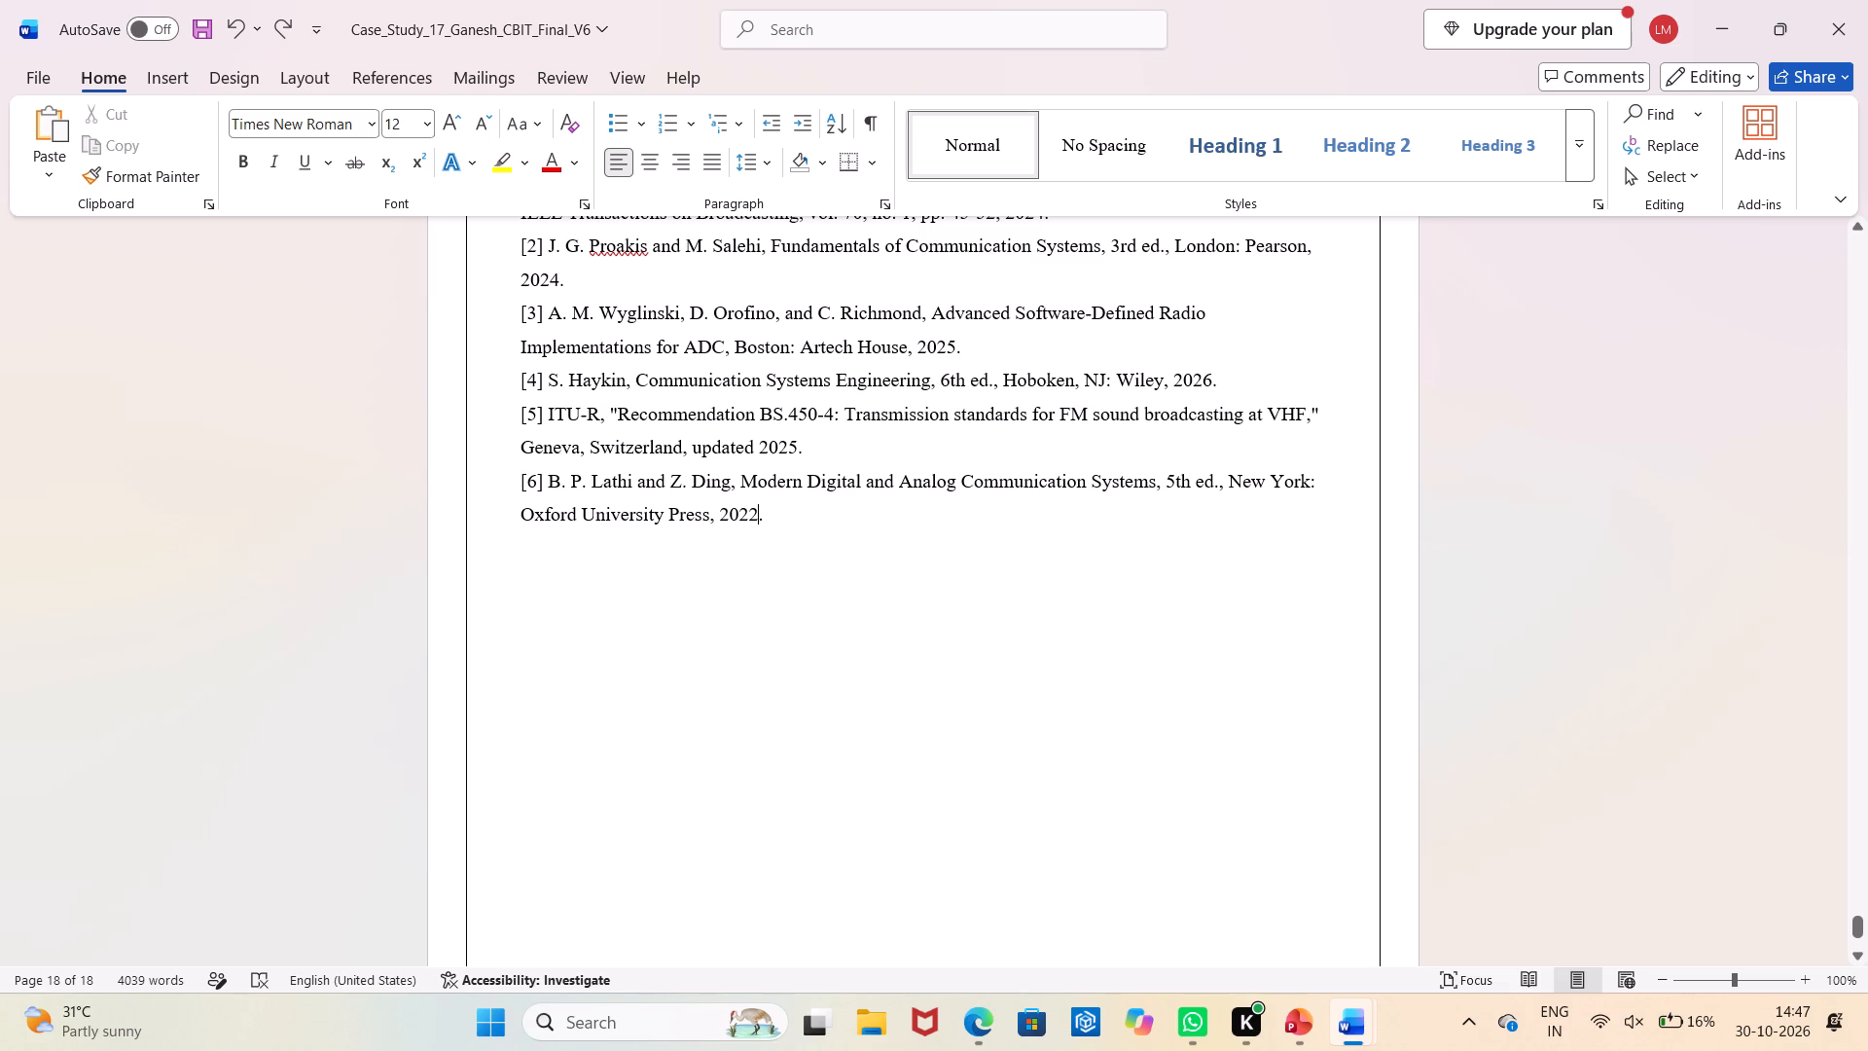
click(760, 519)
key(Right)
key(Return)
key(ctrl+v)
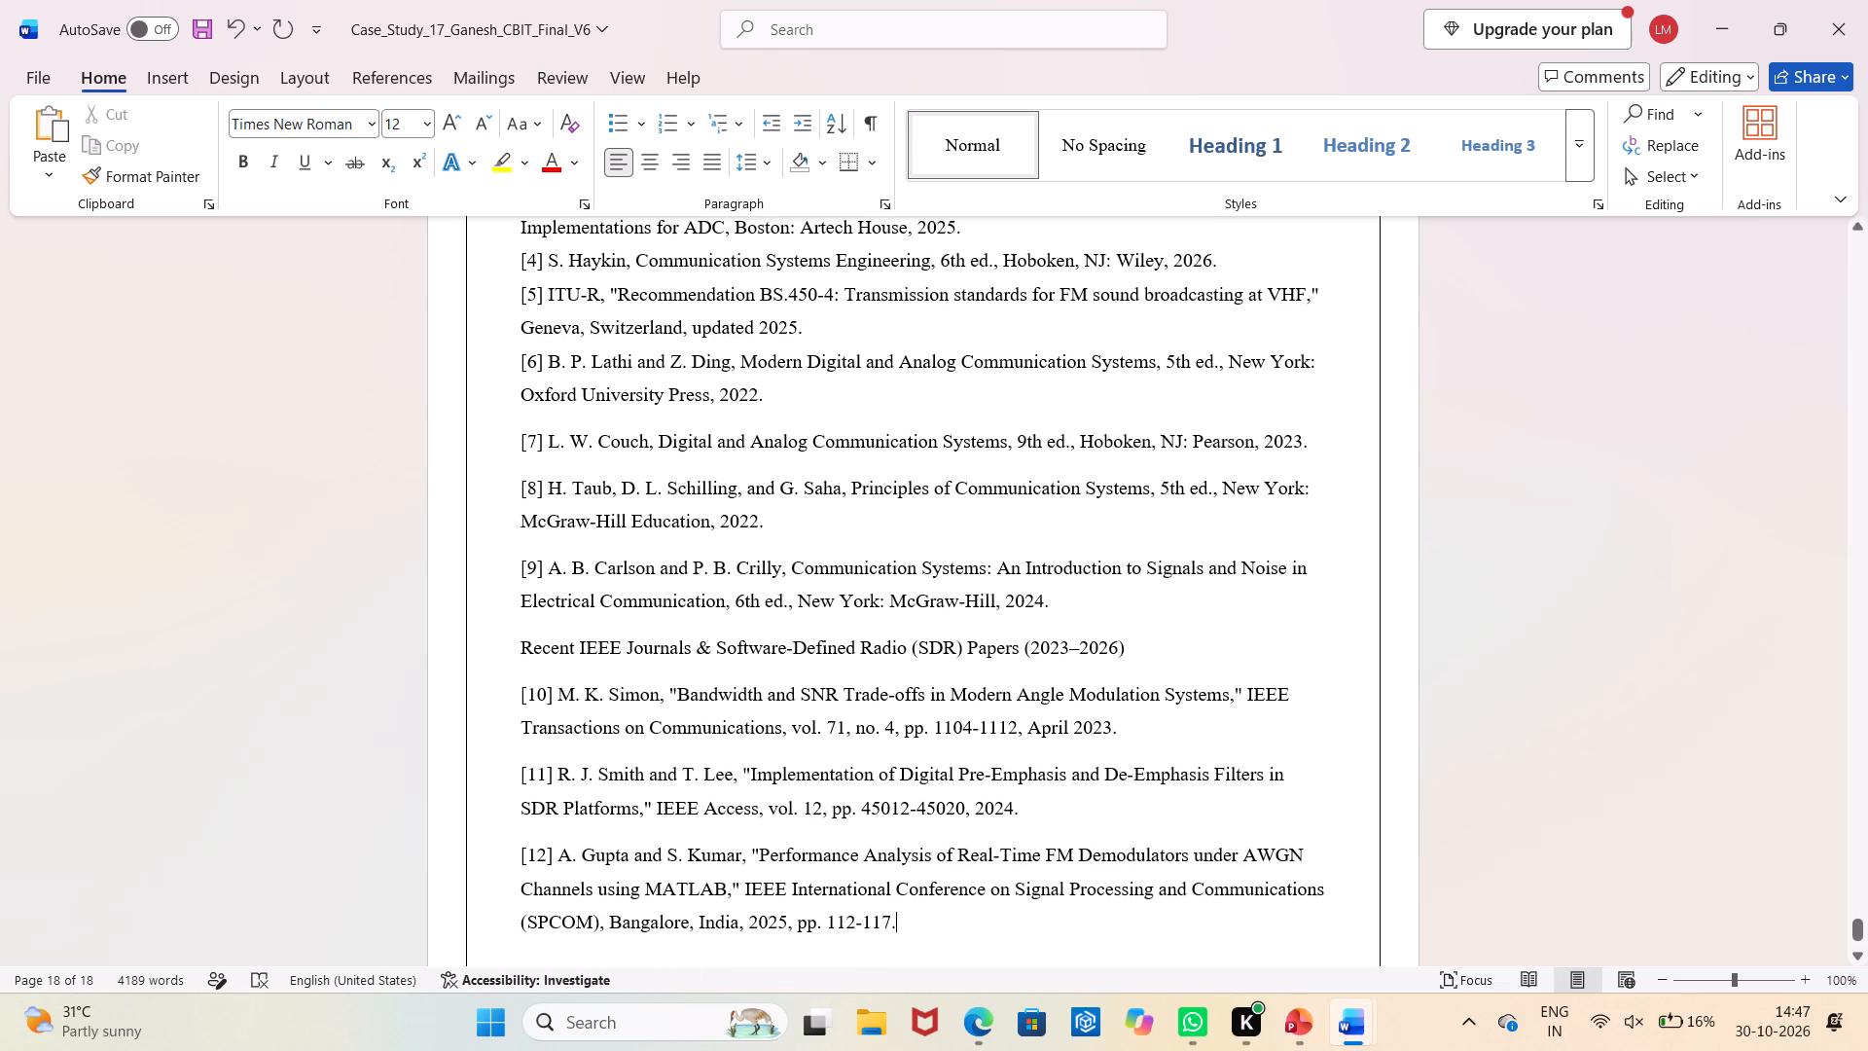
Delete the line "Recent IEEE Journals & Software-Defined Radio (SDR) Papers (2023–2026)" between references [9] and [10].
scroll(877, 620, down, 1)
scroll(877, 620, up, 4)
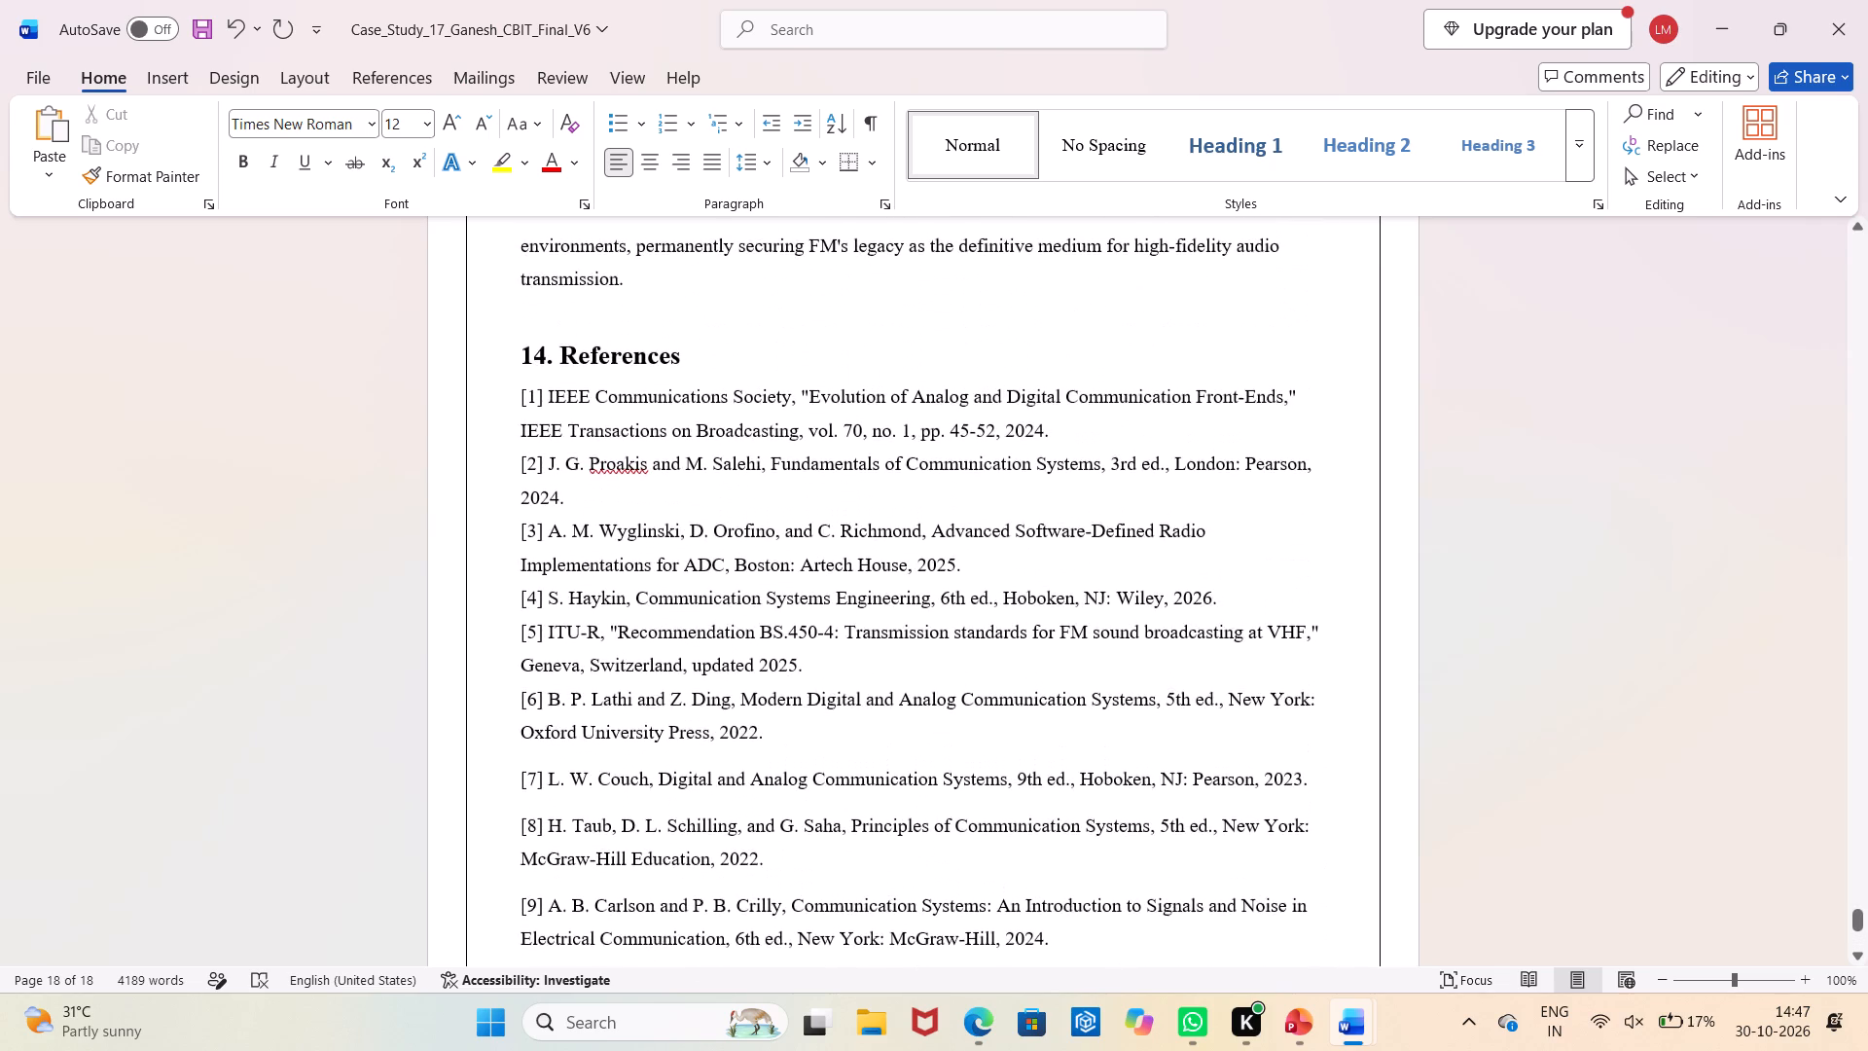
scroll(877, 620, down, 3)
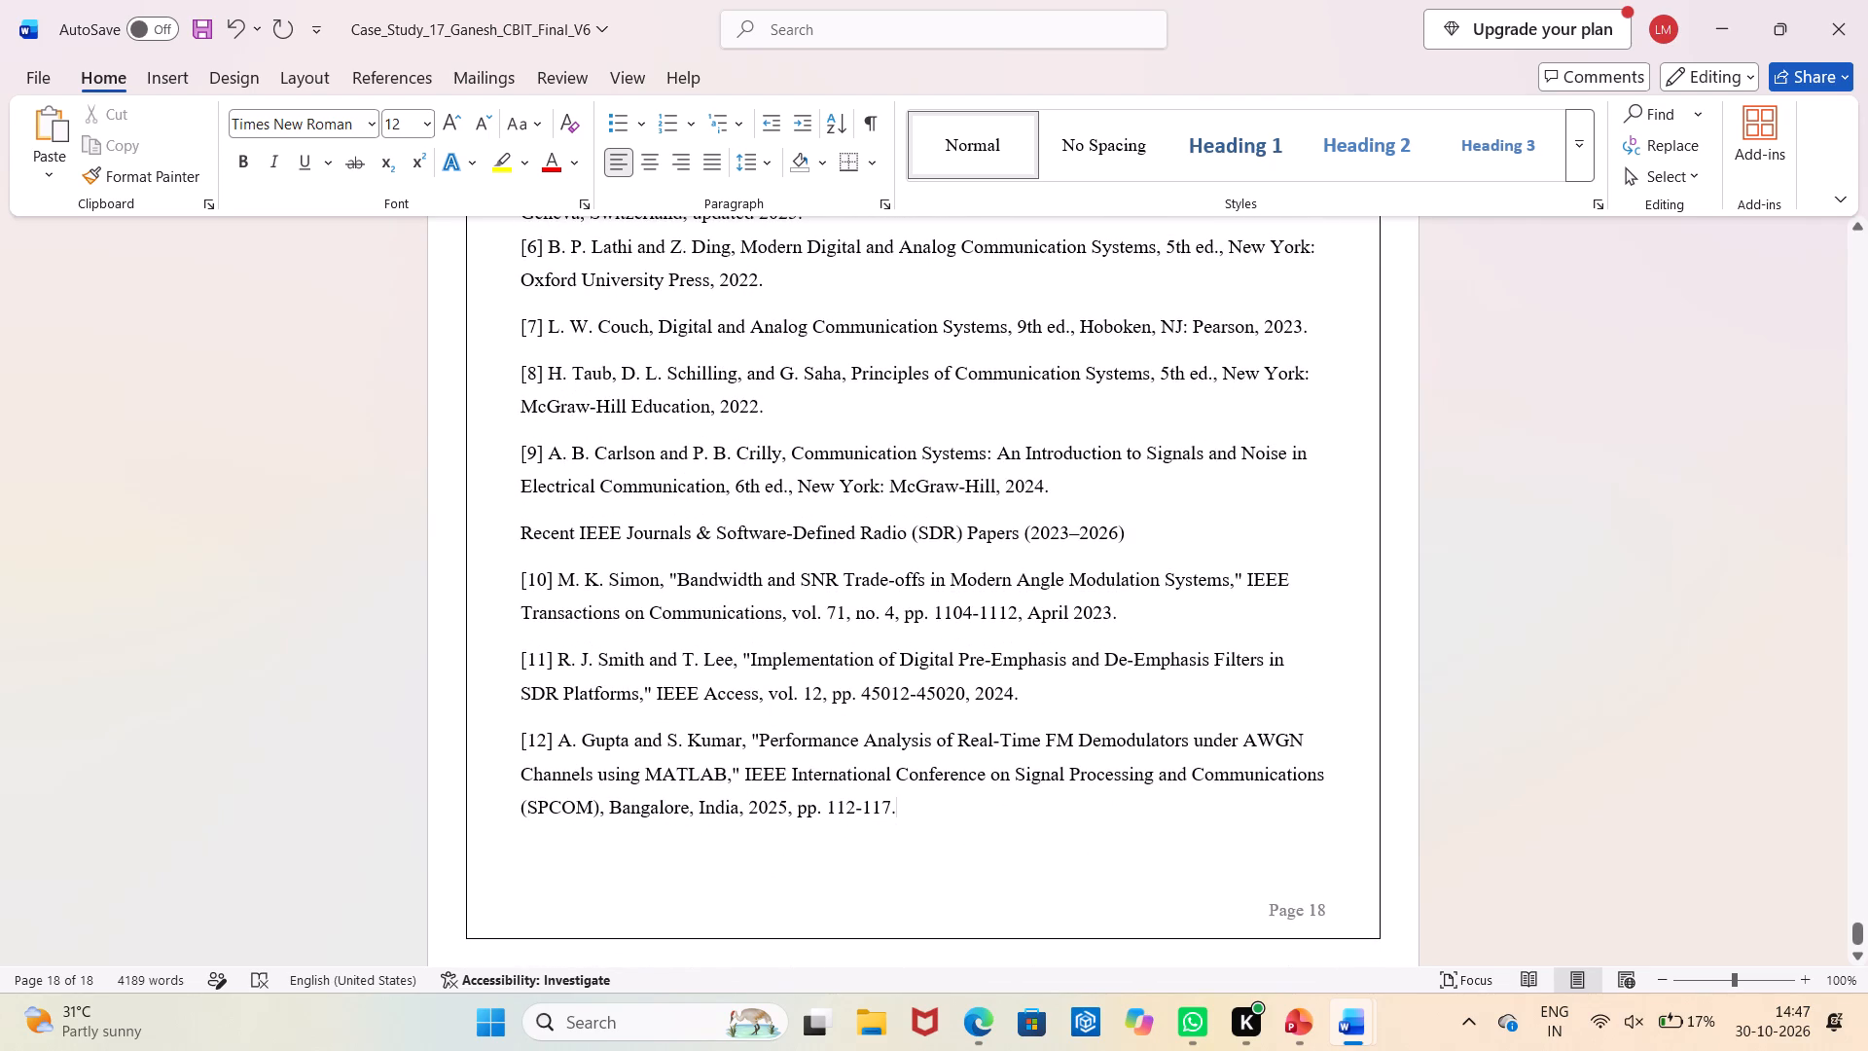
drag(1138, 535, 507, 543)
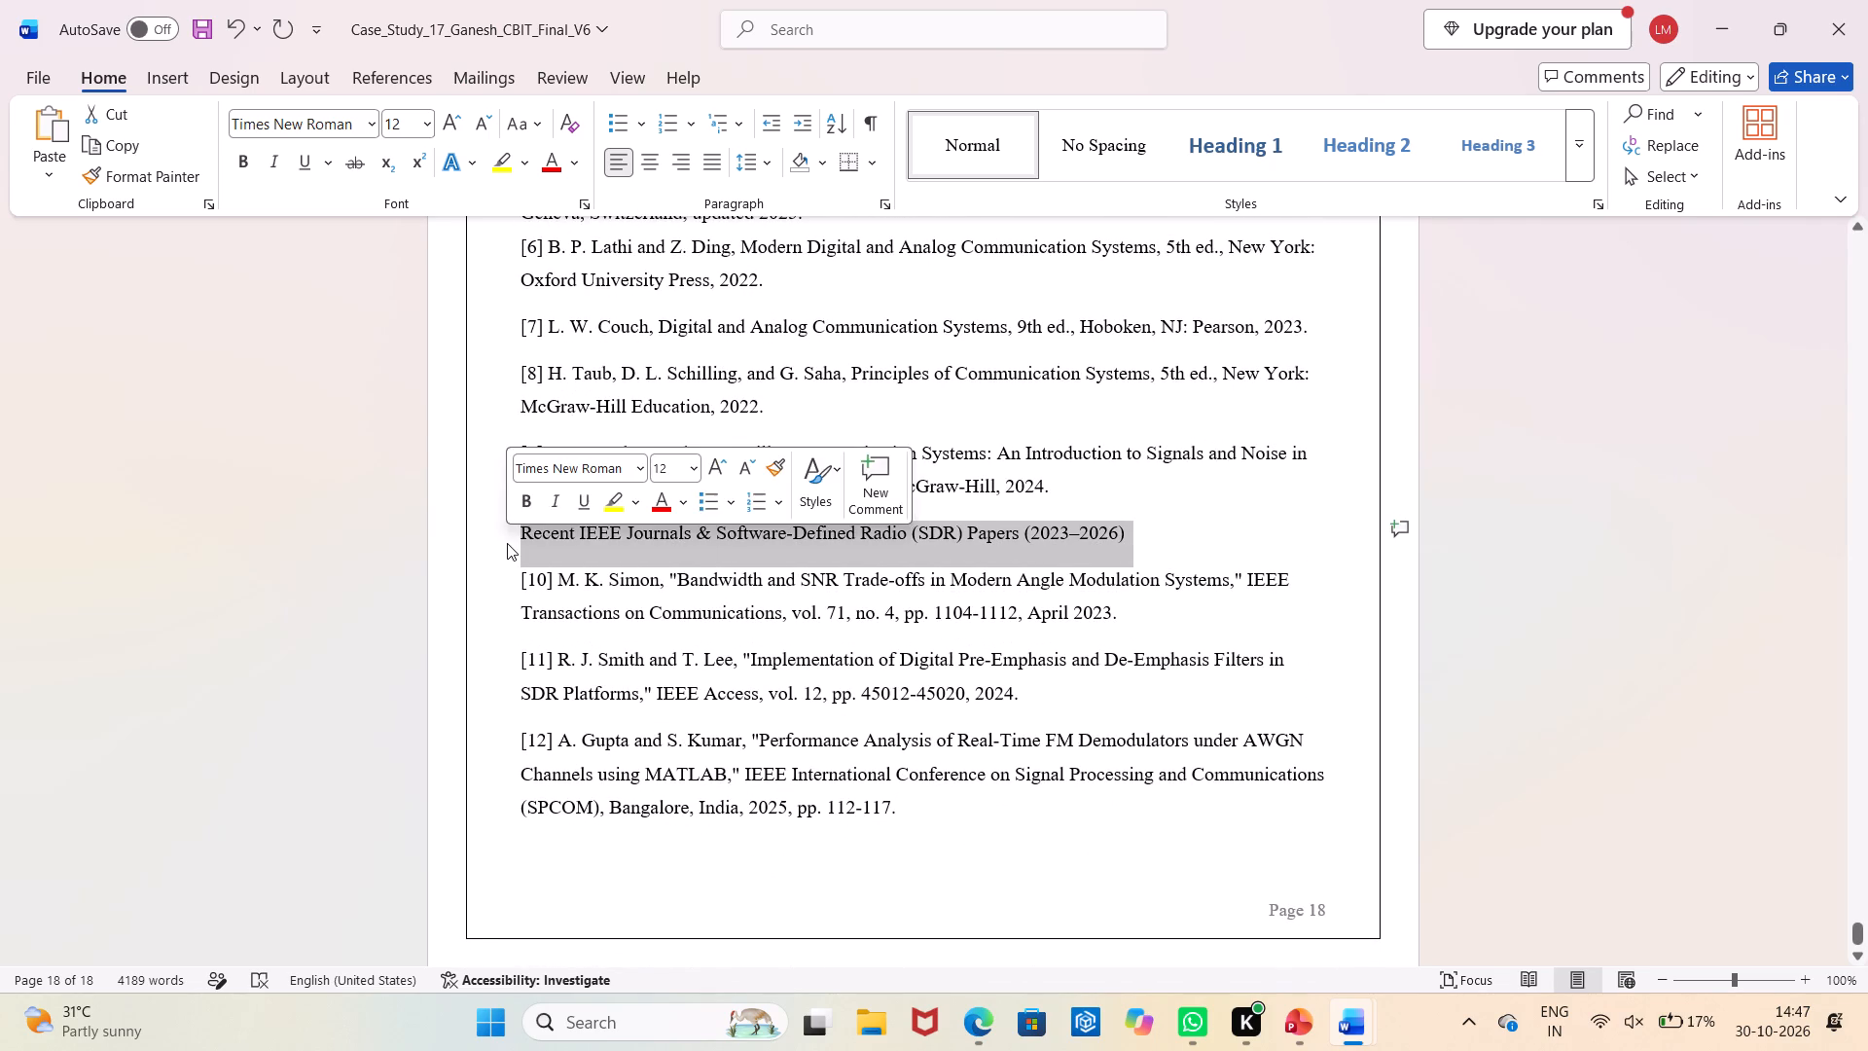
key(BackSpace)
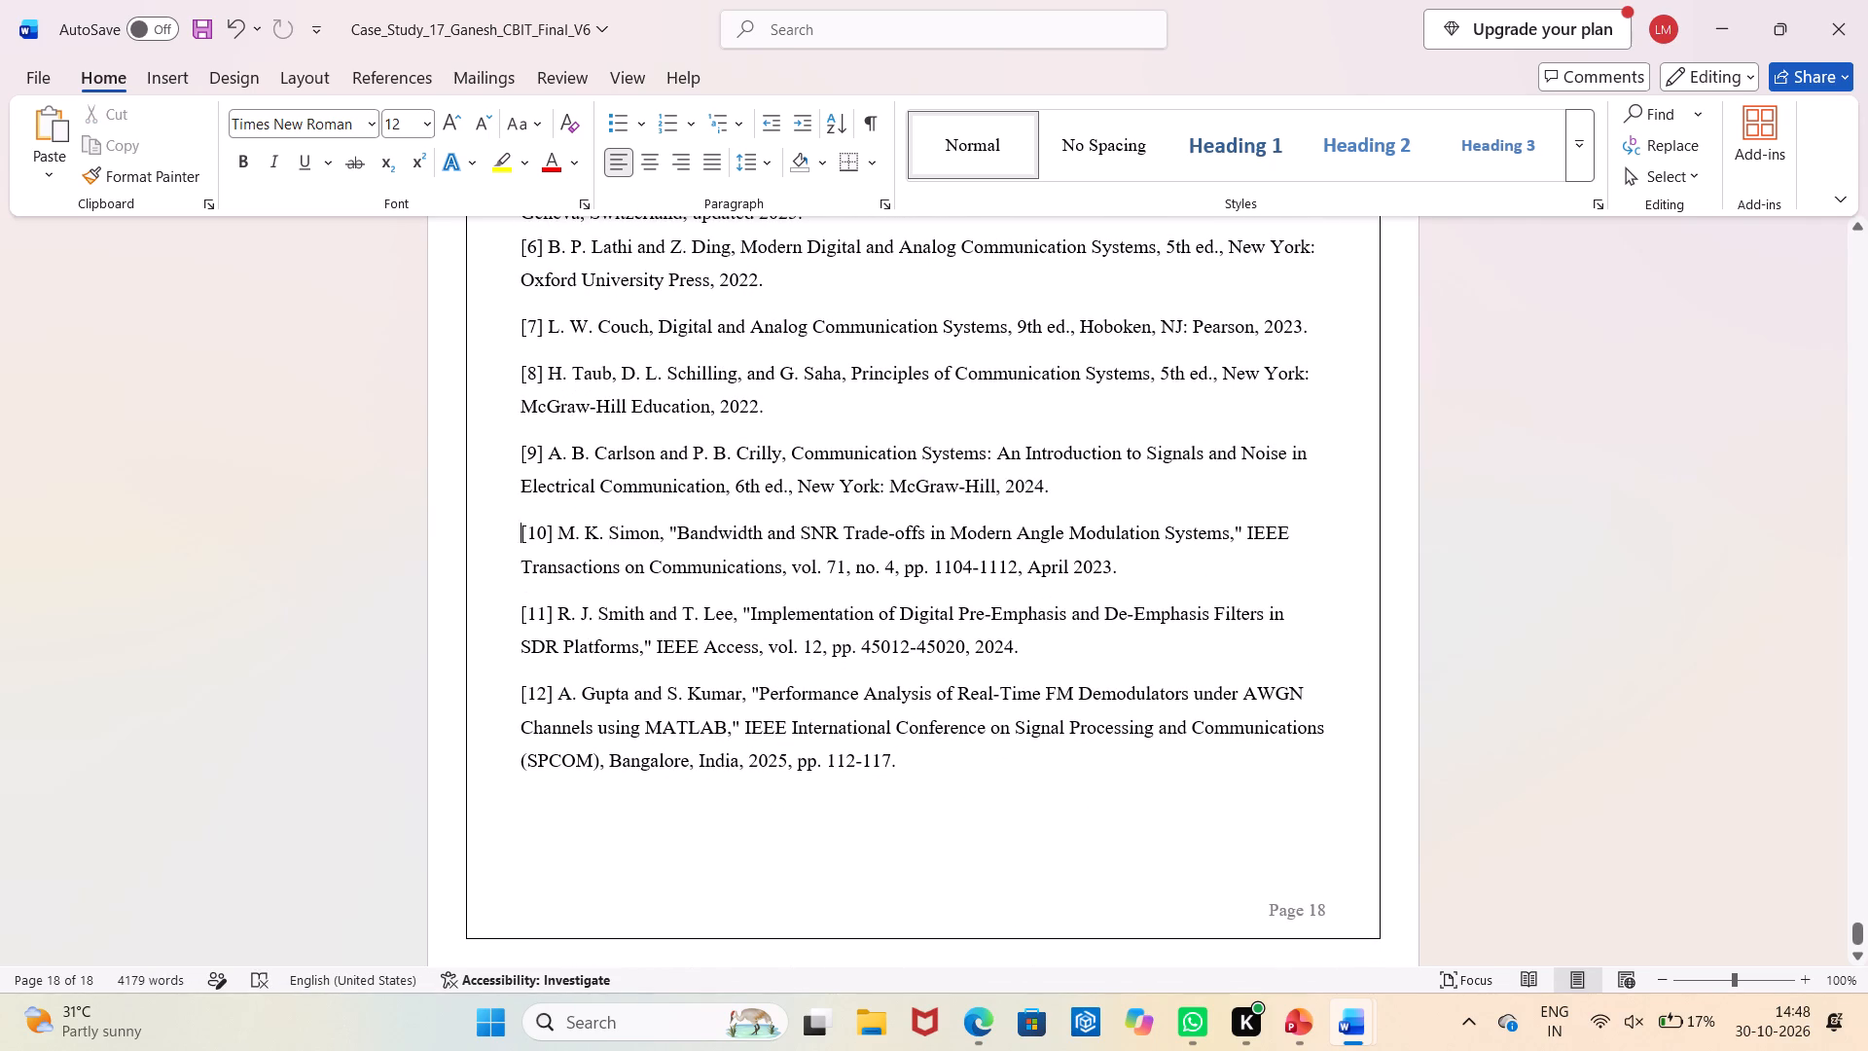
Look back from the references list through section 13, Conclusion and Engineering Trade-Offs, and section 12 to Figure 8.
scroll(717, 701, up, 1)
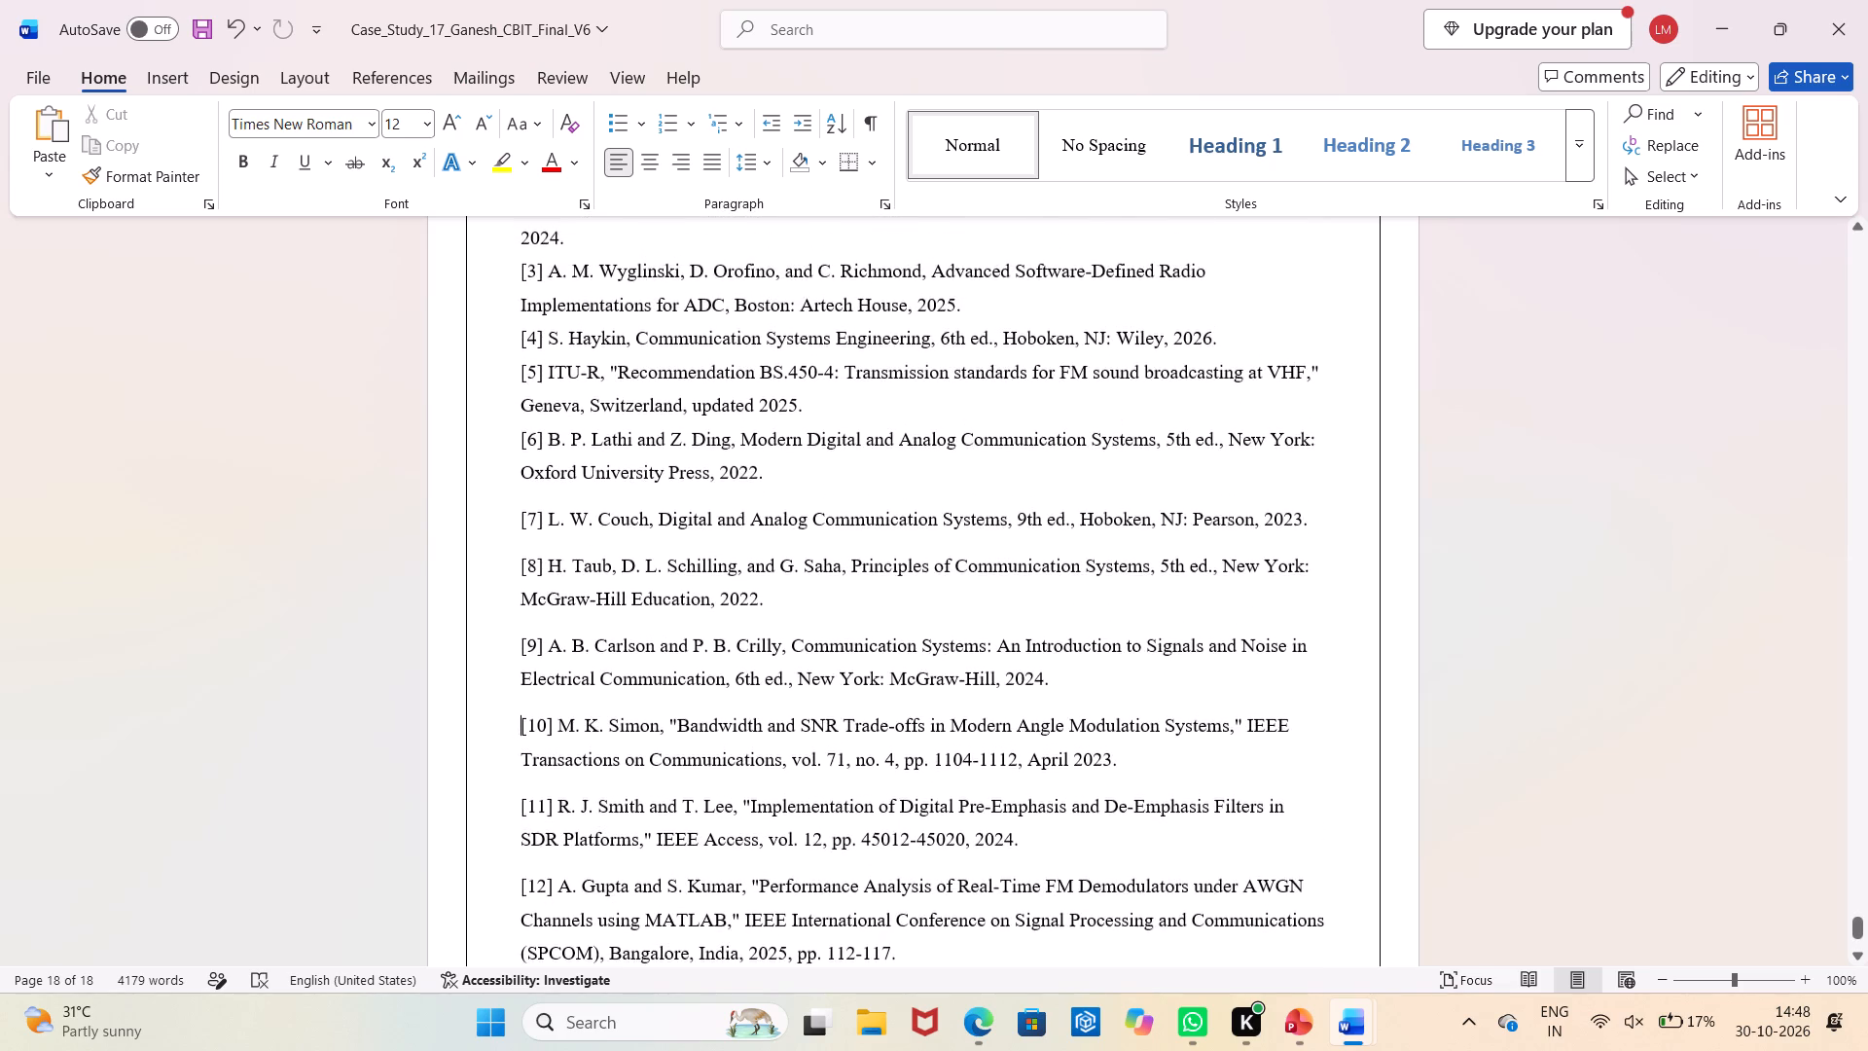
scroll(717, 701, up, 2)
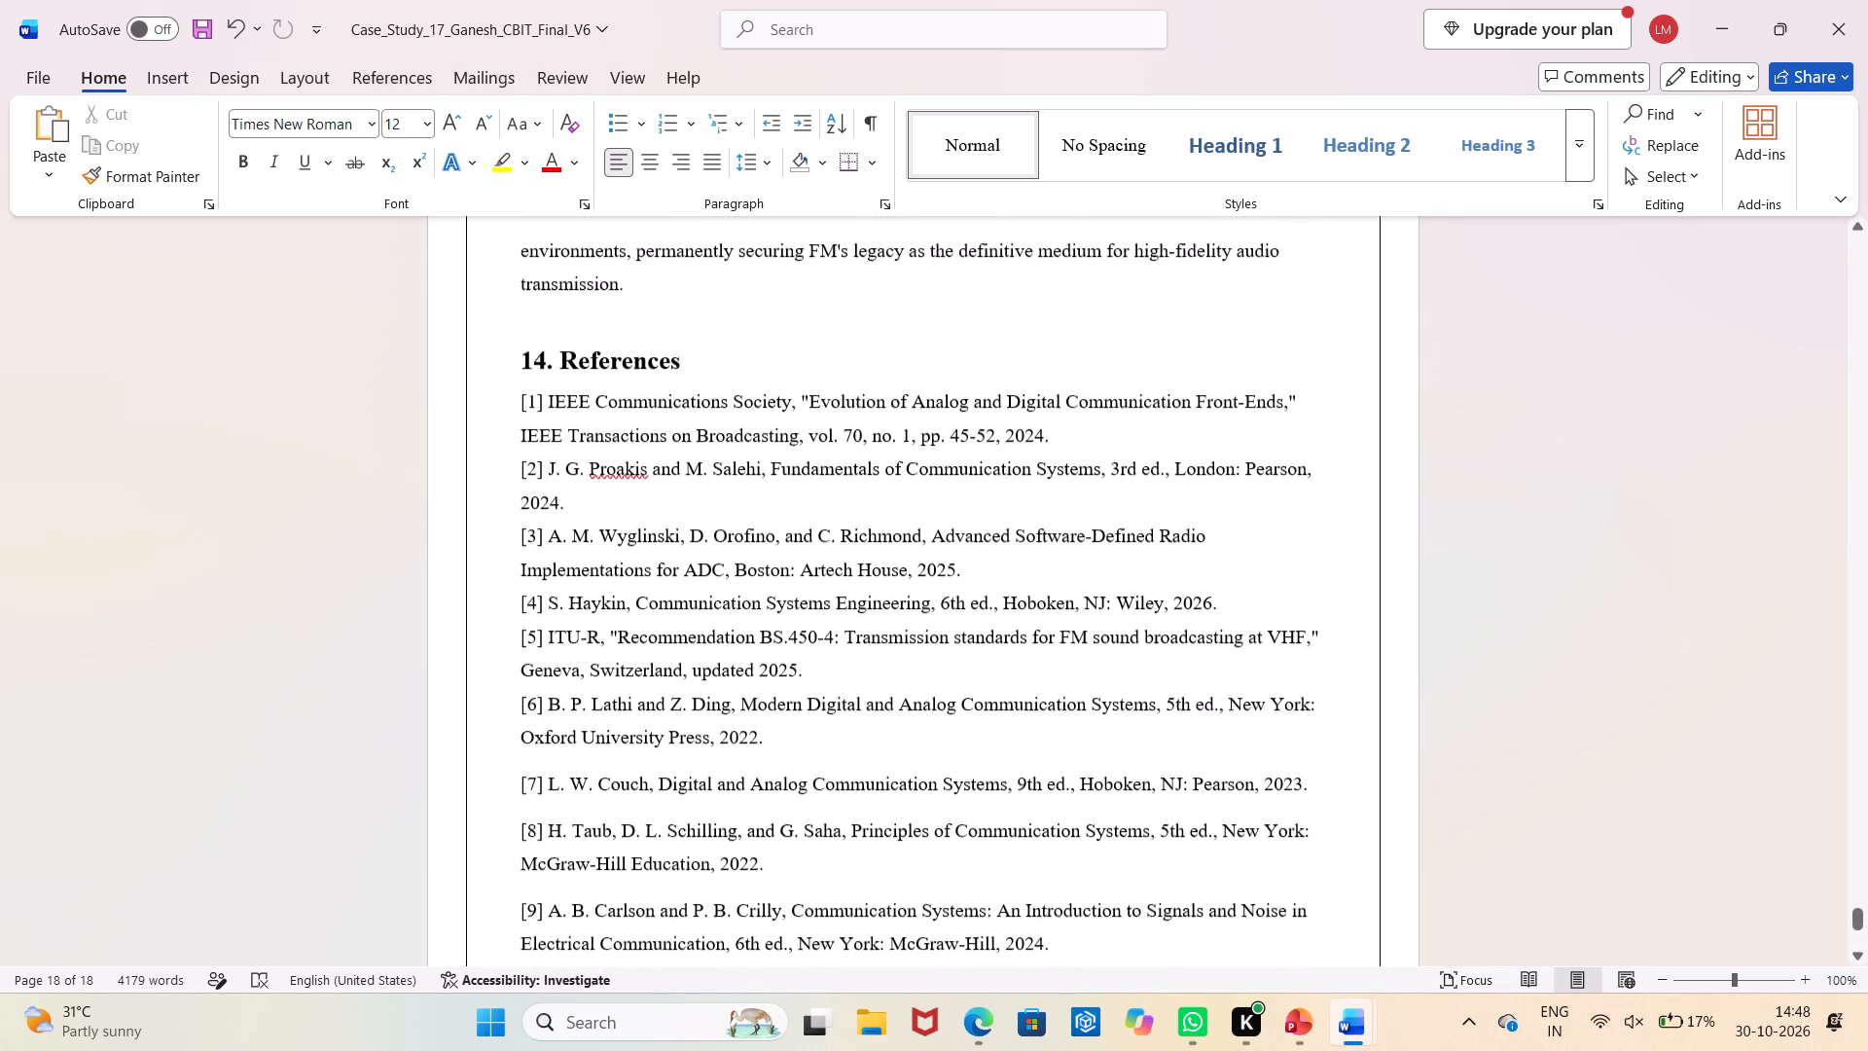
scroll(717, 701, up, 3)
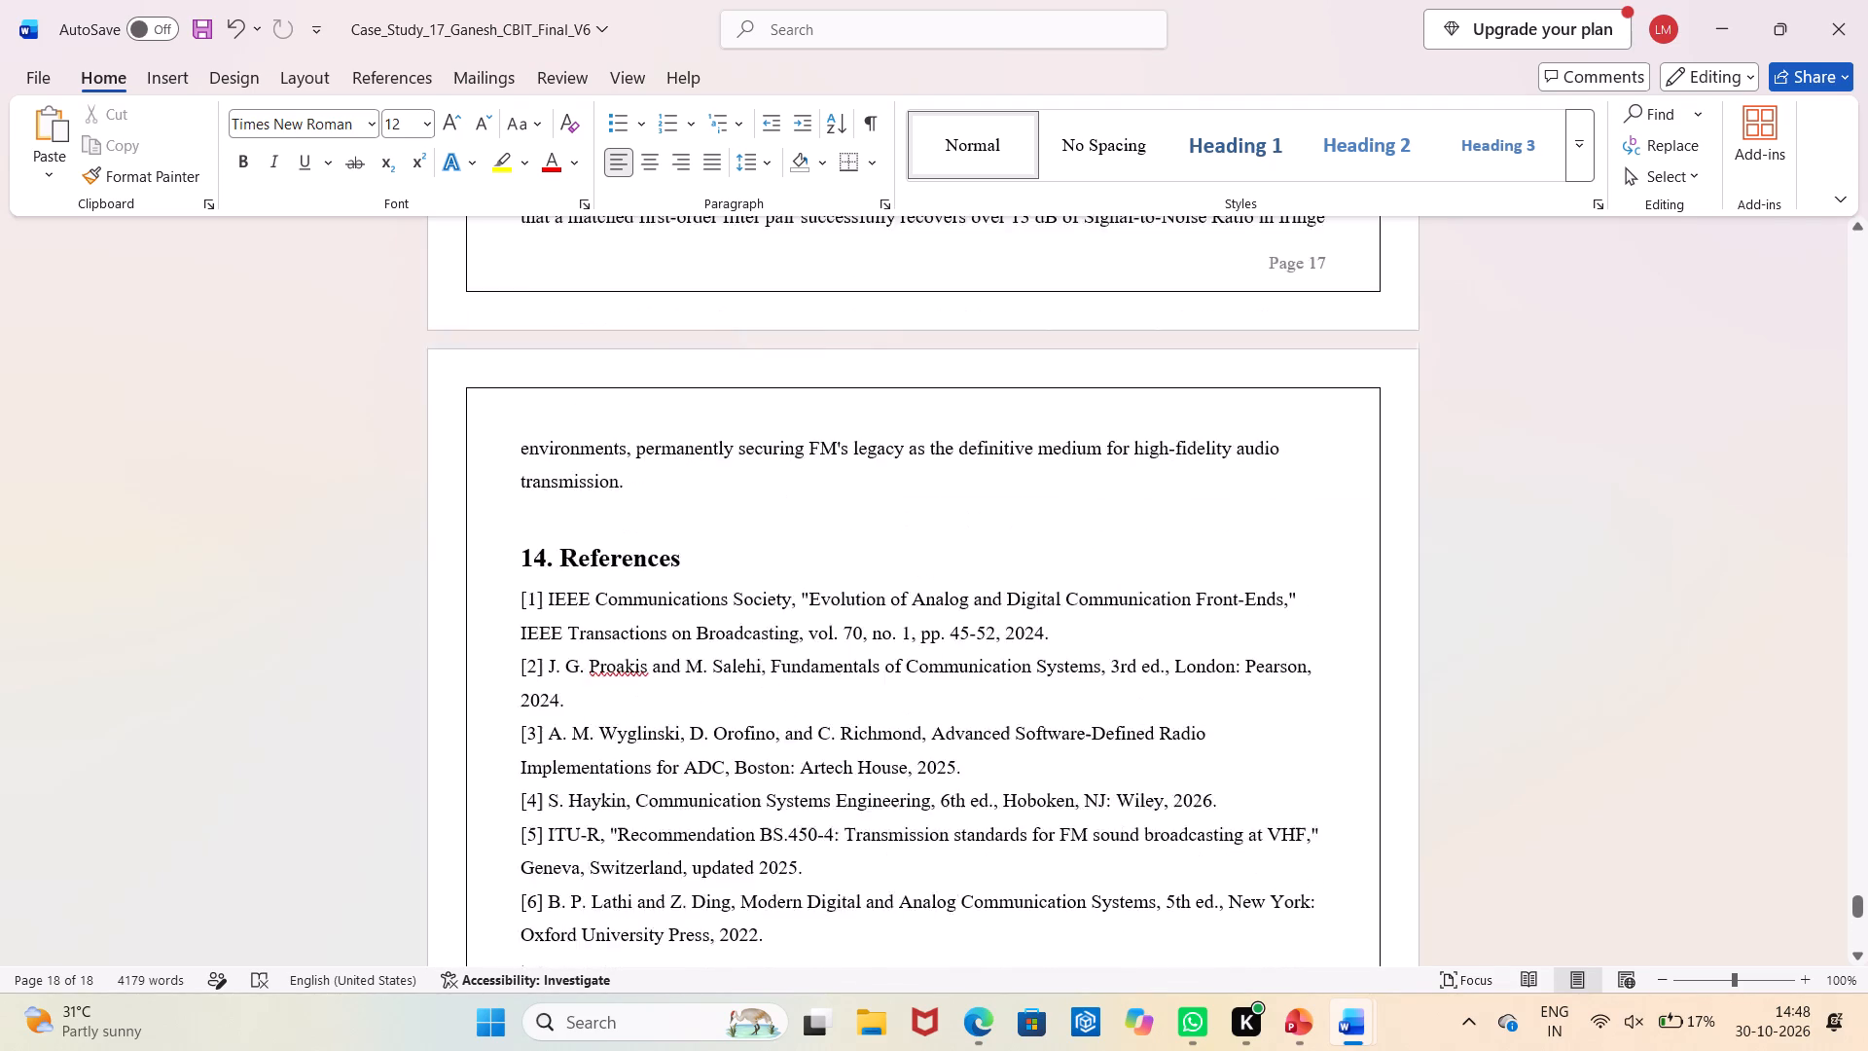
scroll(717, 701, up, 4)
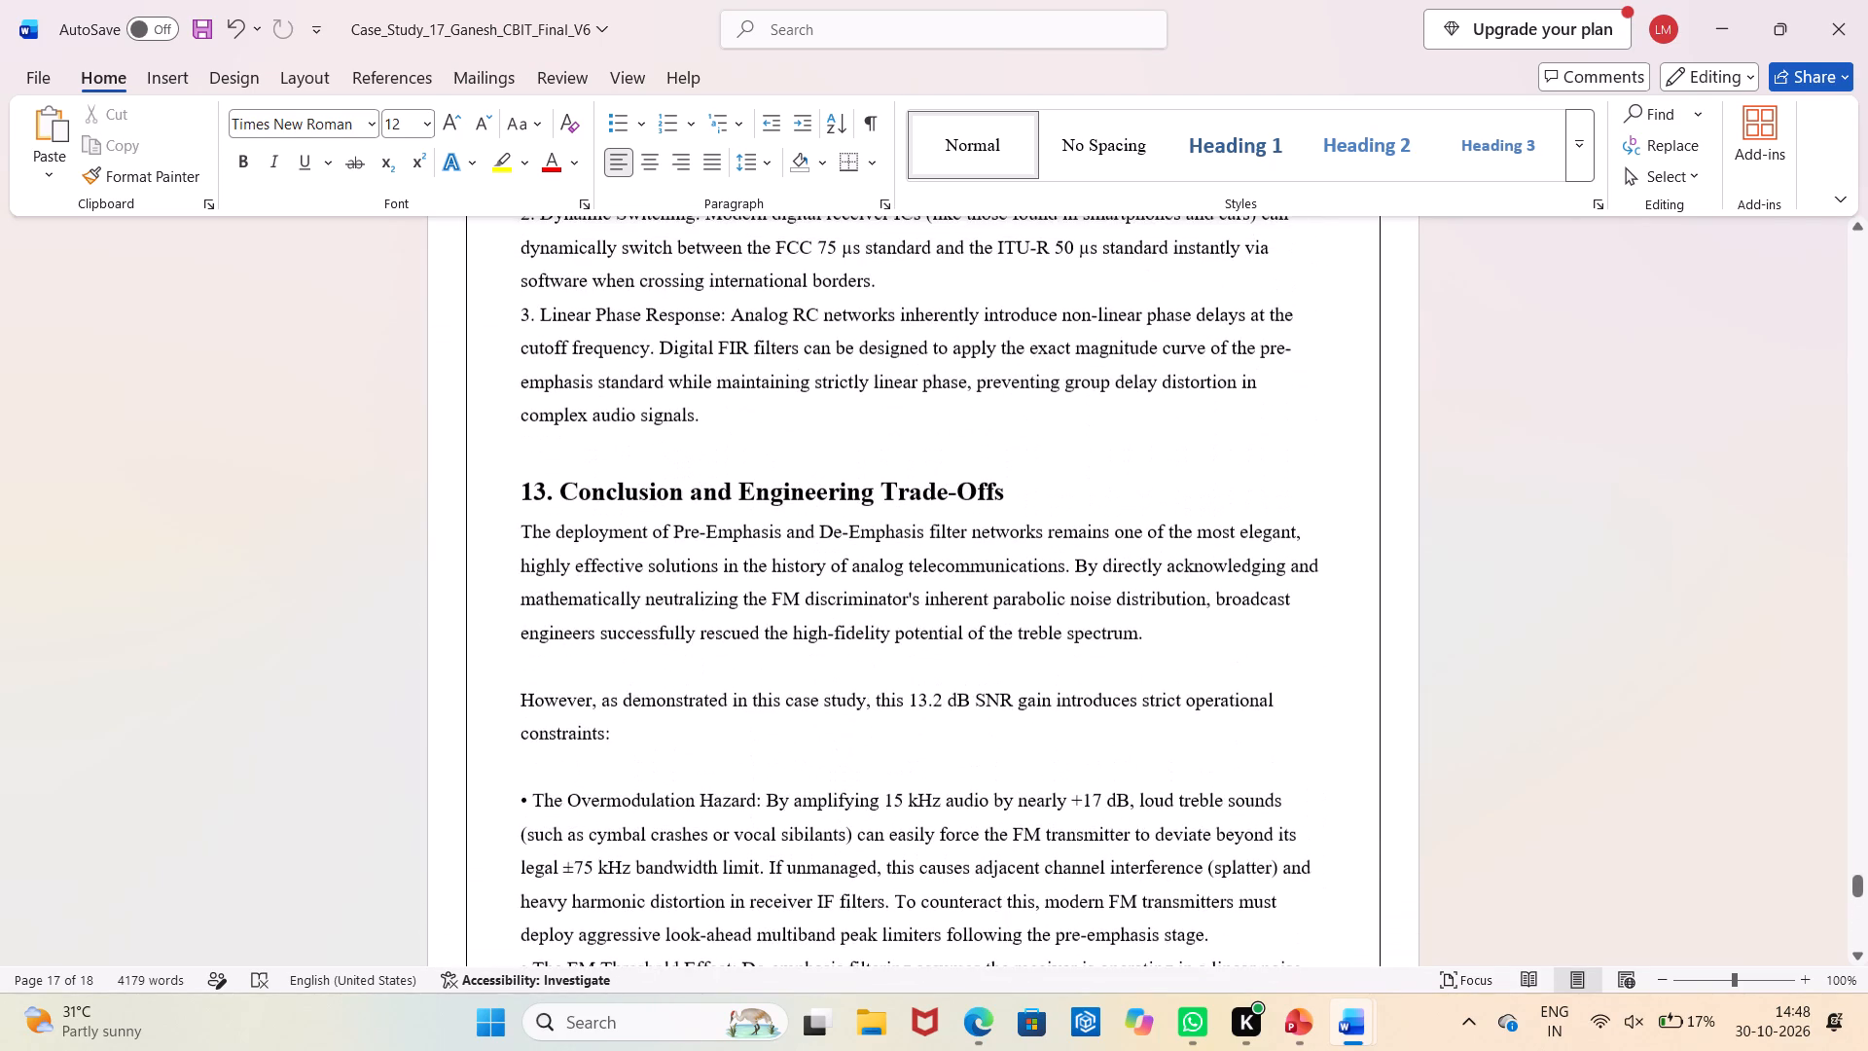
scroll(717, 701, up, 1)
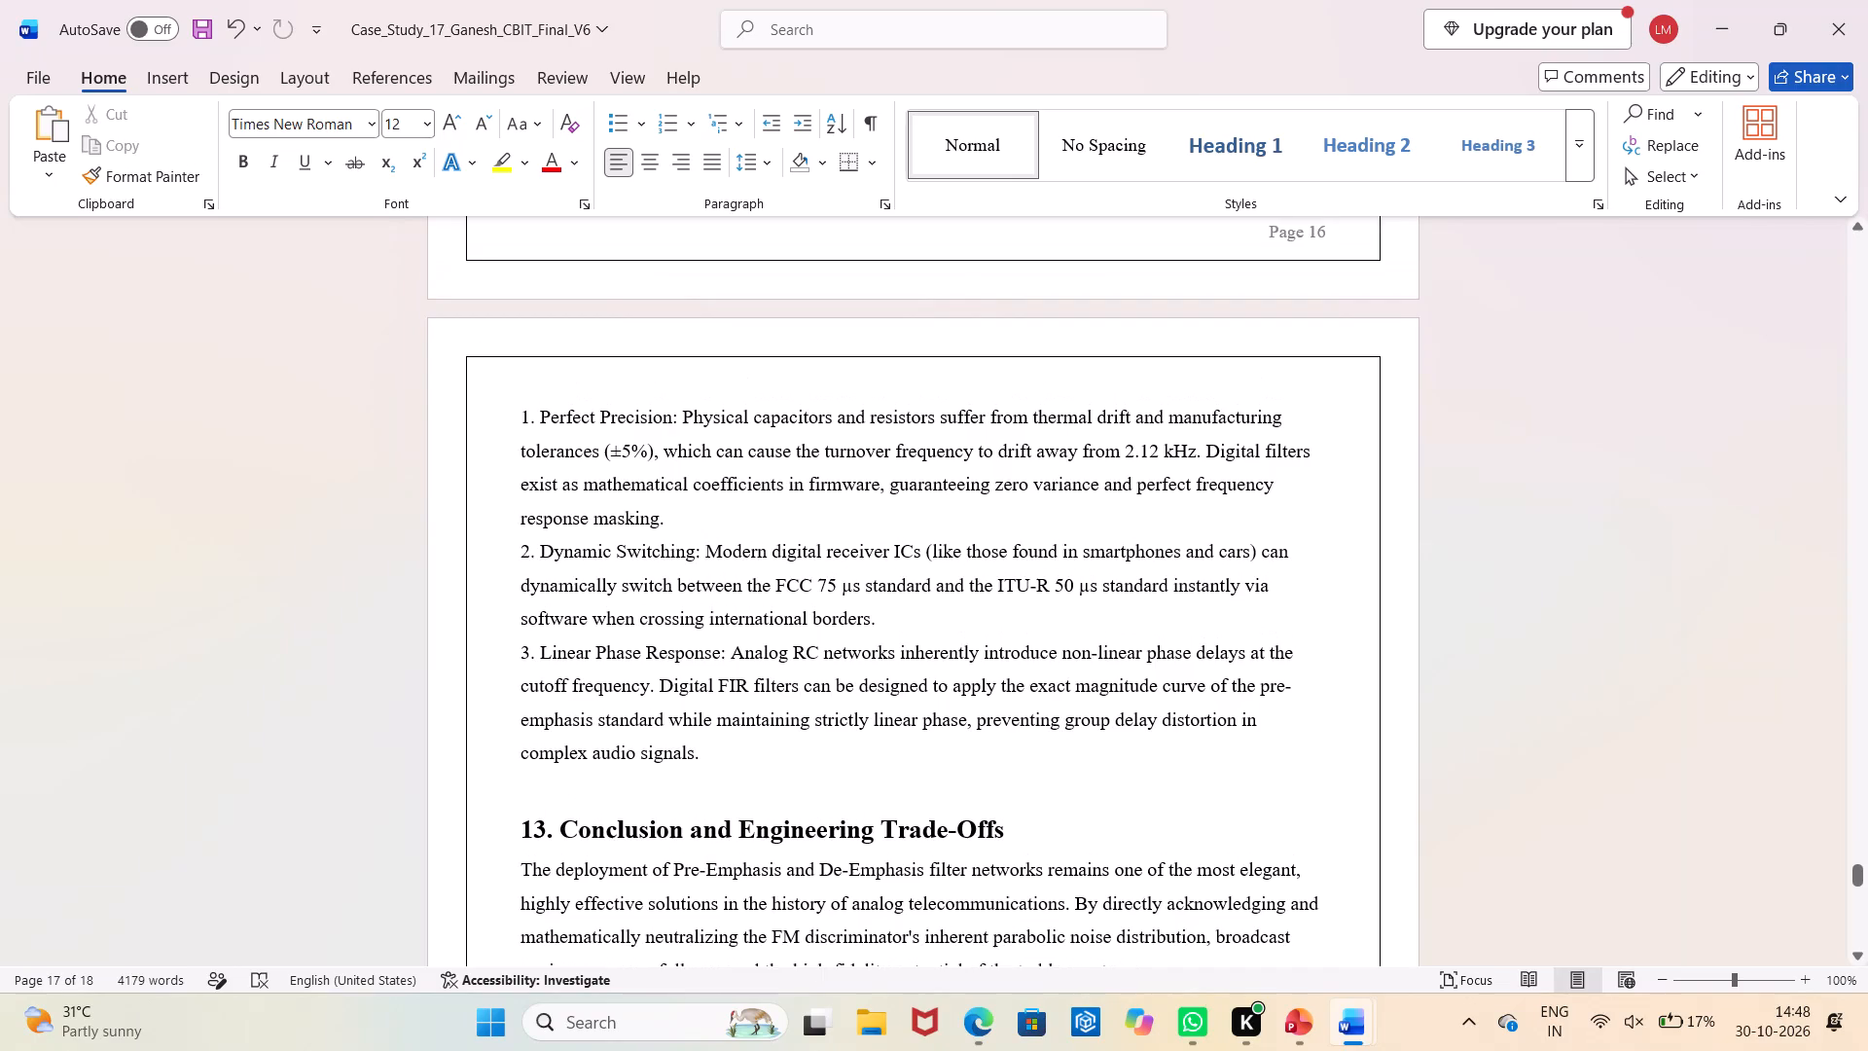
scroll(801, 775, down, 2)
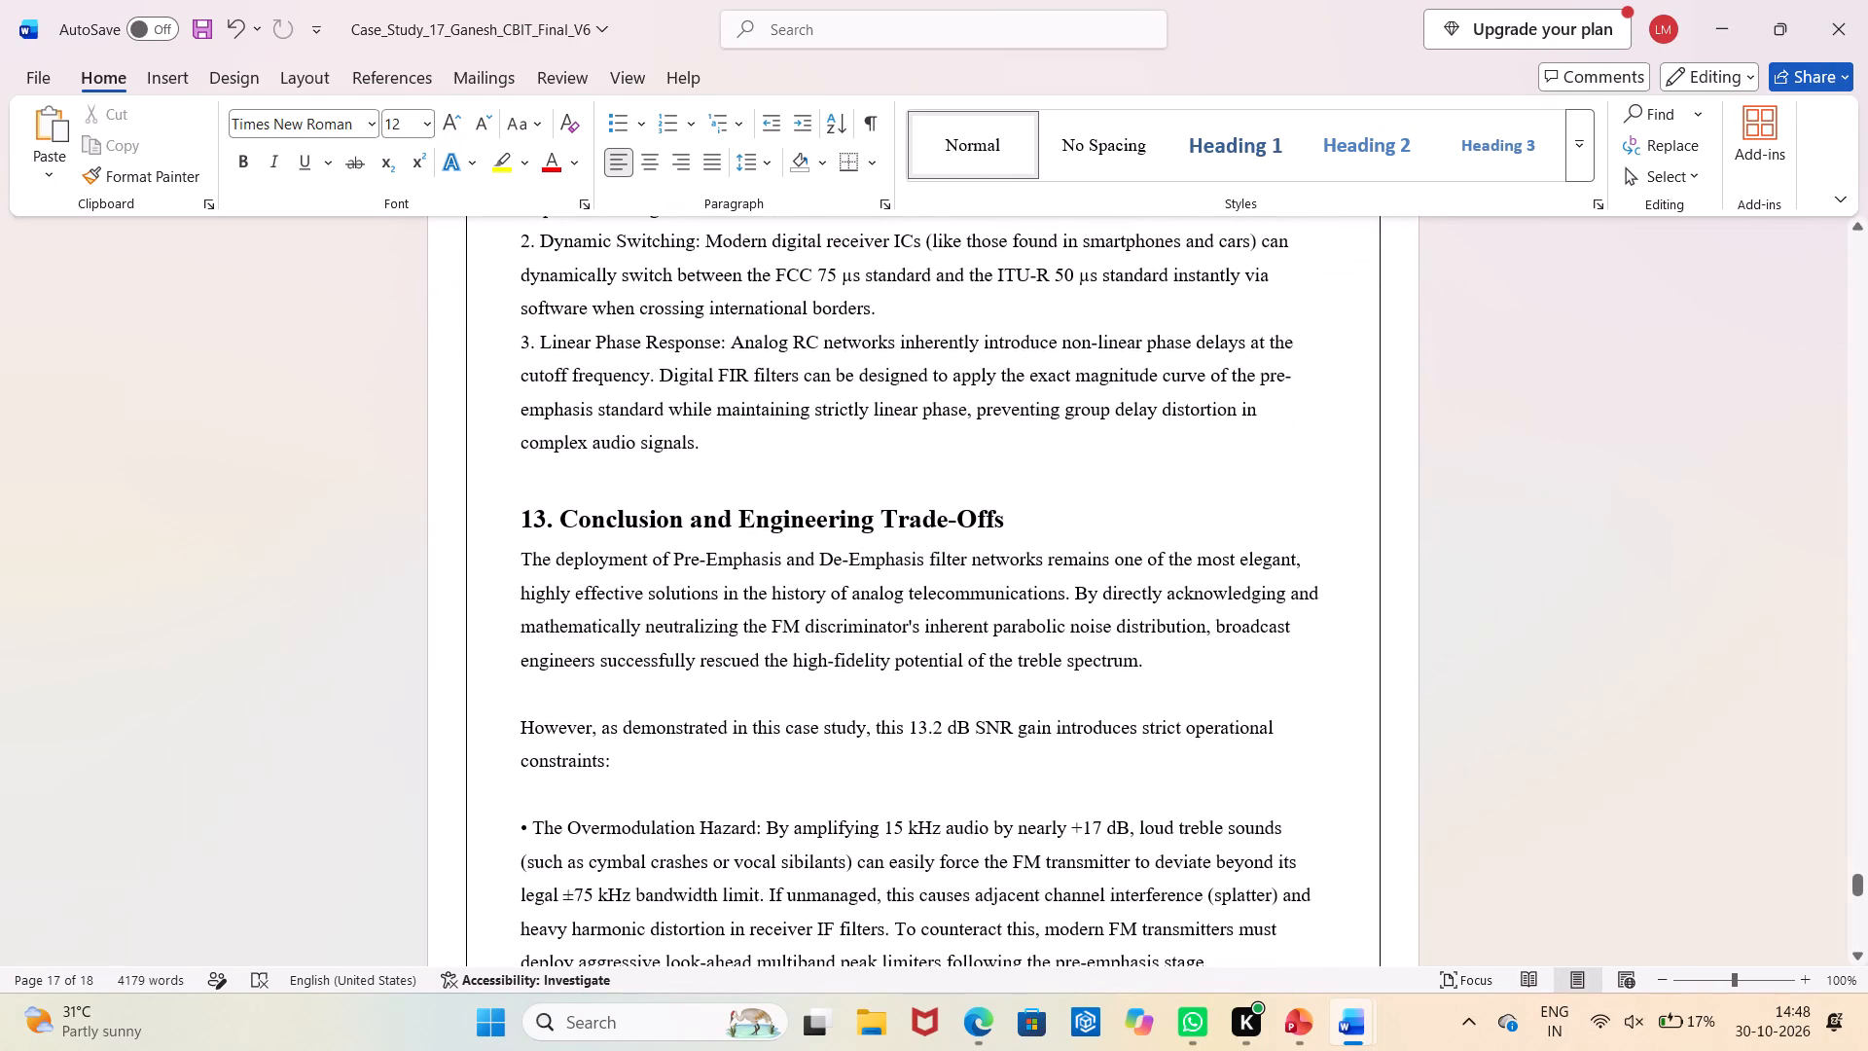
scroll(801, 775, down, 1)
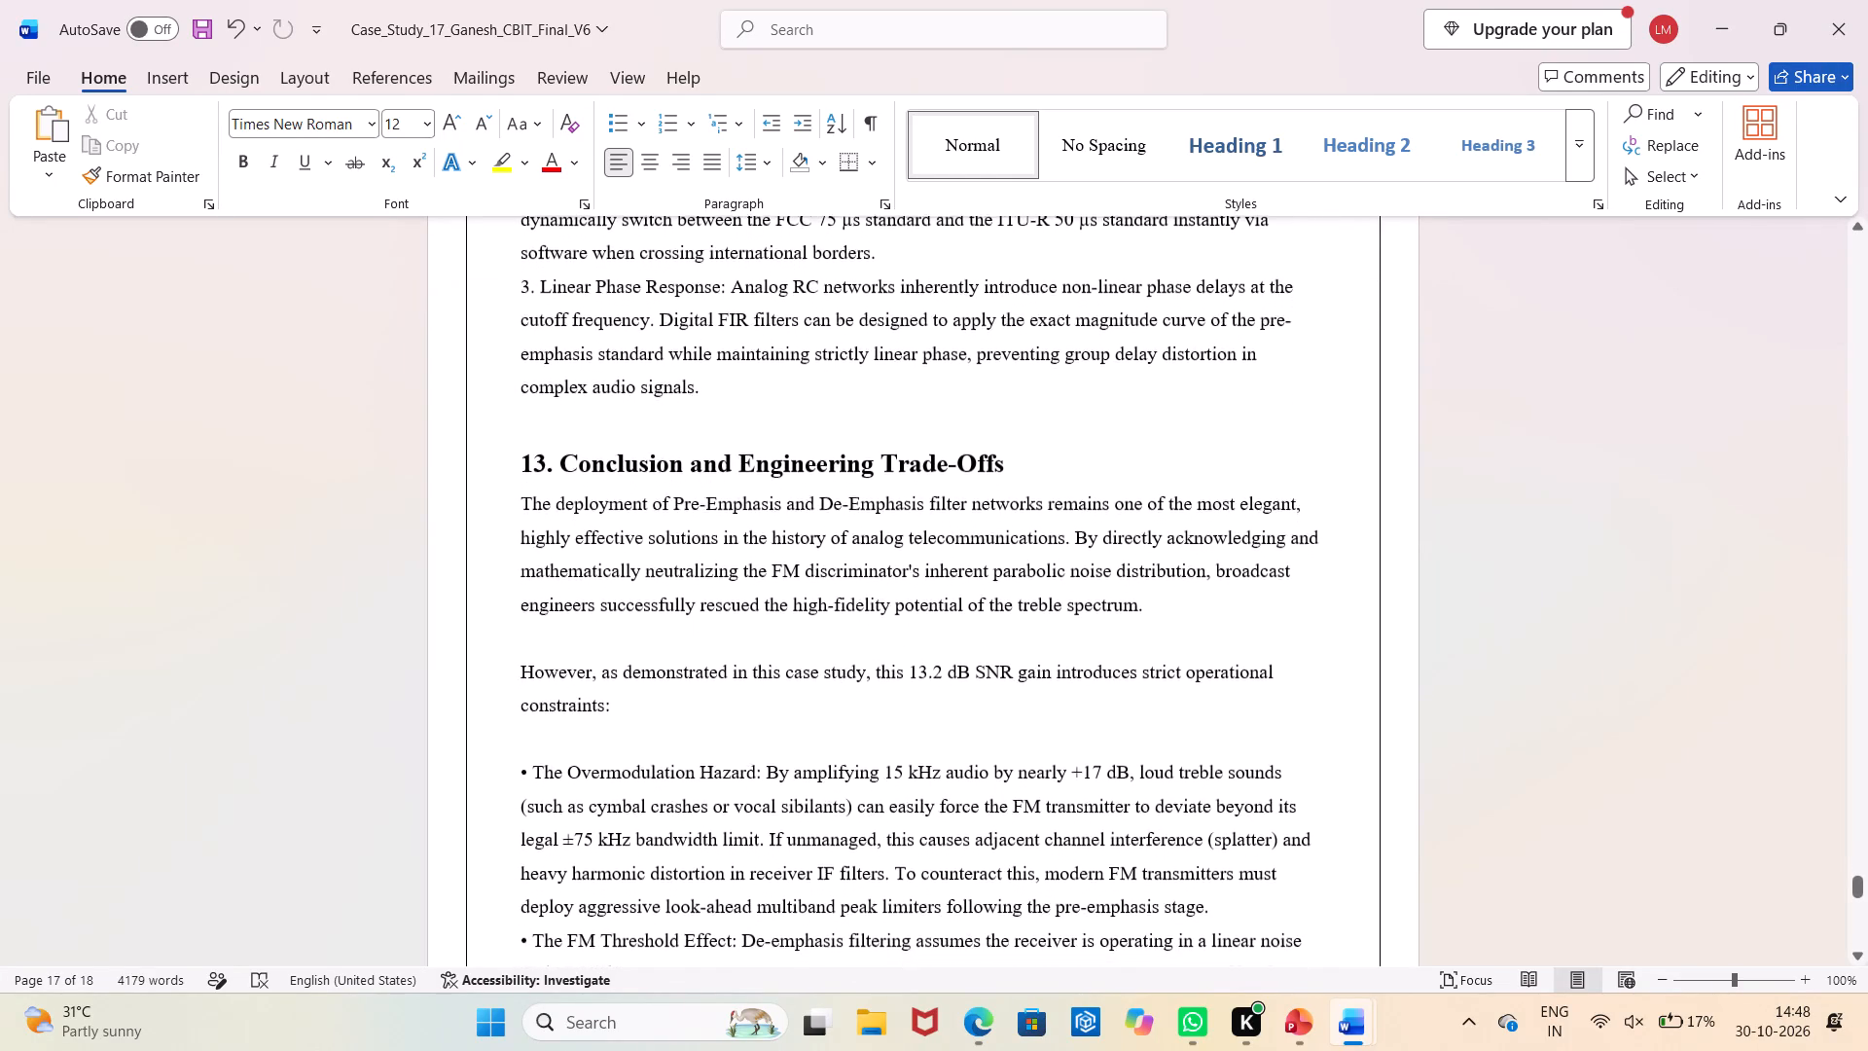
scroll(801, 775, up, 2)
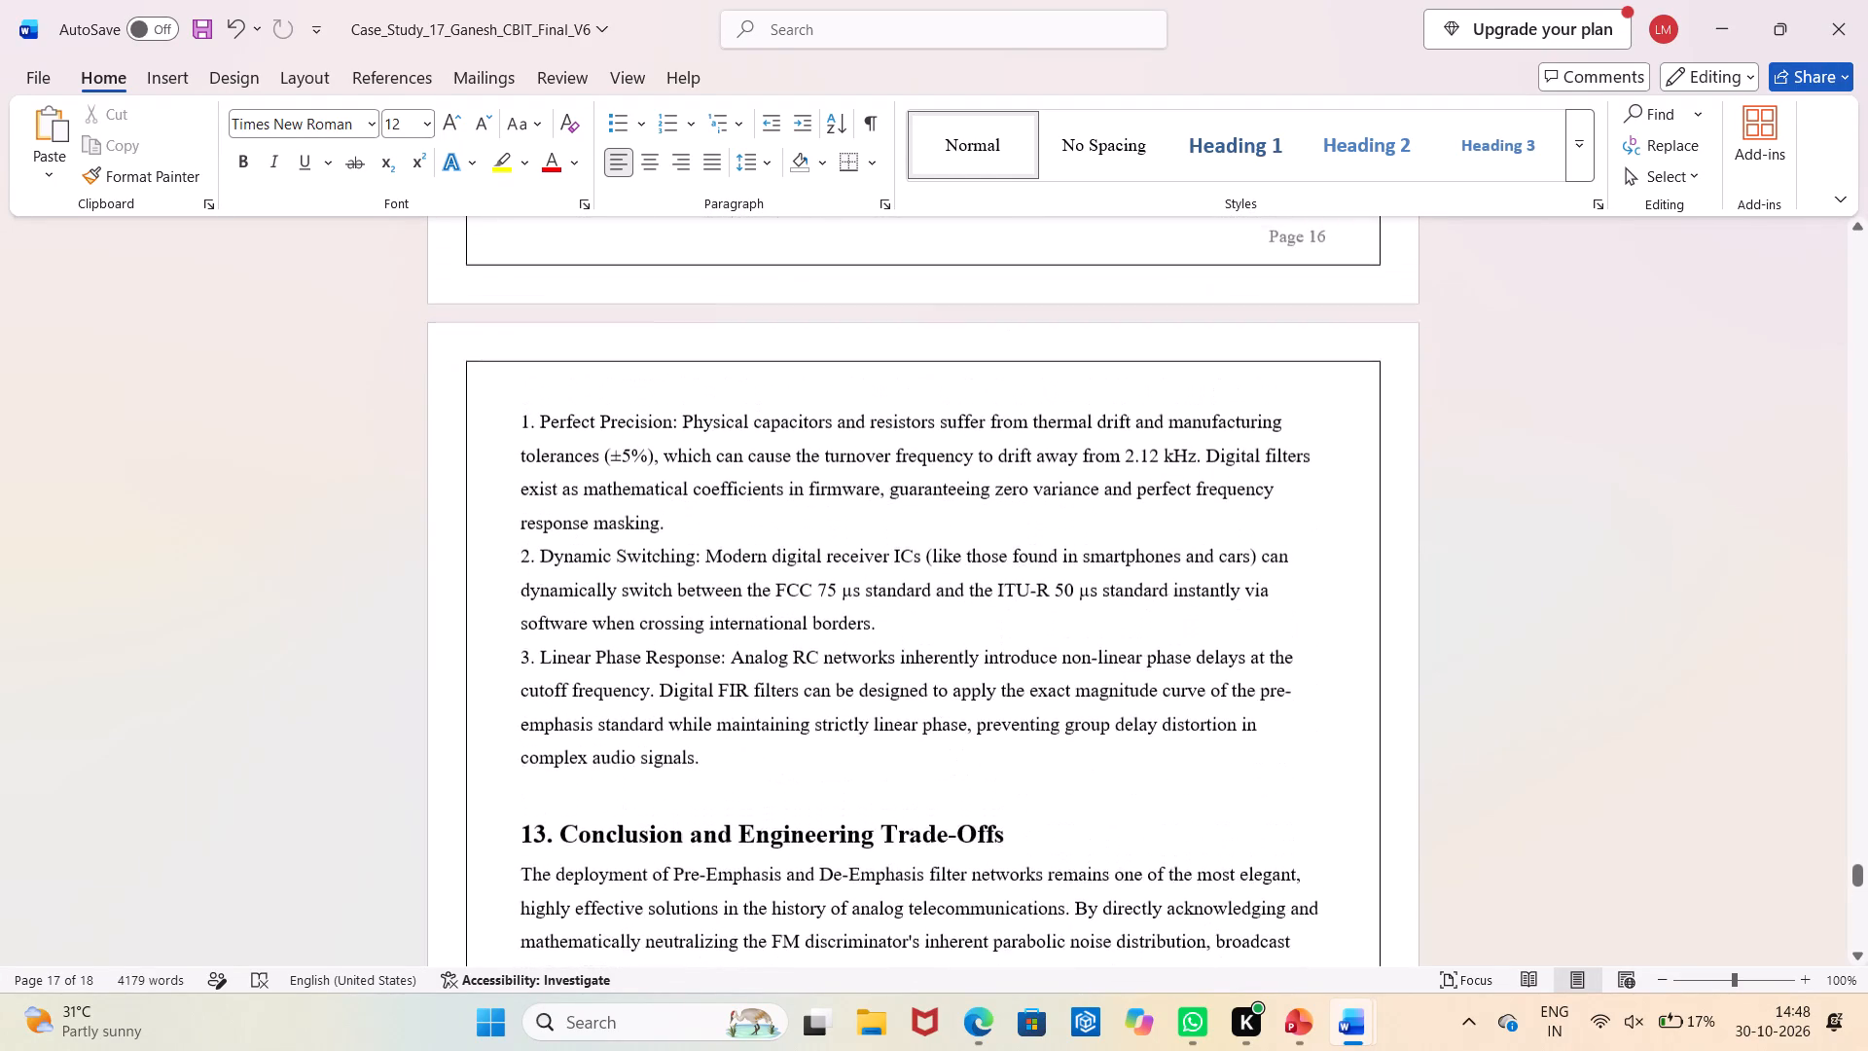
scroll(801, 775, up, 3)
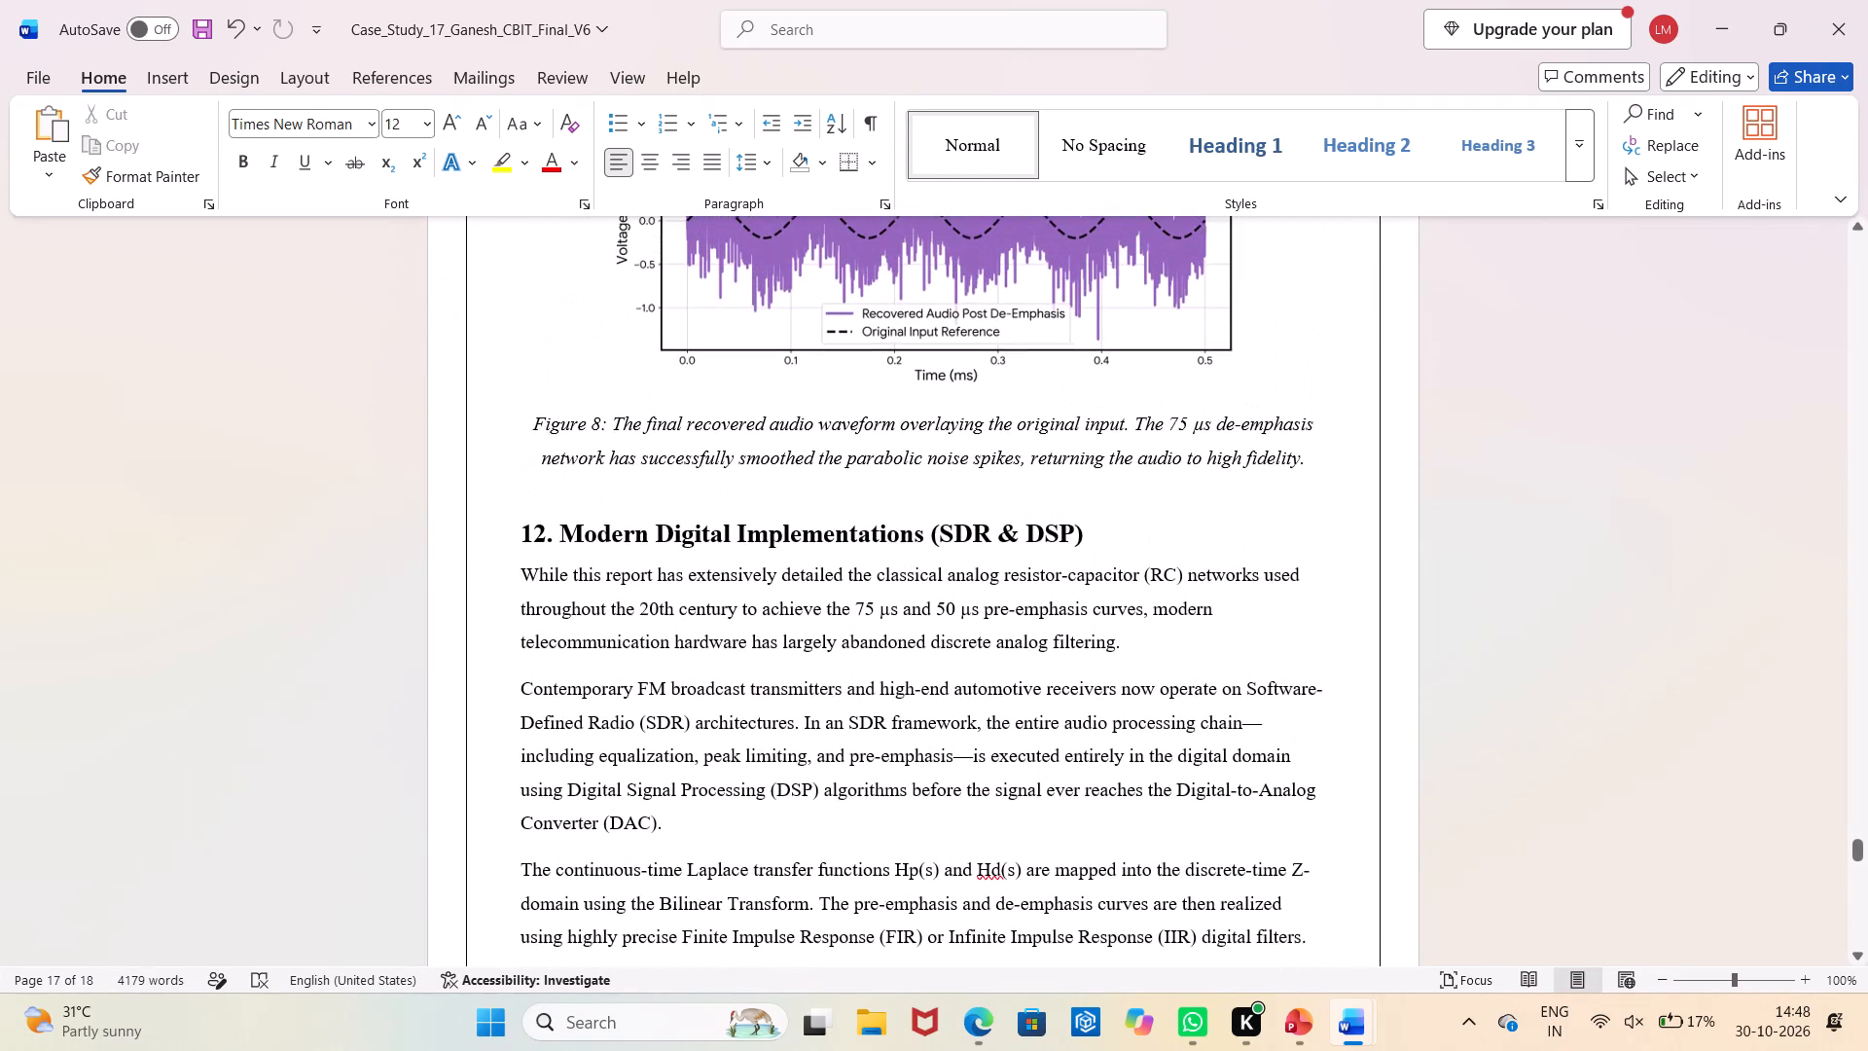
scroll(801, 775, up, 3)
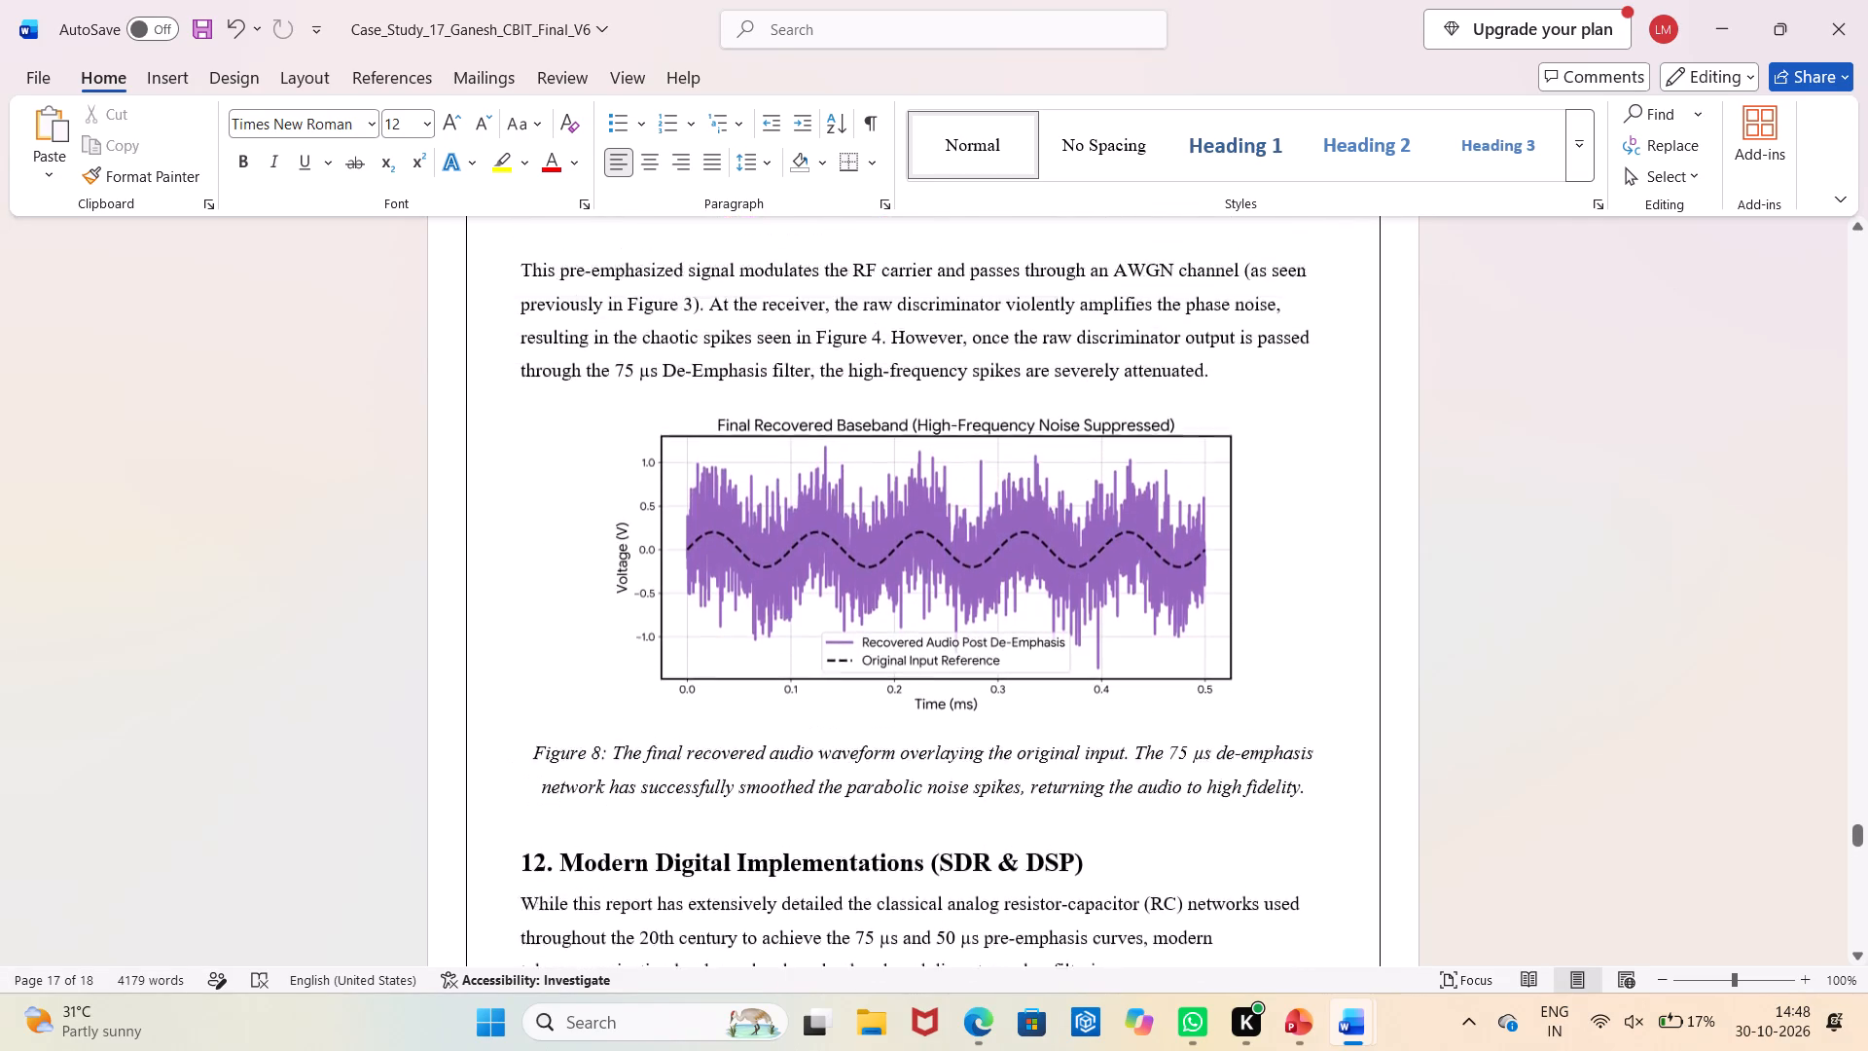
Examine the SNR improvement proof and filter synthesis sections, going back to the narrowband noise equations on page 10.
scroll(801, 775, up, 5)
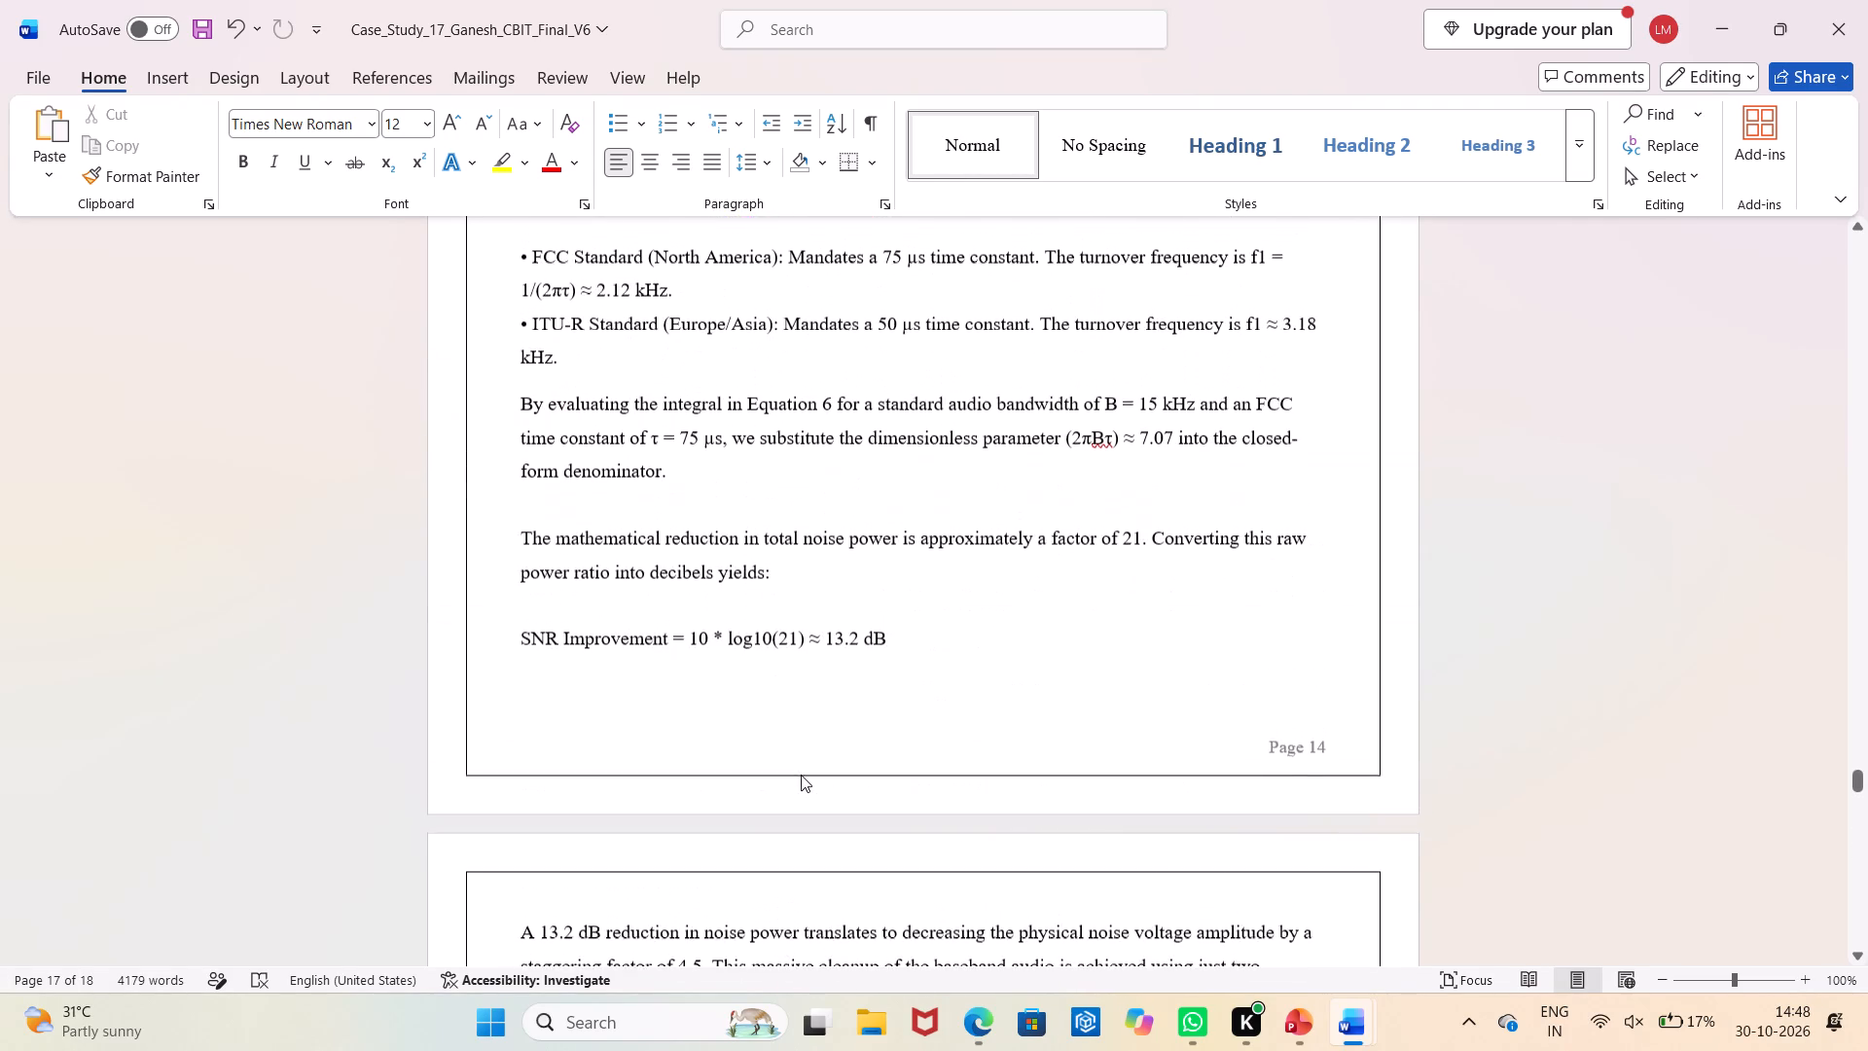
scroll(801, 775, down, 2)
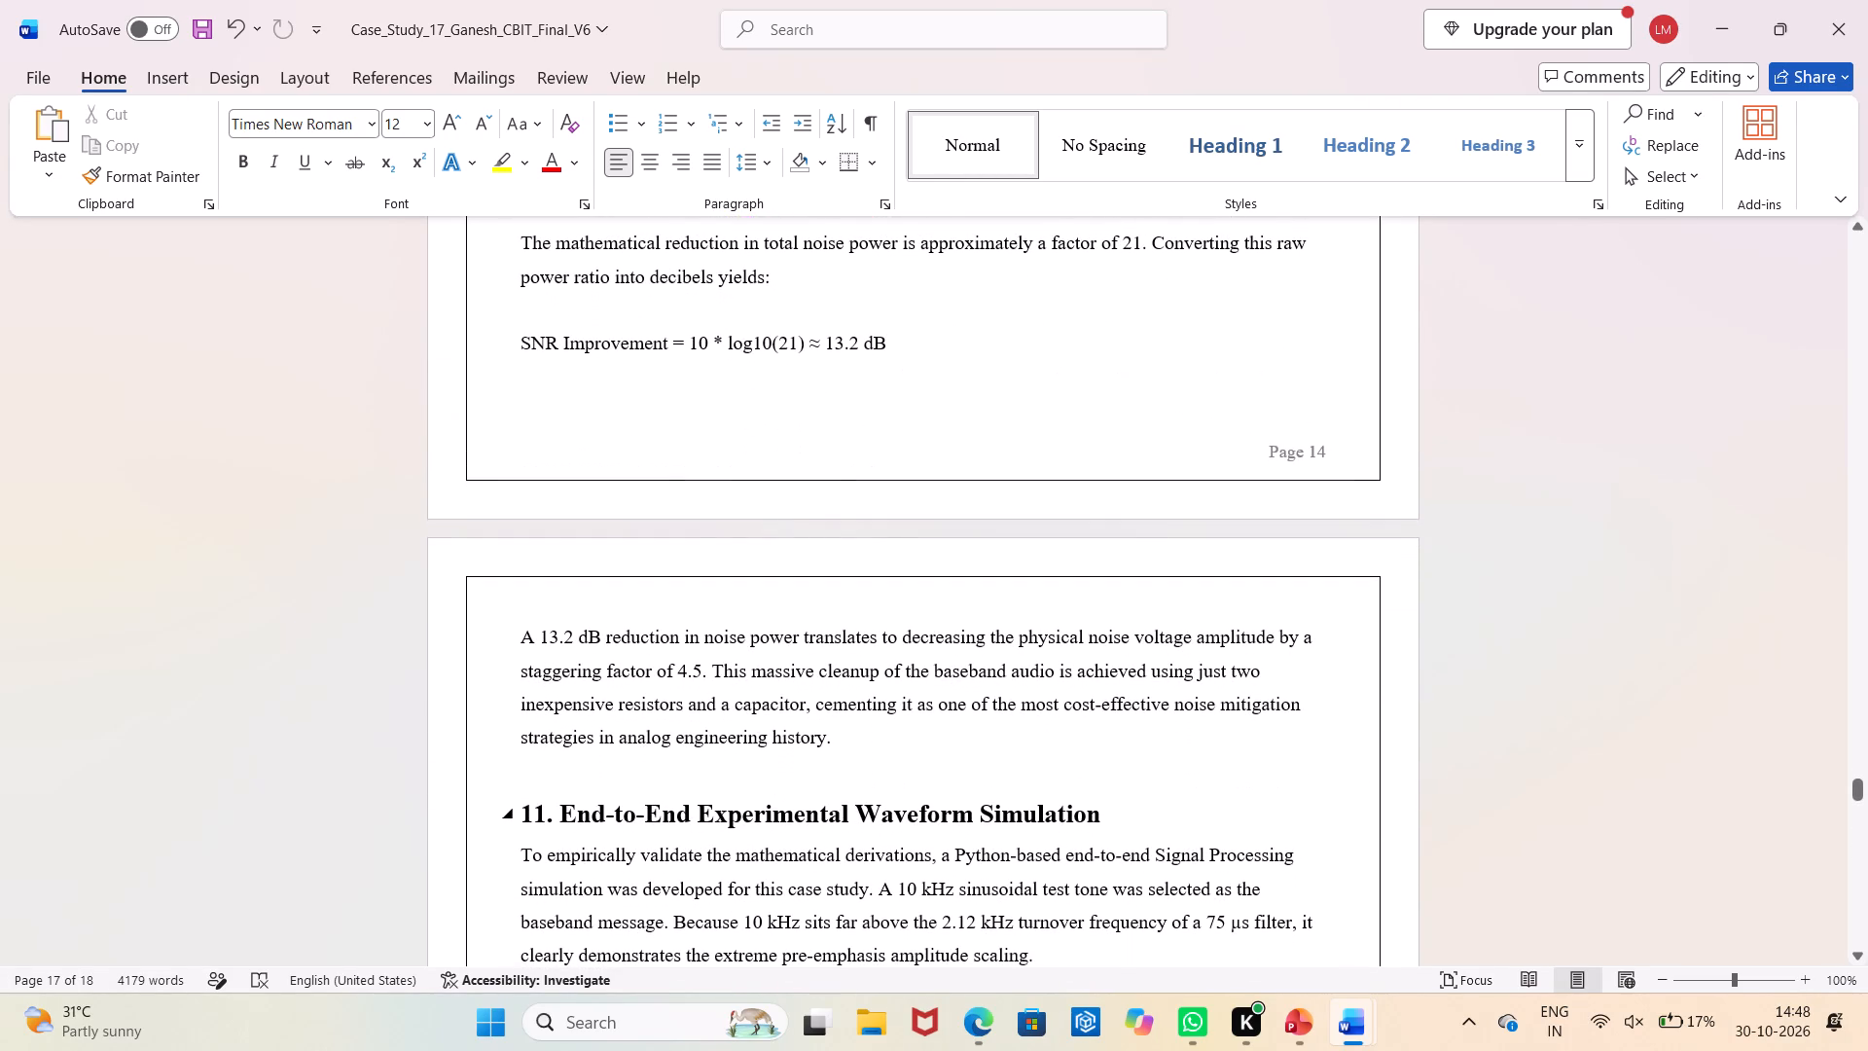
scroll(856, 777, up, 5)
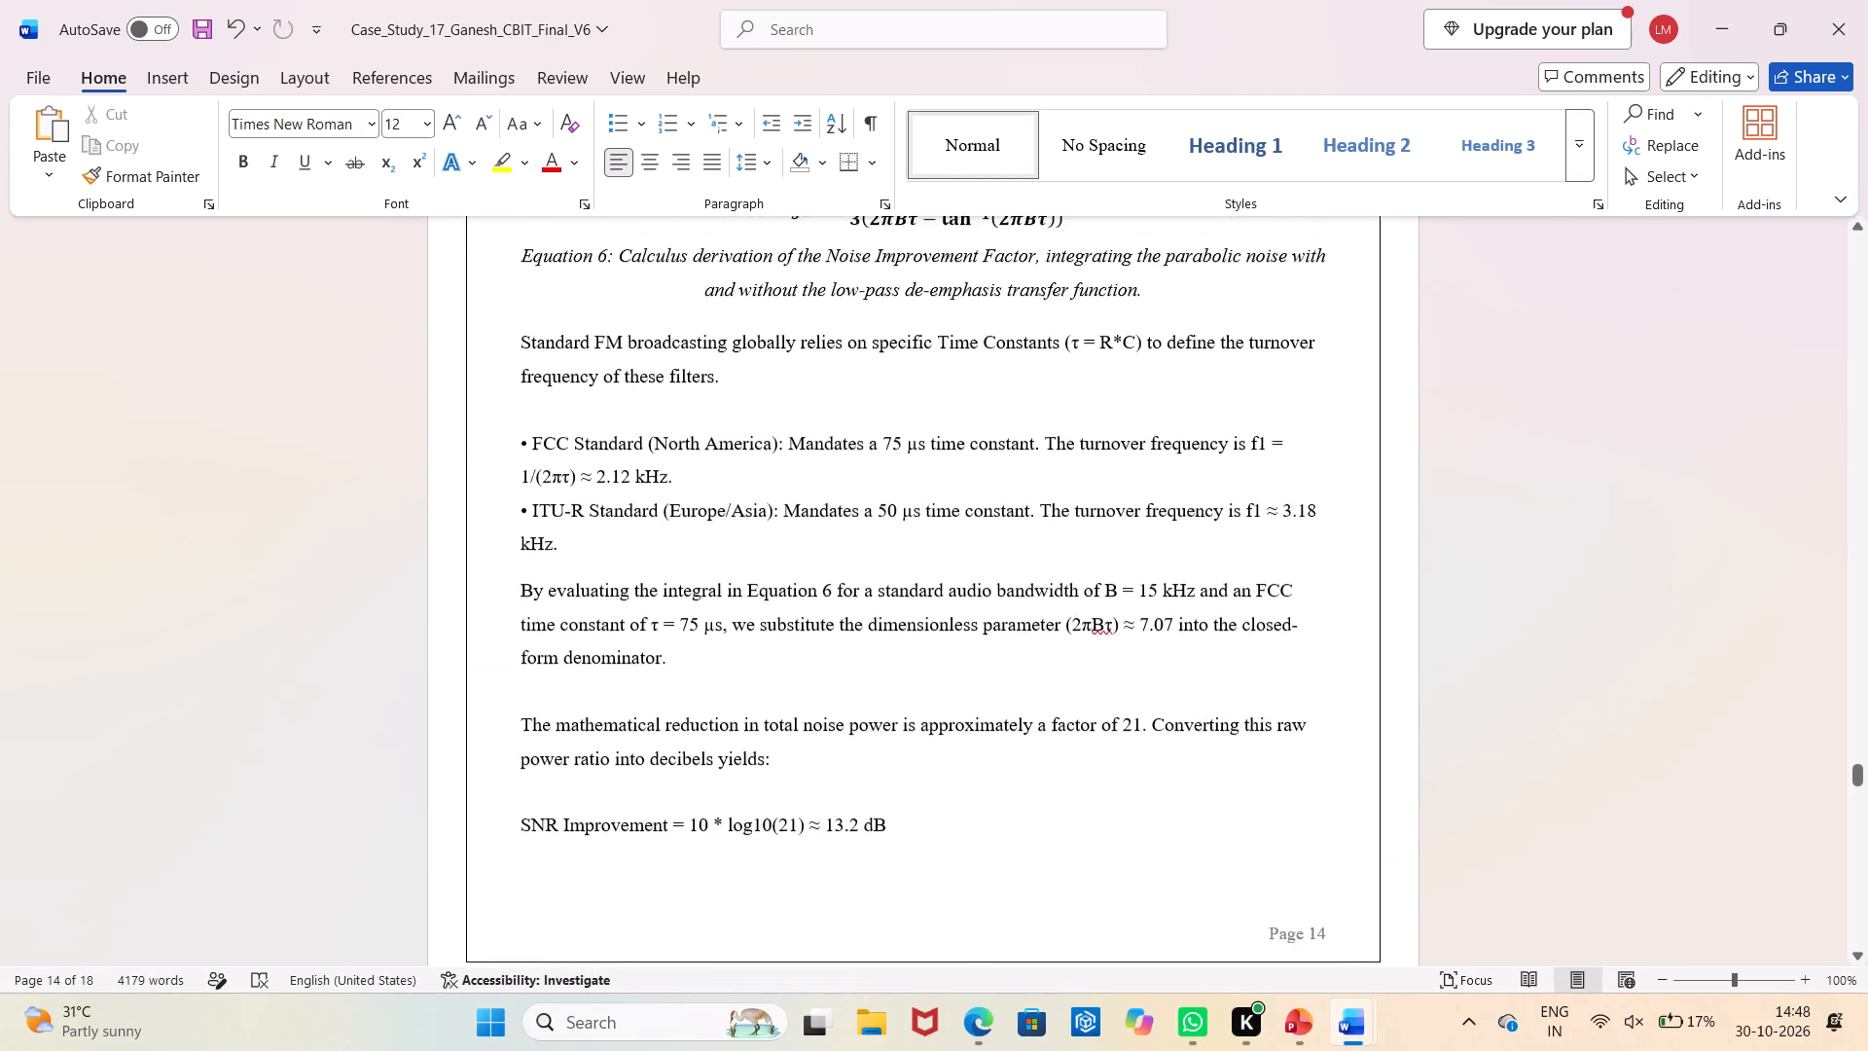
scroll(856, 777, up, 2)
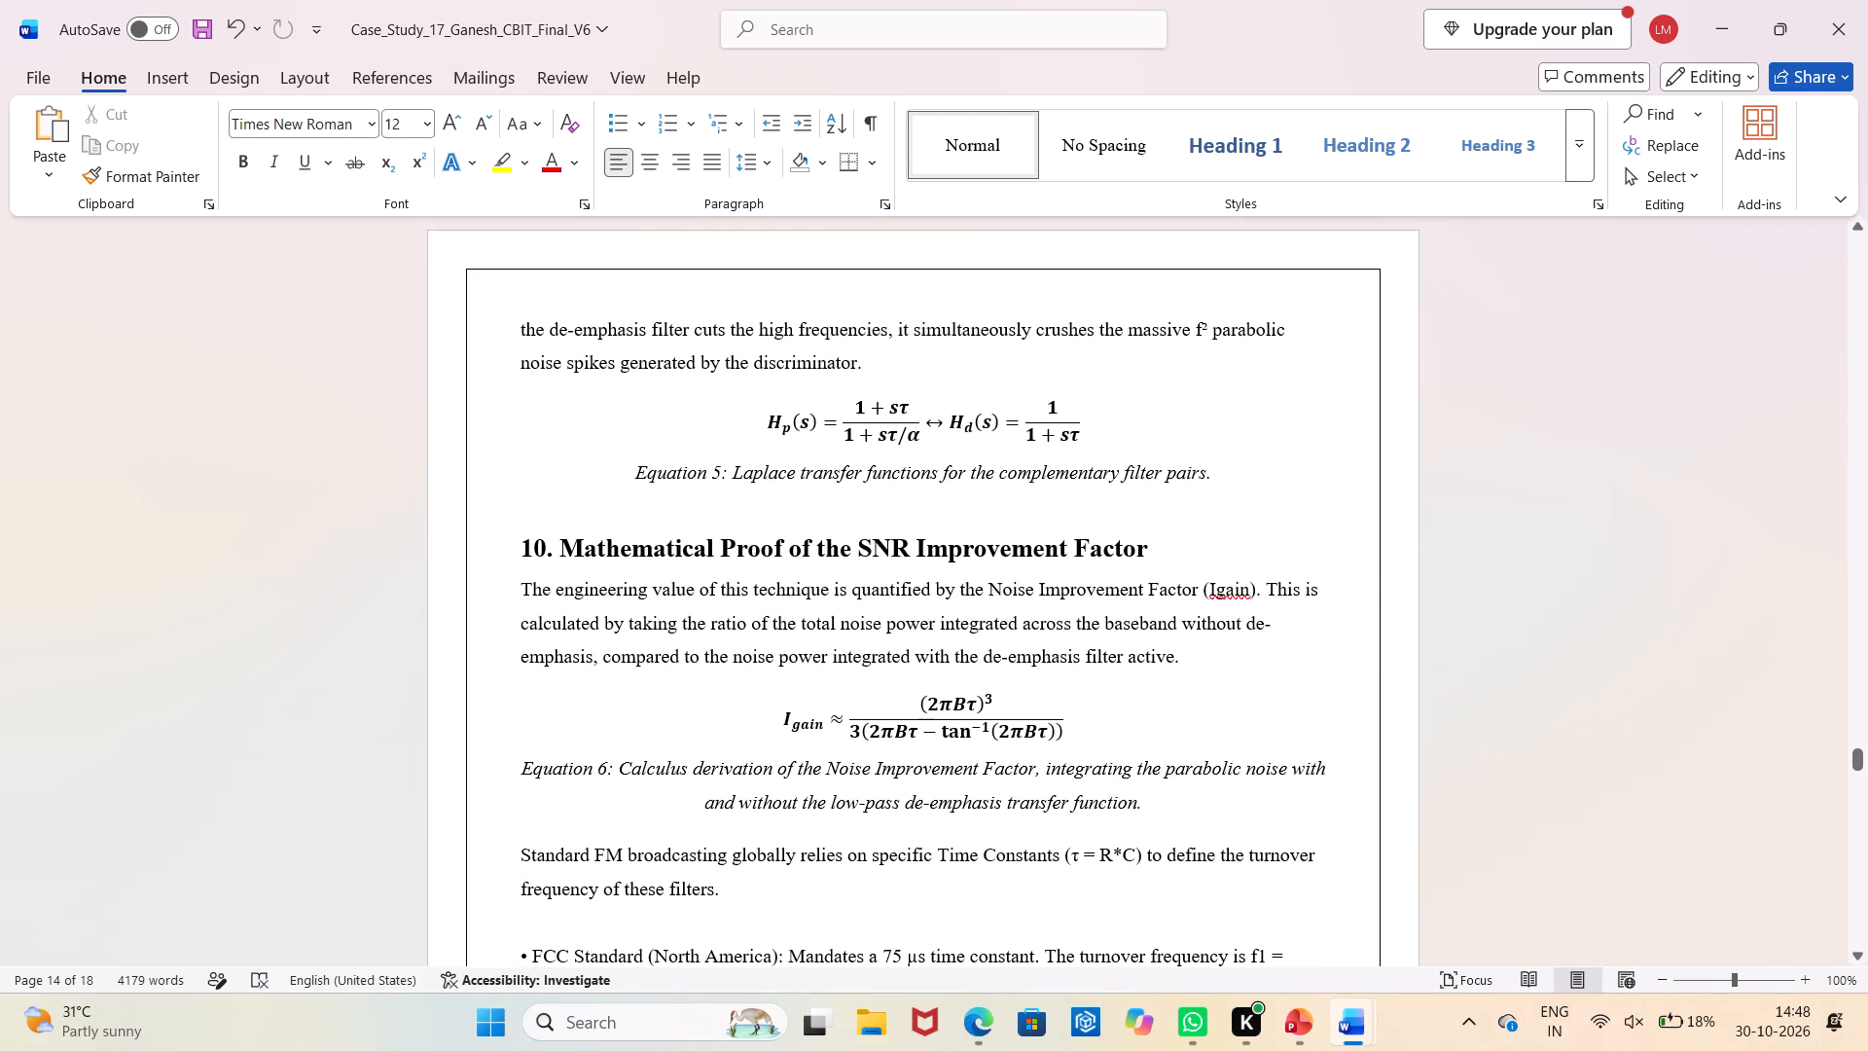
scroll(856, 777, up, 3)
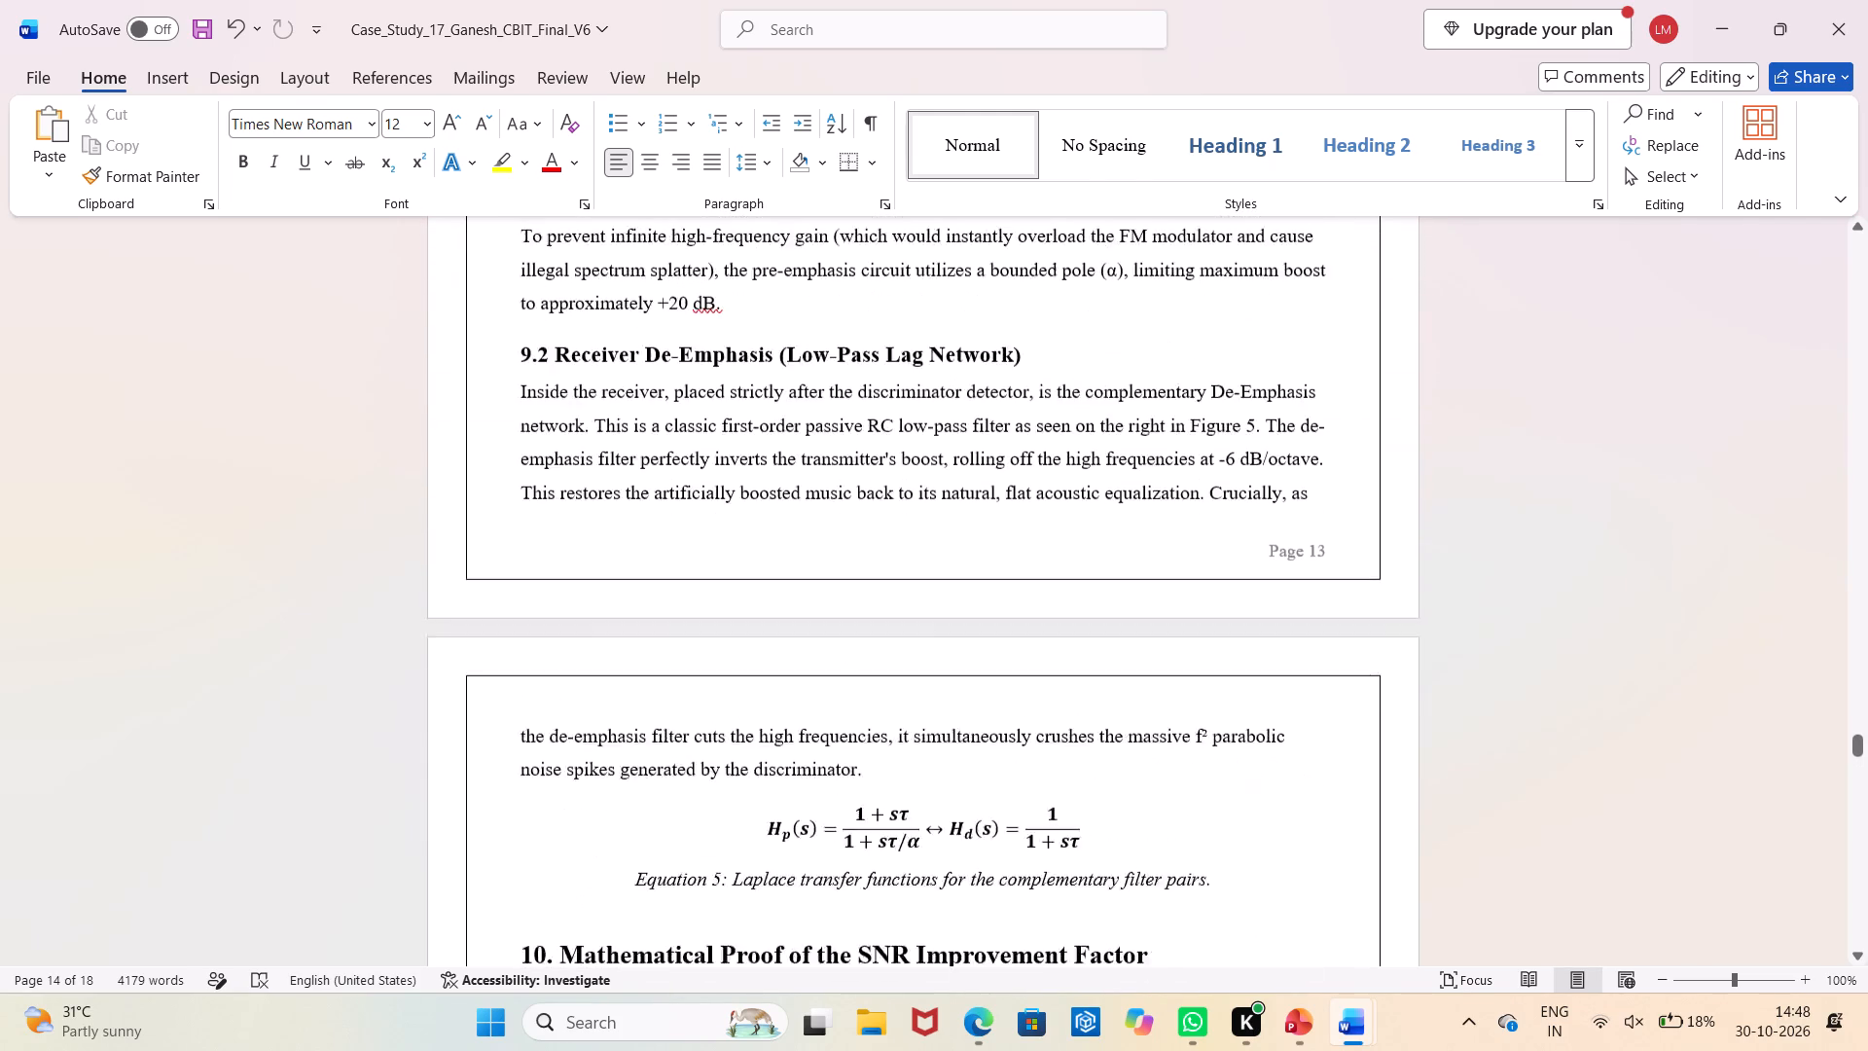
scroll(856, 777, up, 9)
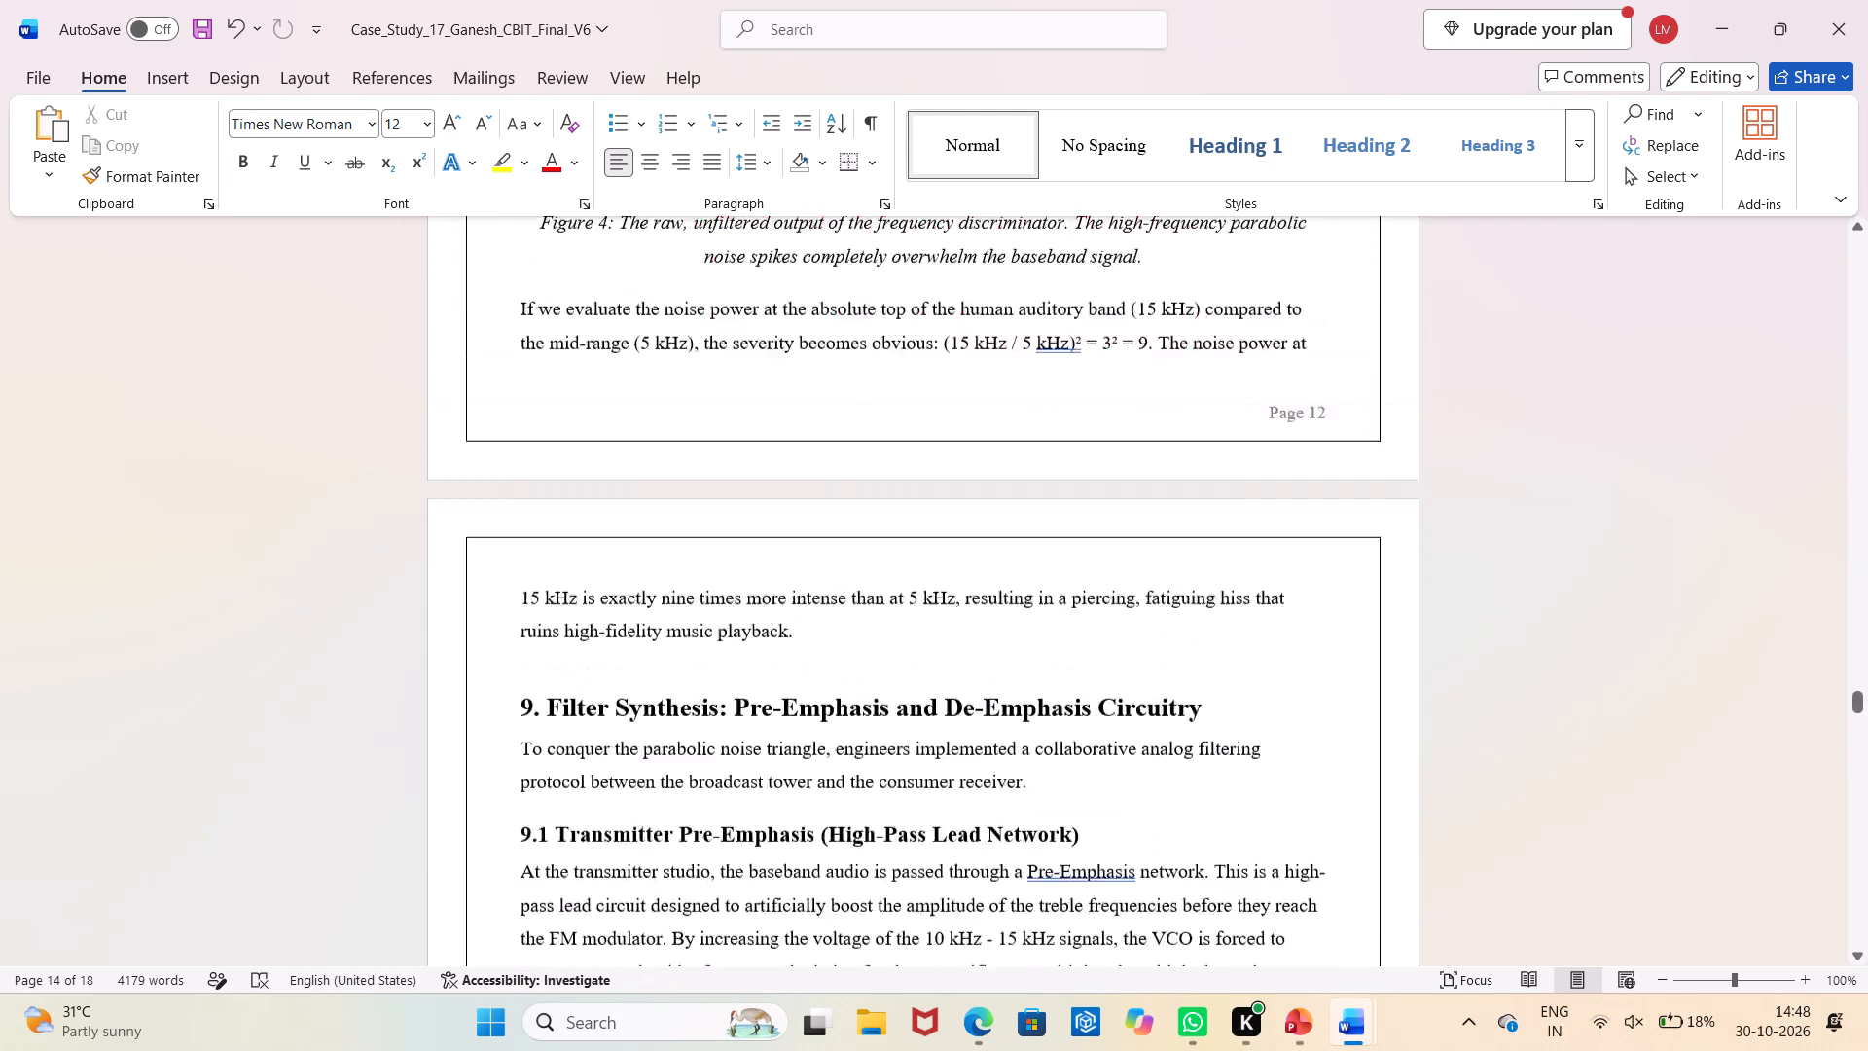
scroll(856, 777, up, 6)
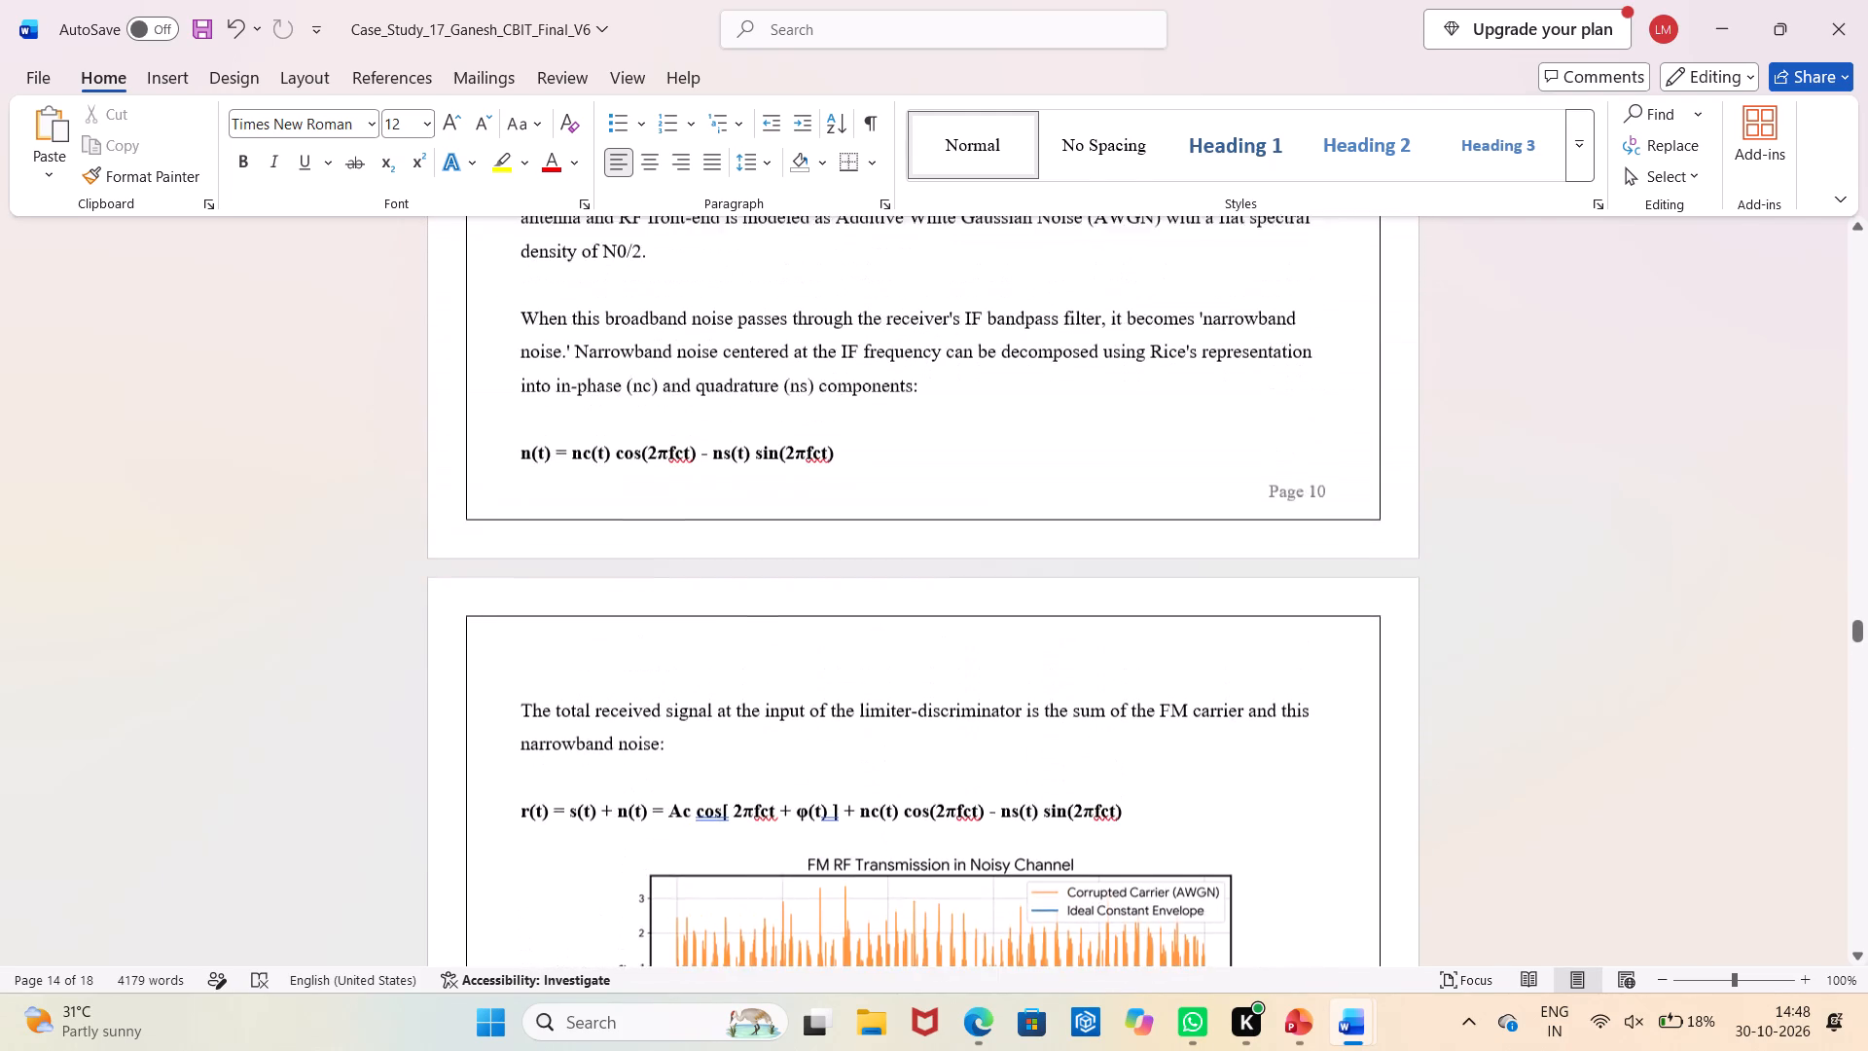
Examine the FM generation and Carson's Rule pages and the discriminator noise discussion around Equation 4 and Figure 4.
scroll(856, 777, up, 6)
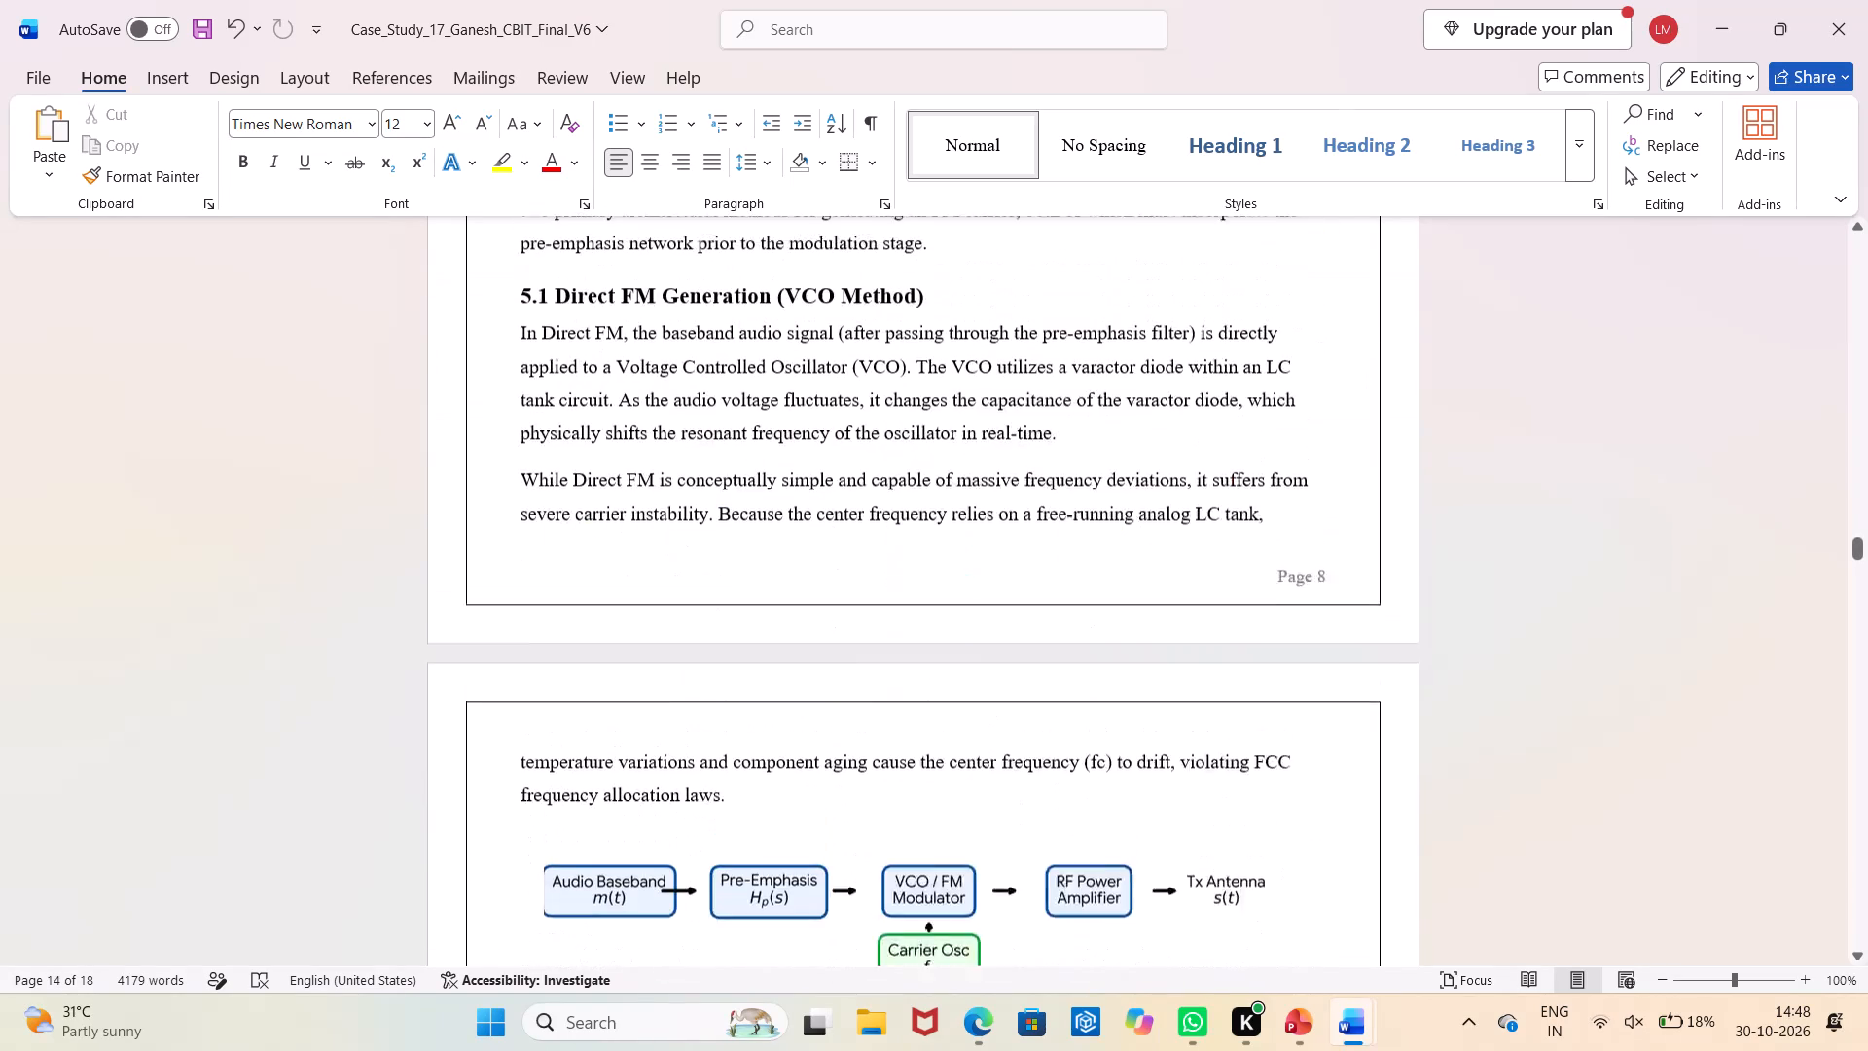
scroll(856, 777, down, 4)
scroll(856, 777, up, 8)
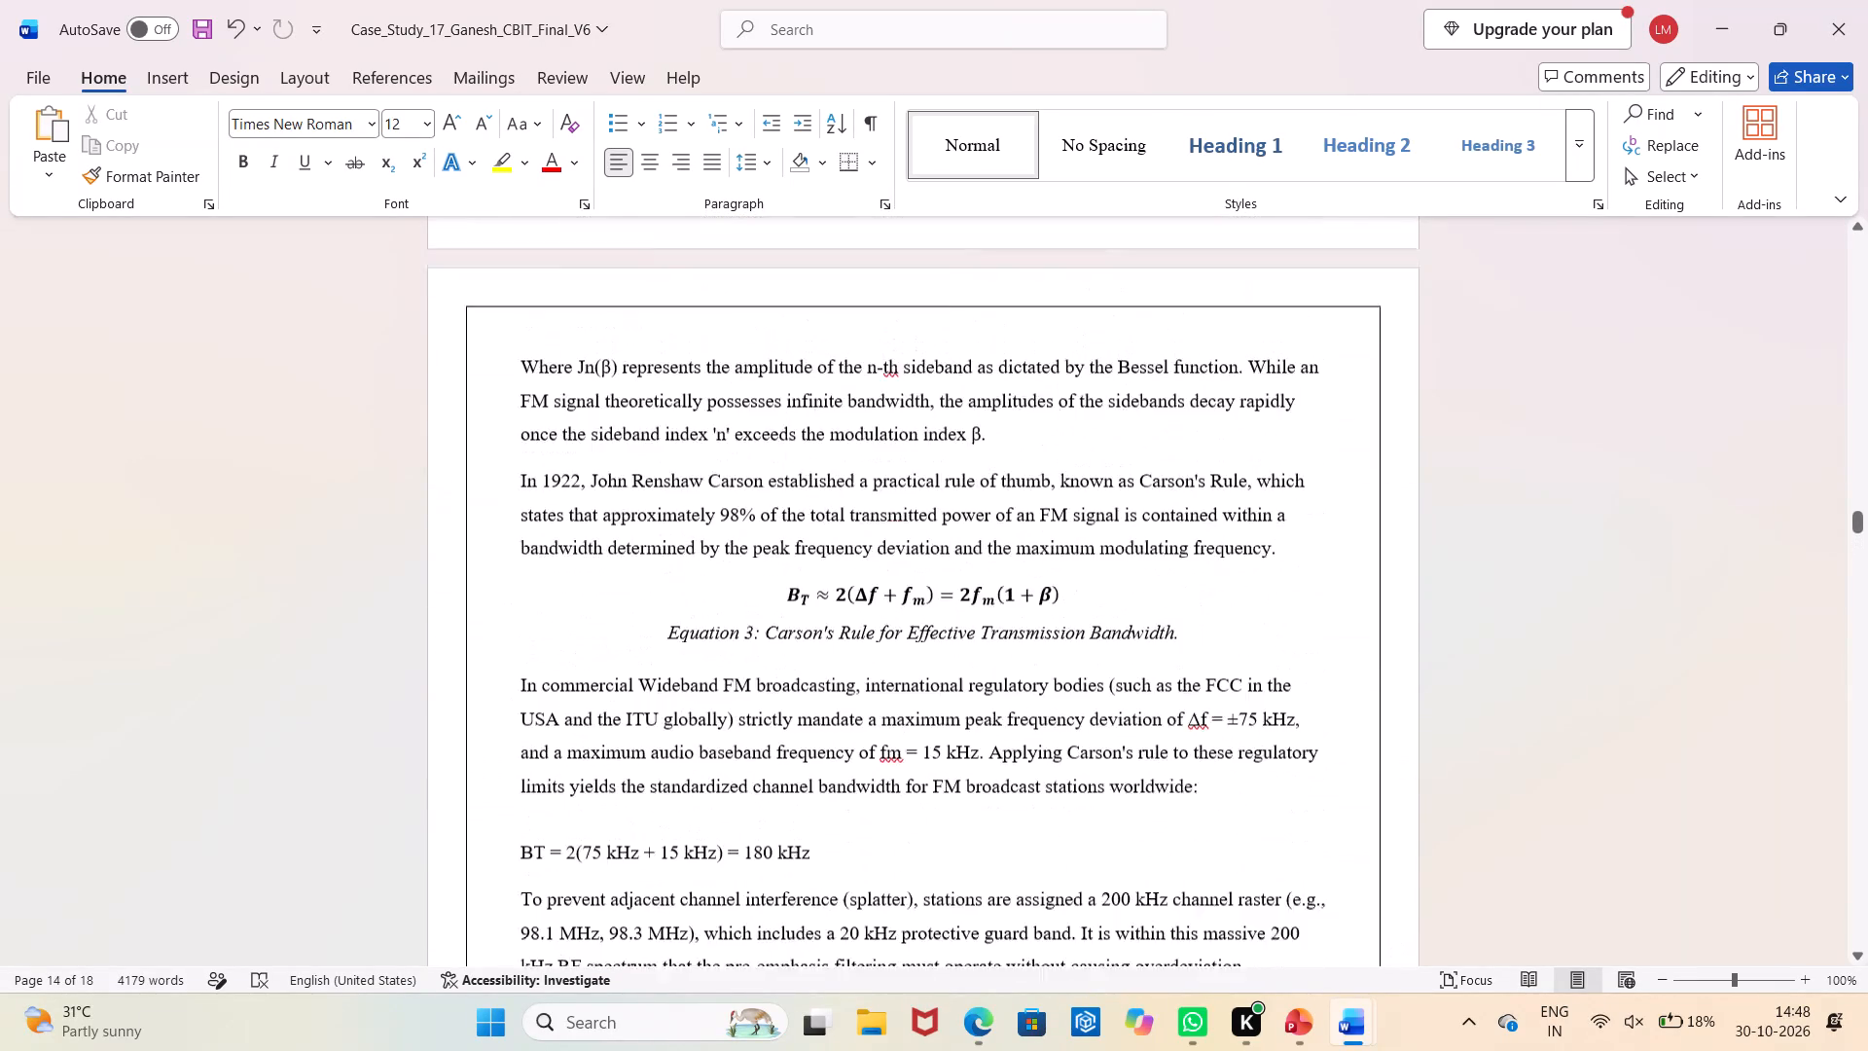
scroll(856, 777, up, 3)
scroll(856, 777, down, 7)
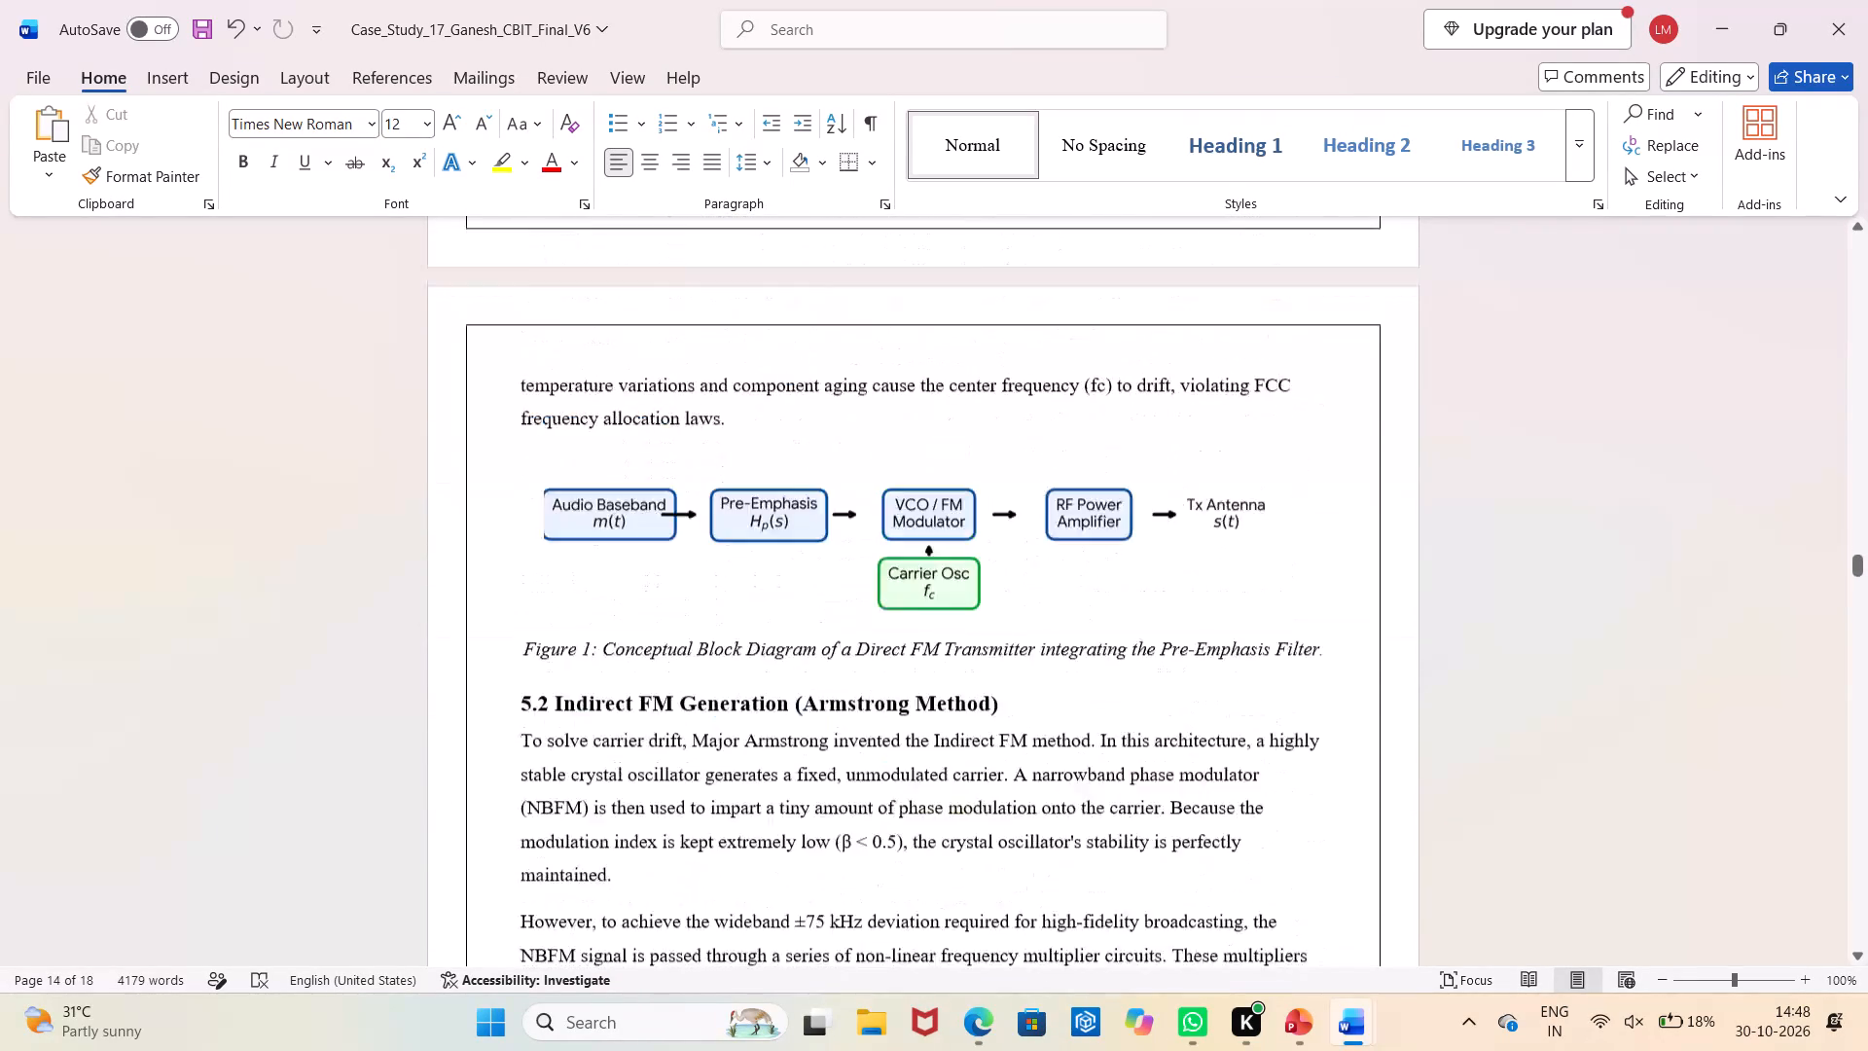
scroll(856, 777, down, 9)
scroll(856, 777, up, 4)
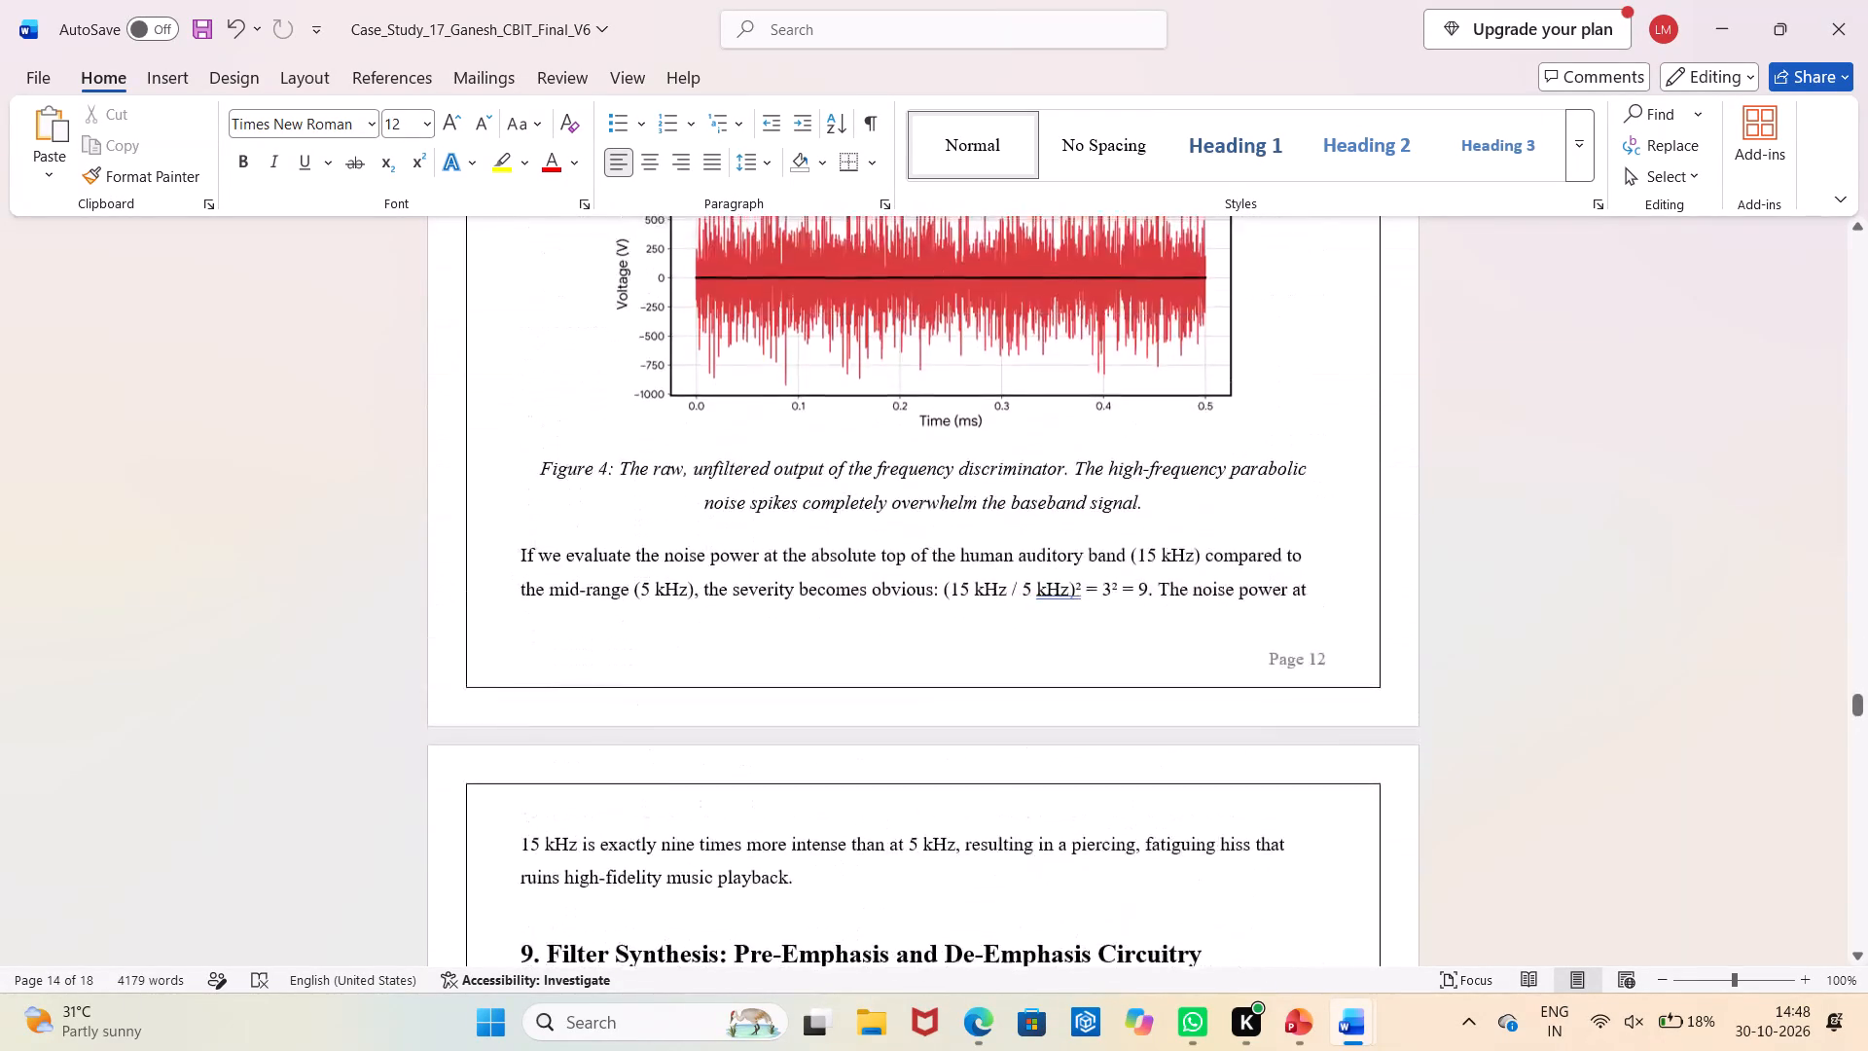
scroll(856, 777, up, 4)
scroll(856, 777, down, 6)
scroll(856, 777, up, 1)
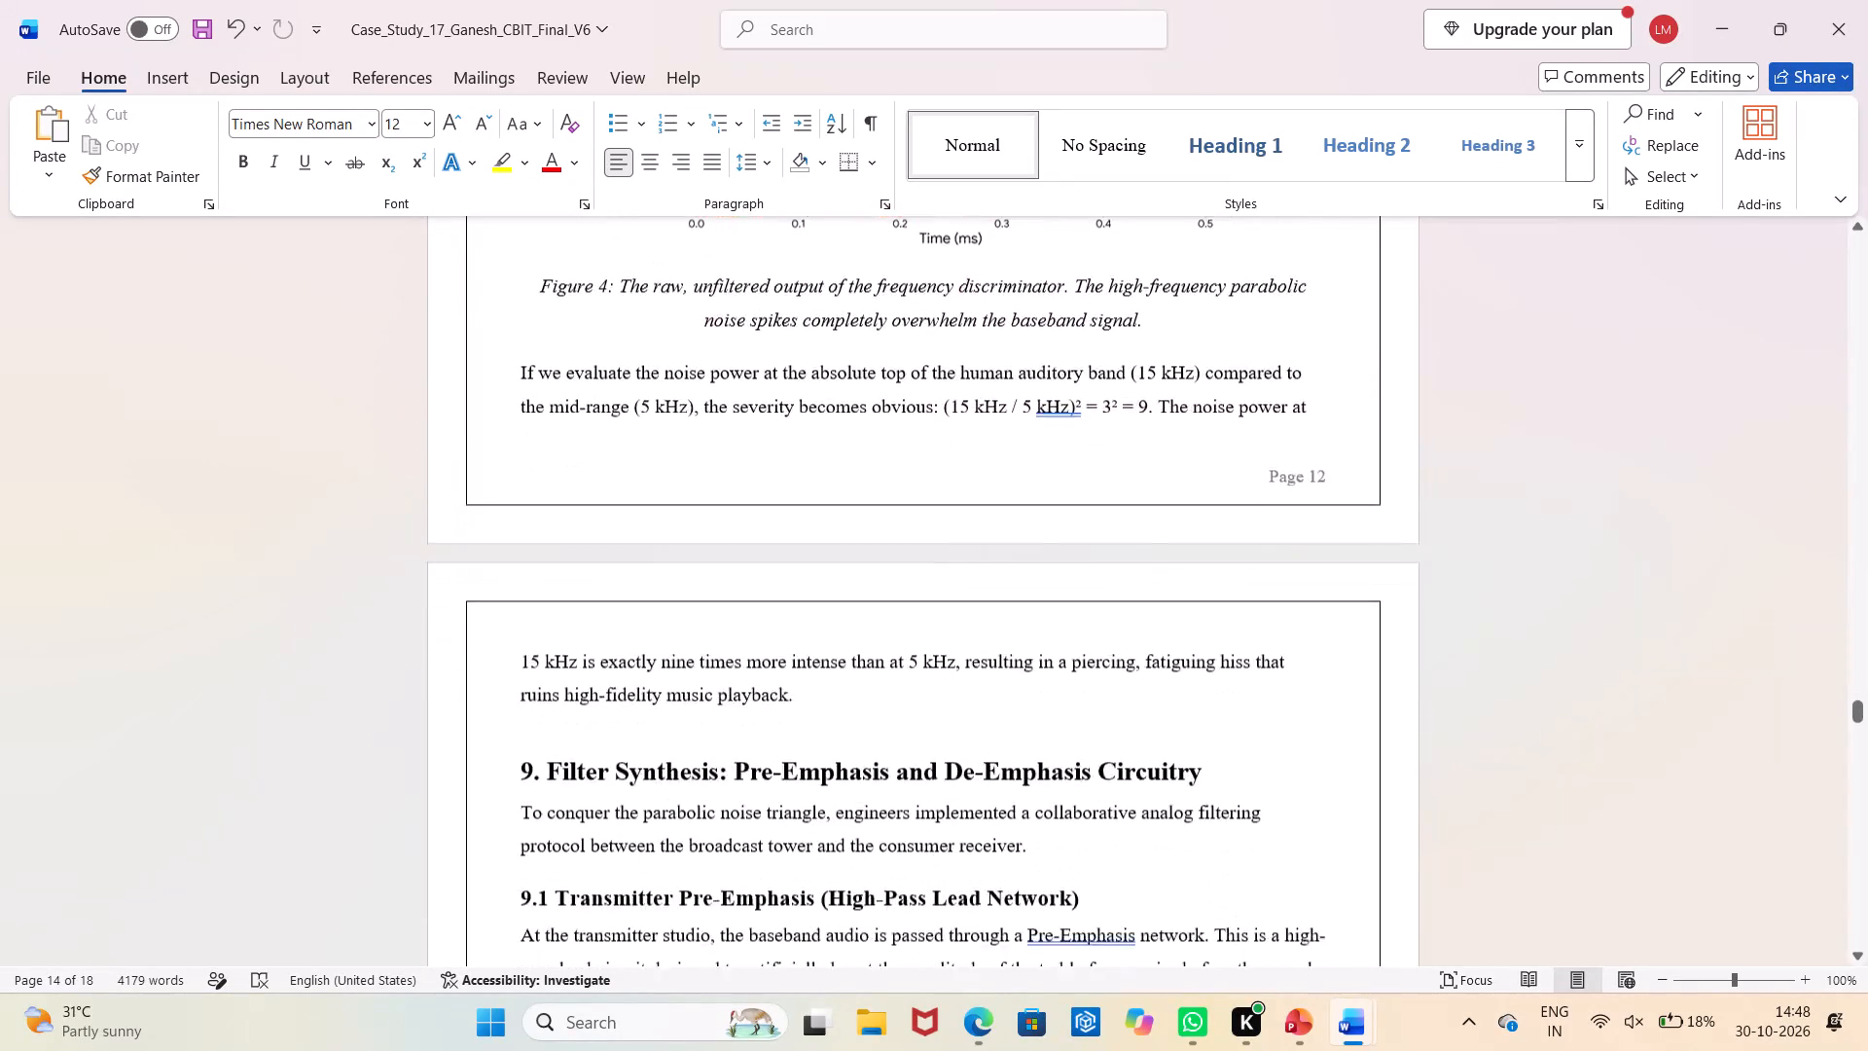
scroll(856, 777, up, 1)
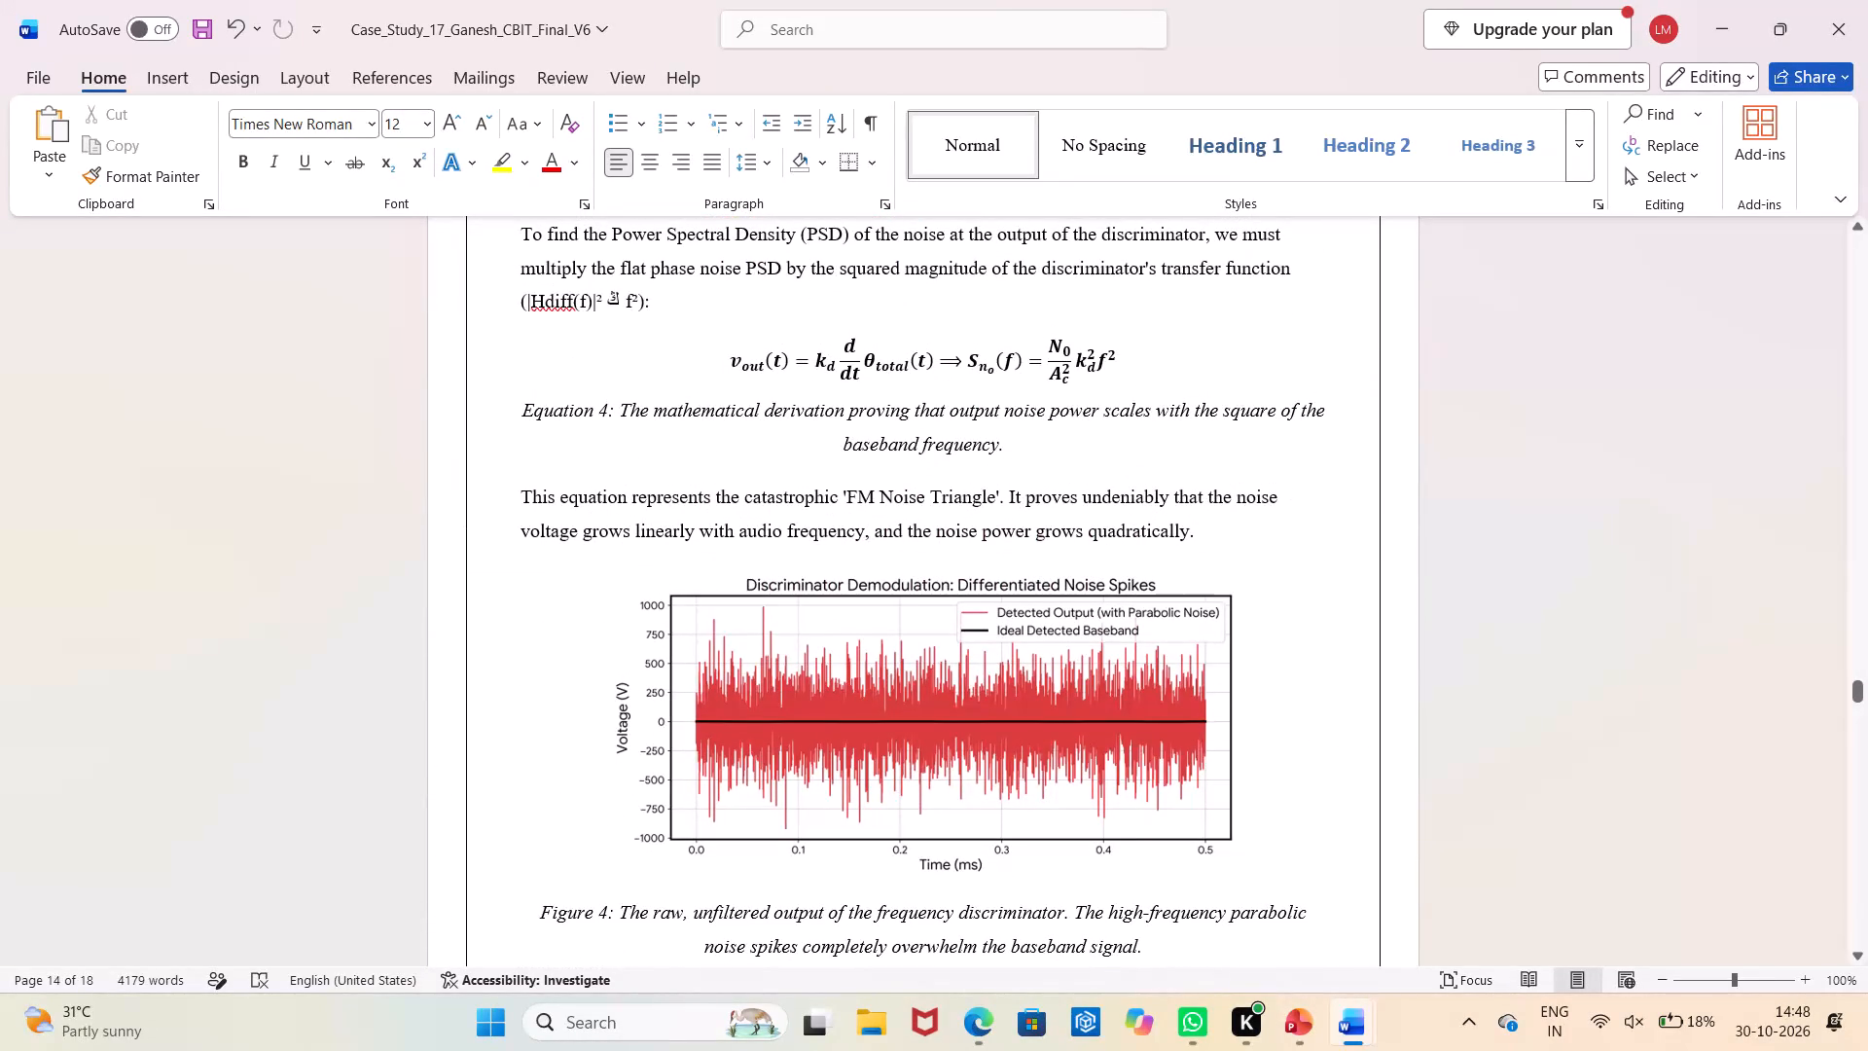
Look ahead from section 9, Filter Synthesis, past Figure 8 and section 12 to the end of the references list.
scroll(856, 777, down, 5)
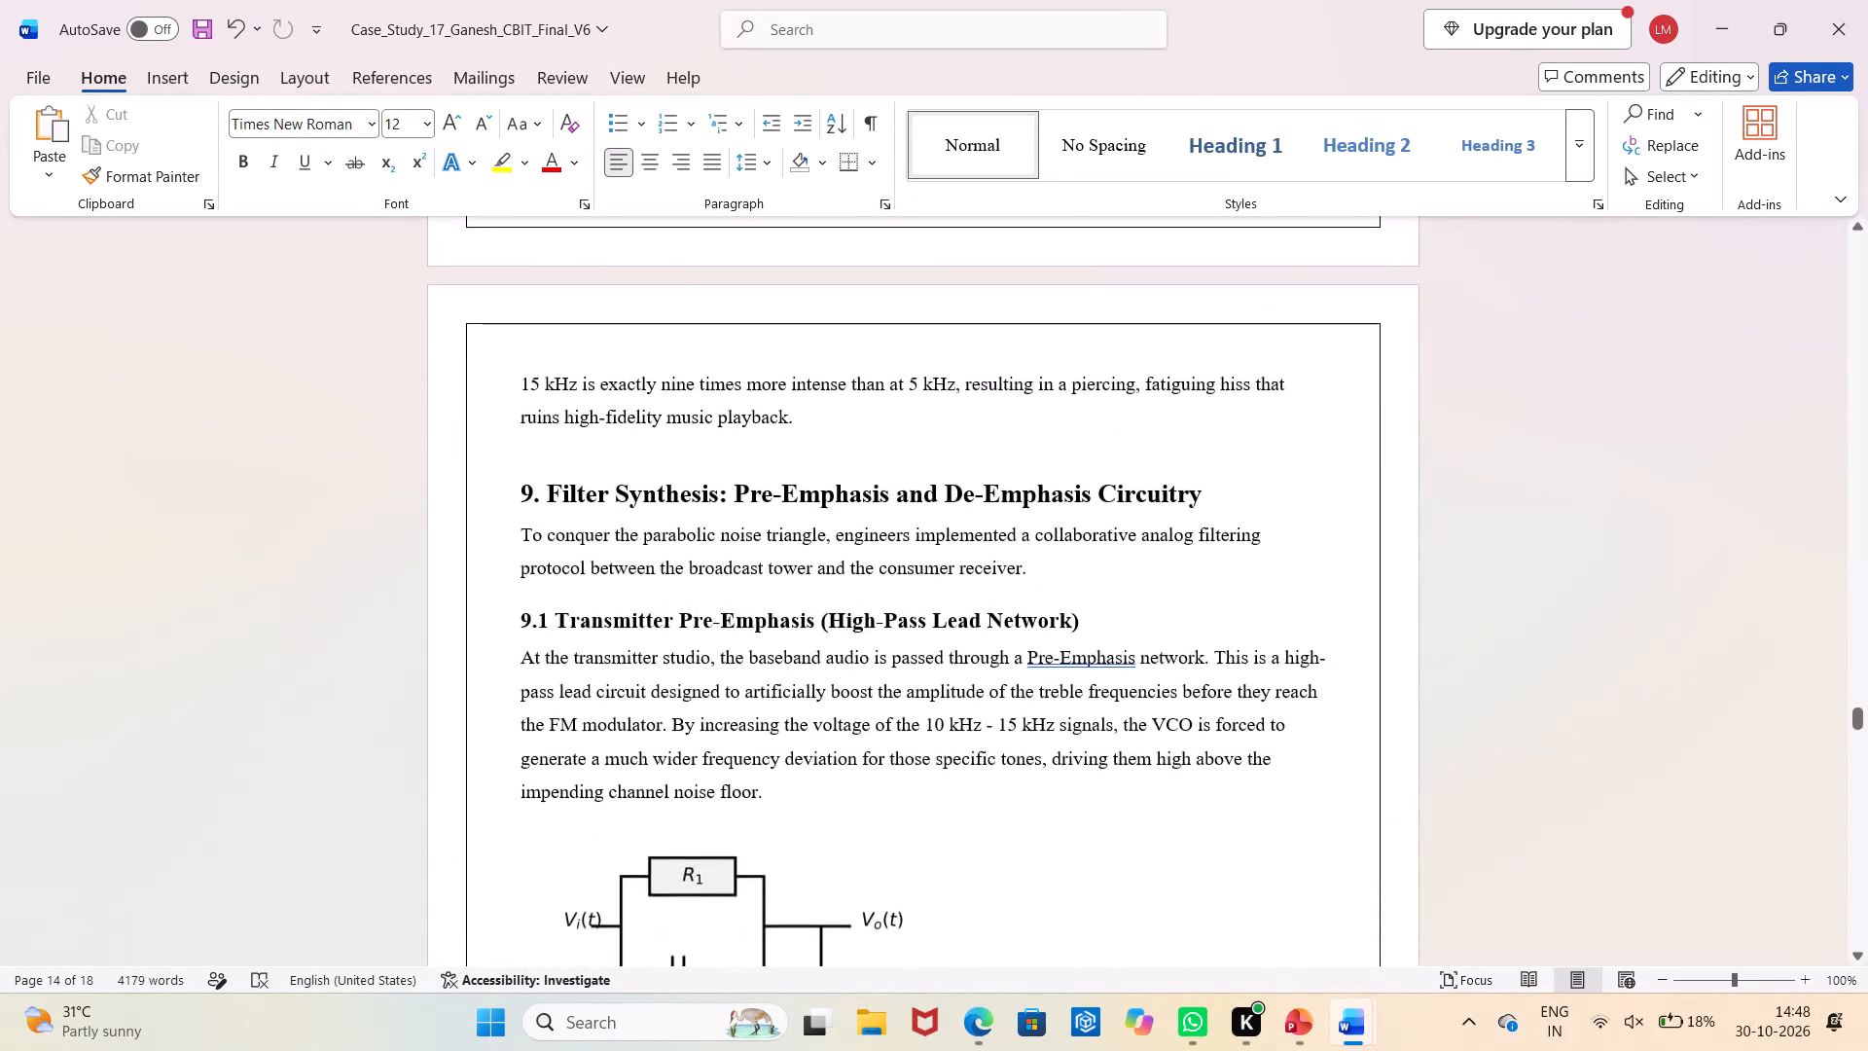
scroll(856, 777, down, 10)
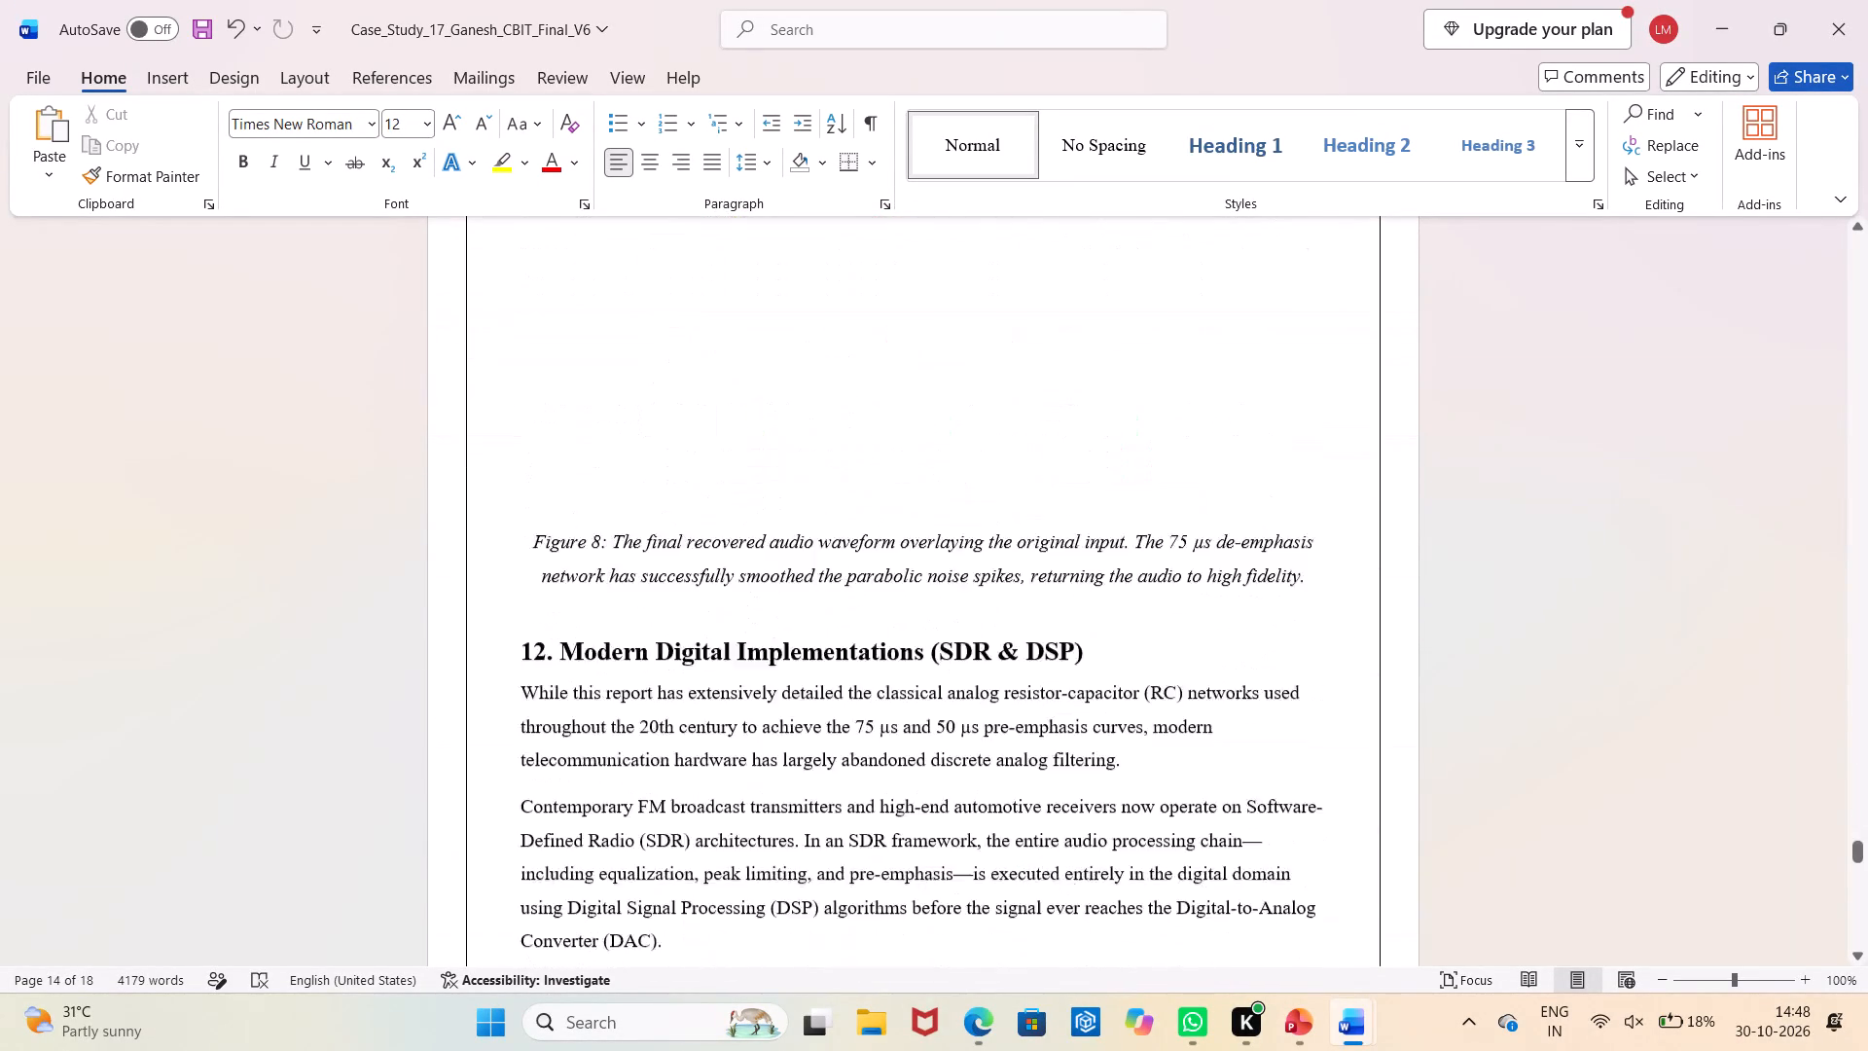
scroll(856, 777, up, 4)
scroll(856, 777, down, 2)
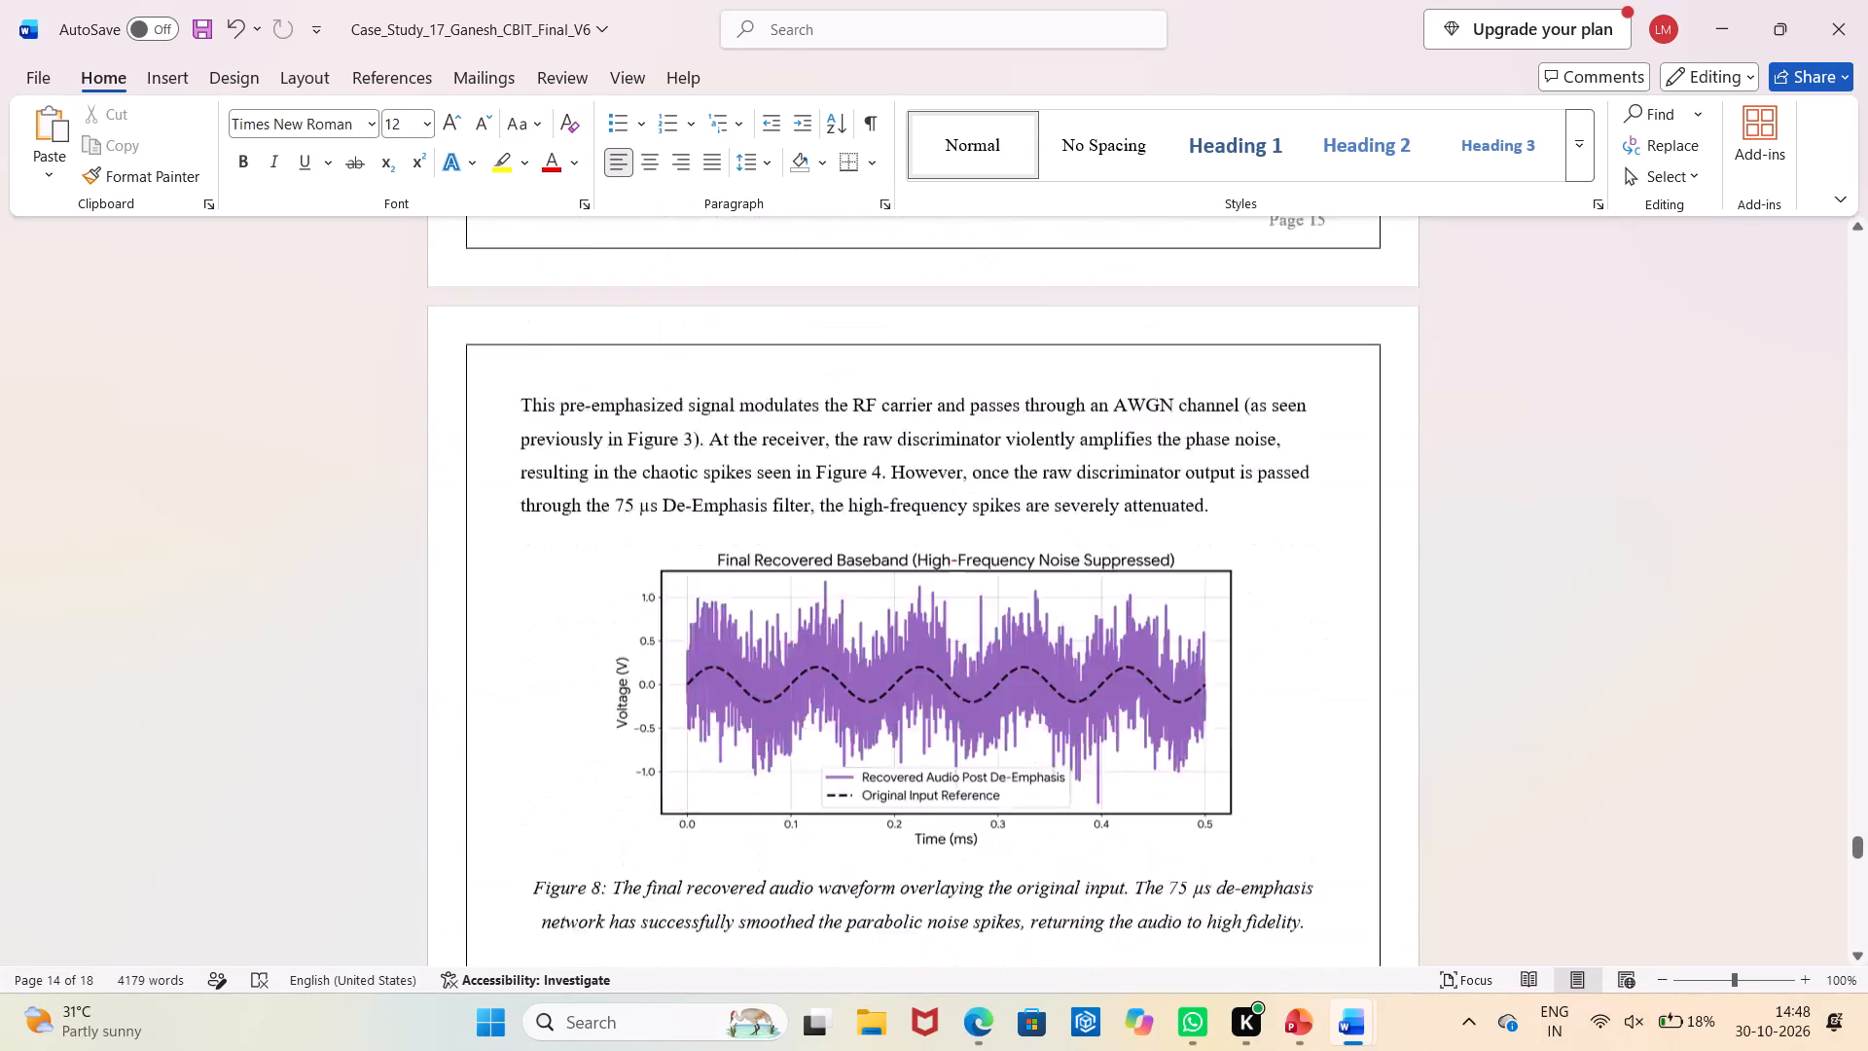
scroll(856, 777, down, 7)
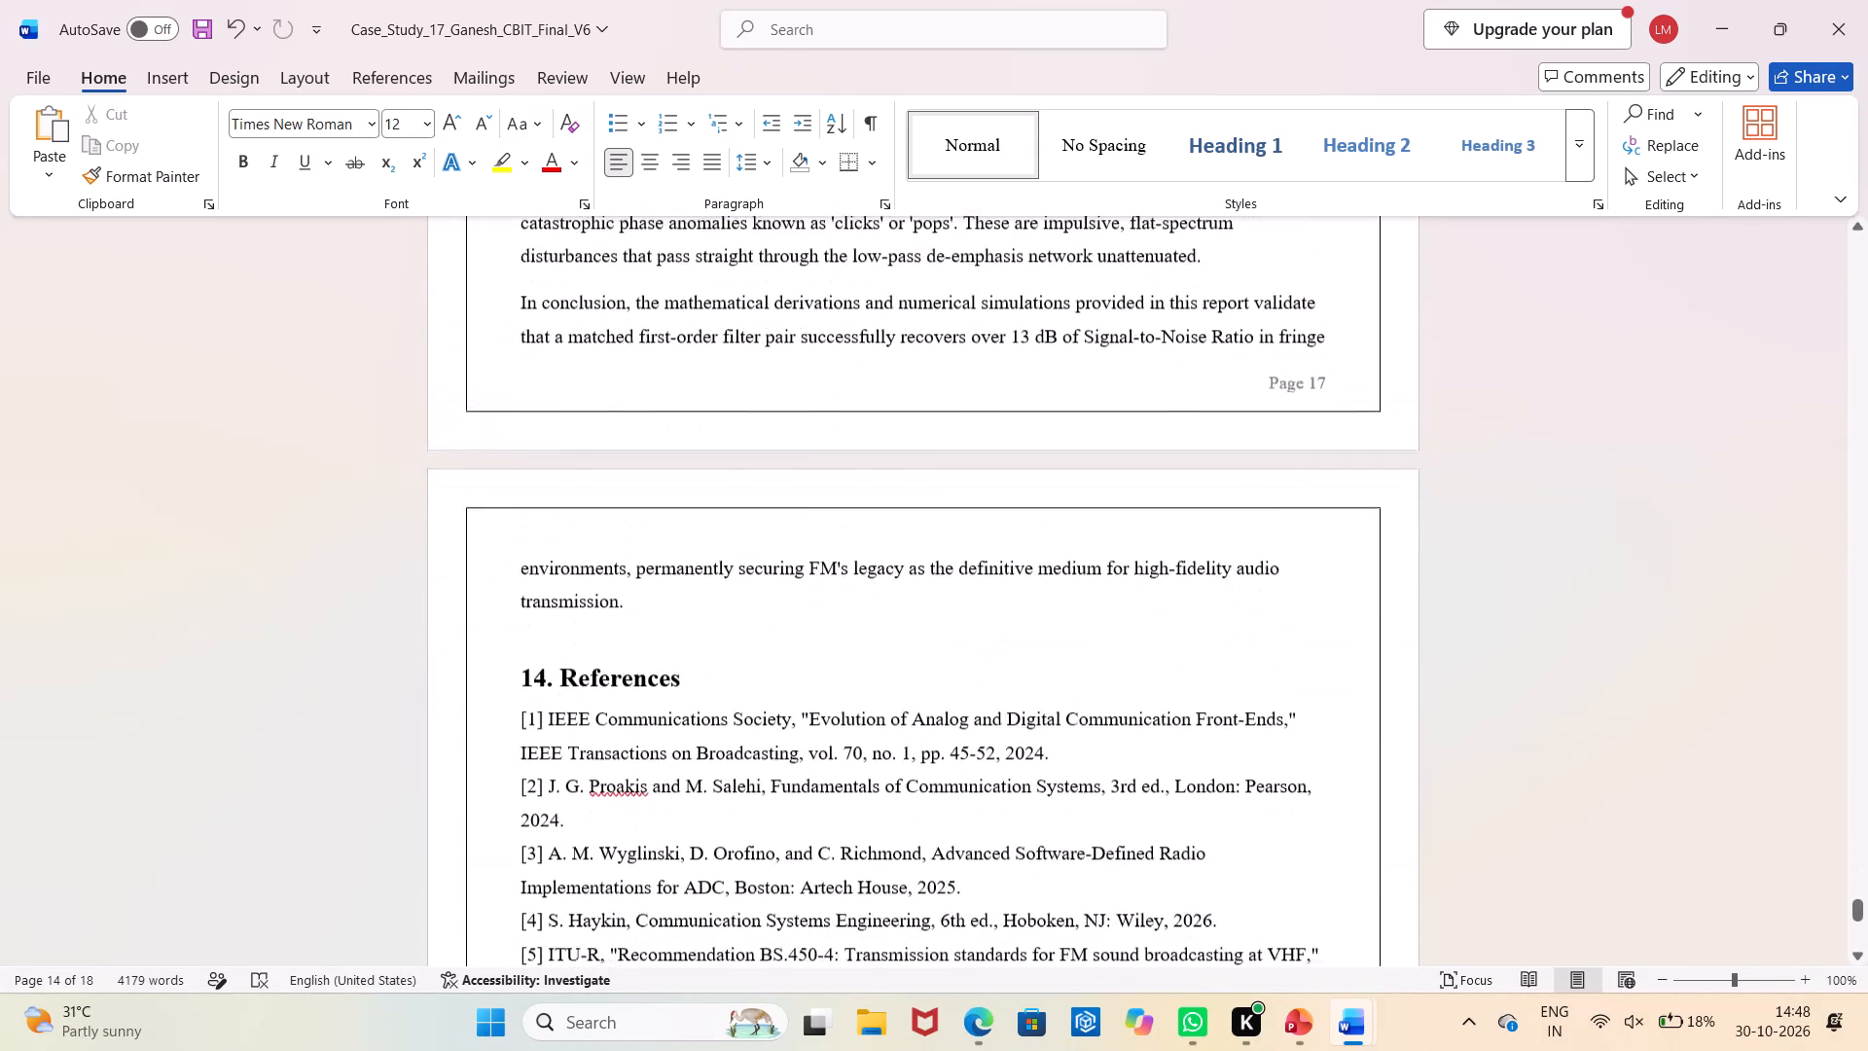
scroll(856, 777, down, 4)
scroll(856, 777, right, 2)
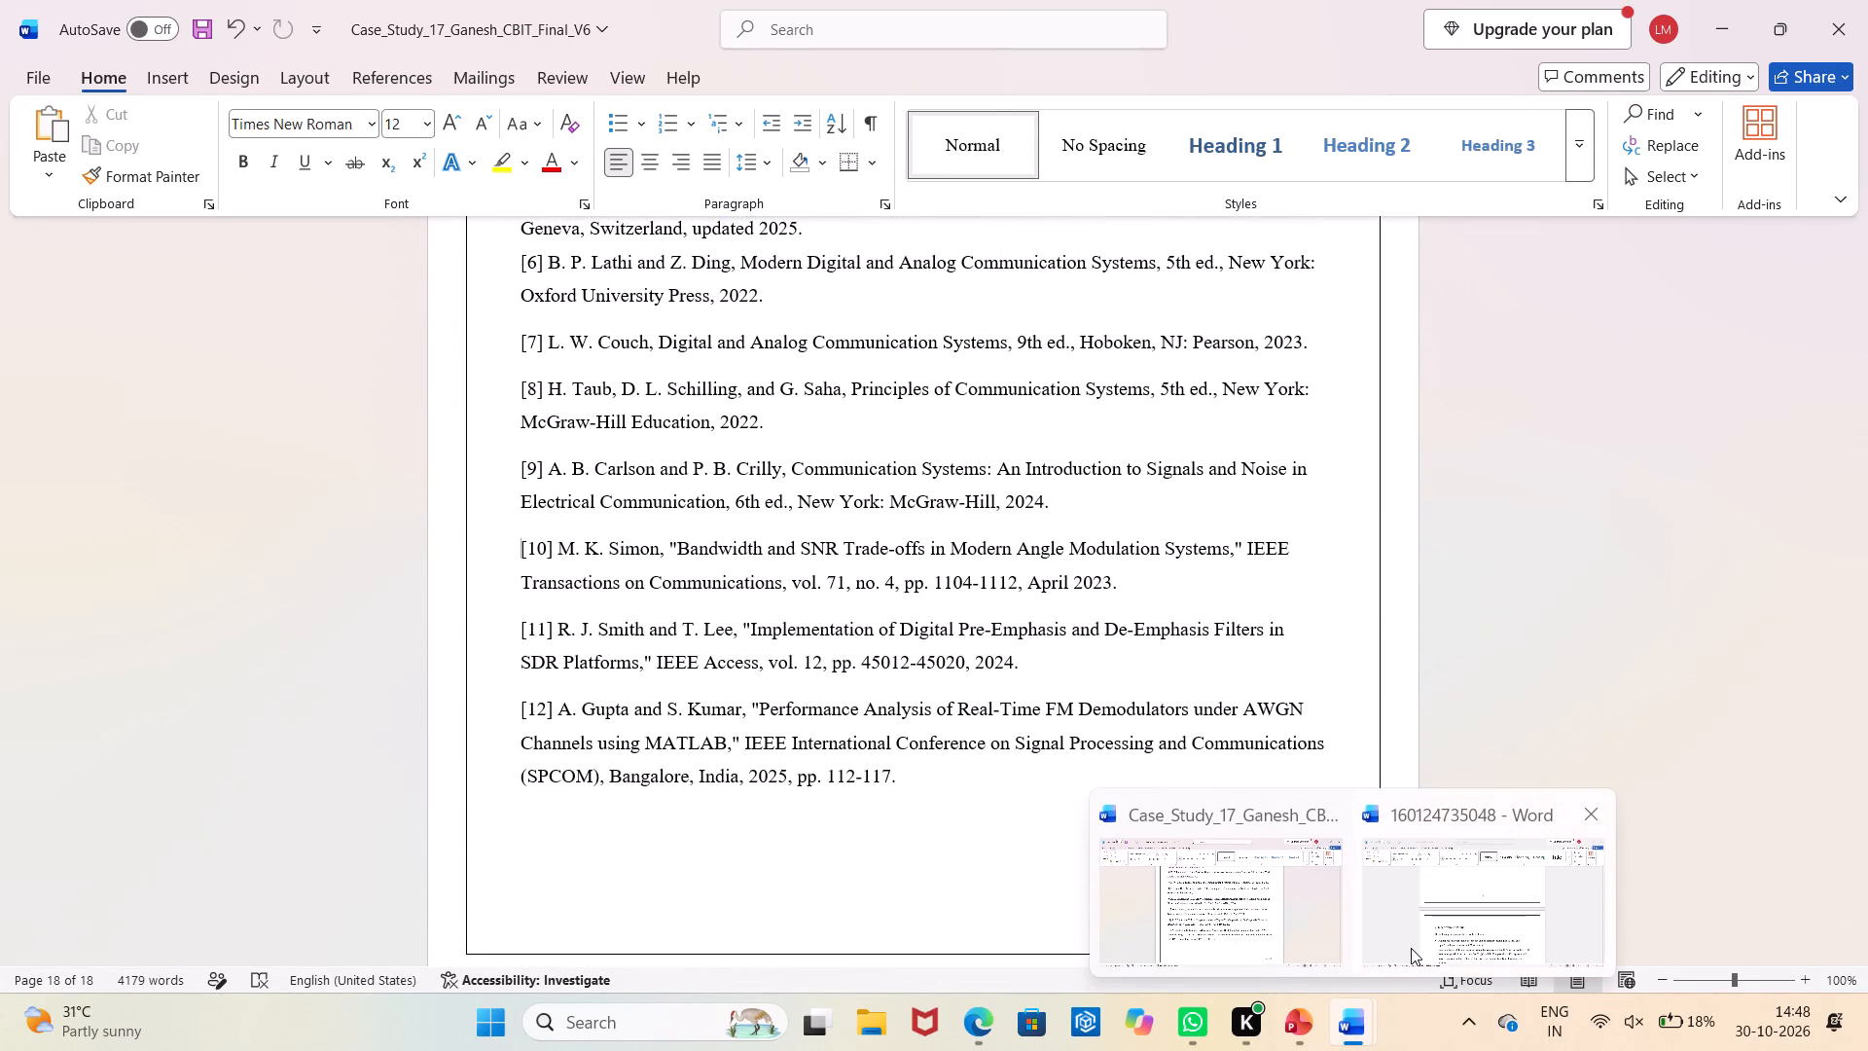
Switch to the other Word report and look back from section 8, Limitations of the Technique, to its introduction.
click(1411, 948)
scroll(735, 709, up, 5)
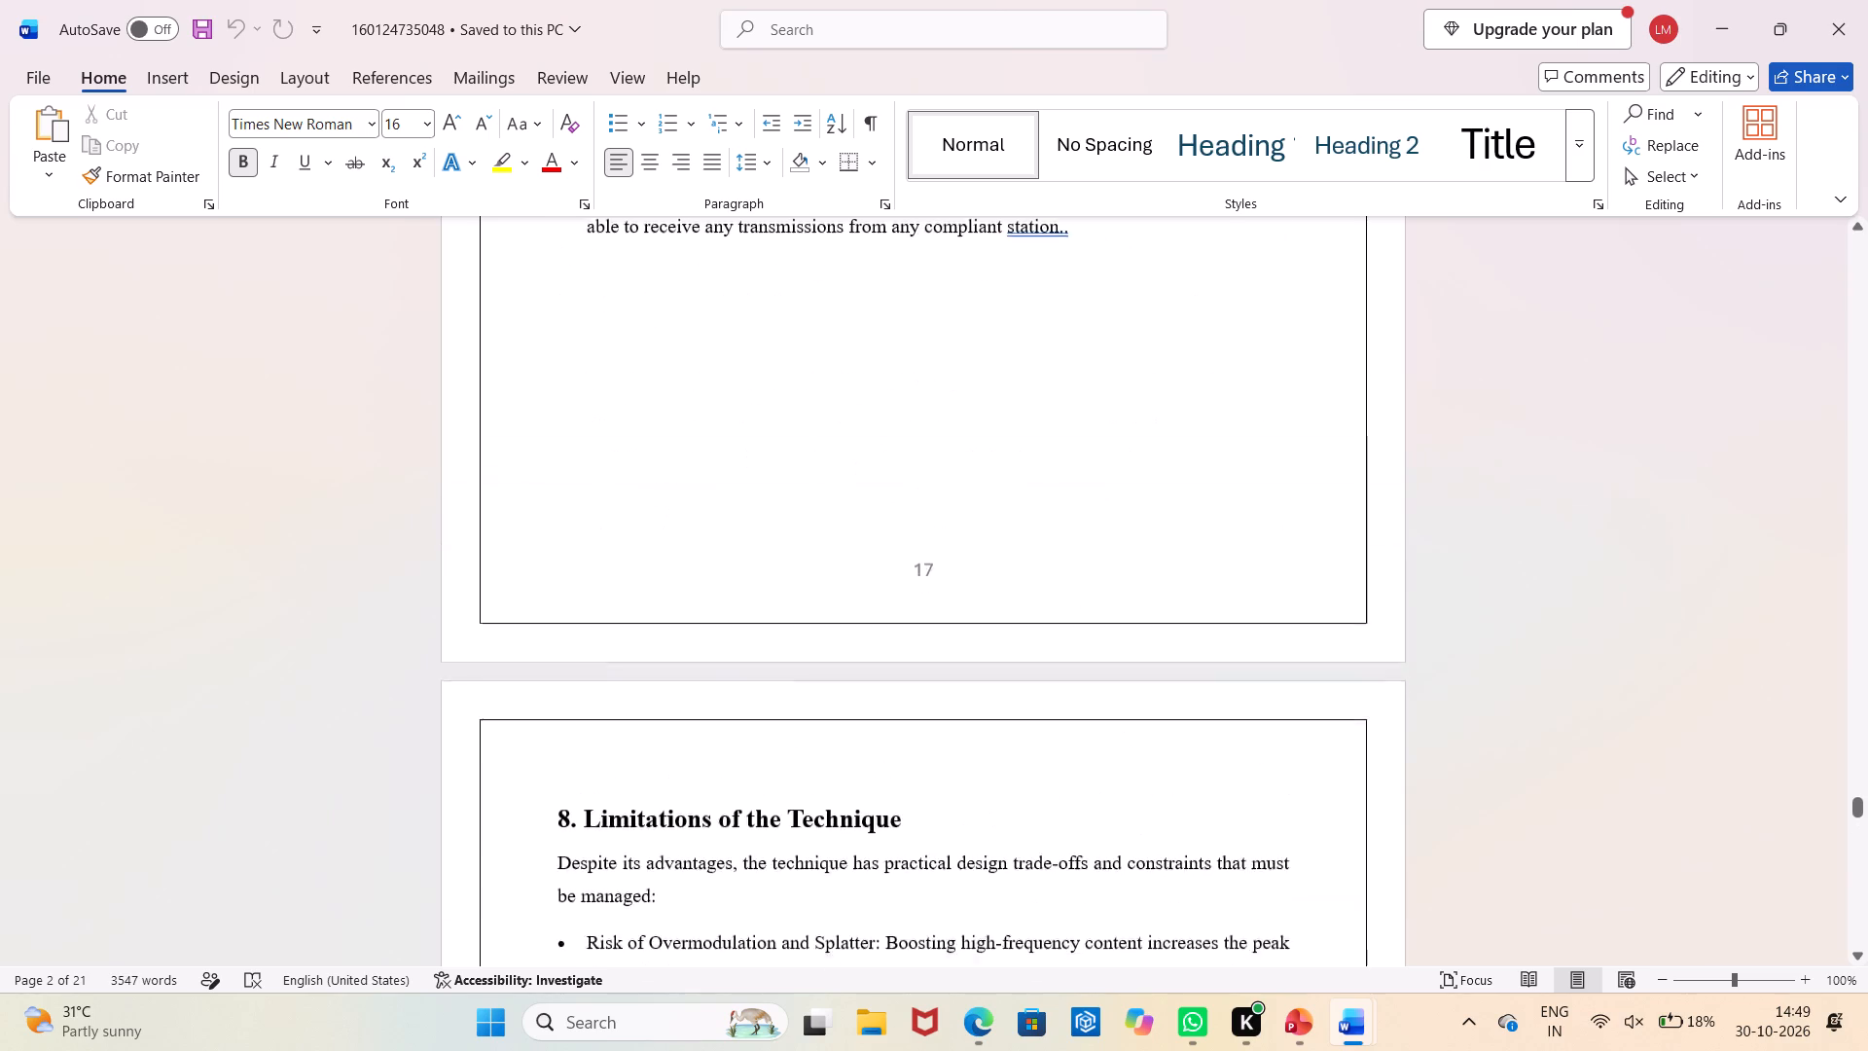
scroll(735, 709, up, 15)
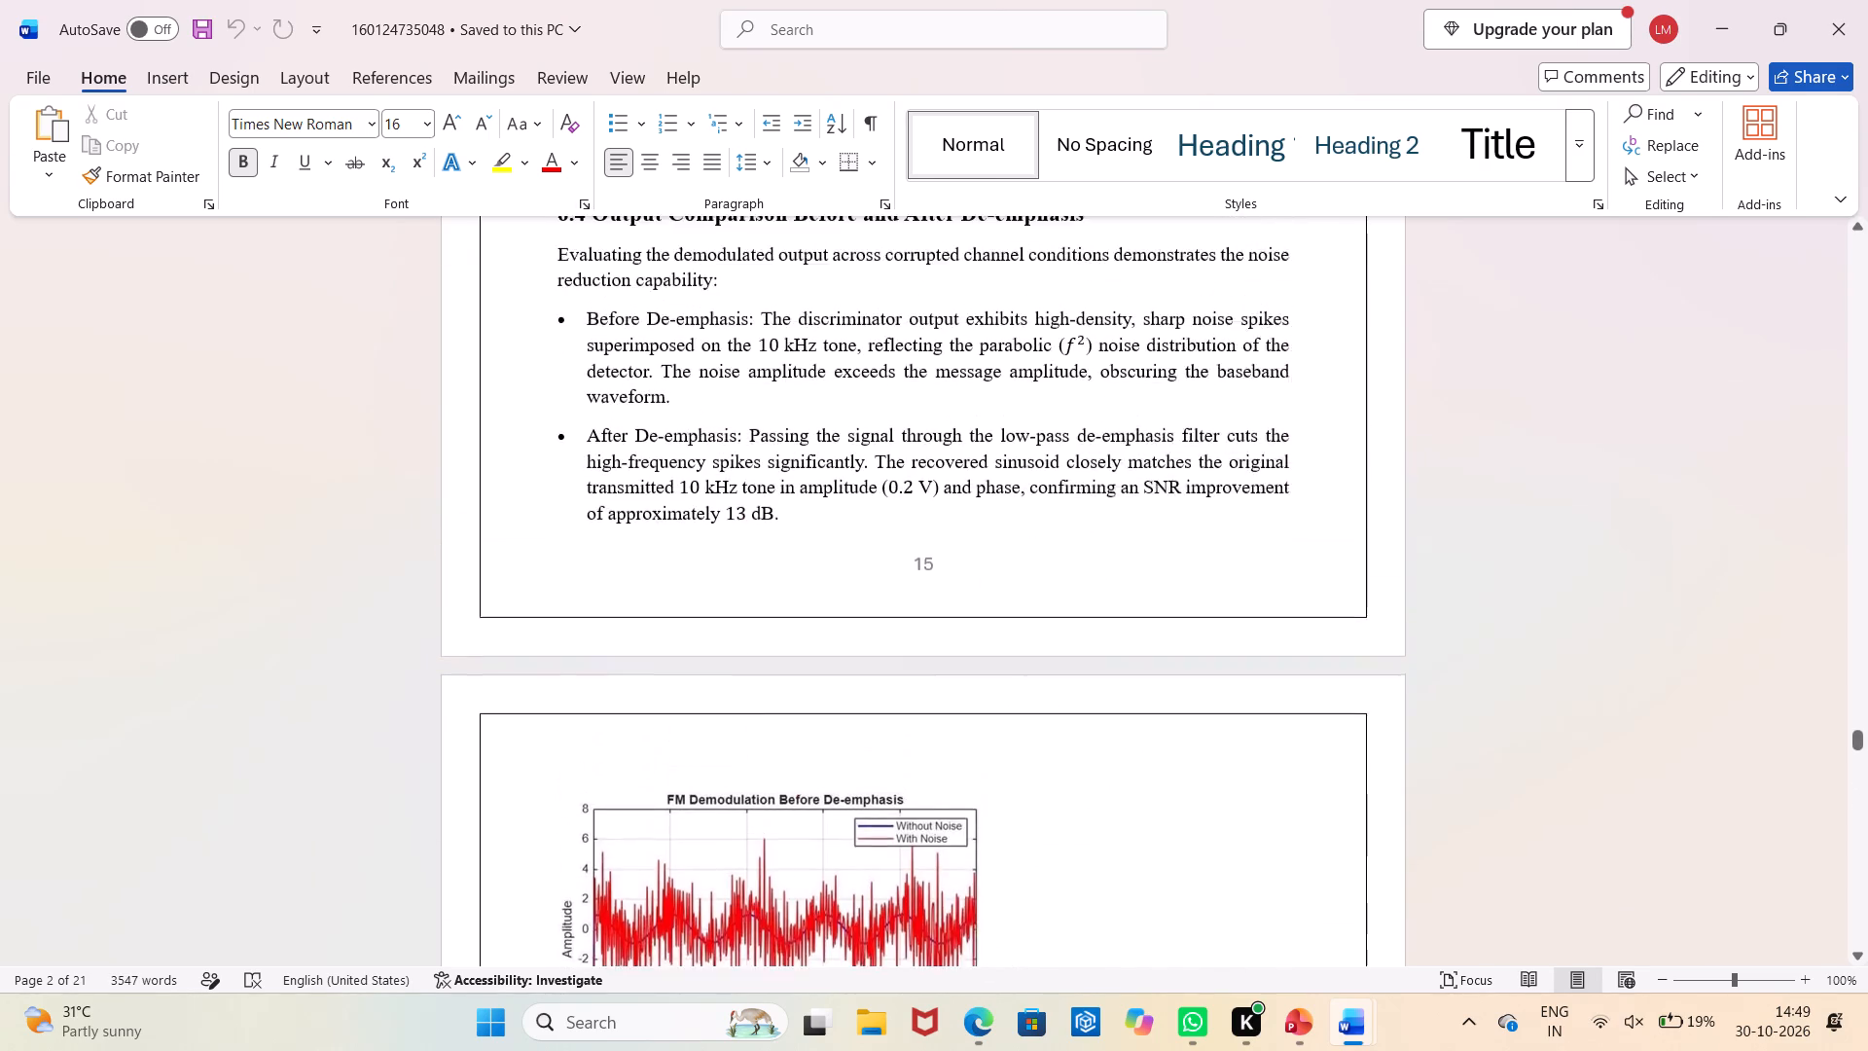
scroll(735, 709, up, 5)
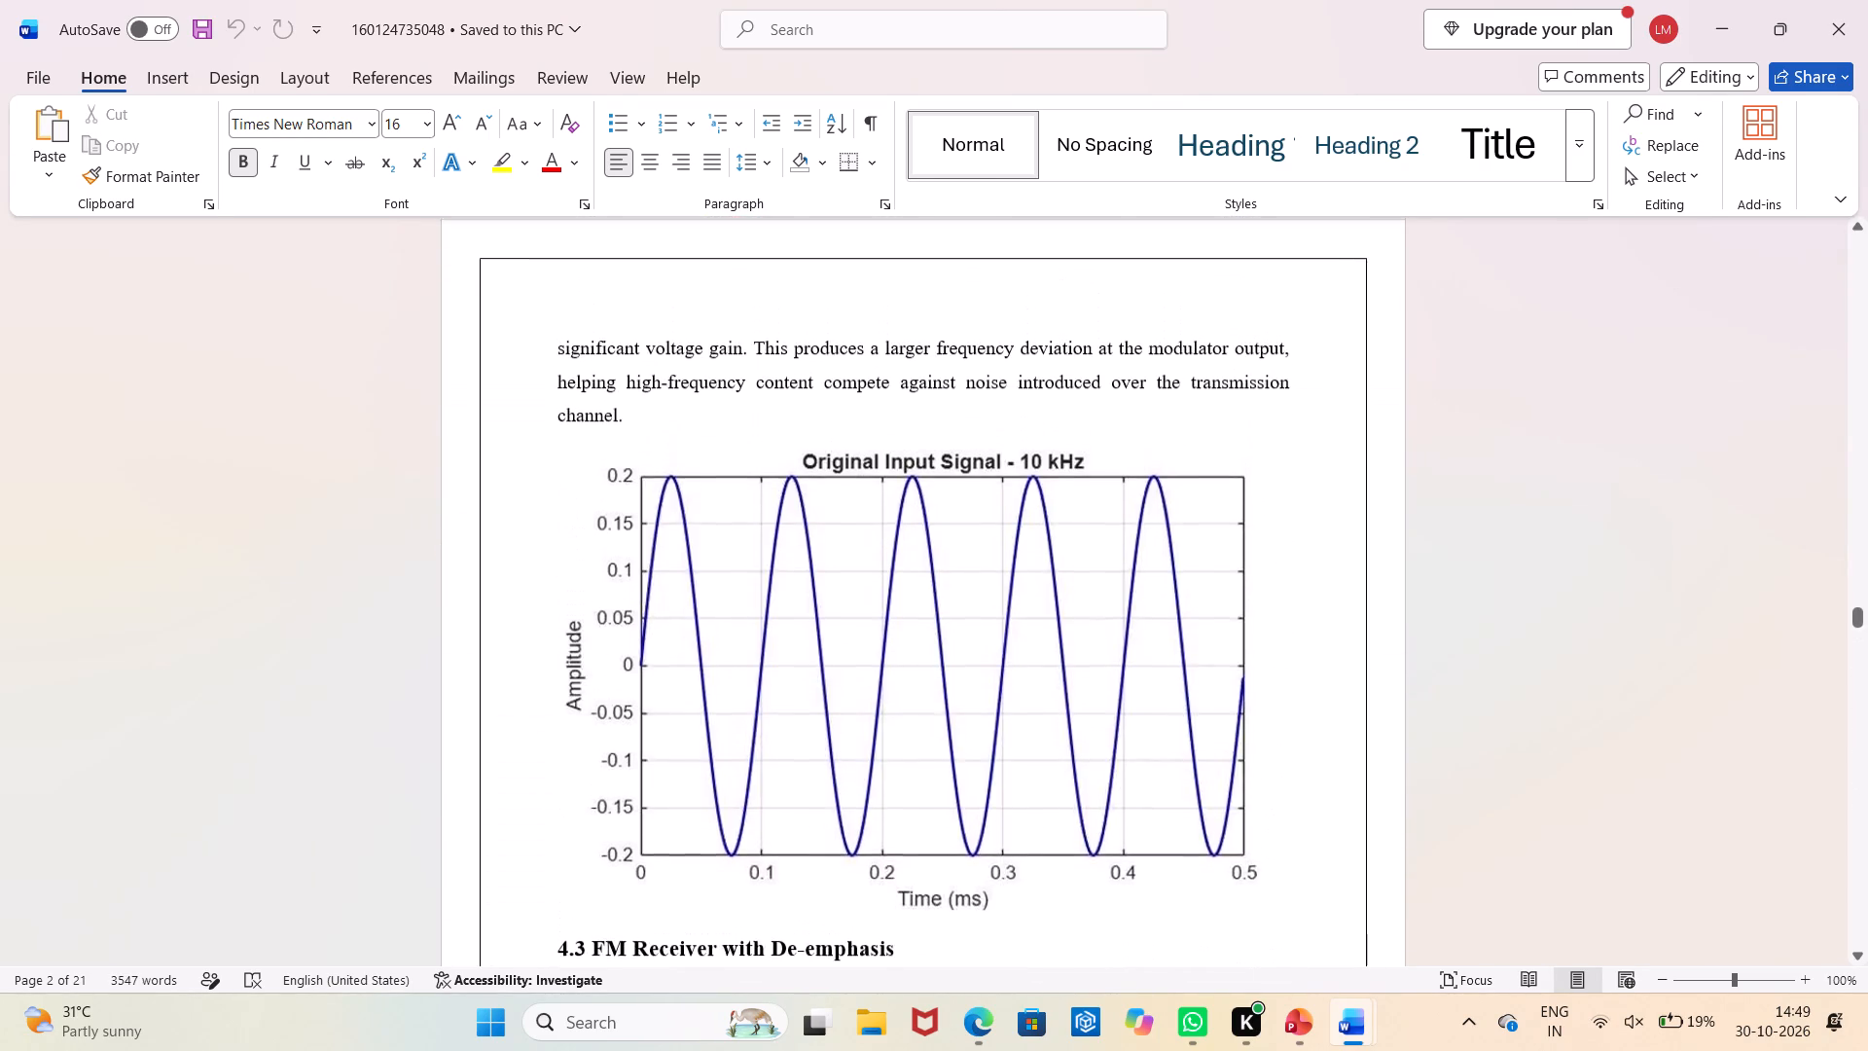
scroll(735, 709, up, 9)
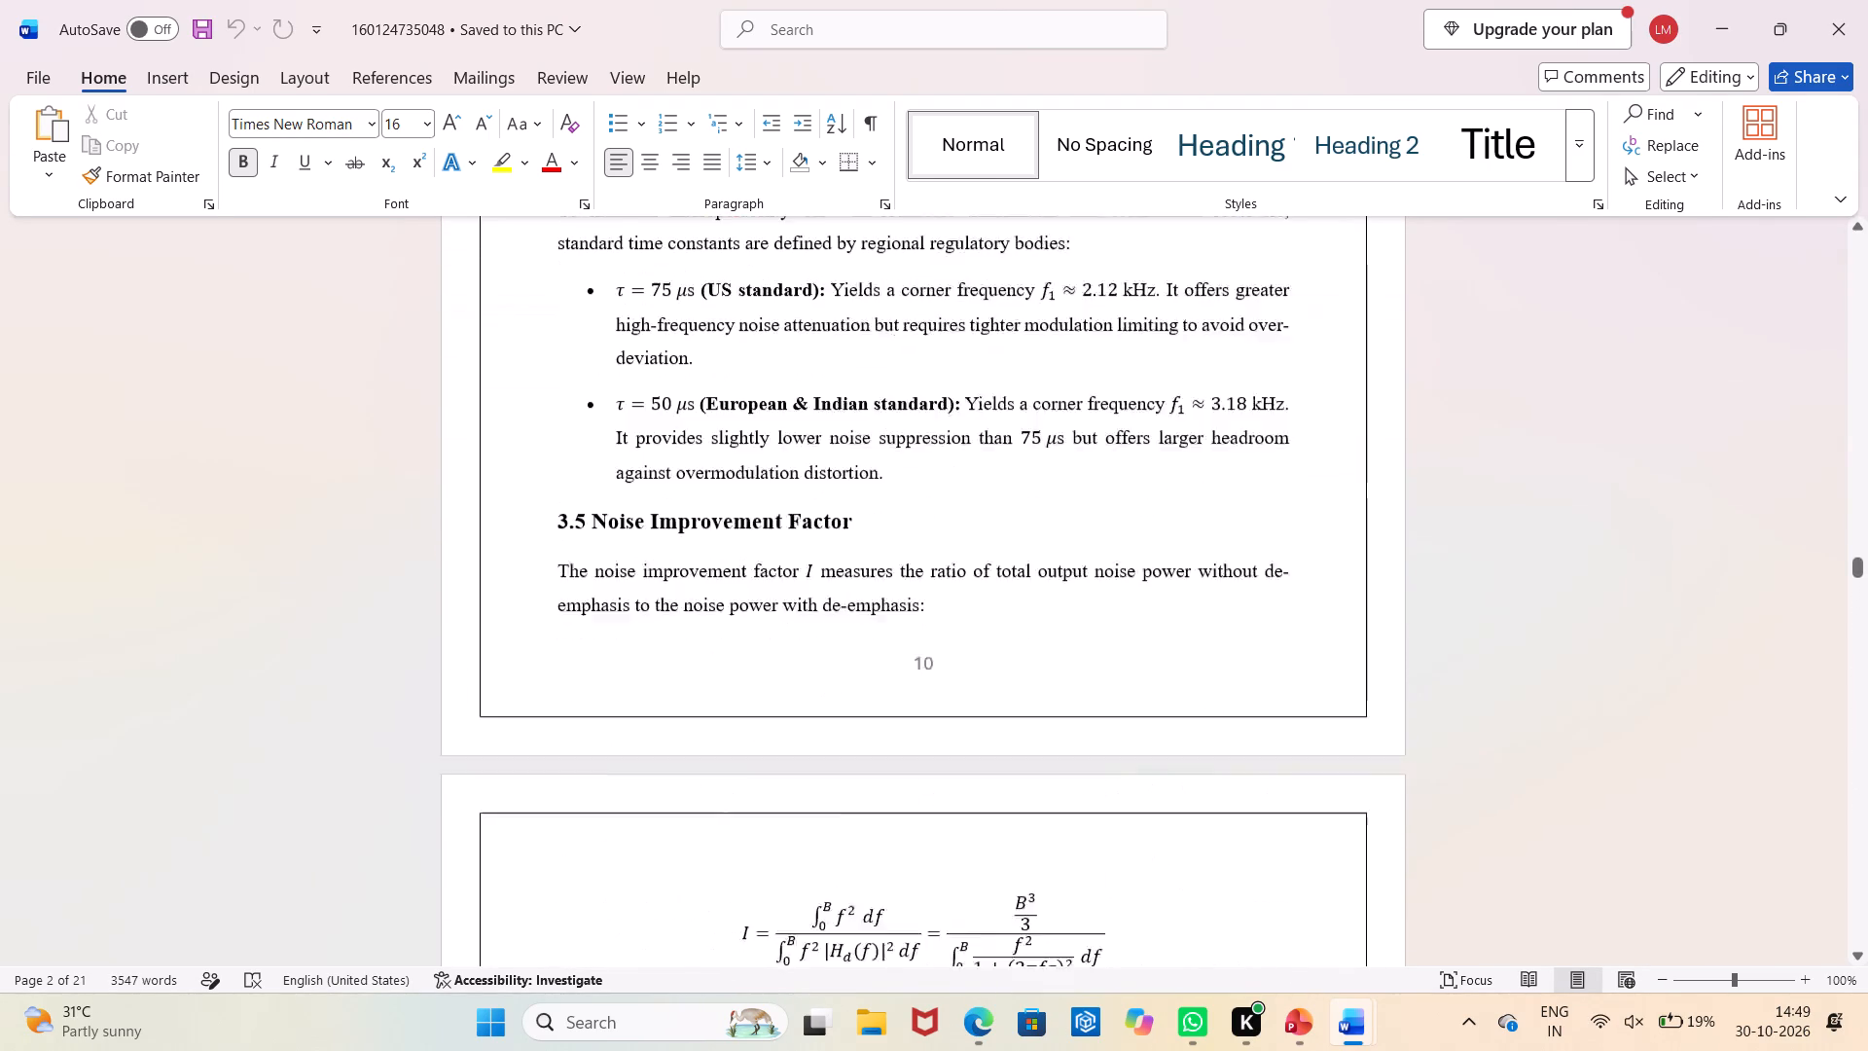
scroll(735, 709, up, 12)
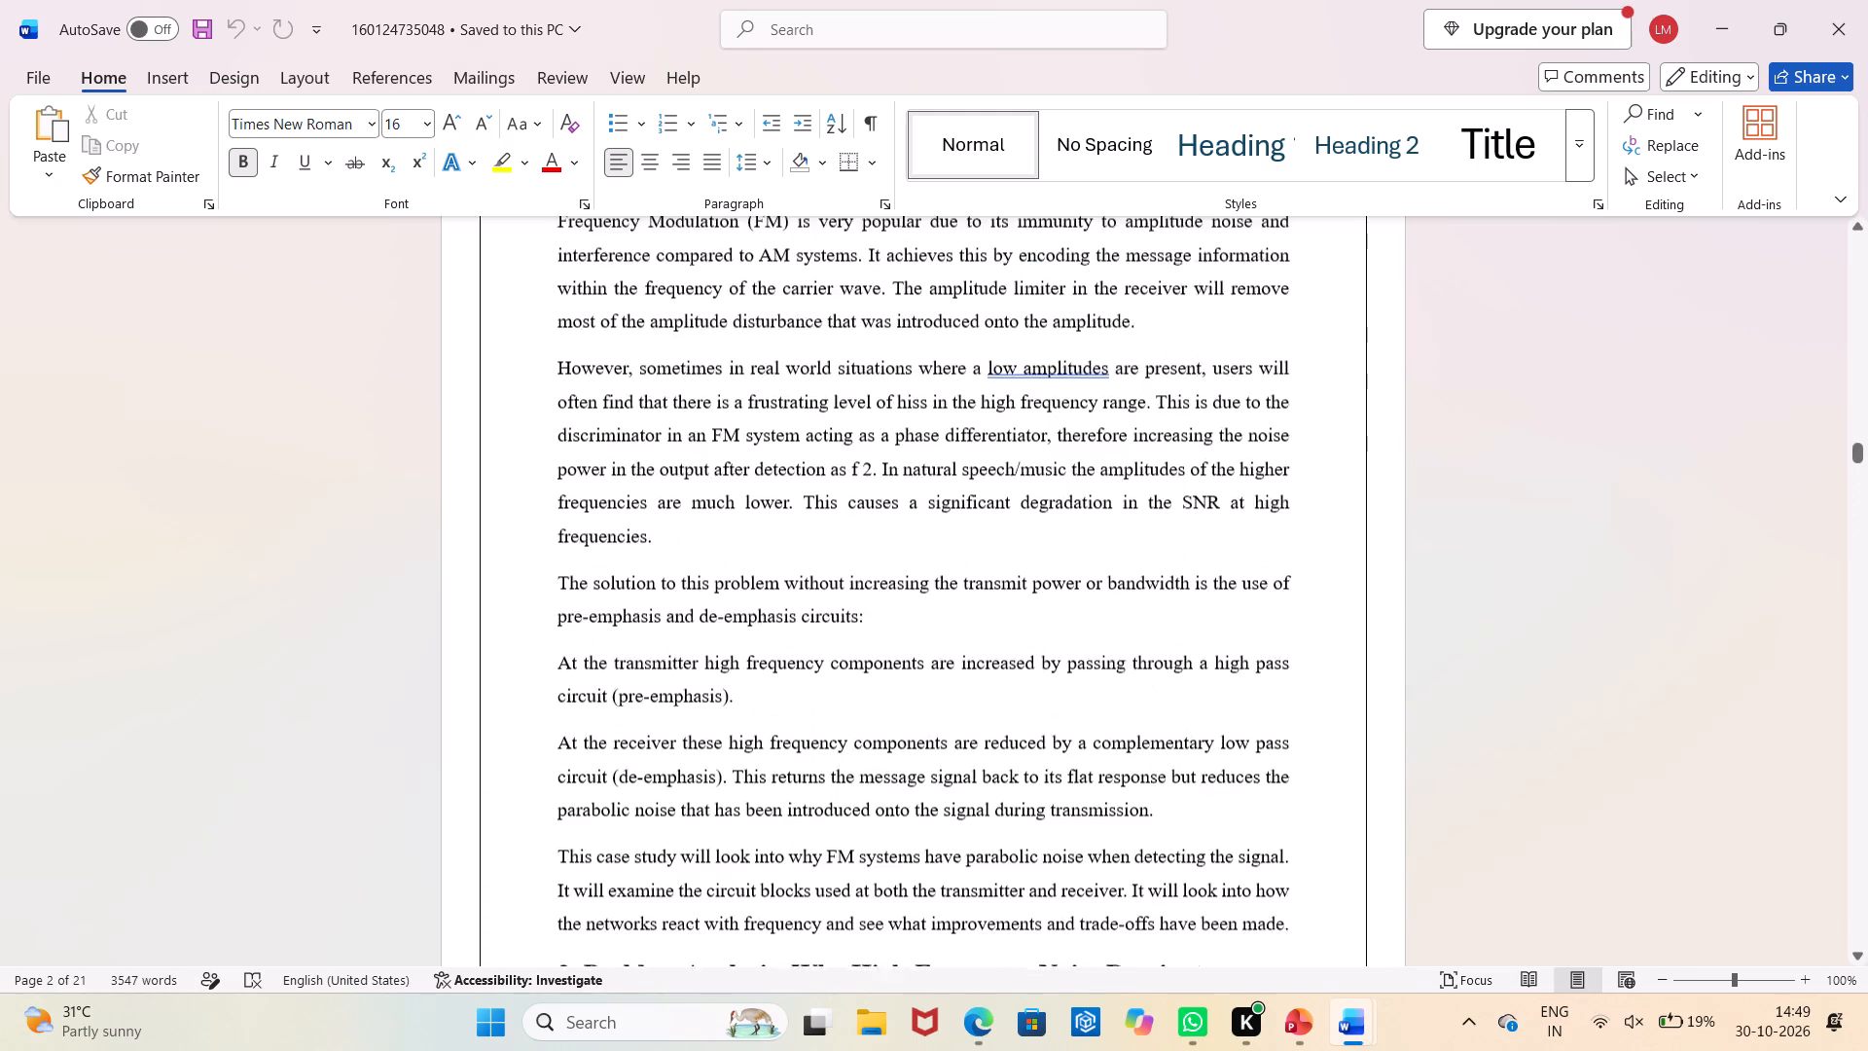
scroll(735, 709, up, 9)
Look through the other report from section 2, Problem Analysis, to section 4.3, FM Receiver with De-emphasis.
scroll(735, 709, down, 11)
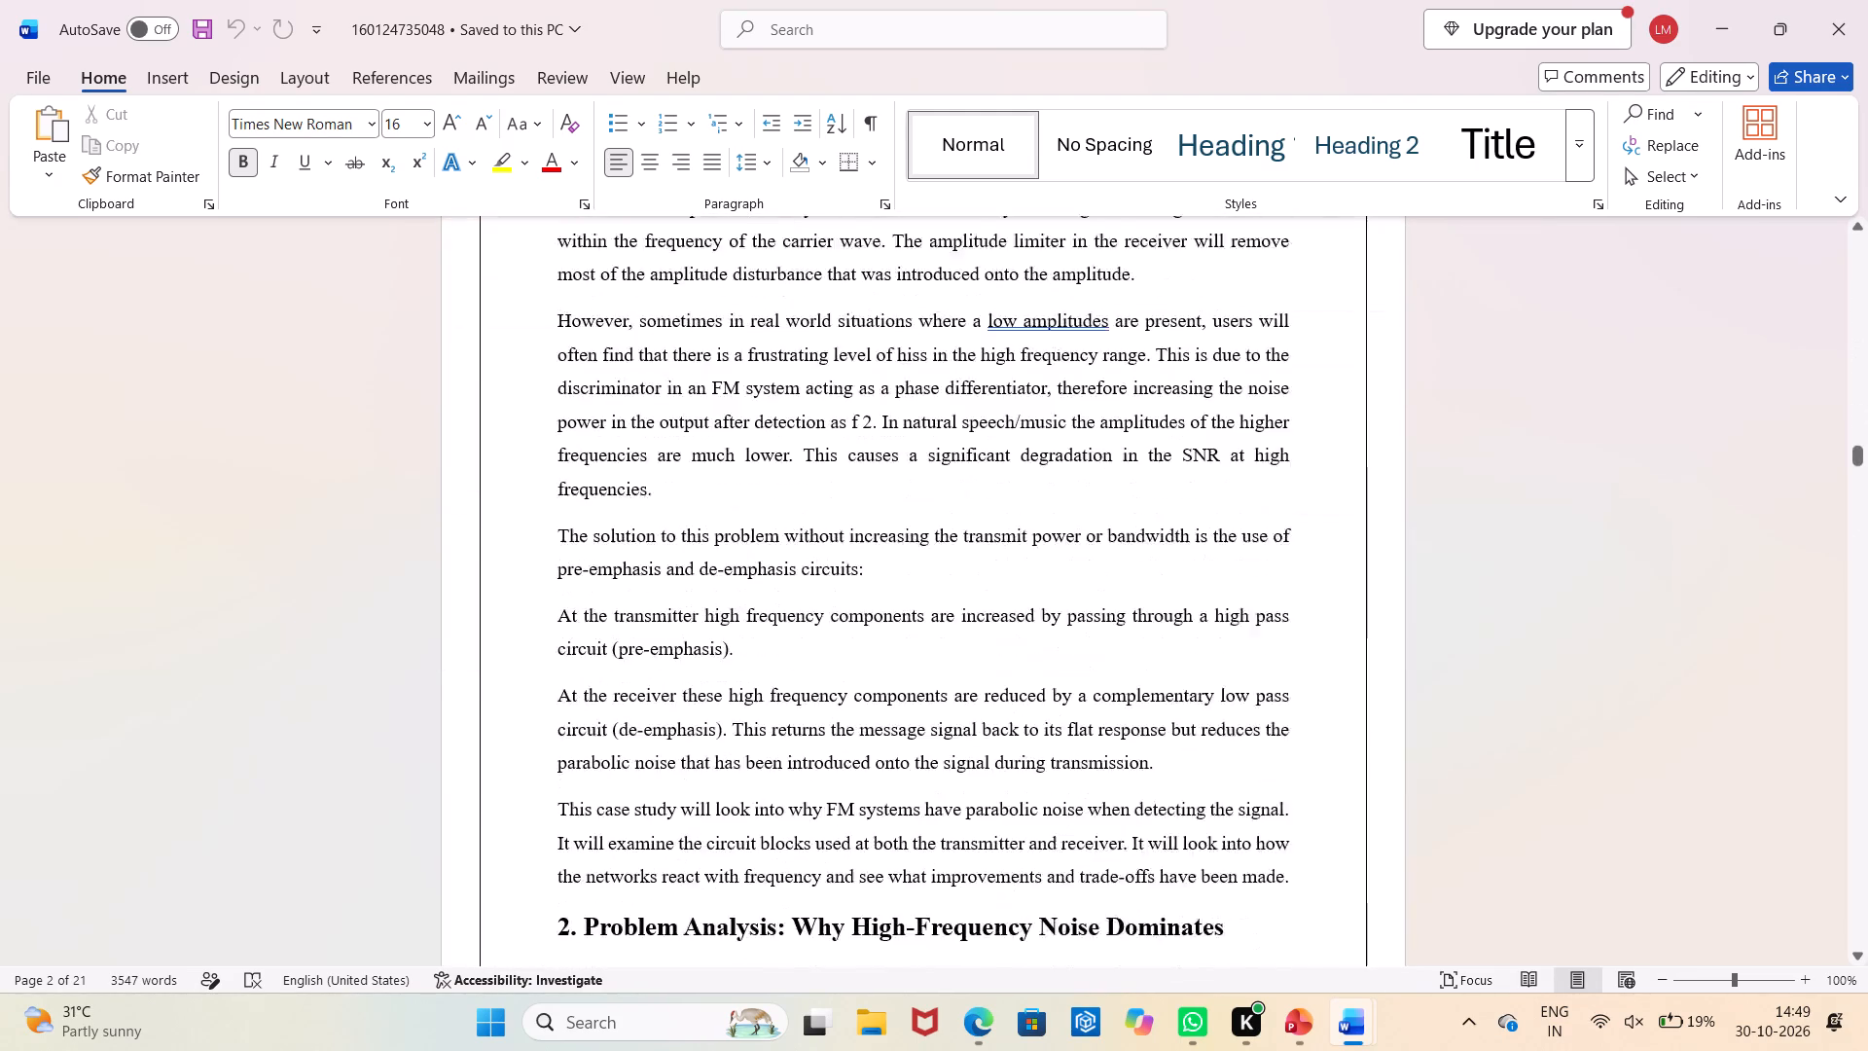
scroll(735, 709, down, 6)
scroll(735, 709, up, 1)
scroll(735, 709, down, 7)
scroll(735, 709, up, 4)
scroll(735, 709, down, 1)
scroll(735, 709, up, 1)
scroll(735, 709, down, 1)
scroll(735, 709, up, 1)
scroll(735, 709, down, 1)
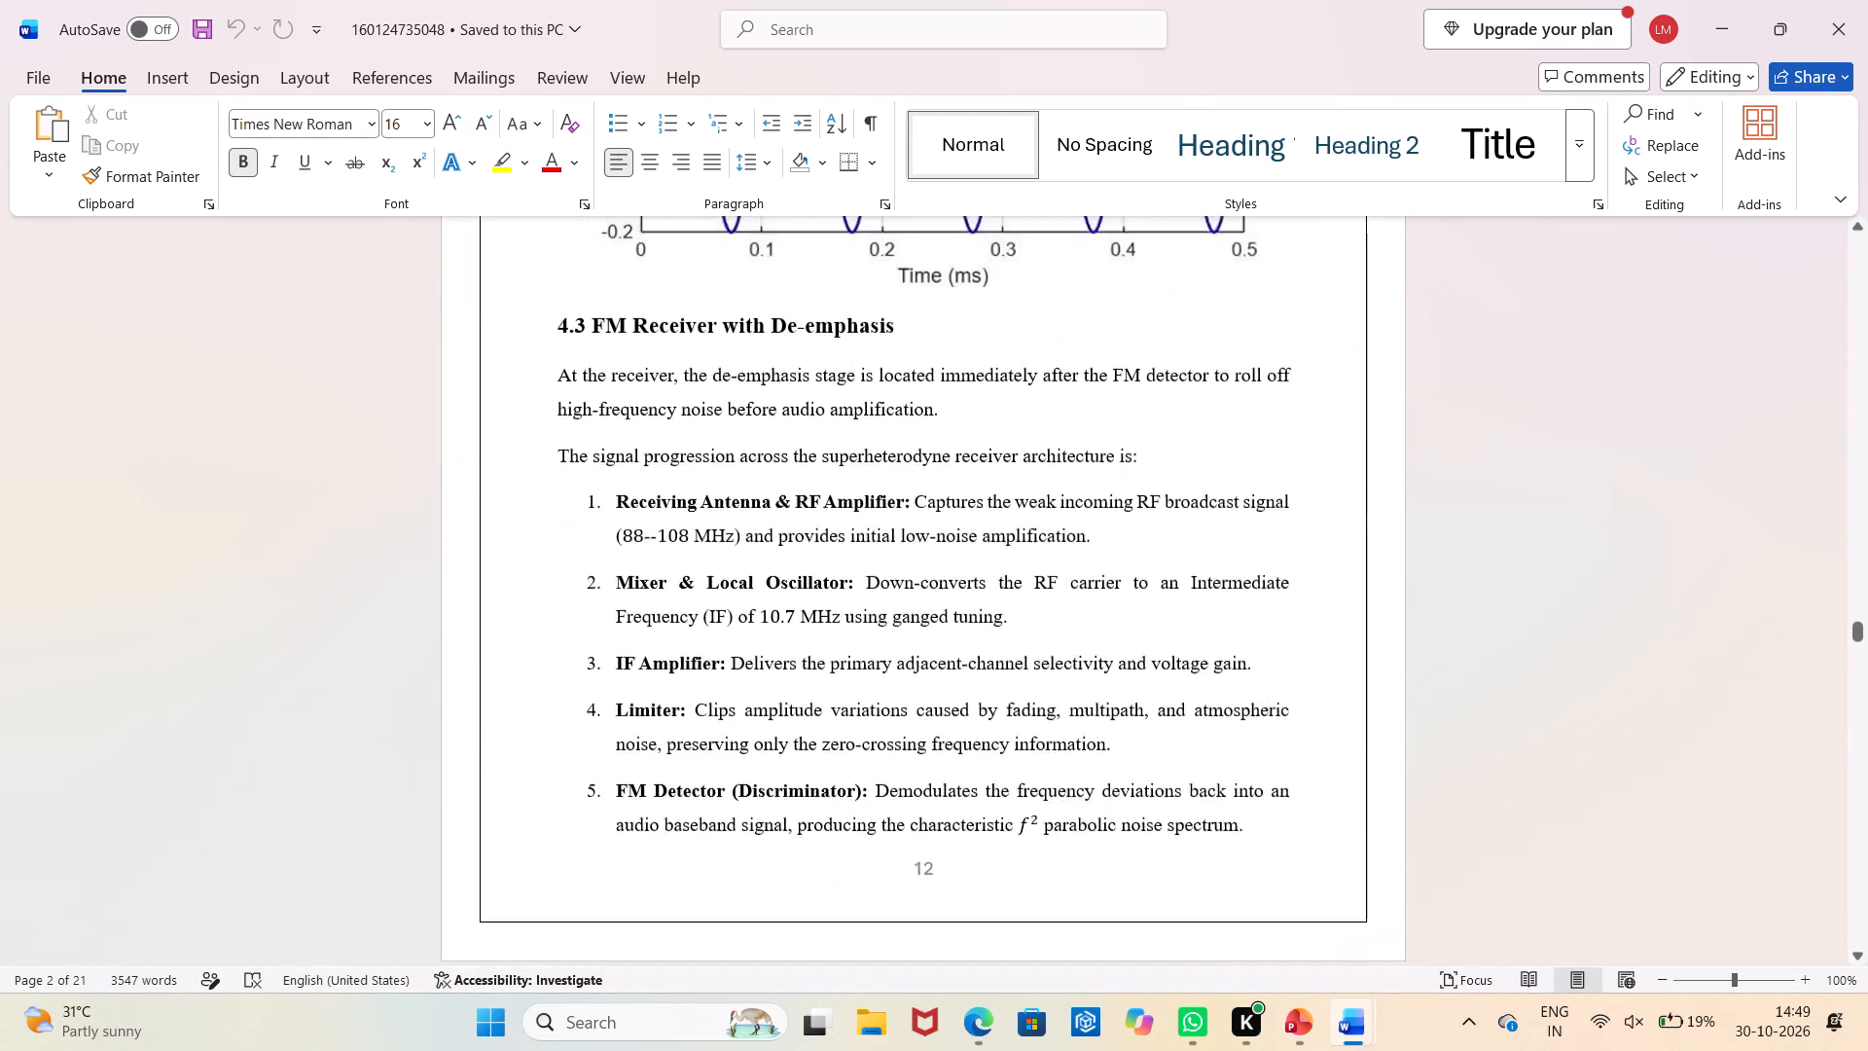
Examine the other report's section 6 demodulation plots and its benefits, limitations and recommendations through section 9.1.
scroll(735, 709, down, 3)
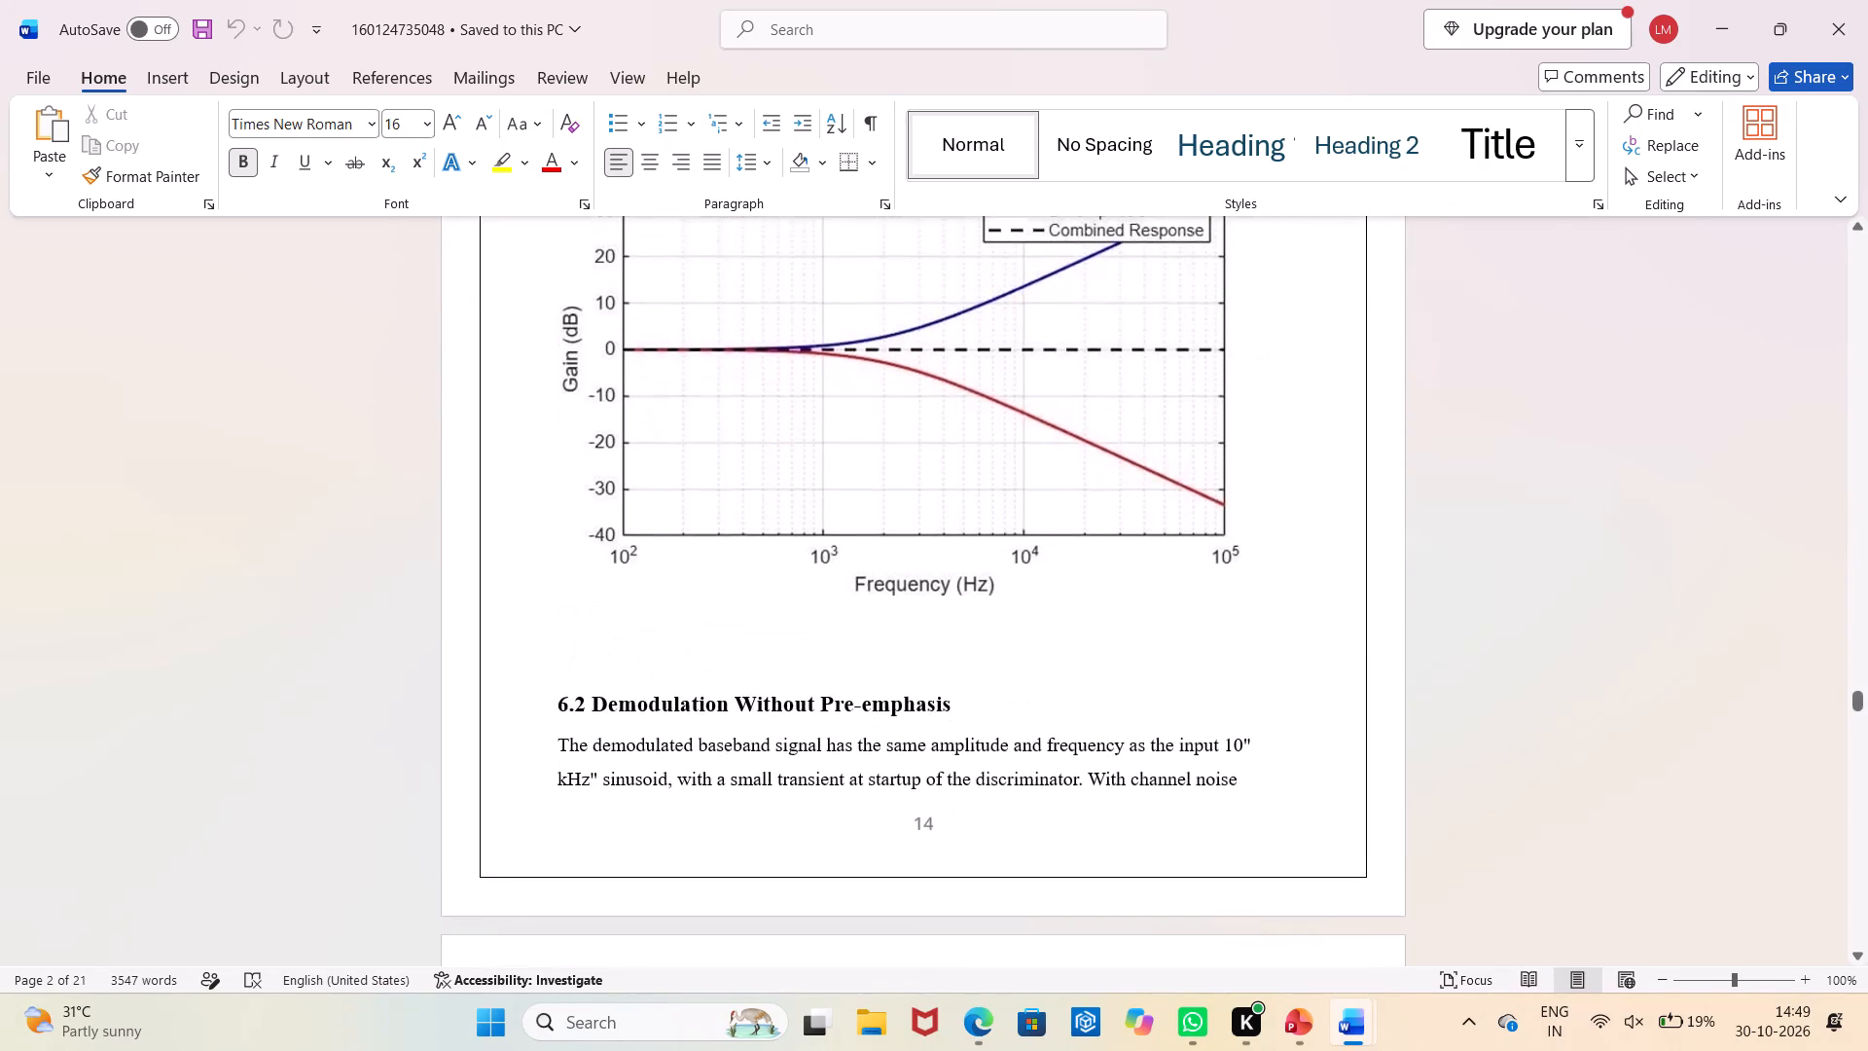
scroll(735, 709, down, 5)
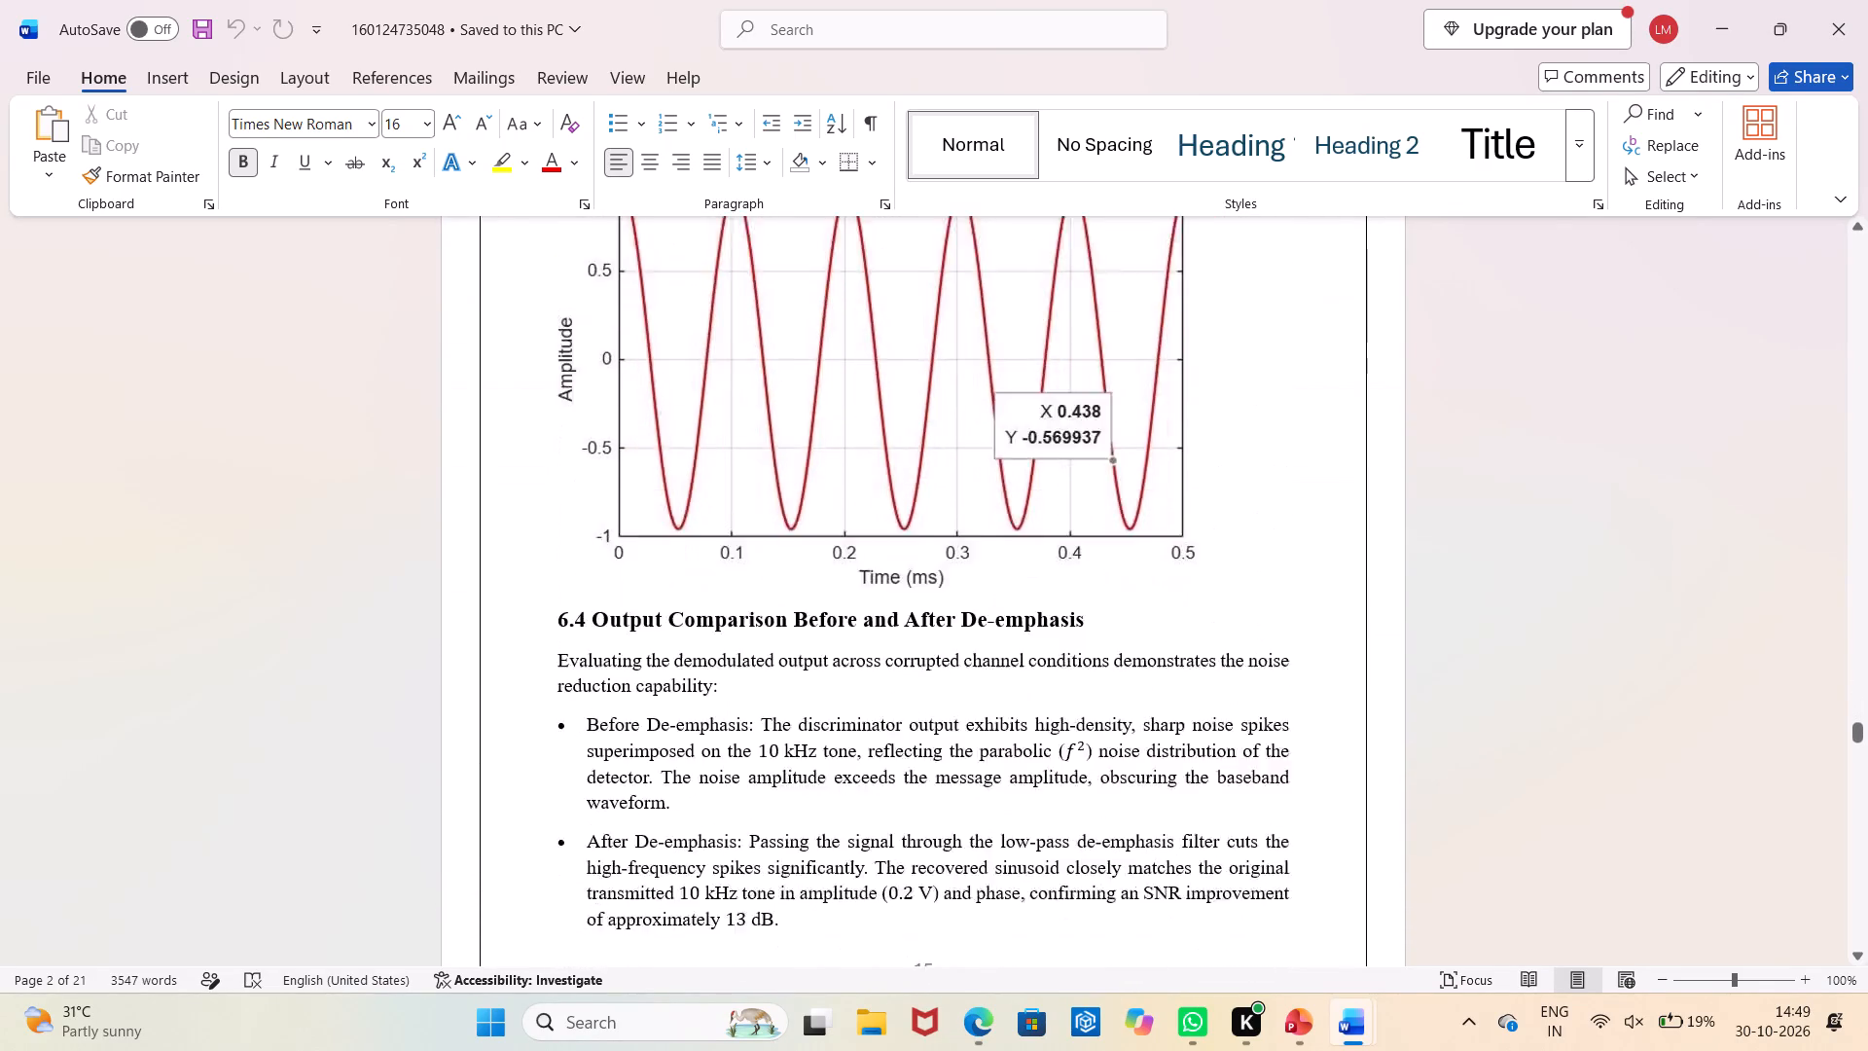
scroll(735, 709, down, 6)
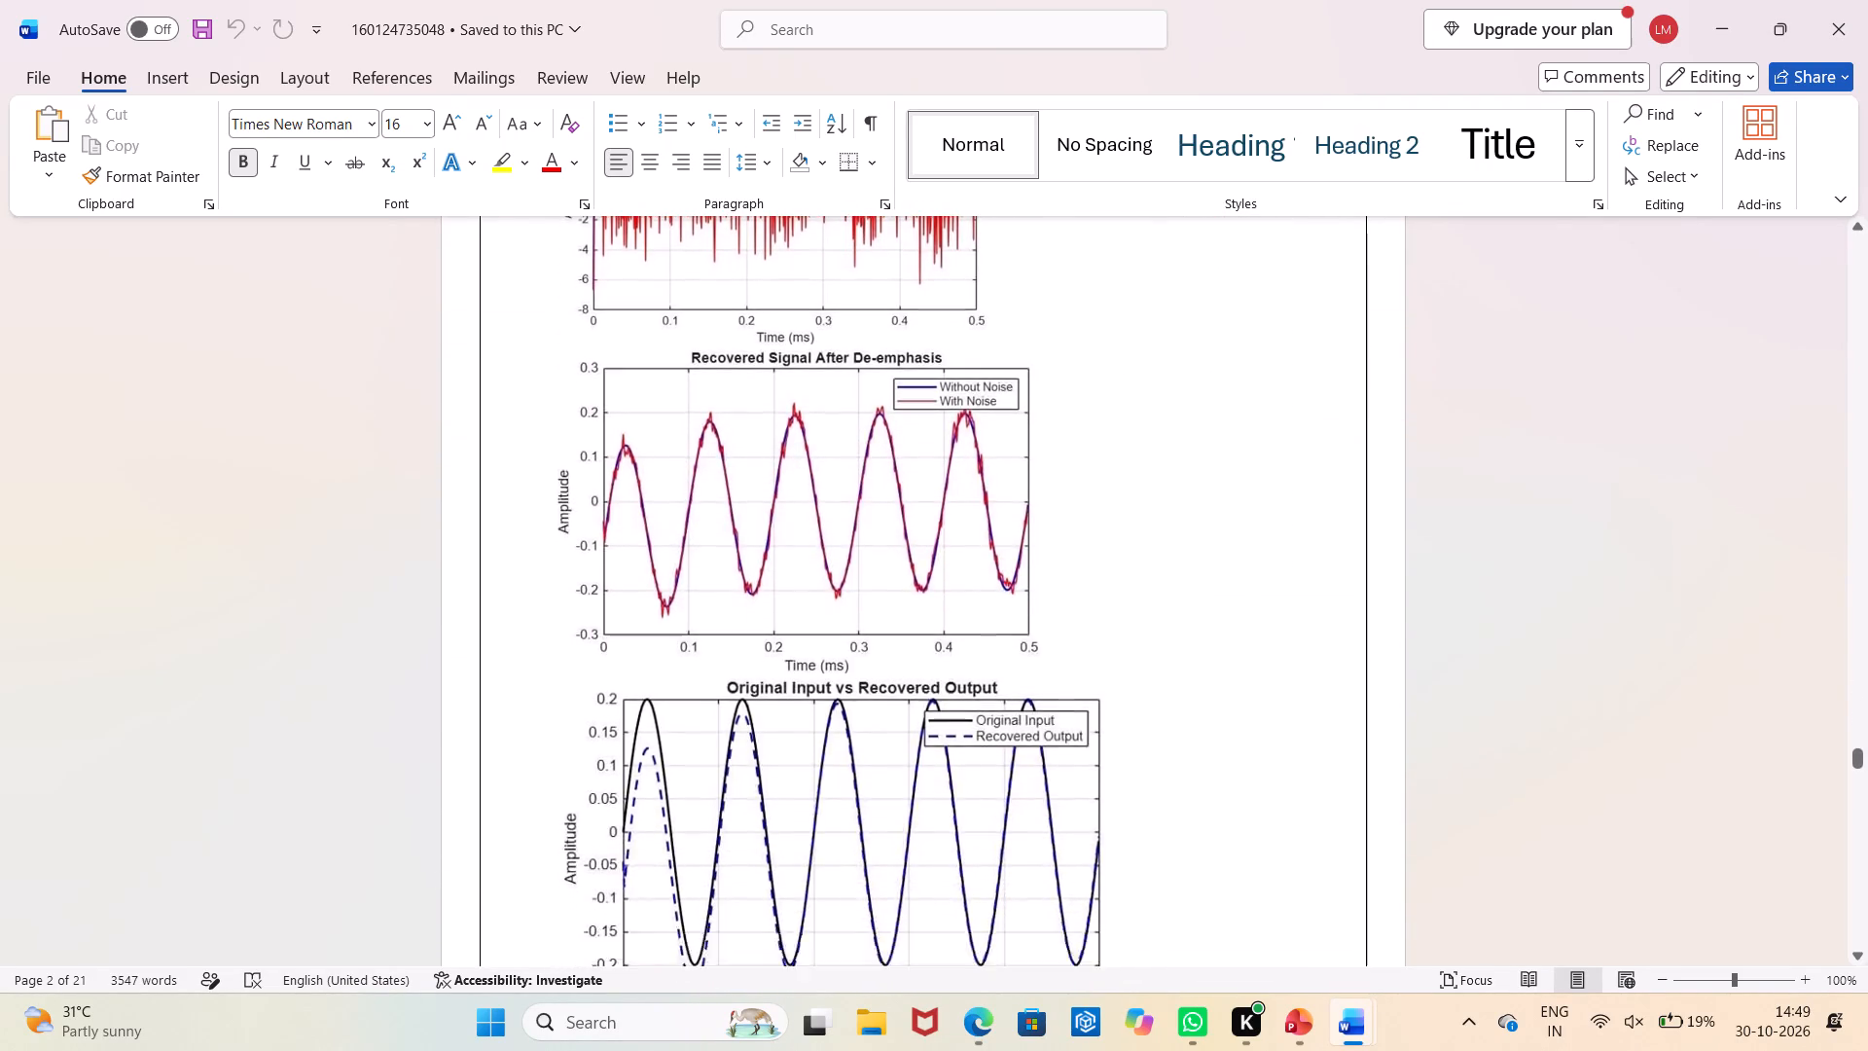
scroll(735, 709, down, 6)
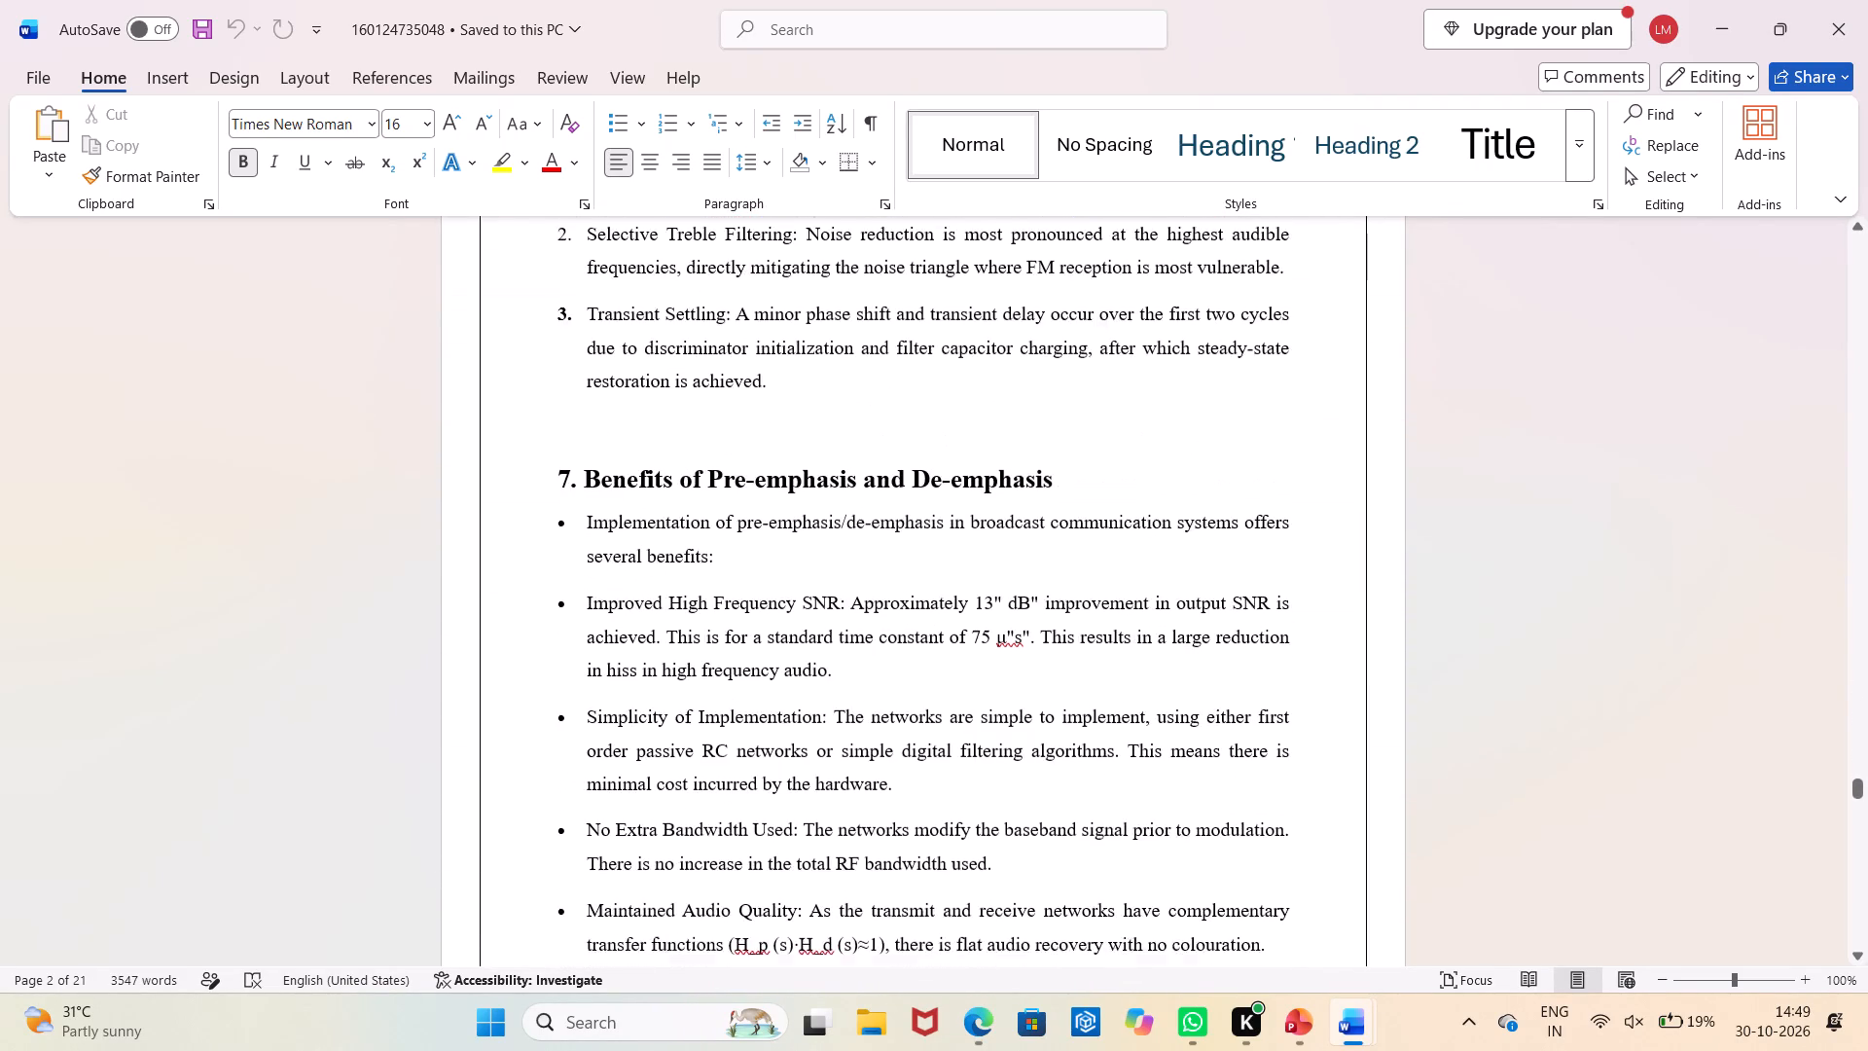
scroll(735, 709, down, 8)
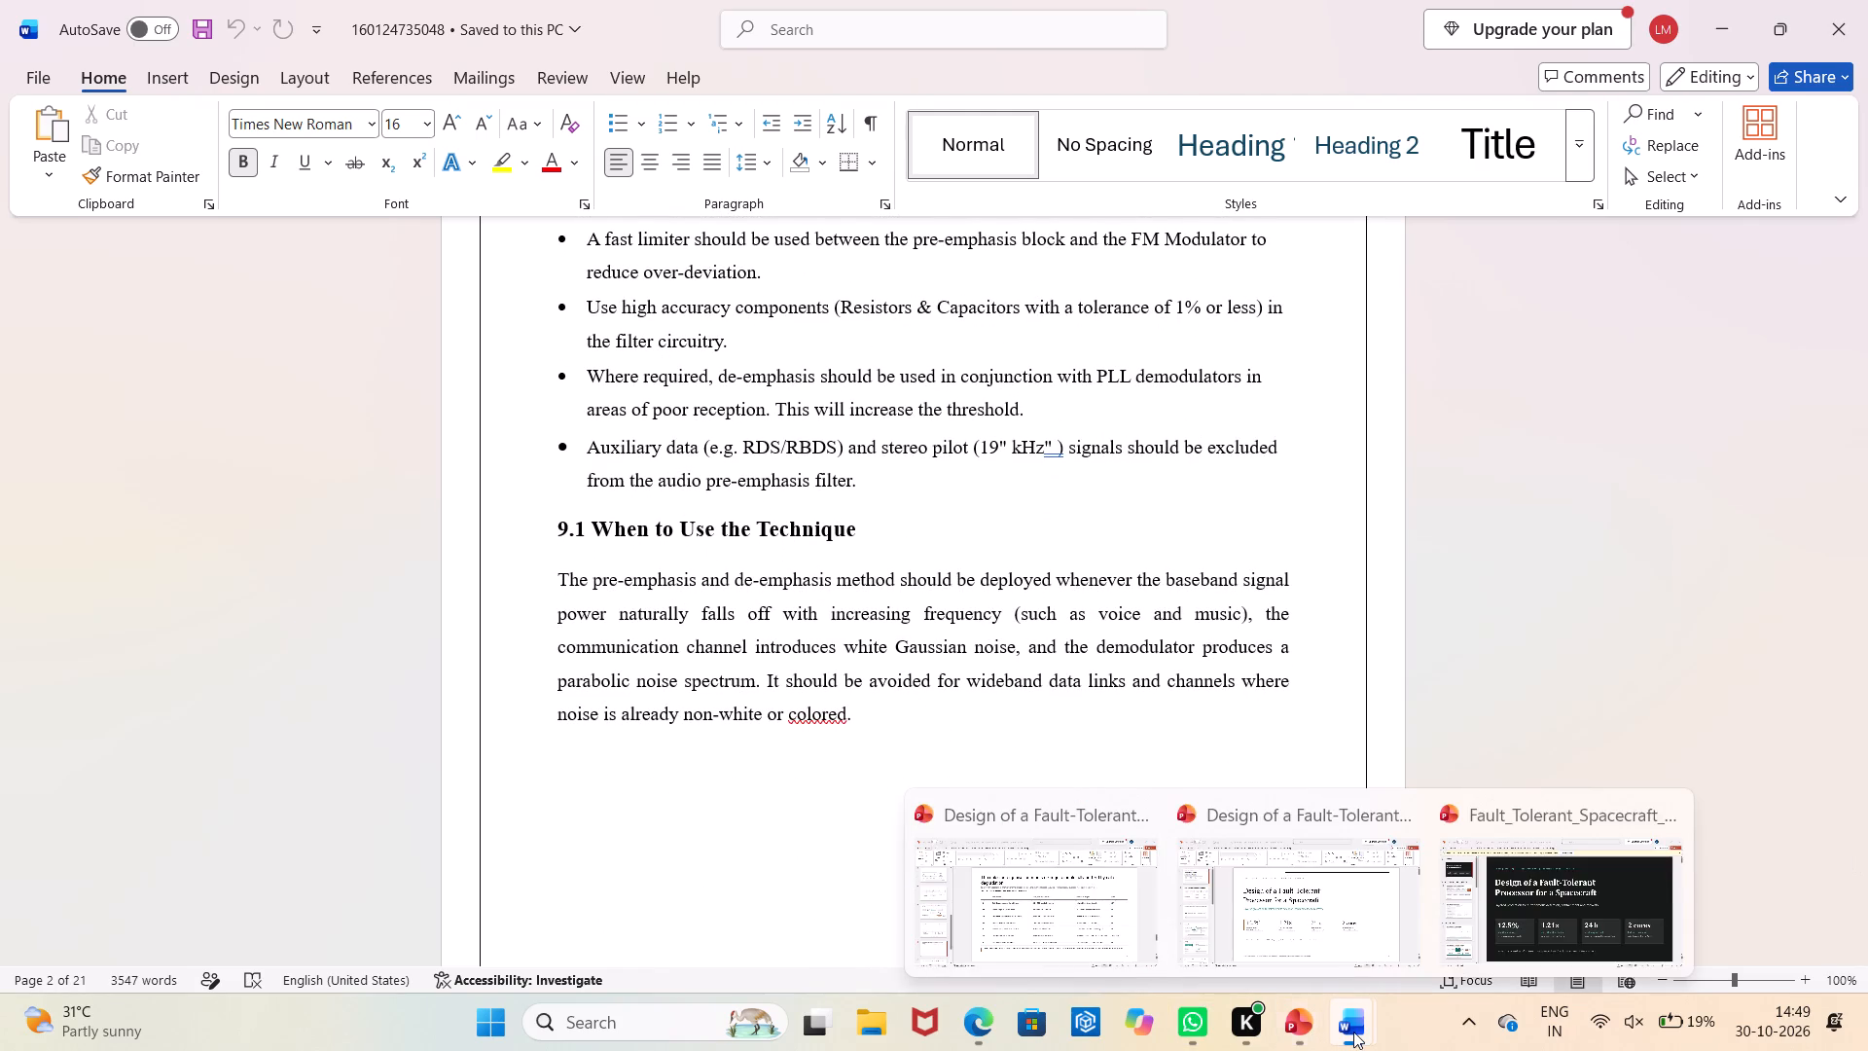
Return to the Case Study 17 report and look back from the references through sections 11 and 9 to the Equation 4 discriminator derivation.
click(1250, 882)
scroll(1037, 686, up, 2)
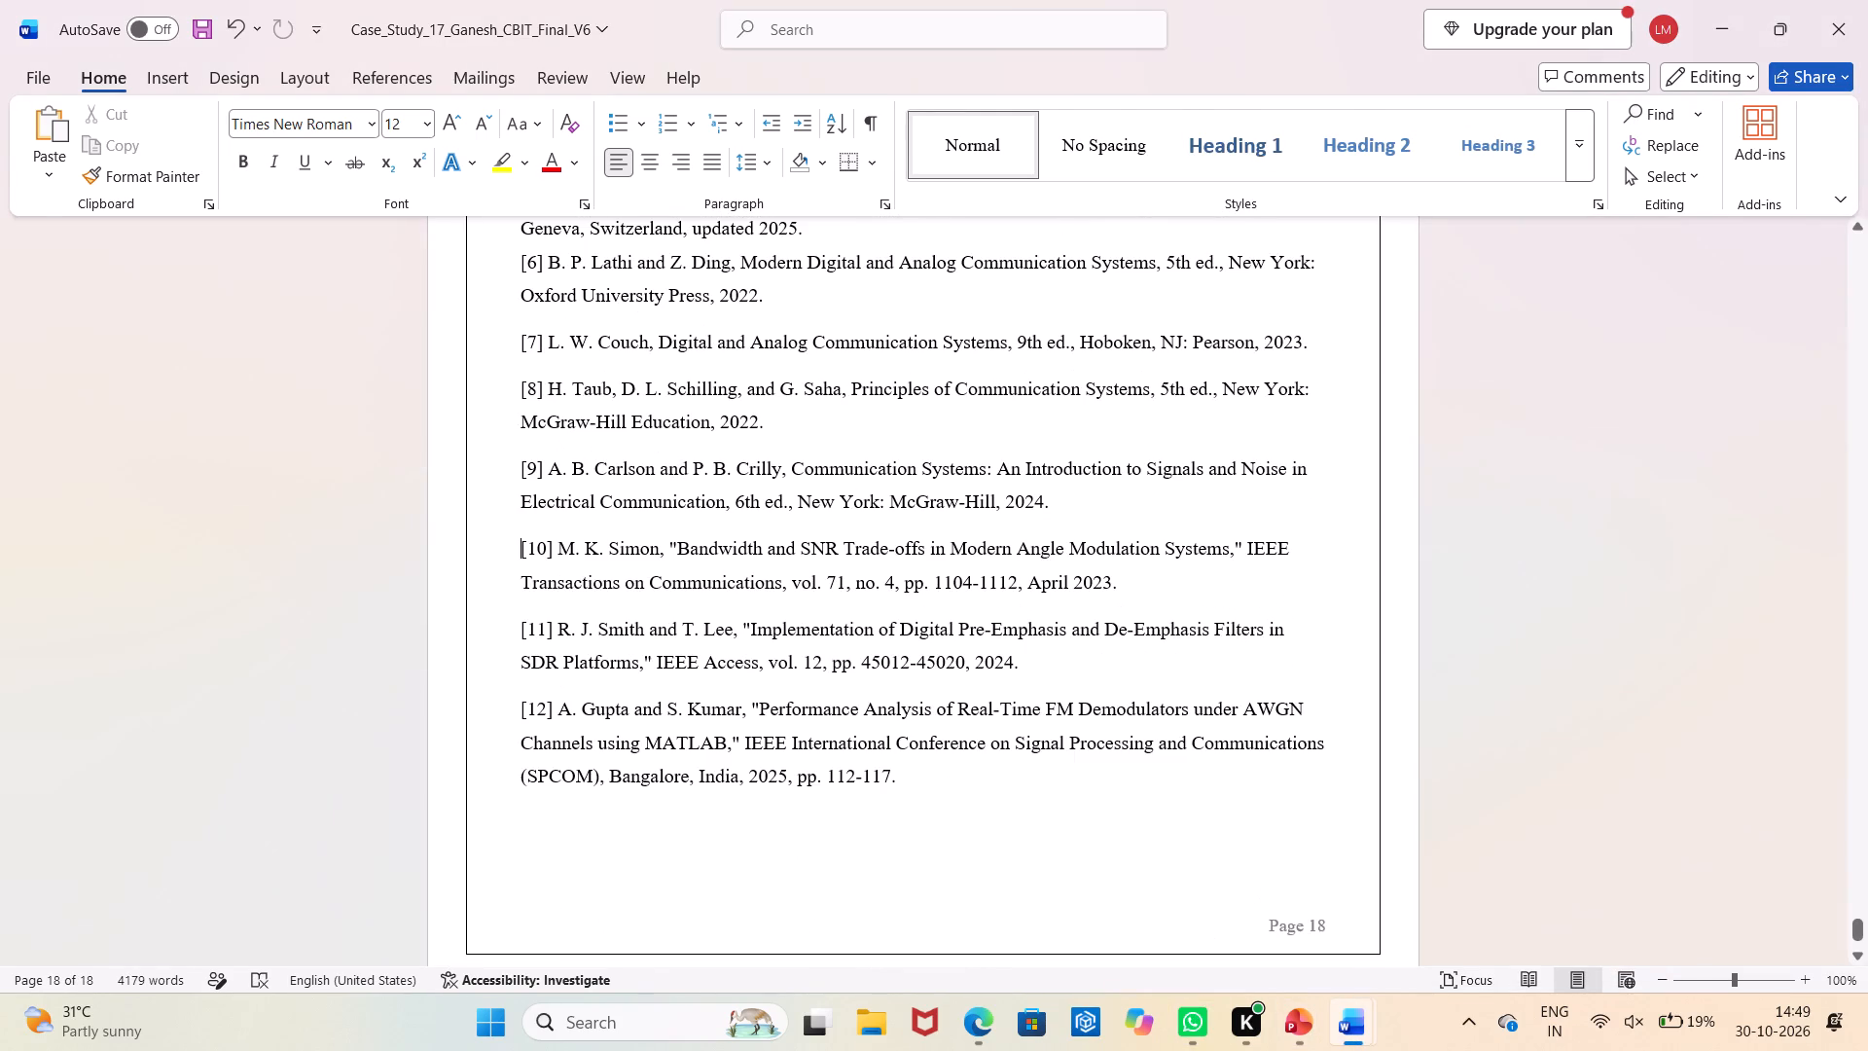
scroll(1037, 686, up, 11)
scroll(1037, 686, down, 1)
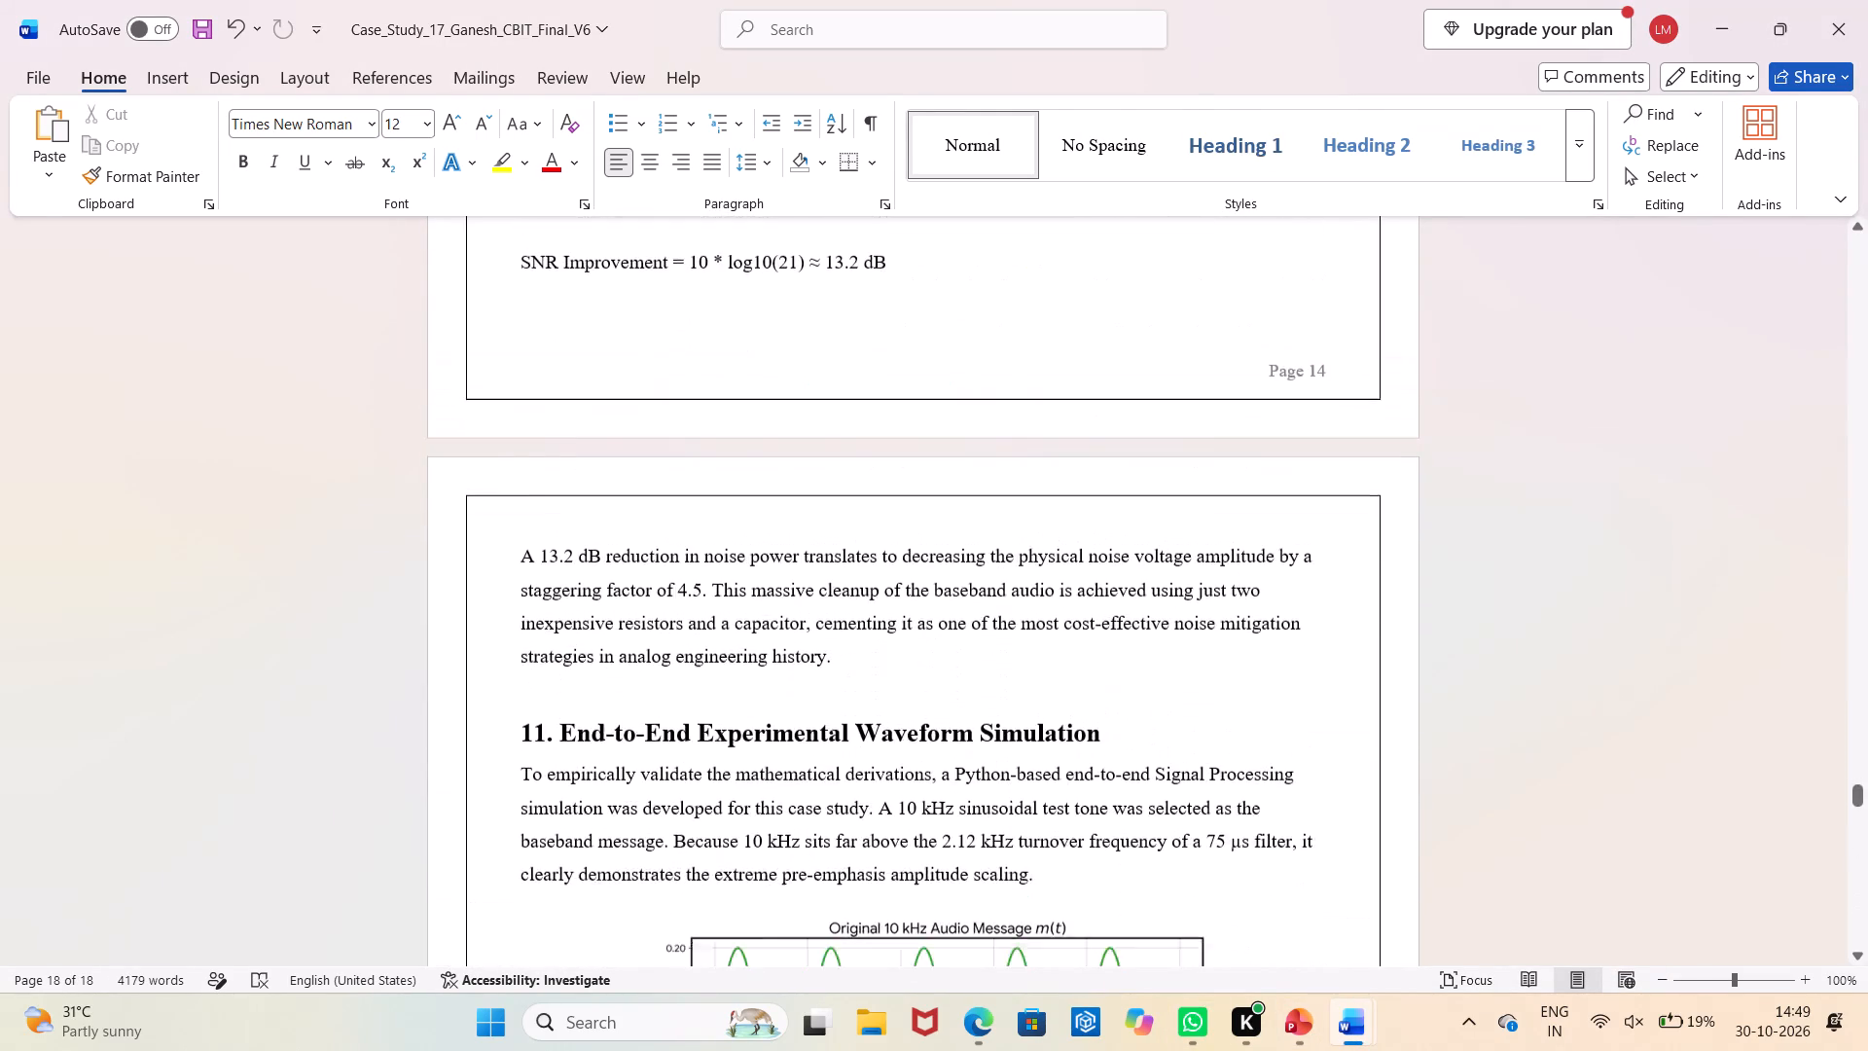
scroll(1037, 686, down, 3)
scroll(1037, 686, up, 5)
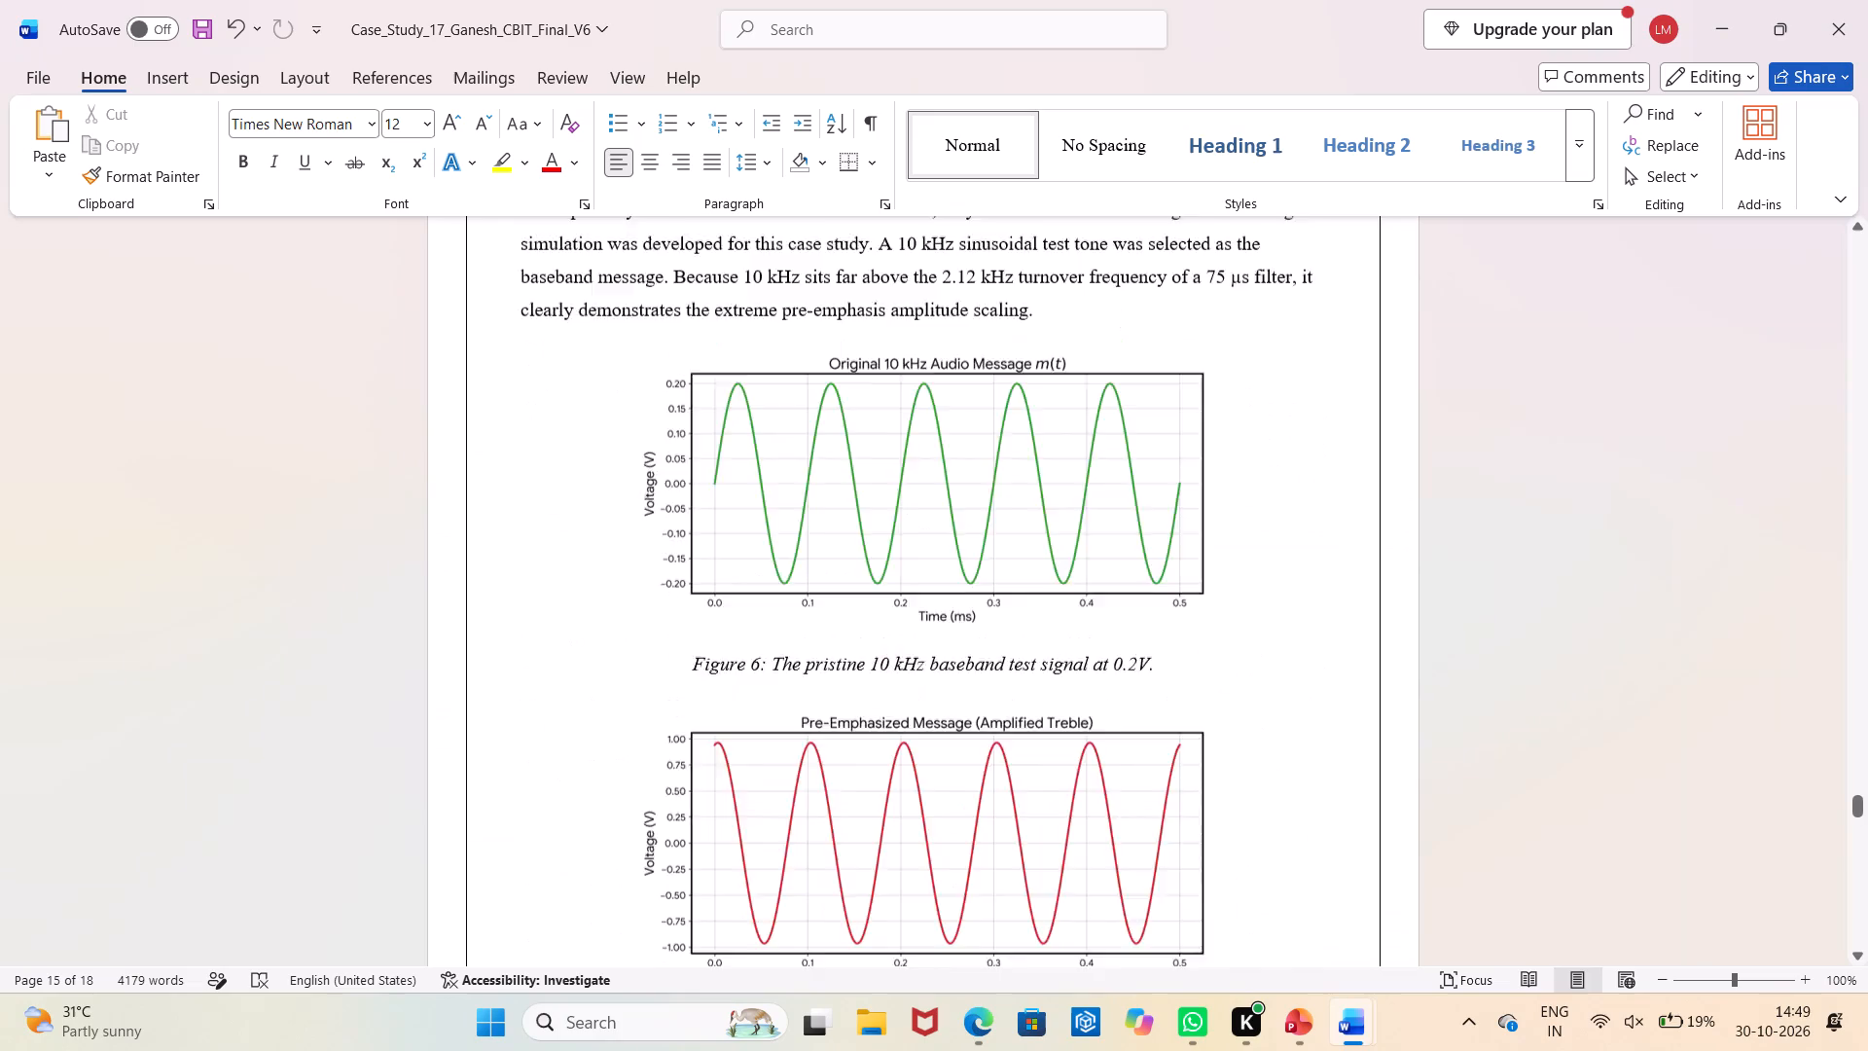
scroll(1037, 686, up, 8)
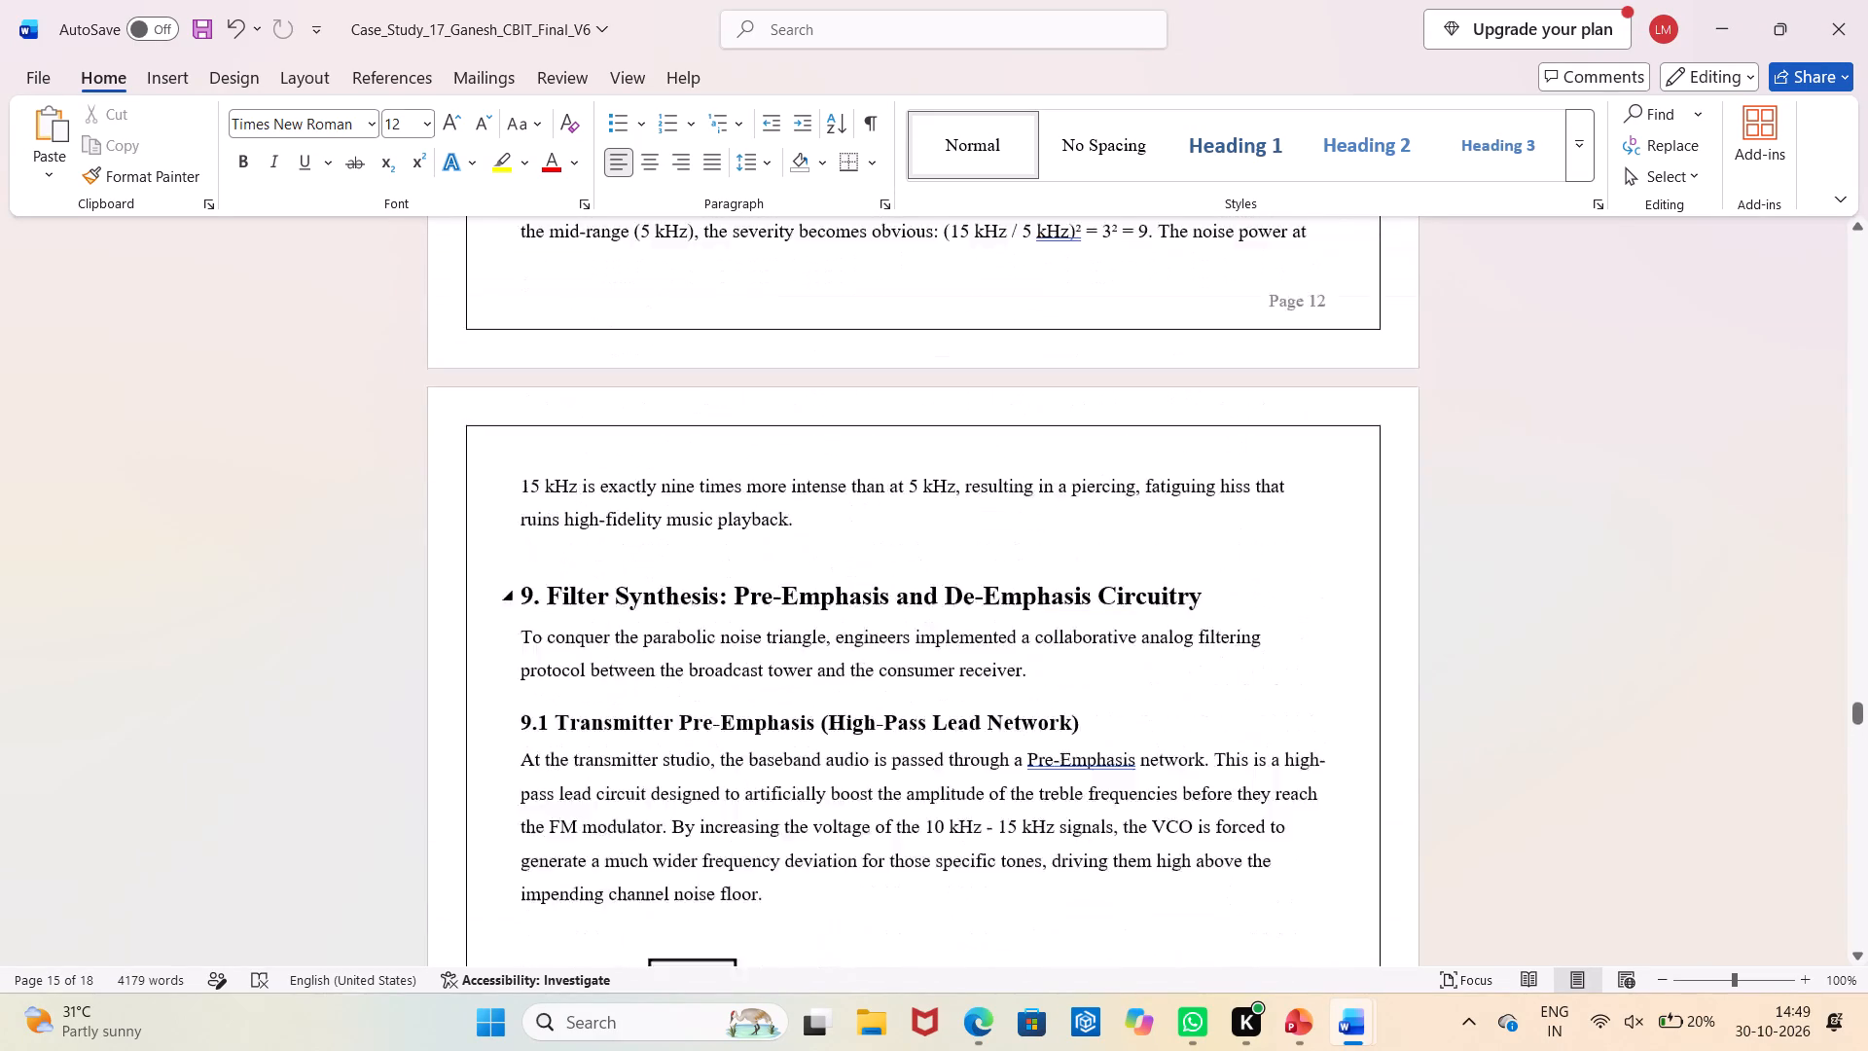
scroll(1037, 686, up, 6)
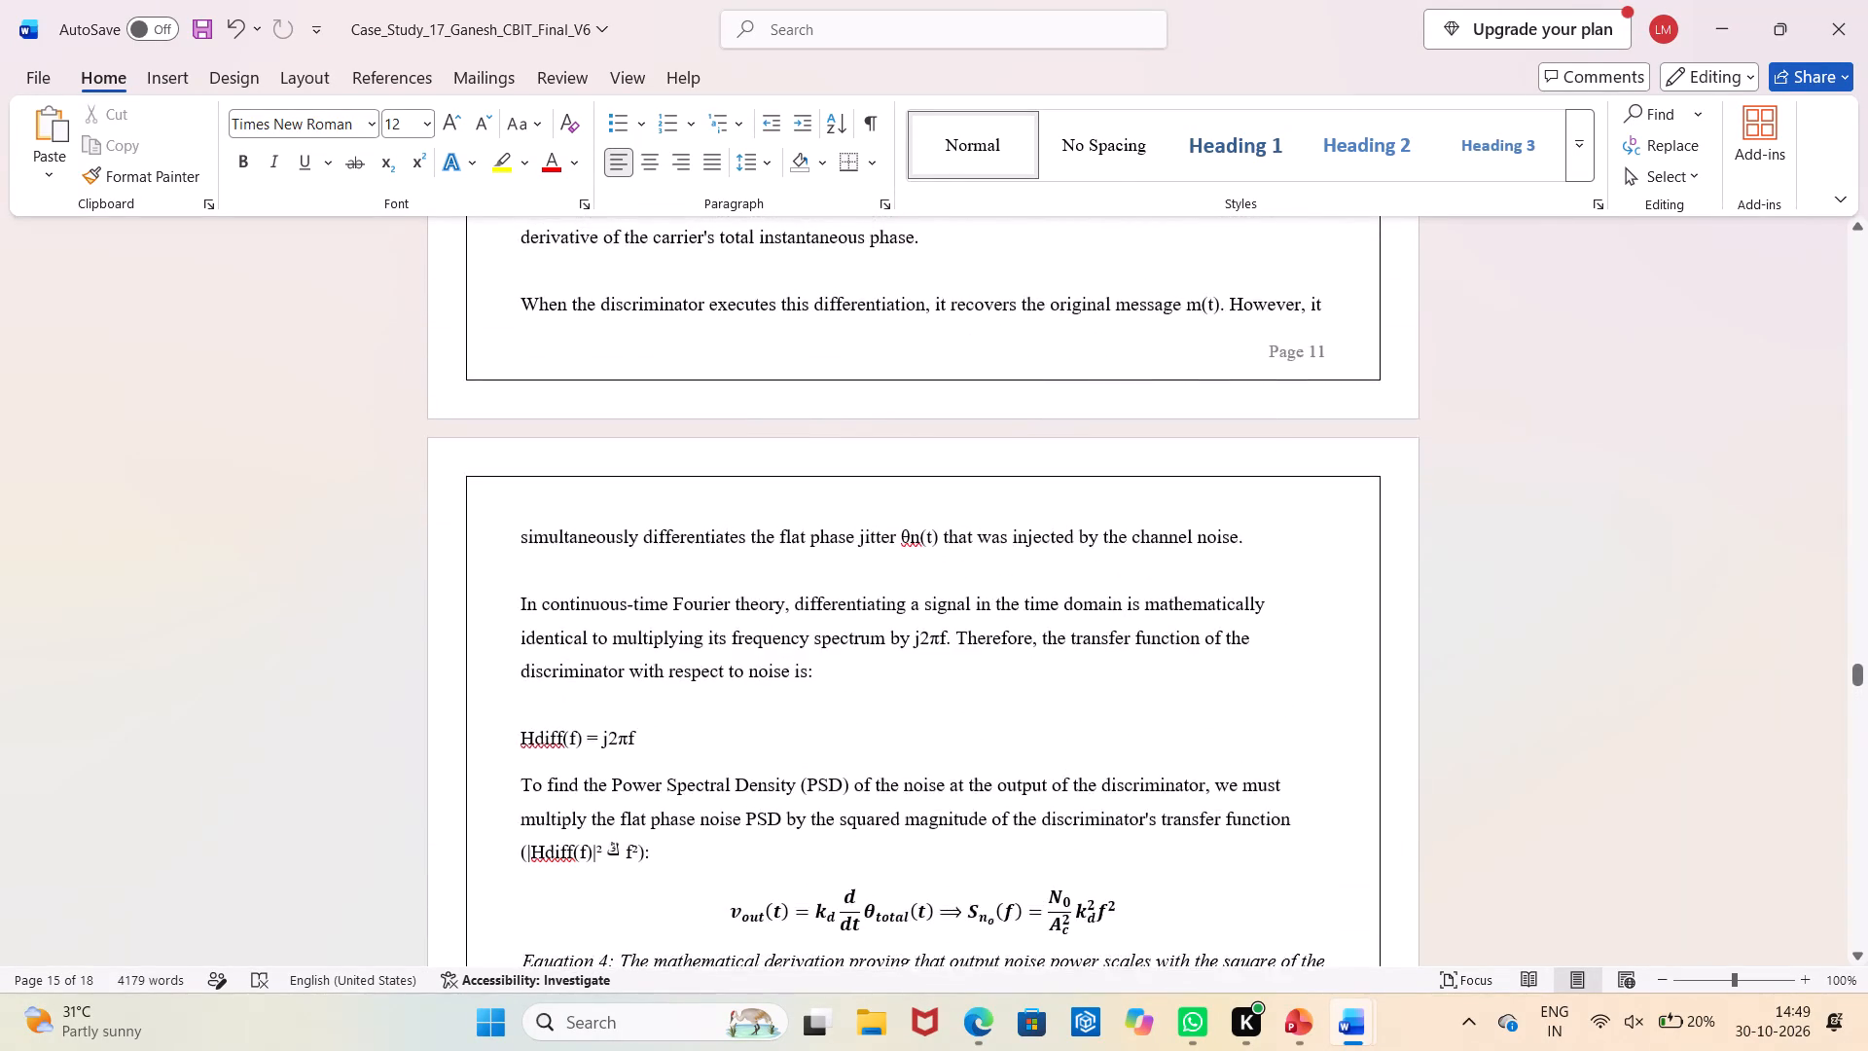
Examine the receiver architecture, Carson's Rule and angle modulation pages, going back to section 1, Introduction to Angle Modulation and Channel Noise.
scroll(1037, 686, up, 7)
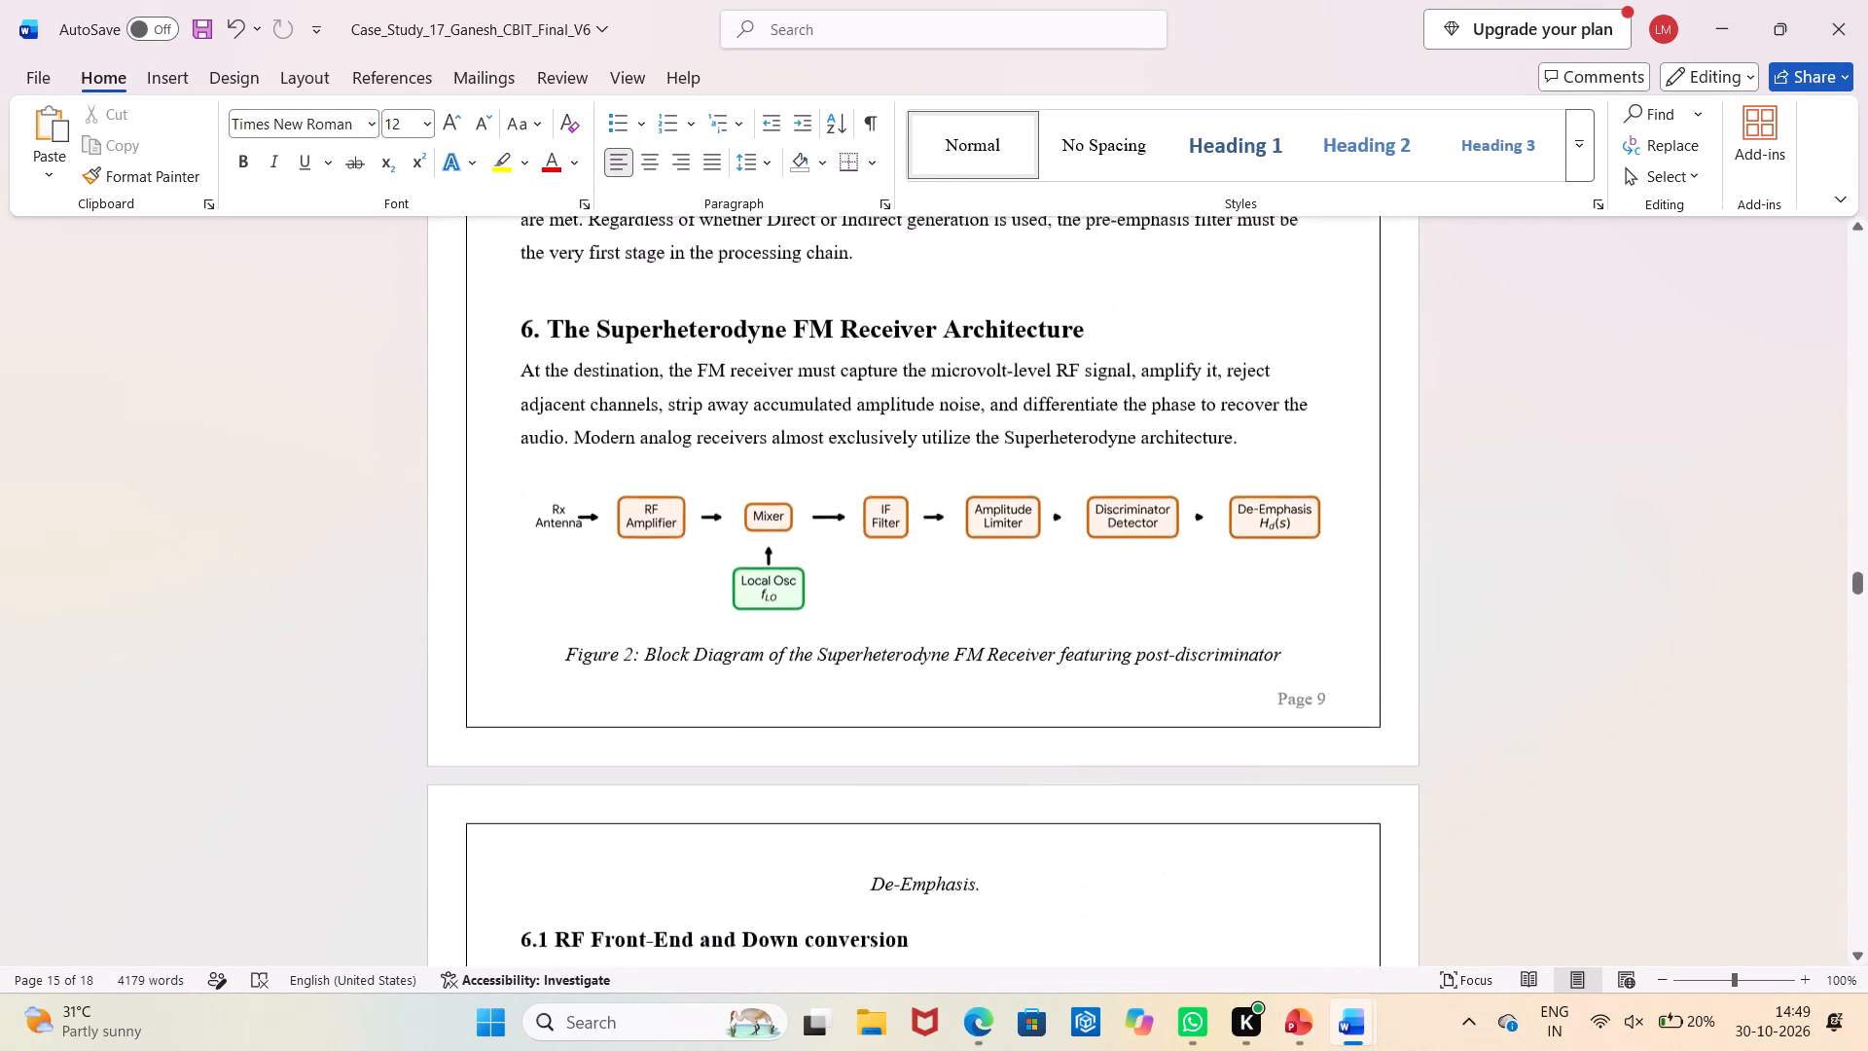
scroll(1037, 686, up, 6)
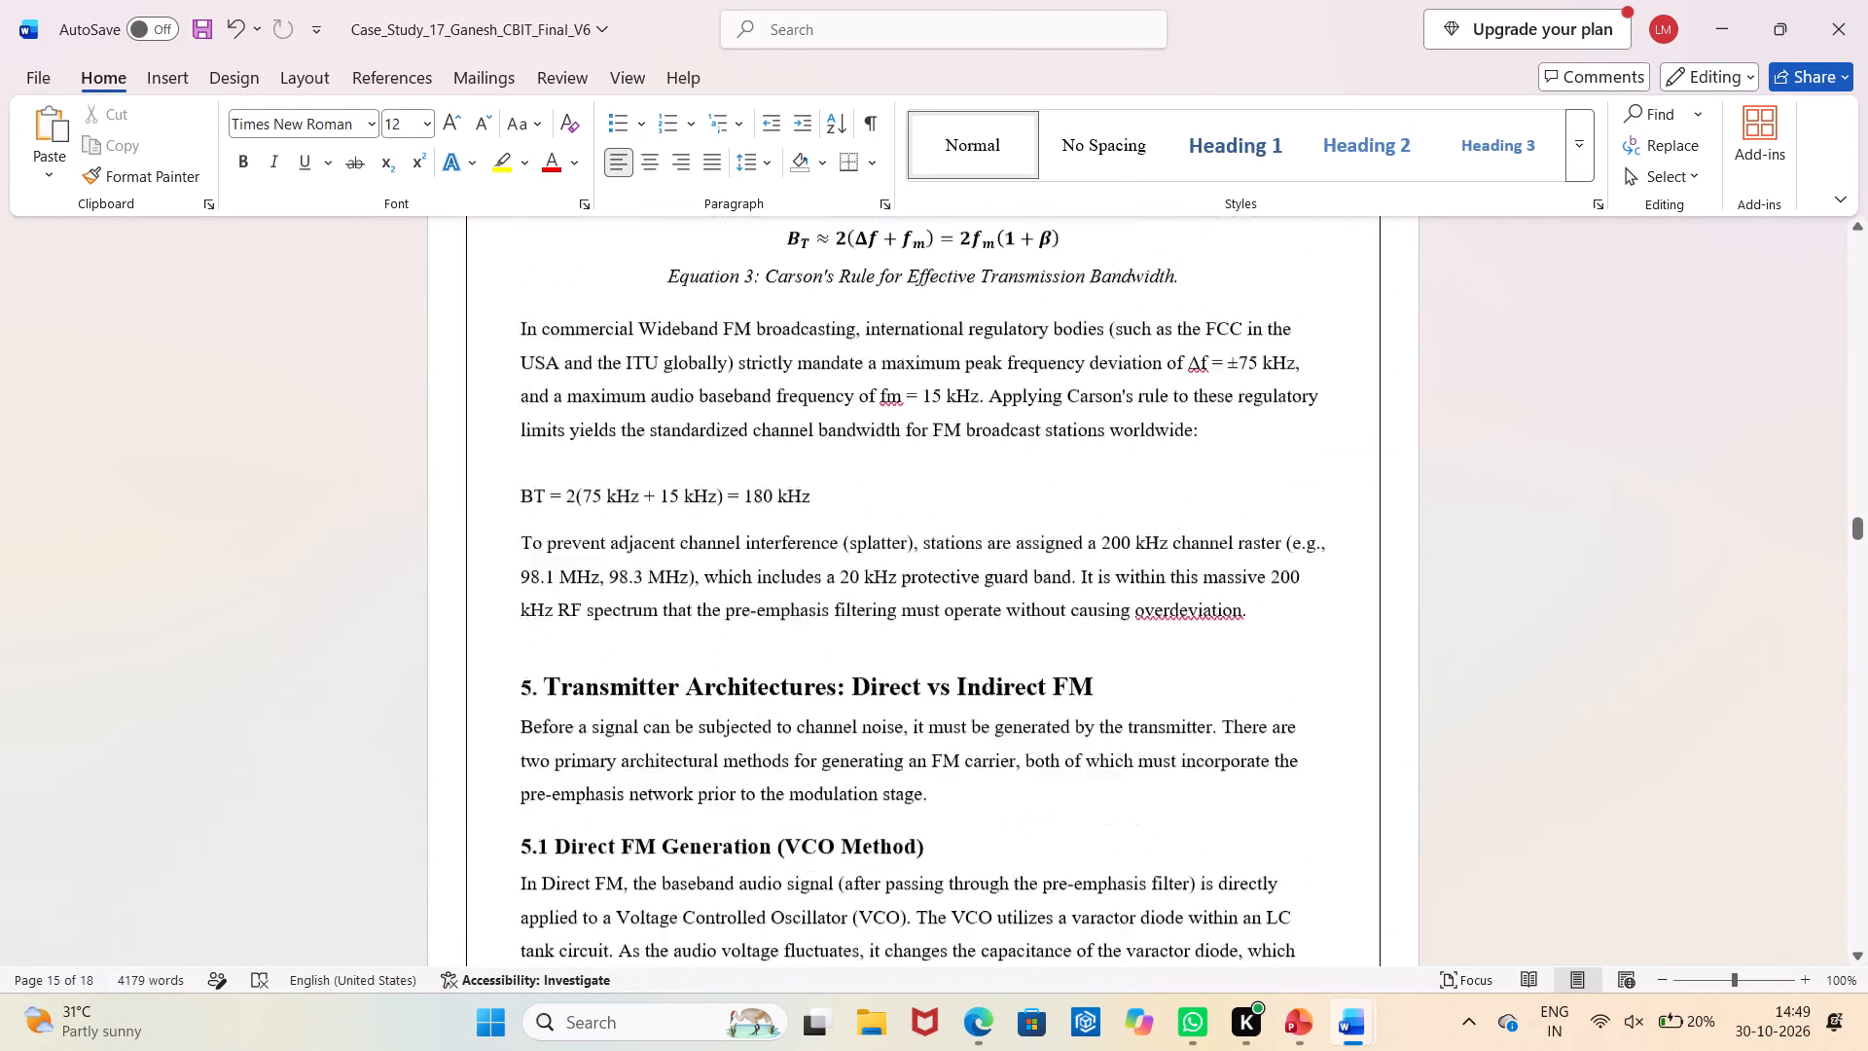
scroll(1037, 686, up, 8)
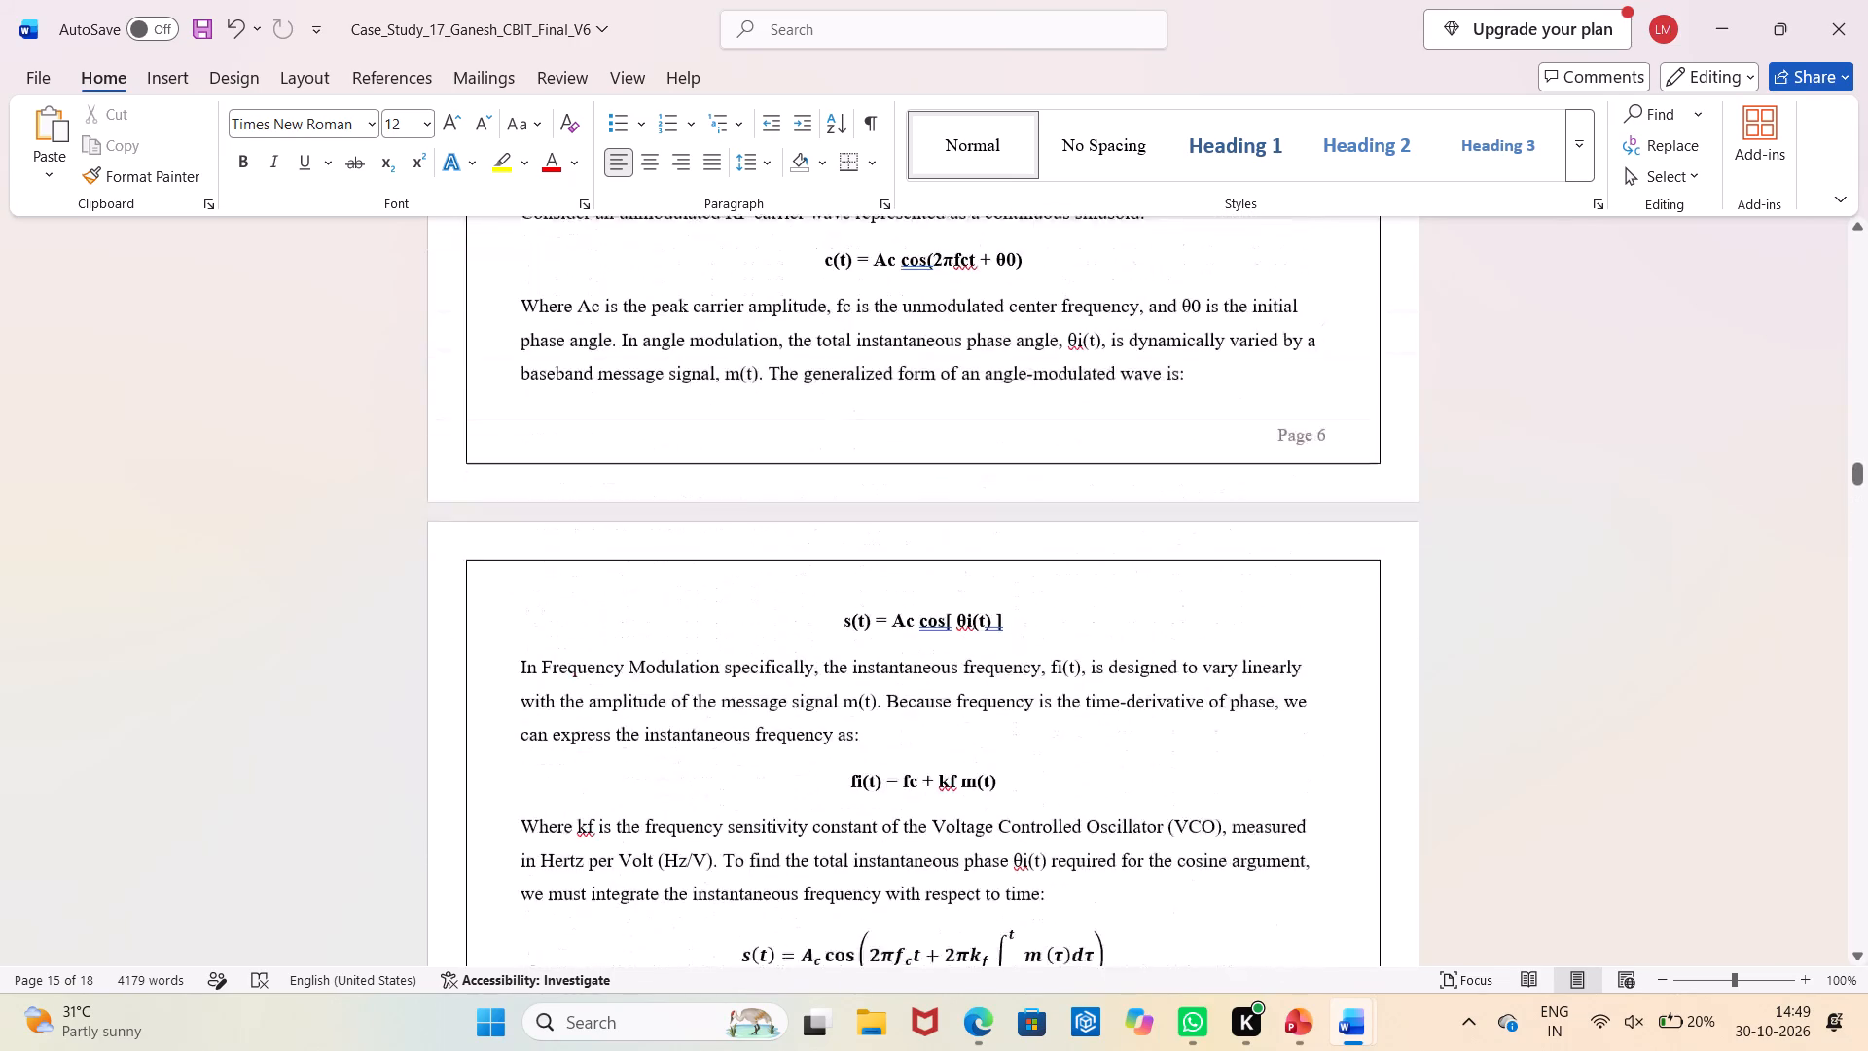
scroll(1037, 686, up, 7)
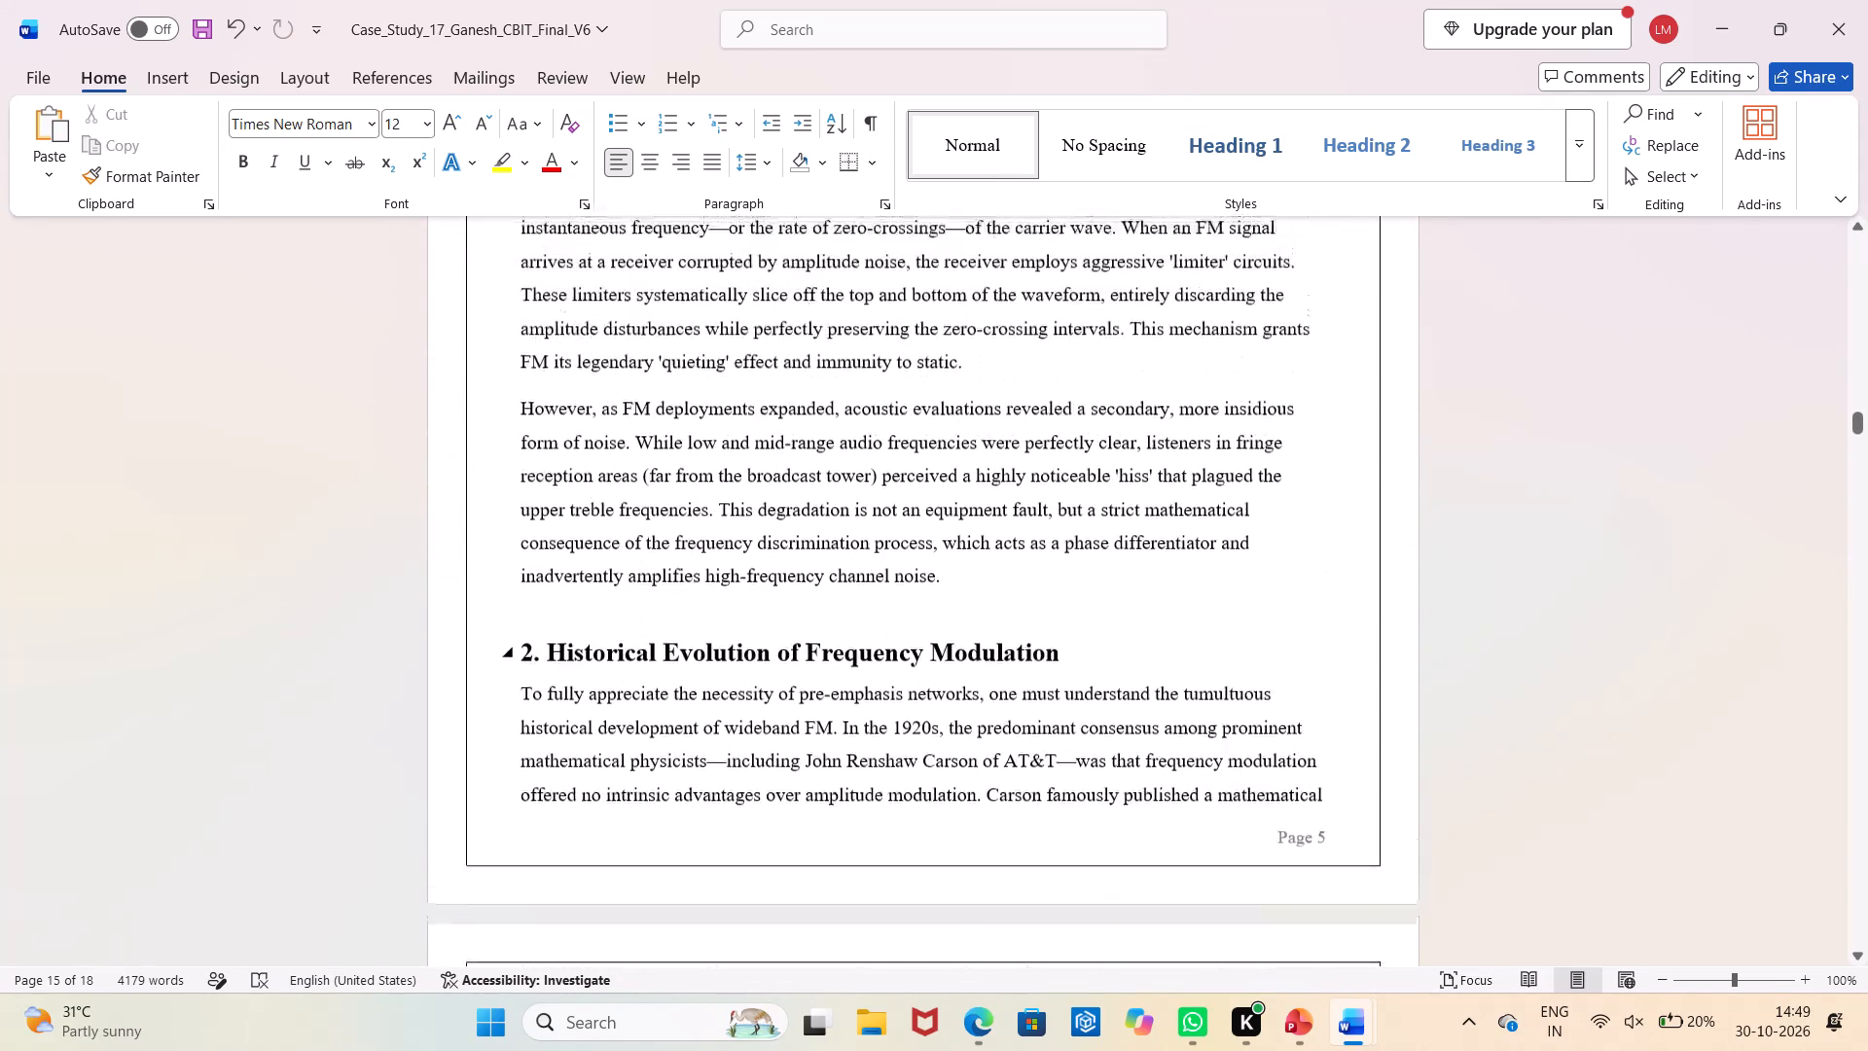
scroll(1037, 686, up, 8)
Look ahead from the introduction through the SNR improvement calculation to Figure 8 and section 12, Modern Digital Implementations.
scroll(1037, 686, down, 9)
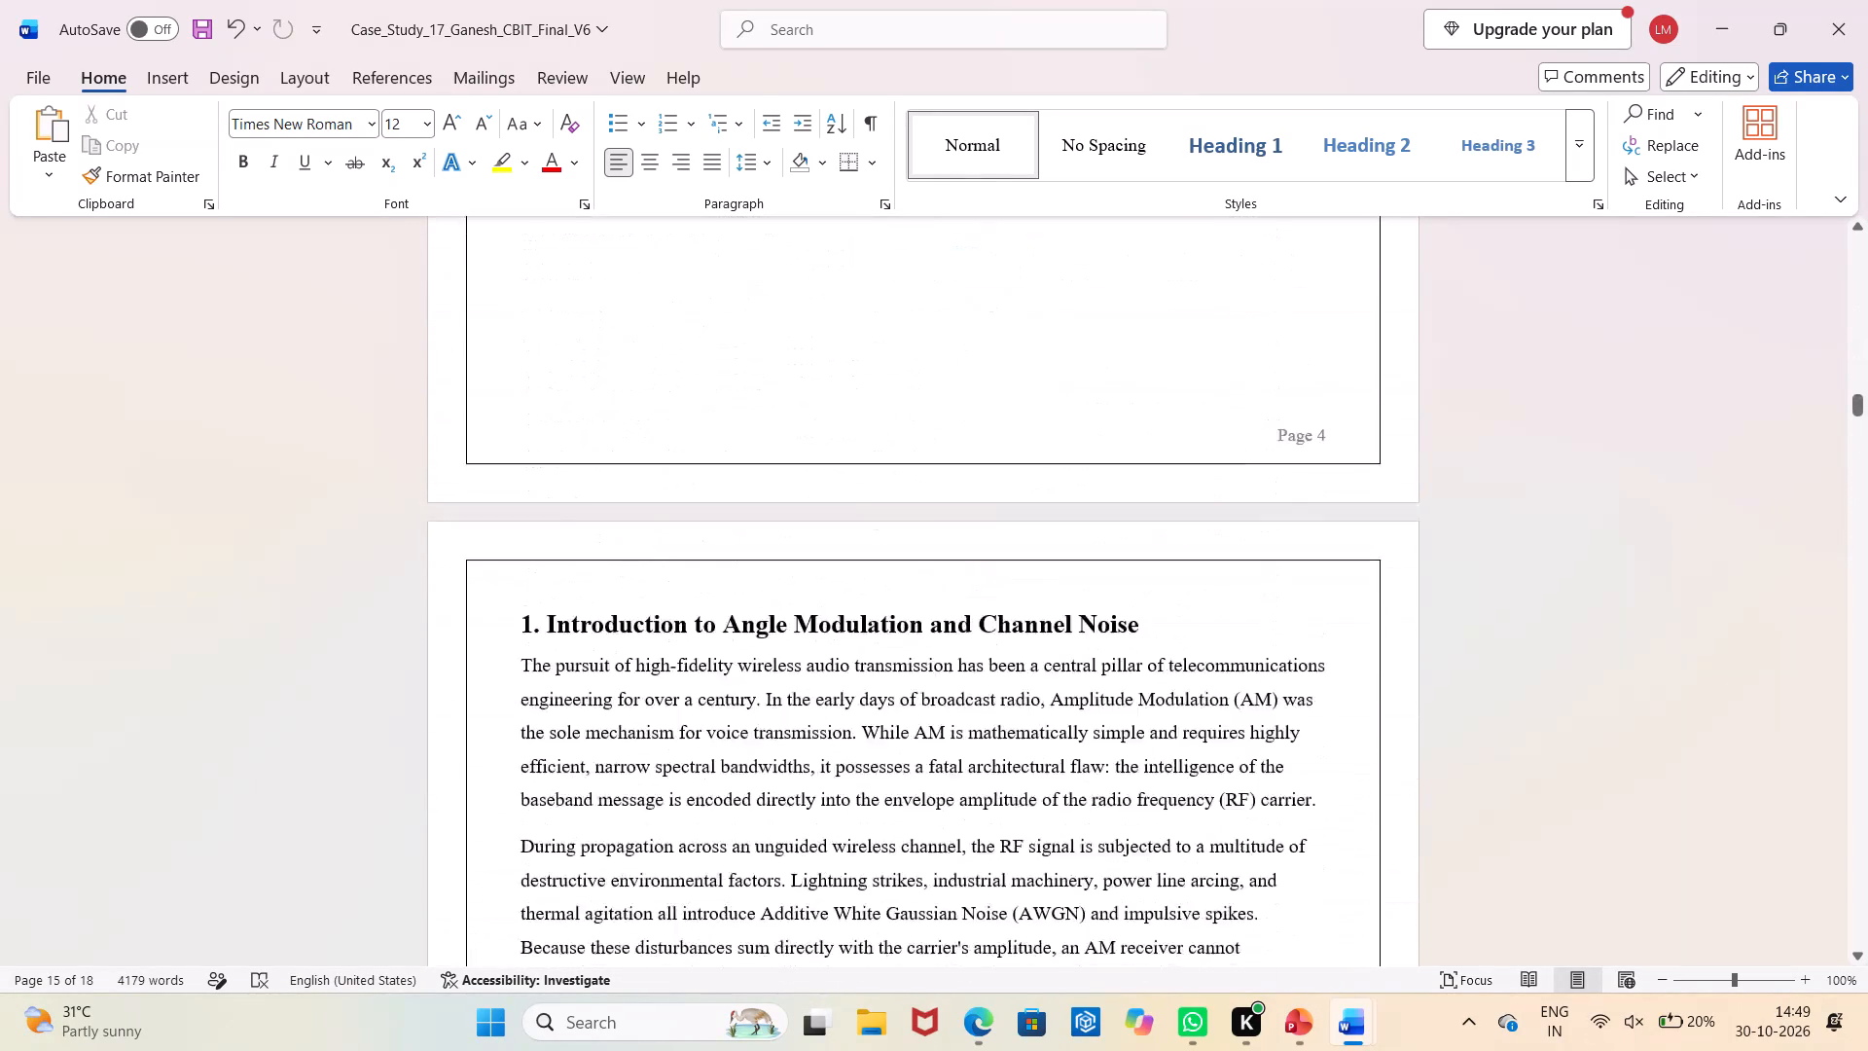
scroll(1037, 686, down, 12)
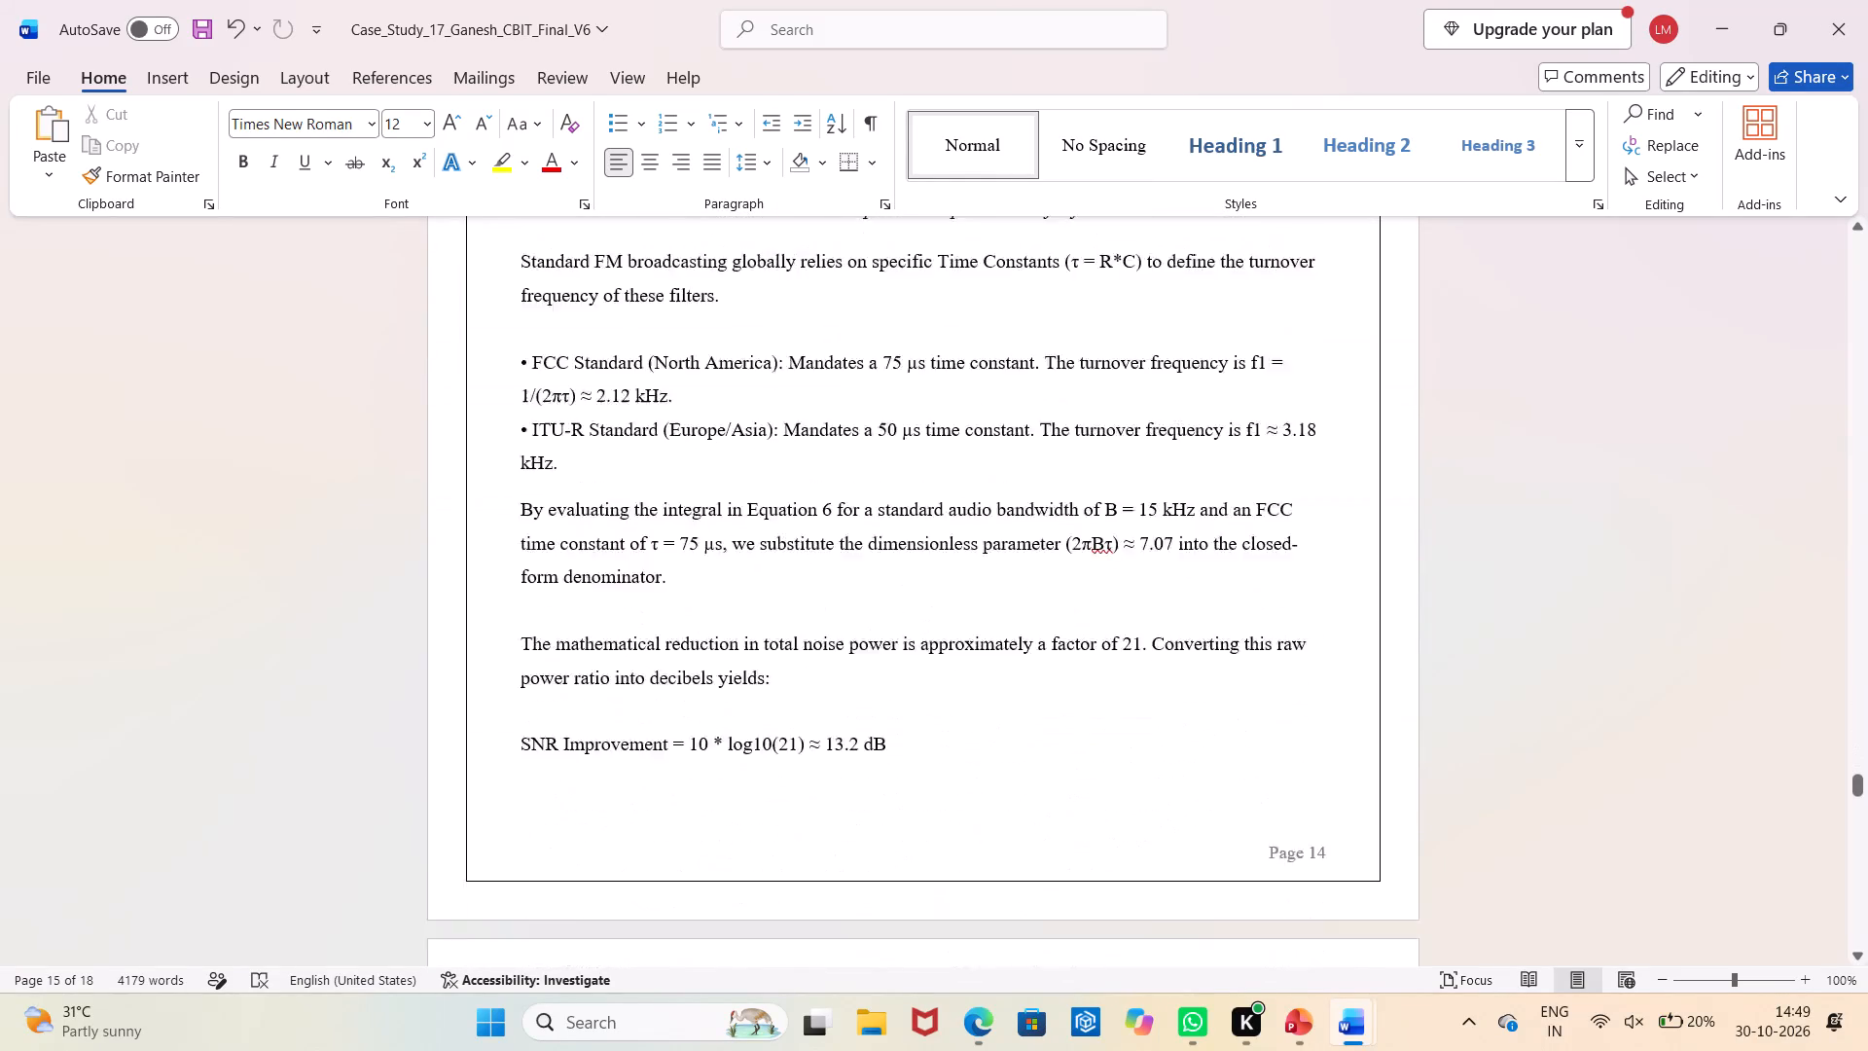
scroll(1037, 686, down, 6)
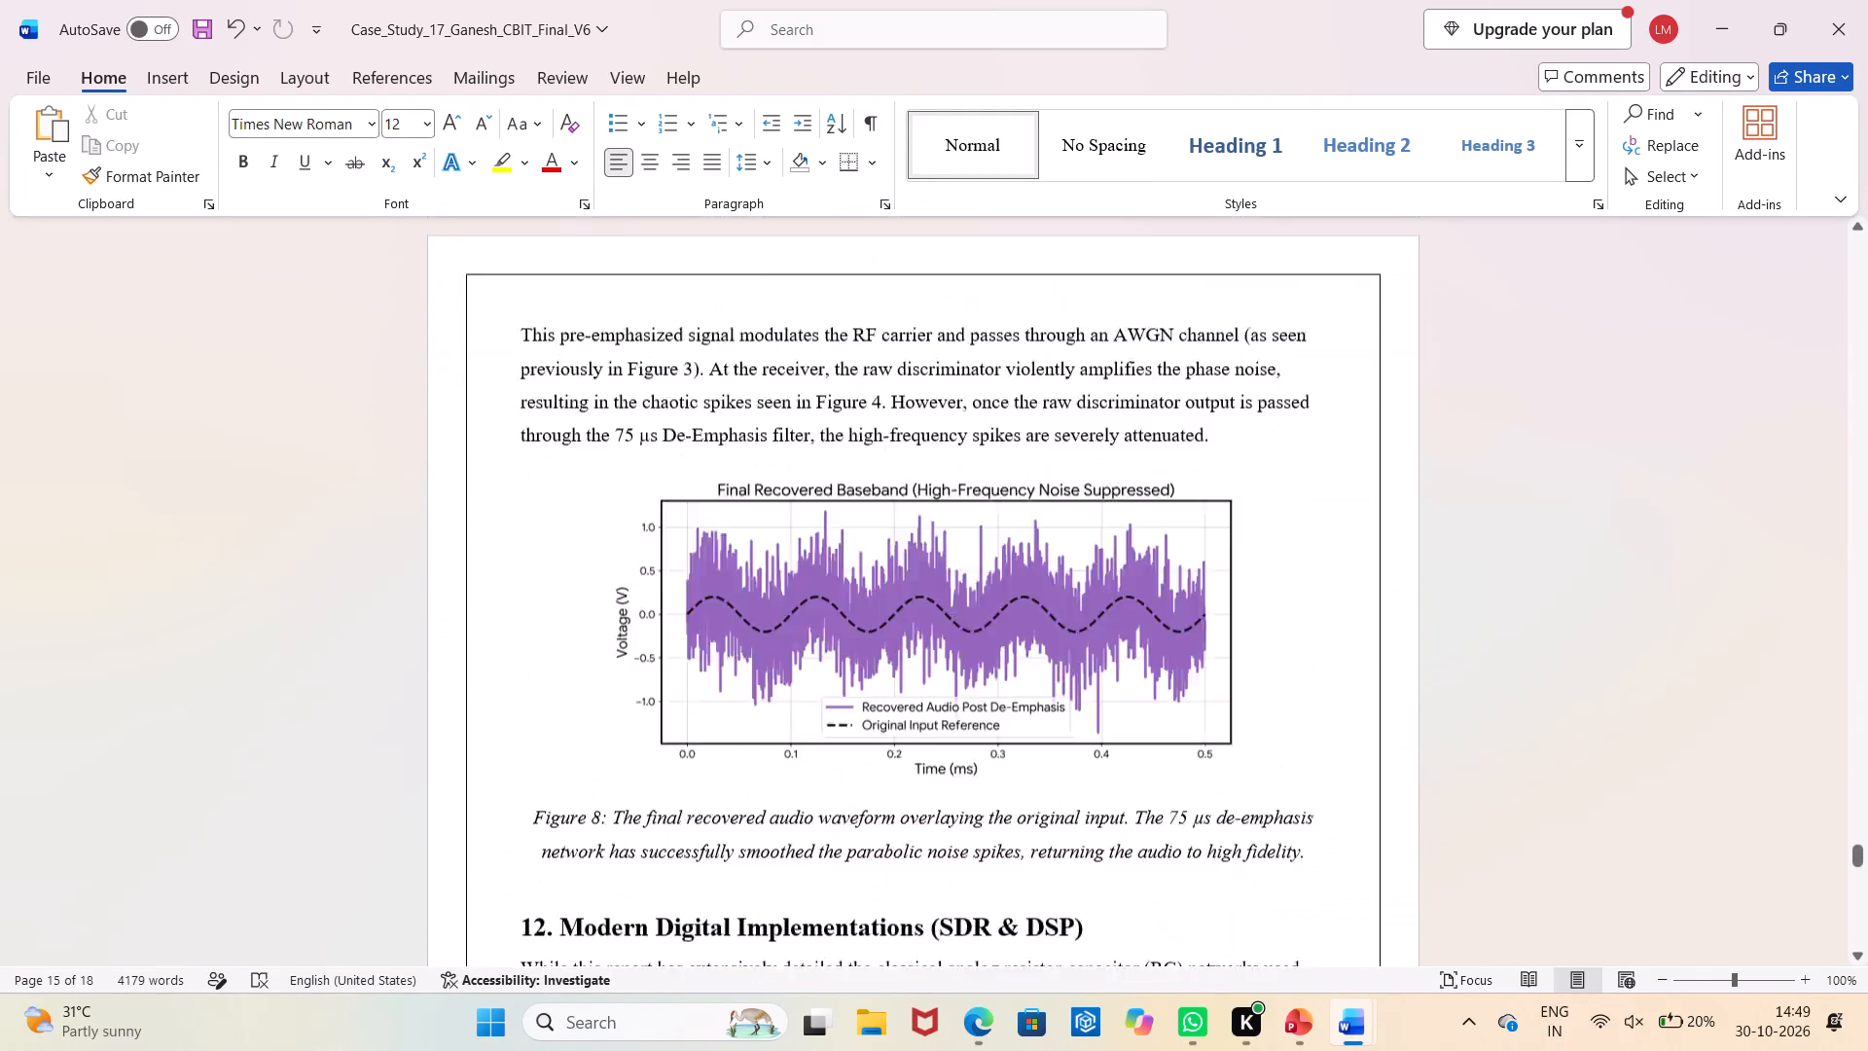
scroll(1037, 686, down, 4)
Recheck section 9, Filter Synthesis, the section 10 SNR proof, Figures 6 and 7, and section 12 on digital implementations.
scroll(1037, 686, up, 14)
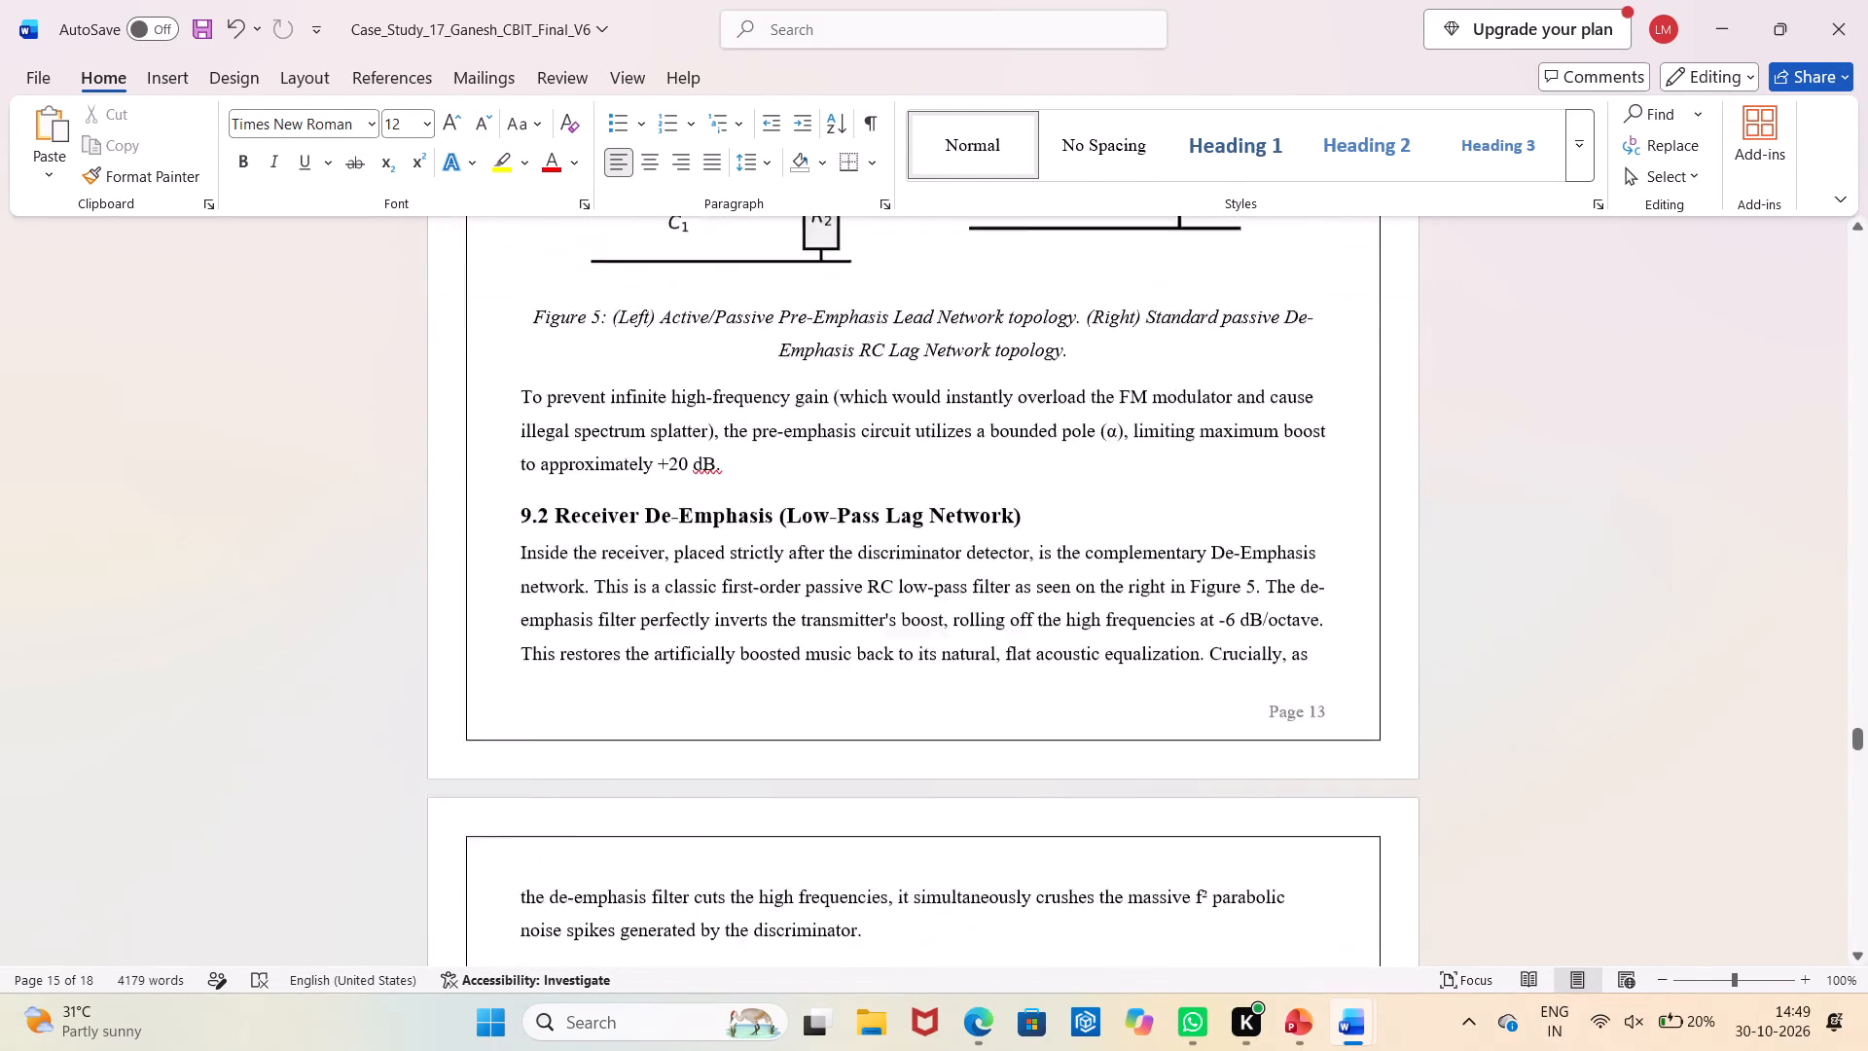
scroll(1037, 686, up, 3)
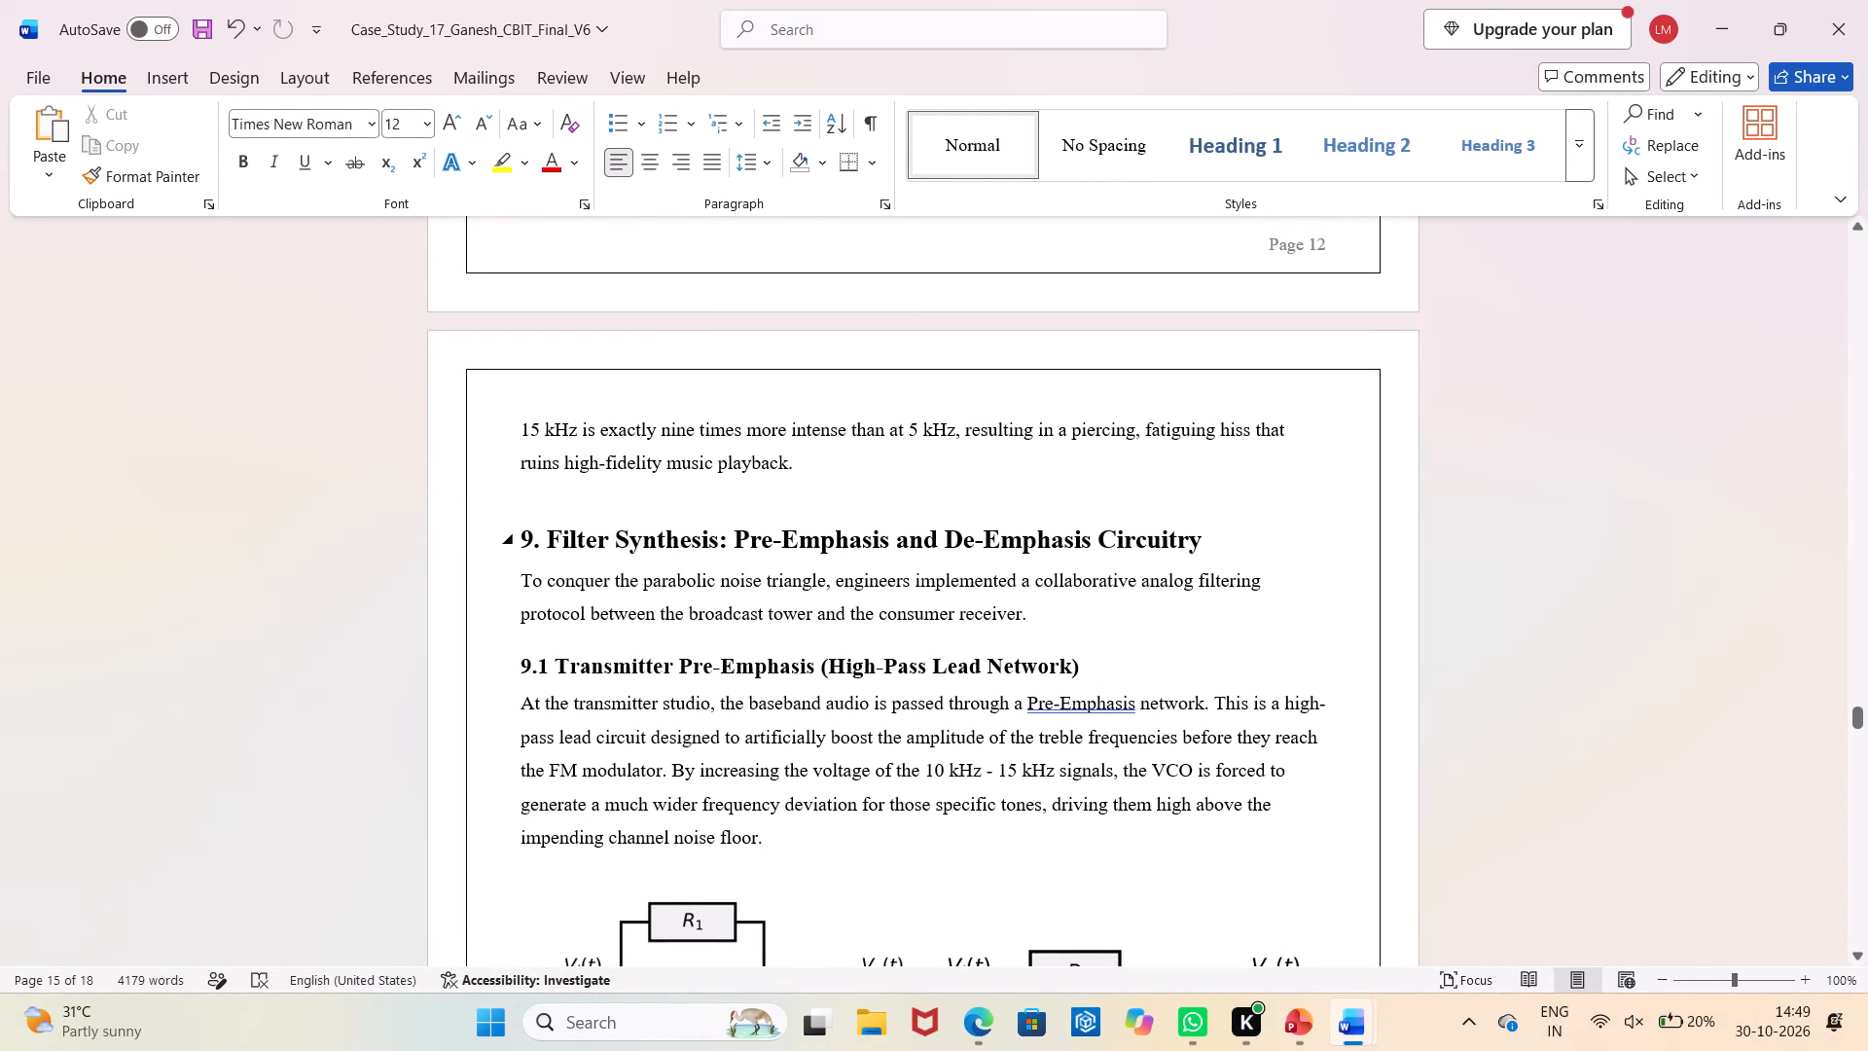
scroll(927, 751, down, 5)
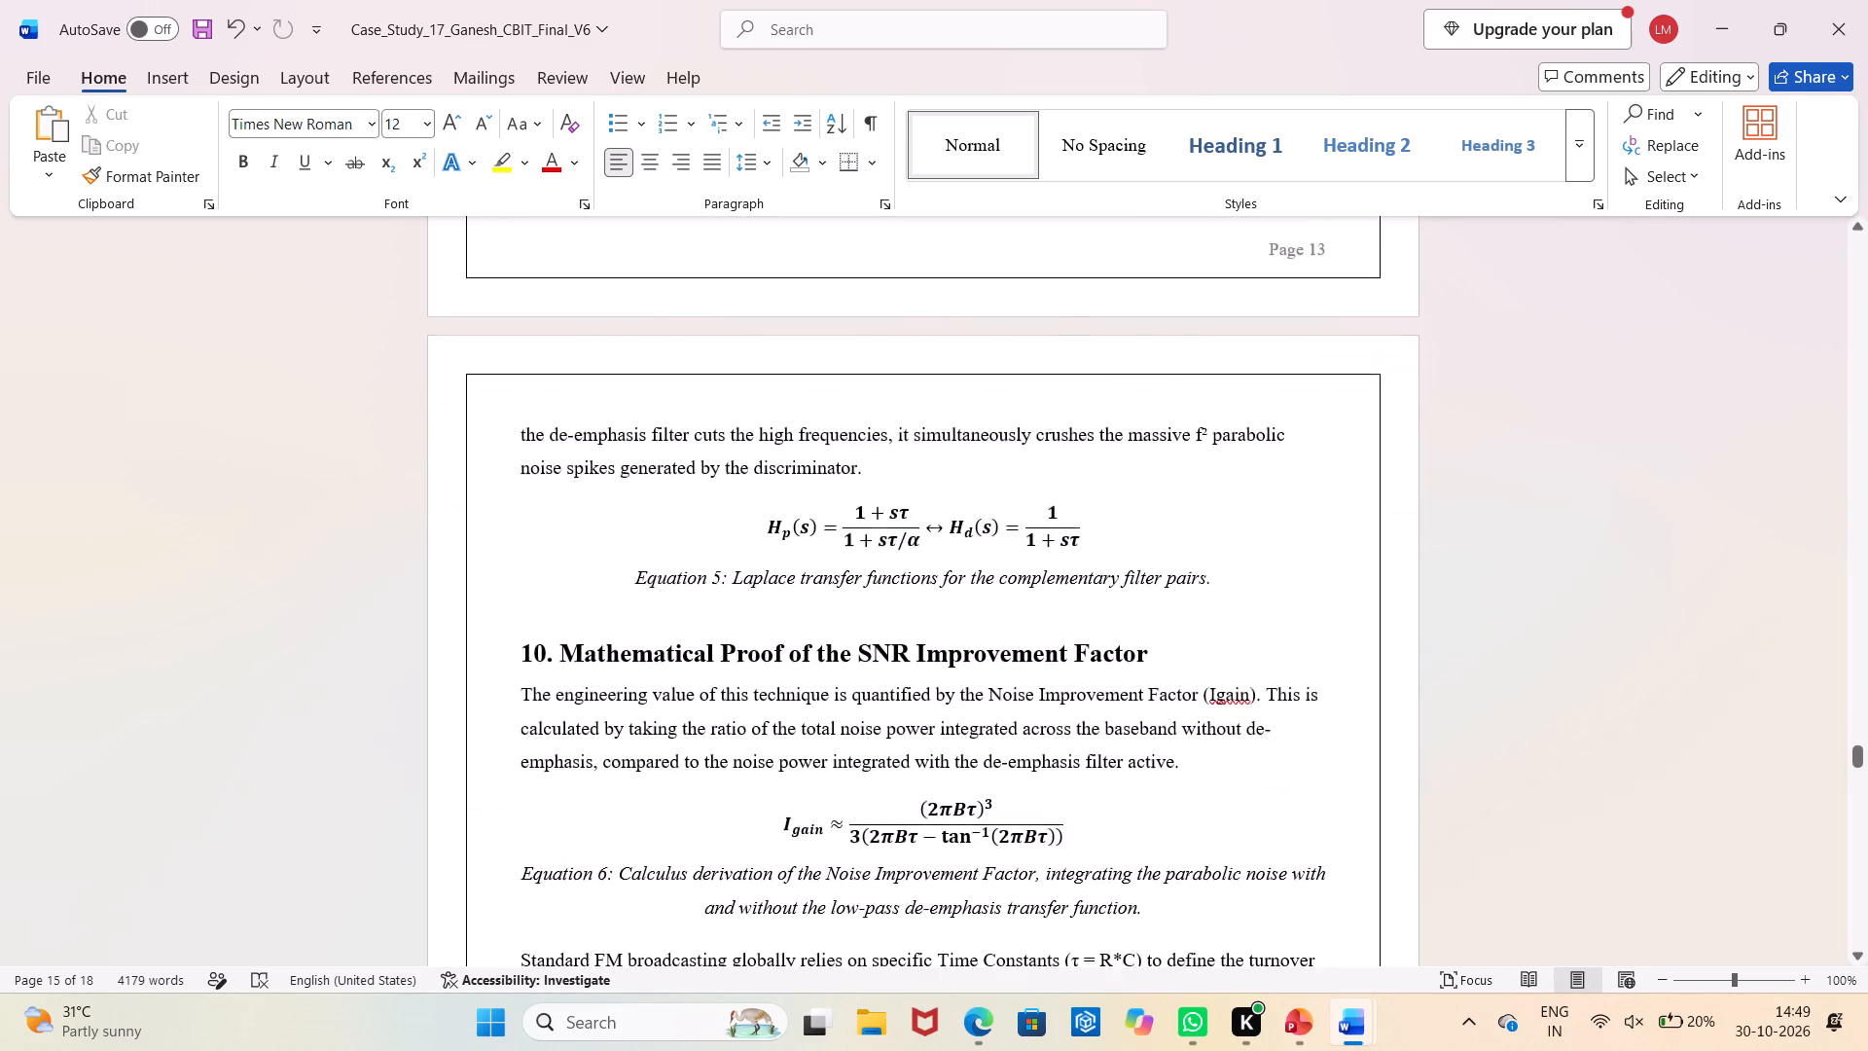
scroll(927, 751, down, 5)
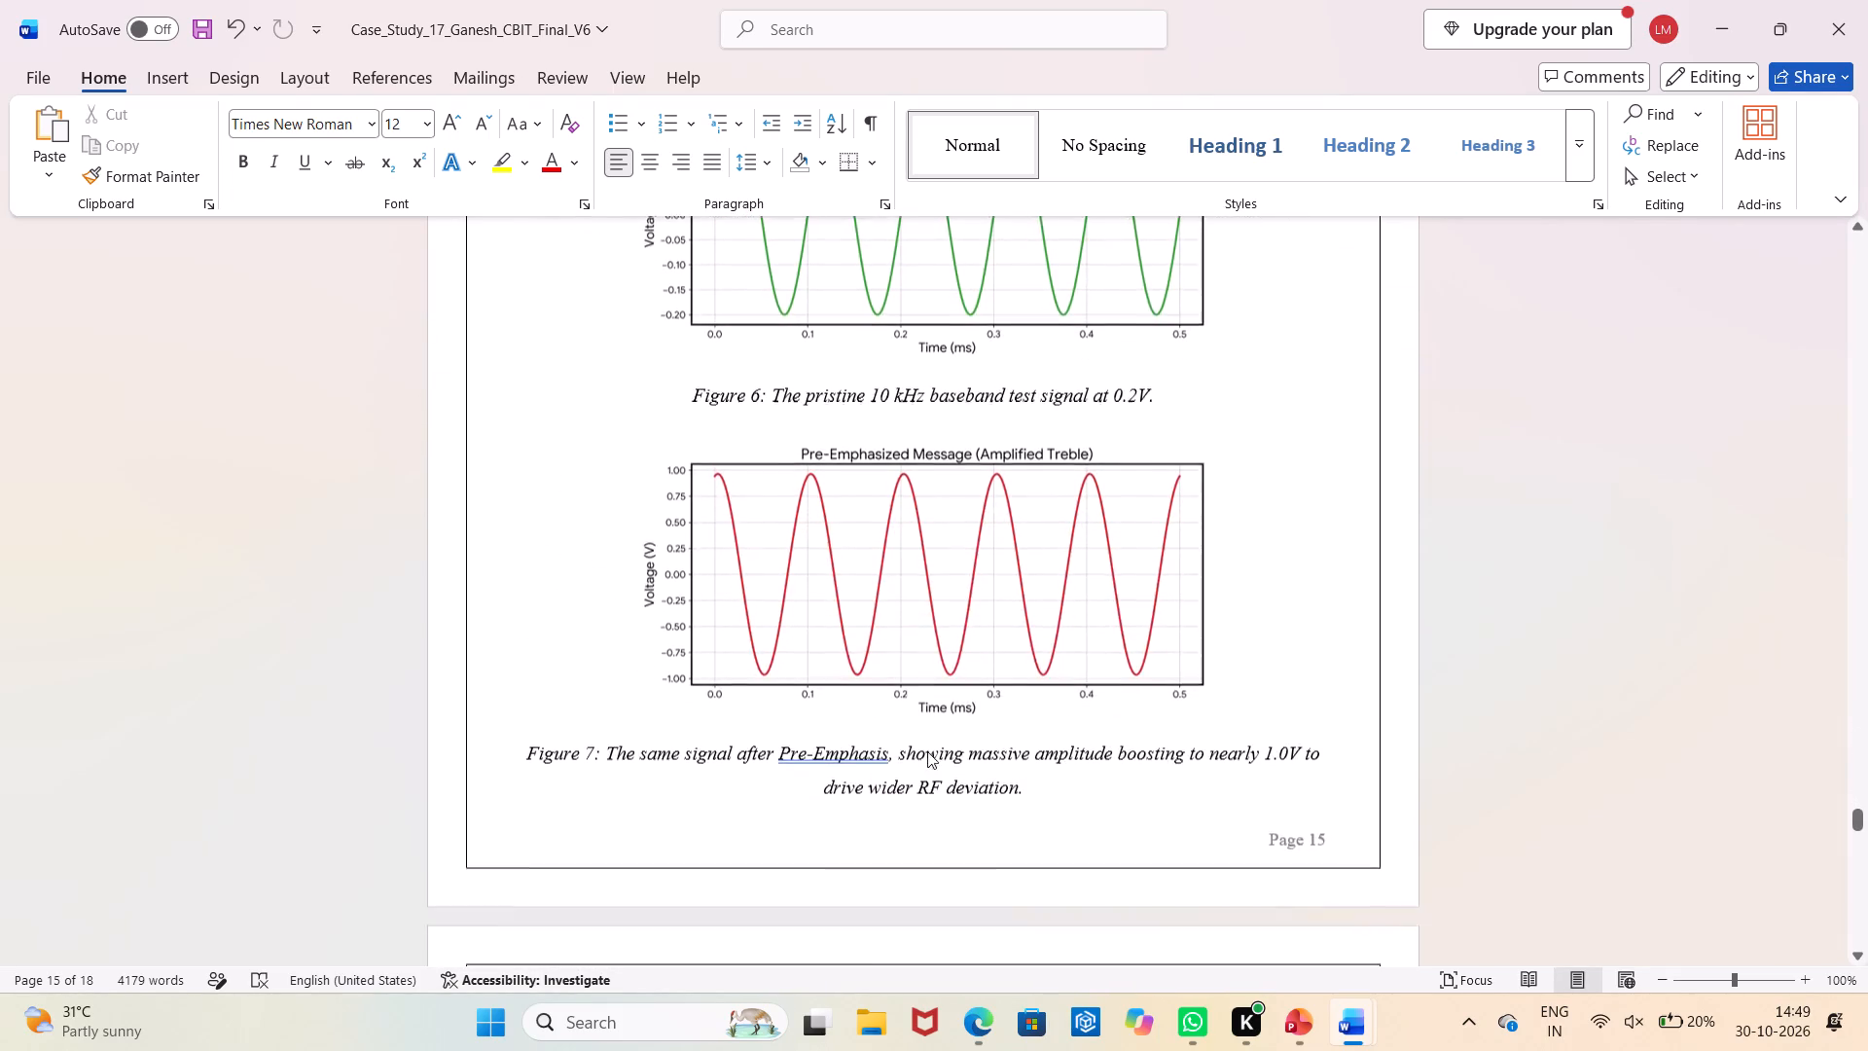
scroll(927, 751, down, 5)
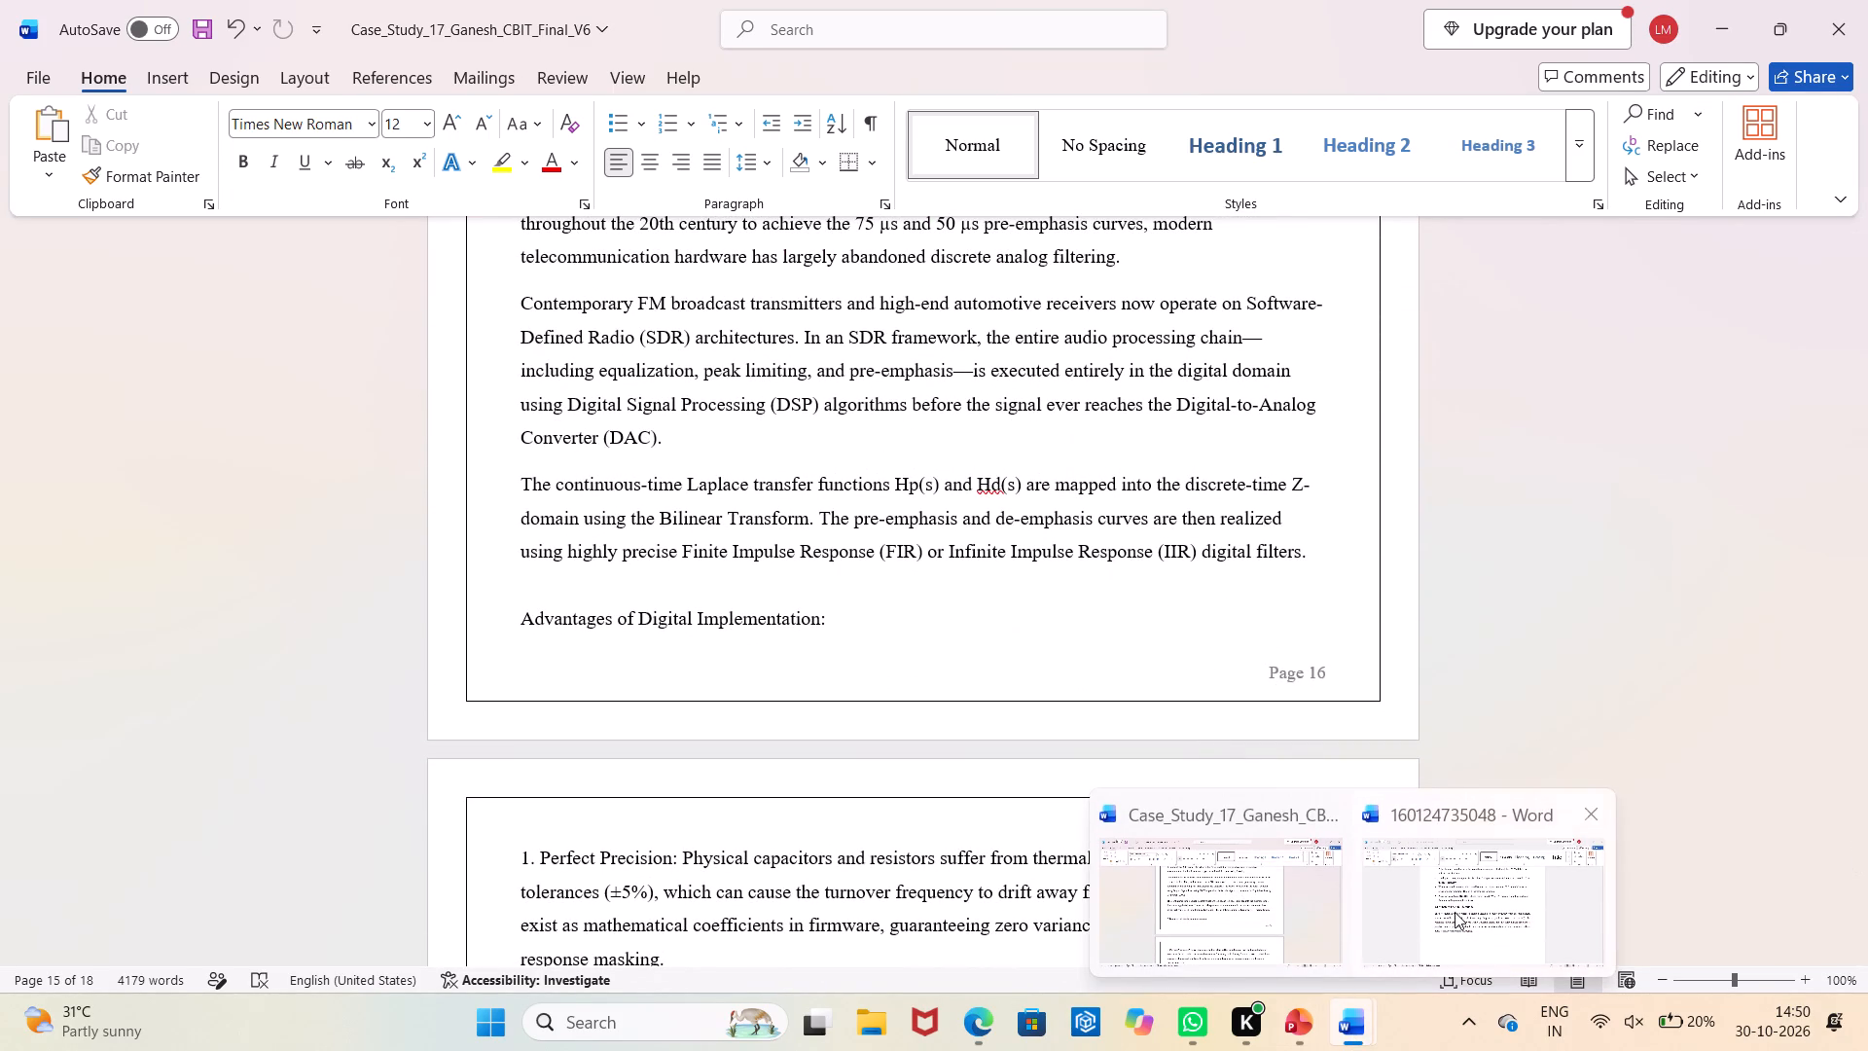
Switch to the other report and look back from section 8, Limitations of the Technique, to the start of section 6, Results and Discussion.
click(1455, 912)
scroll(1030, 596, up, 6)
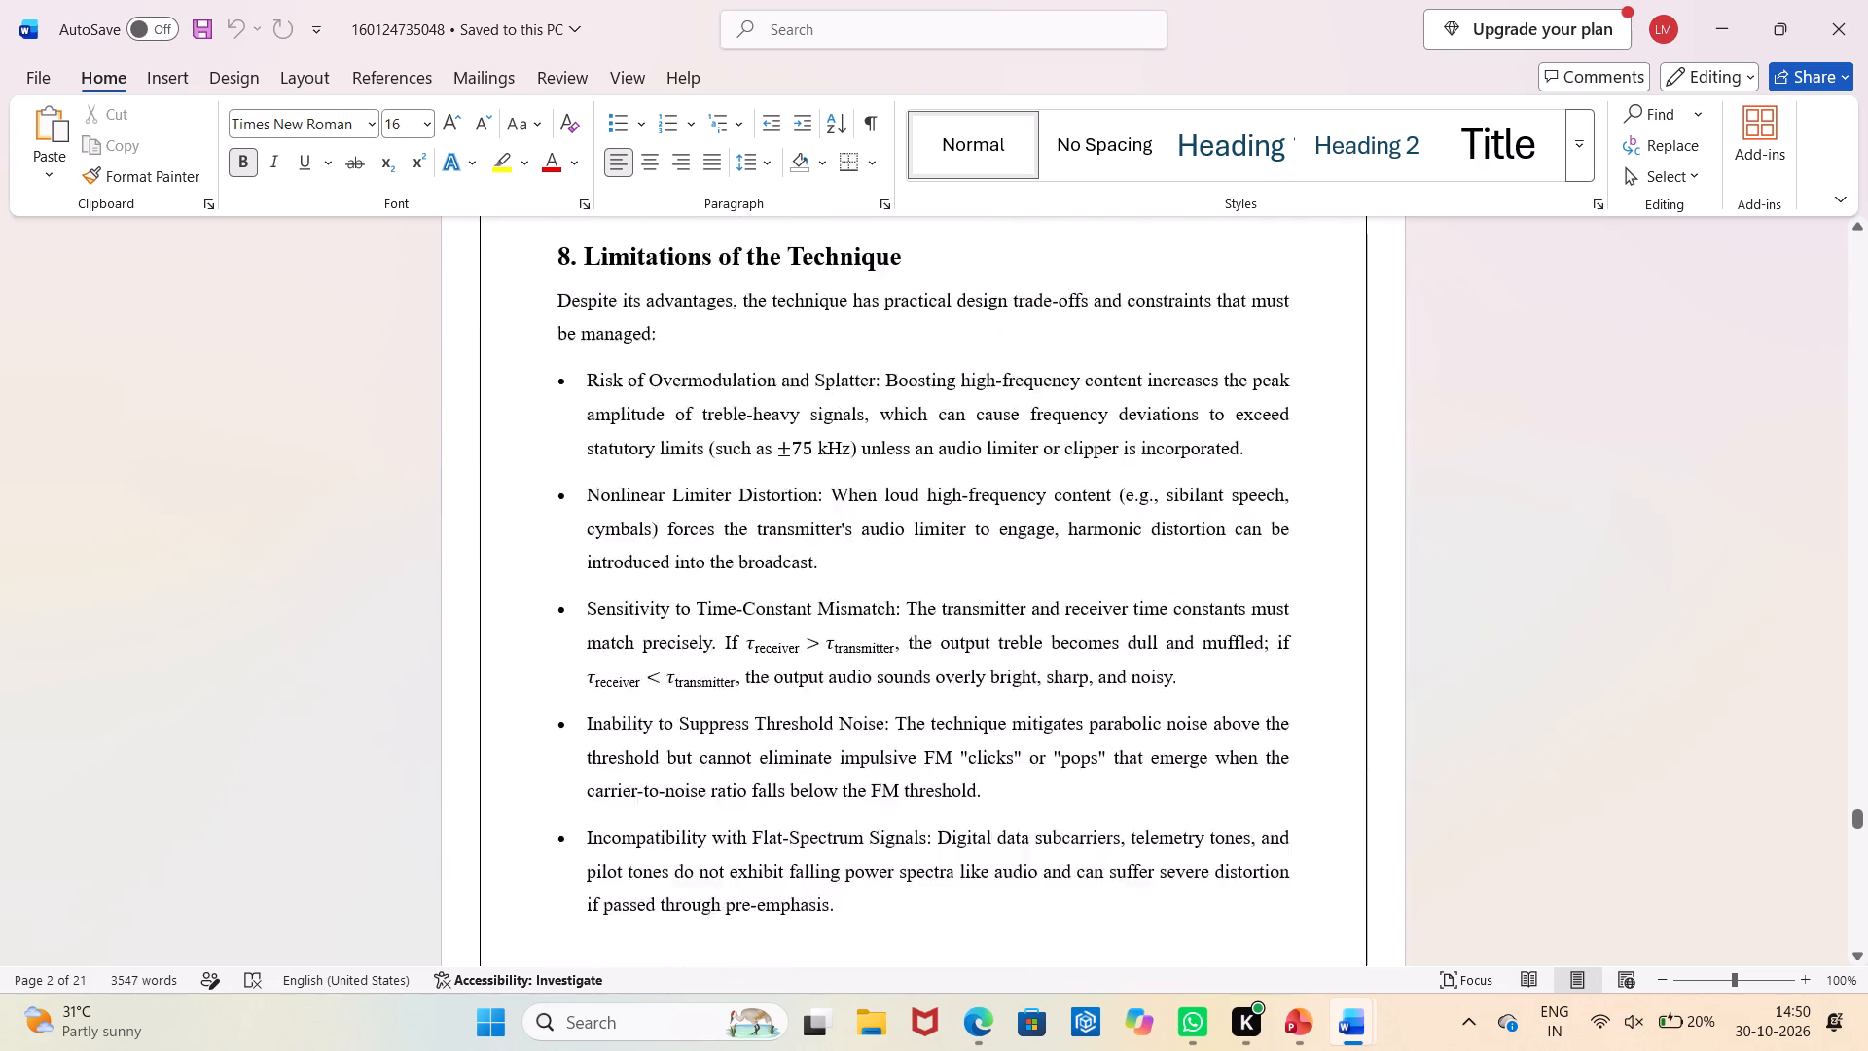
scroll(1030, 596, up, 7)
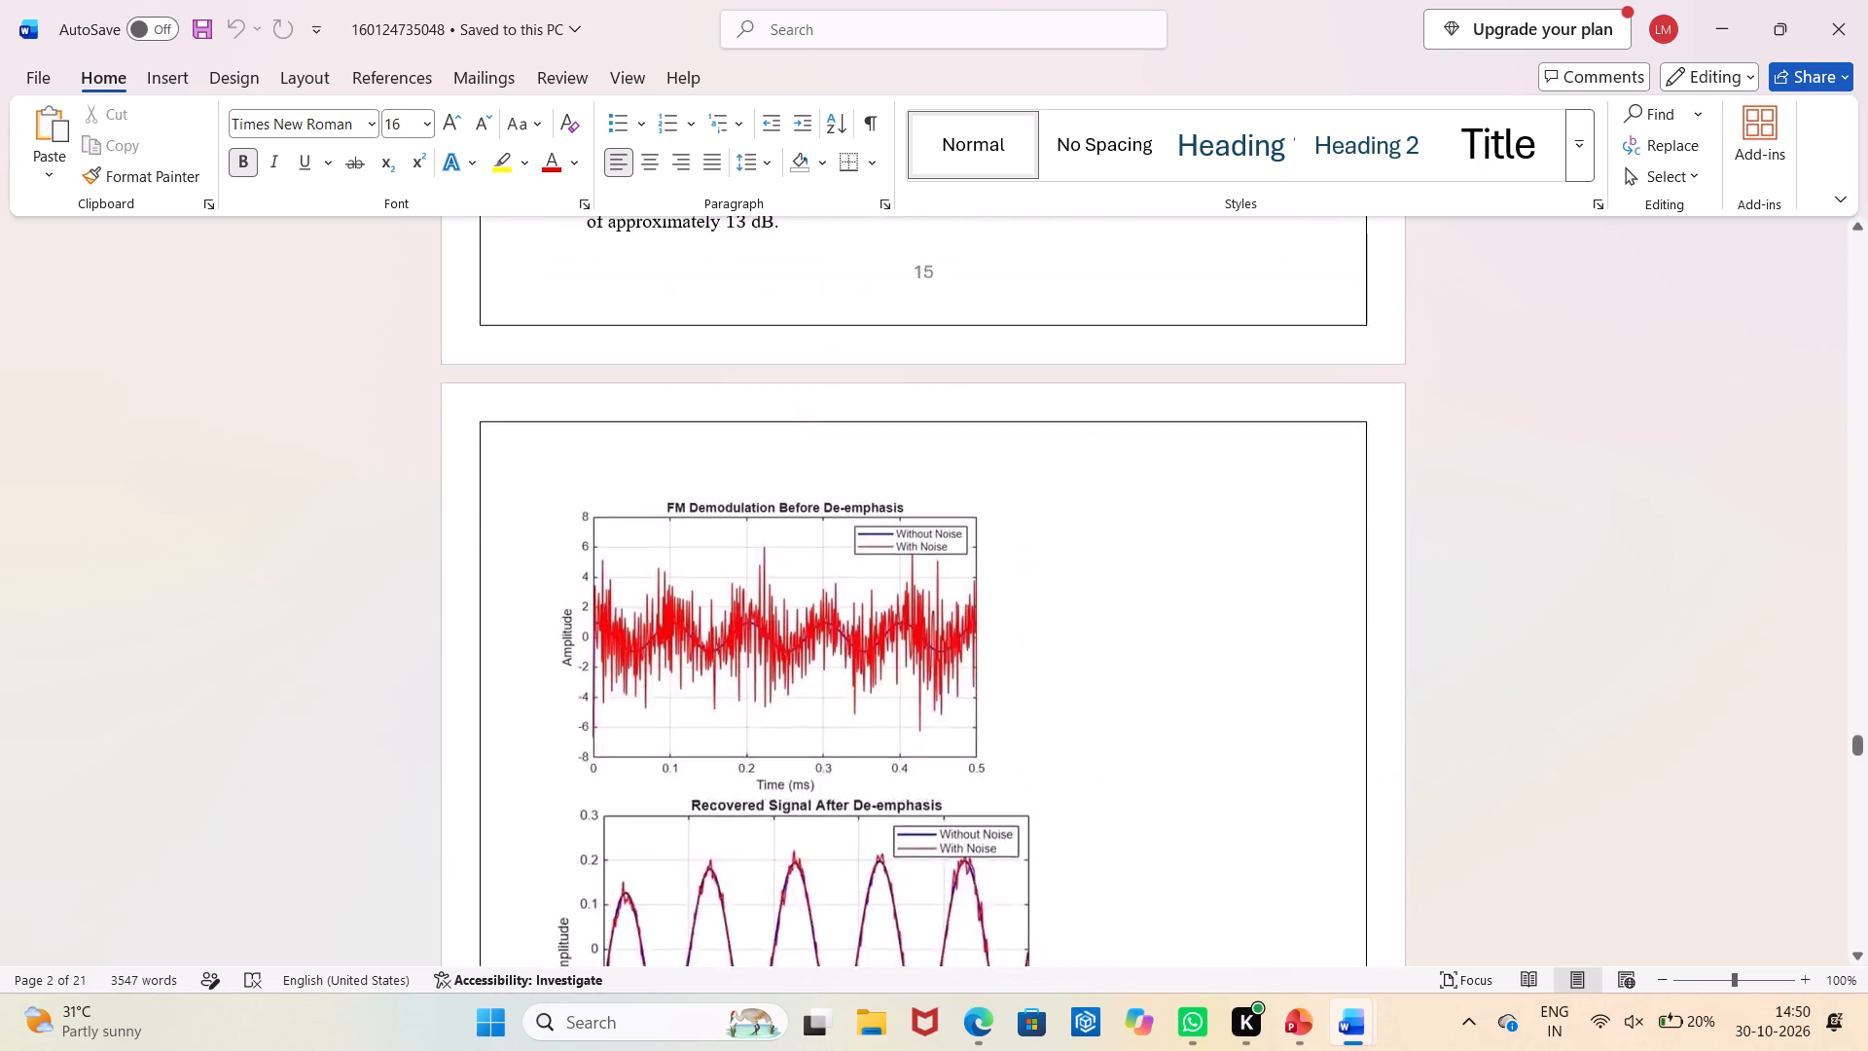
scroll(1030, 596, up, 5)
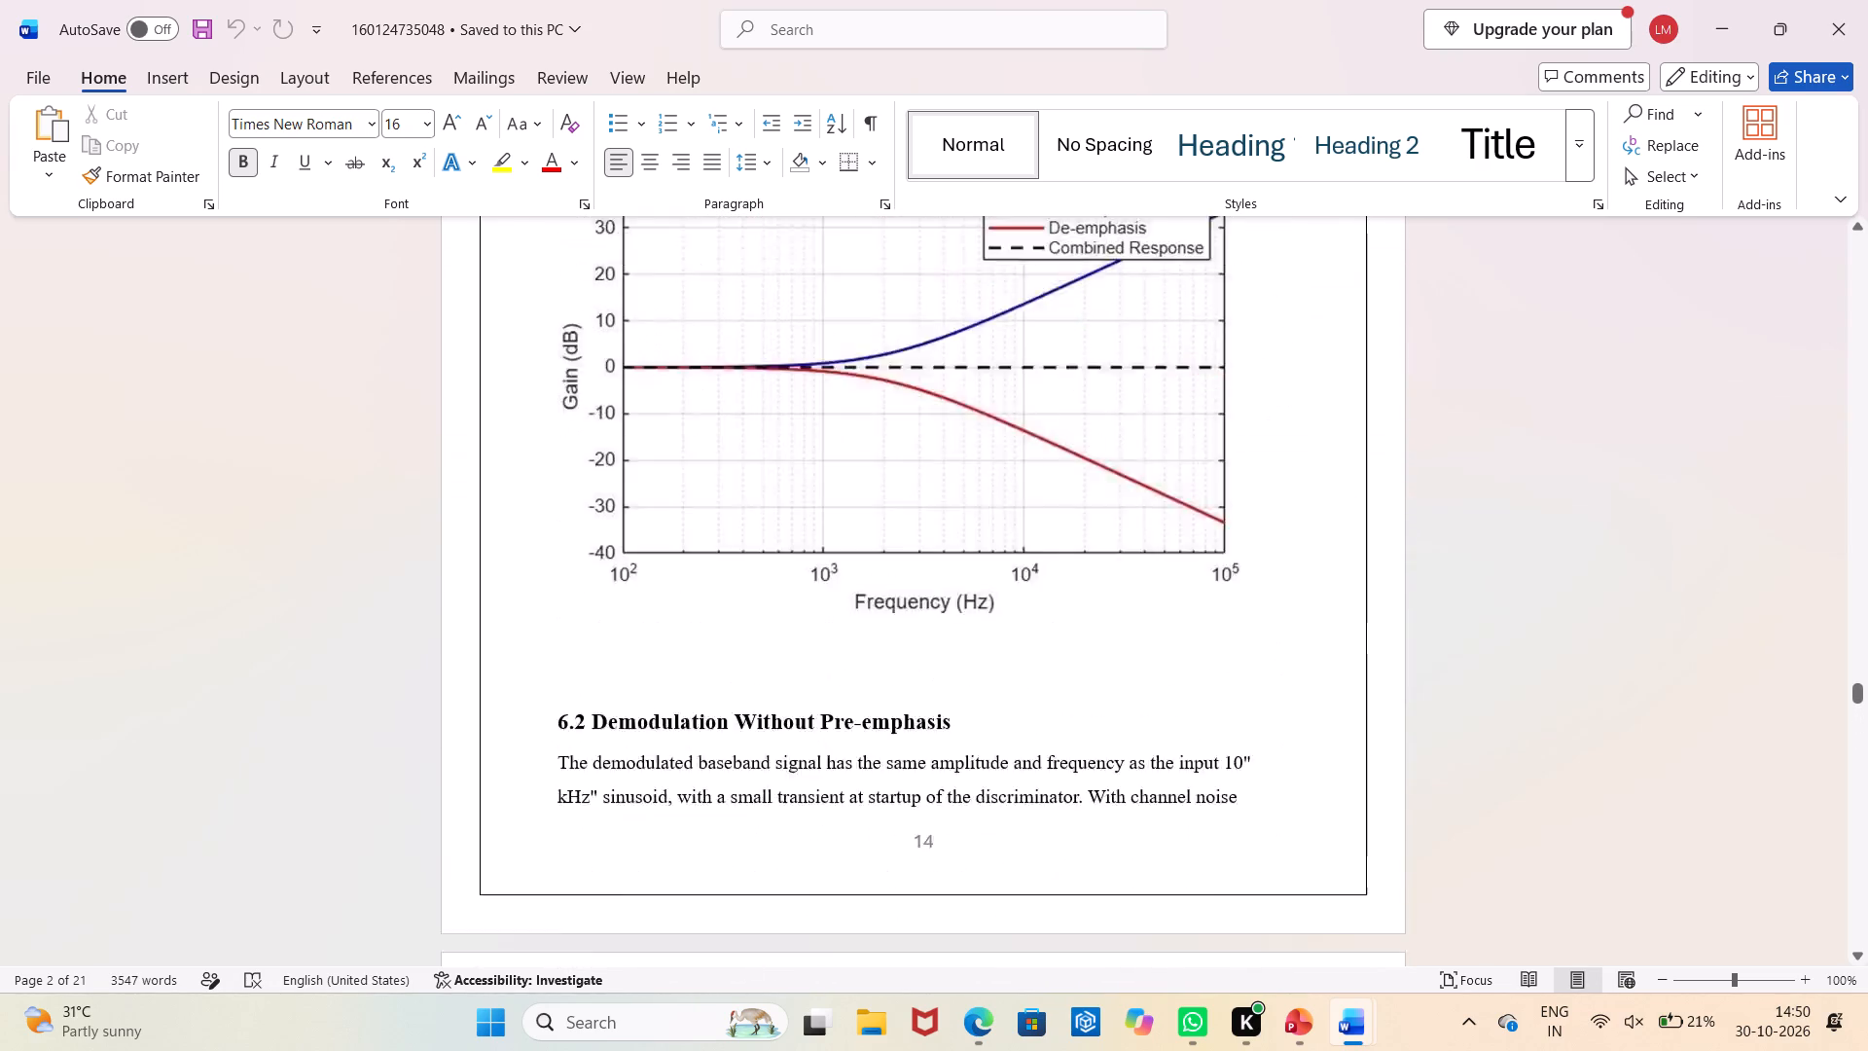
scroll(1030, 596, up, 1)
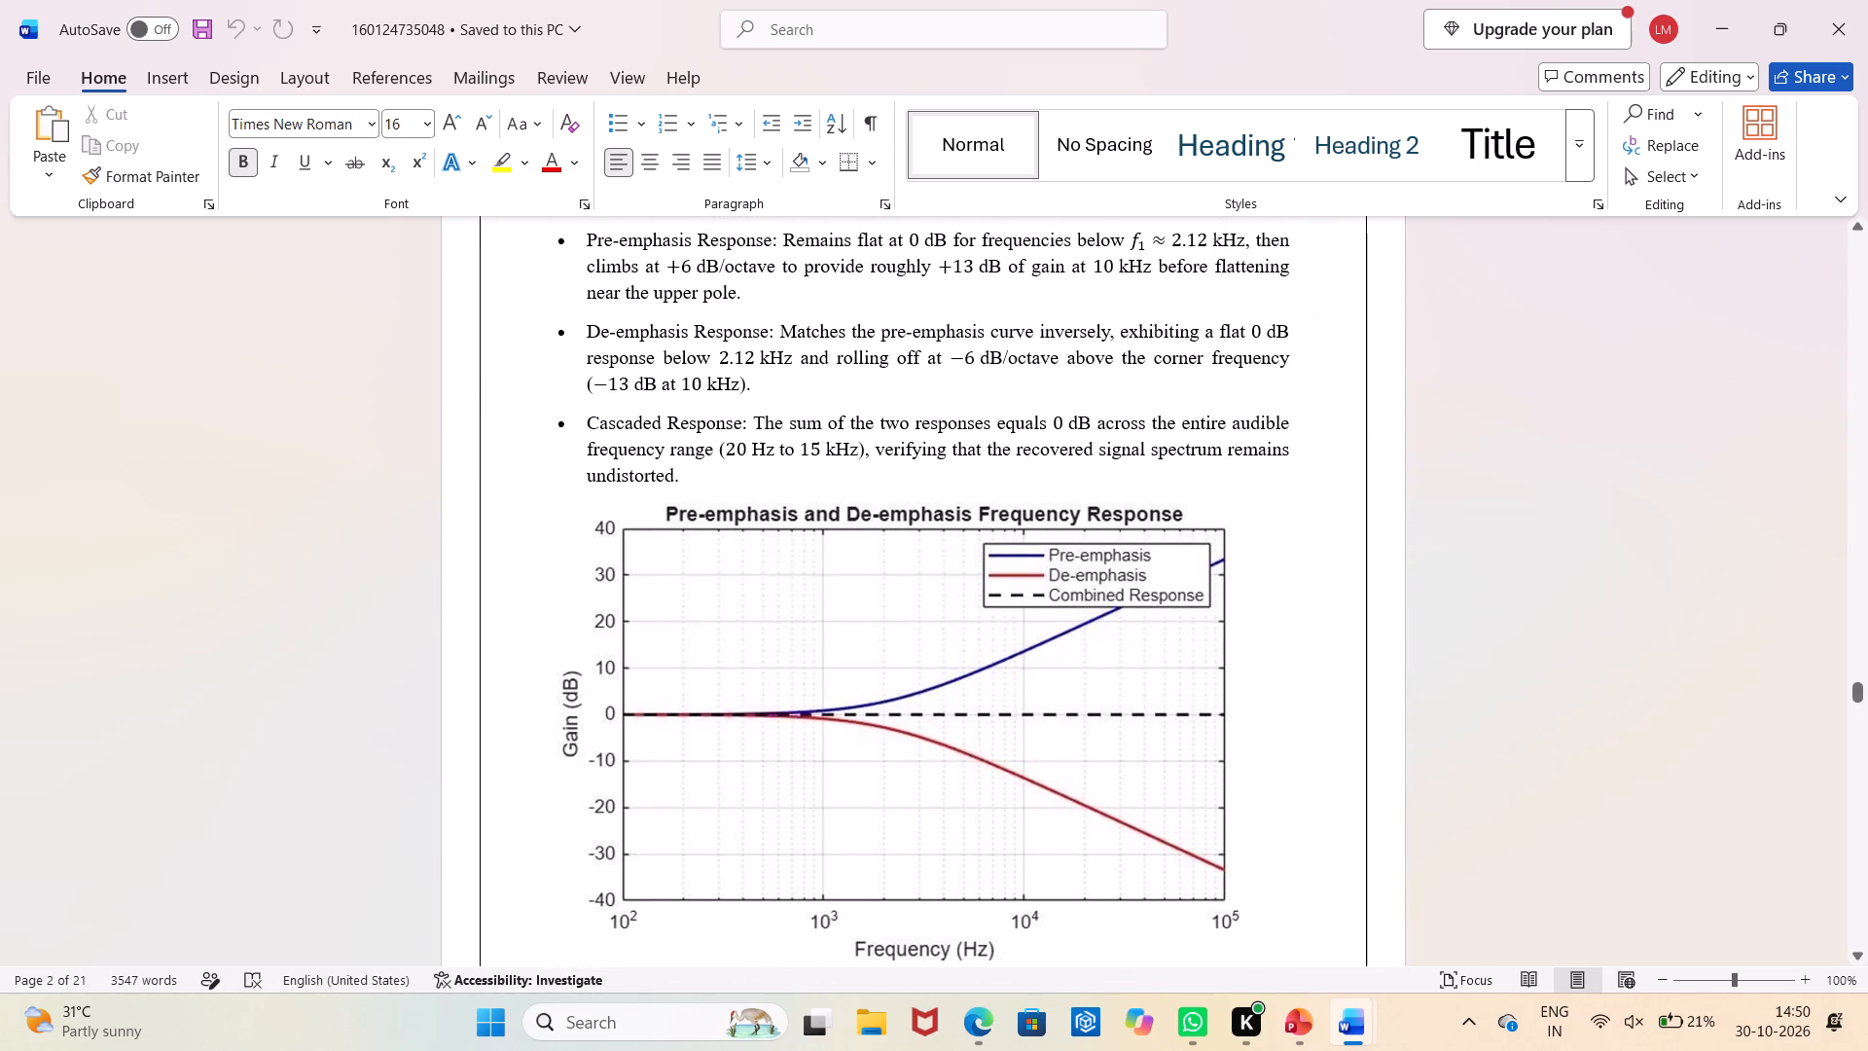
scroll(841, 679, up, 1)
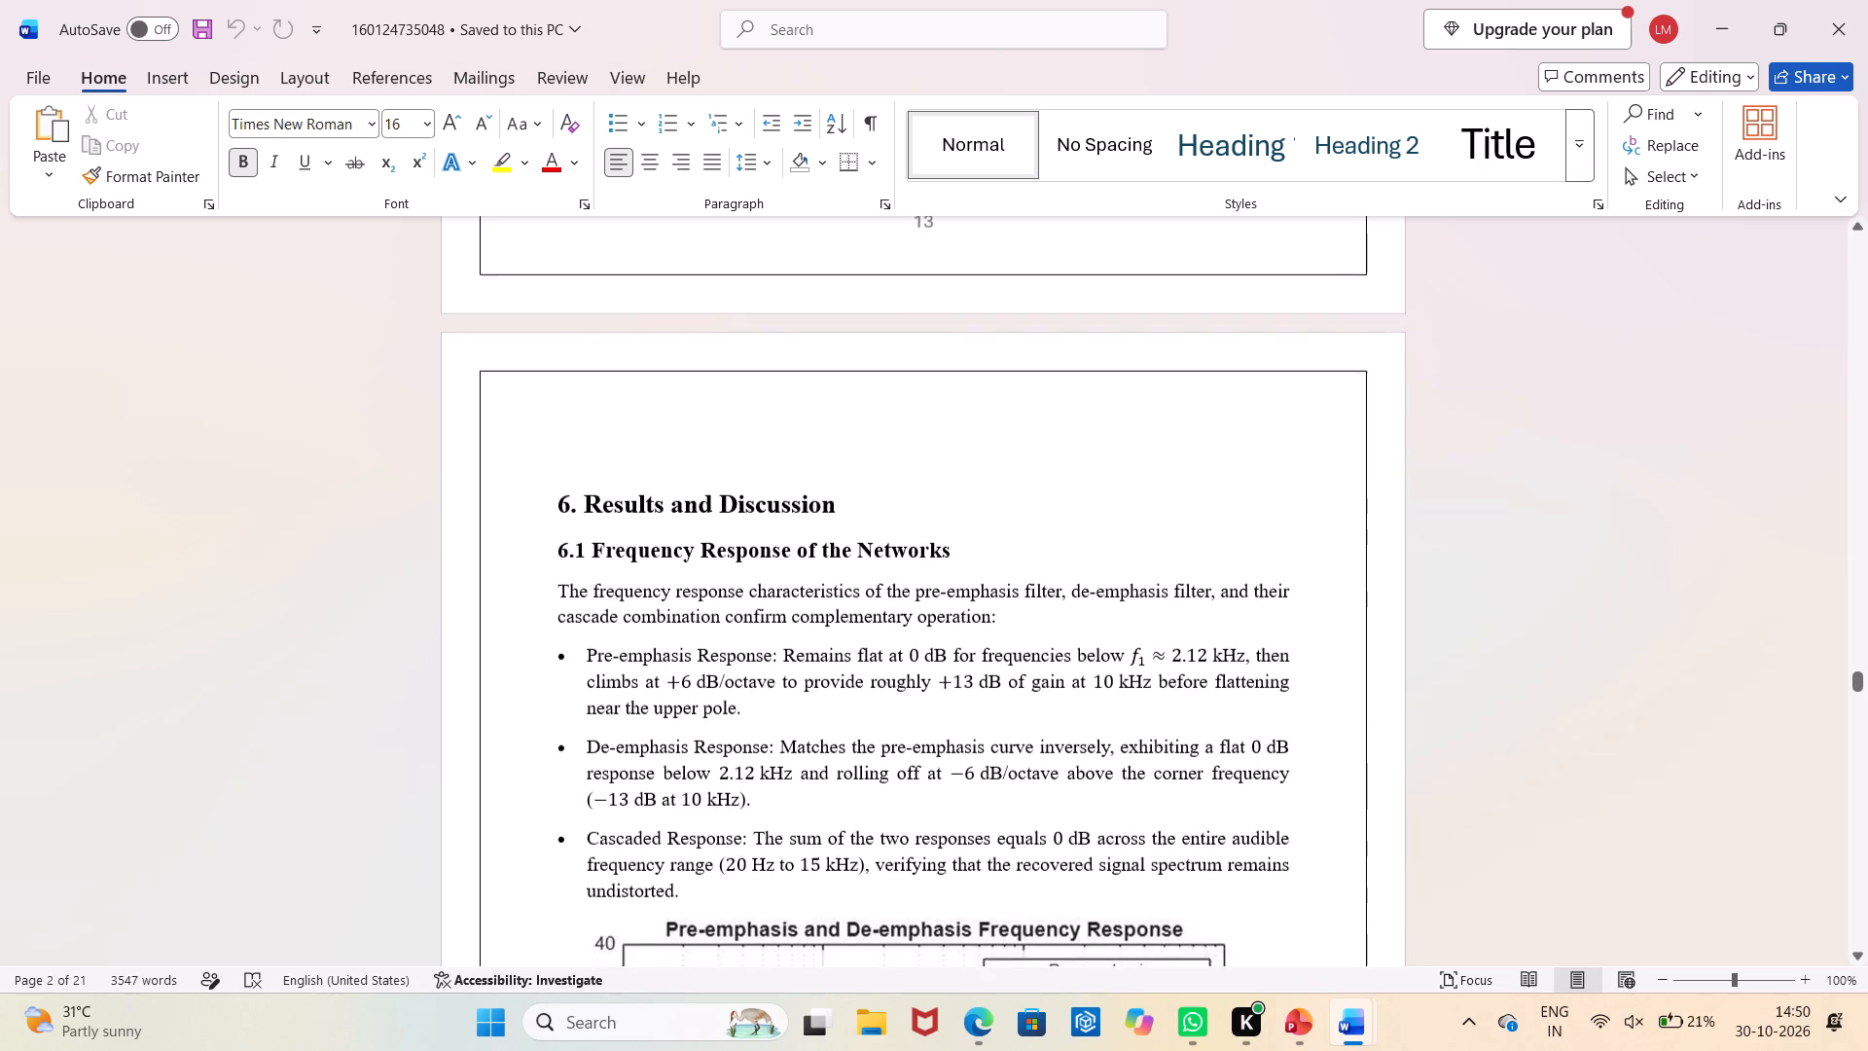
scroll(841, 679, up, 1)
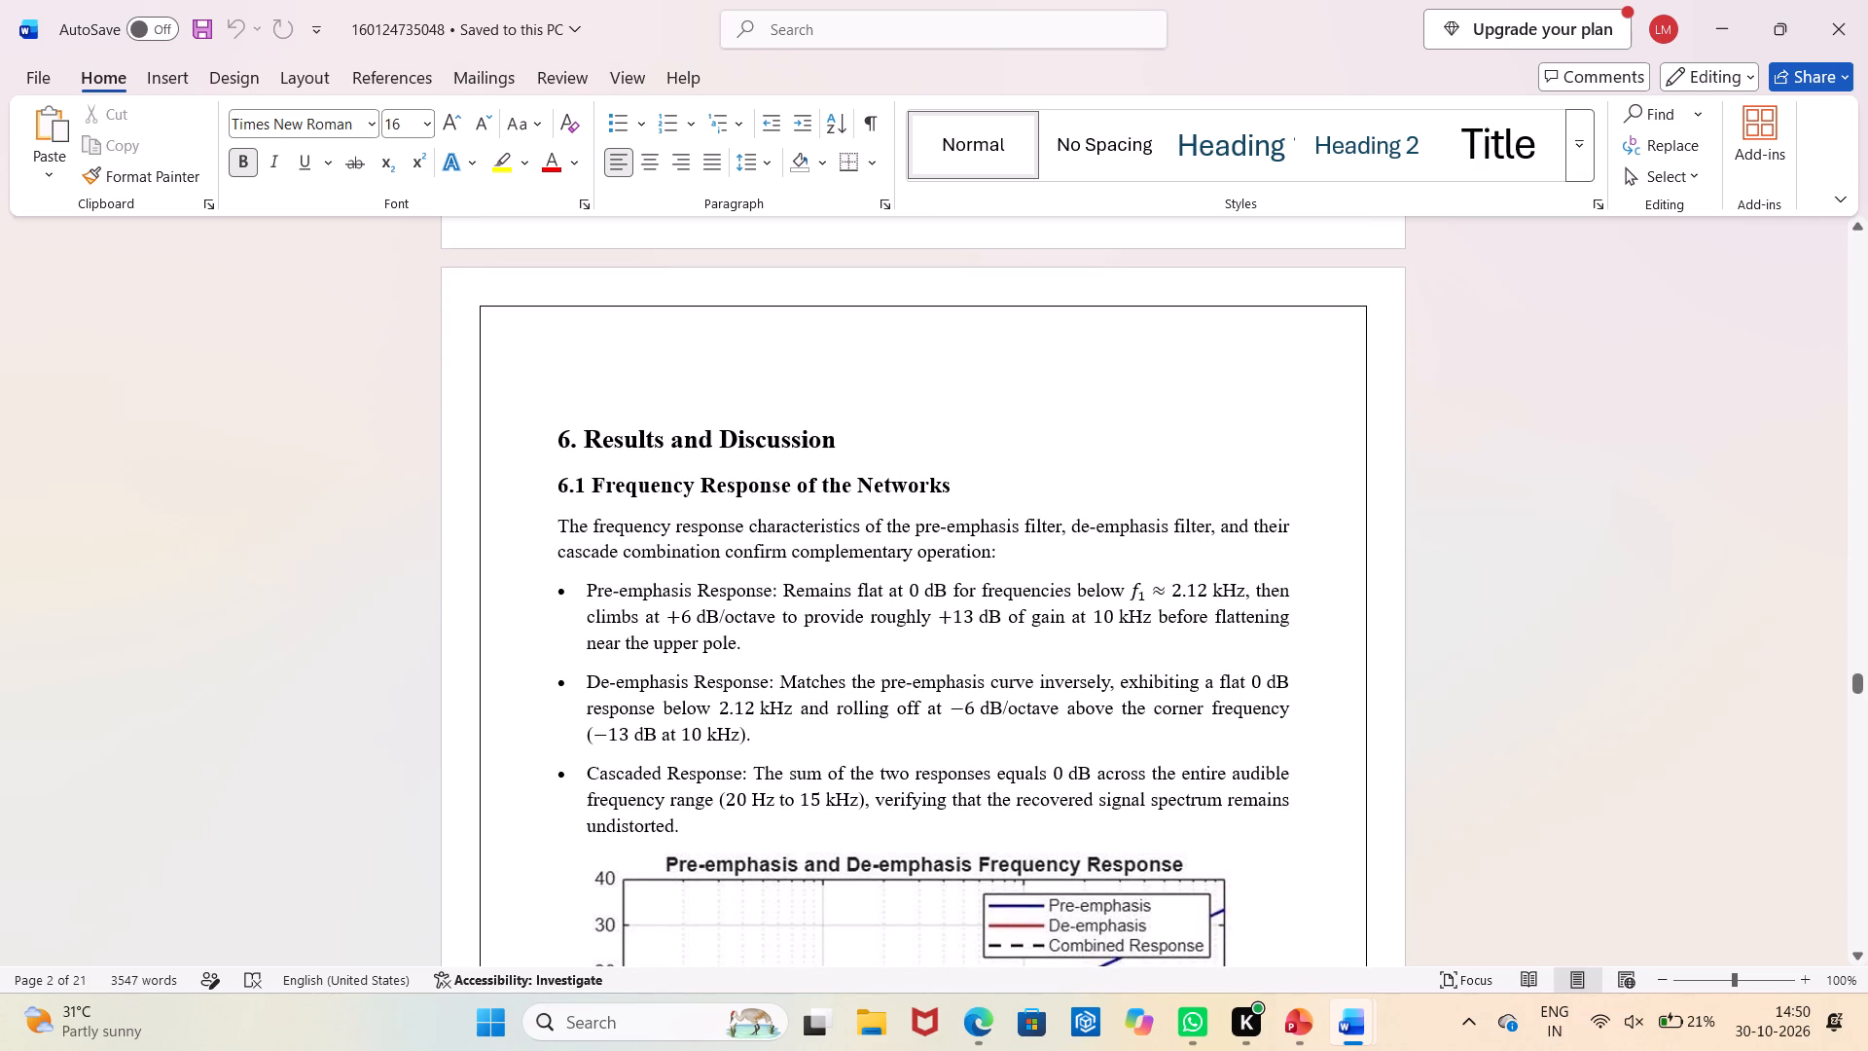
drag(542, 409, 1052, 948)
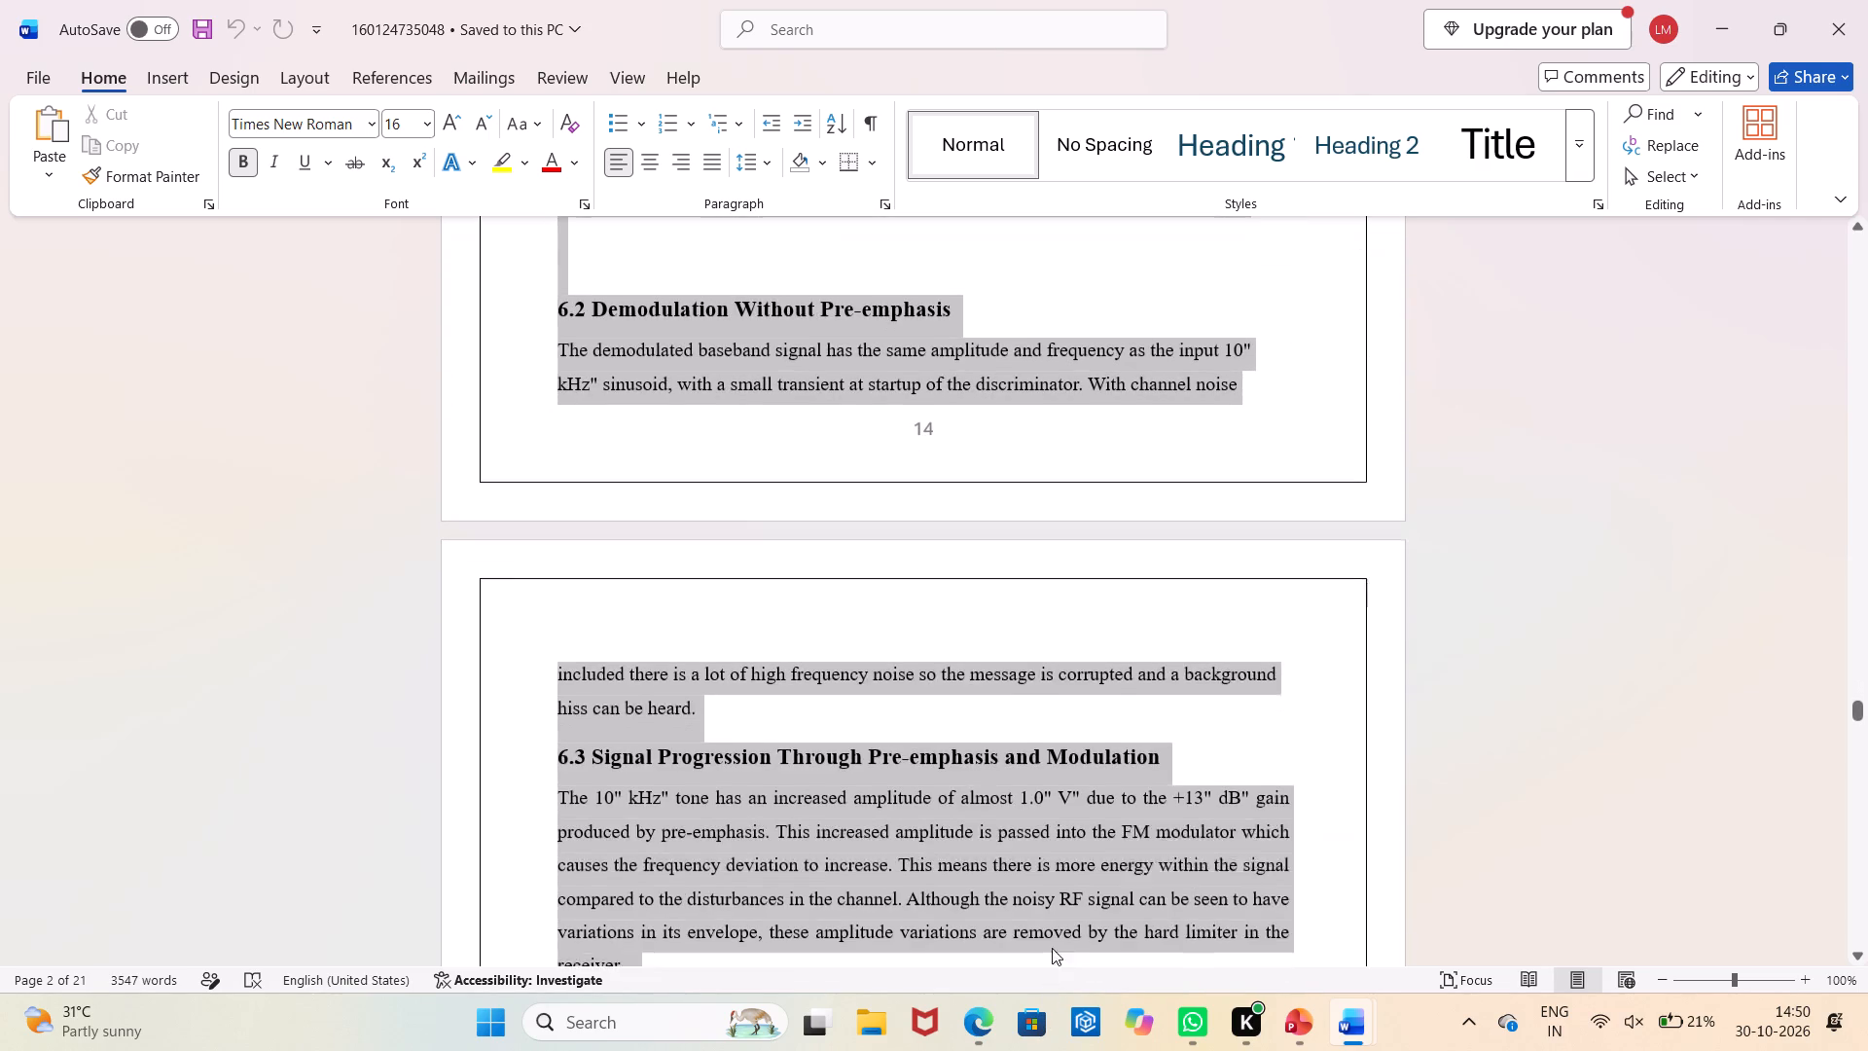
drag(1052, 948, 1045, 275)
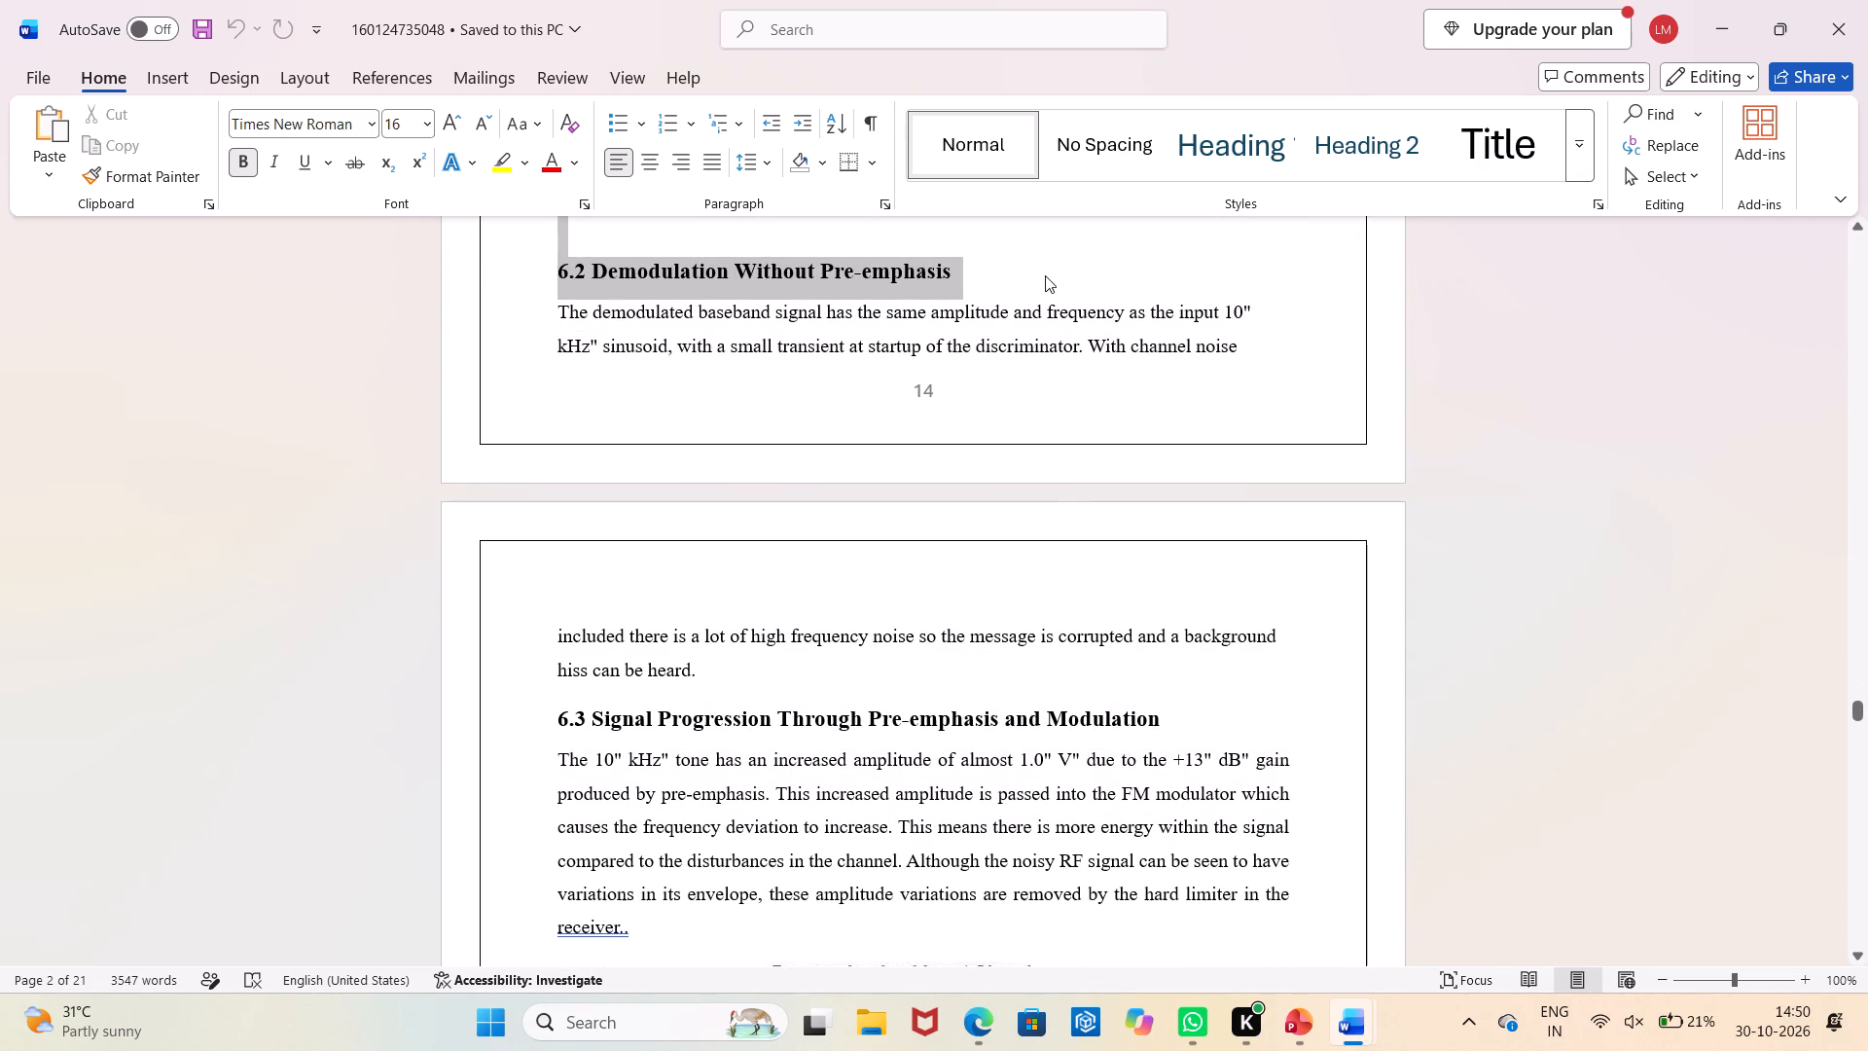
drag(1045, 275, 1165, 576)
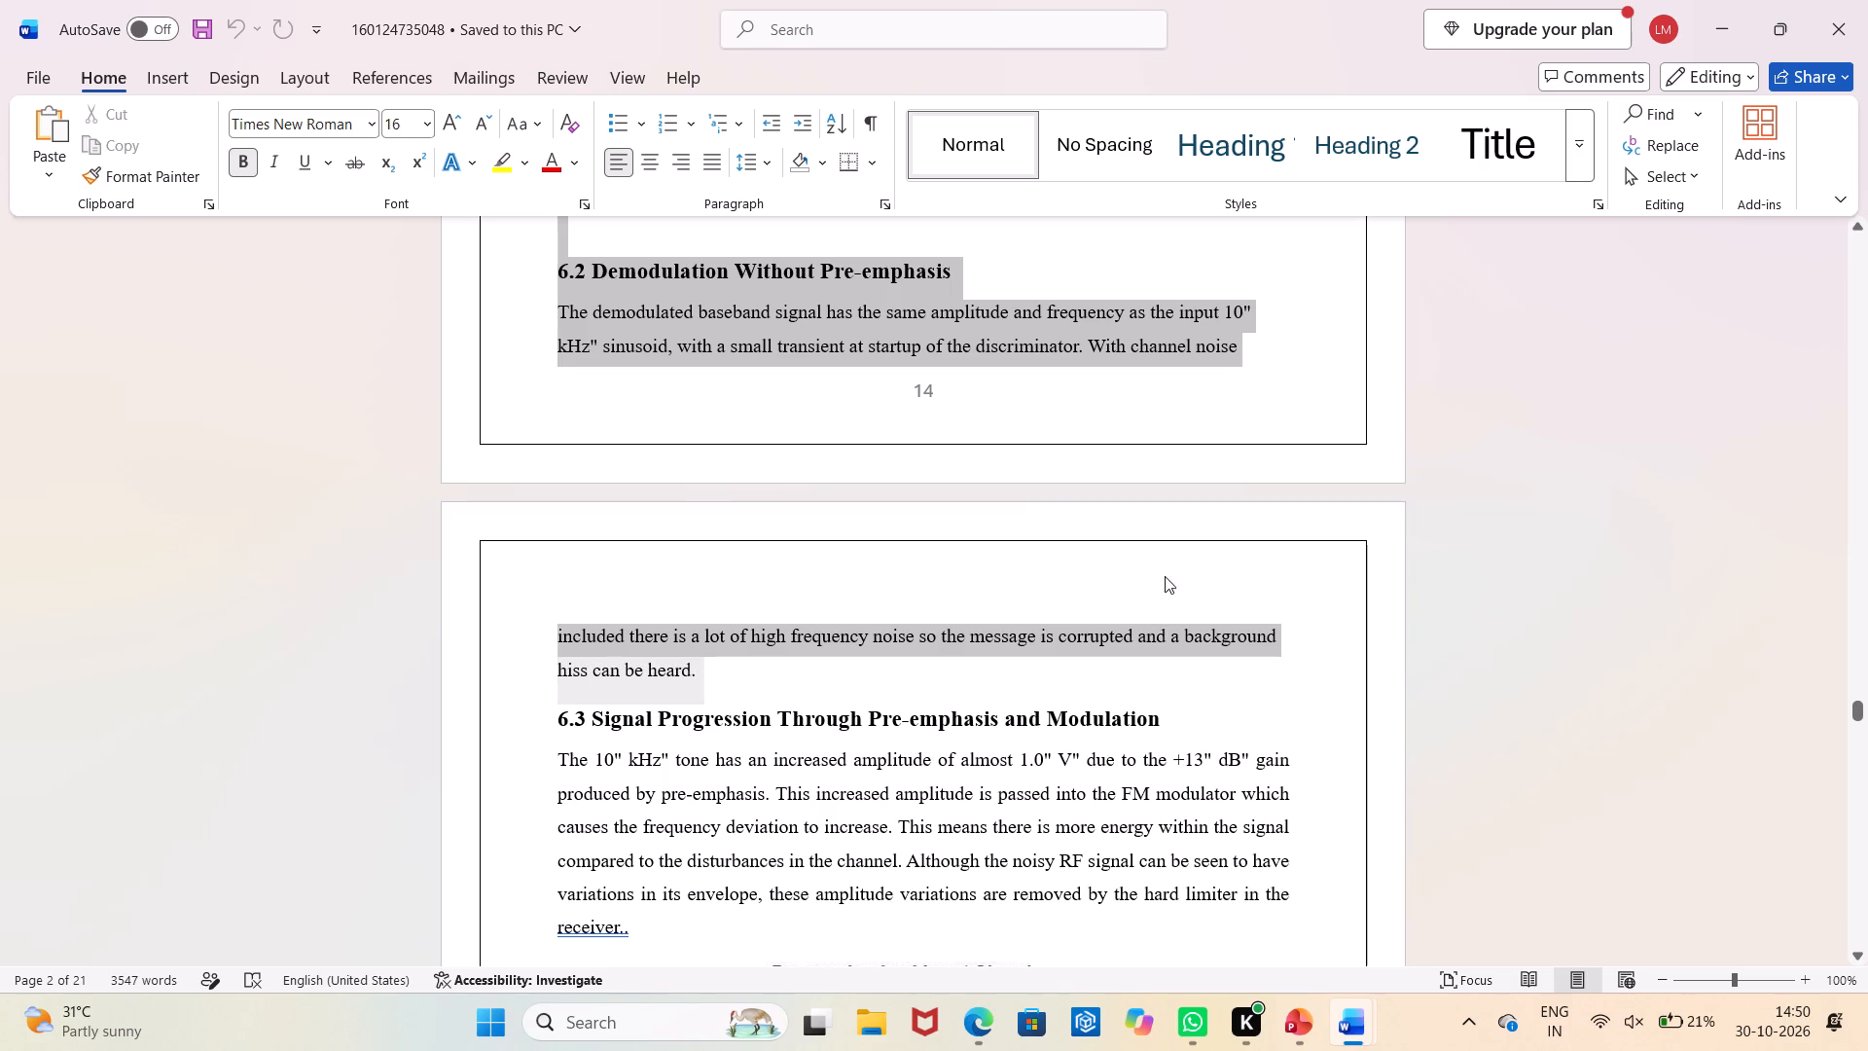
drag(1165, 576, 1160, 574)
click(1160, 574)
Return to the section 6 Results and Discussion heading and the 6.1 Frequency Response of the Networks text.
scroll(1160, 574, up, 3)
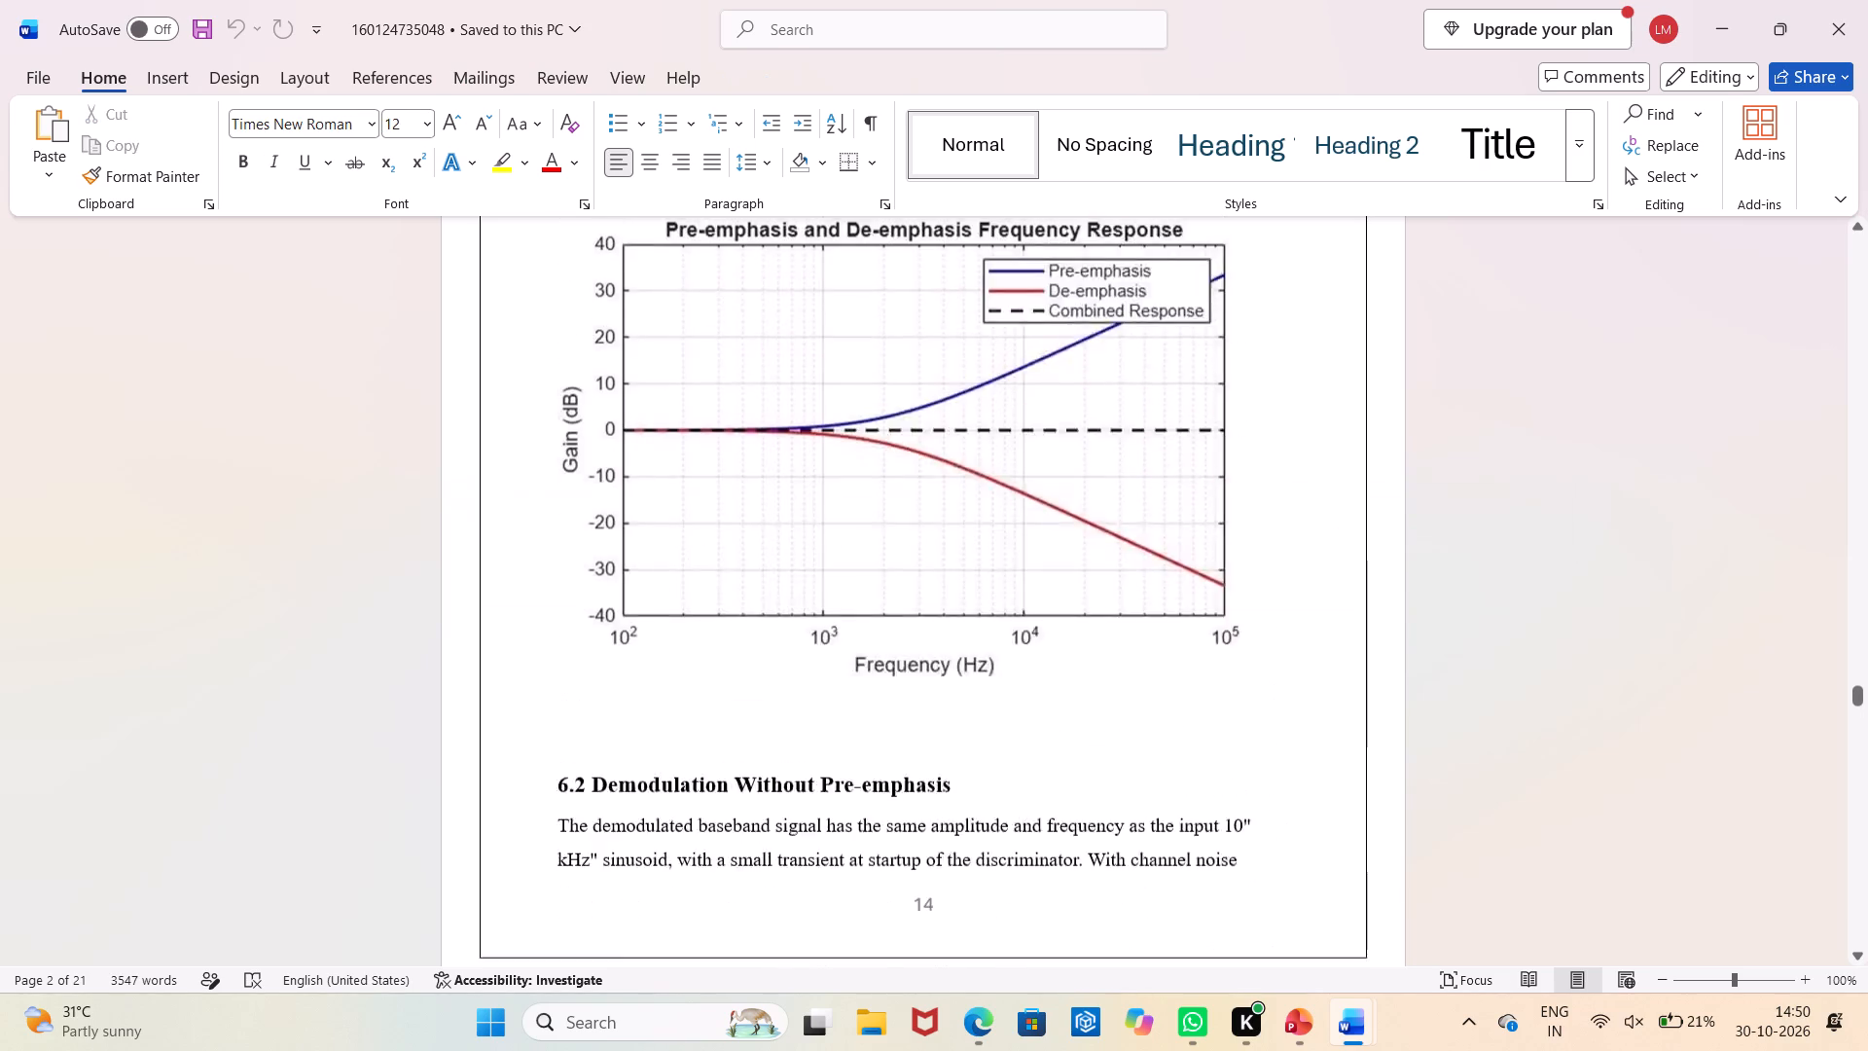
scroll(1160, 574, up, 1)
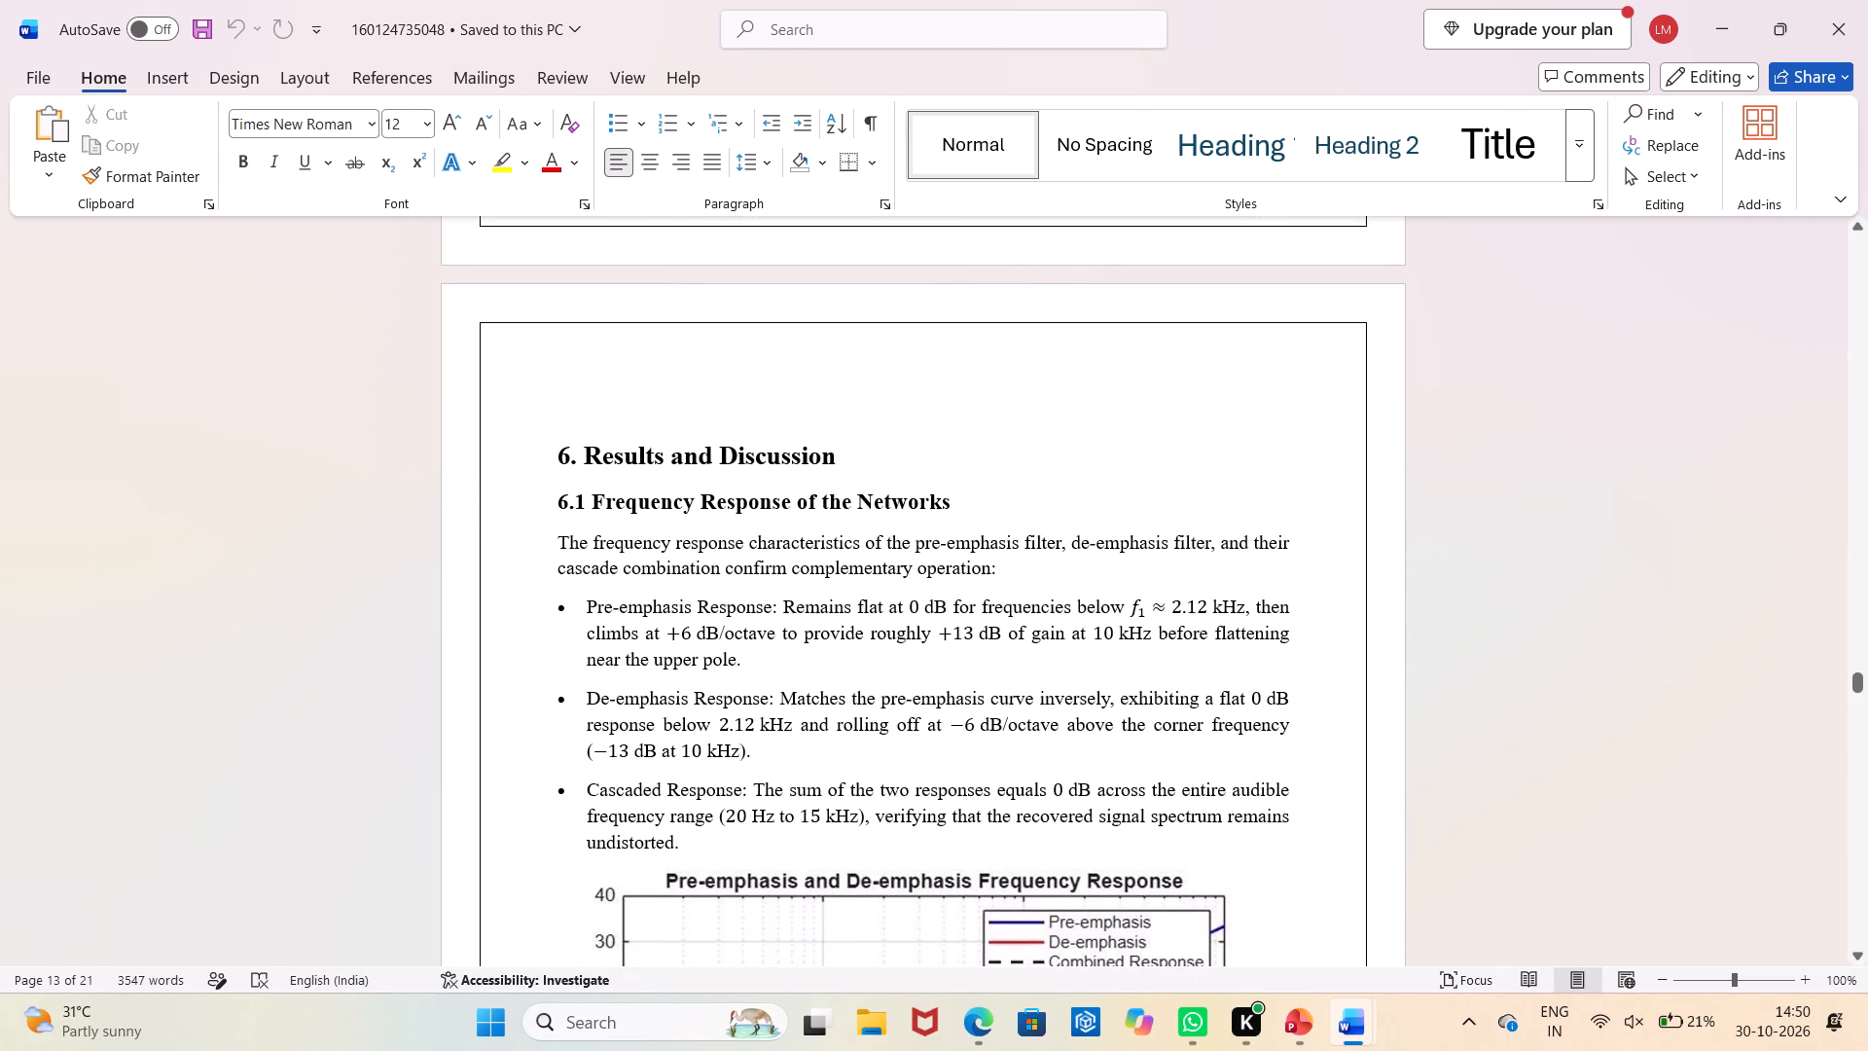
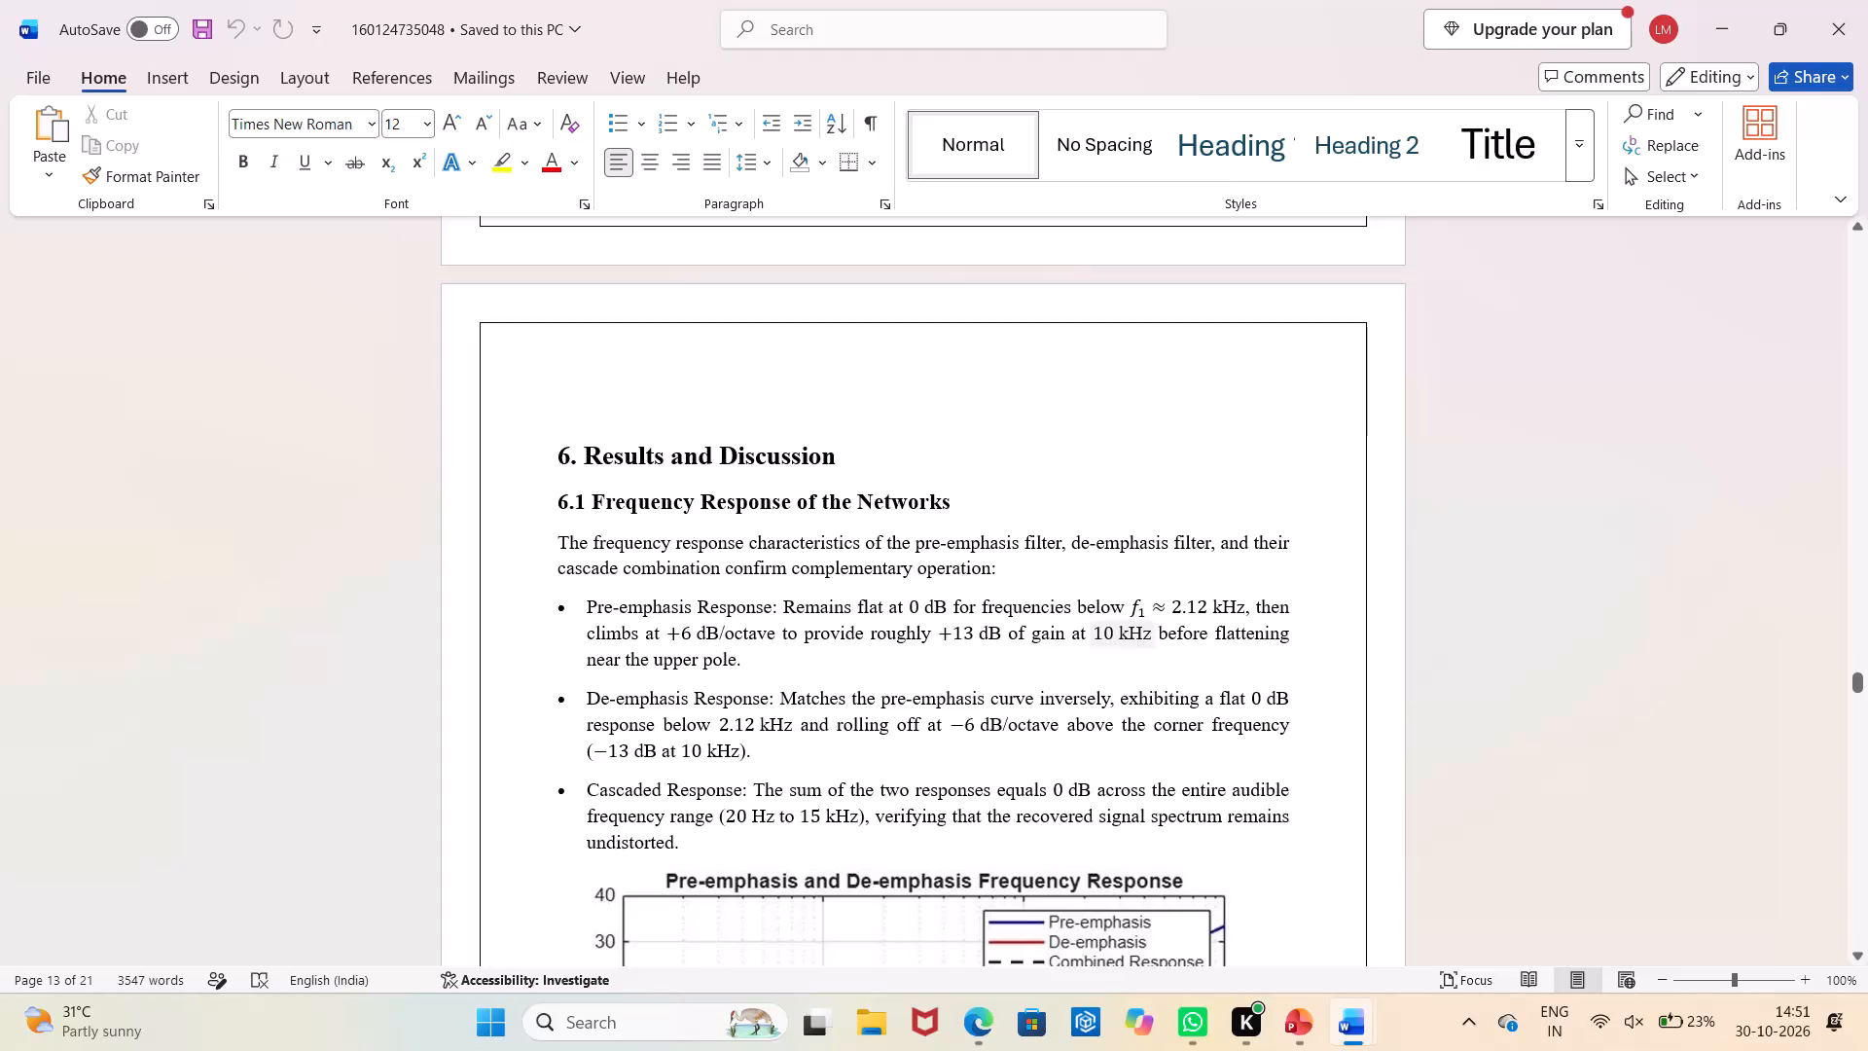
Look back from section 6.1's frequency response plot through the simulation parameters, block diagrams, theory and noise sections to the Introduction.
scroll(1116, 637, down, 2)
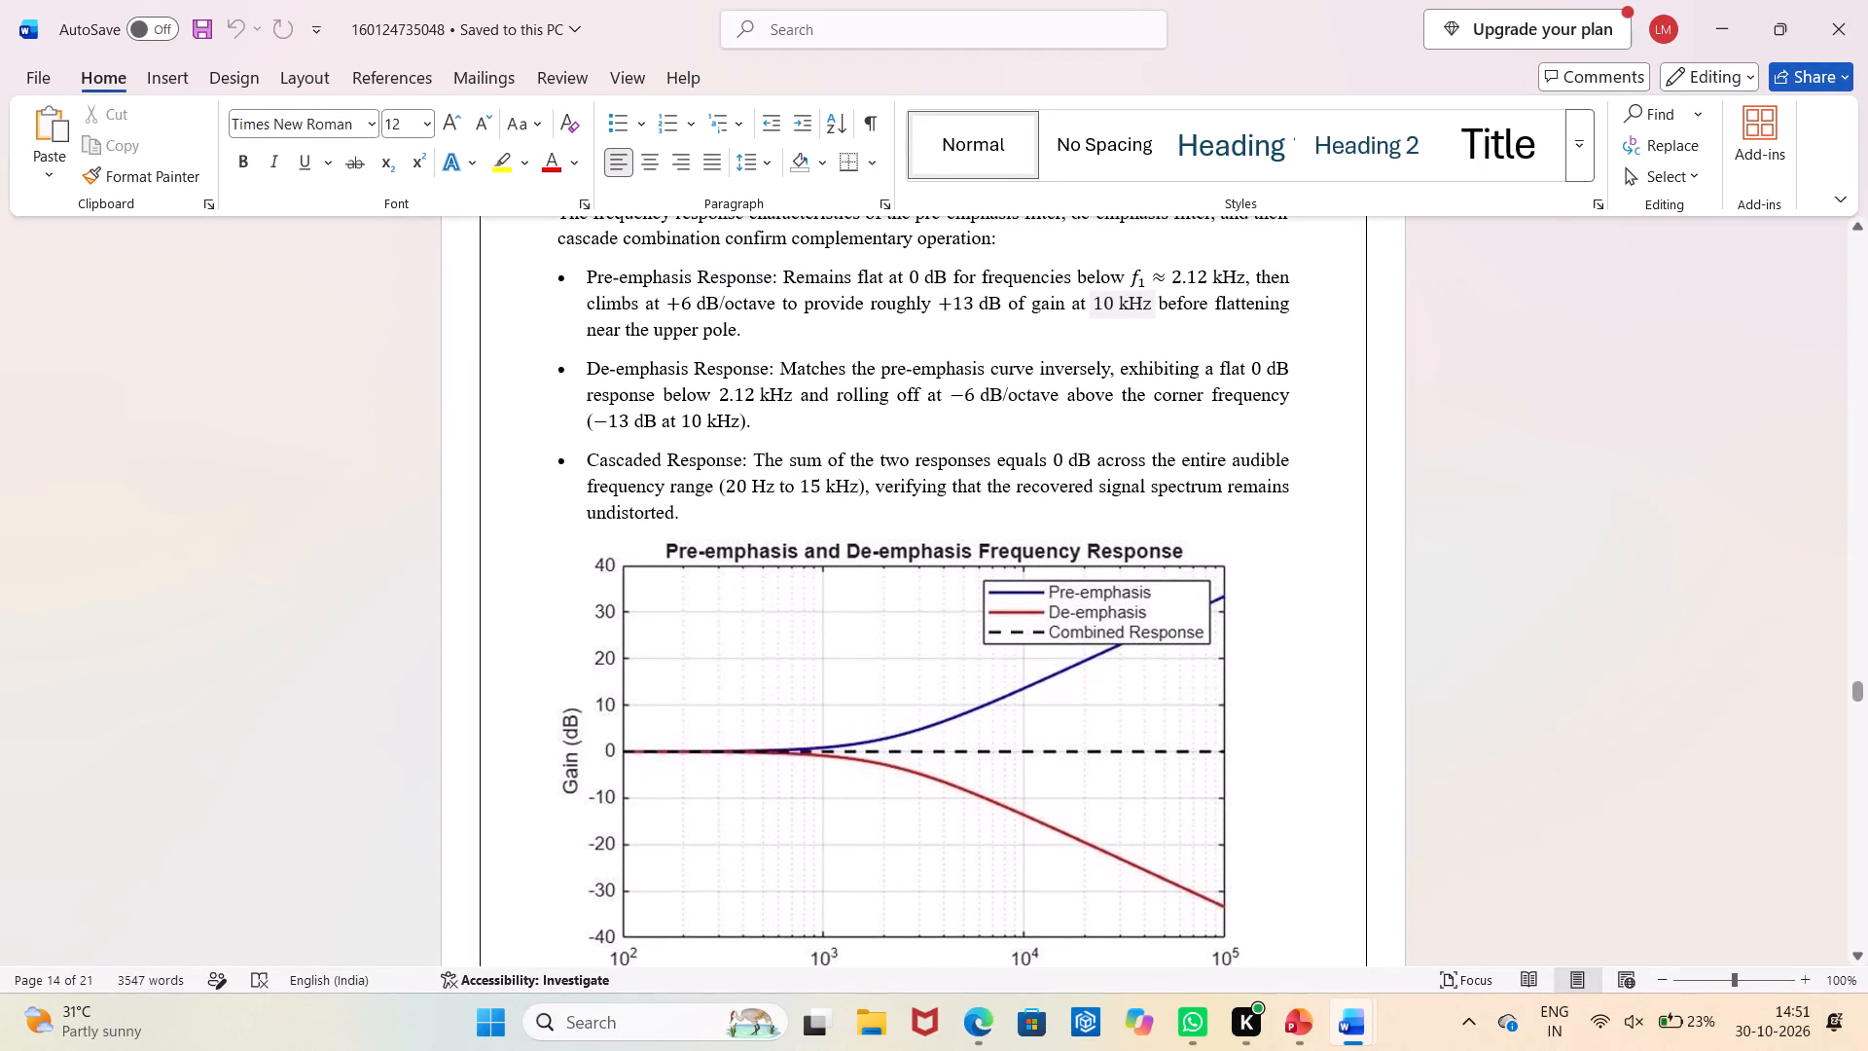
scroll(843, 558, up, 7)
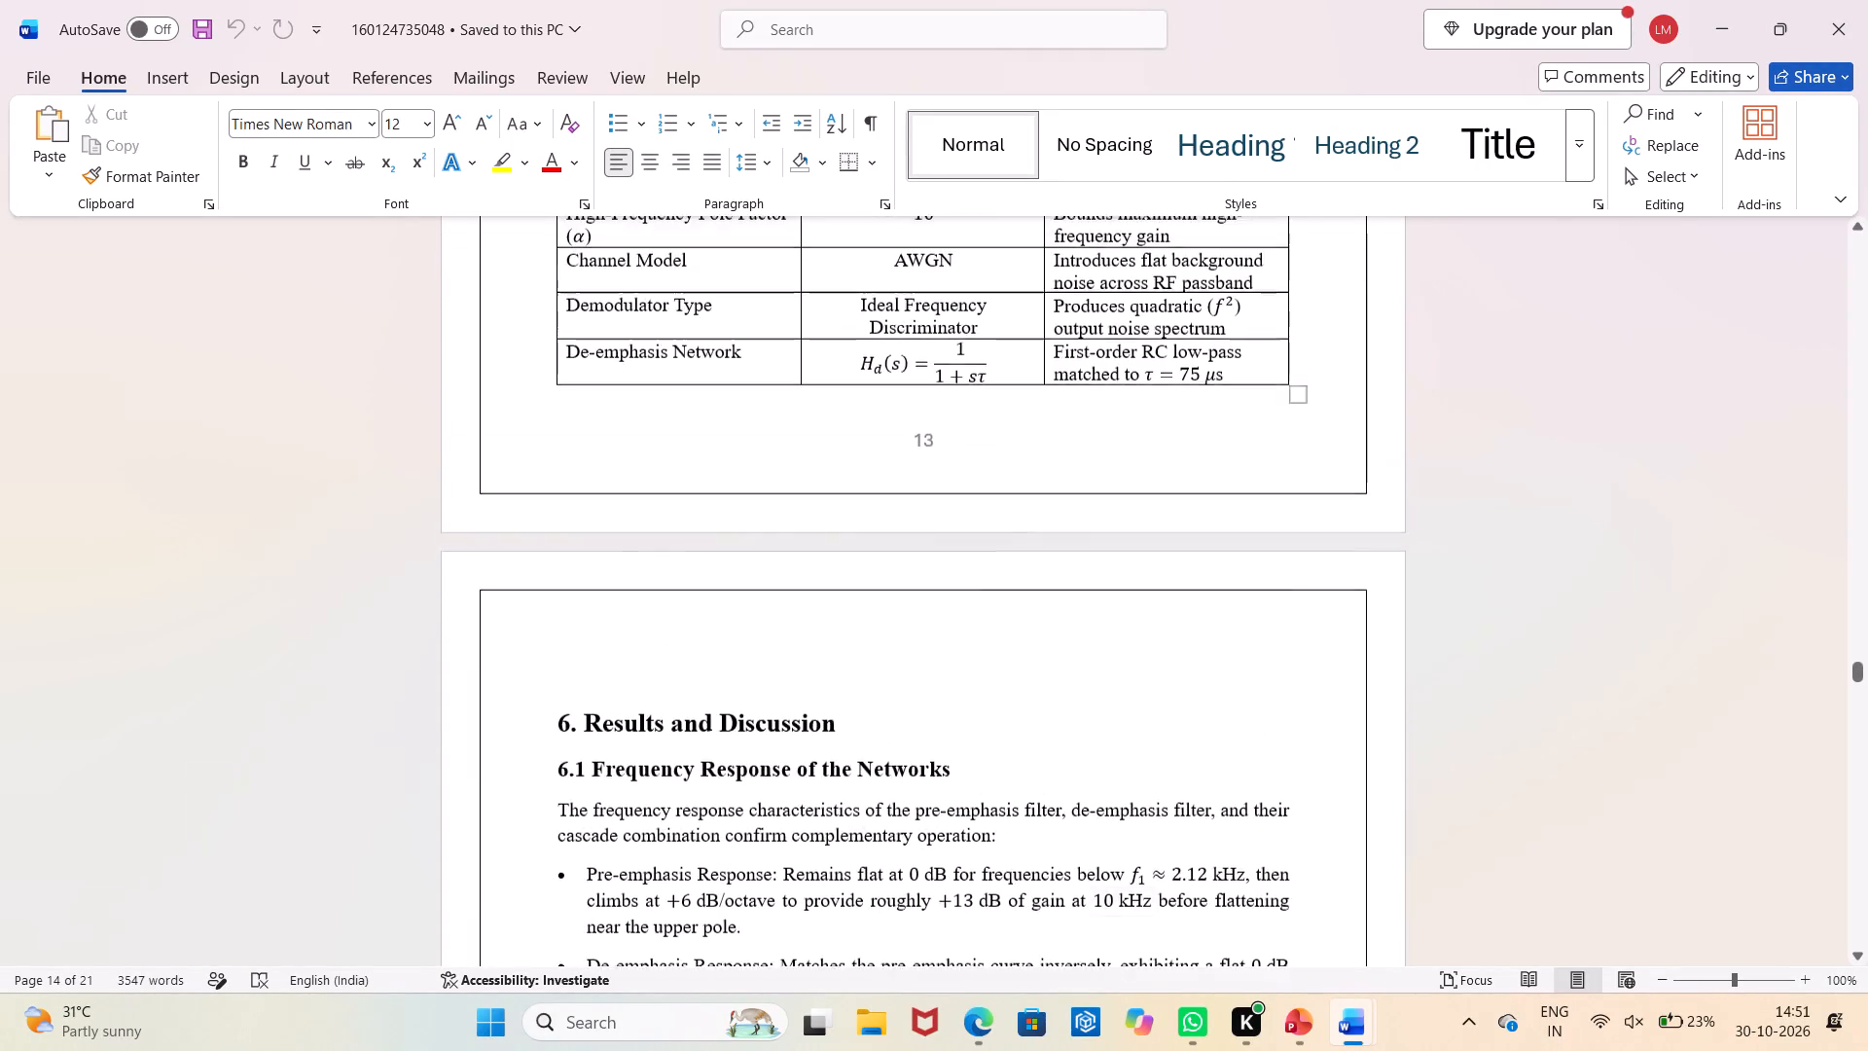
scroll(843, 558, up, 1)
scroll(843, 558, down, 2)
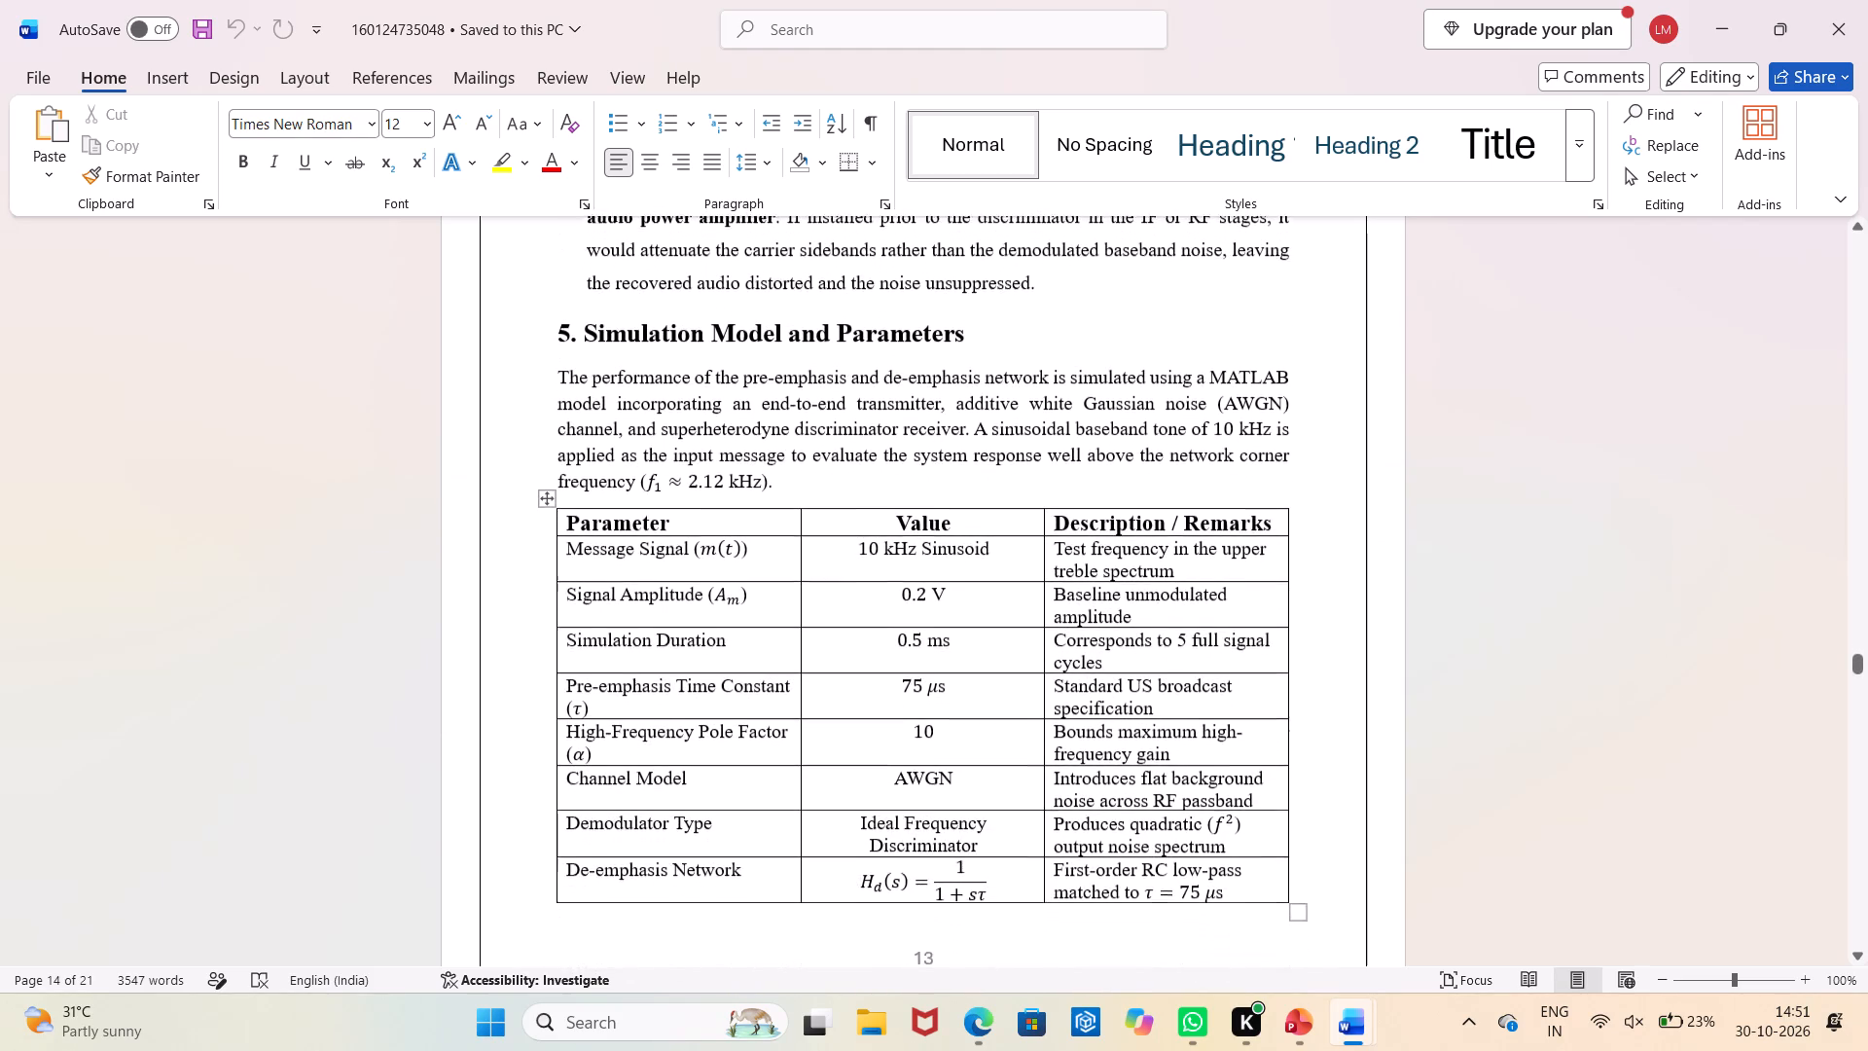
scroll(843, 558, down, 1)
scroll(843, 558, up, 9)
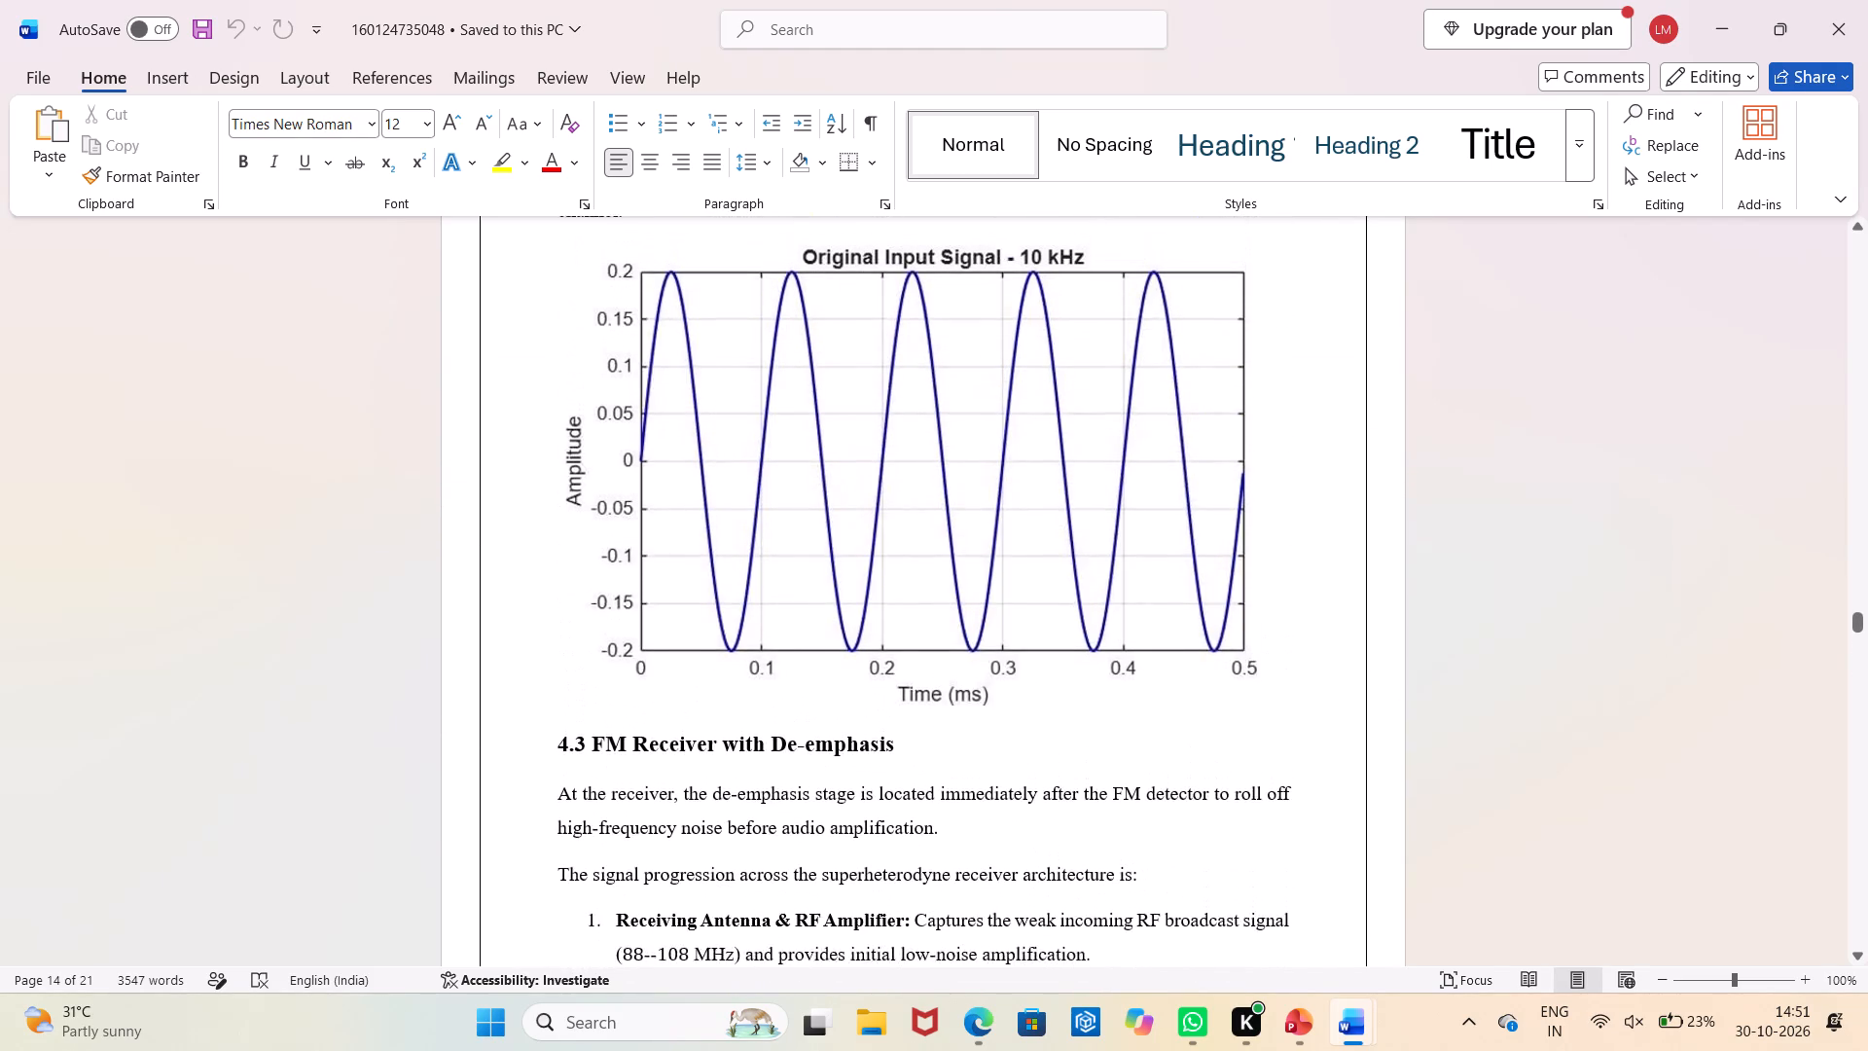
scroll(843, 558, up, 8)
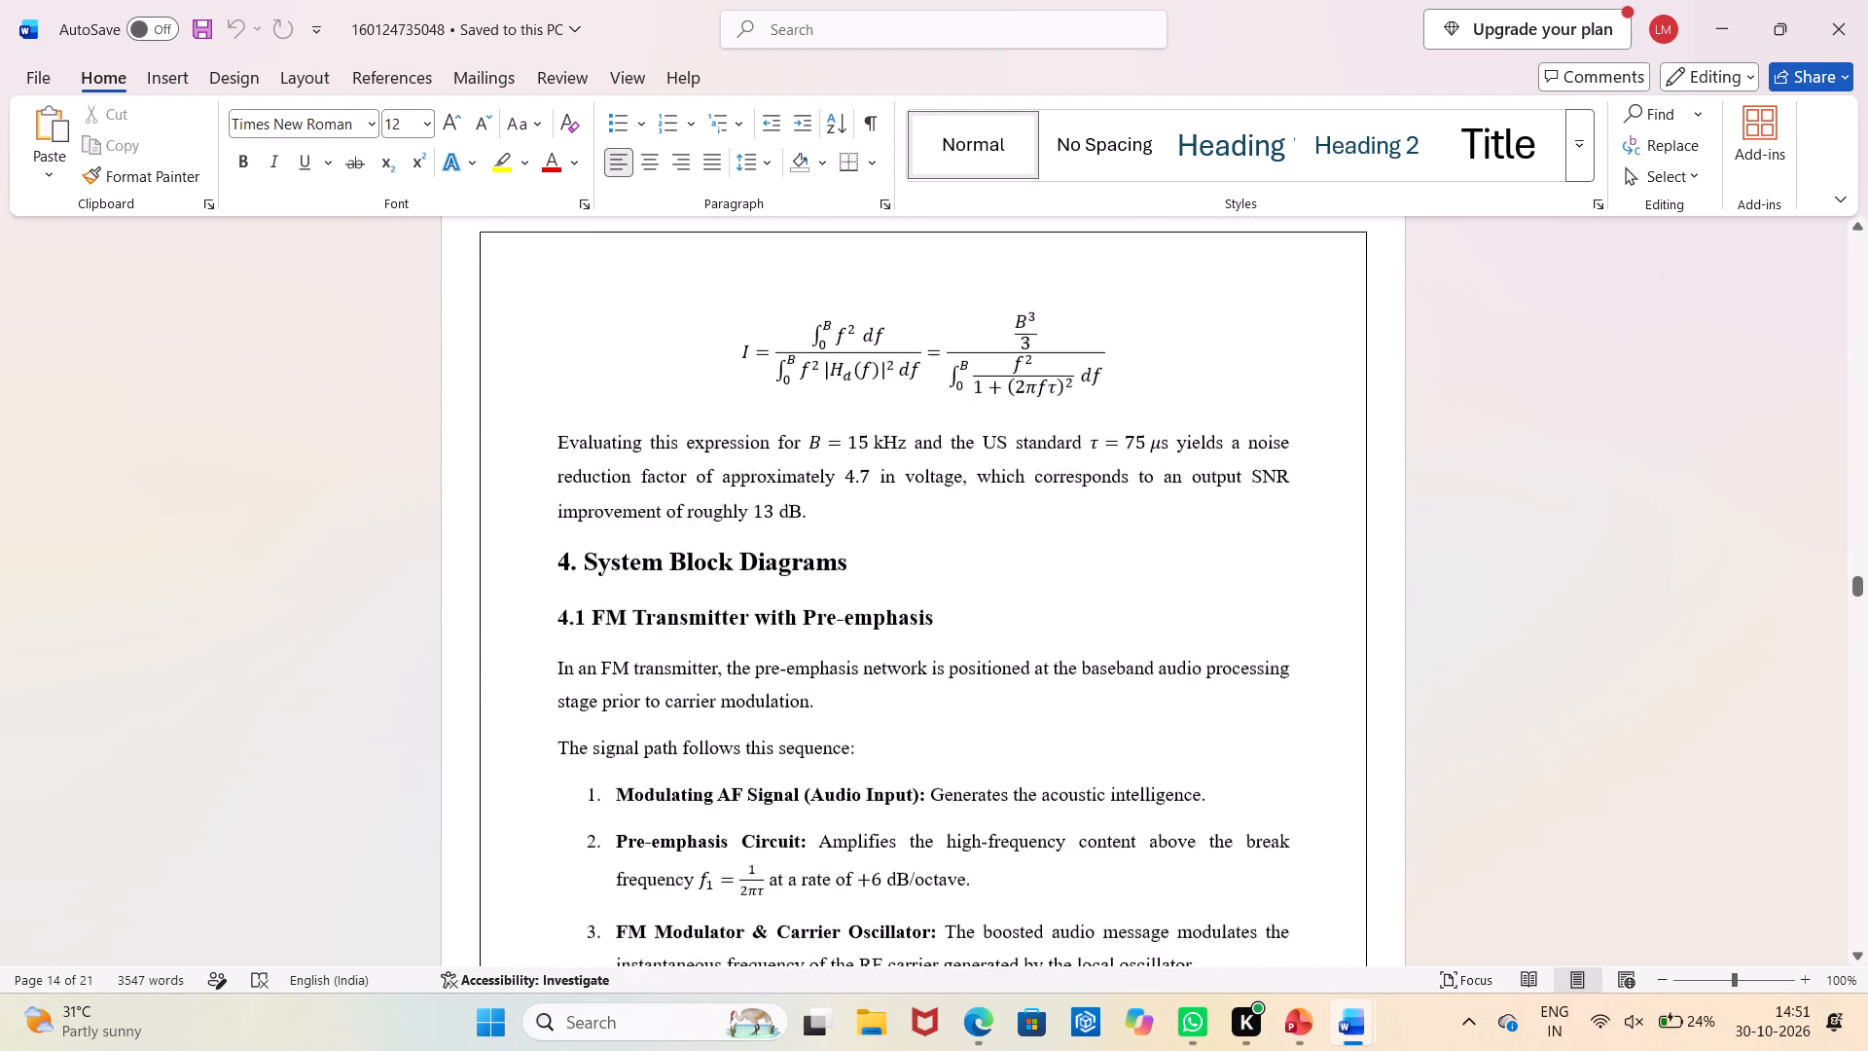
scroll(843, 558, up, 3)
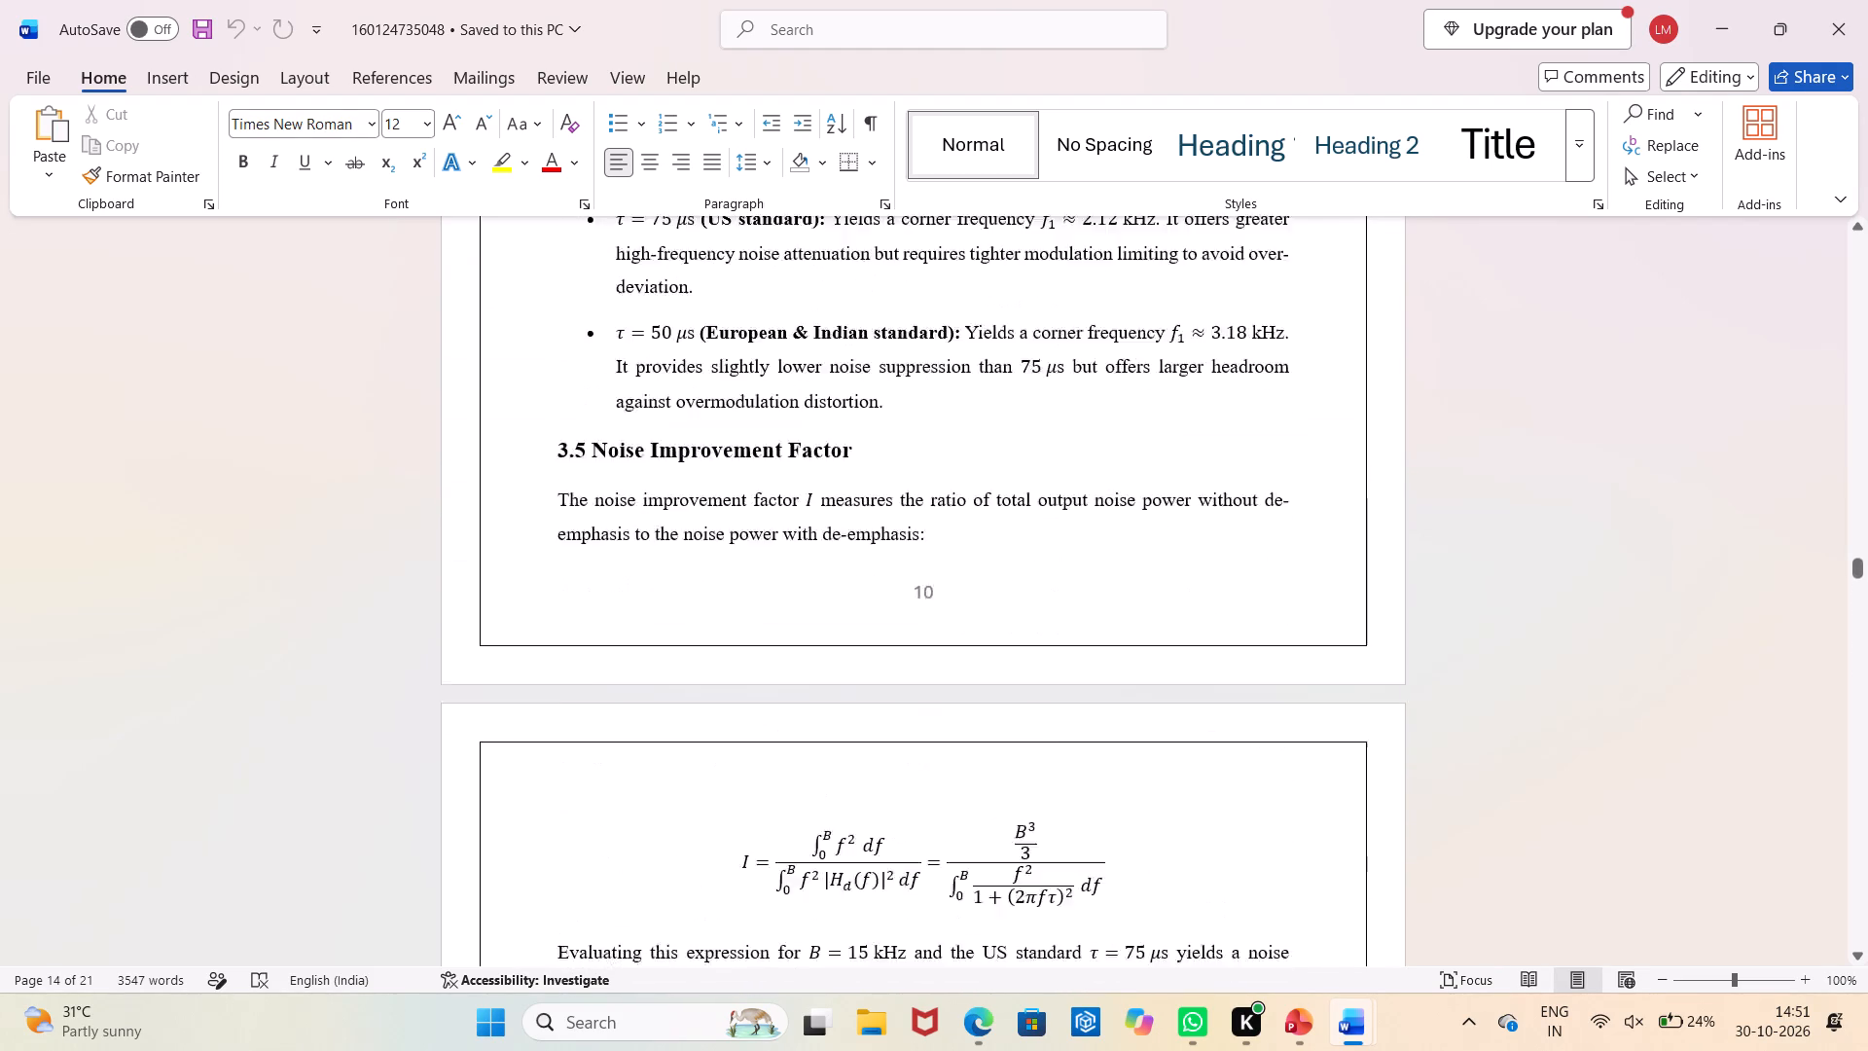
scroll(843, 558, up, 1)
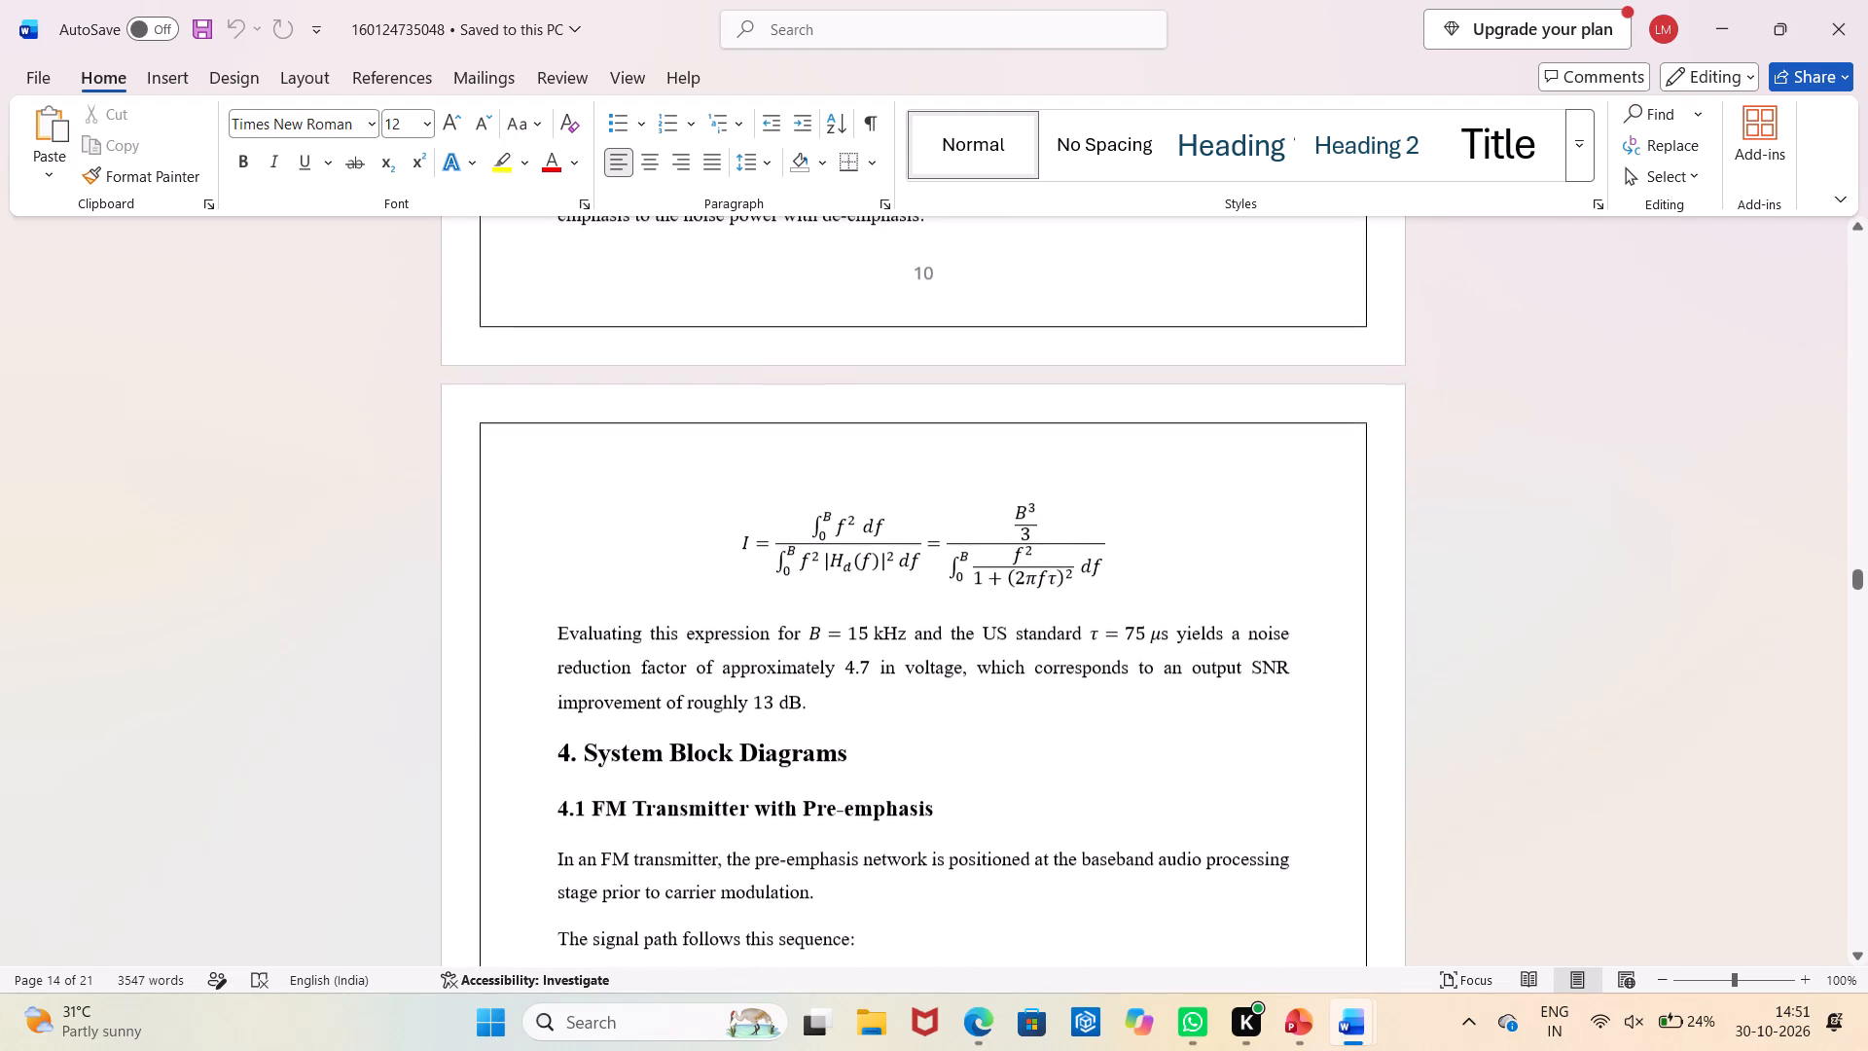
scroll(843, 558, up, 6)
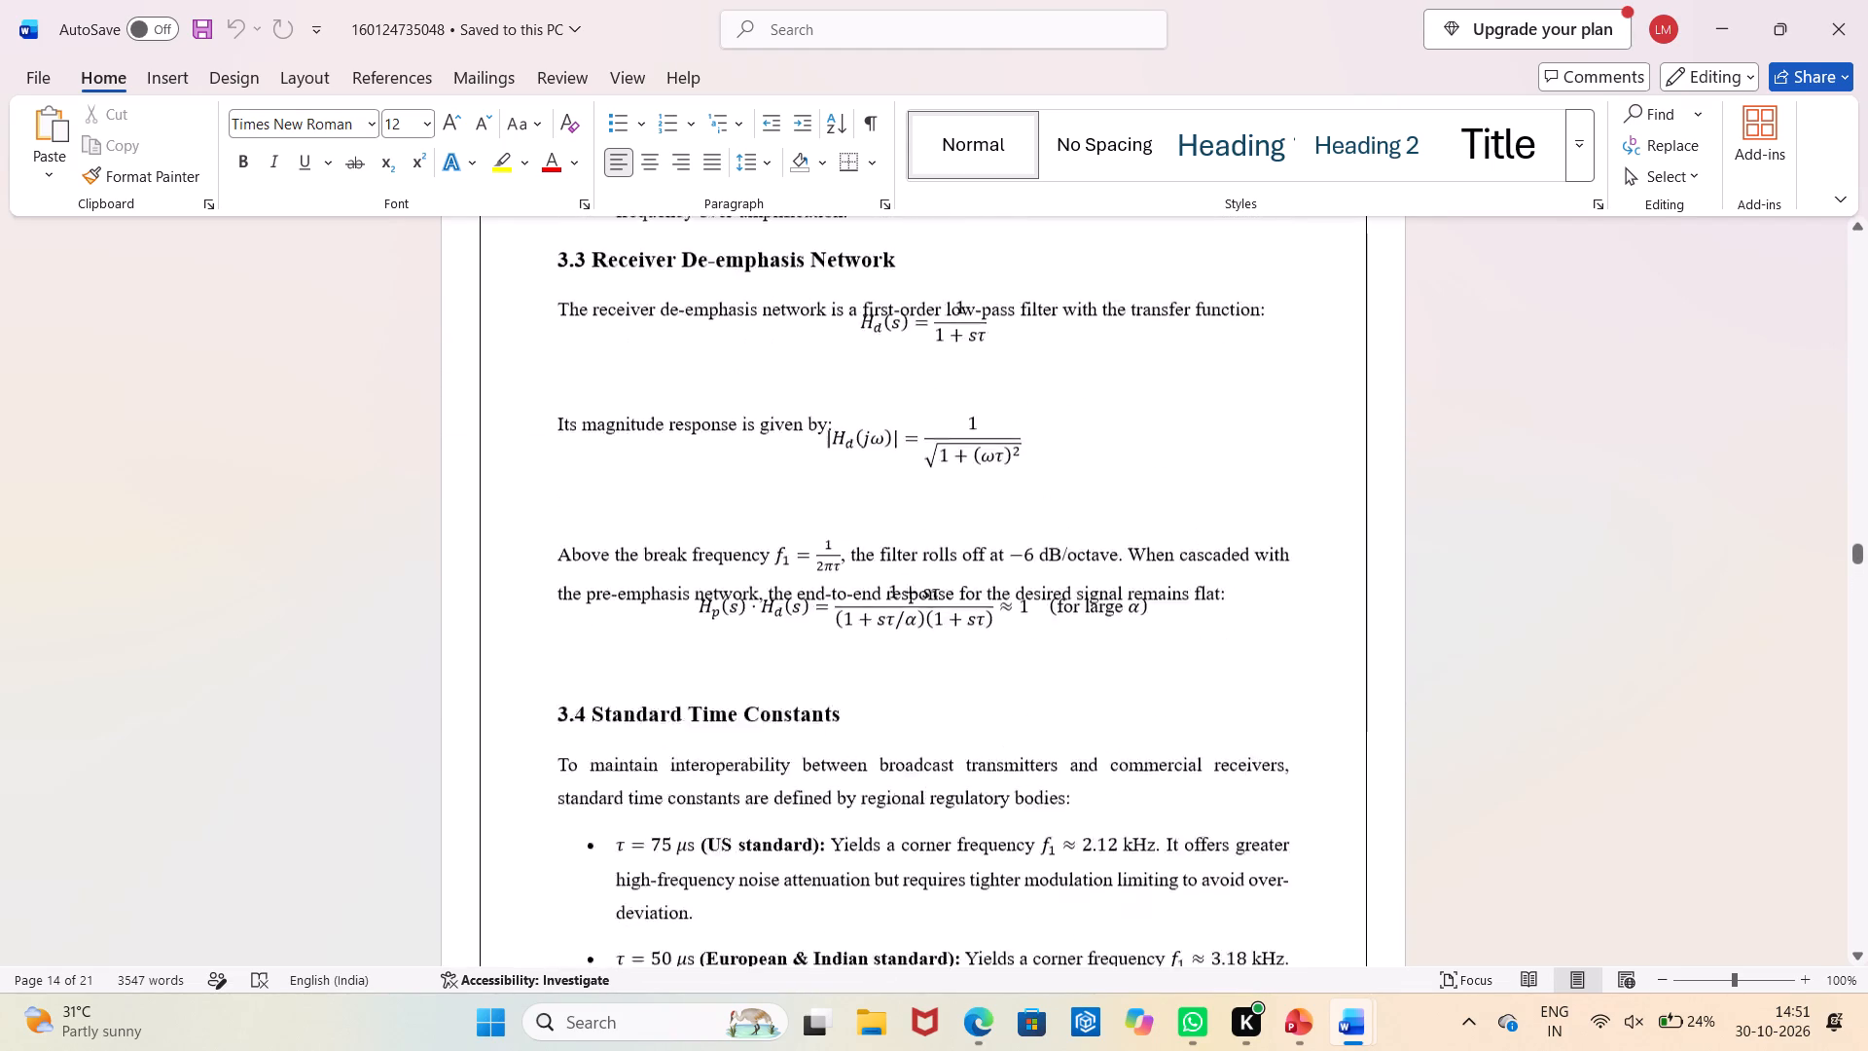
scroll(843, 558, up, 4)
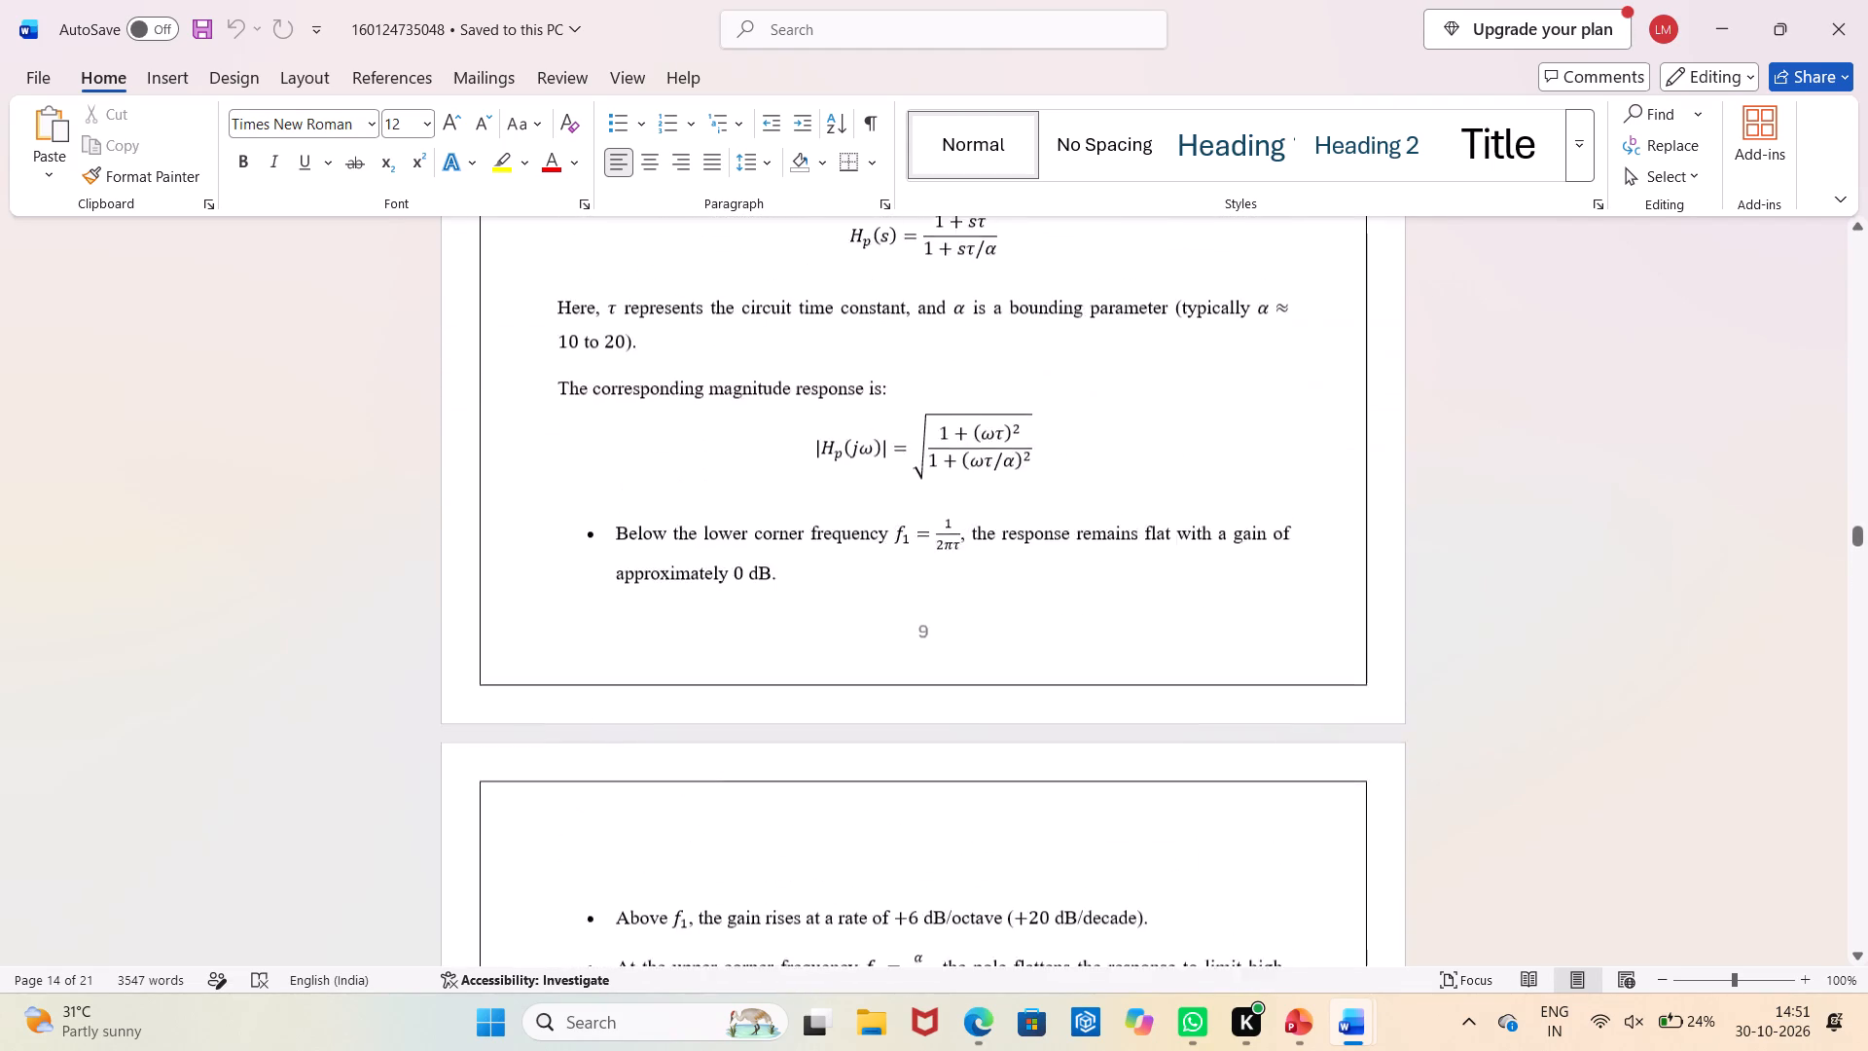
scroll(843, 558, up, 6)
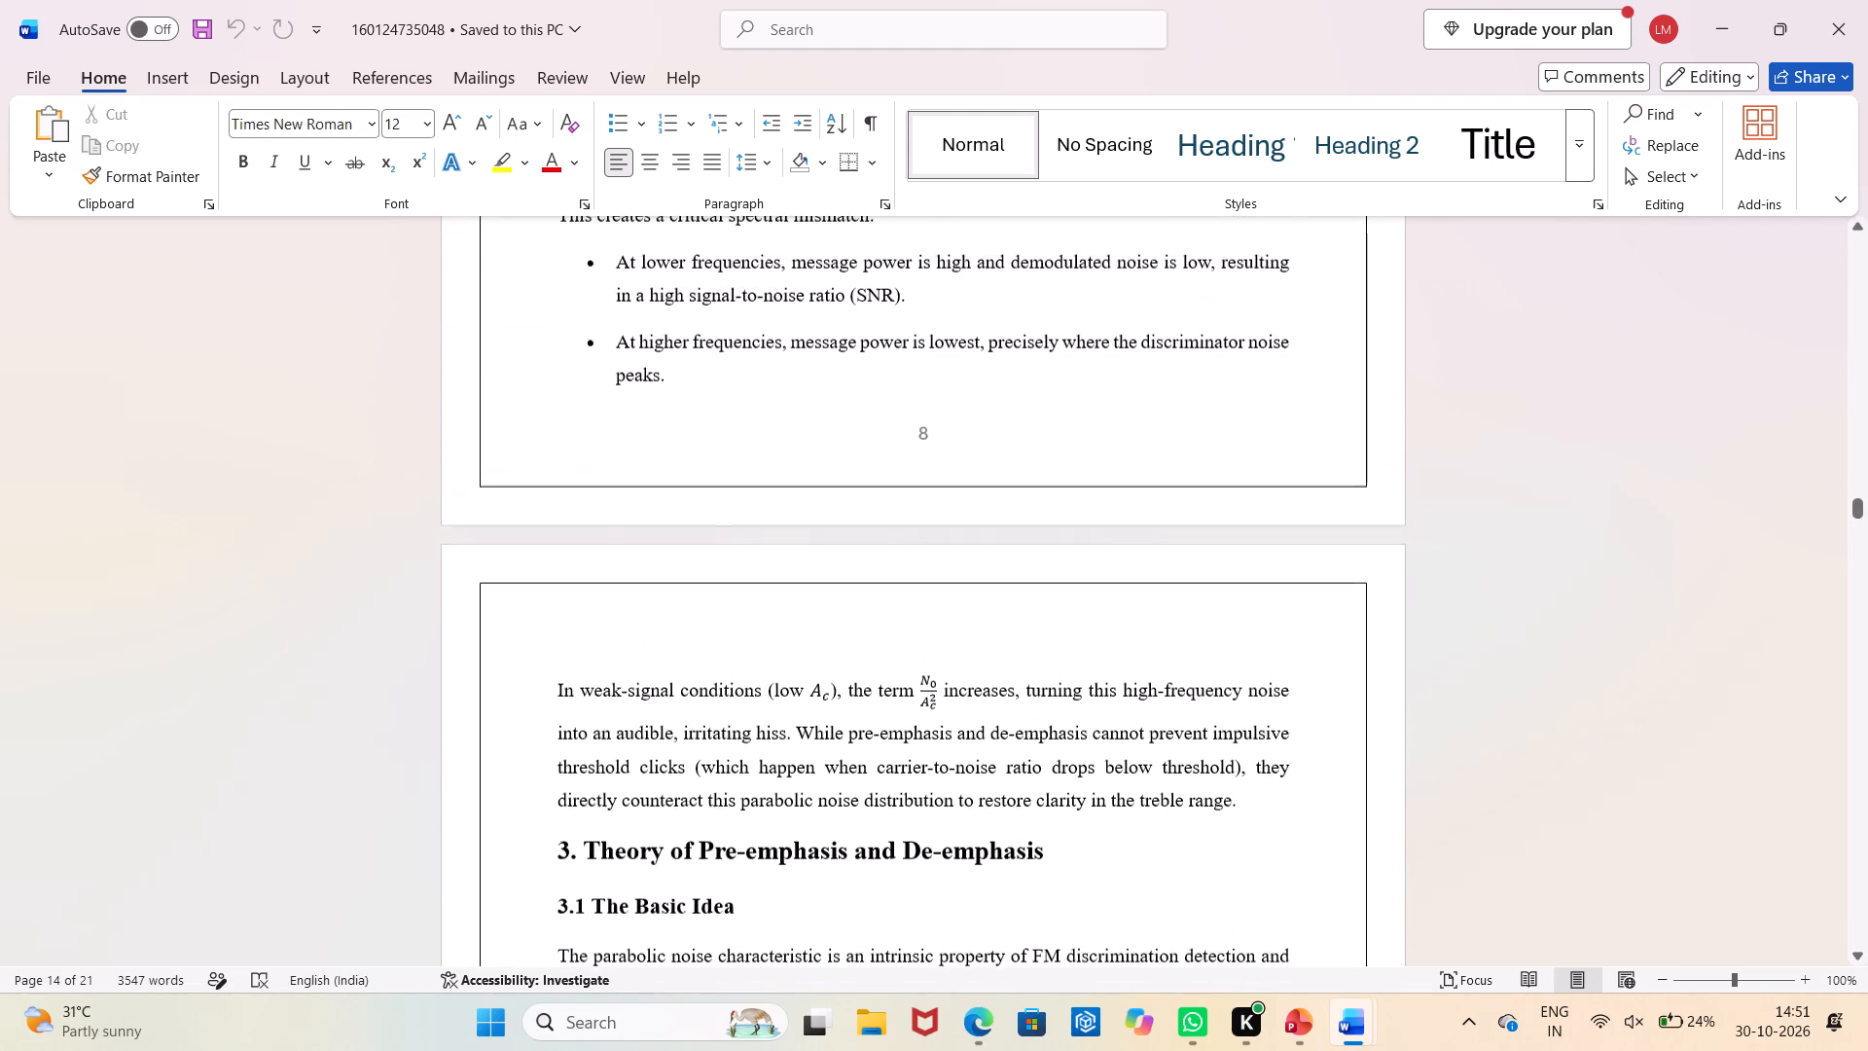
scroll(843, 558, up, 6)
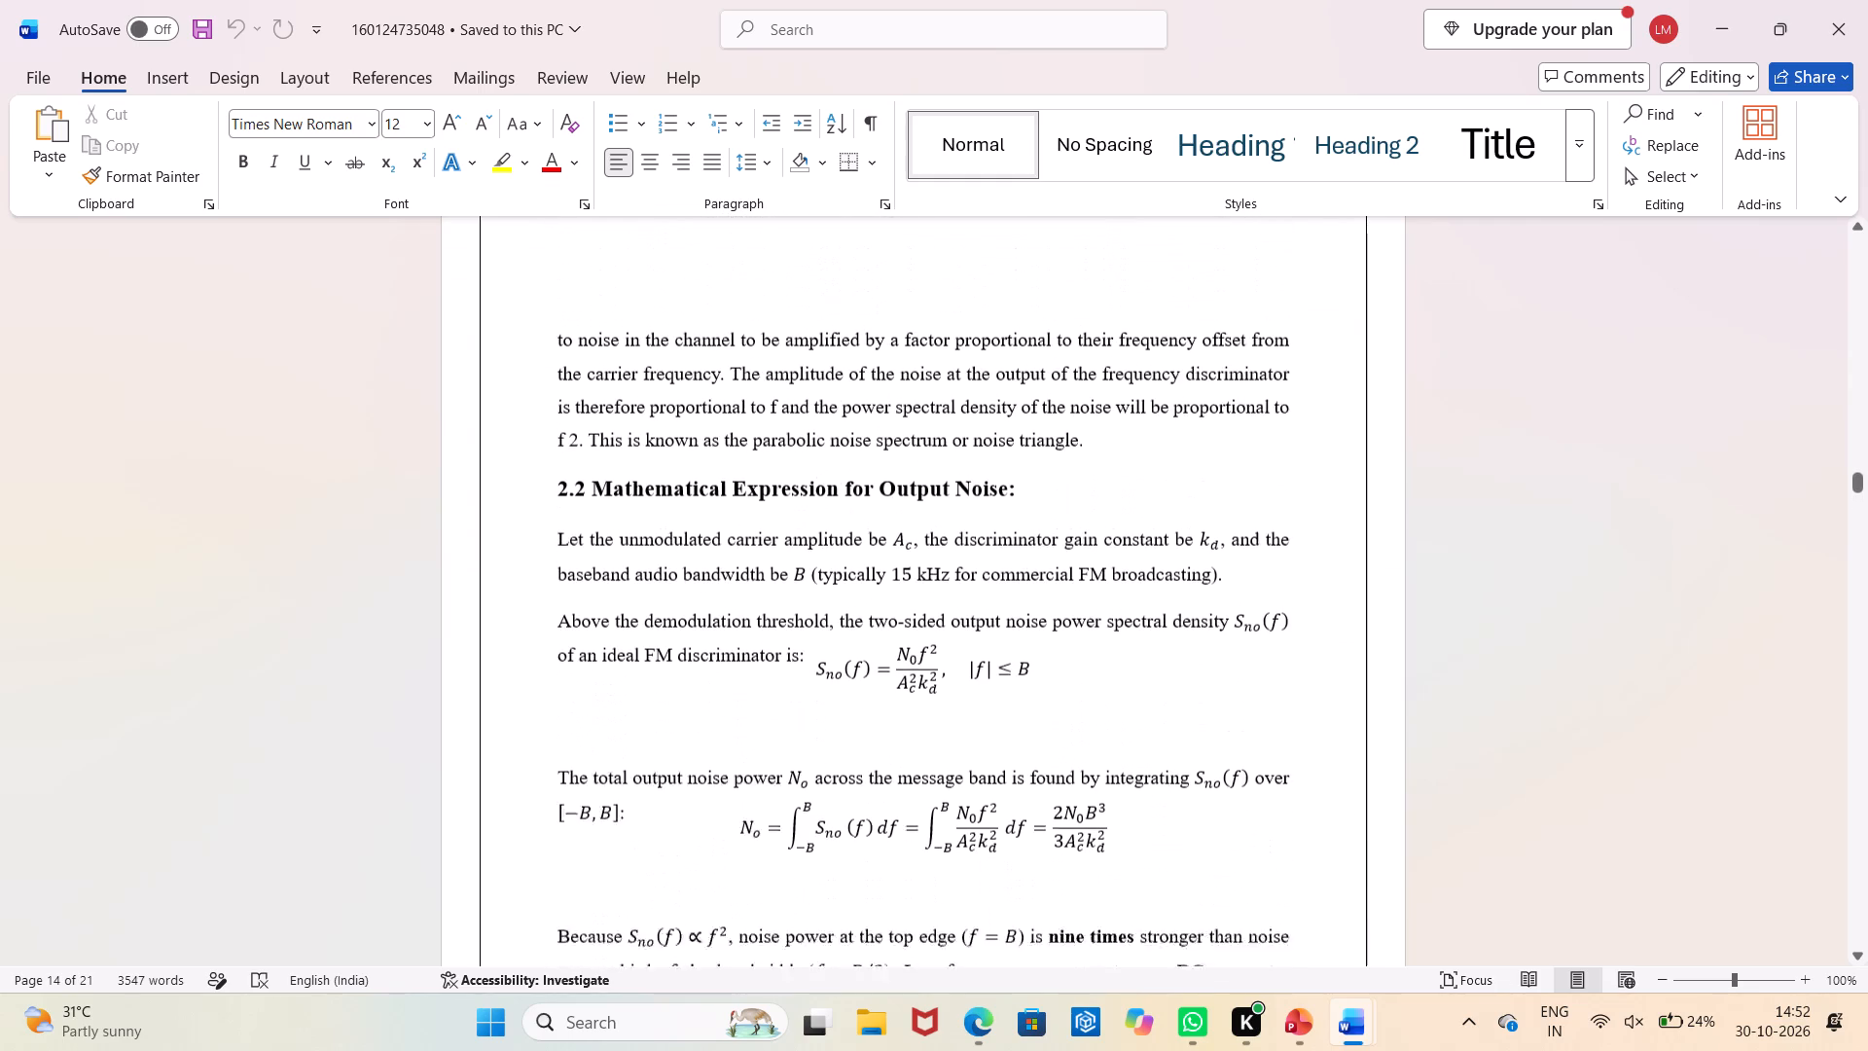
scroll(843, 558, up, 4)
Review the report forward from the Introduction through the block diagrams and simulation result plots to section 6.5, Key Observations.
scroll(843, 558, down, 1)
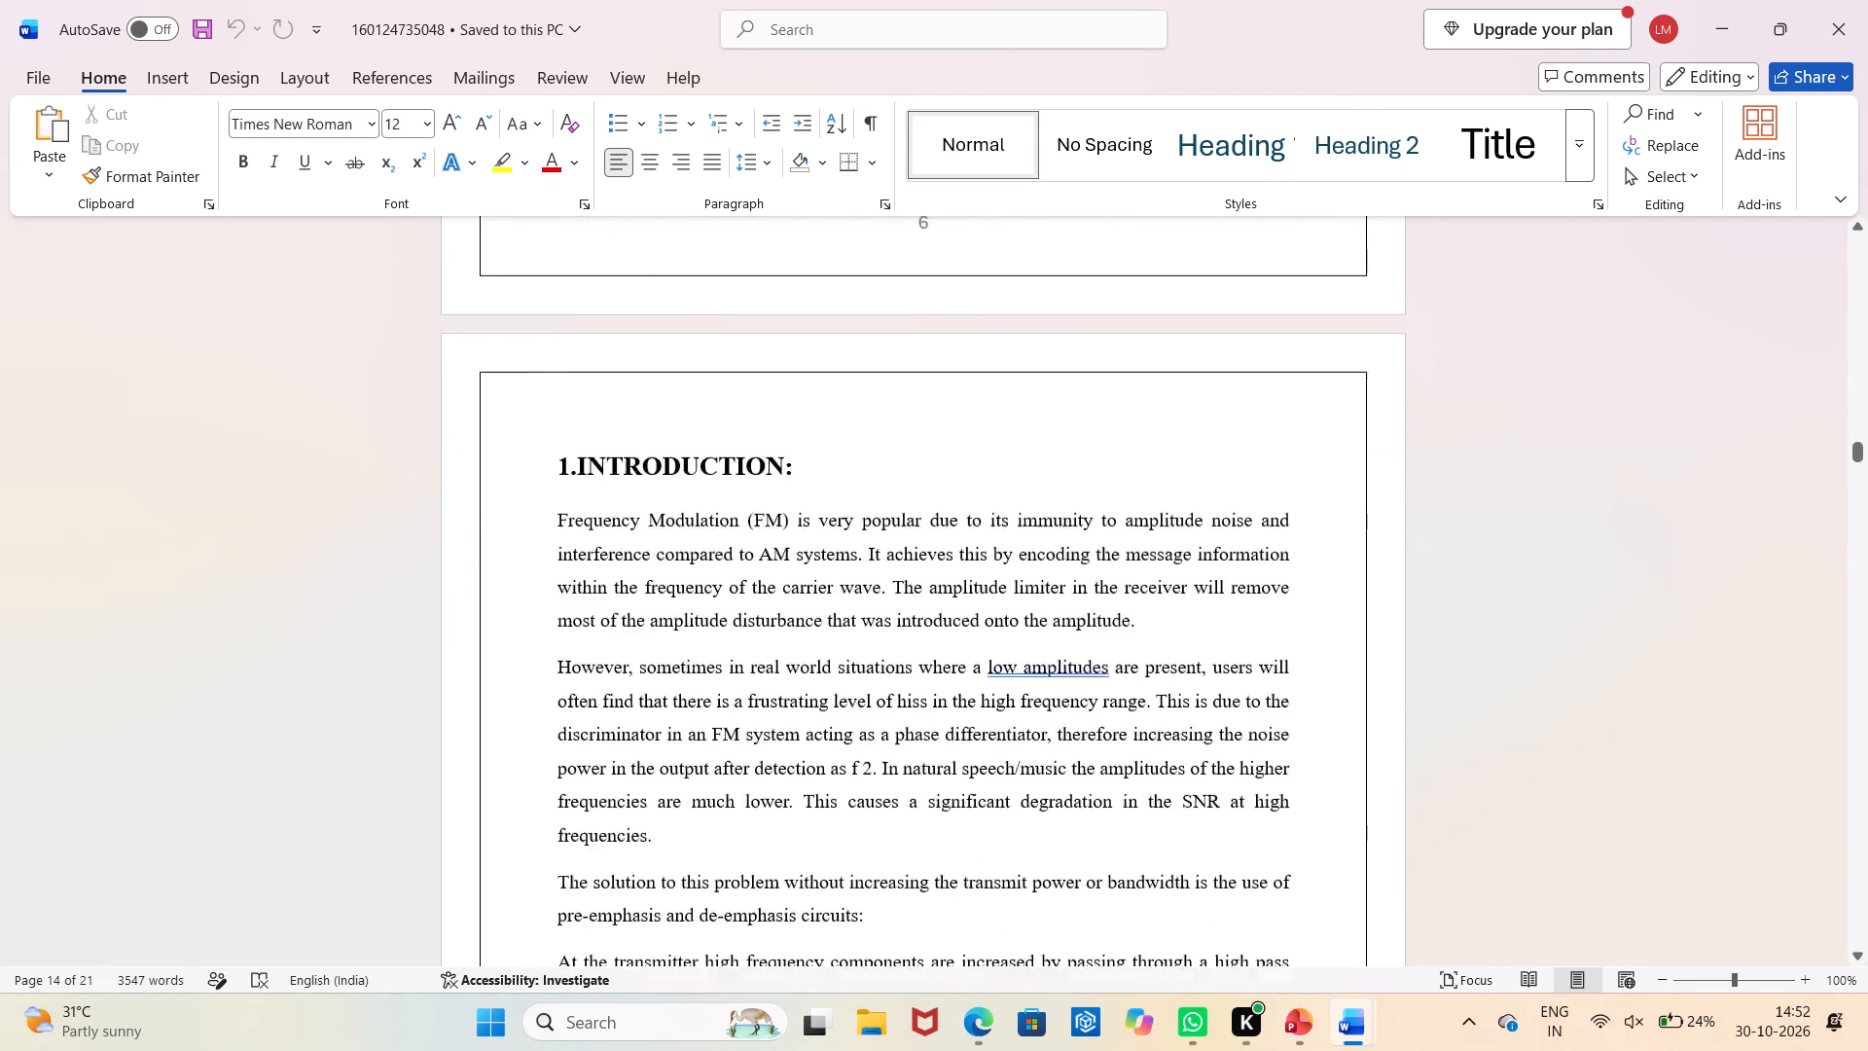
scroll(843, 558, down, 8)
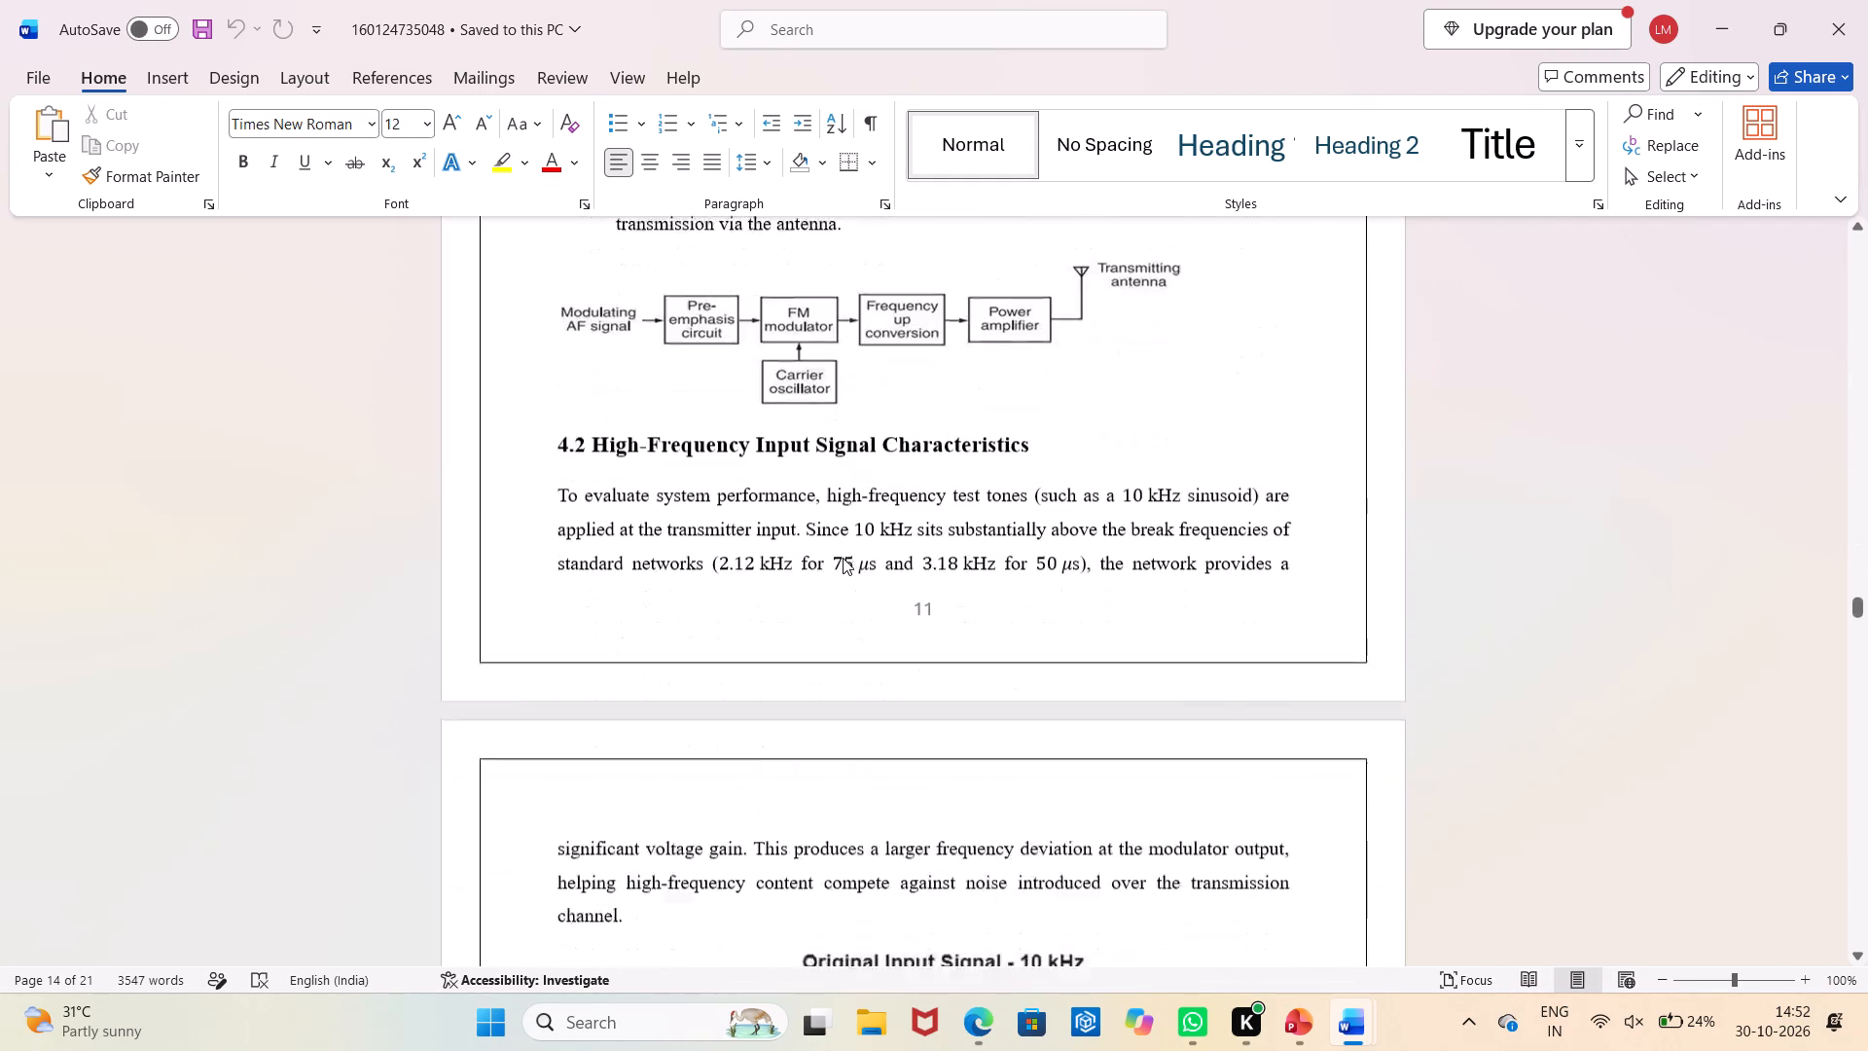
scroll(843, 558, down, 5)
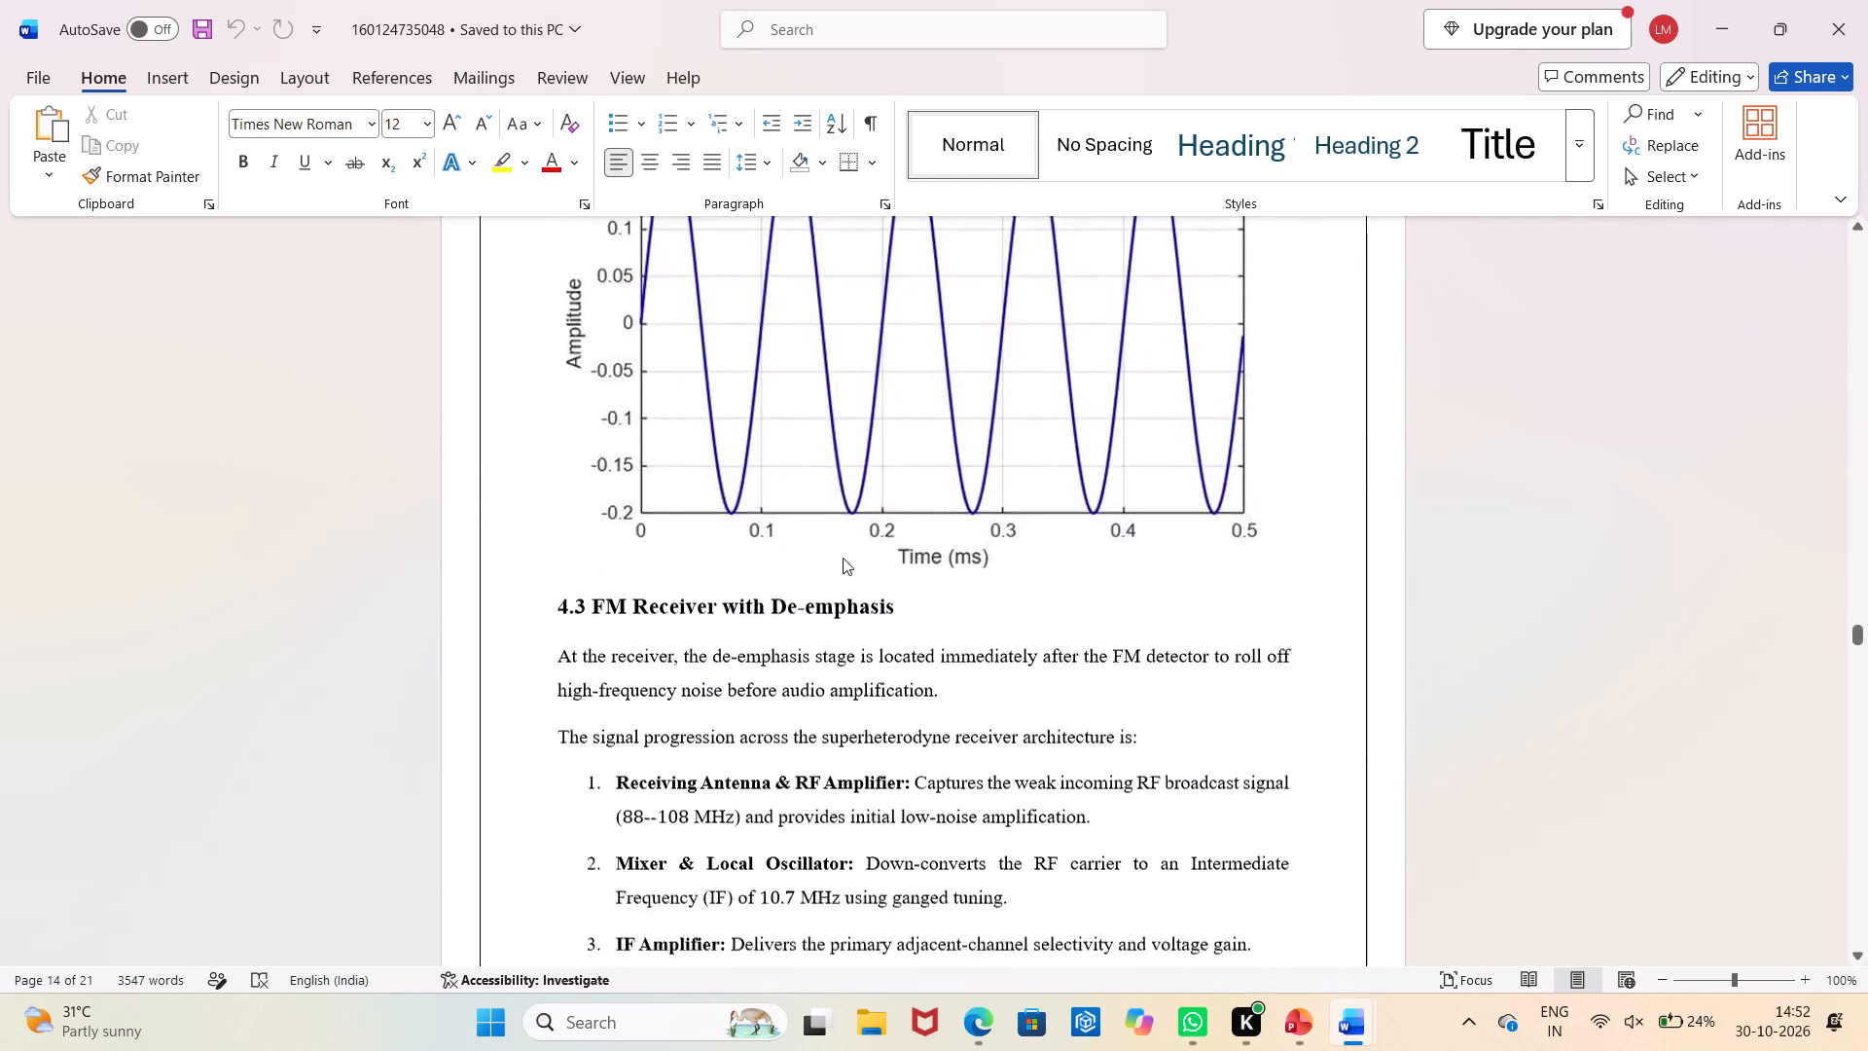
scroll(843, 558, down, 7)
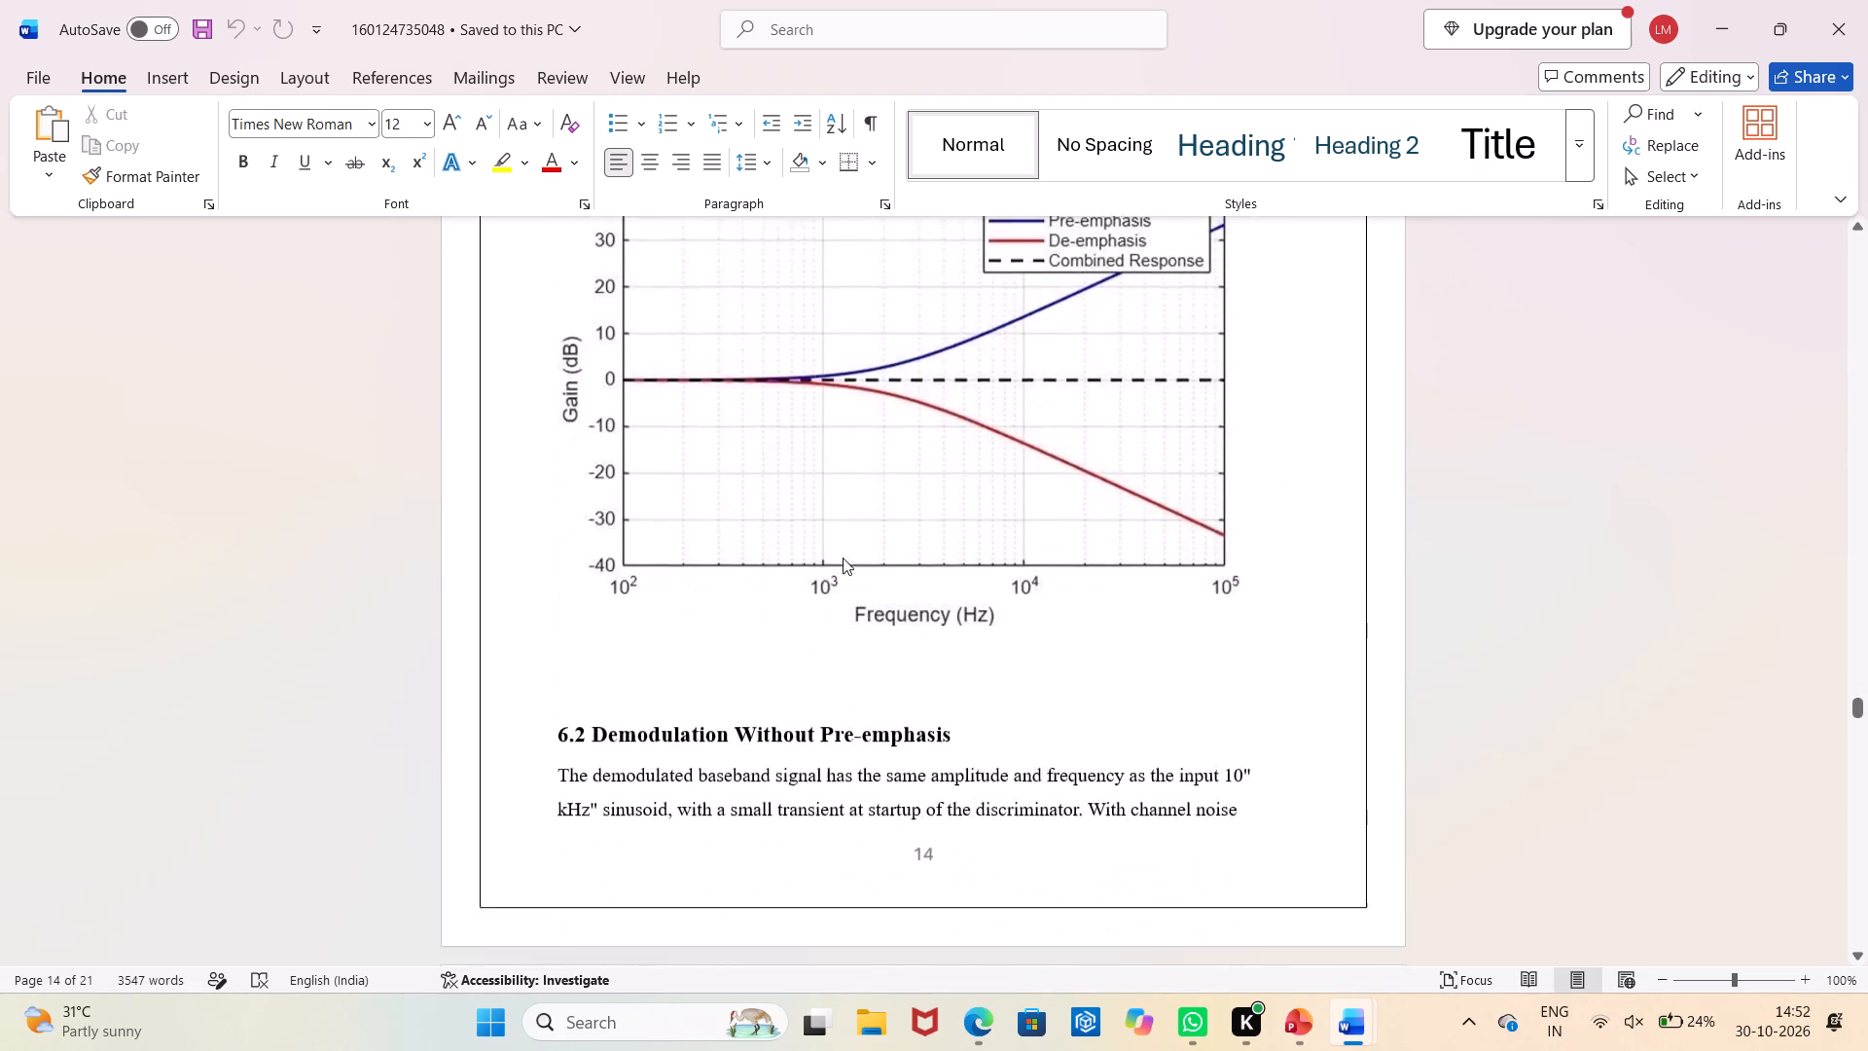
scroll(843, 558, down, 4)
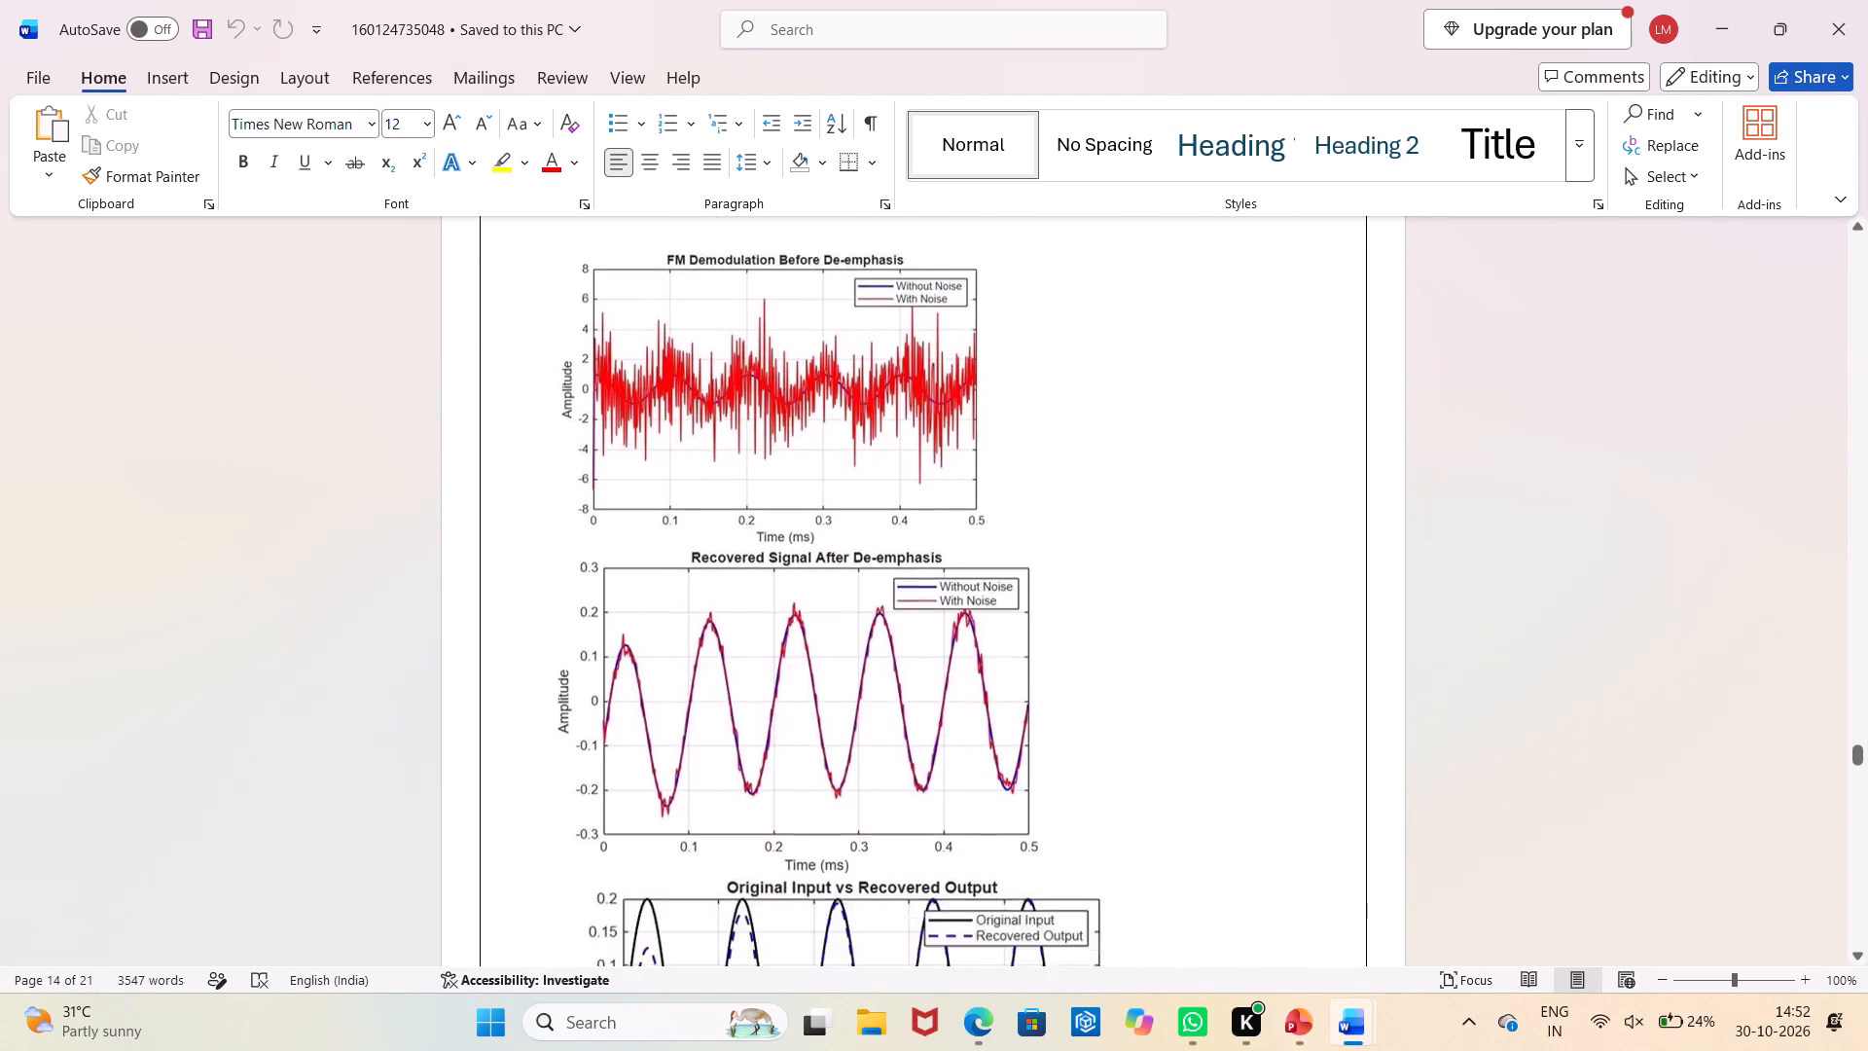
scroll(843, 558, down, 4)
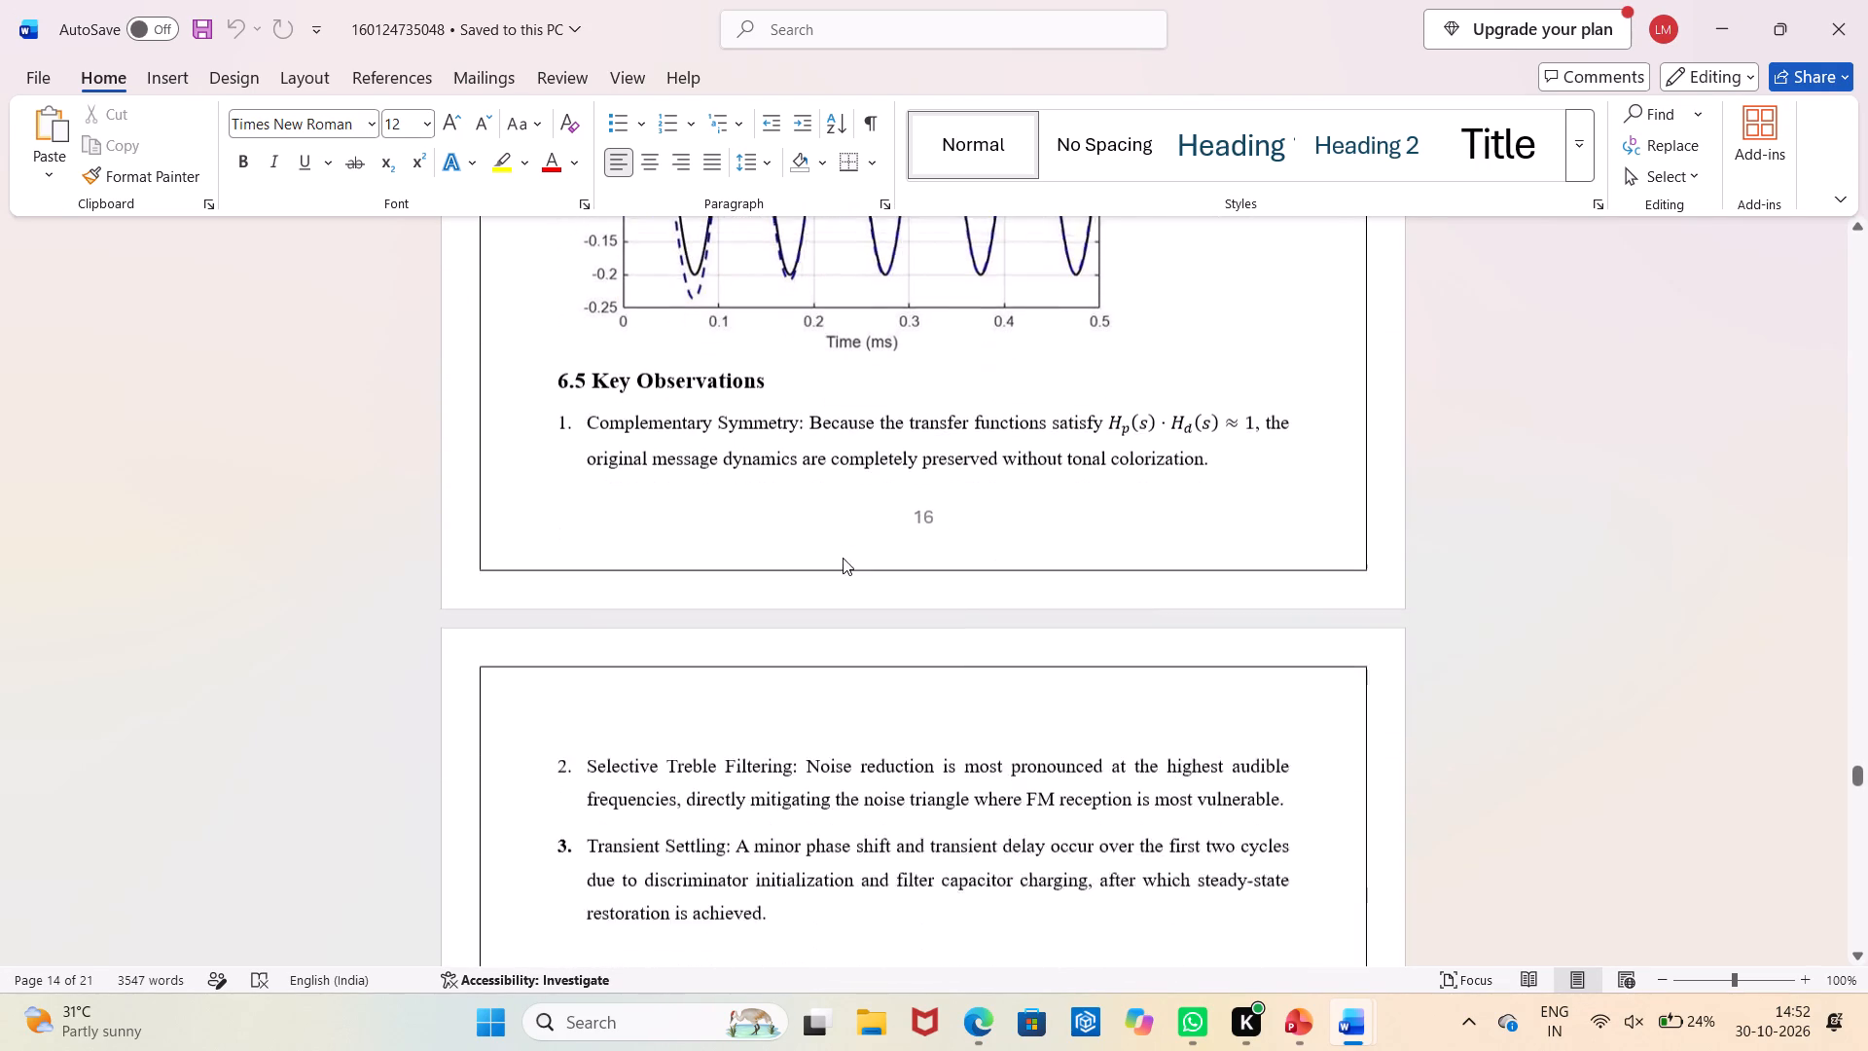
Review the closing sections from the advantages through section 8, Limitations, and section 9, Recommendations, to section 10, Conclusion.
scroll(843, 558, down, 4)
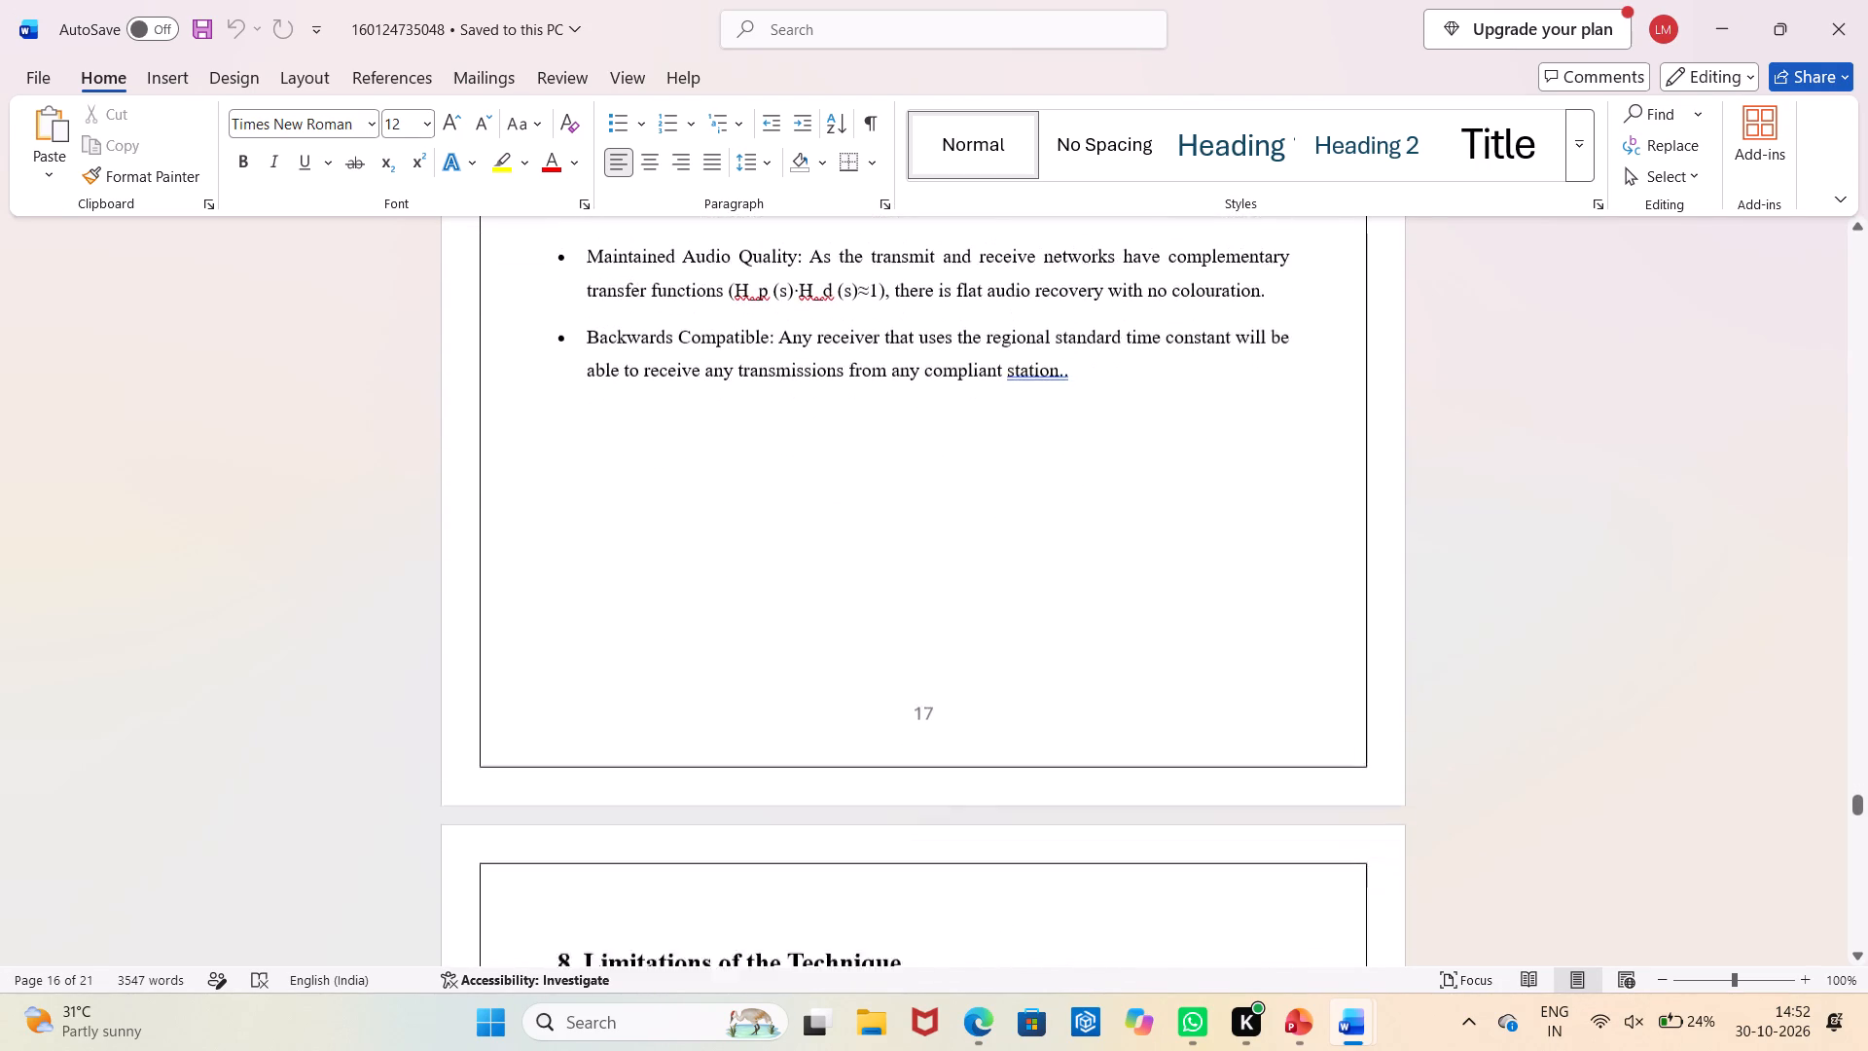
scroll(843, 558, down, 4)
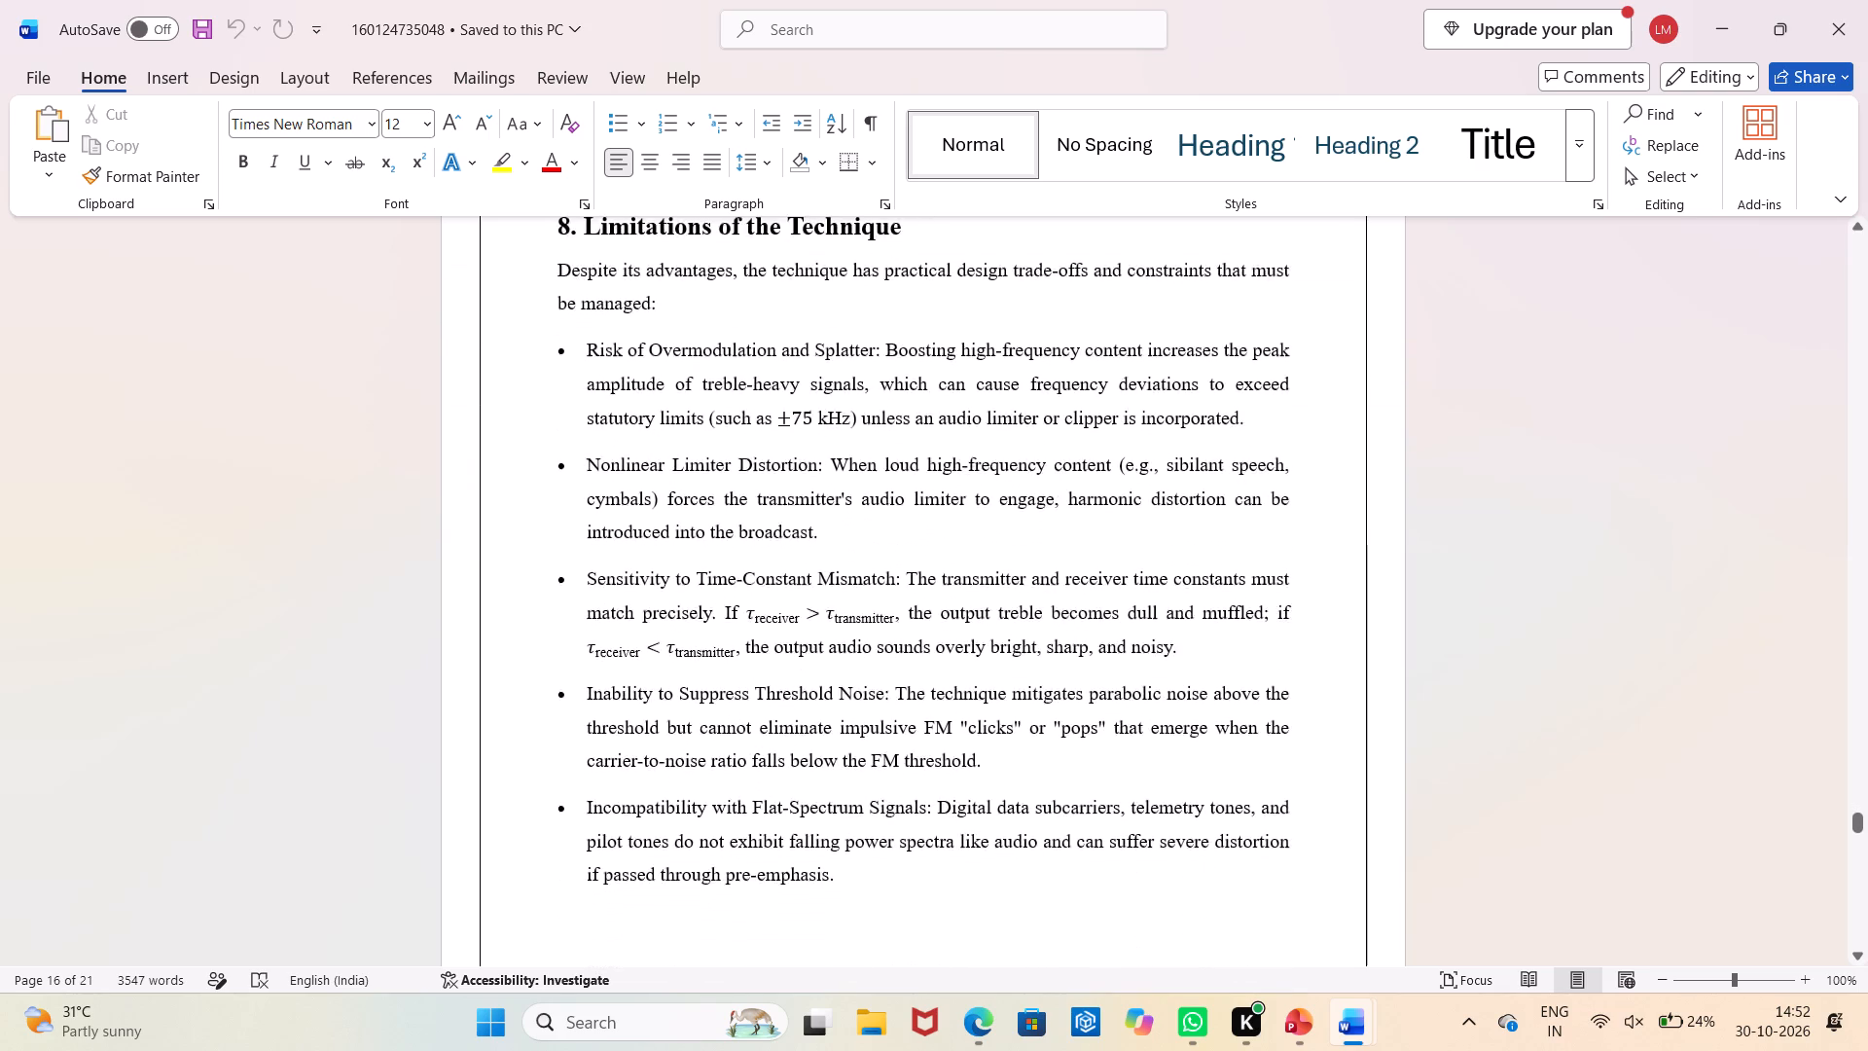
scroll(843, 558, down, 5)
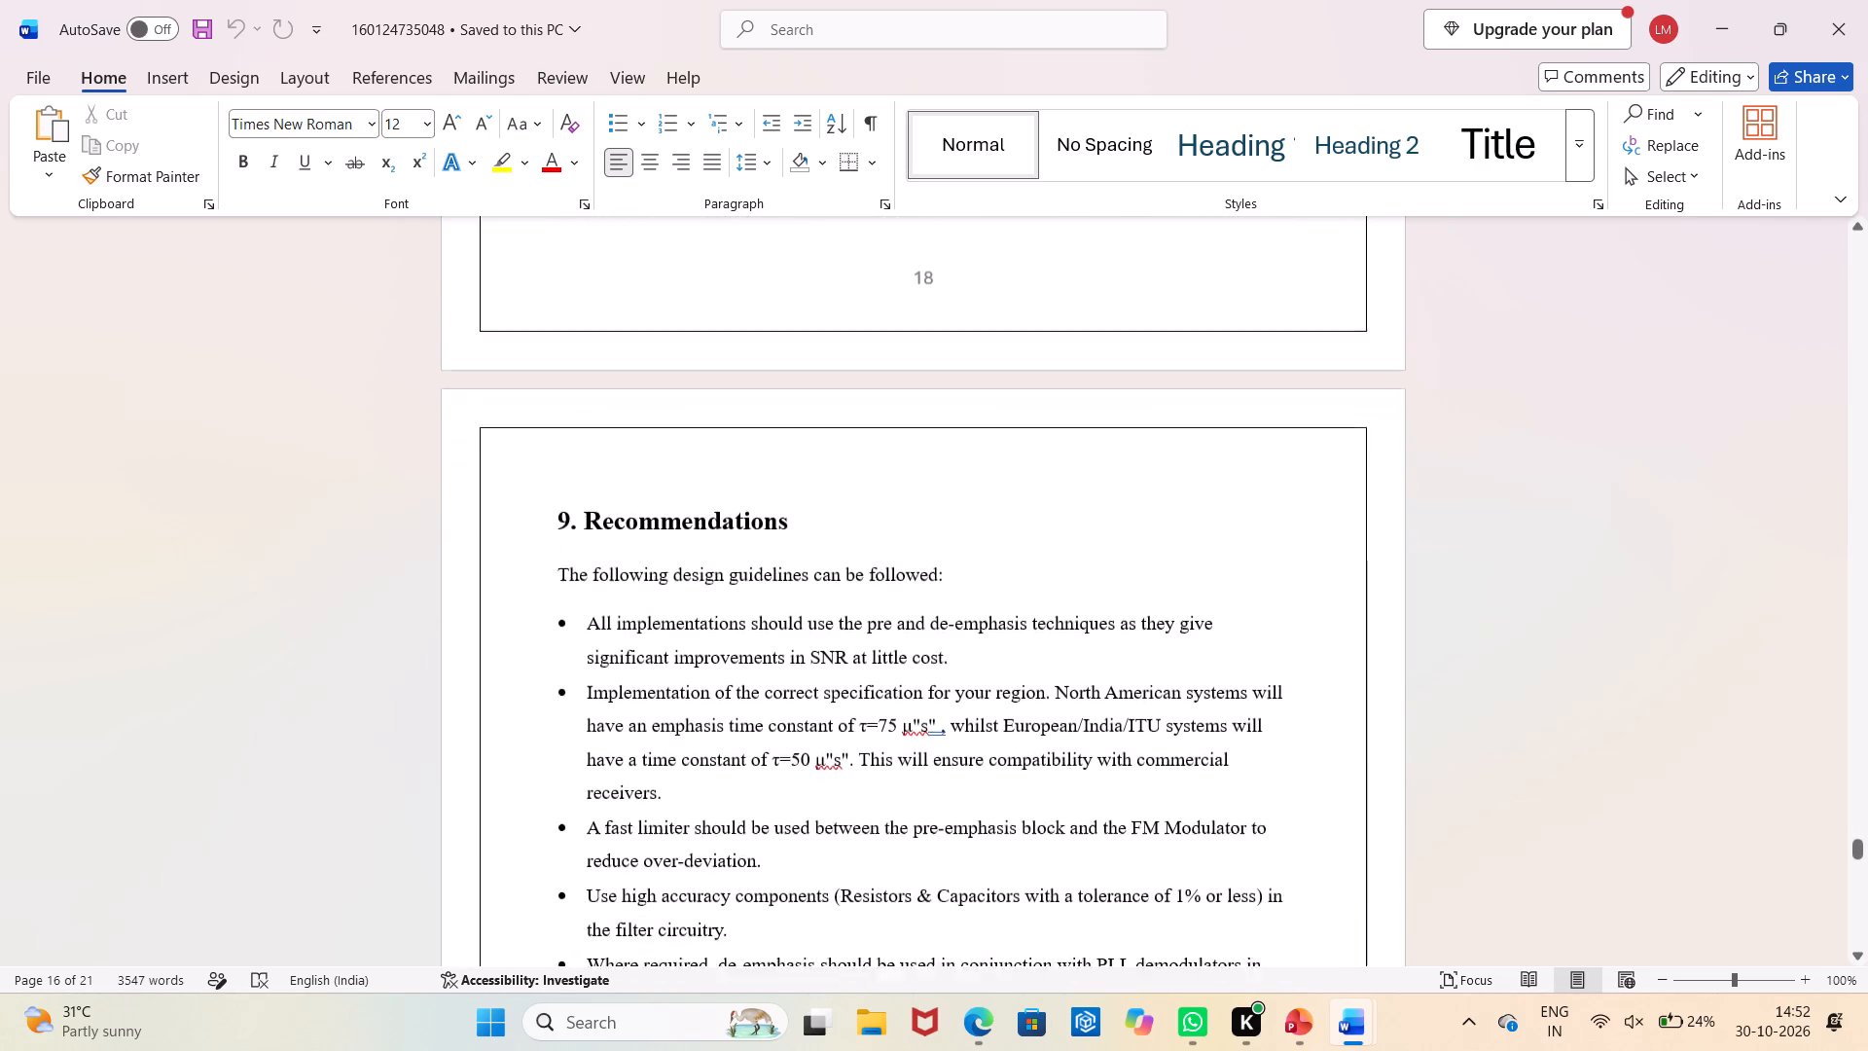
scroll(843, 558, down, 3)
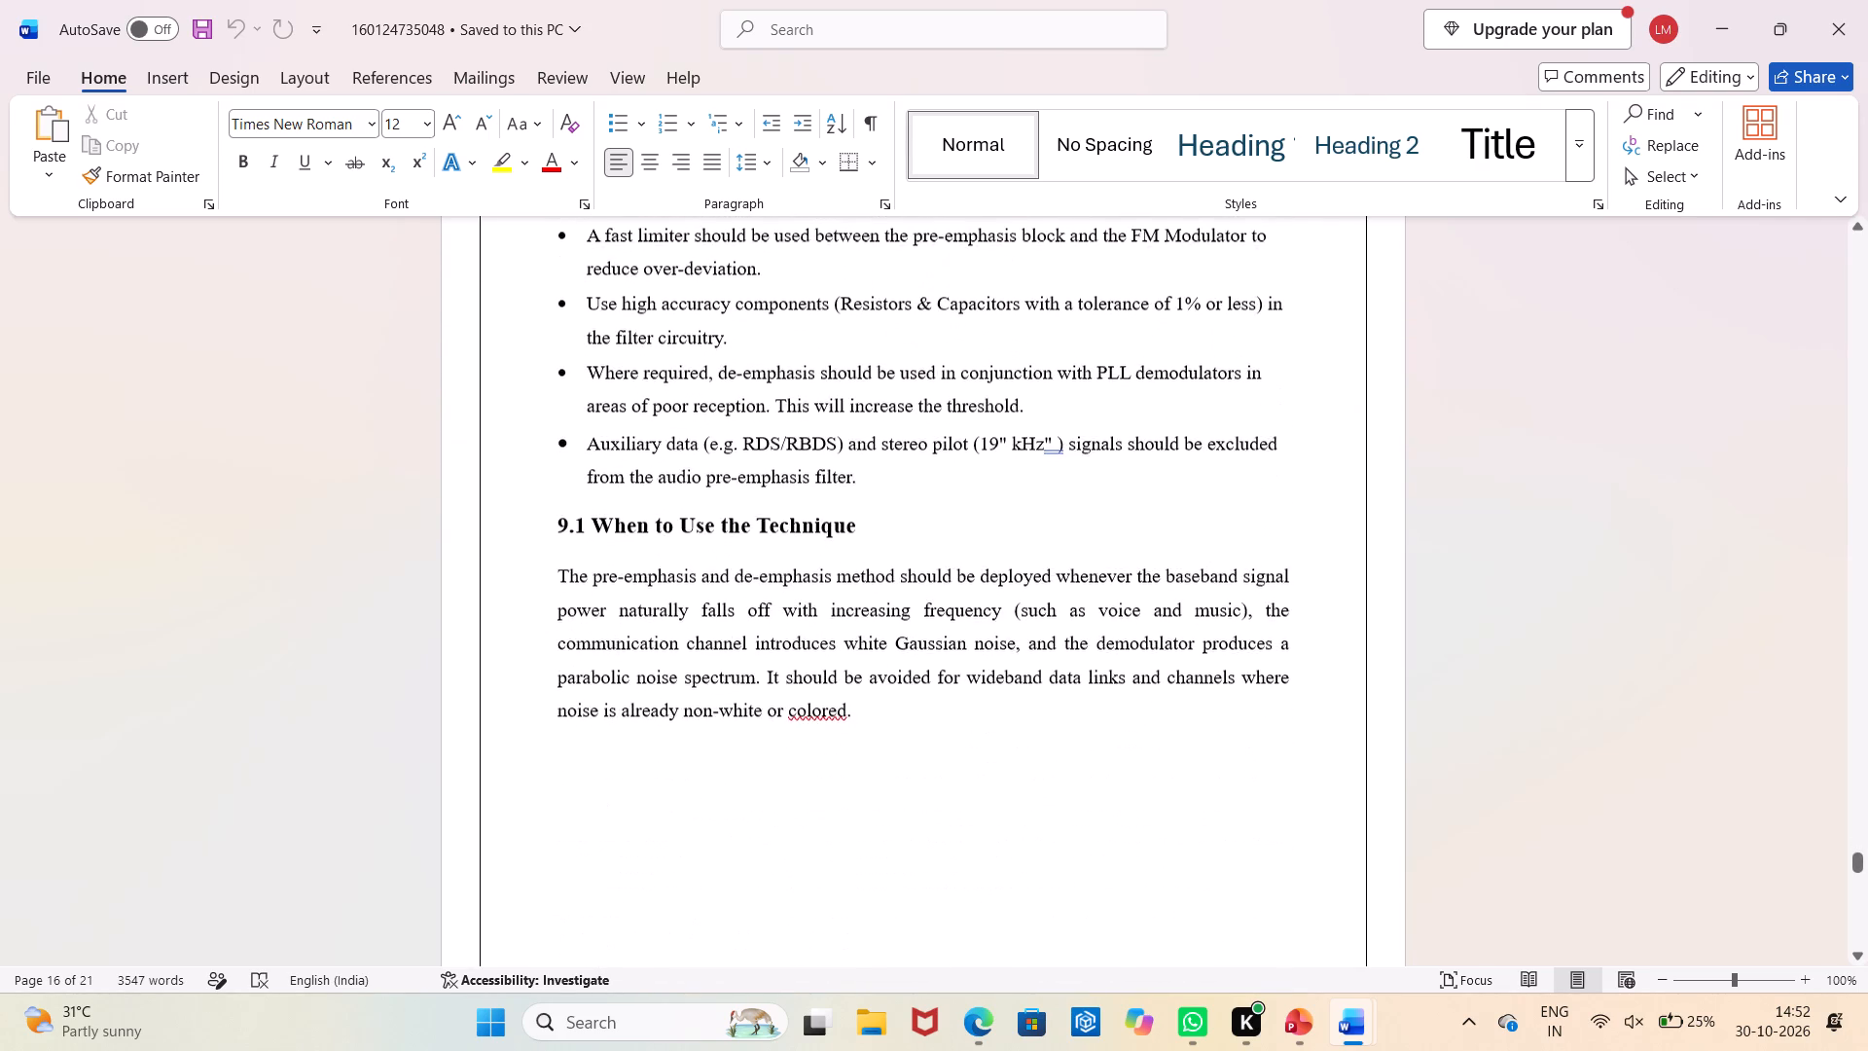
scroll(843, 558, down, 4)
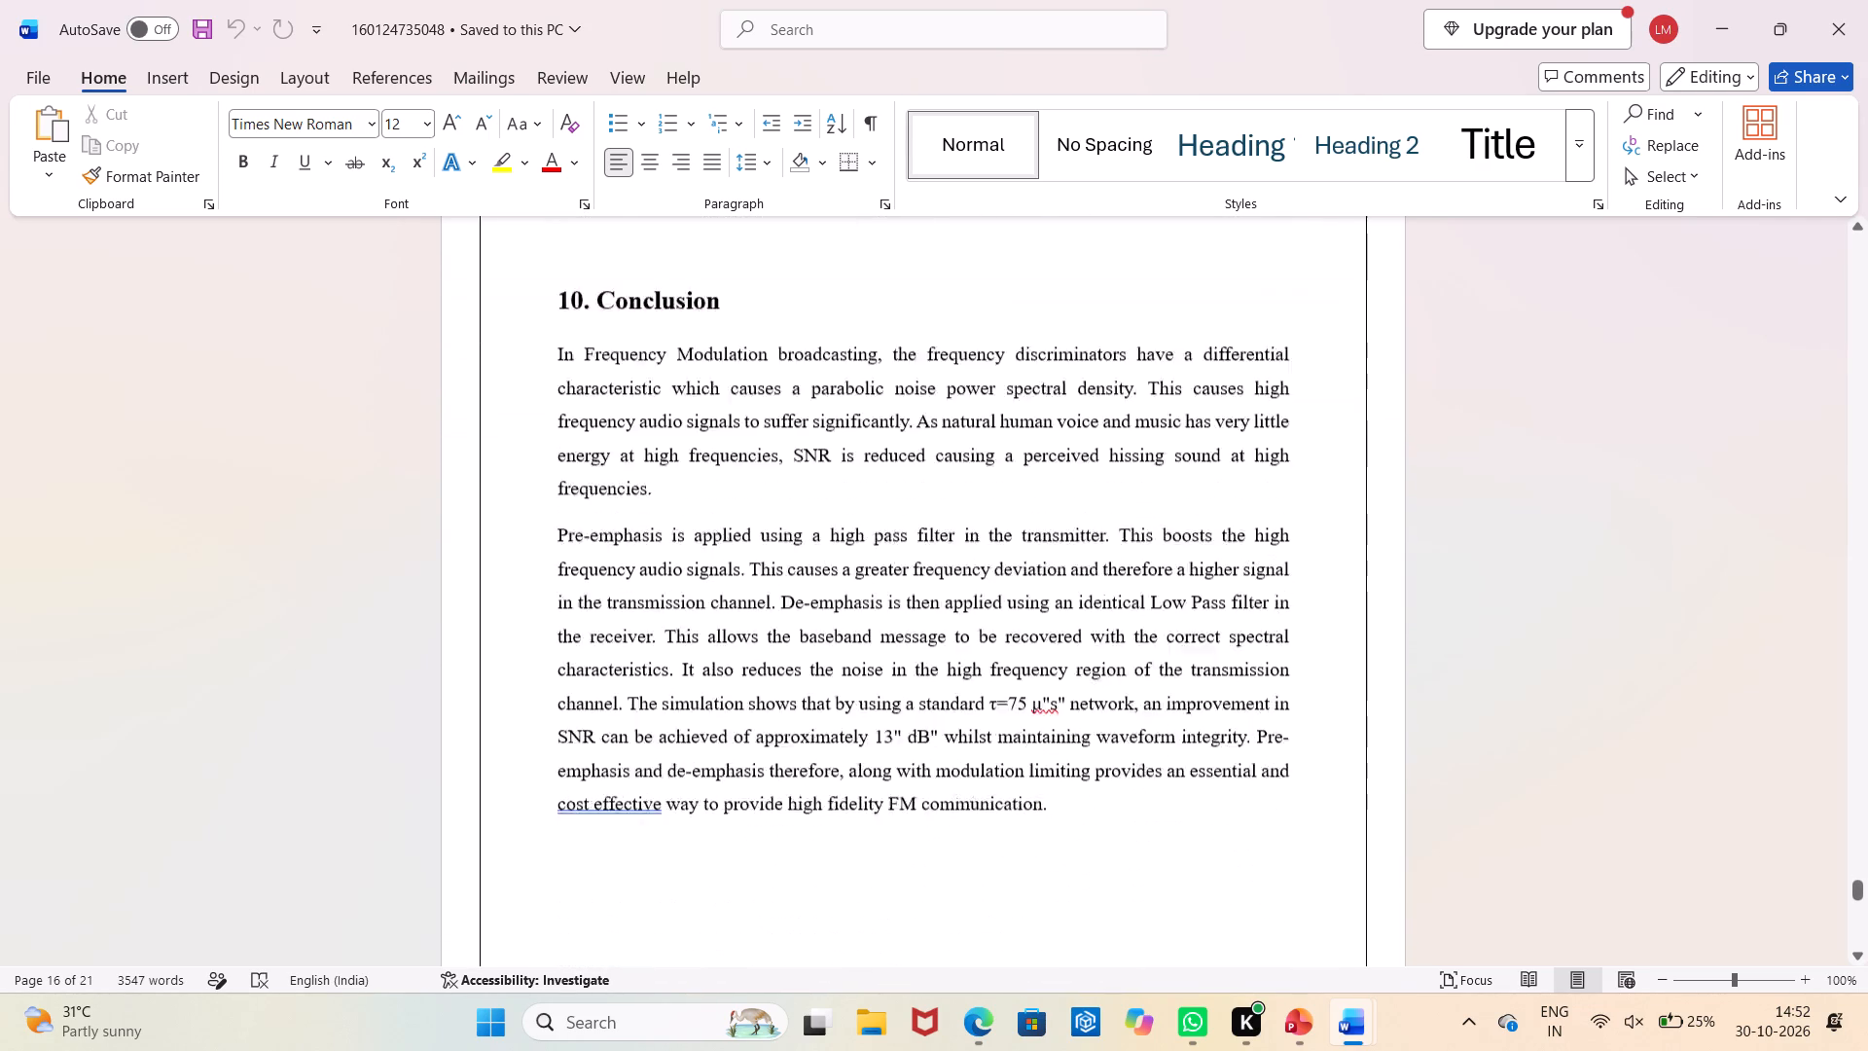
scroll(843, 558, down, 2)
Check the blank space below the Conclusion and the References list on the last page, and return to the Conclusion text.
click(843, 558)
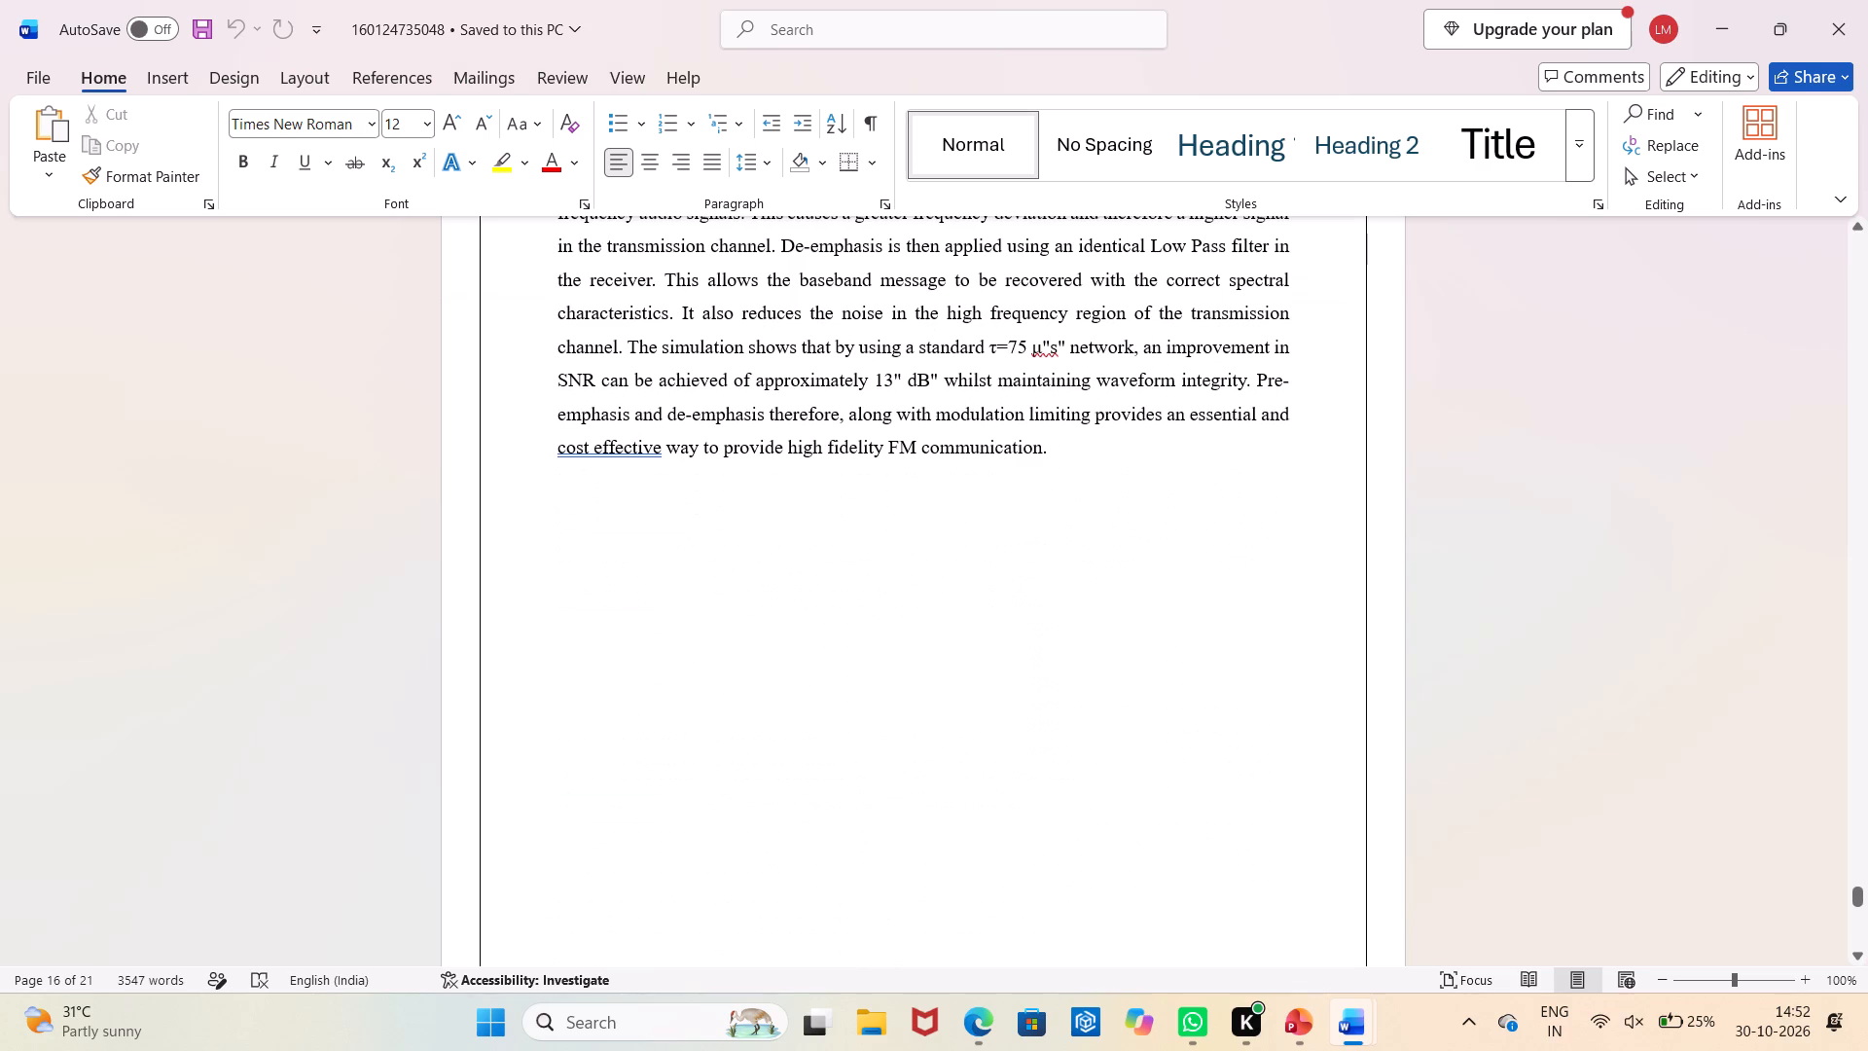
right_click(843, 558)
scroll(843, 558, down, 1)
click(849, 649)
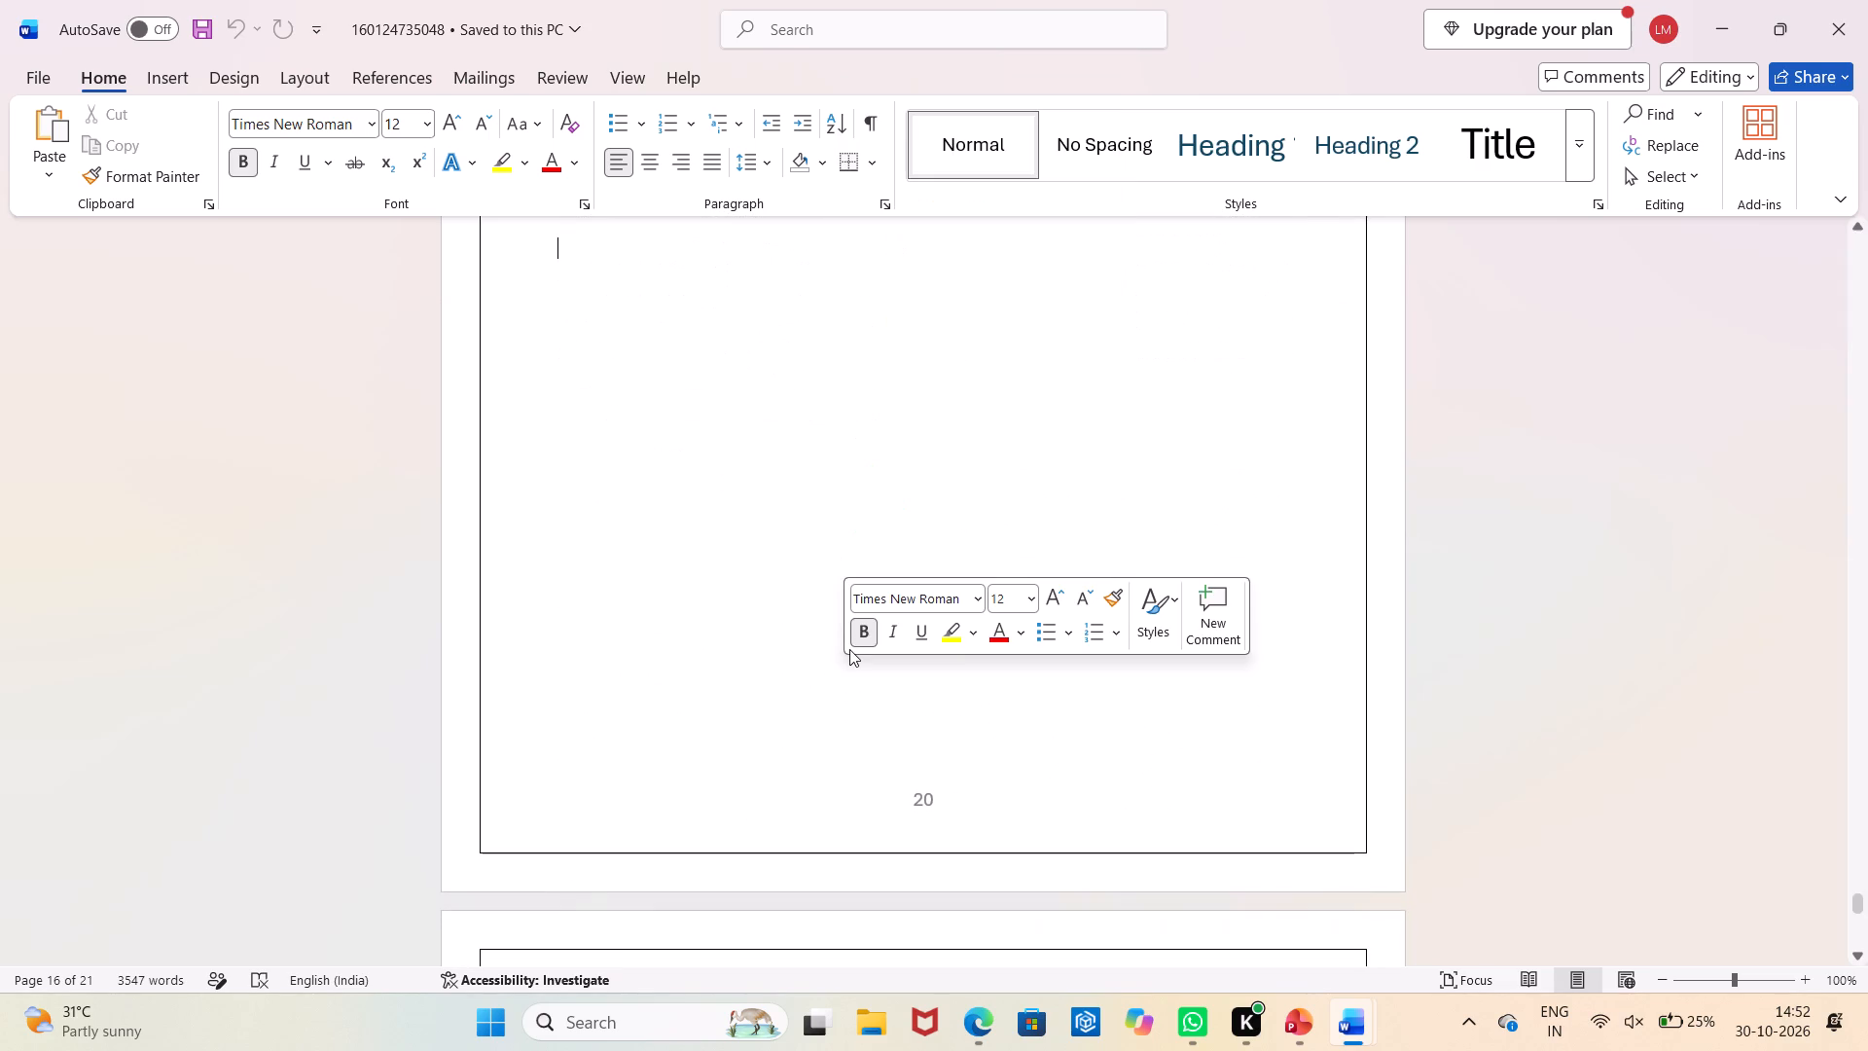
click(804, 651)
scroll(804, 651, down, 3)
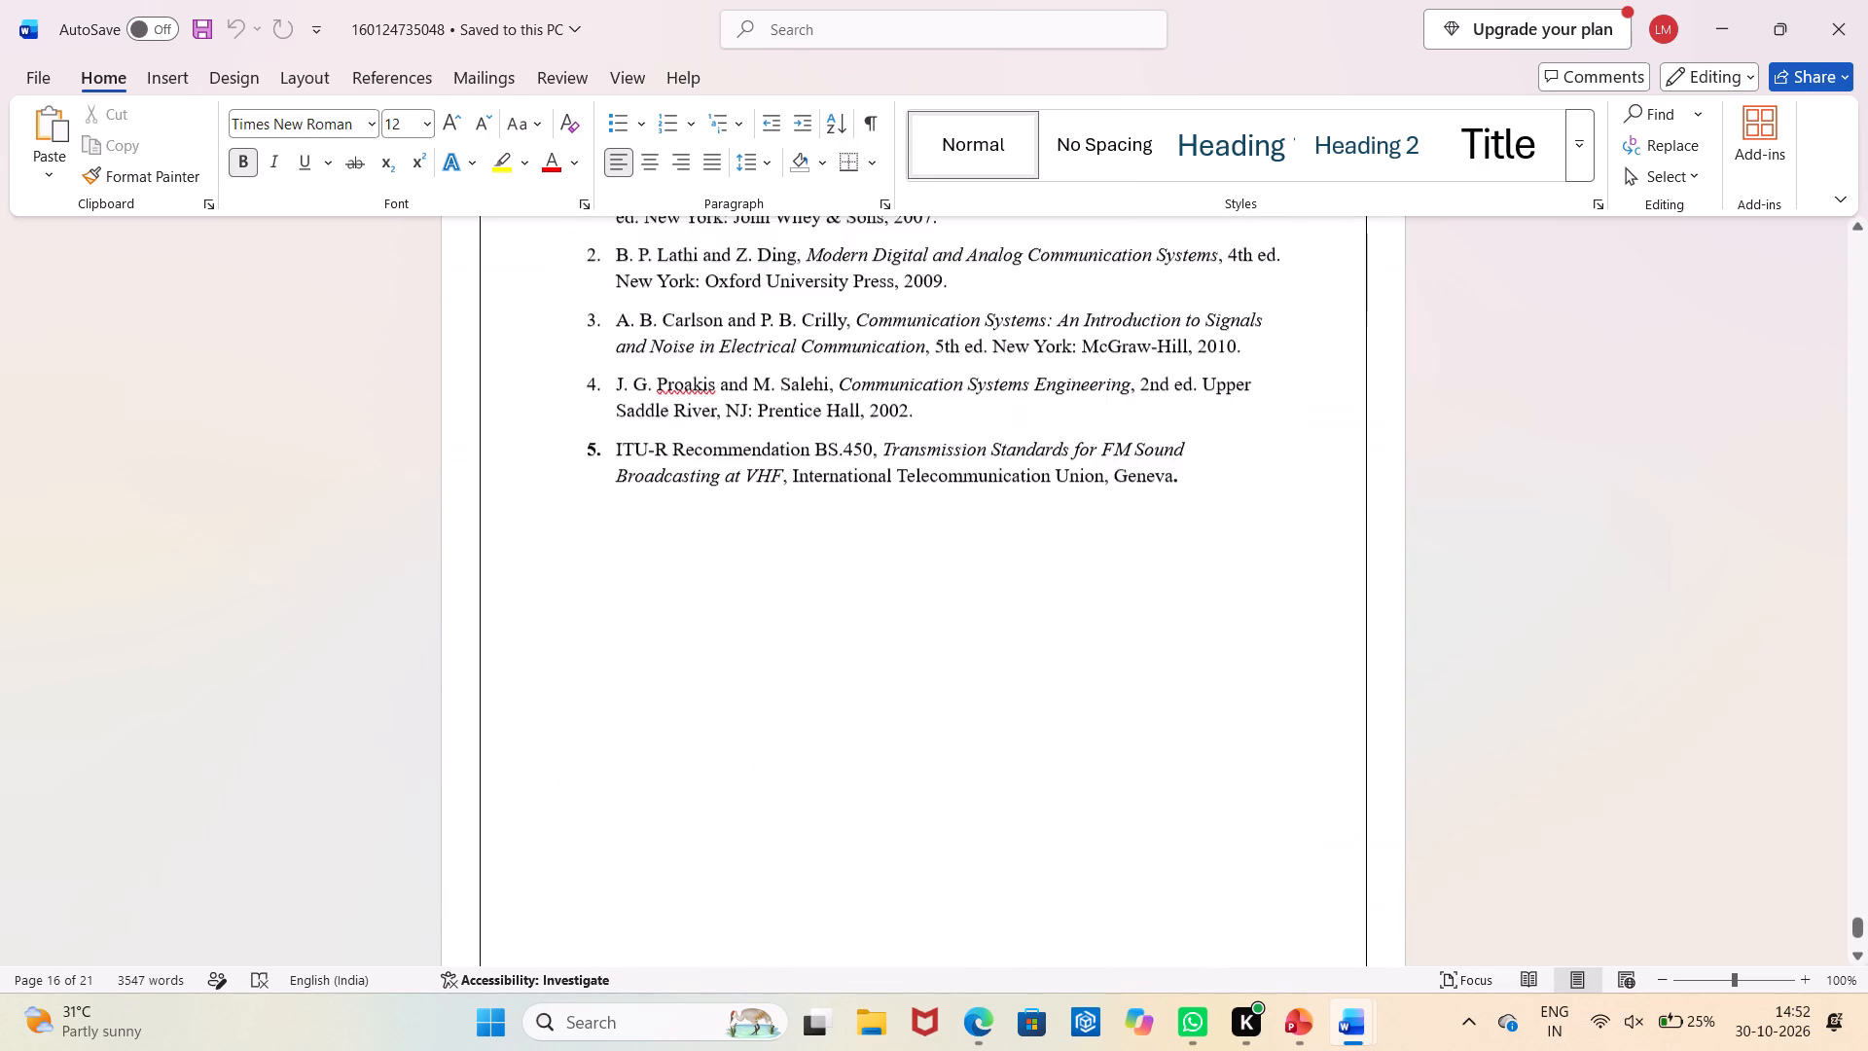
scroll(804, 651, down, 1)
scroll(804, 651, up, 5)
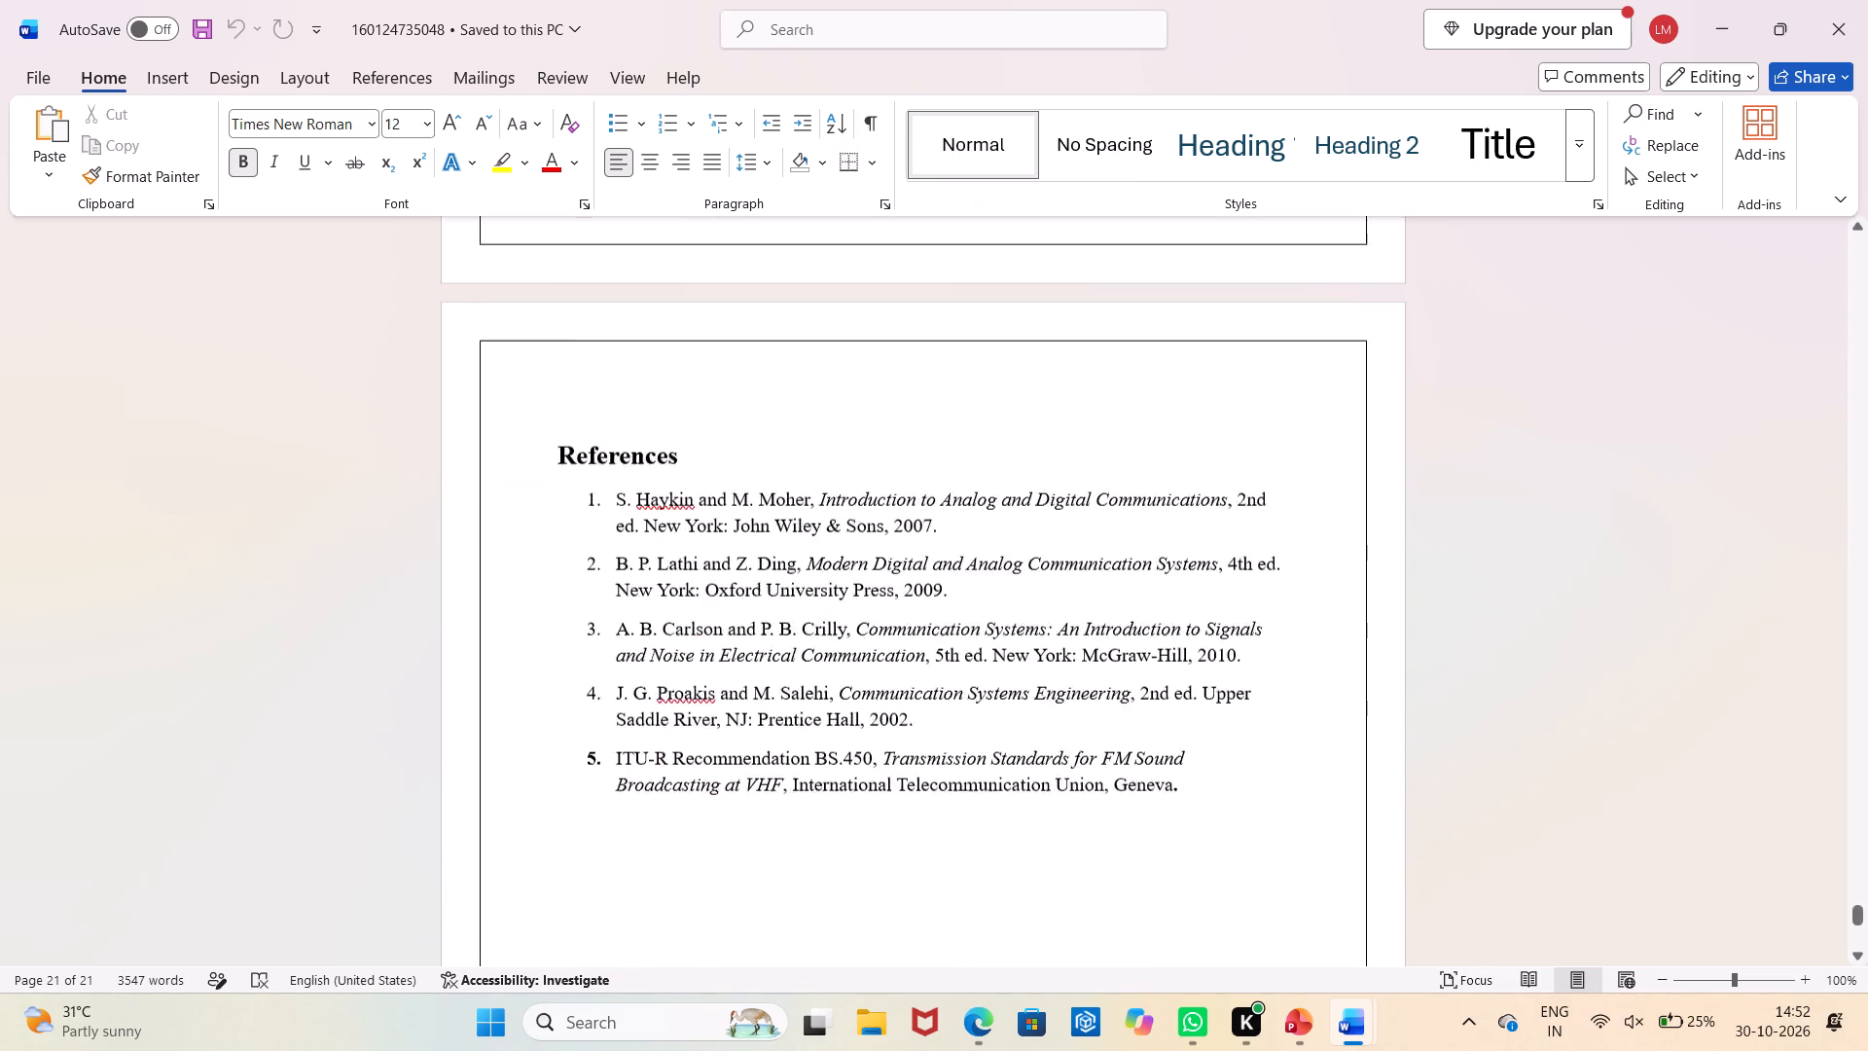
scroll(804, 651, up, 5)
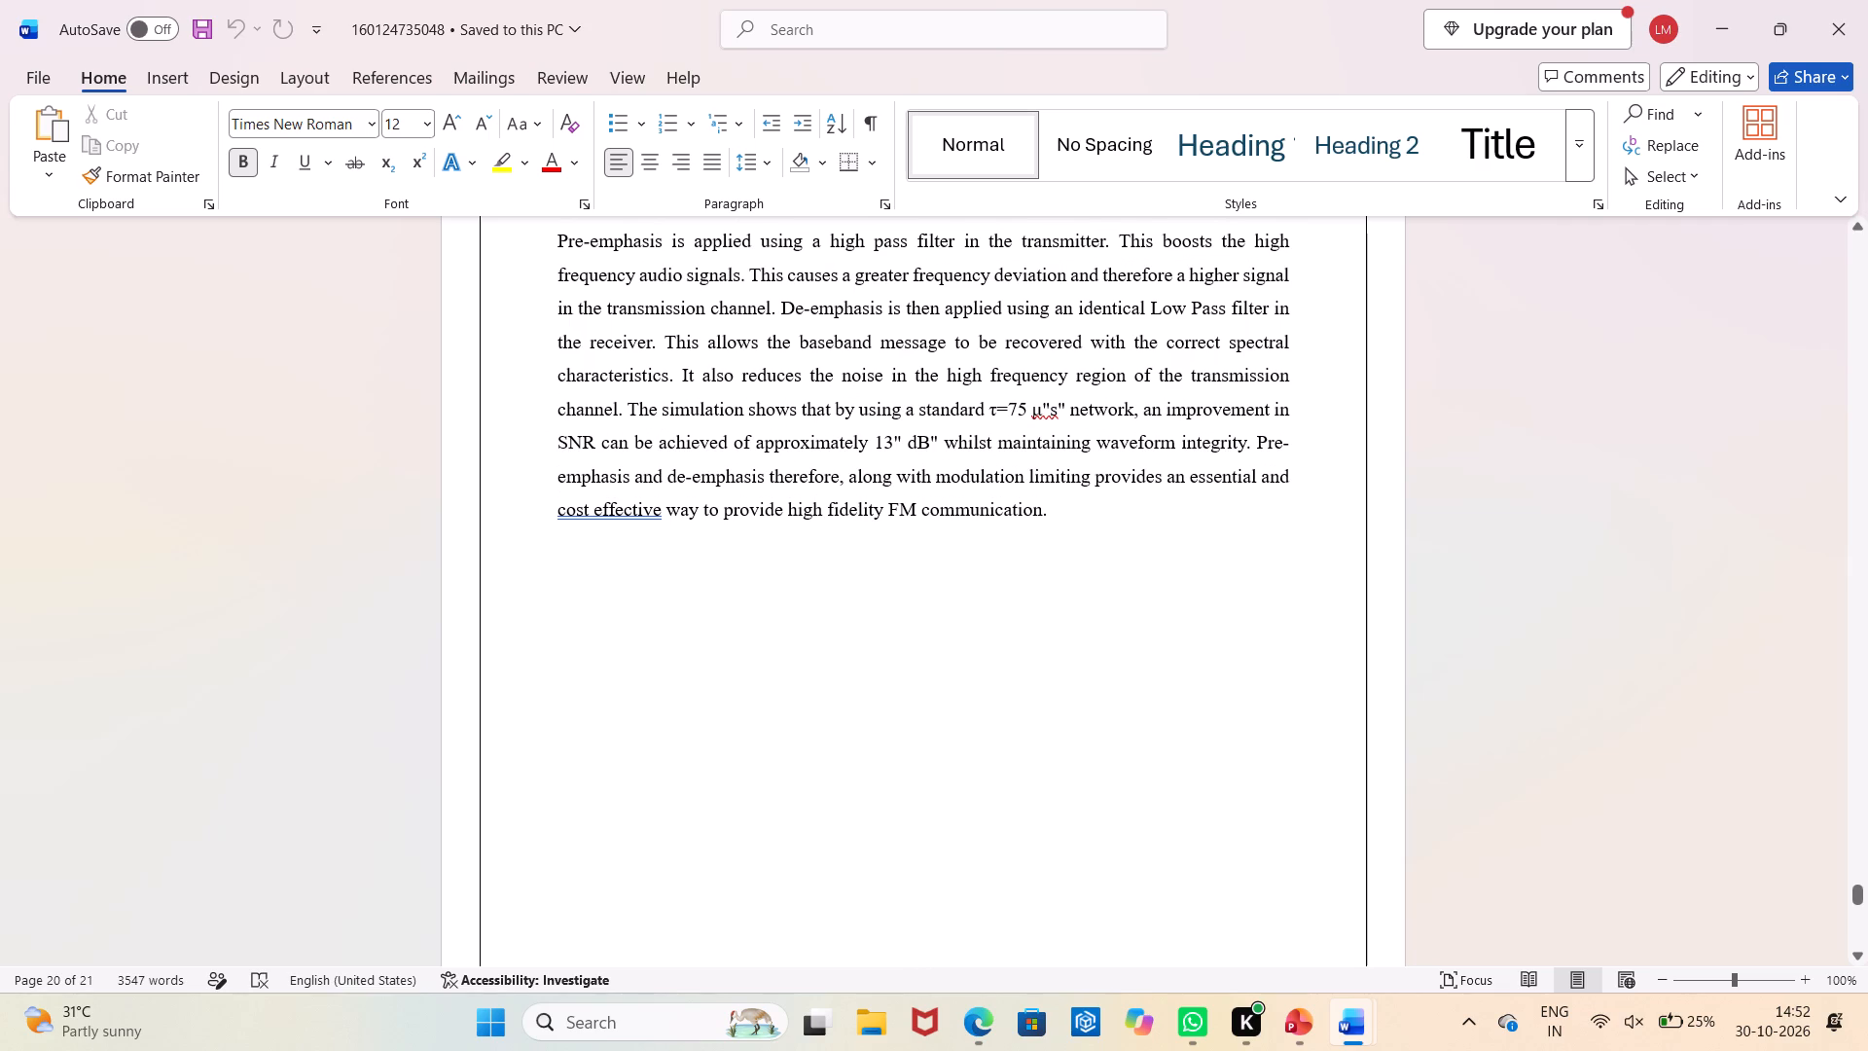
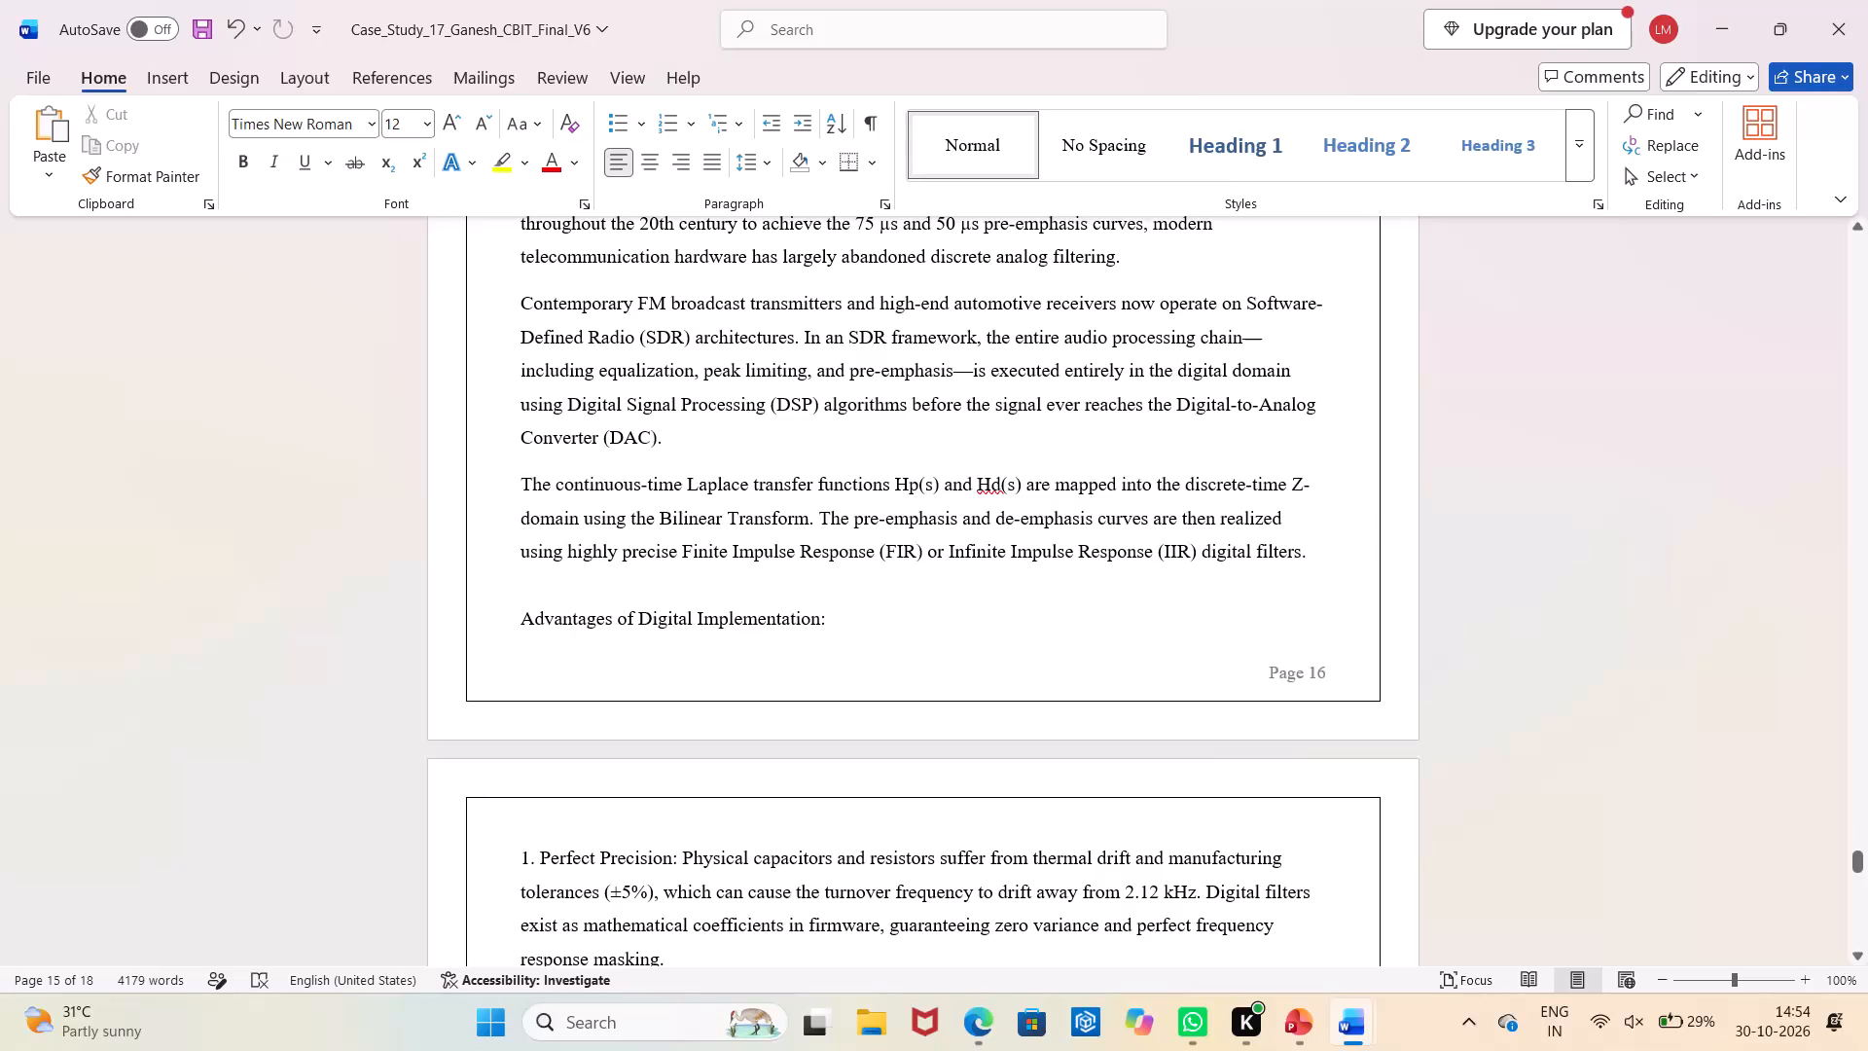
Look back from the digital implementation section through the SNR improvement proof and section 9, Filter Synthesis, to section 8's noise PSD derivation.
scroll(533, 556, up, 5)
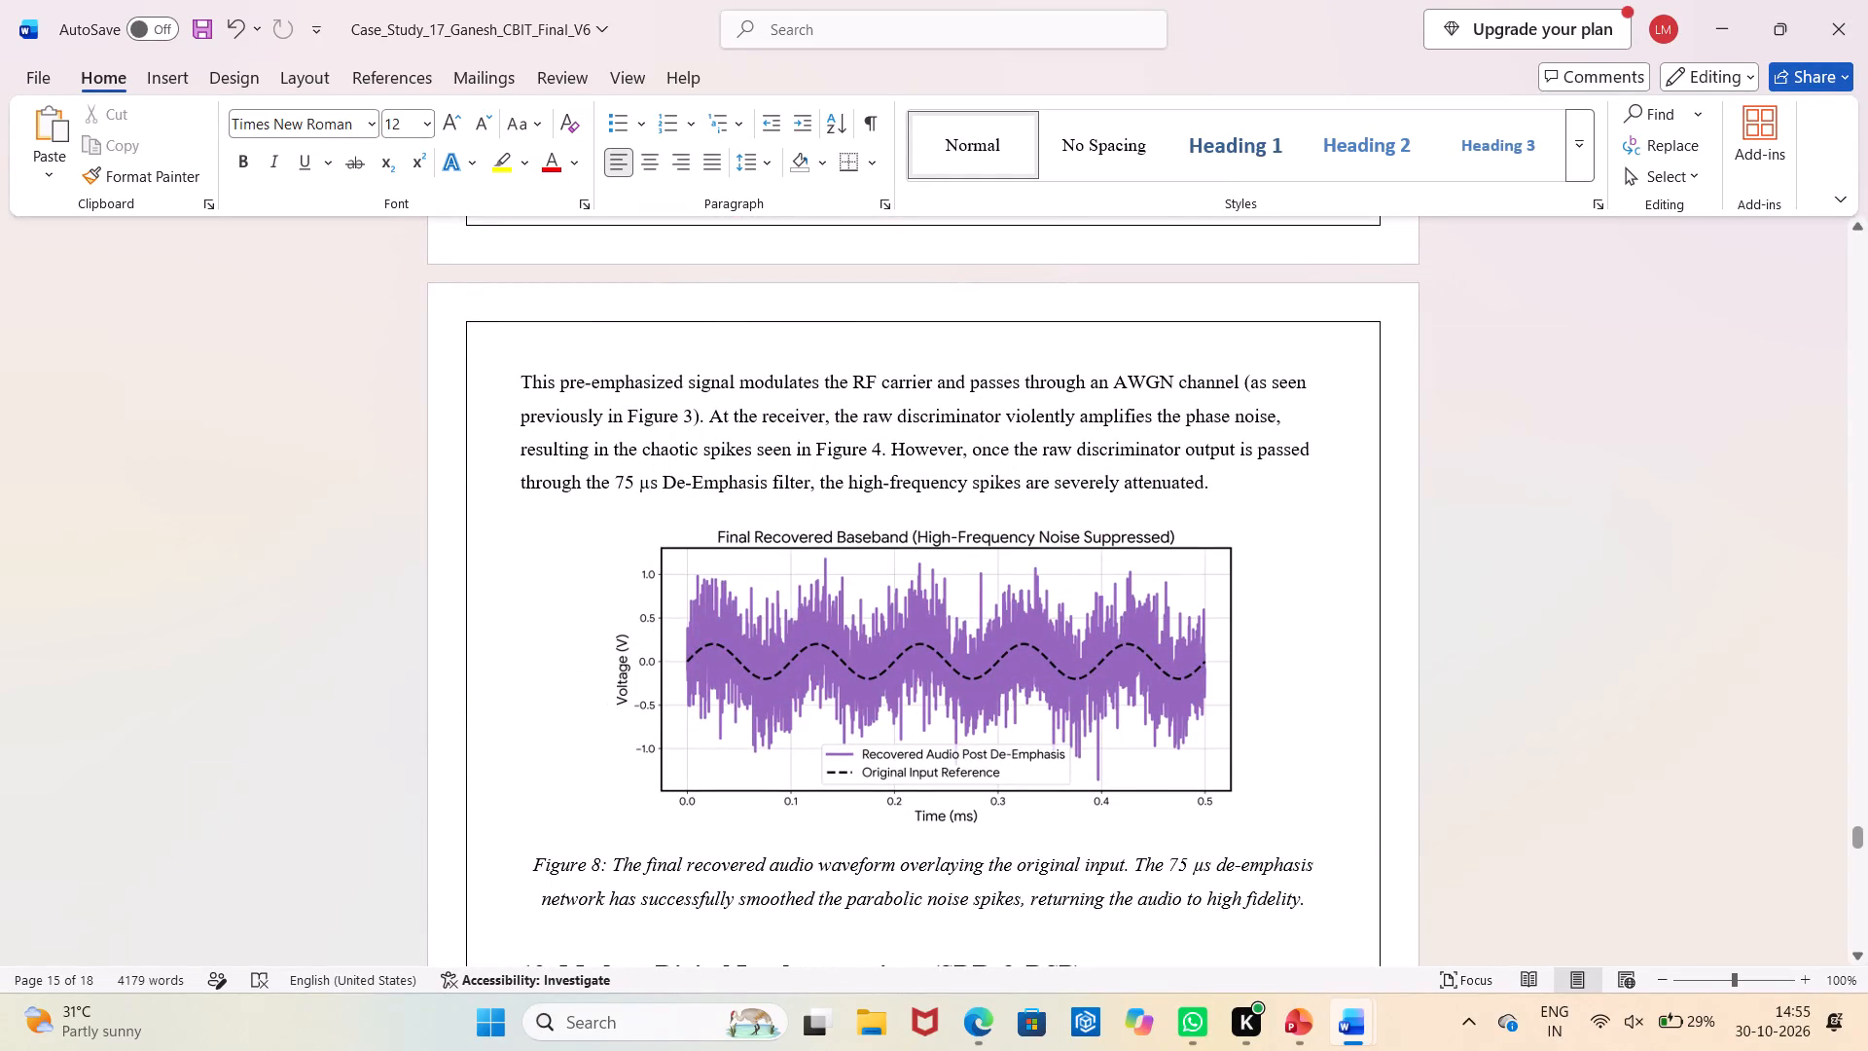
scroll(711, 538, up, 11)
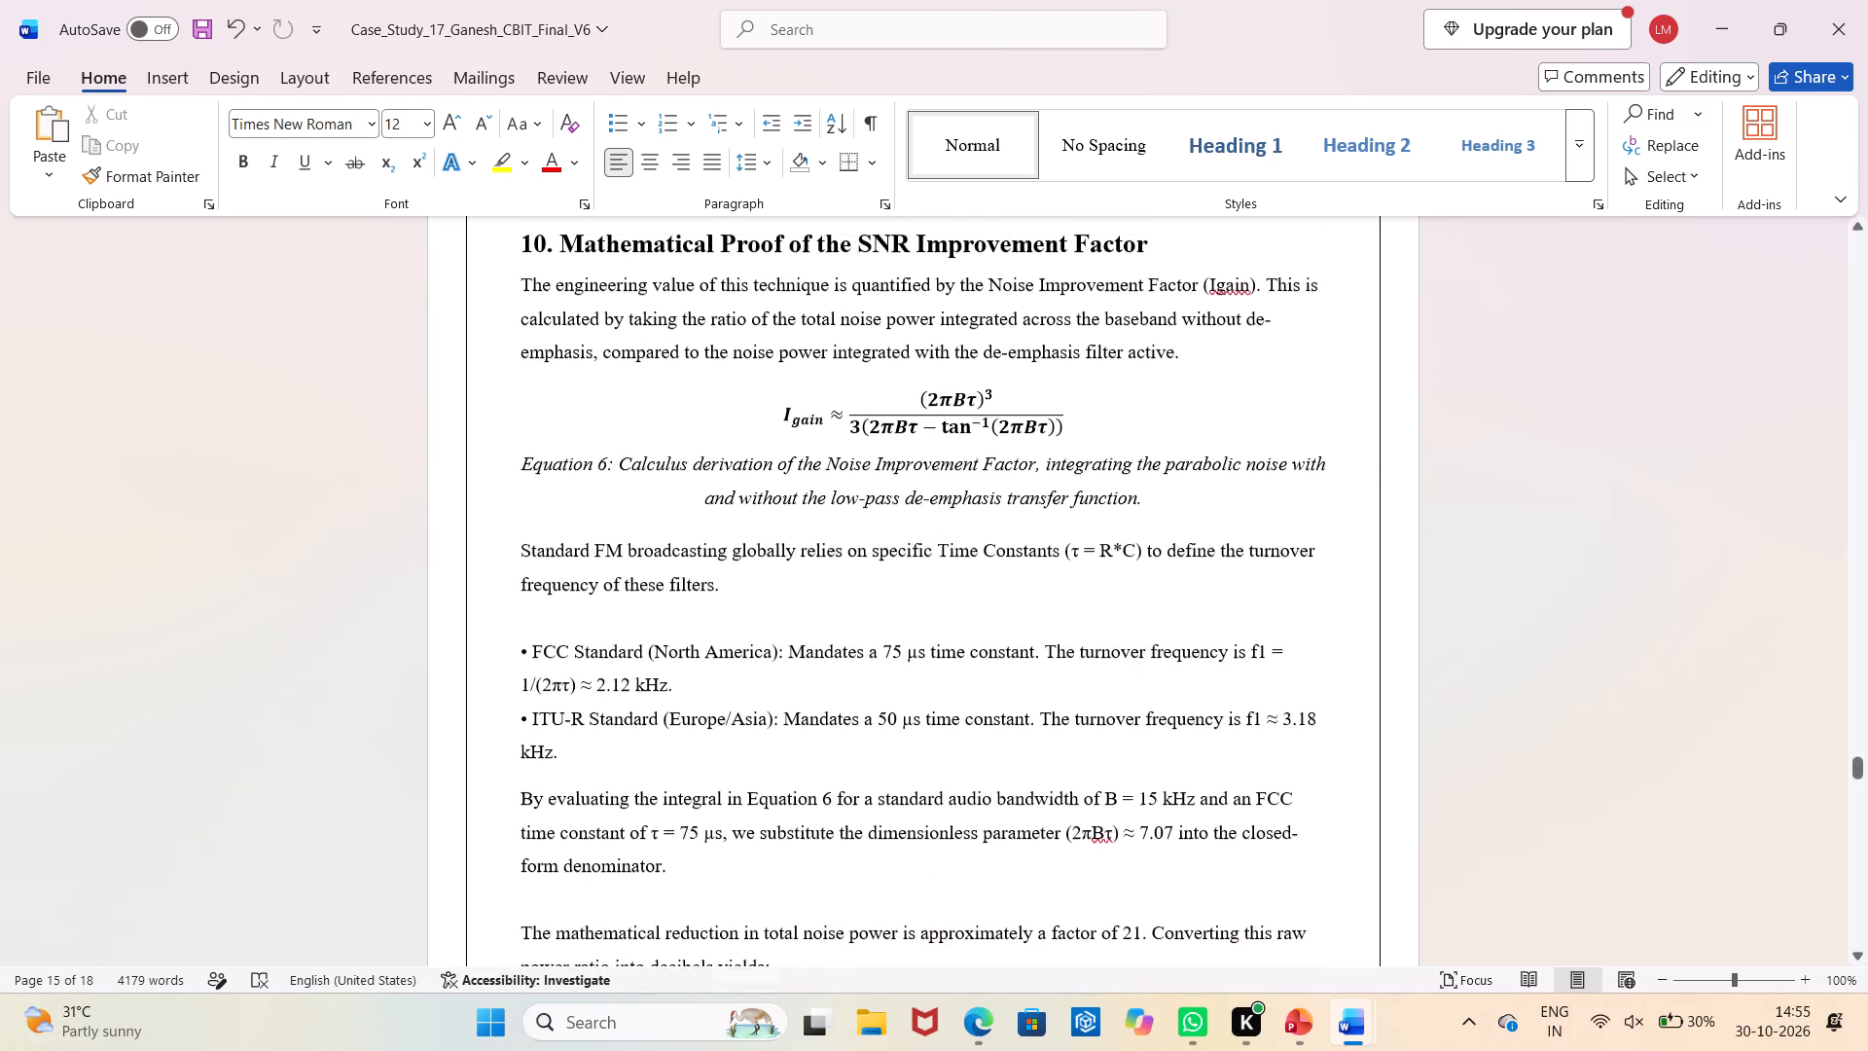
scroll(711, 538, up, 7)
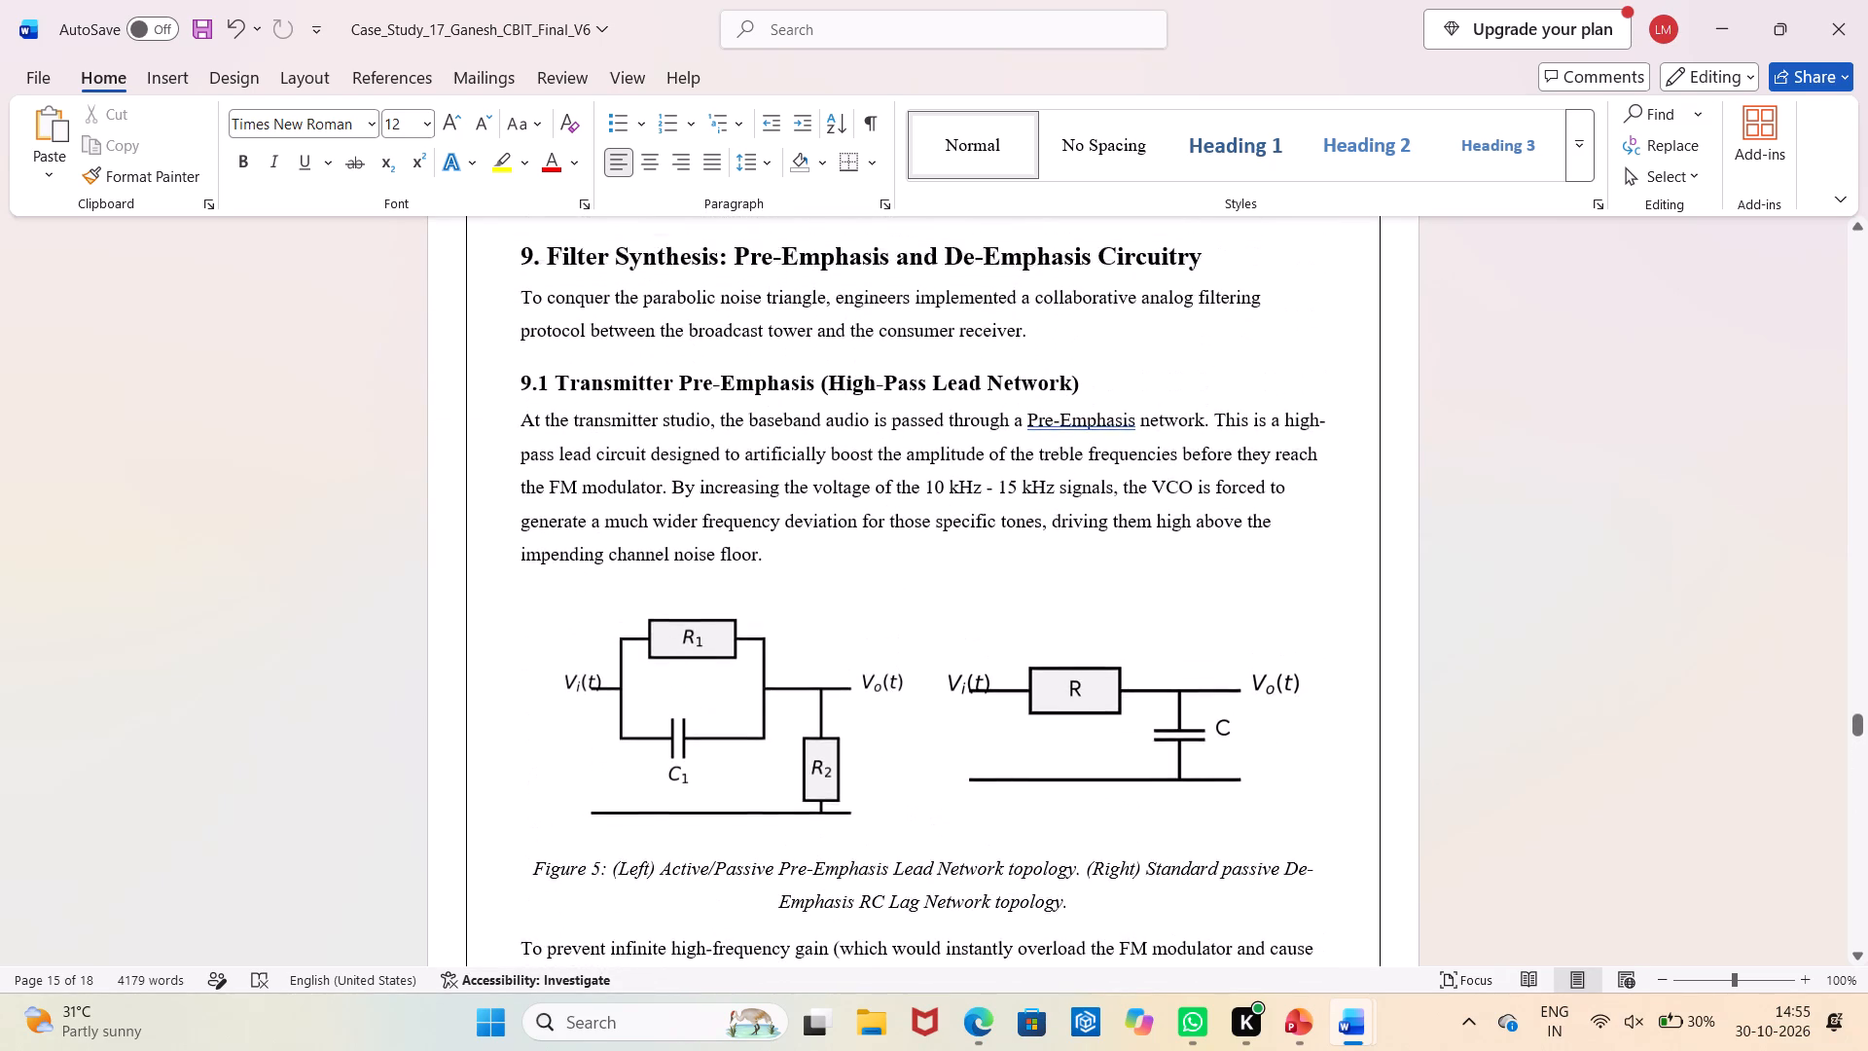
scroll(711, 538, up, 5)
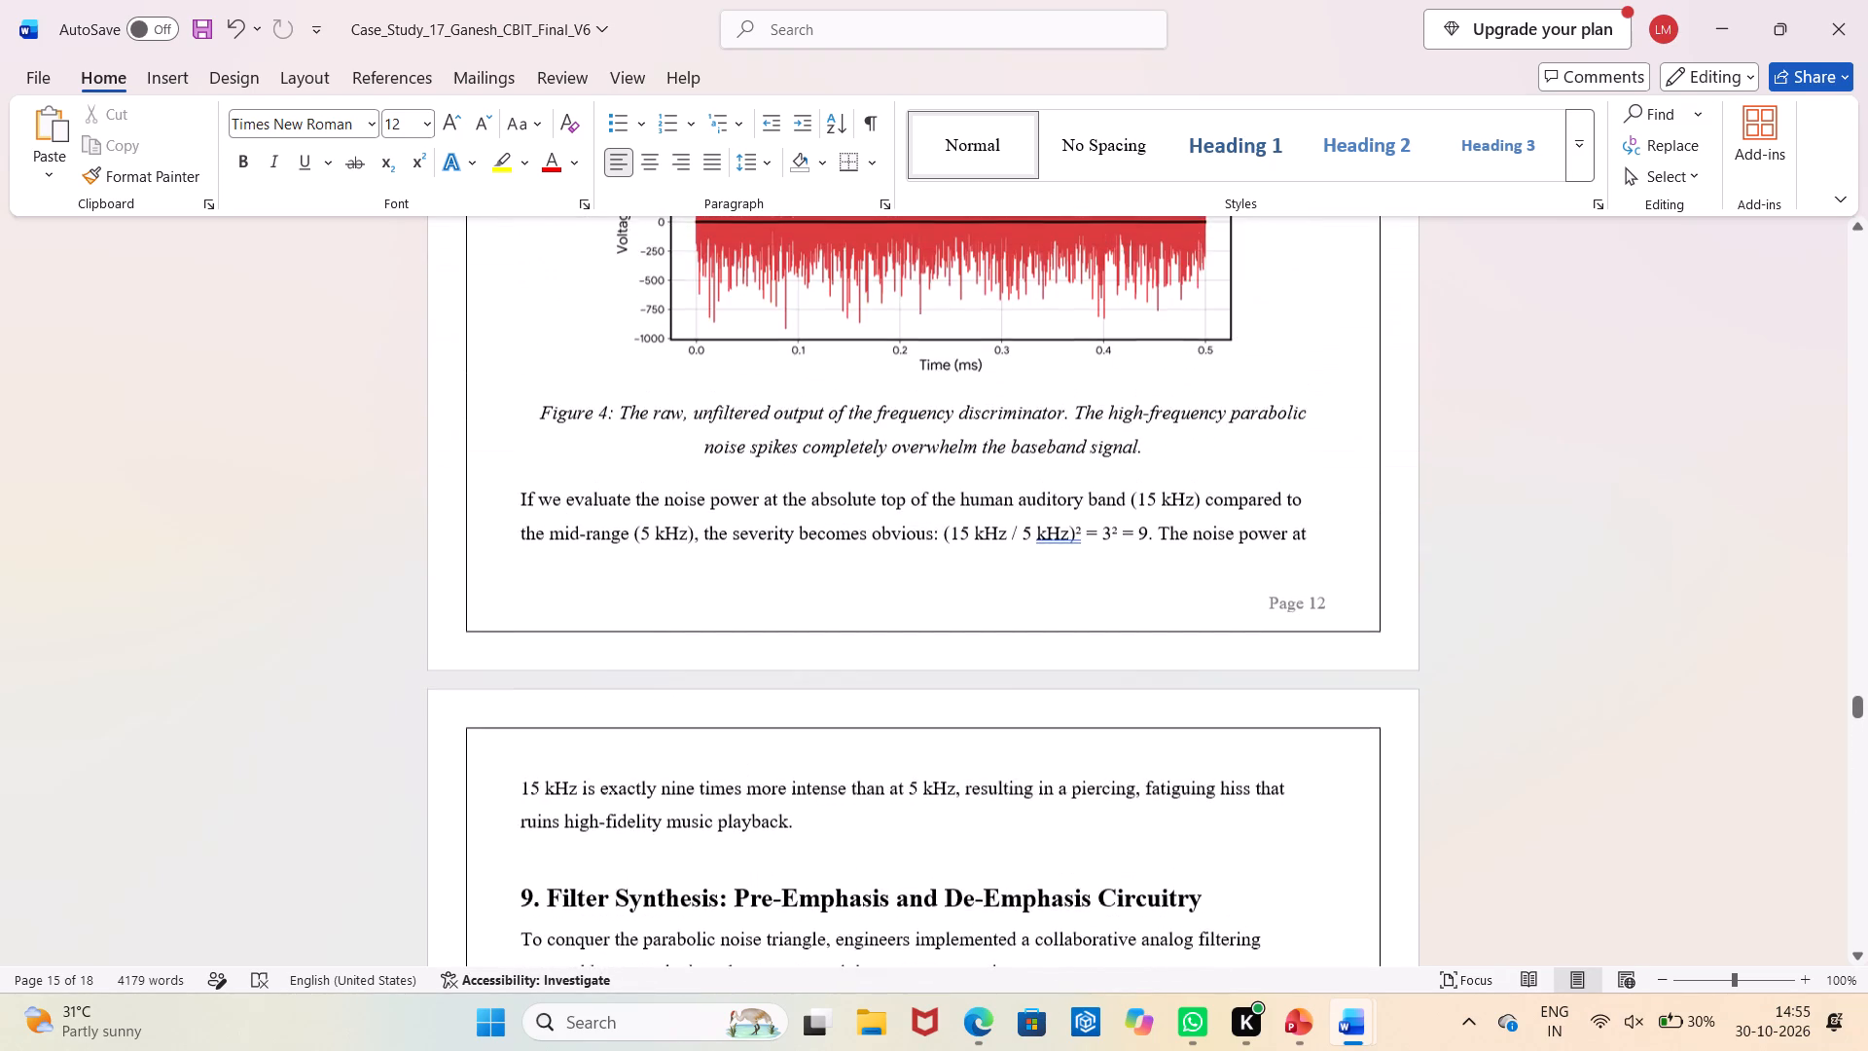
scroll(711, 538, up, 4)
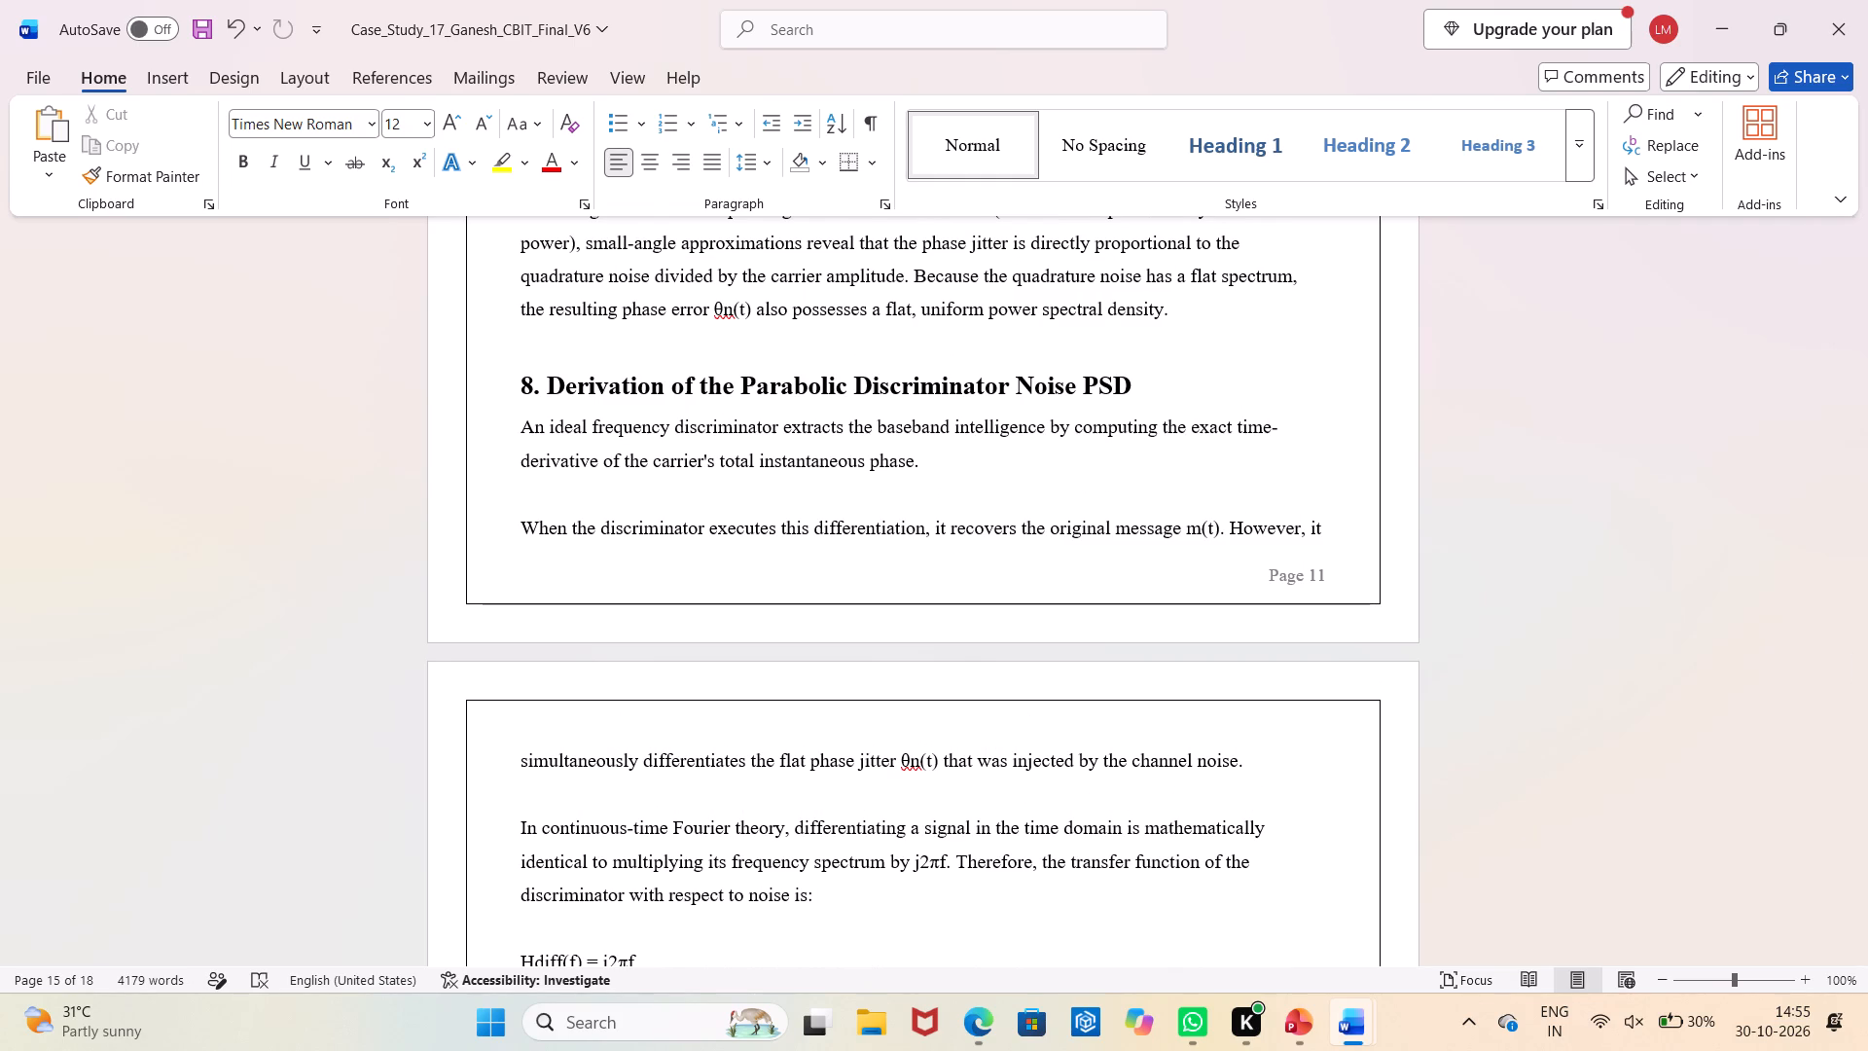
Examine section 8, Derivation of the Parabolic Discriminator Noise PSD, from its opening text through Equation 4 to the Figure 4 noise plot.
scroll(772, 572, down, 2)
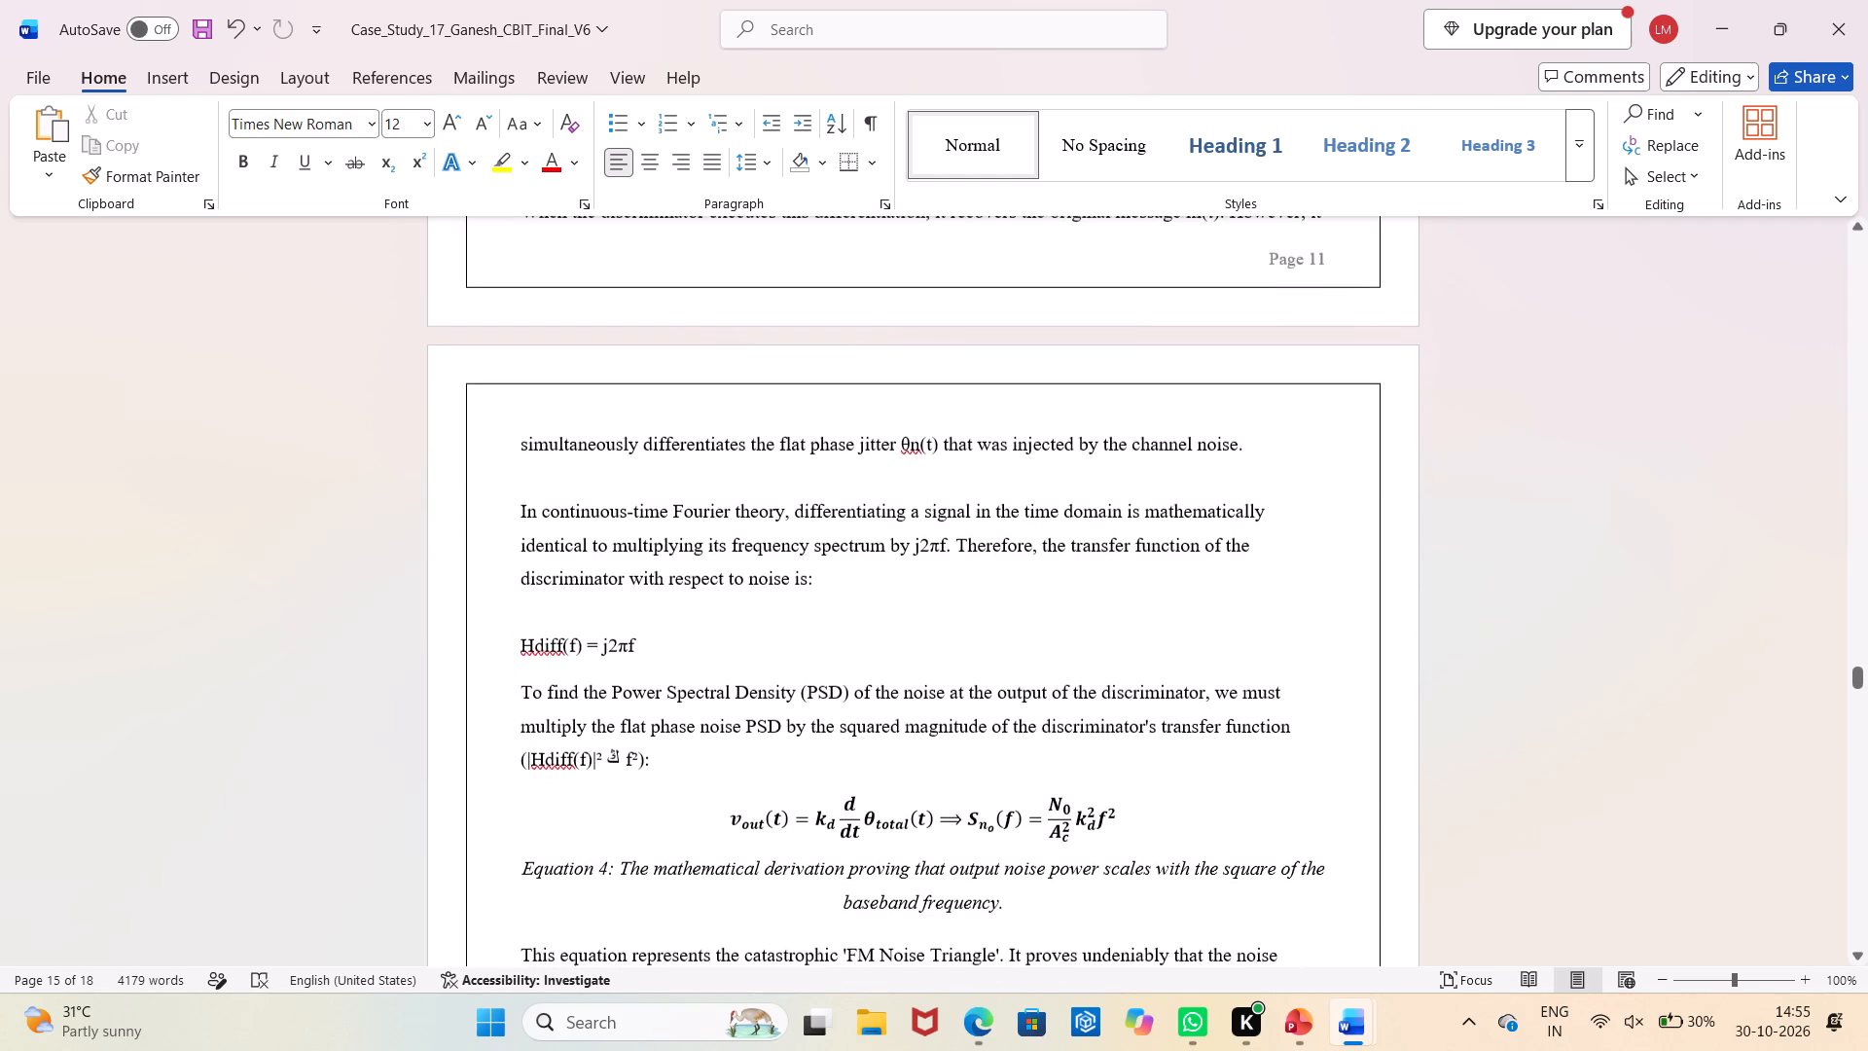
scroll(772, 572, down, 1)
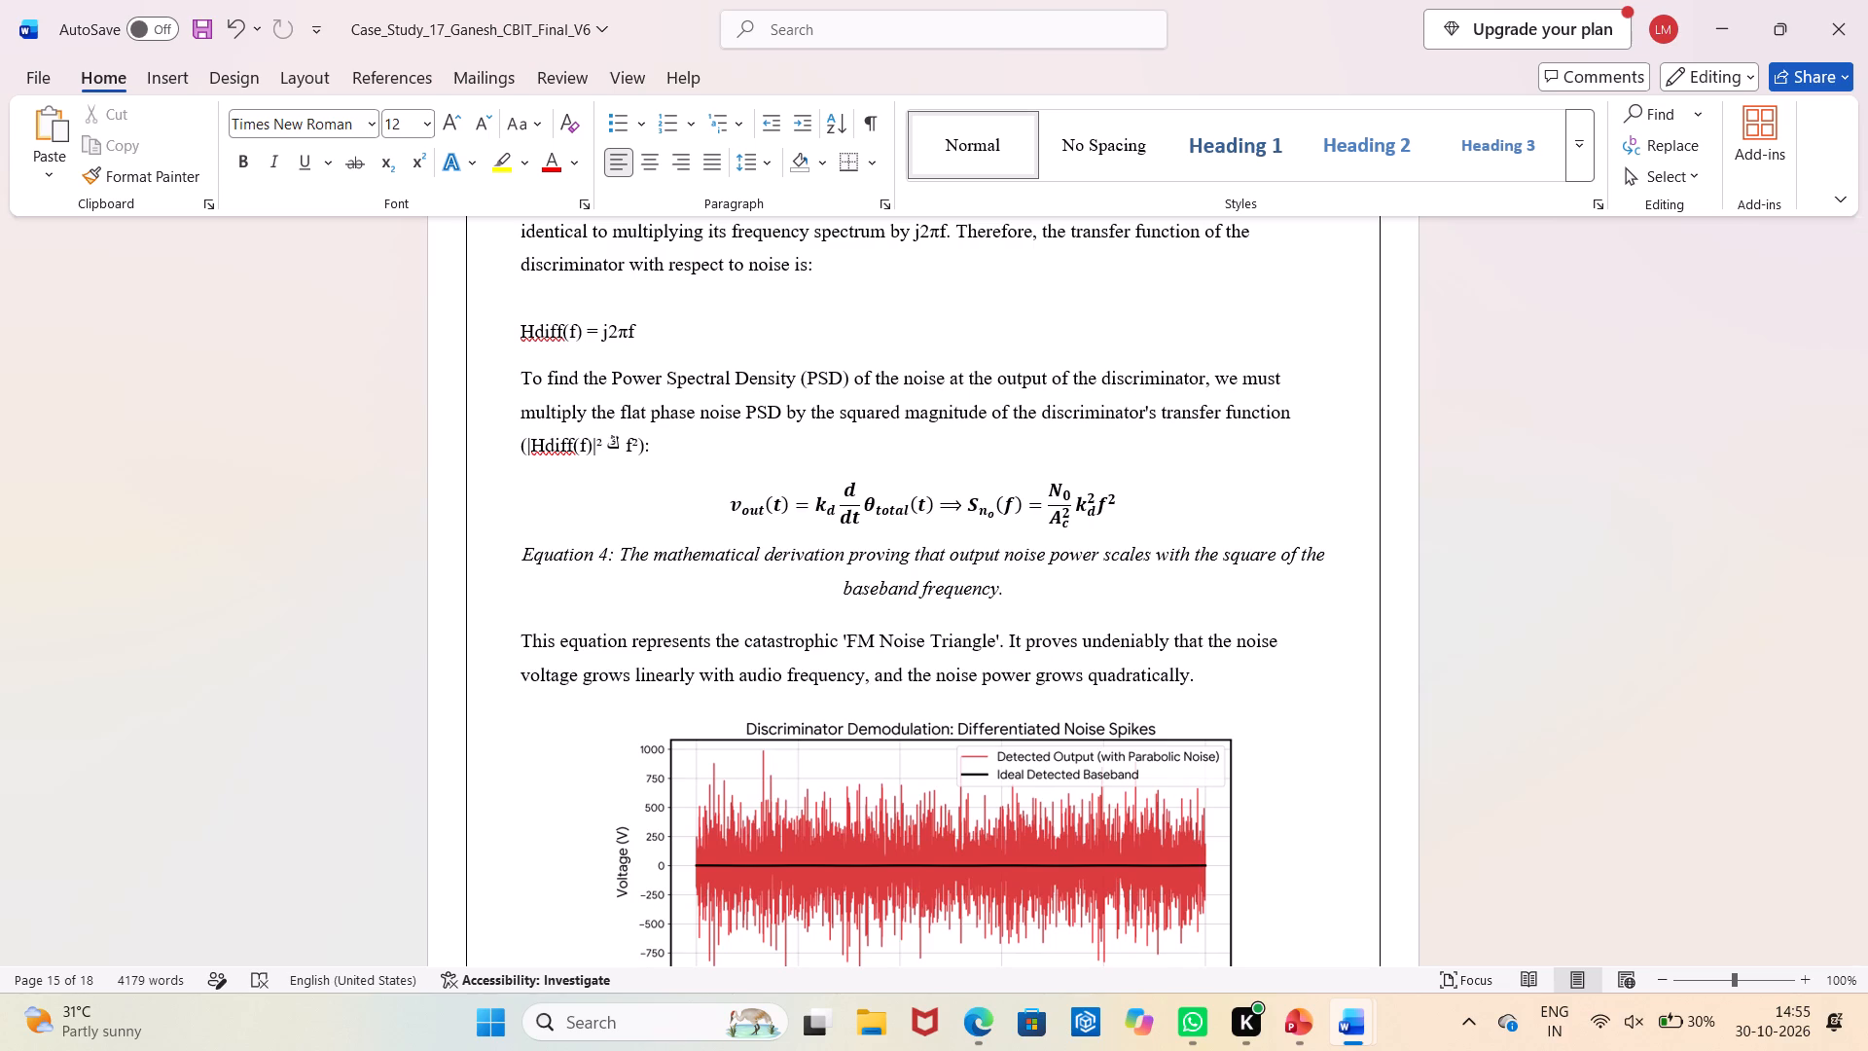
scroll(774, 709, down, 1)
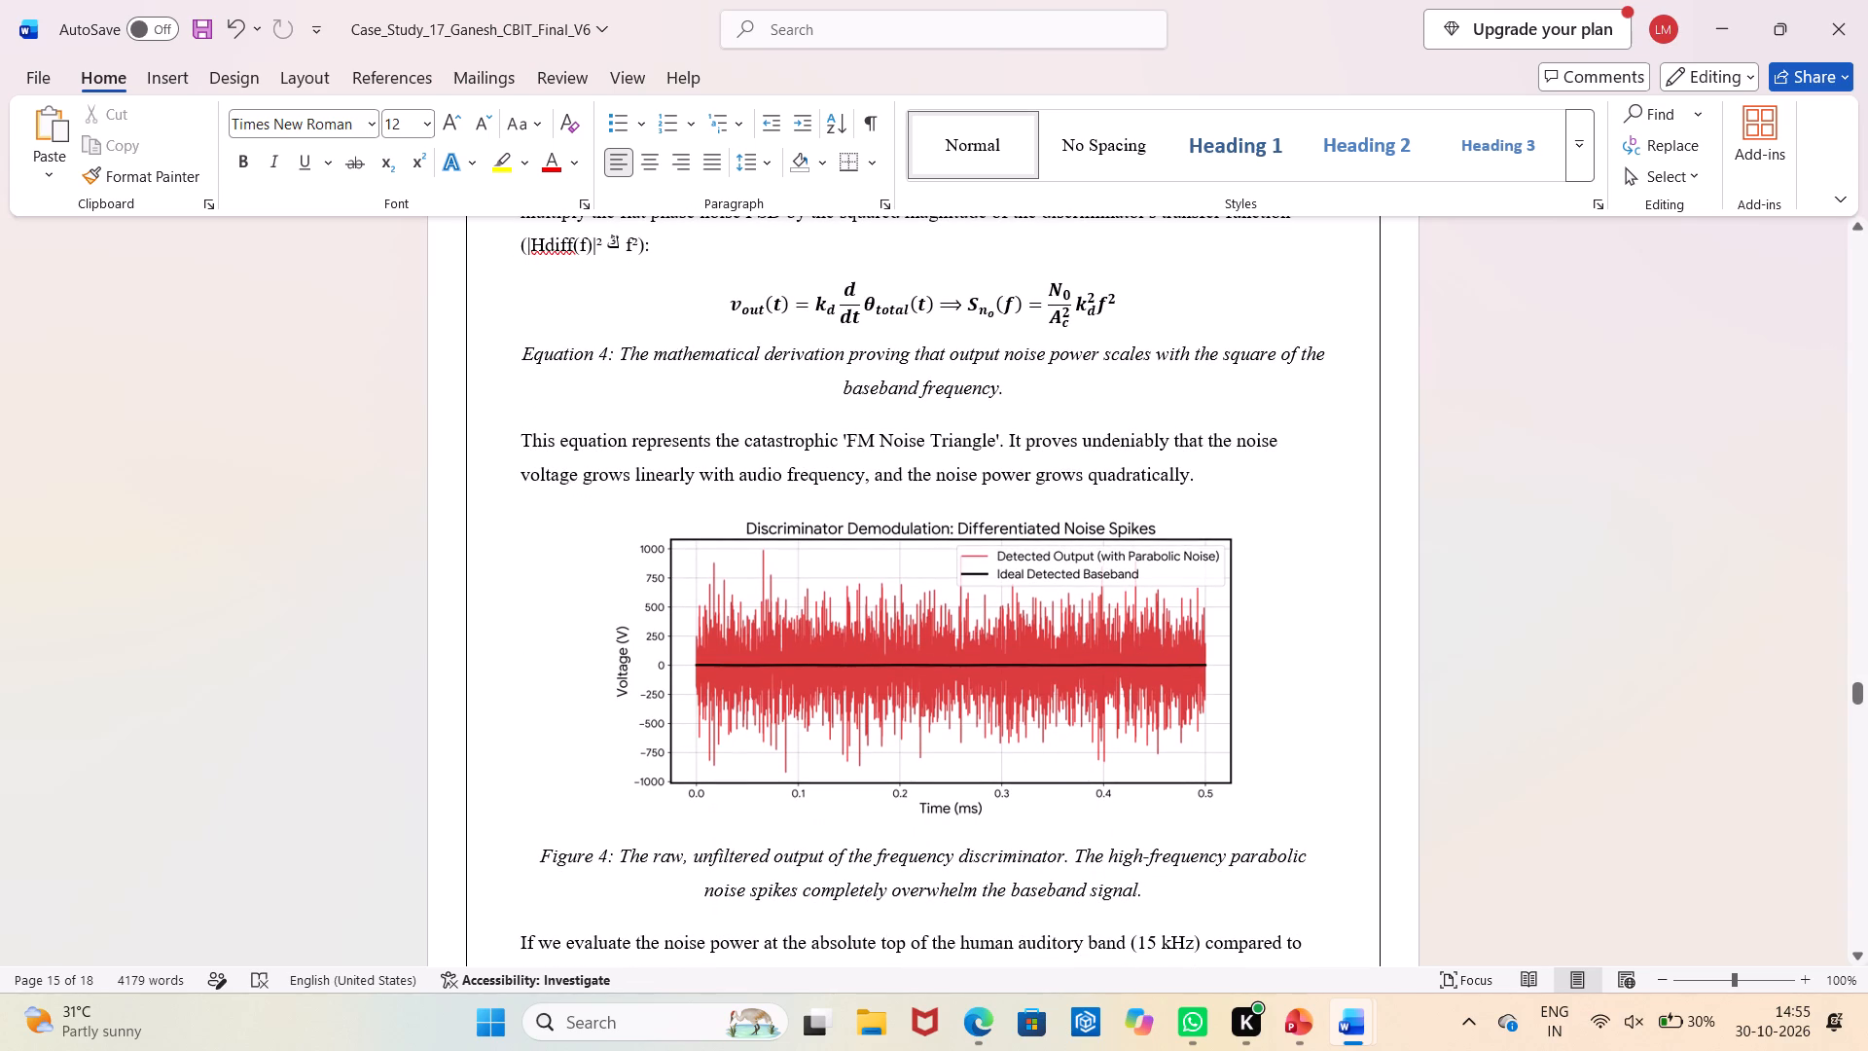
scroll(882, 587, up, 4)
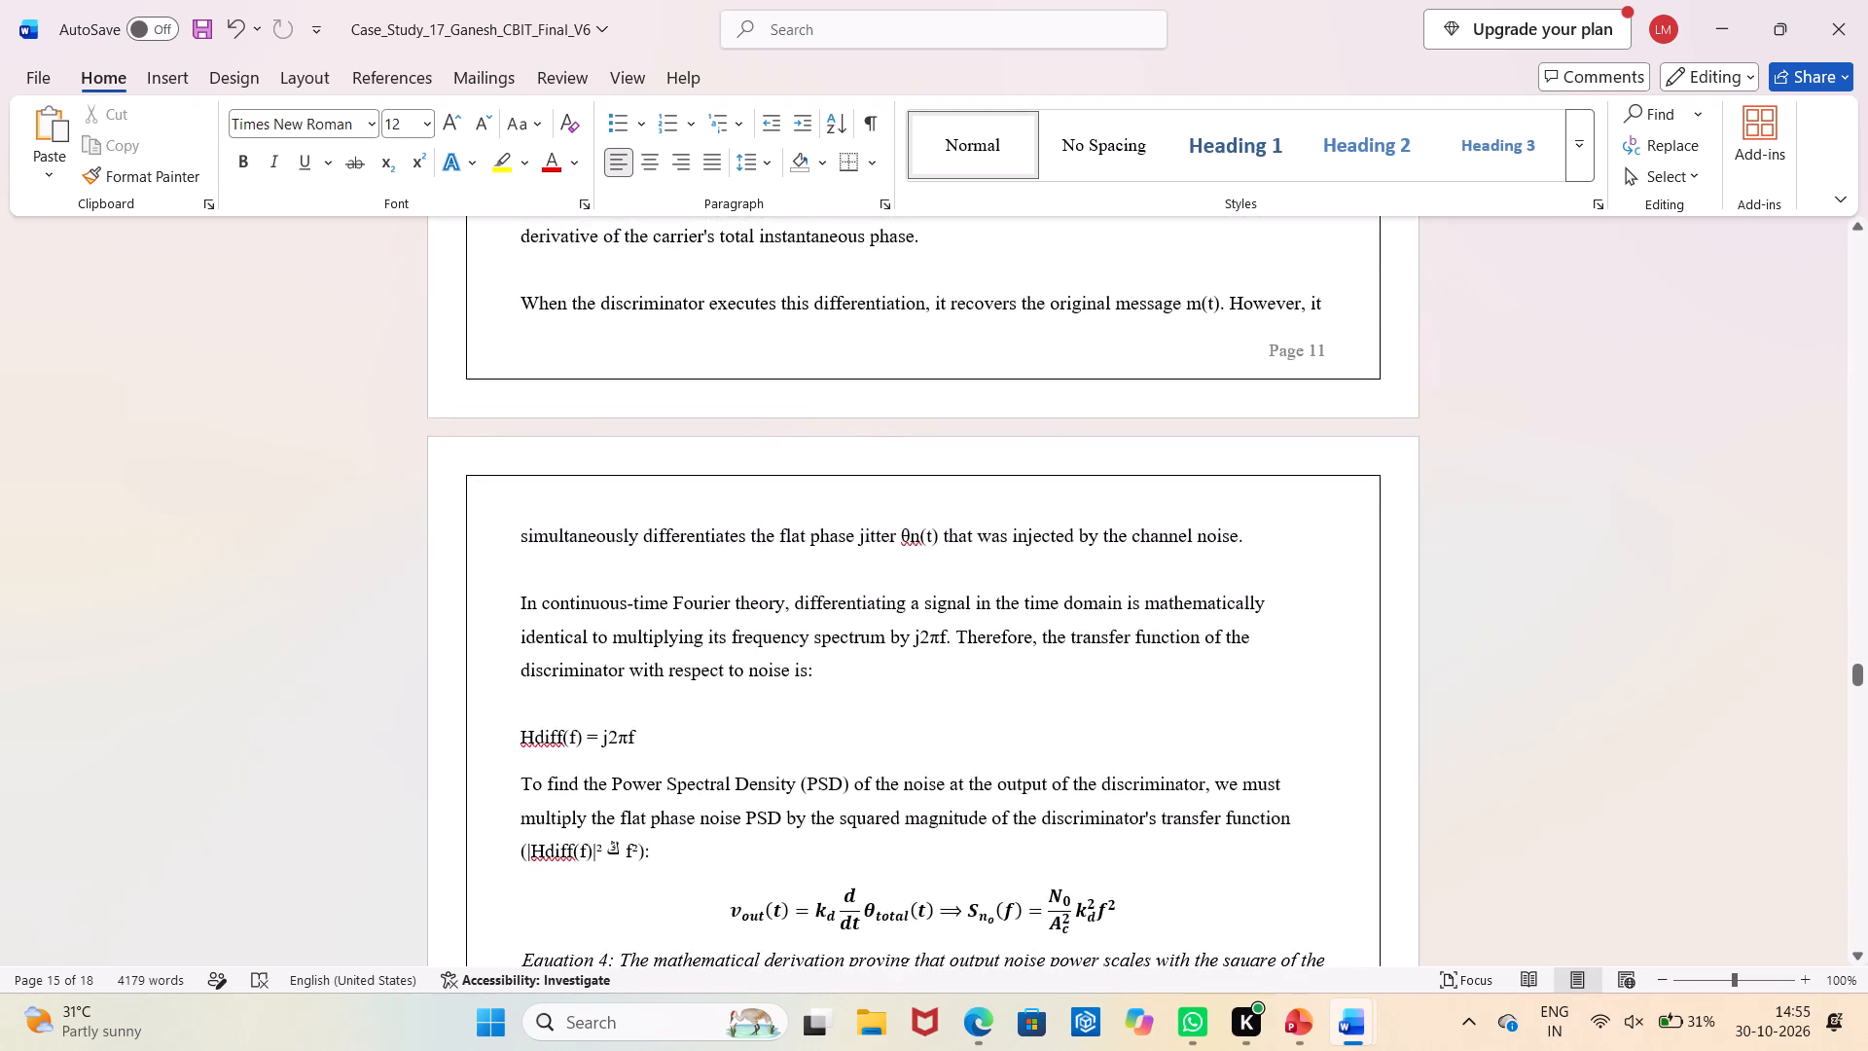
scroll(882, 587, up, 2)
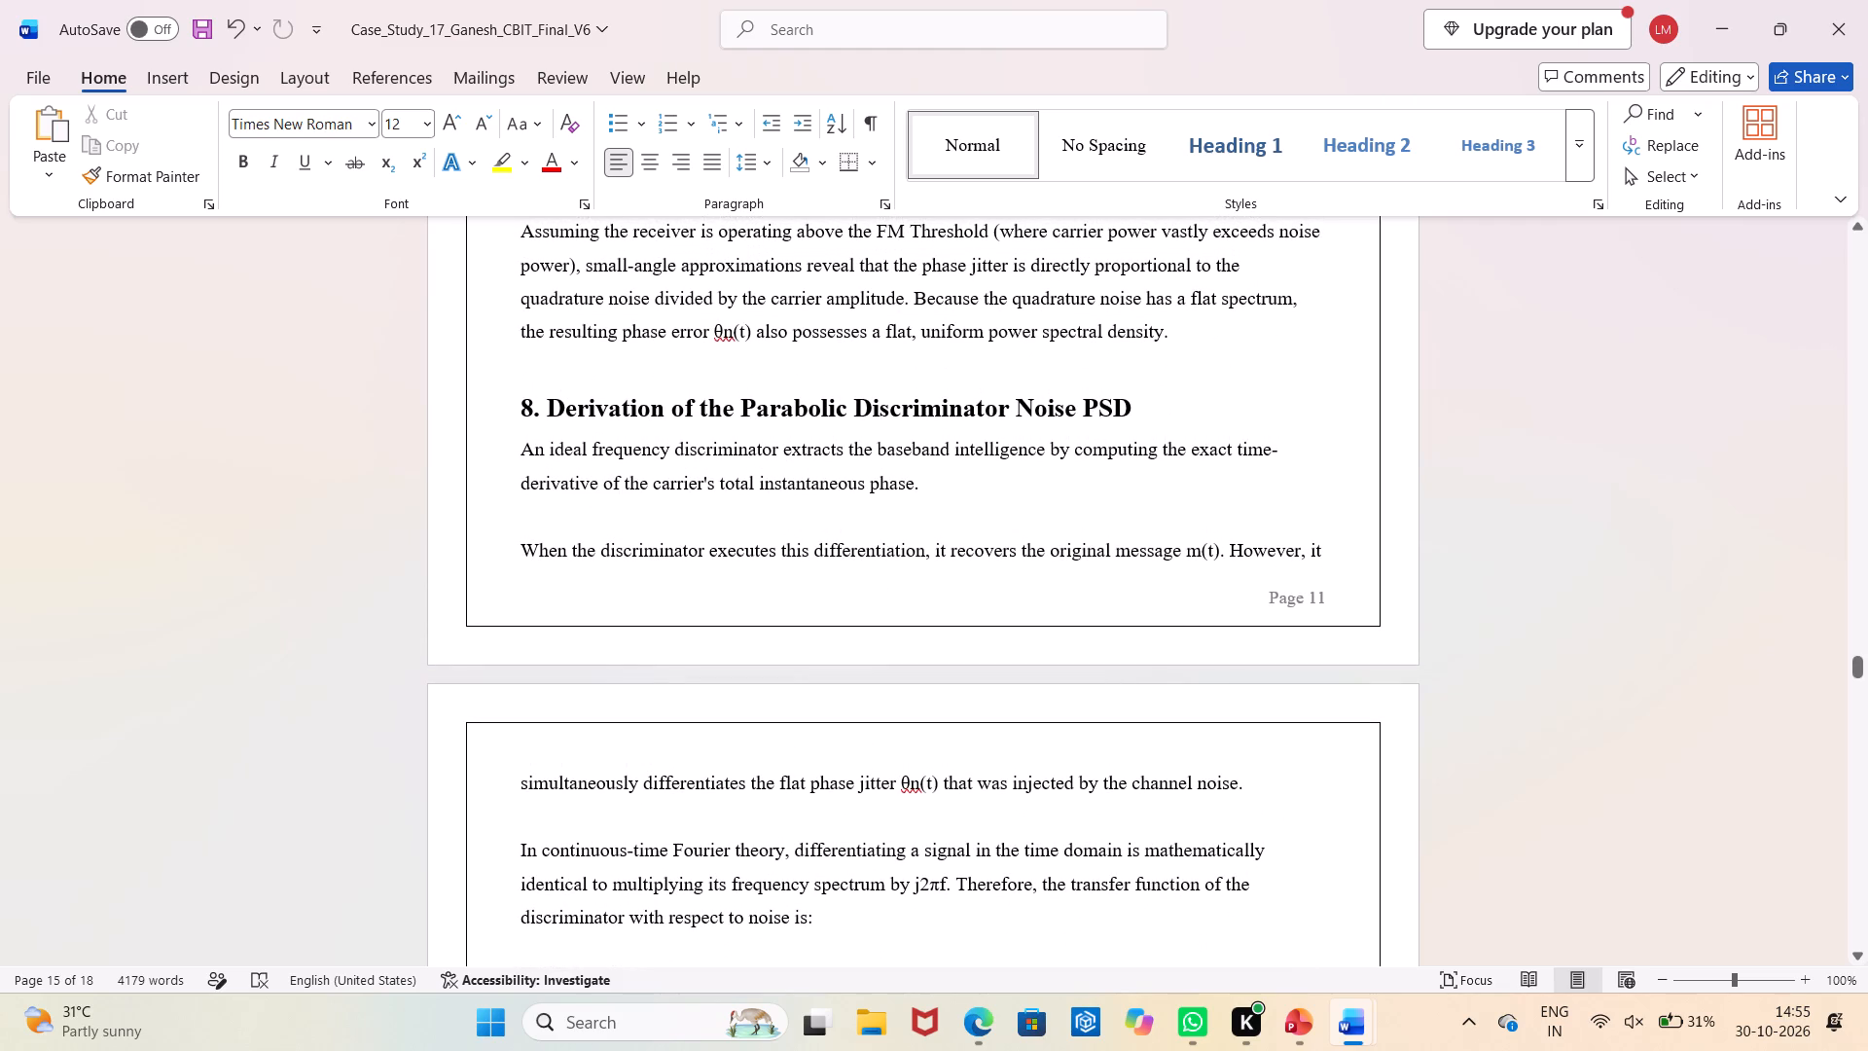
scroll(911, 622, down, 1)
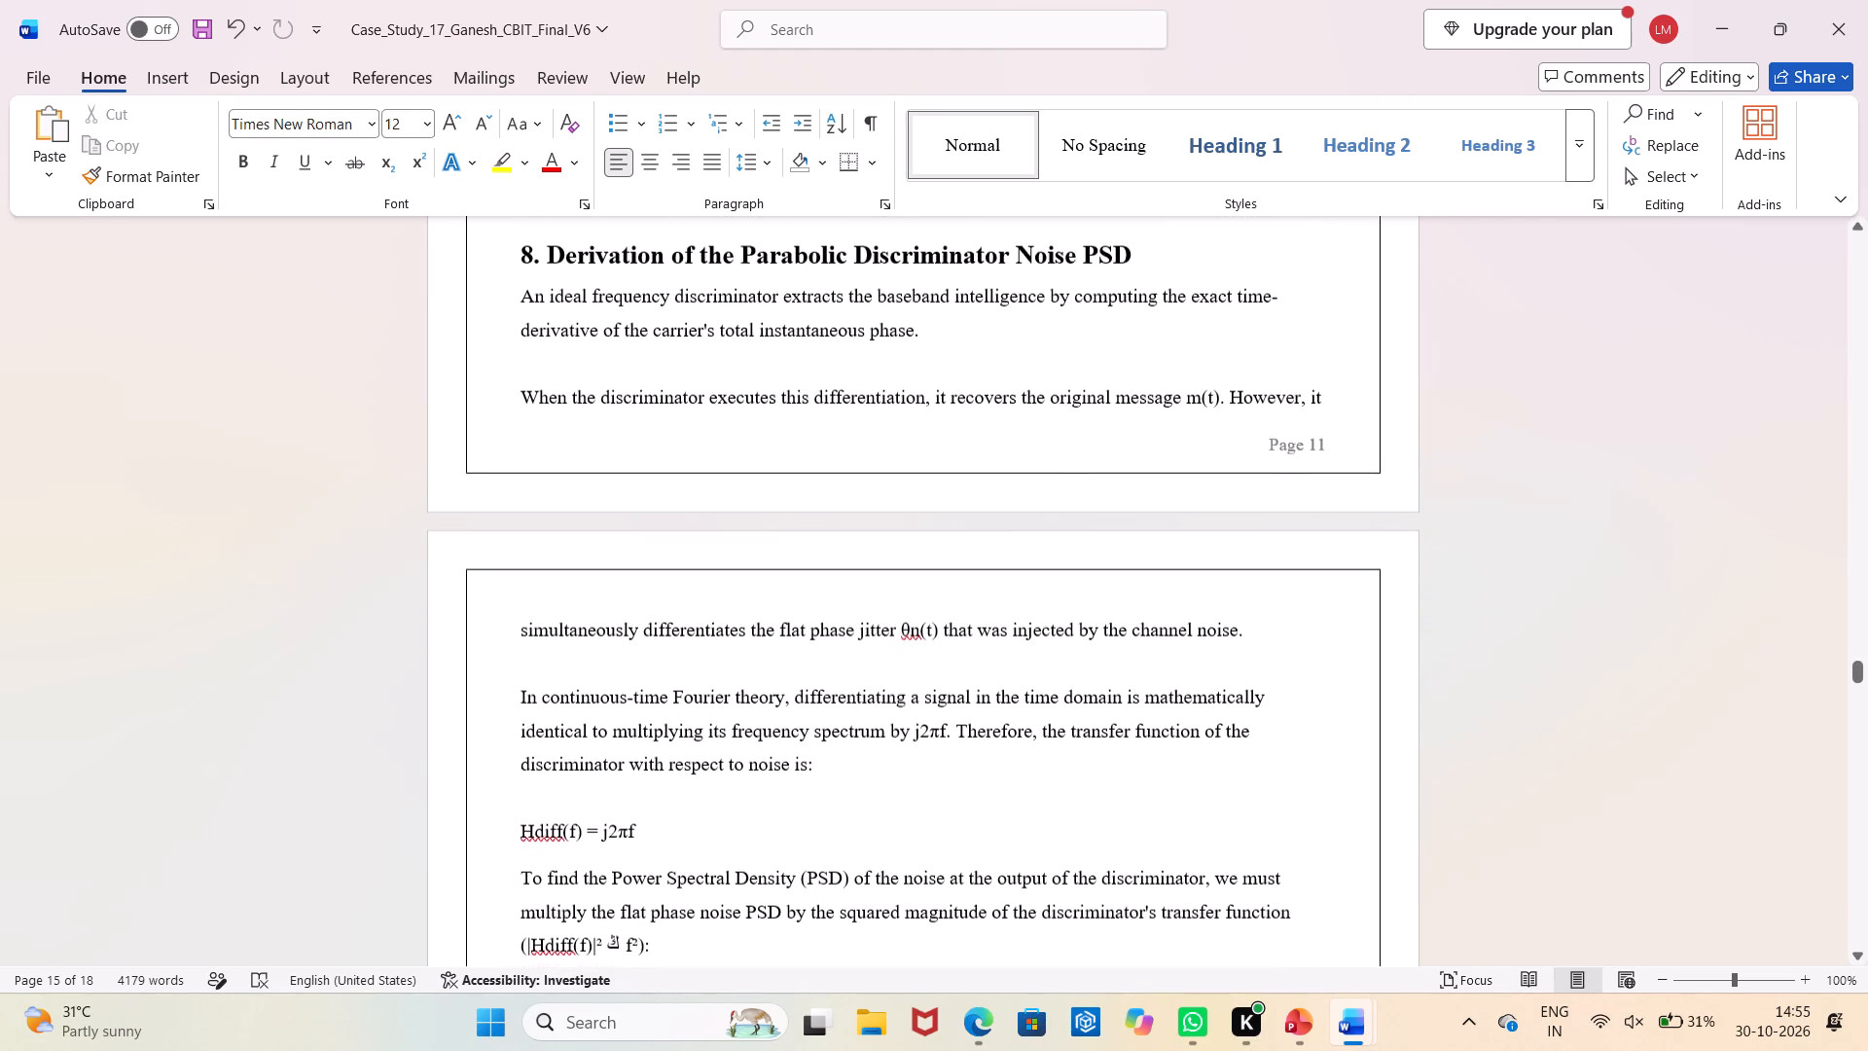
scroll(911, 622, down, 2)
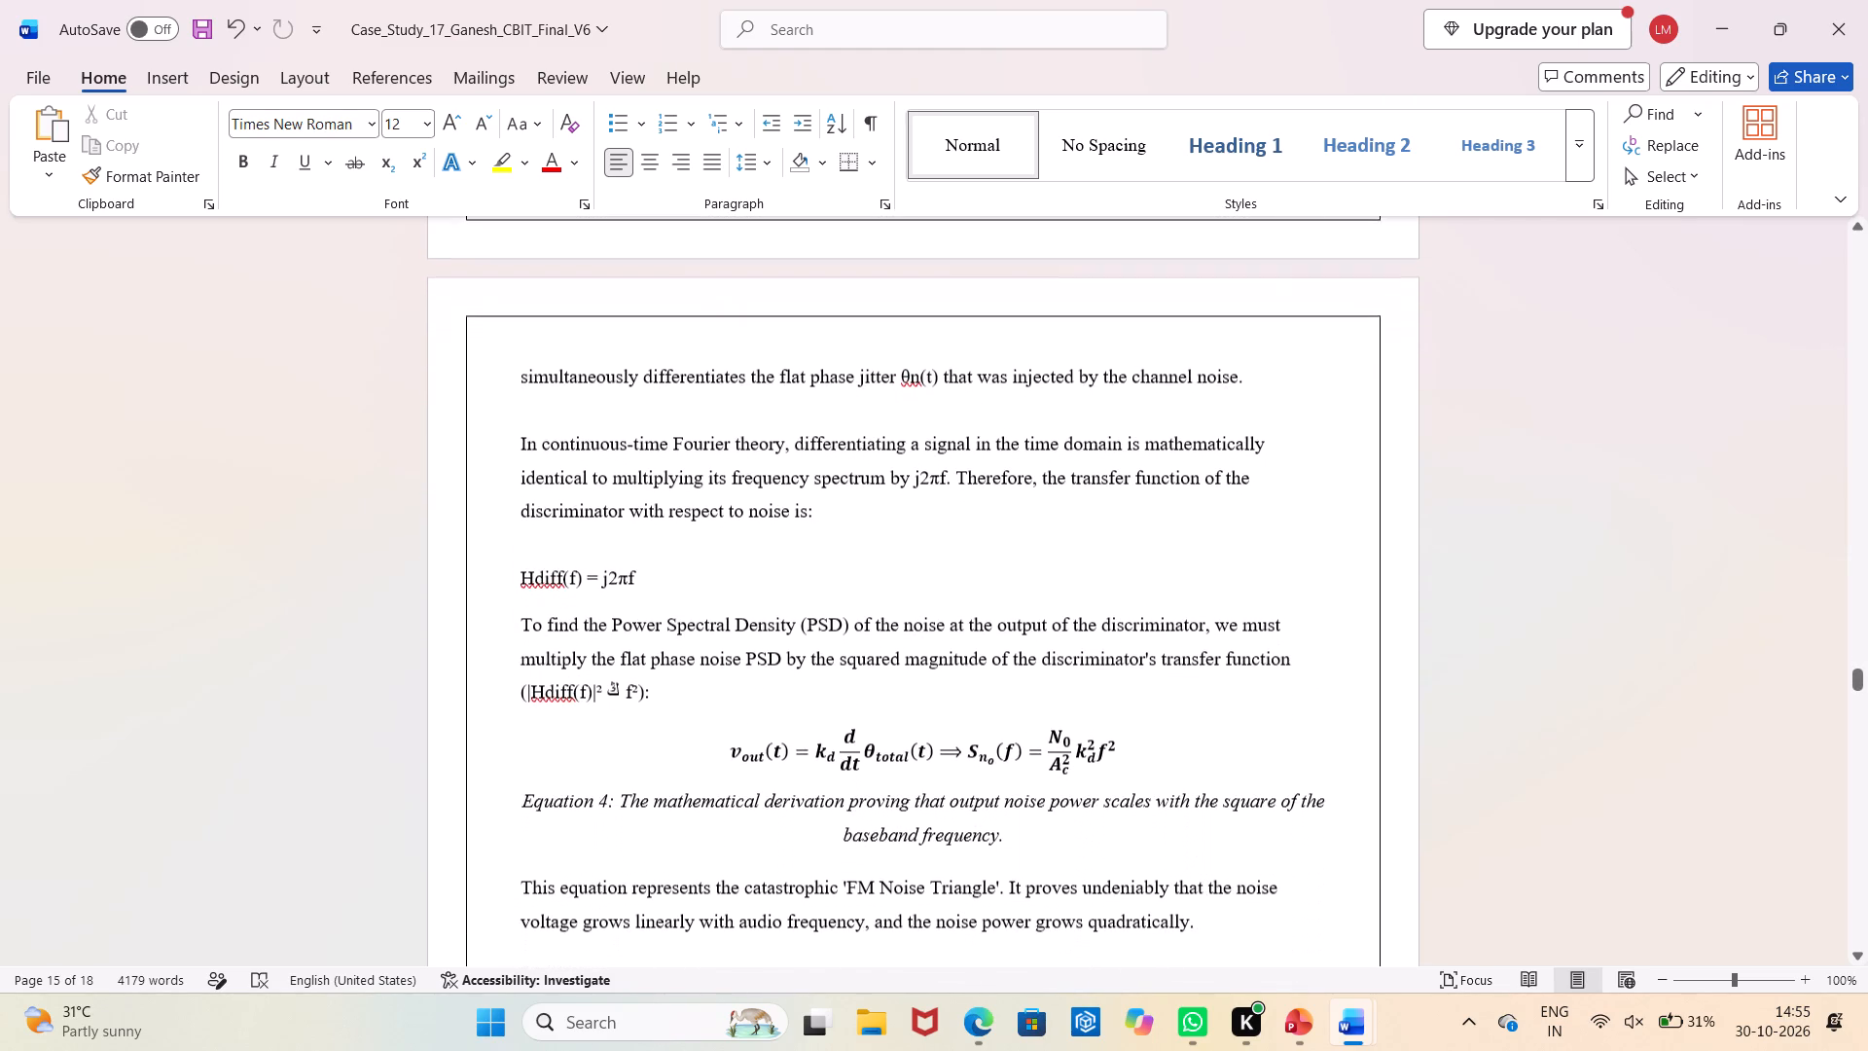
scroll(911, 622, down, 3)
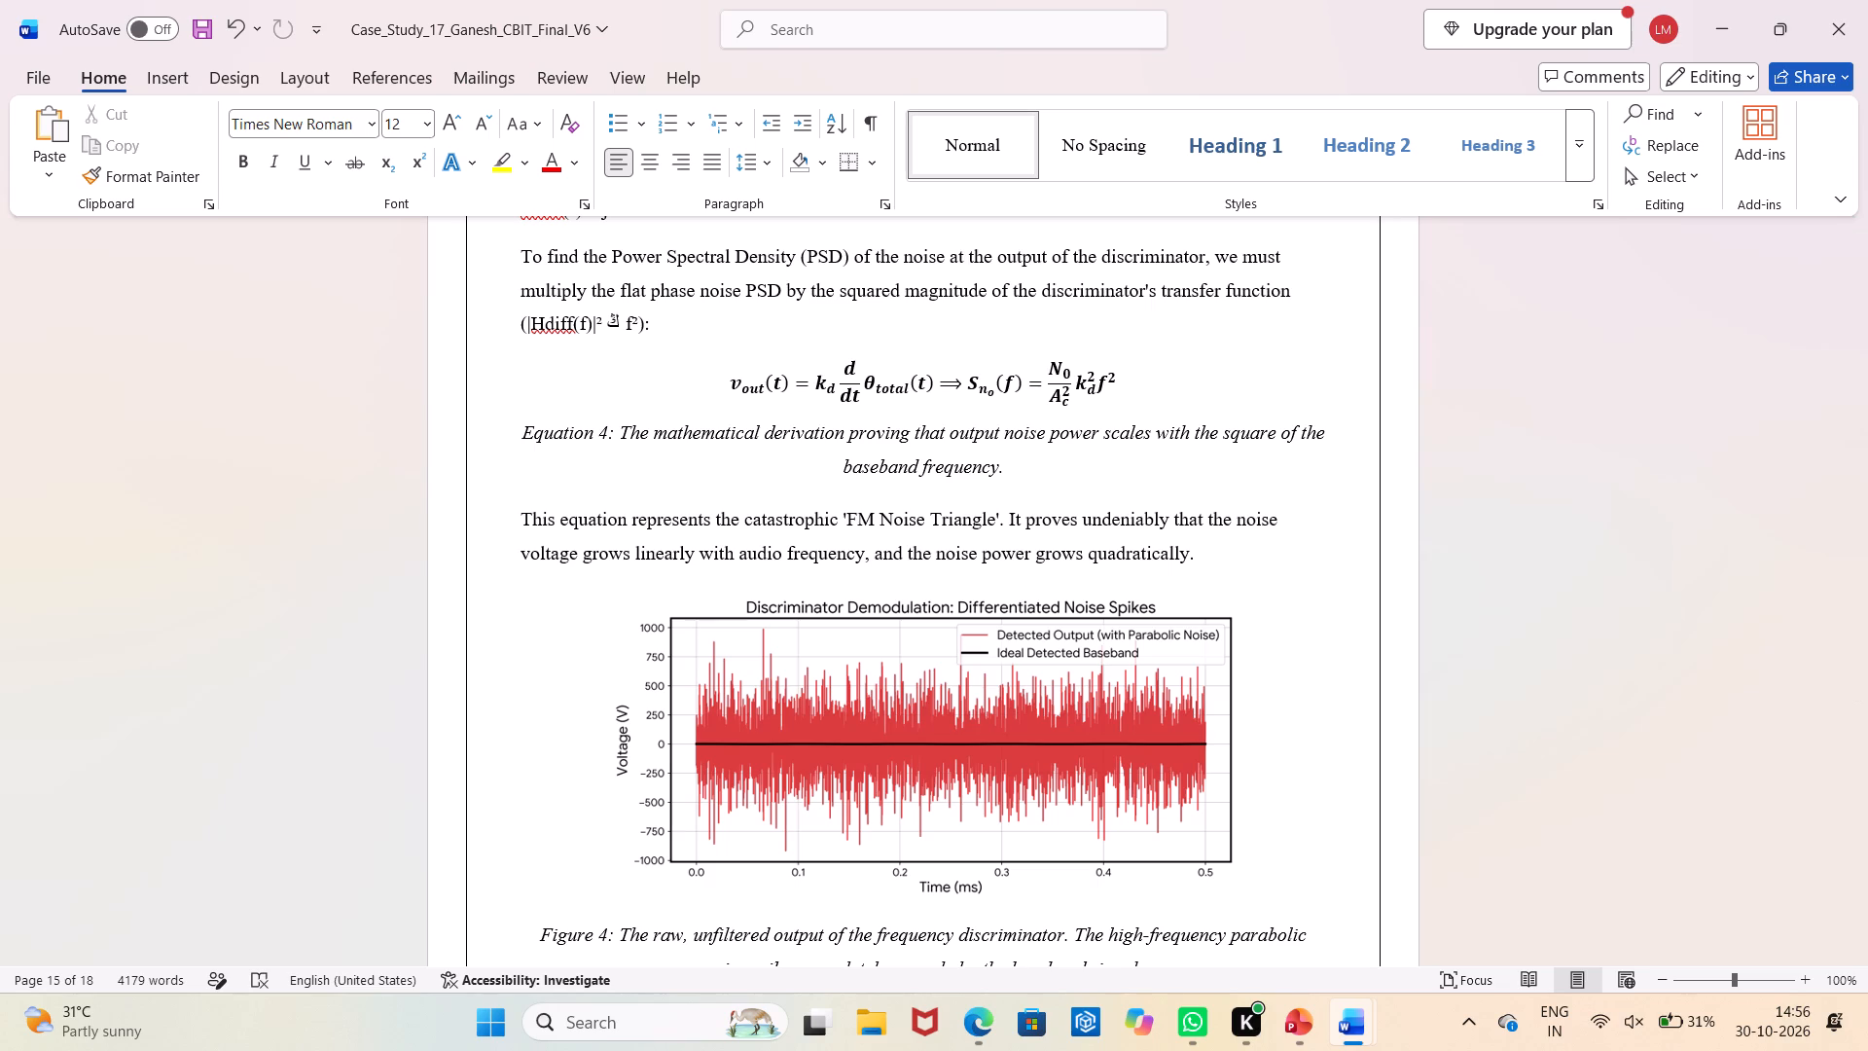
Place the text cursor at the end of the 'FM Noise Triangle' paragraph between Equation 4 and the Figure 4 plot.
click(1203, 555)
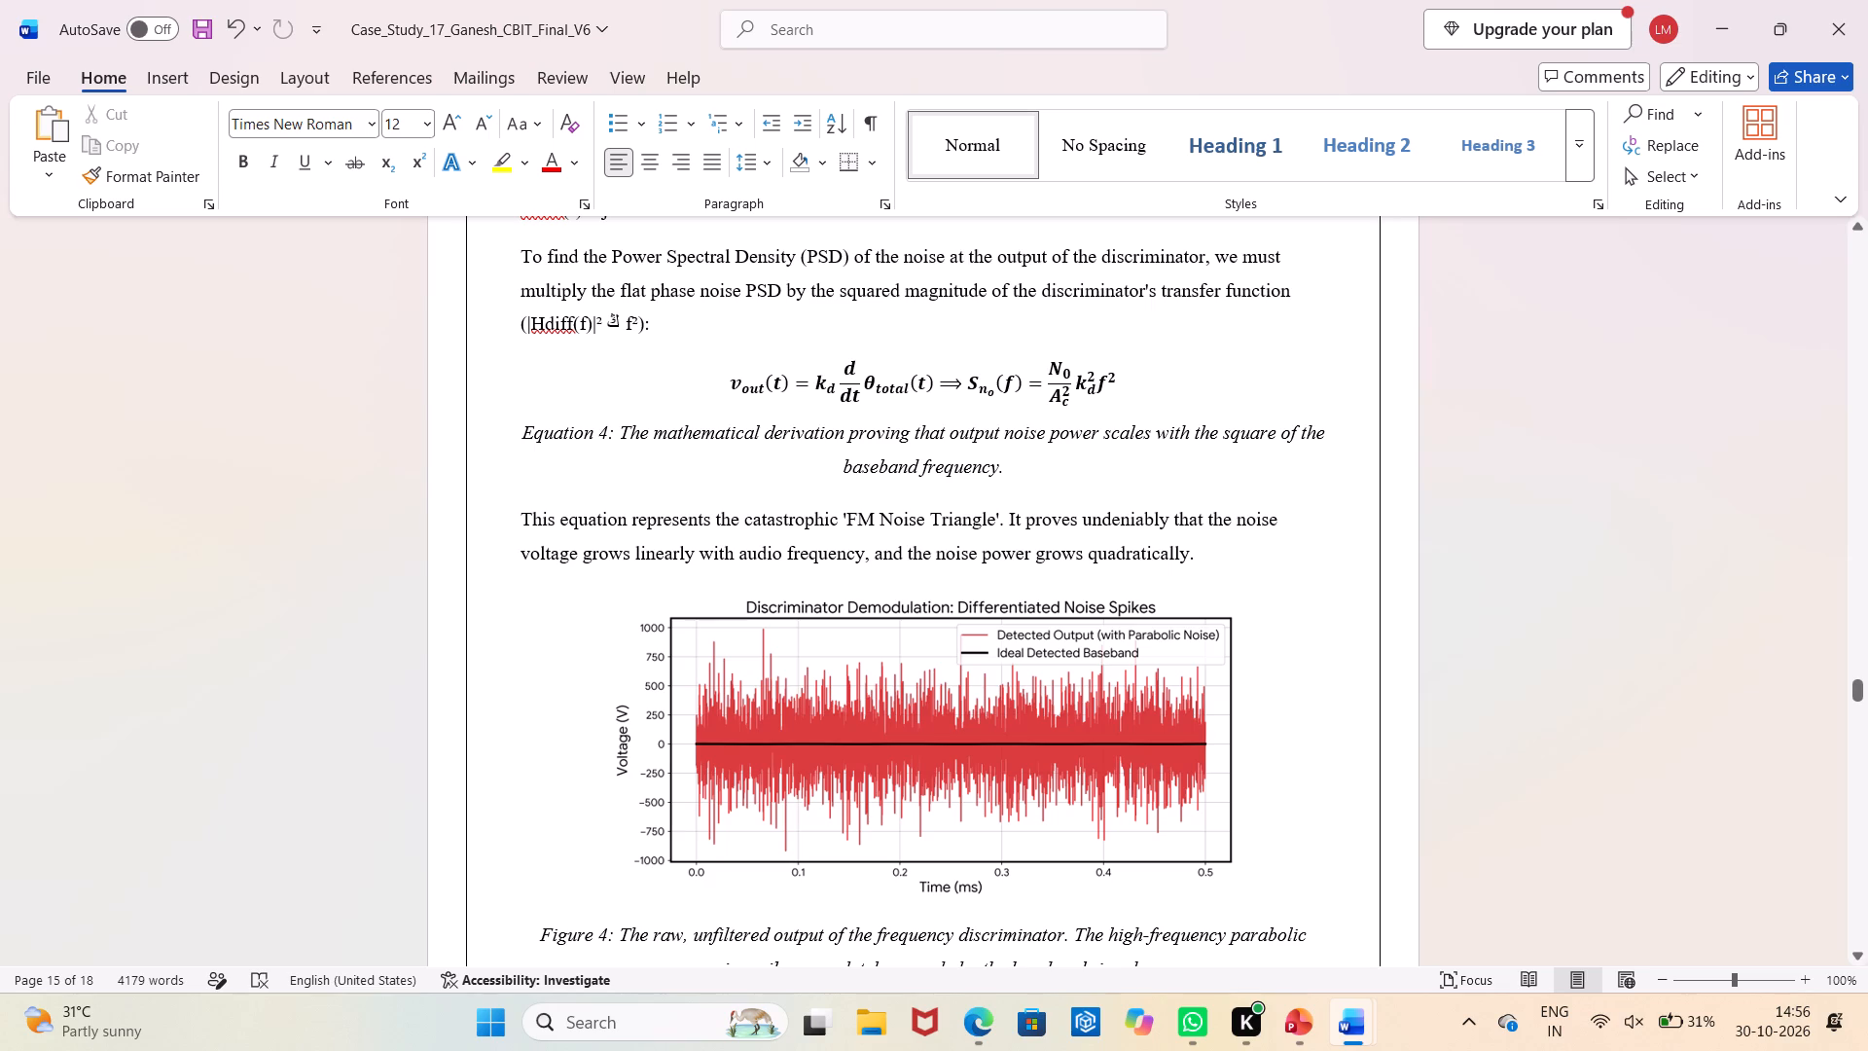
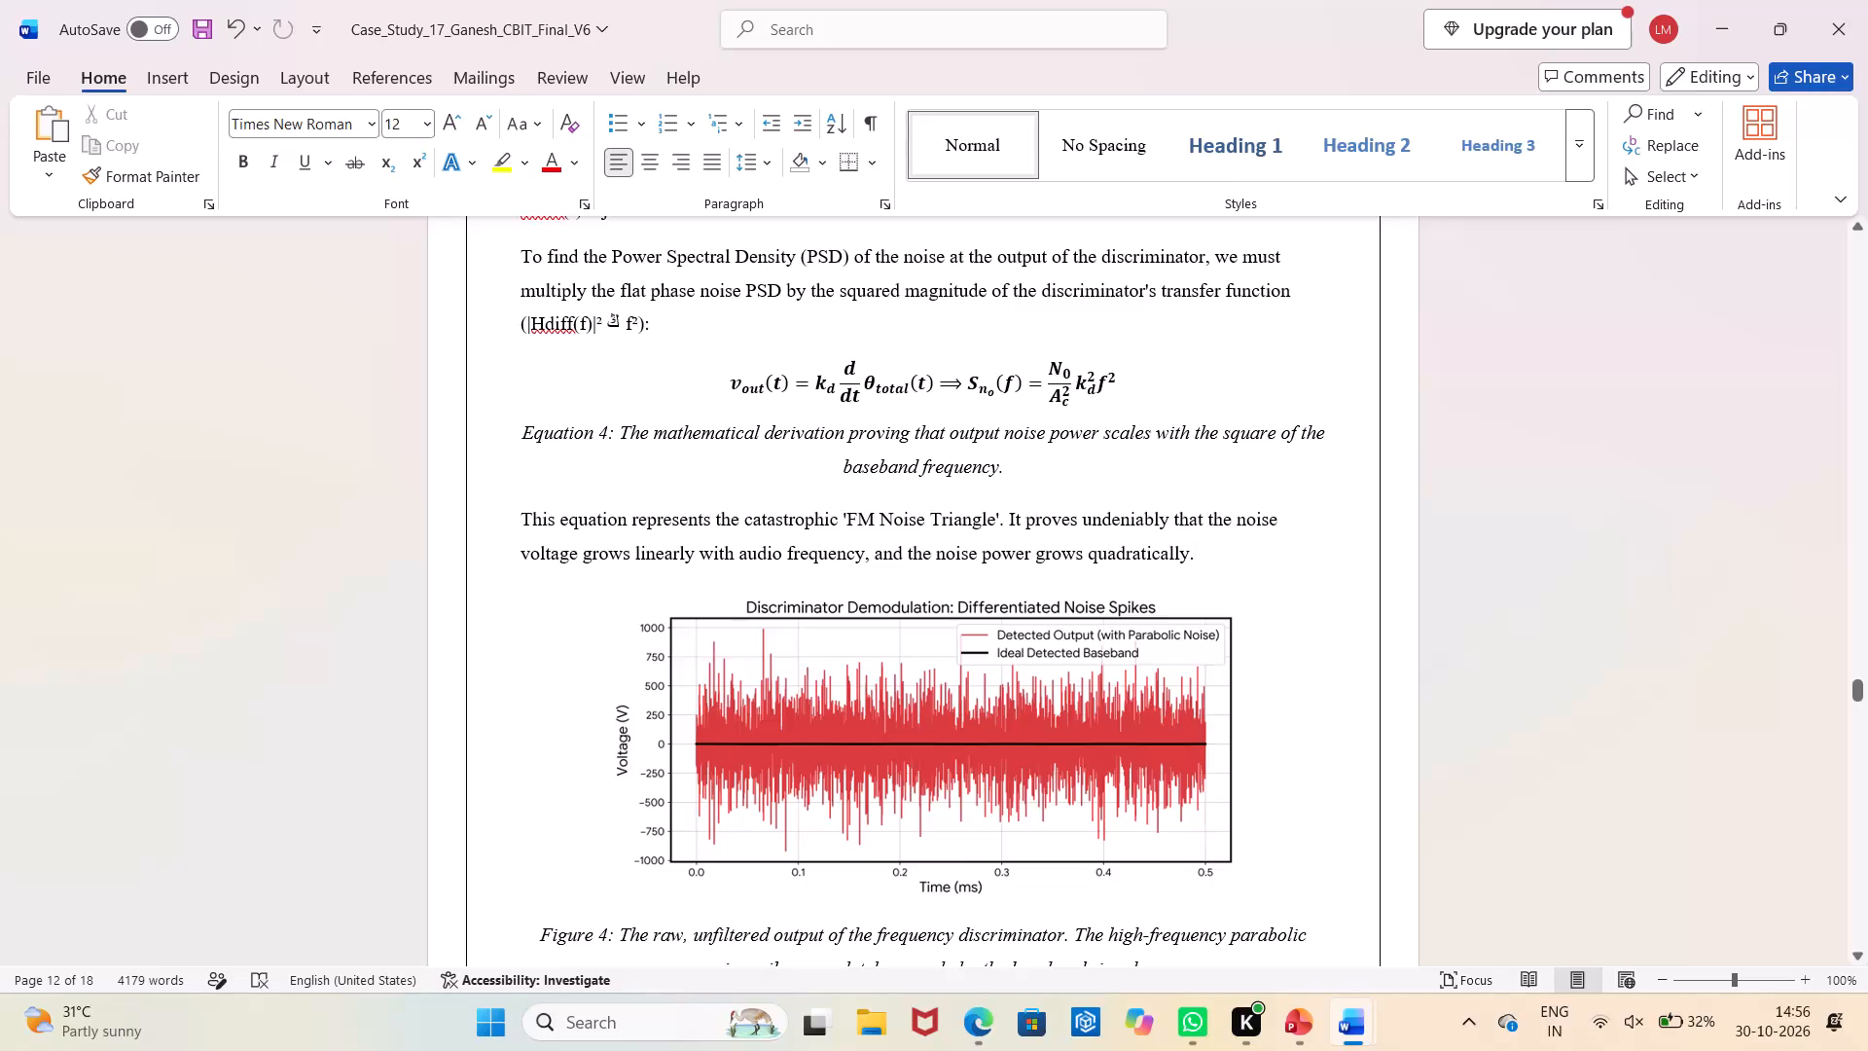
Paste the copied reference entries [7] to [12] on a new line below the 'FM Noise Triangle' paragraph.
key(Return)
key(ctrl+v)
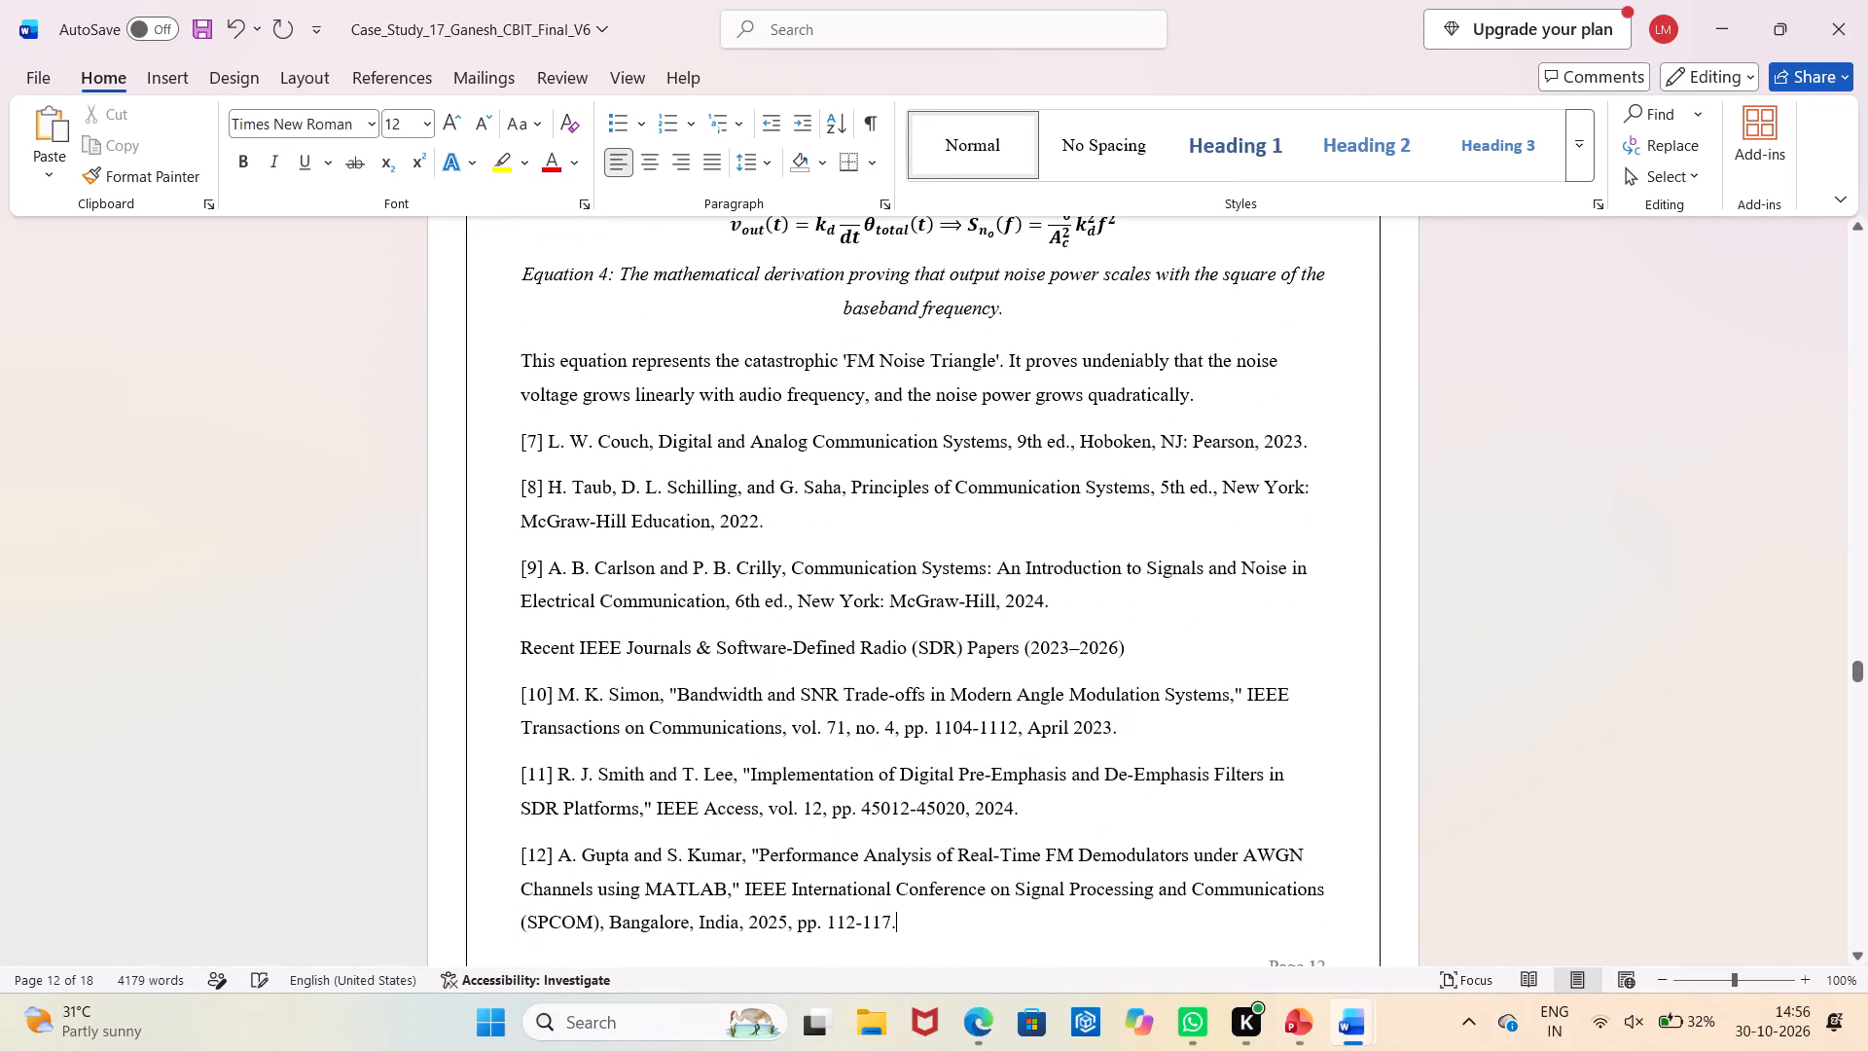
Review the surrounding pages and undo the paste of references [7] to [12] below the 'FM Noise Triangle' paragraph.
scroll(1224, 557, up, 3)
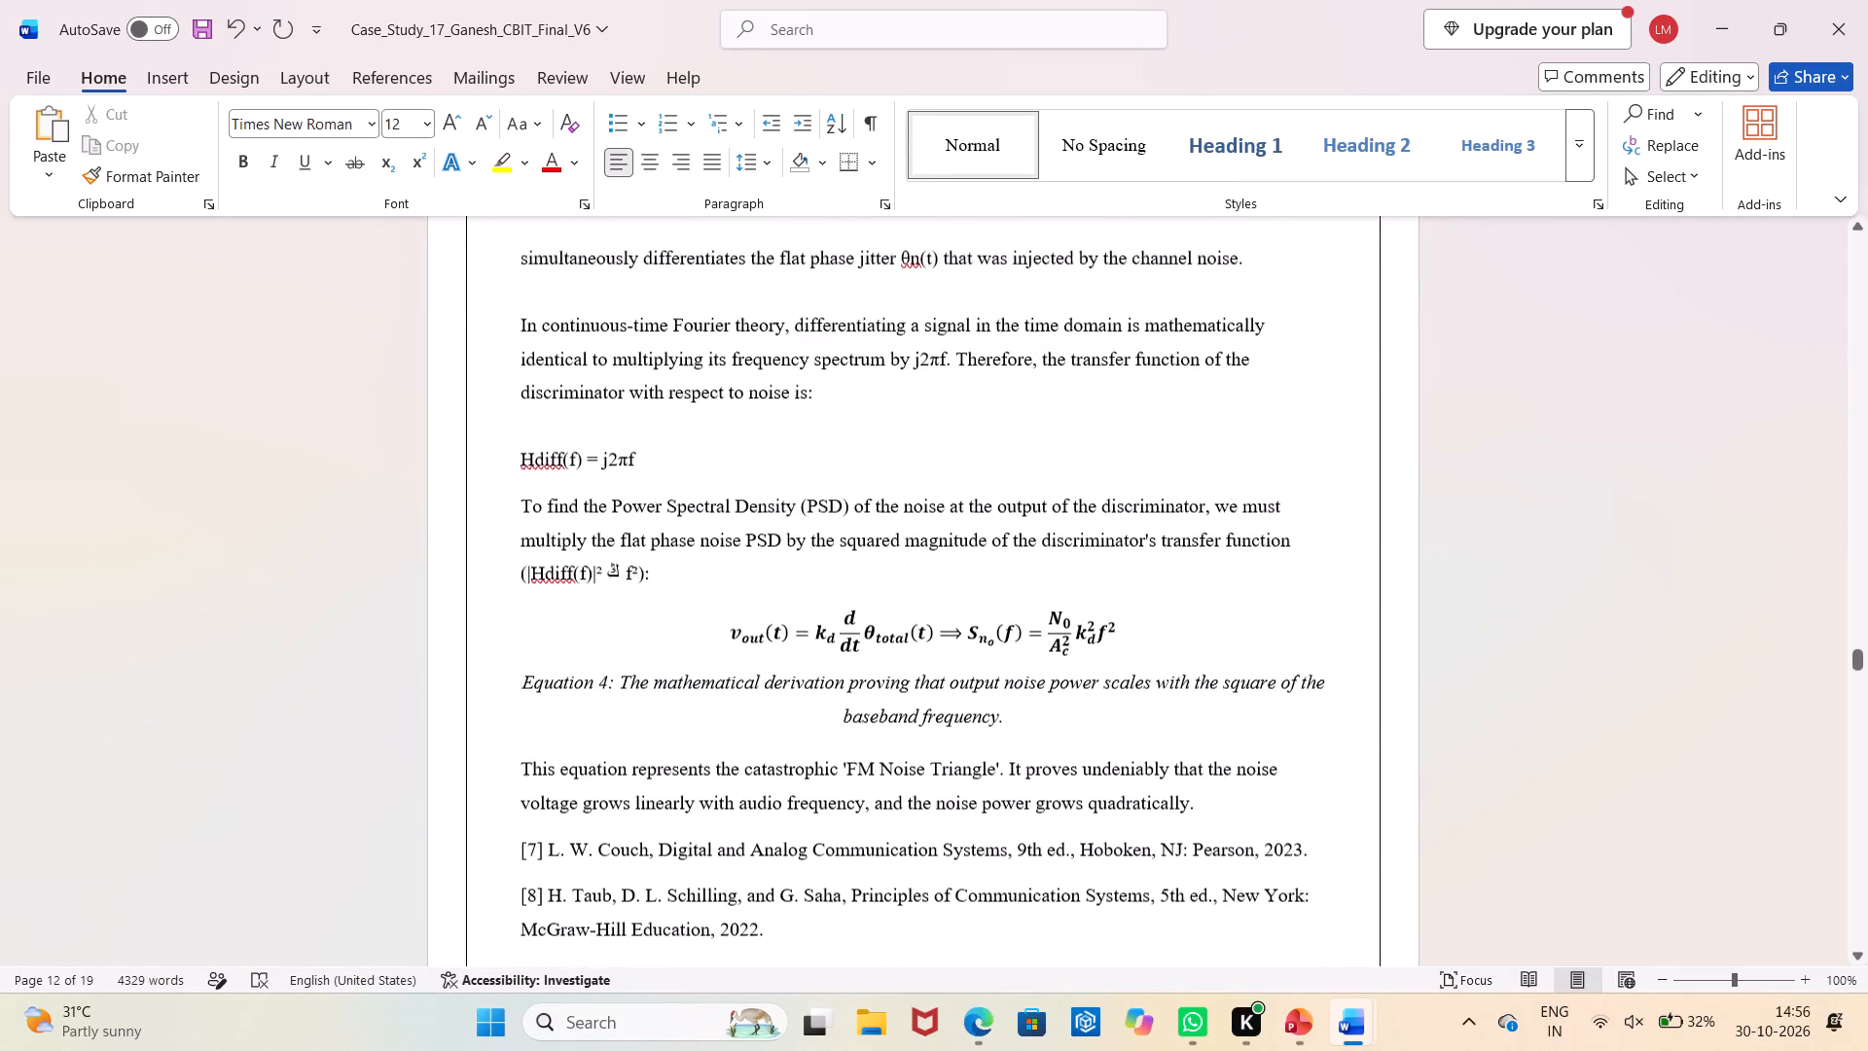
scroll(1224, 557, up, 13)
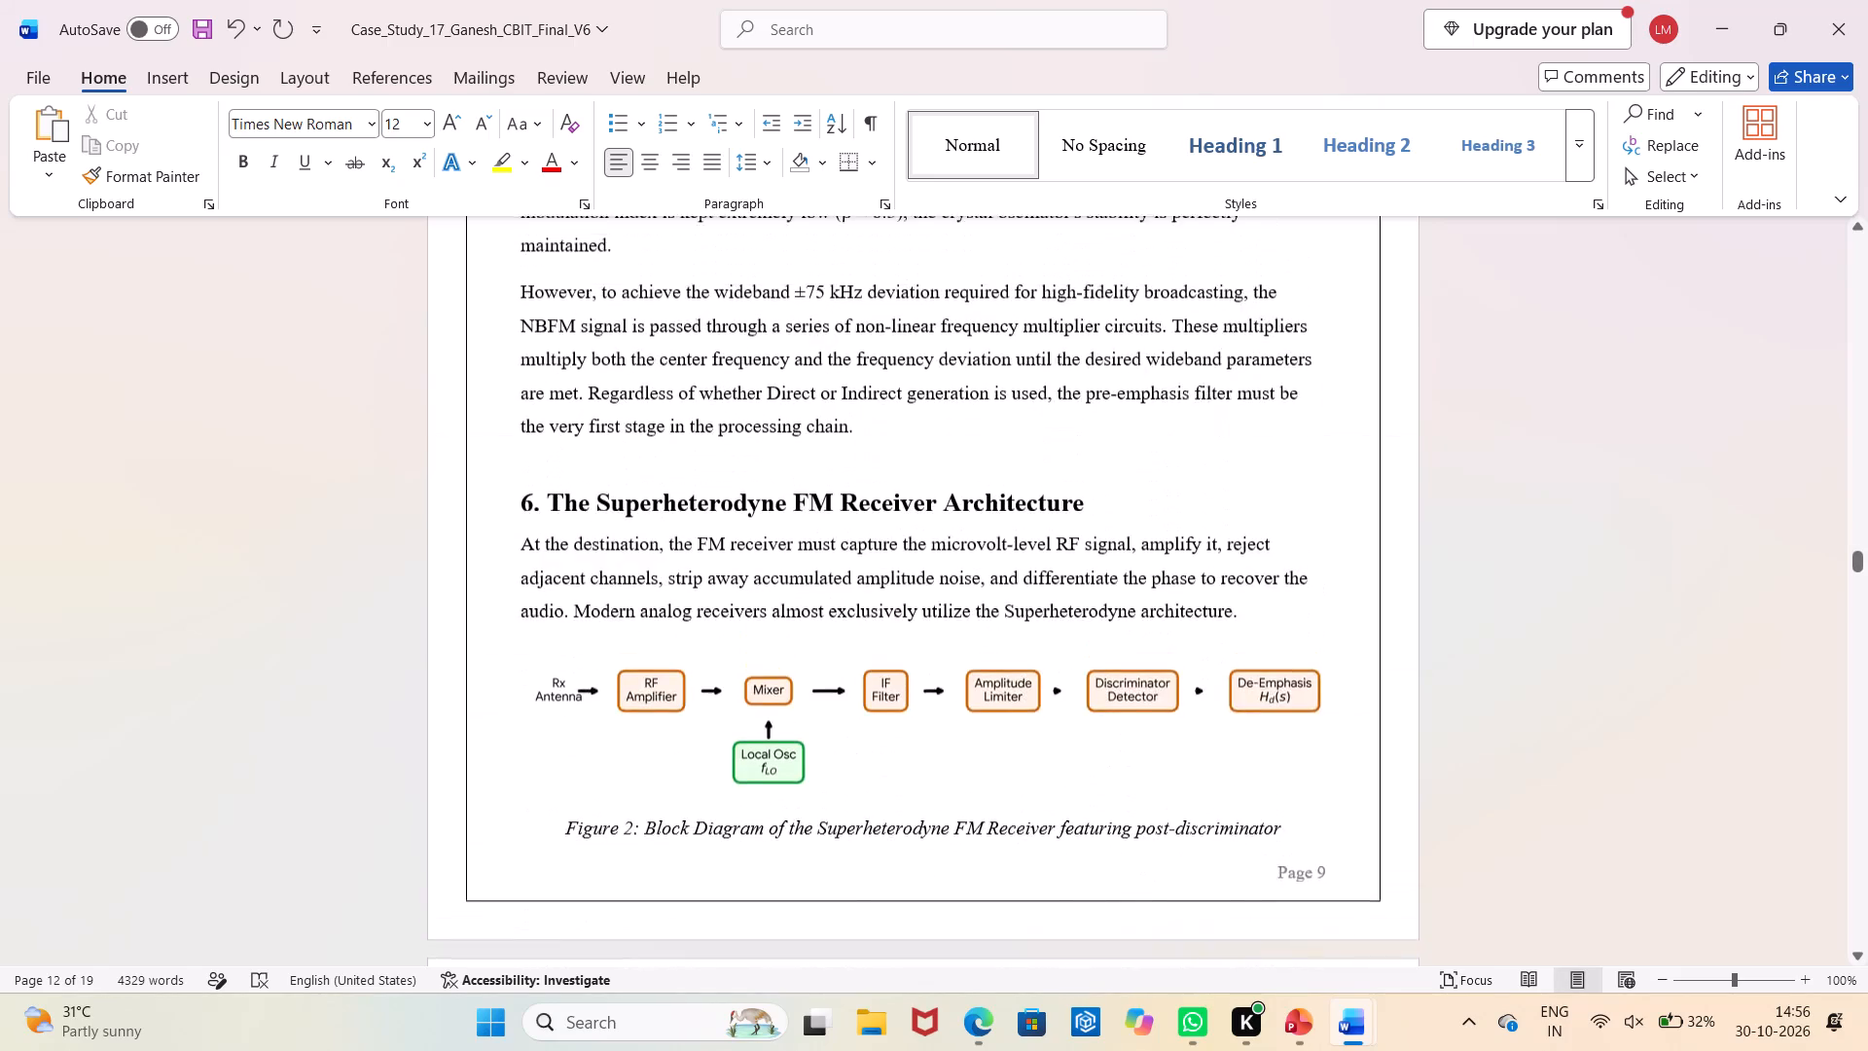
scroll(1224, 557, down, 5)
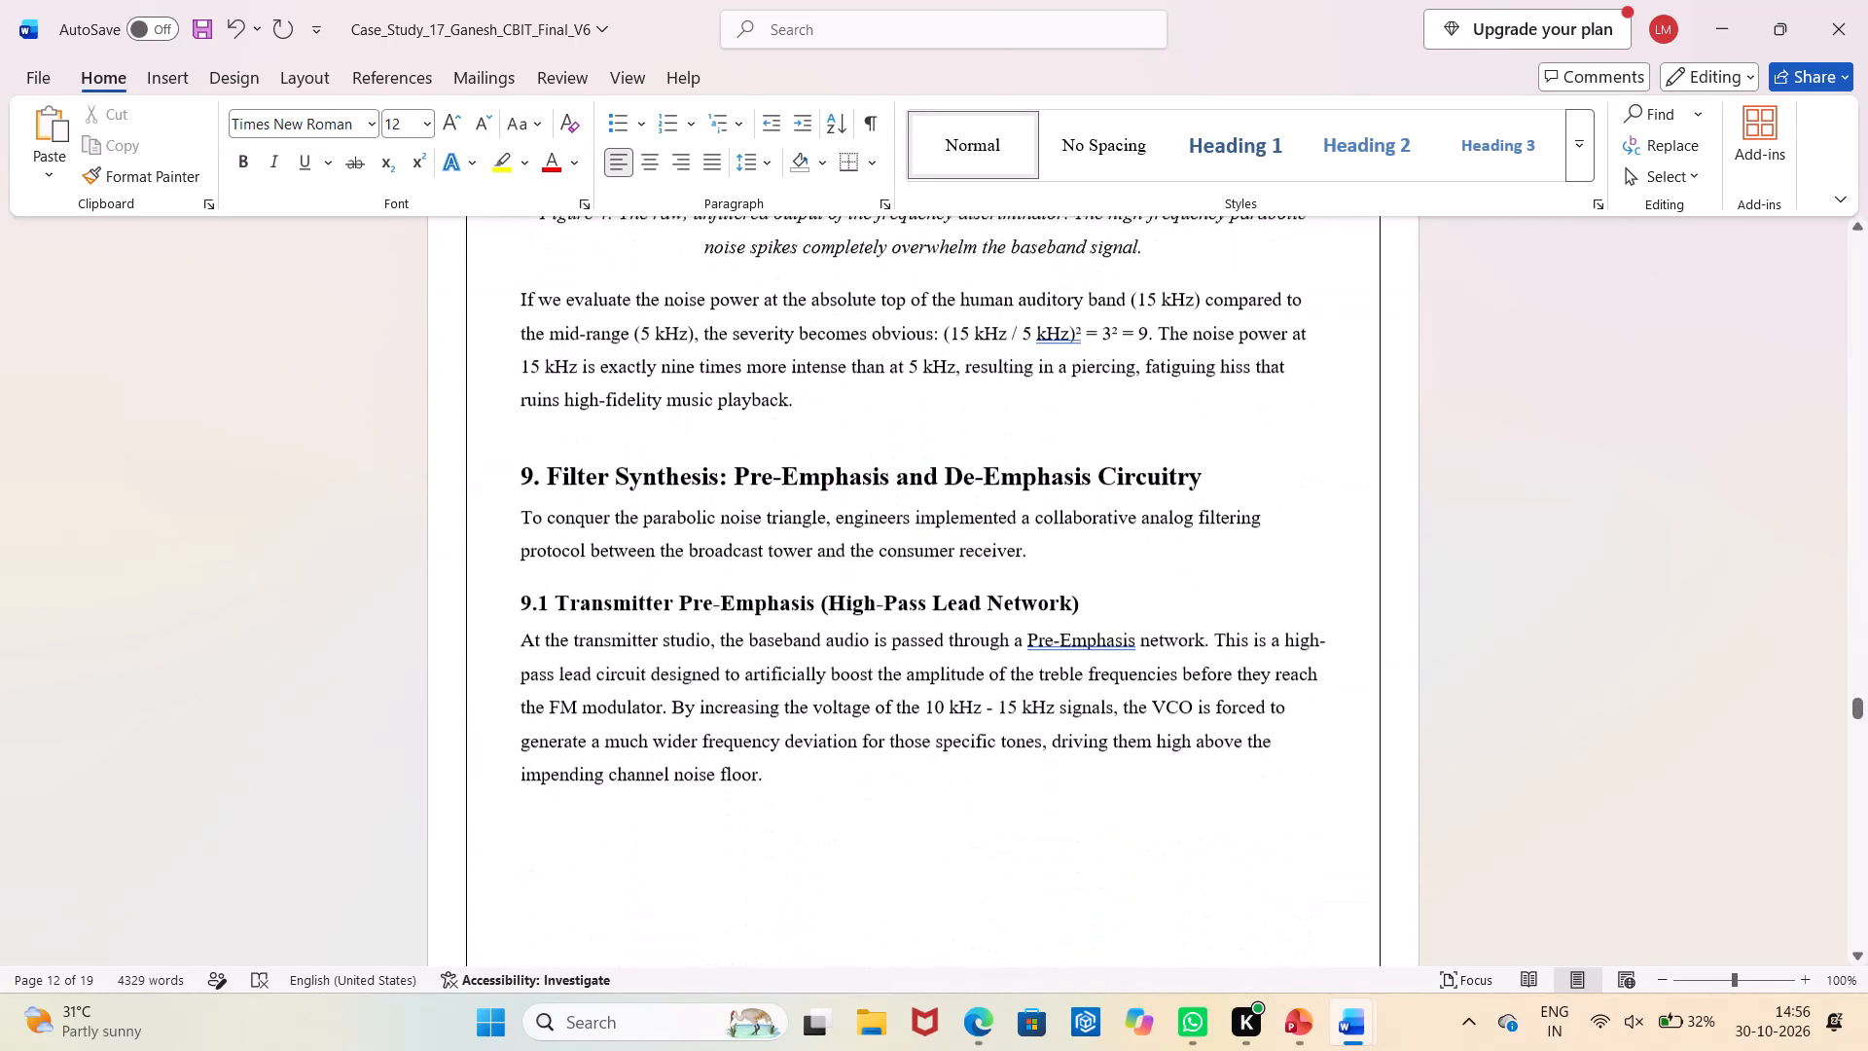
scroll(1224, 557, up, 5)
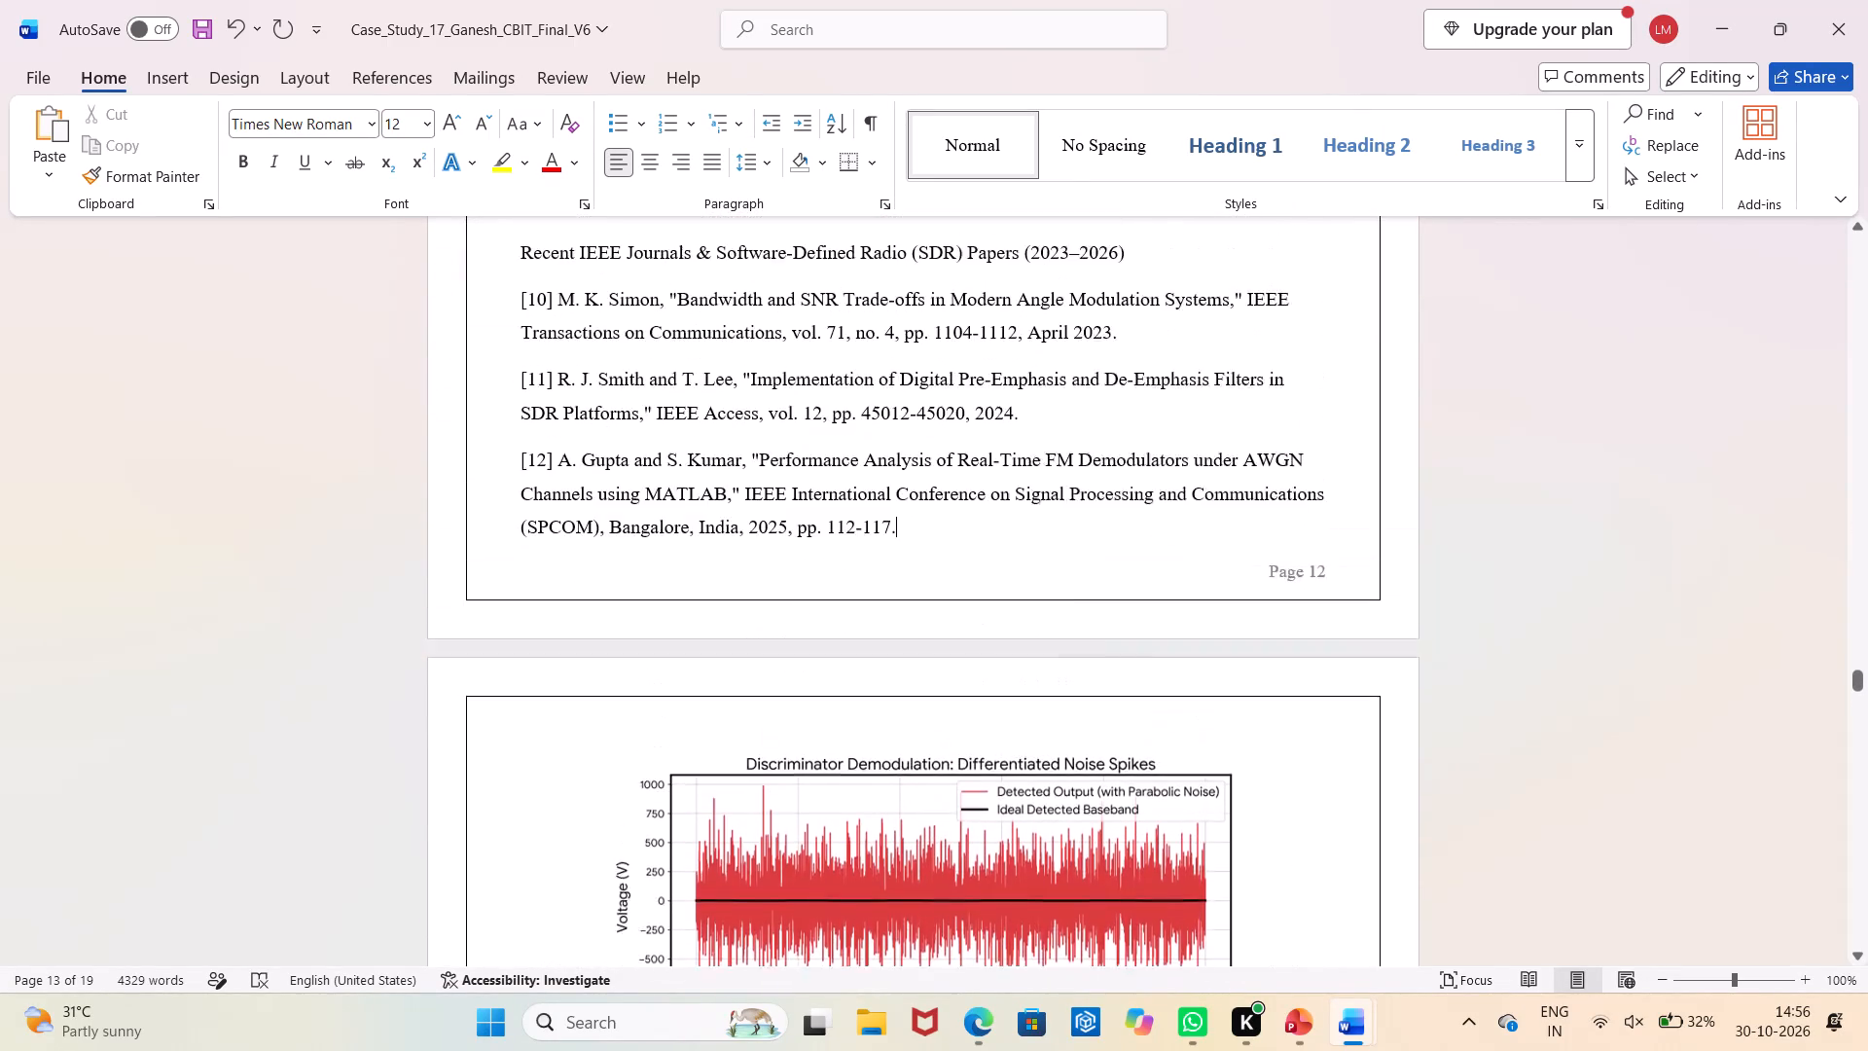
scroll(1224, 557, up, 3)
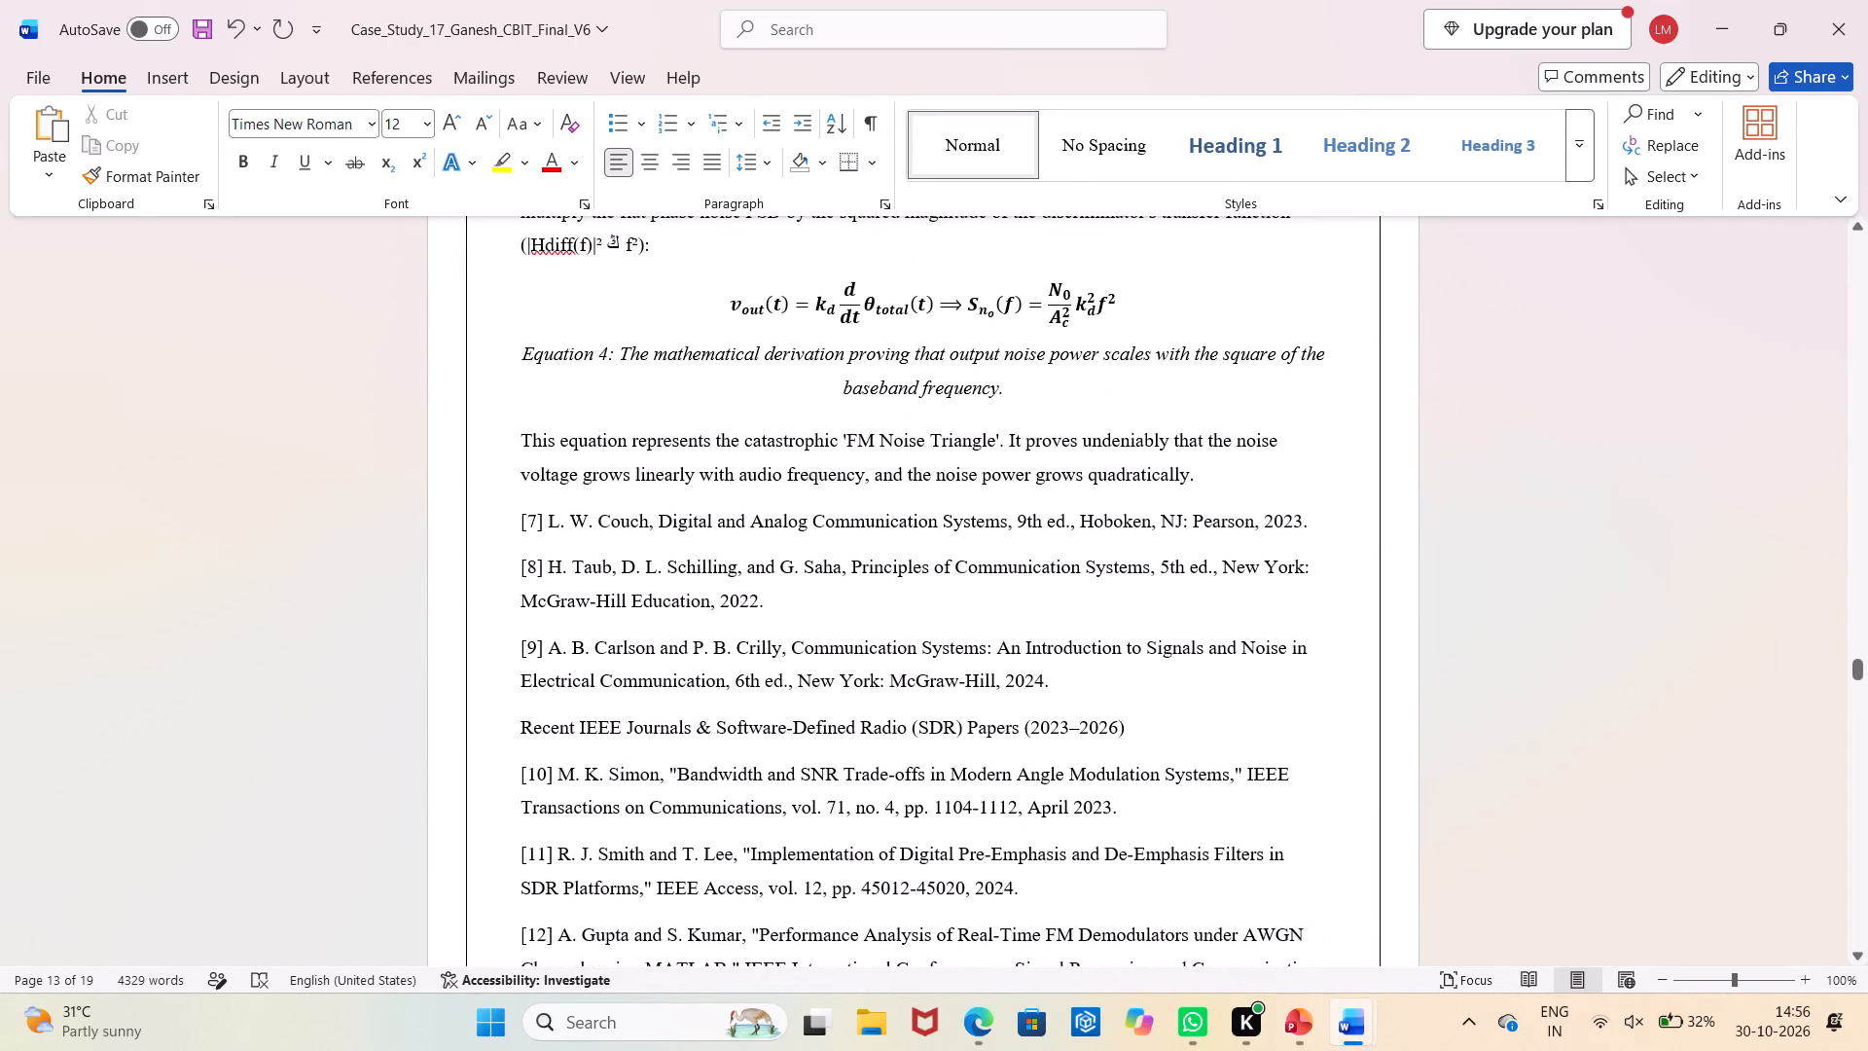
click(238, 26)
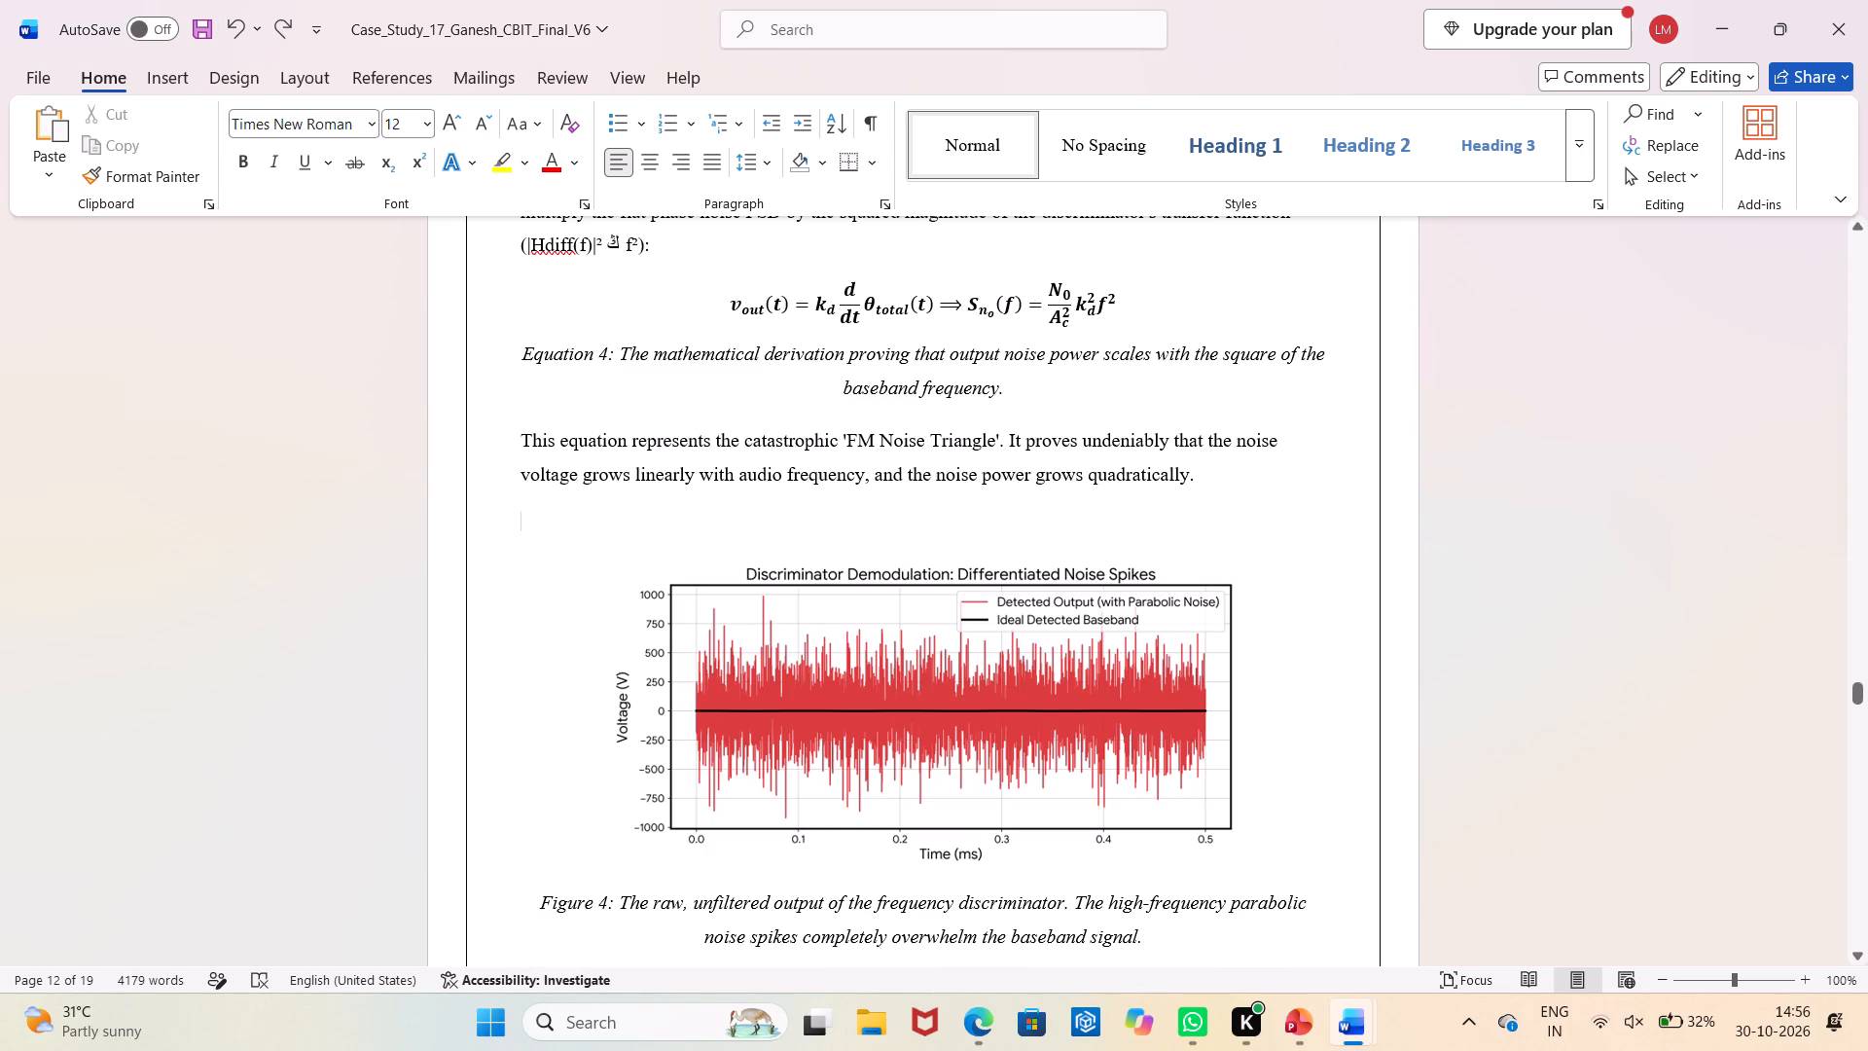
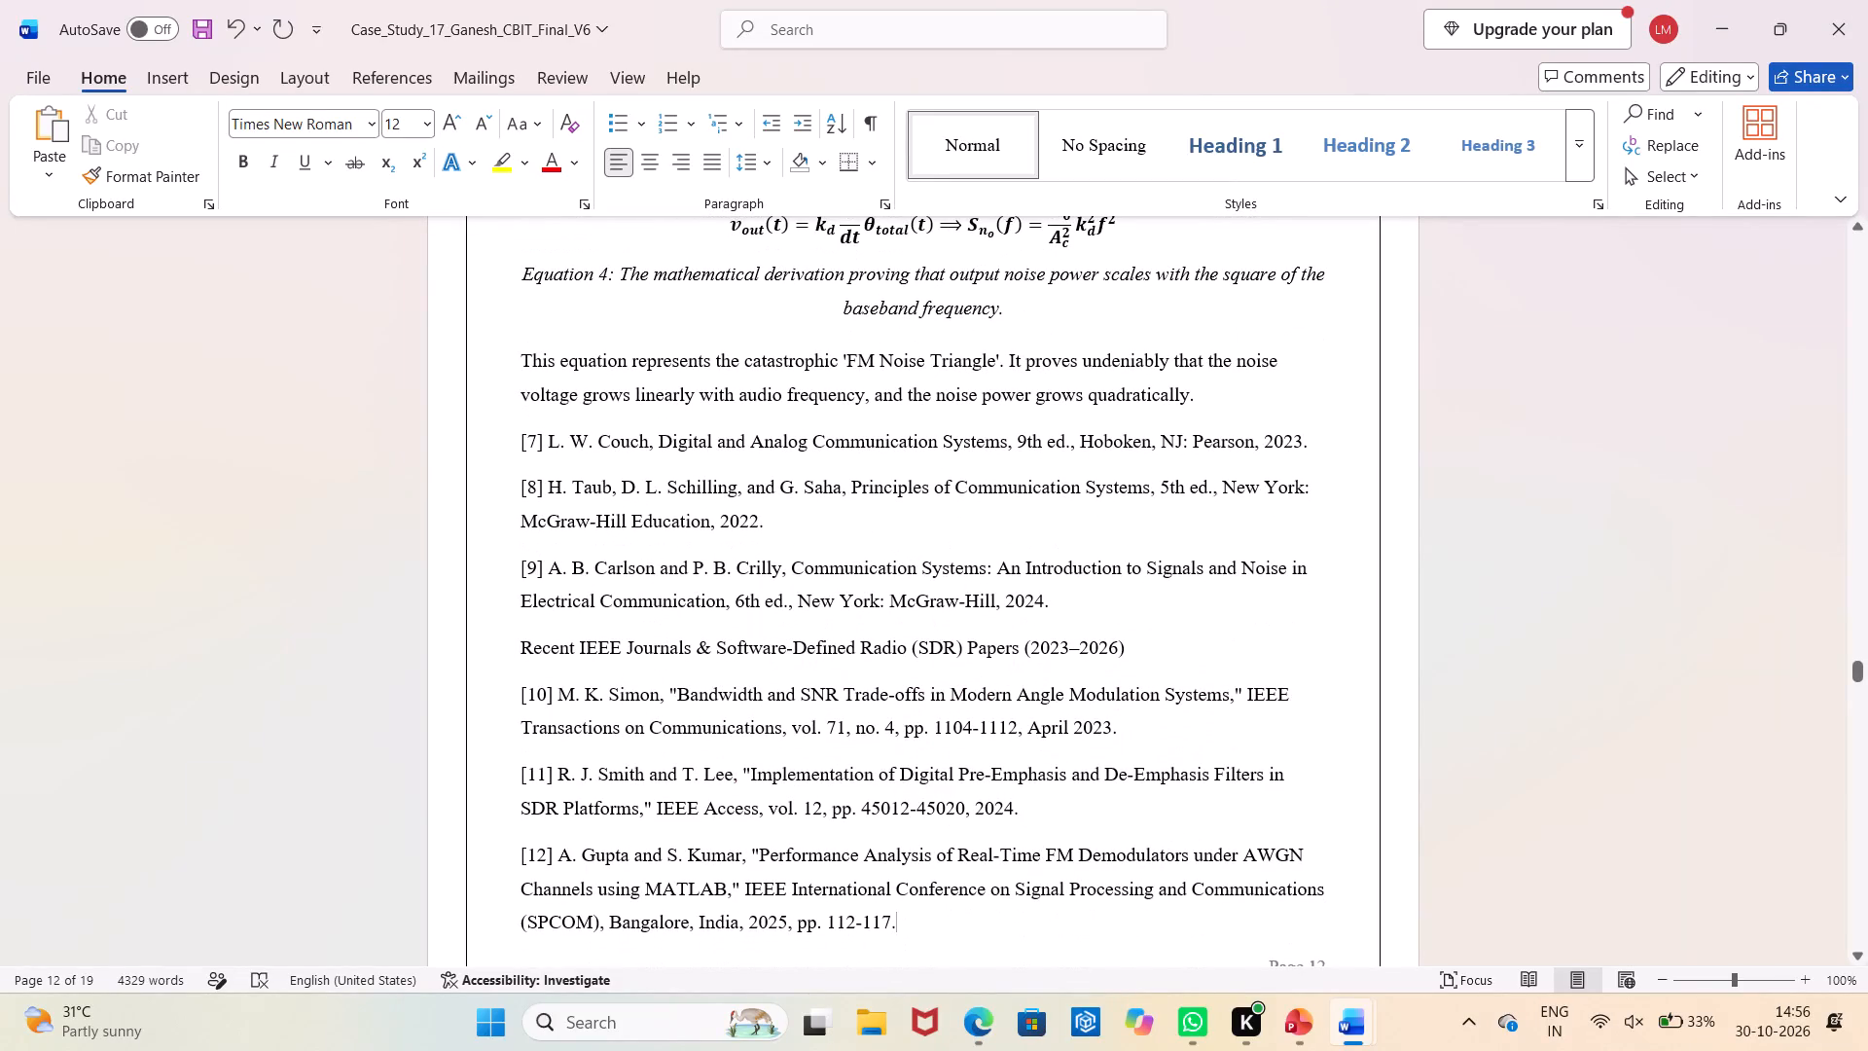
Undo the insertion of the reference entries below the 'FM Noise Triangle' paragraph in section 8.
click(236, 22)
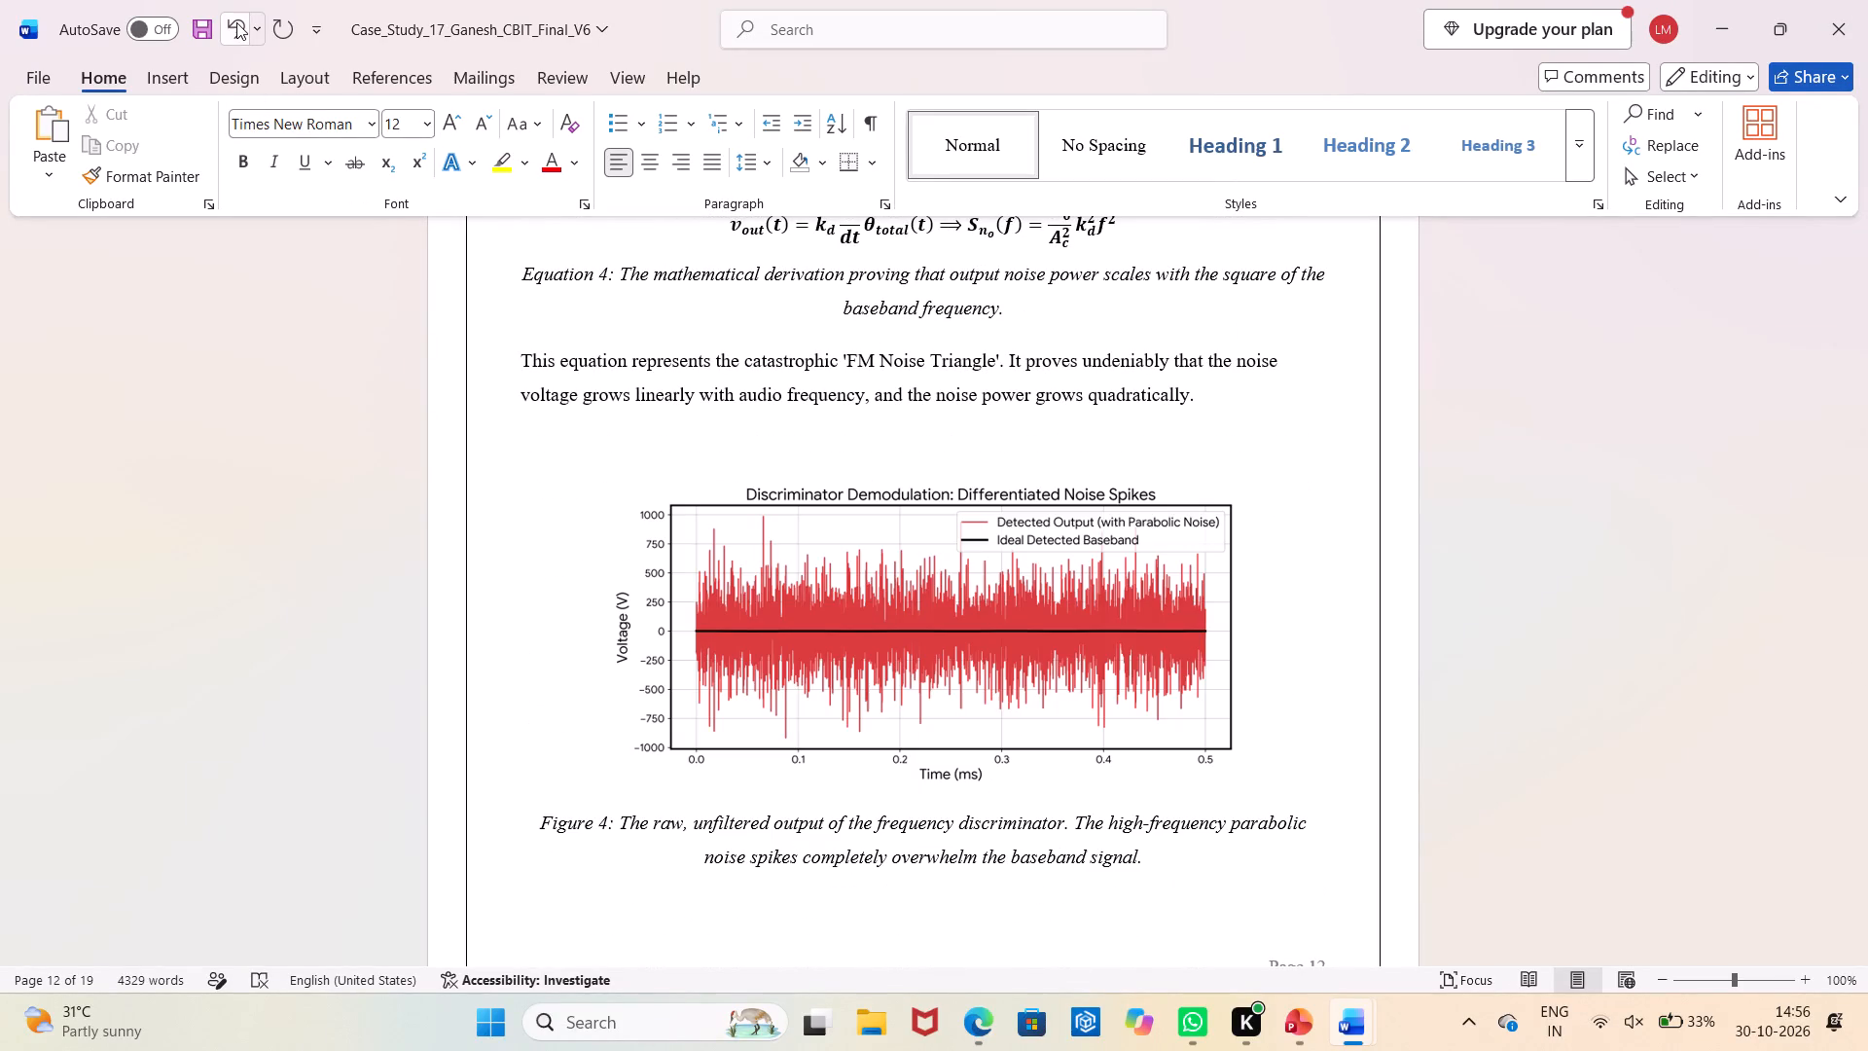
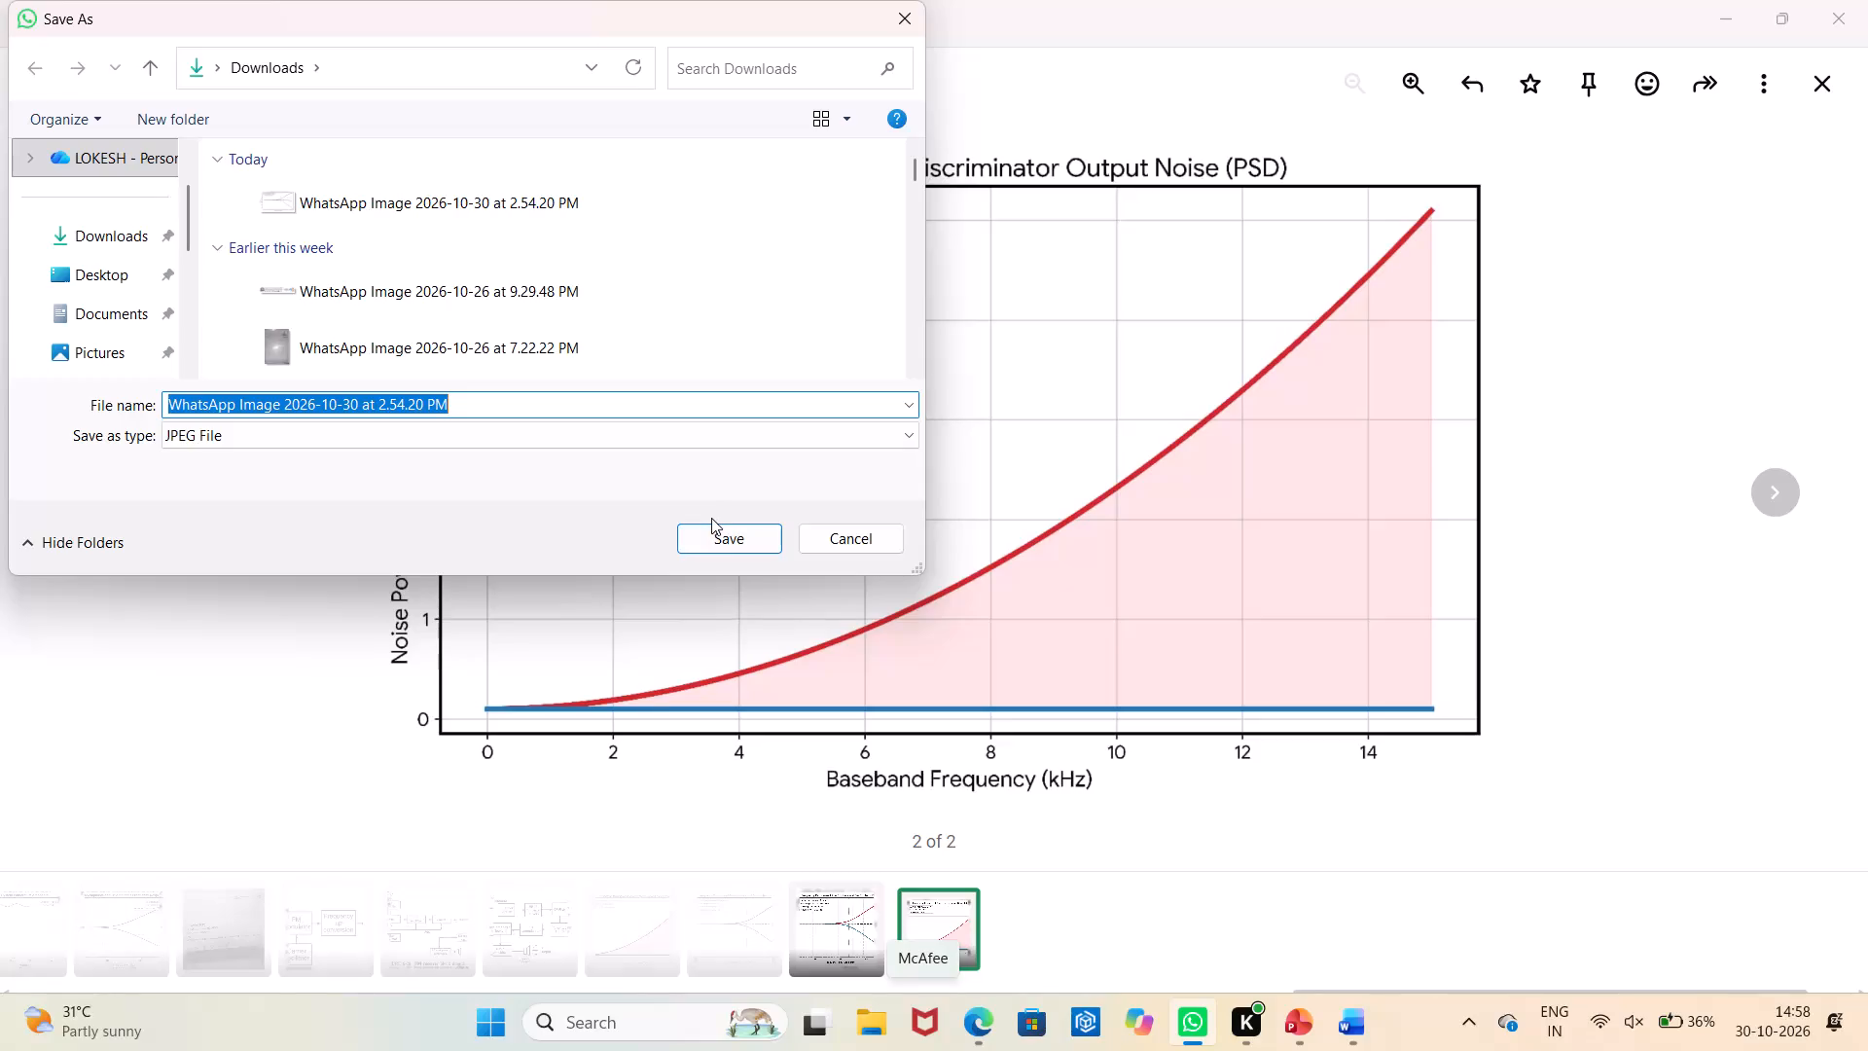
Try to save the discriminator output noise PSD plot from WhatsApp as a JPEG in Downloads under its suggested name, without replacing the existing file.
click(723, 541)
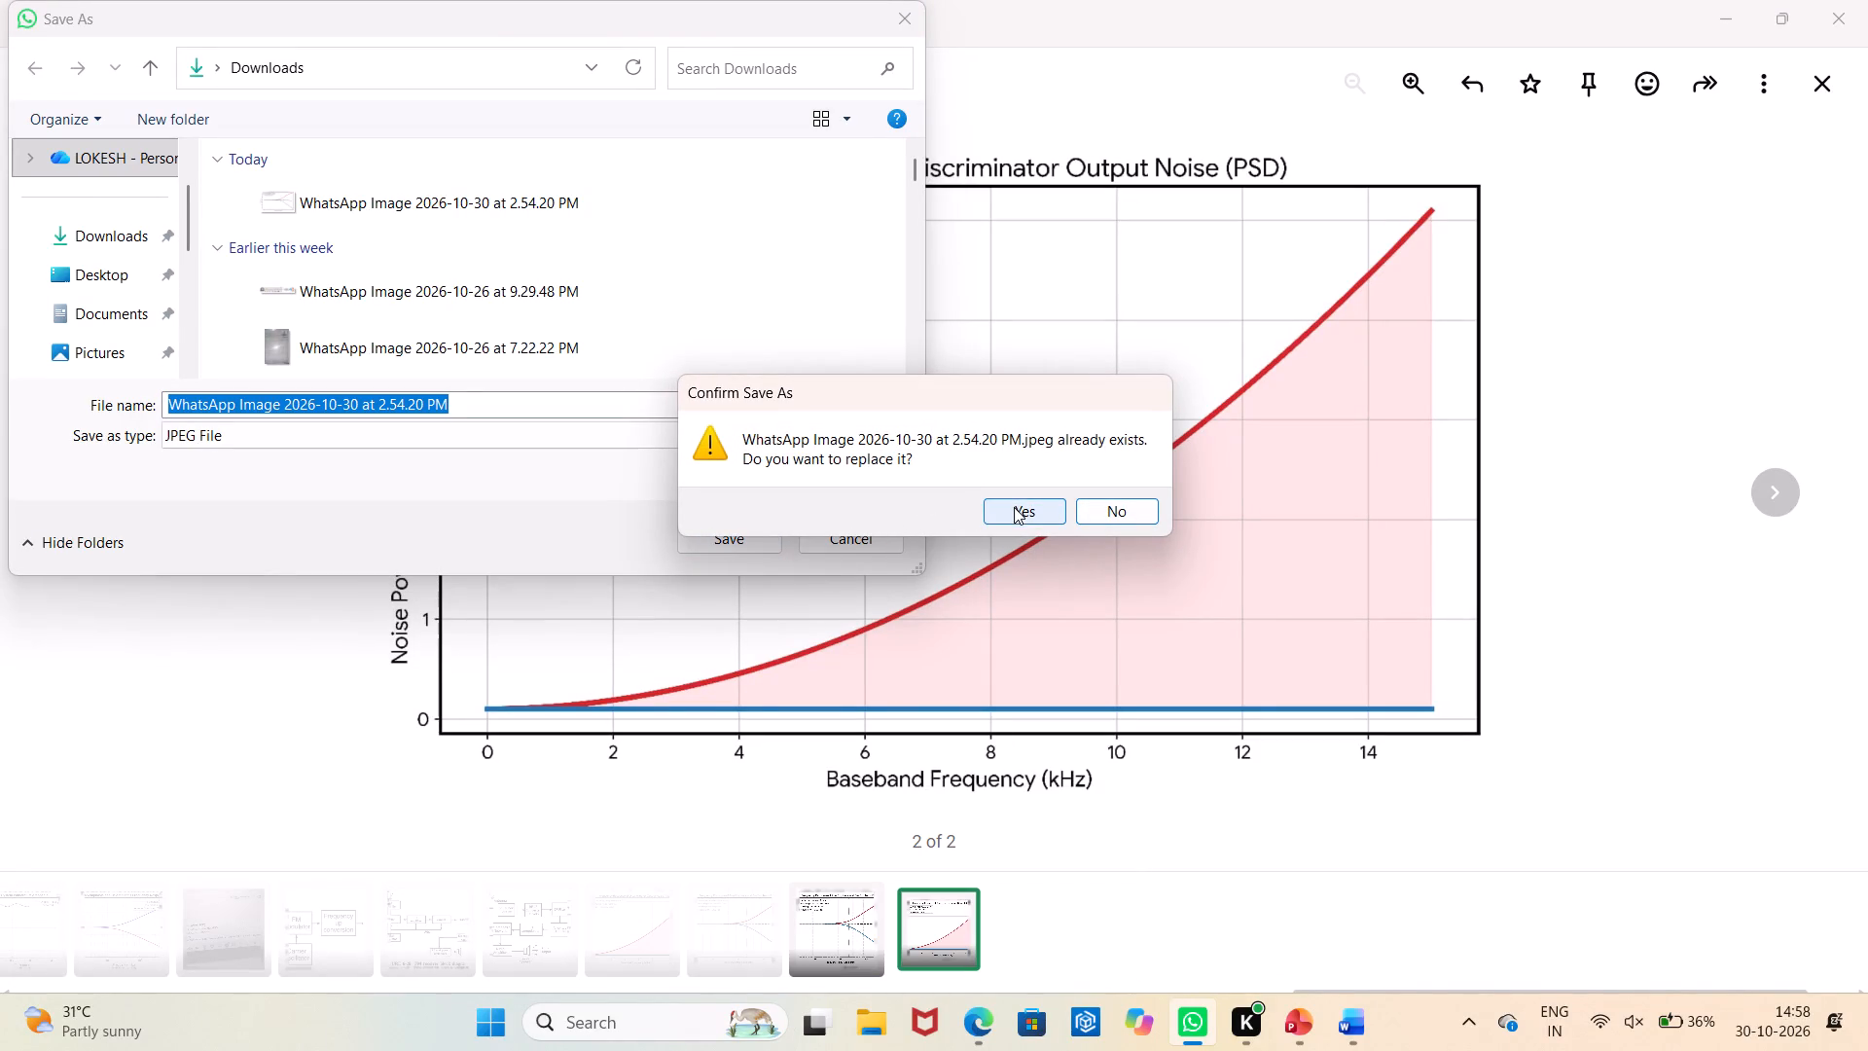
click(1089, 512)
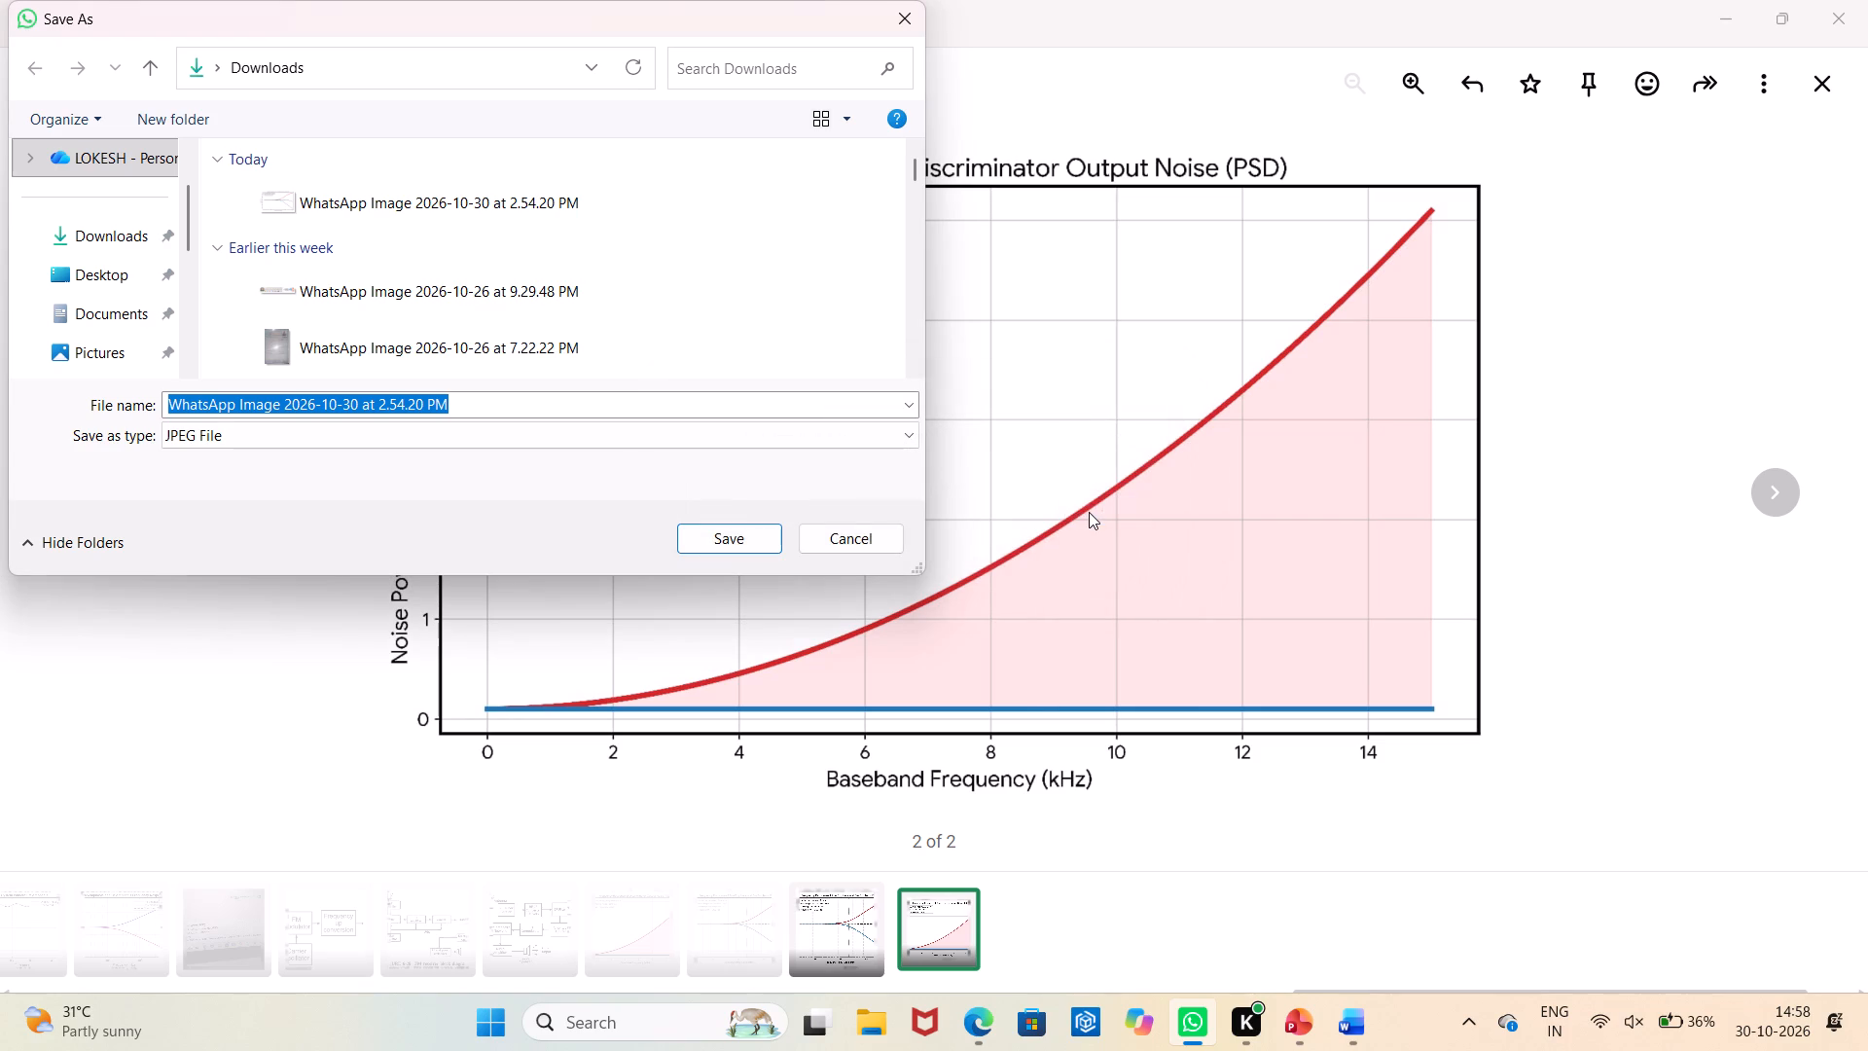
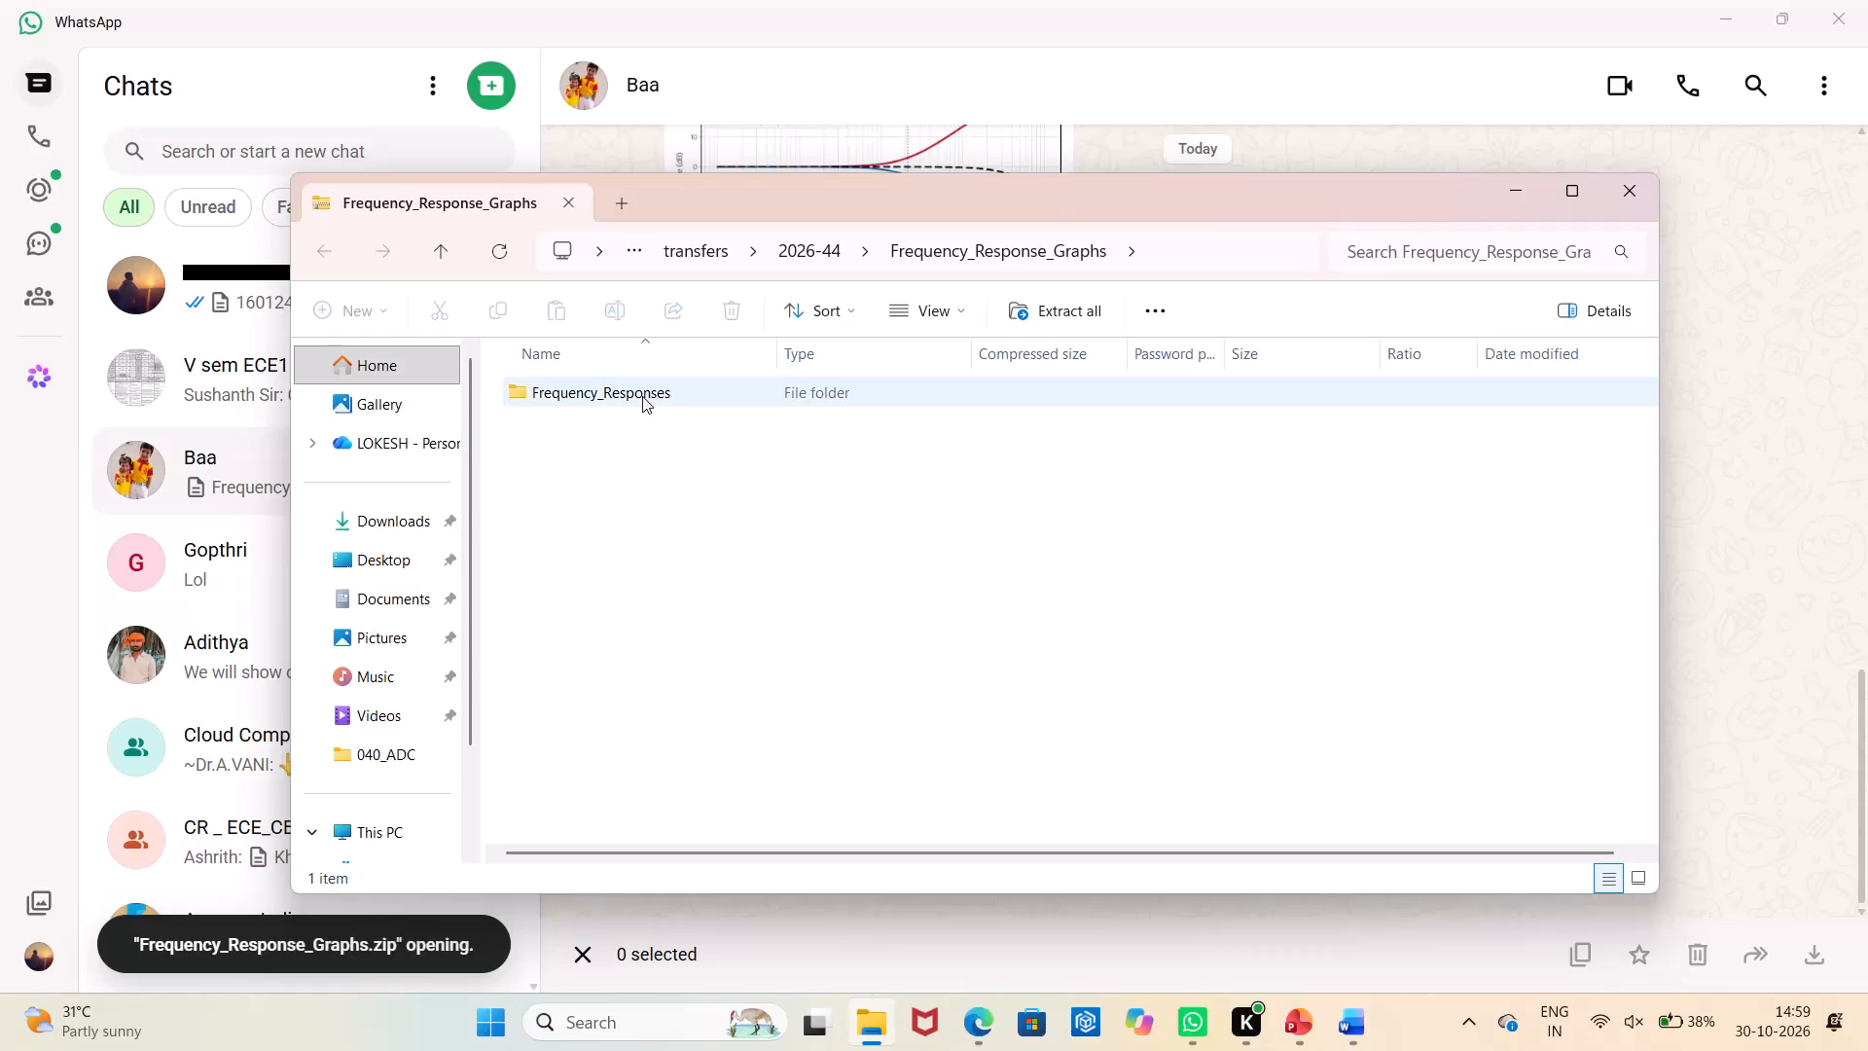
Copy the Filter_Frequency_Response image from the Frequency_Responses folder and paste it into the Case_Study_17 Word report below the 'FM Noise Triangle' paragraph.
double_click(642, 396)
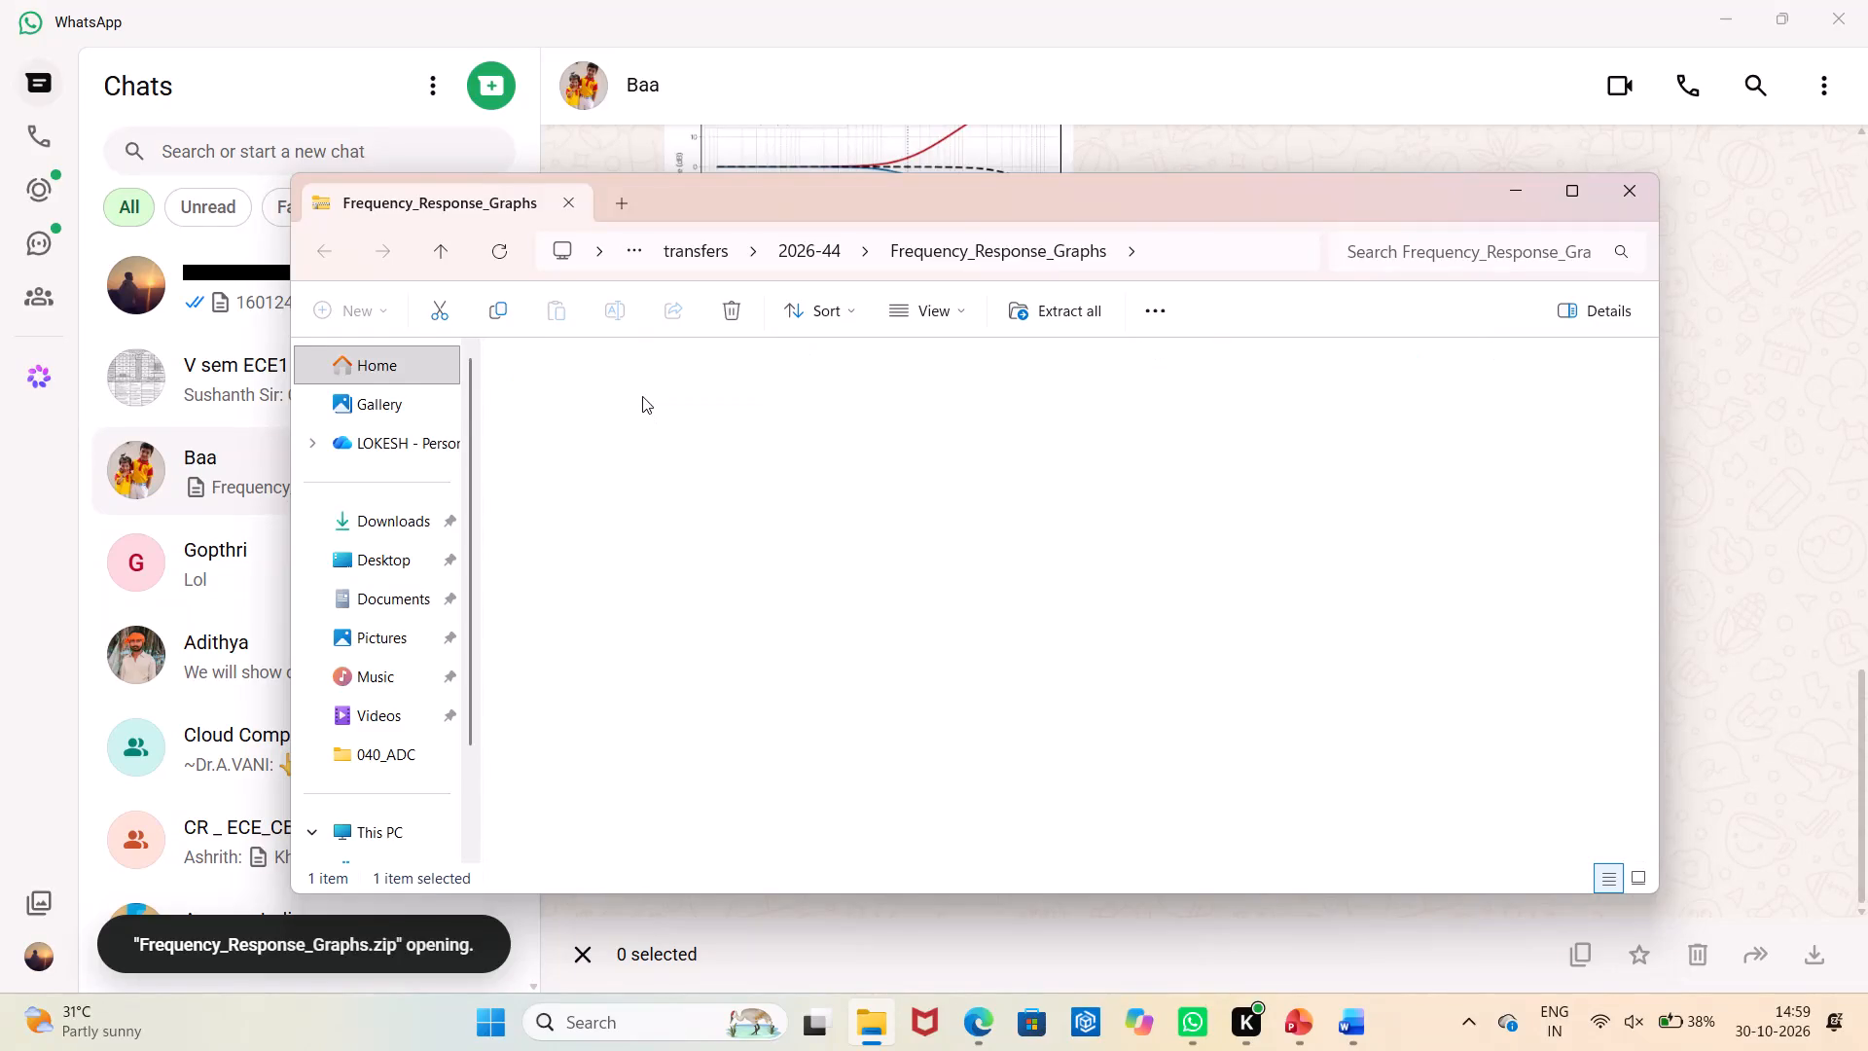
double_click(642, 396)
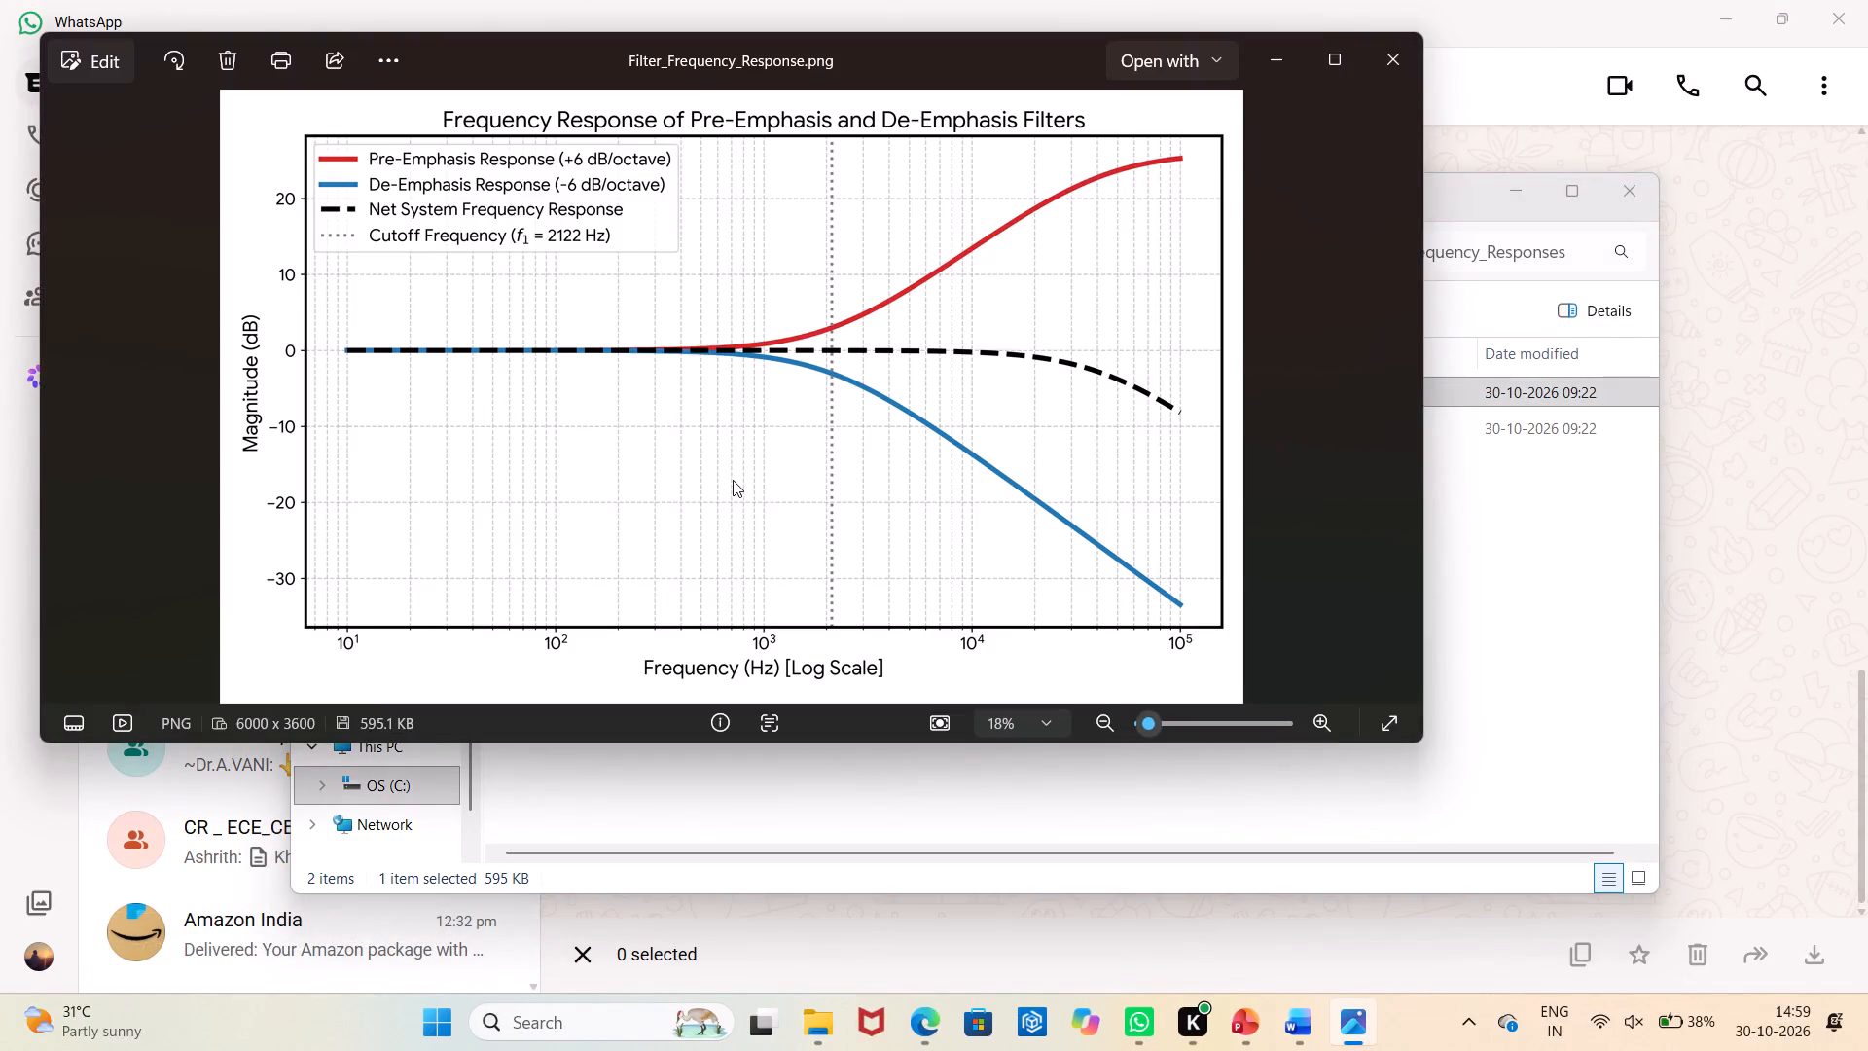
key(ctrl+c)
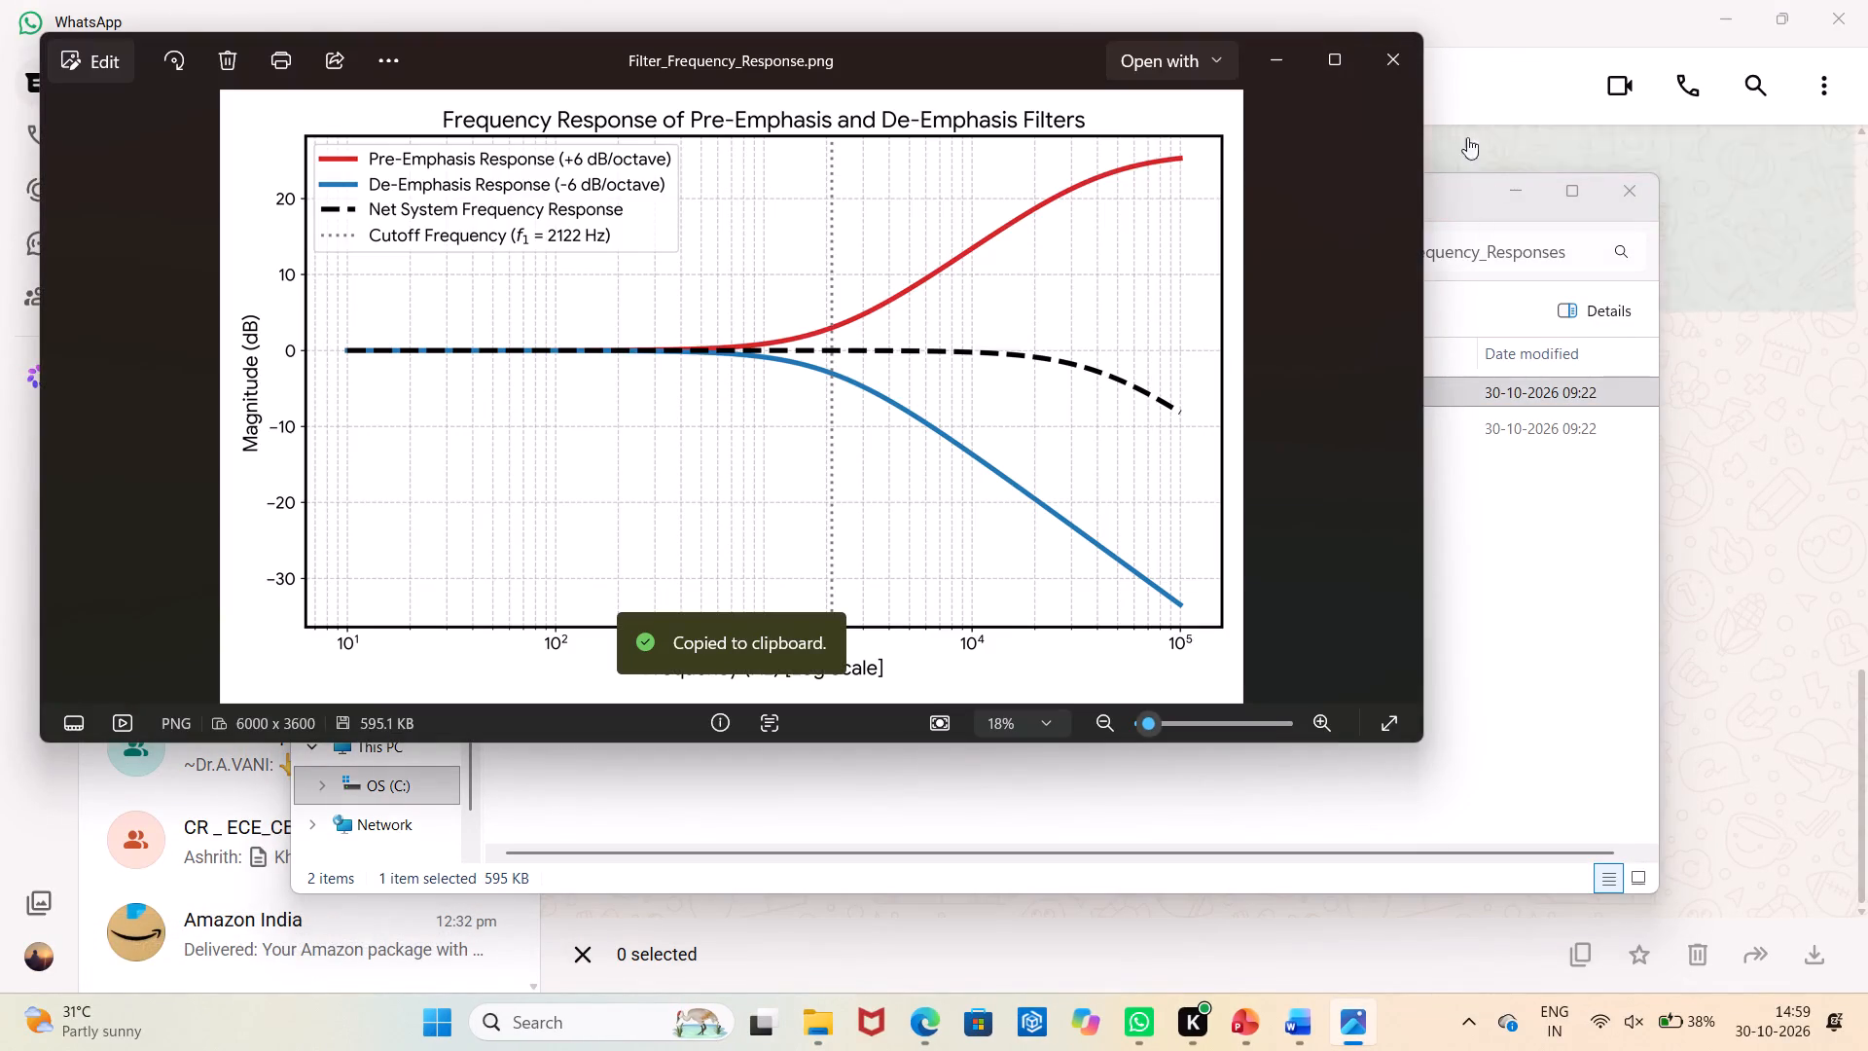
click(1375, 63)
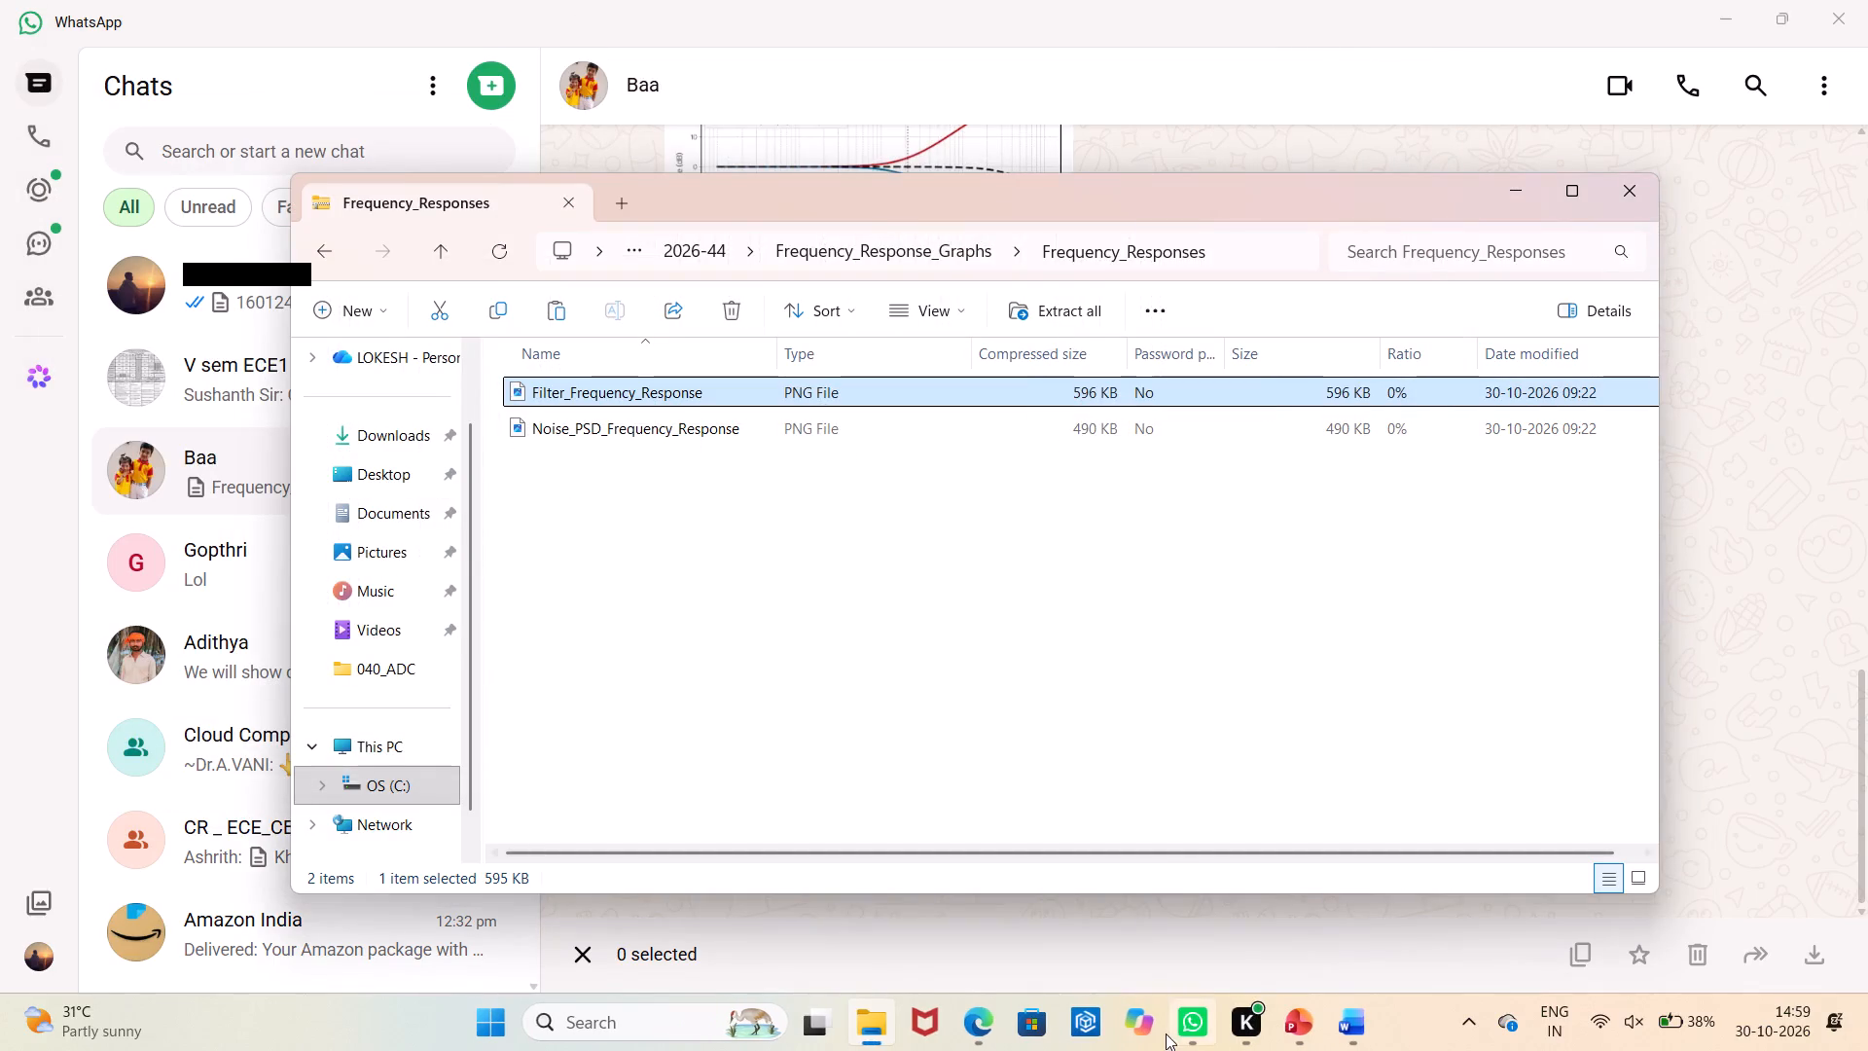
click(1365, 1048)
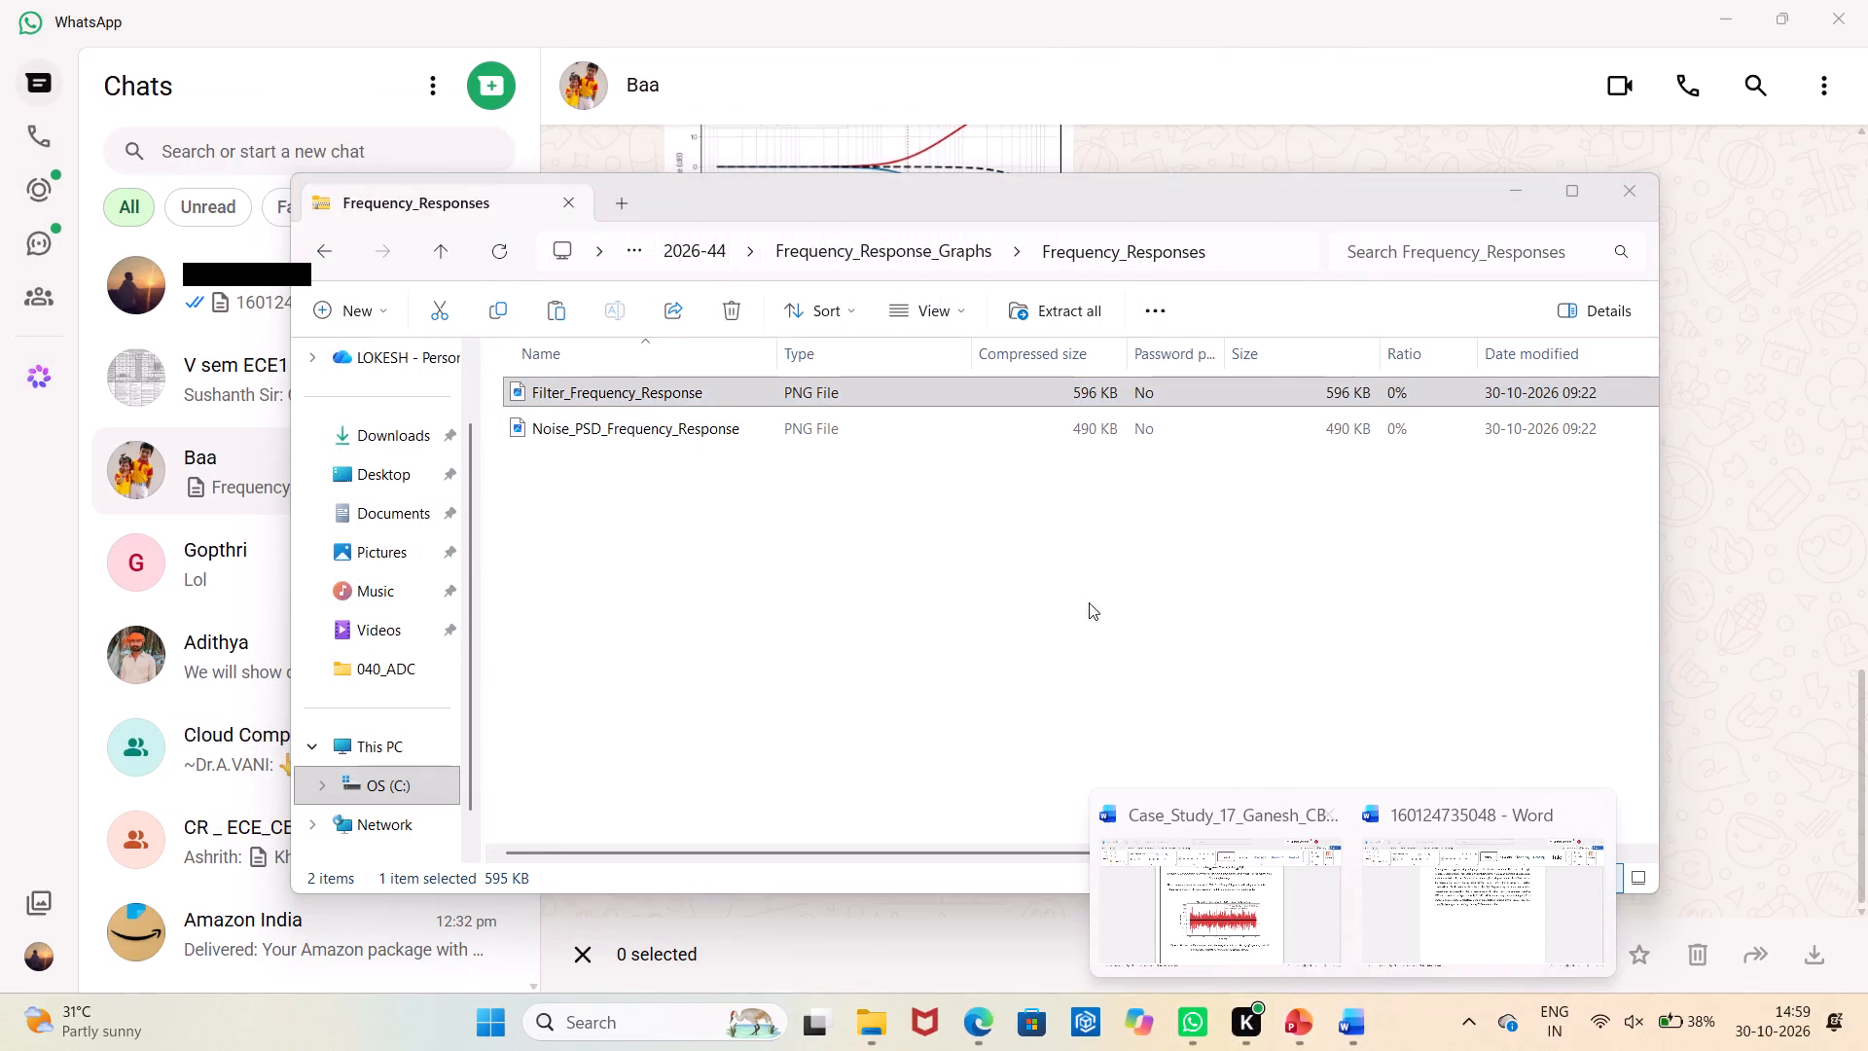
click(1204, 922)
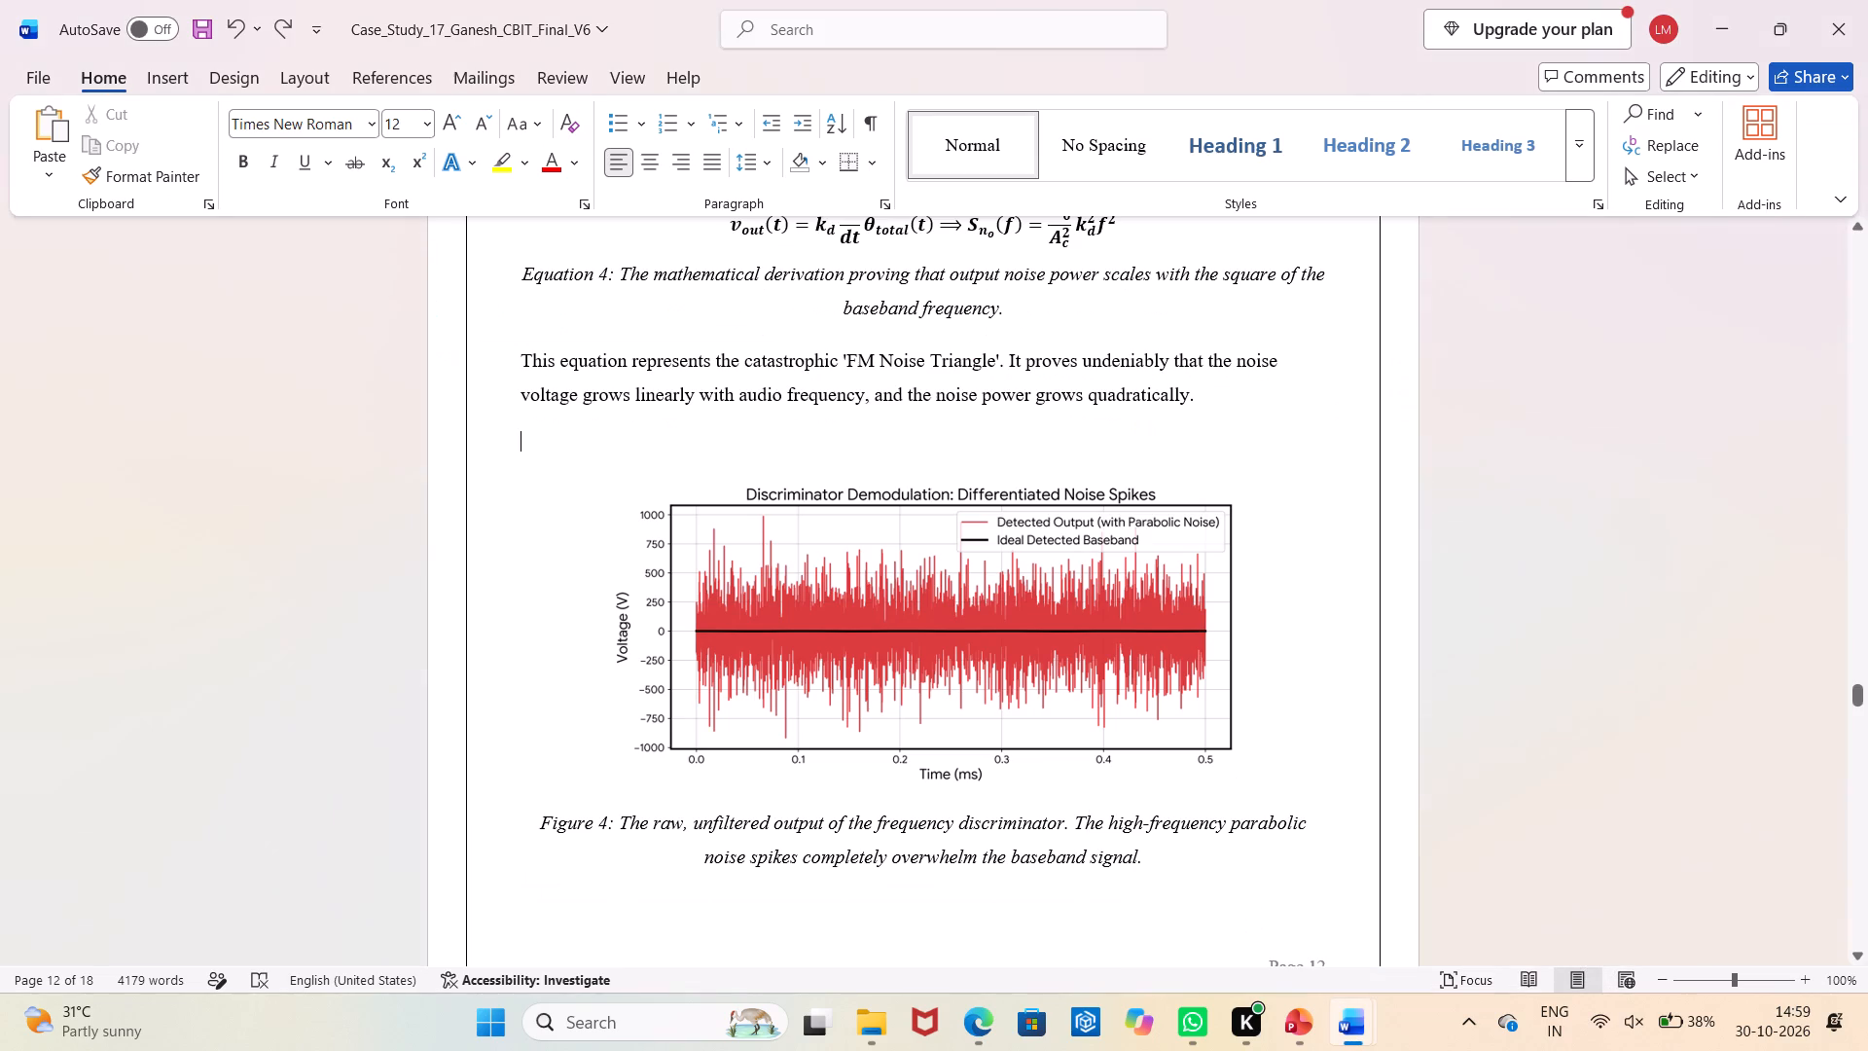
key(ctrl+v)
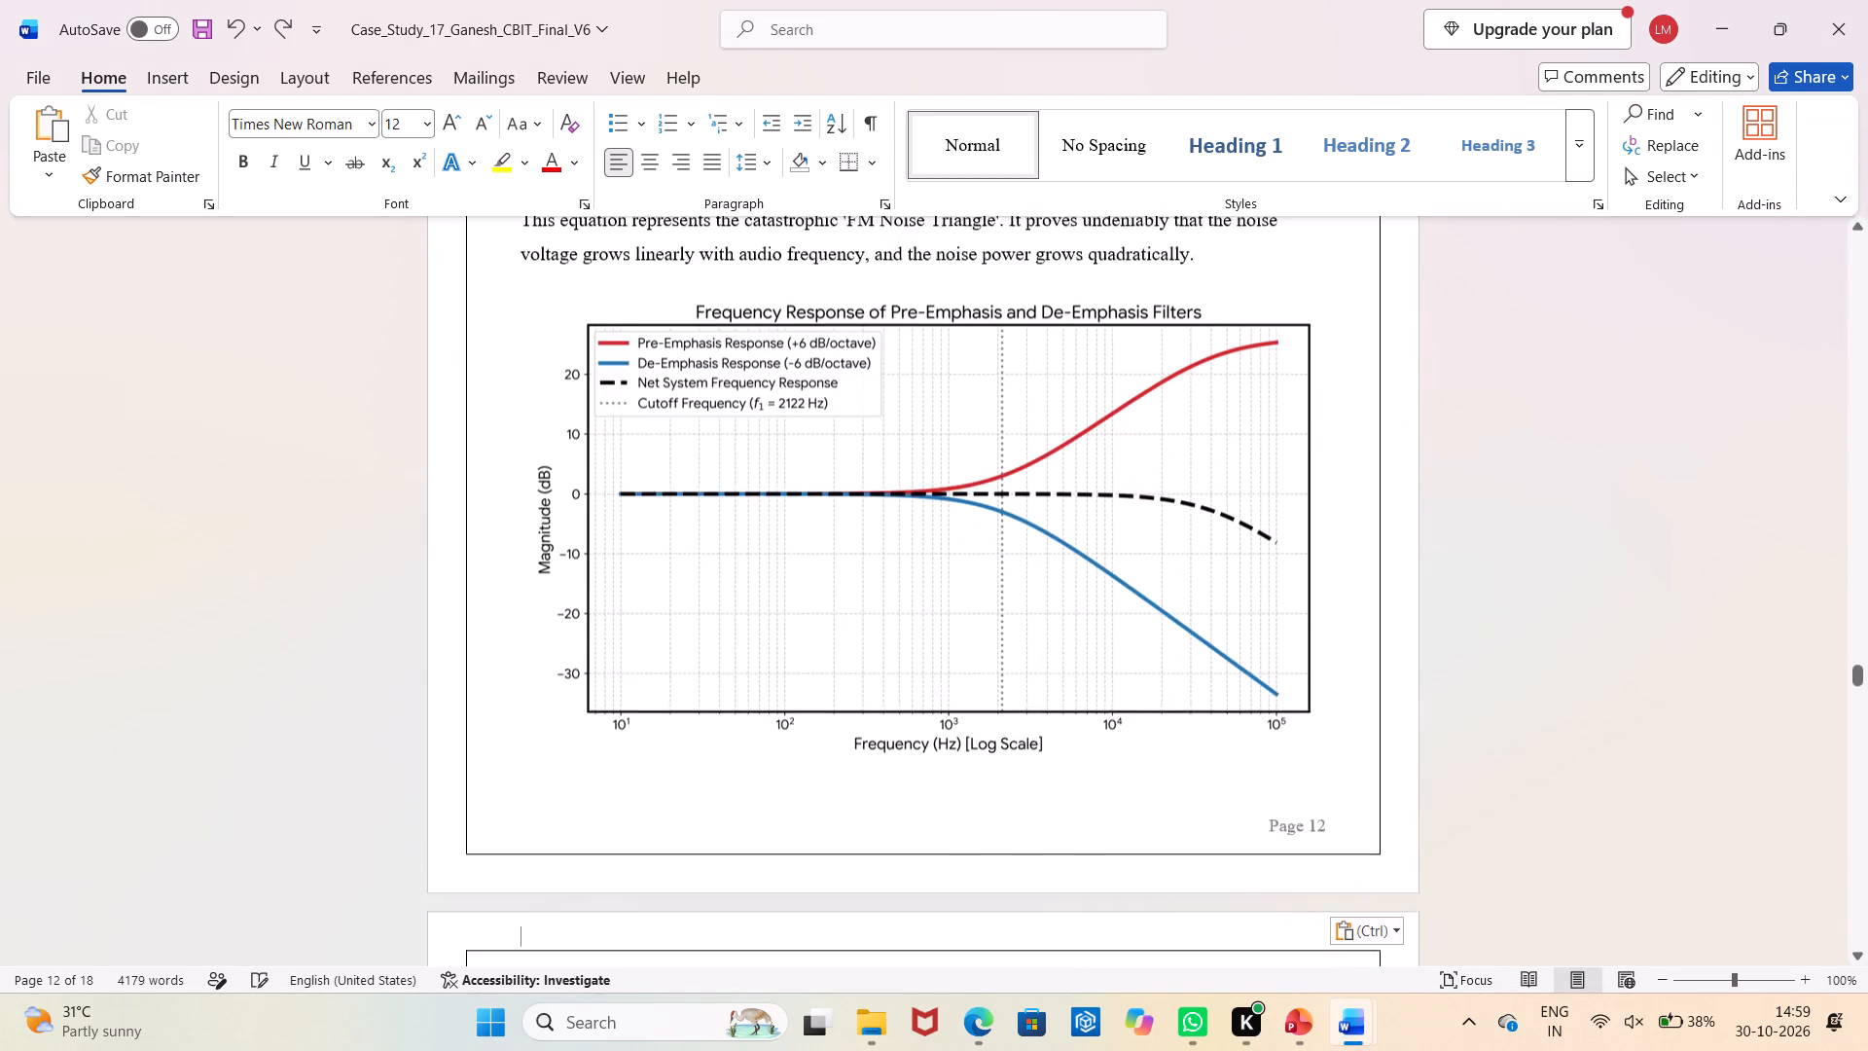
scroll(979, 559, down, 1)
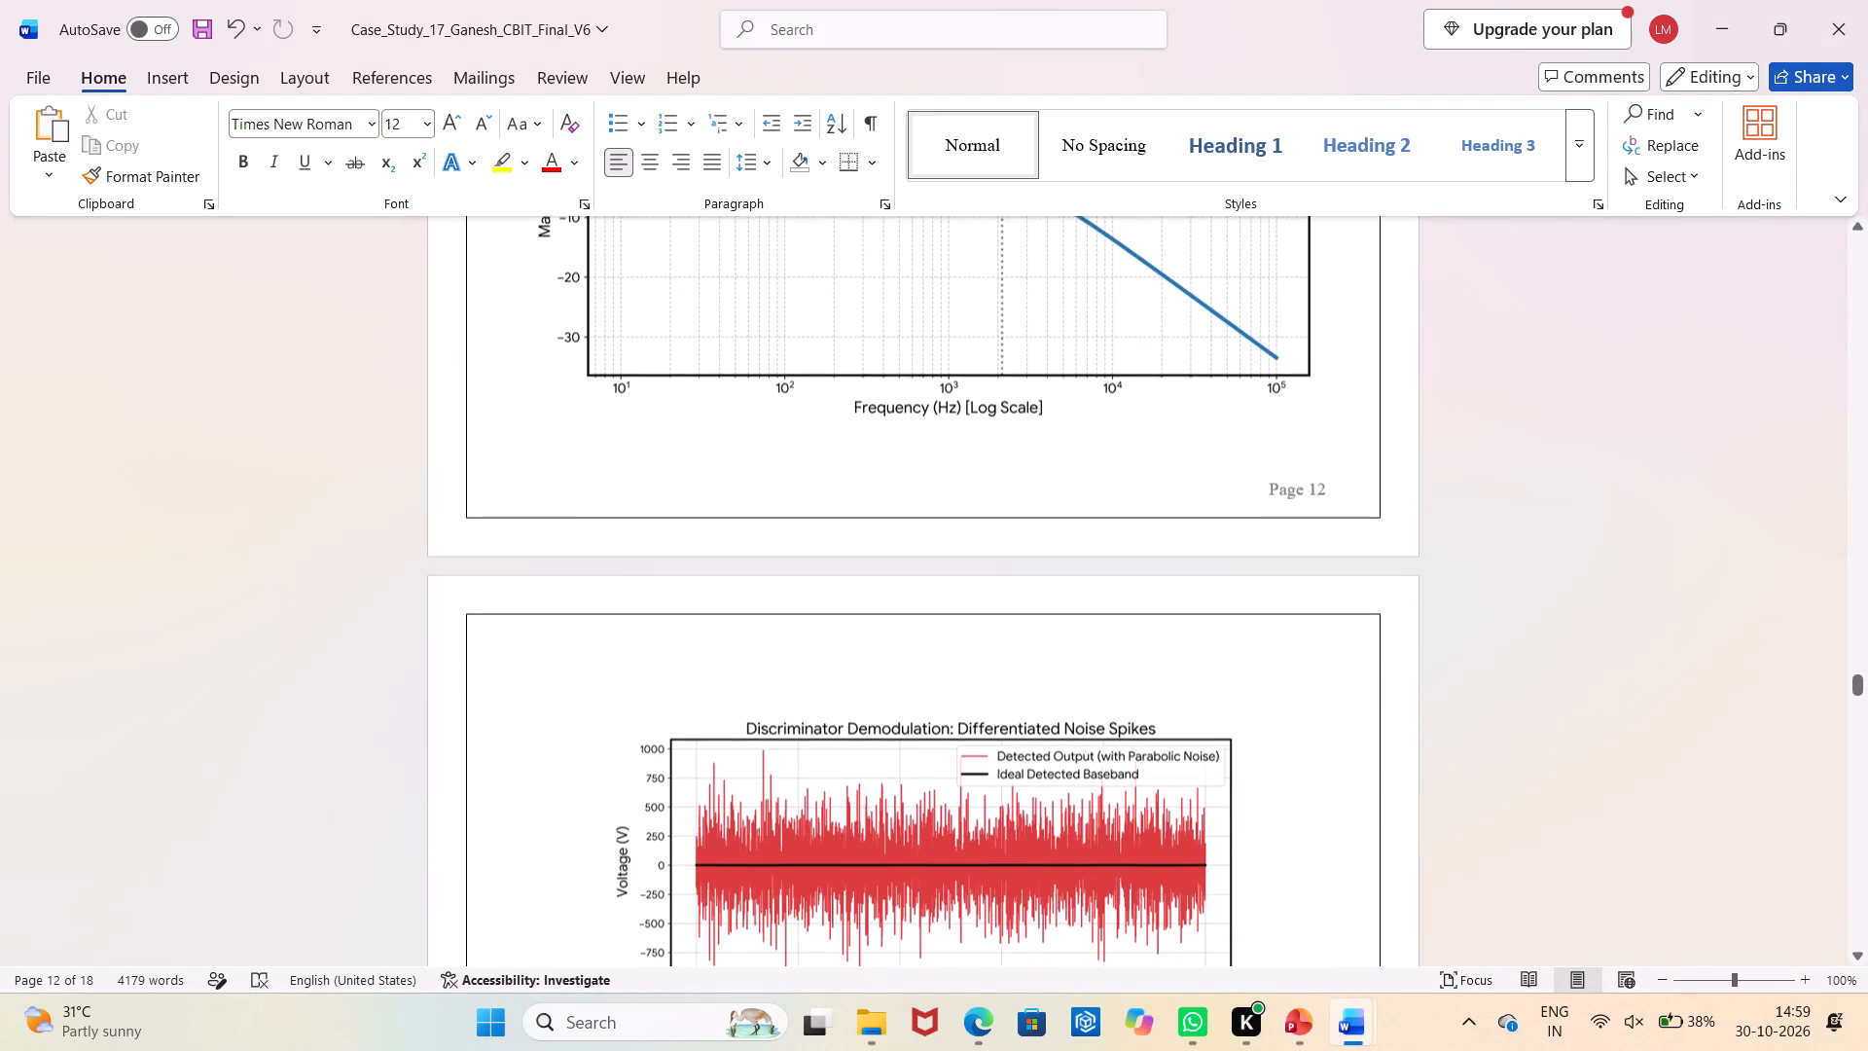
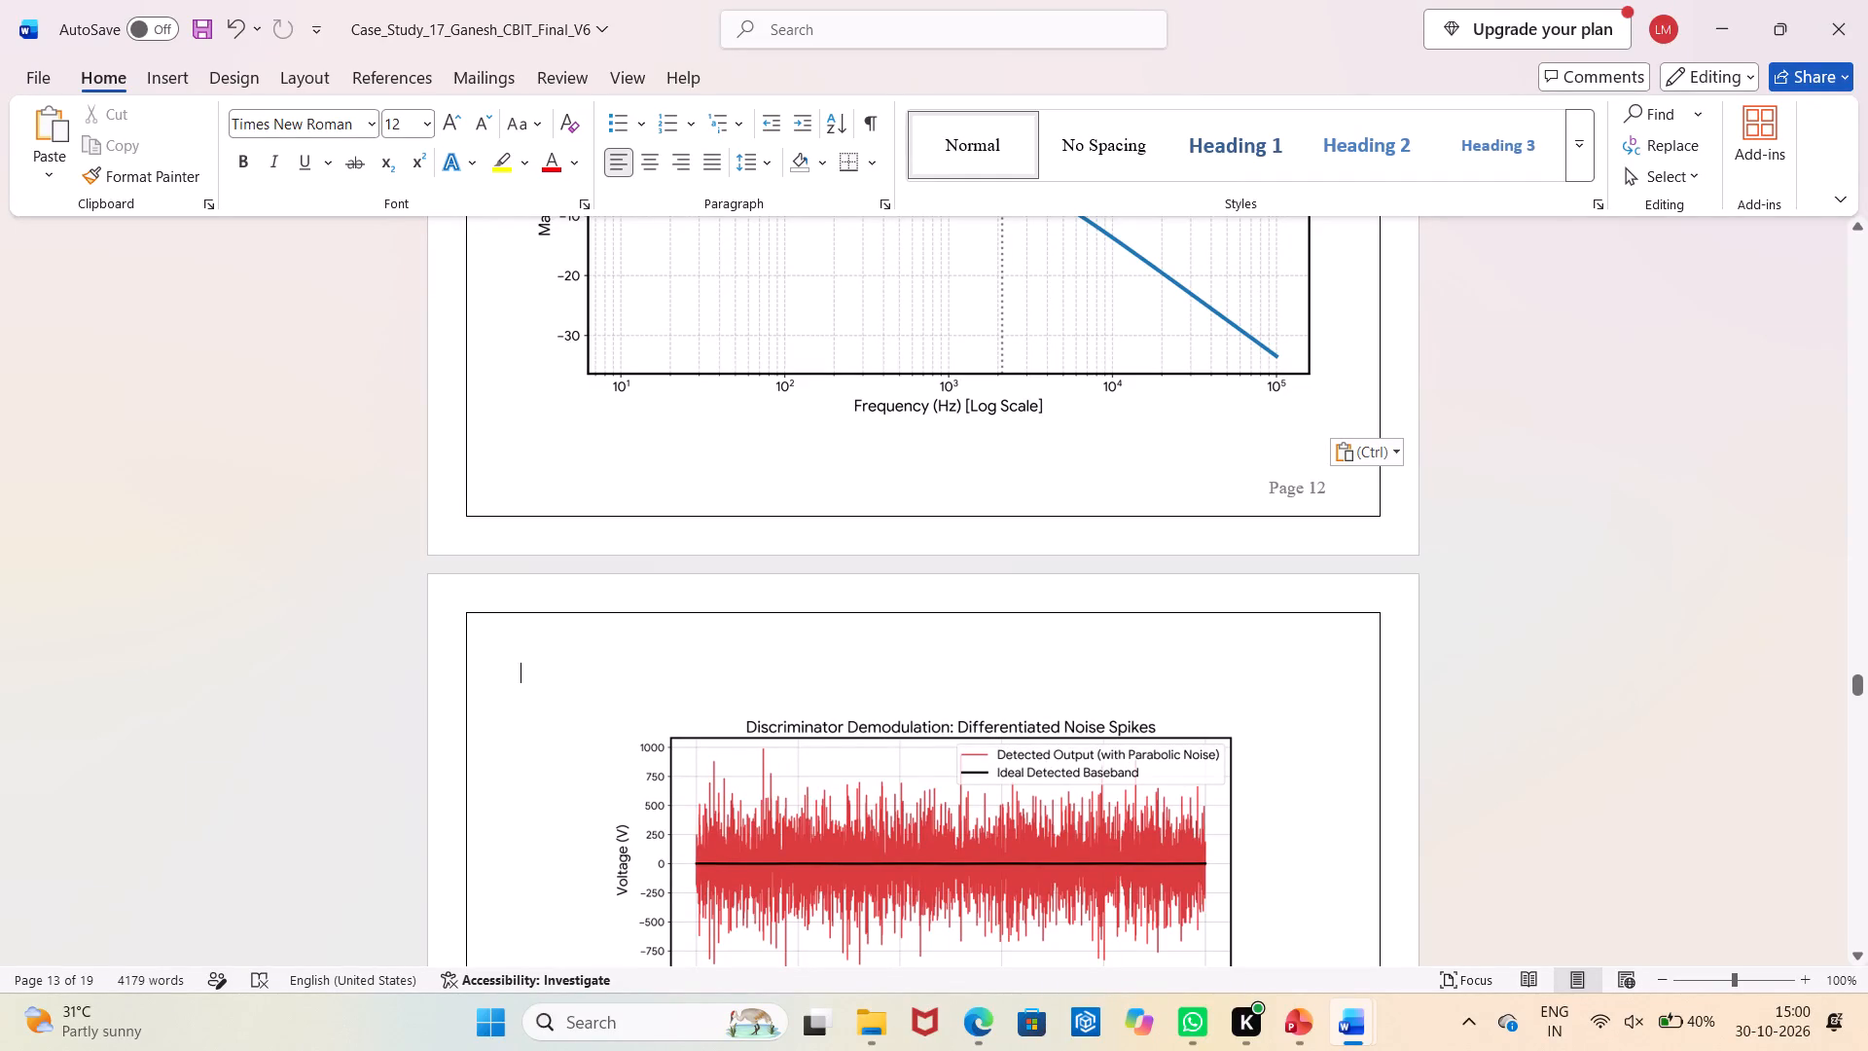
Copy the Noise_PSD_Frequency_Response image from the Frequency_Responses folder and paste it into the Word report after the Equation 5 caption.
scroll(1230, 670, up, 3)
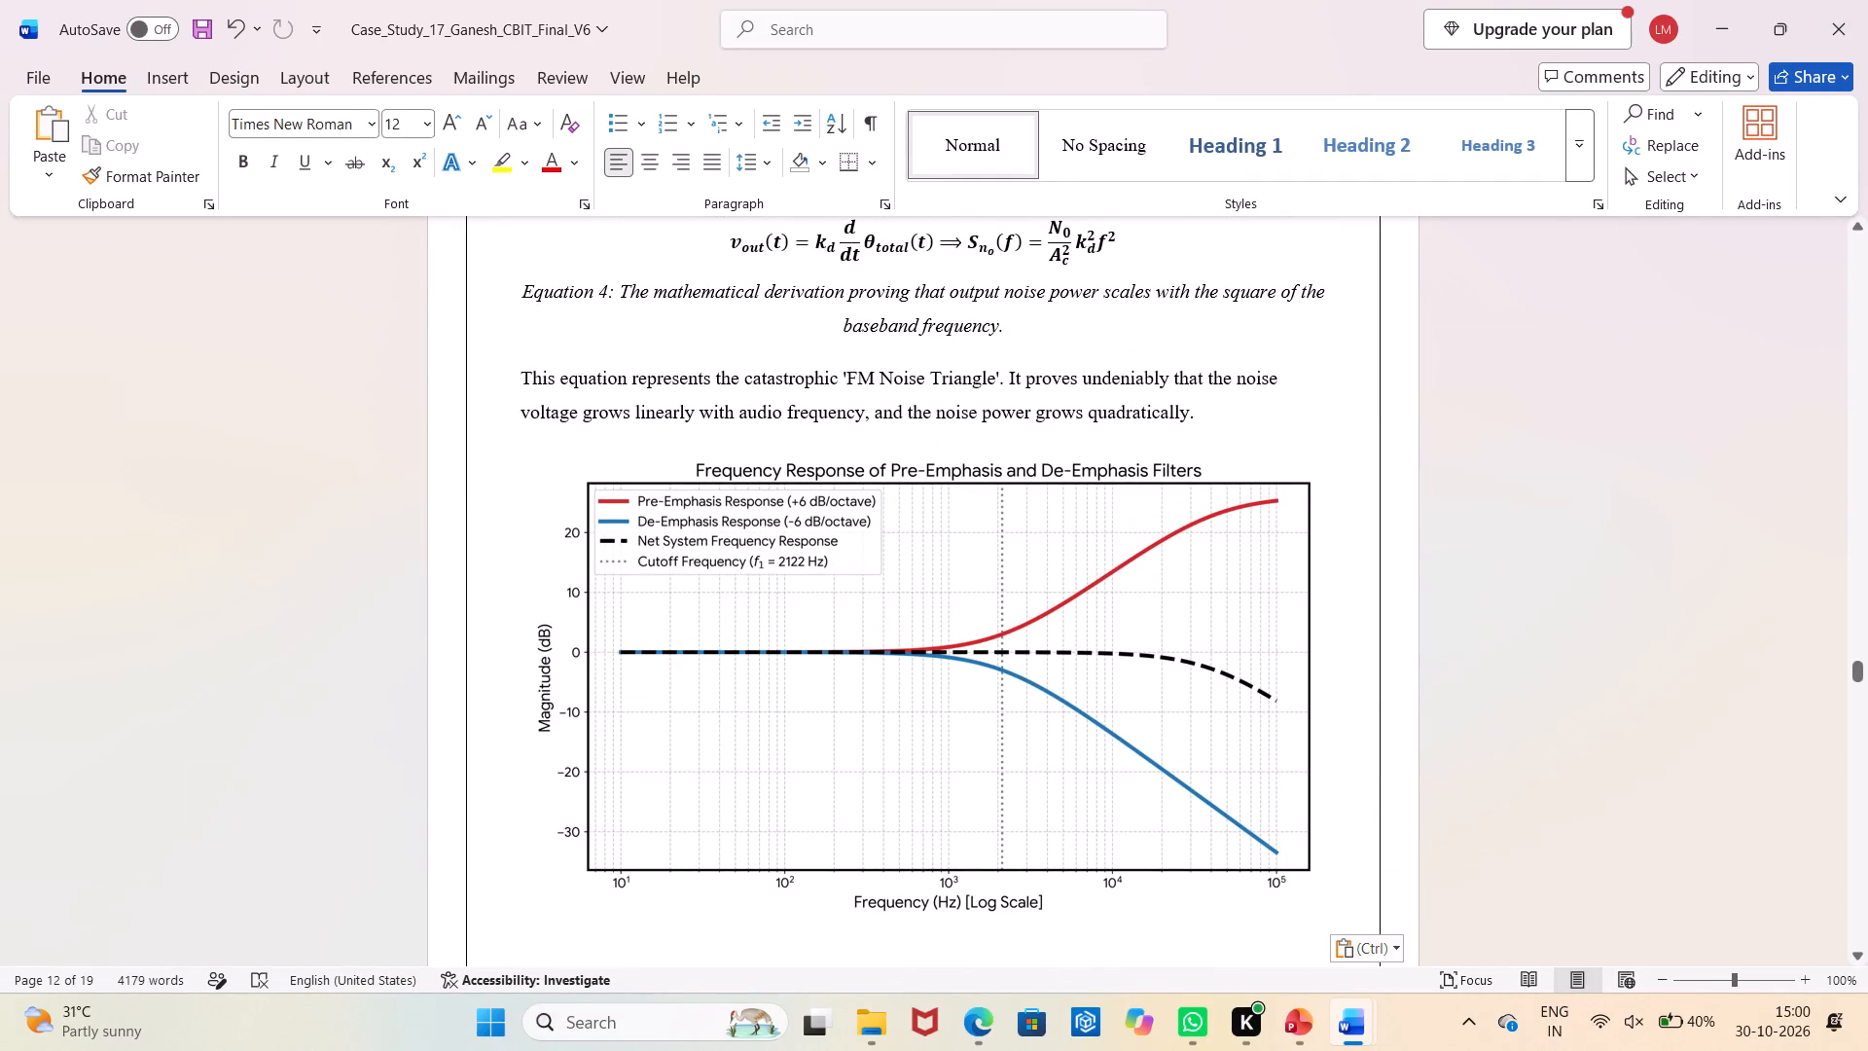
scroll(965, 568, down, 4)
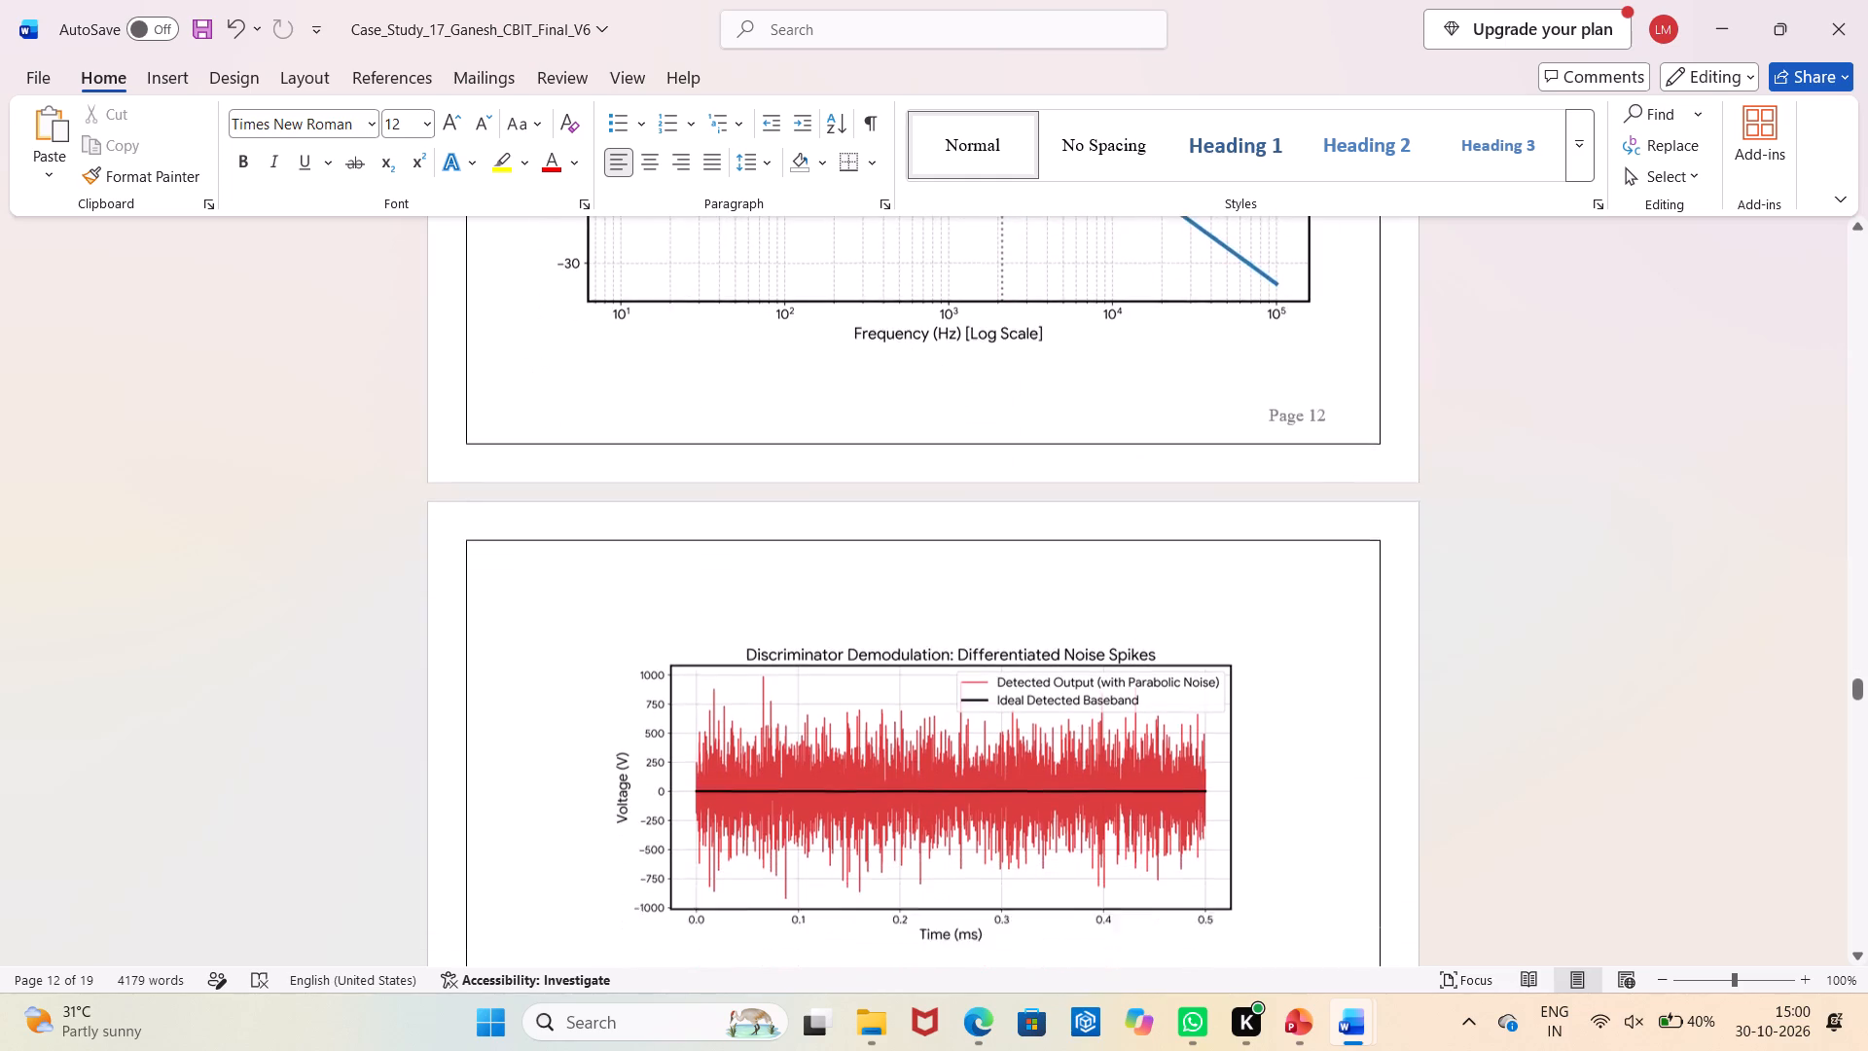
scroll(965, 568, down, 4)
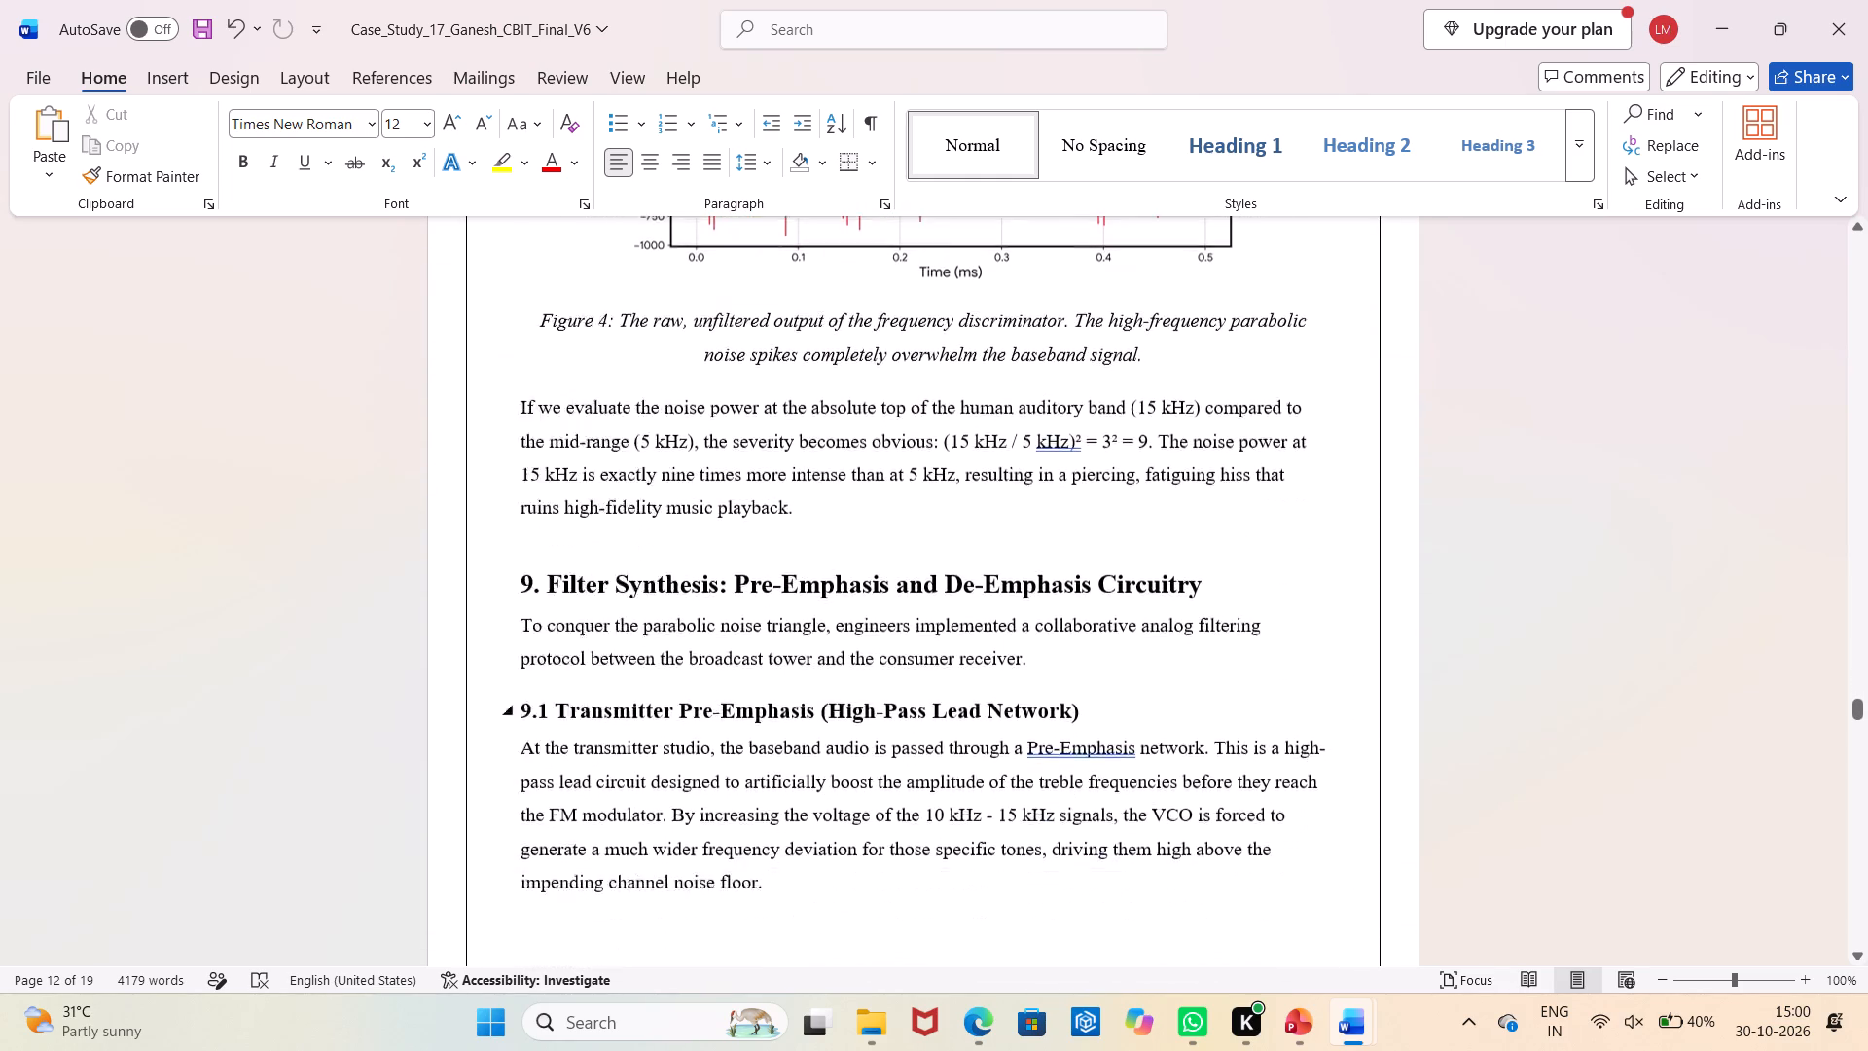
scroll(965, 568, down, 4)
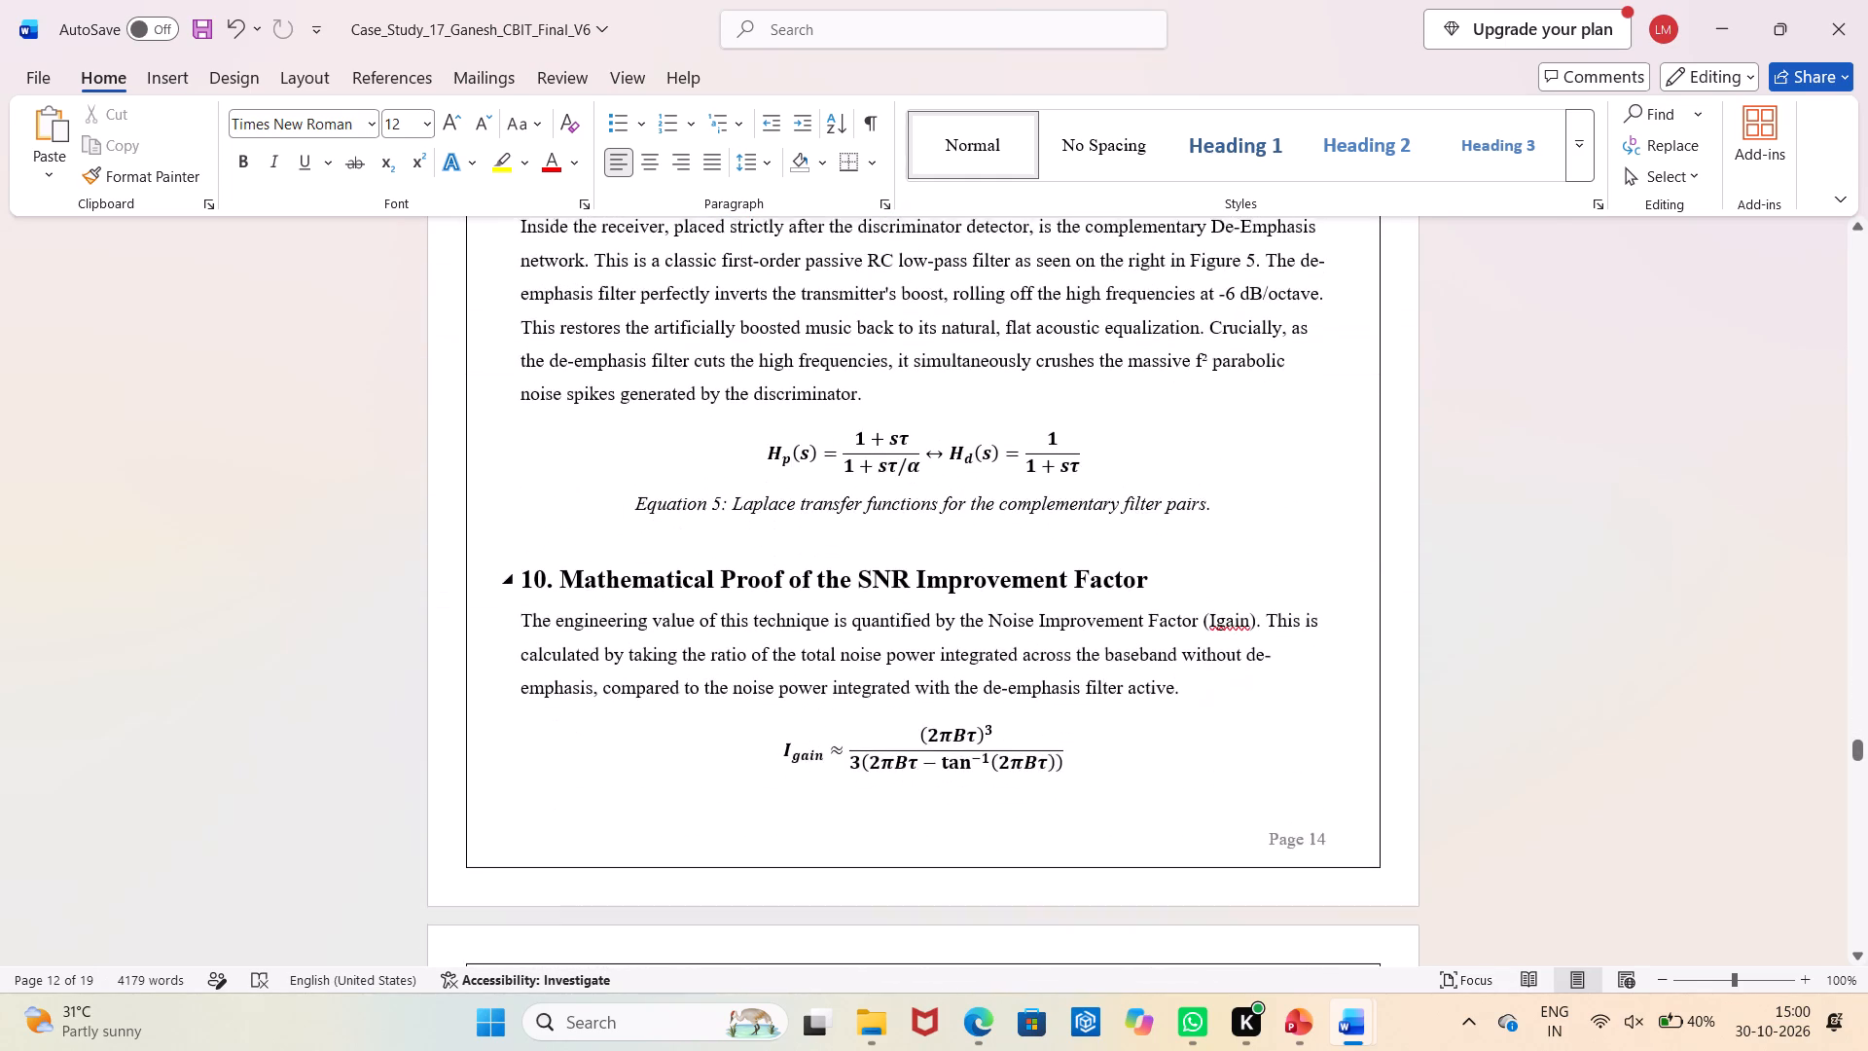
scroll(965, 568, up, 1)
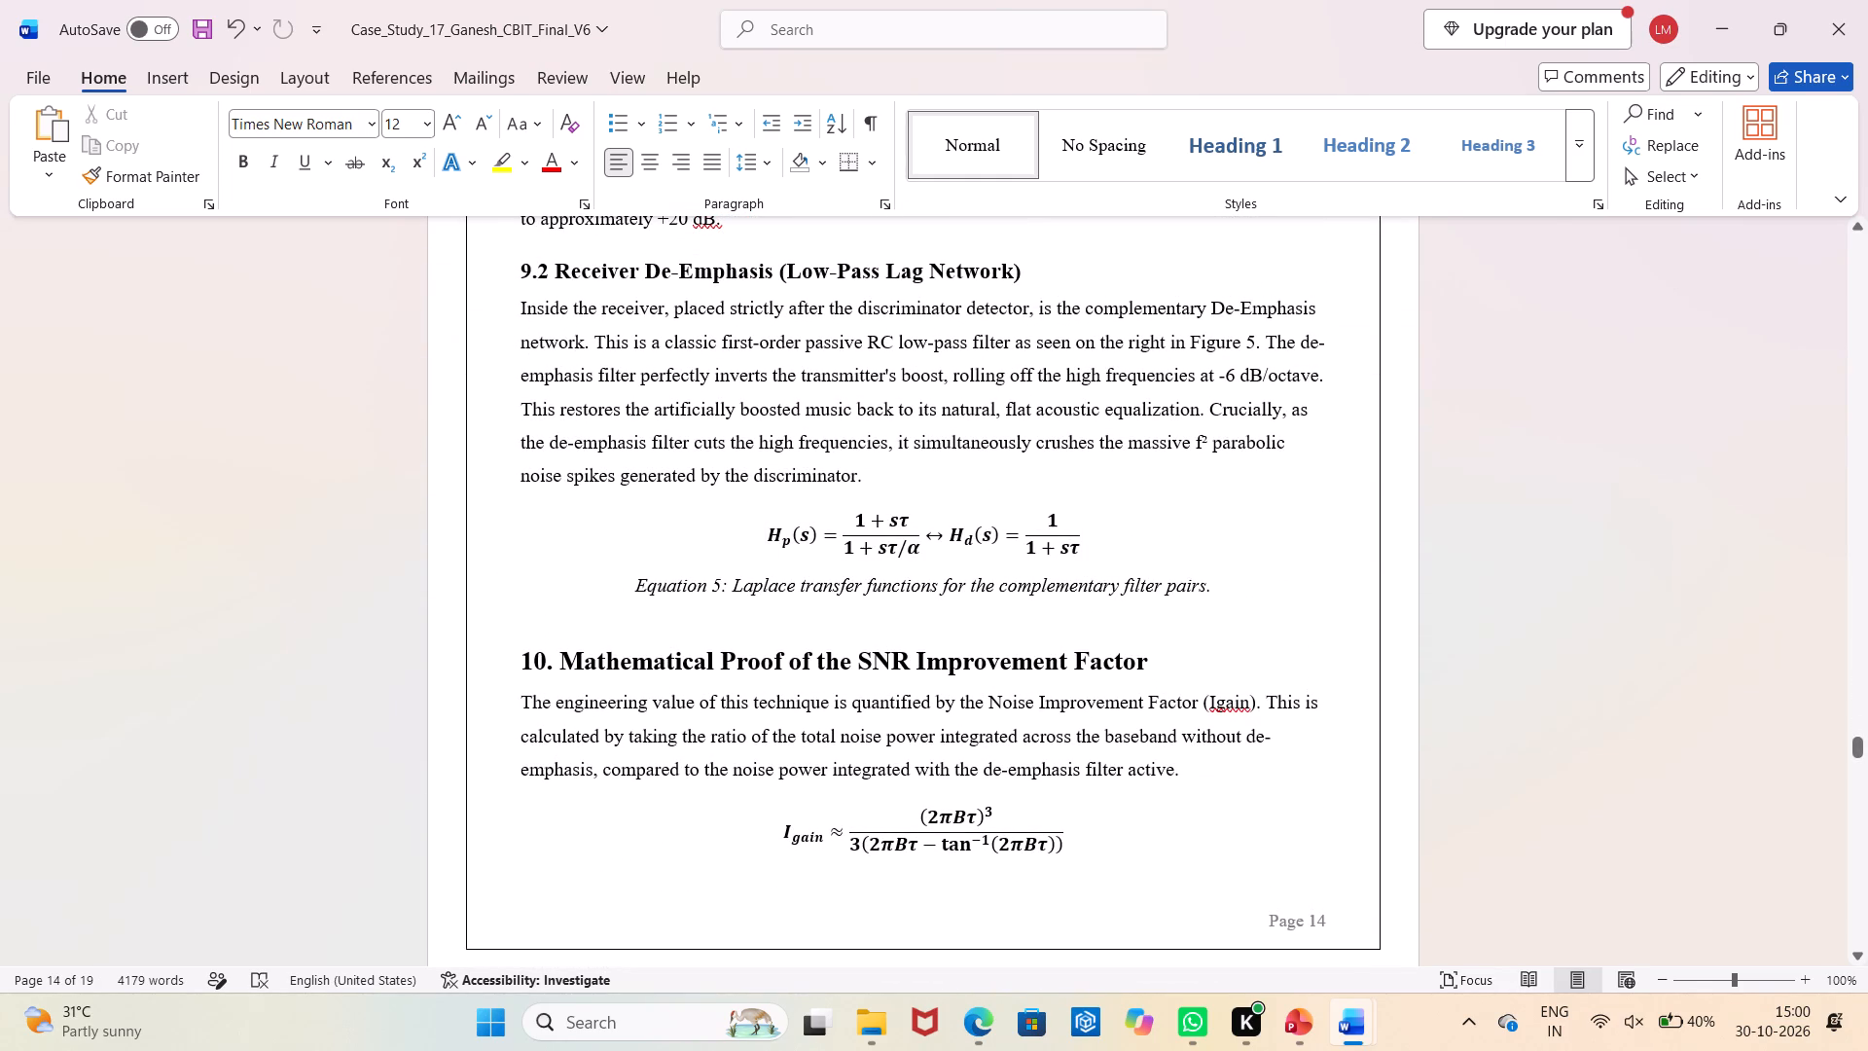
click(875, 496)
click(1247, 584)
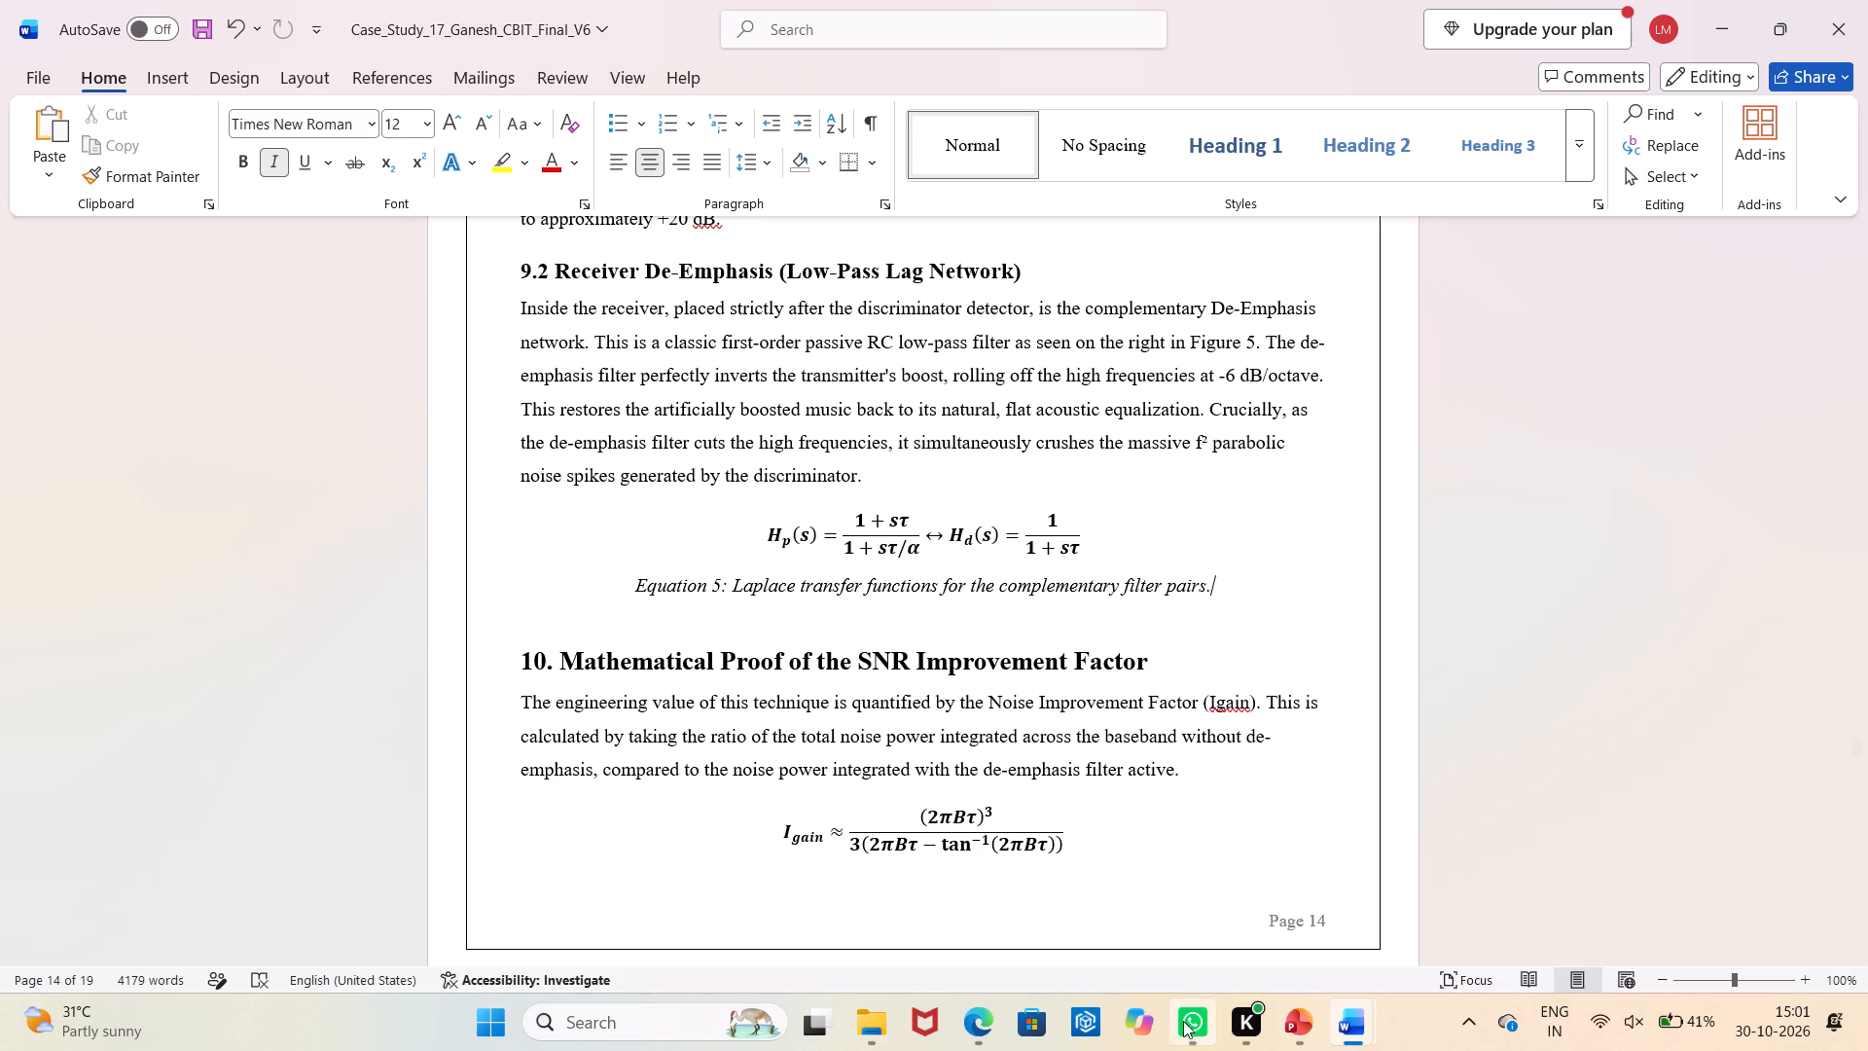
click(872, 1036)
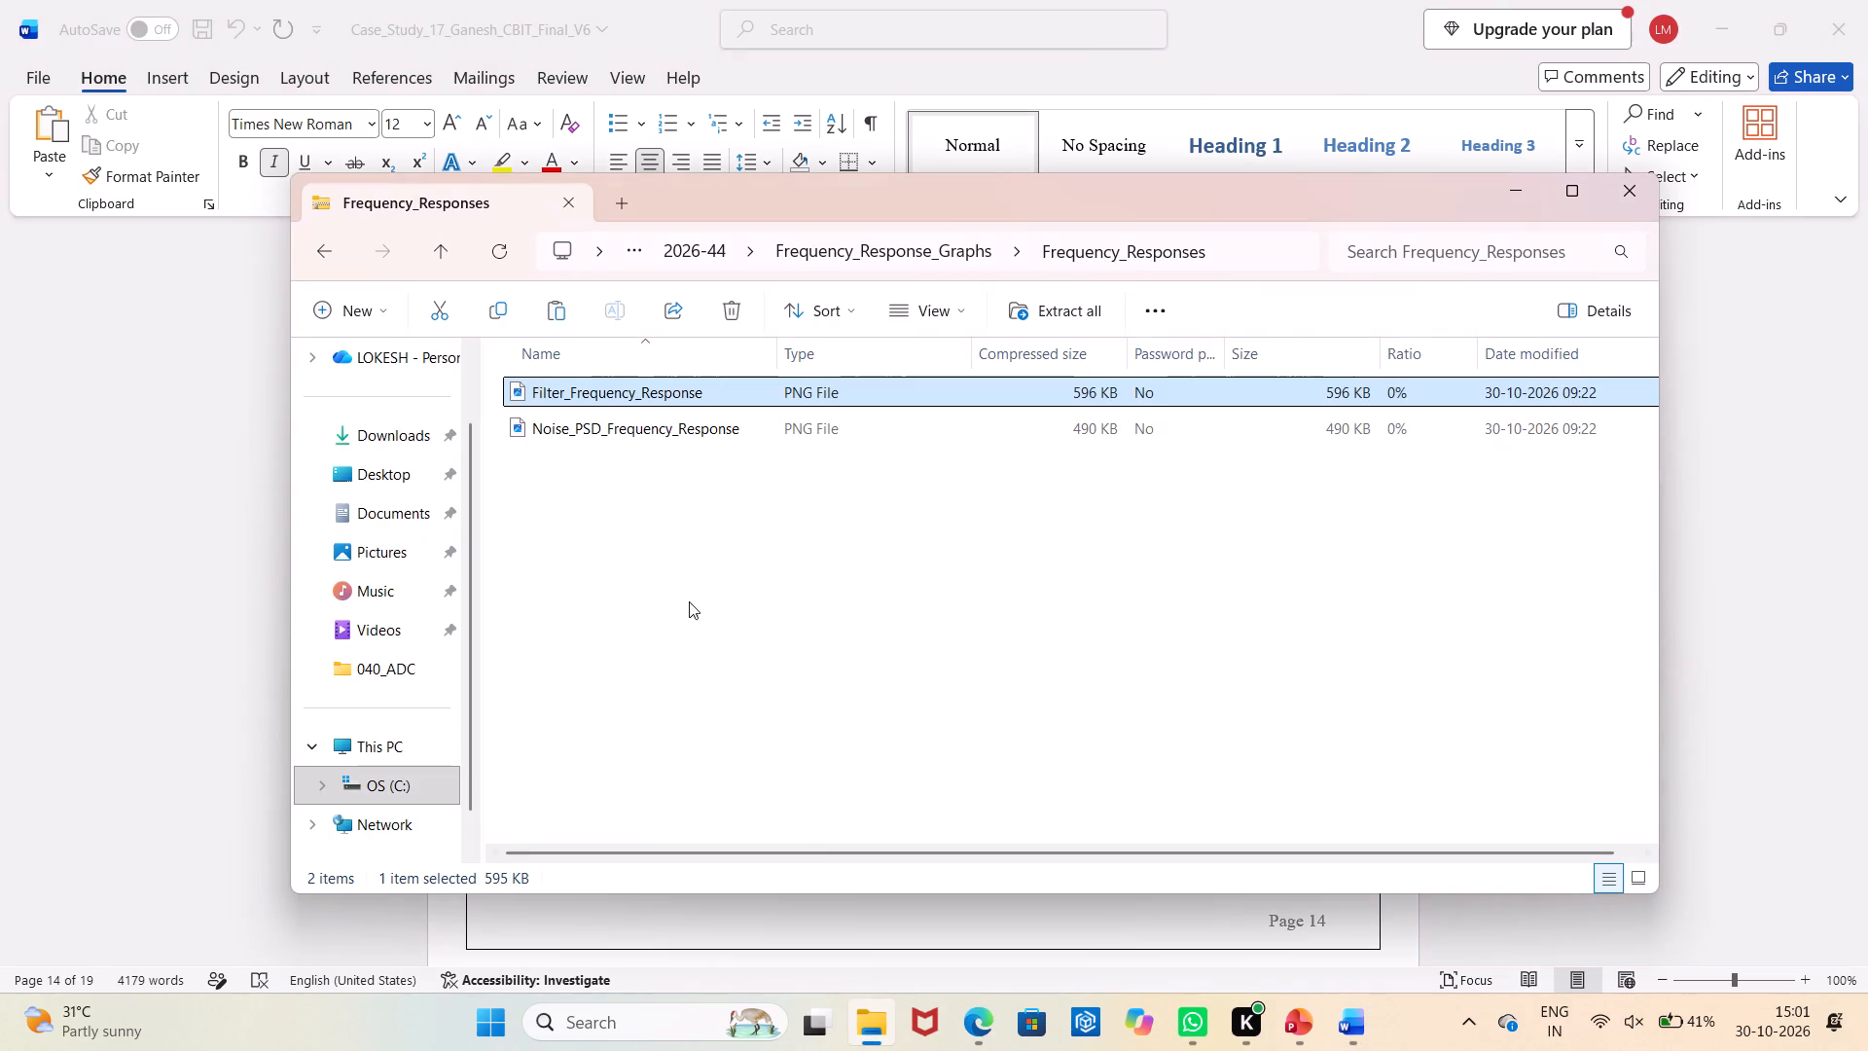
double_click(686, 428)
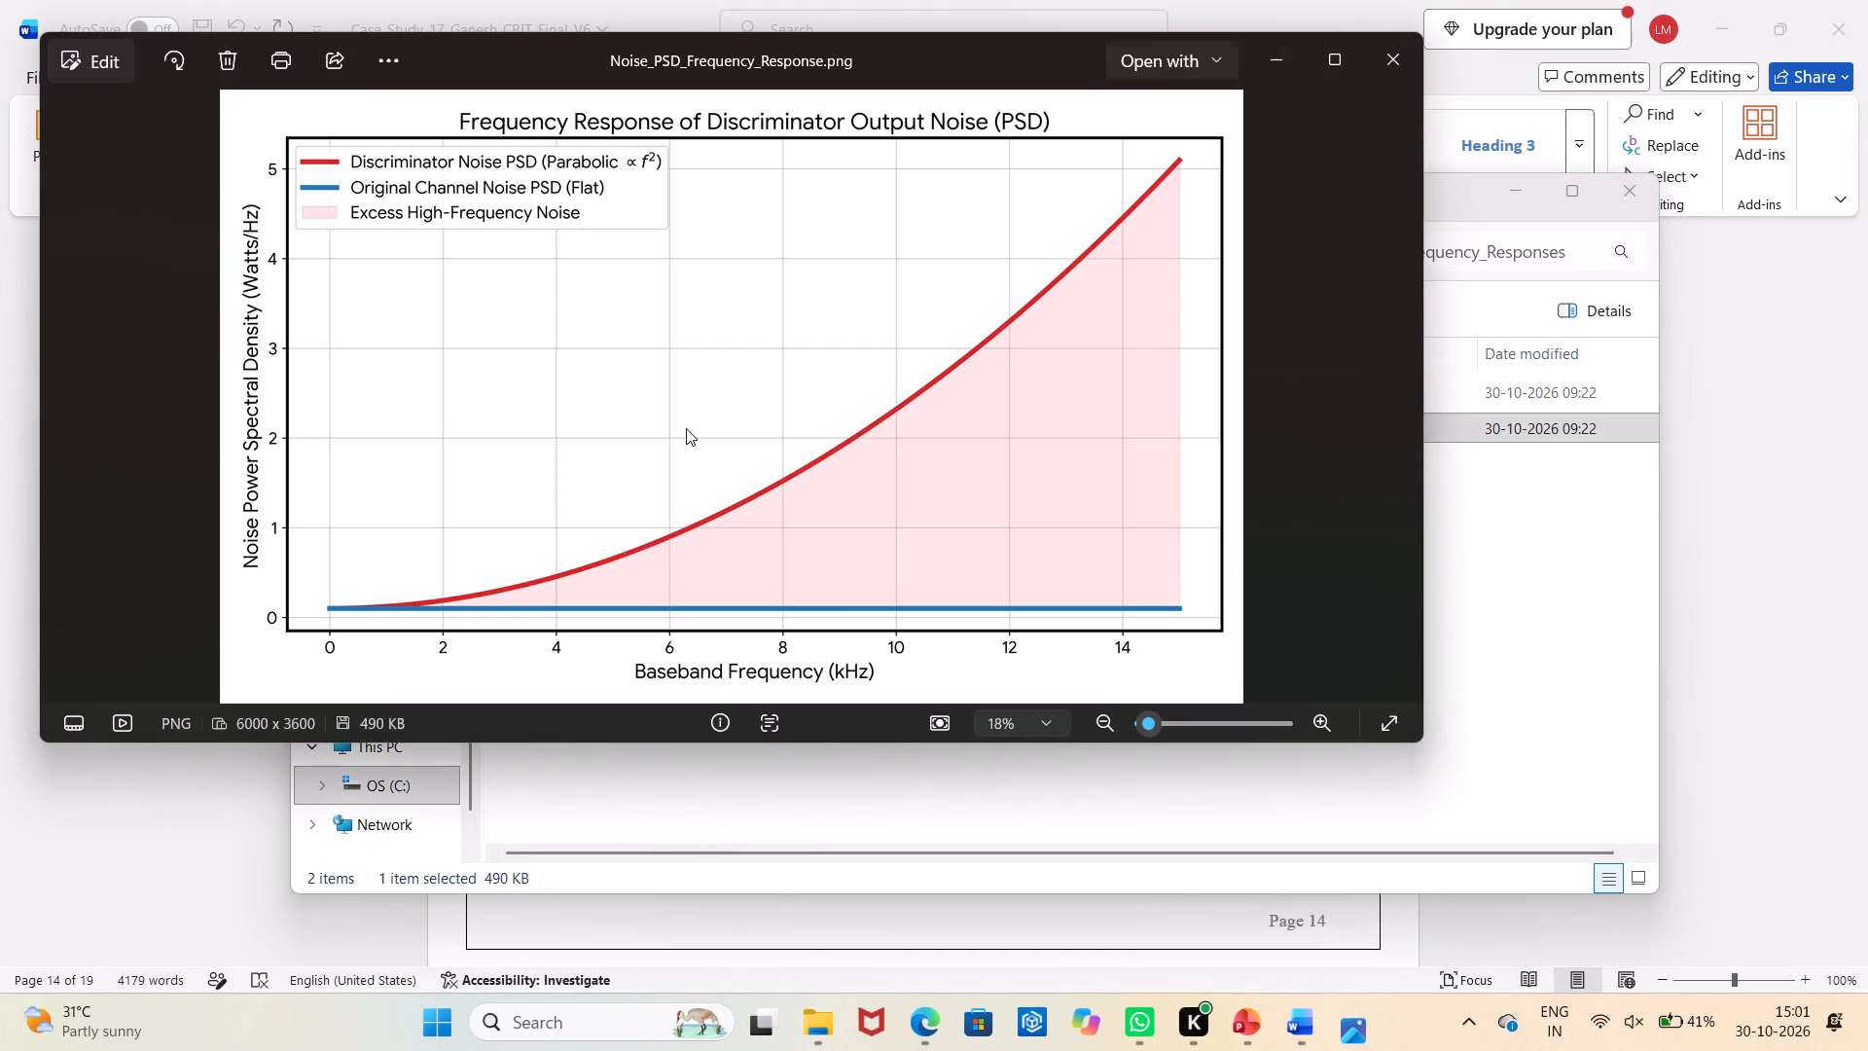
key(ctrl+c)
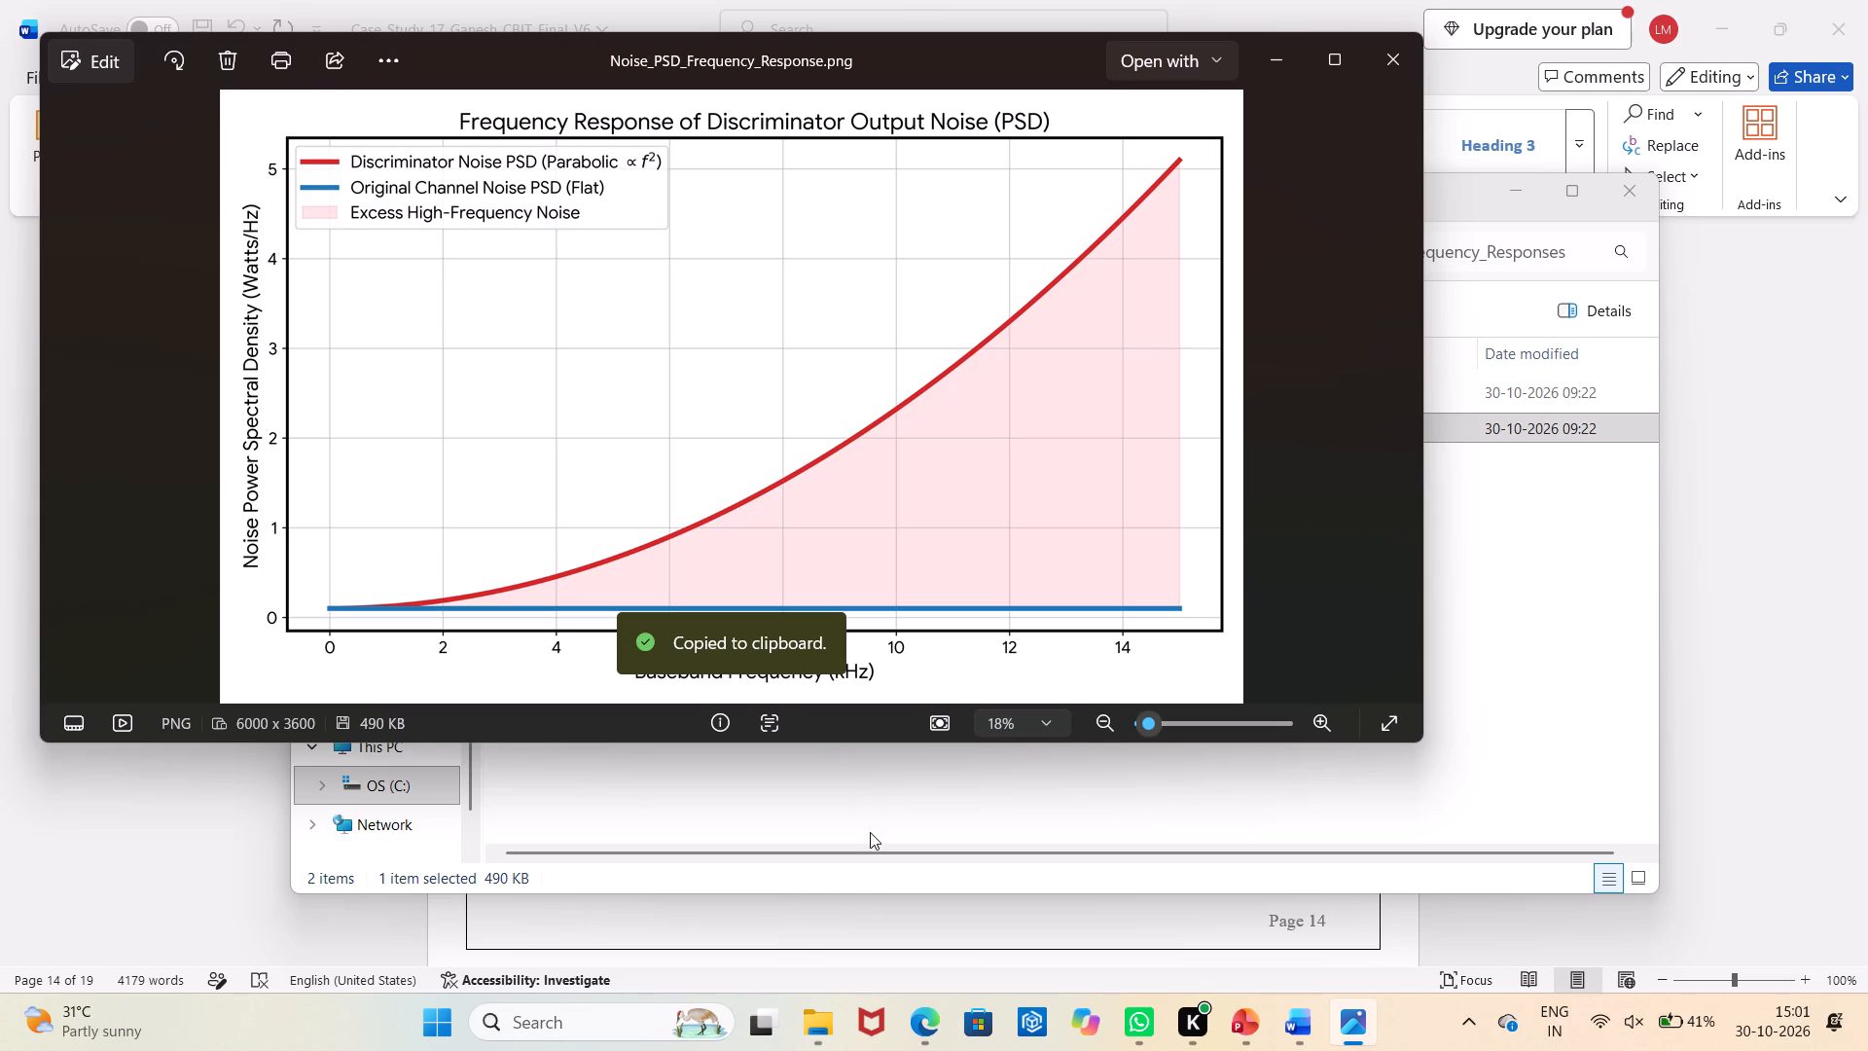
click(1308, 1017)
click(1212, 897)
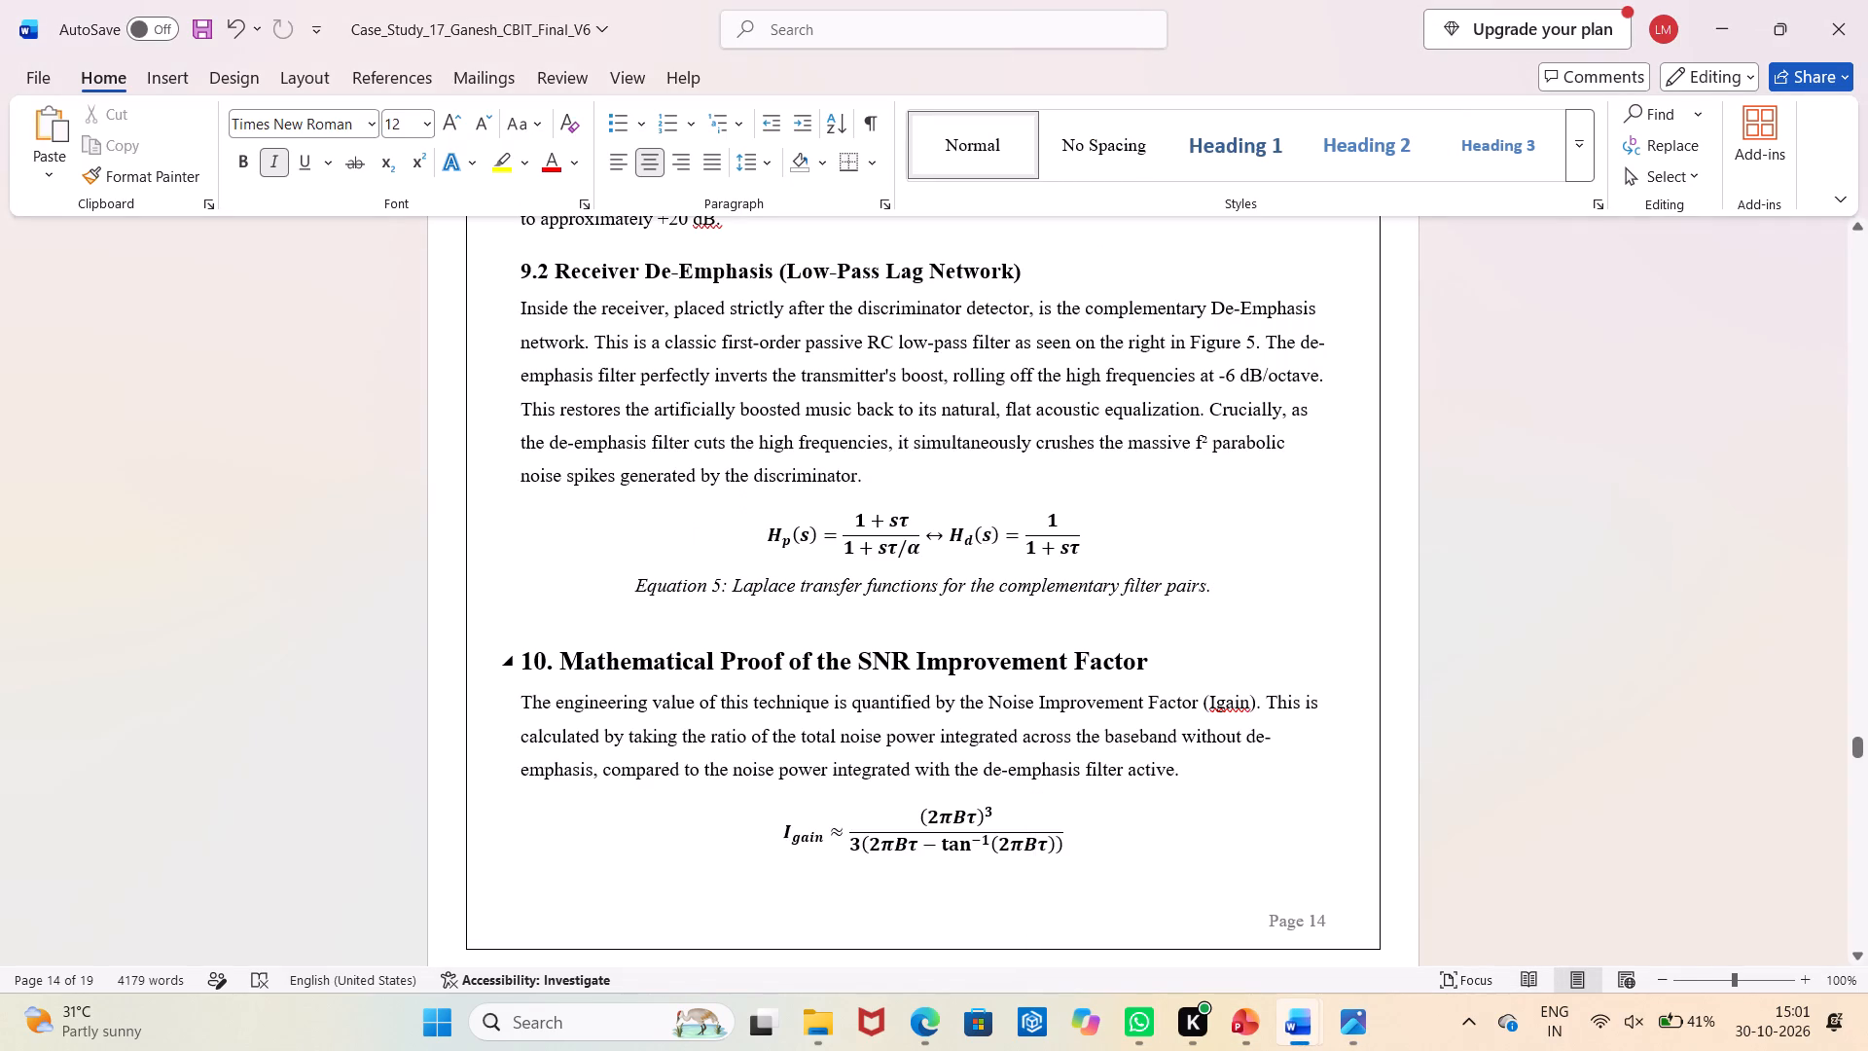
key(ctrl+v)
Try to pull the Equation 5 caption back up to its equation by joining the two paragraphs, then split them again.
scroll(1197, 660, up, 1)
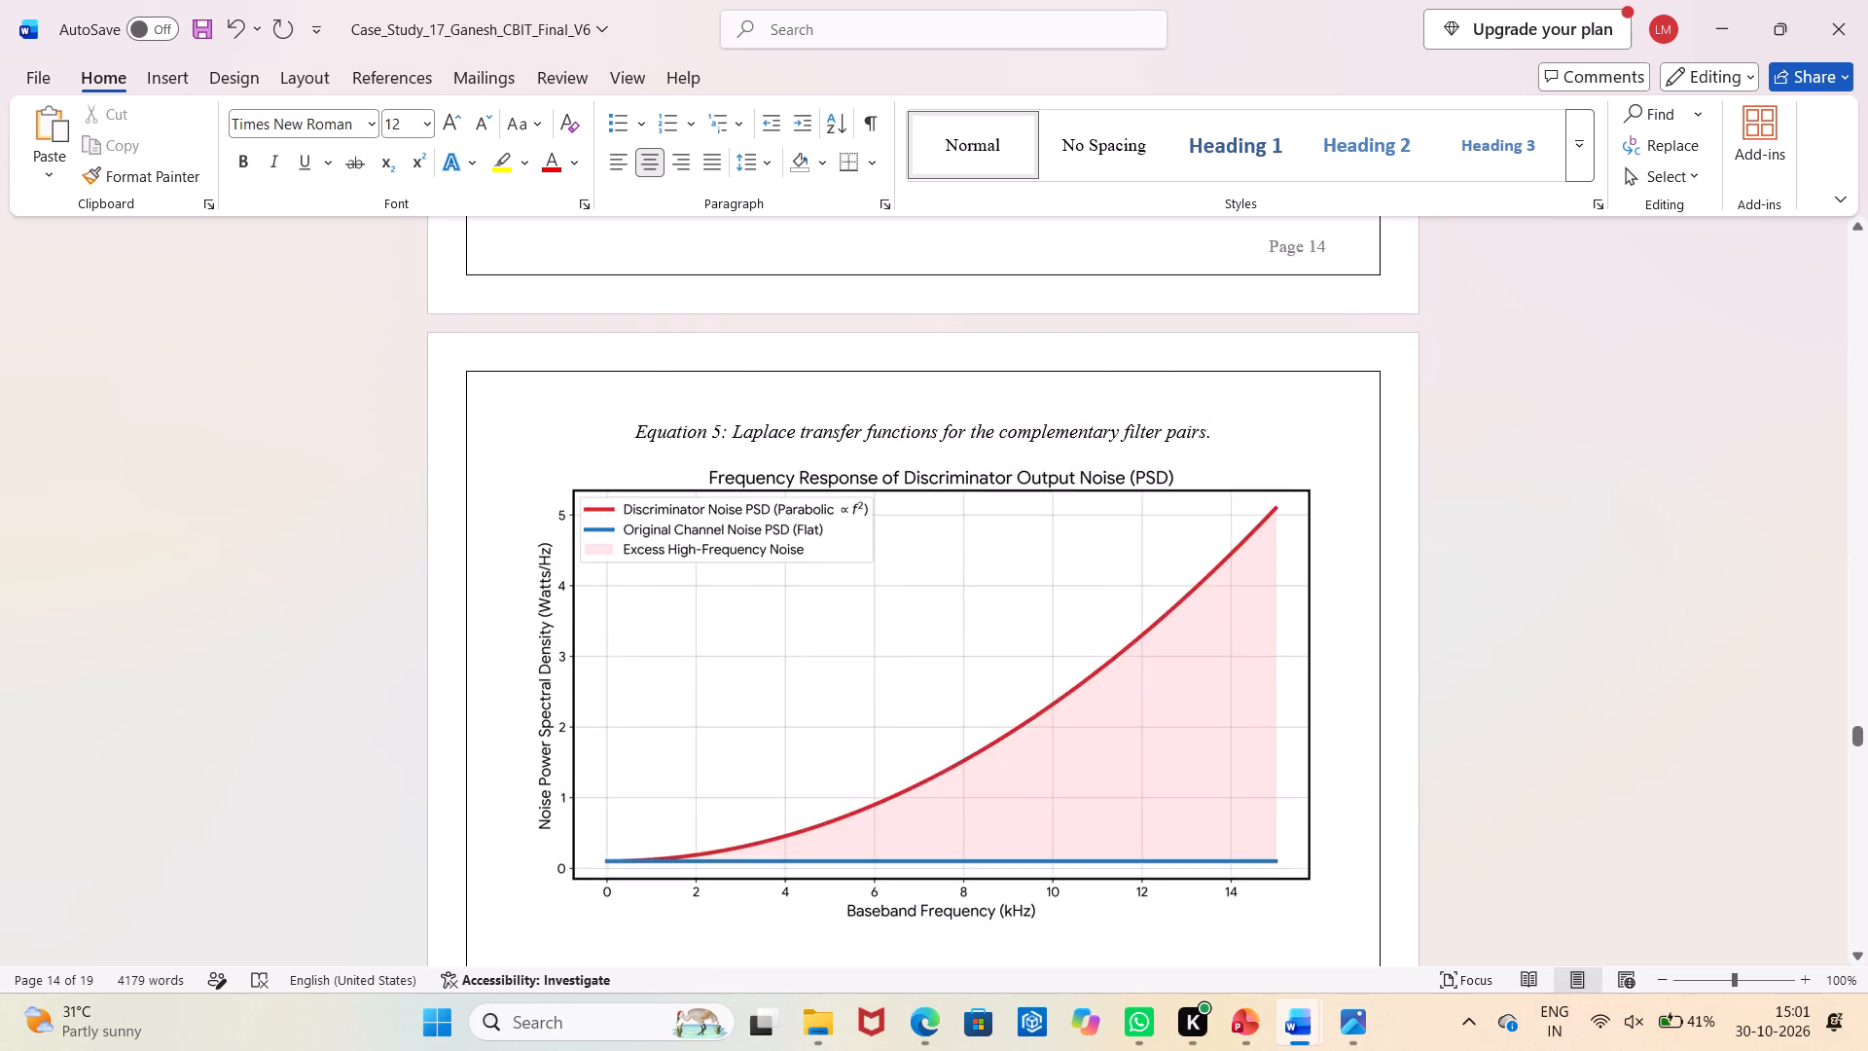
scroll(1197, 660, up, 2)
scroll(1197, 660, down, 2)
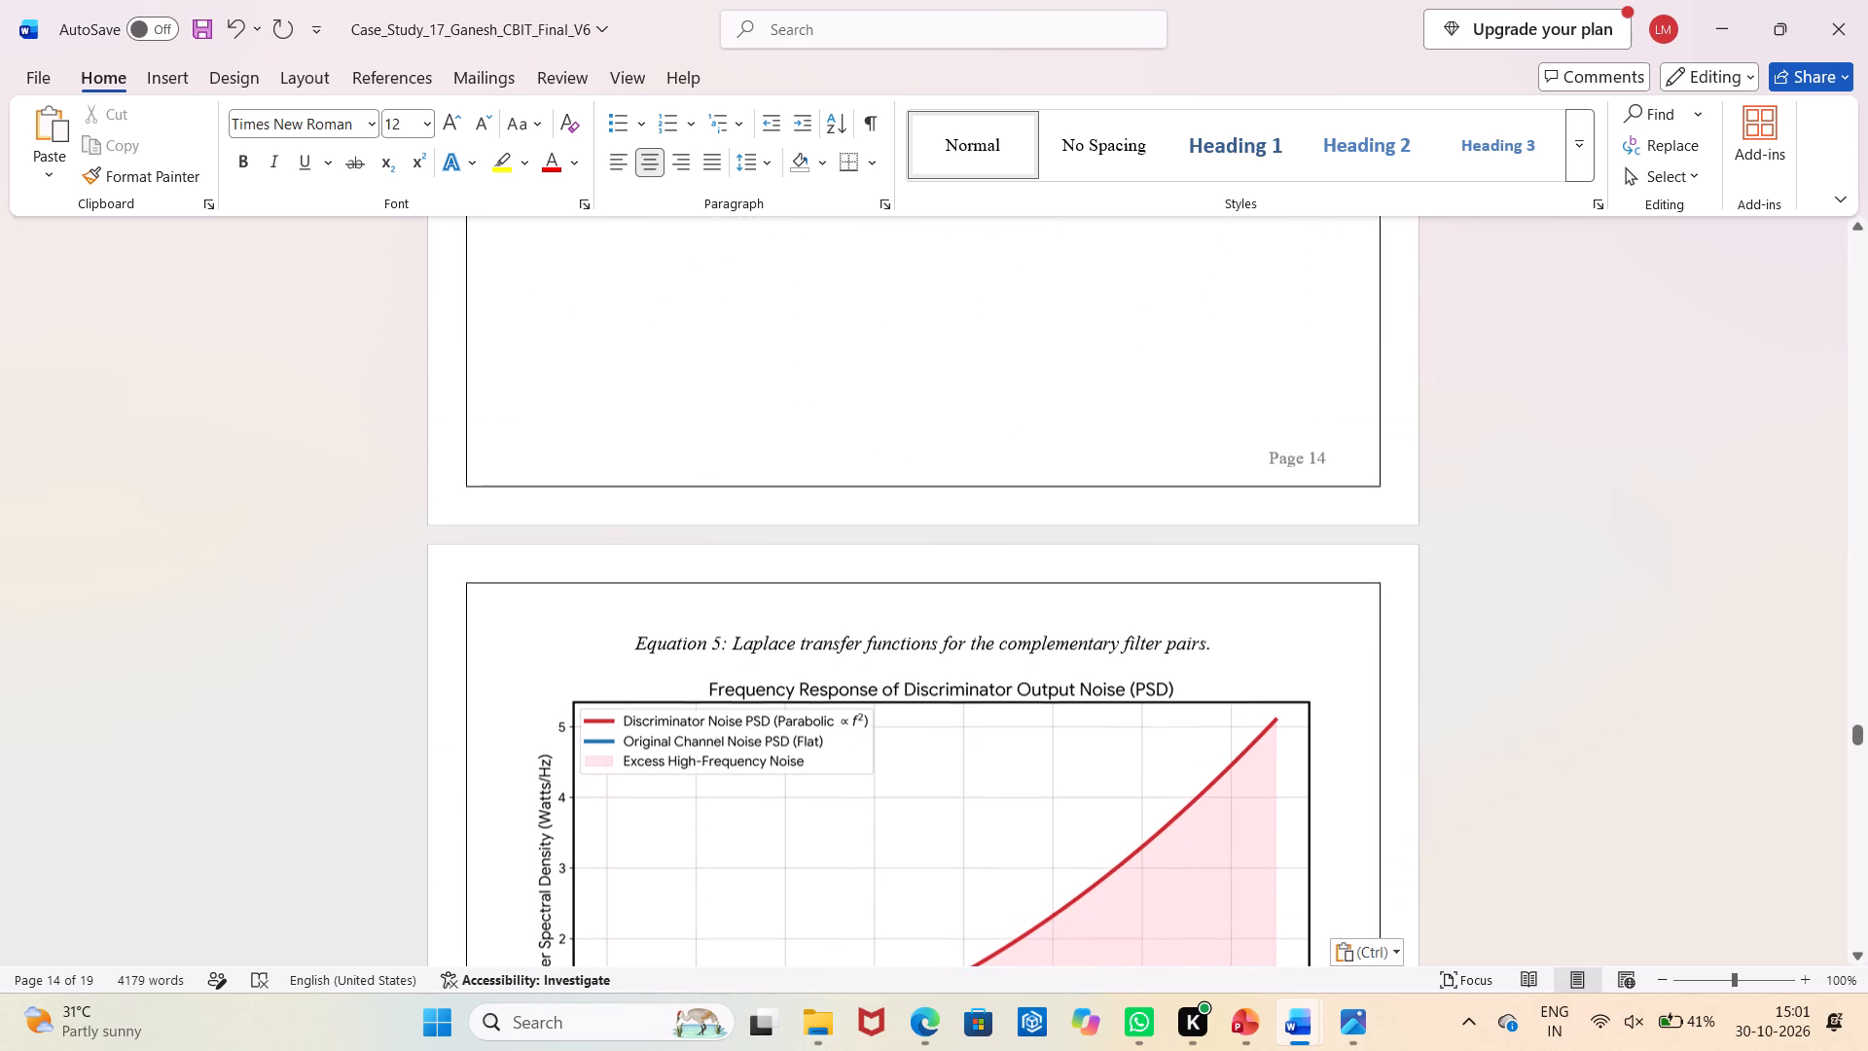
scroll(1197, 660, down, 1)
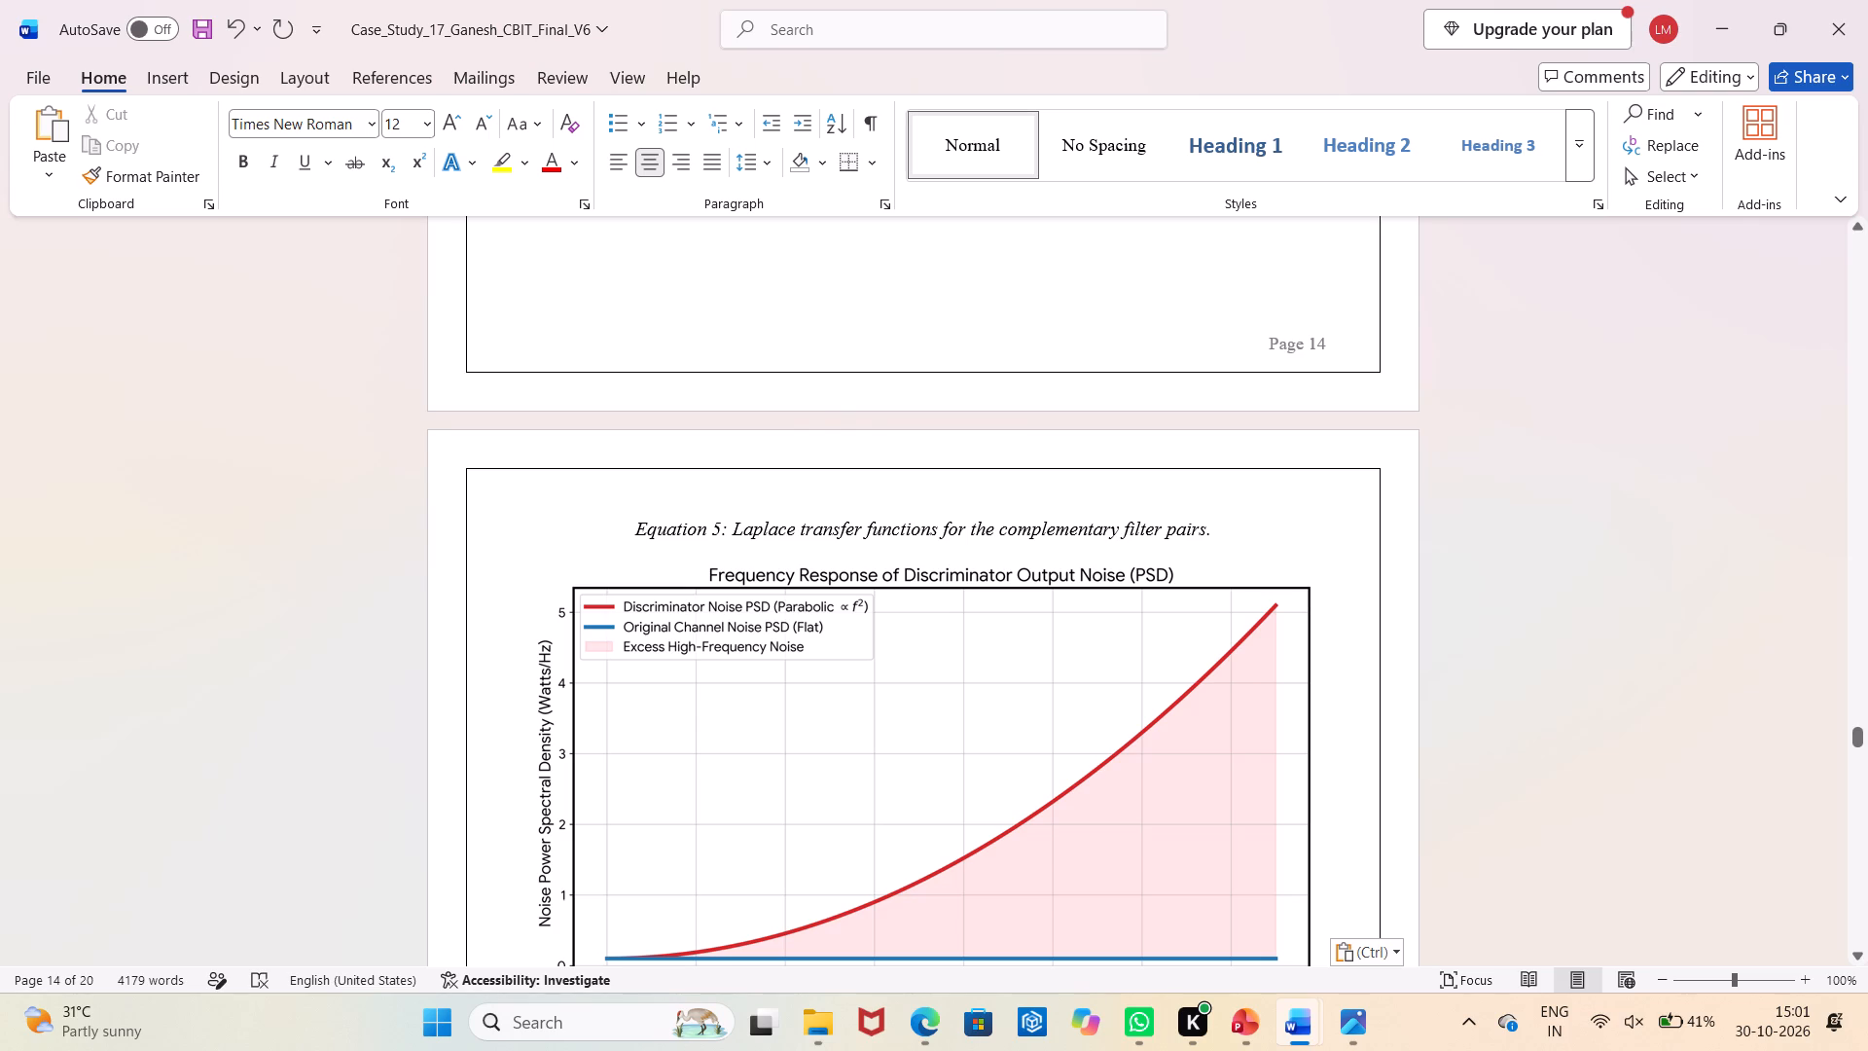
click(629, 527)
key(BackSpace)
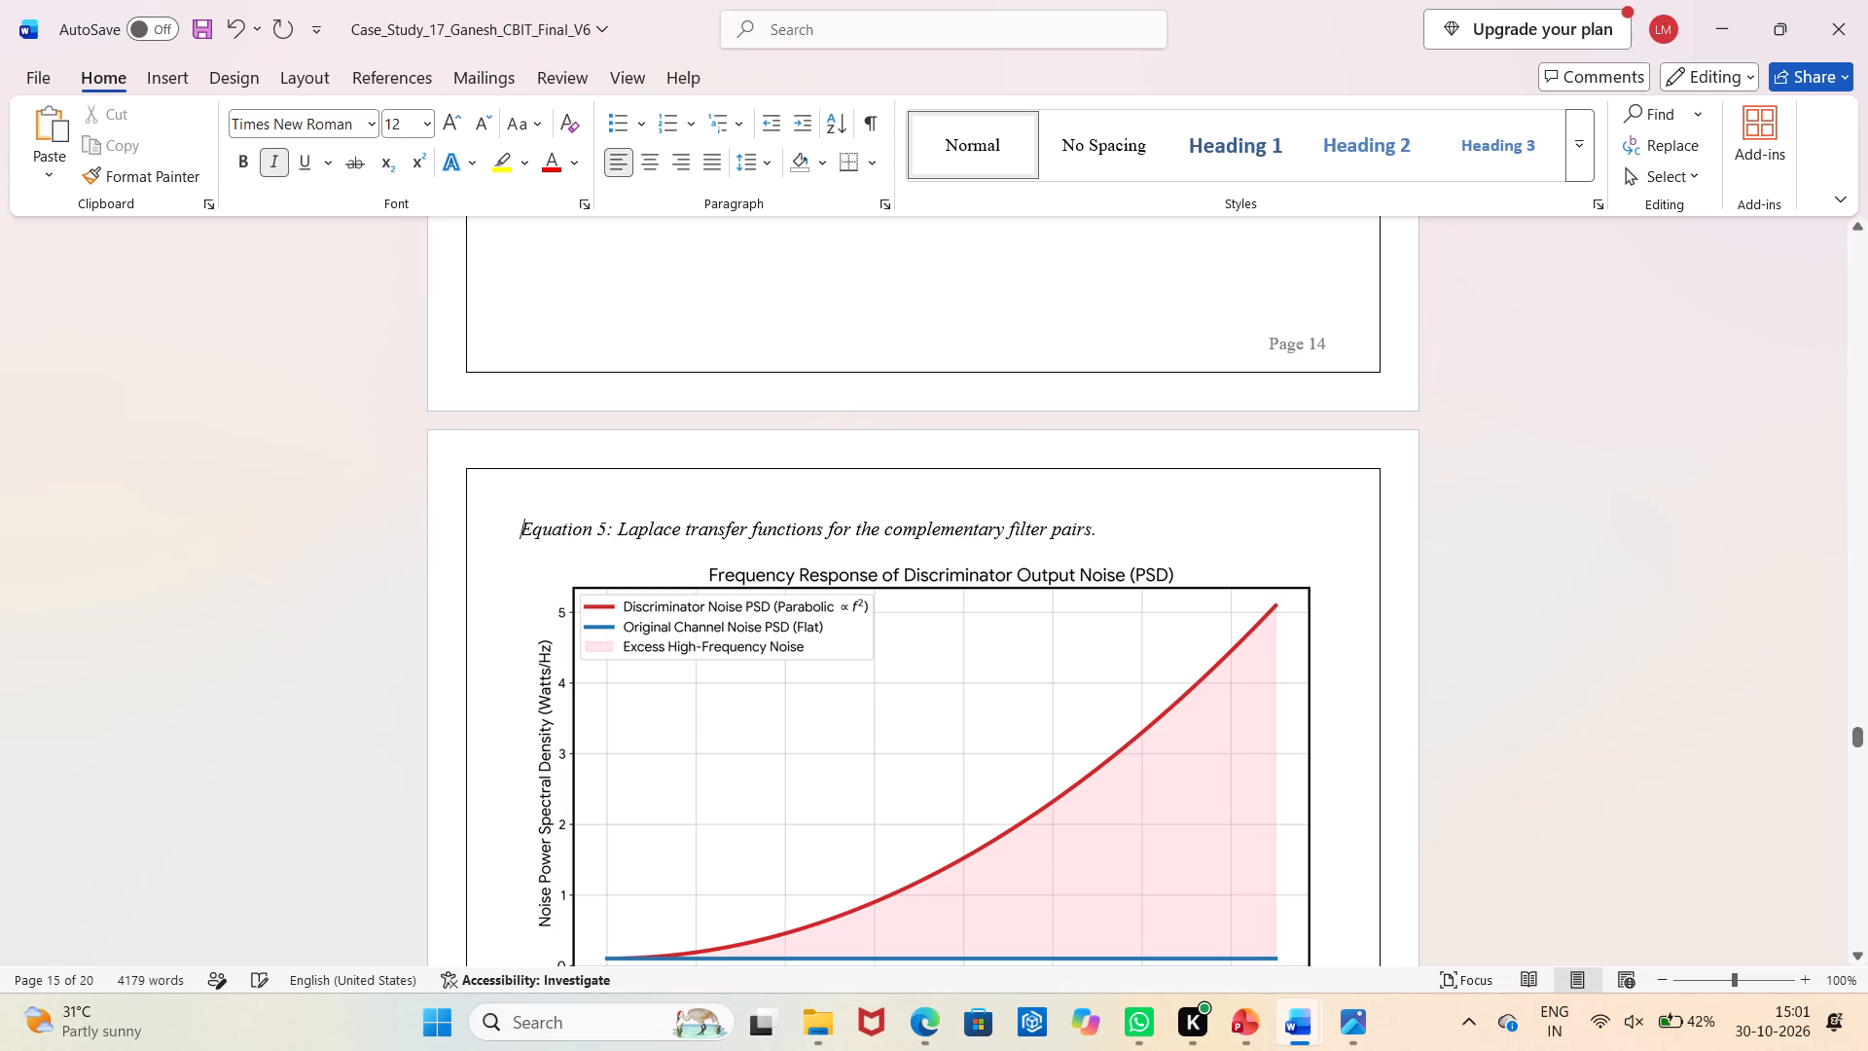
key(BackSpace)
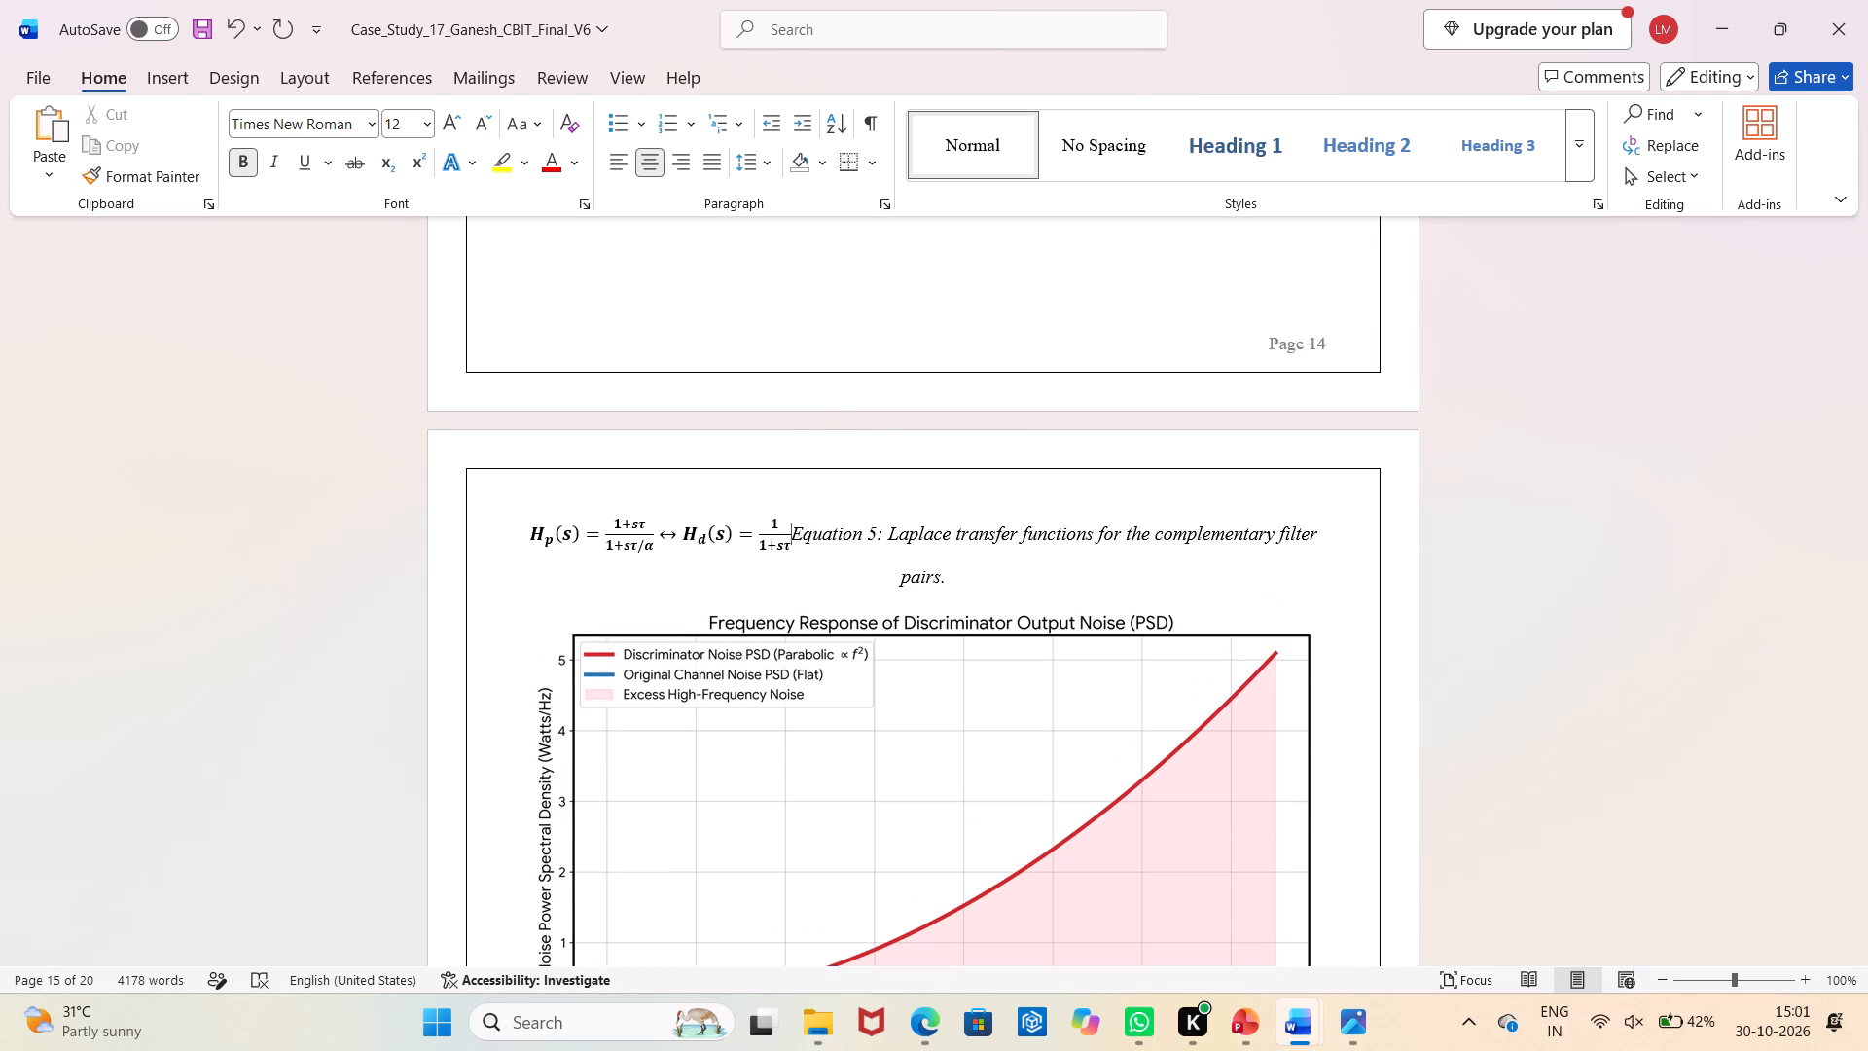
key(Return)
Move the Equation 5 caption to a new line directly below its equation on page 14, removing the copy above the noise PSD graph.
scroll(629, 527, up, 1)
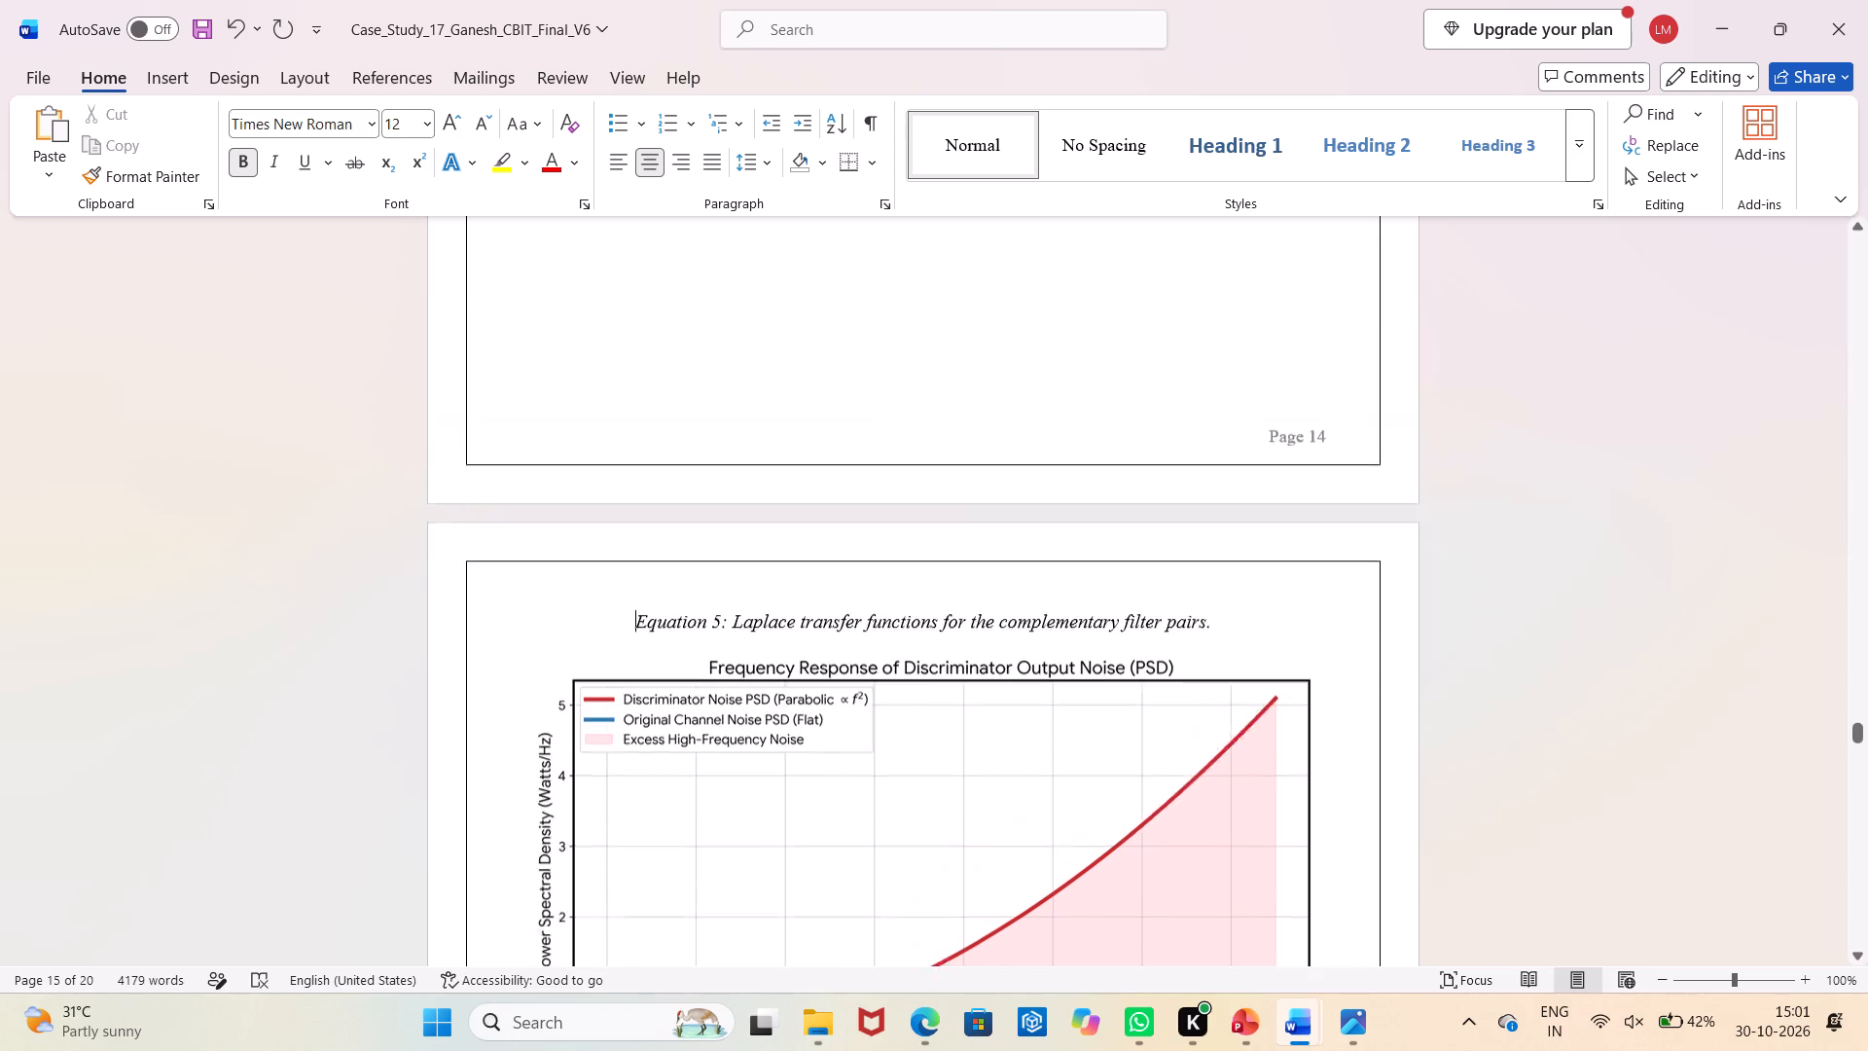
scroll(629, 527, up, 2)
scroll(629, 527, down, 2)
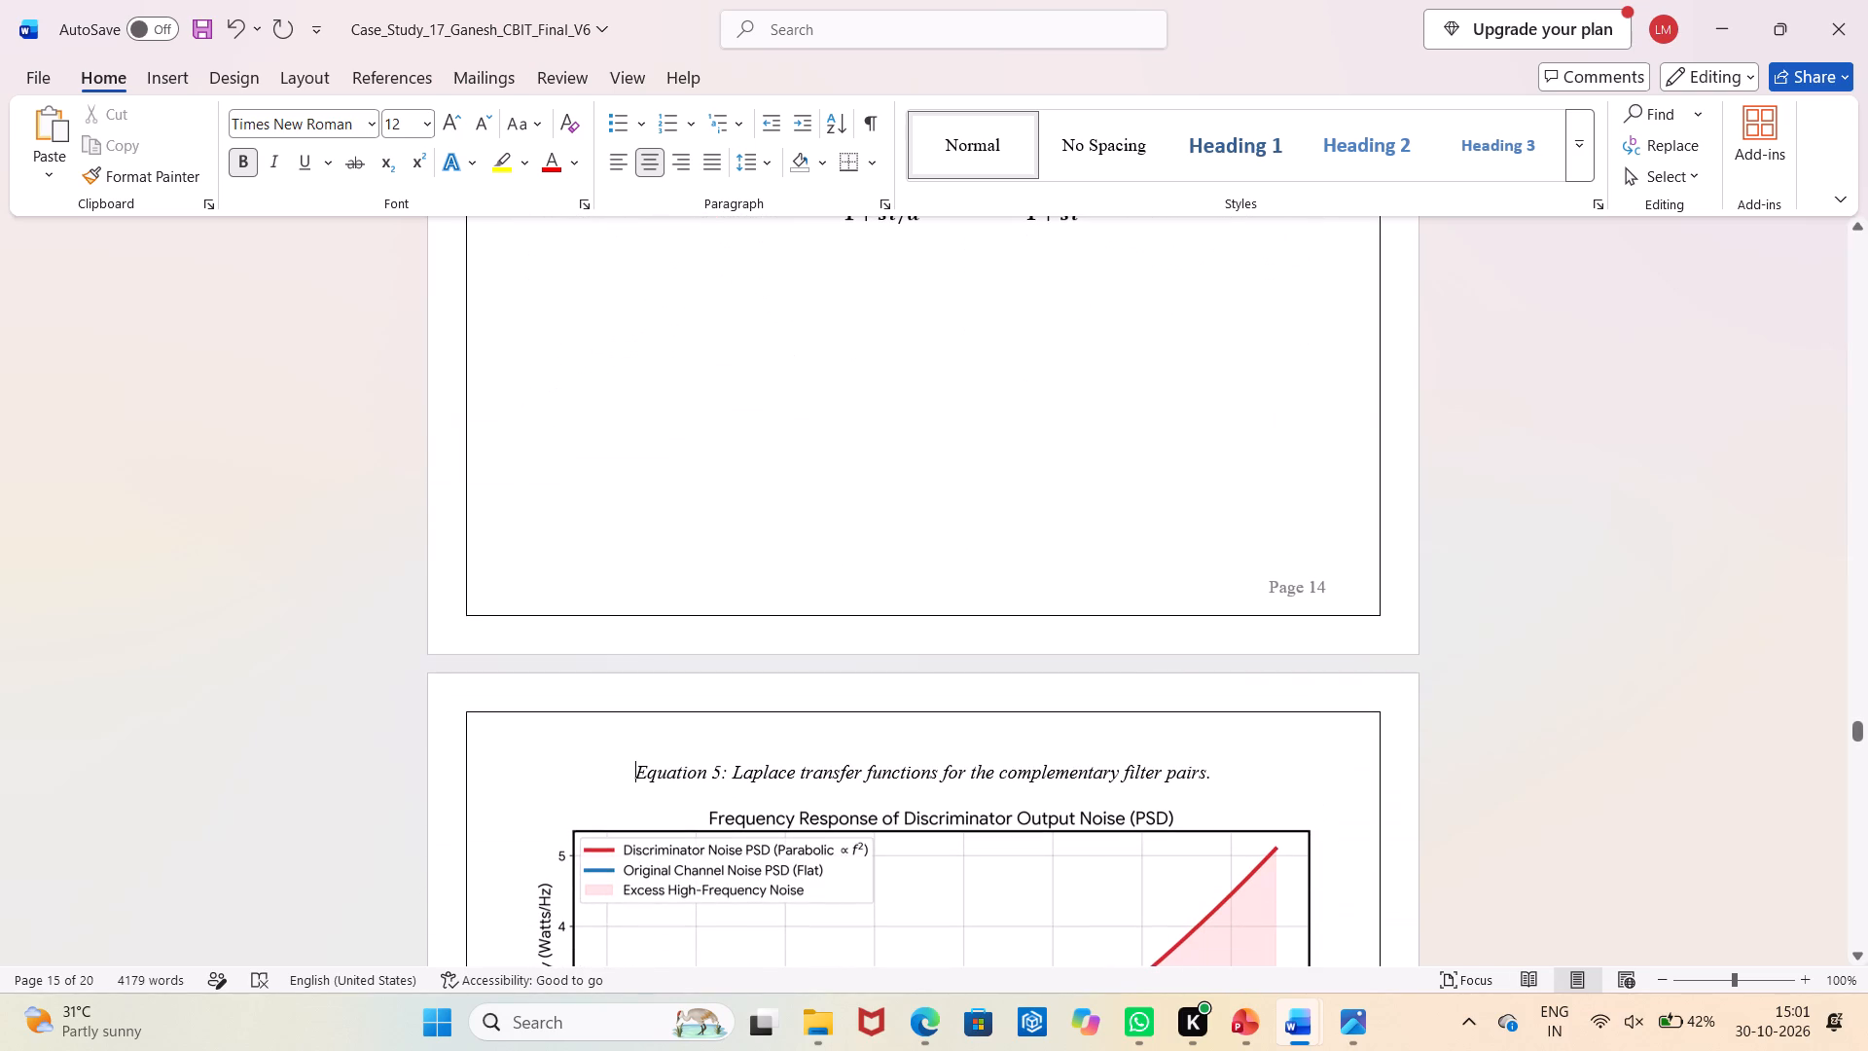
drag(623, 779, 1226, 765)
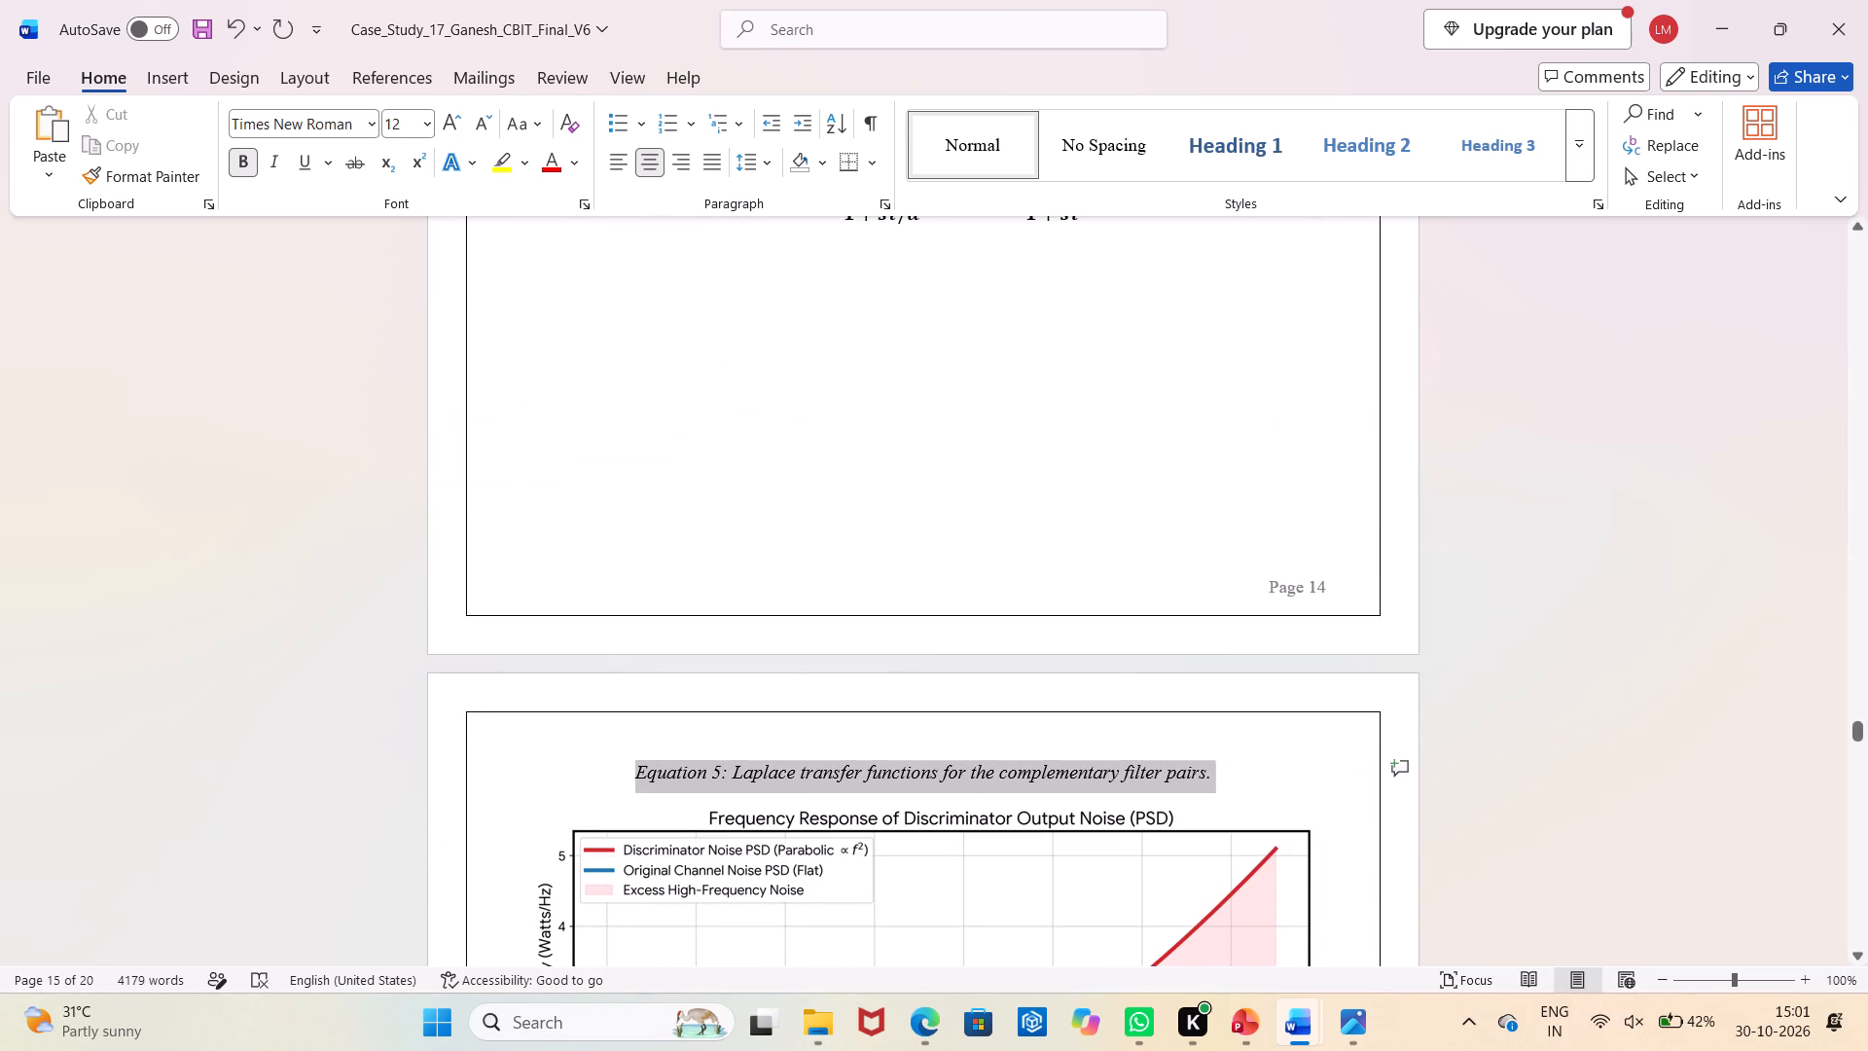
key(ctrl+c)
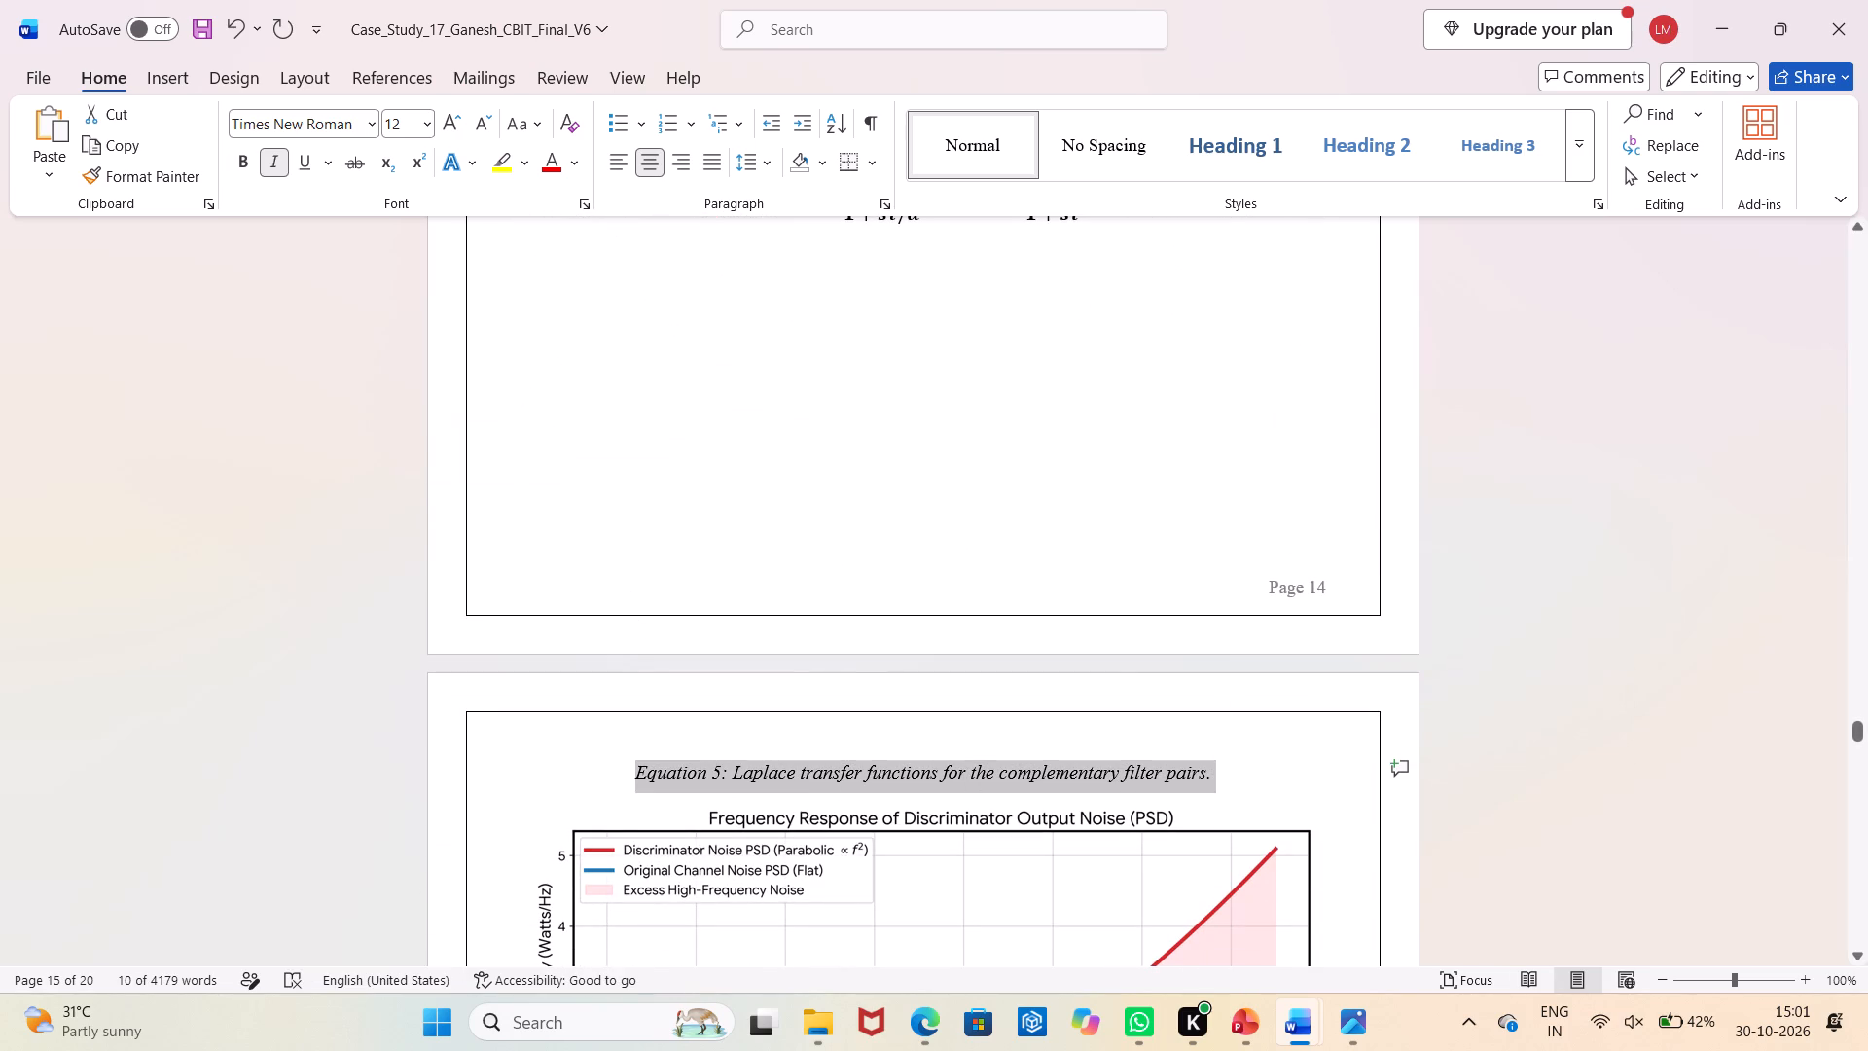
click(793, 273)
click(735, 356)
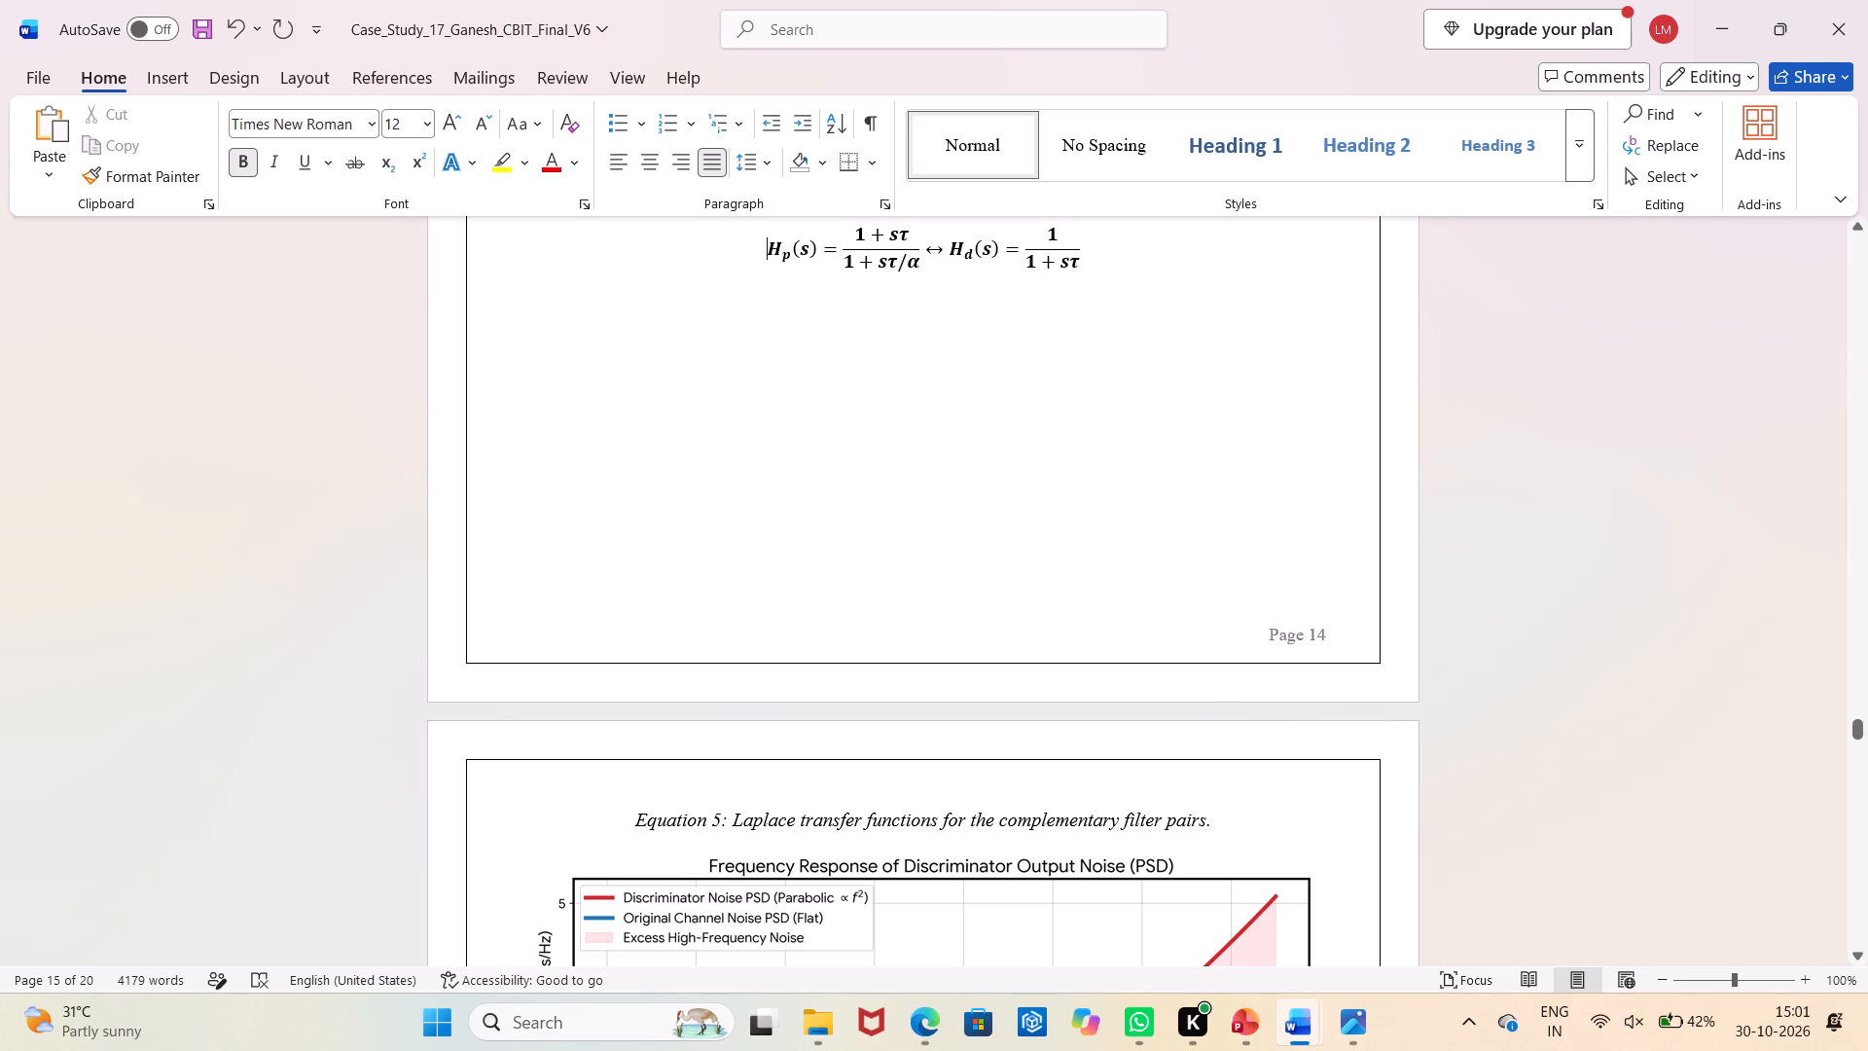
click(709, 354)
key(Down)
click(1144, 259)
key(Return)
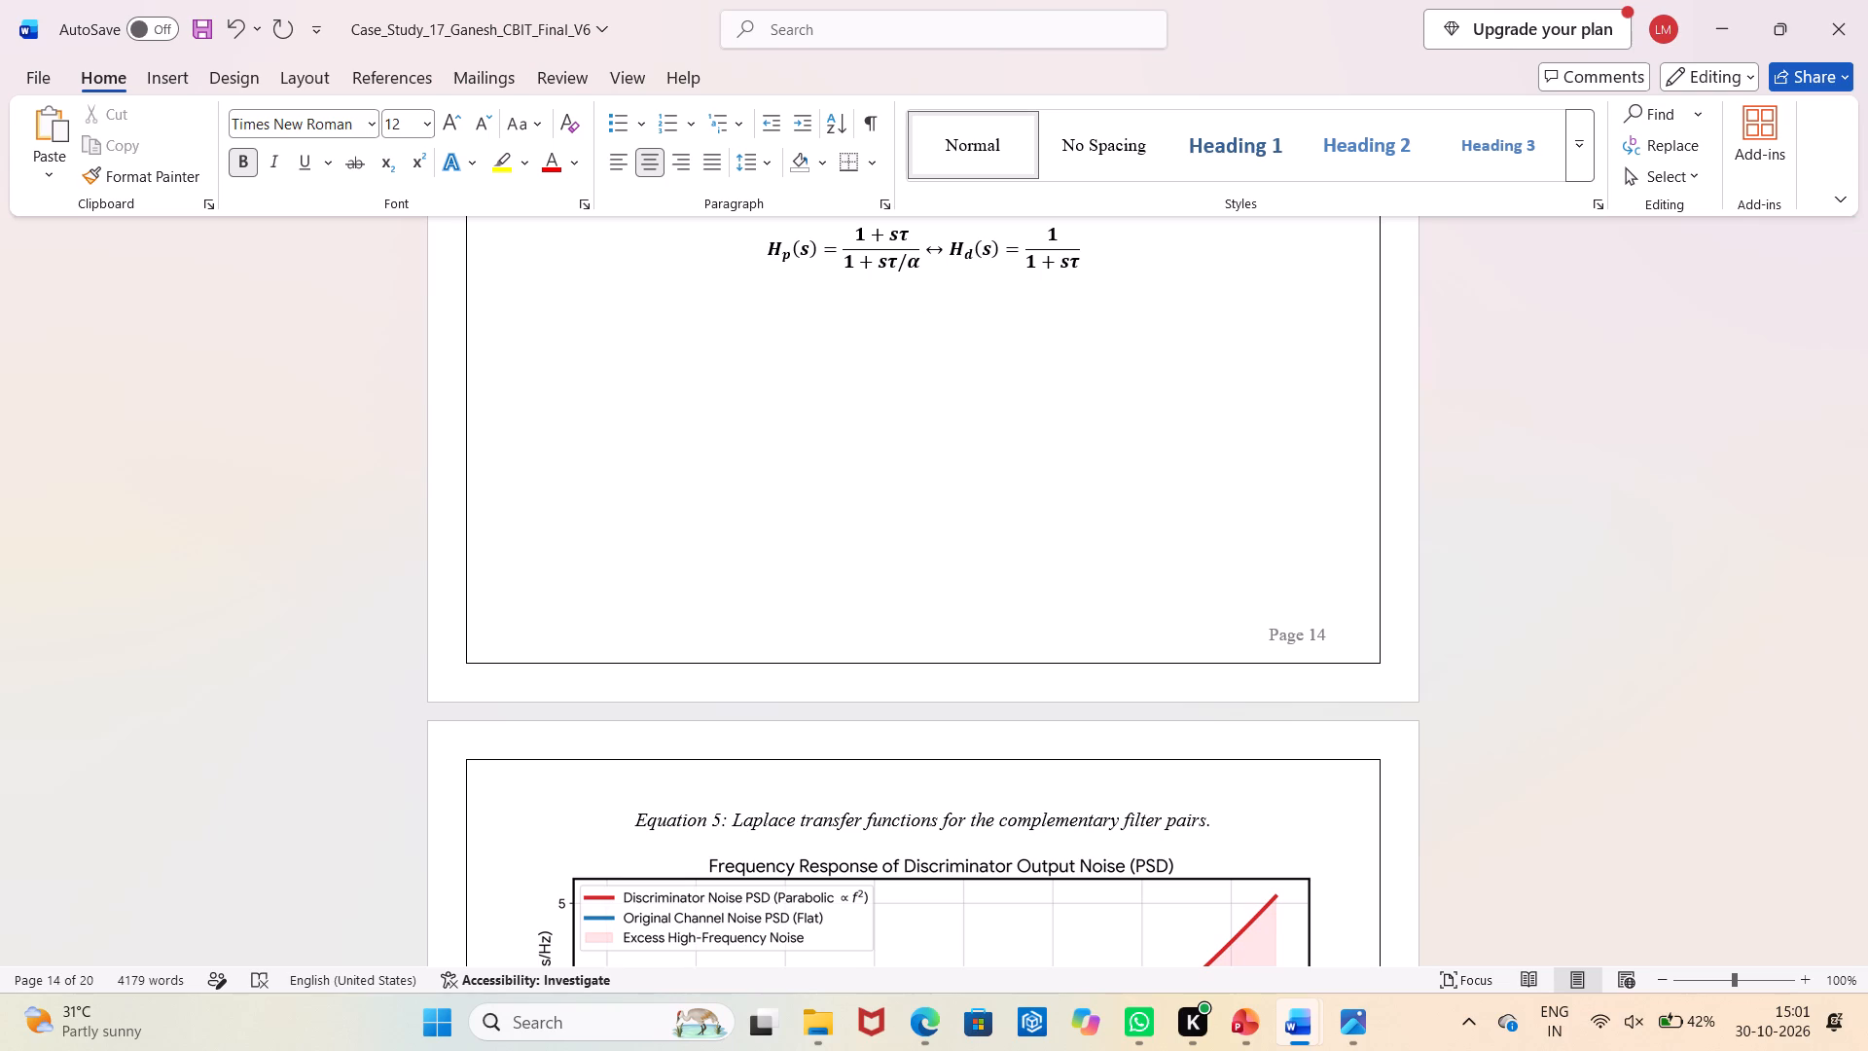
key(ctrl+v)
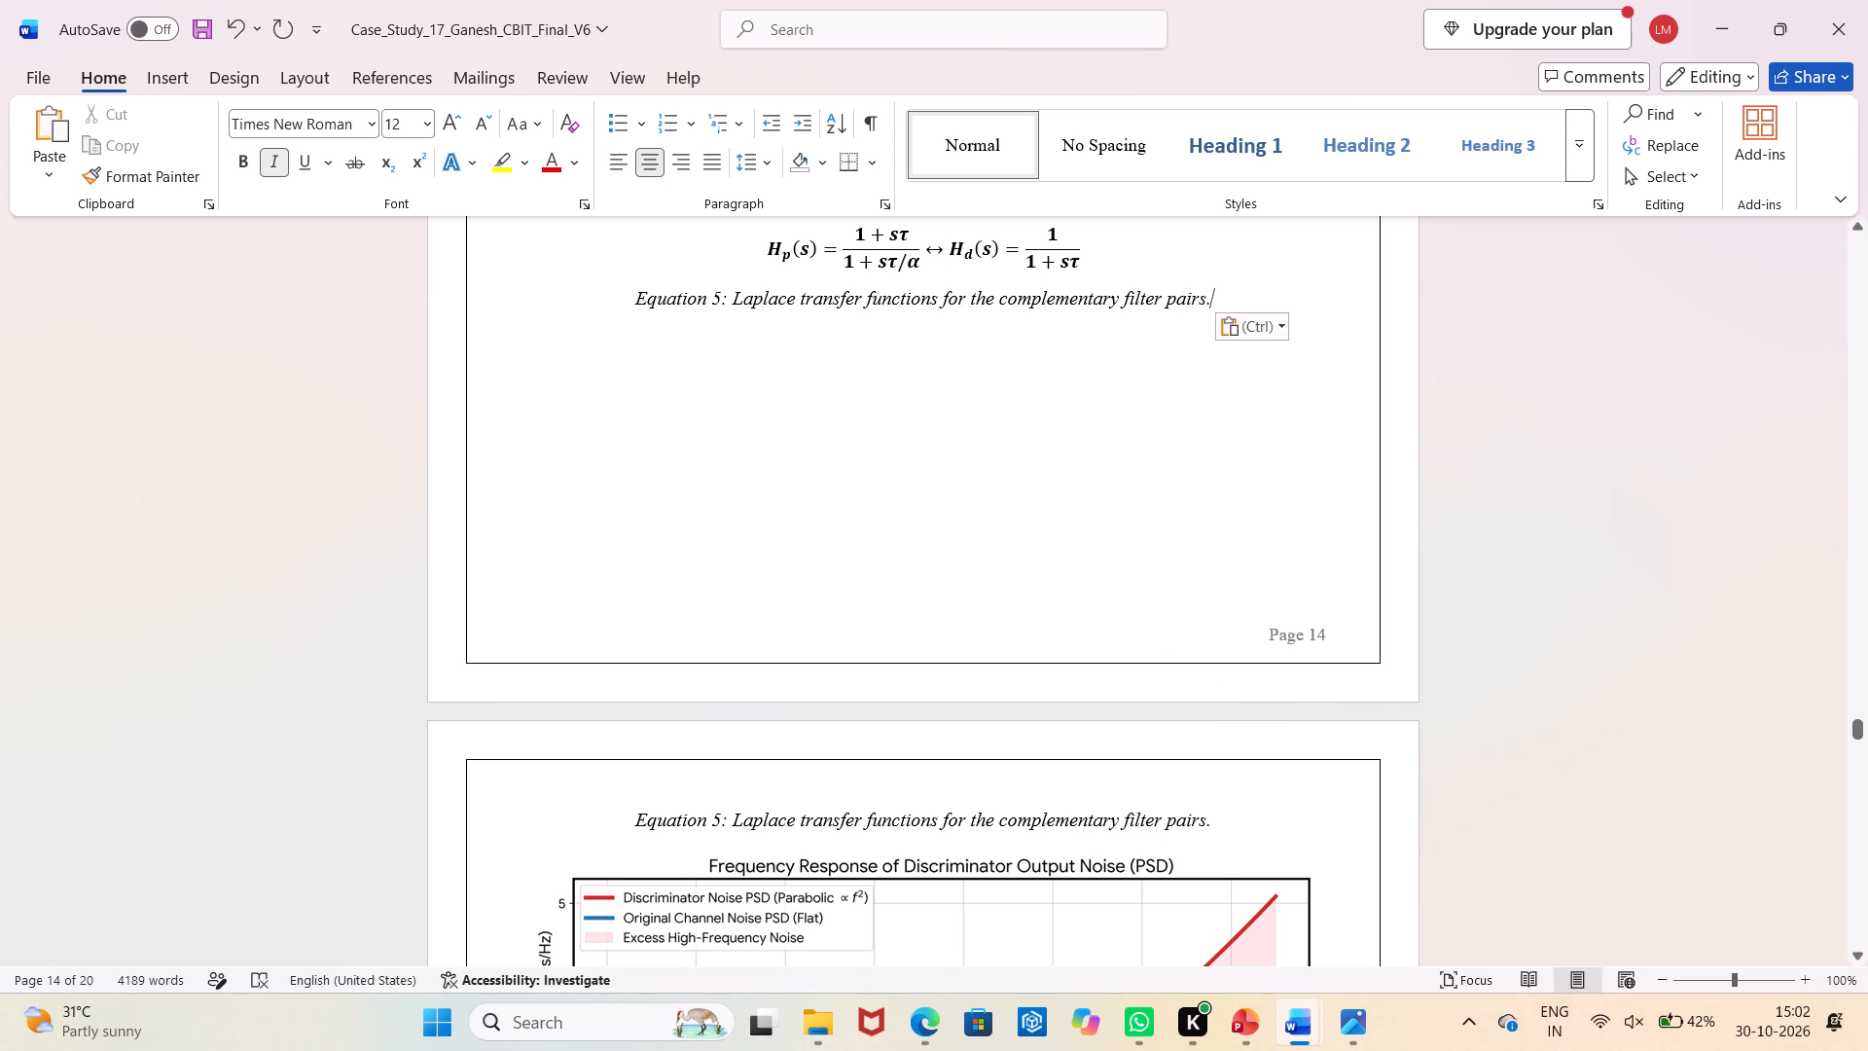
drag(1292, 825, 549, 818)
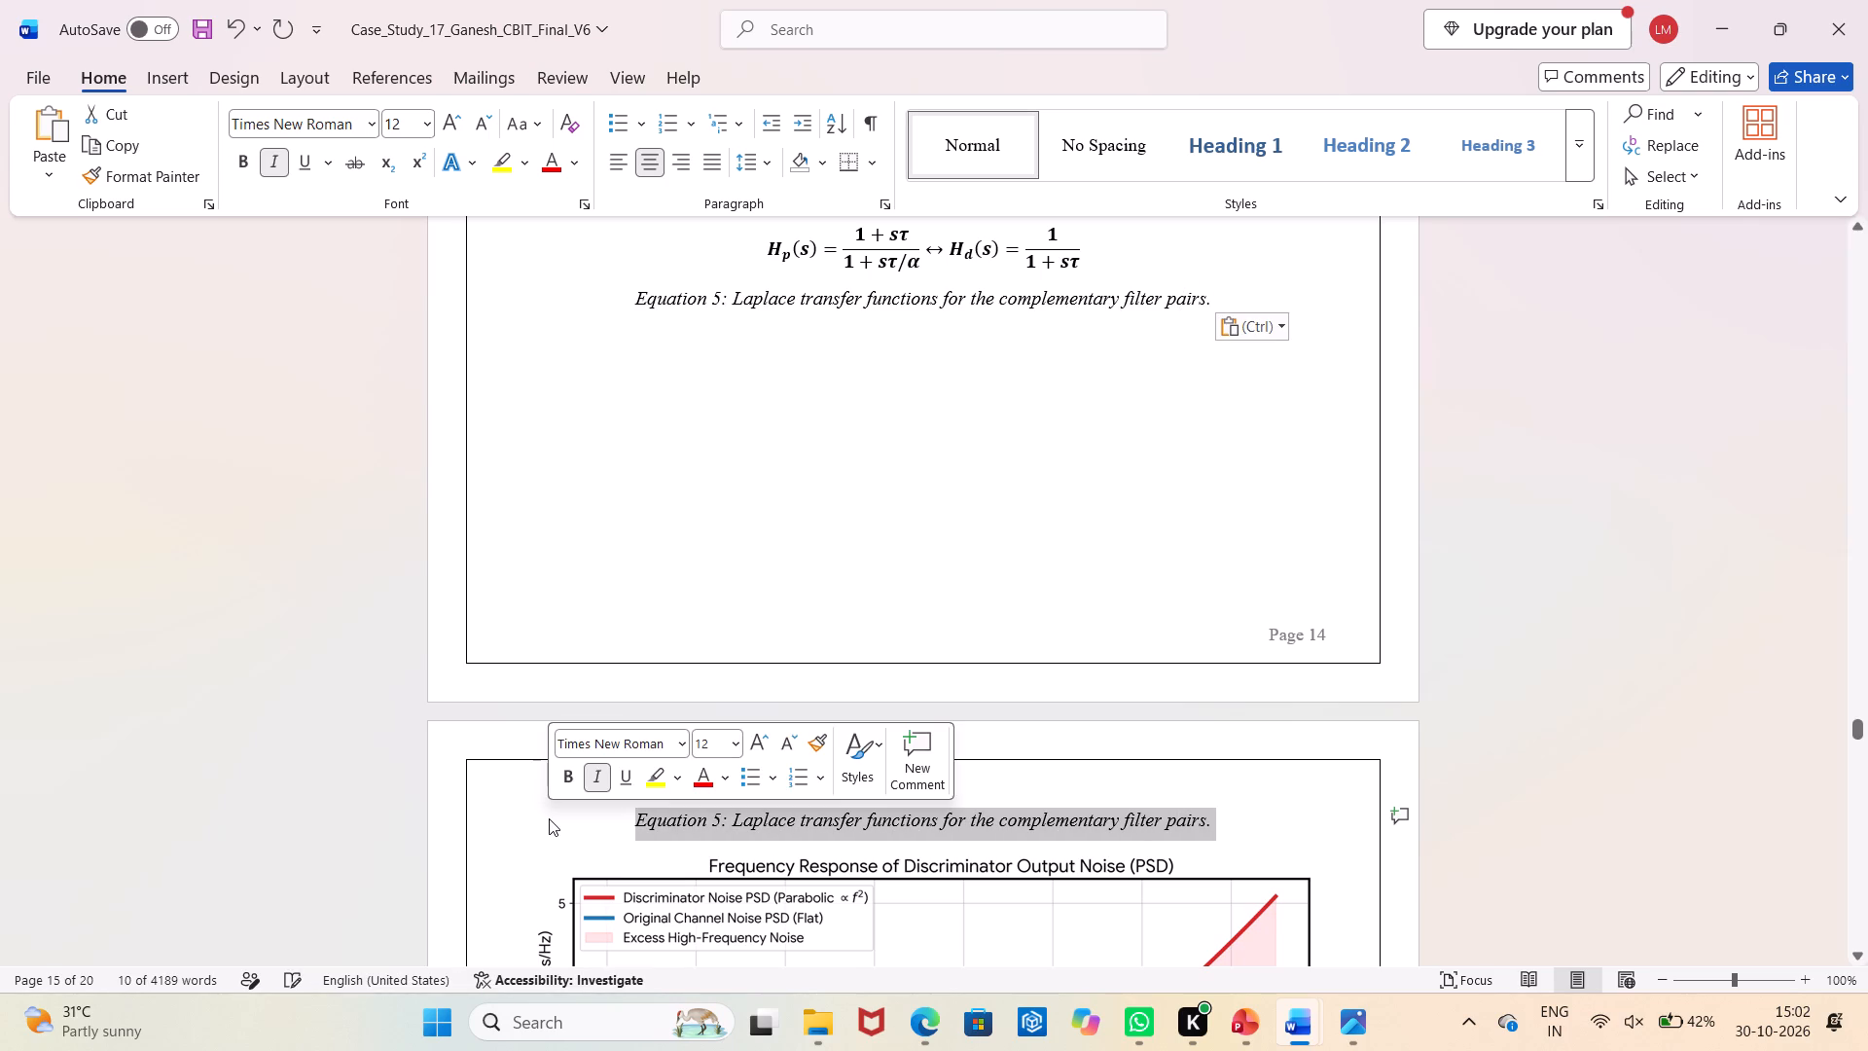
key(BackSpace)
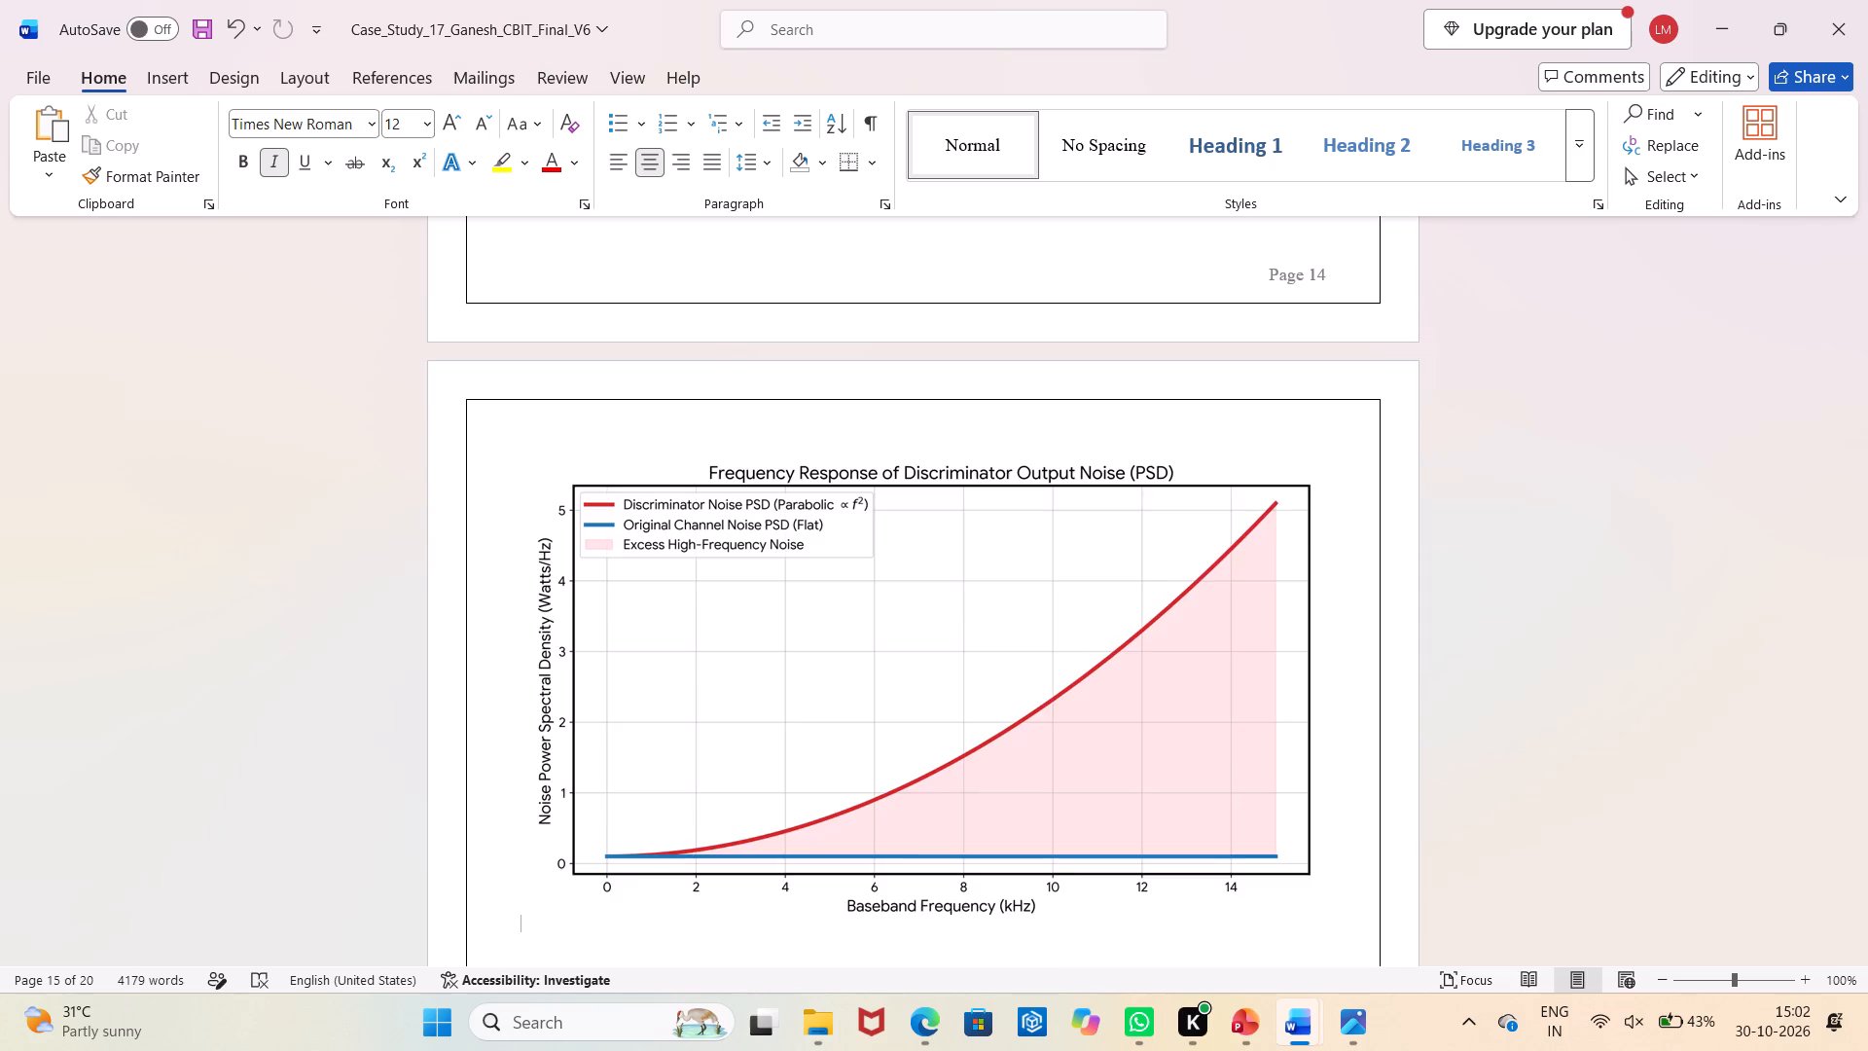
Review the layout of pages 12 to 14, including the filter frequency response graph, Figure 4 and Figure 5.
scroll(549, 818, up, 9)
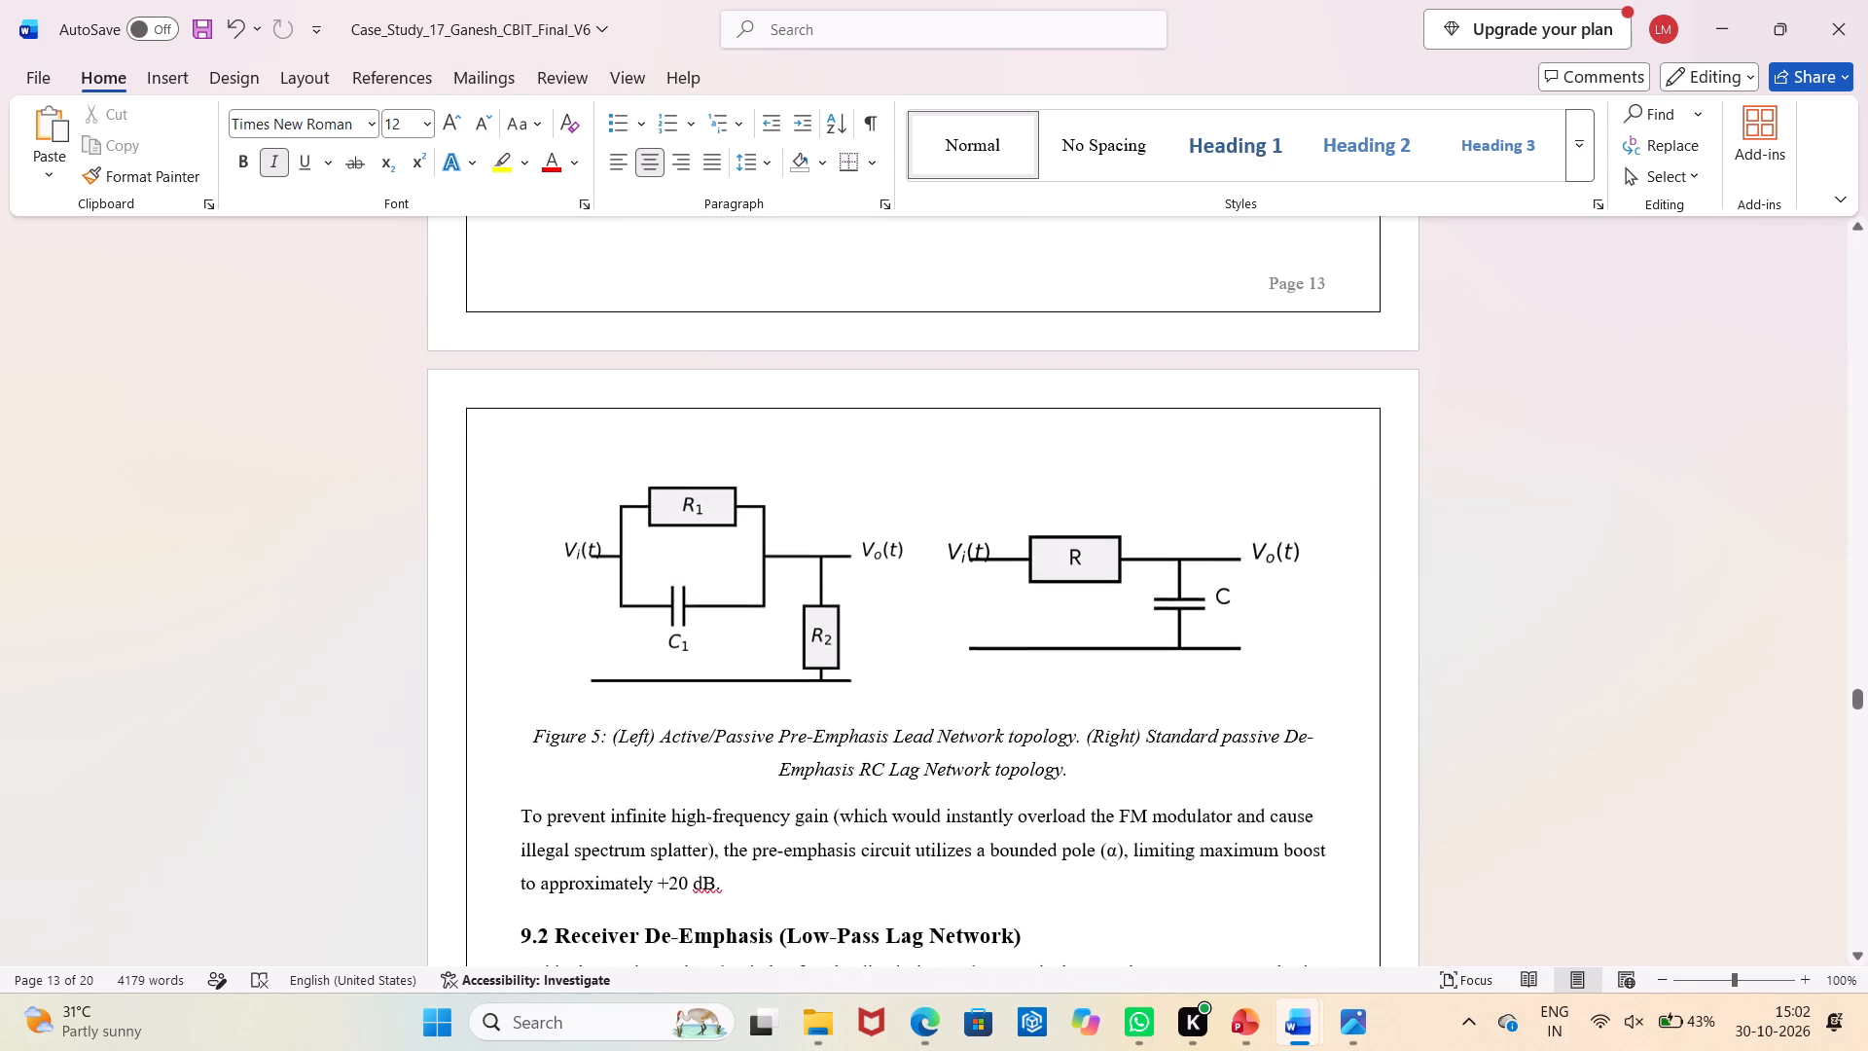
scroll(549, 818, up, 2)
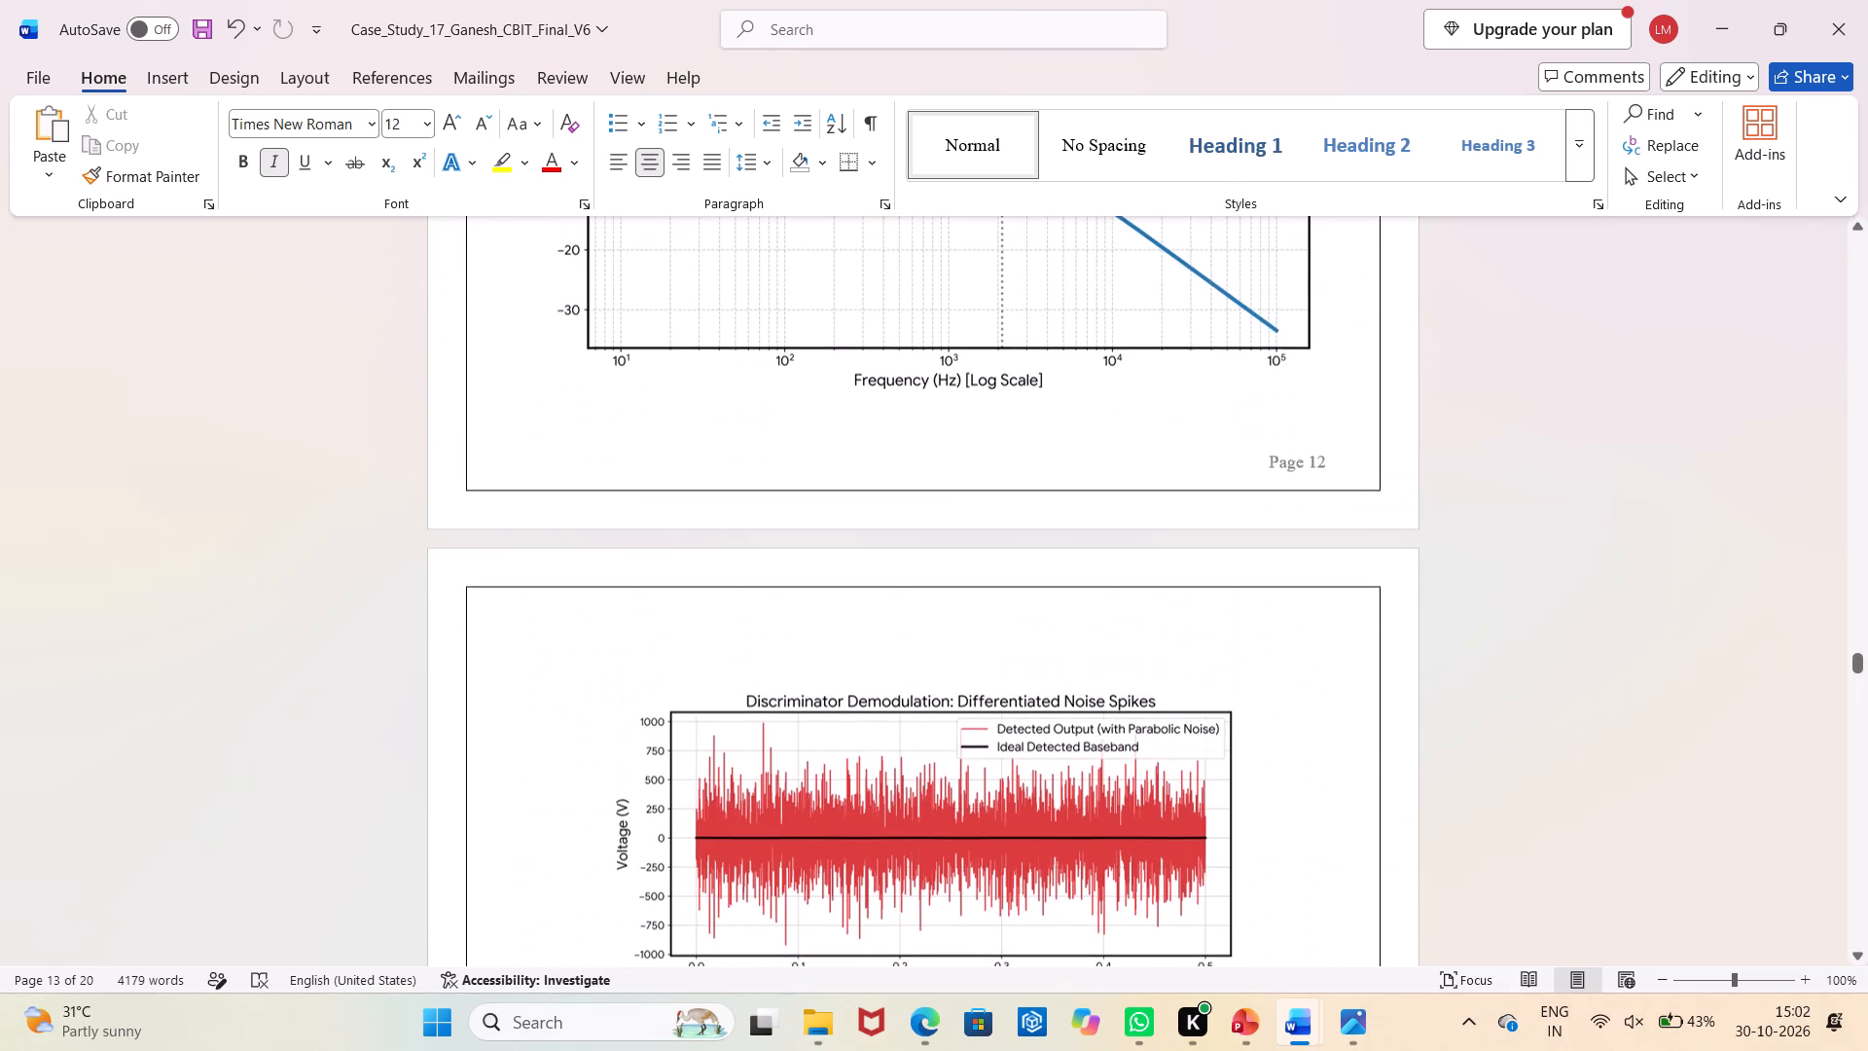
scroll(549, 818, down, 1)
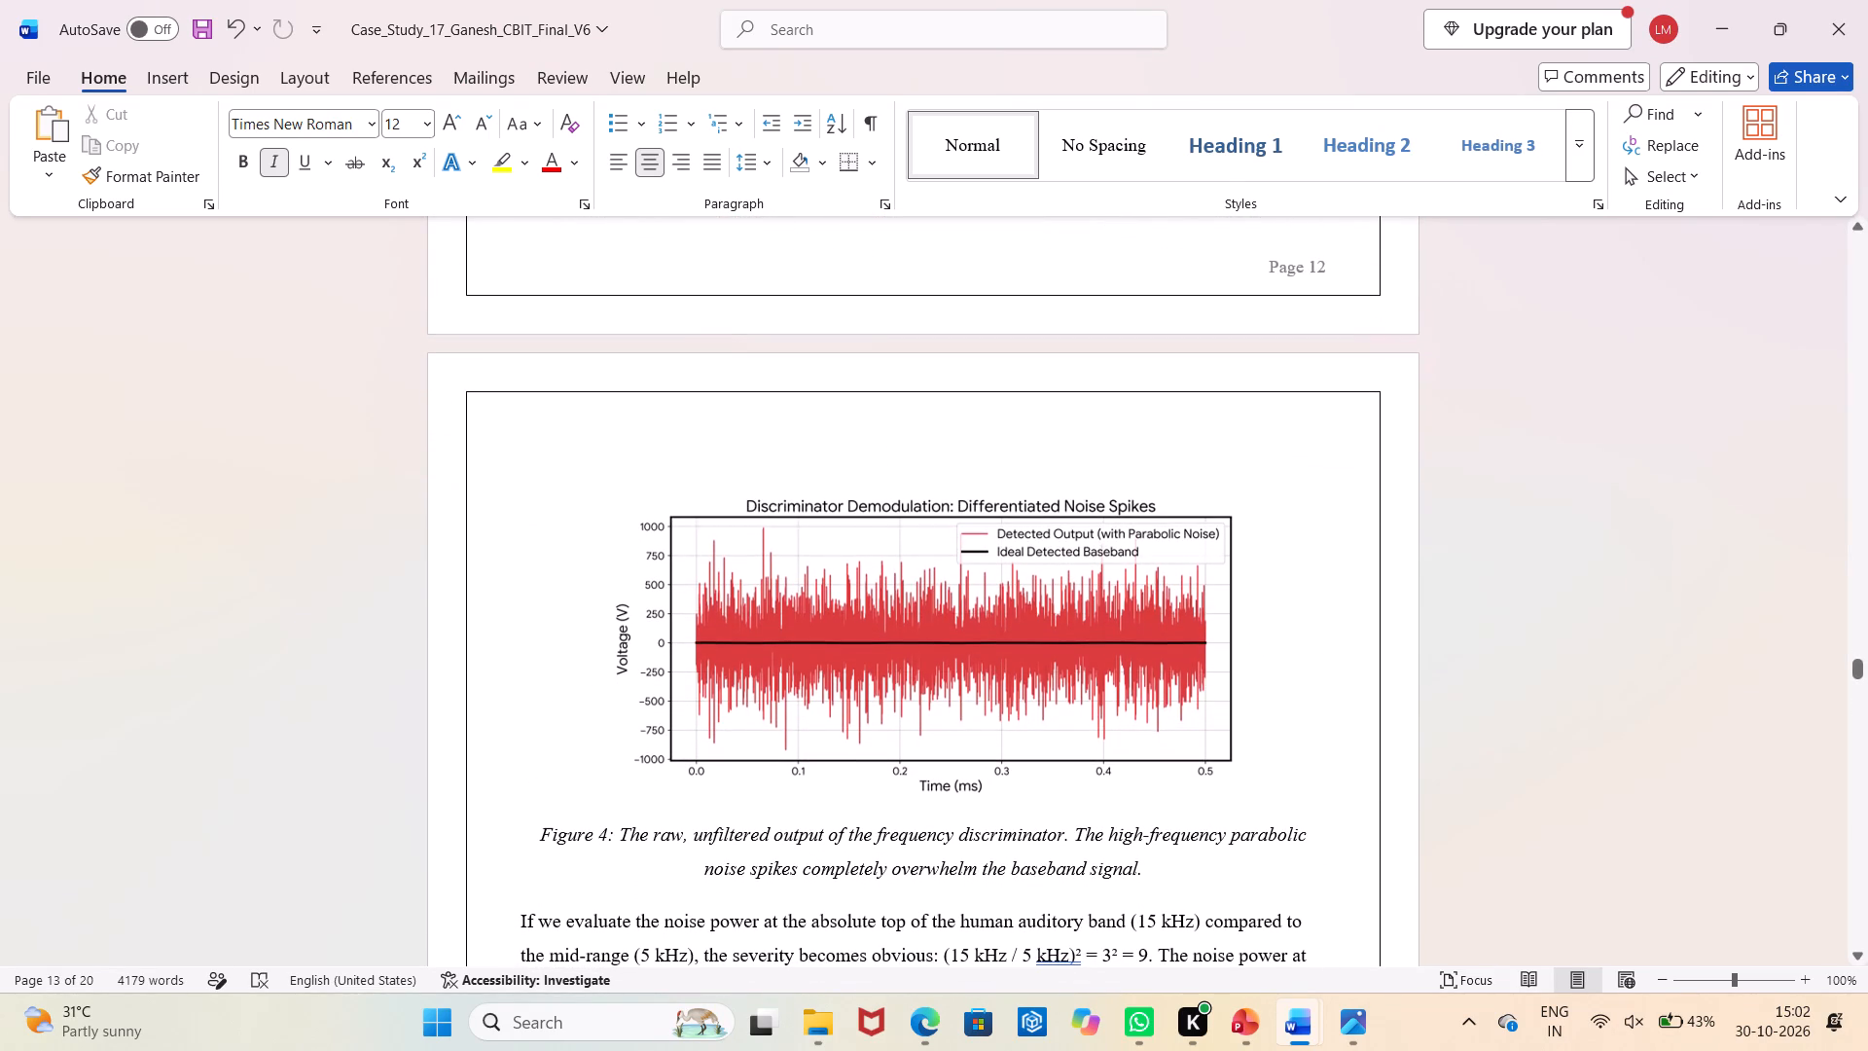
scroll(549, 818, down, 1)
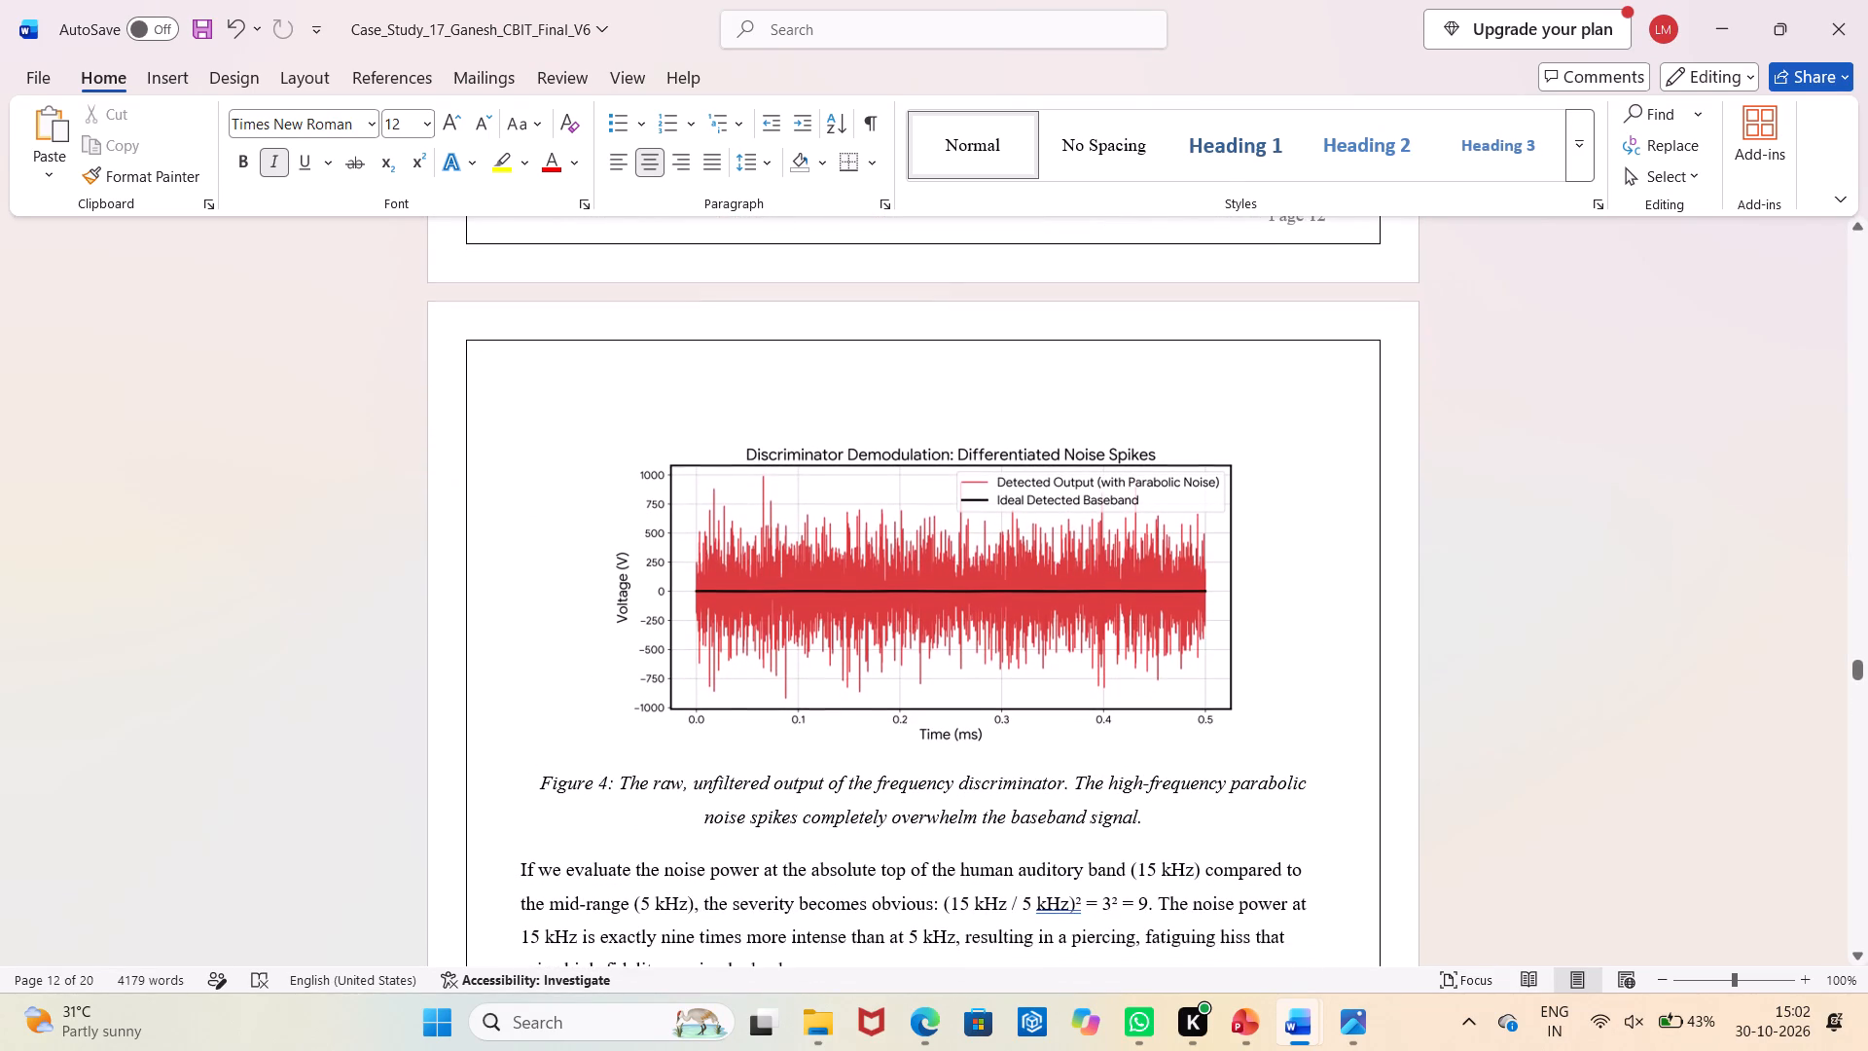
scroll(549, 818, down, 1)
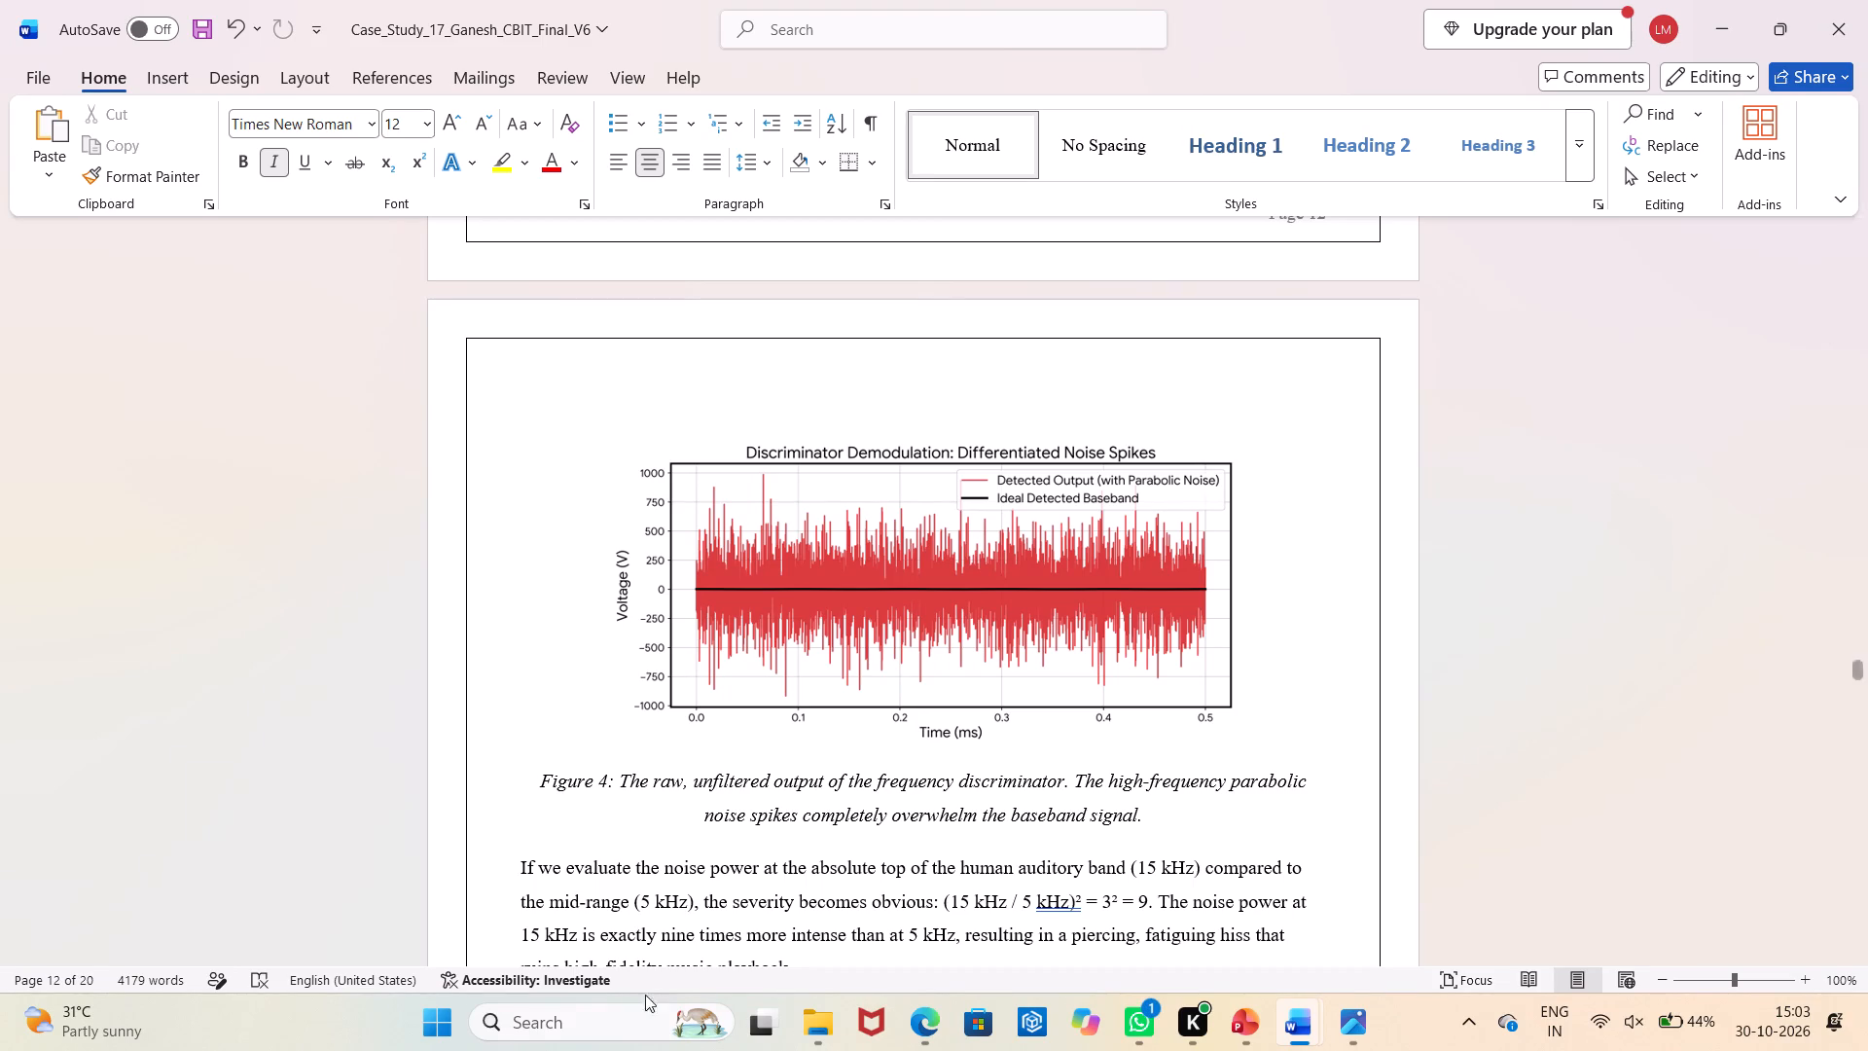
scroll(762, 852, up, 3)
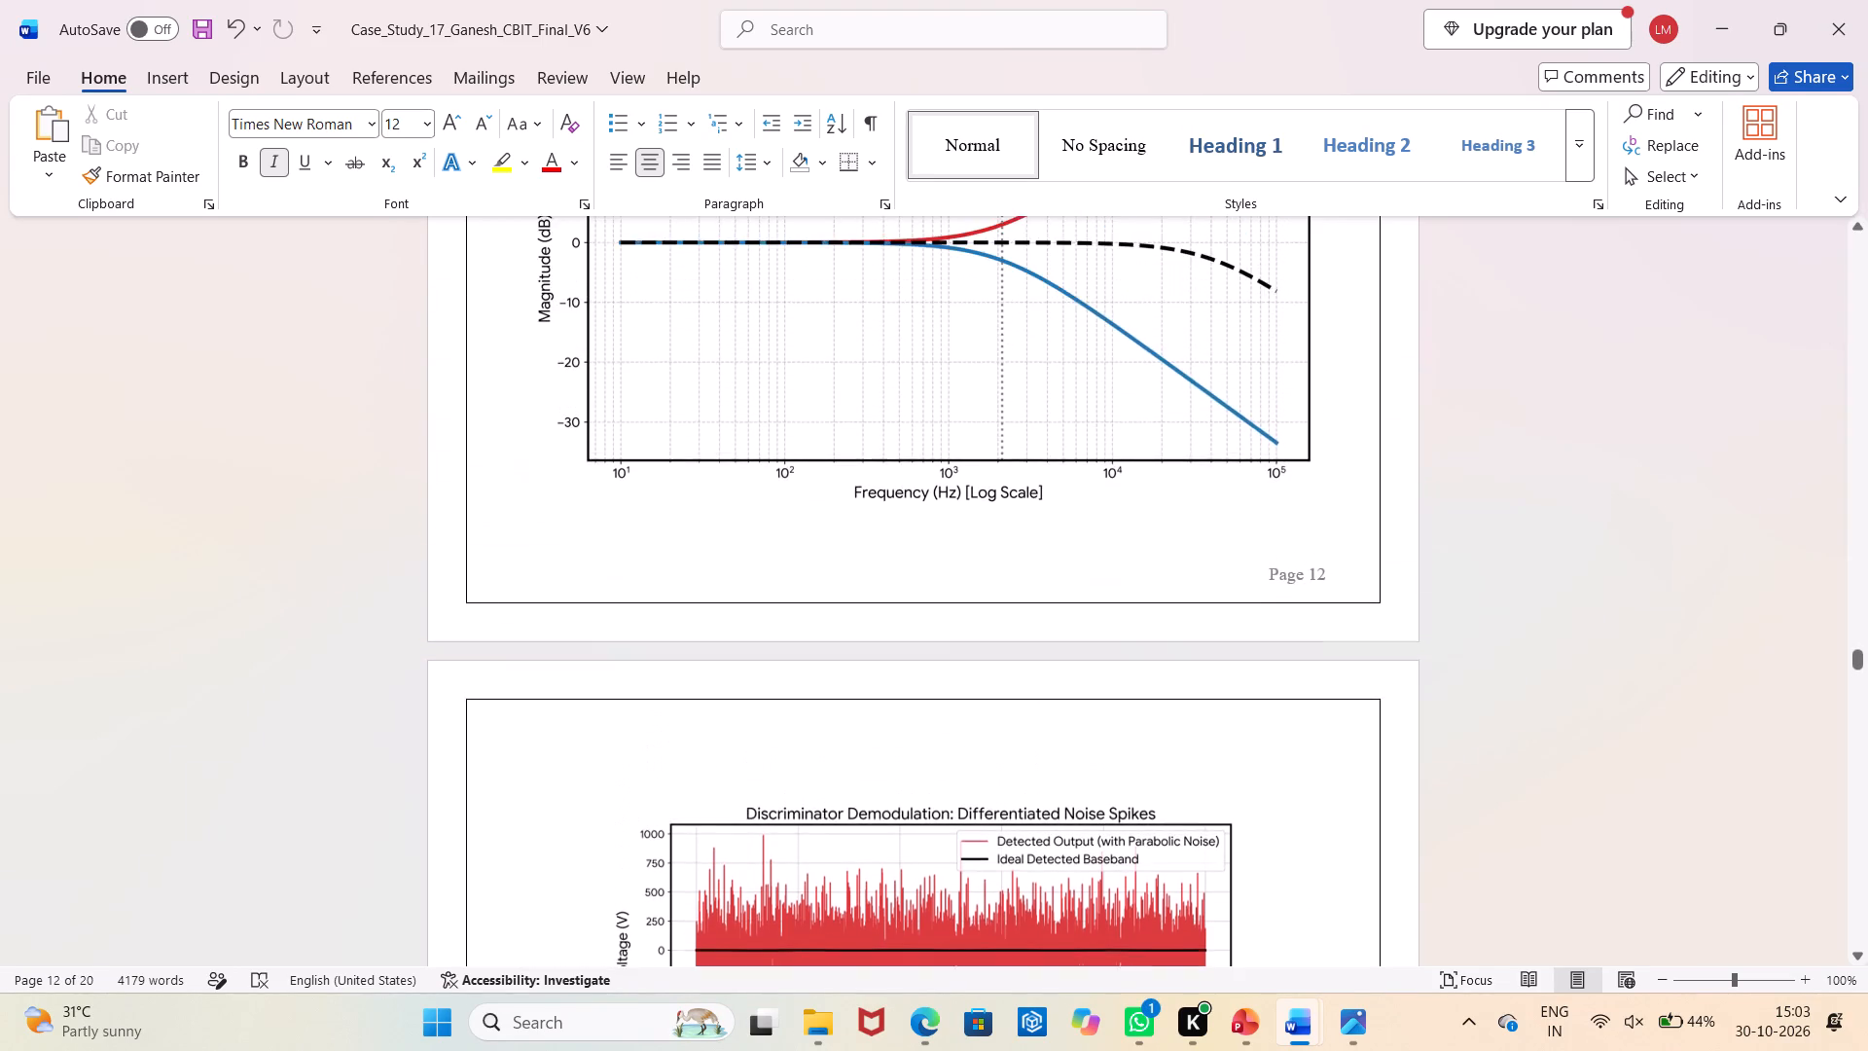
scroll(762, 852, up, 1)
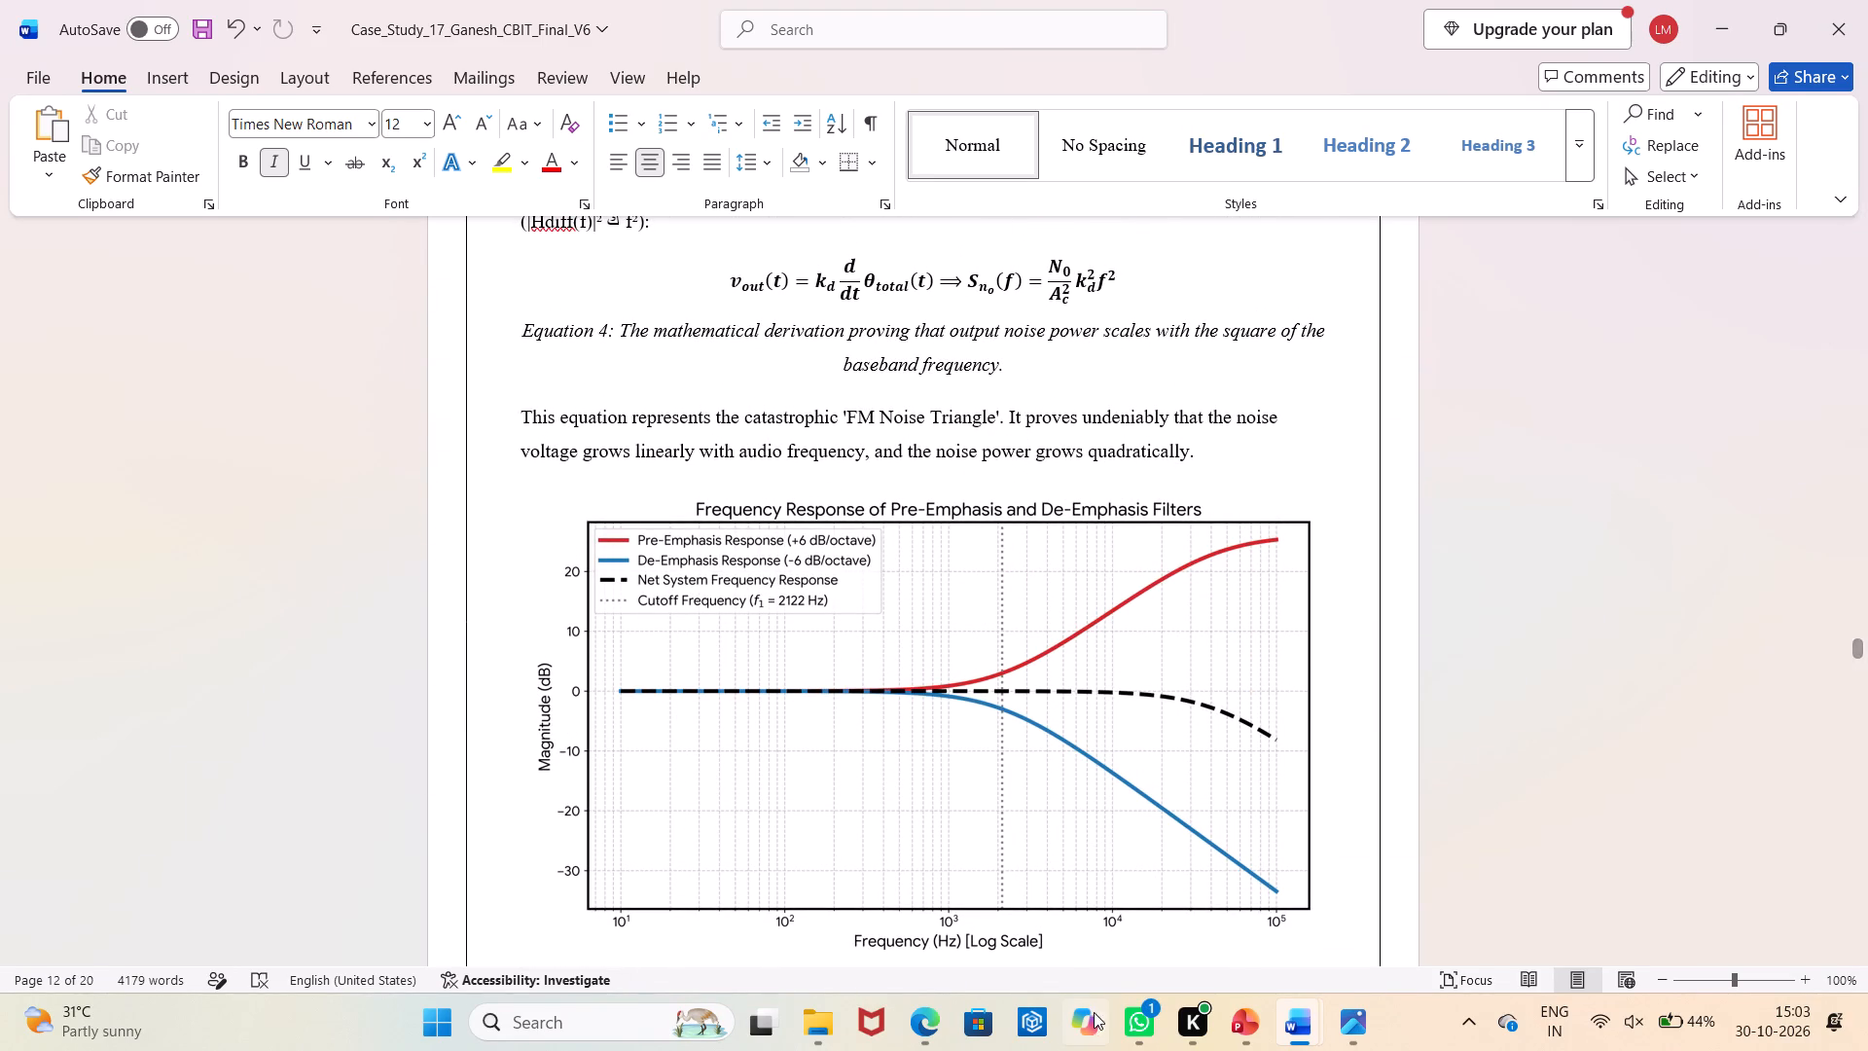
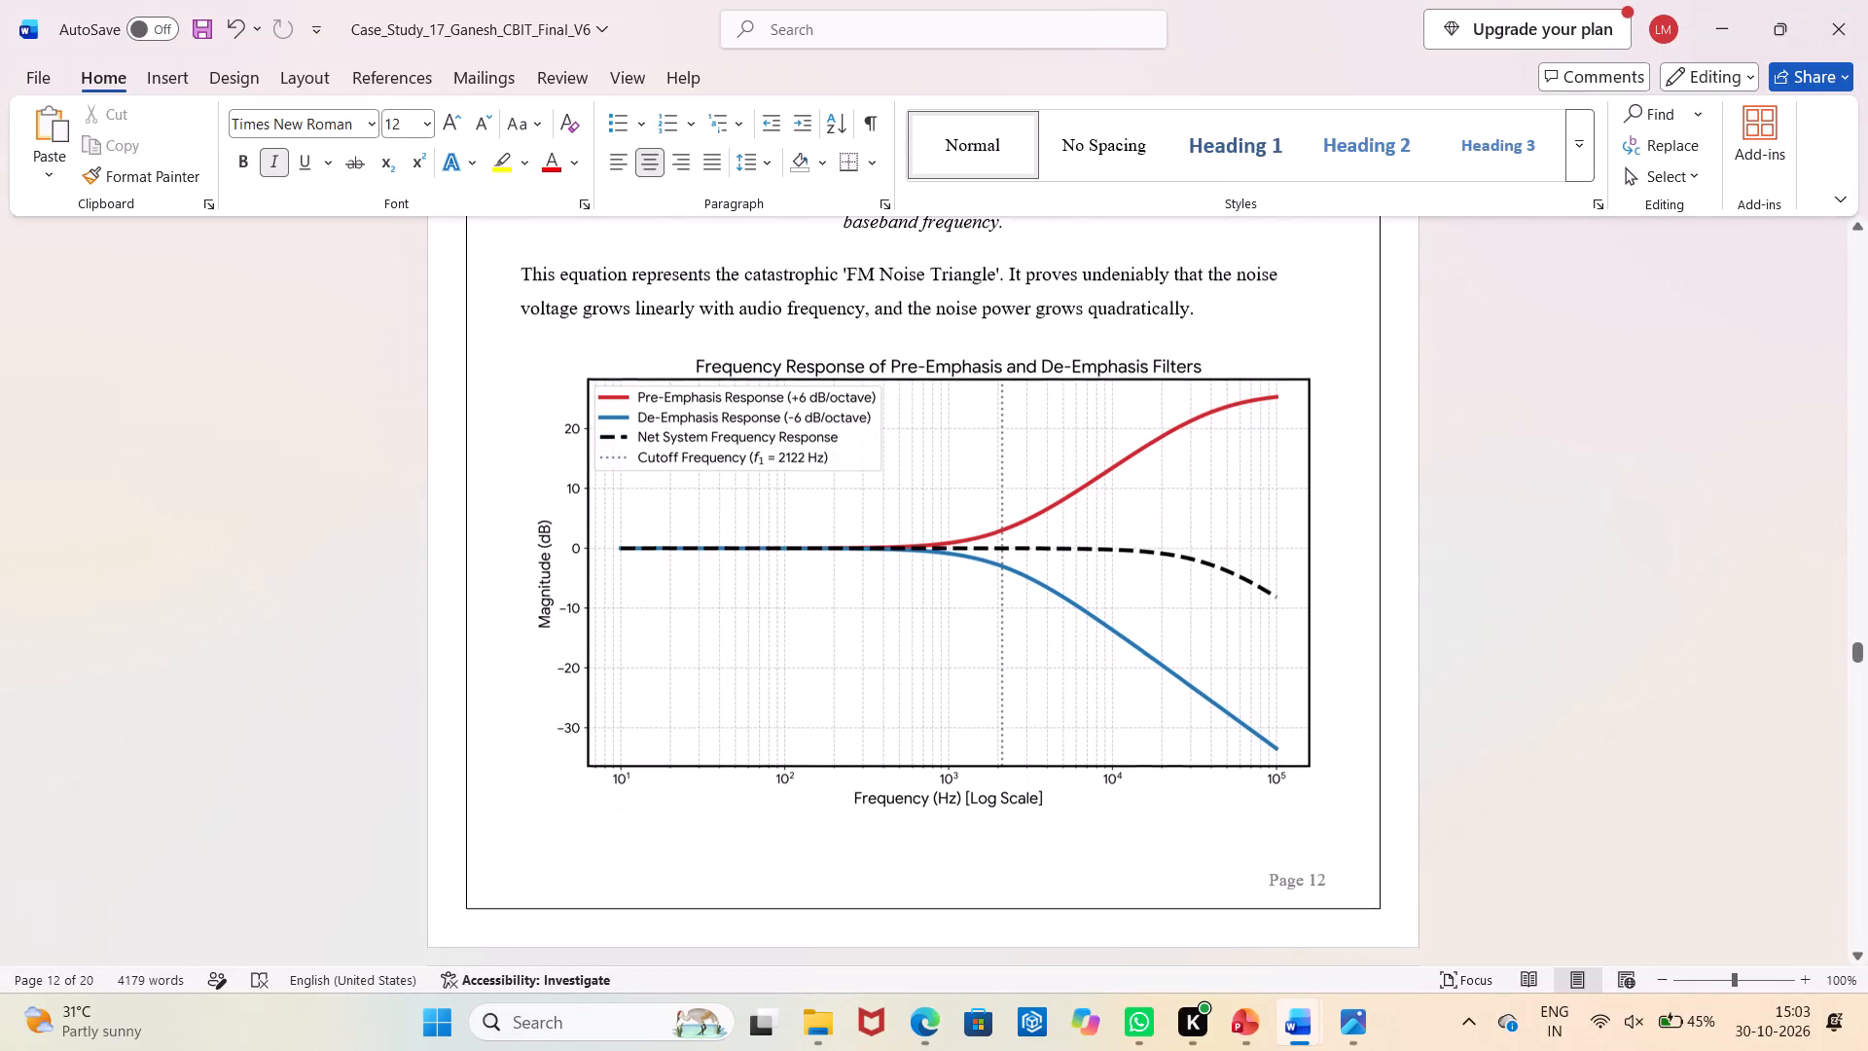
Paste the copied Figure 4a caption about the discriminator output noise's frequency response below the filter response graph on page 12.
click(1062, 806)
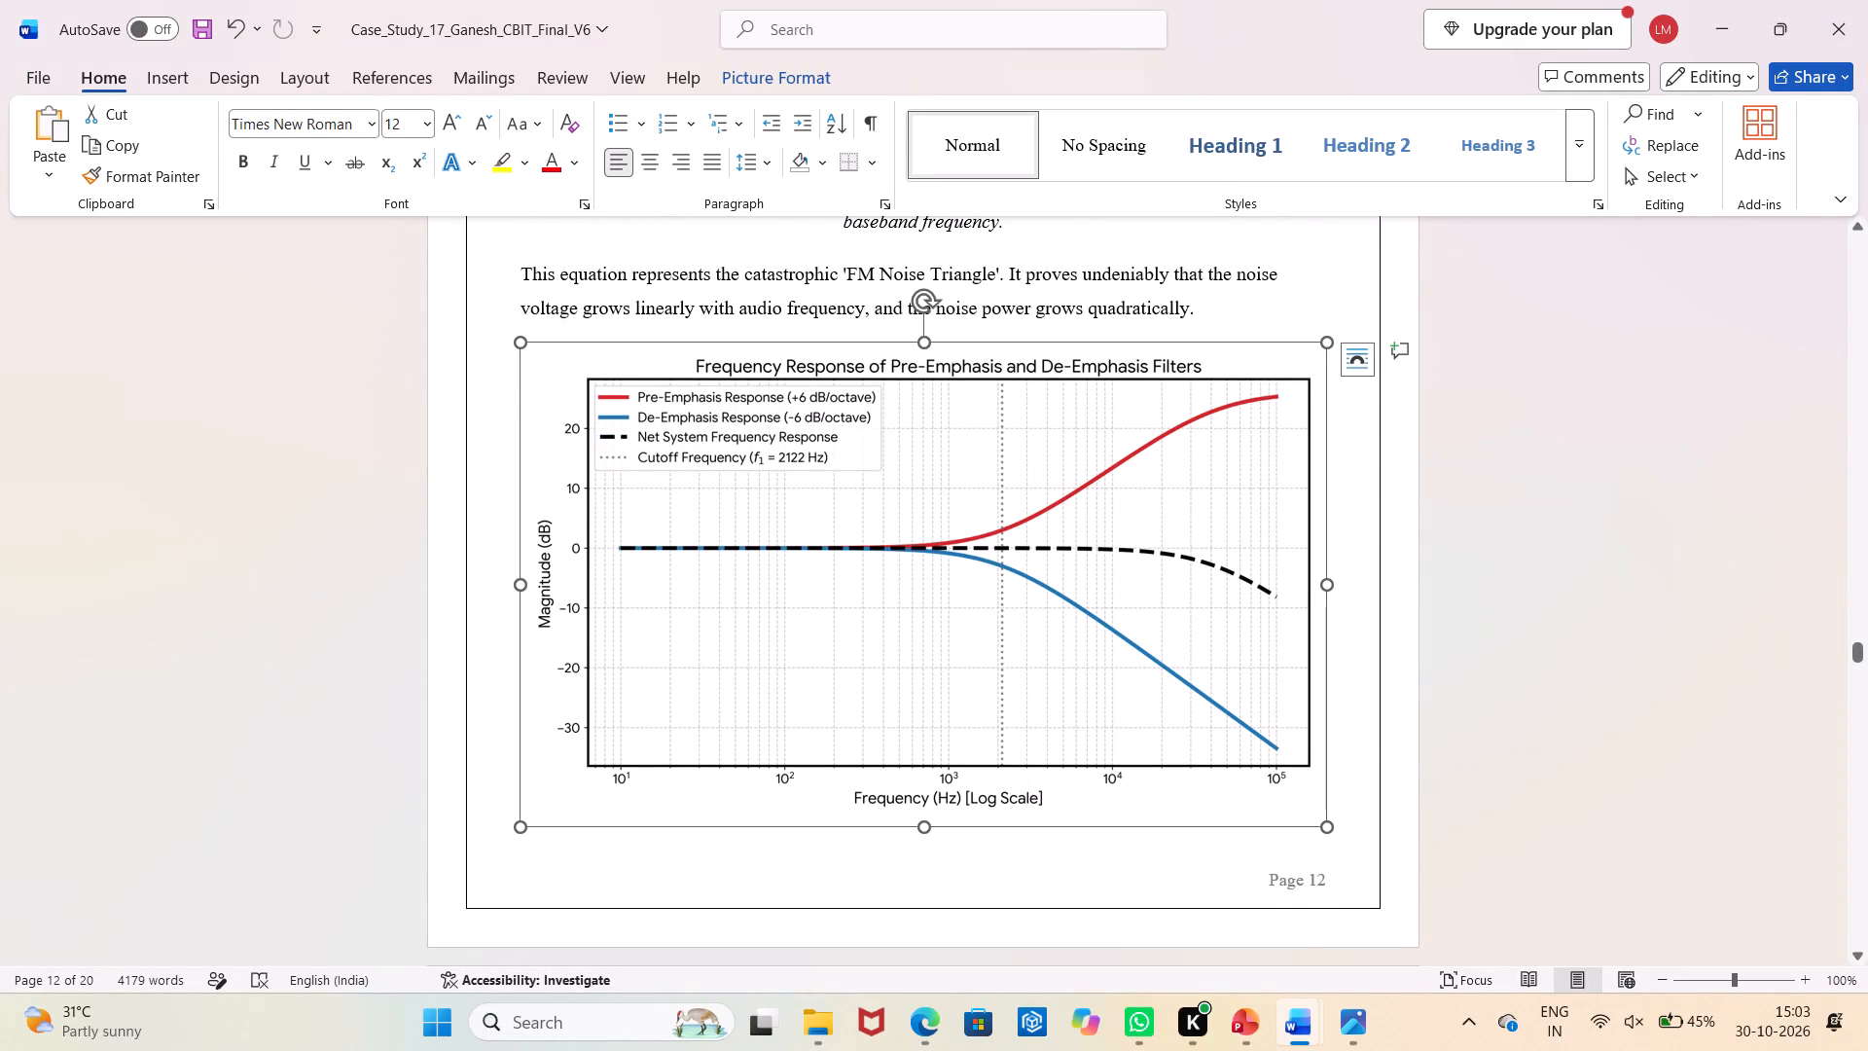
click(1041, 871)
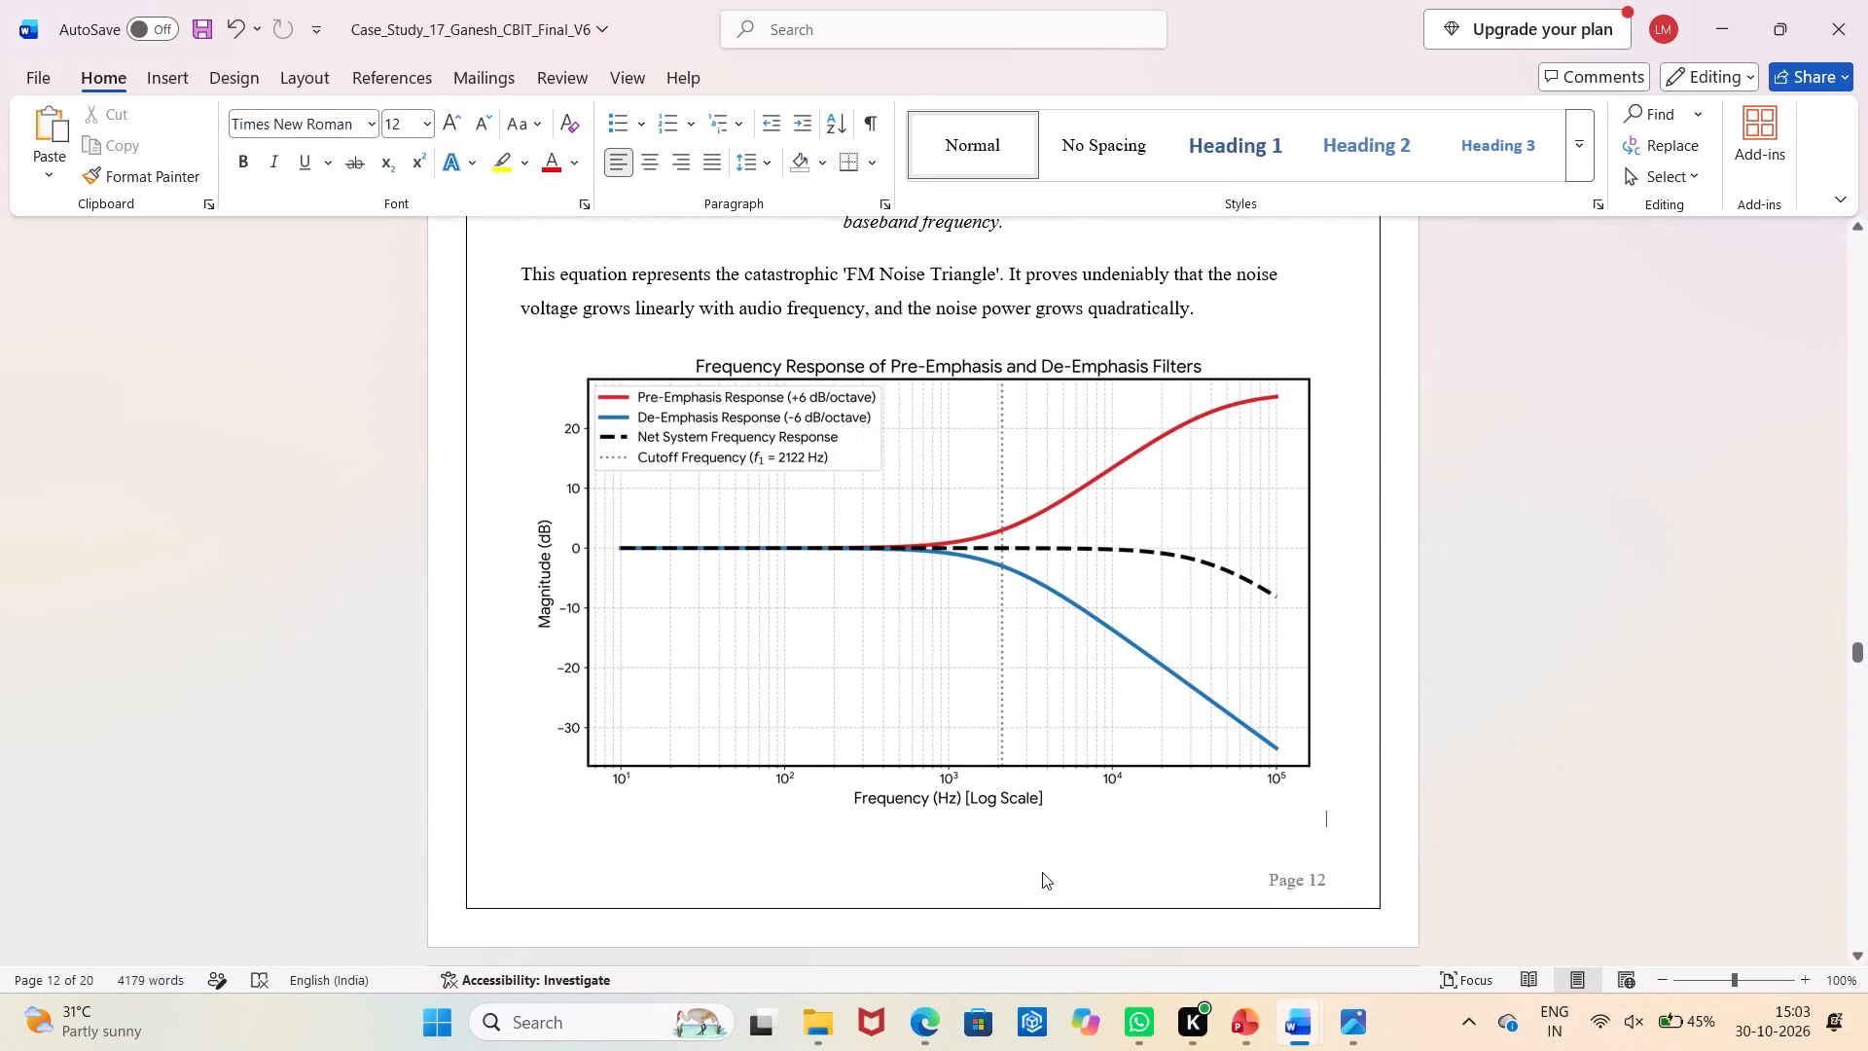
key(ctrl+v)
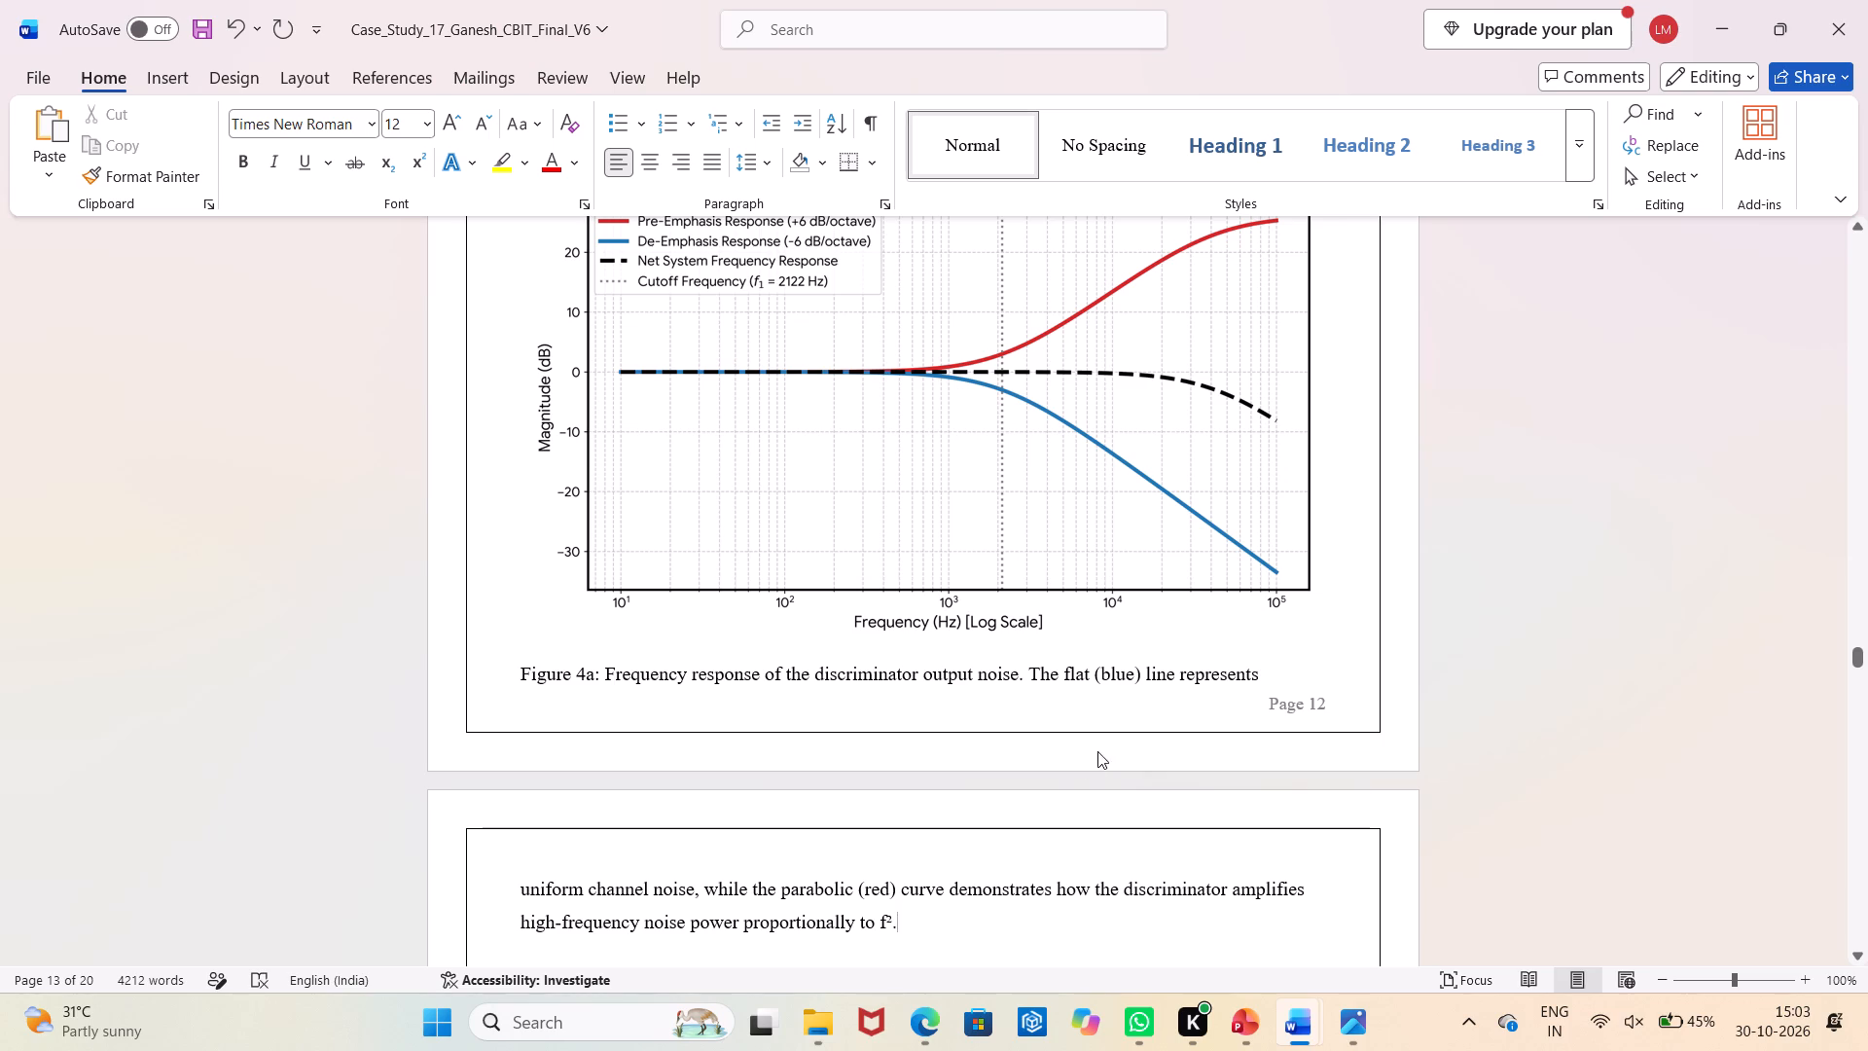
Relabel the Figure 4 caption under the differentiated noise spikes plot on page 13 as Figure 4b.
scroll(1036, 694, down, 1)
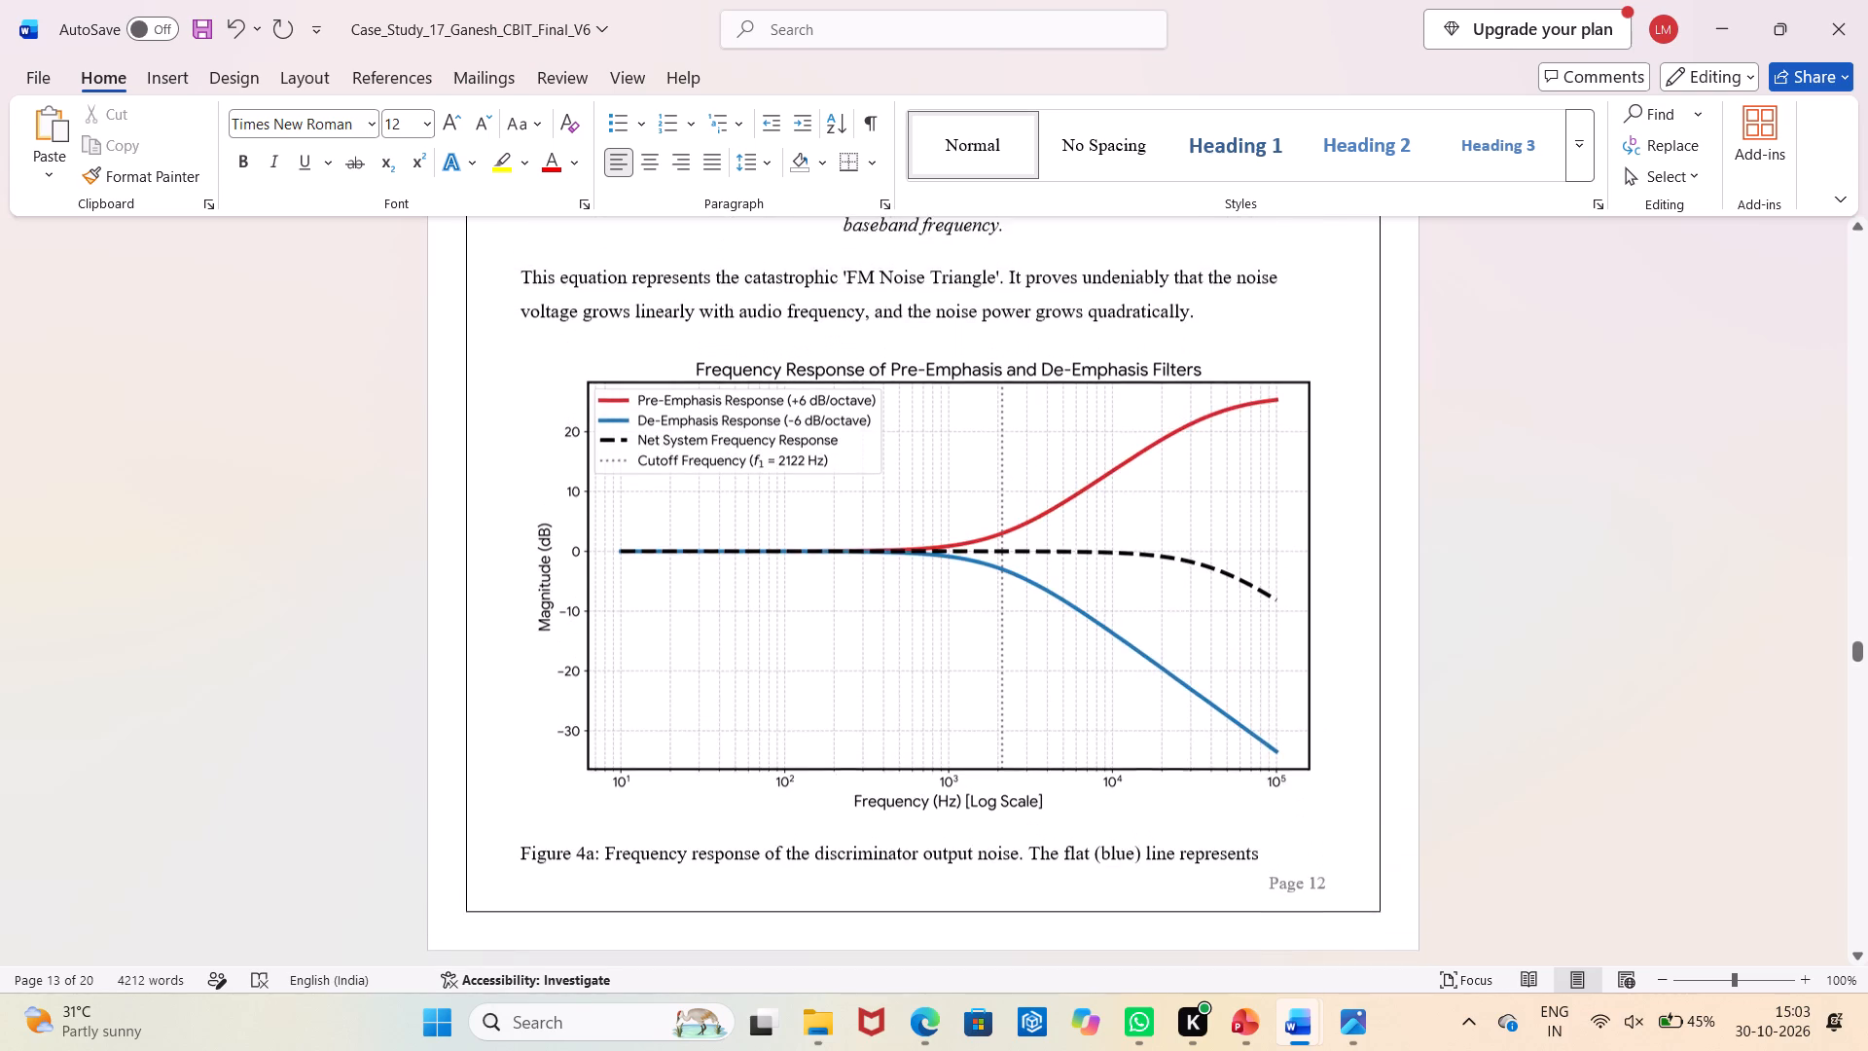
scroll(1036, 694, down, 1)
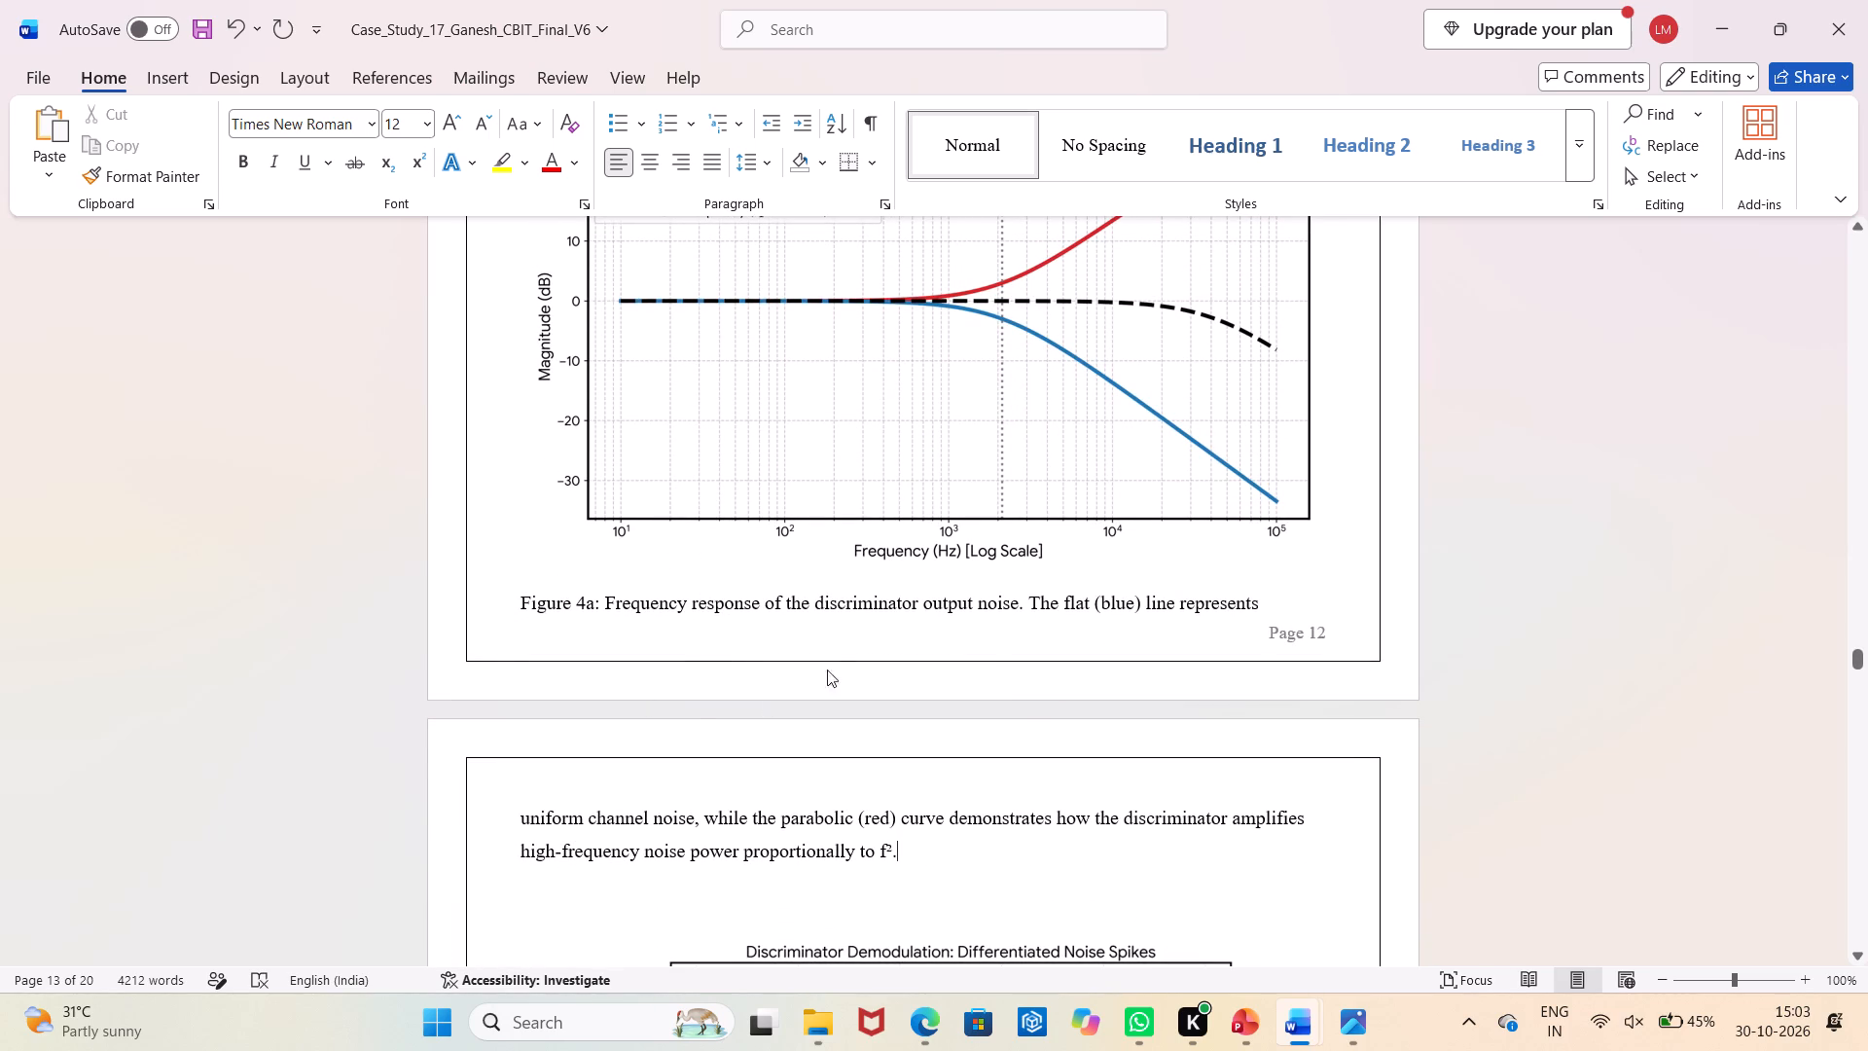
scroll(828, 602, up, 3)
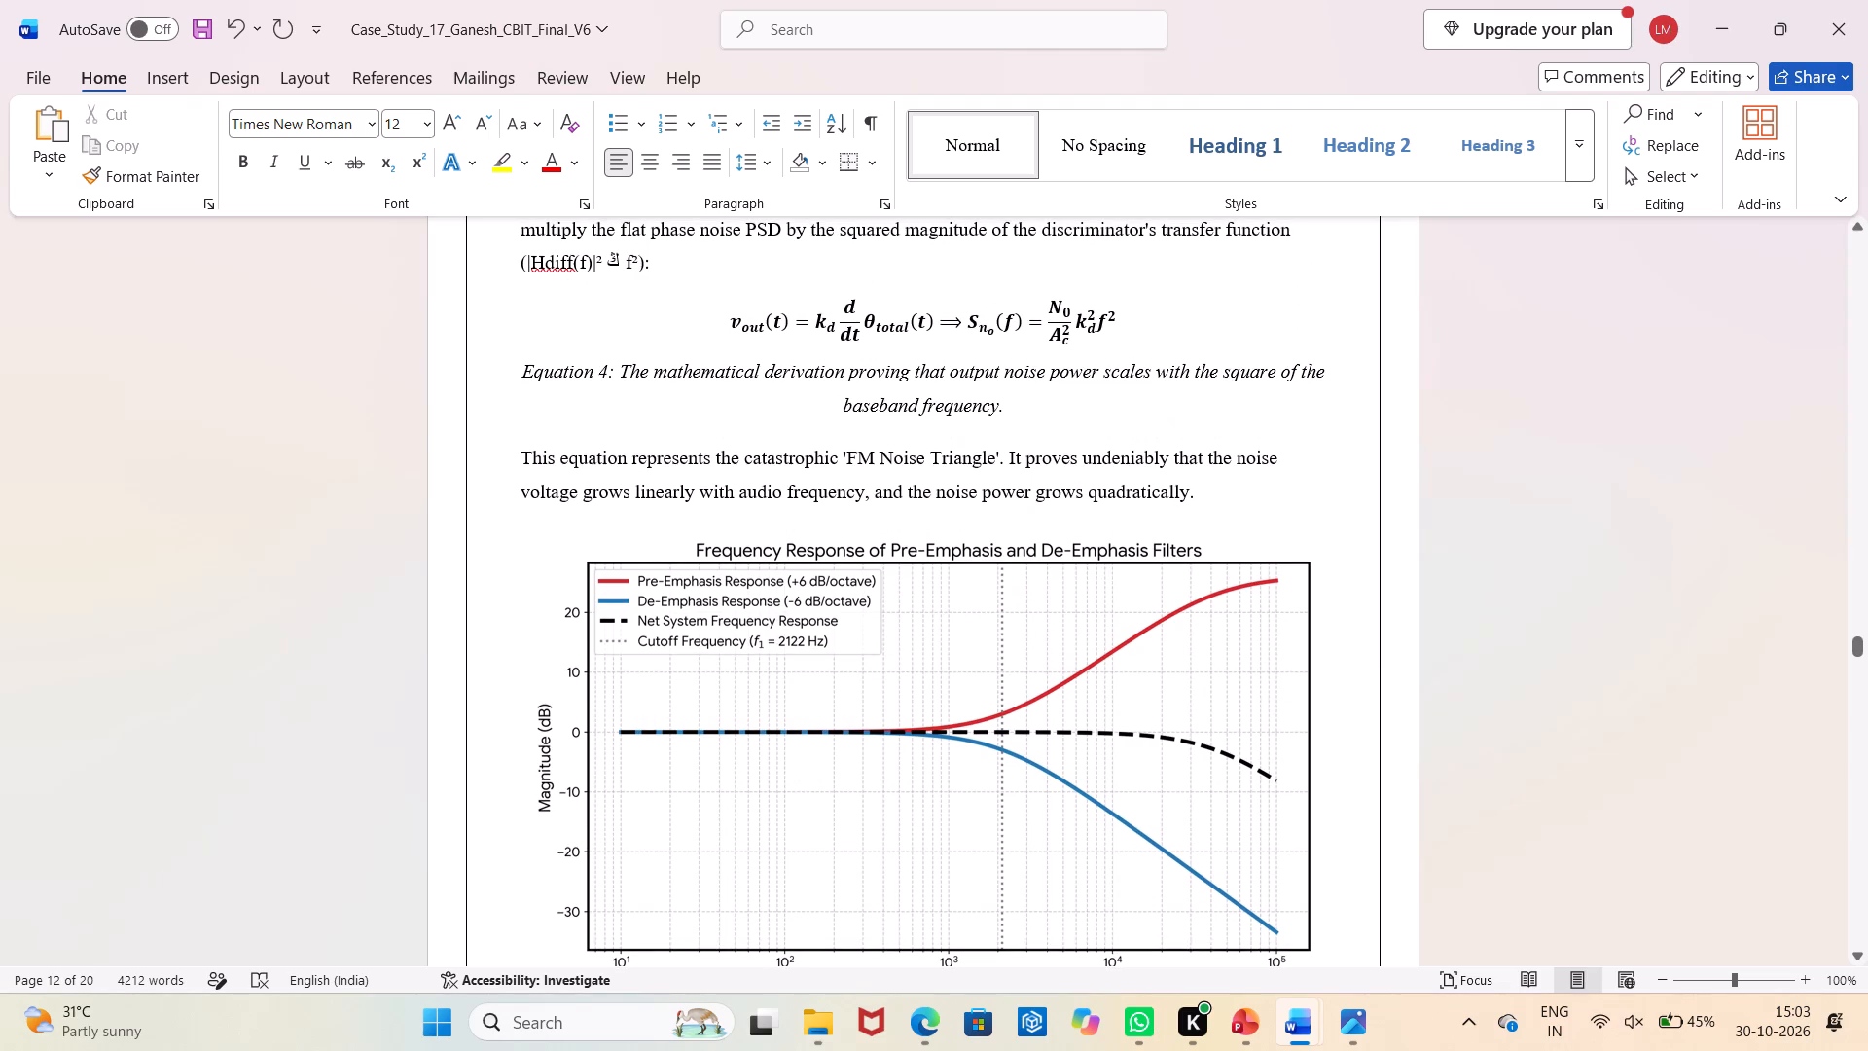
scroll(828, 602, up, 1)
scroll(828, 602, down, 1)
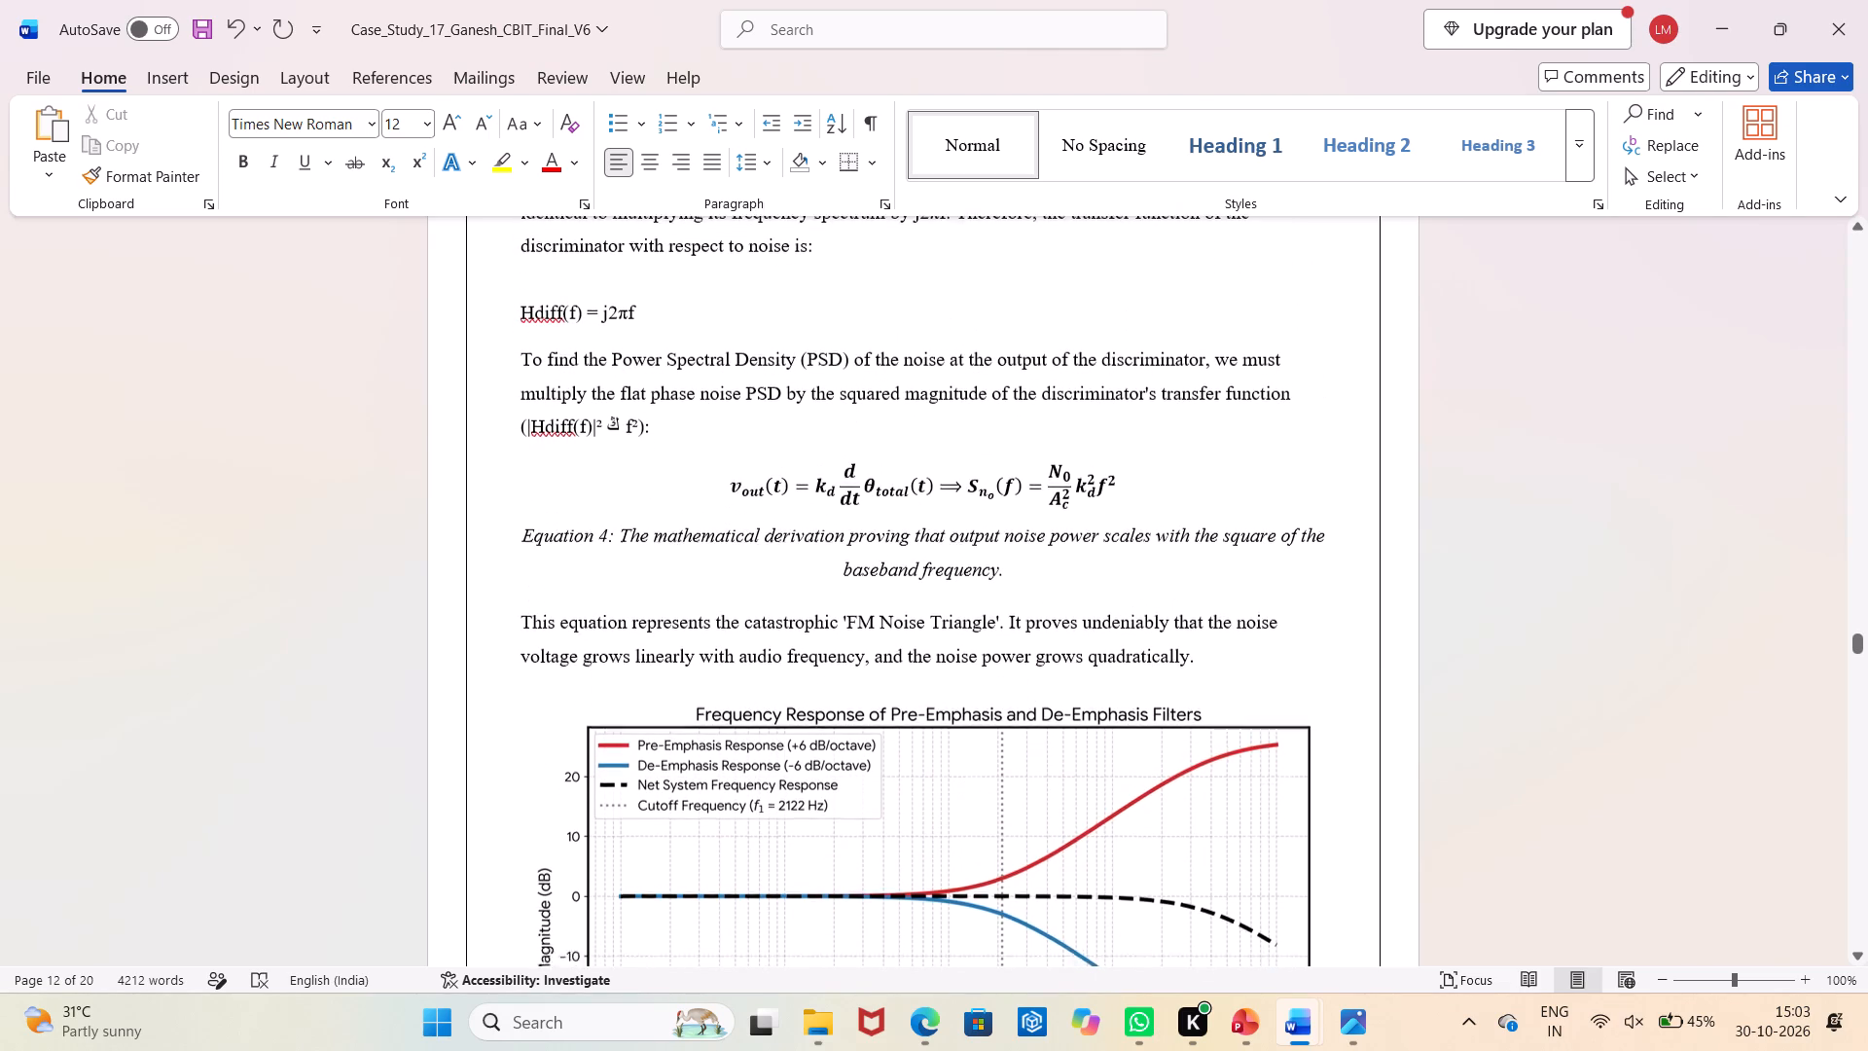
scroll(828, 602, down, 1)
scroll(669, 570, down, 1)
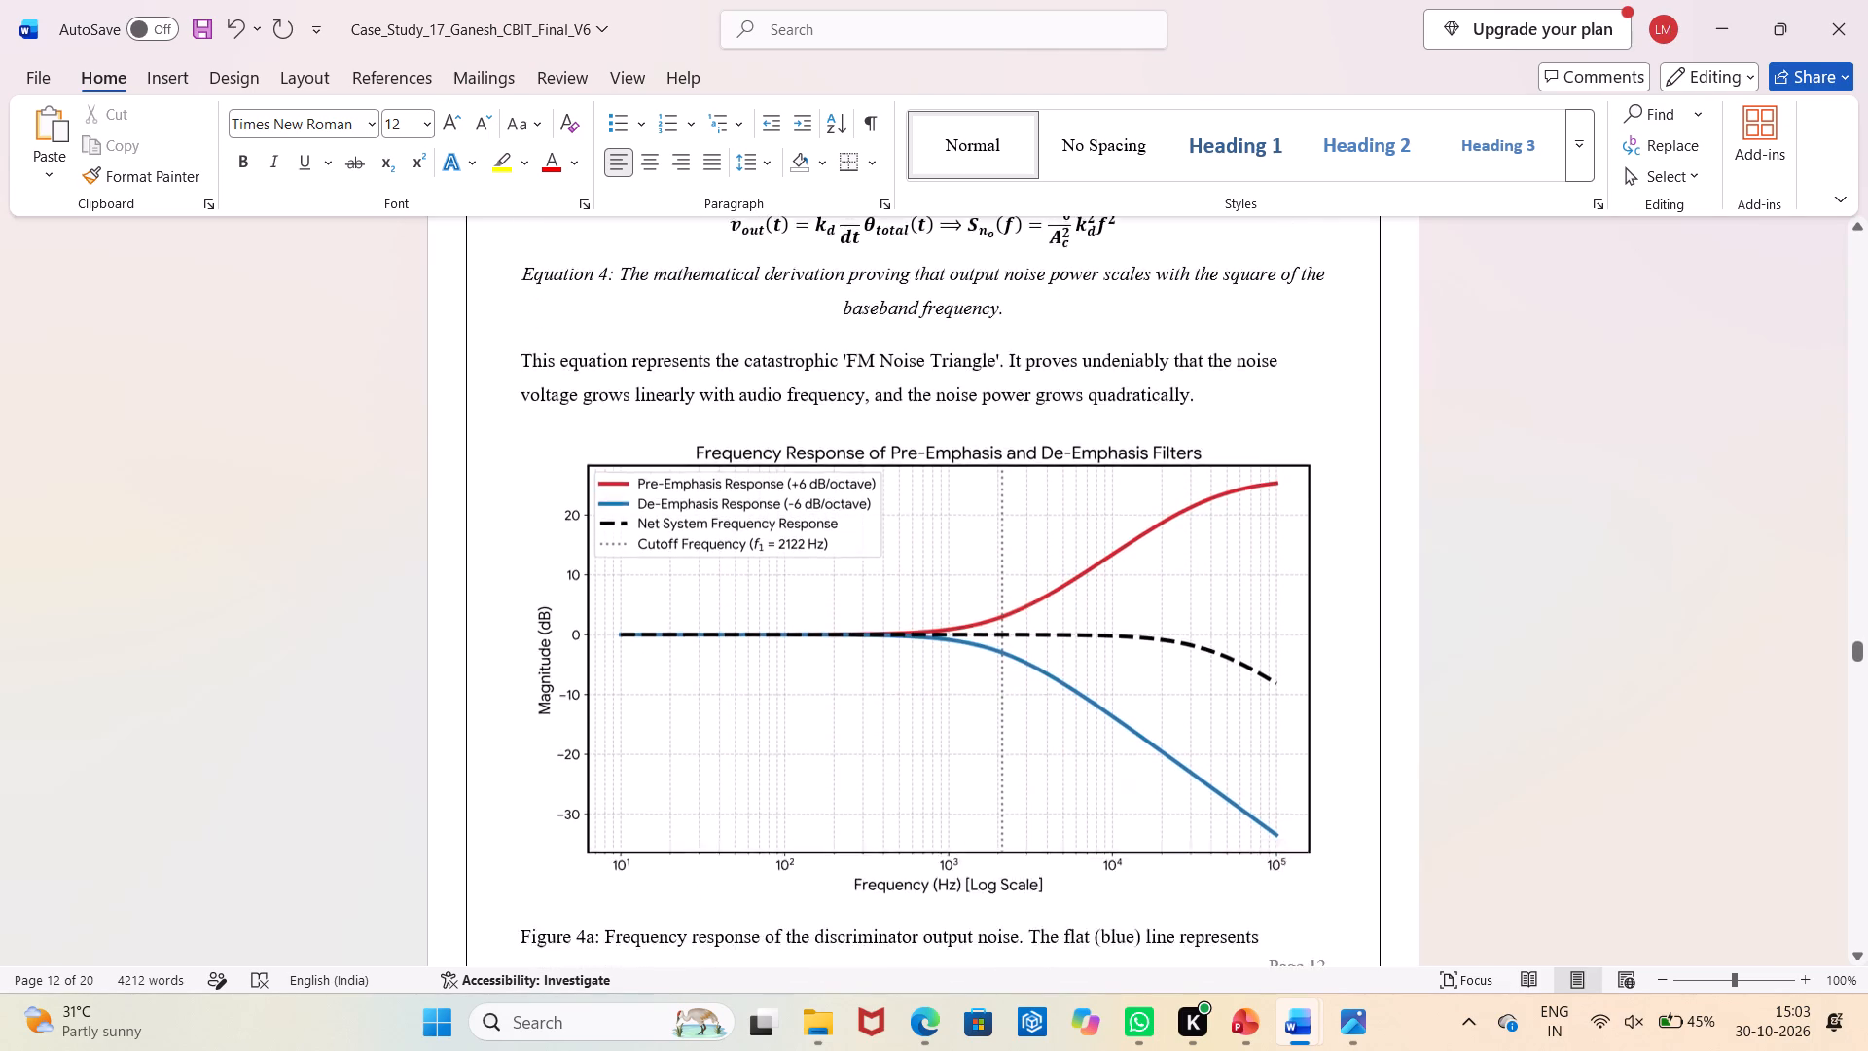
scroll(669, 570, down, 4)
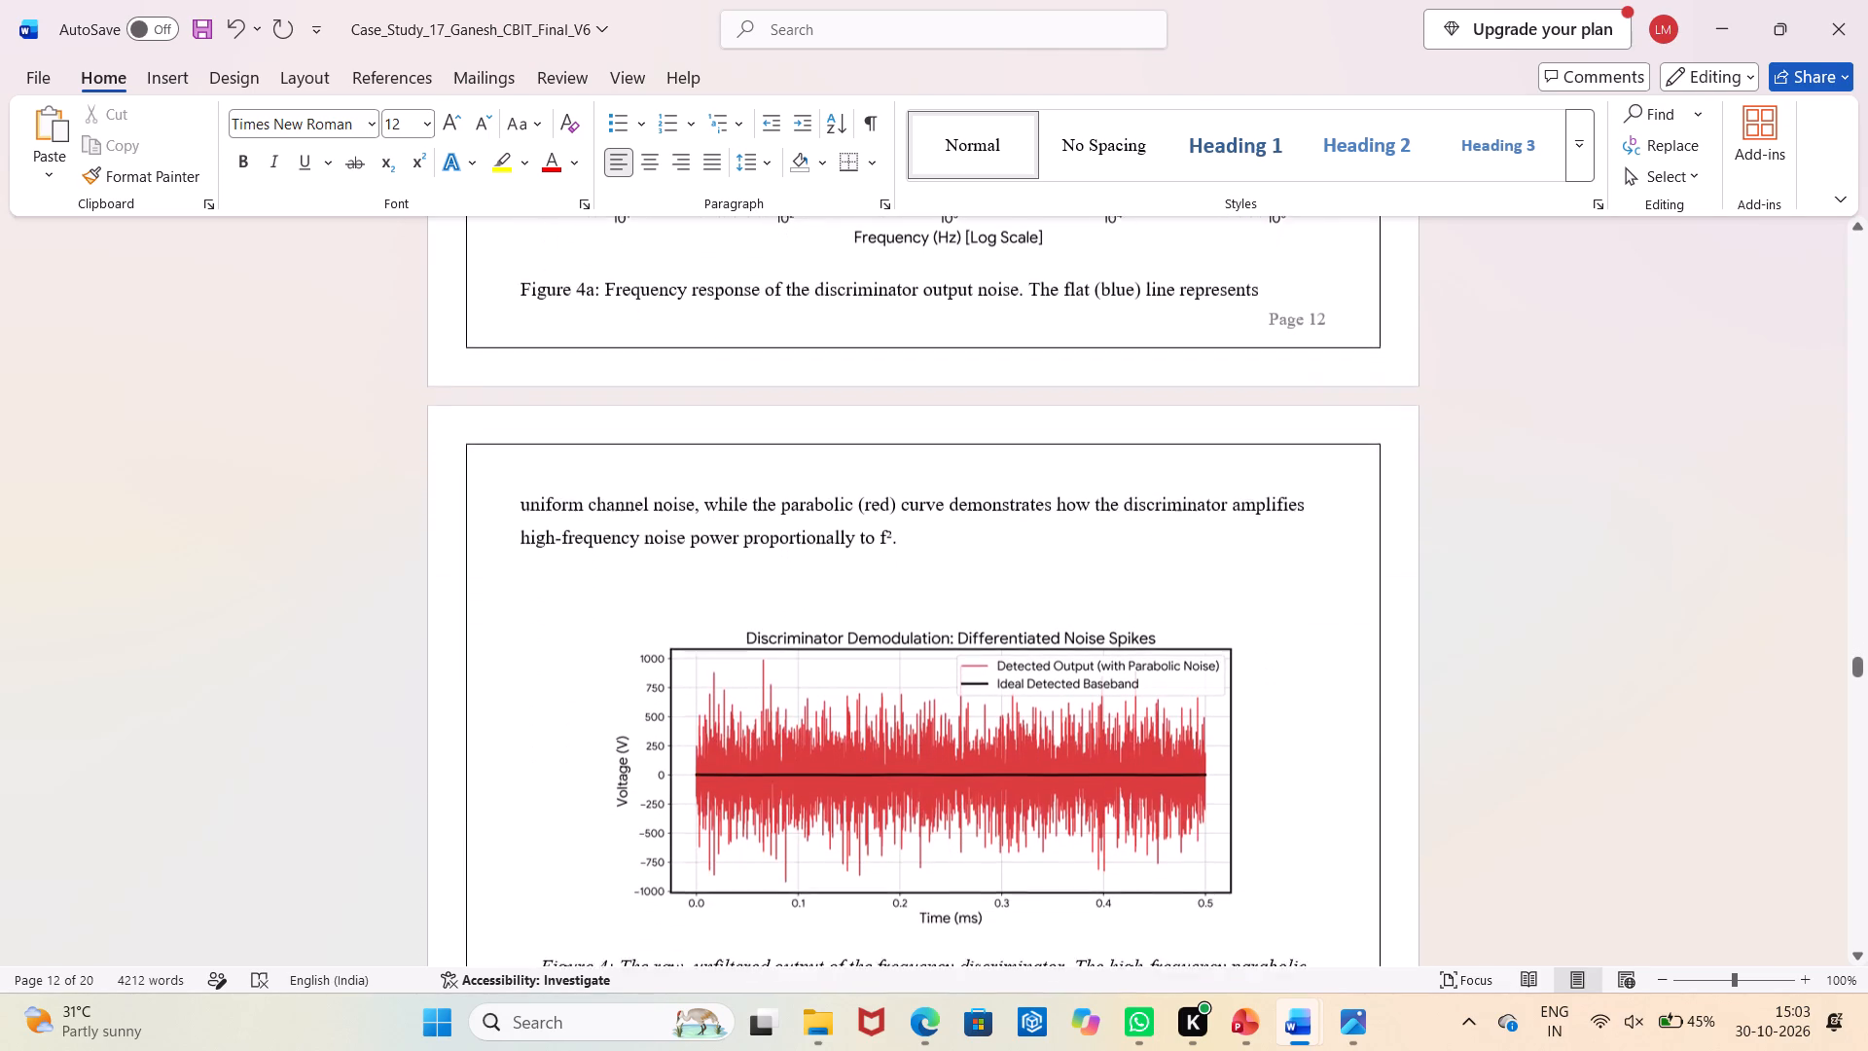
scroll(669, 570, down, 1)
click(607, 689)
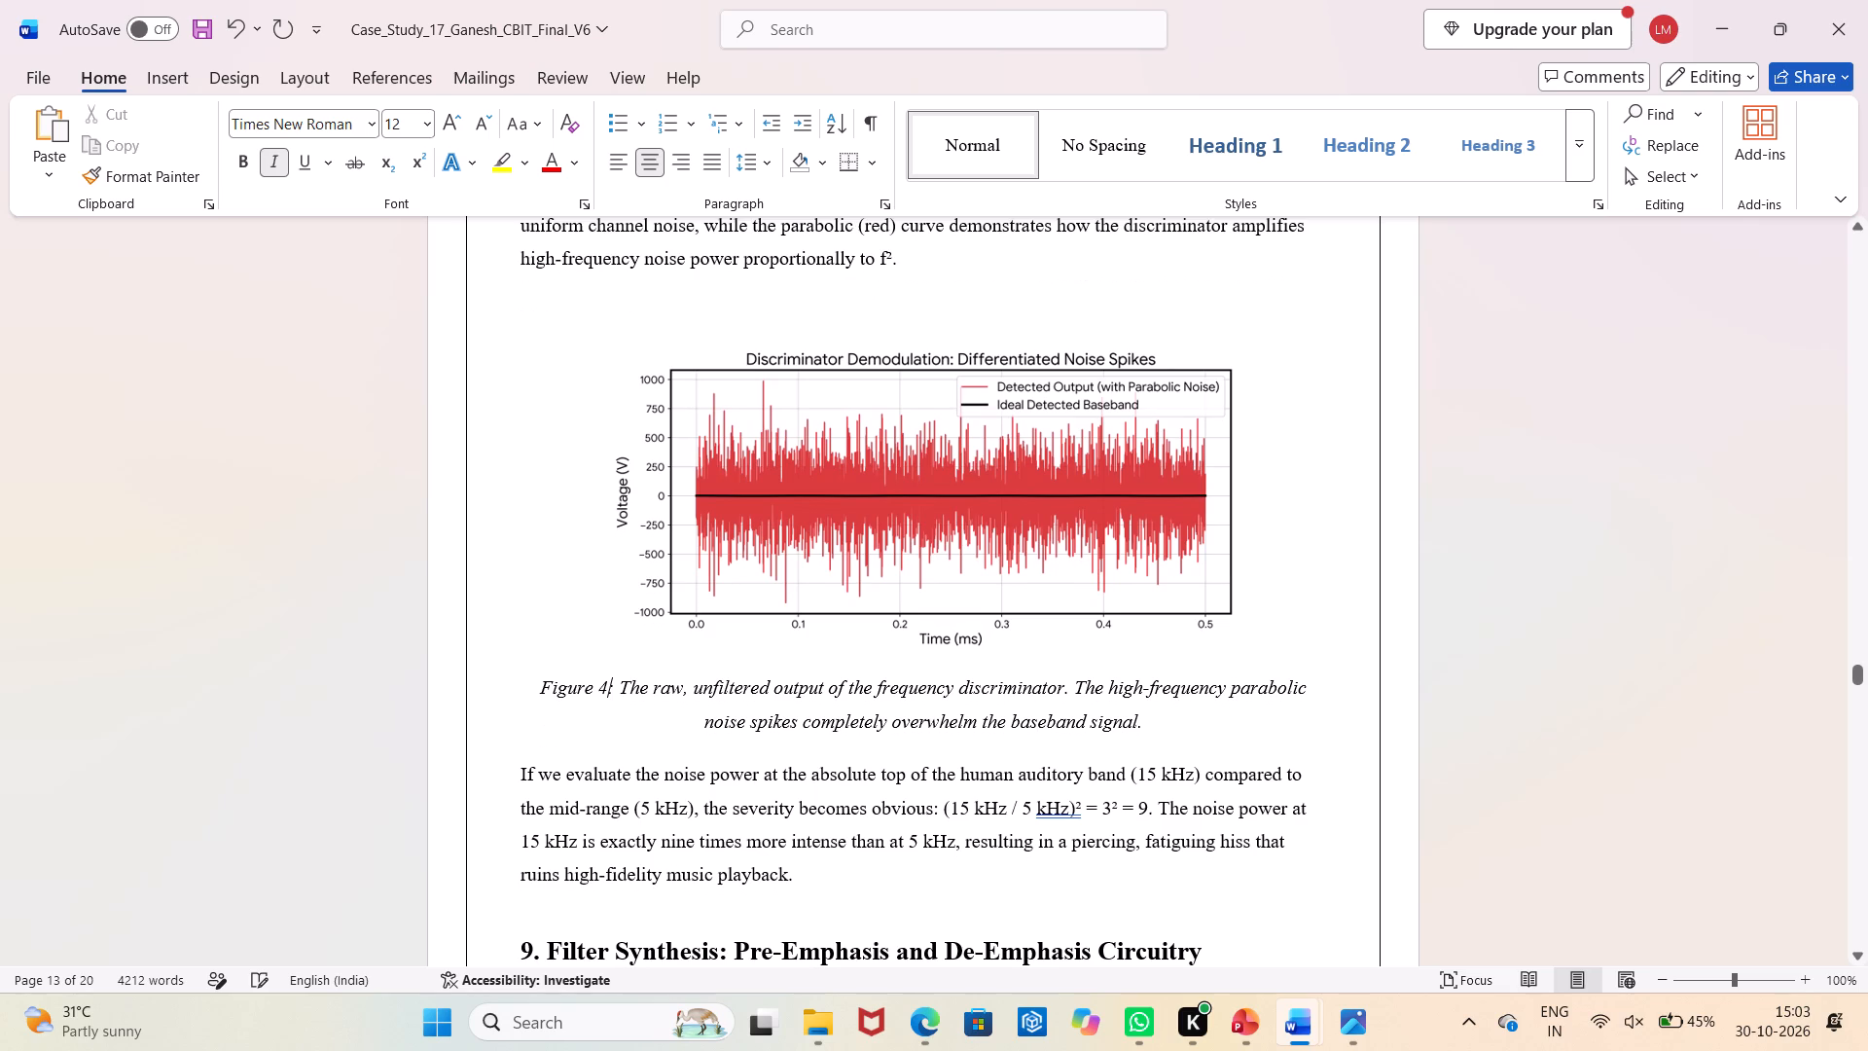
key(space)
text(B)
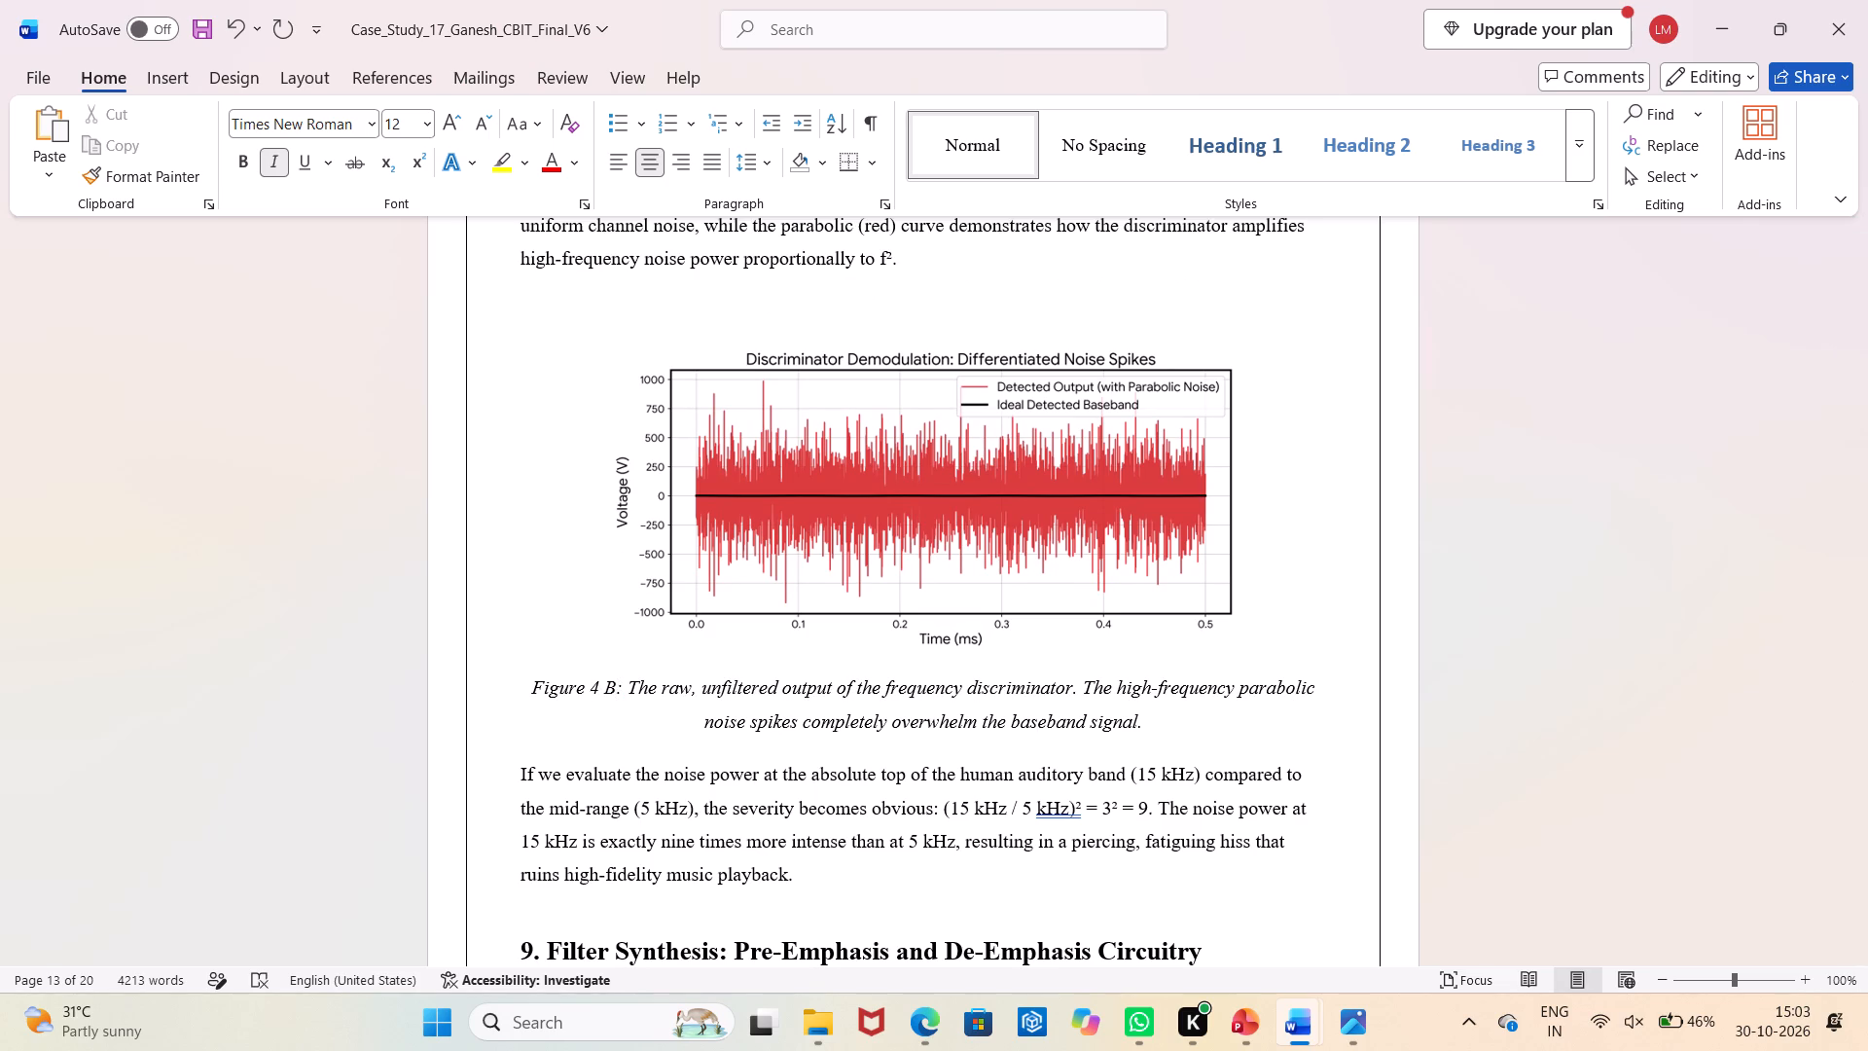
key(b)
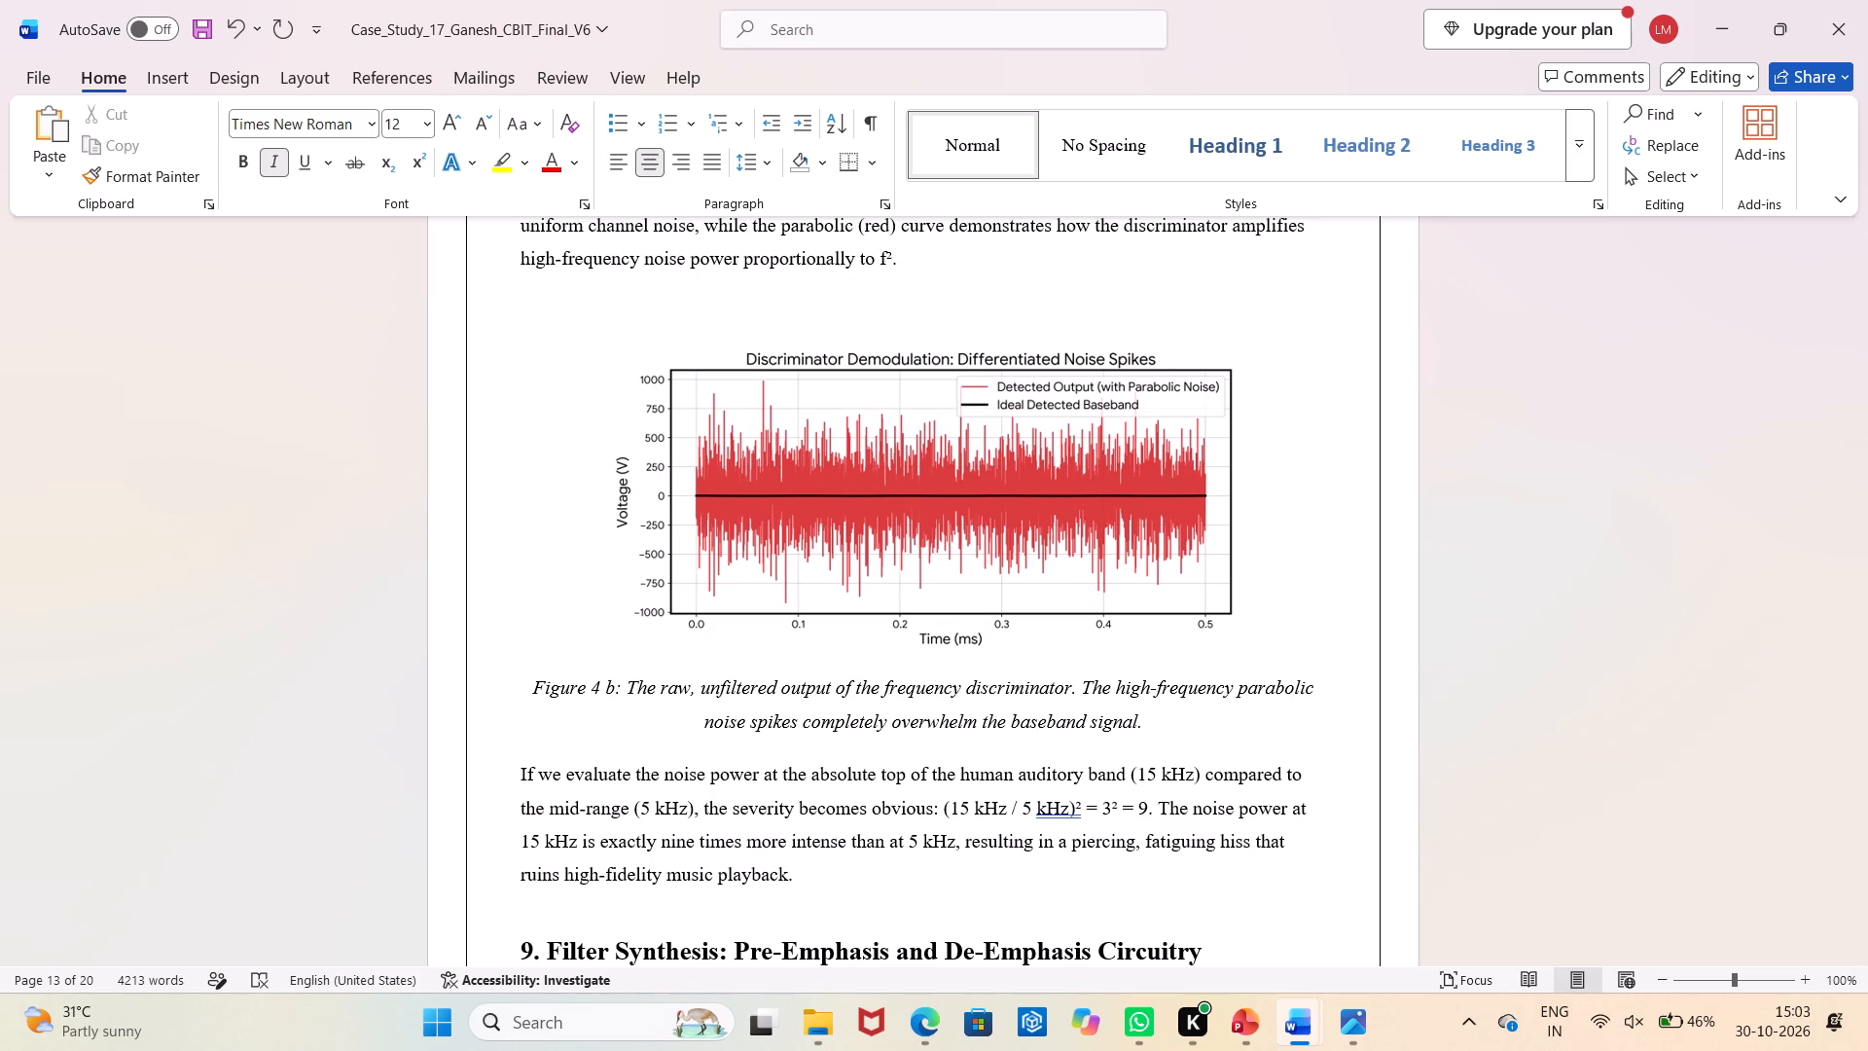
key(Left)
key(BackSpace)
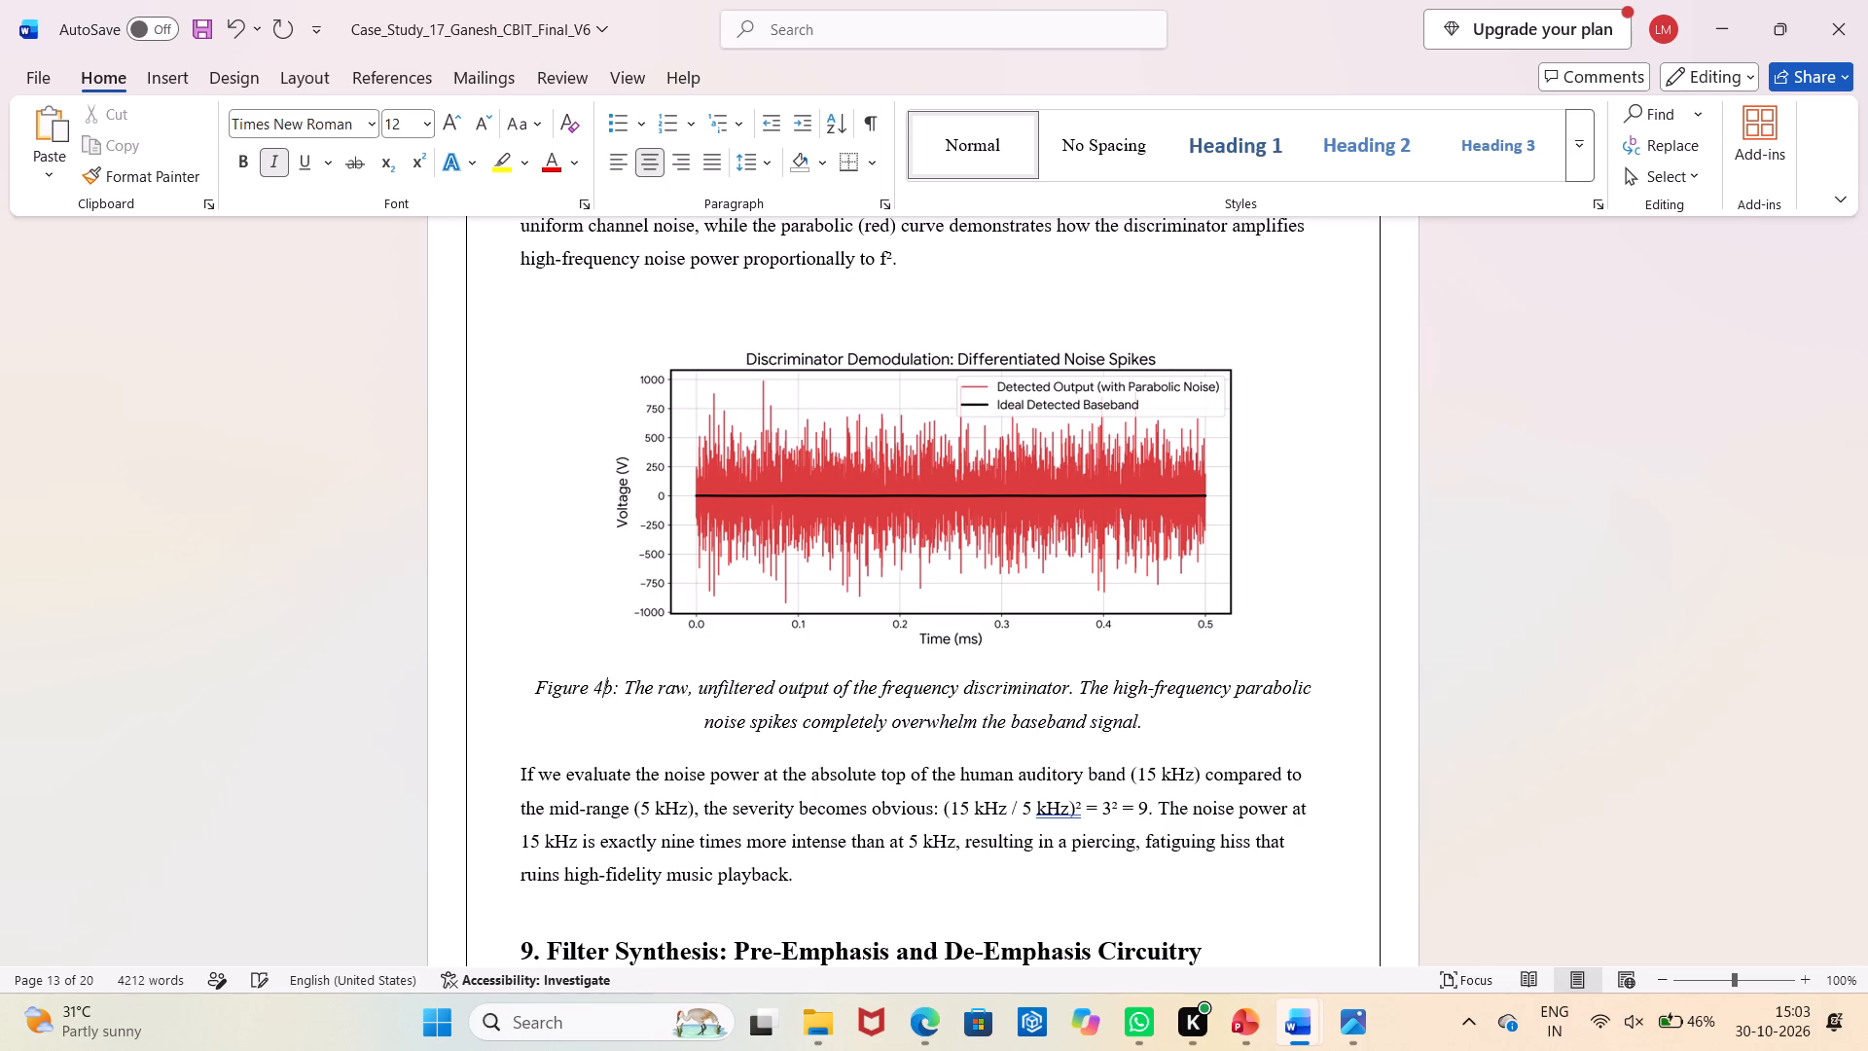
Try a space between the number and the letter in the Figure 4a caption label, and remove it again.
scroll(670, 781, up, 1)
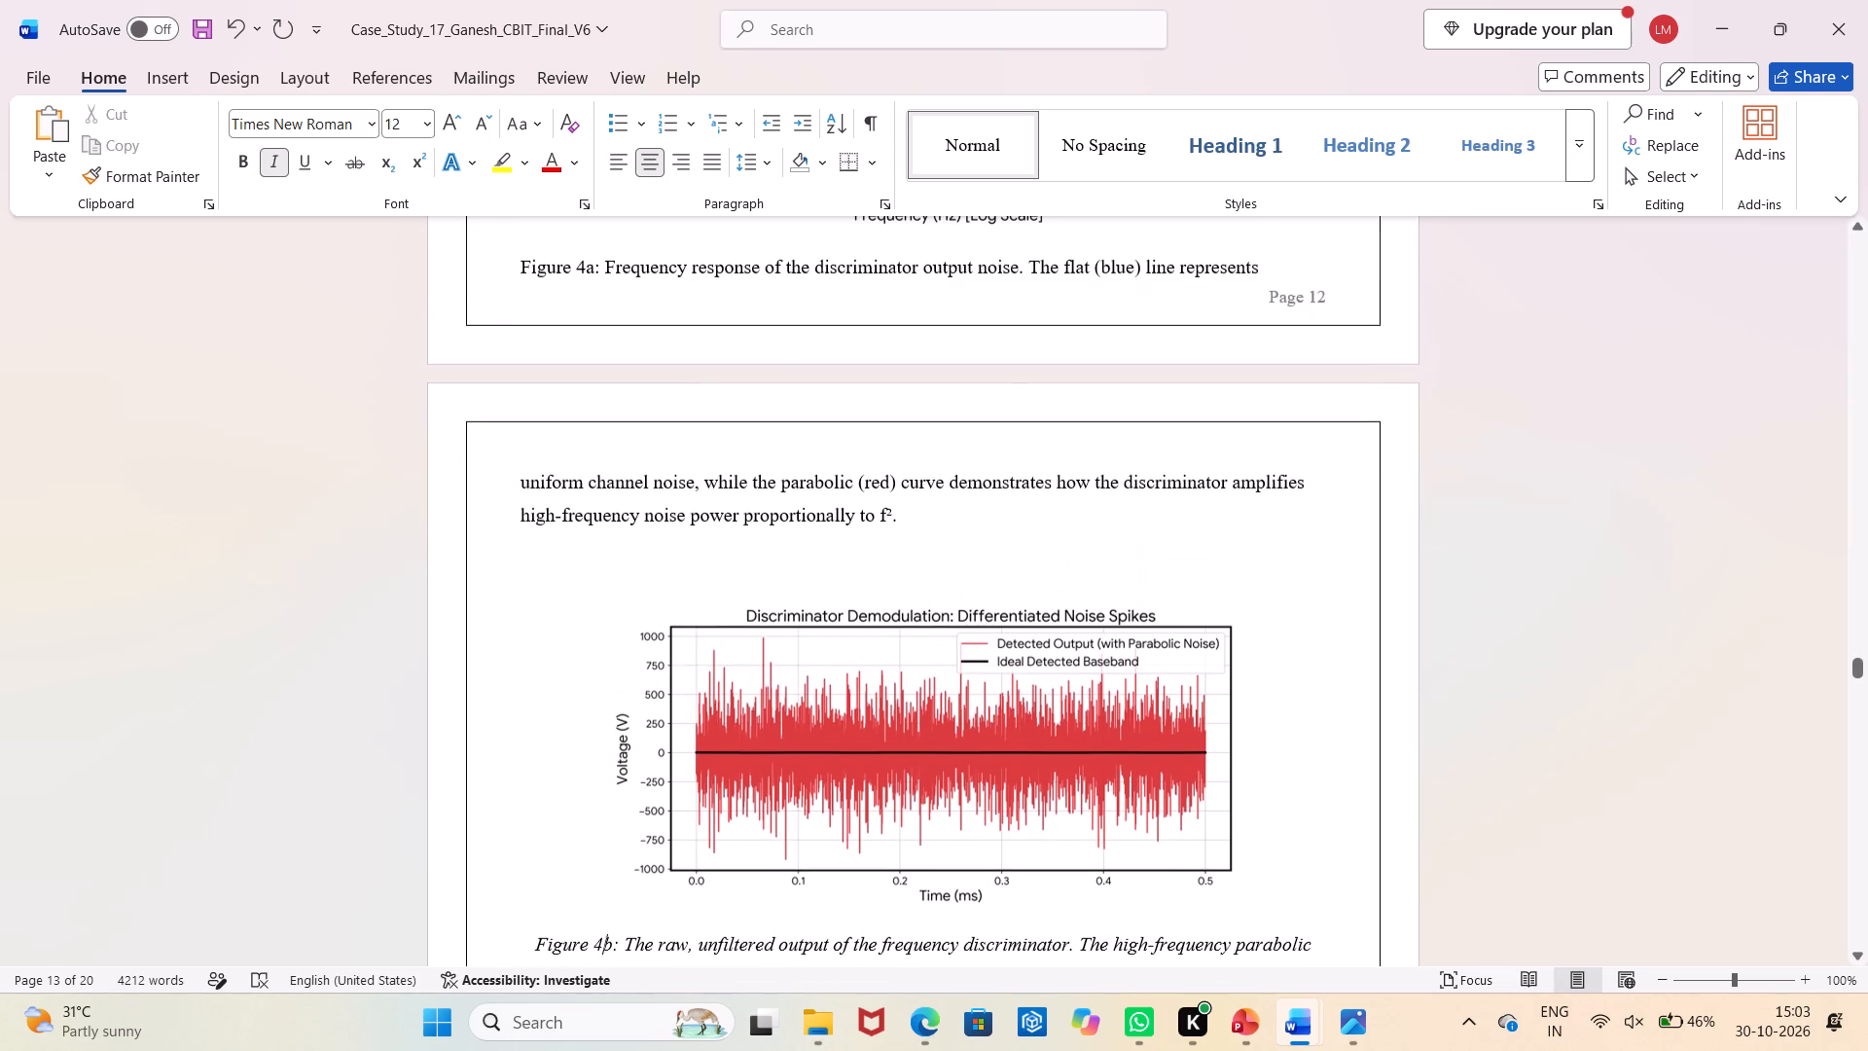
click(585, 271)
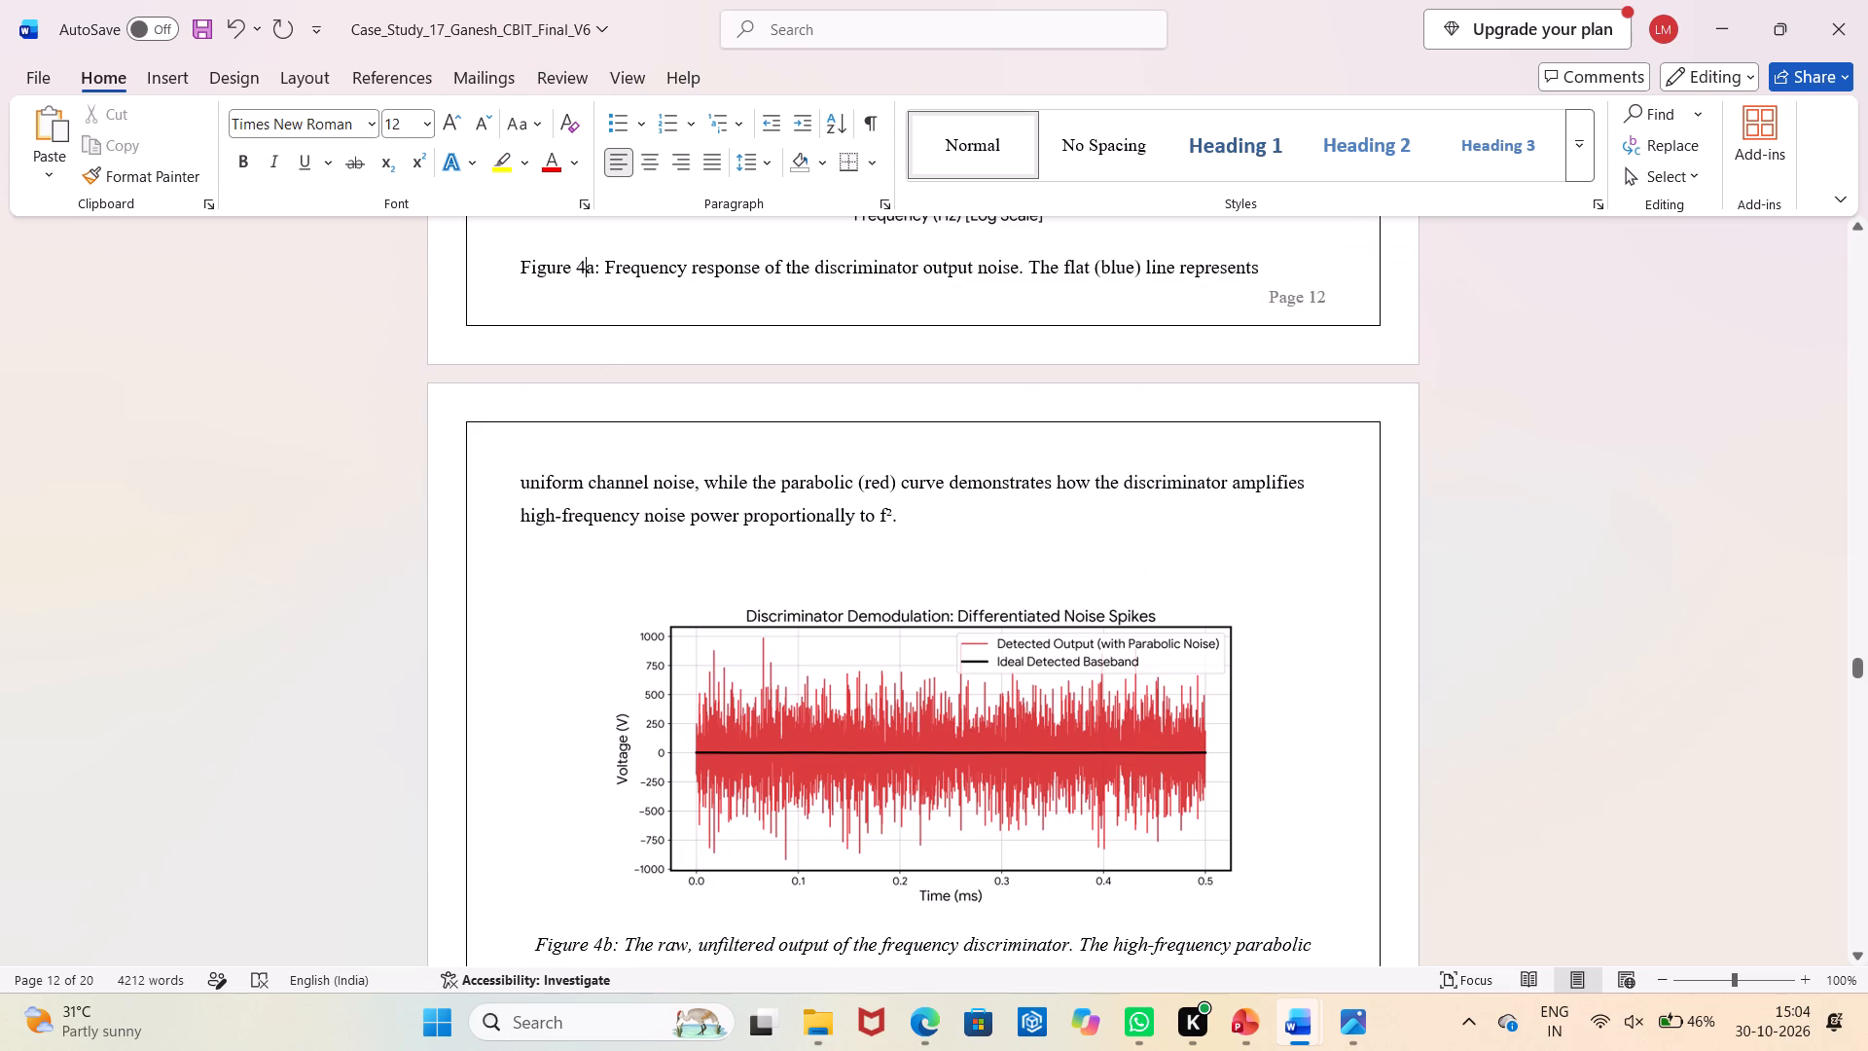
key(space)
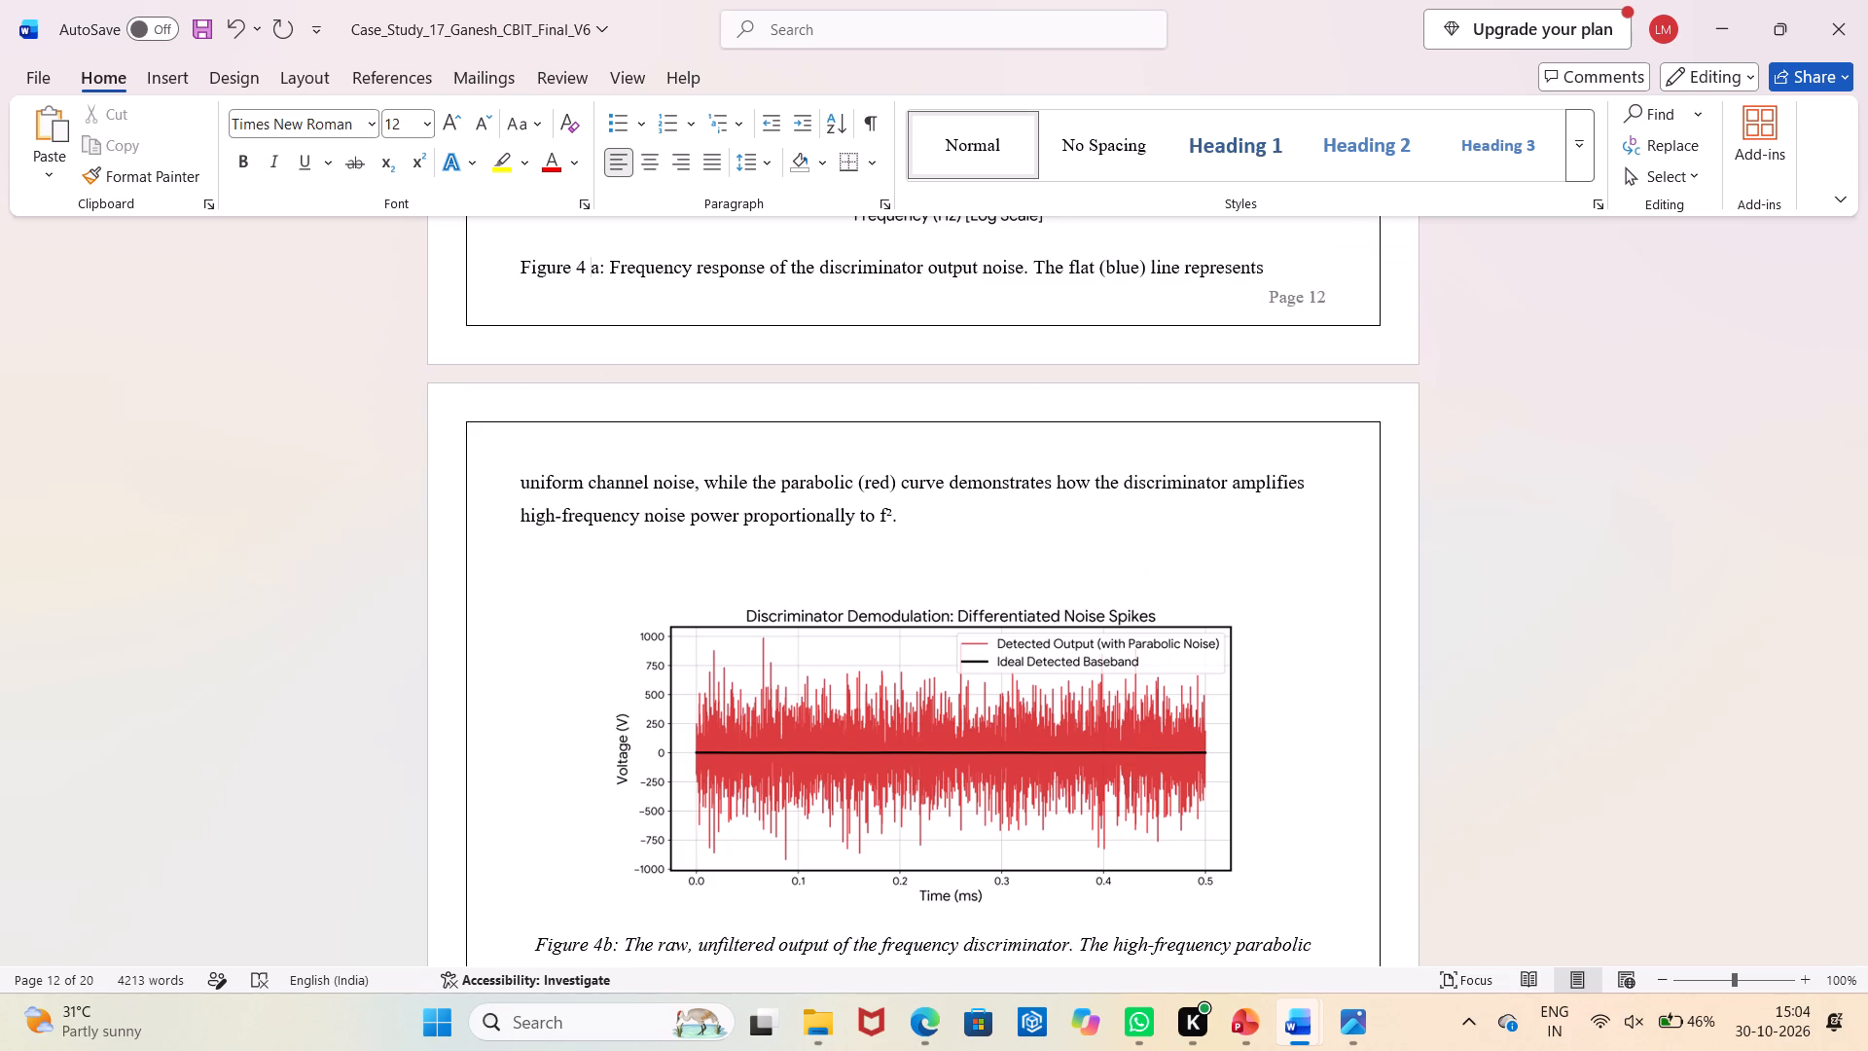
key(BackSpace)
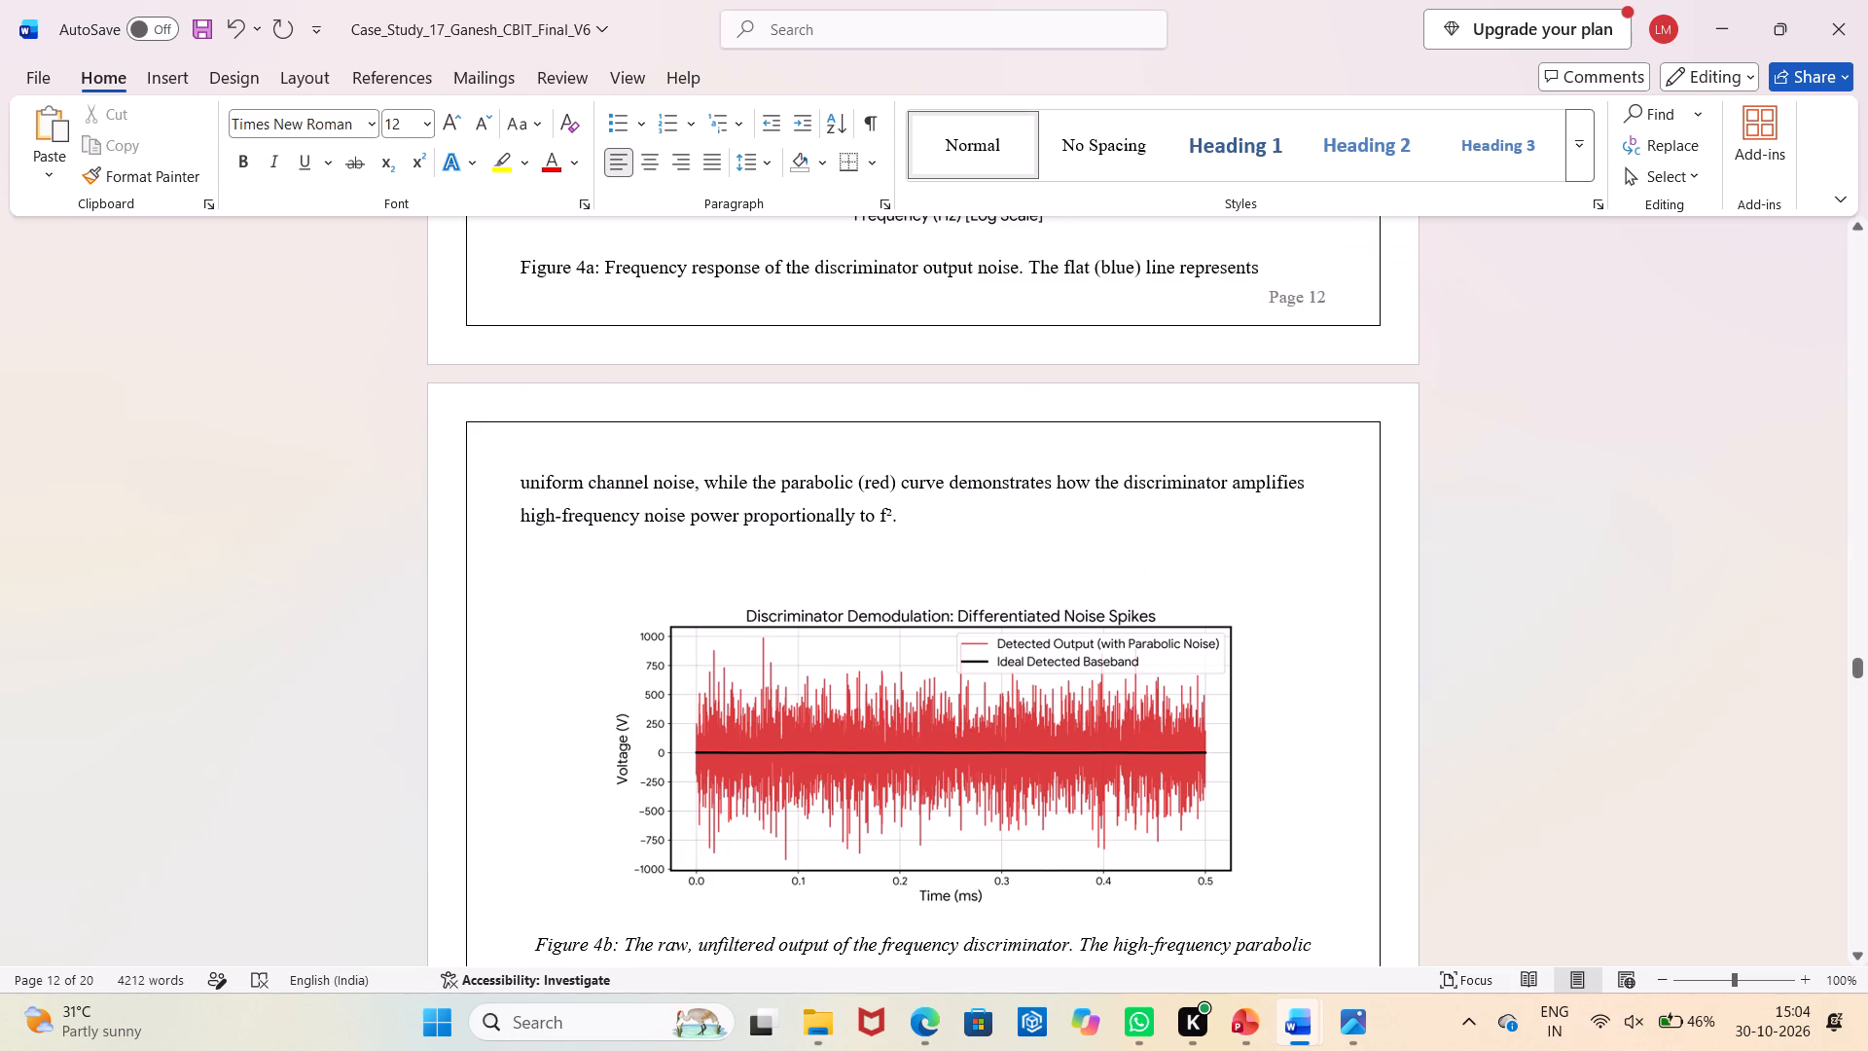
Move the discriminator output noise (PSD) graph from below the Equation 5 caption to the end of the section 9.2 paragraph, above the equation.
scroll(674, 580, down, 1)
scroll(643, 806, down, 2)
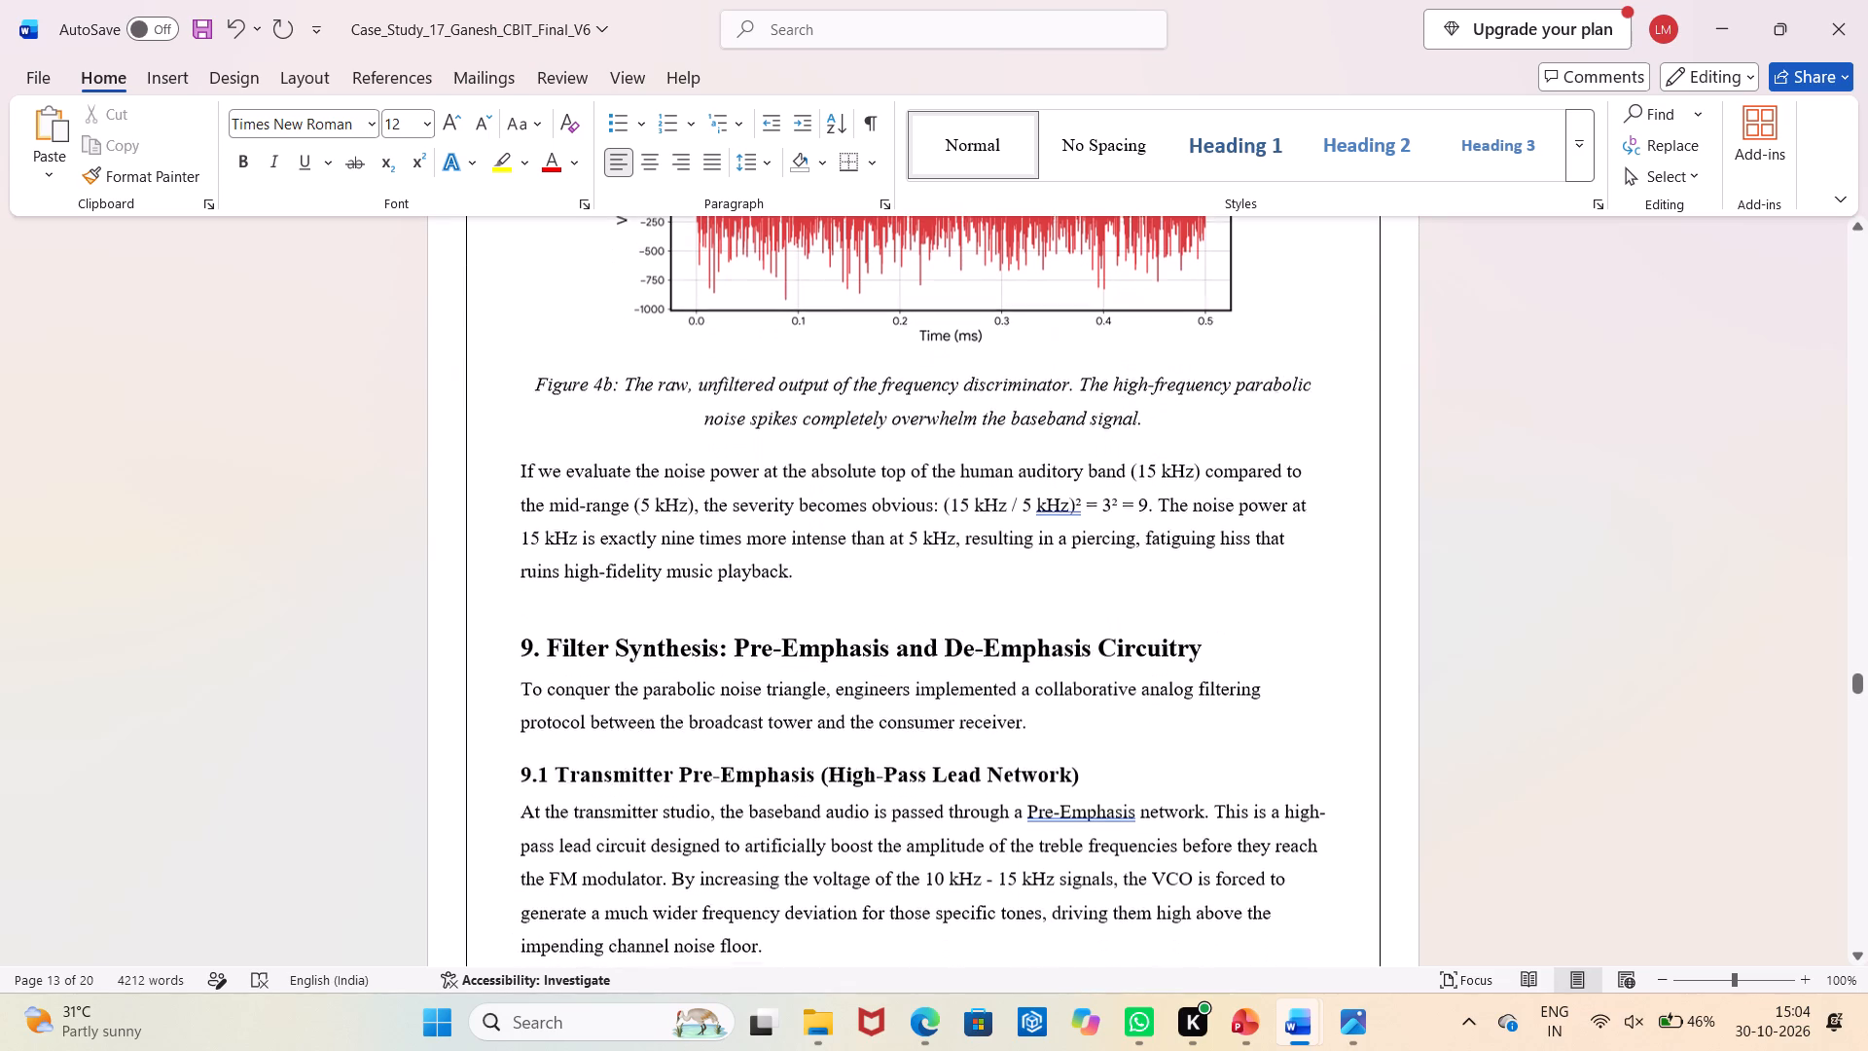
scroll(643, 806, down, 4)
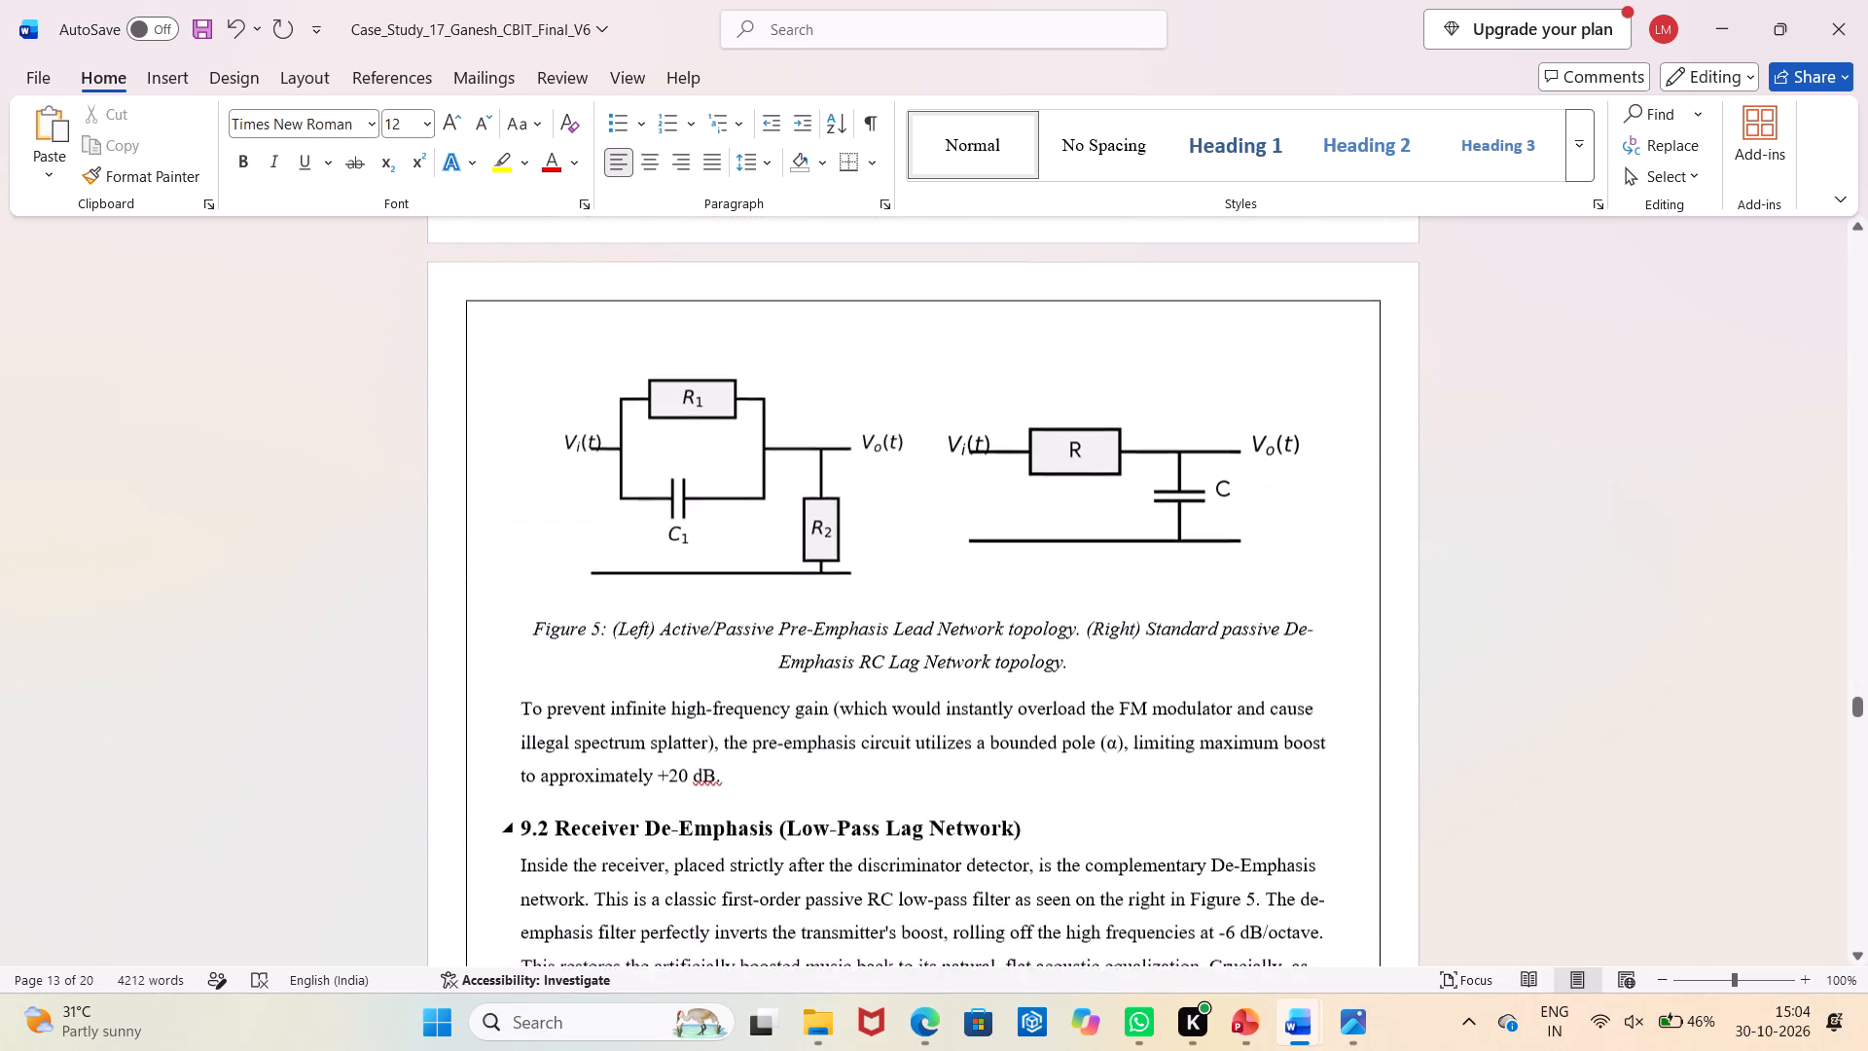
scroll(643, 806, down, 3)
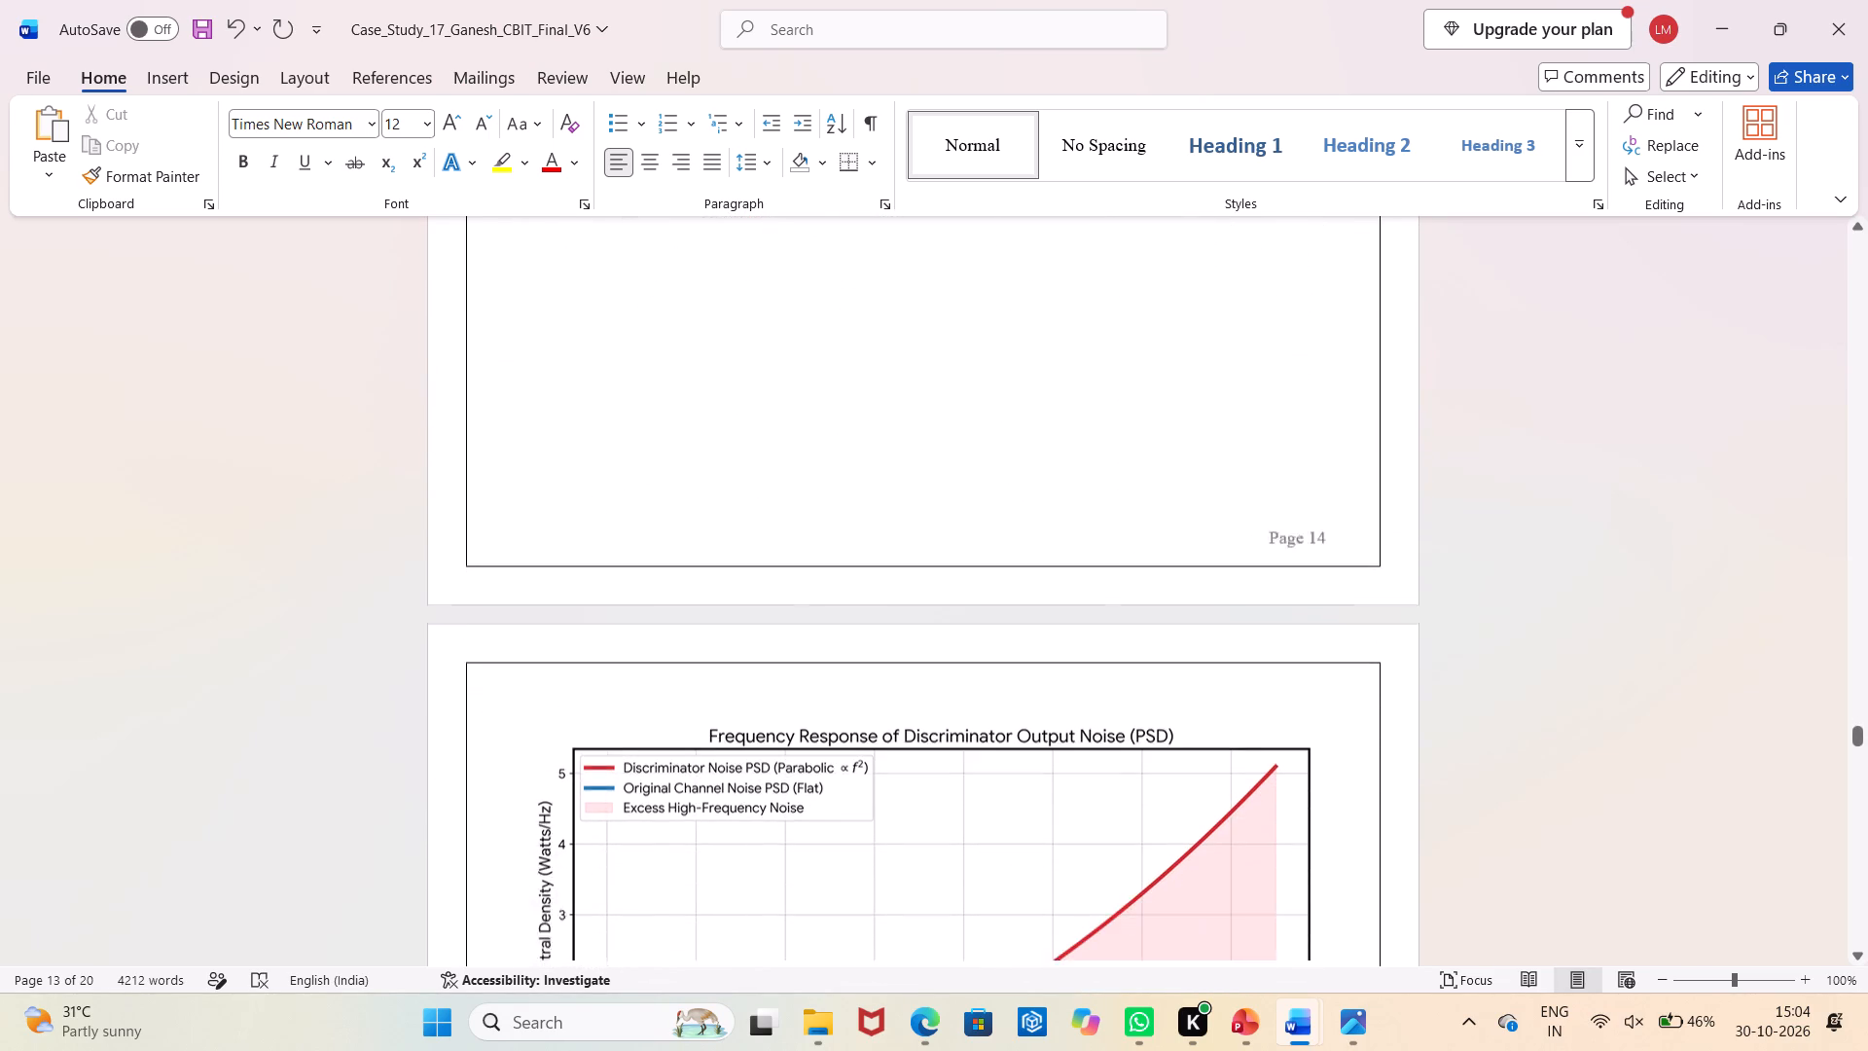
scroll(684, 853, down, 1)
click(744, 731)
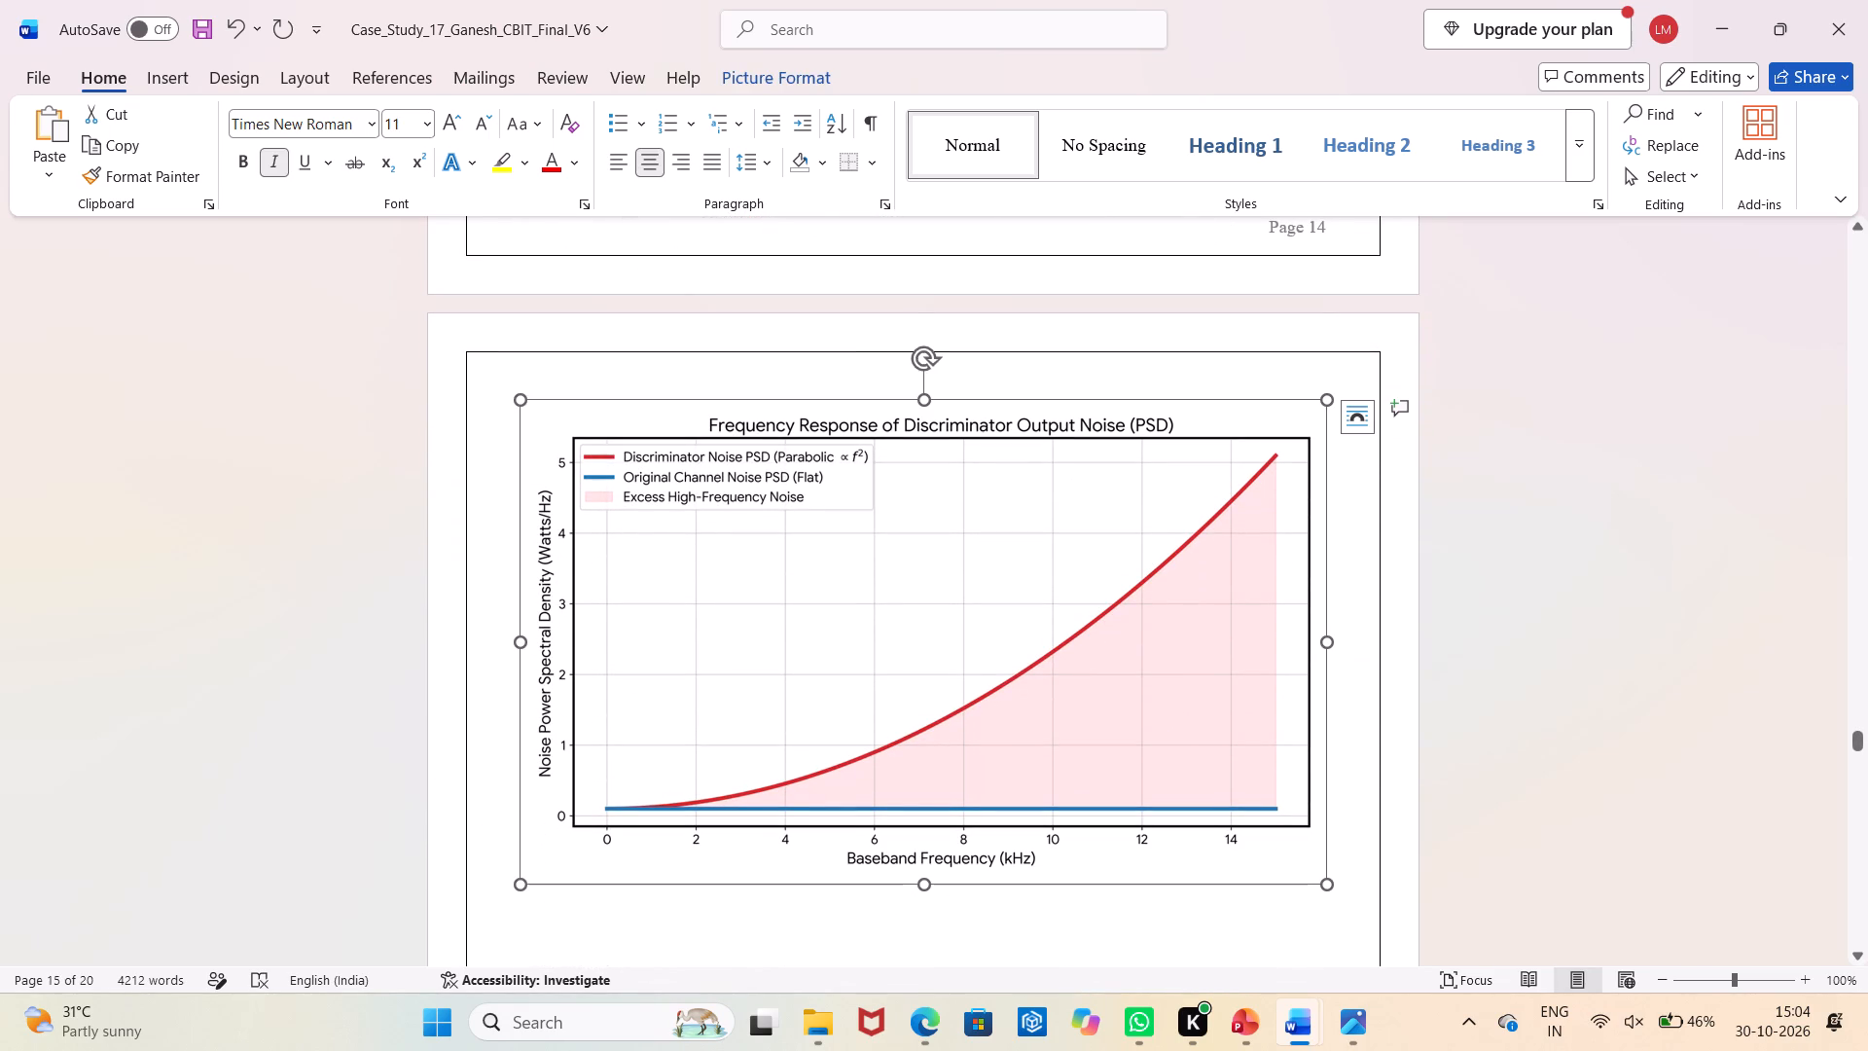
key(ctrl+c)
key(ctrl+c)
key(ctrl+c)
key(BackSpace)
scroll(919, 585, up, 1)
click(888, 329)
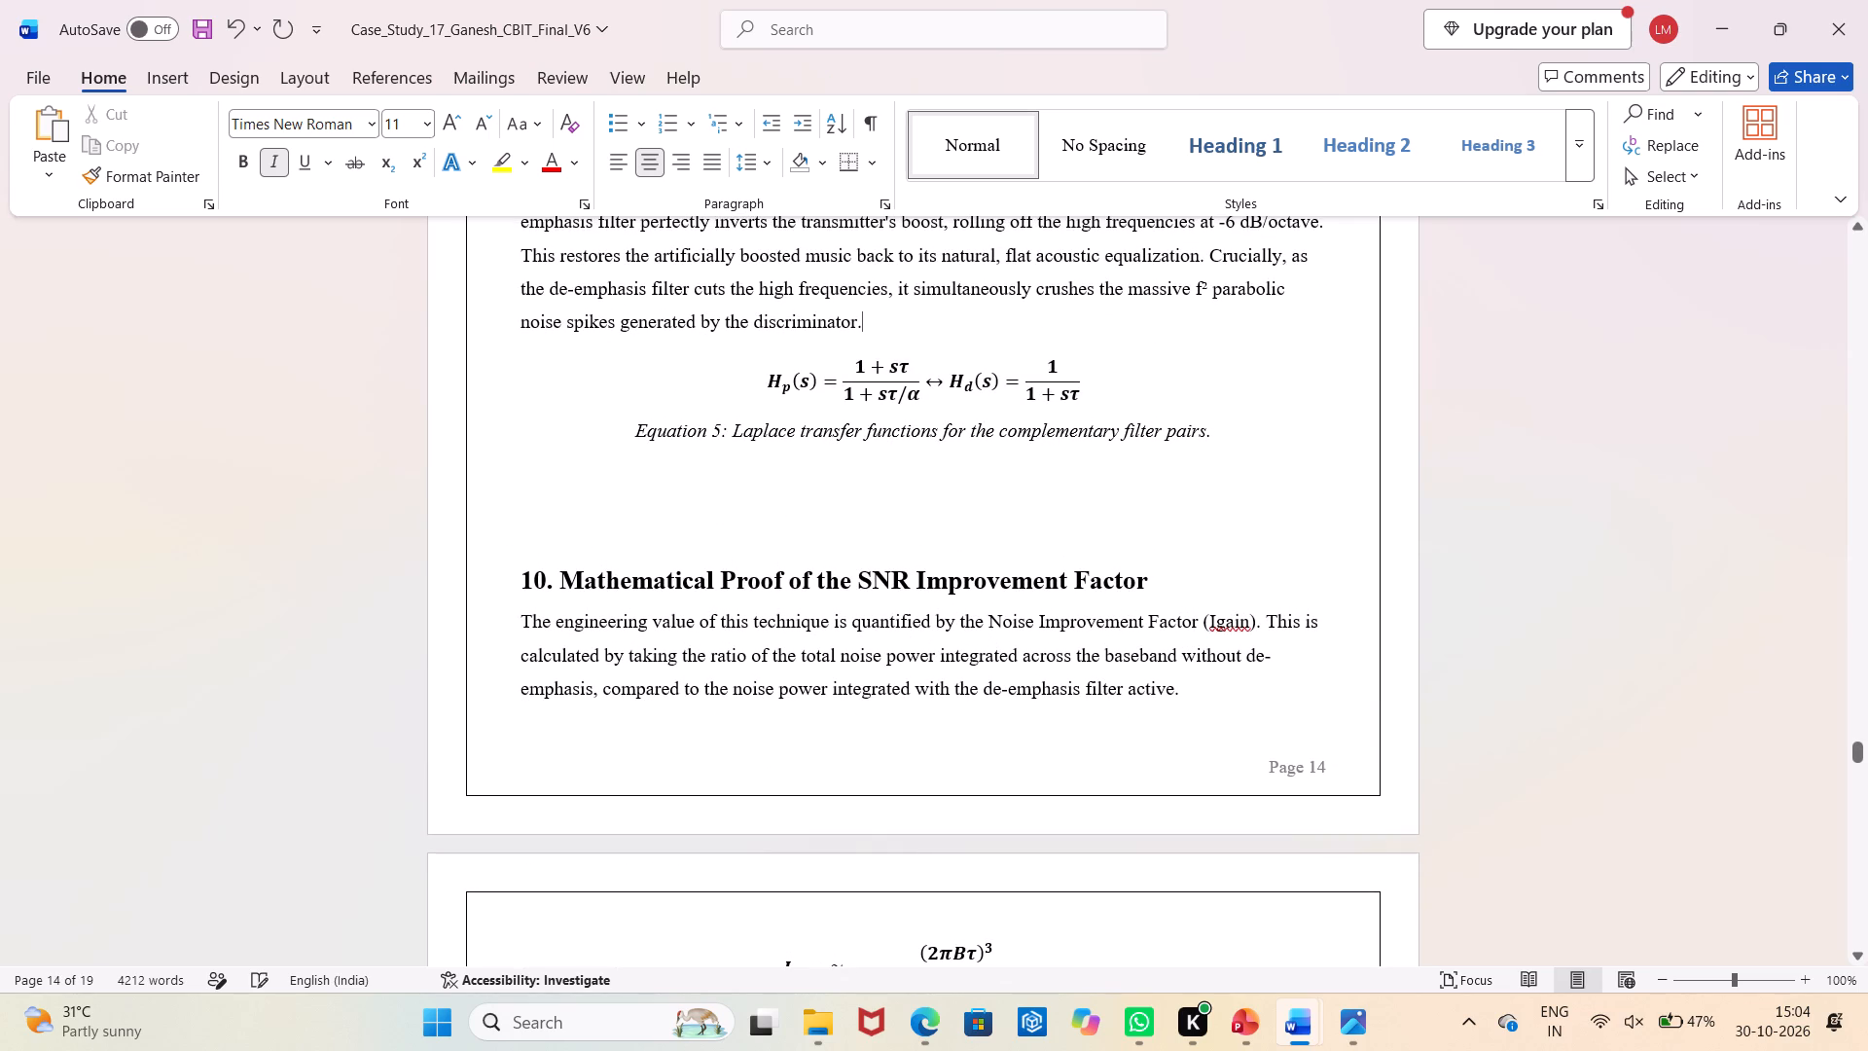
key(ctrl+v)
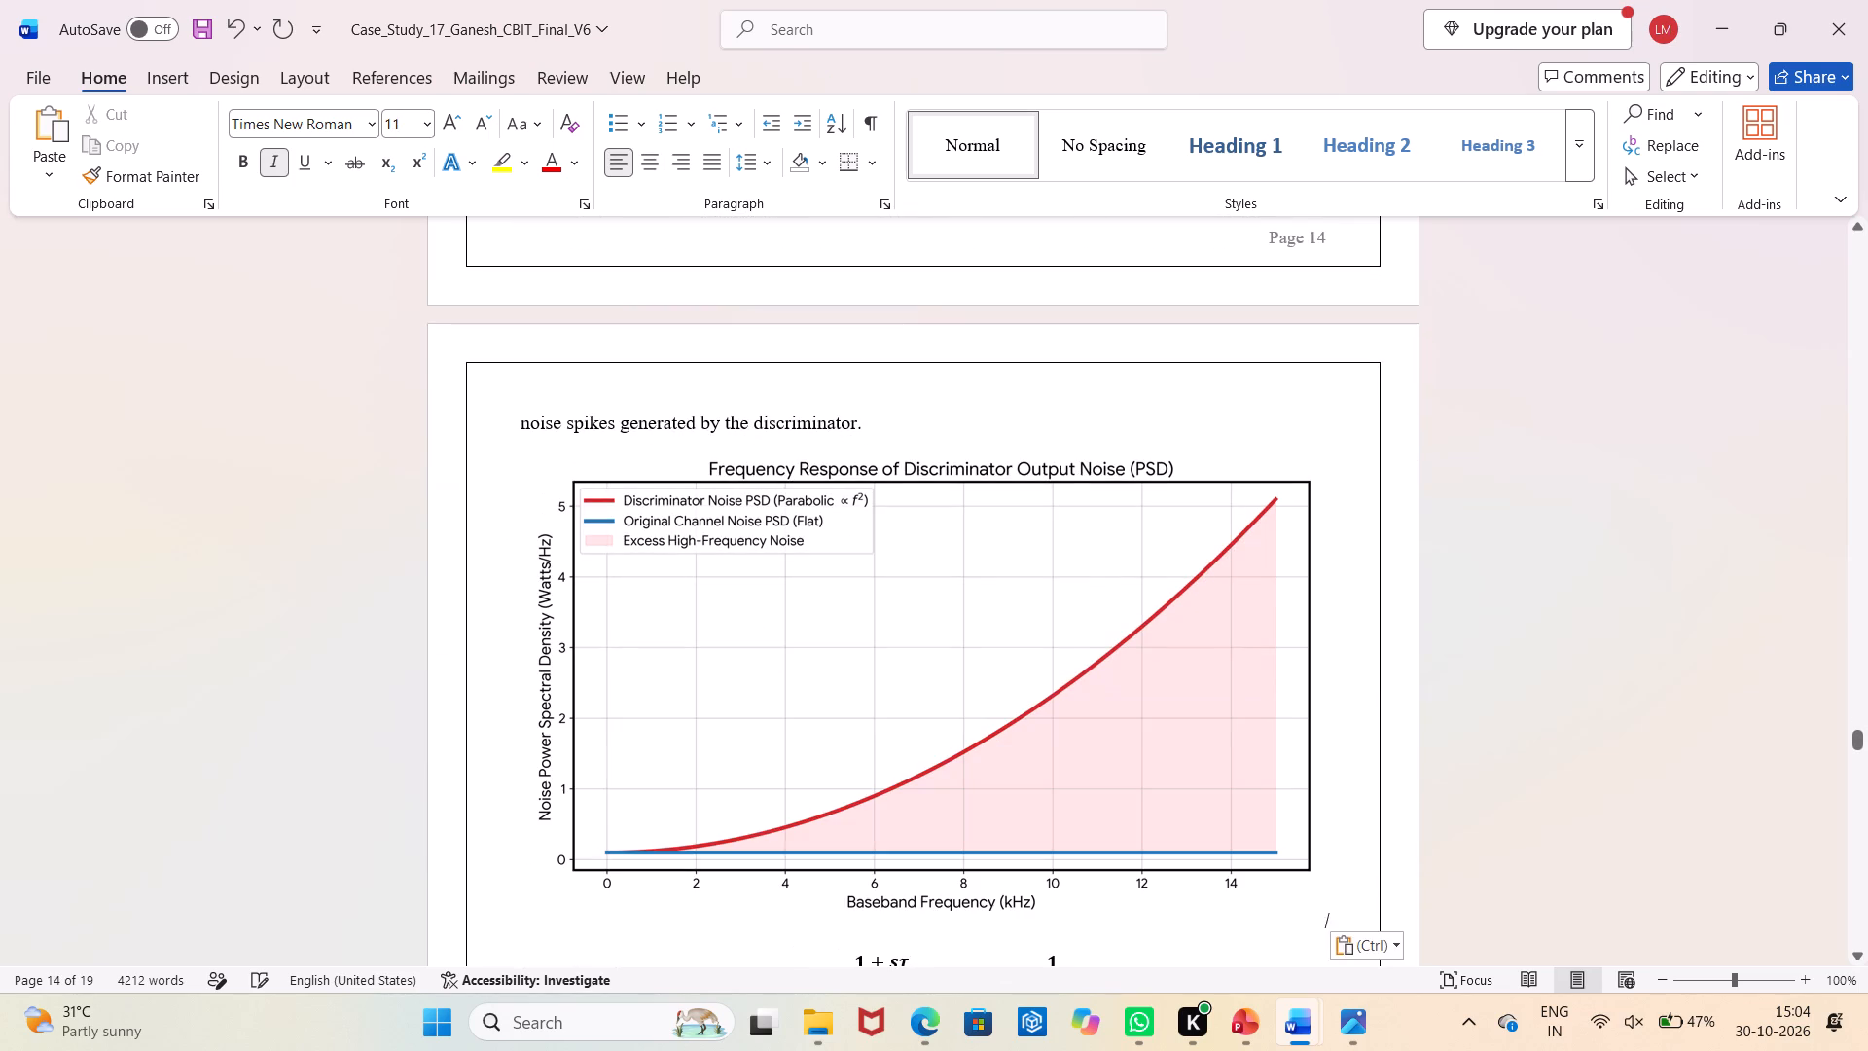
Shrink the noise PSD graph proportionally until it fits on page 14 under the section 9.2 paragraph.
scroll(888, 329, up, 4)
scroll(888, 329, down, 1)
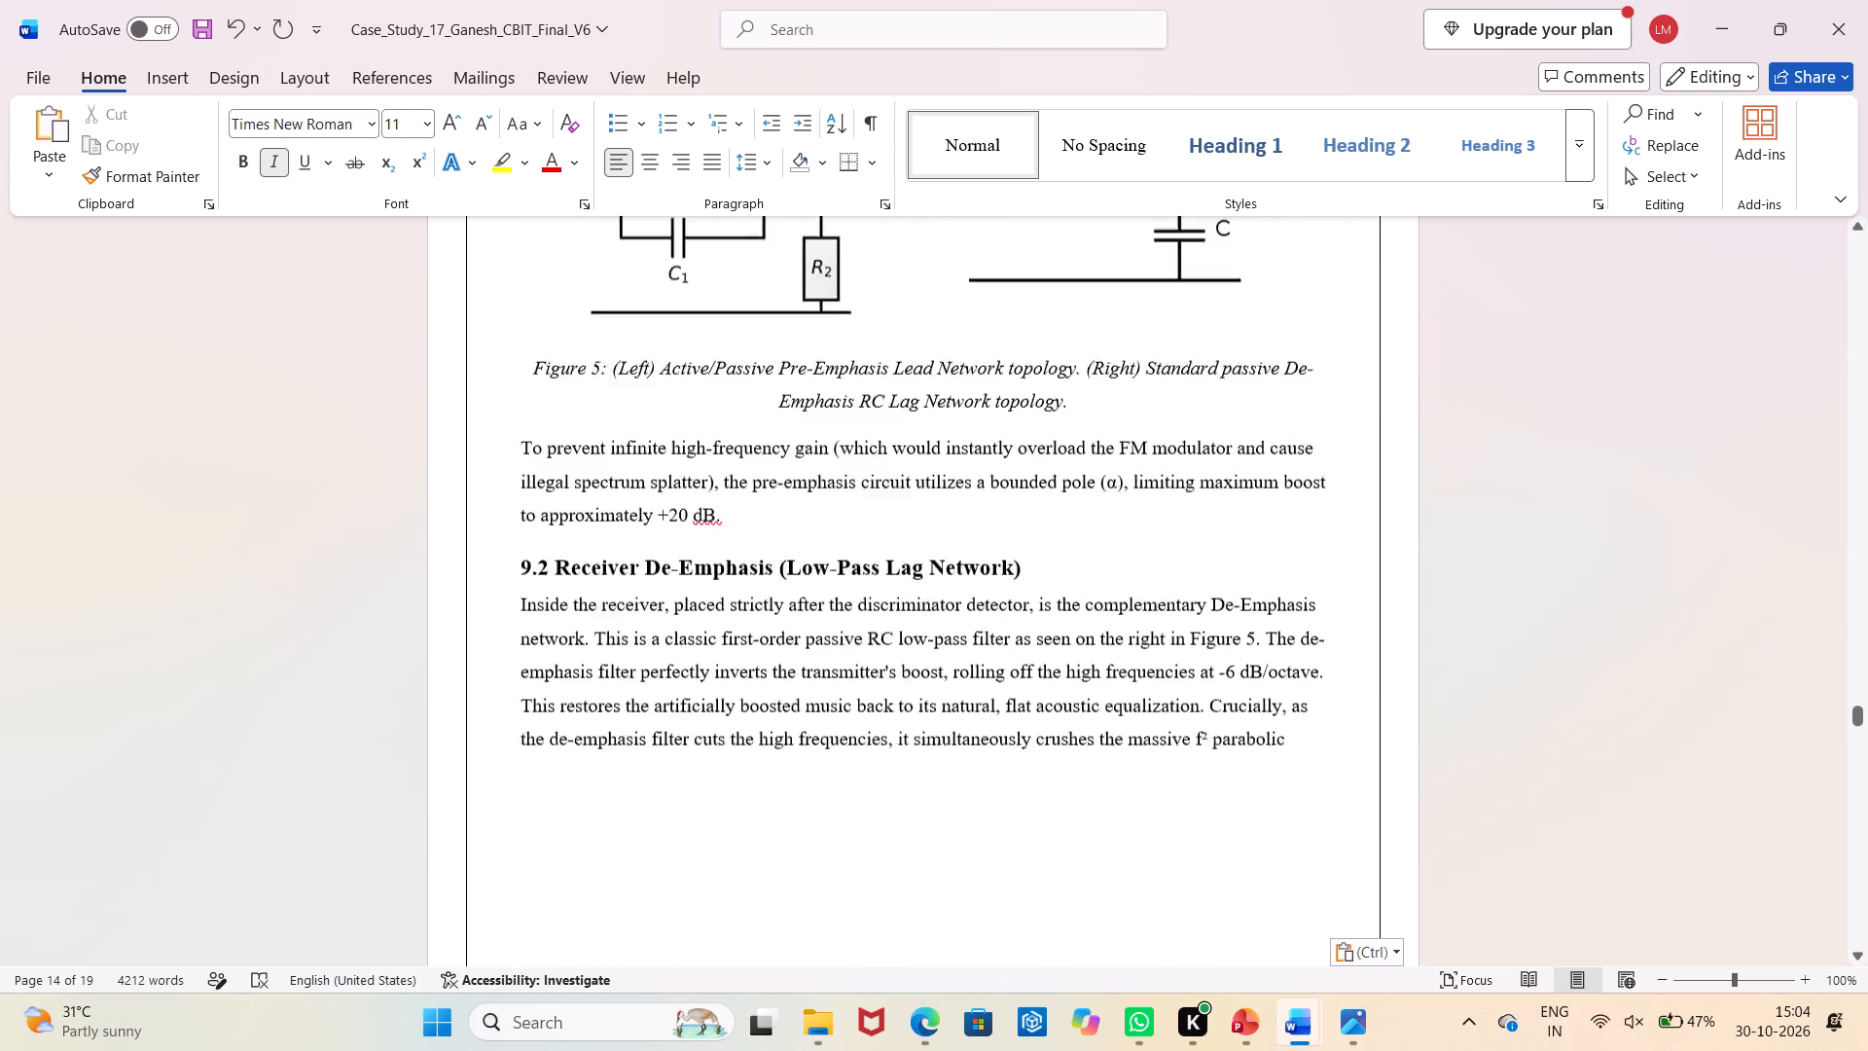
scroll(888, 329, down, 1)
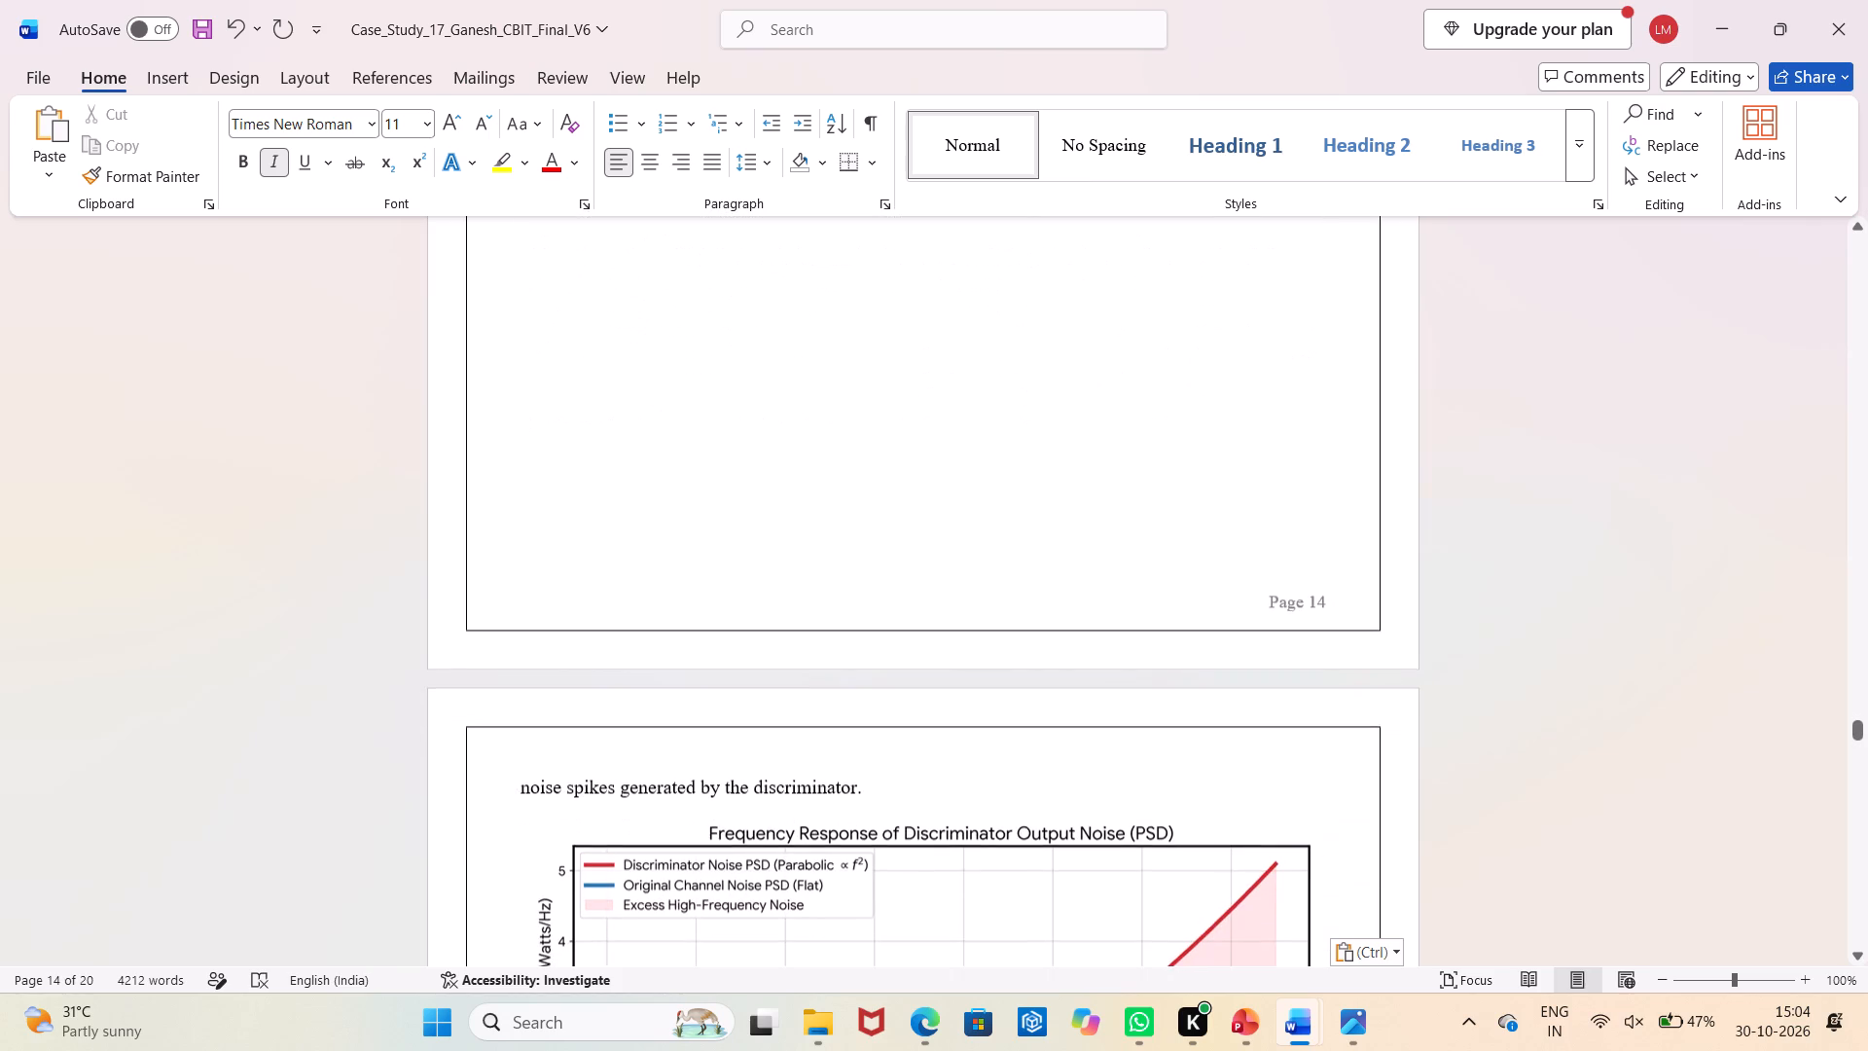
scroll(888, 329, down, 2)
scroll(961, 751, down, 1)
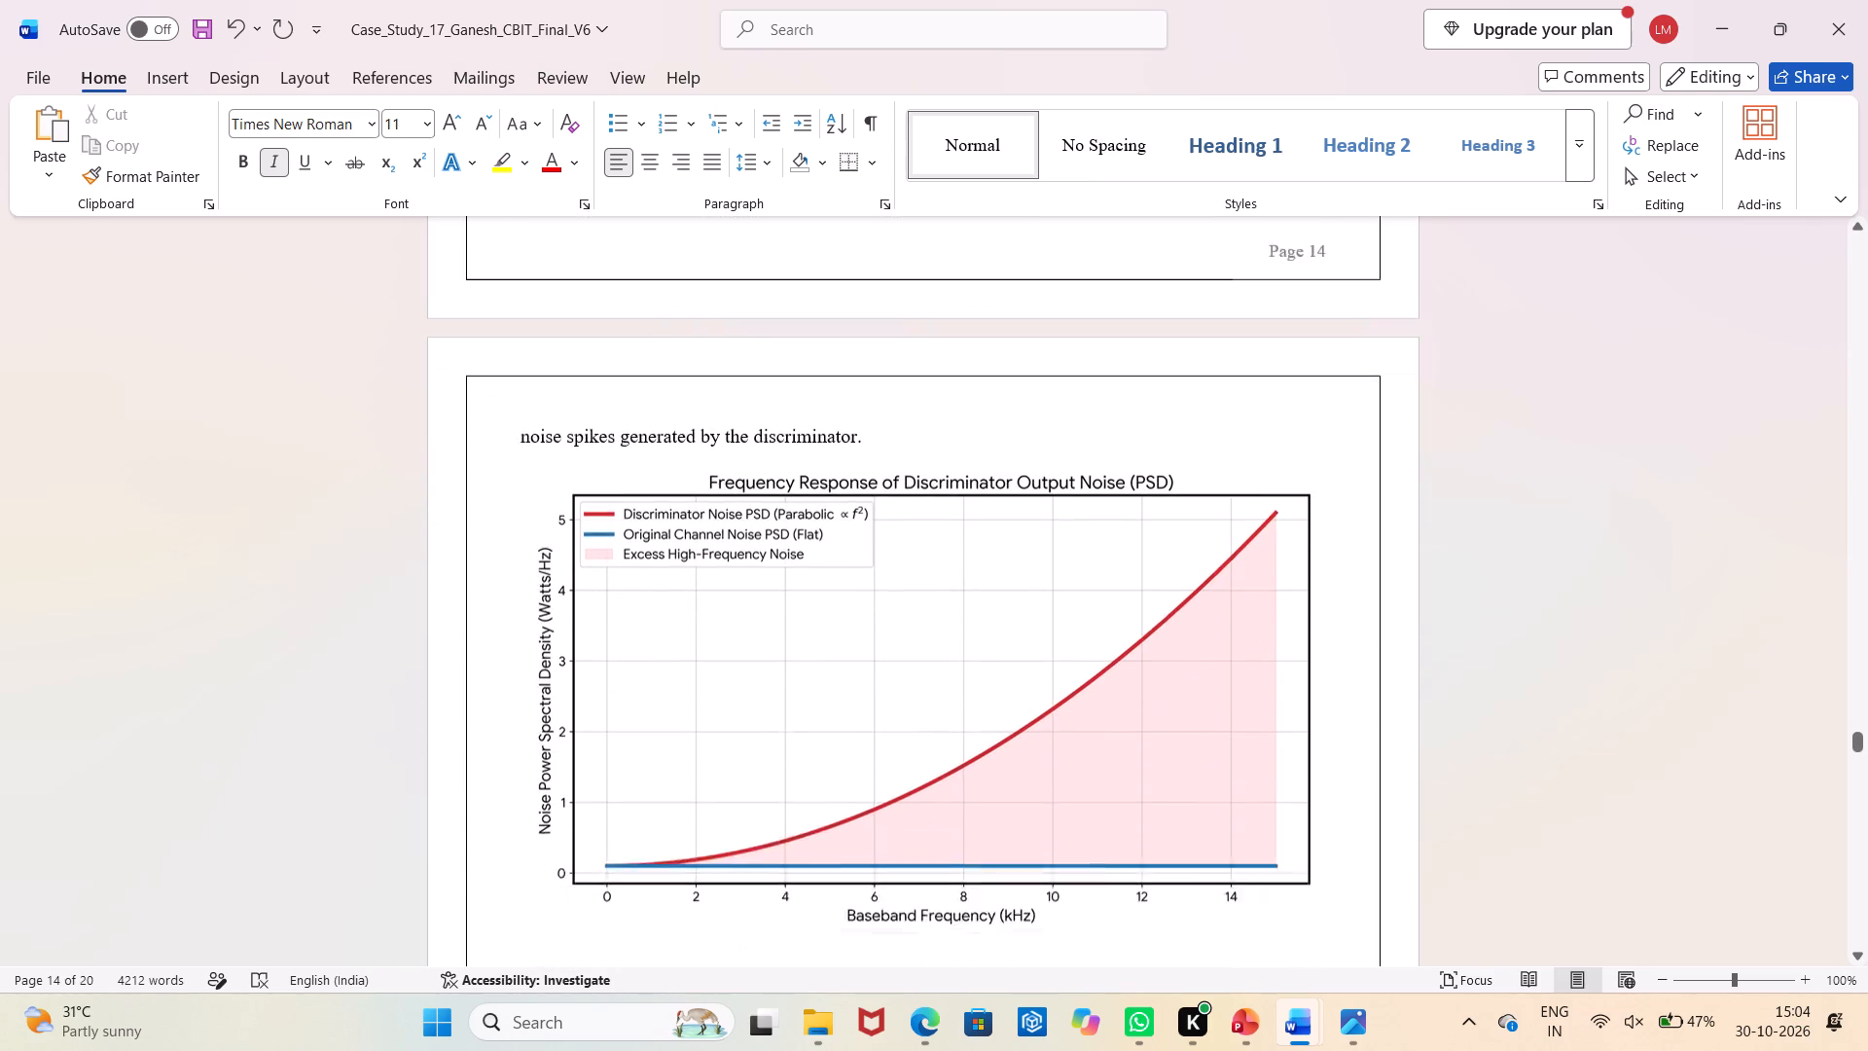
scroll(961, 751, down, 1)
click(914, 562)
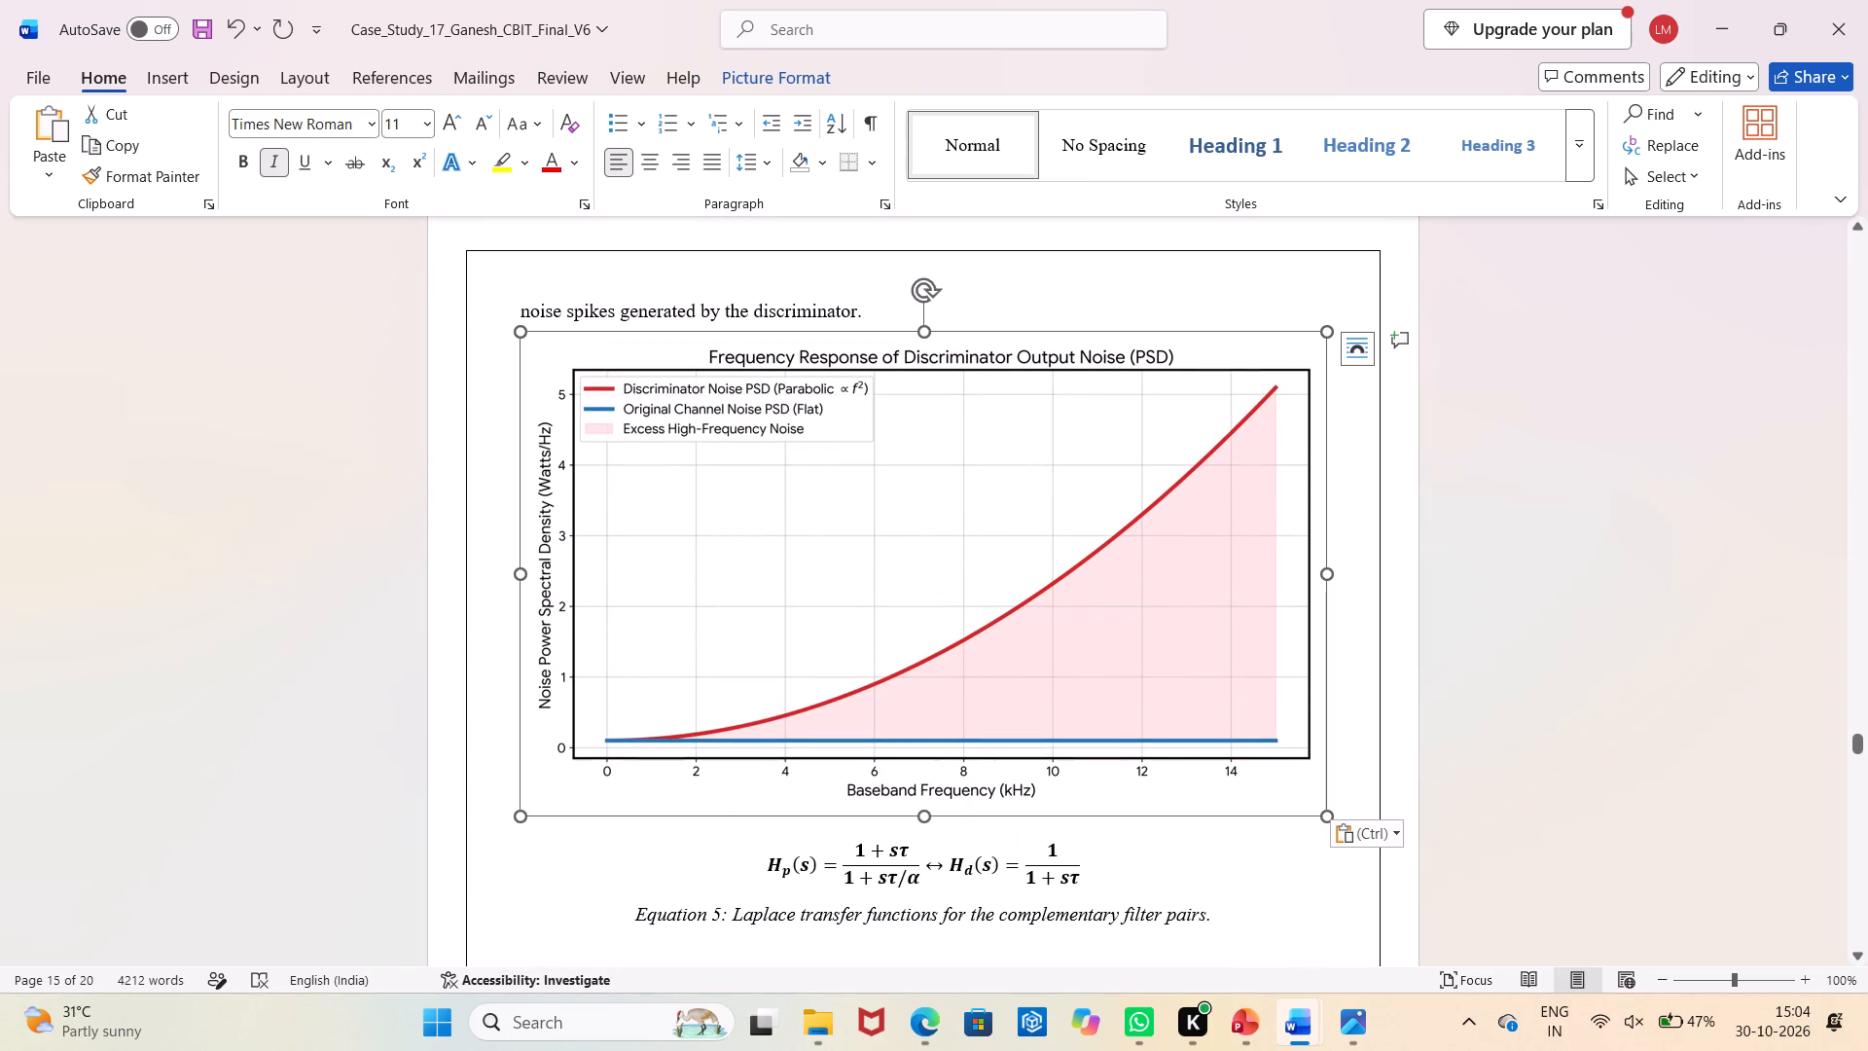
click(1349, 833)
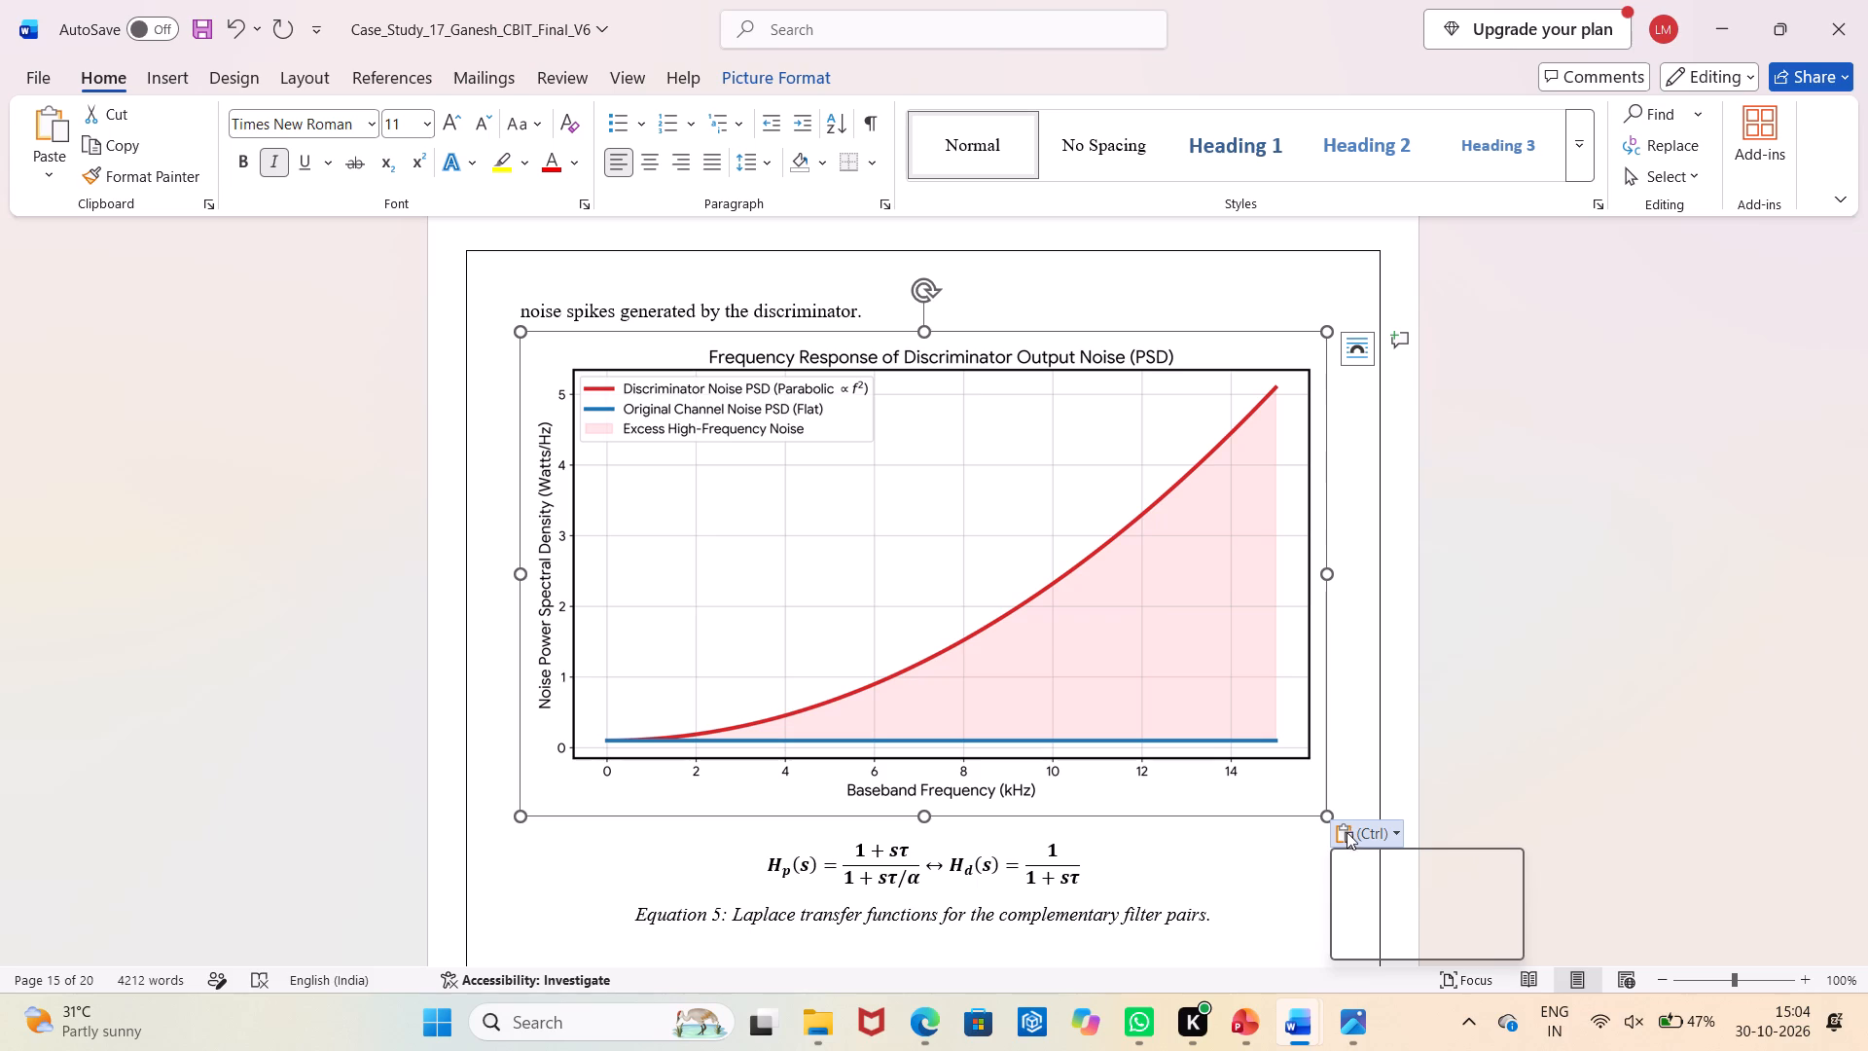
click(1324, 809)
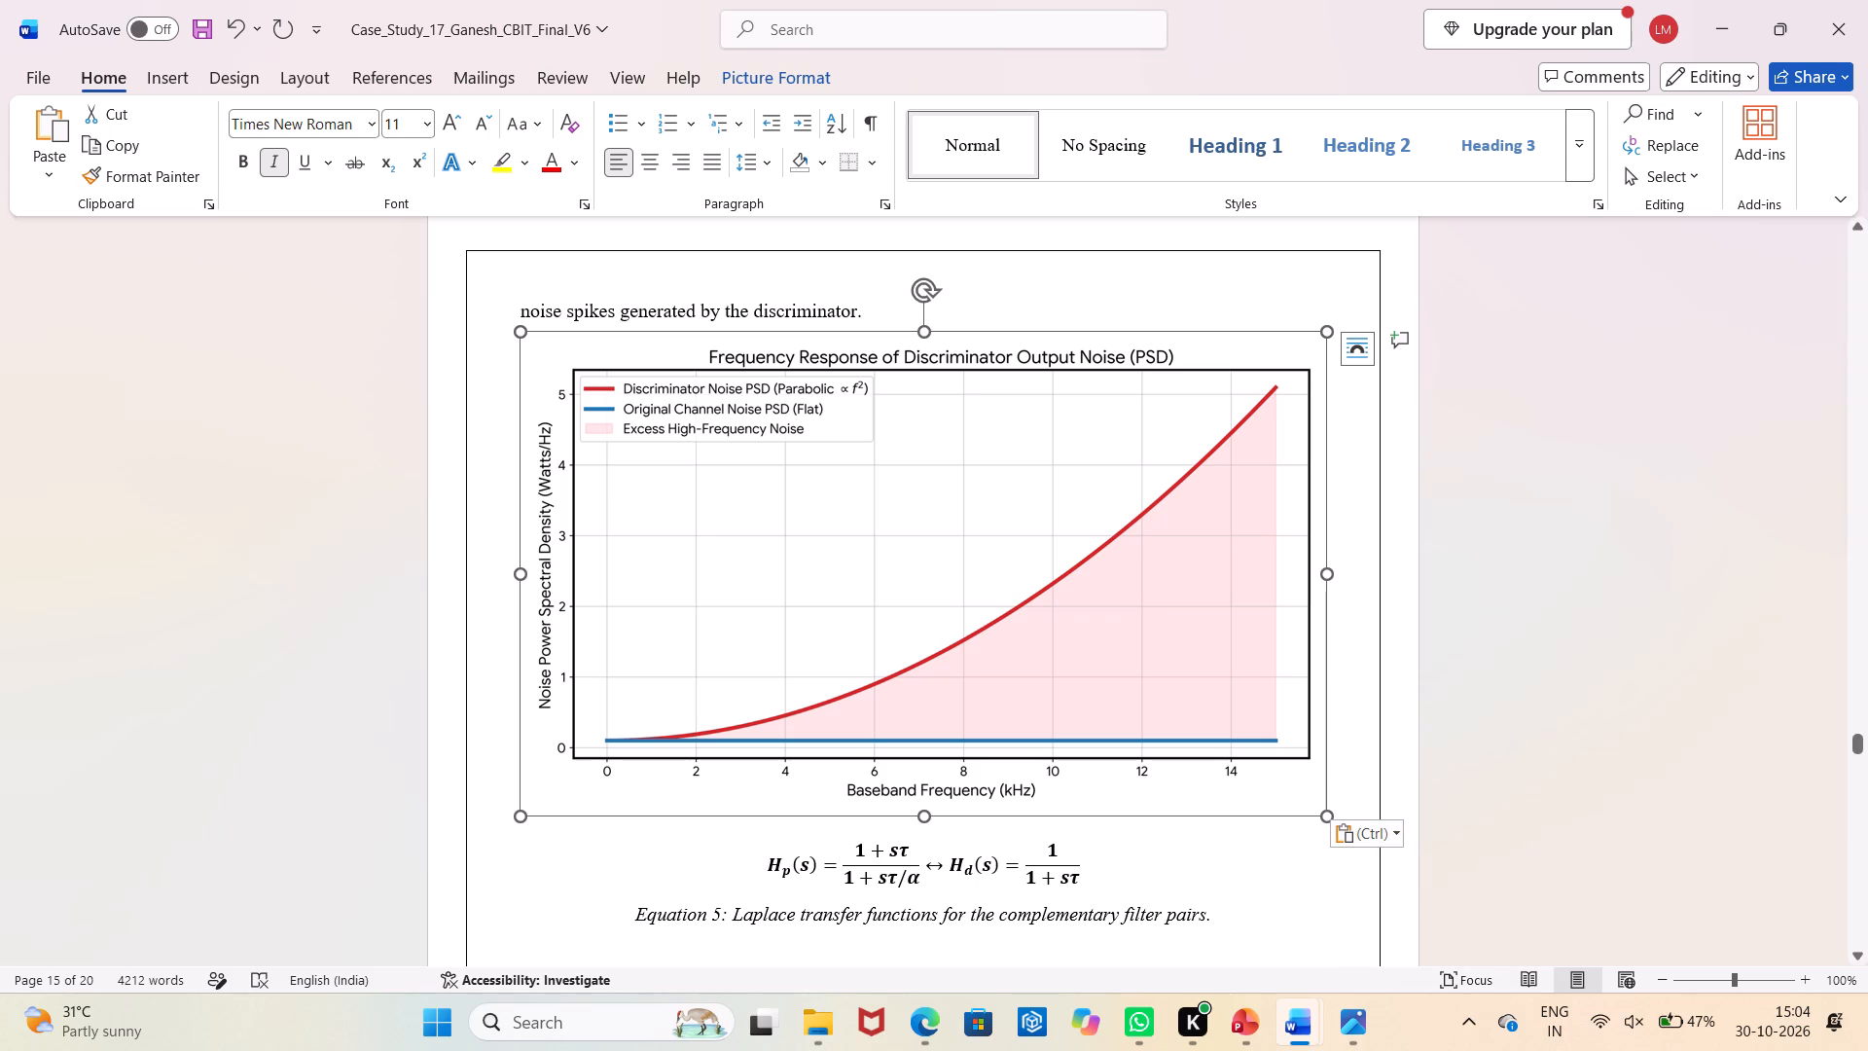
click(1323, 815)
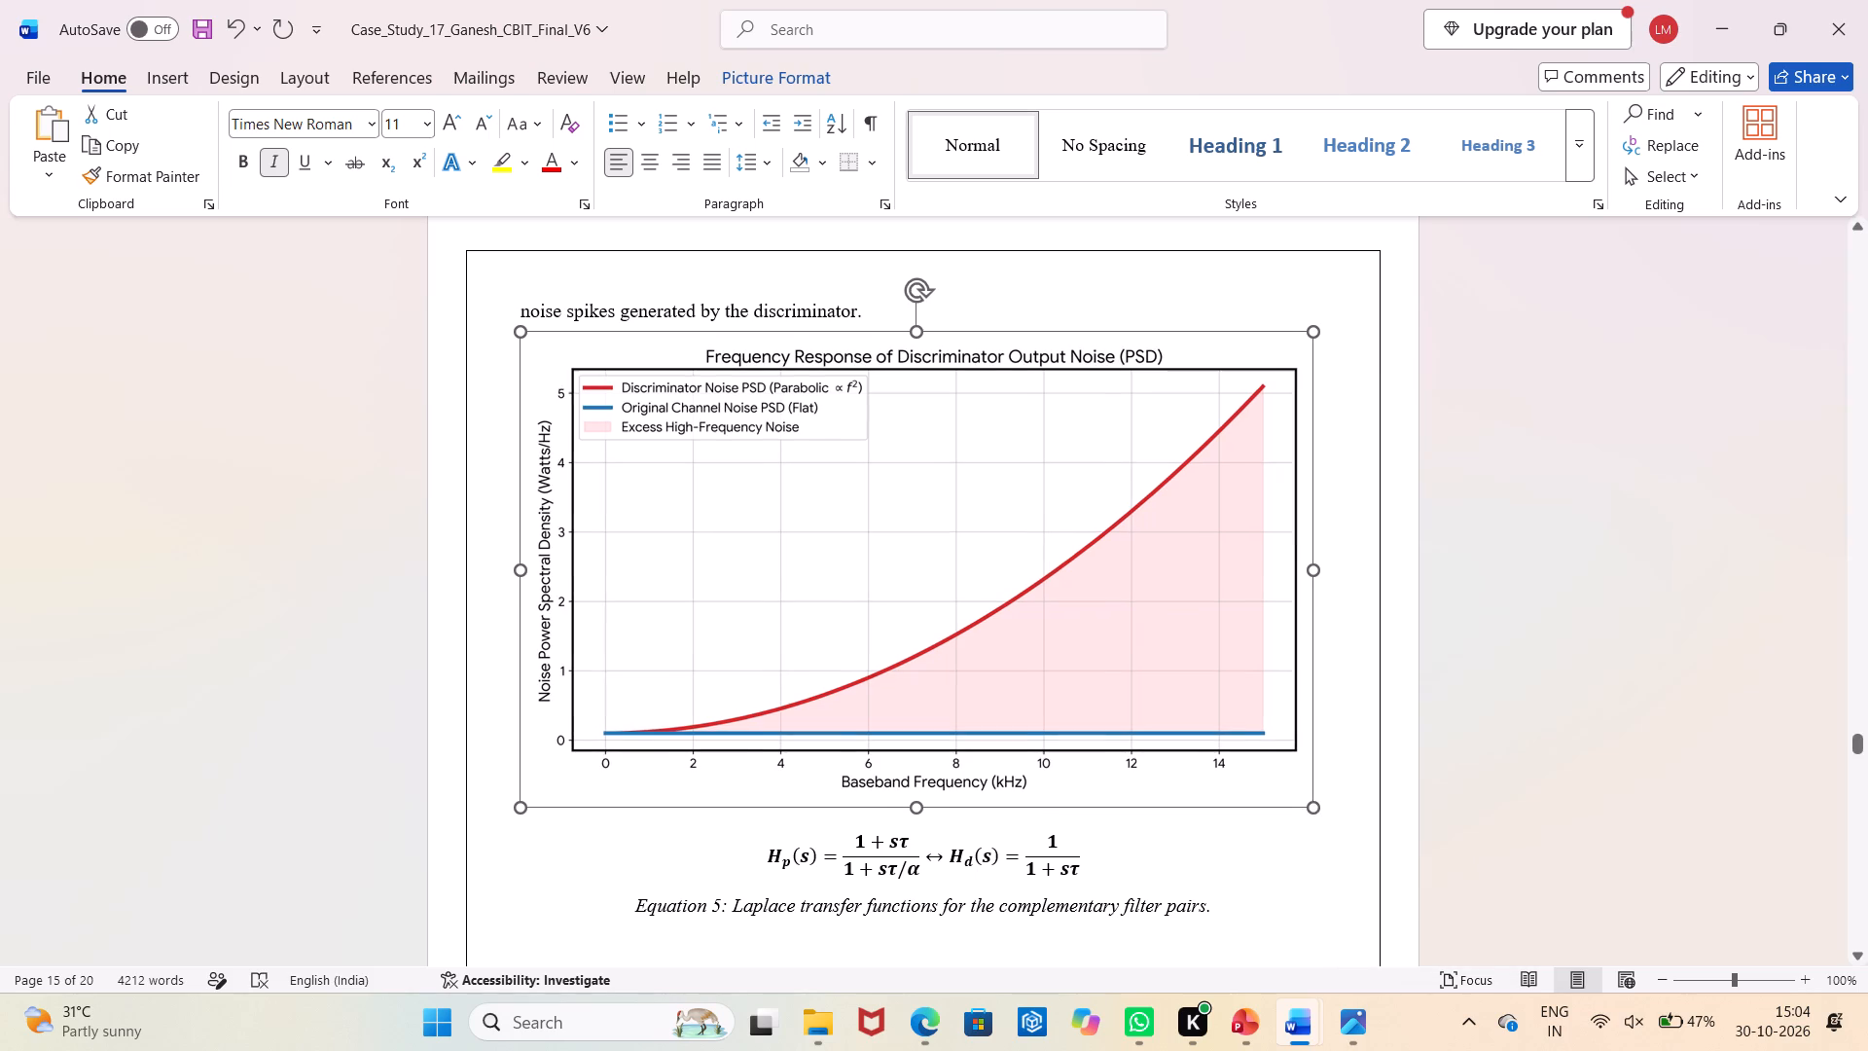
drag(1326, 813, 1217, 642)
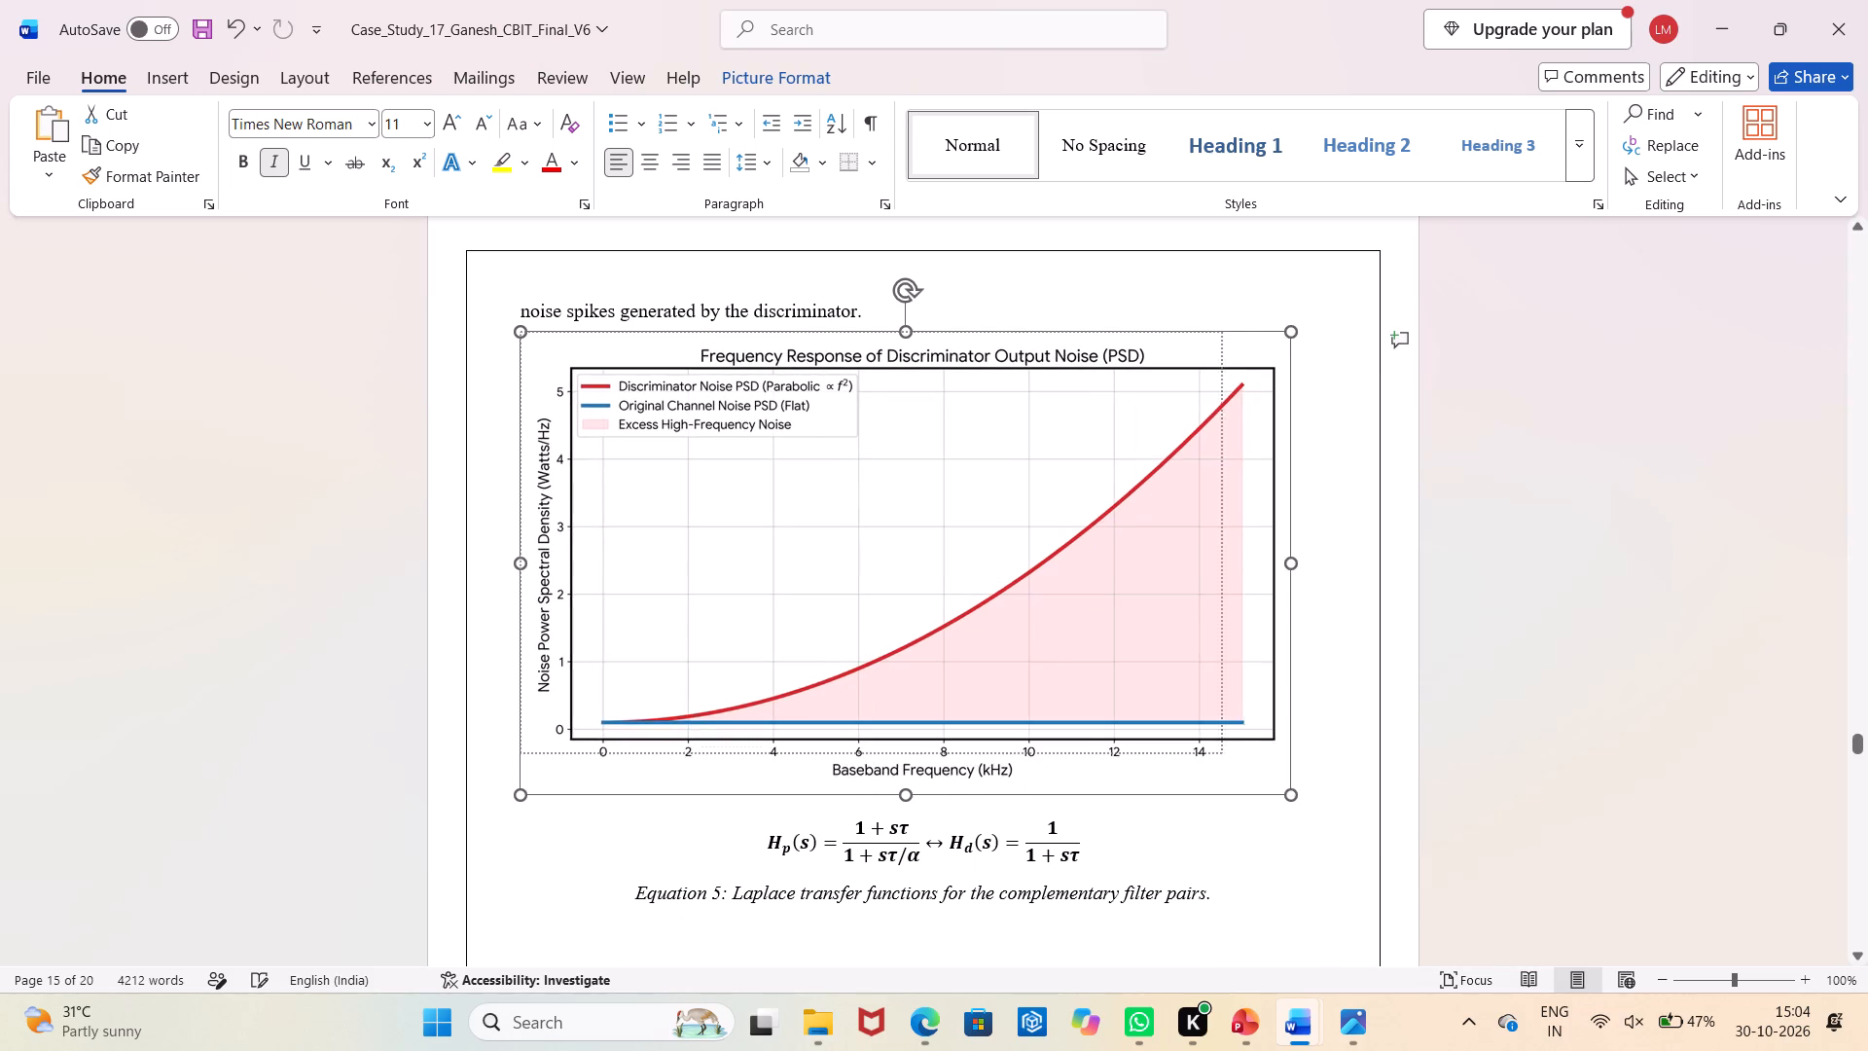
drag(1217, 642, 1185, 582)
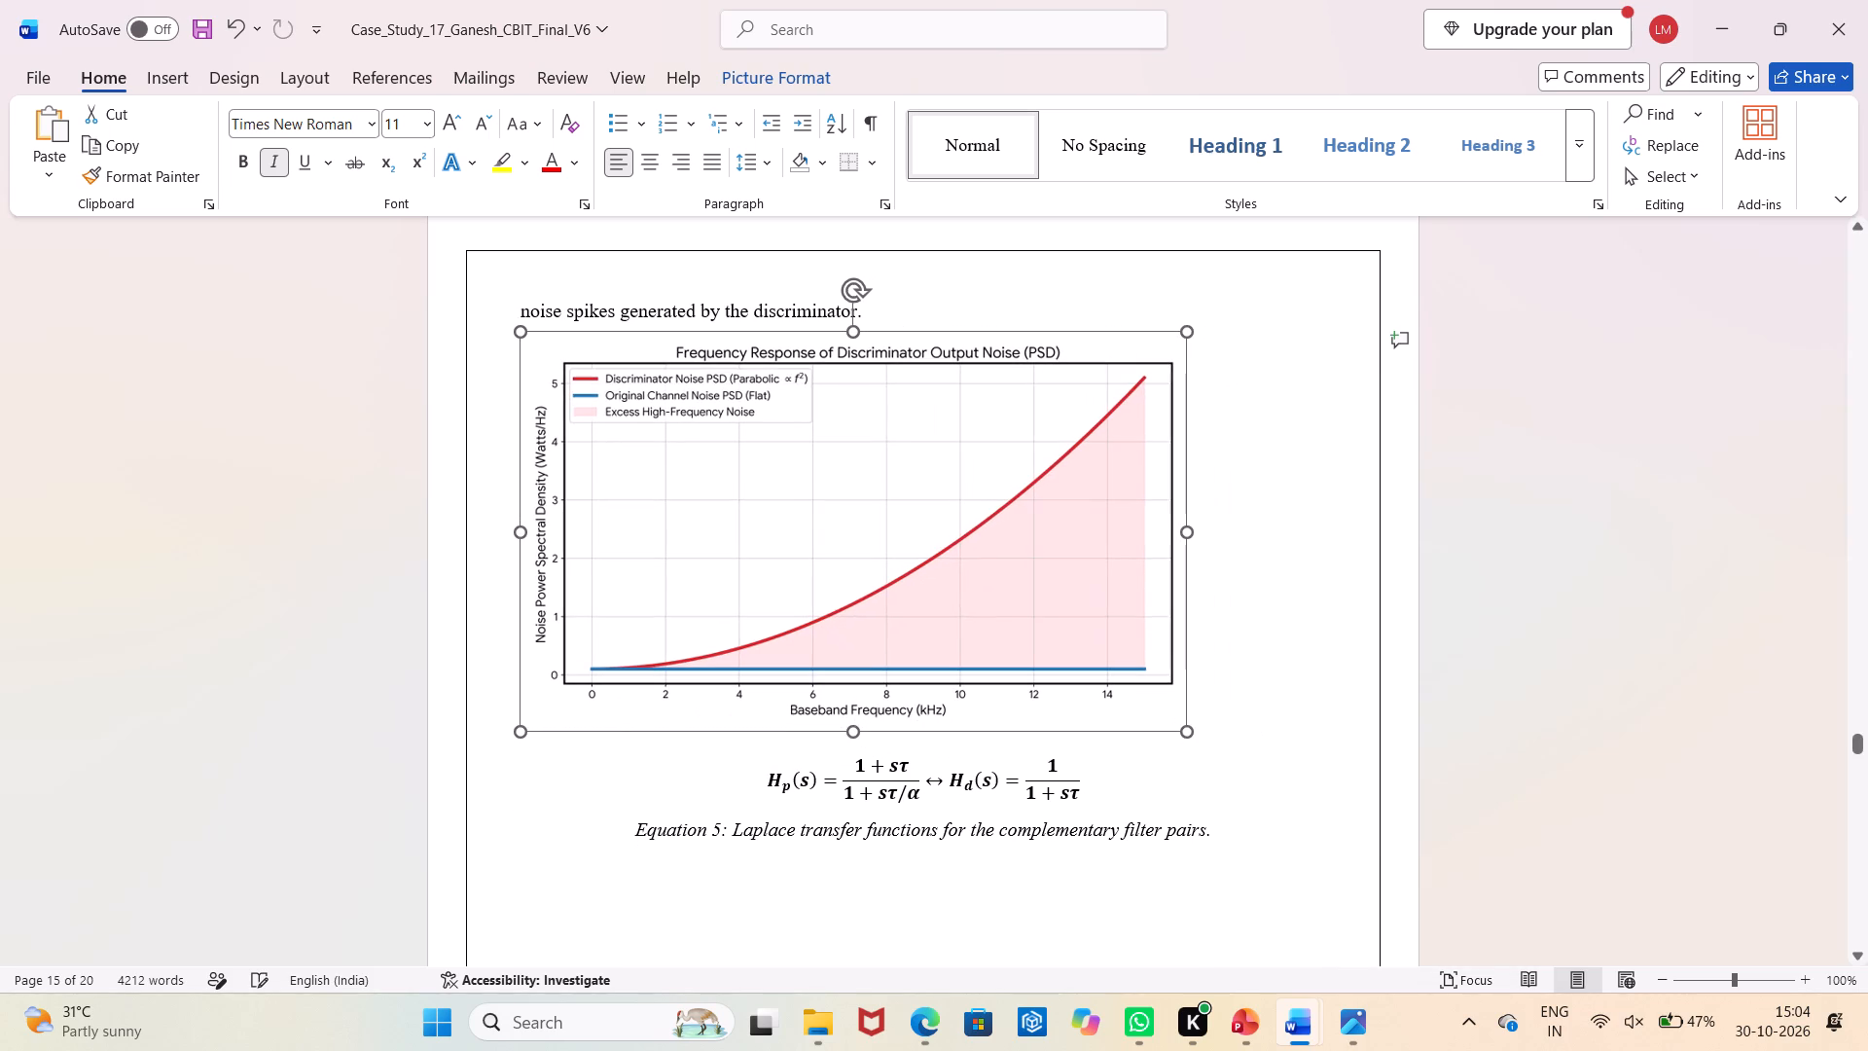
drag(1185, 582, 1171, 533)
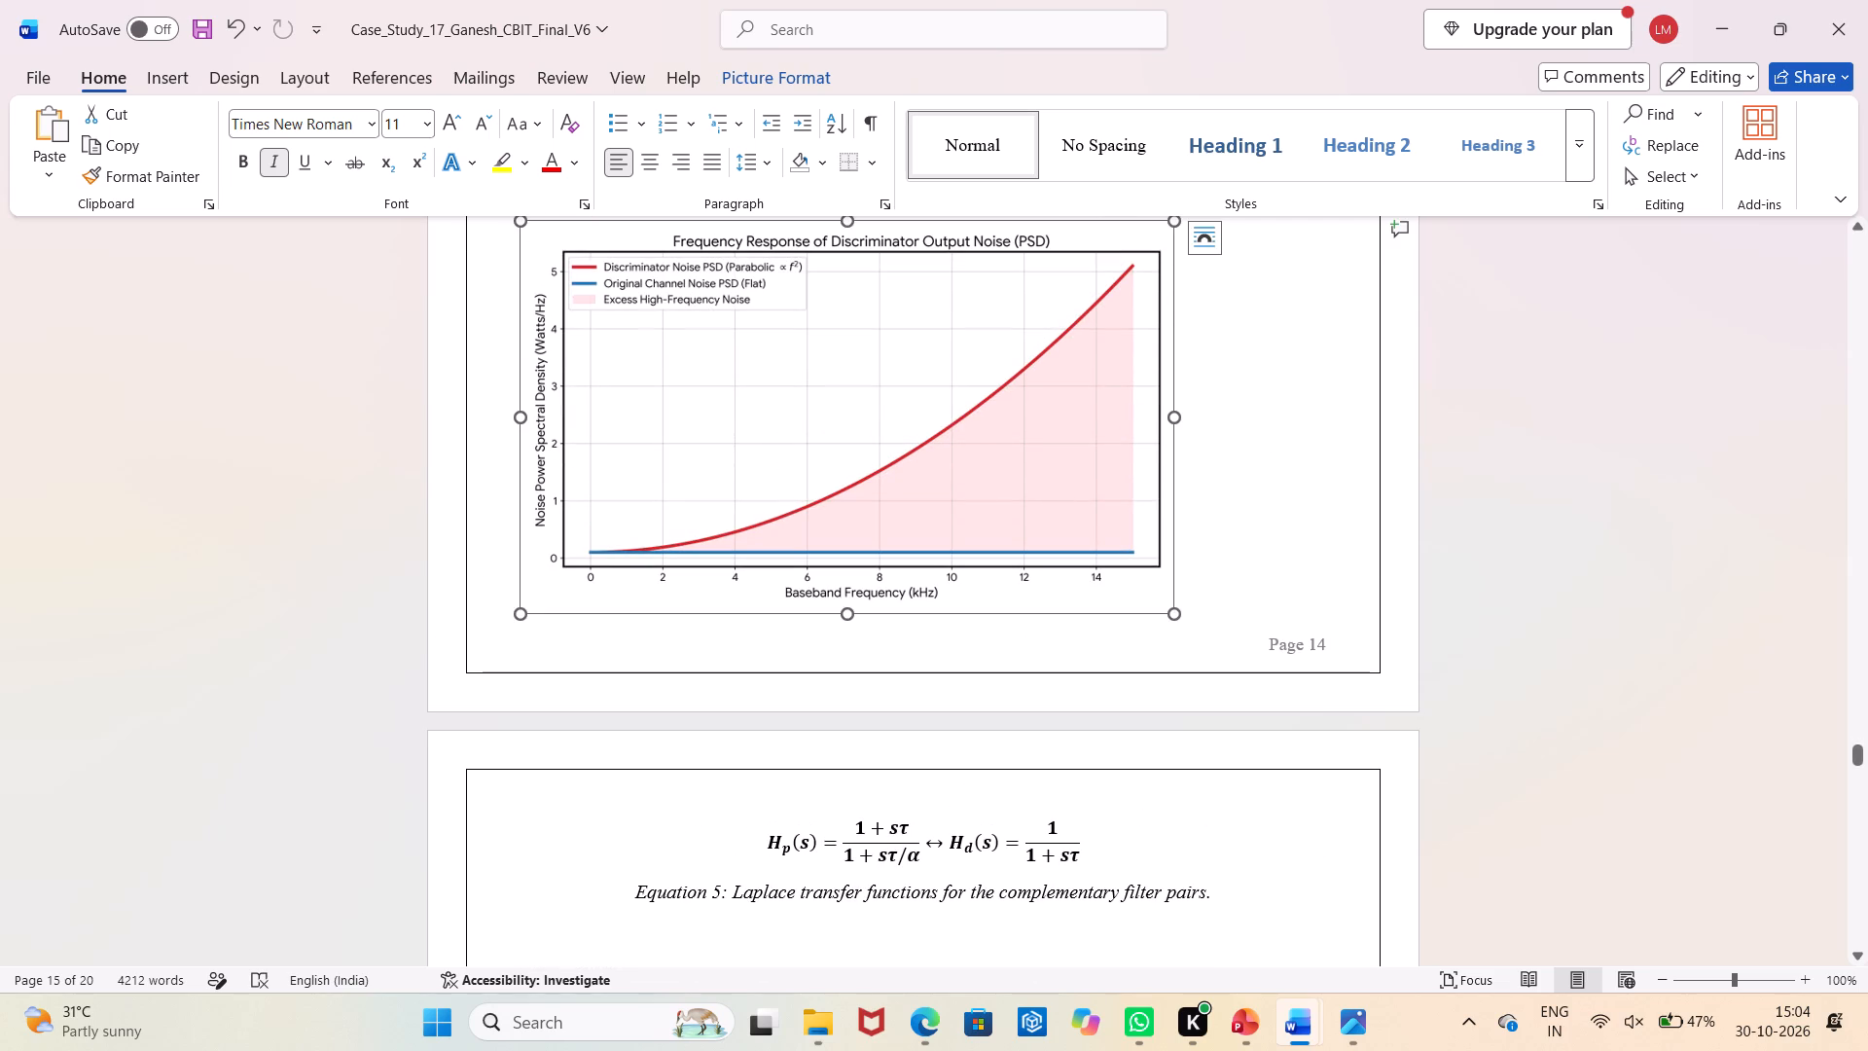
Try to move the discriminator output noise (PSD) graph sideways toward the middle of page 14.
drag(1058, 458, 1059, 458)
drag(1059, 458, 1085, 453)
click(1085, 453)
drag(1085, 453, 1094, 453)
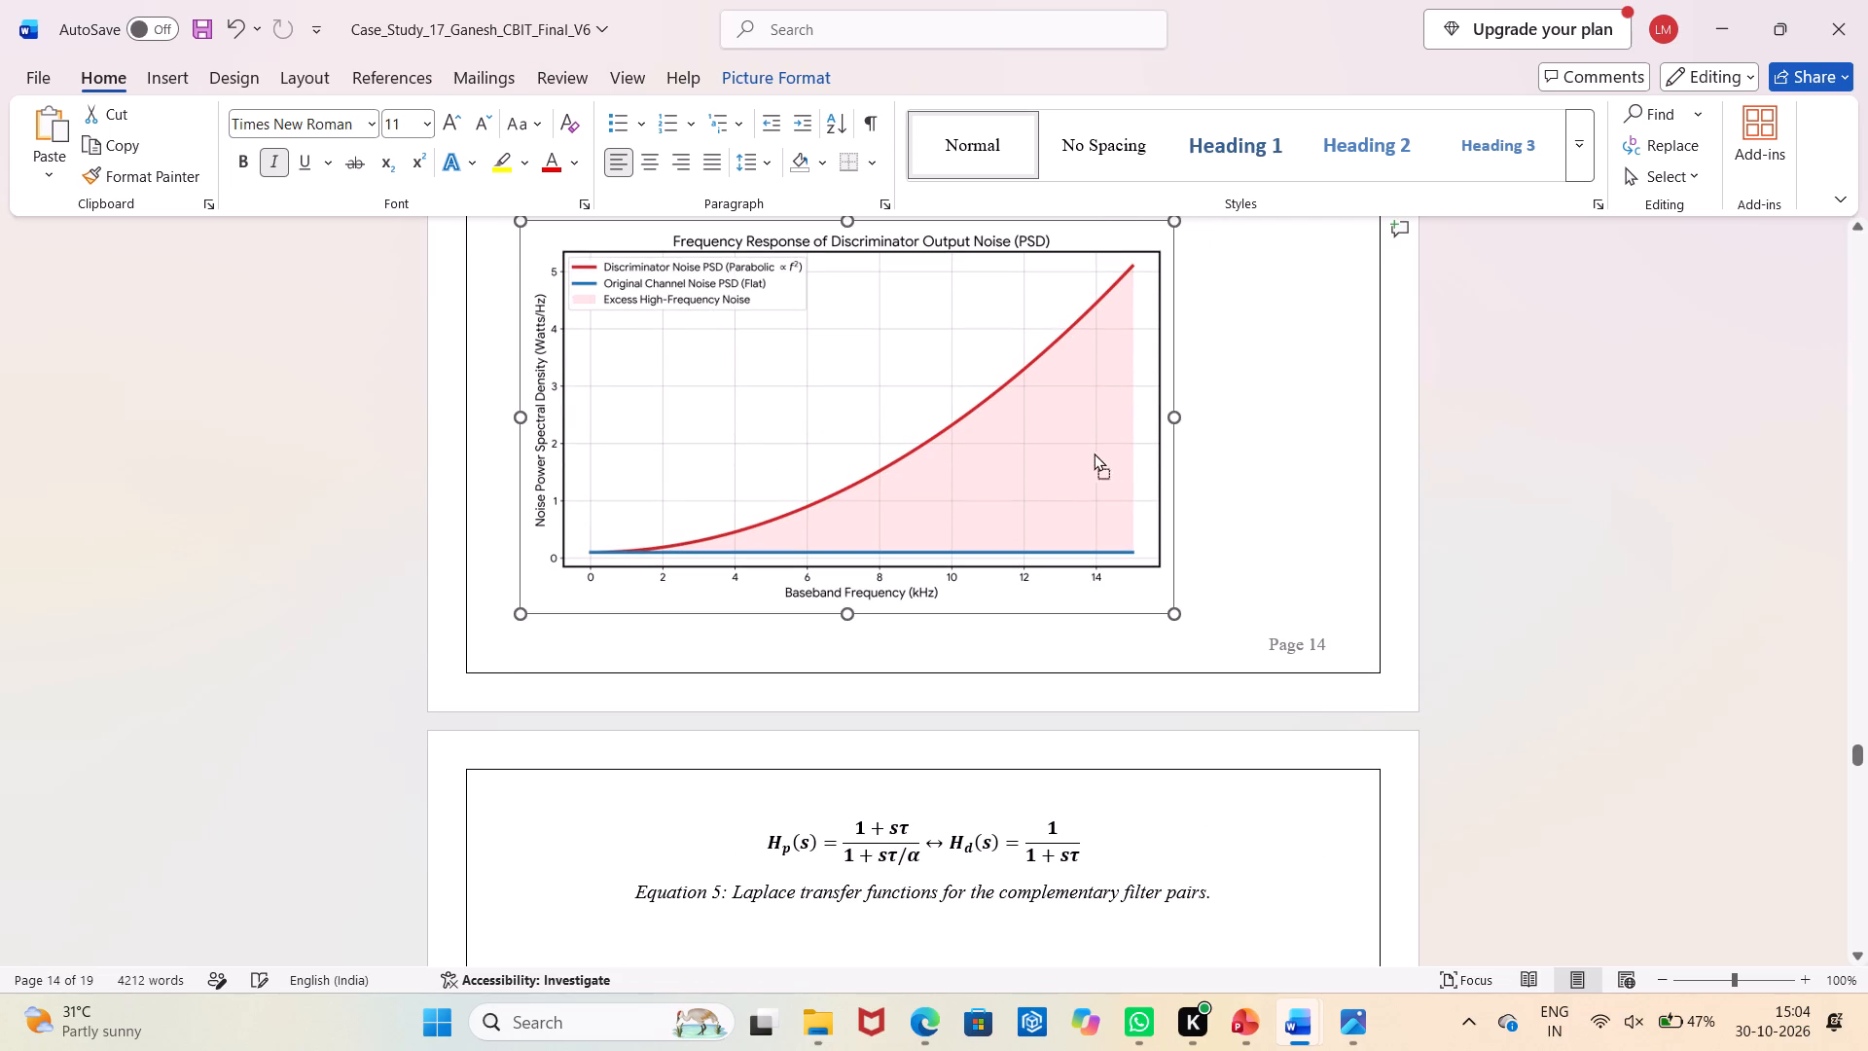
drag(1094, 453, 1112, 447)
Reduce the noise PSD graph's height slightly on page 14, keeping its width.
scroll(1275, 456, up, 1)
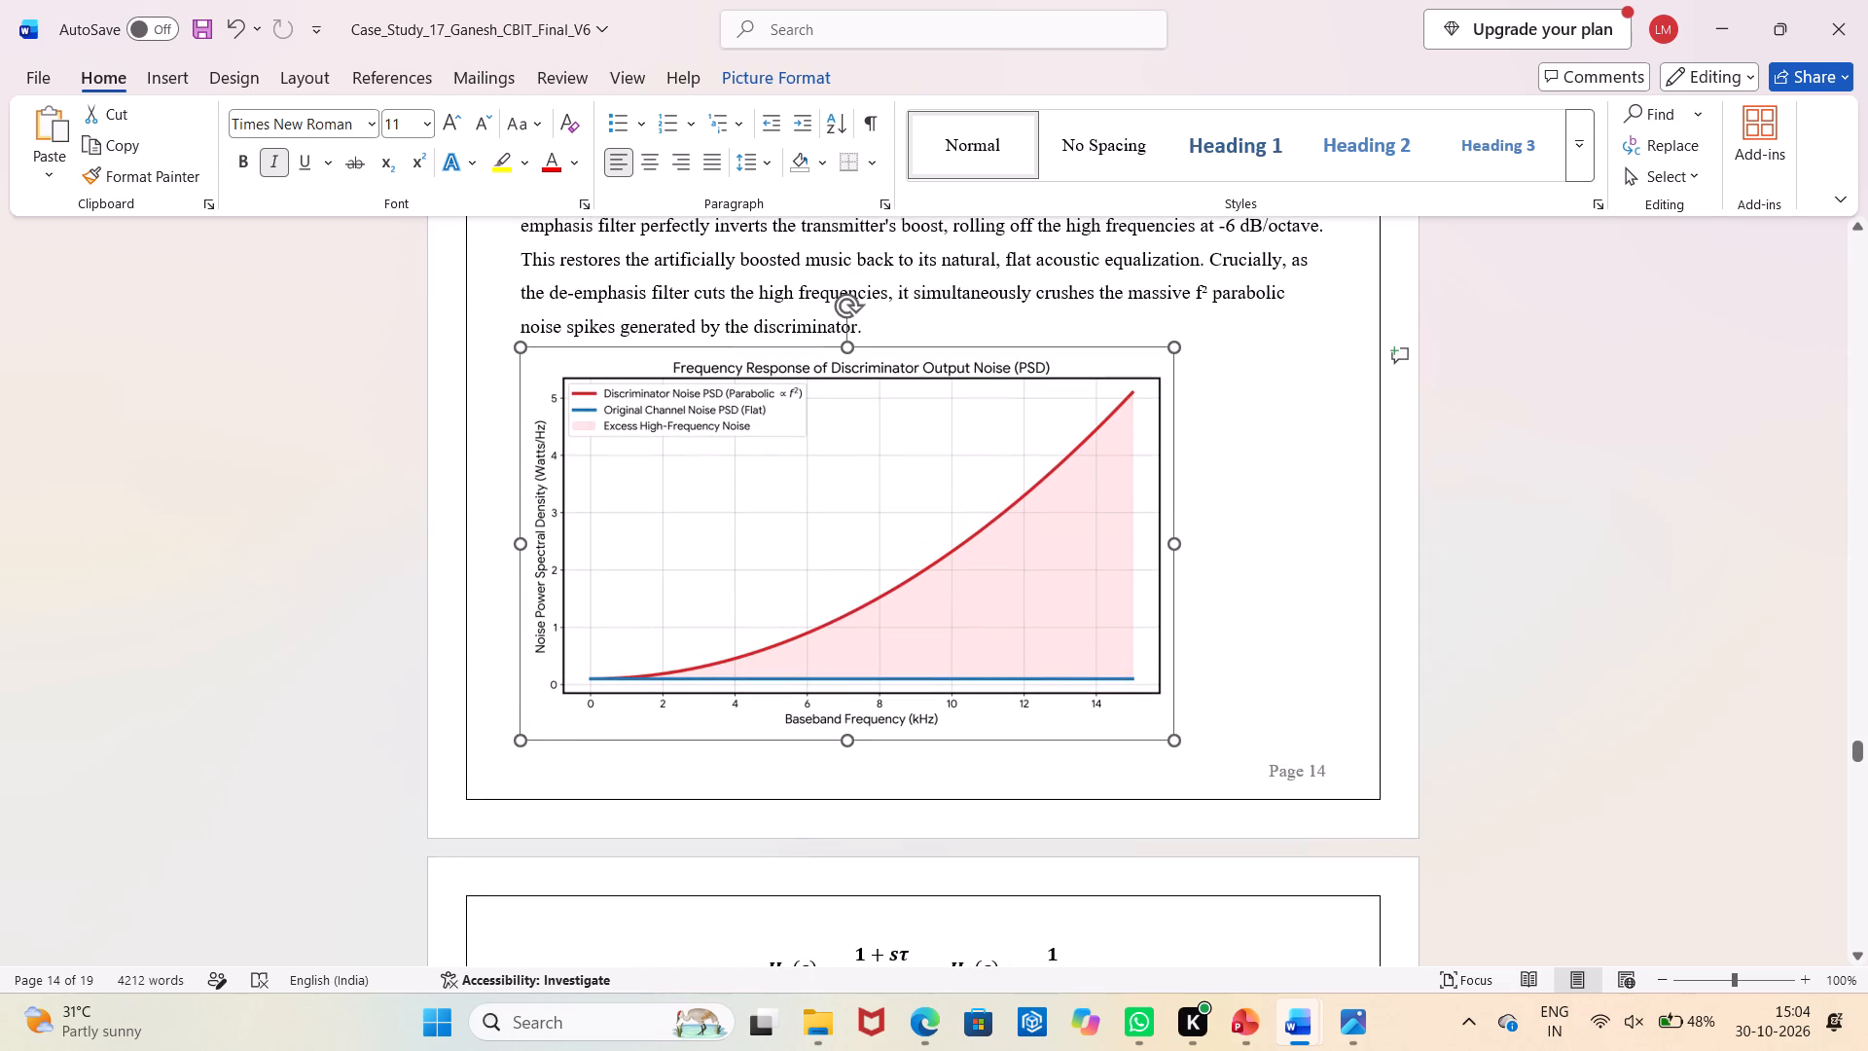
drag(844, 351, 920, 362)
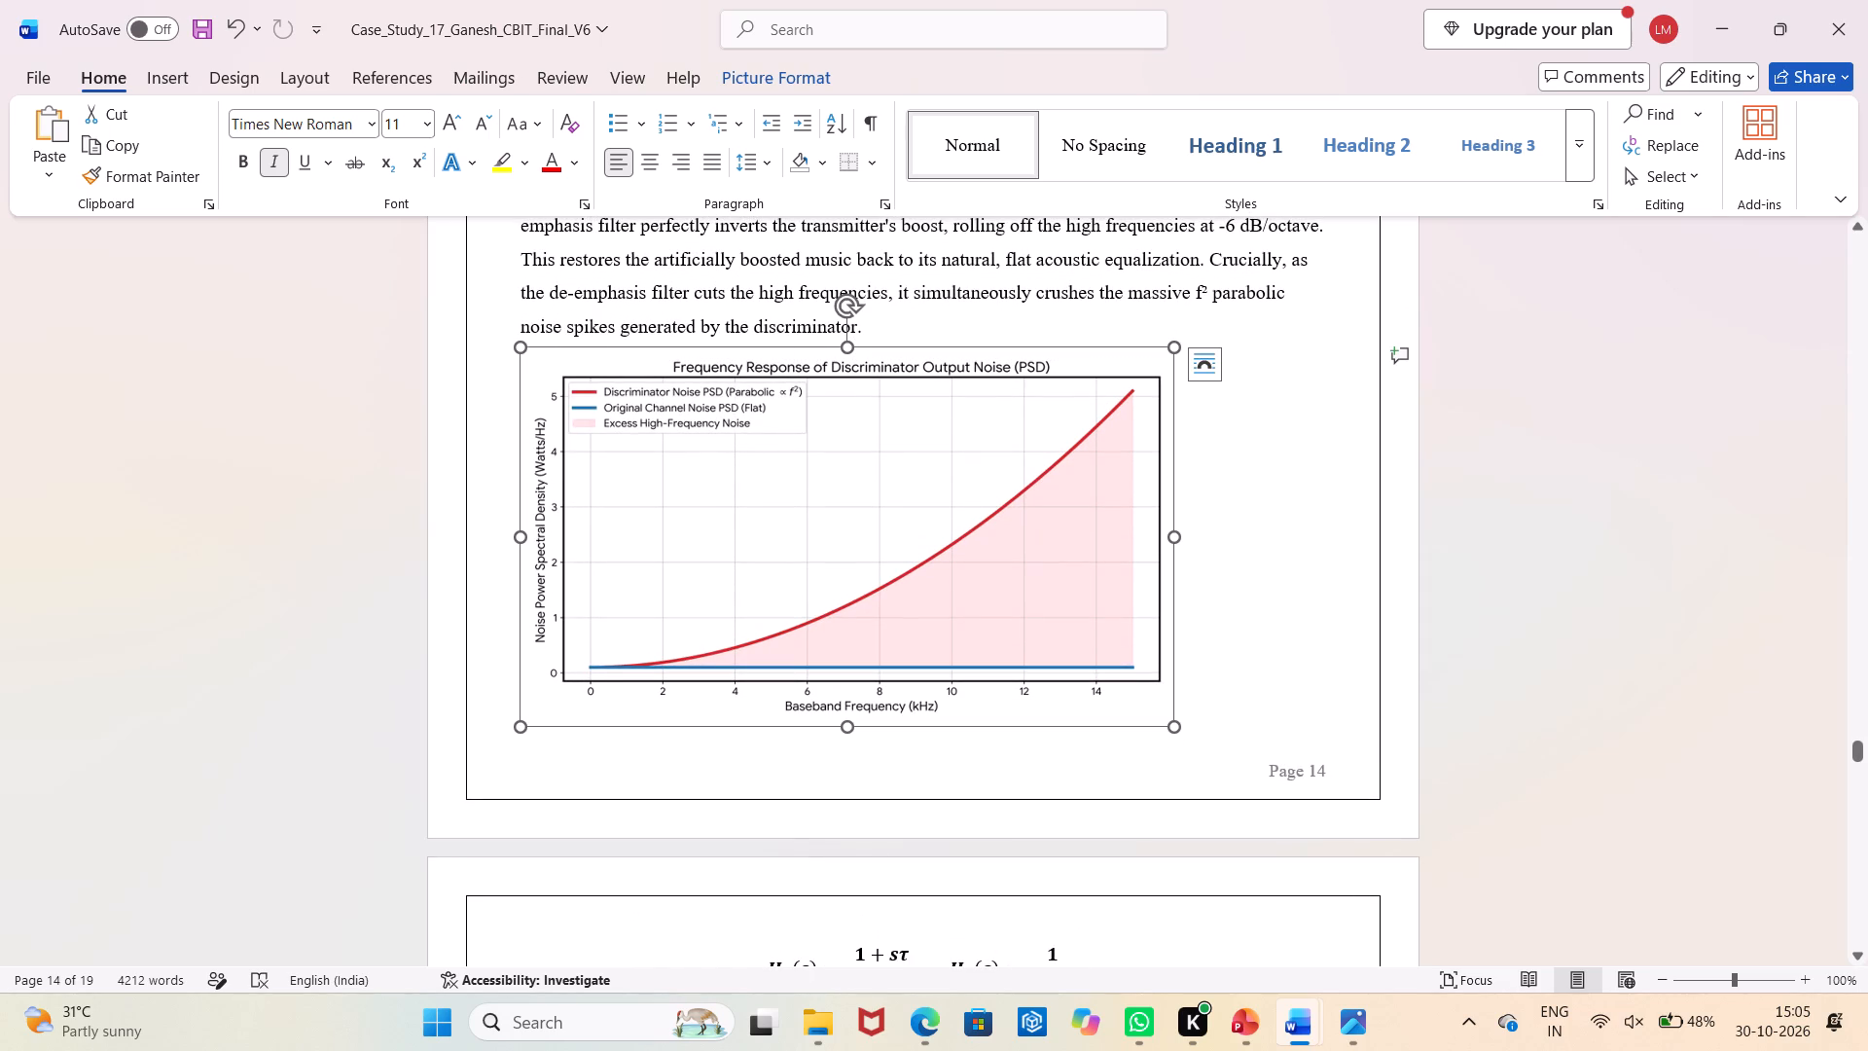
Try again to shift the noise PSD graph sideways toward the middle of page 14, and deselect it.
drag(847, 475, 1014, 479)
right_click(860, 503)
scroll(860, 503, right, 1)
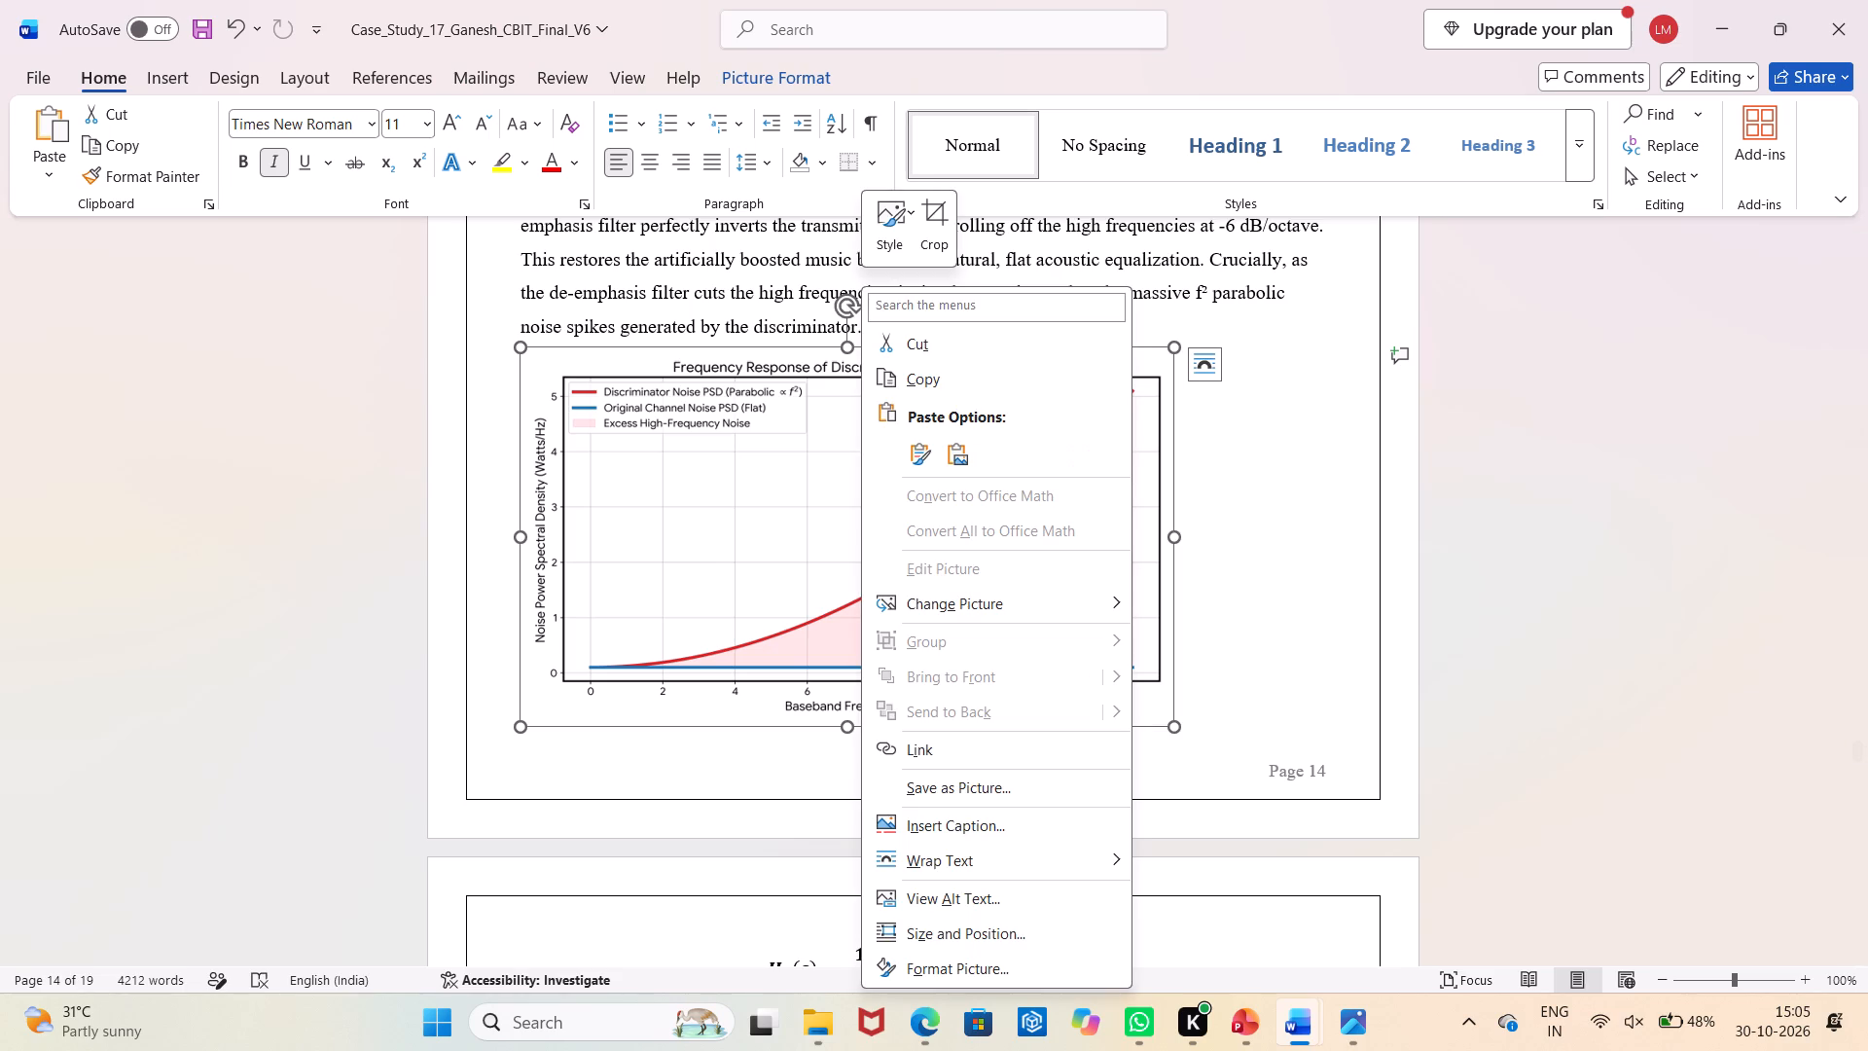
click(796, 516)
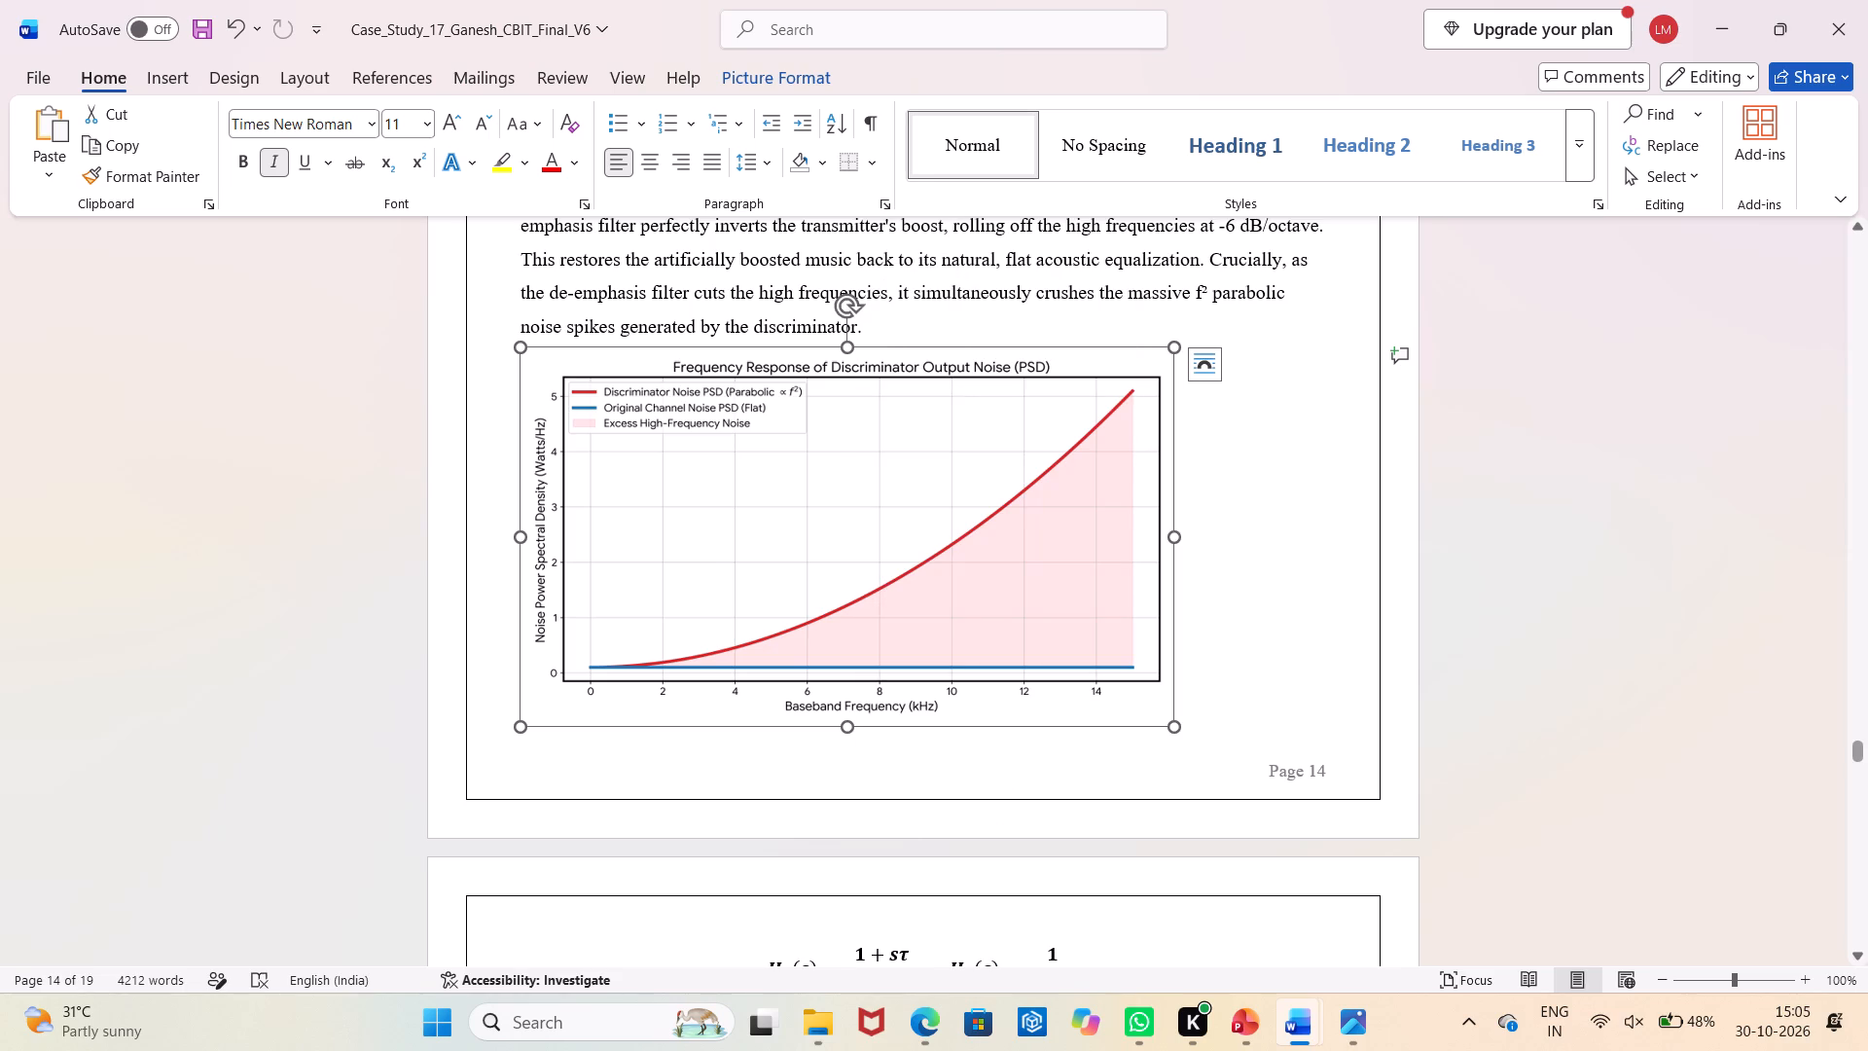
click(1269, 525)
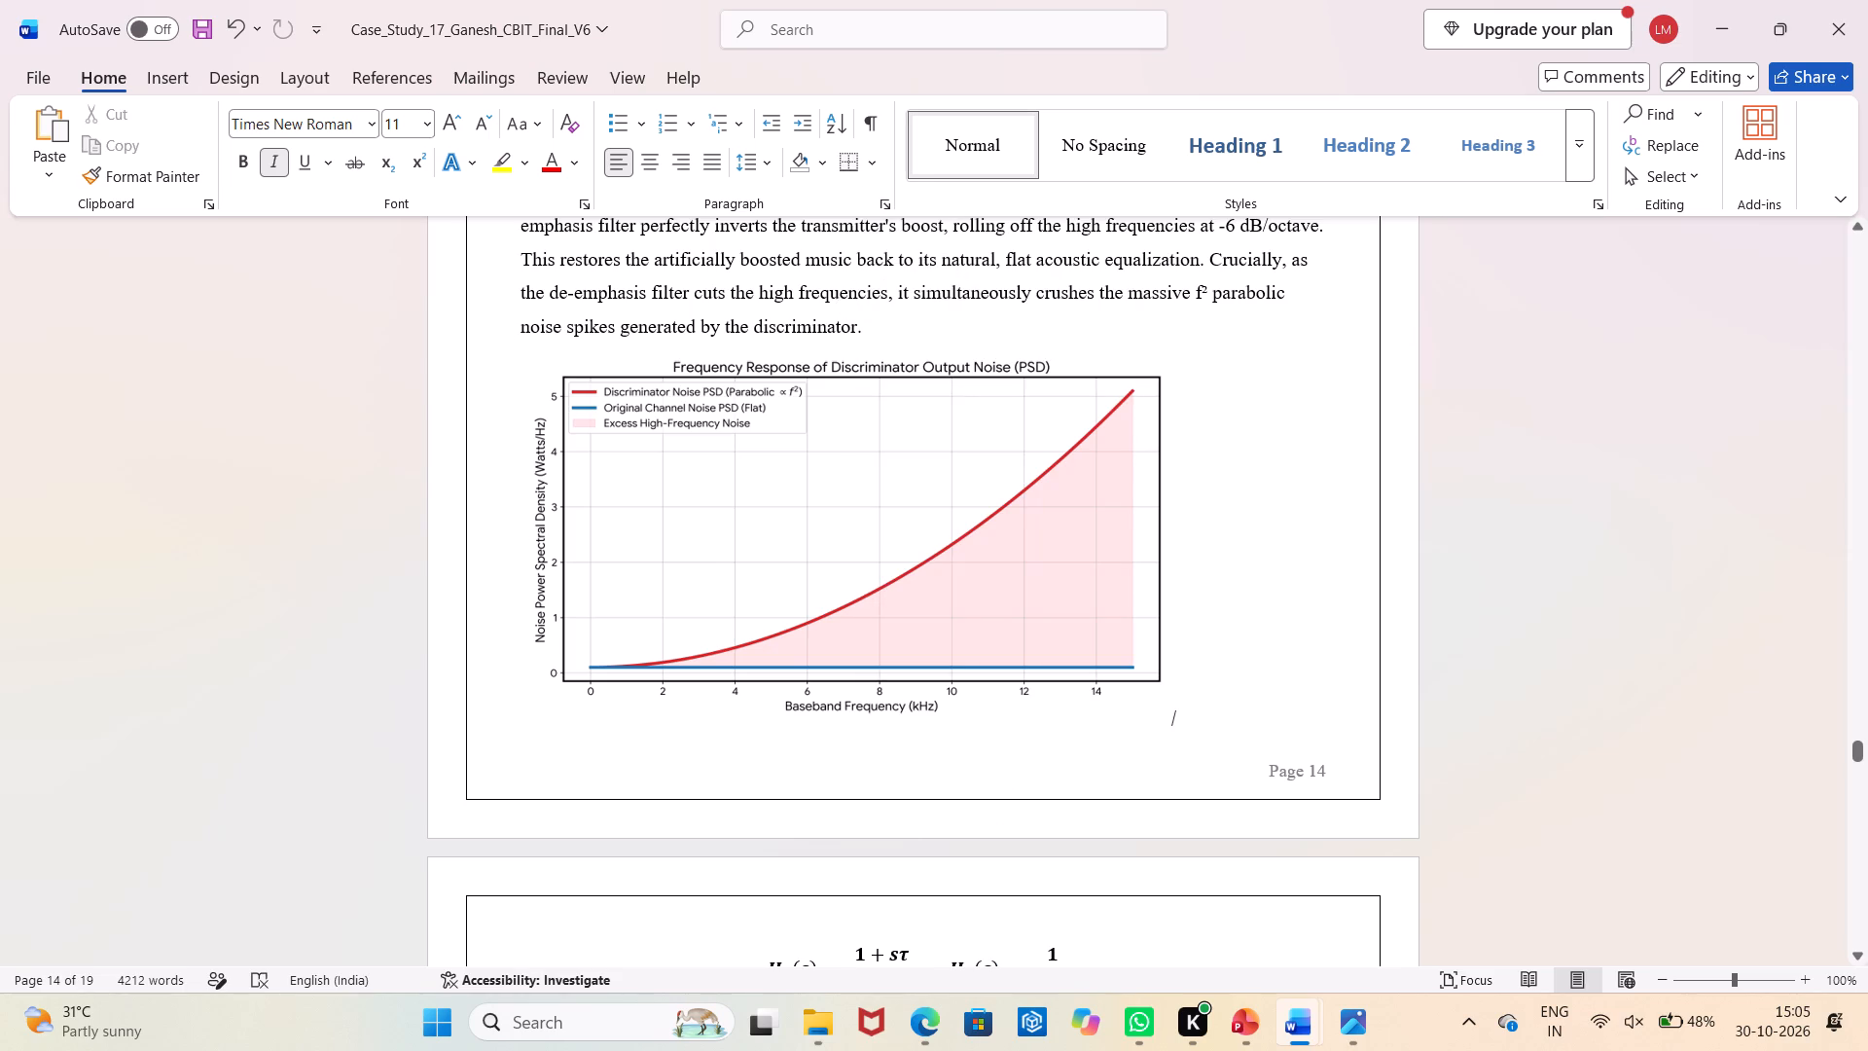
Centre-align the noise PSD graph under the section 9.2 paragraph on page 14.
scroll(837, 597, down, 2)
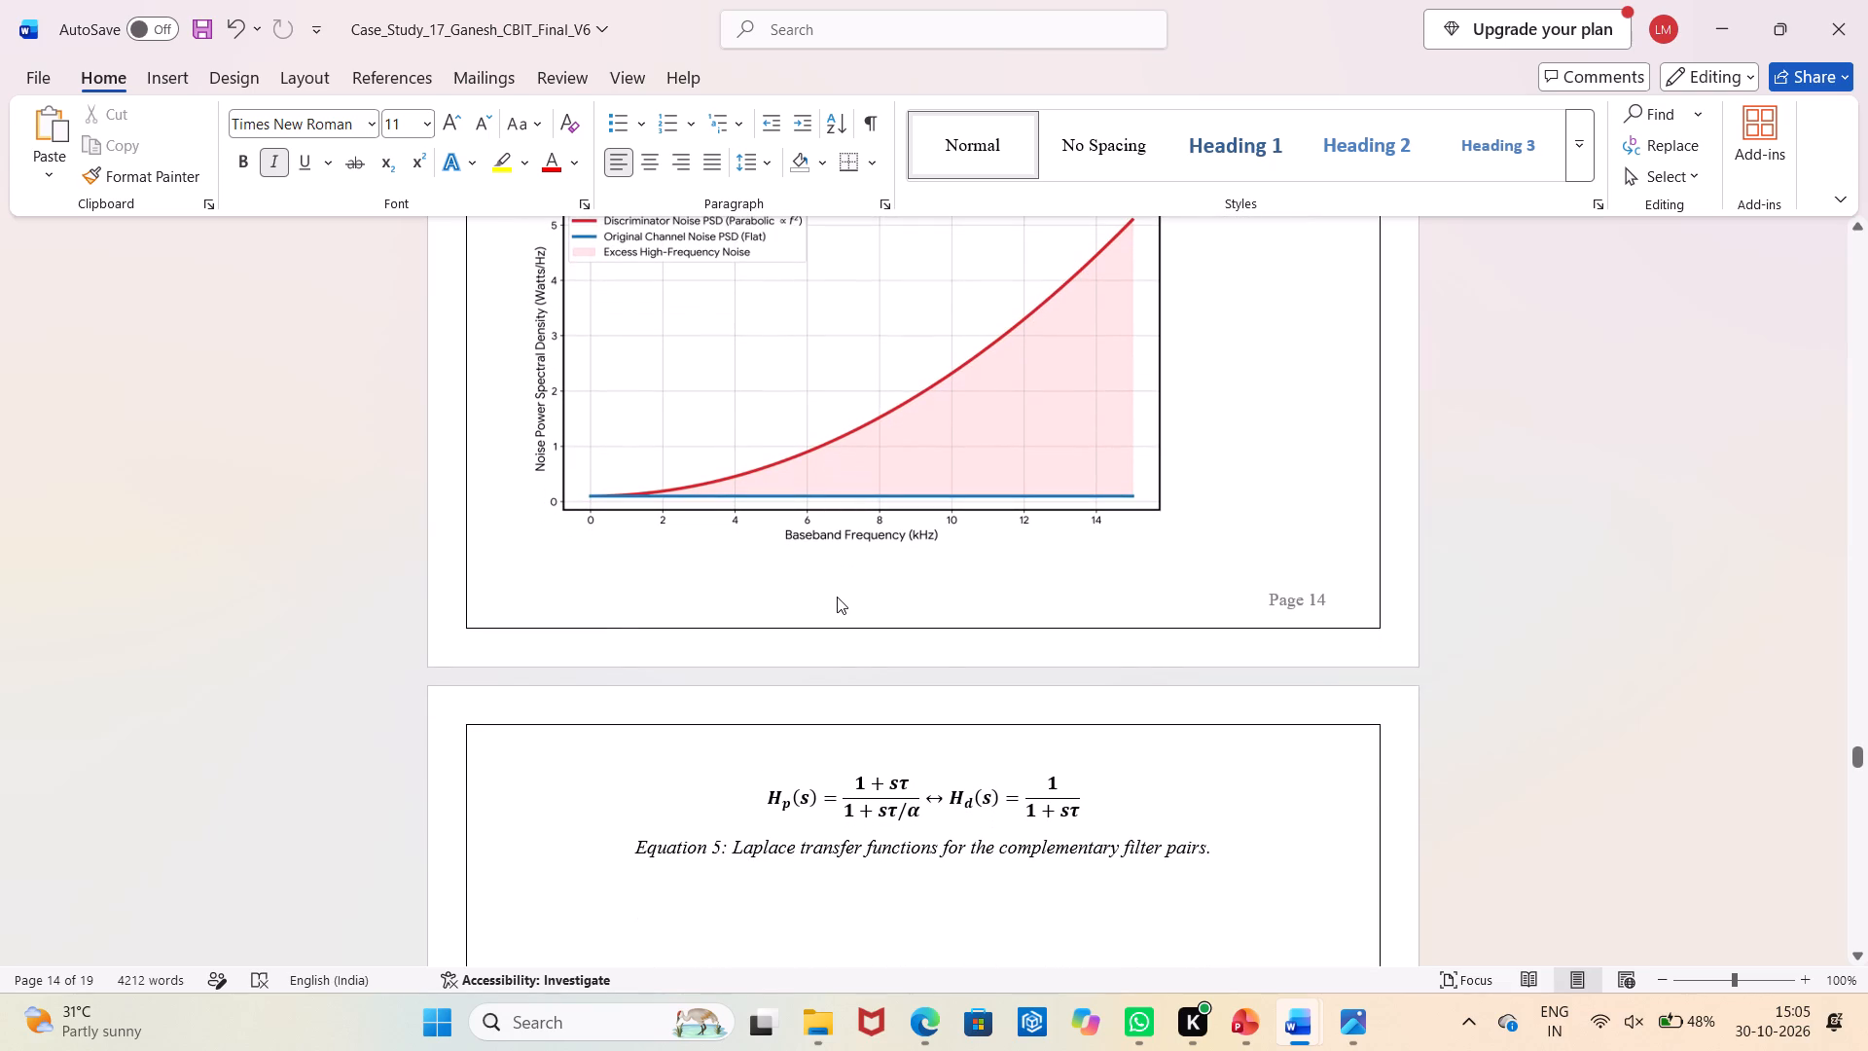
scroll(837, 597, up, 1)
click(837, 597)
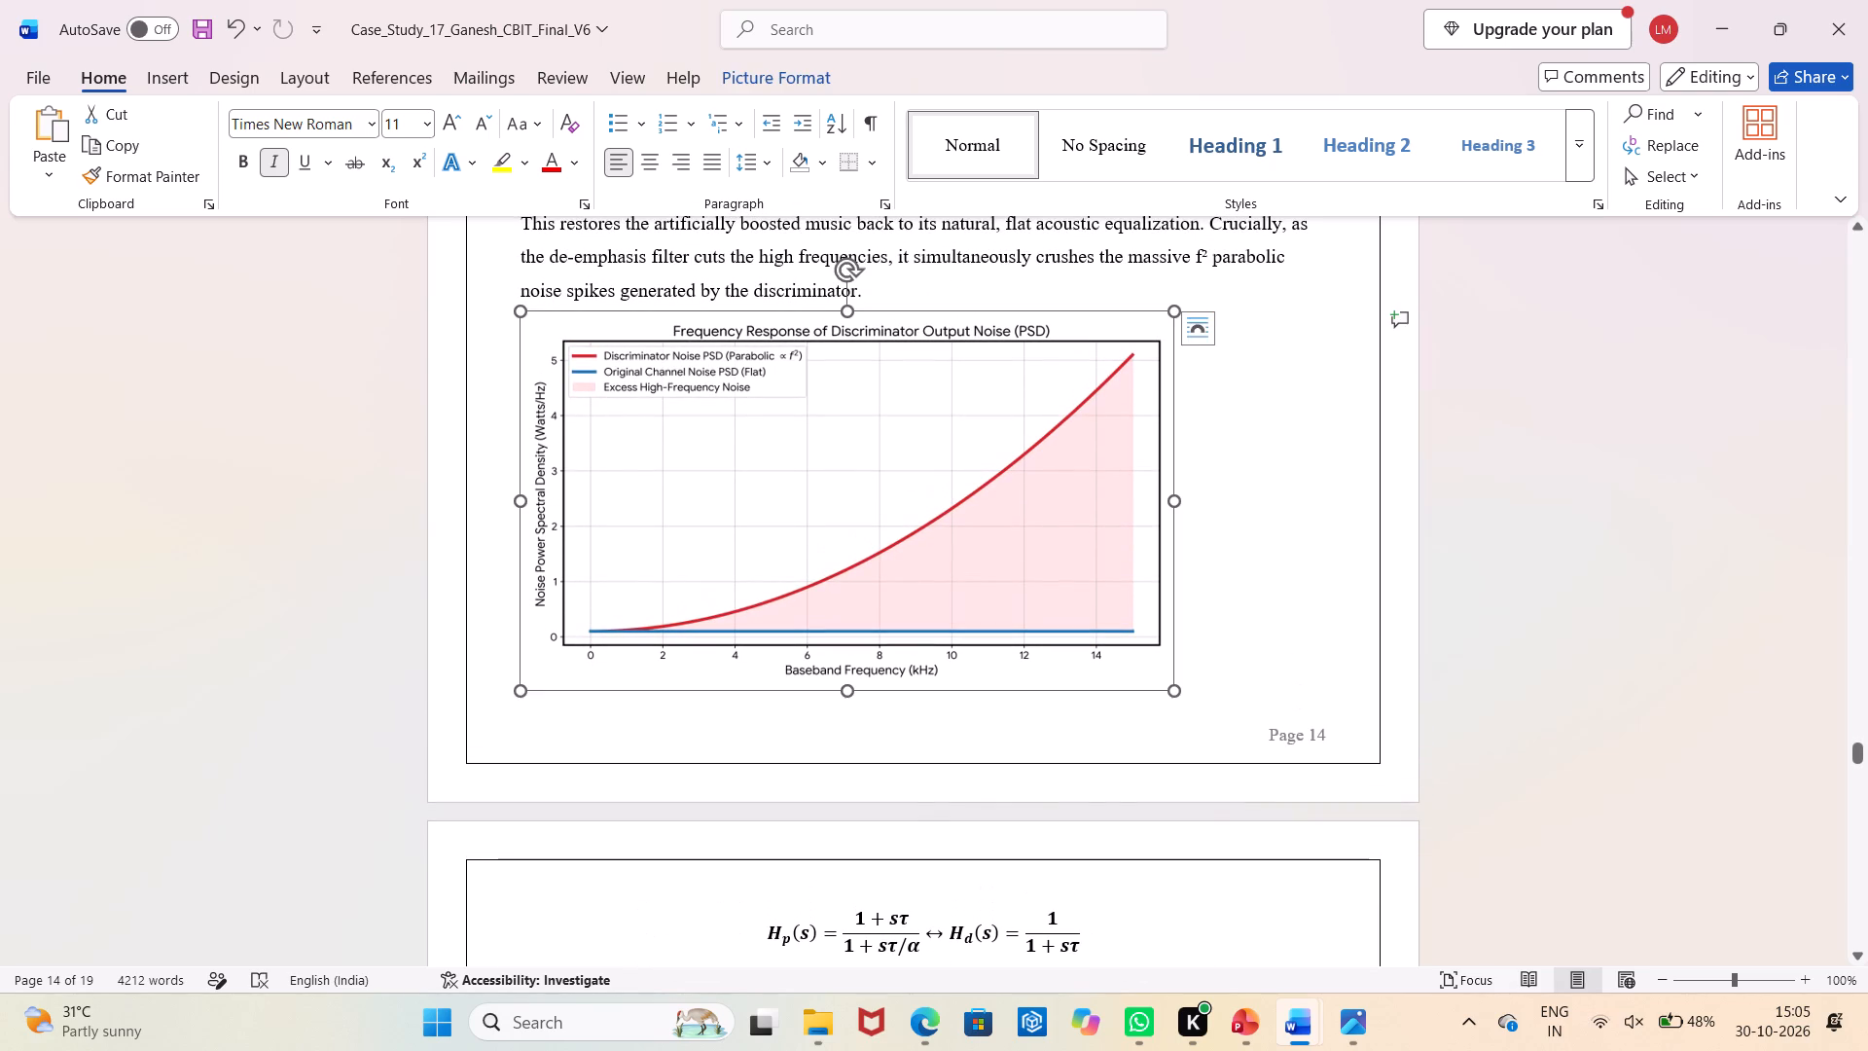
click(647, 149)
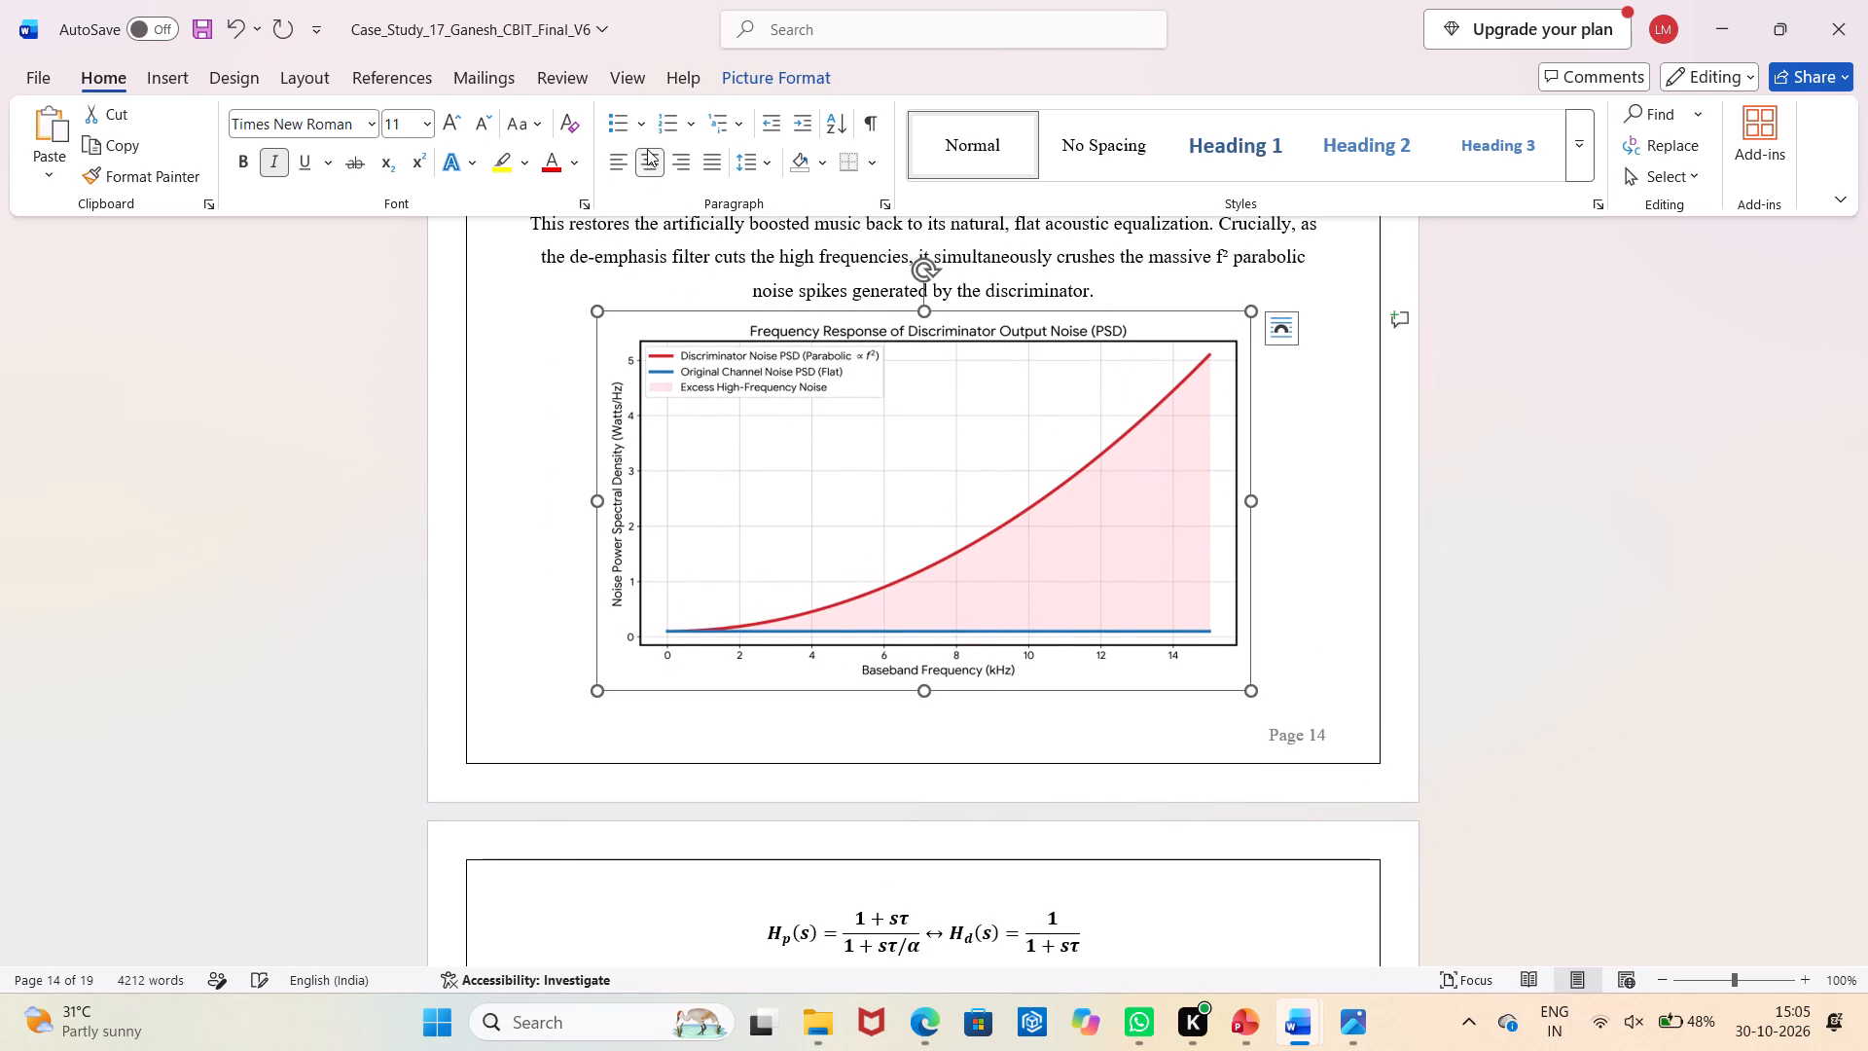
click(528, 630)
scroll(528, 630, up, 1)
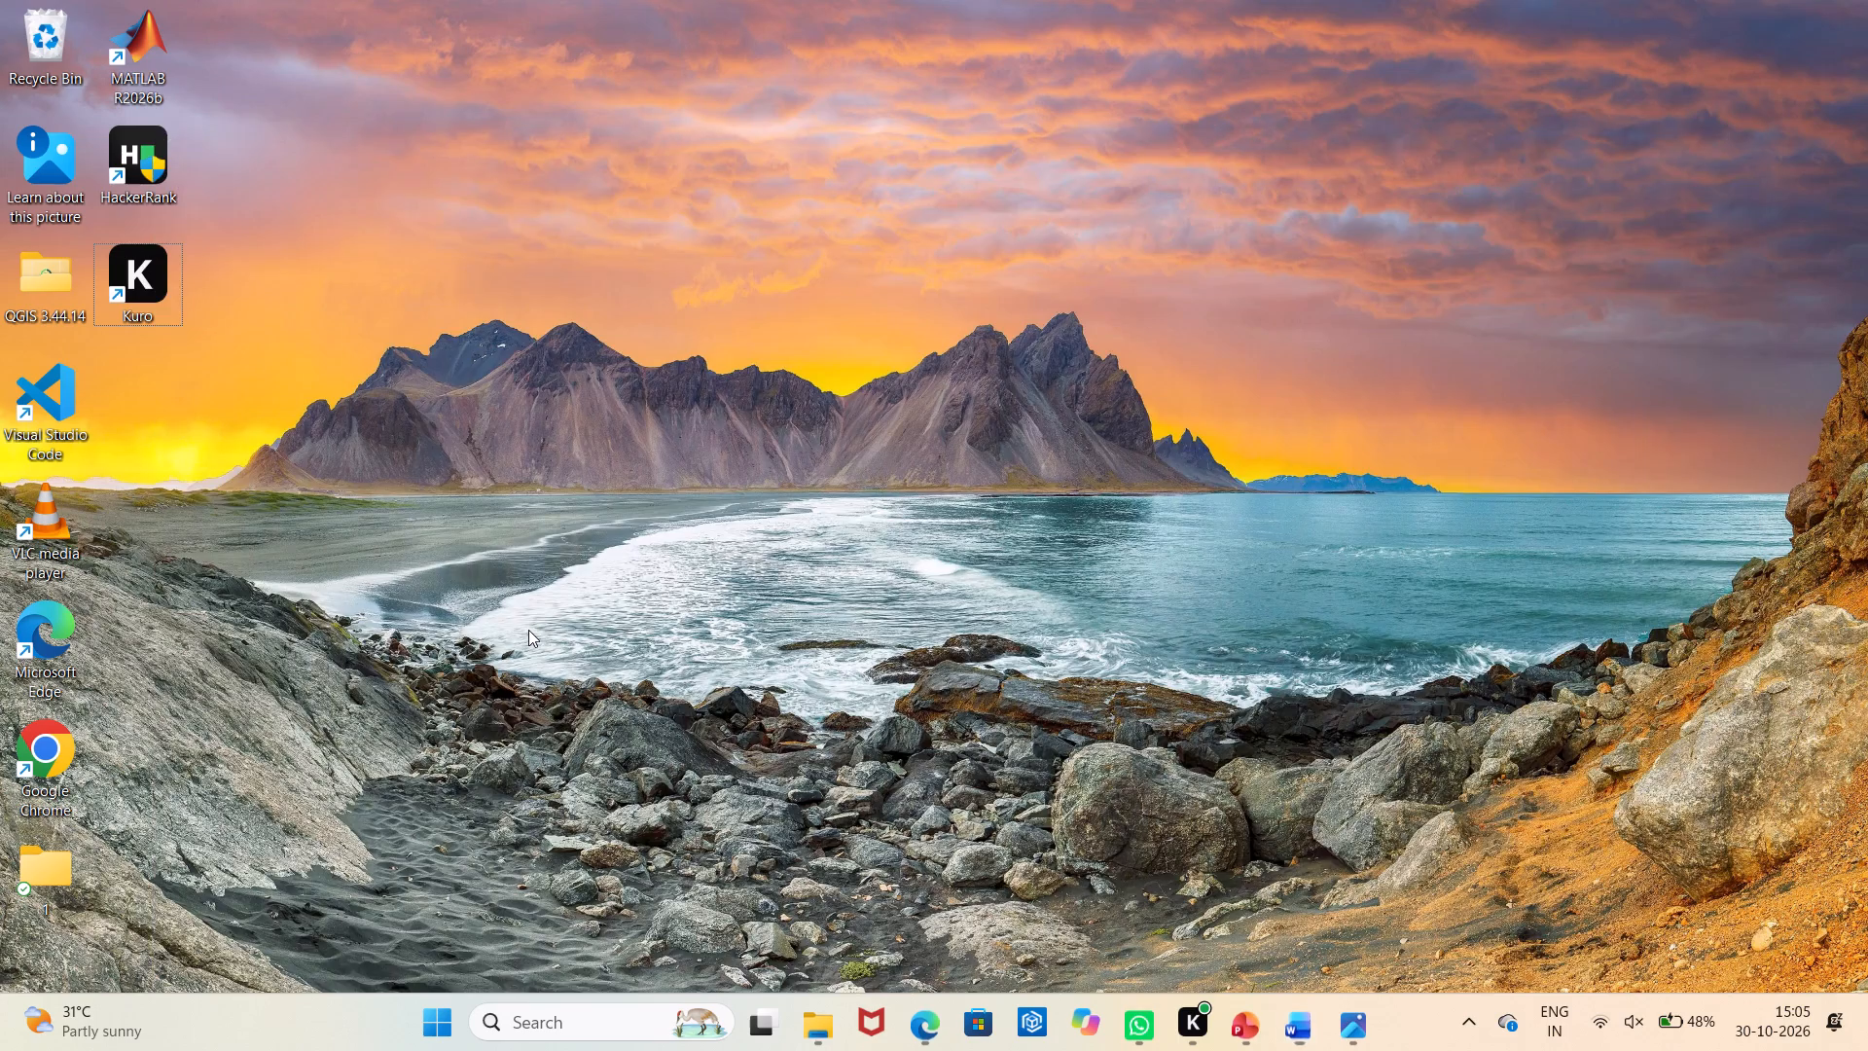
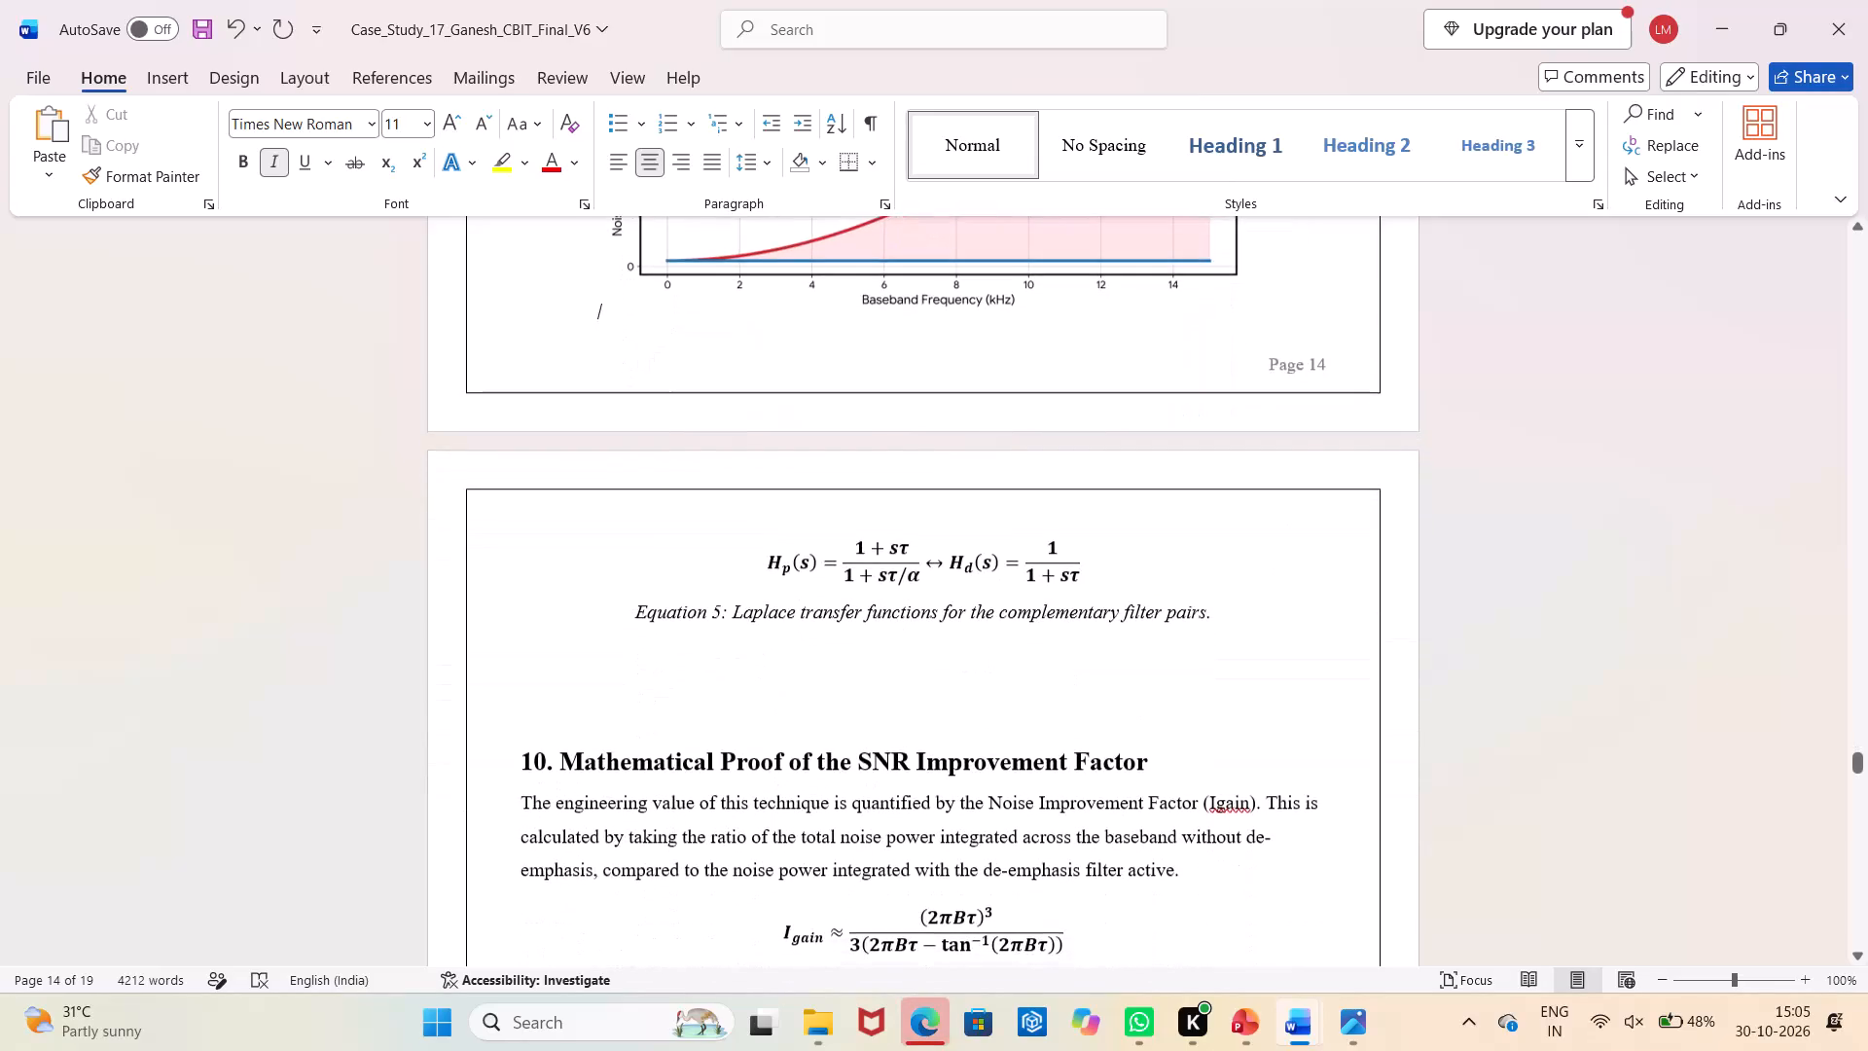
Left-align the body paragraph under heading 9.2 Receiver De-Emphasis (Low-Pass Lag Network) on page 14.
scroll(634, 868, down, 1)
scroll(634, 868, up, 3)
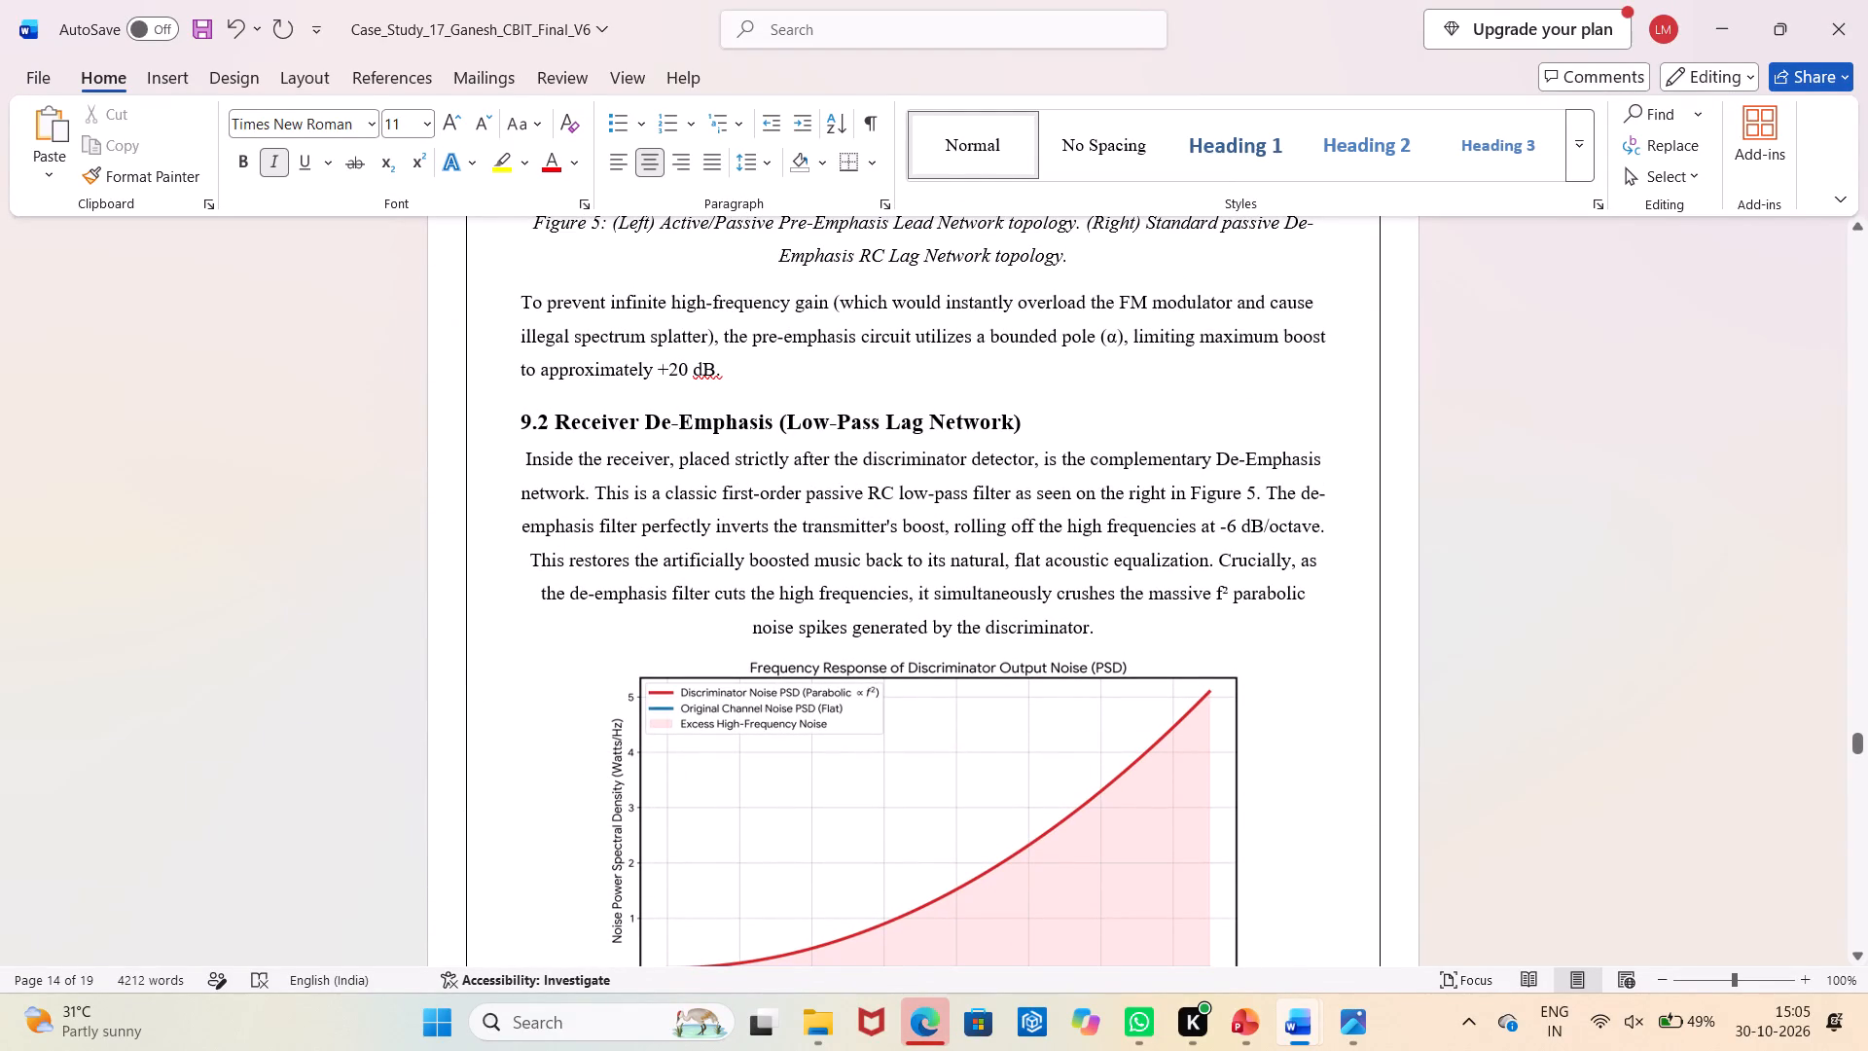
drag(509, 453, 1167, 634)
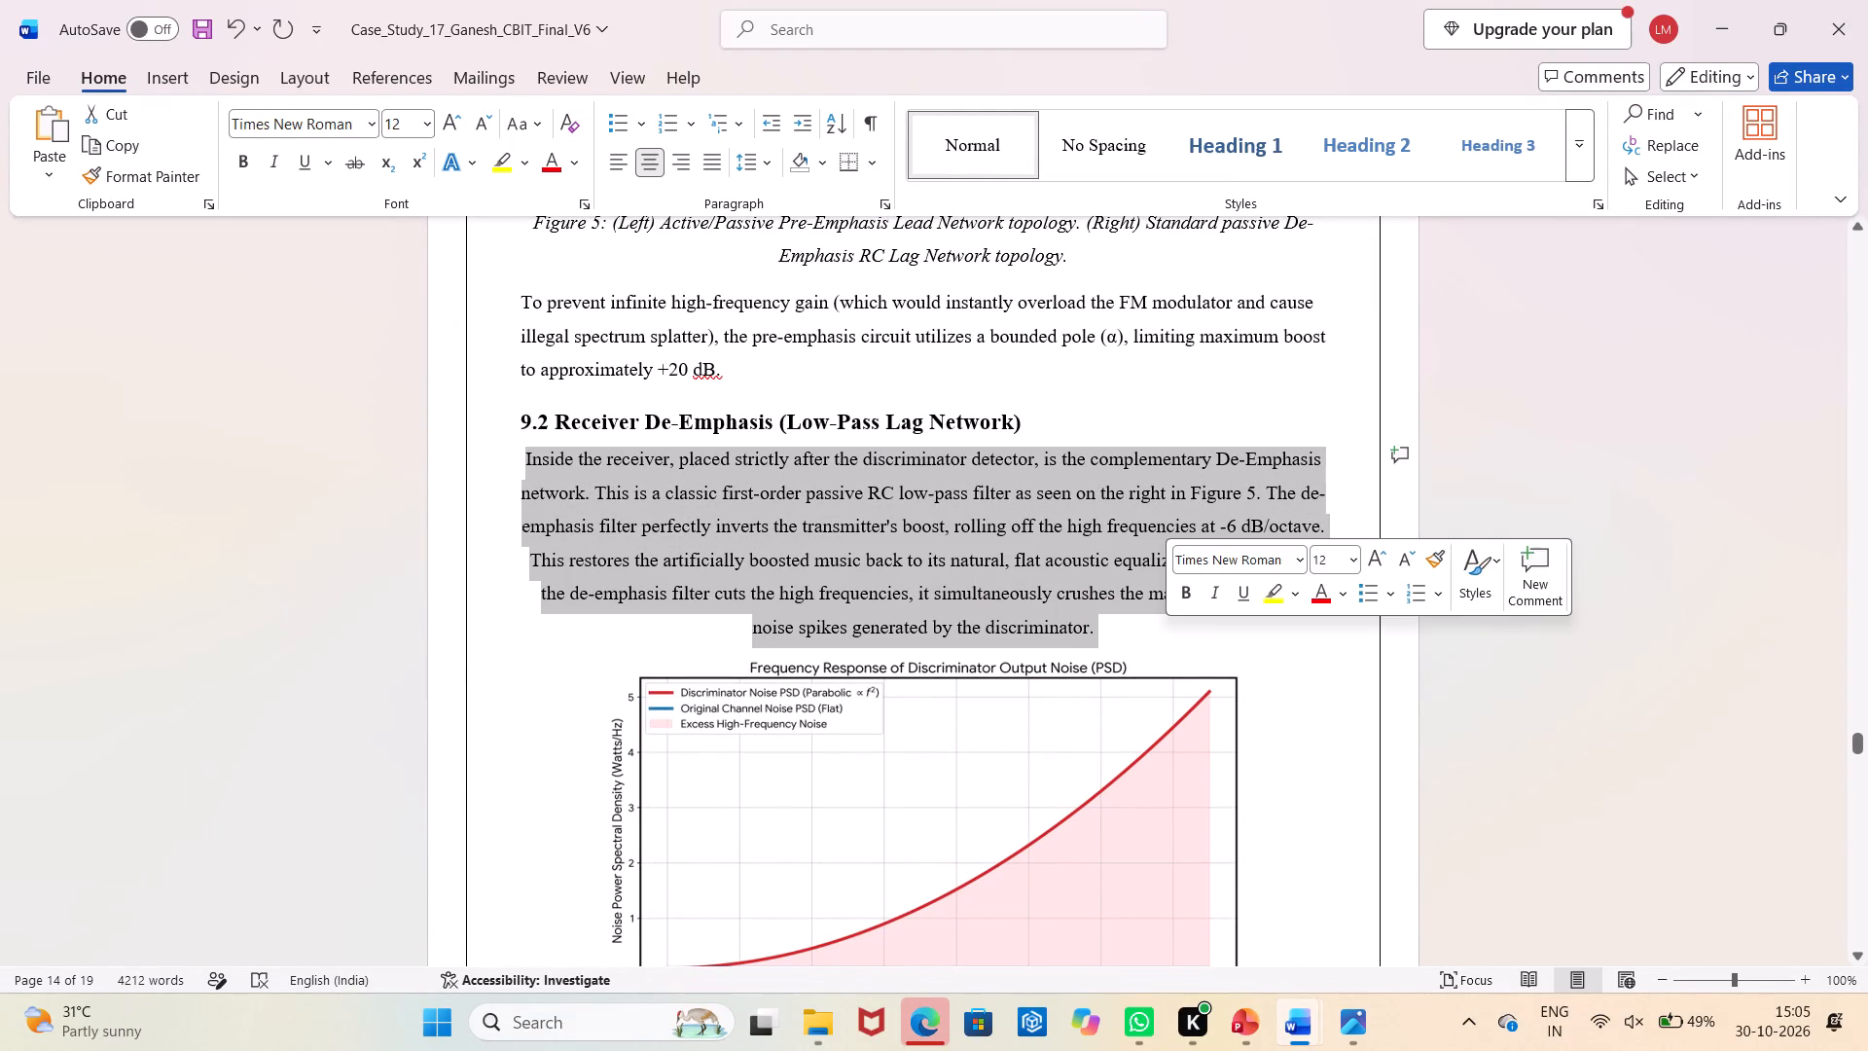
click(604, 161)
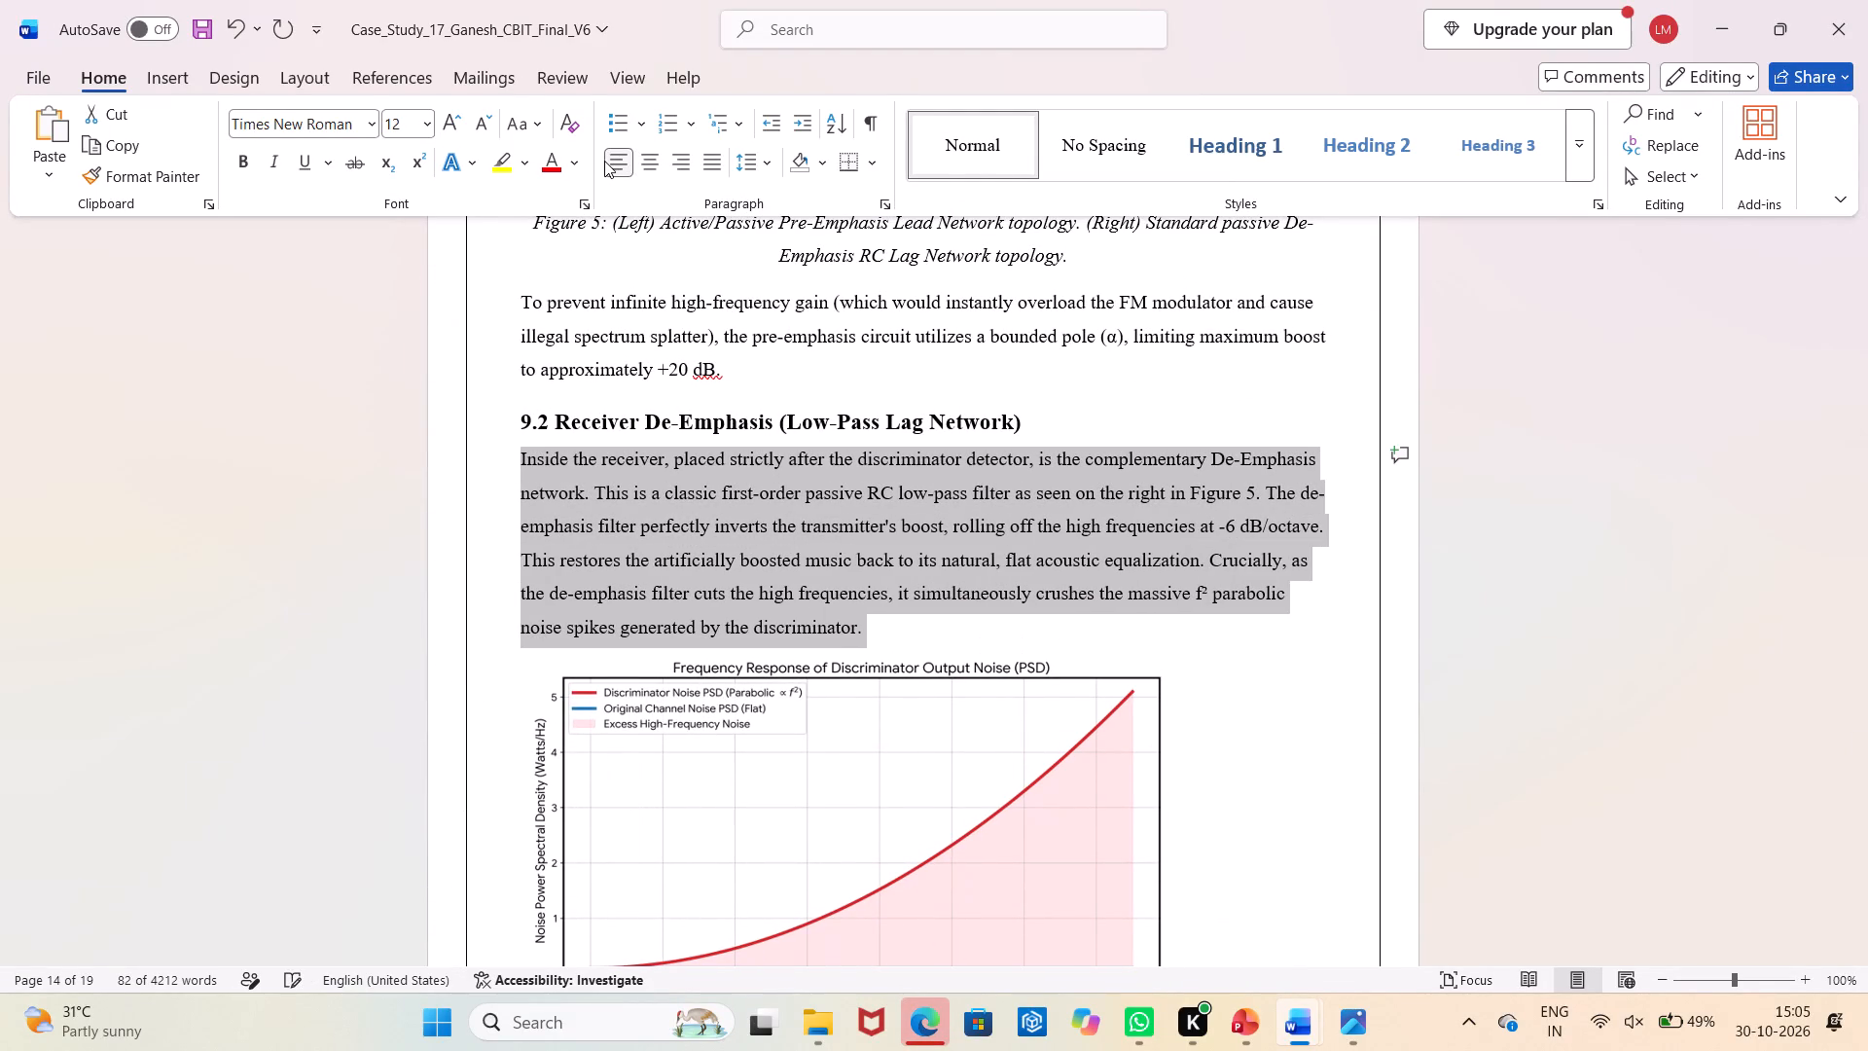
scroll(829, 711, down, 3)
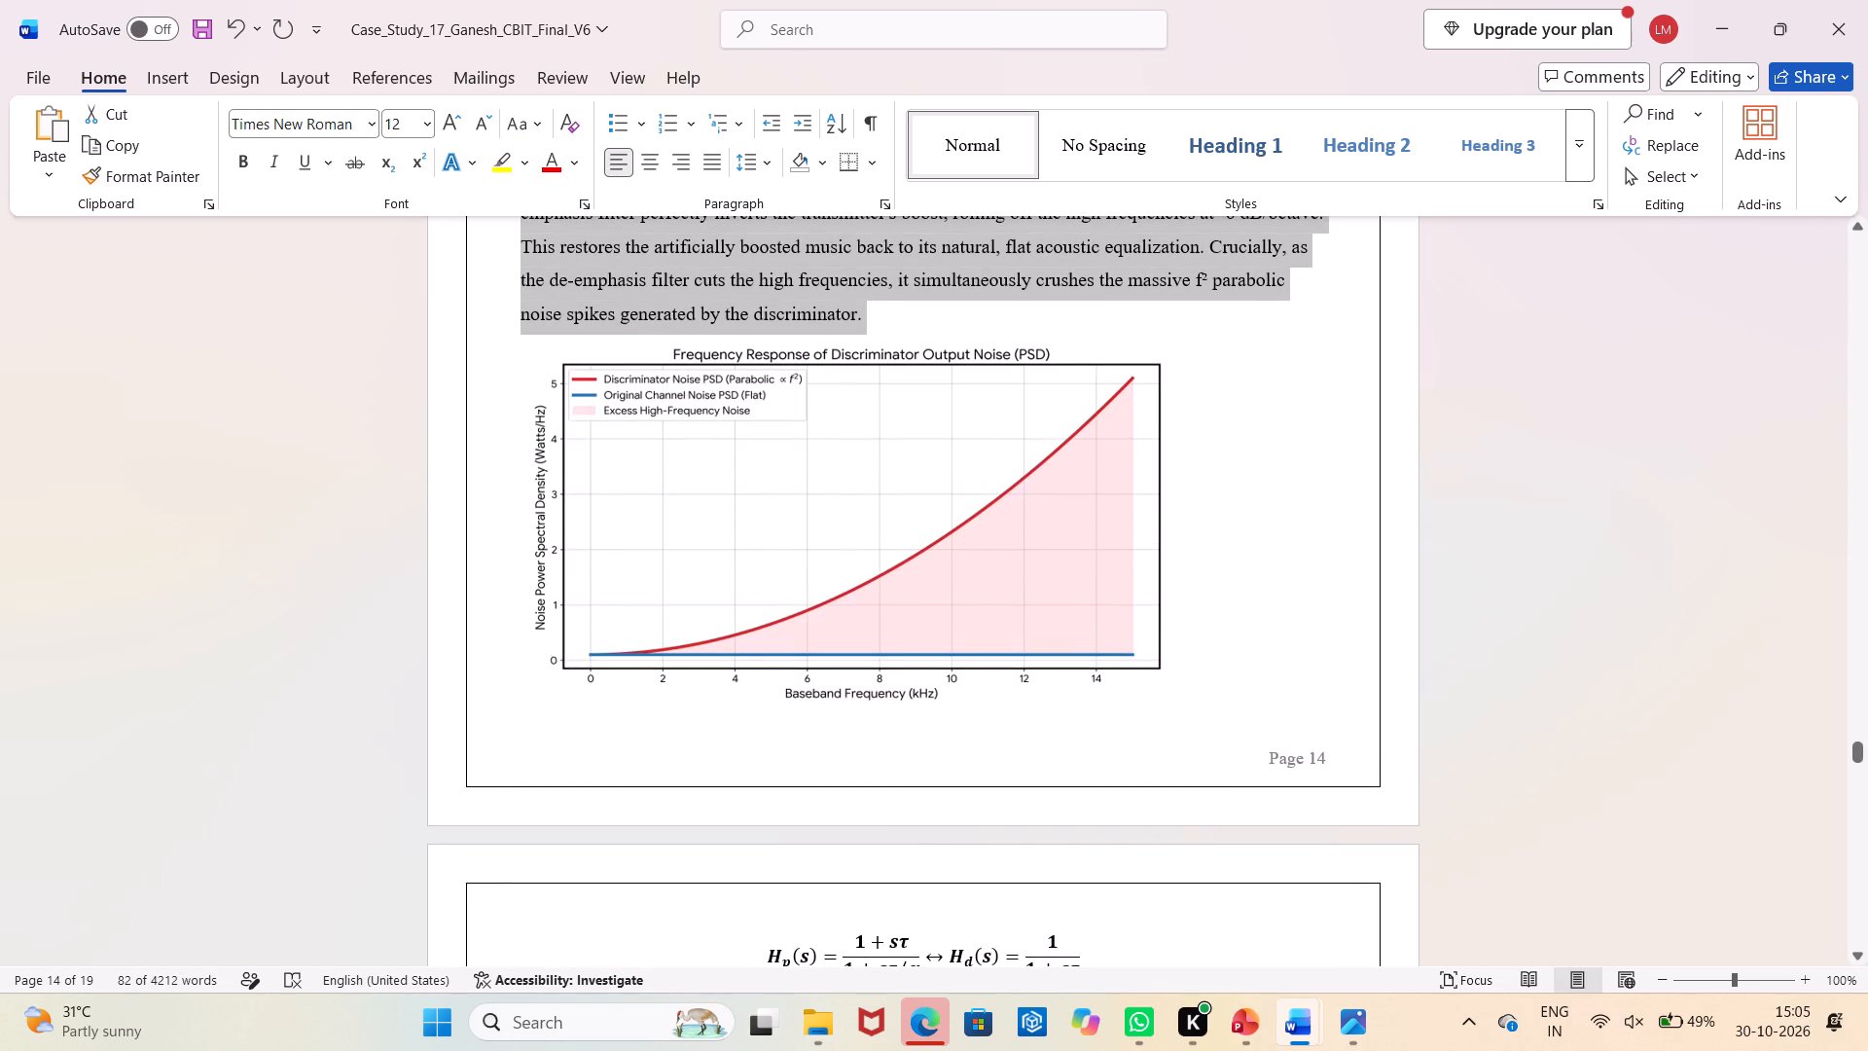
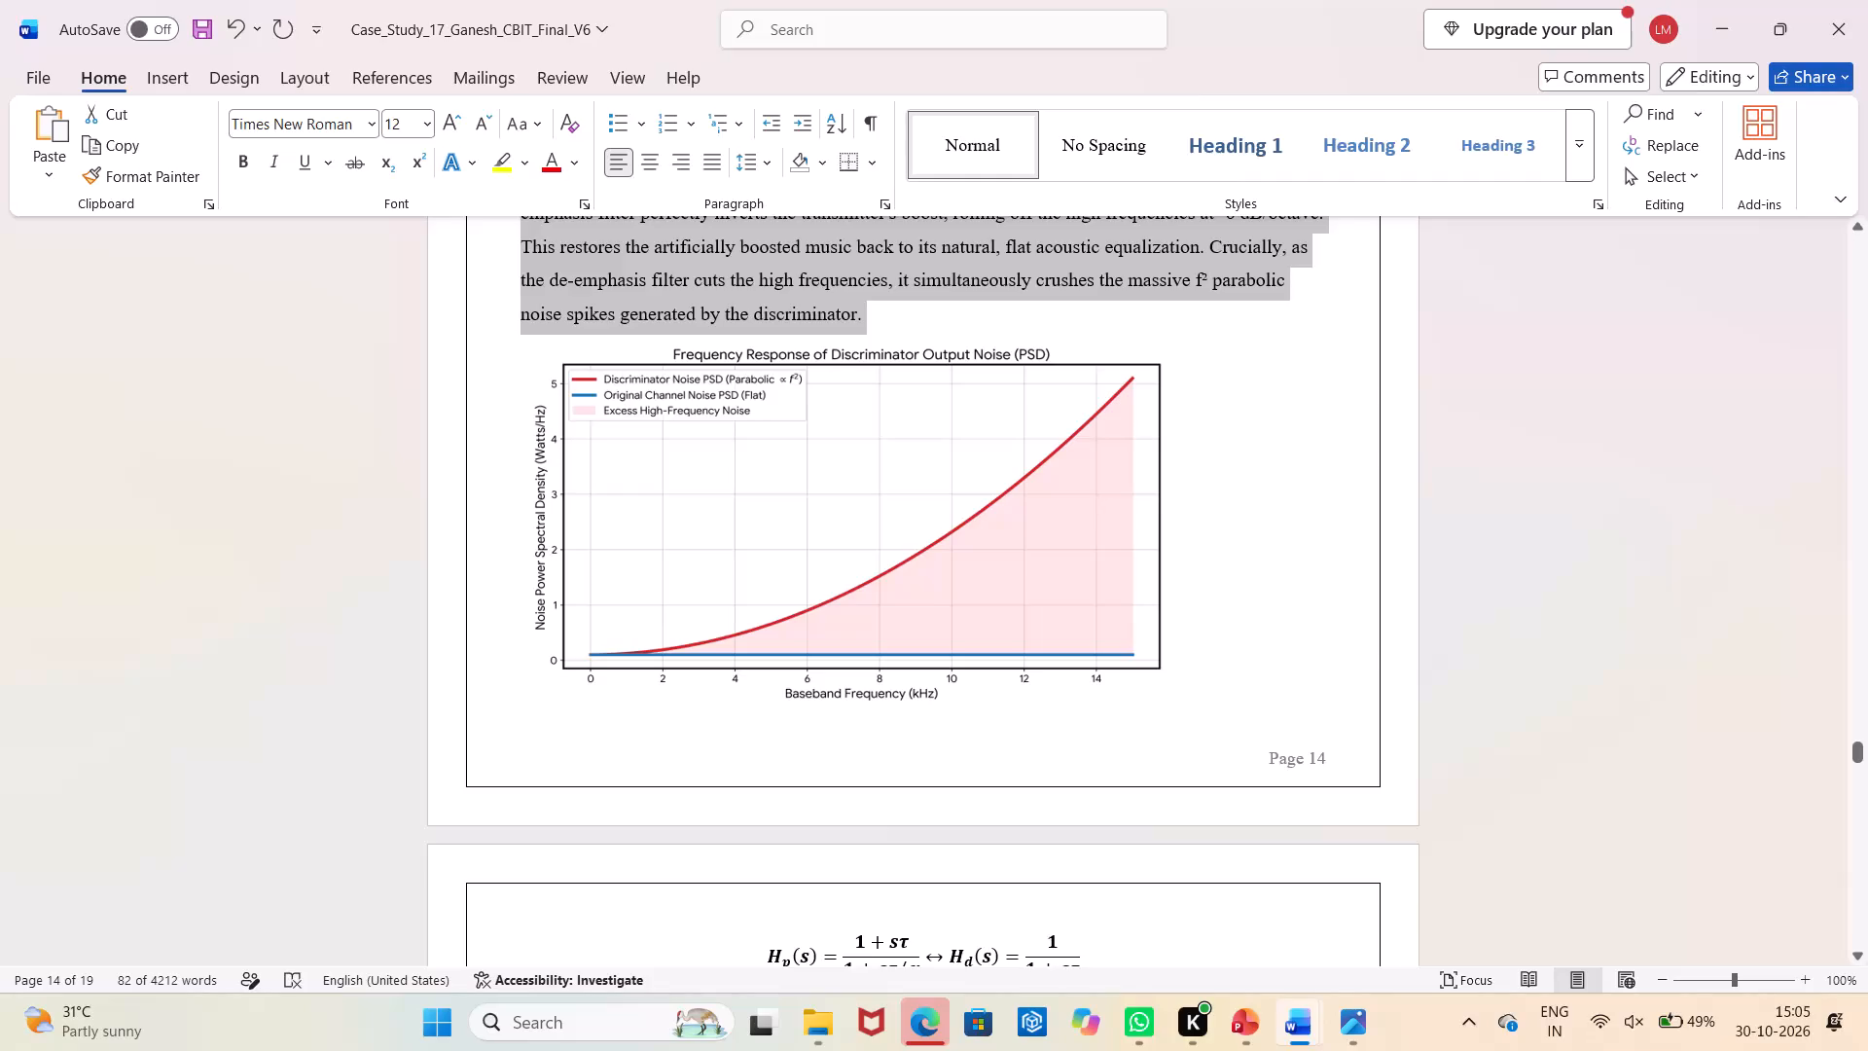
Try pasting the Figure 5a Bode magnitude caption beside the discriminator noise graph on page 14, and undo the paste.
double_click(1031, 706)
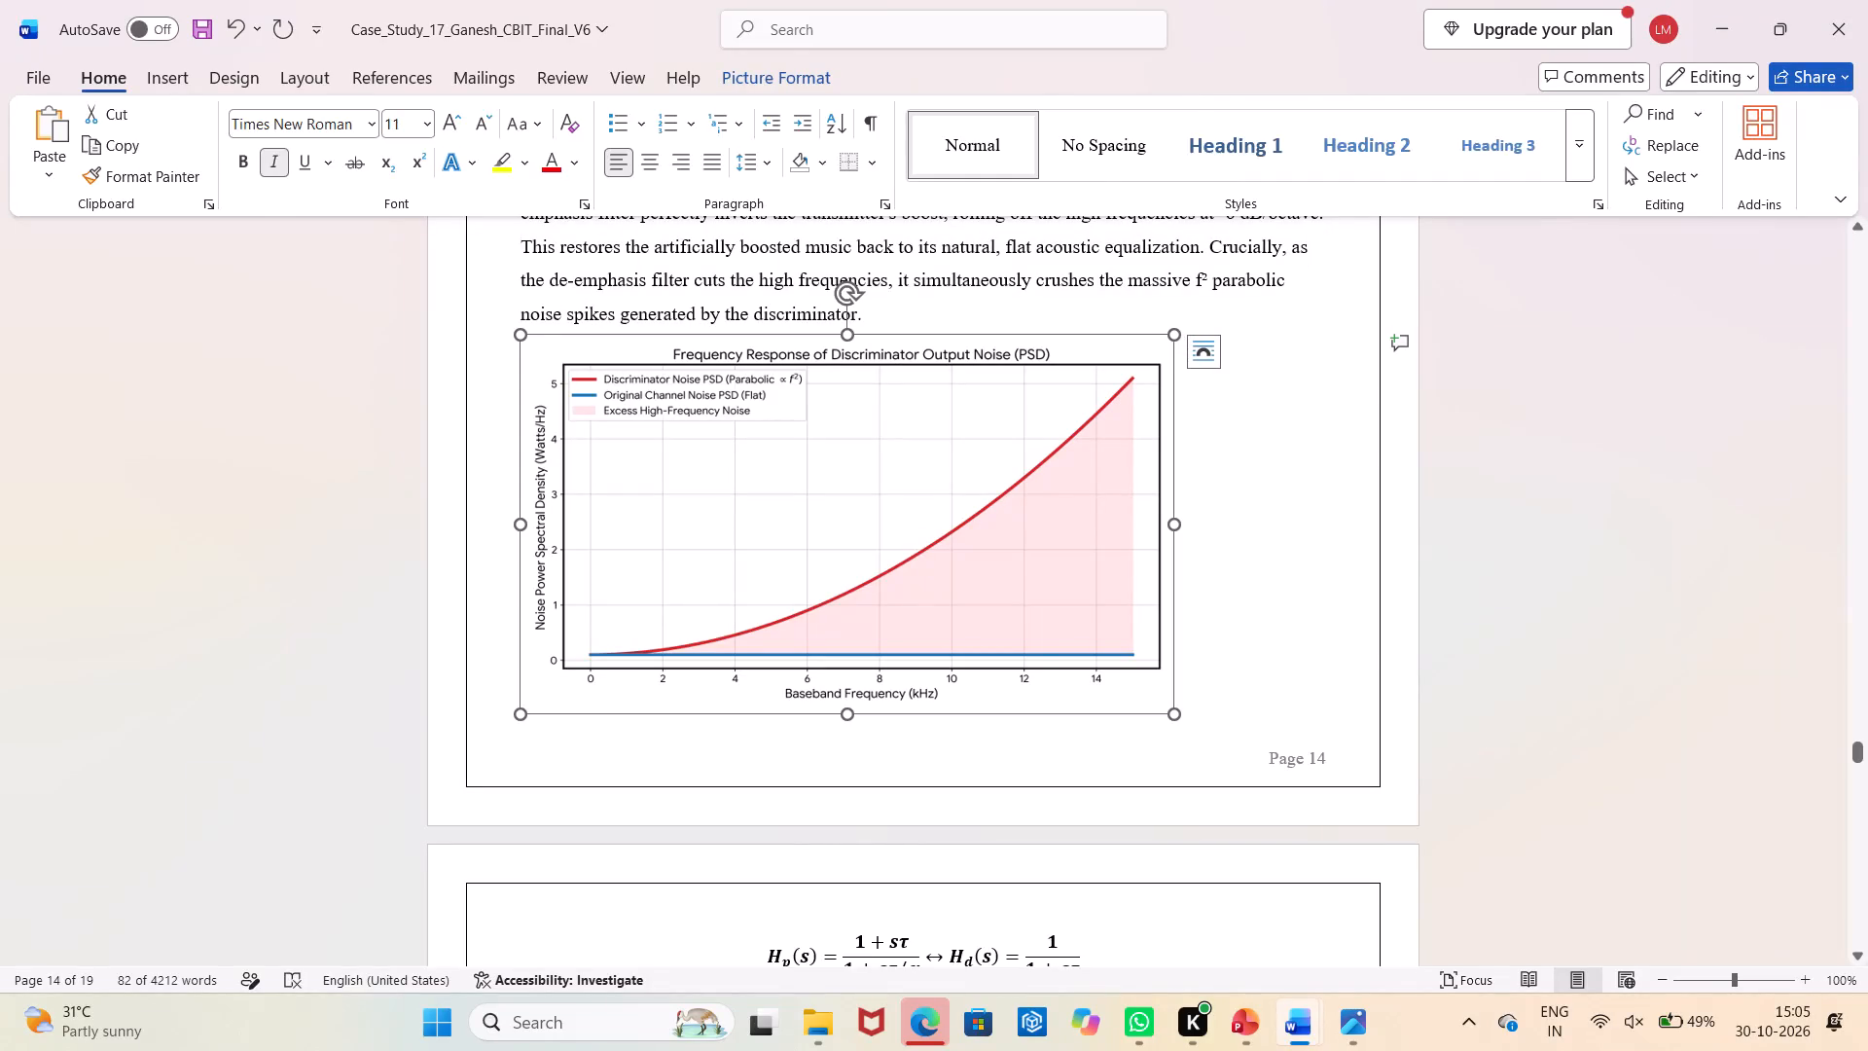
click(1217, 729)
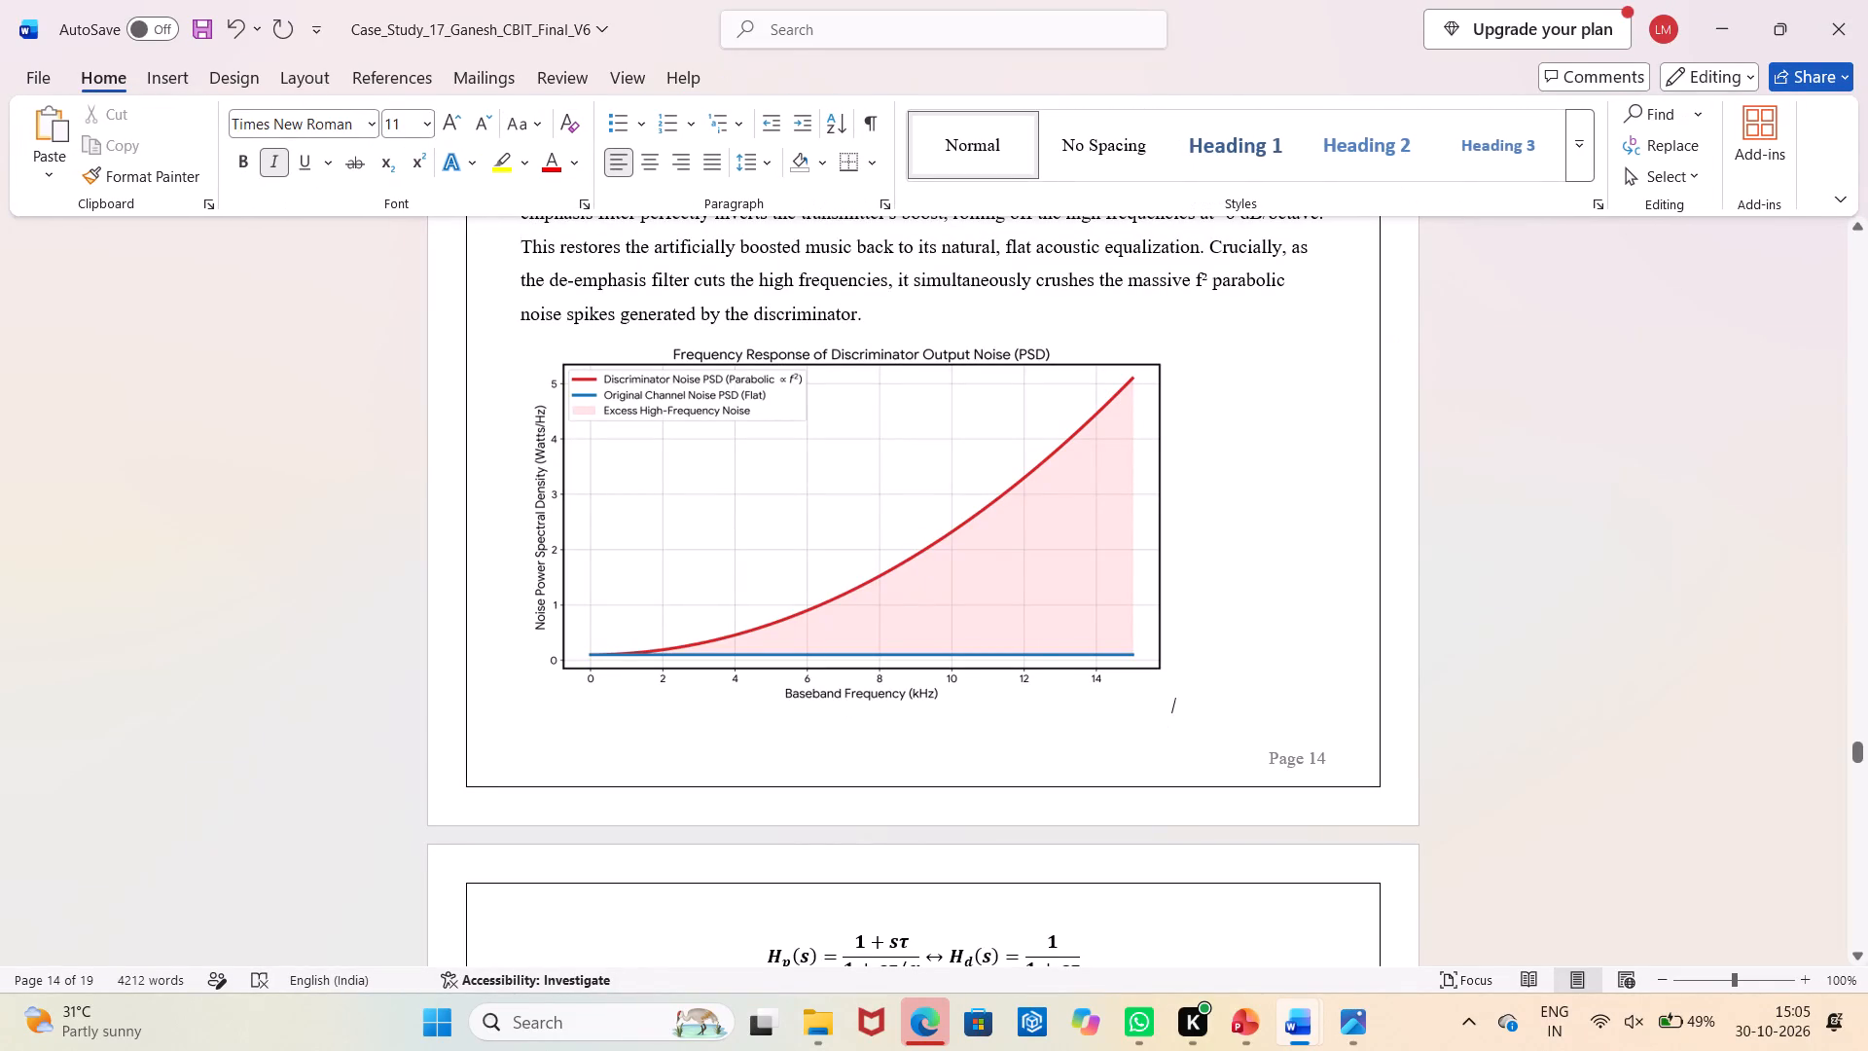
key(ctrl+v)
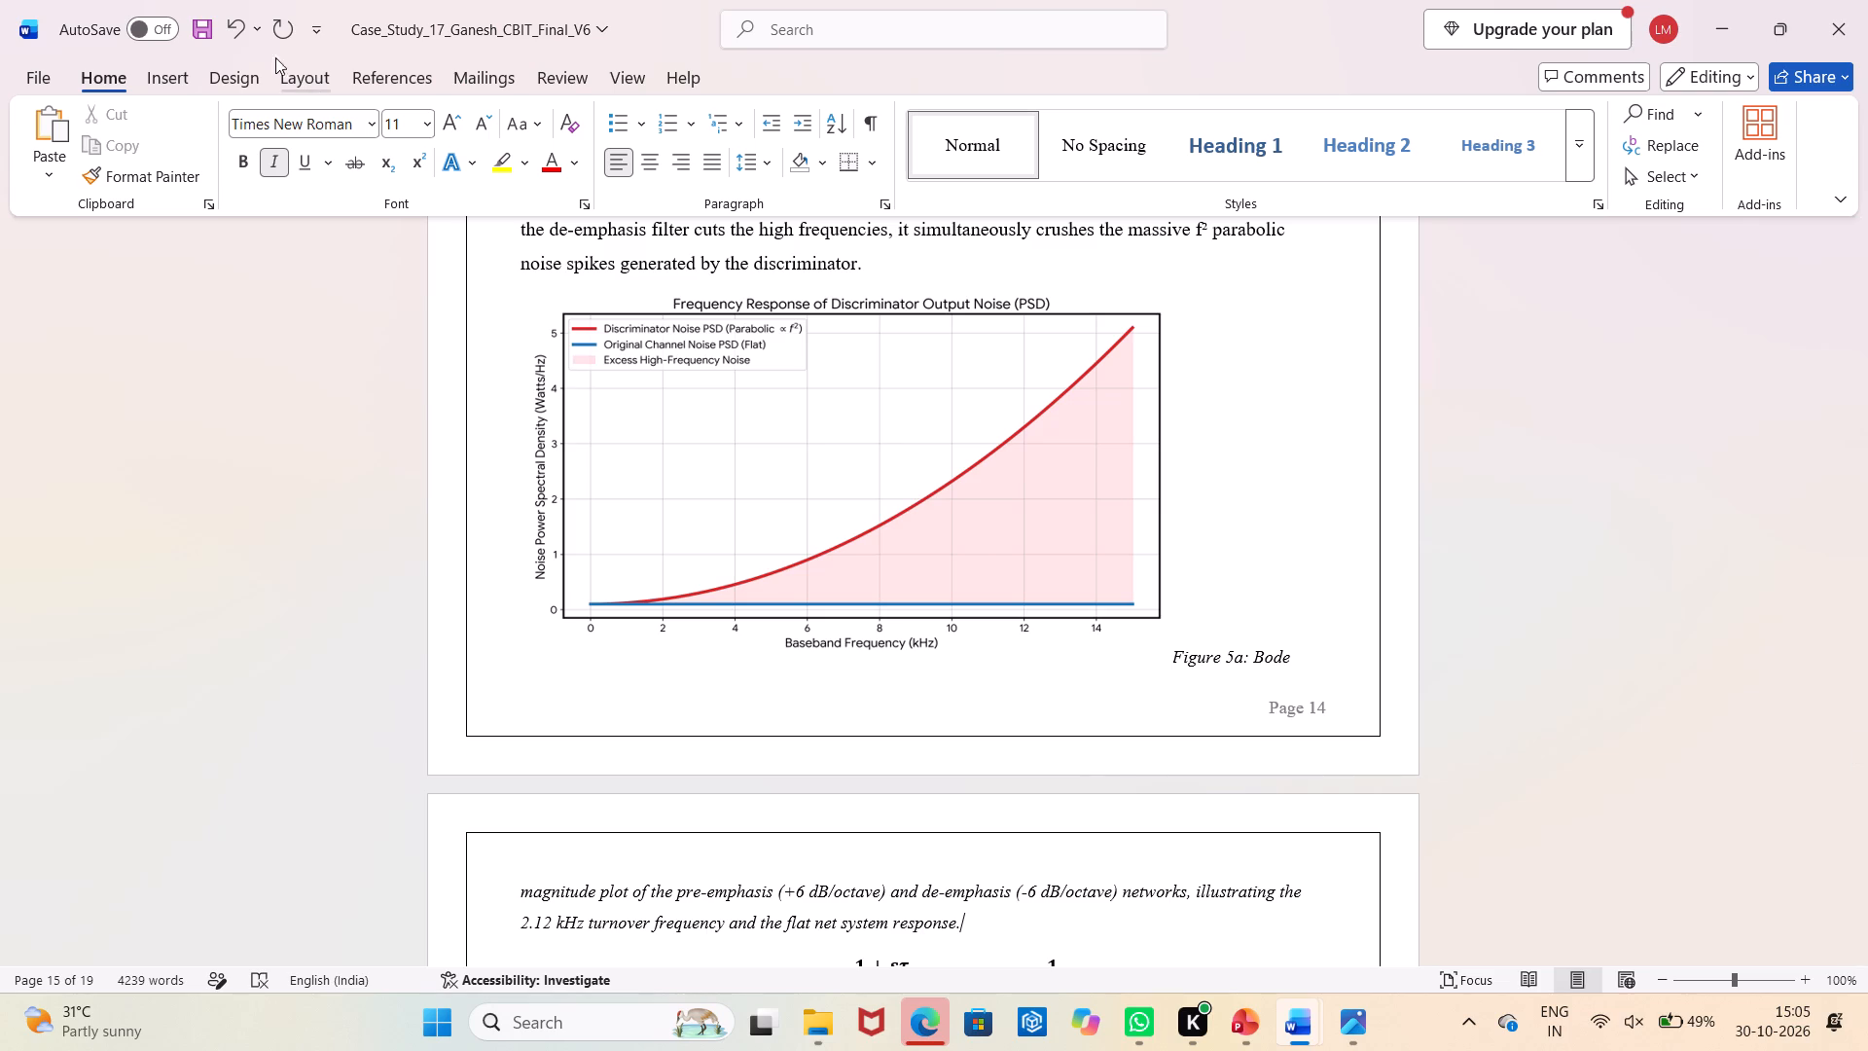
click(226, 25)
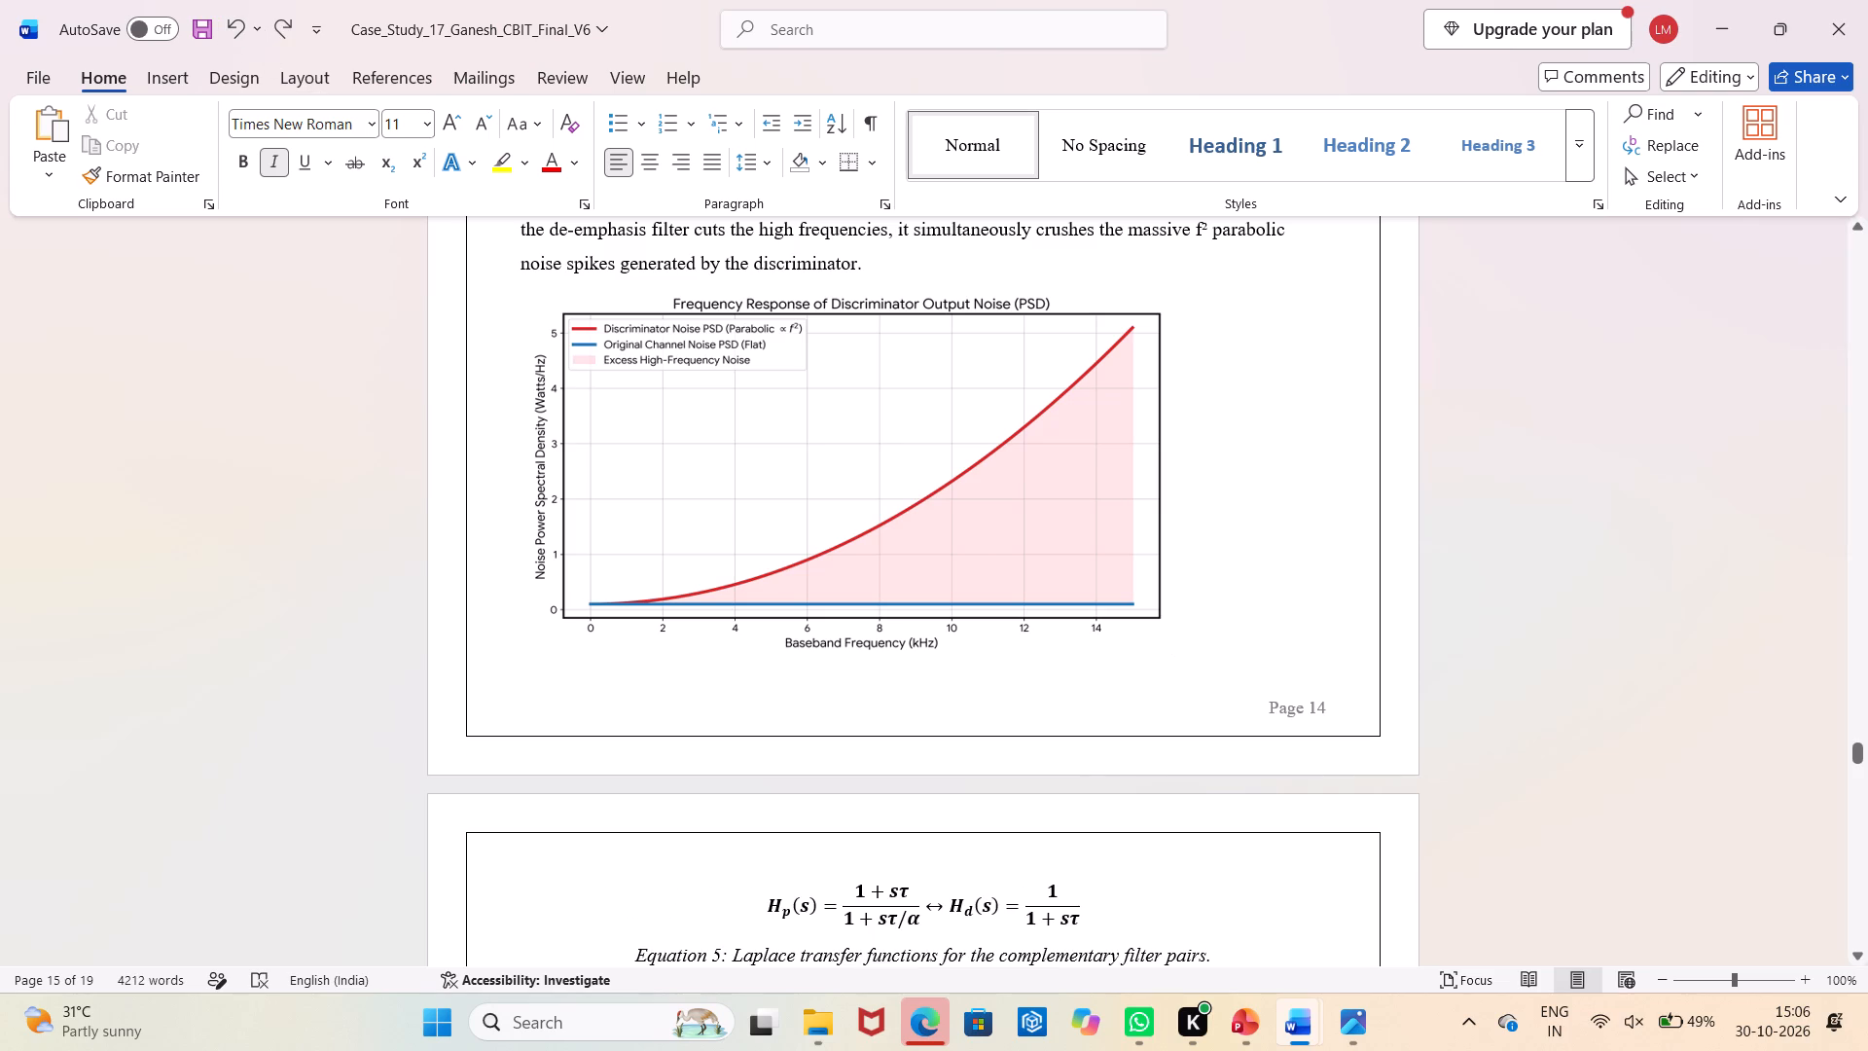
Paste the Figure 5a Bode magnitude plot caption at the top of page 15, on its own line above the Laplace transfer function equation.
click(546, 864)
key(ctrl+v)
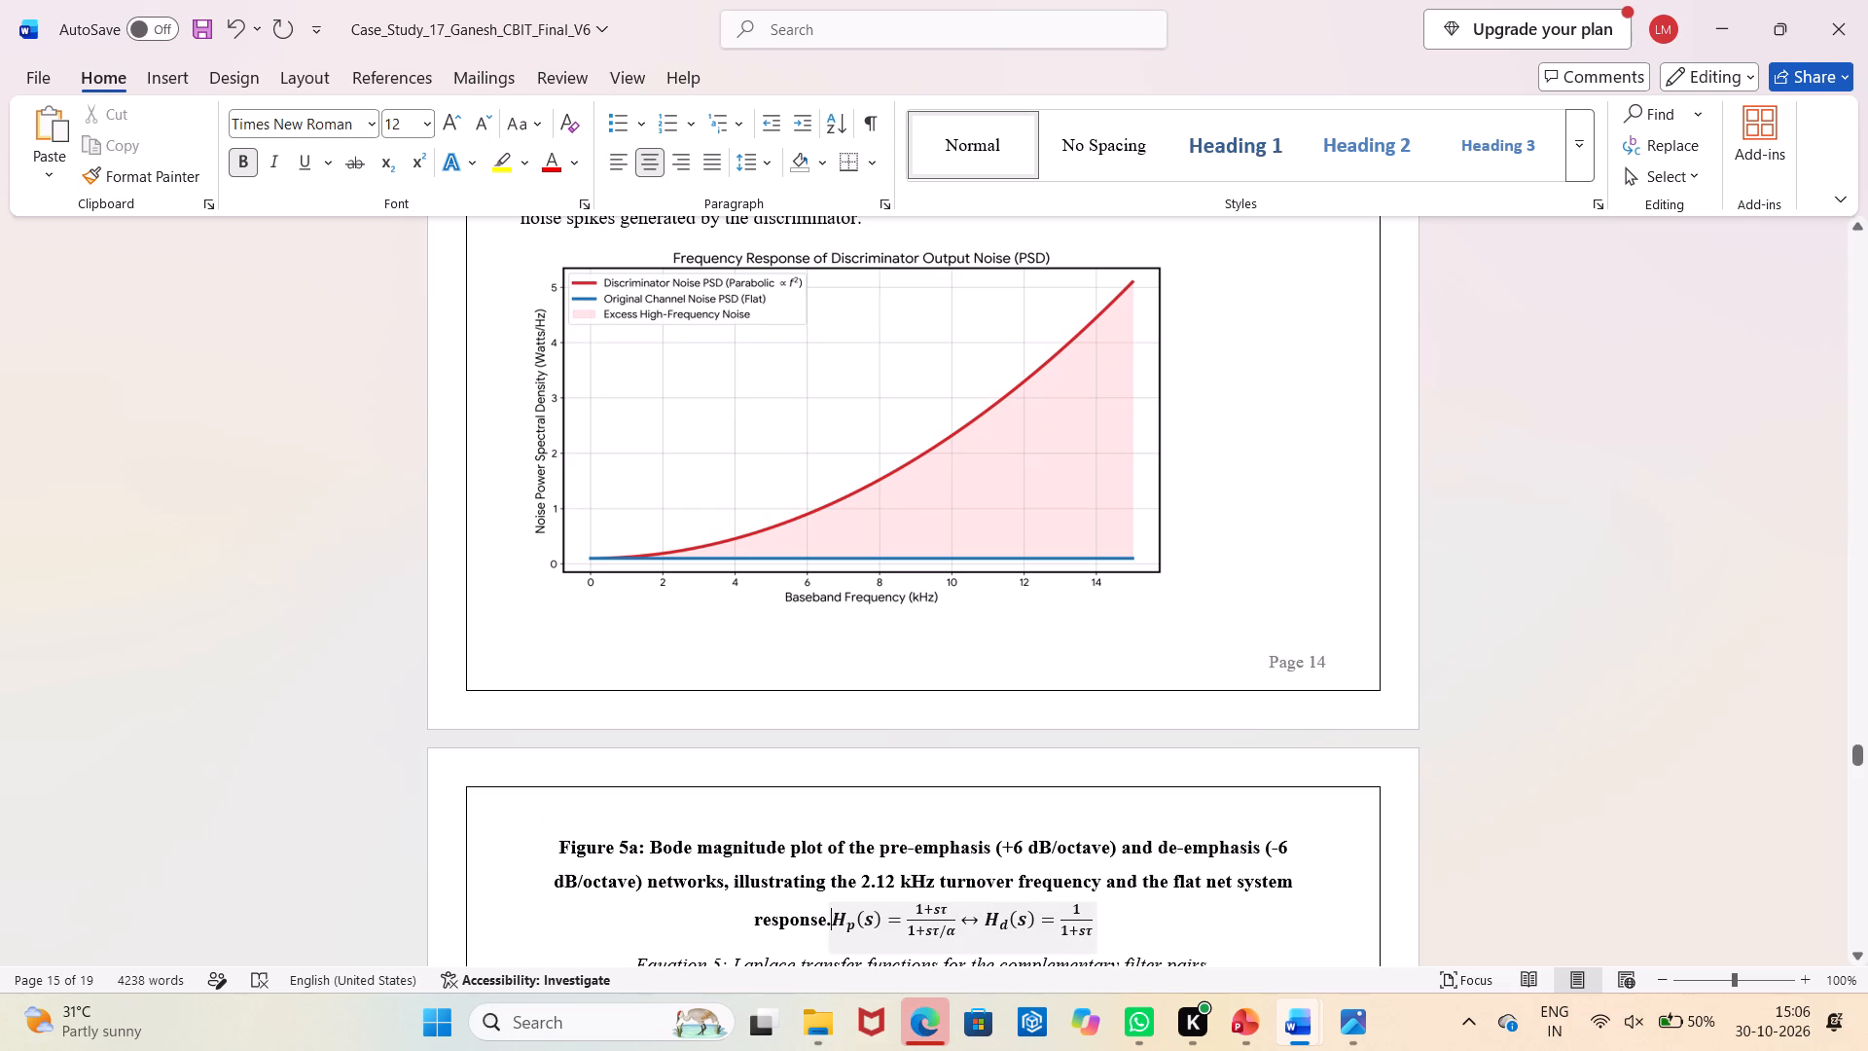
key(Return)
drag(1116, 933, 1469, 893)
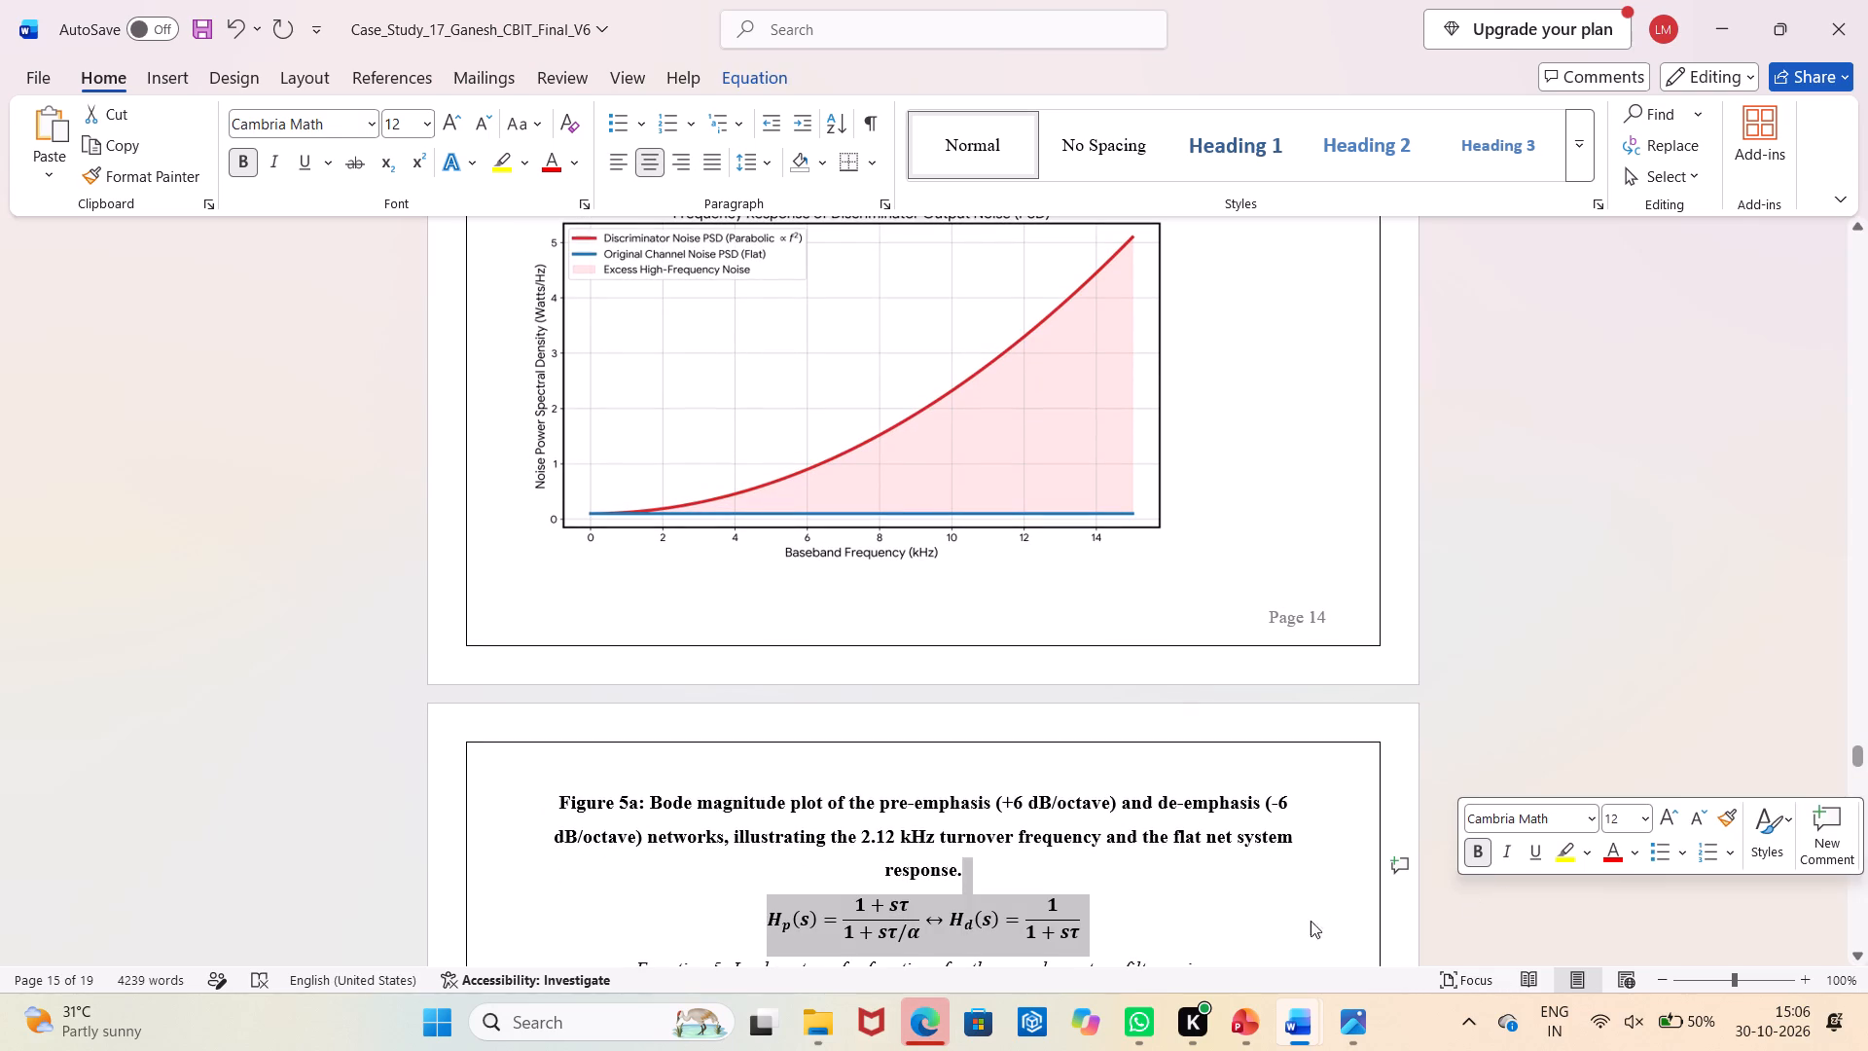
click(1277, 921)
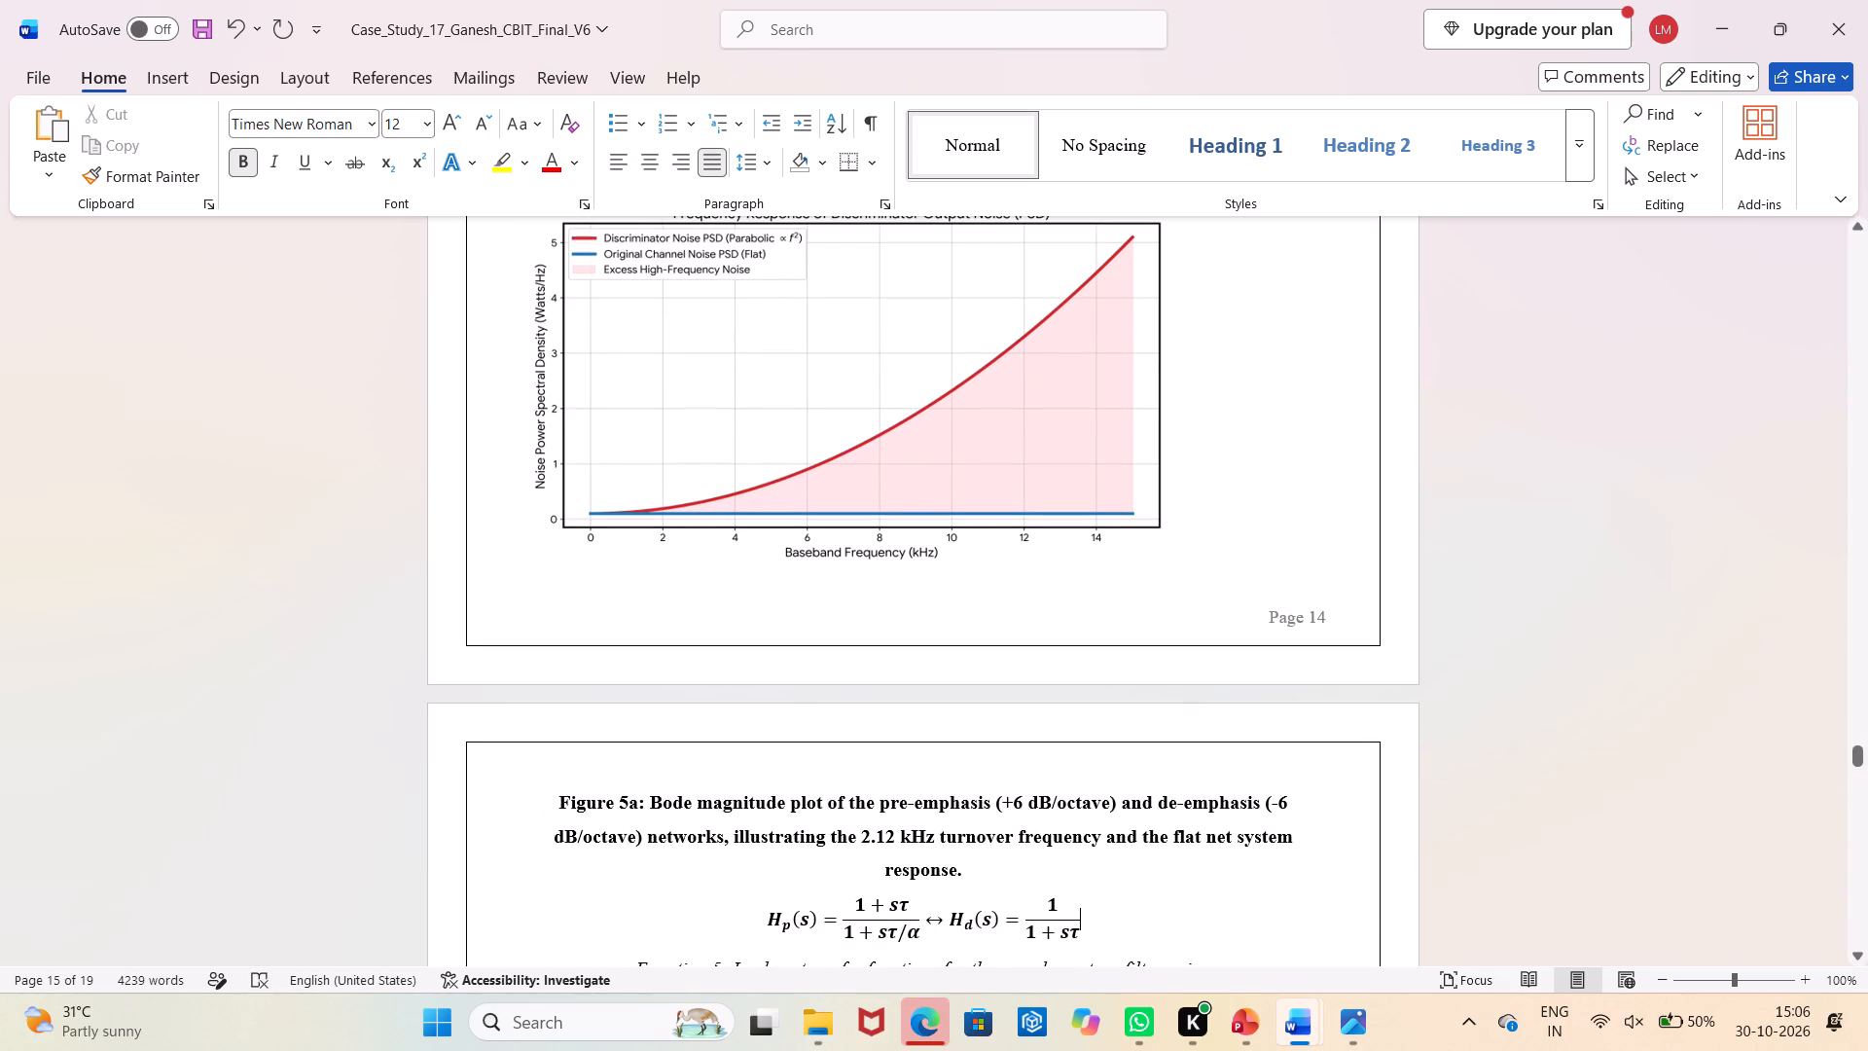
Format the Figure 5a caption as italic without bold, matching the style of the Figure 5 caption.
drag(555, 800, 1049, 864)
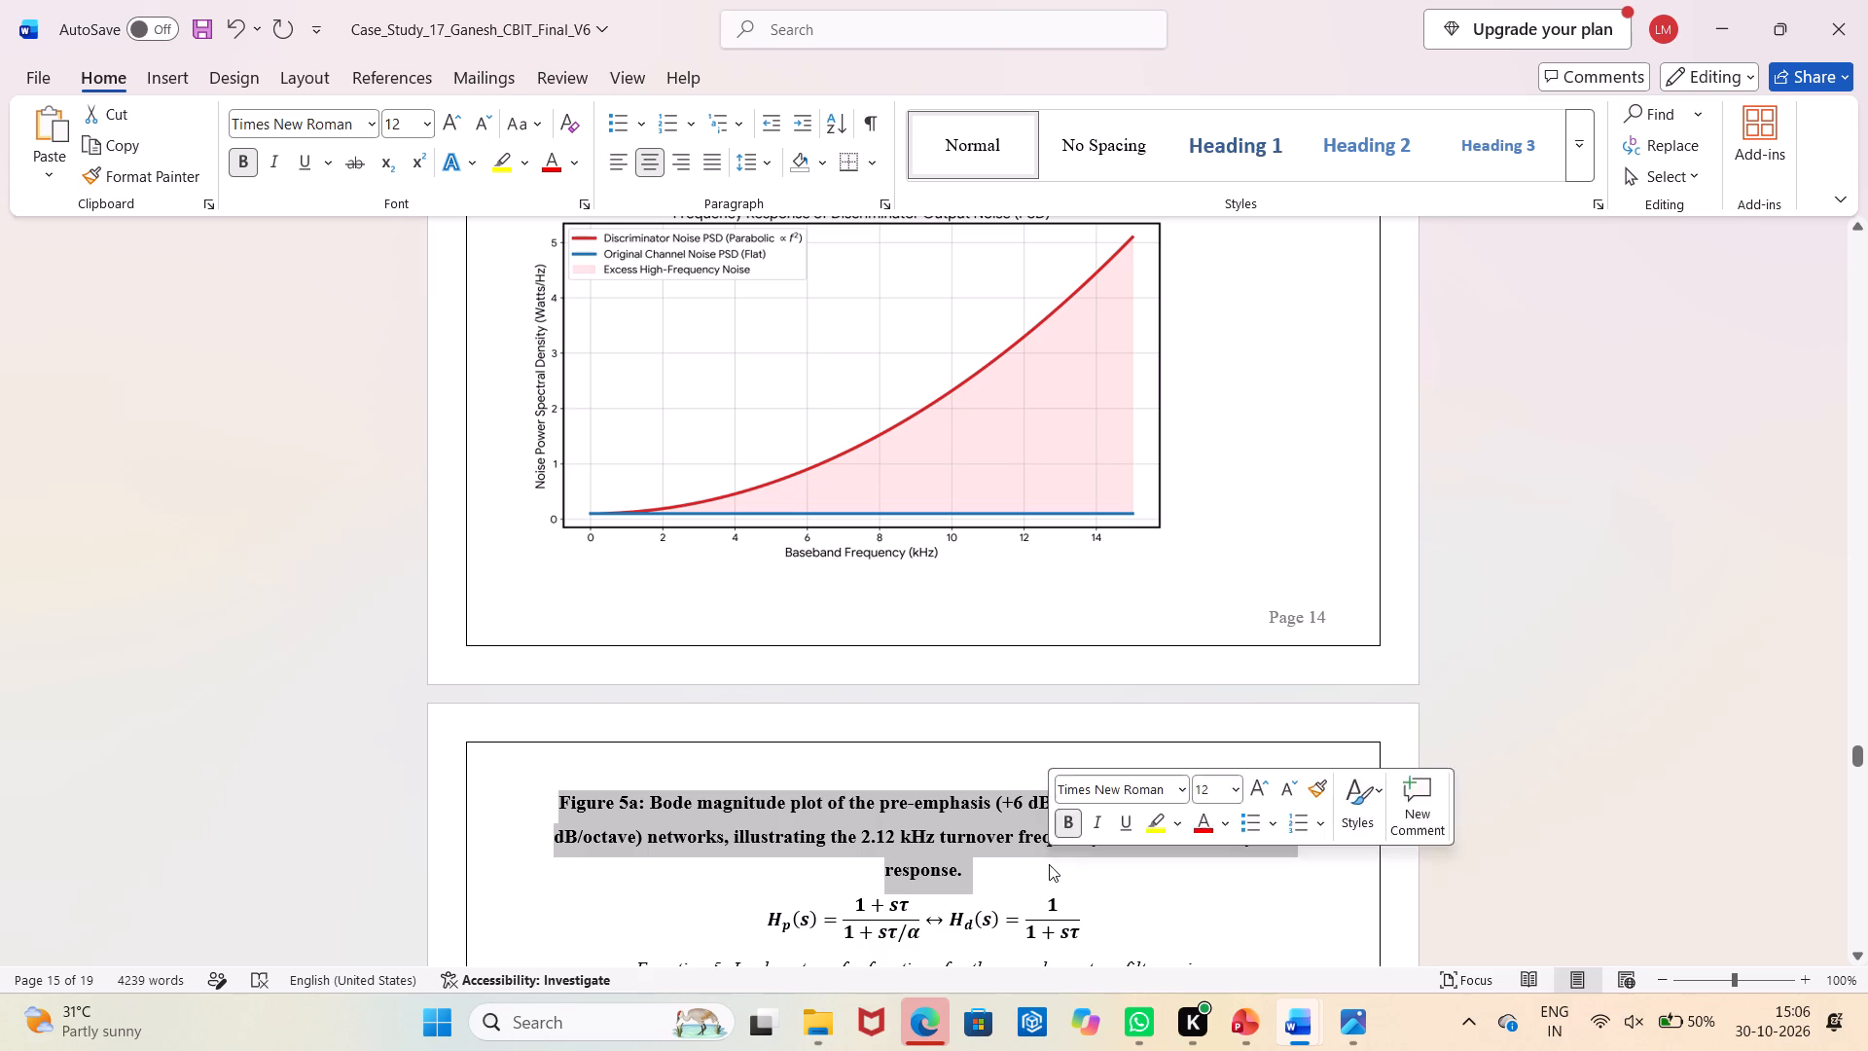
click(239, 161)
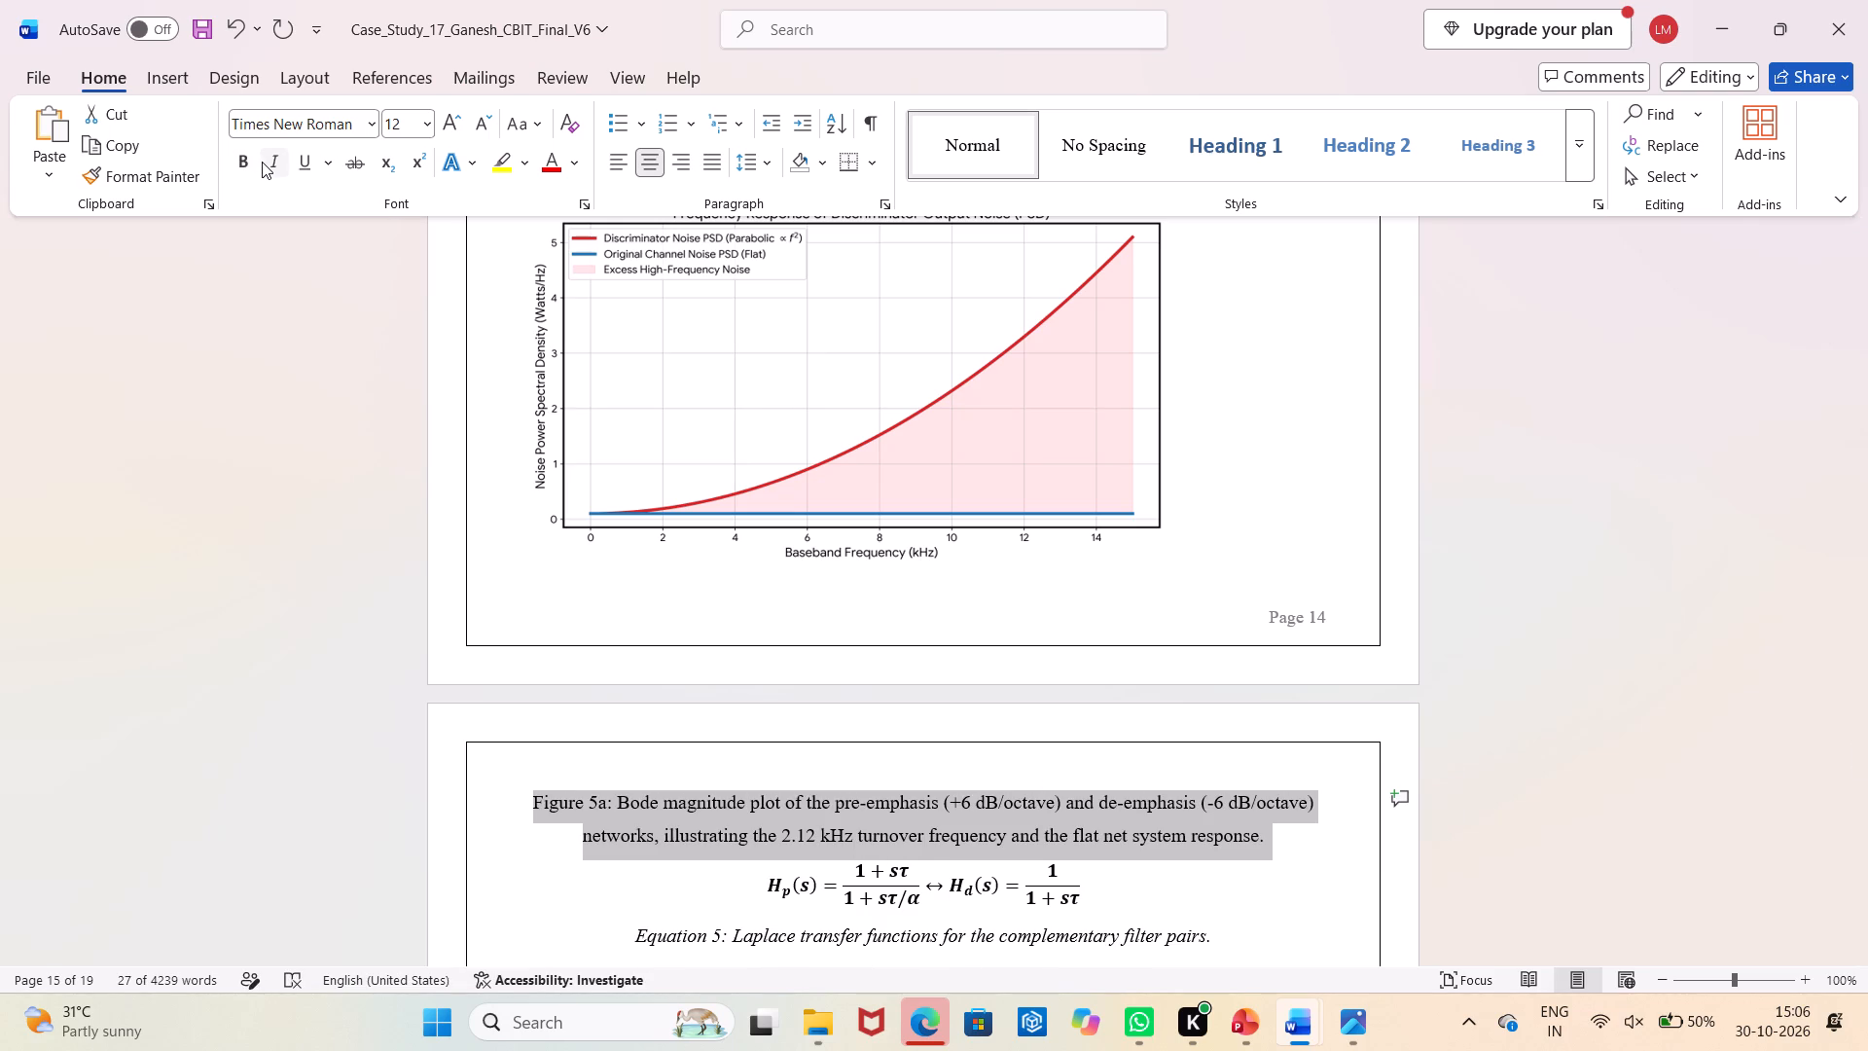
scroll(565, 565, up, 1)
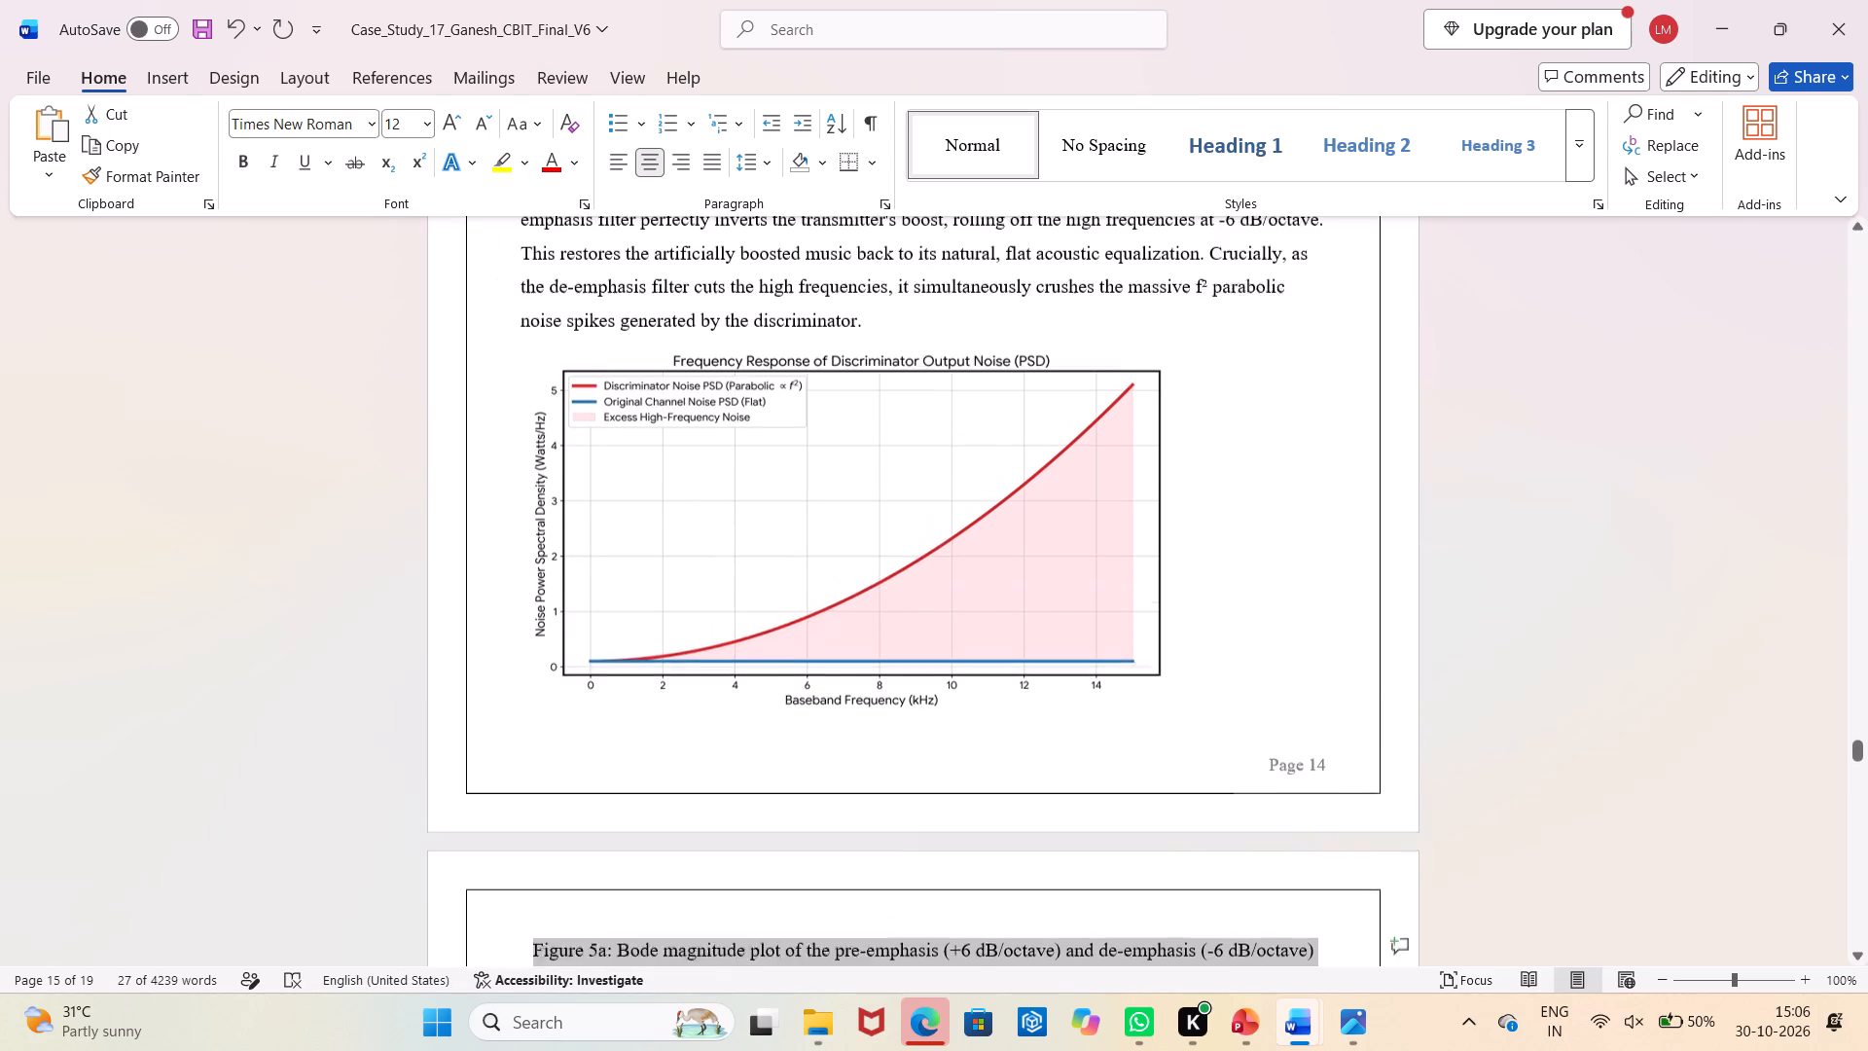
scroll(565, 565, up, 1)
scroll(738, 634, up, 3)
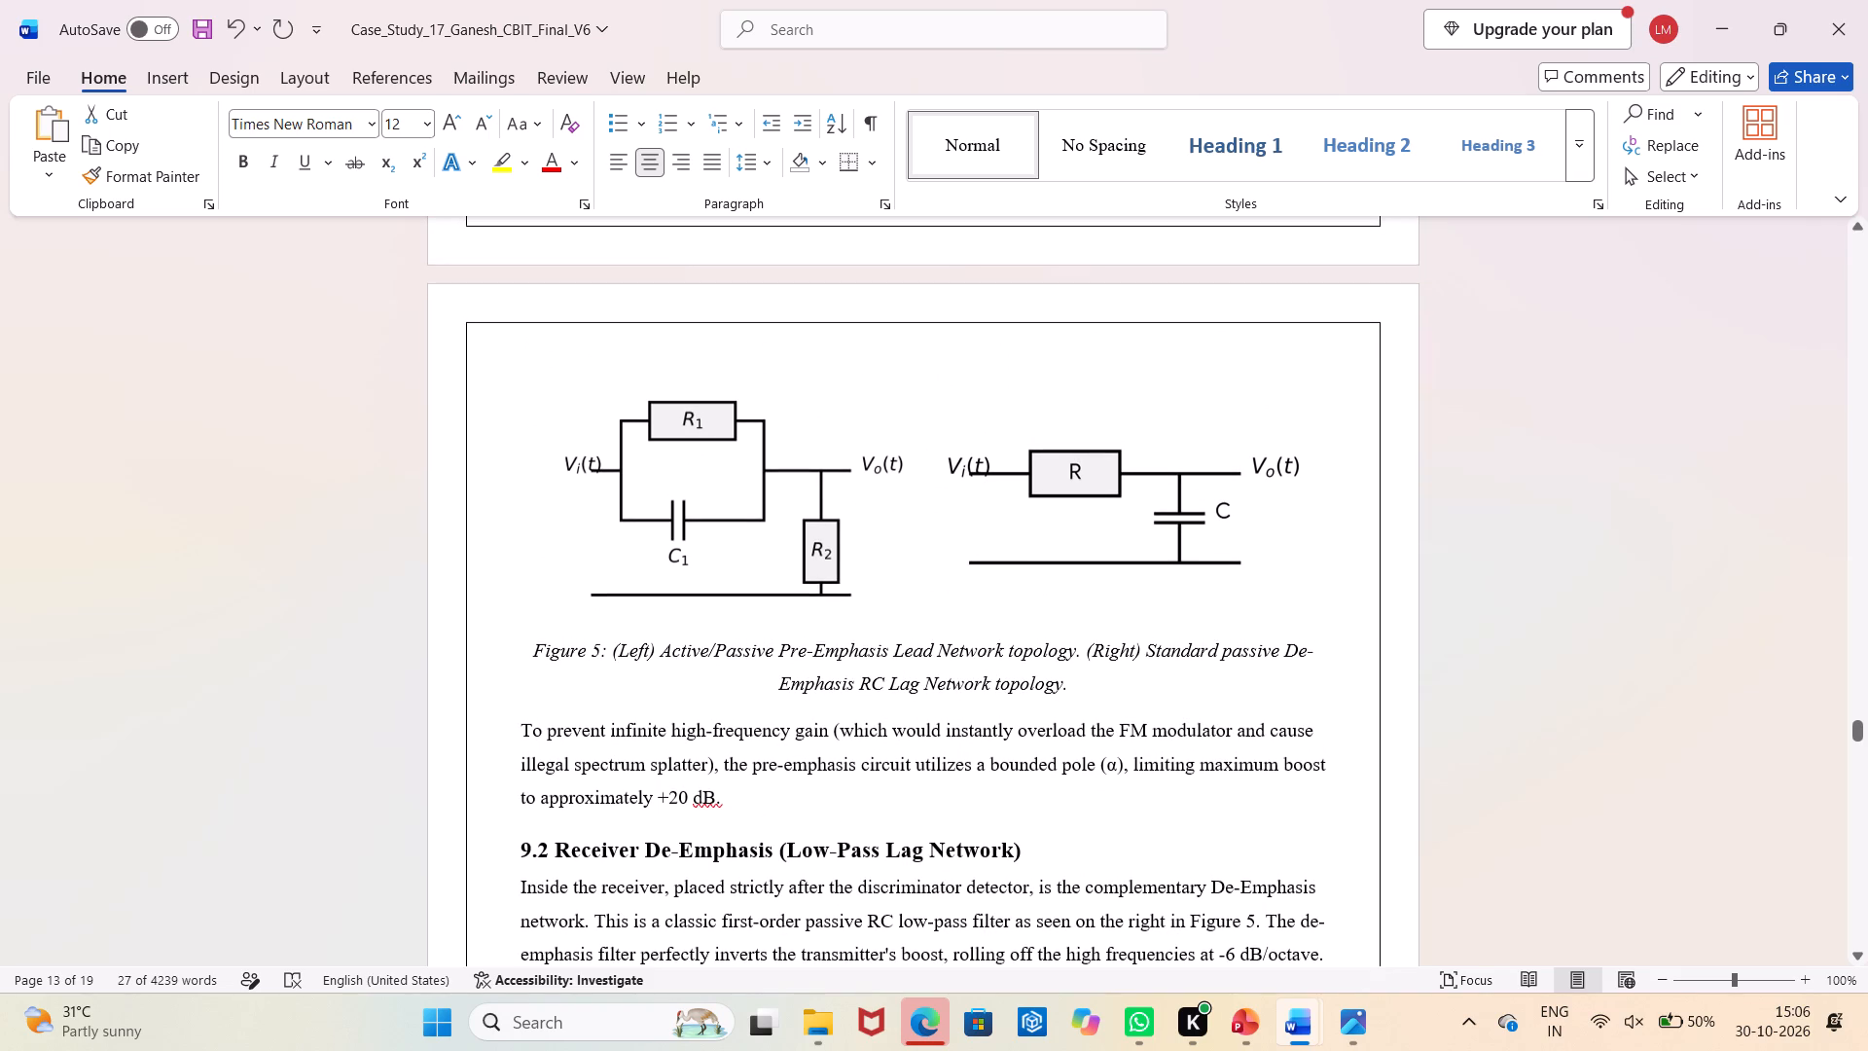
double_click(731, 652)
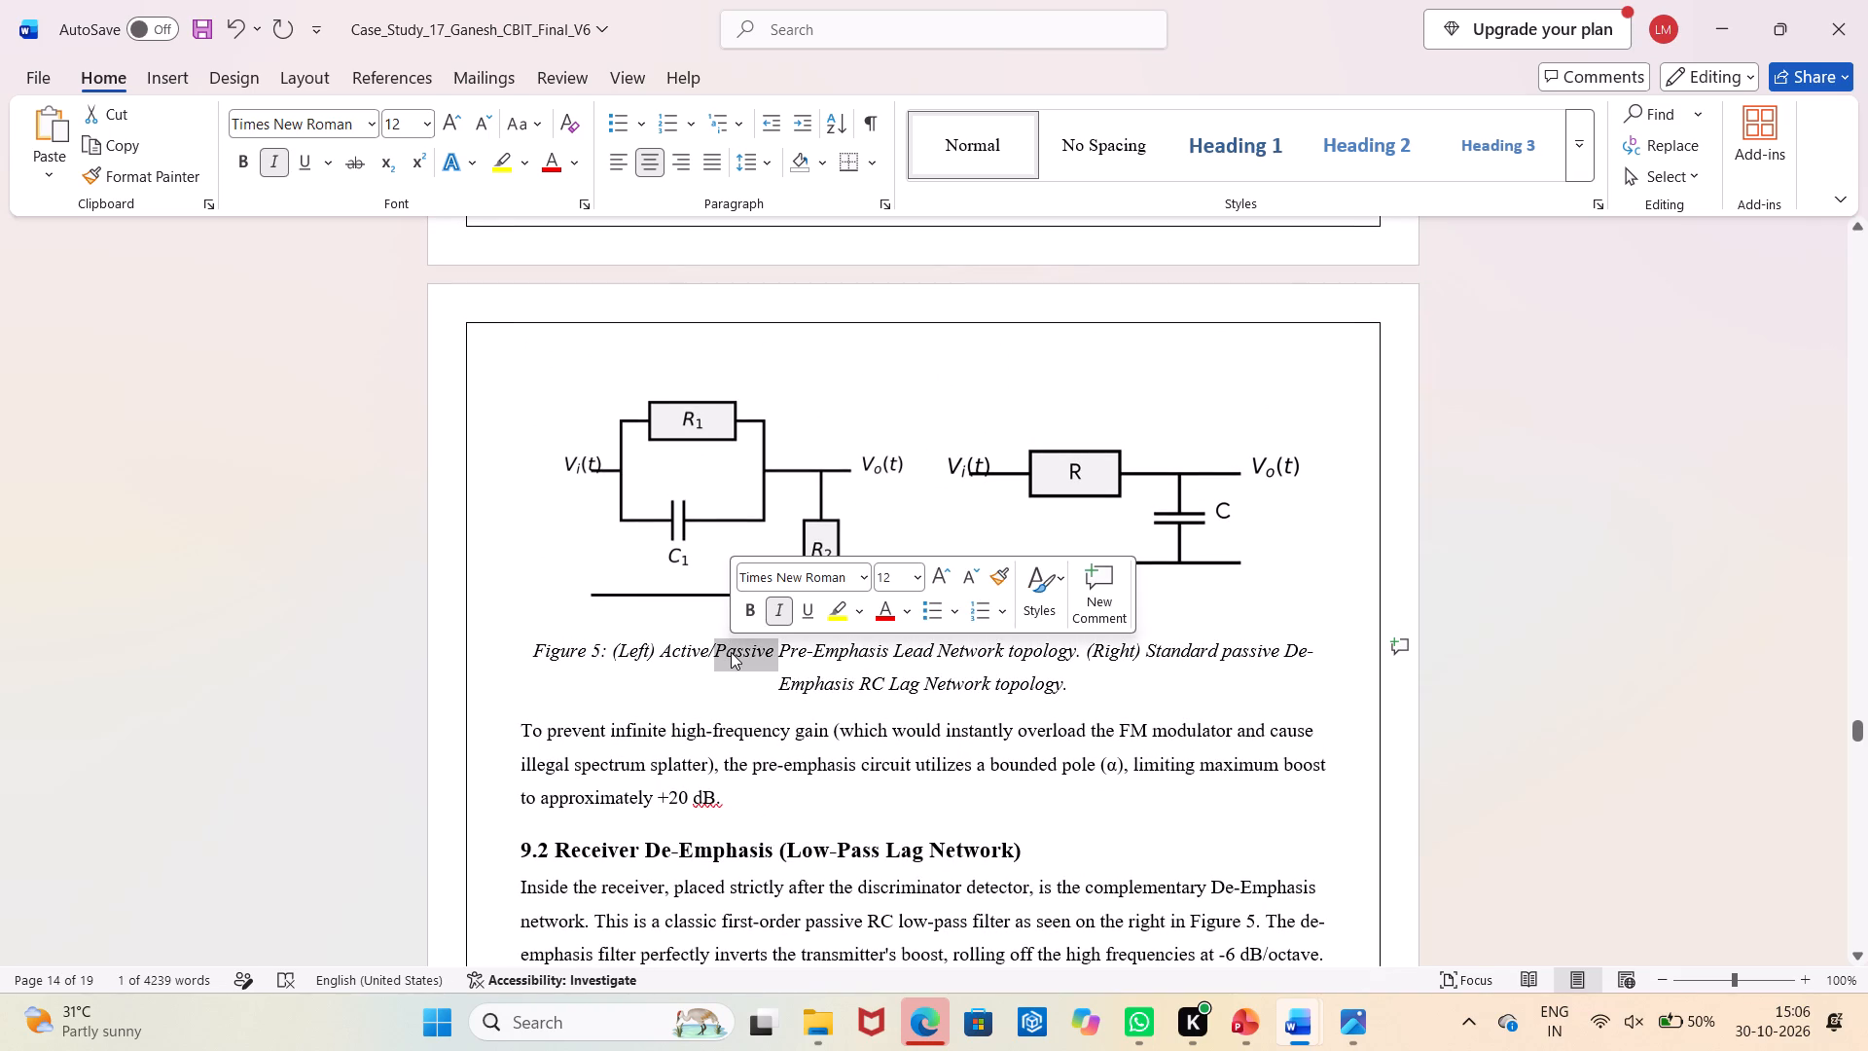
scroll(731, 652, down, 2)
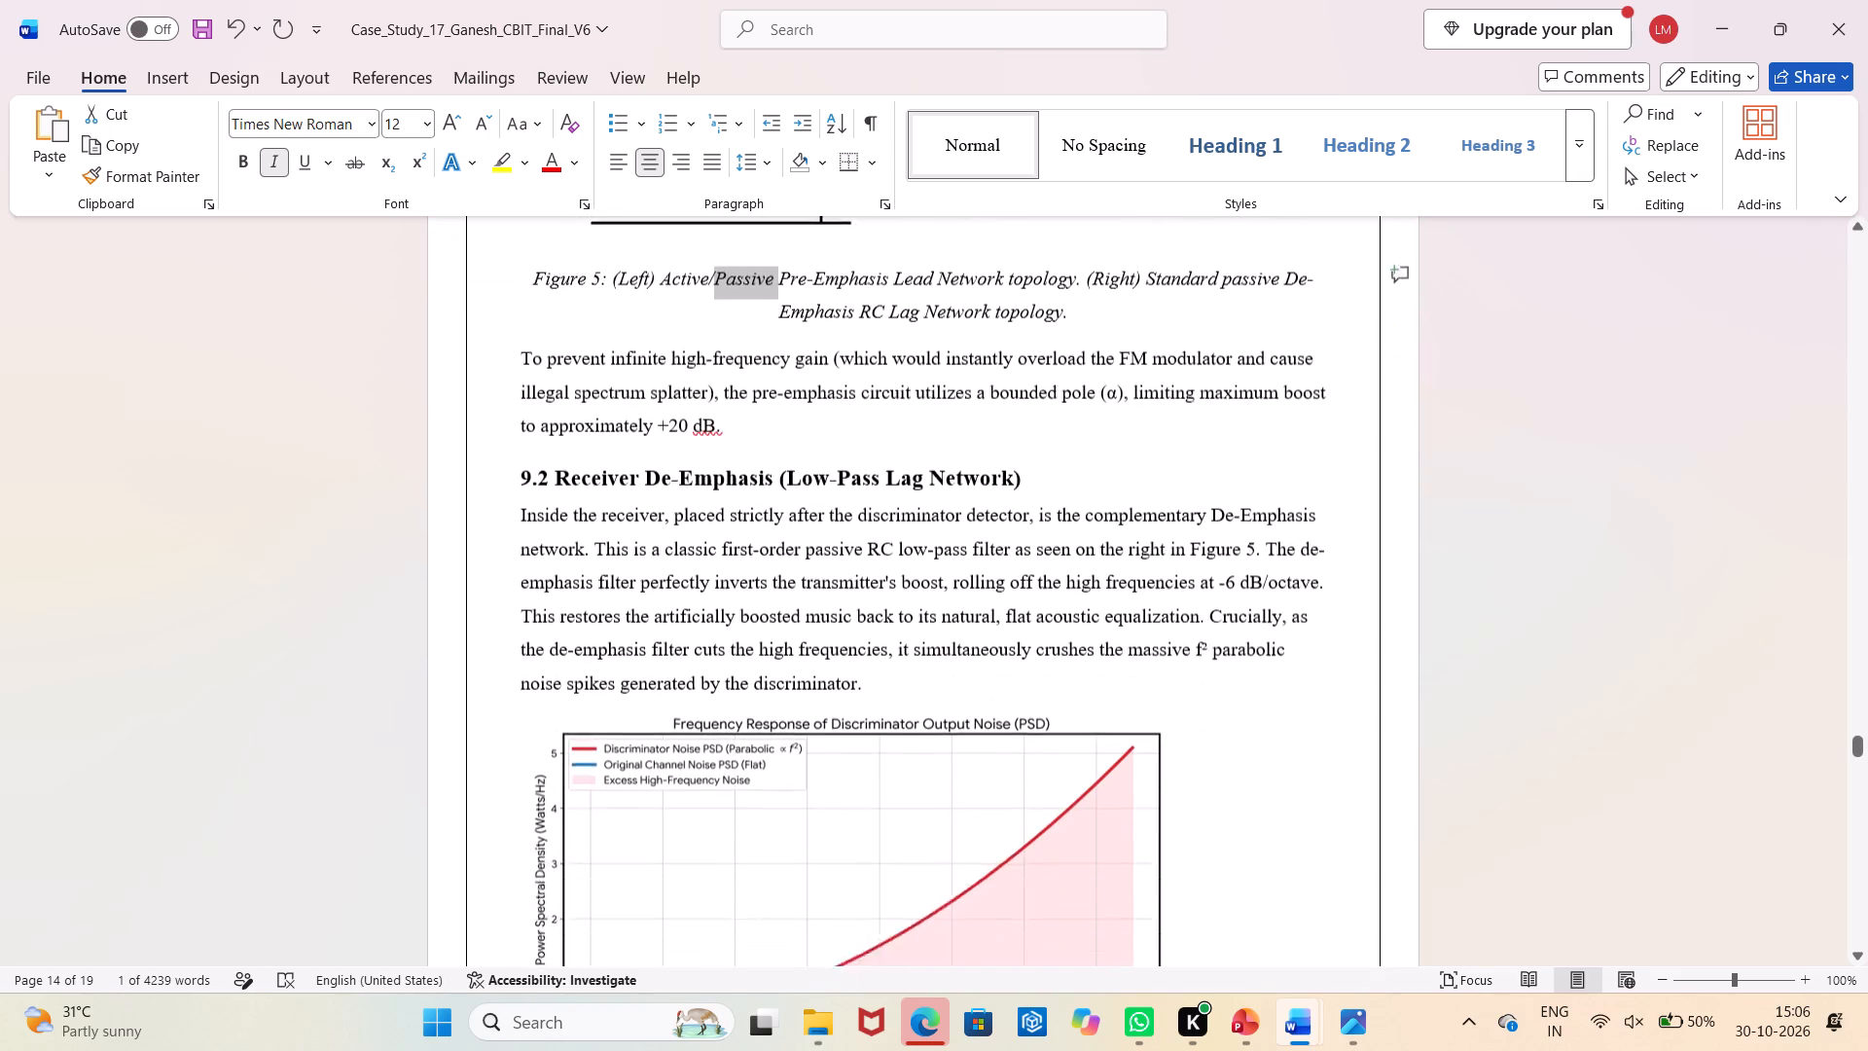
scroll(731, 652, down, 2)
scroll(731, 652, up, 1)
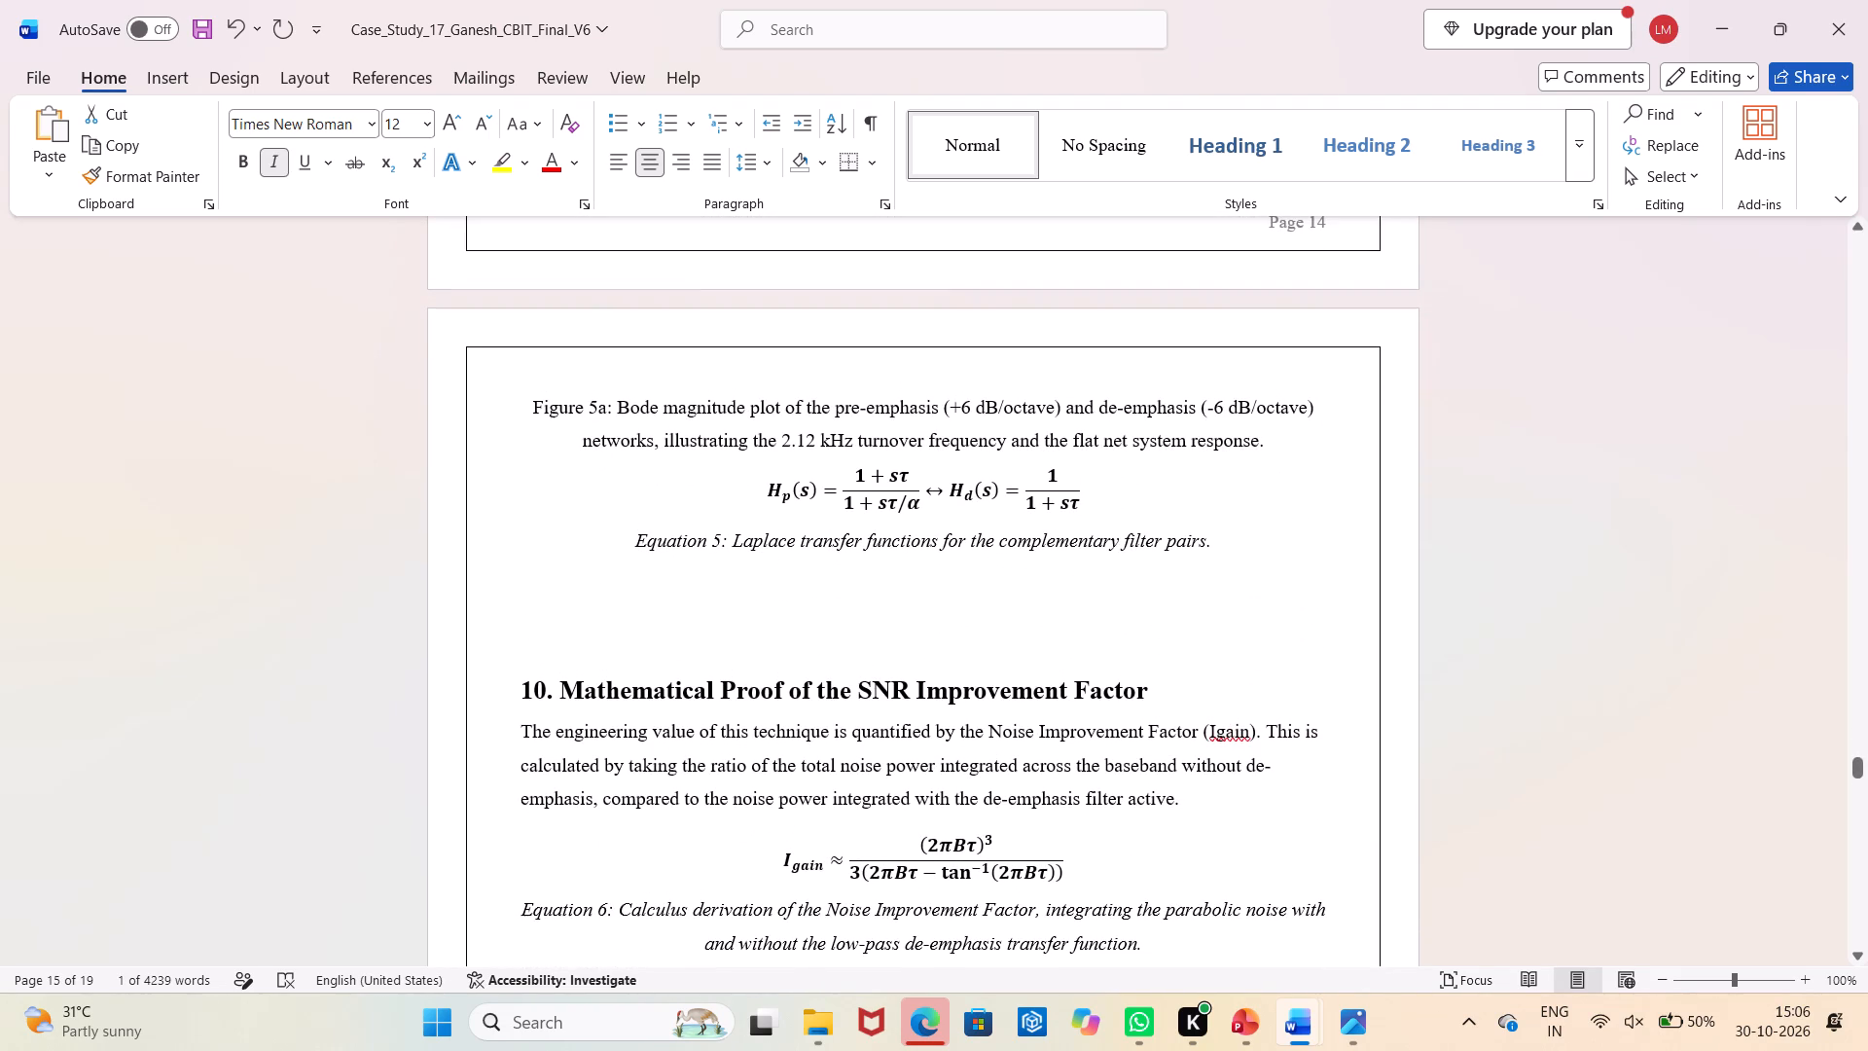
click(683, 416)
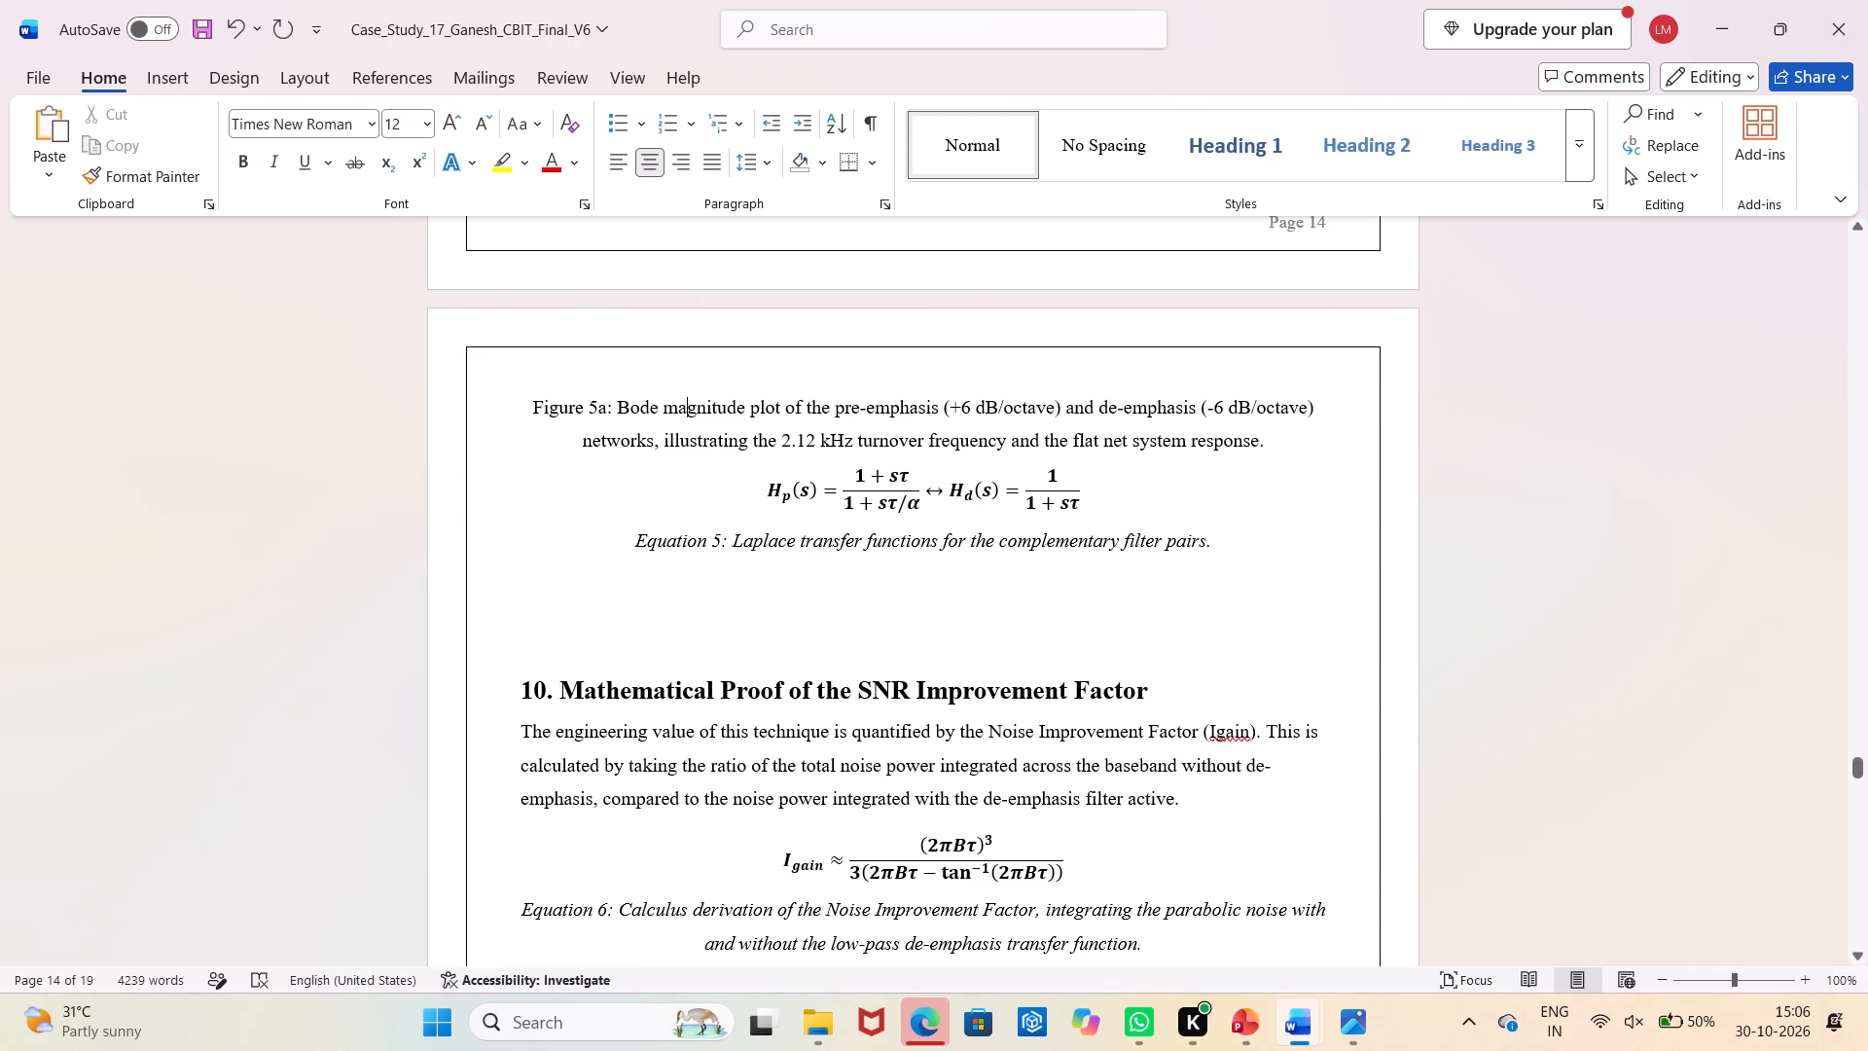
drag(530, 405, 1259, 449)
click(1307, 409)
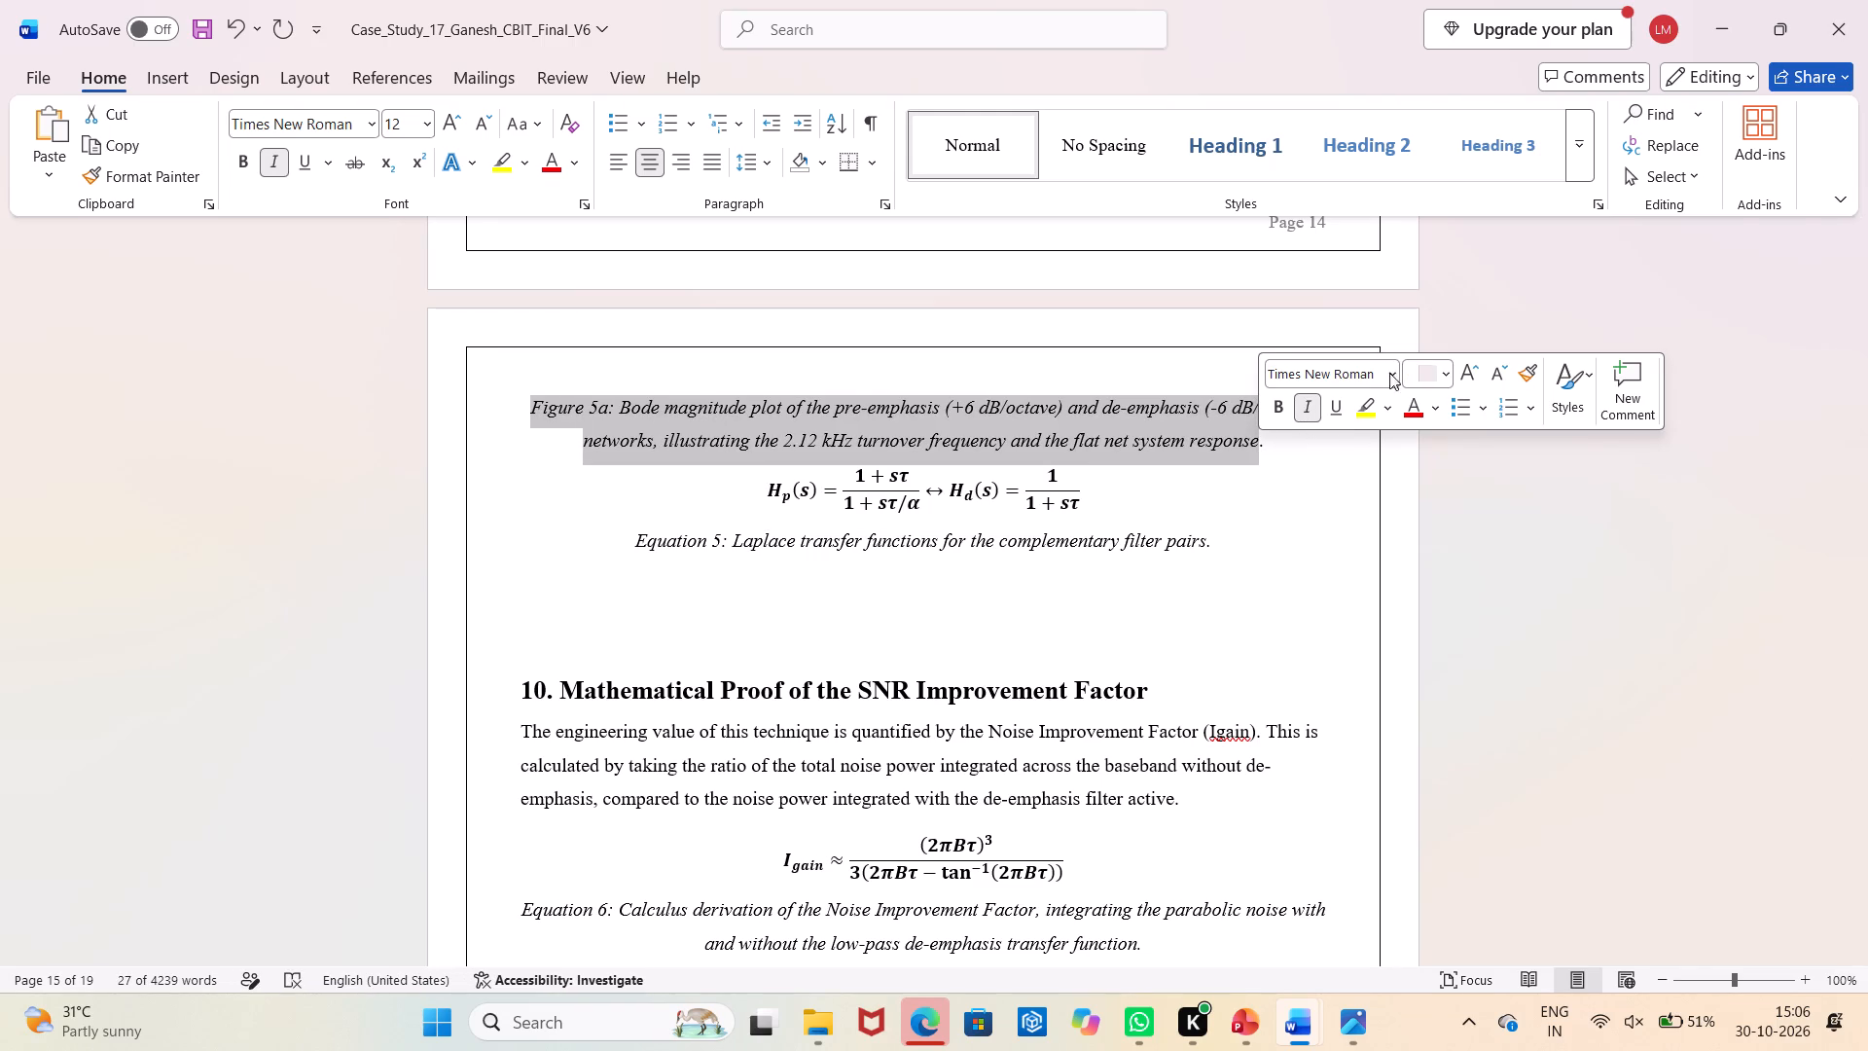
click(1300, 489)
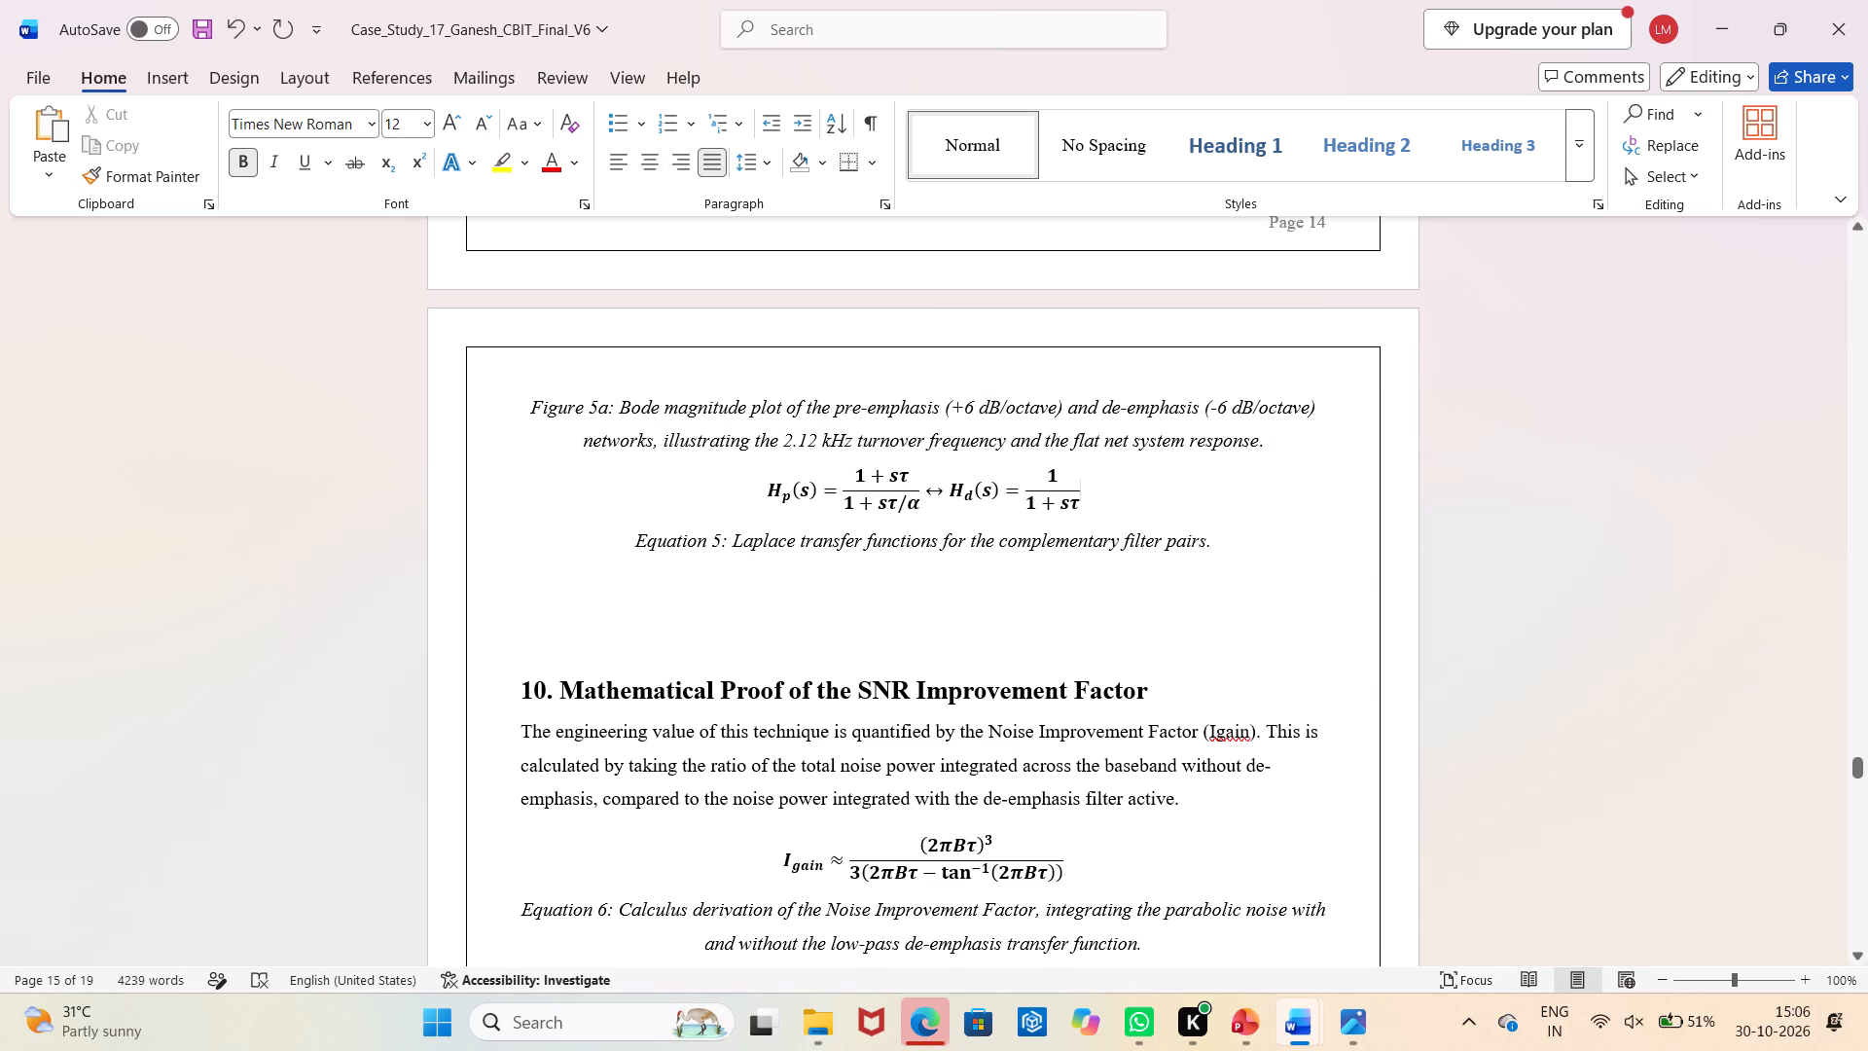
Insert a blank line between the Figure 5a caption and the Laplace transfer function equation.
scroll(990, 562, up, 2)
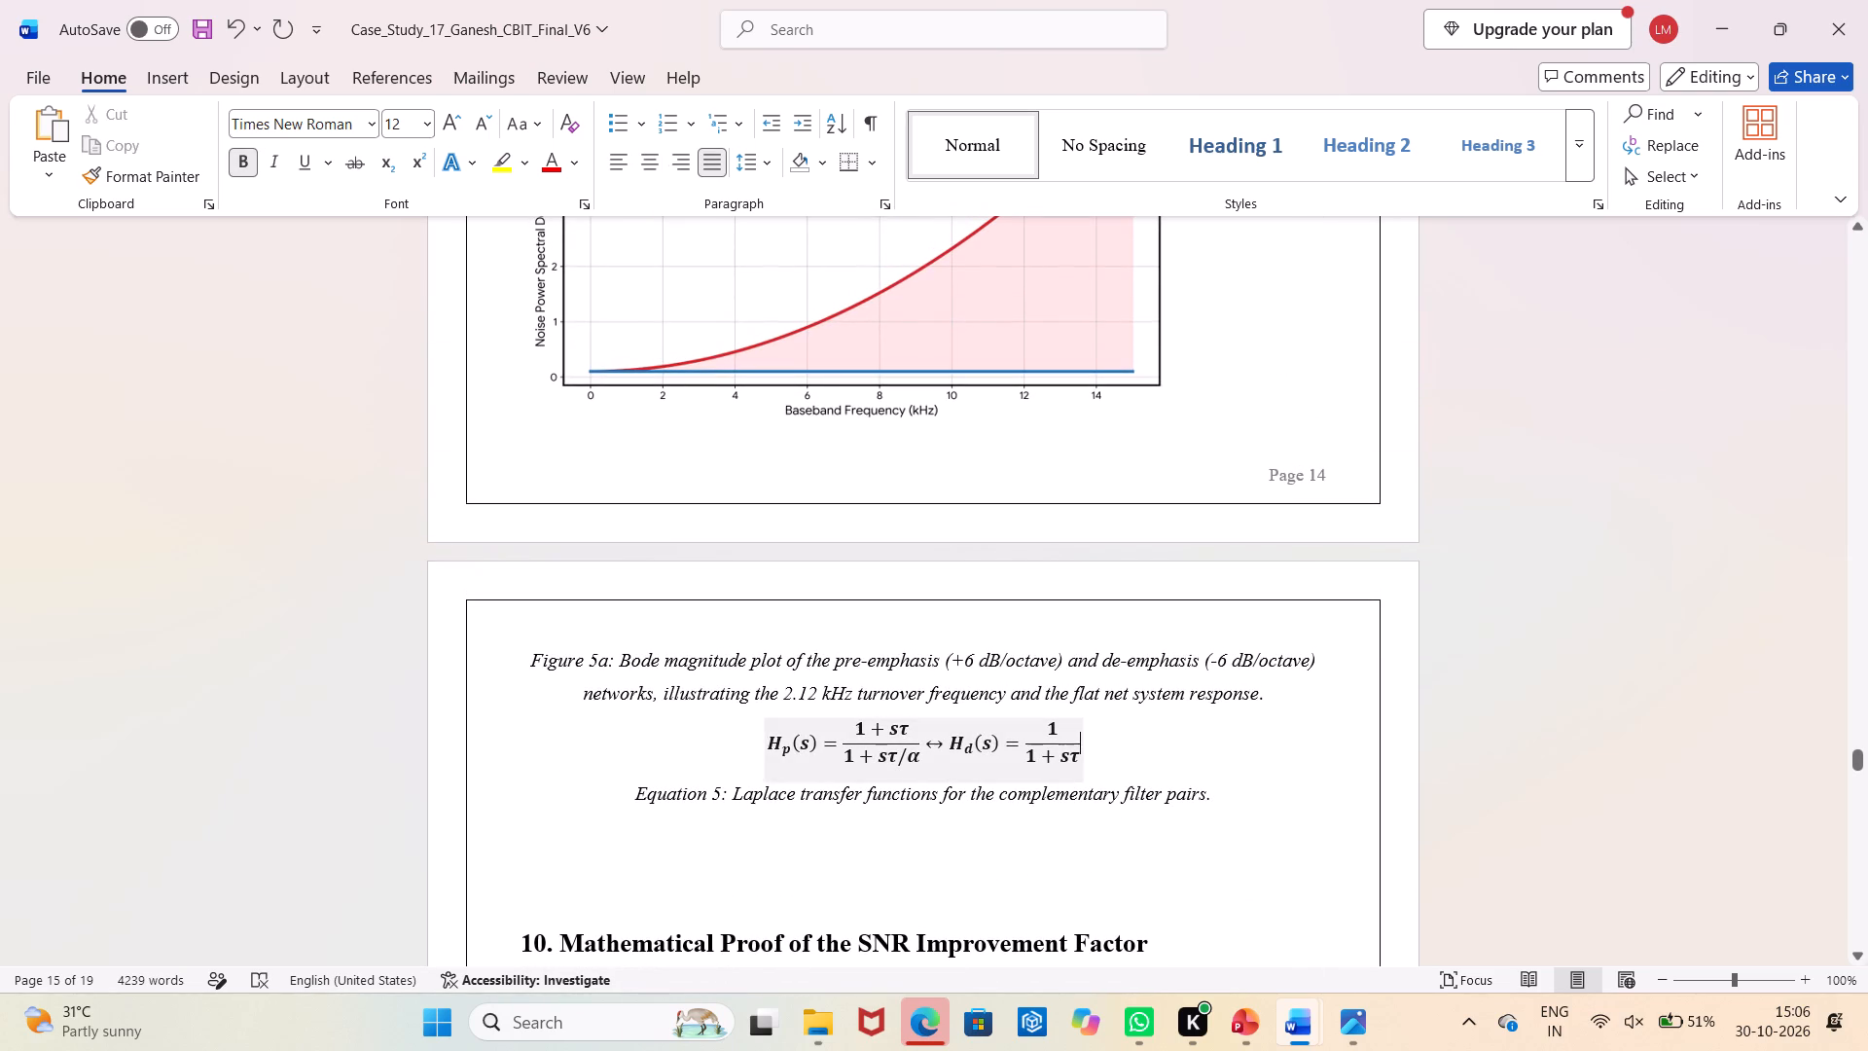
click(761, 734)
key(Return)
Remove the extra blank space between the Equation 5 caption and heading 10, Mathematical Proof of the SNR Improvement Factor.
scroll(761, 734, down, 1)
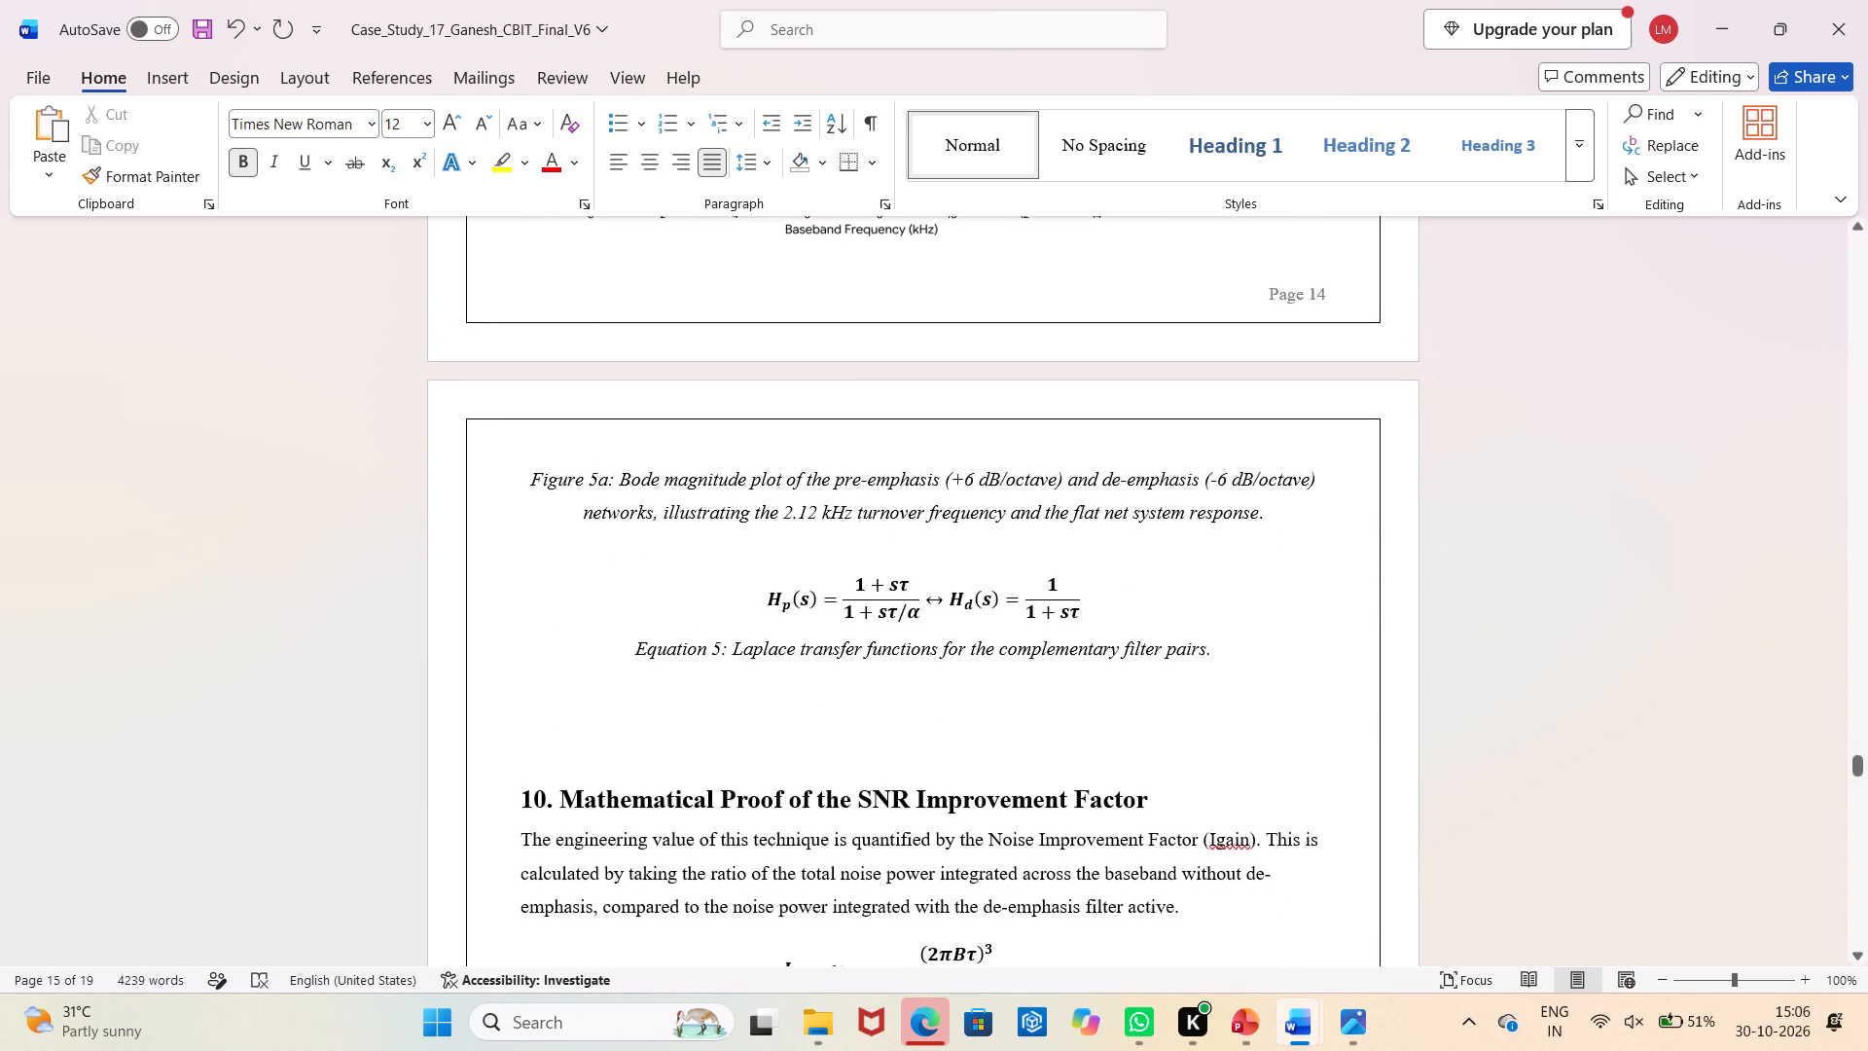
click(559, 713)
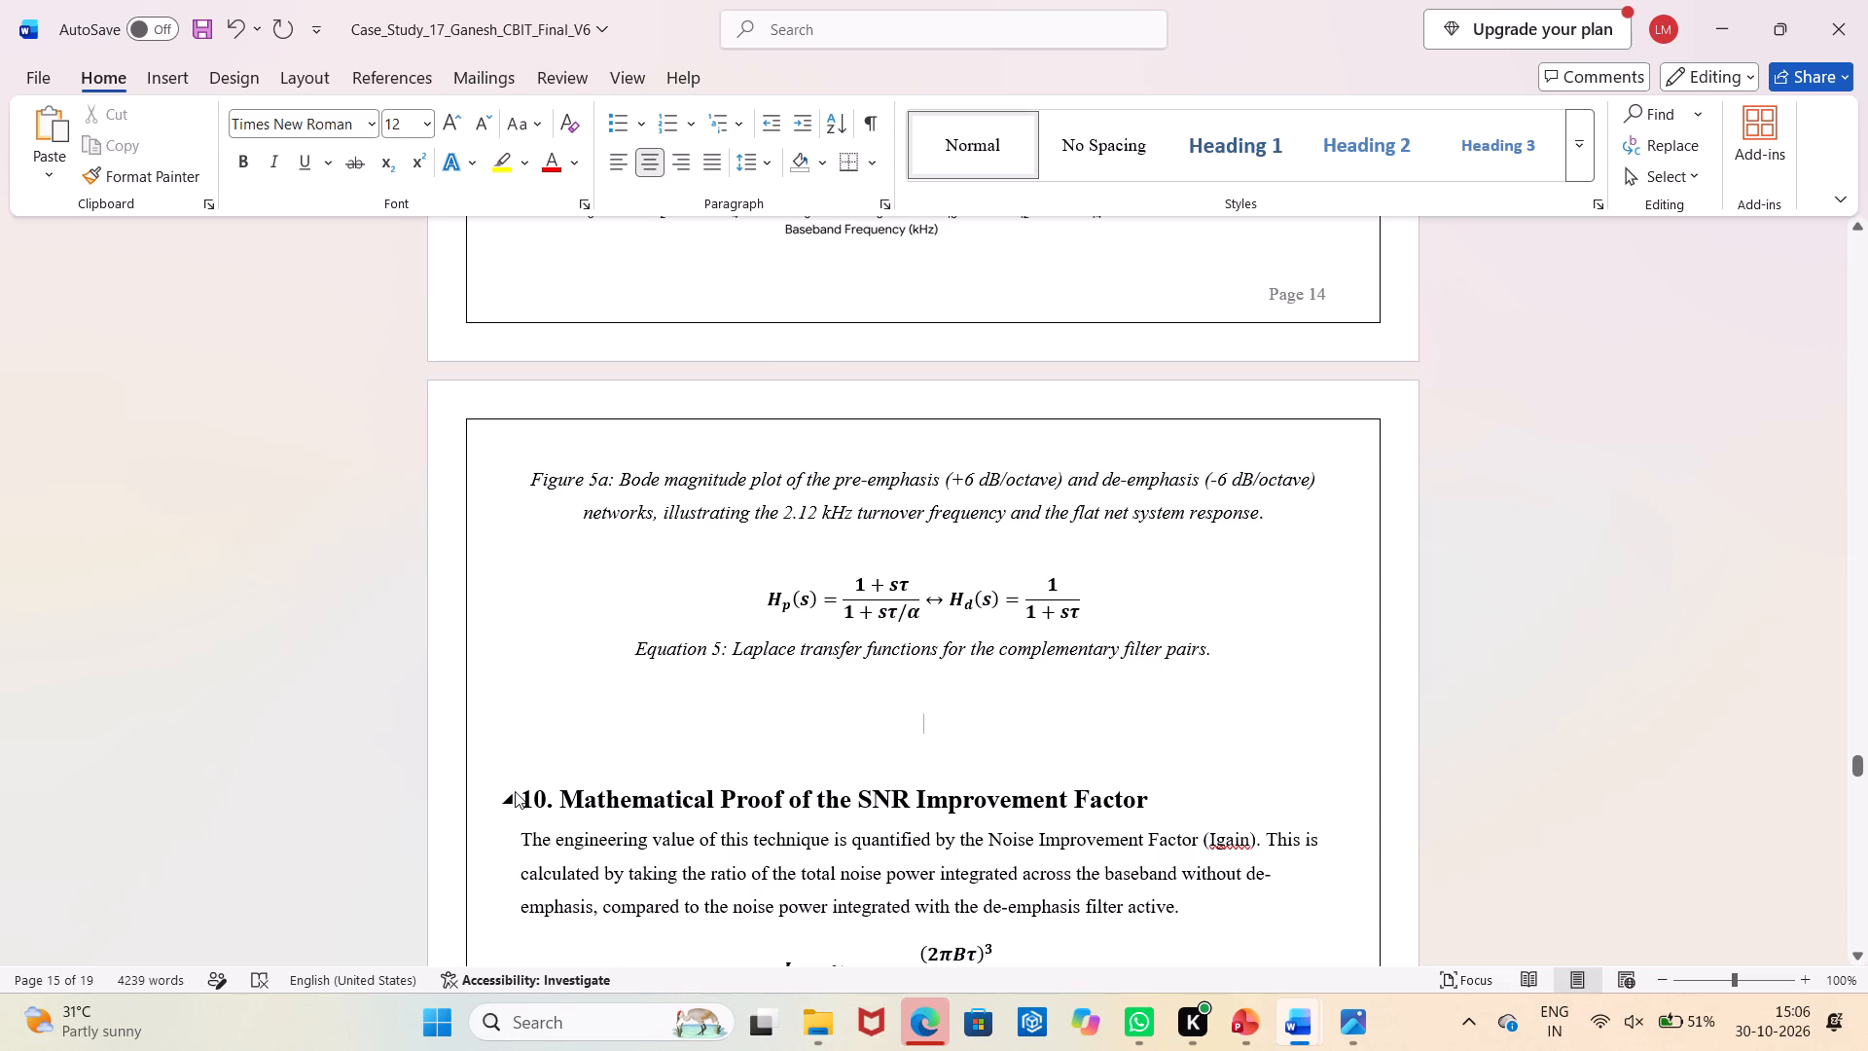
click(515, 791)
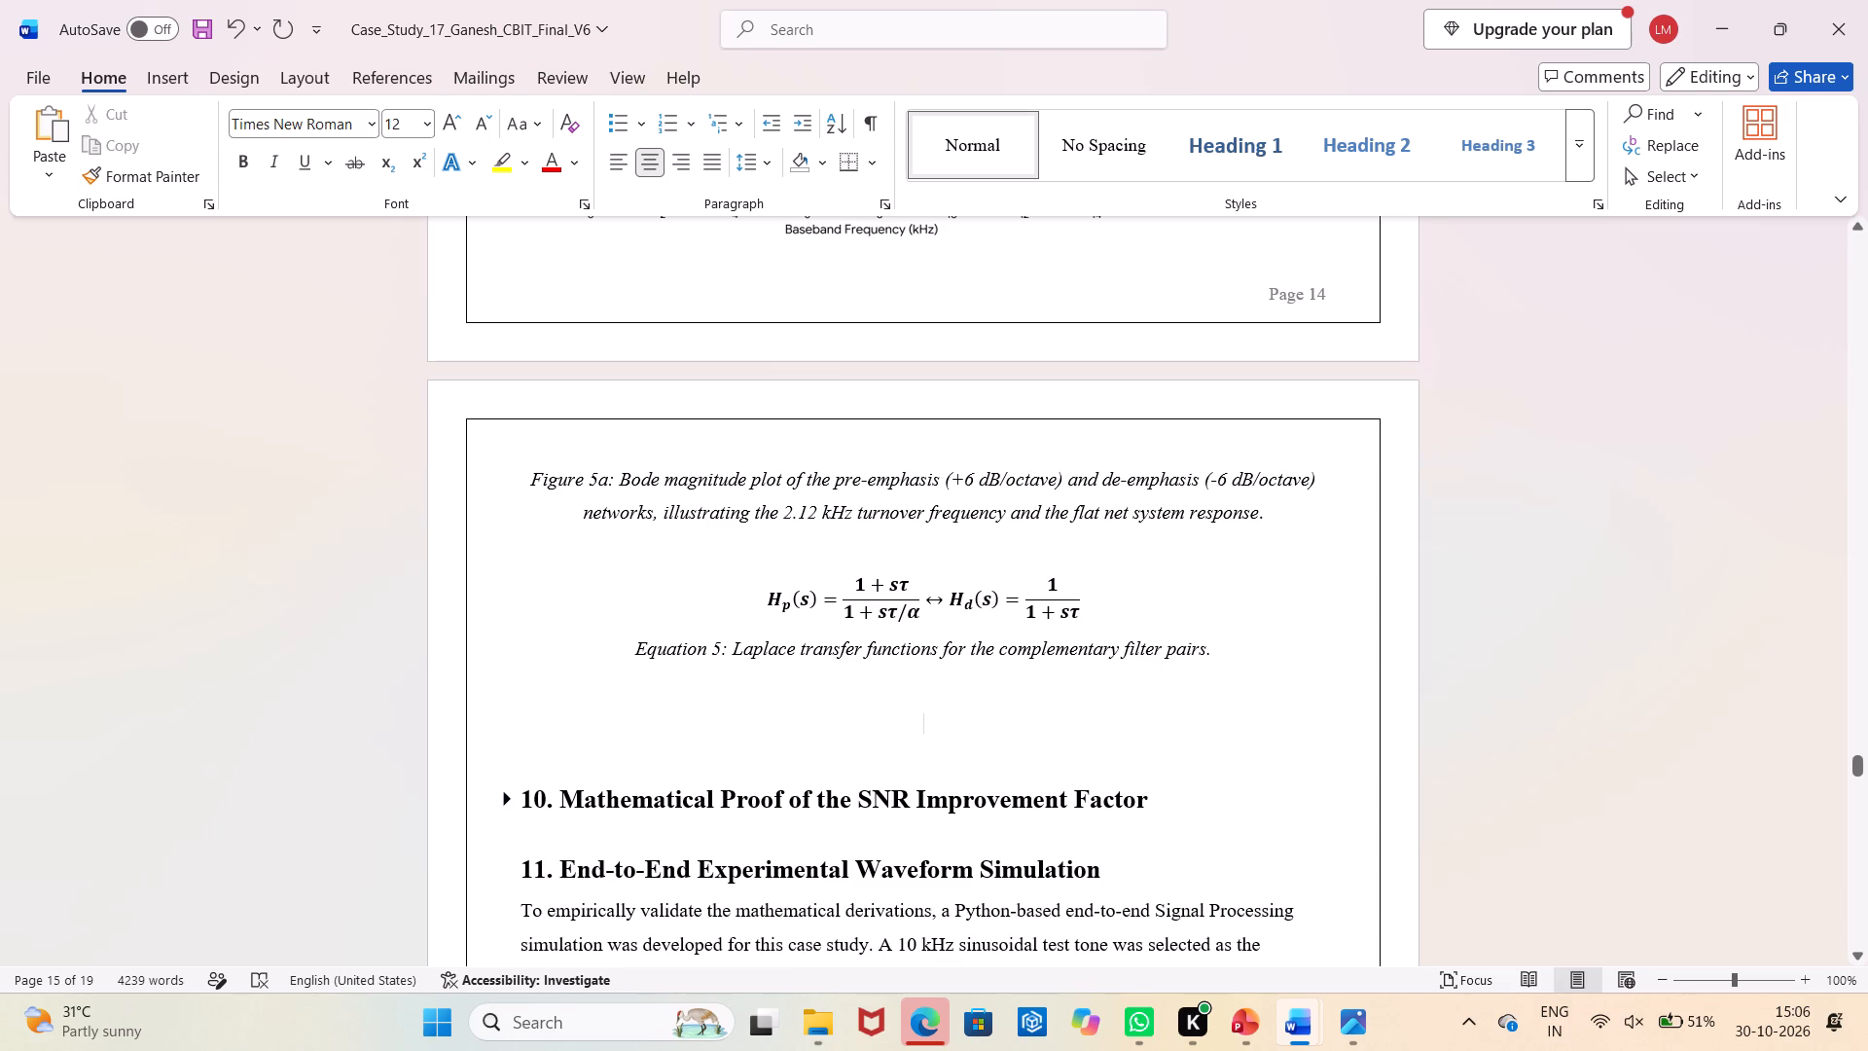
click(521, 797)
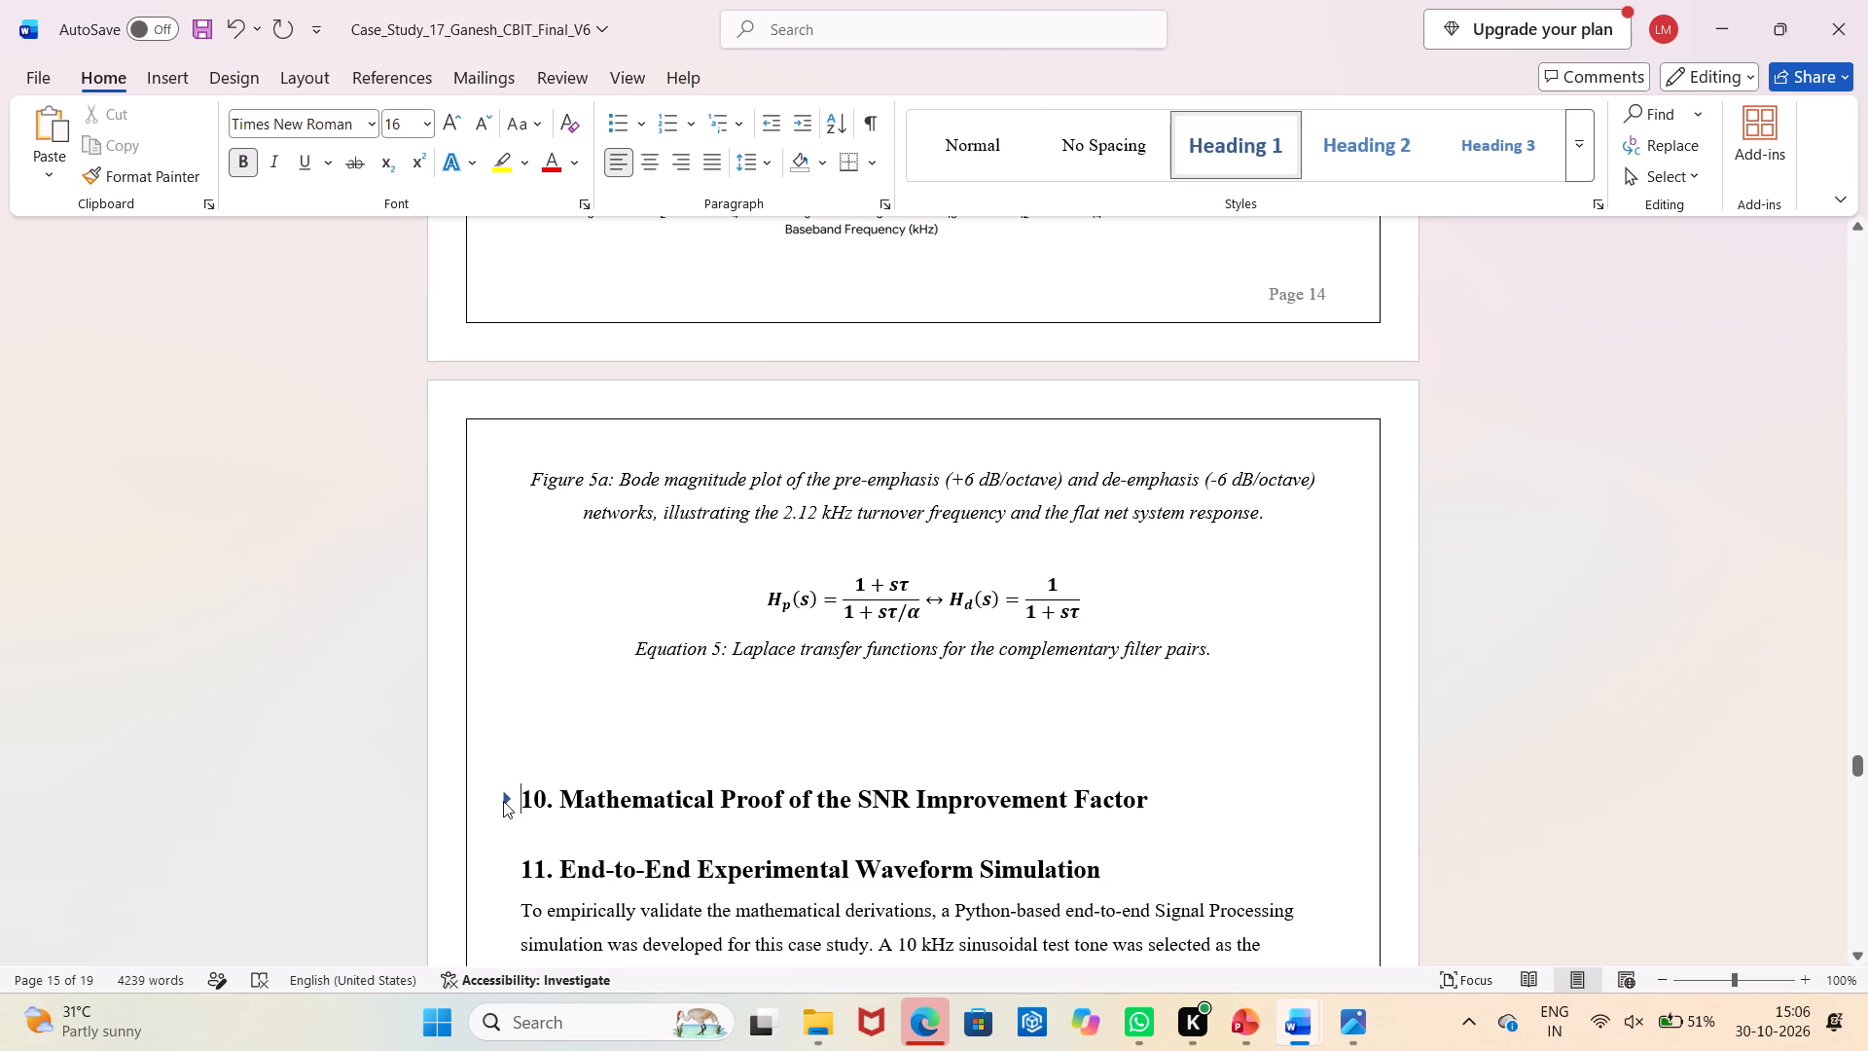
click(510, 795)
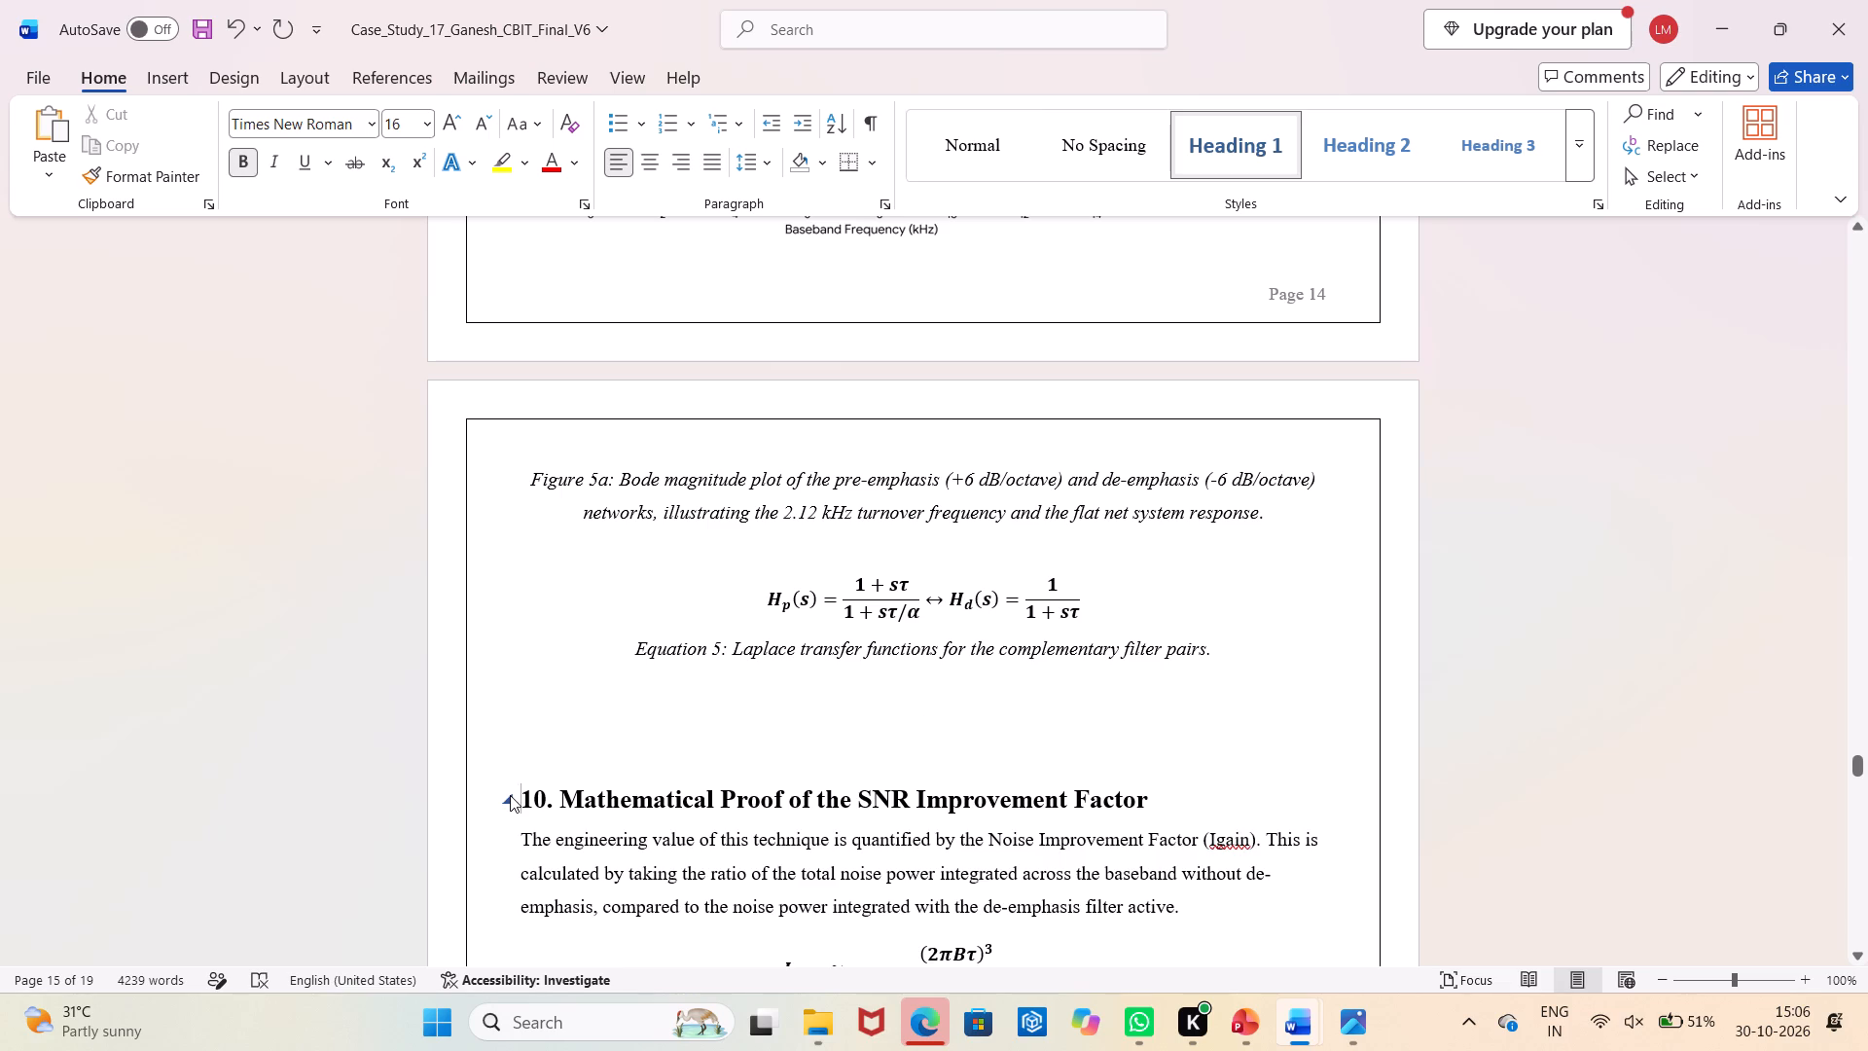
key(BackSpace)
key(BackSpace)
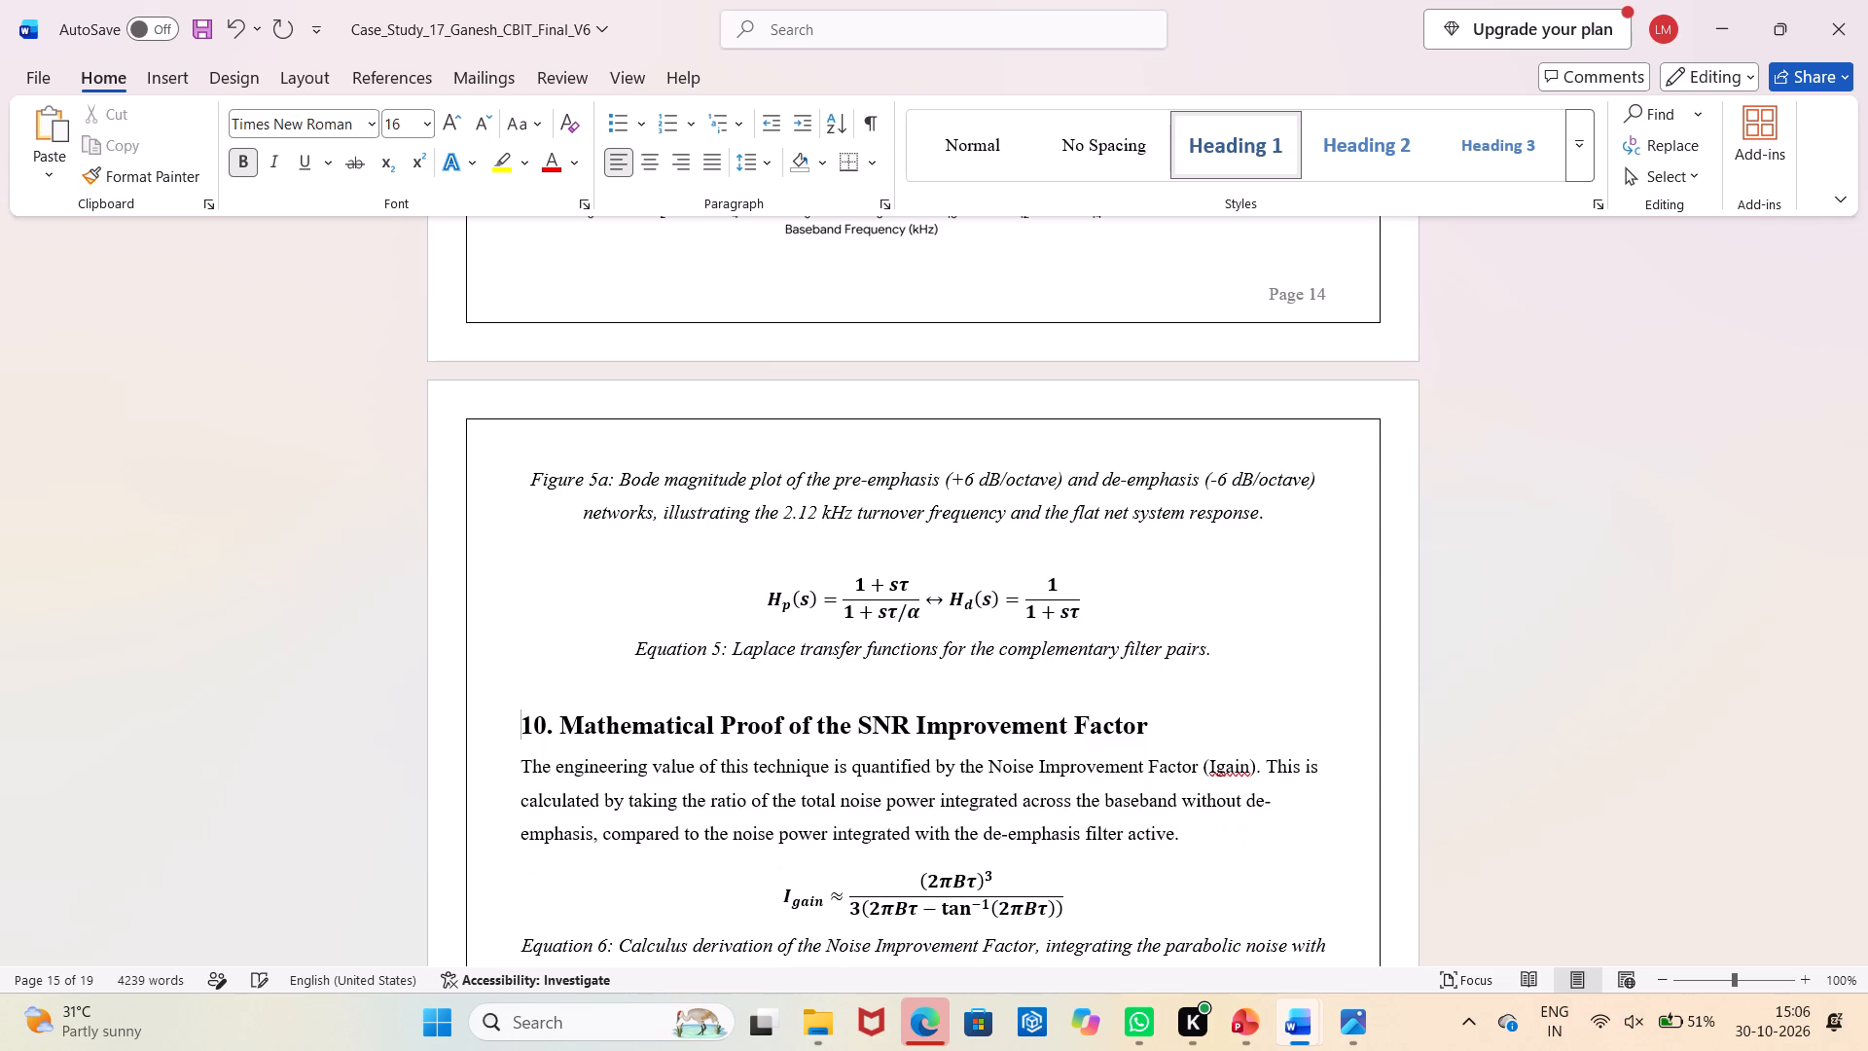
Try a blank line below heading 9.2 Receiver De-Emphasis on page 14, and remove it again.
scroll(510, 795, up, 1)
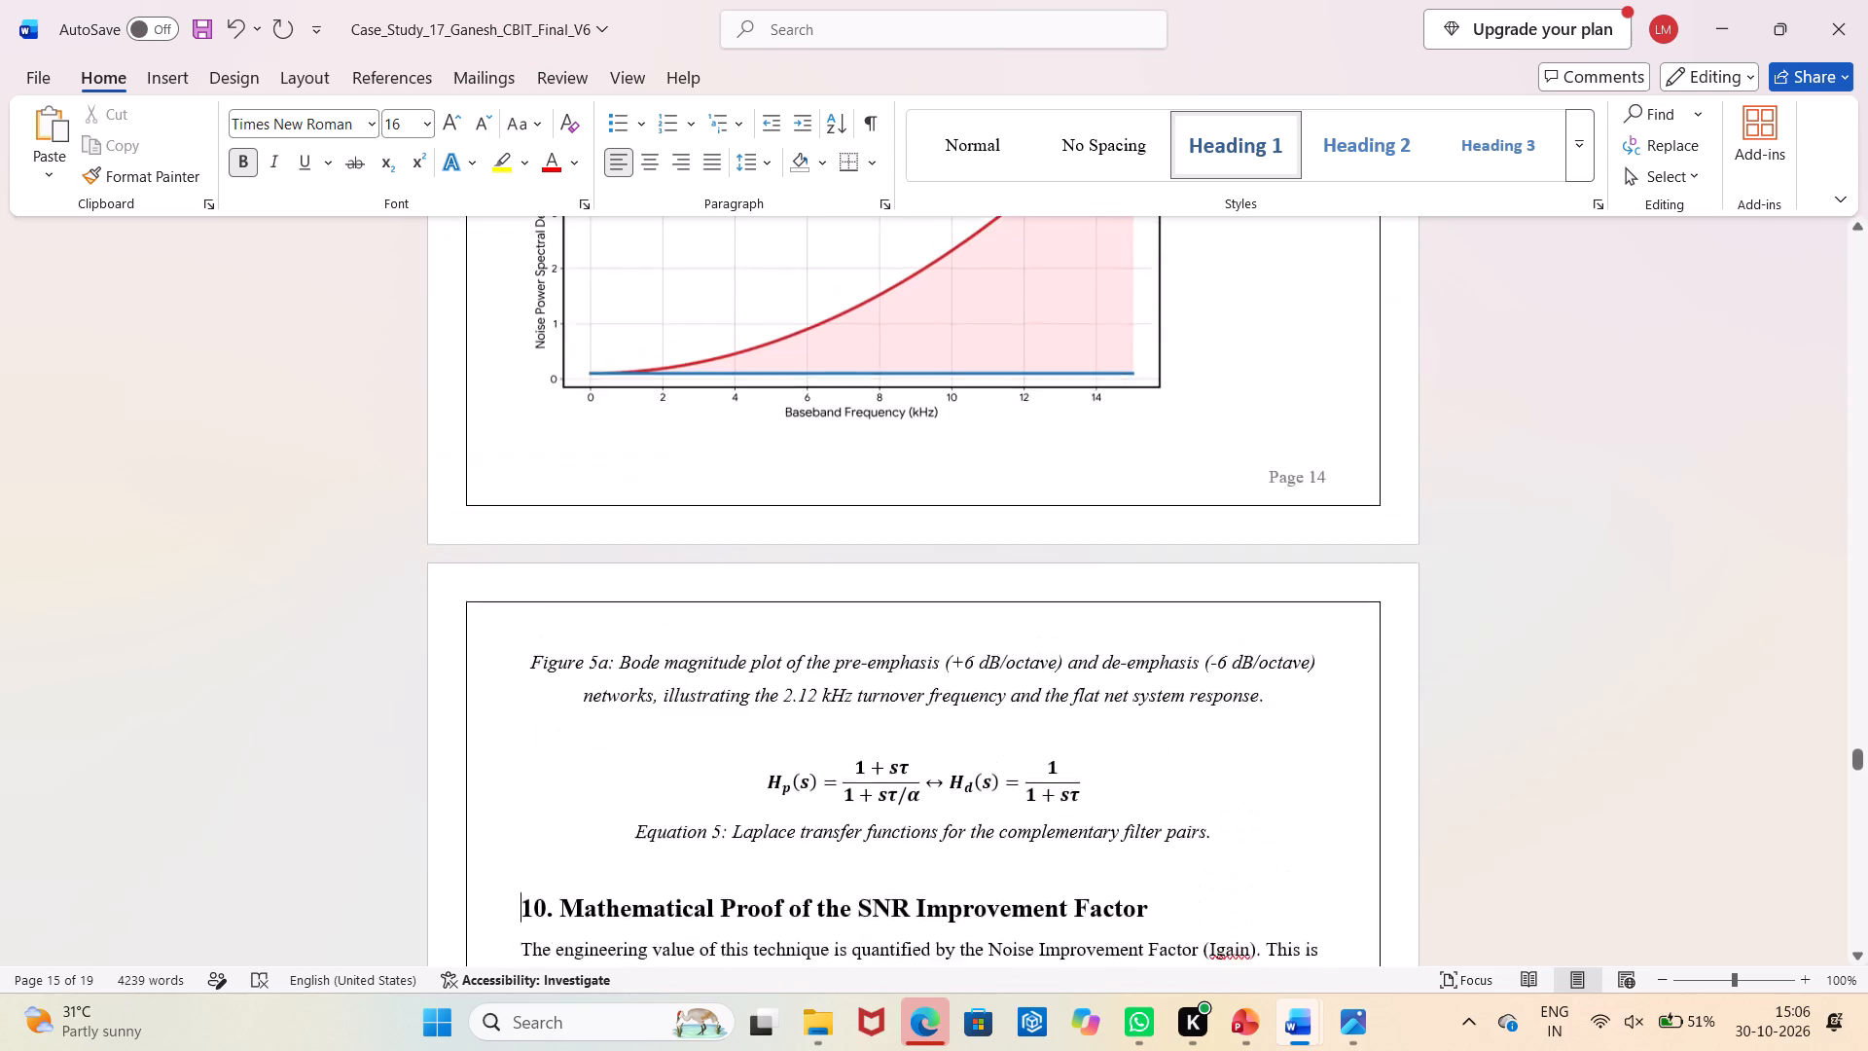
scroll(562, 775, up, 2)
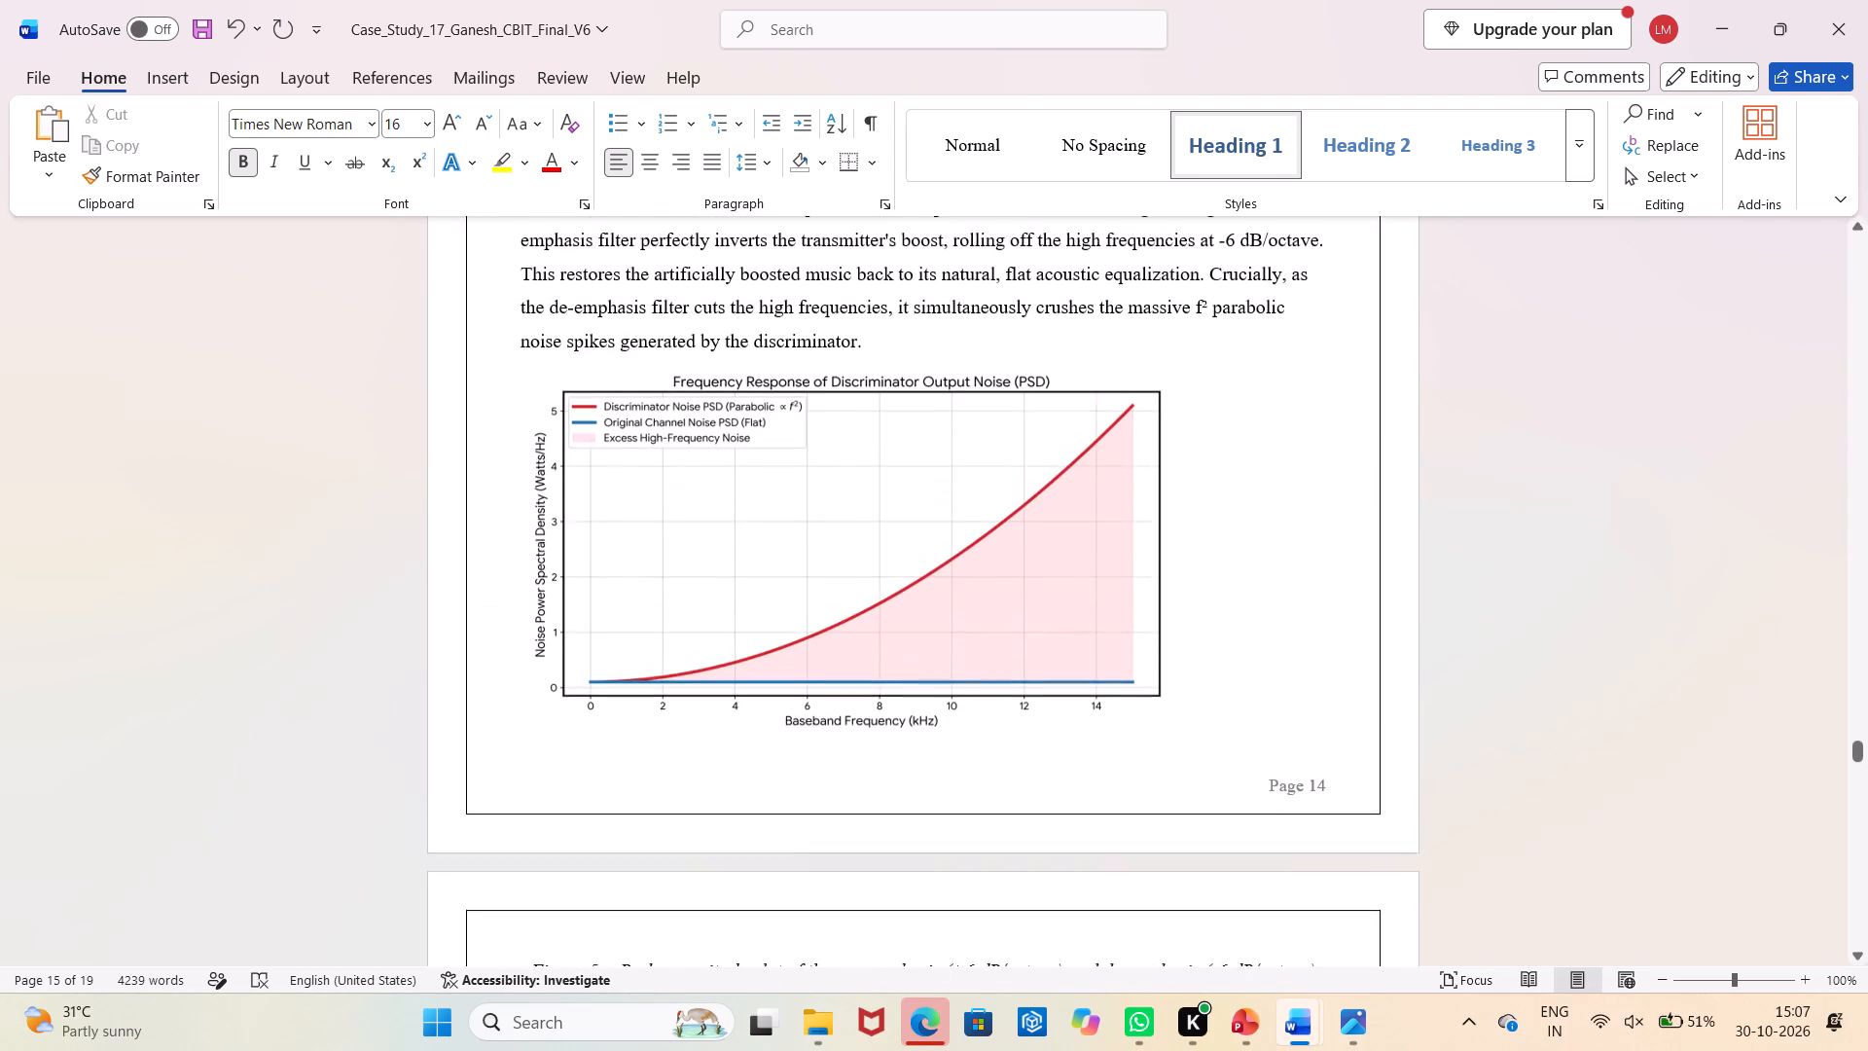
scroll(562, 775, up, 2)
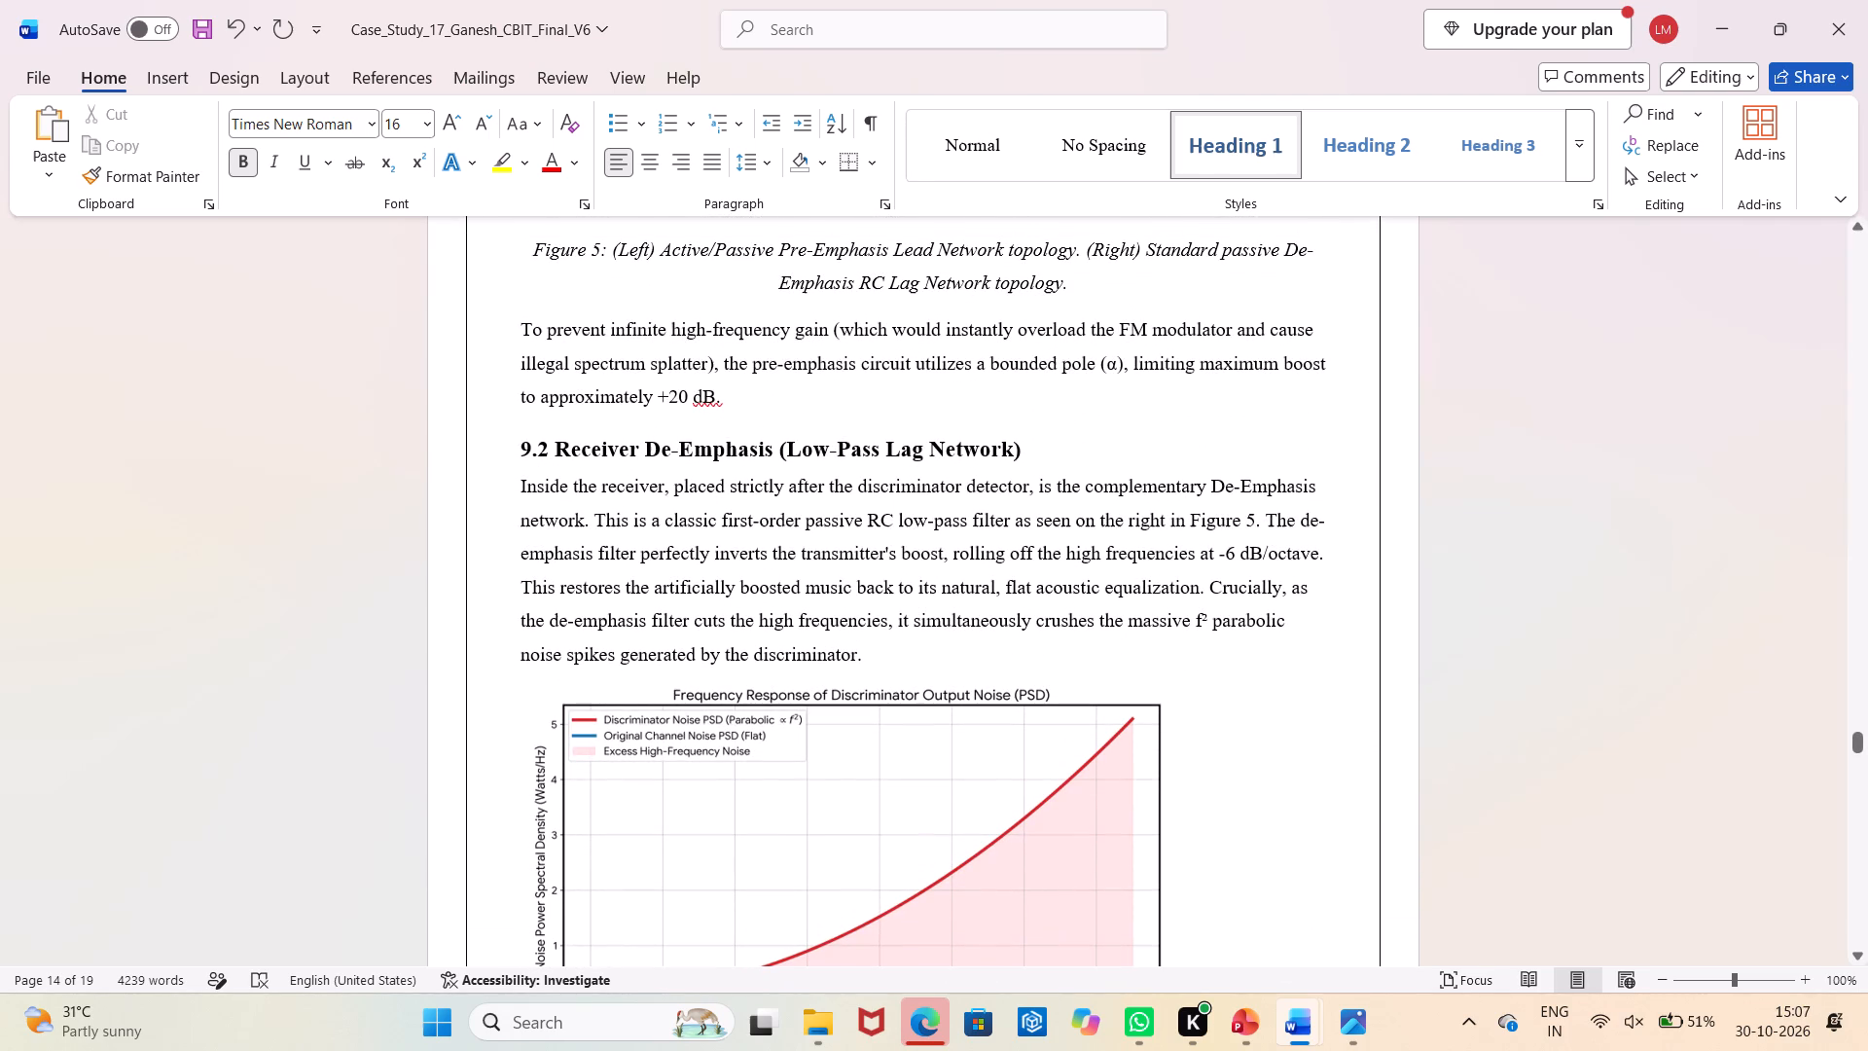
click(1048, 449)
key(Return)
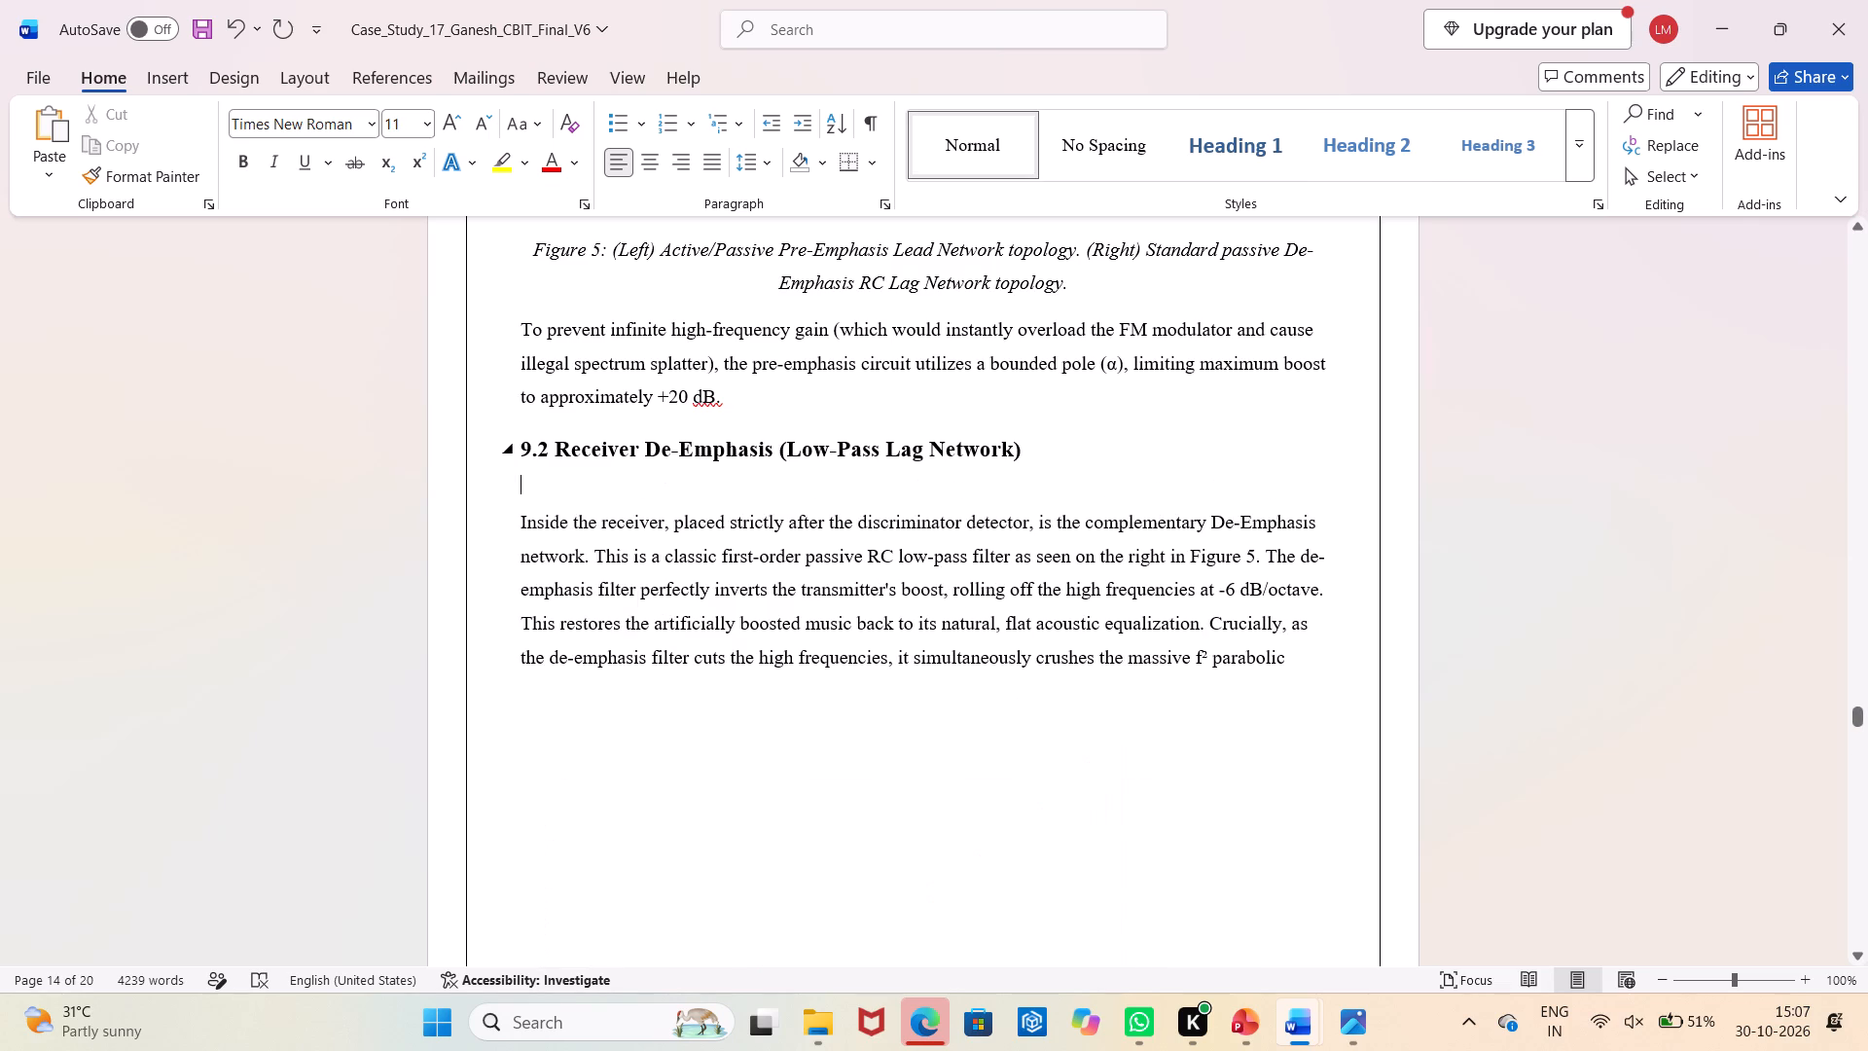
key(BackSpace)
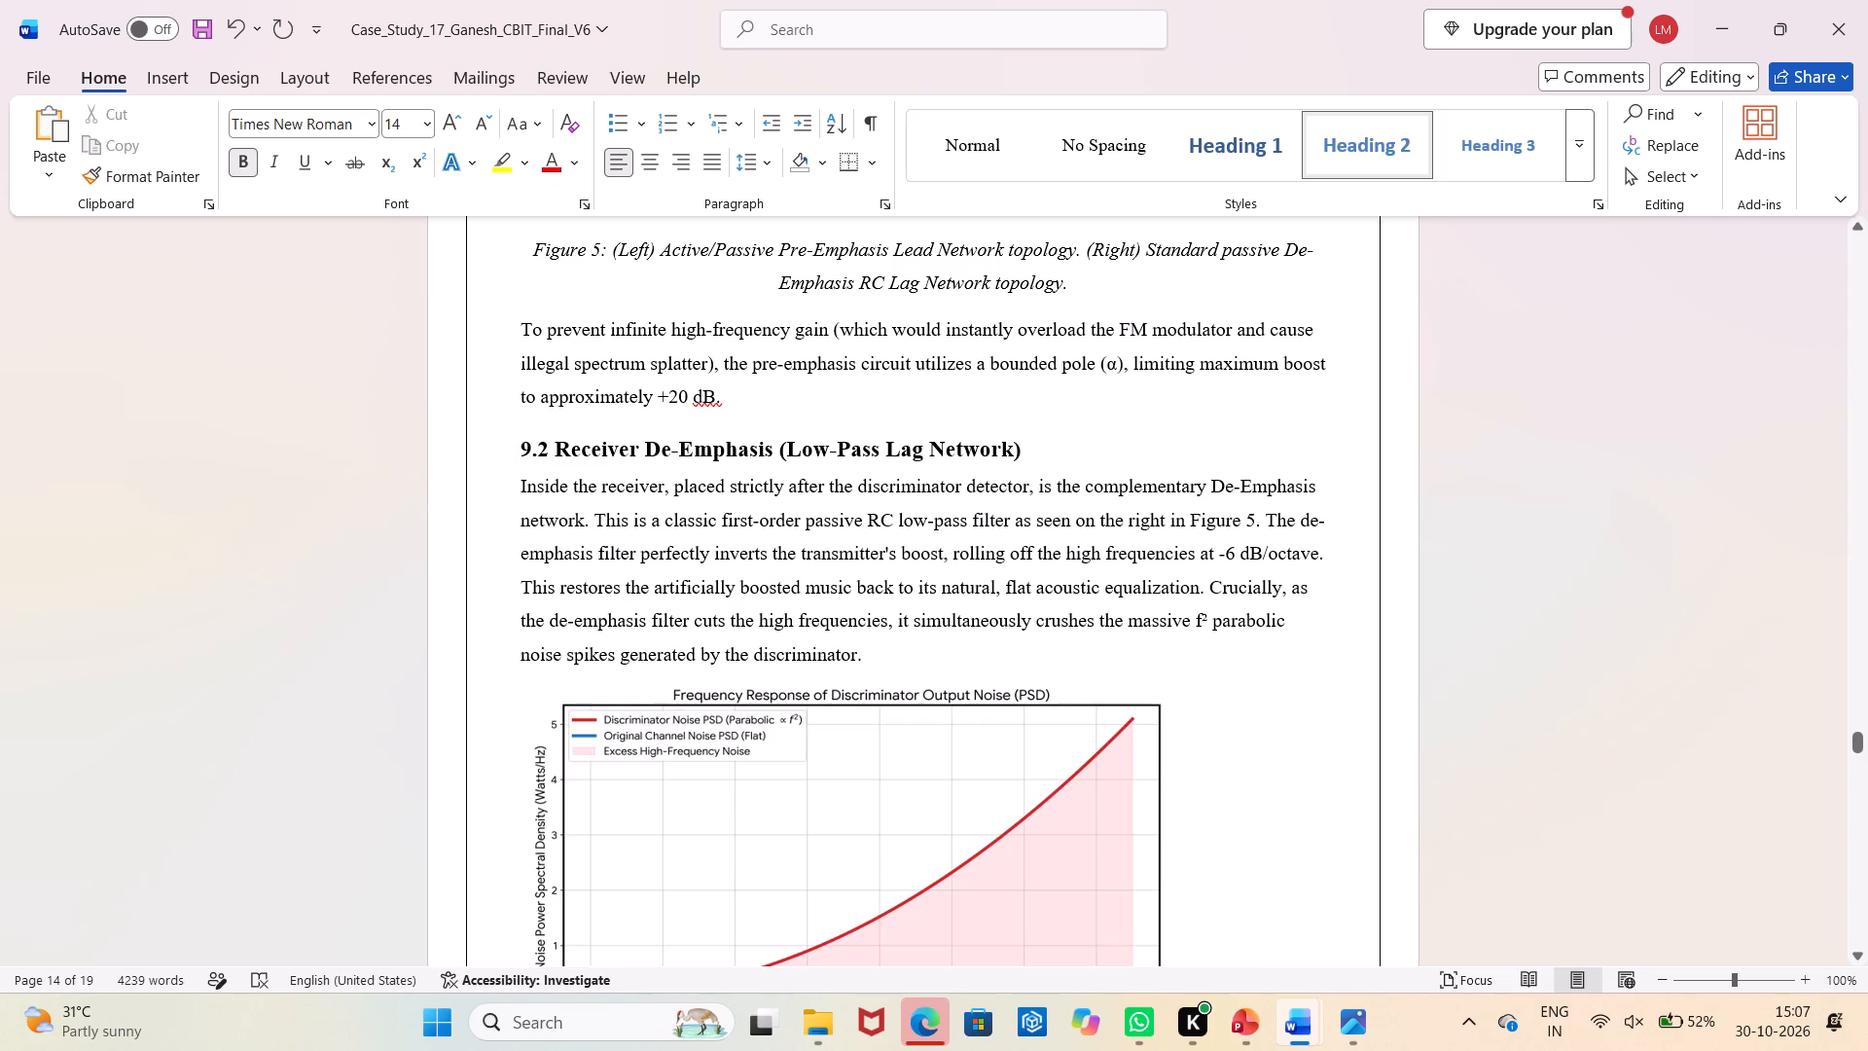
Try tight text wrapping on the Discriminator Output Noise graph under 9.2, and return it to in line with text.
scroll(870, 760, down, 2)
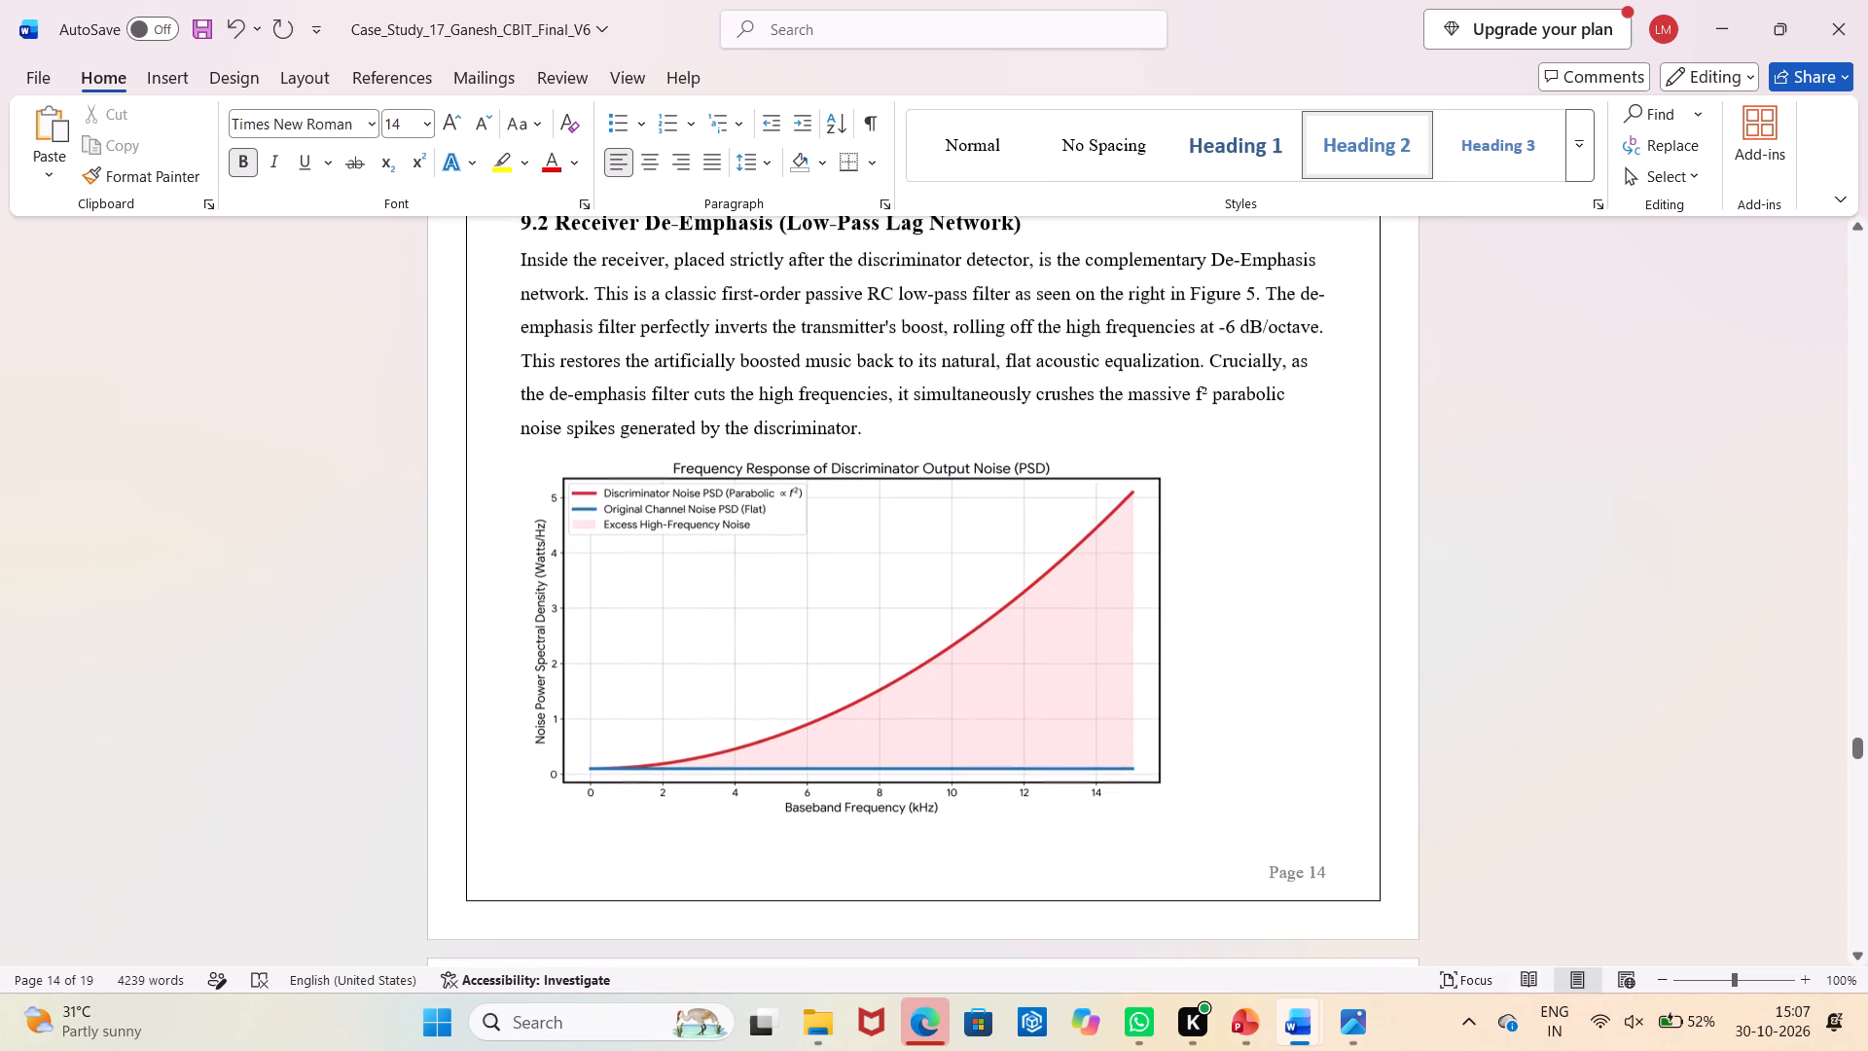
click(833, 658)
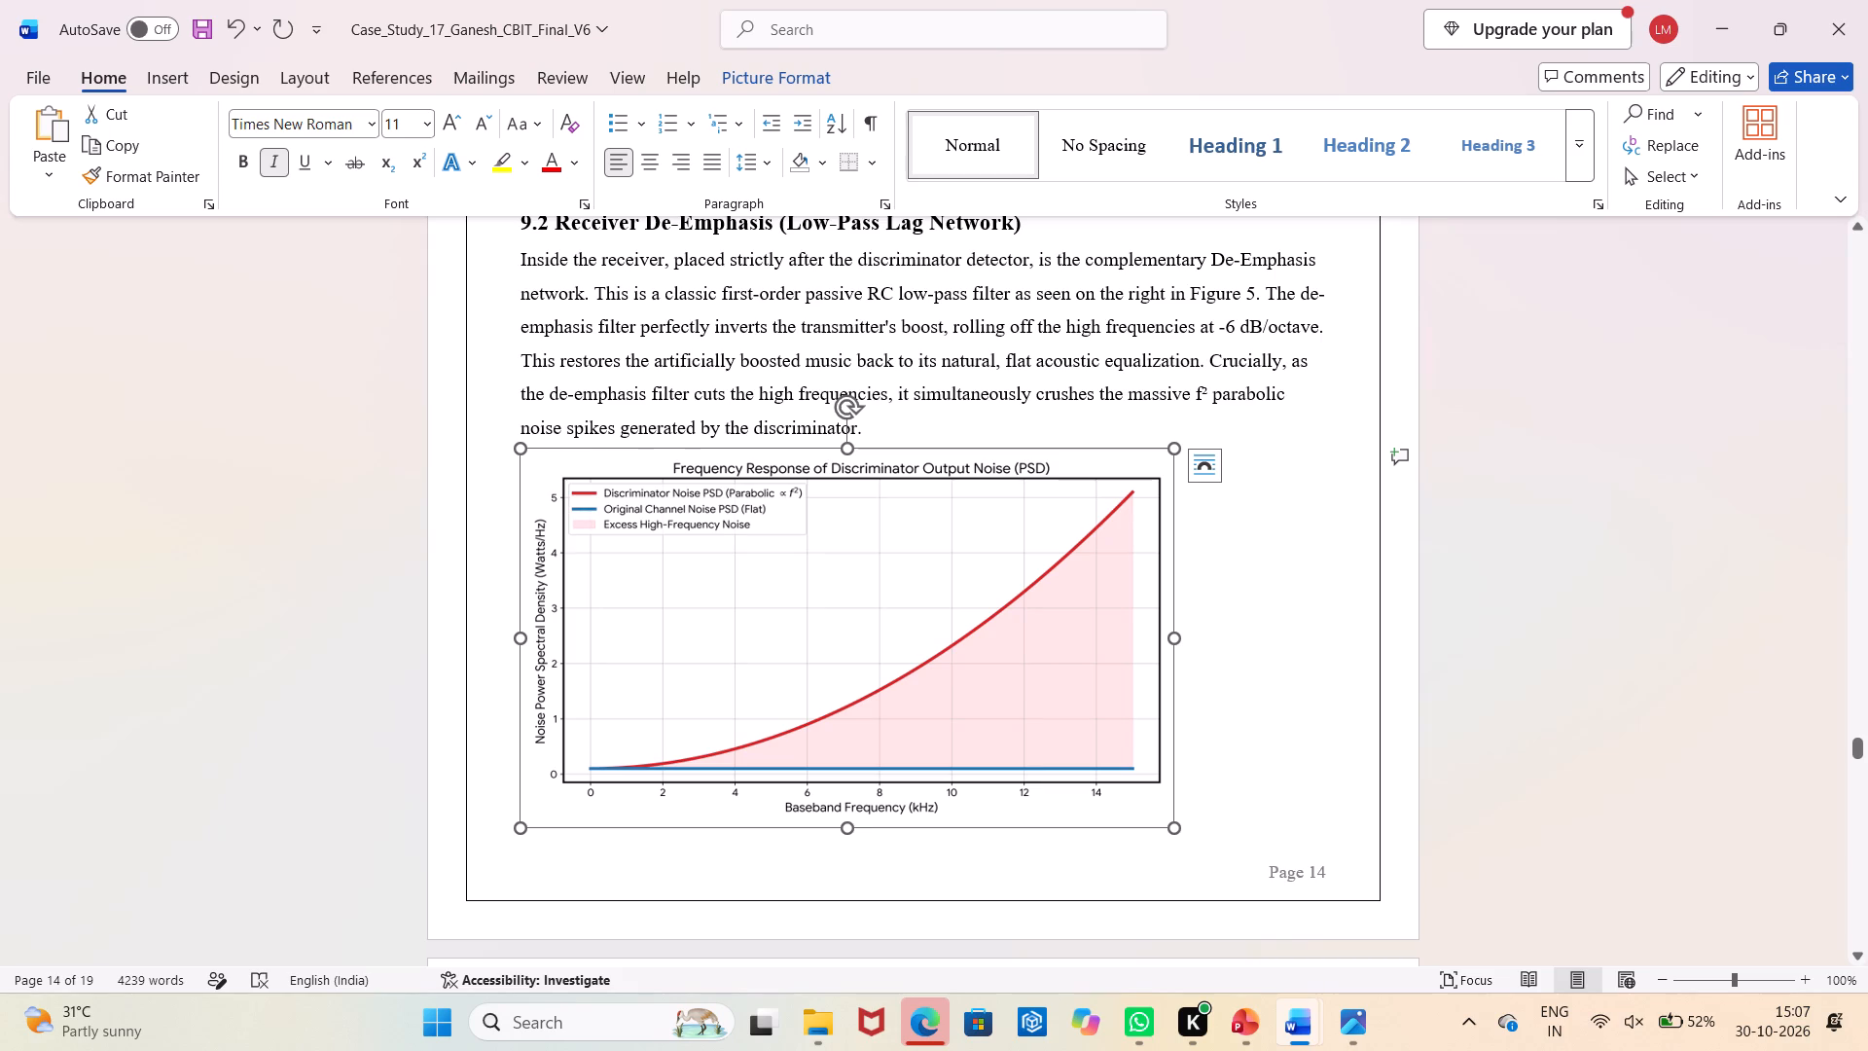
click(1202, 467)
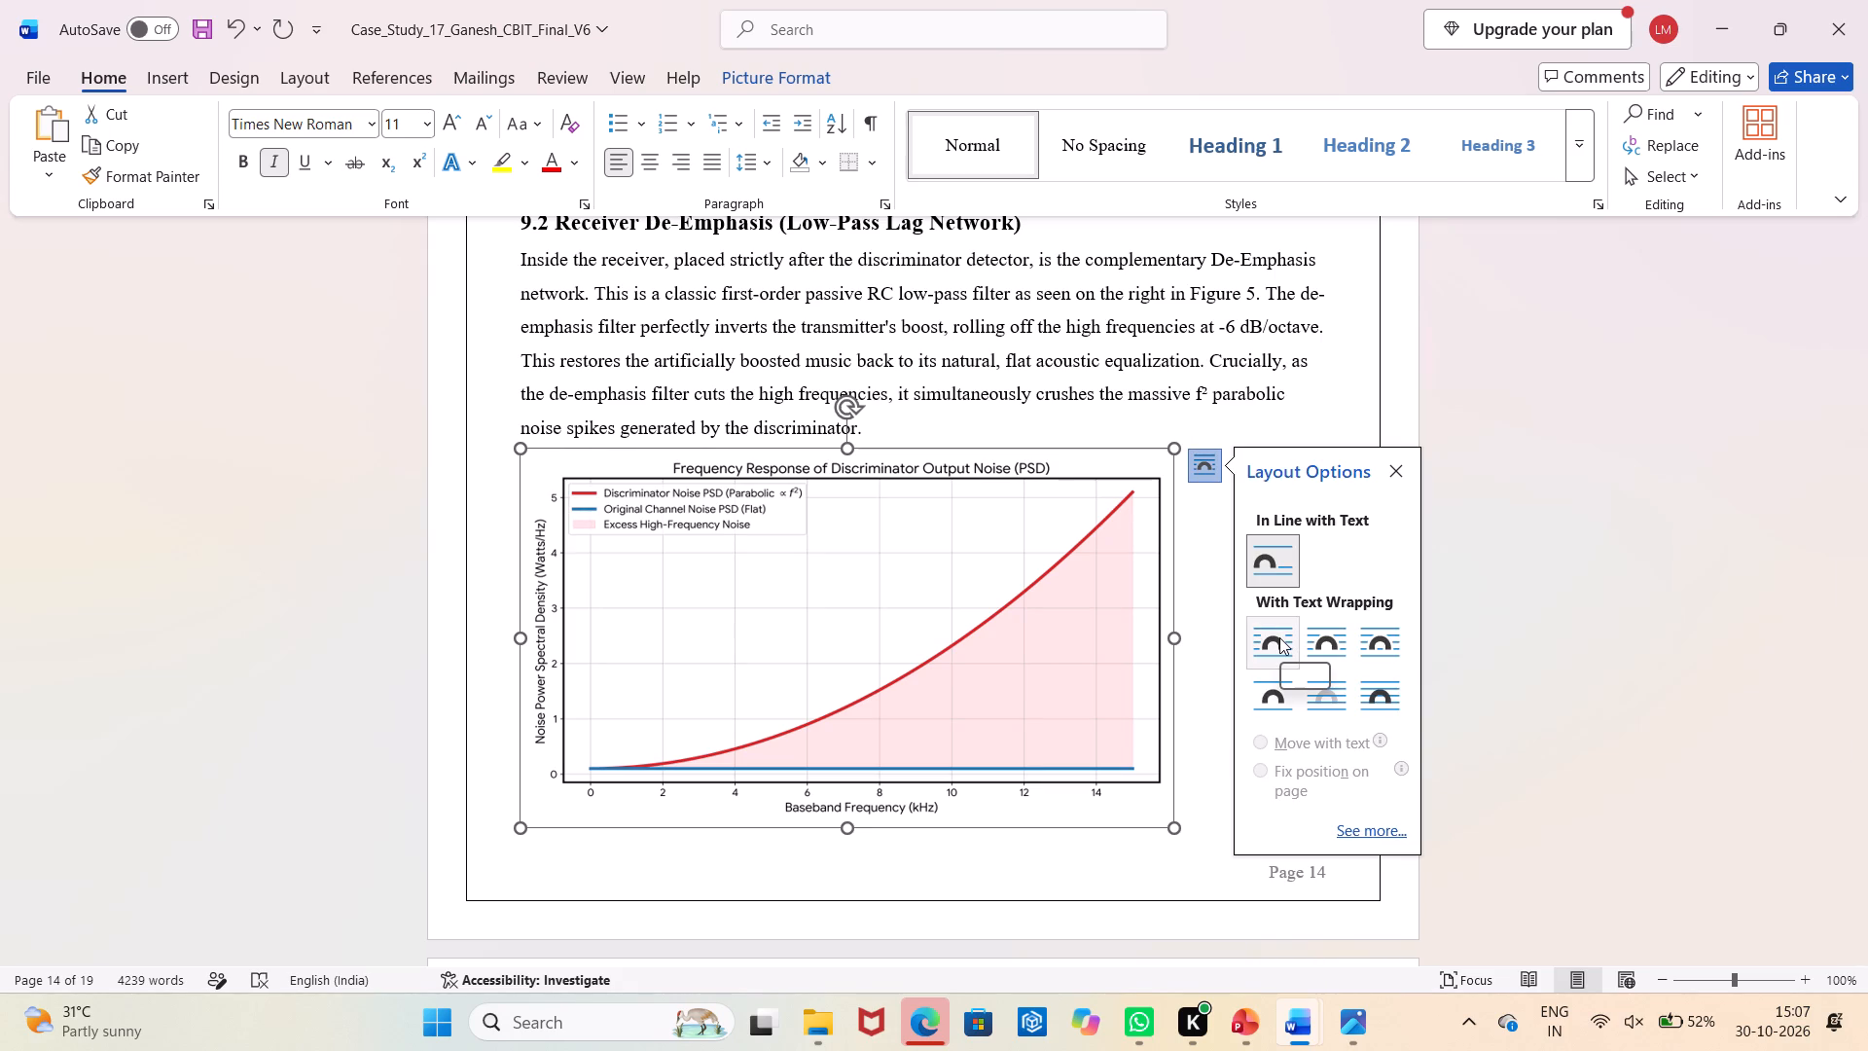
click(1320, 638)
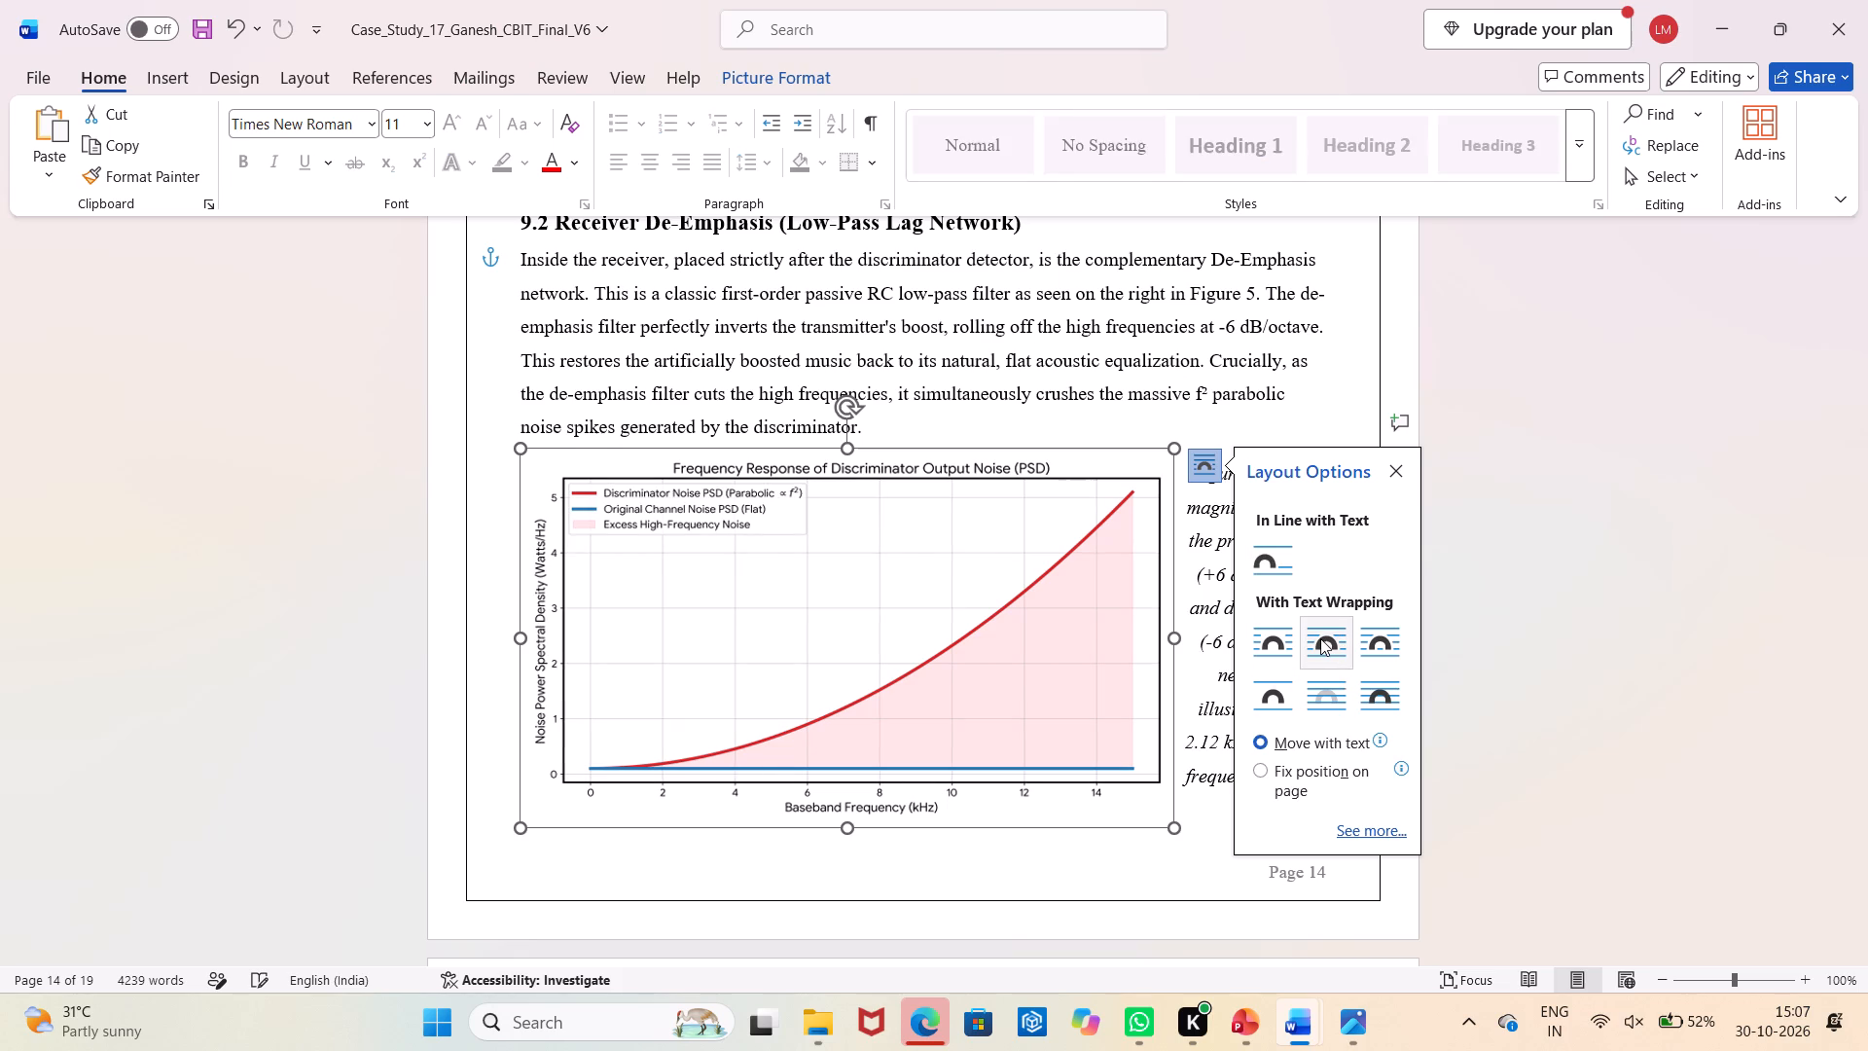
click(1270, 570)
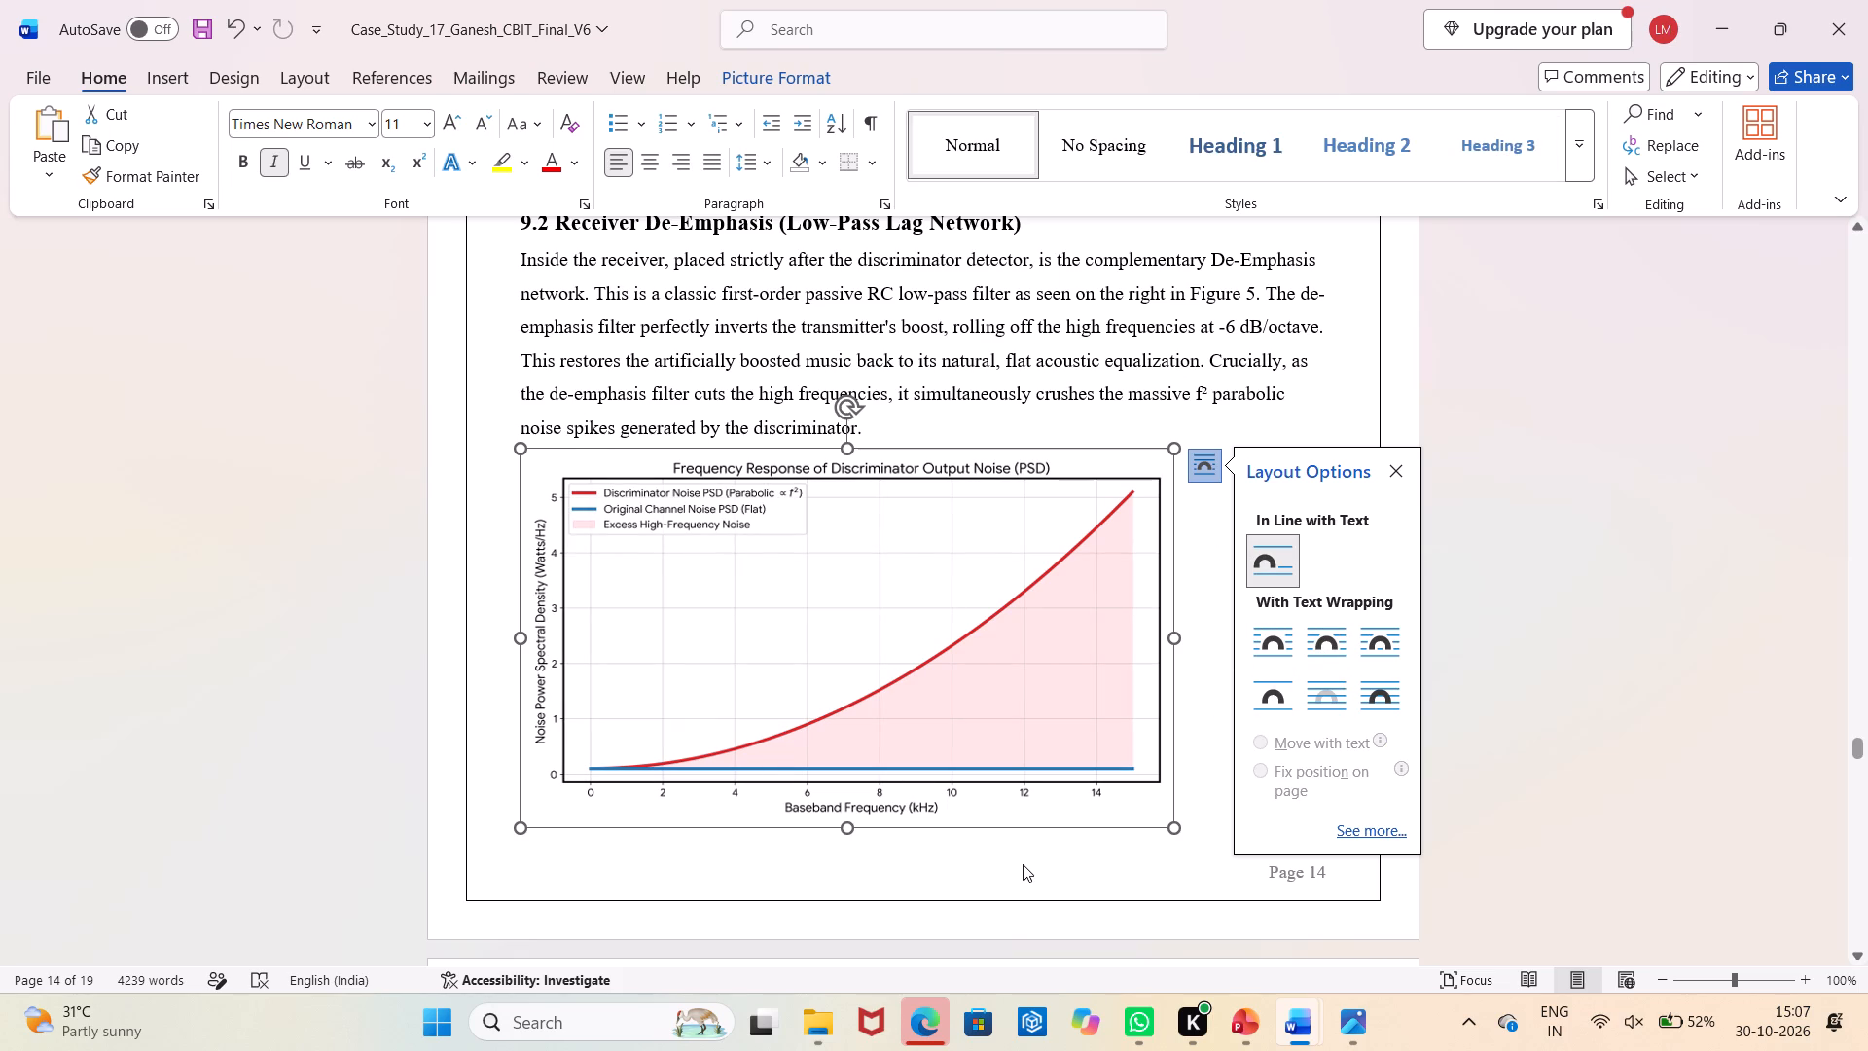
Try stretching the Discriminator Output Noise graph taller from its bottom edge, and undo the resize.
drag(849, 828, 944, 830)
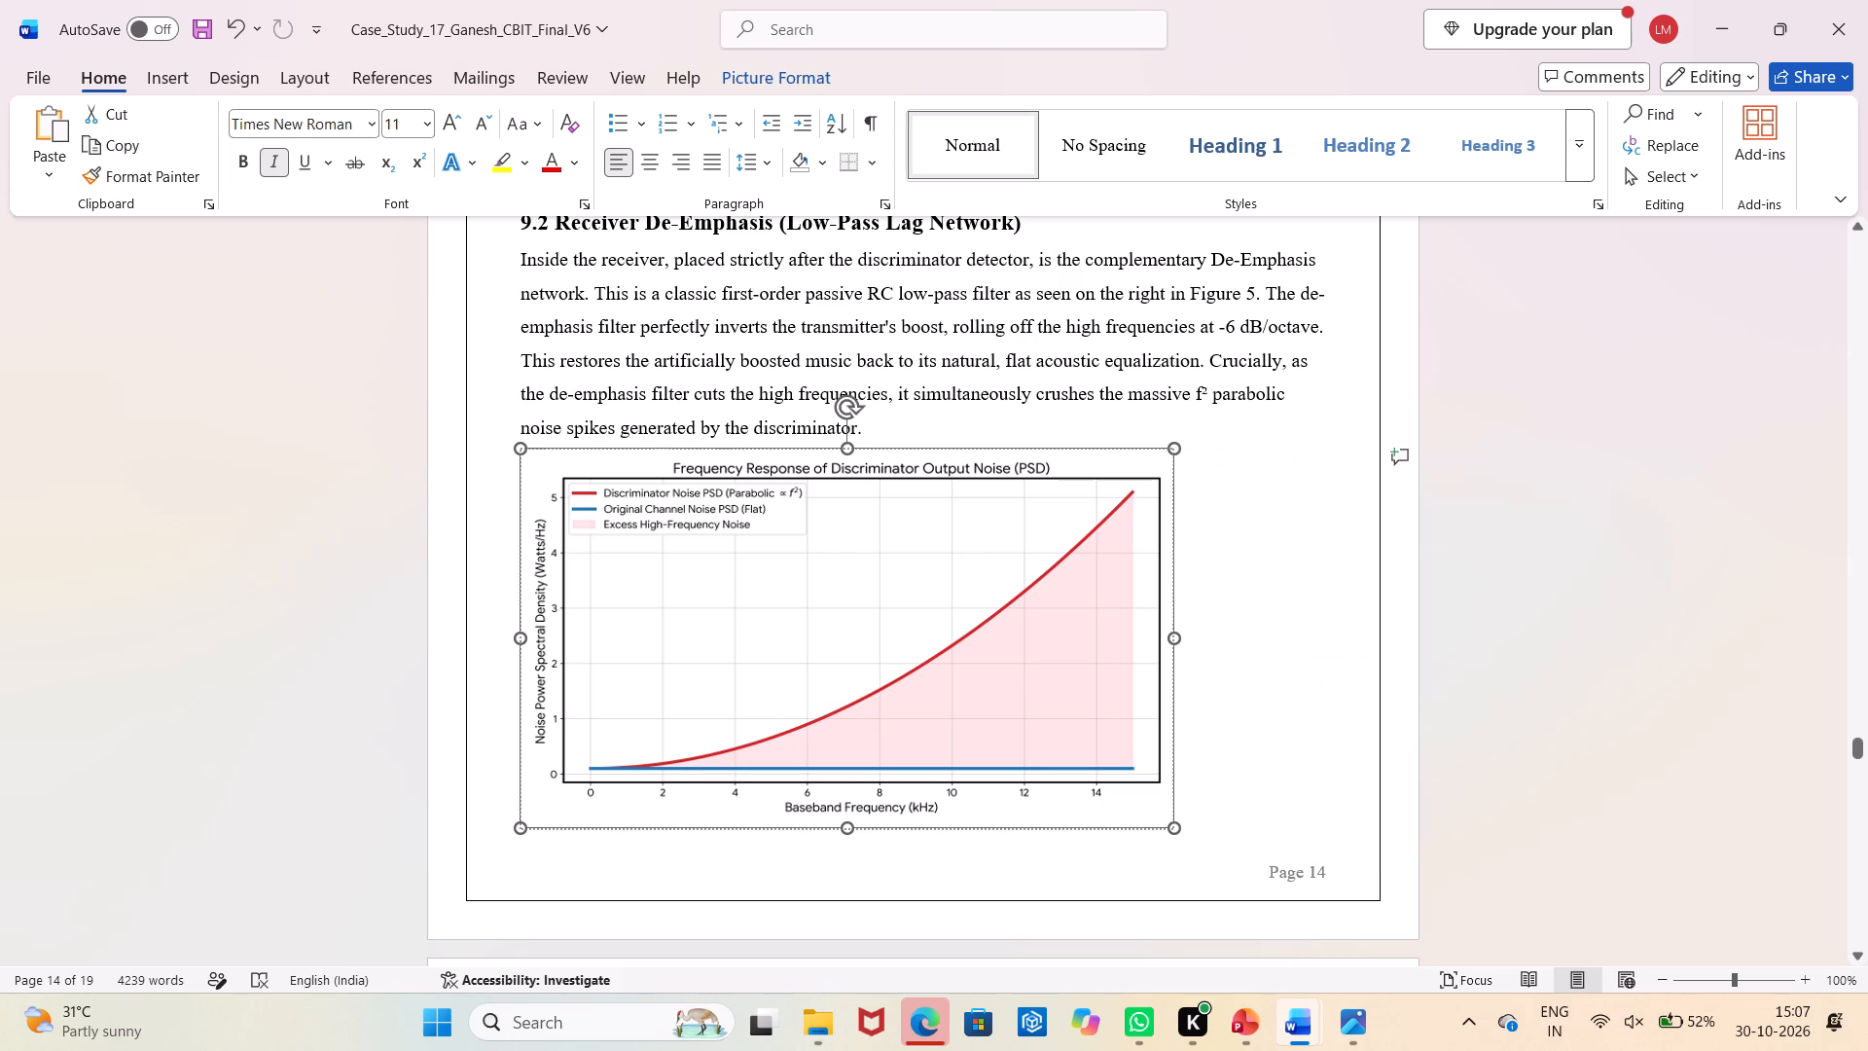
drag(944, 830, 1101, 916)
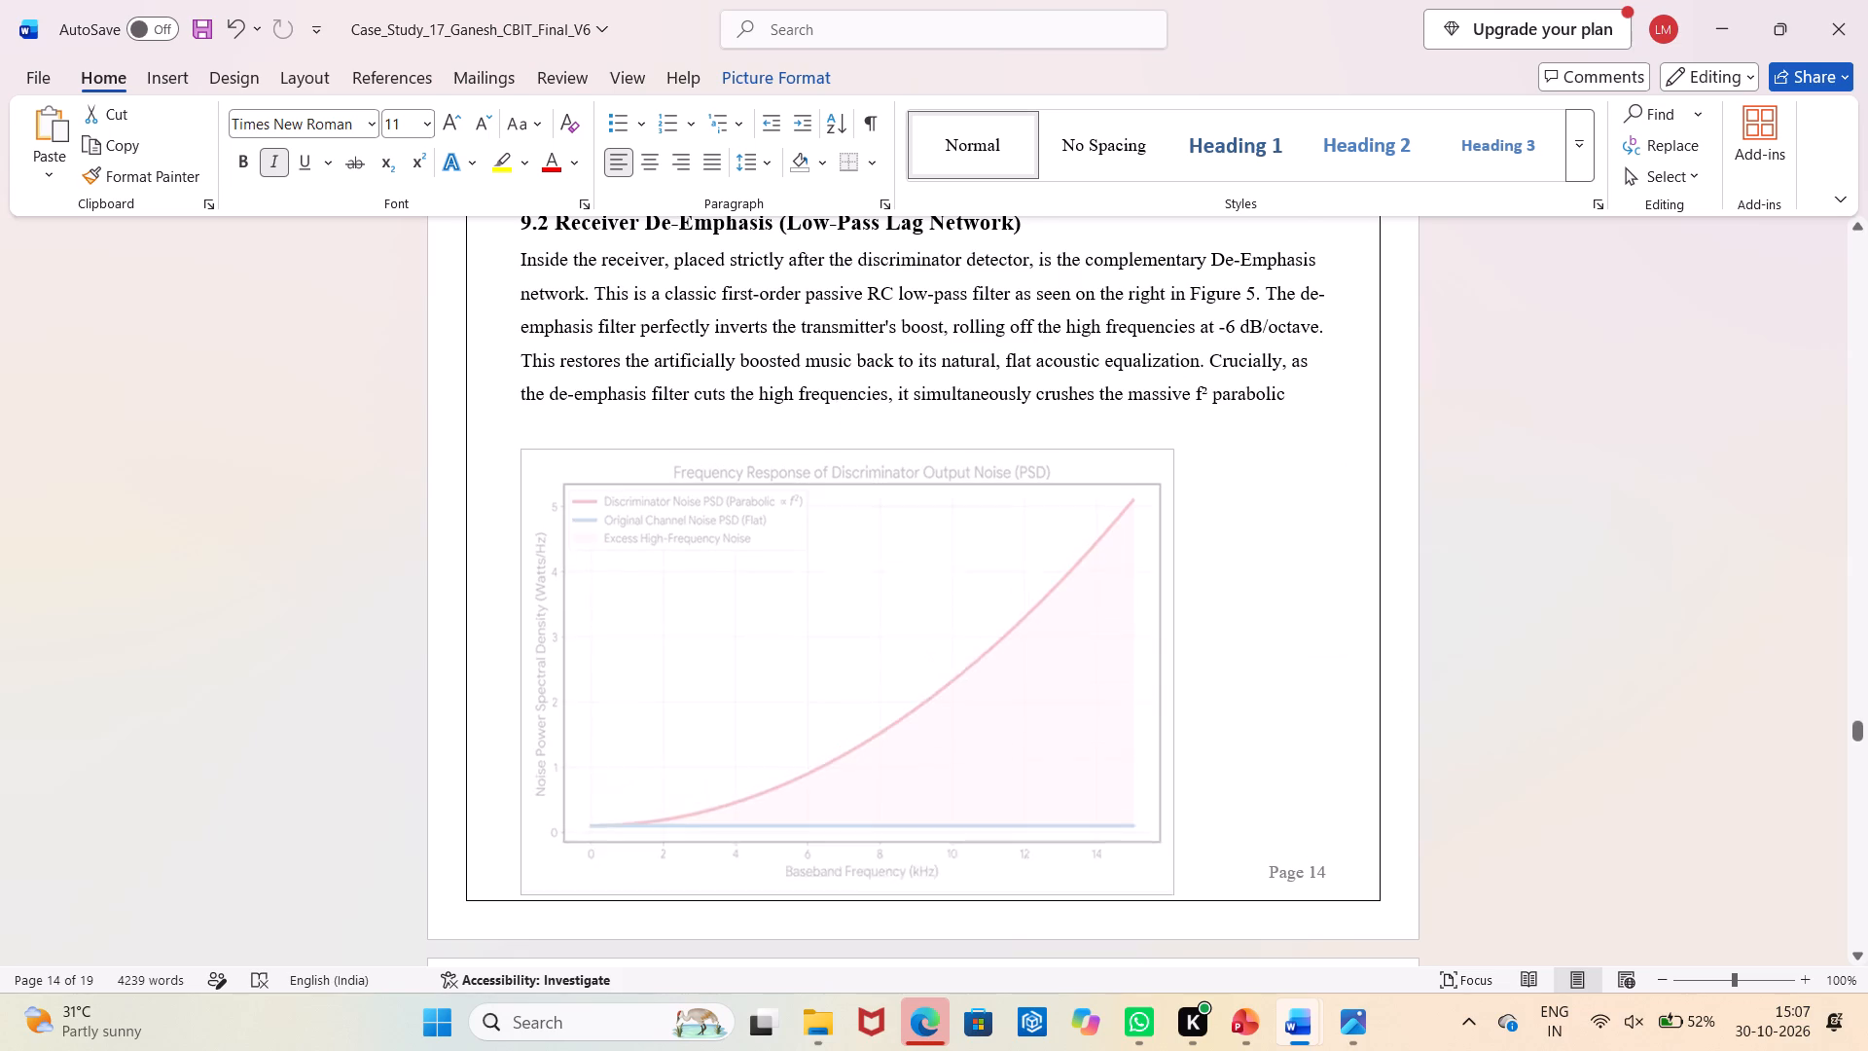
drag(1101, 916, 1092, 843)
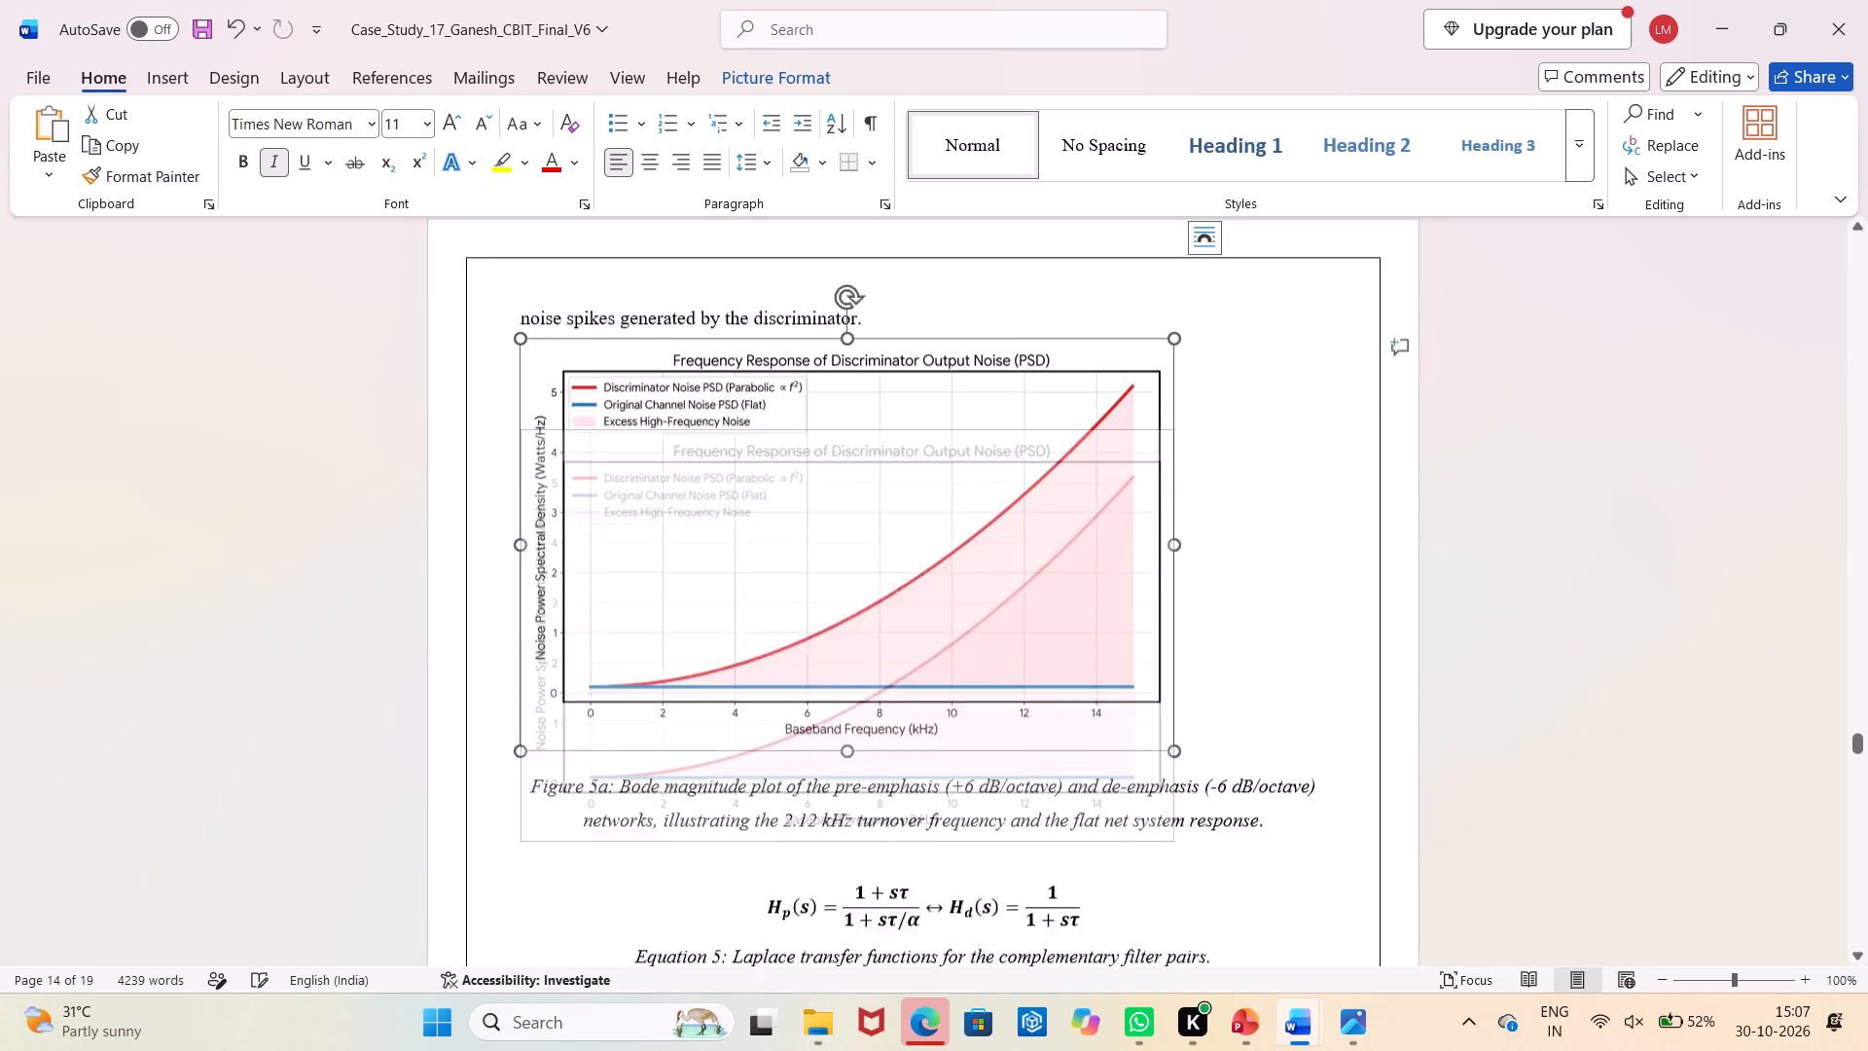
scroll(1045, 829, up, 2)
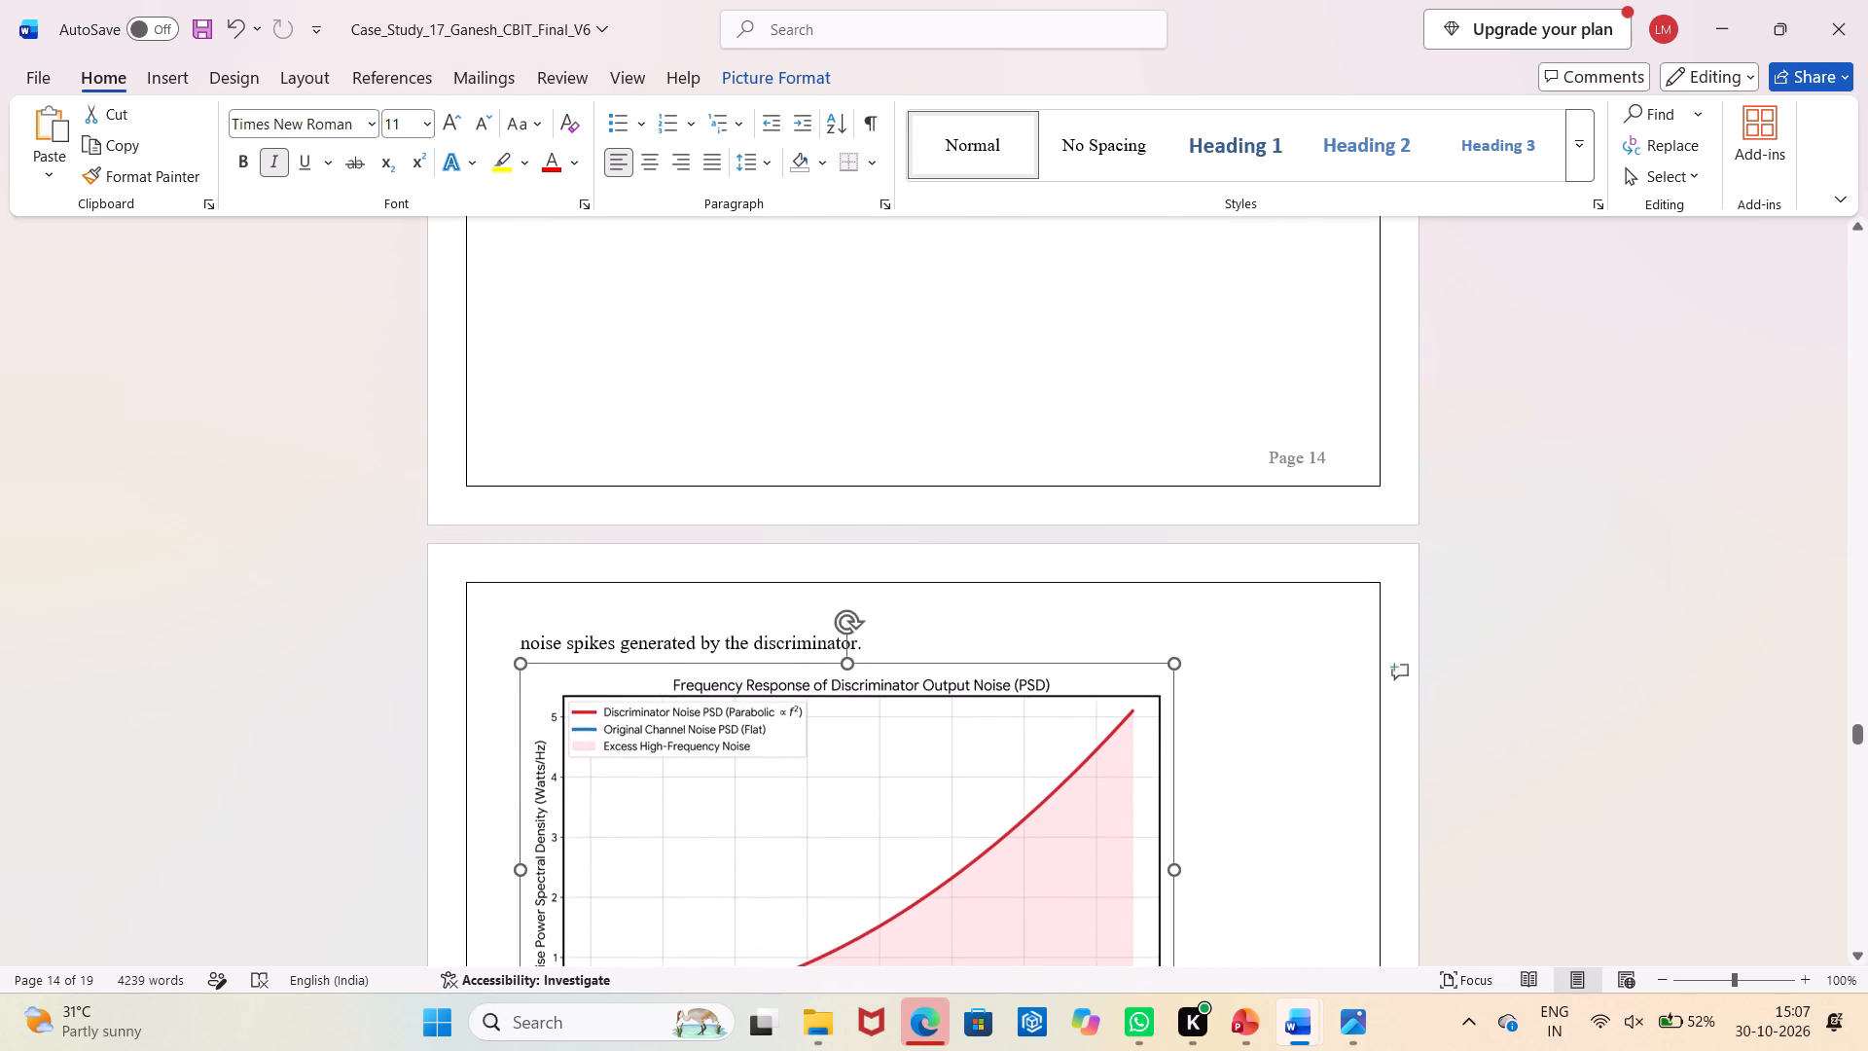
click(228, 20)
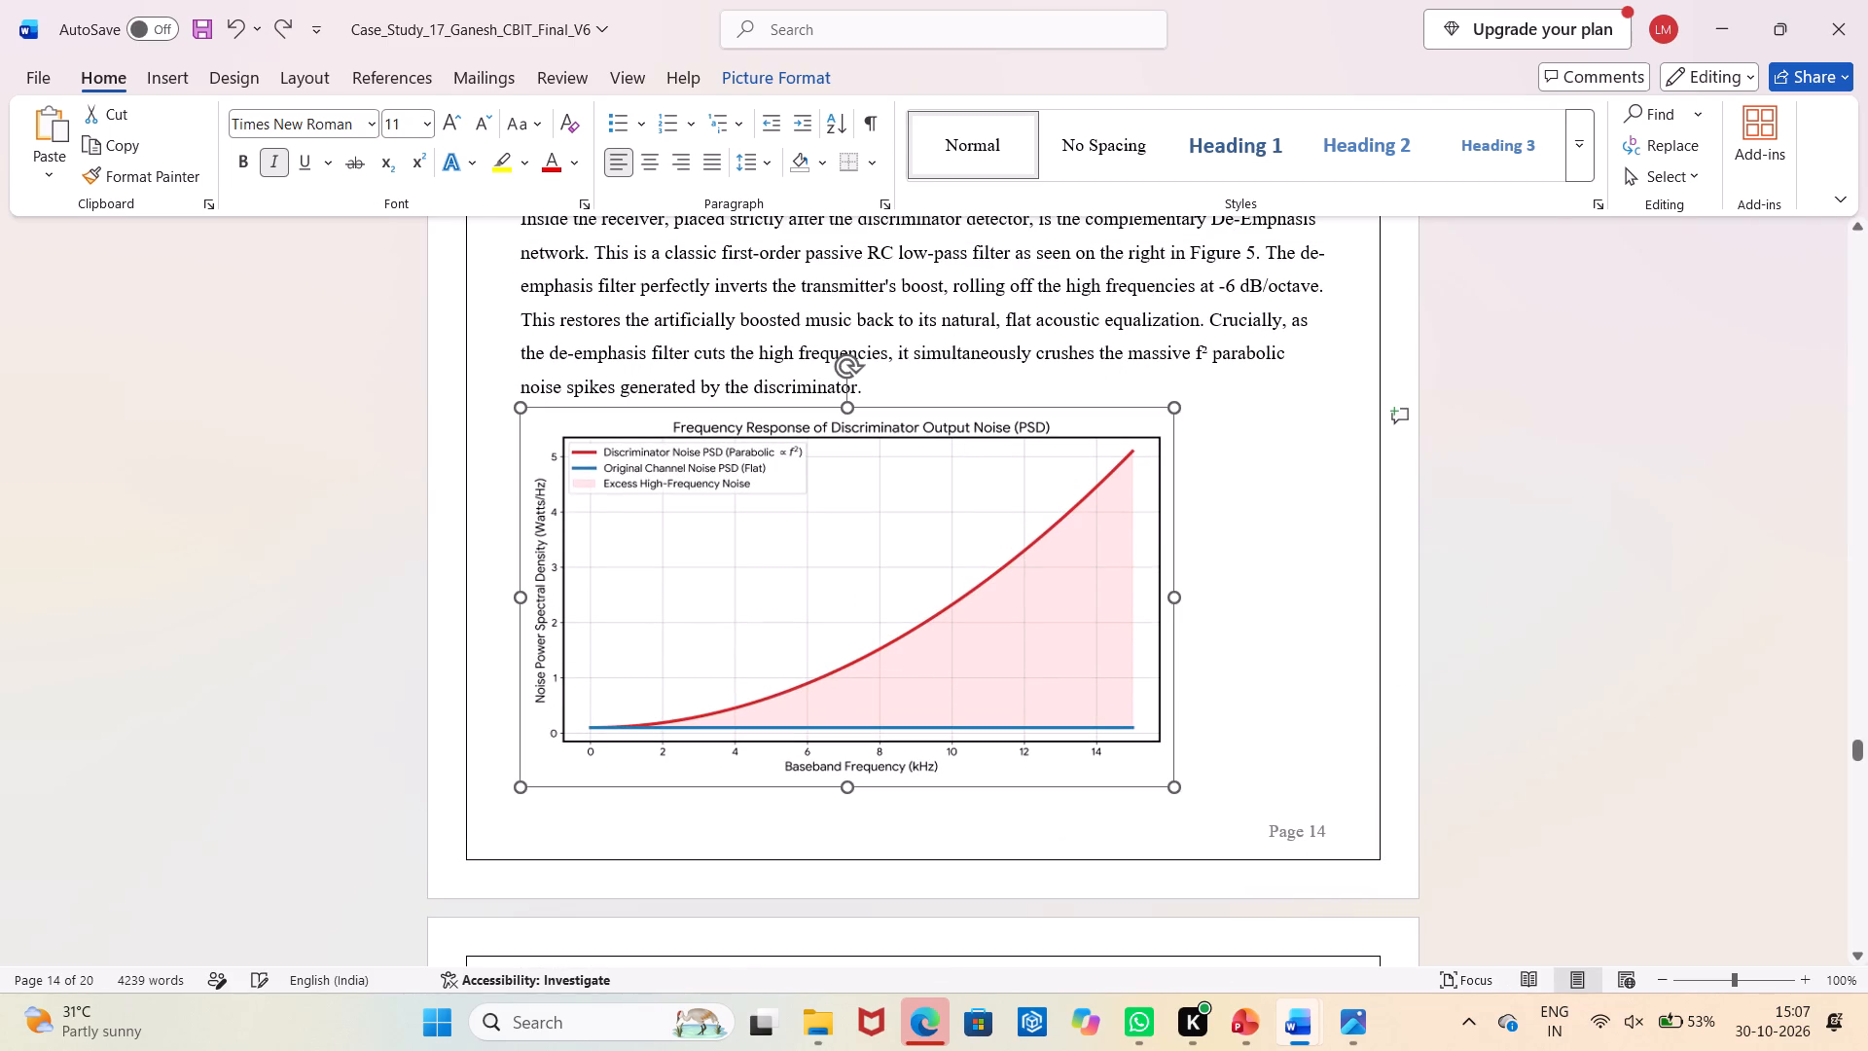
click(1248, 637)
Review the layout and figure captions from section 9 through the references on page 19.
scroll(1248, 637, down, 1)
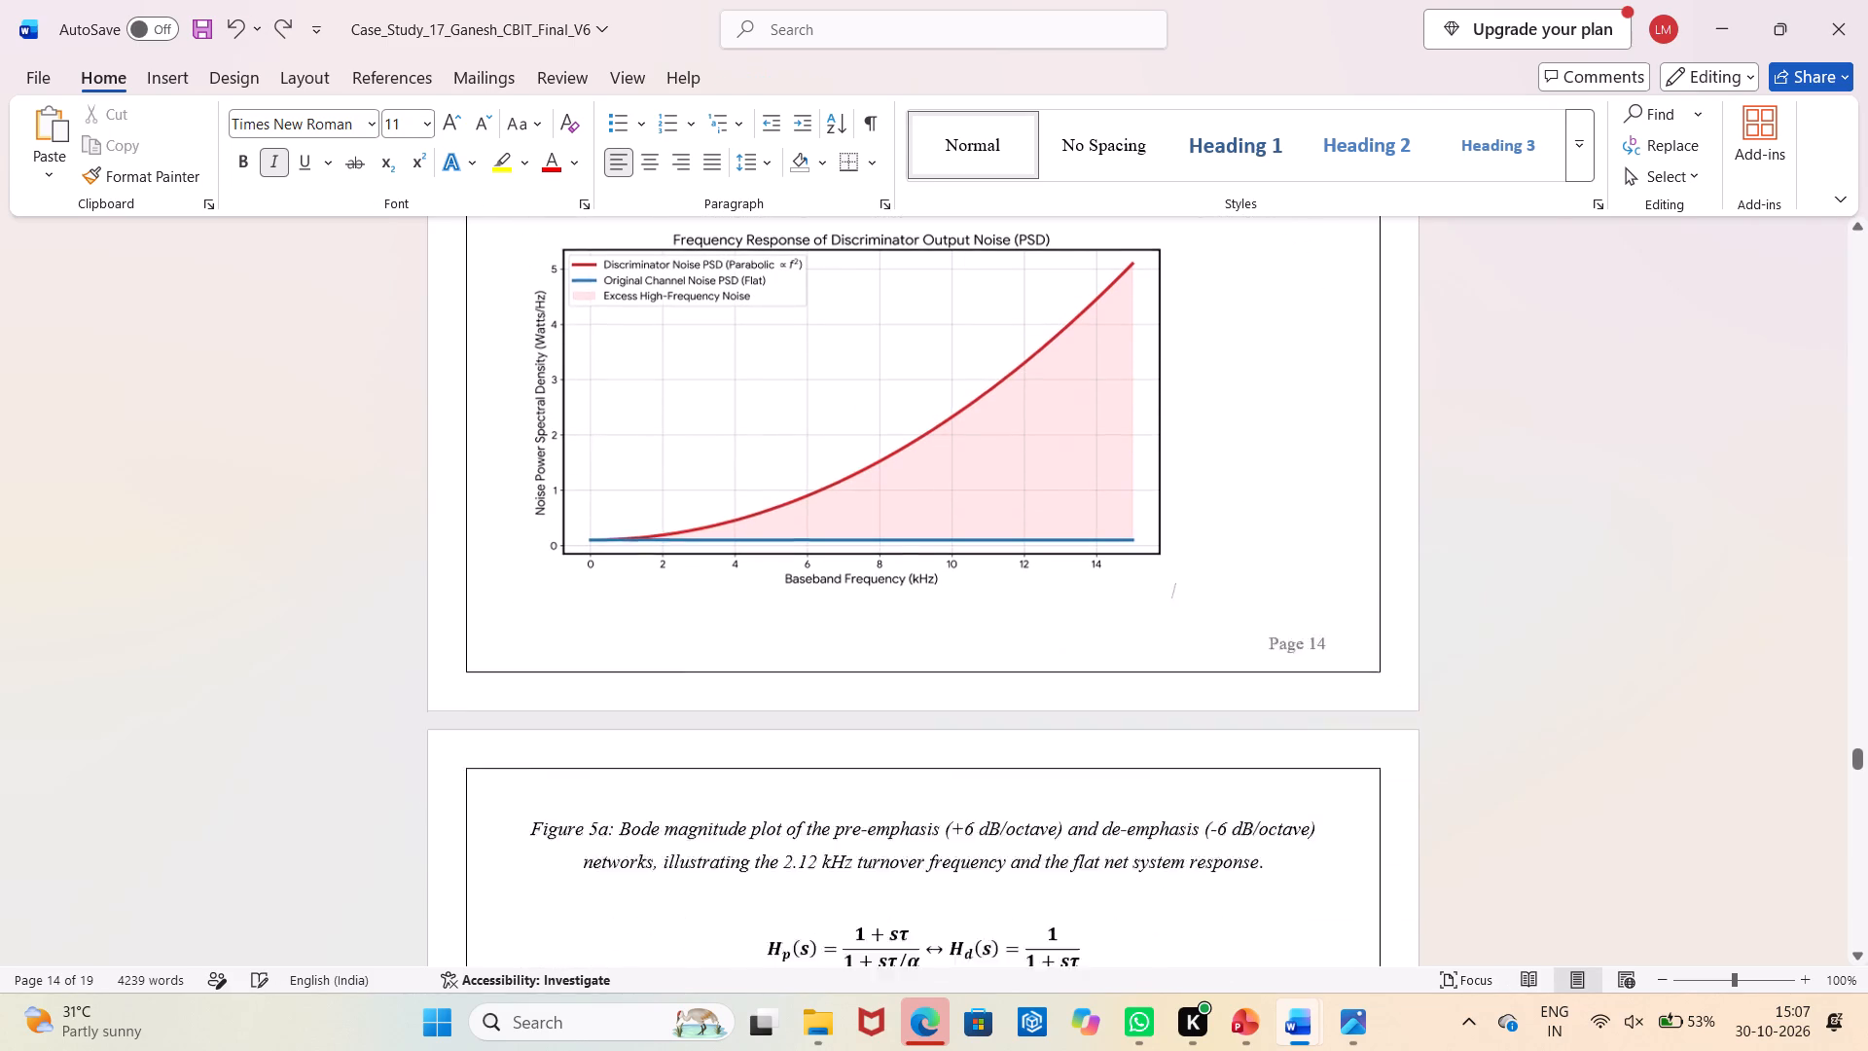
scroll(1248, 637, down, 5)
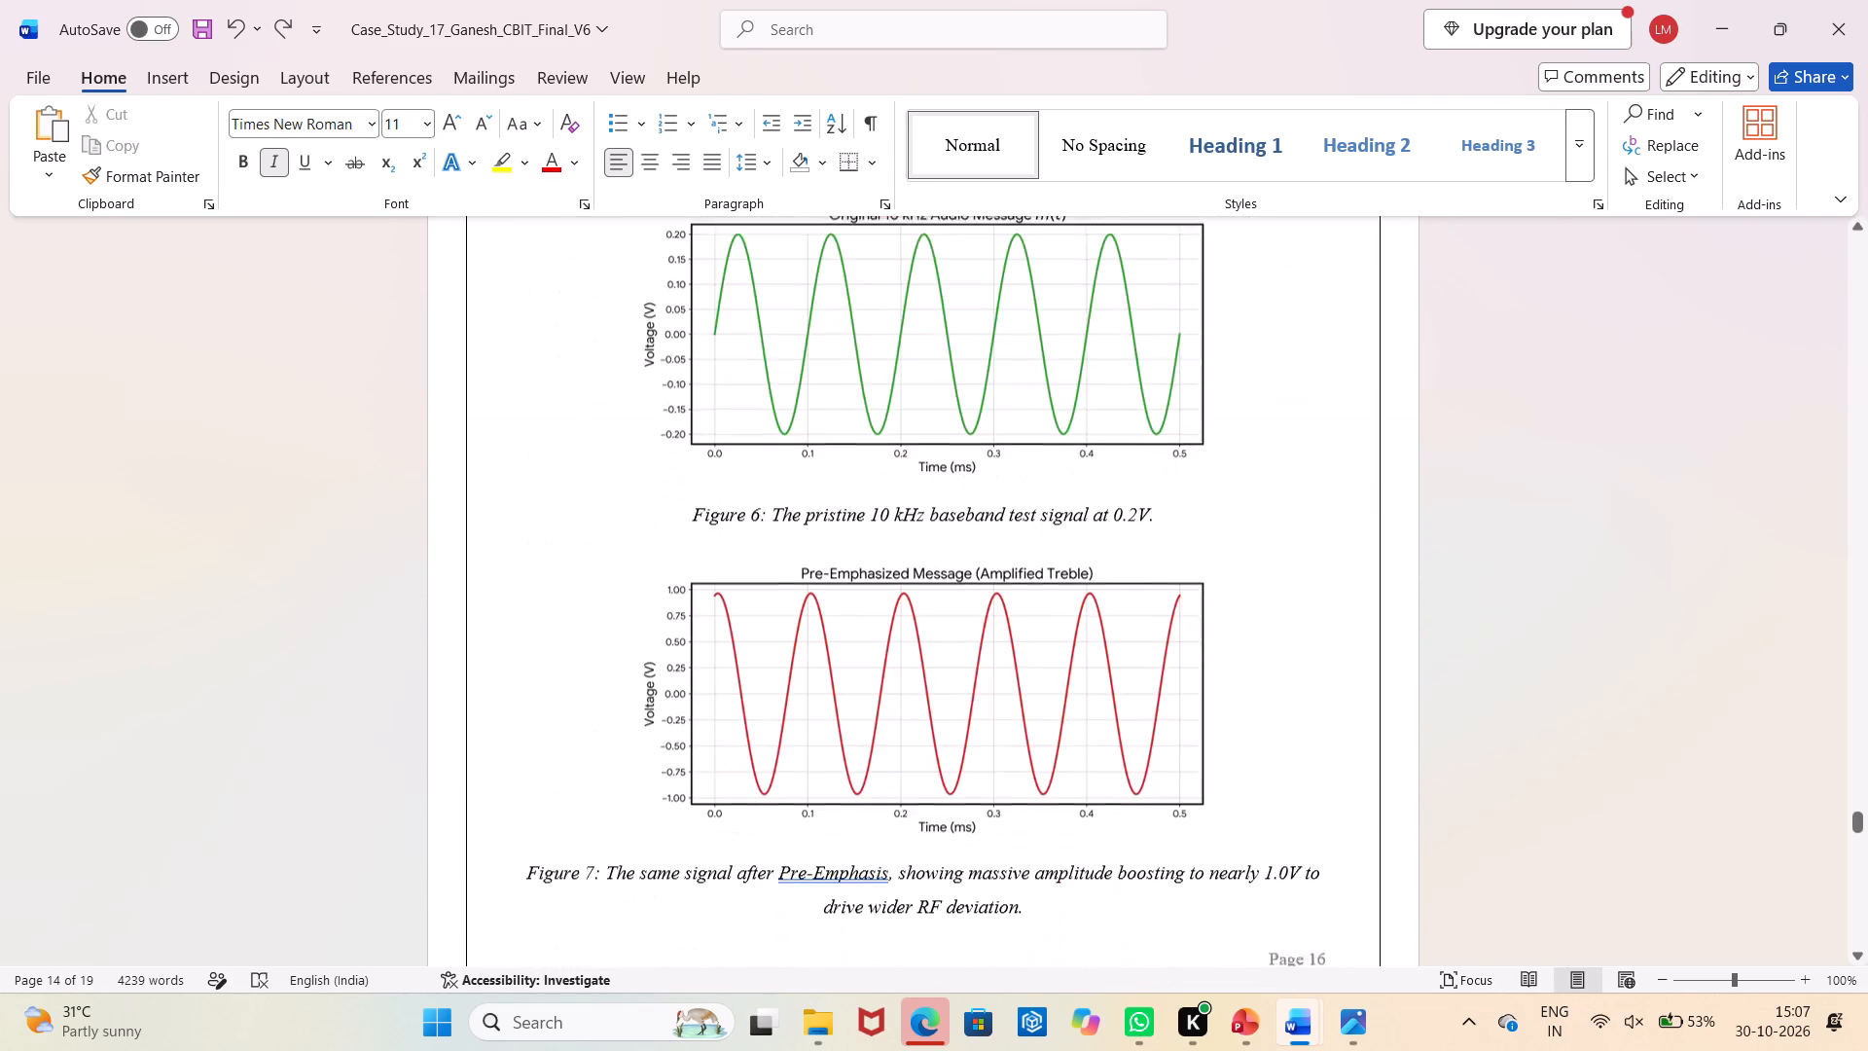
scroll(1248, 637, down, 4)
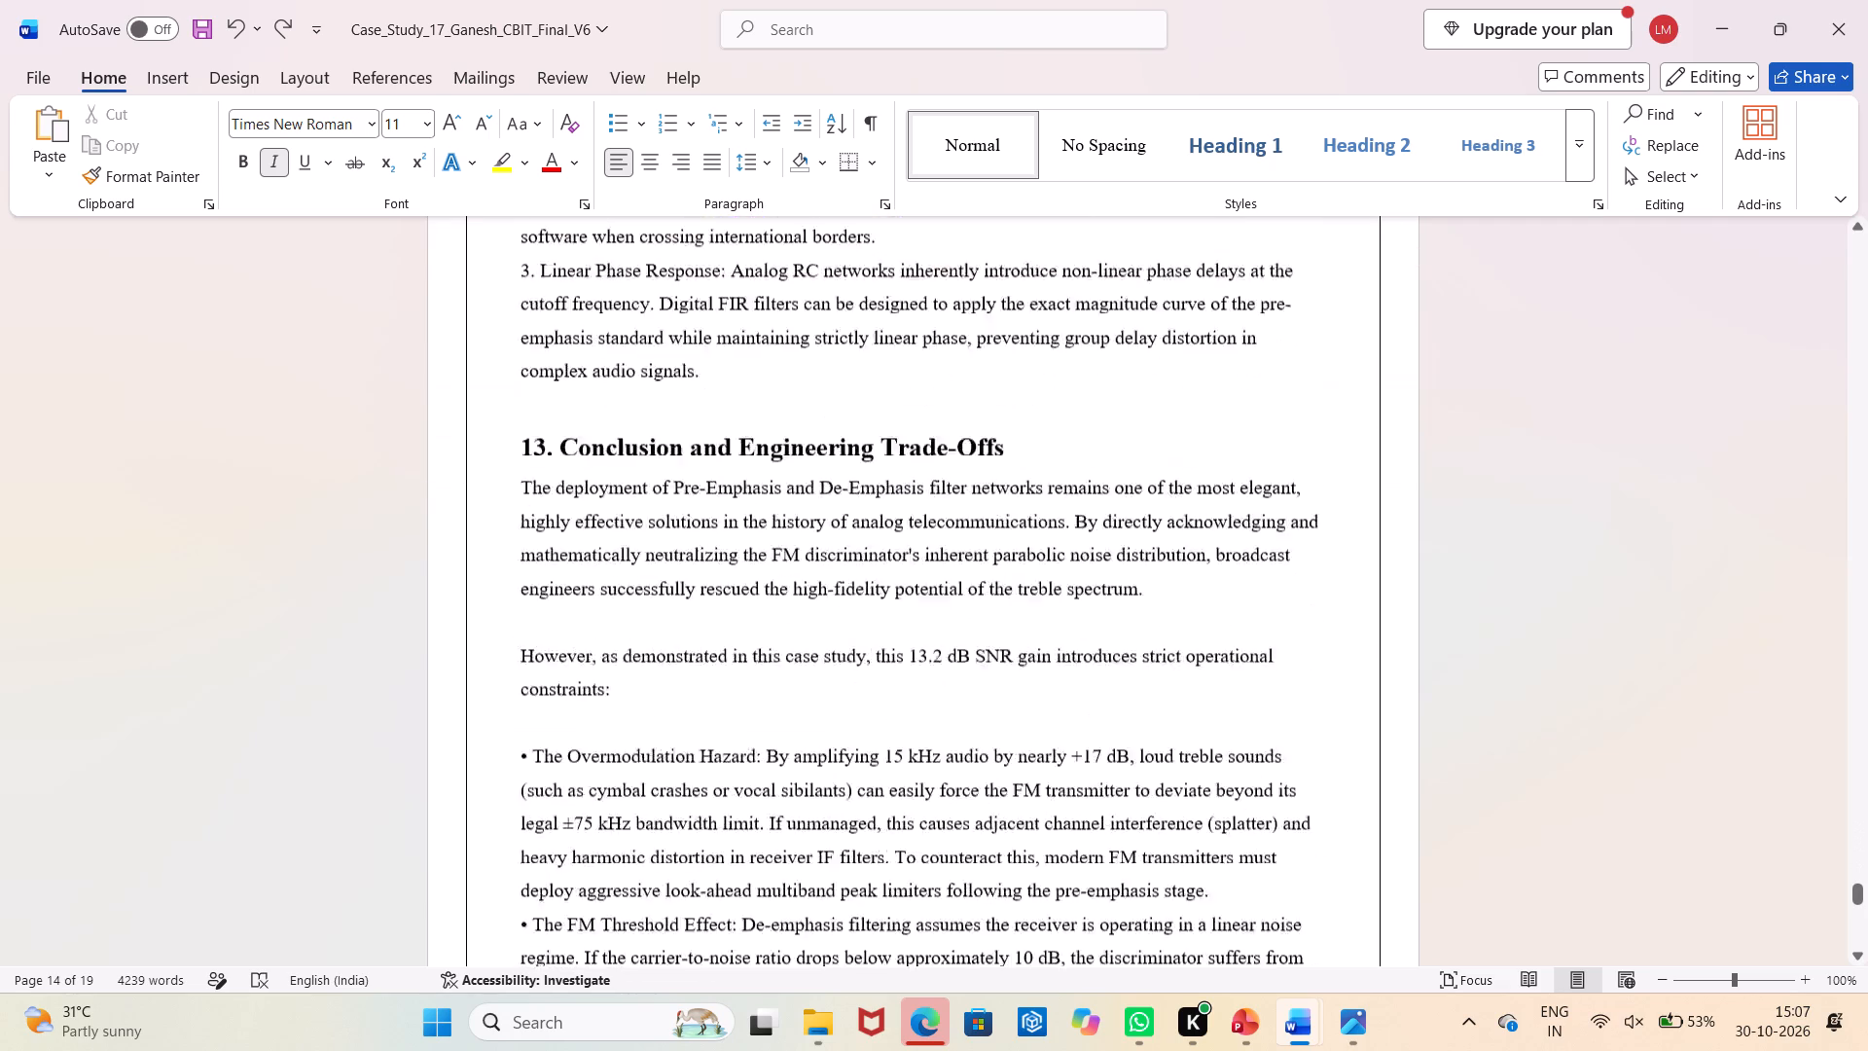
scroll(1248, 637, down, 5)
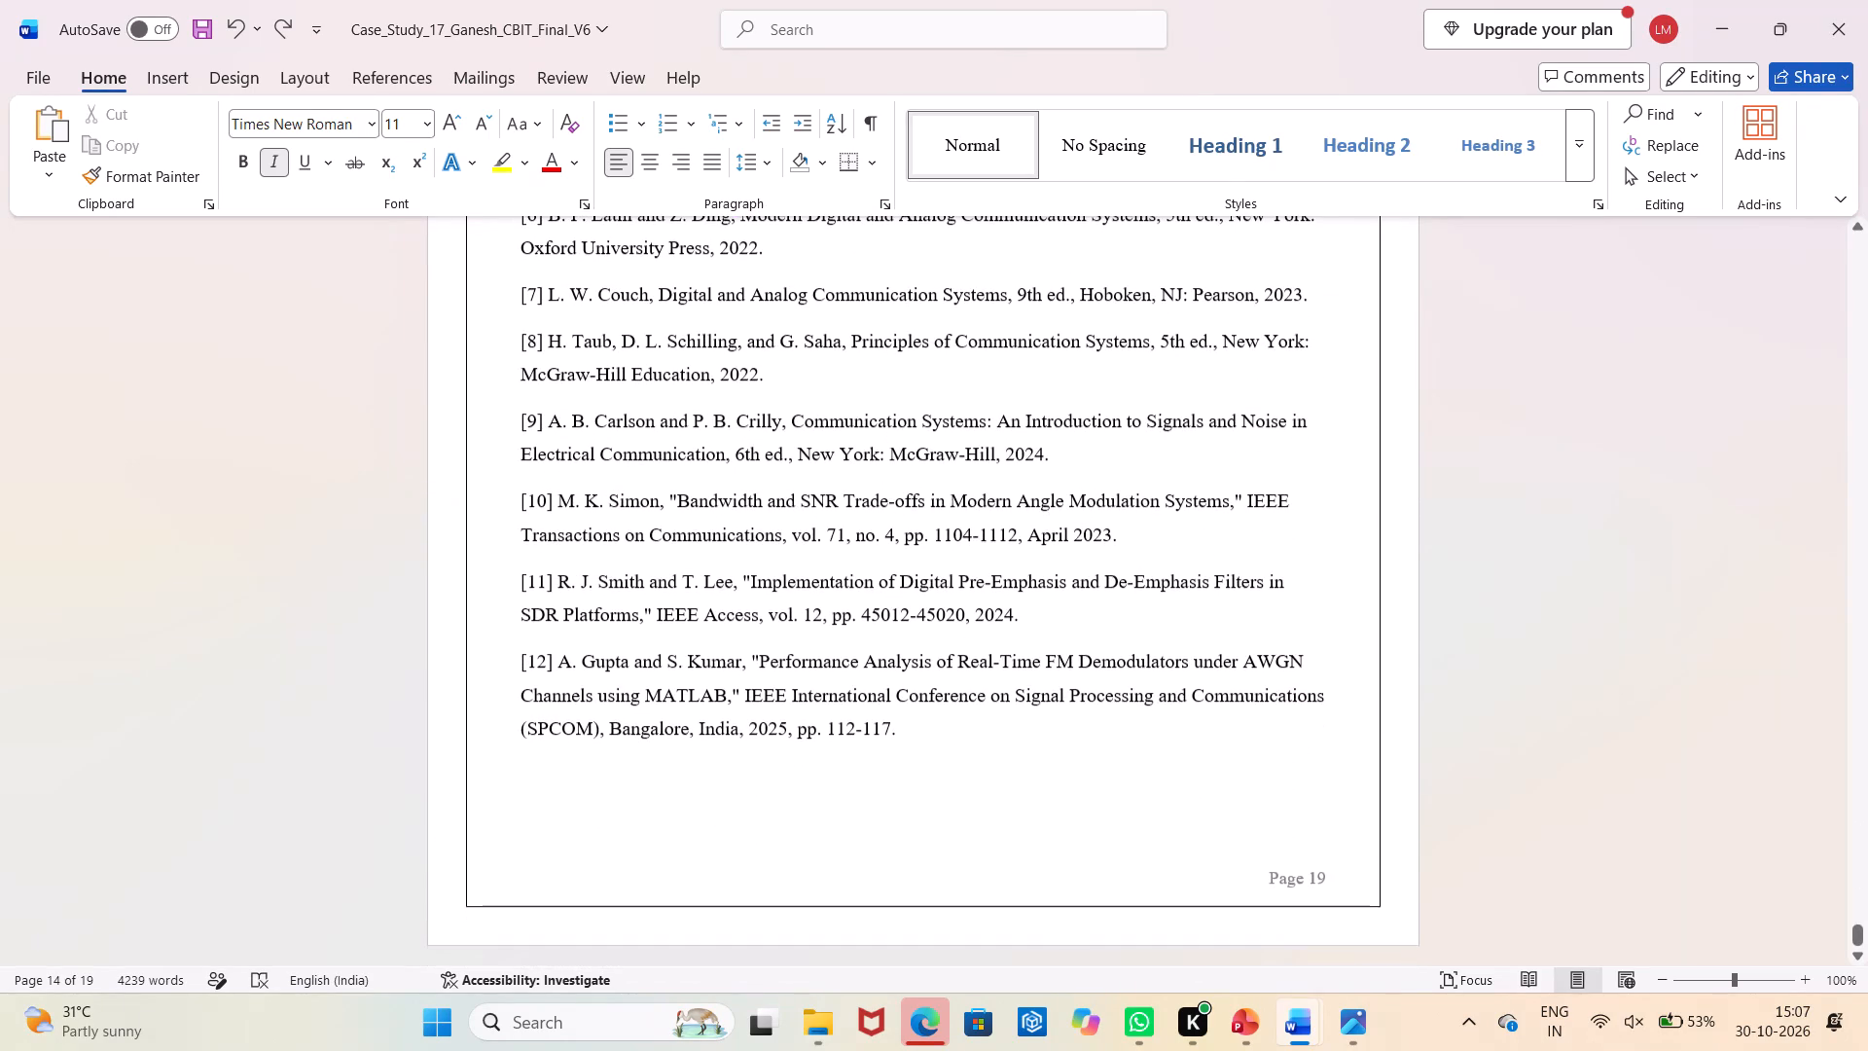
scroll(1248, 637, down, 1)
scroll(1248, 637, up, 9)
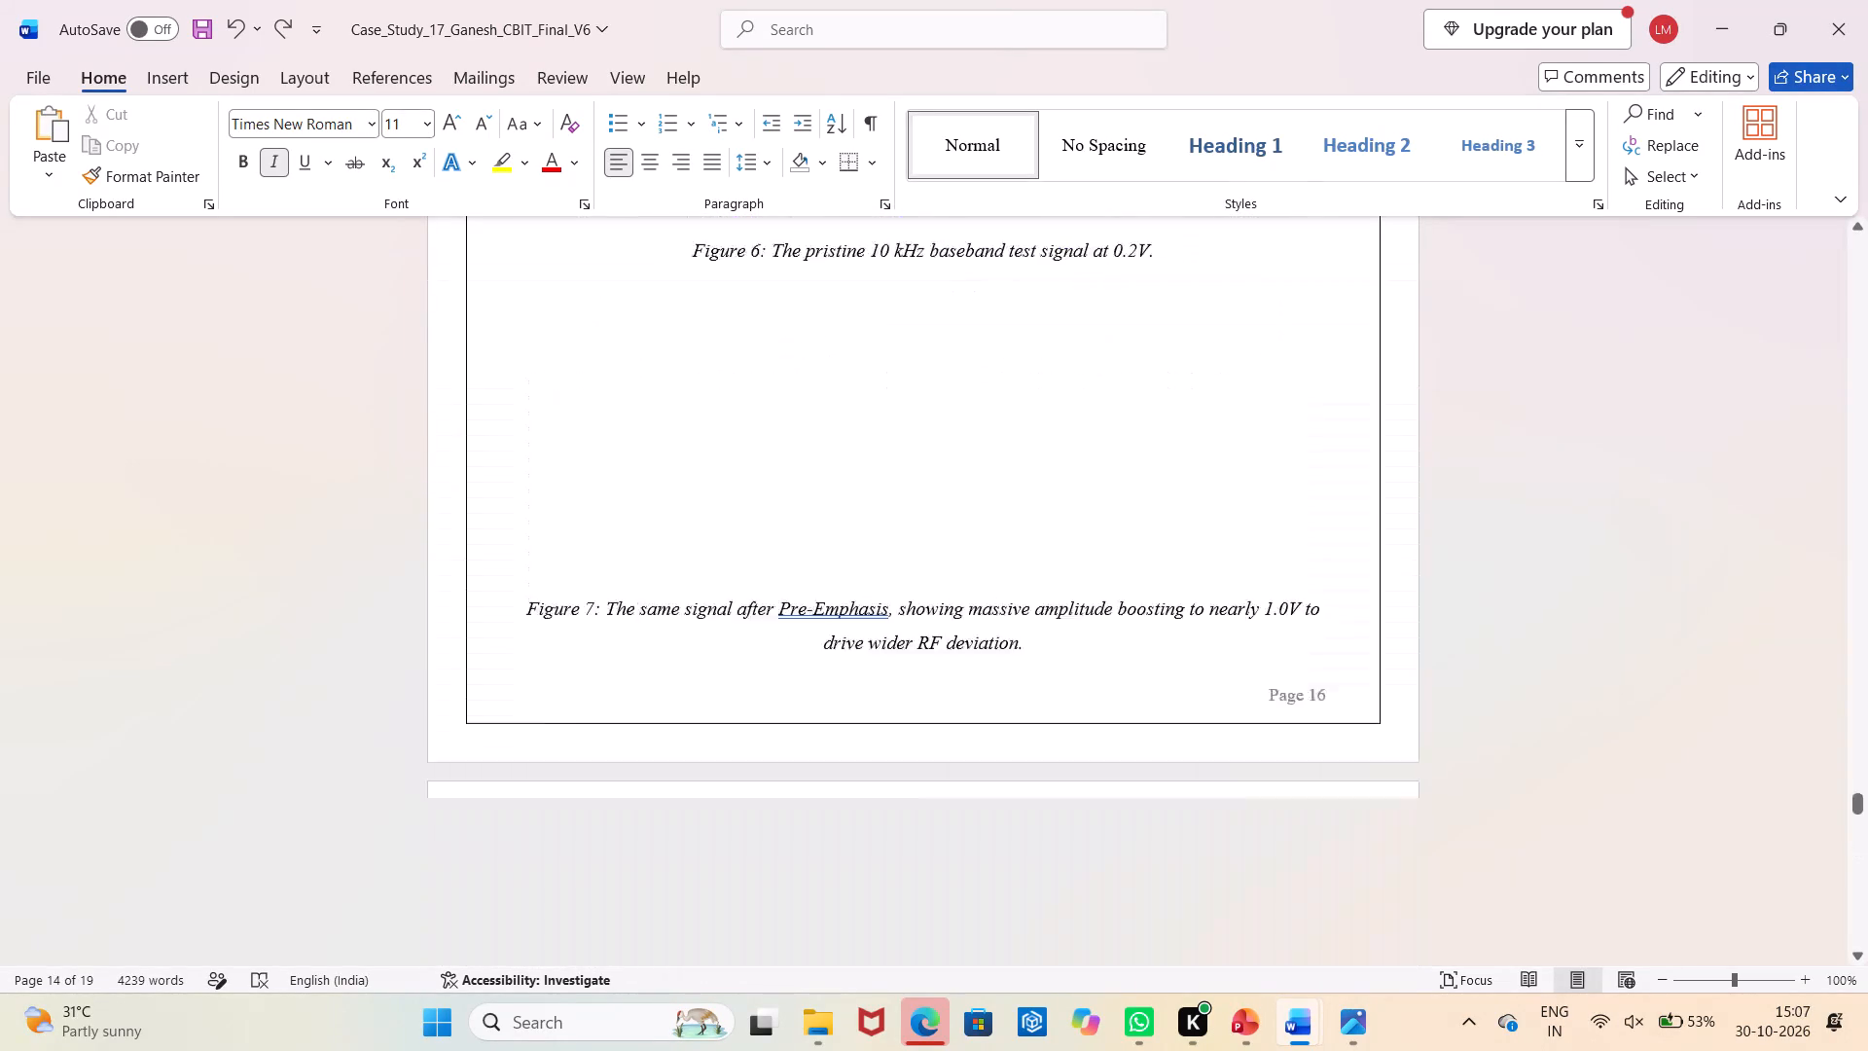
scroll(1248, 637, up, 6)
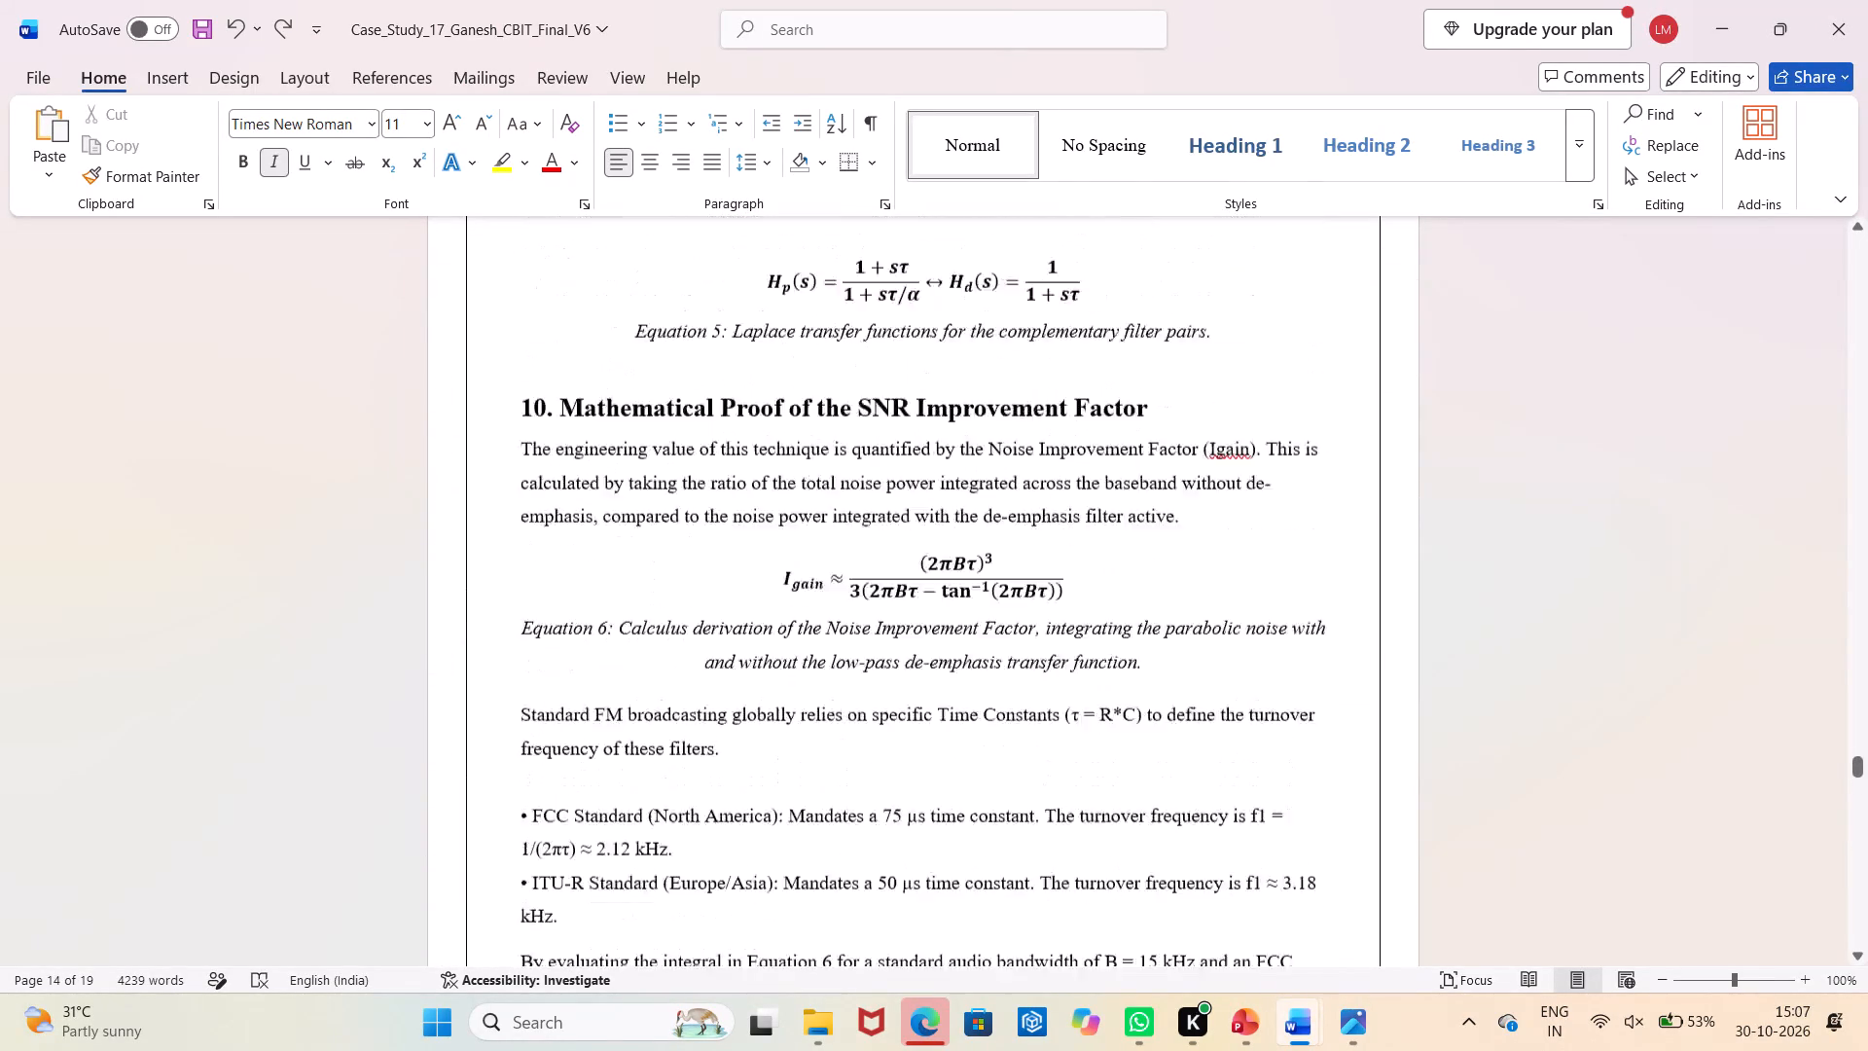
scroll(1248, 637, up, 2)
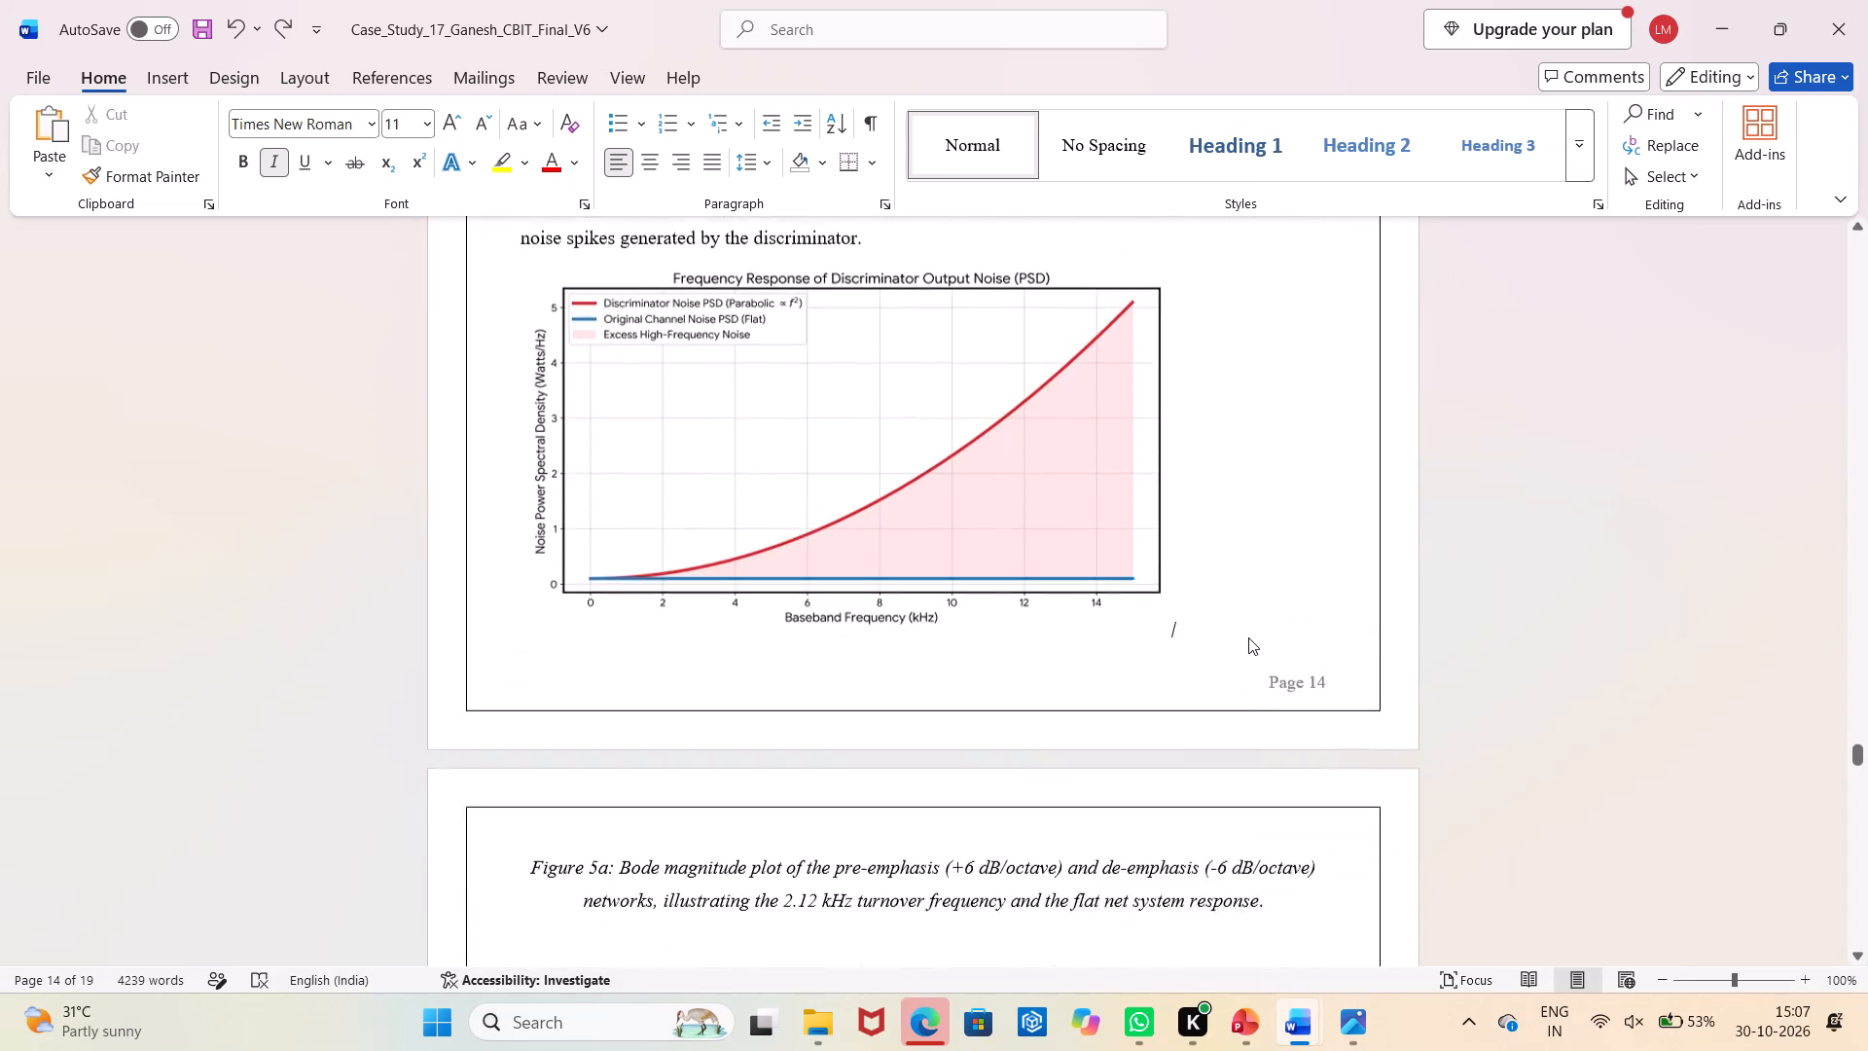
scroll(1248, 637, up, 5)
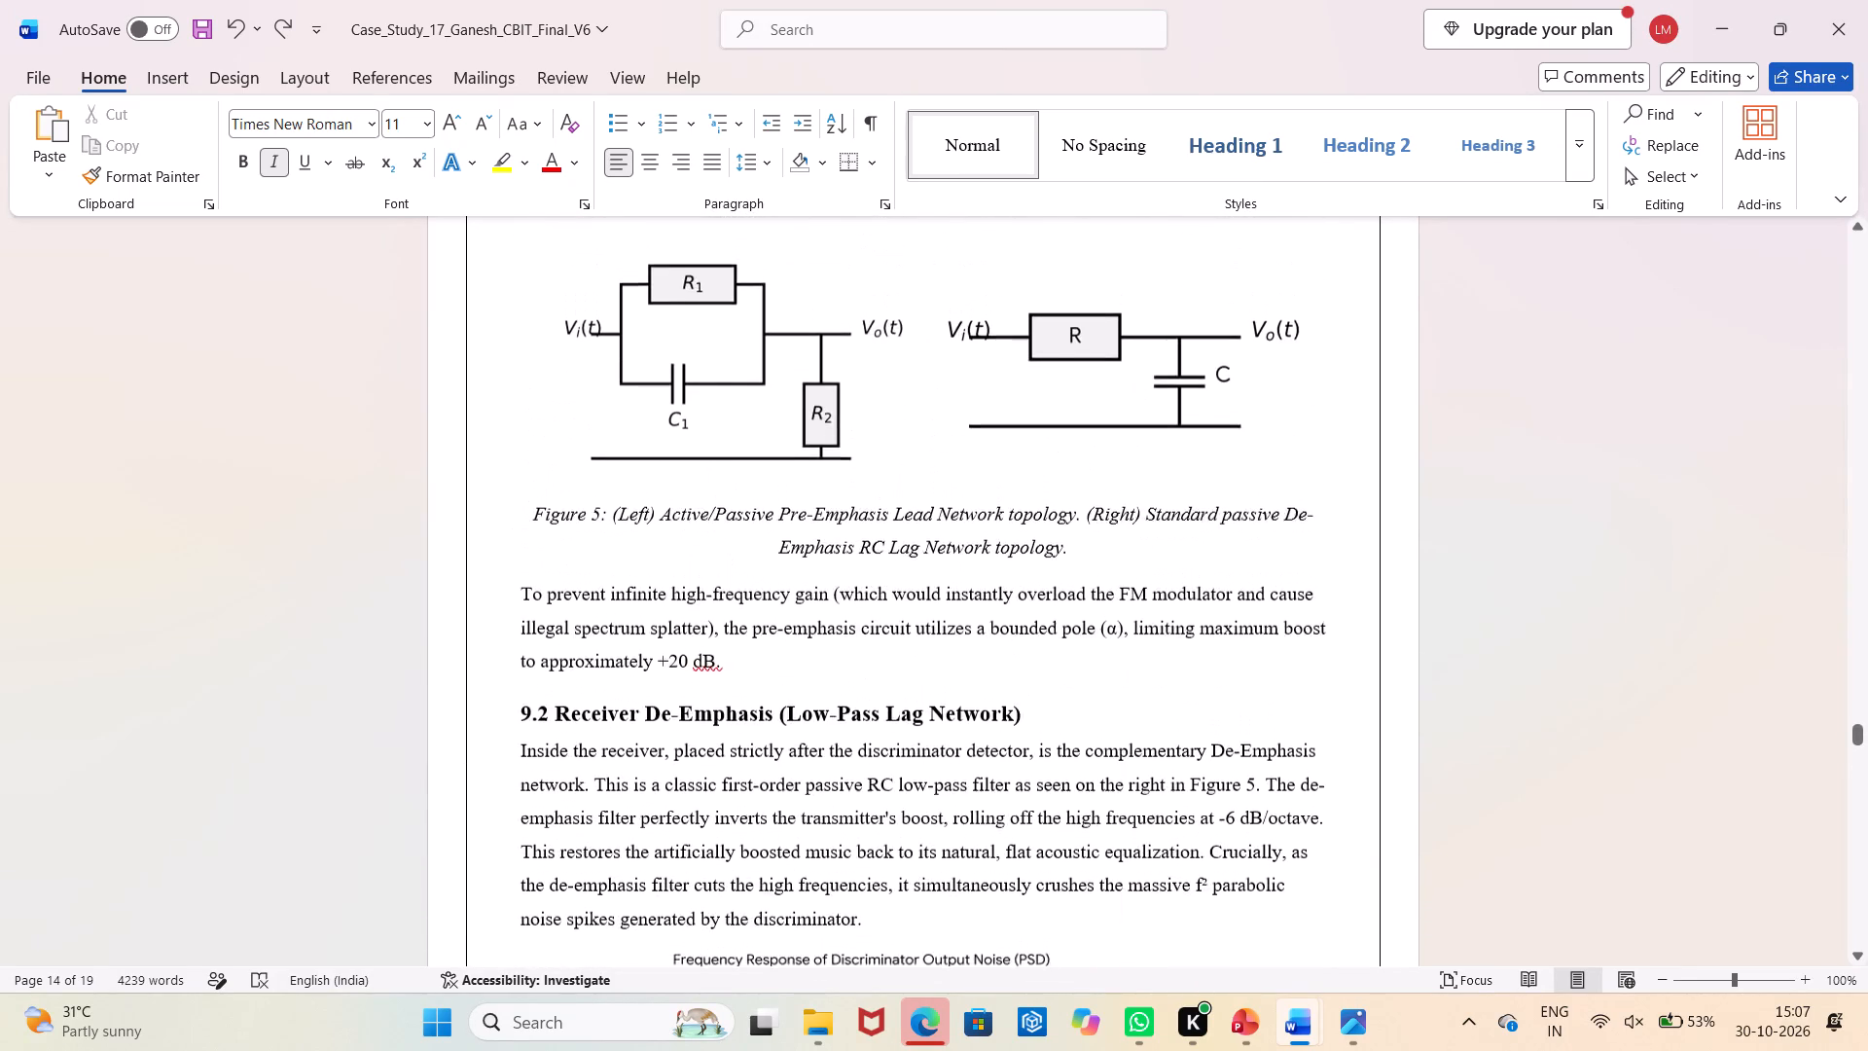
scroll(1248, 637, up, 3)
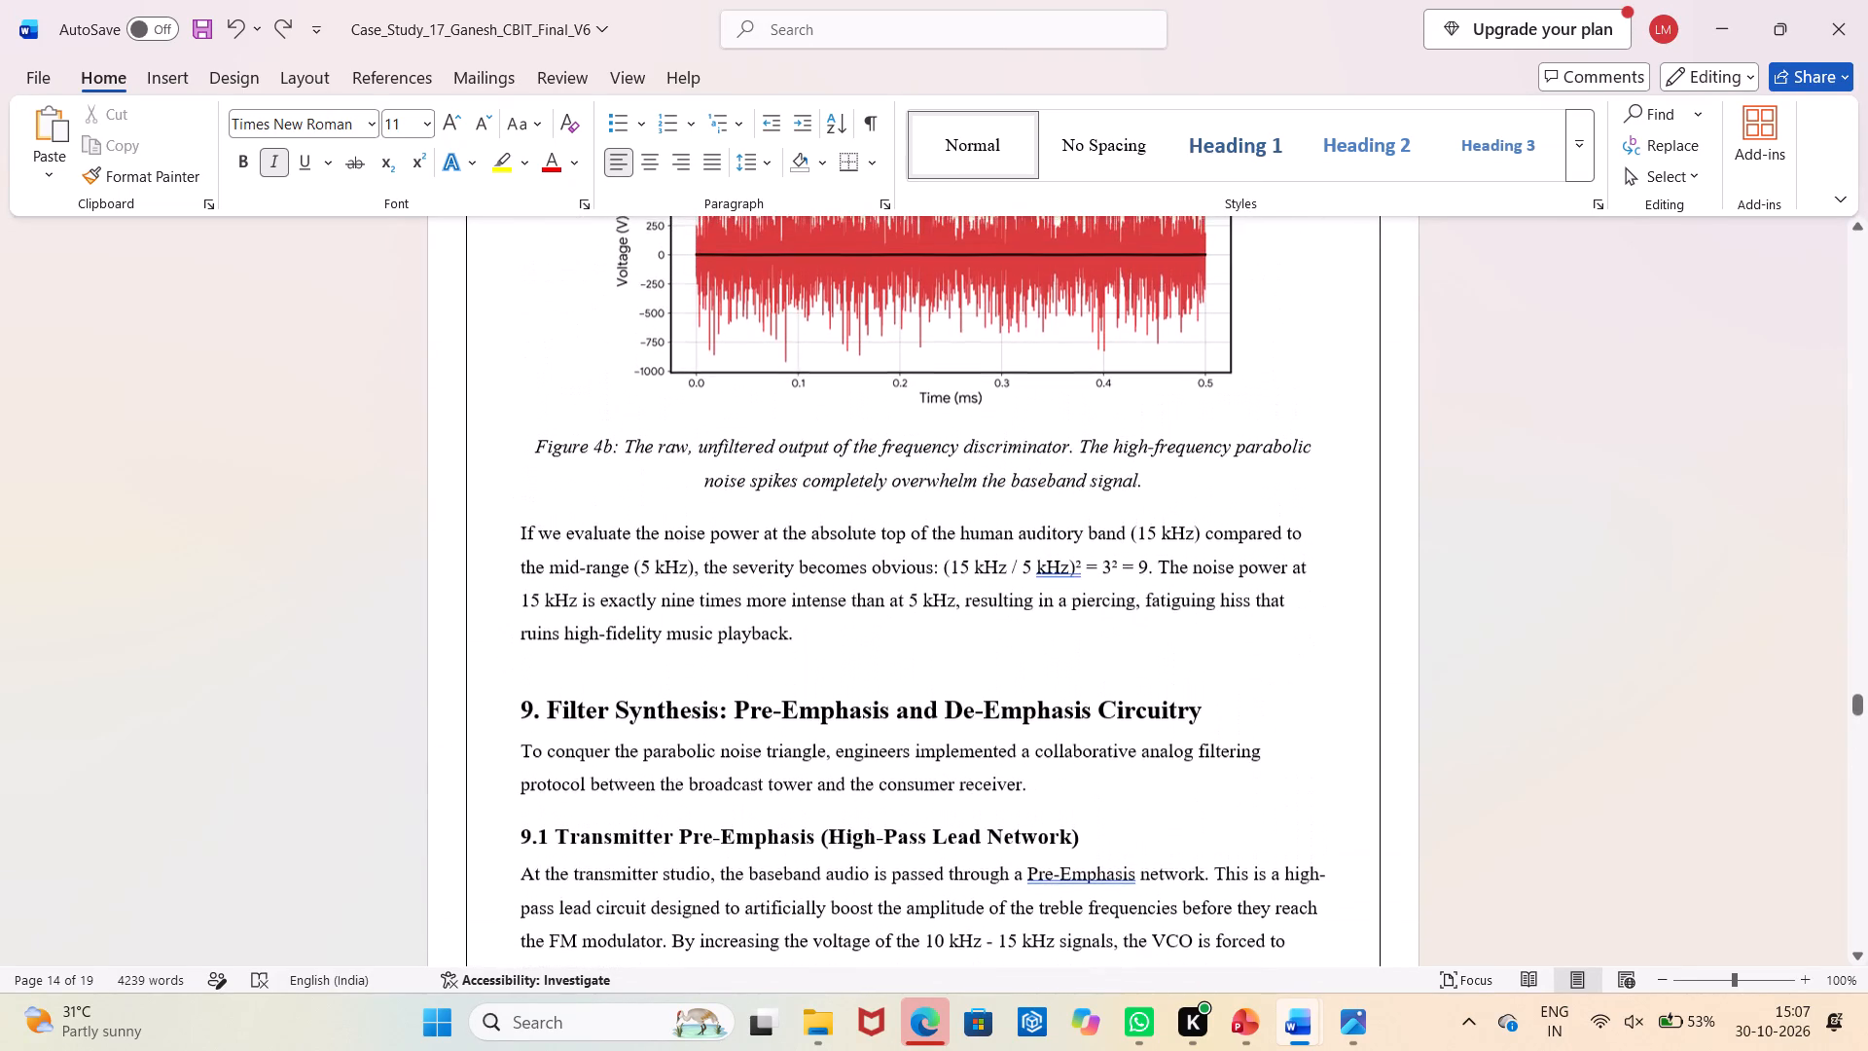
scroll(1248, 637, up, 1)
scroll(1248, 637, down, 6)
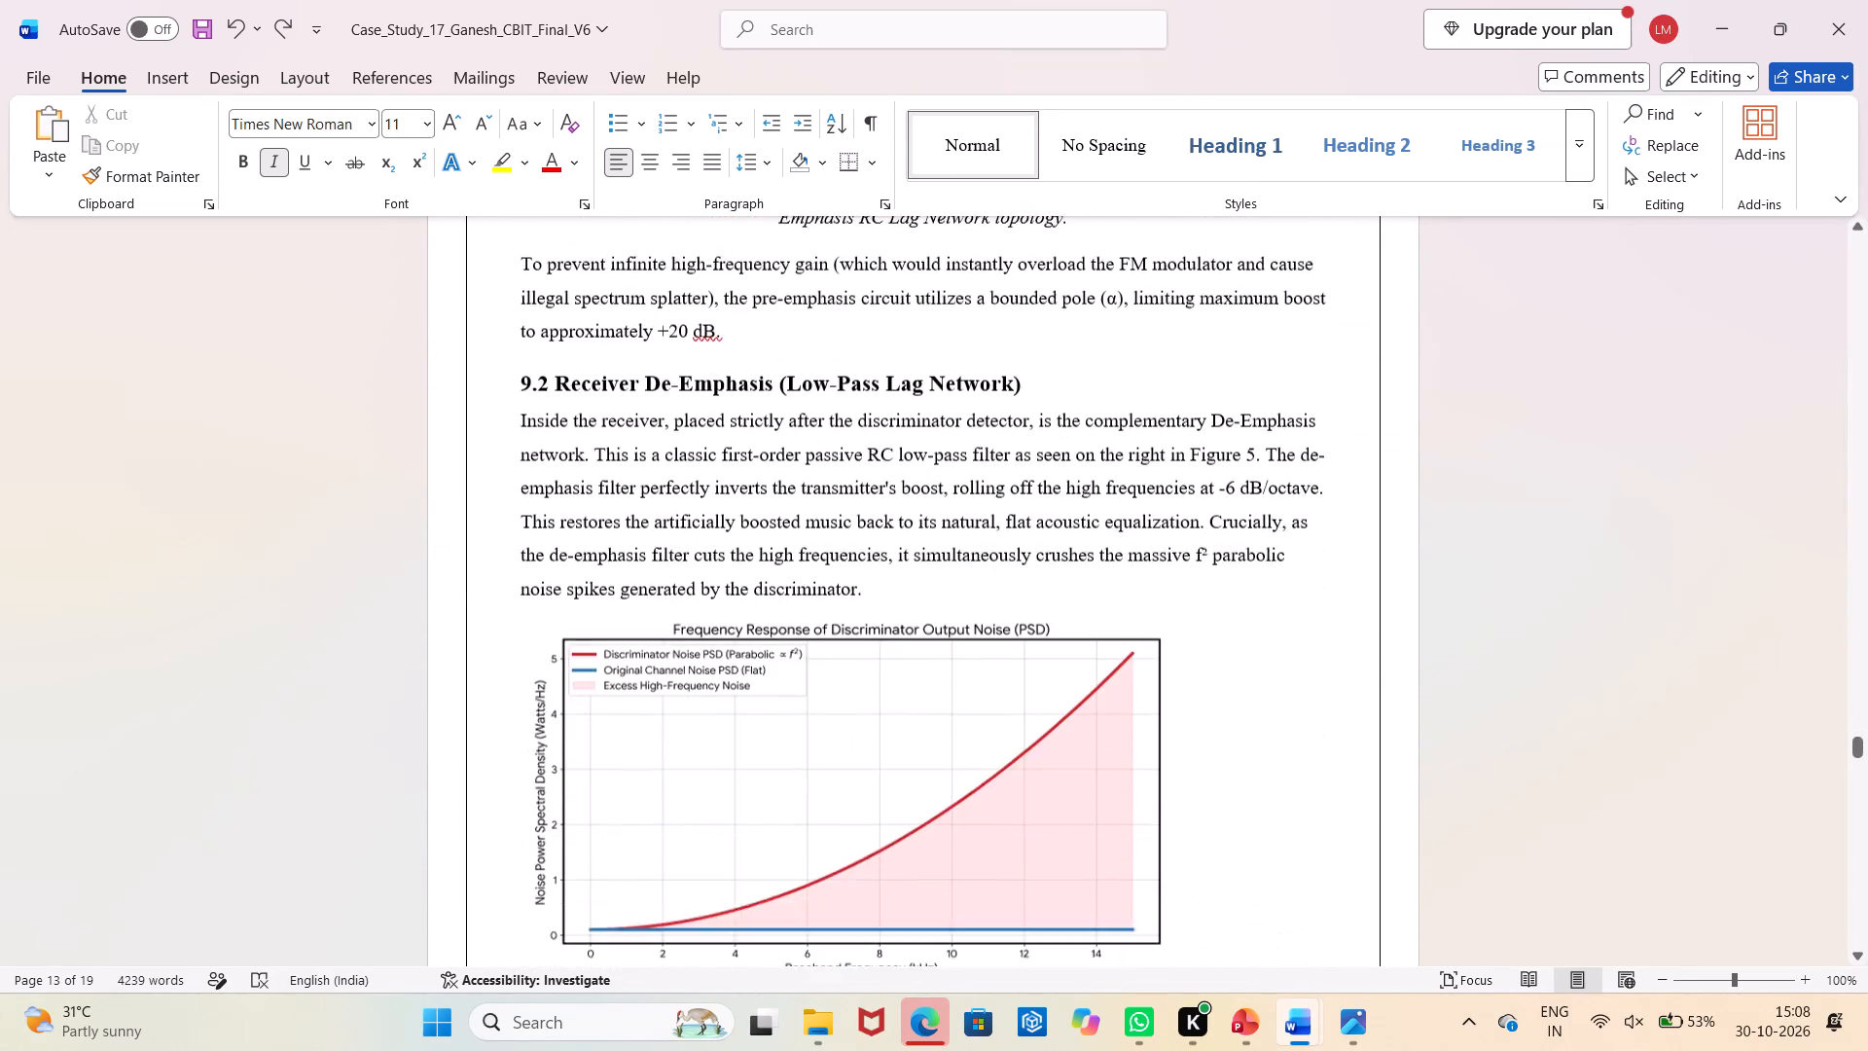
scroll(1248, 637, down, 4)
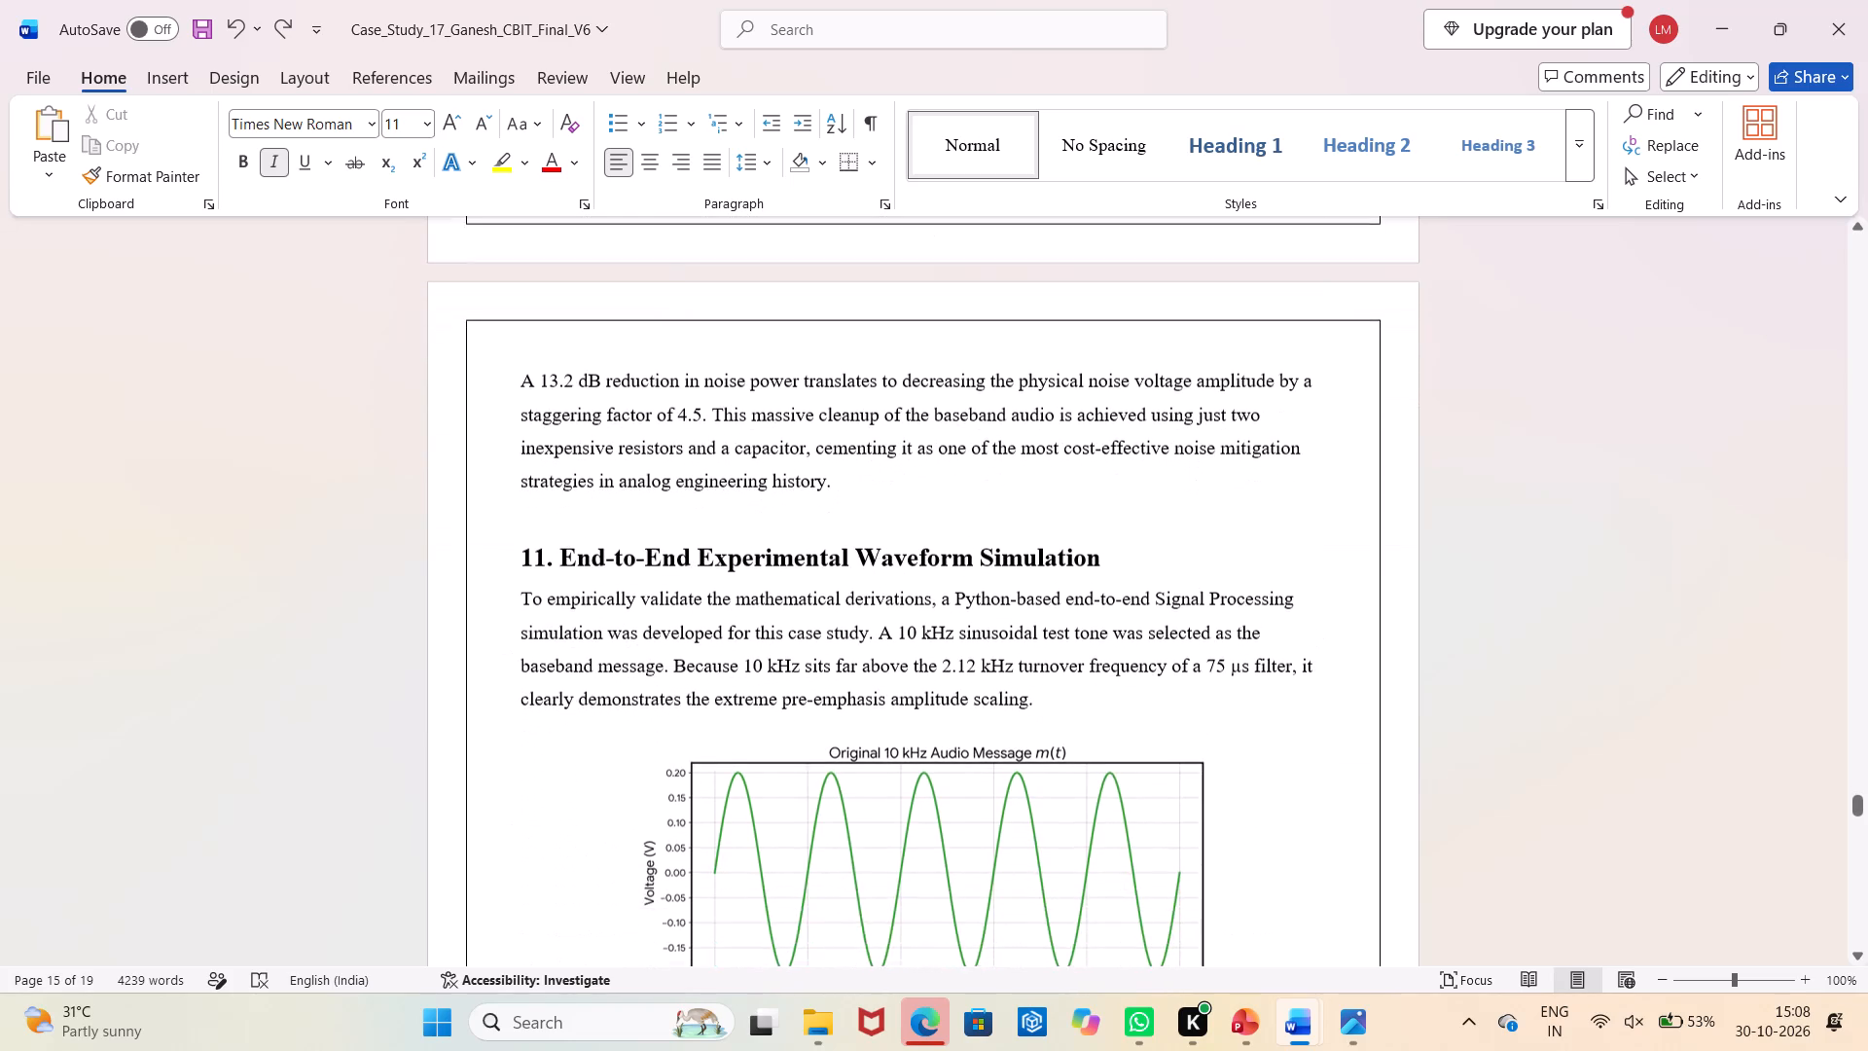
scroll(1248, 637, down, 2)
Remove the letter from the figure number in the Bode magnitude plot caption on page 15.
scroll(1248, 637, up, 2)
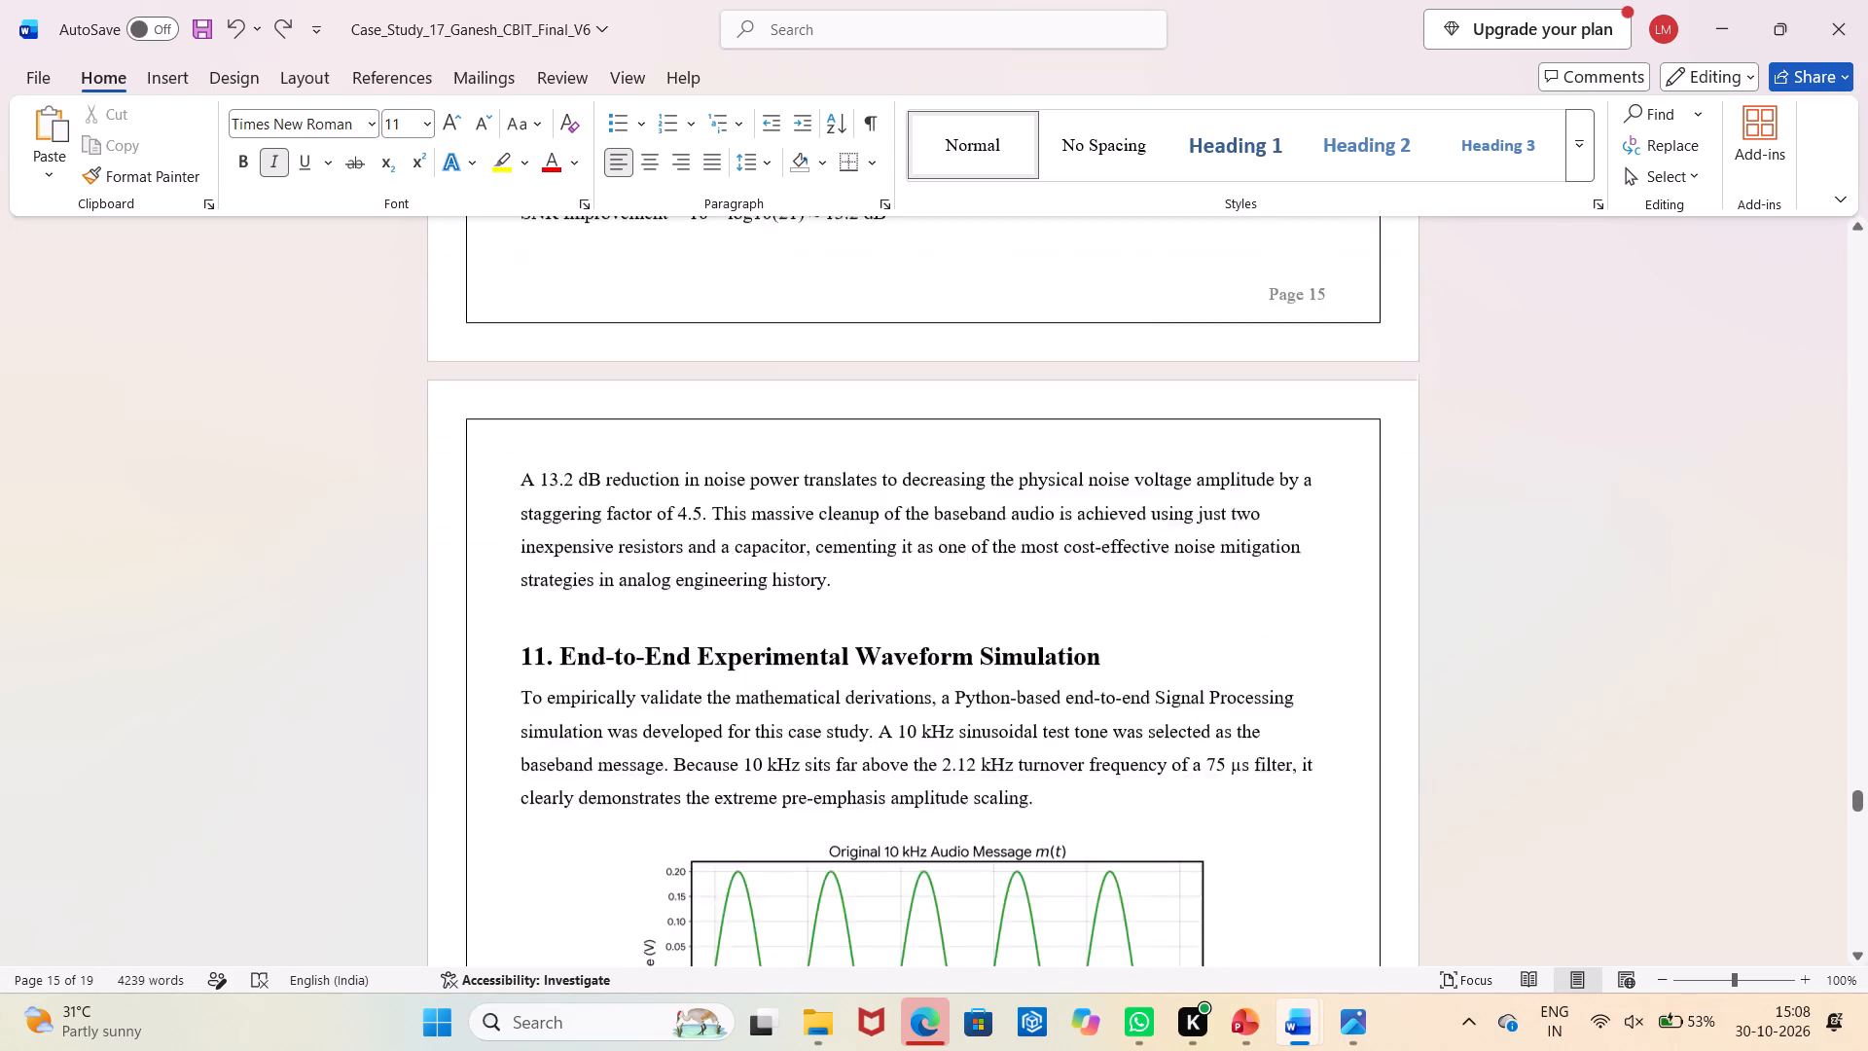
scroll(1248, 637, up, 3)
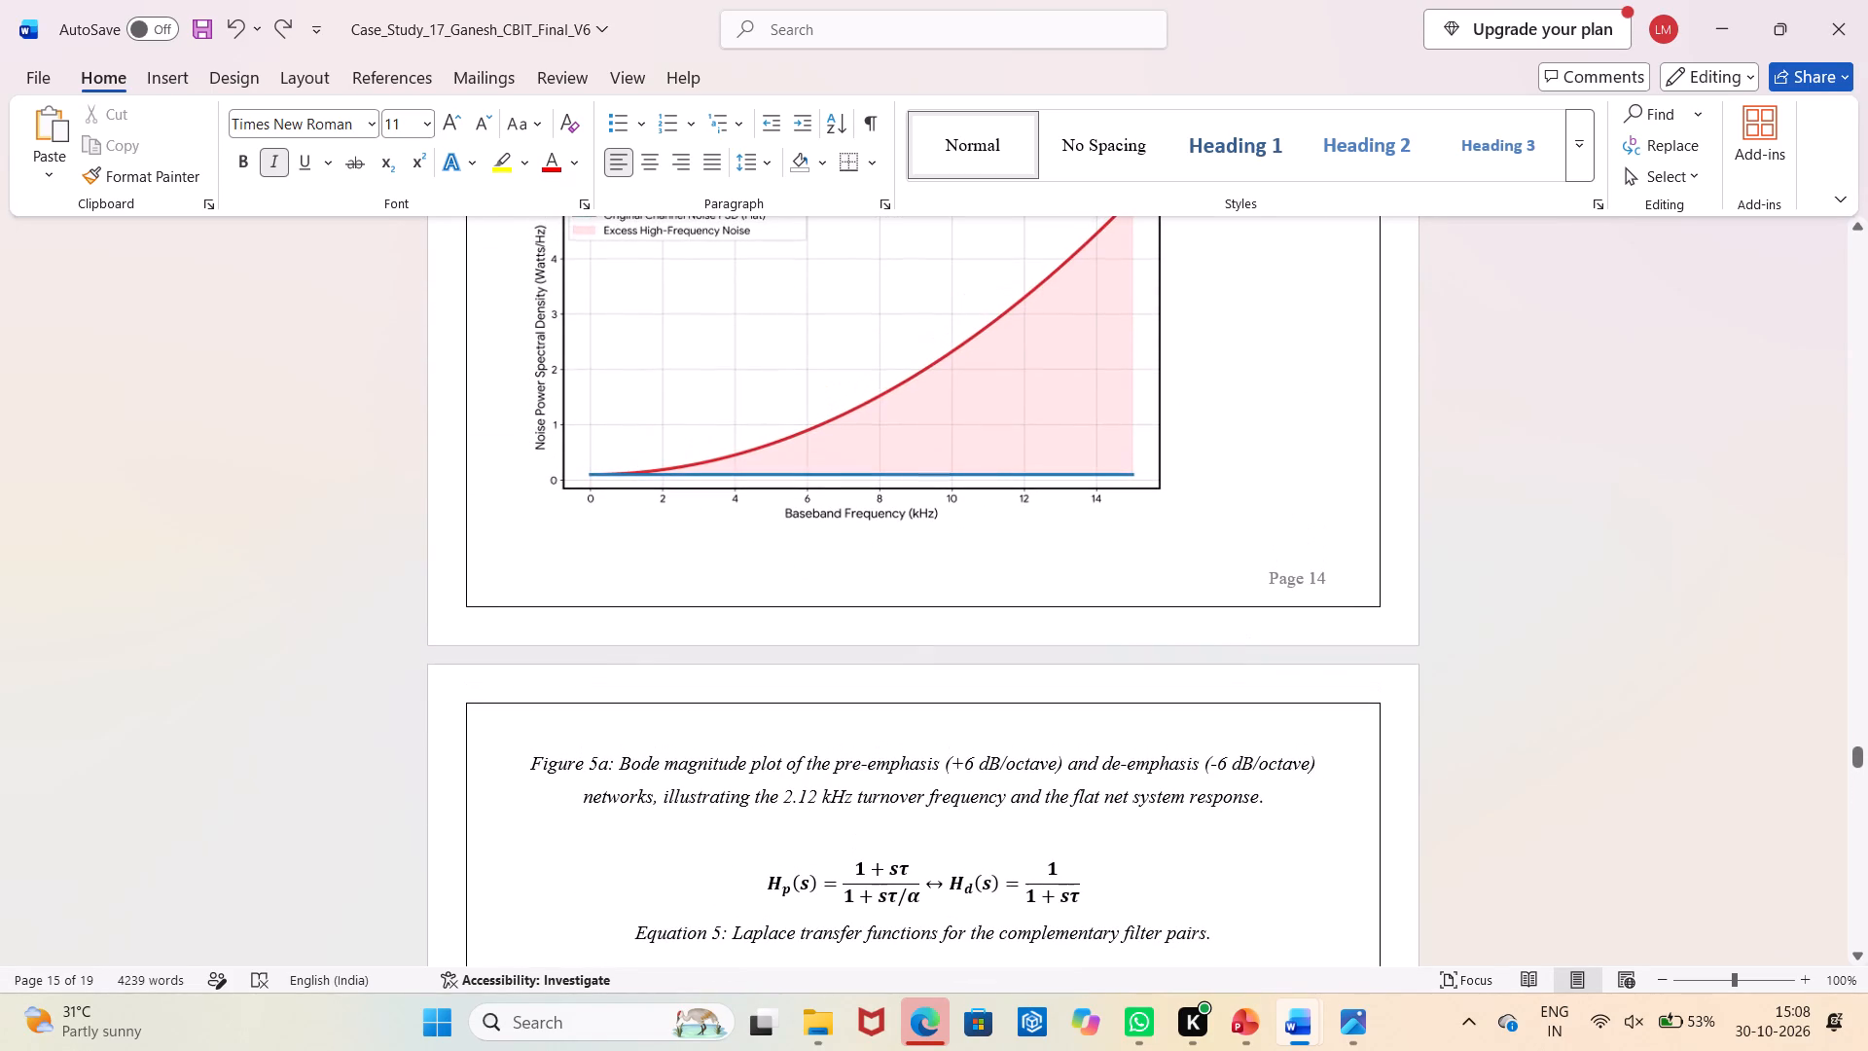
click(612, 765)
key(BackSpace)
Relabel the pre-emphasis and de-emphasis network topology caption on page 14 as Figure 5a.
scroll(612, 765, up, 1)
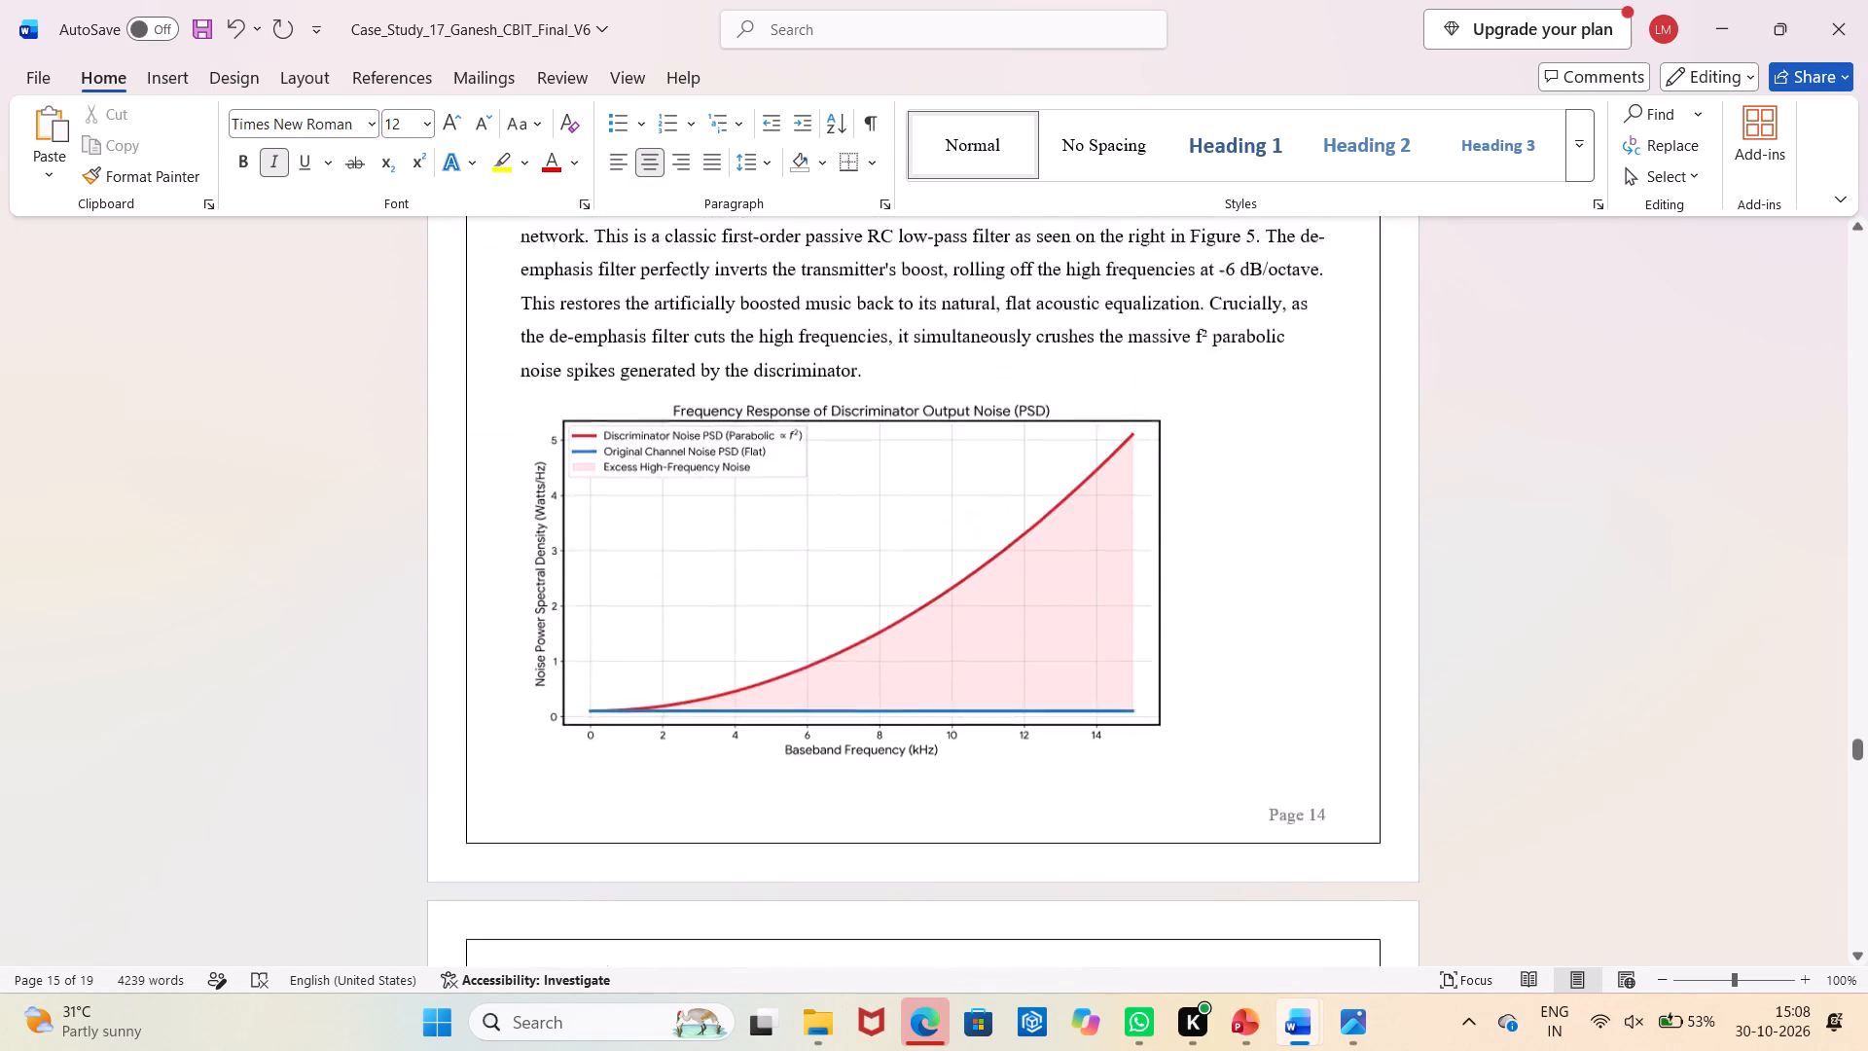
scroll(612, 765, up, 4)
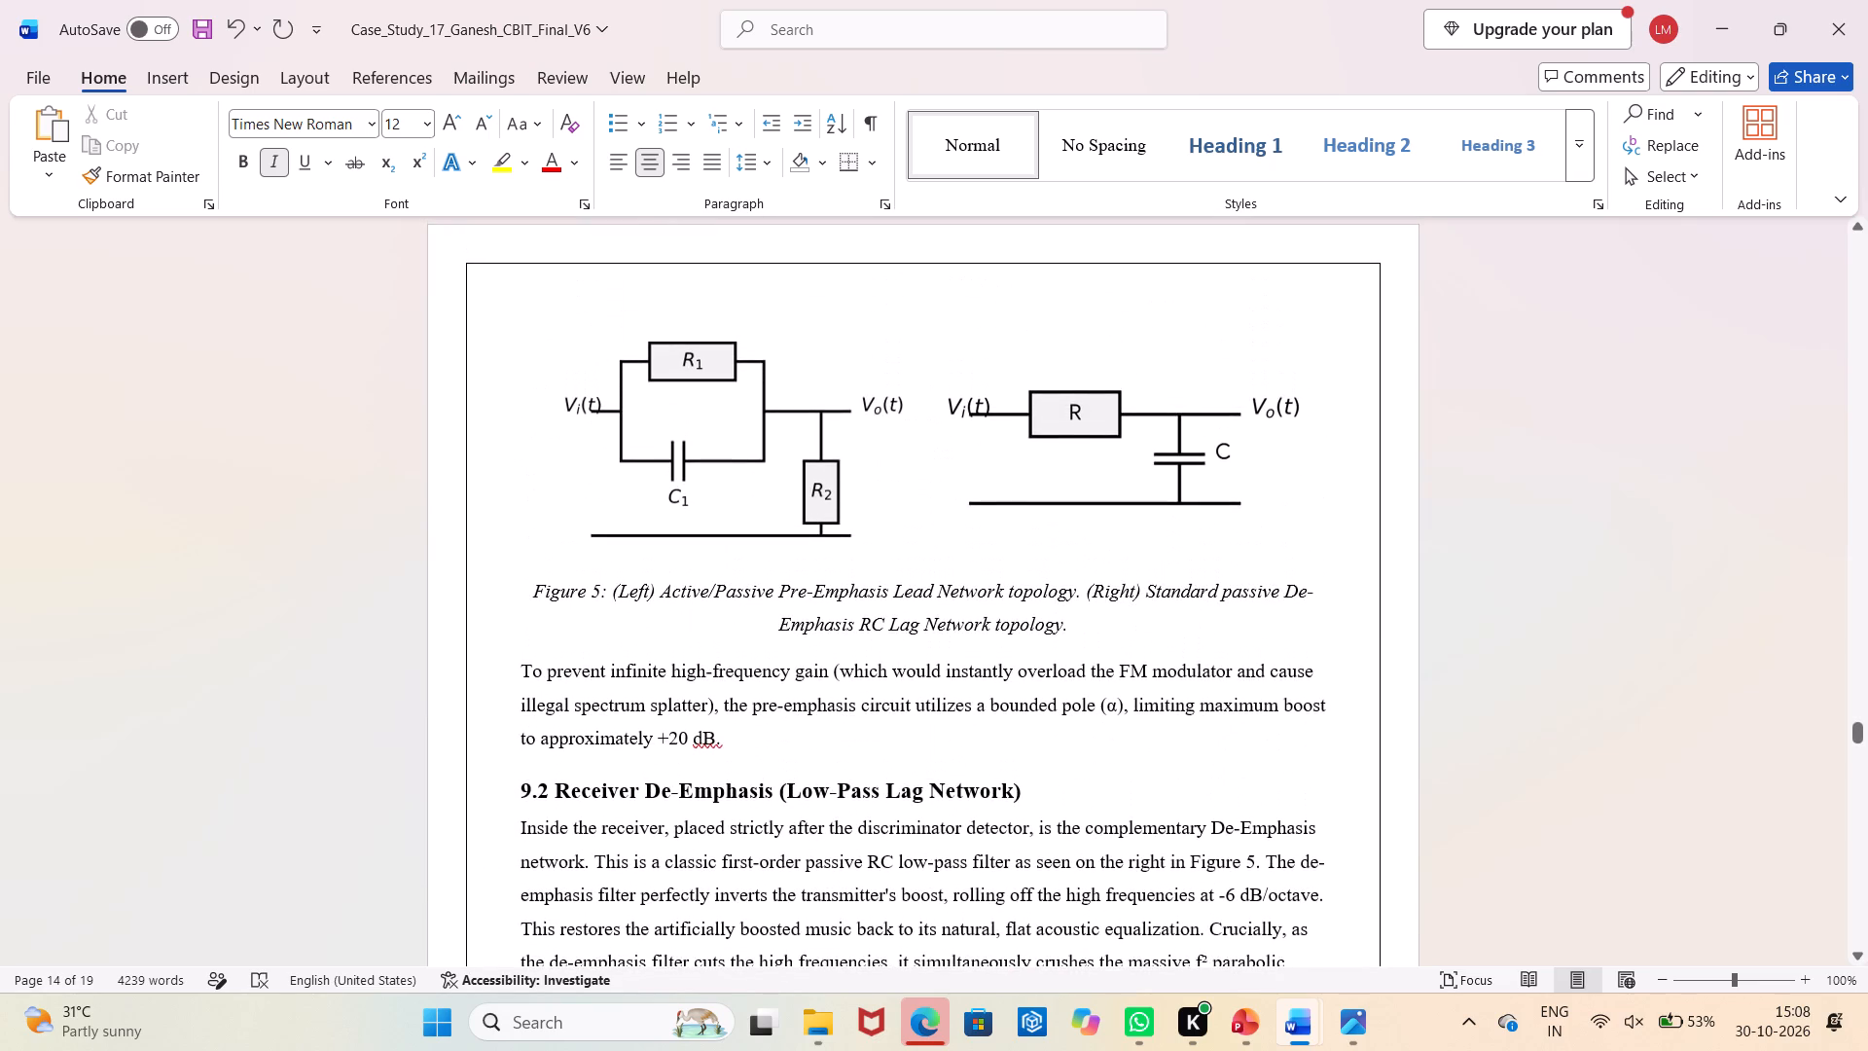
scroll(612, 765, up, 1)
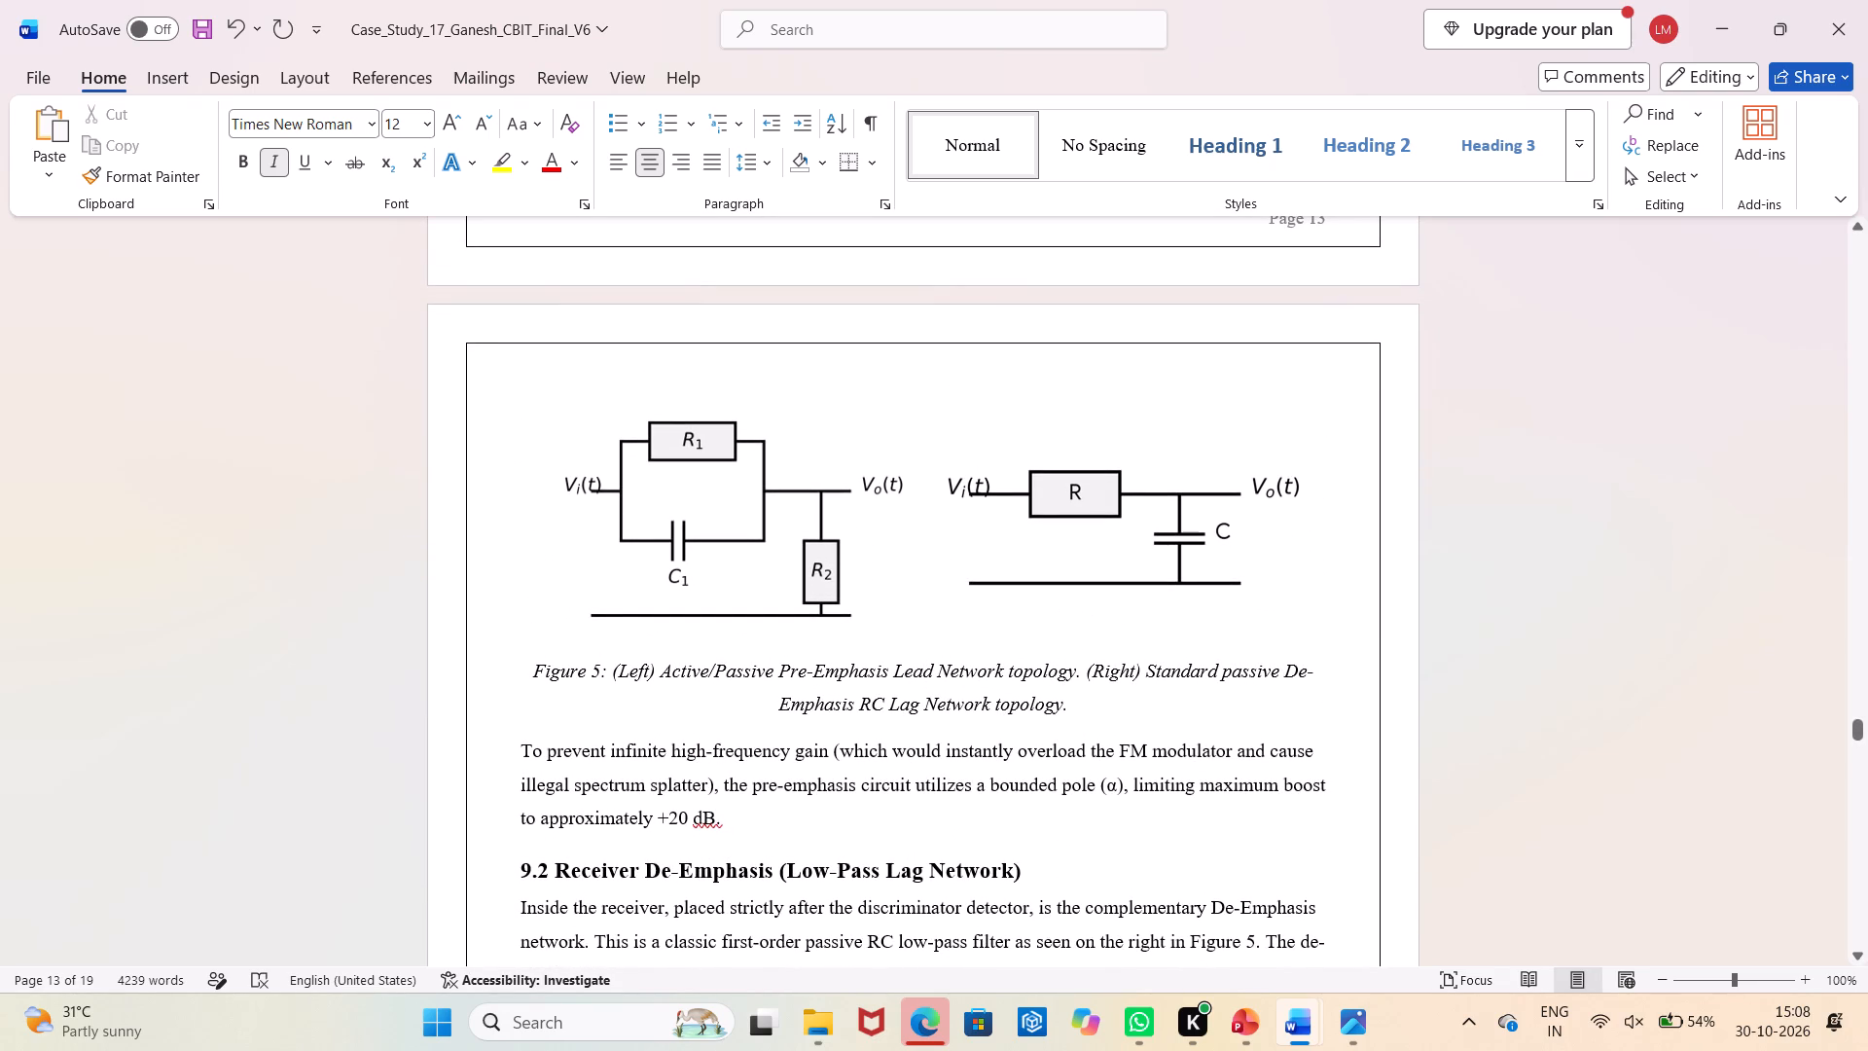
click(598, 667)
key(a)
Relabel the Bode magnitude plot caption at the start of page 15 as Figure 5b.
scroll(614, 741, down, 4)
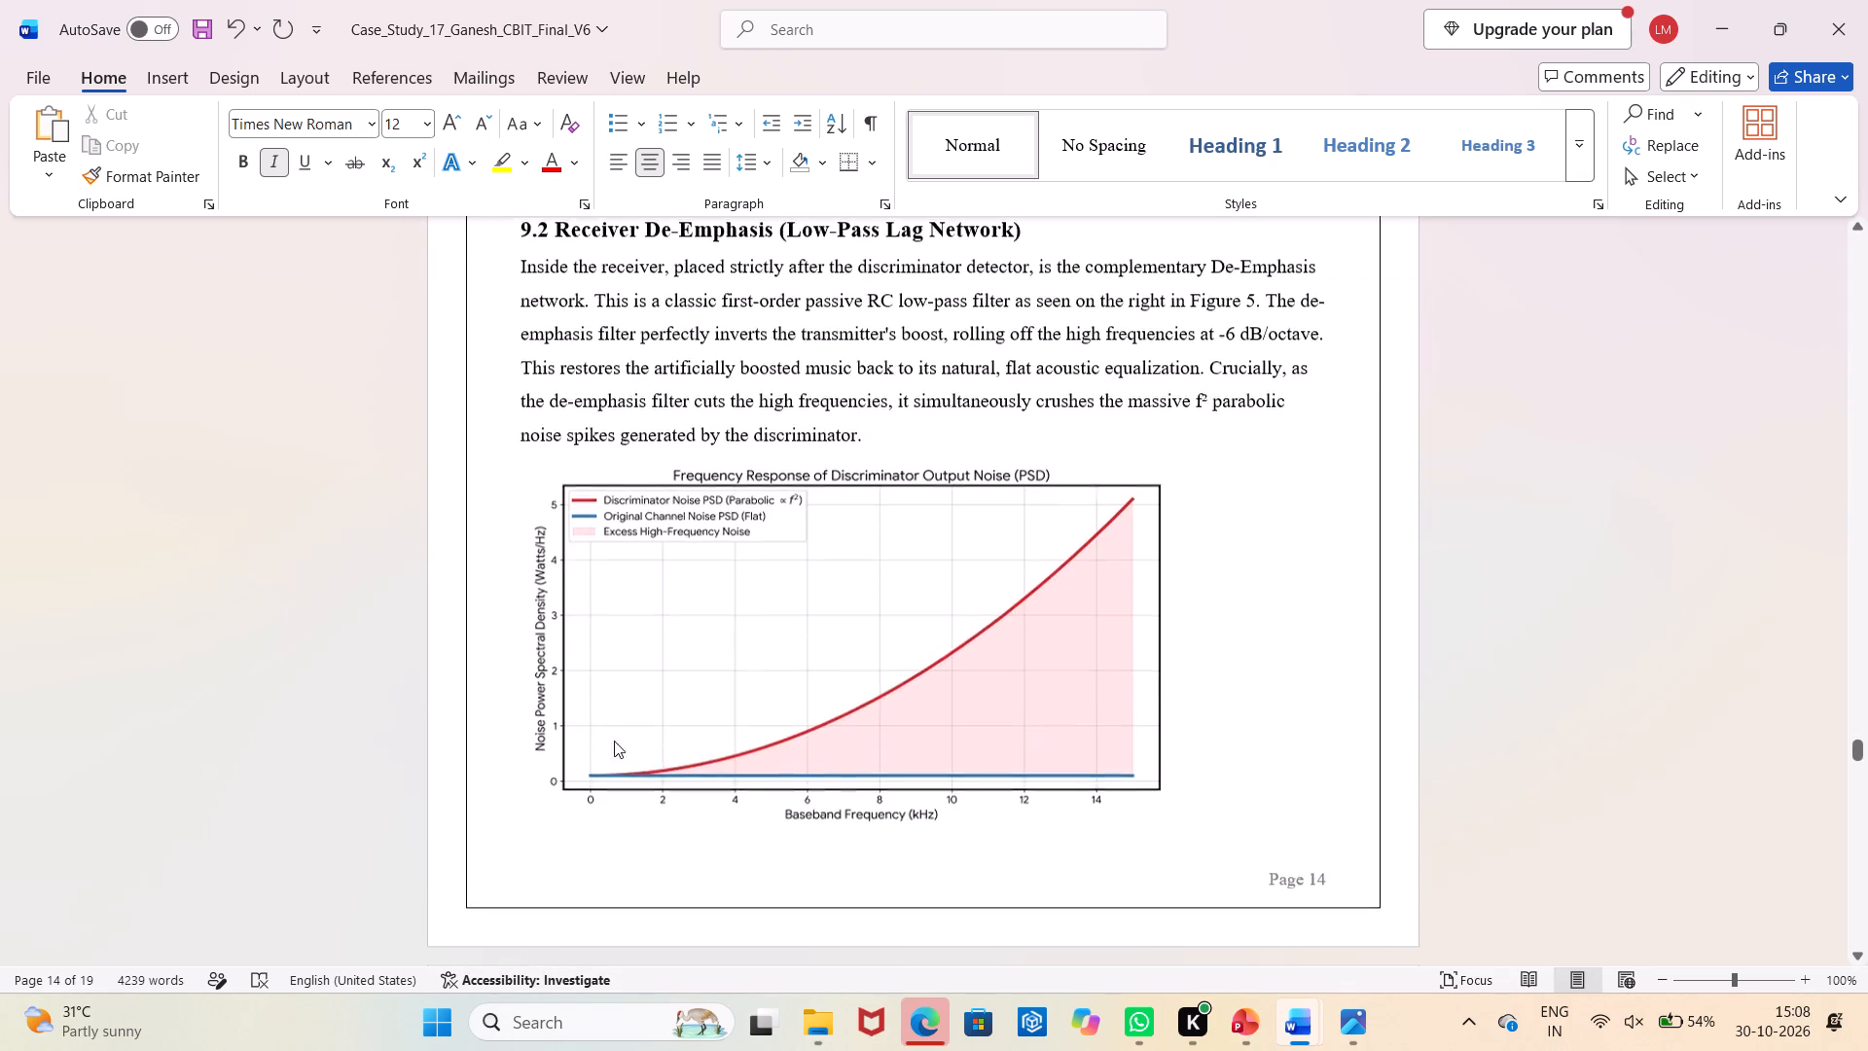
scroll(614, 741, down, 2)
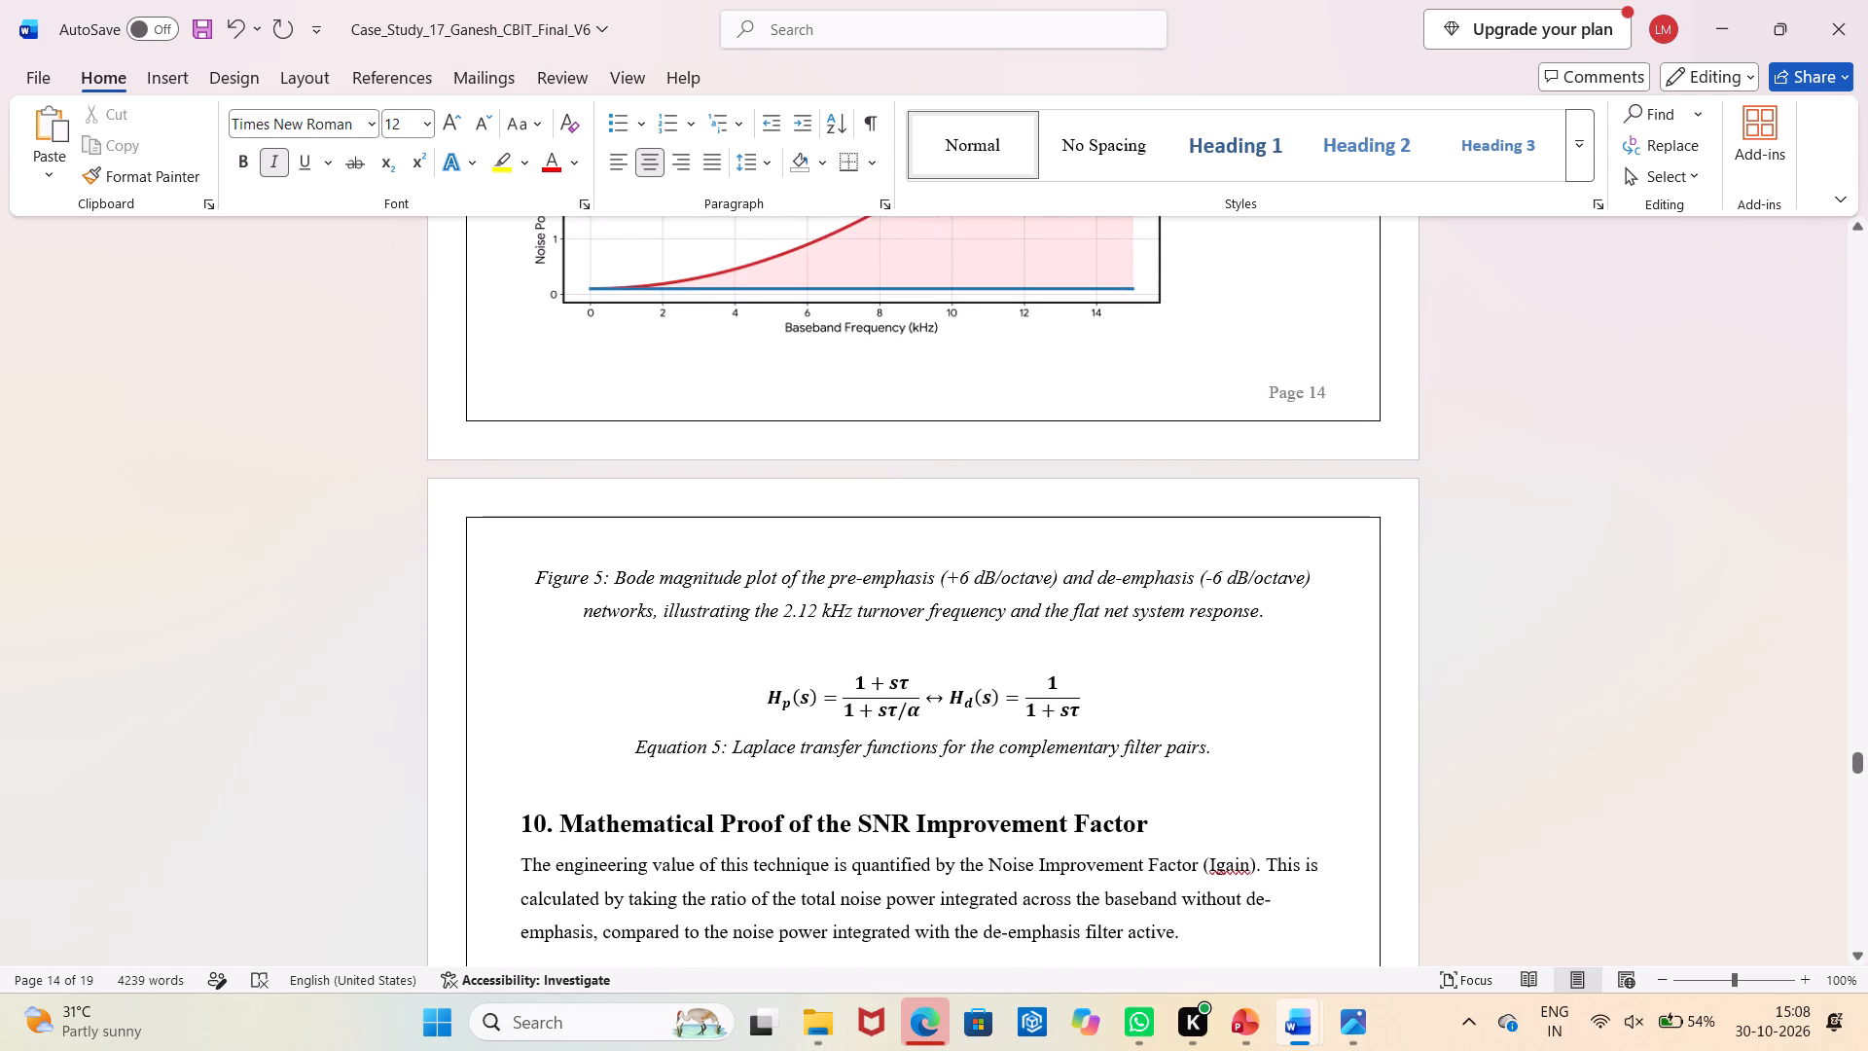
click(604, 571)
key(b)
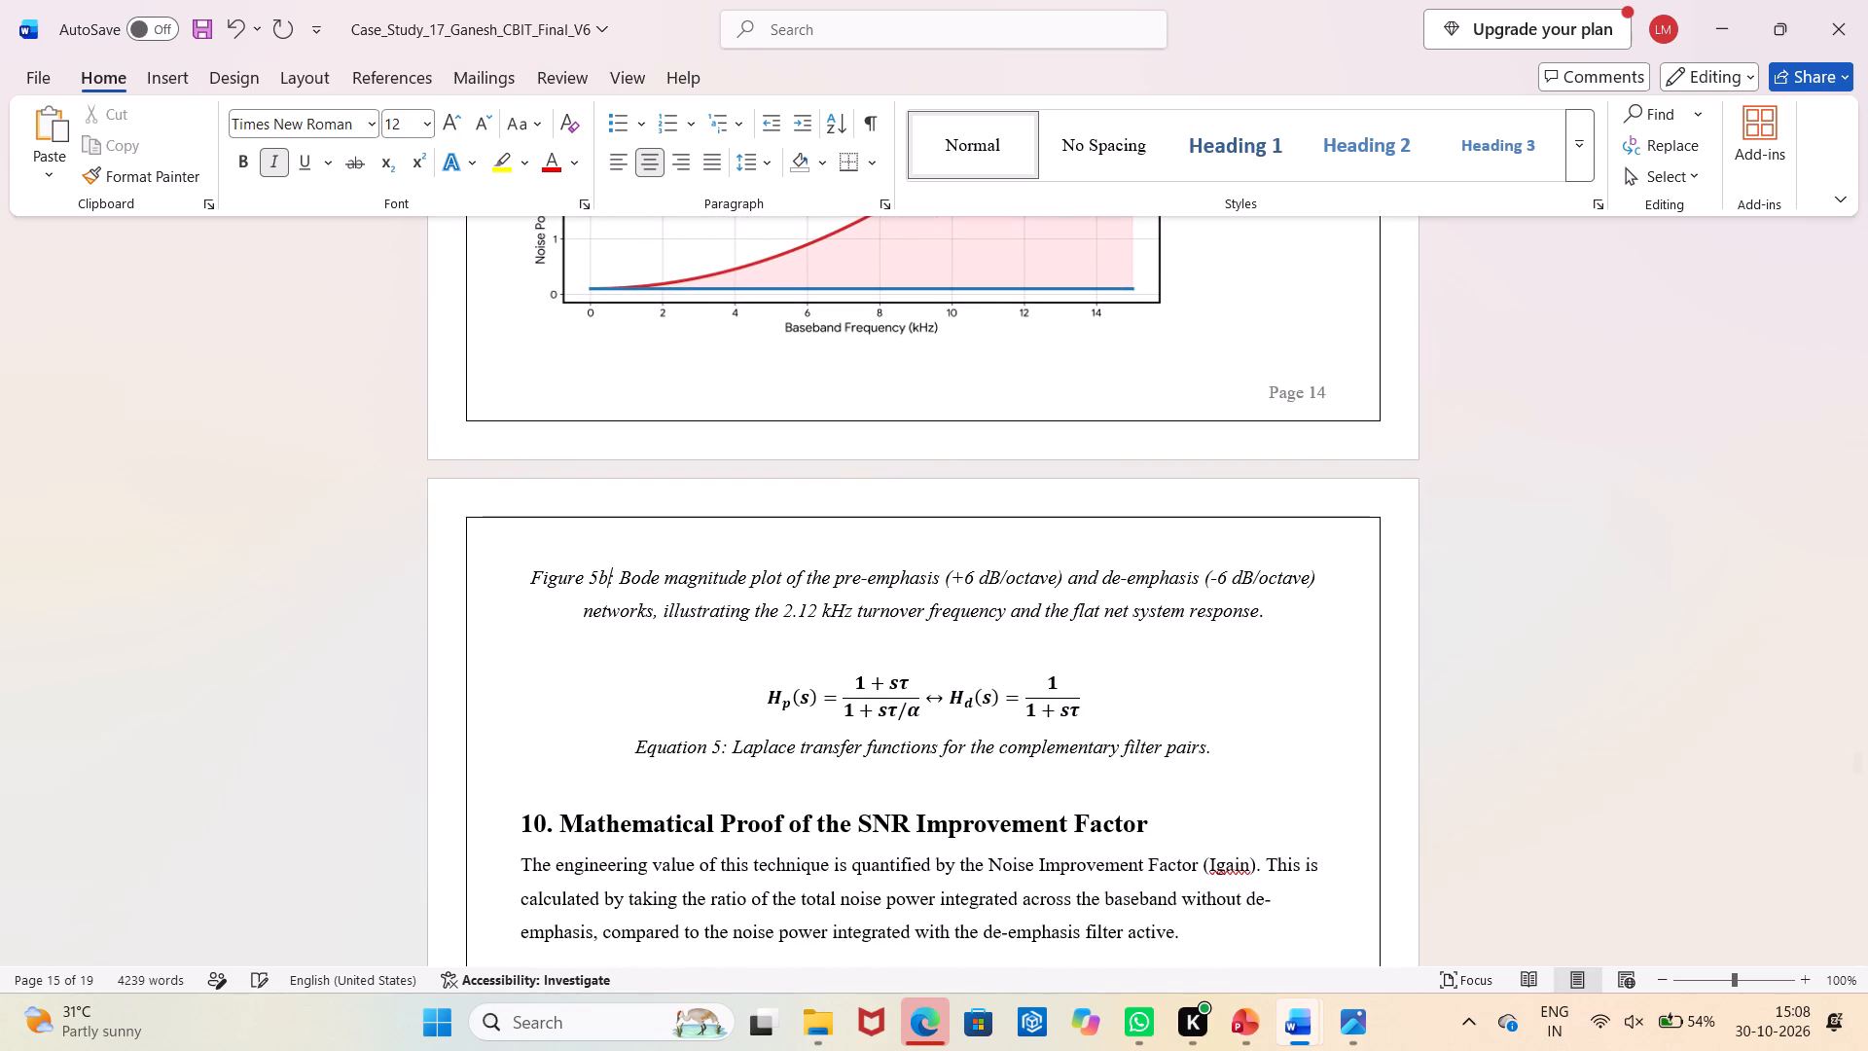
Review the report's layout and figure captions from the Figure 5b caption on page 15 through section 14, References.
scroll(758, 606, down, 1)
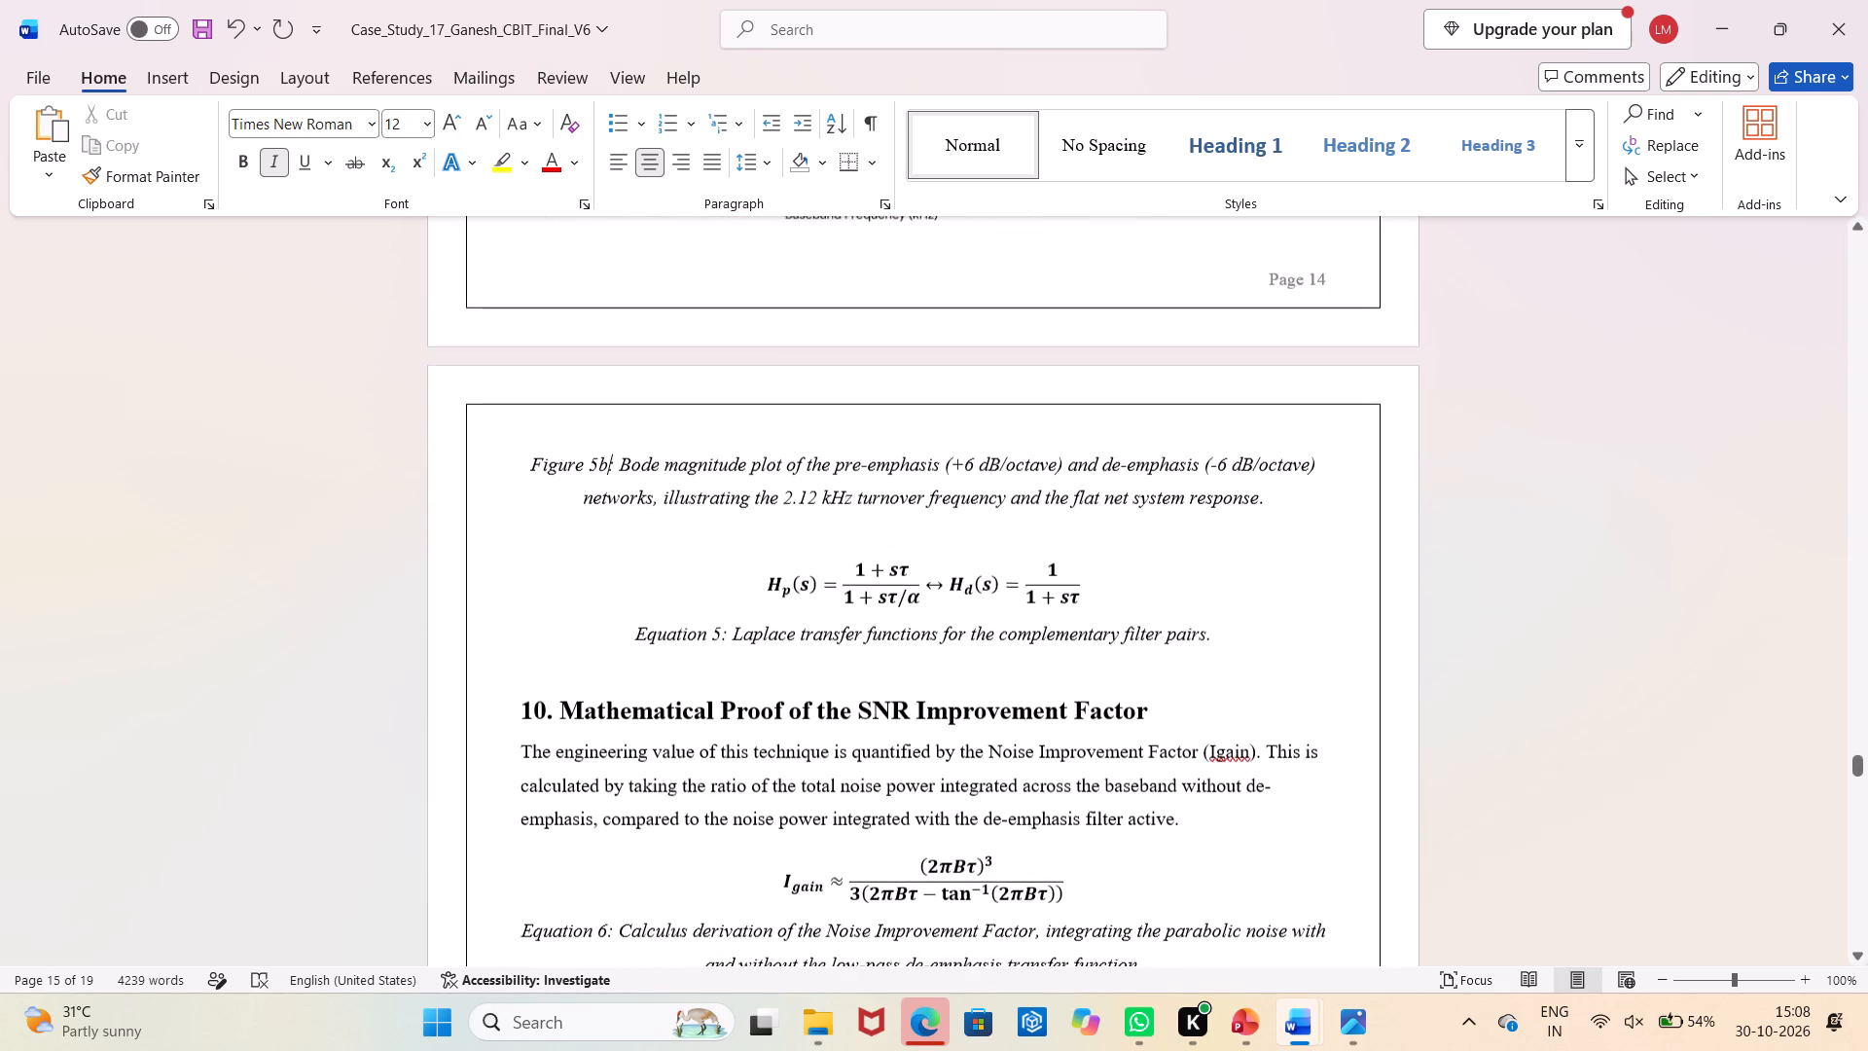
scroll(758, 606, down, 5)
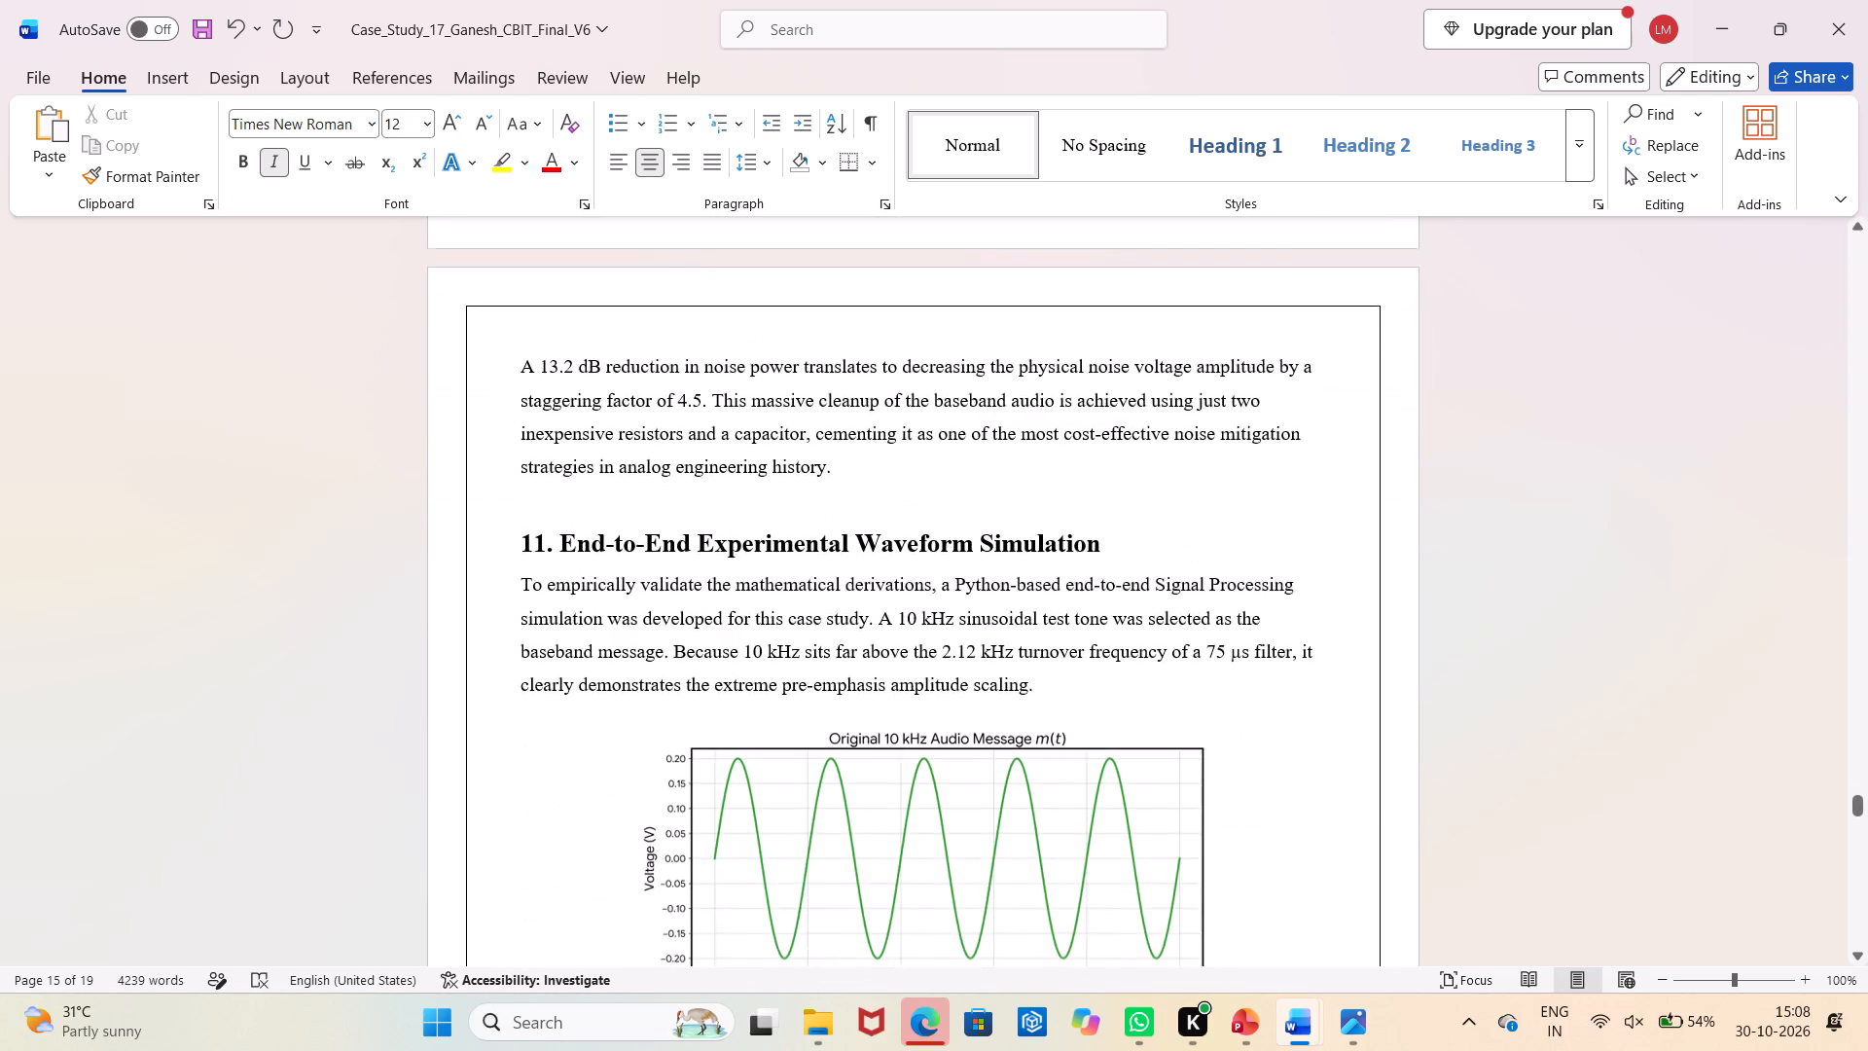
scroll(758, 606, down, 3)
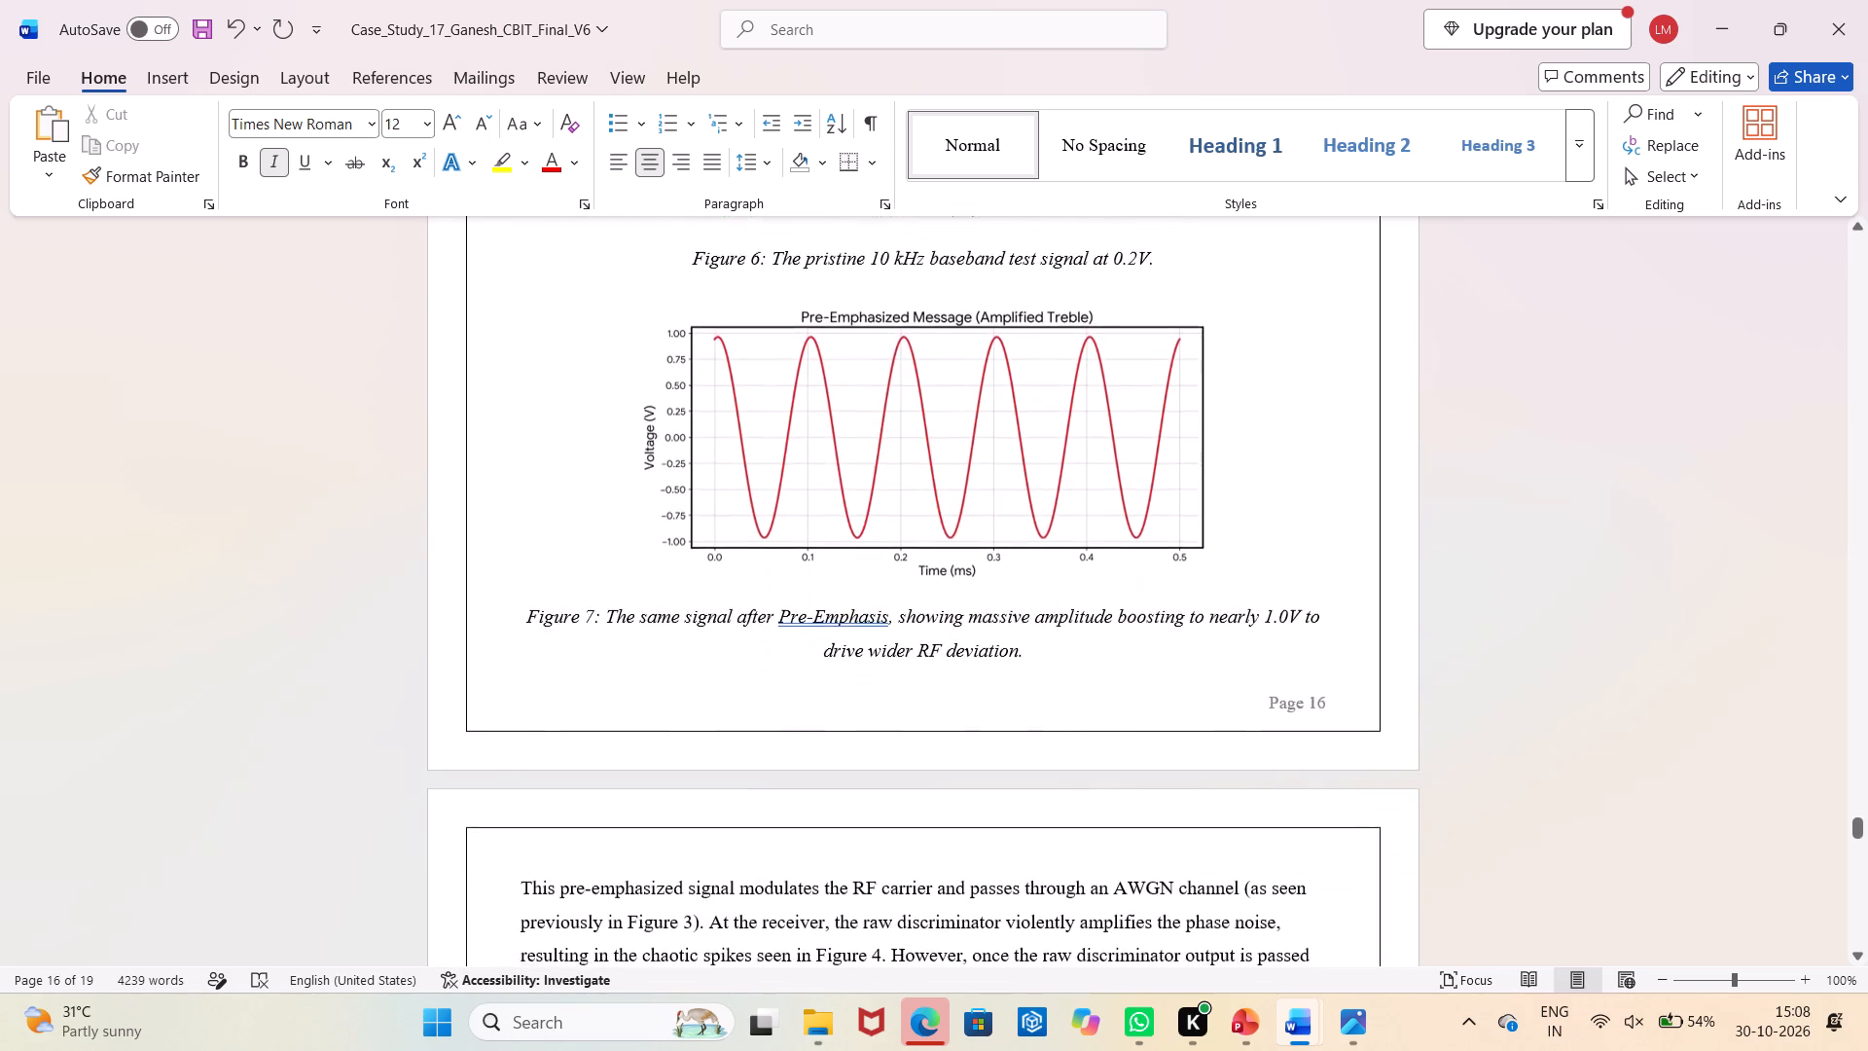
scroll(758, 606, down, 5)
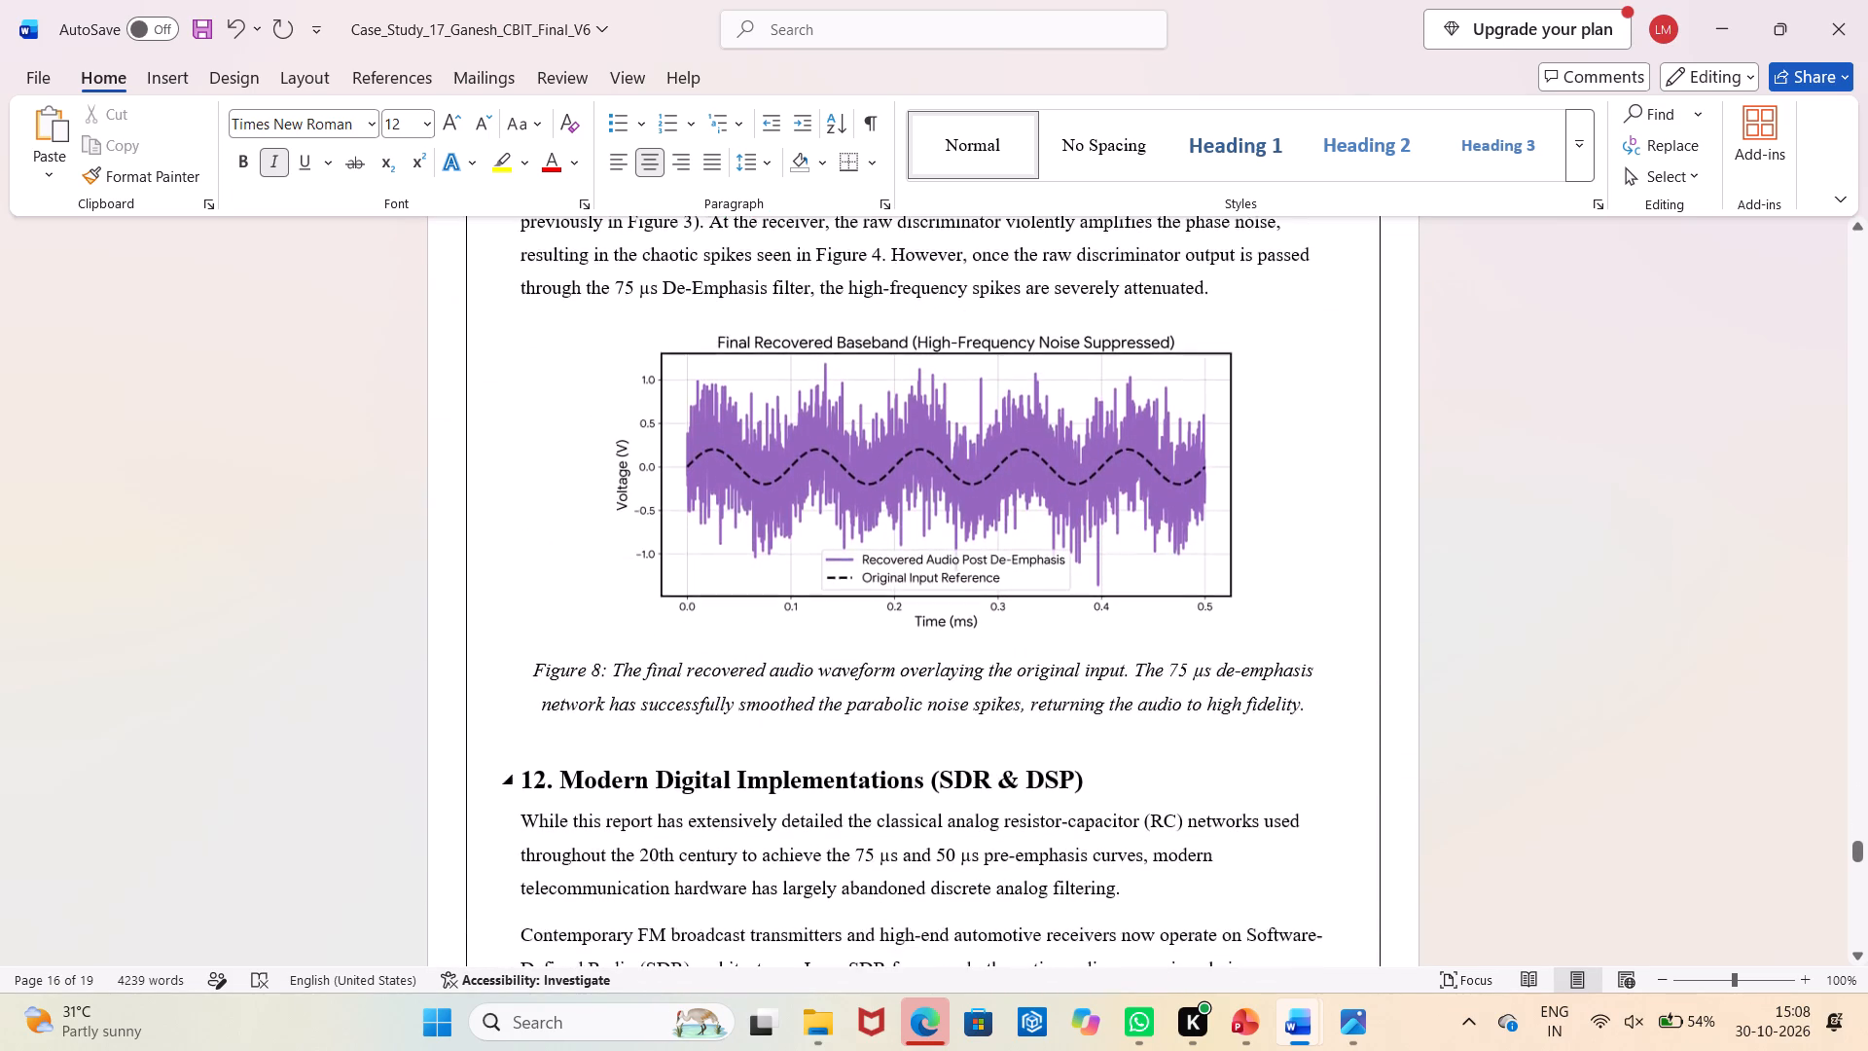
scroll(758, 606, down, 6)
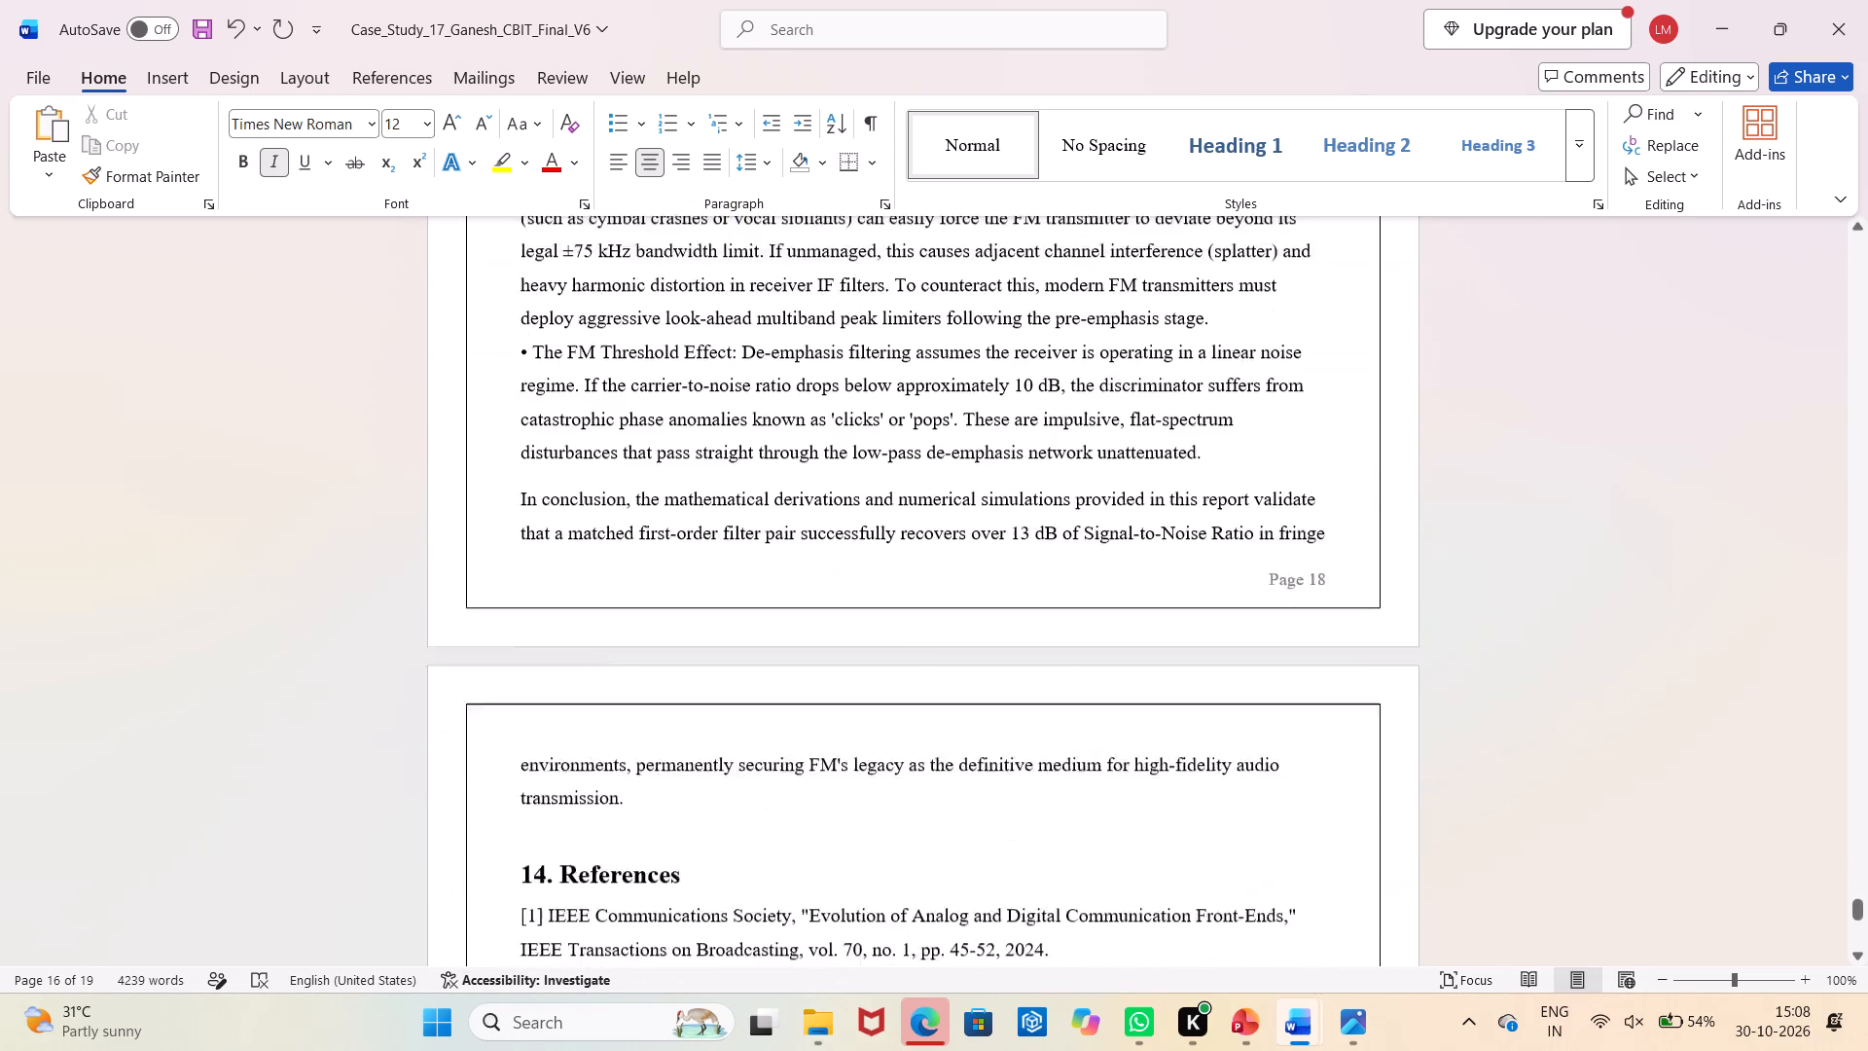
Recheck the report backwards from the conclusion through Figures 8, 7 and 6 to the SNR improvement calculation on page 15.
scroll(758, 606, up, 3)
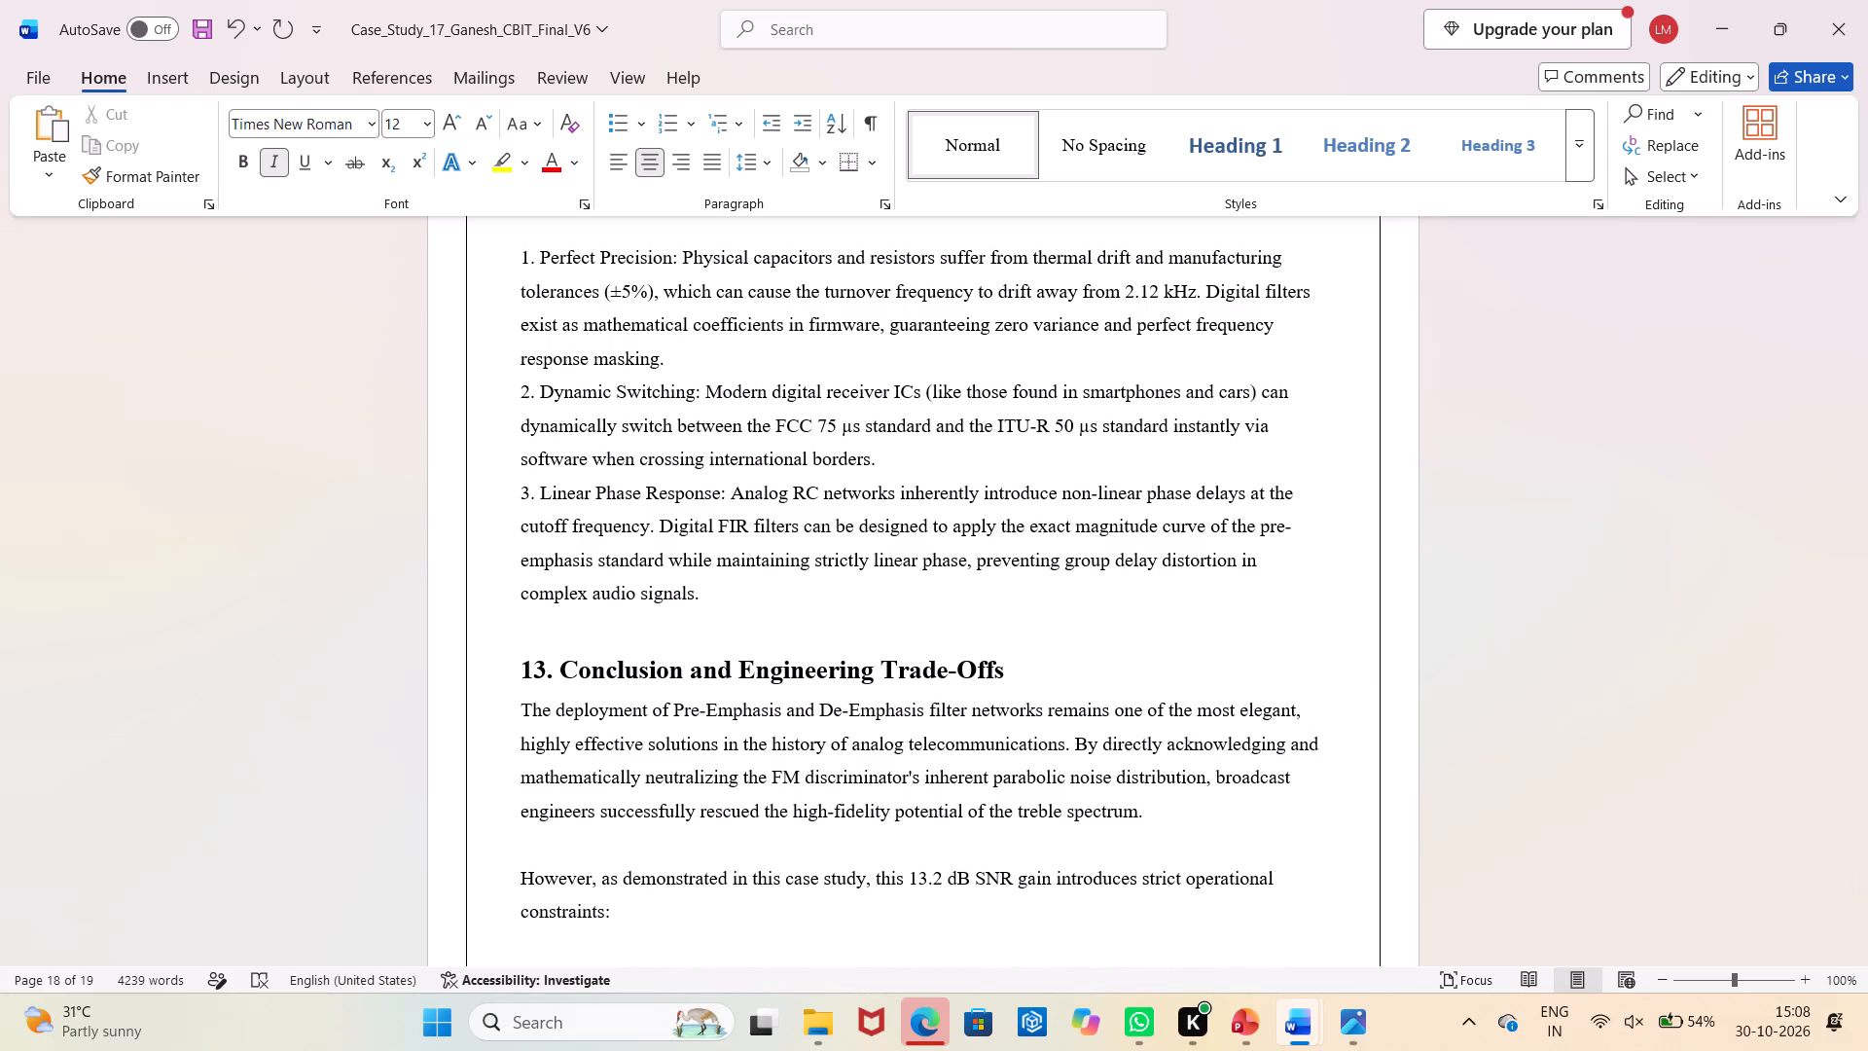
scroll(758, 606, up, 5)
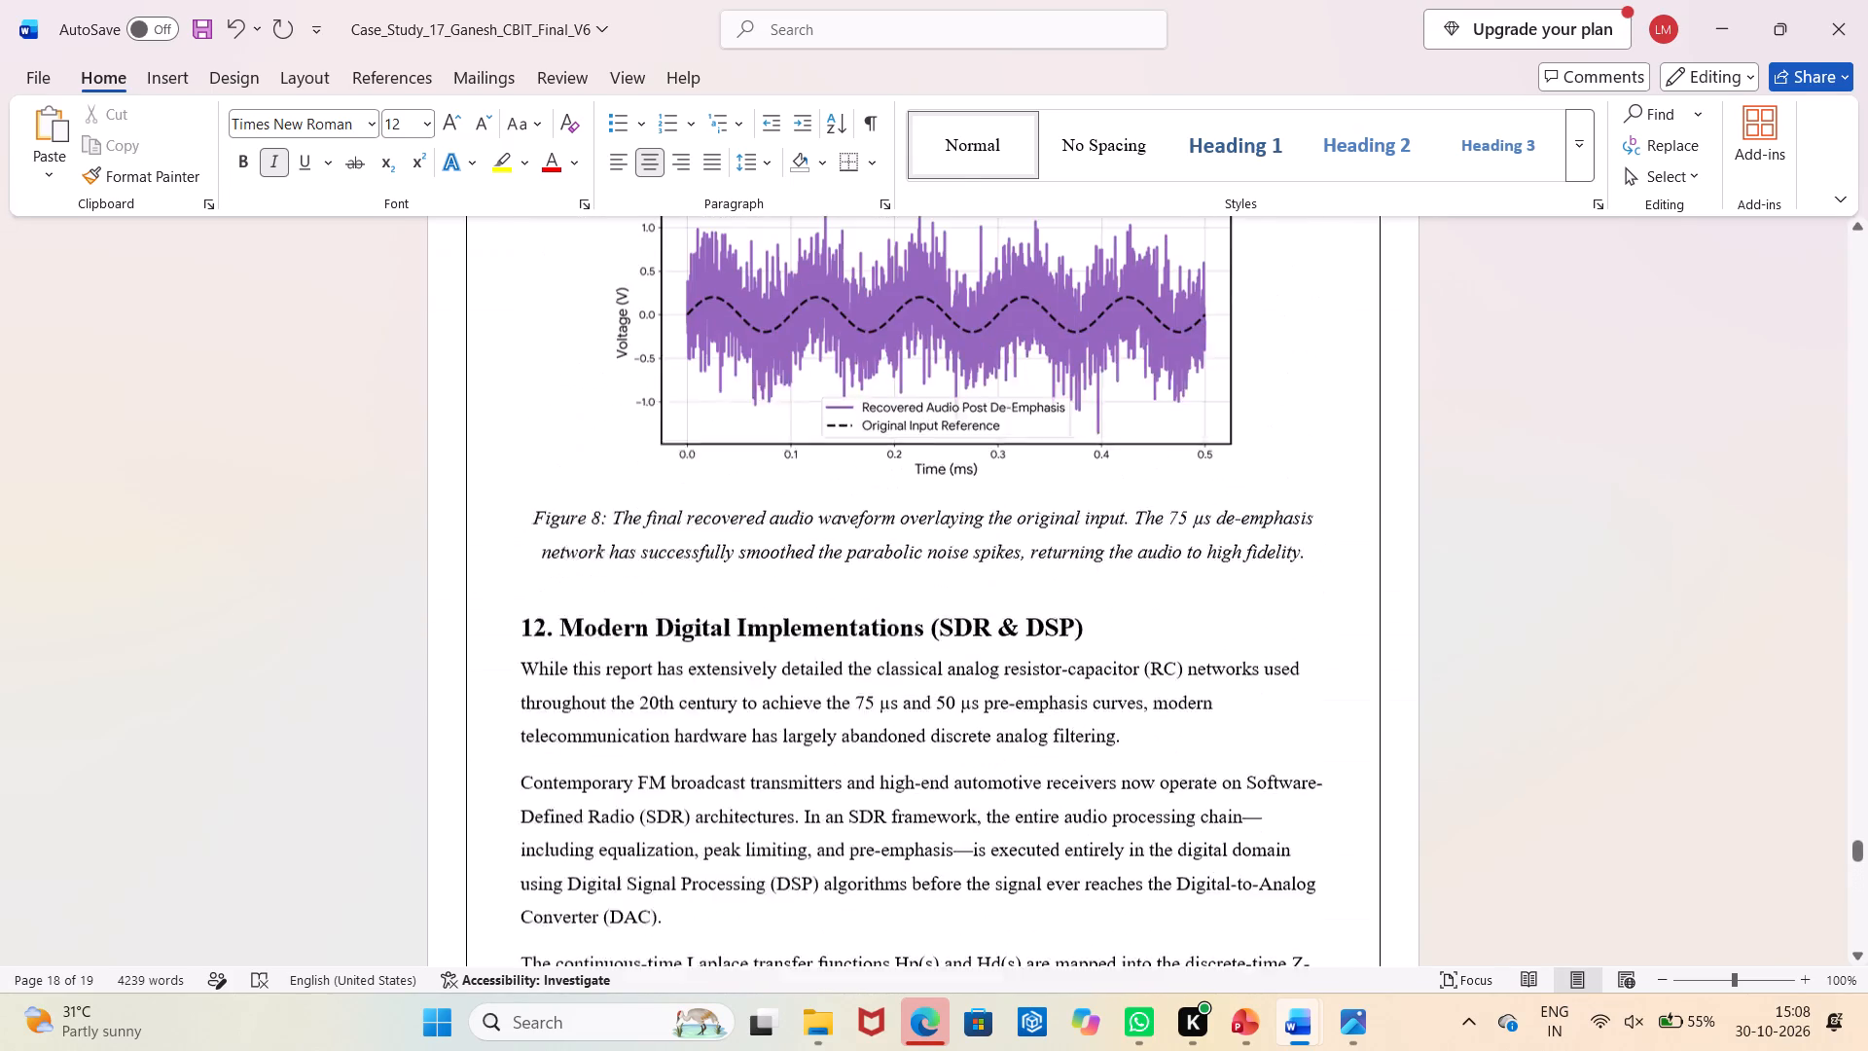
scroll(758, 606, up, 2)
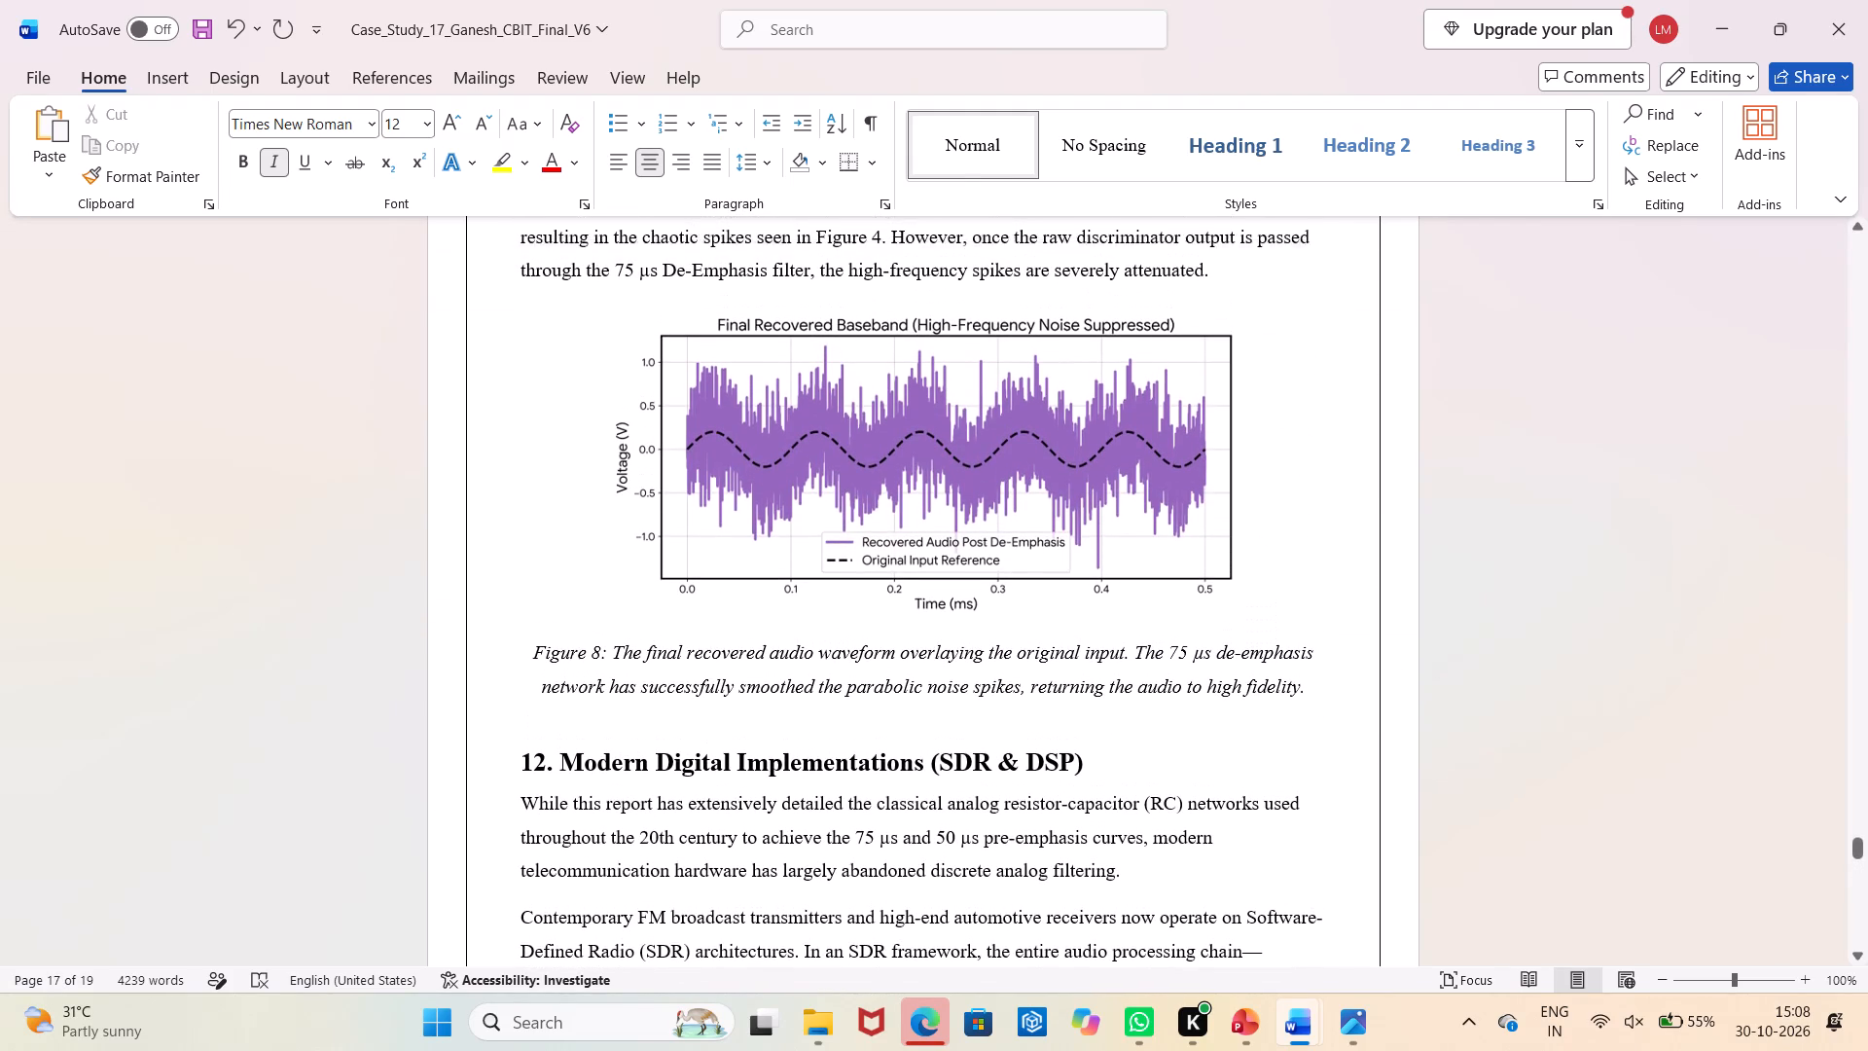
scroll(758, 606, up, 4)
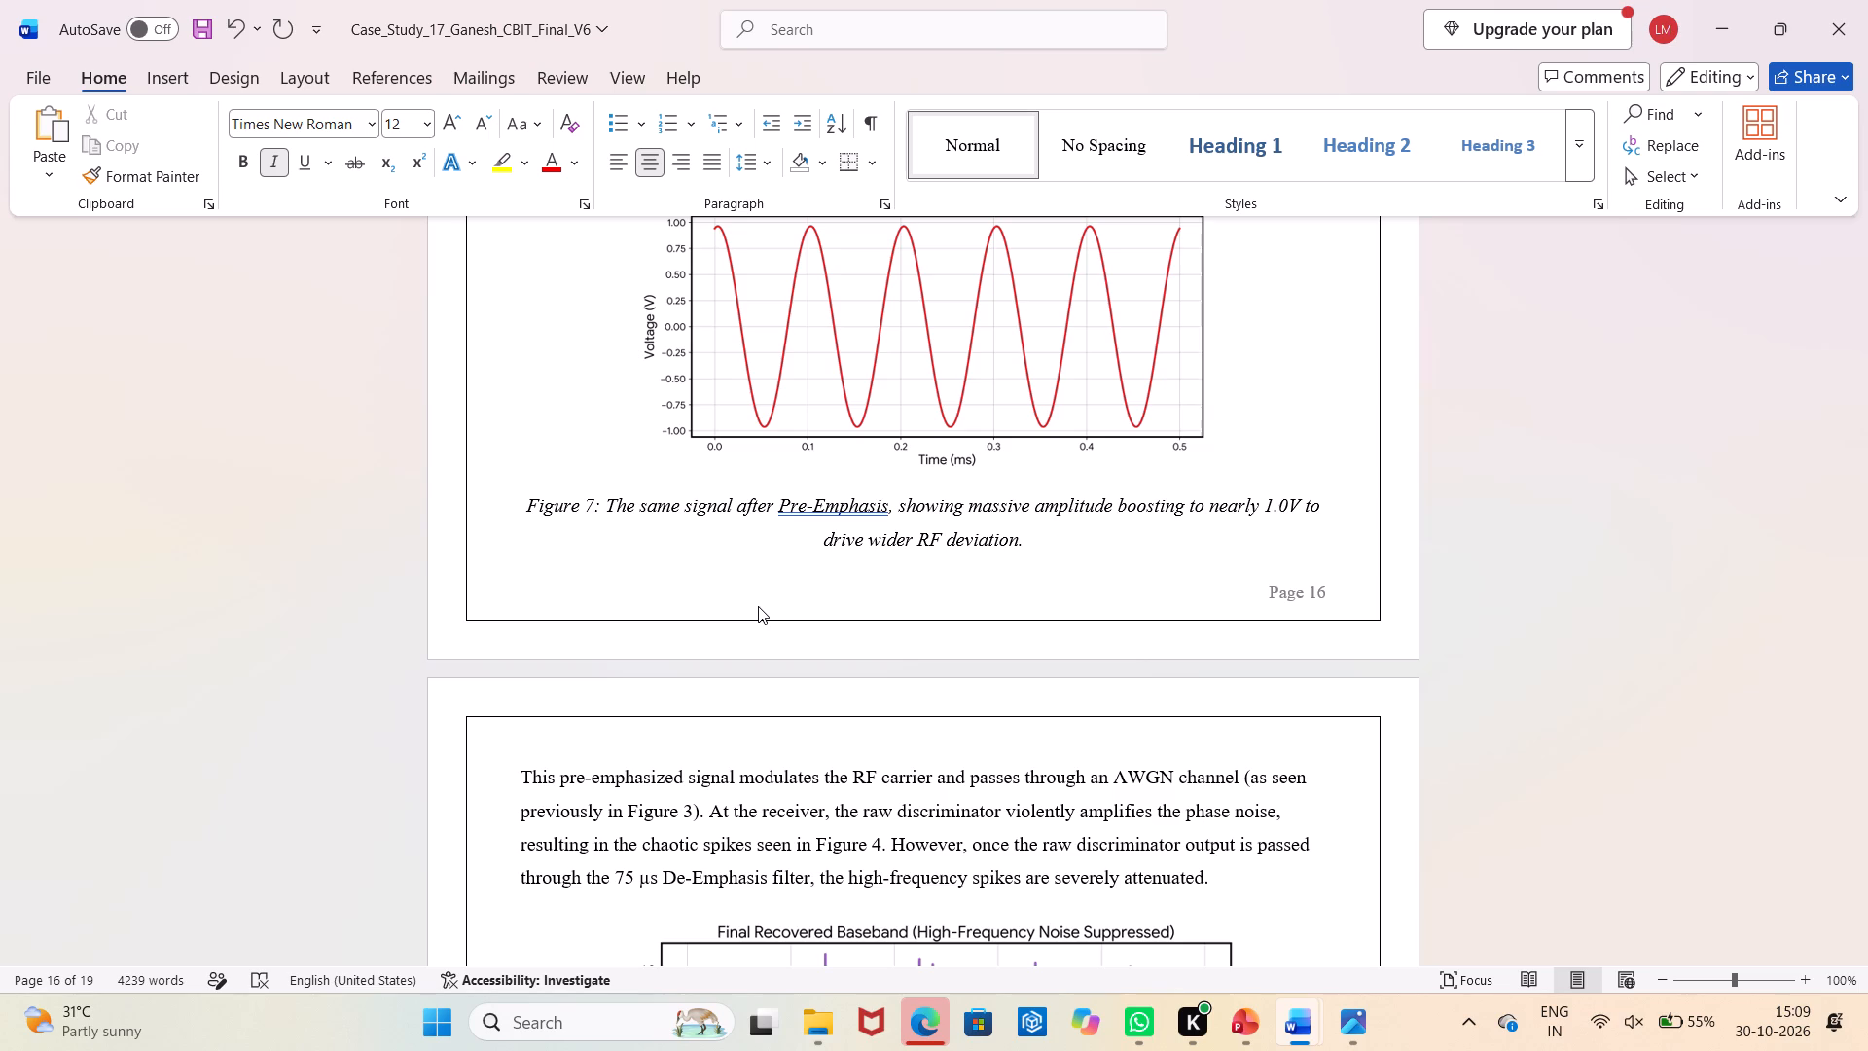
scroll(808, 619, down, 1)
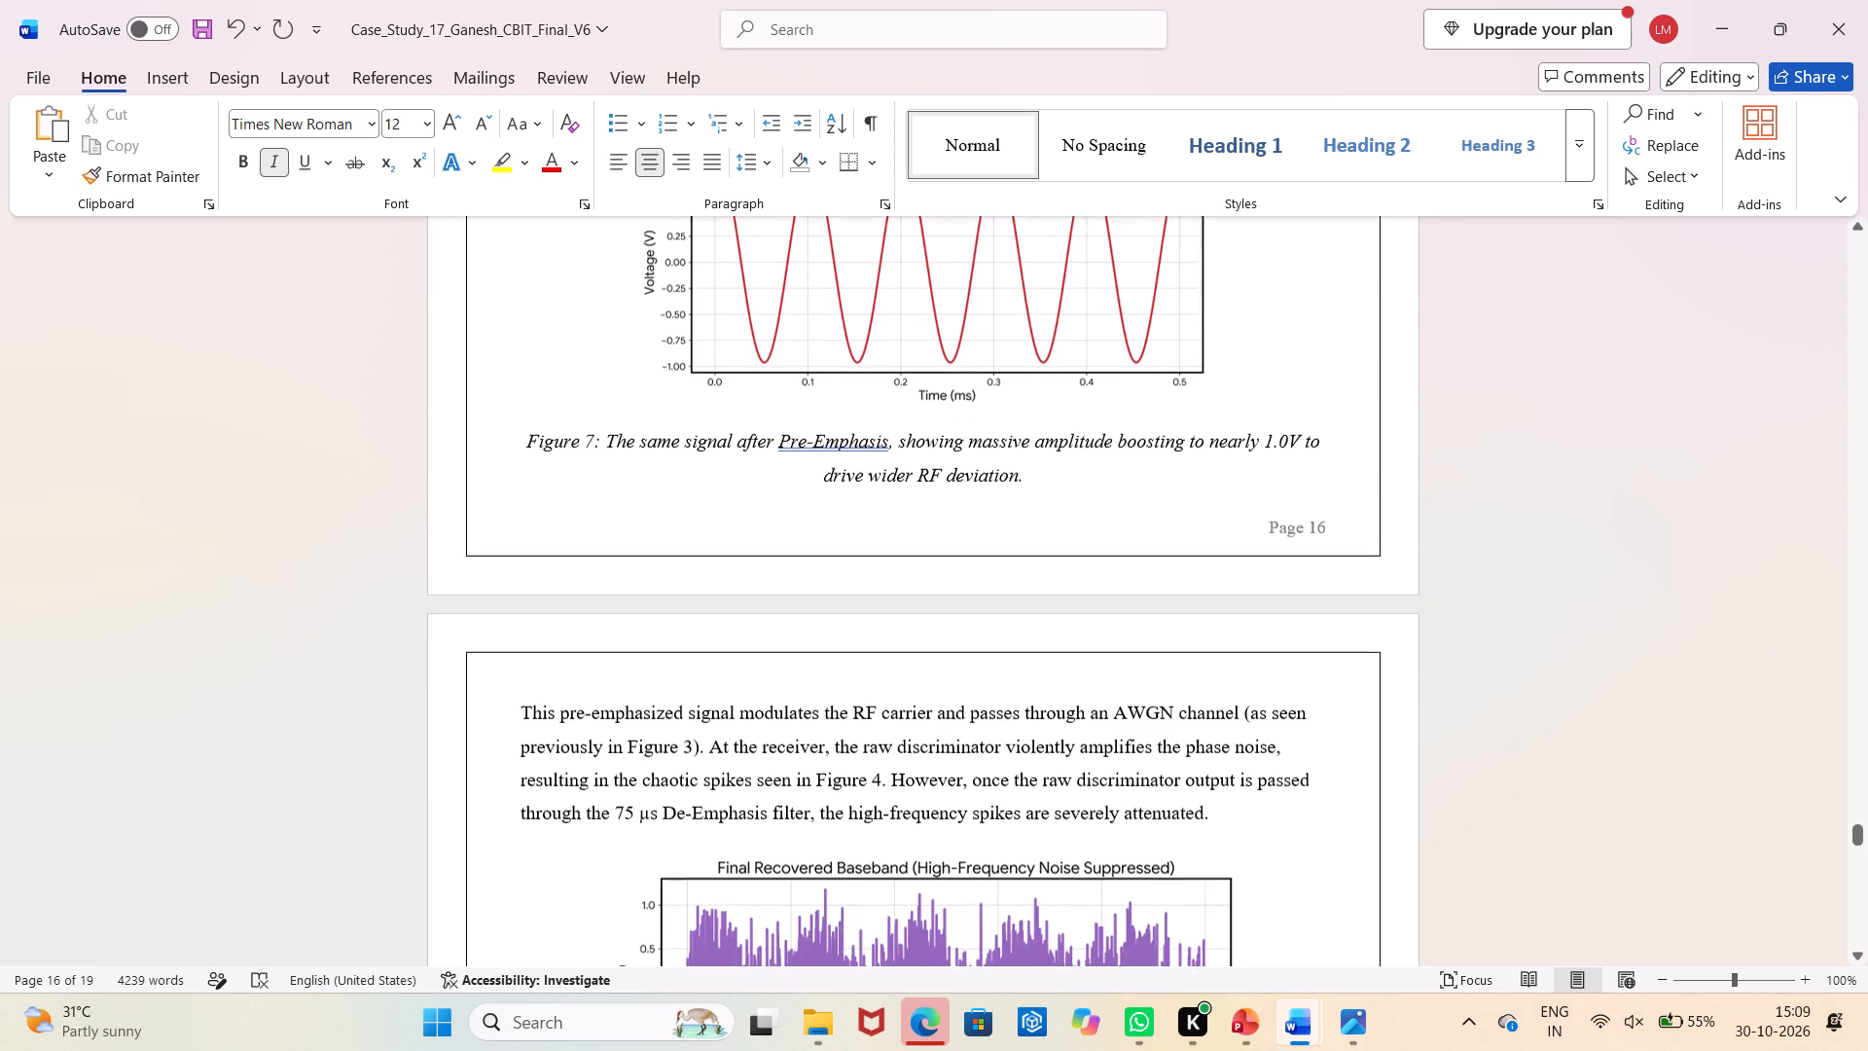
scroll(808, 619, down, 4)
scroll(808, 619, up, 2)
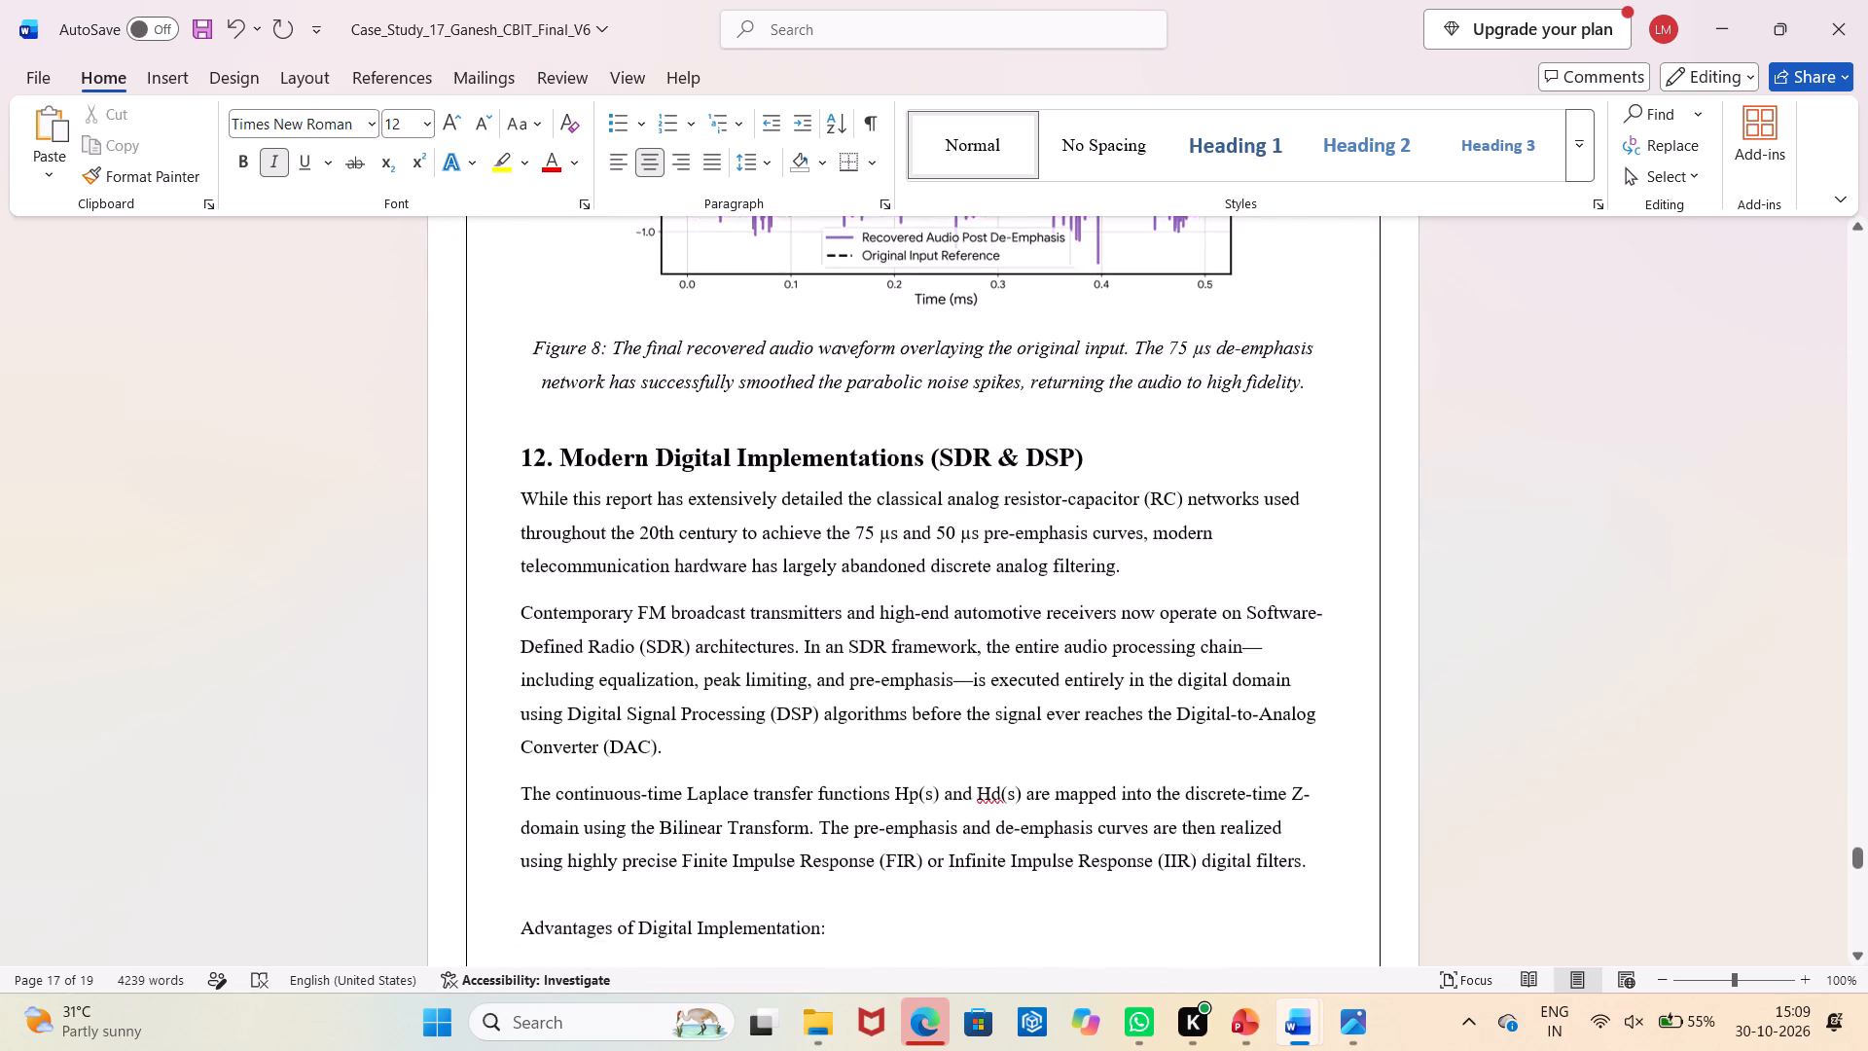
scroll(808, 619, up, 5)
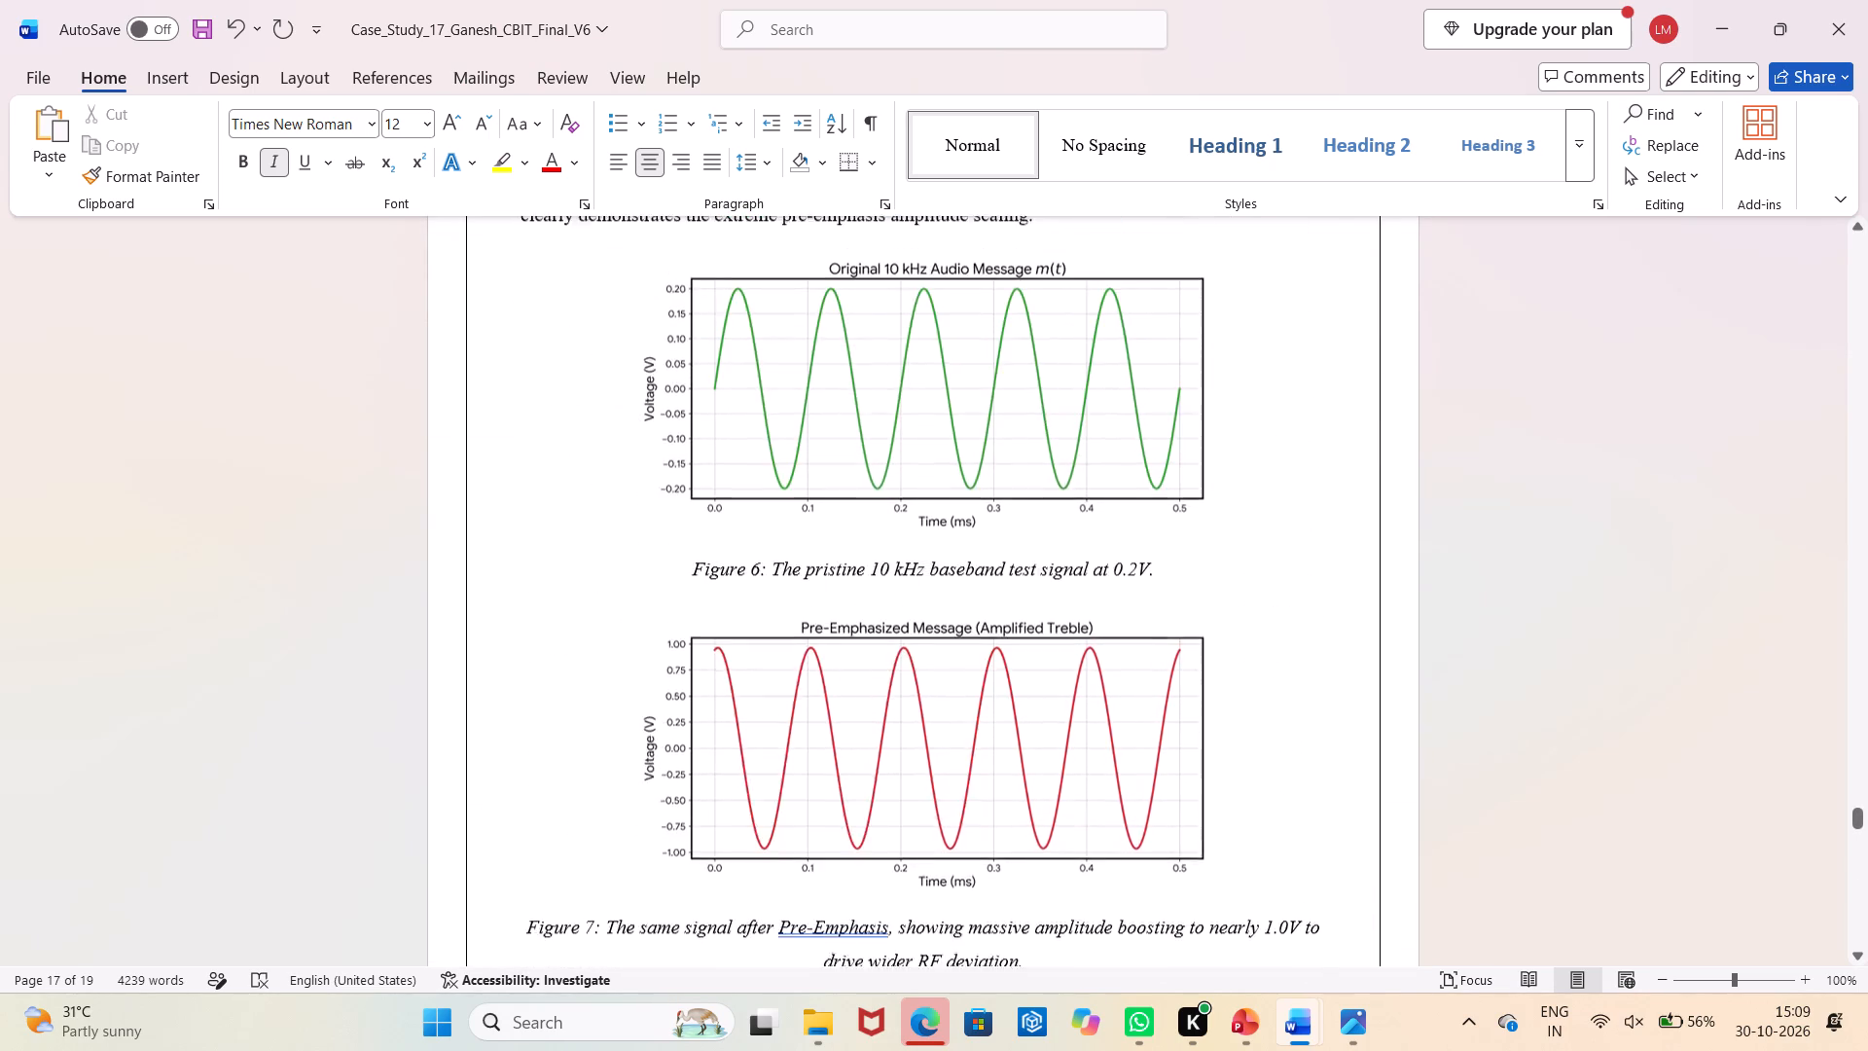
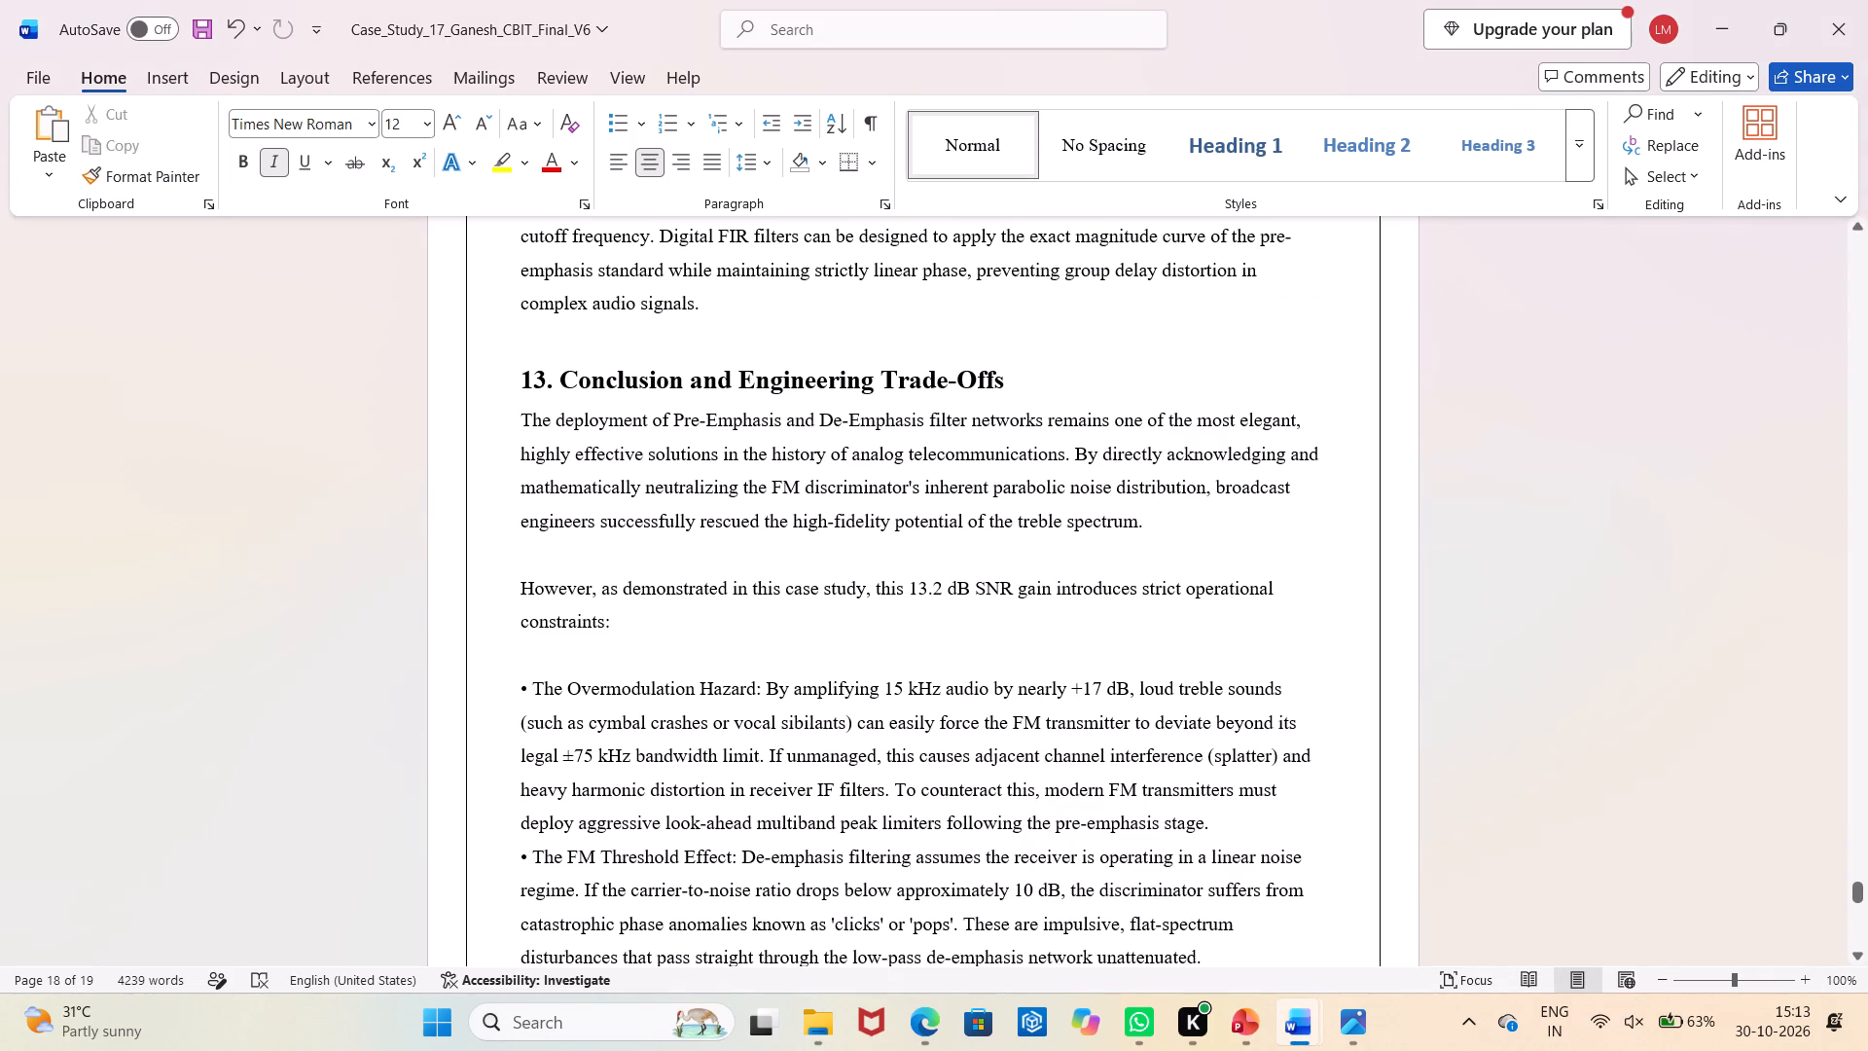
scroll(803, 562, up, 6)
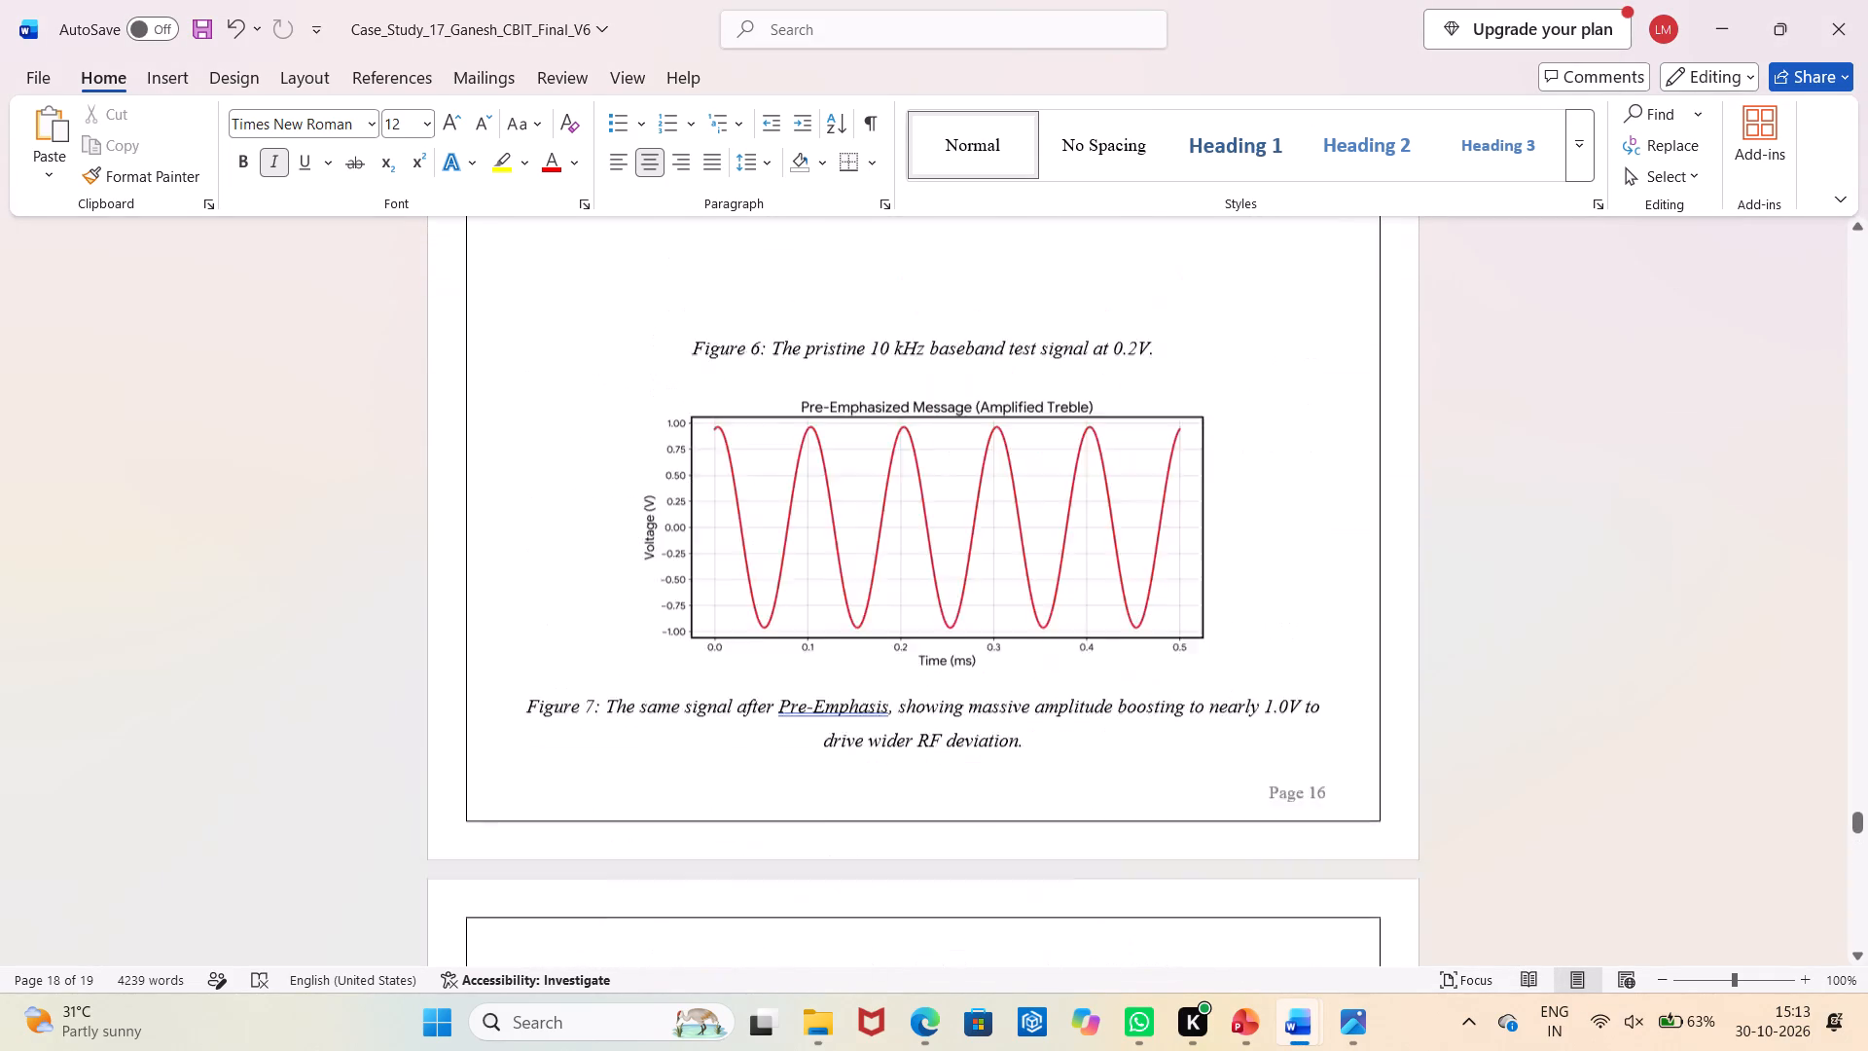
scroll(803, 562, up, 7)
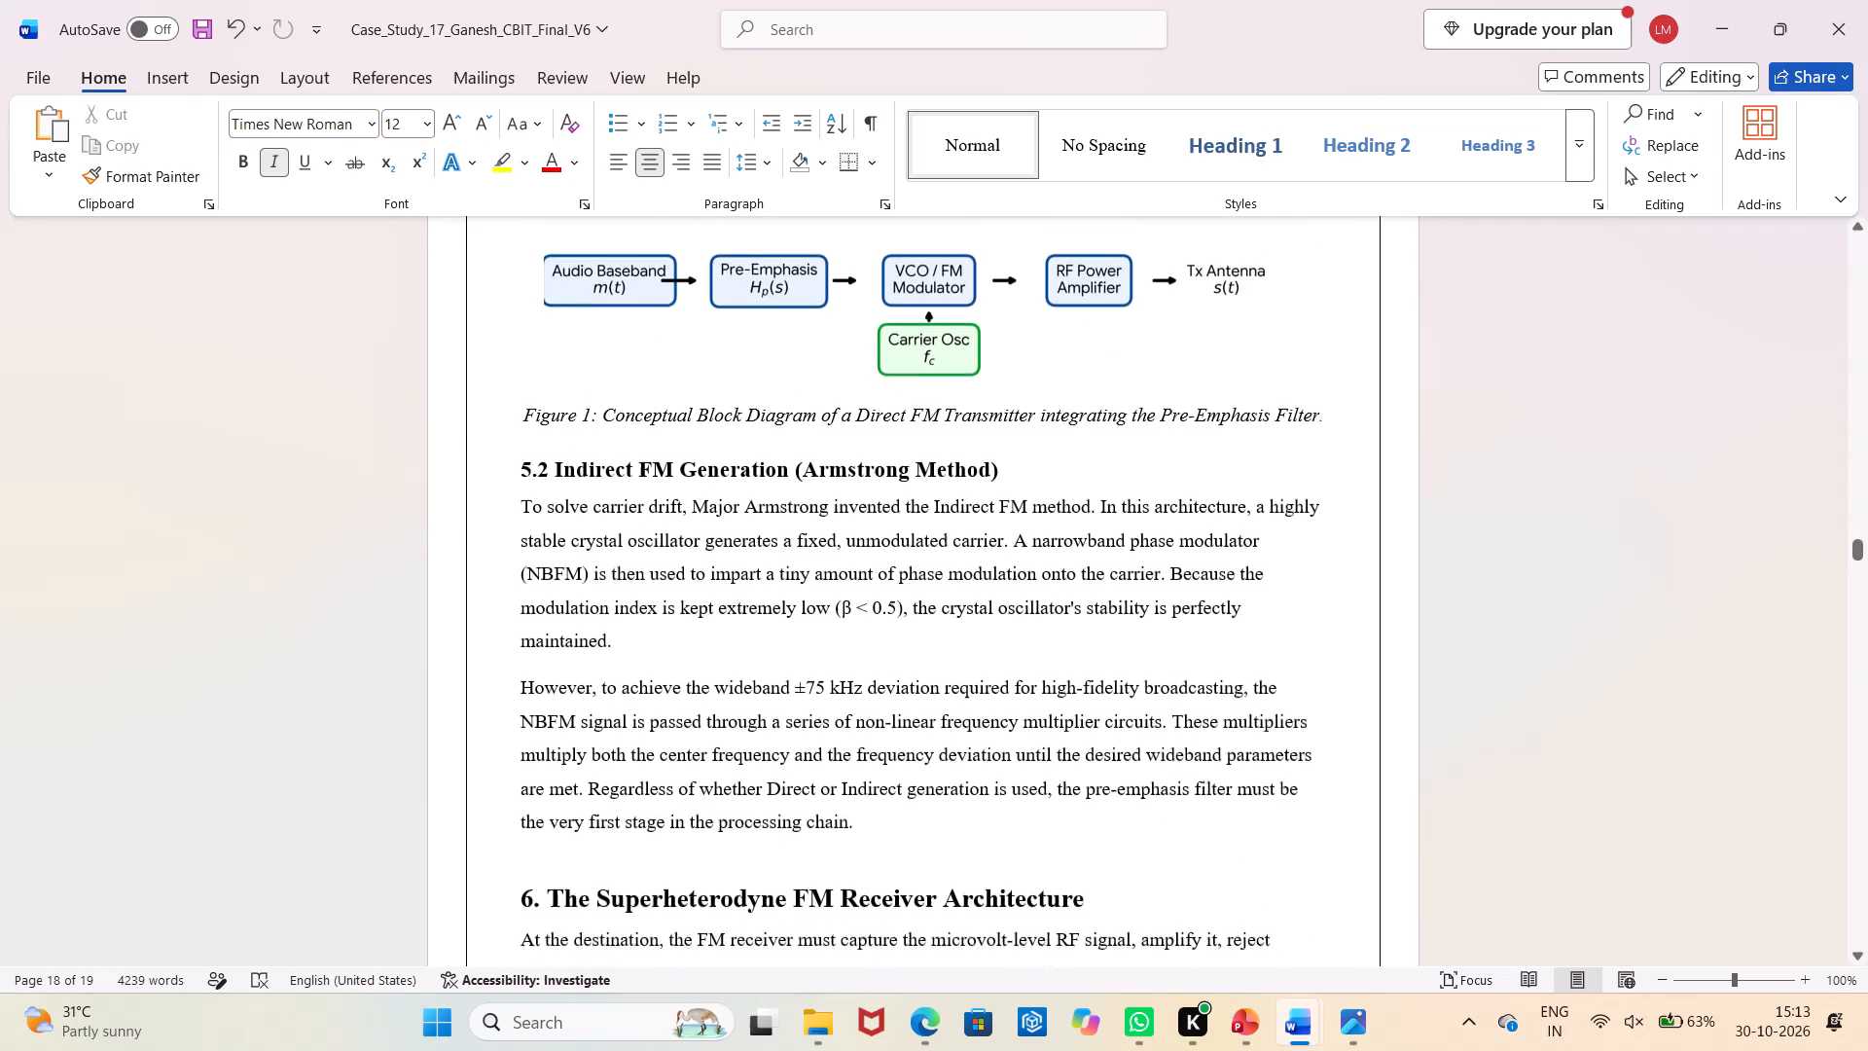
scroll(803, 562, up, 8)
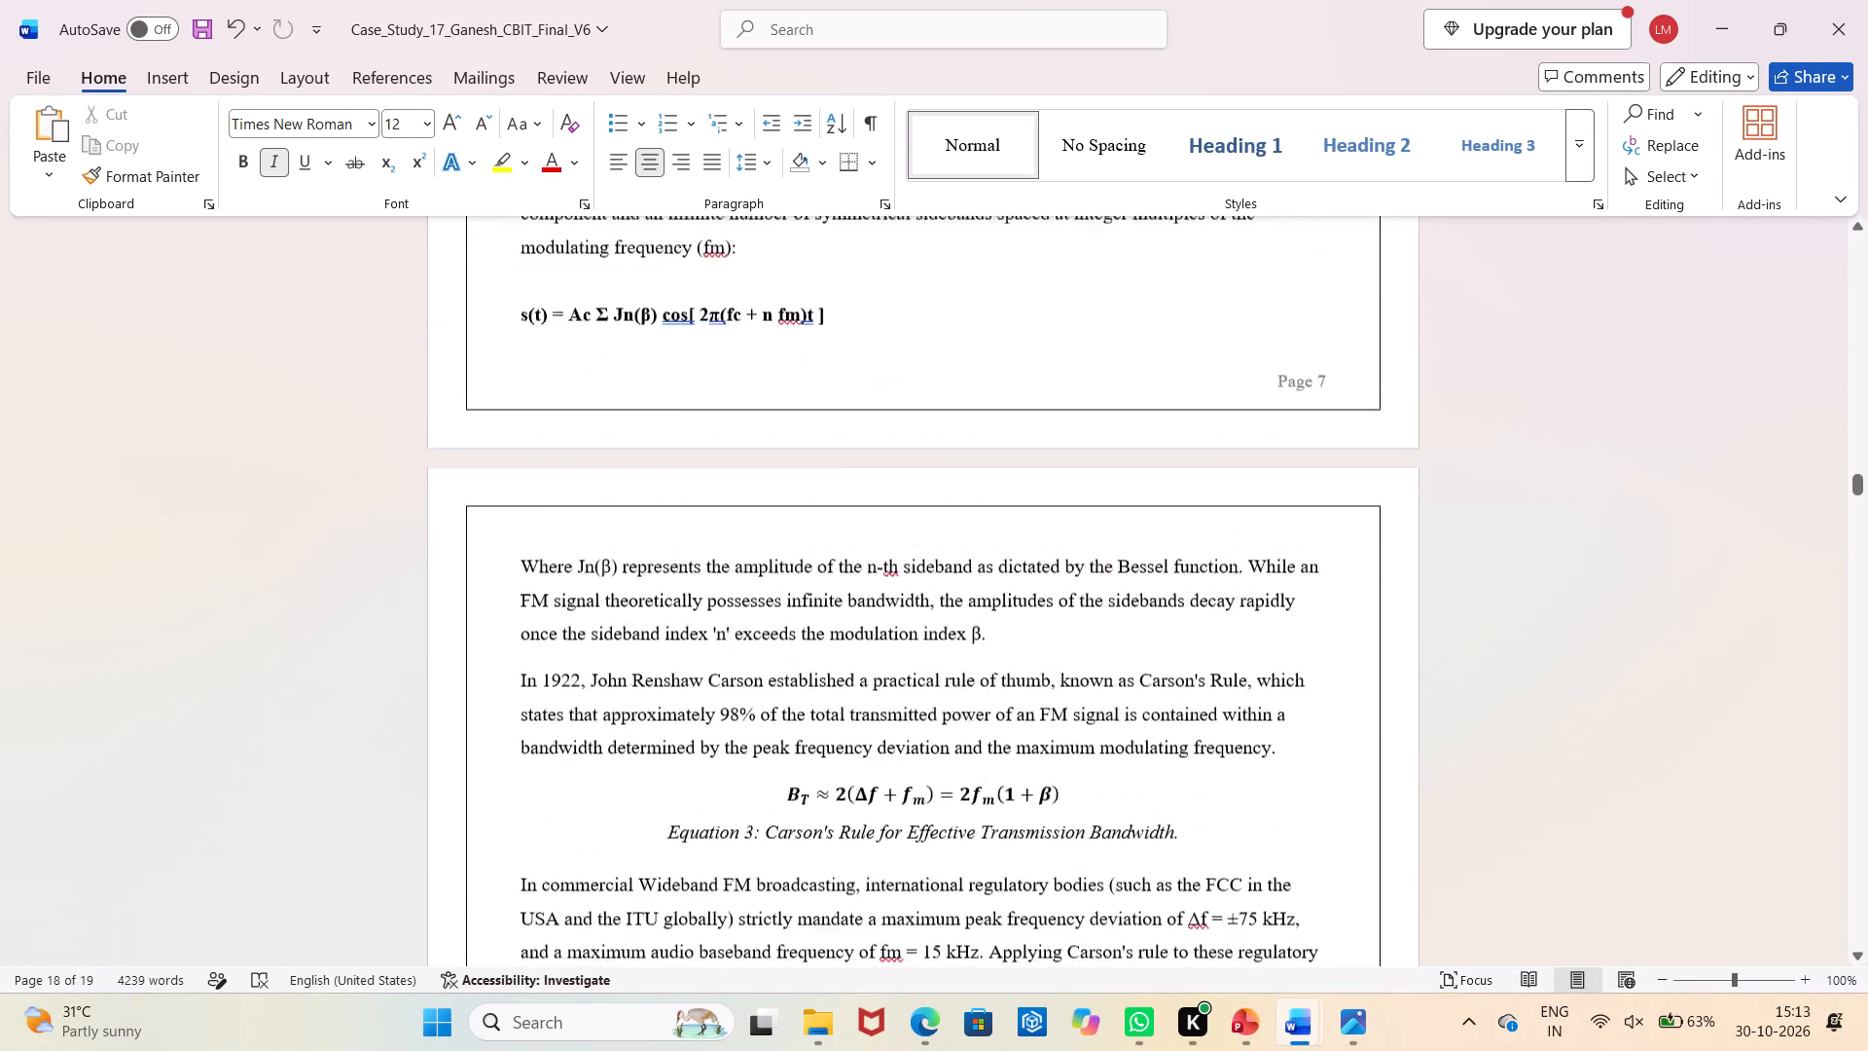
scroll(803, 562, up, 6)
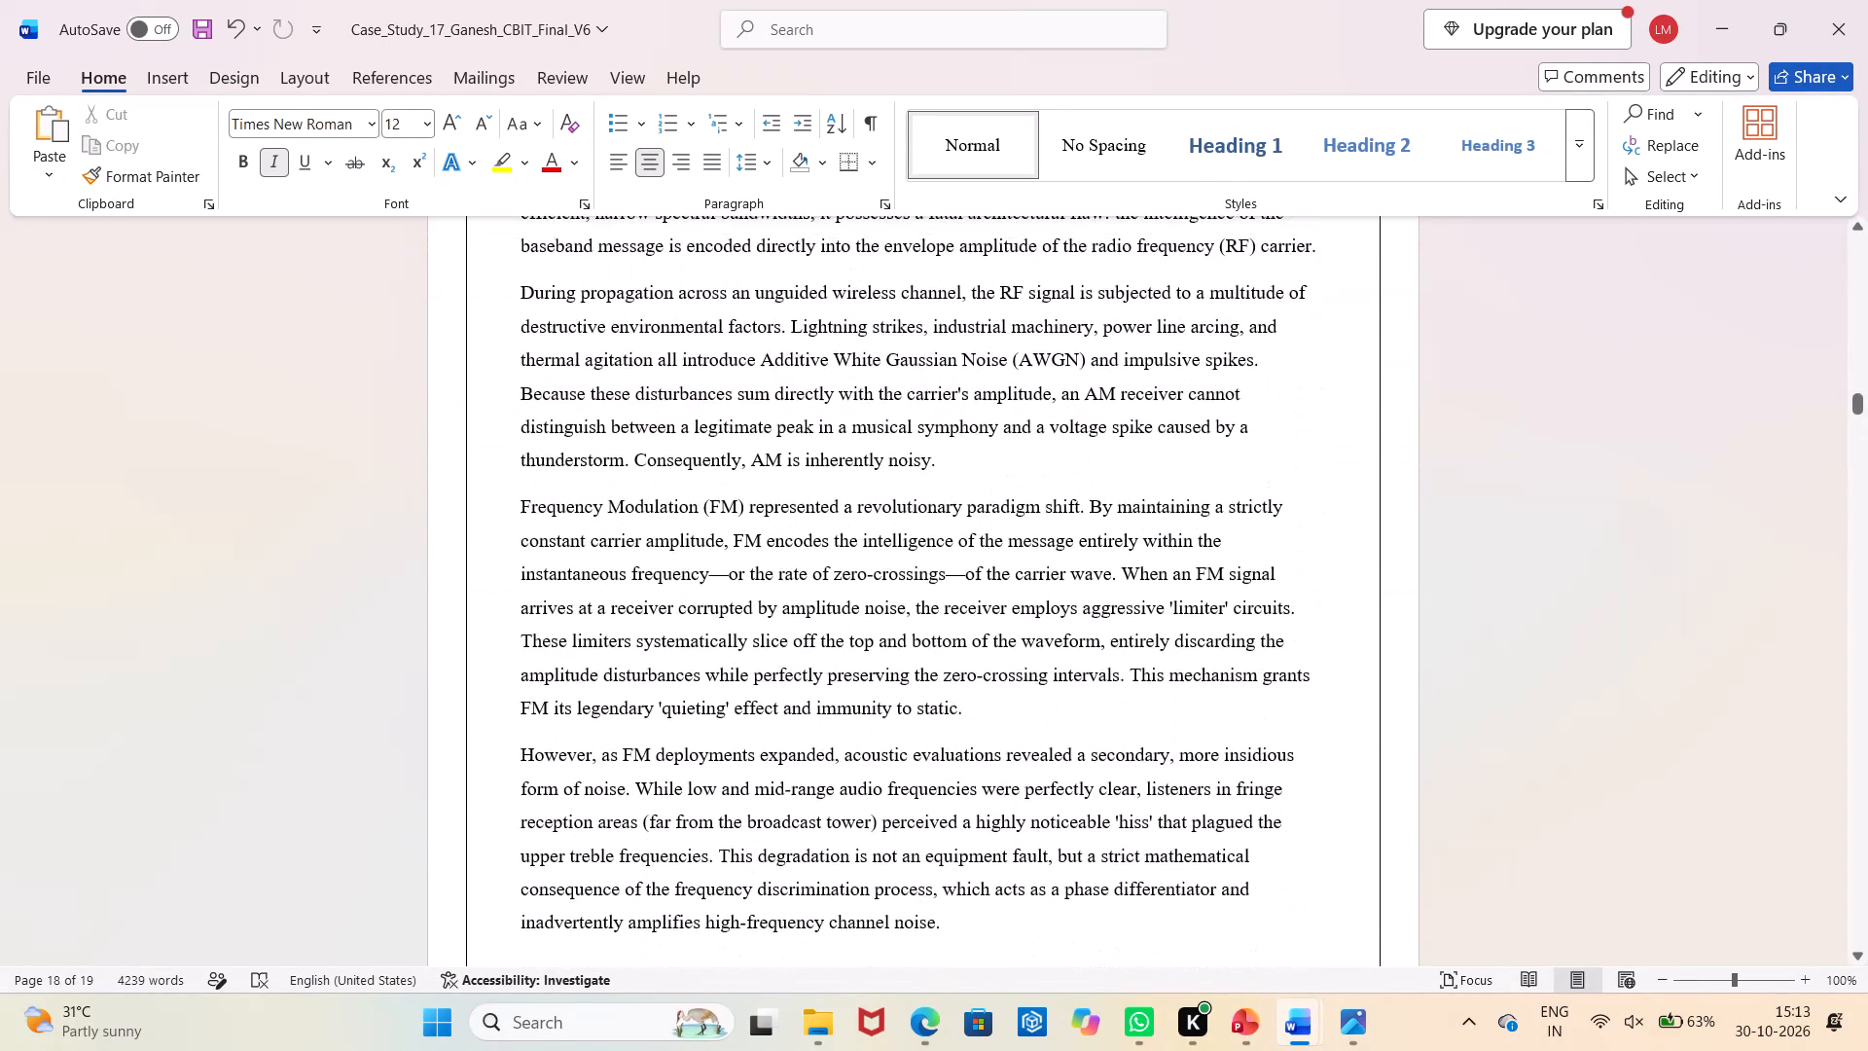
scroll(803, 562, up, 4)
scroll(803, 562, down, 2)
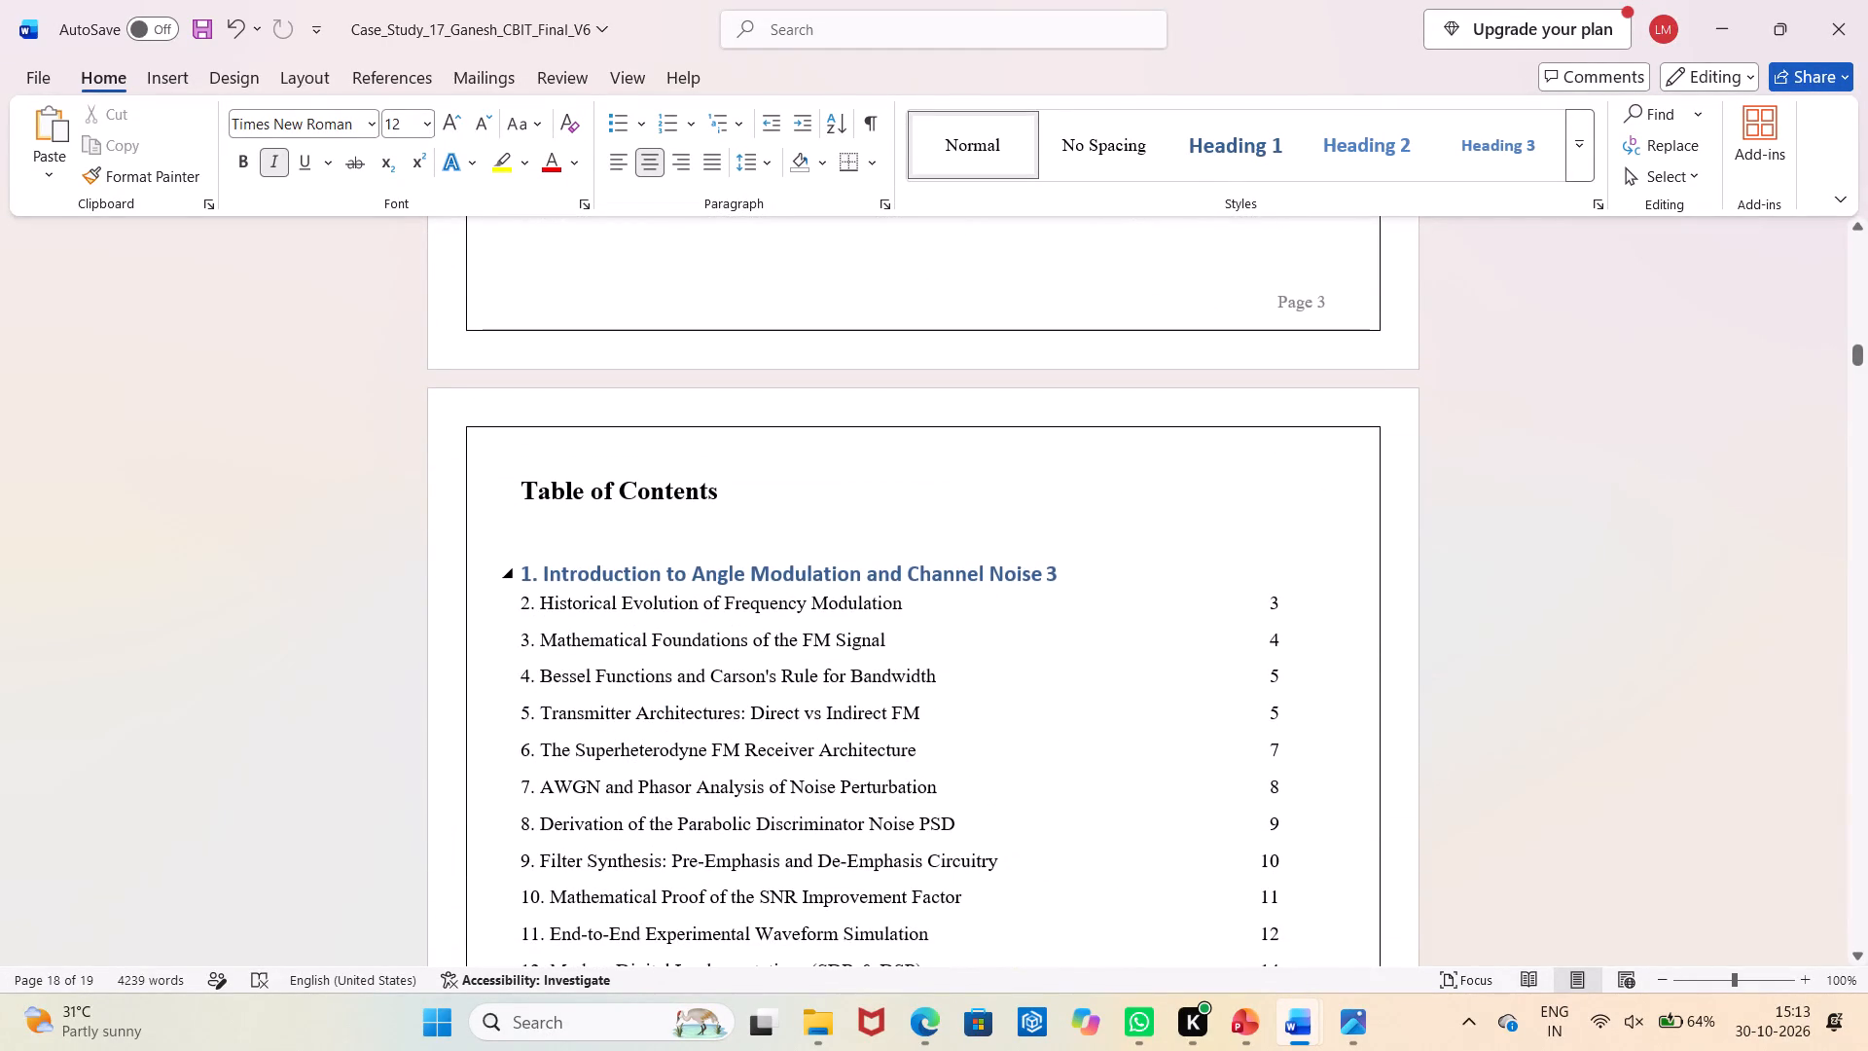
Apply the Normal style at font size 12 to the Table of Contents entry "1. Introduction to Angle Modulation and Channel Noise".
double_click(816, 562)
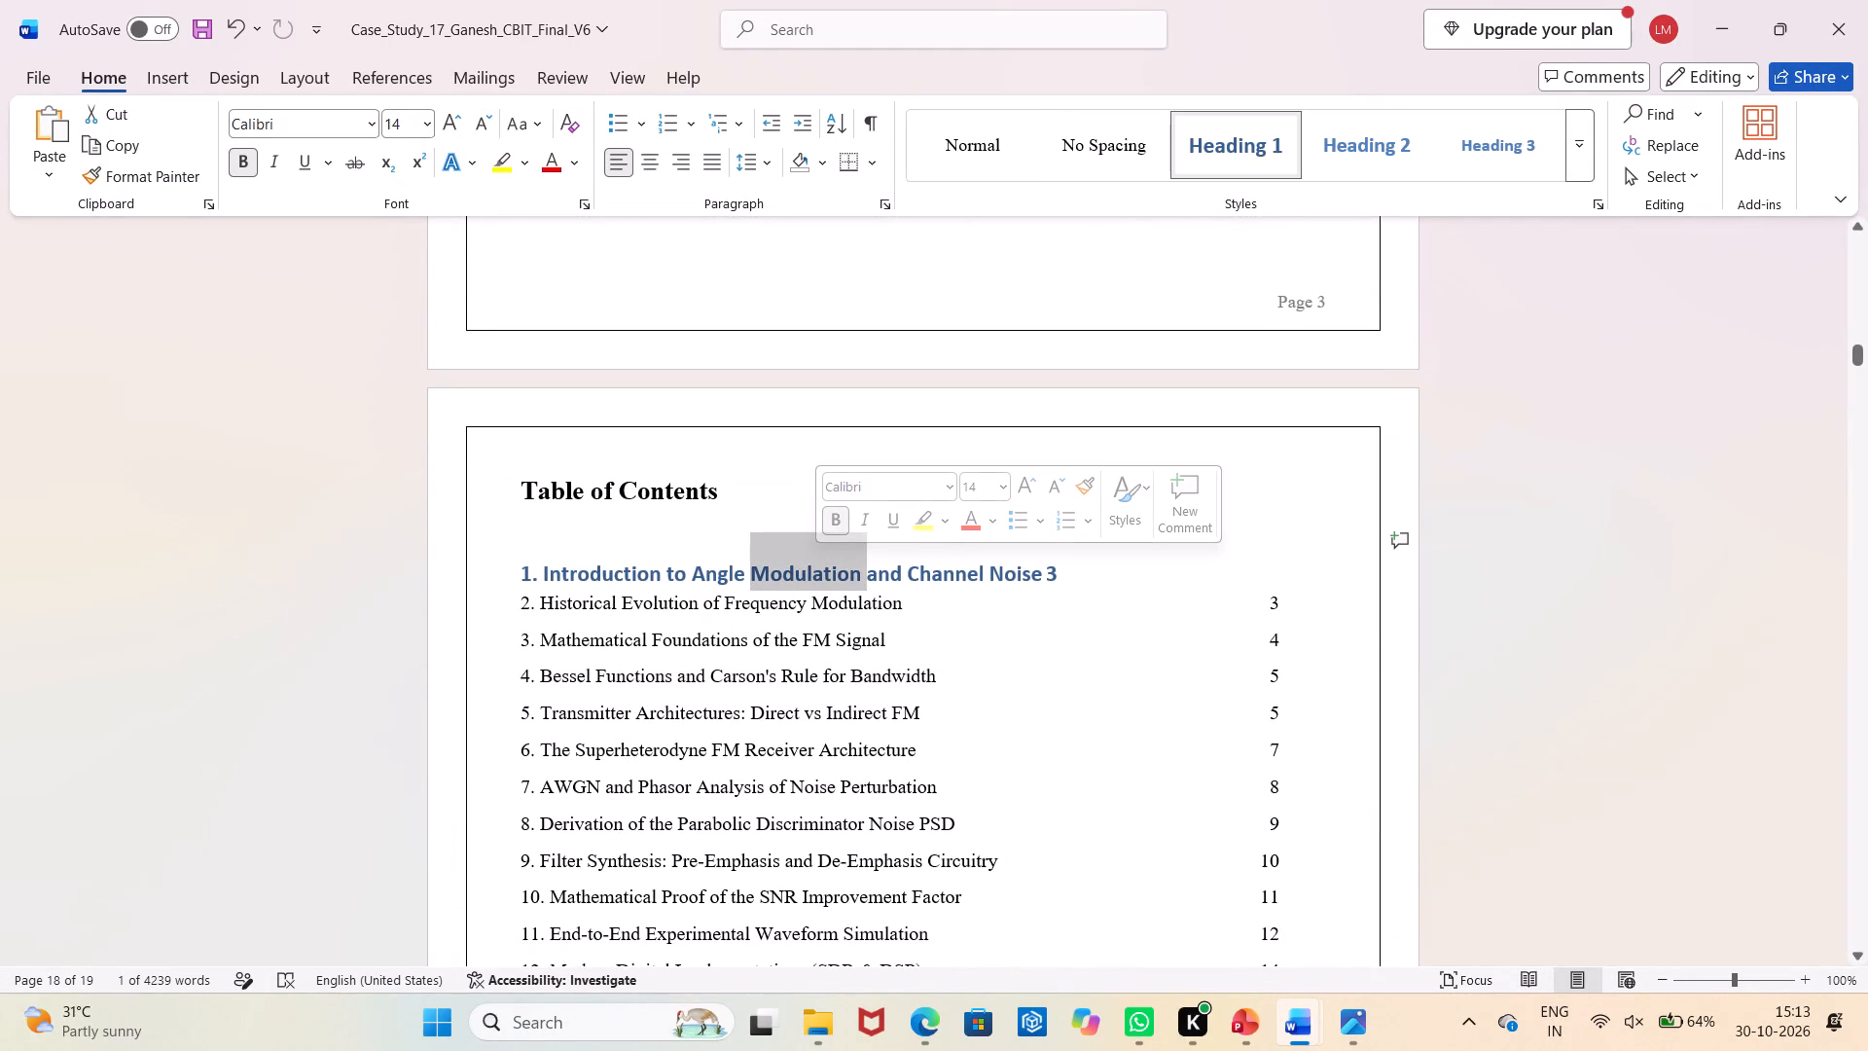
drag(1087, 580, 510, 574)
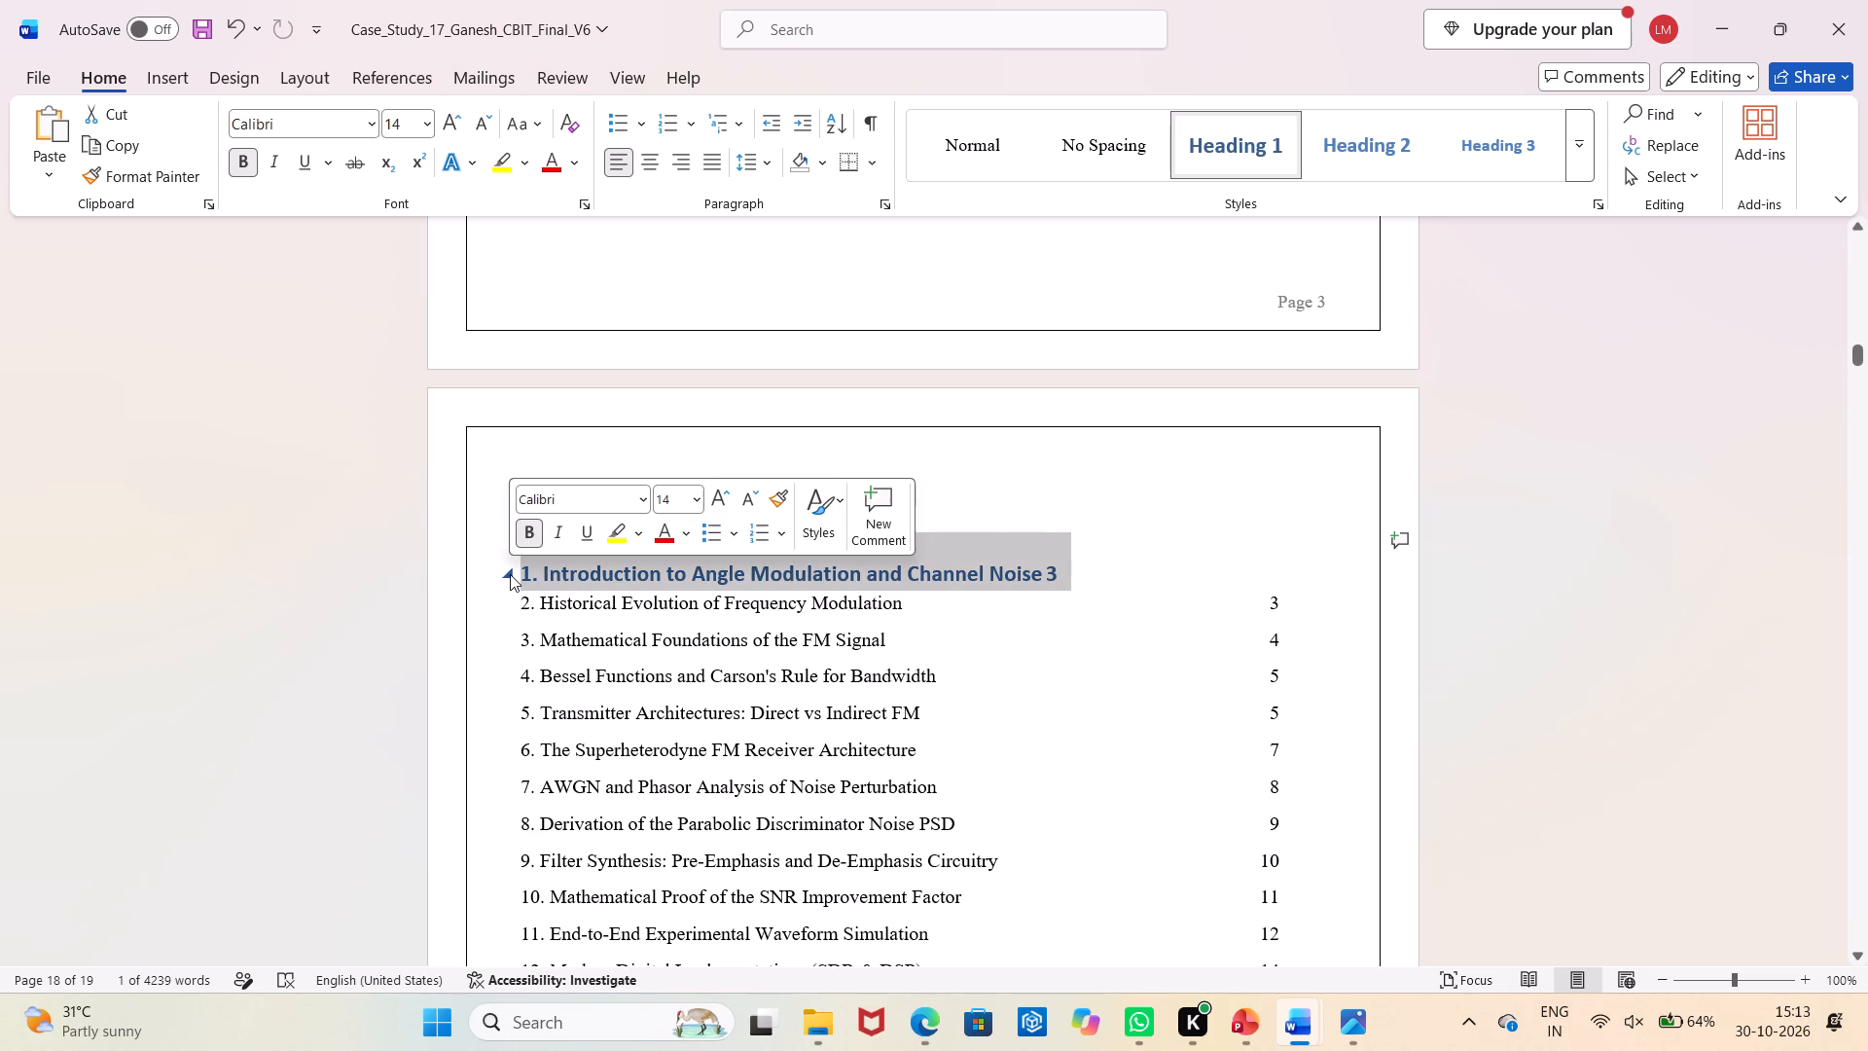
click(992, 162)
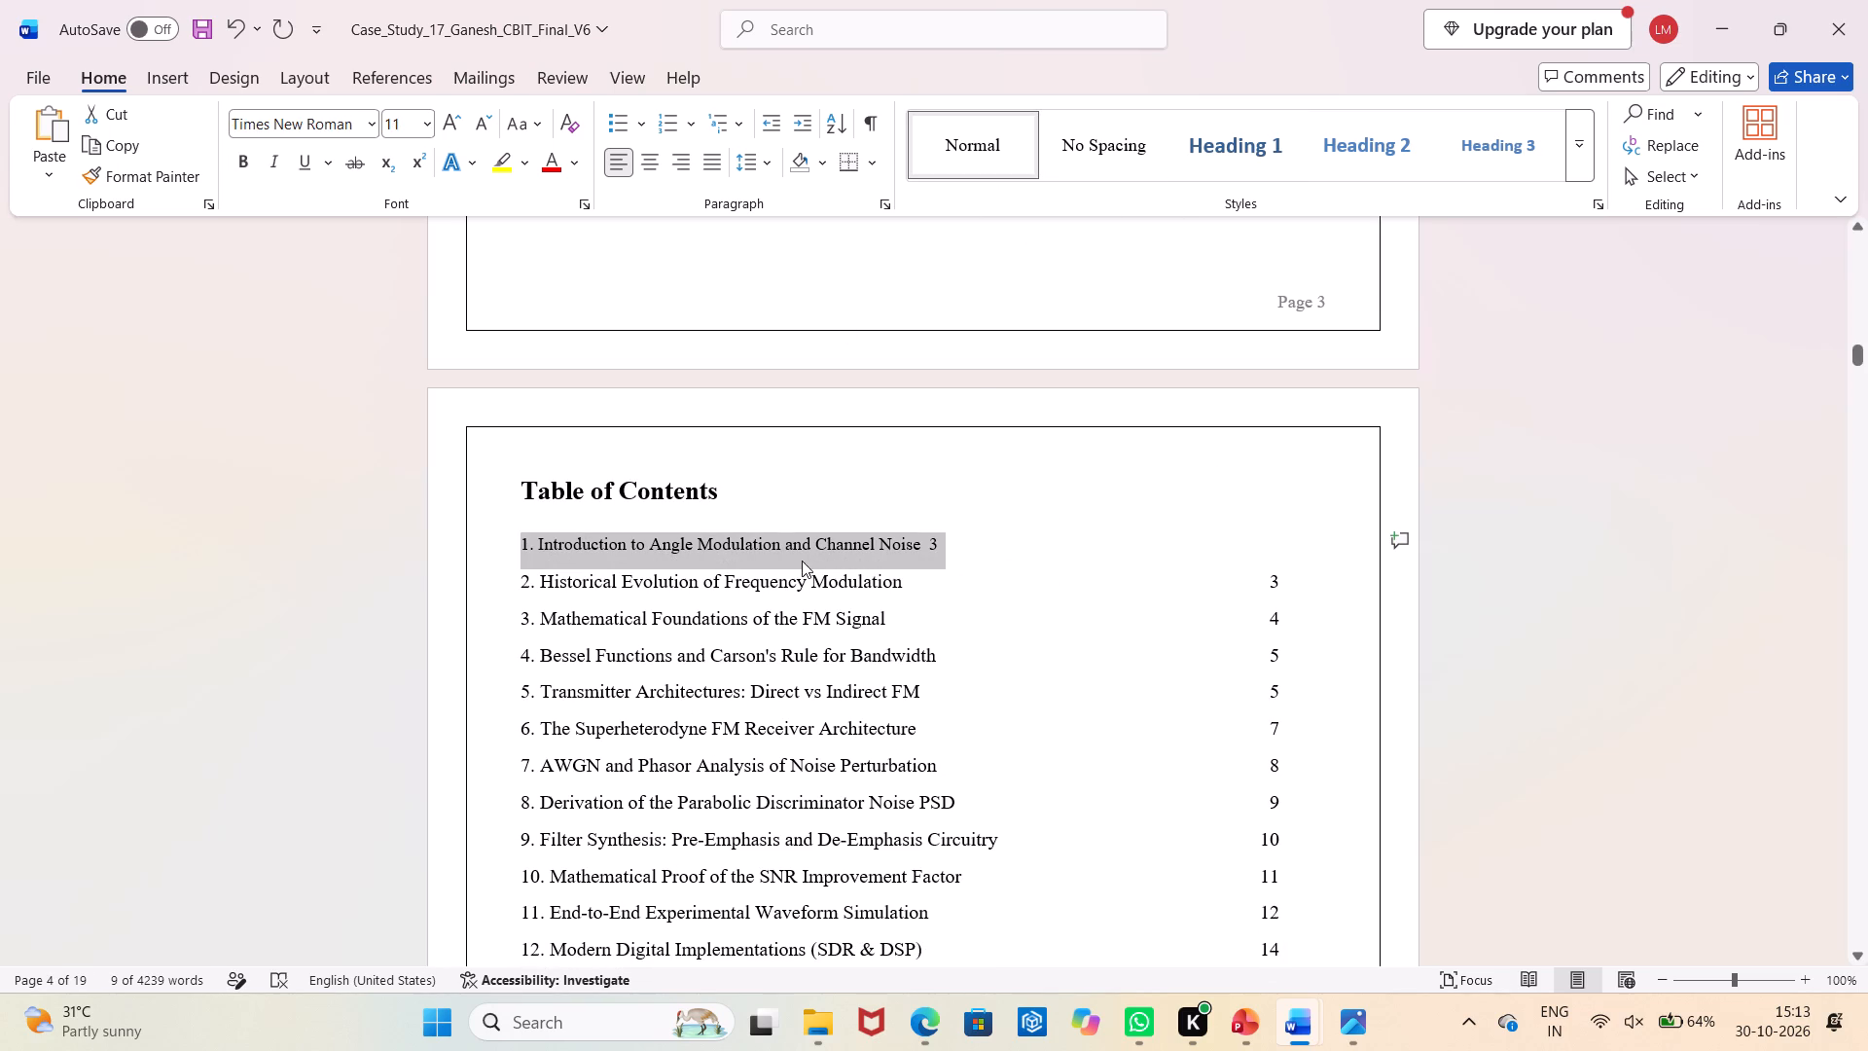
click(396, 124)
text(12)
key(Return)
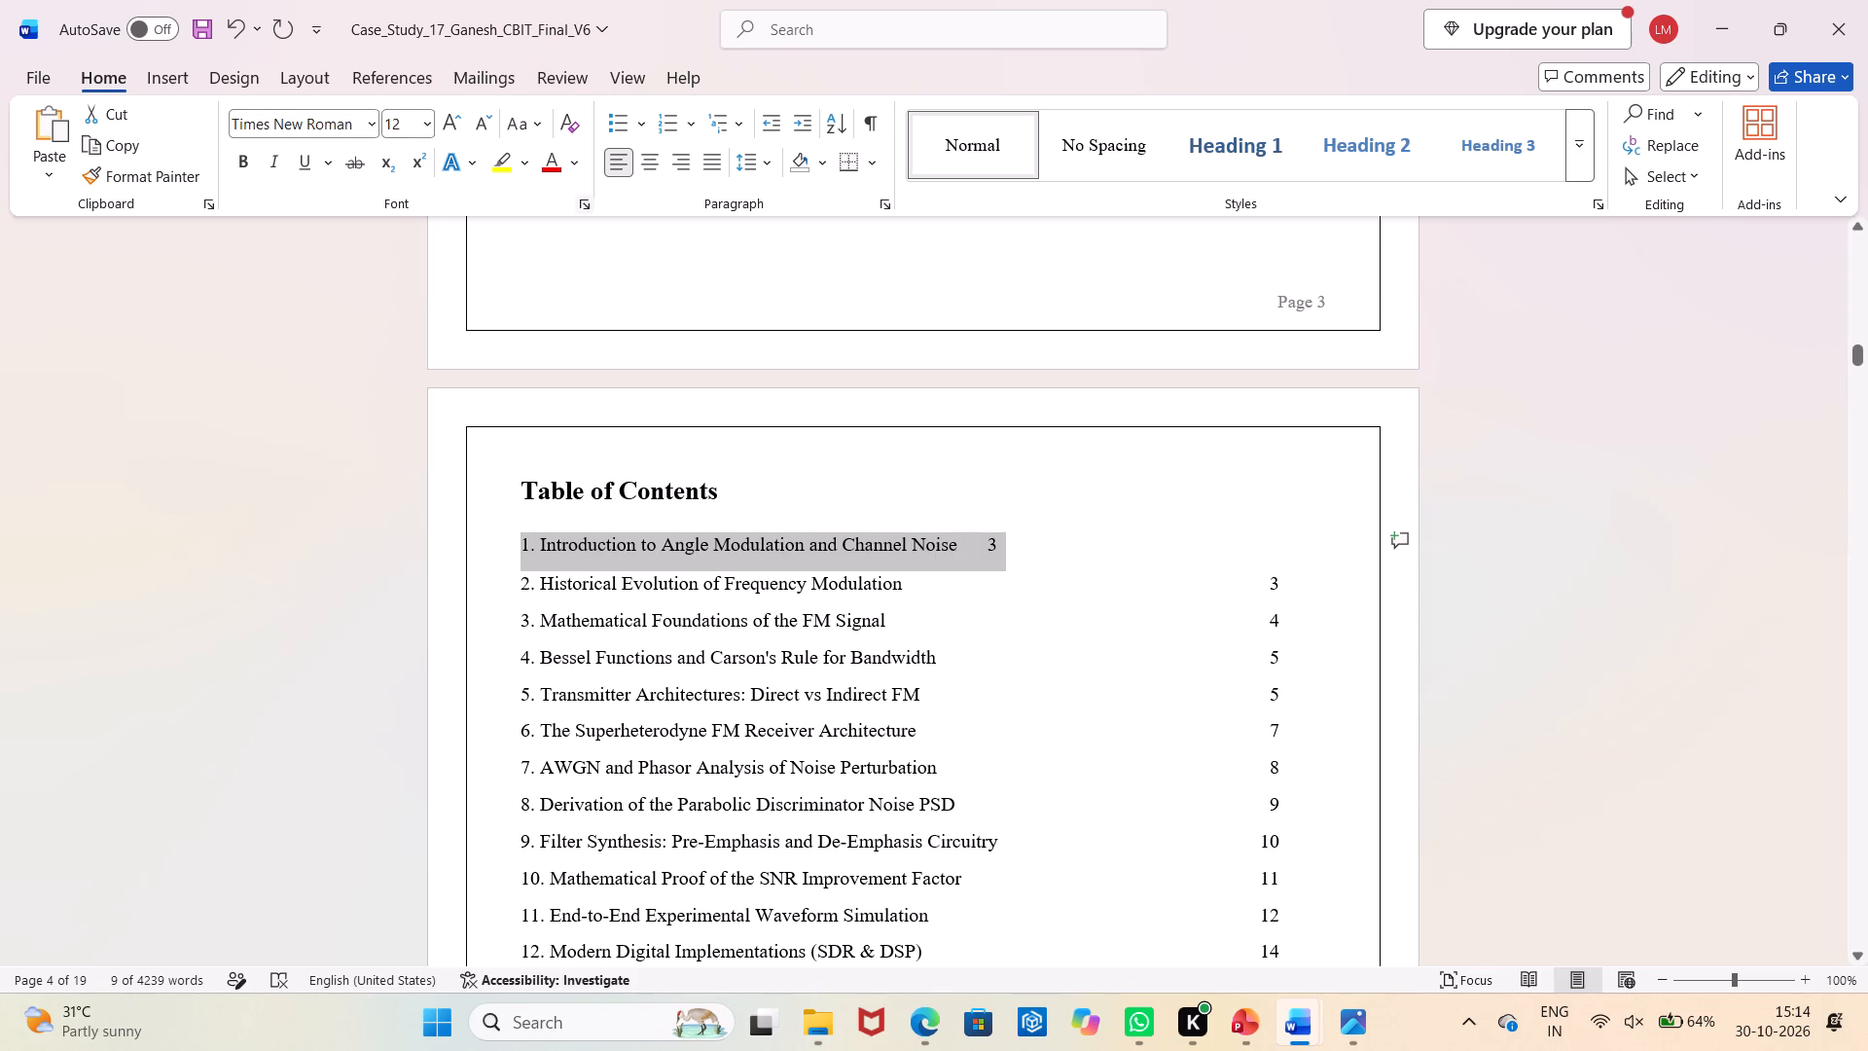
Insert five tabs after "Channel Noise" in the first contents entry to move its page number over to the page-number column.
click(961, 535)
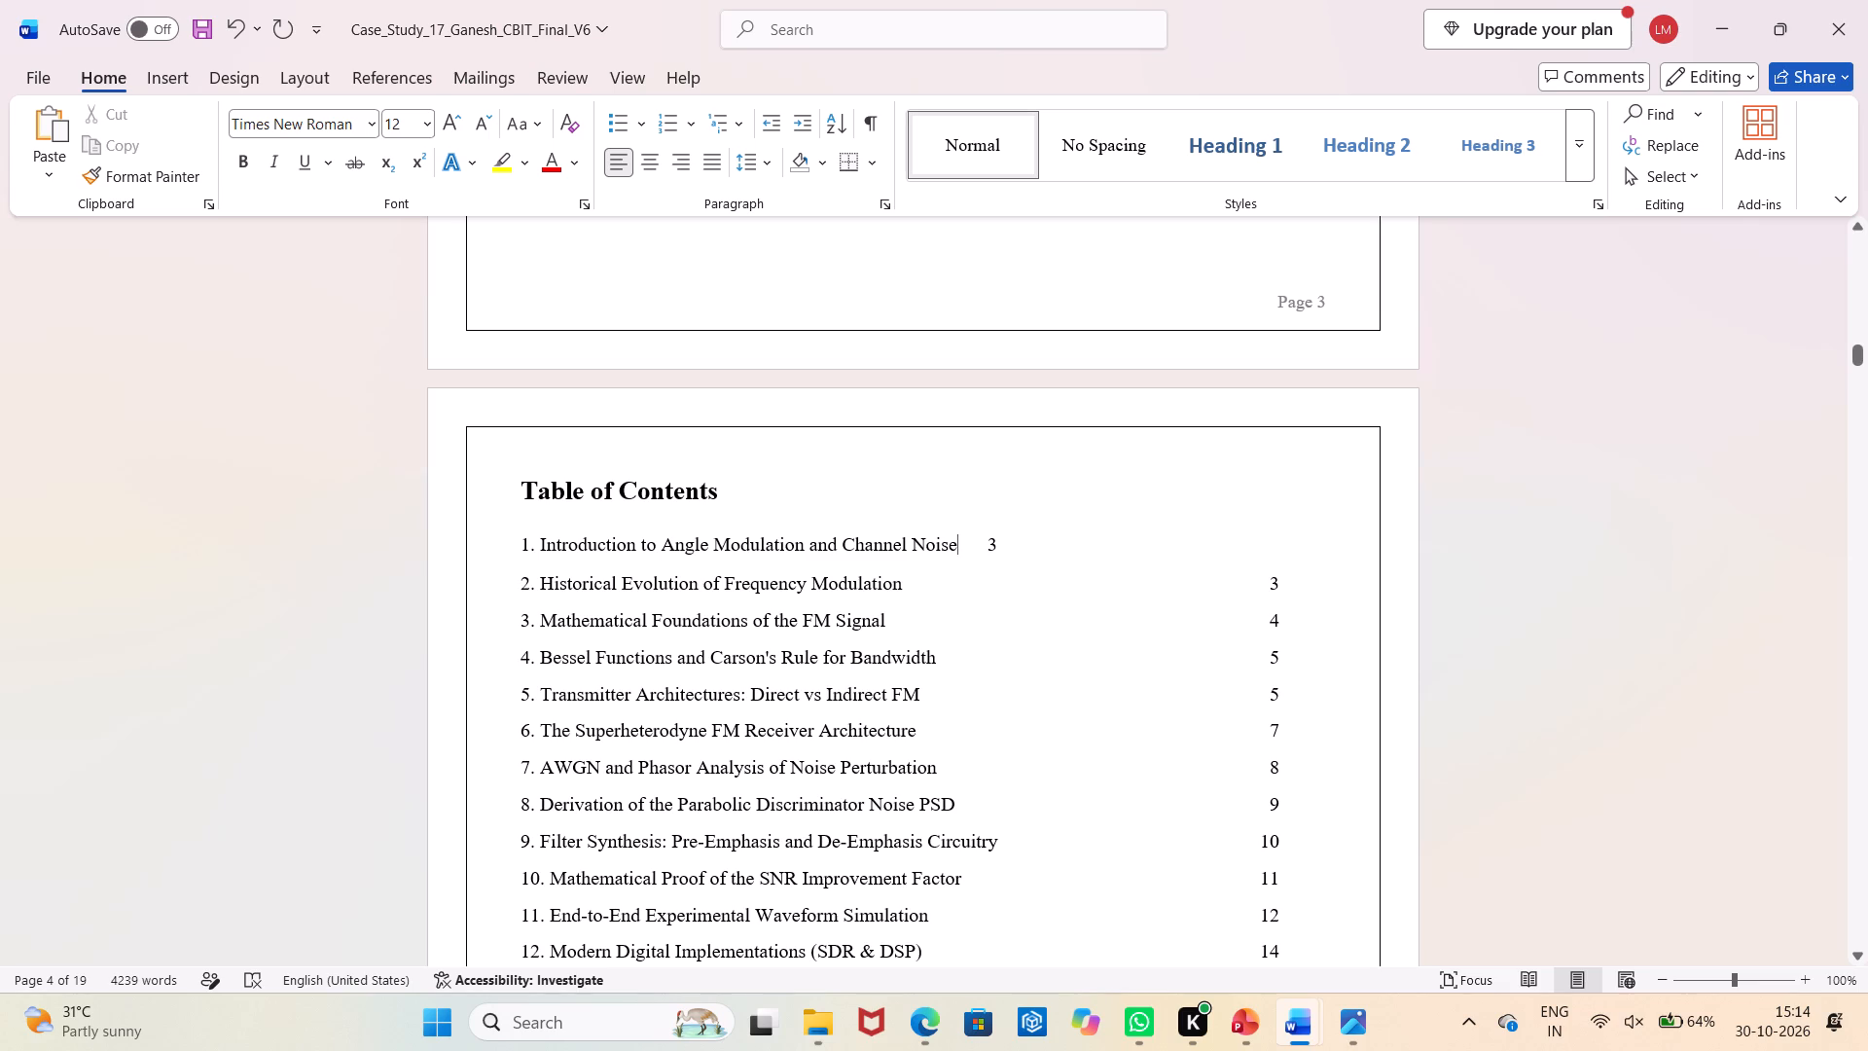
key(Tab)
key(Tab)
key(Tab)
key(Tab)
key(Tab)
Replace the last tab before page number 3 in the first contents entry with ten spaces to align it with the numbers below.
key(Right)
key(Right)
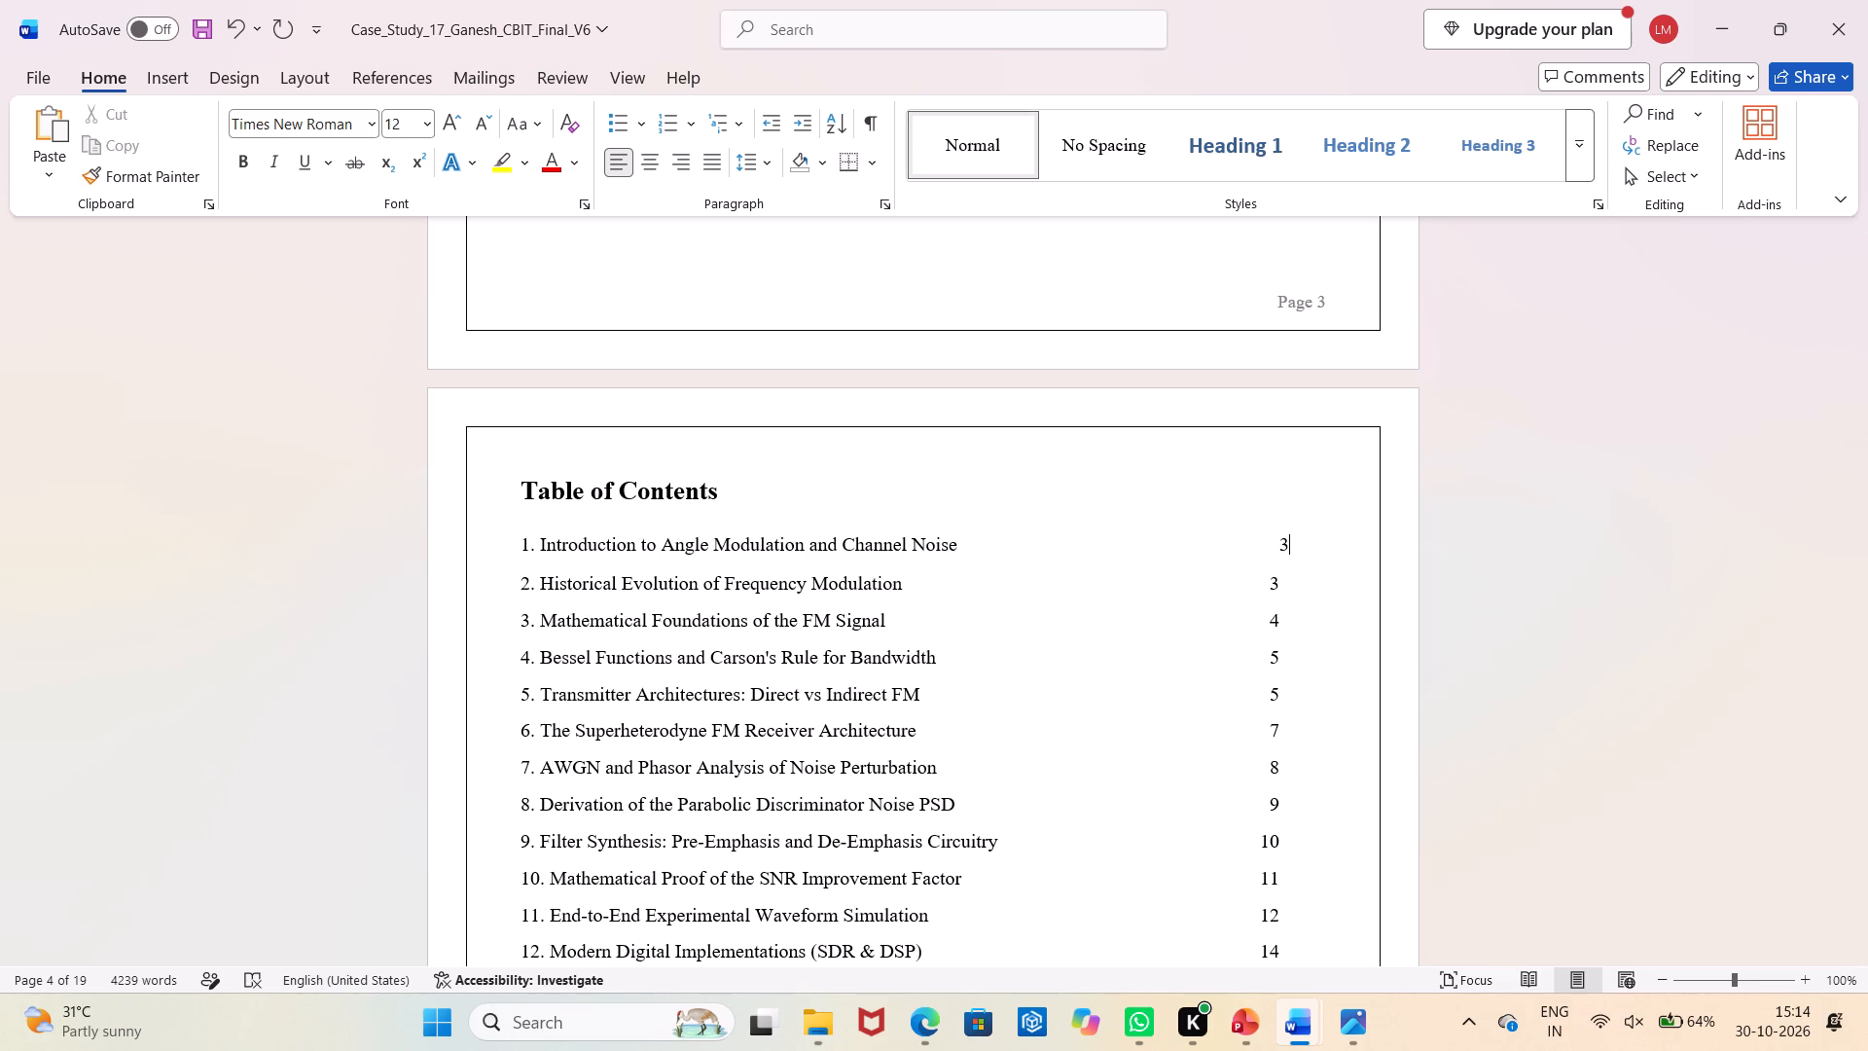
key(Left)
key(BackSpace)
key(Right)
key(Left)
key(space)
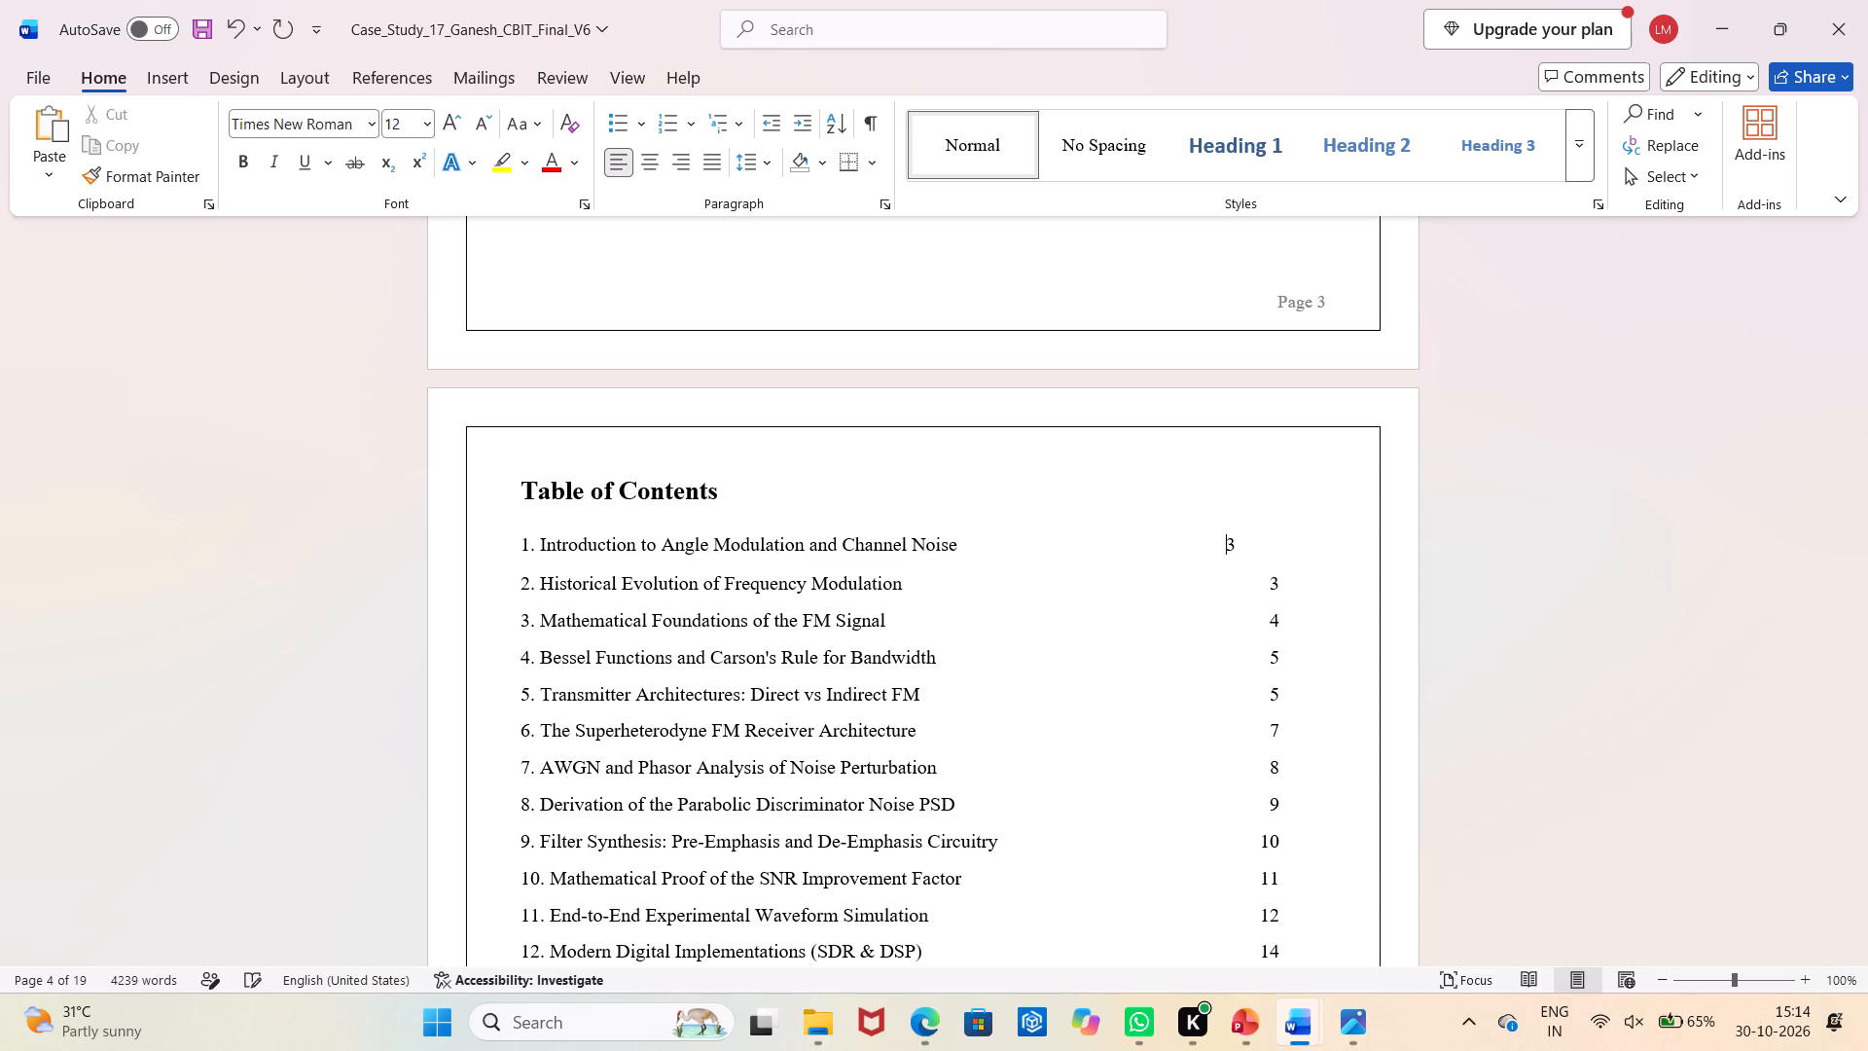
key(space)
key(space)
key(space)
key(space)
key(space)
key(space)
key(space)
key(space)
key(space)
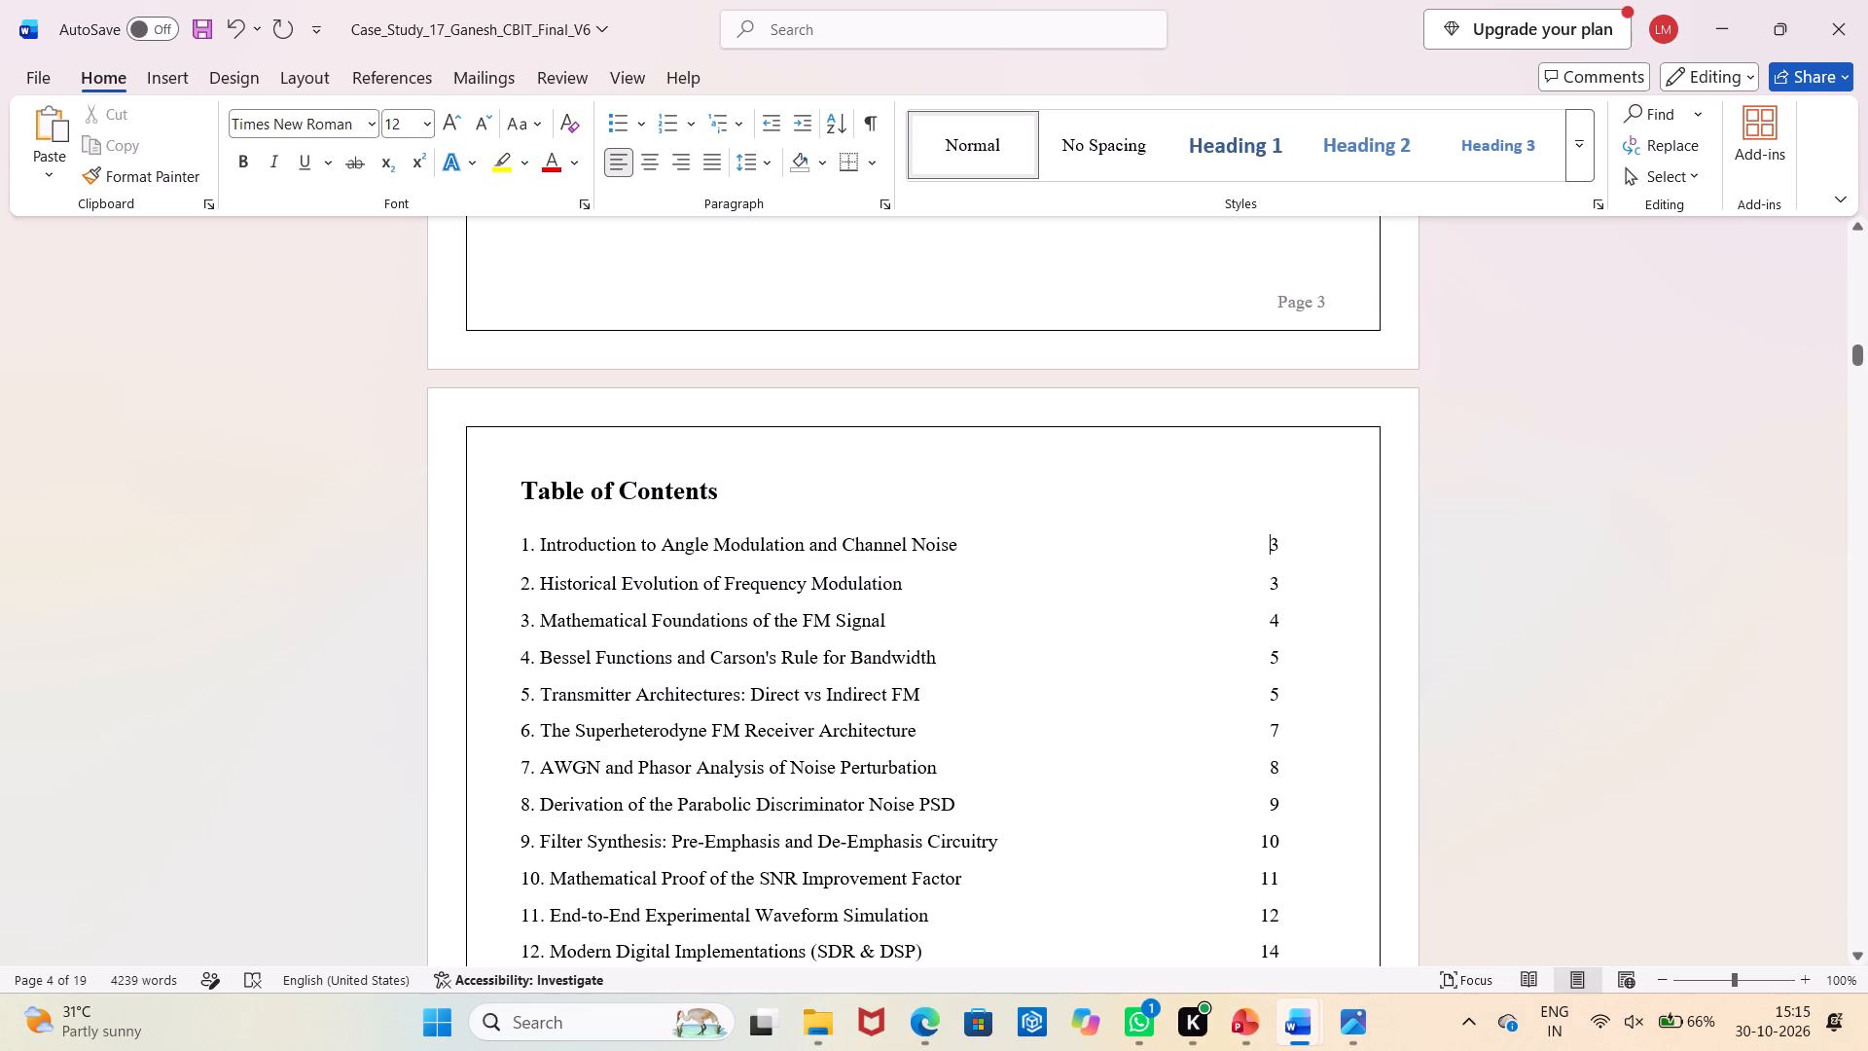
Look through the report from the Table of Contents to section 13, Conclusion and Engineering Trade-Offs, and back to section 12.
scroll(564, 773, down, 15)
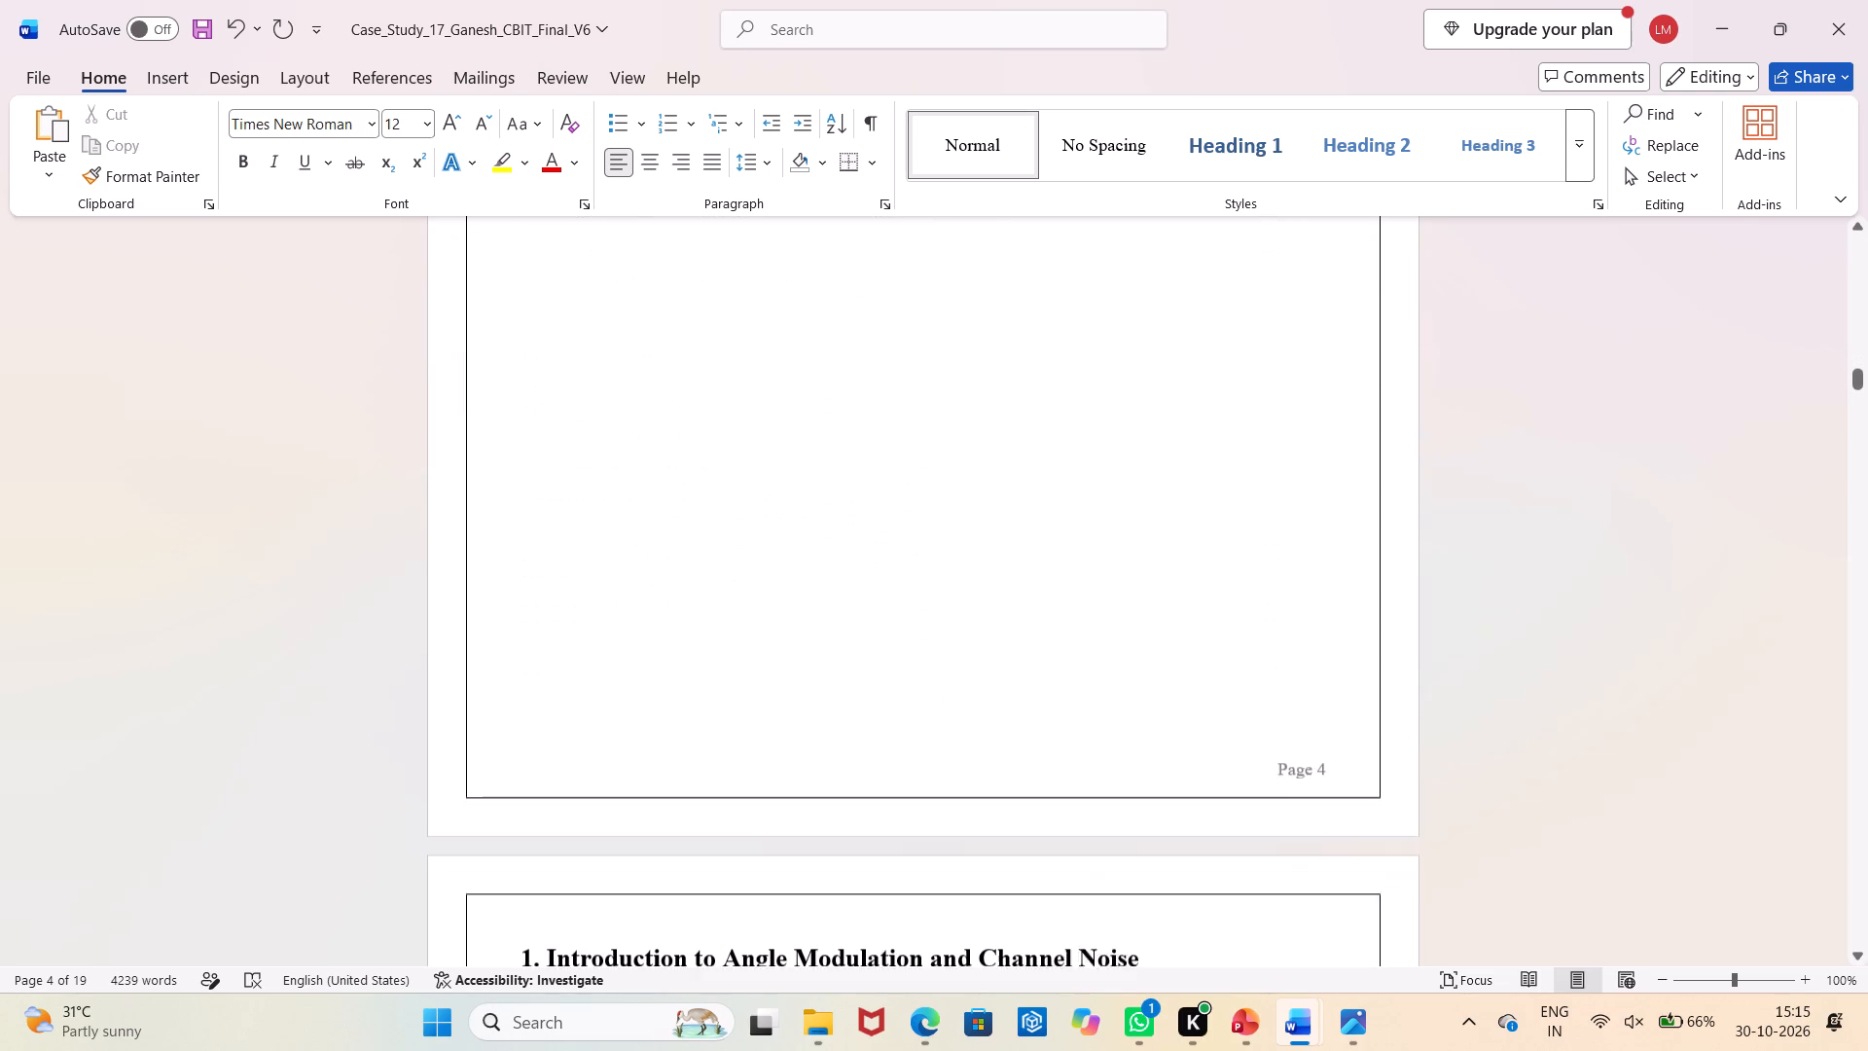
drag(1861, 381, 1867, 625)
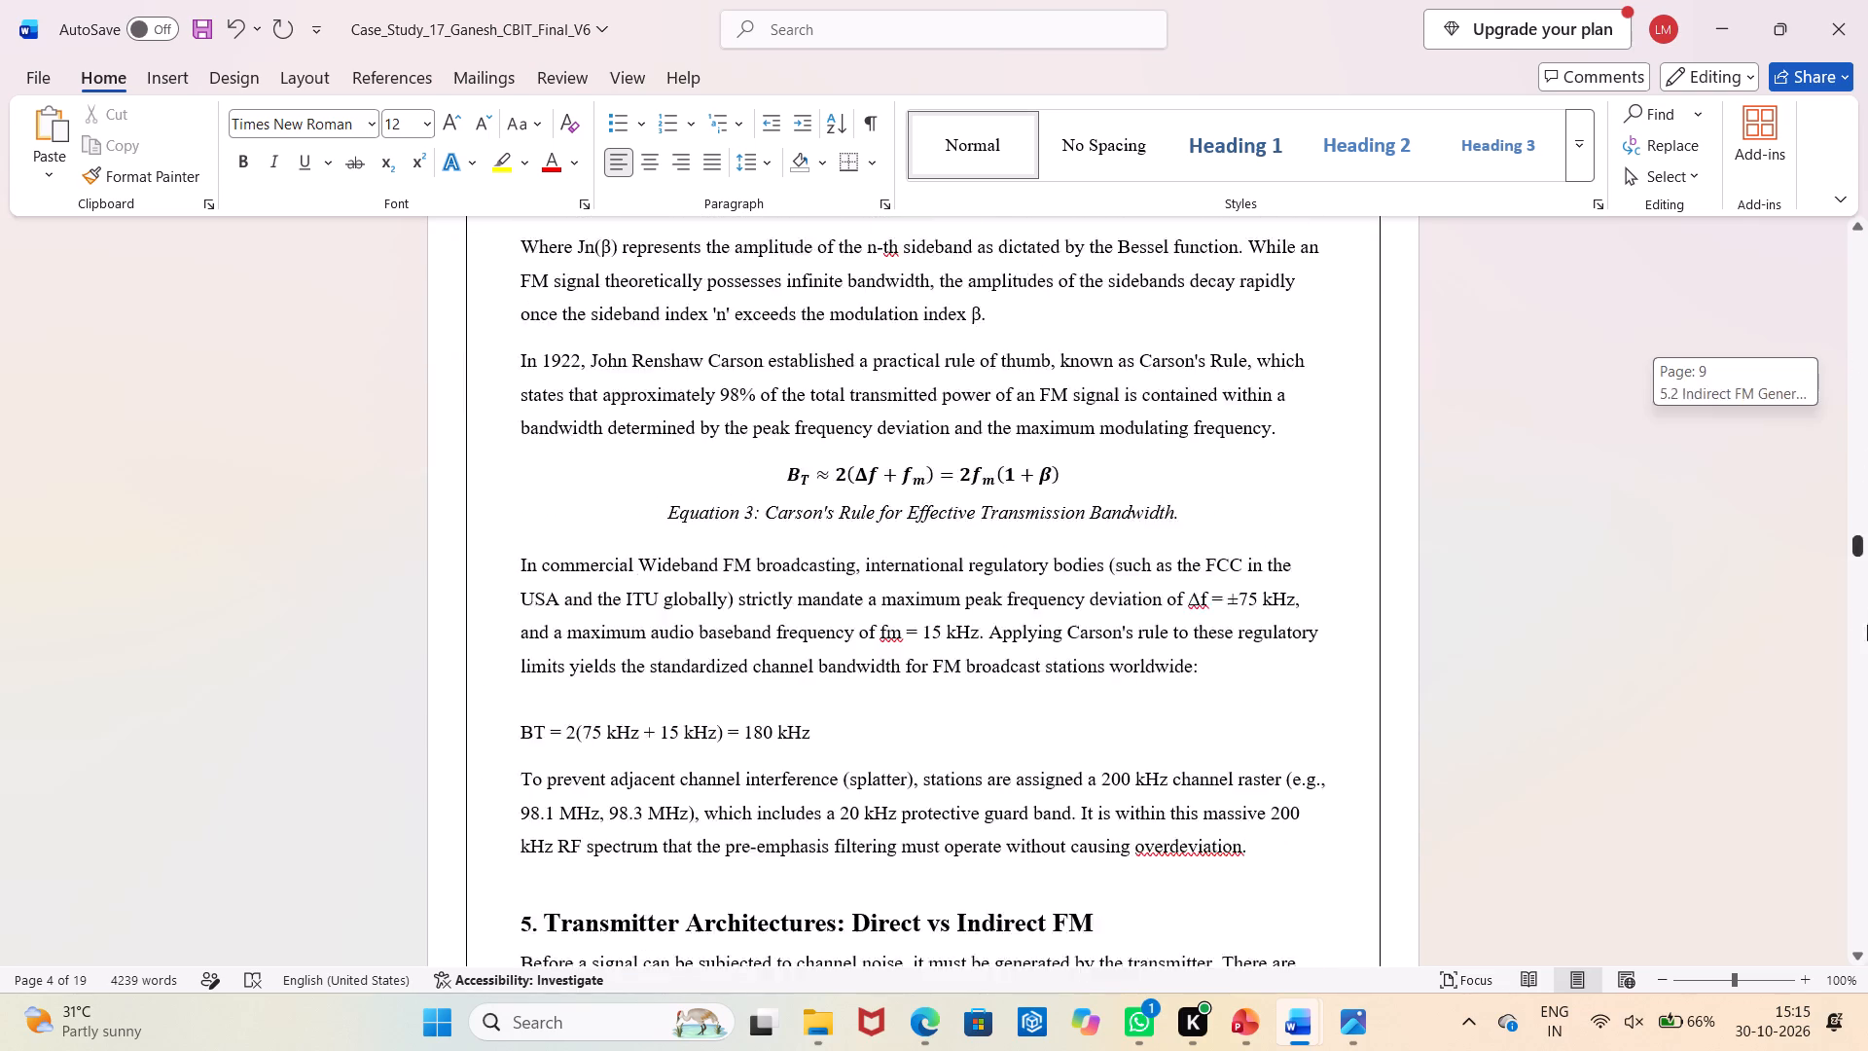
drag(1867, 625, 1865, 838)
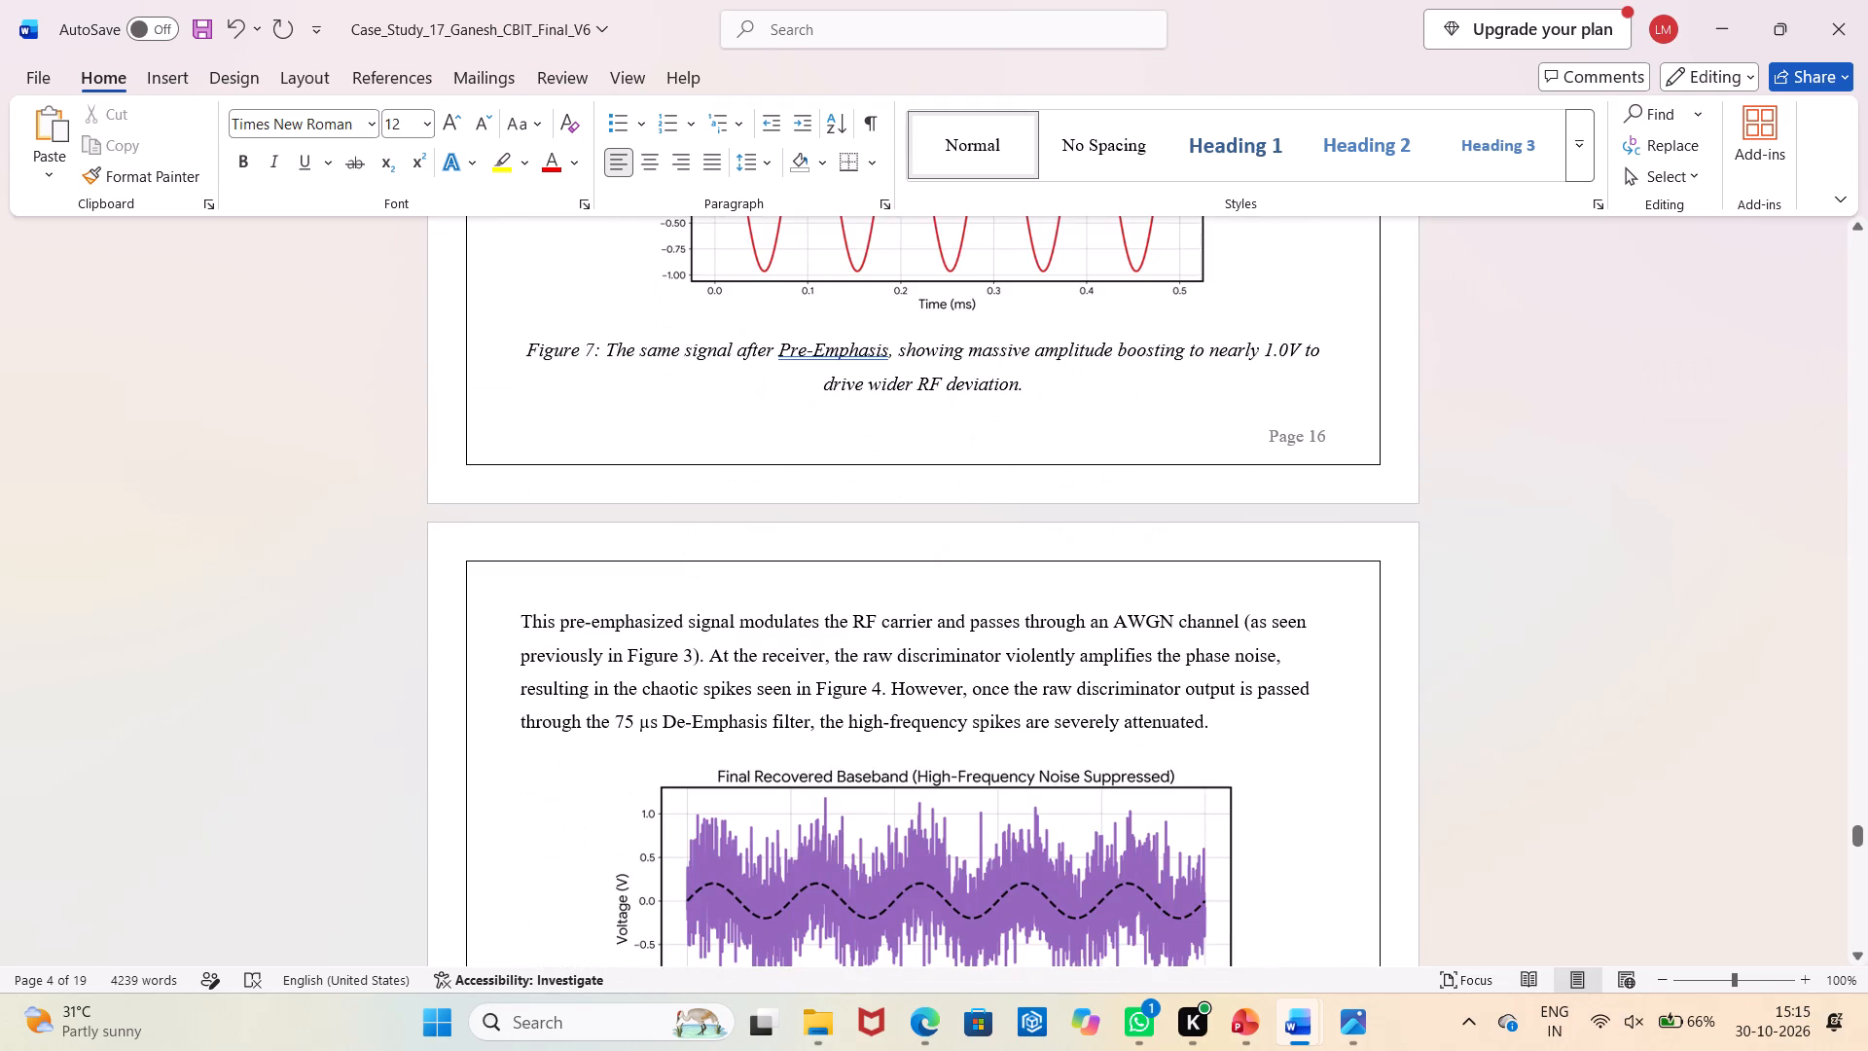
scroll(1087, 688, down, 16)
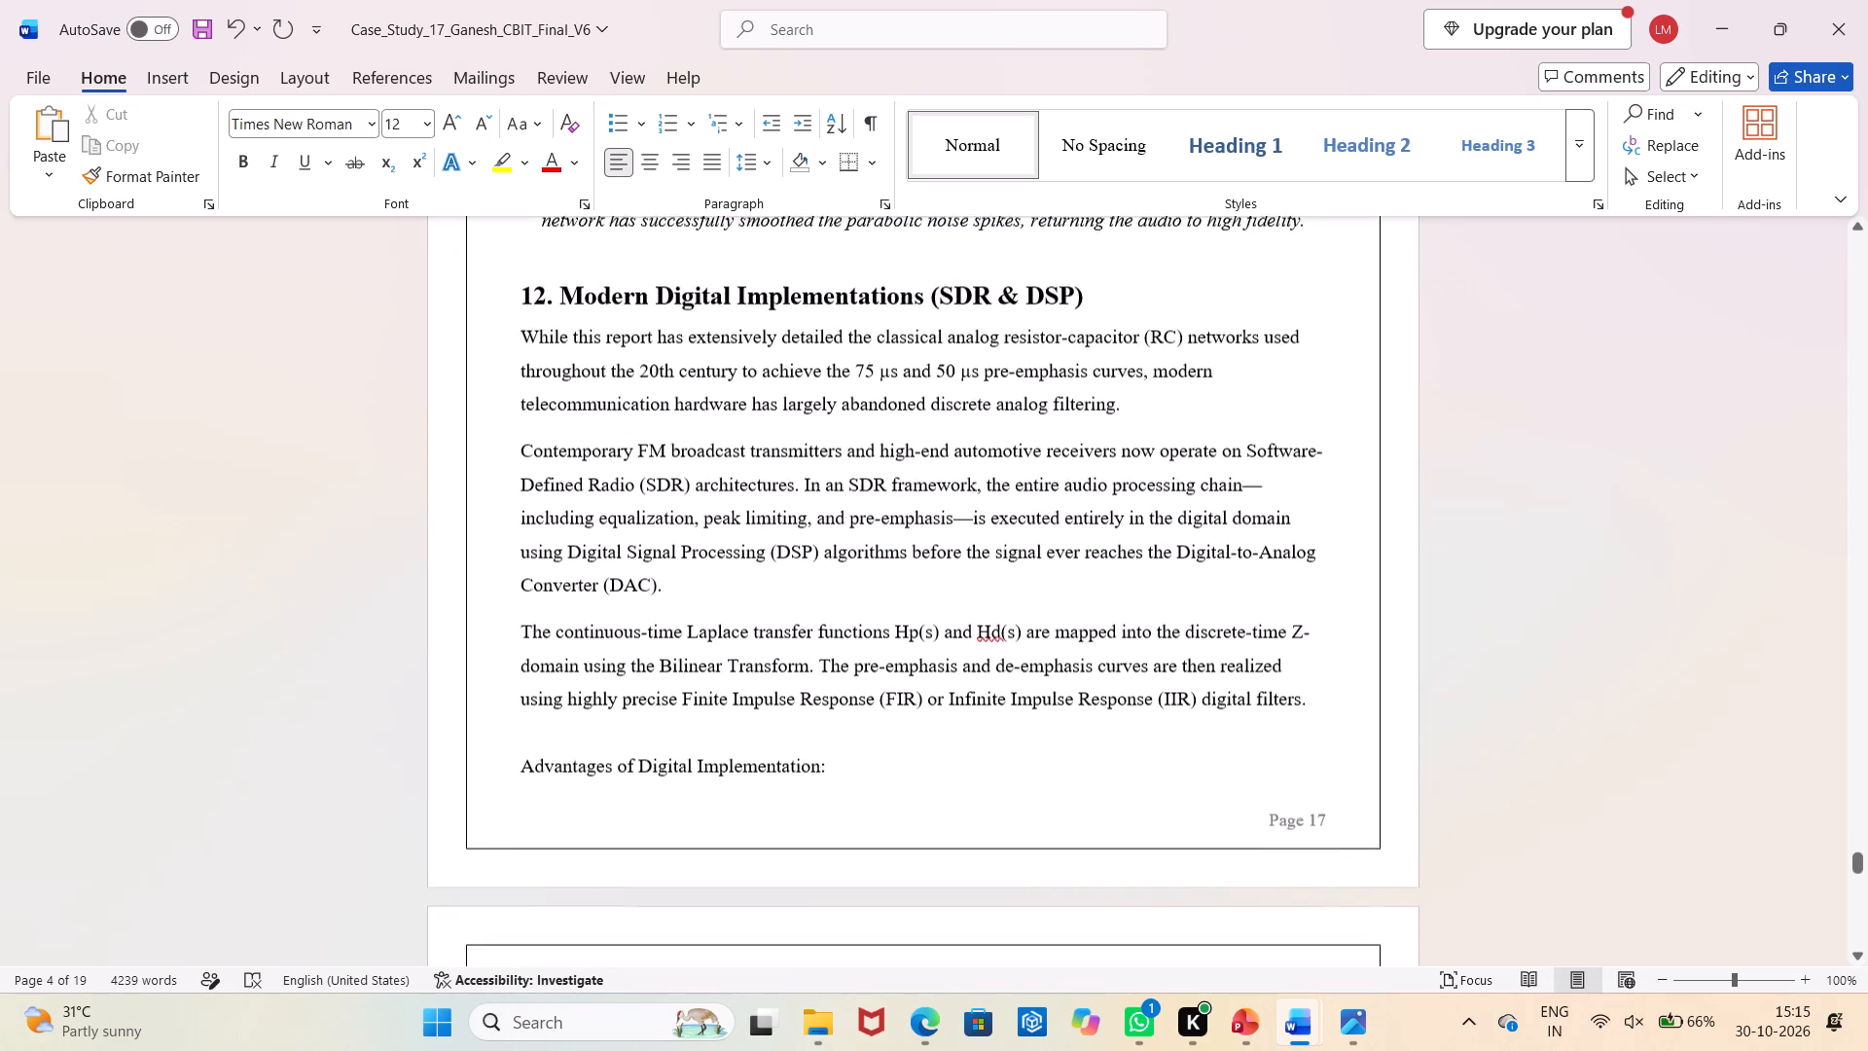
scroll(1074, 706, down, 2)
scroll(1074, 706, up, 2)
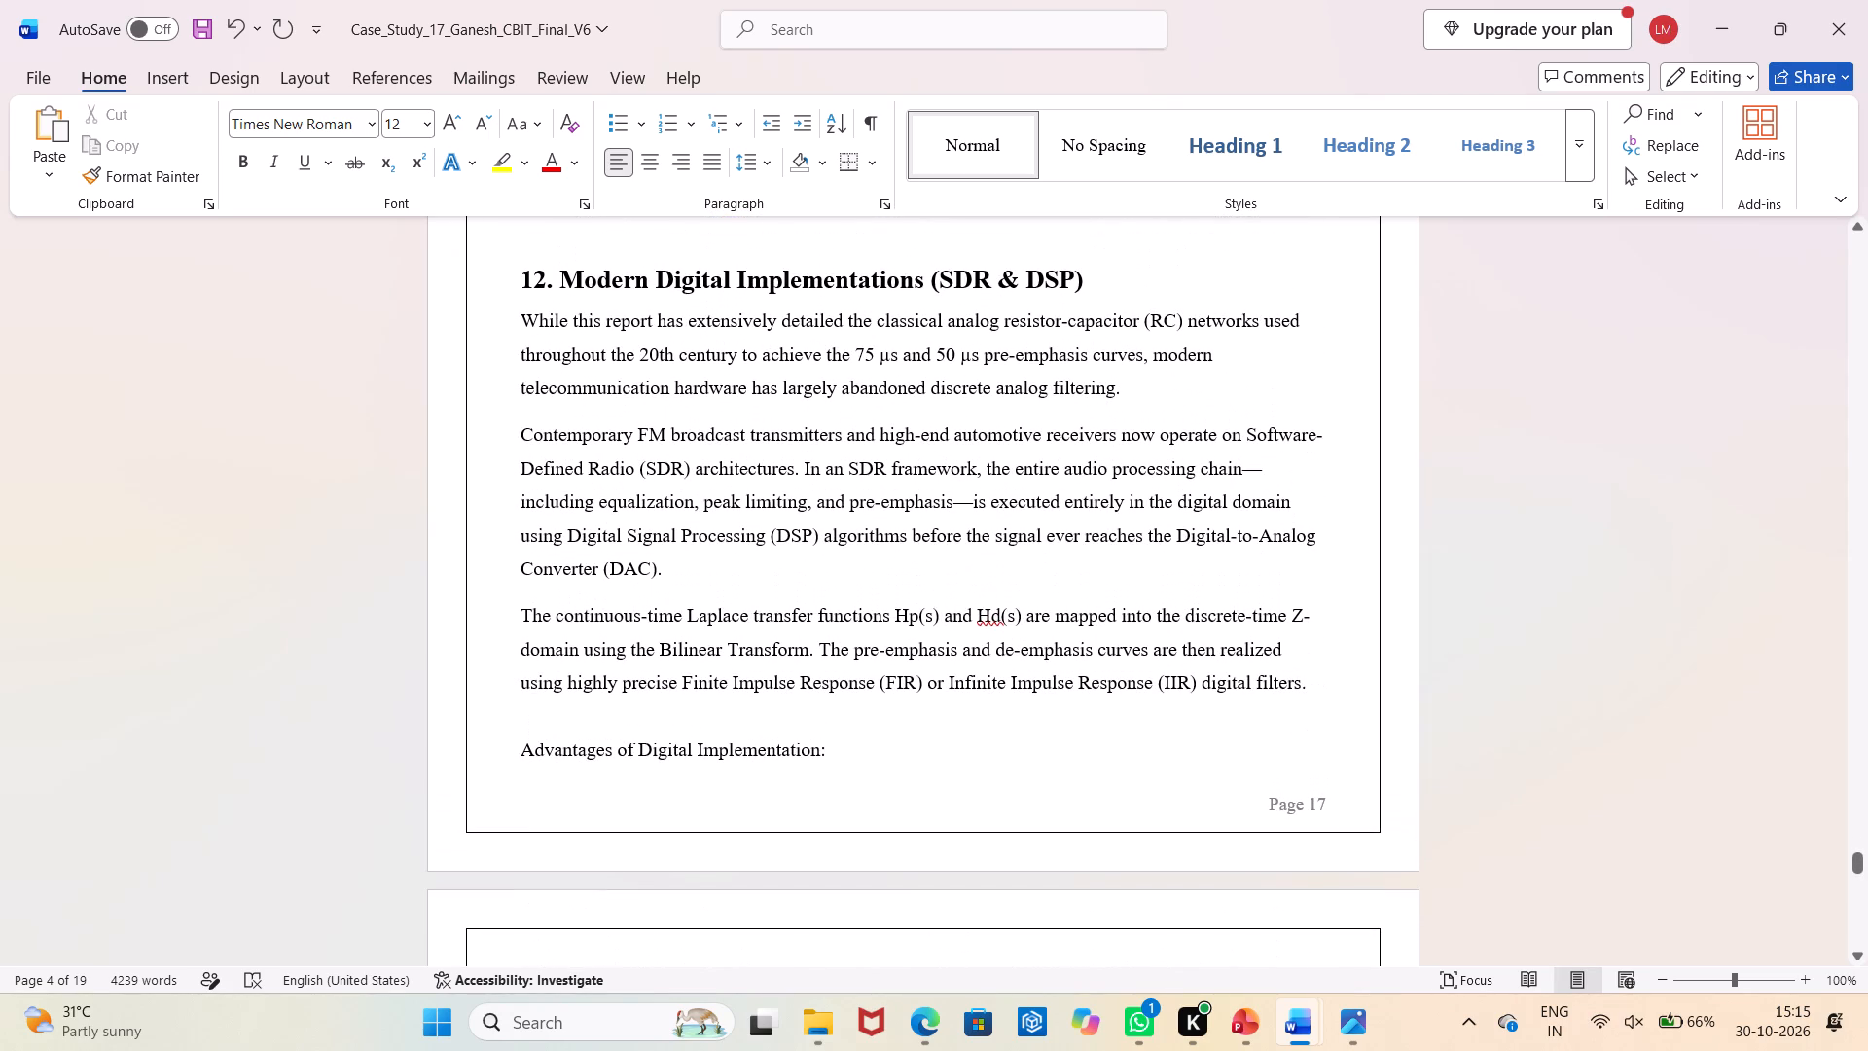
scroll(1074, 706, down, 2)
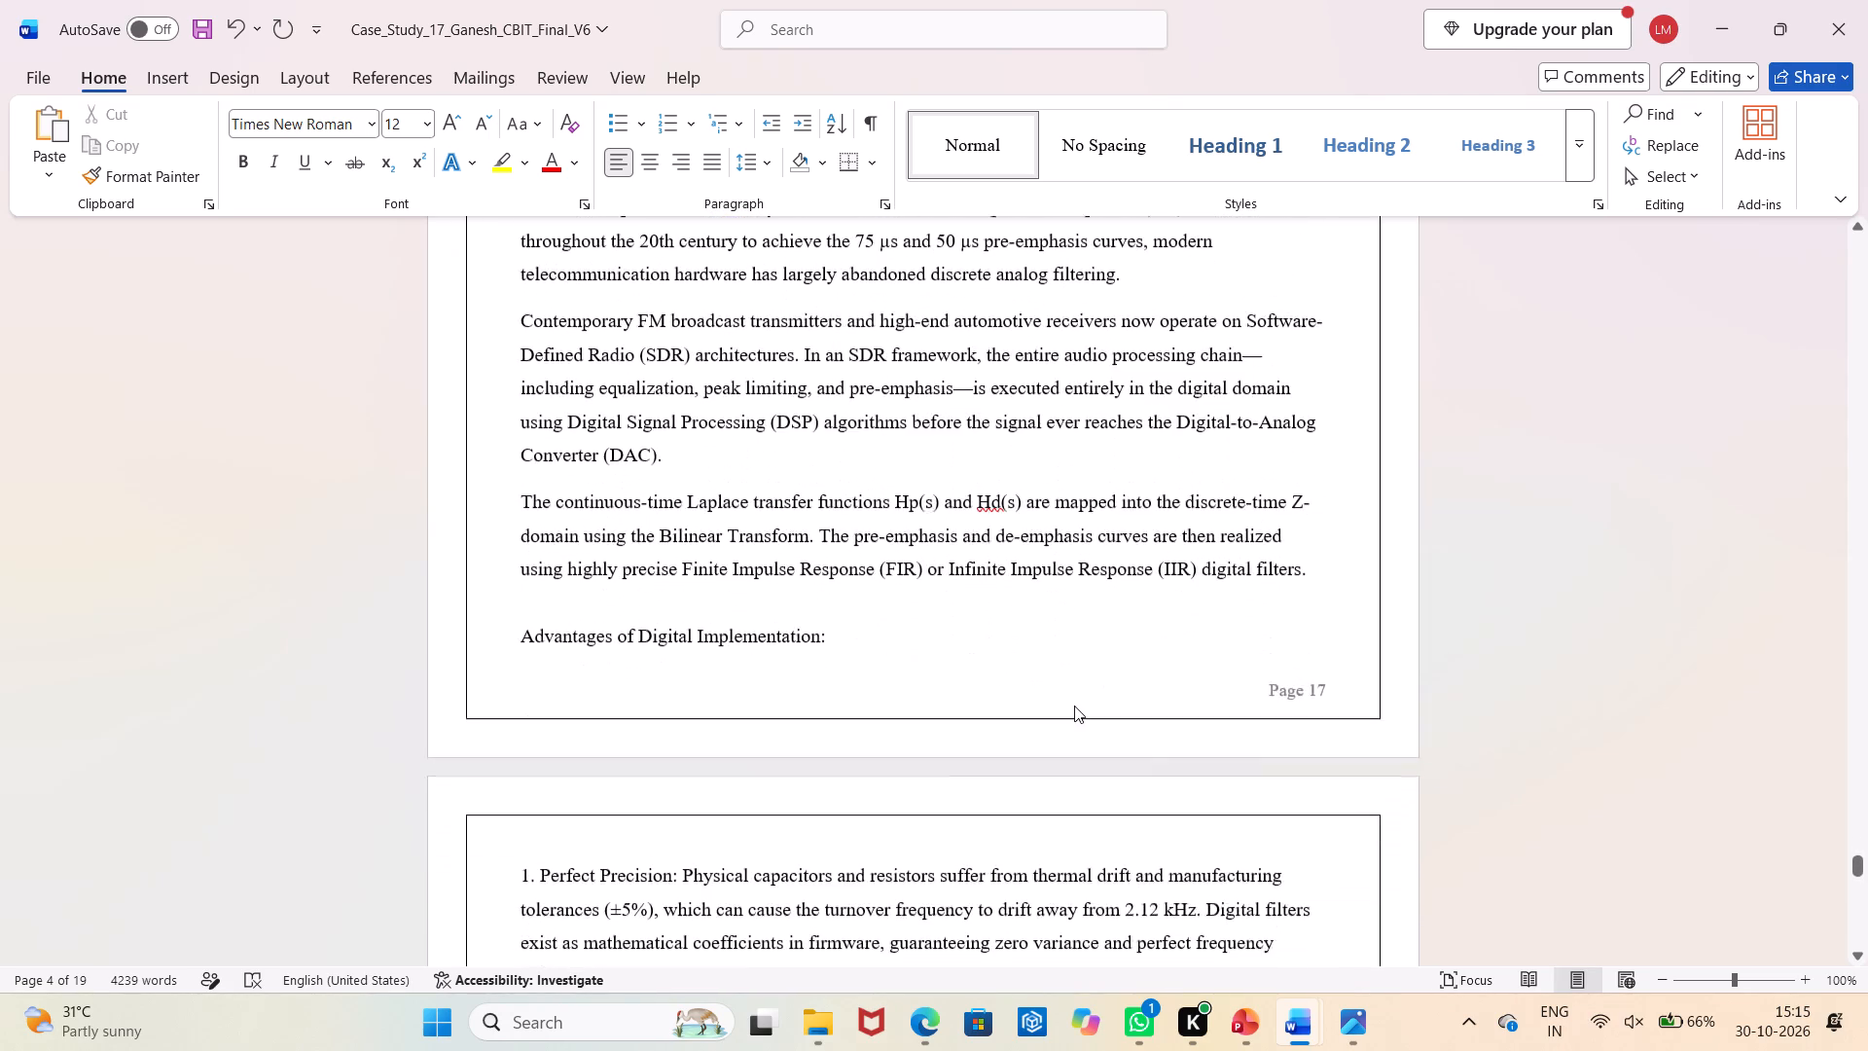
scroll(1074, 706, down, 13)
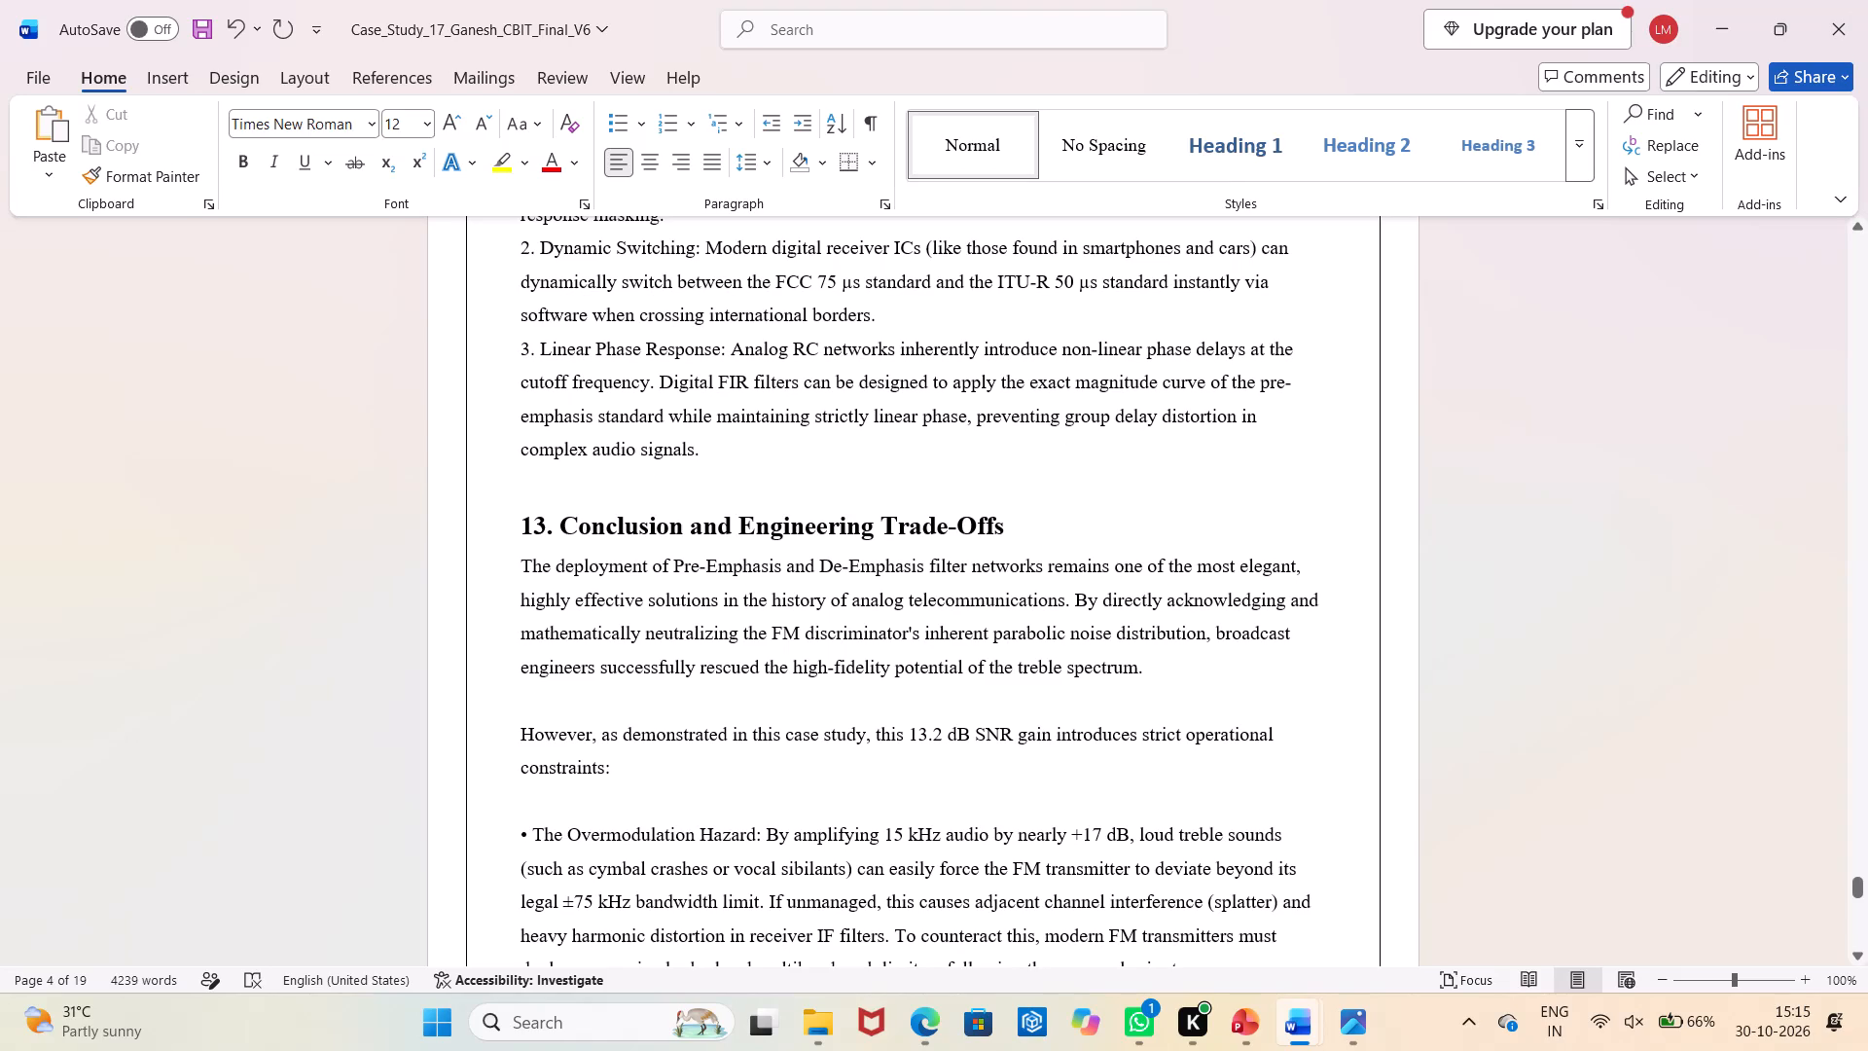
scroll(1084, 694, down, 2)
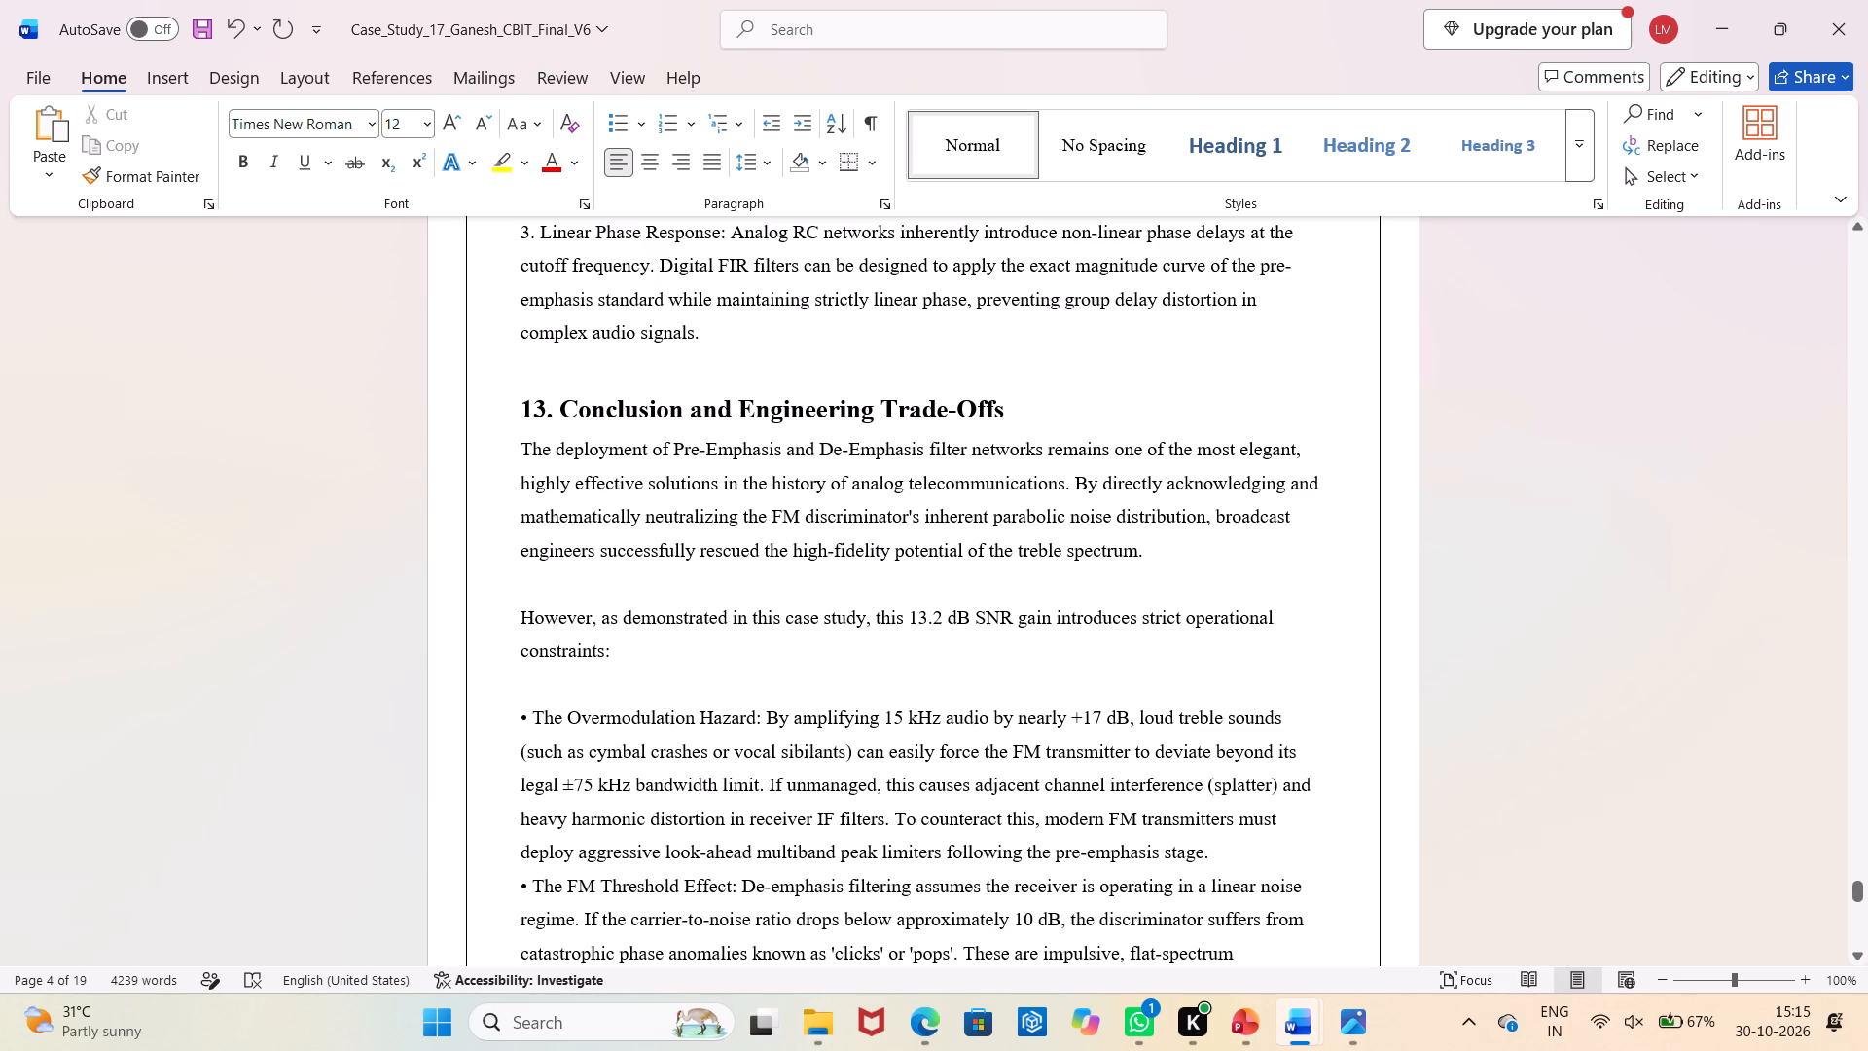
scroll(1070, 450, up, 7)
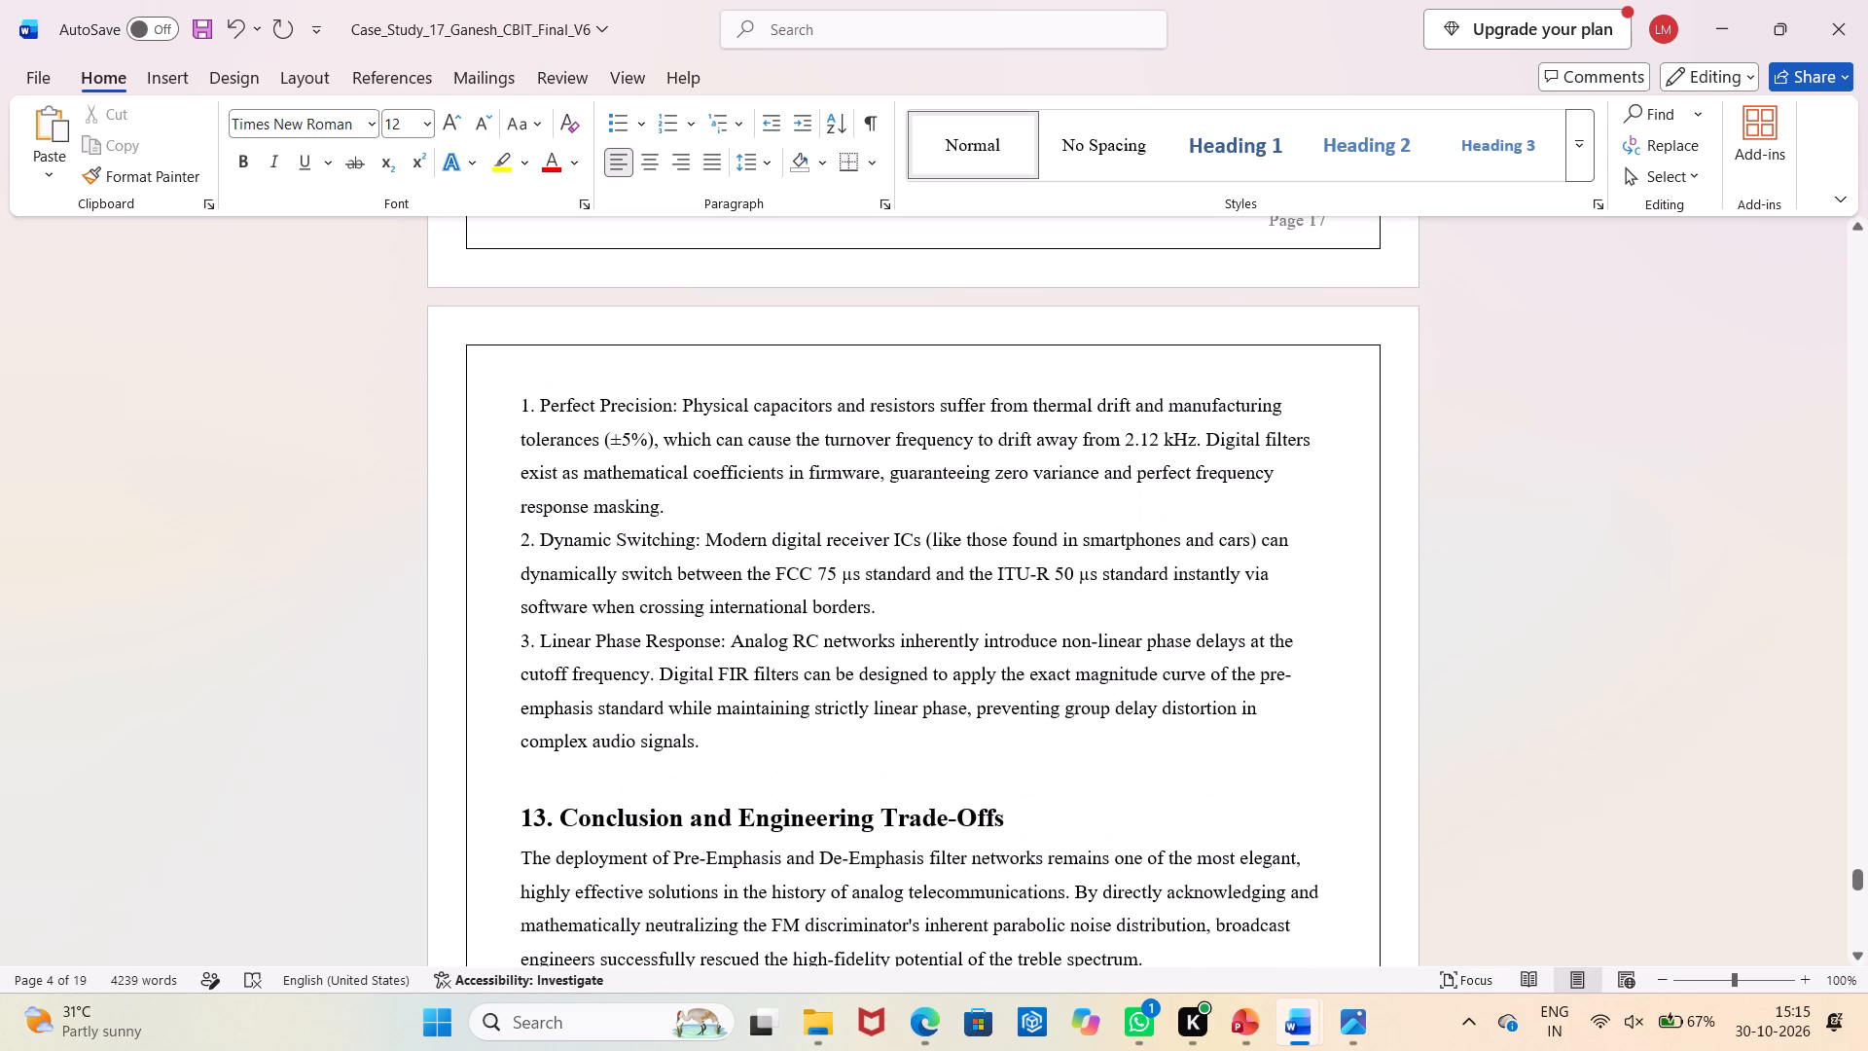
scroll(1070, 450, up, 6)
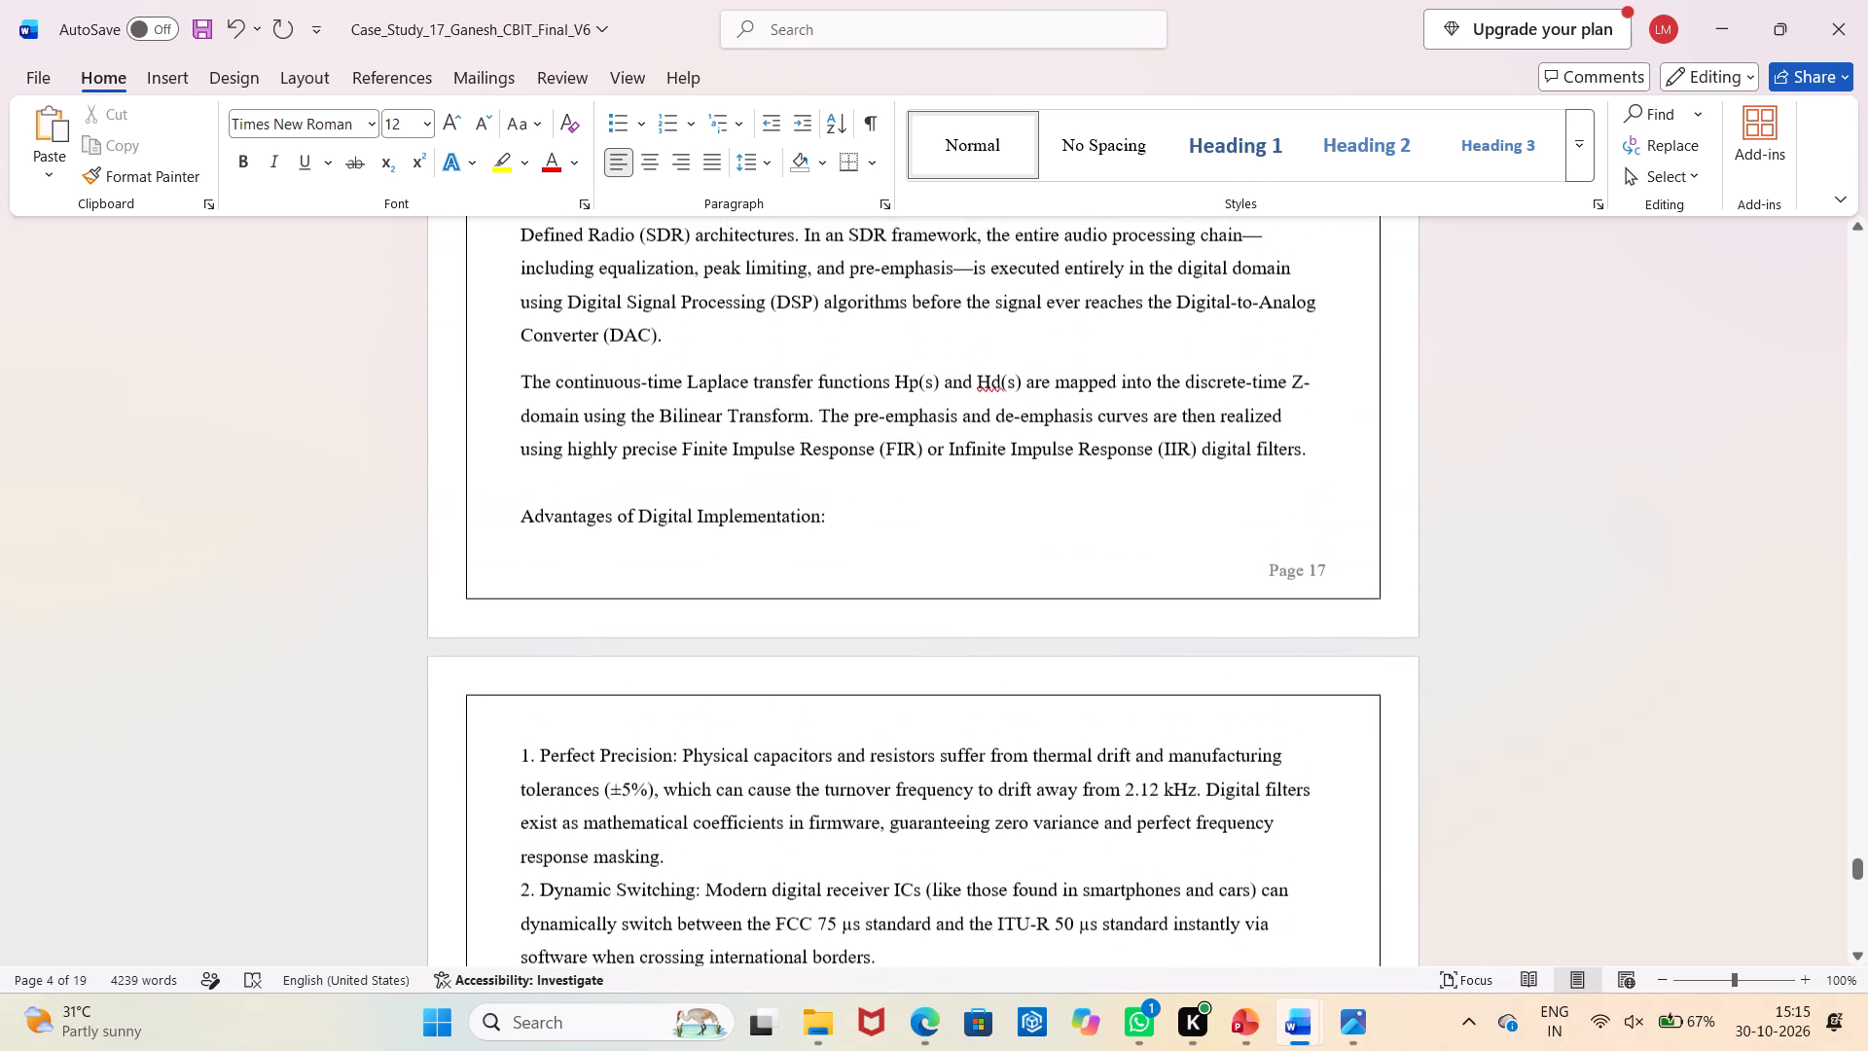
scroll(1070, 450, up, 8)
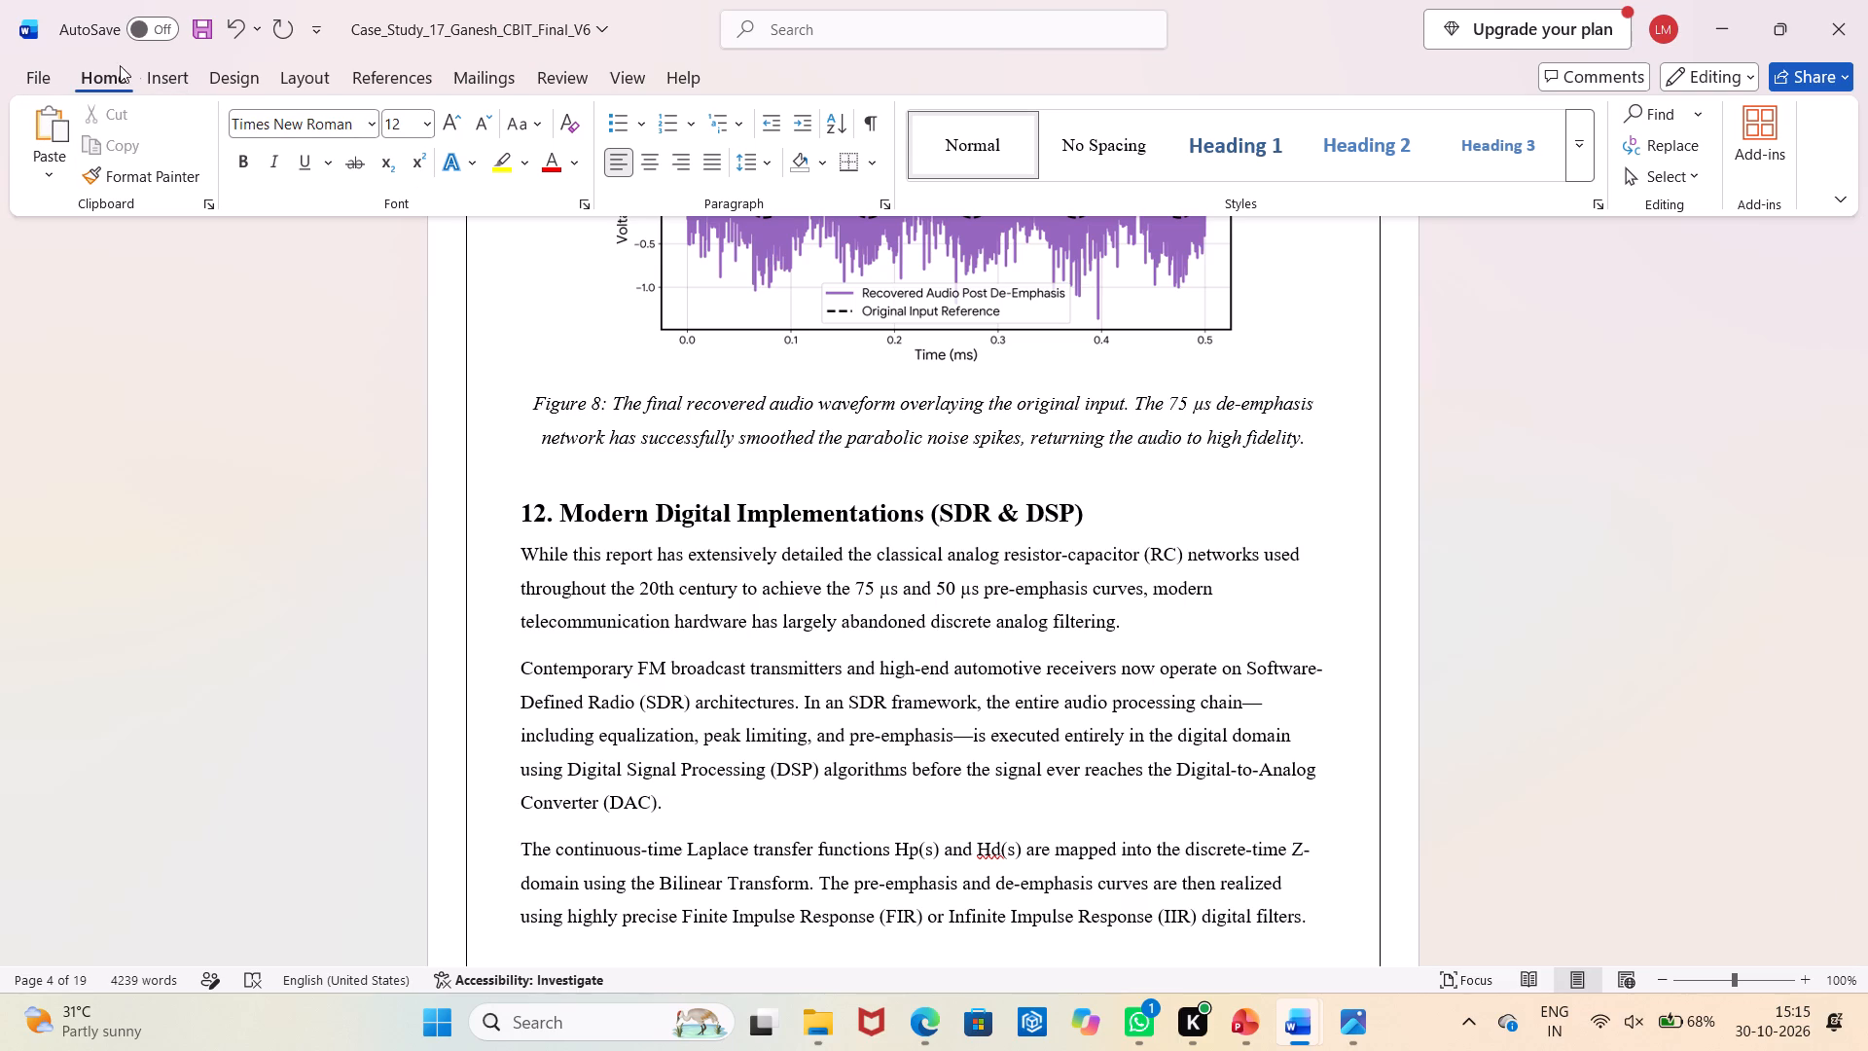
Save the Case Study 17 report.
click(198, 28)
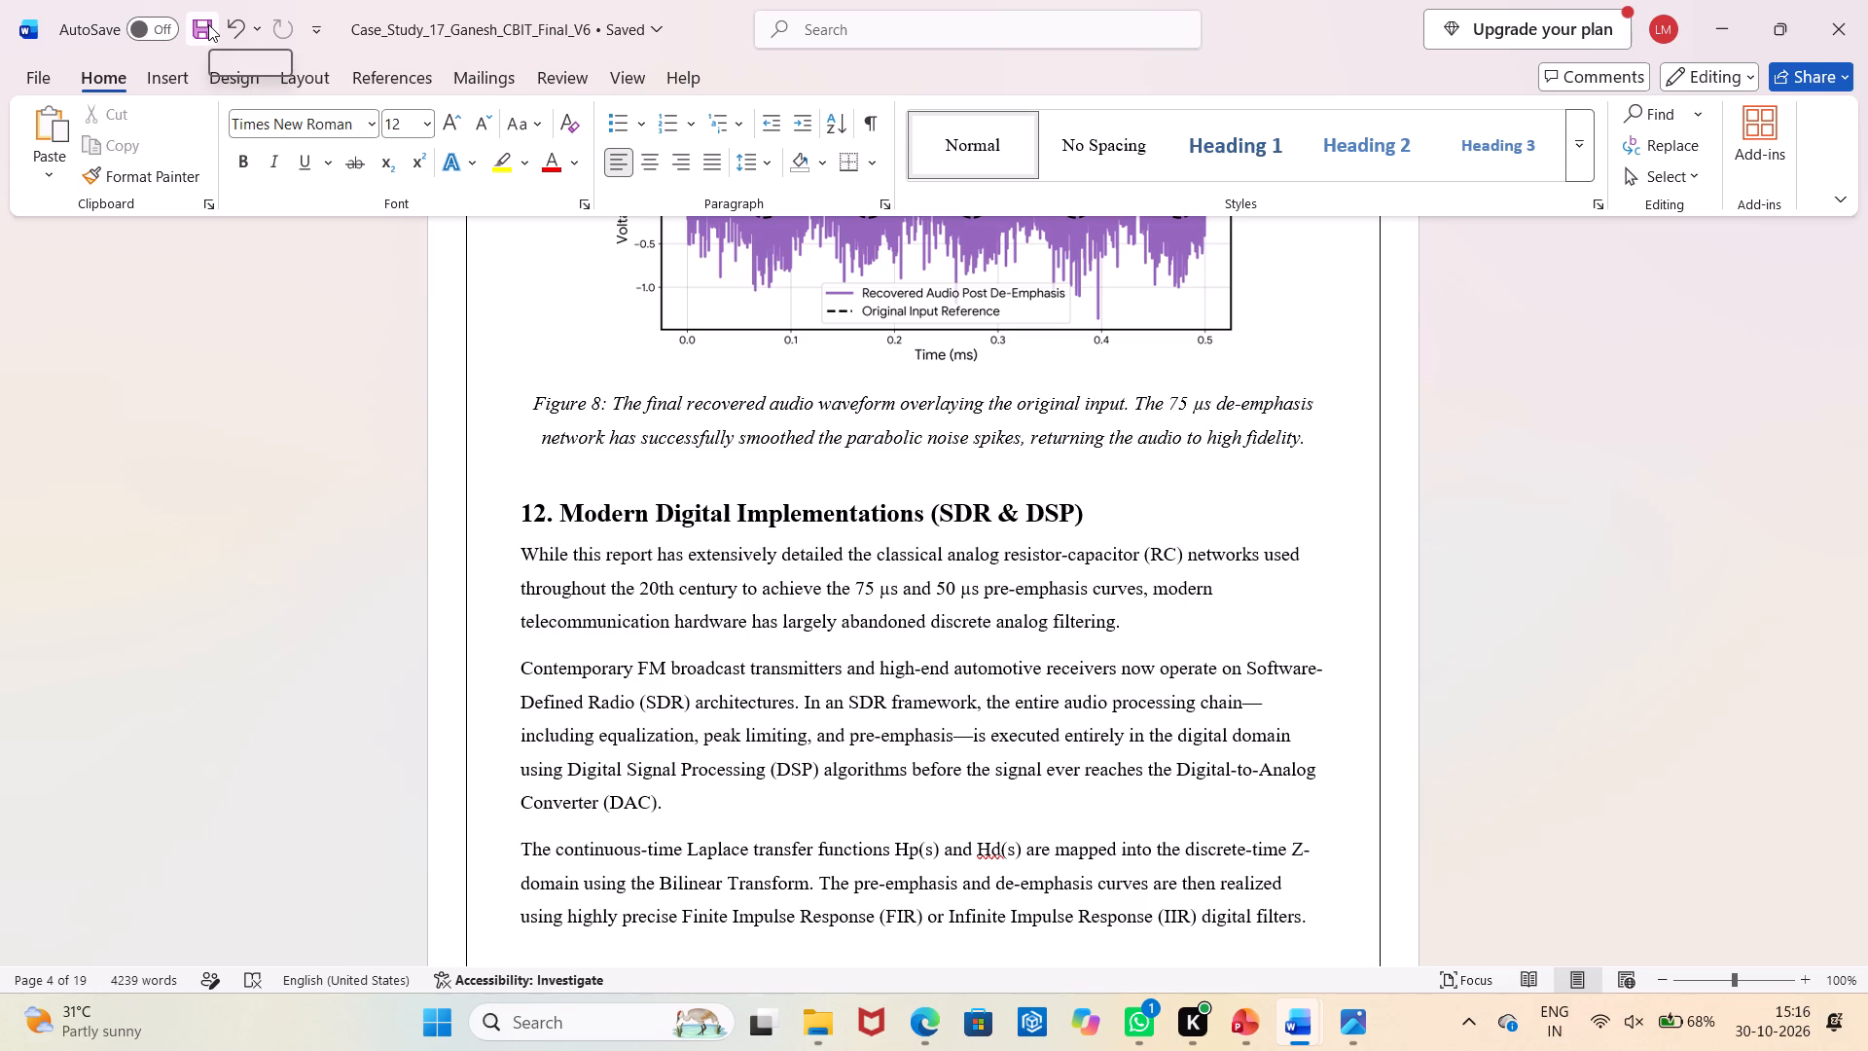
key(ctrl+s)
scroll(694, 533, up, 3)
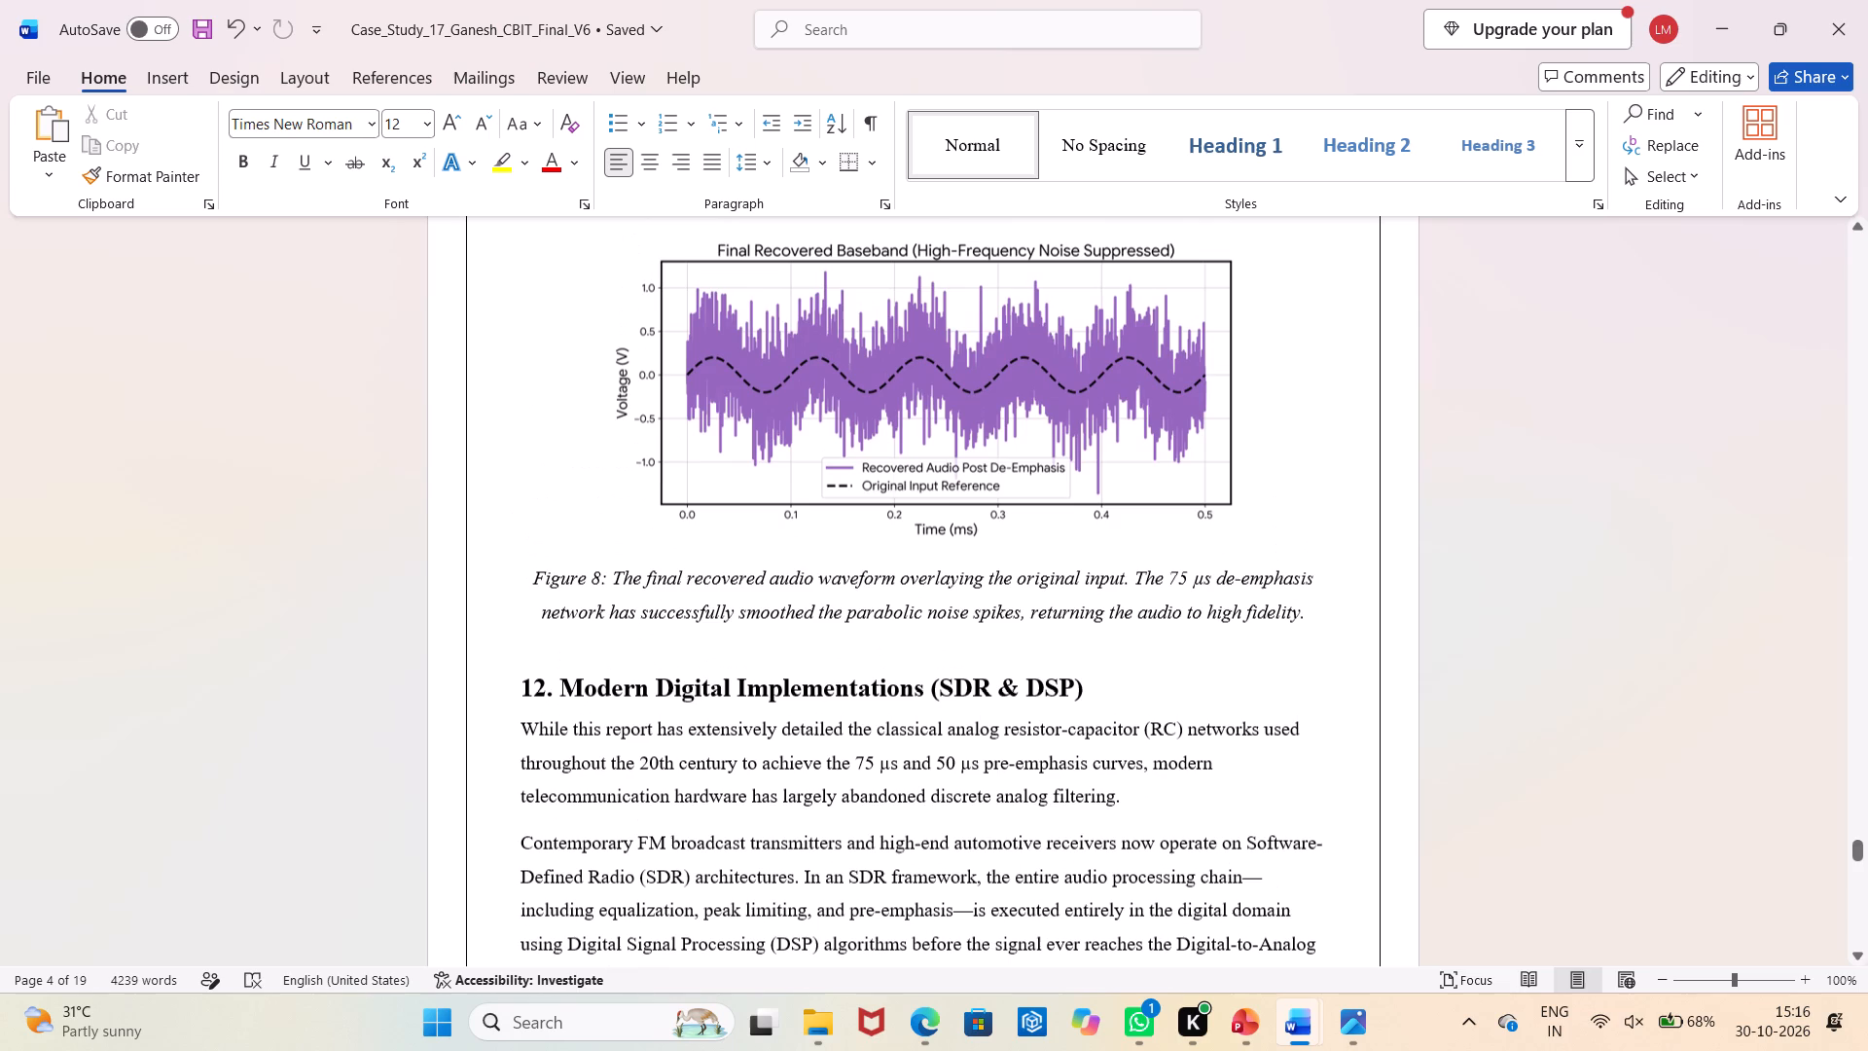
key(ctrl+s)
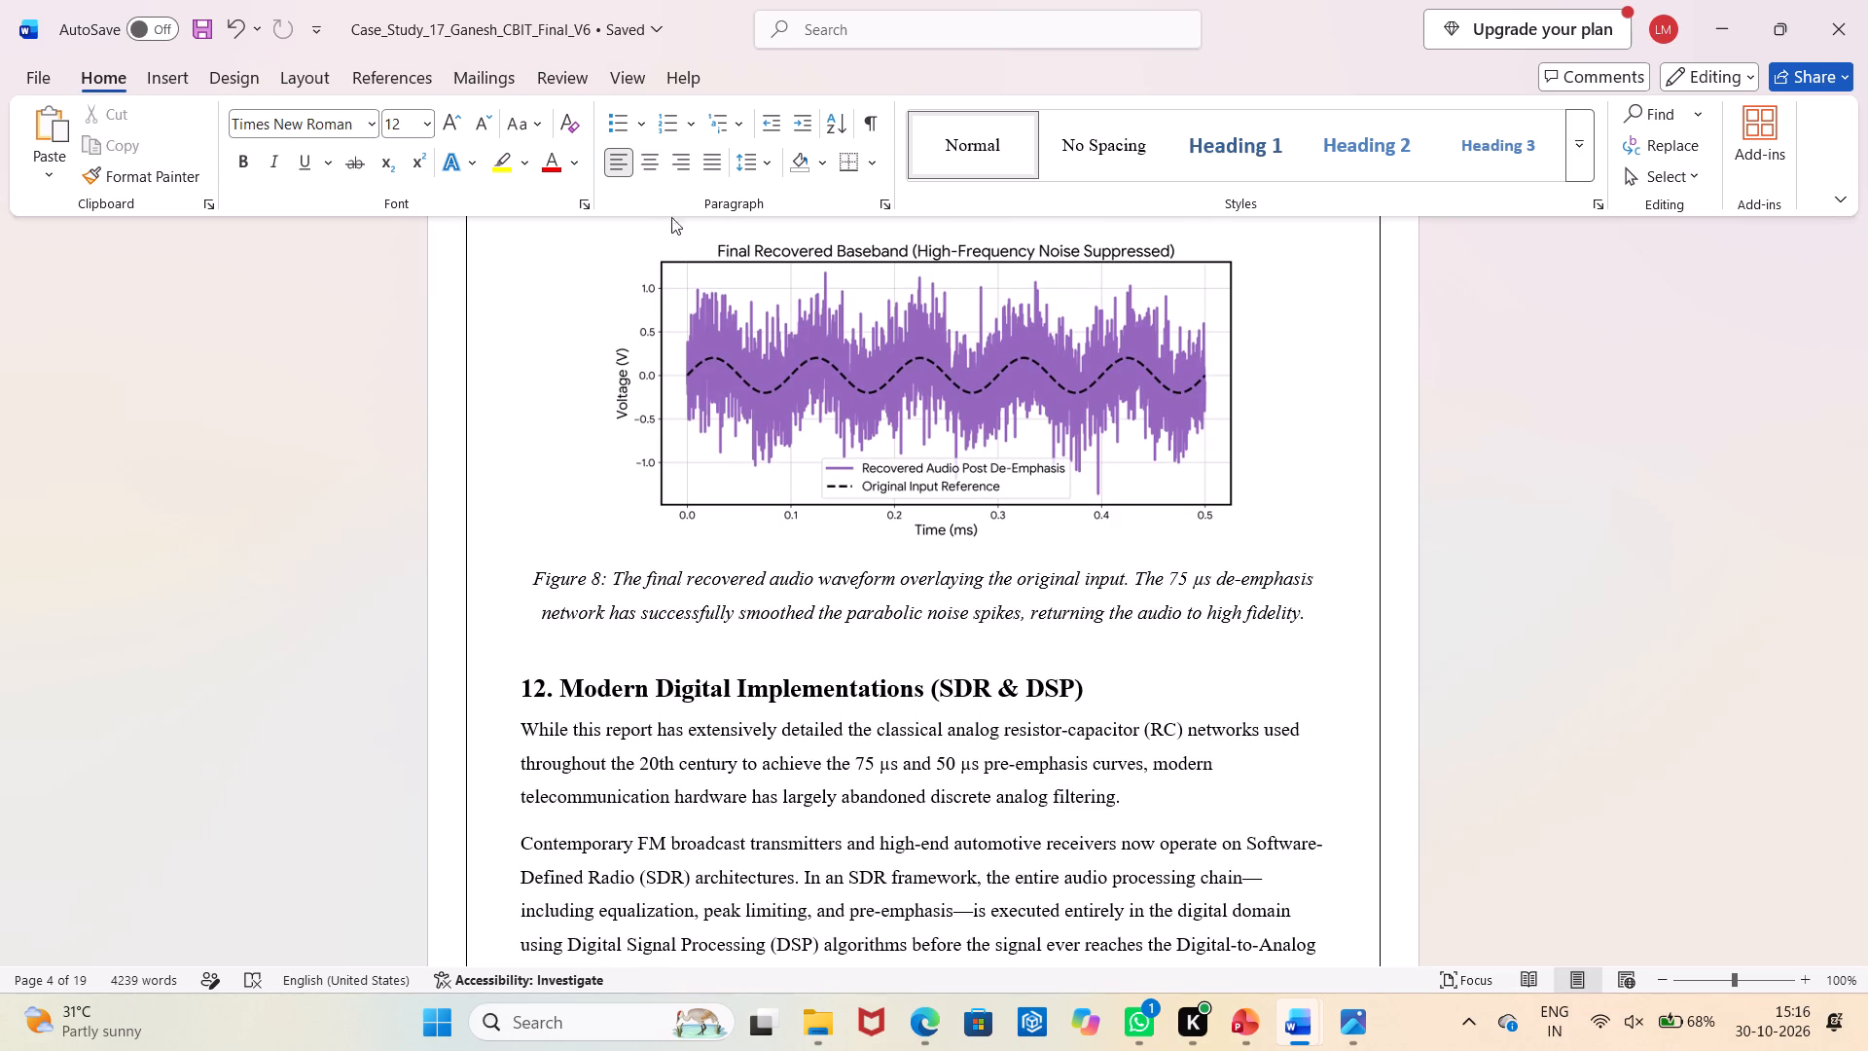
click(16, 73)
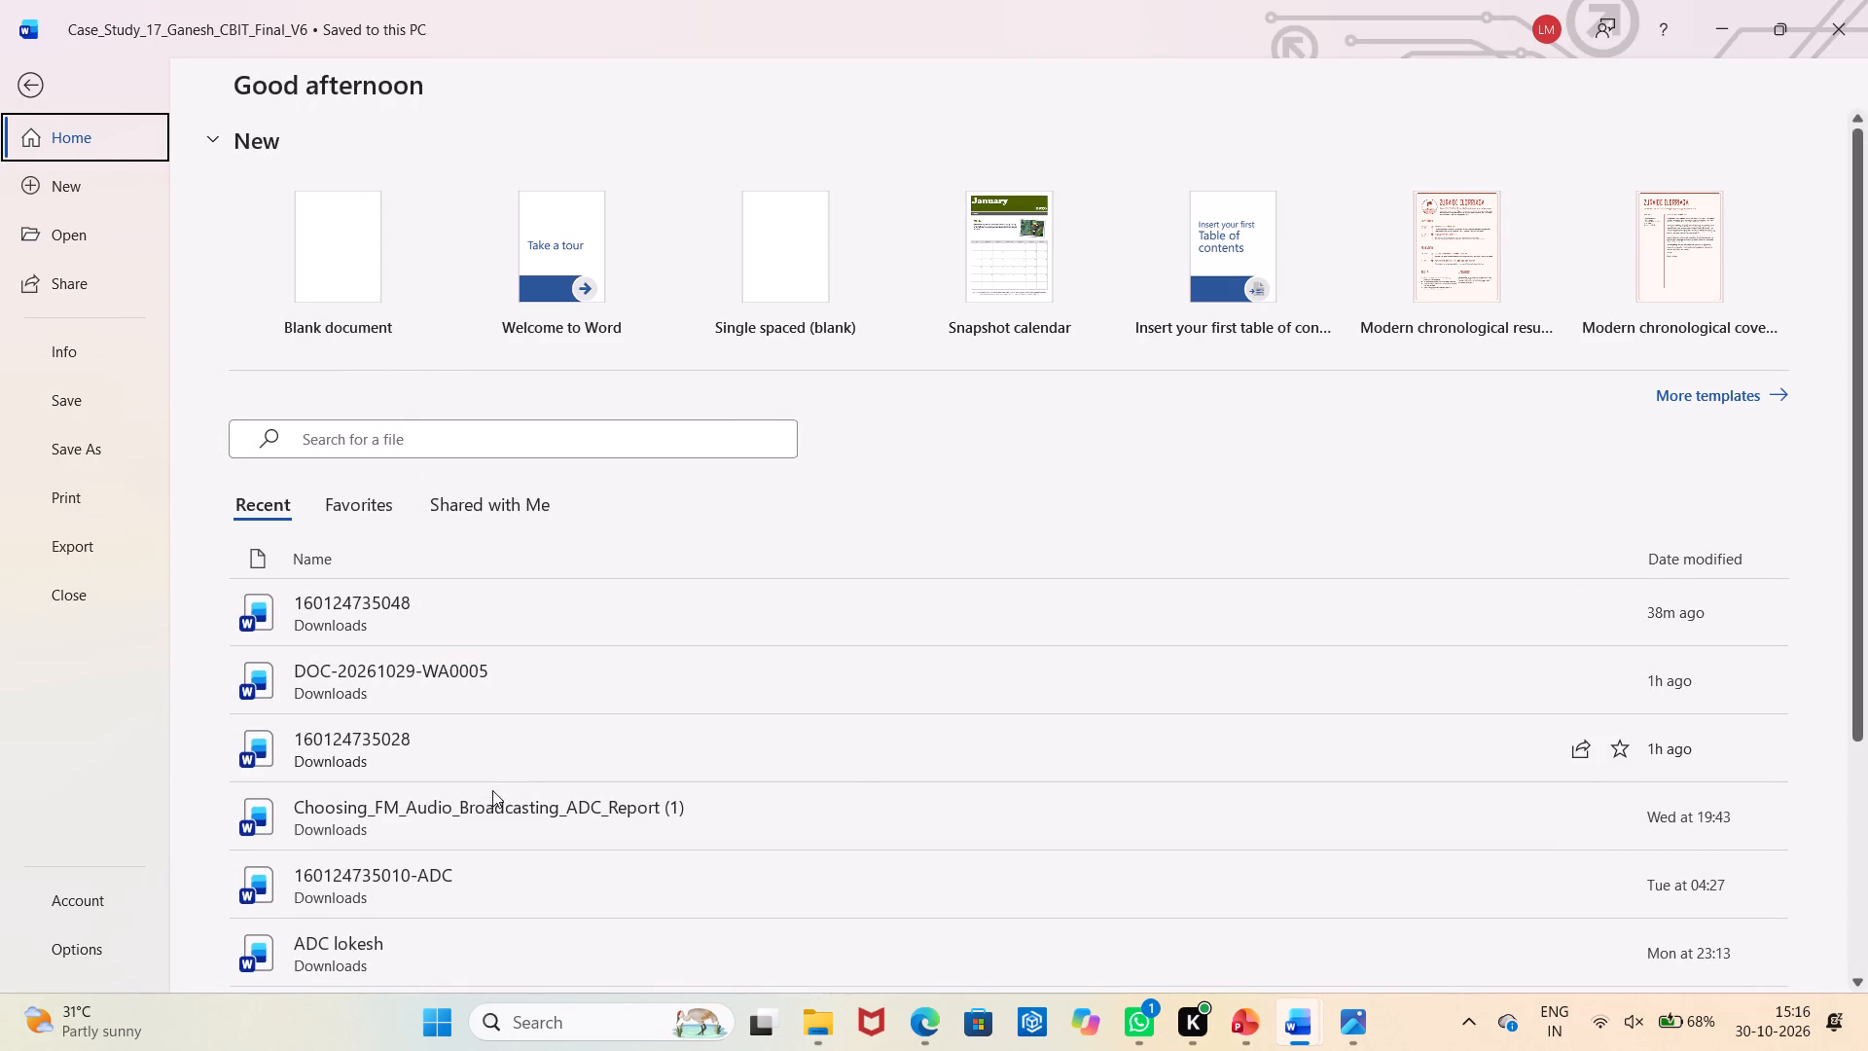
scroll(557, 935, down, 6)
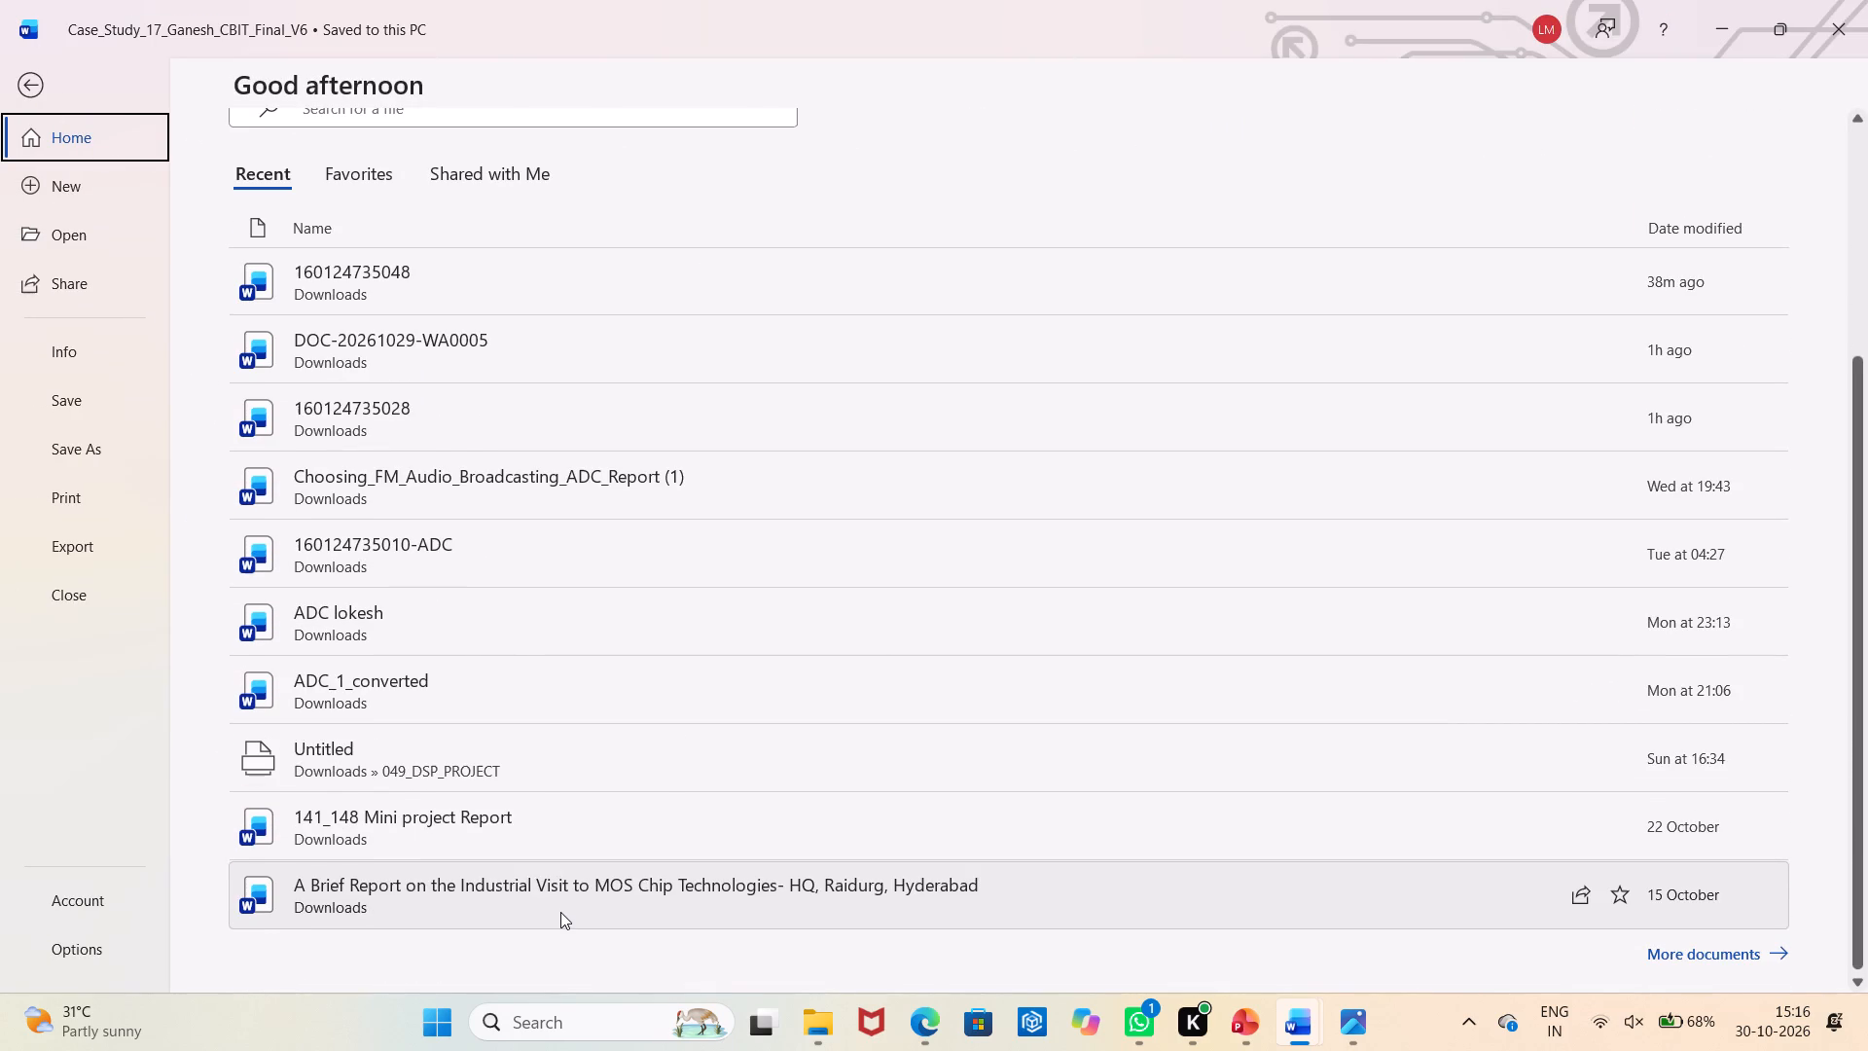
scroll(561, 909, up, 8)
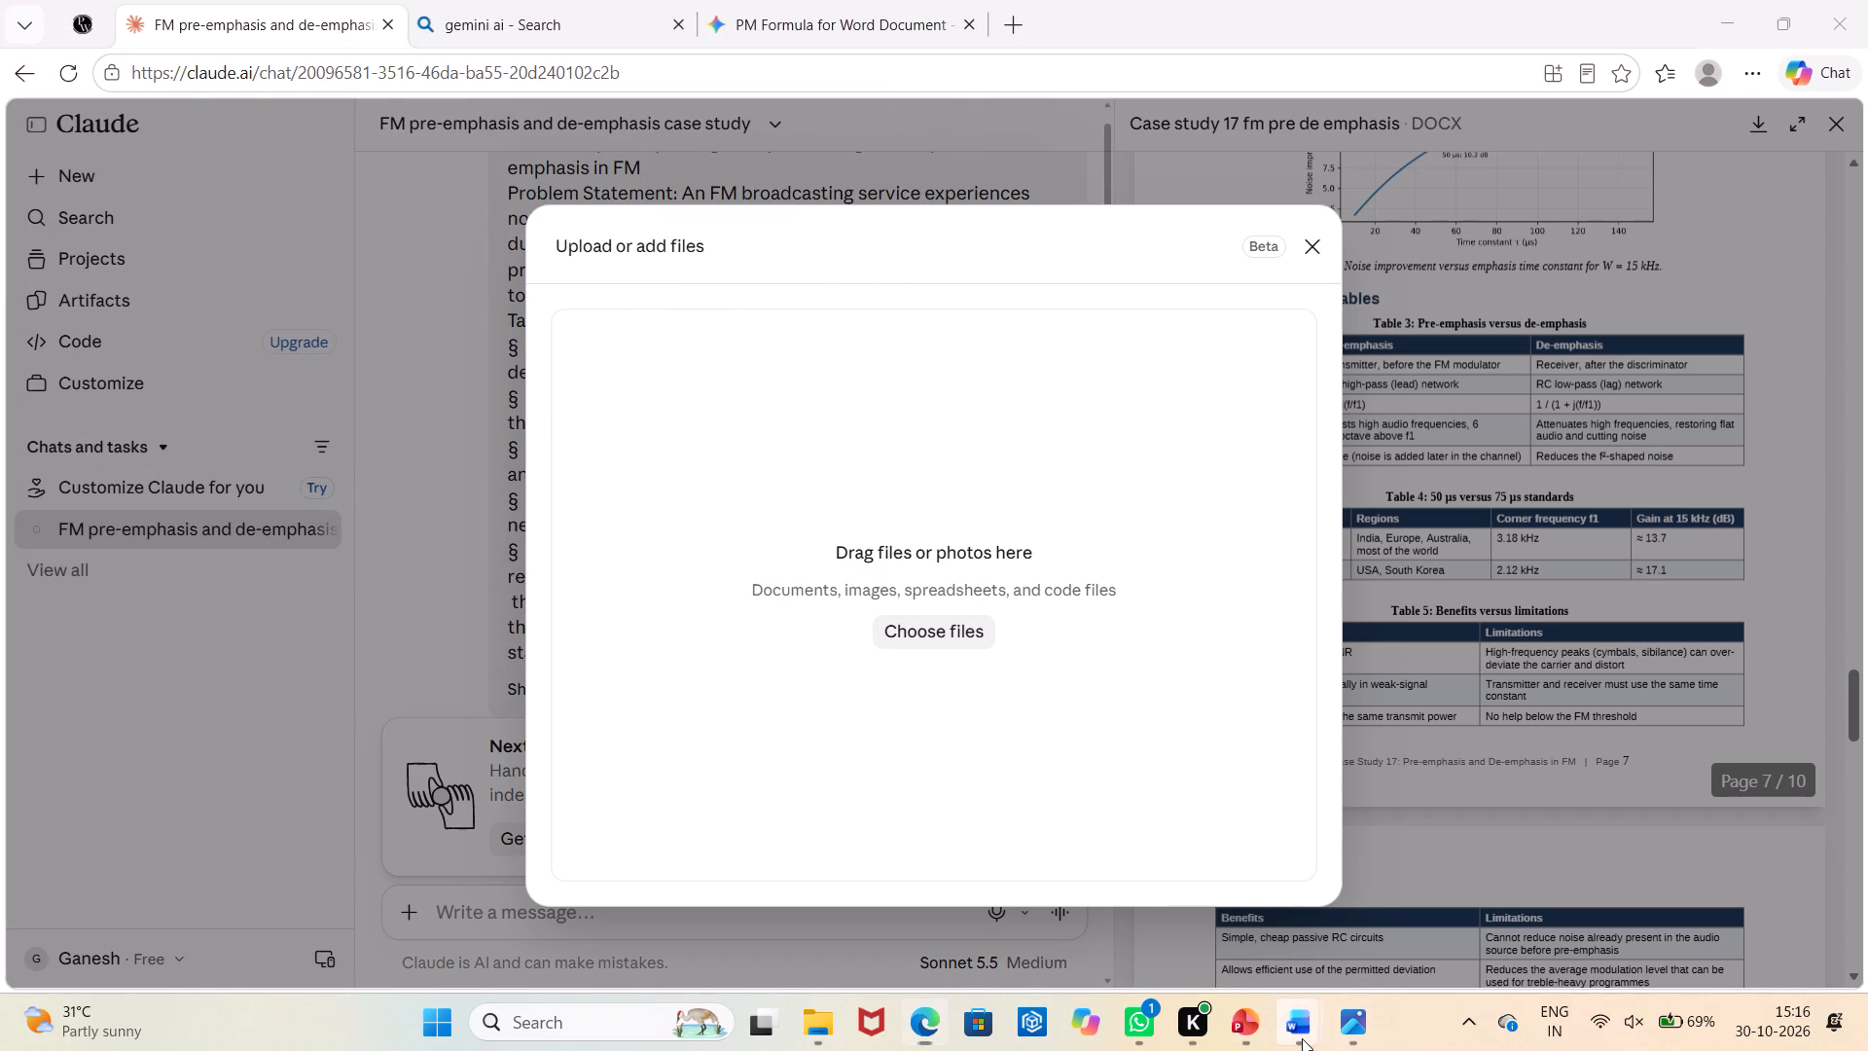
click(1218, 928)
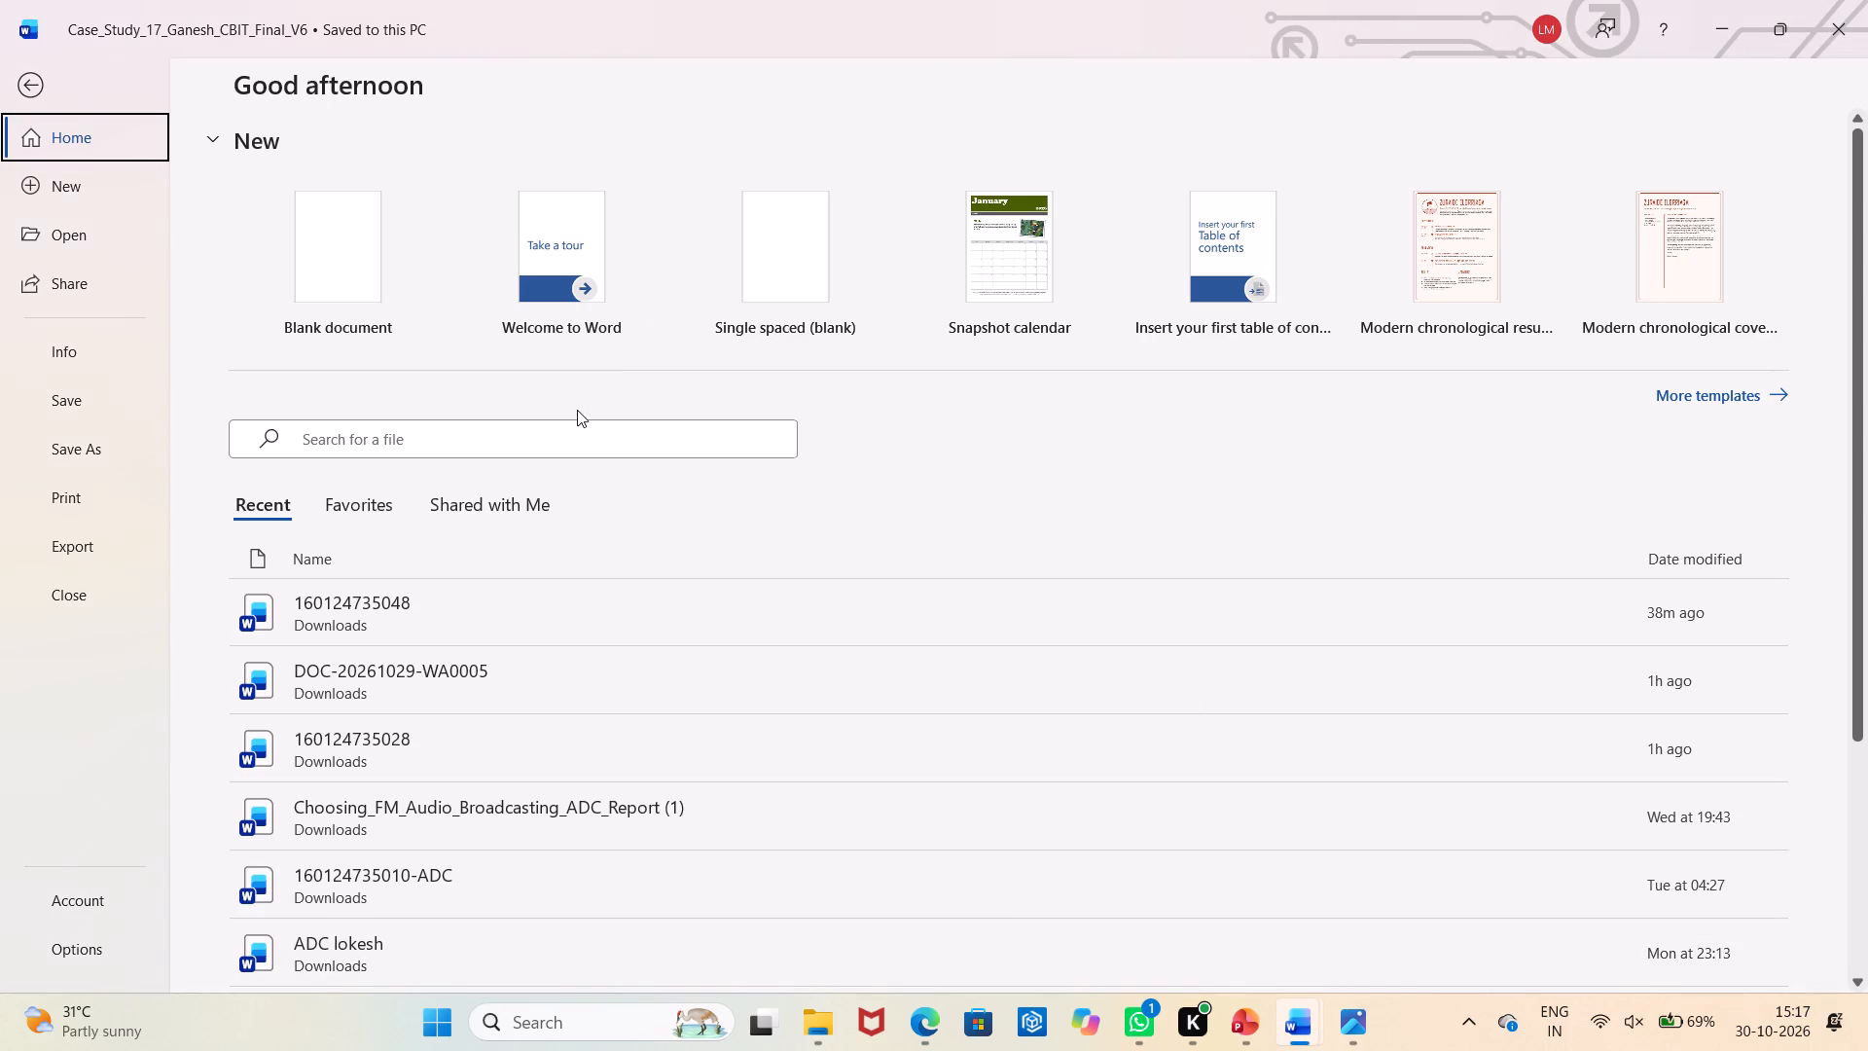
click(92, 131)
click(79, 145)
click(77, 396)
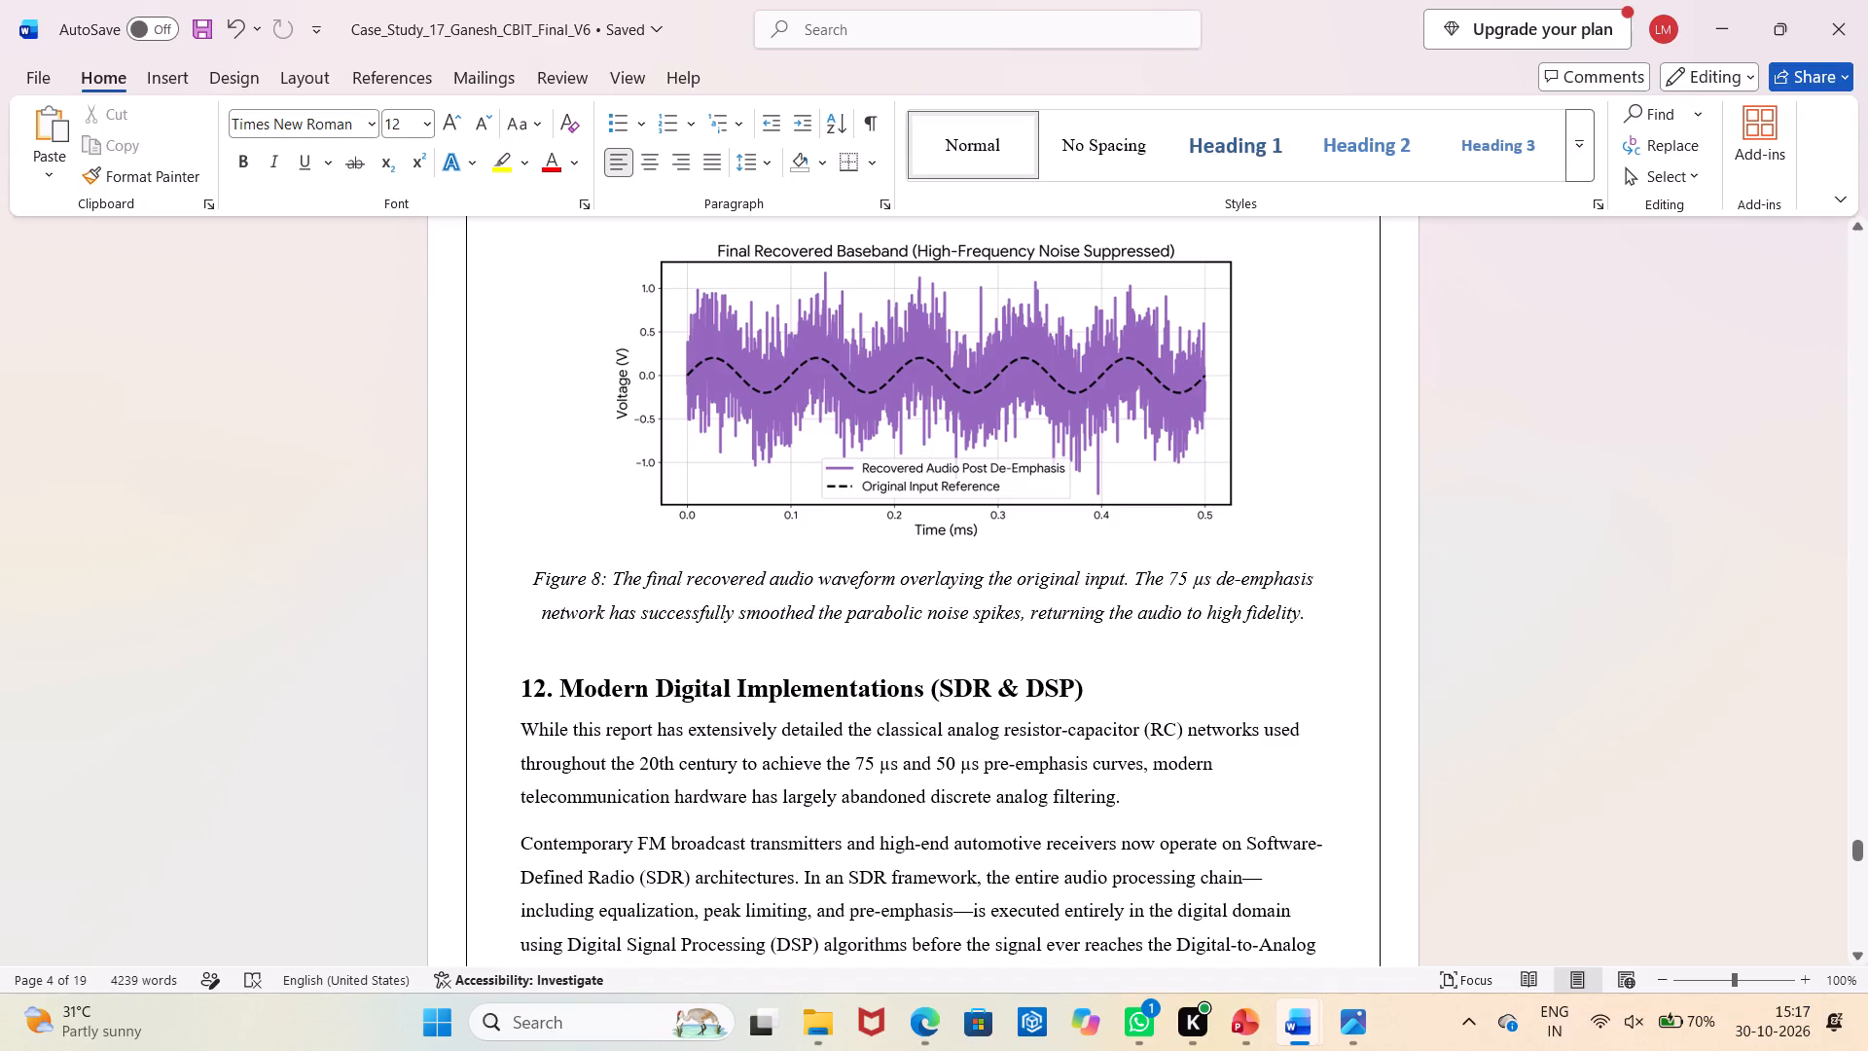
click(43, 78)
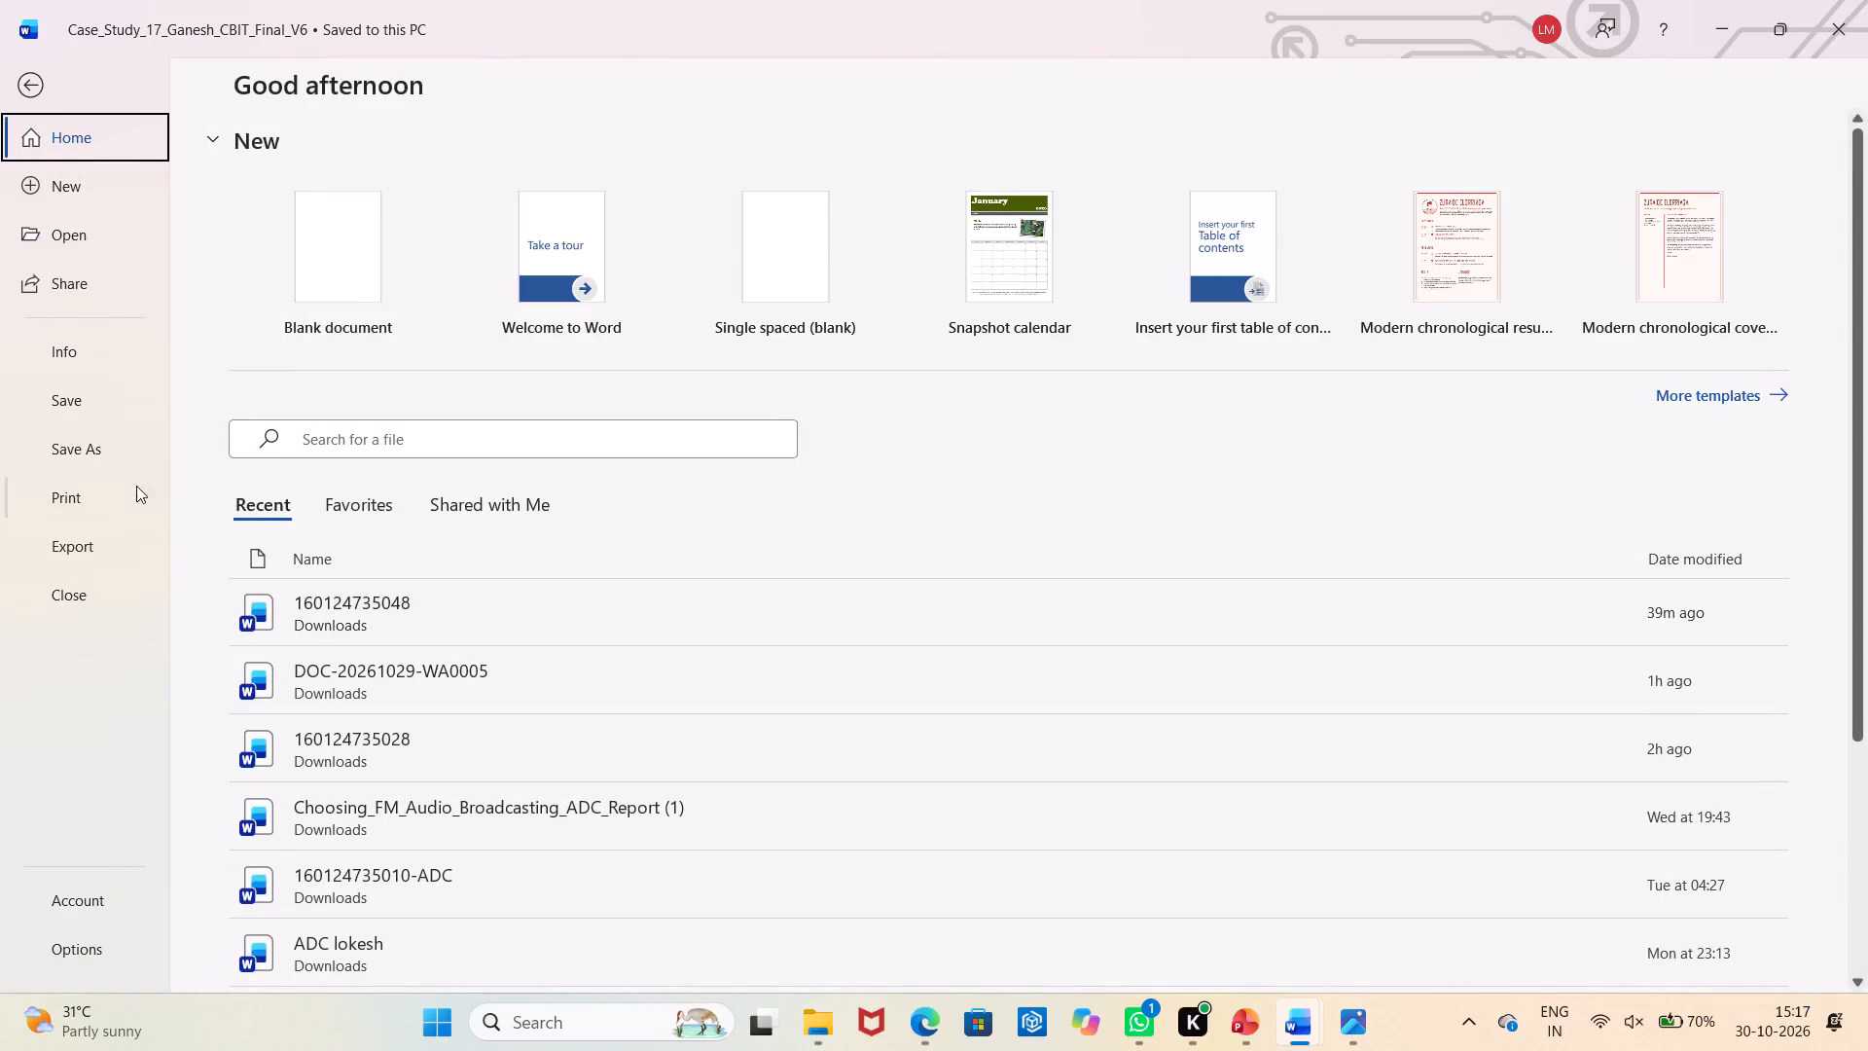
click(76, 445)
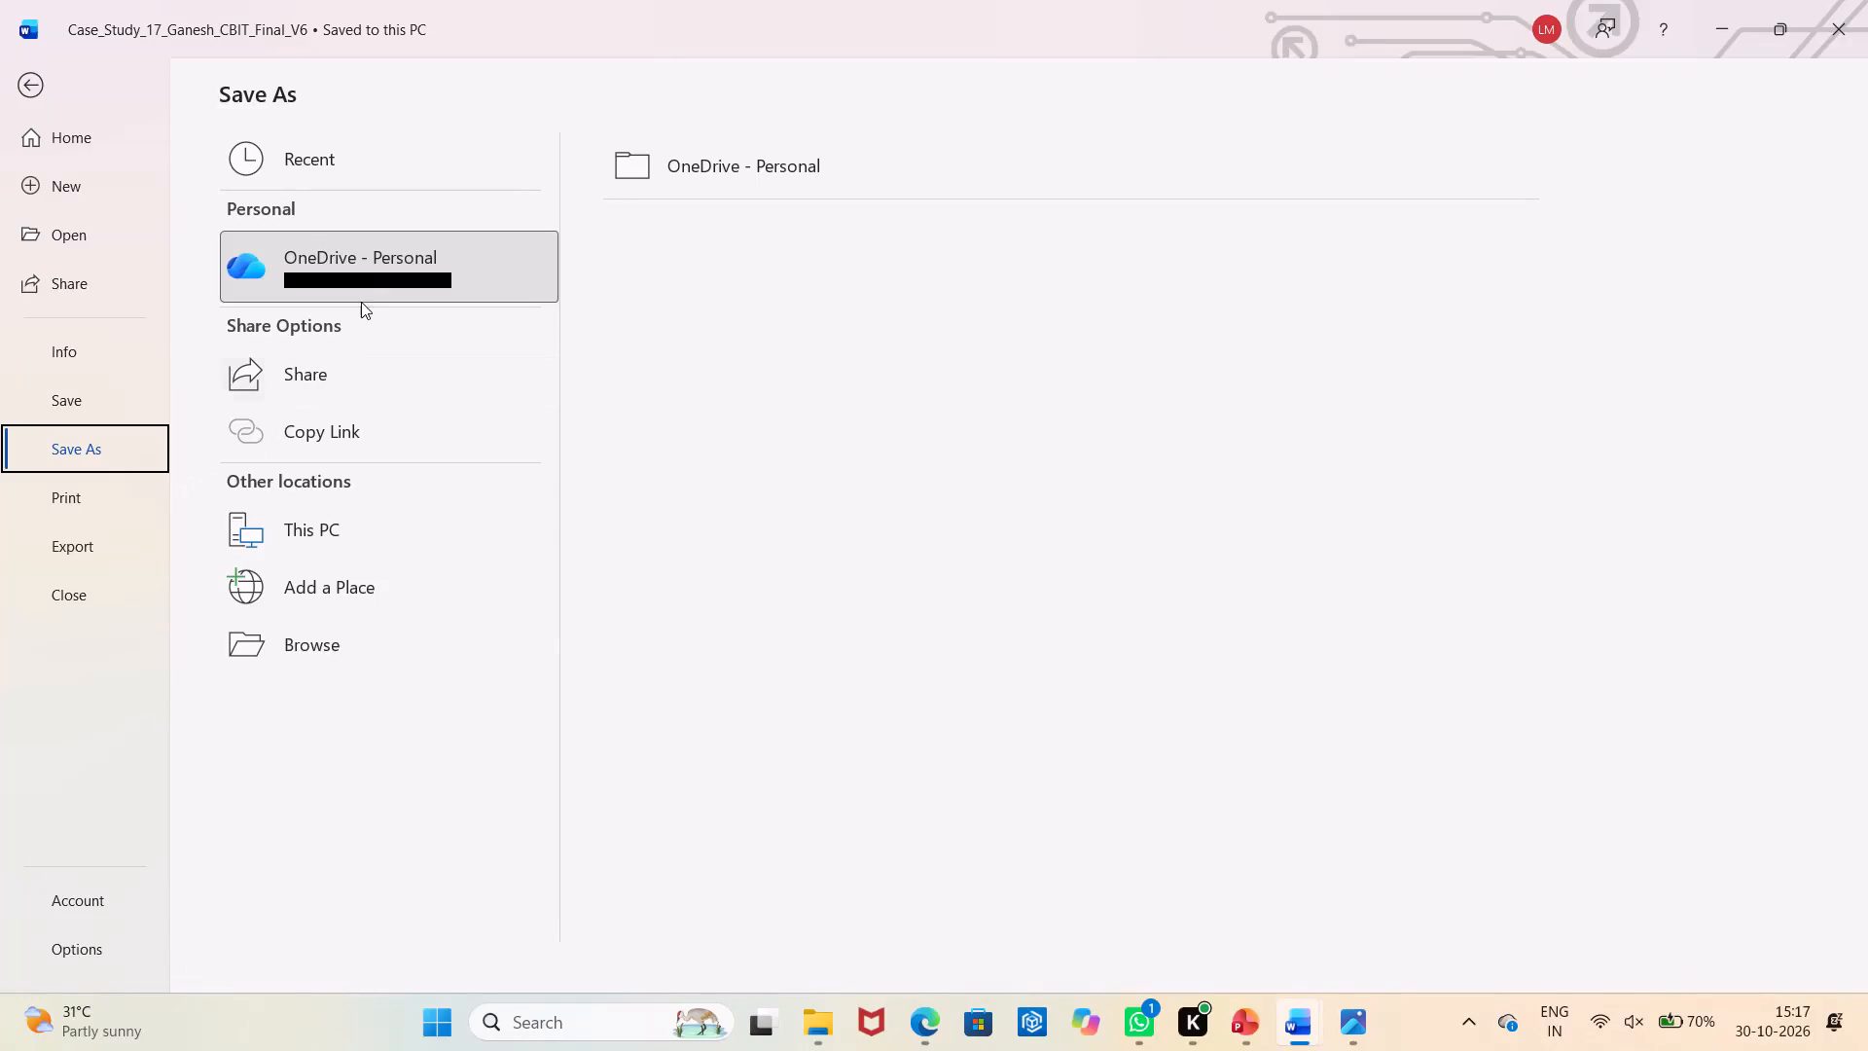
click(367, 263)
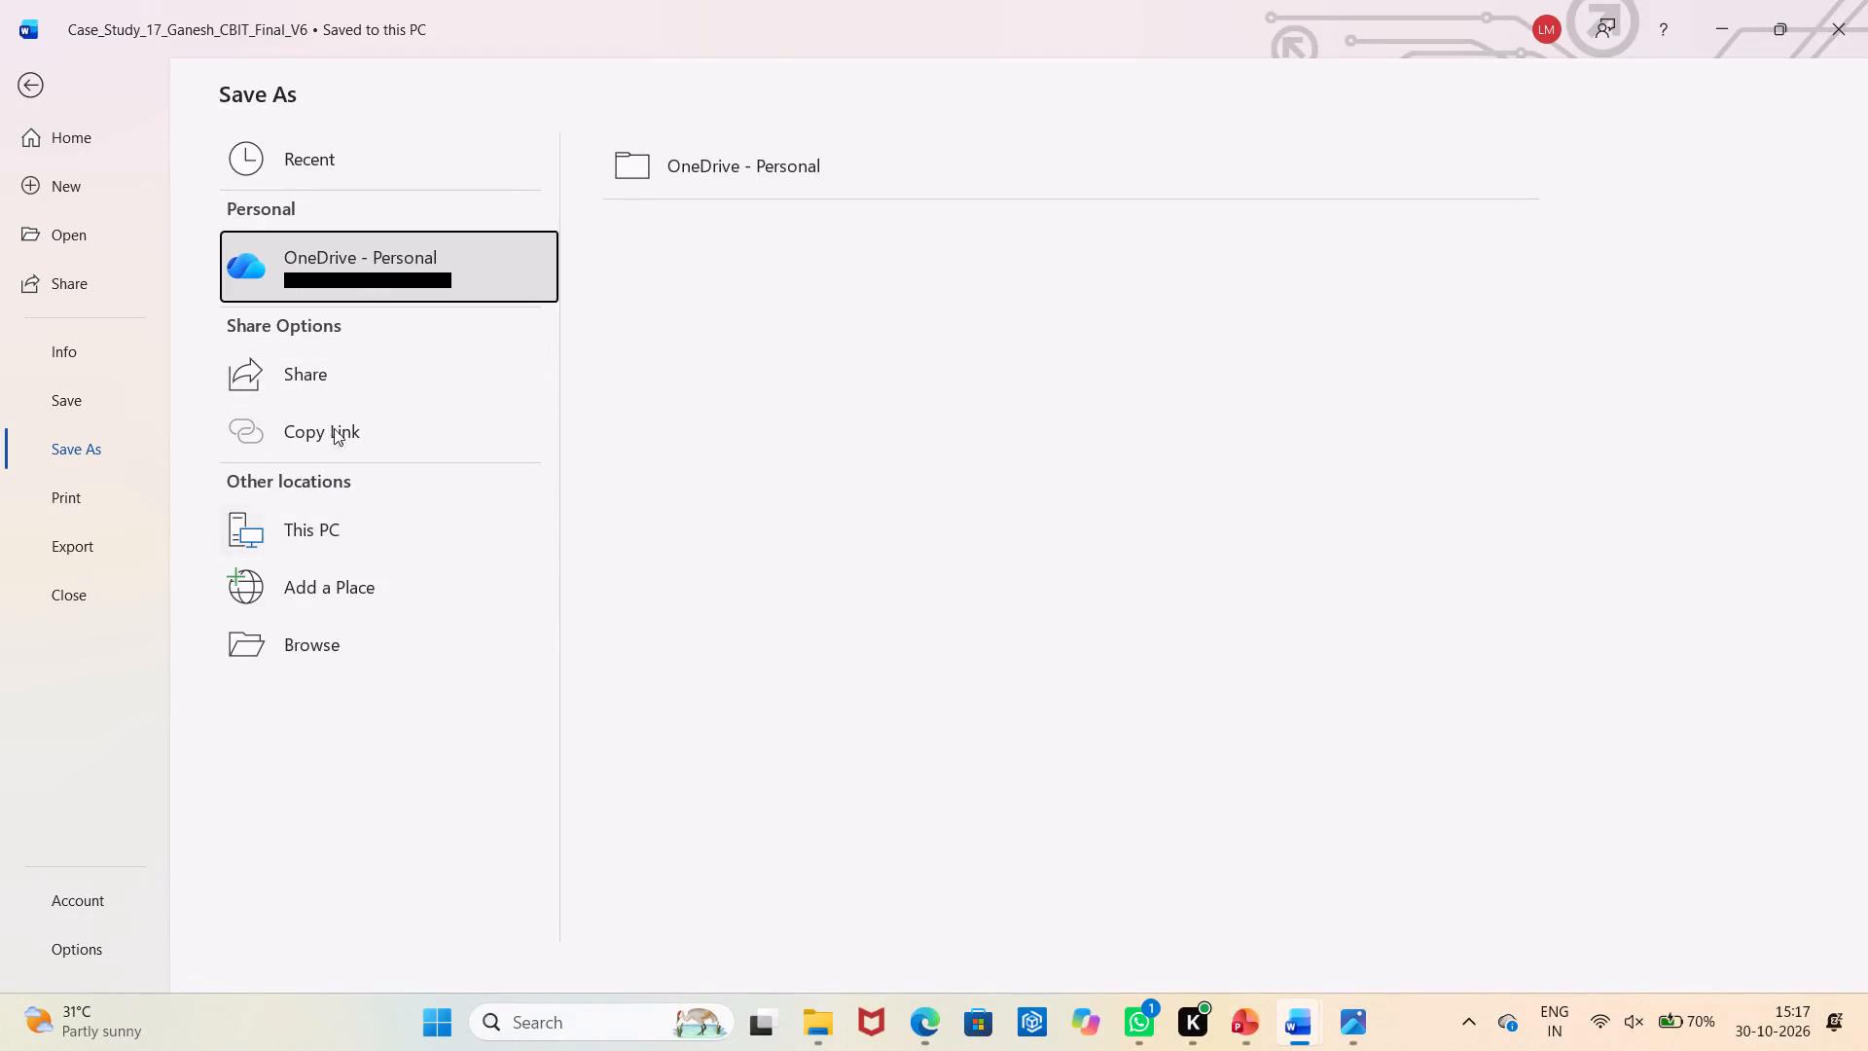
click(80, 399)
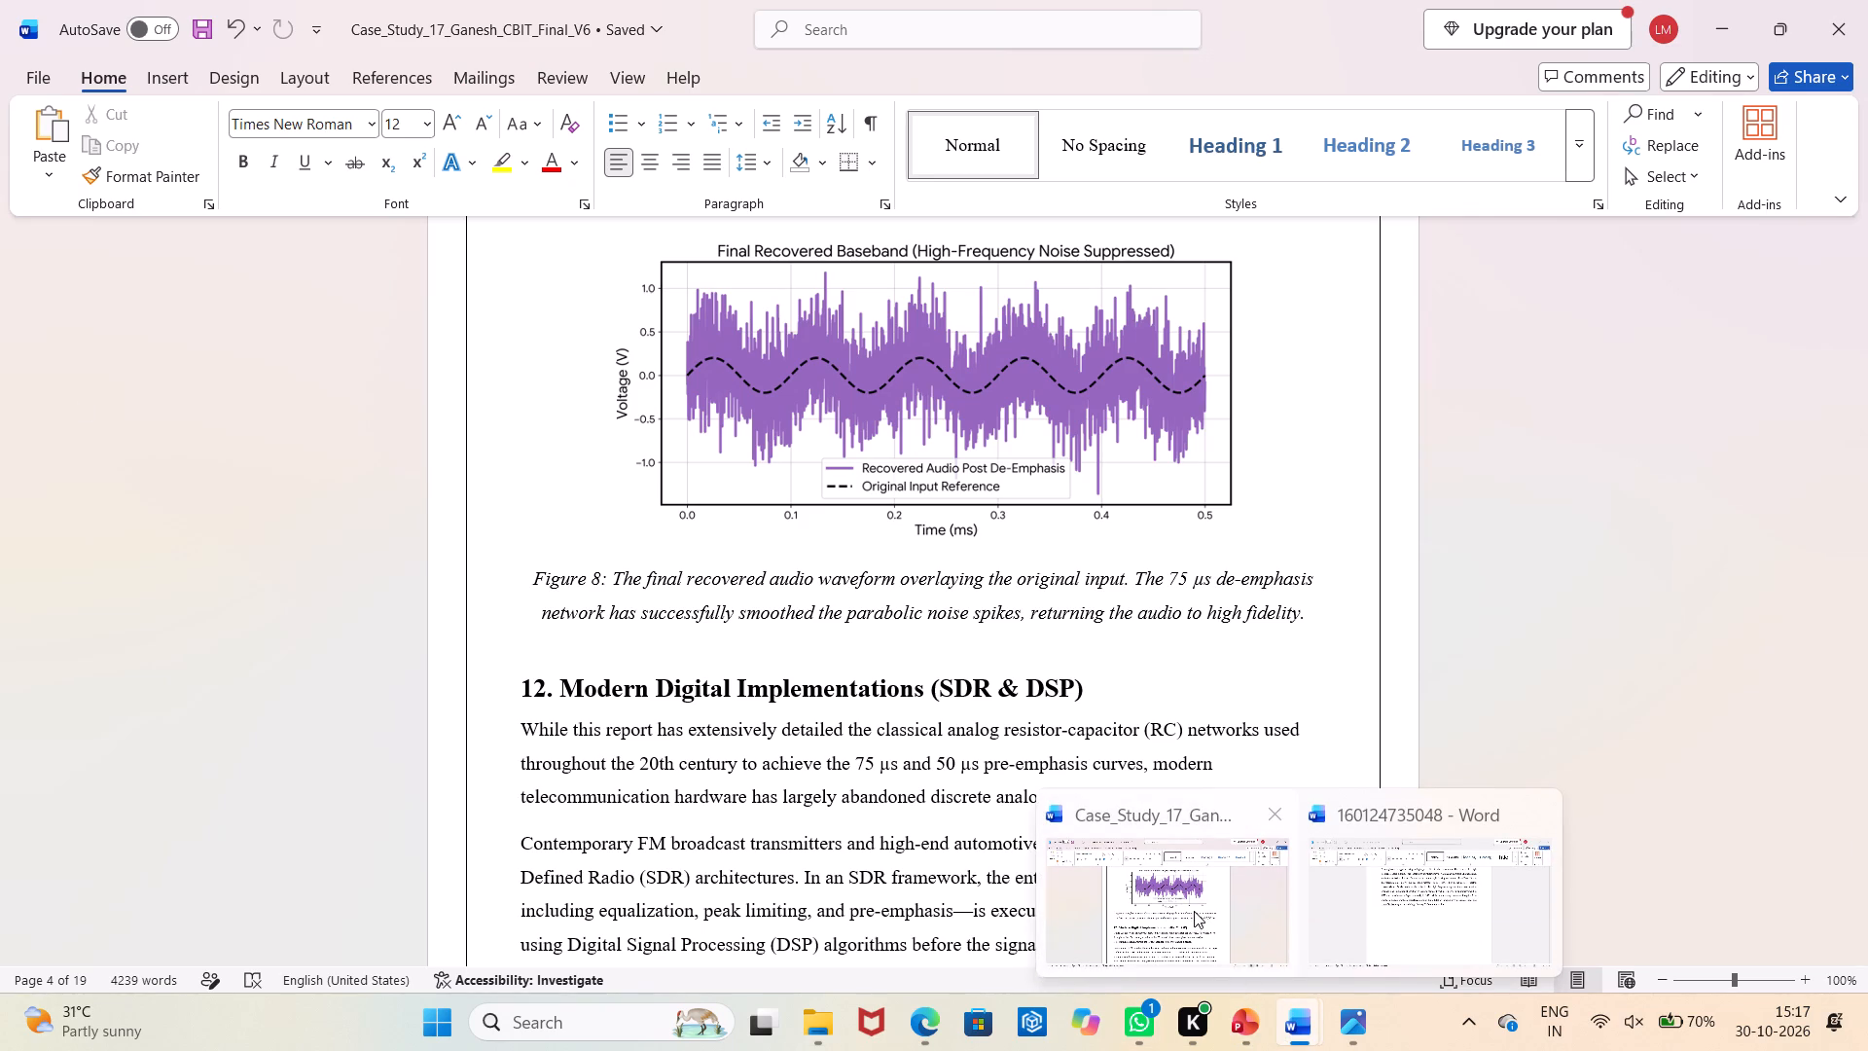
Look through the recent and favourite documents lists in Word for the Case Study 17 report.
click(1193, 910)
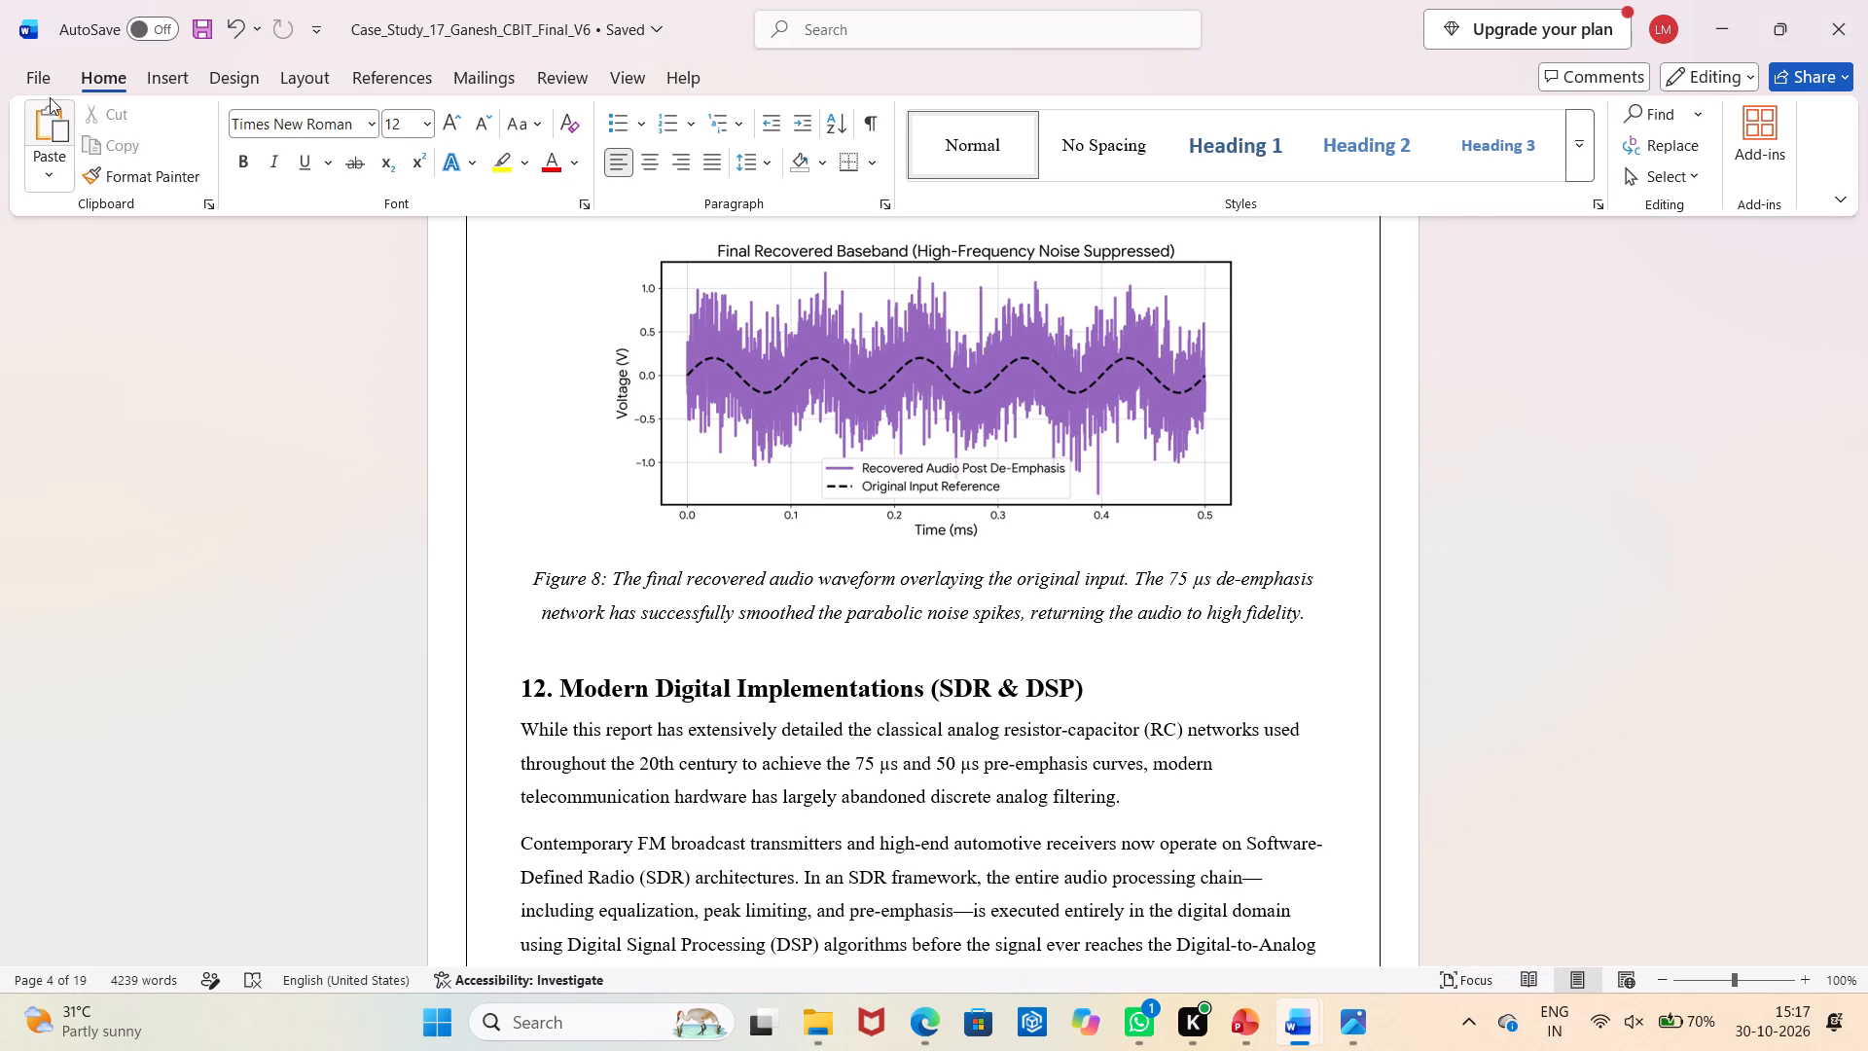
click(40, 75)
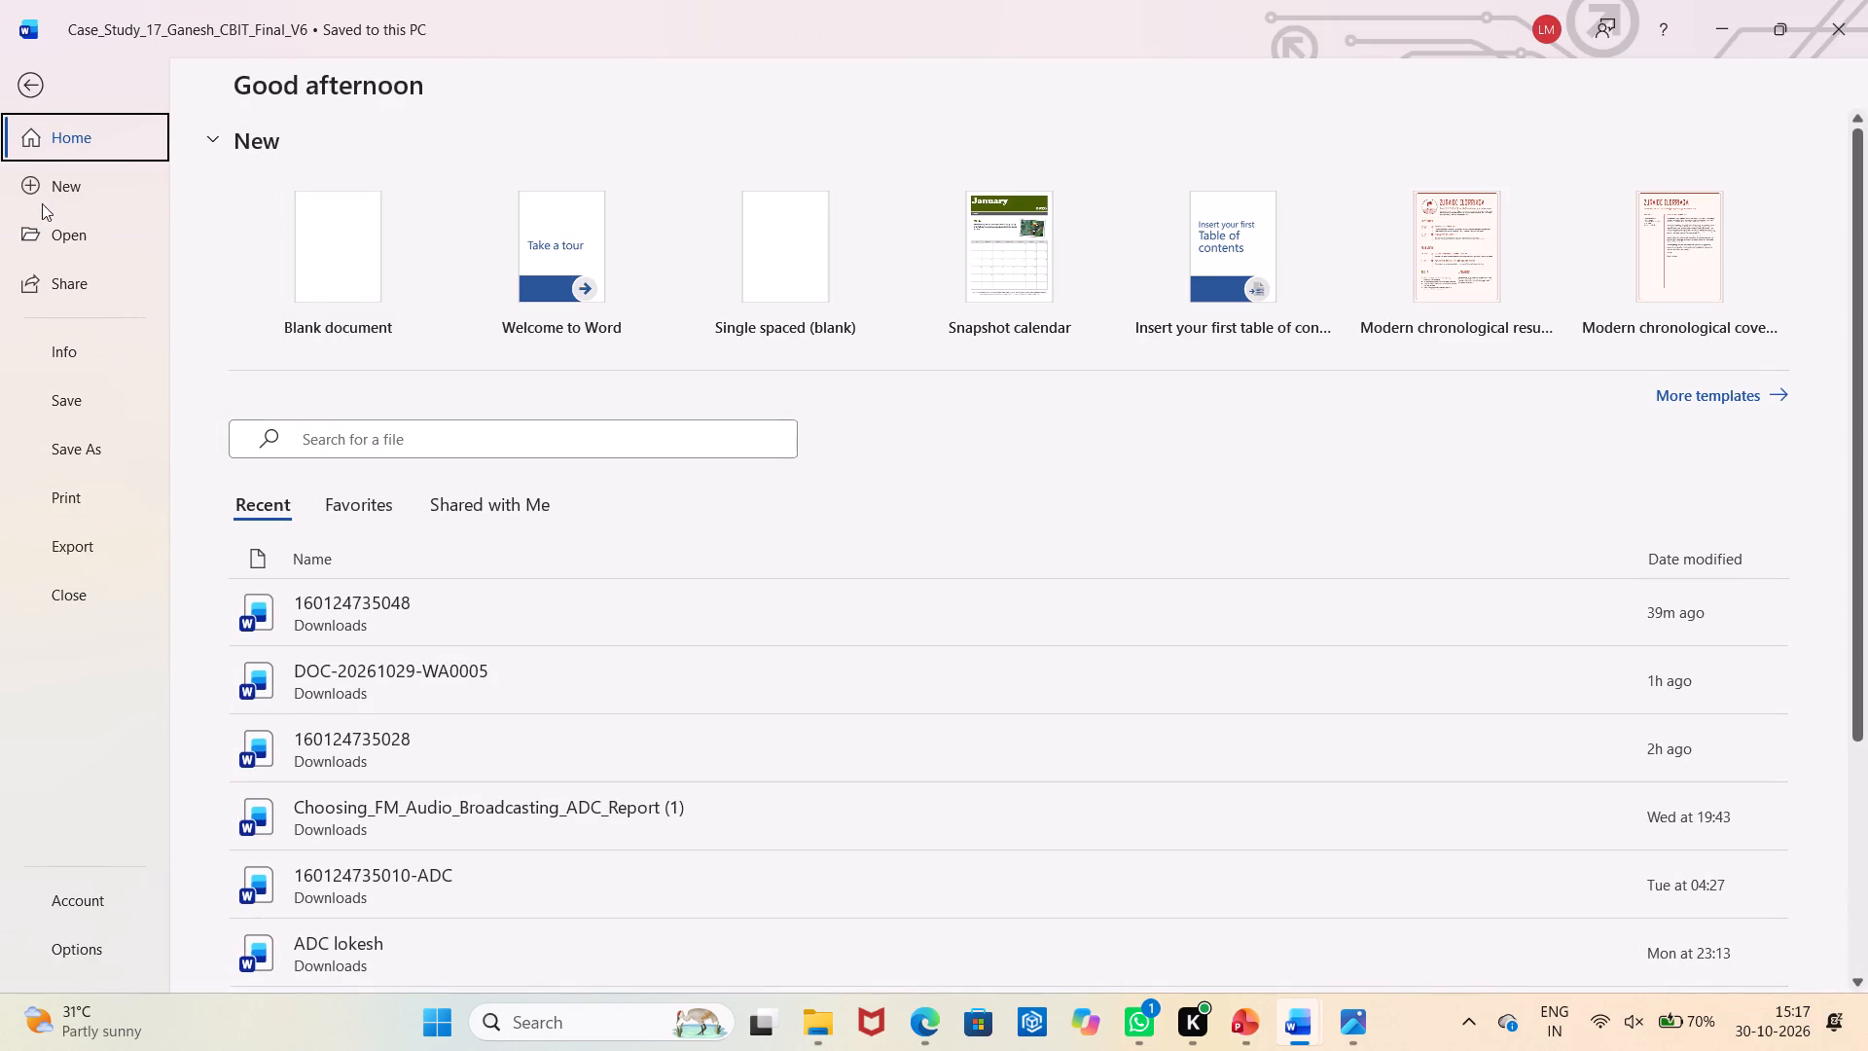
scroll(487, 759, down, 3)
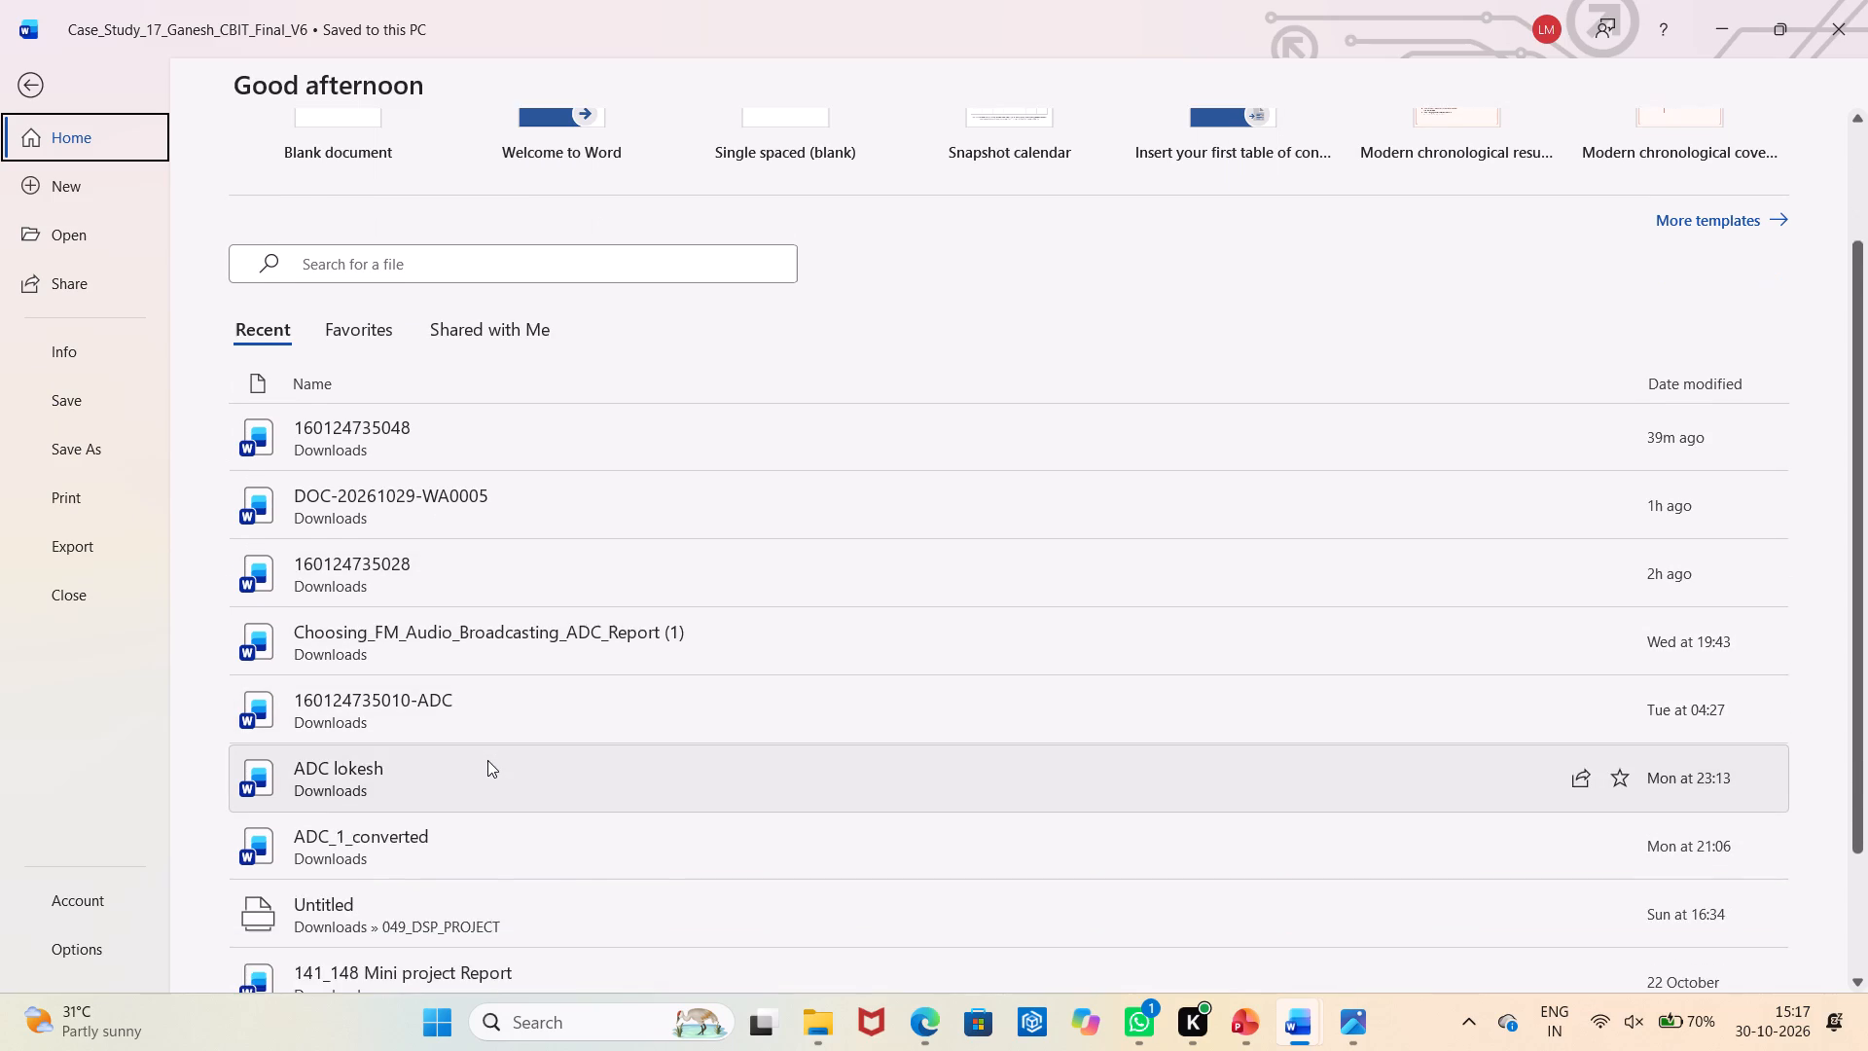
scroll(487, 760, down, 3)
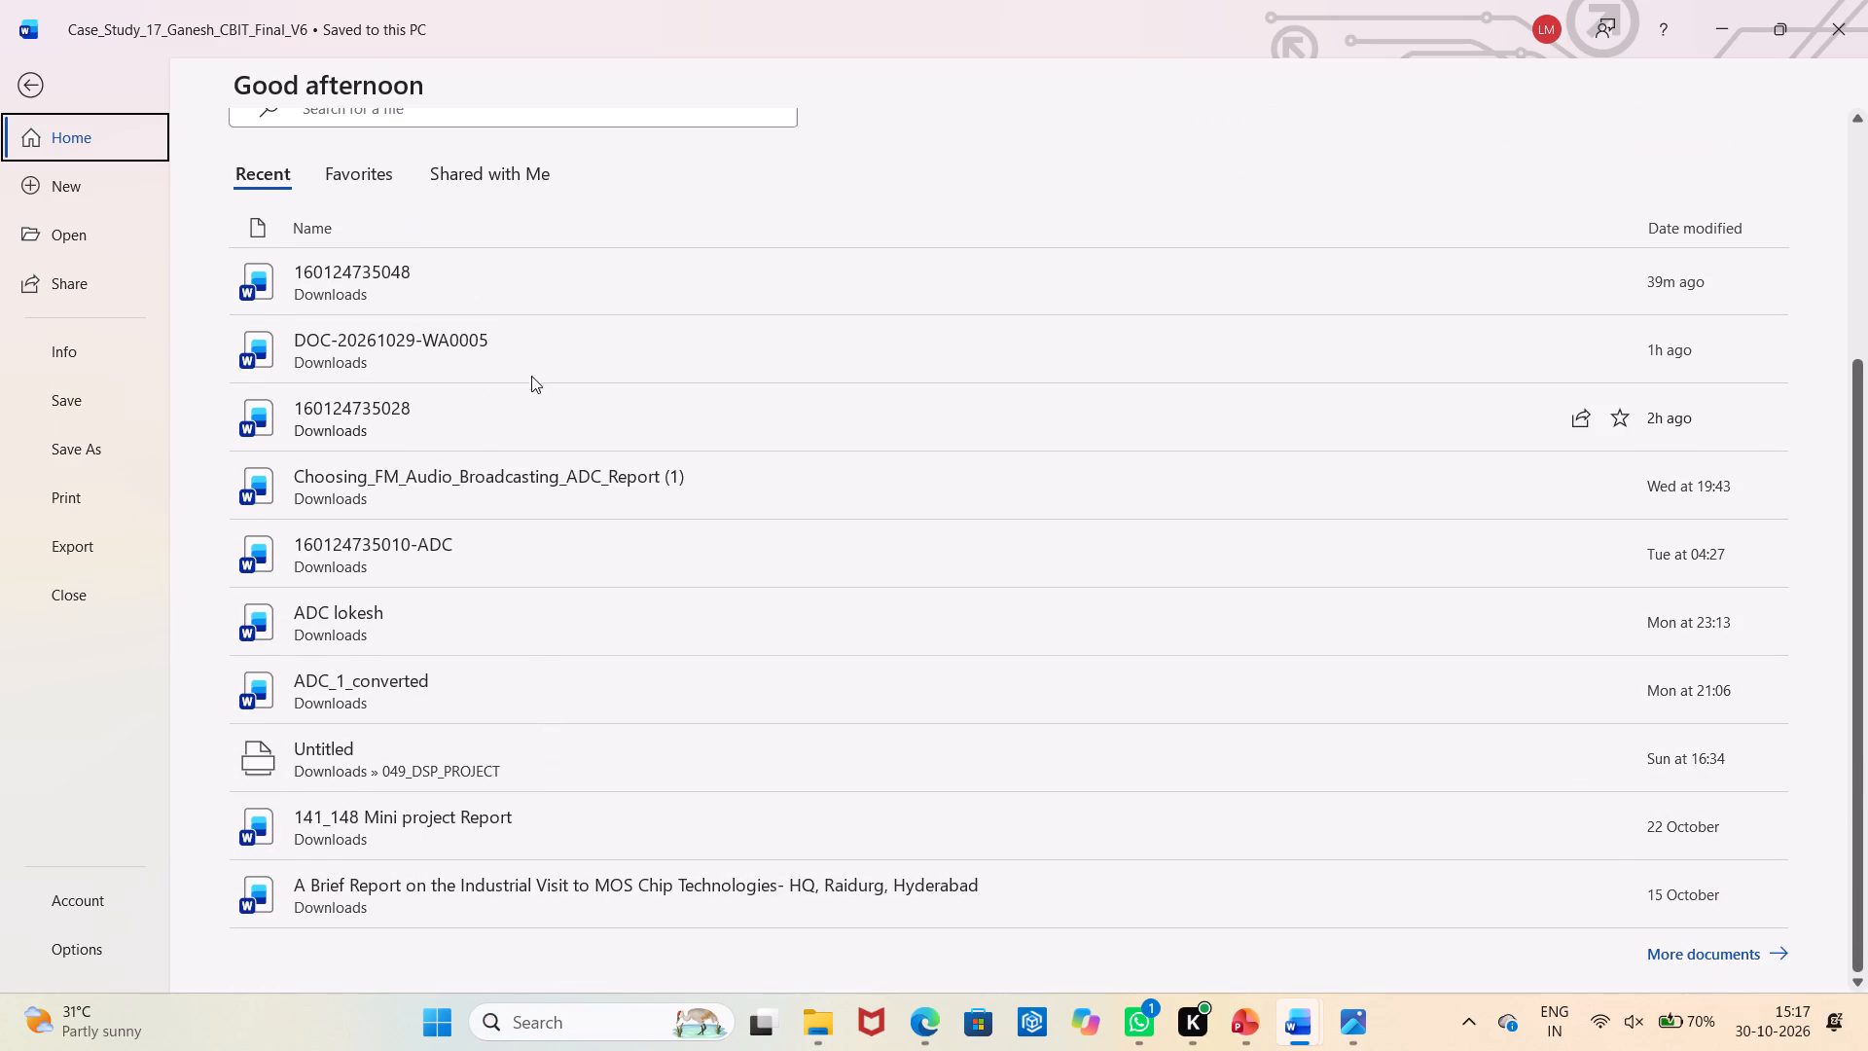
scroll(528, 370, up, 2)
click(331, 291)
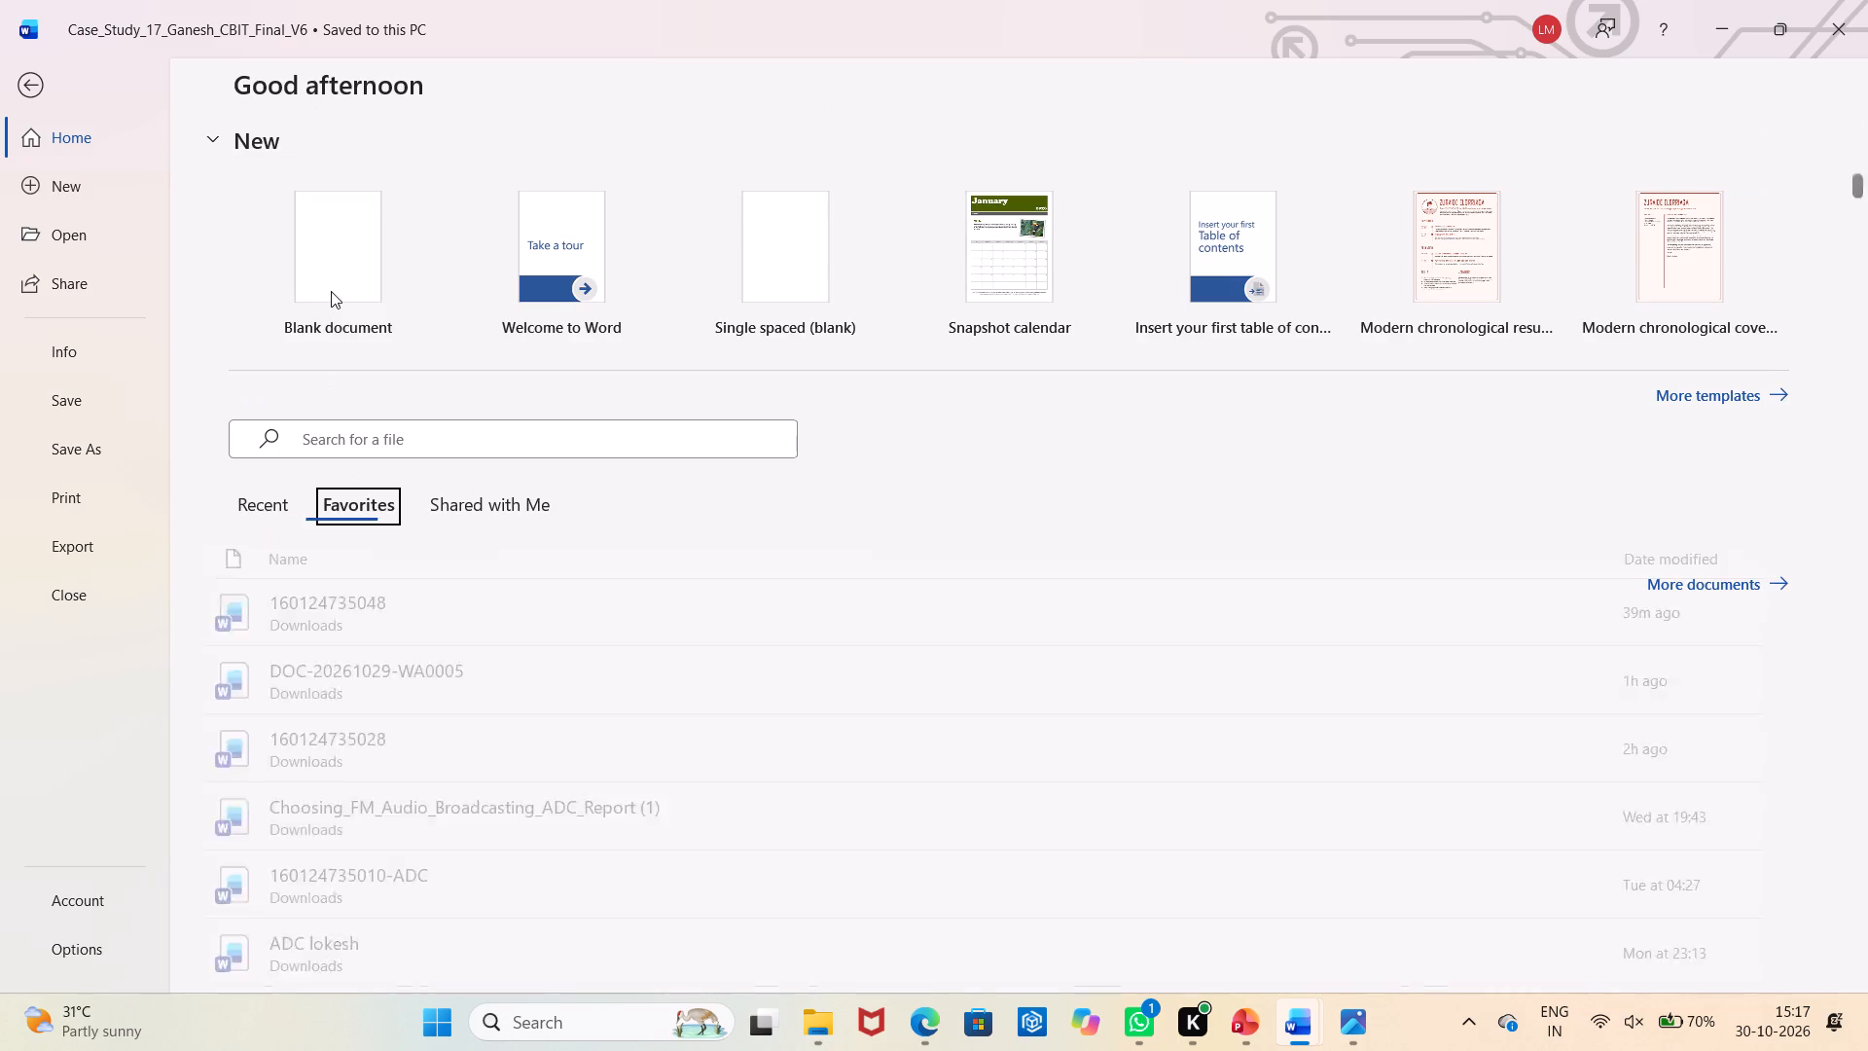
click(260, 506)
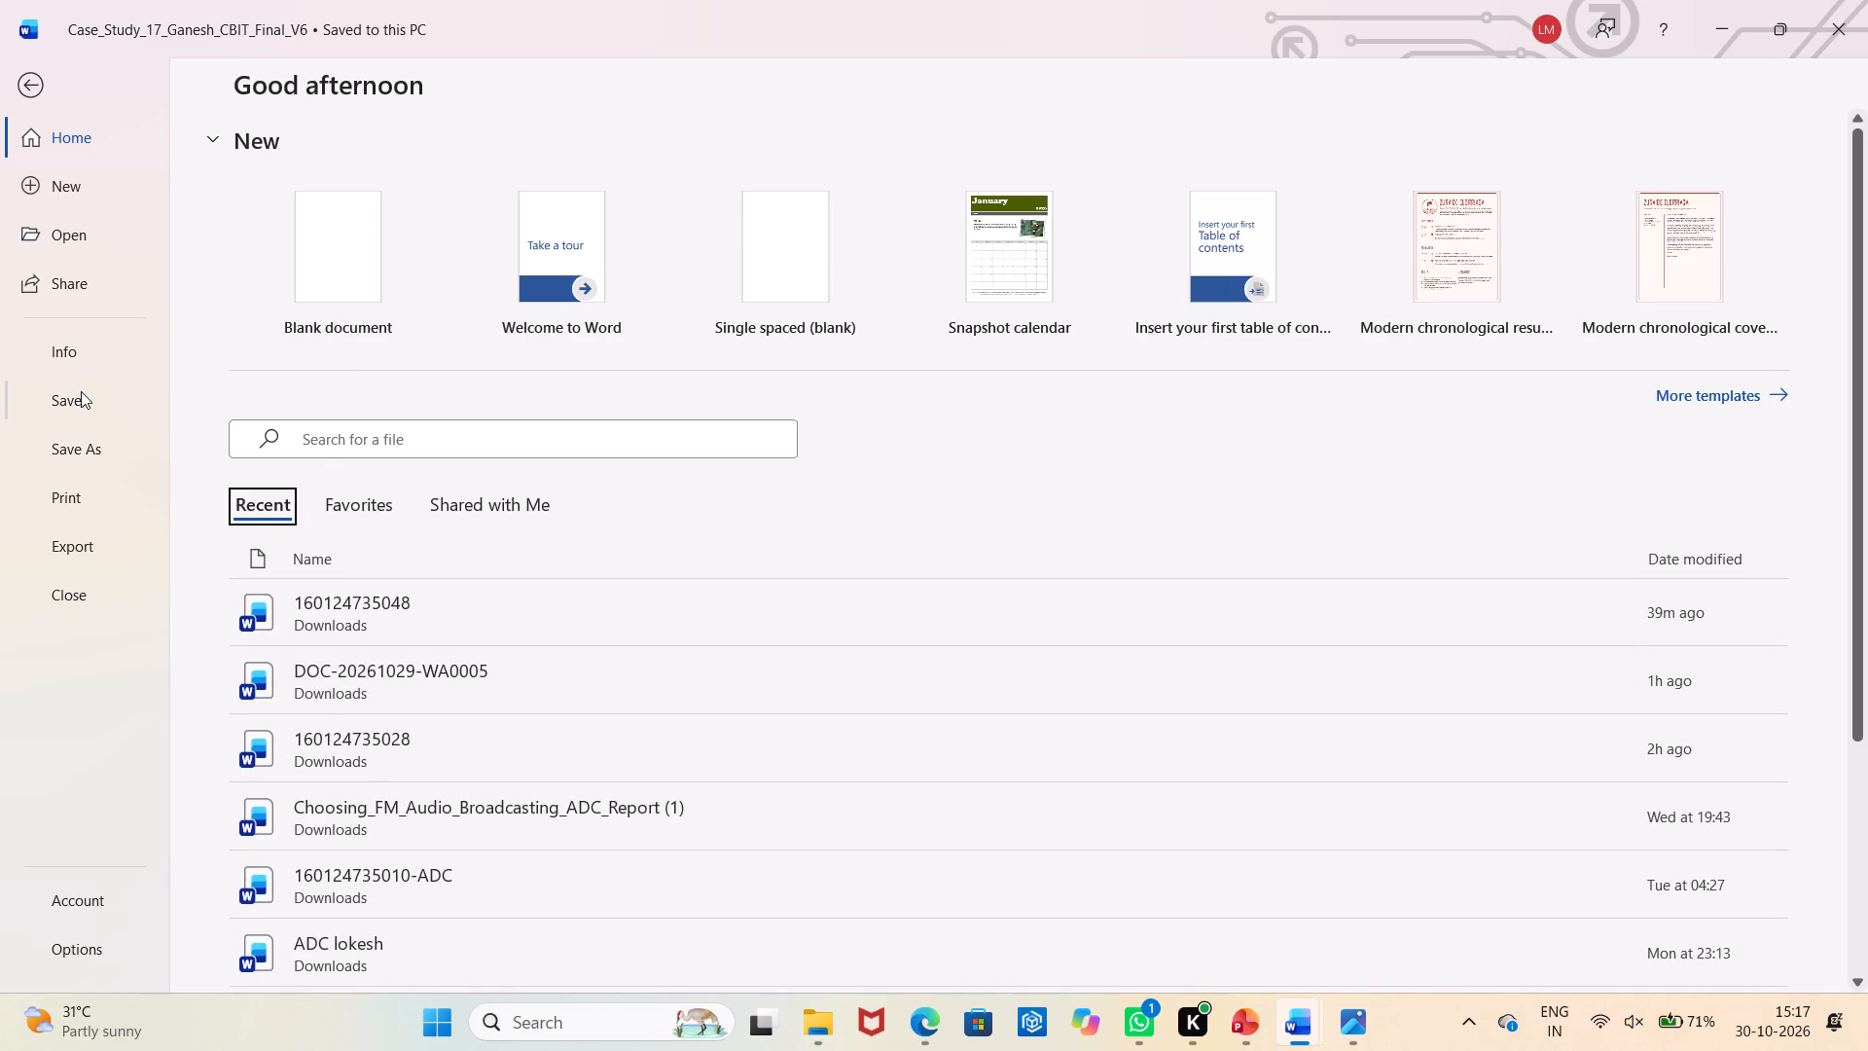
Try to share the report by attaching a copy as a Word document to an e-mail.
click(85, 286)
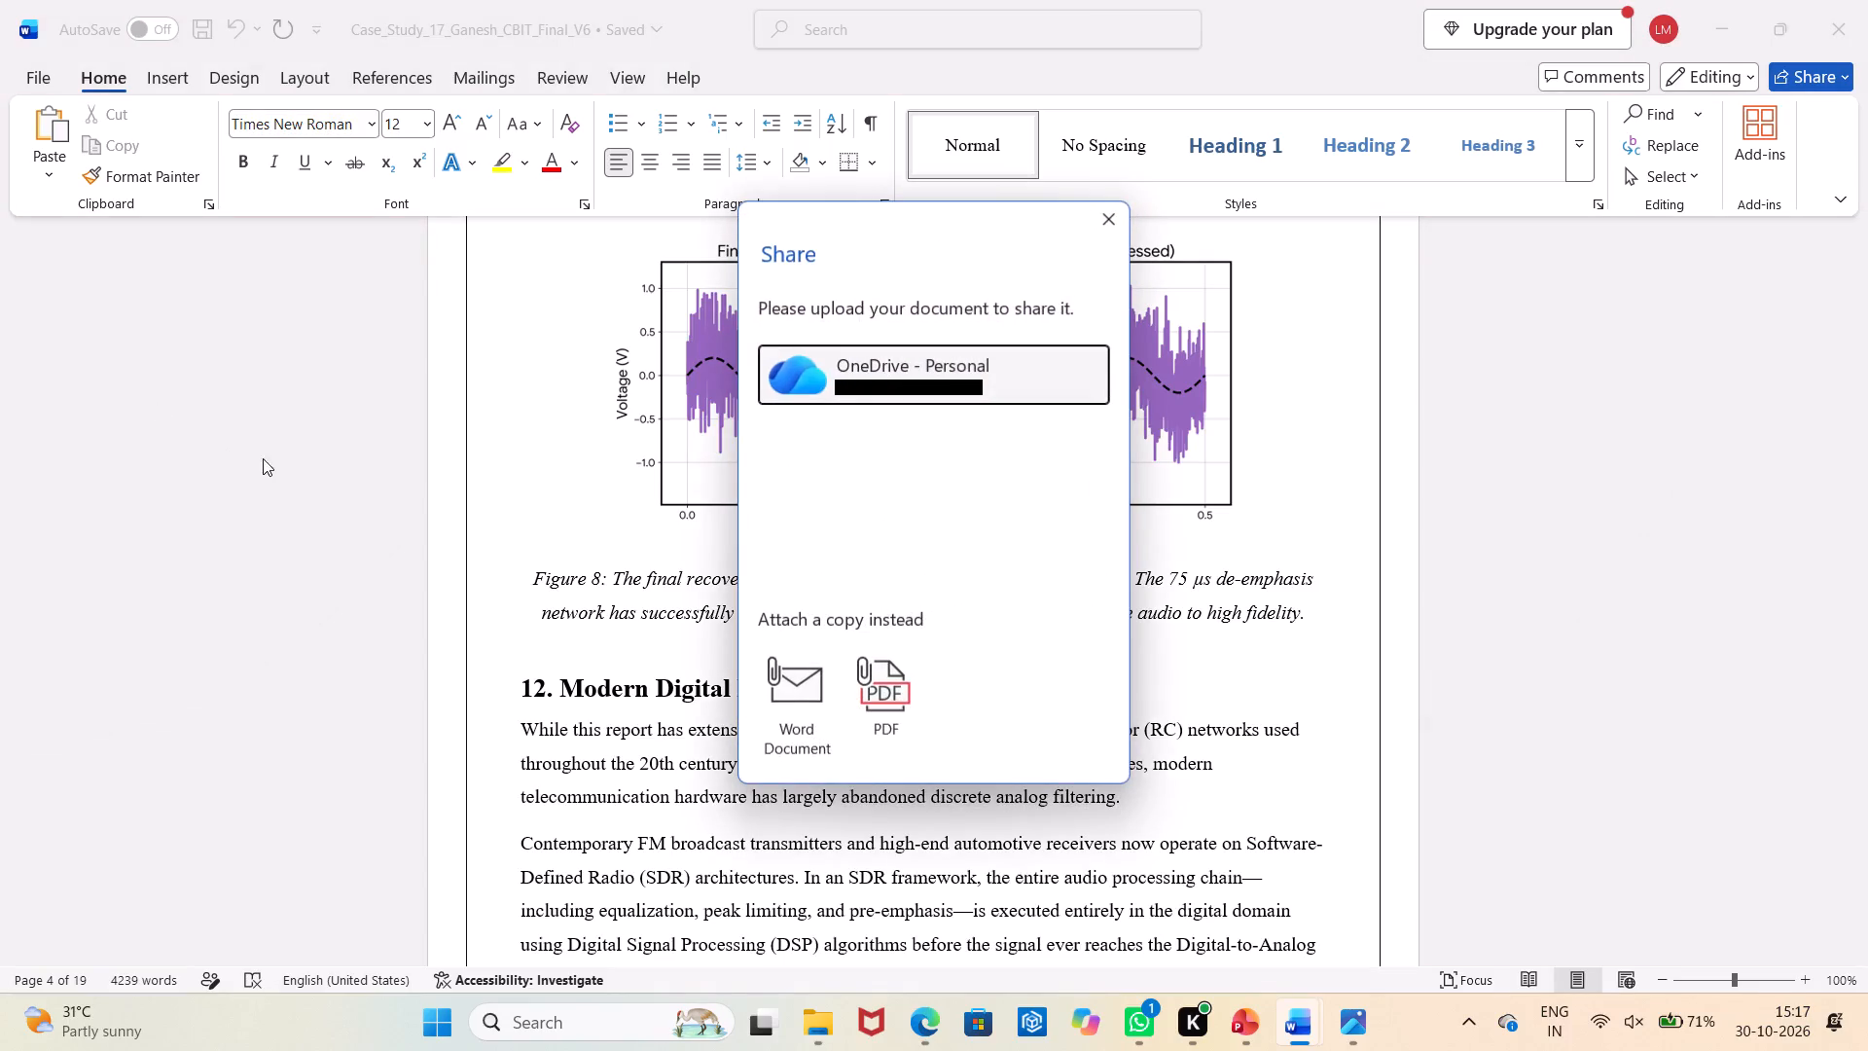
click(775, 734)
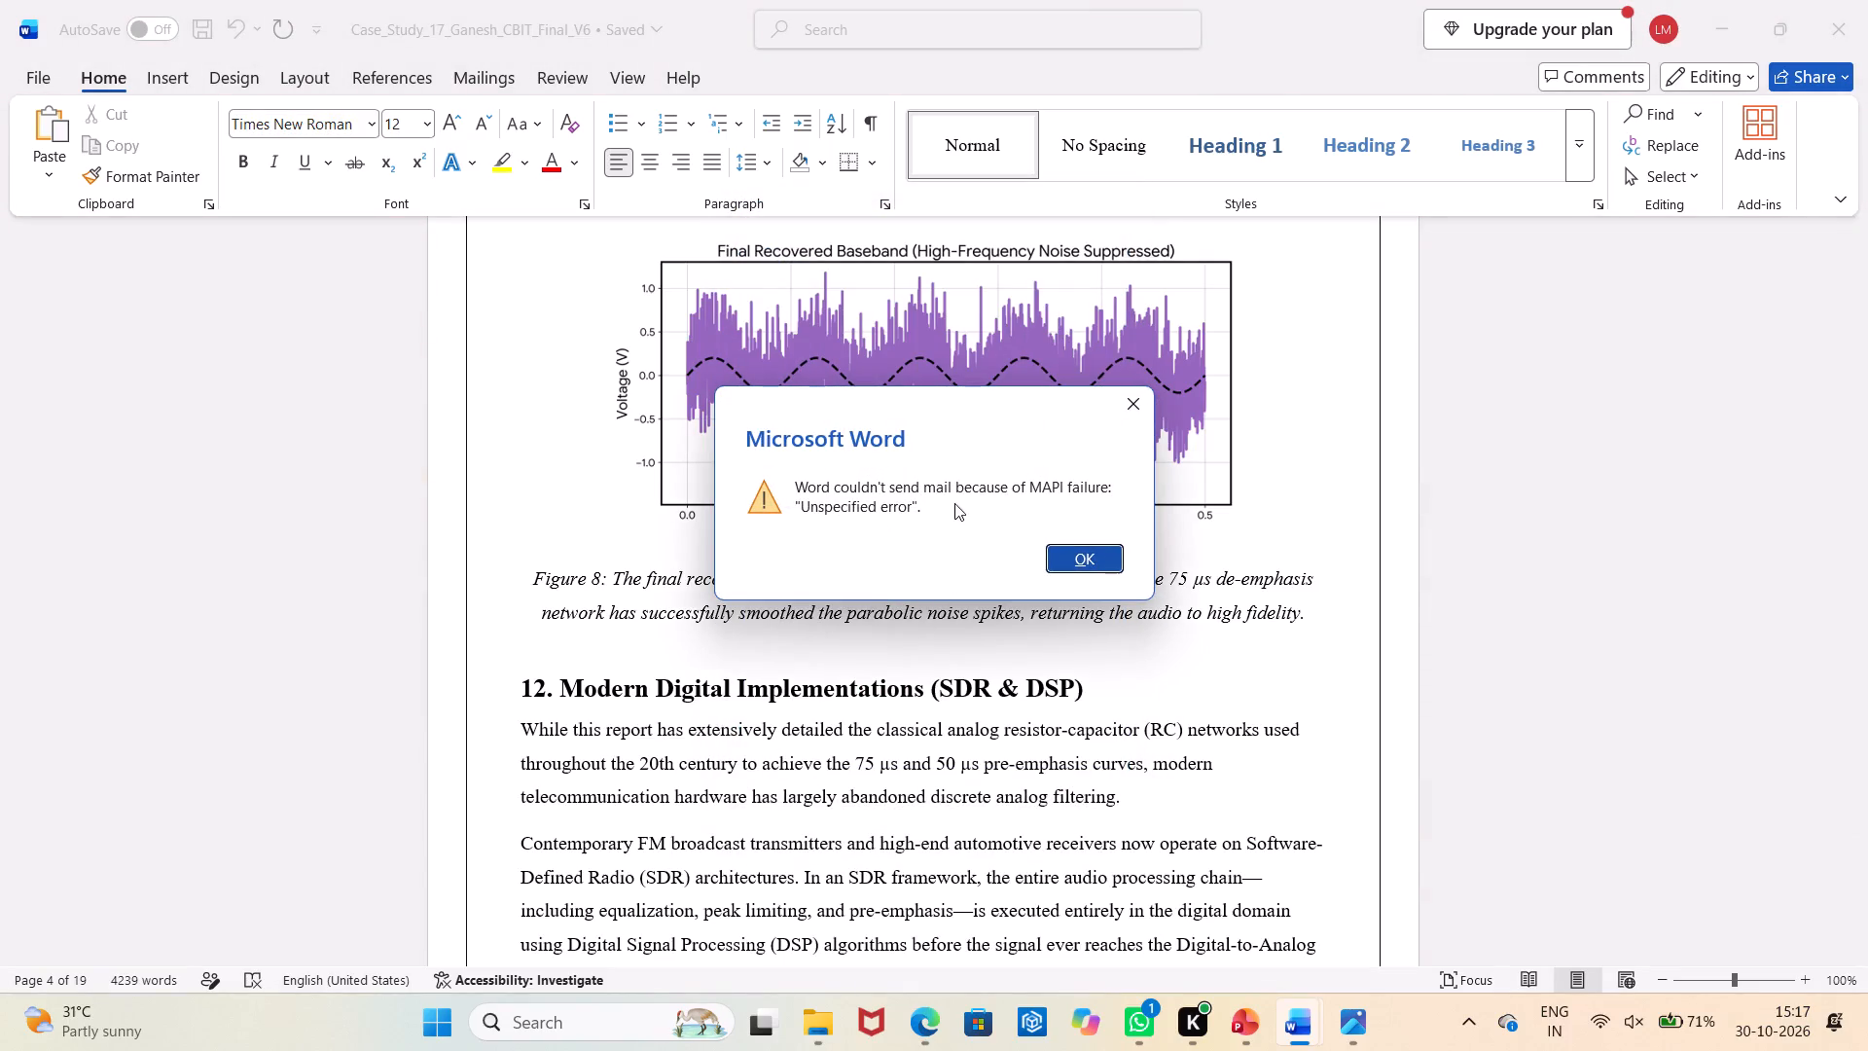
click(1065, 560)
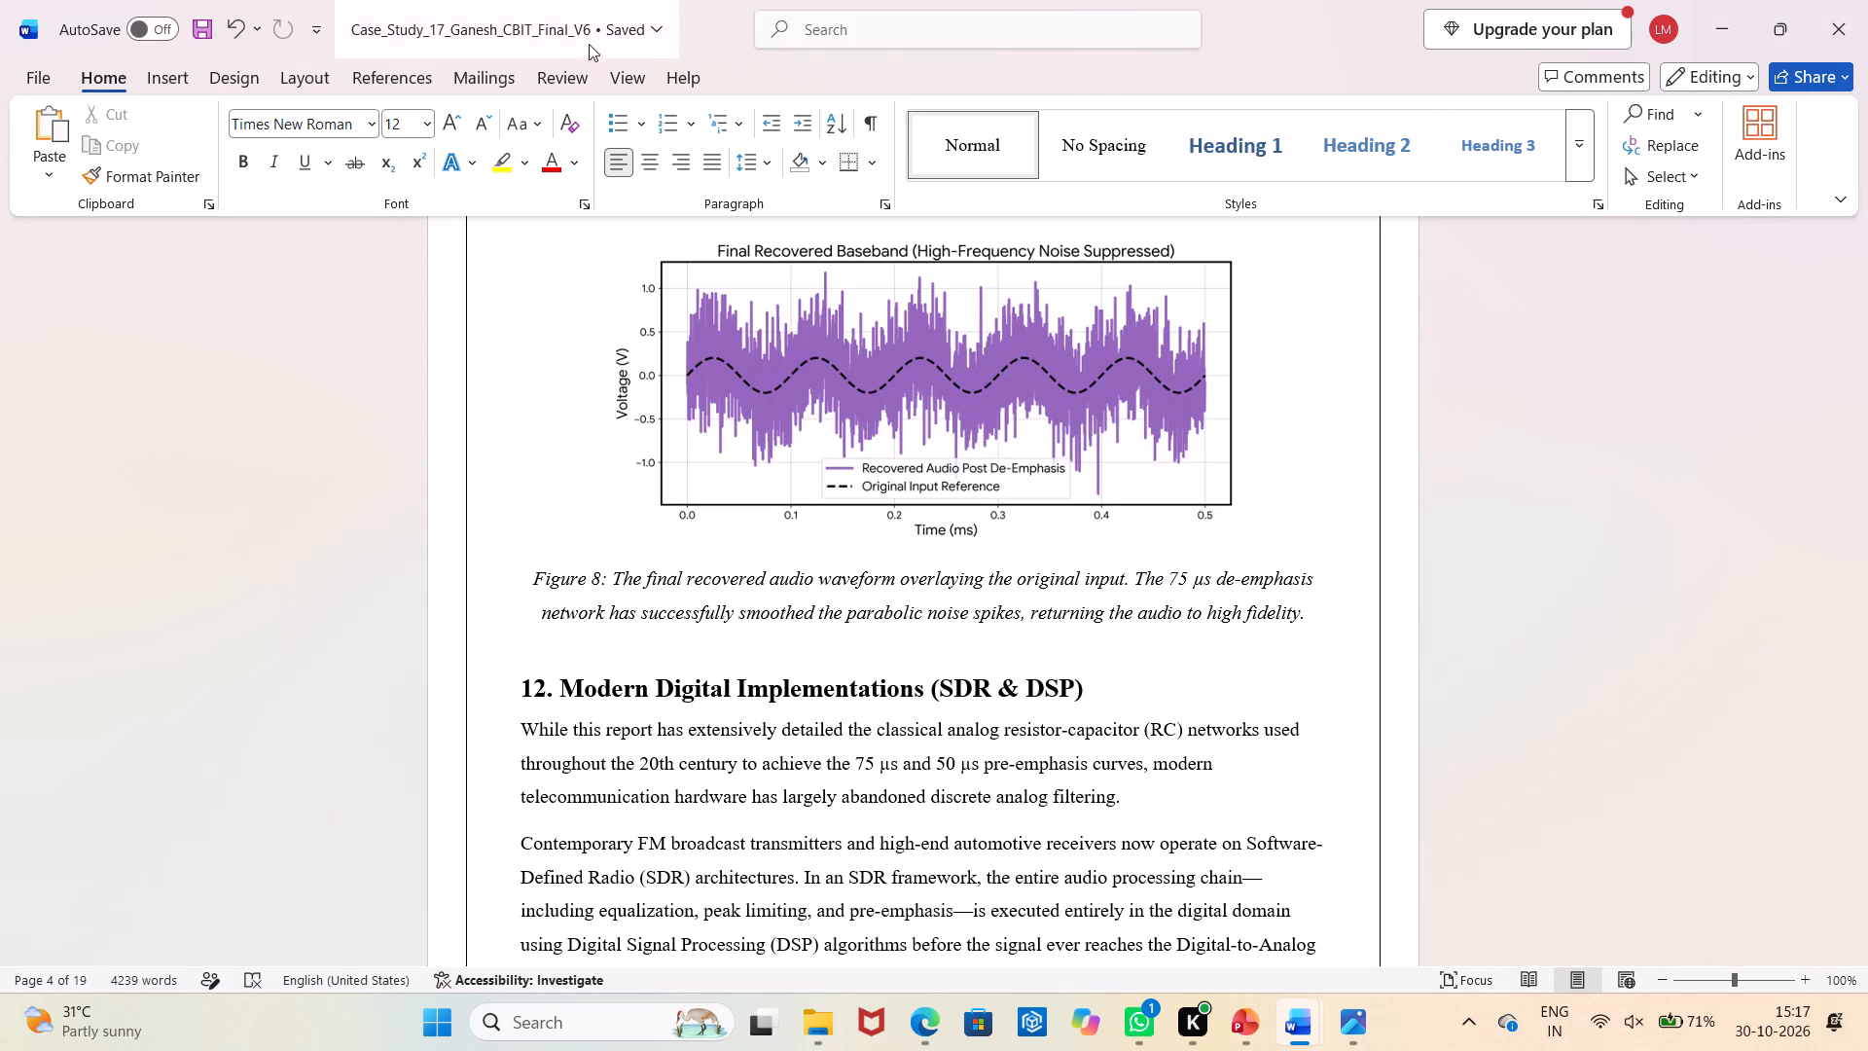
Upload the Case Study 17 report to OneDrive - Personal.
click(637, 26)
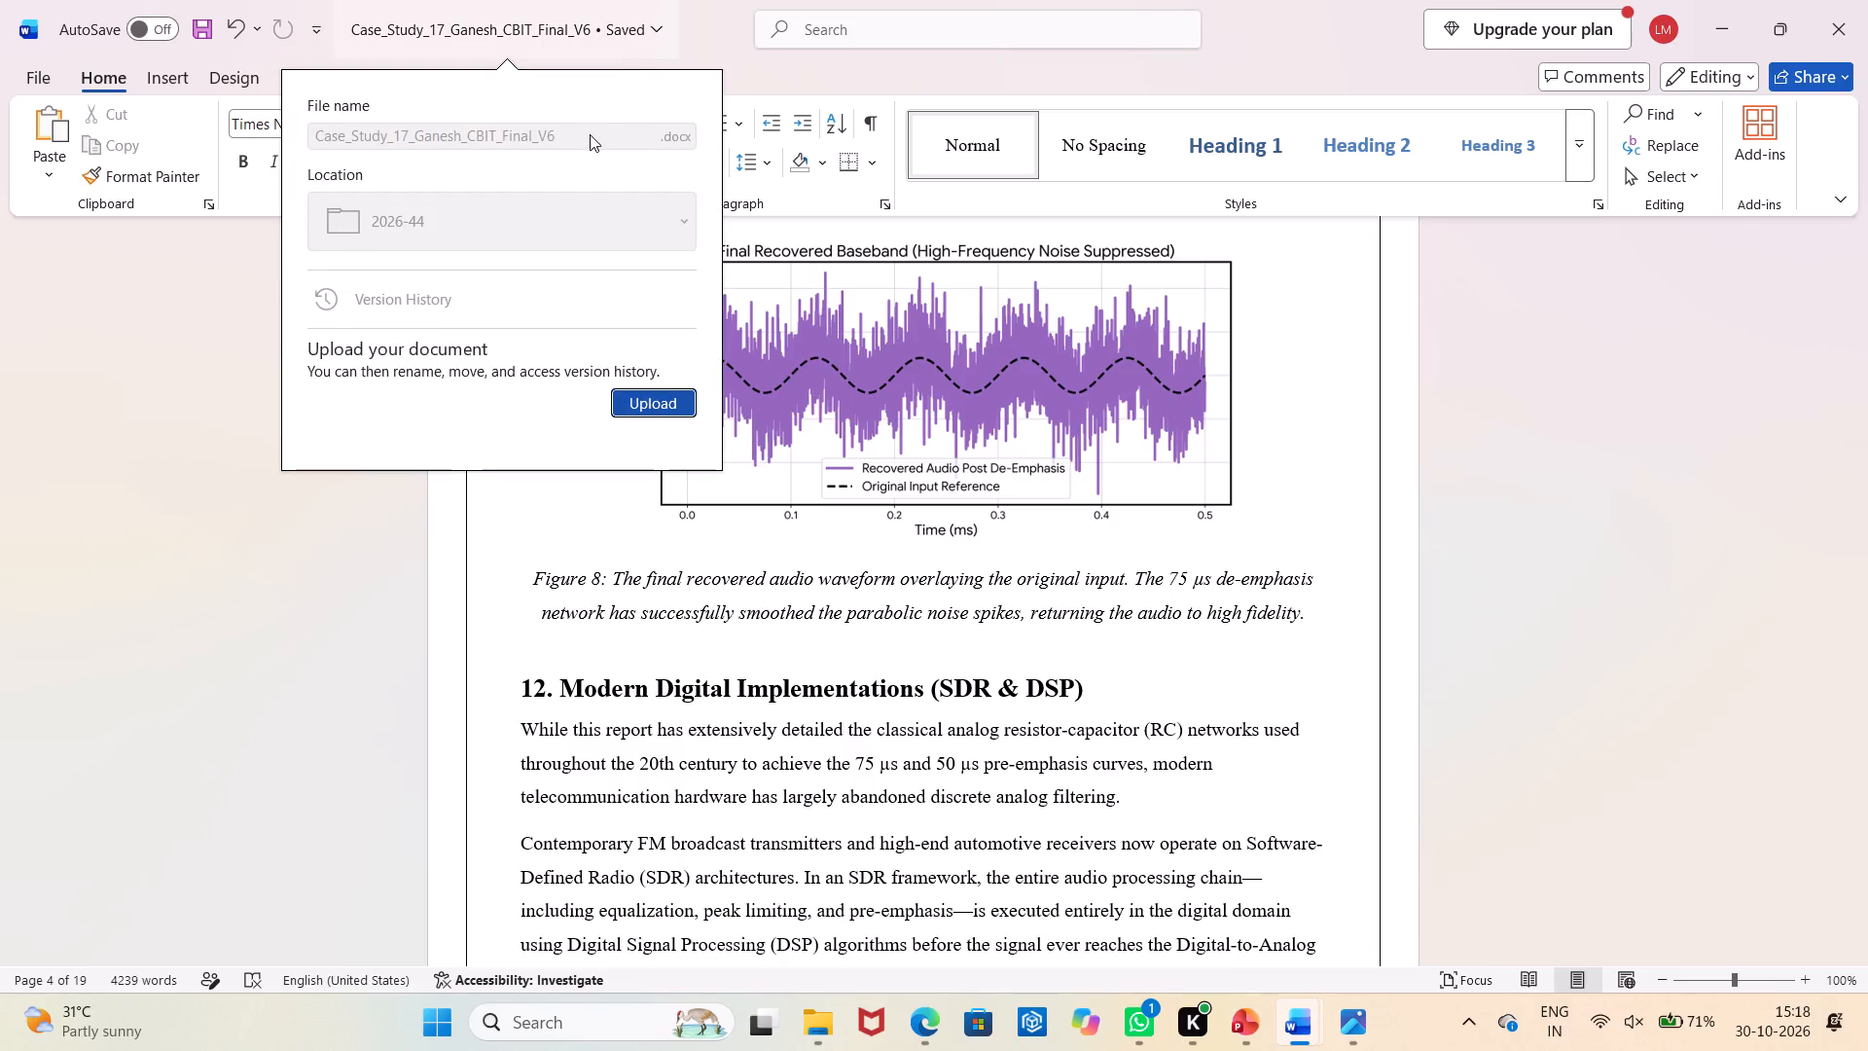
click(590, 136)
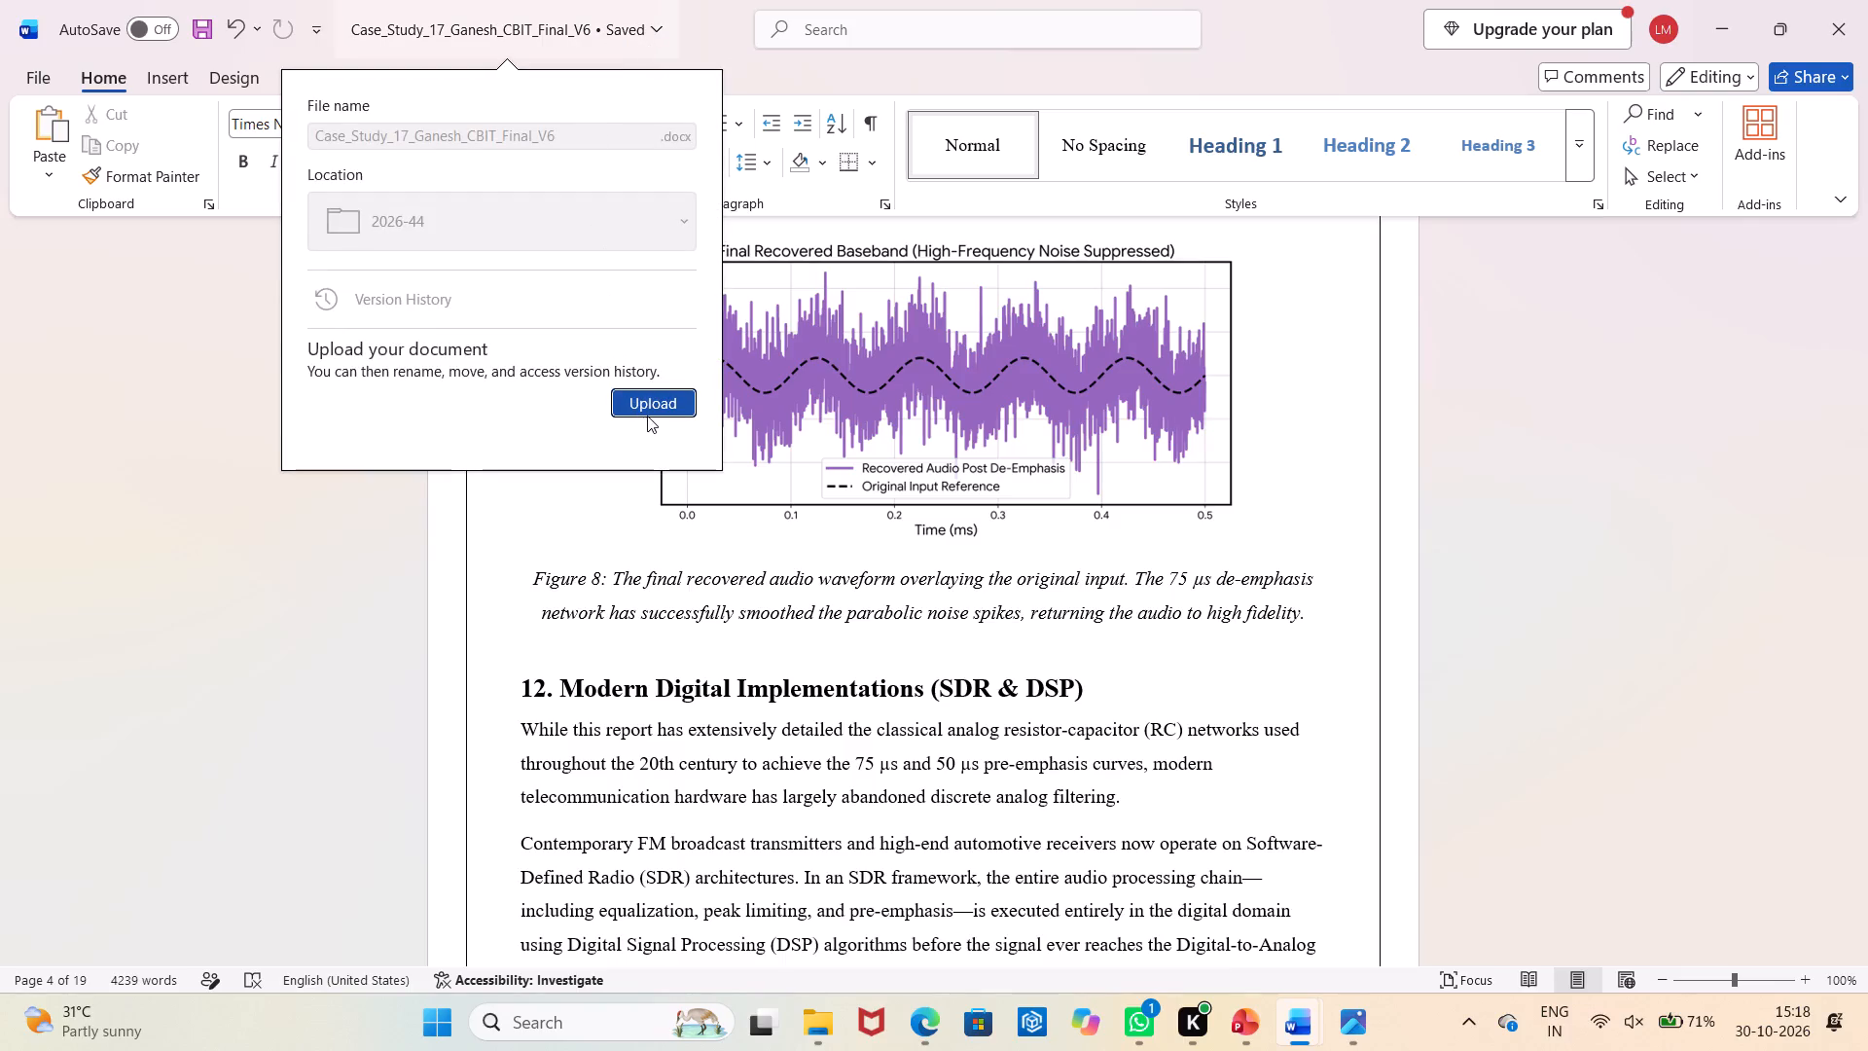
click(642, 402)
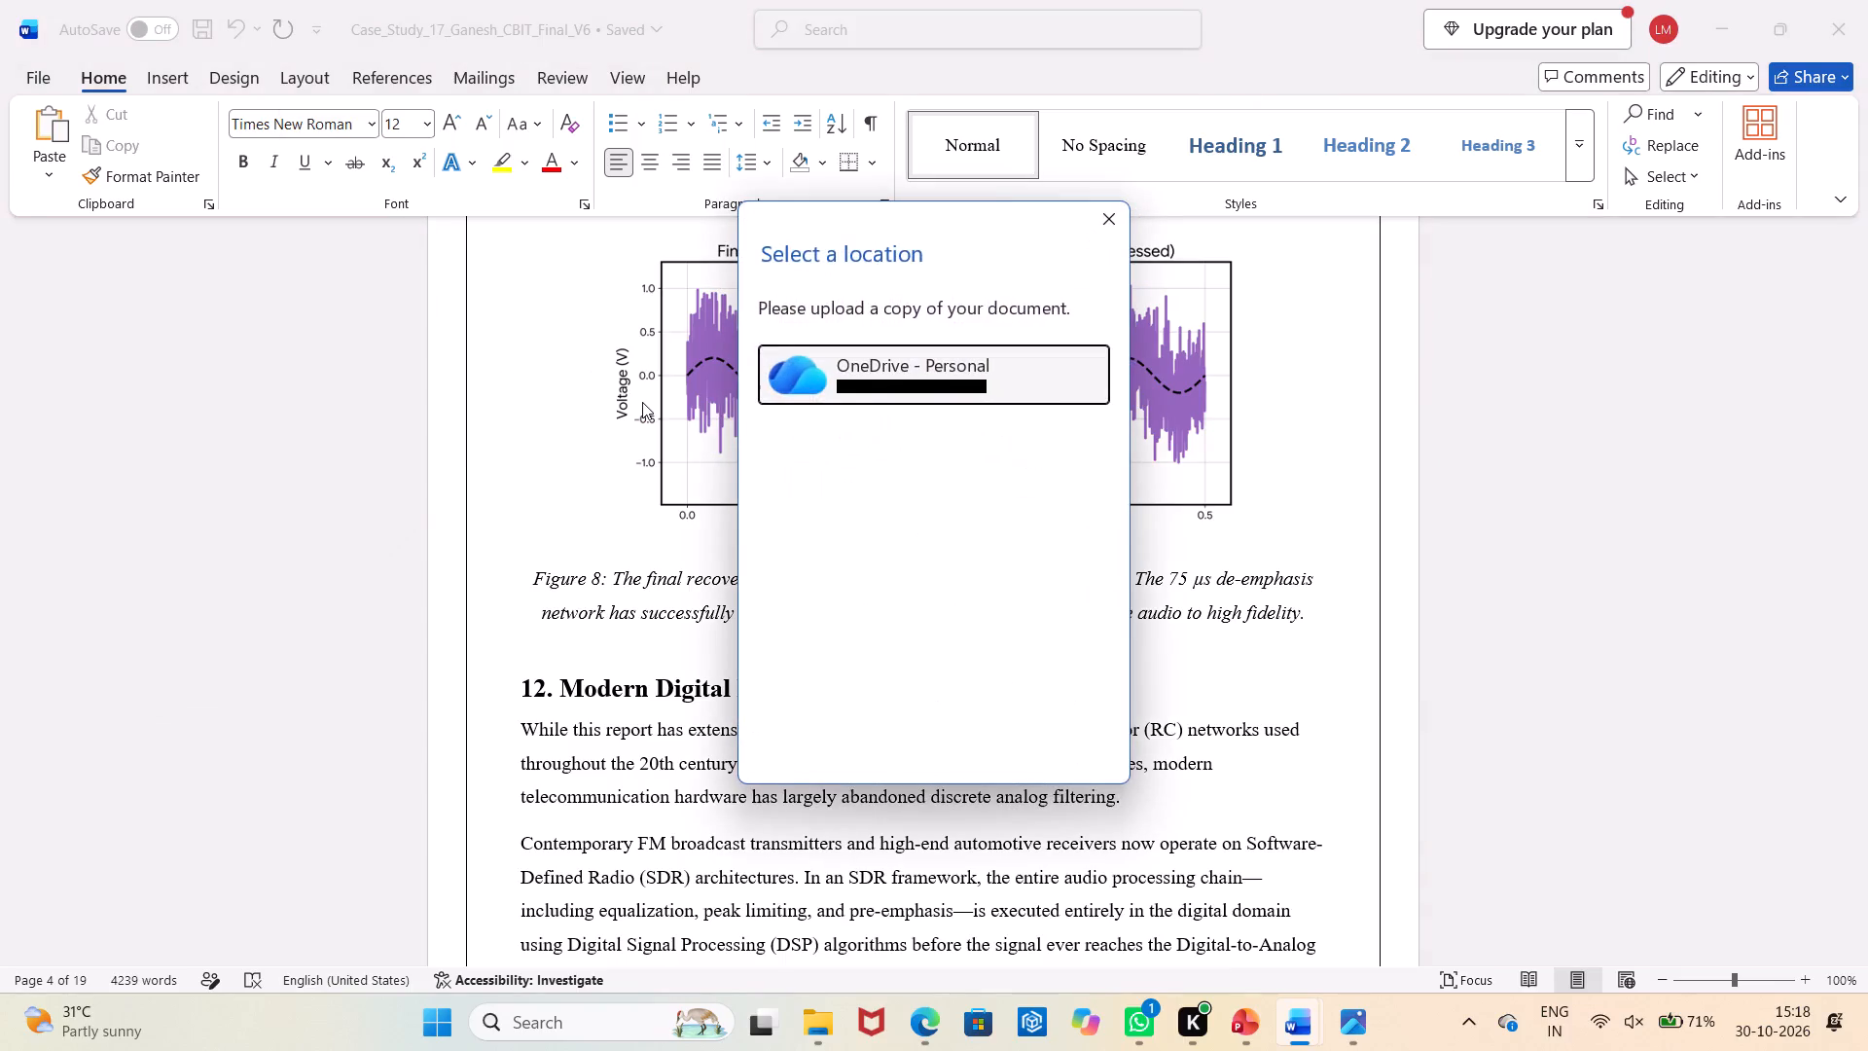
click(981, 389)
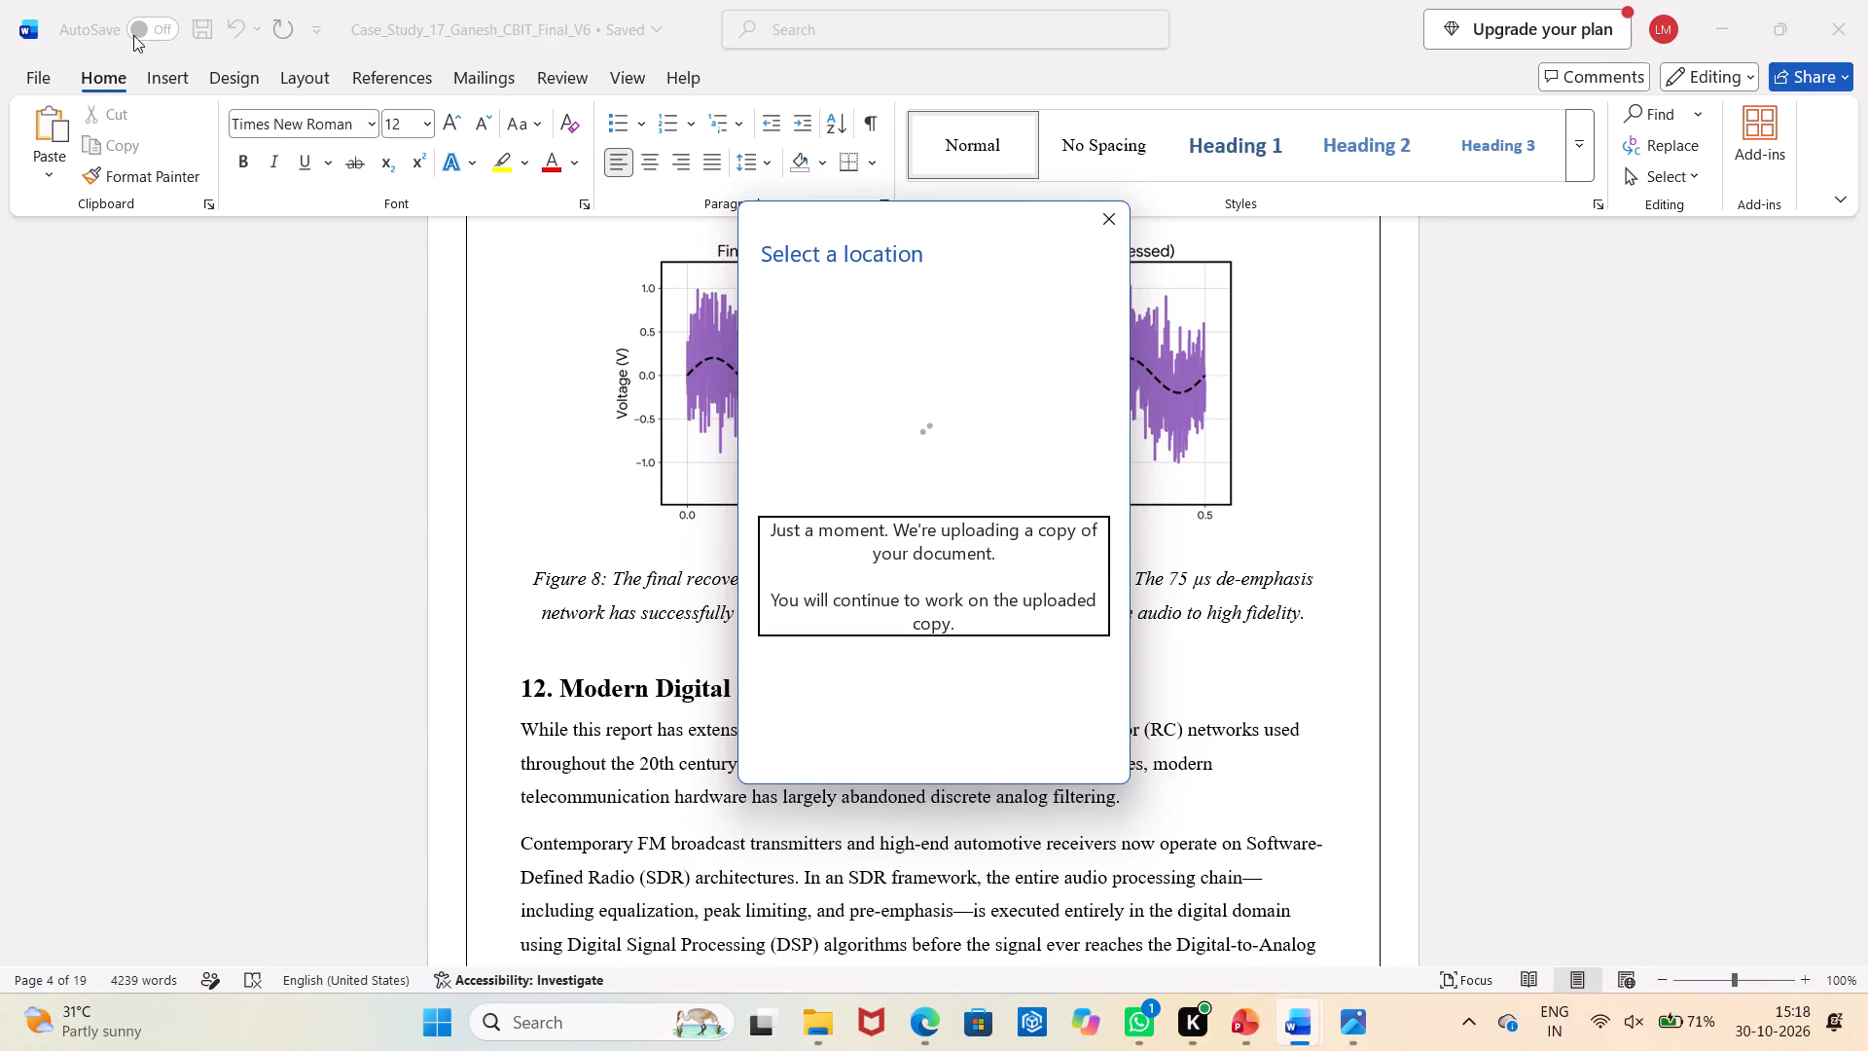
Open the OneDrive Documents copy of the Case Study 17 report from the recent documents.
click(18, 26)
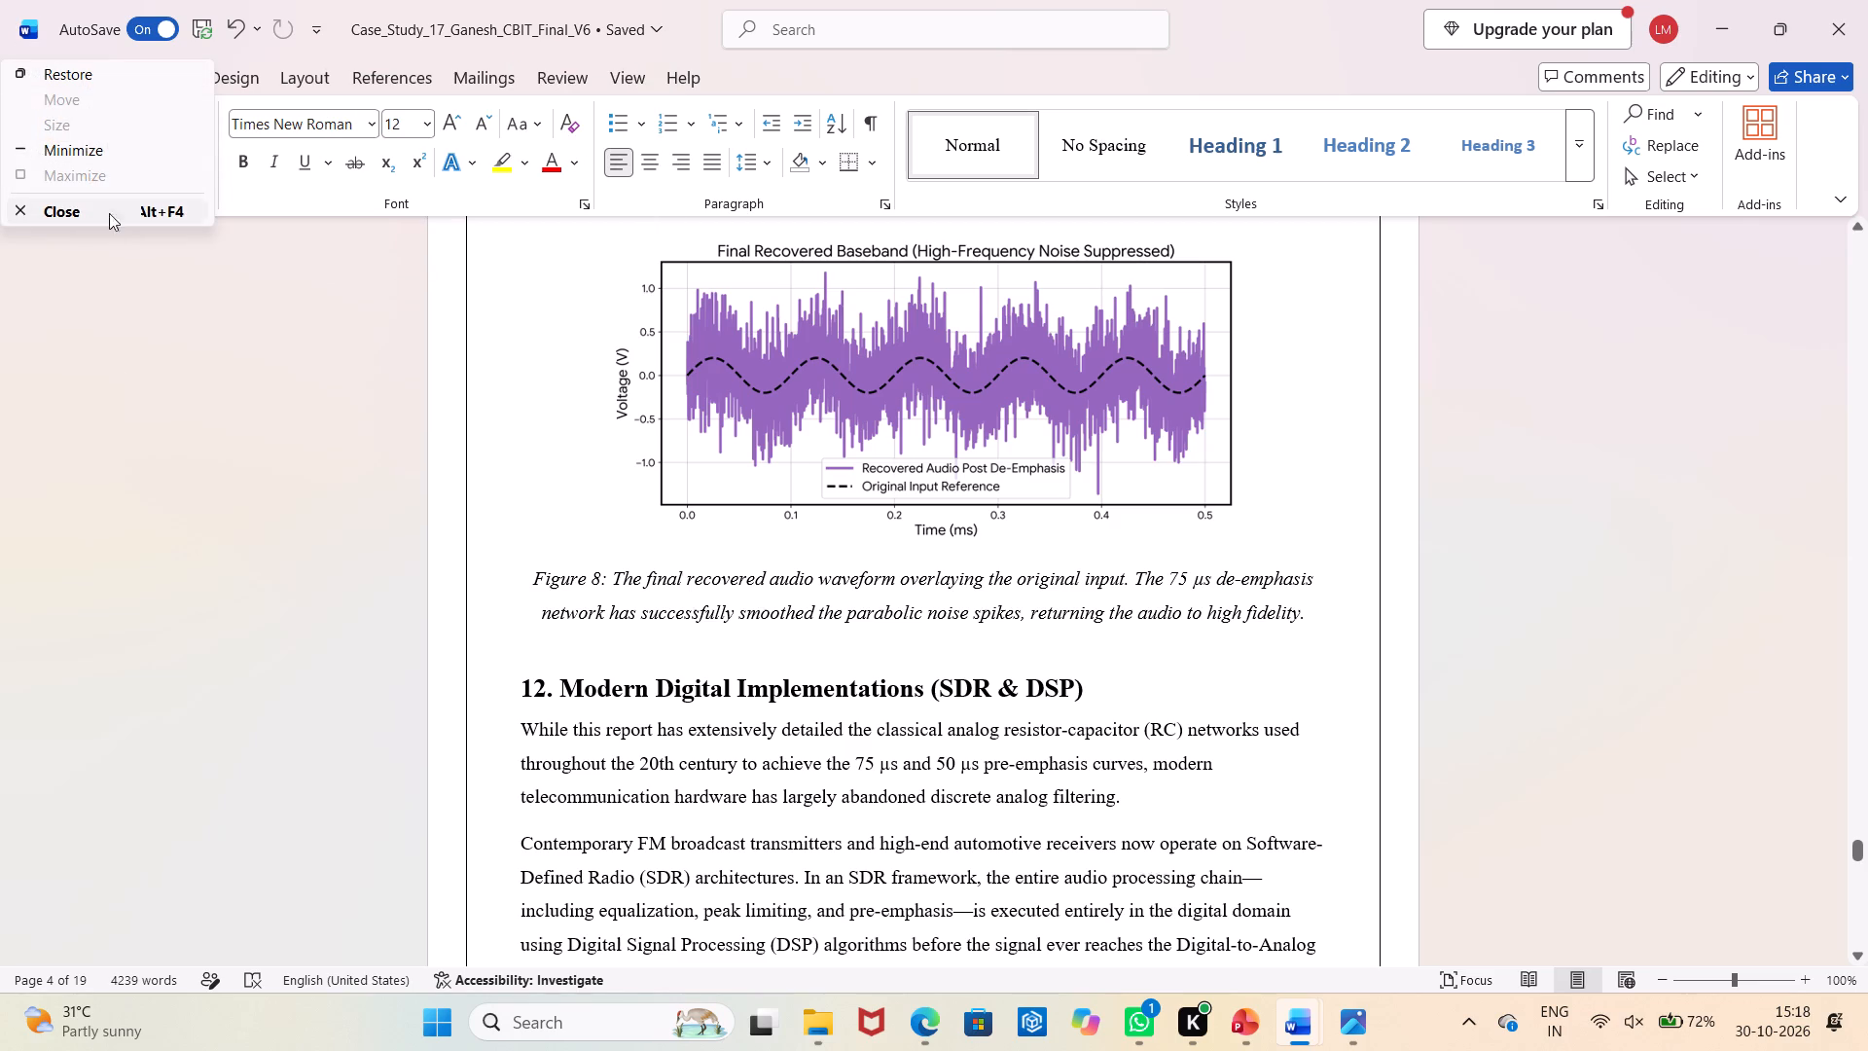
click(119, 398)
click(34, 66)
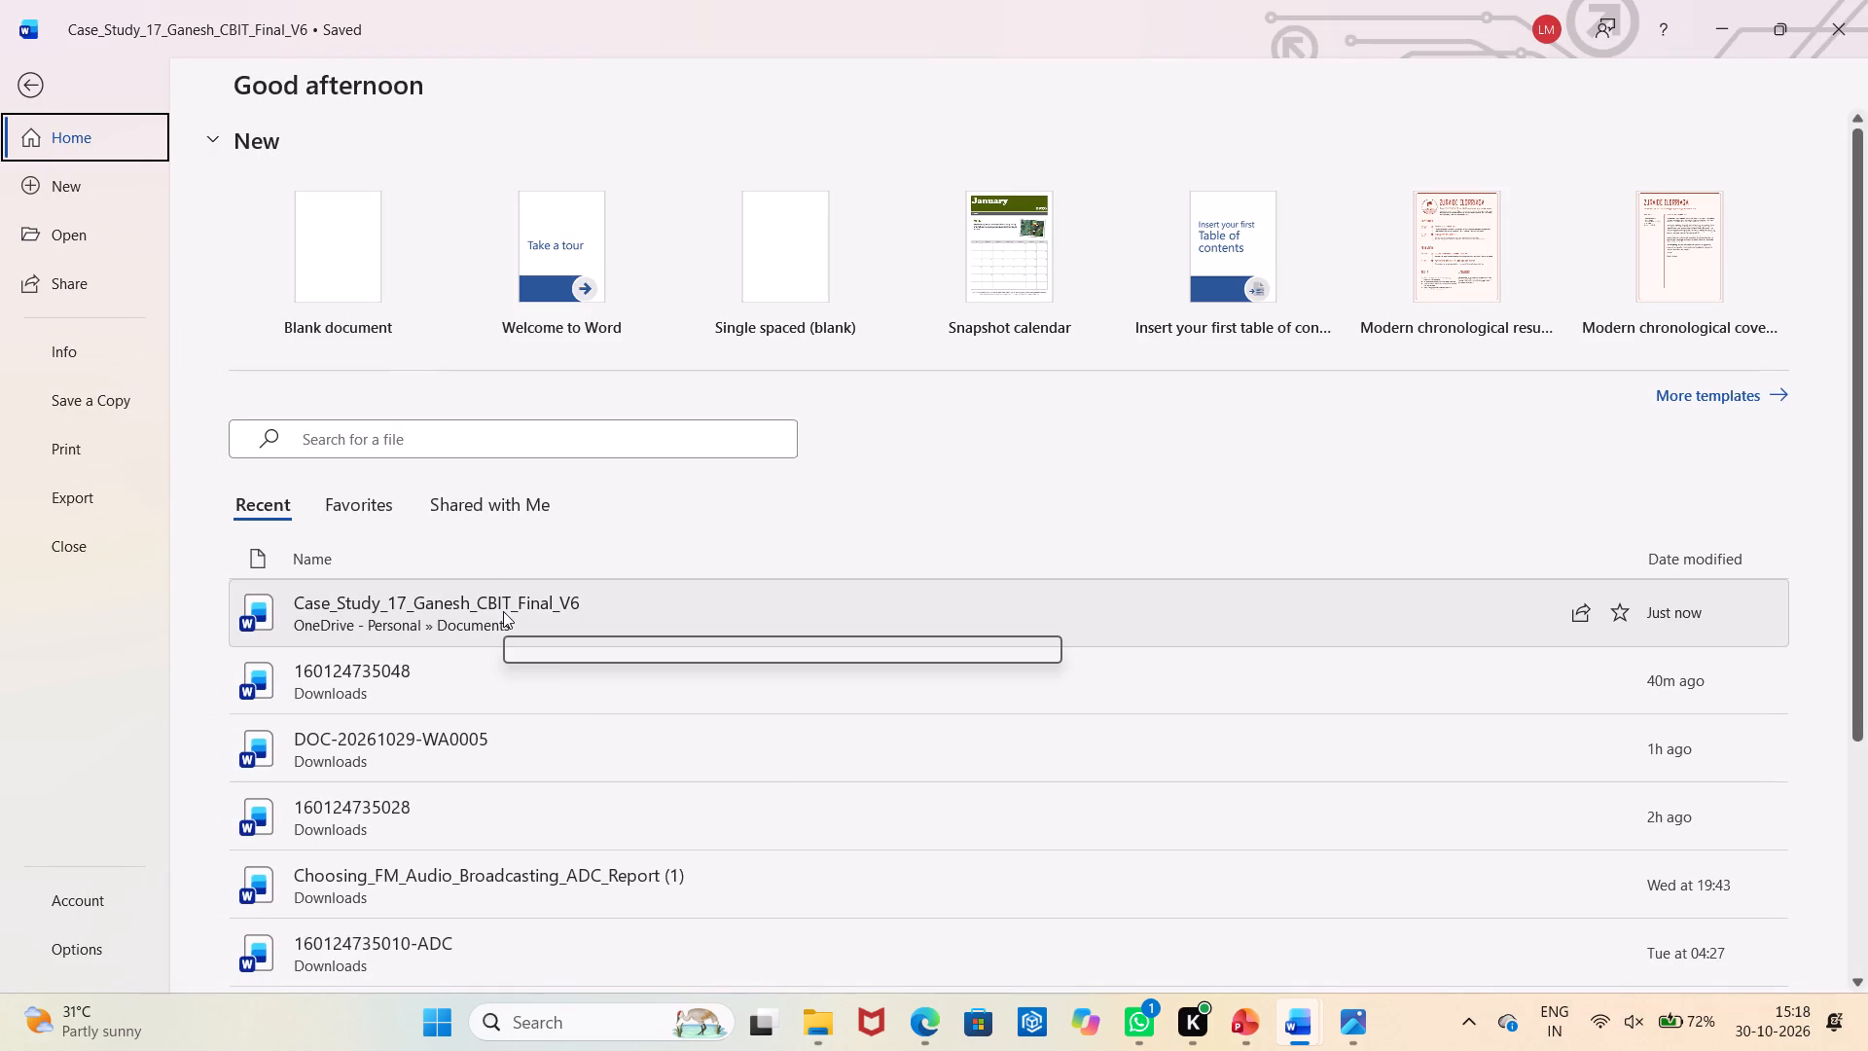